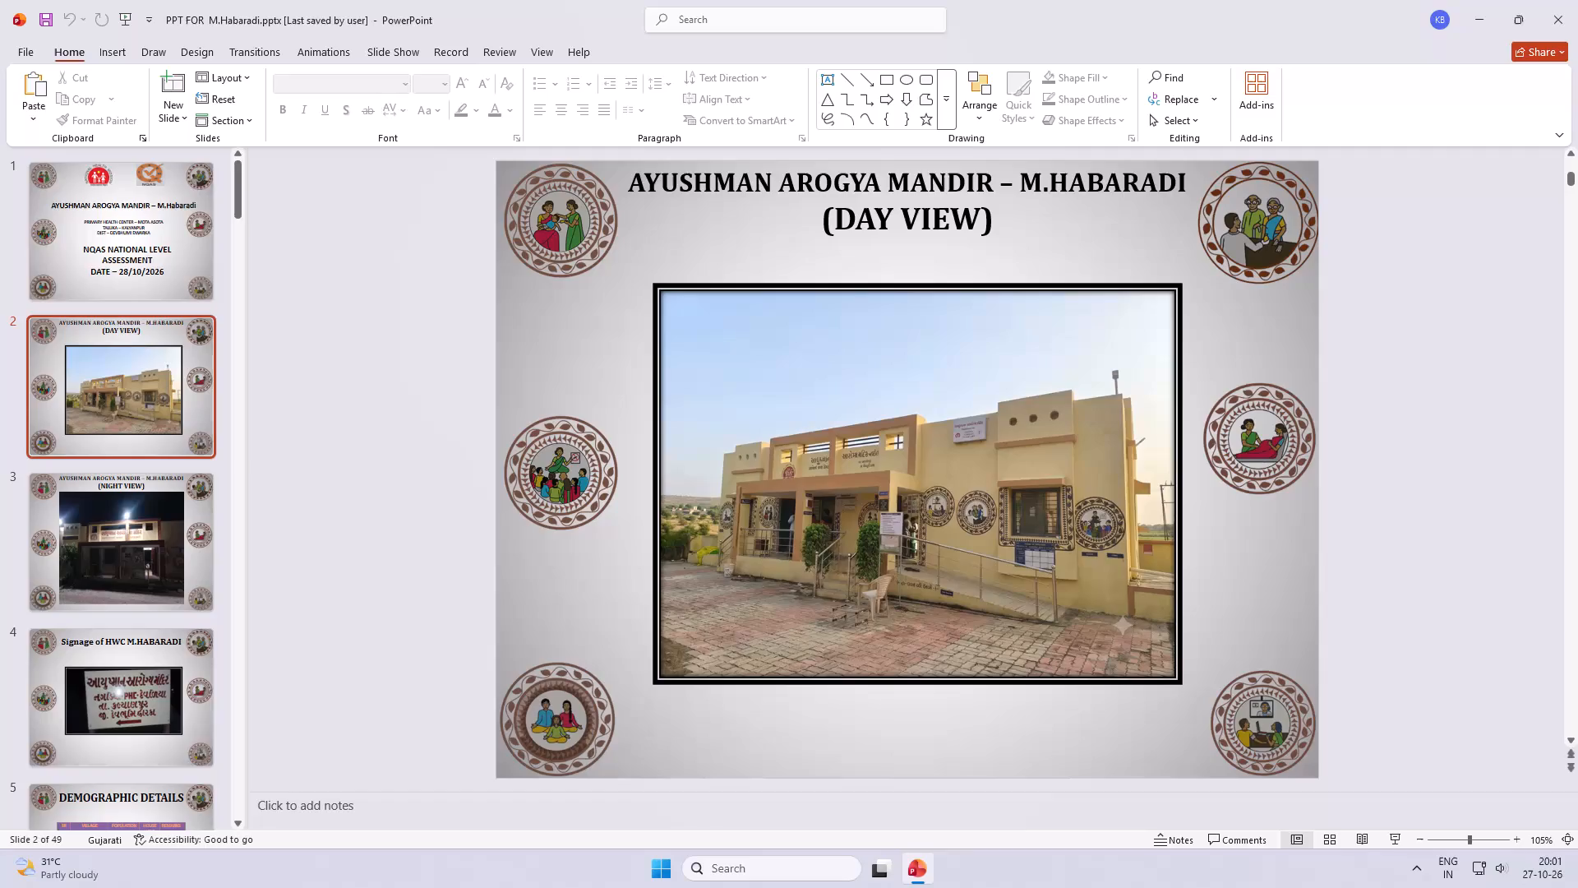
# Select the building photo on the Day View slide and bring up its available actions.
pyautogui.rightClick(996, 460)
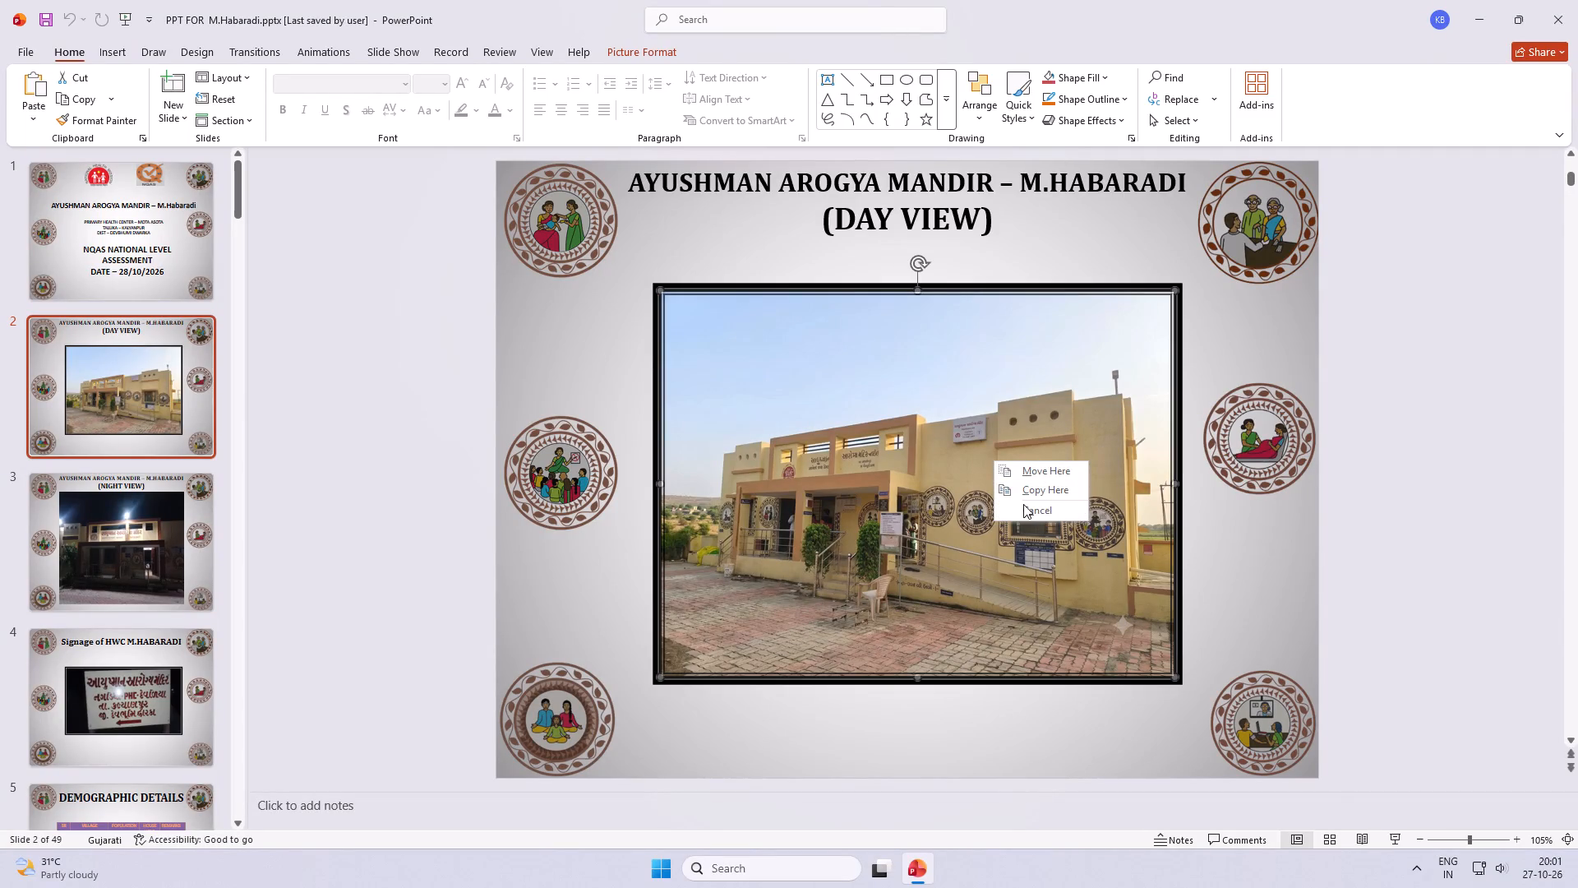
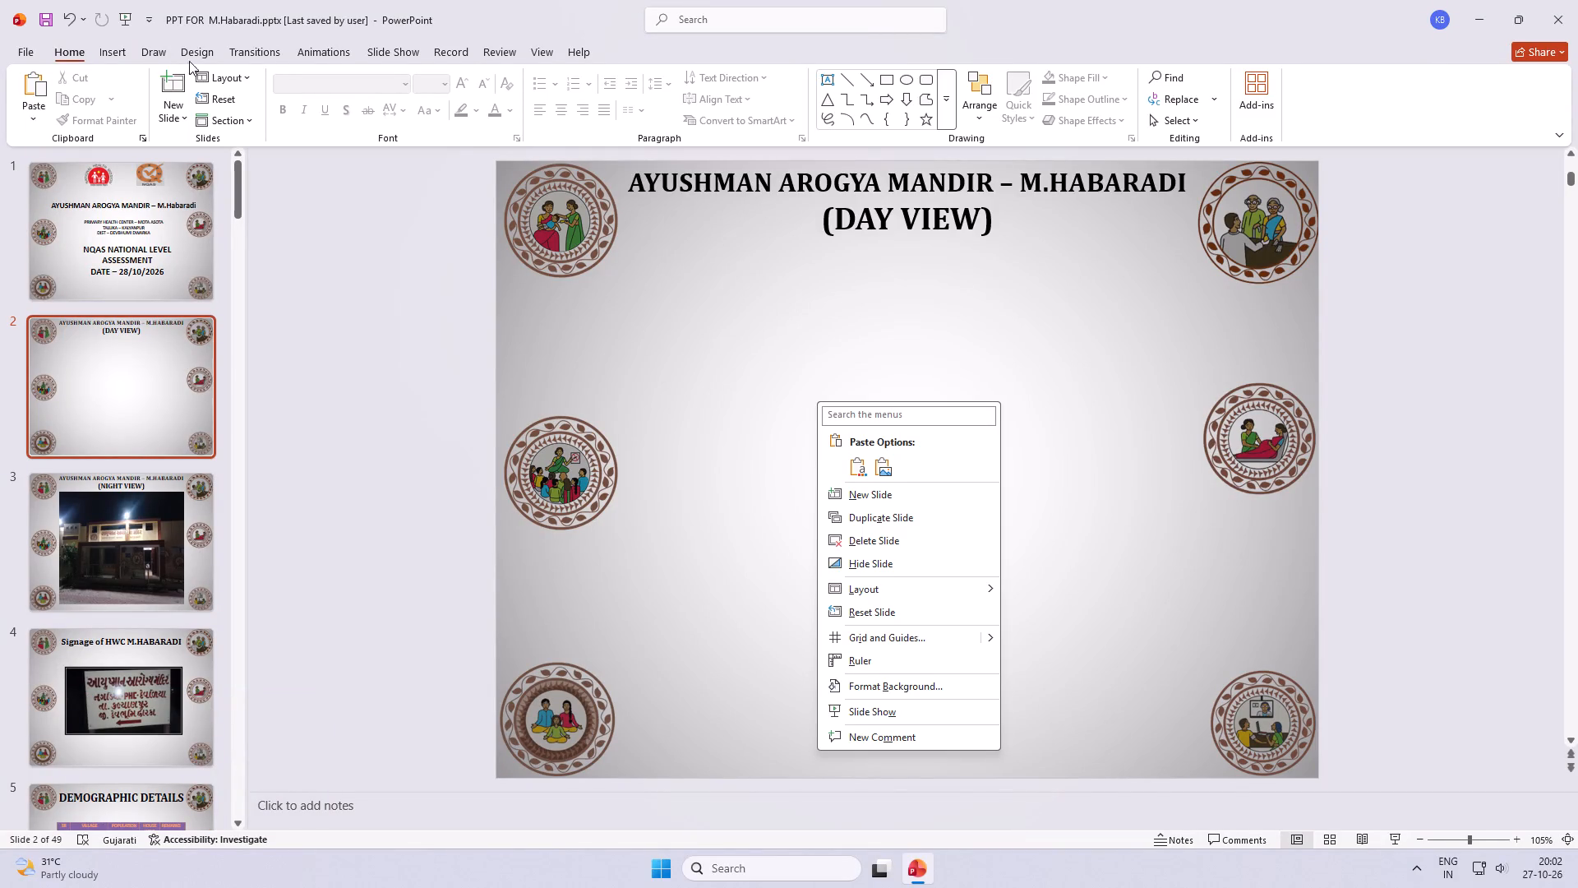
# Insert the building picture named 2 from the Desktop folder onto the empty Day View slide.
pyautogui.click(114, 50)
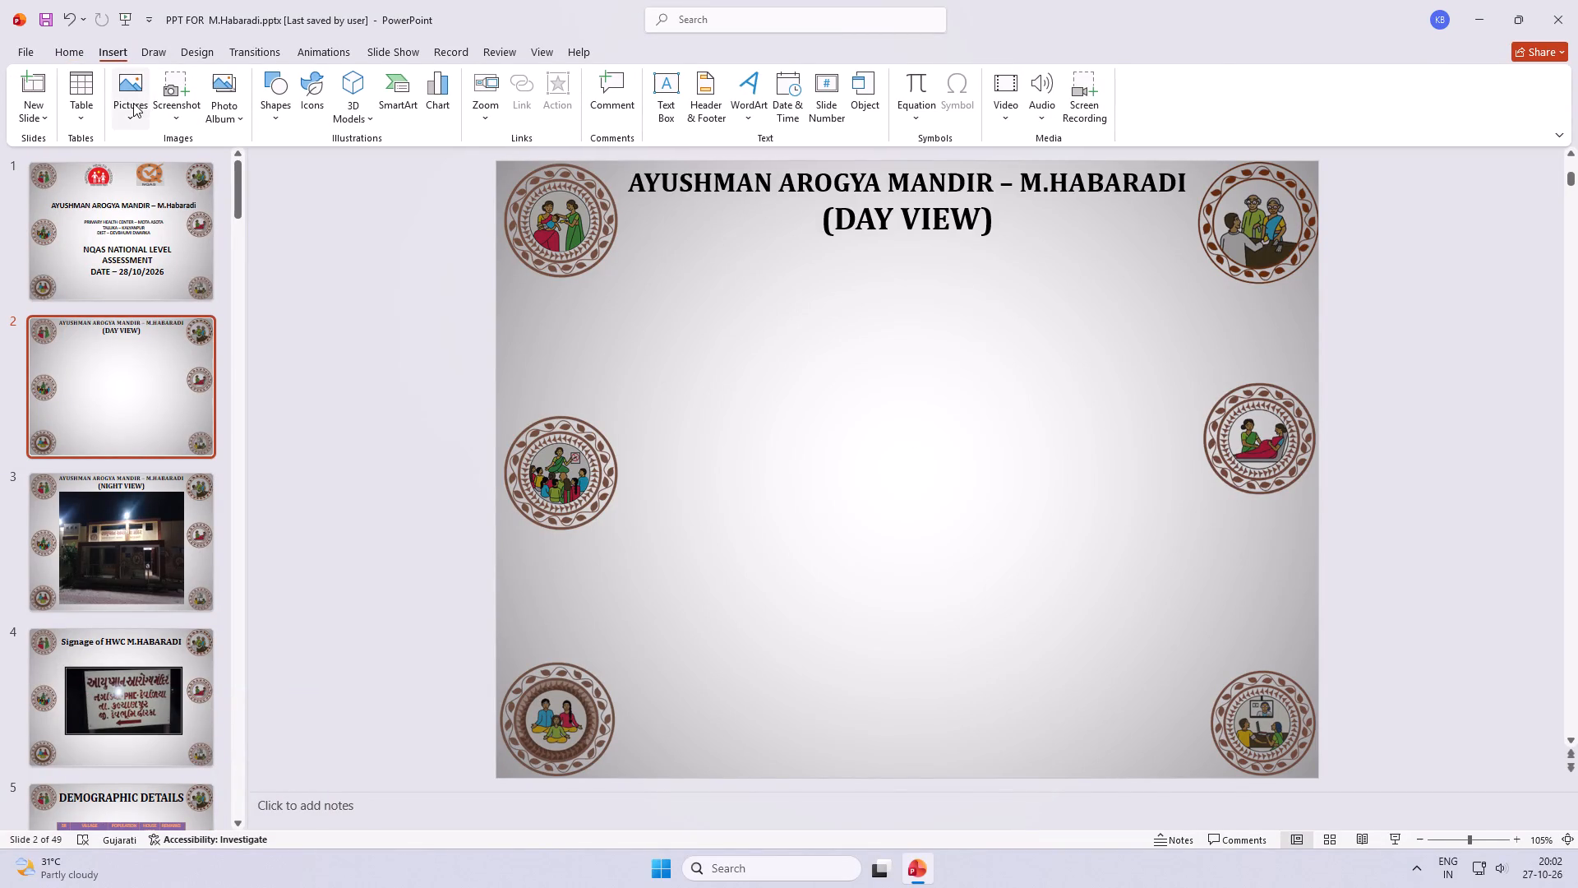
pyautogui.click(130, 105)
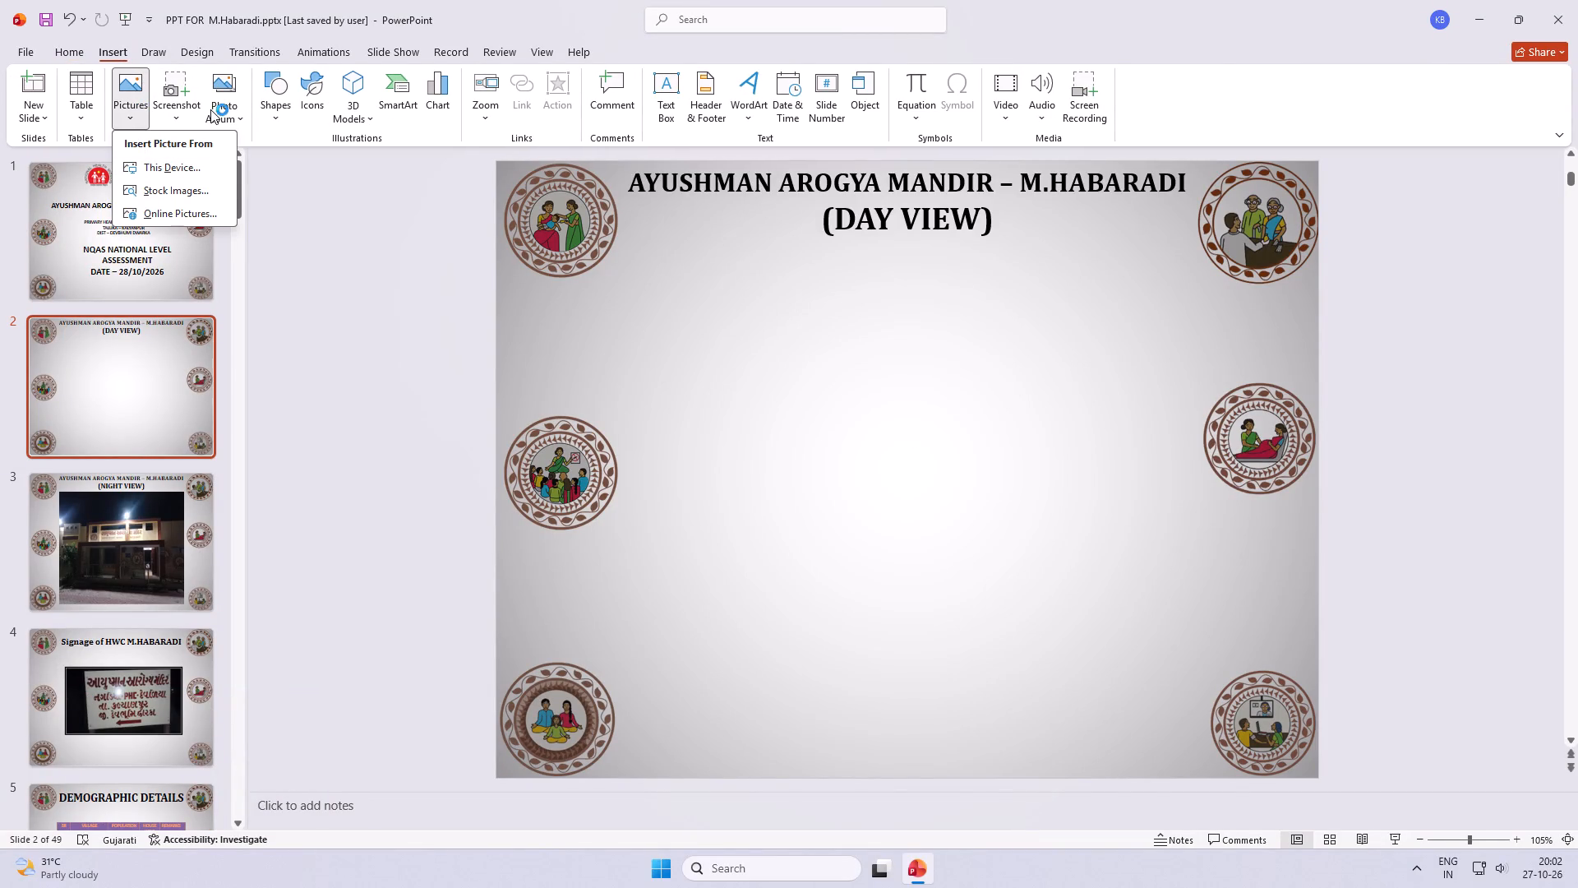
pyautogui.click(193, 169)
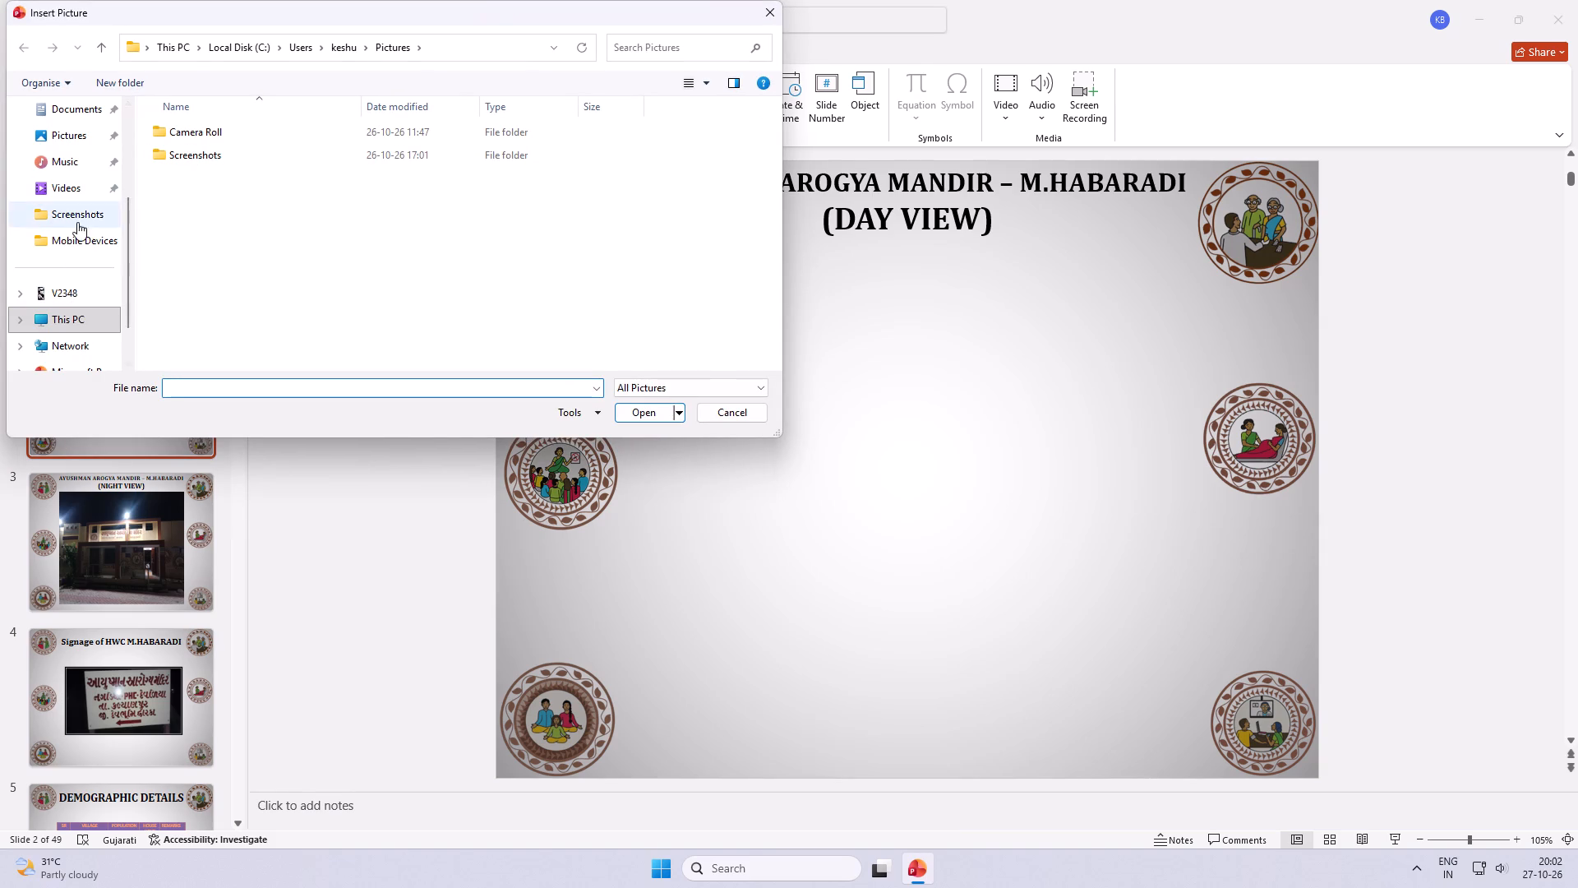
pyautogui.scroll(1, 78, 118)
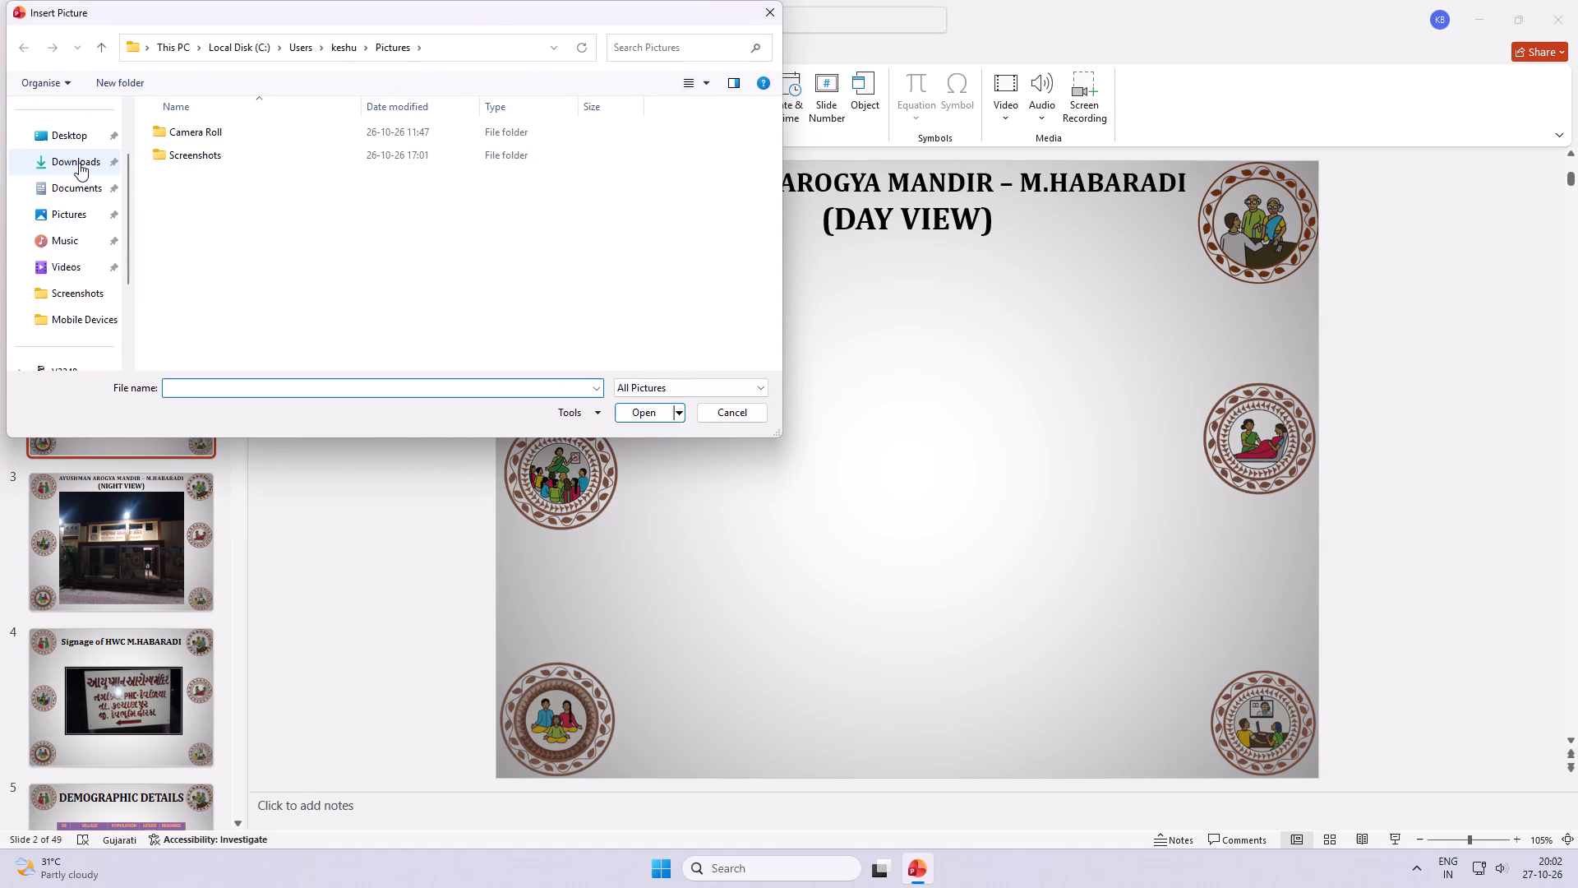
pyautogui.click(79, 163)
pyautogui.click(78, 140)
pyautogui.click(297, 164)
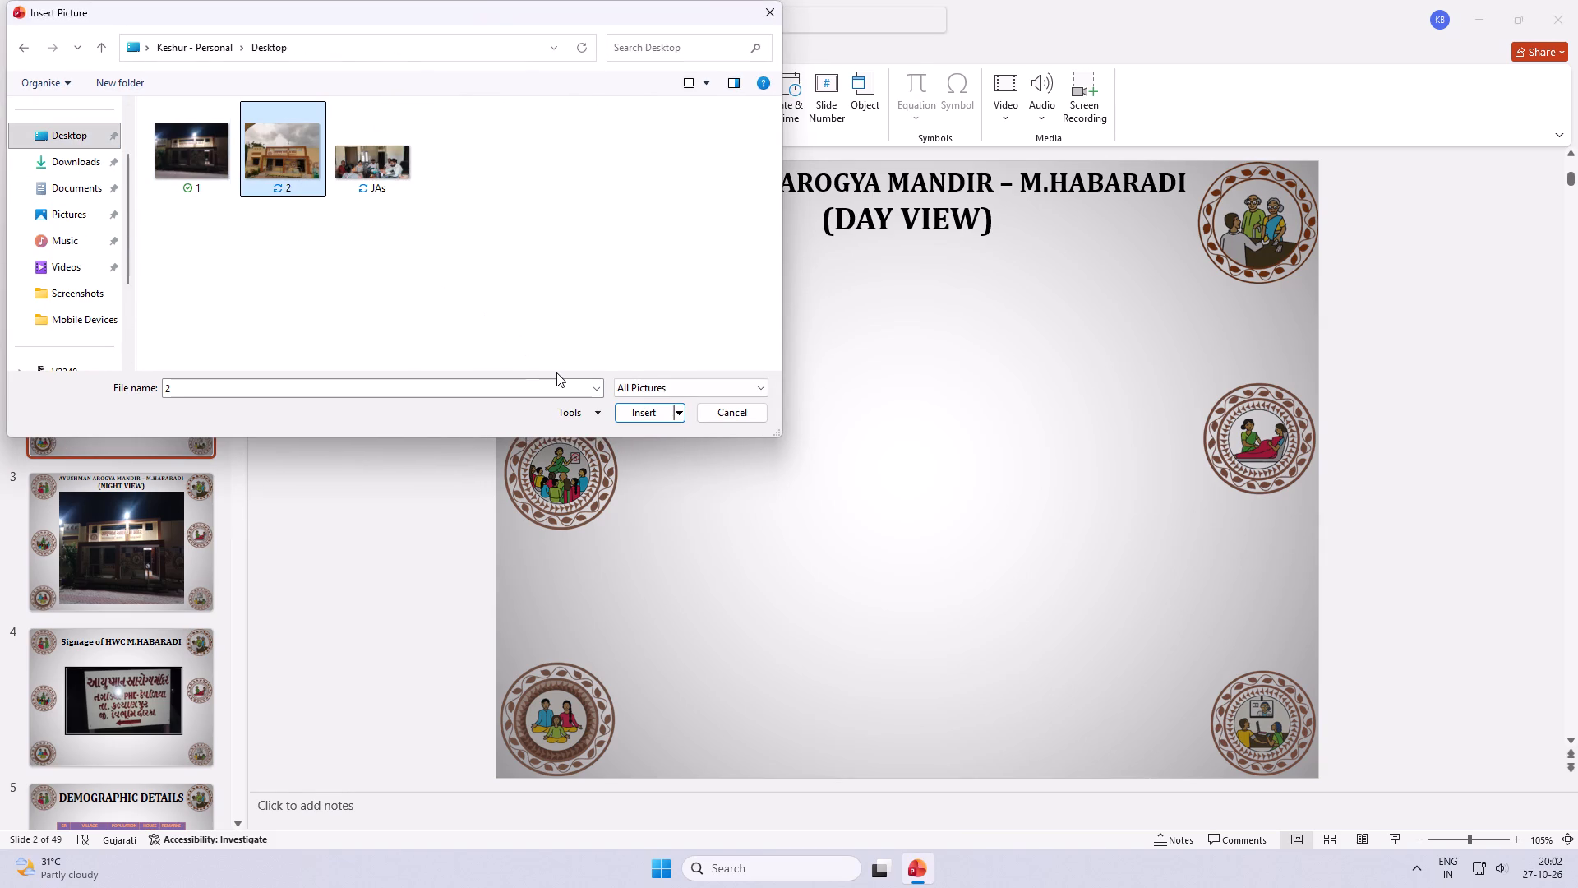
pyautogui.click(633, 418)
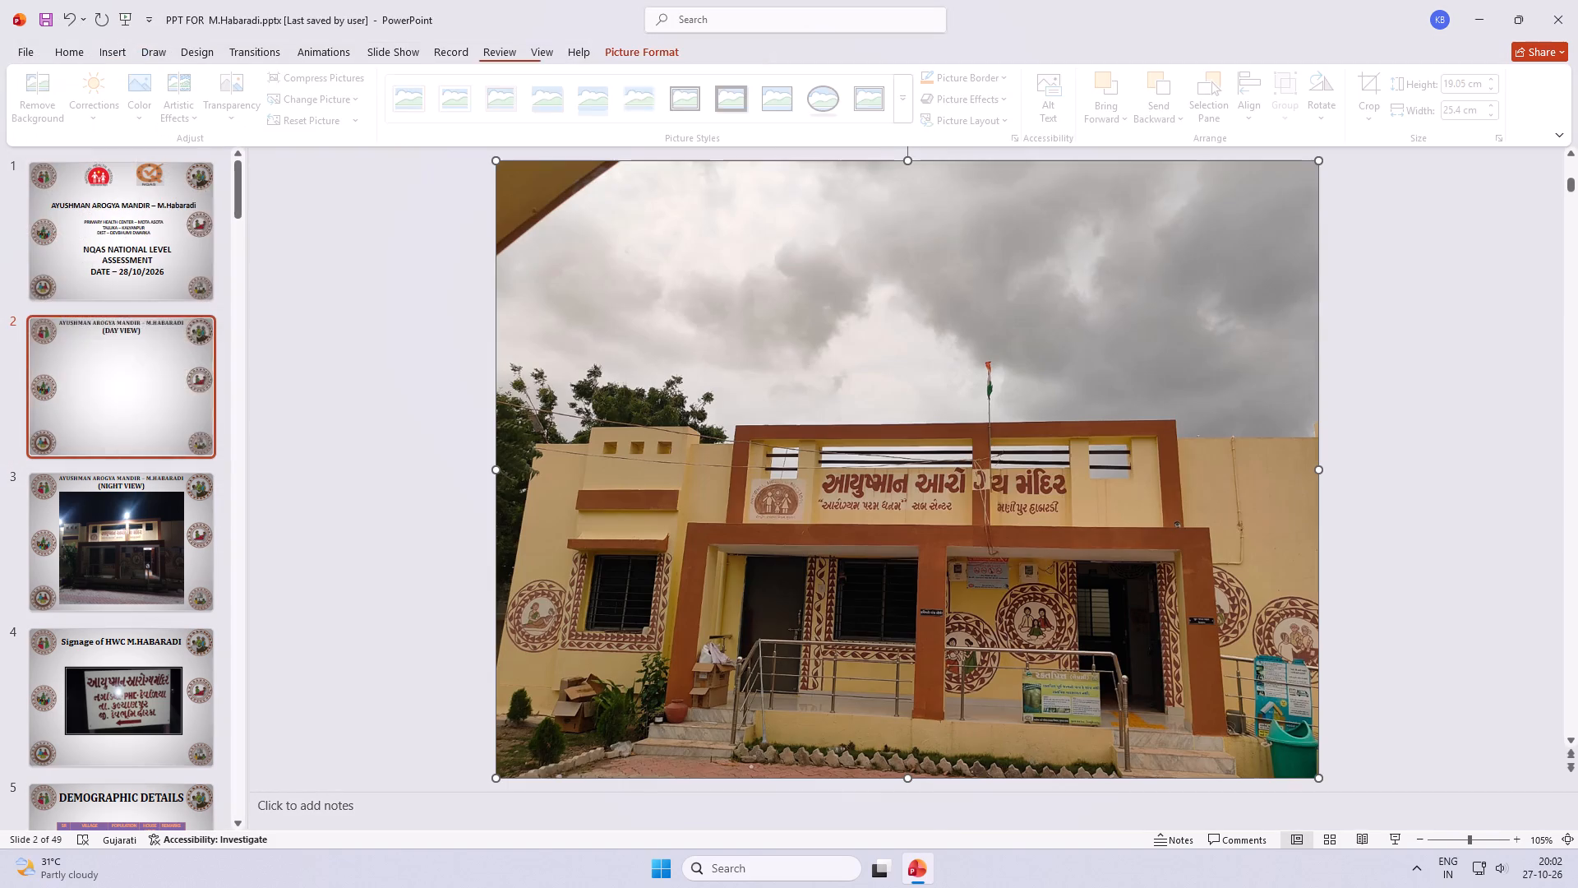
# Resize the building picture on the Day View slide to about 18 cm wide and 14.4 cm high, fitting below the title between the side emblems.
pyautogui.moveTo(496, 469); pyautogui.dragTo(589, 483)
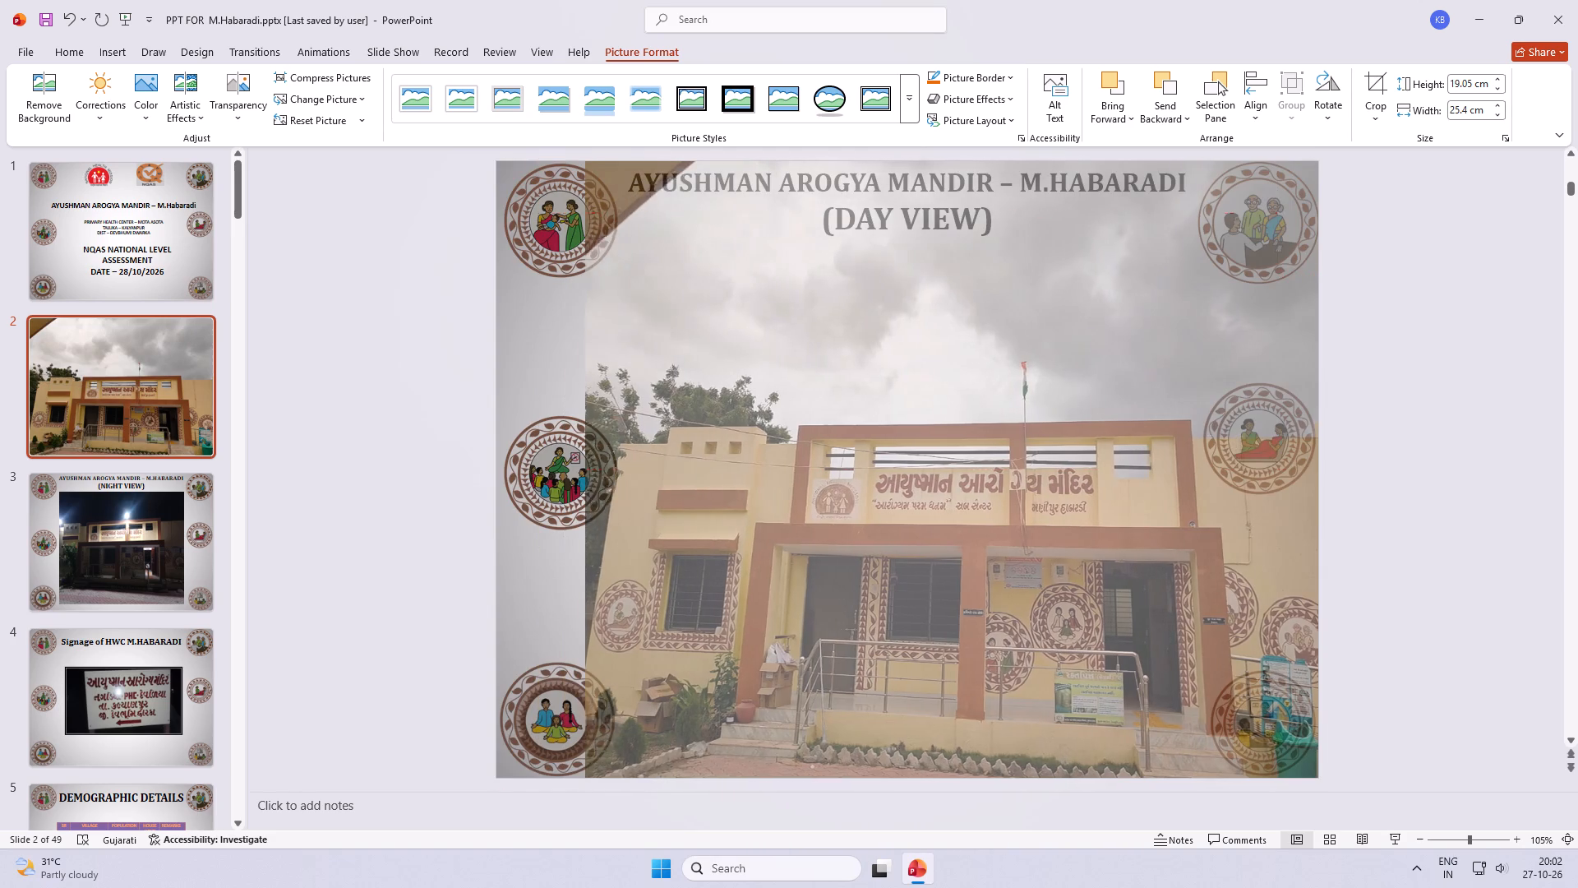
pyautogui.moveTo(589, 483); pyautogui.dragTo(616, 488)
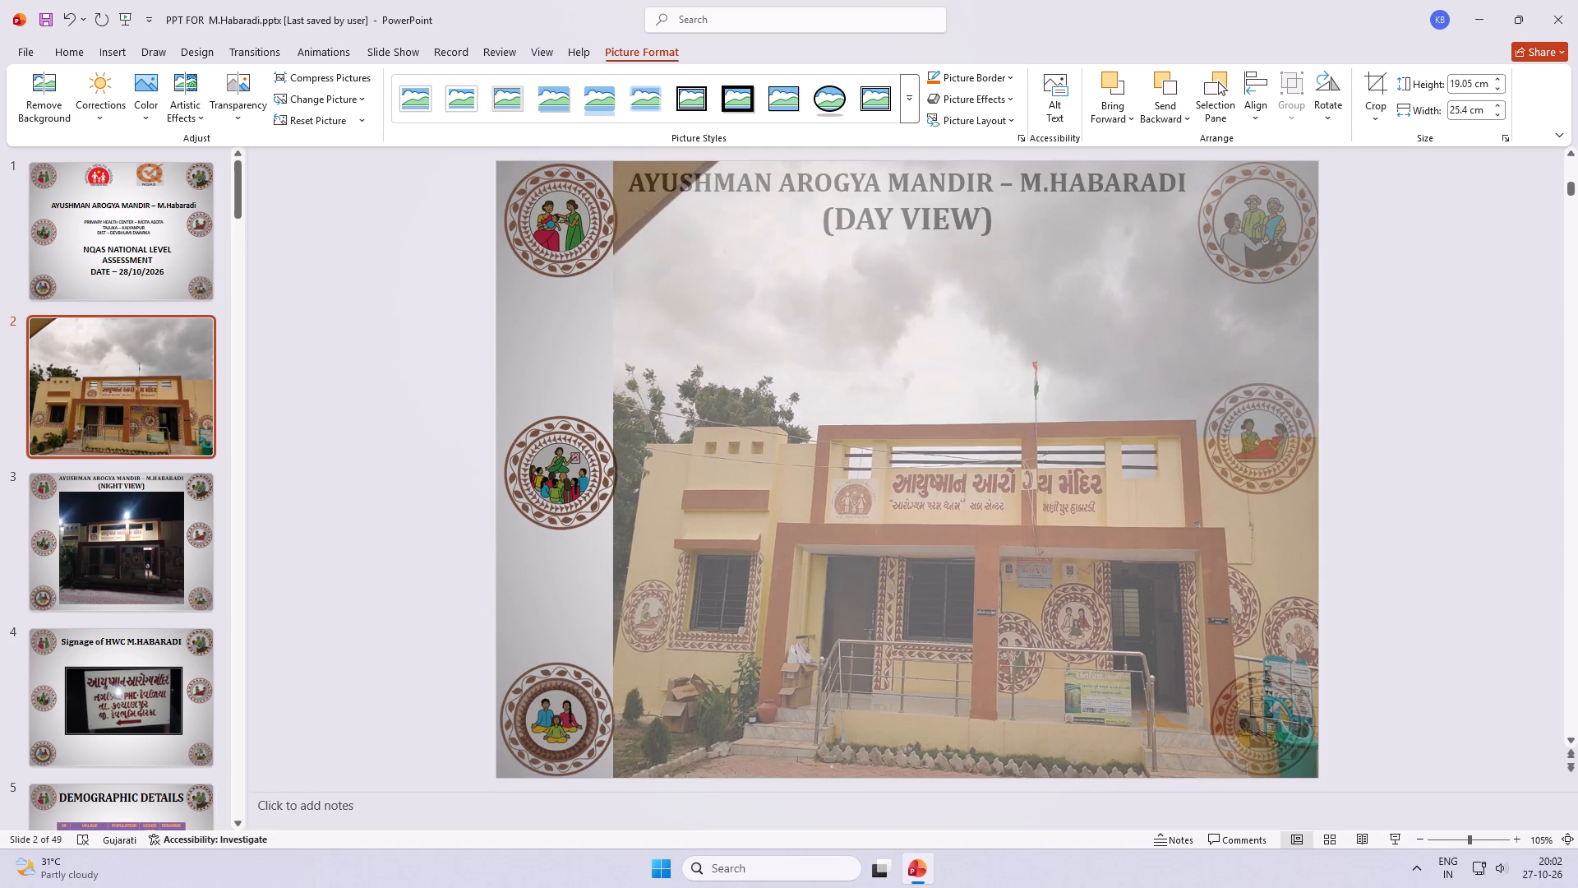
pyautogui.moveTo(616, 488); pyautogui.dragTo(621, 488)
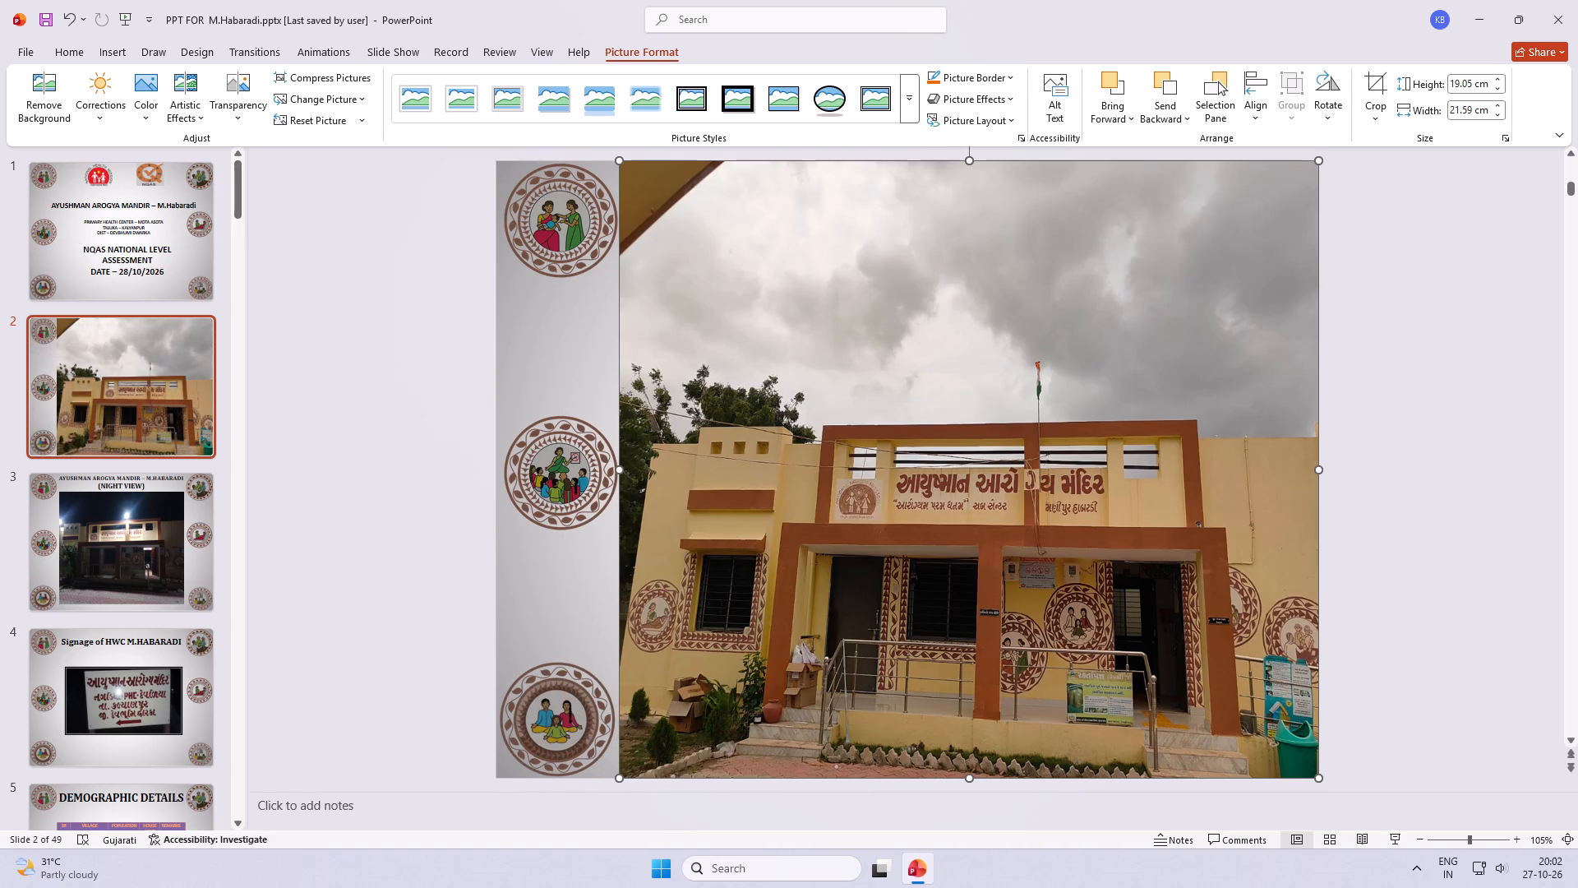
pyautogui.moveTo(971, 161); pyautogui.dragTo(943, 252)
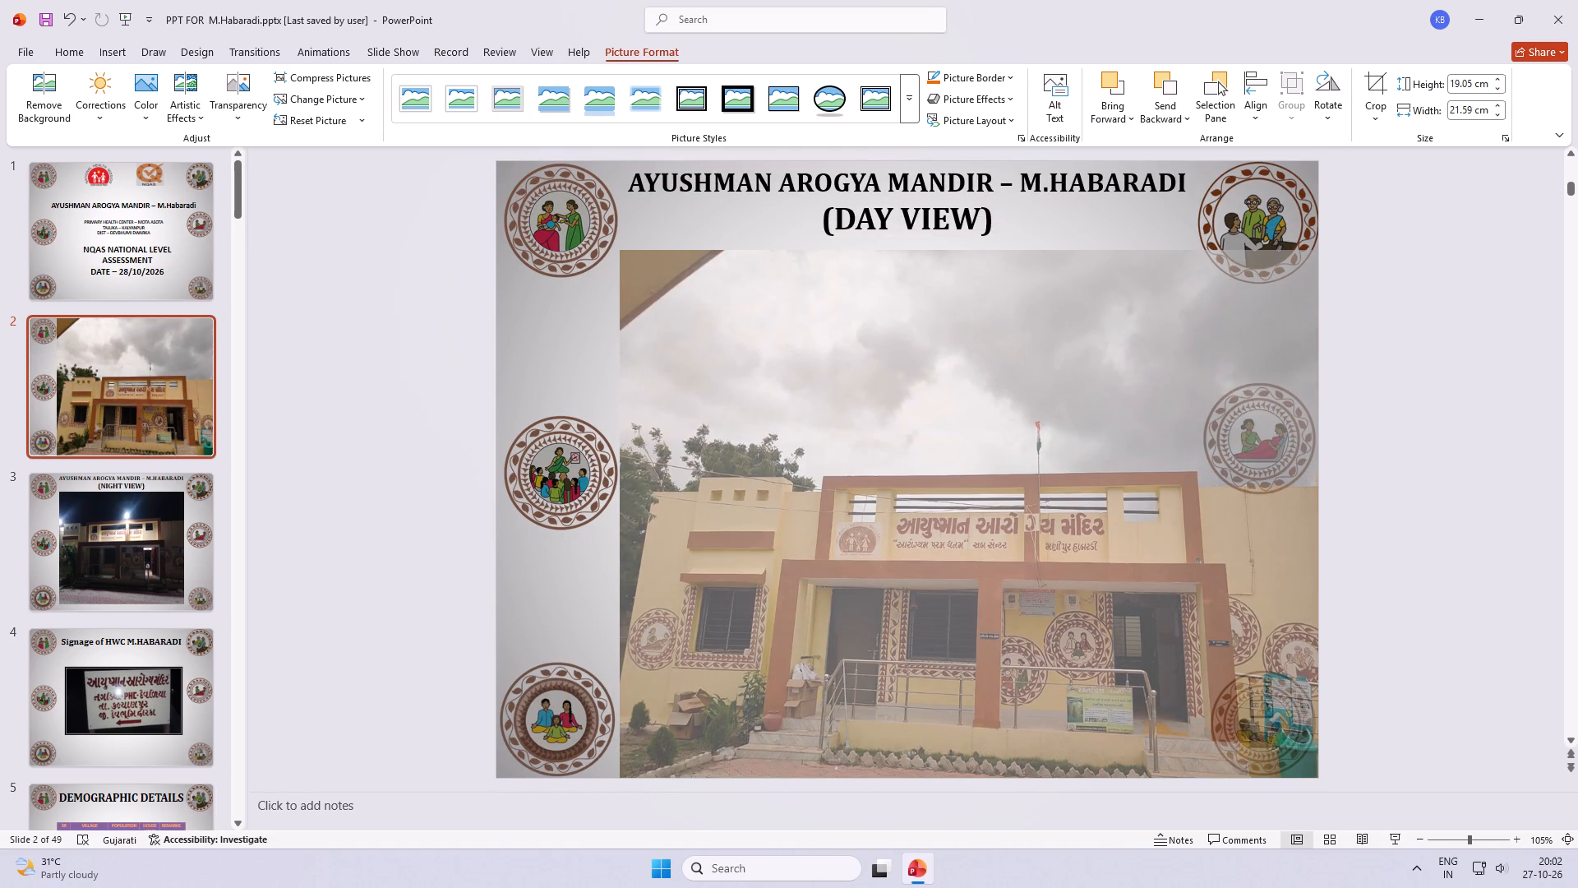
pyautogui.moveTo(943, 252); pyautogui.dragTo(942, 252)
pyautogui.moveTo(1322, 516); pyautogui.dragTo(1202, 506)
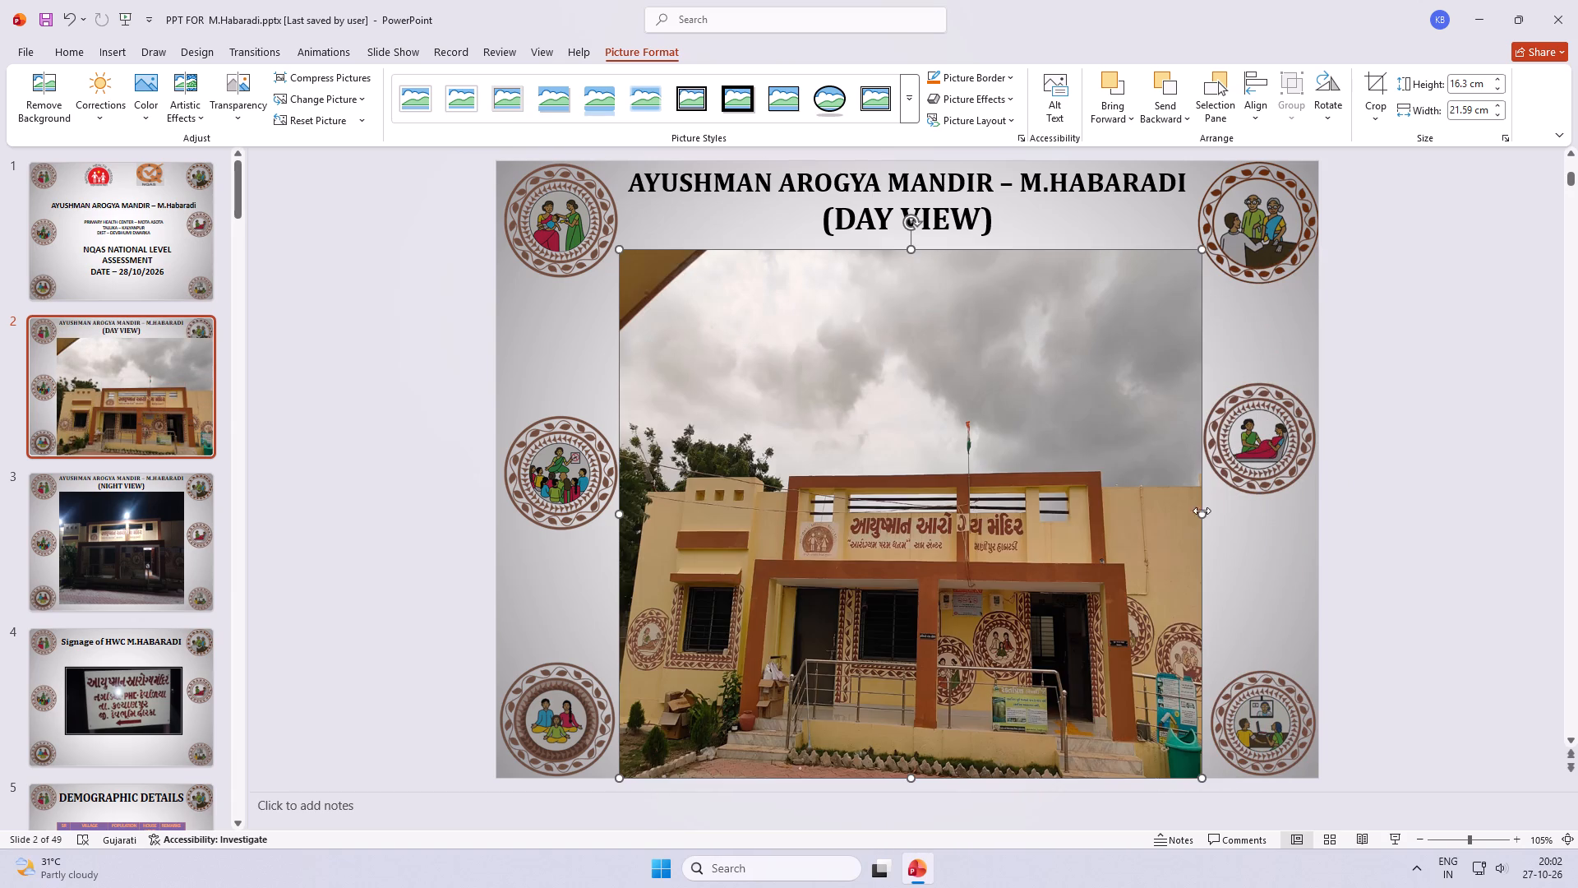
pyautogui.moveTo(910, 780); pyautogui.dragTo(916, 691)
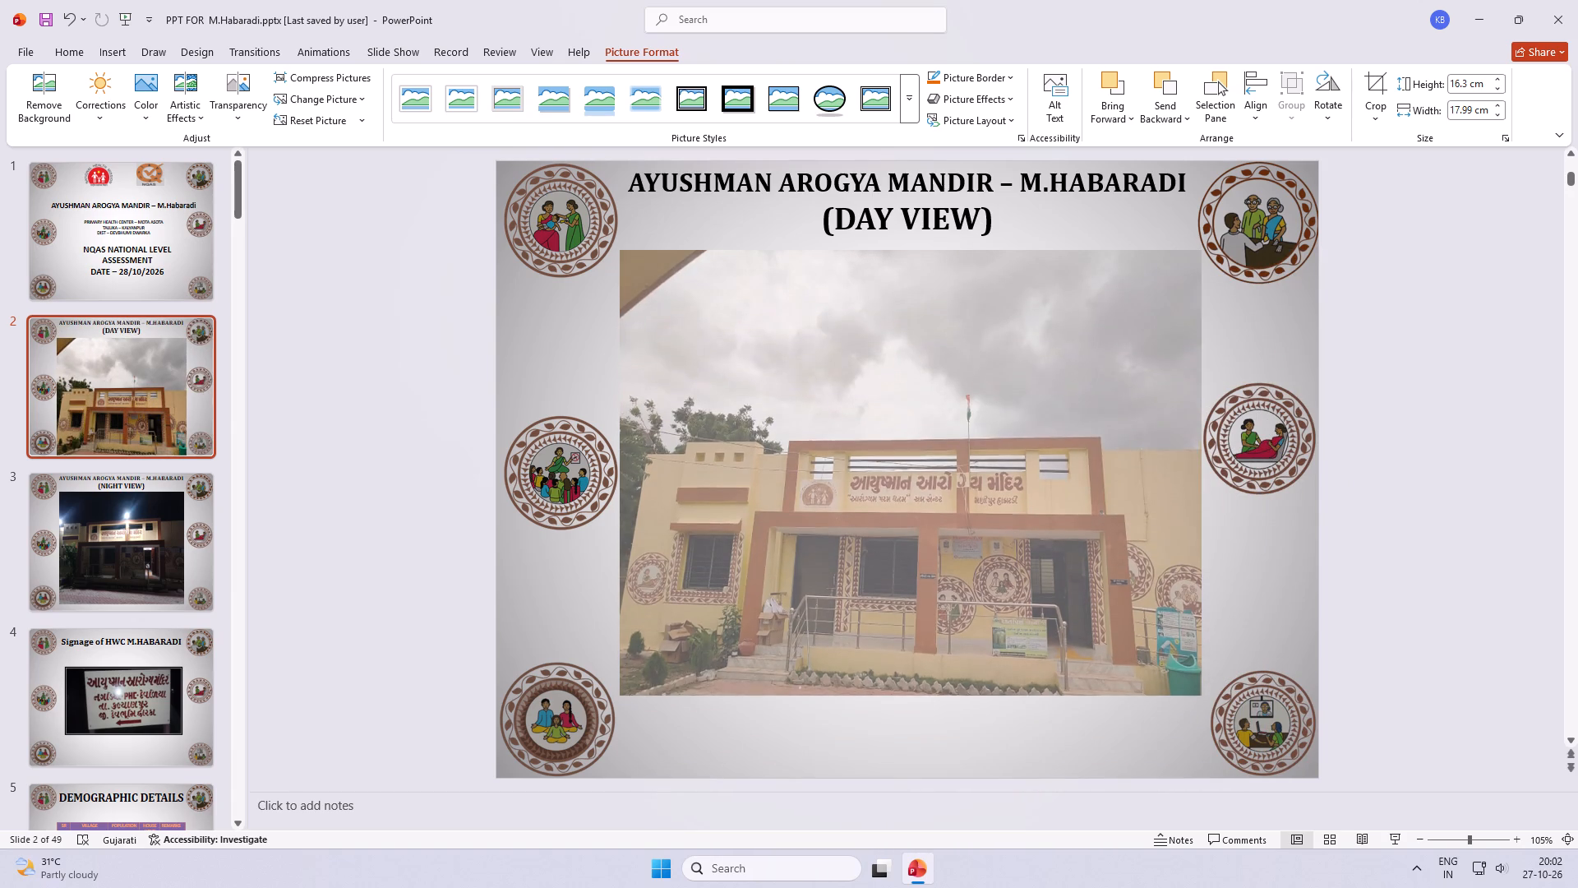
pyautogui.moveTo(916, 691); pyautogui.dragTo(920, 715)
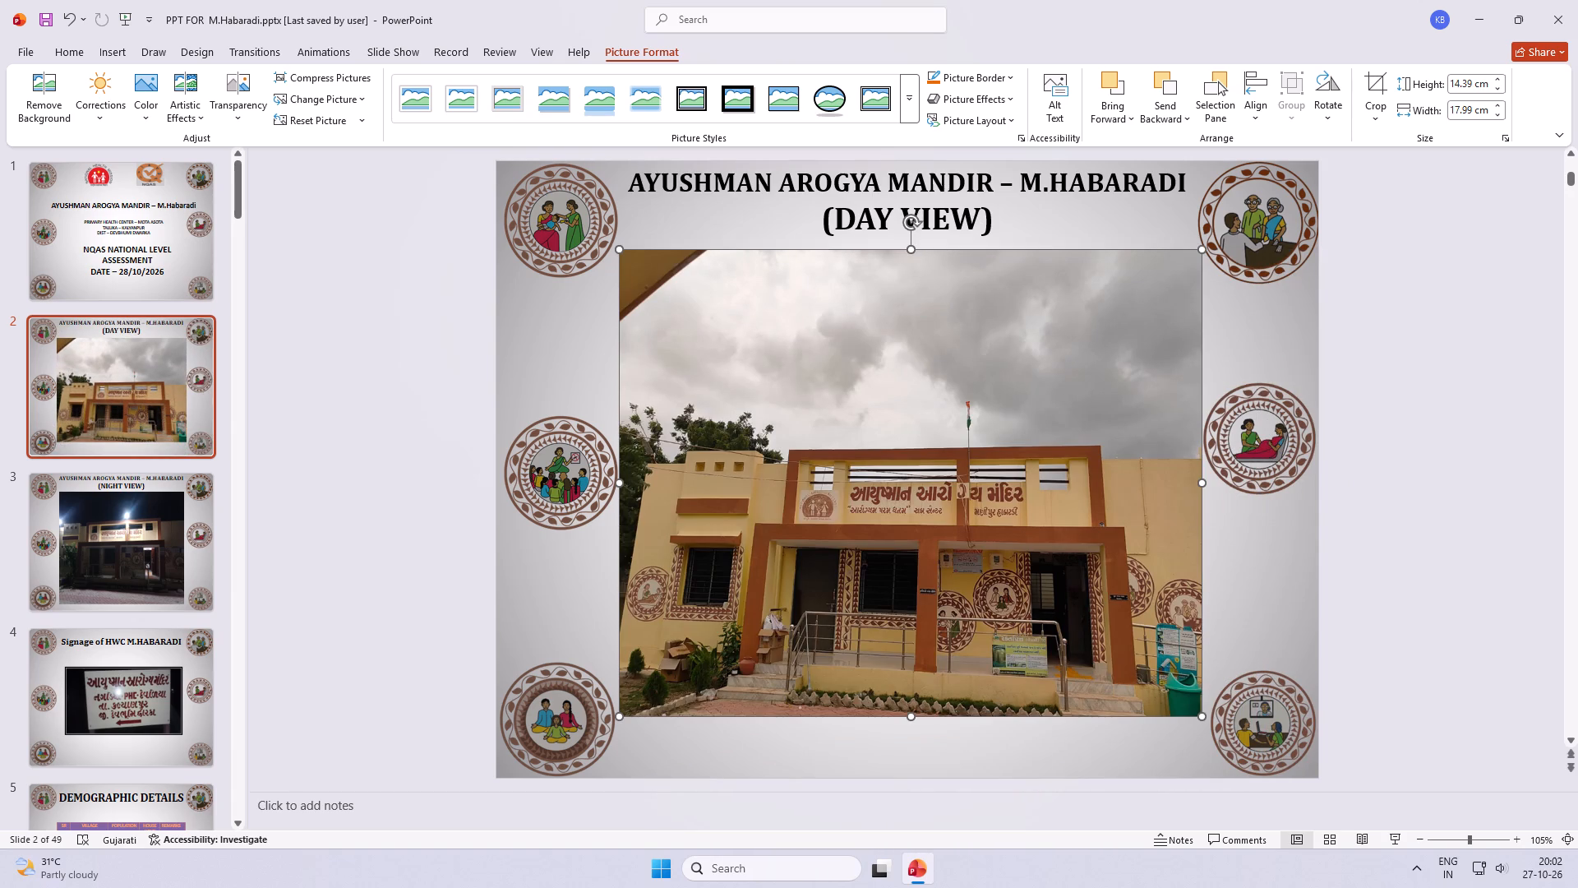
pyautogui.click(1375, 542)
# Save the presentation.
pyautogui.hotkey('ctrl', 's')
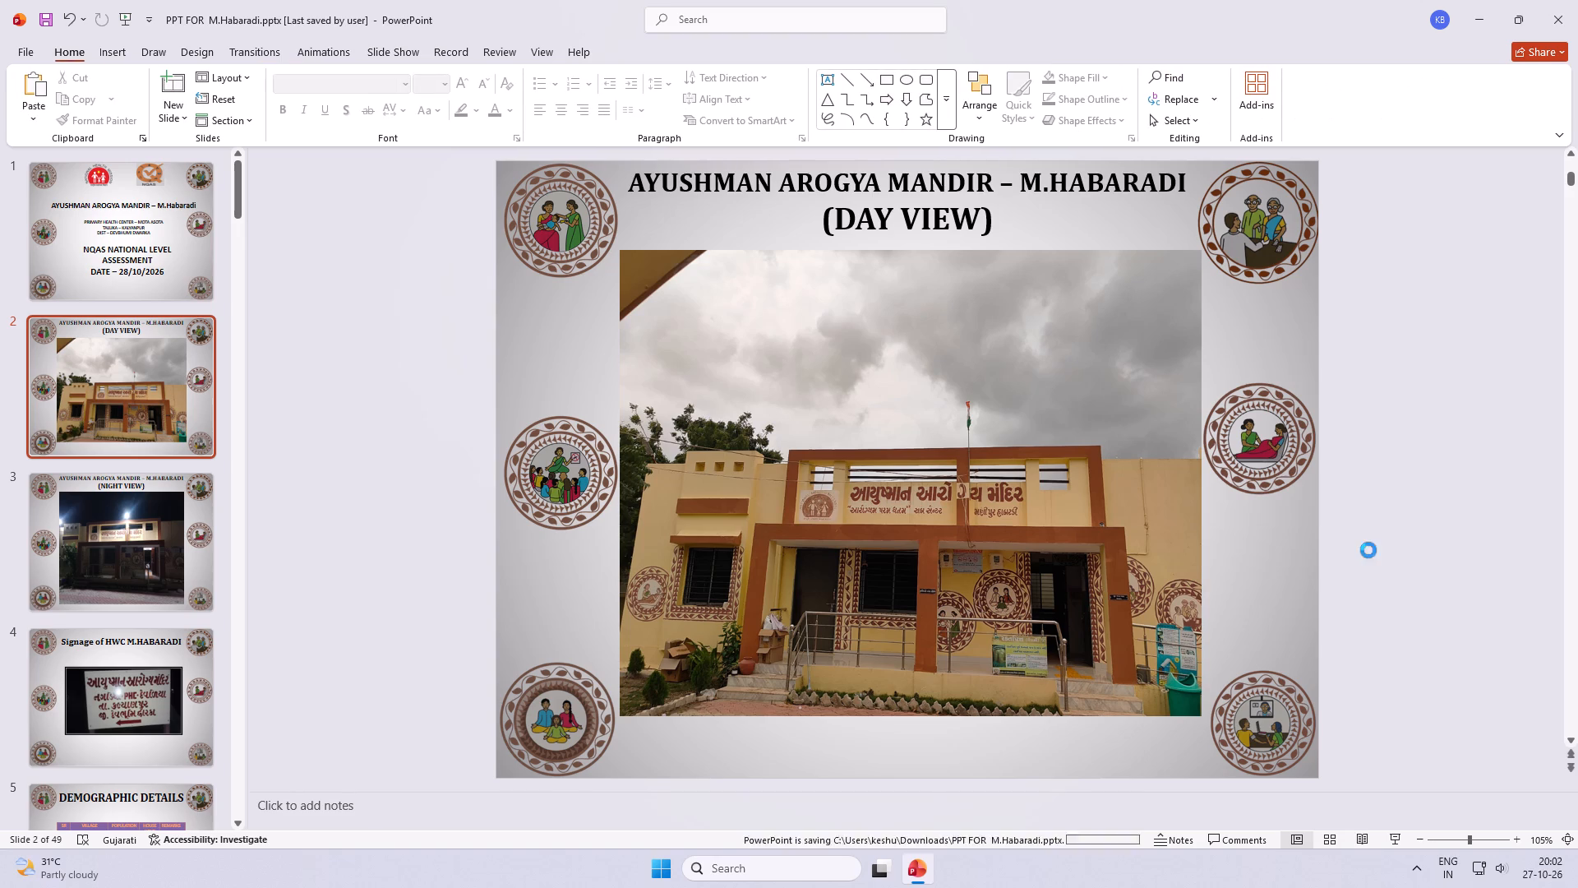
# Review the slides after Day View, from Night View through signage, demographics, deaths and human resources to Non-Communicable Disease Information.
pyautogui.scroll(-1, 1353, 554)
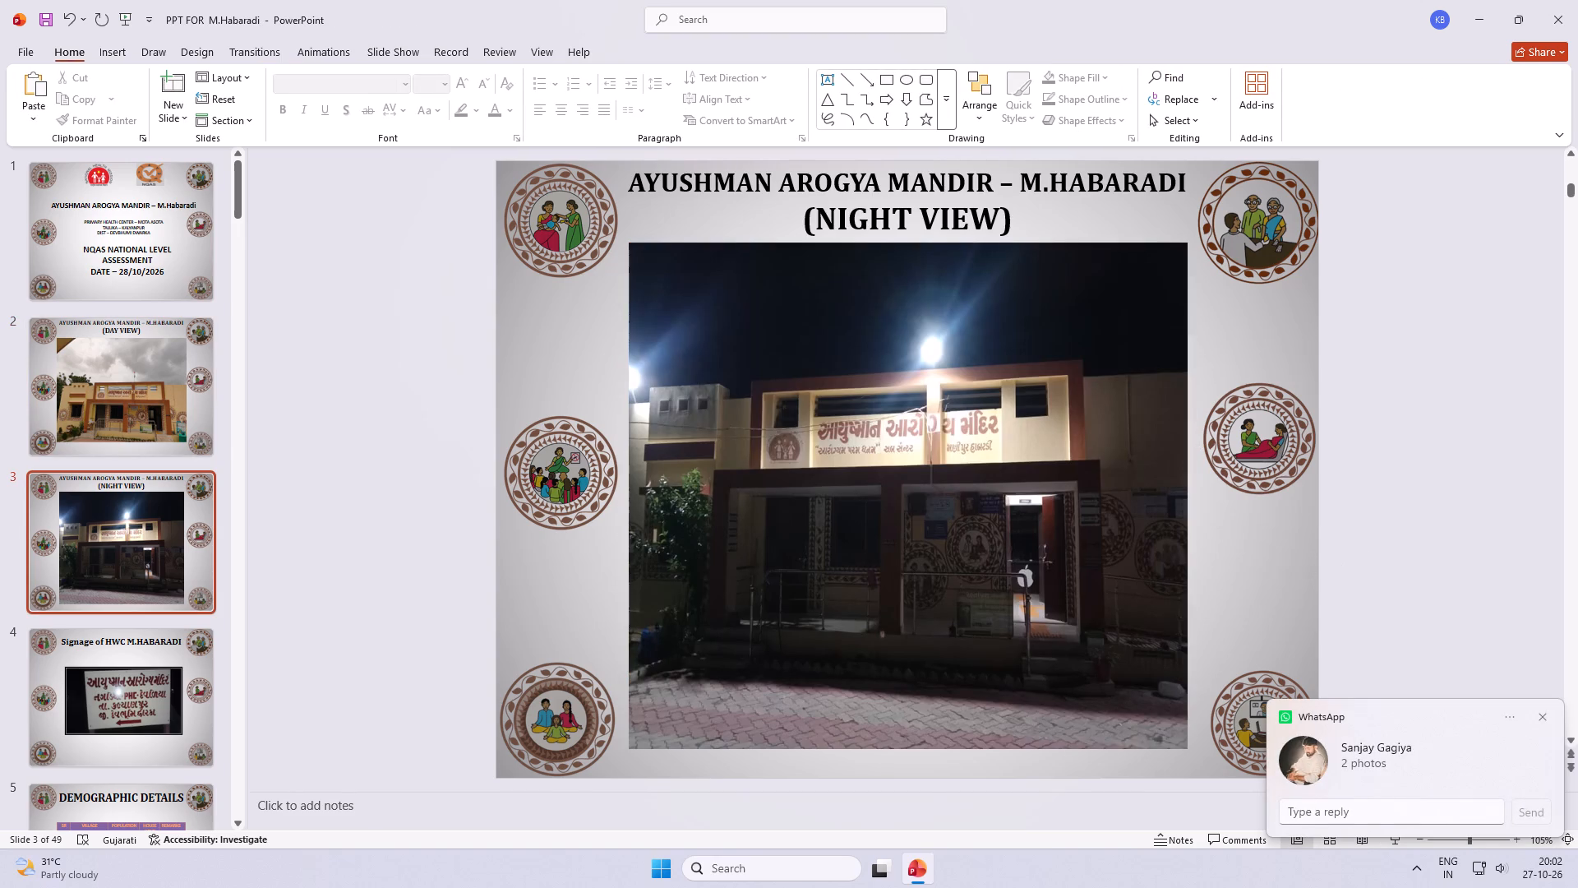
pyautogui.scroll(-1, 1082, 537)
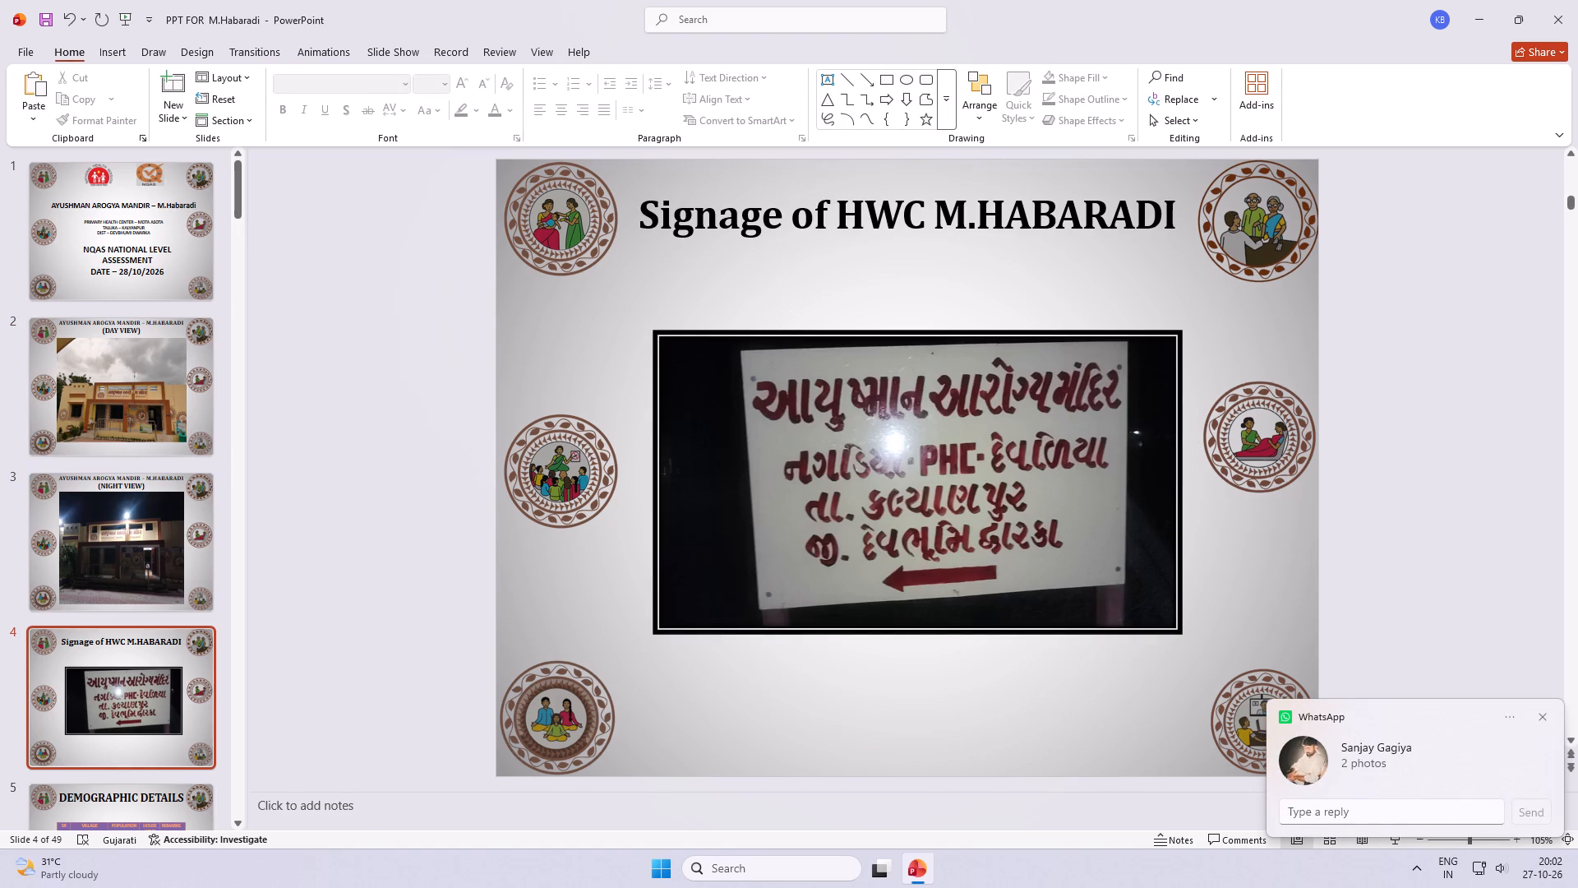
pyautogui.scroll(-2, 978, 513)
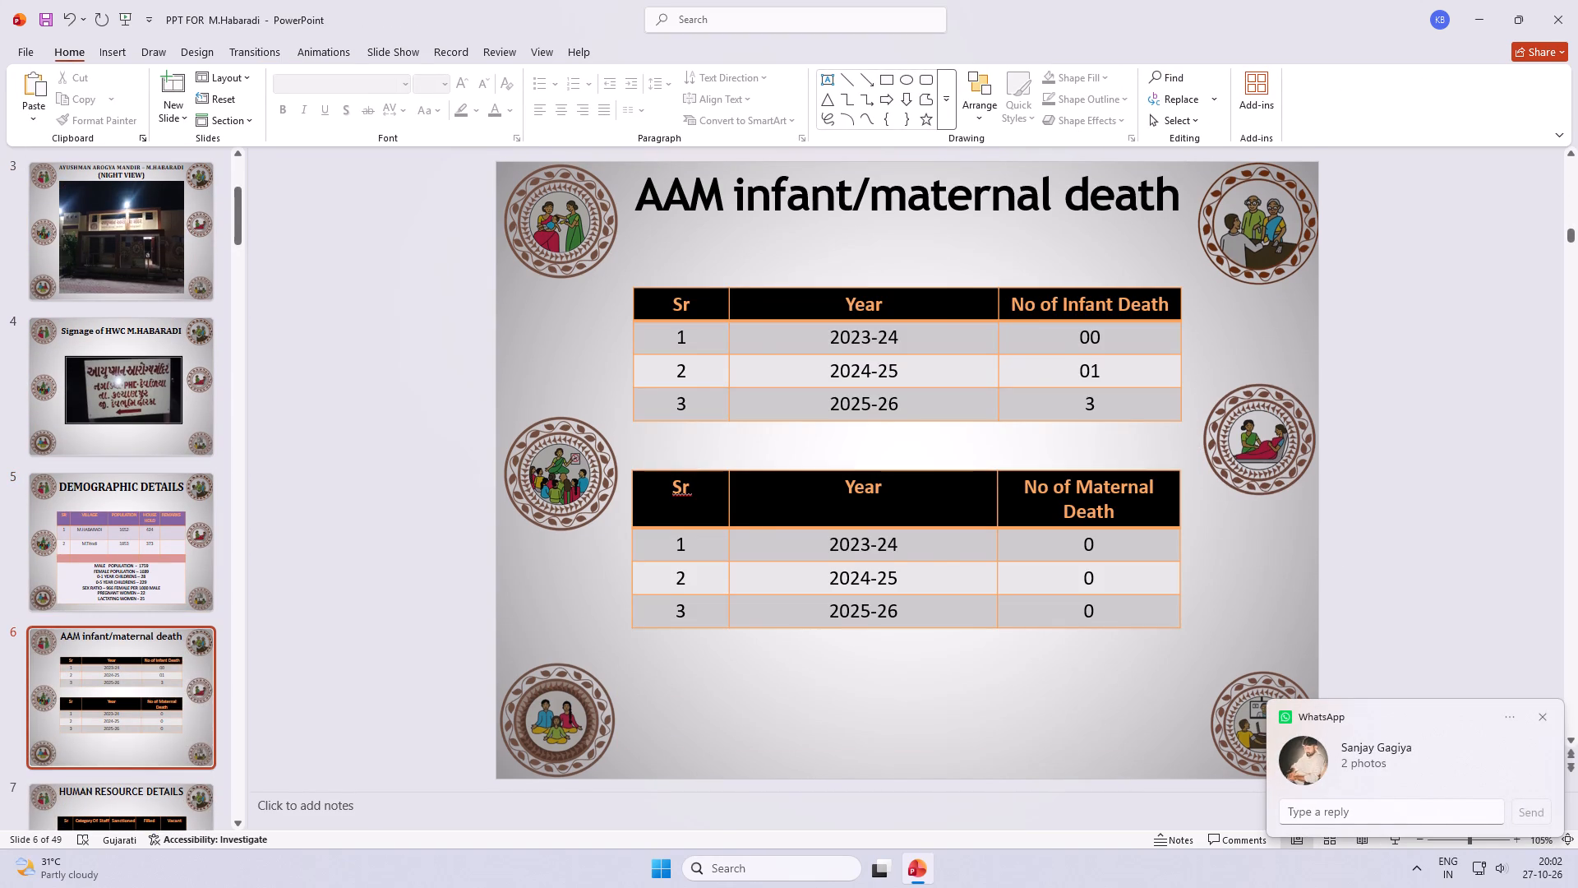
pyautogui.scroll(-2, 978, 514)
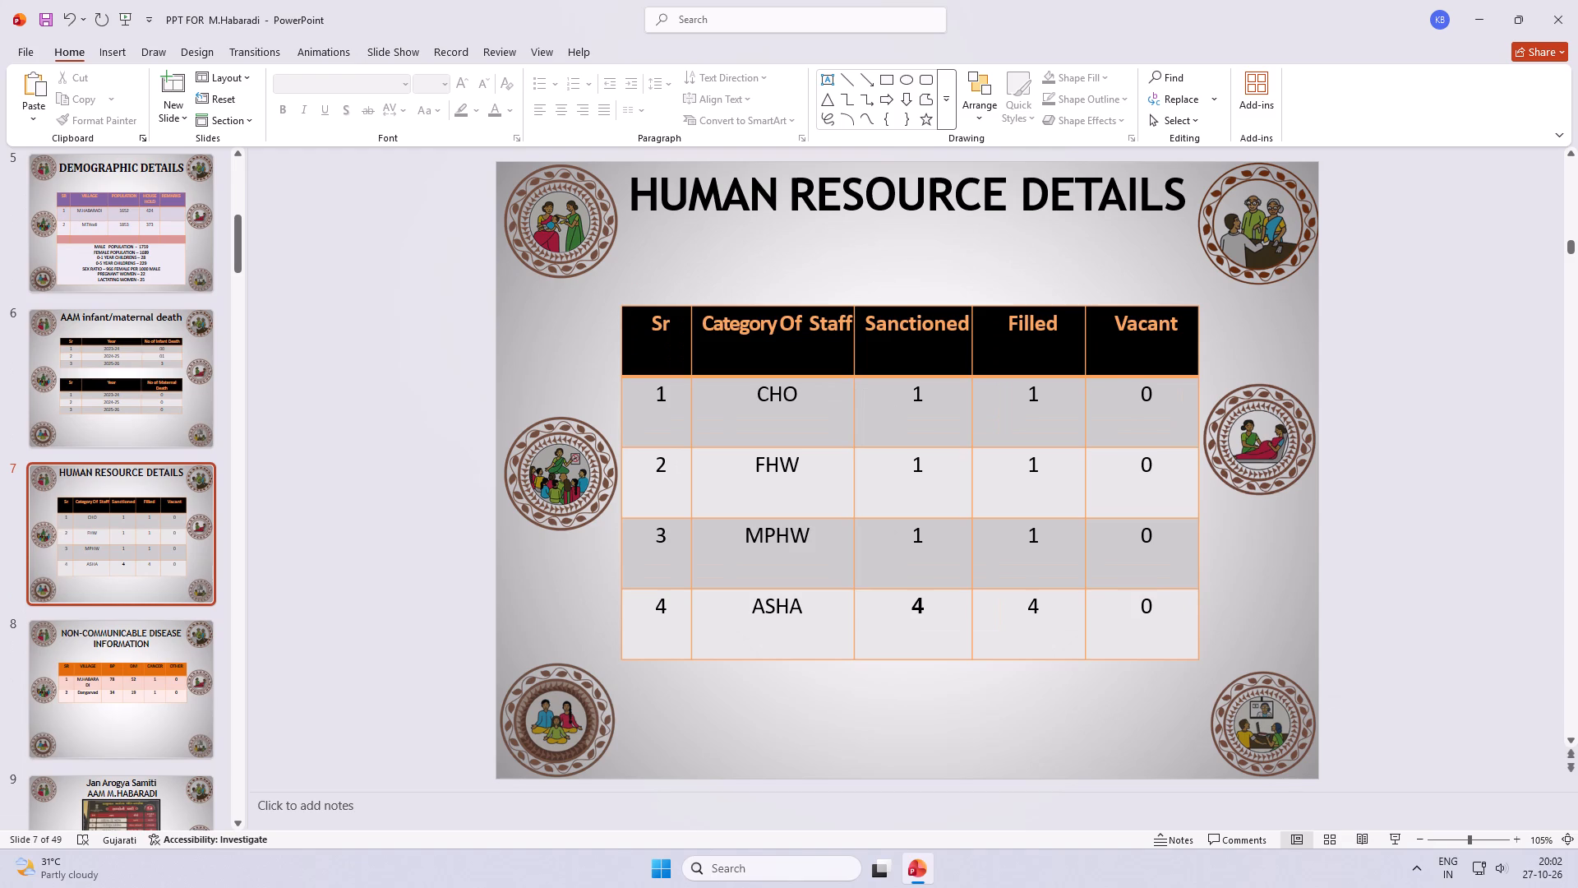
pyautogui.scroll(-1, 980, 508)
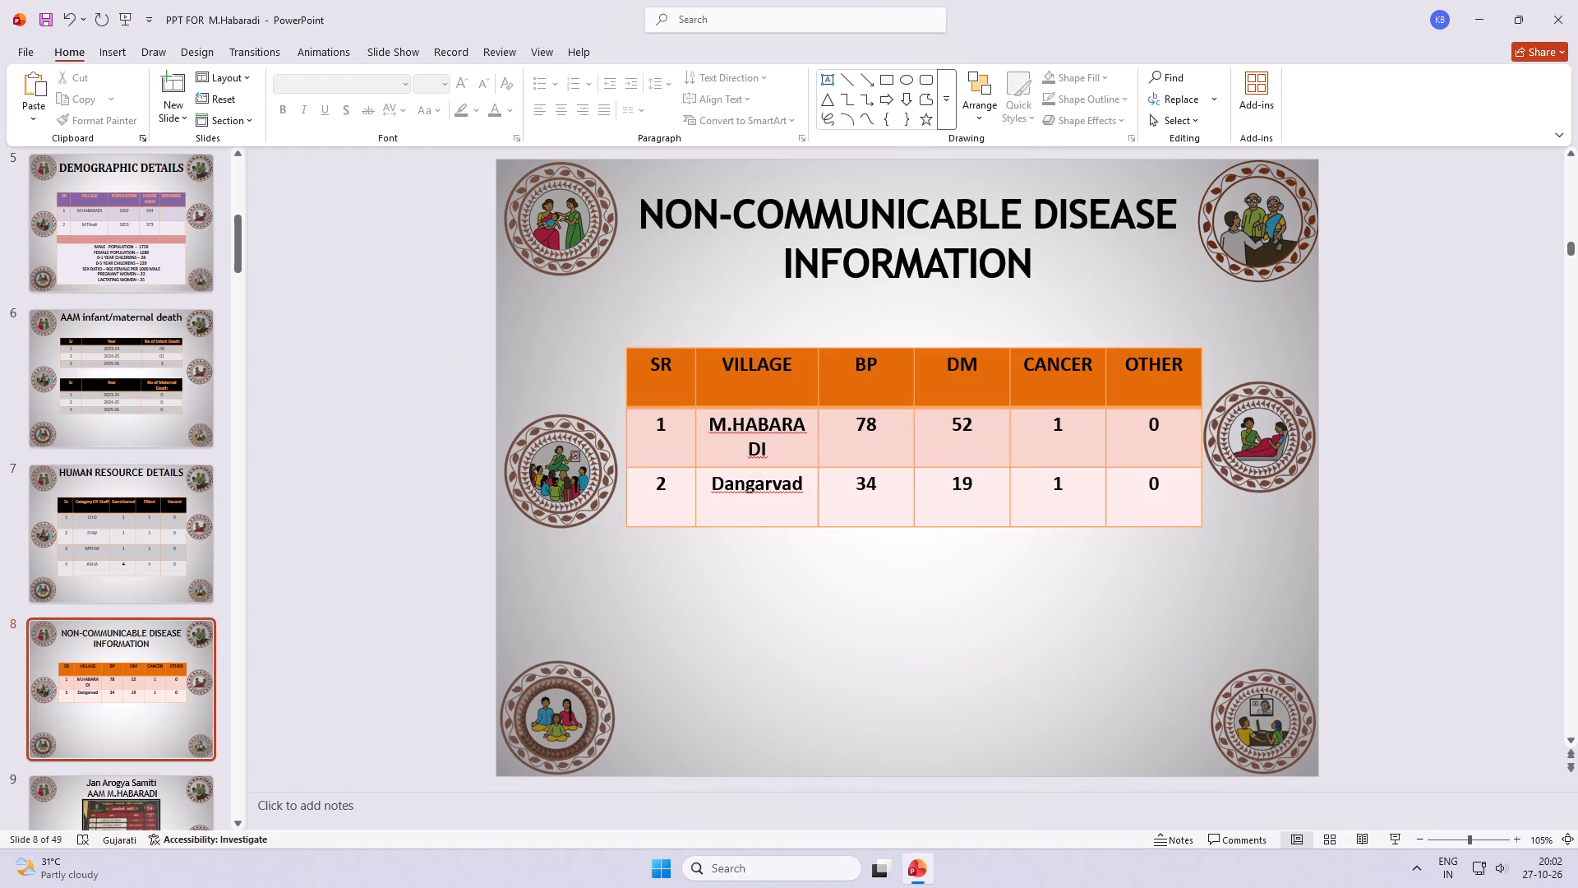
# Replace the village name in row 2 of the Non-Communicable Disease Information table with "M .Titodi".
pyautogui.doubleClick(778, 487)
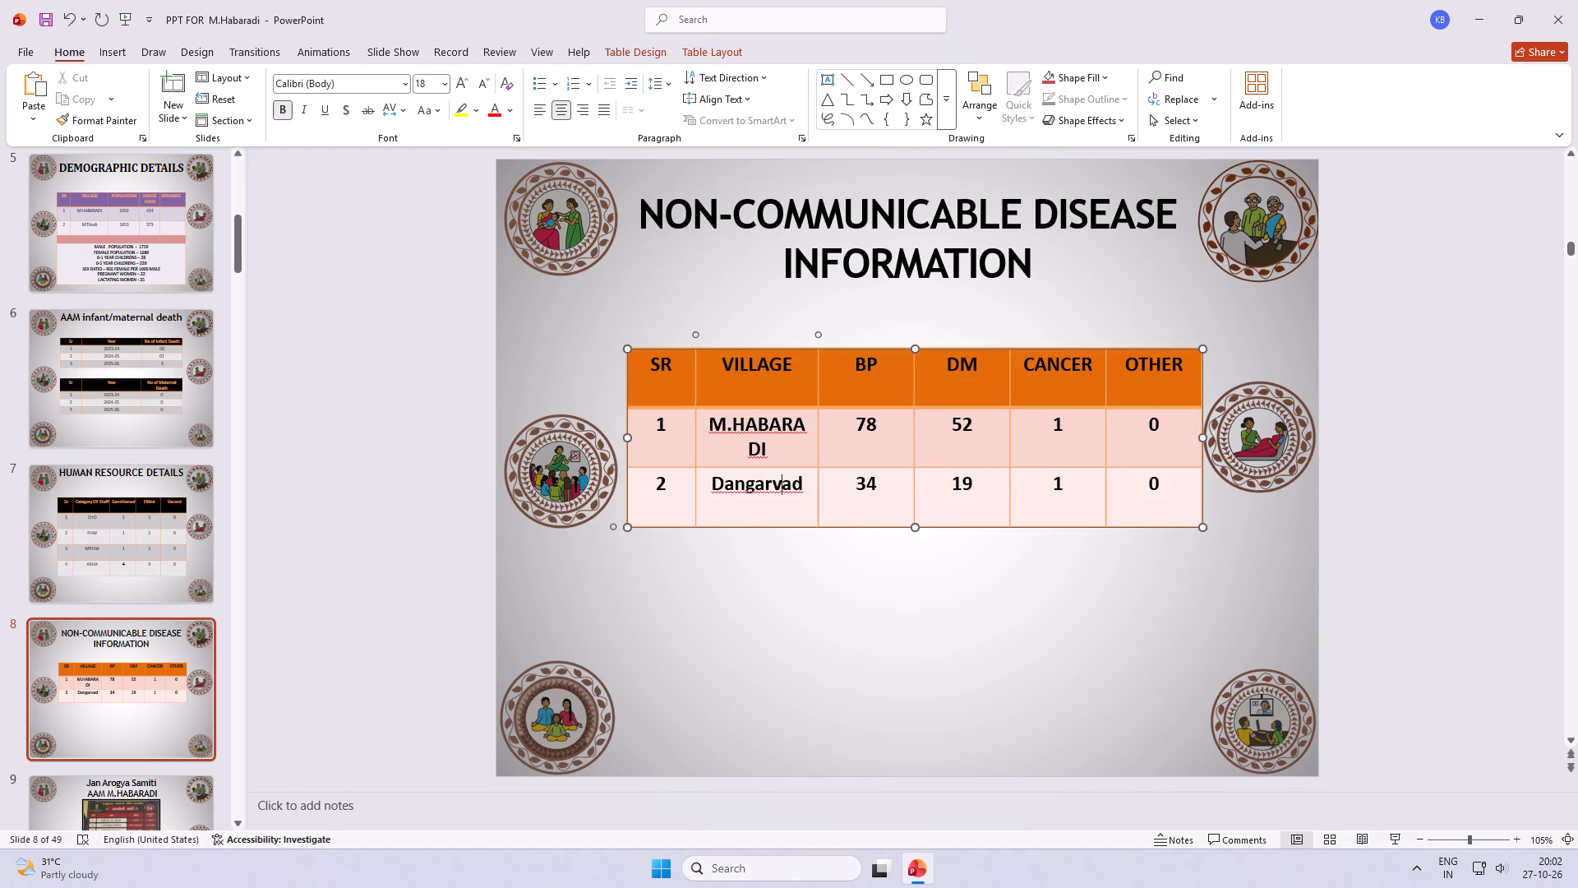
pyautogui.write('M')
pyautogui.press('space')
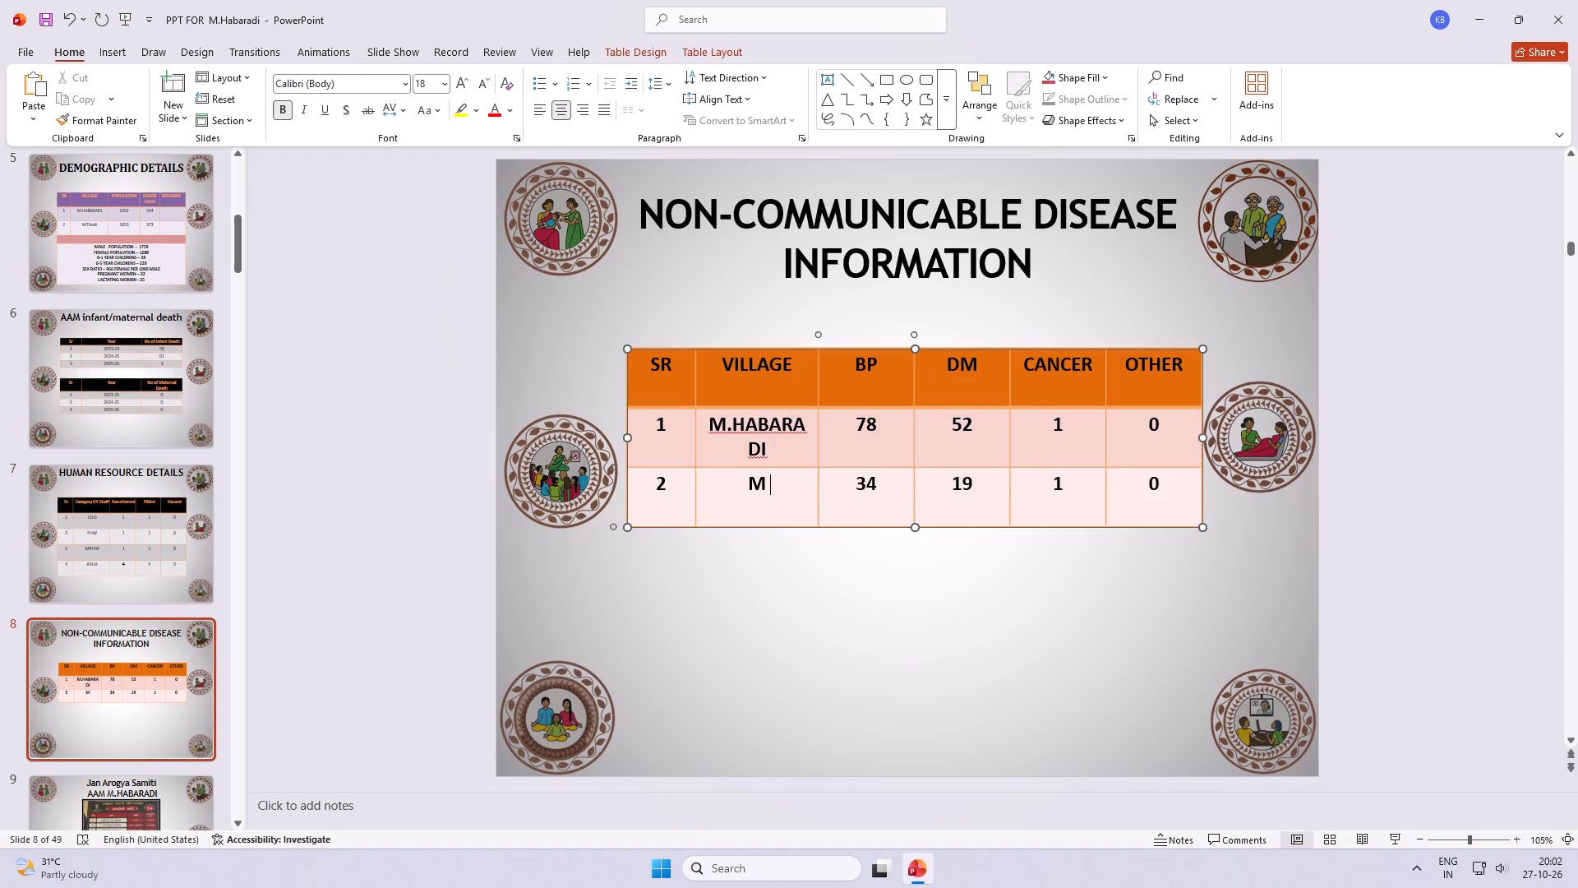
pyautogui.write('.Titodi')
pyautogui.scroll(2, 829, 517)
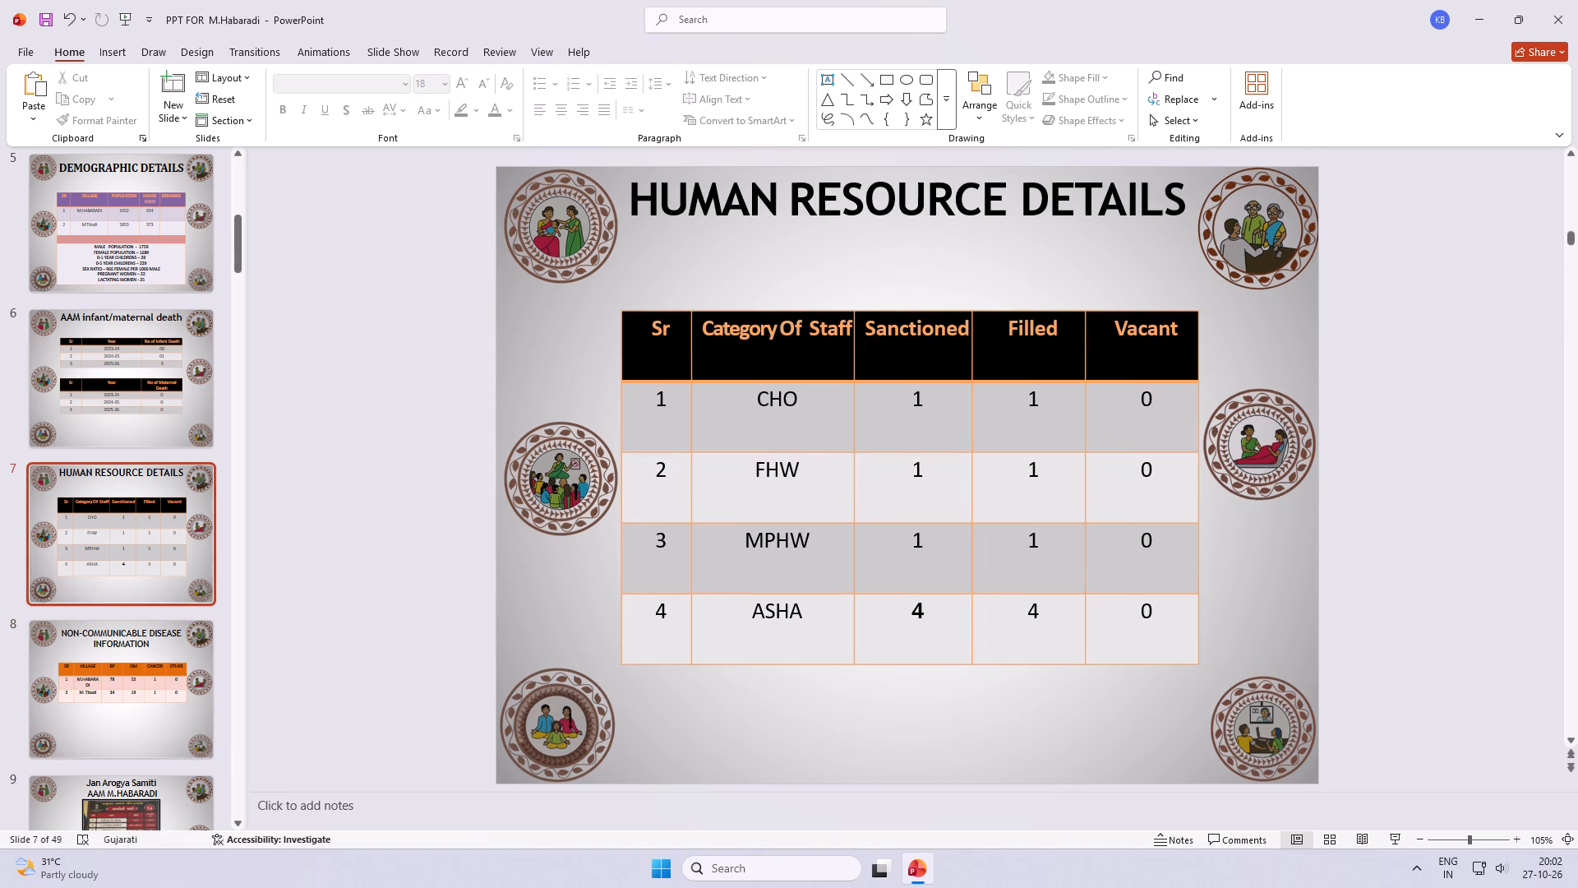
pyautogui.scroll(-1, 897, 562)
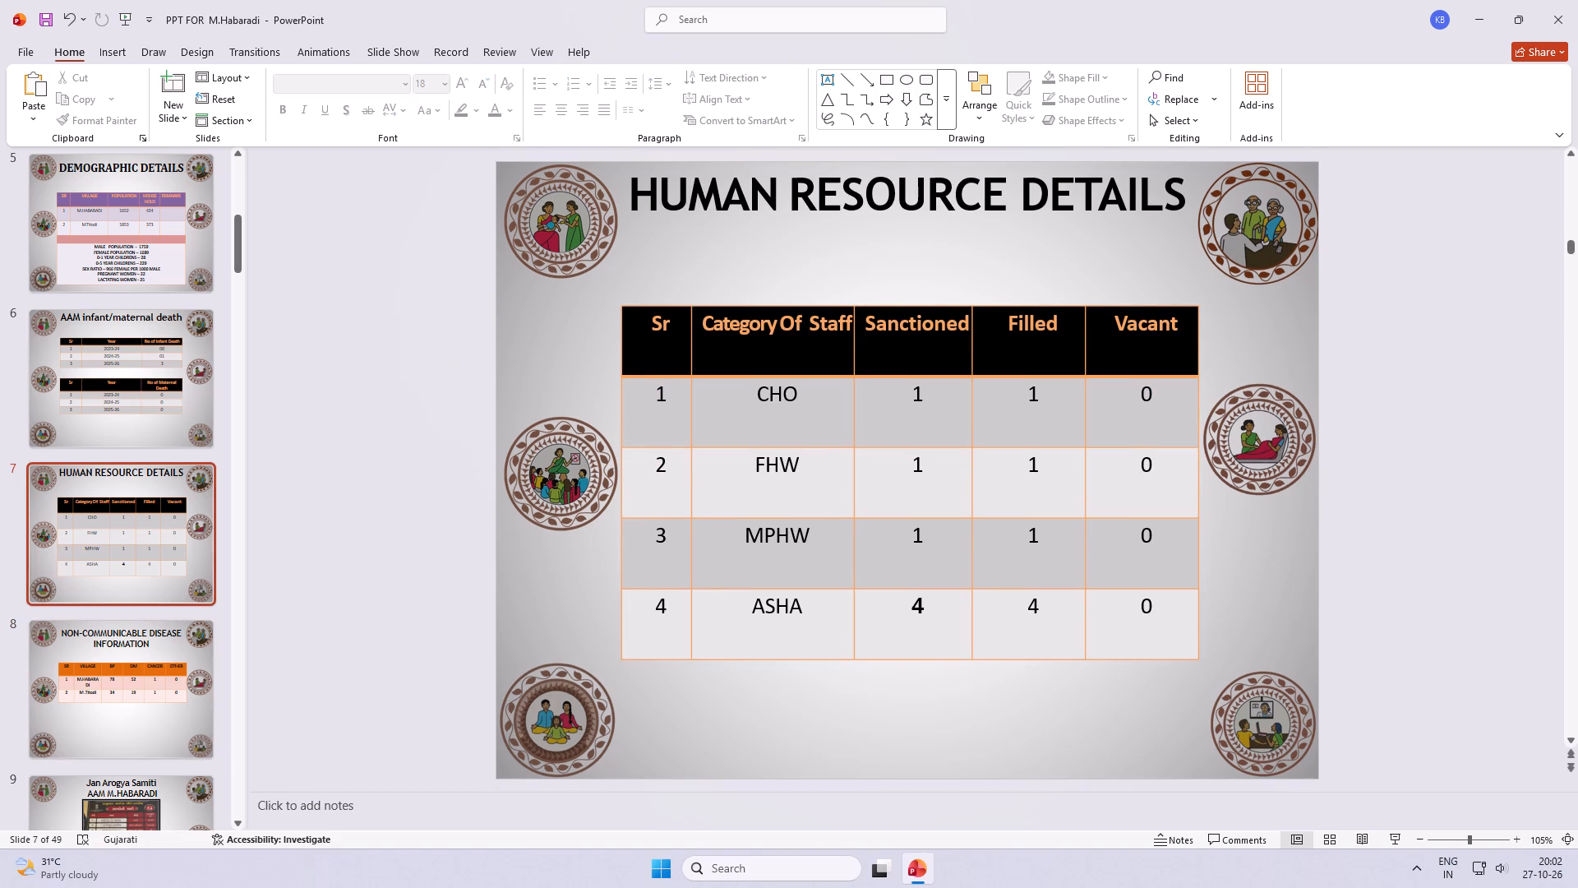
pyautogui.scroll(-1, 897, 562)
pyautogui.doubleClick(862, 430)
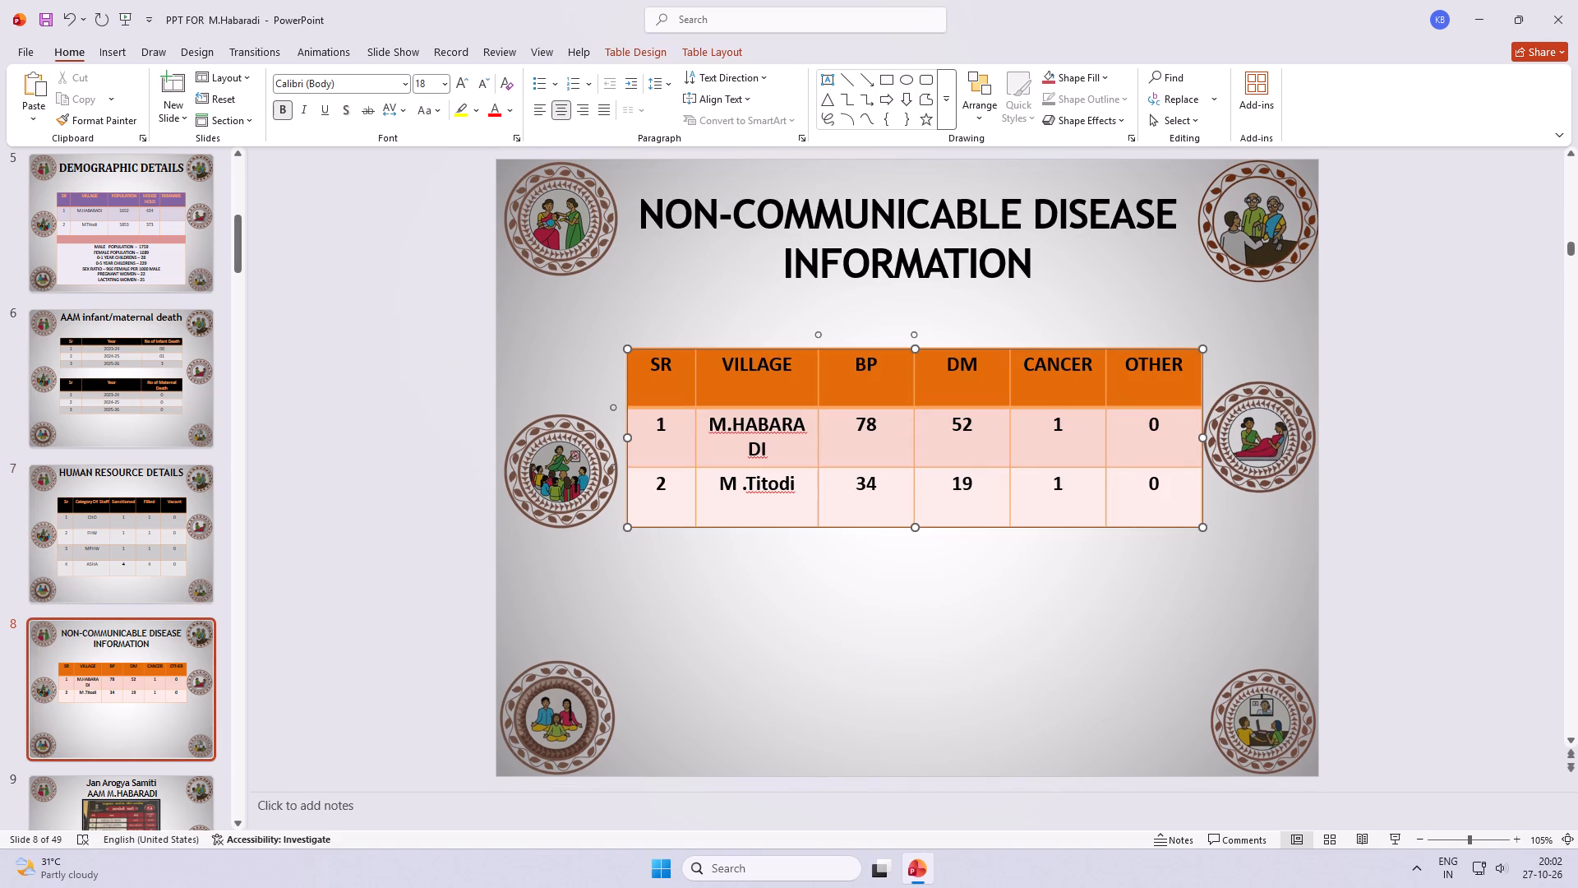
pyautogui.press('Delete')
pyautogui.press('BackSpace')
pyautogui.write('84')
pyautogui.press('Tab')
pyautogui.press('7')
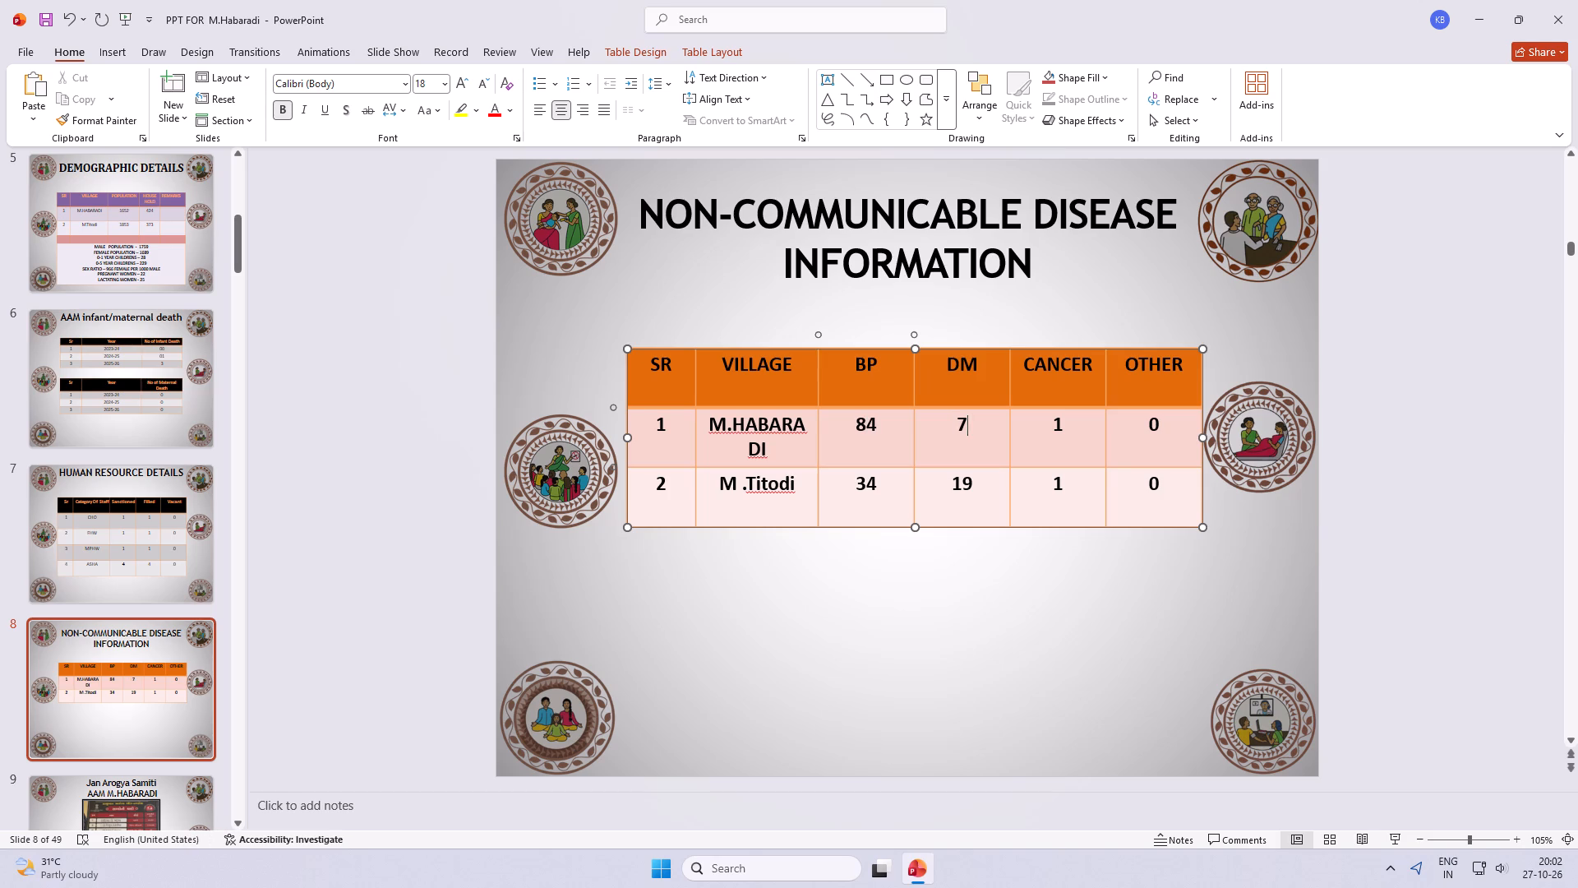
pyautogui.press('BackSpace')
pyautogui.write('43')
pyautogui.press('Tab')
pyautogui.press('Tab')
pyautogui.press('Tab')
# Set the DM figures in the Non-Communicable Disease Information table to 43 for M.Habaradi and 18 for M .Titodi.
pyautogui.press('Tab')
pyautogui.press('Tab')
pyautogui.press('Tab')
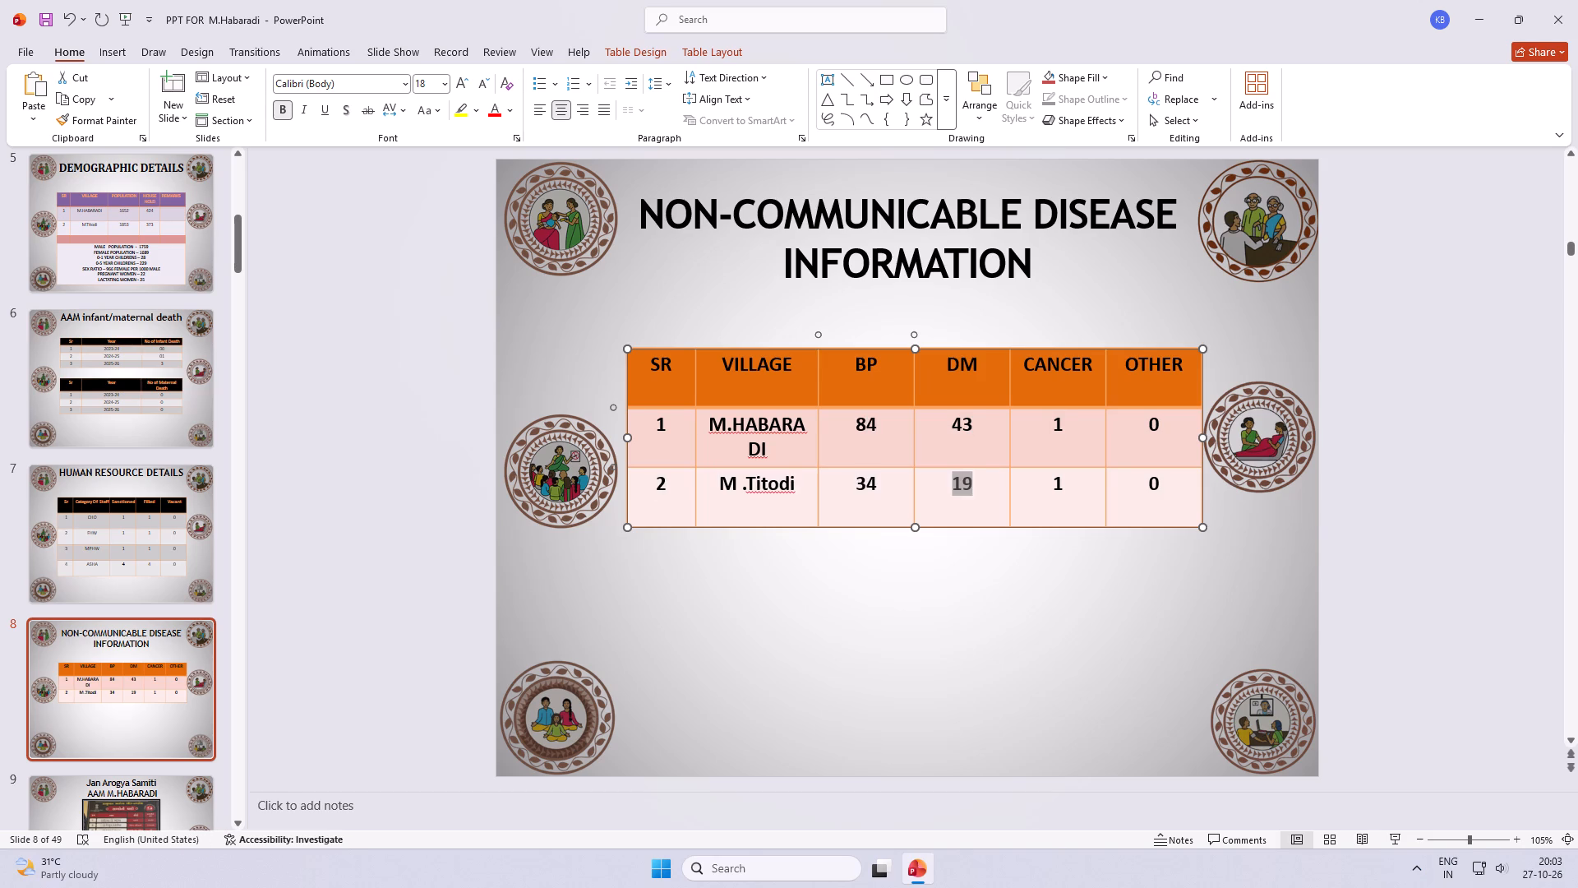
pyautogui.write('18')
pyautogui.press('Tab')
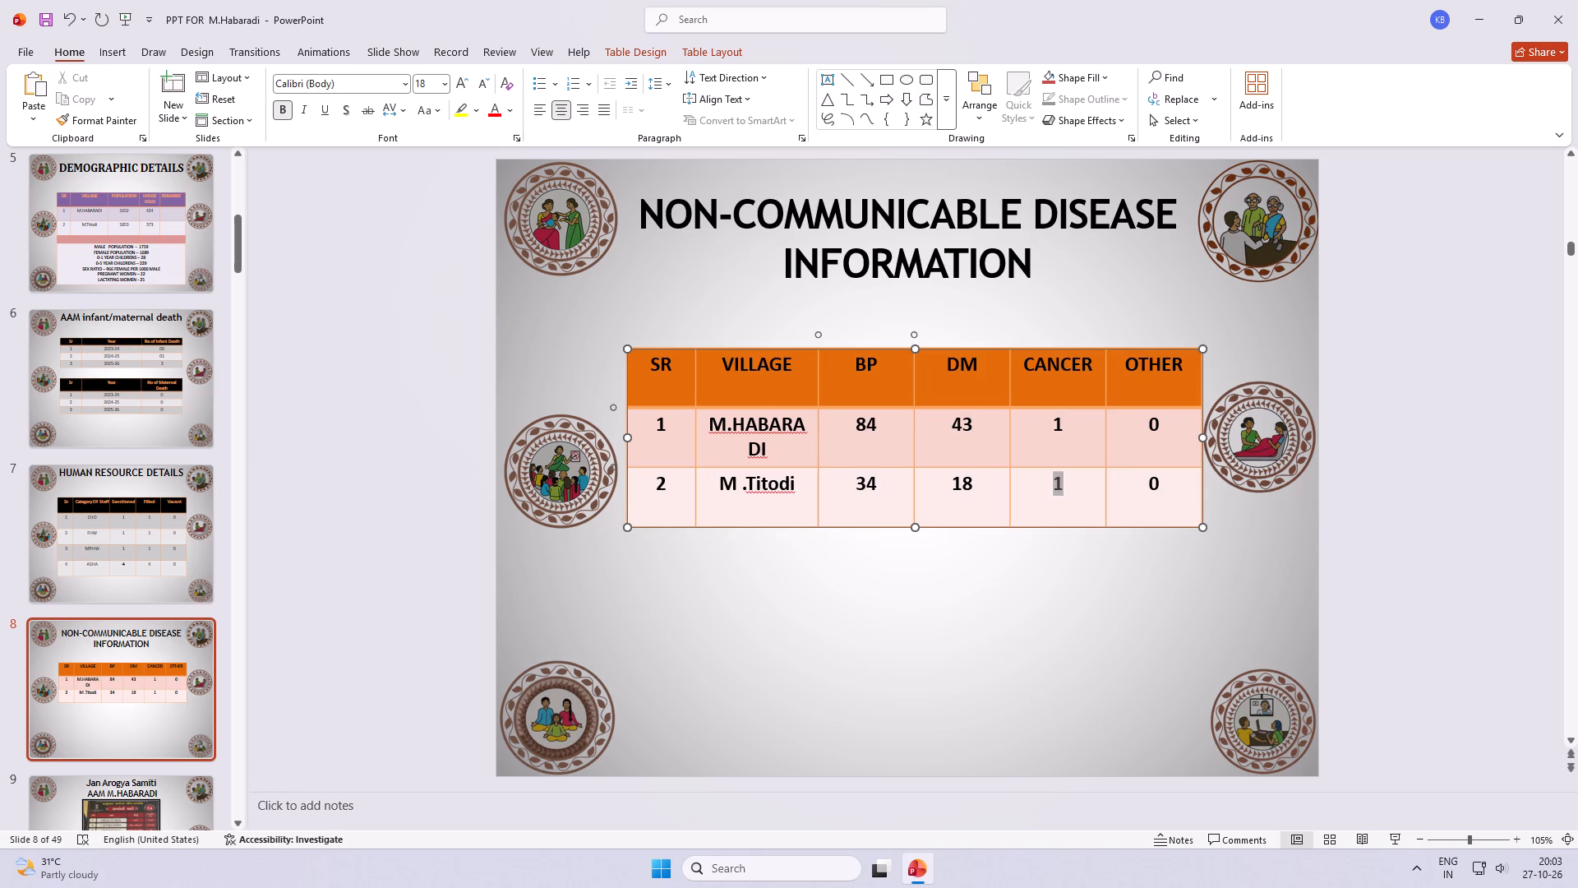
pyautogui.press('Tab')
# Cut the members' list board photo from the Jan Arogya Samiti AAM M.Habaradi slide.
pyautogui.scroll(-1, 935, 502)
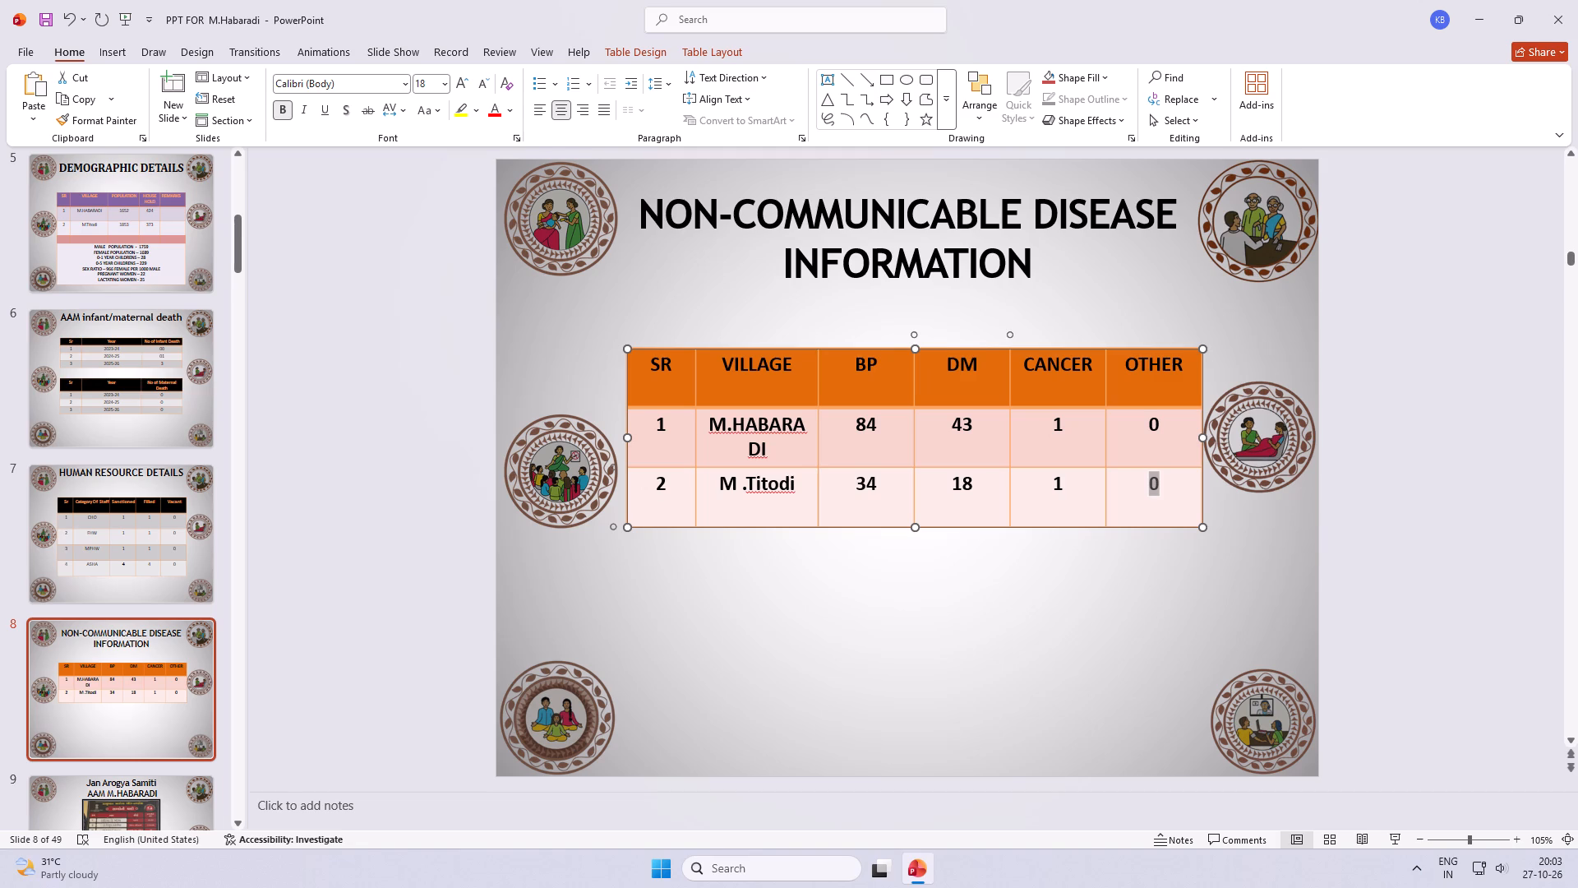
pyautogui.click(915, 443)
pyautogui.rightClick(919, 439)
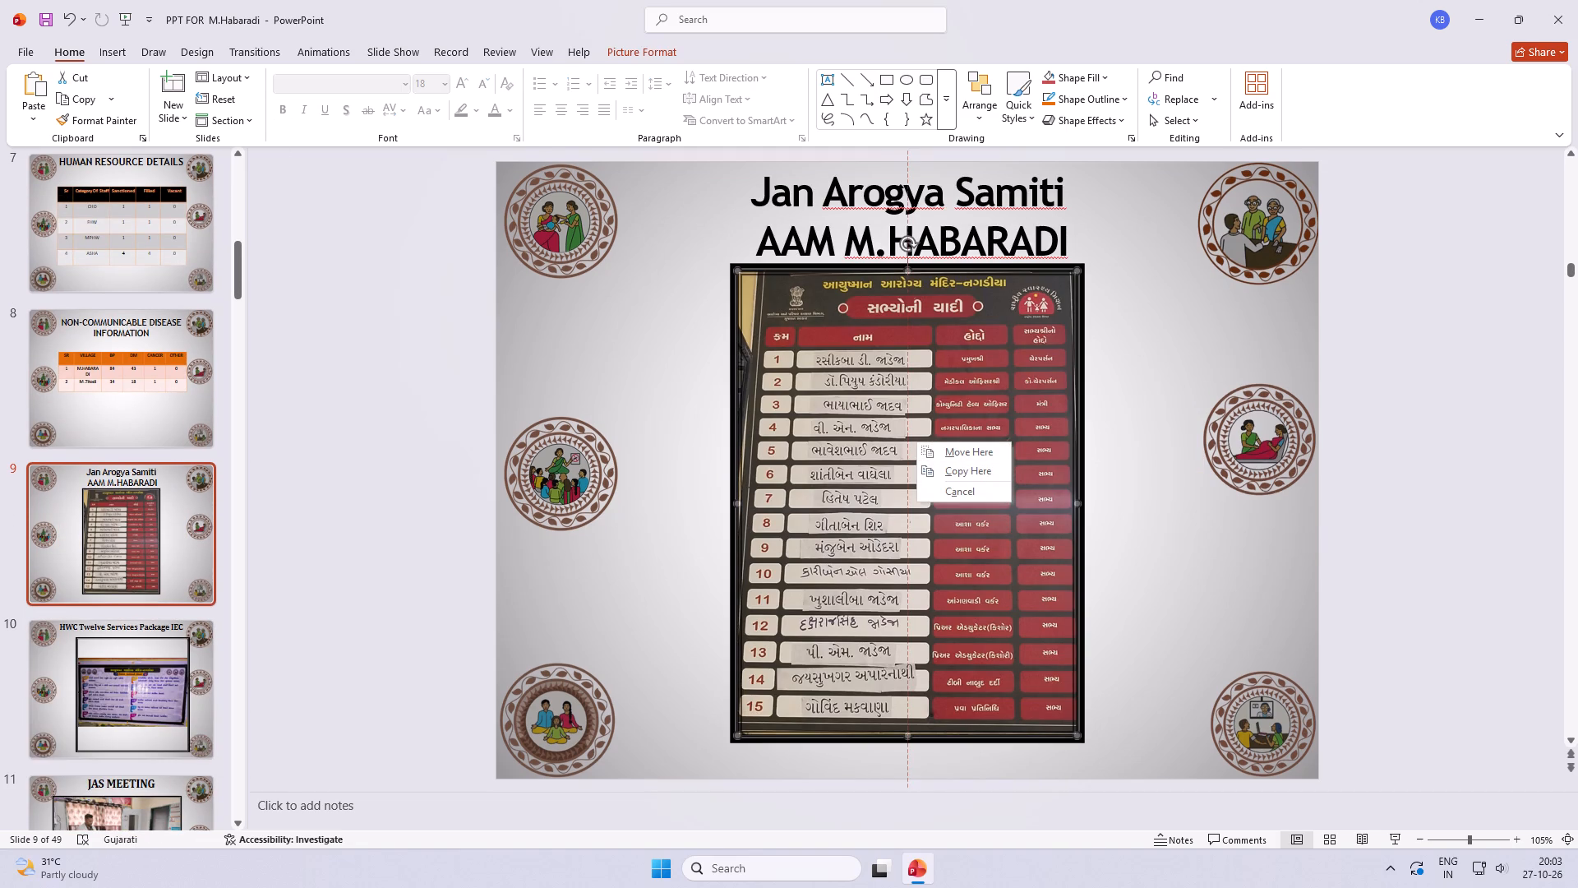
pyautogui.click(84, 77)
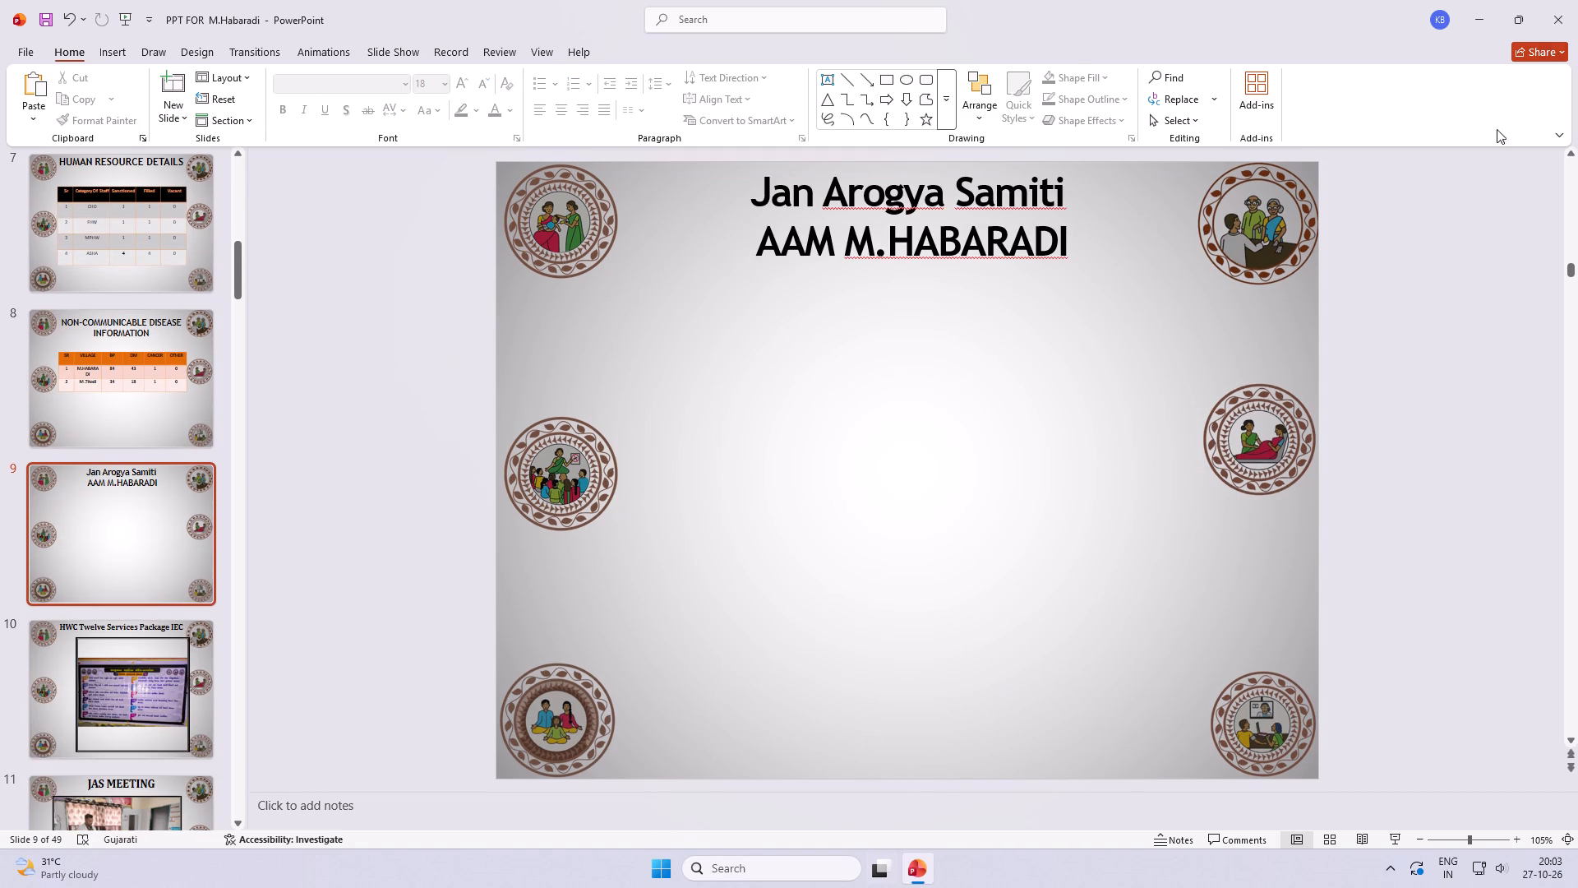
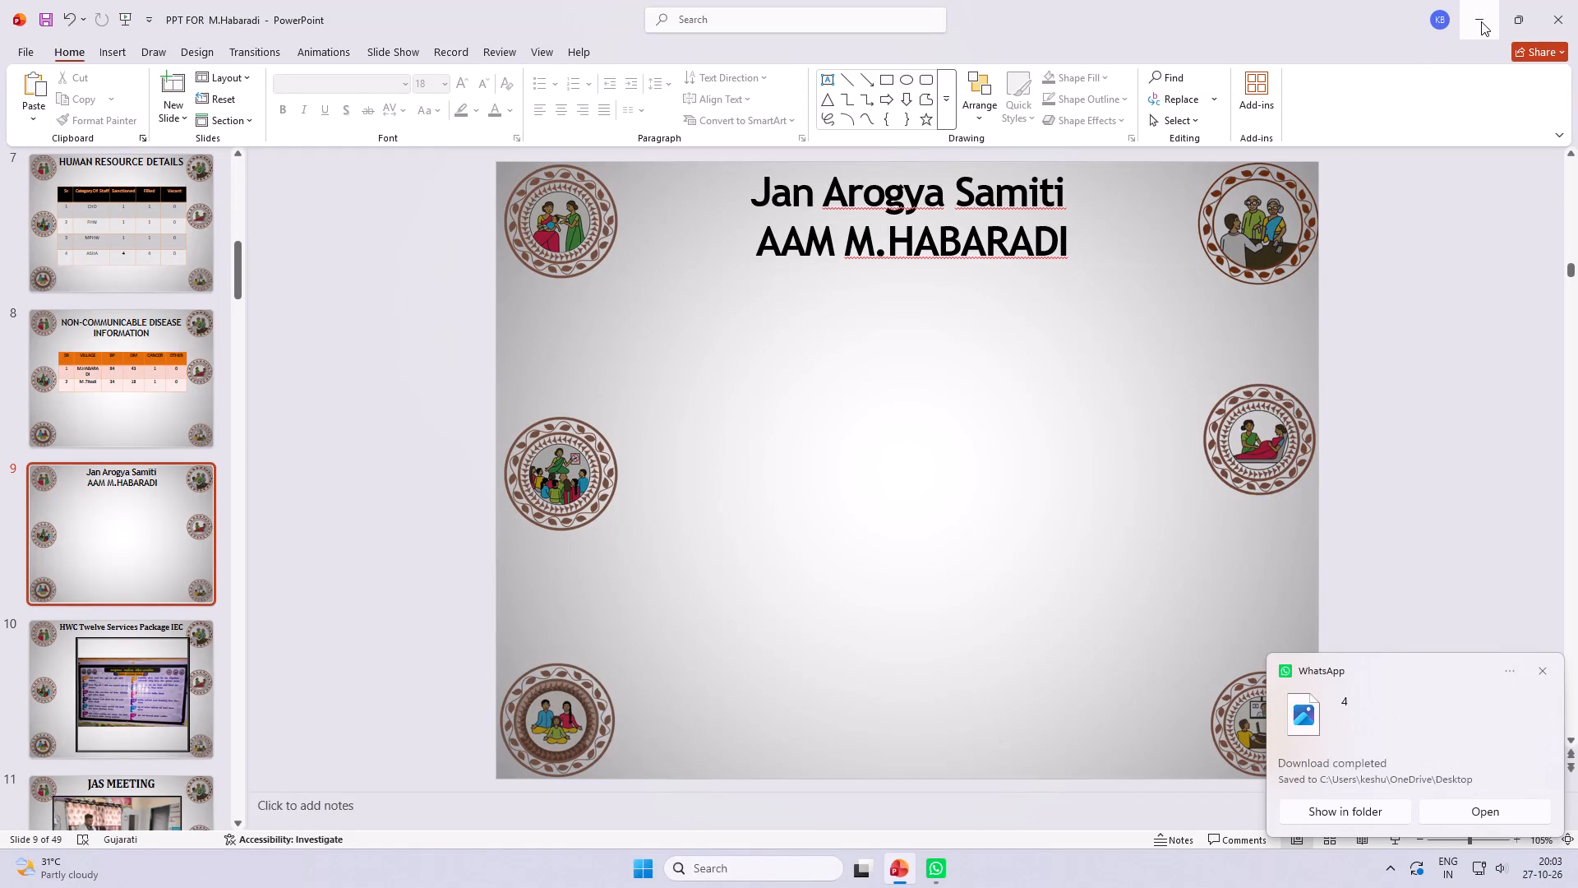
# Insert the picture named 3 from the Desktop folder onto the empty Jan Arogya Samiti slide.
pyautogui.rightClick(803, 391)
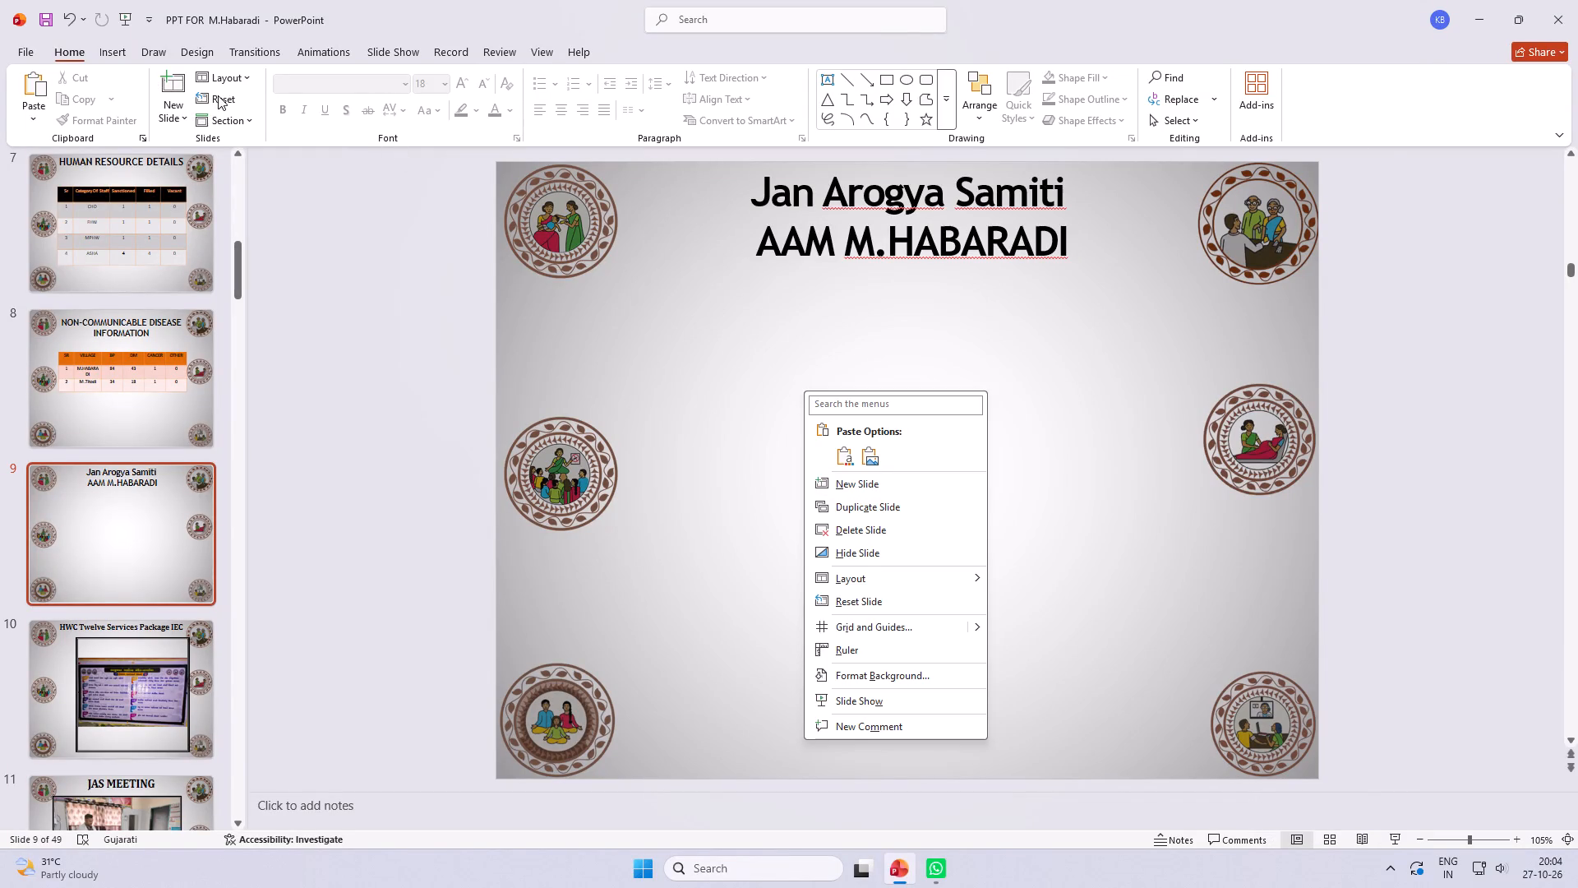
pyautogui.click(118, 53)
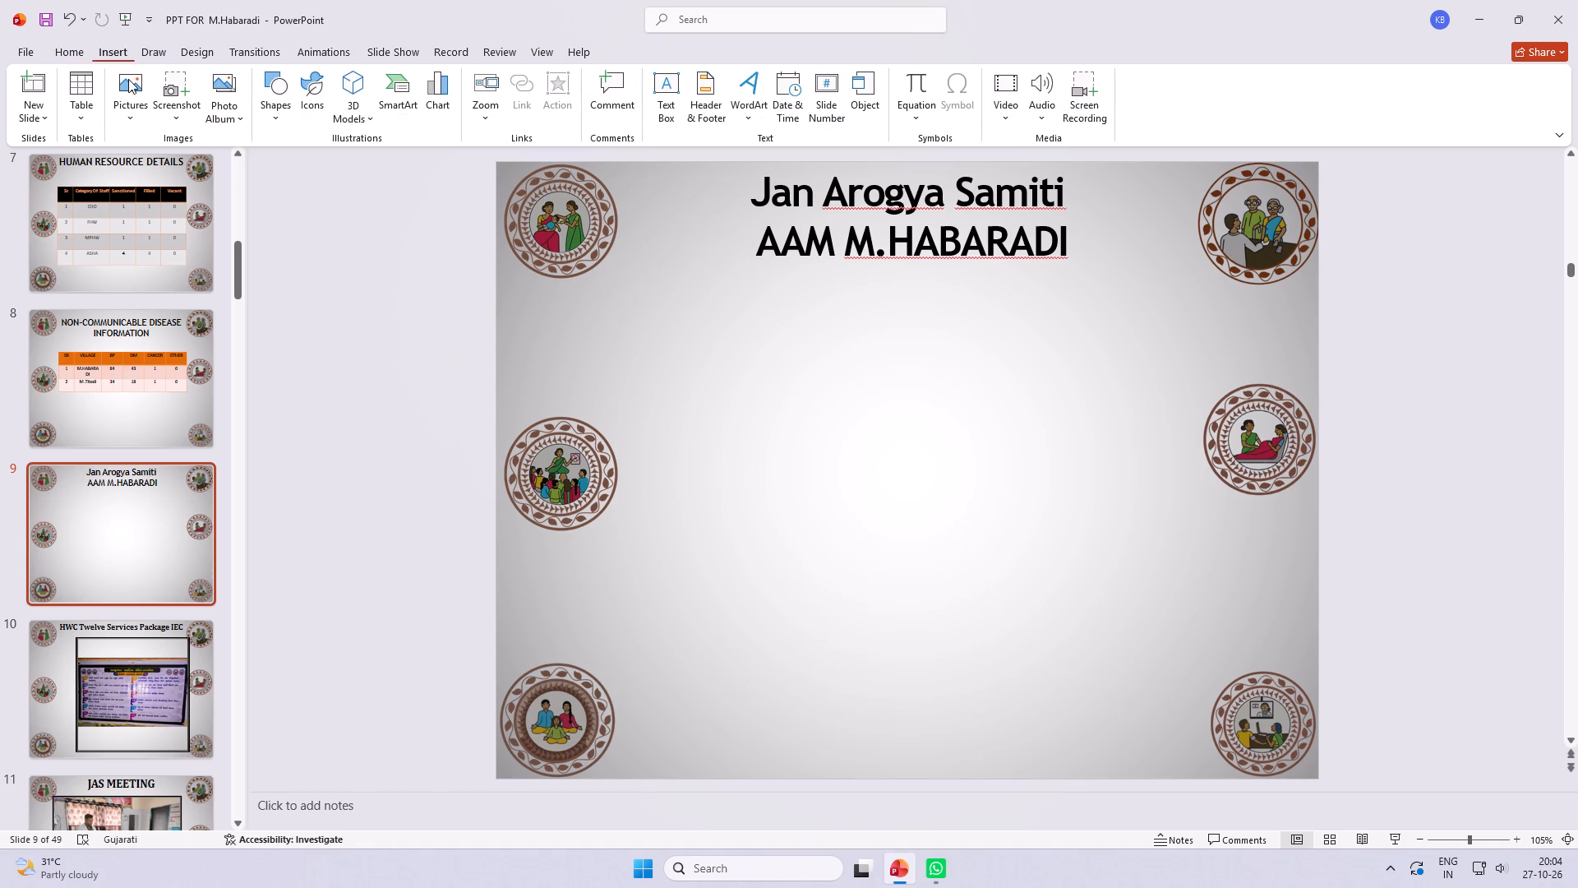
pyautogui.click(134, 91)
pyautogui.click(148, 165)
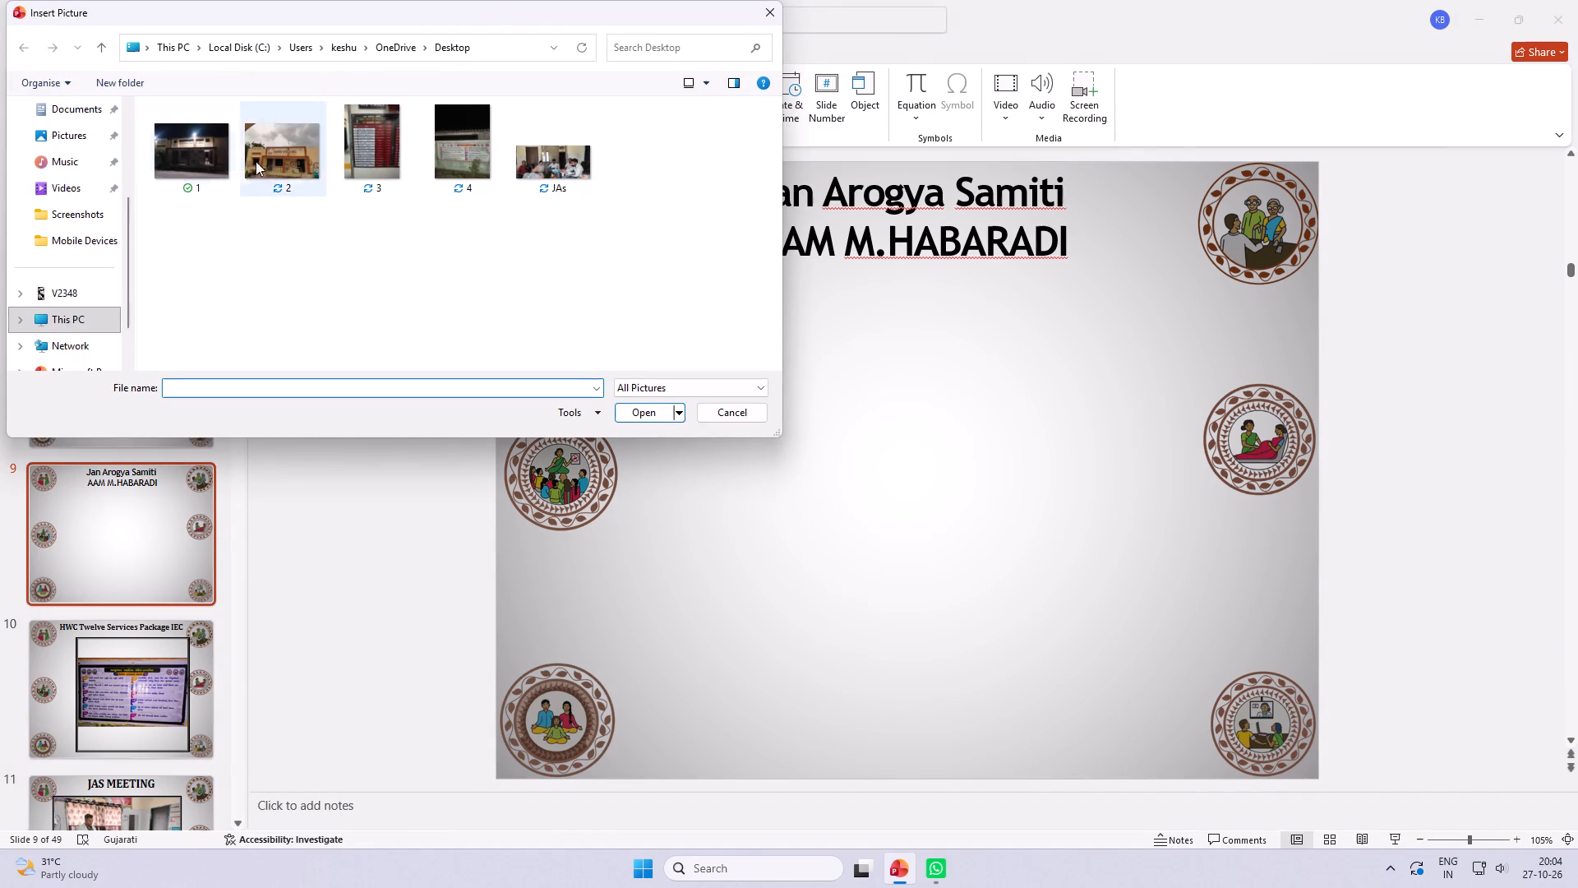
pyautogui.click(353, 160)
pyautogui.click(651, 409)
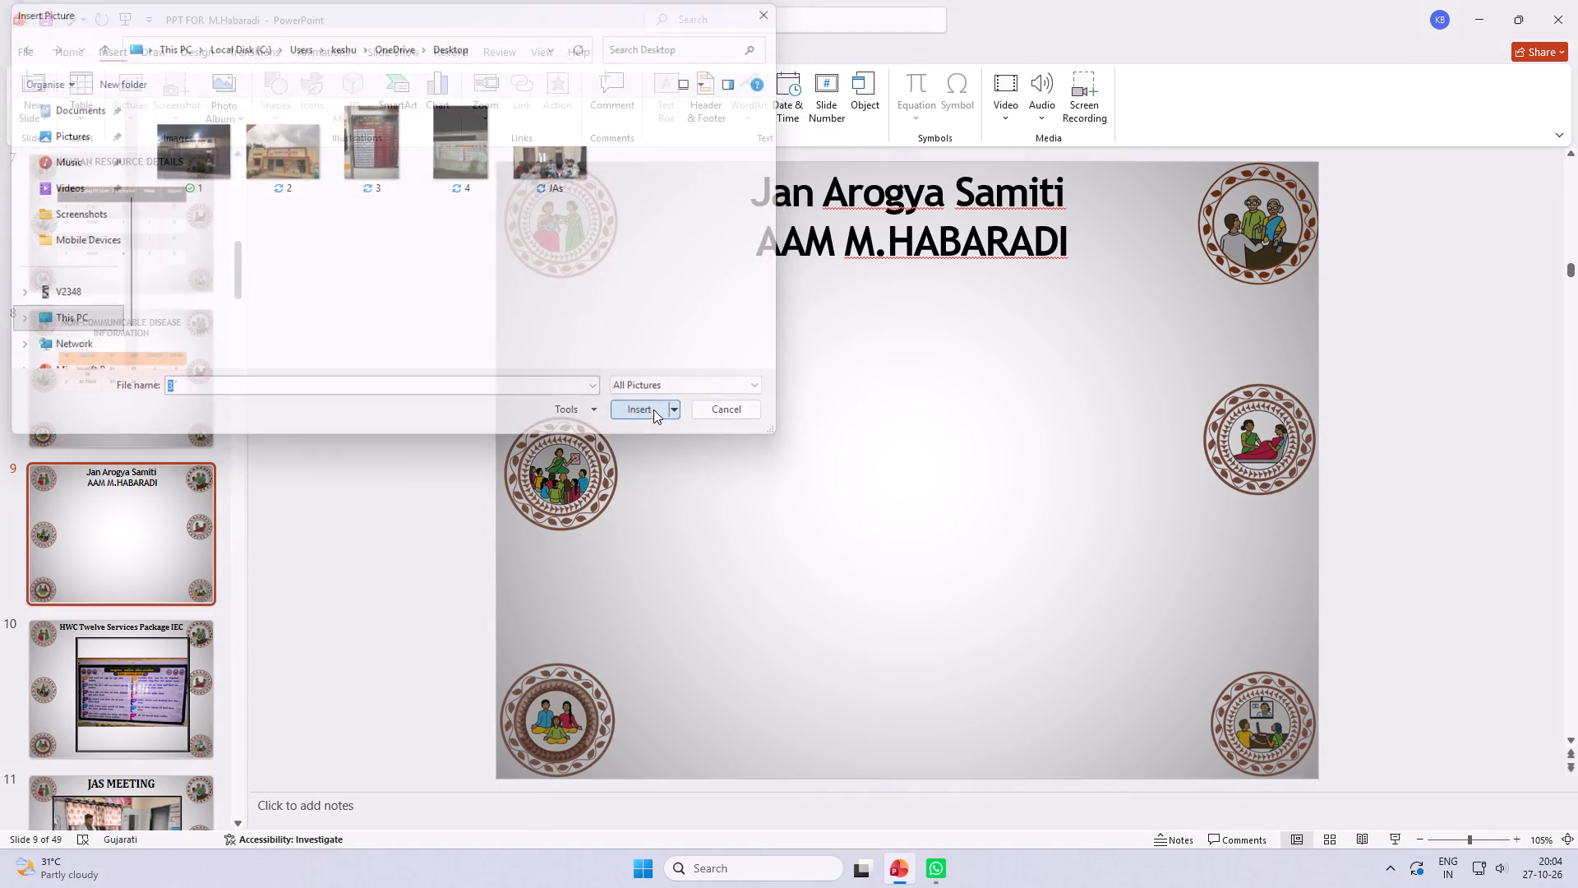
# Lower the top edge of the Jan Arogya Samiti board picture below the slide title, making it about 15.45 cm high.
pyautogui.scroll(2, 755, 442)
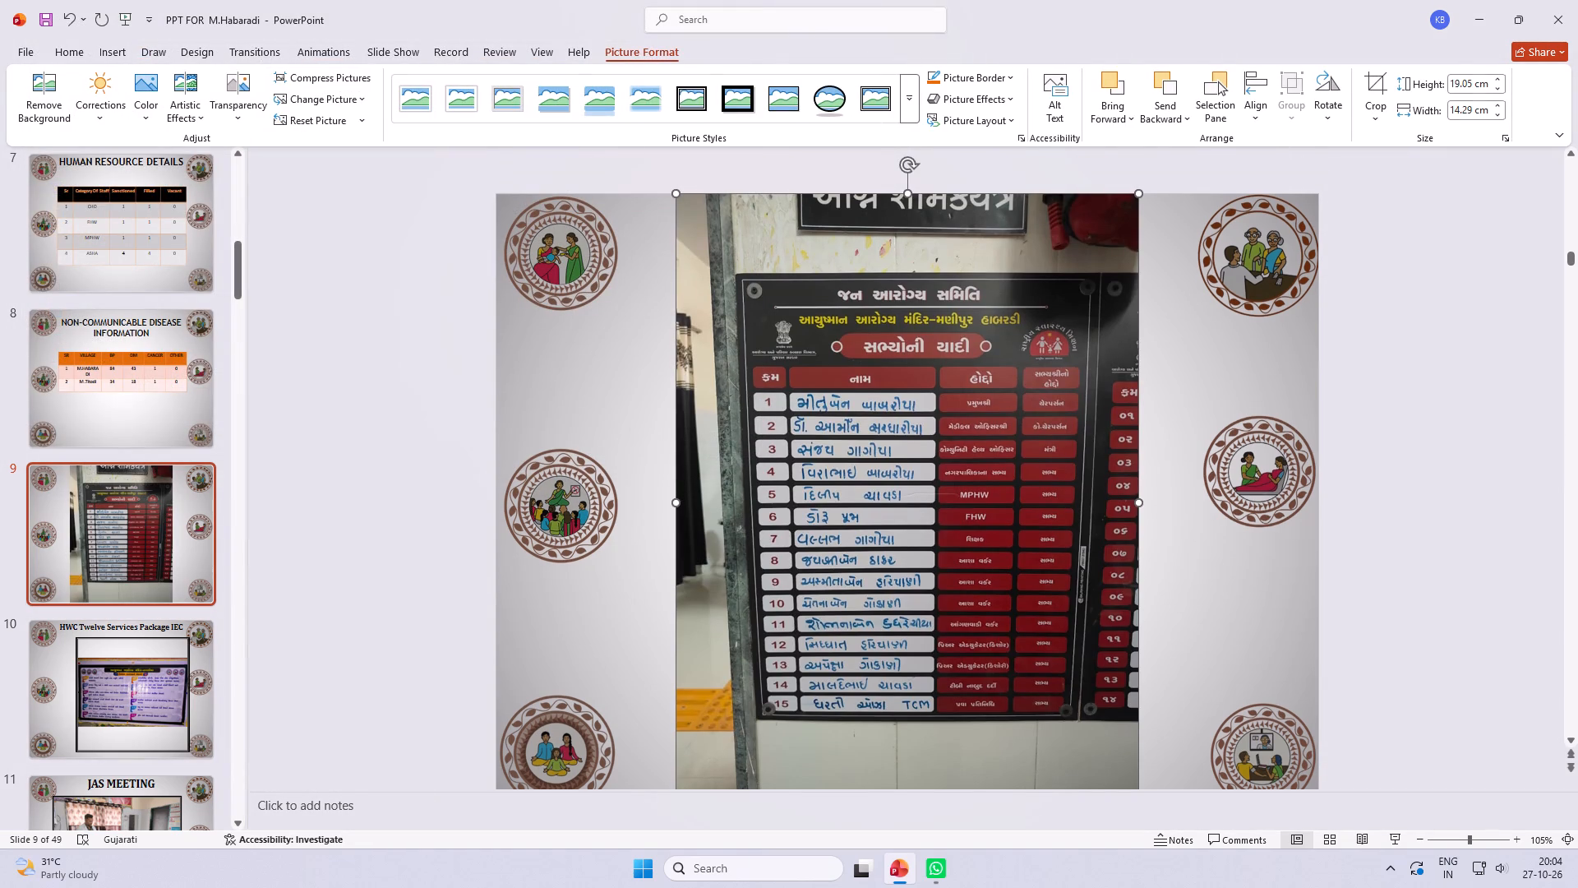
pyautogui.moveTo(907, 194); pyautogui.dragTo(906, 261)
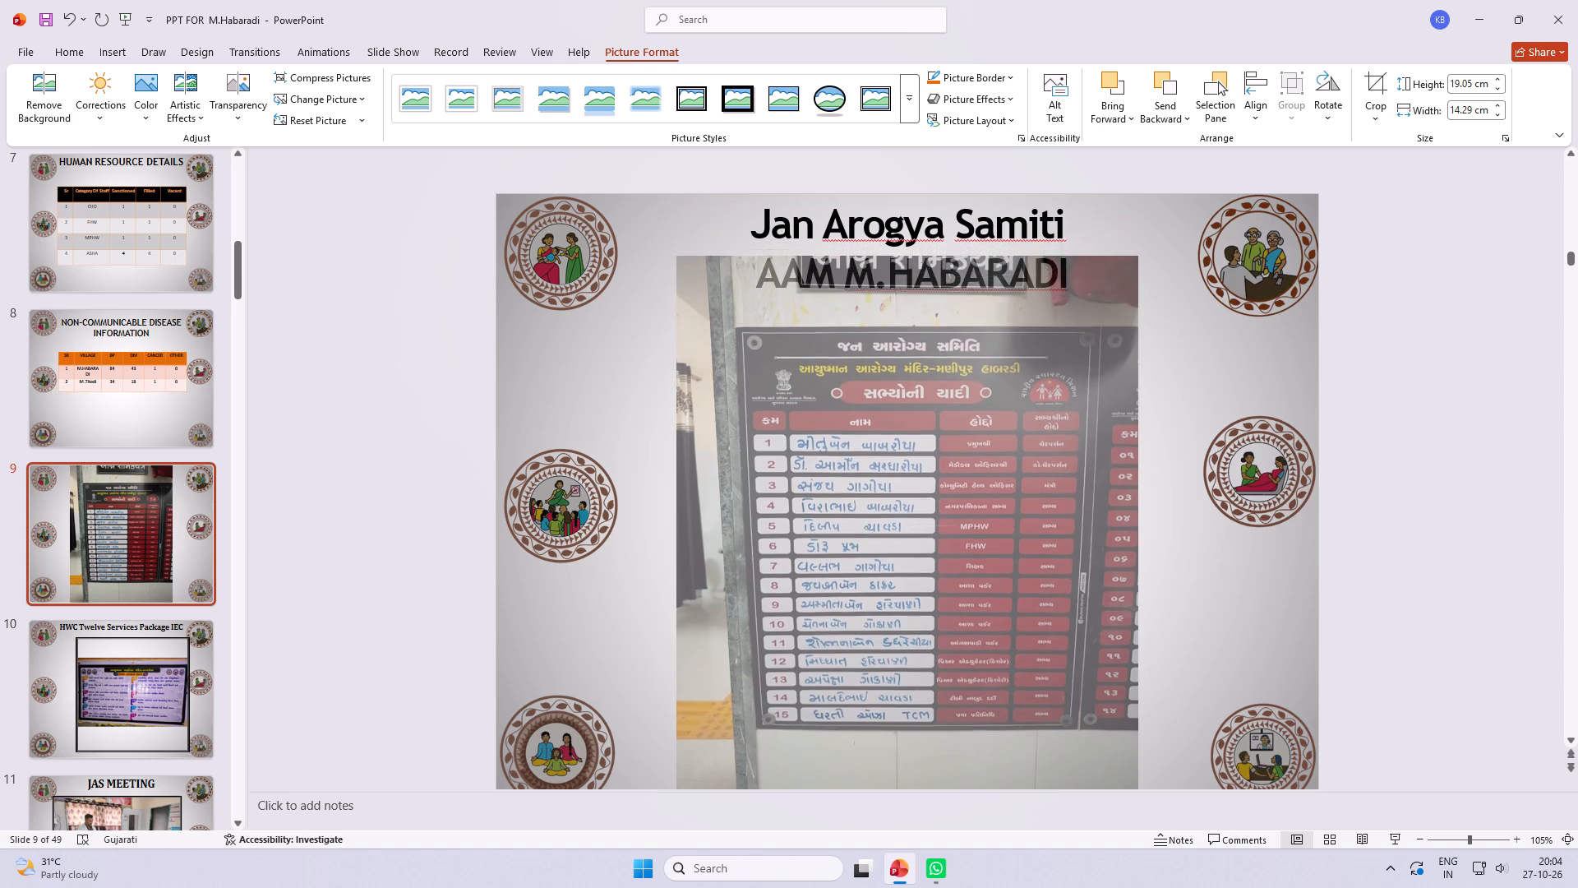
pyautogui.moveTo(906, 261); pyautogui.dragTo(905, 310)
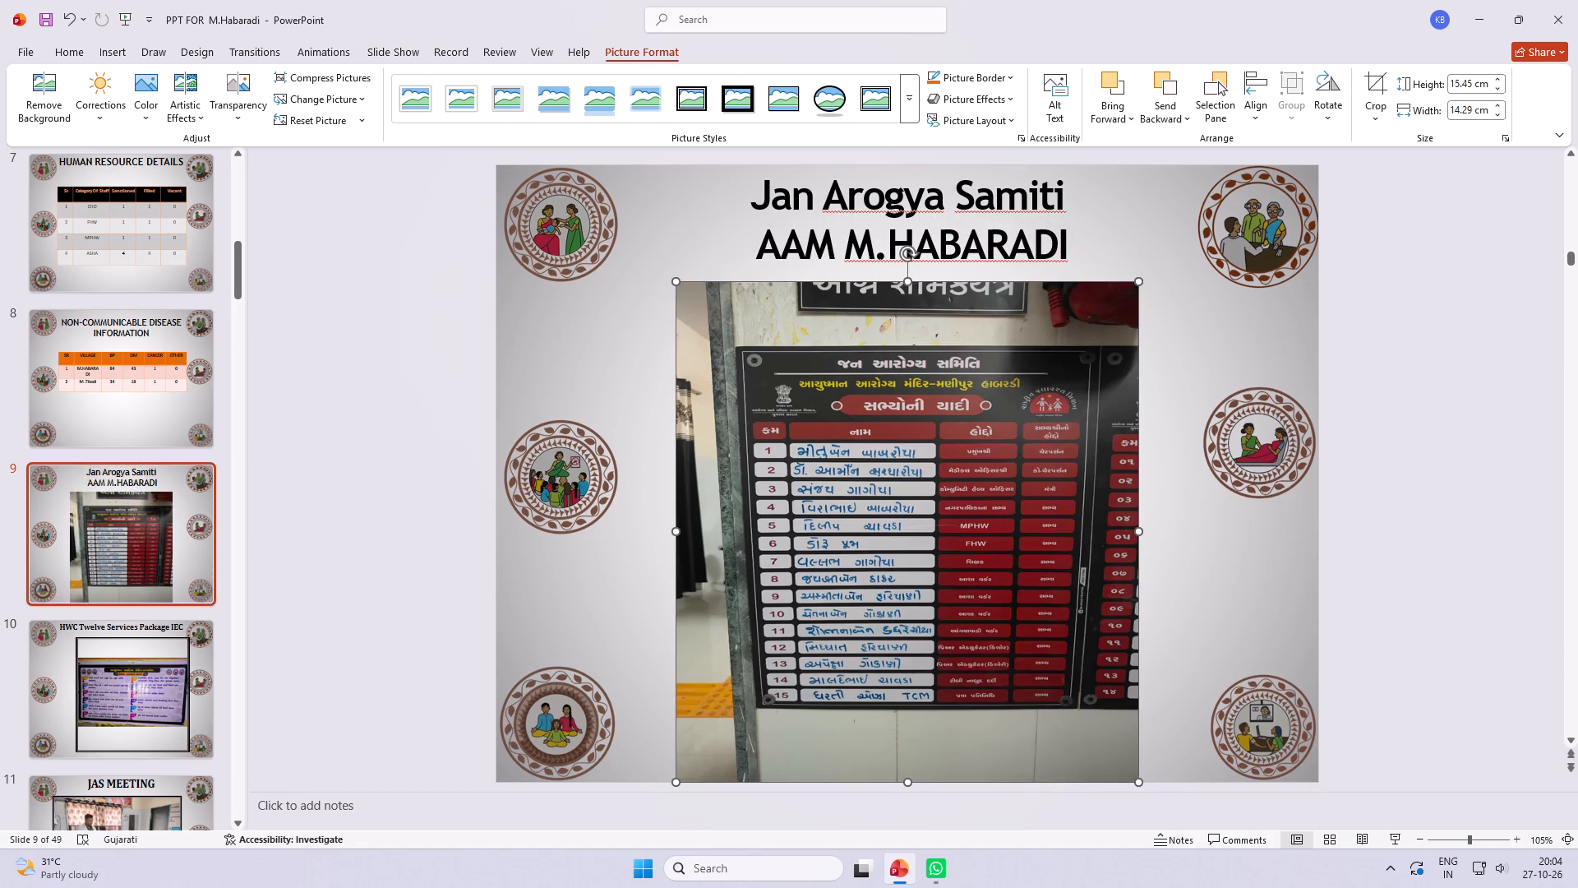
# Raise the board picture's bottom edge and widen it on both sides to fill the space between the slide's side emblems.
pyautogui.scroll(-1, 940, 349)
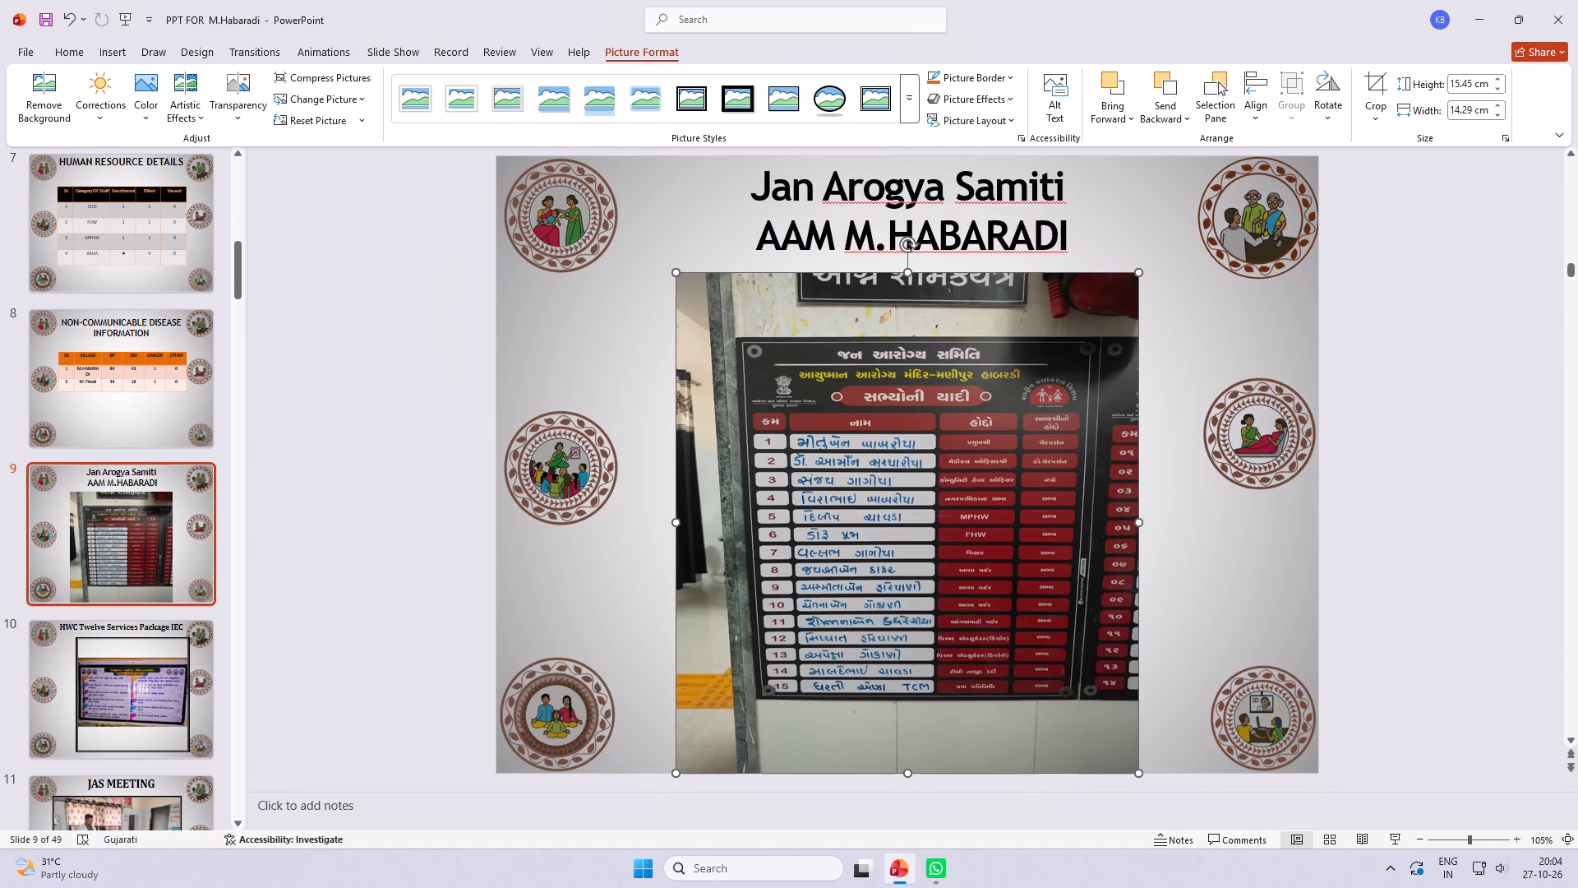
pyautogui.scroll(-1, 1052, 588)
pyautogui.scroll(1, 925, 656)
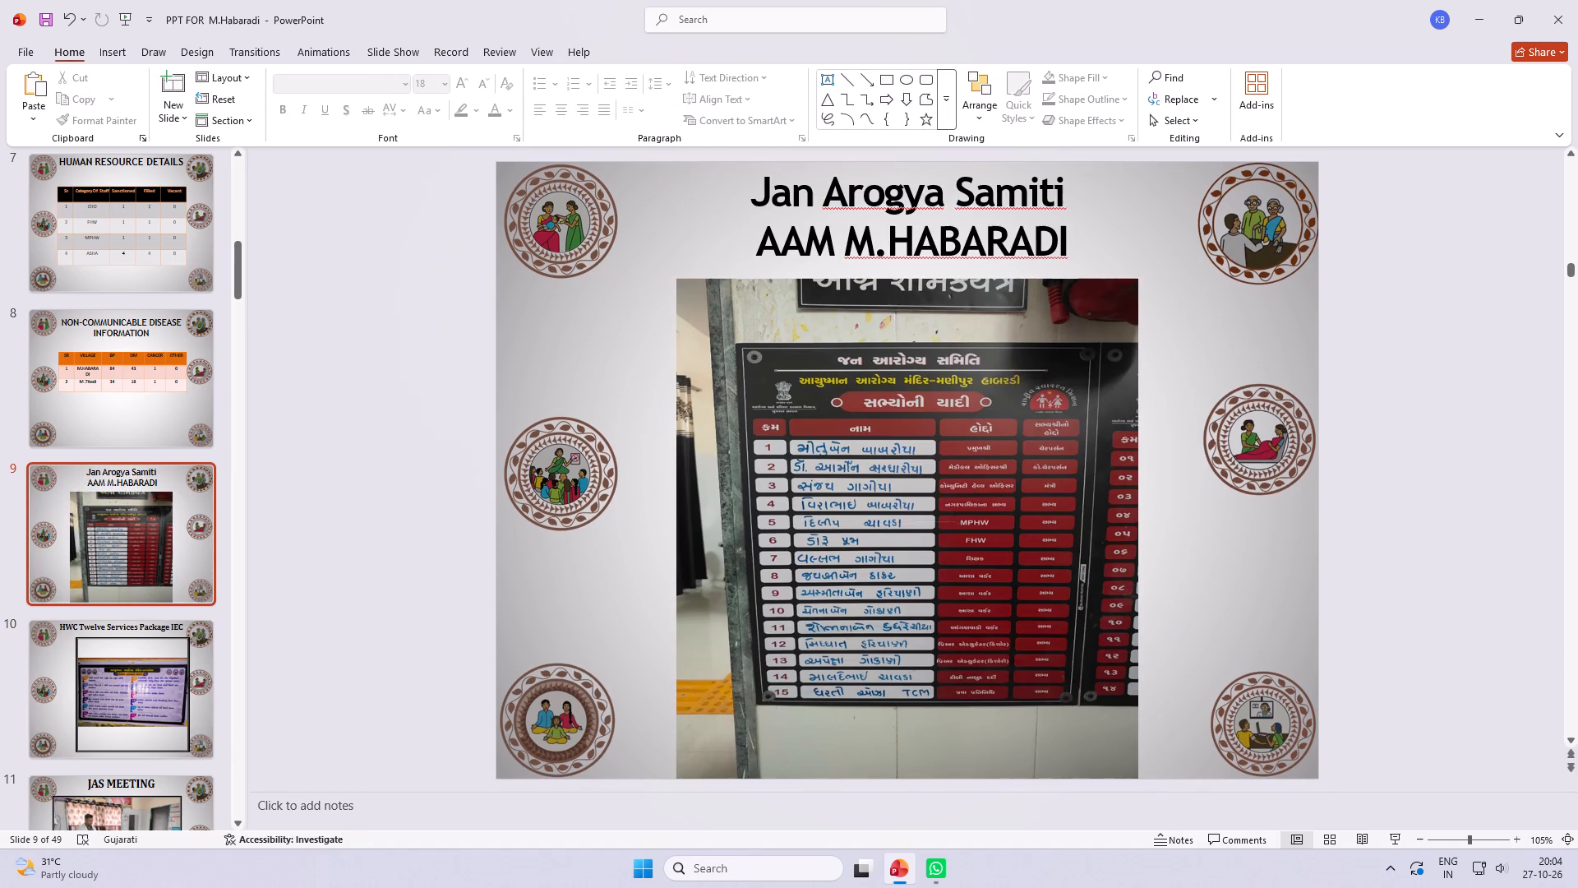
pyautogui.click(894, 701)
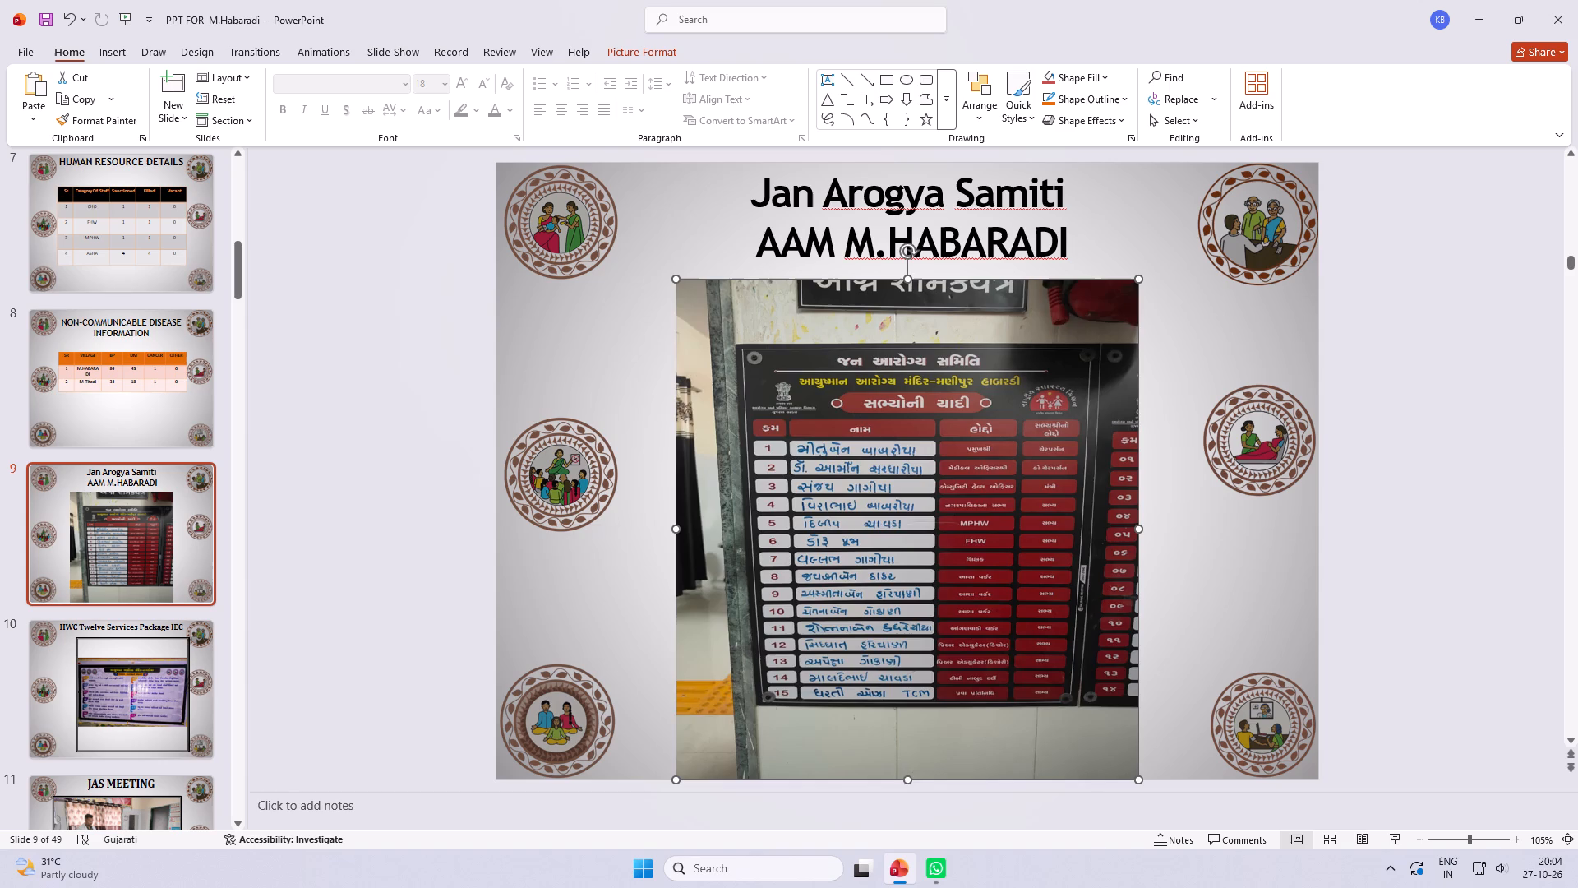
pyautogui.moveTo(903, 782); pyautogui.dragTo(894, 728)
pyautogui.moveTo(677, 500); pyautogui.dragTo(670, 499)
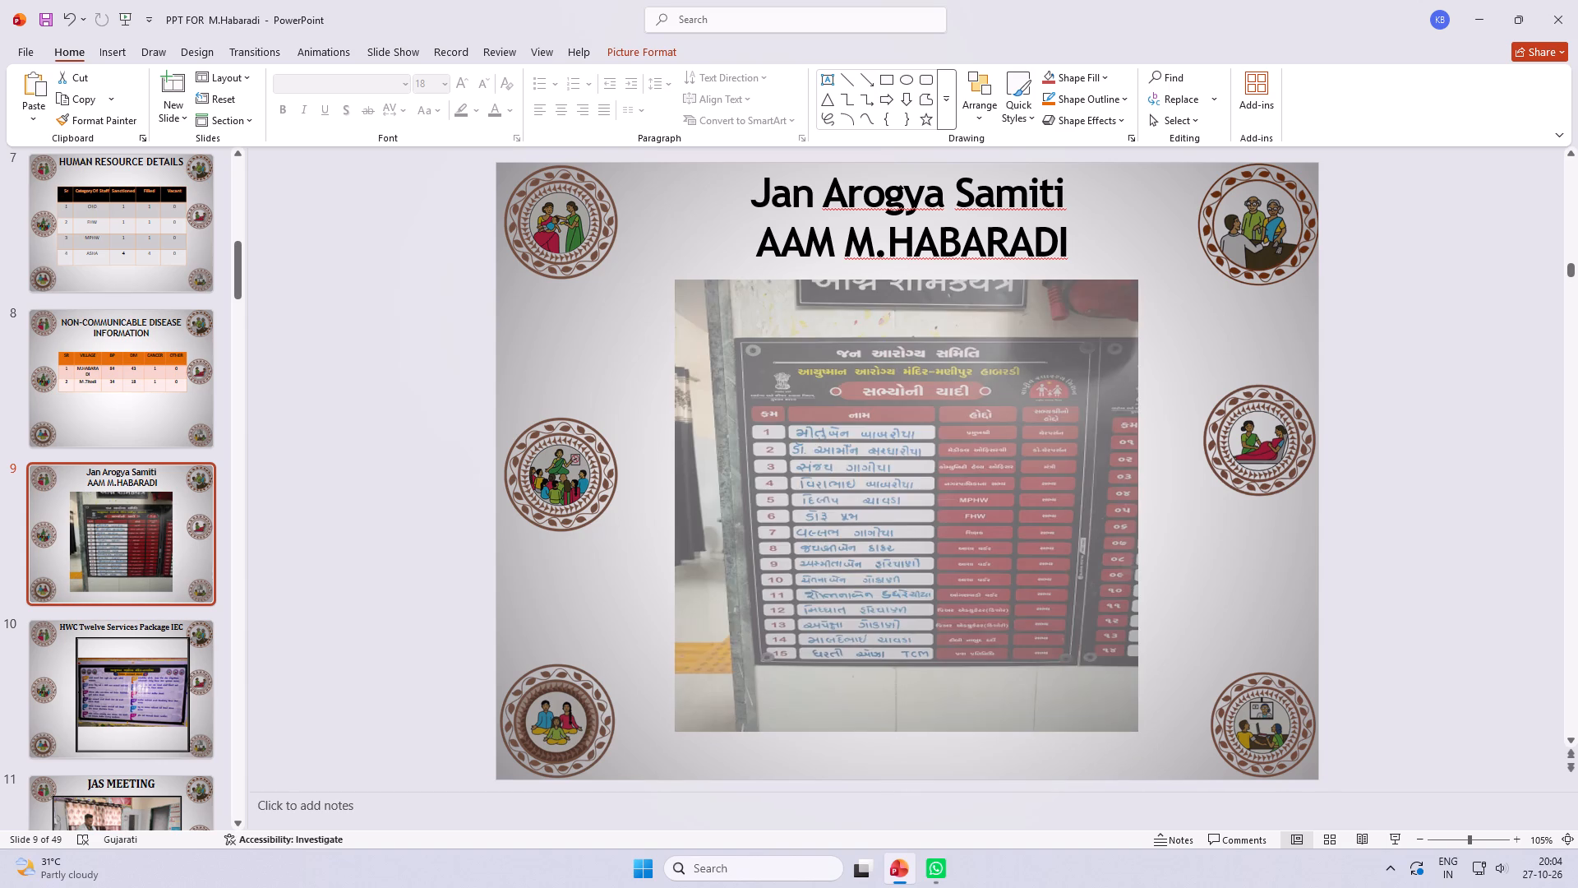
pyautogui.moveTo(670, 499); pyautogui.dragTo(645, 497)
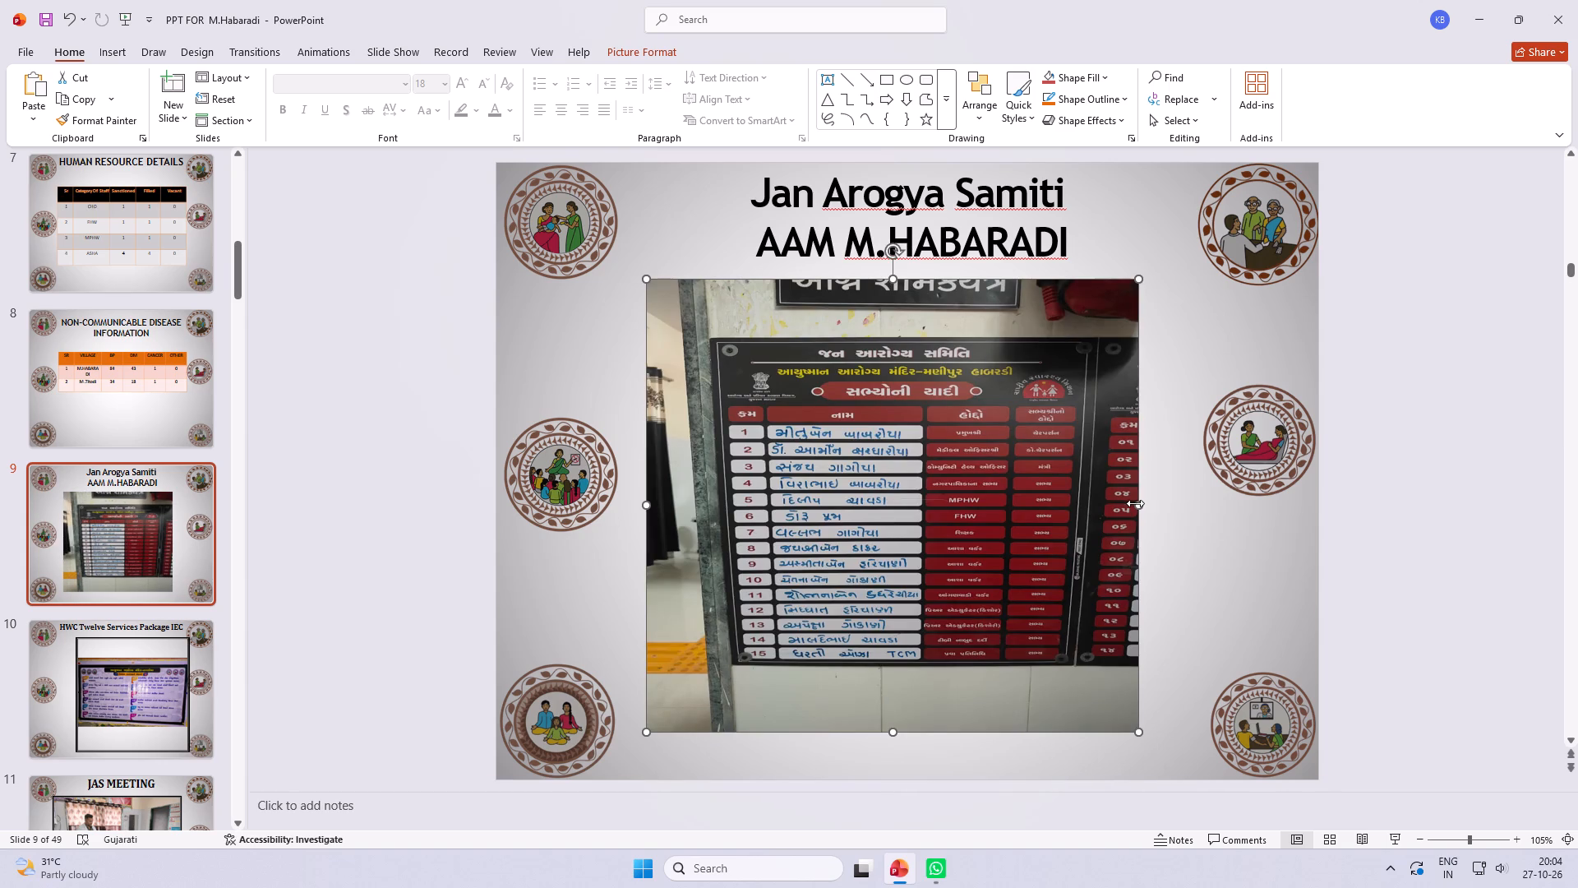
pyautogui.moveTo(1137, 504); pyautogui.dragTo(1176, 504)
pyautogui.click(1119, 530)
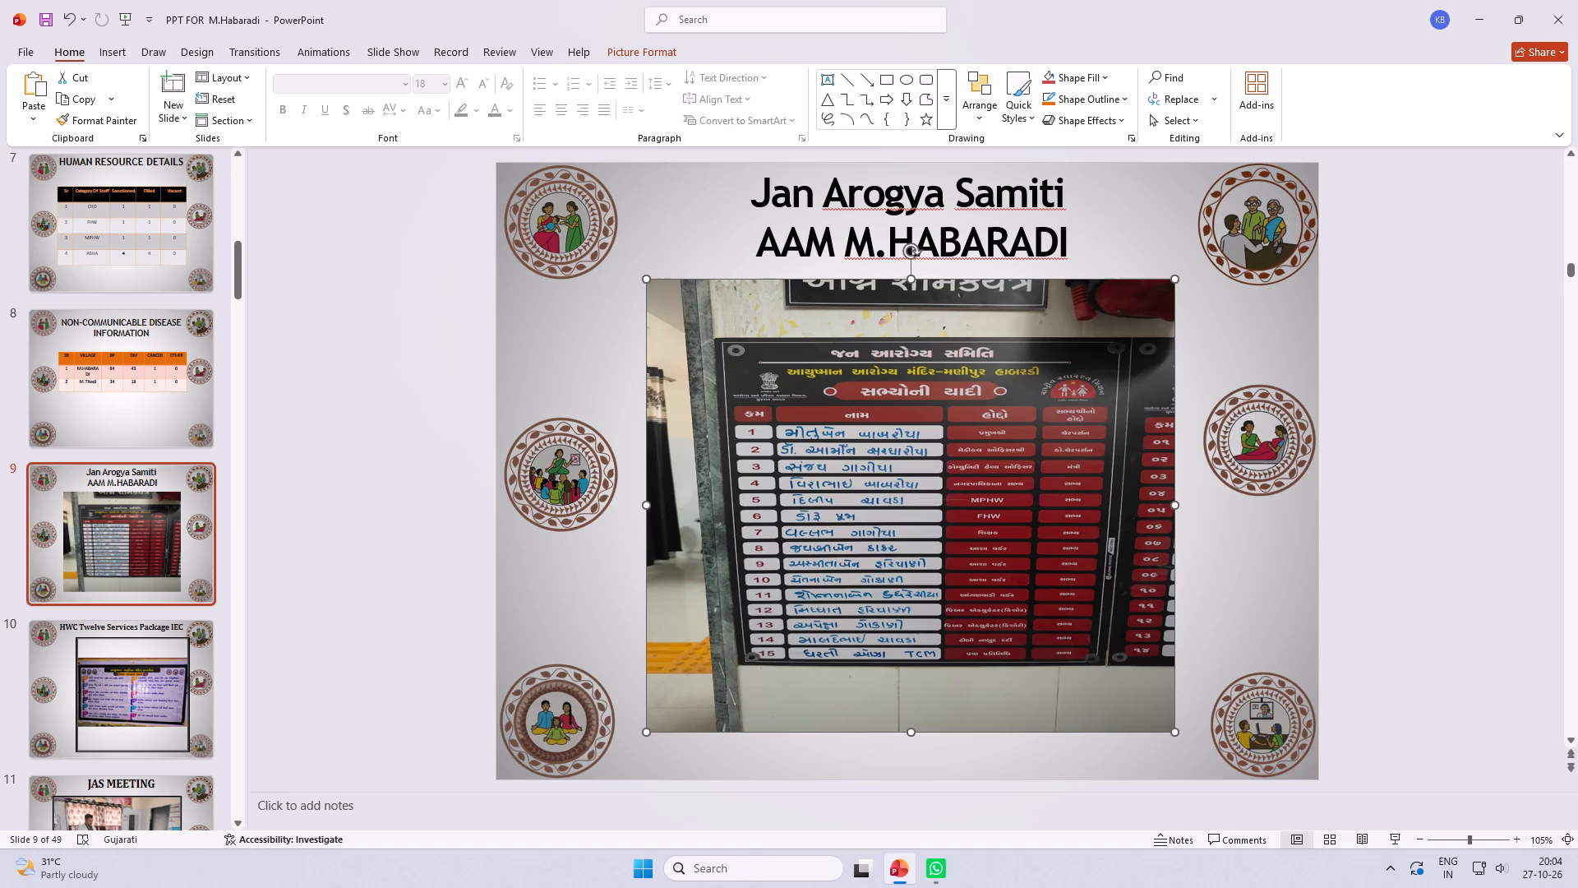
# Cut the old framed services banner picture from the HWC Twelve Services Package IEC slide.
pyautogui.scroll(-1, 1092, 530)
pyautogui.click(1005, 477)
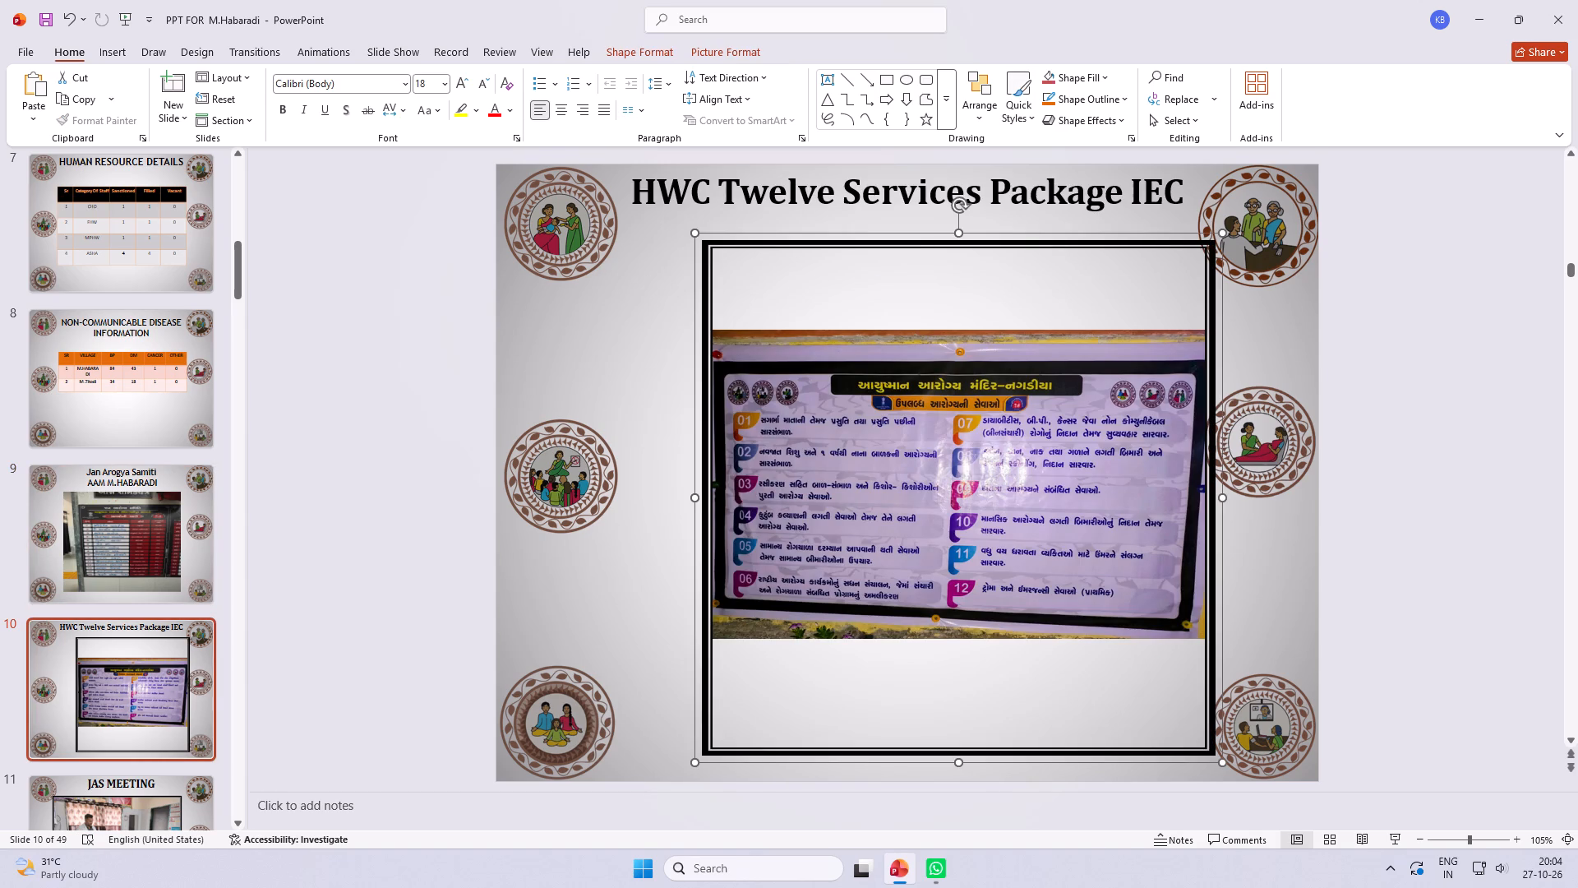
pyautogui.rightClick(1005, 477)
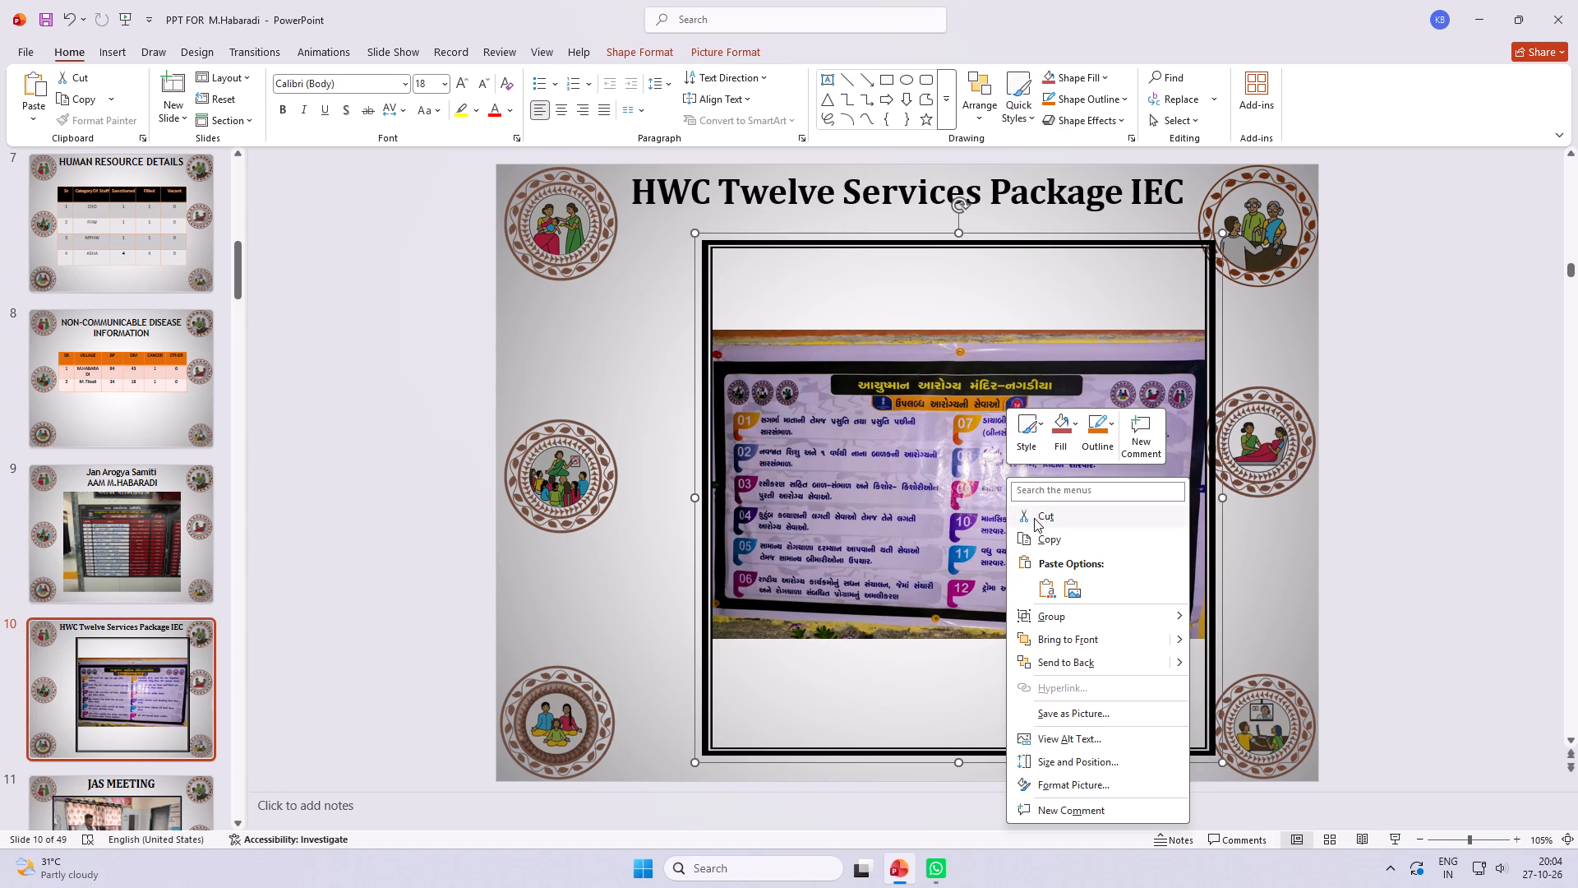
pyautogui.click(1034, 518)
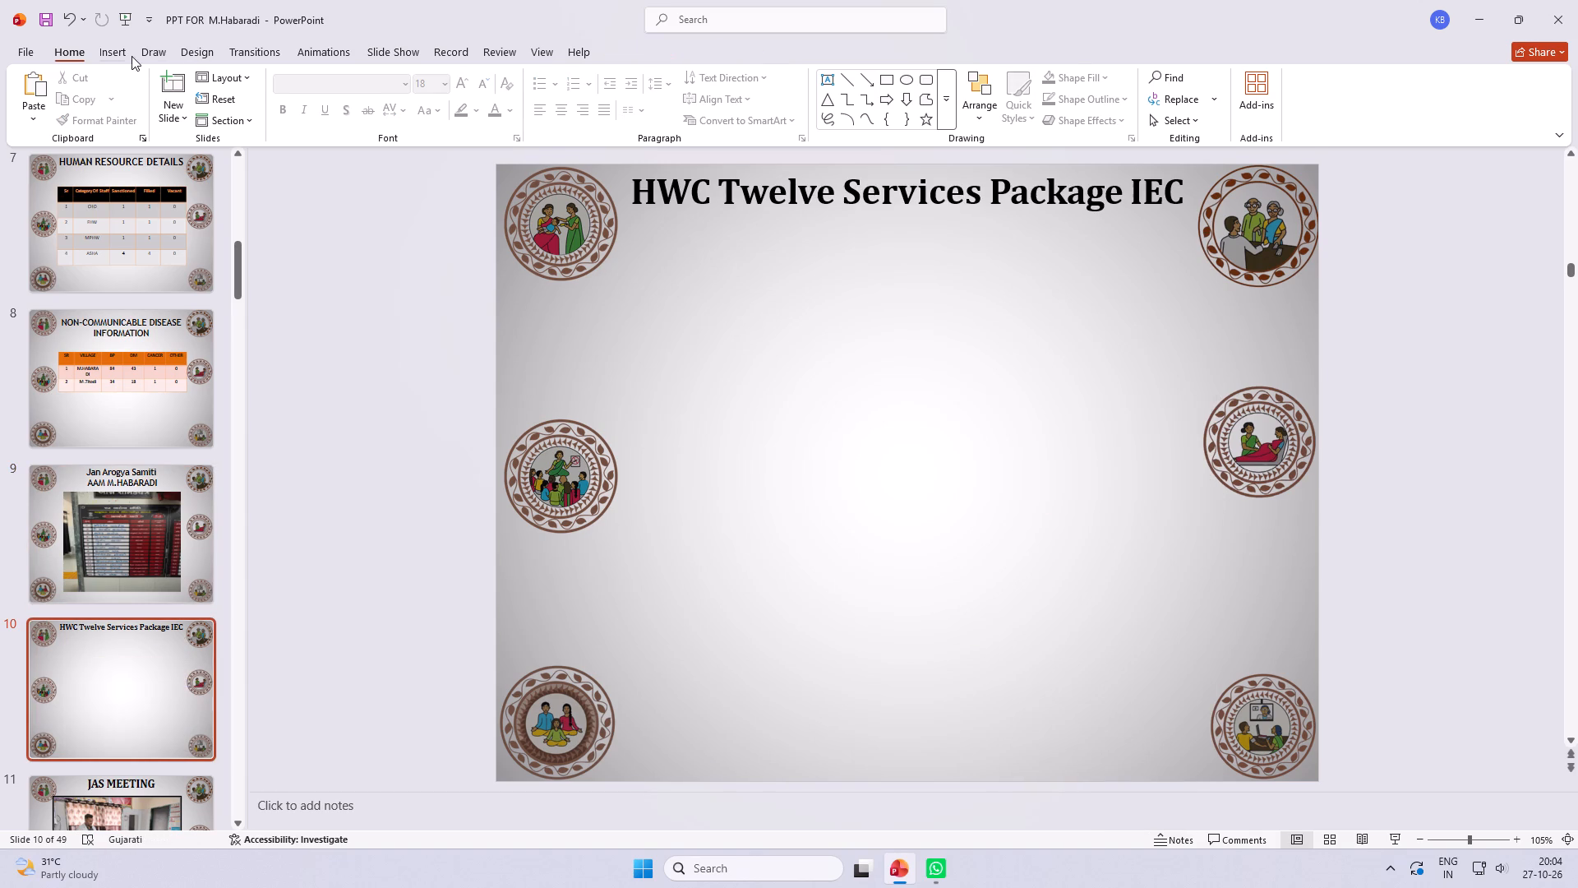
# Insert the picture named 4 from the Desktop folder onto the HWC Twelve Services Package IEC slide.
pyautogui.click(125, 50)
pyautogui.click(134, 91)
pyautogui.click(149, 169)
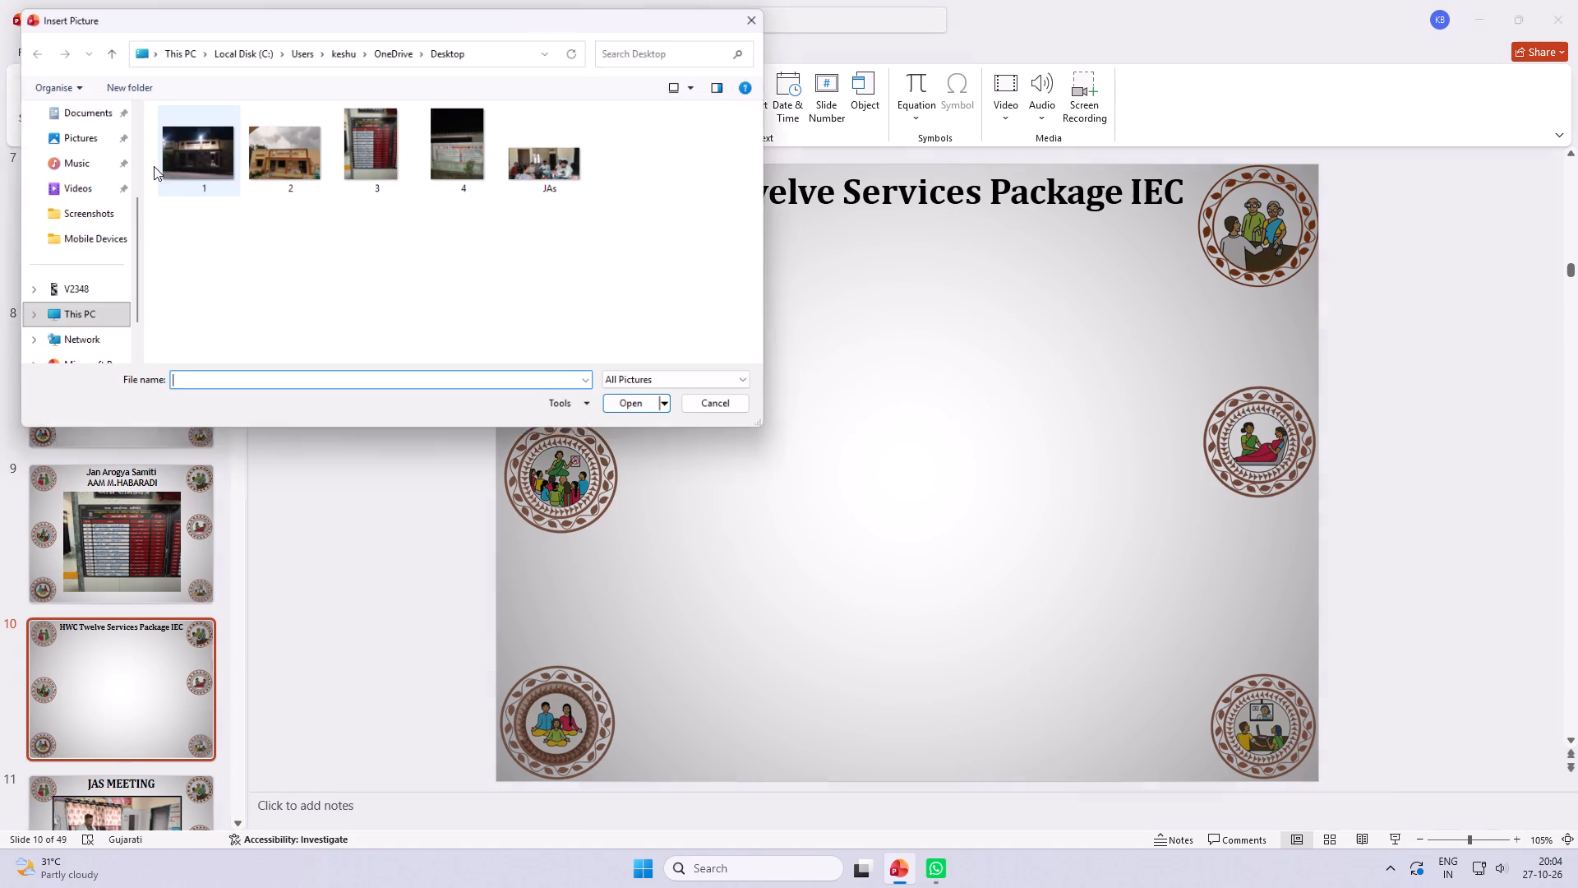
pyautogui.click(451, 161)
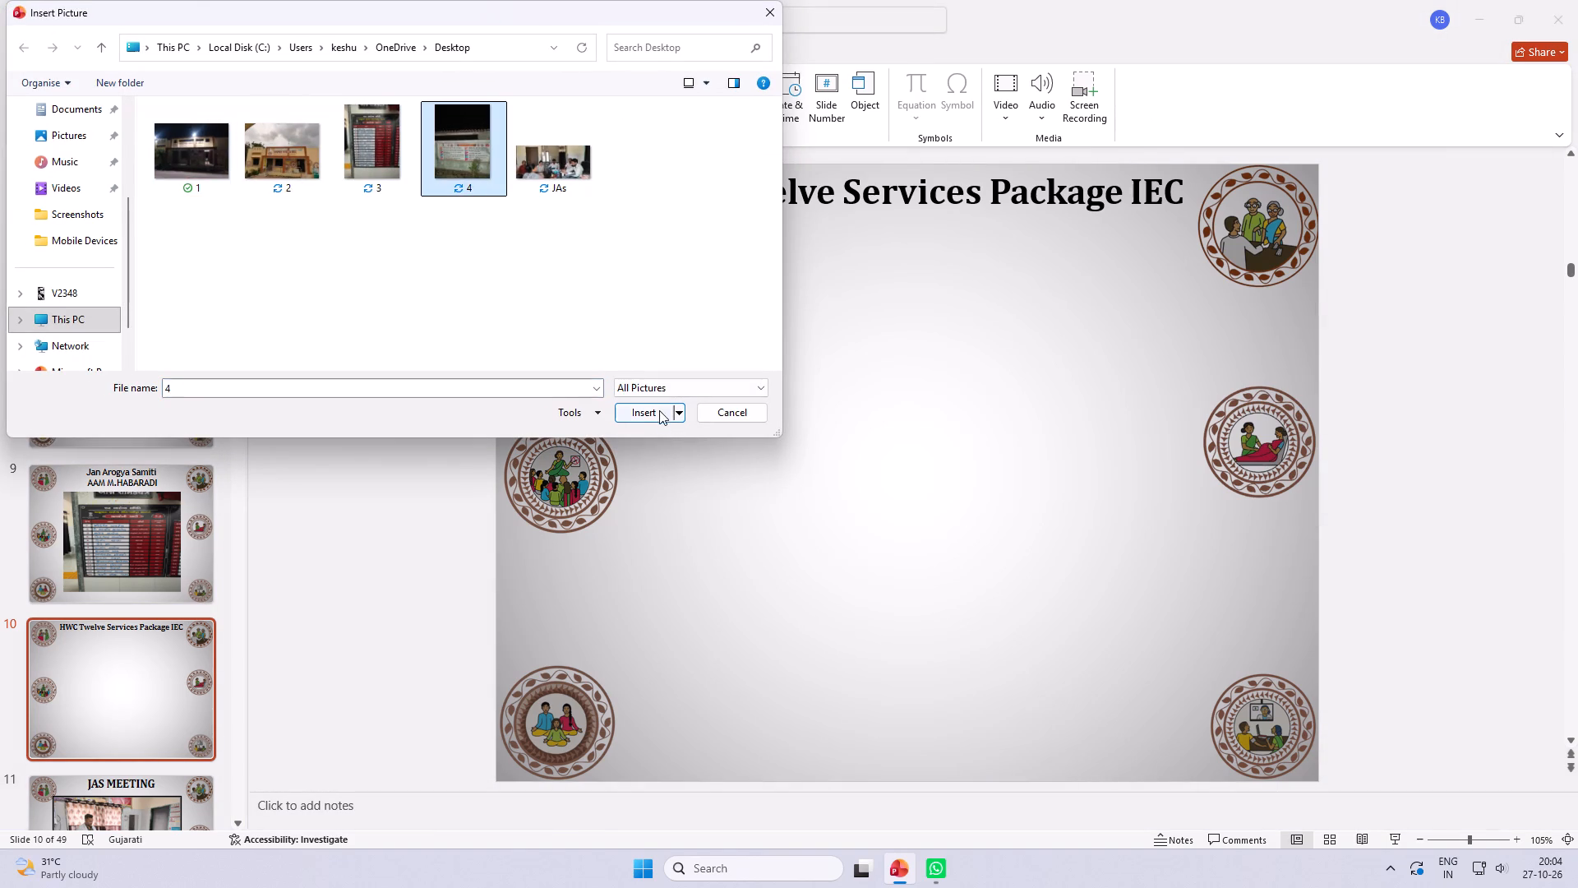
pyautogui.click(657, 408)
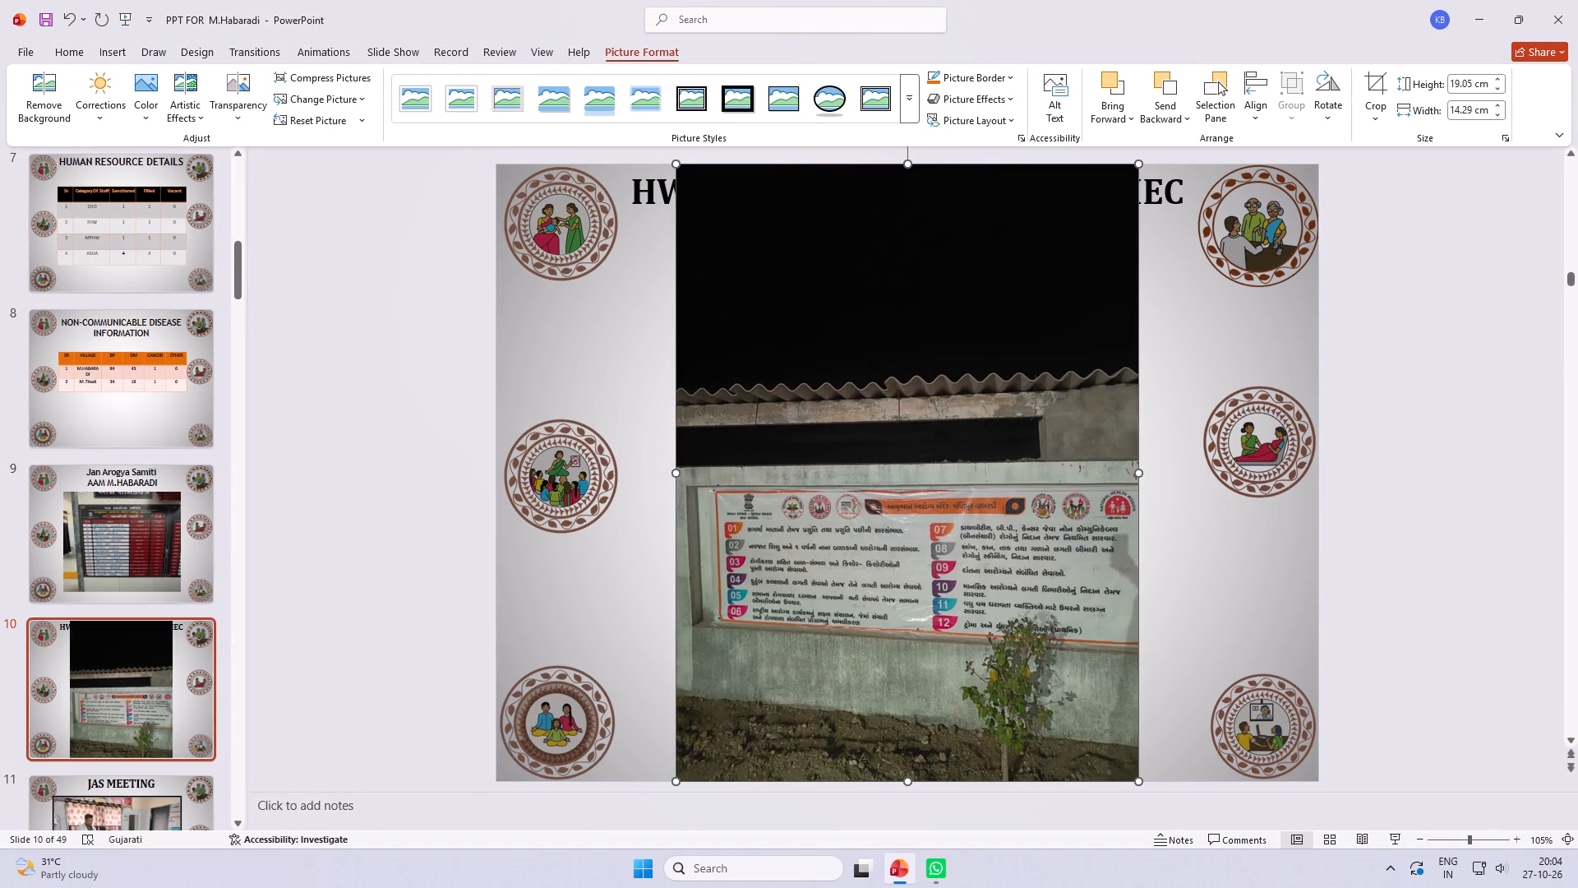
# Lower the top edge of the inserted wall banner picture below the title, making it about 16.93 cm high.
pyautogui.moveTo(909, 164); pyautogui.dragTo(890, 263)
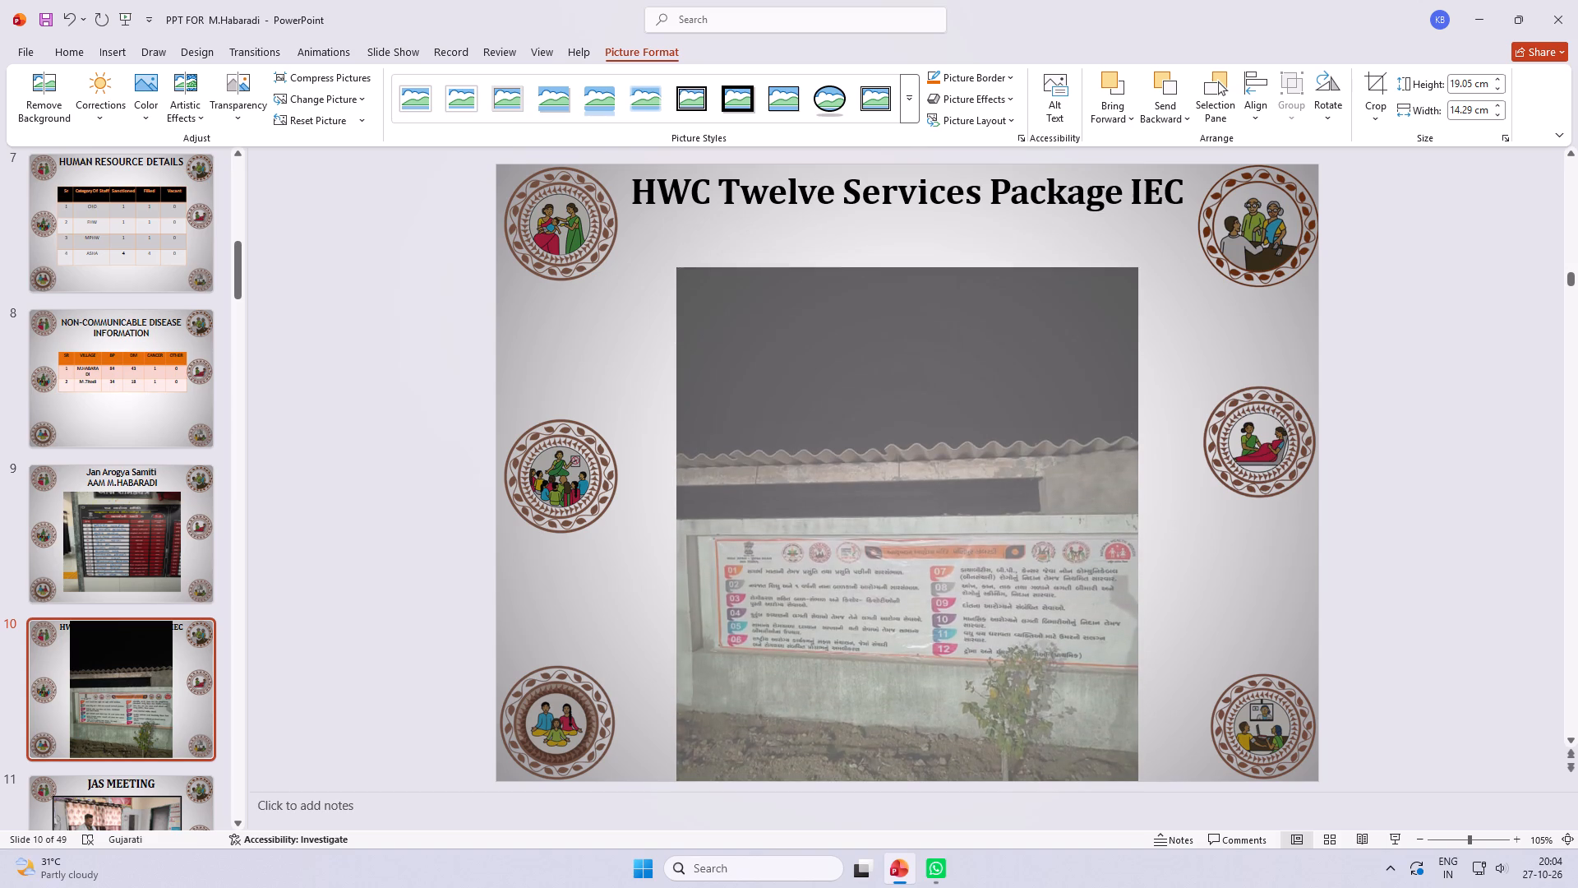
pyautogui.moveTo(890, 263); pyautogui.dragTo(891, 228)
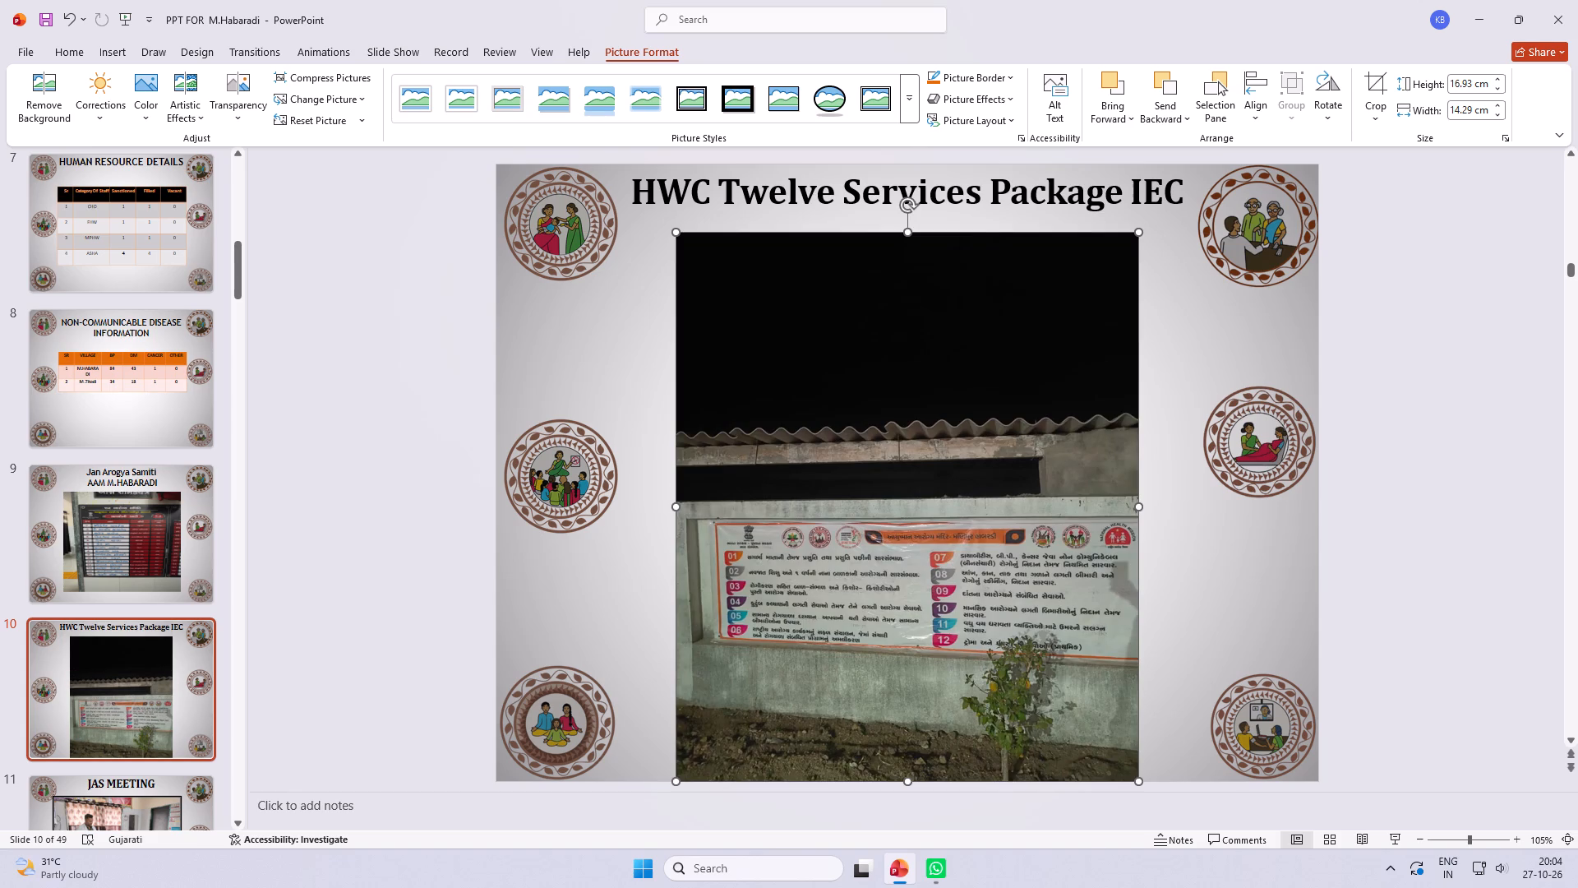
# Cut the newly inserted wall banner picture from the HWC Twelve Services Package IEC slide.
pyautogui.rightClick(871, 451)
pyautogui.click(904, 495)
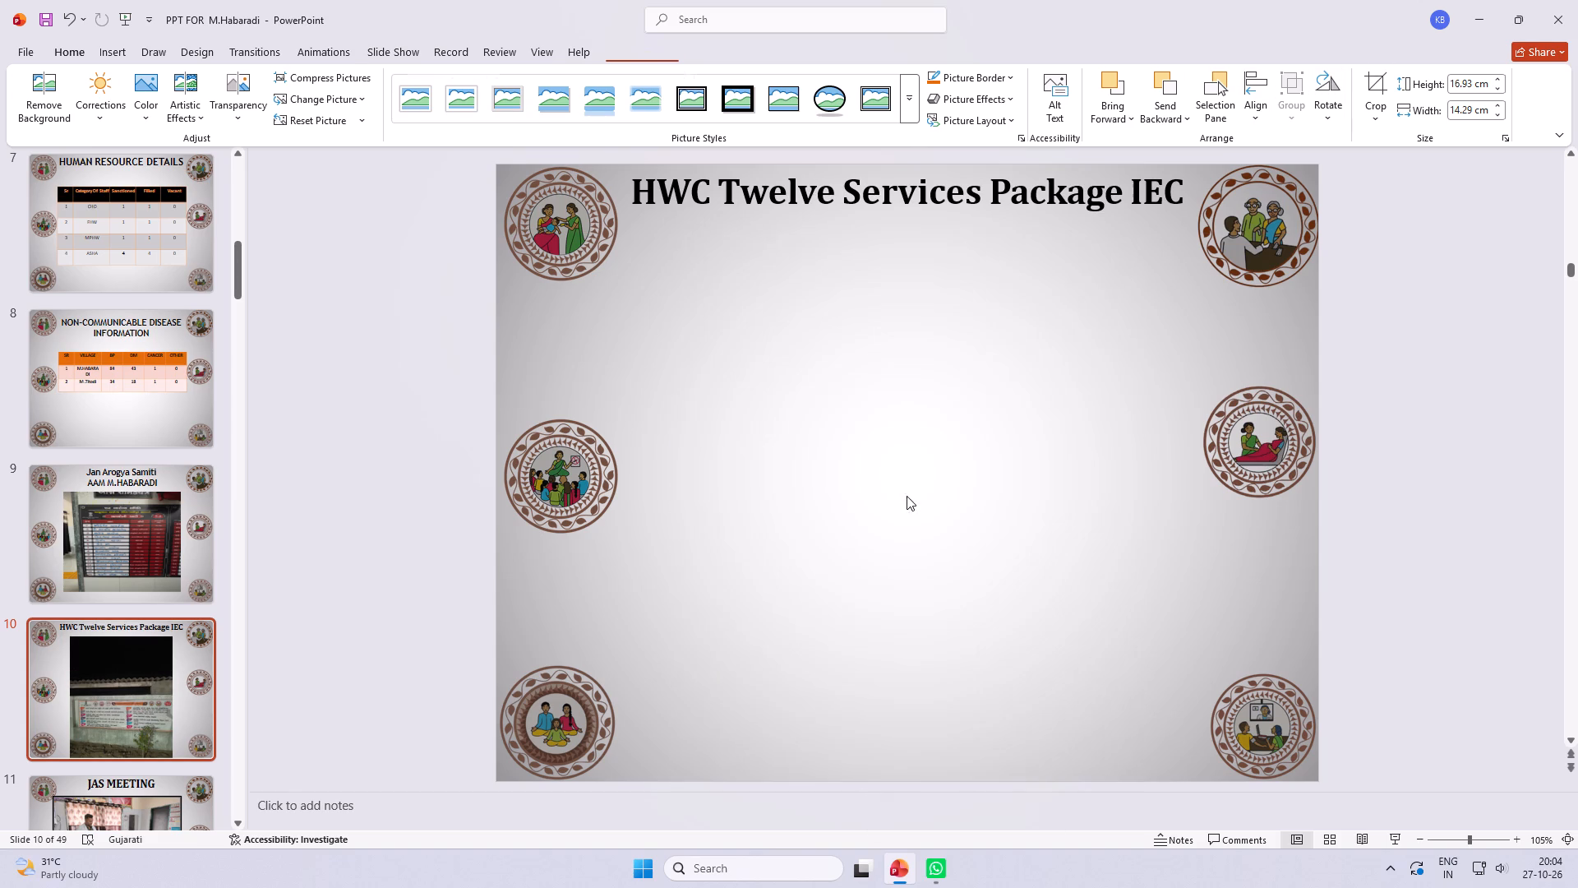
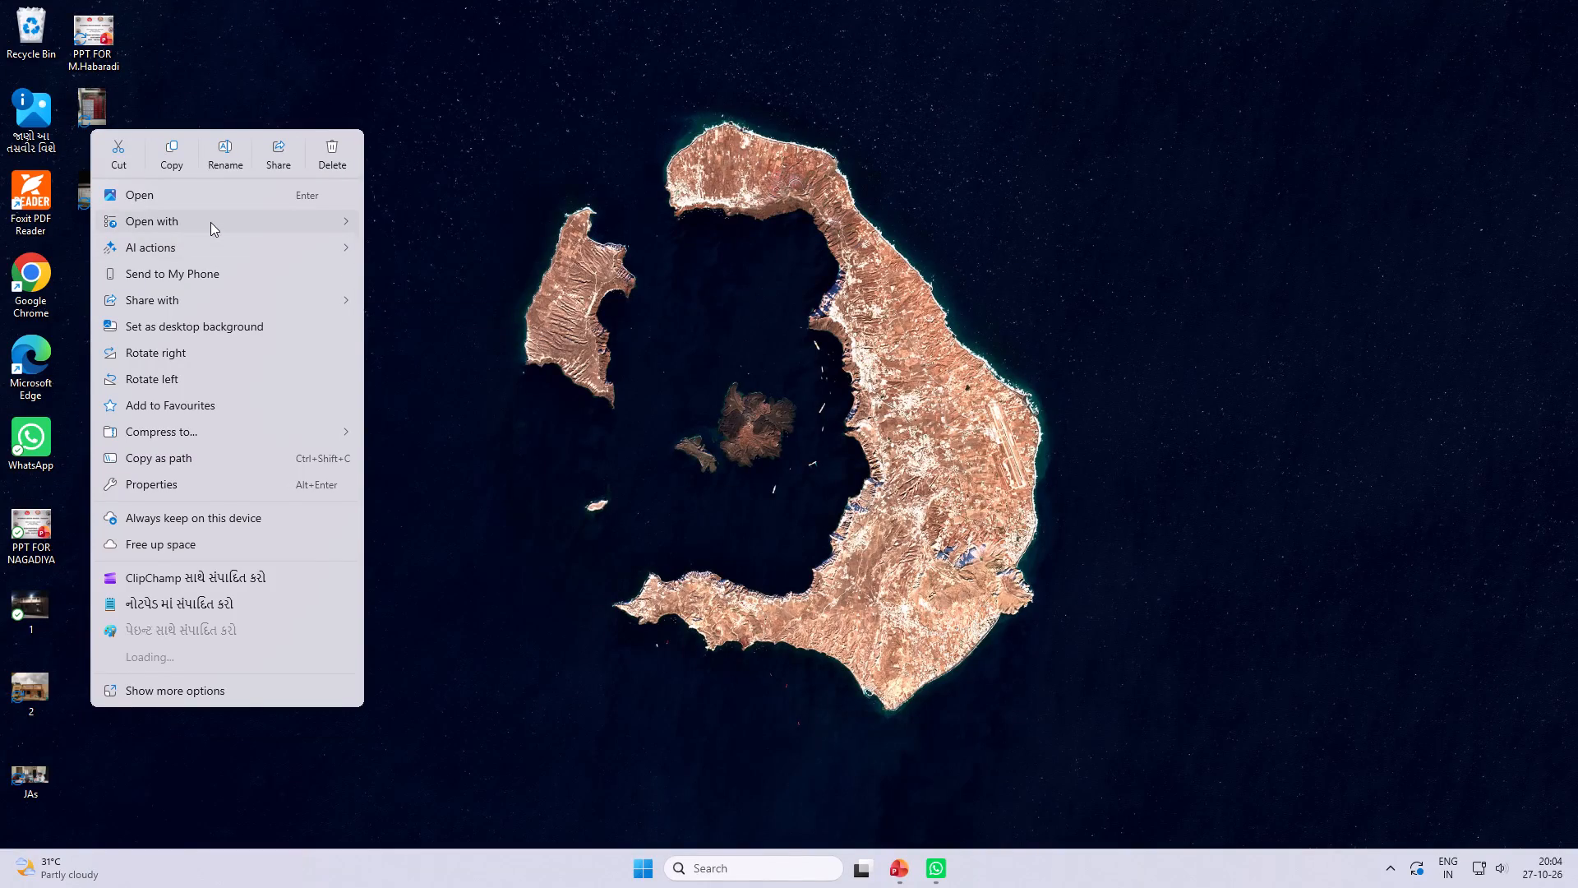
# Open the desktop picture 4 in Paint and crop it to the wall banner, about 945 × 379 pixels.
pyautogui.click(418, 254)
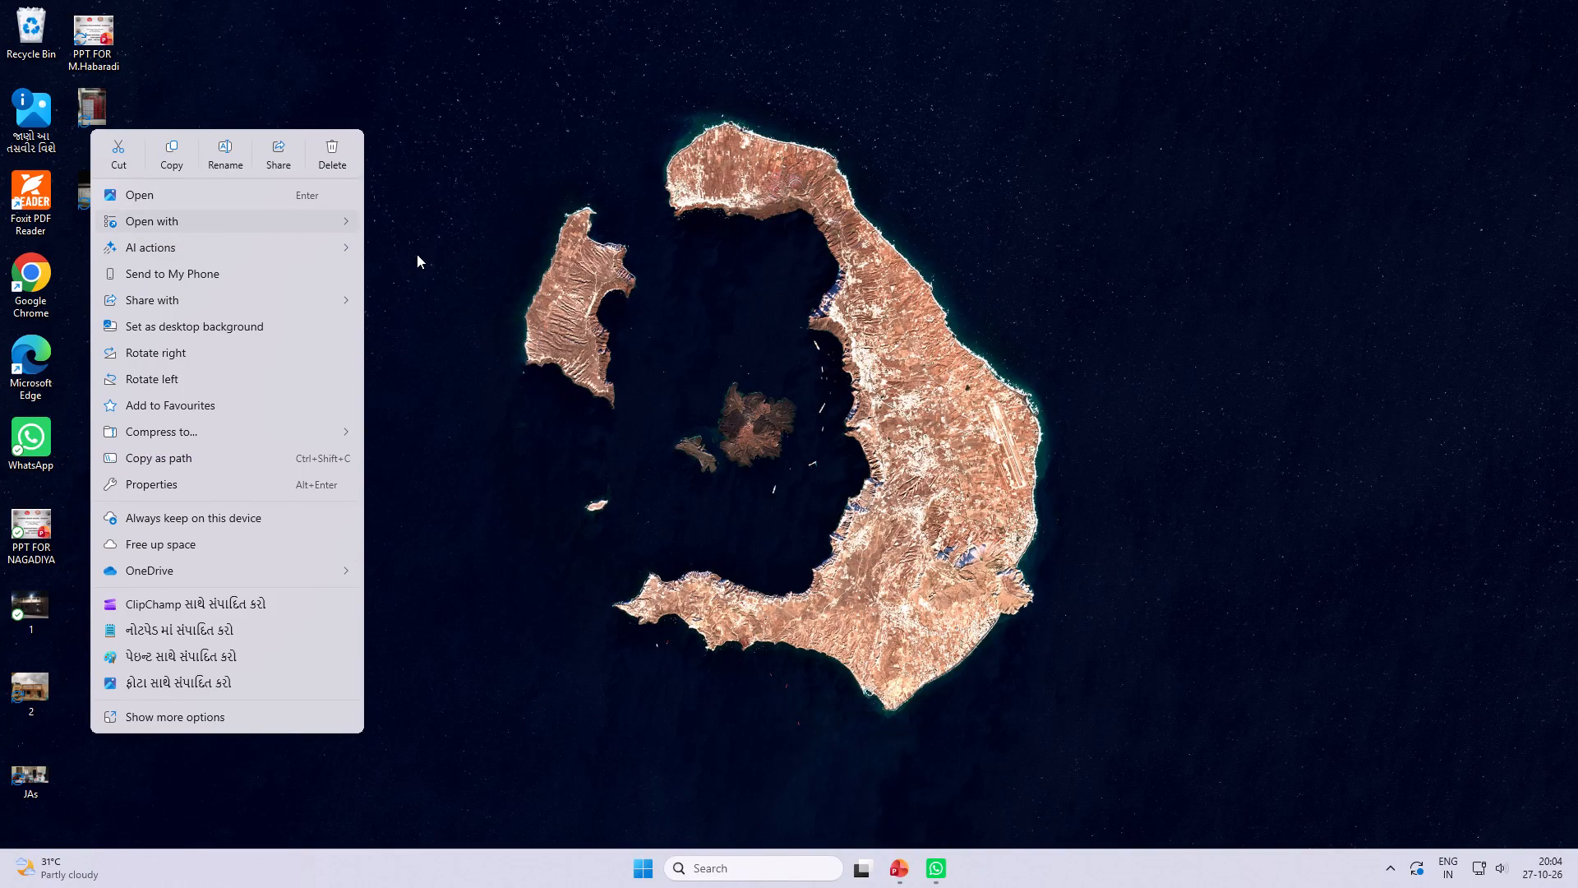
pyautogui.scroll(-2, 700, 434)
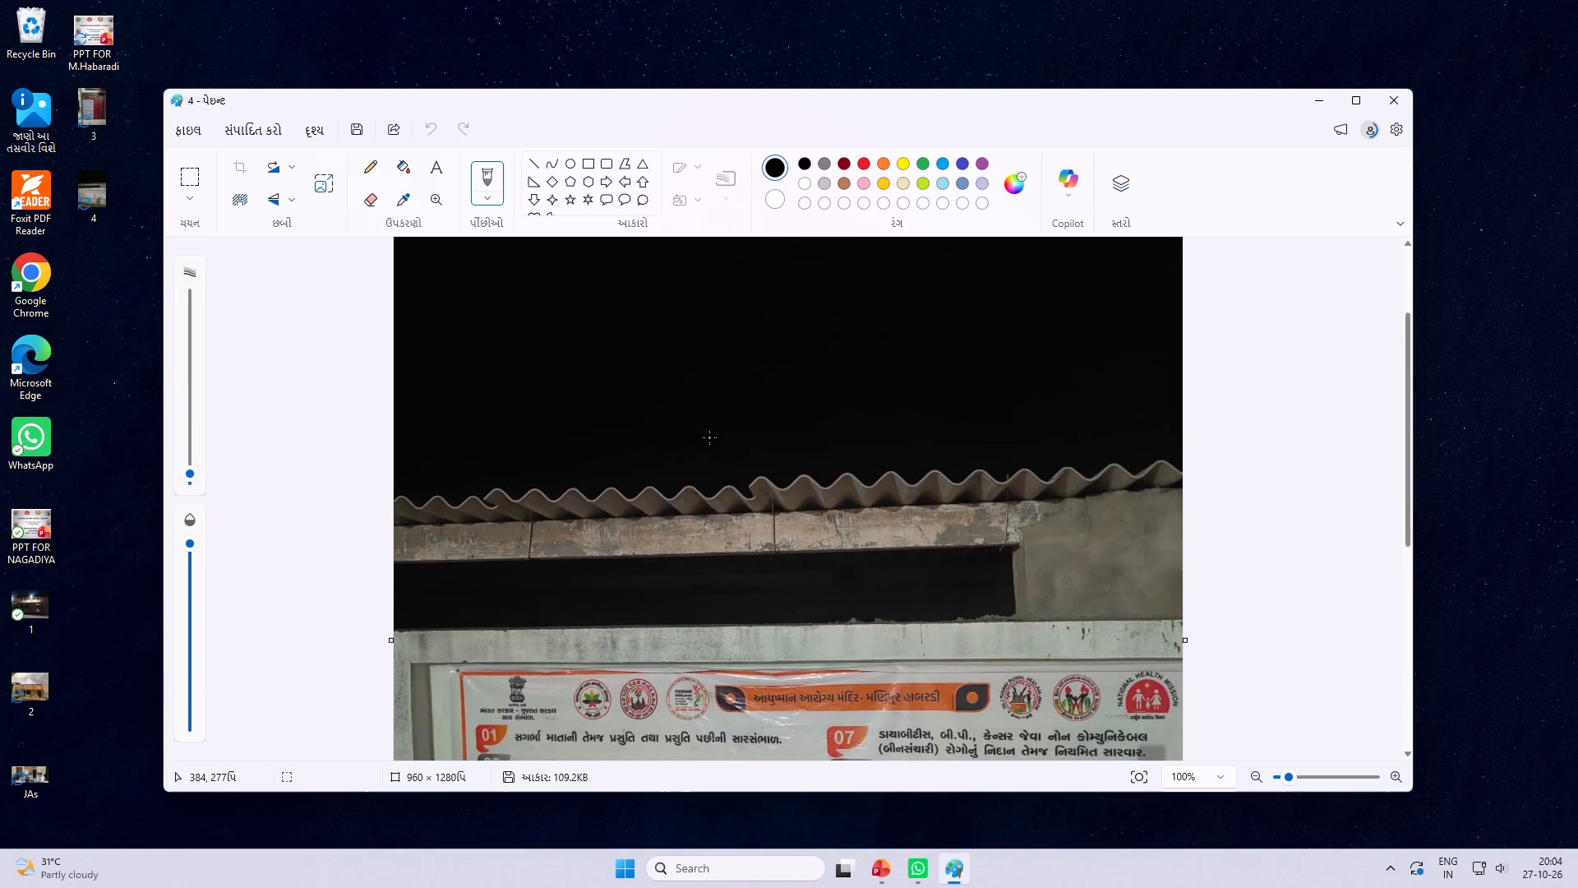
pyautogui.click(1361, 103)
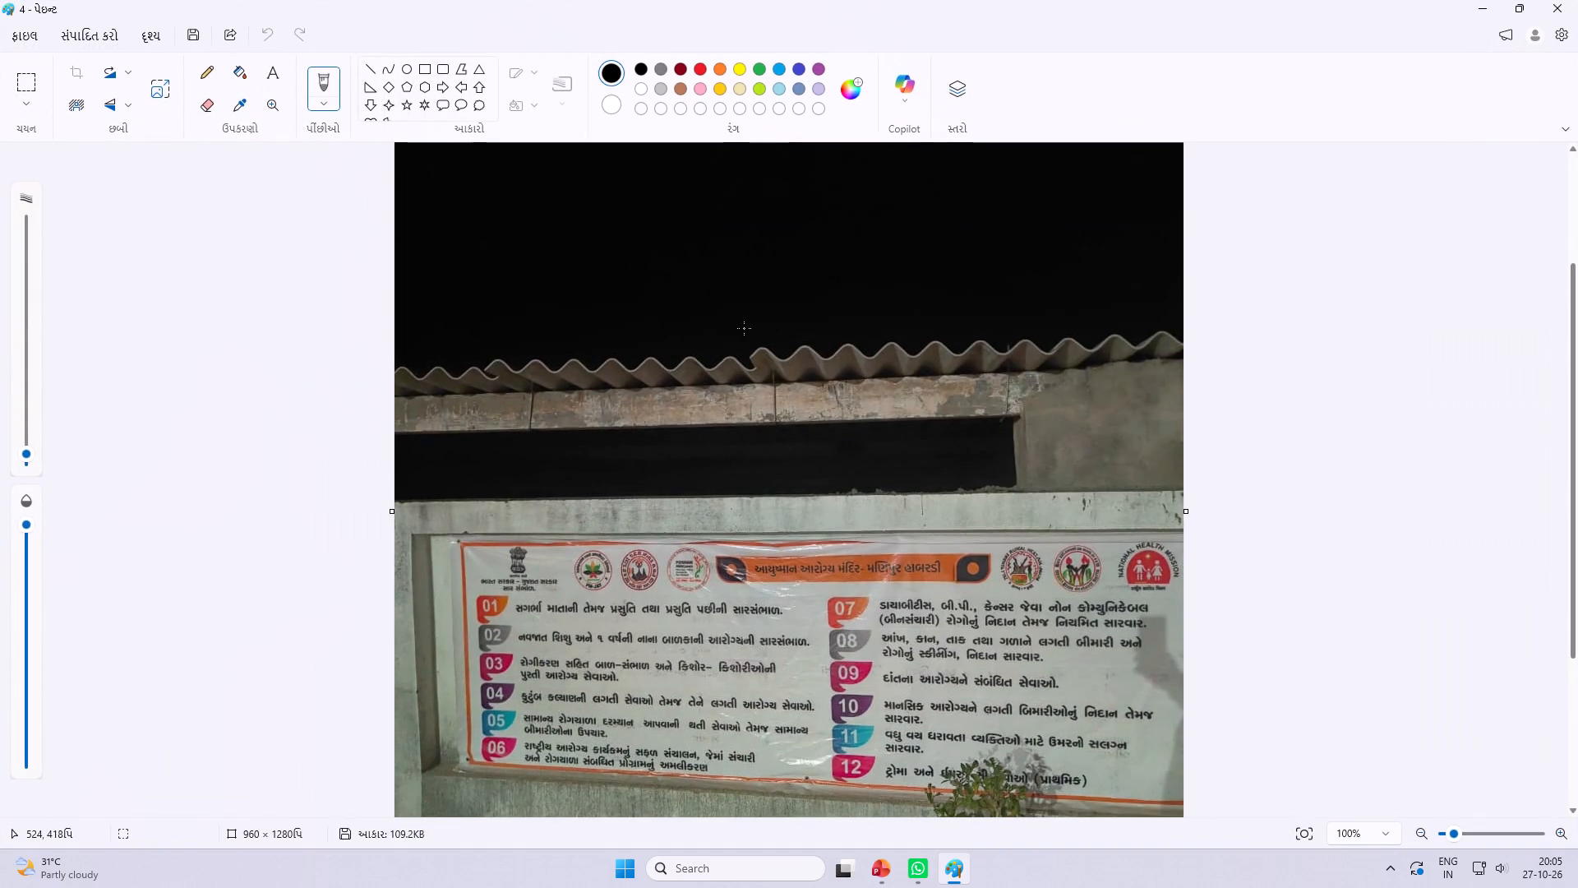
pyautogui.scroll(-2, 769, 359)
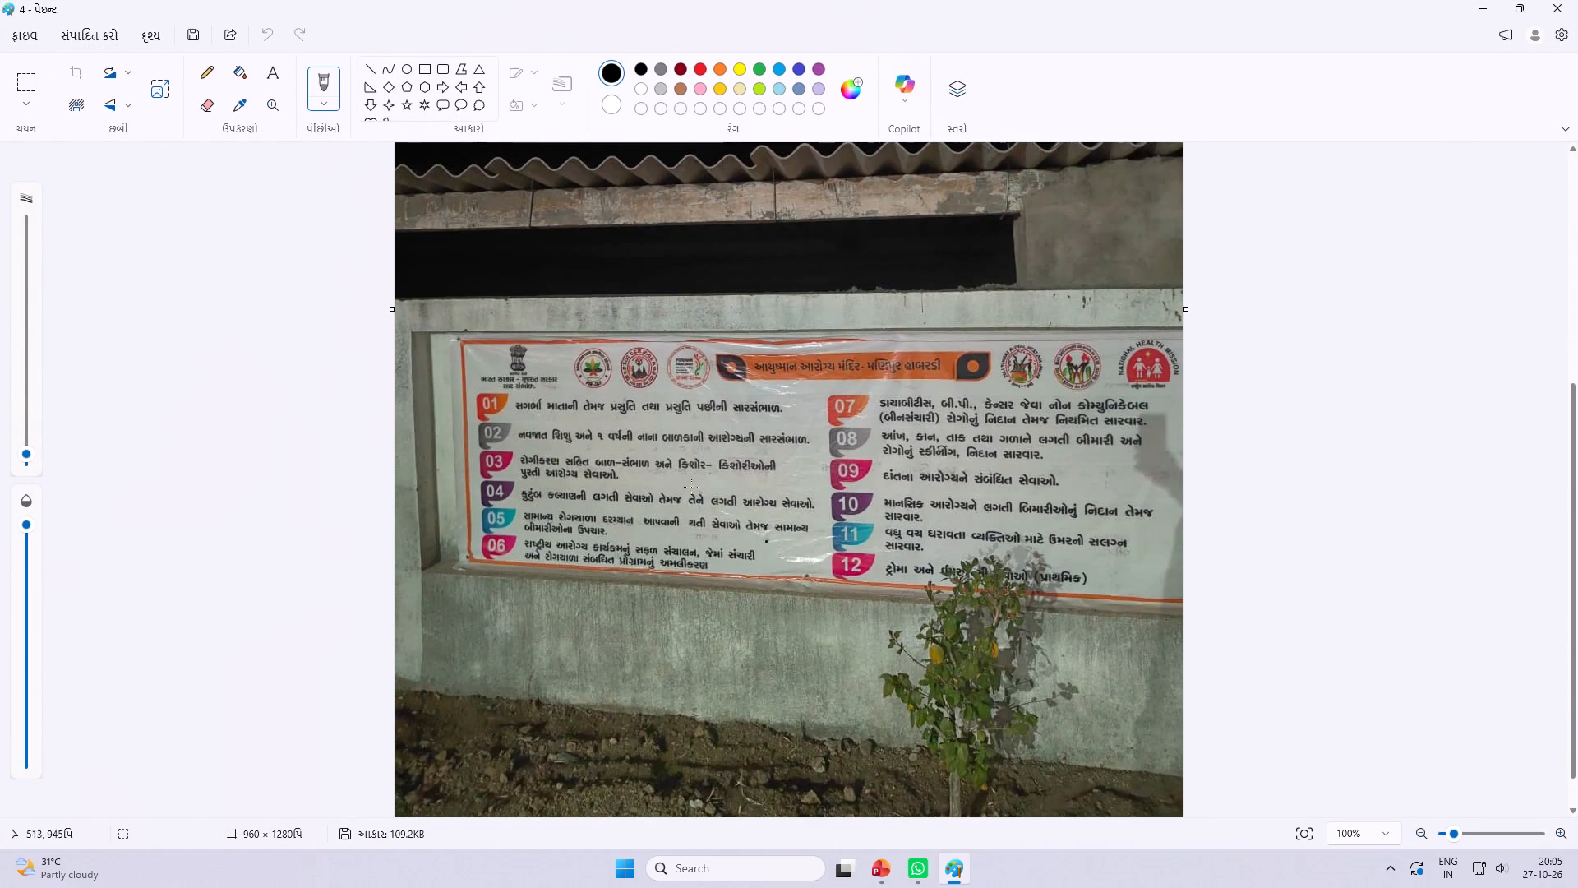
pyautogui.click(73, 76)
pyautogui.click(11, 81)
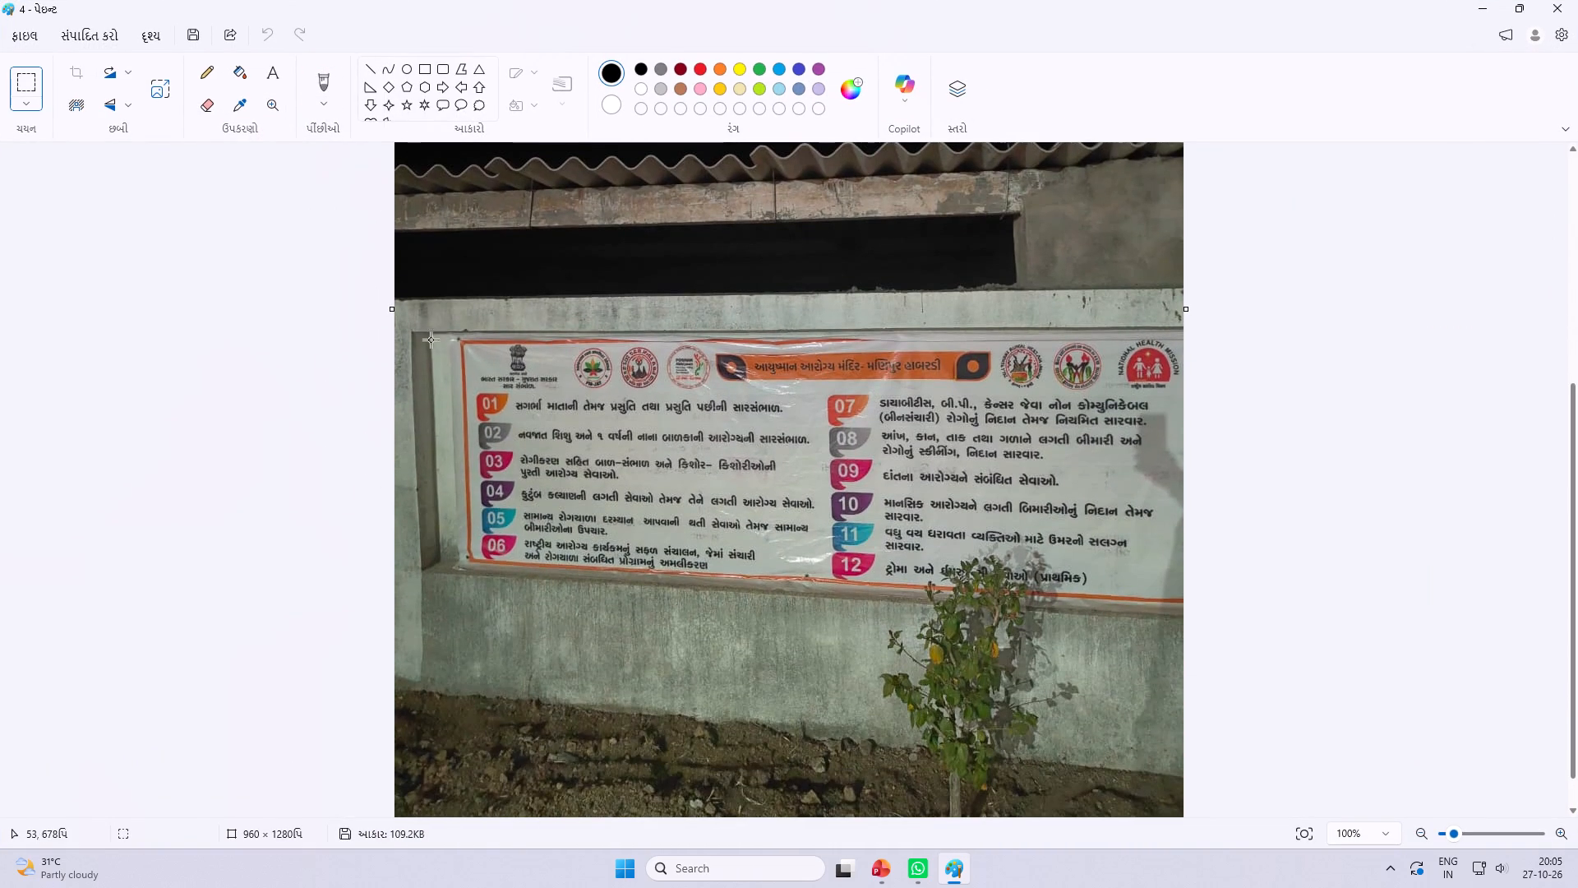
pyautogui.moveTo(407, 300); pyautogui.dragTo(623, 520)
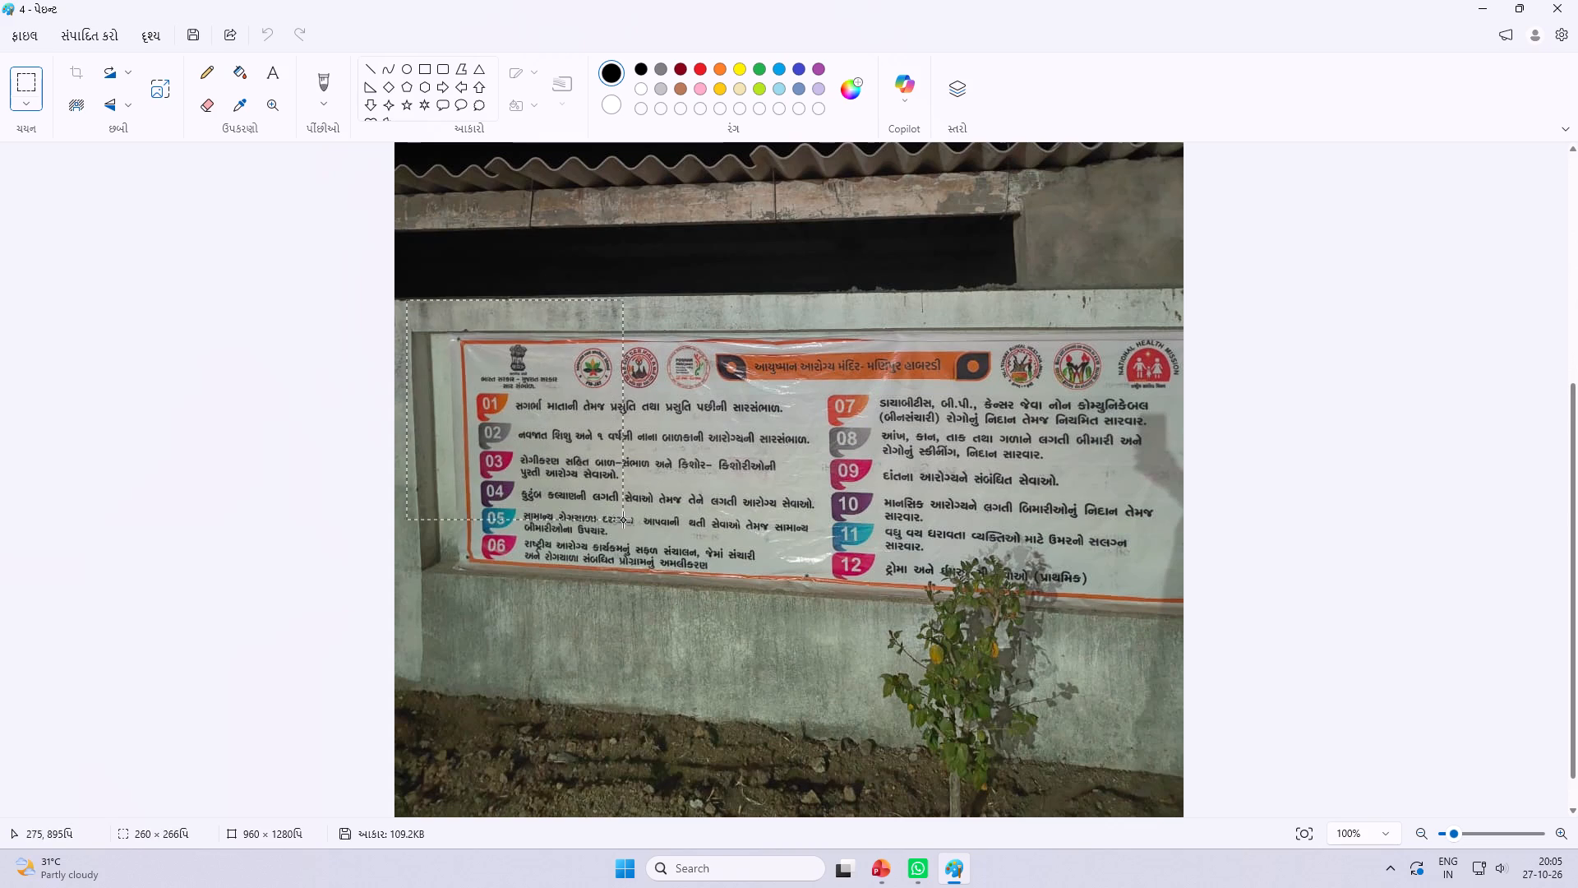
pyautogui.moveTo(623, 520); pyautogui.dragTo(1157, 604)
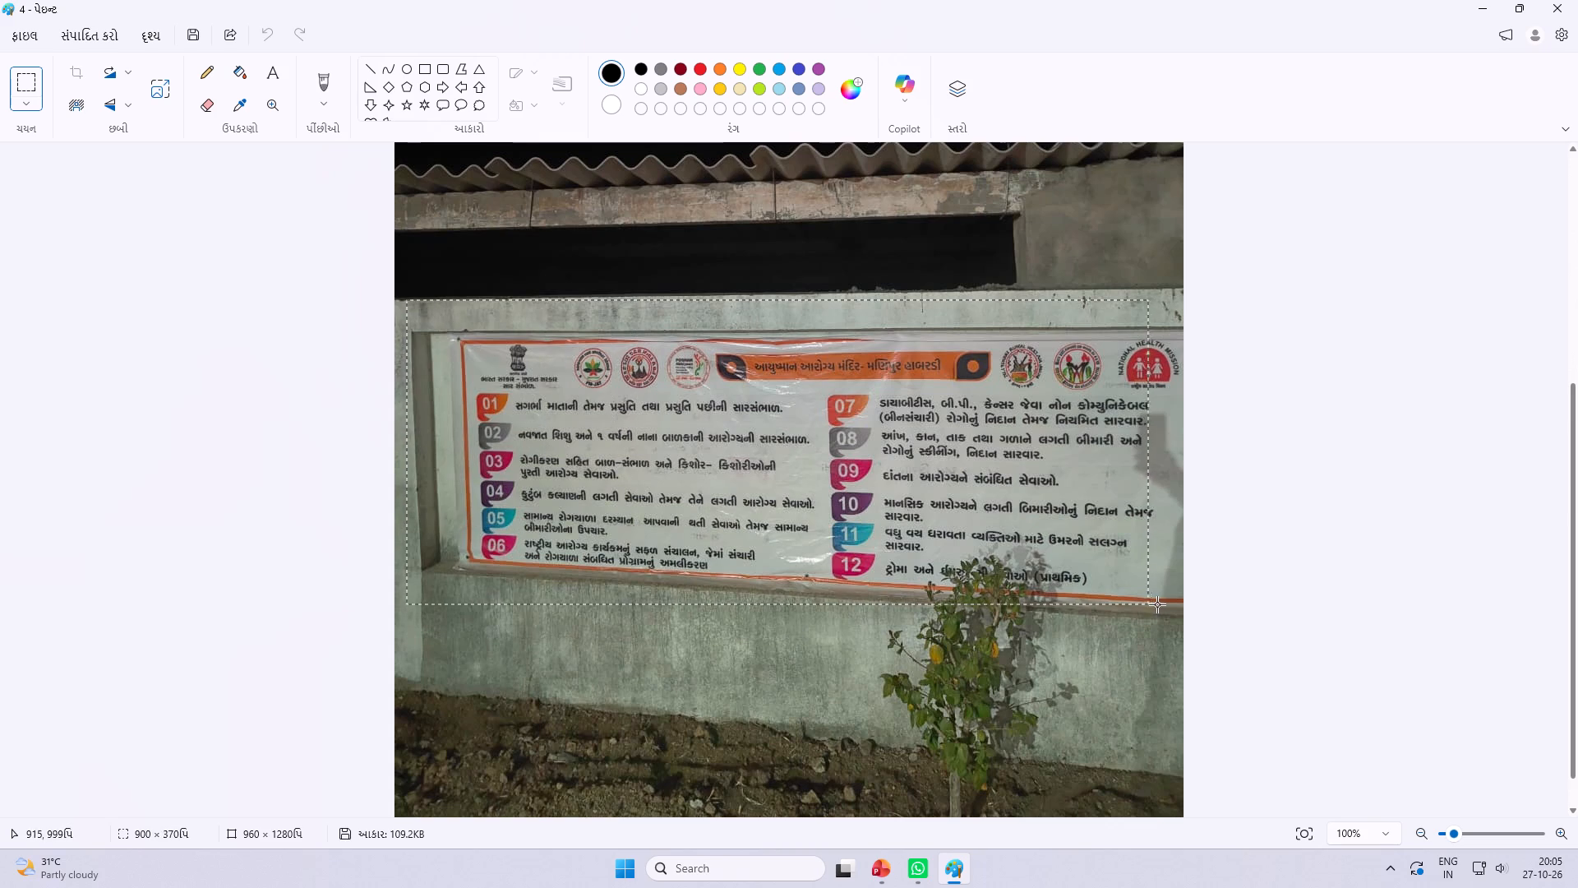
pyautogui.moveTo(1157, 604); pyautogui.dragTo(1185, 612)
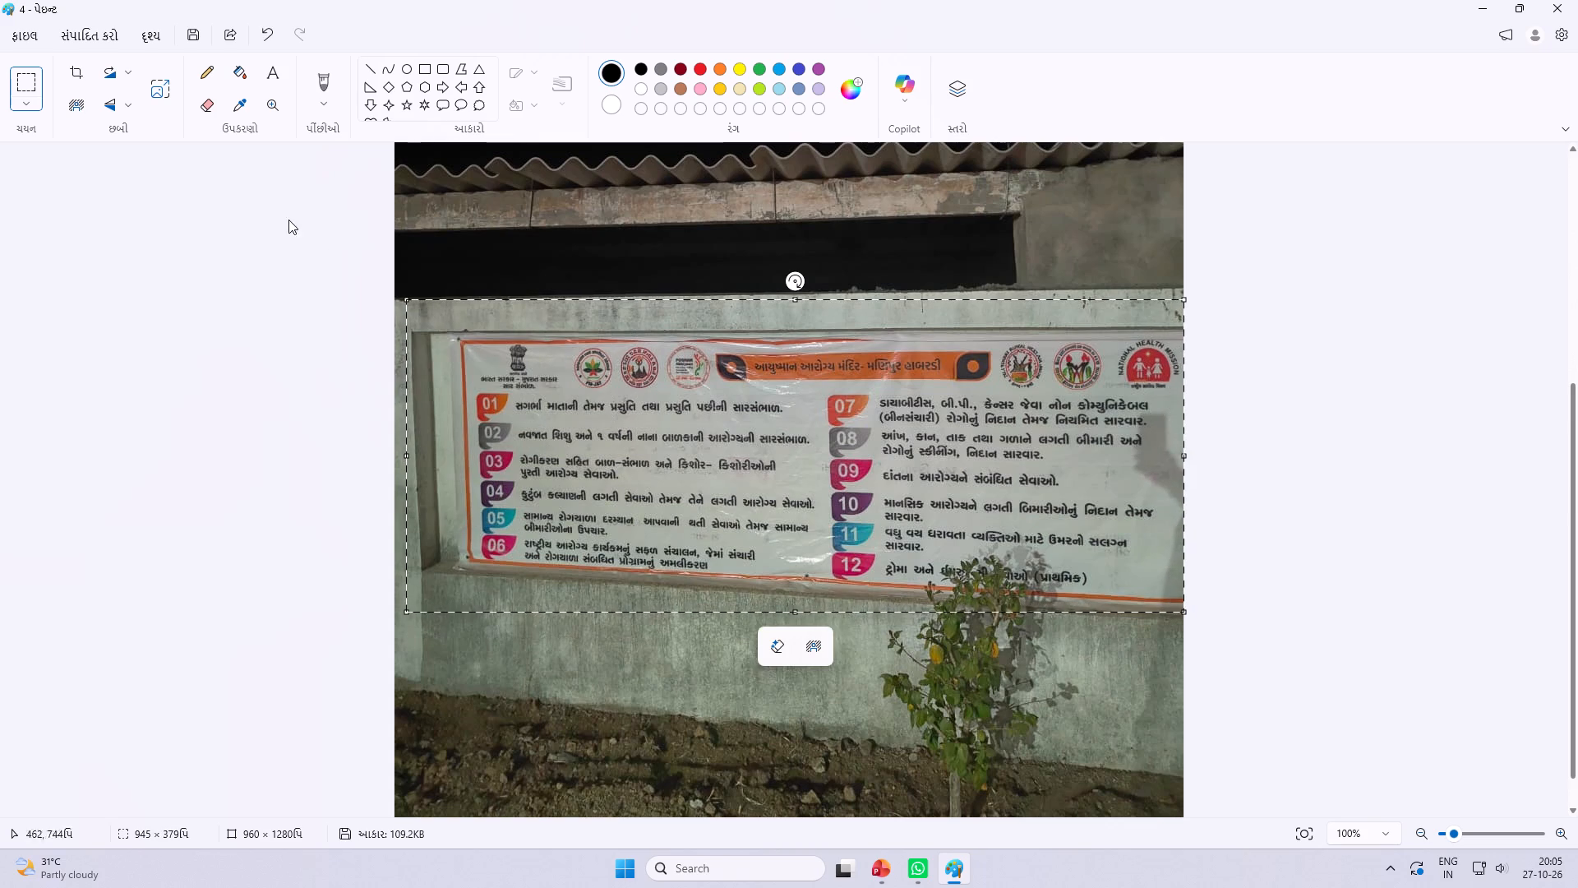
pyautogui.click(72, 71)
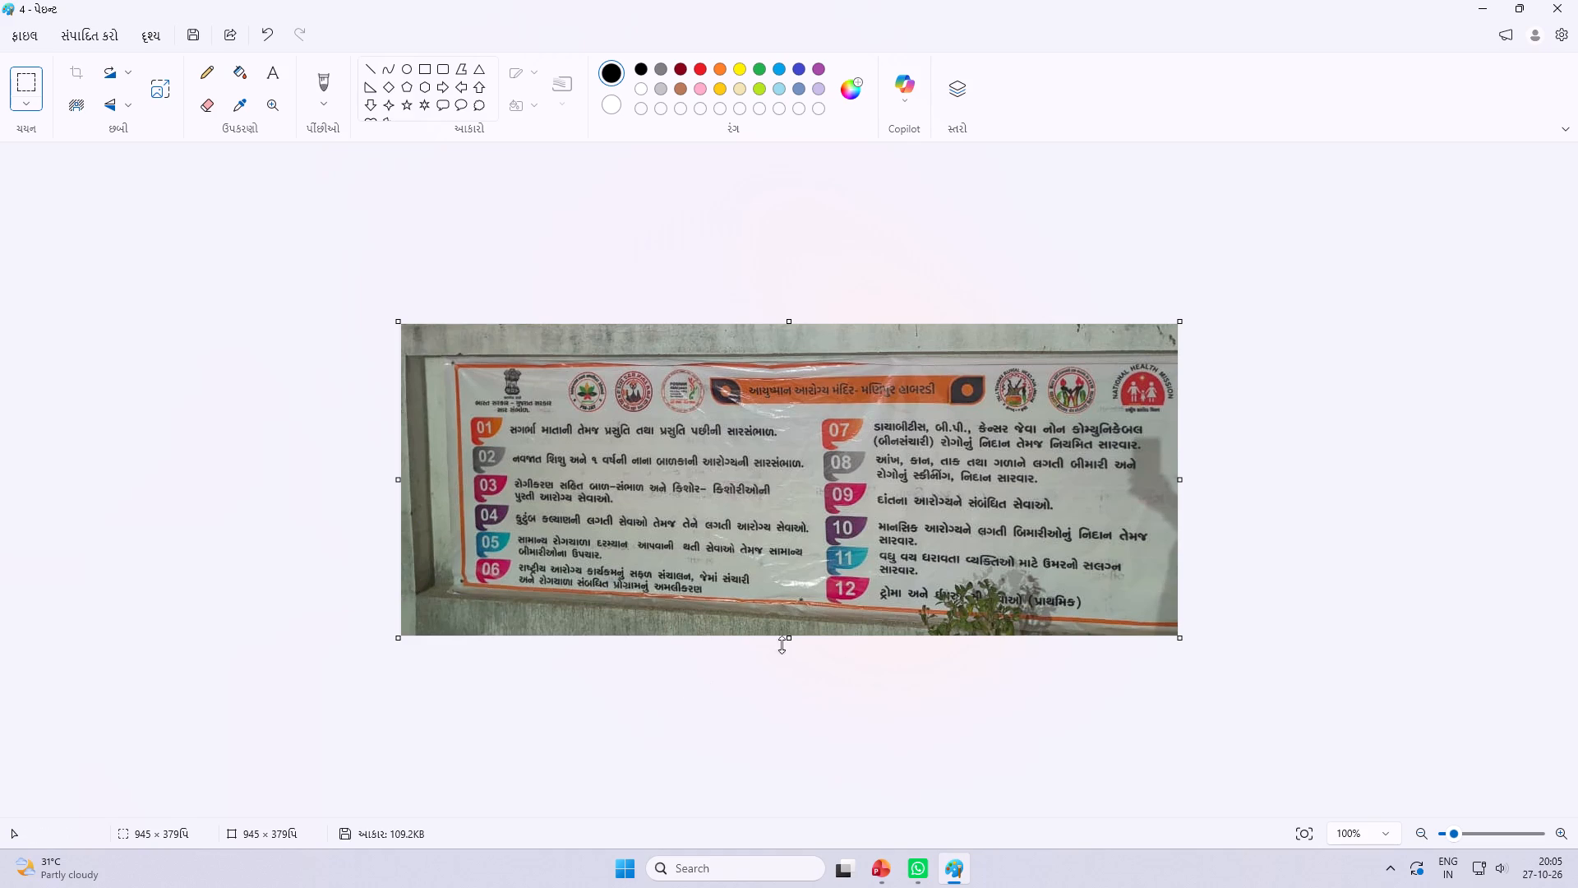
# Trim the surrounding wall off all four edges of the banner picture, down to about 897 × 320 pixels.
pyautogui.moveTo(783, 636); pyautogui.dragTo(777, 616)
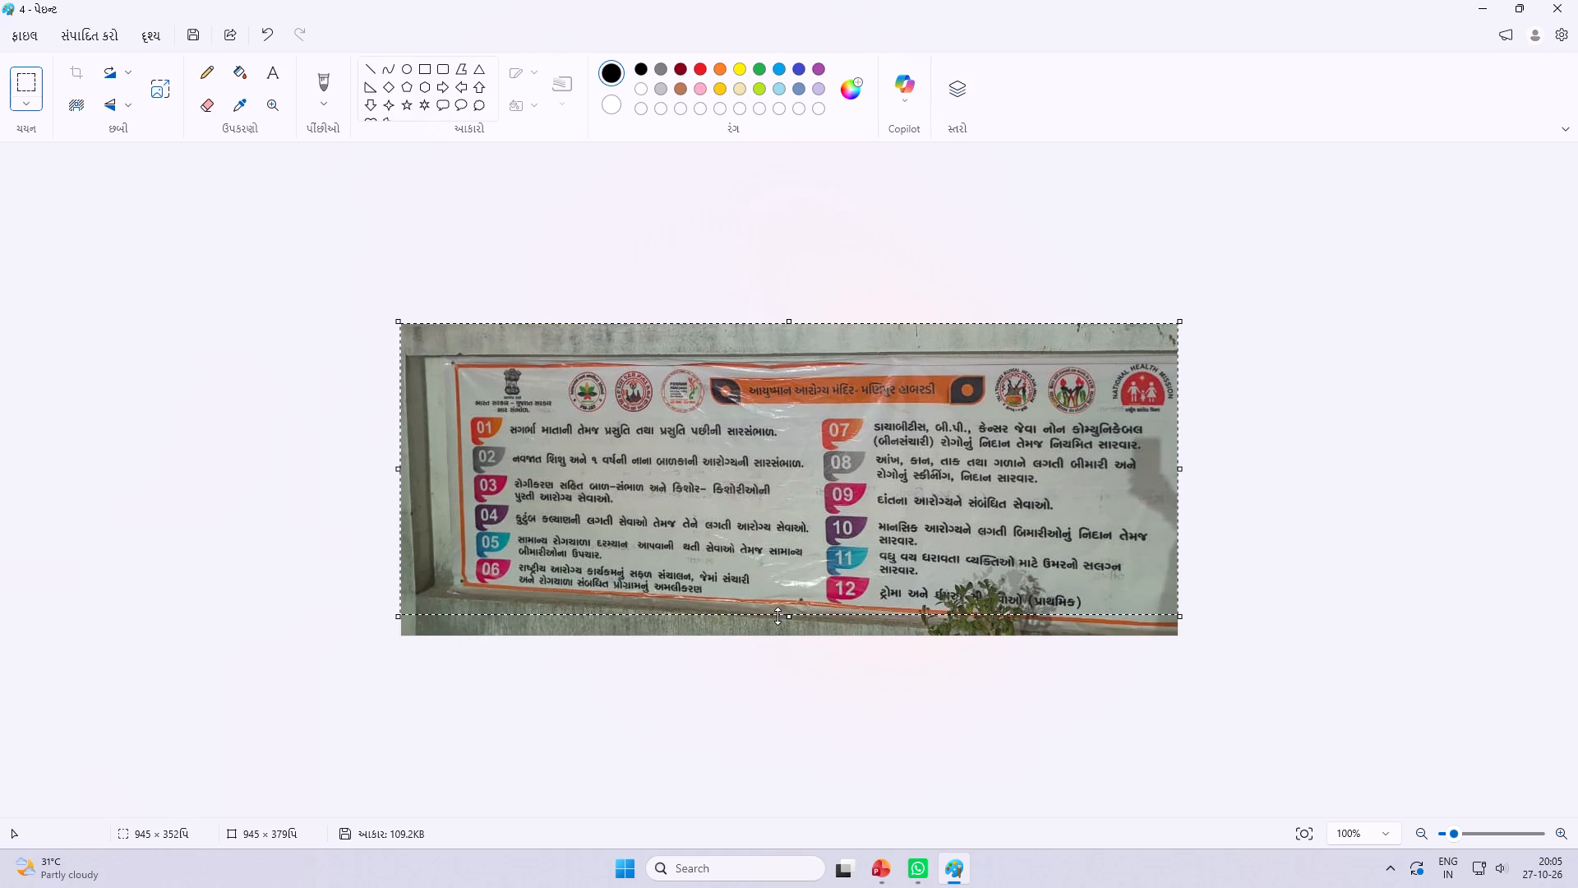
pyautogui.moveTo(777, 616); pyautogui.dragTo(777, 617)
pyautogui.moveTo(394, 479); pyautogui.dragTo(398, 479)
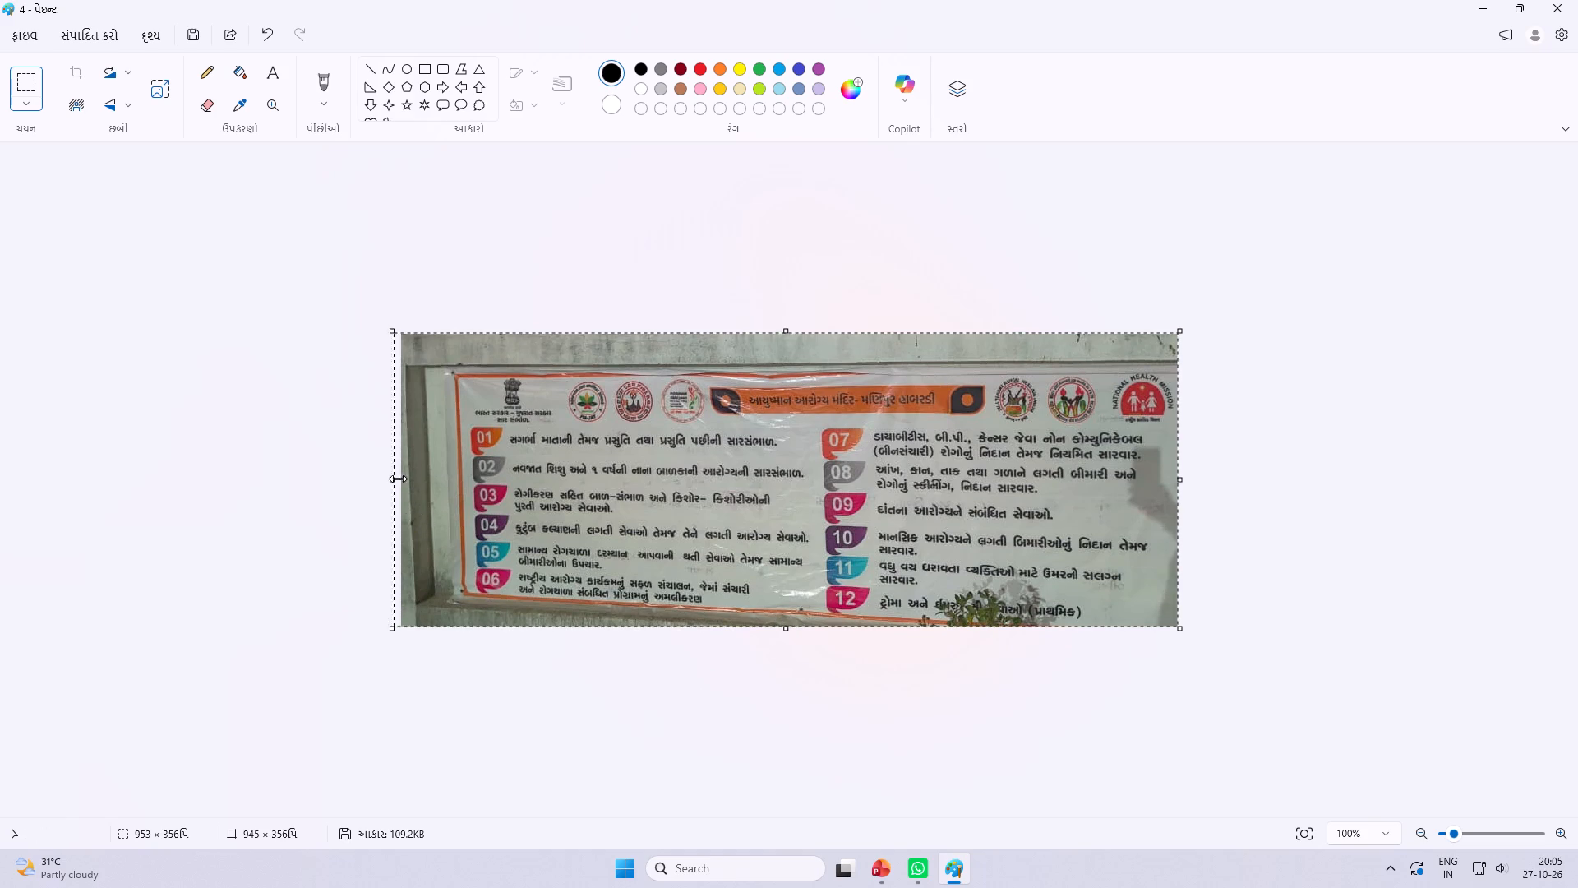
pyautogui.moveTo(398, 479); pyautogui.dragTo(431, 483)
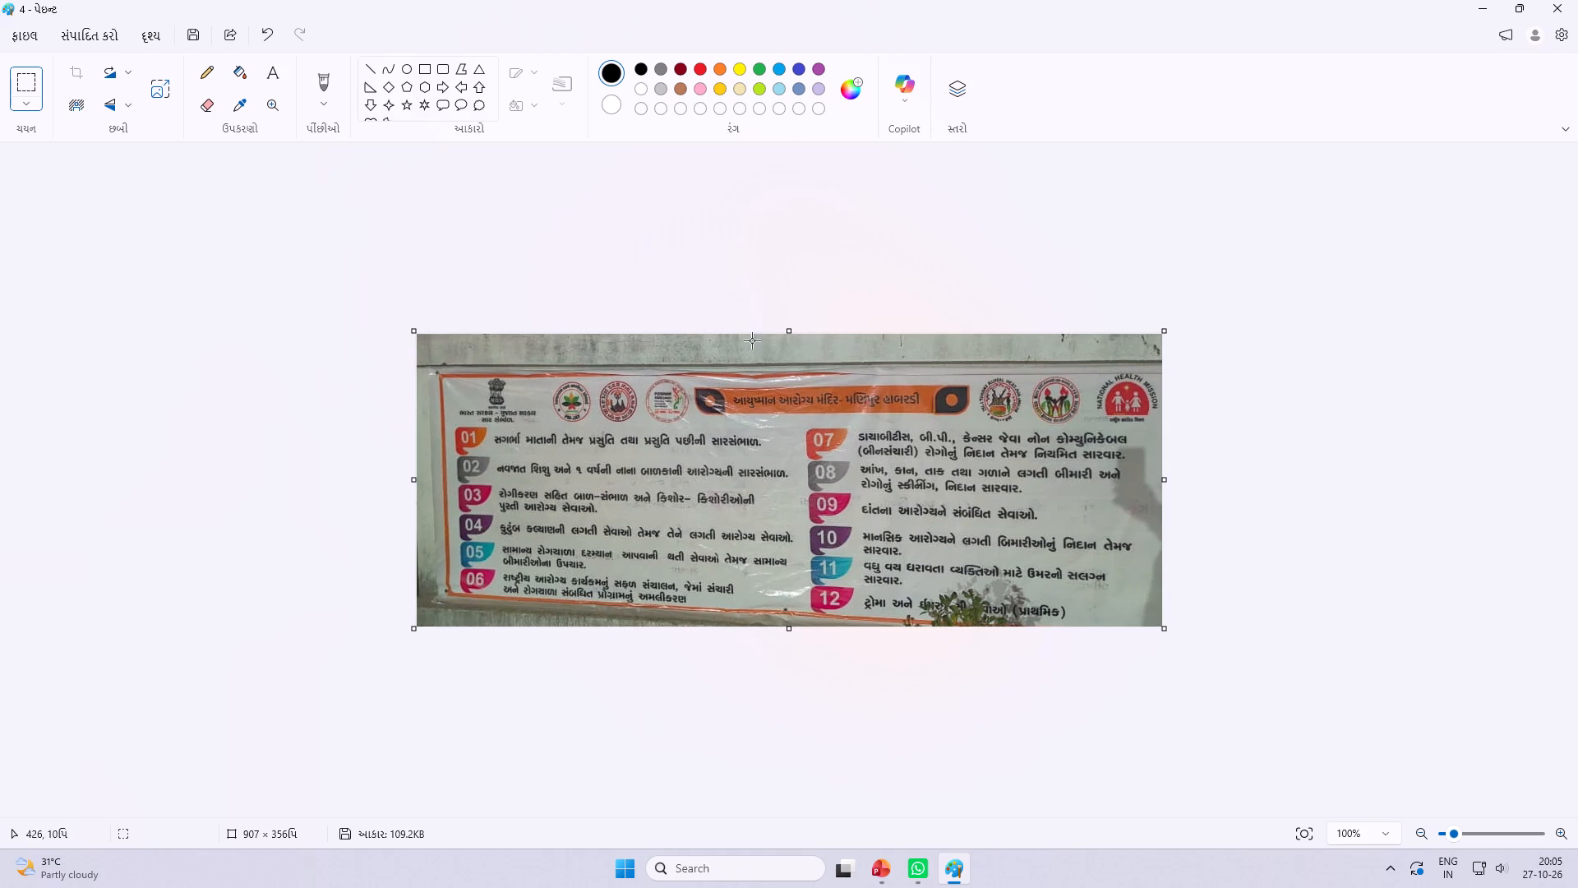
pyautogui.moveTo(790, 332); pyautogui.dragTo(791, 363)
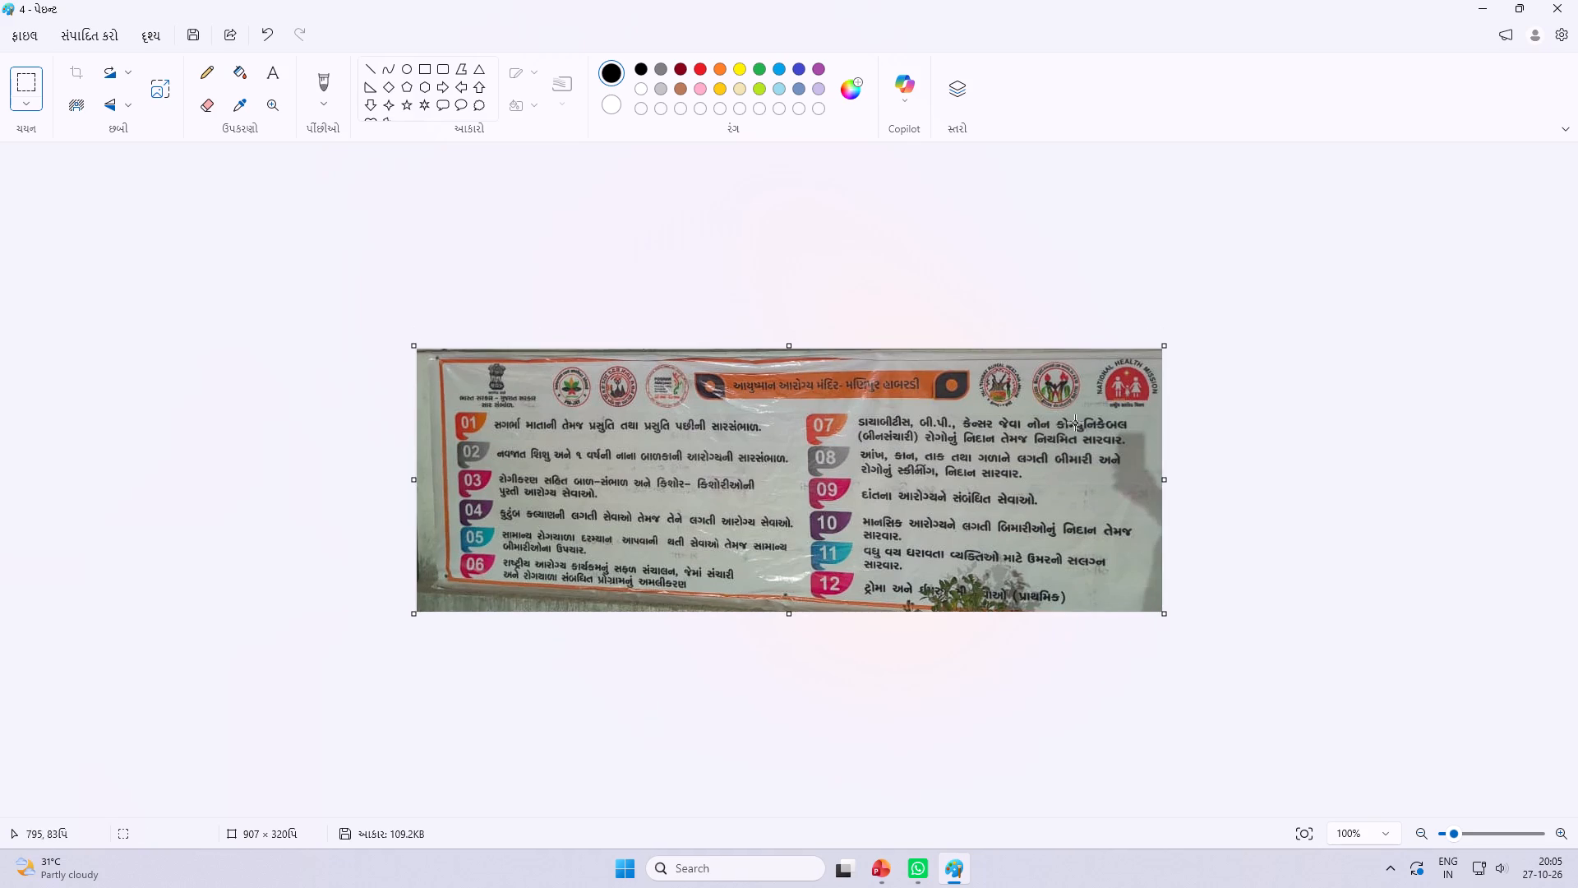
pyautogui.moveTo(1163, 478); pyautogui.dragTo(1154, 479)
pyautogui.click(1132, 650)
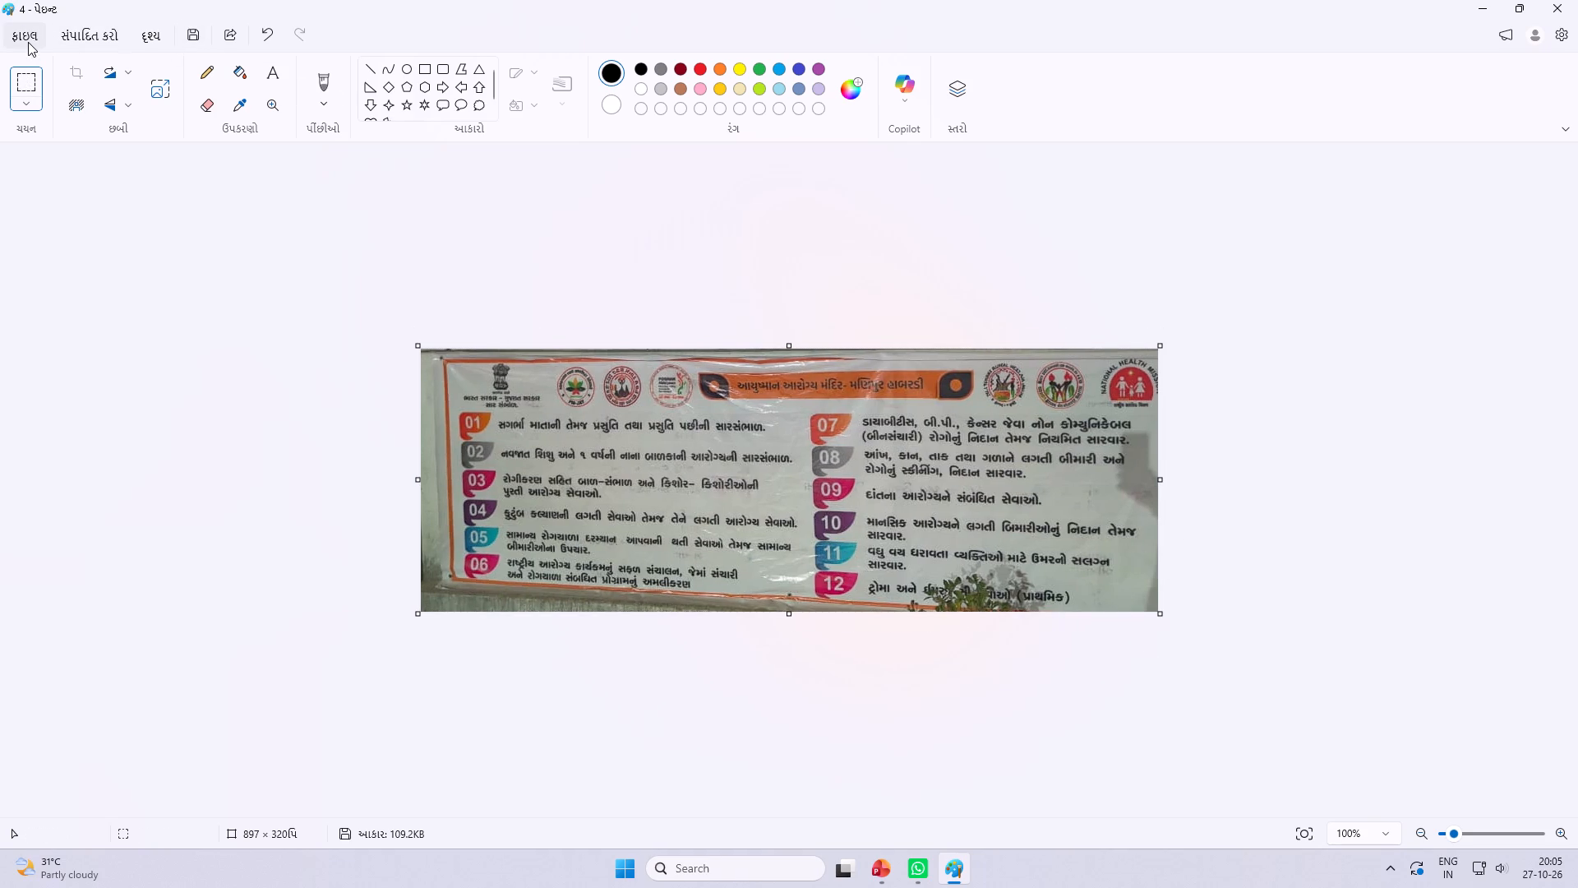
# Save the cropped picture 4 under its existing name and close Paint.
pyautogui.hotkey('ctrl', 's')
pyautogui.hotkey('ctrl', 's')
pyautogui.click(1565, 0)
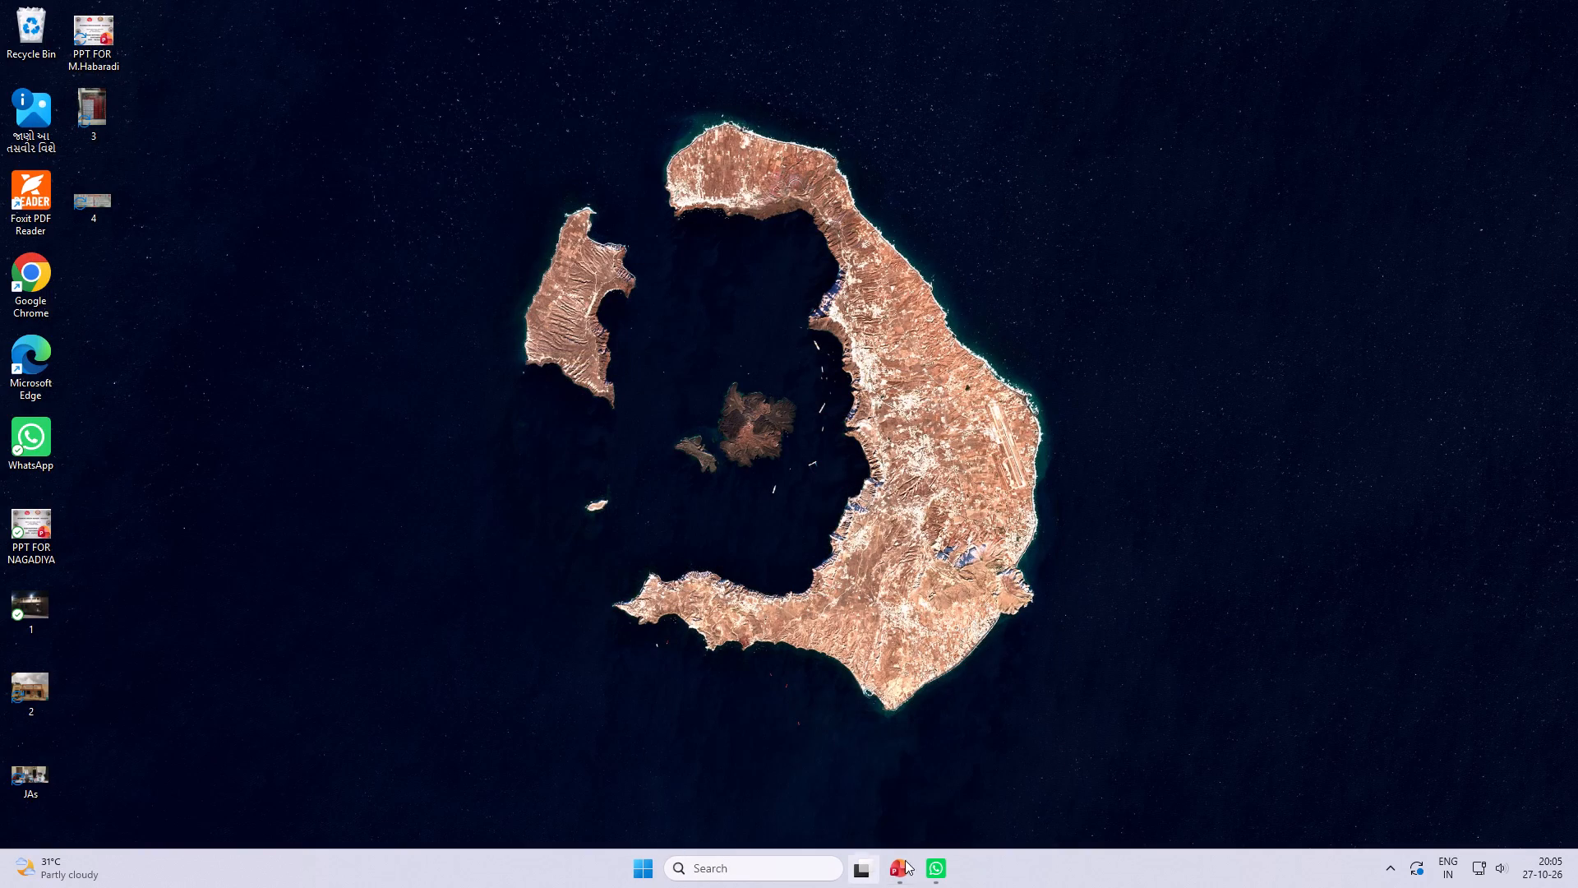
# Switch to PowerPoint and insert the cropped picture 4 from the Desktop folder onto the HWC Twelve Services Package IEC slide.
pyautogui.click(907, 862)
pyautogui.rightClick(845, 396)
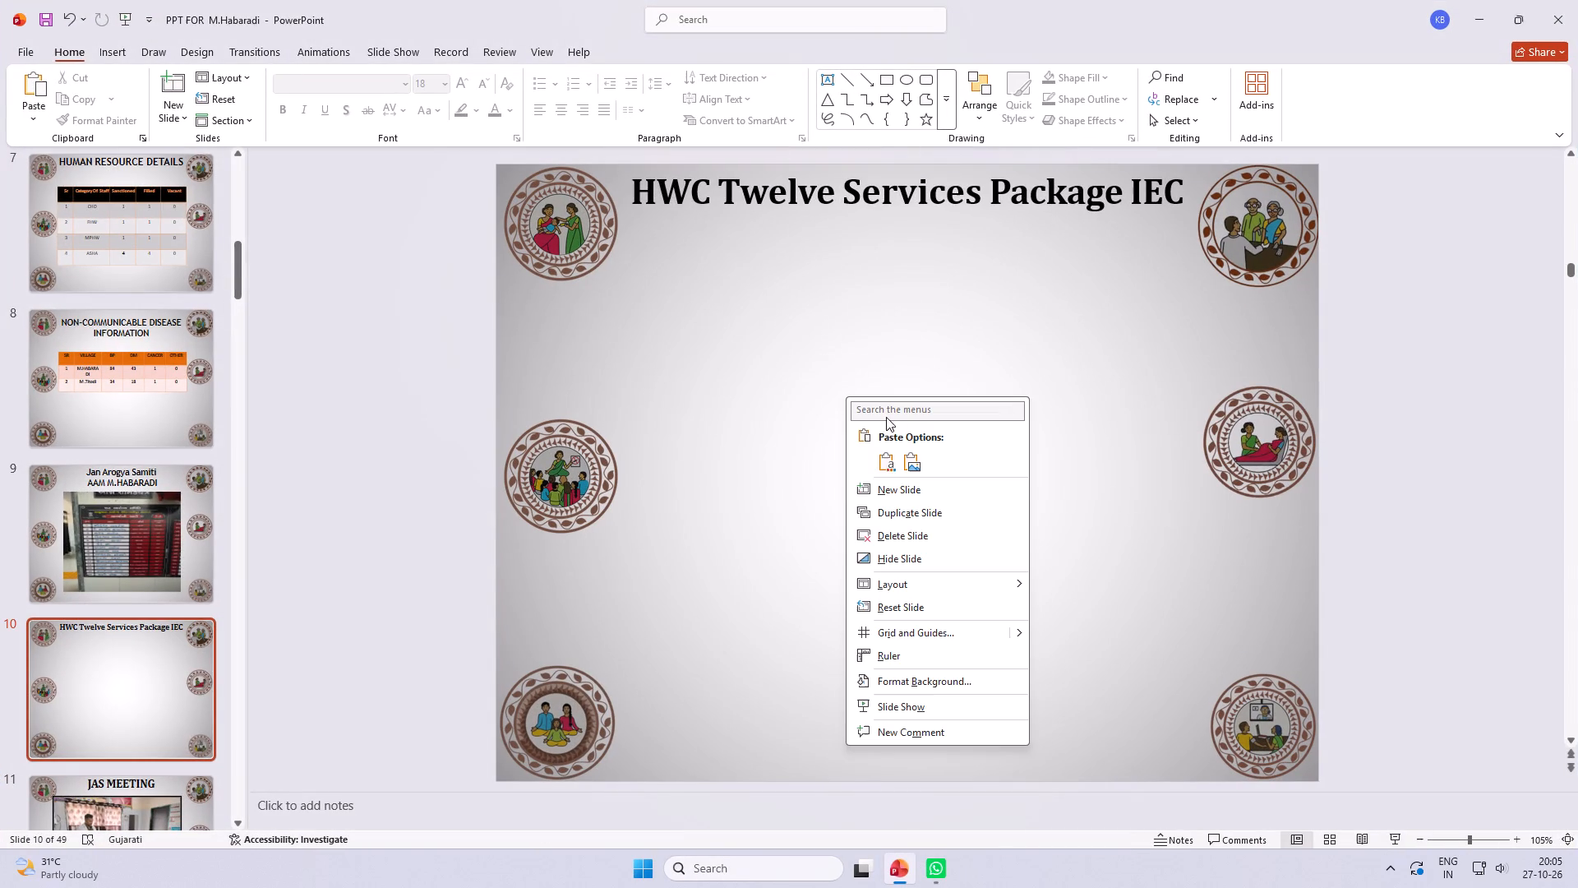
pyautogui.click(115, 56)
pyautogui.click(117, 88)
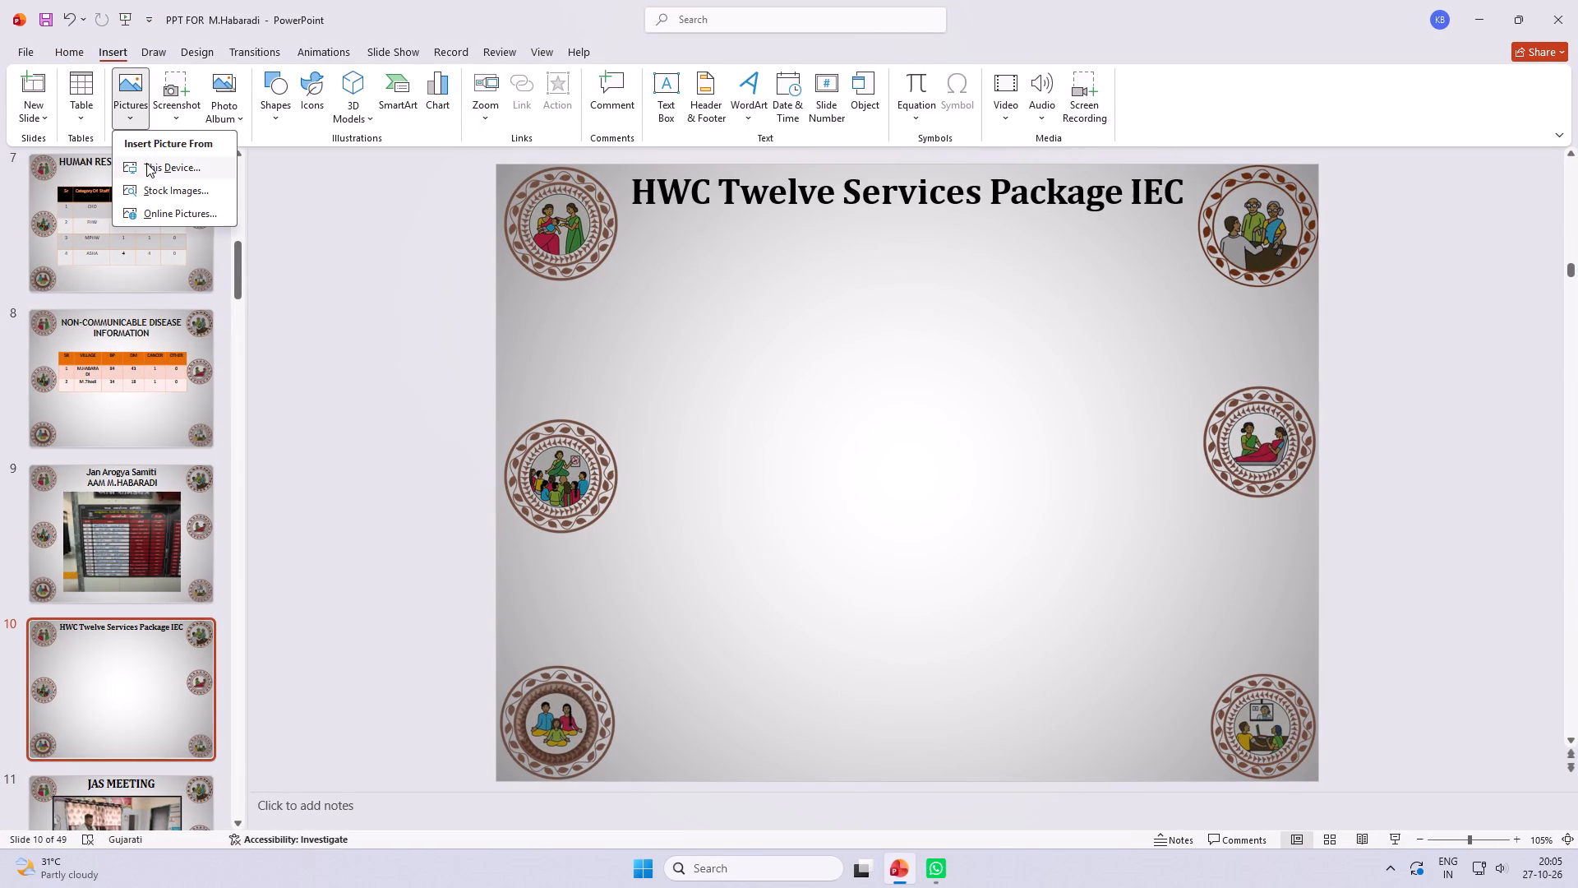
pyautogui.click(146, 163)
pyautogui.click(487, 173)
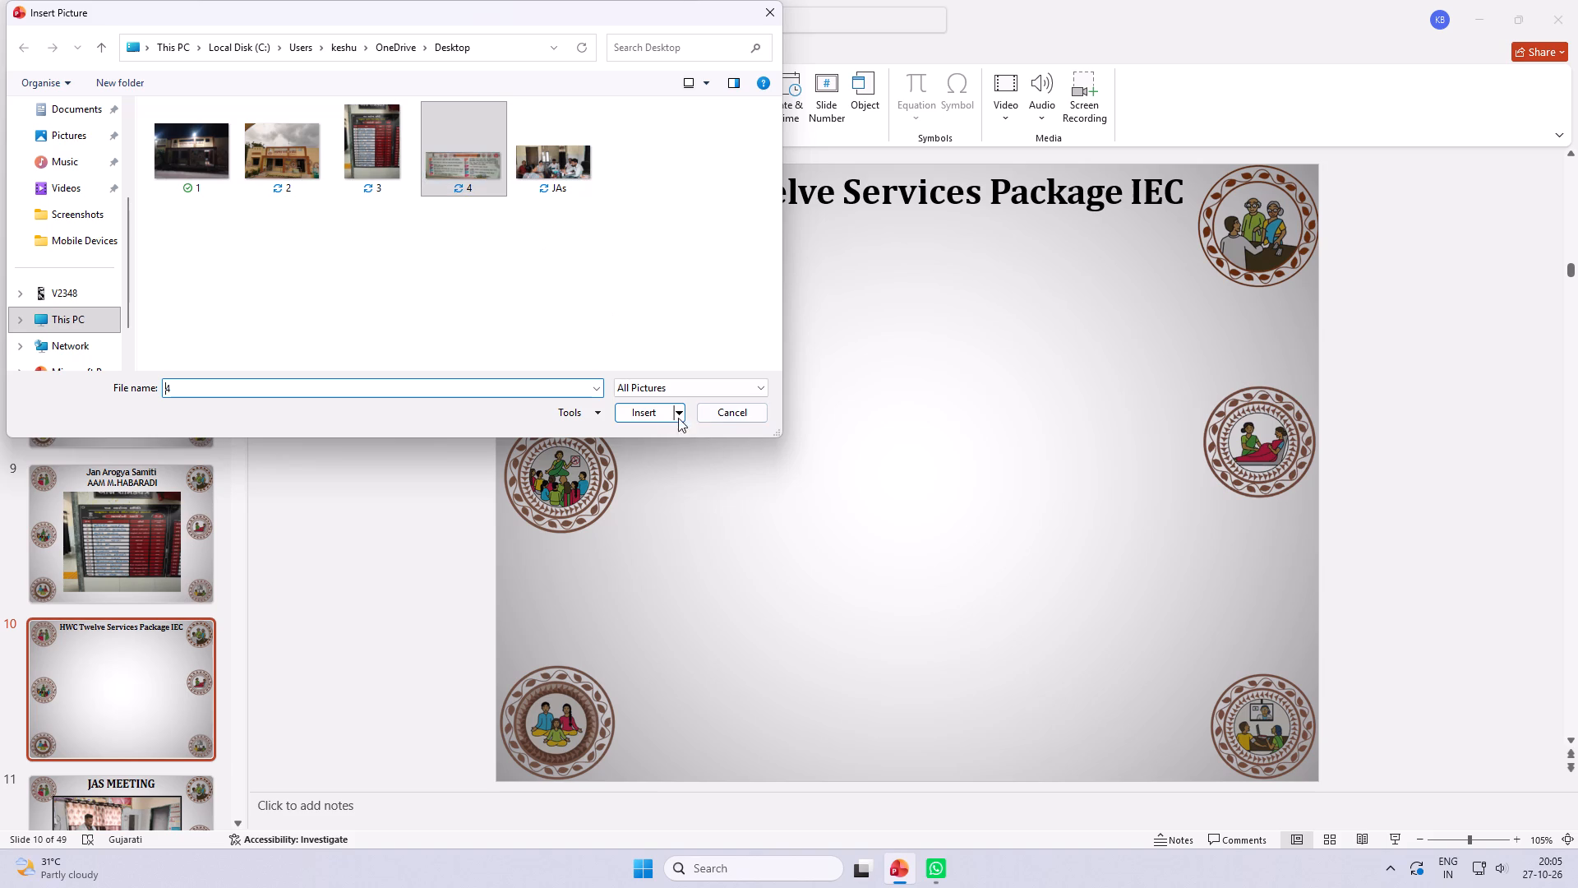
pyautogui.click(644, 413)
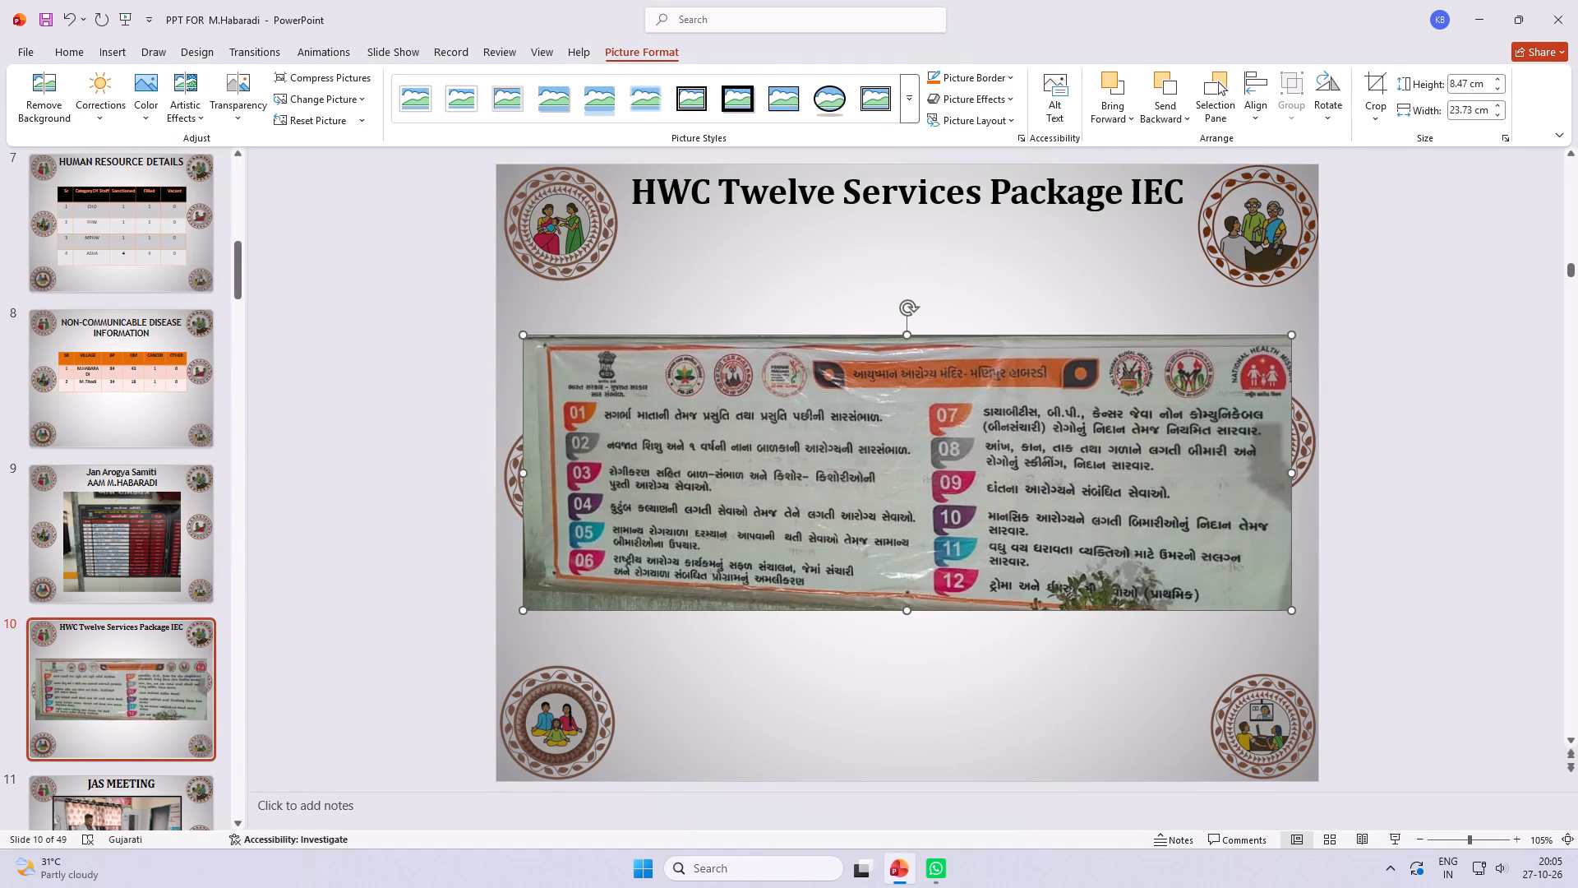
# Resize the banner picture to about 13.55 cm high and 17.78 cm wide, between the side emblems below the title, and save the presentation.
pyautogui.moveTo(907, 338); pyautogui.dragTo(911, 236)
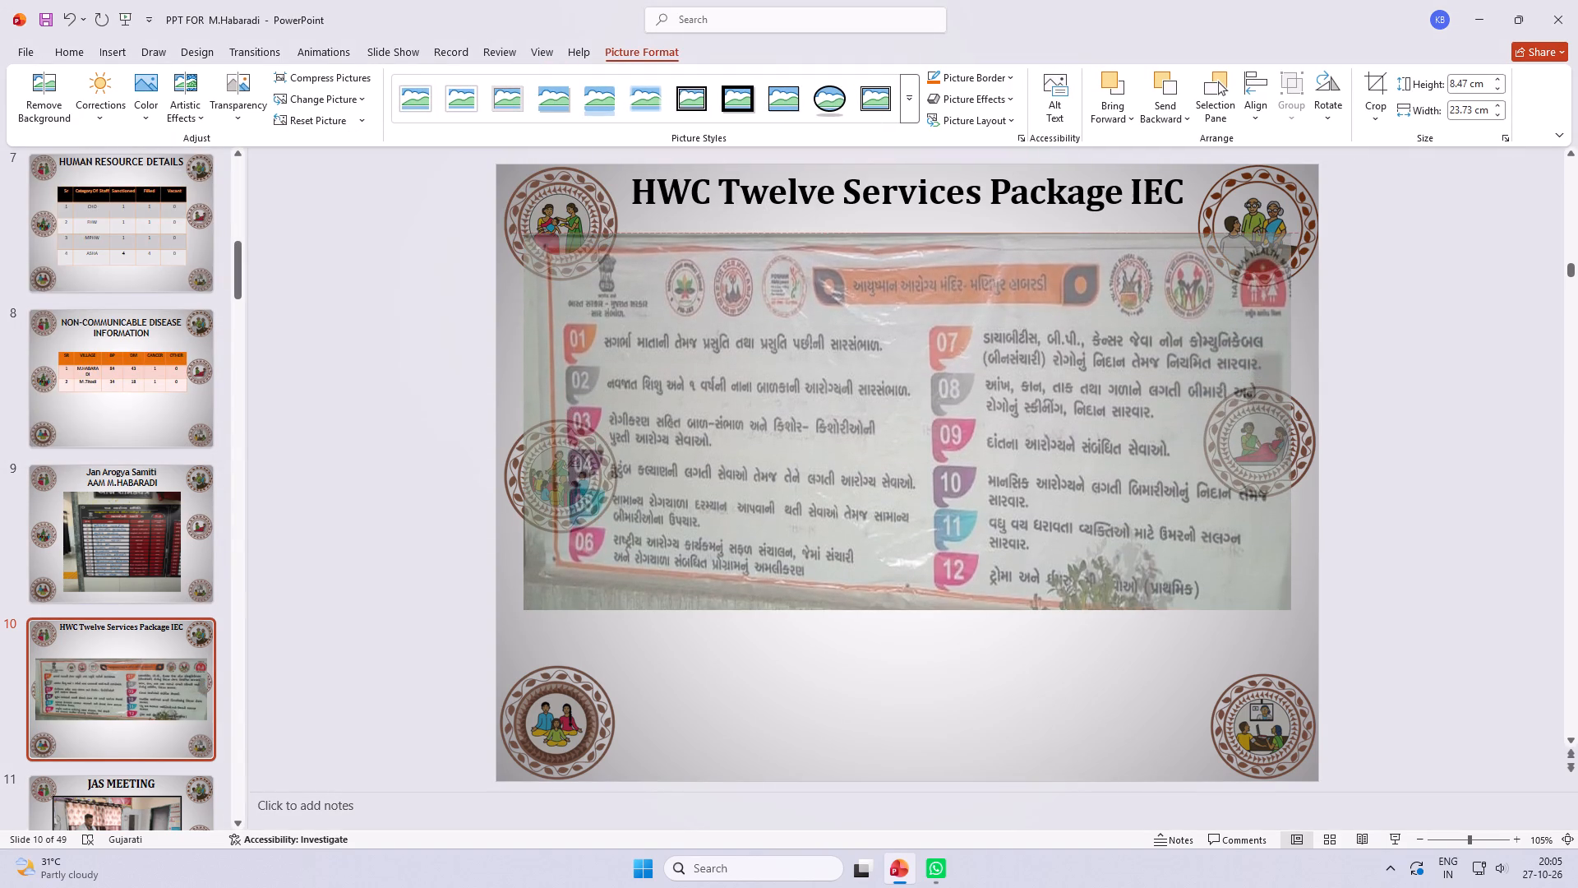
pyautogui.moveTo(911, 236); pyautogui.dragTo(920, 274)
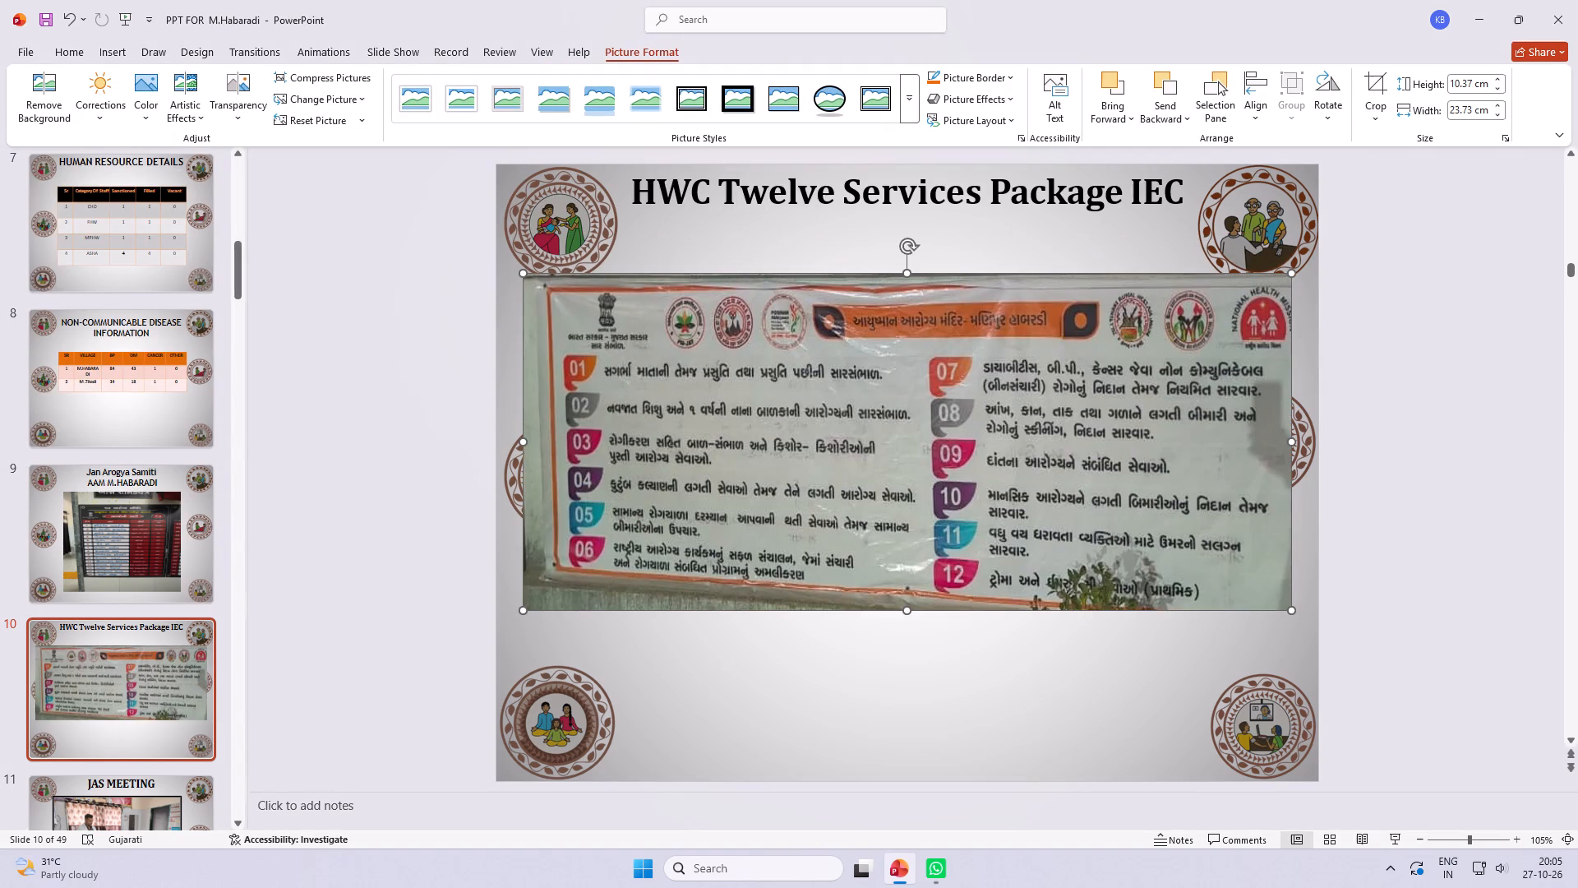
pyautogui.click(520, 437)
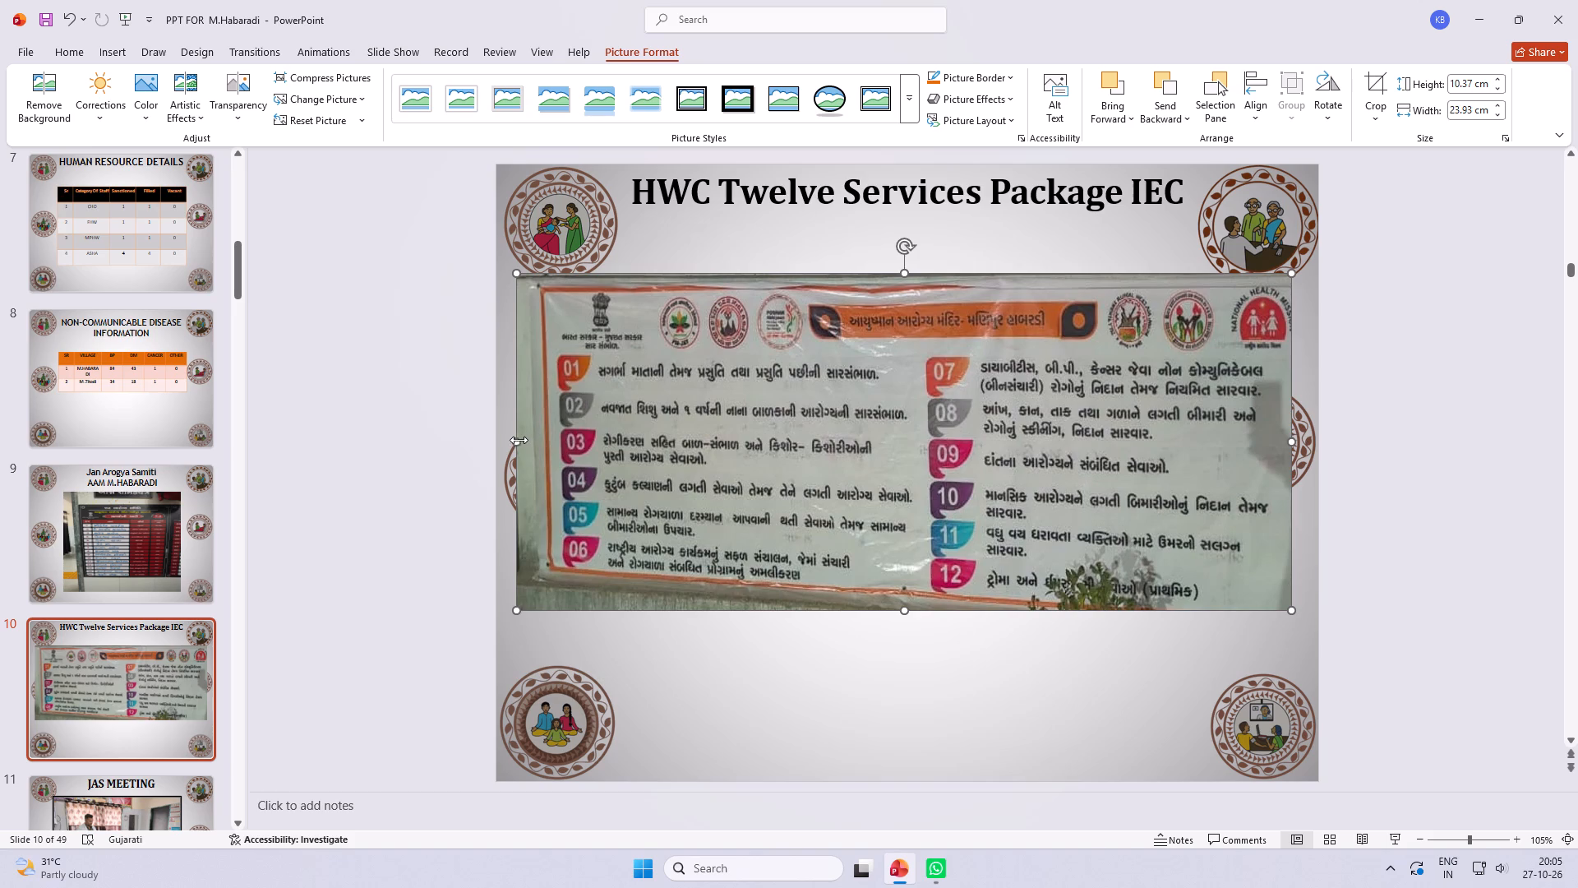
pyautogui.moveTo(519, 442); pyautogui.dragTo(616, 447)
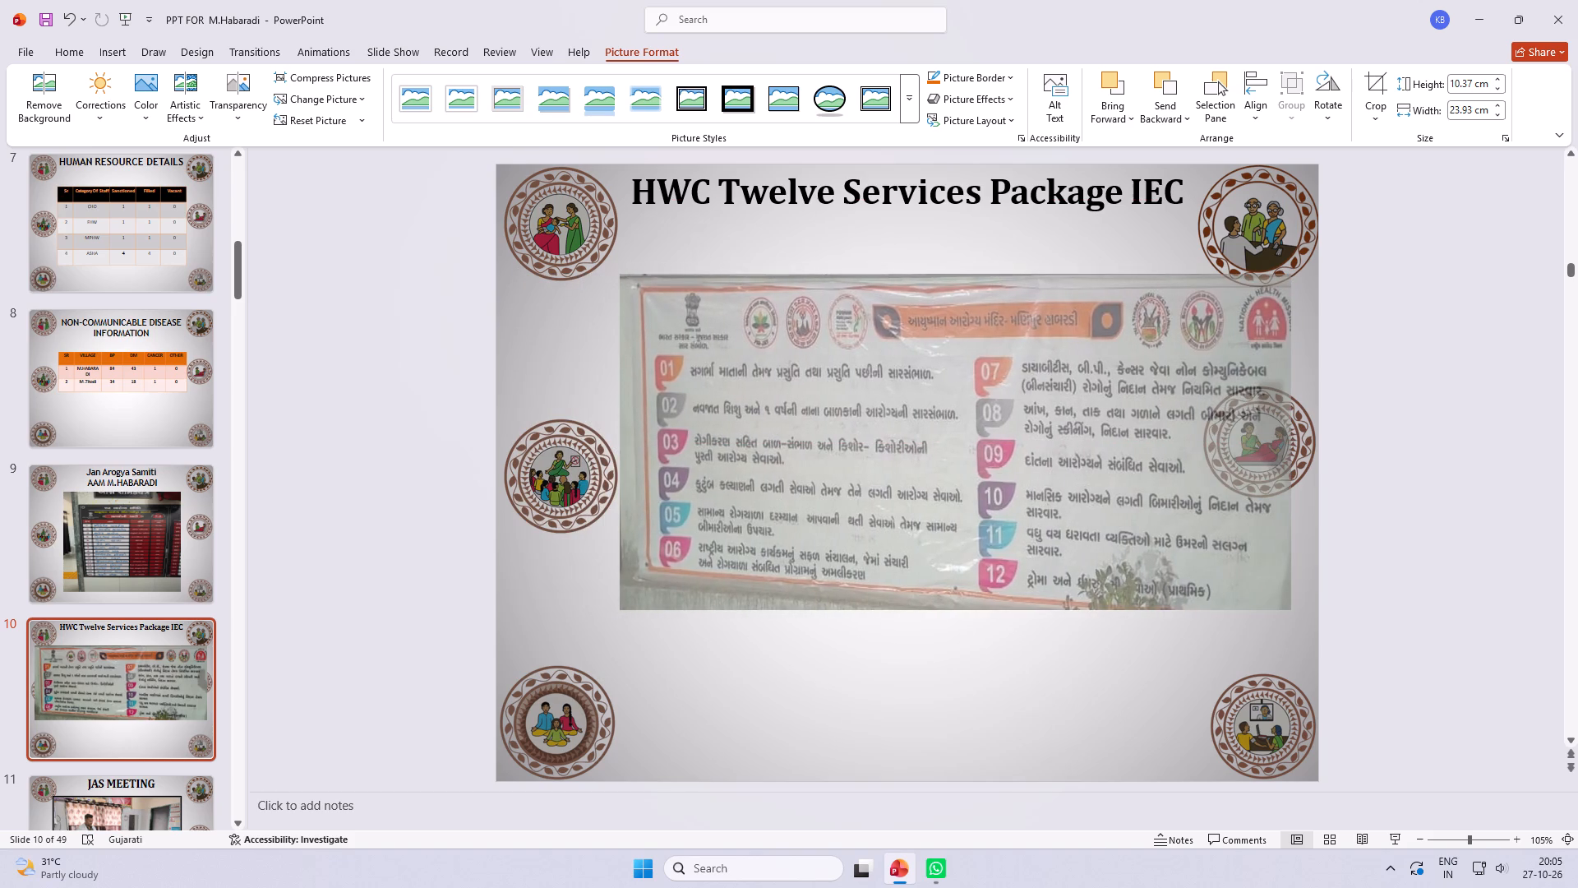
pyautogui.moveTo(616, 447); pyautogui.dragTo(613, 446)
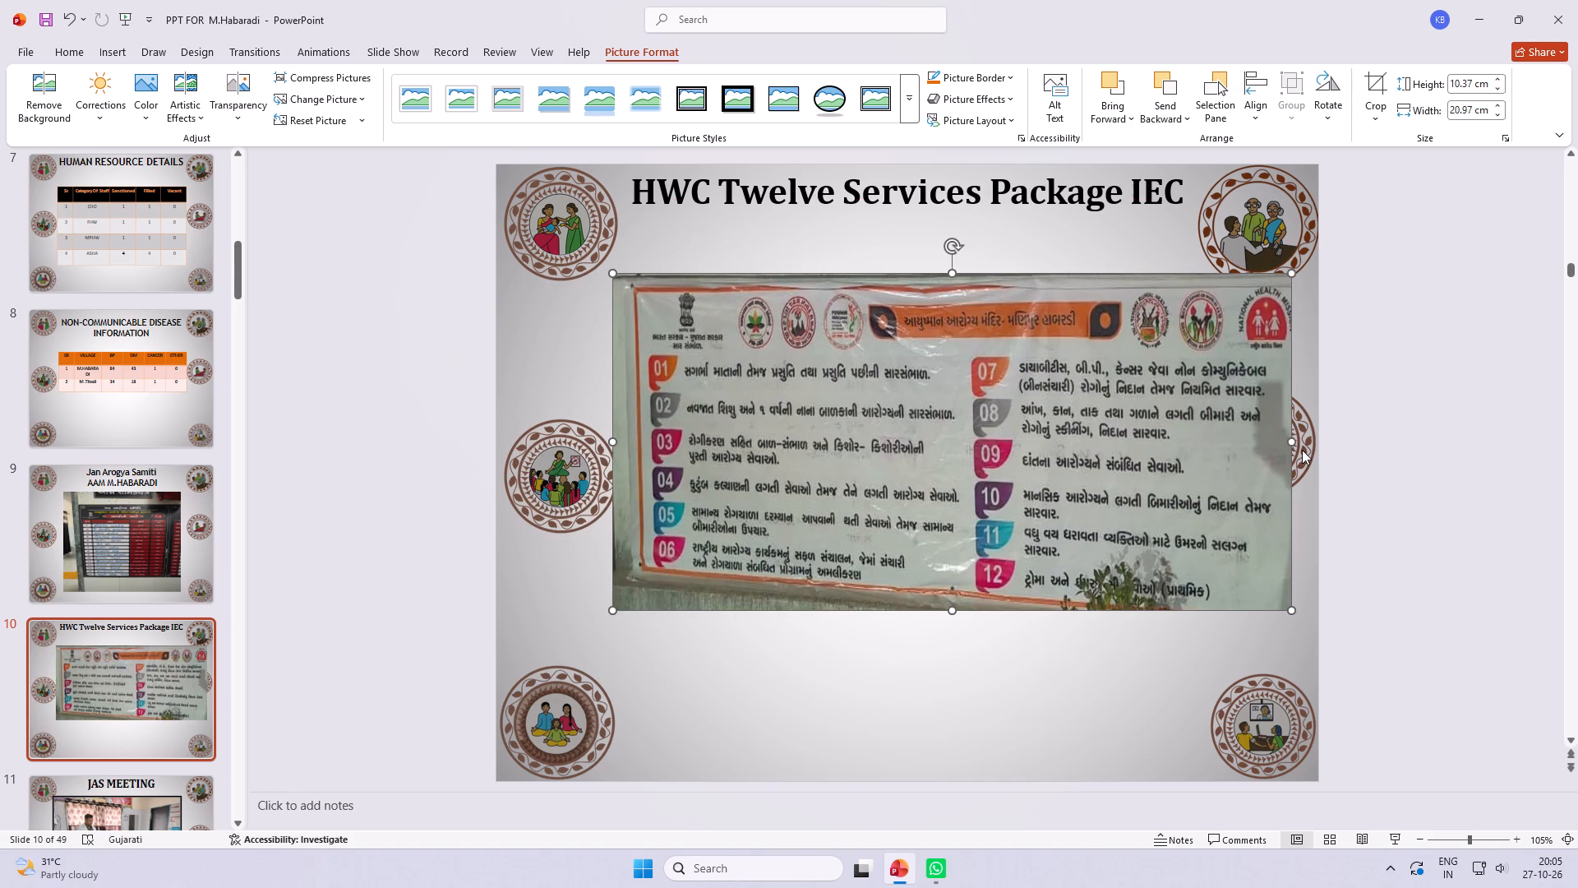
pyautogui.moveTo(1294, 438); pyautogui.dragTo(1198, 428)
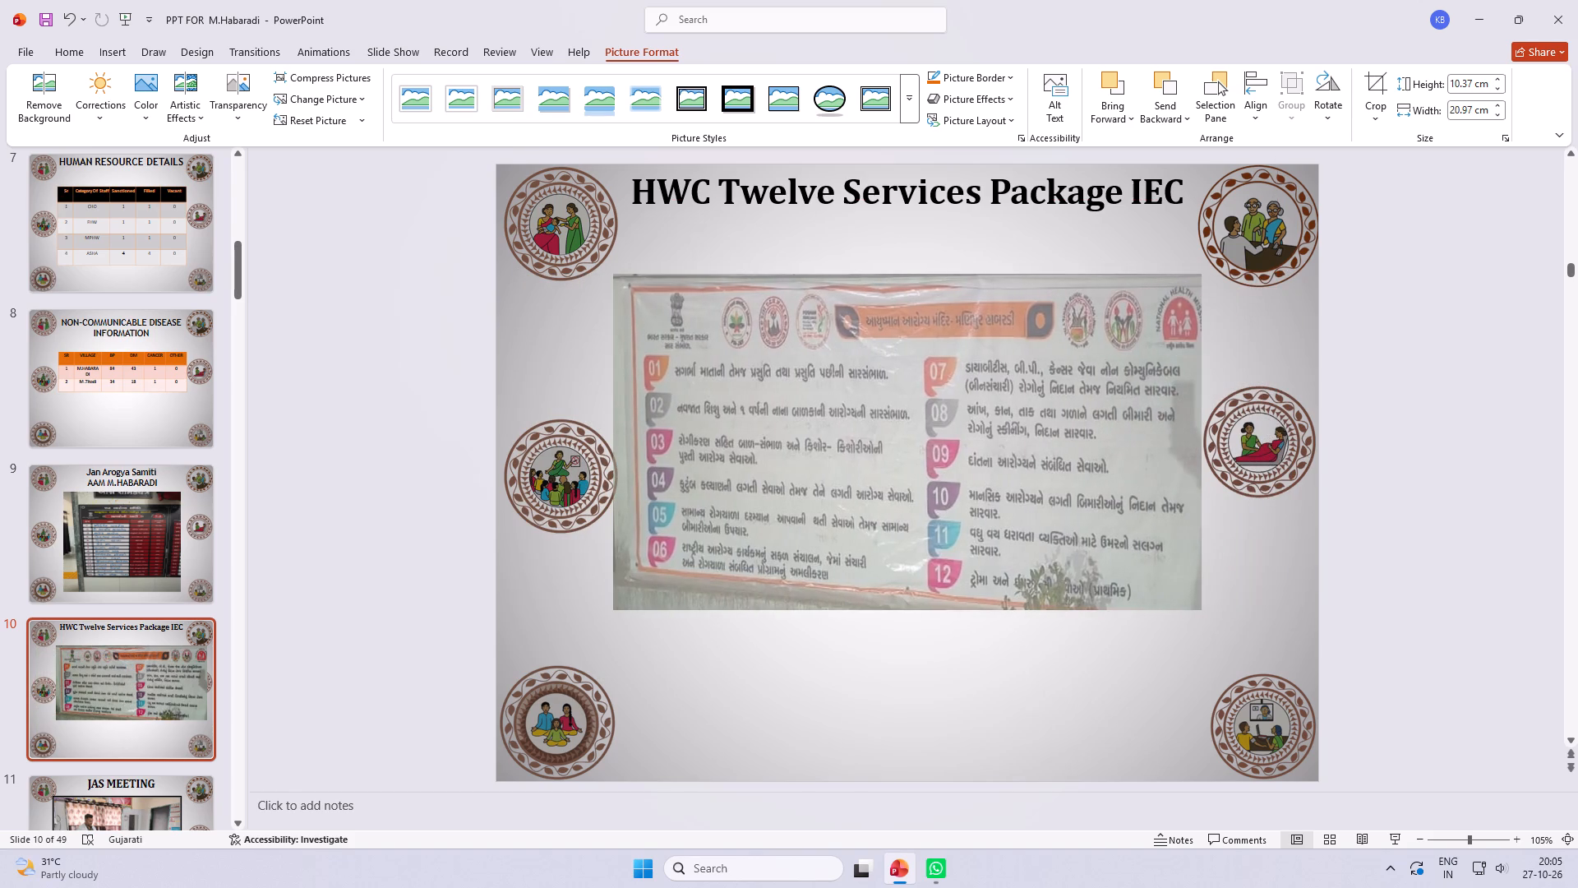
pyautogui.moveTo(1198, 428); pyautogui.dragTo(1198, 427)
pyautogui.moveTo(907, 608); pyautogui.dragTo(911, 636)
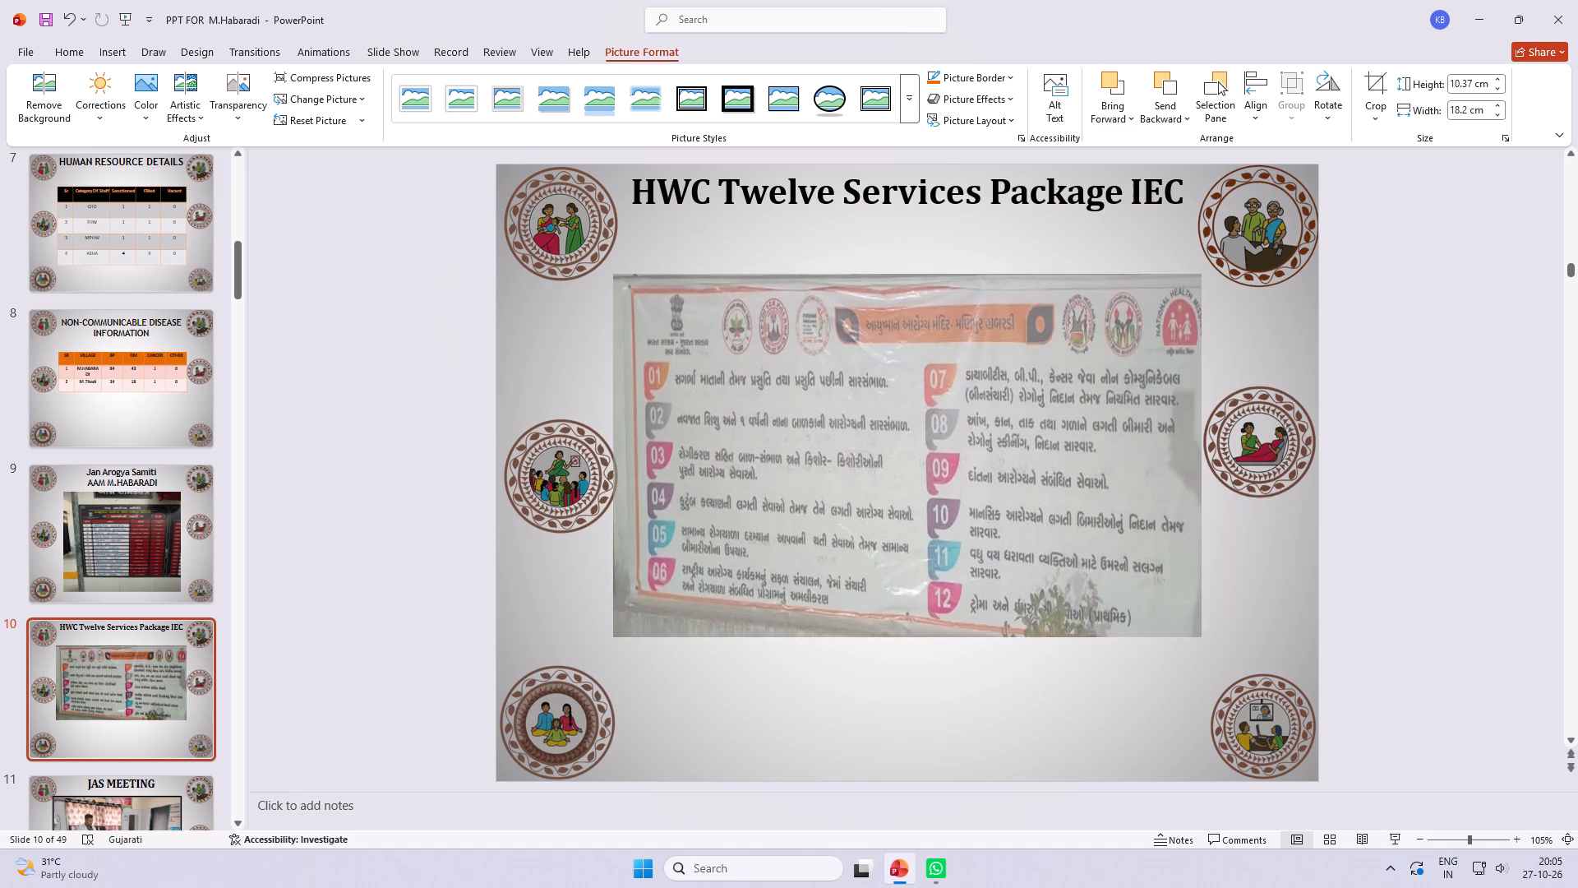
pyautogui.moveTo(911, 636); pyautogui.dragTo(915, 712)
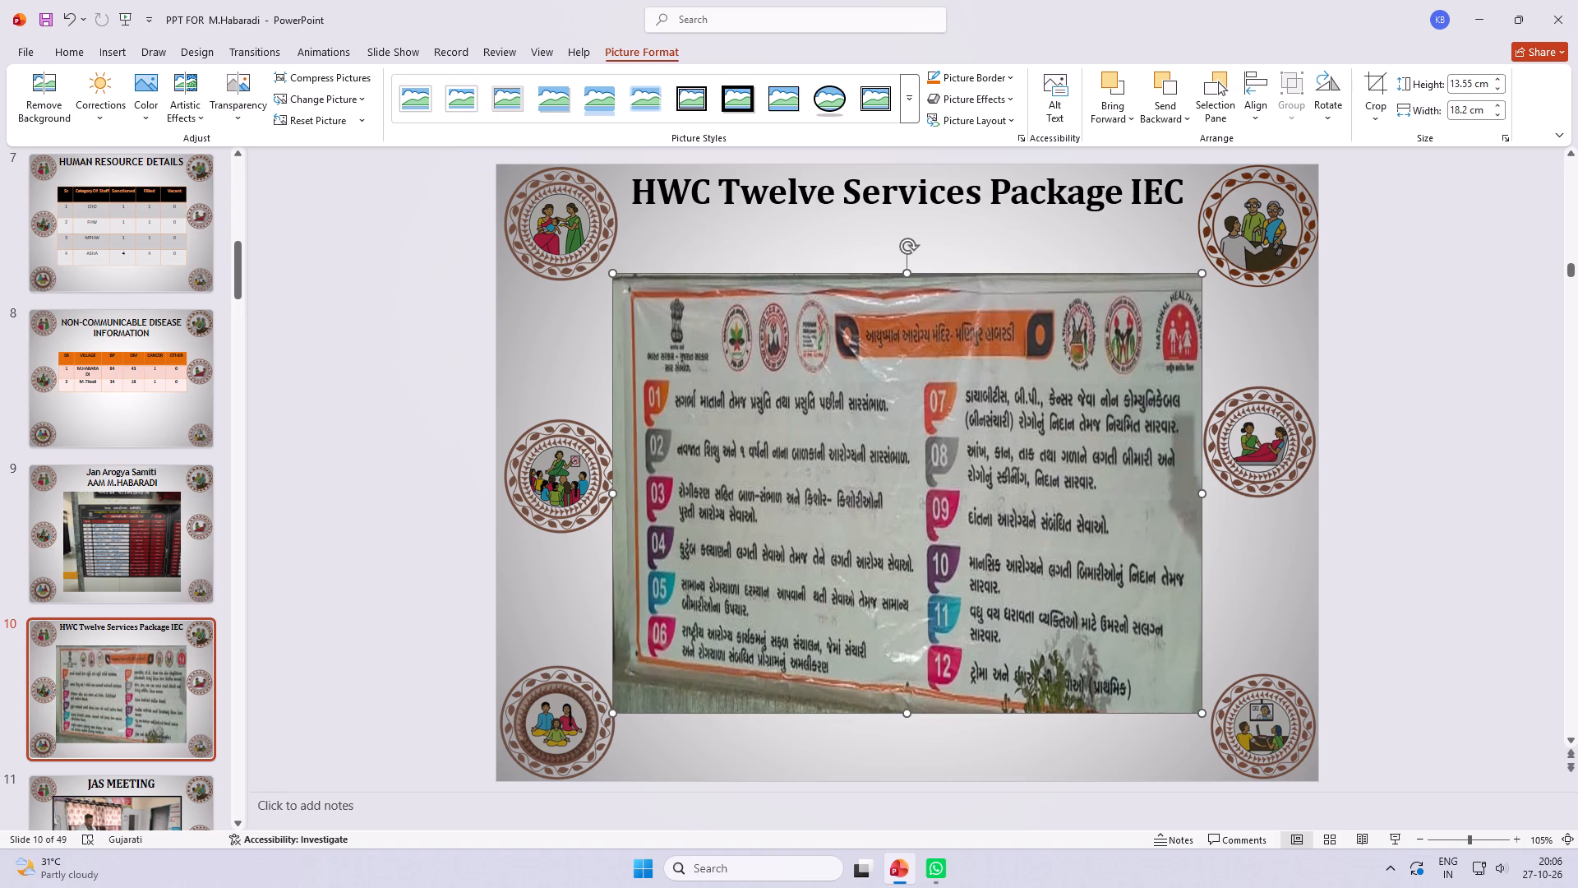
pyautogui.moveTo(612, 492); pyautogui.dragTo(627, 491)
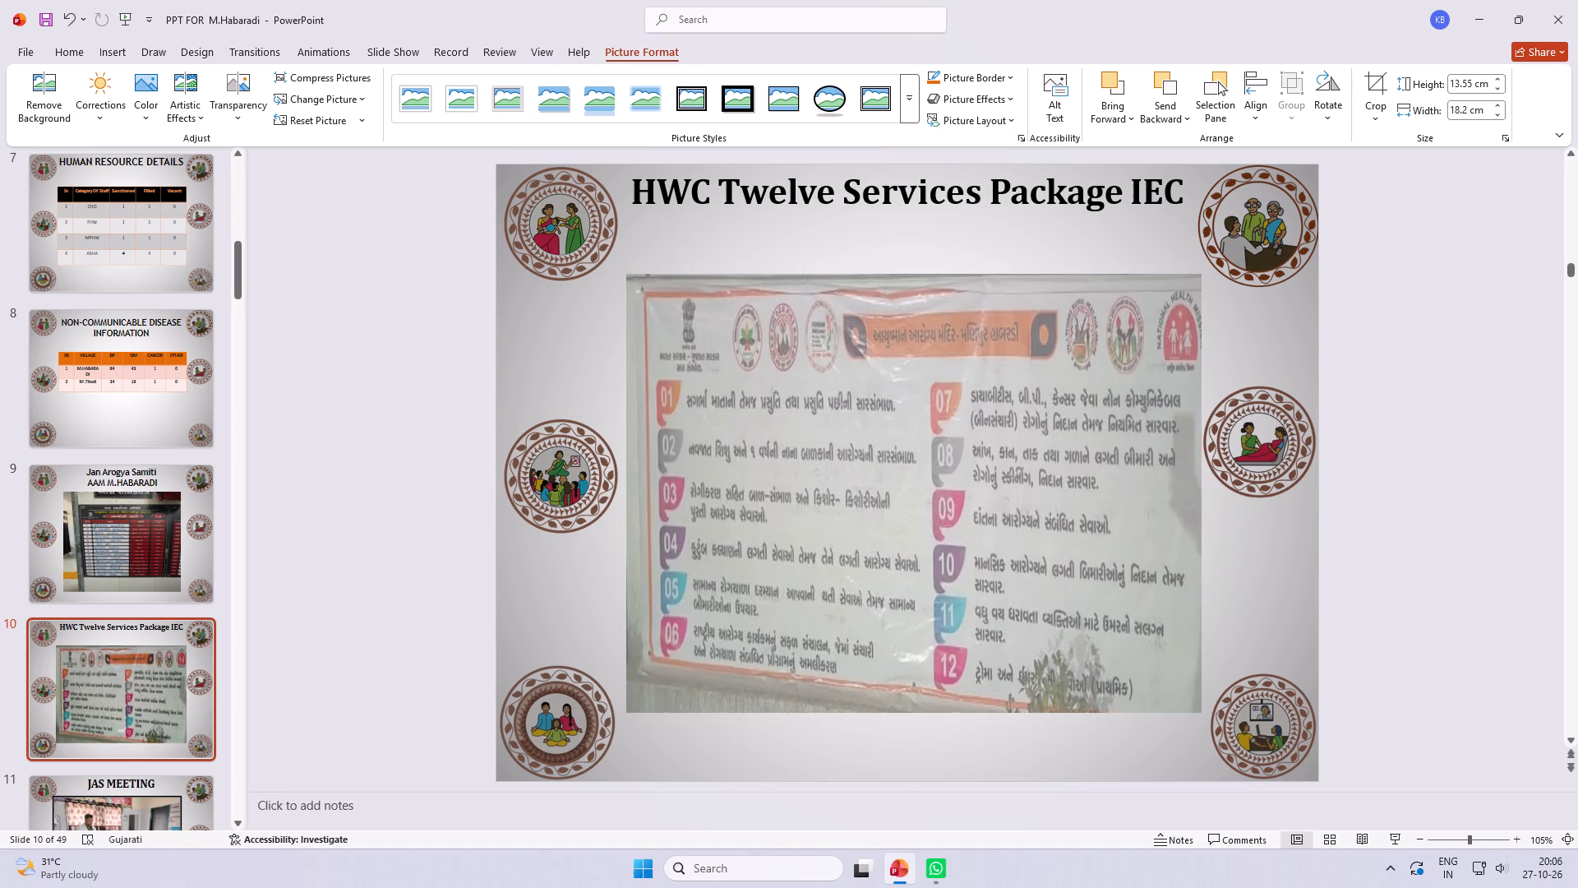
pyautogui.moveTo(627, 491); pyautogui.dragTo(626, 491)
pyautogui.click(640, 480)
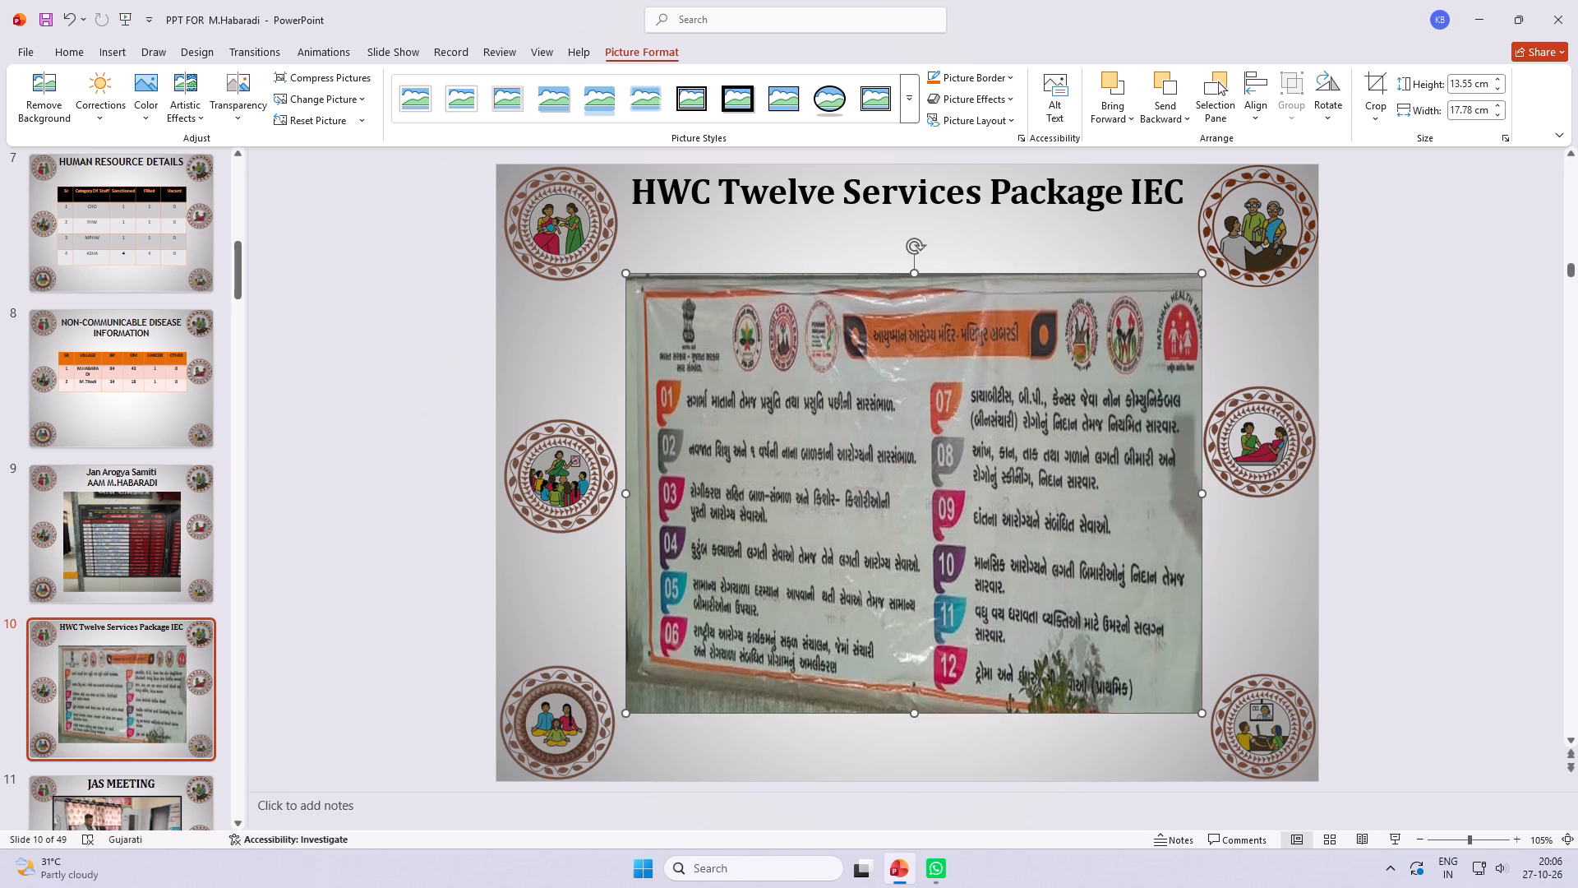
pyautogui.hotkey('ctrl', 's')
# Cut the old framed meeting photo from the JAS MEETING slide, keeping the title and side emblems.
pyautogui.scroll(-2, 917, 481)
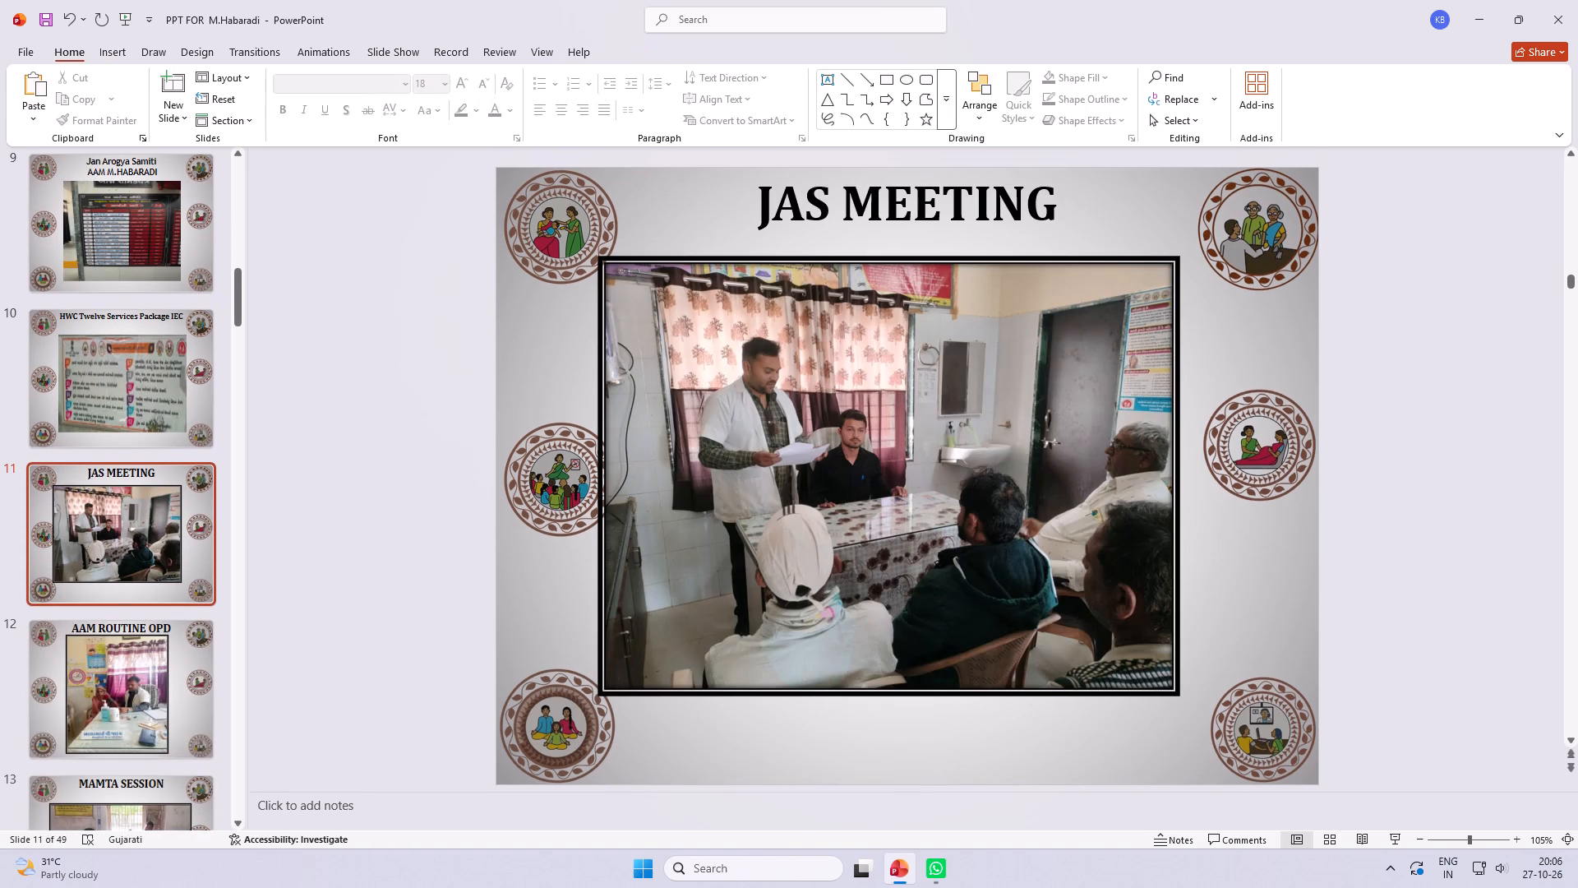
pyautogui.rightClick(880, 506)
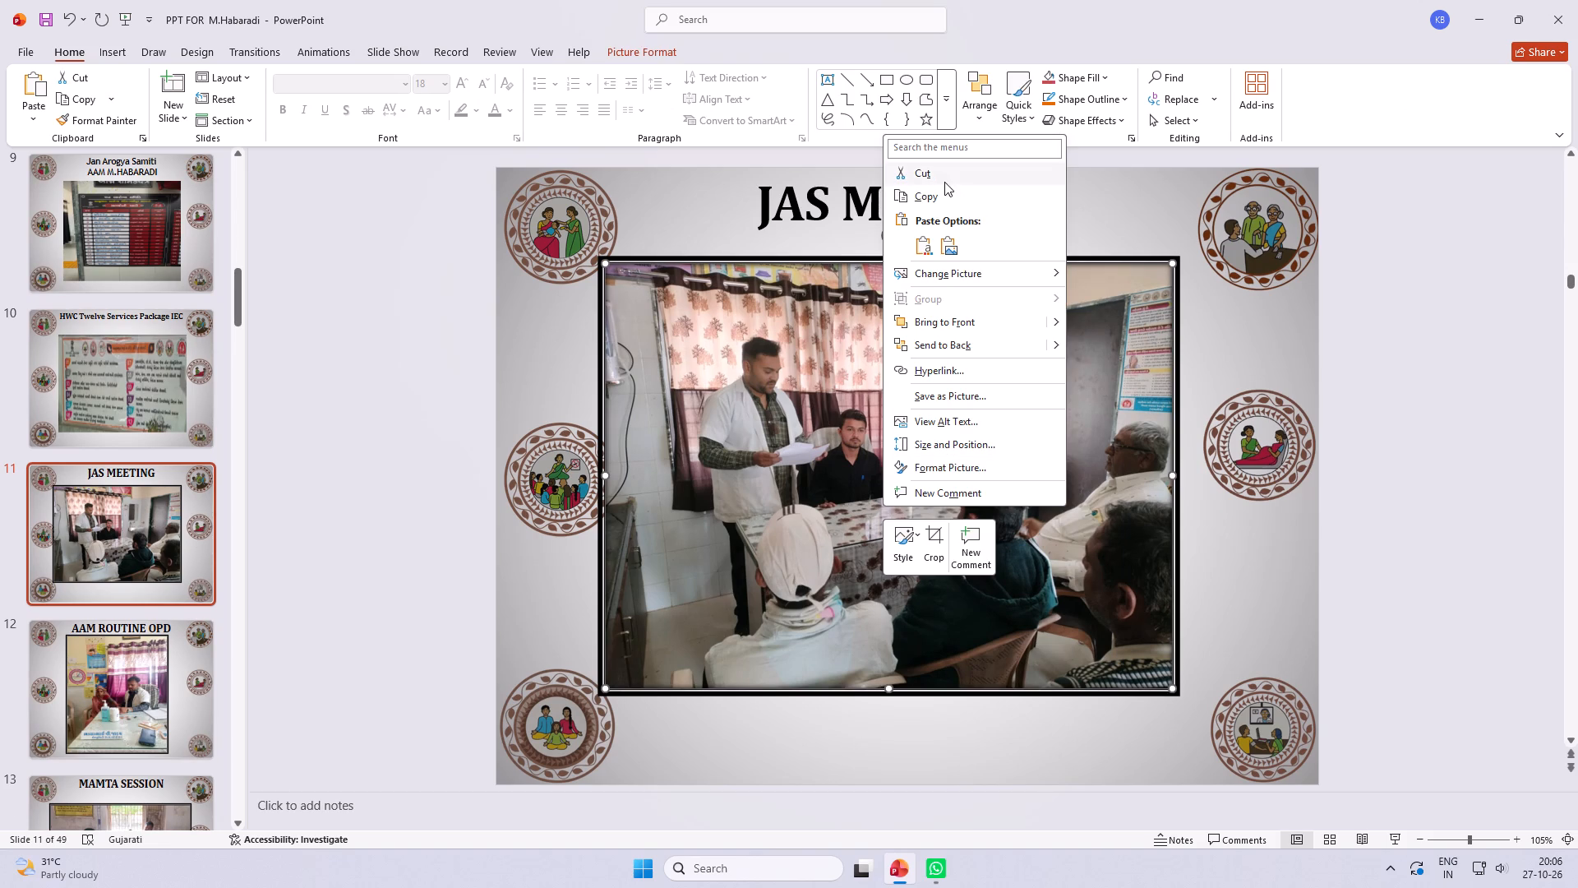
pyautogui.click(689, 414)
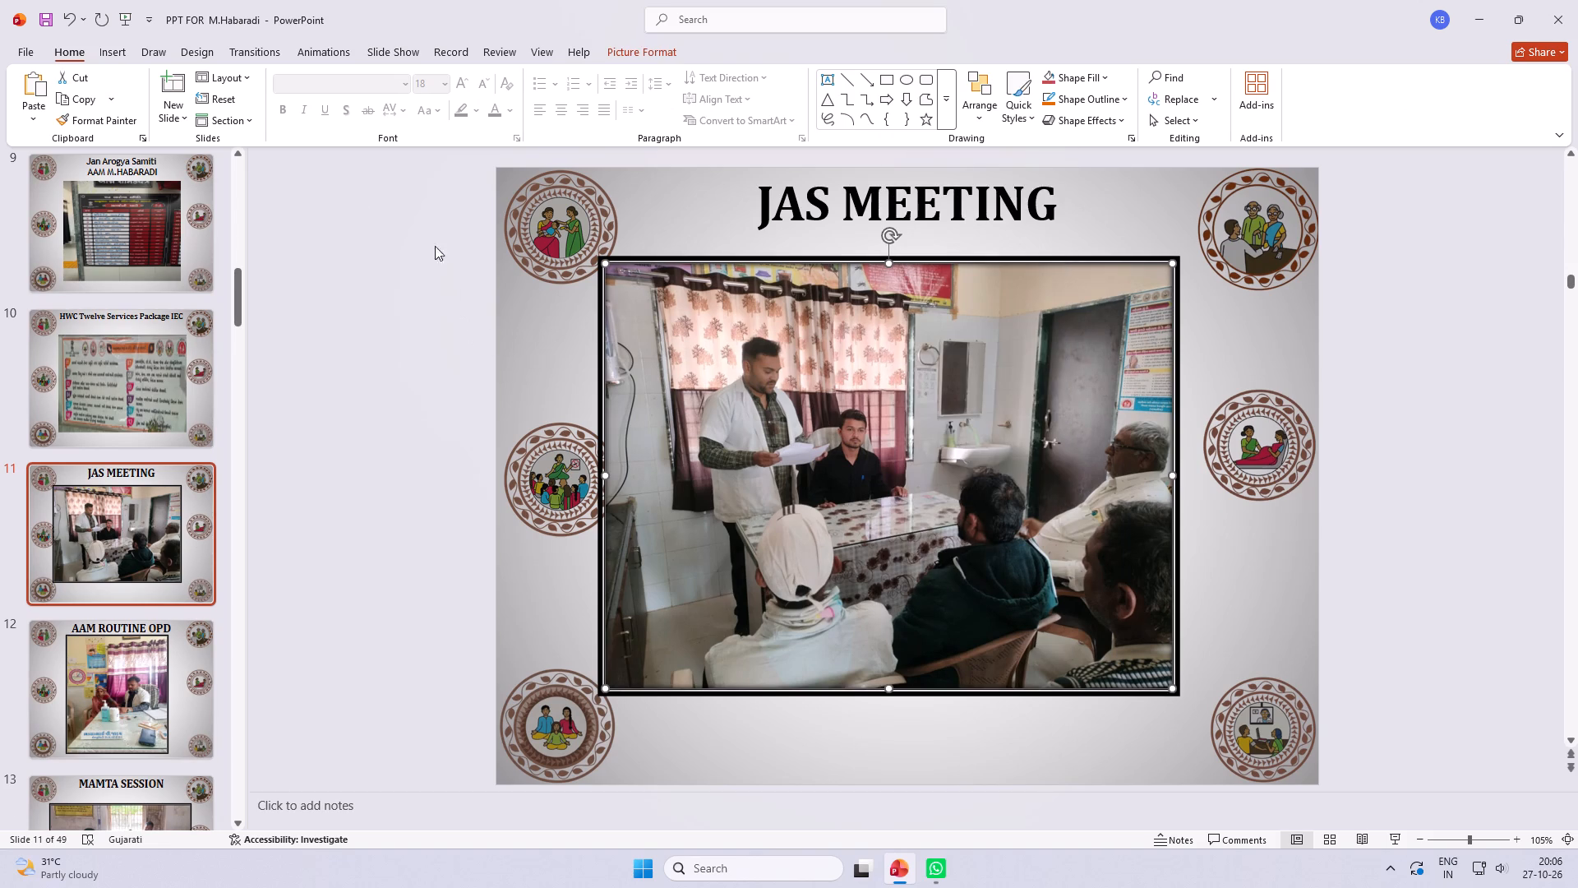
pyautogui.rightClick(815, 504)
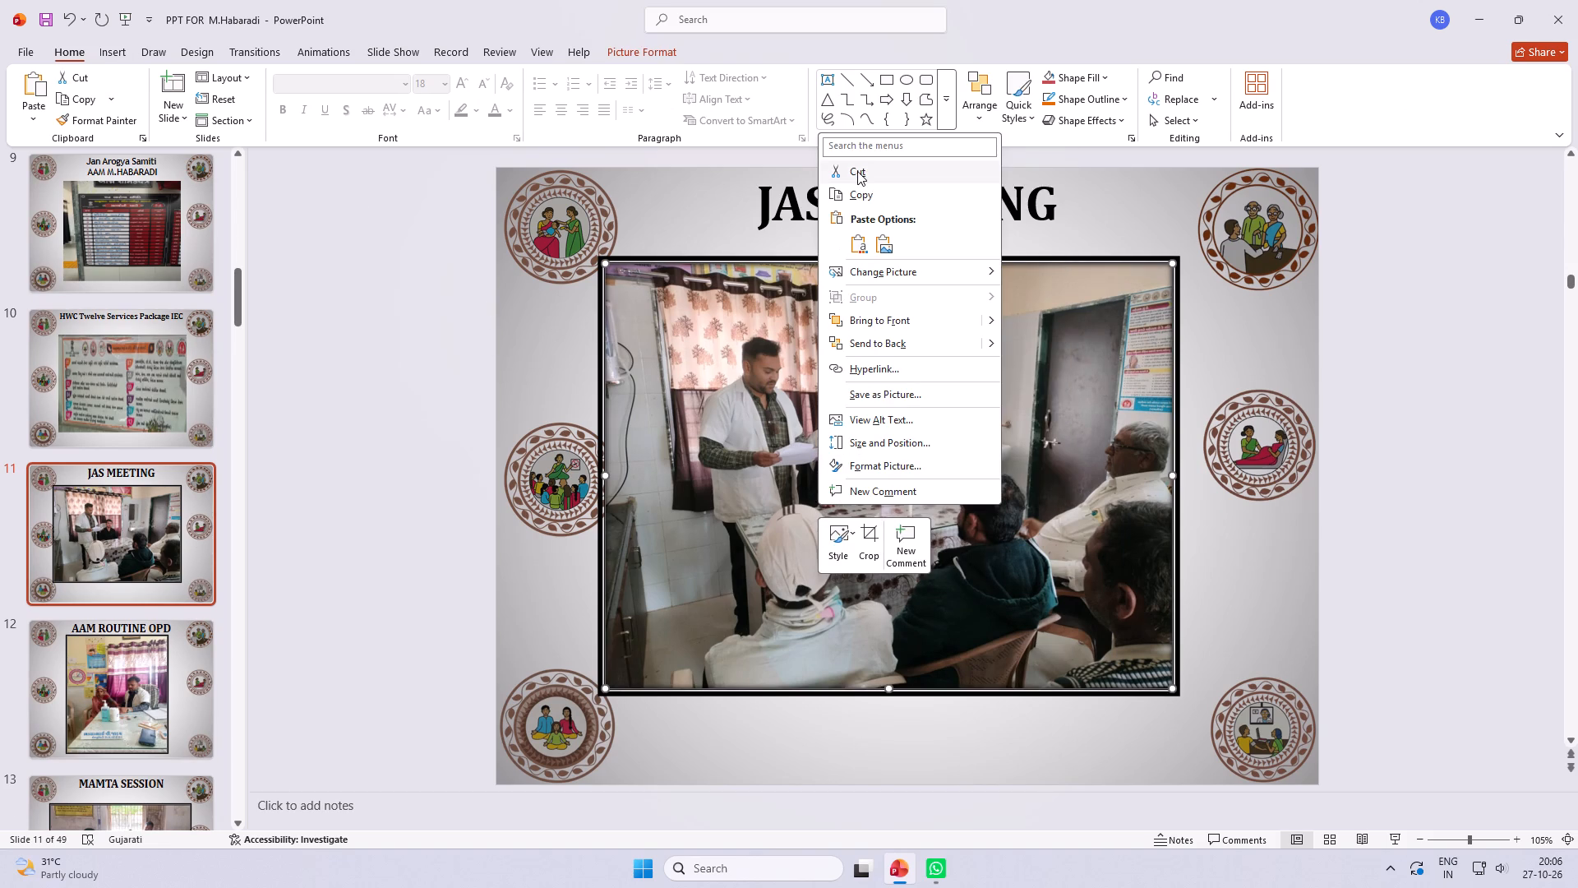
pyautogui.click(857, 171)
pyautogui.click(818, 340)
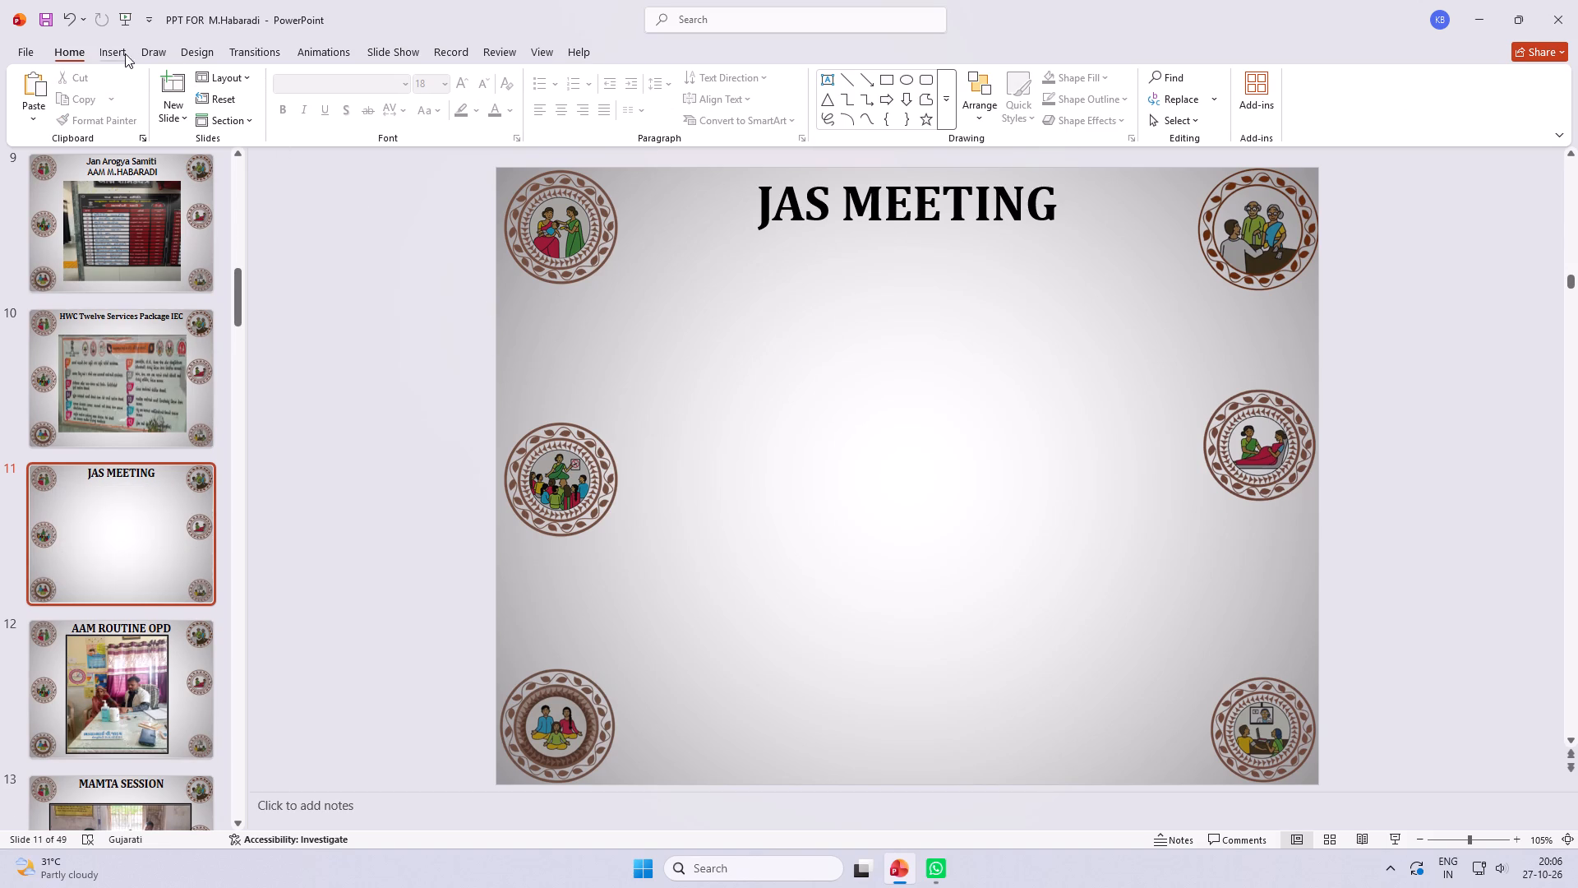
# Insert the picture JAs from the Desktop folder onto the JAS MEETING slide.
pyautogui.click(113, 54)
pyautogui.click(125, 102)
pyautogui.click(166, 168)
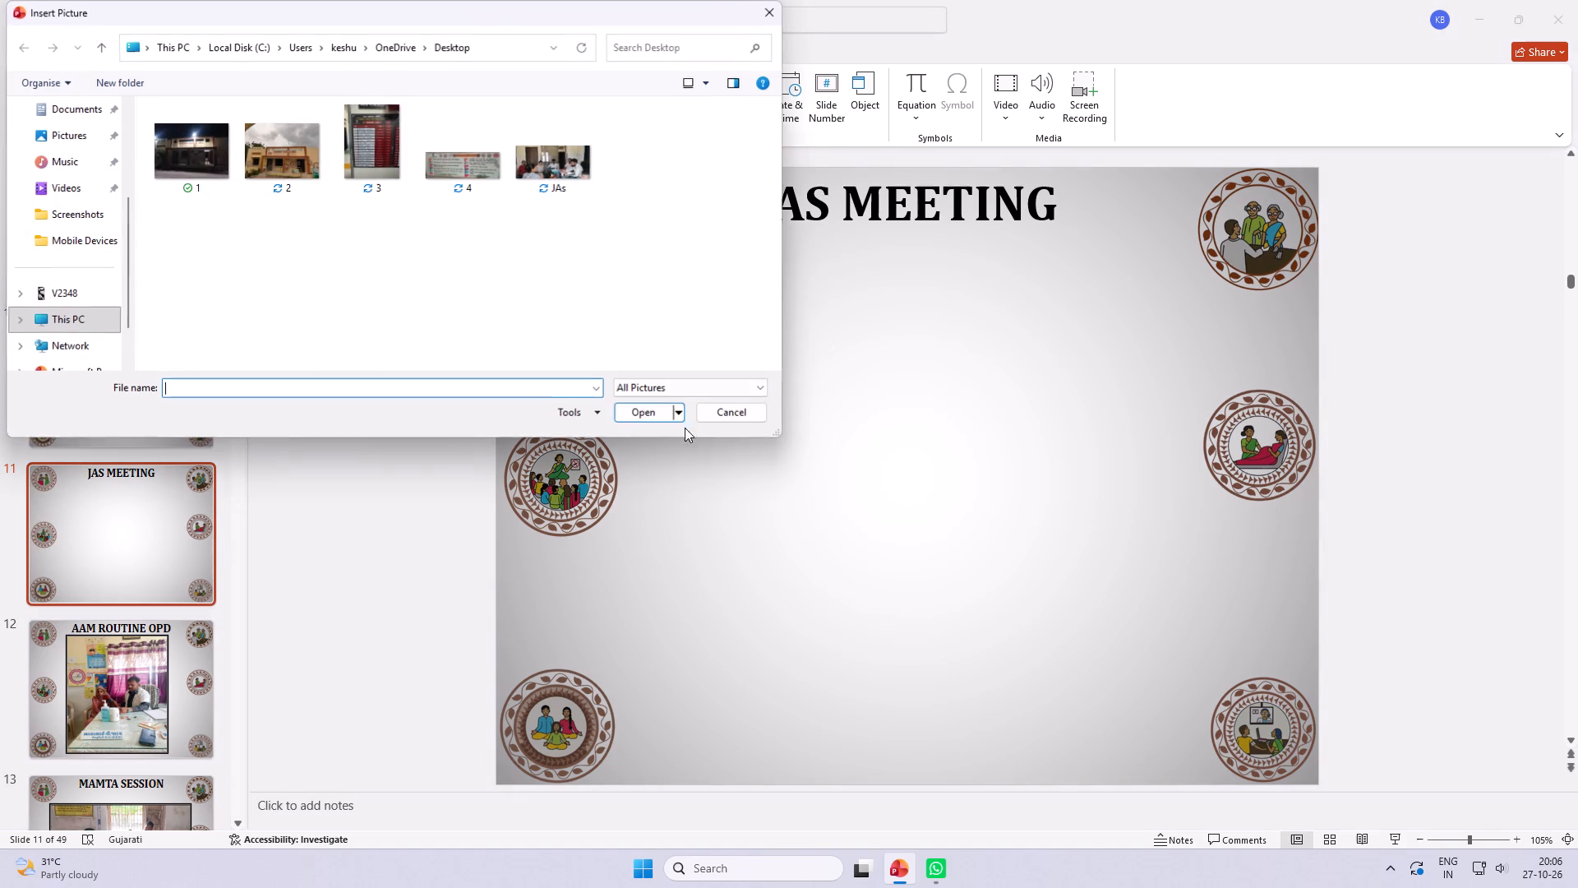
pyautogui.click(555, 179)
pyautogui.click(665, 407)
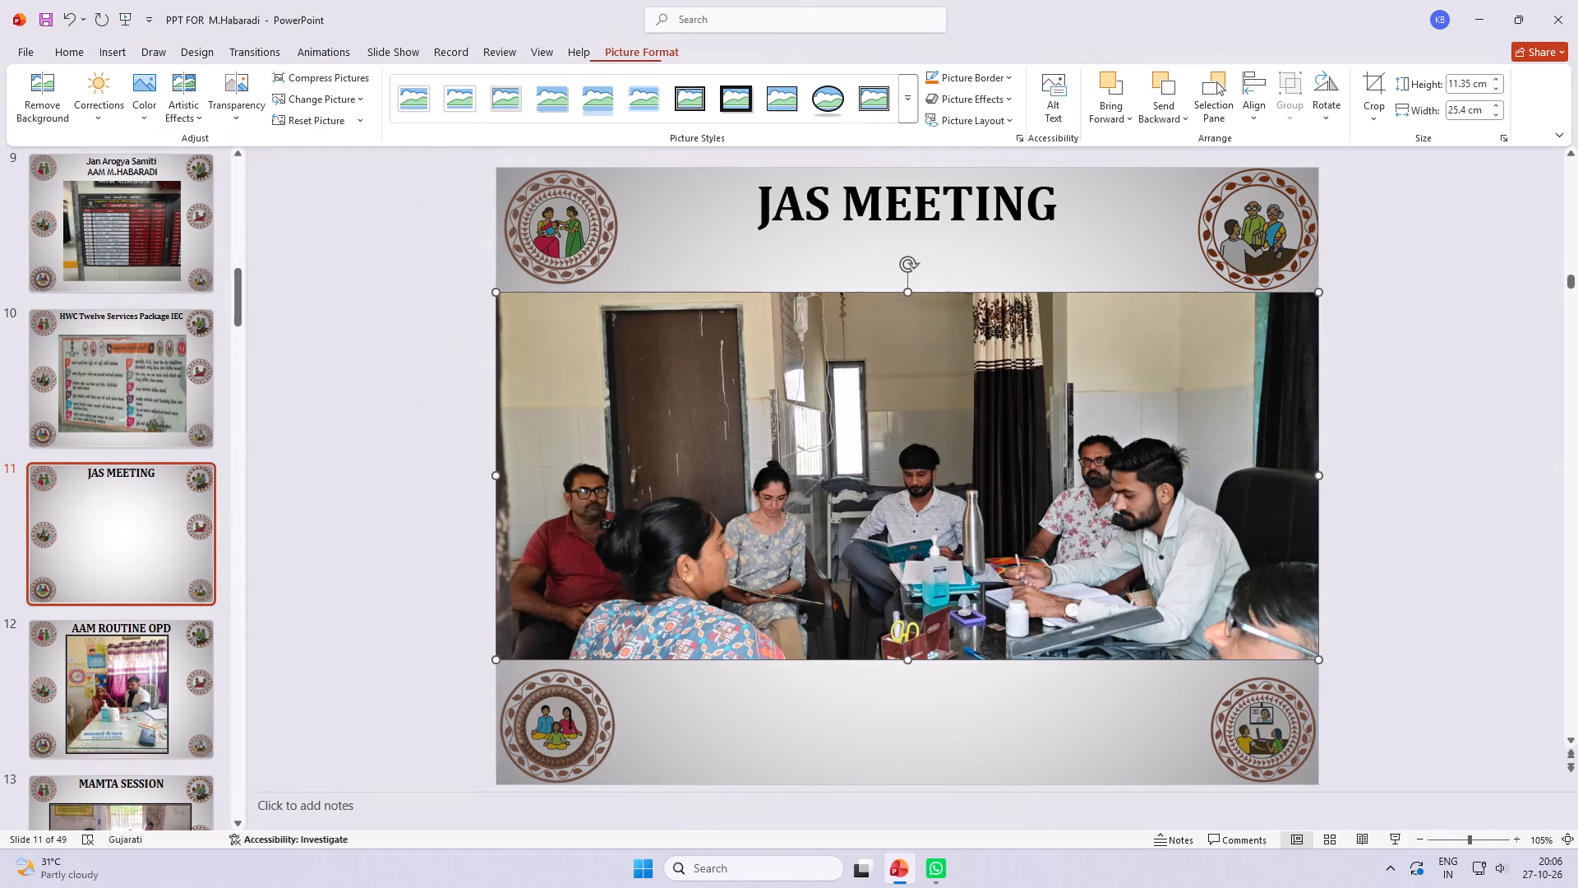
# Narrow the new meeting photo from both sides so it fits between the side emblems of the JAS MEETING slide.
pyautogui.moveTo(492, 476); pyautogui.dragTo(603, 497)
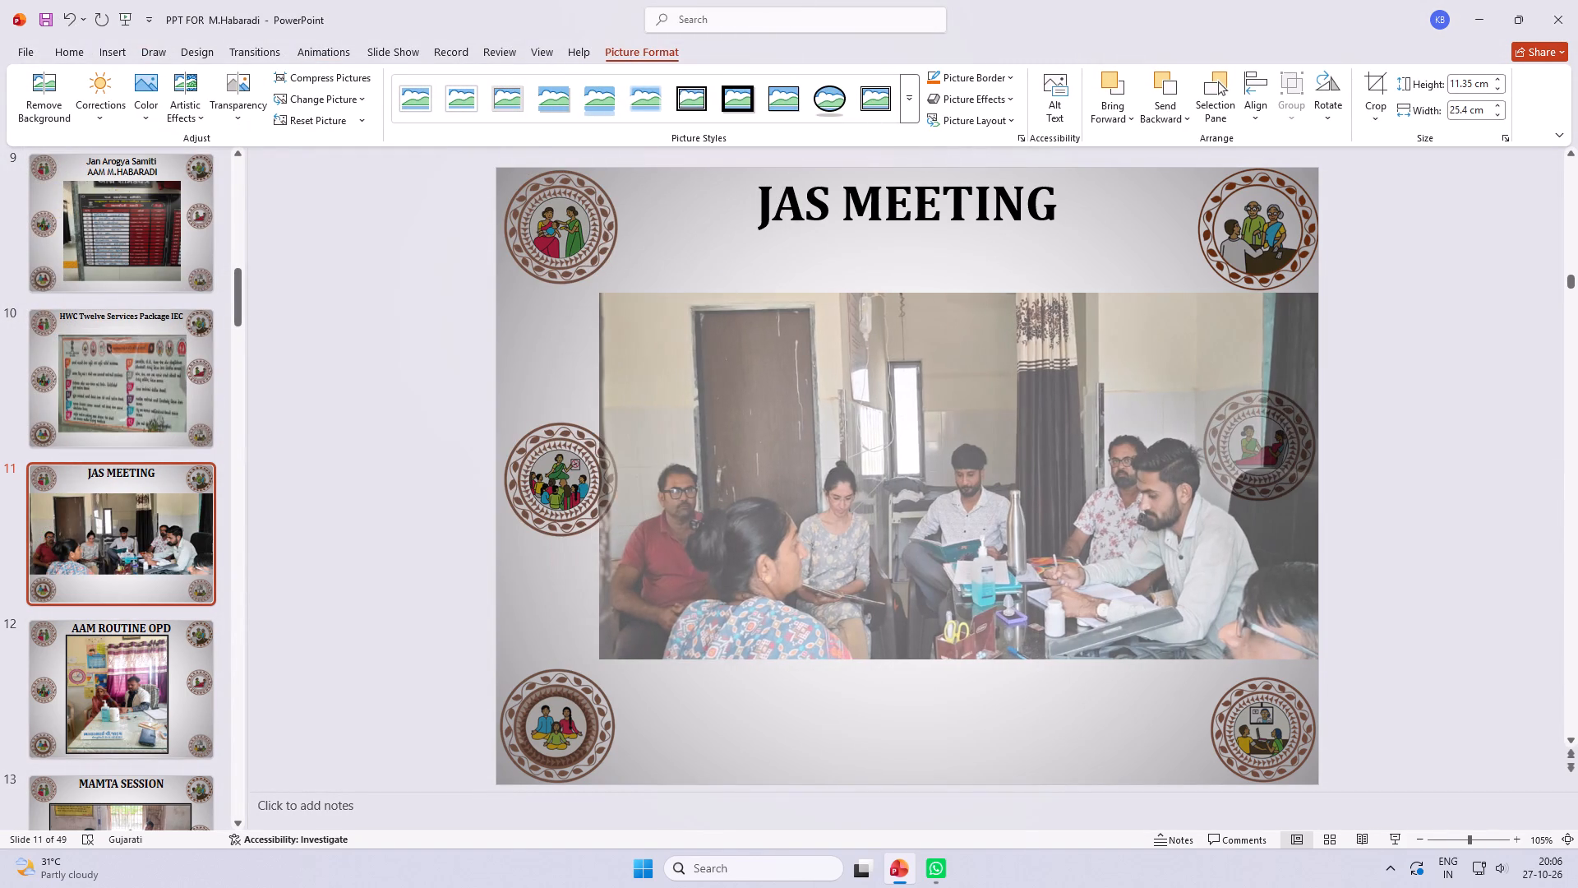
pyautogui.moveTo(603, 497); pyautogui.dragTo(624, 499)
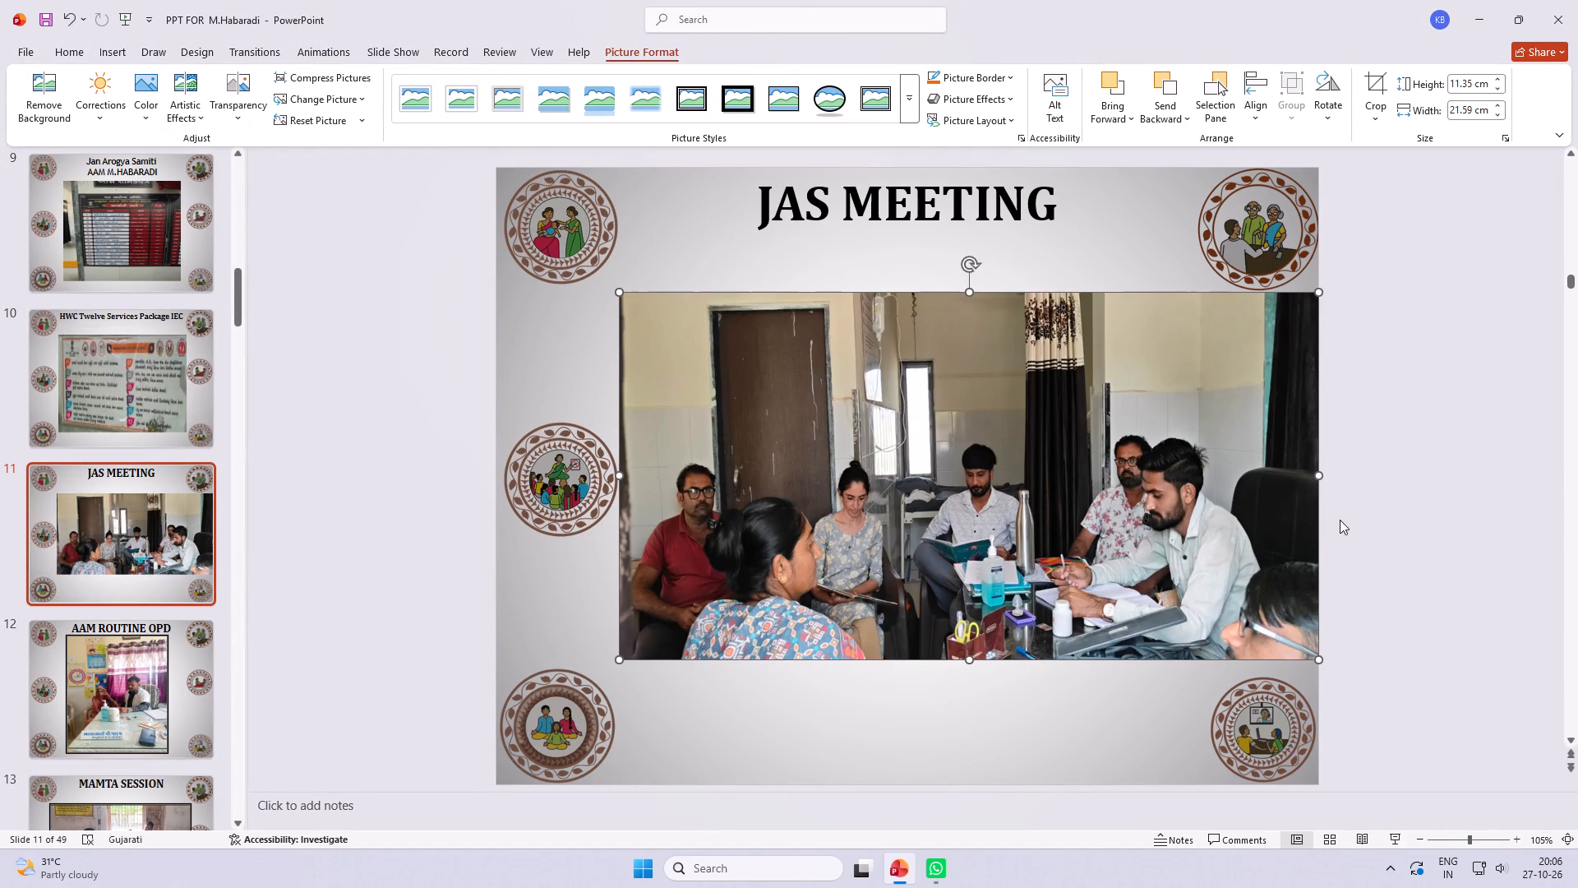
pyautogui.moveTo(1322, 475); pyautogui.dragTo(1213, 467)
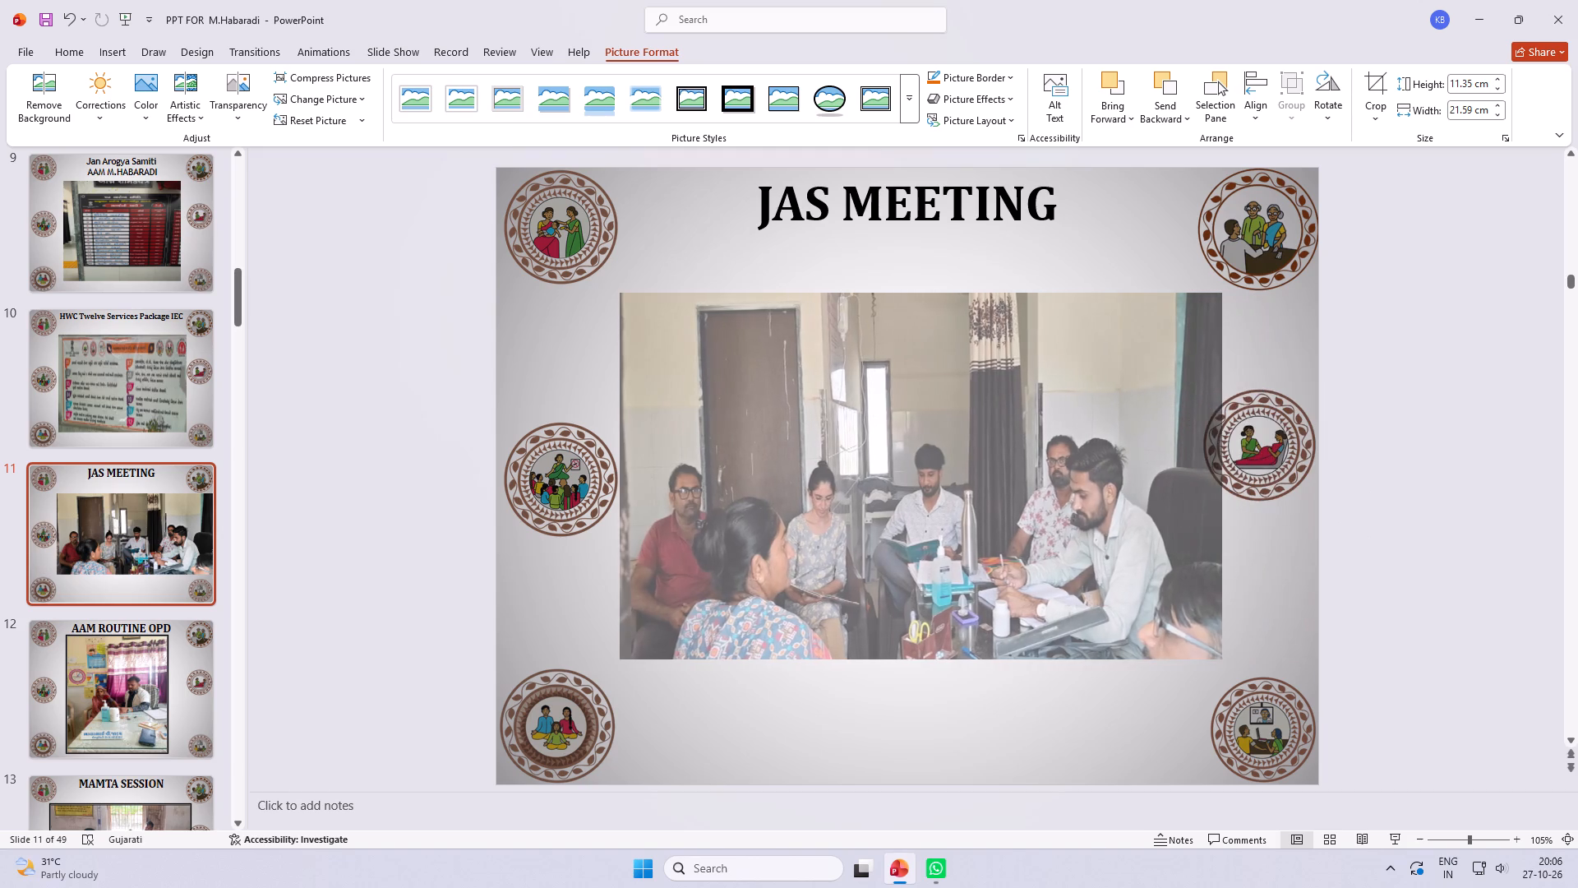
# Resize the meeting photo on the JAS MEETING slide to about 13.55 cm high and 17.78 cm wide, and save the presentation.
pyautogui.moveTo(1213, 467); pyautogui.dragTo(1194, 462)
pyautogui.moveTo(908, 294); pyautogui.dragTo(908, 276)
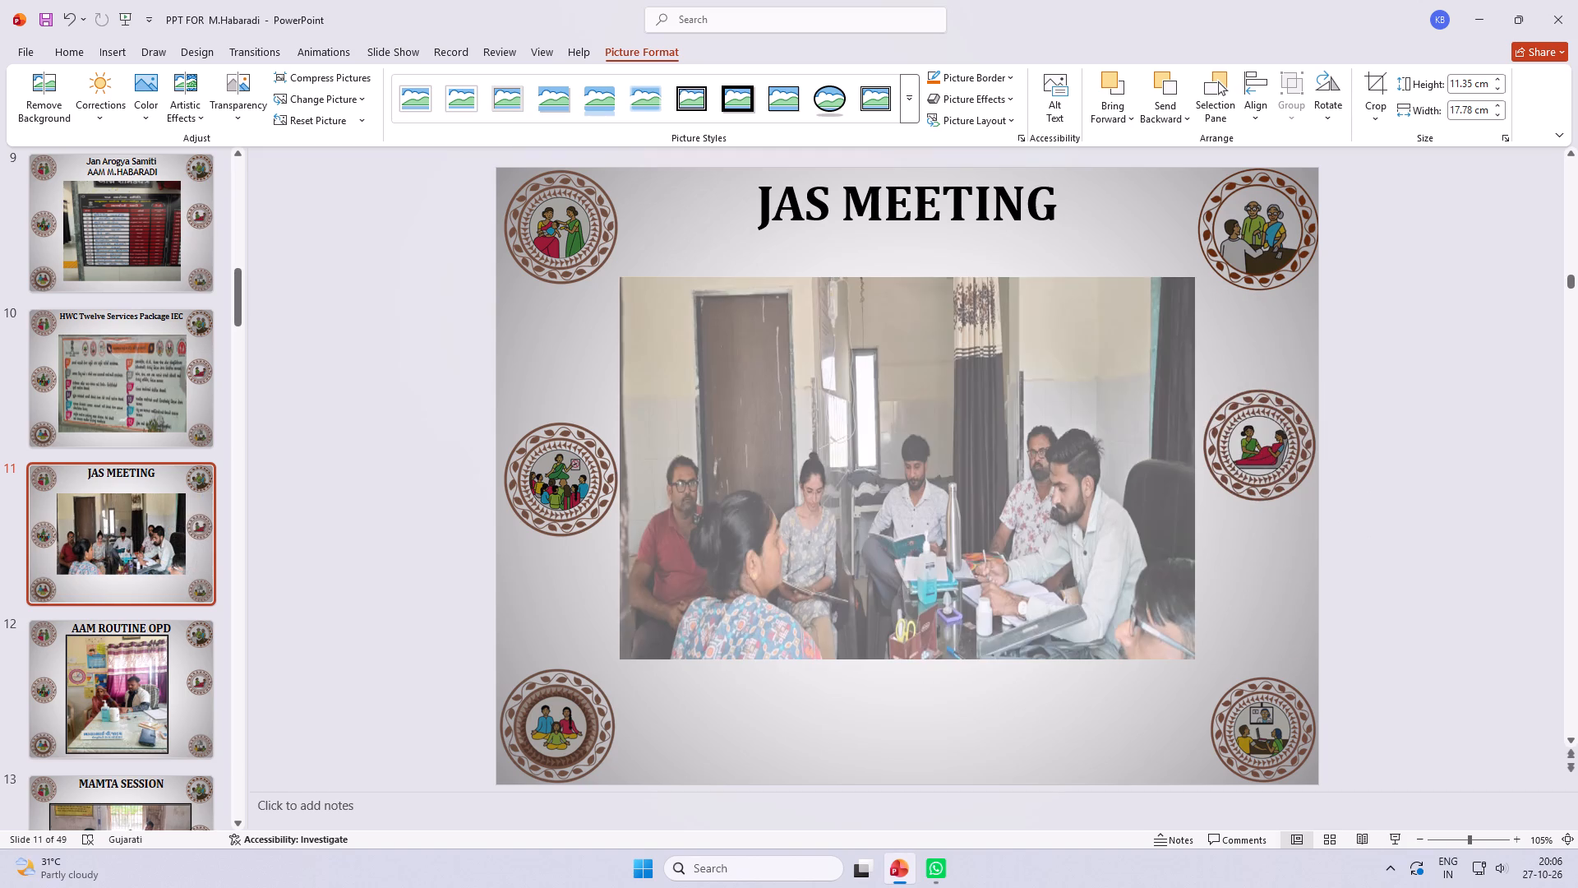
pyautogui.moveTo(908, 276); pyautogui.dragTo(913, 253)
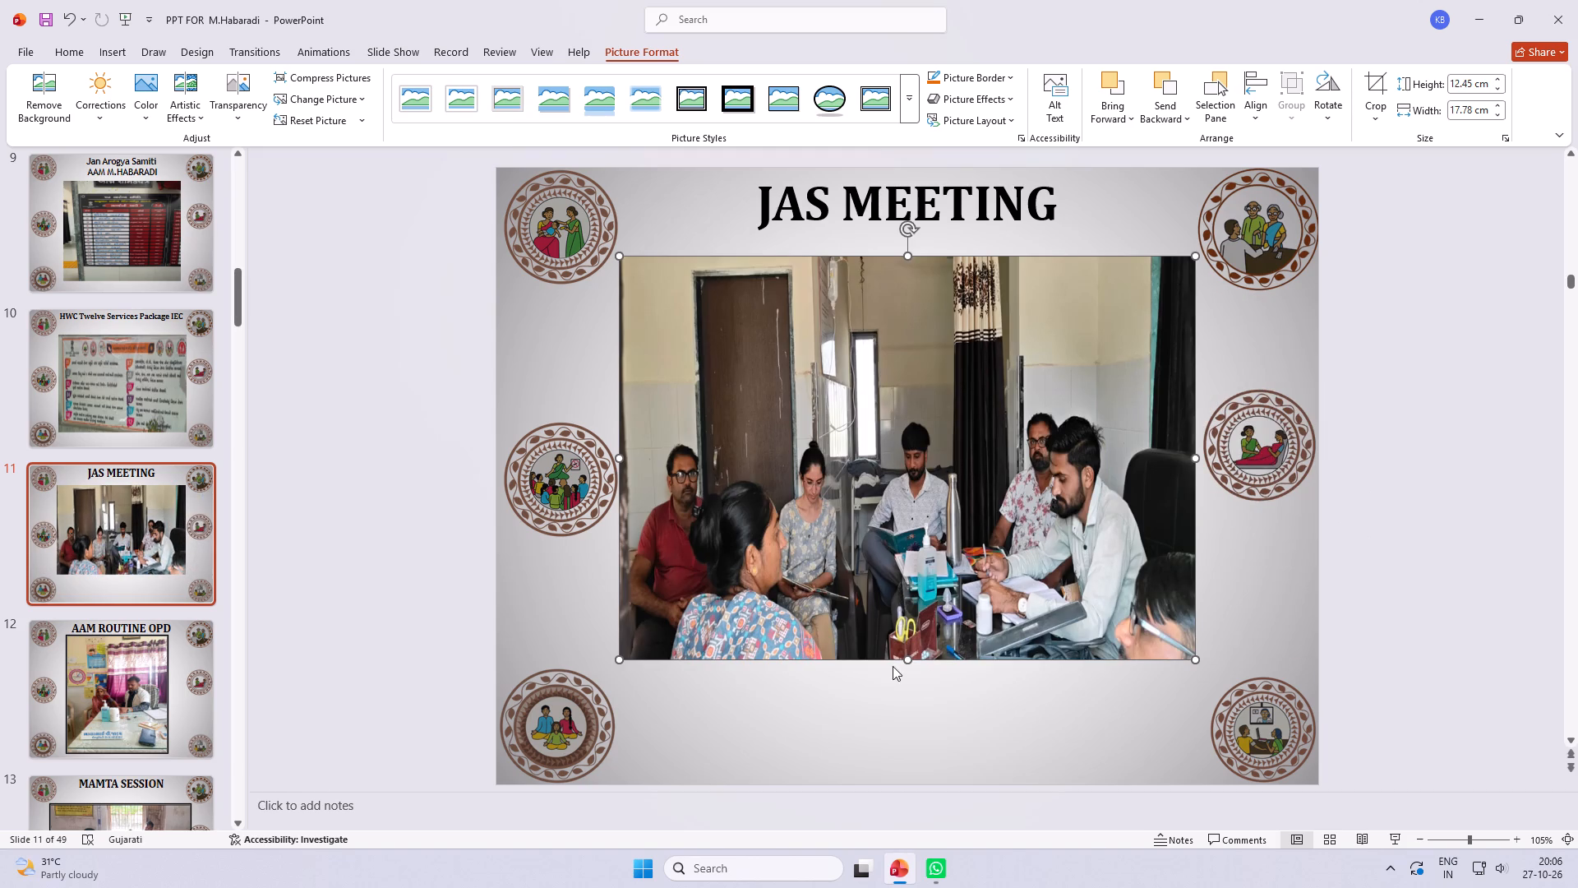
pyautogui.moveTo(907, 660); pyautogui.dragTo(907, 693)
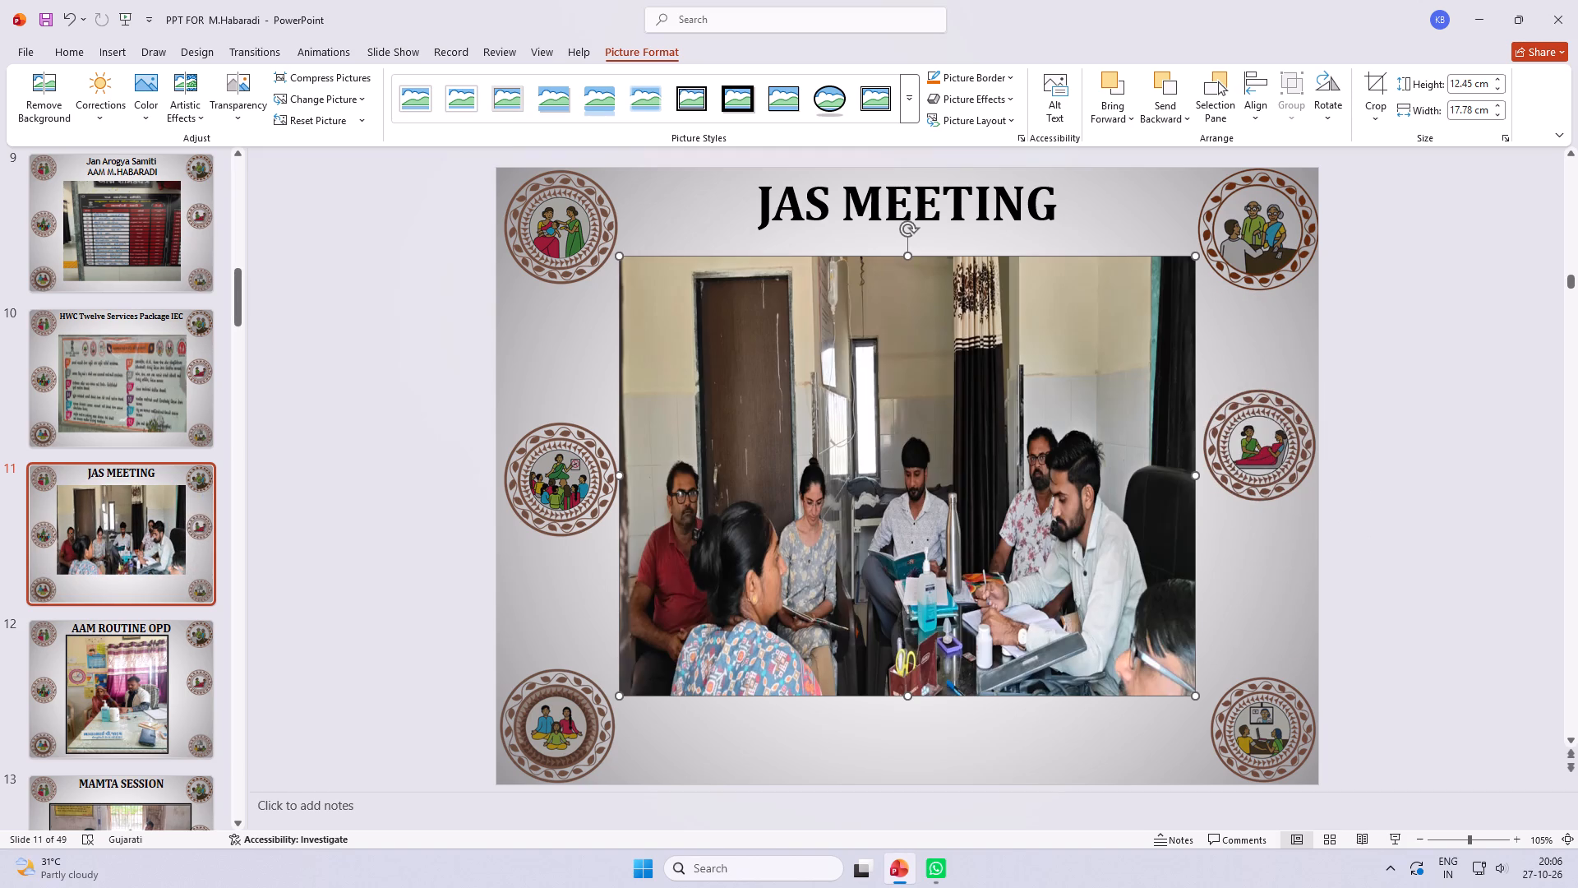
pyautogui.click(910, 687)
pyautogui.hotkey('ctrl', 's')
# Go to the AAM ROUTINE OPD slide and switch to WhatsApp for a replacement photo.
pyautogui.scroll(-1, 911, 543)
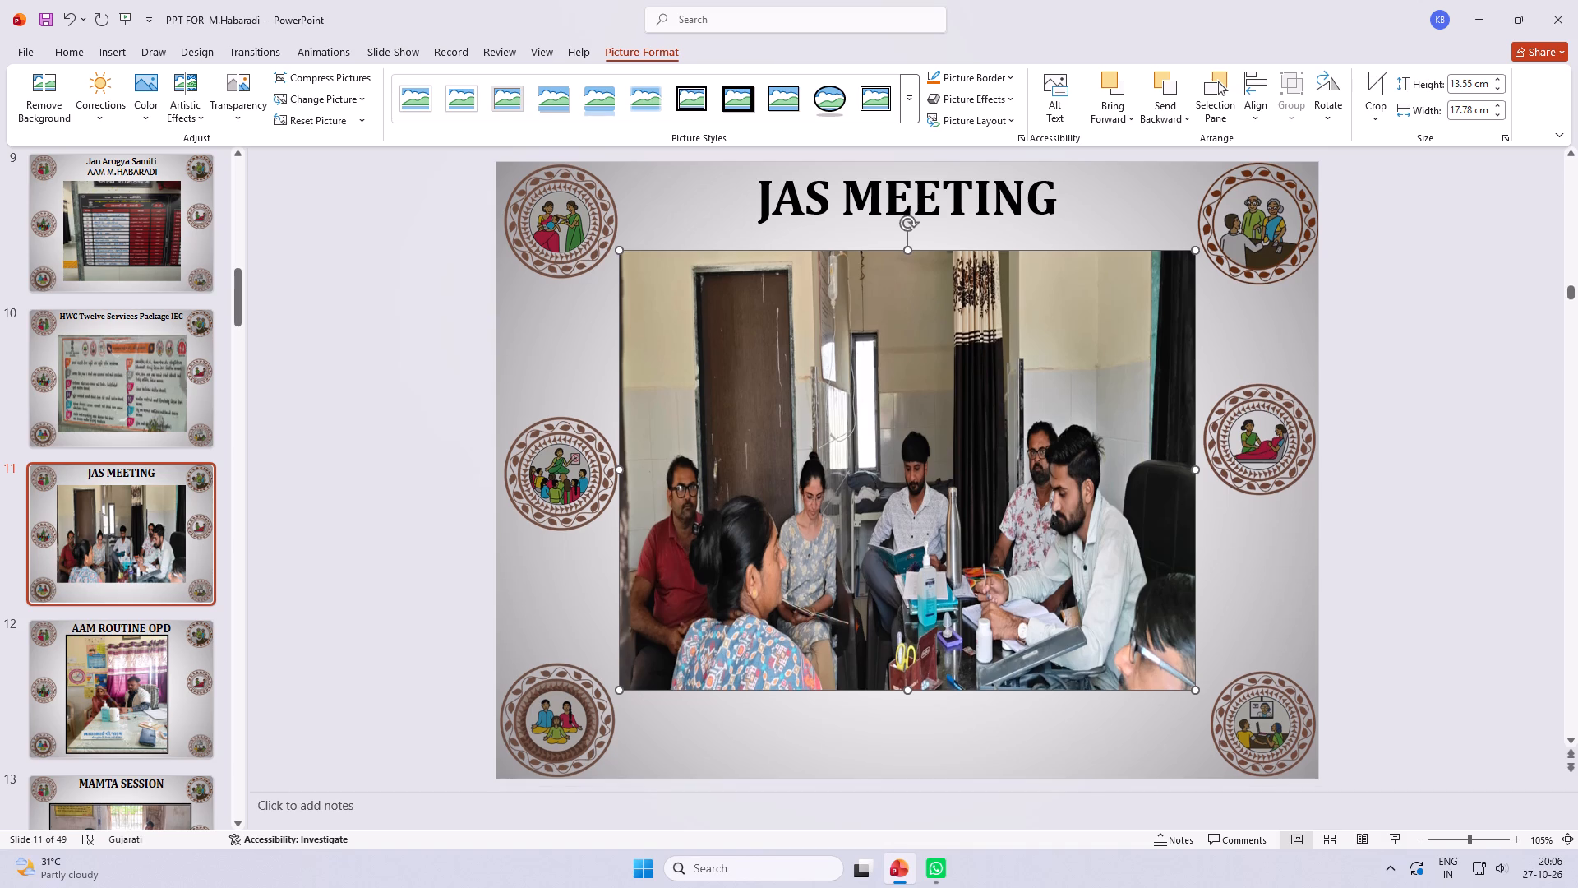
pyautogui.scroll(-1, 911, 547)
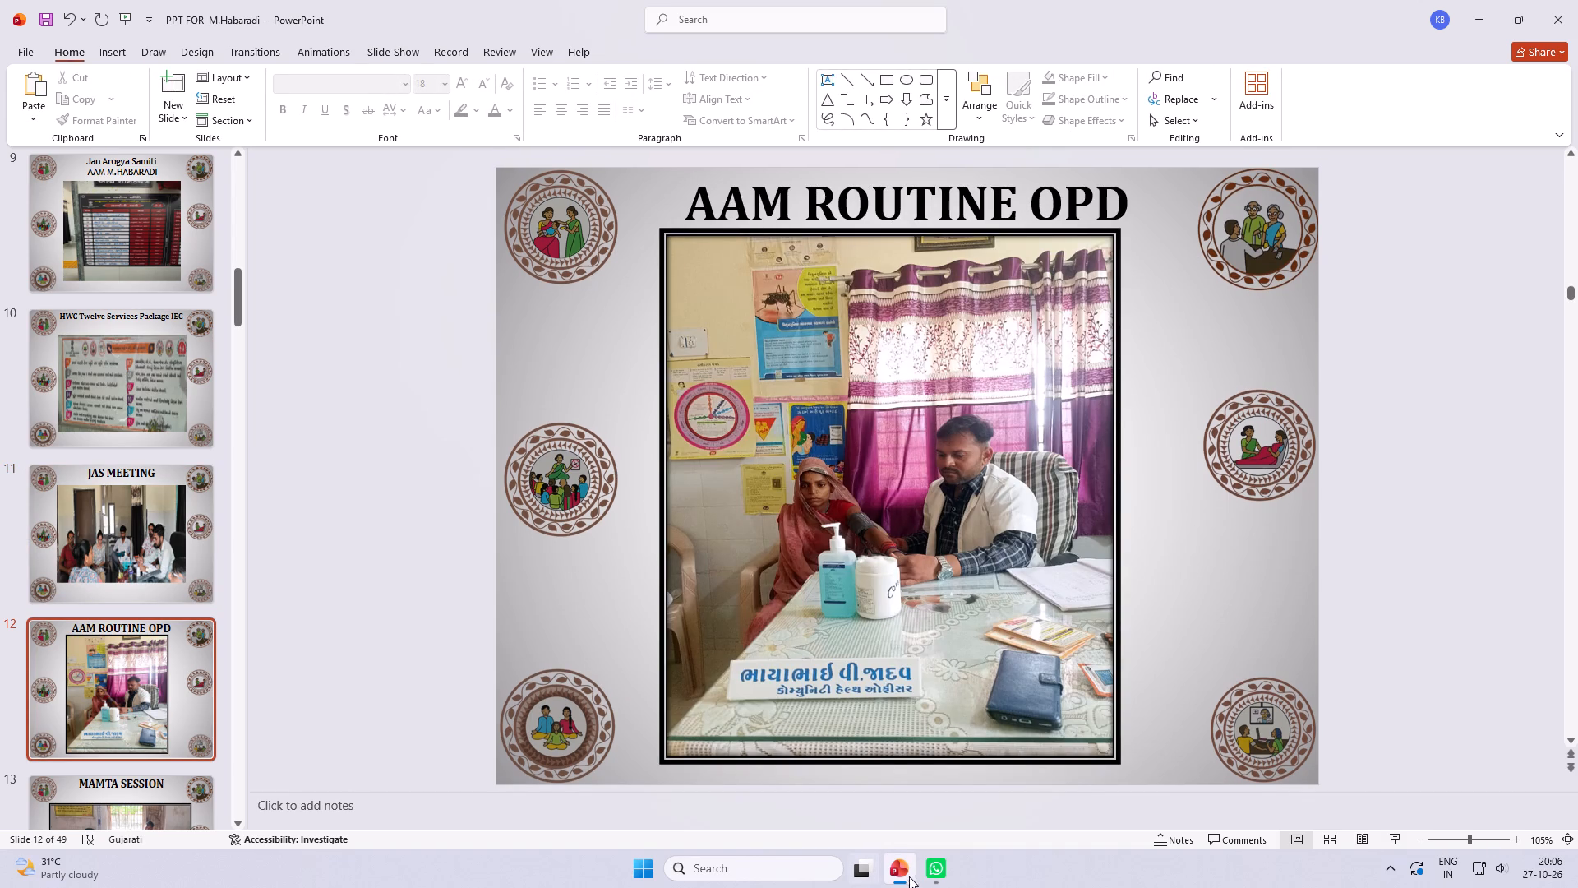
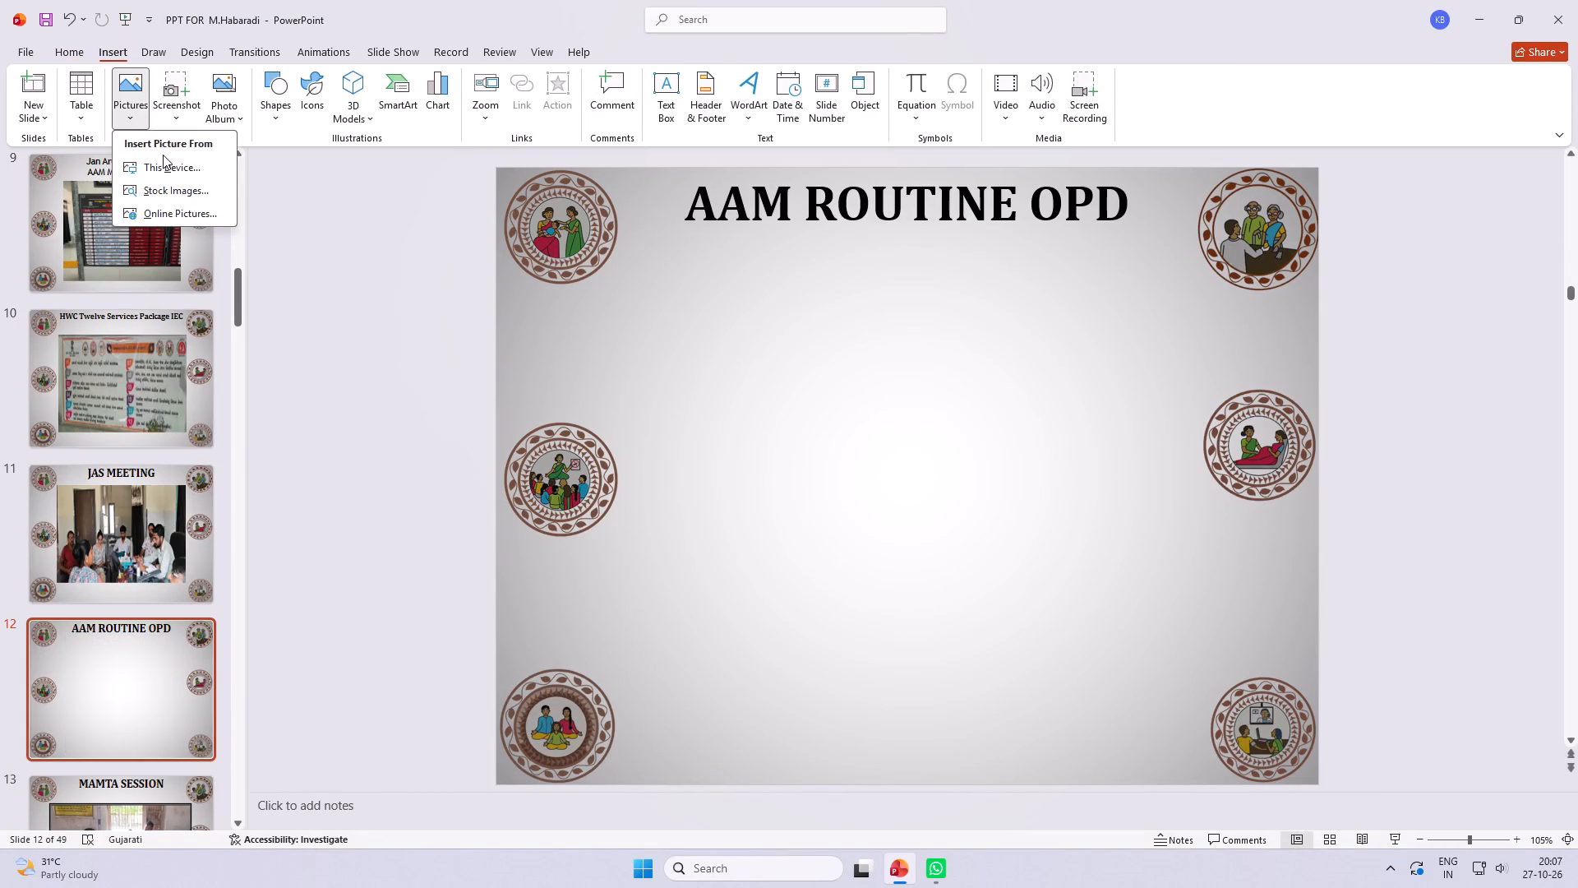
pyautogui.click(159, 172)
pyautogui.click(551, 151)
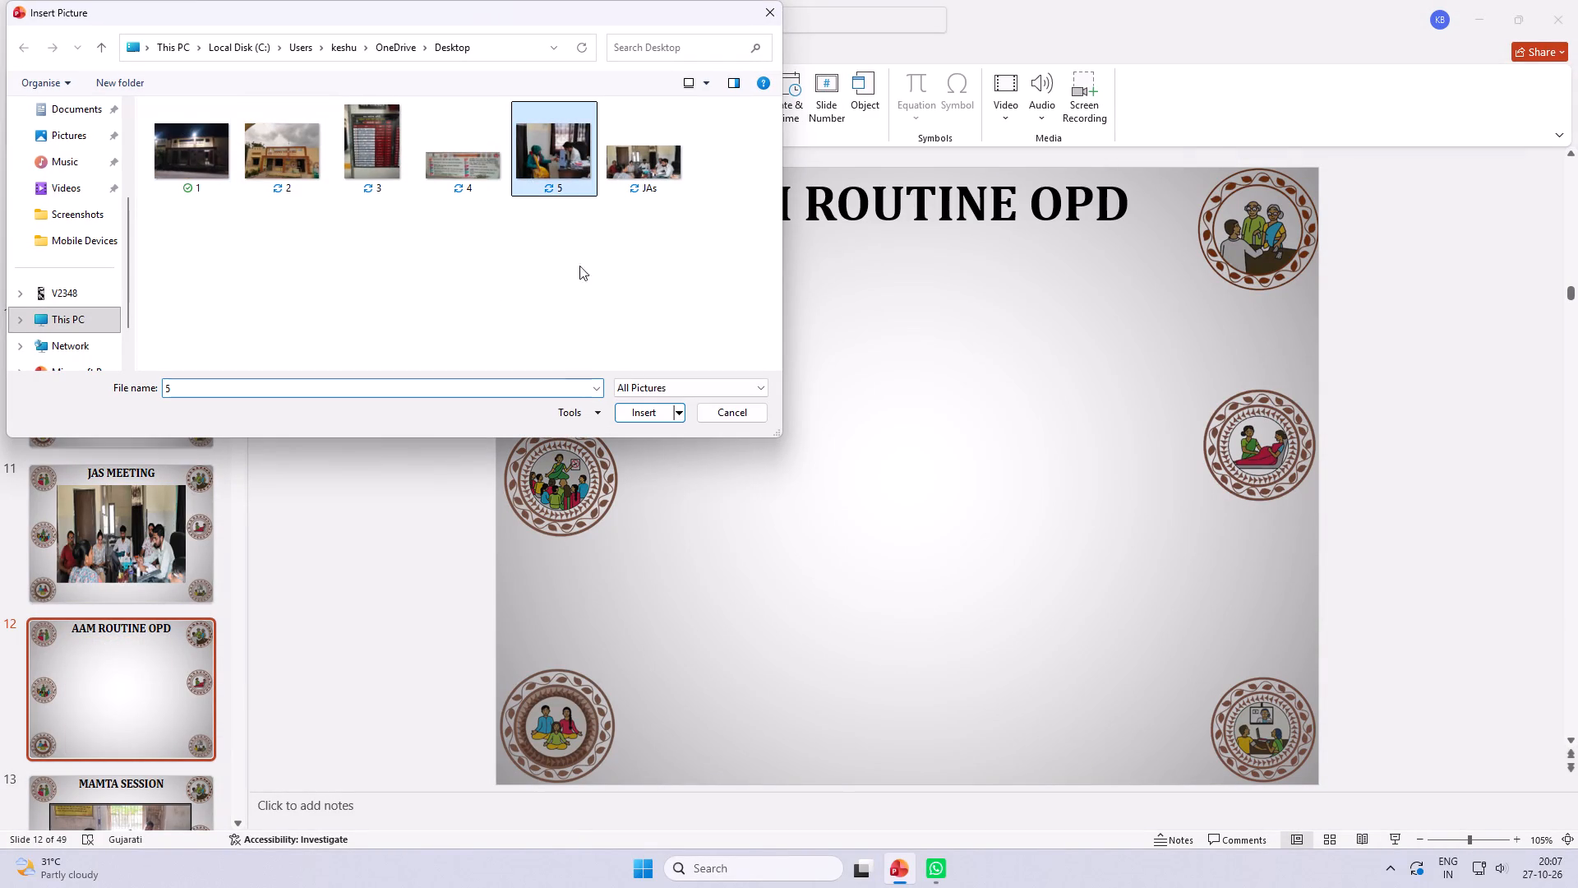
pyautogui.click(641, 417)
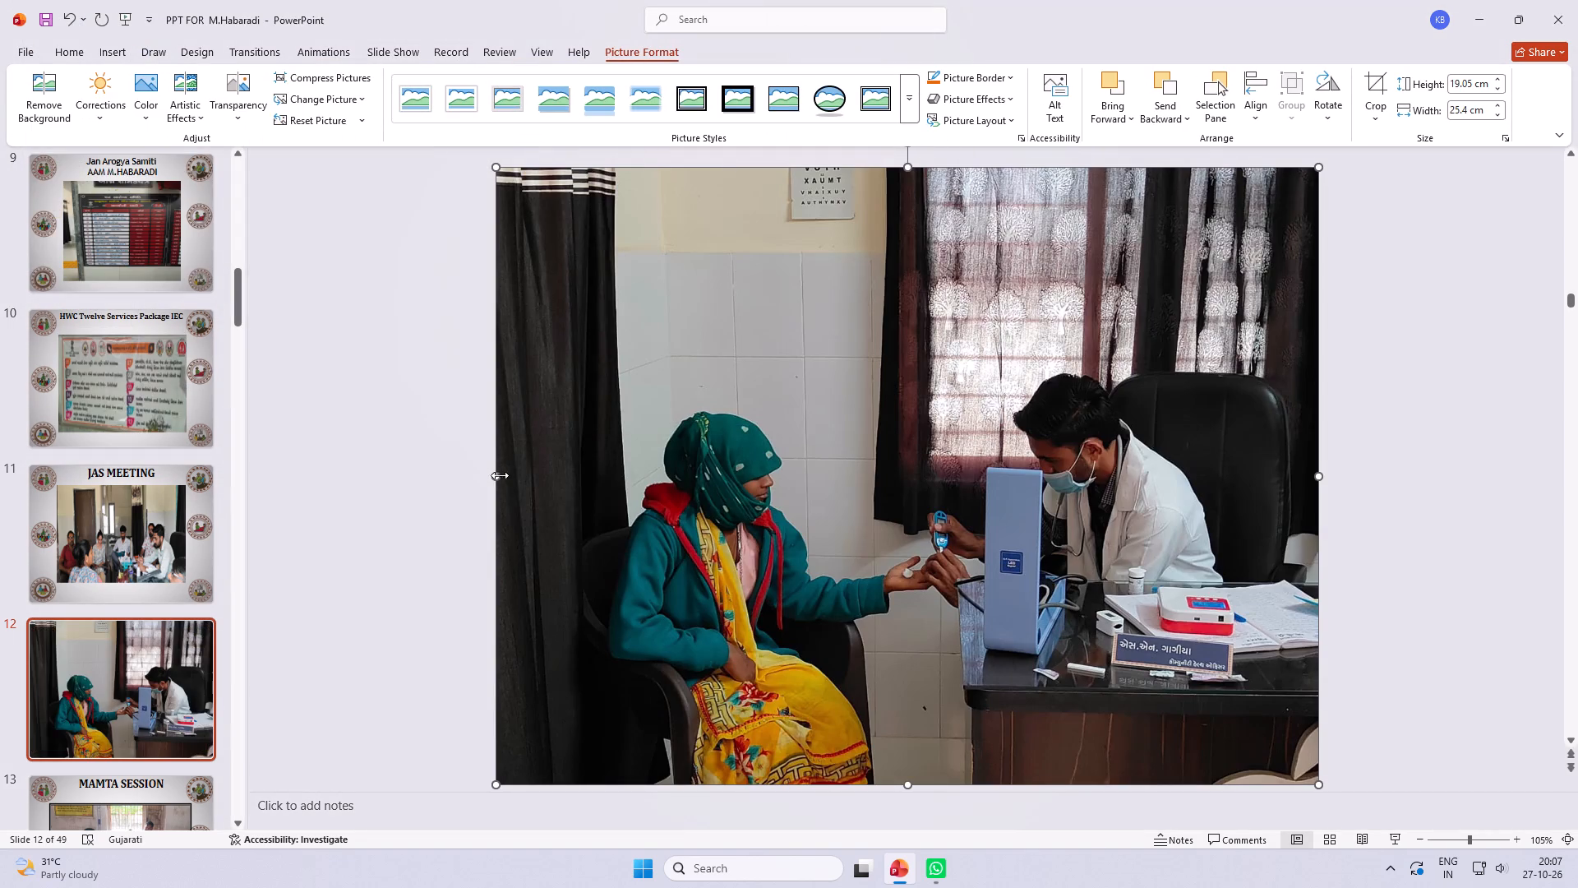
# Shrink the new consultation photo on the AAM ROUTINE OPD slide to about 15.45 cm high and 21.59 cm wide, uncovering the slide's left-side emblems.
pyautogui.moveTo(494, 477); pyautogui.dragTo(629, 497)
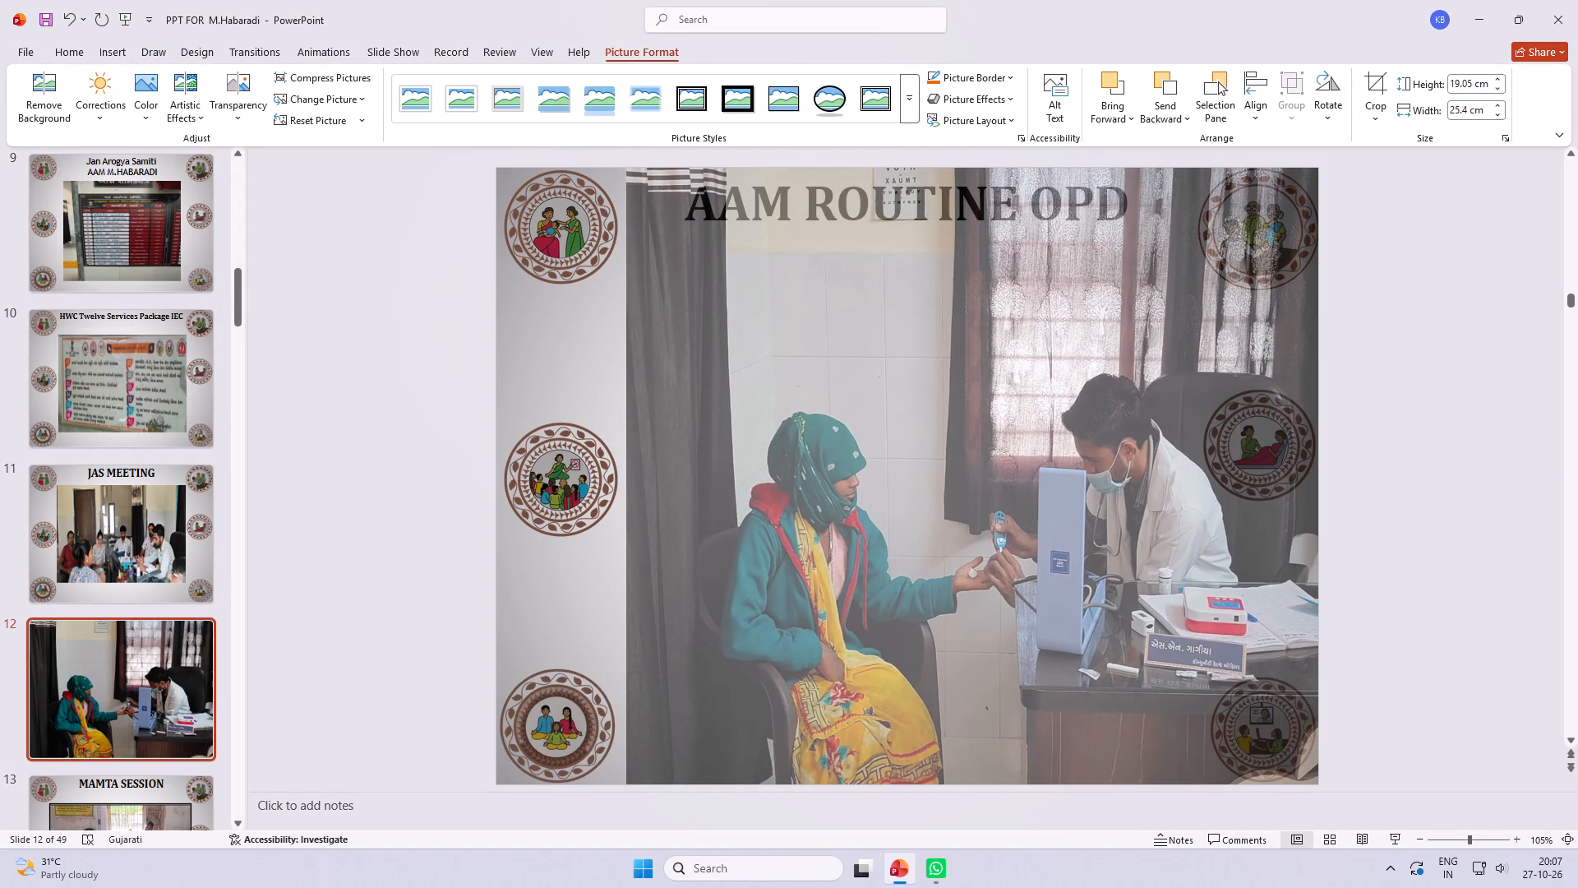
pyautogui.moveTo(629, 497); pyautogui.dragTo(620, 494)
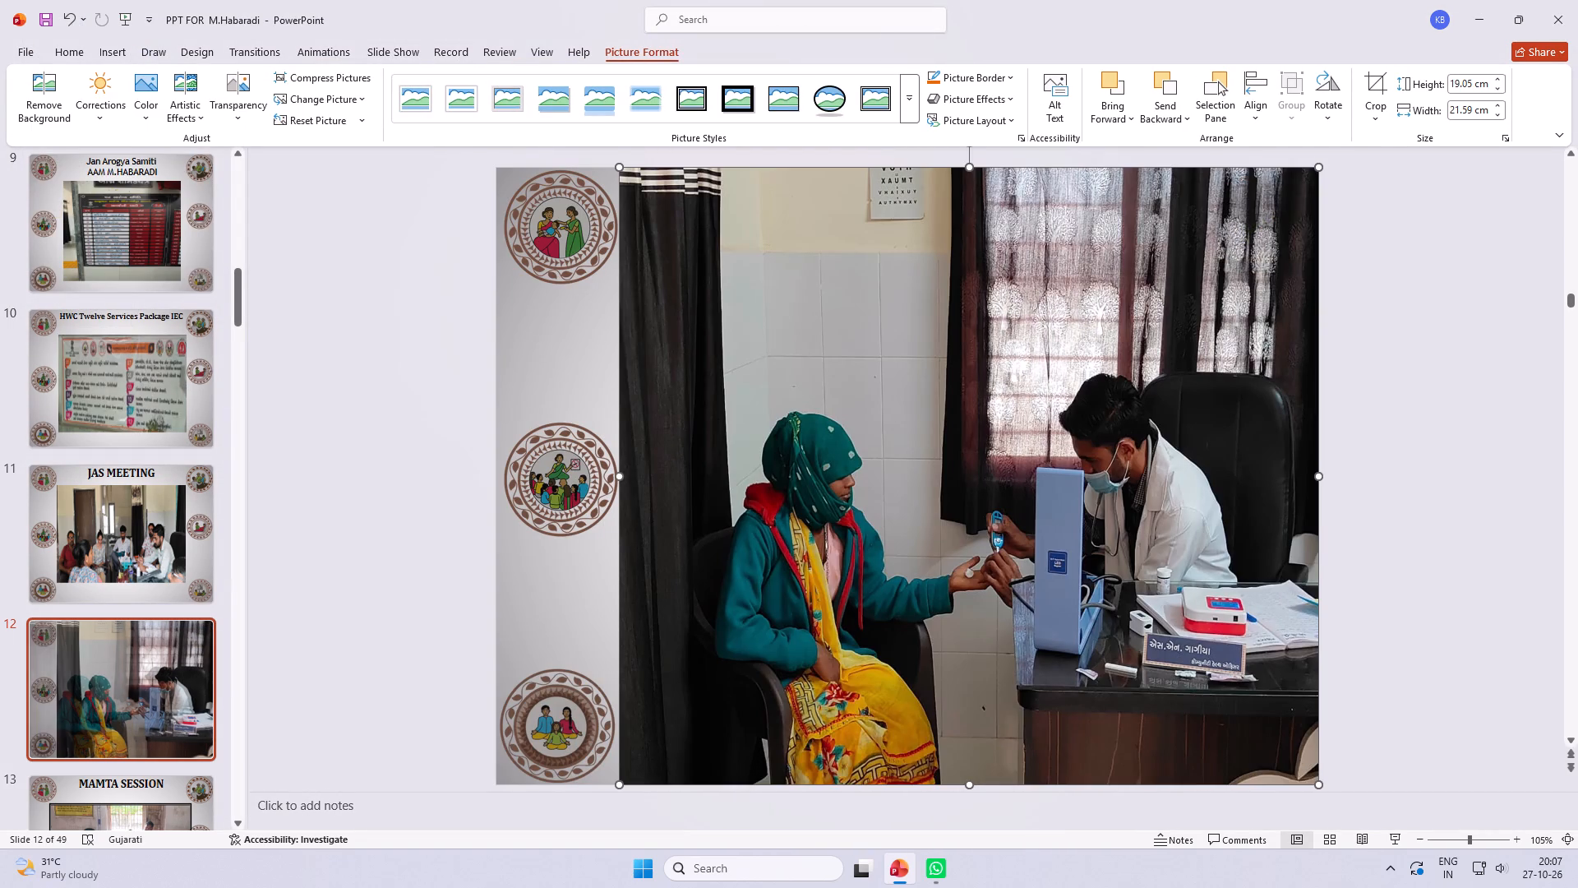
pyautogui.moveTo(965, 782); pyautogui.dragTo(931, 679)
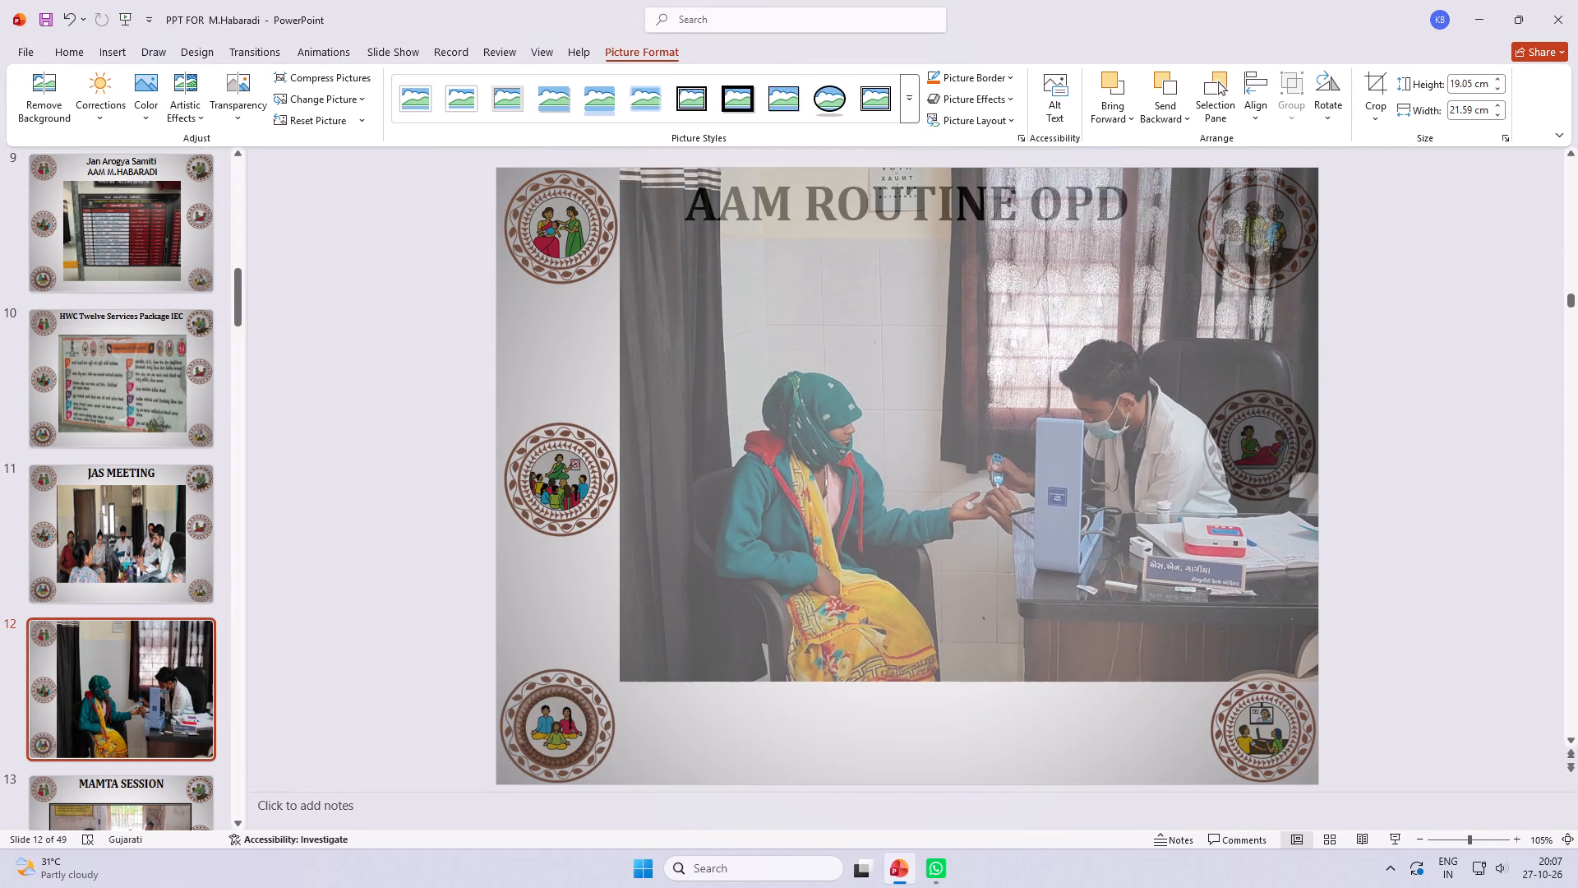
pyautogui.moveTo(931, 679); pyautogui.dragTo(930, 666)
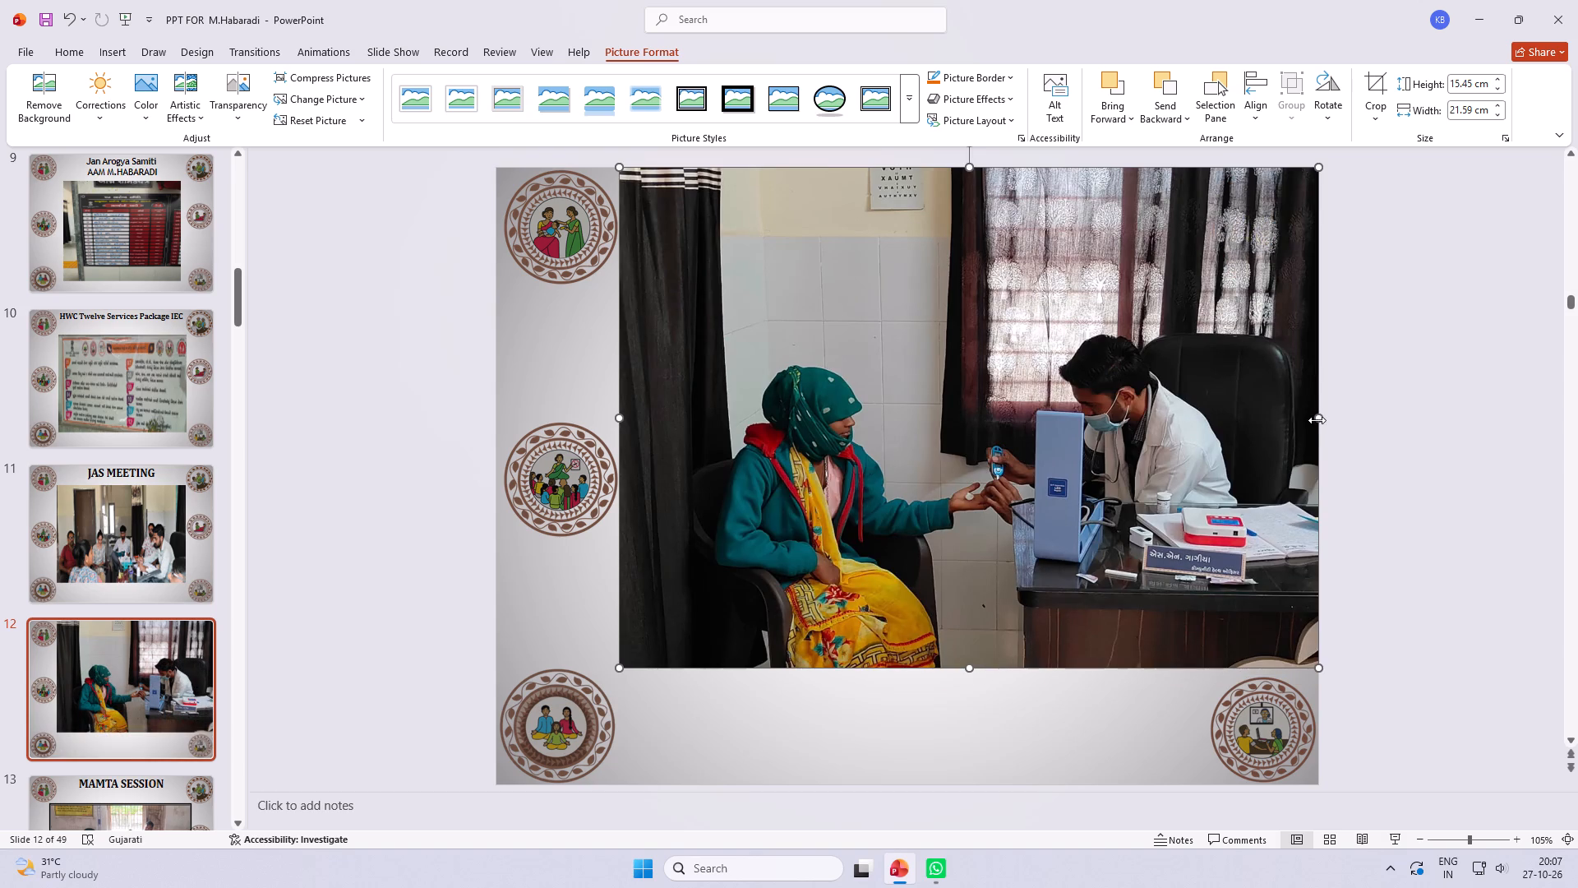
# Resize the AAM ROUTINE OPD consultation photo to about 17.99 cm wide between the side emblems, starting below the title and reaching near the slide's bottom.
pyautogui.moveTo(1317, 420); pyautogui.dragTo(1214, 432)
pyautogui.scroll(2, 1149, 477)
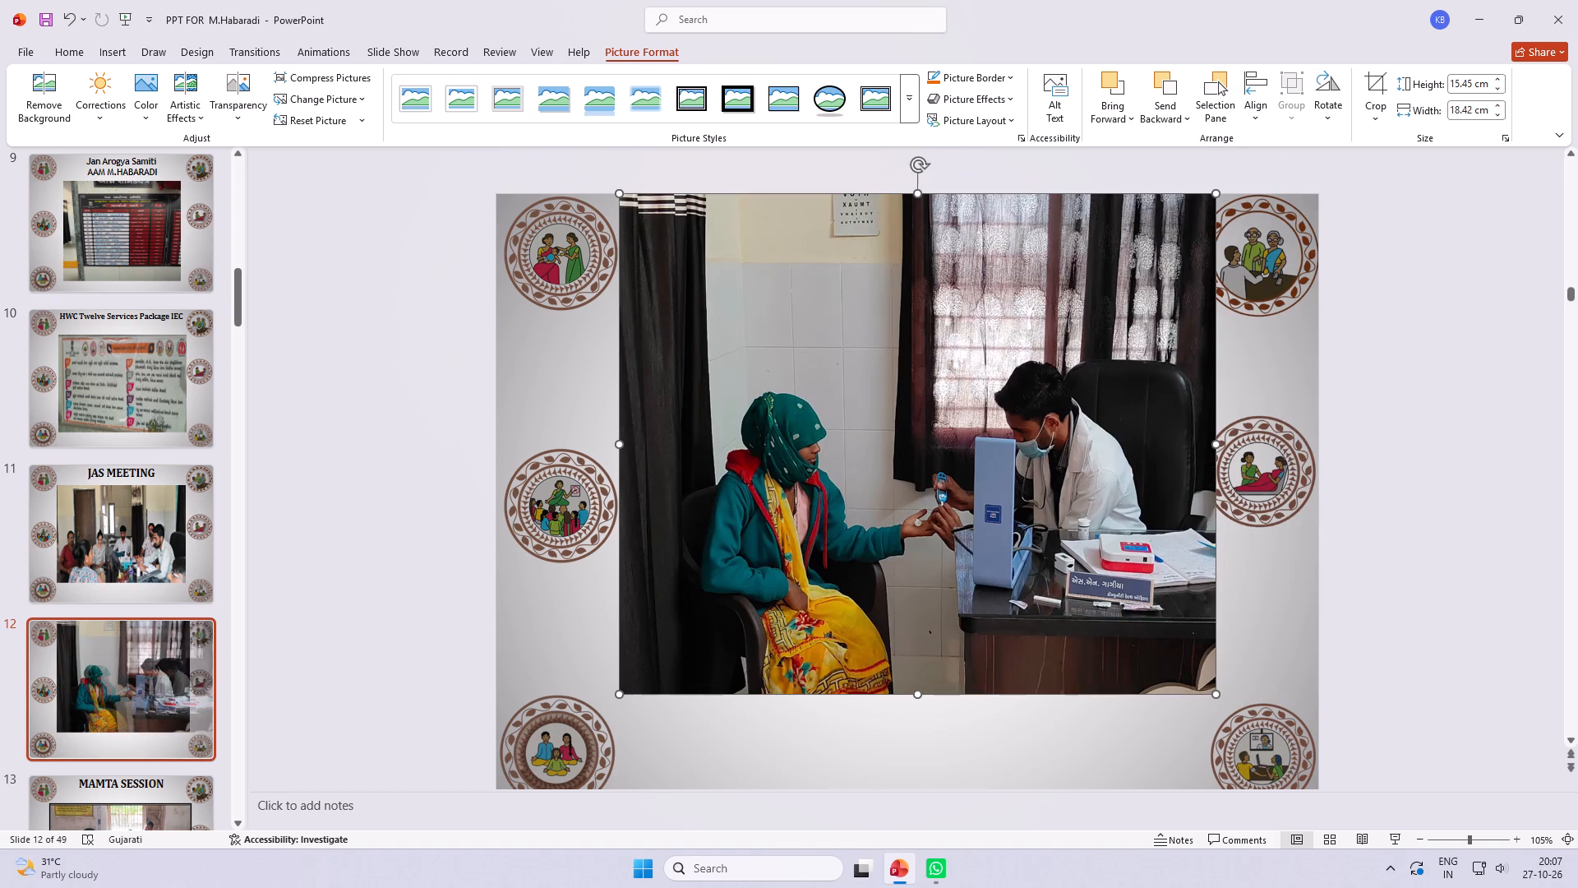
pyautogui.moveTo(916, 193); pyautogui.dragTo(925, 260)
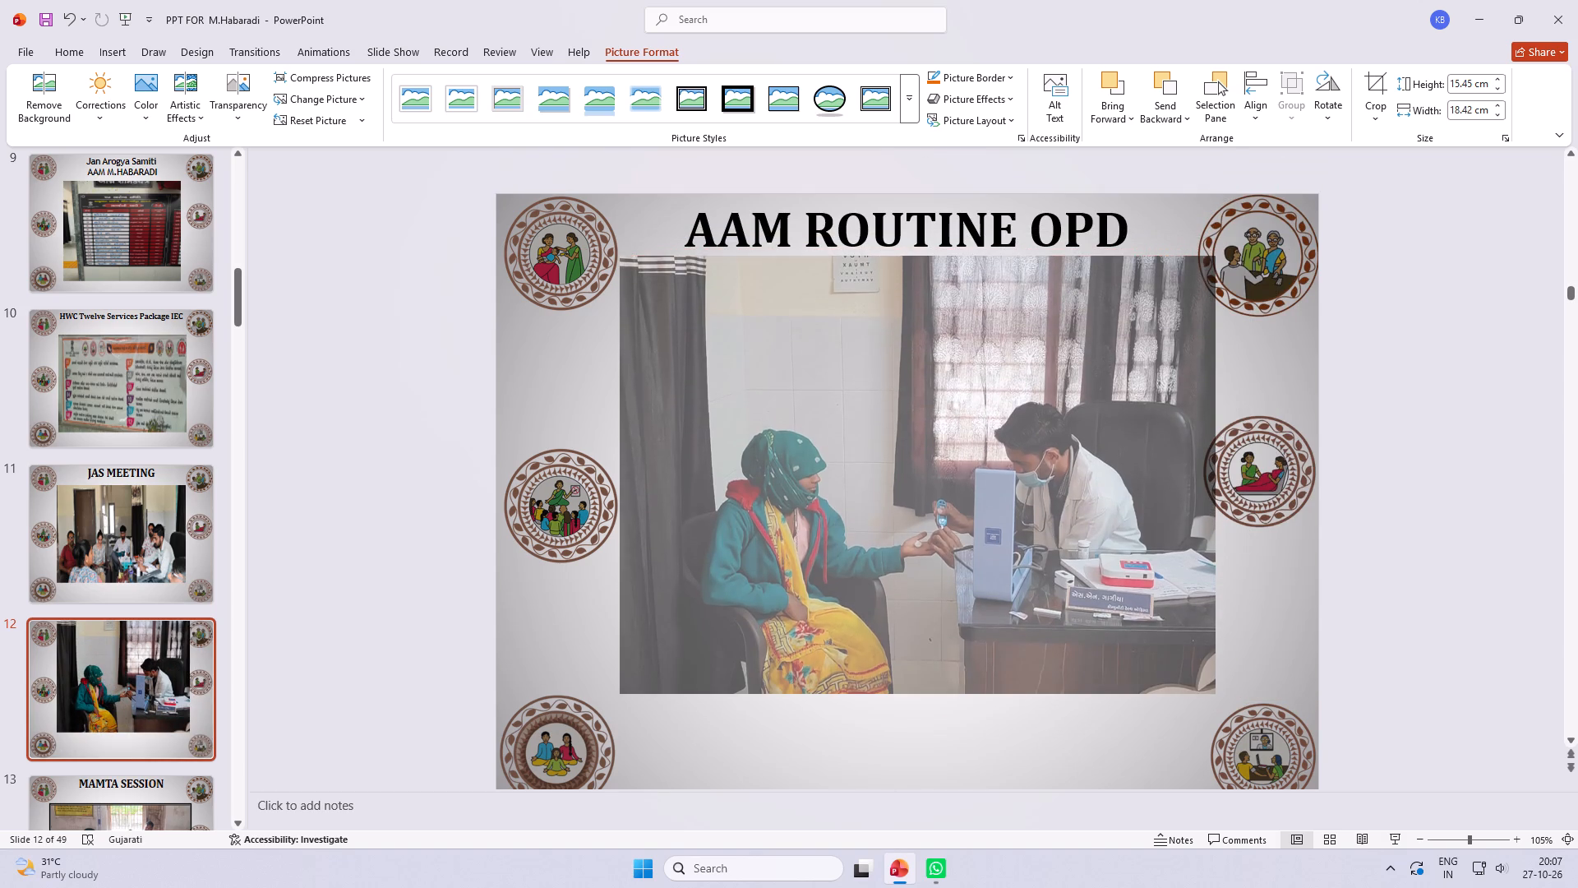
pyautogui.moveTo(925, 260); pyautogui.dragTo(925, 265)
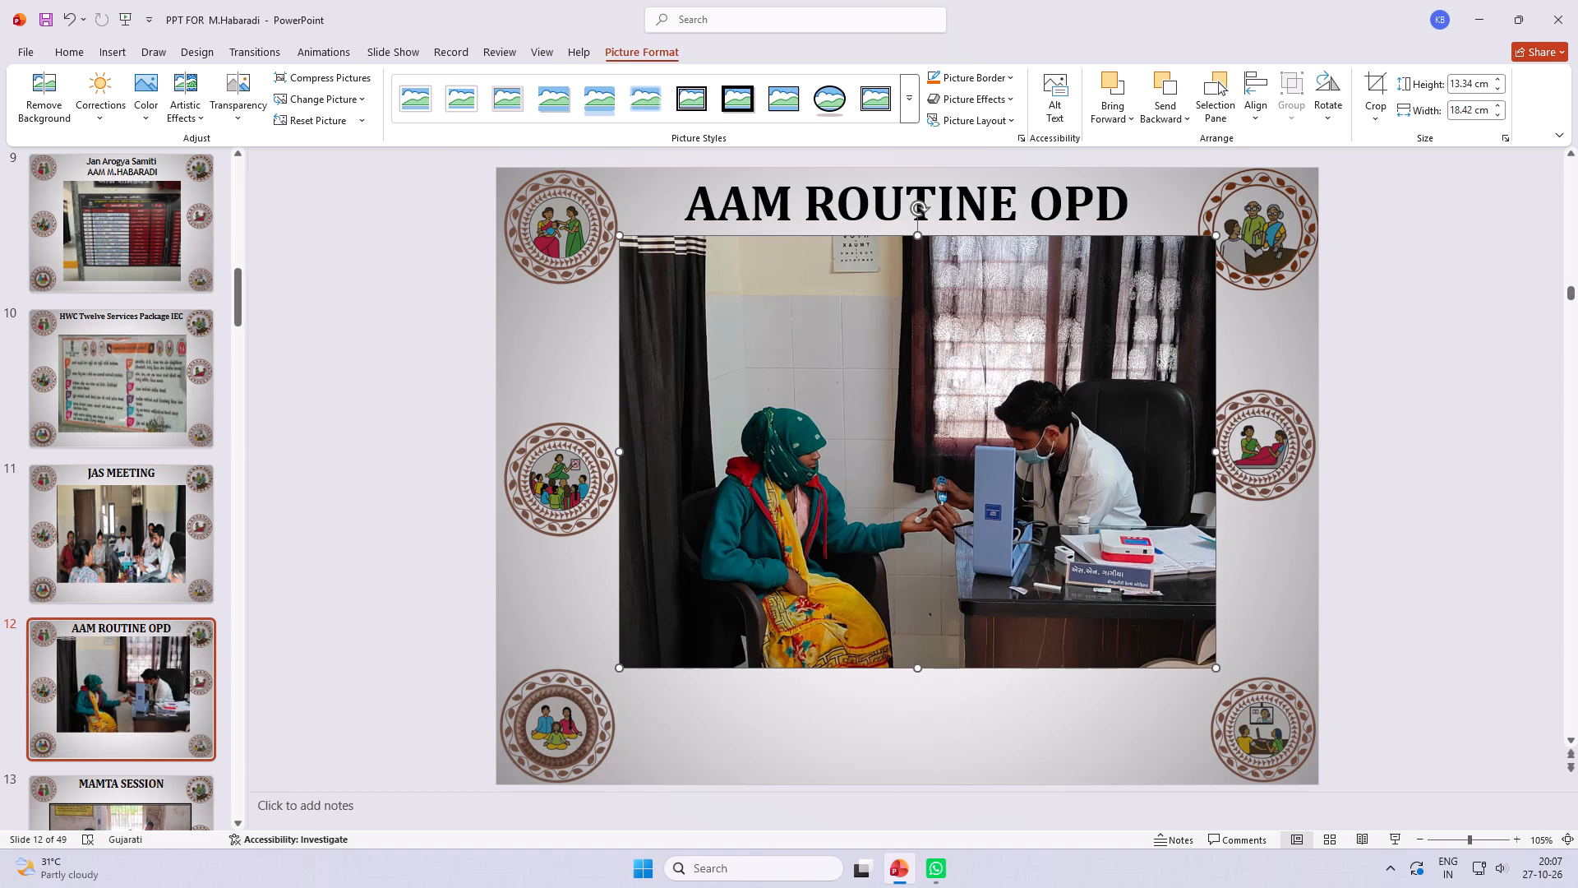
pyautogui.moveTo(1216, 450); pyautogui.dragTo(1202, 450)
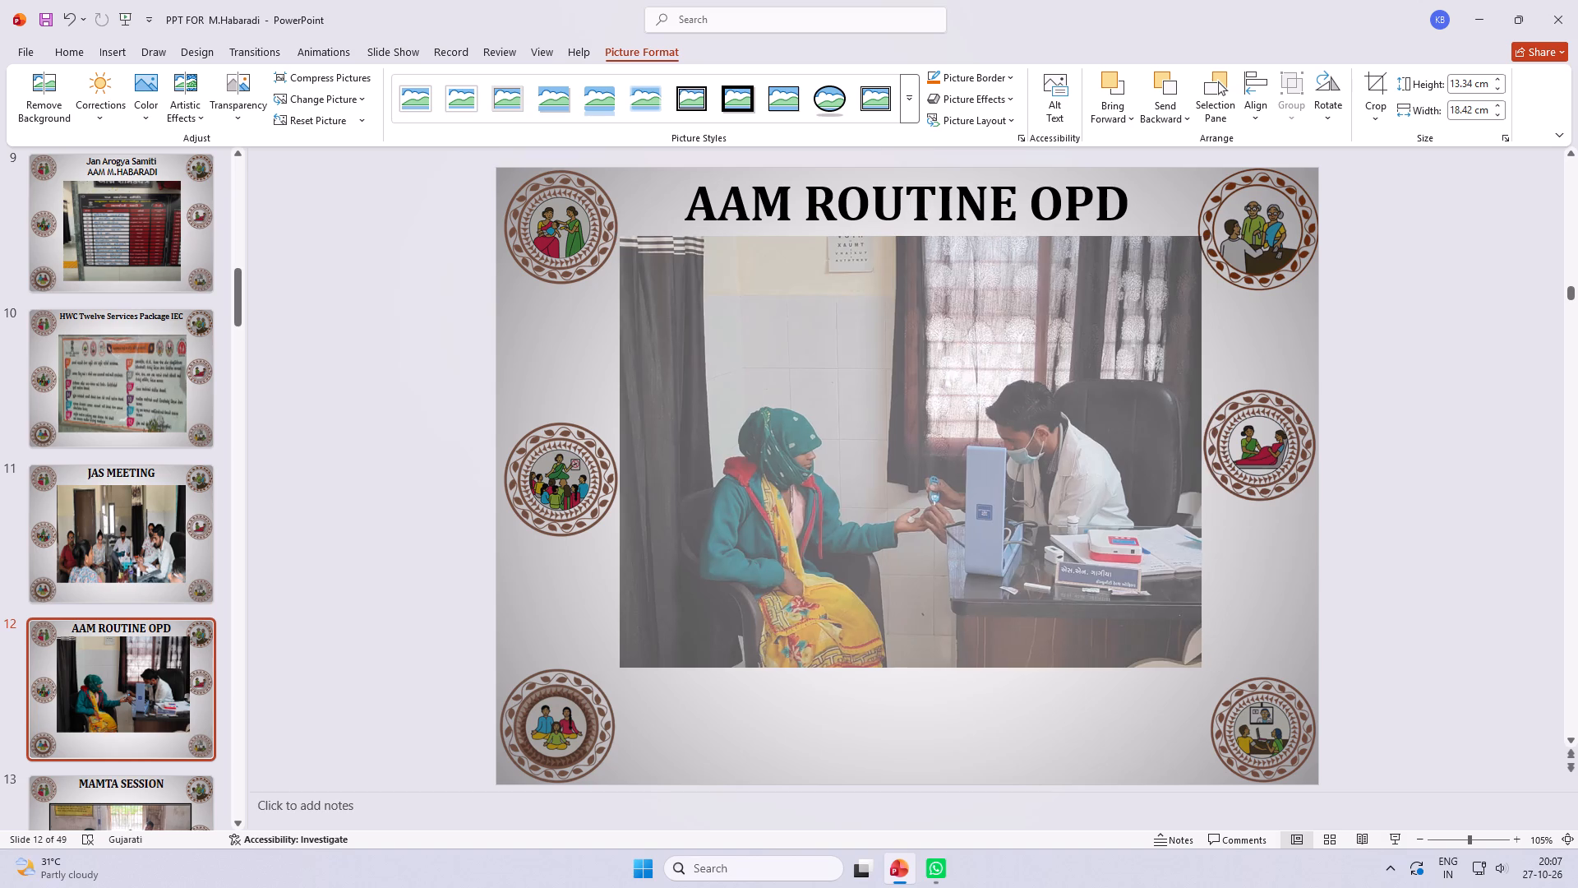
pyautogui.moveTo(1202, 450); pyautogui.dragTo(1200, 450)
pyautogui.moveTo(913, 668); pyautogui.dragTo(911, 687)
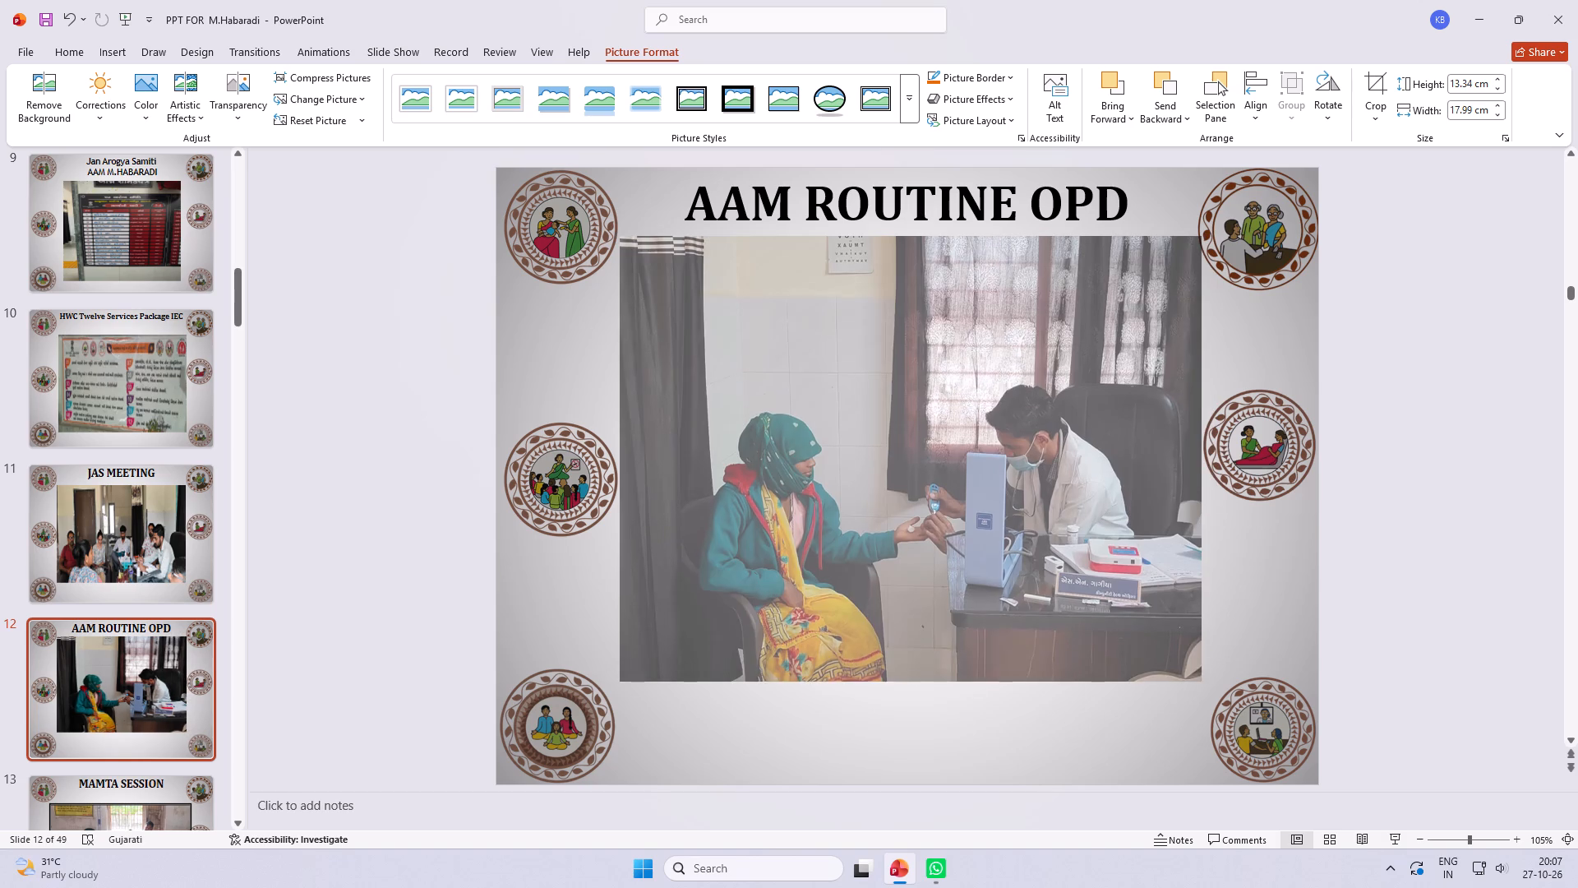
pyautogui.moveTo(911, 687); pyautogui.dragTo(917, 733)
pyautogui.click(988, 541)
# Save the presentation.
pyautogui.scroll(-2, 976, 540)
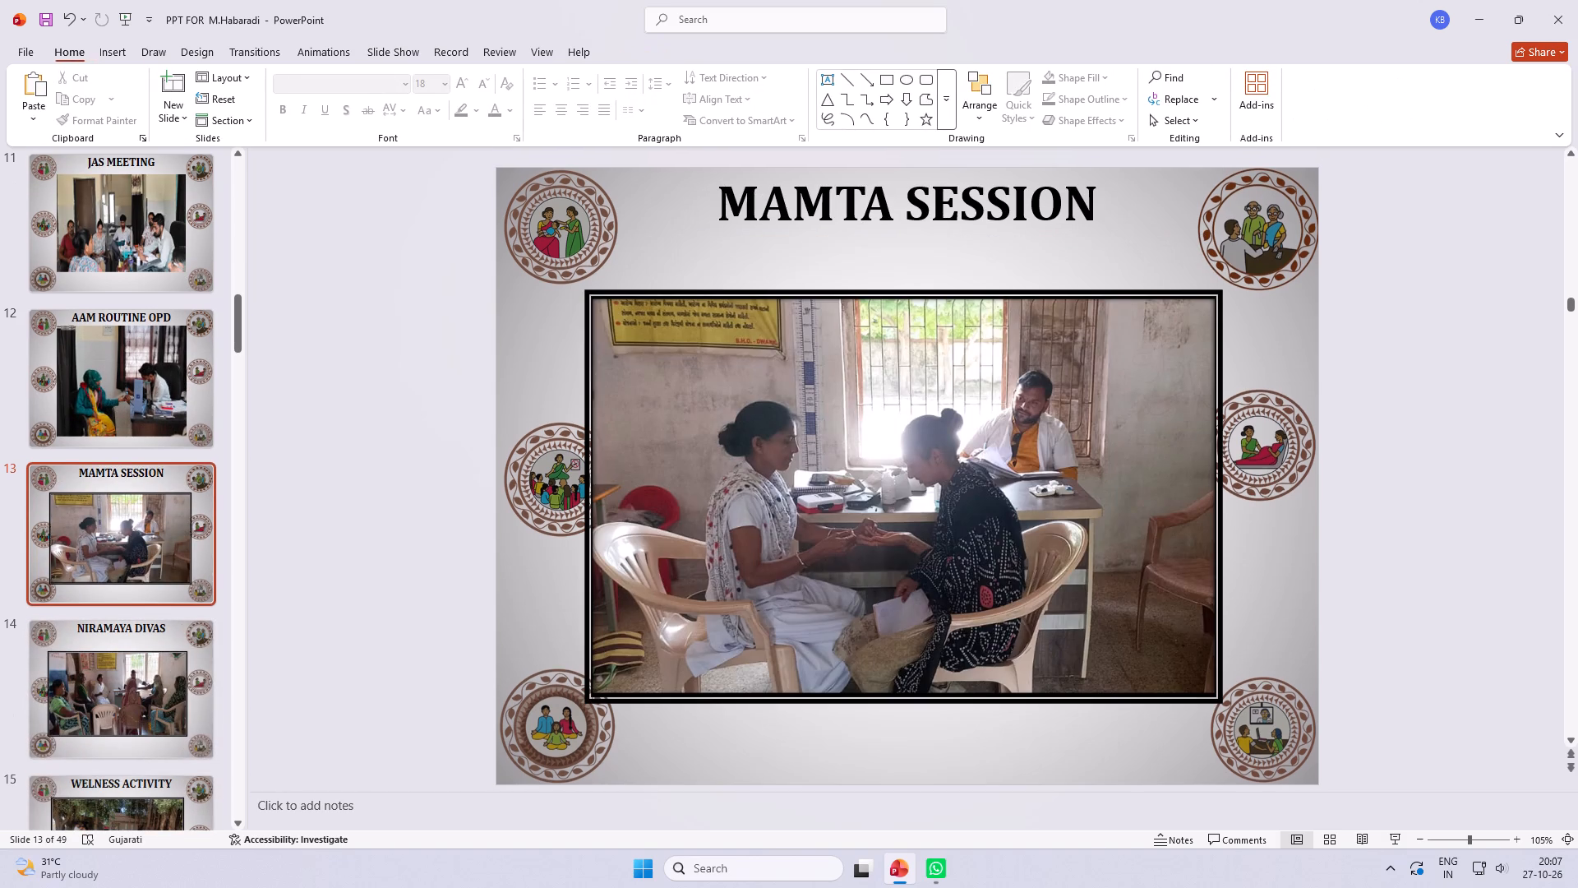
pyautogui.hotkey('ctrl', 's')
pyautogui.scroll(1, 910, 566)
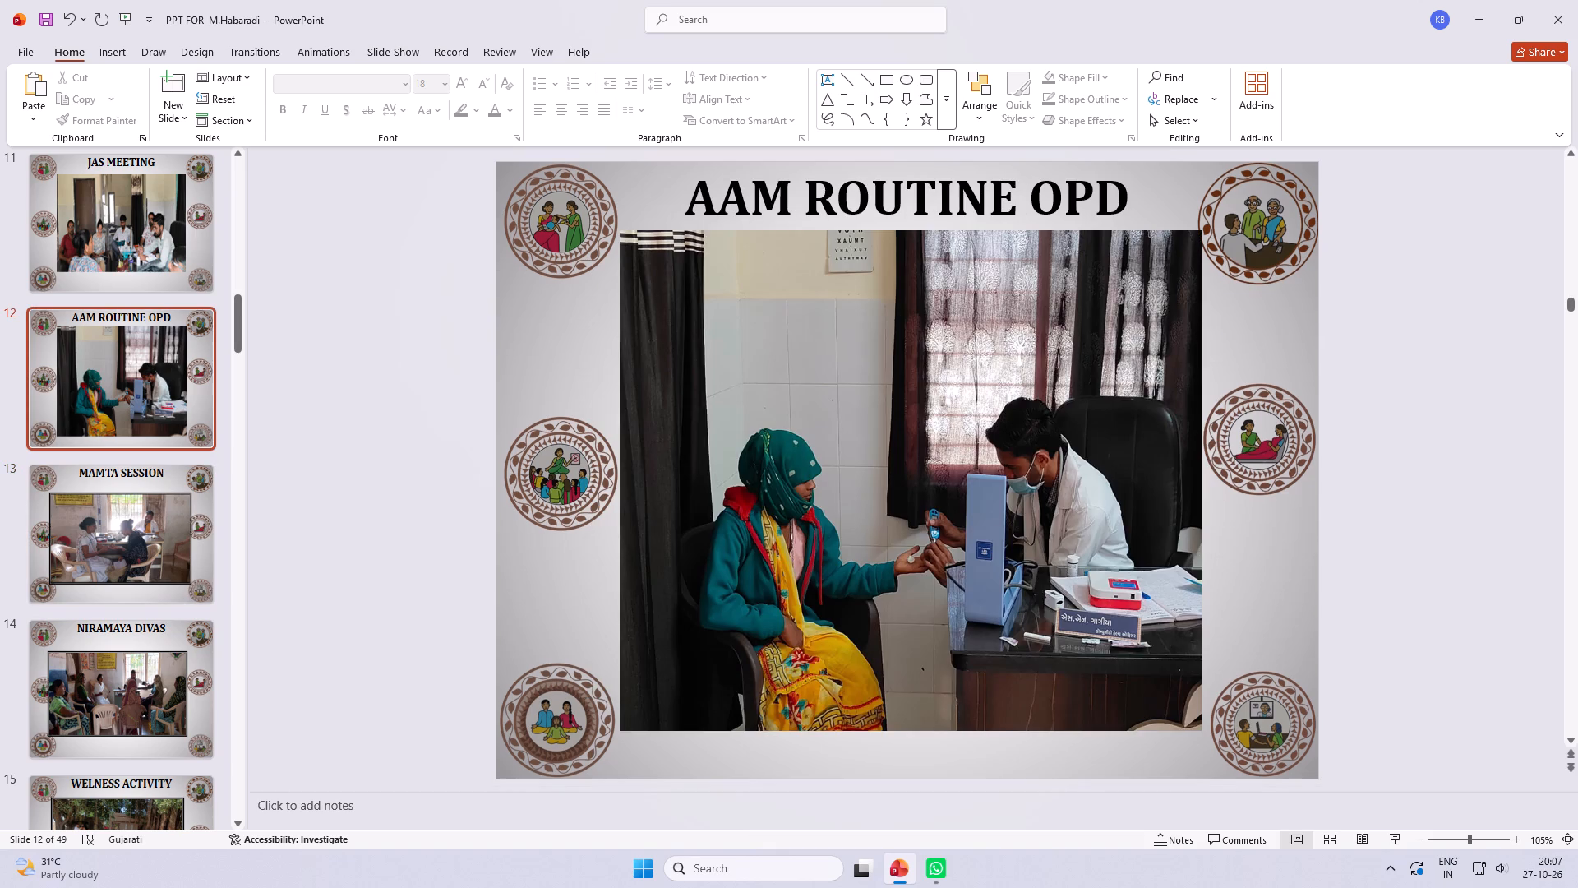
pyautogui.scroll(-1, 907, 565)
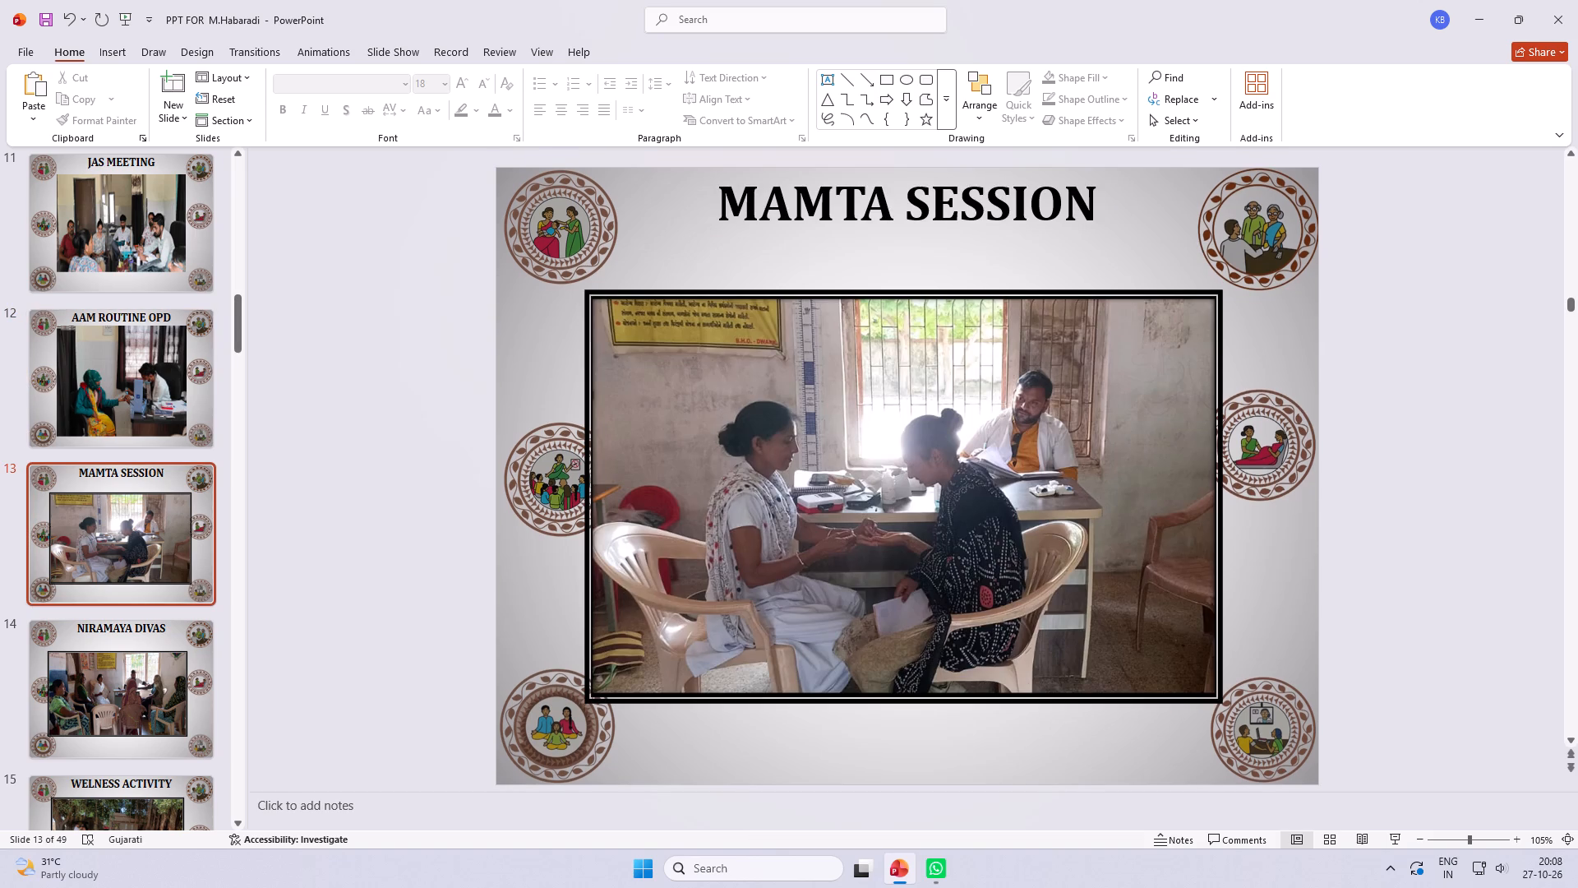
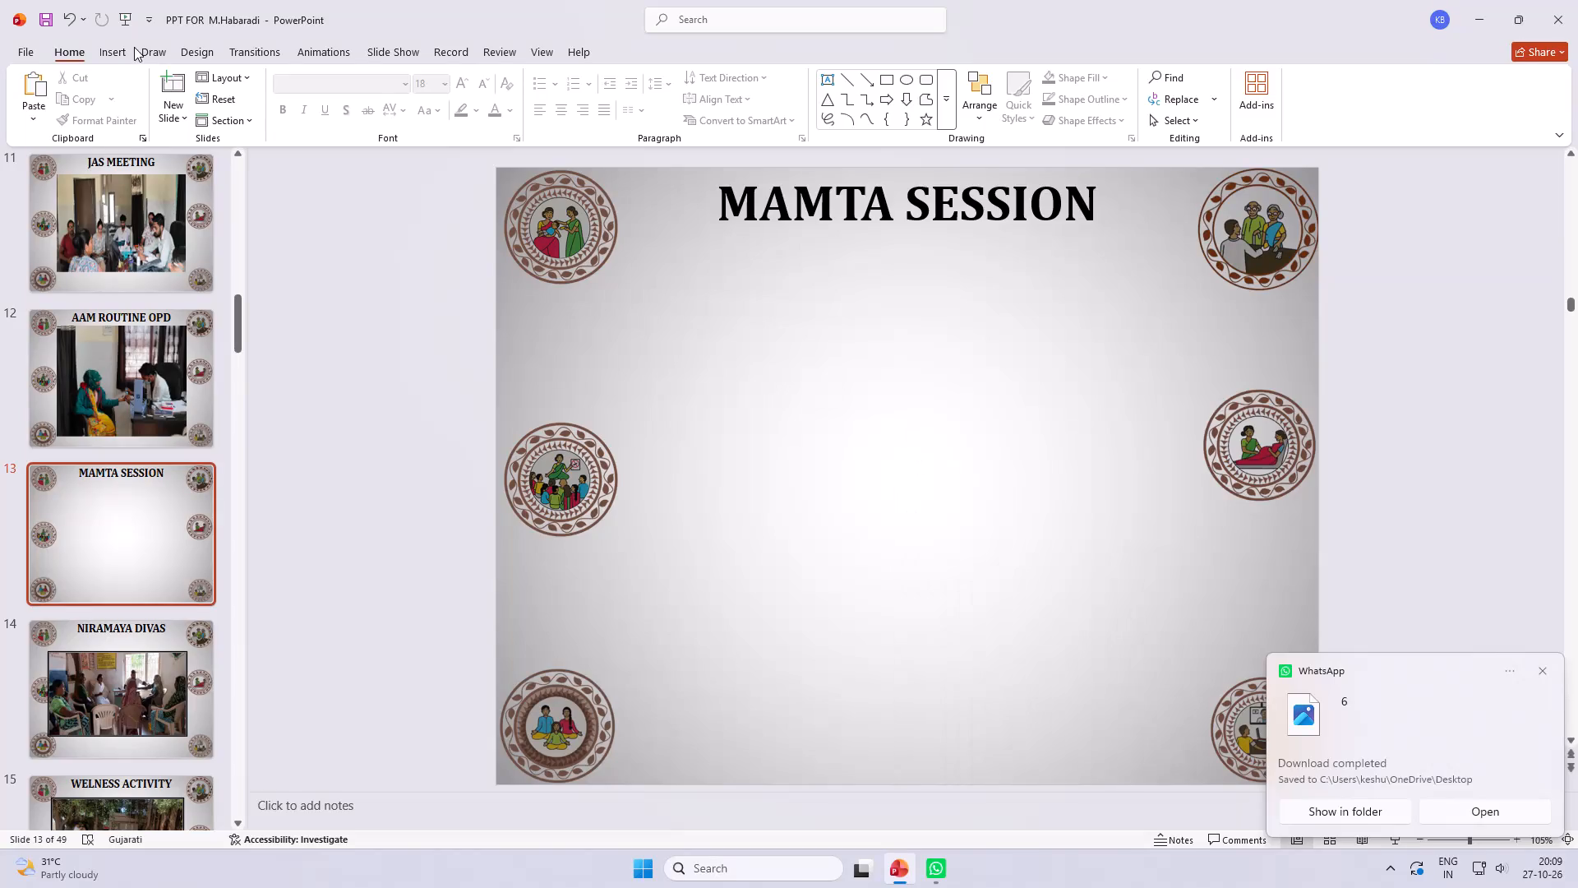
# Insert the picture 6 from the Desktop folder onto the MAMTA SESSION slide.
pyautogui.click(122, 53)
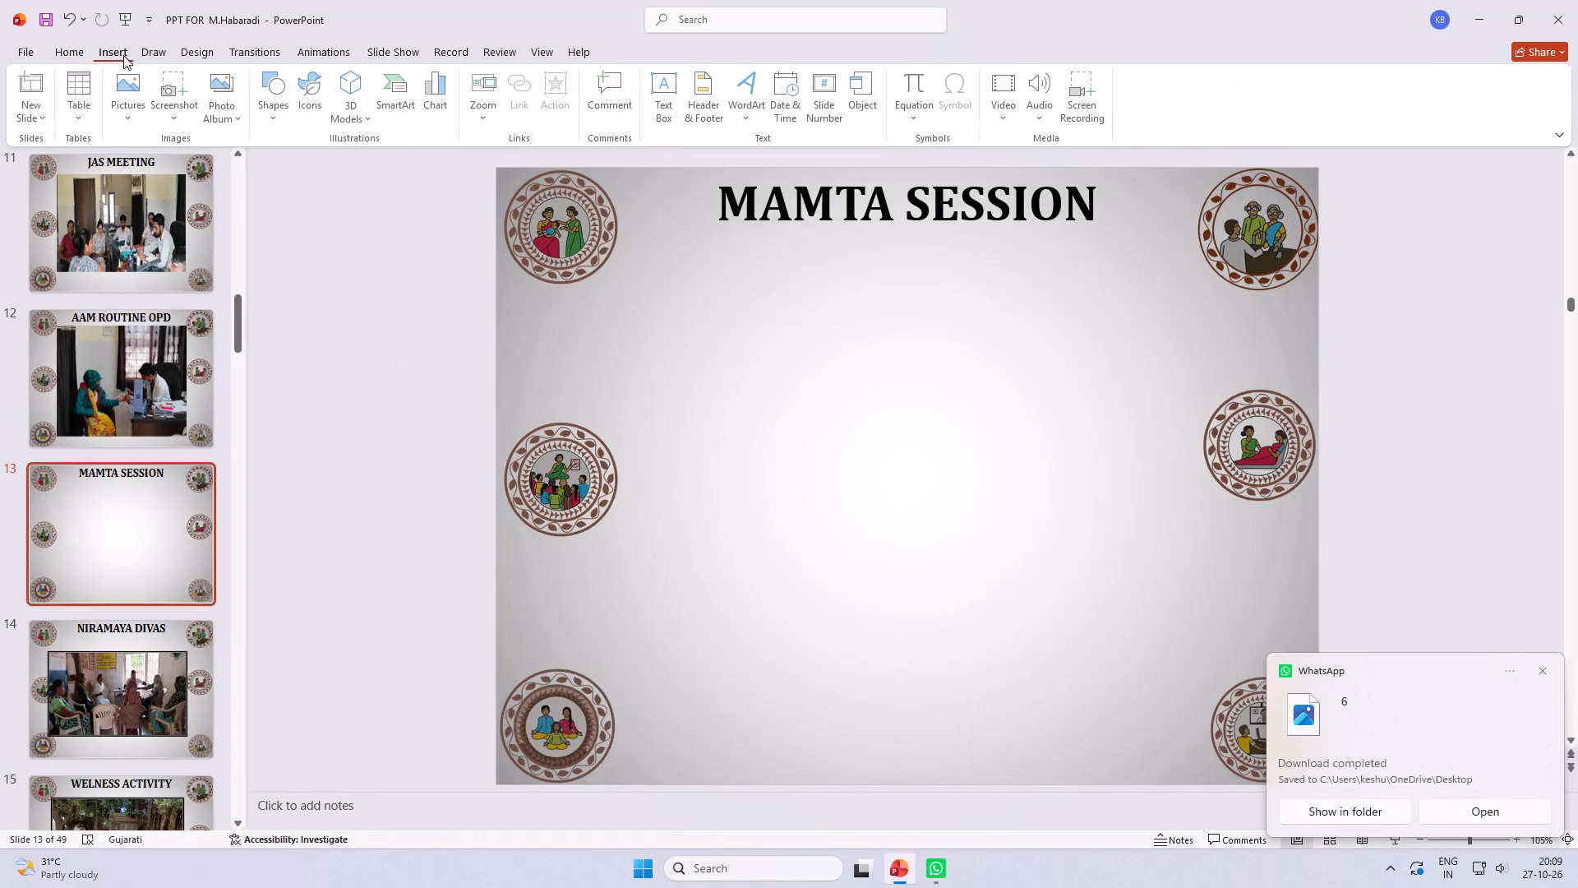
pyautogui.click(131, 113)
pyautogui.click(149, 163)
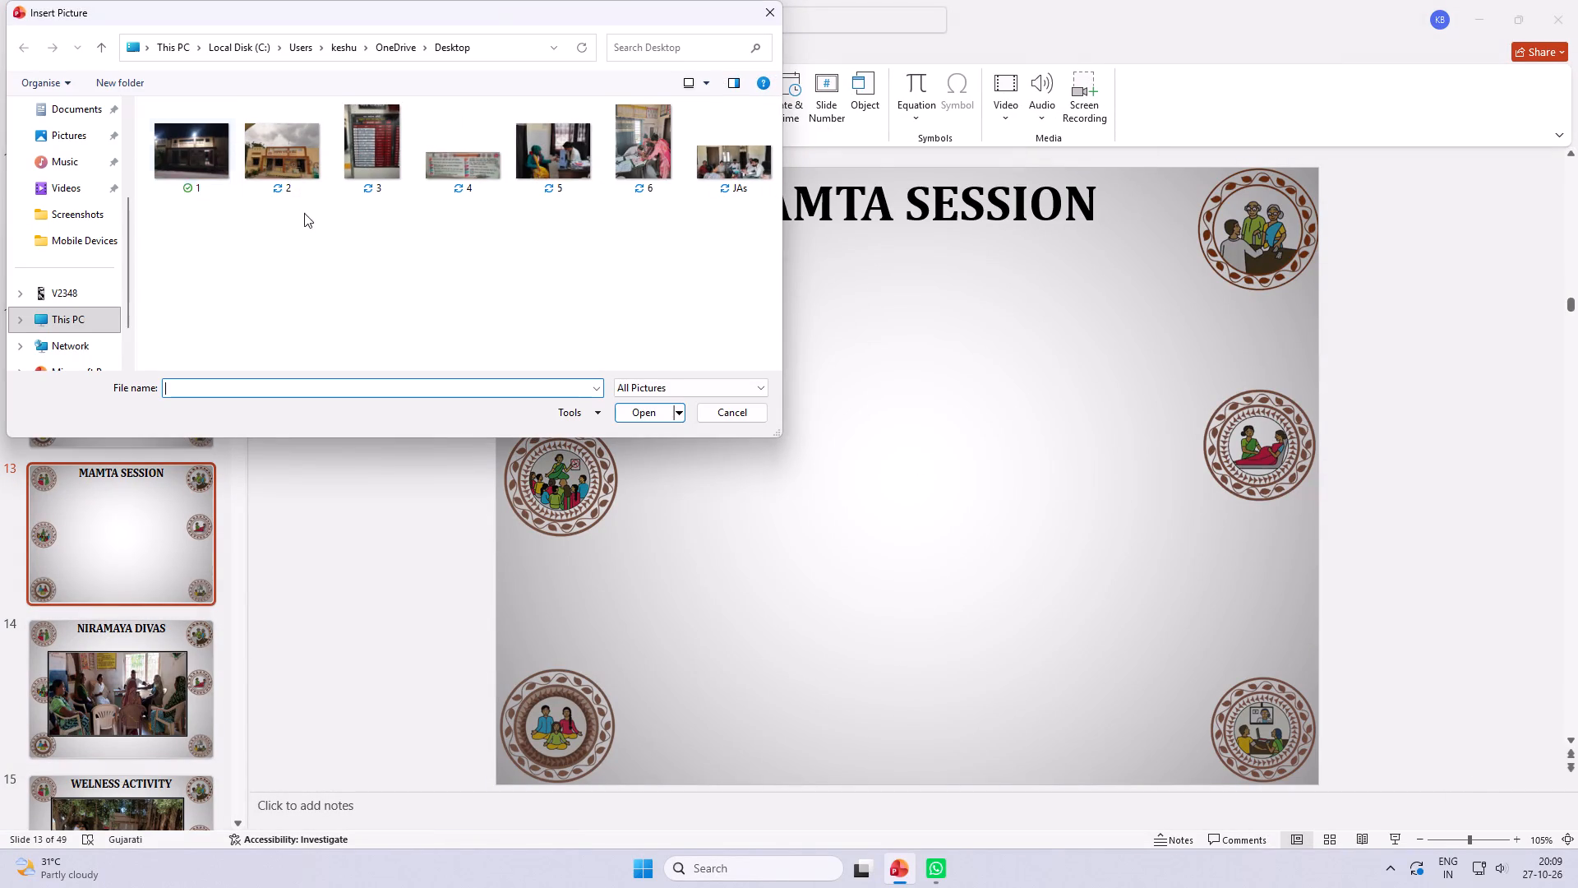
pyautogui.click(659, 162)
pyautogui.click(649, 408)
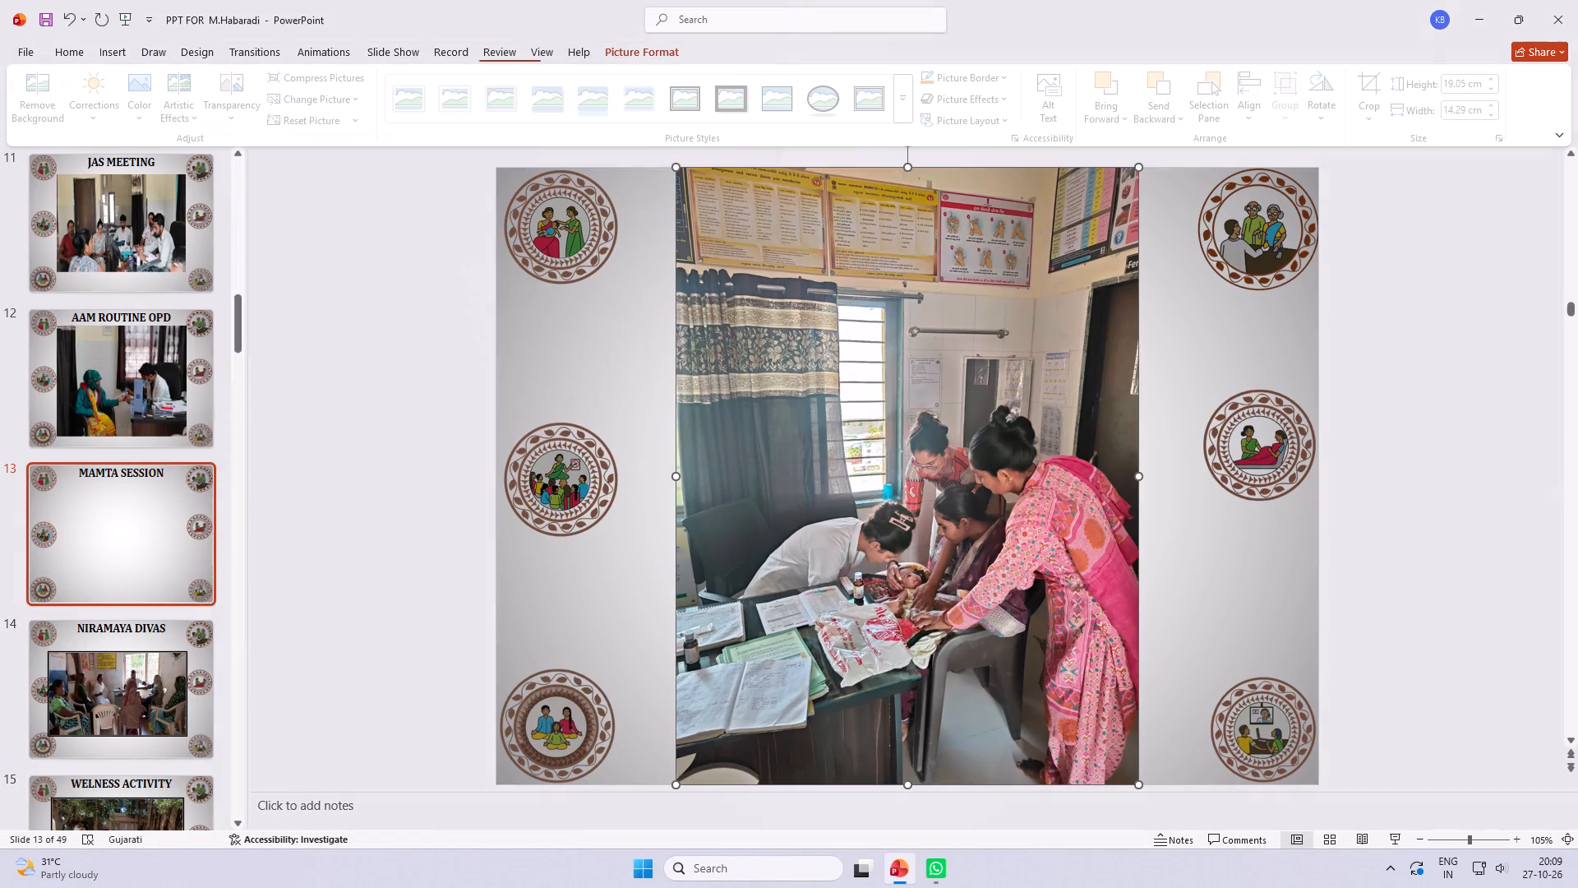
# Widen the new photo on the MAMTA SESSION slide to about 17.36 cm and lower its top edge to just below the title.
pyautogui.moveTo(673, 473); pyautogui.dragTo(627, 471)
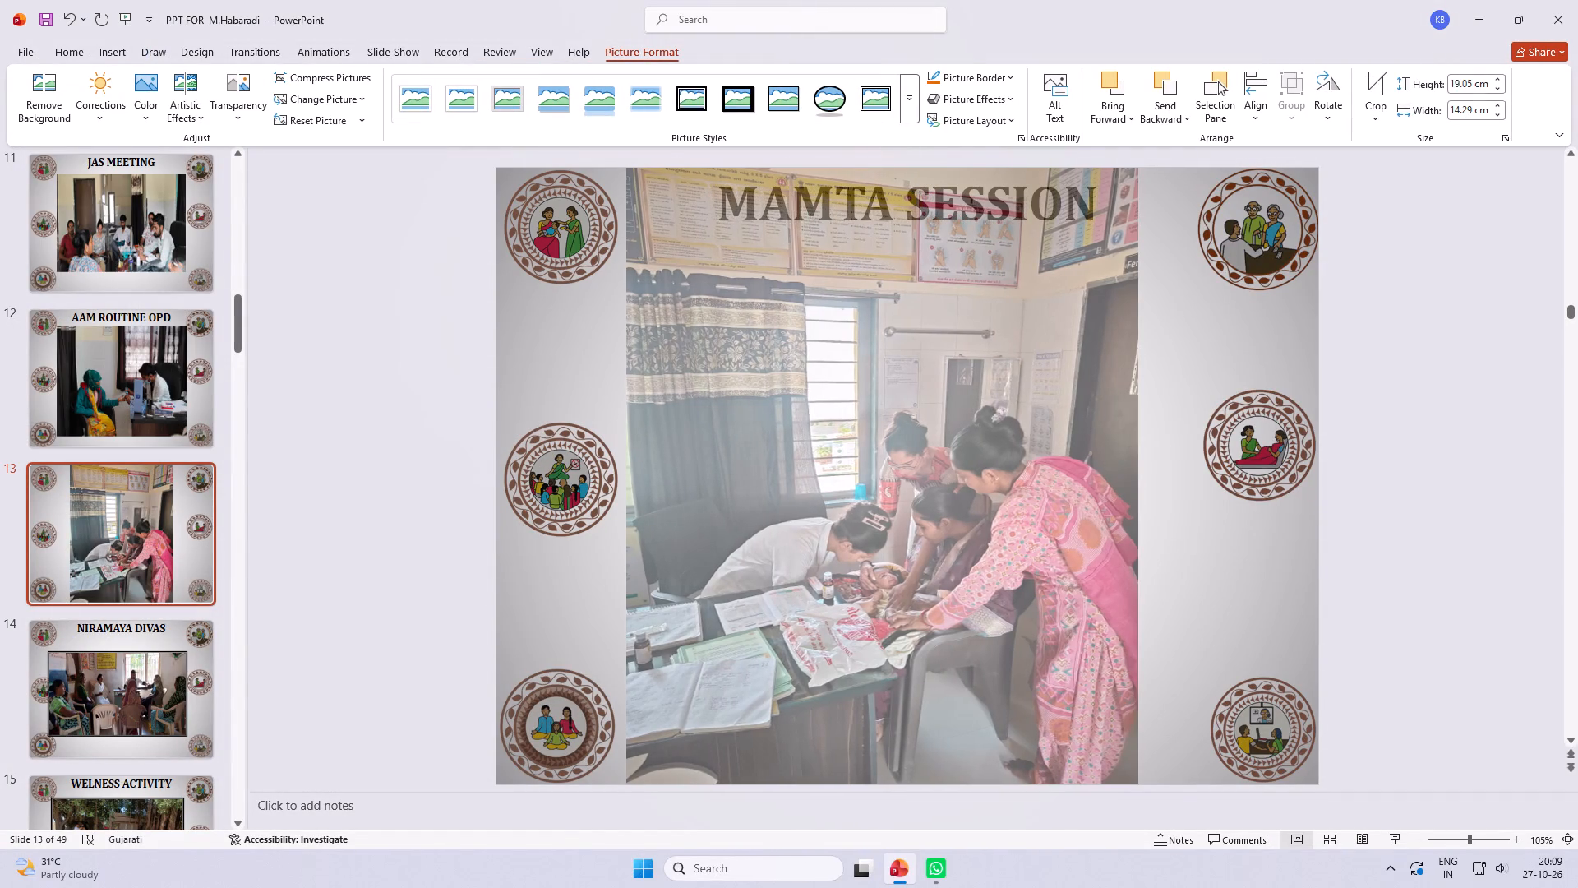
pyautogui.moveTo(627, 471); pyautogui.dragTo(625, 469)
pyautogui.moveTo(1141, 475); pyautogui.dragTo(1163, 473)
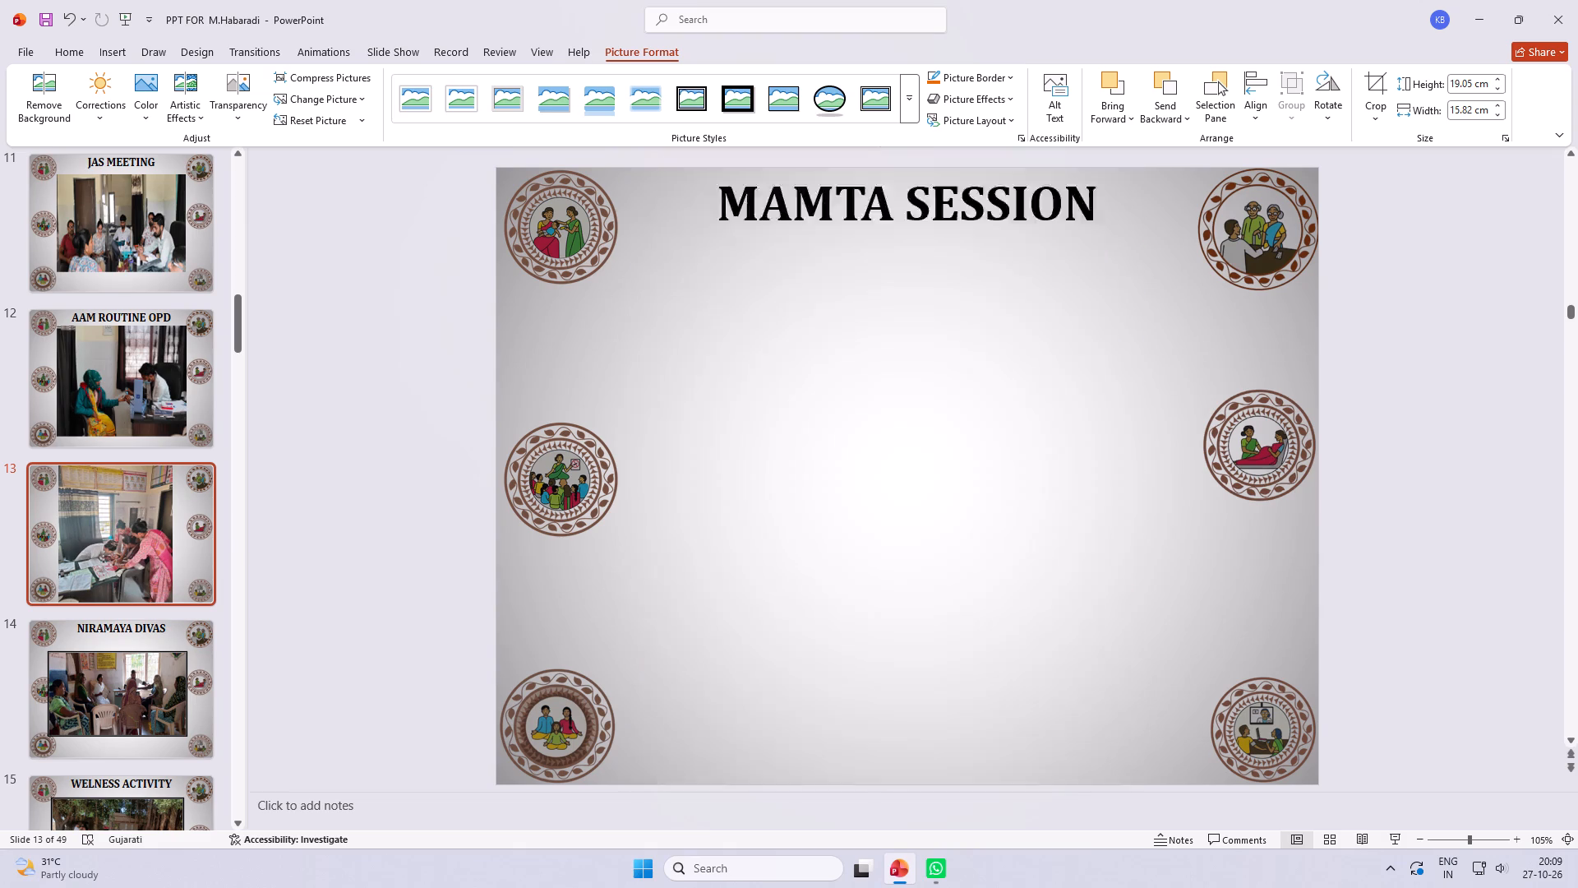
pyautogui.moveTo(1163, 473); pyautogui.dragTo(1188, 472)
pyautogui.moveTo(909, 165); pyautogui.dragTo(910, 221)
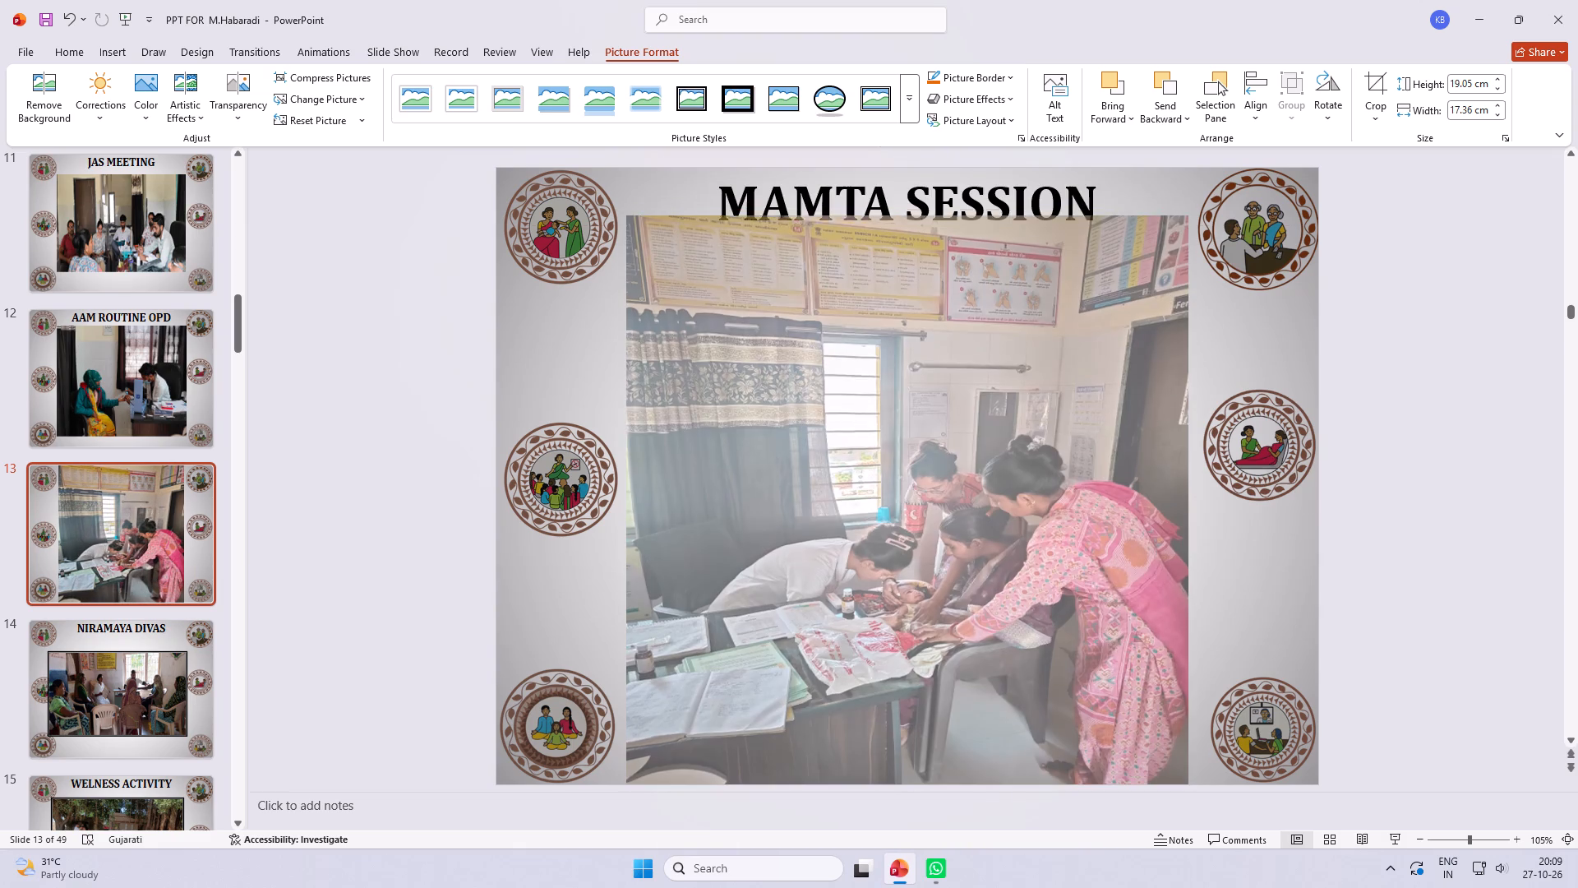
pyautogui.moveTo(910, 221); pyautogui.dragTo(913, 234)
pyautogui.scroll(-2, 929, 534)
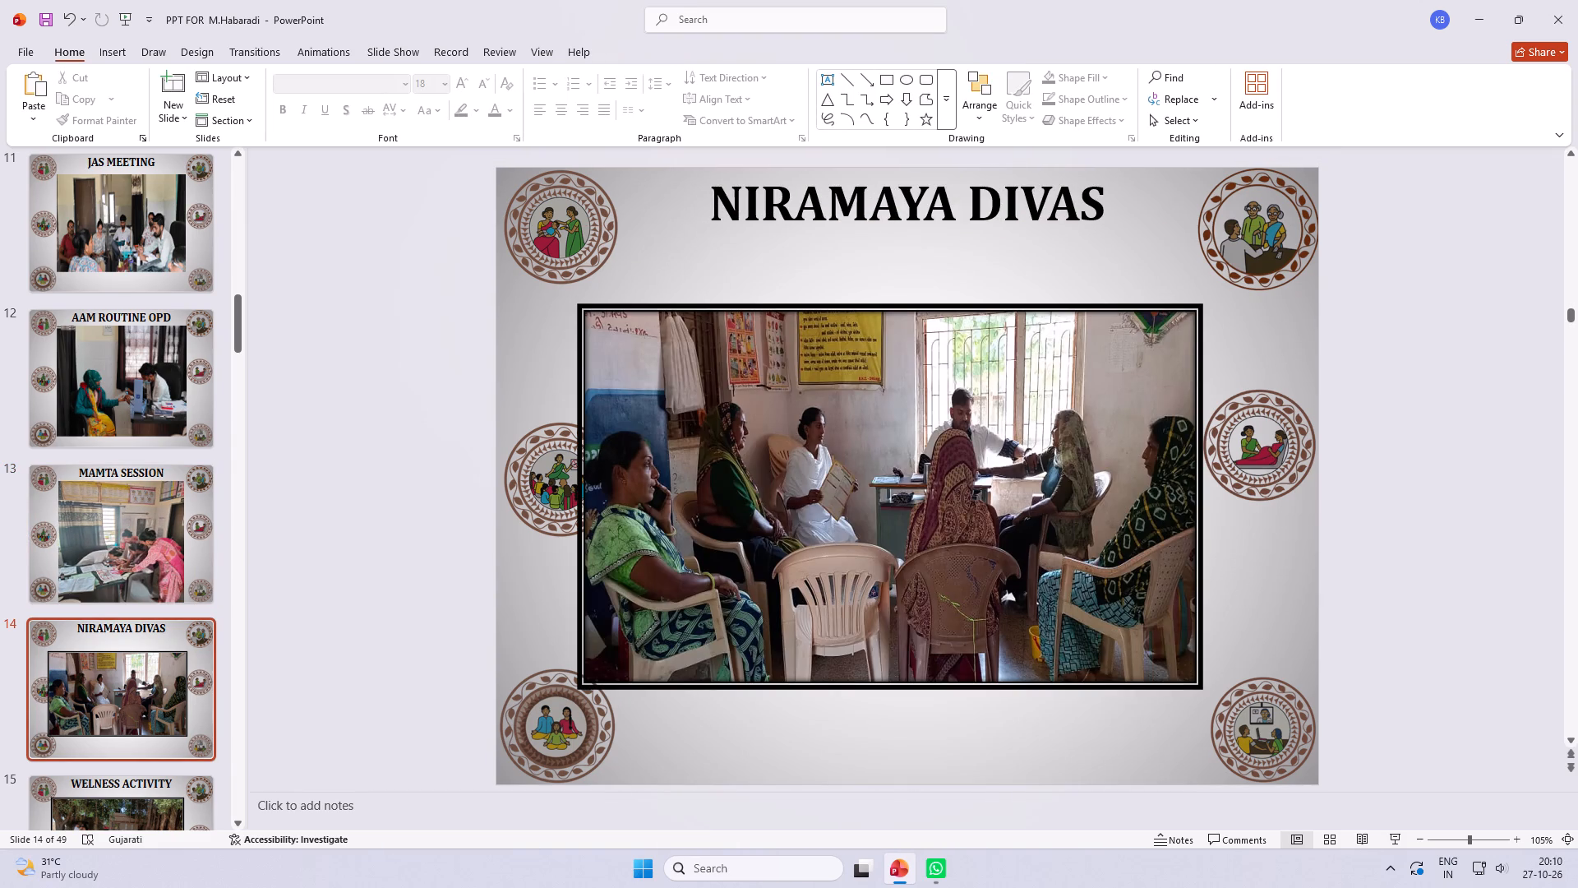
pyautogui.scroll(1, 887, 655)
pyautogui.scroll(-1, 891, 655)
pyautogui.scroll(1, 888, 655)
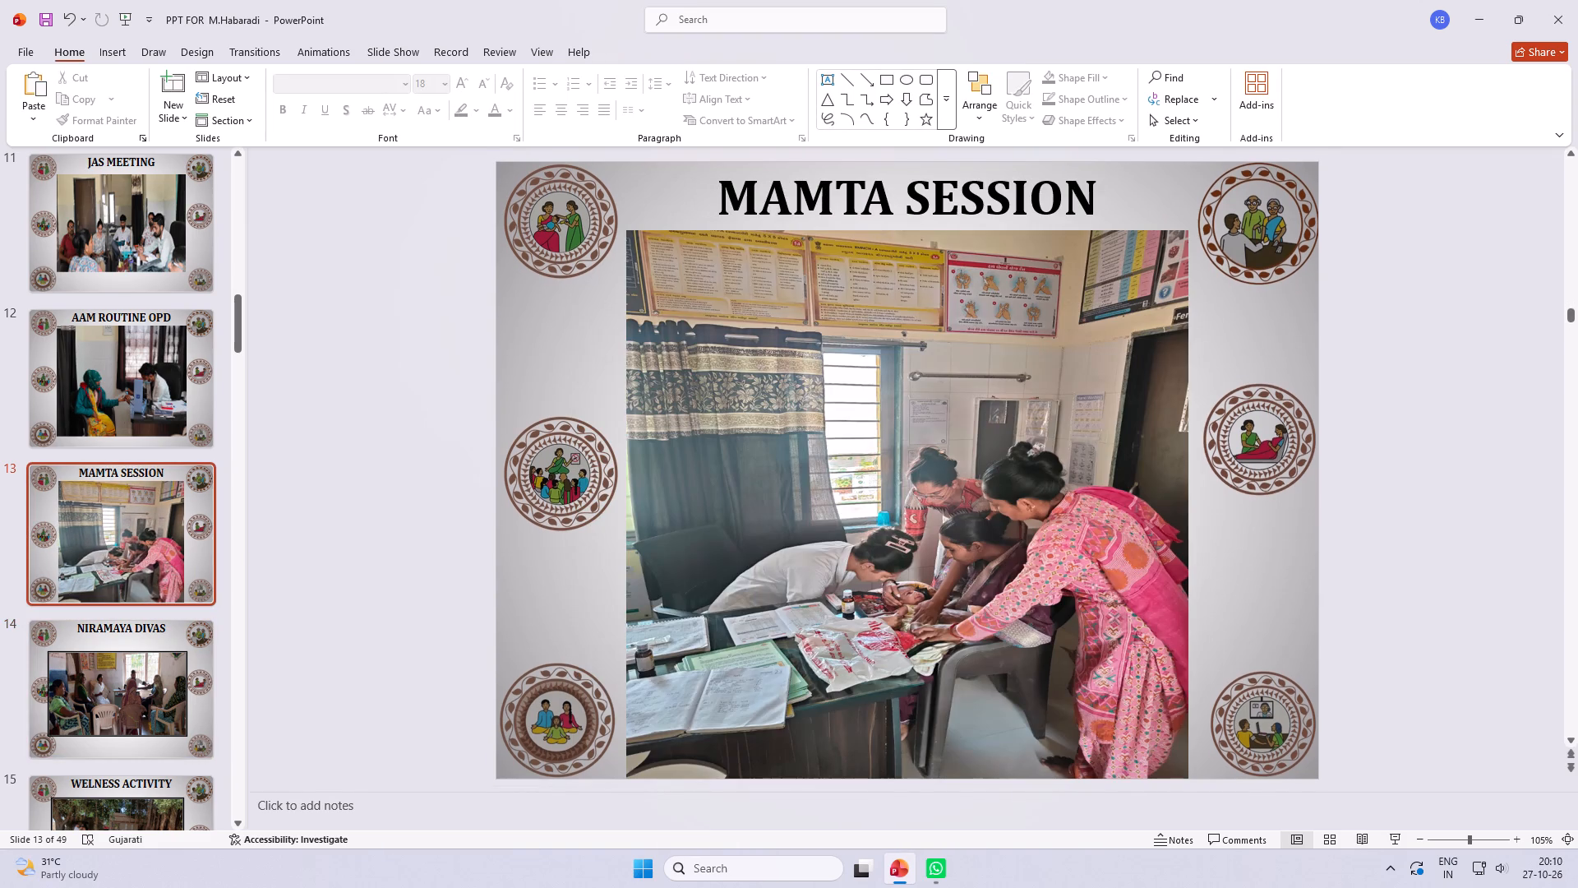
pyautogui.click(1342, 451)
# Cut the old framed group photo from the NIRAMAYA DIVAS slide.
pyautogui.scroll(-1, 1119, 625)
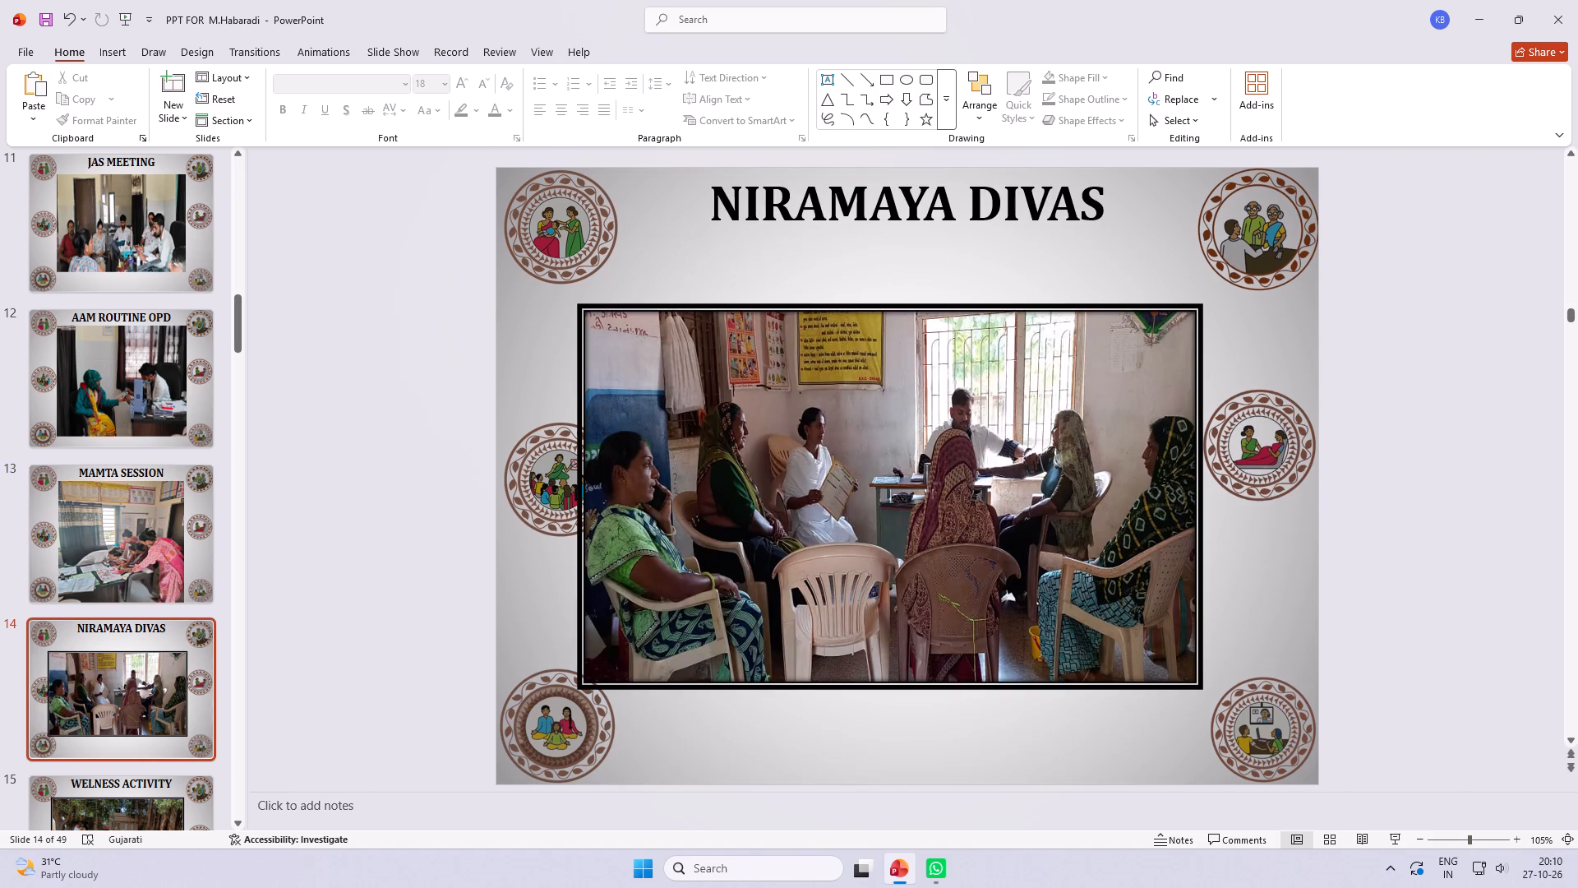
pyautogui.rightClick(884, 460)
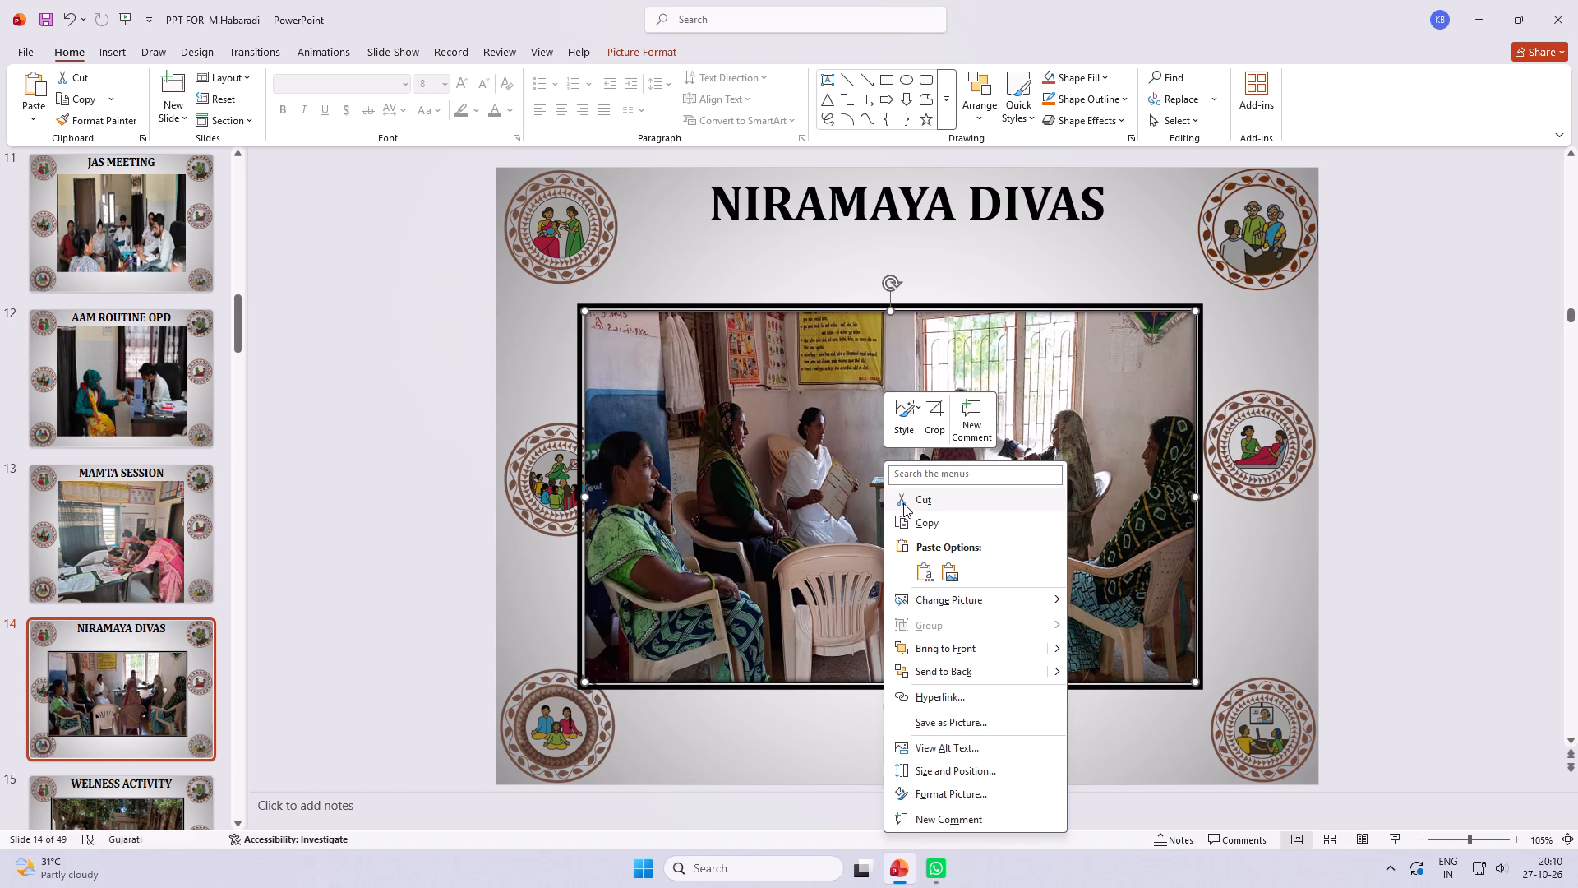
pyautogui.click(903, 503)
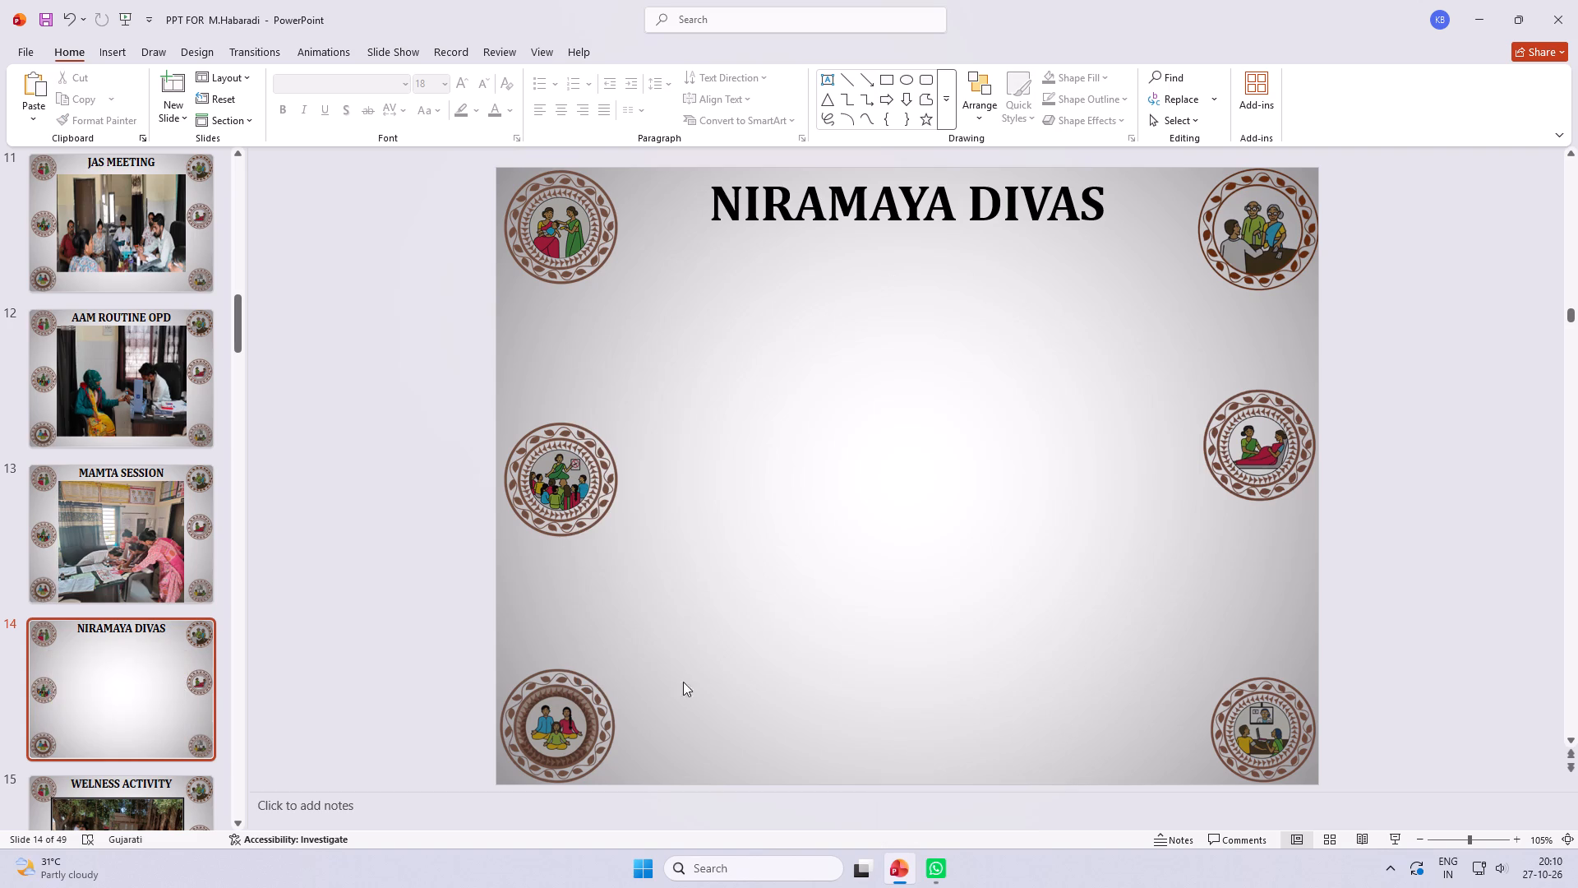
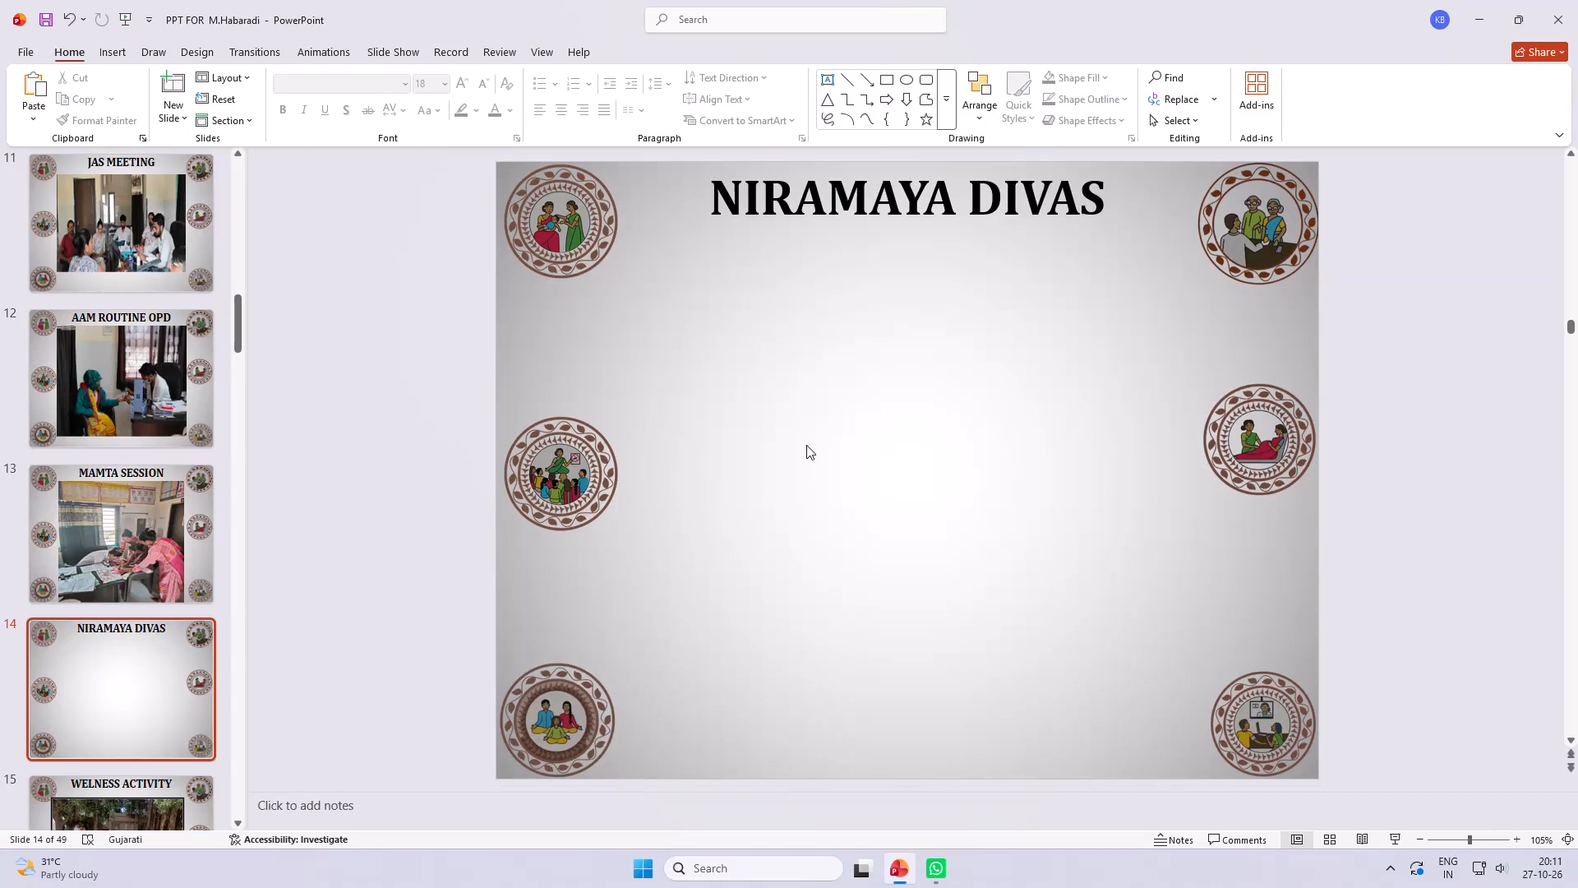
pyautogui.scroll(-1, 806, 445)
pyautogui.hotkey('ctrl', 's')
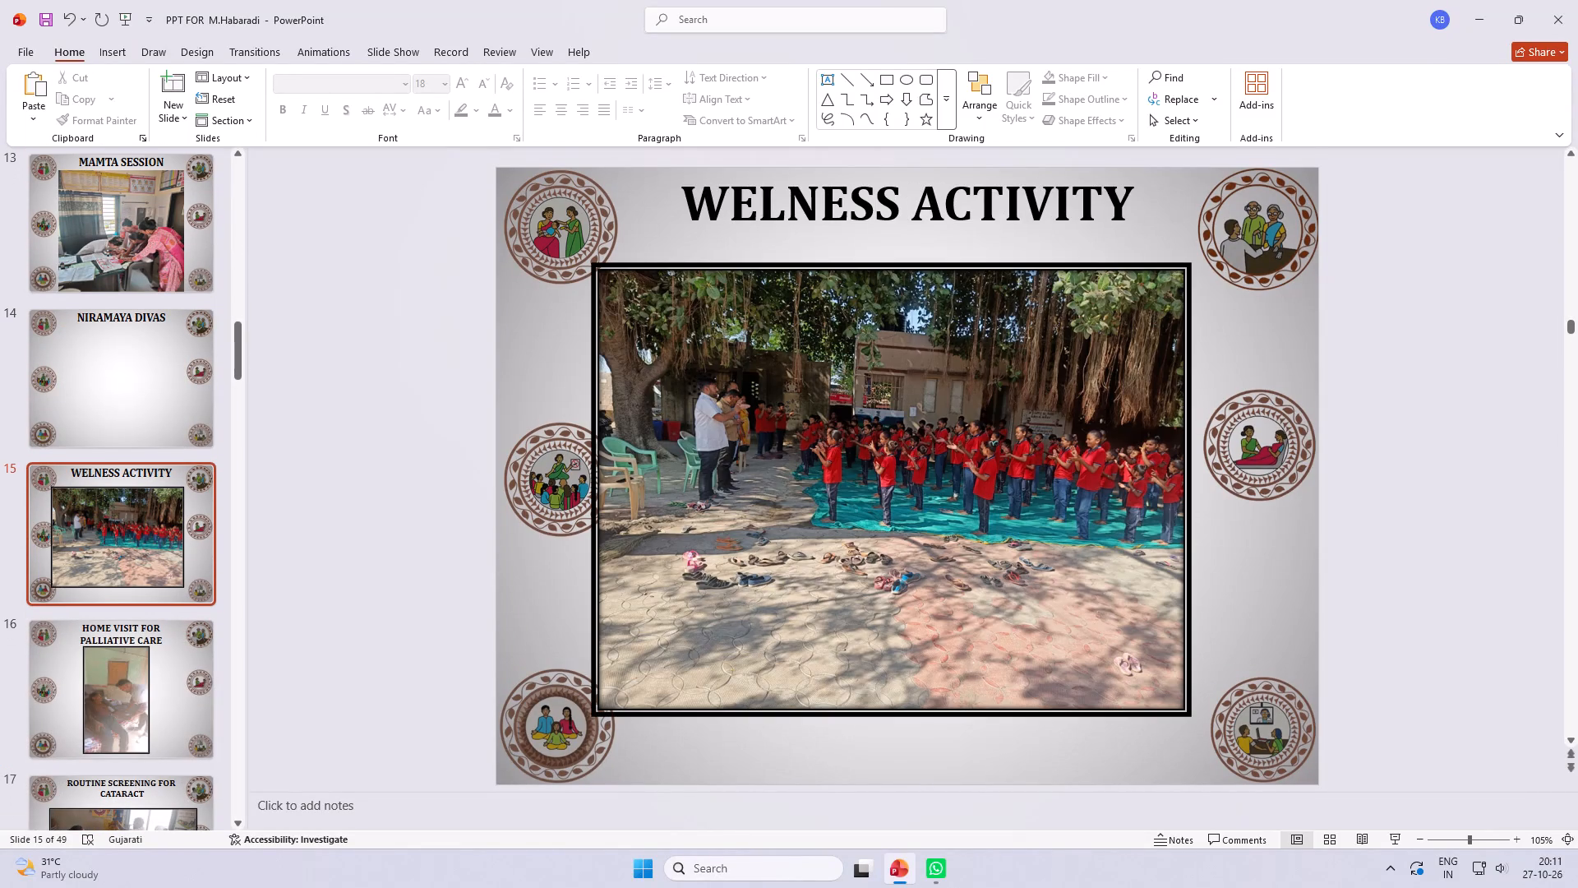
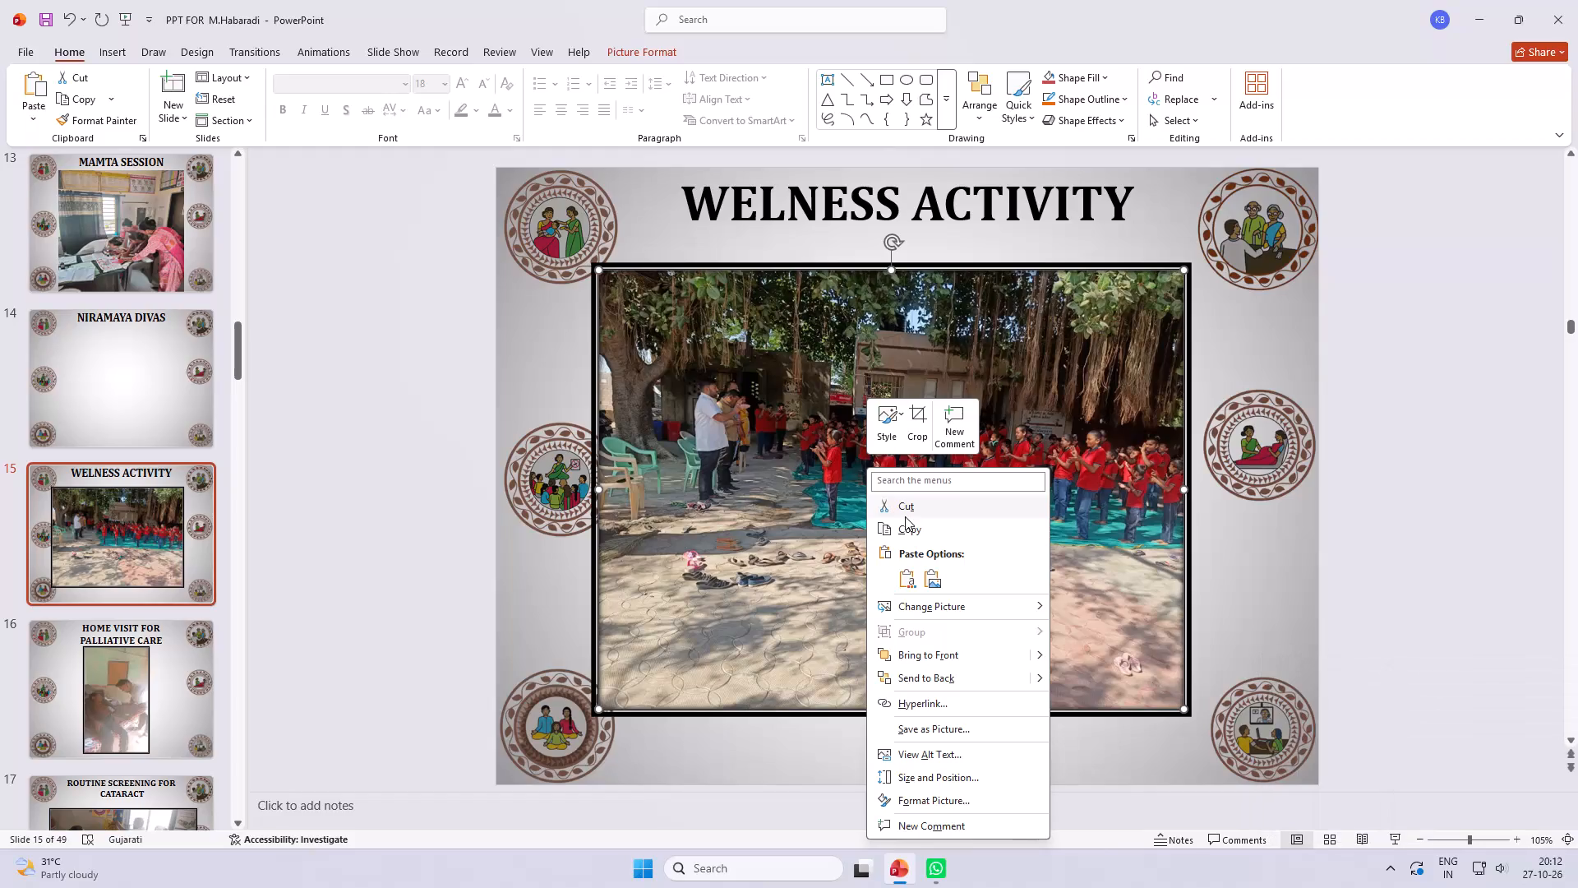
# Cut the old group exercise photo from the WELNESS ACTIVITY slide.
pyautogui.click(924, 503)
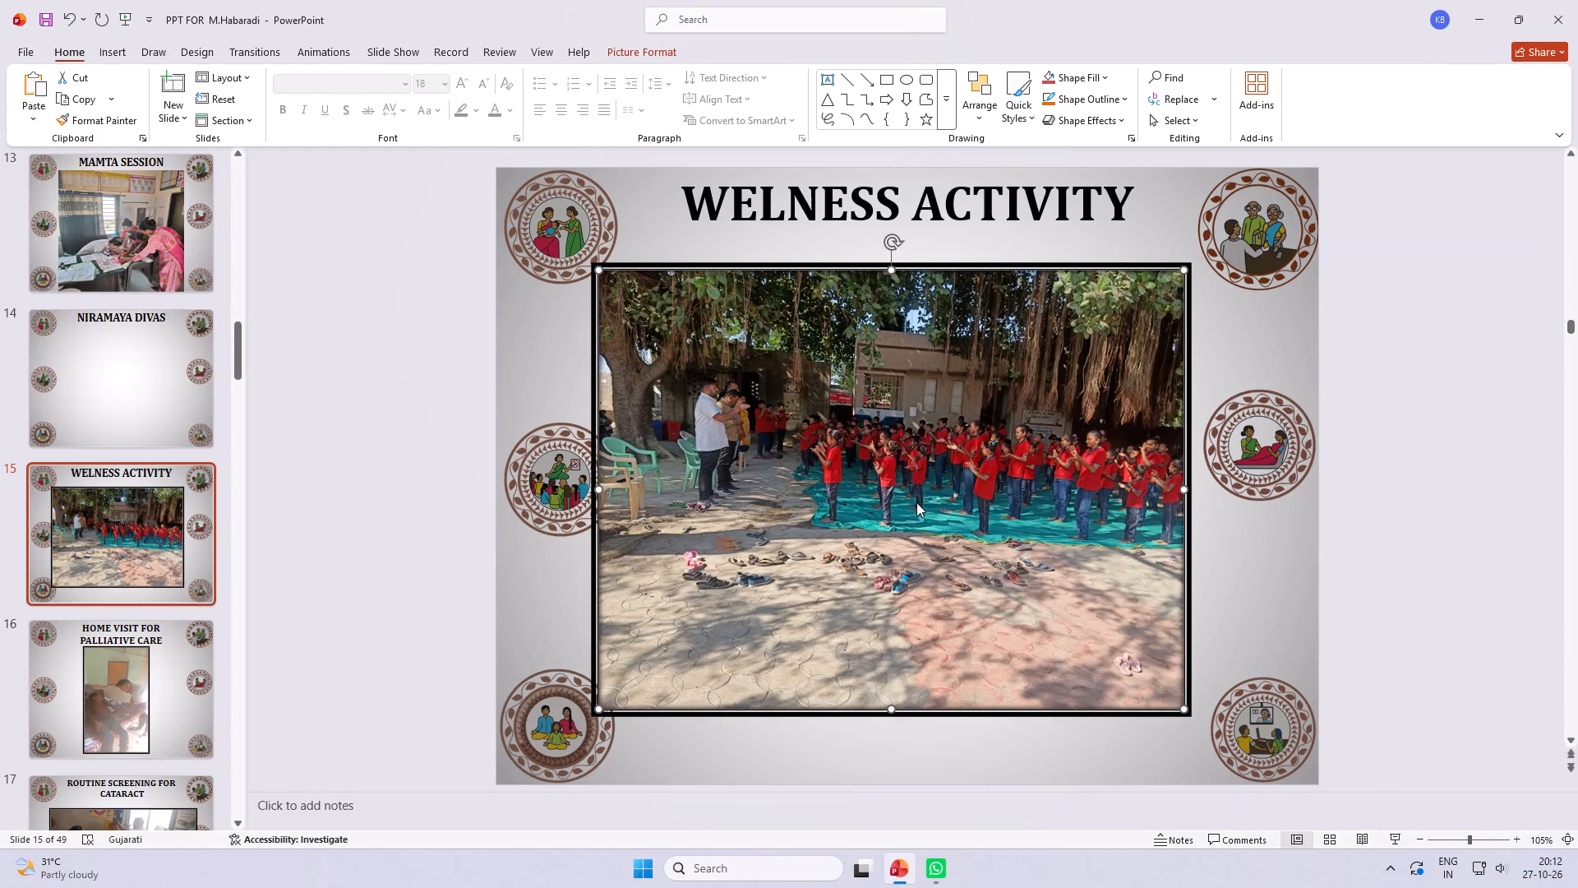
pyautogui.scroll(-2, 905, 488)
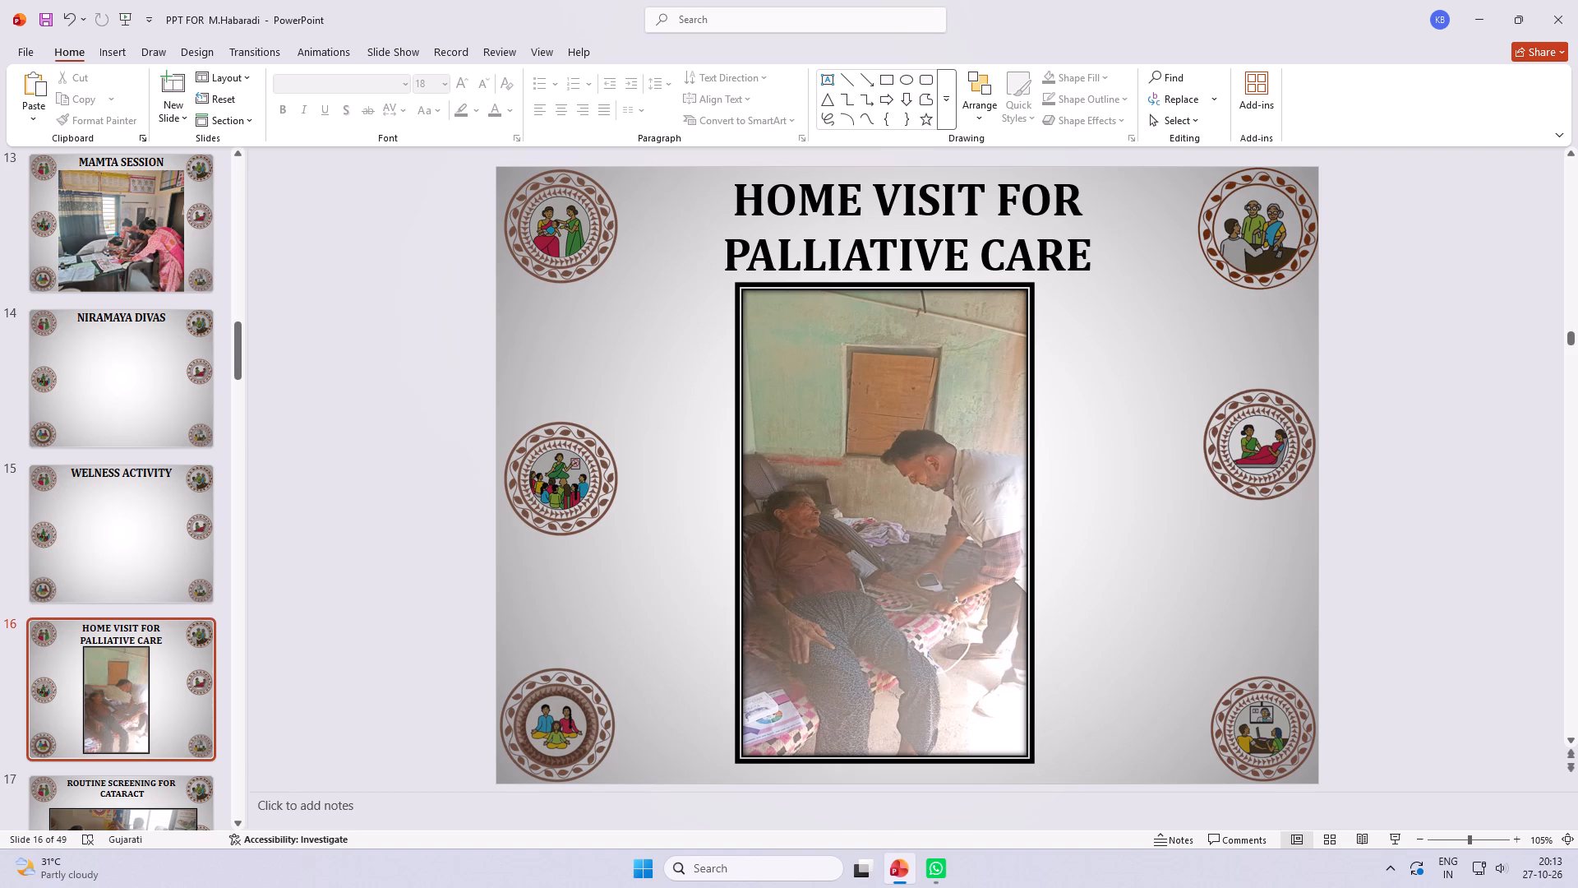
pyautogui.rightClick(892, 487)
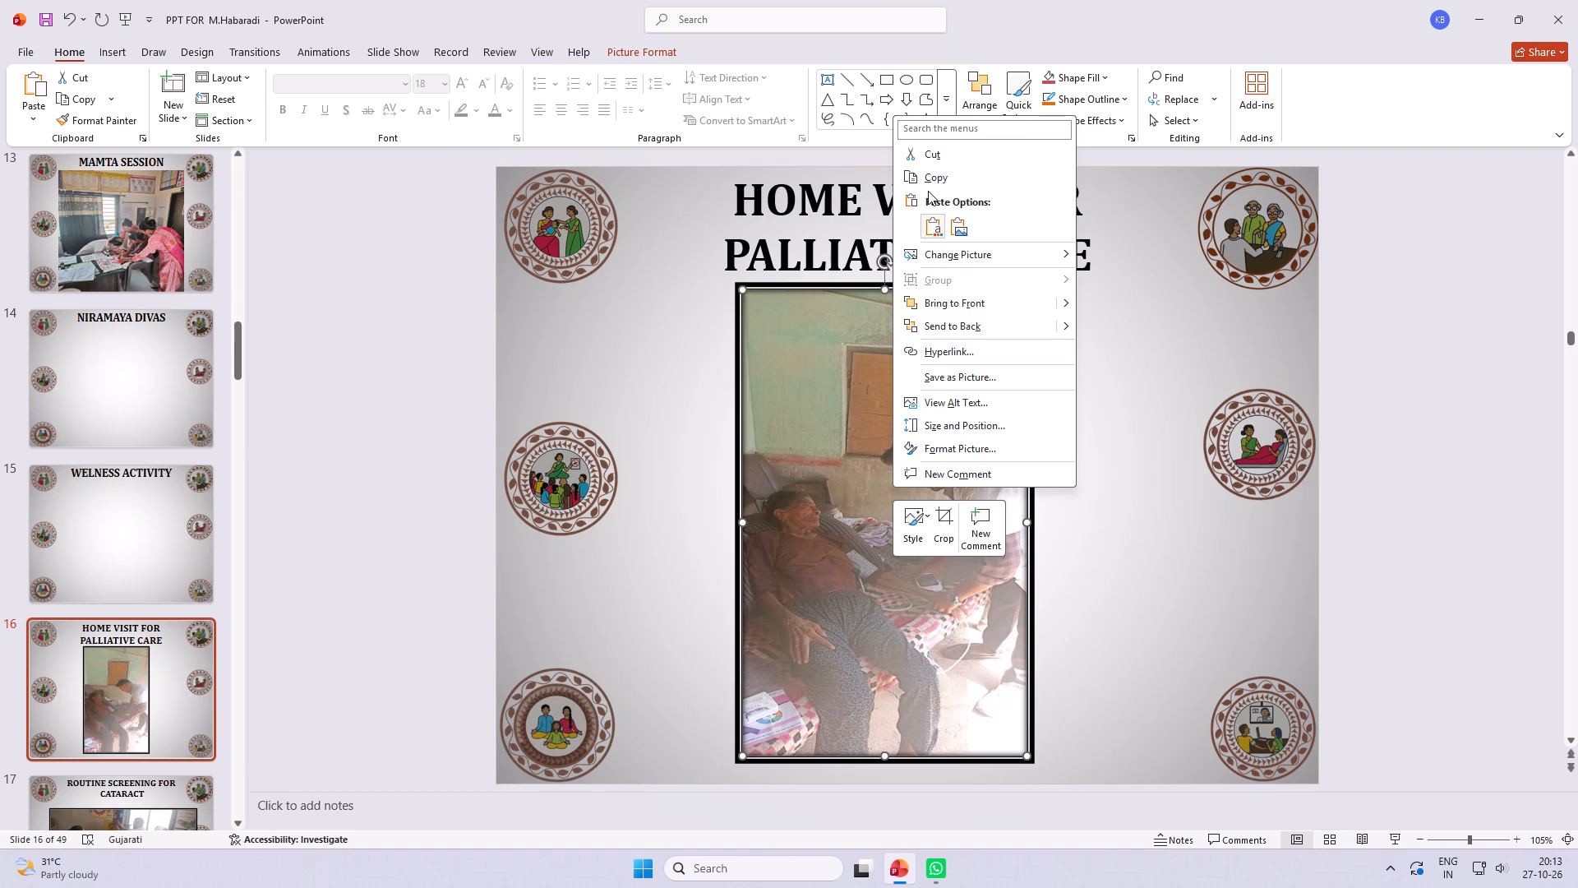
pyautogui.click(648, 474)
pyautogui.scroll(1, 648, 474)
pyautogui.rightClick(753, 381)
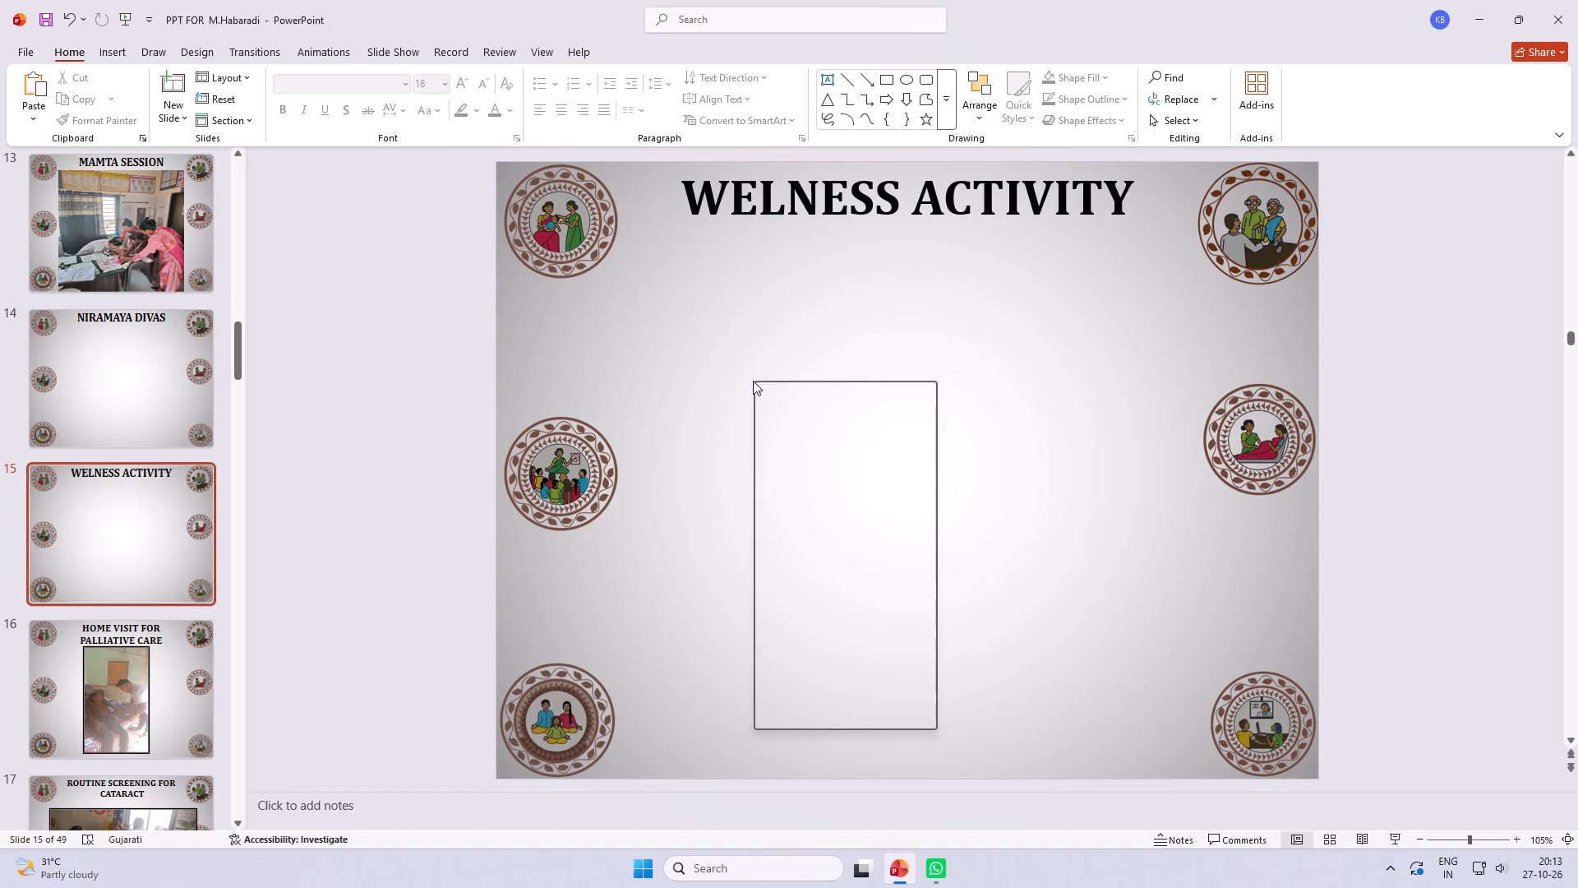
# Insert picture 7 from the Desktop folder onto the WELNESS ACTIVITY slide.
pyautogui.click(122, 53)
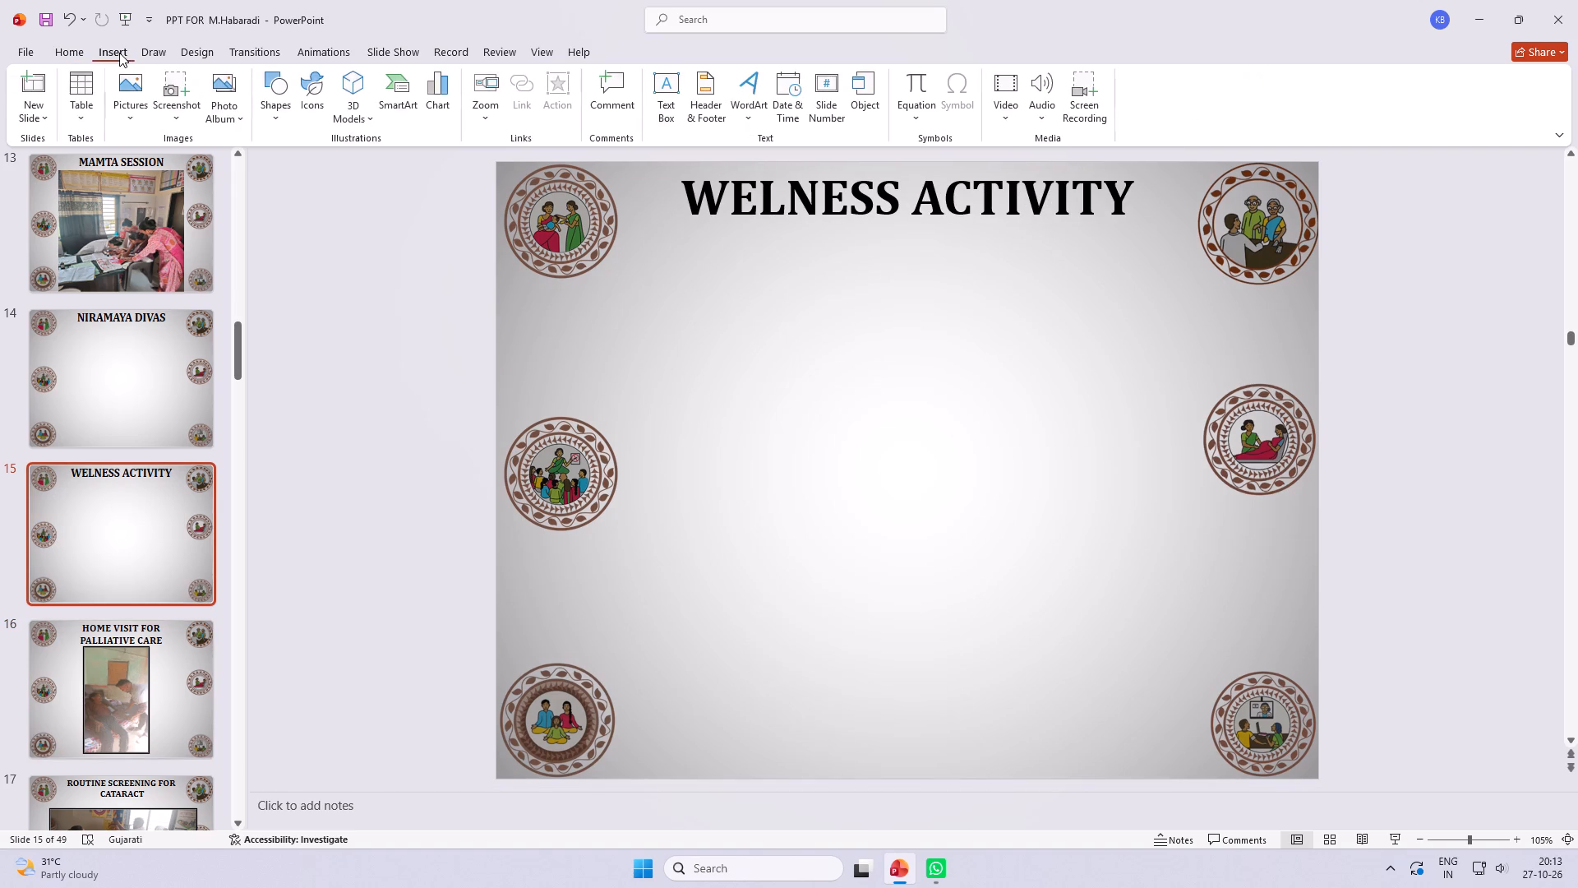
pyautogui.click(147, 107)
pyautogui.click(189, 164)
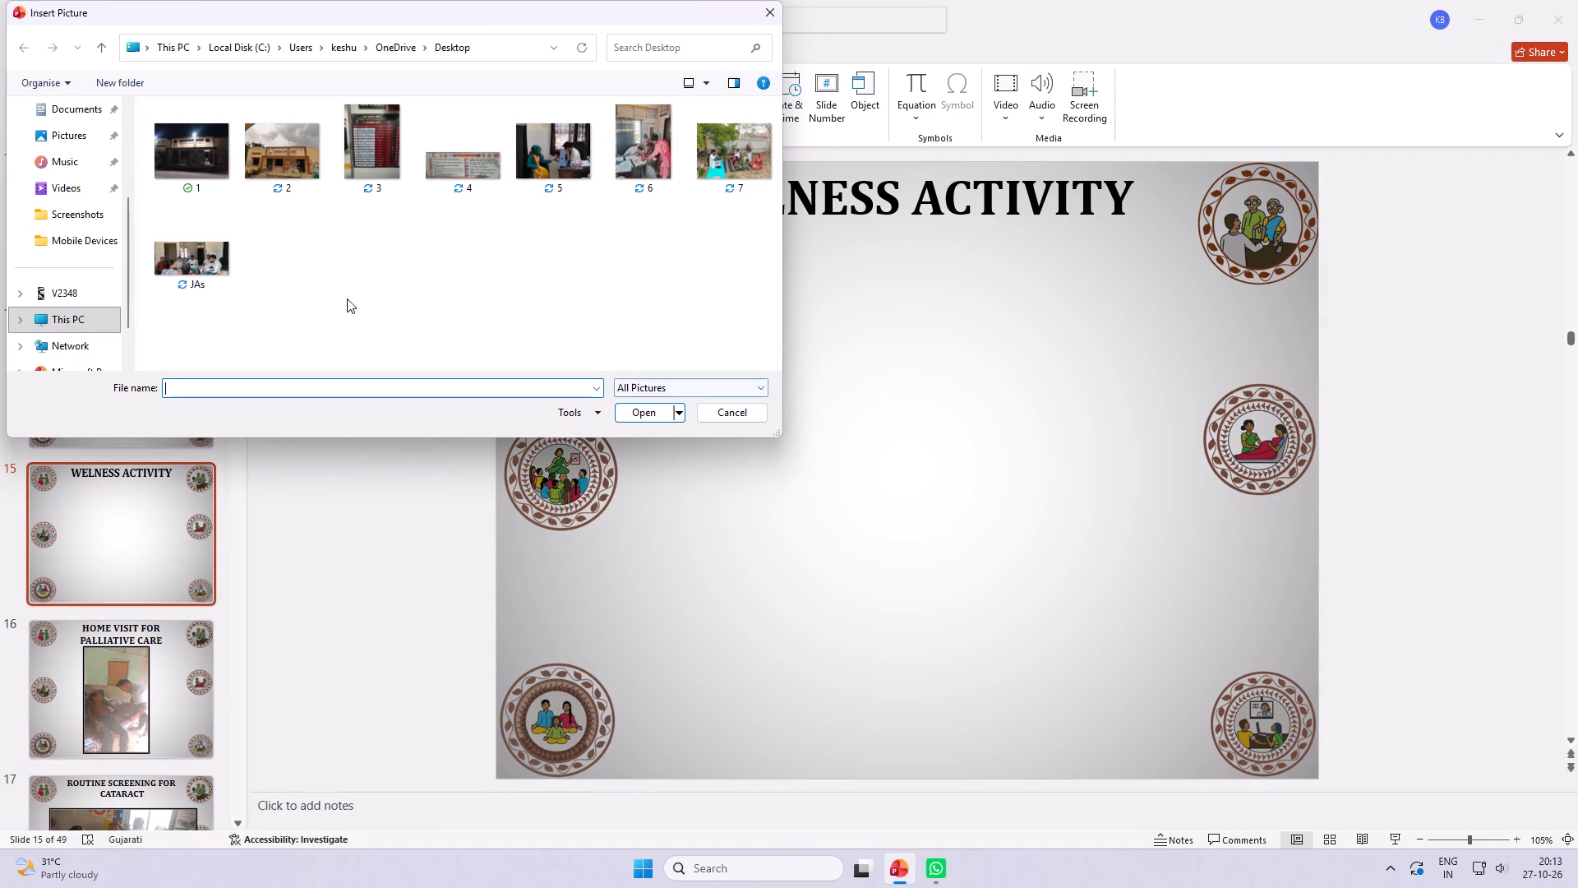
pyautogui.click(157, 229)
pyautogui.click(694, 176)
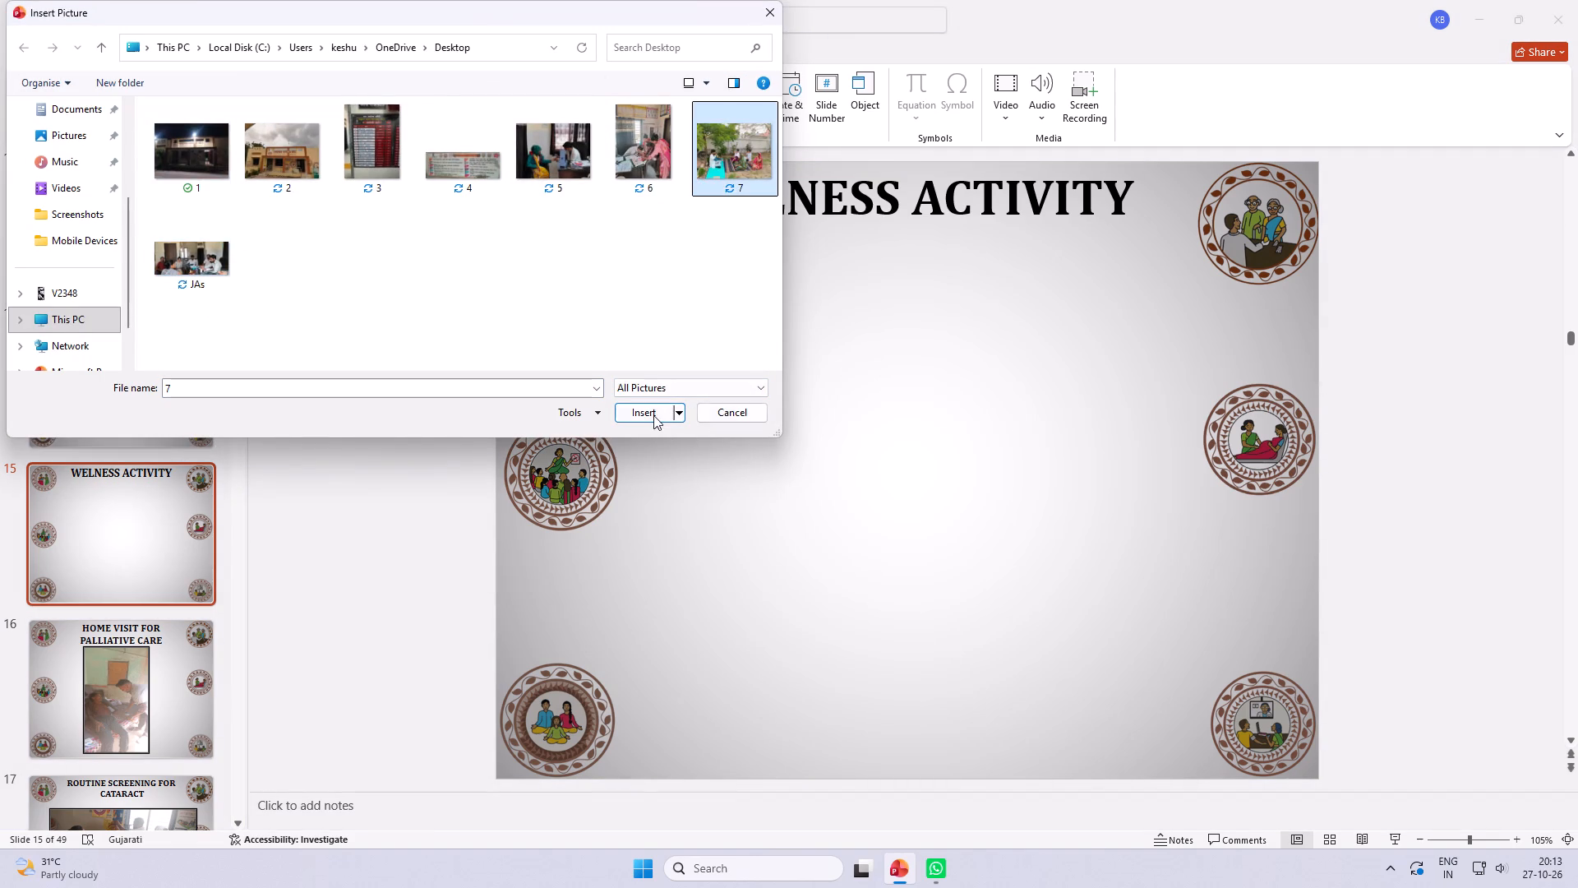
pyautogui.click(653, 414)
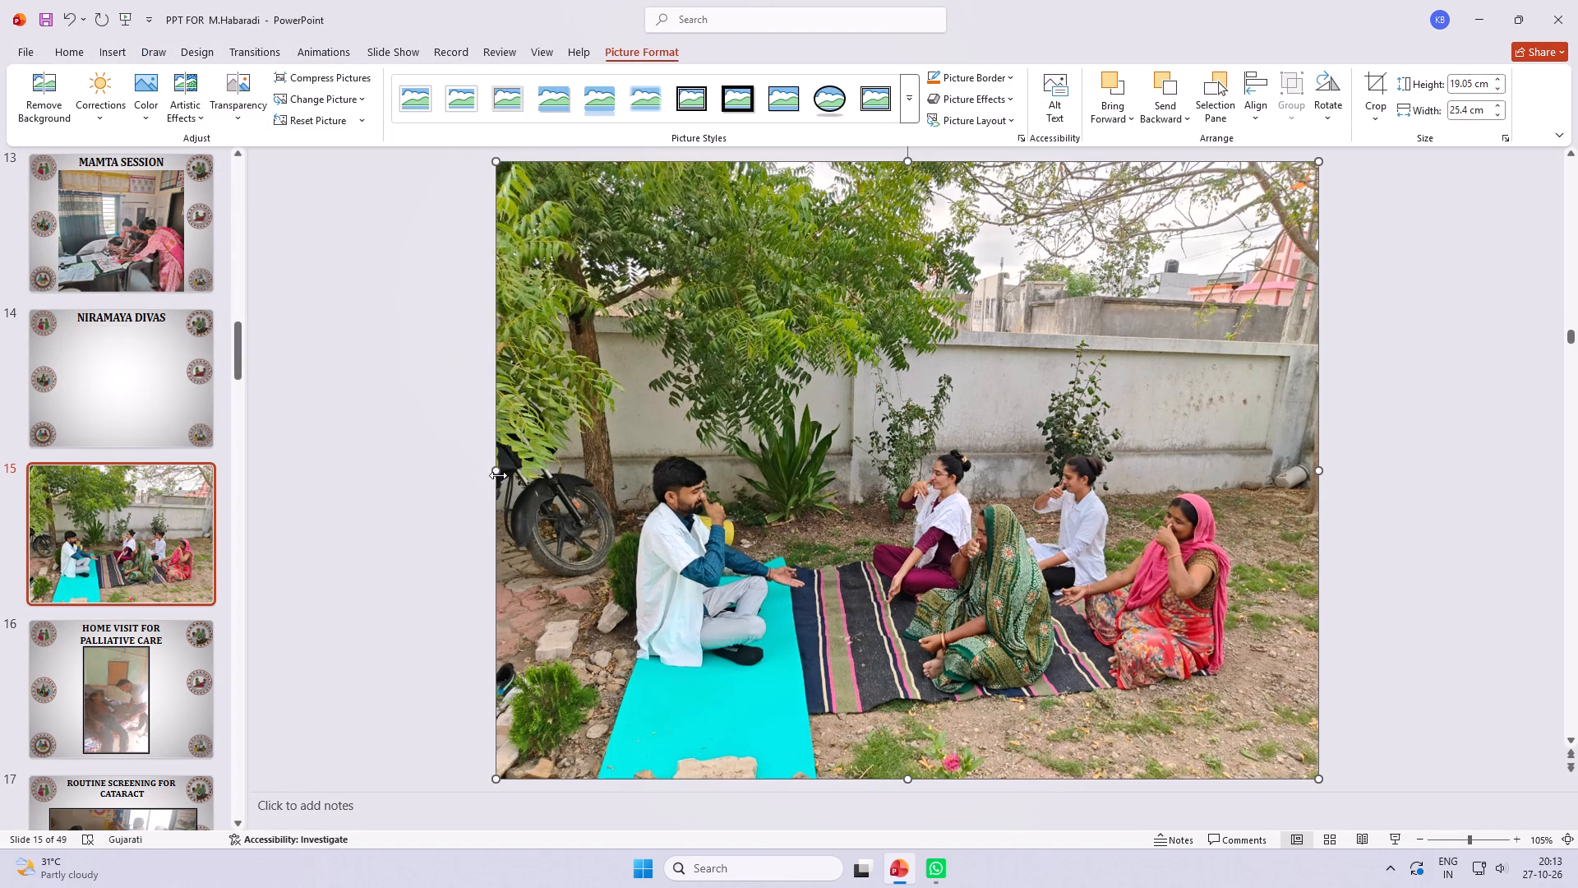
# Resize the inserted photo to about 14.6 cm high and 17.6 cm wide, fitting below the title and between the side emblems.
pyautogui.moveTo(498, 475); pyautogui.dragTo(625, 506)
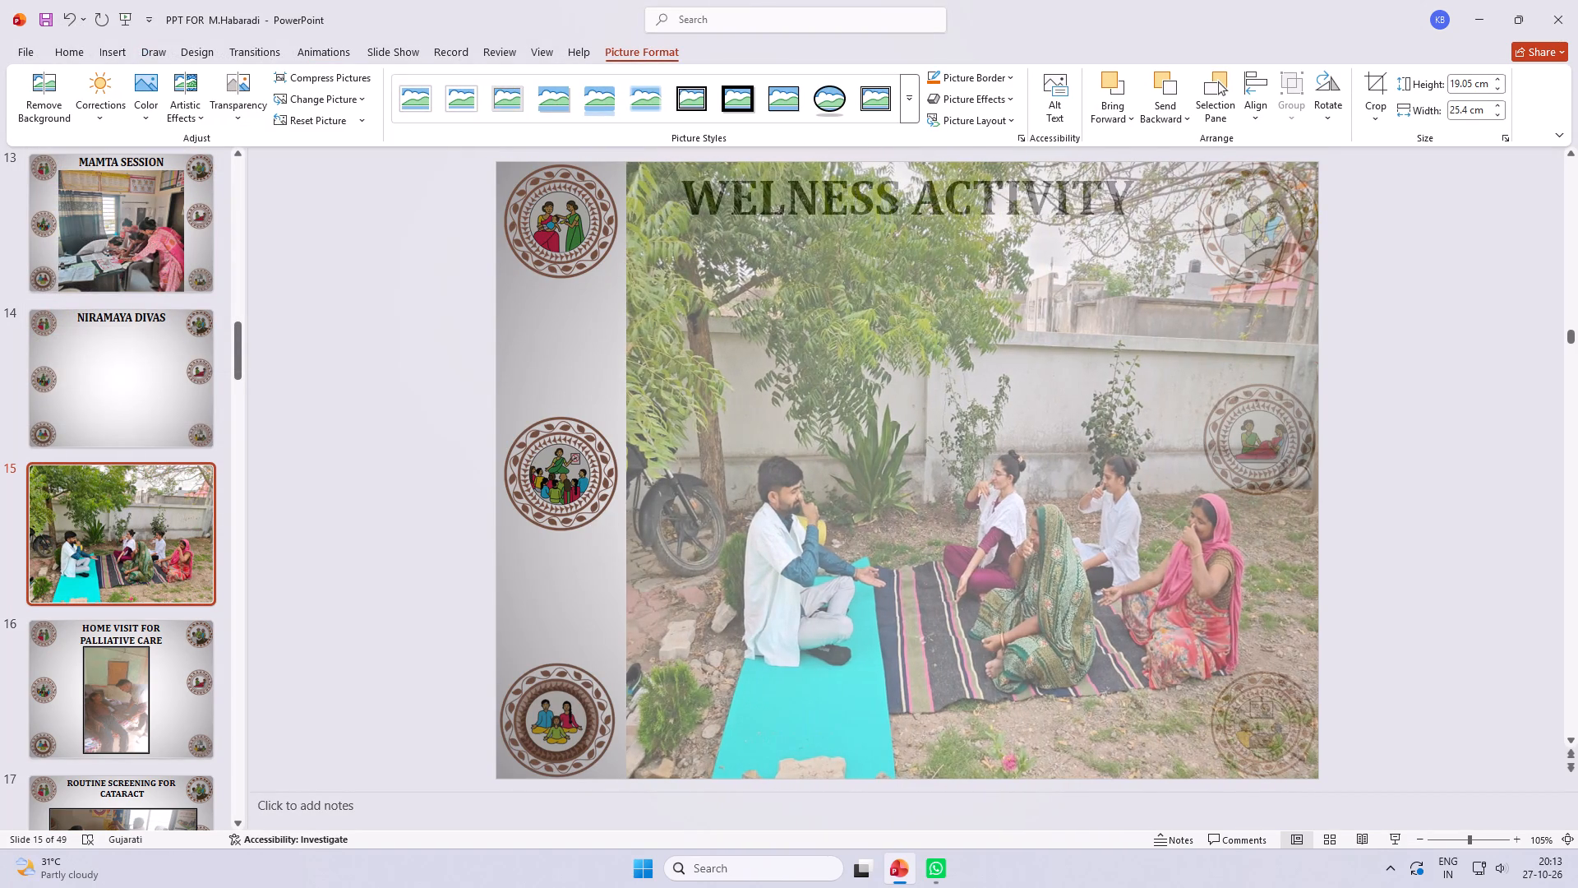
pyautogui.moveTo(625, 506); pyautogui.dragTo(628, 506)
pyautogui.moveTo(971, 779); pyautogui.dragTo(954, 747)
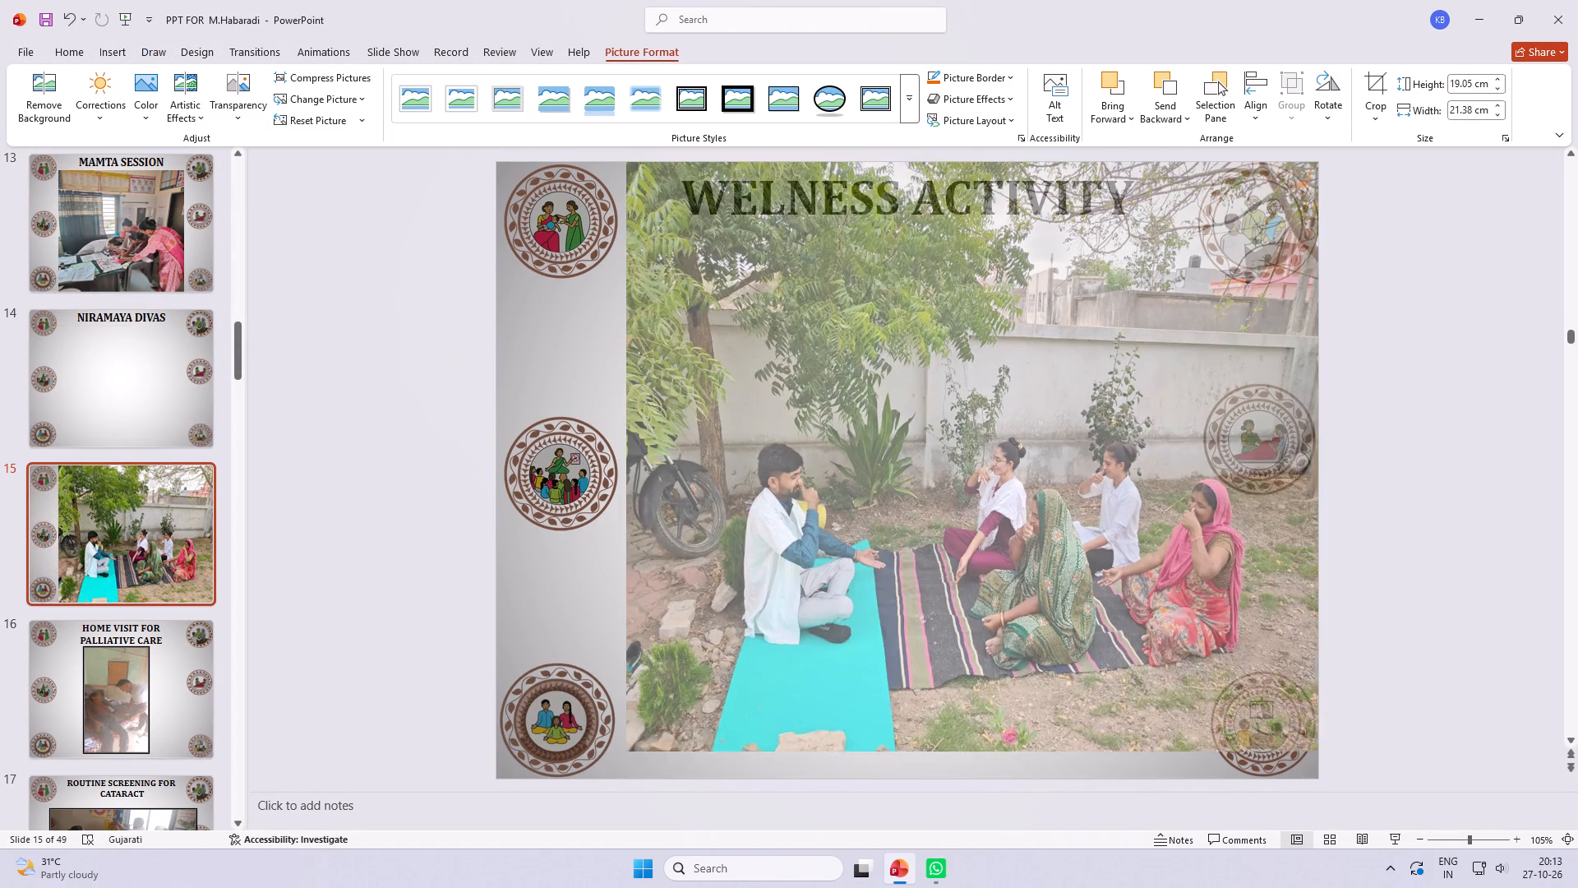
pyautogui.moveTo(954, 747); pyautogui.dragTo(911, 671)
pyautogui.moveTo(1316, 422); pyautogui.dragTo(1241, 432)
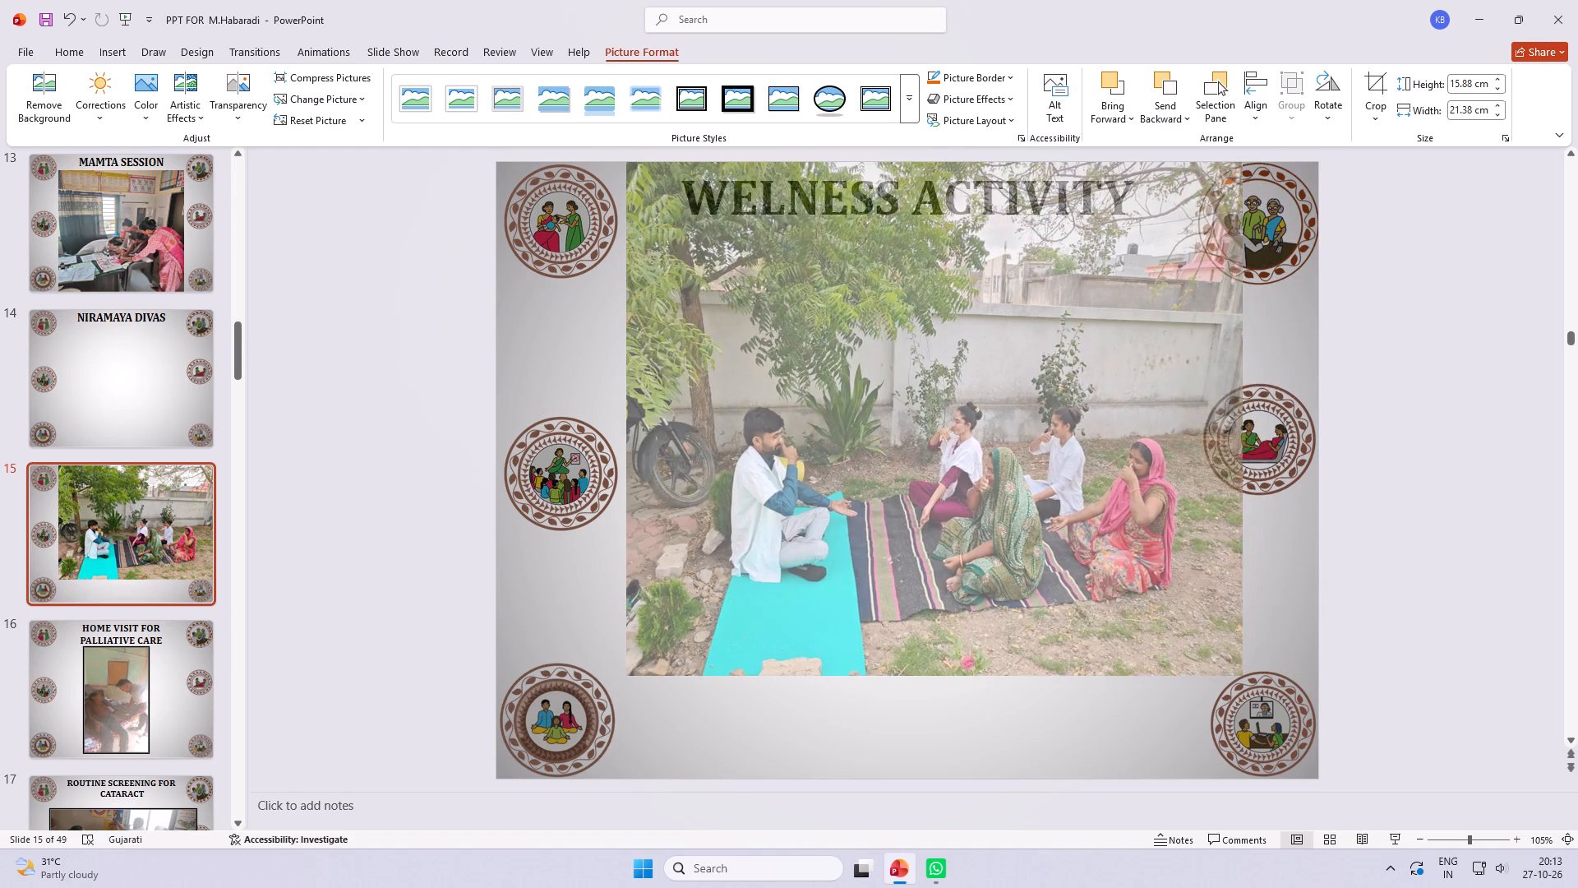
pyautogui.moveTo(1241, 432); pyautogui.dragTo(1211, 436)
pyautogui.moveTo(923, 676); pyautogui.dragTo(902, 740)
pyautogui.scroll(2, 906, 488)
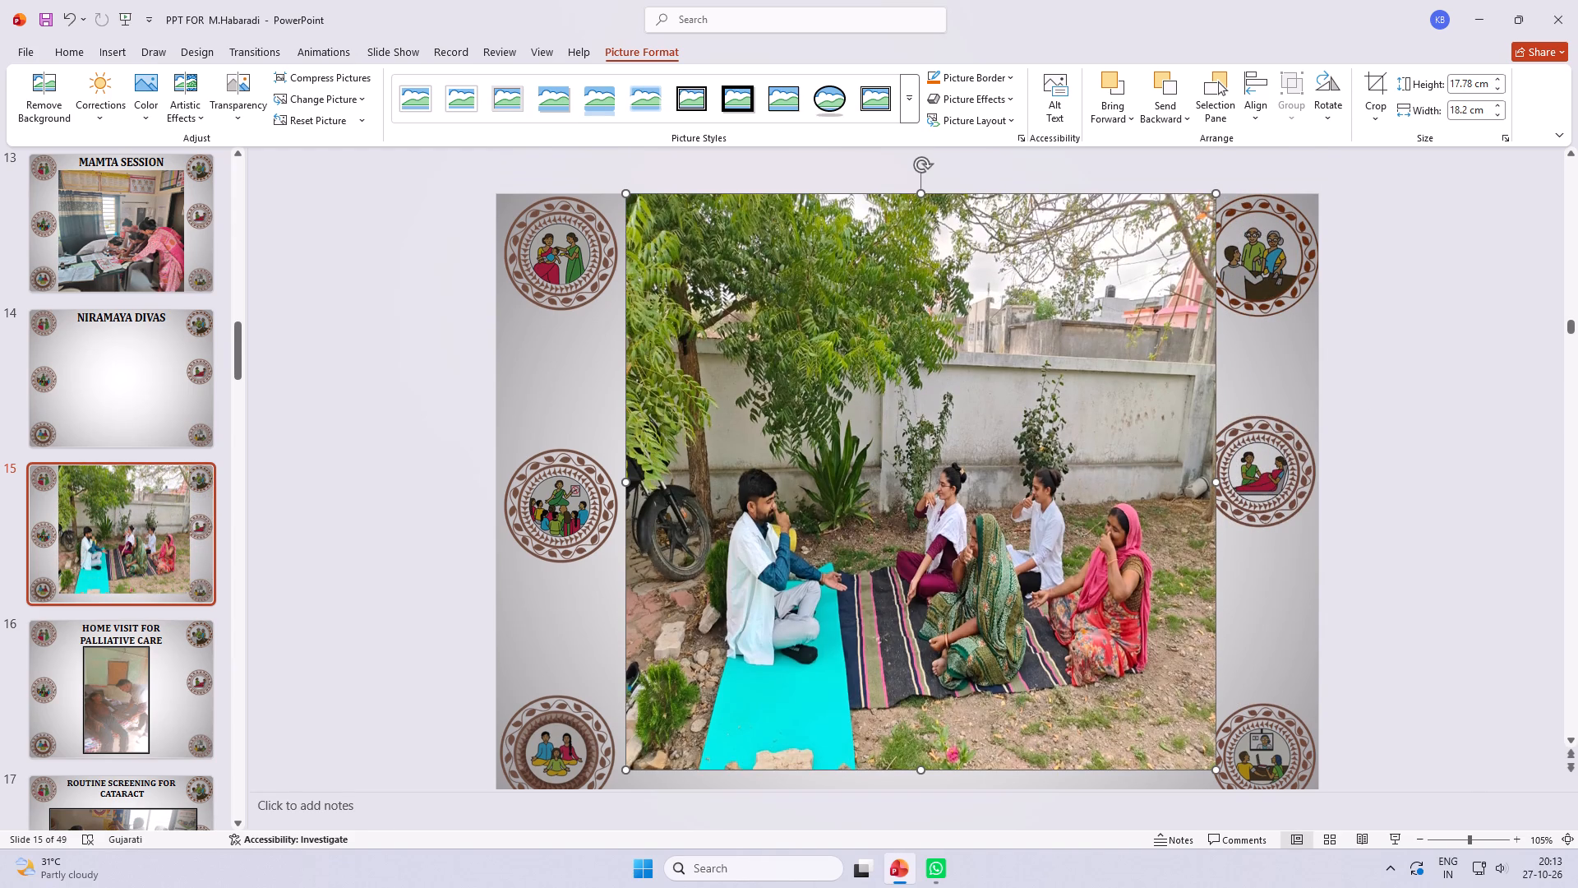
pyautogui.moveTo(924, 196); pyautogui.dragTo(902, 289)
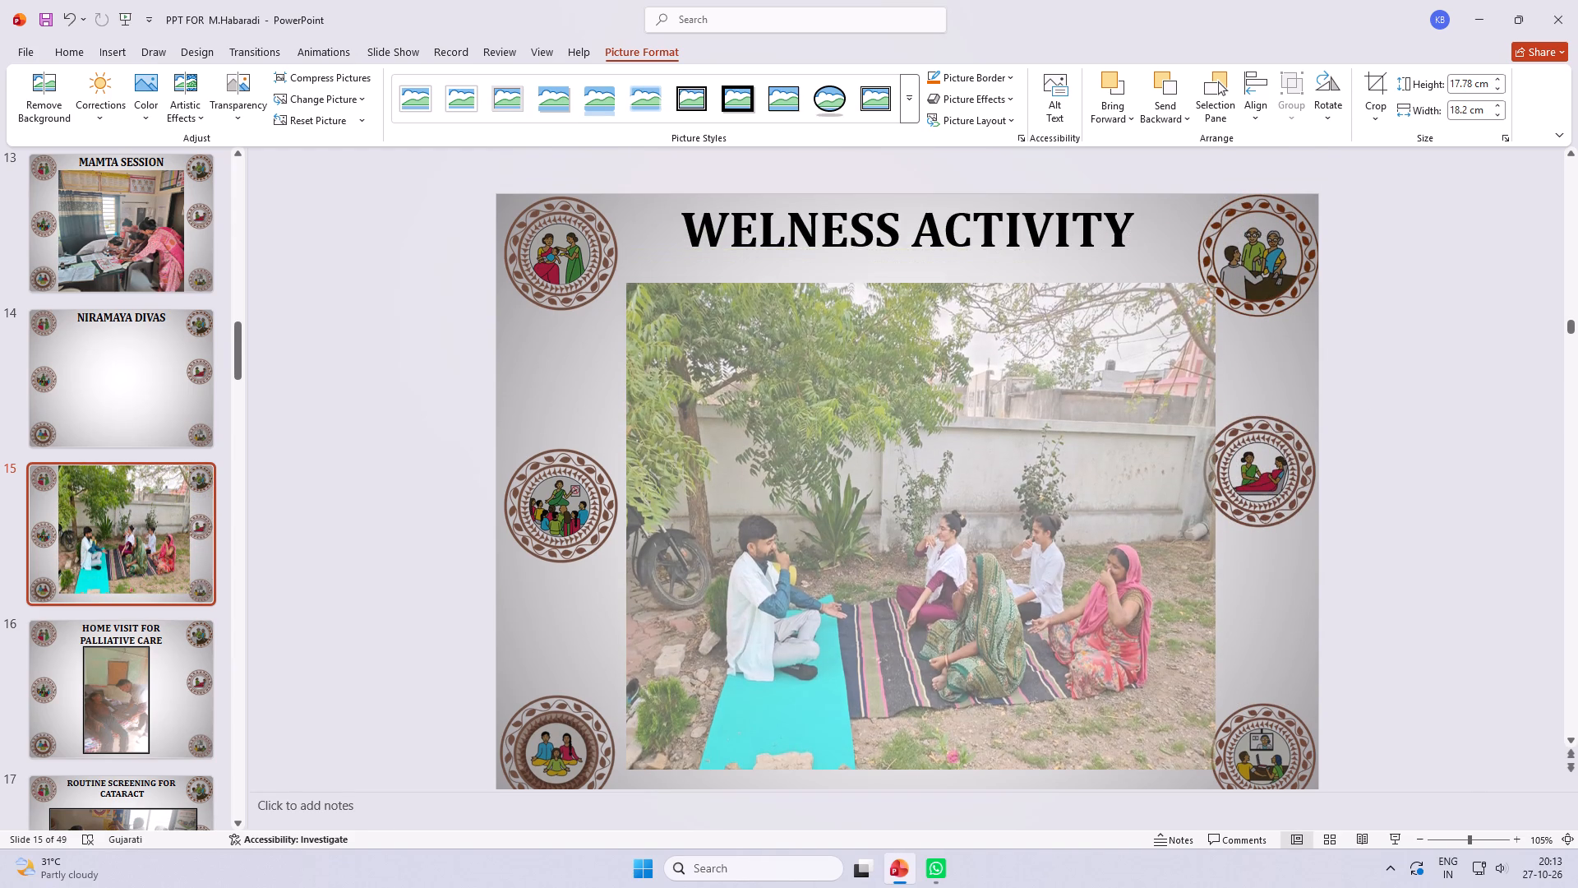
pyautogui.moveTo(902, 289); pyautogui.dragTo(894, 302)
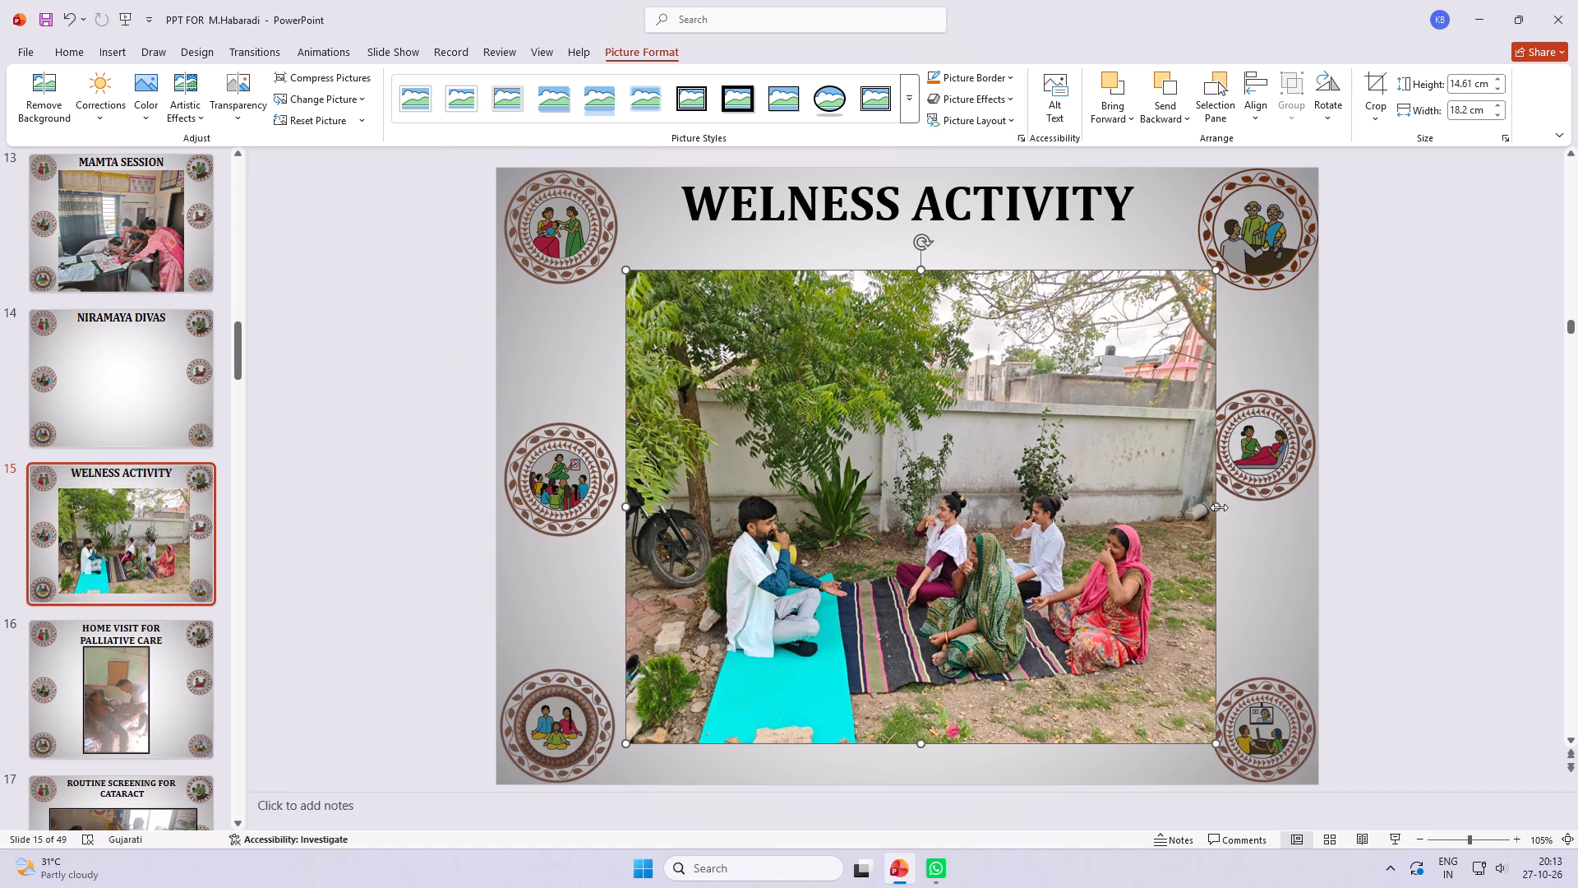
pyautogui.moveTo(1214, 507); pyautogui.dragTo(1196, 506)
pyautogui.click(1126, 499)
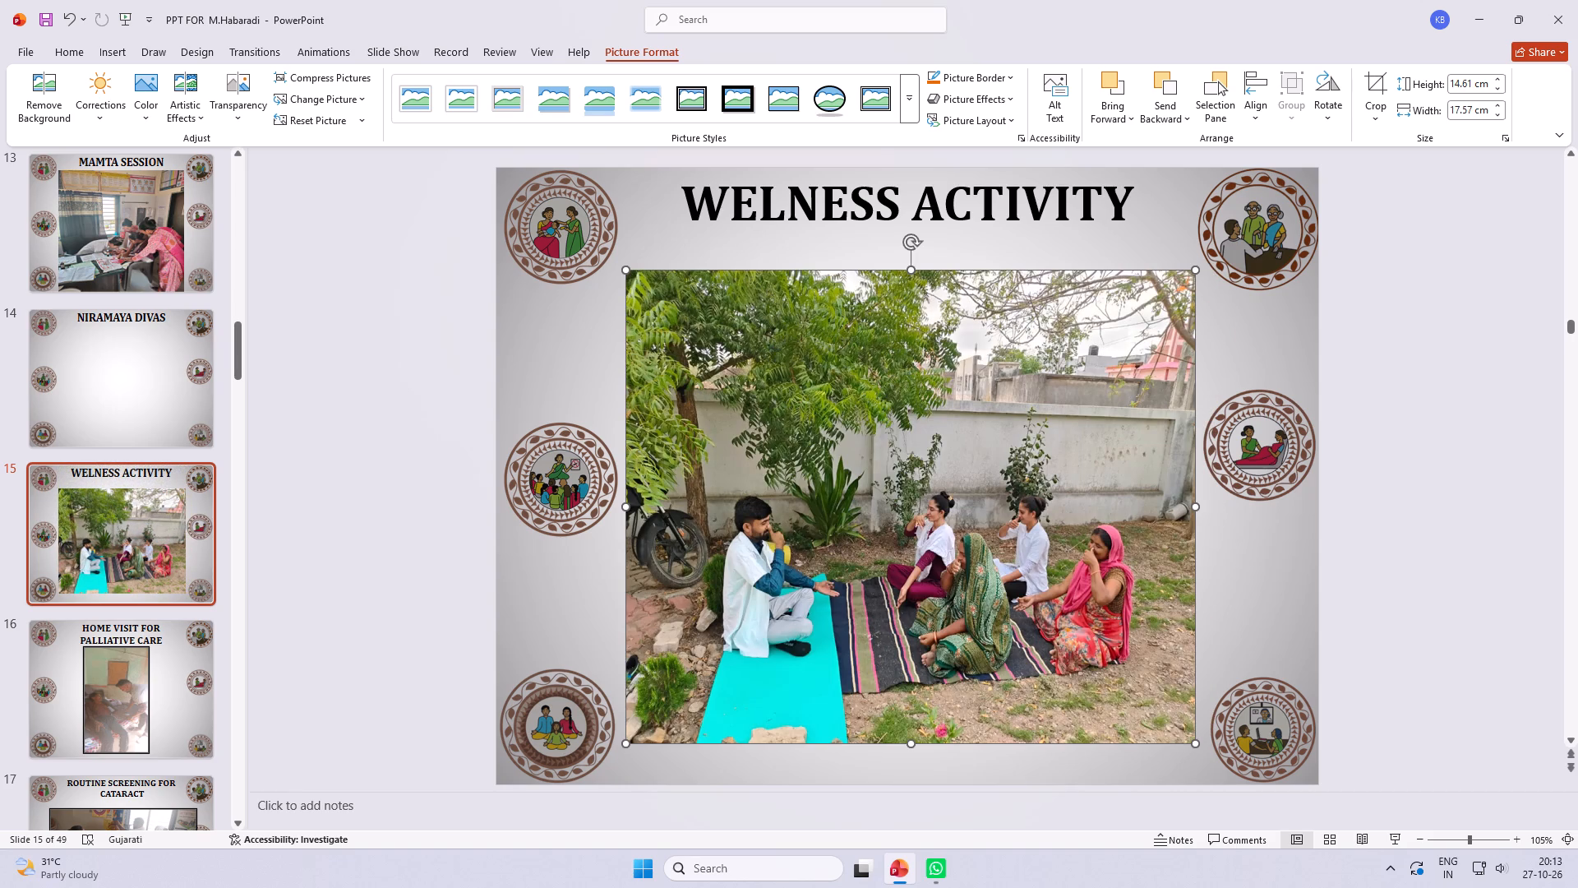
pyautogui.hotkey('ctrl', 's')
# Cut the old patient photo from the HOME VISIT FOR PALLIATIVE CARE slide.
pyautogui.scroll(-1, 880, 445)
pyautogui.click(148, 693)
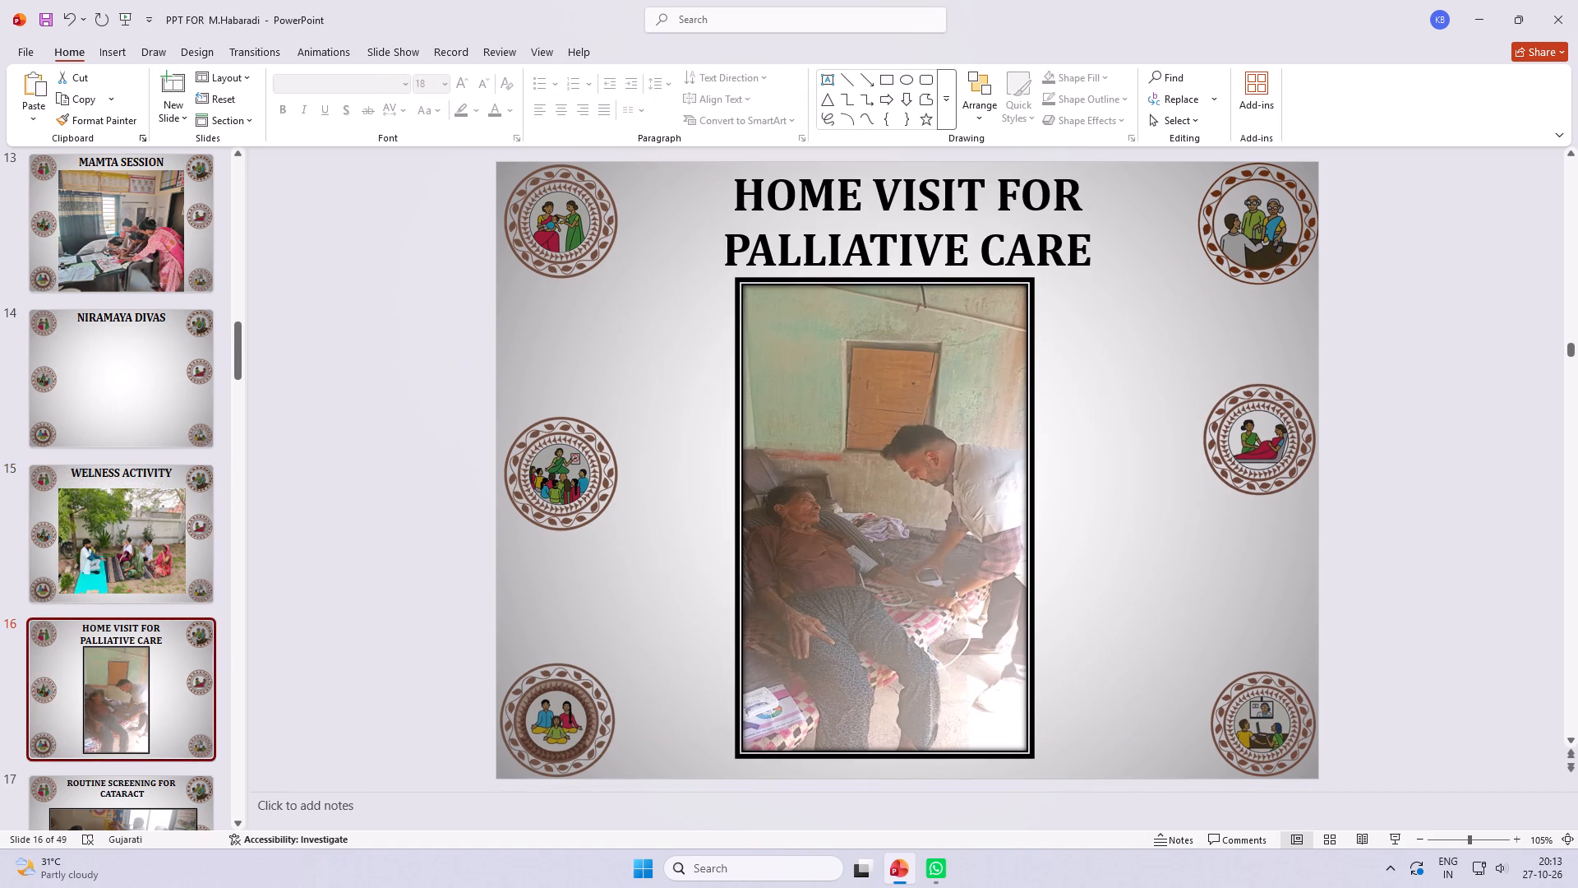
pyautogui.rightClick(804, 481)
pyautogui.click(837, 145)
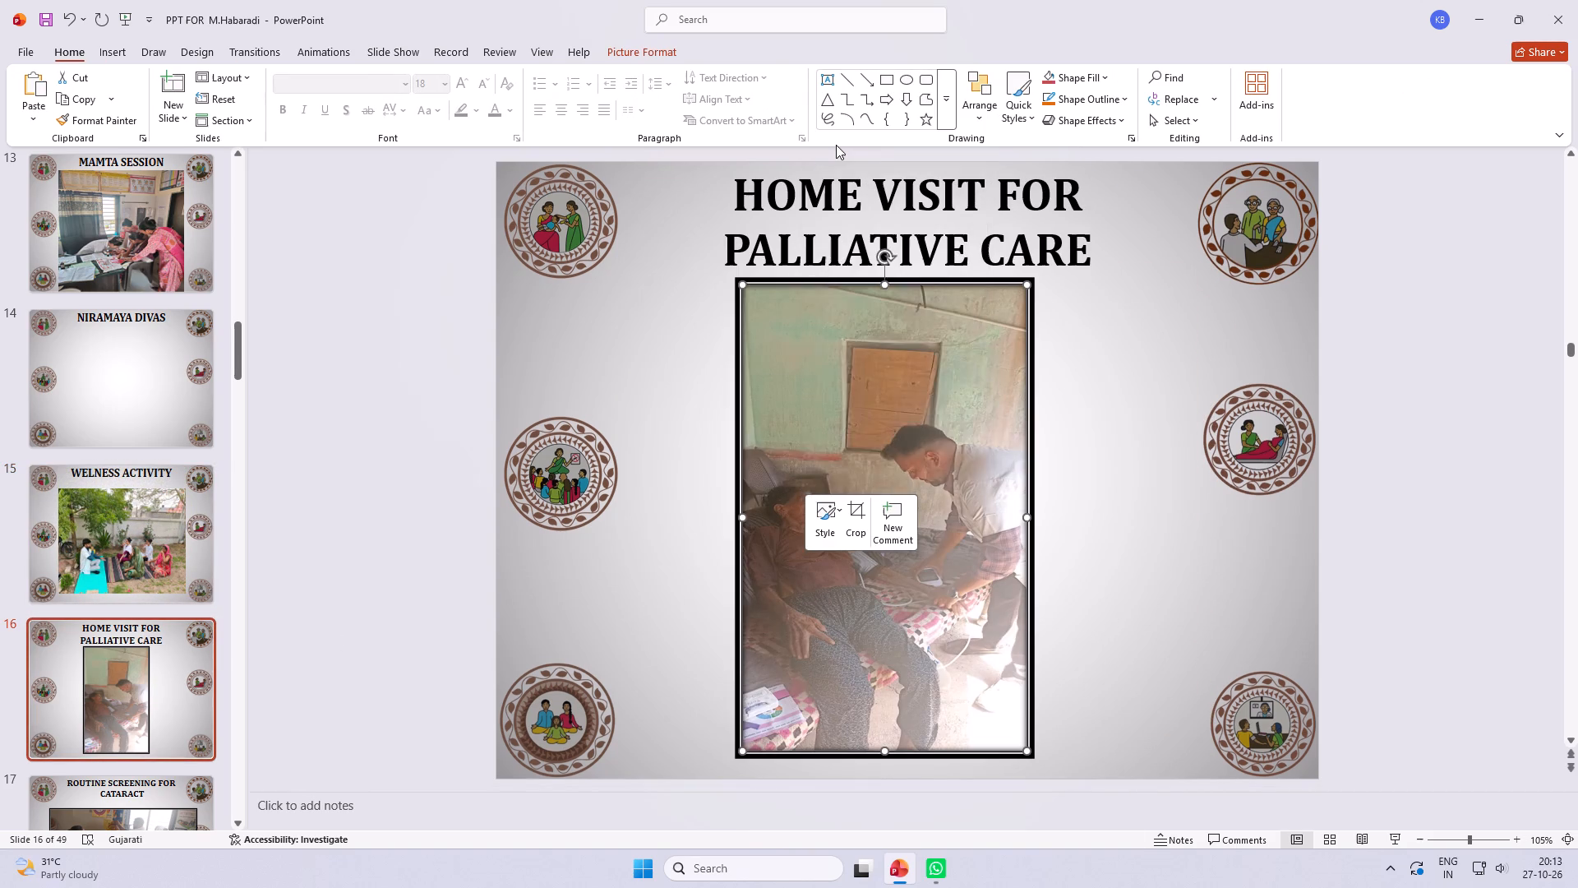
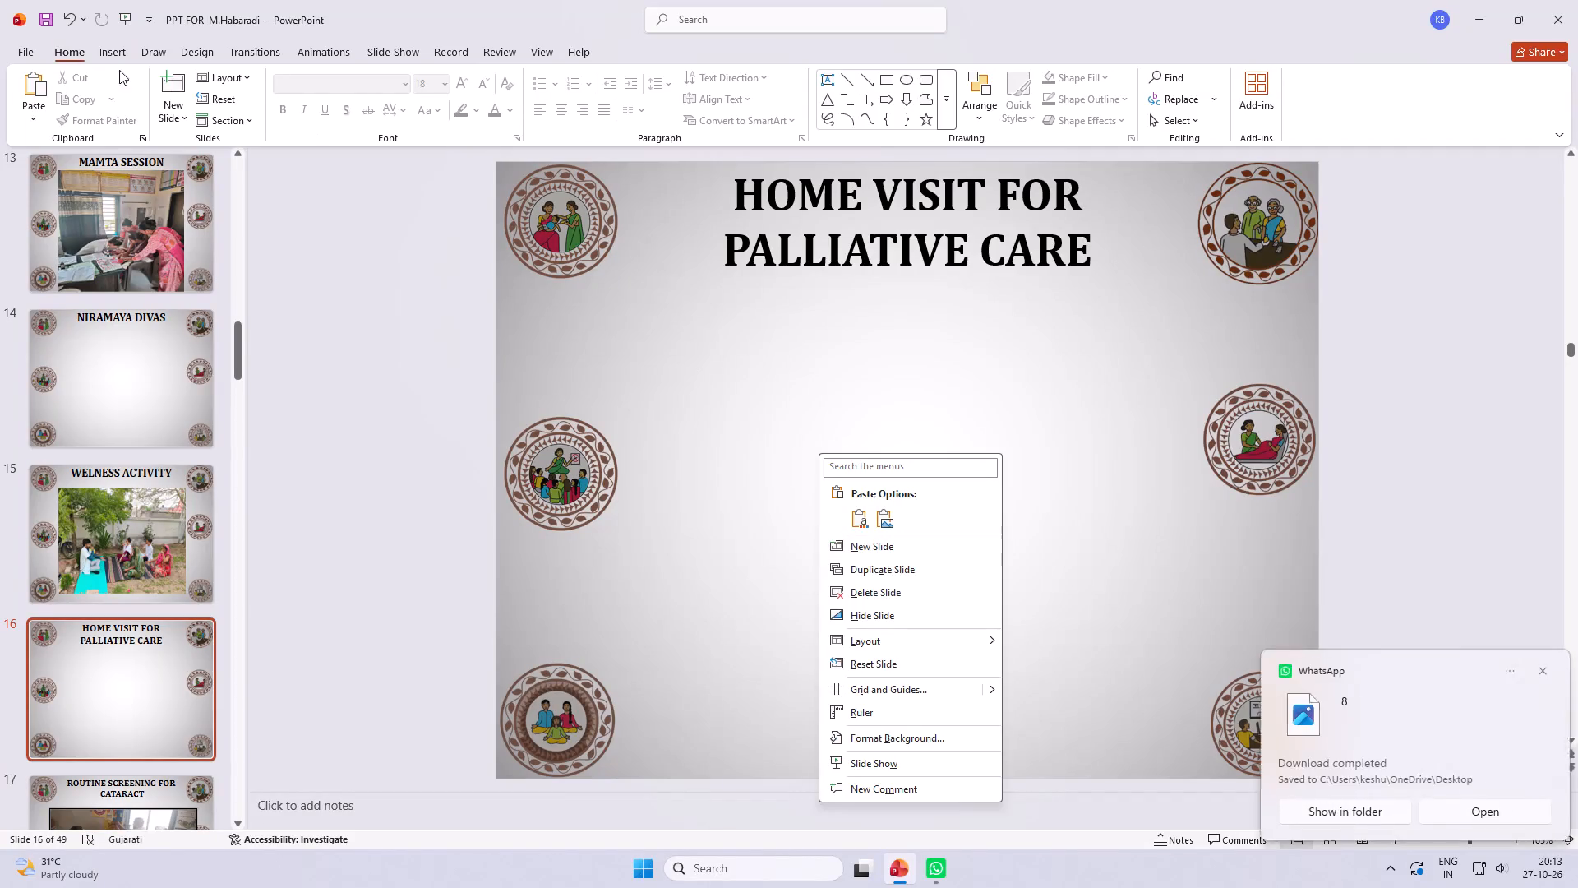
# Insert picture 8 from the Desktop folder onto the HOME VISIT FOR PALLIATIVE CARE slide.
pyautogui.click(117, 52)
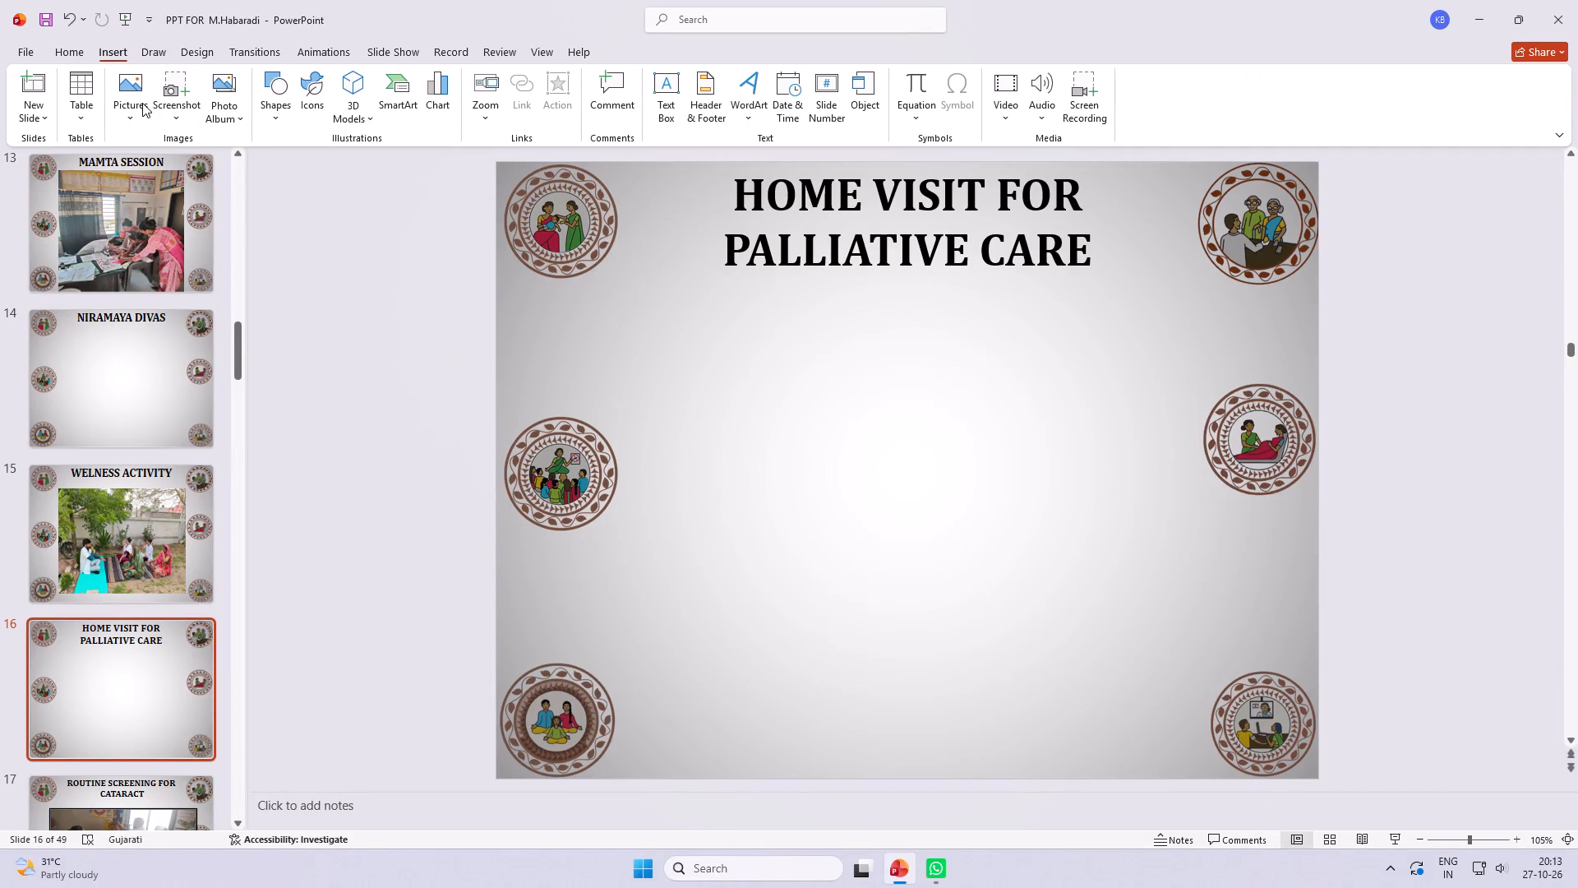
pyautogui.click(142, 102)
pyautogui.click(155, 168)
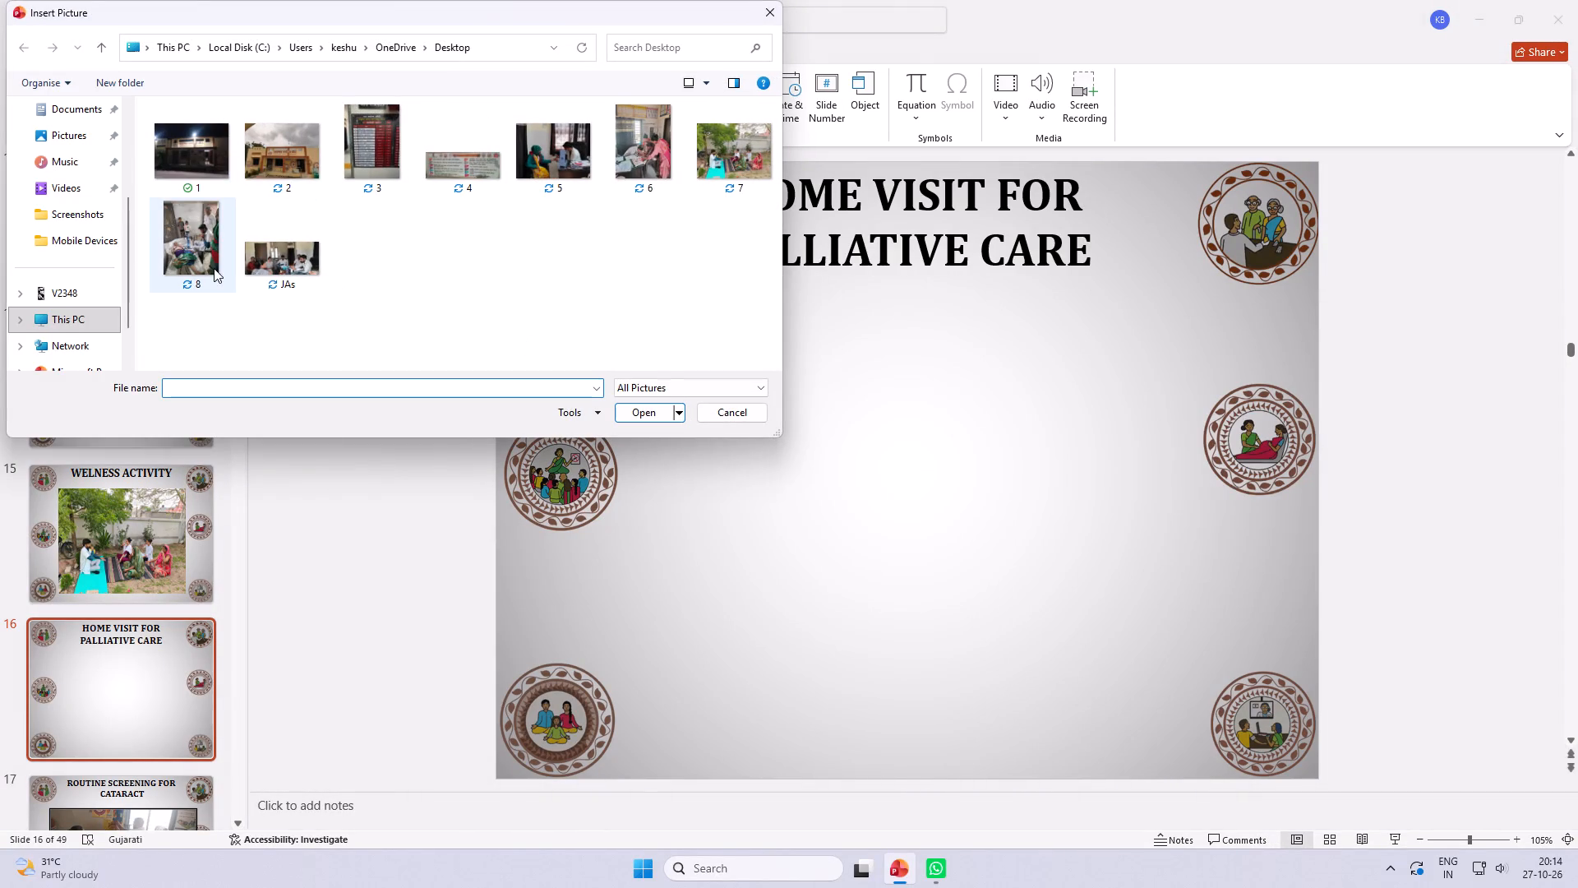
pyautogui.click(210, 266)
pyautogui.click(644, 418)
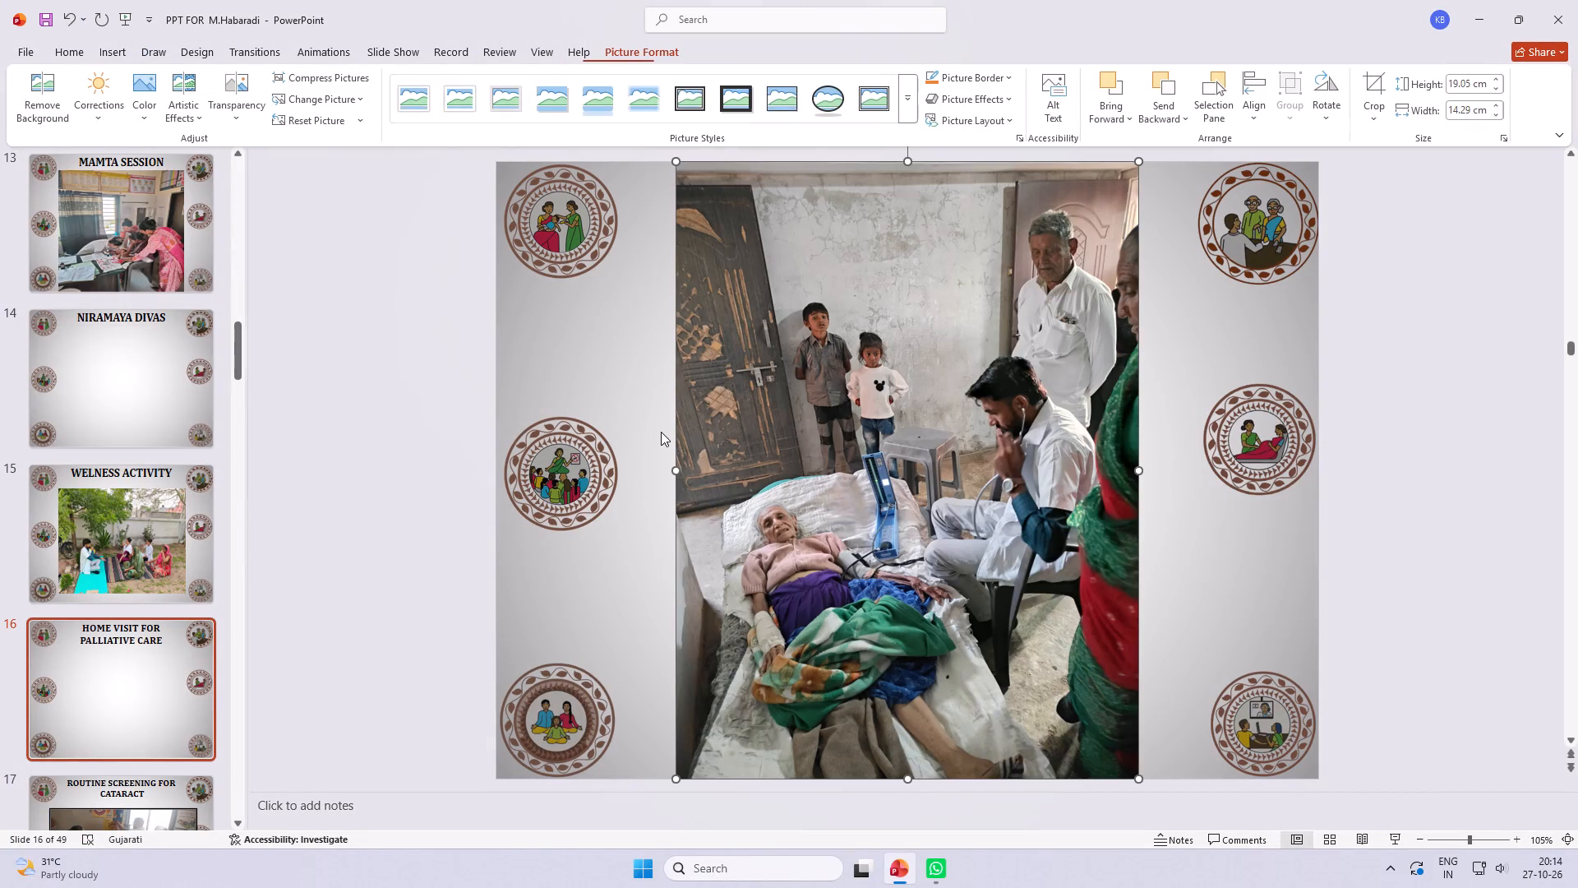
# Resize the inserted photo to about 14 cm high and 17.6 cm wide, fitting below the two-line title and between the side emblems.
pyautogui.moveTo(676, 471); pyautogui.dragTo(627, 470)
pyautogui.moveTo(882, 779); pyautogui.dragTo(875, 728)
pyautogui.scroll(1, 953, 529)
pyautogui.moveTo(884, 184); pyautogui.dragTo(884, 238)
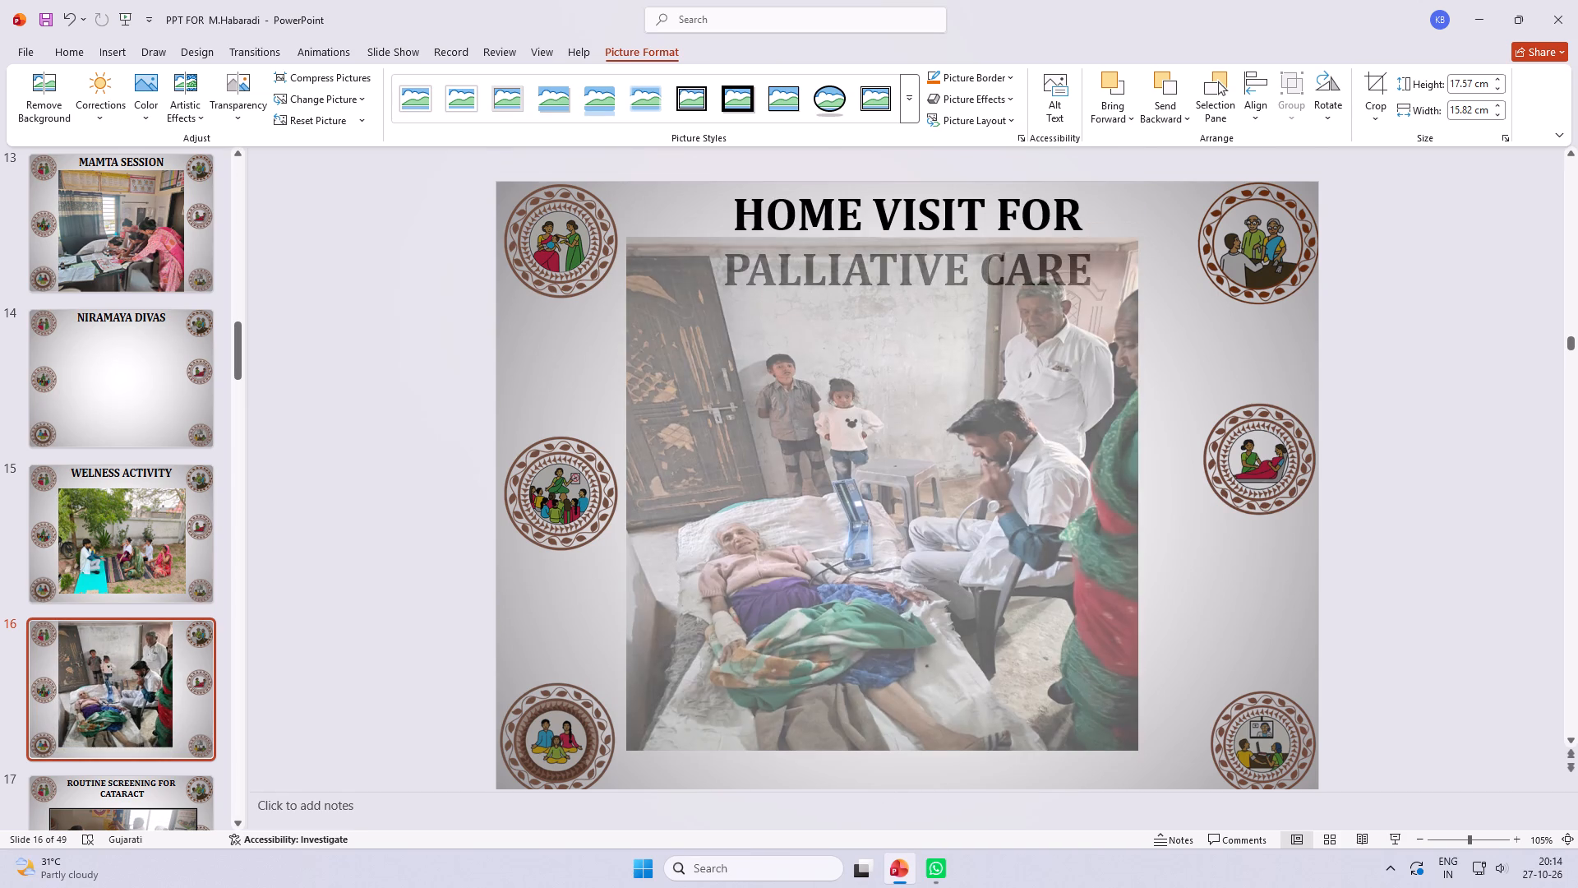
pyautogui.moveTo(884, 238); pyautogui.dragTo(886, 294)
pyautogui.moveTo(1138, 509); pyautogui.dragTo(1169, 504)
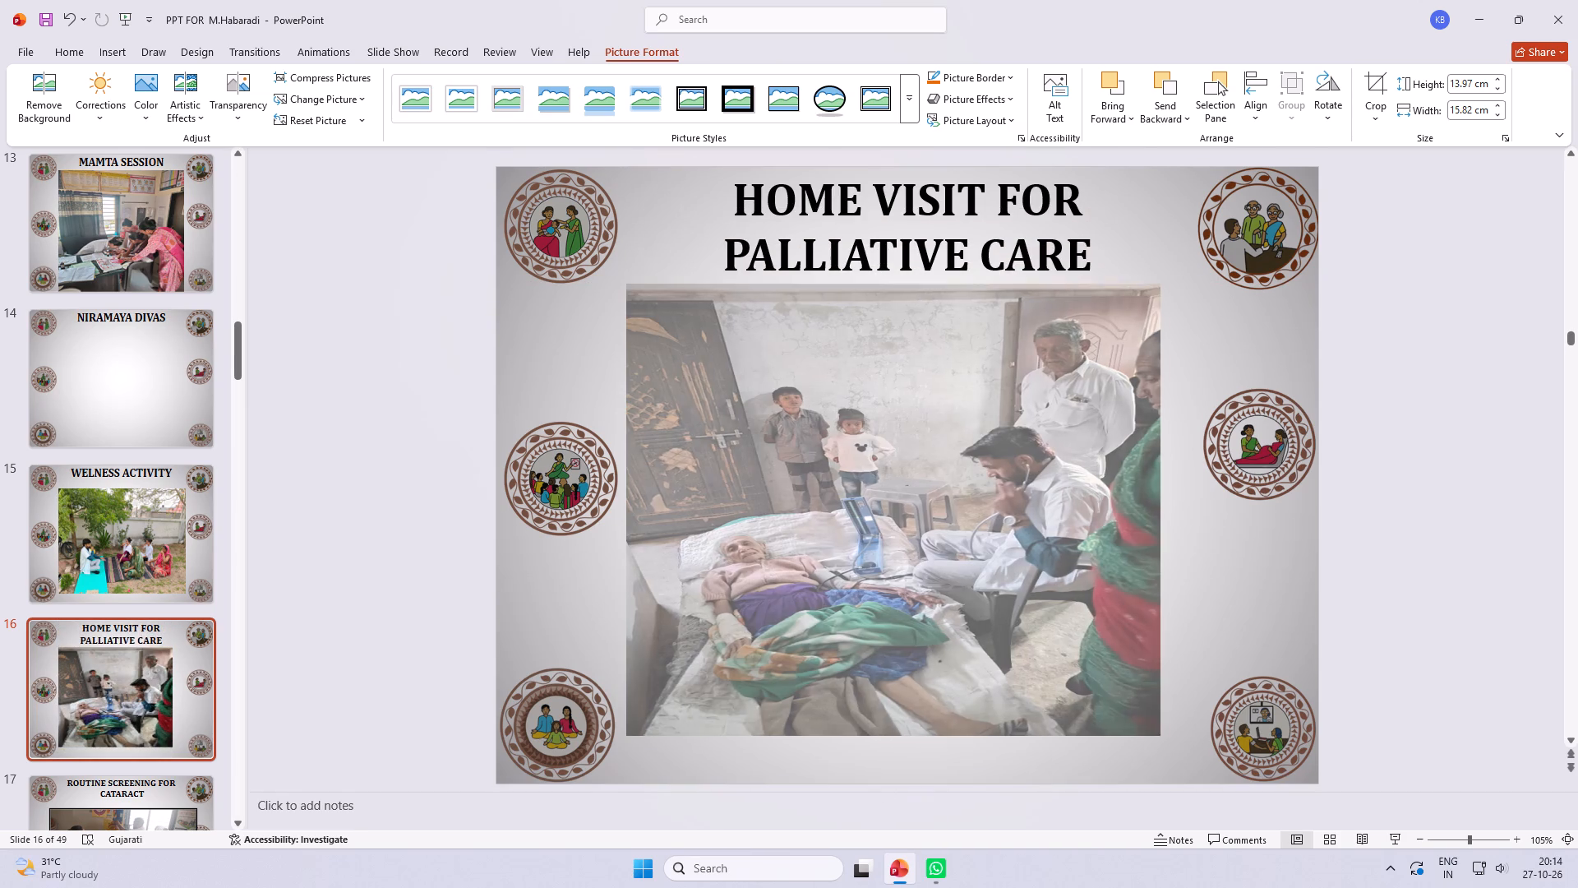
pyautogui.moveTo(1169, 504); pyautogui.dragTo(1195, 504)
pyautogui.click(1084, 482)
pyautogui.hotkey('ctrl', 's')
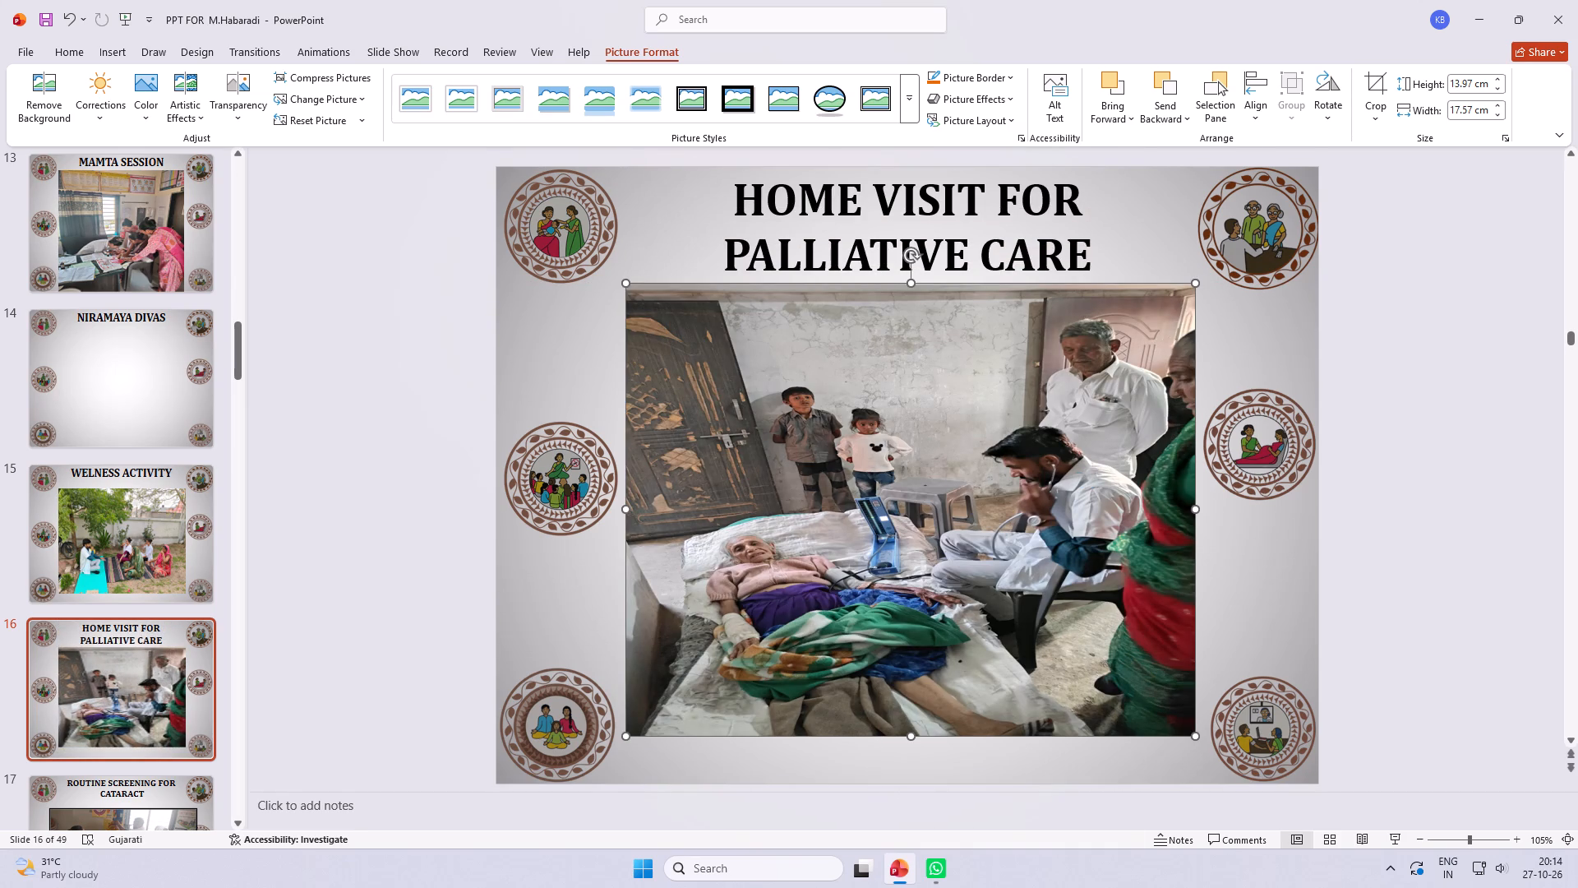
# Cut the old screening photo from the ROUTINE SCREENING FOR CATARACT slide.
pyautogui.scroll(-1, 1073, 485)
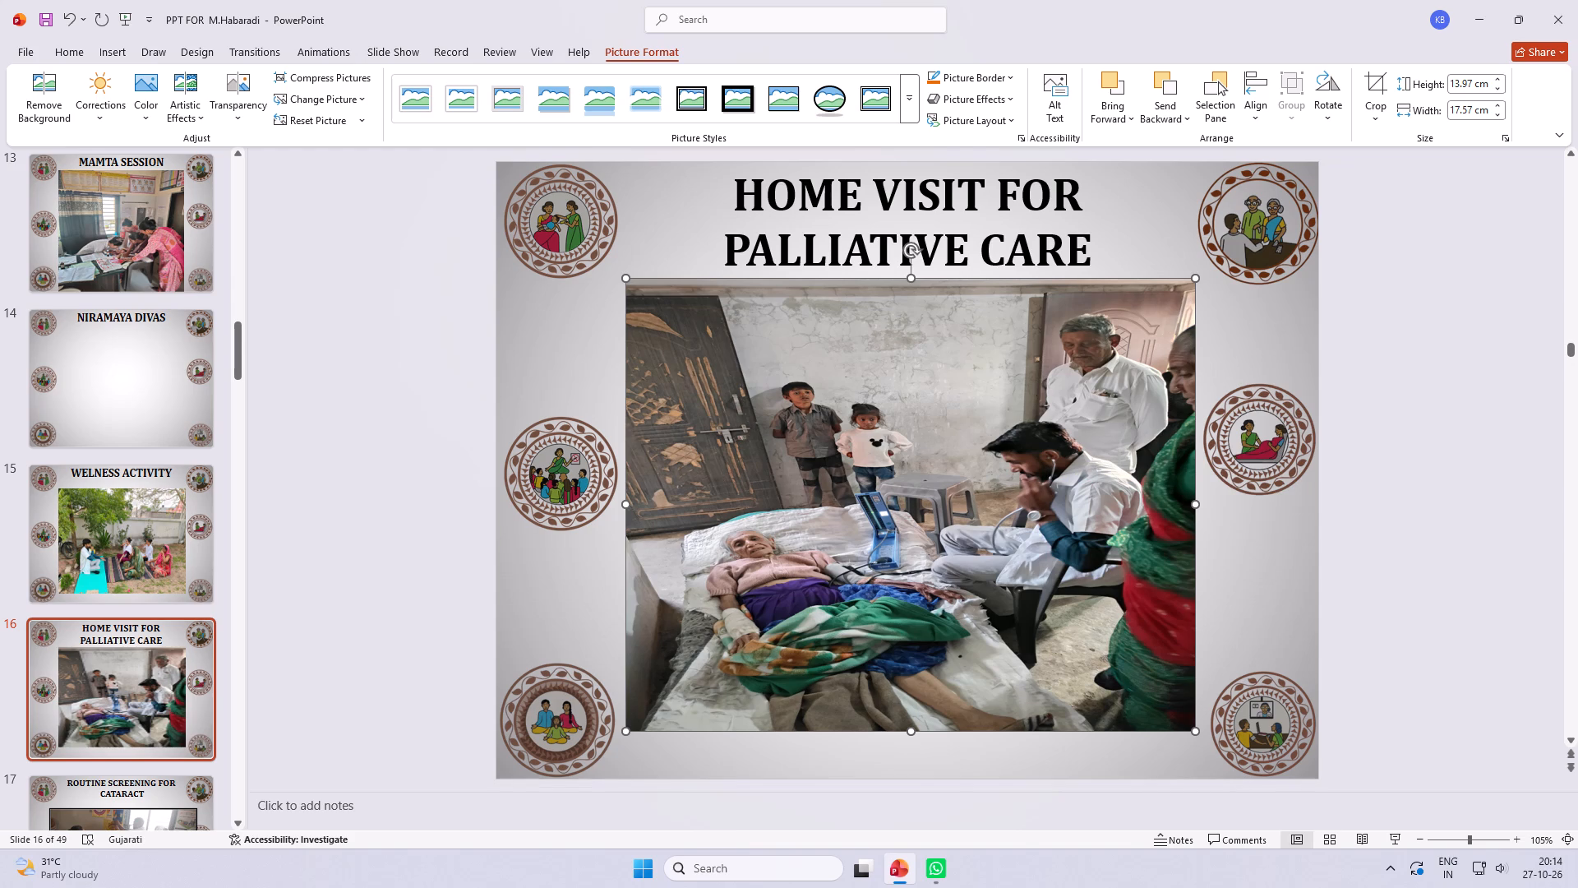
pyautogui.click(1359, 349)
pyautogui.scroll(-1, 1344, 364)
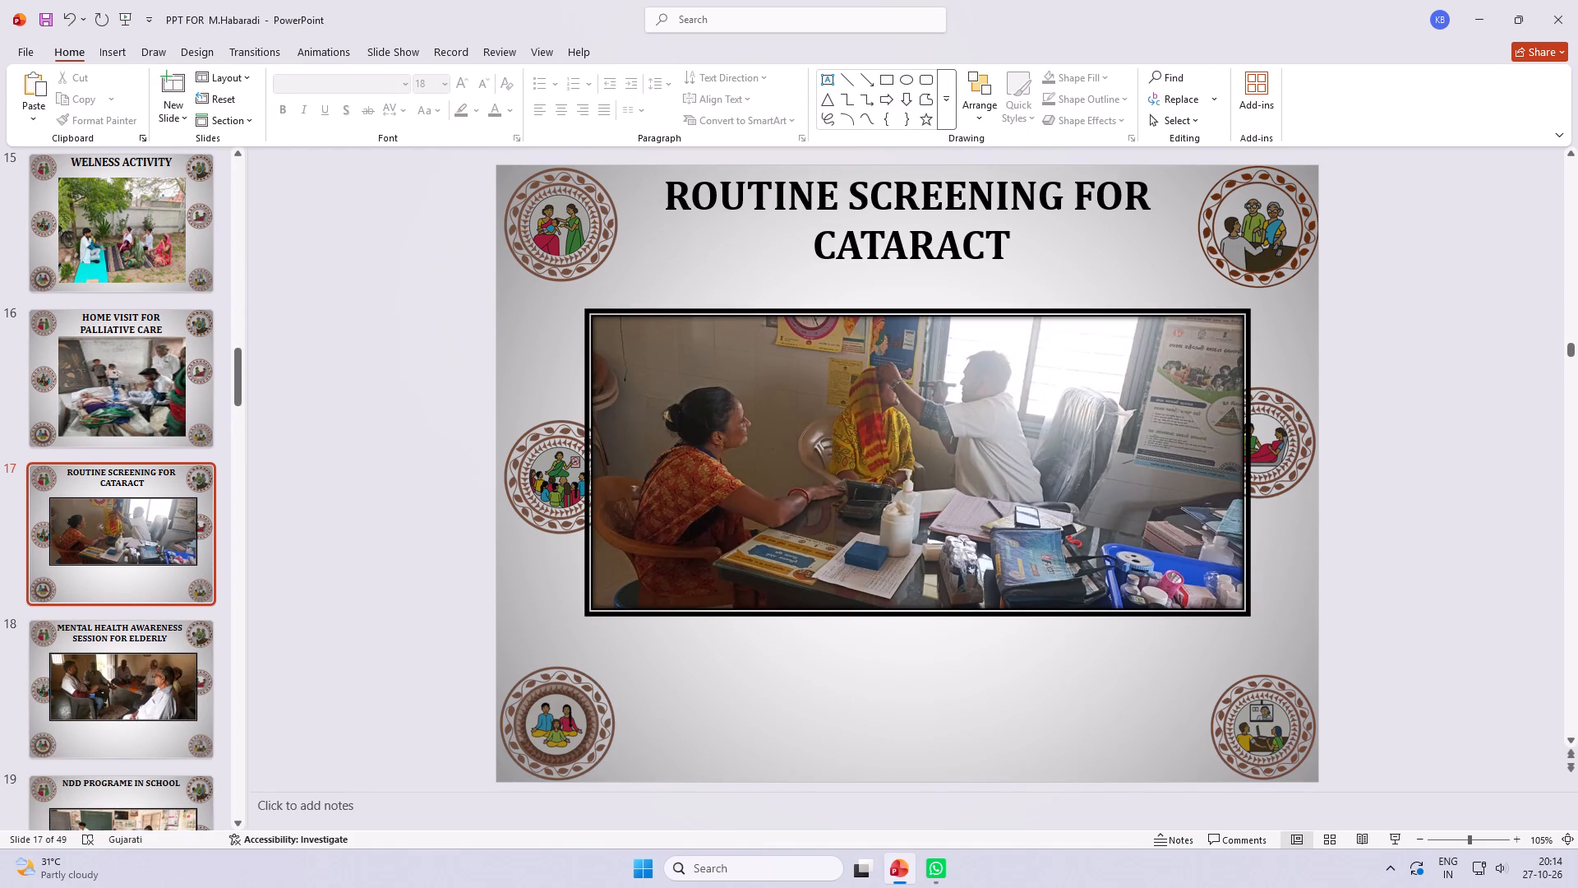
pyautogui.rightClick(874, 392)
pyautogui.click(930, 438)
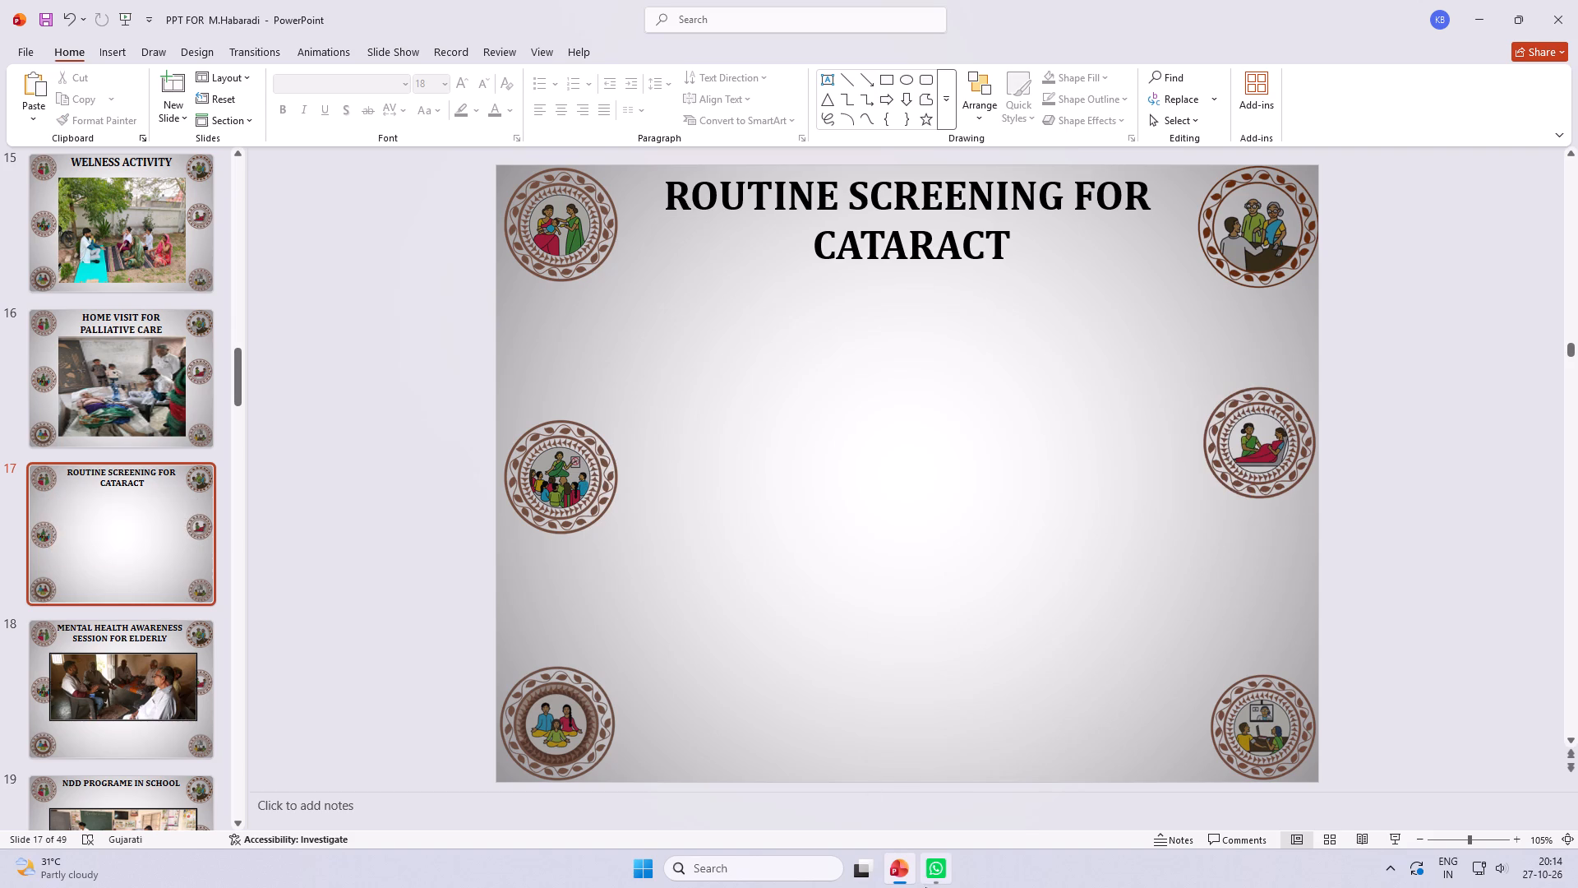
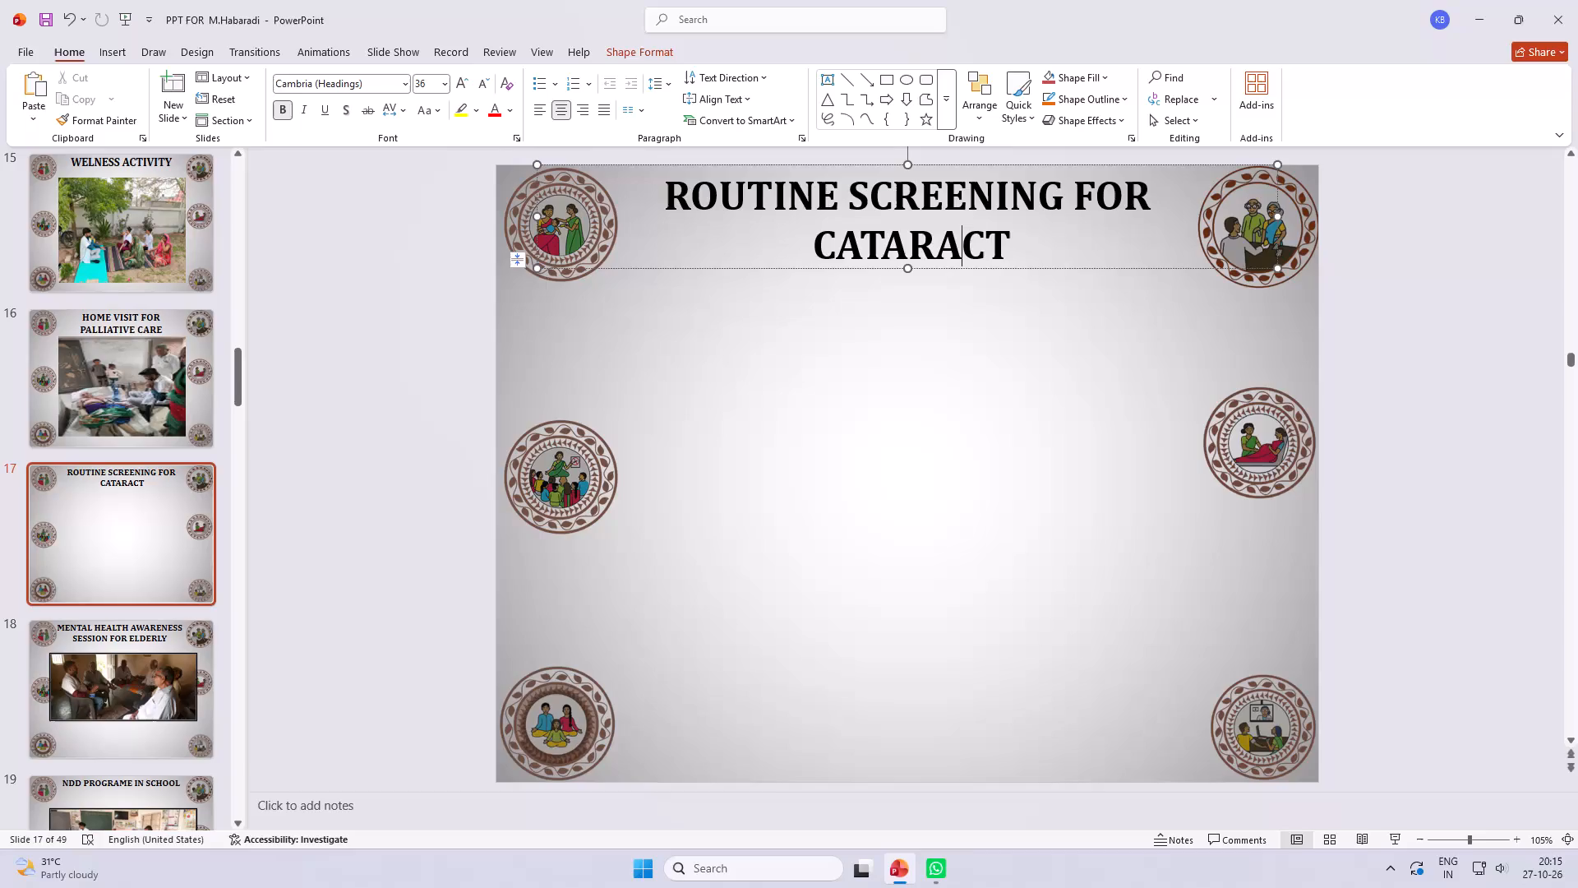
# Replace the word CATARACT in the slide title with ORAL so it reads ROUTINE SCREENING FOR ORAL.
pyautogui.doubleClick(939, 243)
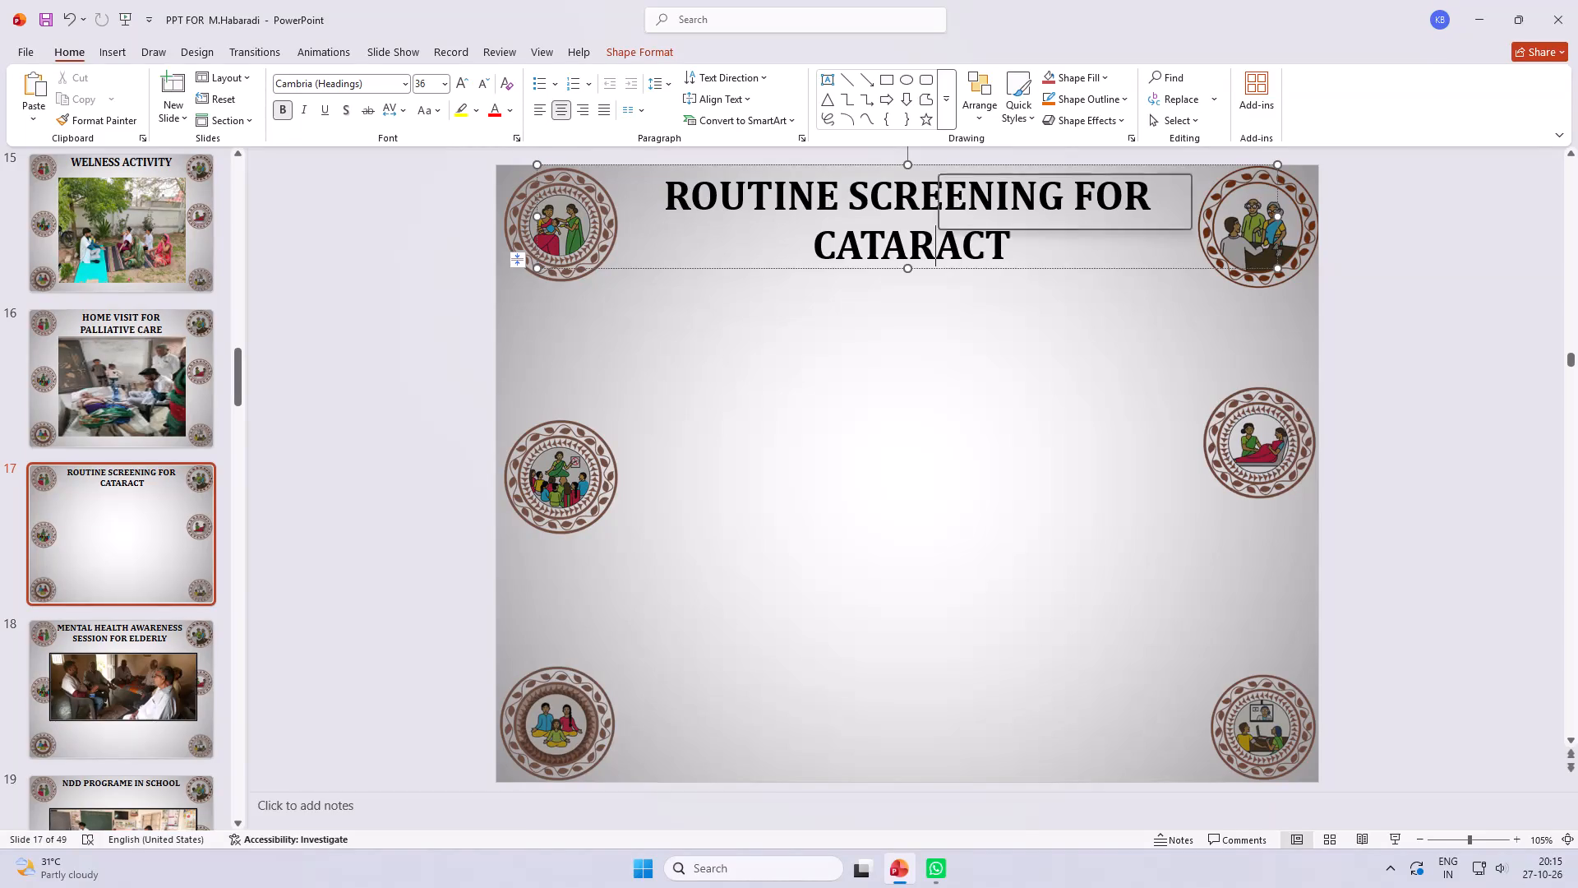
pyautogui.write('Ora;')
pyautogui.press('BackSpace')
pyautogui.press('BackSpace')
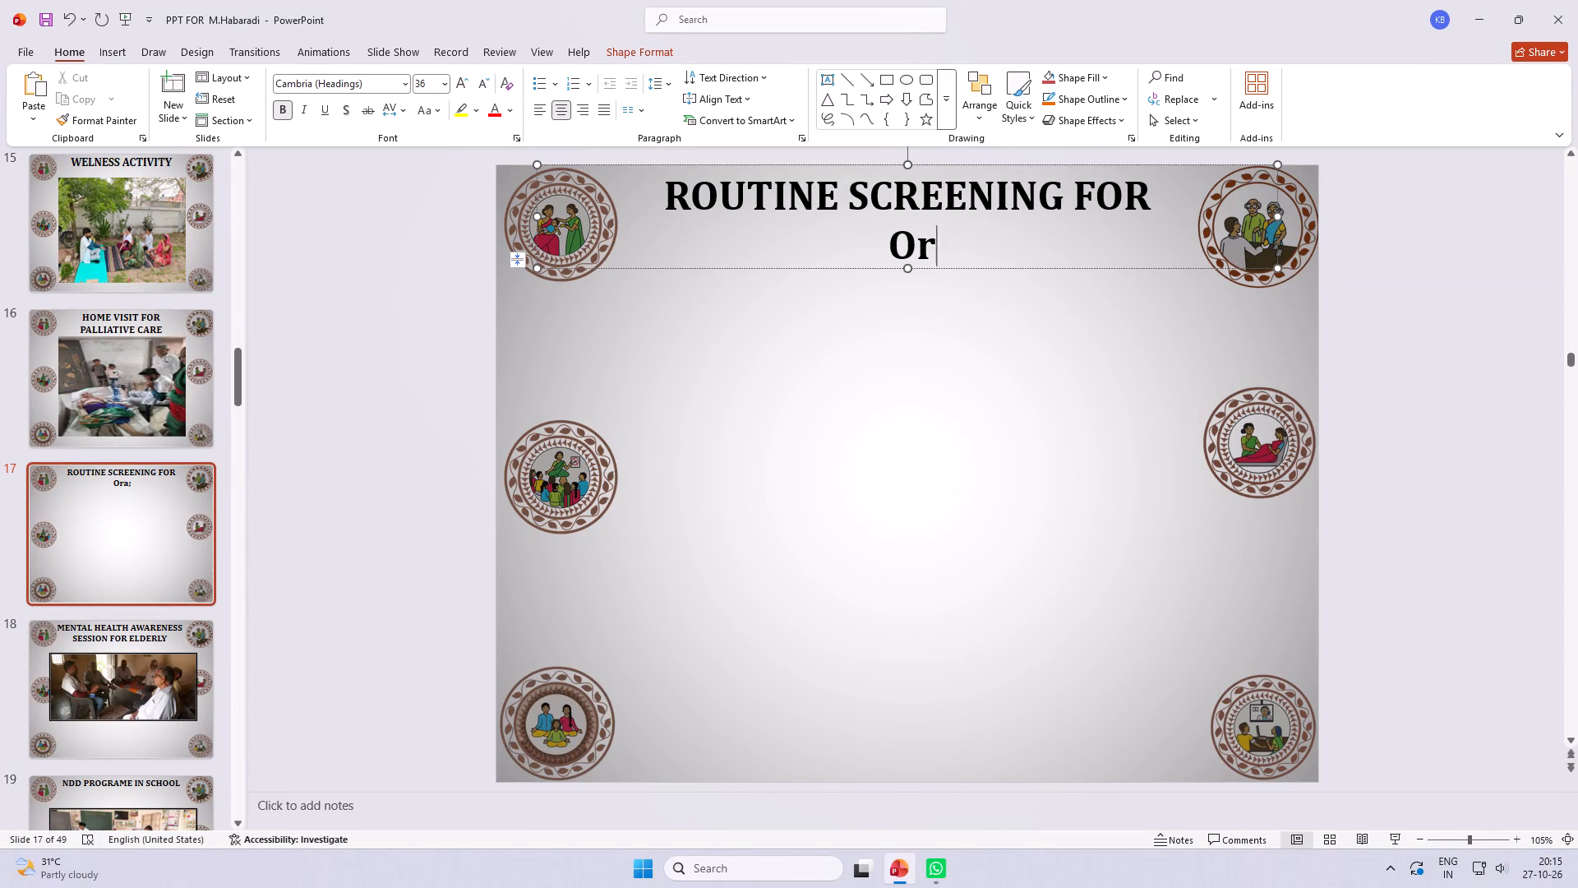
pyautogui.press('BackSpace')
pyautogui.write('RAL')
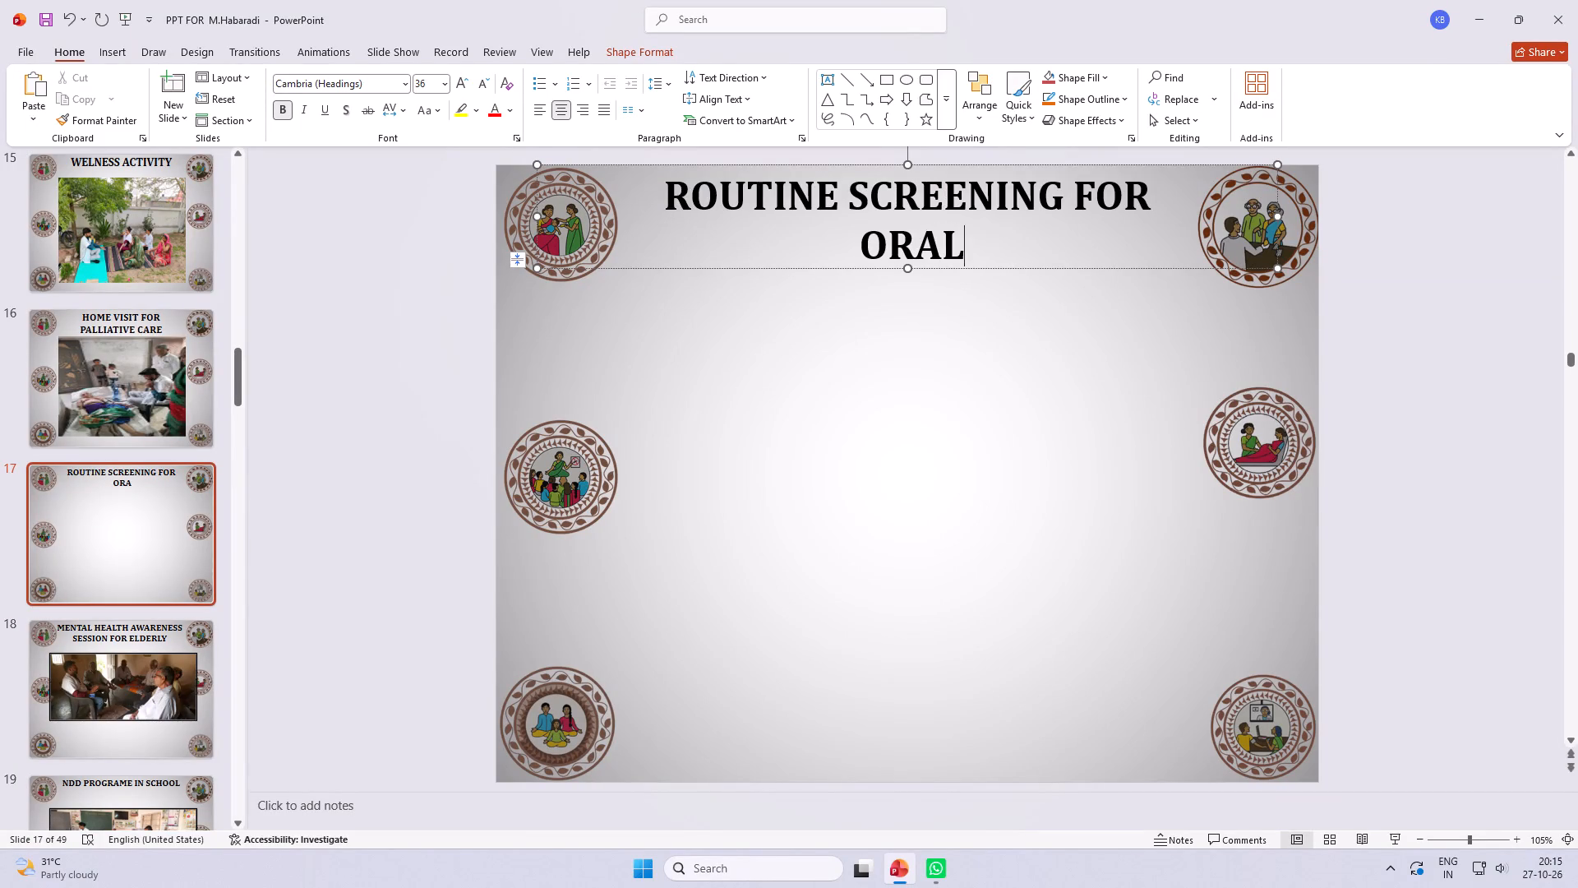
pyautogui.click(902, 399)
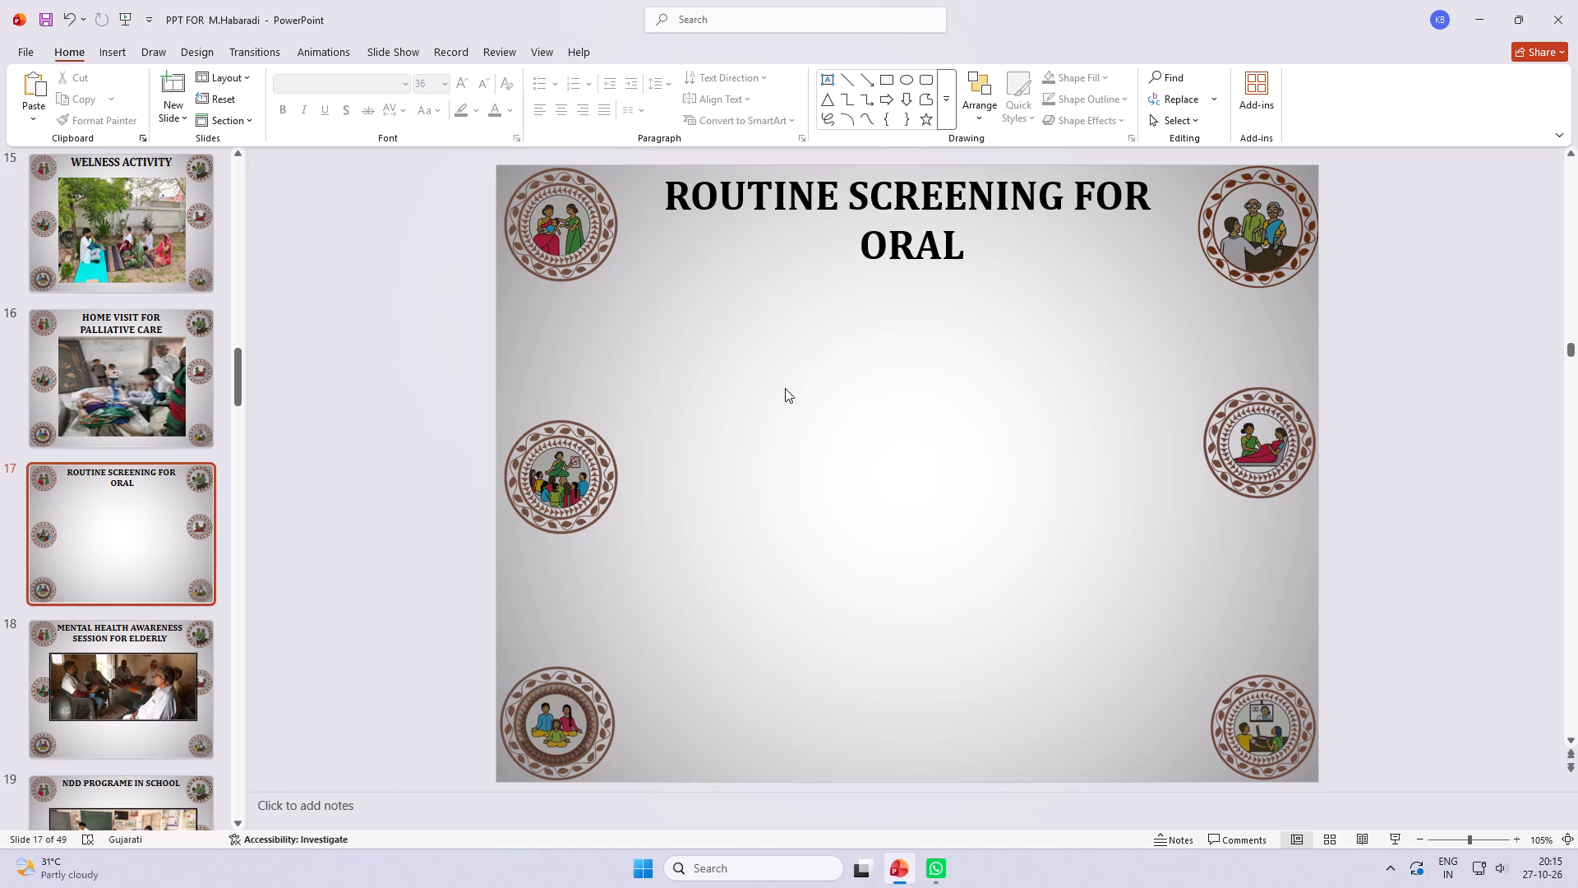
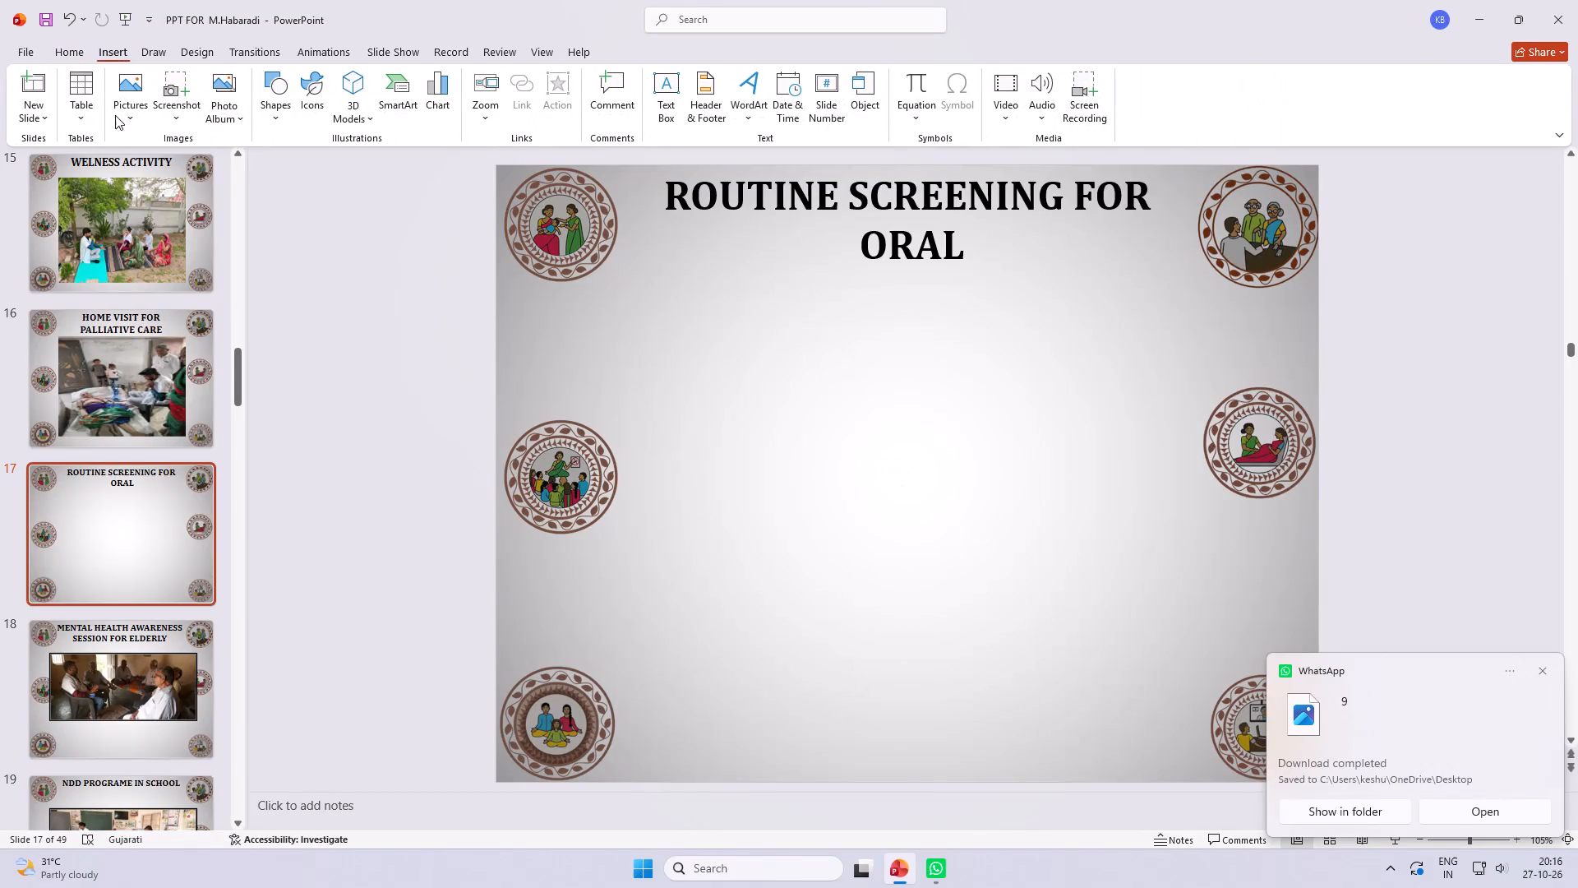
# Insert picture 9 from the Desktop folder onto the ROUTINE SCREENING FOR ORAL slide.
pyautogui.click(133, 106)
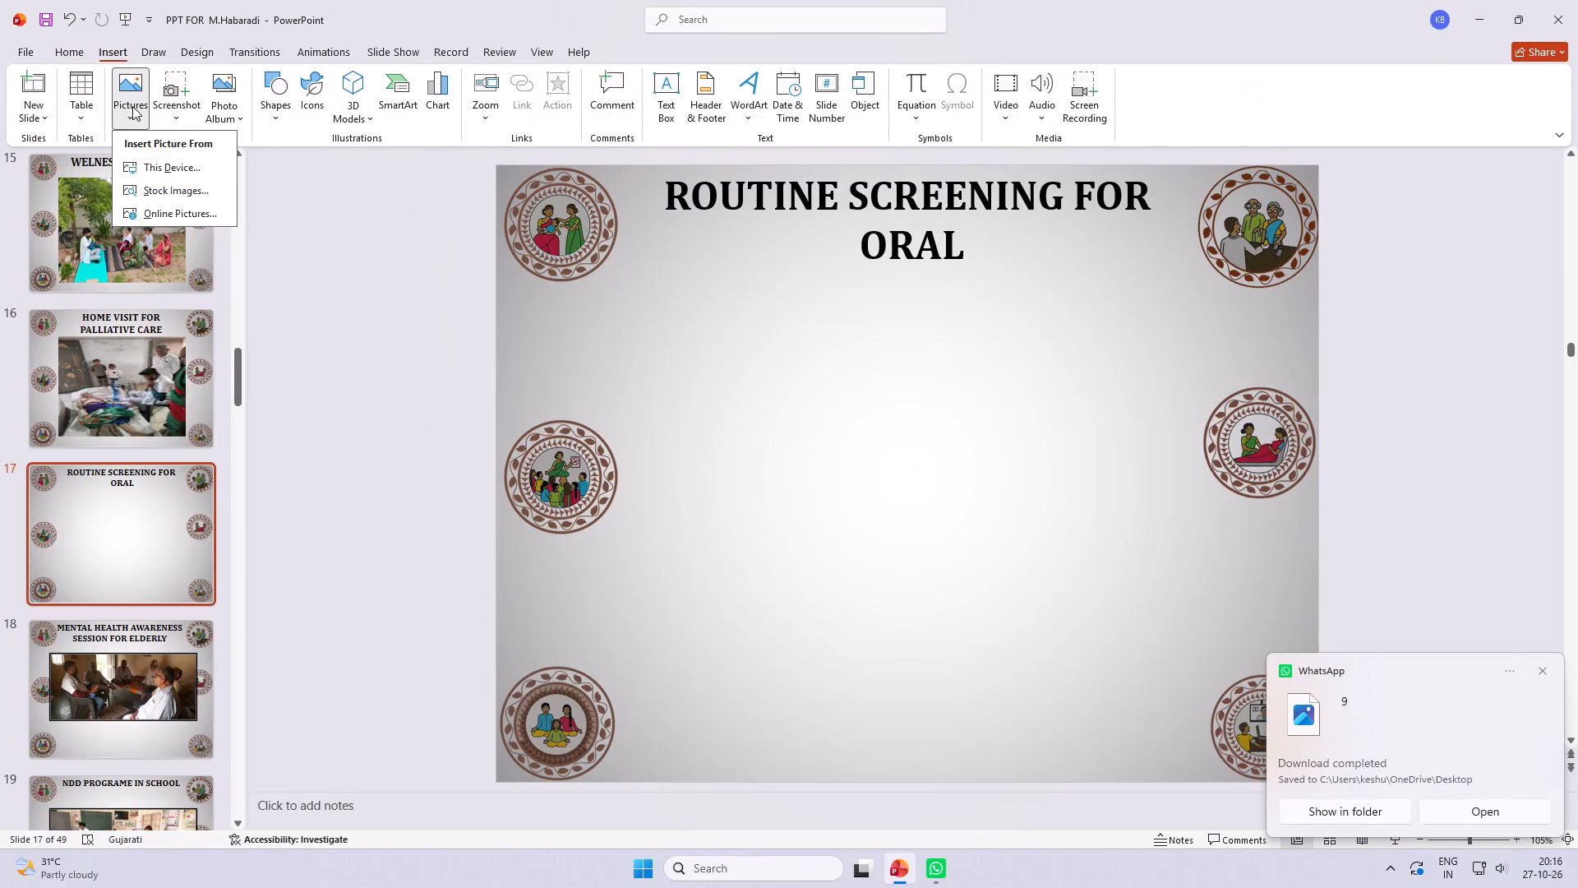
pyautogui.click(151, 172)
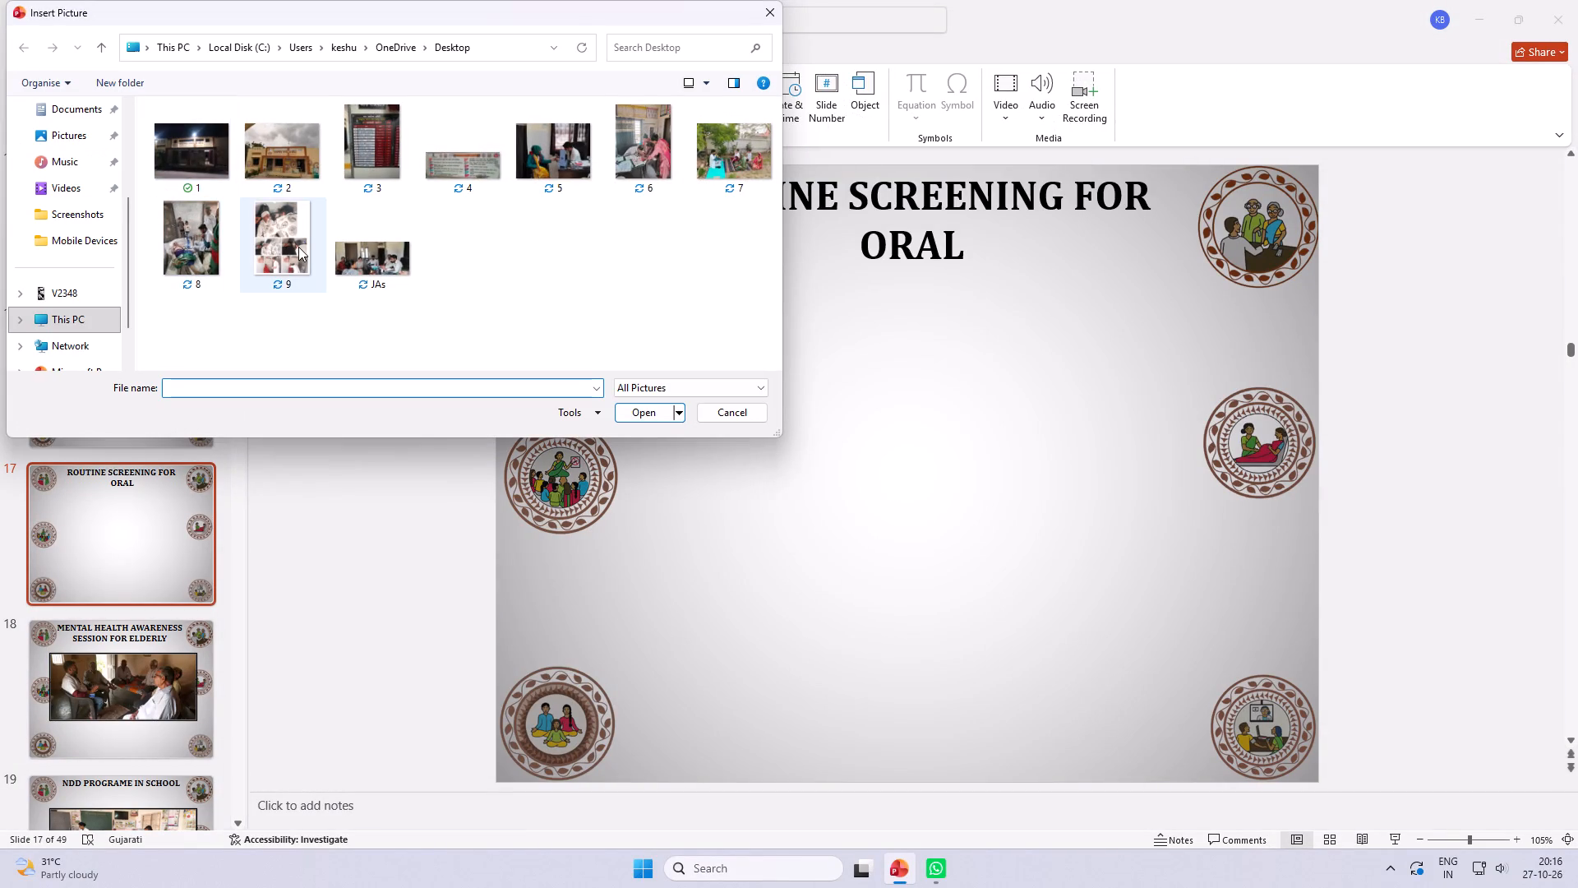
pyautogui.click(300, 245)
pyautogui.click(652, 418)
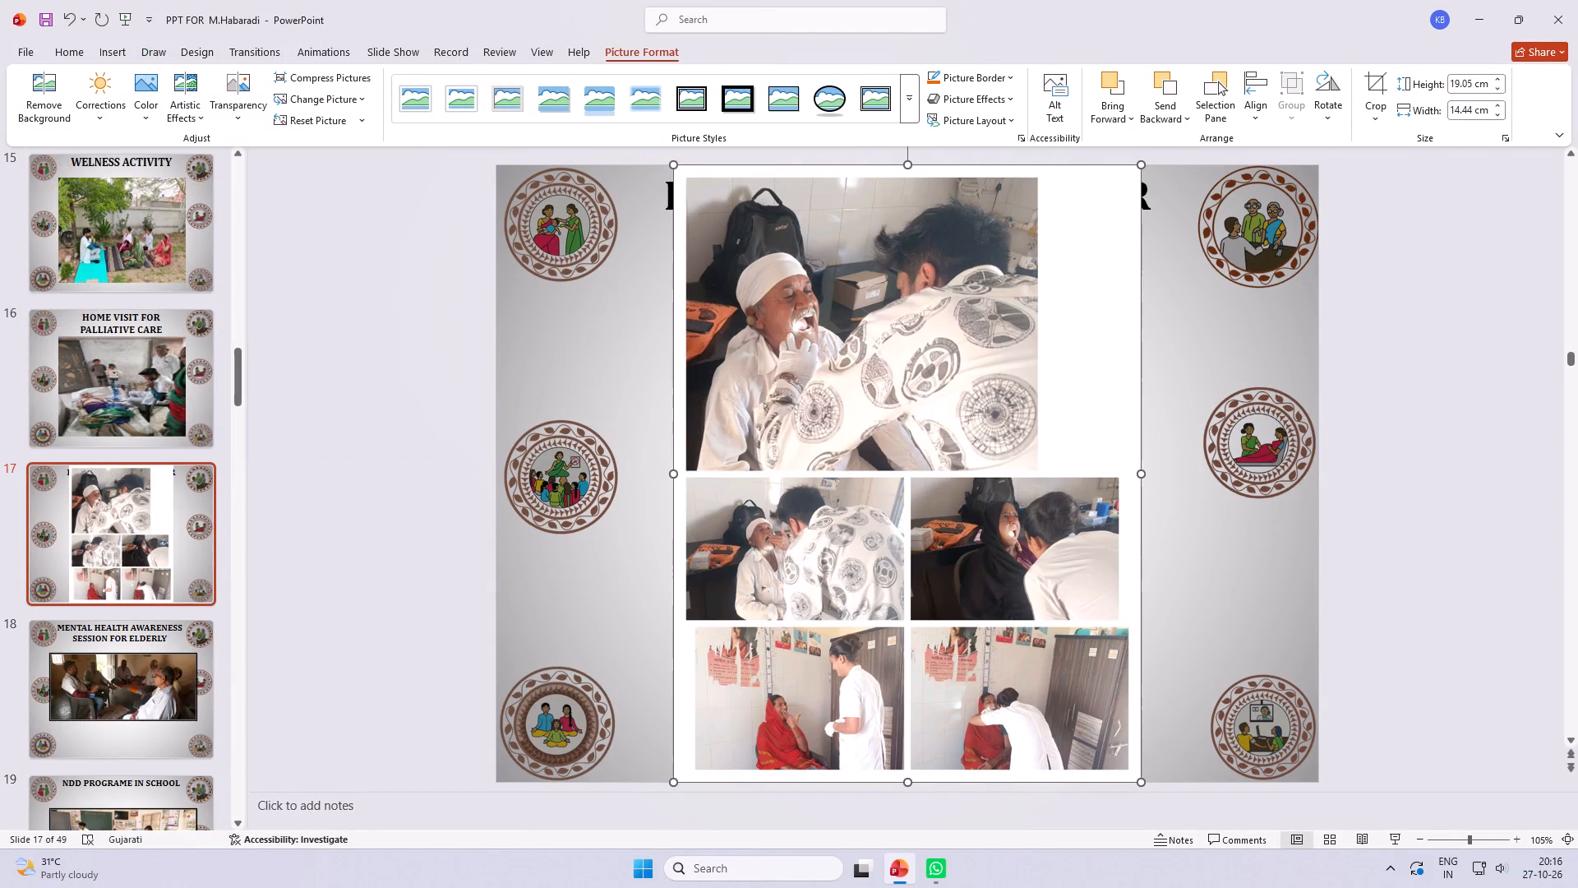
# Widen the inserted photo collage to about 17.8 cm, spanning between the side emblems, and shift it up to clear the slide's bottom edge.
pyautogui.moveTo(673, 474); pyautogui.dragTo(624, 469)
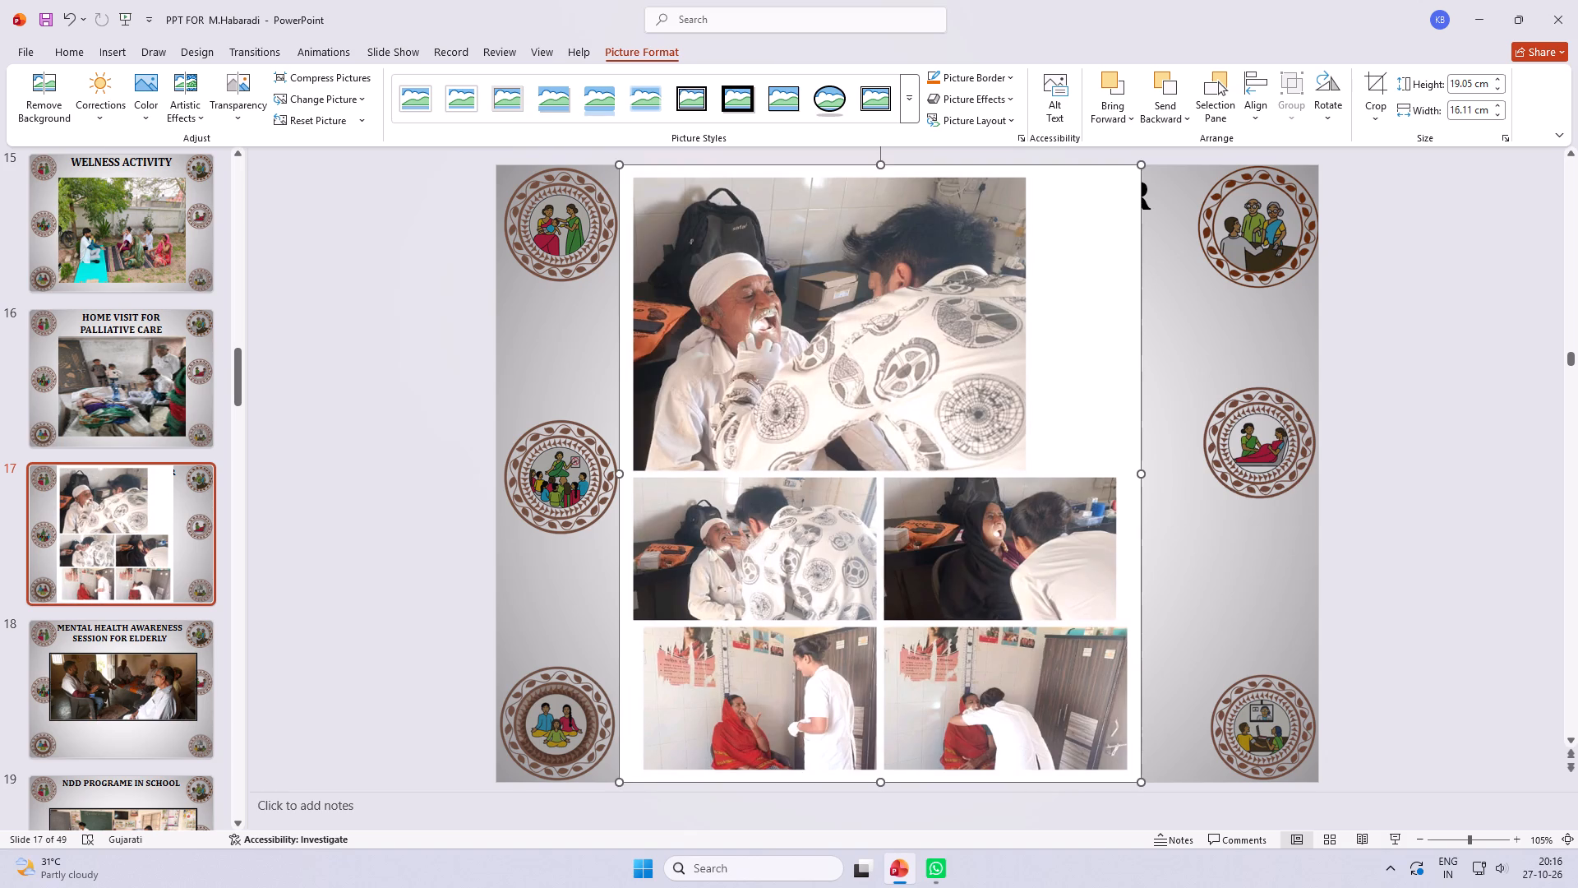
pyautogui.moveTo(1143, 477); pyautogui.dragTo(1198, 475)
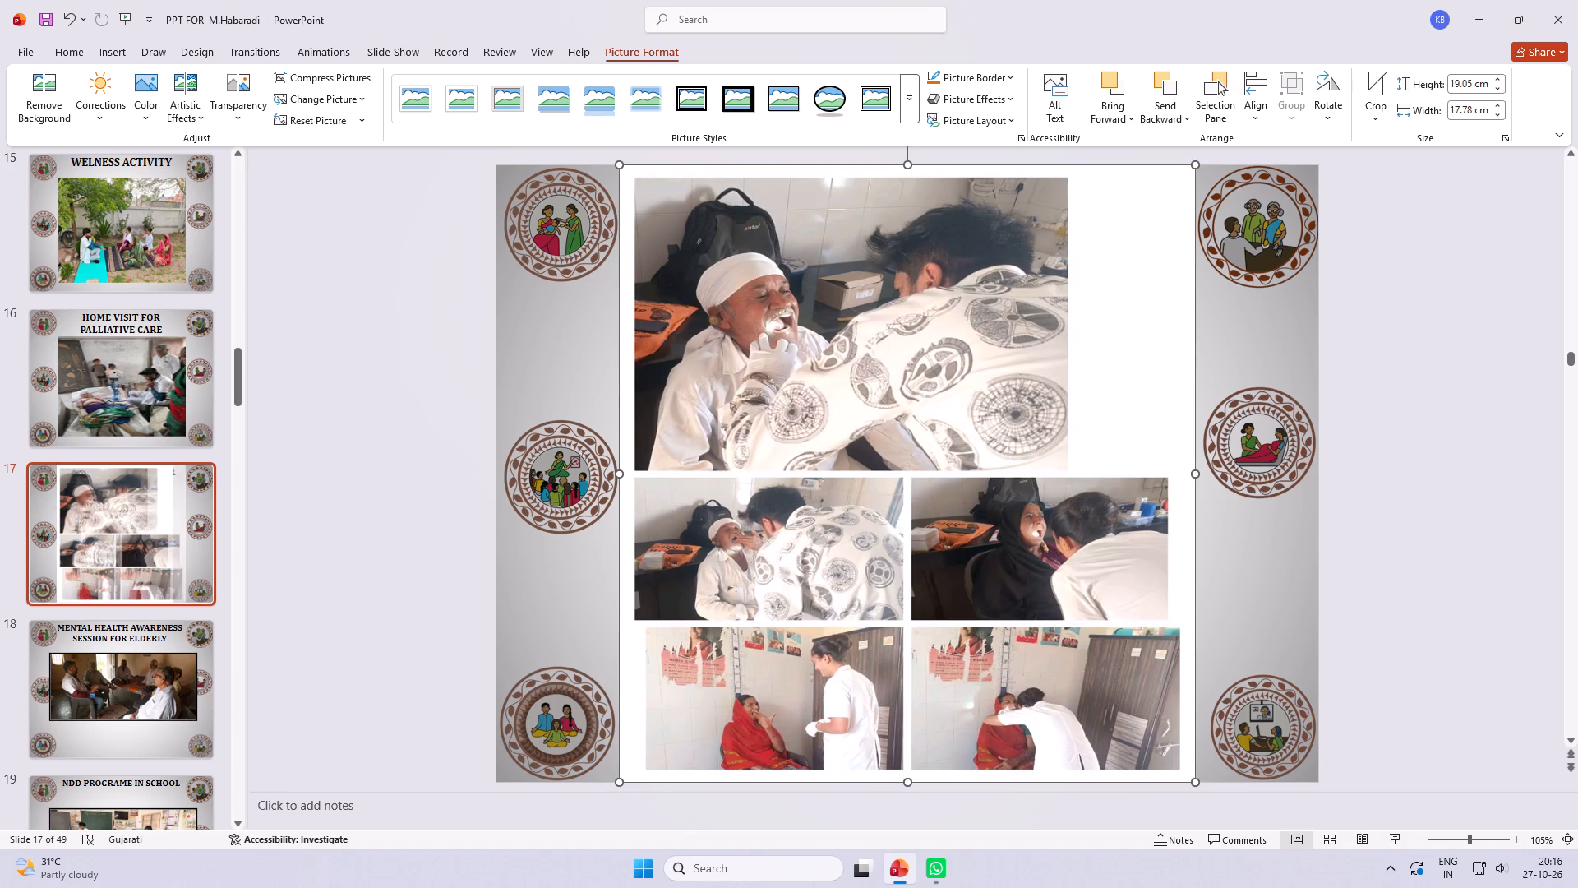
pyautogui.click(1060, 363)
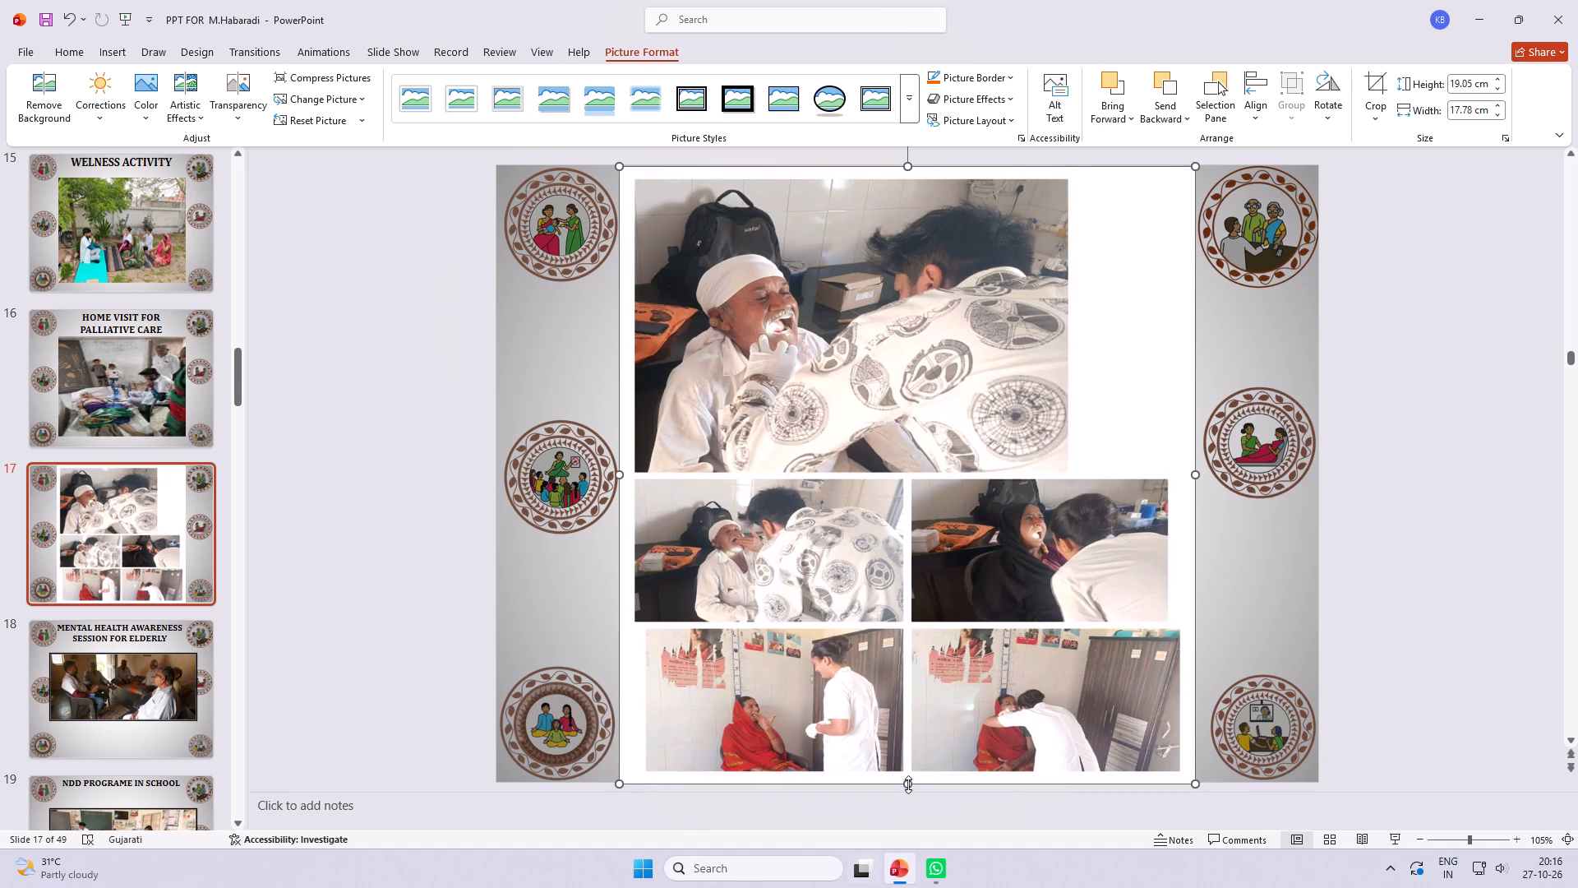
pyautogui.moveTo(913, 784); pyautogui.dragTo(914, 728)
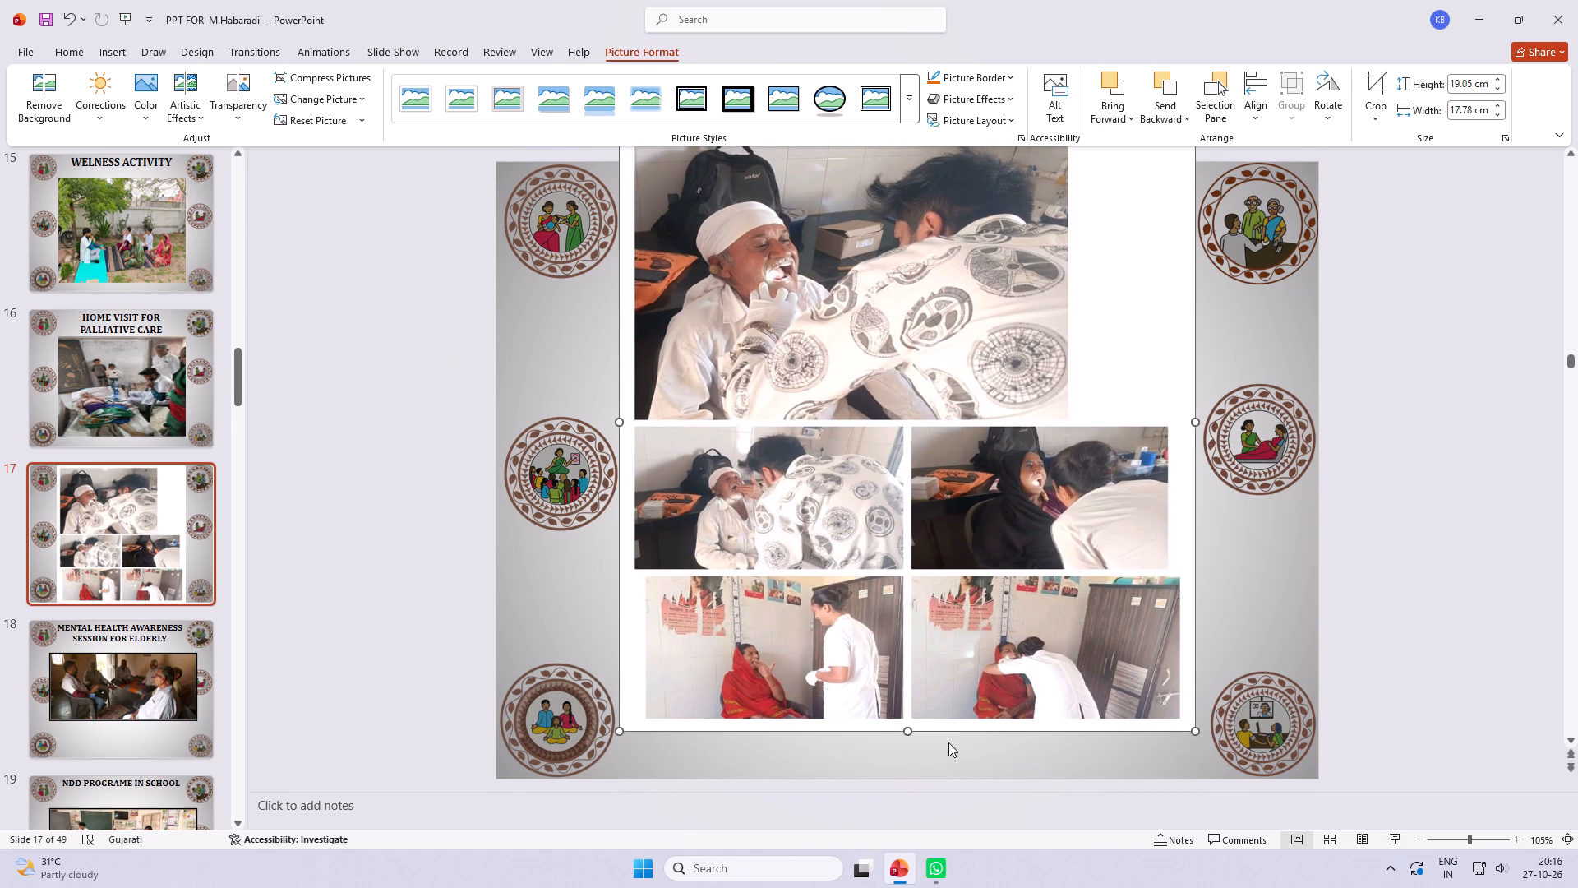
# Shorten the oral screening photo collage on slide 17 from its top edge to about 14.39 cm high, so it sits below the title.
pyautogui.scroll(2, 948, 742)
pyautogui.moveTo(908, 150); pyautogui.dragTo(913, 190)
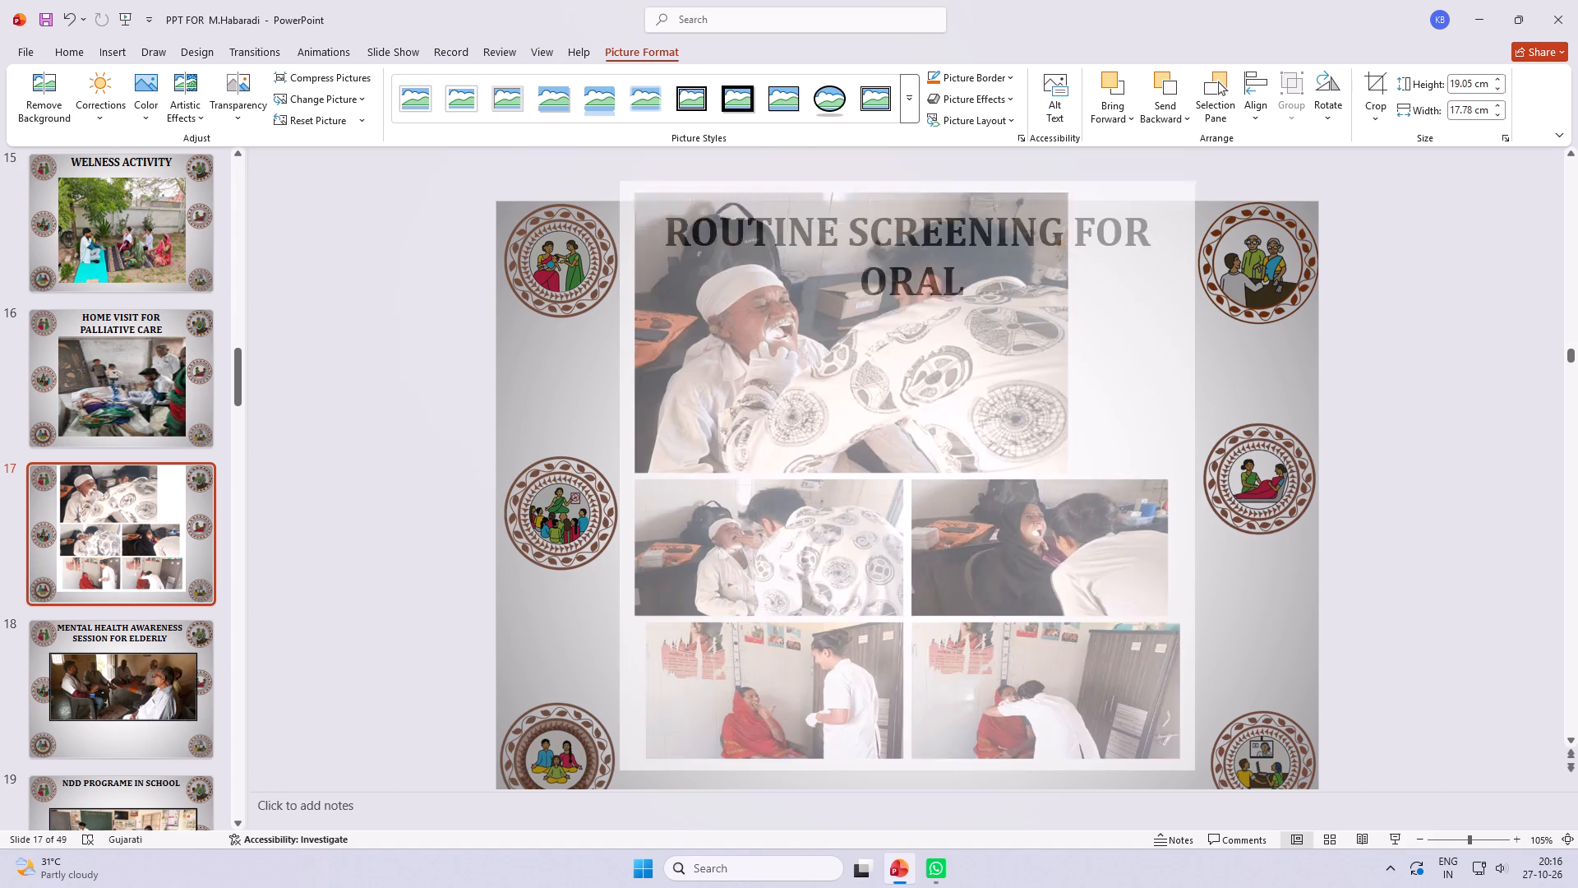
pyautogui.moveTo(913, 190); pyautogui.dragTo(930, 303)
pyautogui.click(1025, 356)
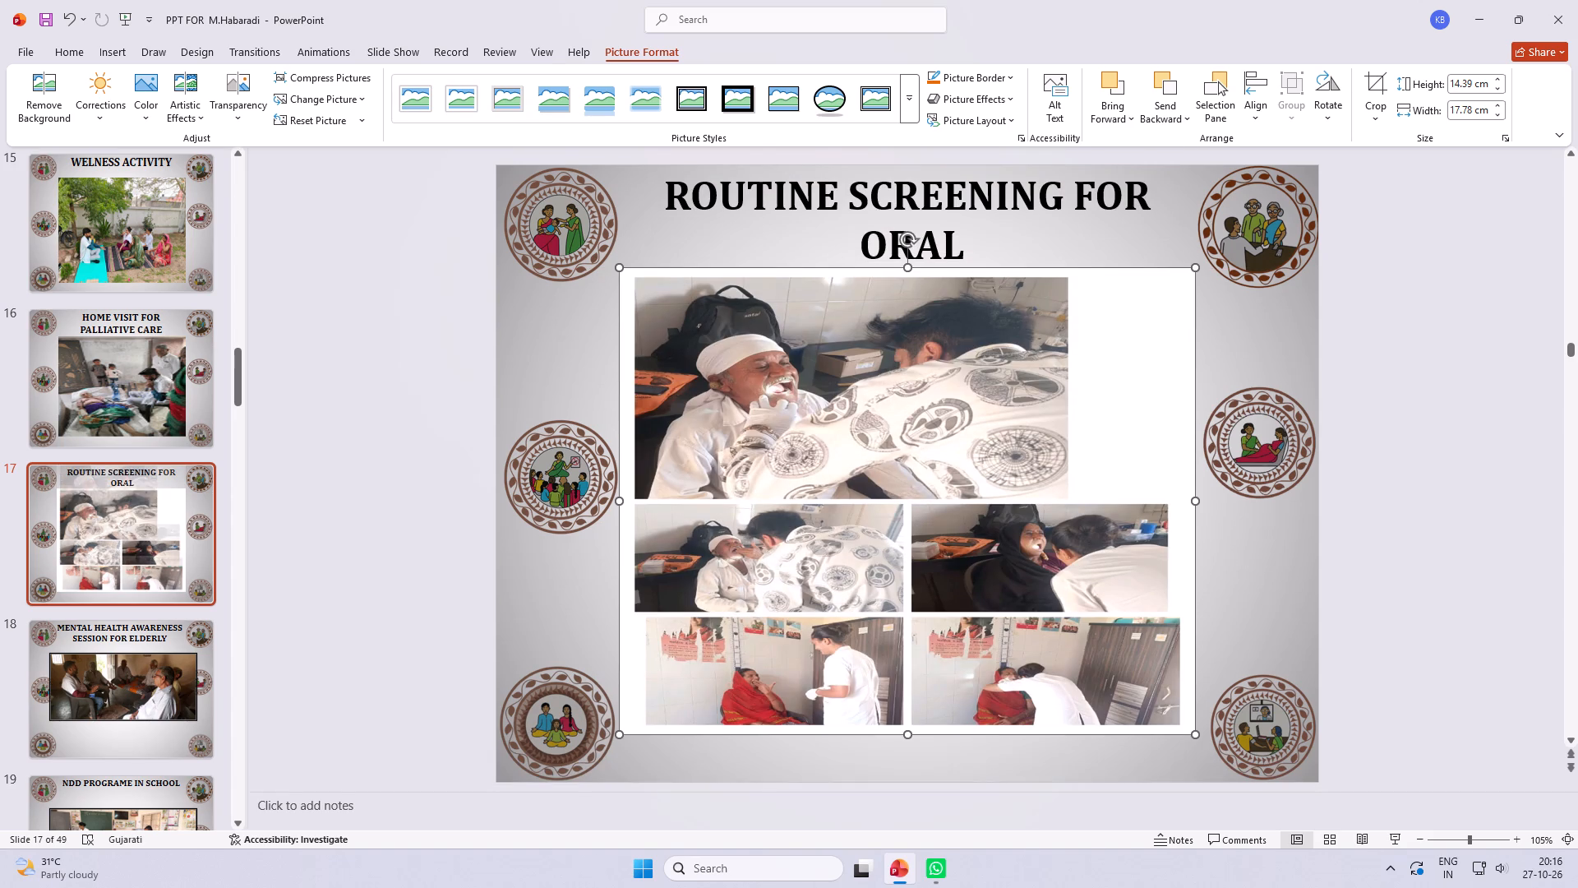
pyautogui.scroll(-1, 989, 673)
pyautogui.click(1302, 604)
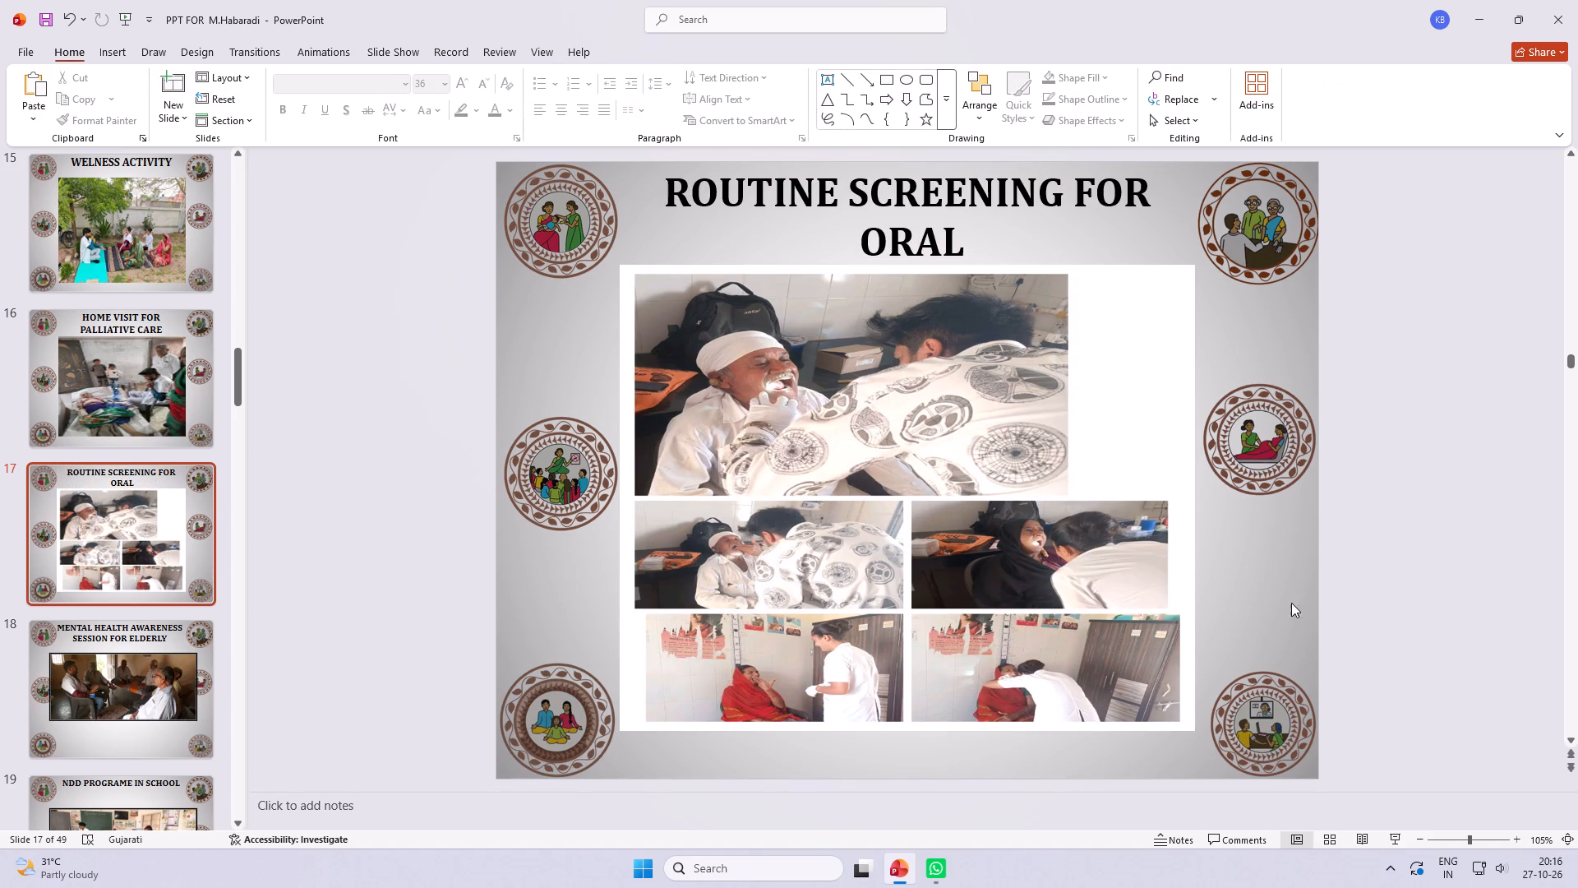
# Save the presentation and move on to slide 18, MENTAL HEALTH AWARENESS SESSION FOR ELDERLY.
pyautogui.hotkey('ctrl', 's')
pyautogui.click(1232, 598)
pyautogui.scroll(-1, 1226, 597)
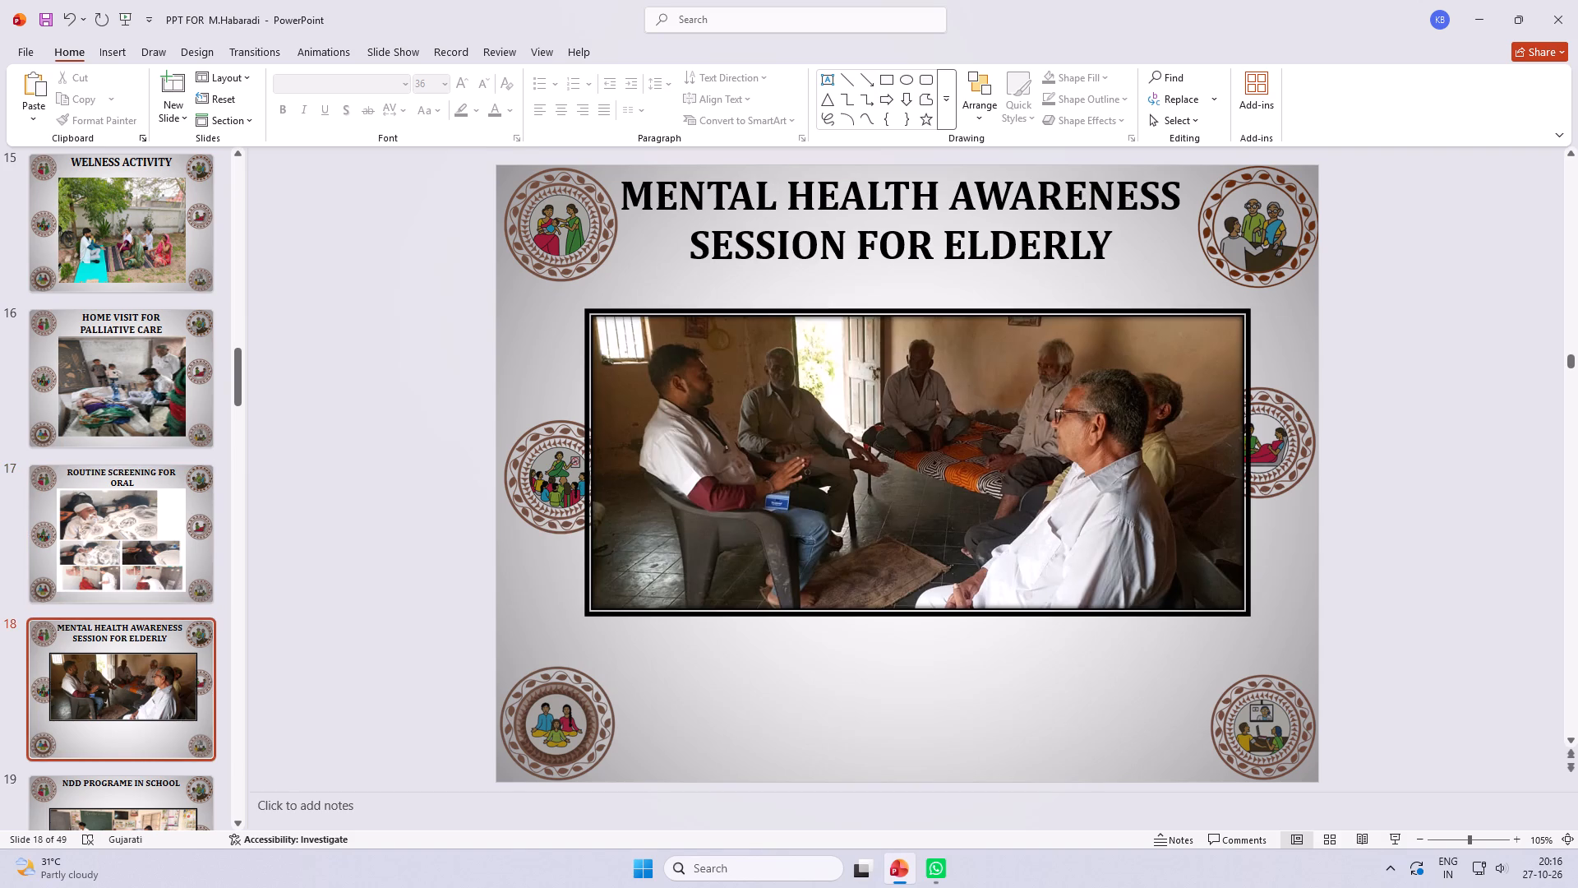
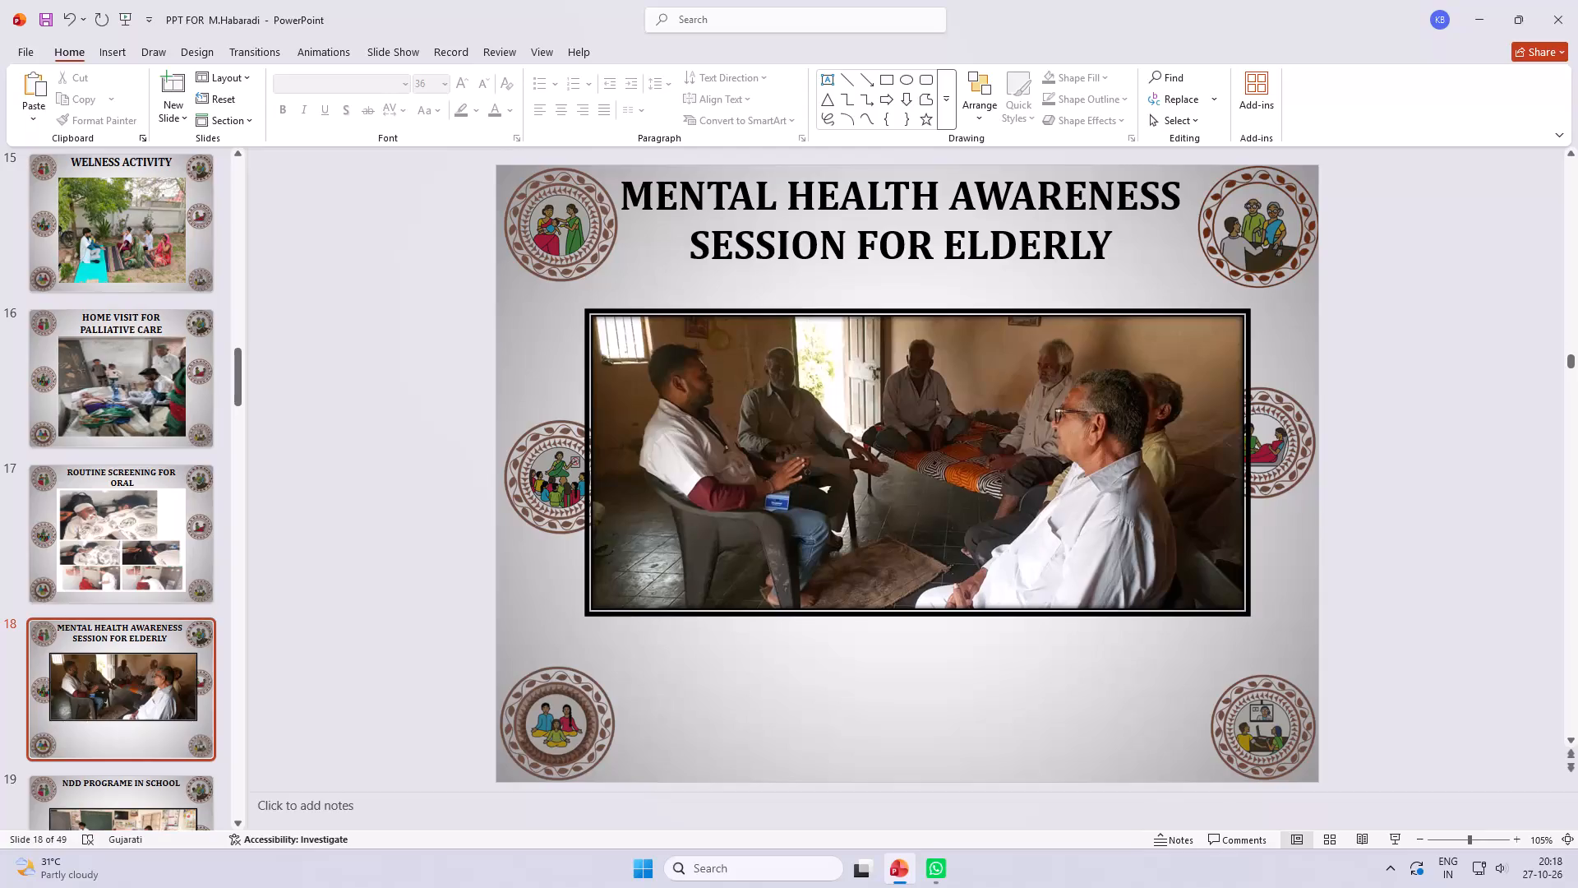
# Delete the words FOR ELDERLY from the slide 18 title so it reads MENTAL HEALTH AWARENESS SESSION.
pyautogui.doubleClick(868, 243)
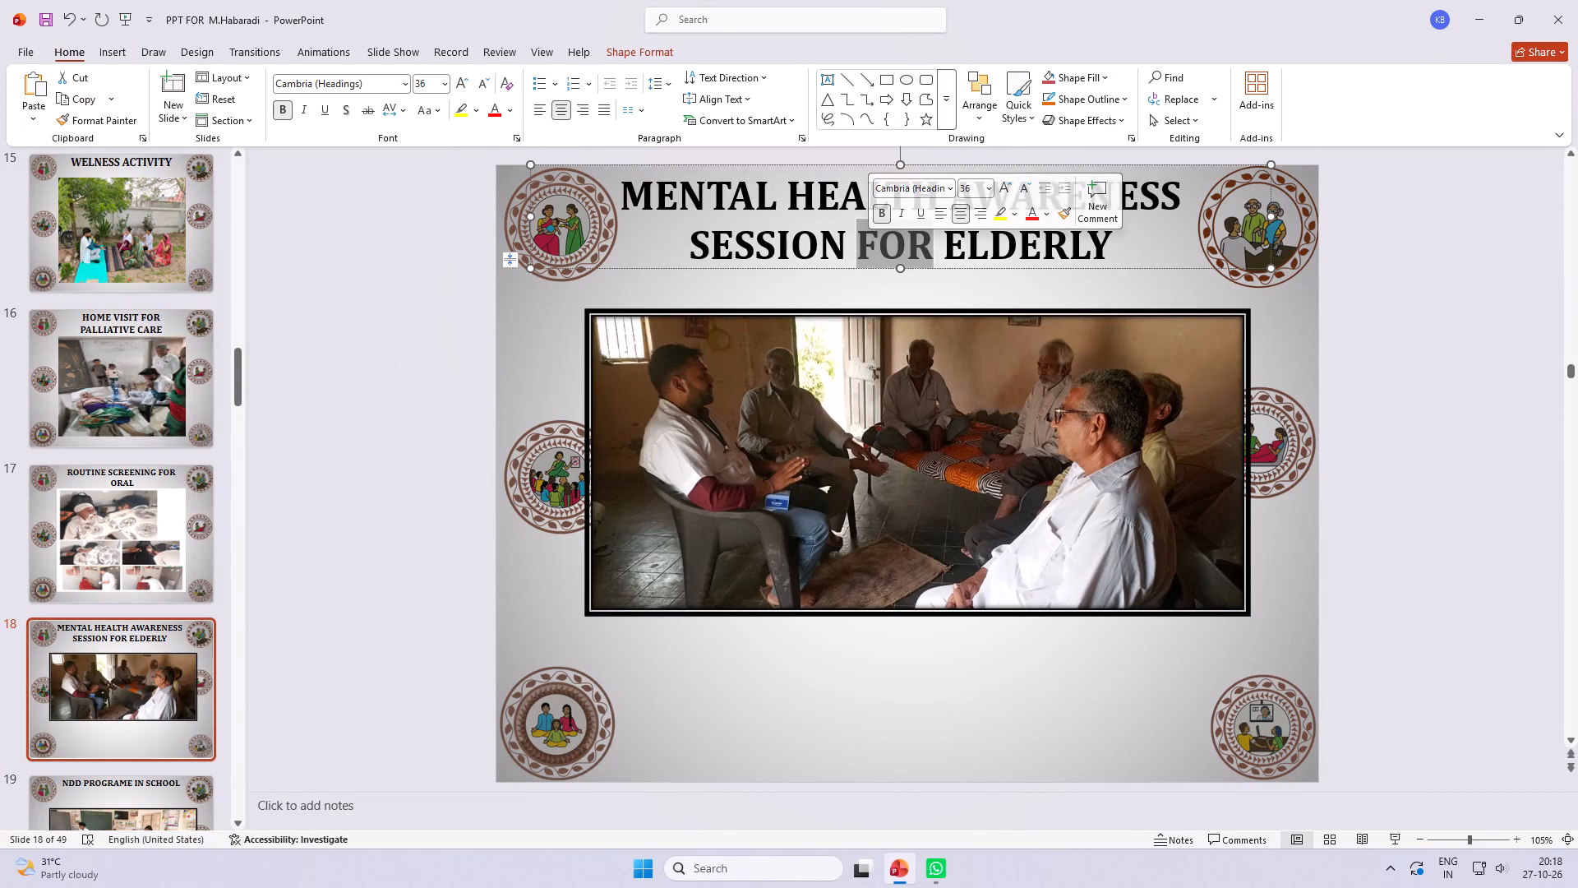
pyautogui.click(1082, 249)
pyautogui.moveTo(1113, 243); pyautogui.dragTo(915, 234)
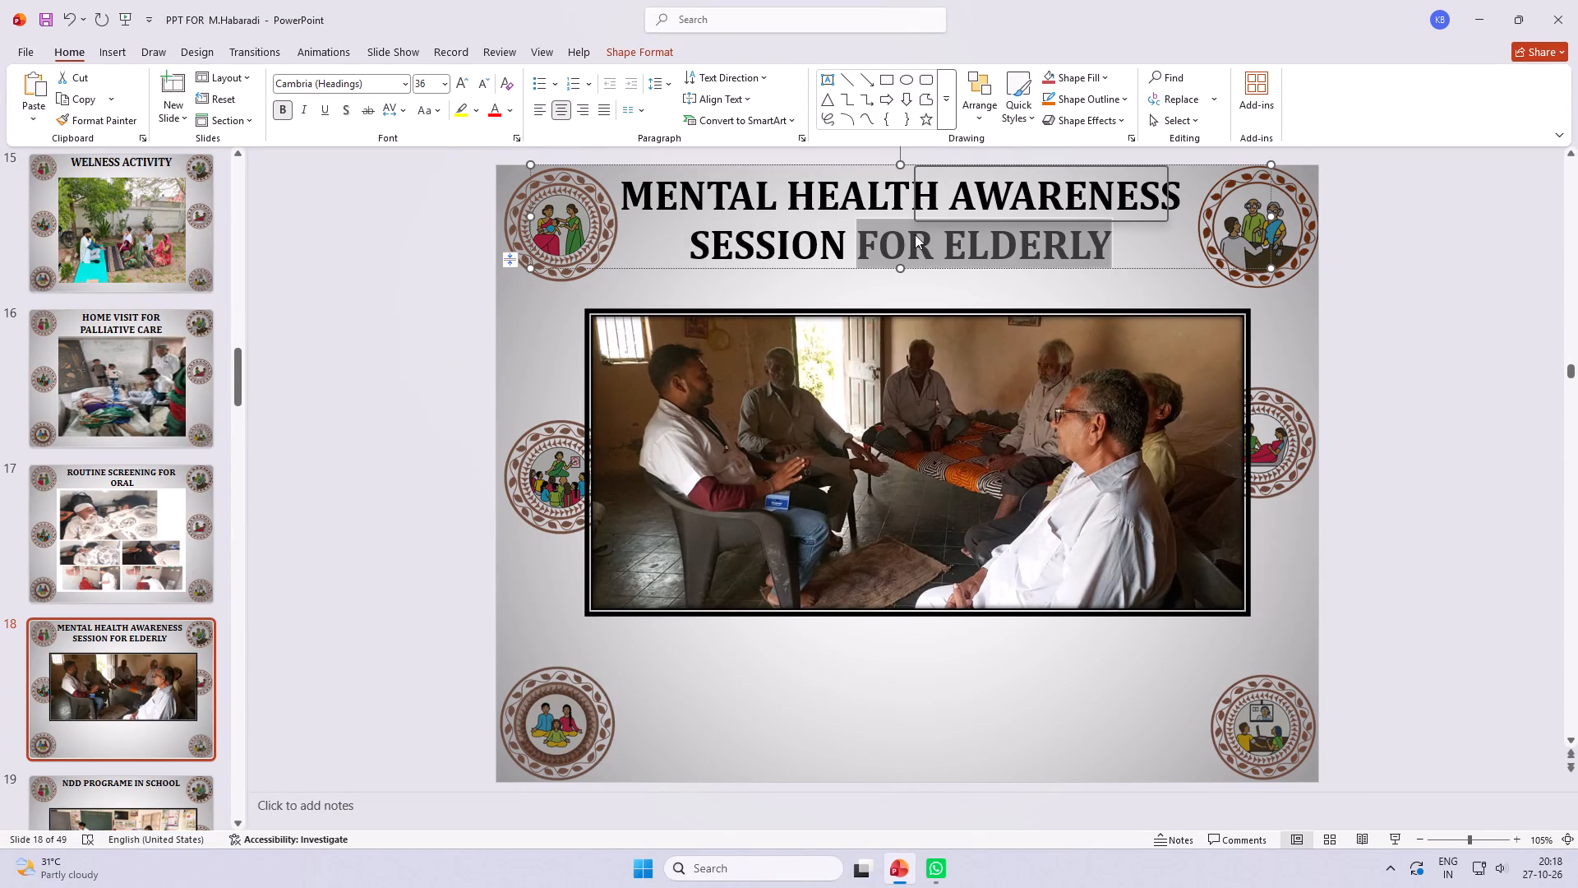
pyautogui.press('Delete')
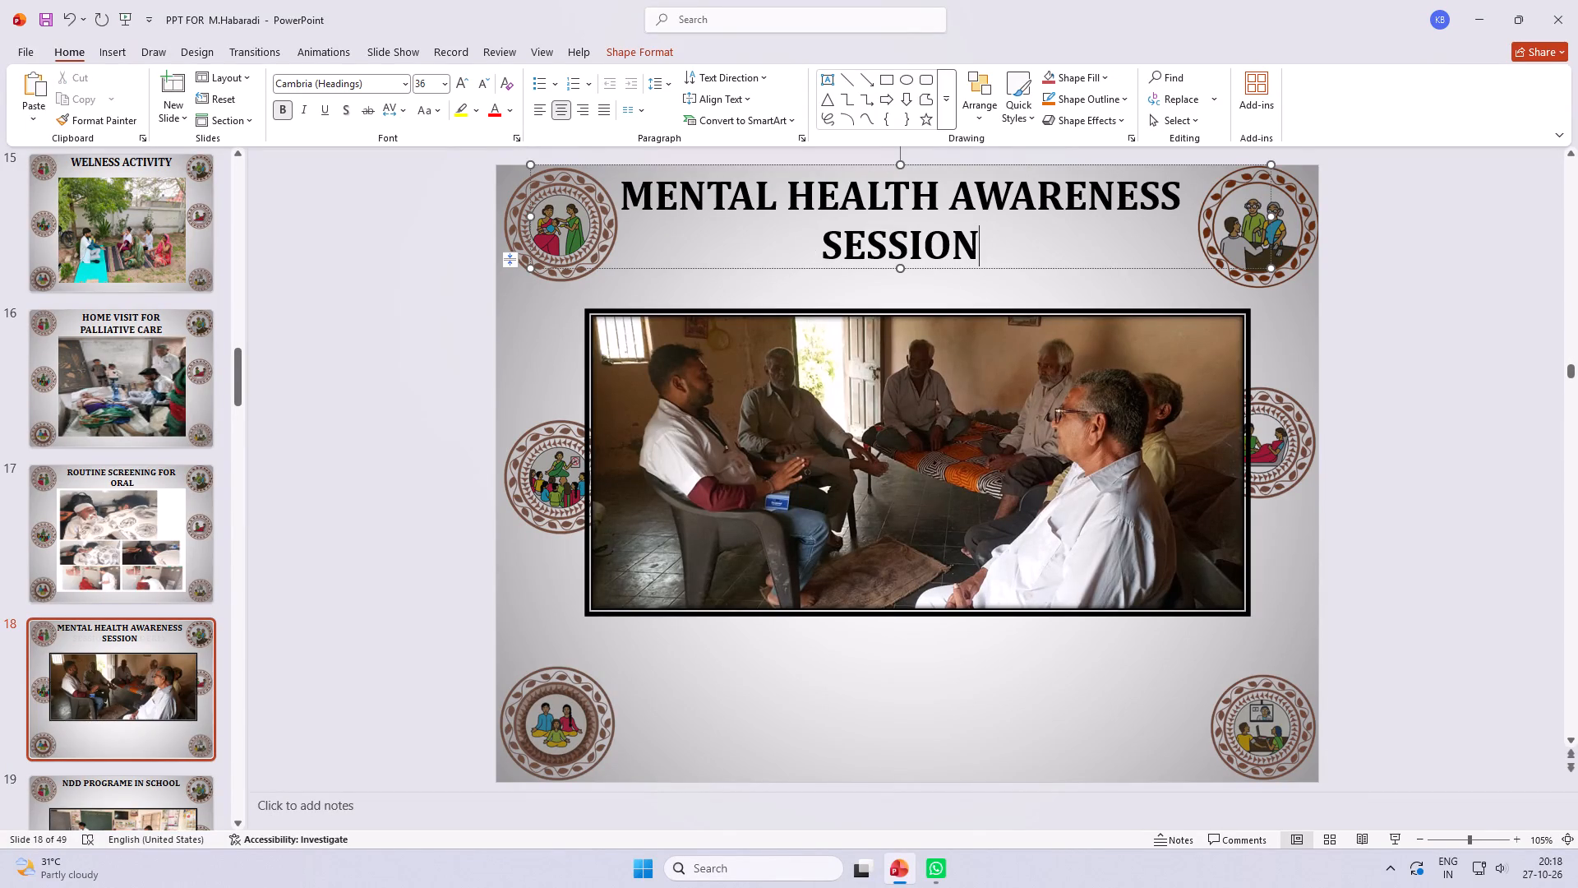
# Select the old group photo on the MENTAL HEALTH AWARENESS SESSION slide and bring up its editing options.
pyautogui.rightClick(779, 478)
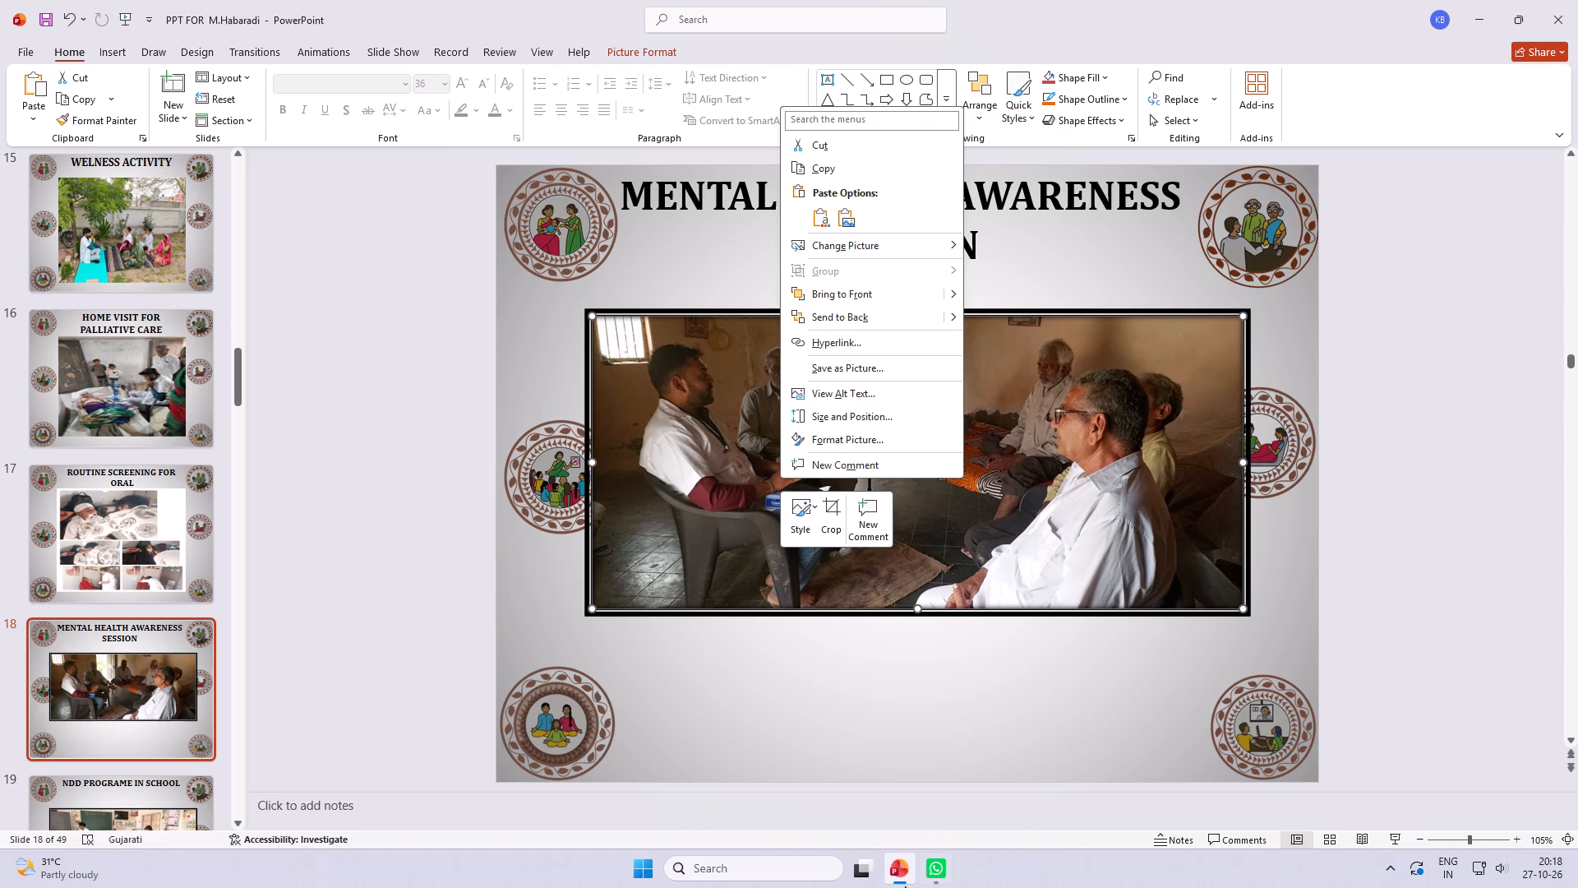
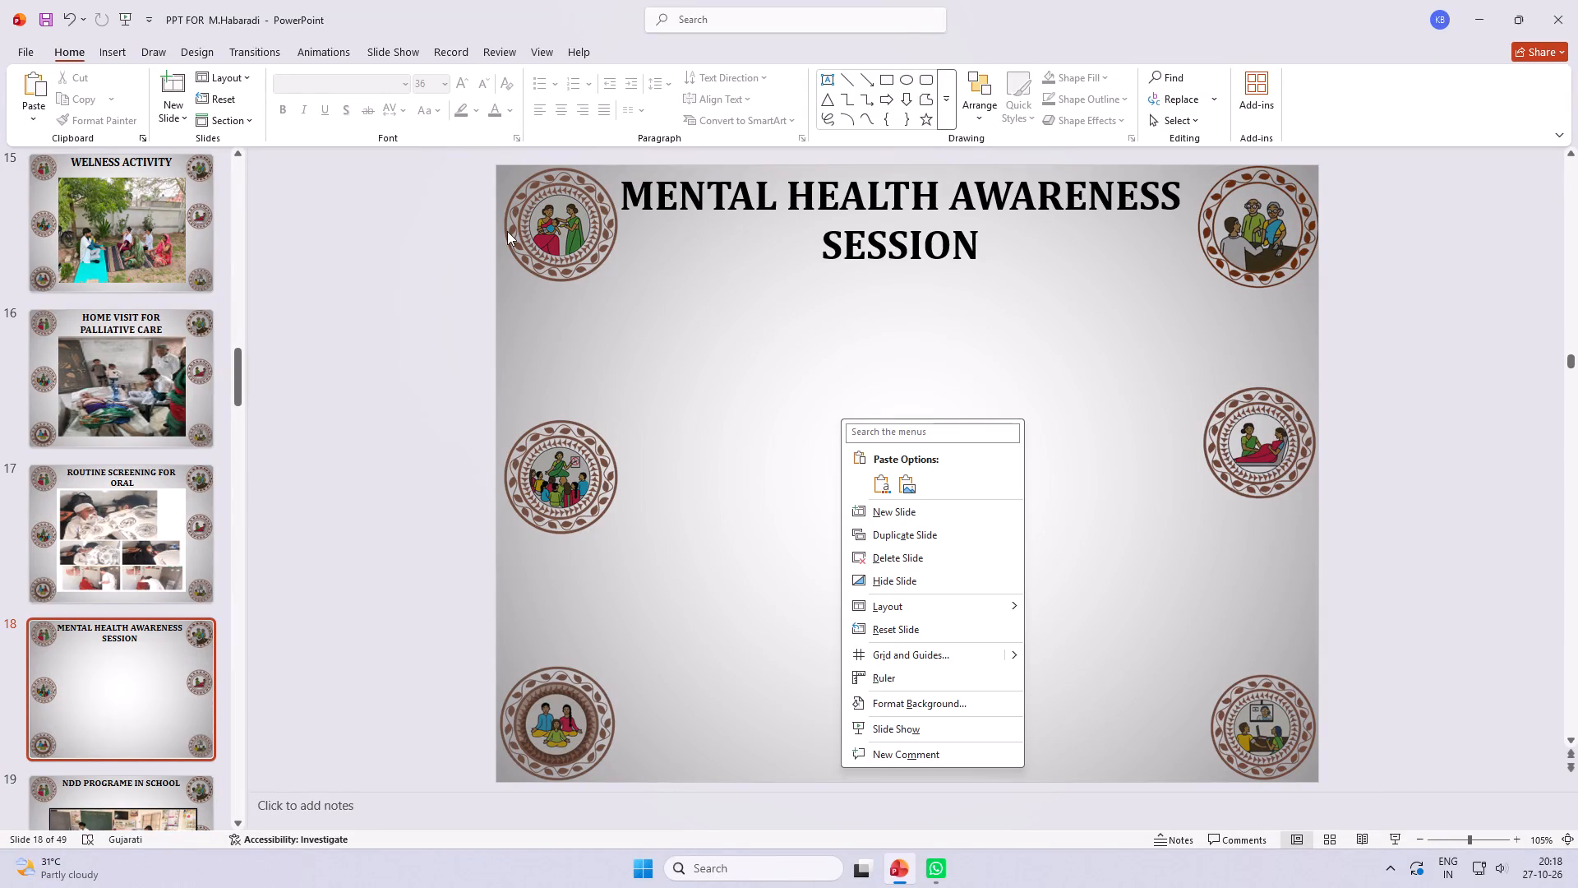
# Insert picture 10 from the Desktop folder onto the MENTAL HEALTH AWARENESS SESSION slide.
pyautogui.click(121, 51)
pyautogui.click(128, 90)
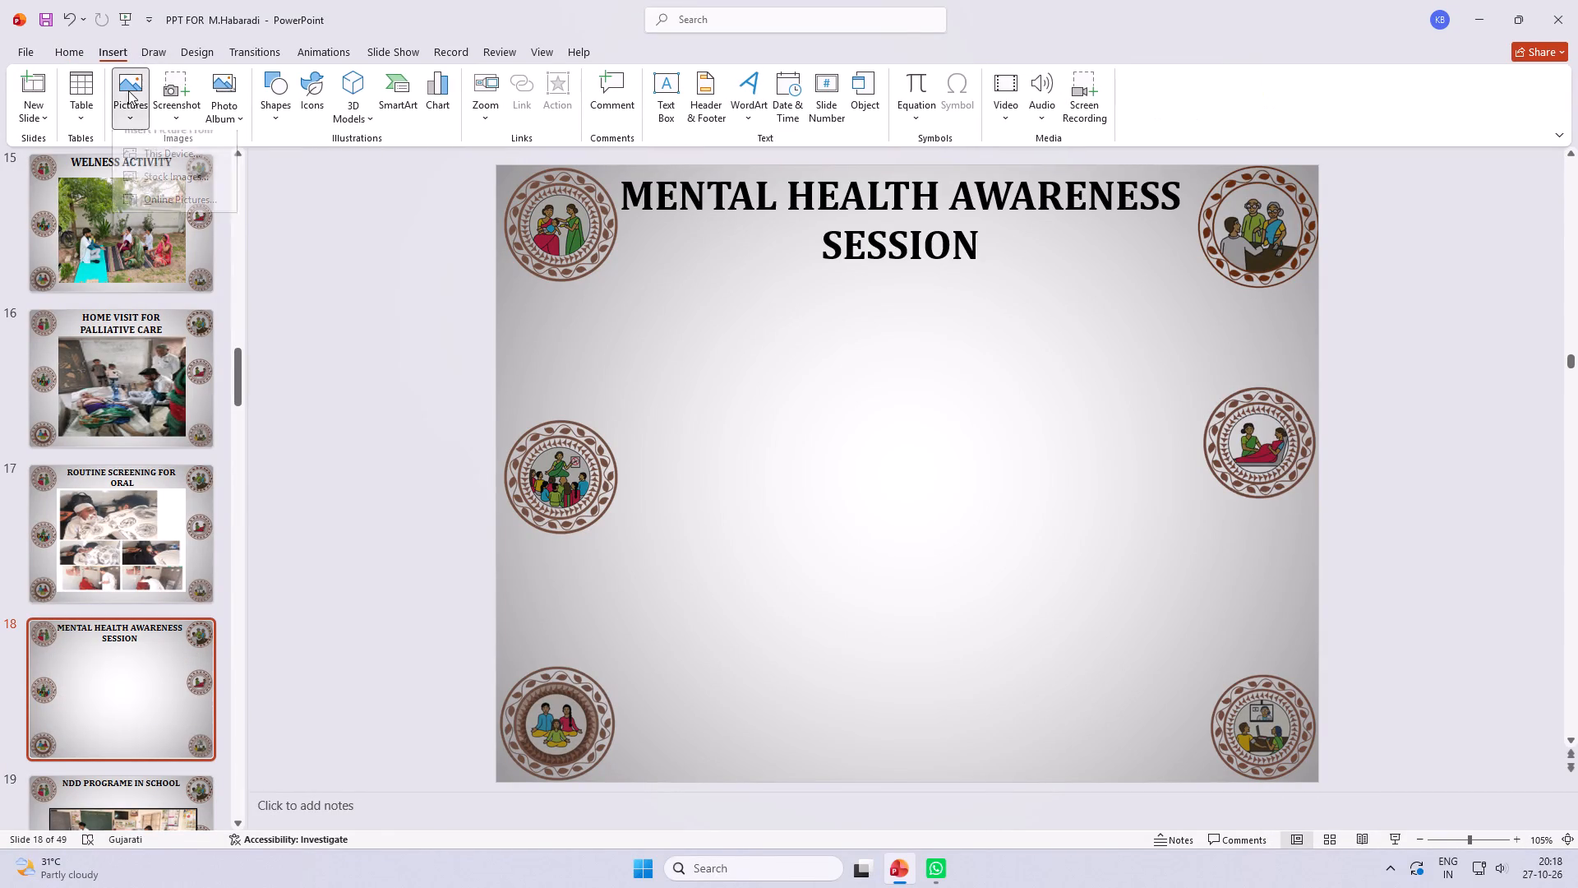
pyautogui.click(148, 165)
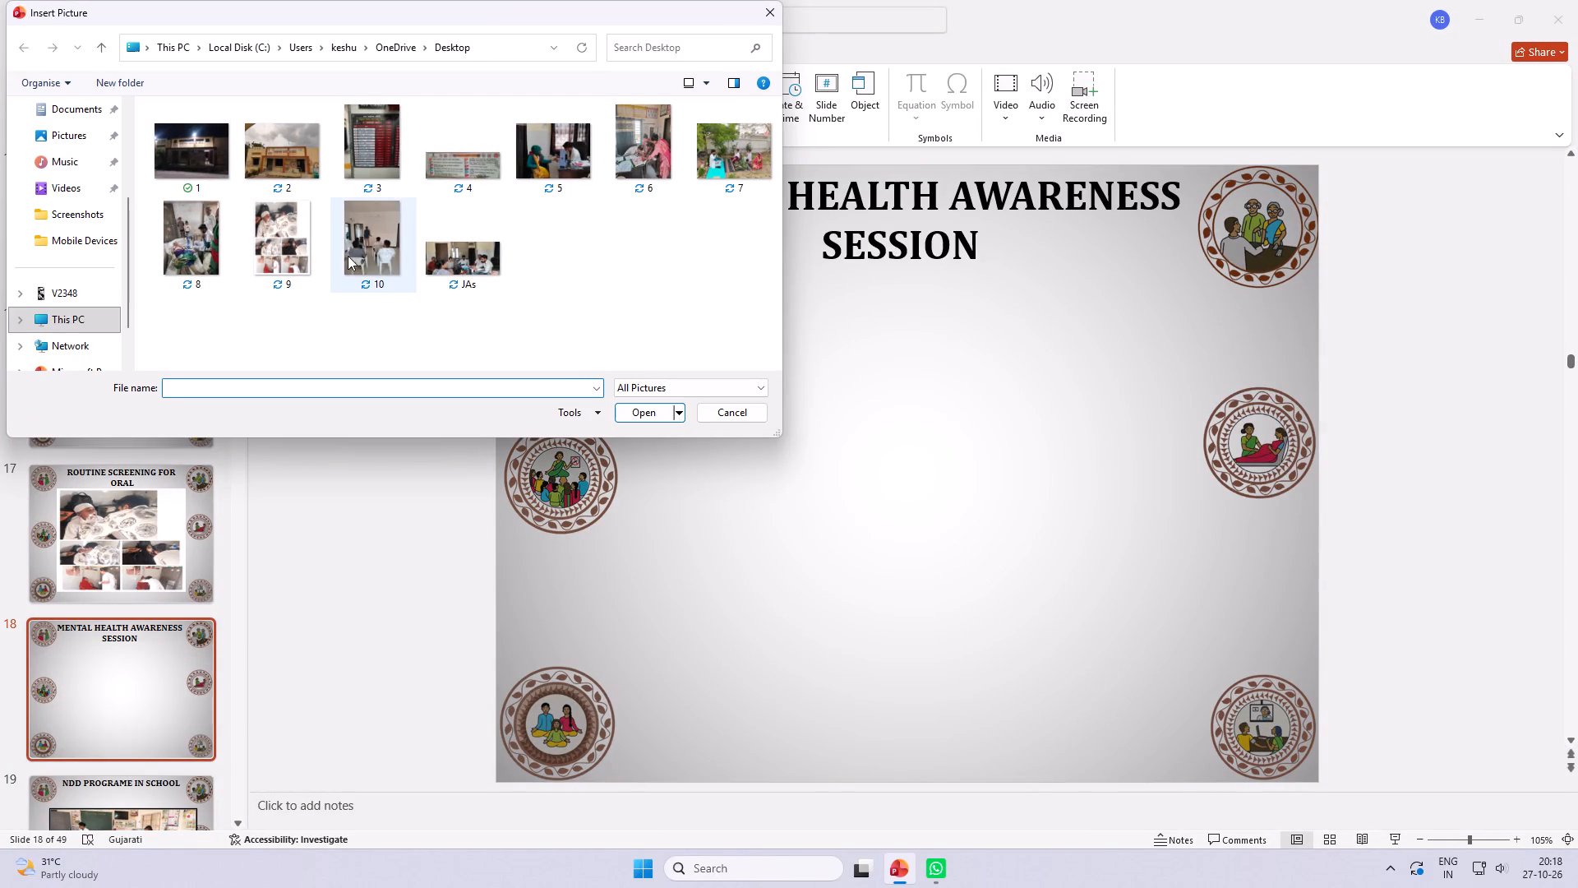
pyautogui.click(374, 258)
pyautogui.click(652, 408)
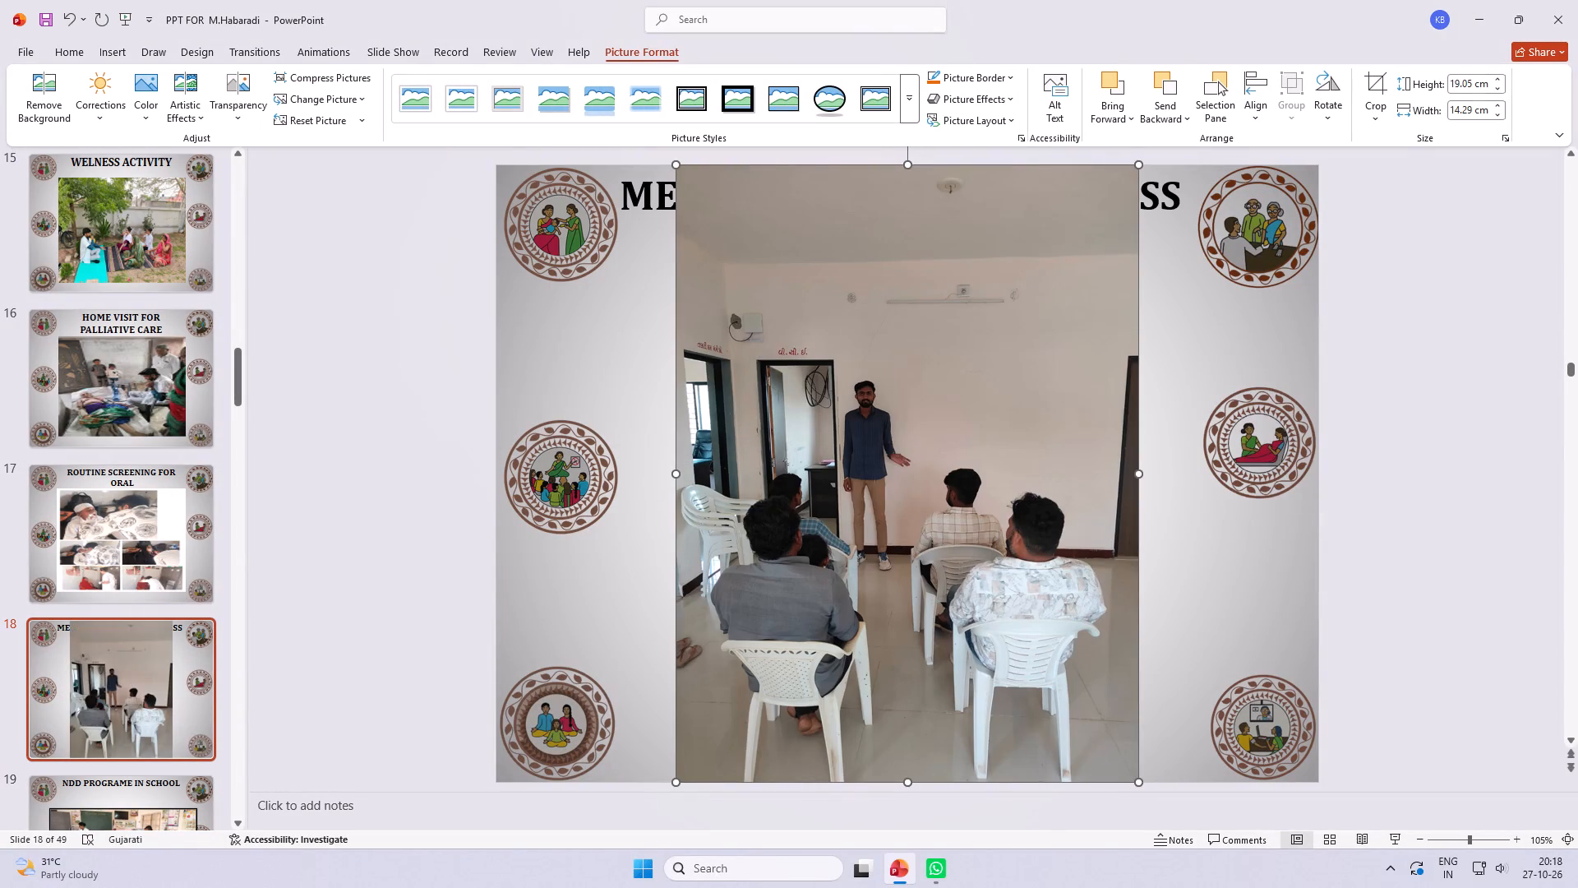
# Widen the inserted session photo on both sides and shorten it from its top and bottom edges to sit below the title, between the emblems.
pyautogui.moveTo(679, 473); pyautogui.dragTo(659, 472)
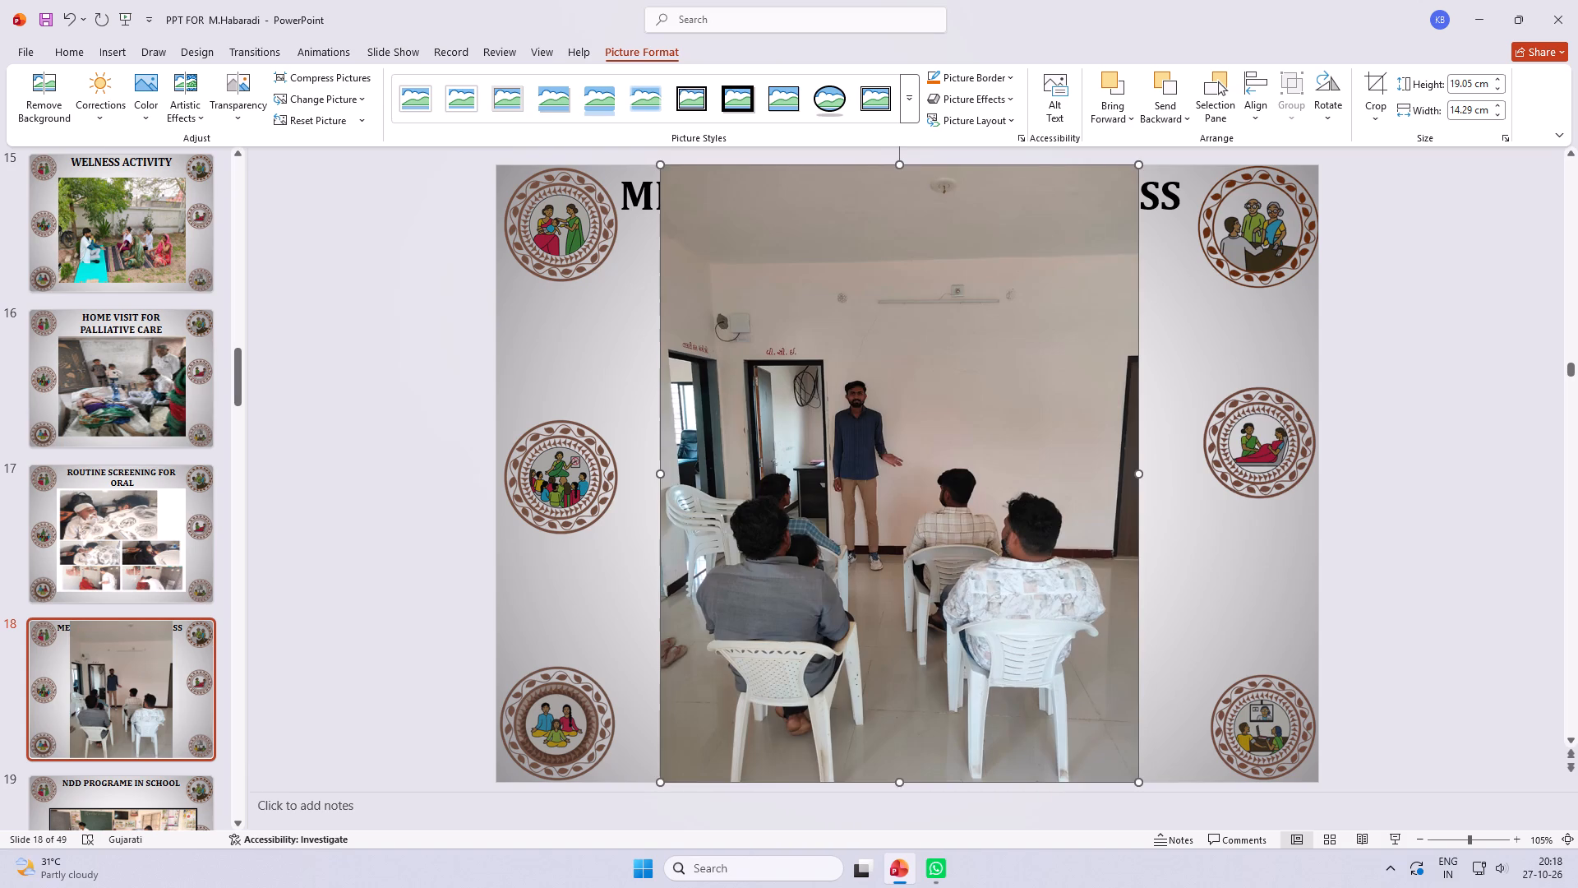
pyautogui.moveTo(1137, 475); pyautogui.dragTo(1195, 475)
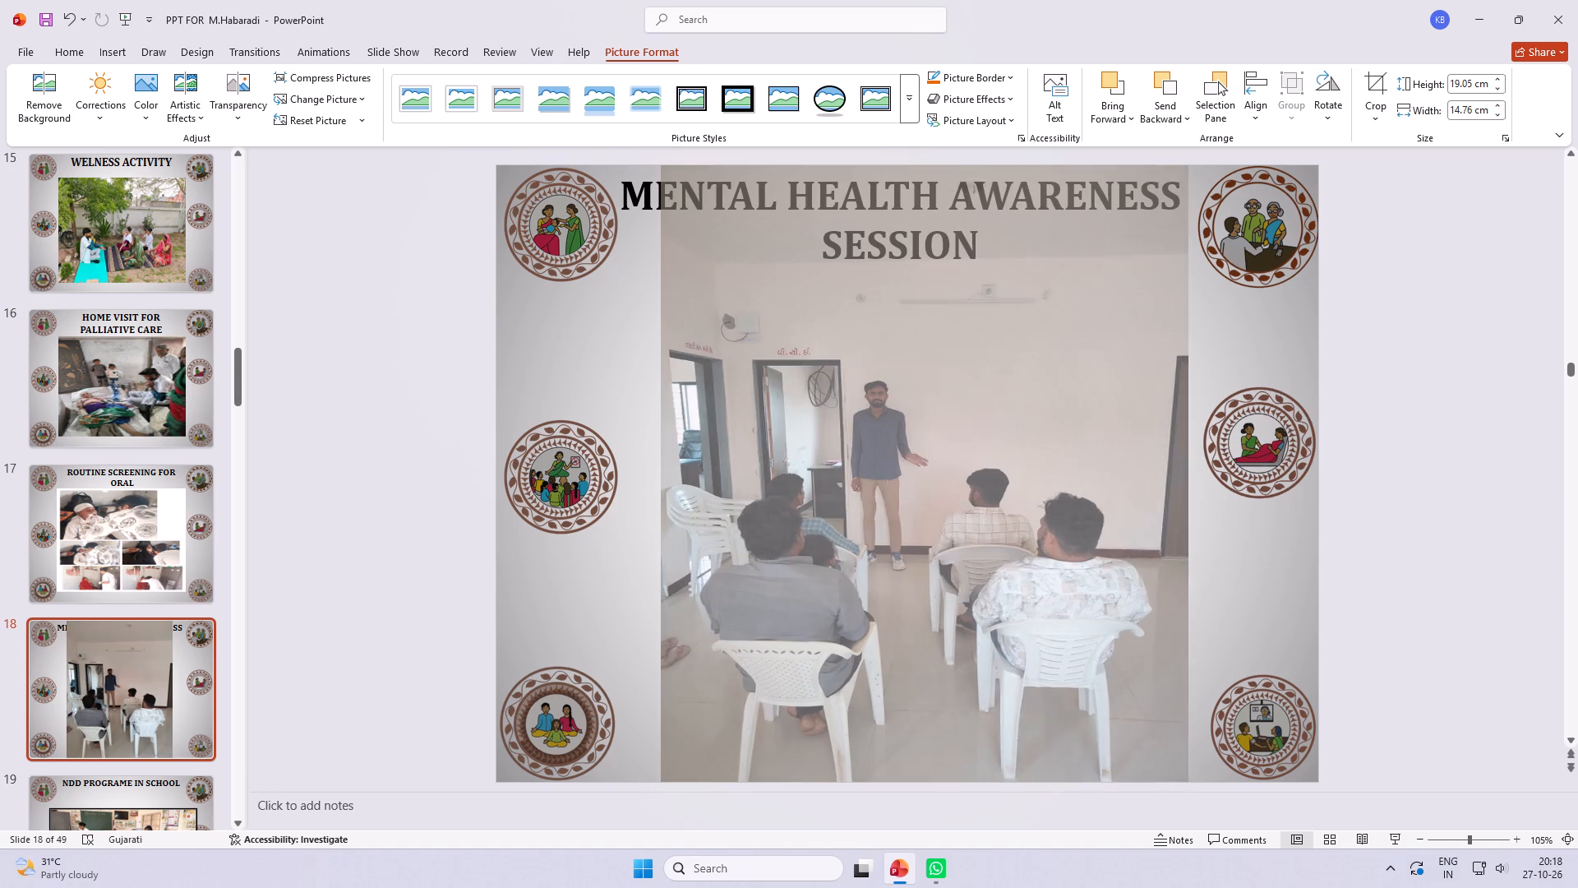
pyautogui.moveTo(1195, 475); pyautogui.dragTo(1209, 477)
pyautogui.moveTo(938, 163); pyautogui.dragTo(944, 266)
pyautogui.moveTo(936, 783); pyautogui.dragTo(932, 686)
pyautogui.click(940, 710)
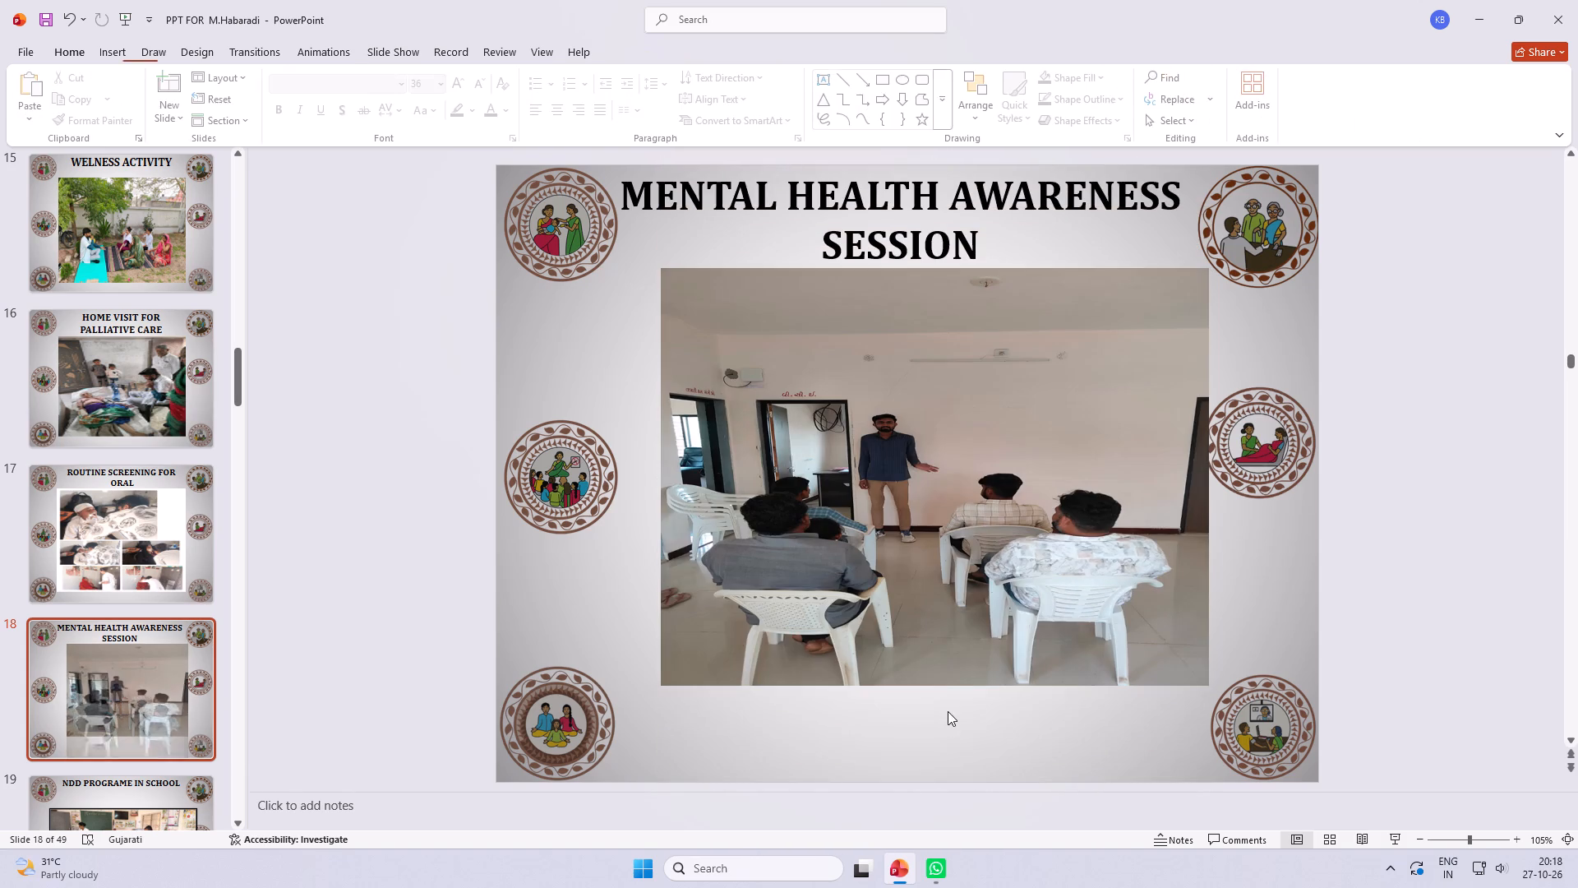
pyautogui.click(993, 723)
# Save the presentation.
pyautogui.hotkey('ctrl', 's')
# Cut the old classroom photo from slide 19, NDD PROGRAME IN SCHOOL.
pyautogui.scroll(-1, 958, 664)
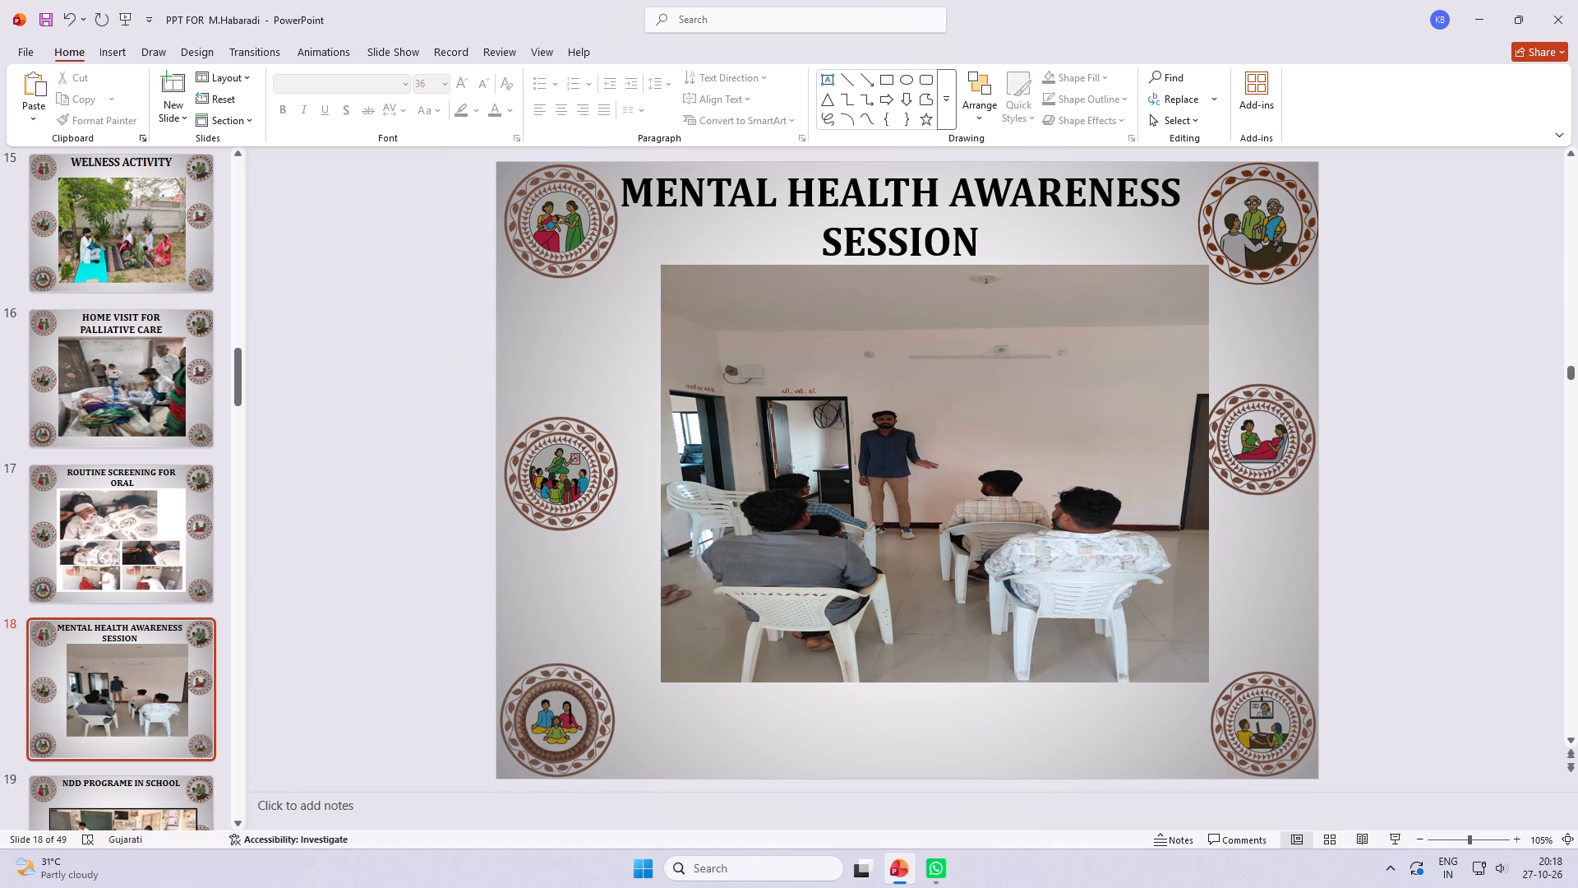
pyautogui.scroll(-1, 938, 650)
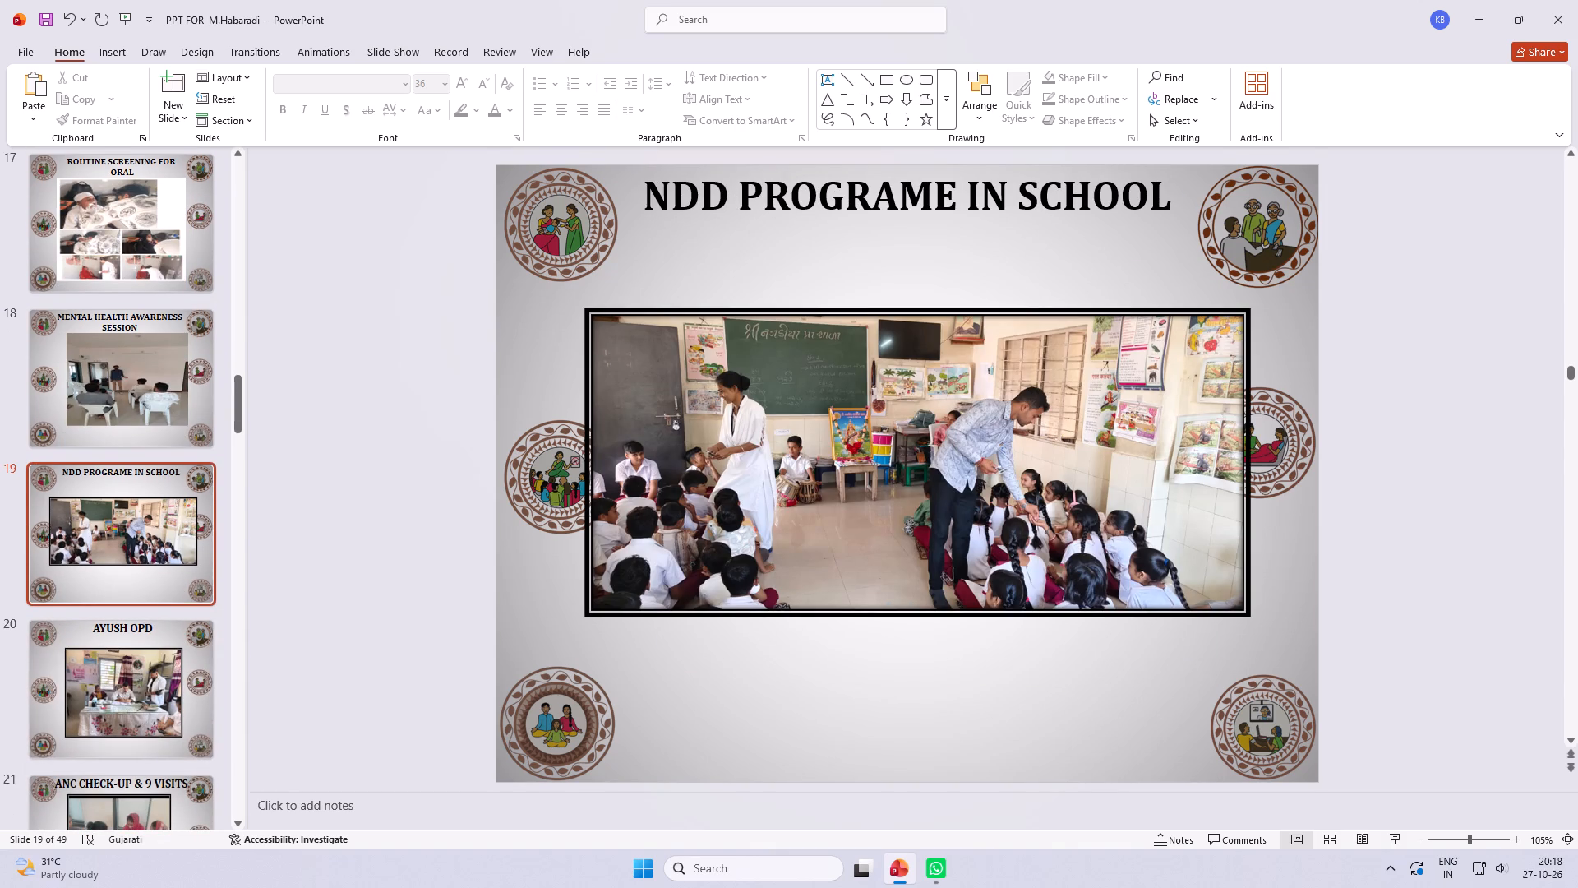
pyautogui.rightClick(854, 479)
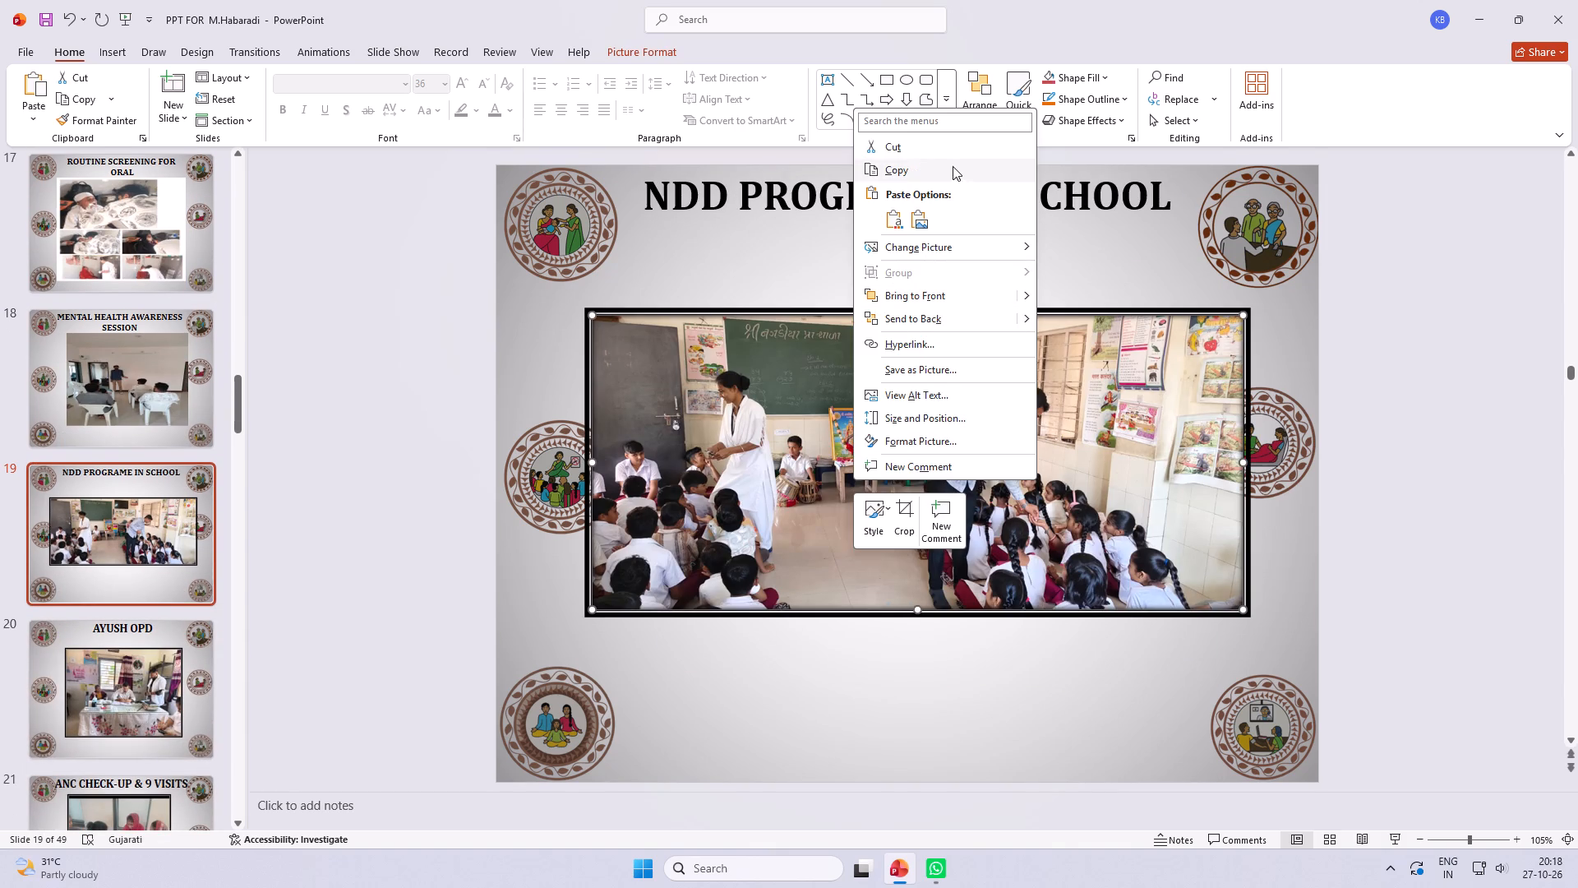
pyautogui.click(938, 151)
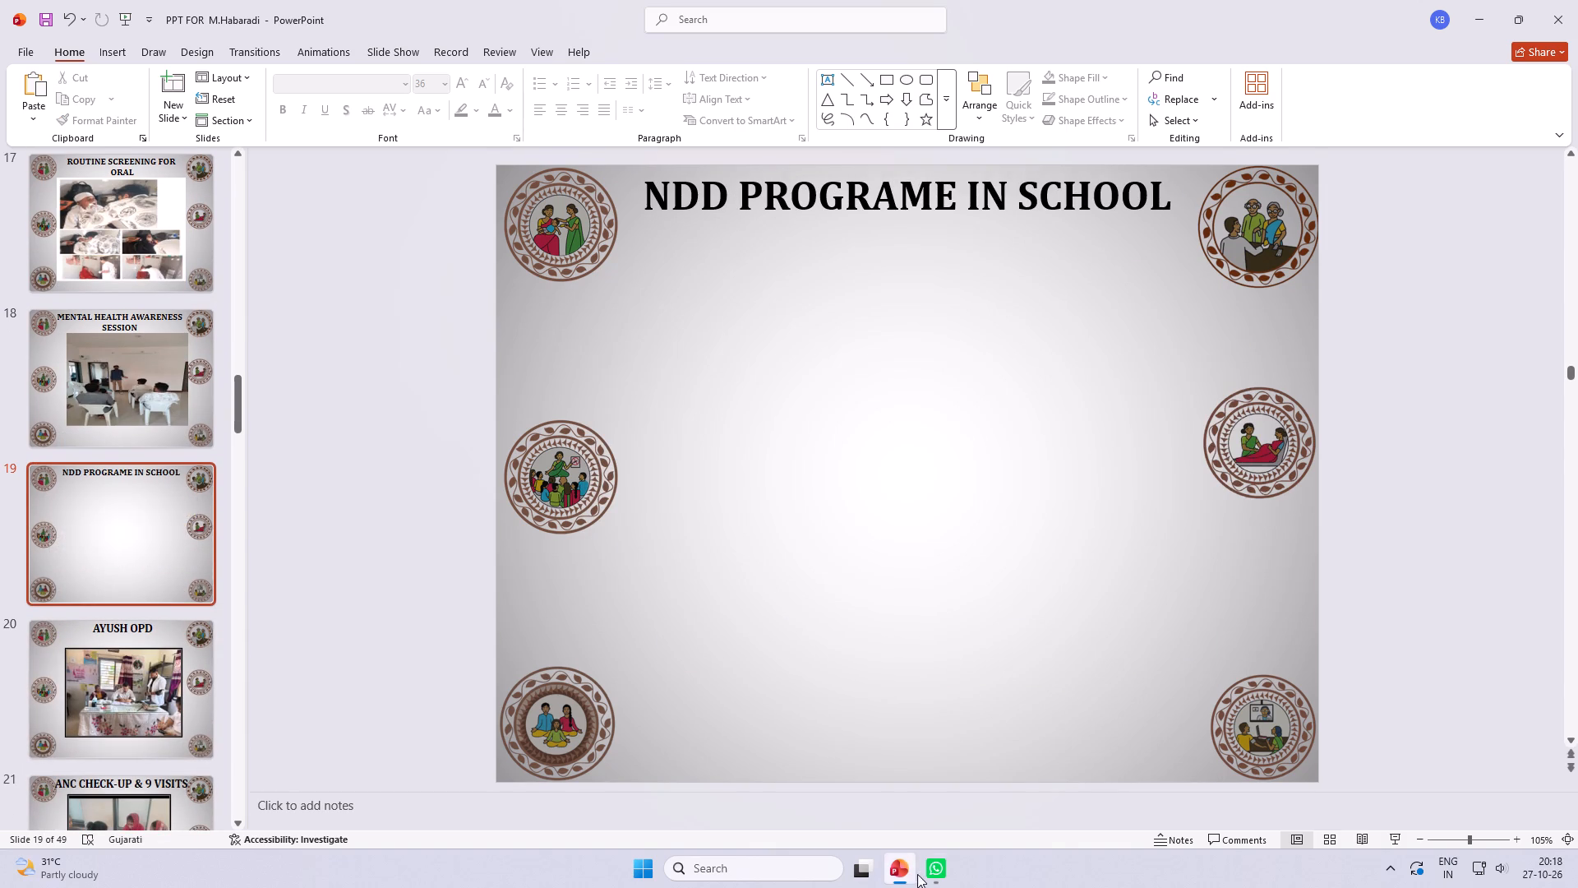
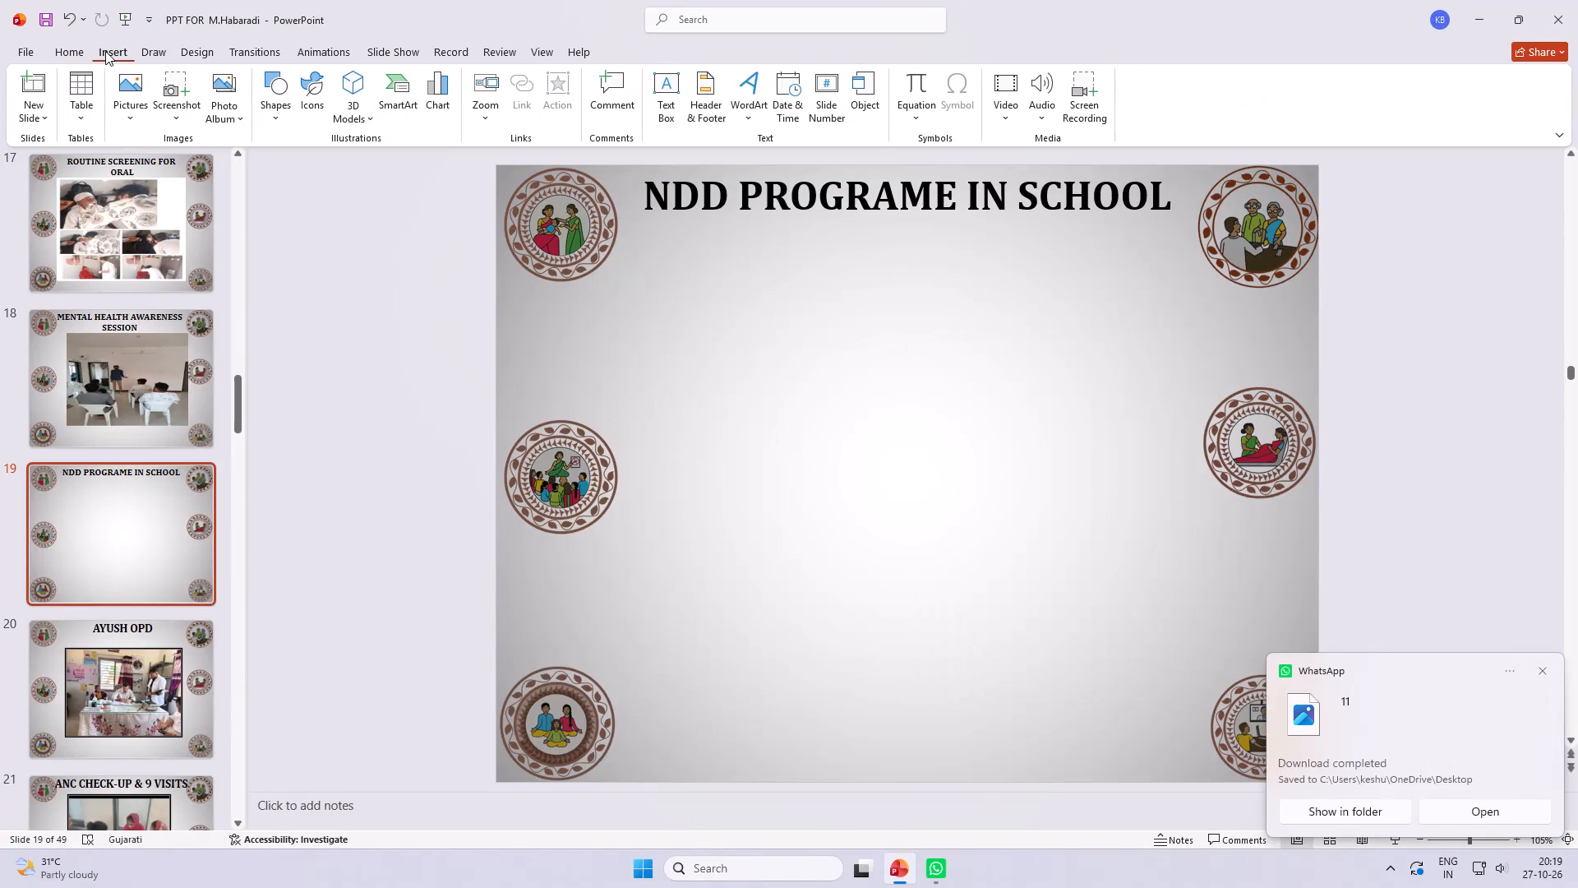
# Insert picture 11 from the Desktop folder onto the NDD PROGRAME IN SCHOOL slide.
pyautogui.click(130, 97)
pyautogui.click(127, 174)
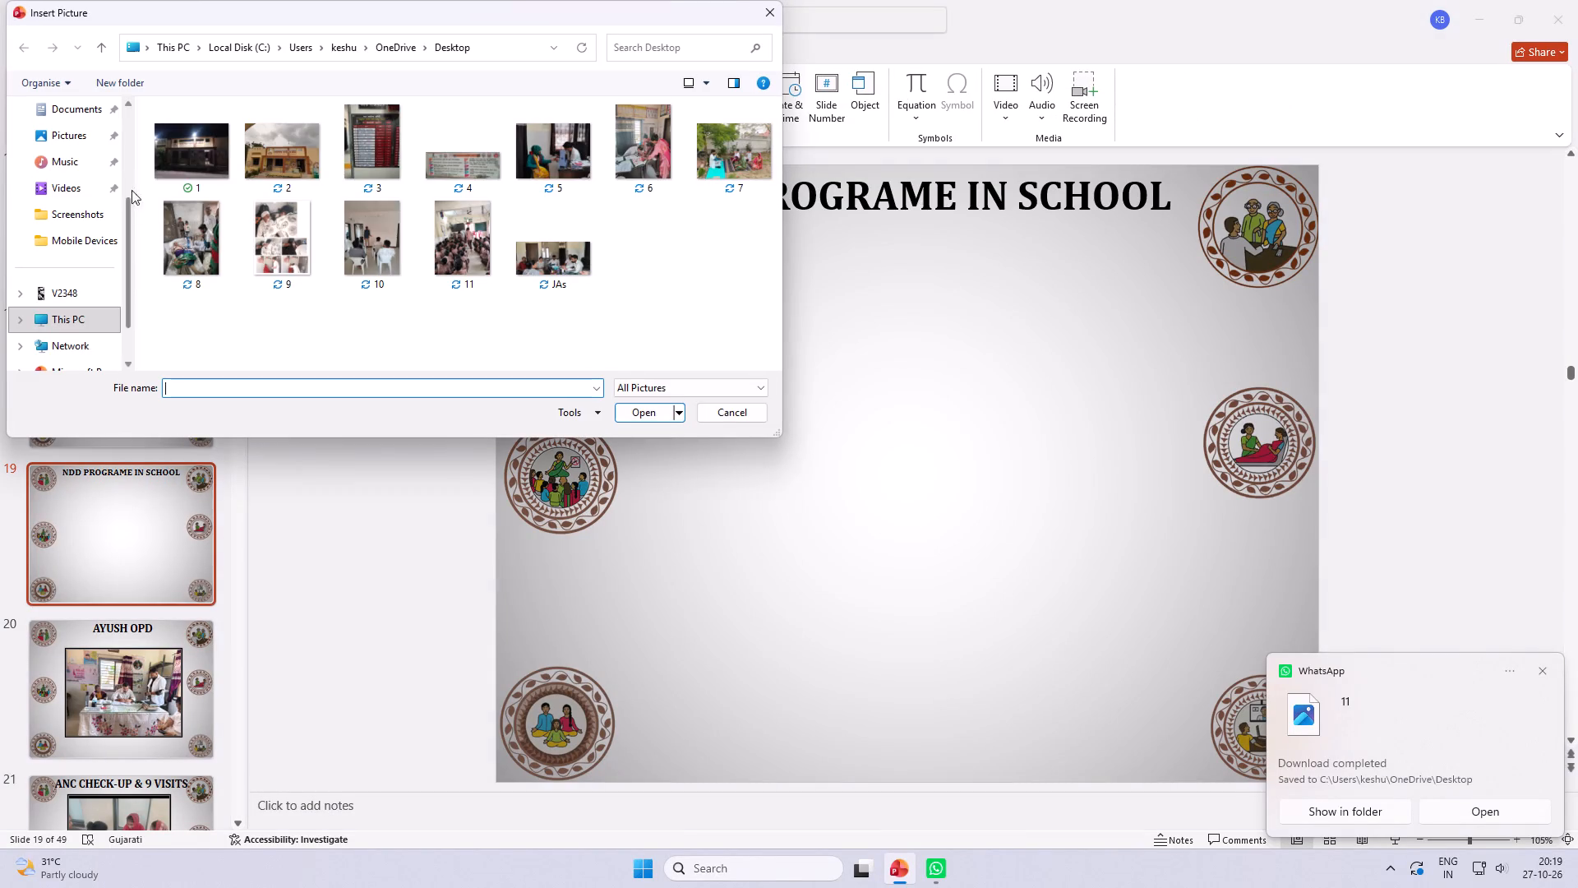
pyautogui.click(478, 270)
pyautogui.click(656, 411)
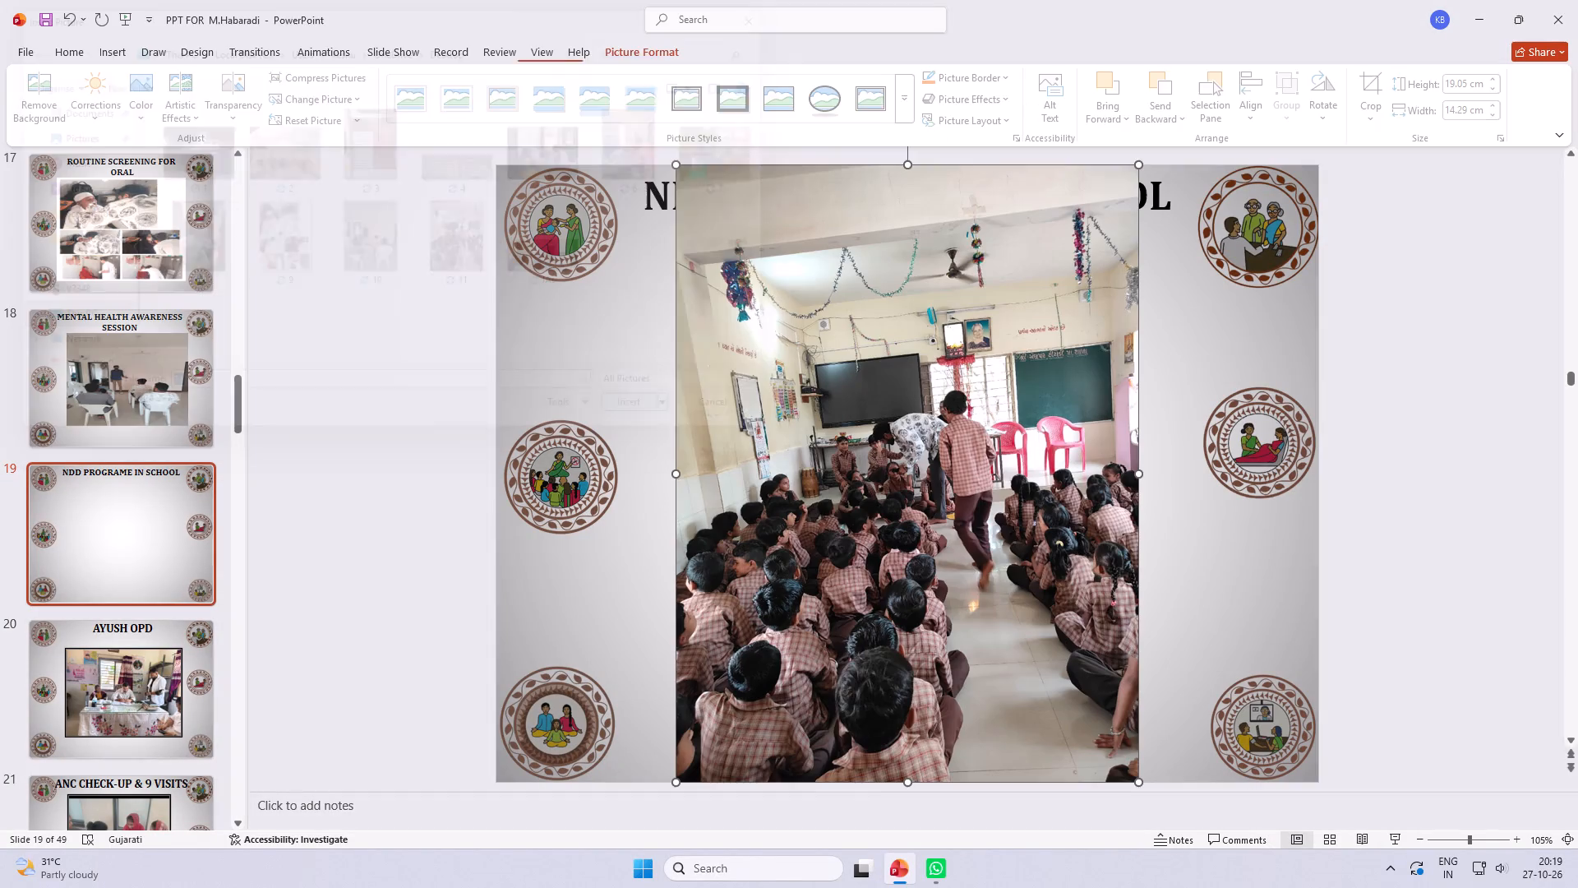
# Widen the classroom photo to about 17.15 cm between the side emblems and shorten it to fit below the title, clear of the slide's bottom edge.
pyautogui.moveTo(673, 477); pyautogui.dragTo(632, 487)
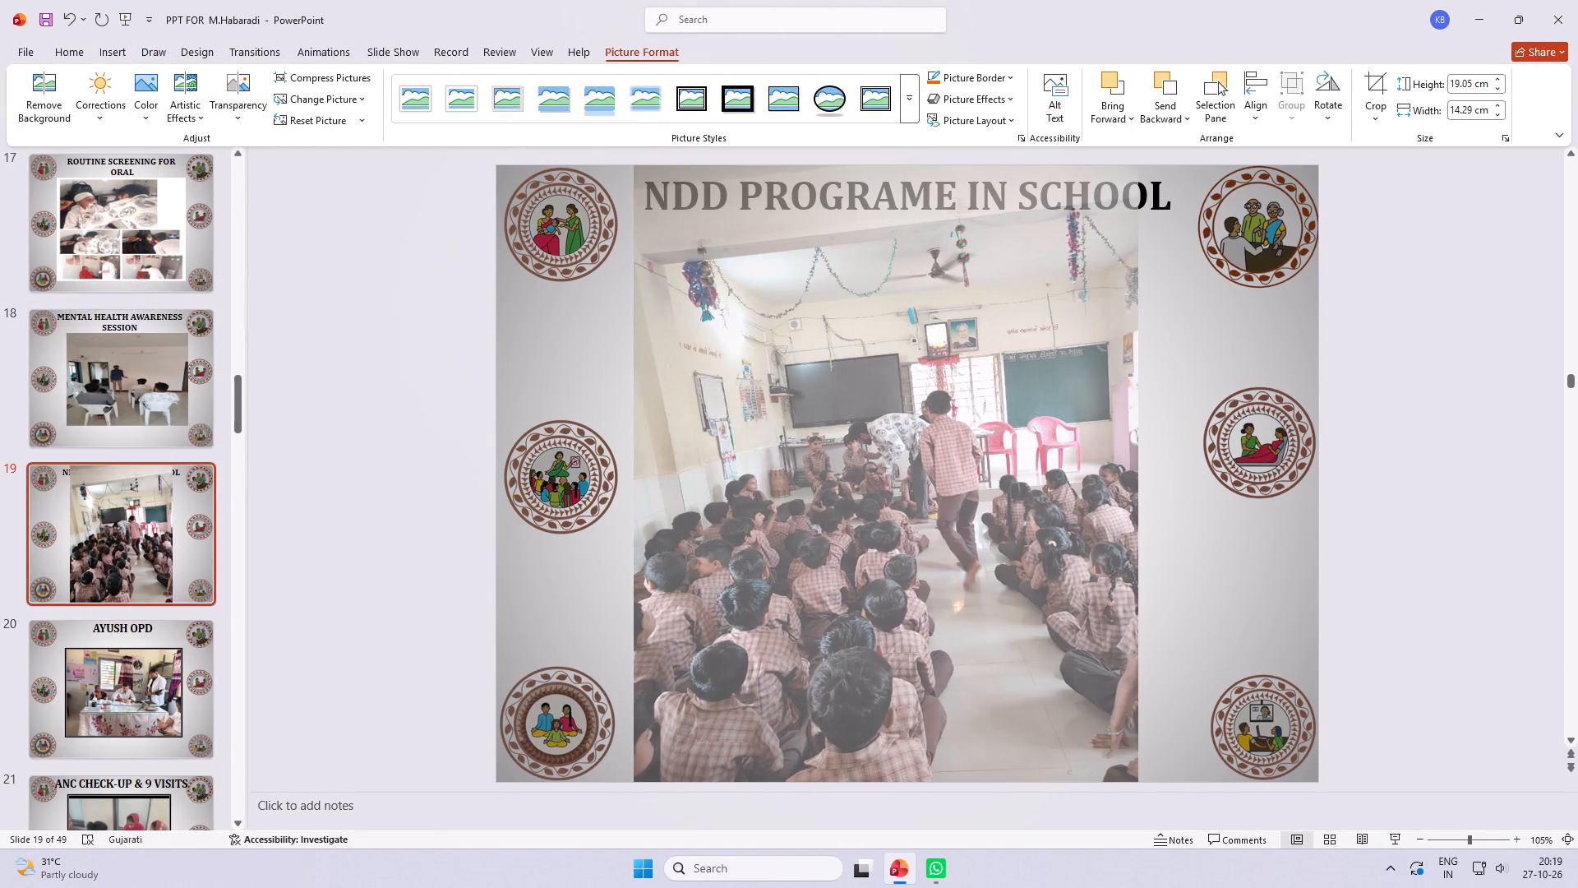
pyautogui.moveTo(632, 487); pyautogui.dragTo(631, 487)
pyautogui.moveTo(1139, 471); pyautogui.dragTo(1188, 470)
pyautogui.moveTo(913, 163); pyautogui.dragTo(910, 215)
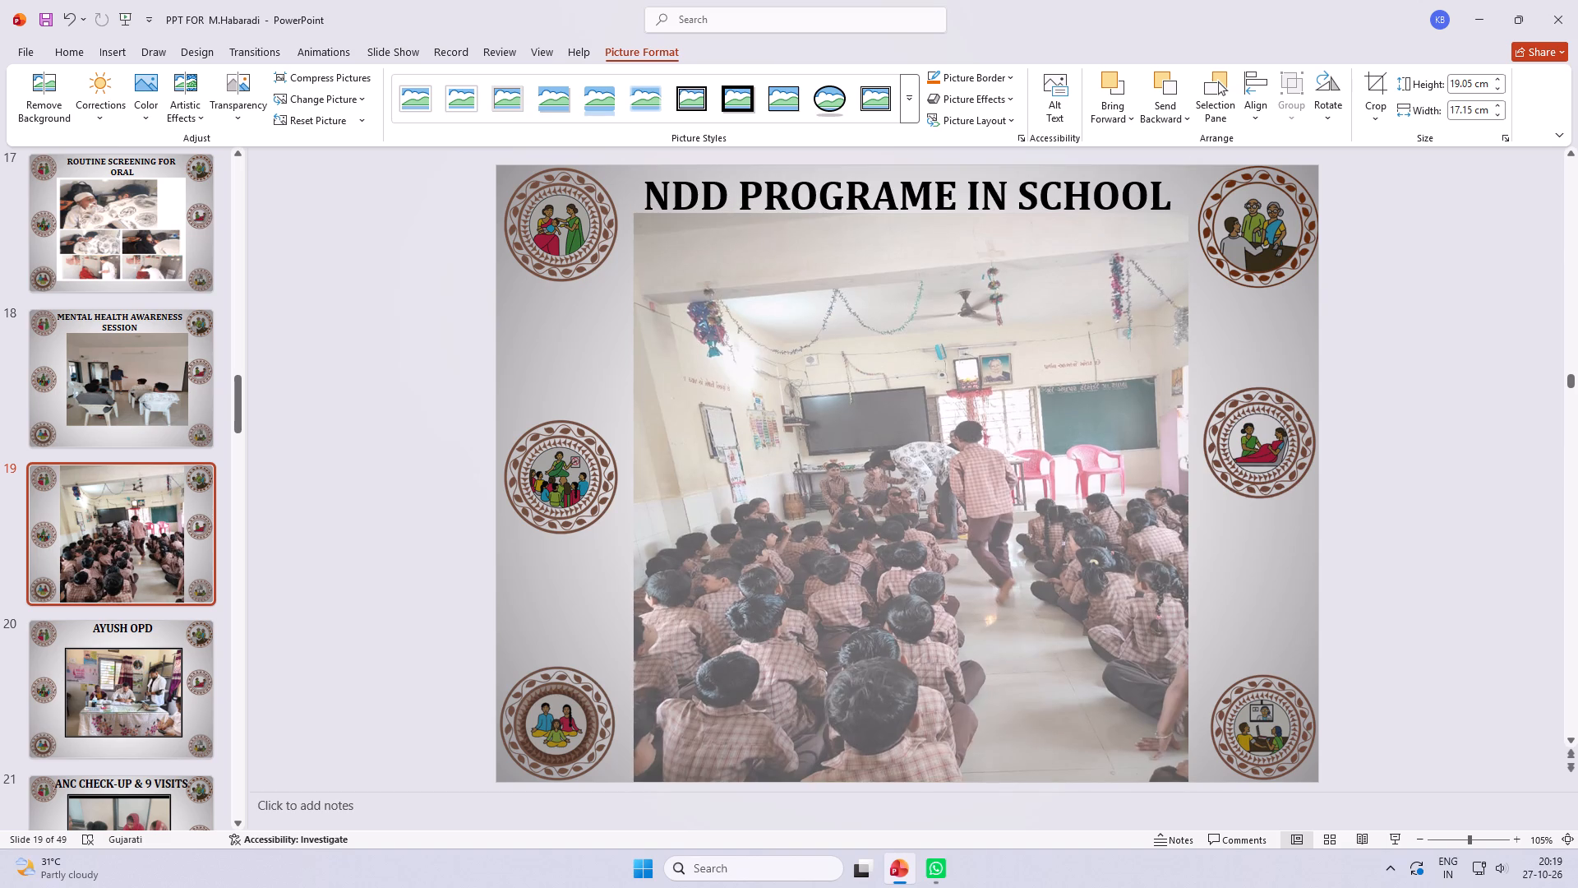
pyautogui.moveTo(910, 215); pyautogui.dragTo(909, 227)
pyautogui.moveTo(908, 779); pyautogui.dragTo(909, 742)
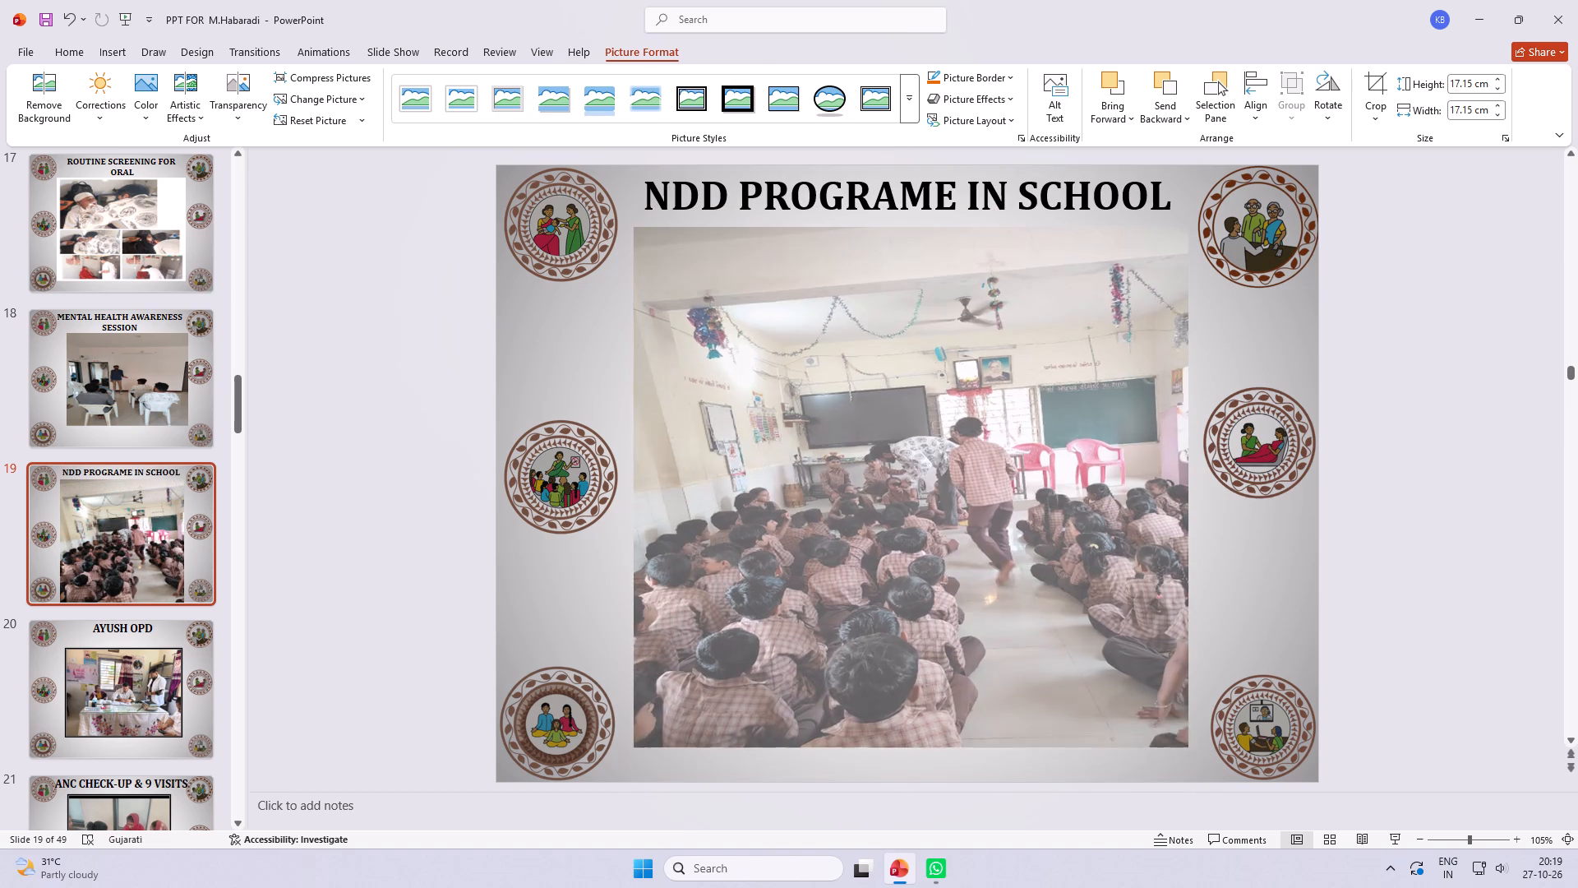
# Shorten the classroom photo on slide 19, NDD PROGRAME IN SCHOOL, from its bottom edge to leave more space below it.
pyautogui.moveTo(909, 742); pyautogui.dragTo(910, 715)
pyautogui.click(938, 737)
# Save the presentation and move on to slide 20, AYUSH OPD.
pyautogui.hotkey('ctrl', 's')
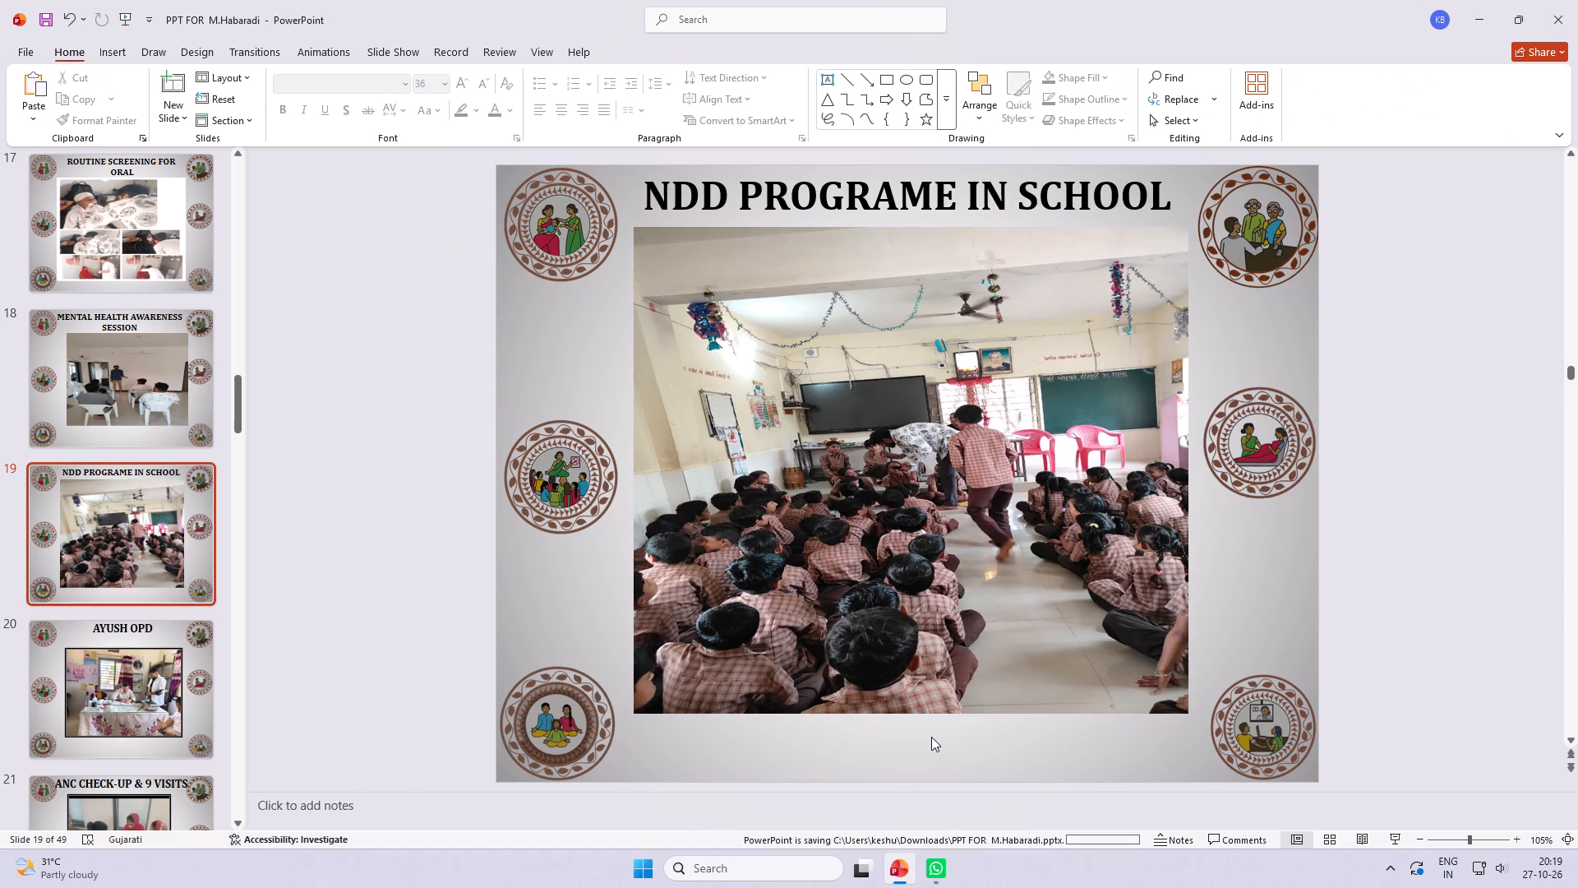
pyautogui.scroll(-2, 931, 730)
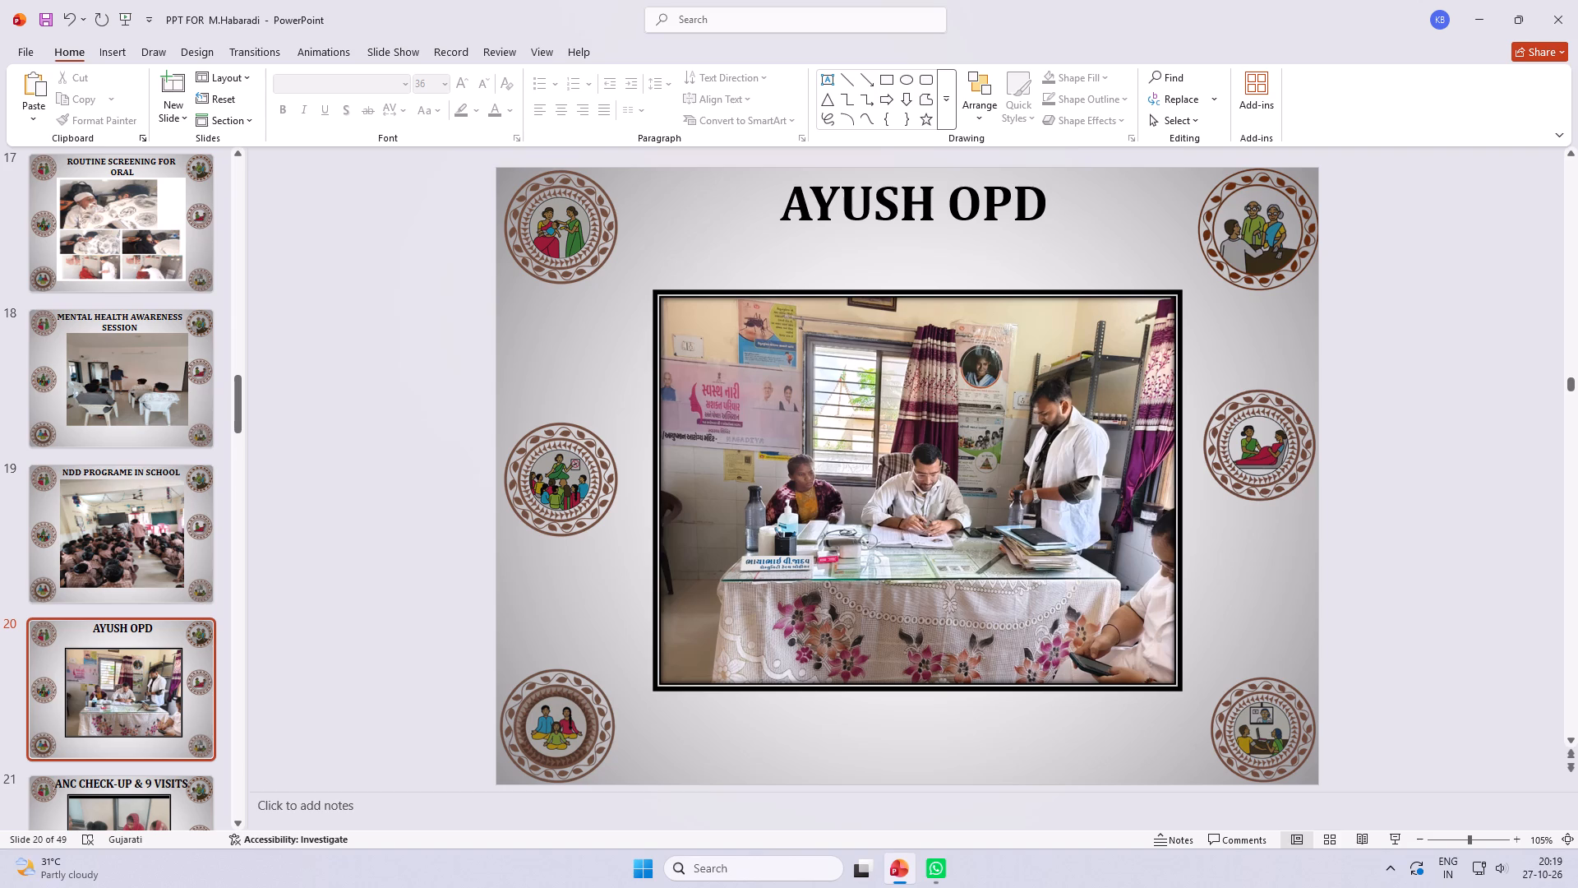
# Replace the title AYUSH OPD on slide 20 with SNSP CAMP.
pyautogui.click(870, 192)
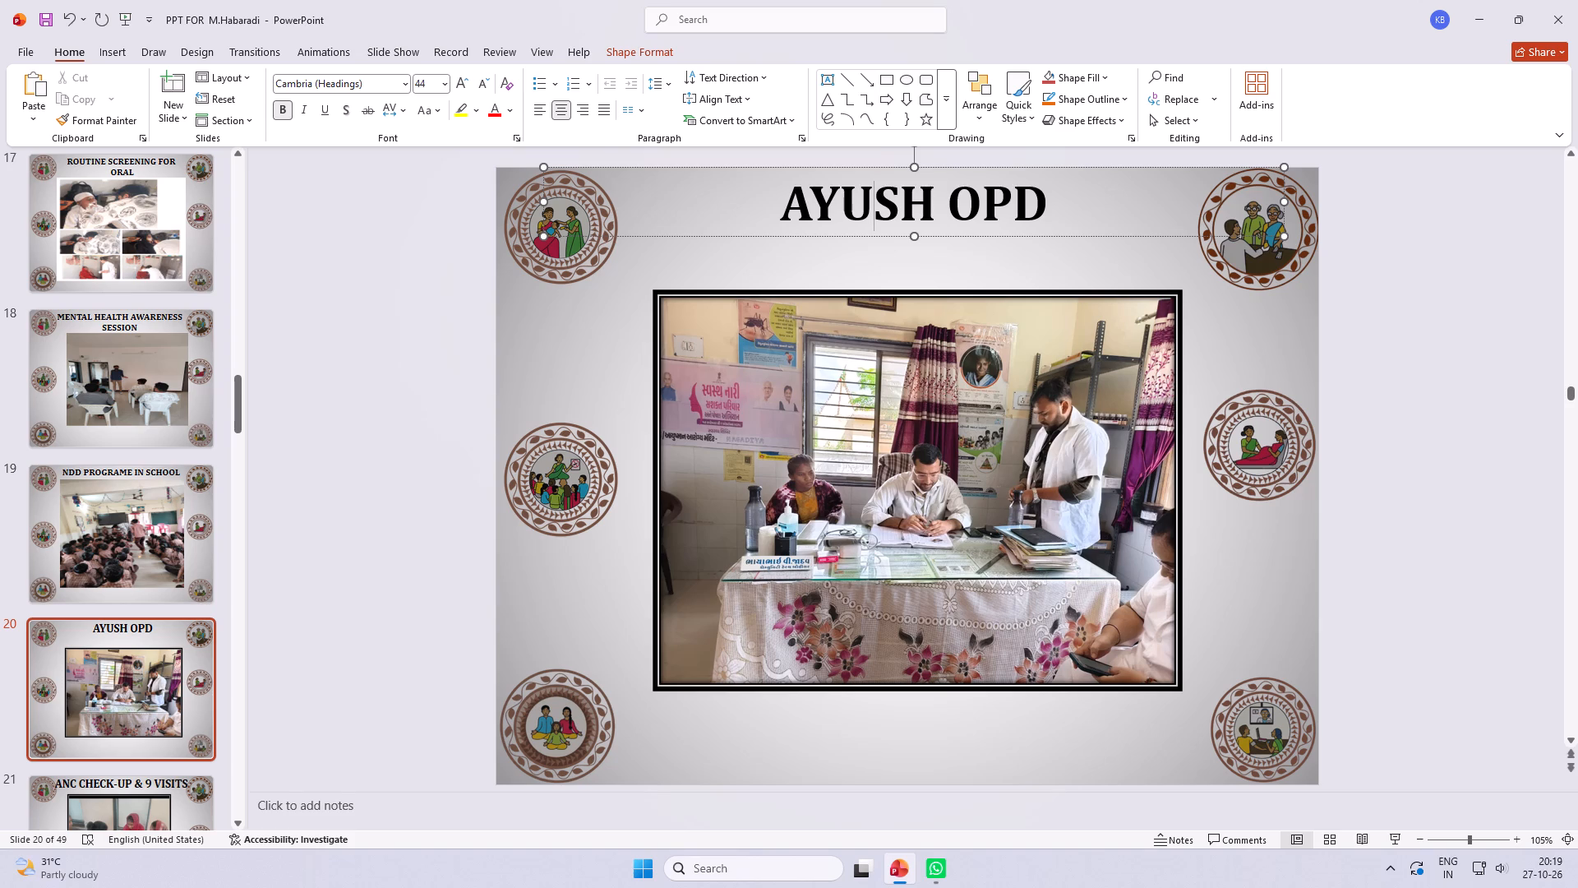
pyautogui.moveTo(1049, 207); pyautogui.dragTo(920, 206)
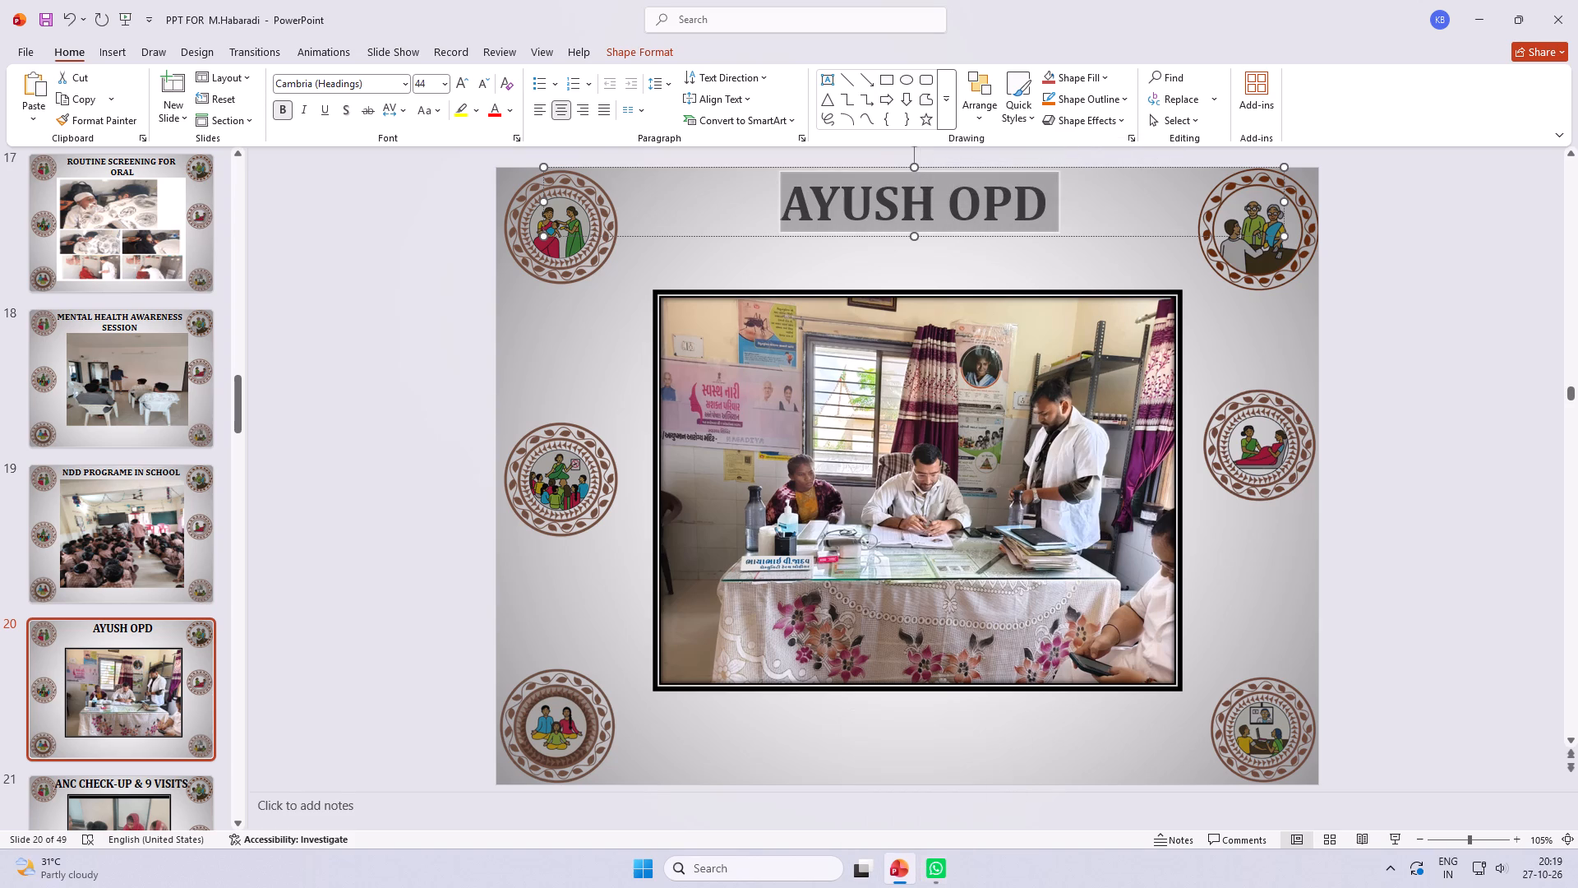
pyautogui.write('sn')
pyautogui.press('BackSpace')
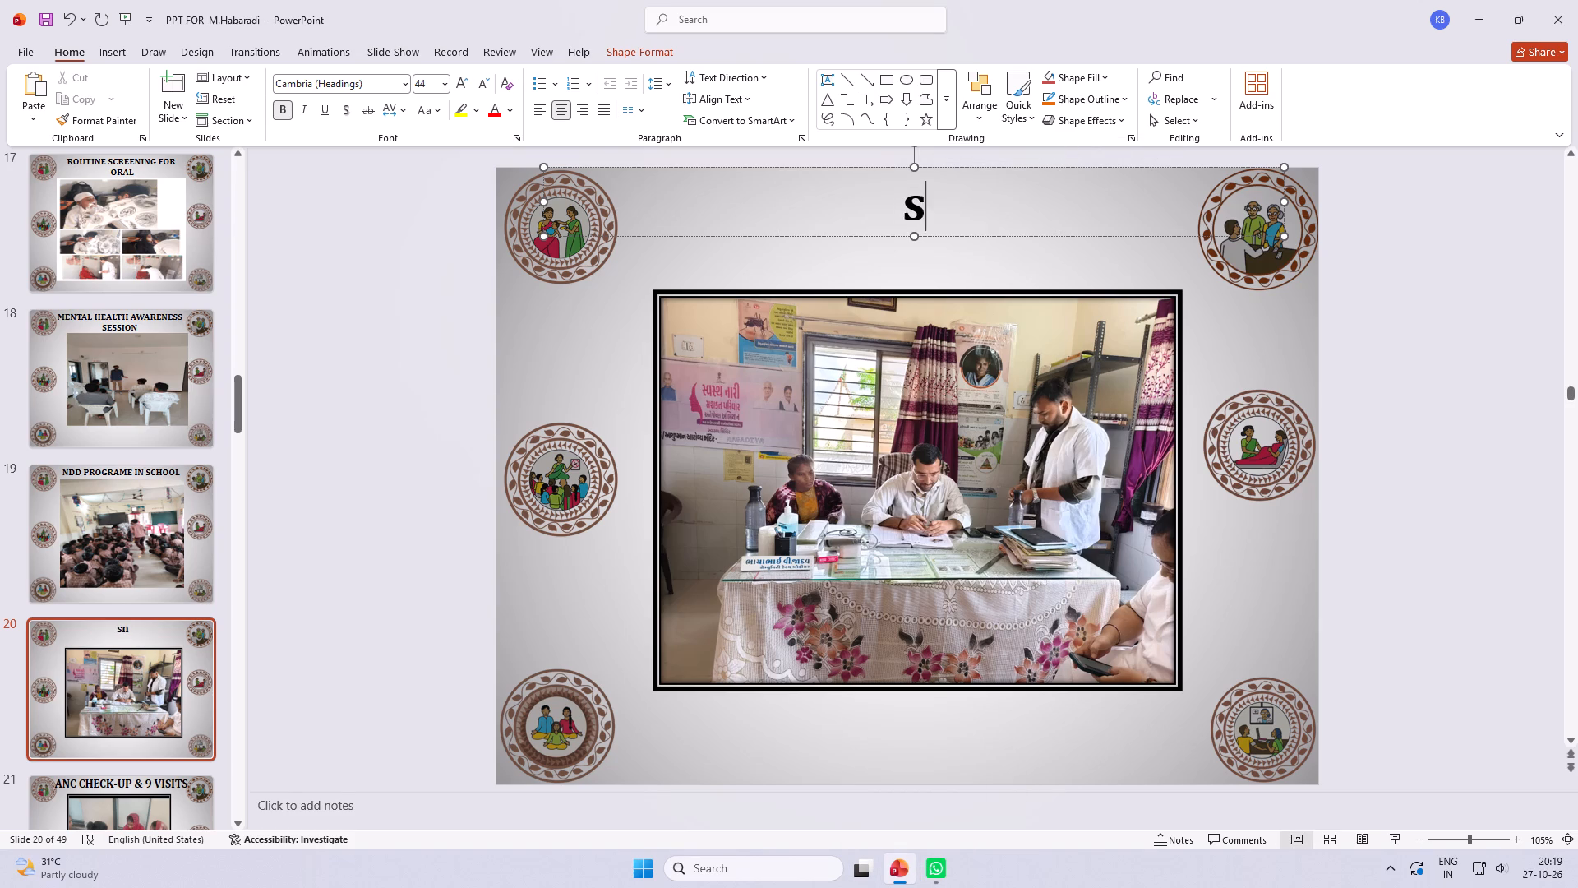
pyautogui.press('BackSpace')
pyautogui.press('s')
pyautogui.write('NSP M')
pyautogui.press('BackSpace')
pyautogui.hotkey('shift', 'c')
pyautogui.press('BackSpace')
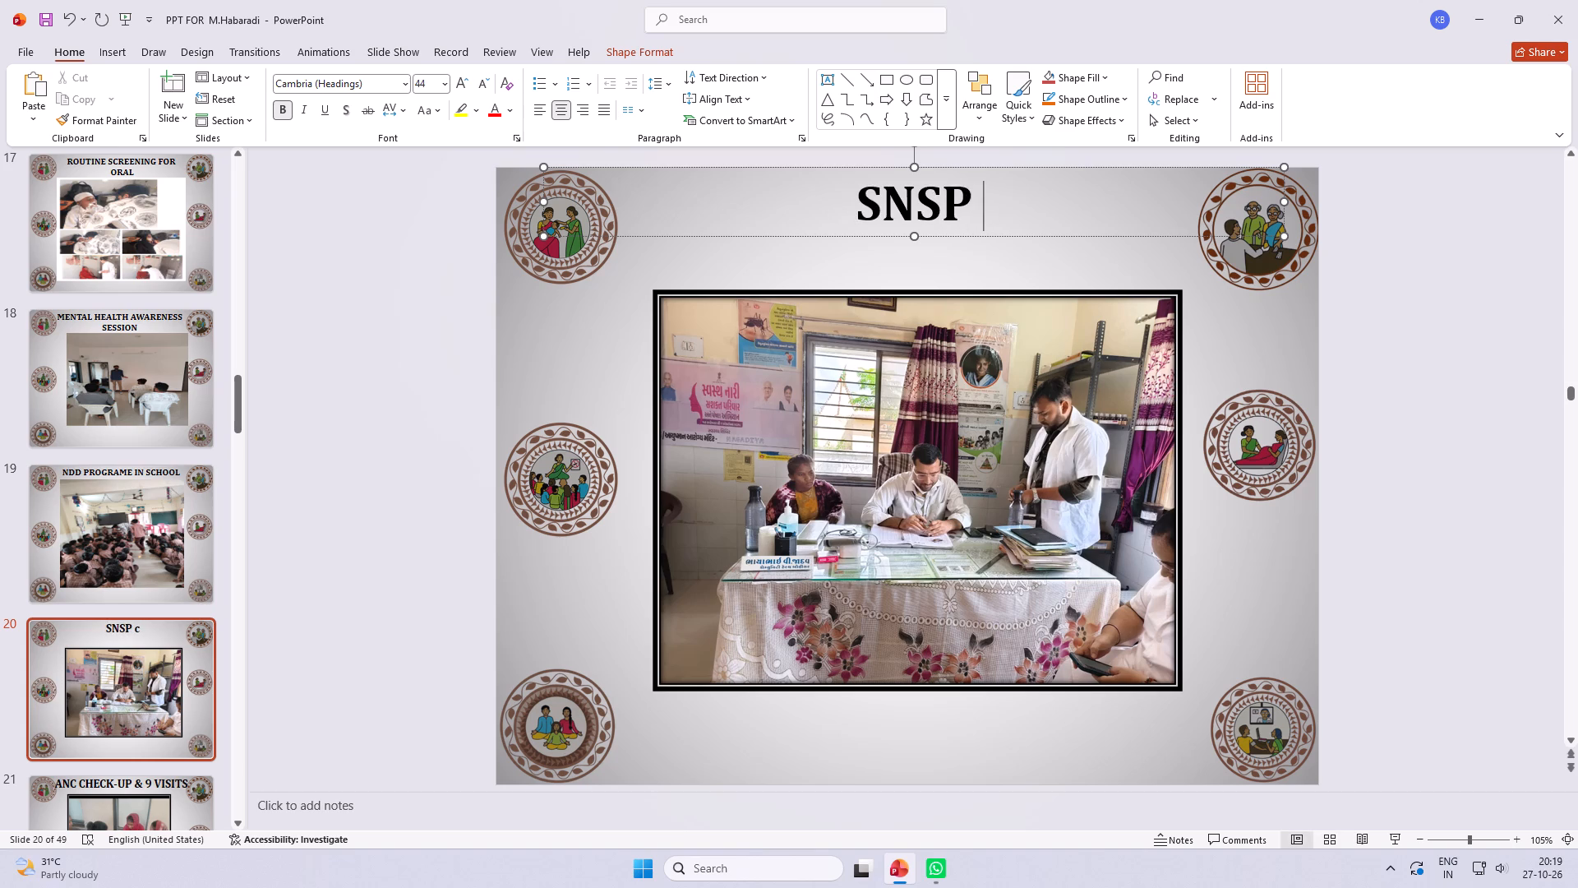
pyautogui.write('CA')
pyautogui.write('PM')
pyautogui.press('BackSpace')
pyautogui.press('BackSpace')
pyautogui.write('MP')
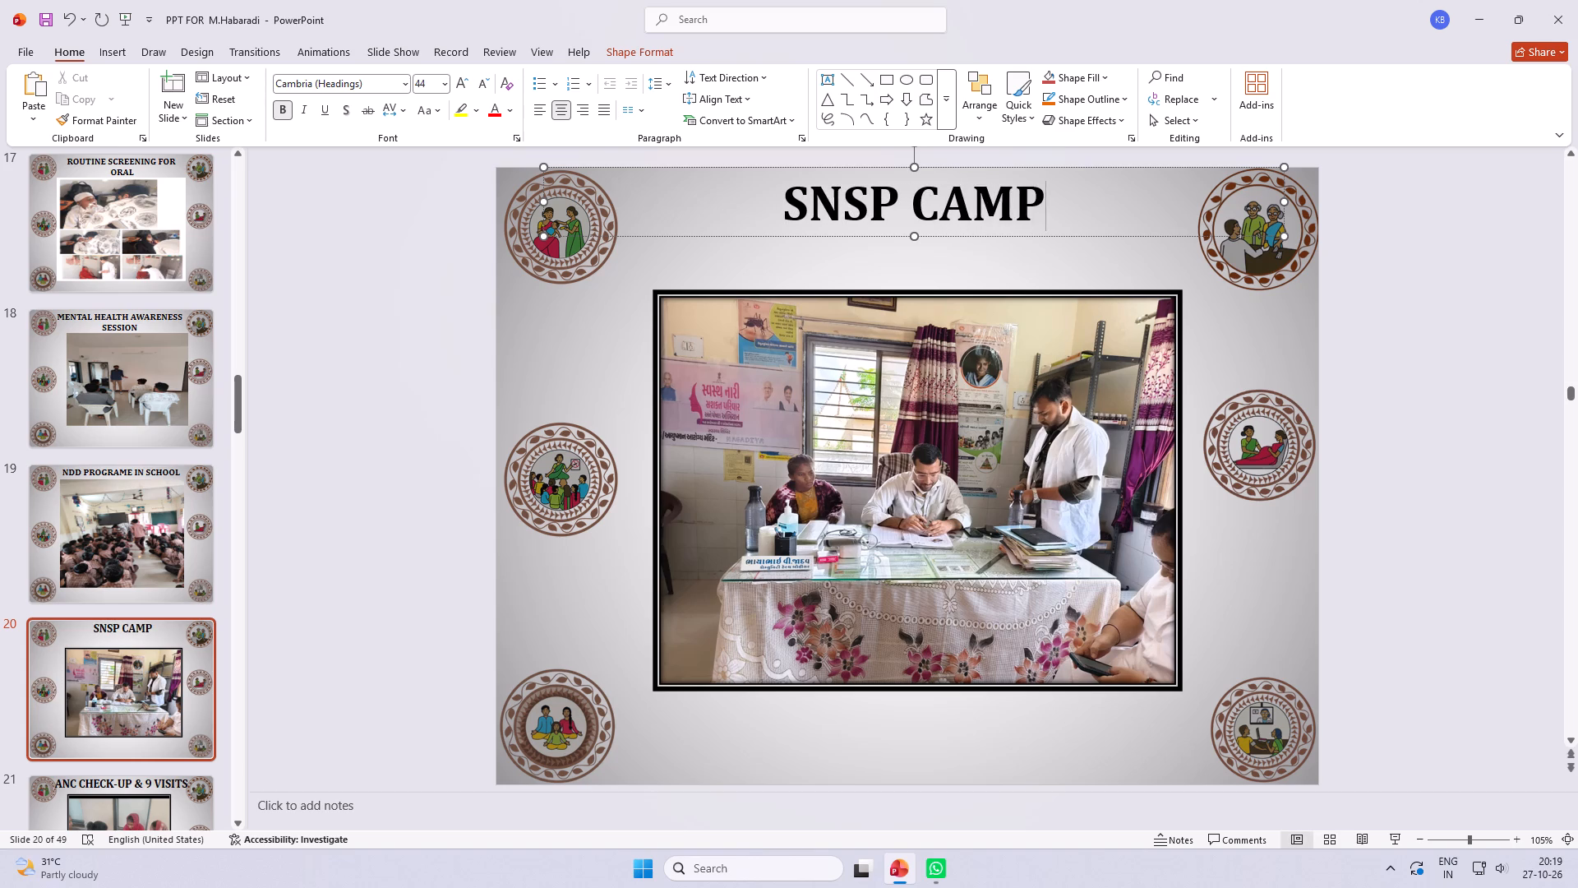
# Remove the old consultation room photo with its black frame from slide 20, SNSP CAMP.
pyautogui.moveTo(841, 497); pyautogui.dragTo(847, 508, button='right')
pyautogui.rightClick(863, 468)
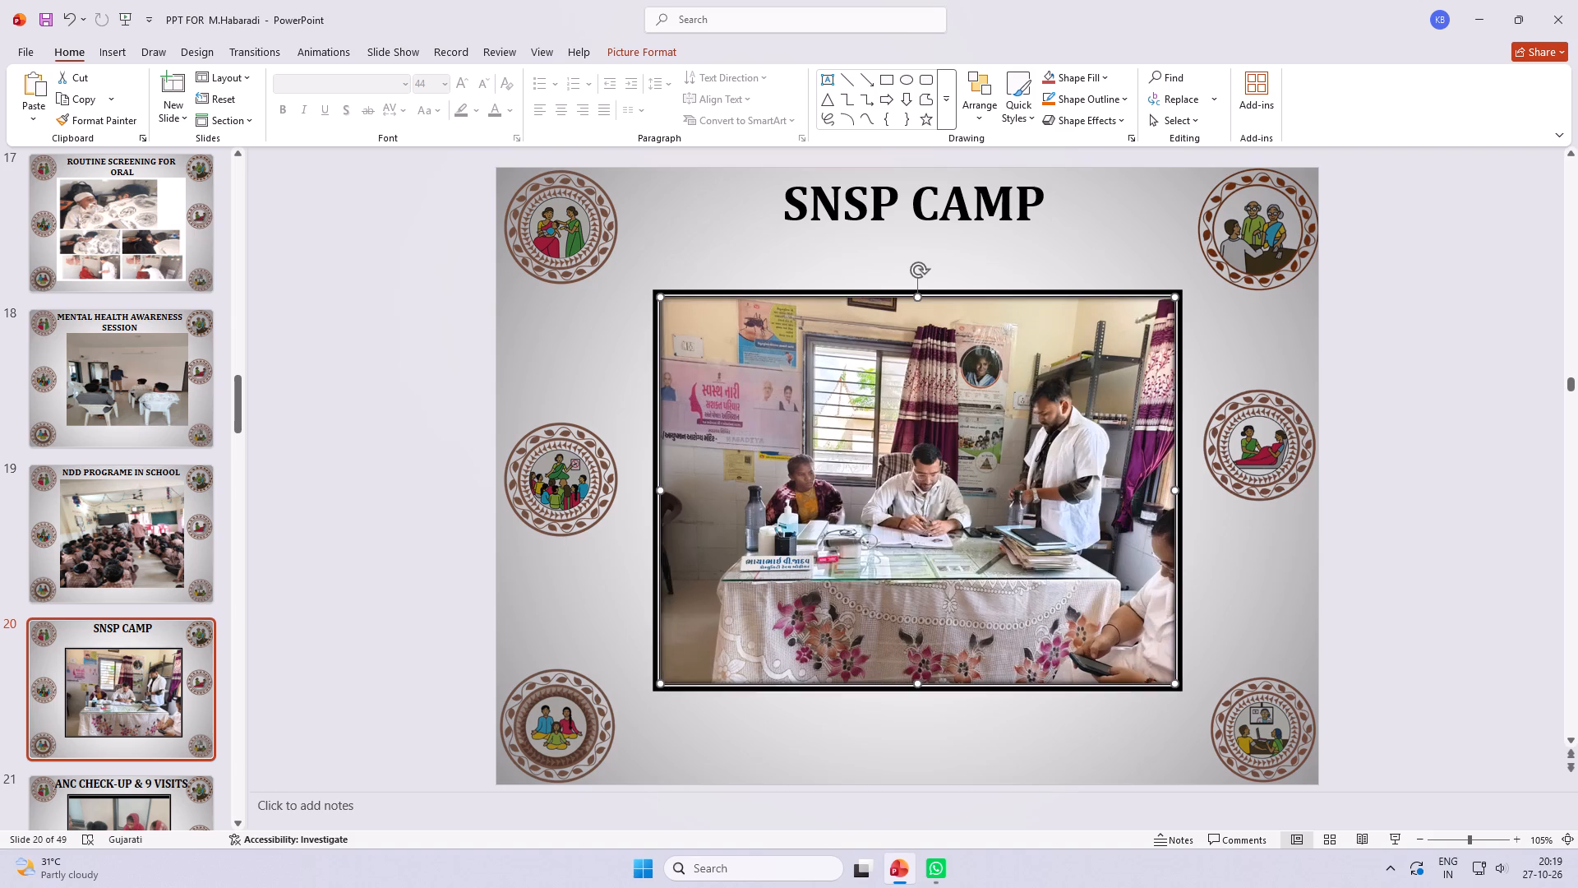
pyautogui.click(911, 510)
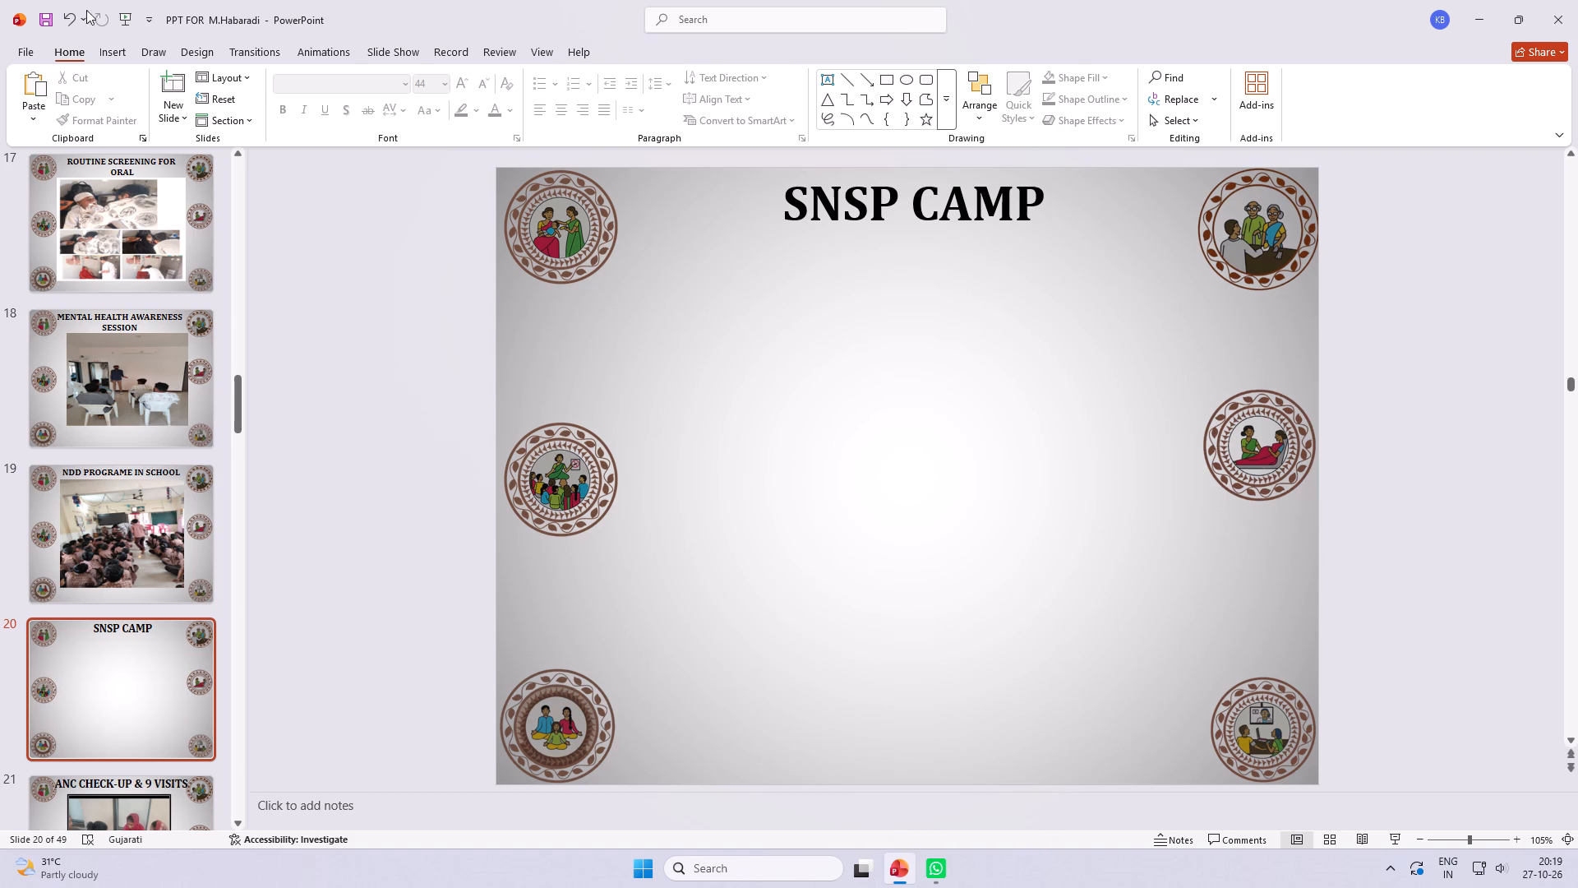
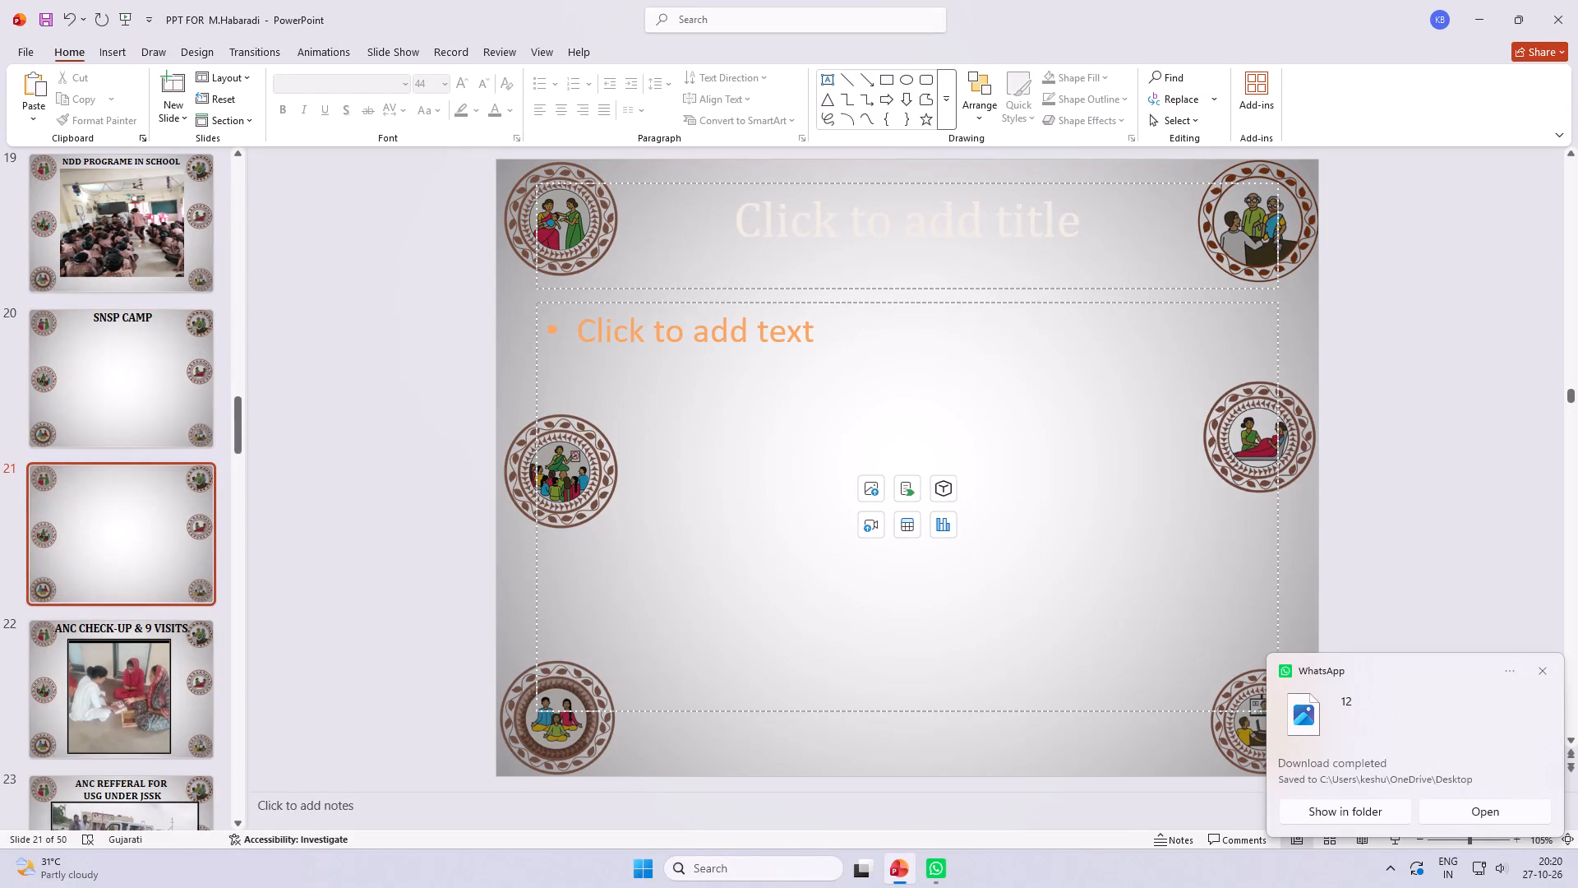
# Undo the insertion of the blank slide that follows slide 20, SNSP CAMP.
pyautogui.hotkey('ctrl', 'z')
pyautogui.click(812, 423)
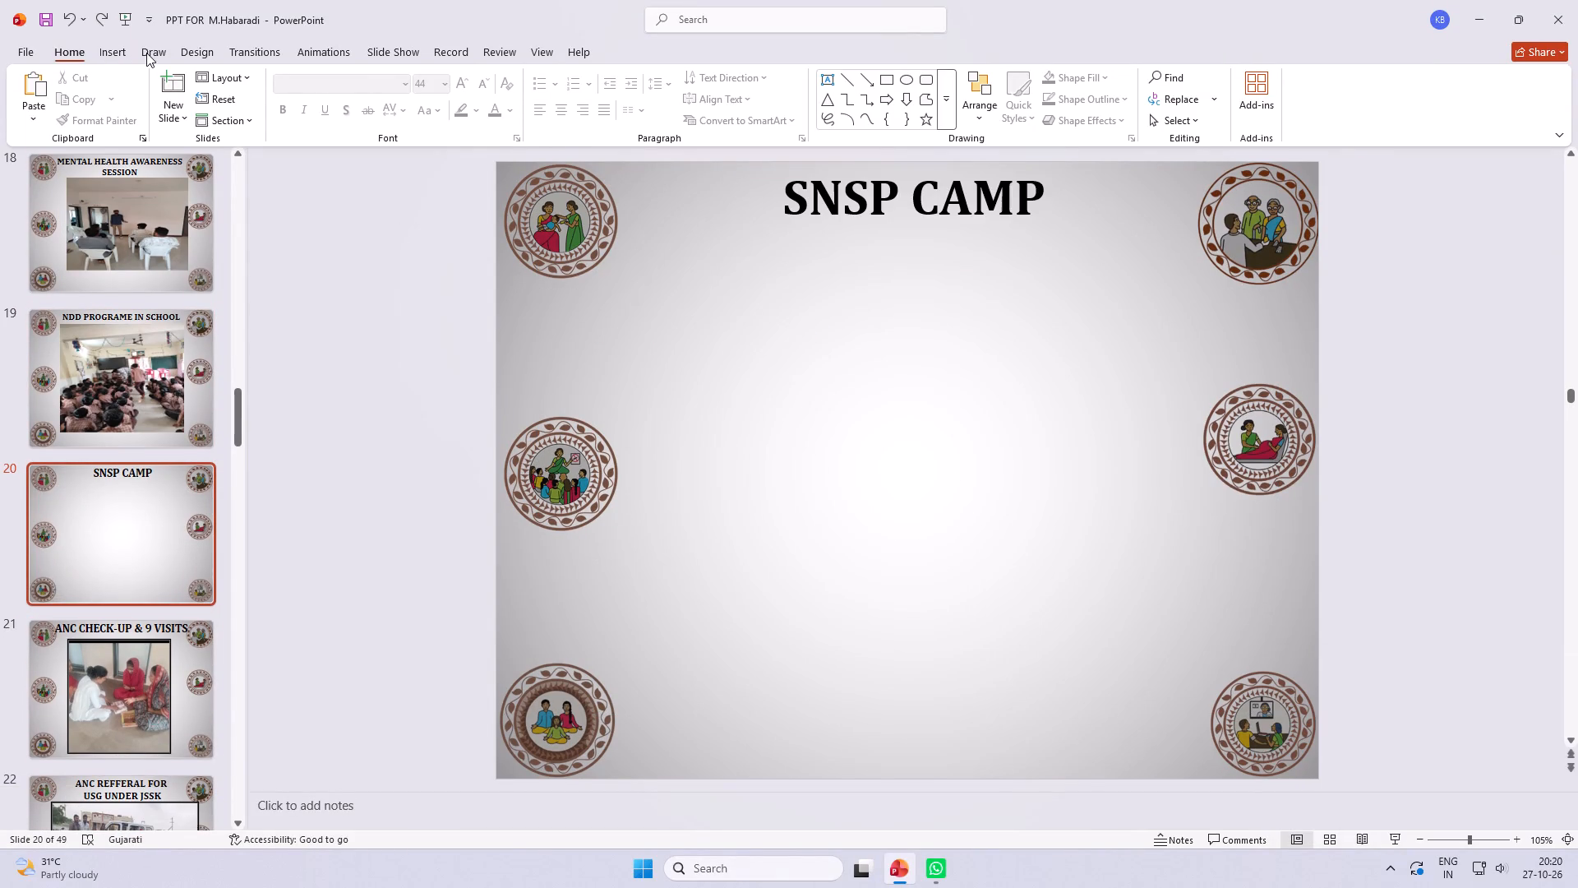
# Insert picture 12 from the Desktop folder onto slide 20, SNSP CAMP.
pyautogui.click(113, 50)
pyautogui.click(125, 90)
pyautogui.click(141, 176)
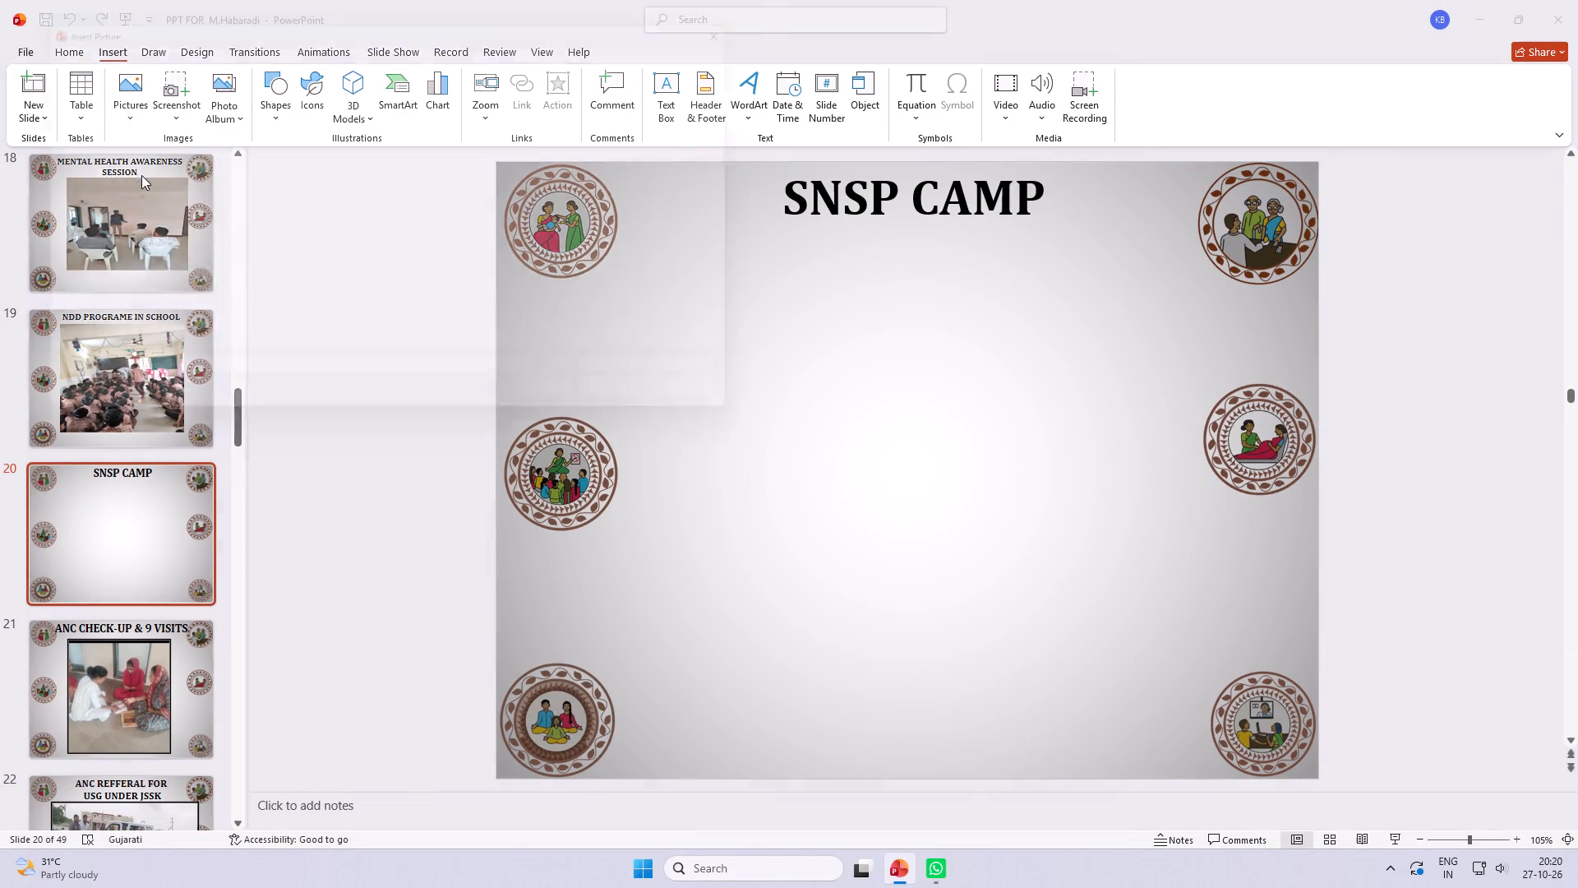
pyautogui.click(551, 274)
pyautogui.click(652, 399)
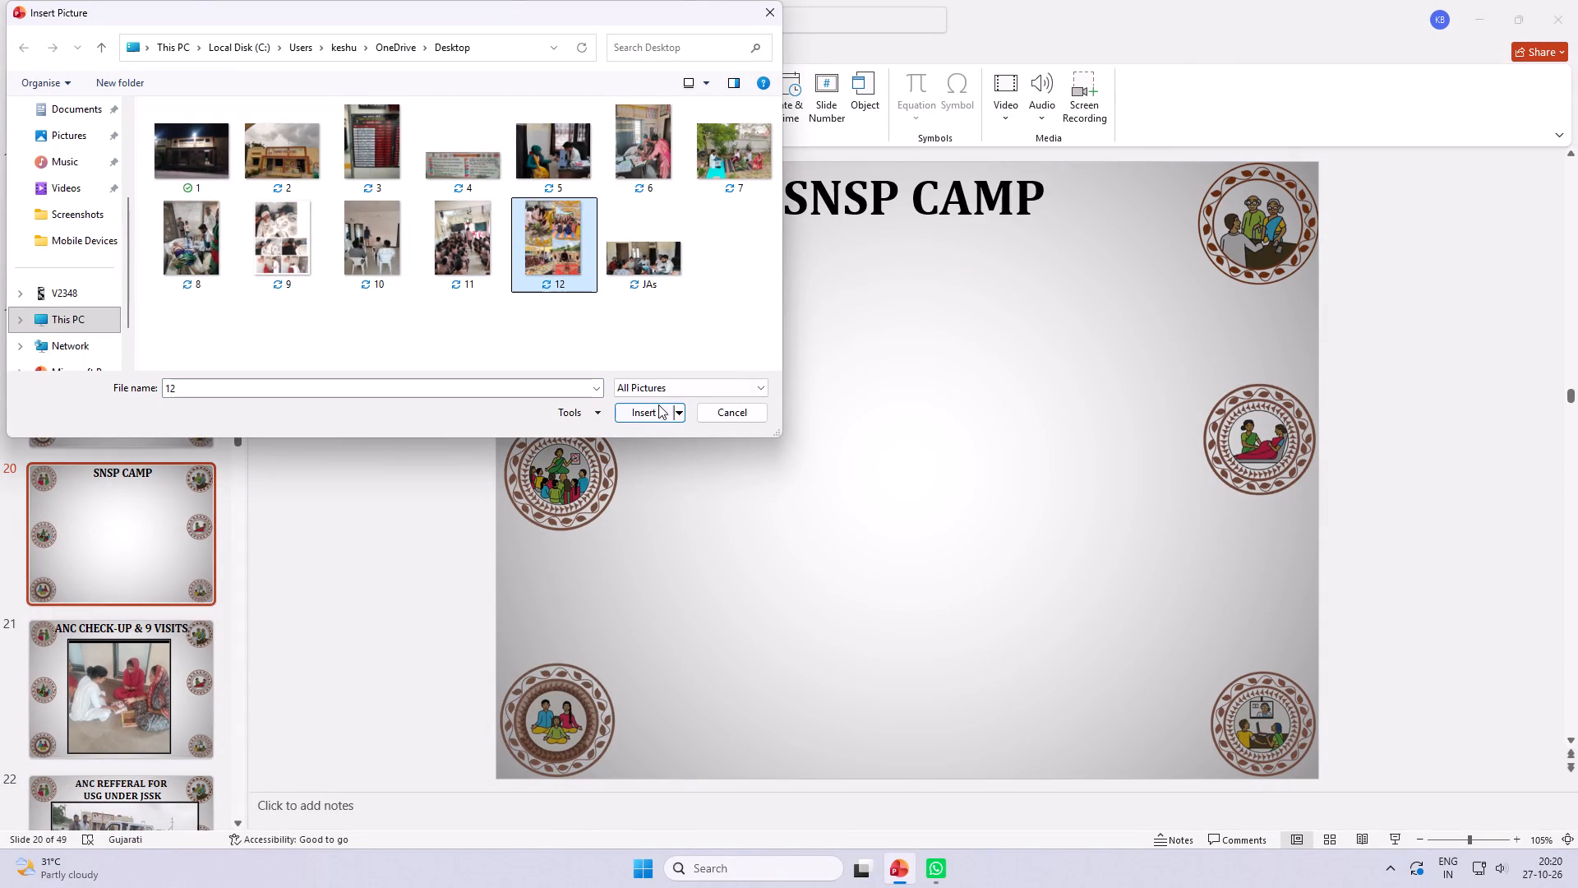
pyautogui.click(651, 412)
# Resize the inserted collage on slide 20 to about 16.93 cm wide and 14.39 cm high, below the title with space beneath it.
pyautogui.moveTo(673, 466); pyautogui.dragTo(651, 470)
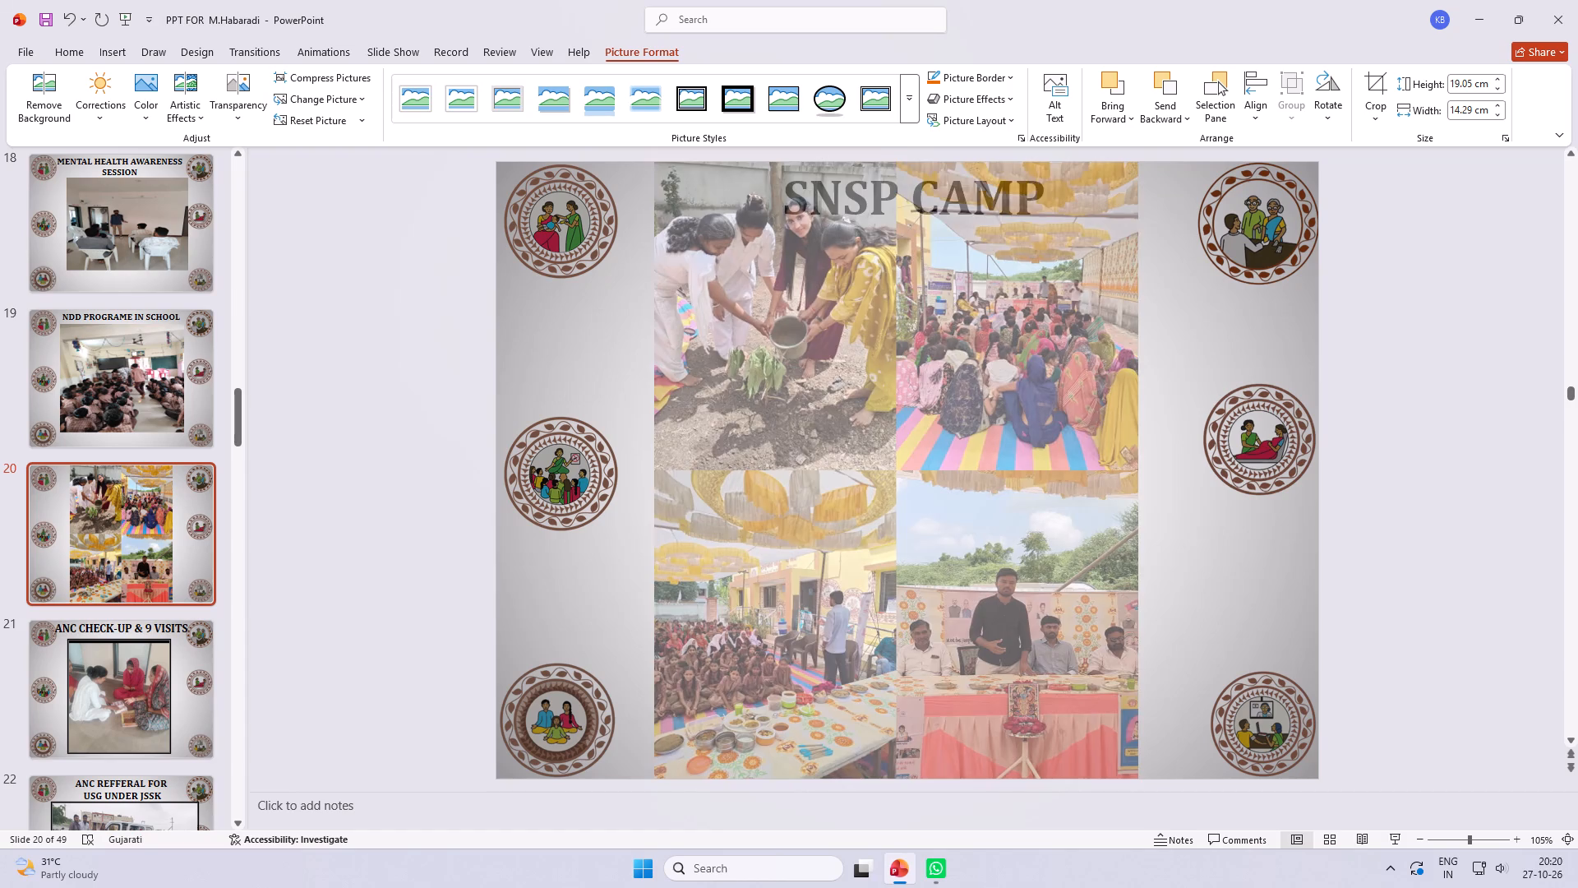
pyautogui.moveTo(651, 470); pyautogui.dragTo(634, 477)
pyautogui.moveTo(882, 157); pyautogui.dragTo(872, 233)
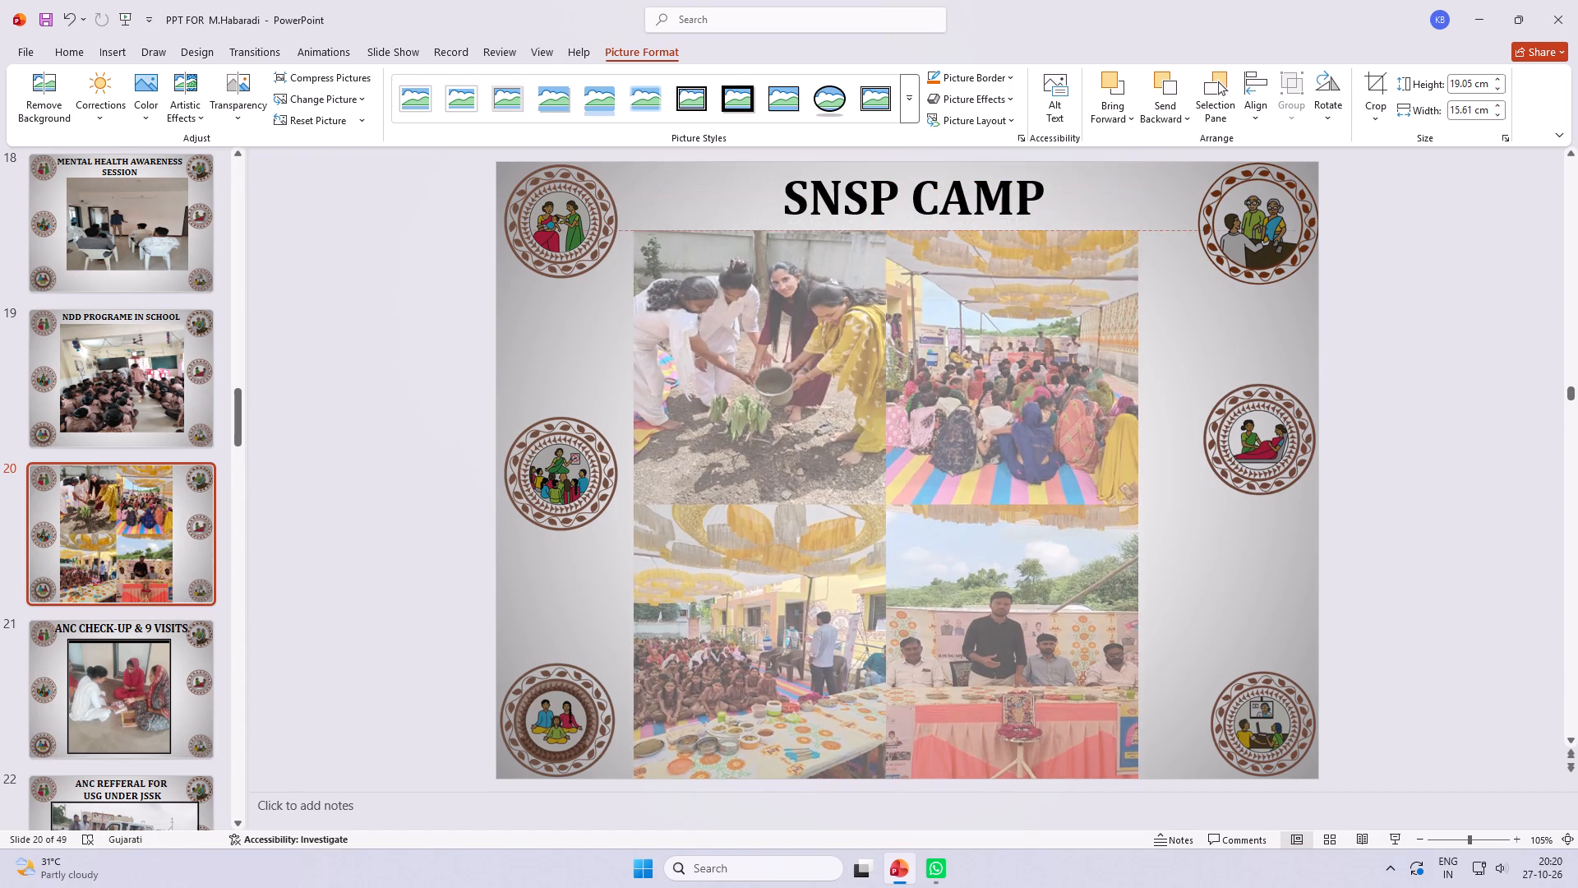
pyautogui.moveTo(872, 233); pyautogui.dragTo(871, 235)
pyautogui.moveTo(1135, 505); pyautogui.dragTo(1169, 491)
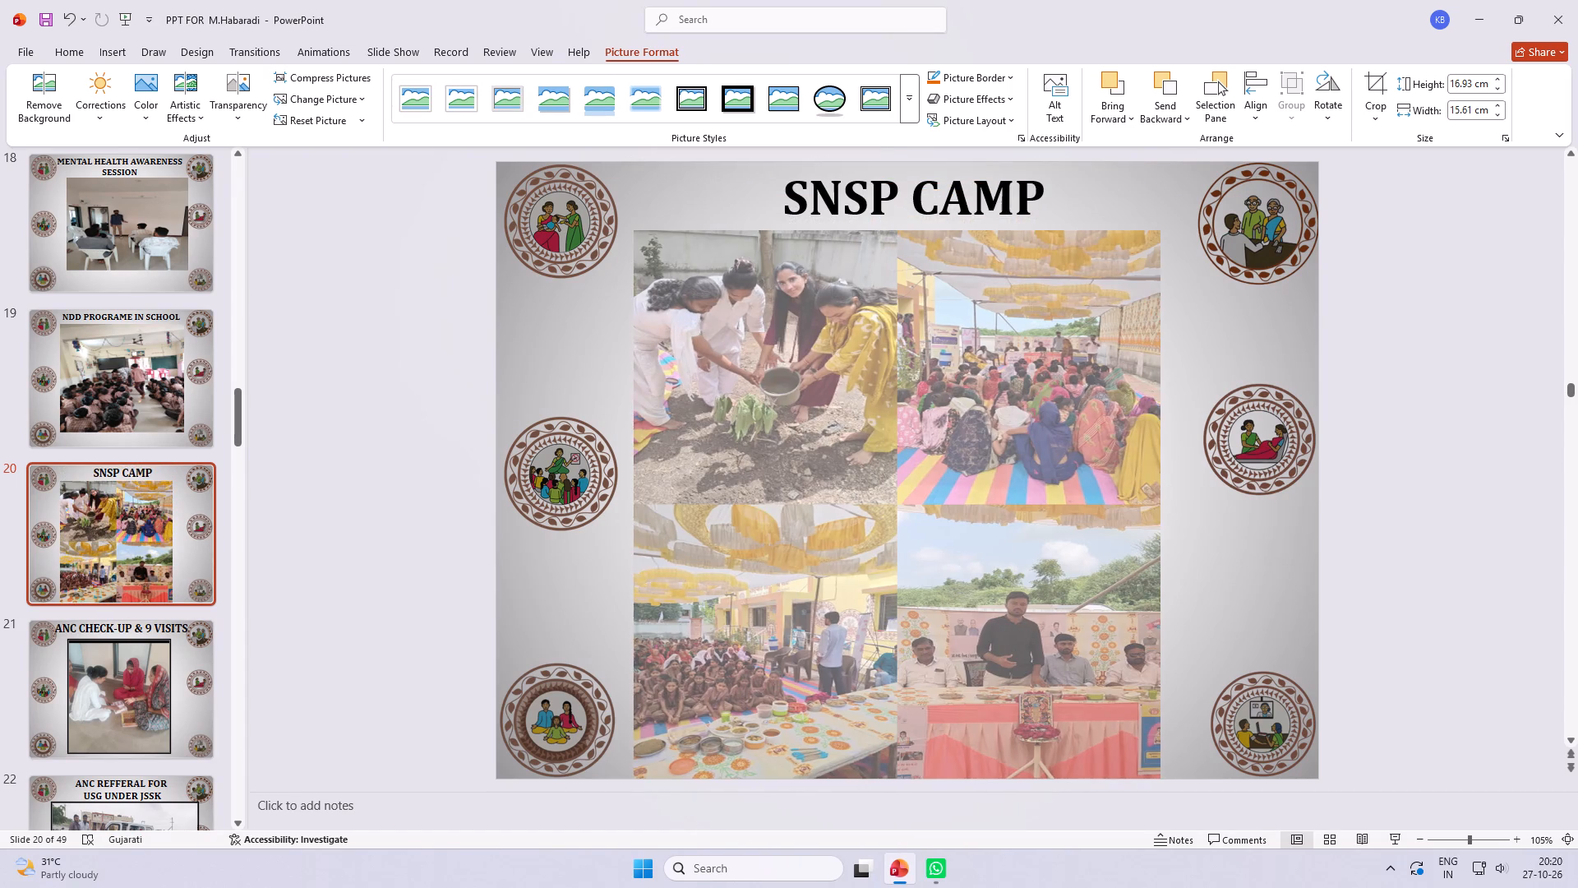
pyautogui.moveTo(1169, 491); pyautogui.dragTo(1184, 486)
pyautogui.scroll(-1, 996, 703)
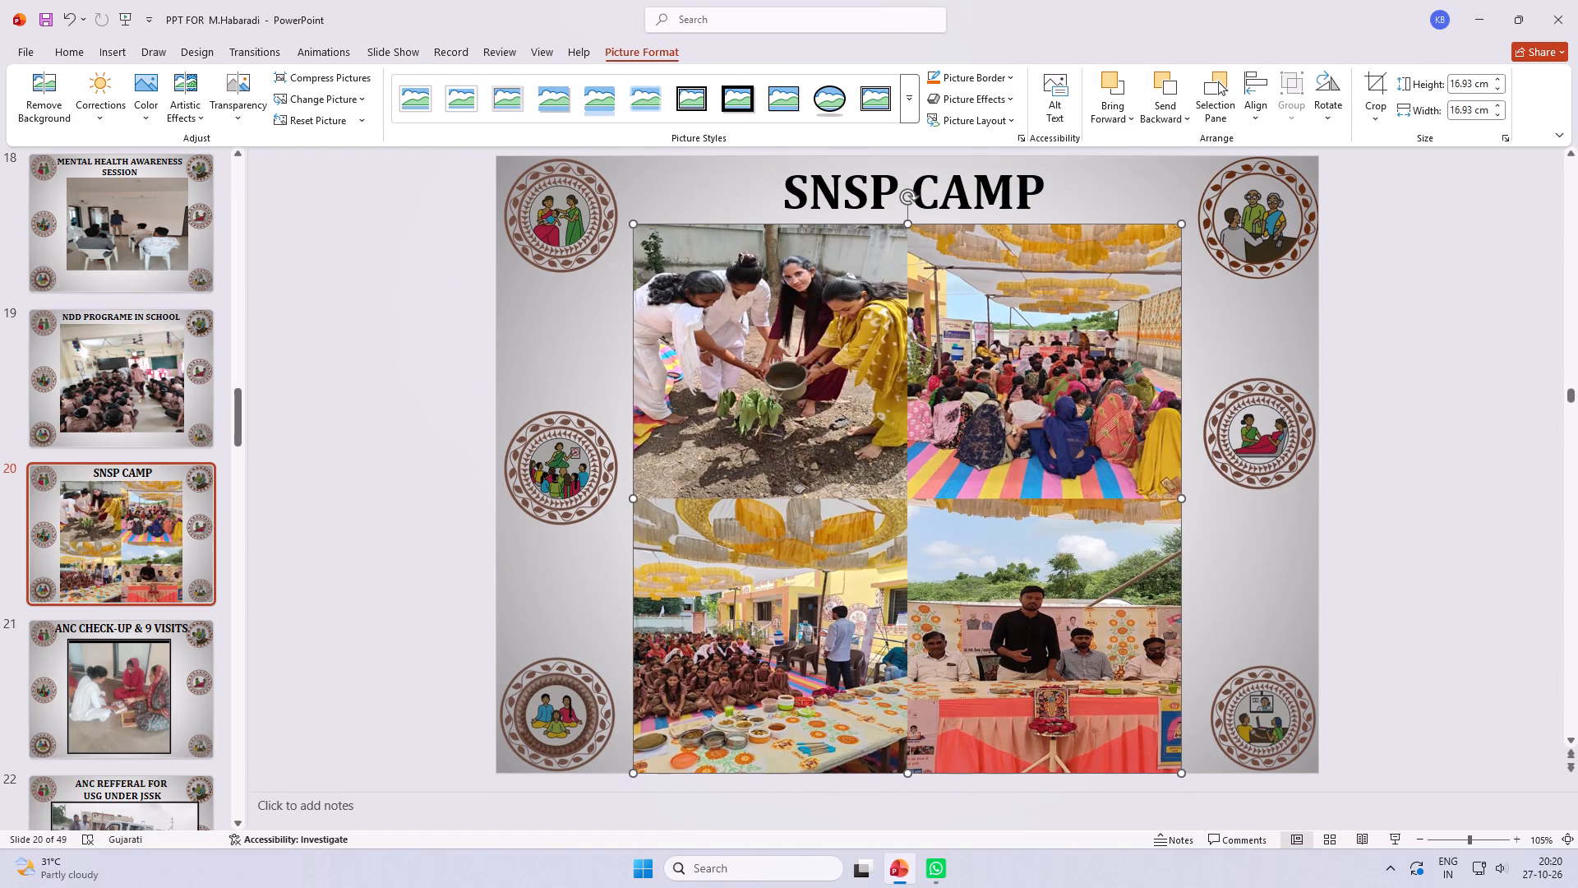
pyautogui.moveTo(908, 776); pyautogui.dragTo(922, 692)
pyautogui.click(956, 748)
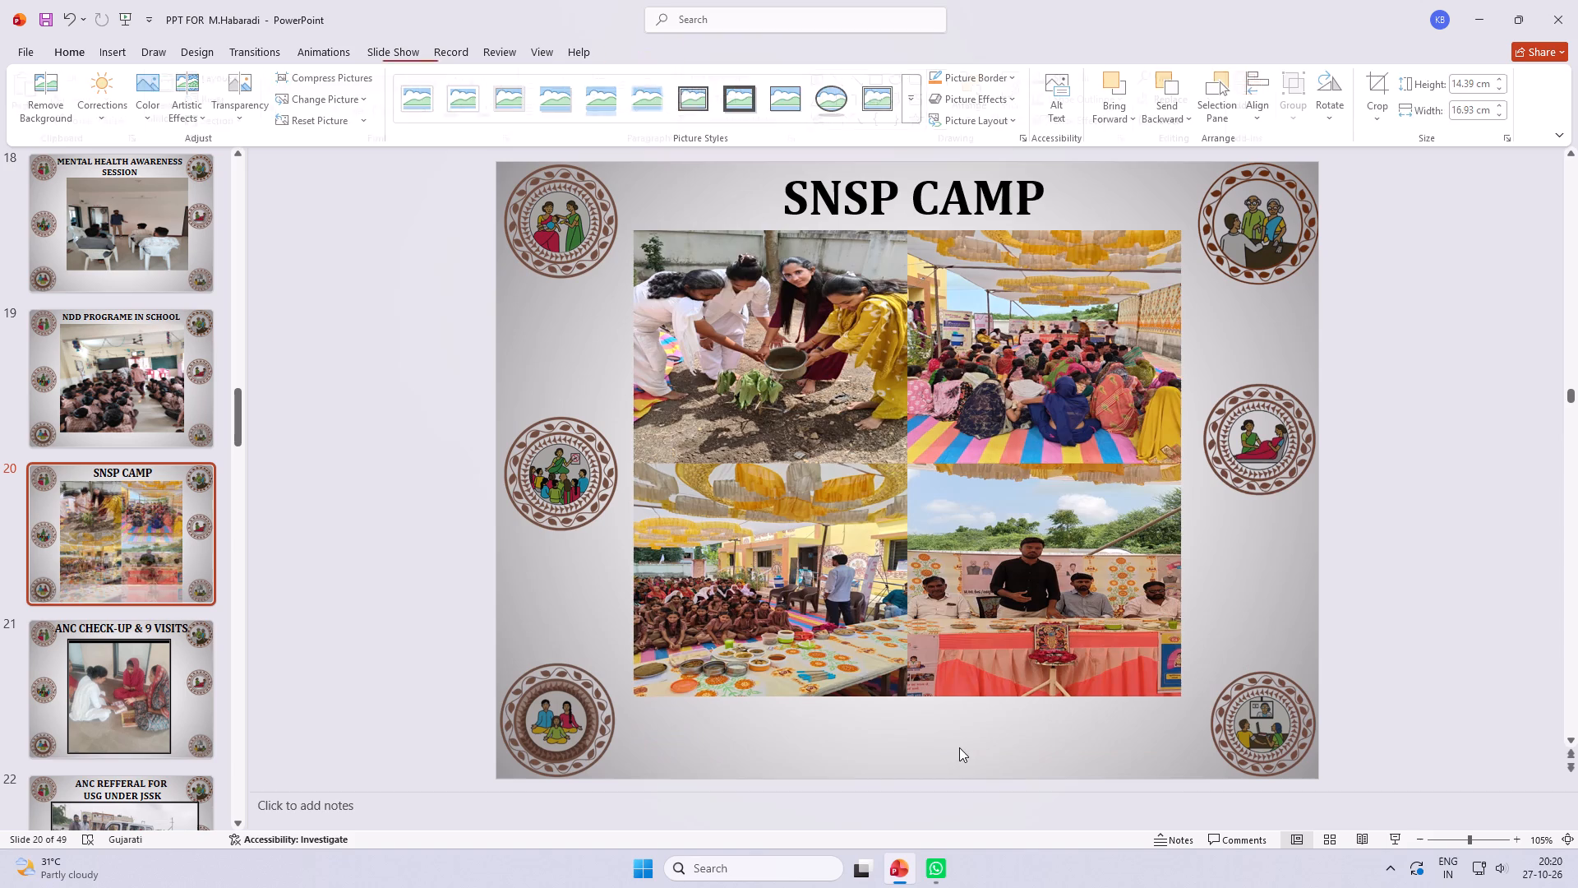
# Cut the old framed photo of the three women from slide 21, ANC CHECK-UP & 9 VISITS.
pyautogui.scroll(-1, 989, 734)
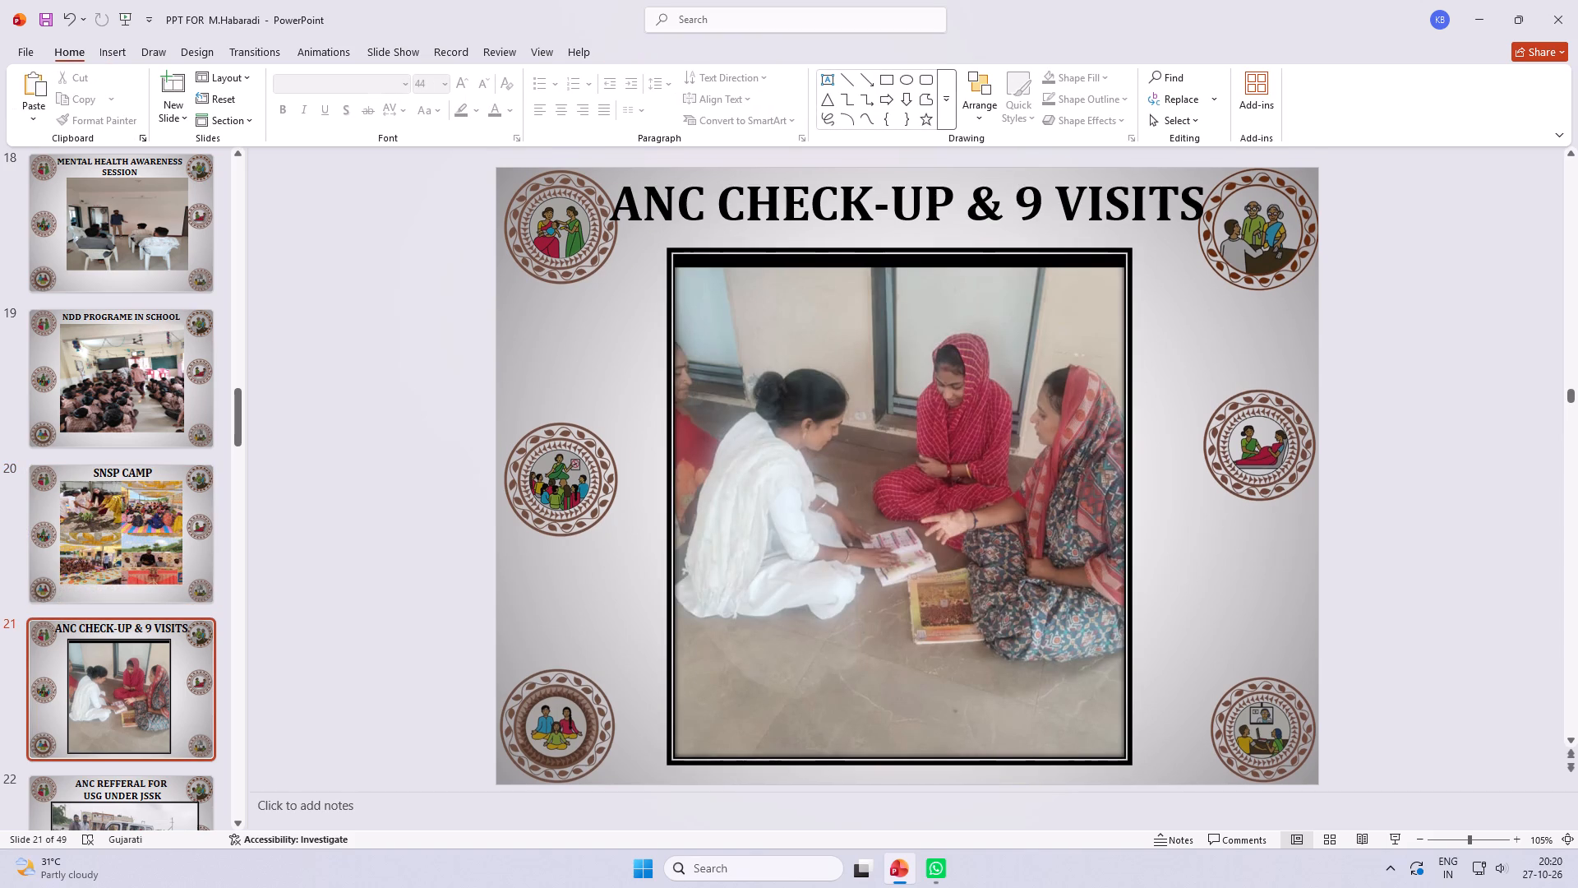
pyautogui.rightClick(908, 541)
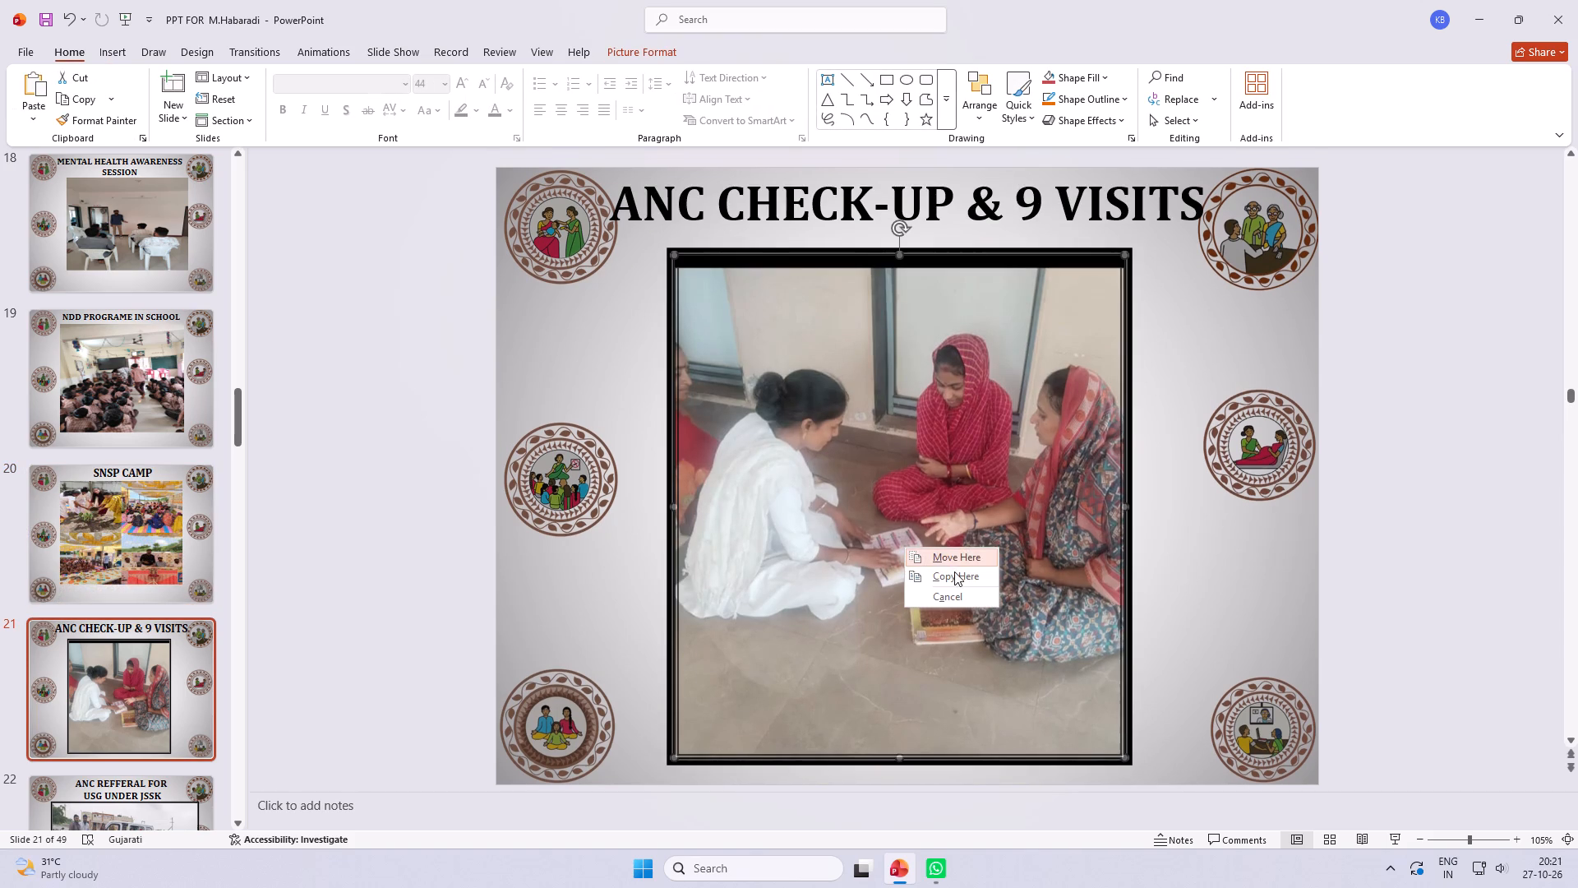
pyautogui.rightClick(804, 379)
pyautogui.click(833, 415)
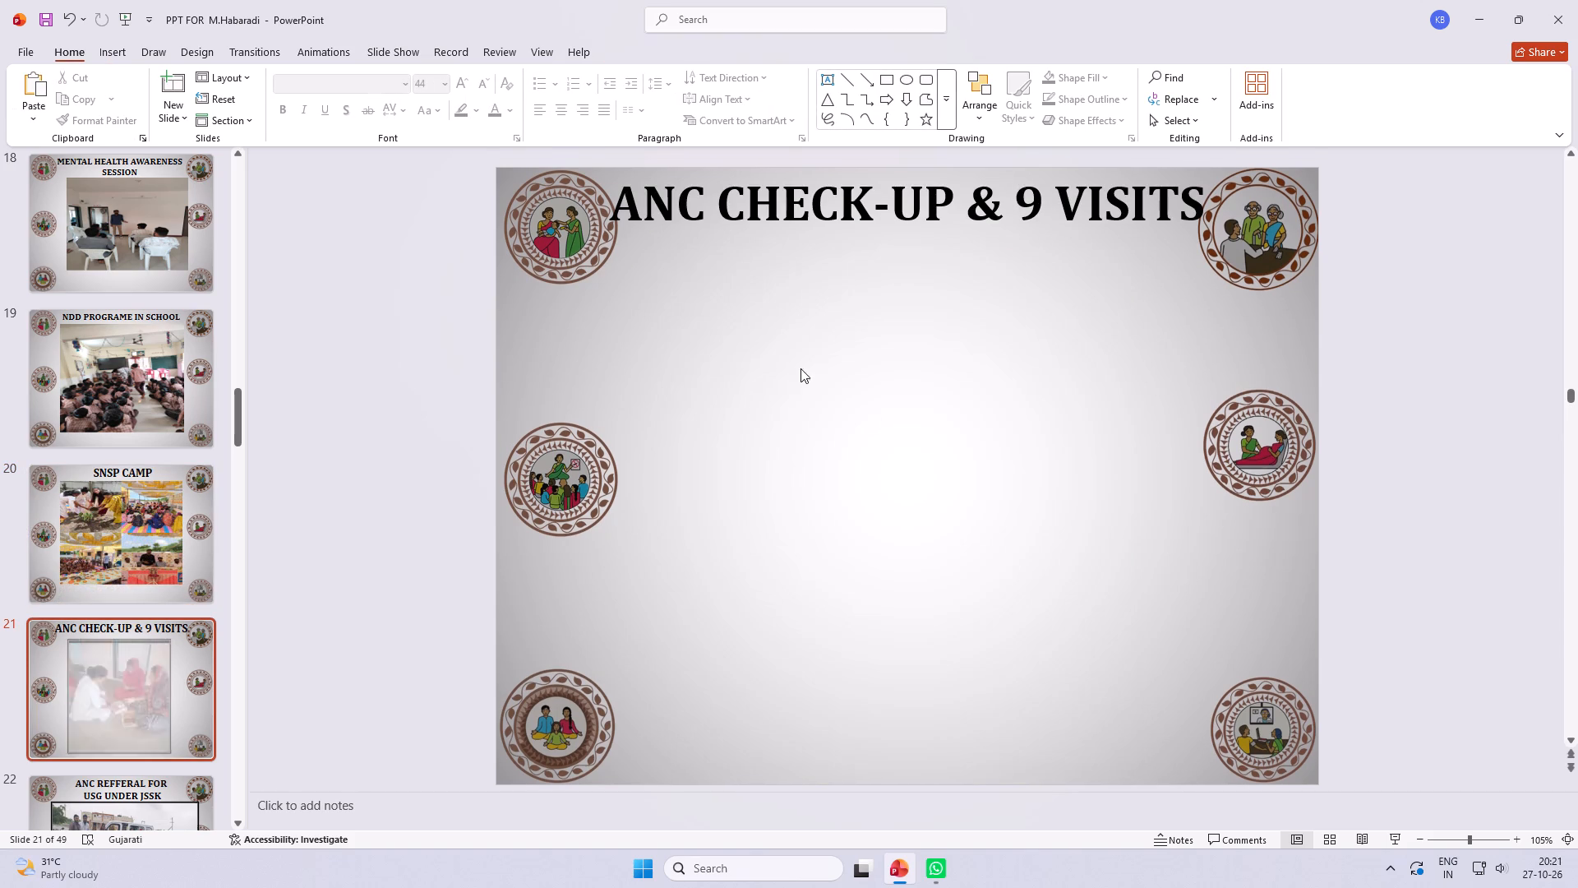
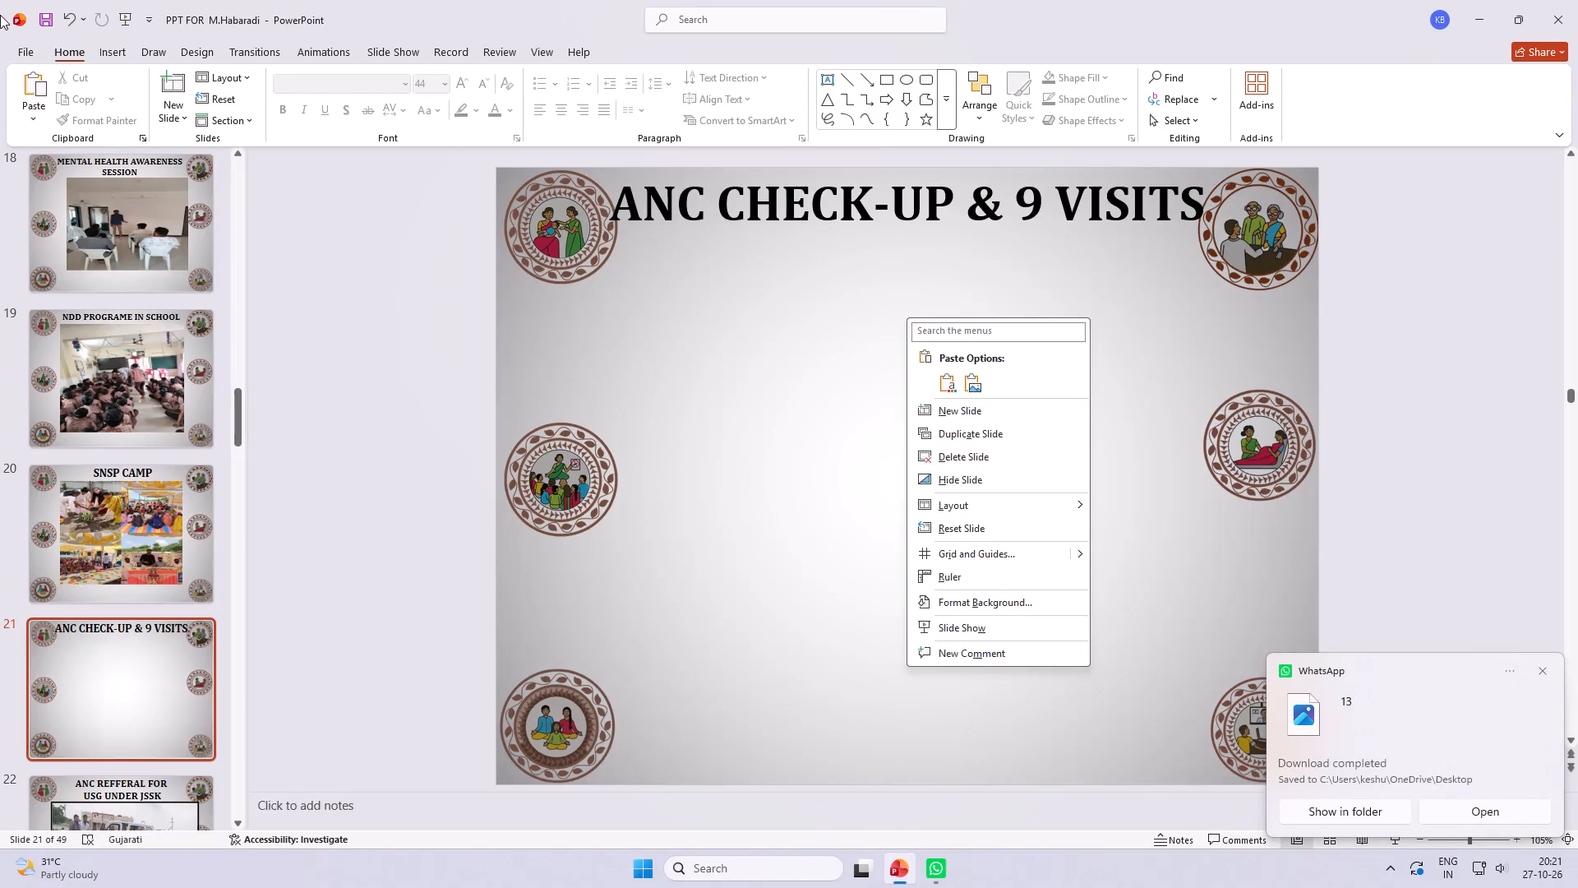
# Insert the desktop picture 13 on slide 21, ANC CHECK-UP & 9 VISITS.
pyautogui.click(106, 54)
pyautogui.click(133, 104)
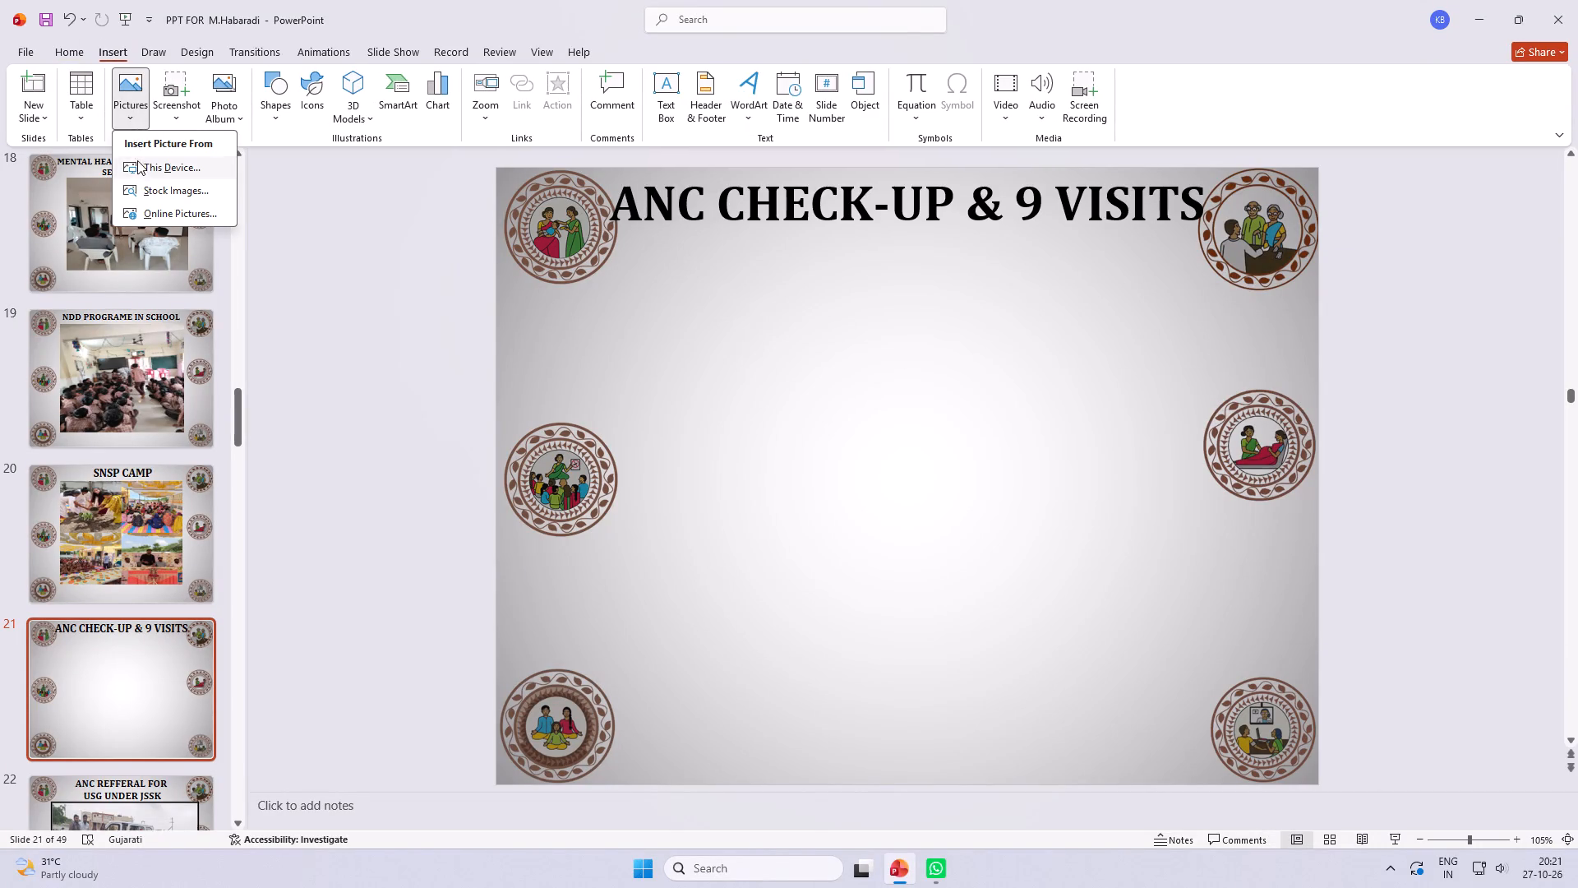
pyautogui.click(140, 166)
pyautogui.click(644, 242)
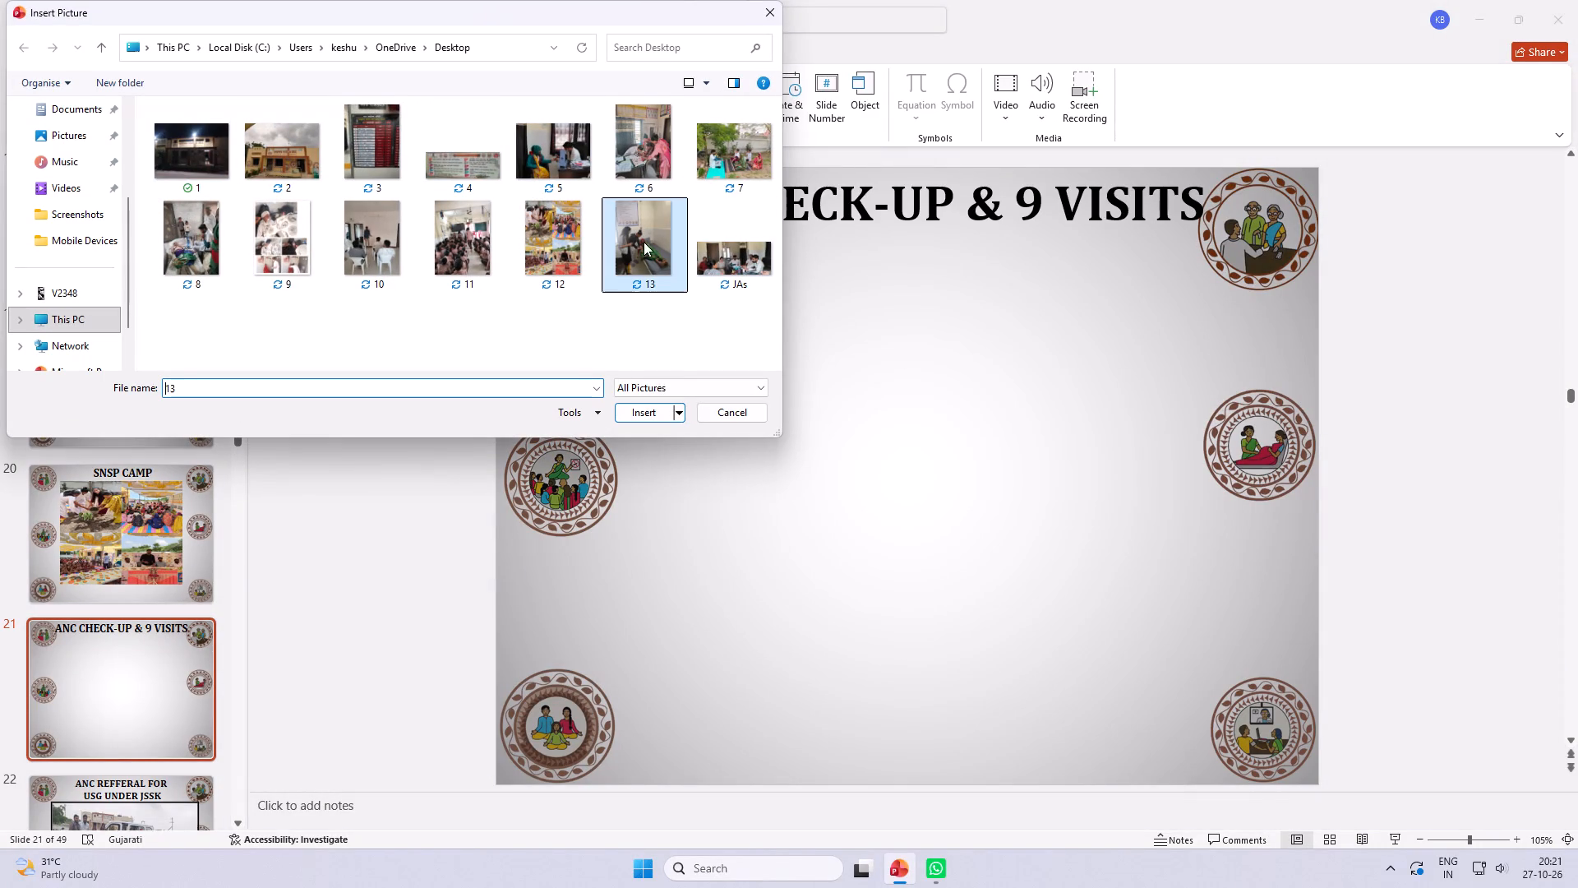
pyautogui.click(644, 417)
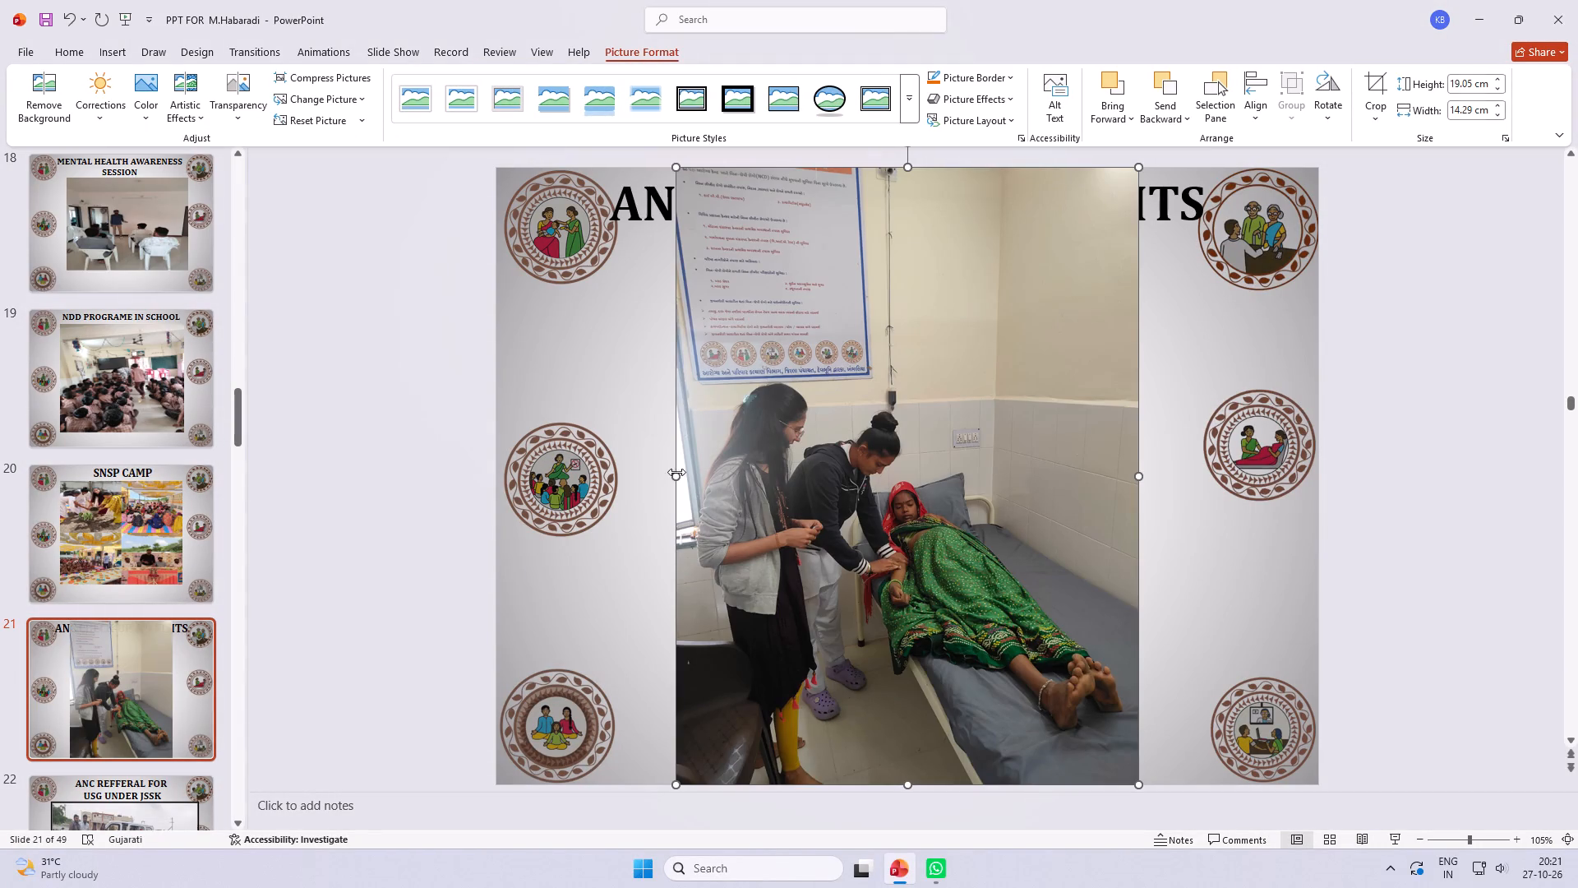
# Resize the ANC check-up photo to about 15.88 cm high and 17.57 cm wide, below the title and between the side emblems.
pyautogui.moveTo(674, 477); pyautogui.dragTo(632, 485)
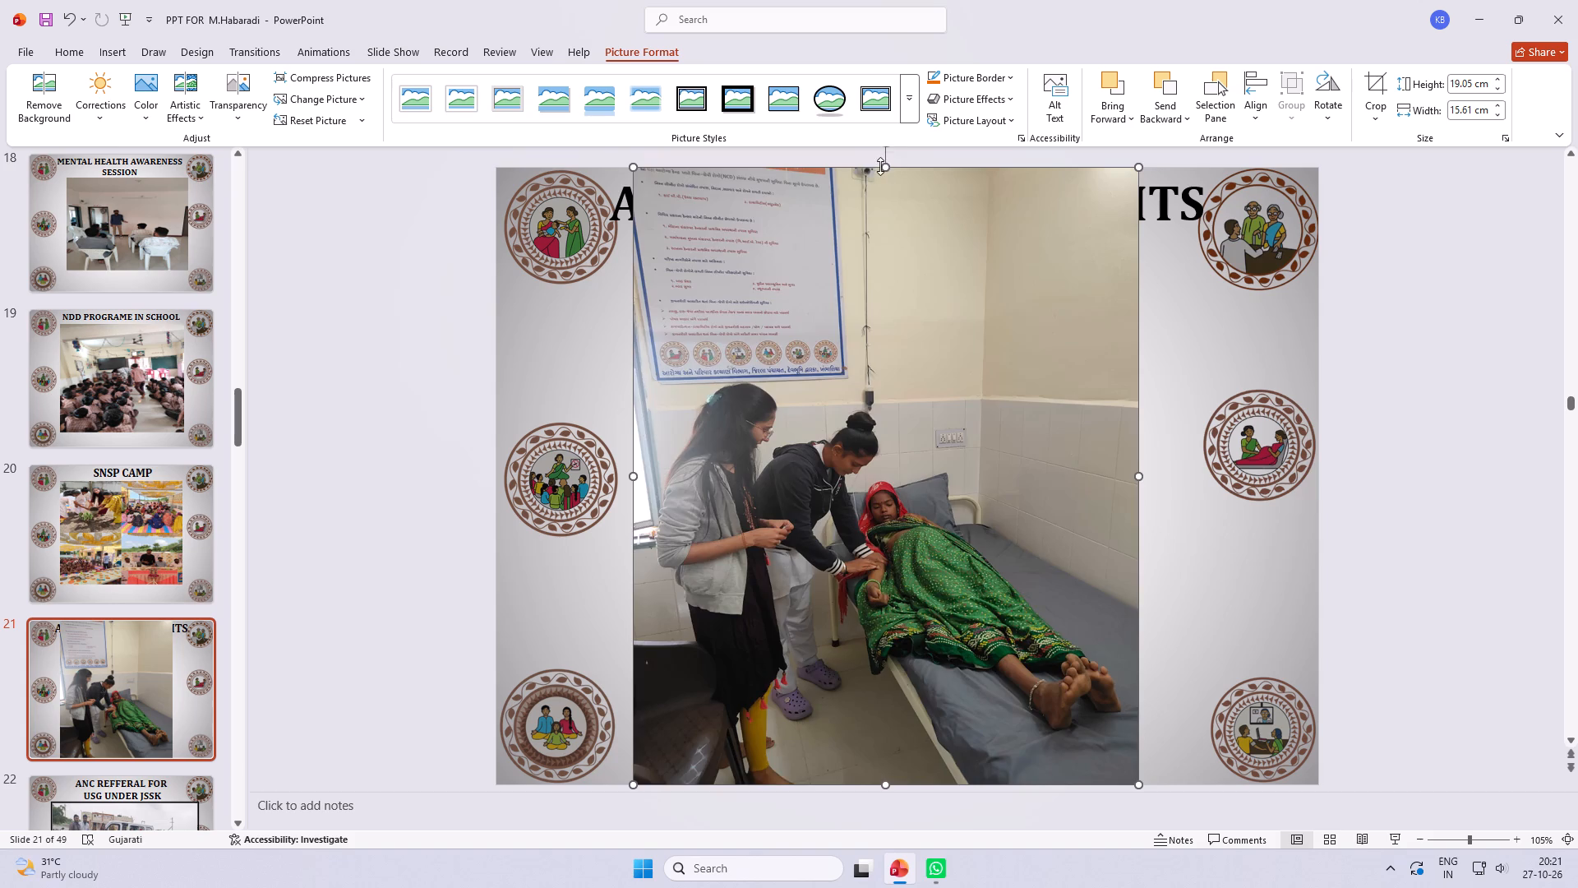
pyautogui.moveTo(880, 166); pyautogui.dragTo(888, 244)
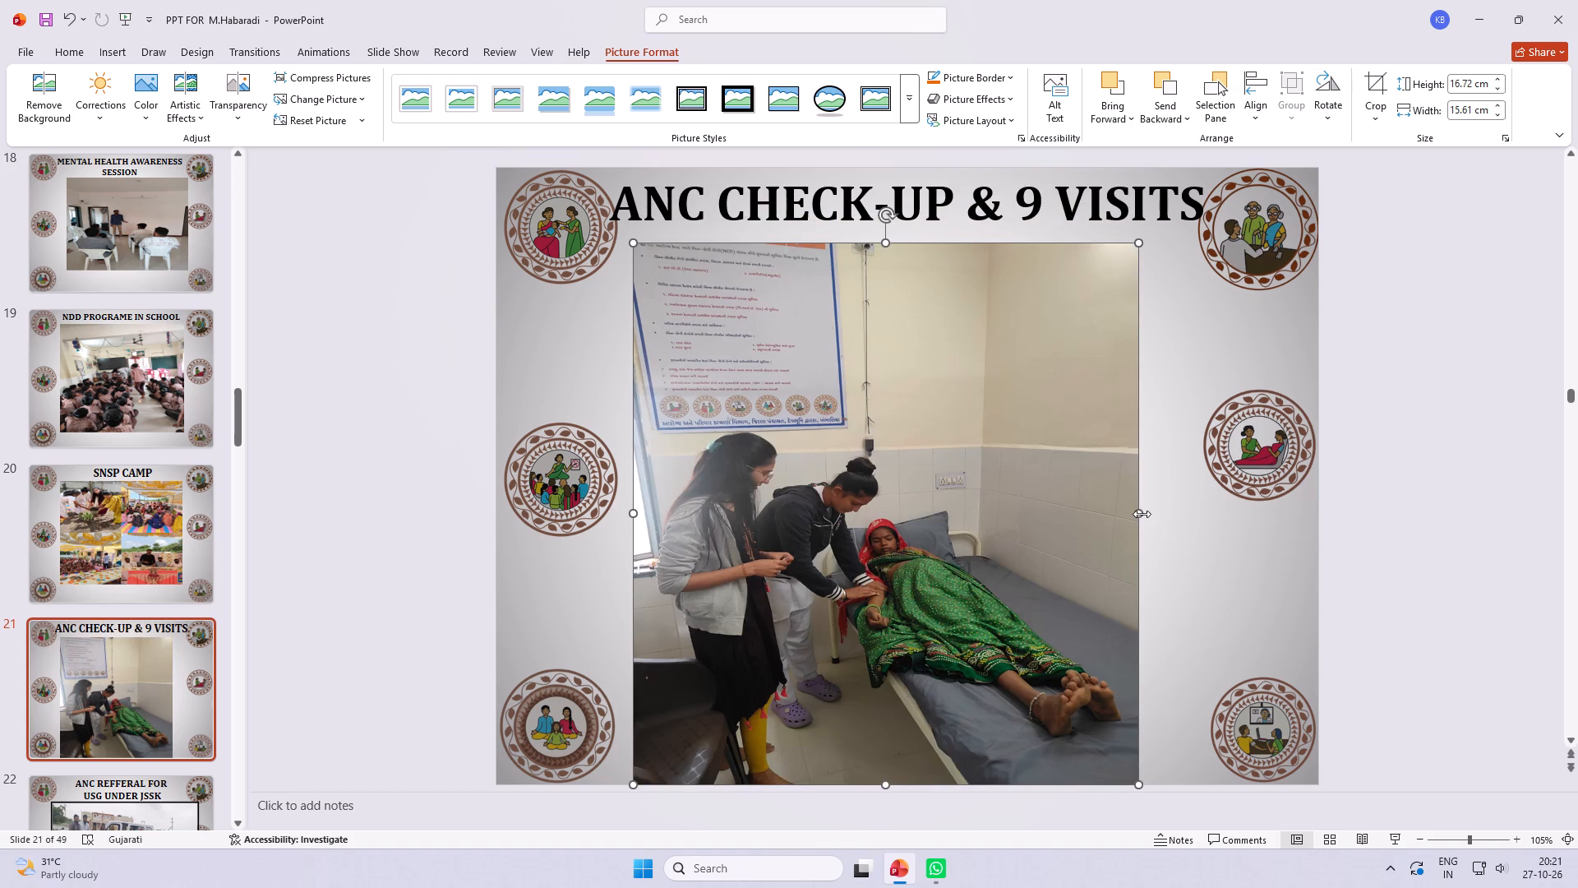
pyautogui.moveTo(1142, 514); pyautogui.dragTo(1202, 497)
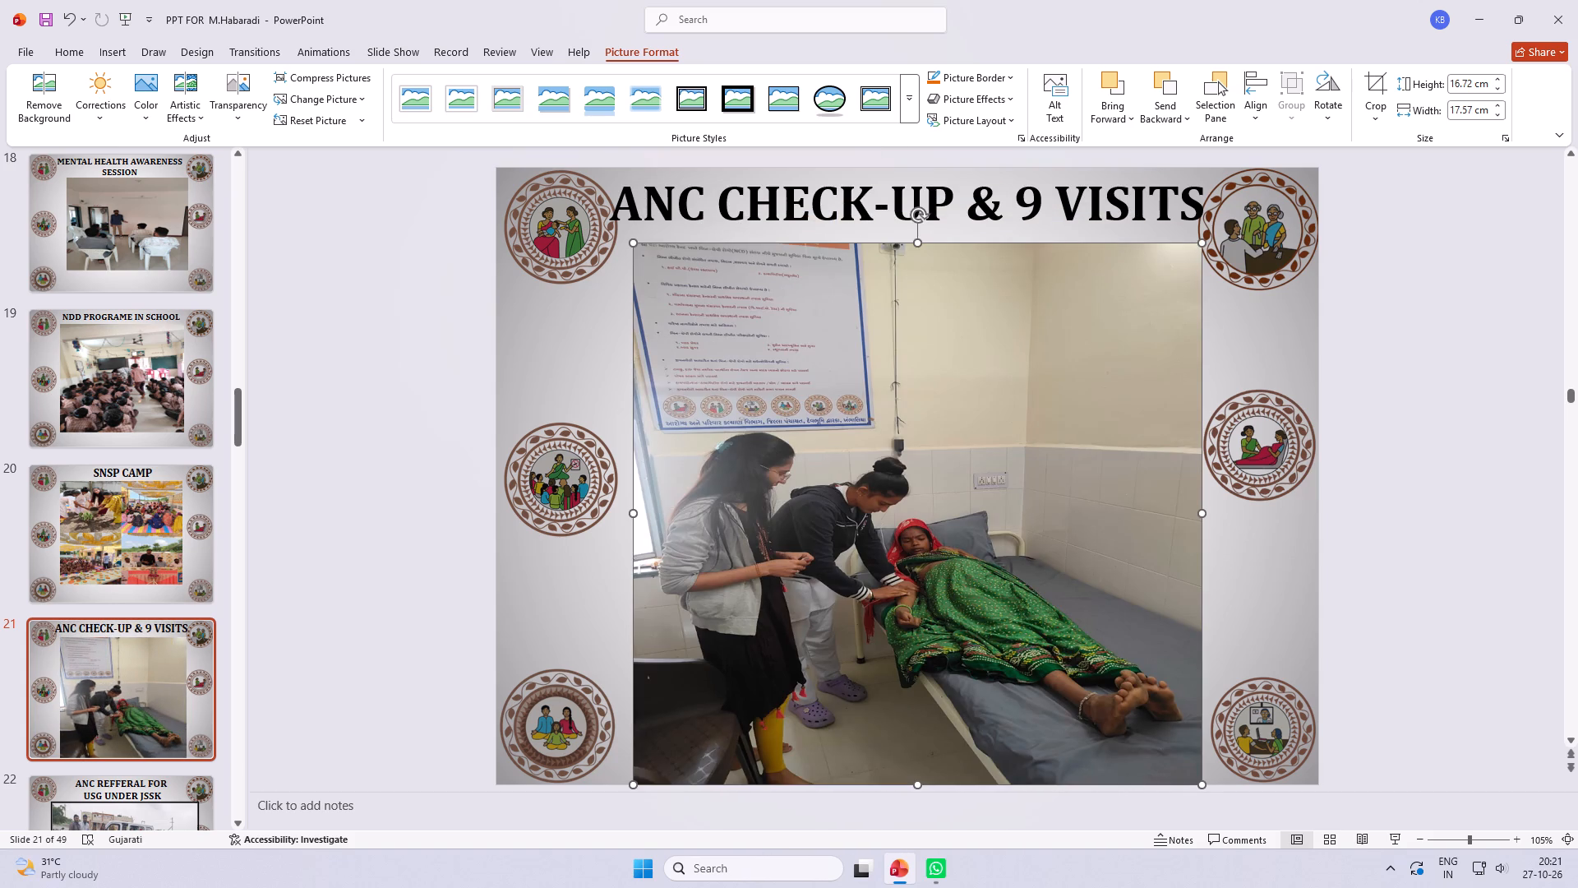
pyautogui.moveTo(915, 789); pyautogui.dragTo(911, 729)
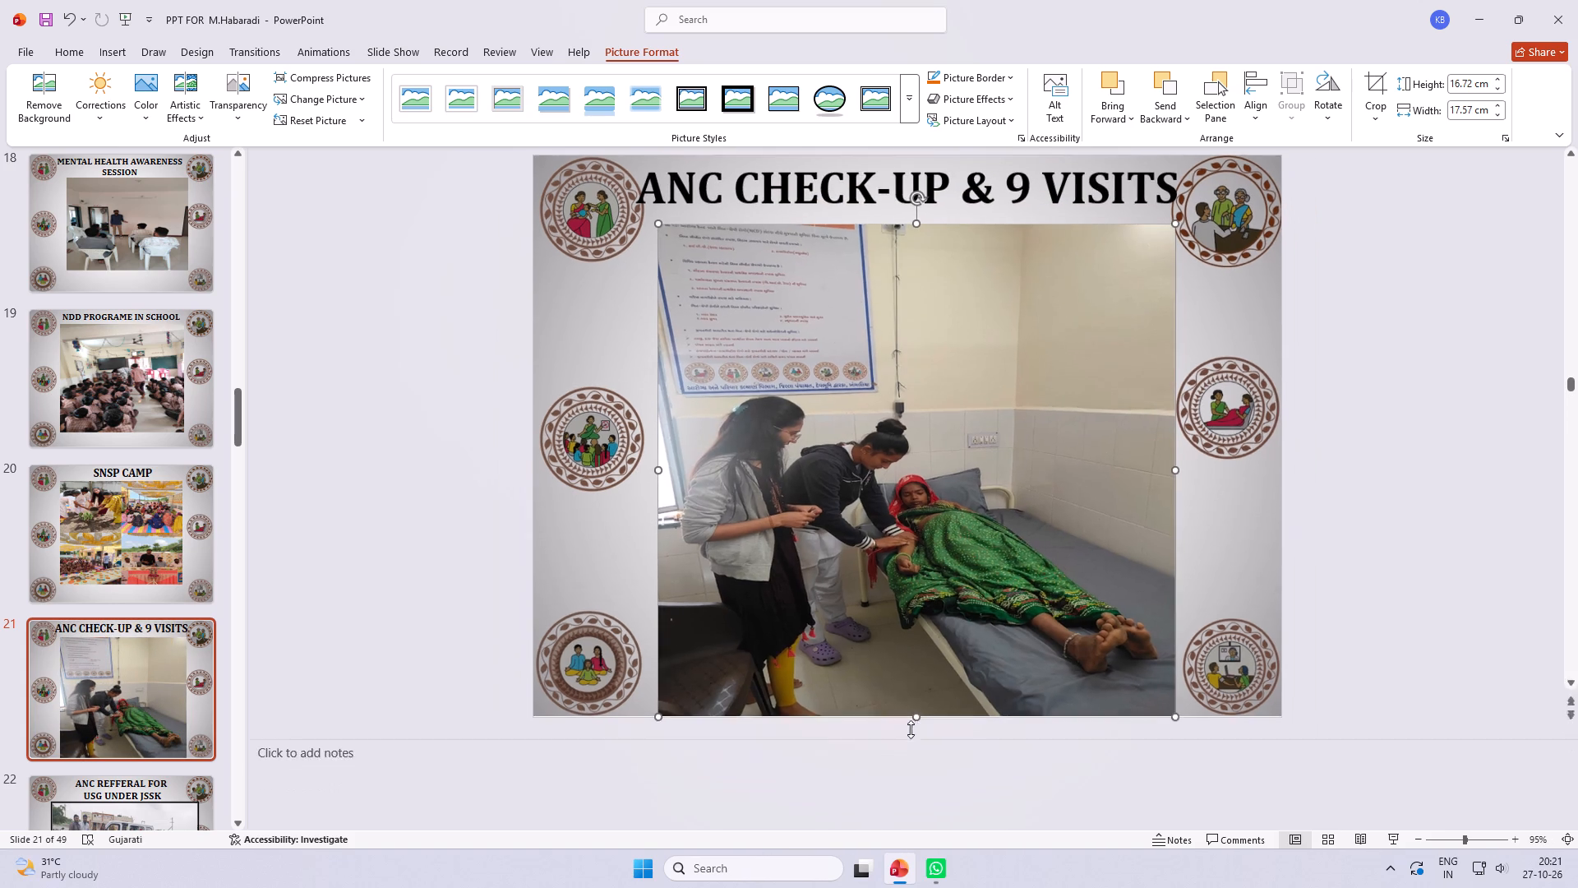
pyautogui.moveTo(911, 729); pyautogui.dragTo(916, 816)
pyautogui.moveTo(917, 785); pyautogui.dragTo(913, 754)
pyautogui.click(986, 596)
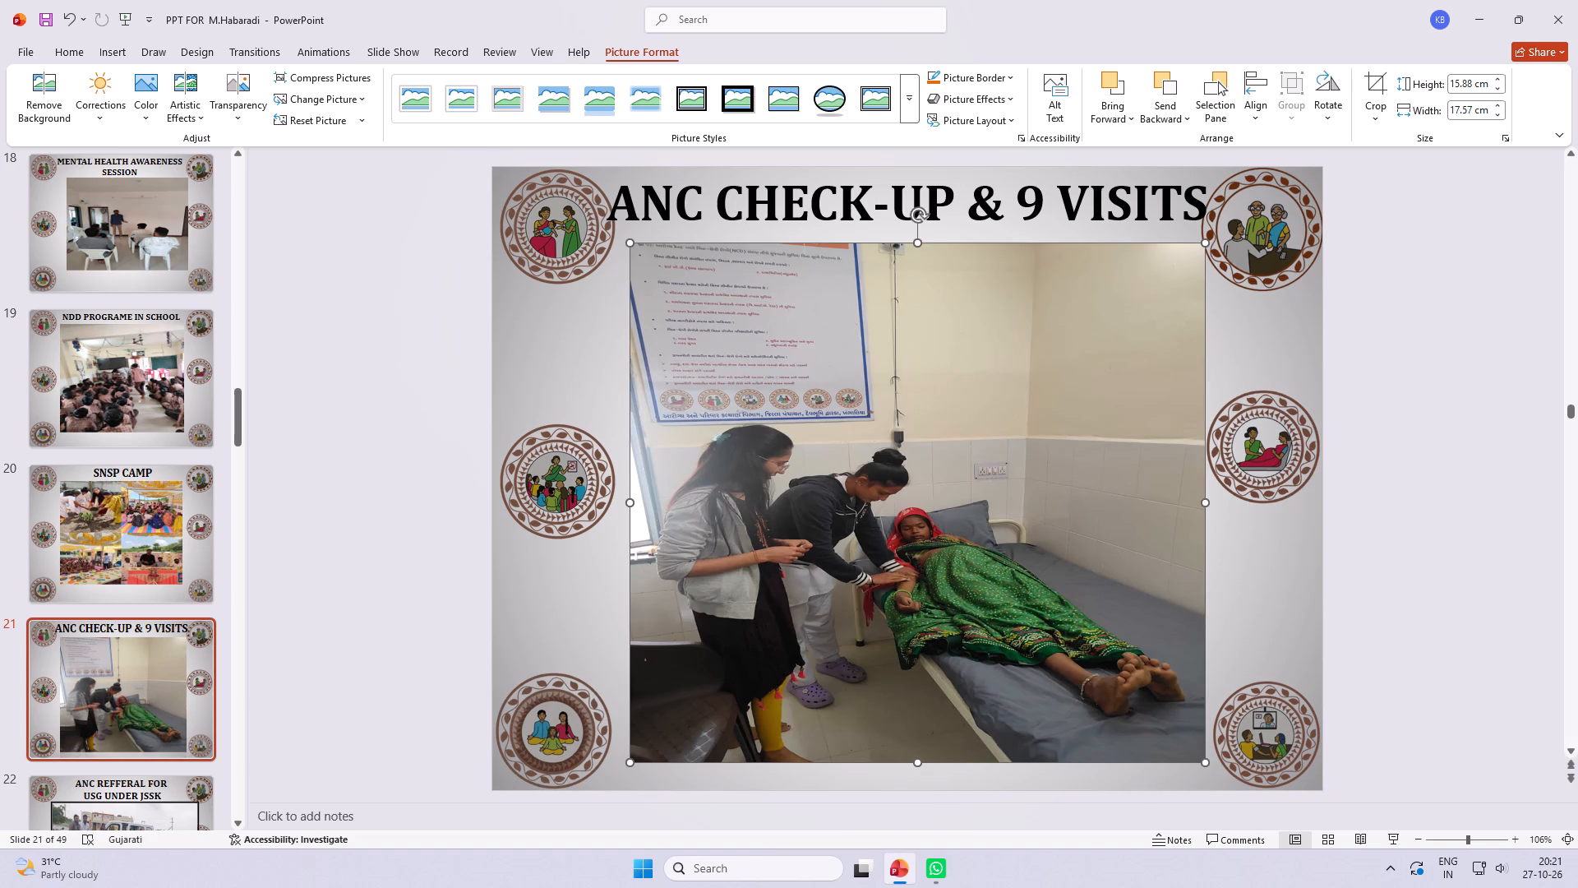
# Save the presentation and deselect the photo.
pyautogui.hotkey('ctrl', 's')
pyautogui.click(1259, 500)
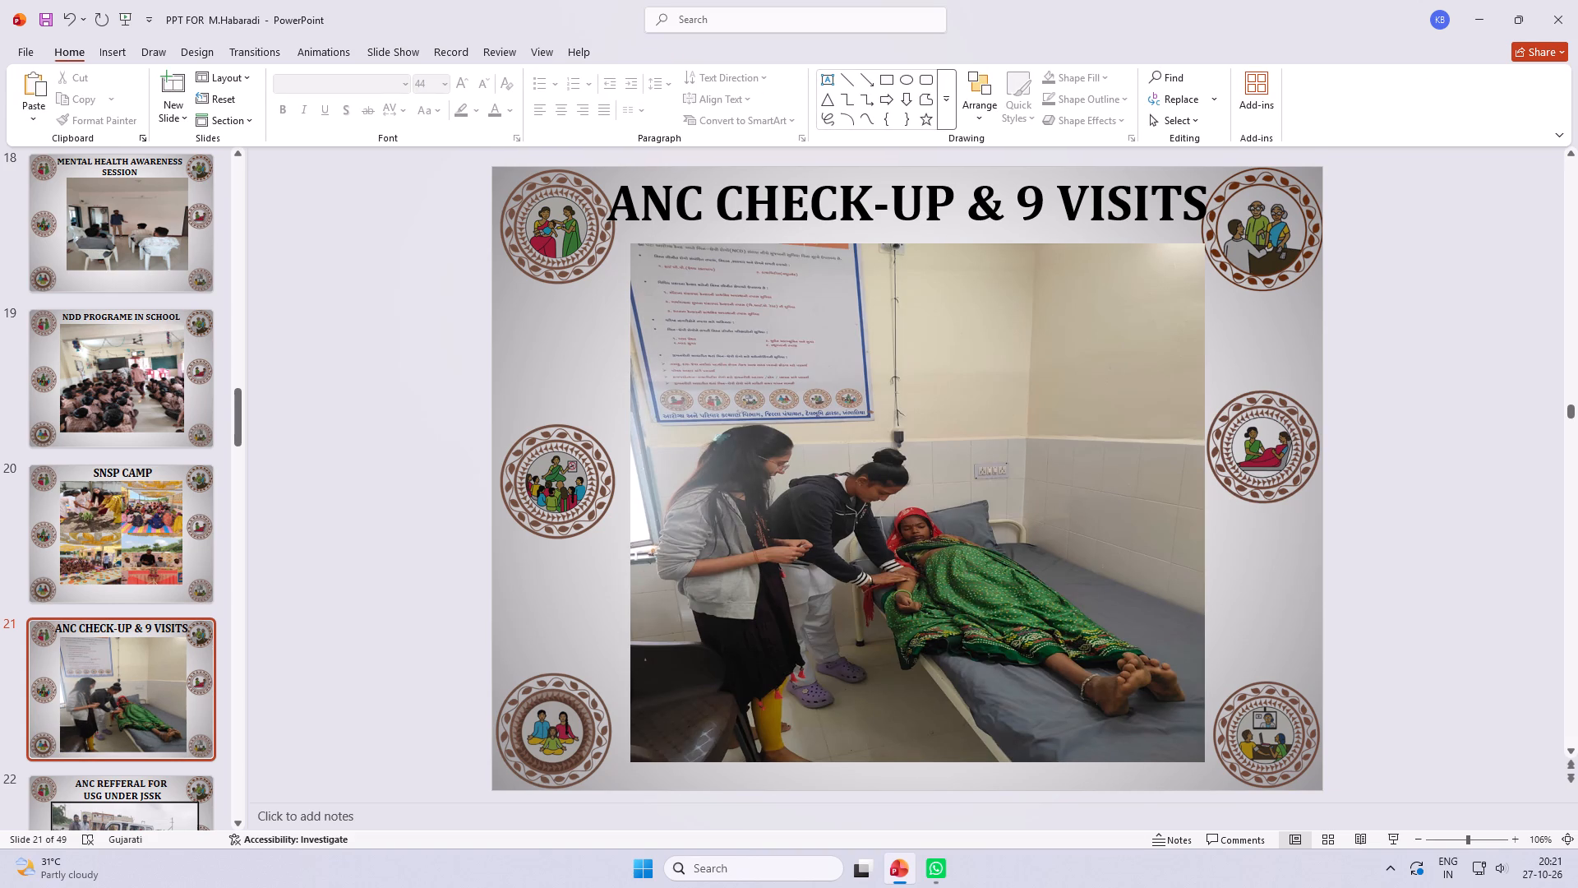
# Reduce the font size of the whole ANC CHECK-UP & 9 VISITS title on slide 21 to 40.
pyautogui.click(732, 195)
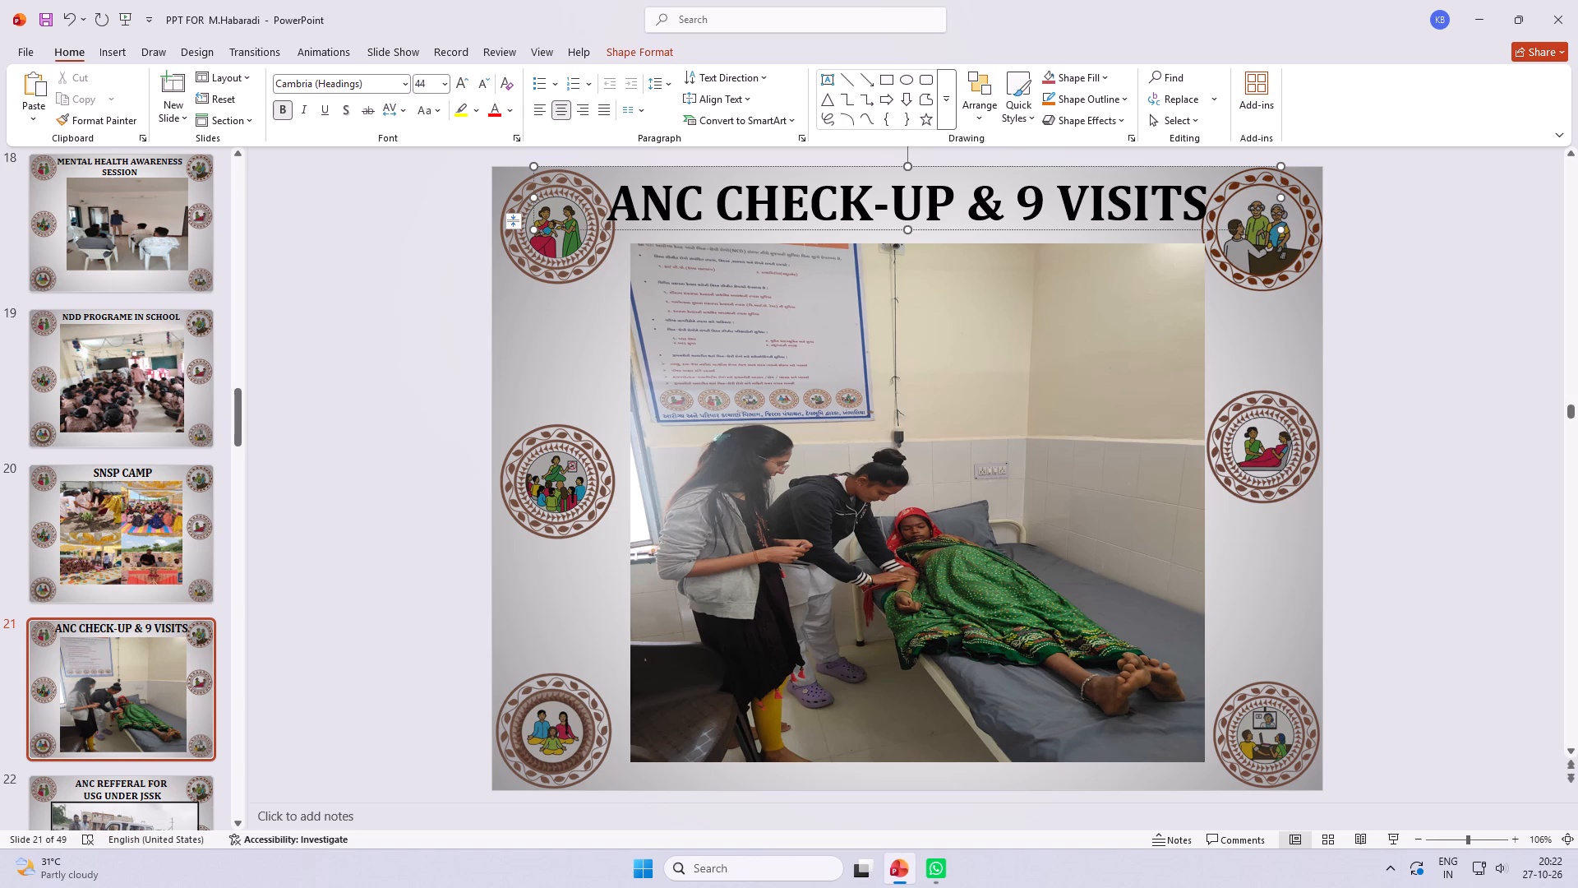
pyautogui.moveTo(608, 208); pyautogui.dragTo(681, 210)
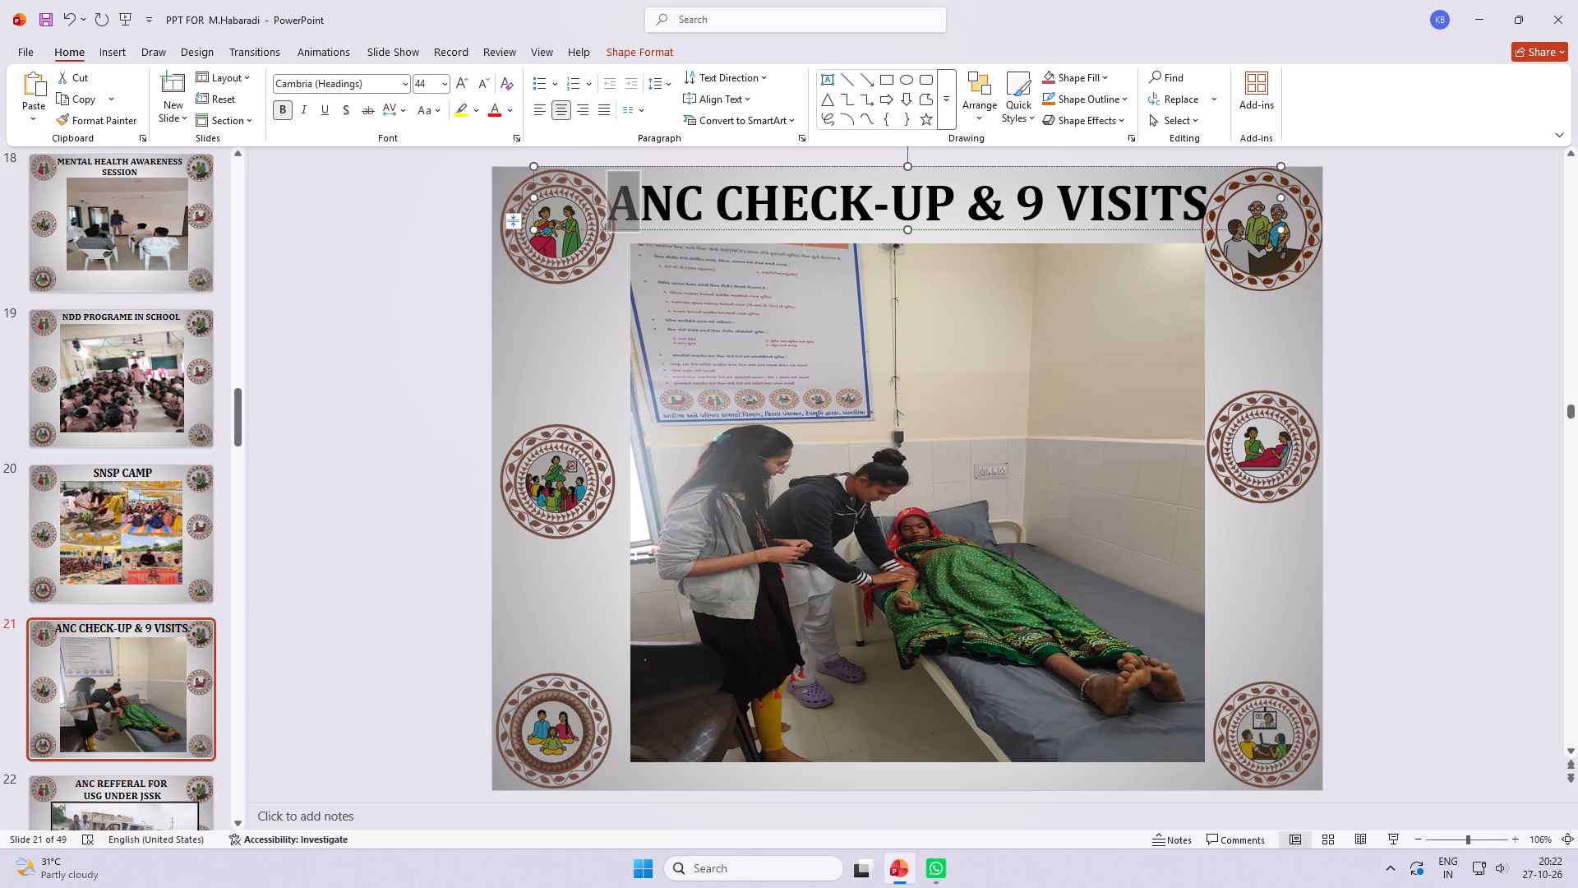
pyautogui.moveTo(681, 210); pyautogui.dragTo(1220, 220)
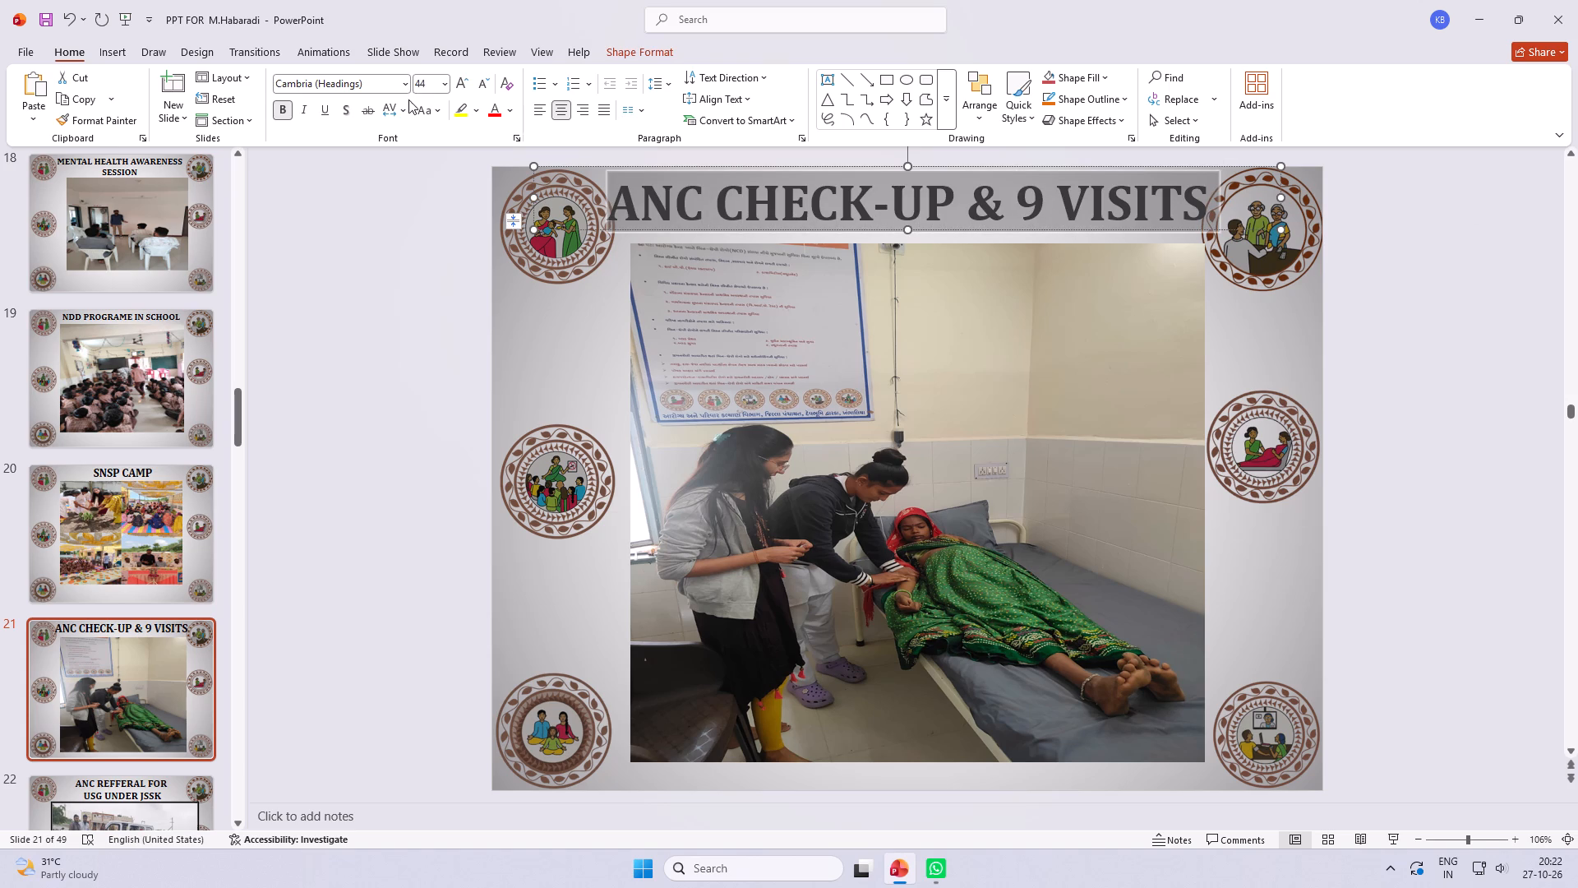
pyautogui.click(476, 87)
pyautogui.click(885, 506)
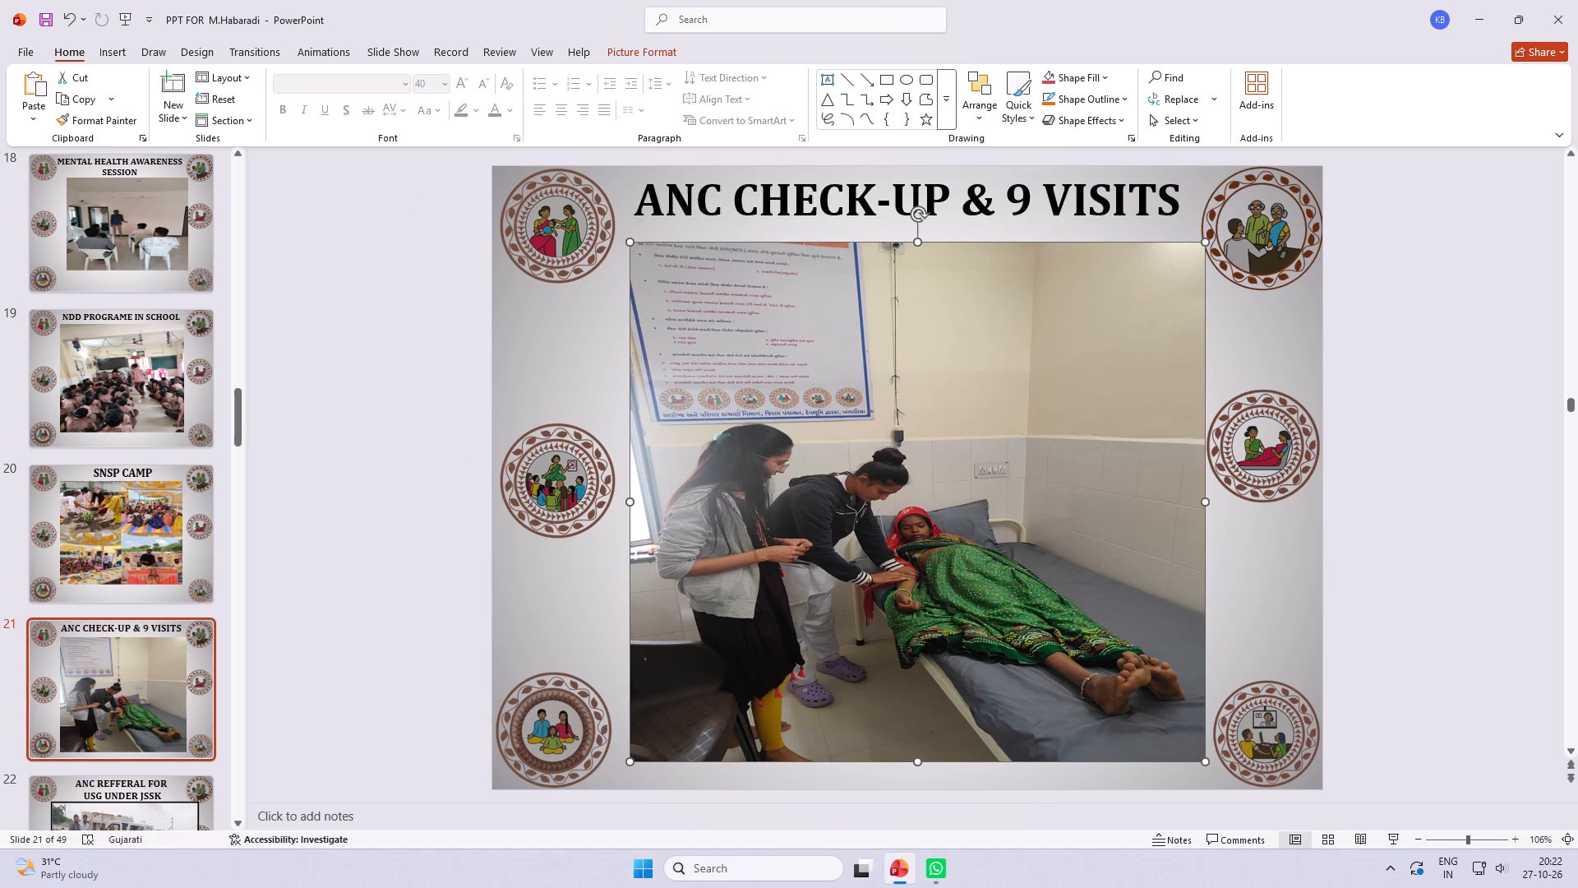
# Cut the old group photo with the white van from slide 22, ANC REFFERAL FOR USG UNDER JSSK.
pyautogui.scroll(-1, 953, 516)
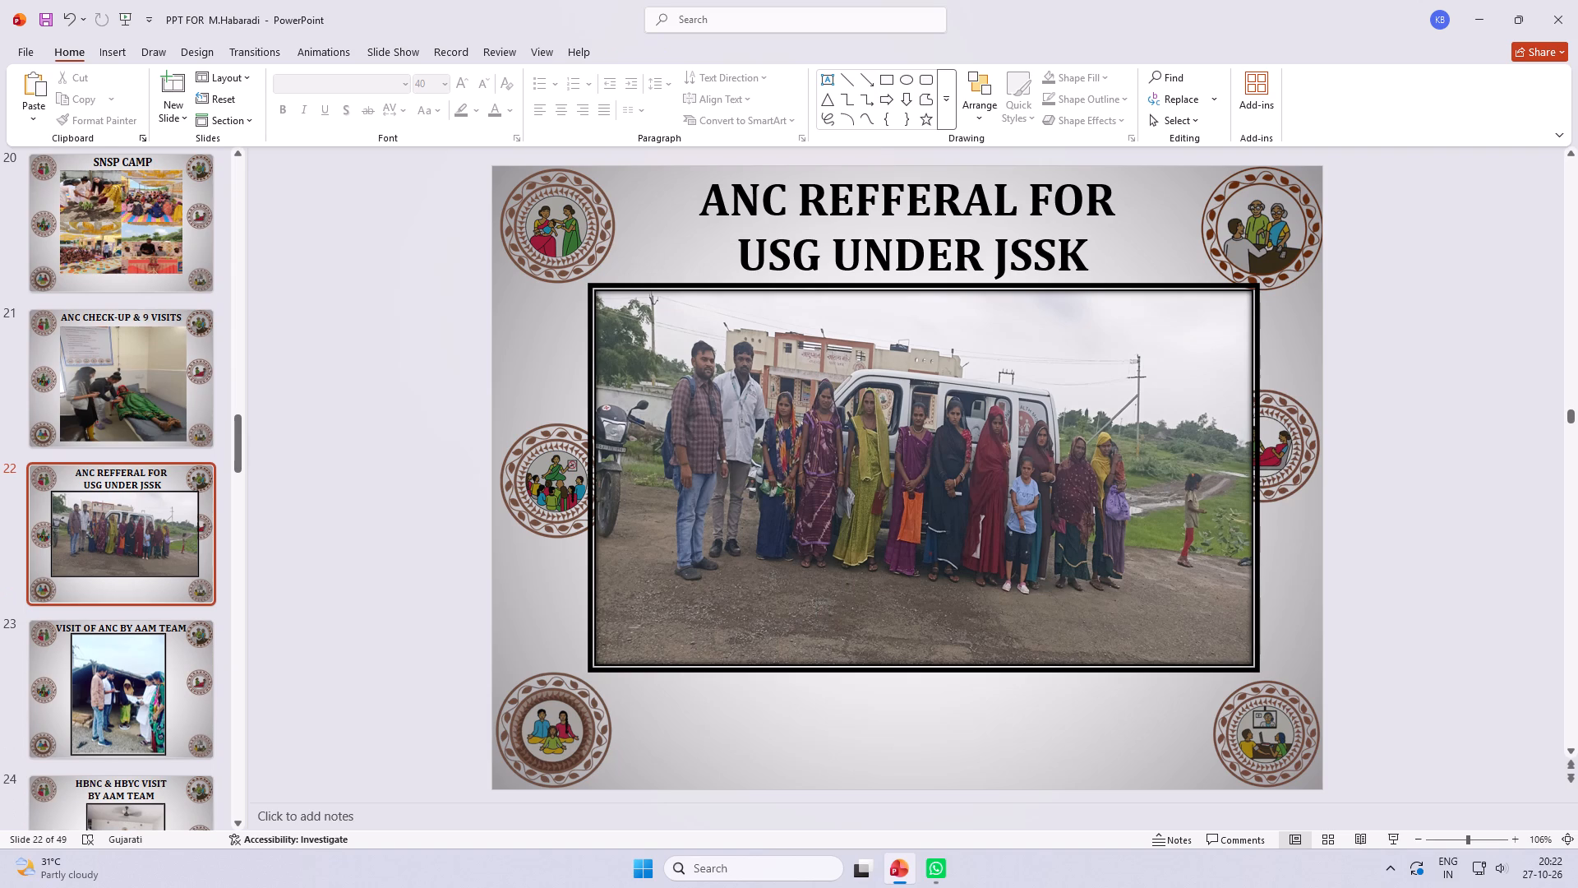
pyautogui.rightClick(930, 510)
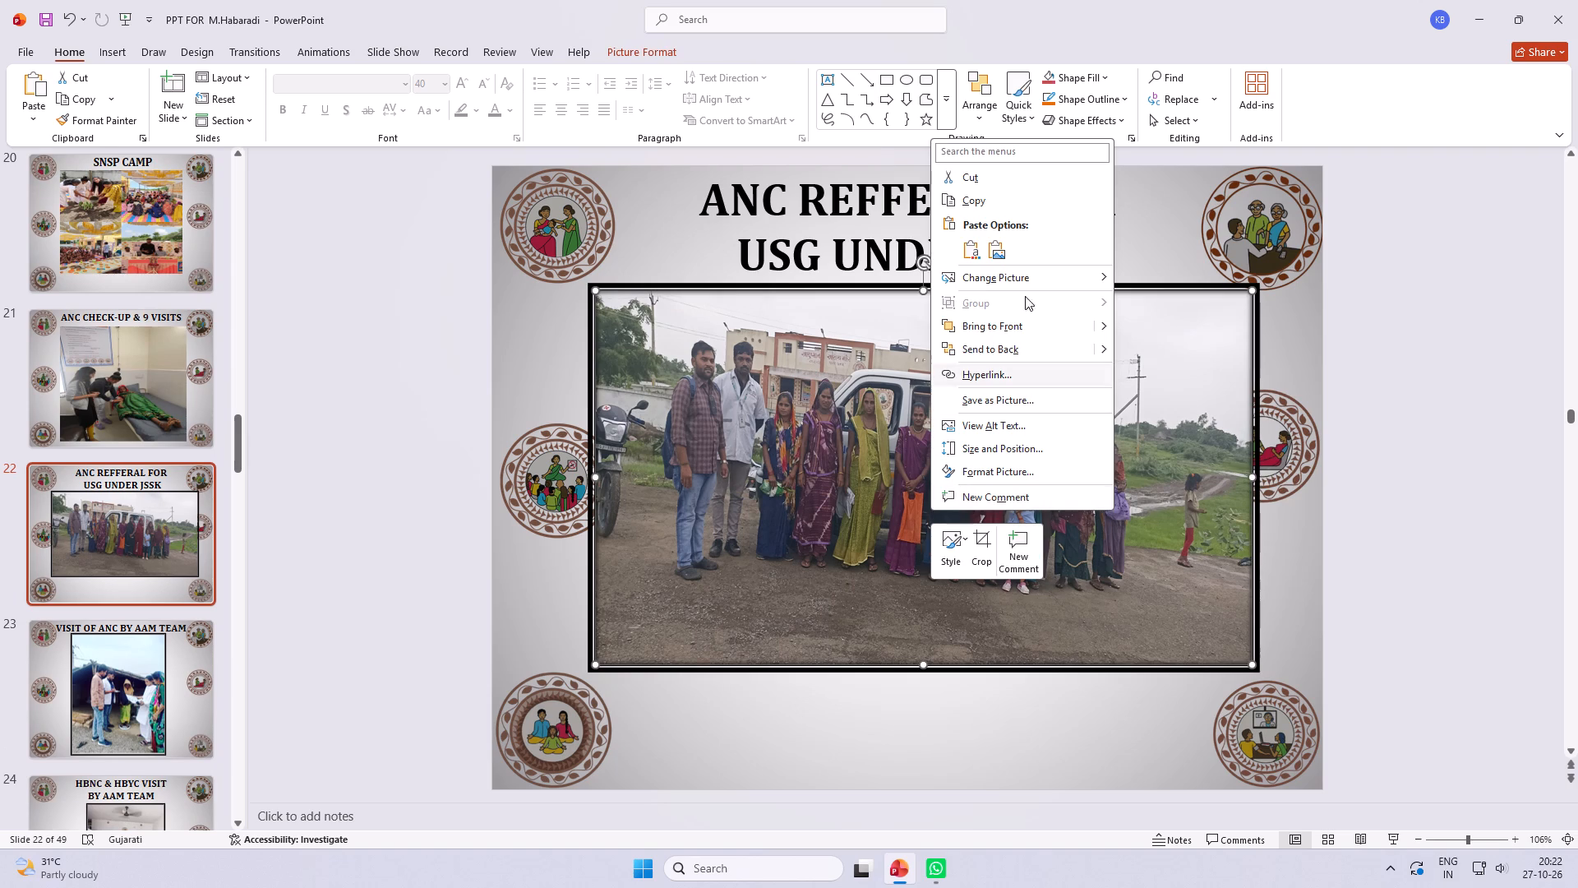
pyautogui.click(1001, 179)
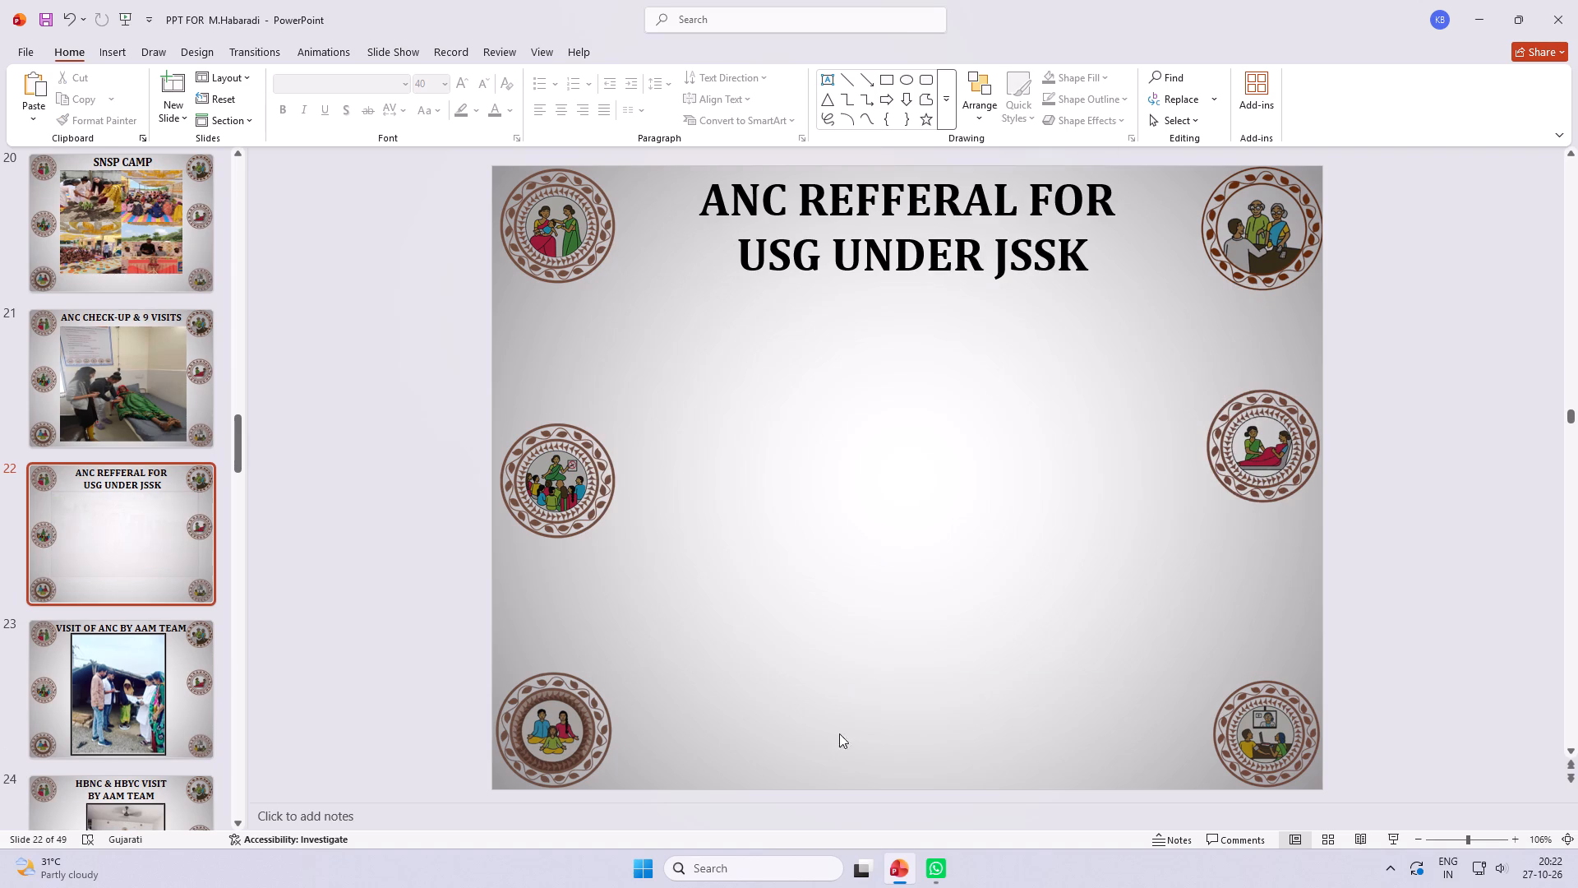
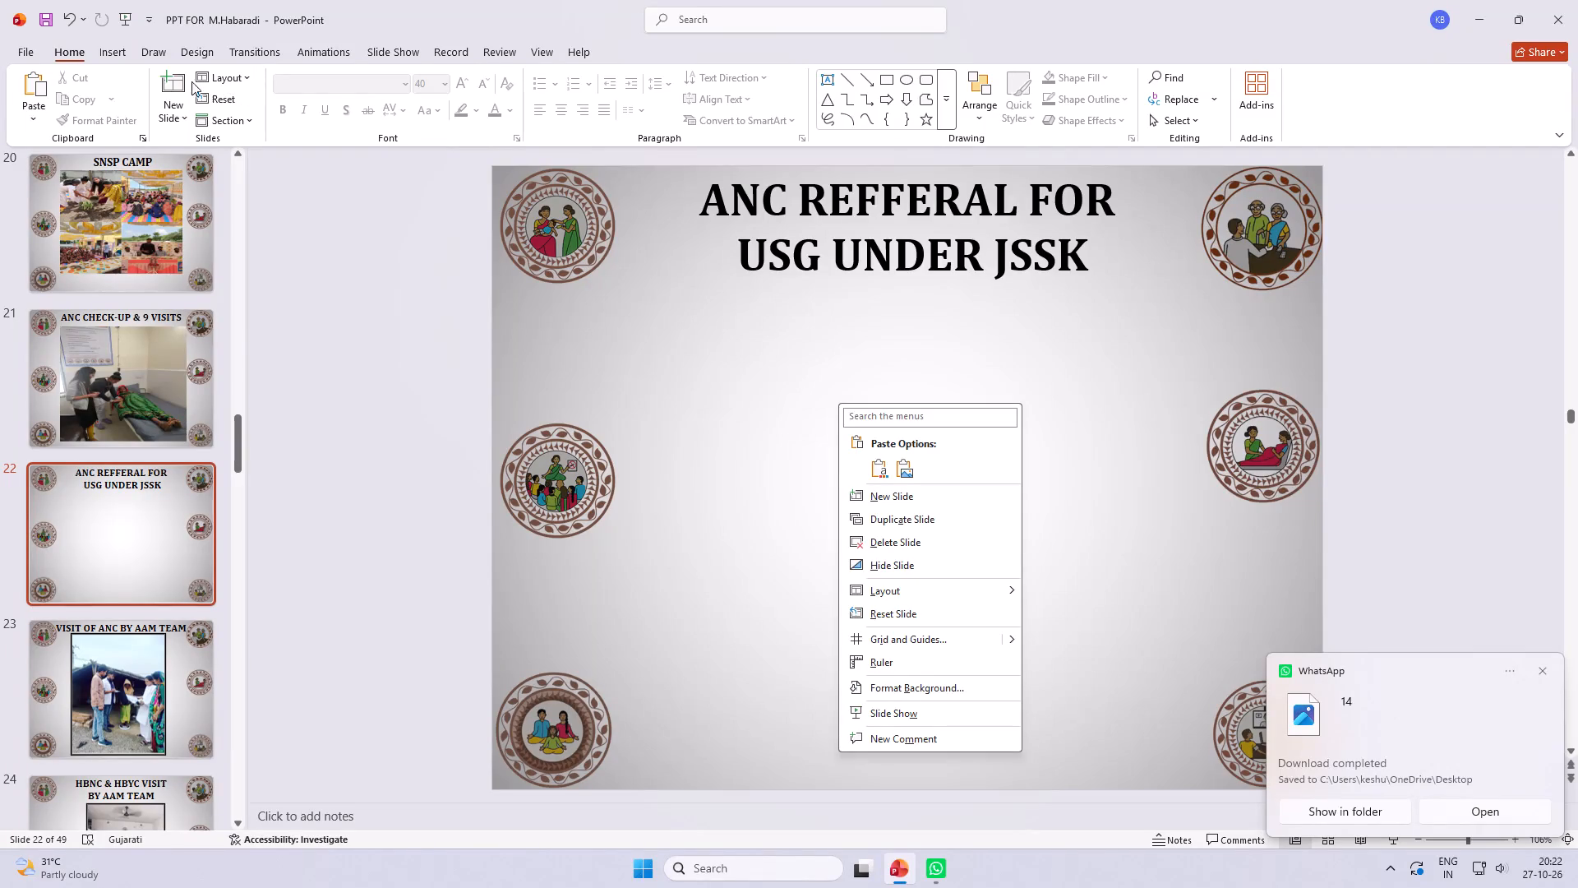
# Insert the desktop picture 14 on slide 22, ANC REFFERAL FOR USG UNDER JSSK.
pyautogui.click(118, 47)
pyautogui.click(118, 82)
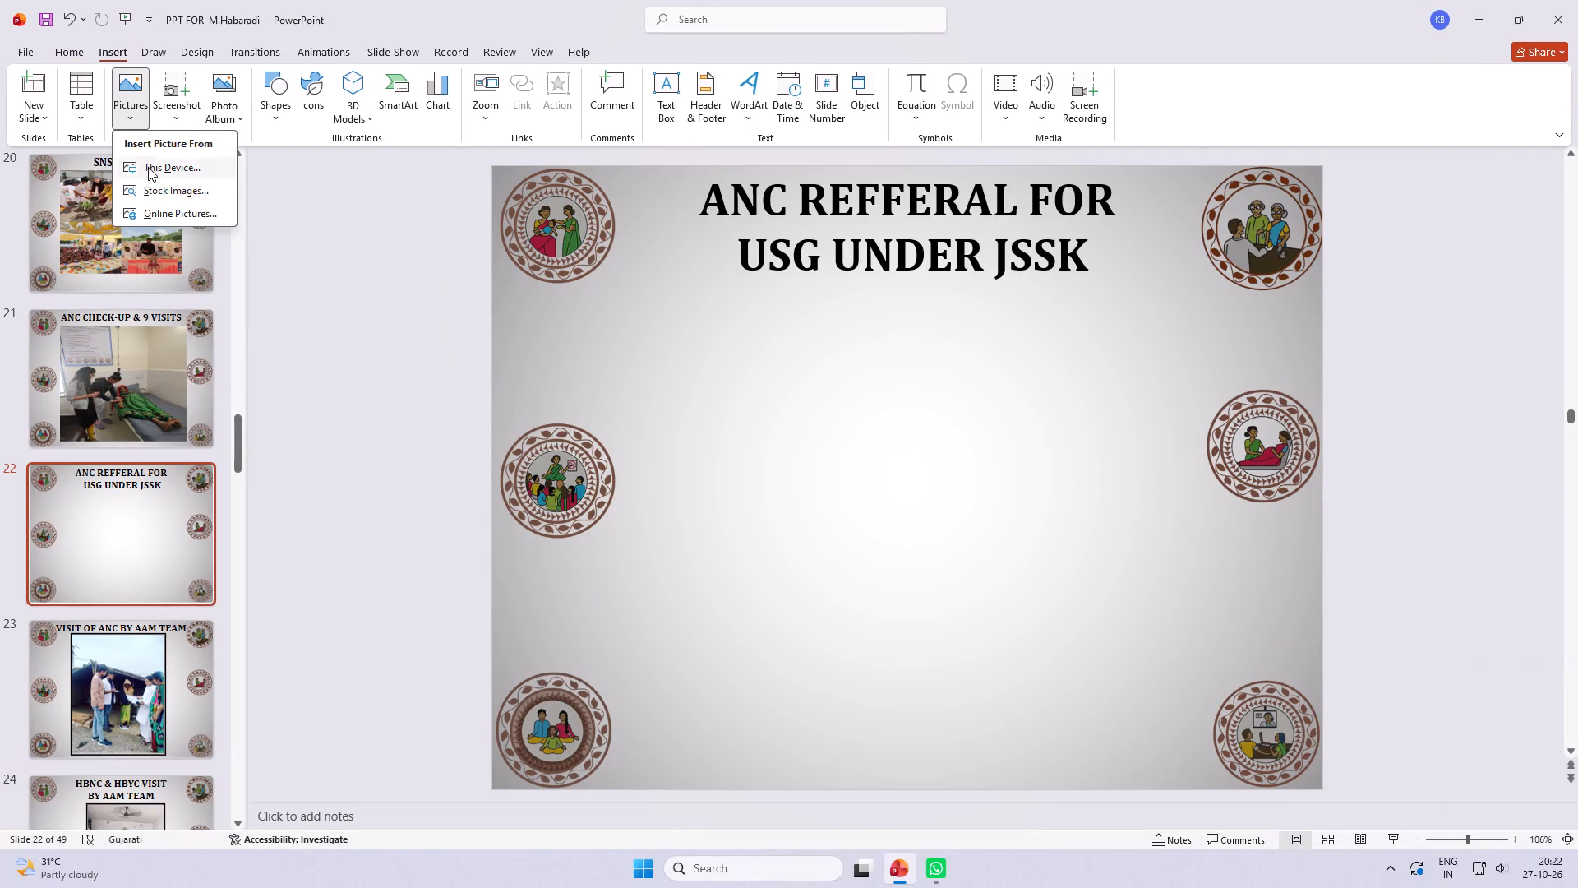
pyautogui.click(148, 168)
pyautogui.click(208, 354)
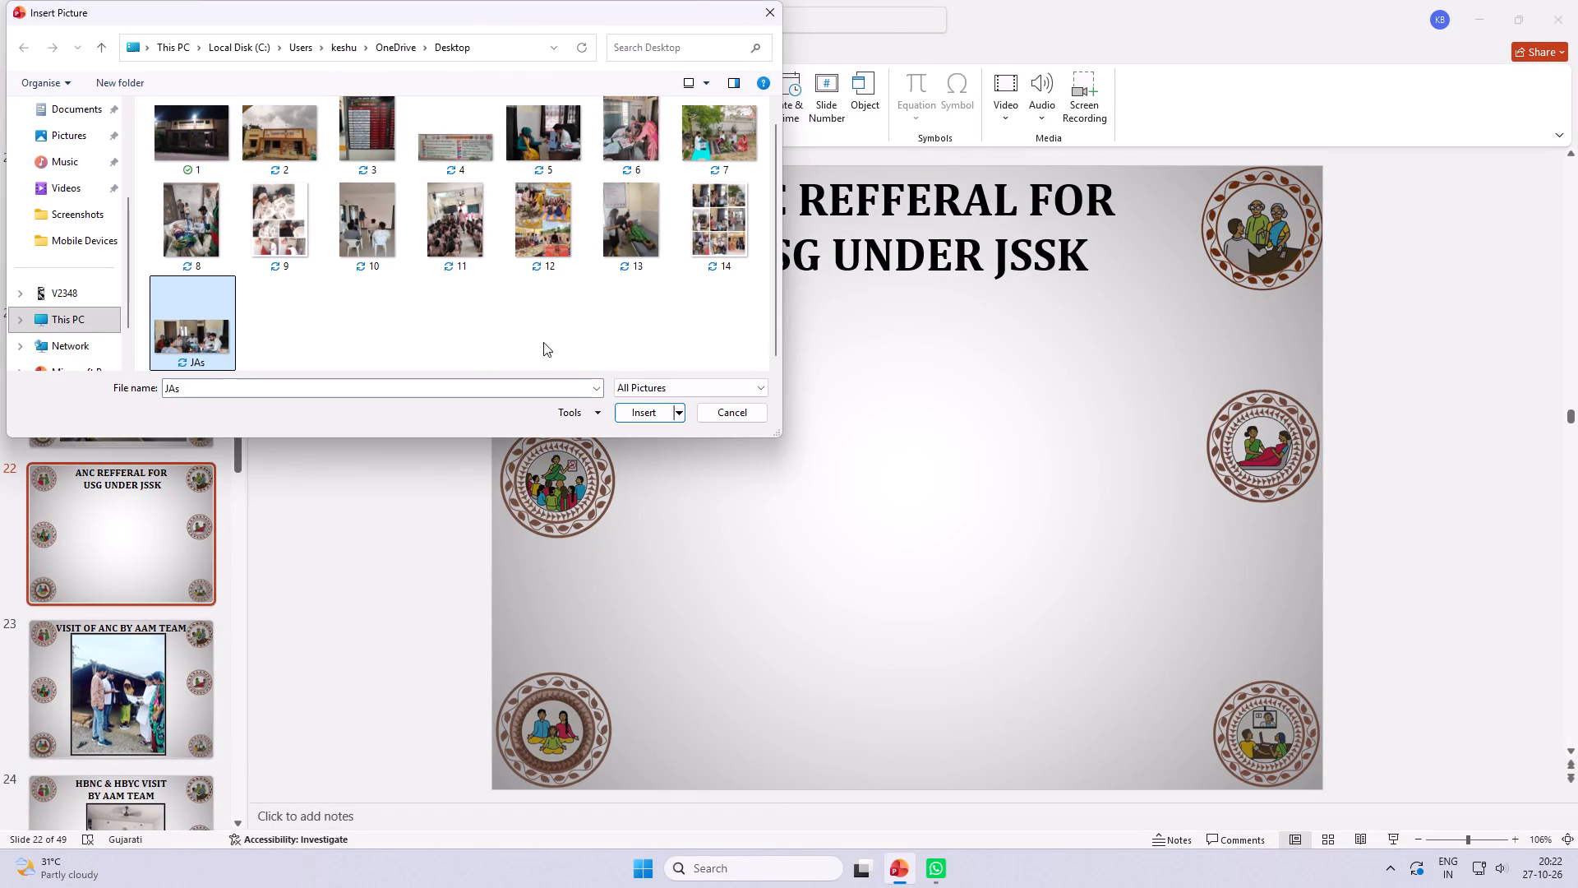
pyautogui.click(721, 242)
pyautogui.click(659, 411)
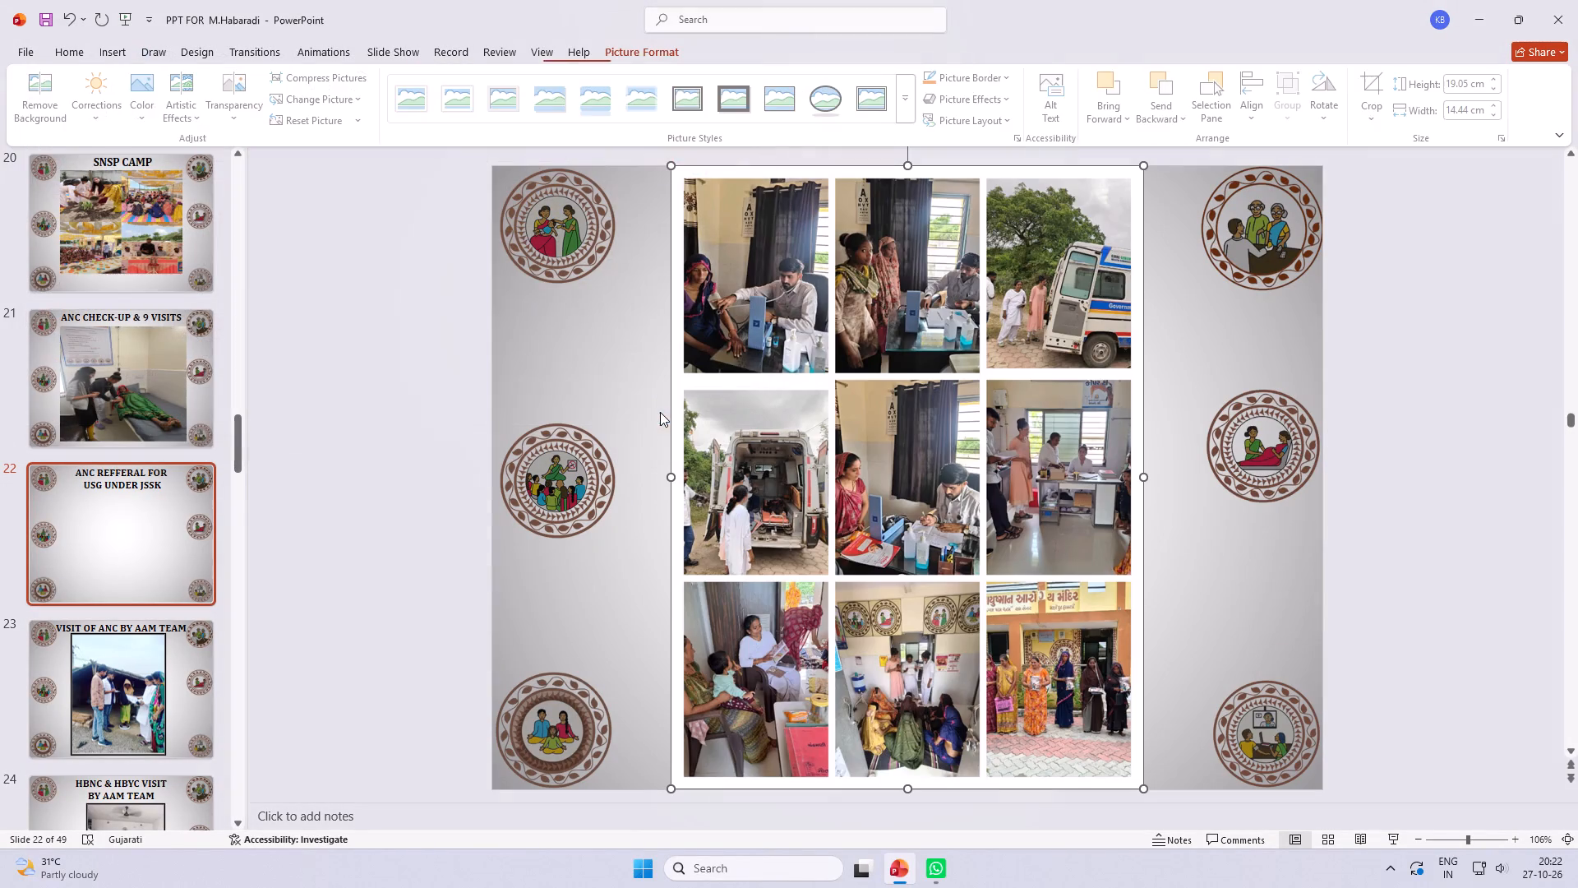
# Resize the photo collage on slide 22 to about 13.97 cm high and 17.57 cm wide, below the title and between the side emblems.
pyautogui.moveTo(669, 476); pyautogui.dragTo(629, 484)
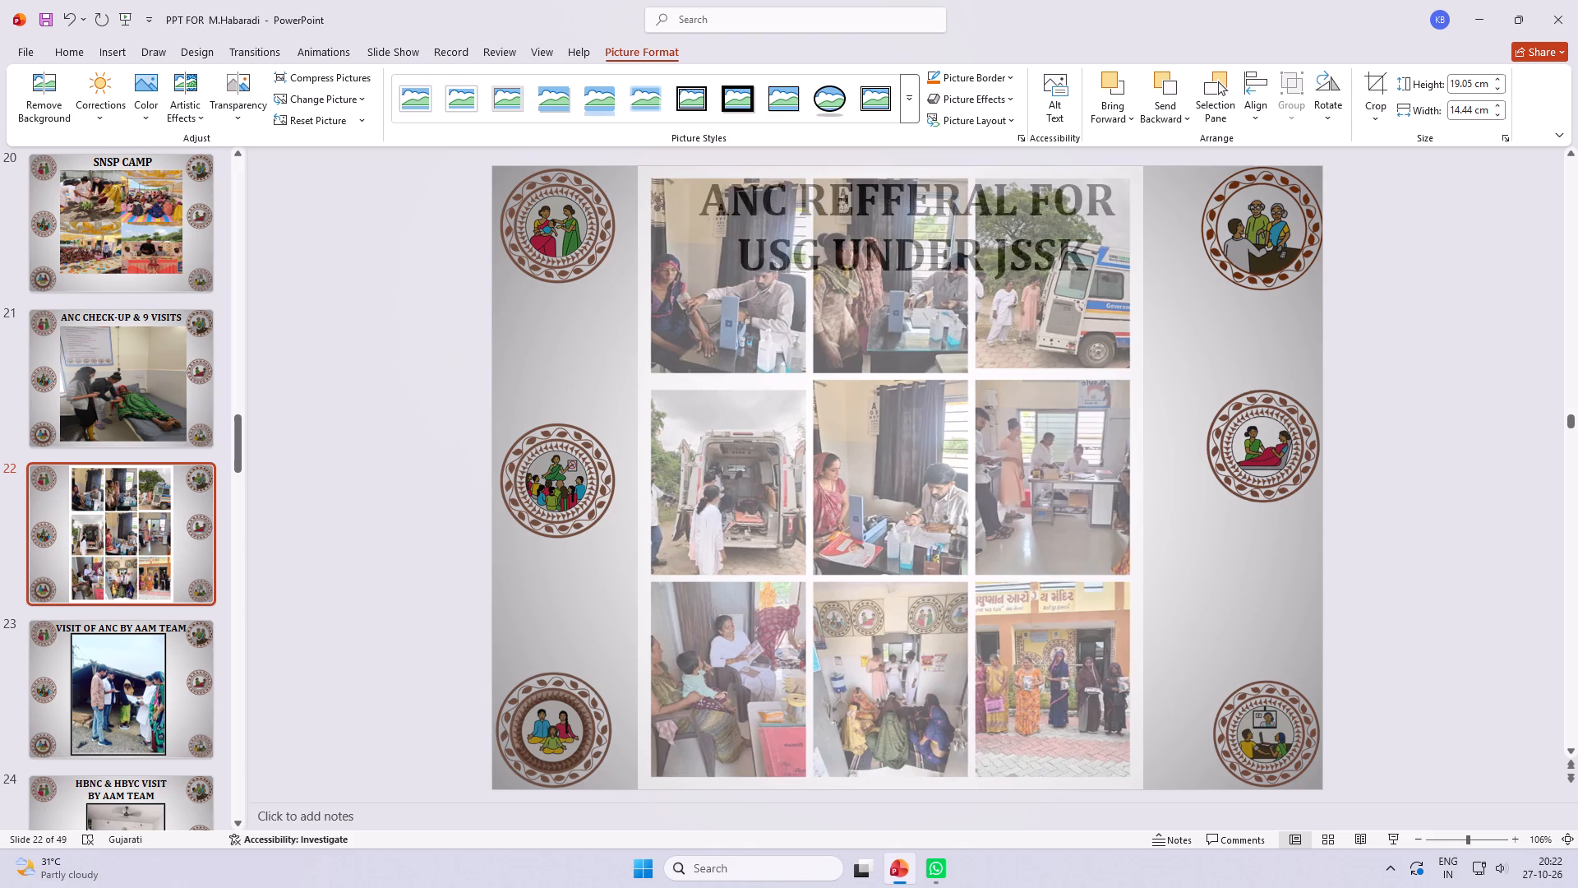
pyautogui.moveTo(629, 484); pyautogui.dragTo(628, 483)
pyautogui.moveTo(1142, 476); pyautogui.dragTo(1195, 476)
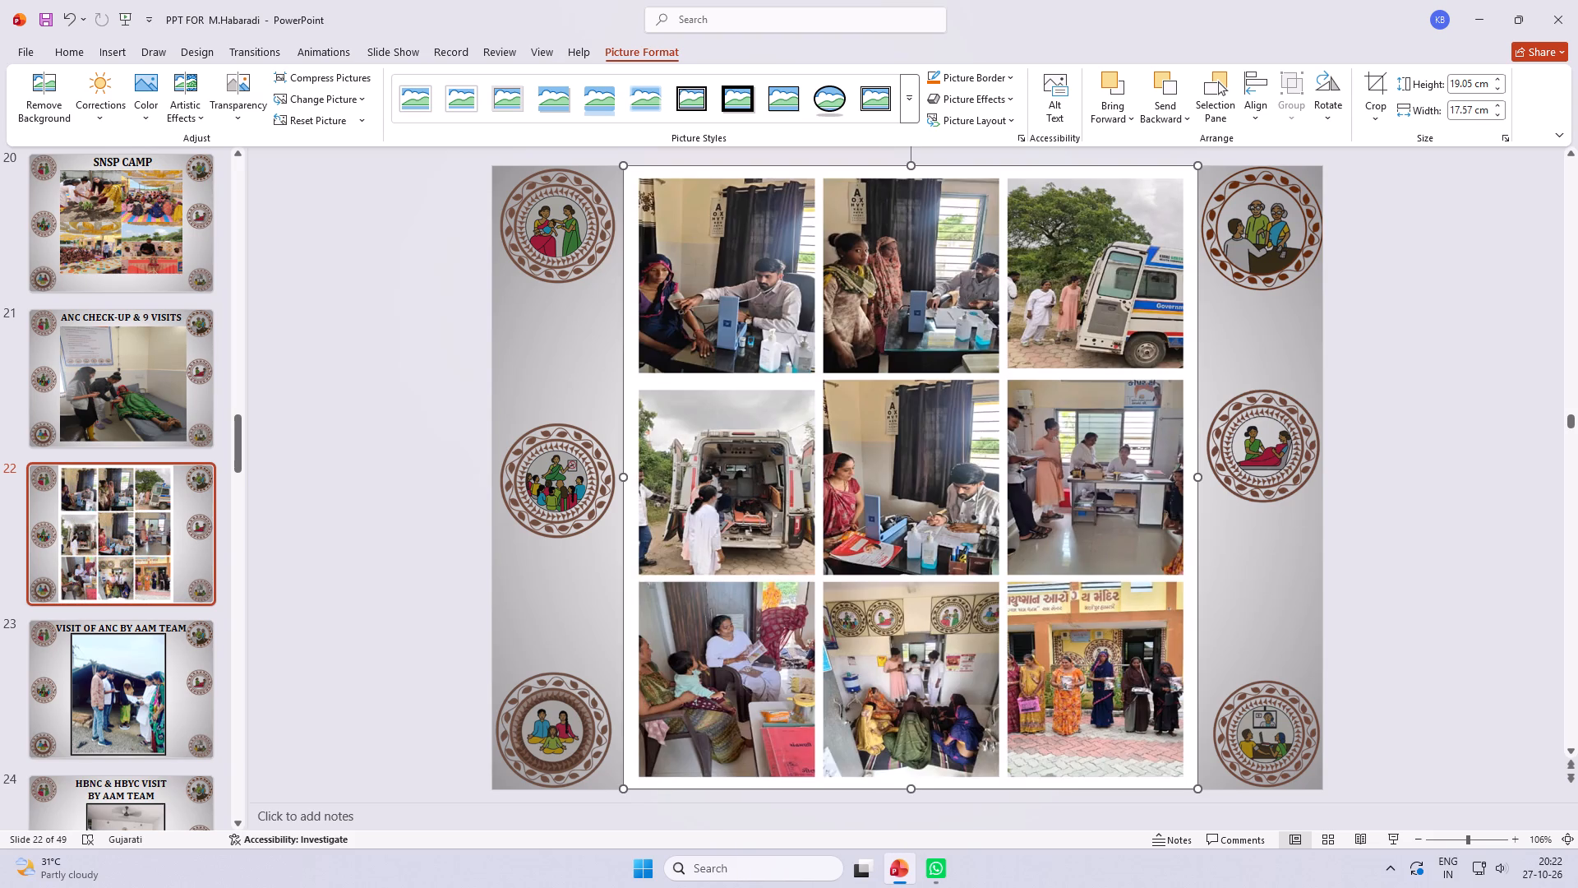
pyautogui.moveTo(909, 163); pyautogui.dragTo(917, 265)
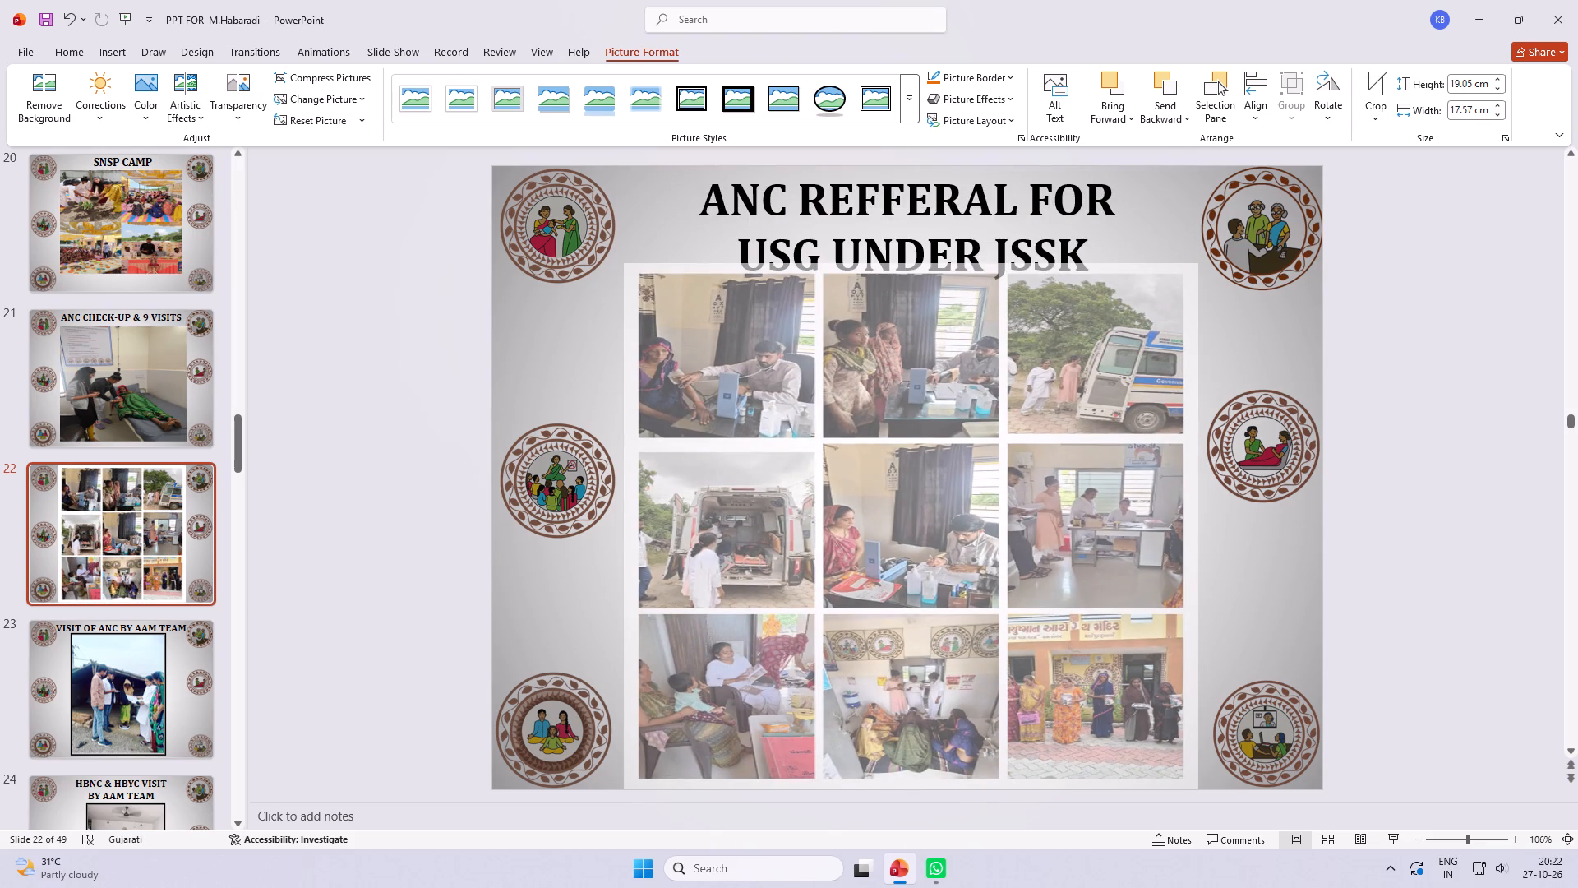
pyautogui.moveTo(917, 265); pyautogui.dragTo(917, 282)
pyautogui.scroll(-1, 951, 302)
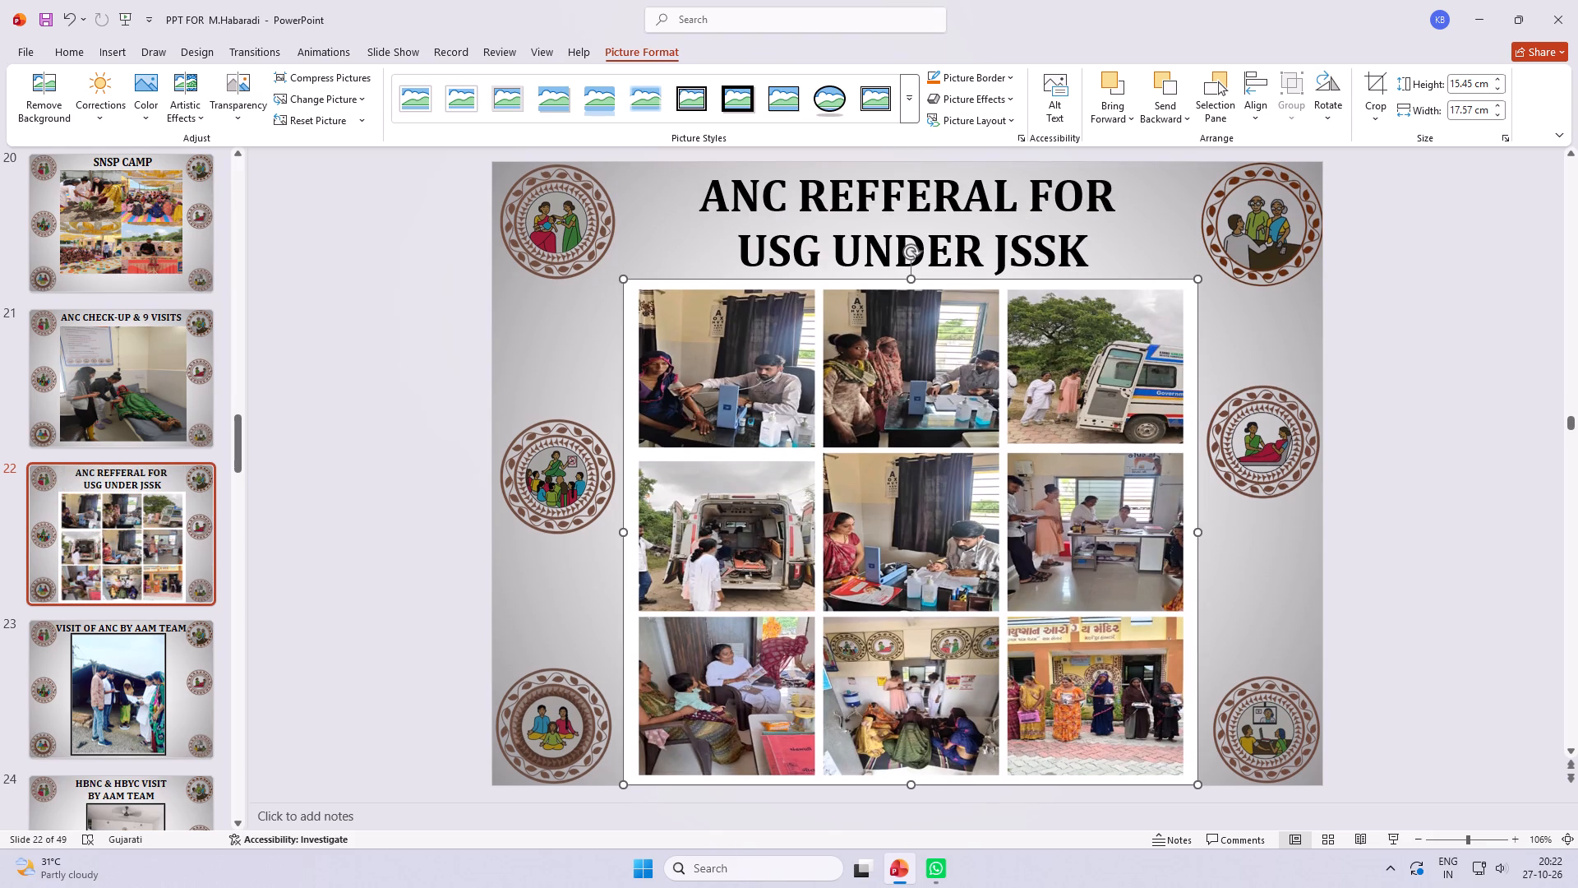
pyautogui.moveTo(907, 784); pyautogui.dragTo(906, 738)
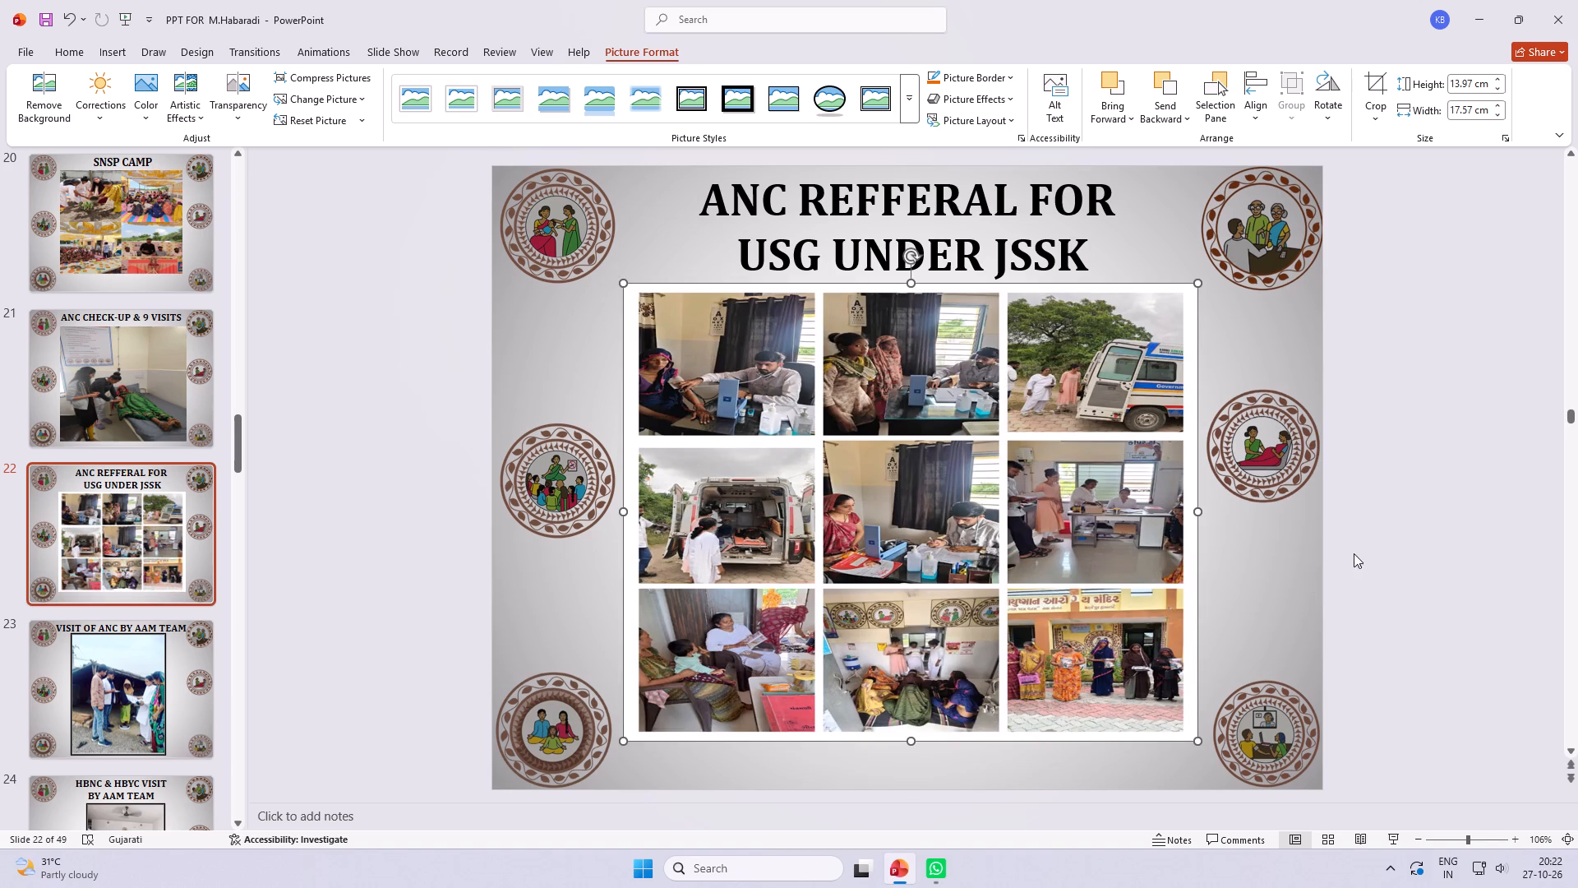
# Deselect the collage and save the presentation.
pyautogui.click(1245, 554)
pyautogui.hotkey('ctrl', 's')
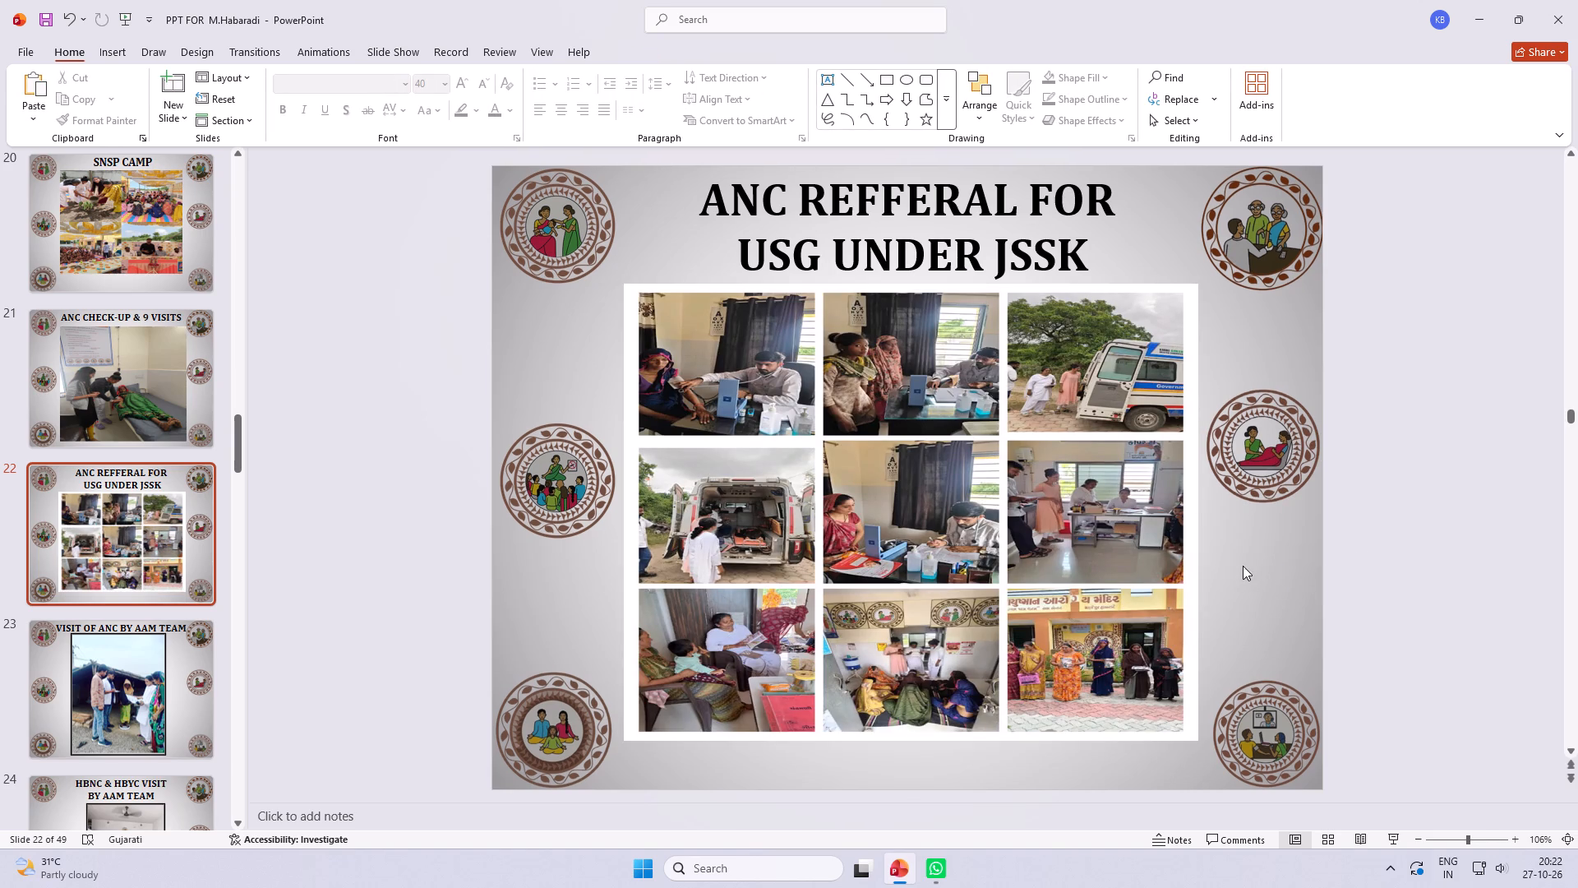
# Cut the existing photo from slide 23, VISIT OF ANC BY AAM TEAM.
pyautogui.scroll(-1, 1243, 566)
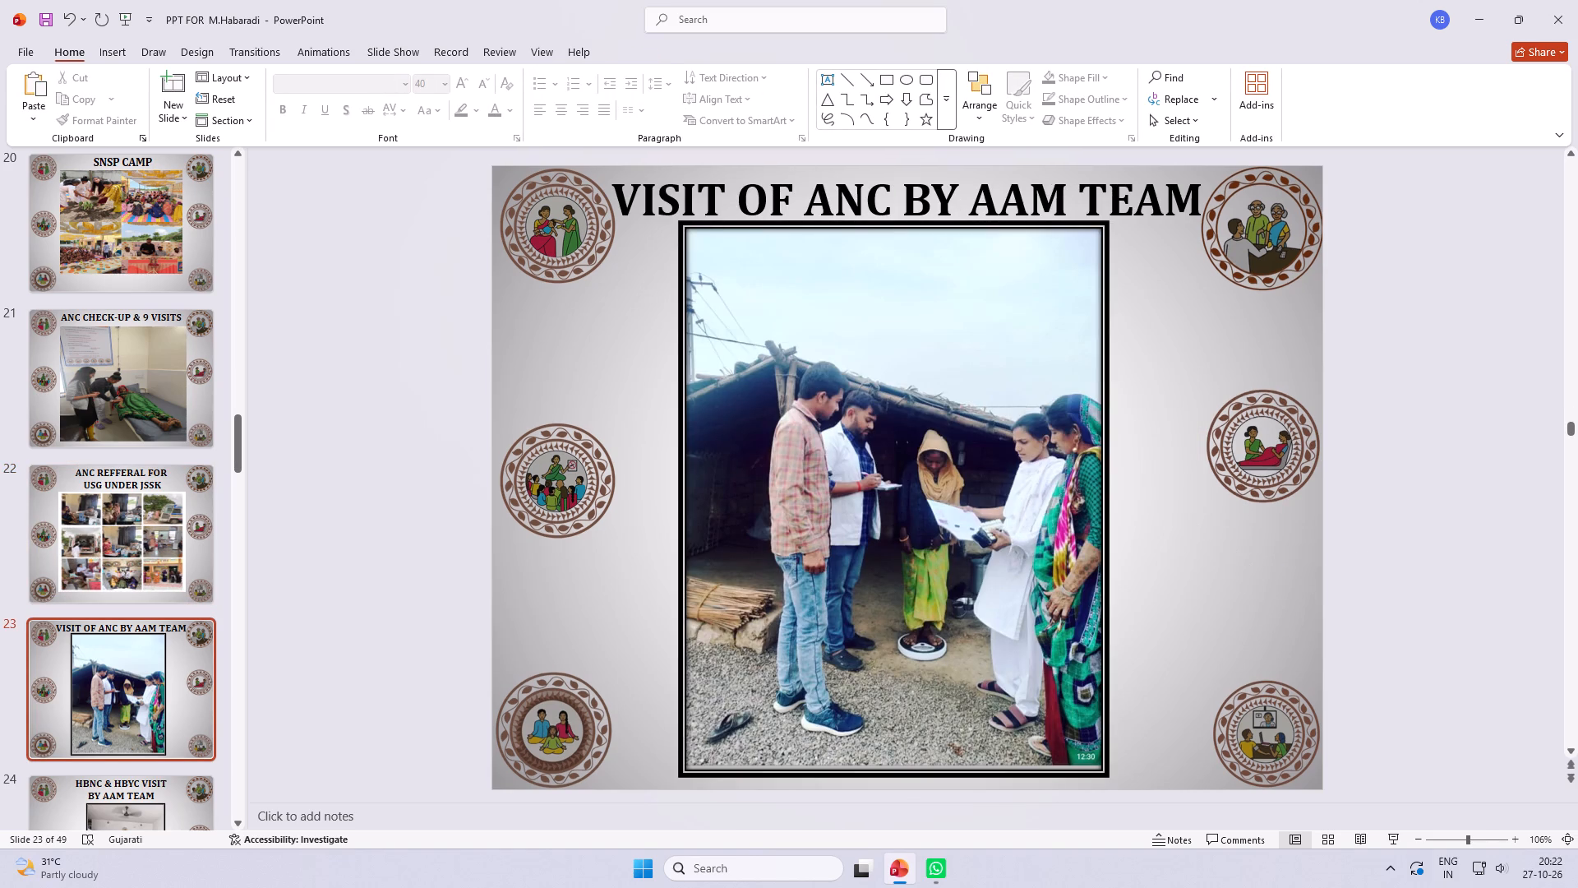
pyautogui.rightClick(966, 434)
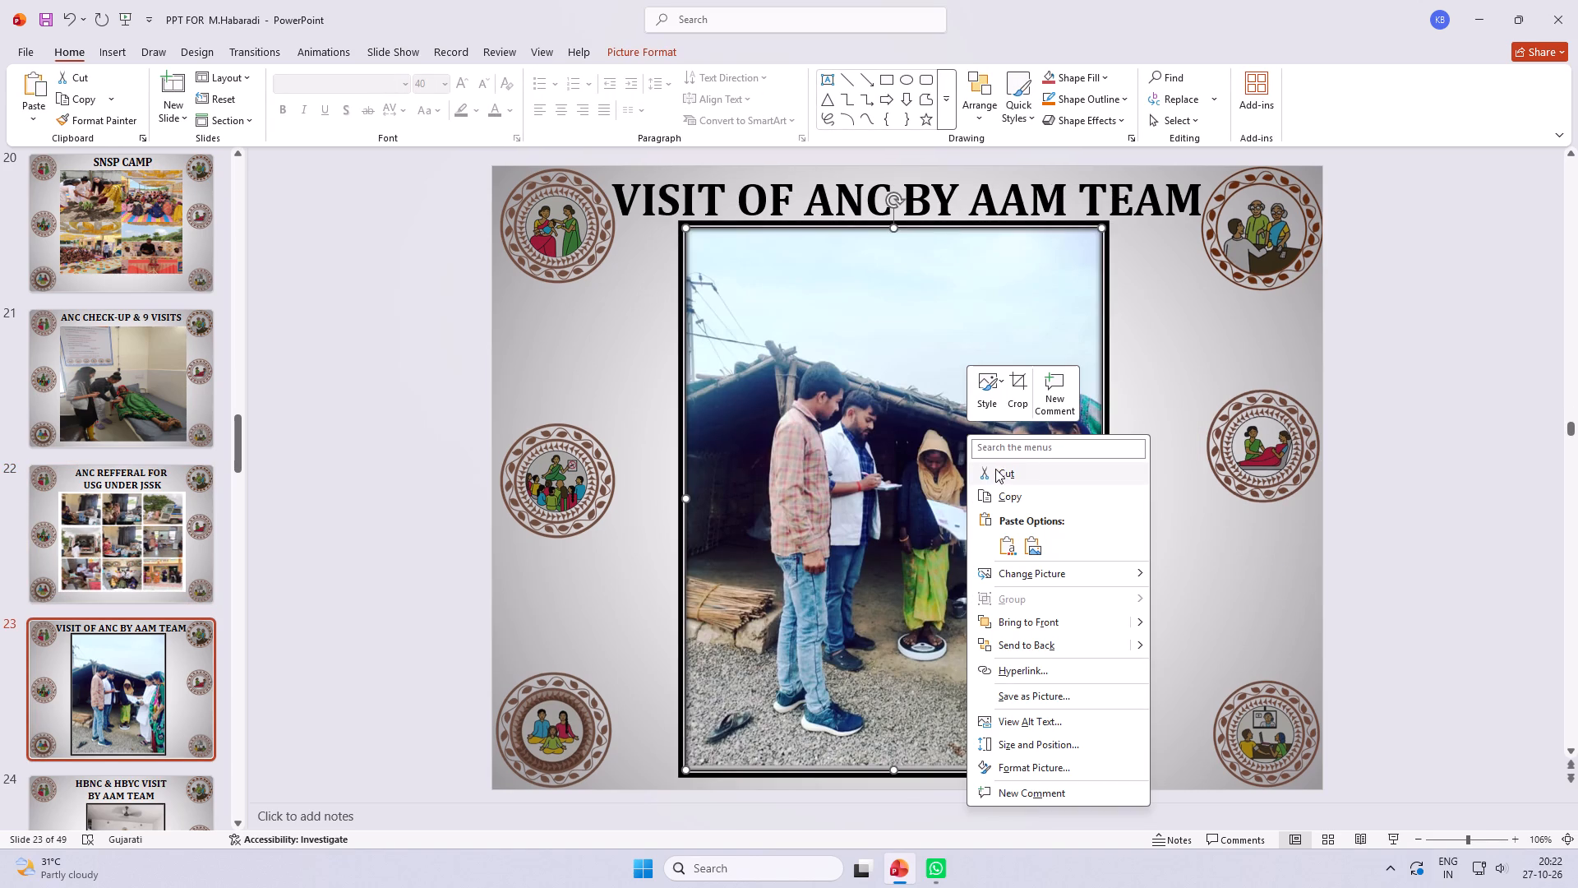
pyautogui.click(994, 469)
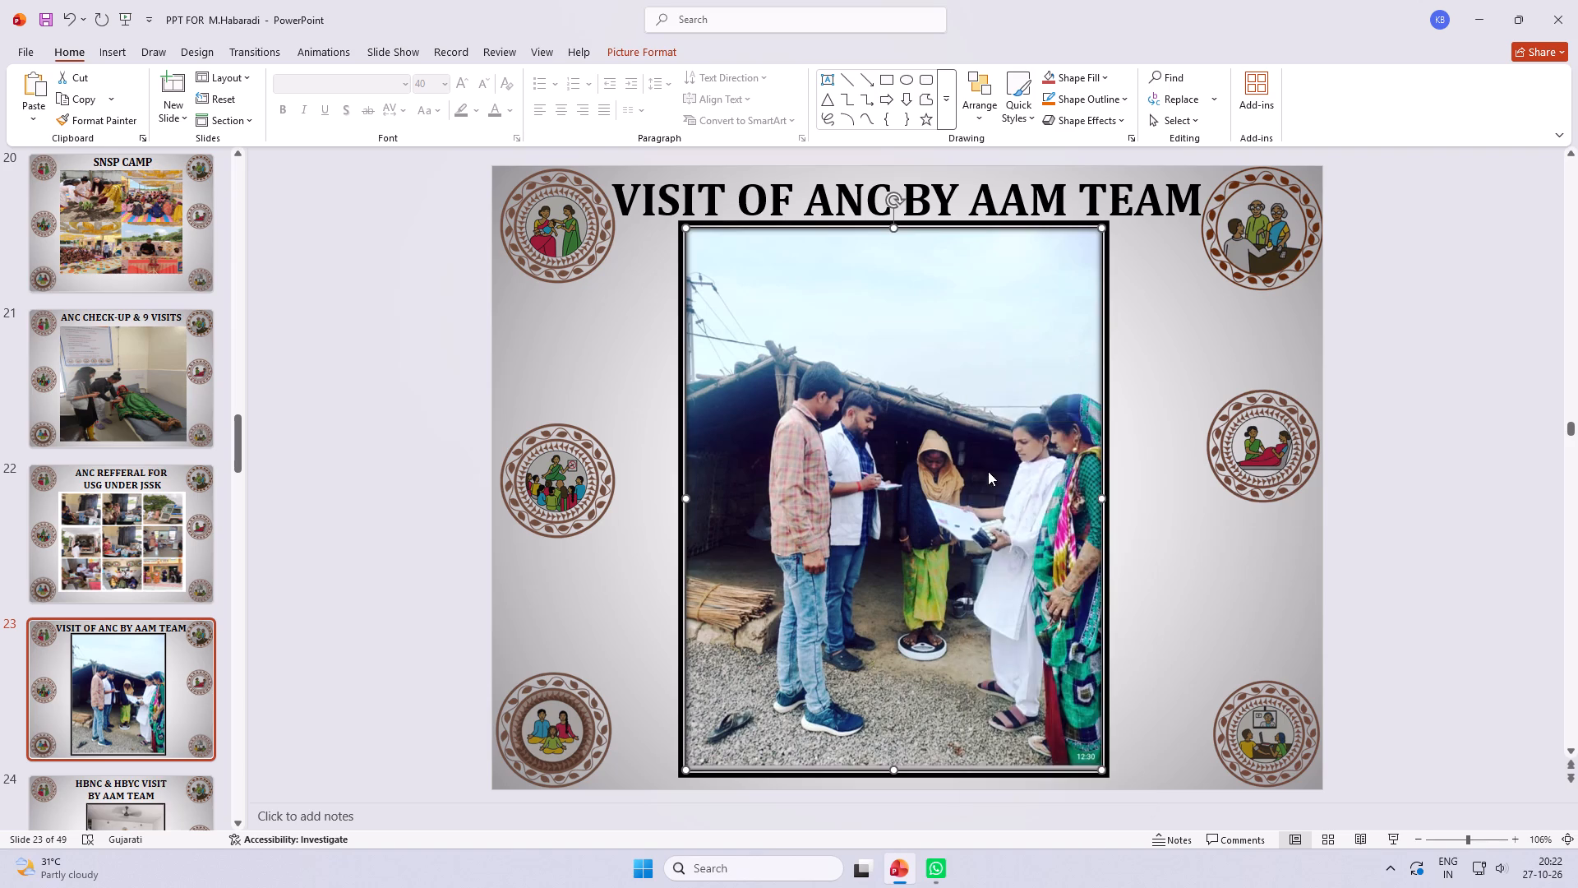
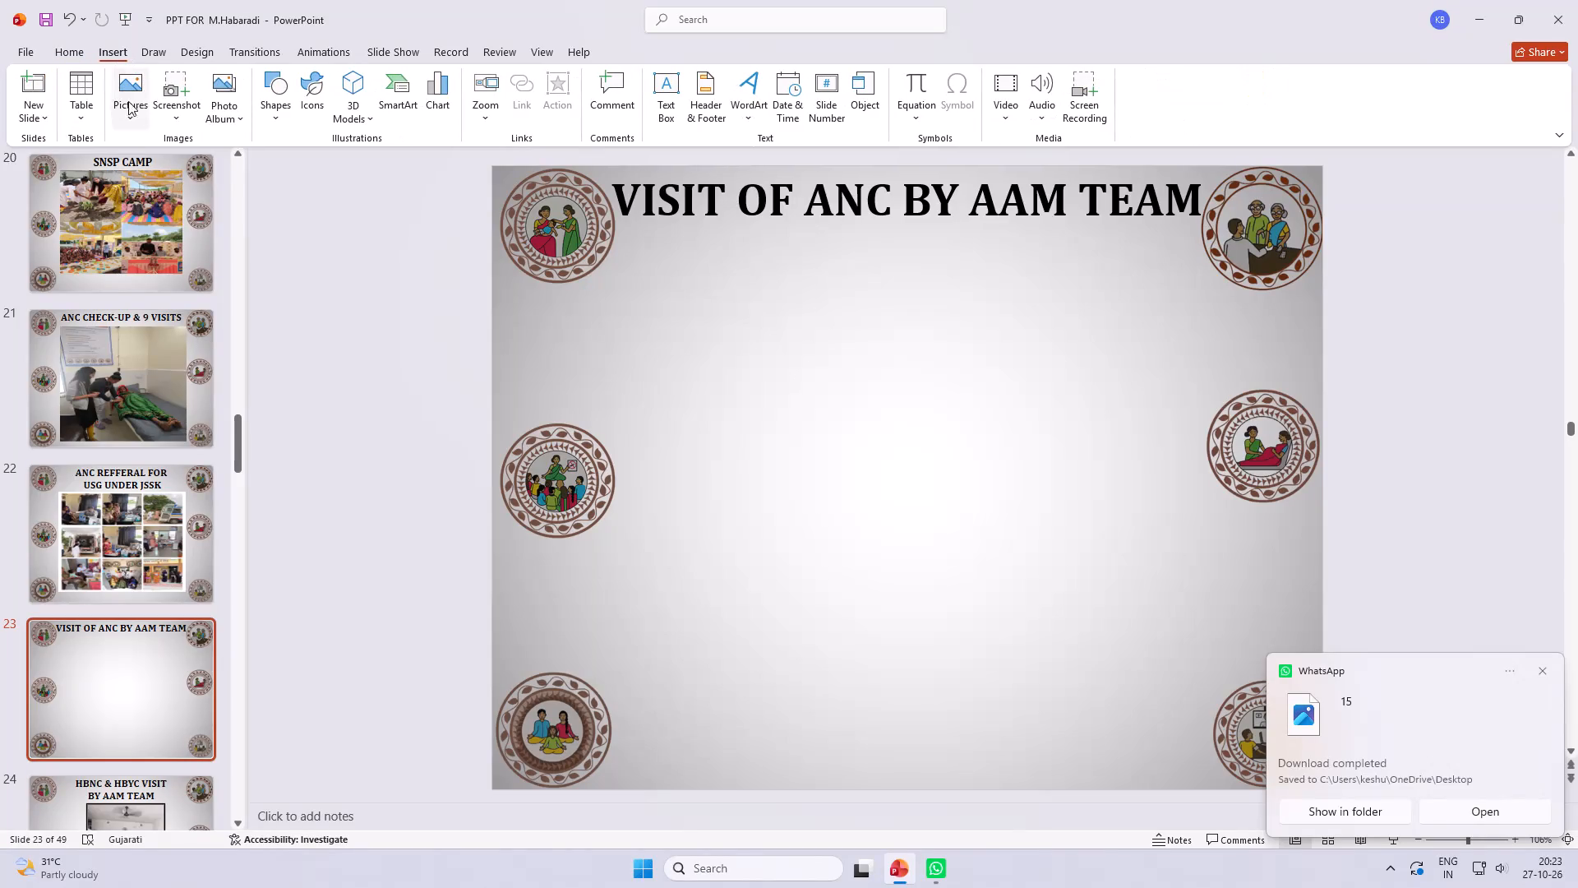
# Insert picture 15 from the Desktop folder onto slide 23, VISIT OF ANC BY AAM TEAM.
pyautogui.click(133, 102)
pyautogui.click(147, 168)
pyautogui.click(302, 347)
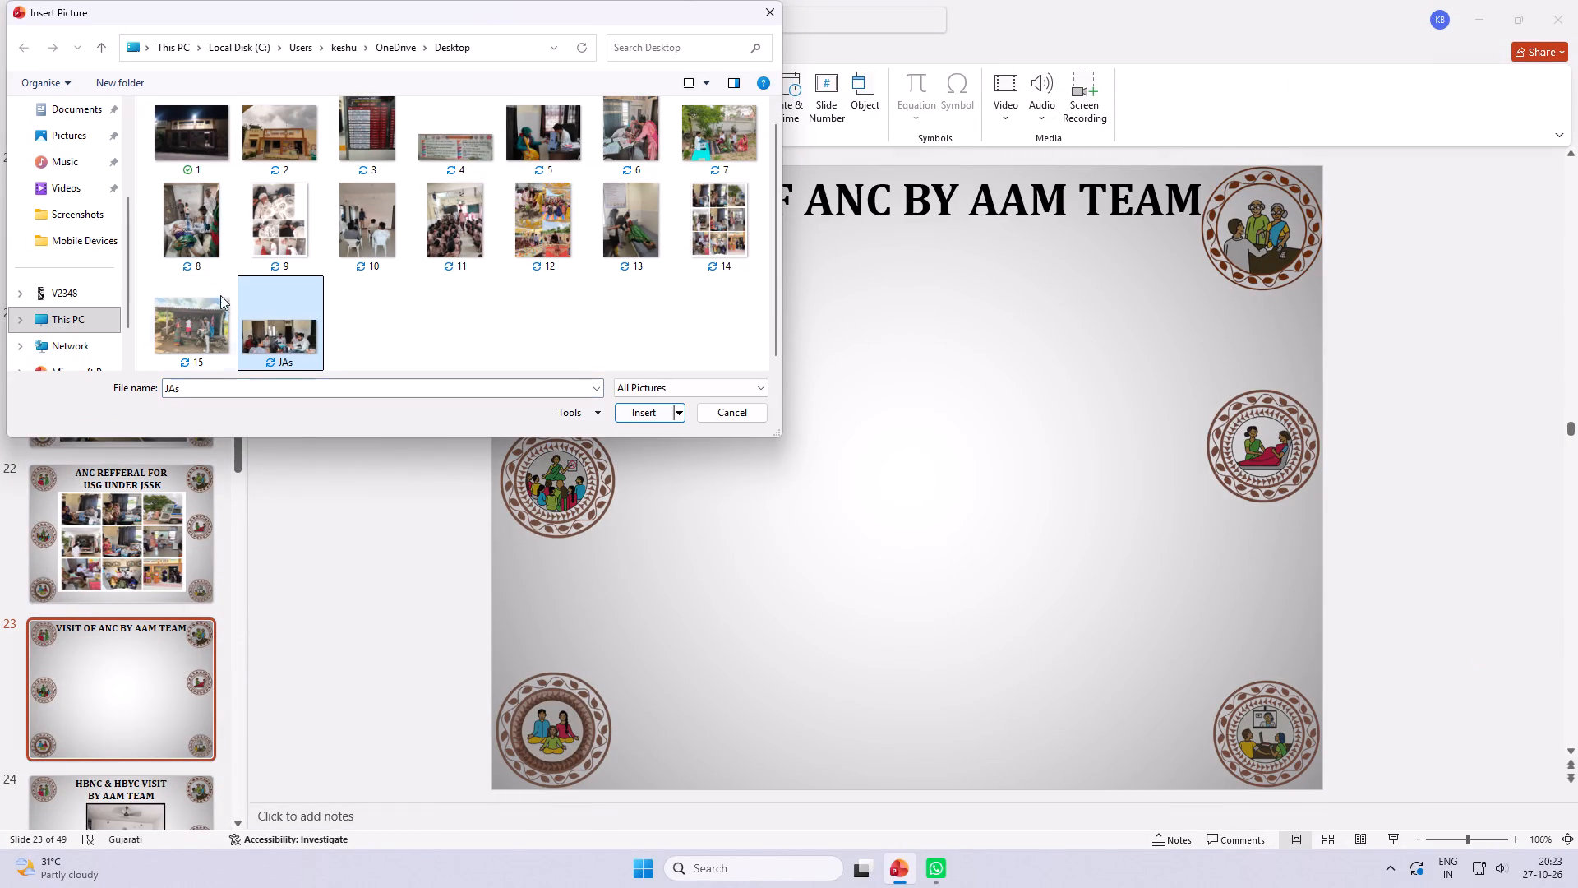
pyautogui.click(217, 308)
pyautogui.click(636, 400)
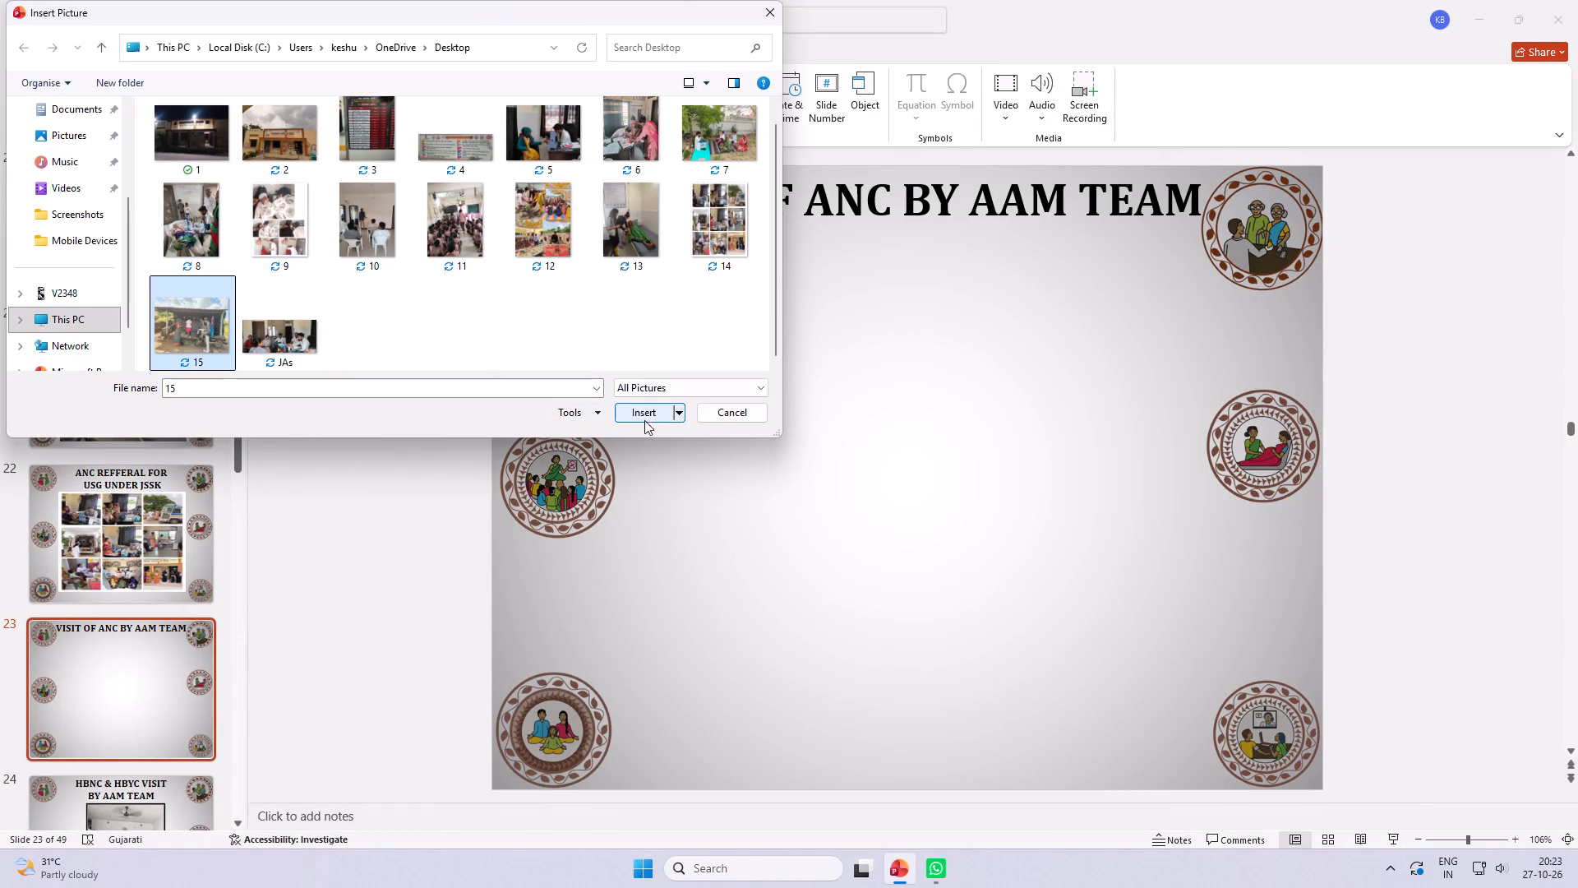
pyautogui.click(649, 409)
# Resize the inserted photo to about 14.82 cm high and 17.99 cm wide, below the title and between the side emblems.
pyautogui.moveTo(491, 474); pyautogui.dragTo(621, 479)
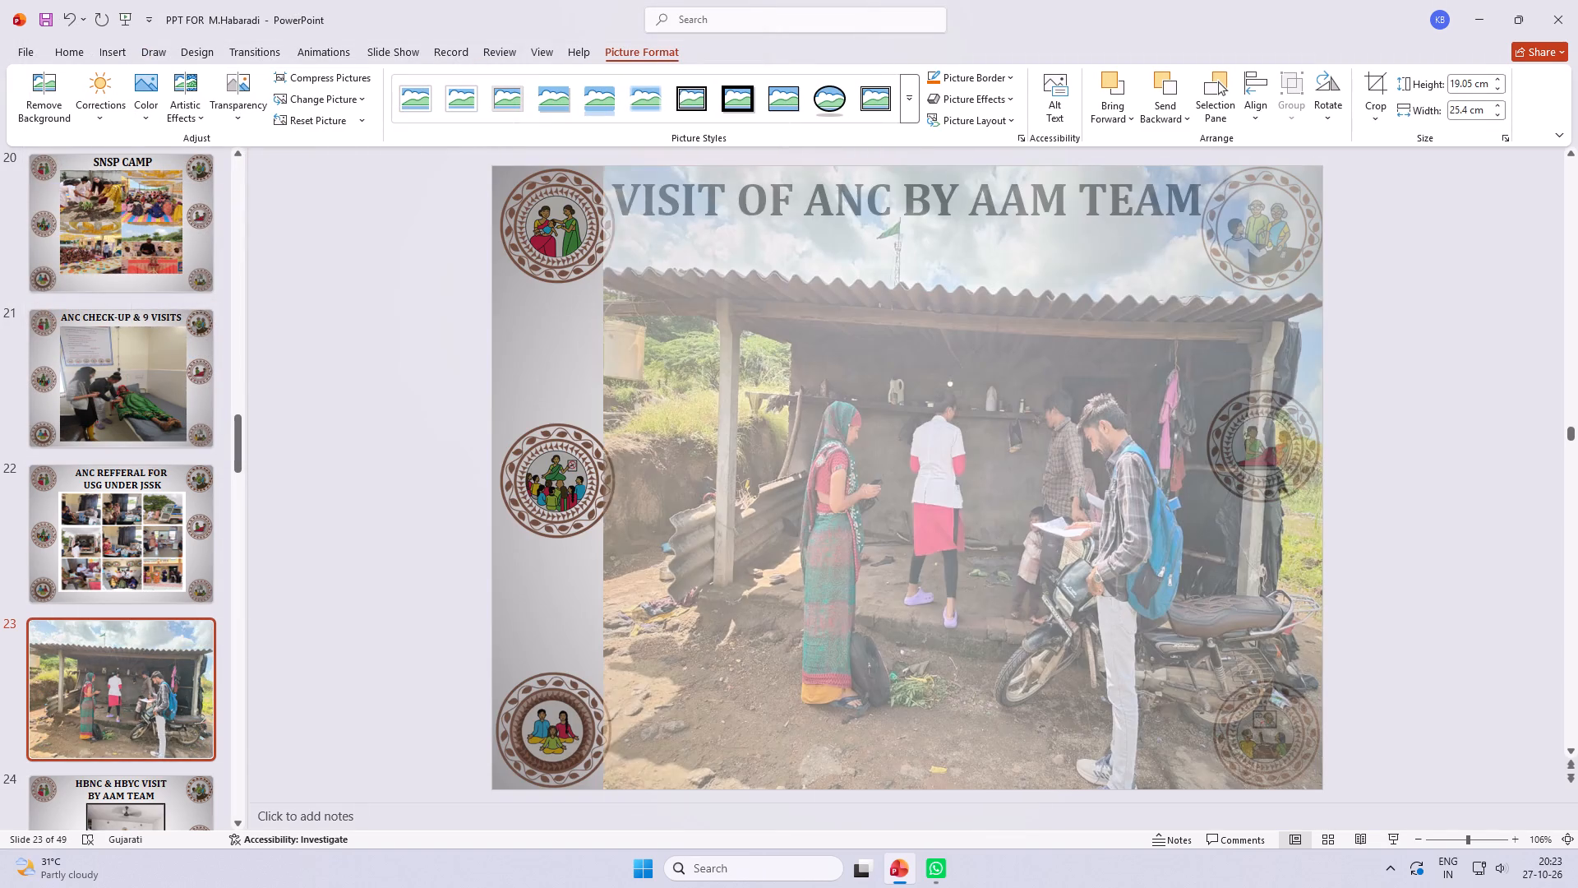
pyautogui.moveTo(621, 479); pyautogui.dragTo(619, 497)
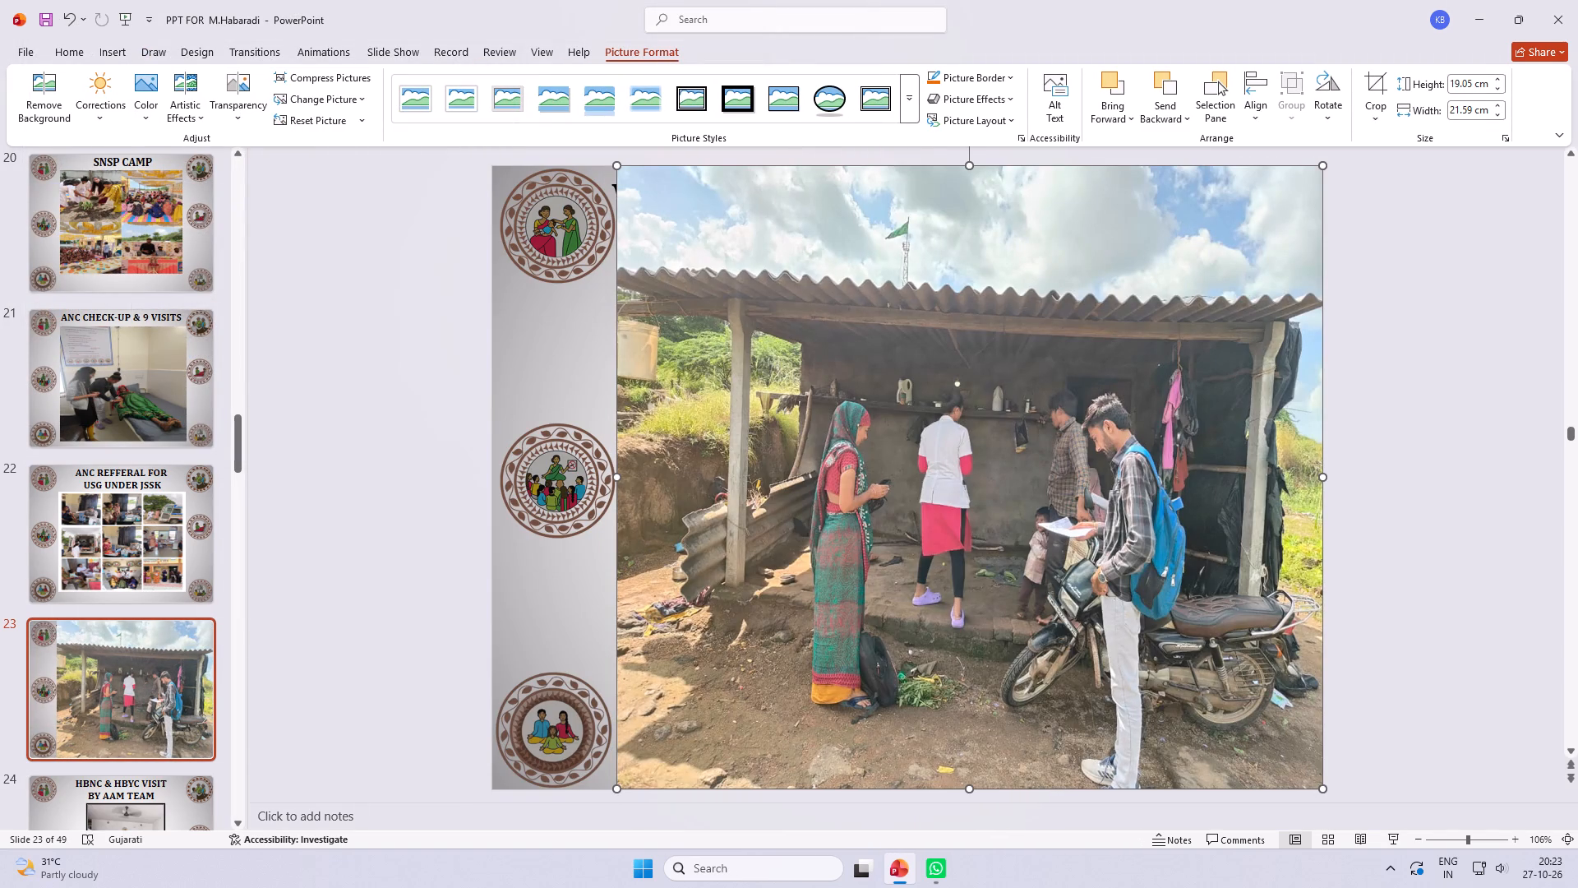
pyautogui.moveTo(1322, 475); pyautogui.dragTo(1200, 479)
pyautogui.moveTo(912, 164); pyautogui.dragTo(909, 220)
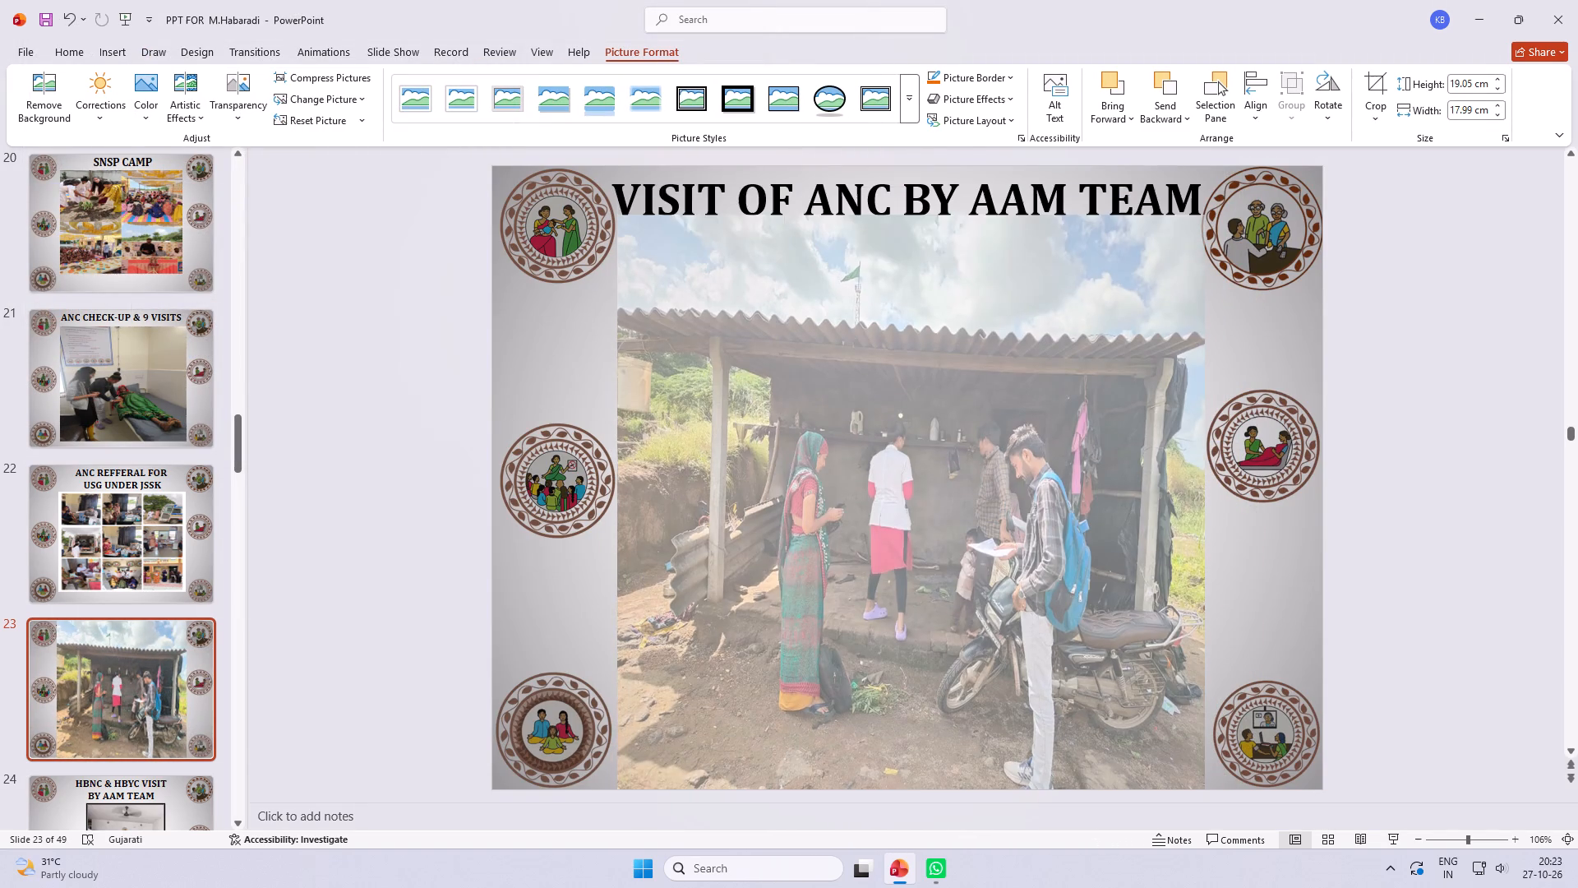
pyautogui.moveTo(909, 220); pyautogui.dragTo(905, 239)
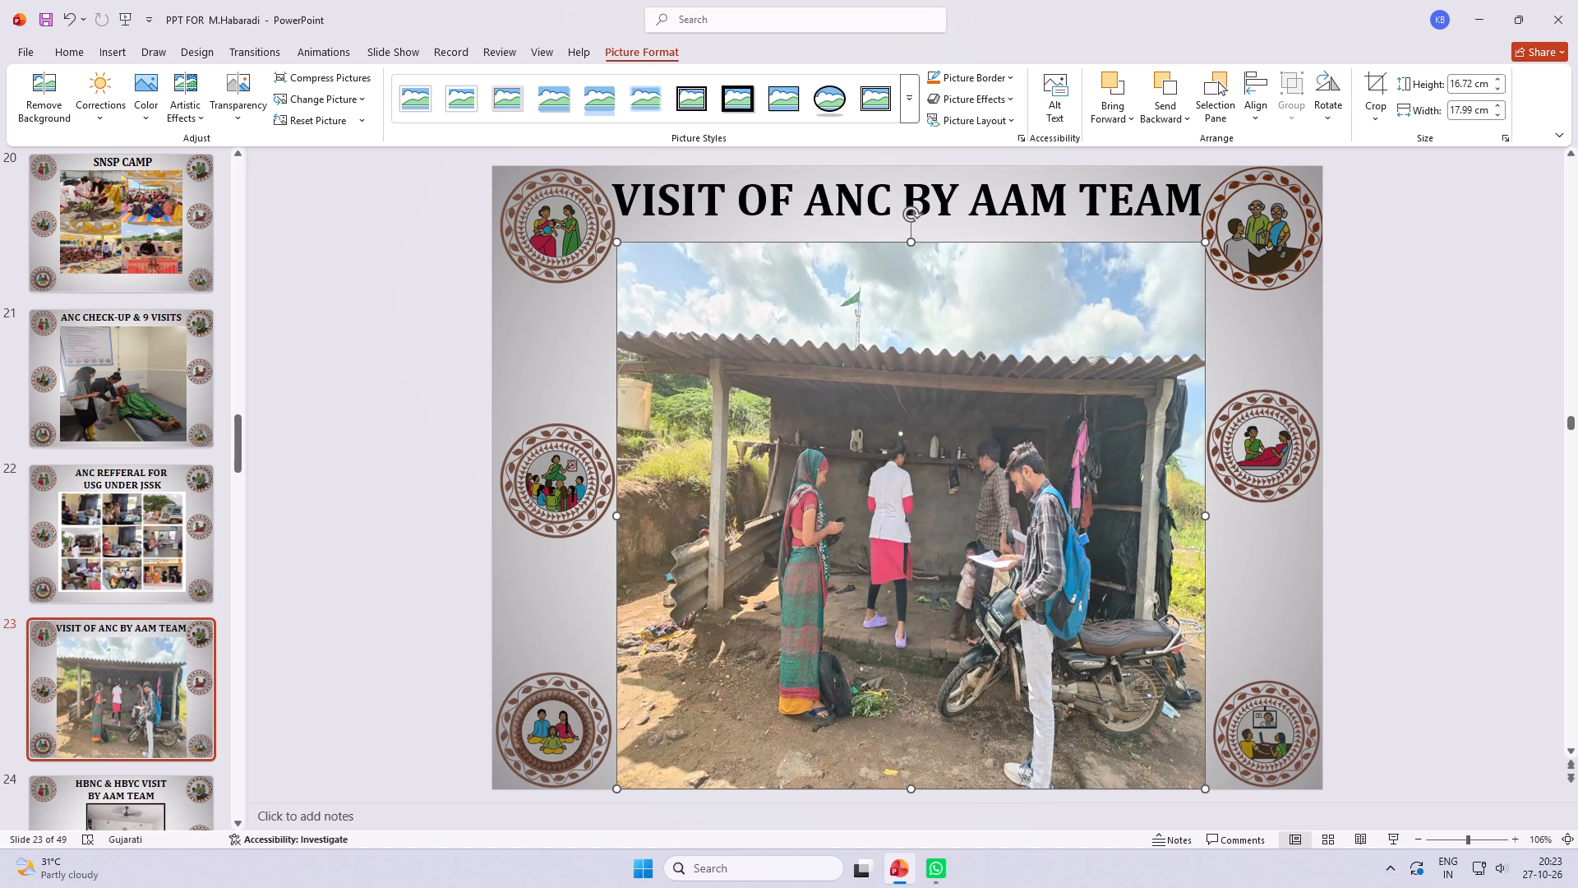
pyautogui.moveTo(911, 789); pyautogui.dragTo(908, 726)
# Deselect the photo and save the presentation.
pyautogui.click(1292, 600)
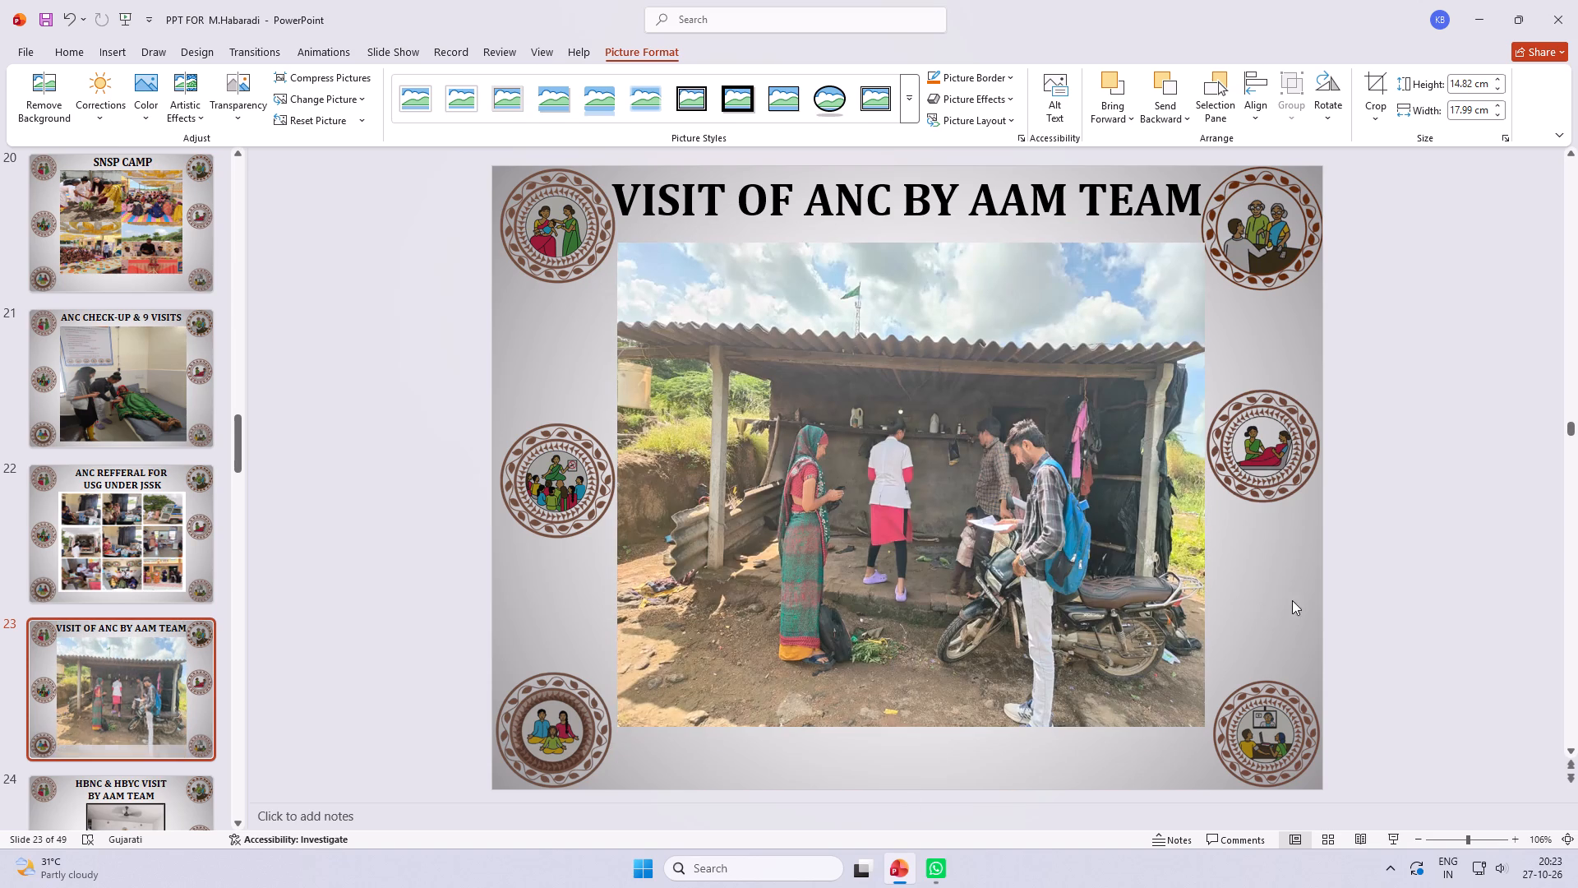
pyautogui.hotkey('ctrl', 's')
# Cut the existing framed photo from slide 24, HBNC & HBYC VISIT BY AAM TEAM.
pyautogui.scroll(-1, 1222, 539)
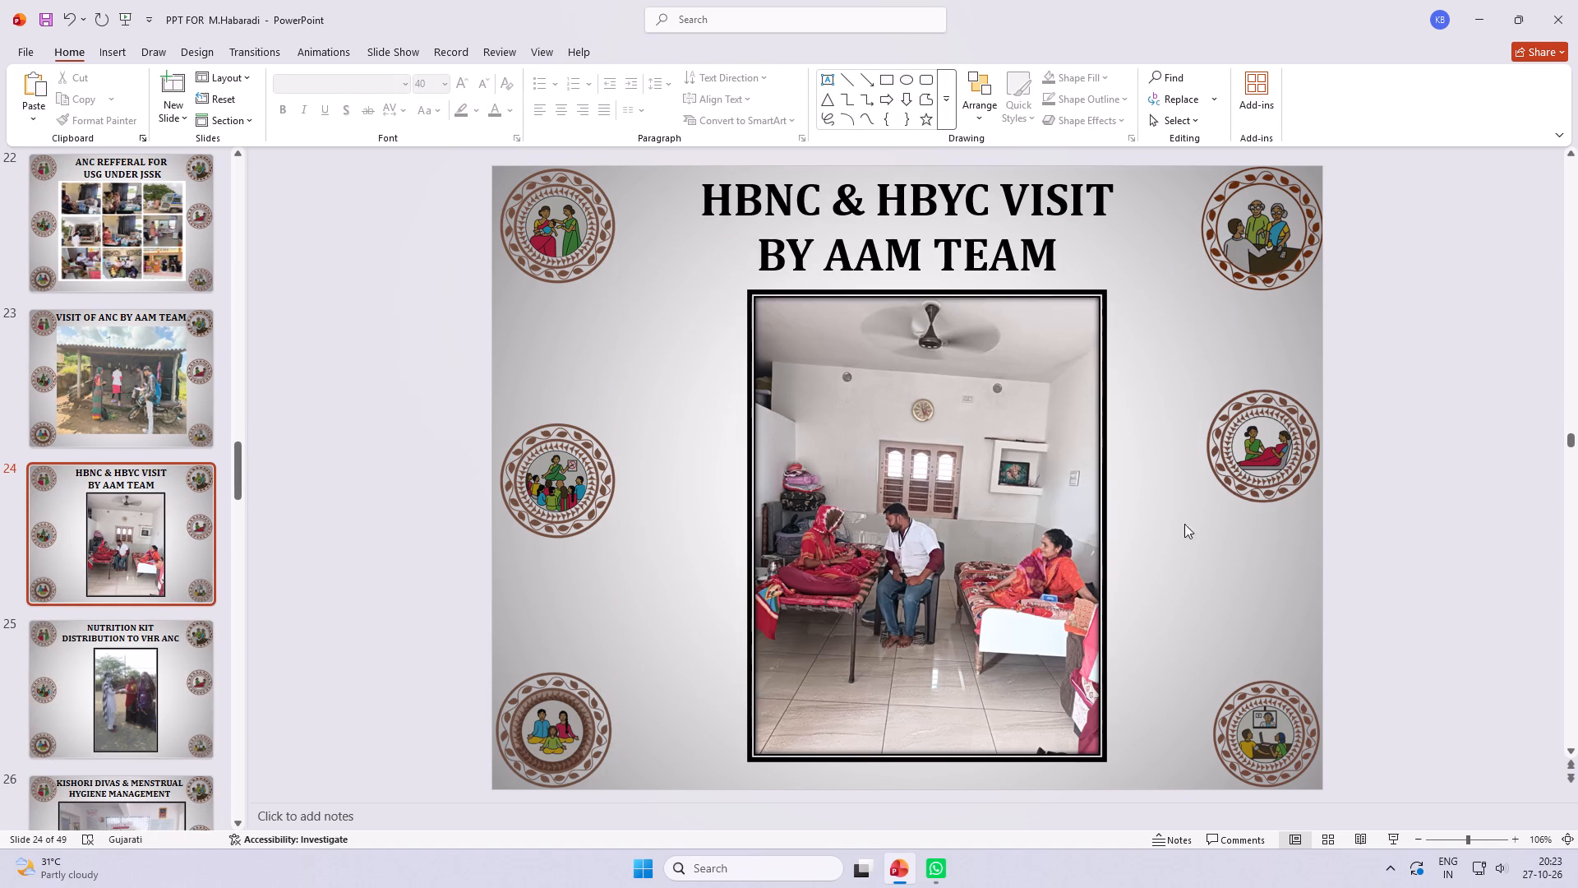
pyautogui.rightClick(859, 441)
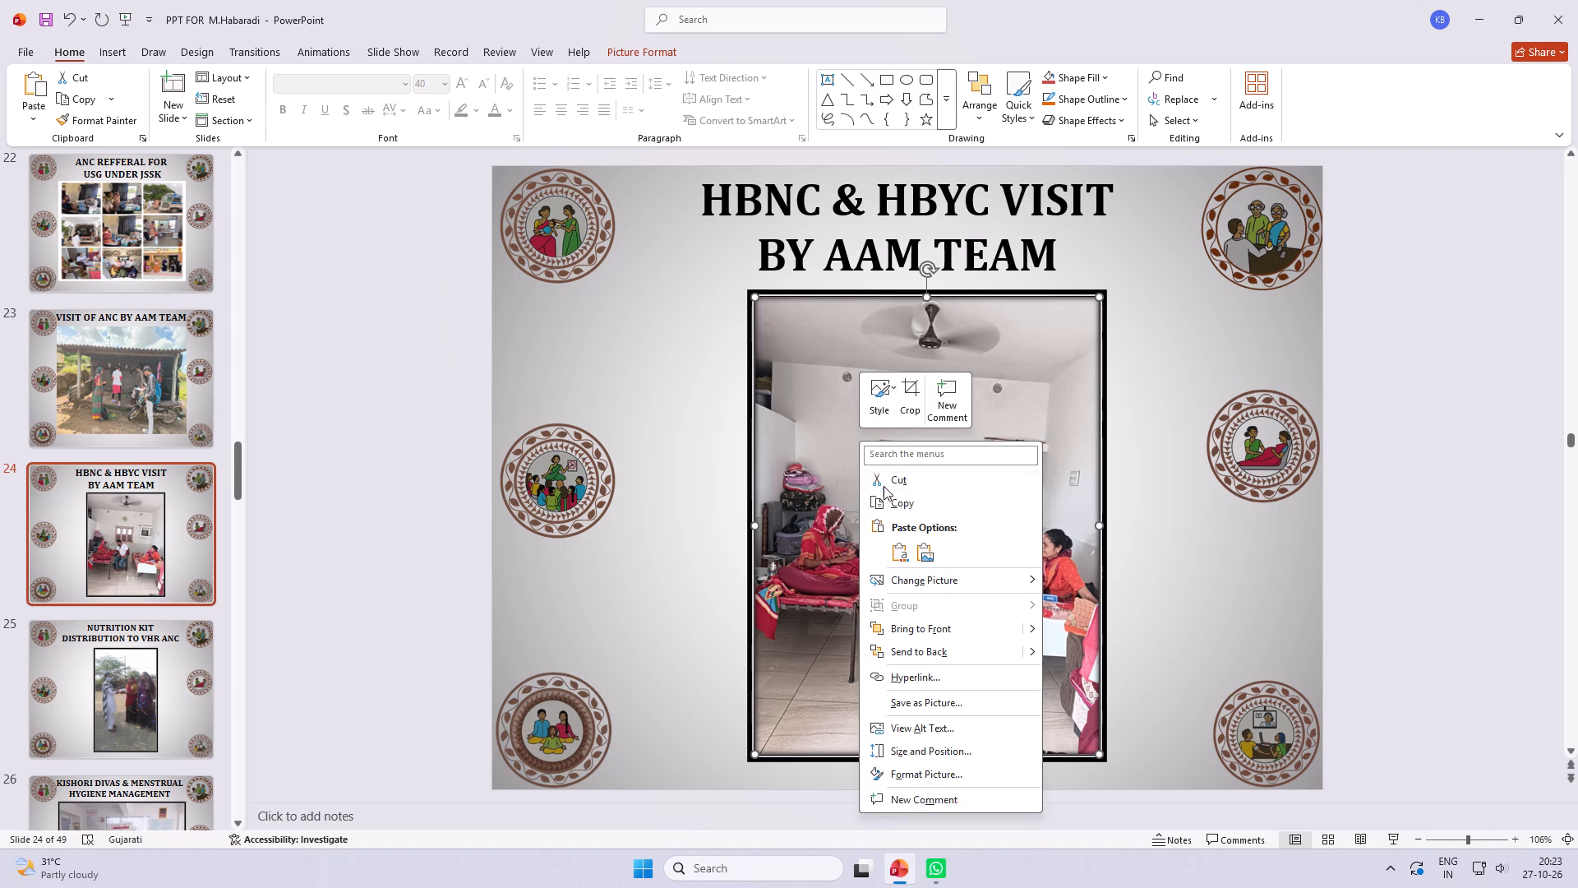
pyautogui.click(884, 479)
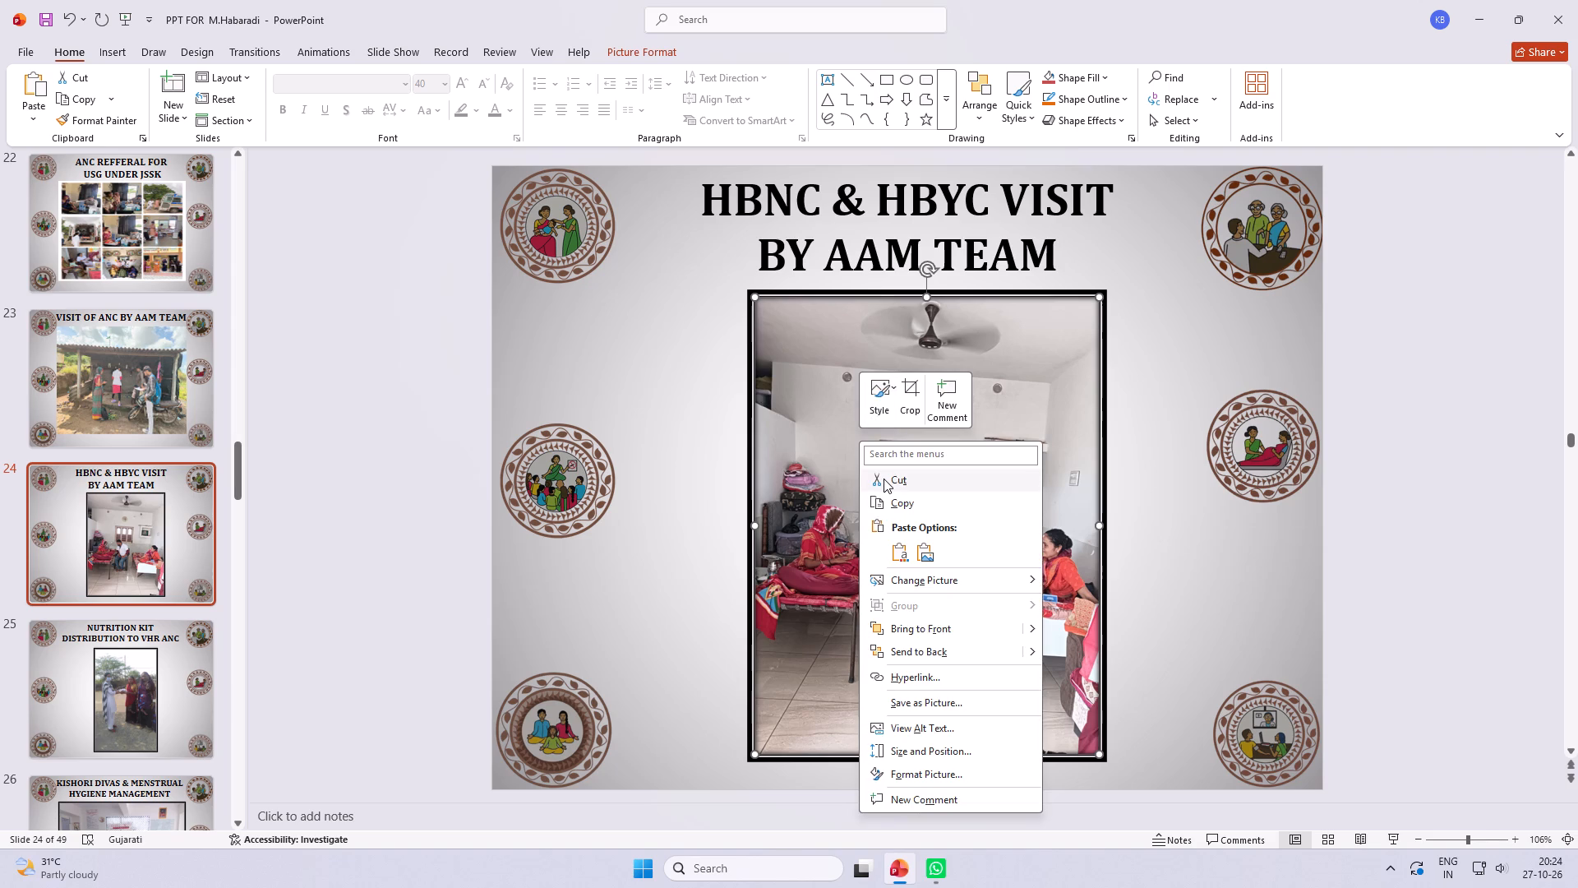
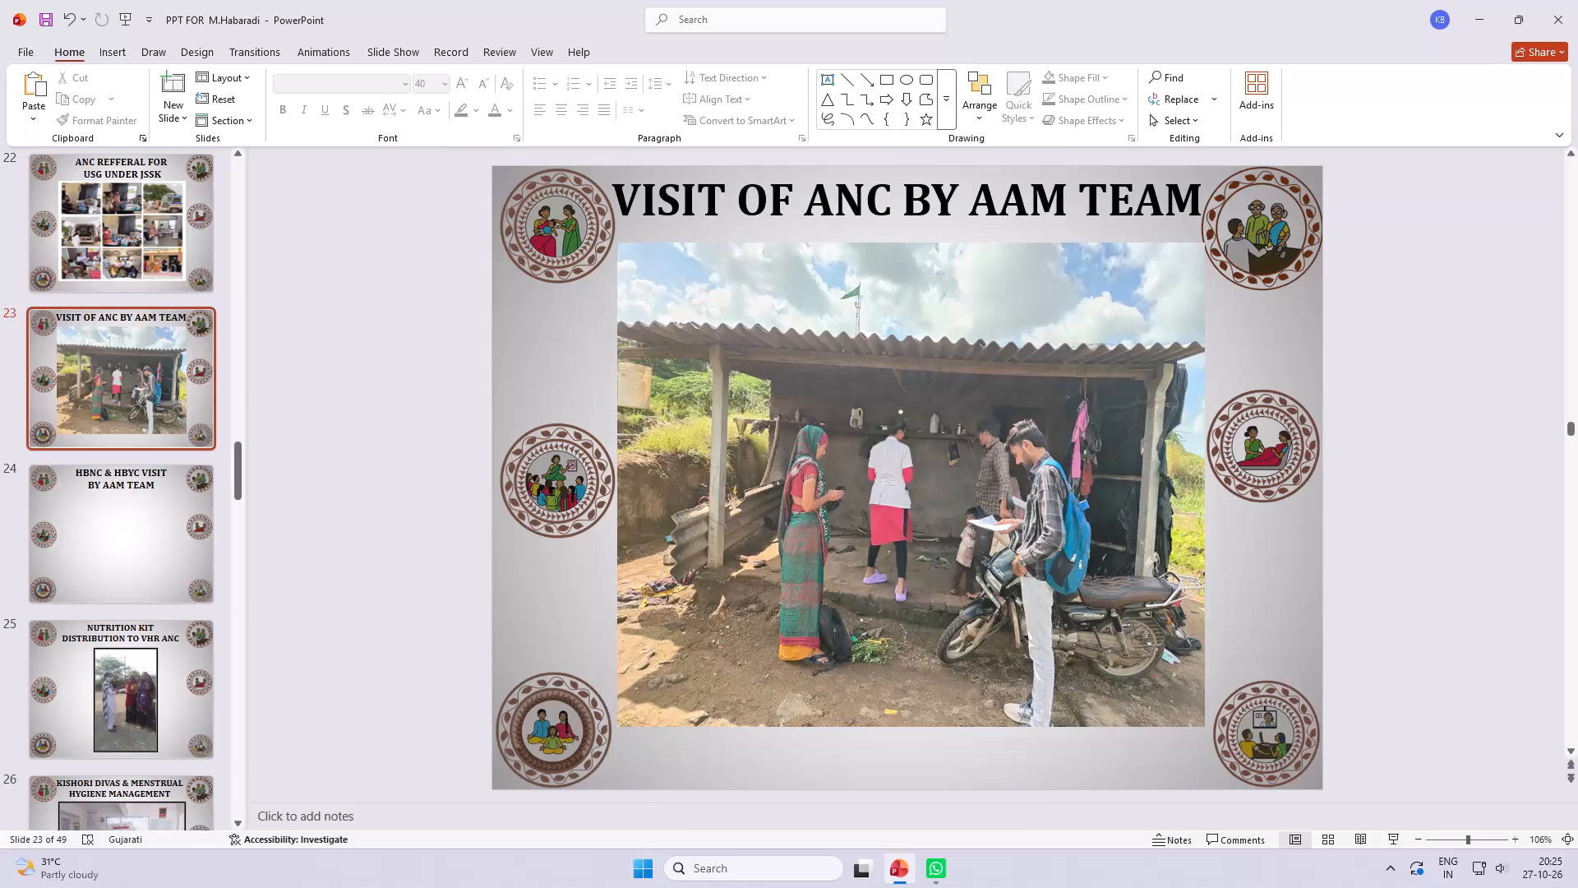
# Copy the home-visit photo from slide 23, VISIT OF ANC BY AAM TEAM, onto slide 24, HBNC & HBYC VISIT BY AAM TEAM.
pyautogui.click(985, 354)
pyautogui.hotkey('ctrl', 'c')
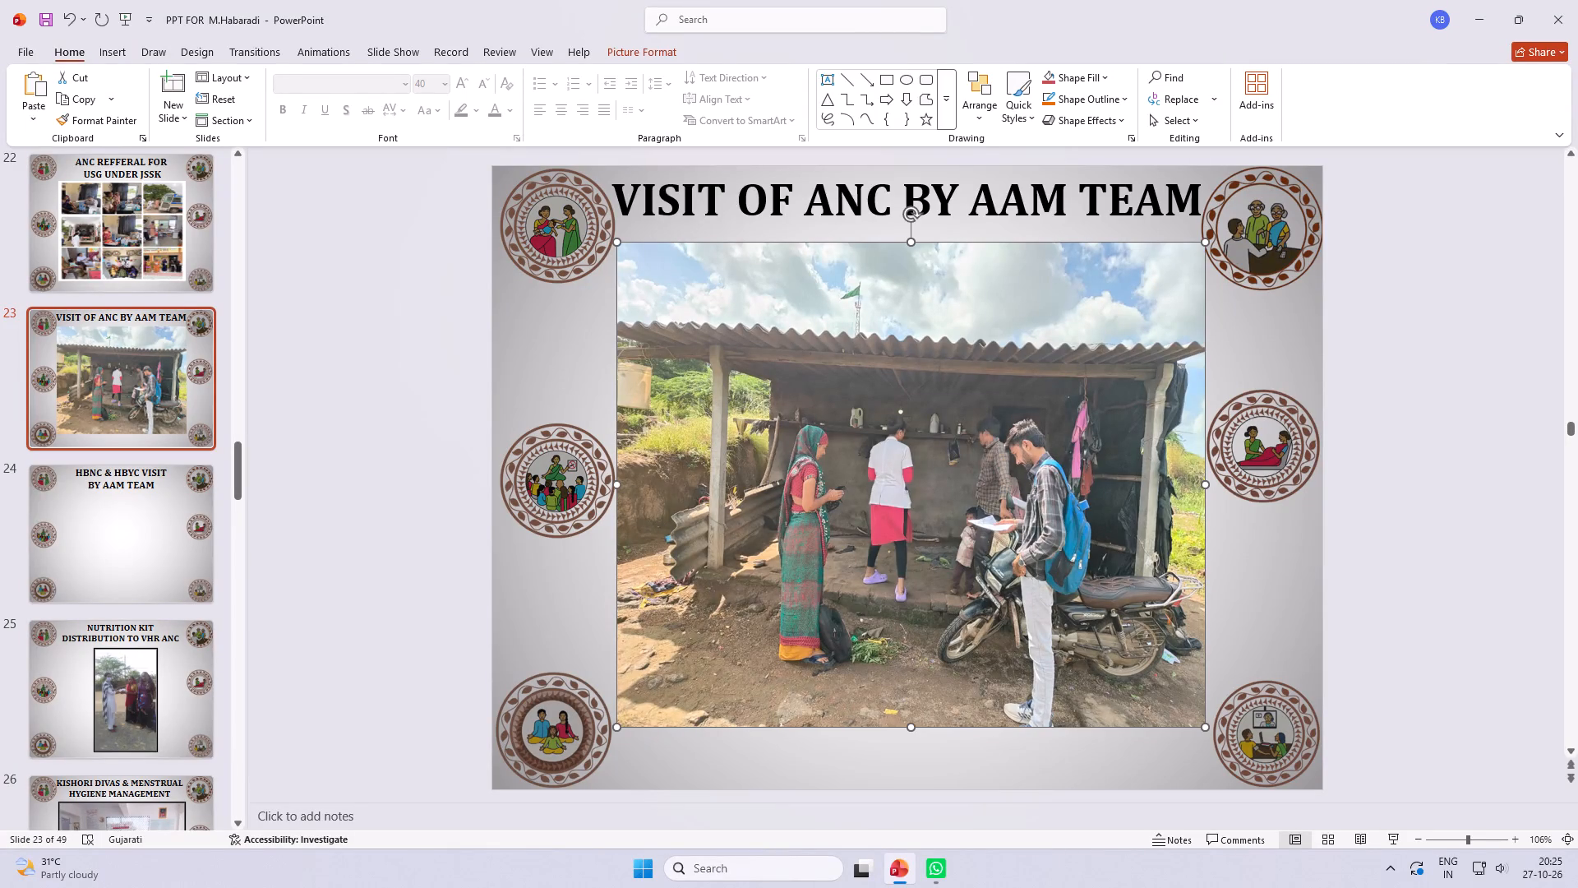
pyautogui.scroll(-2, 939, 431)
pyautogui.scroll(1, 923, 446)
pyautogui.click(924, 434)
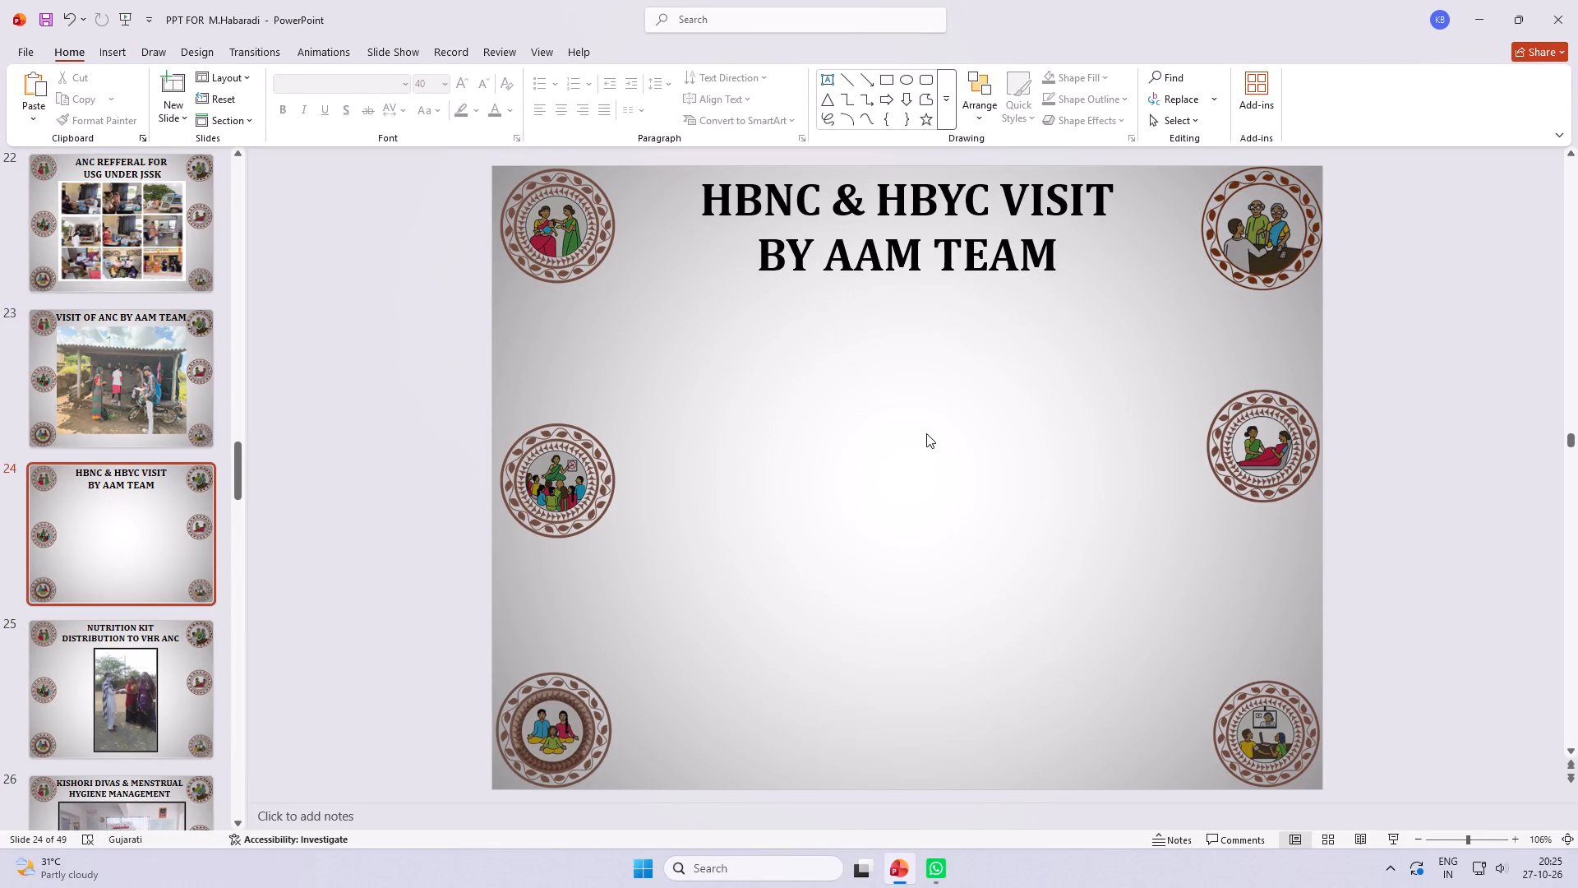
pyautogui.hotkey('ctrl', 'v')
# Reduce the pasted photo's height on slide 24 from its top edge so it clears the two-line title, keeping its width.
pyautogui.scroll(1, 912, 433)
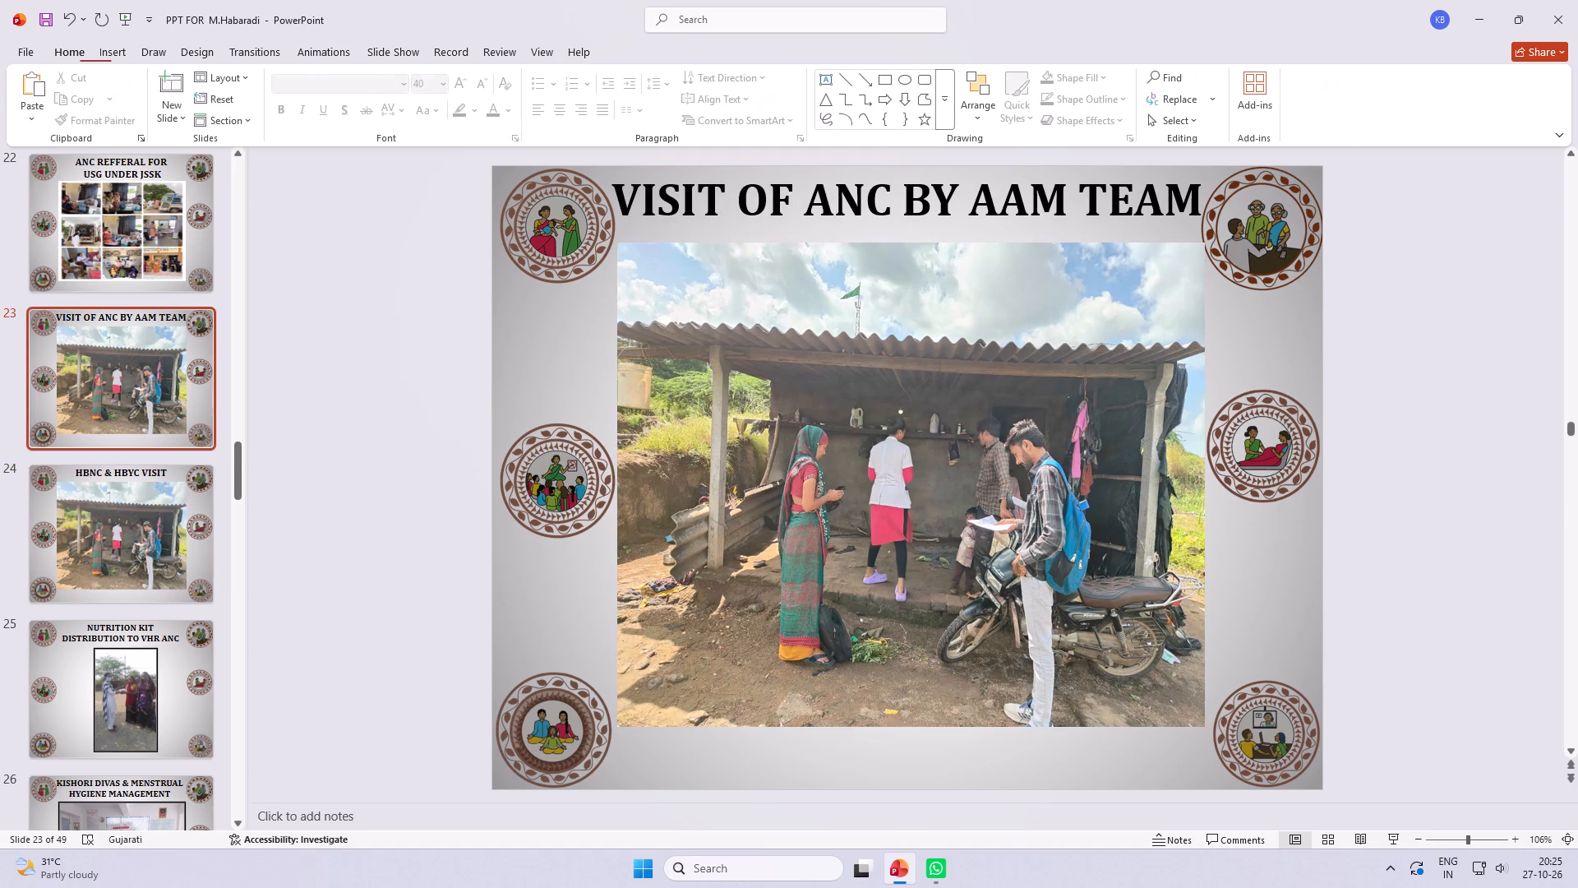
pyautogui.click(922, 424)
pyautogui.scroll(-1, 1004, 414)
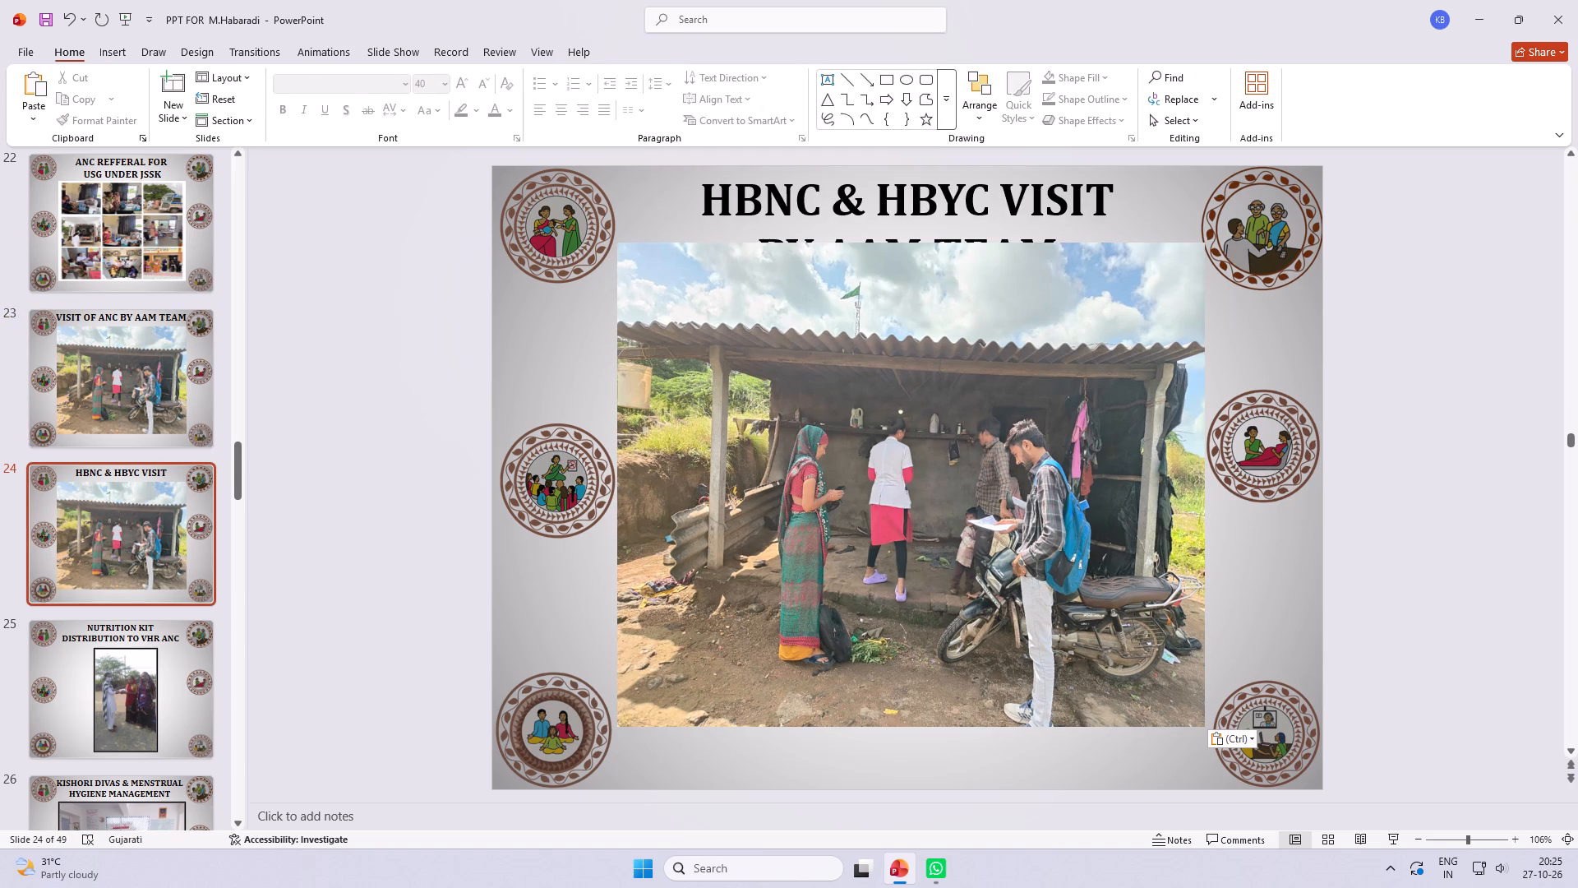
pyautogui.click(916, 262)
pyautogui.moveTo(908, 243); pyautogui.dragTo(912, 290)
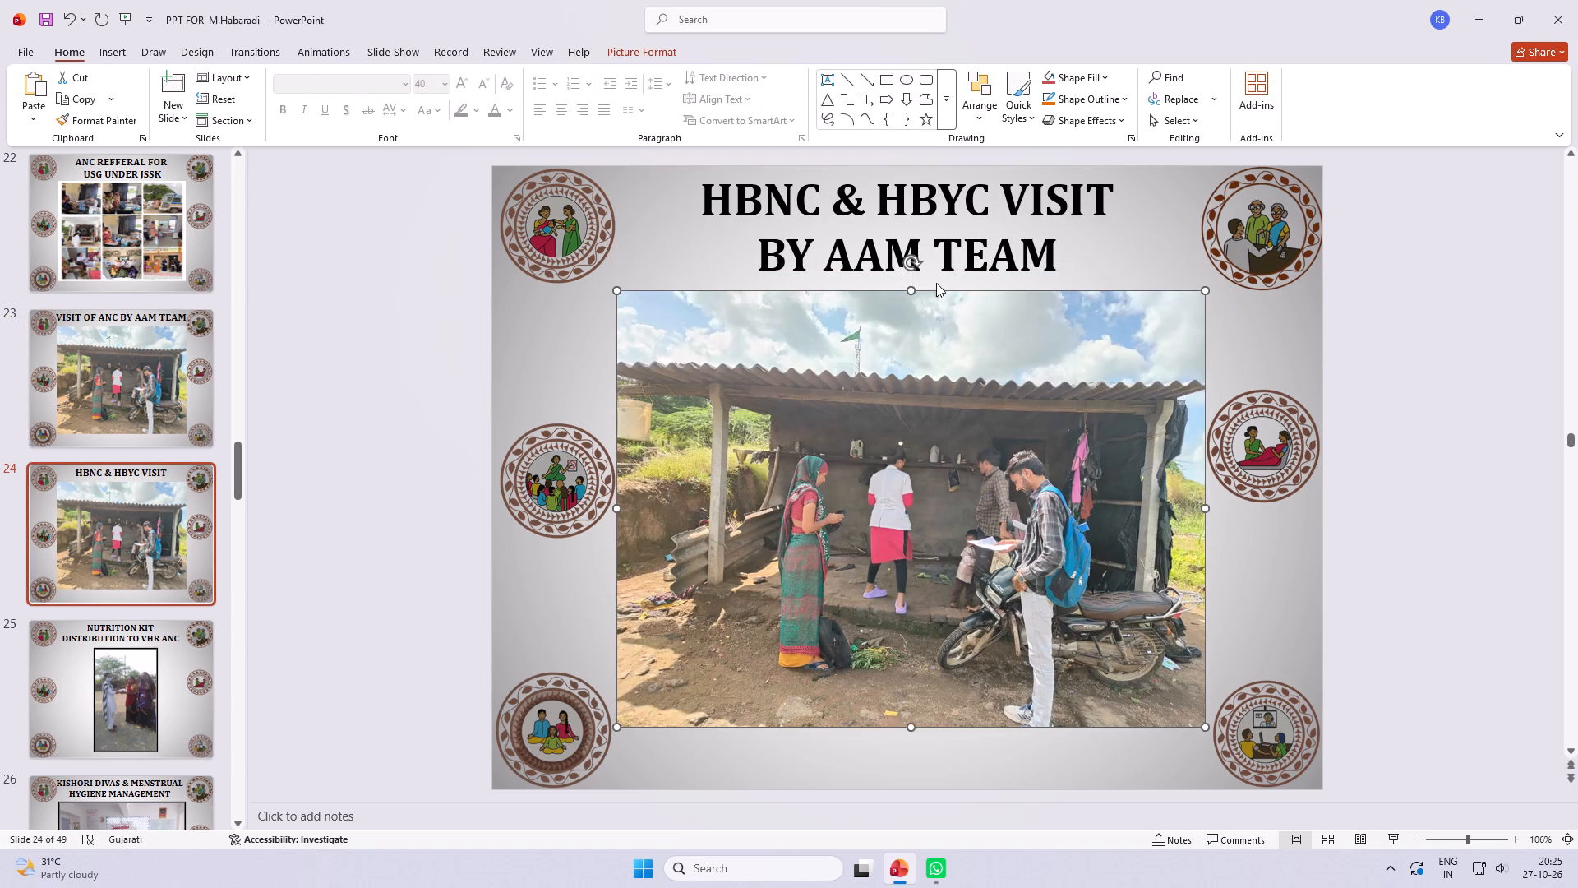
pyautogui.click(937, 280)
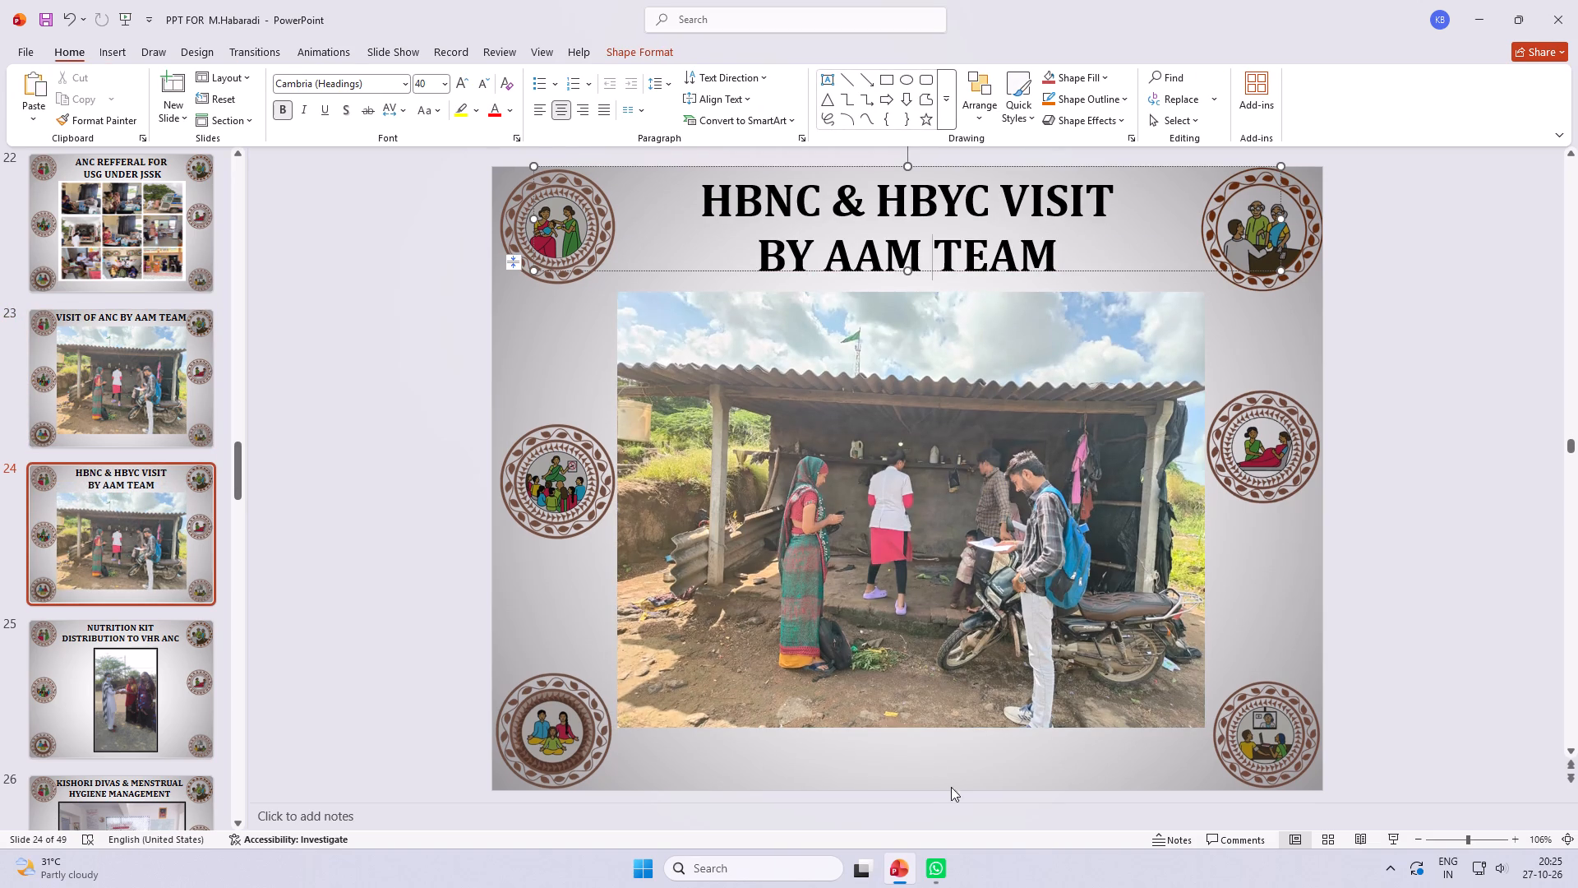
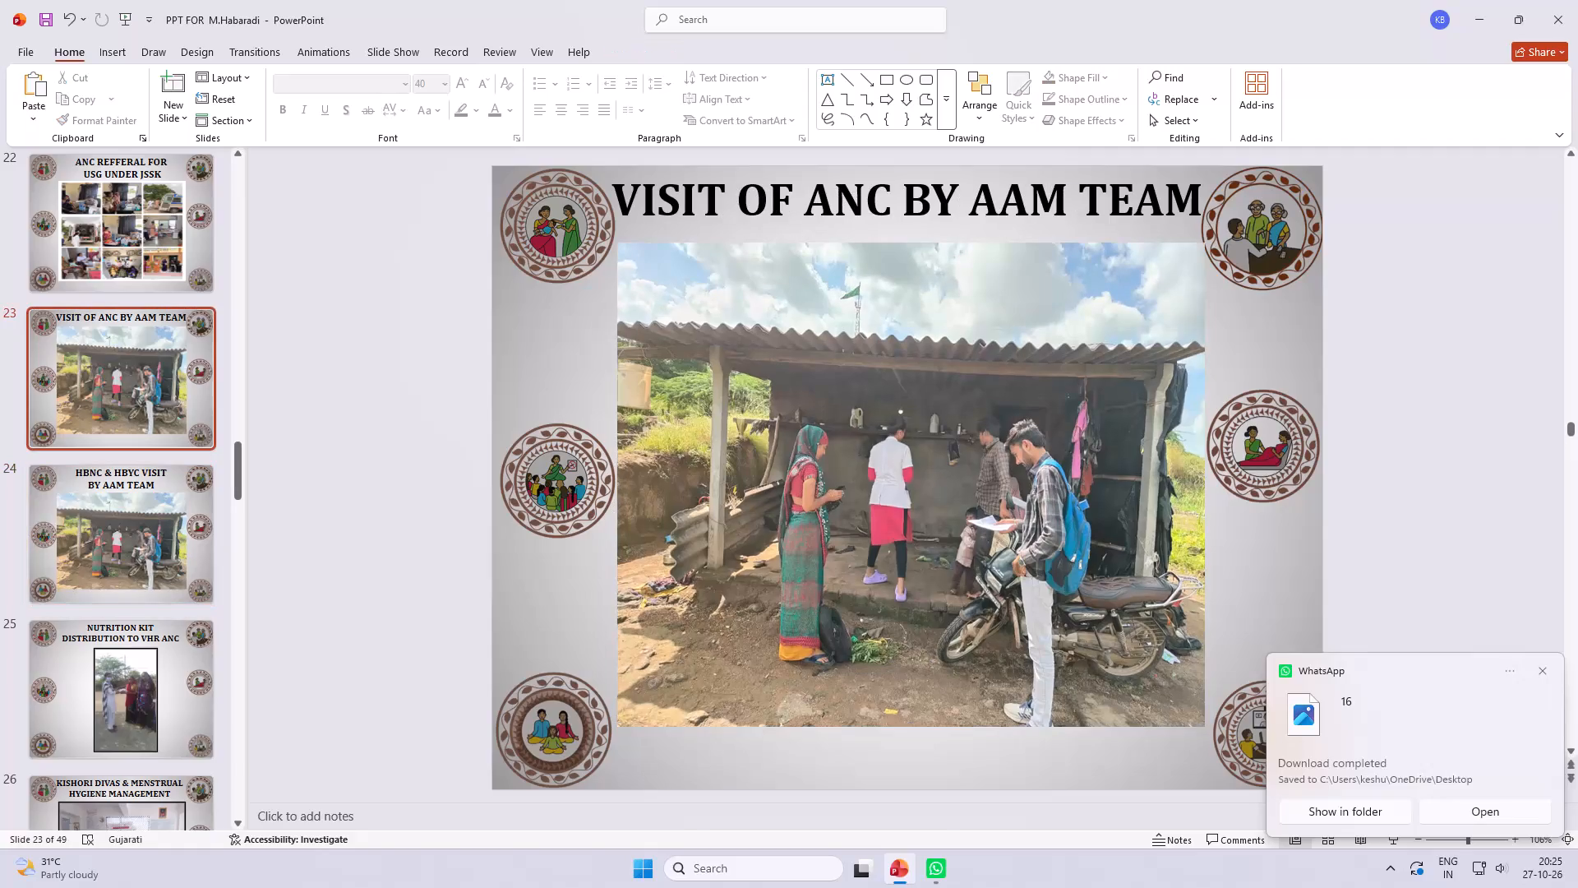
# Cut the photo from slide 23, VISIT OF ANC BY AAM TEAM.
pyautogui.rightClick(925, 415)
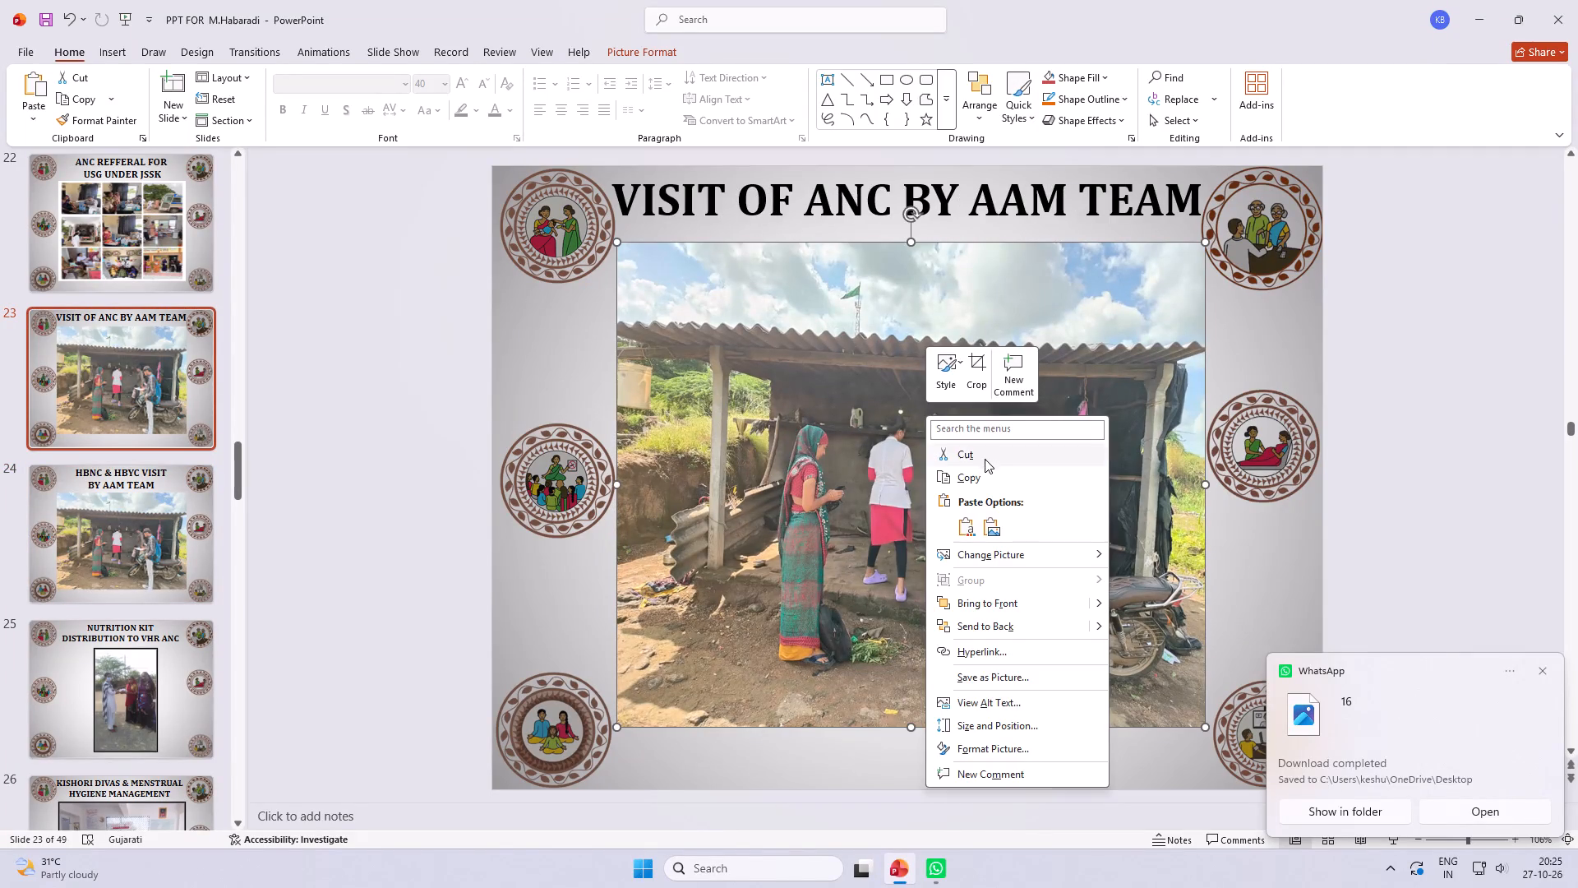
pyautogui.click(983, 456)
# Insert picture 16 from the Desktop folder onto slide 23, VISIT OF ANC BY AAM TEAM.
pyautogui.rightClick(843, 382)
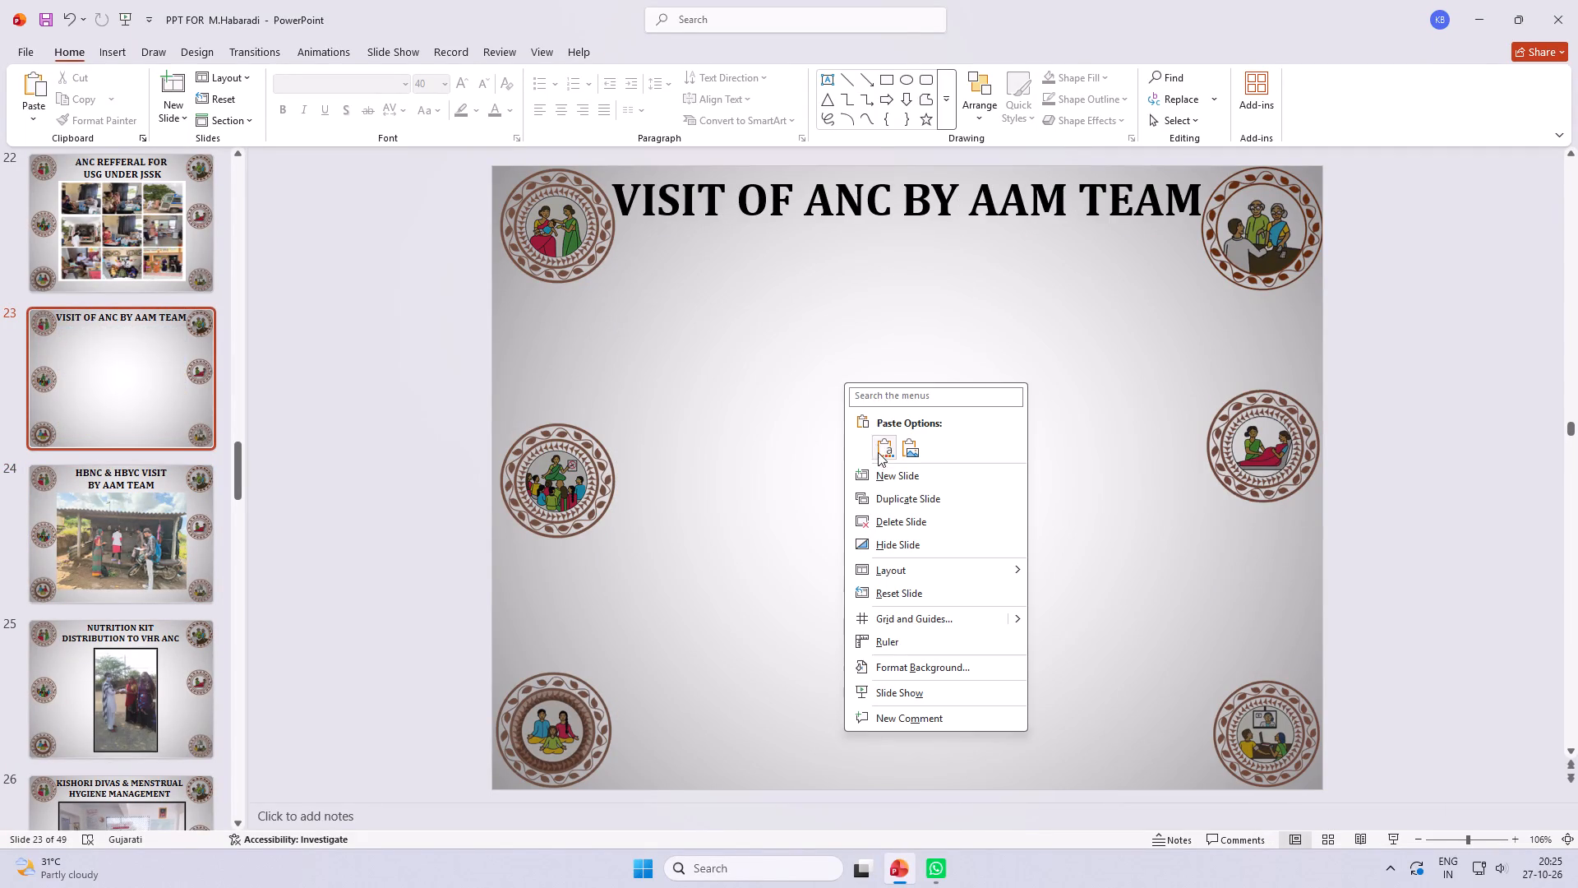
pyautogui.click(112, 55)
pyautogui.click(130, 94)
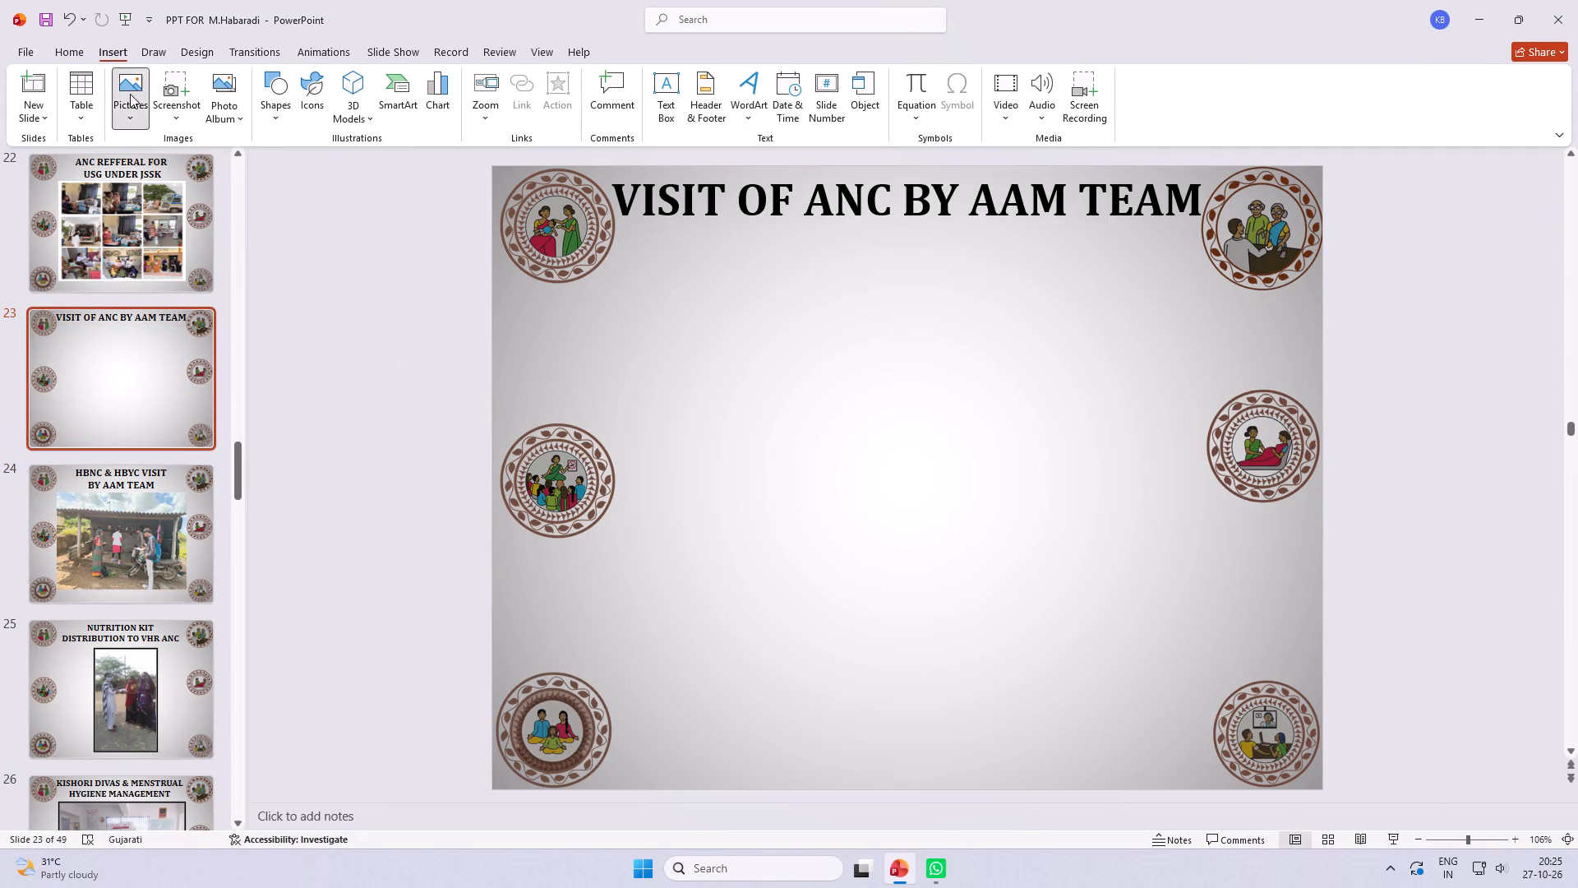
pyautogui.click(159, 167)
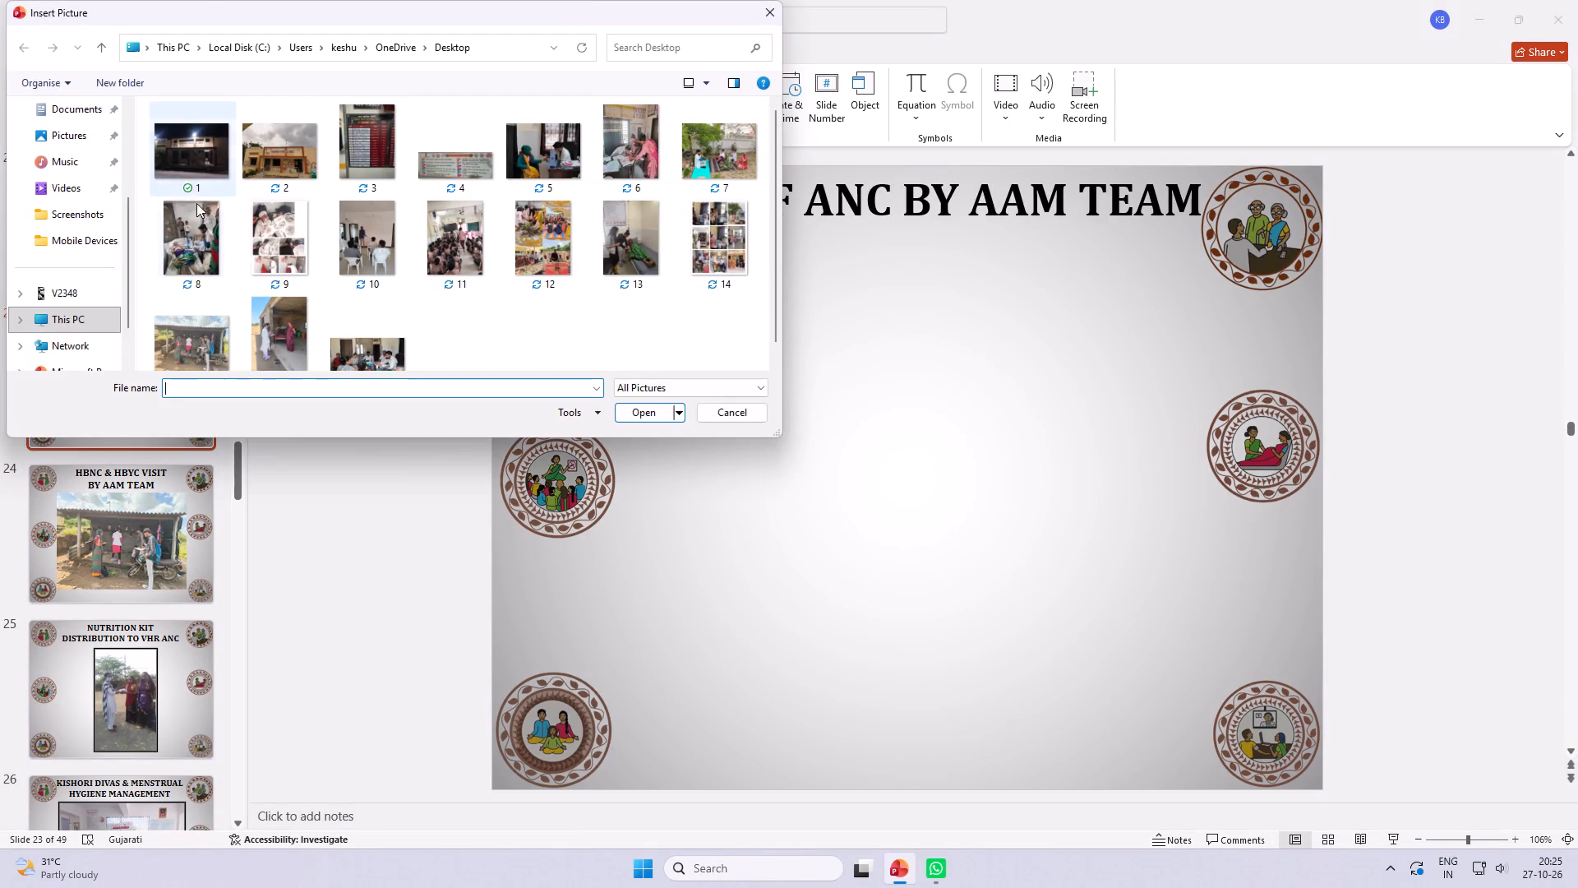
pyautogui.scroll(-2, 431, 343)
pyautogui.click(299, 327)
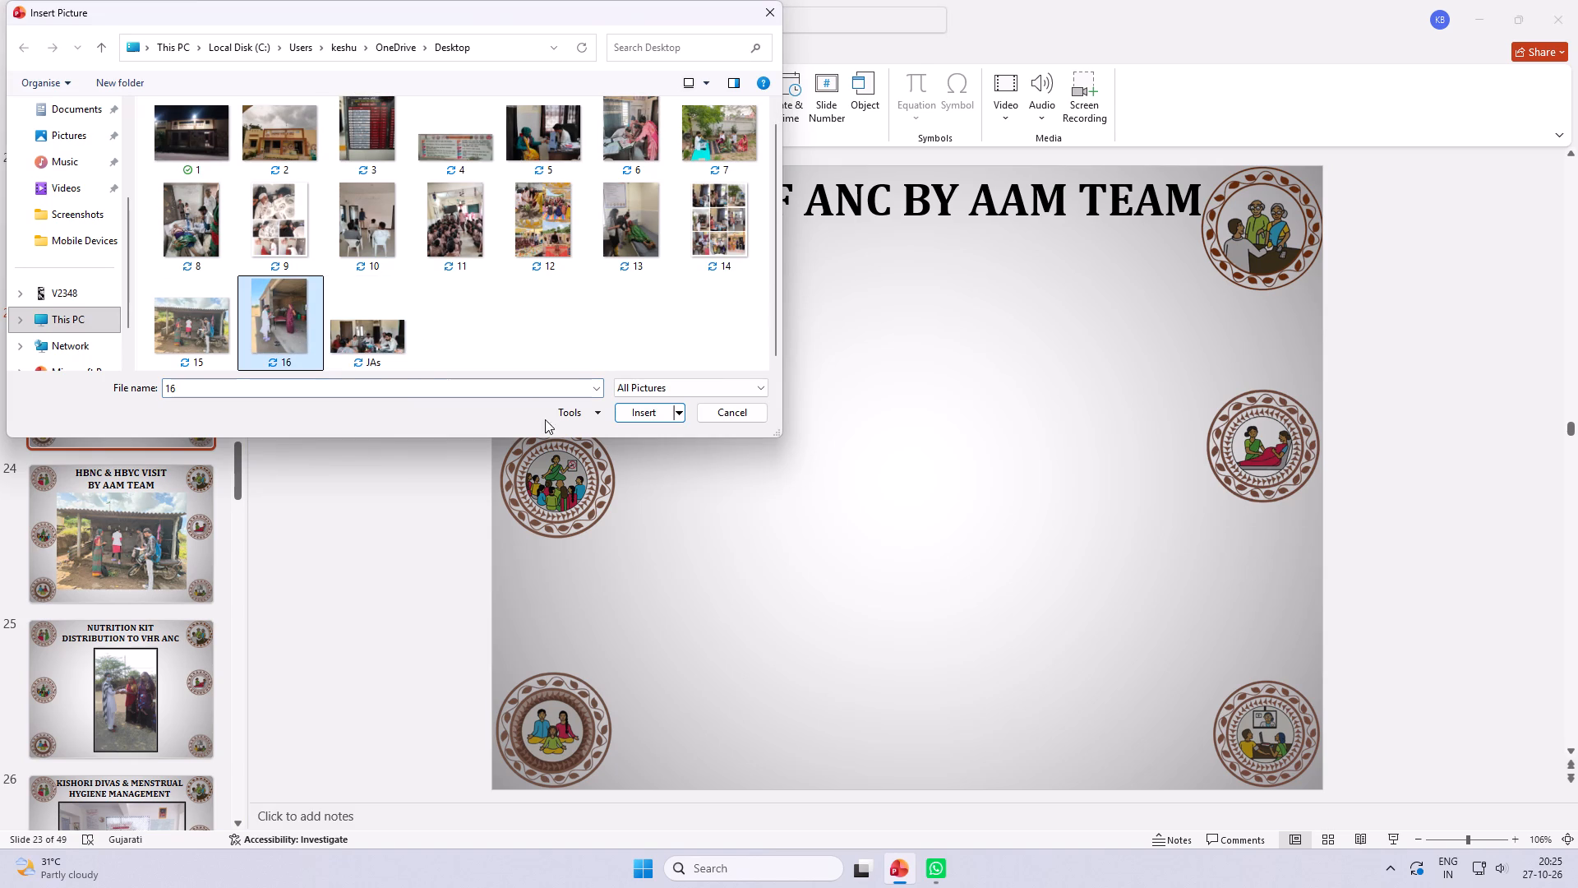
pyautogui.click(634, 408)
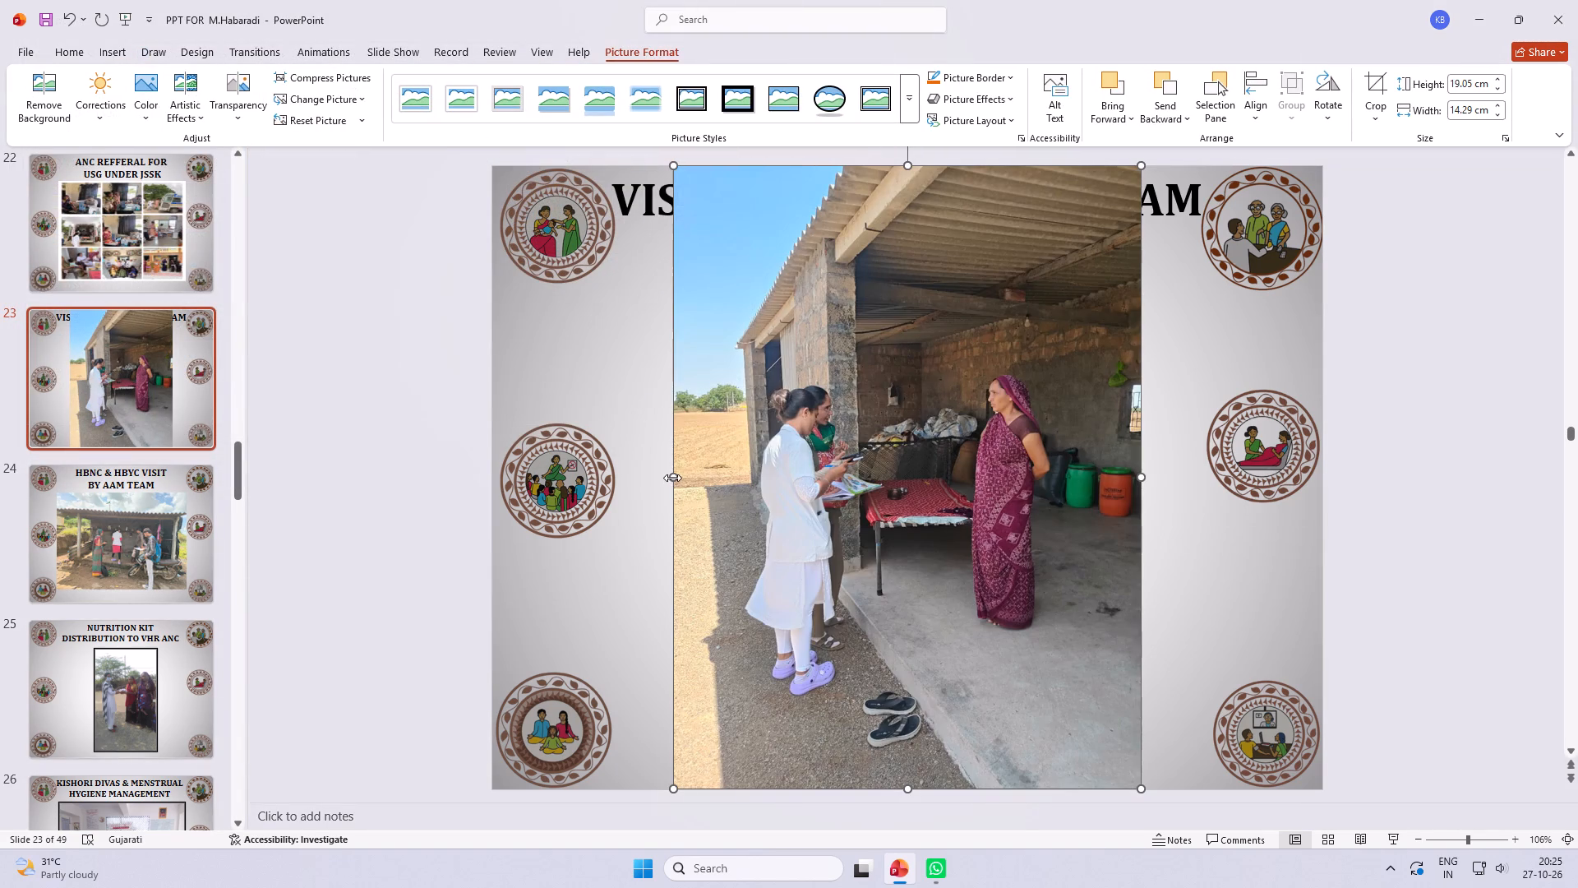
# Resize the photo on slide 23, VISIT OF ANC BY AAM TEAM, to about 16.72 cm high and 17.57 cm wide, below the title and between the side emblems.
pyautogui.moveTo(672, 478); pyautogui.dragTo(626, 484)
pyautogui.moveTo(881, 162); pyautogui.dragTo(881, 192)
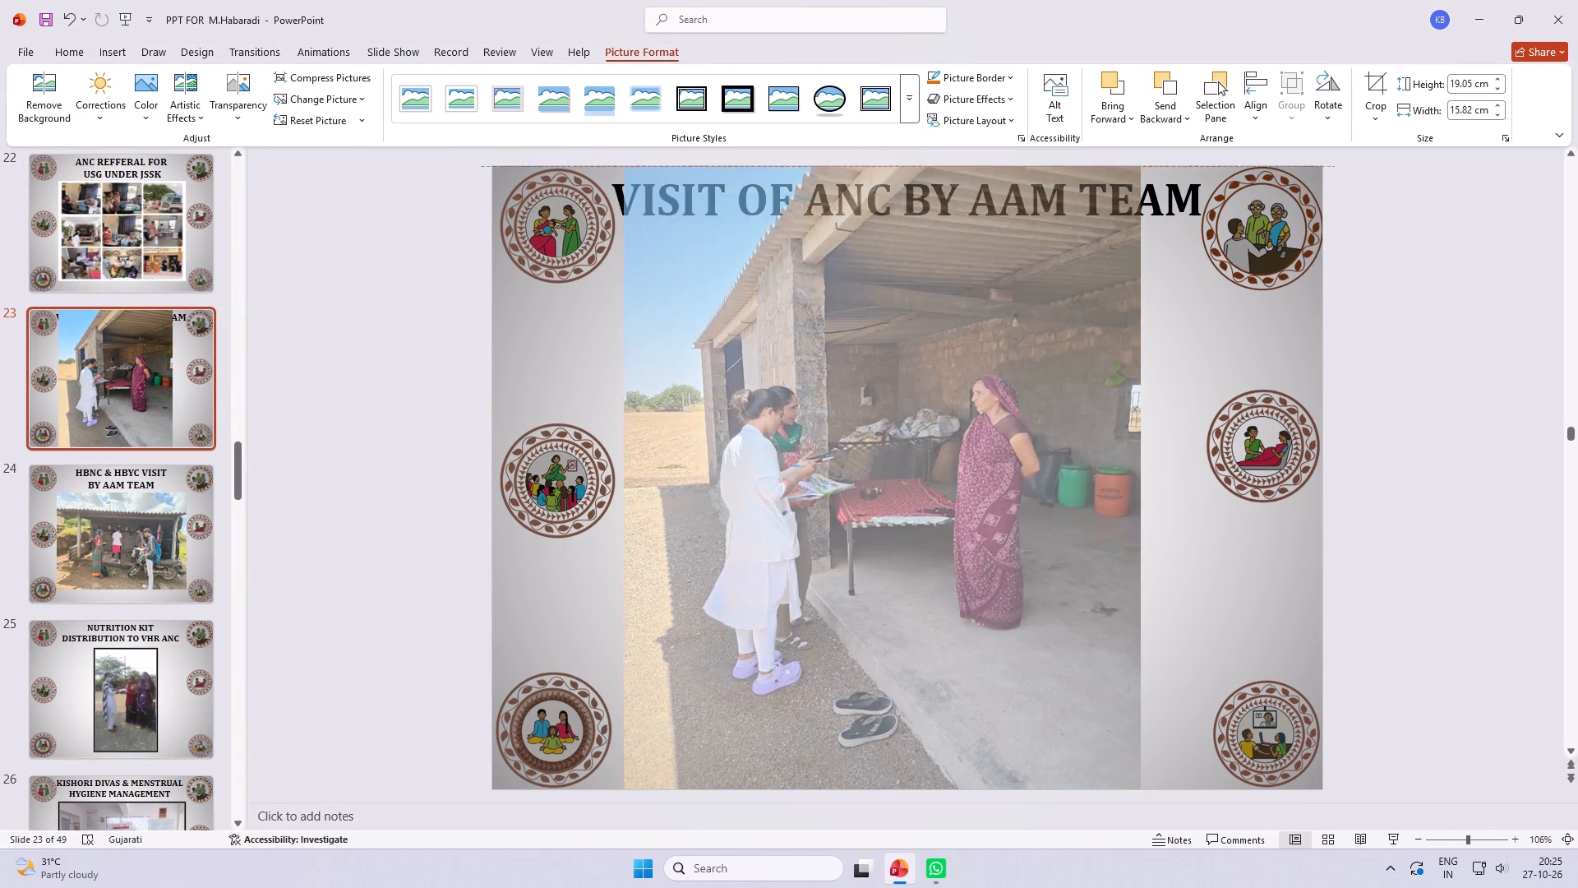
pyautogui.moveTo(881, 192); pyautogui.dragTo(884, 245)
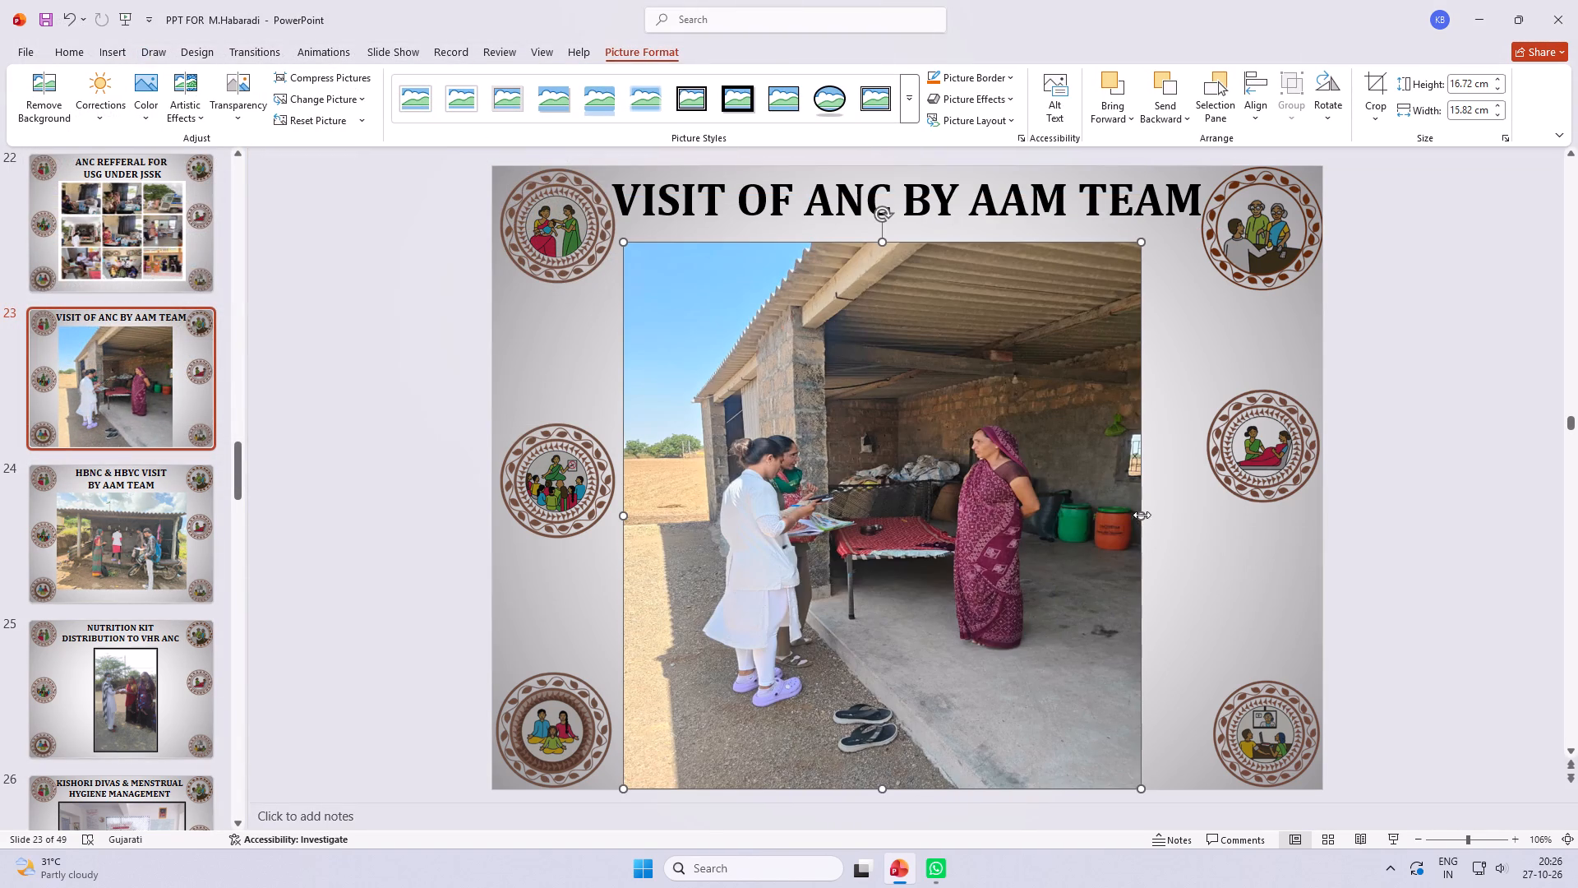
pyautogui.moveTo(1142, 515); pyautogui.dragTo(1199, 505)
pyautogui.click(1045, 500)
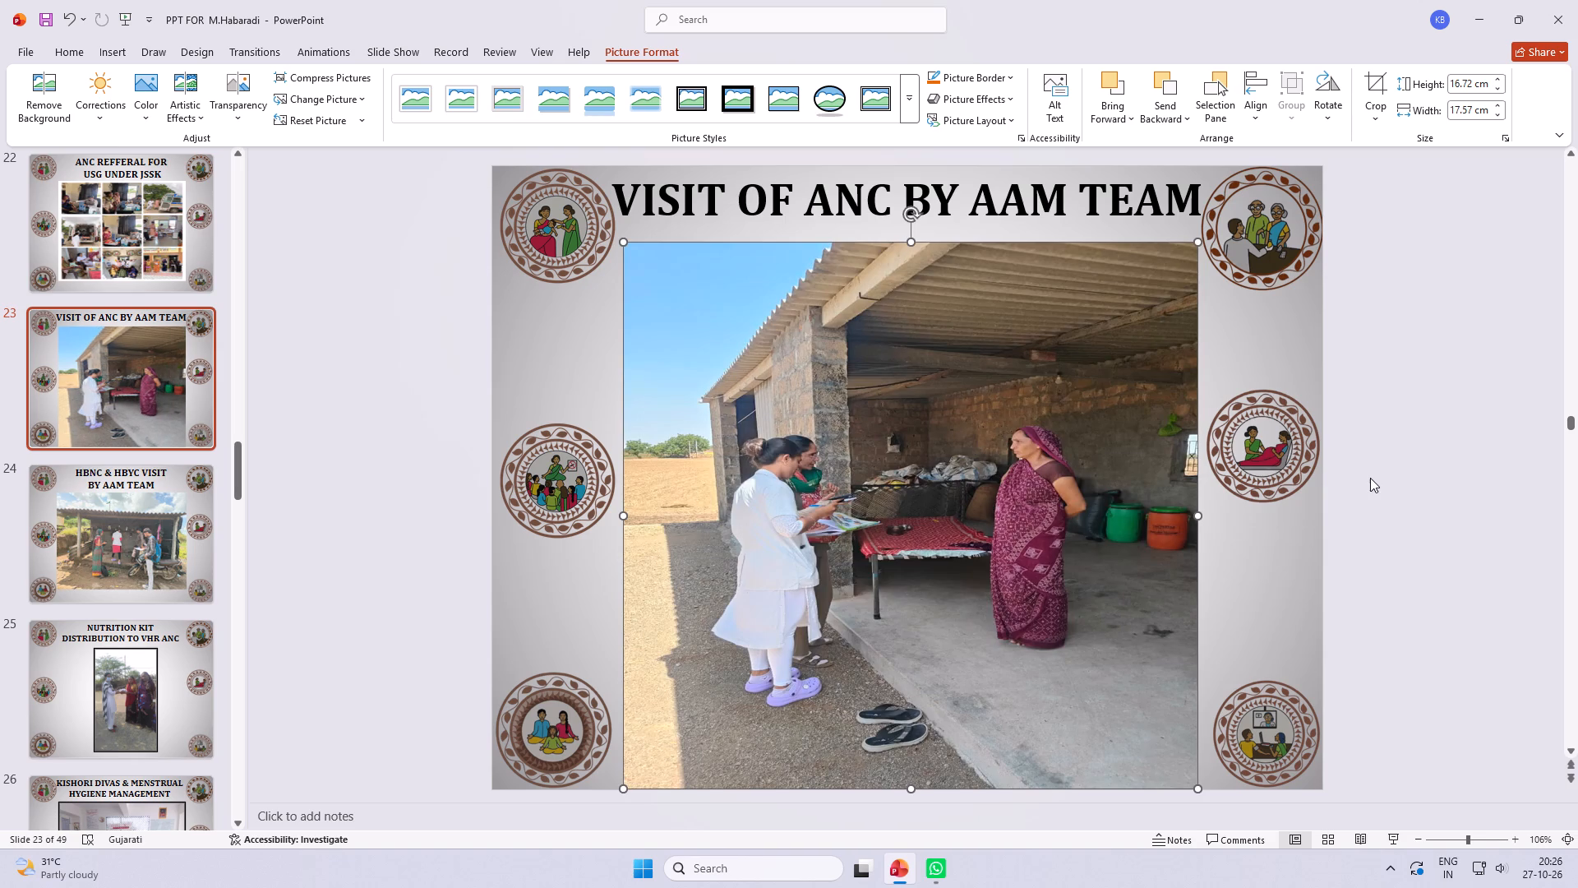
# Cut the existing framed photo from slide 25, NUTRITION KIT DISTRIBUTION TO VHR ANC.
pyautogui.scroll(-1, 1370, 478)
pyautogui.scroll(-1, 1273, 506)
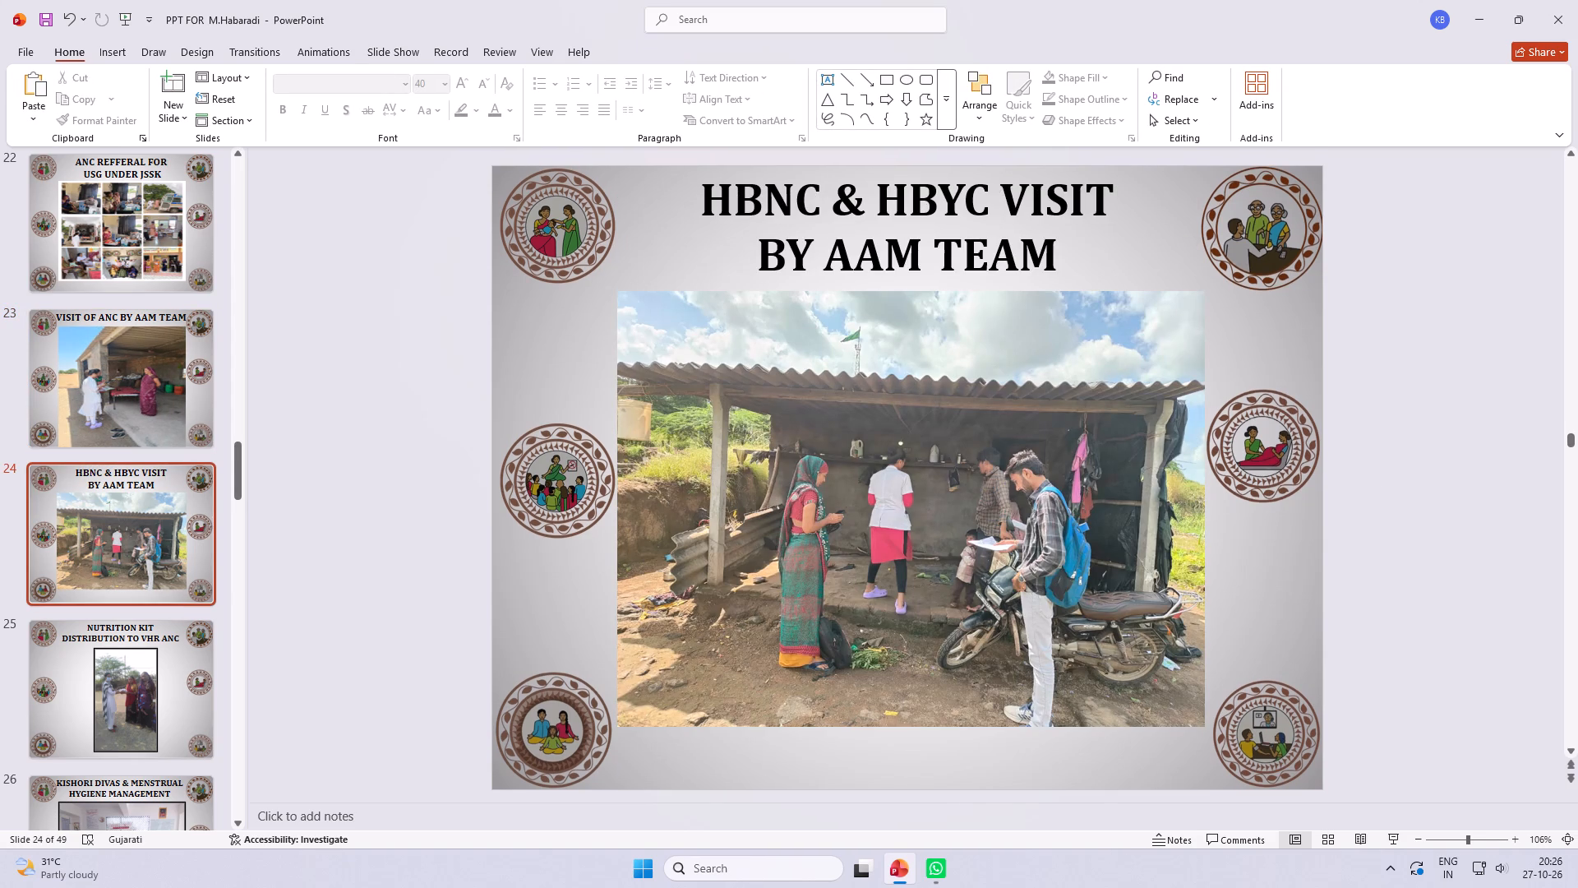
pyautogui.scroll(-1, 983, 465)
pyautogui.rightClick(971, 479)
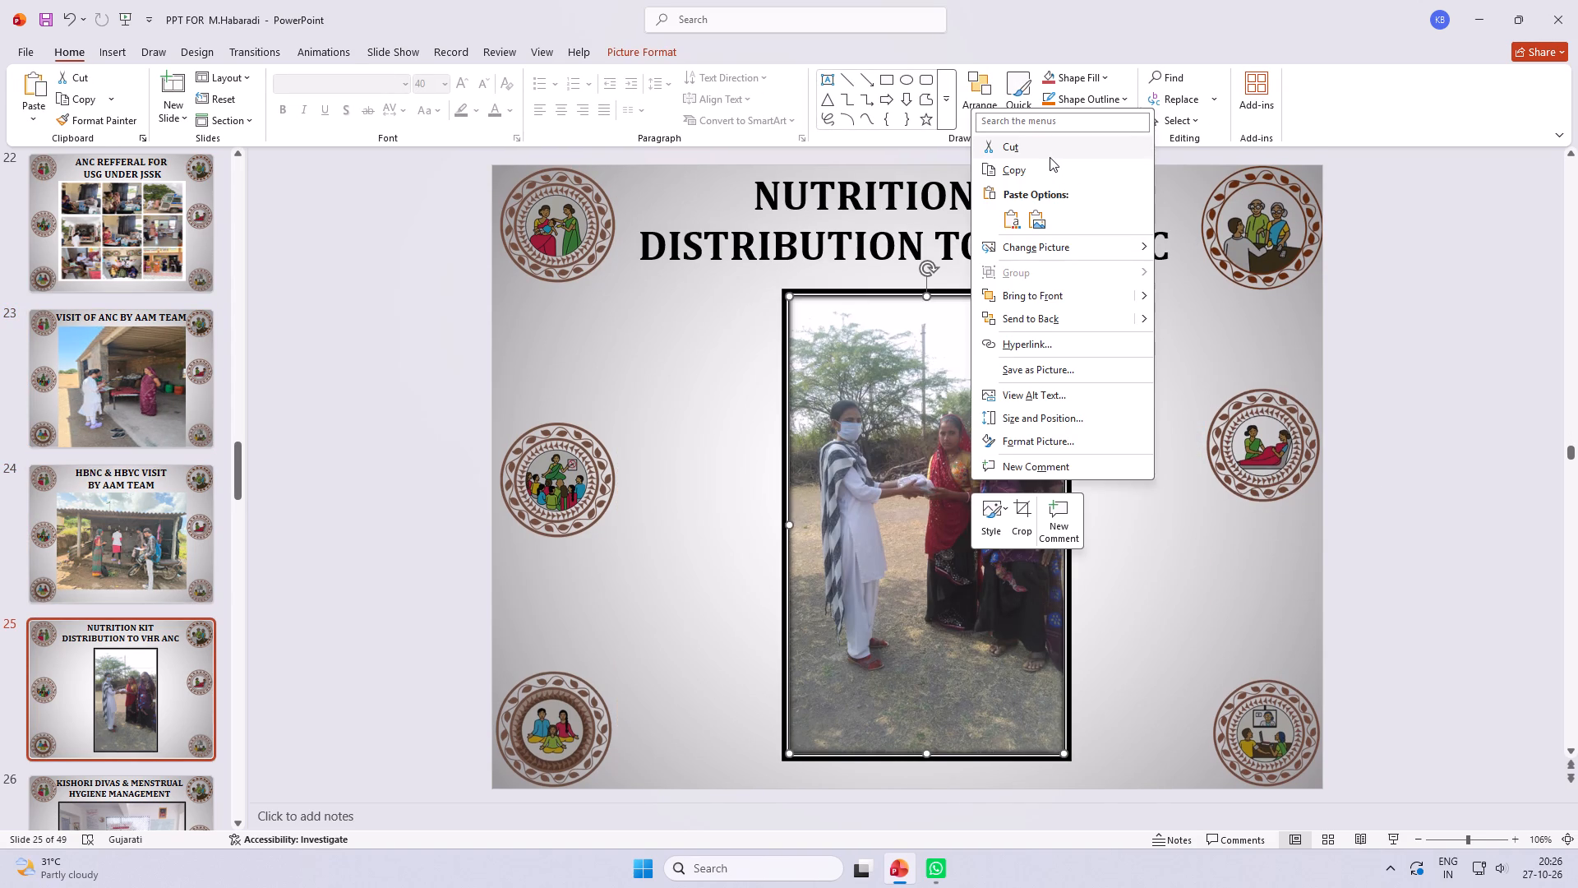
pyautogui.click(1050, 157)
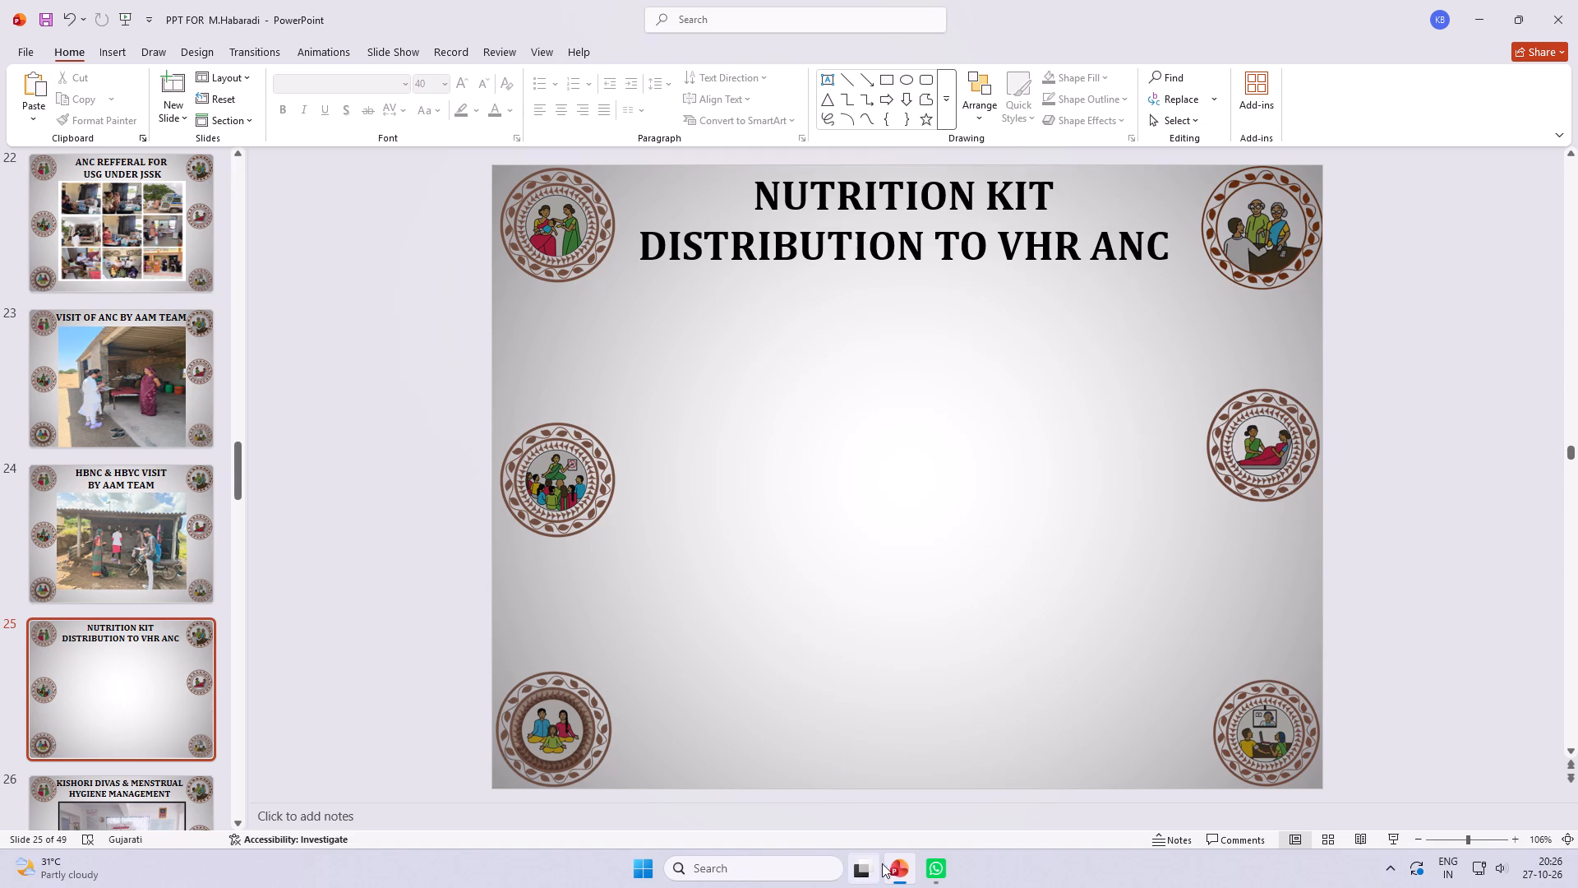
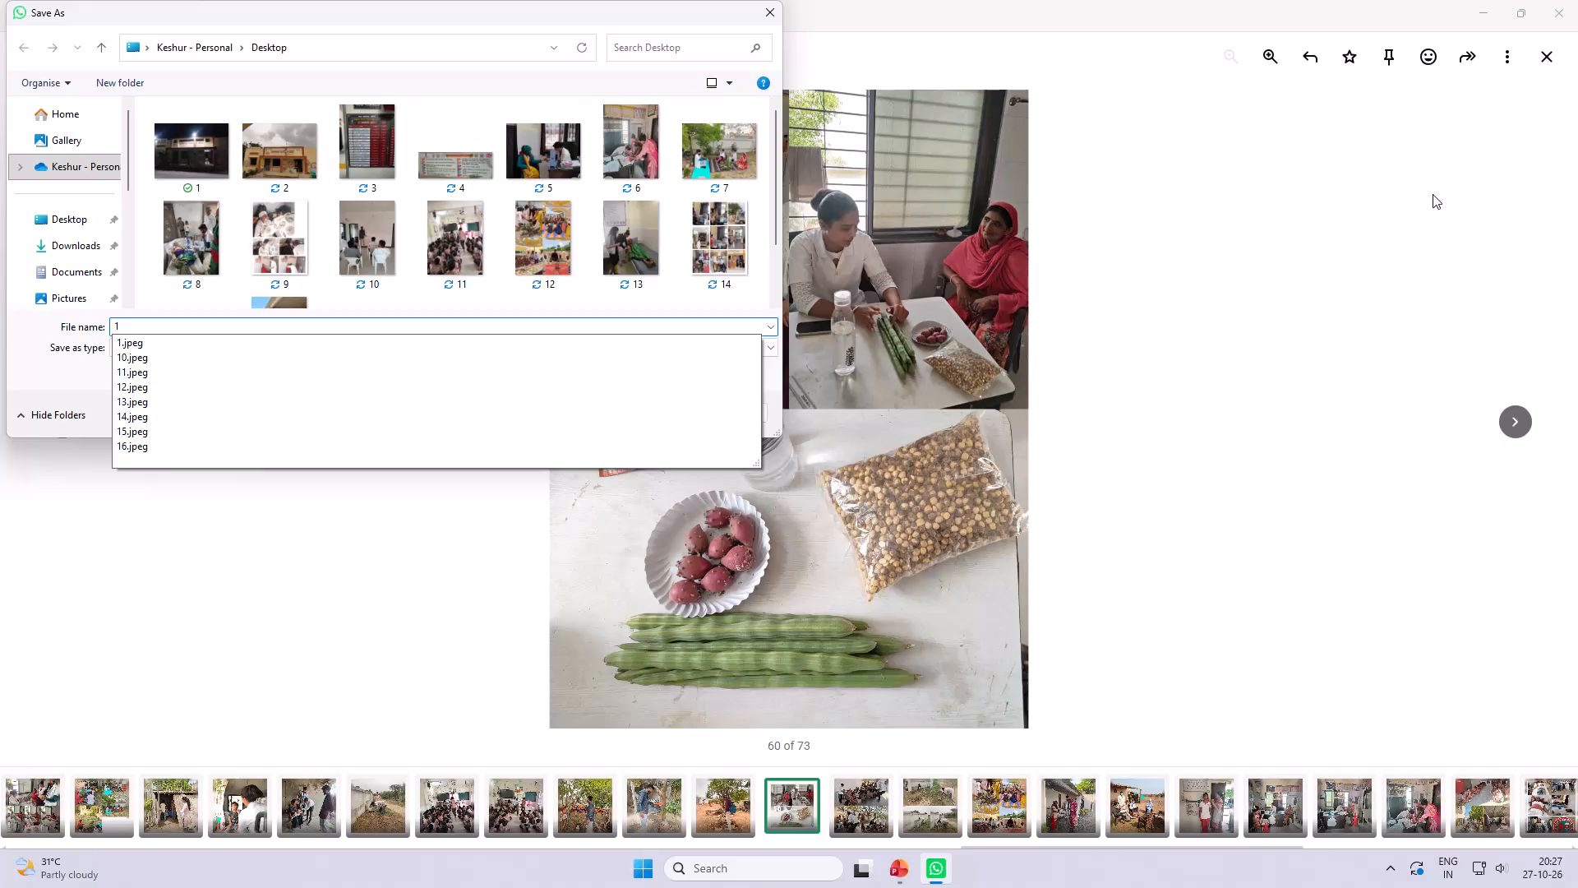
# Name the nutrition food-items collage photo 17 for saving to the Desktop as a JPEG.
pyautogui.press('7')
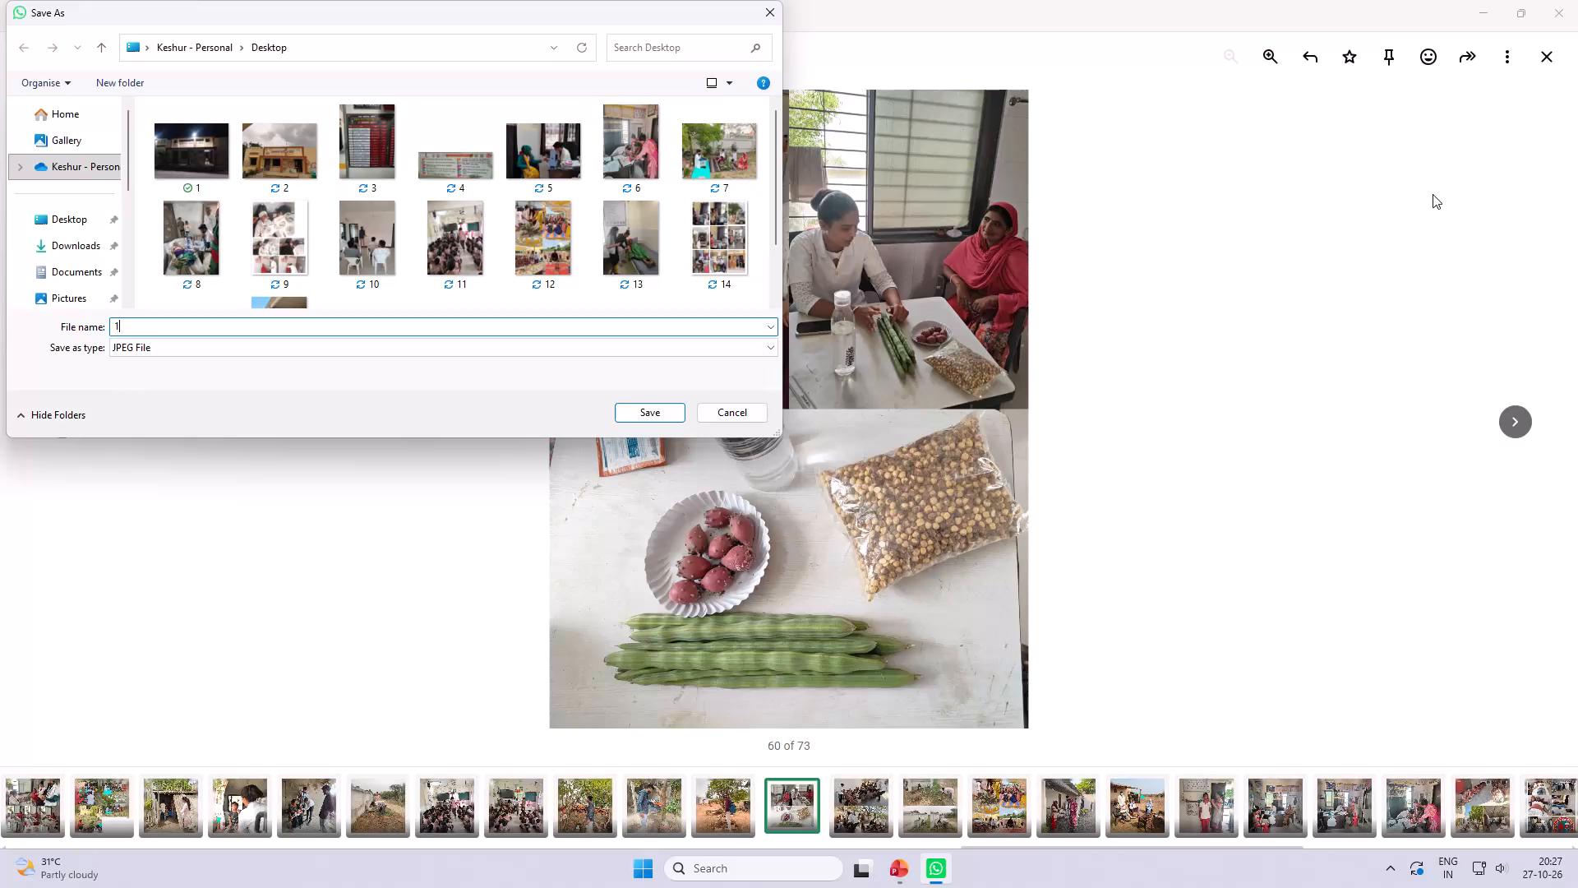
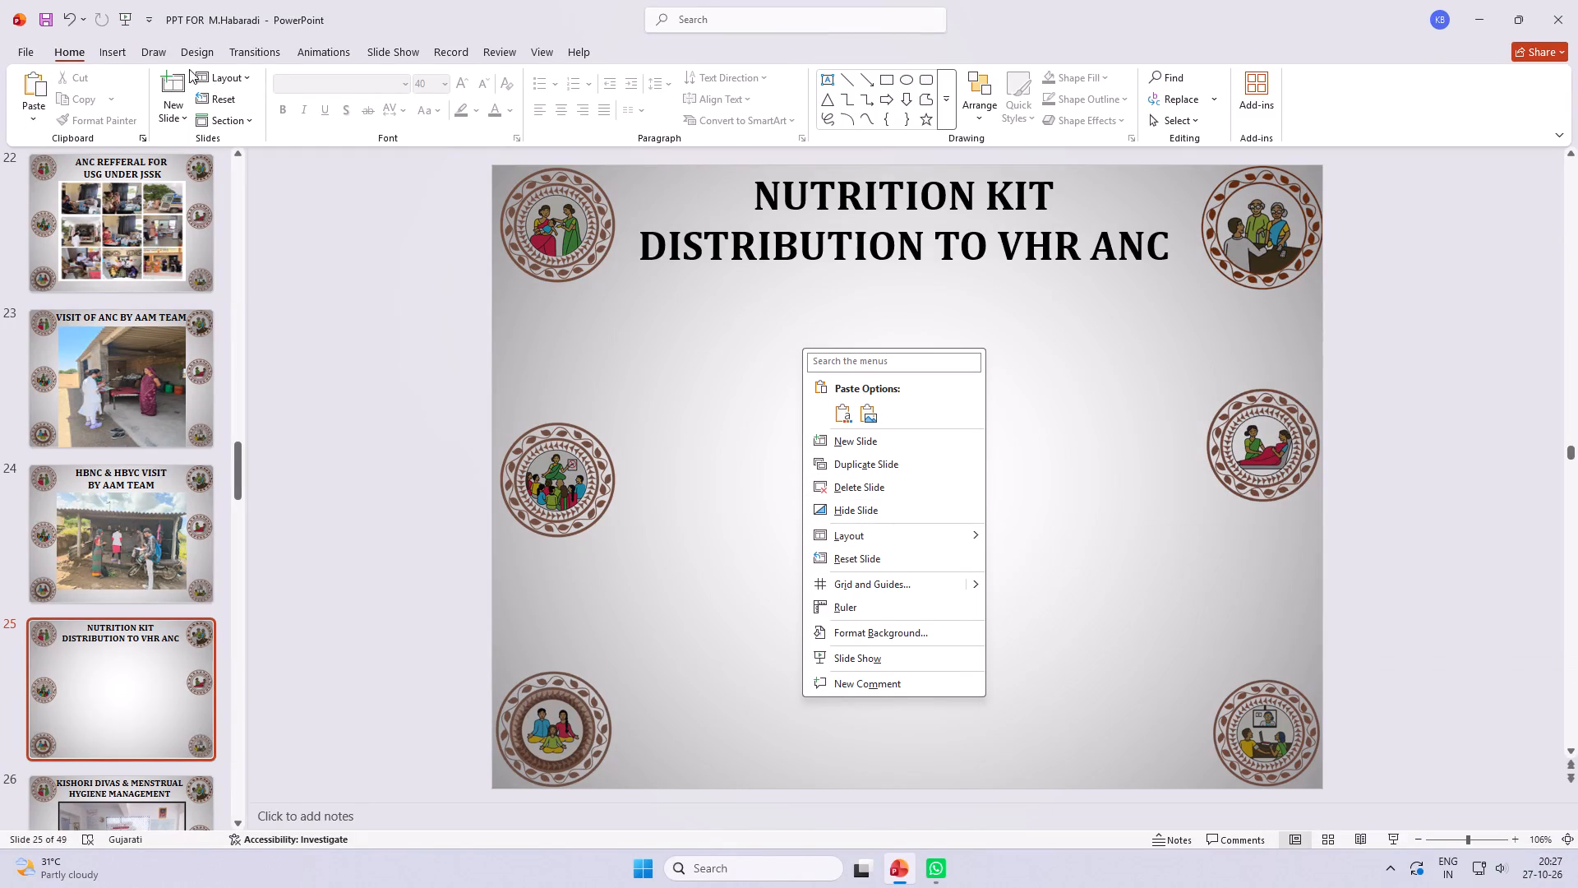
# Insert picture 17 from the Desktop onto the Nutrition Kit Distribution to VHR ANC slide.
pyautogui.click(108, 53)
pyautogui.click(136, 97)
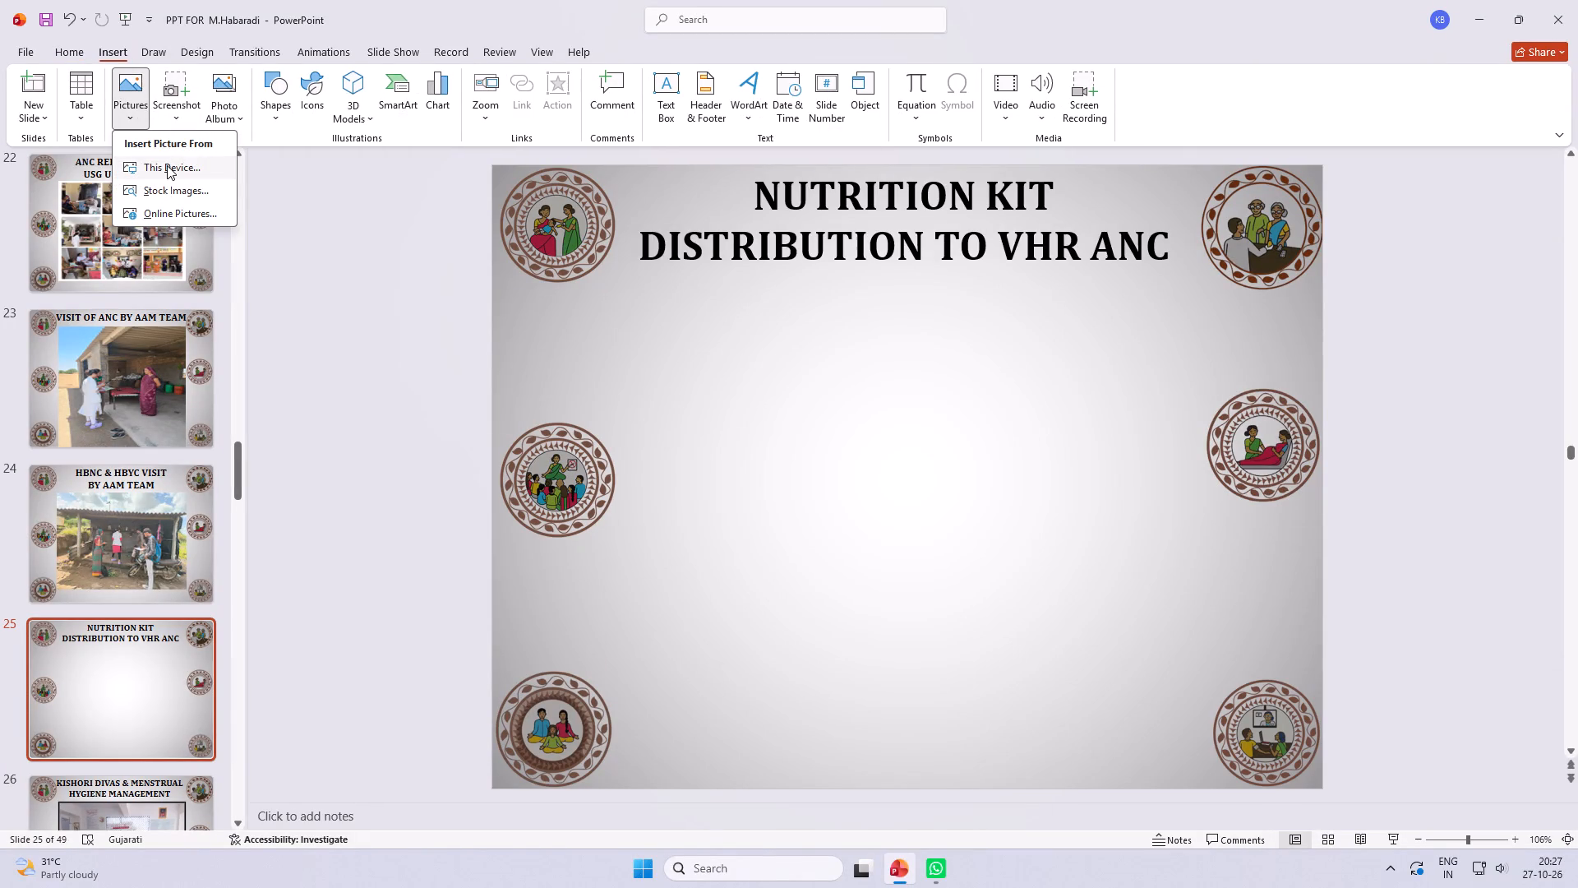
pyautogui.click(167, 165)
pyautogui.scroll(-2, 527, 351)
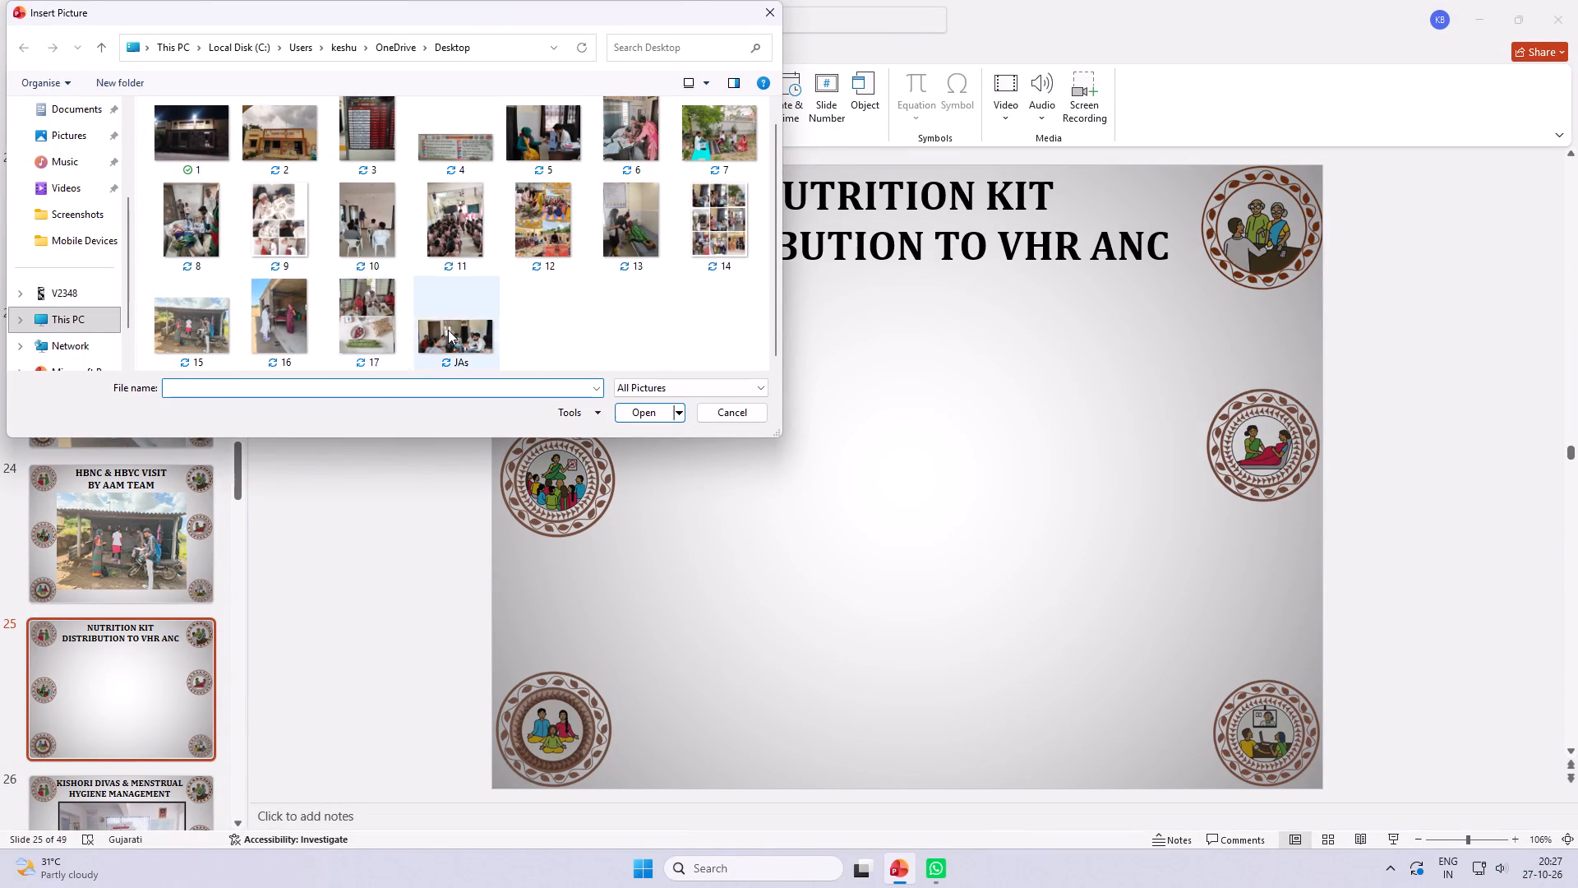
pyautogui.click(389, 313)
pyautogui.click(659, 414)
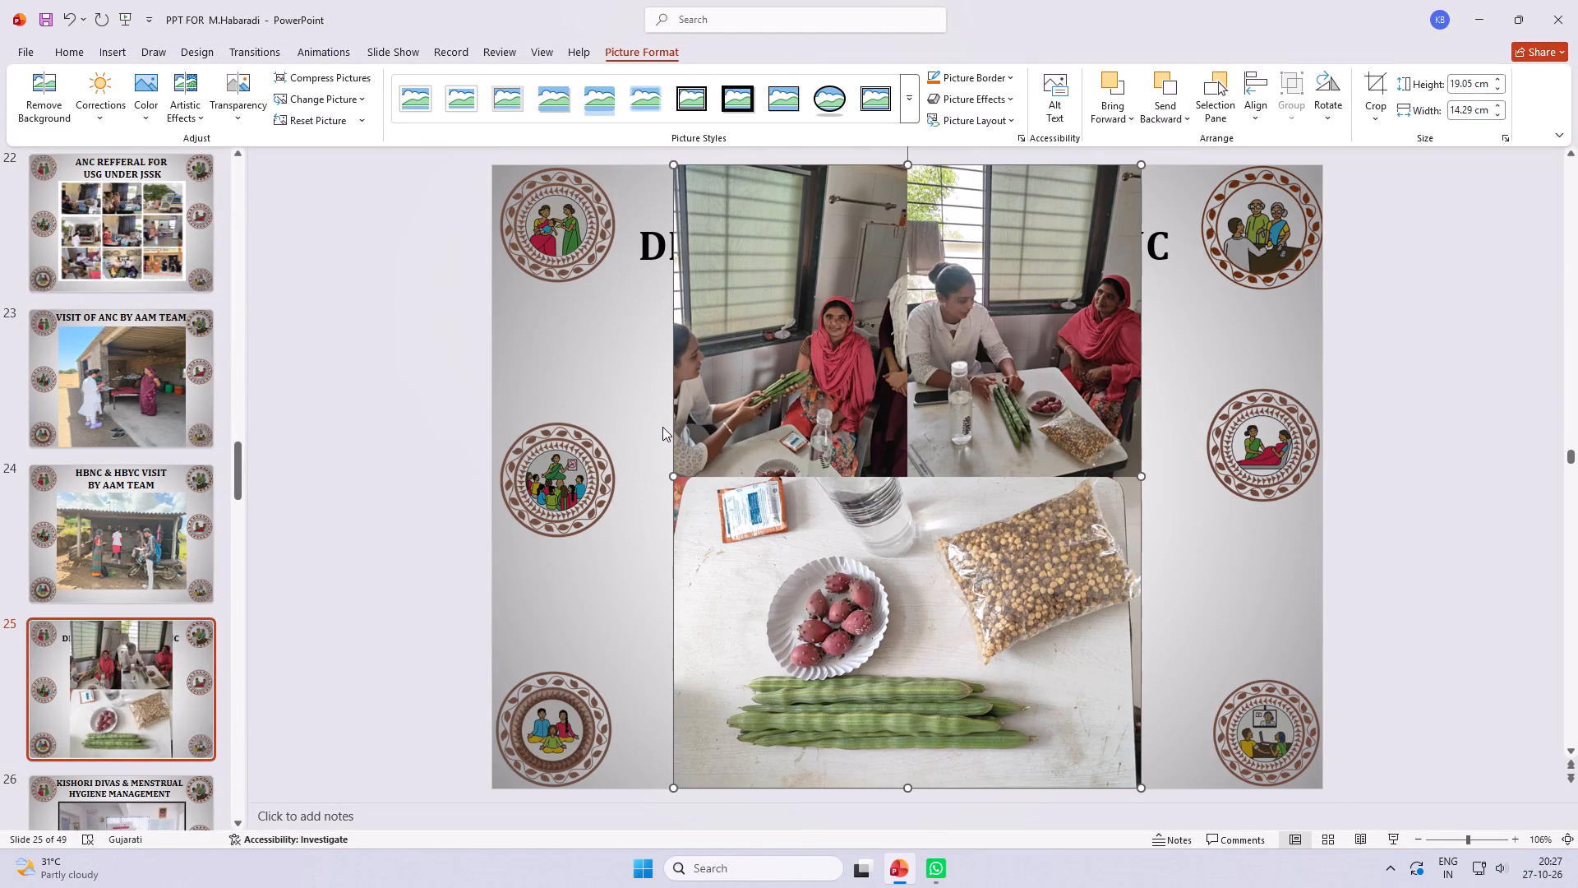
# Stretch the nutrition kit photo to about 17.6 cm wide, fit it below the title with space beneath, and save the presentation.
pyautogui.moveTo(673, 480); pyautogui.dragTo(651, 483)
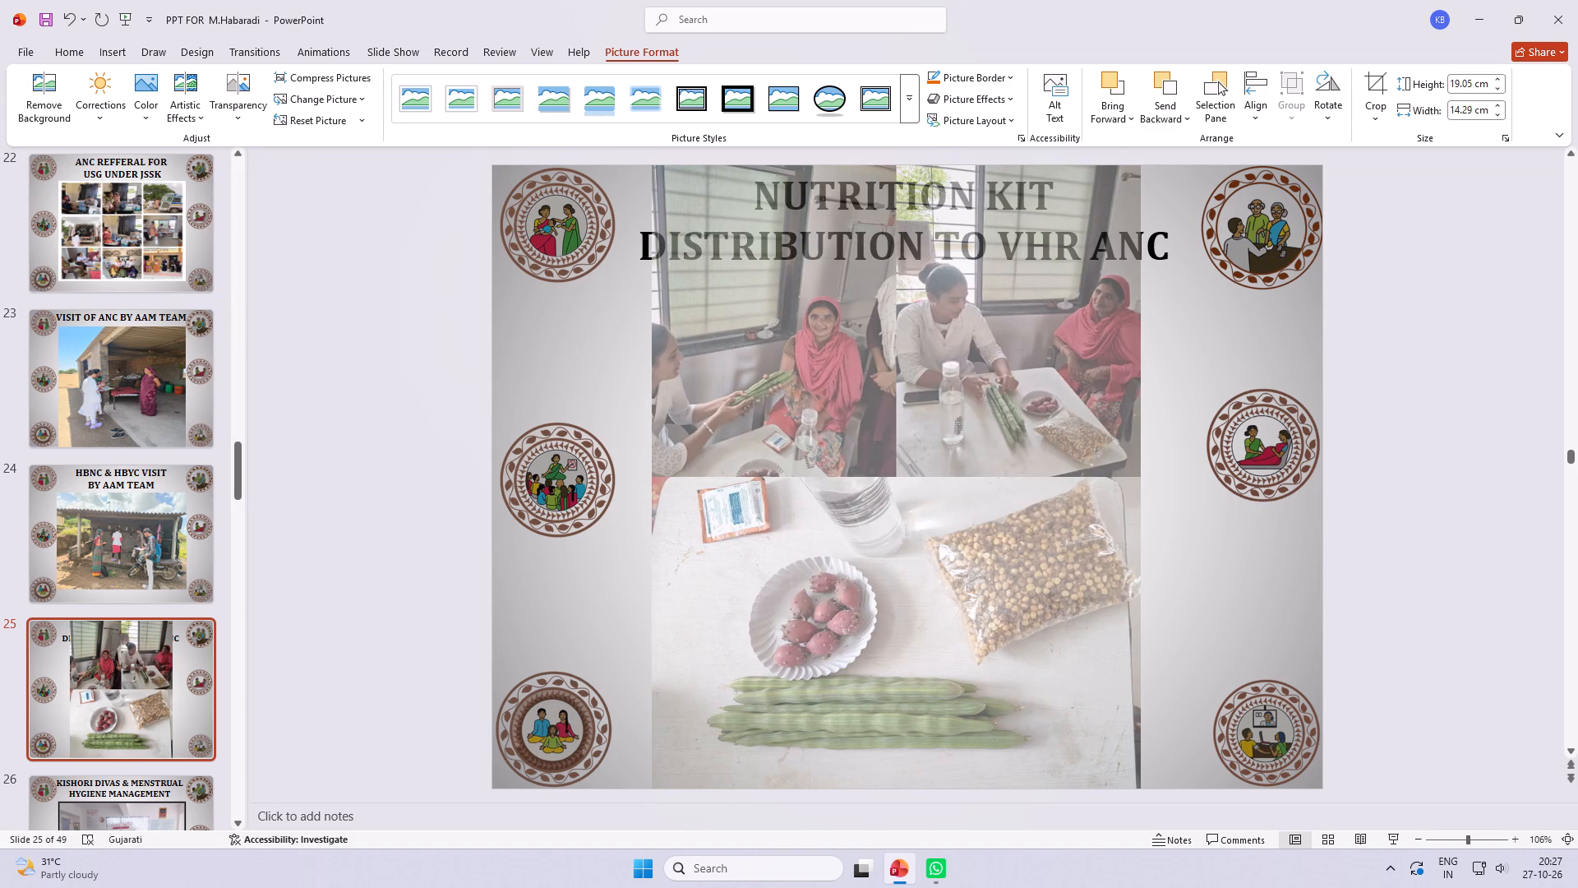
pyautogui.moveTo(651, 483); pyautogui.dragTo(633, 483)
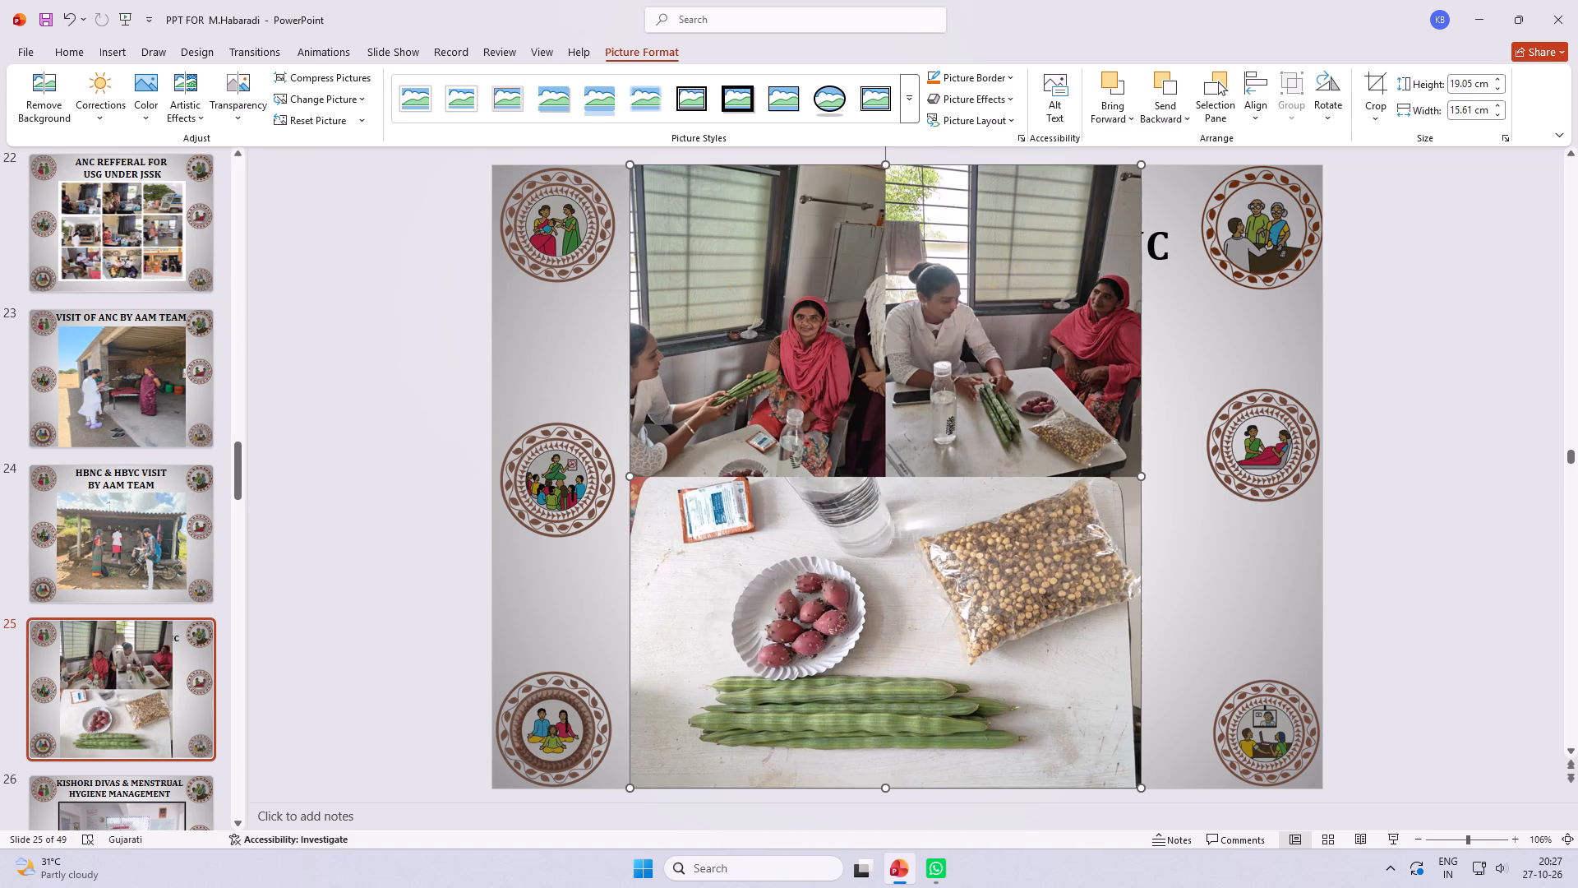
pyautogui.moveTo(884, 164); pyautogui.dragTo(888, 271)
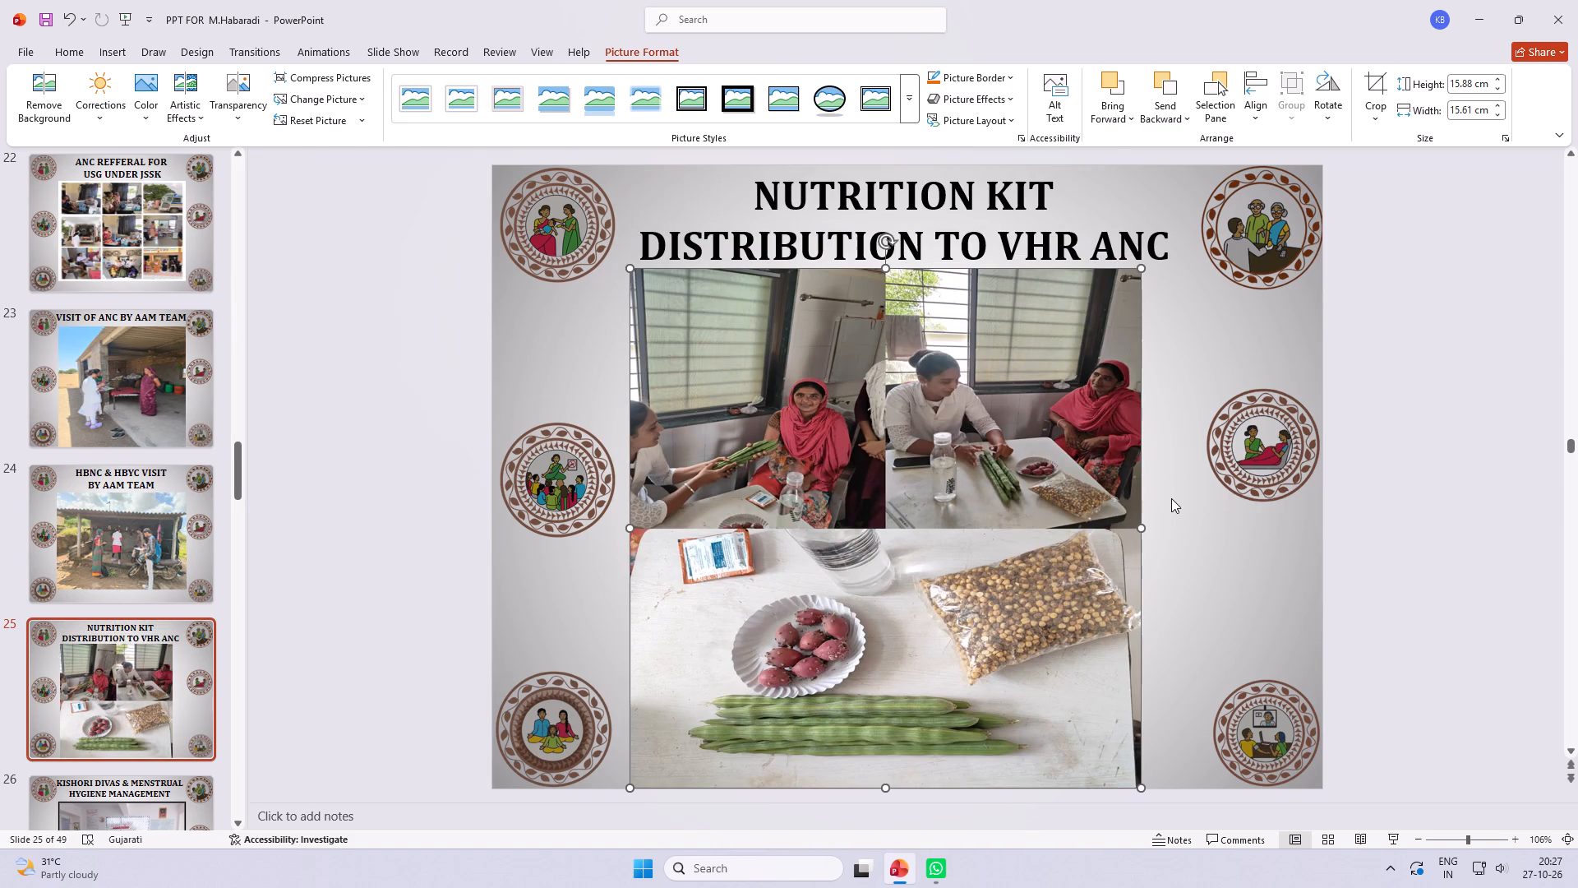
pyautogui.moveTo(1142, 529); pyautogui.dragTo(1149, 526)
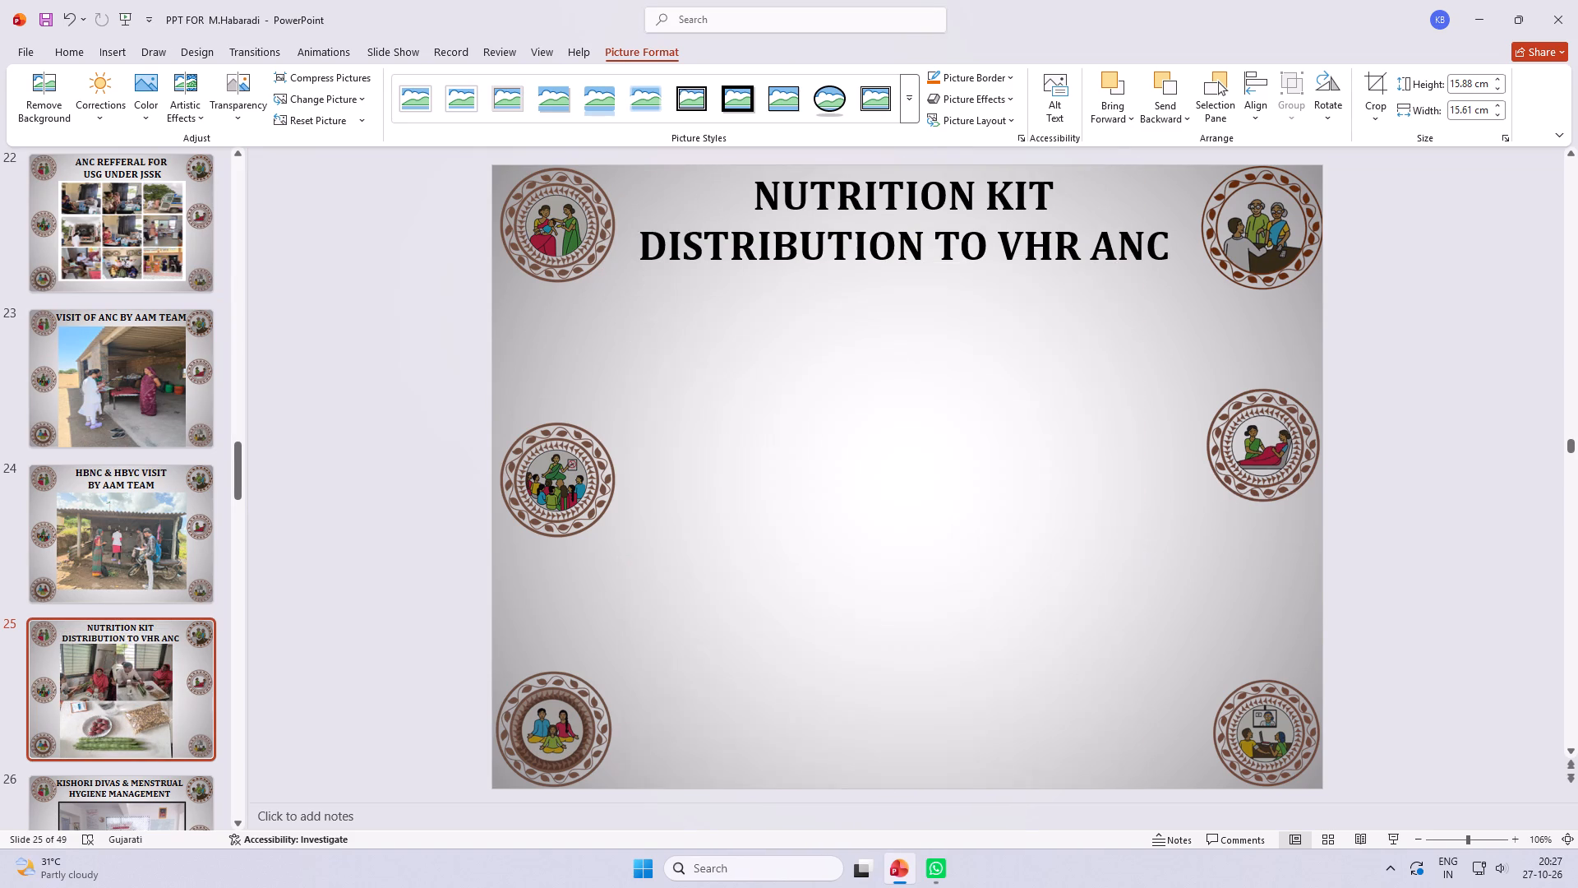
pyautogui.moveTo(1149, 526); pyautogui.dragTo(1199, 511)
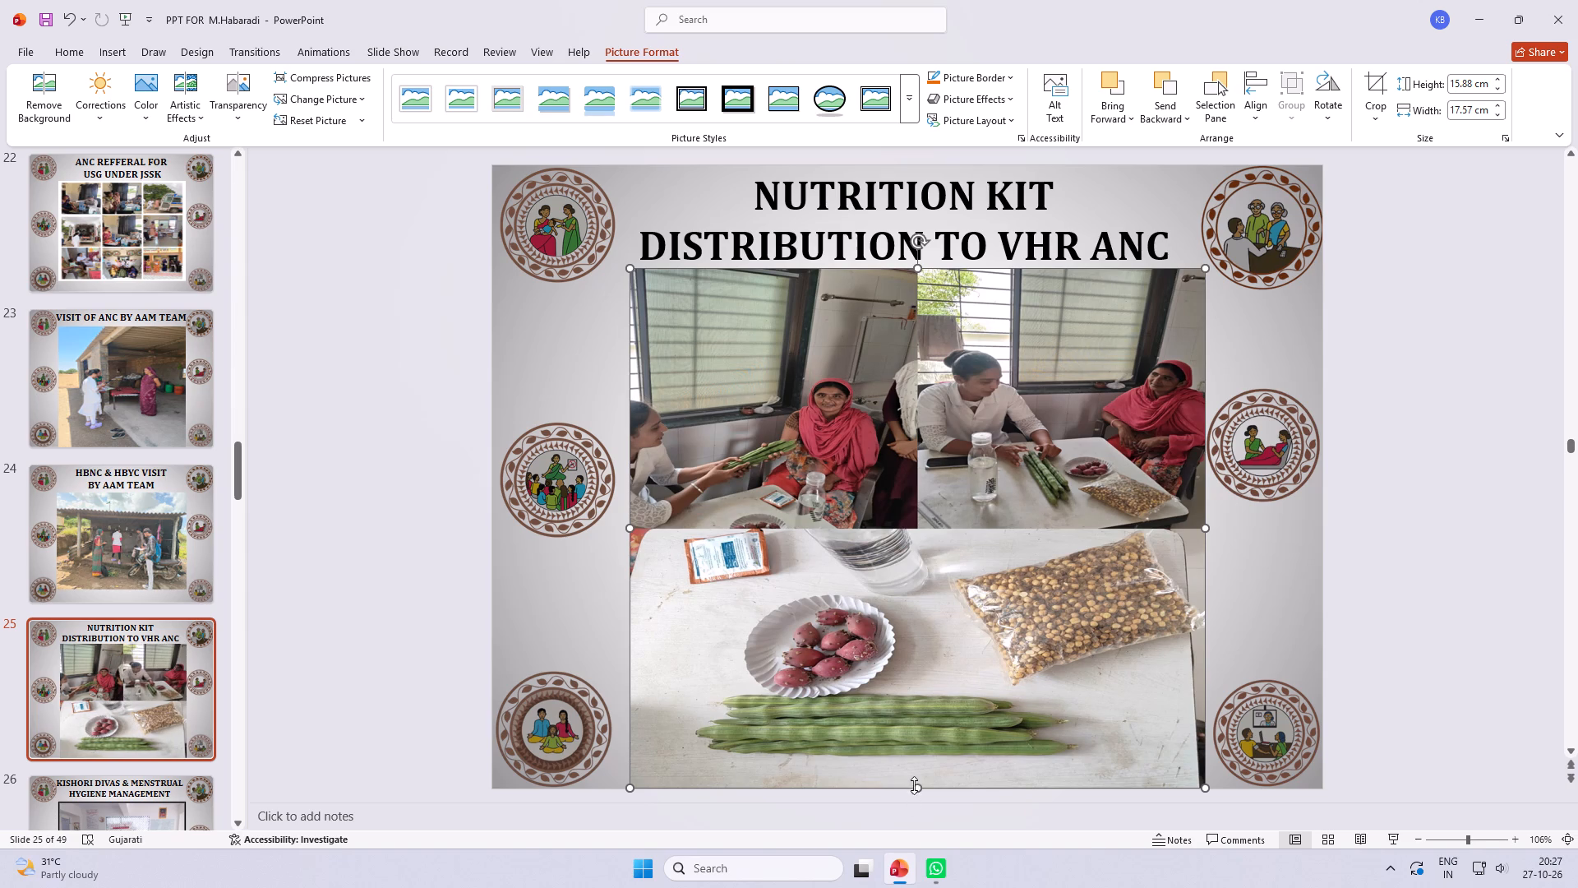
pyautogui.moveTo(916, 788); pyautogui.dragTo(925, 720)
pyautogui.click(924, 735)
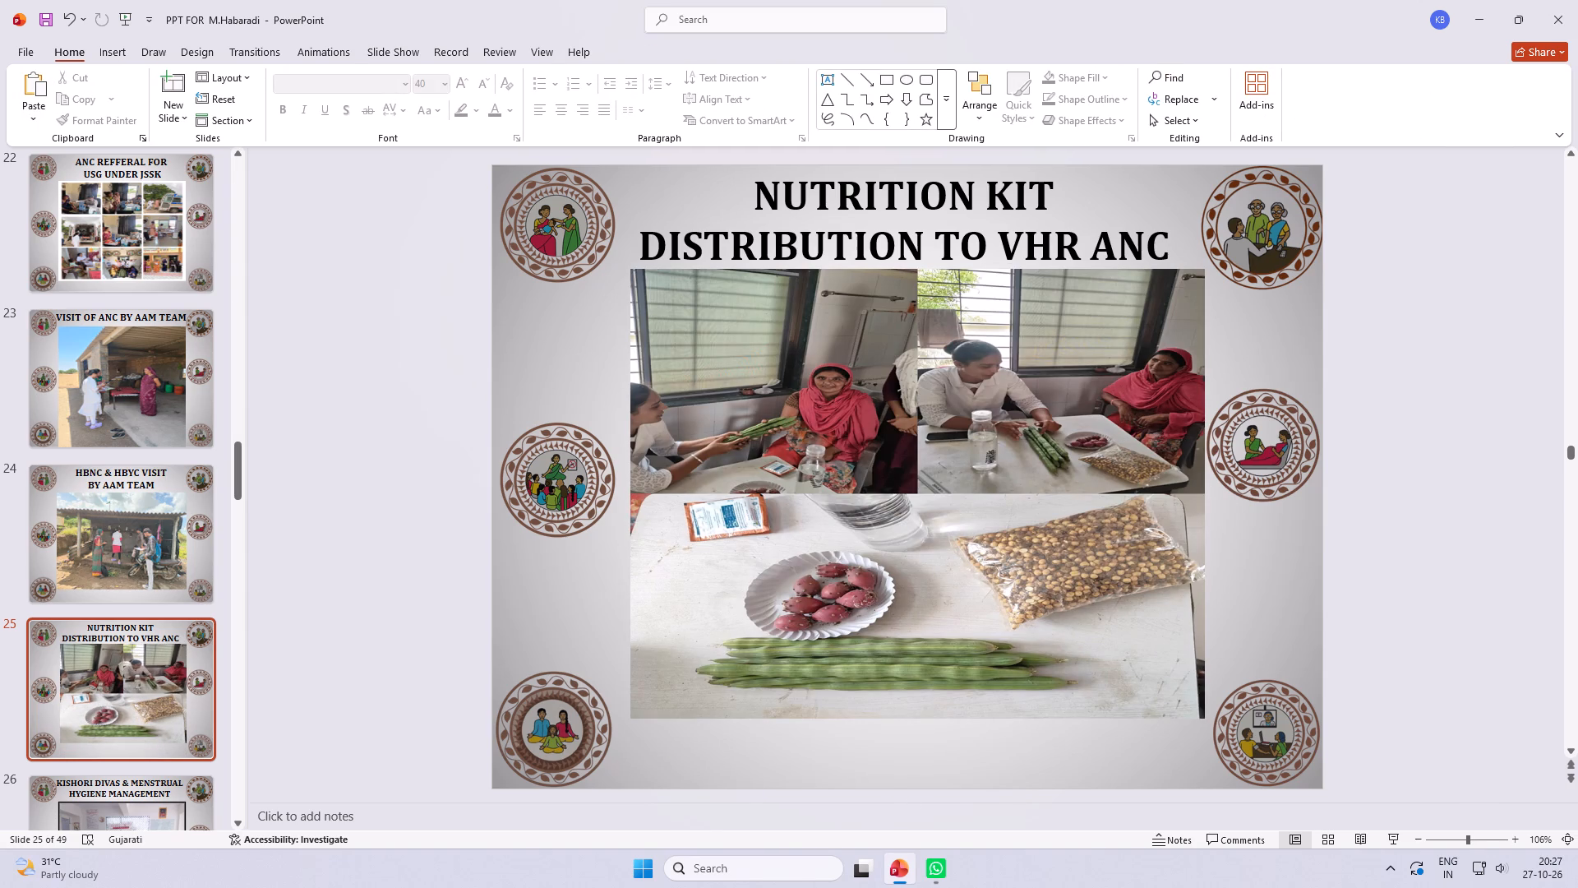
pyautogui.hotkey('ctrl', 's')
# Remove the existing classroom photo from the Kishori Divas & Menstrual Hygiene Management slide.
pyautogui.scroll(-1, 1011, 541)
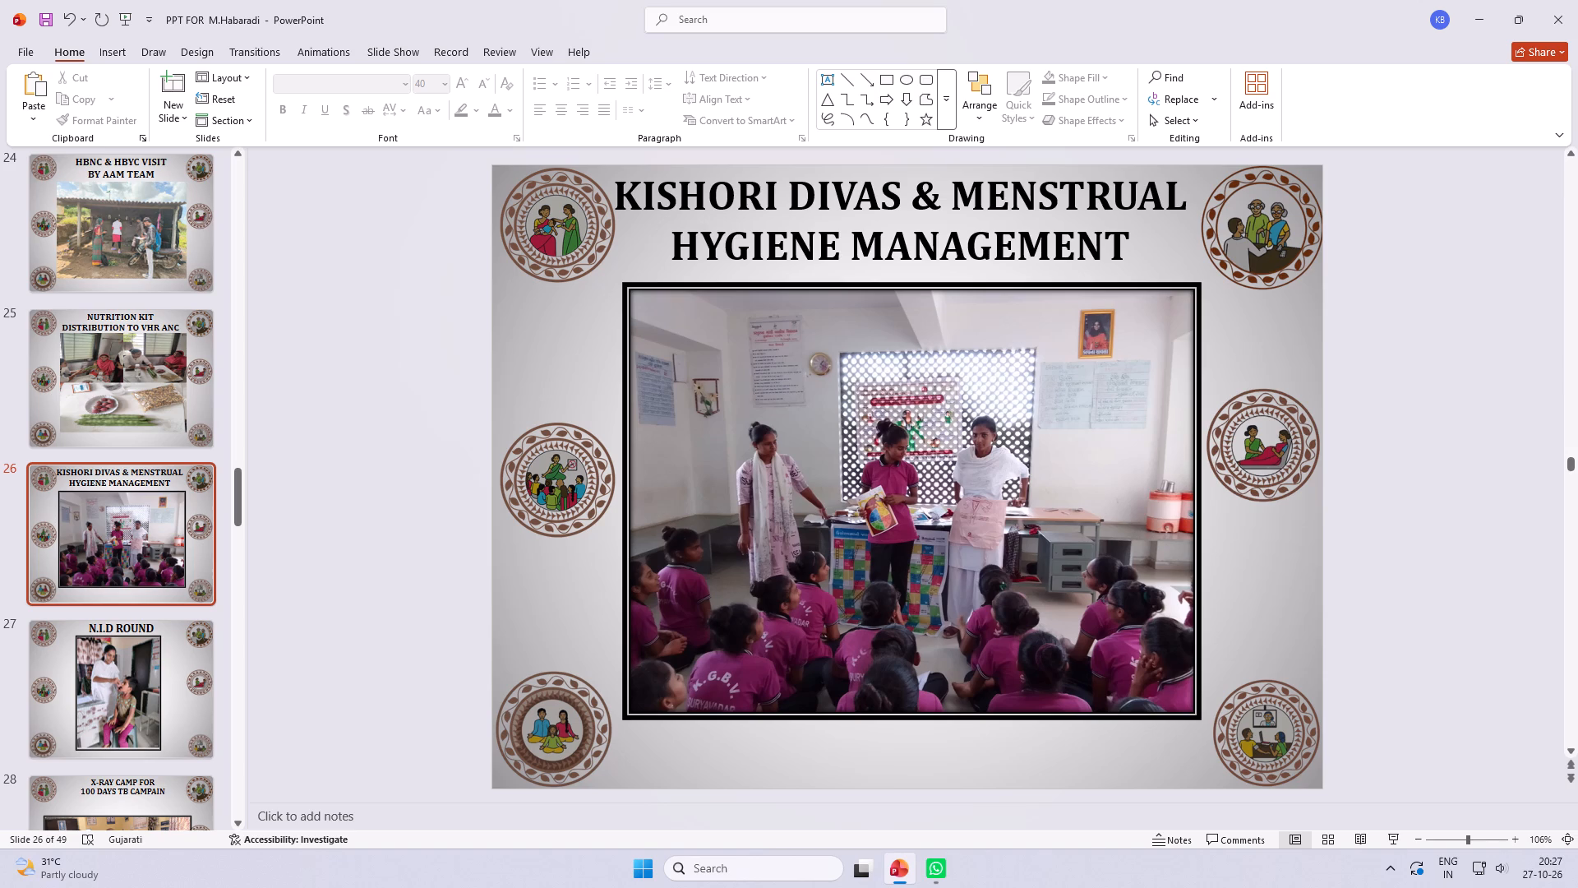
pyautogui.rightClick(1003, 511)
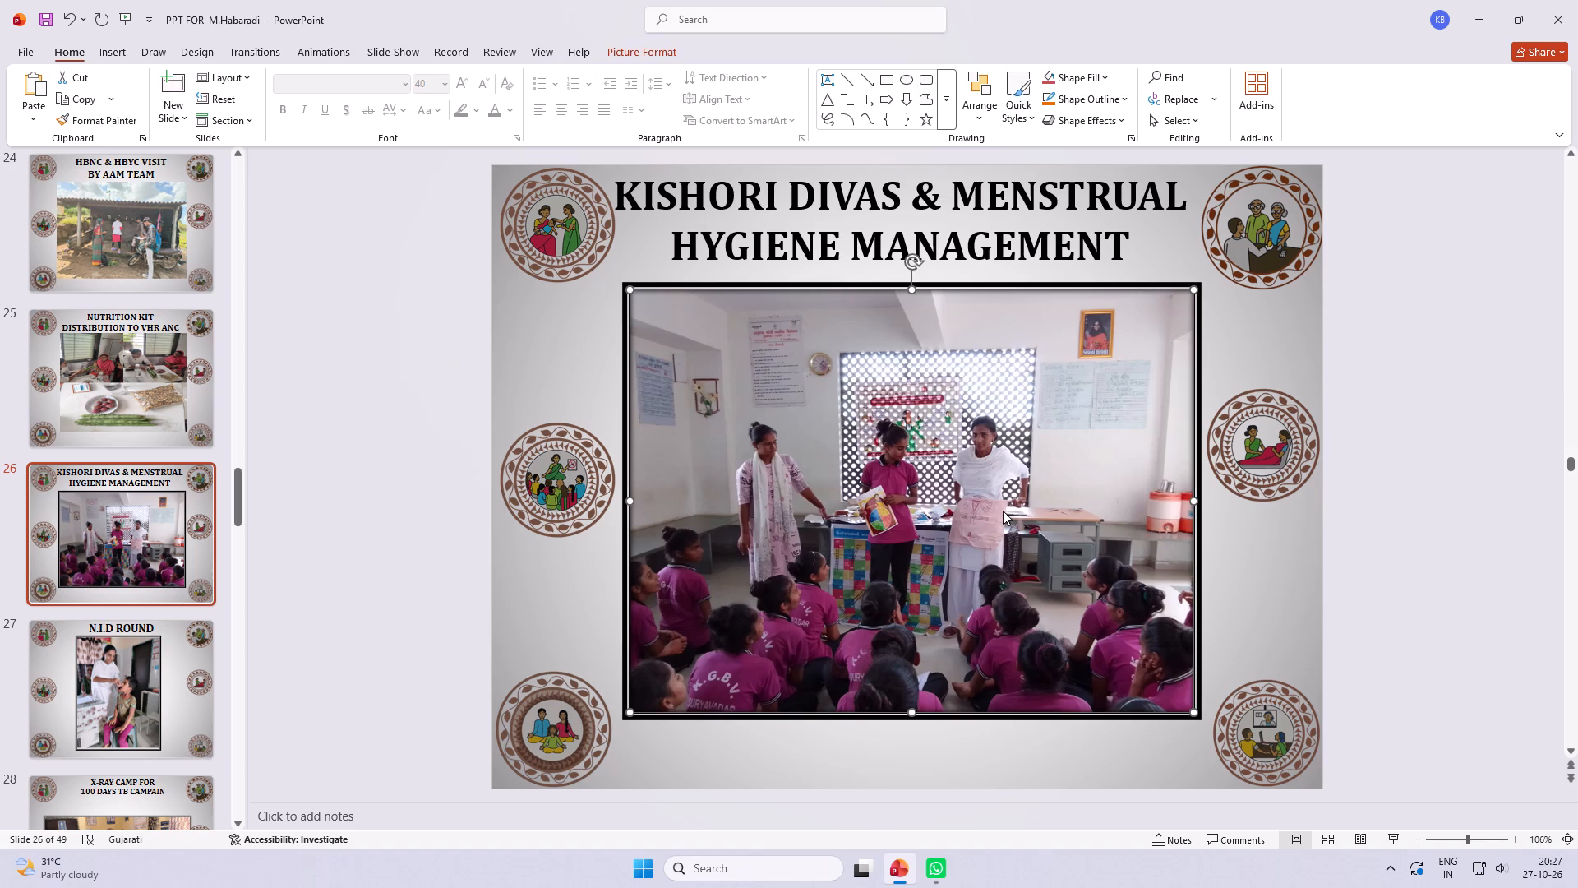
pyautogui.click(1114, 177)
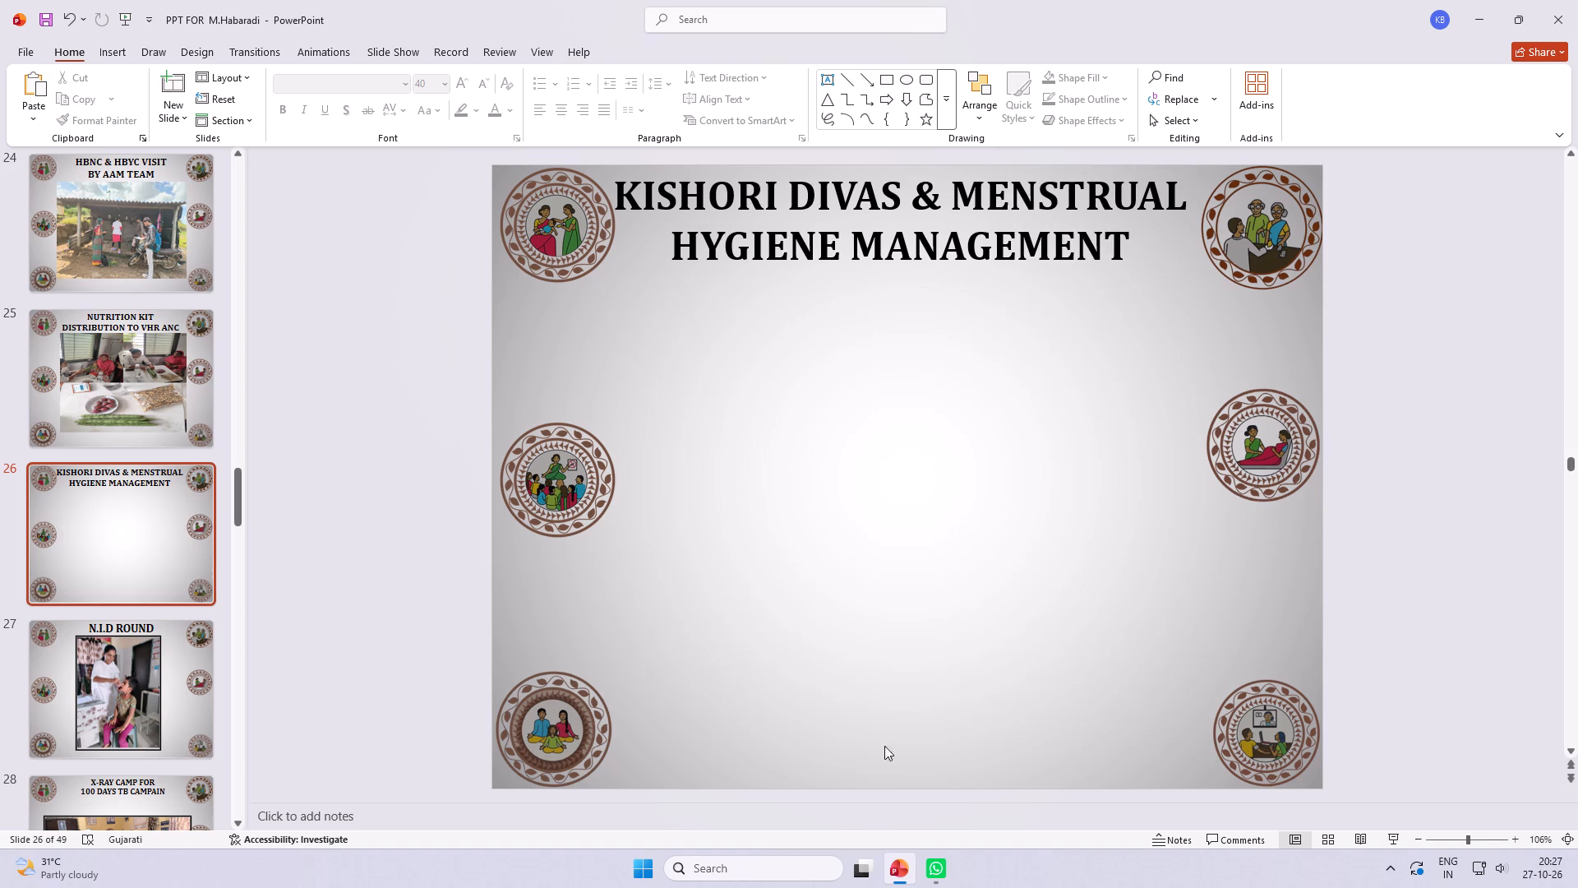
pyautogui.moveTo(798, 793); pyautogui.dragTo(819, 790)
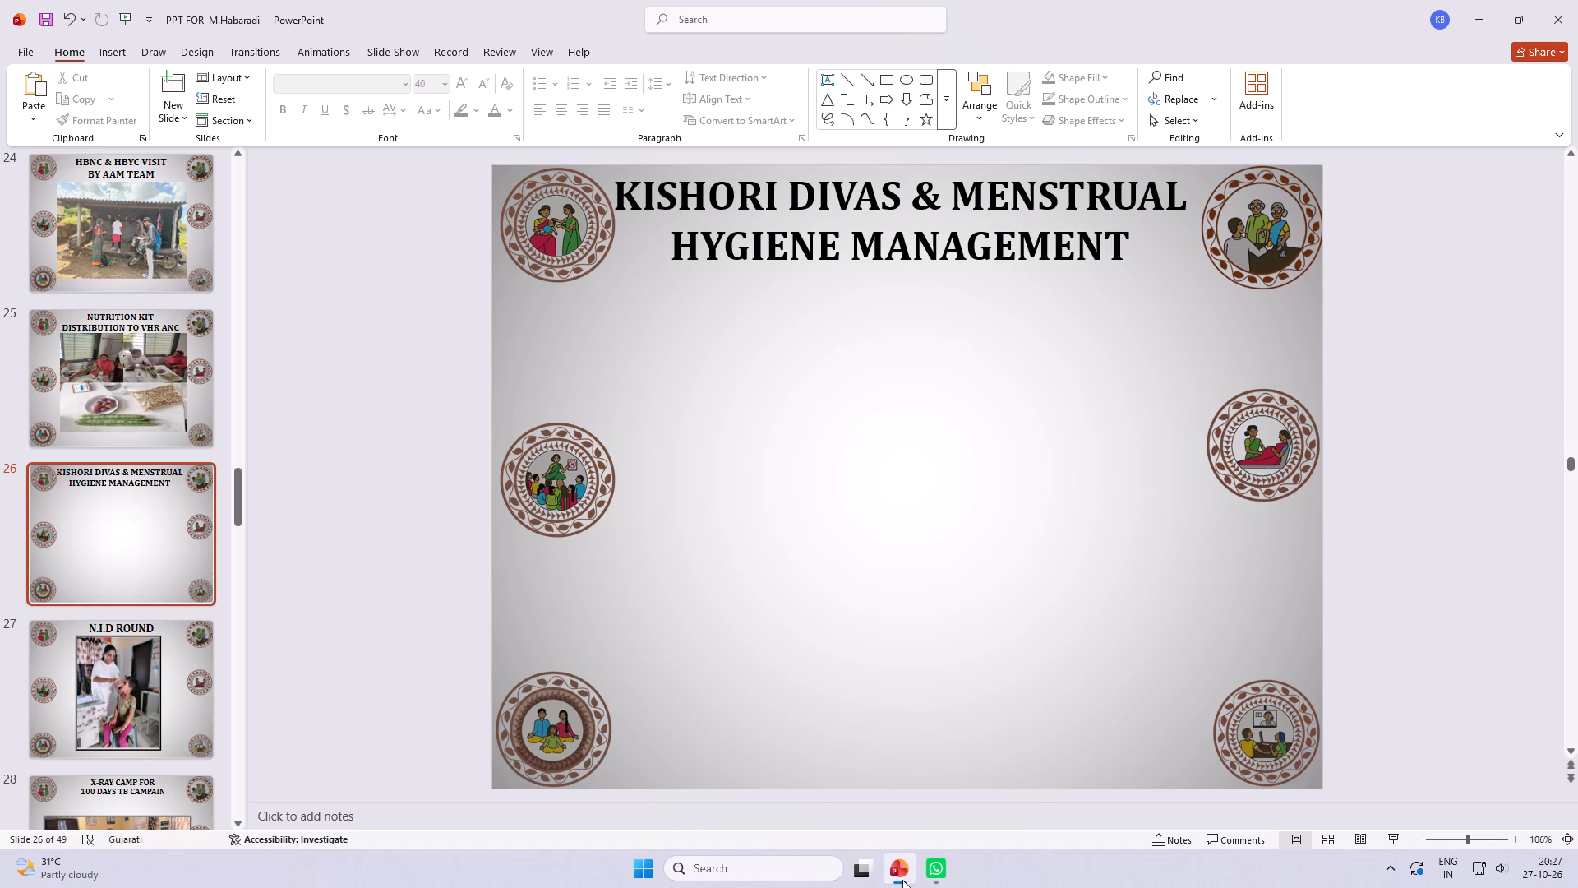
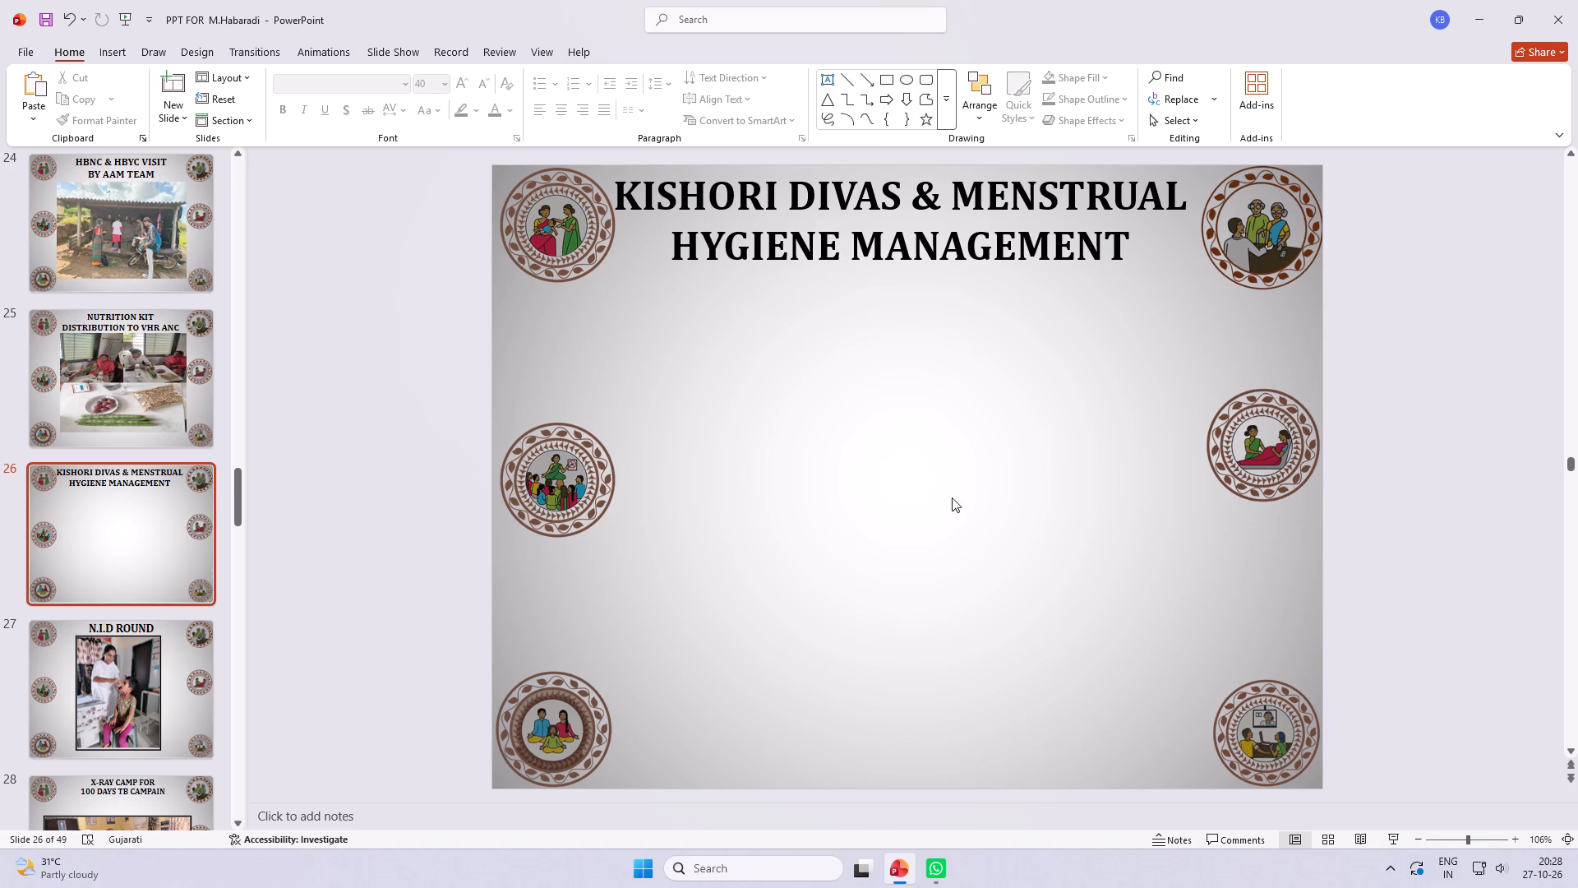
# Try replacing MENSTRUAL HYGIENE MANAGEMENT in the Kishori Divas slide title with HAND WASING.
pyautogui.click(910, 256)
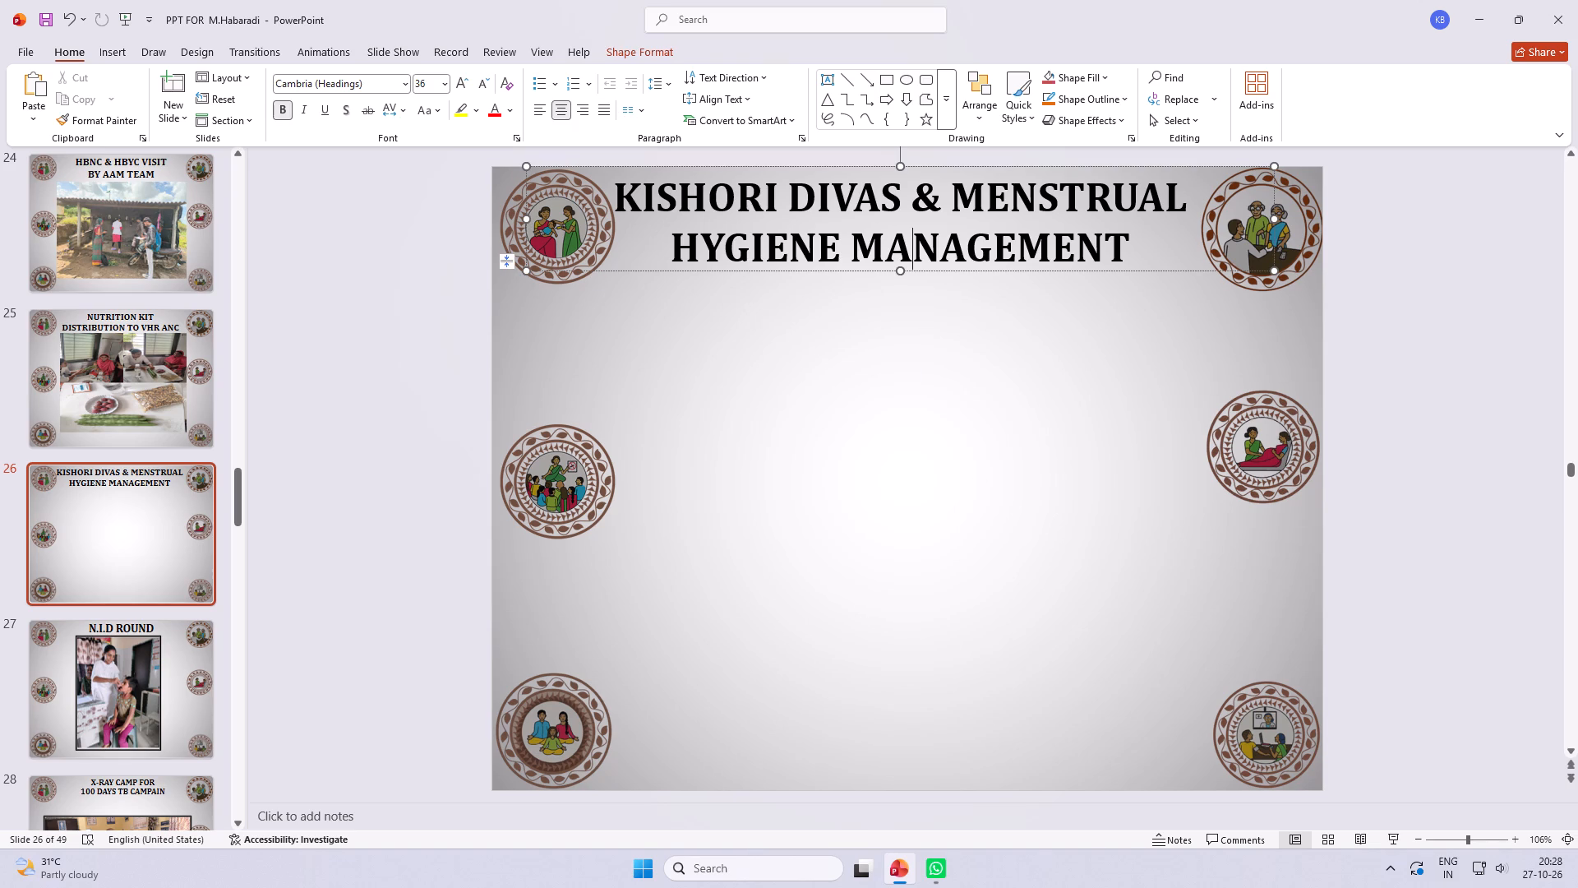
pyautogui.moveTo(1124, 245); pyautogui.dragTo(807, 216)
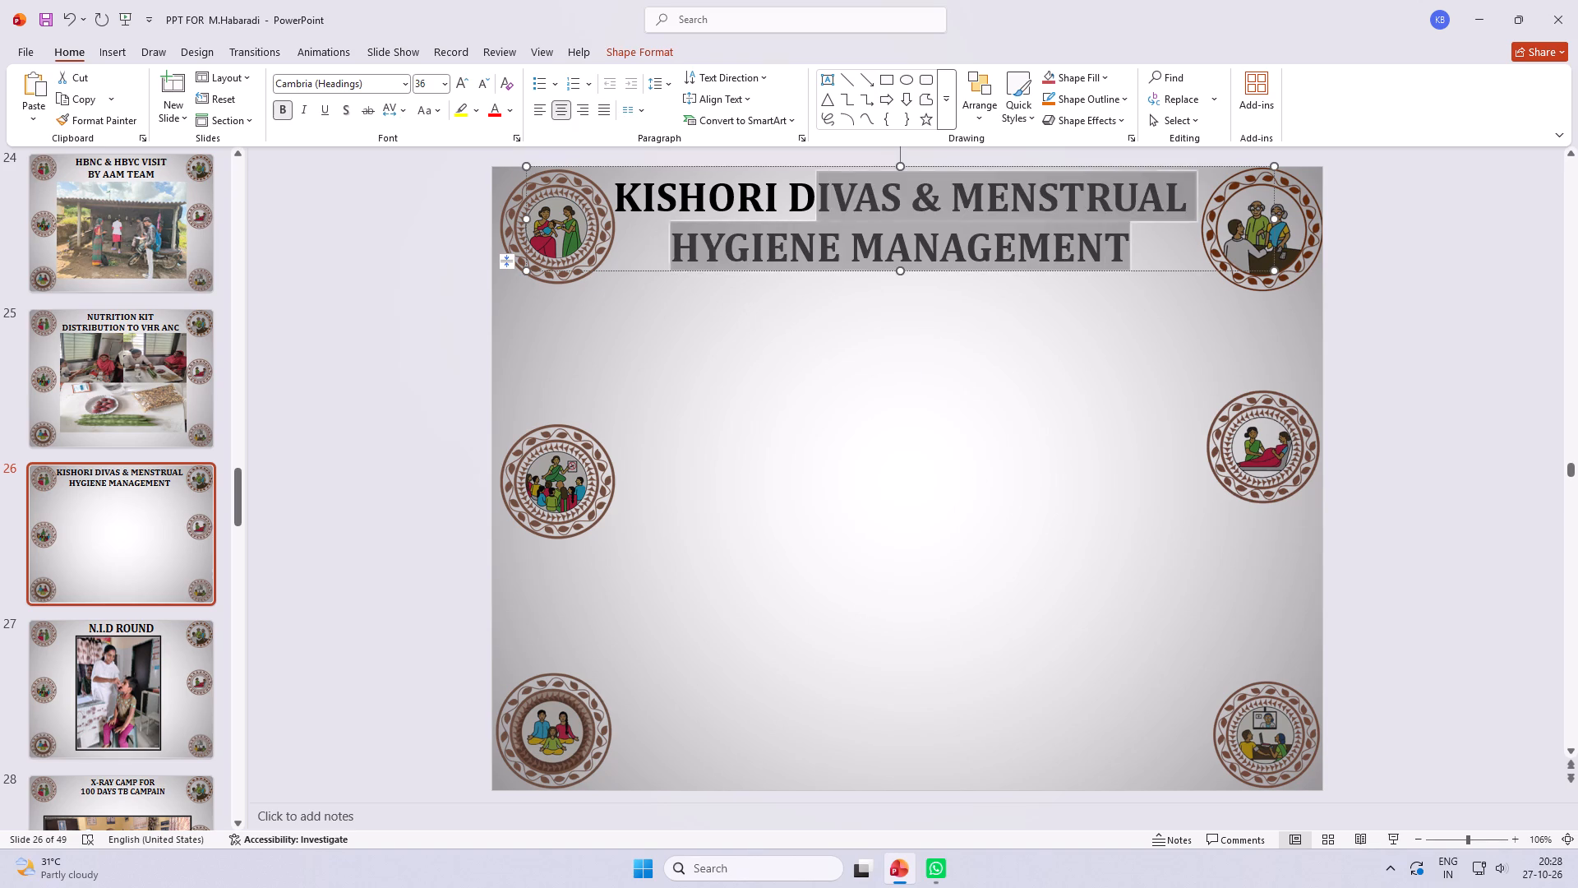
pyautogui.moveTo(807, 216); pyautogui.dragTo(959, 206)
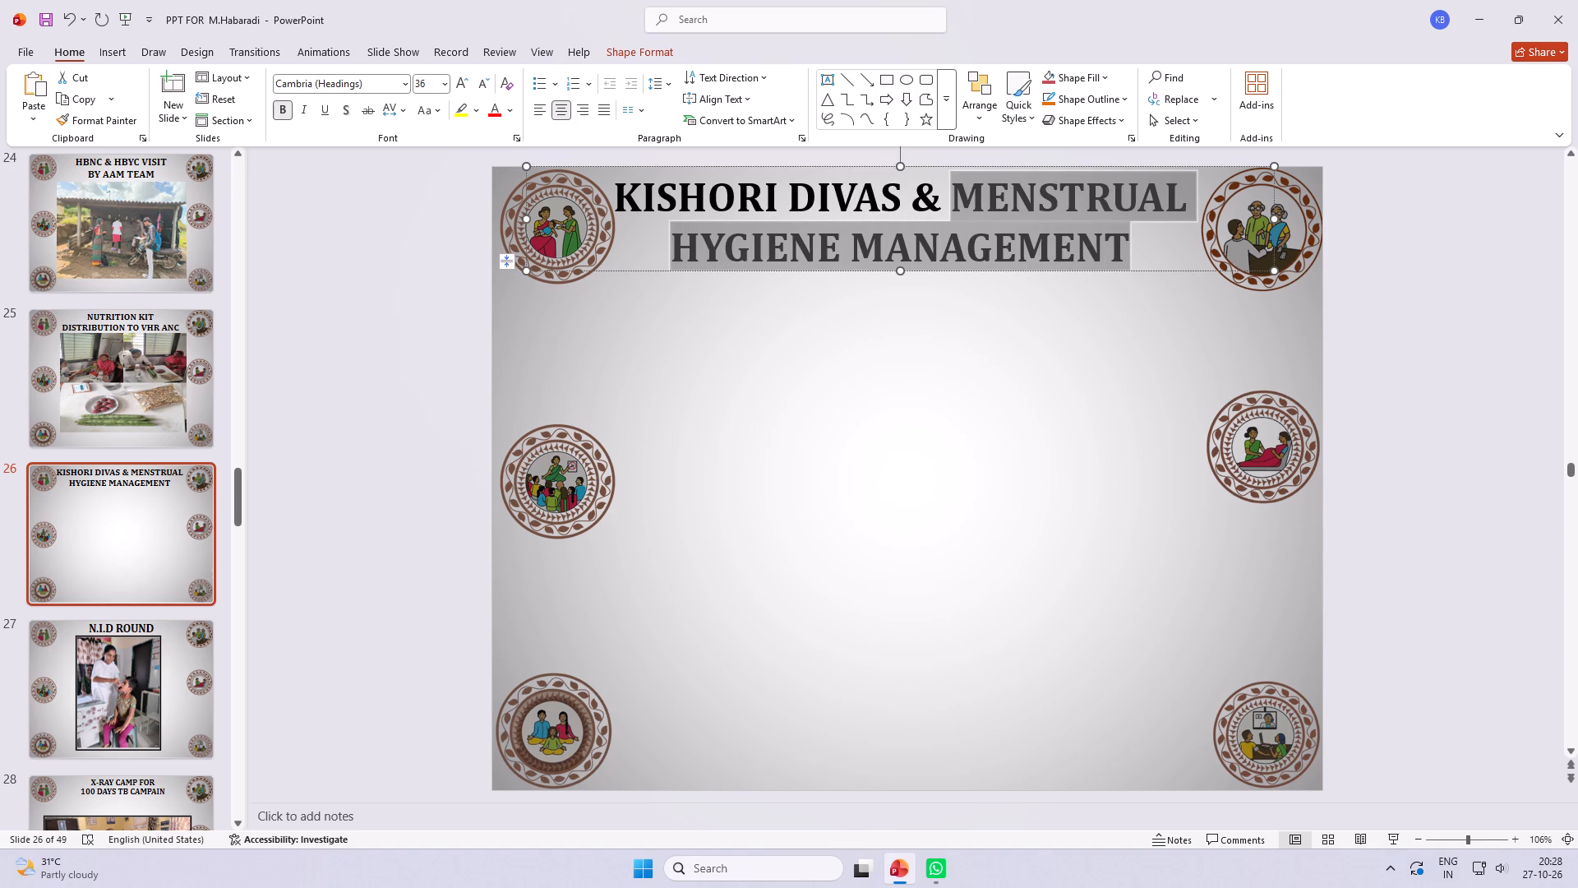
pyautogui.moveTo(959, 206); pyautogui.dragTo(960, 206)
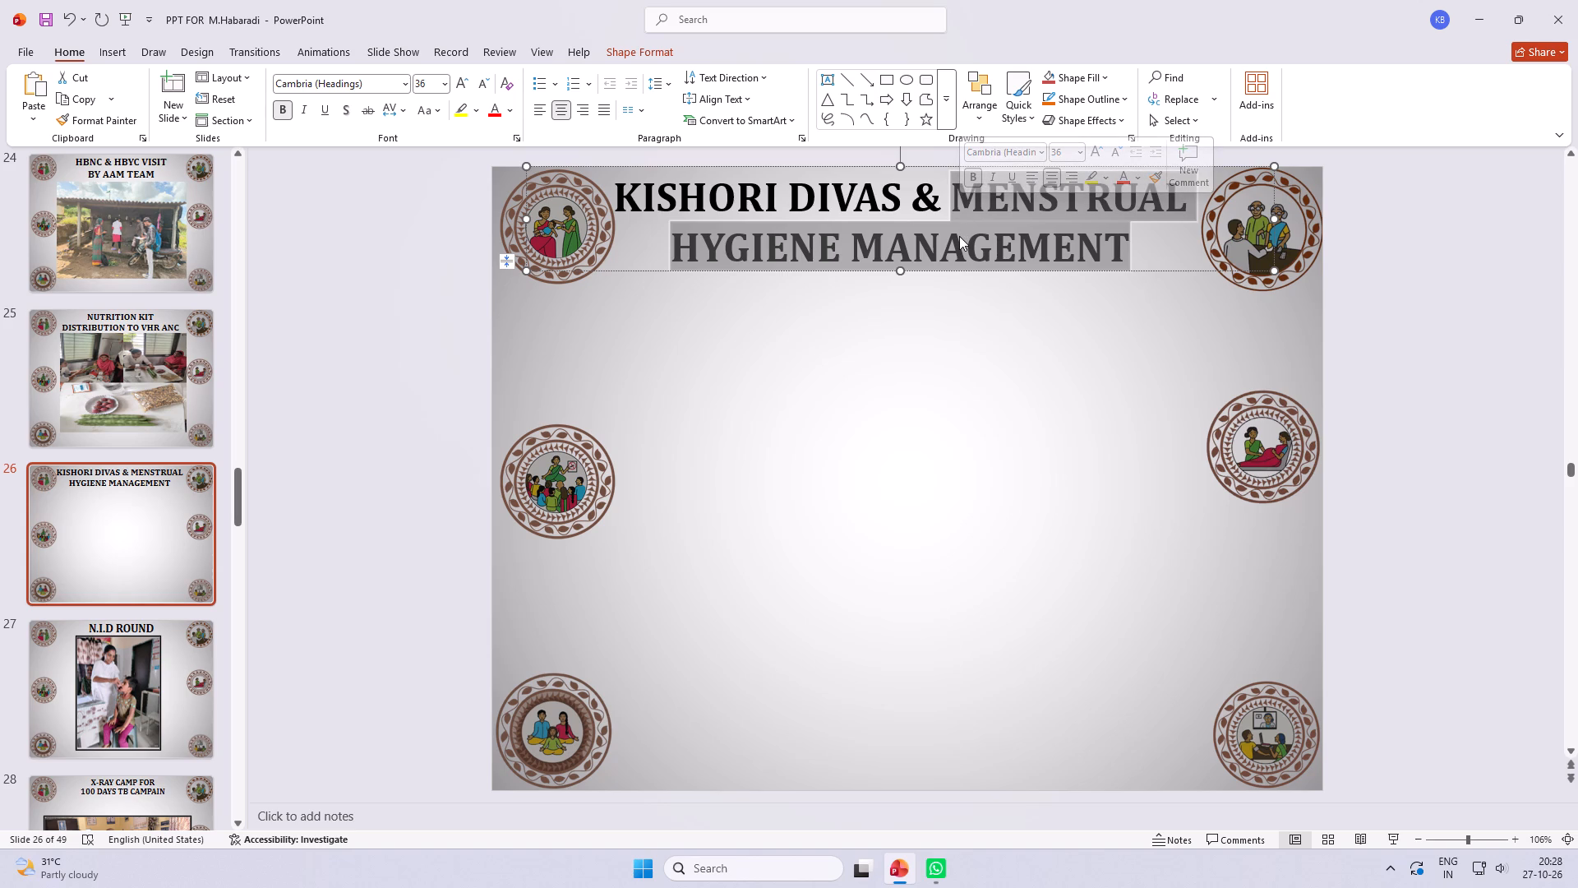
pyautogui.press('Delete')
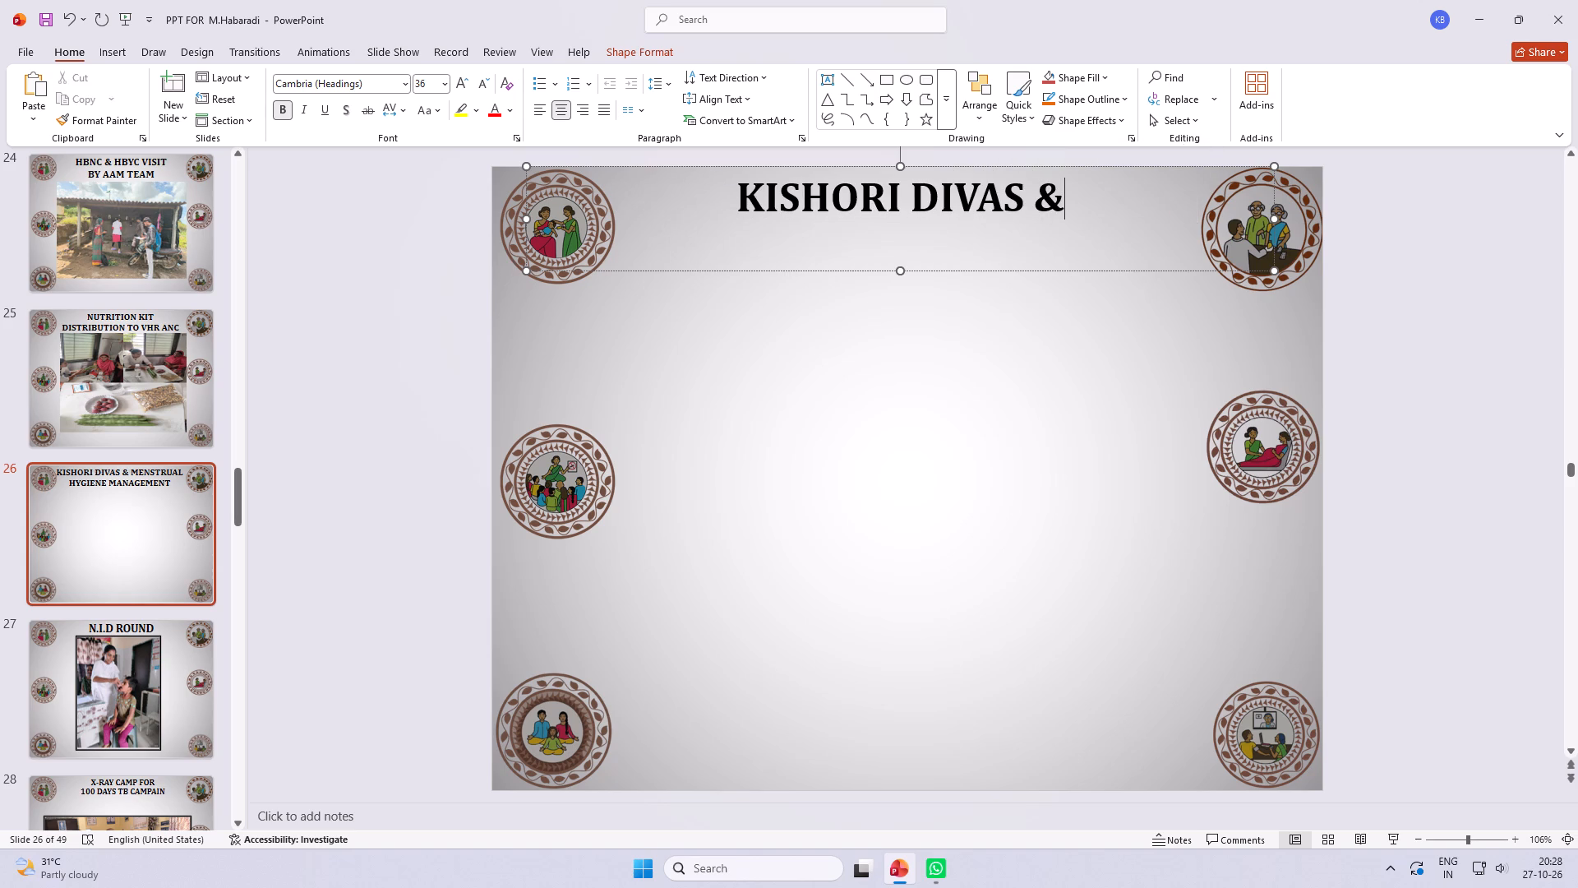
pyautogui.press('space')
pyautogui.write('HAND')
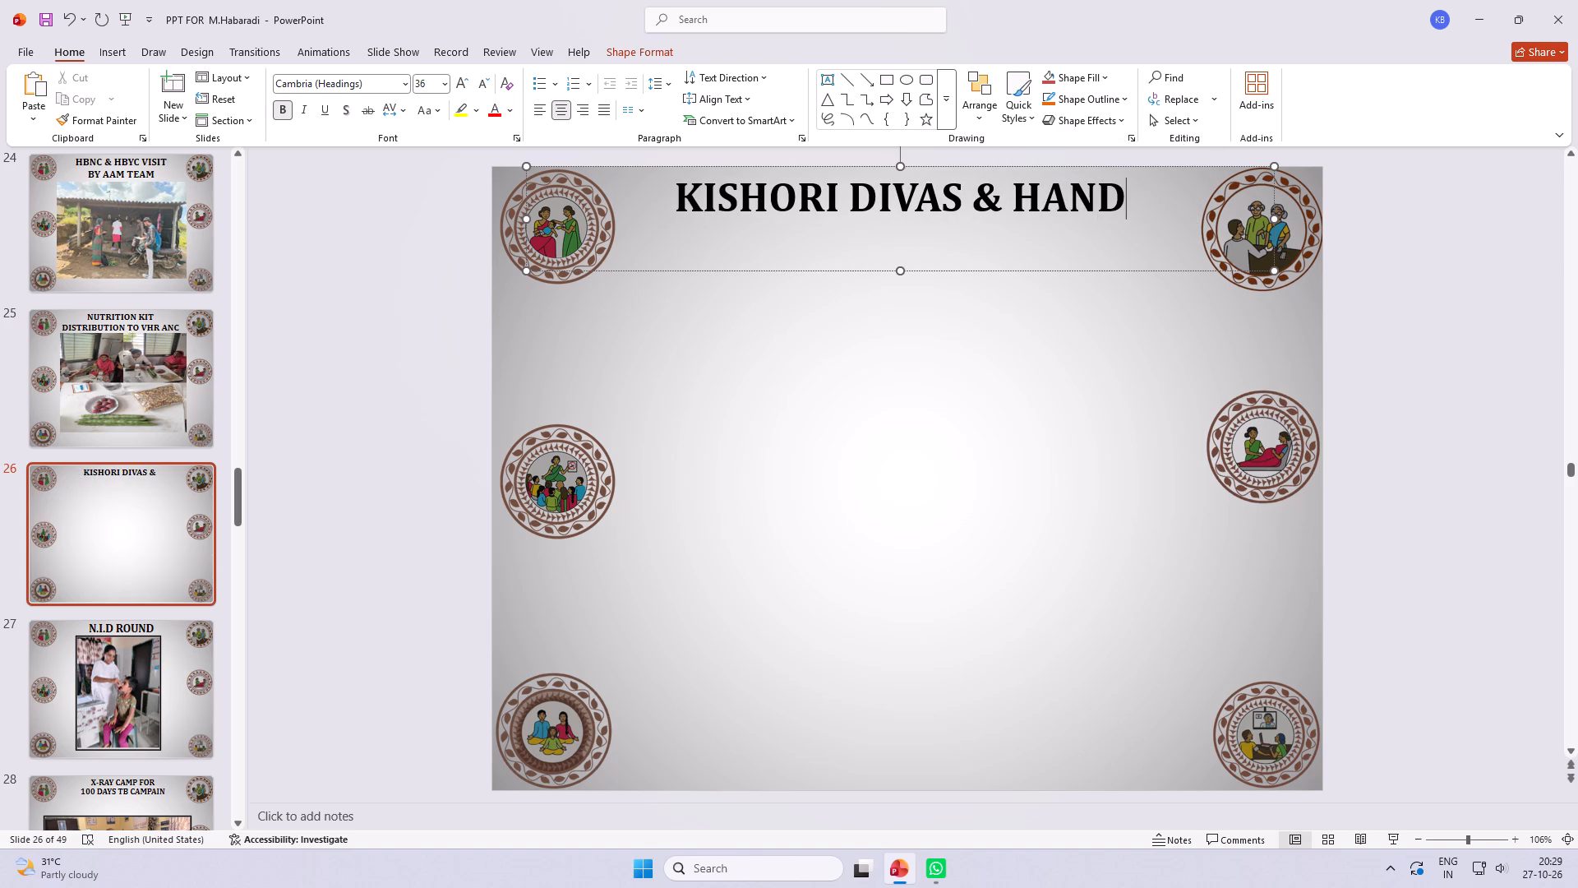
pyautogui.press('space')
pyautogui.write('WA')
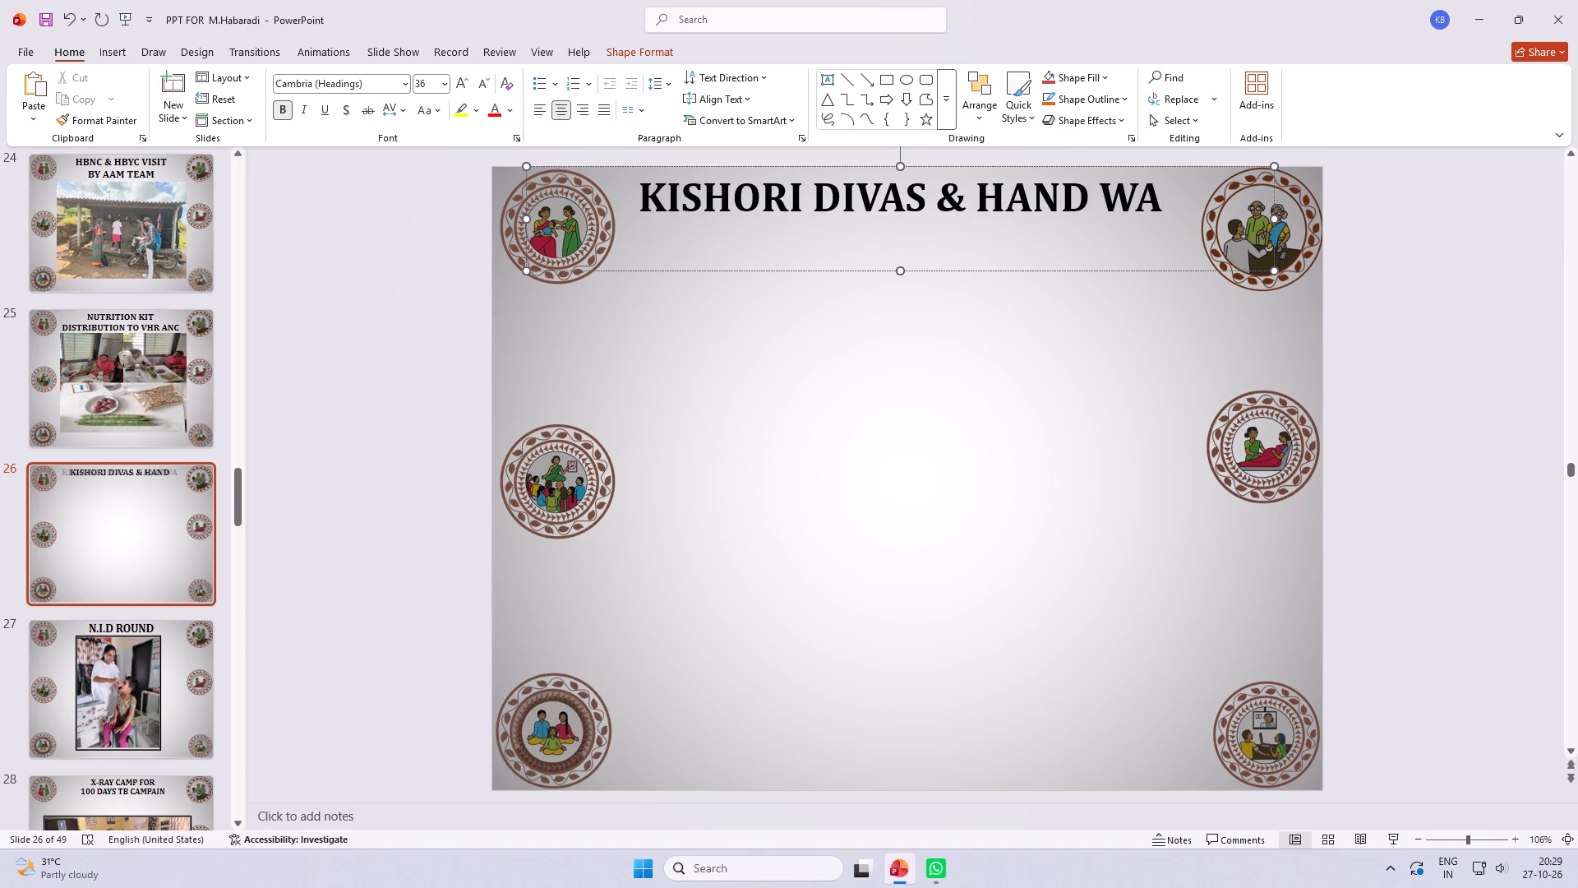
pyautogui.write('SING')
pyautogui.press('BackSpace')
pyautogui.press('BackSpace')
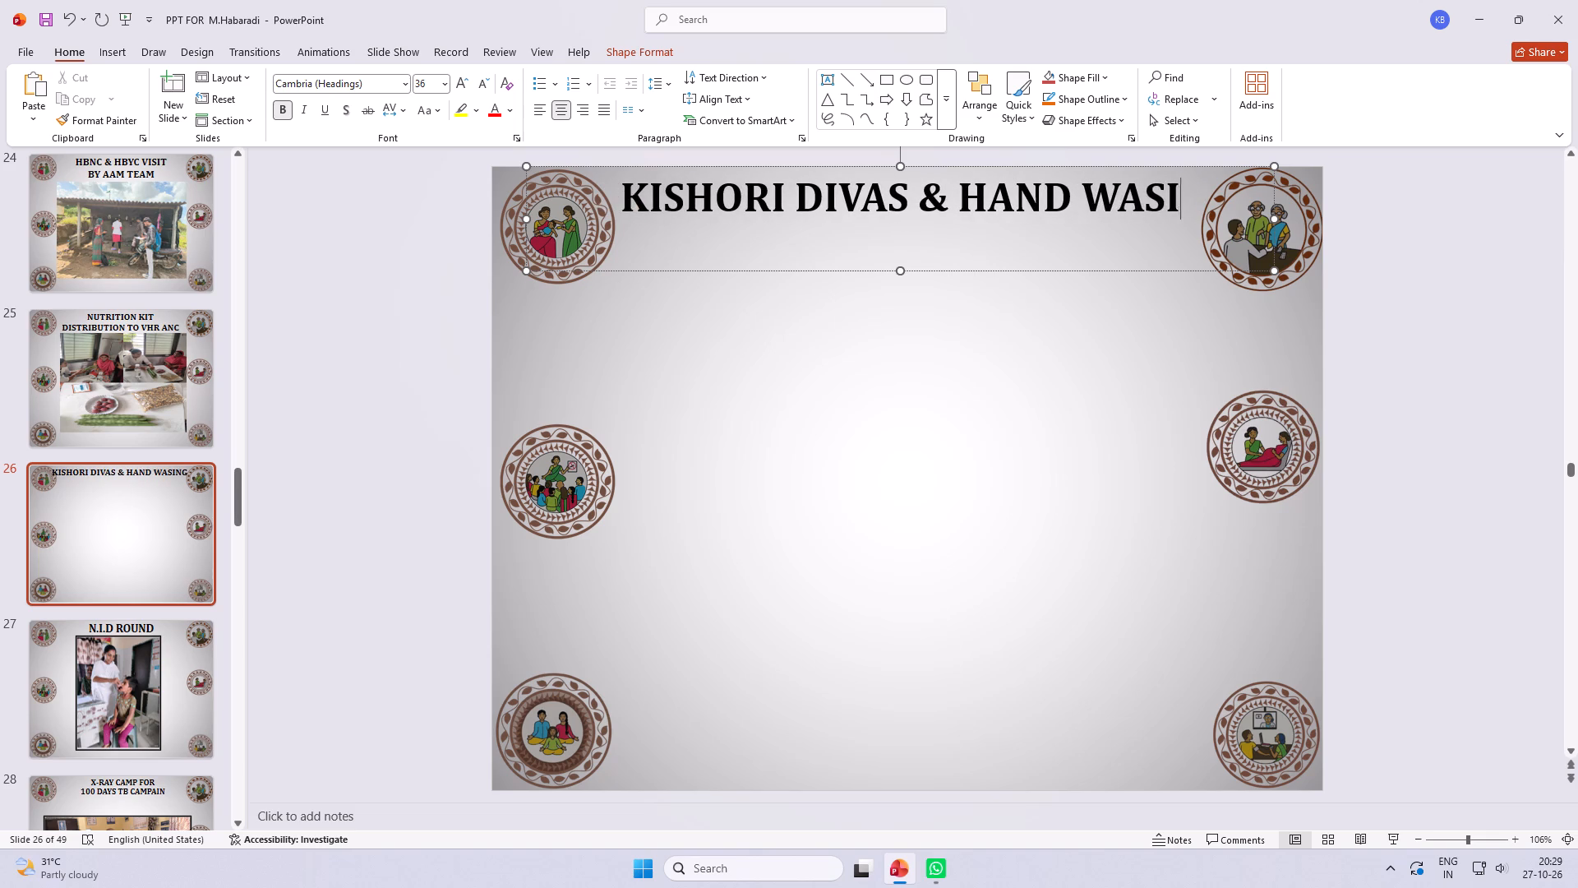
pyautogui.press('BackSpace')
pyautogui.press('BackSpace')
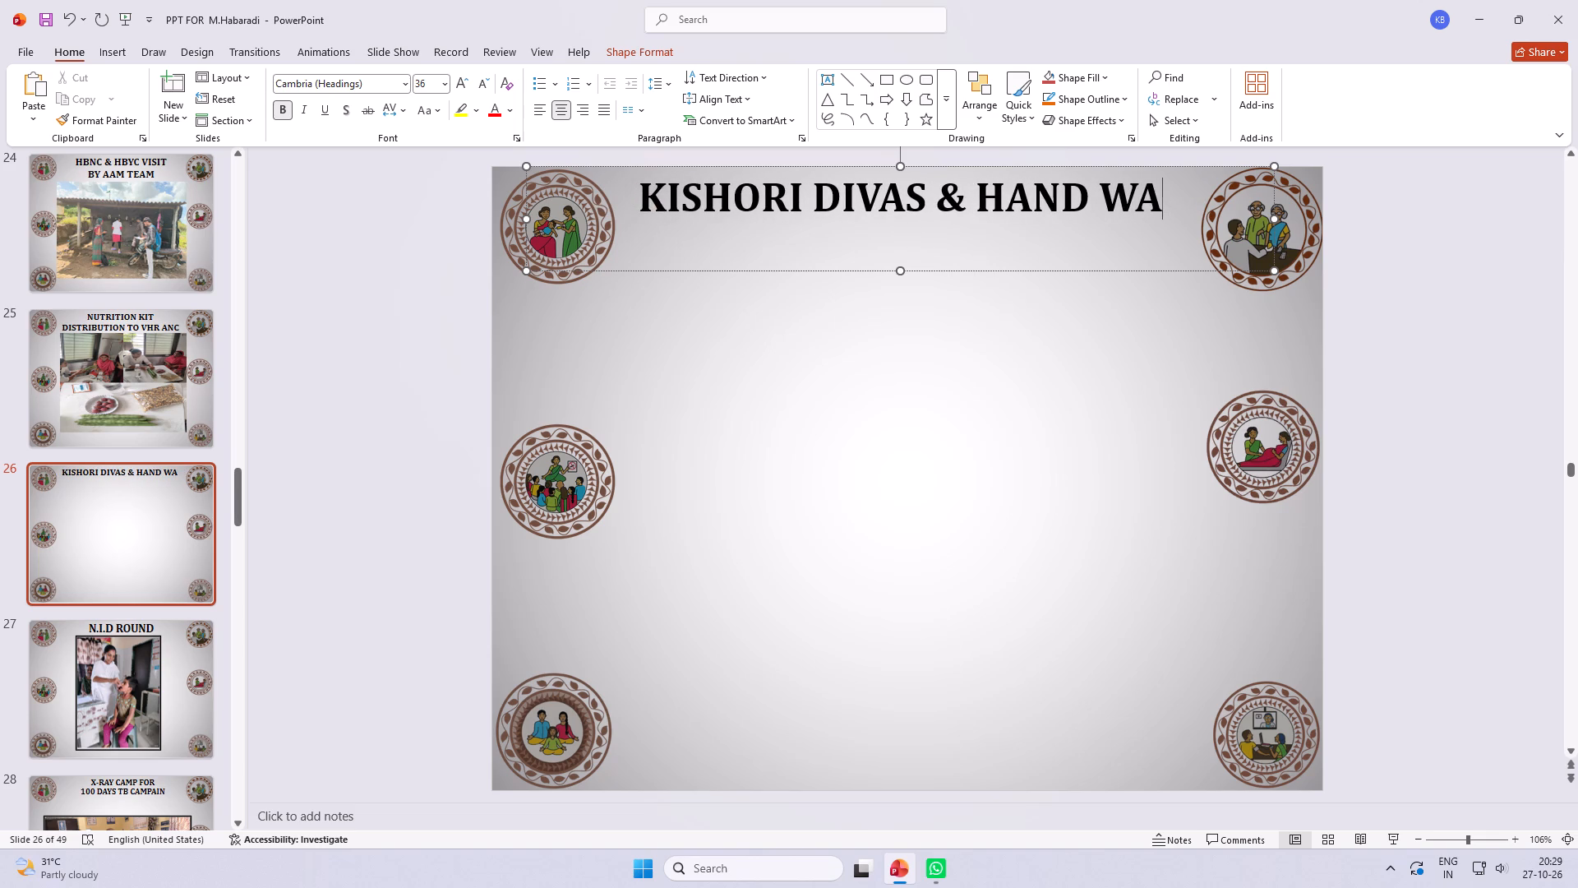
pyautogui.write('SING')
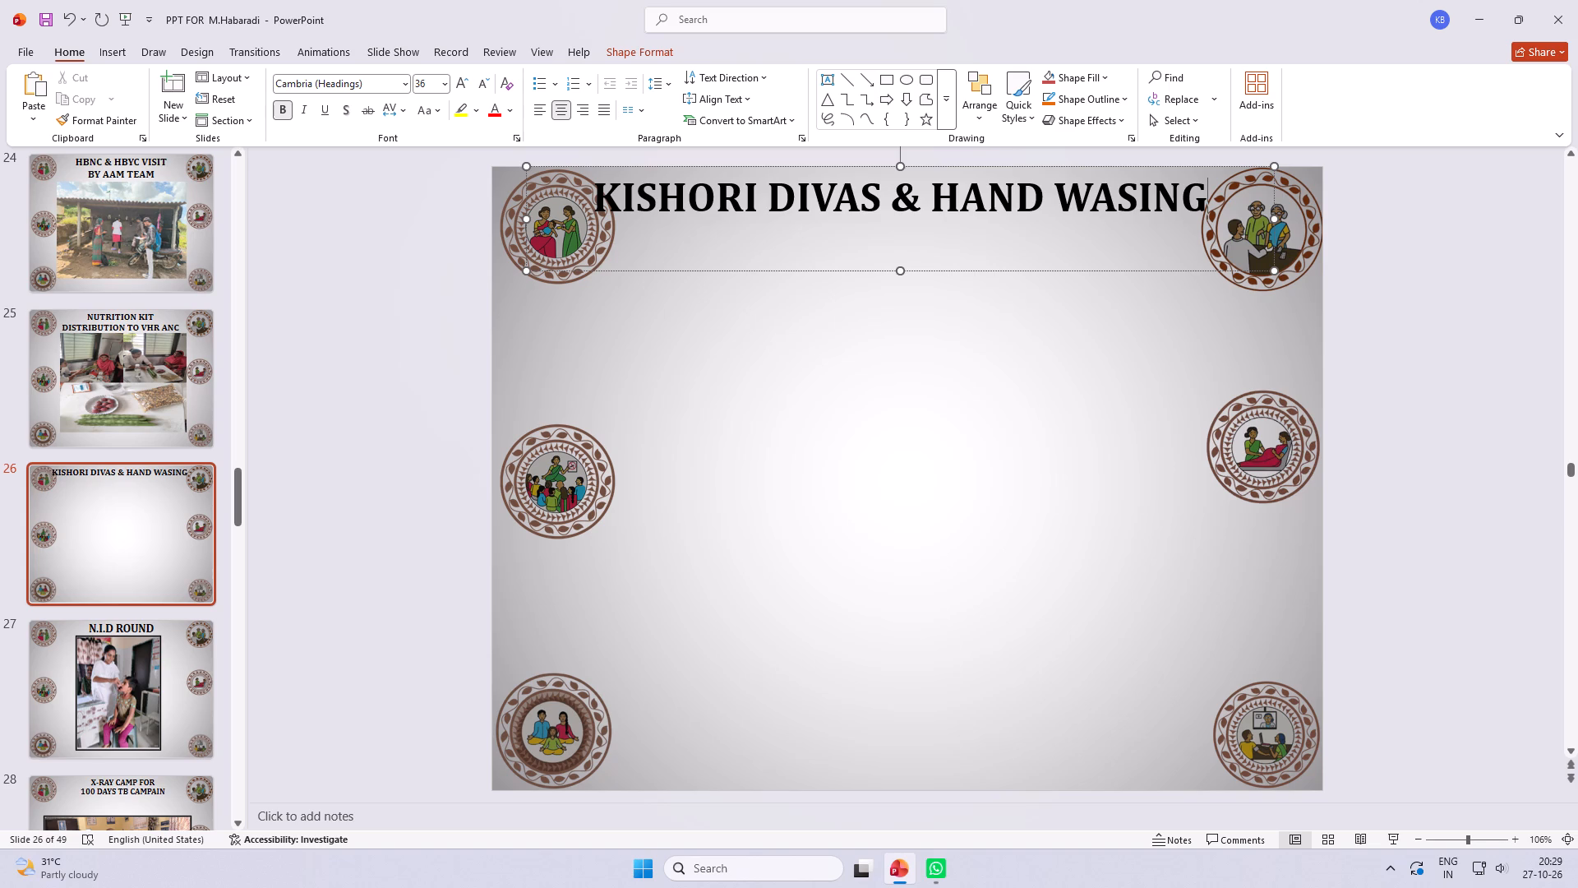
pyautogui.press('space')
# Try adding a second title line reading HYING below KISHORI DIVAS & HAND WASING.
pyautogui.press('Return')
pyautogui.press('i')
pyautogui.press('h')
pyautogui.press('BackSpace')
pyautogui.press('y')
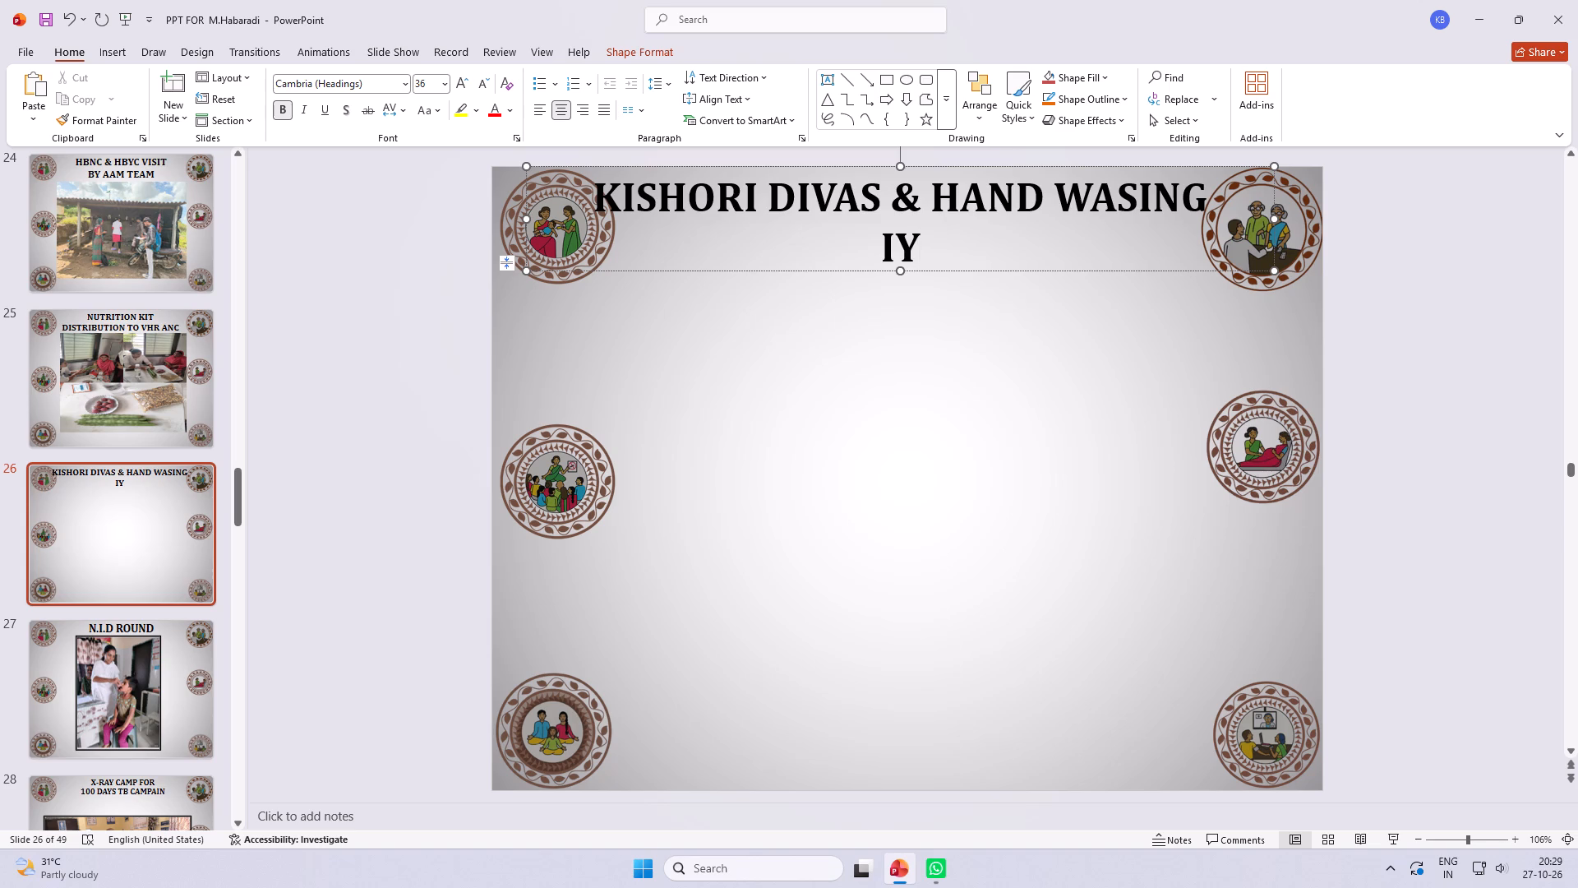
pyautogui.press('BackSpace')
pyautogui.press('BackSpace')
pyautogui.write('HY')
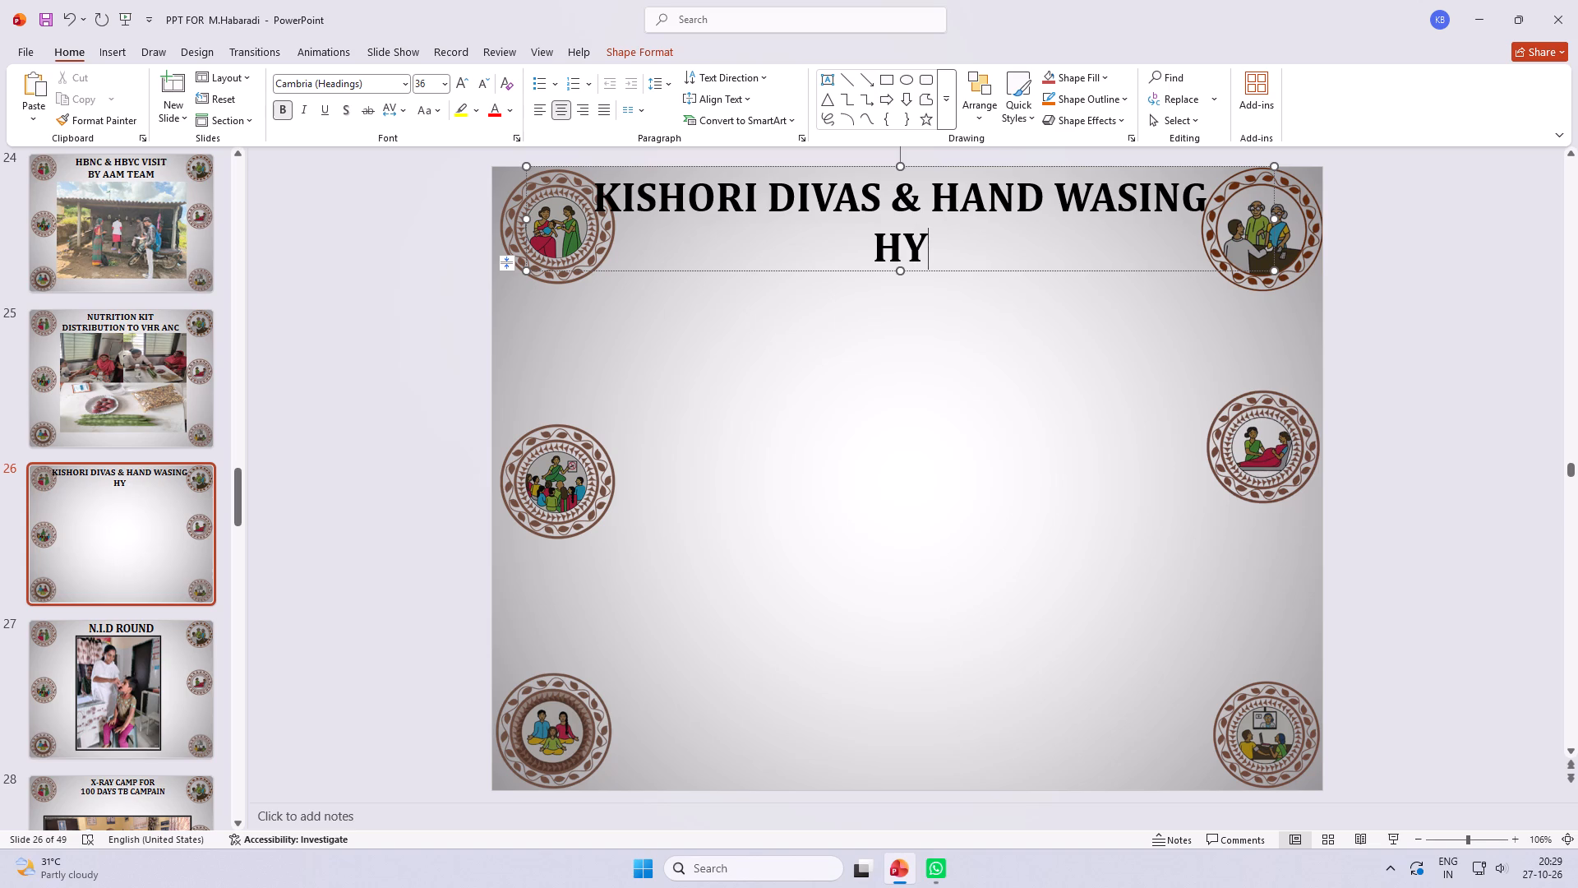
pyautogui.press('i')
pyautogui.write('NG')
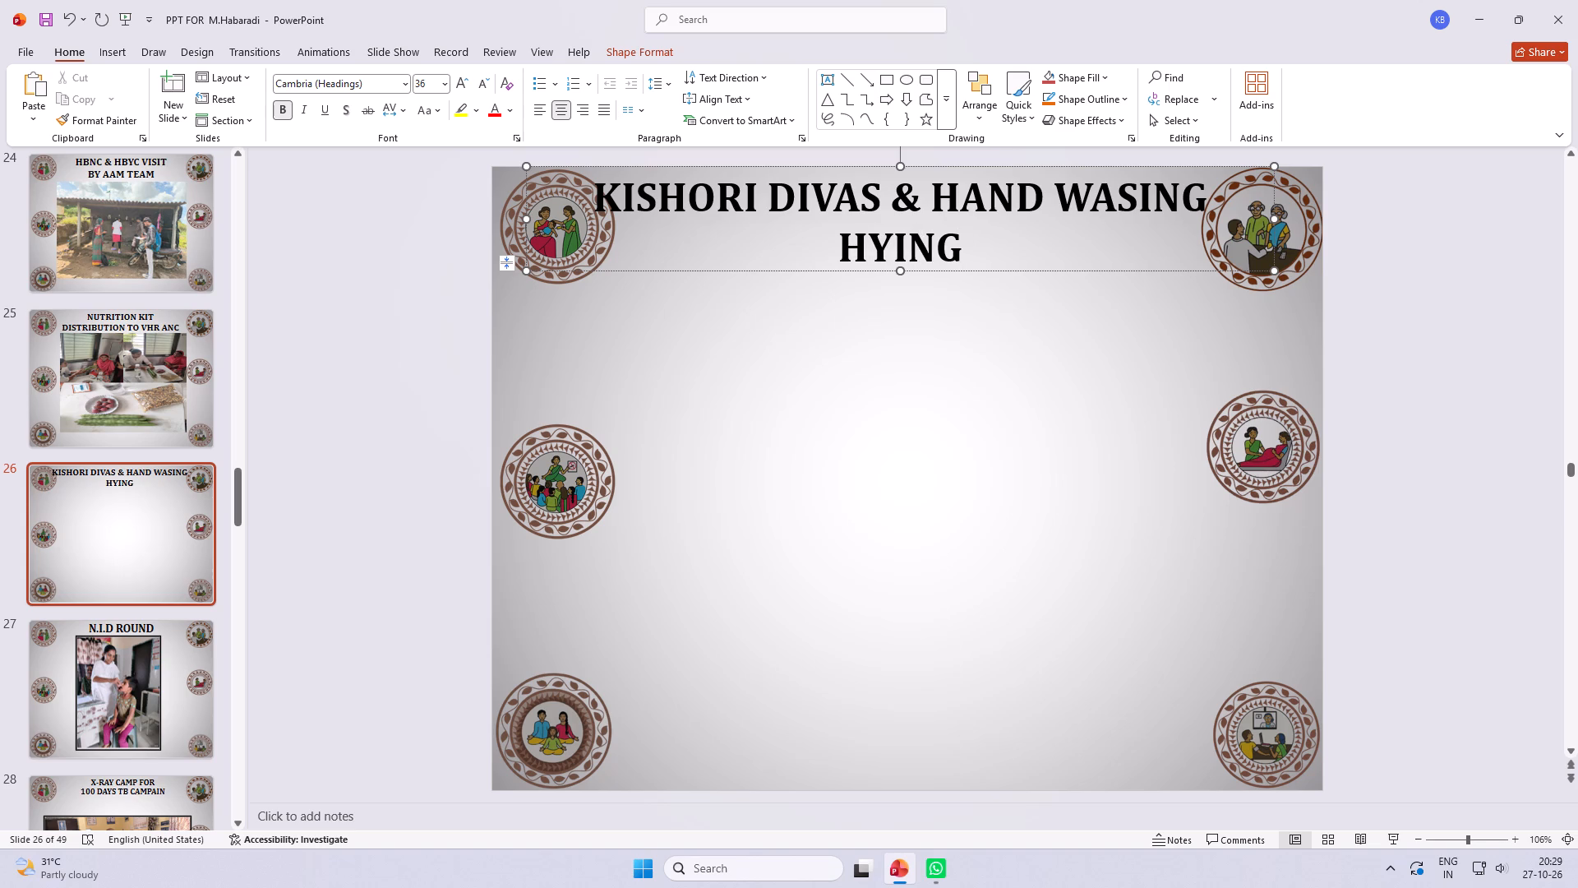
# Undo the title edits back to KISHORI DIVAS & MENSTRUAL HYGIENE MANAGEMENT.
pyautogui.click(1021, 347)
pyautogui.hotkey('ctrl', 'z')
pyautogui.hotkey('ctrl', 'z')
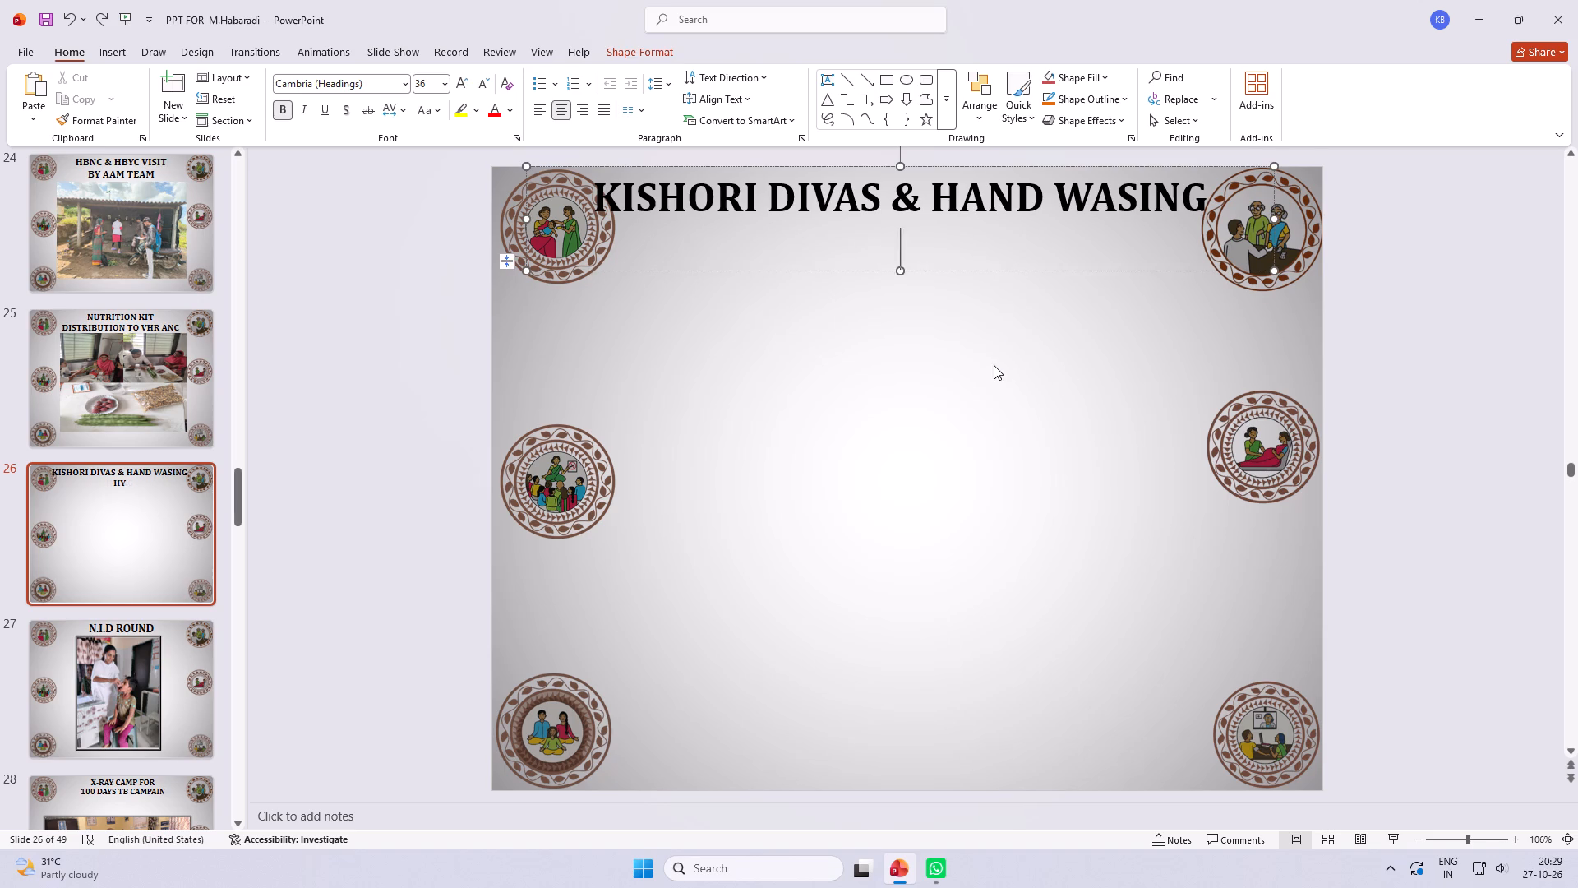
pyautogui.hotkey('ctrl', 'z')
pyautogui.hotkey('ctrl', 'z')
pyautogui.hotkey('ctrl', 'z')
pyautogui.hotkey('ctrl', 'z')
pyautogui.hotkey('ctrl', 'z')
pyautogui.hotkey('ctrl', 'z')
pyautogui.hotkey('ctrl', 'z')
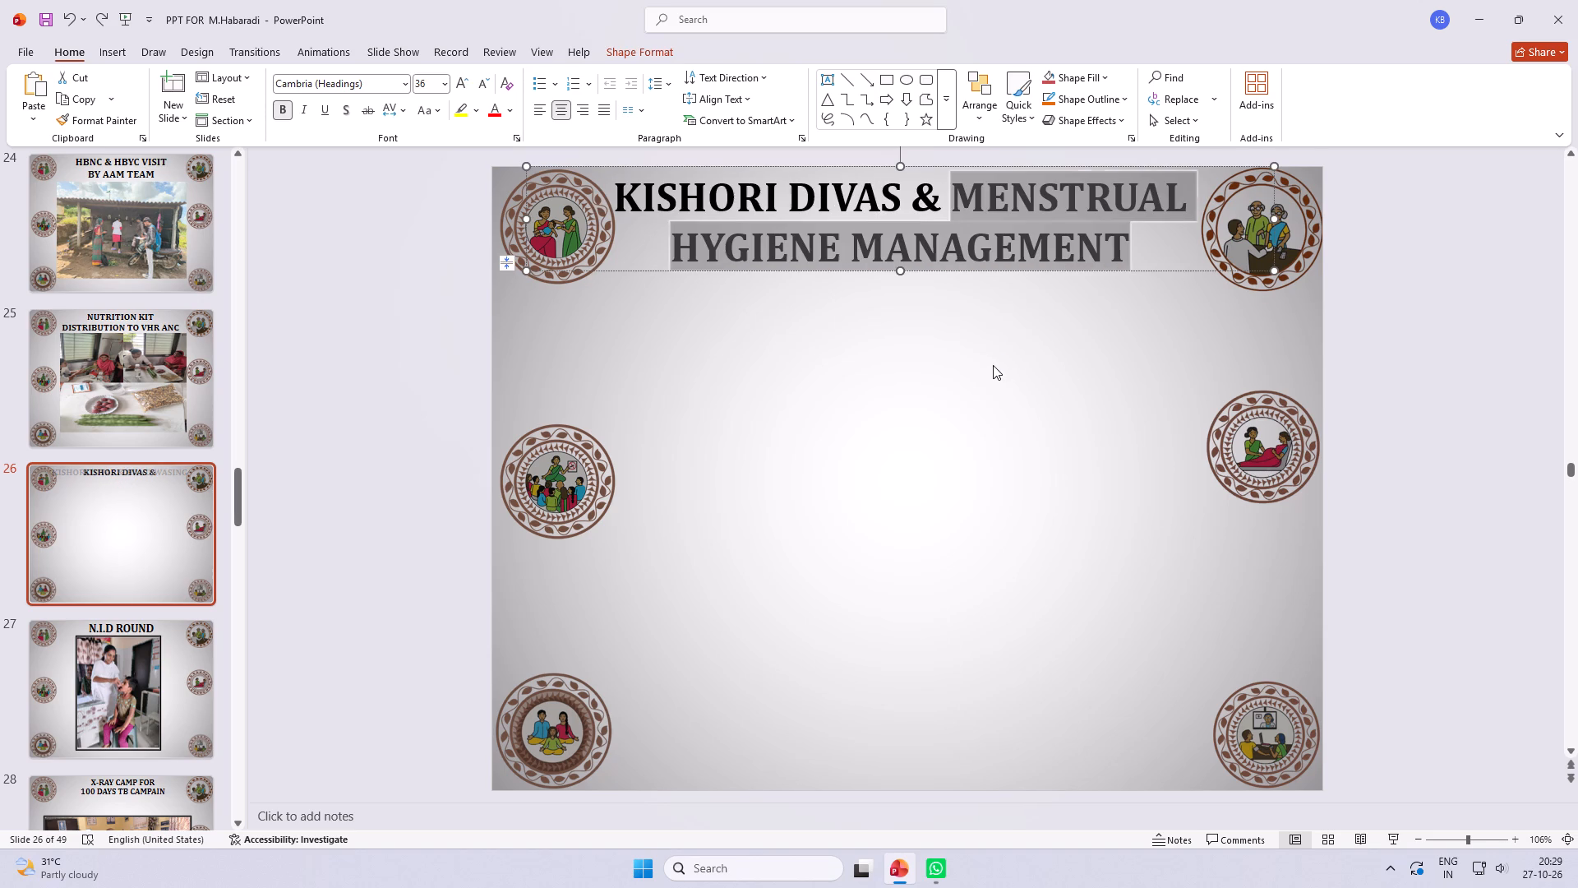
# Replace only the word MENSTRUAL in the Kishori Divas slide title with HAND, before HYGIENE MANAGEMENT.
pyautogui.click(847, 272)
pyautogui.doubleClick(1027, 187)
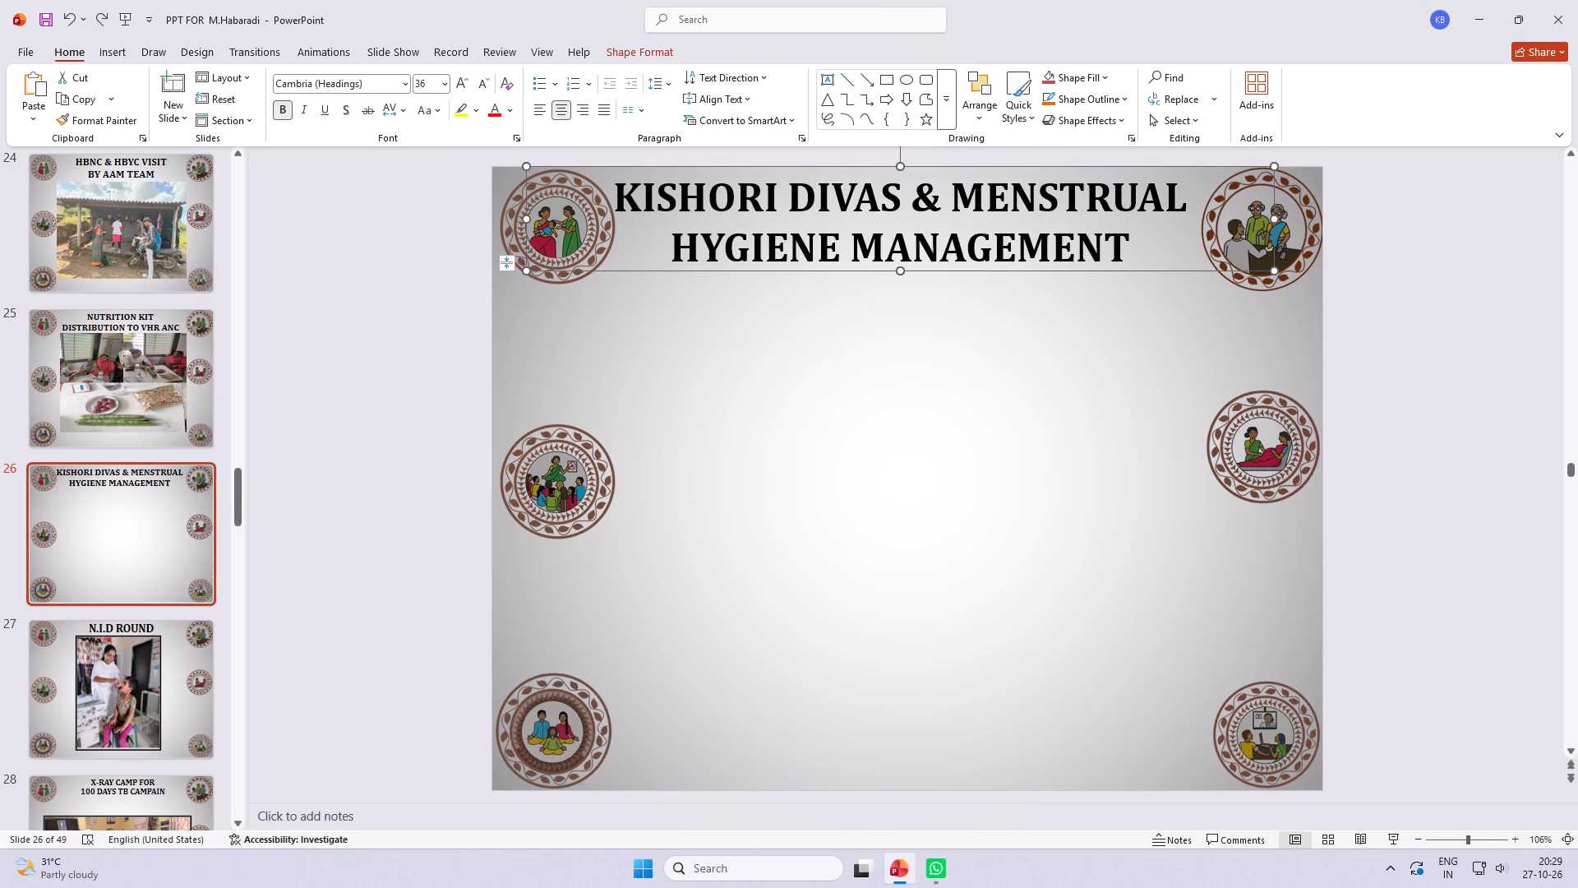
pyautogui.press('Delete')
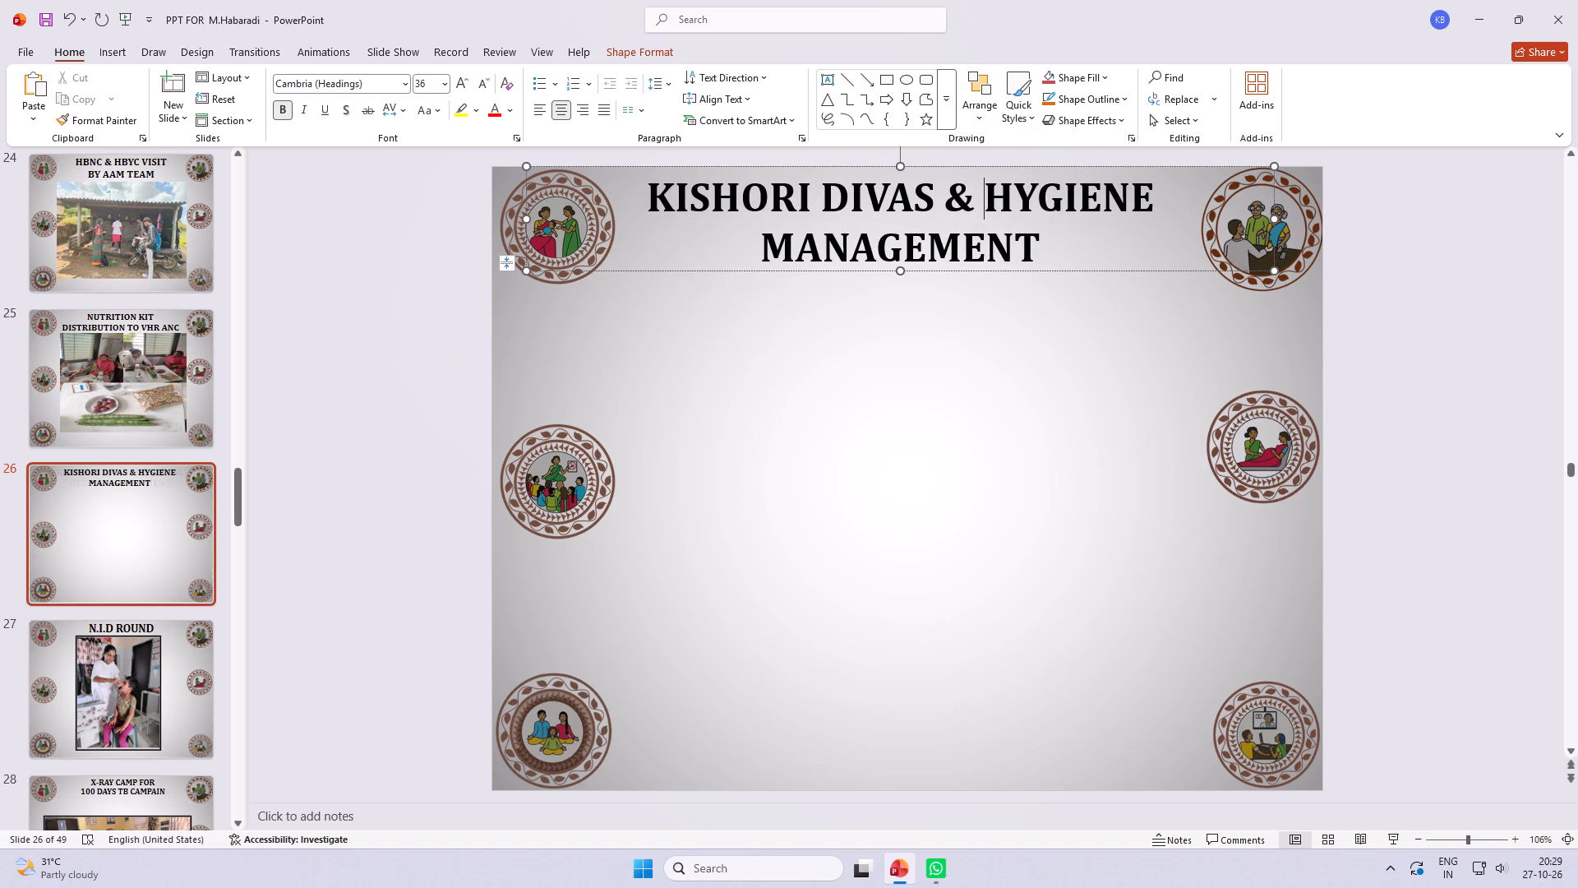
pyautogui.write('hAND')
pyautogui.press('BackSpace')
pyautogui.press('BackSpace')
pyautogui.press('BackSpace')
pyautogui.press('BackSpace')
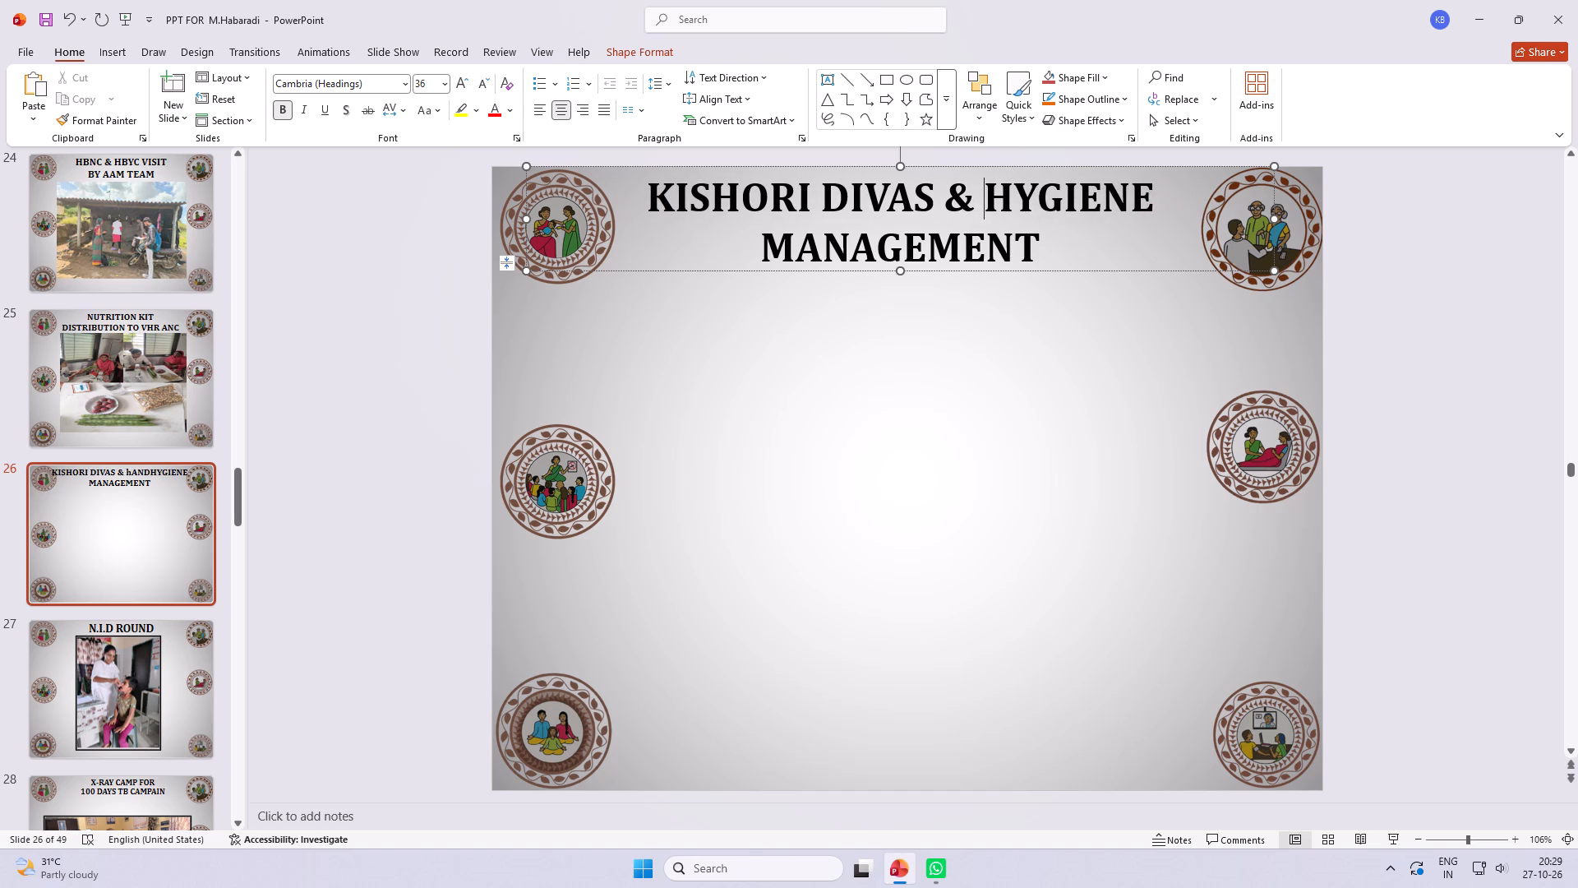
# Insert HAND WASHING before HYGIENE MANAGEMENT in the Kishori Divas slide title.
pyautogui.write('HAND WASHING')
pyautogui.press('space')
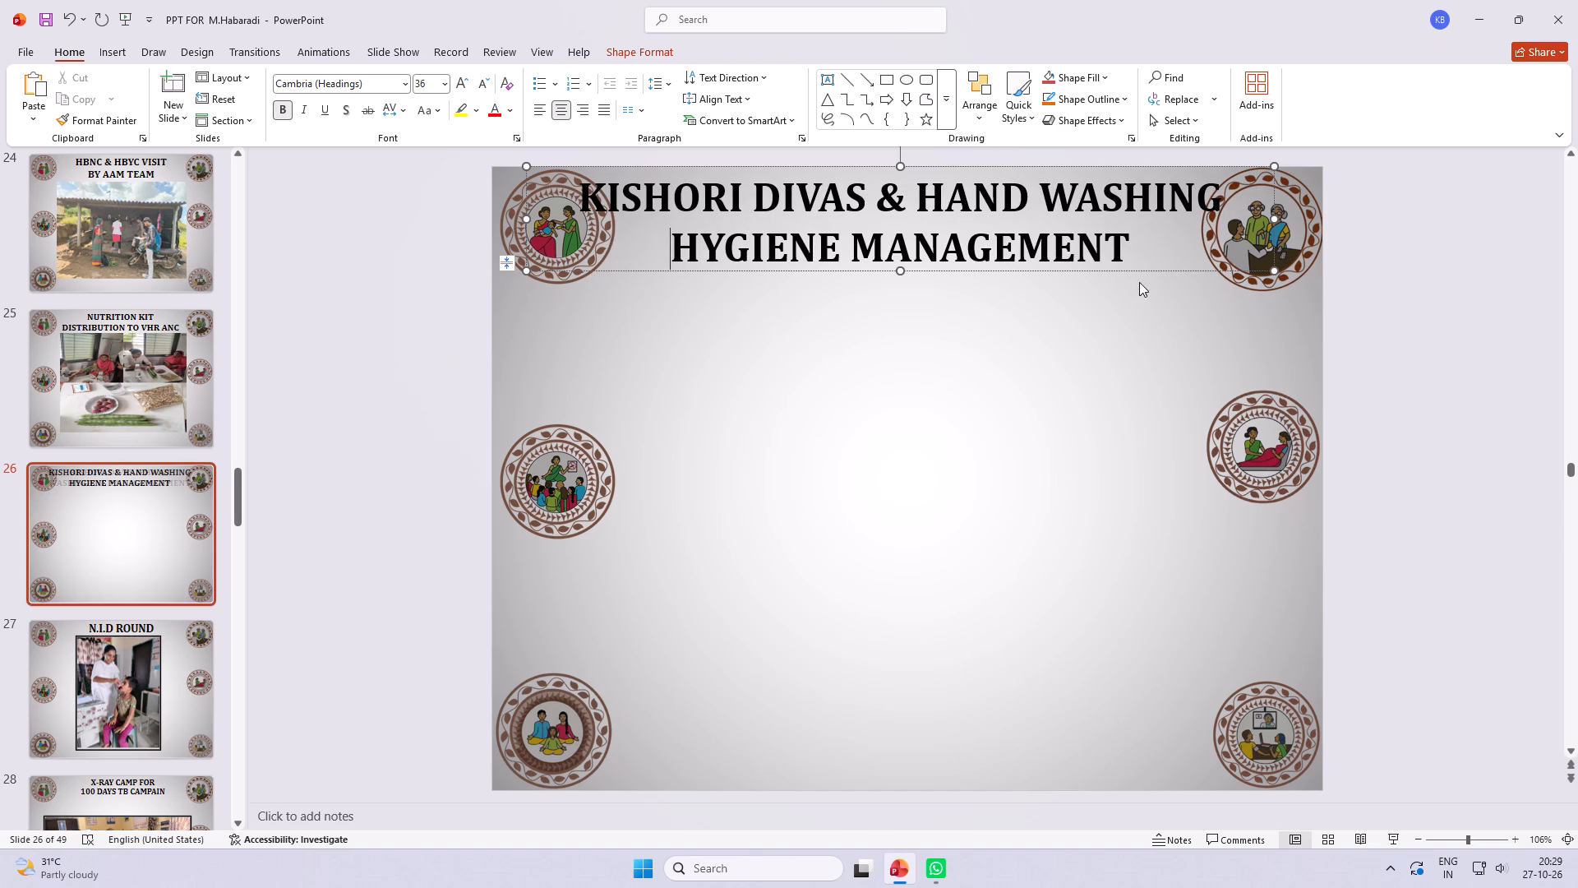
# Reduce the font size of the entire Kishori Divas title to 32.
pyautogui.moveTo(1144, 247); pyautogui.dragTo(1096, 243)
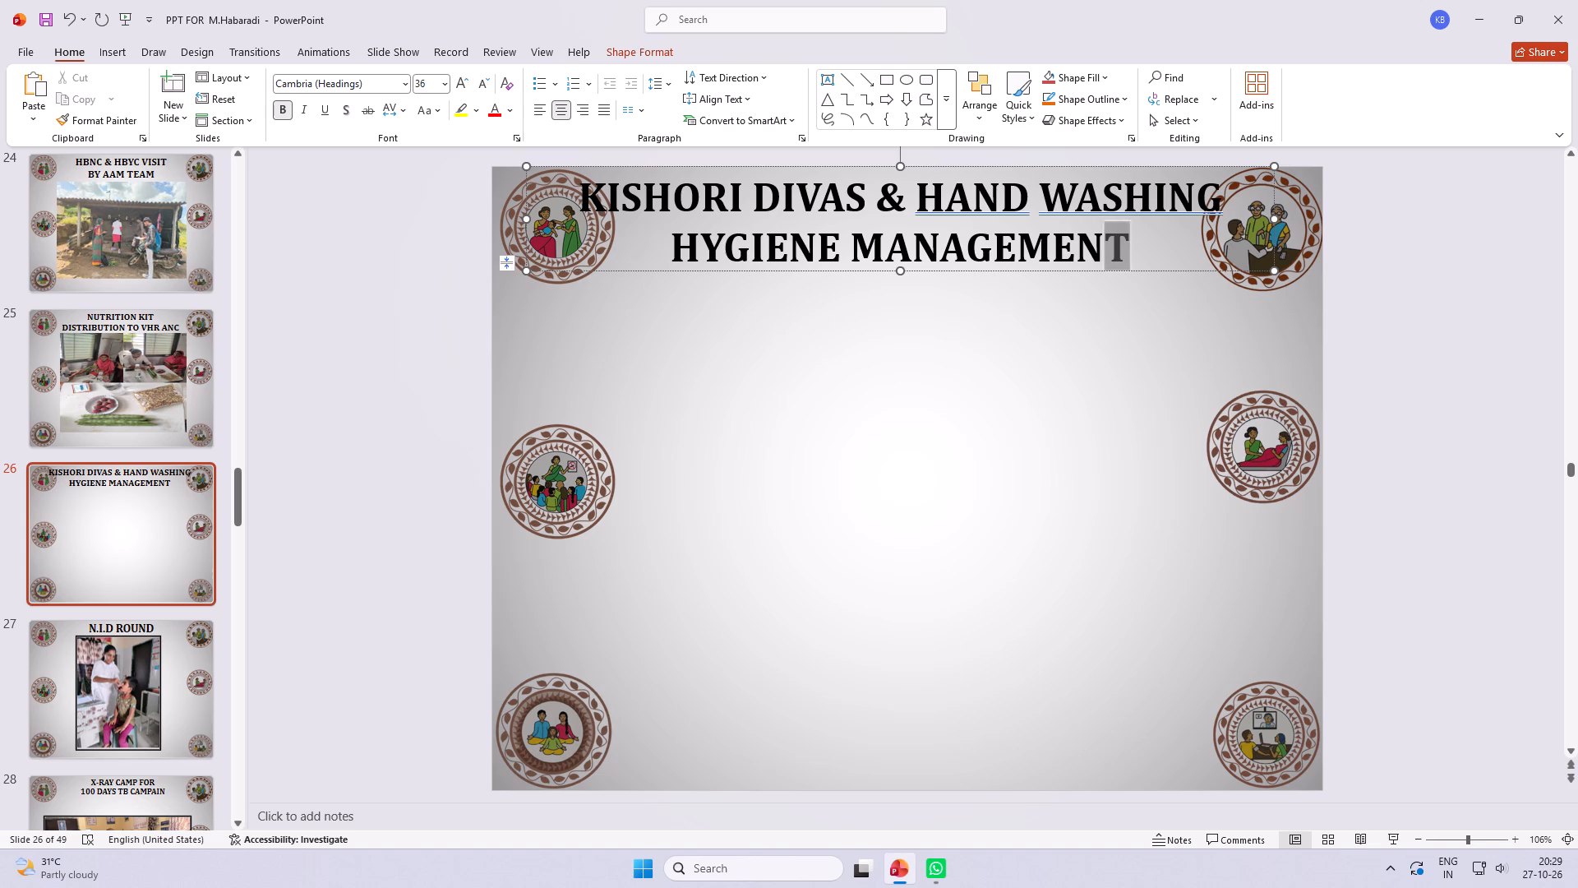
pyautogui.moveTo(1096, 243); pyautogui.dragTo(636, 180)
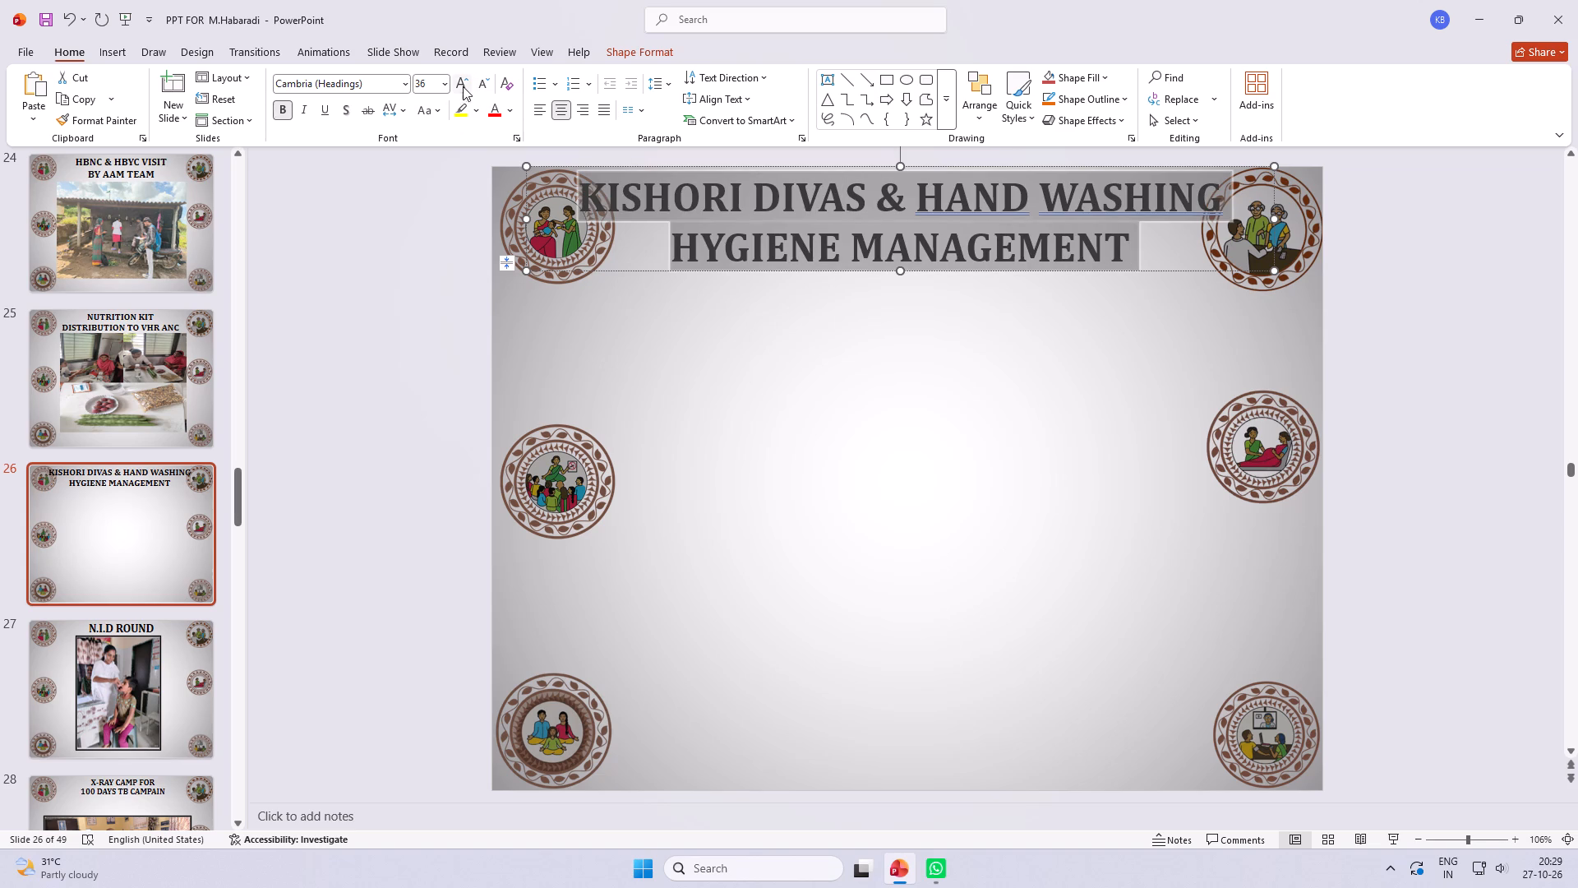
pyautogui.click(487, 87)
pyautogui.click(758, 304)
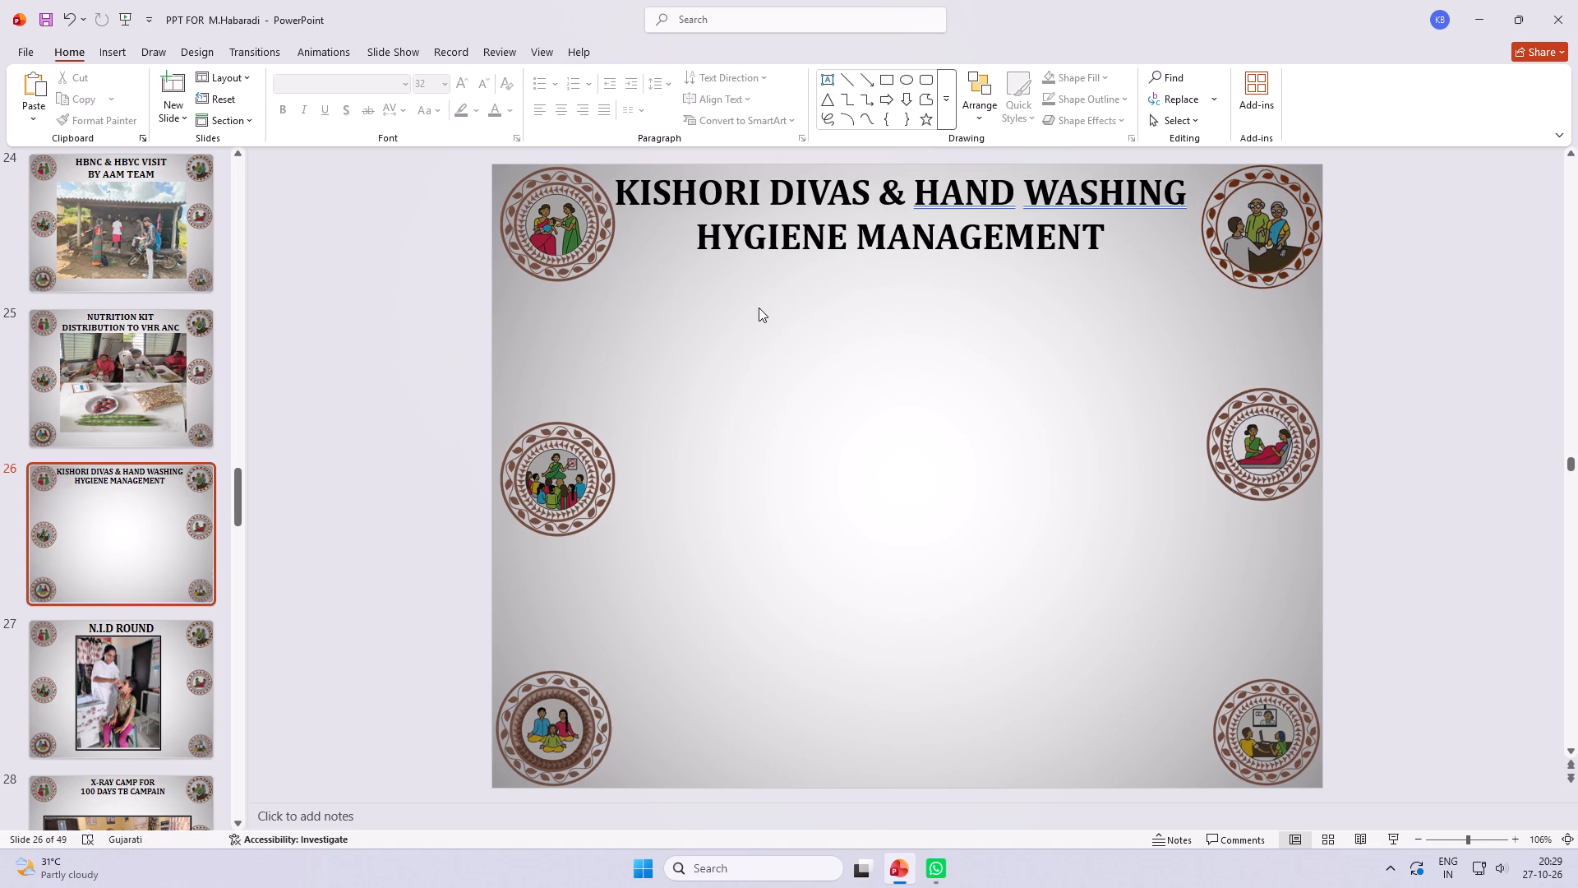
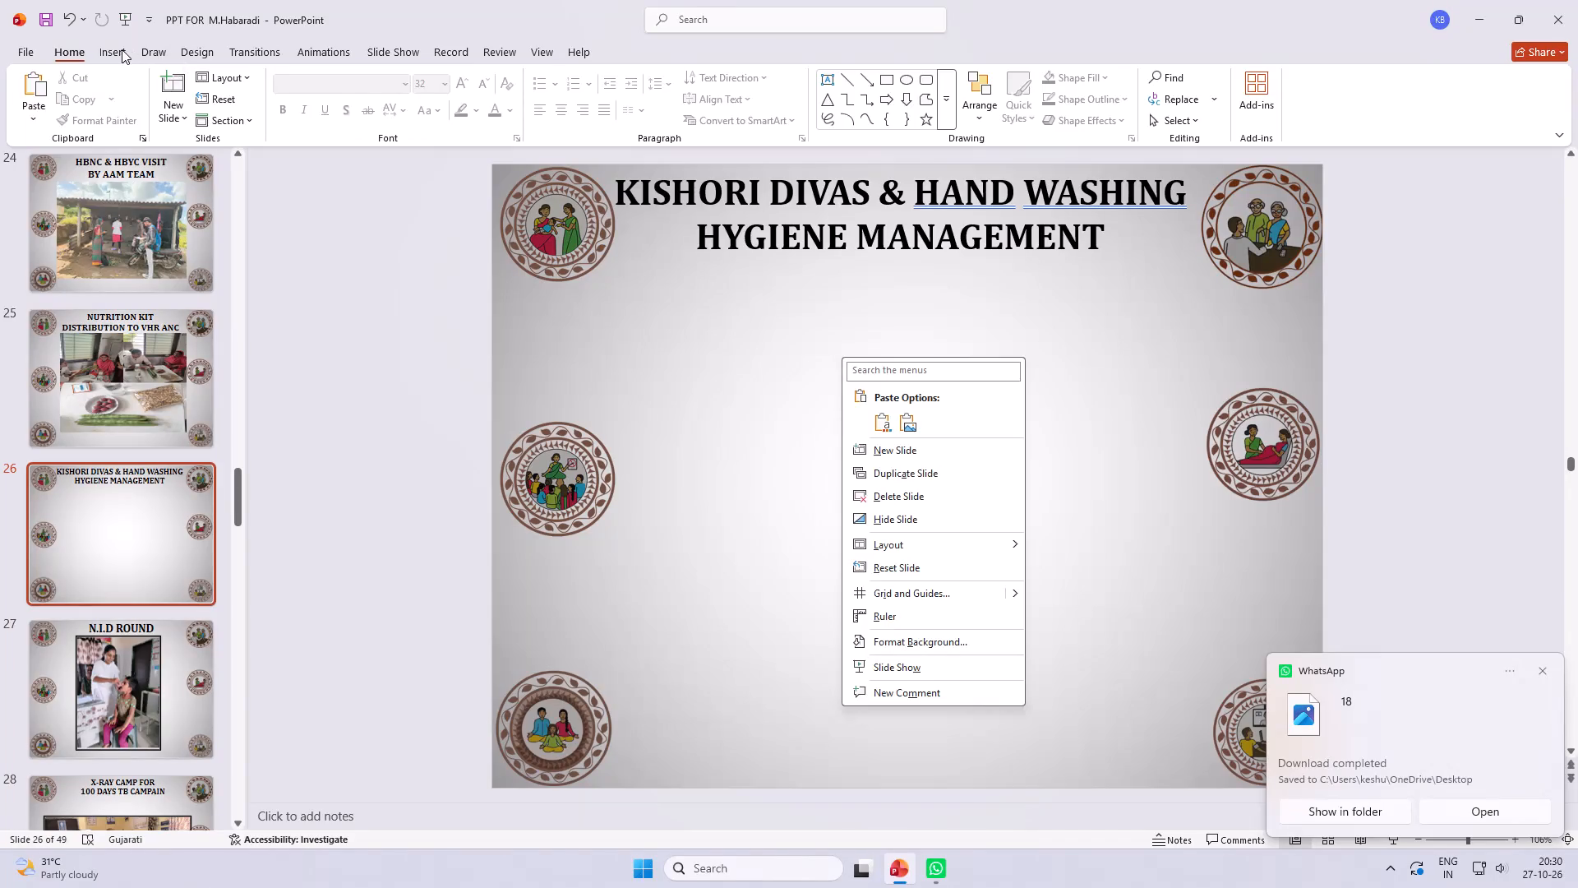
# Insert picture 18 from the Desktop folder onto the Kishori Divas slide.
pyautogui.click(122, 49)
pyautogui.click(127, 116)
pyautogui.click(135, 170)
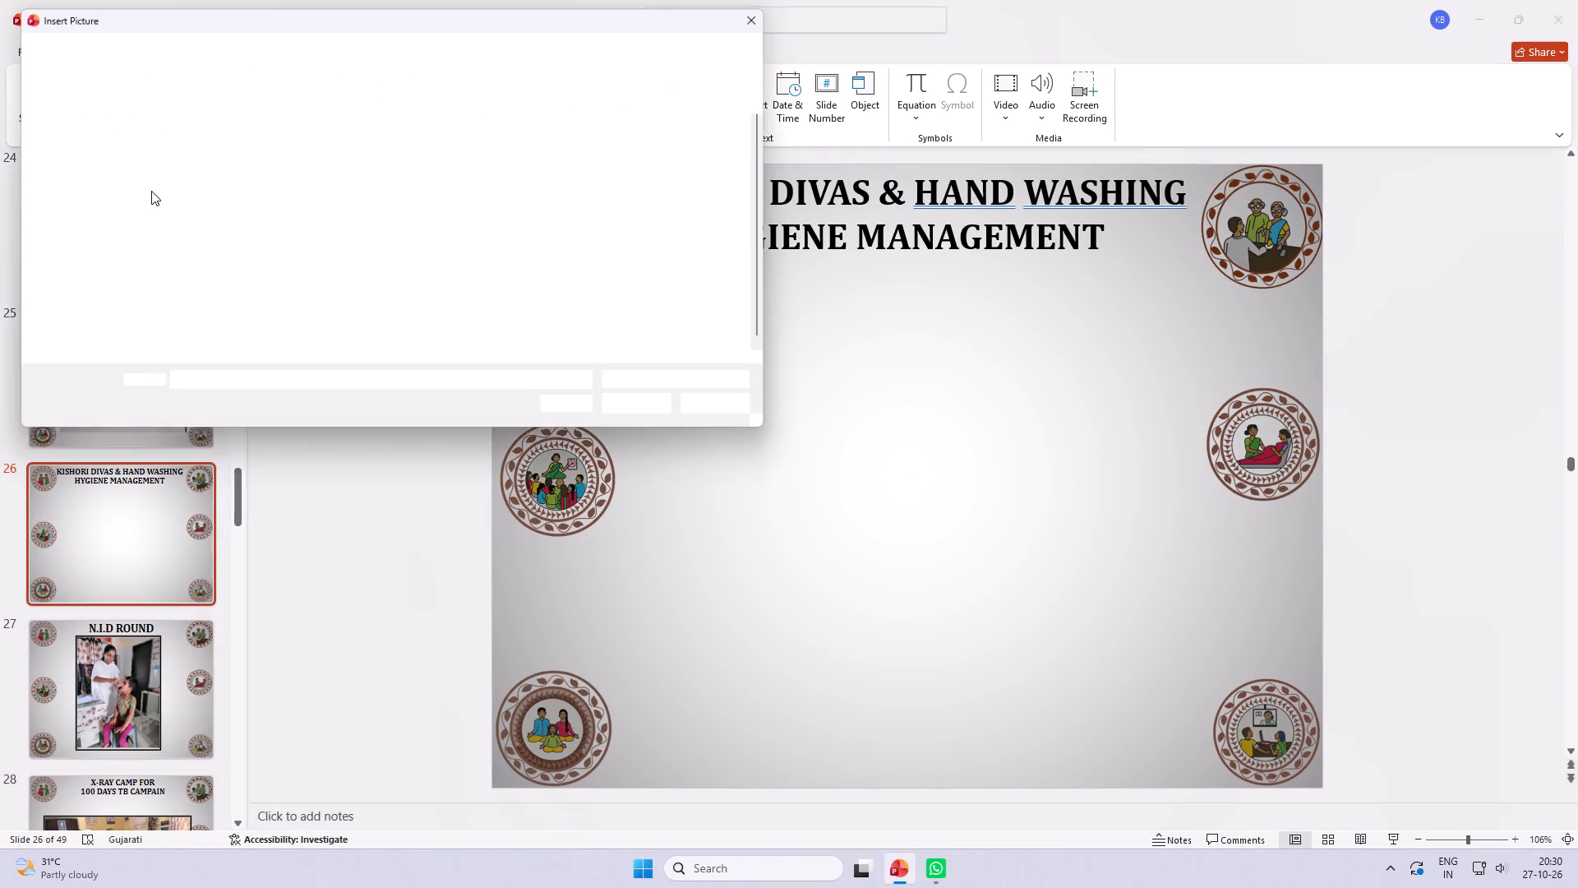
pyautogui.scroll(-3, 553, 350)
pyautogui.click(472, 305)
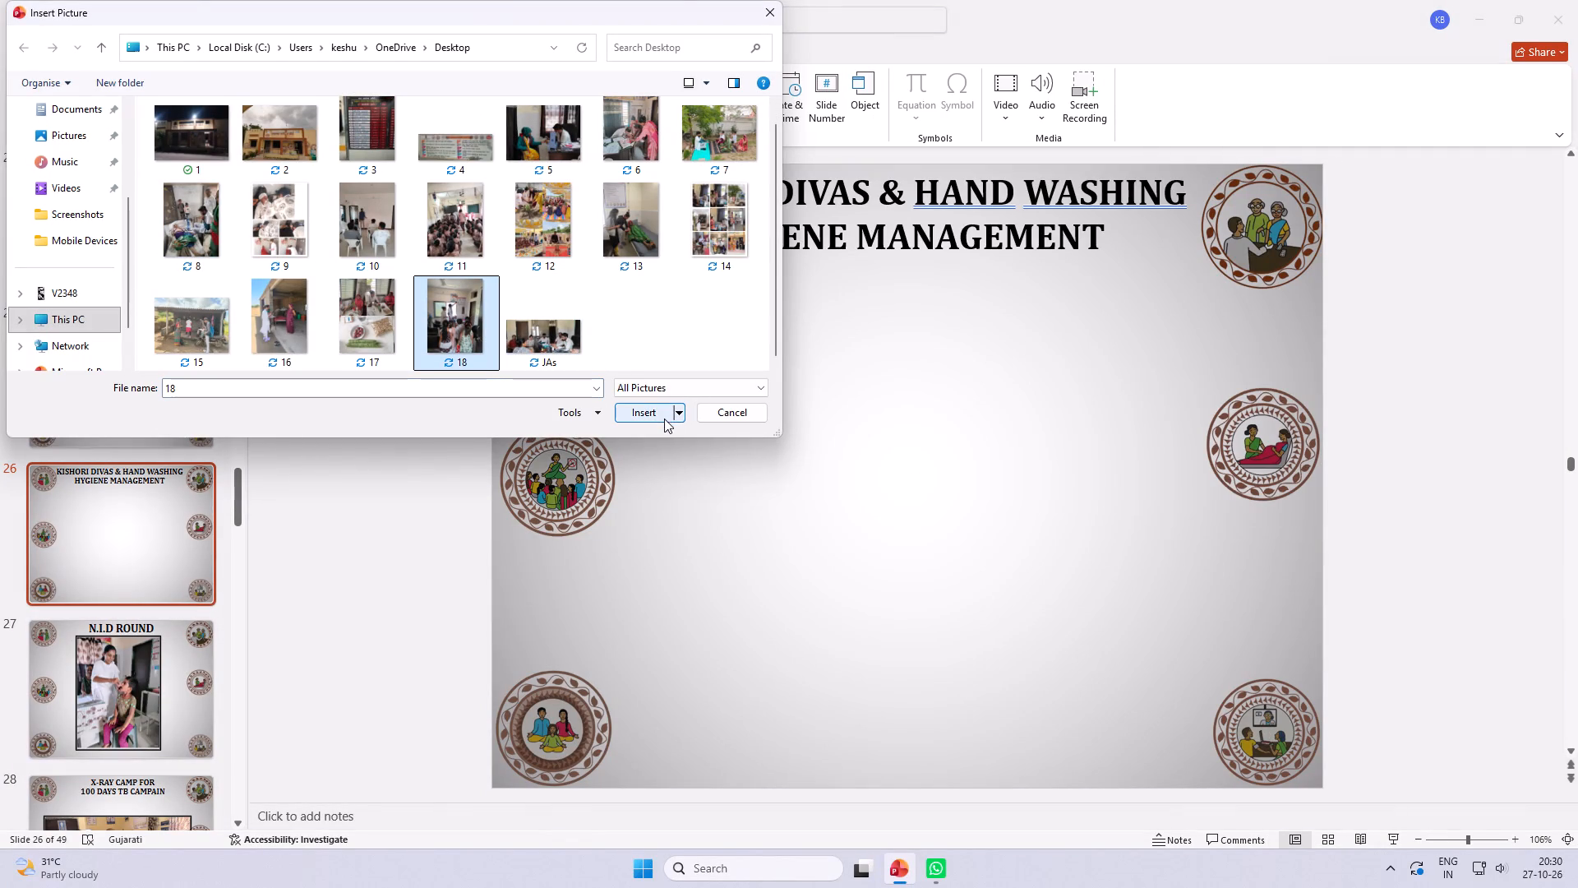
pyautogui.click(652, 419)
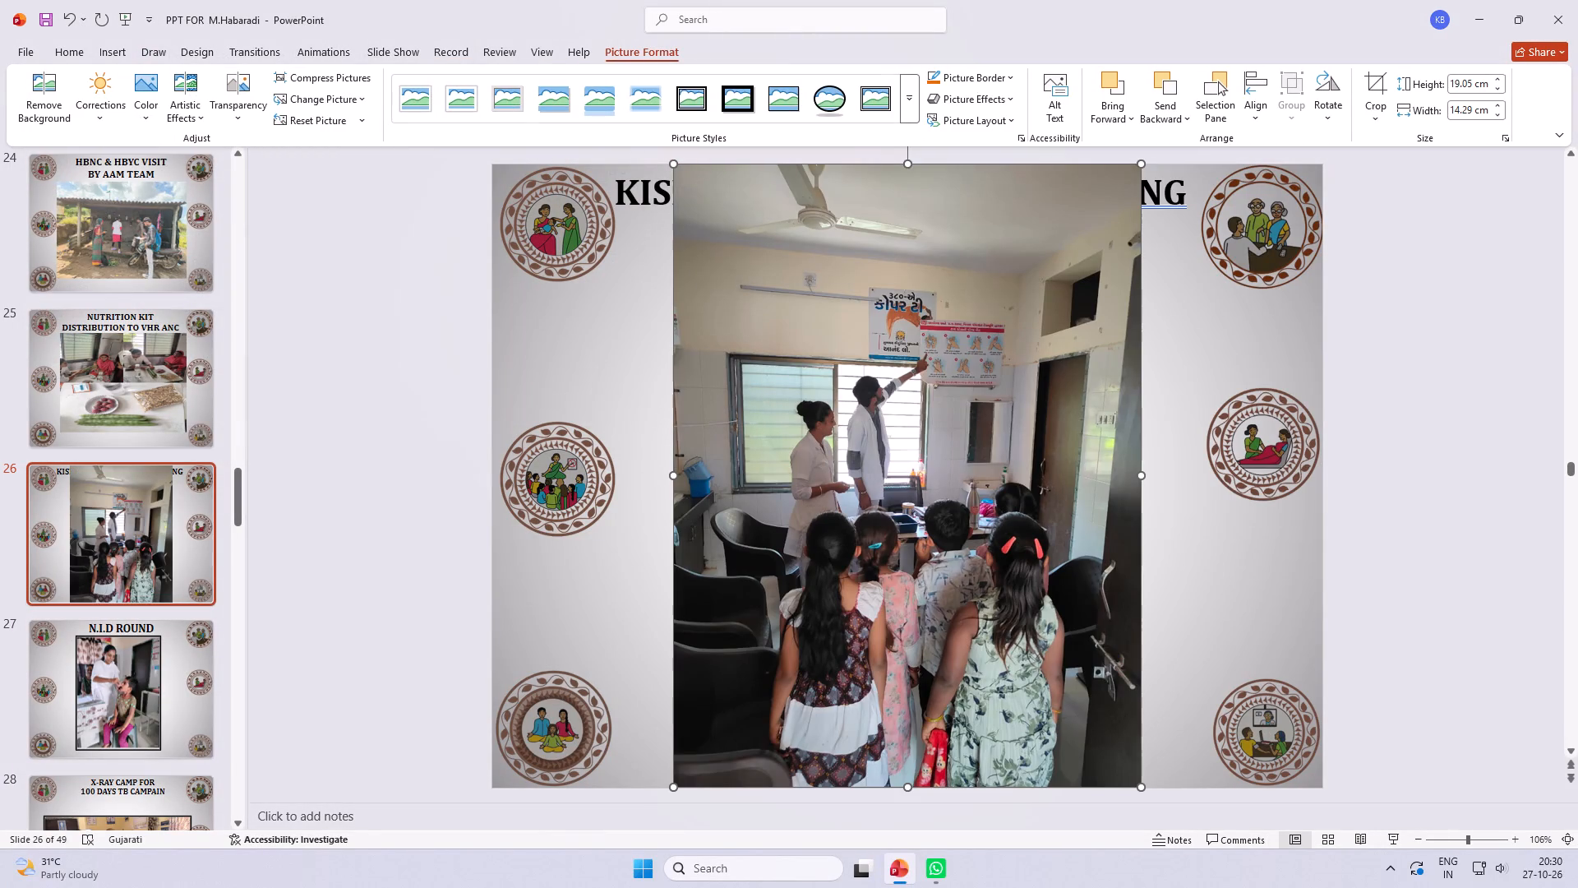
# Resize the inserted photo to about 14.8 cm high and 17.6 cm wide, fitted below the title between the side emblems, and save the presentation.
pyautogui.moveTo(906, 162); pyautogui.dragTo(898, 258)
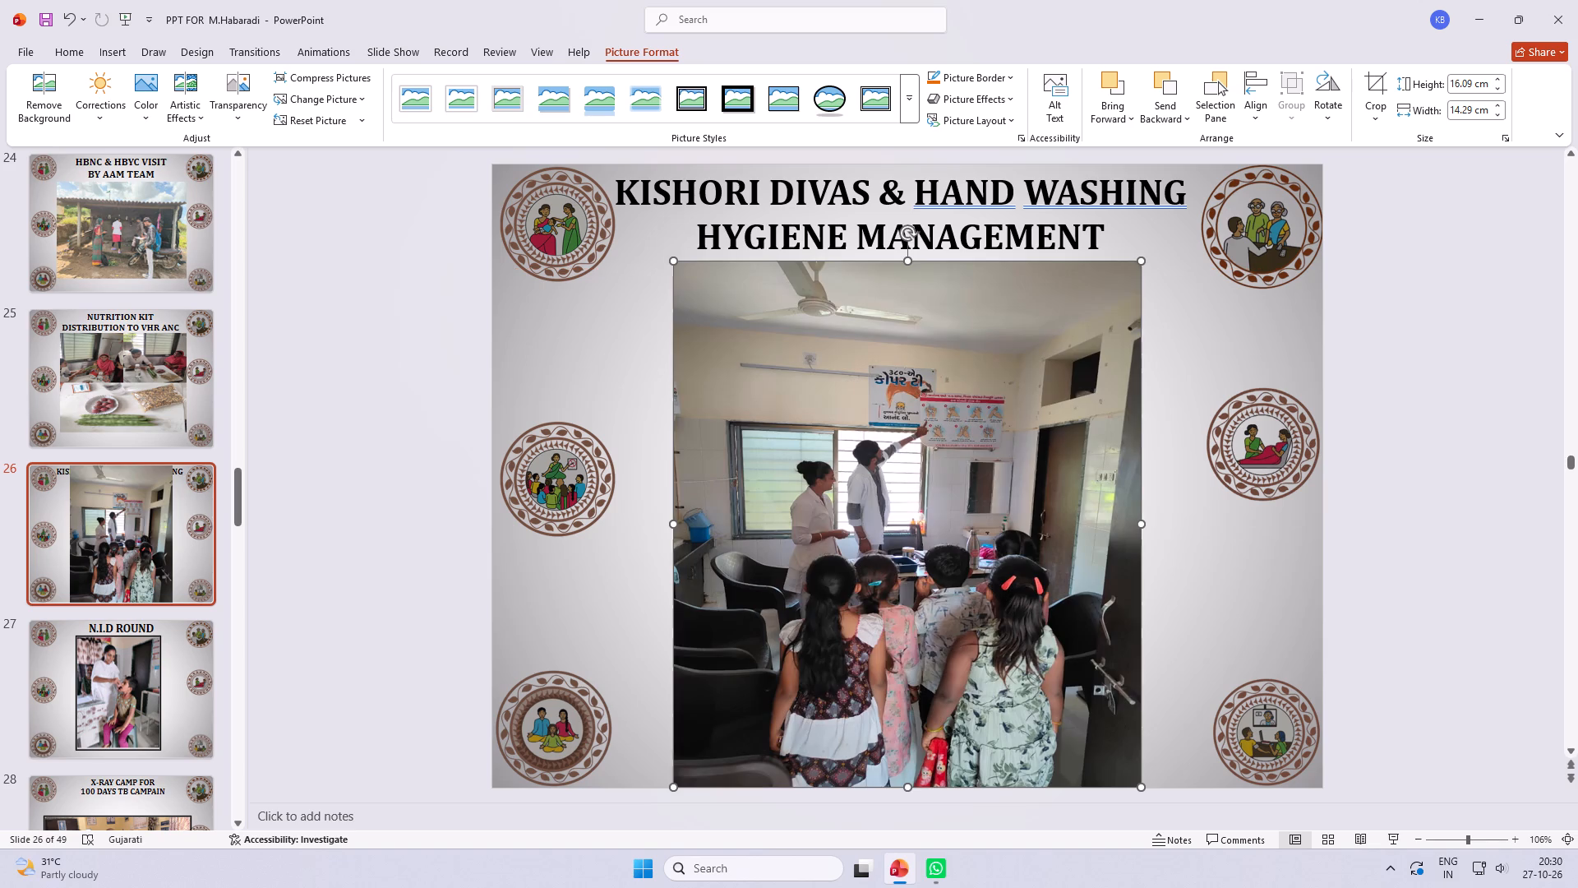
pyautogui.moveTo(669, 522); pyautogui.dragTo(625, 520)
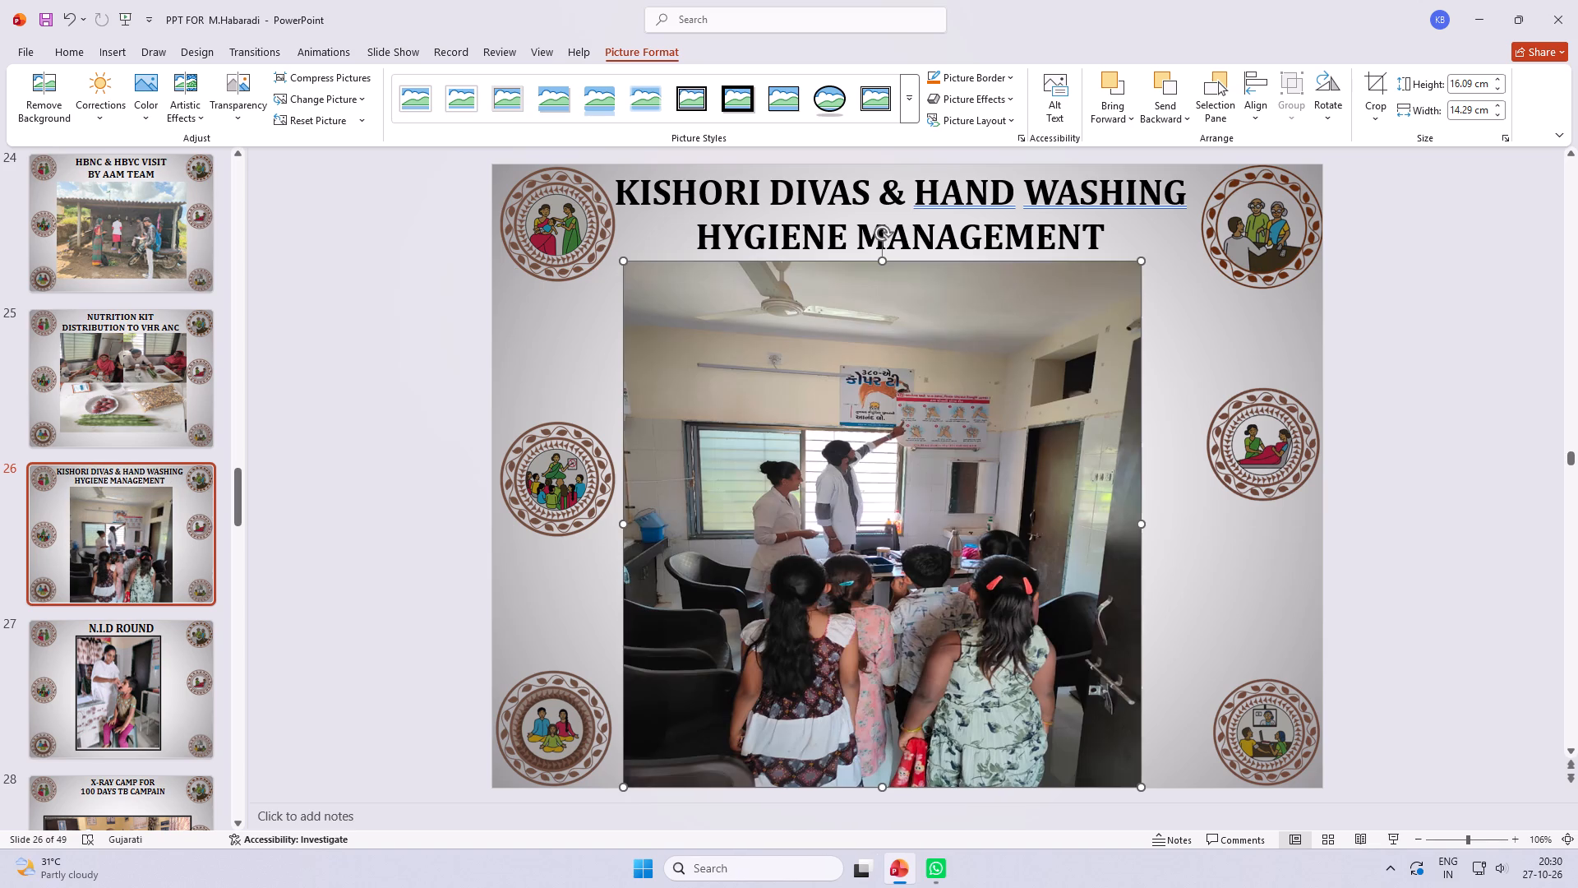
pyautogui.moveTo(883, 785); pyautogui.dragTo(887, 741)
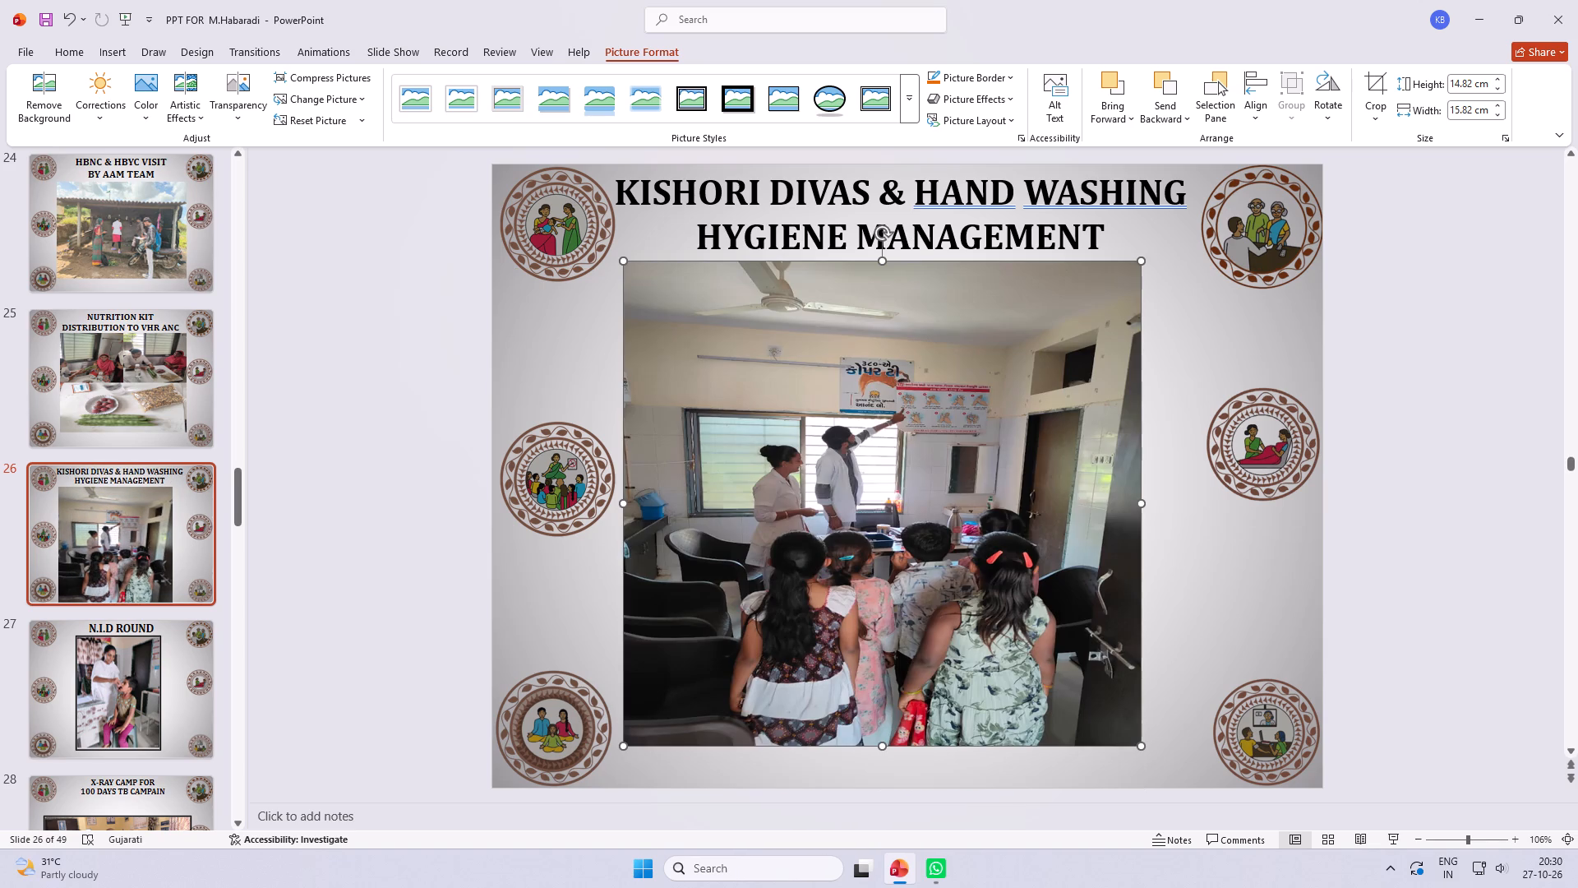
pyautogui.moveTo(1137, 502); pyautogui.dragTo(1198, 495)
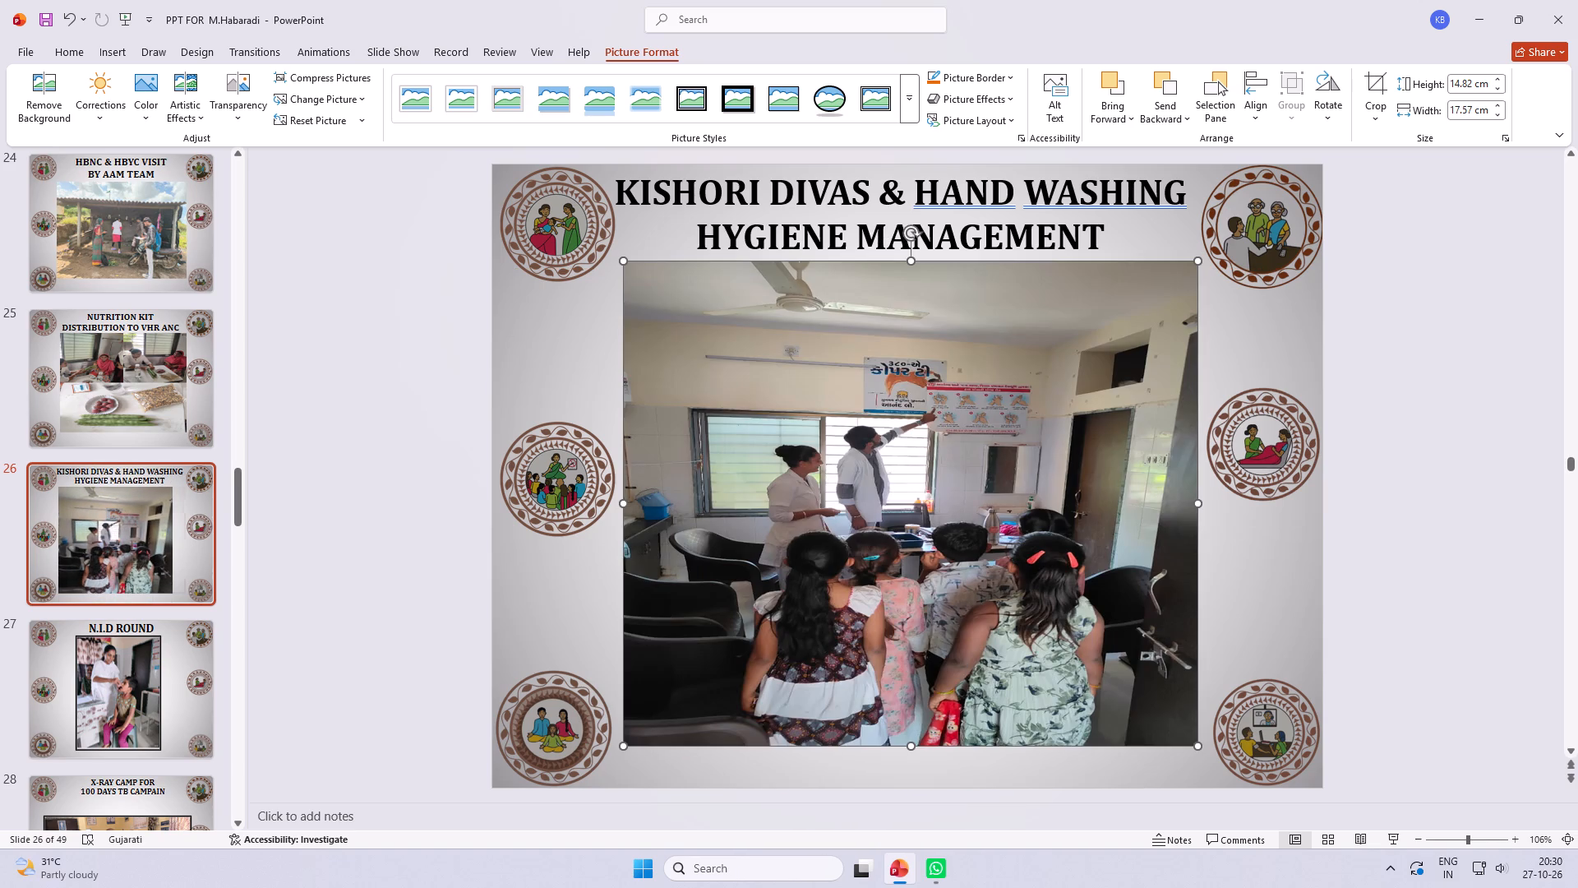
pyautogui.click(1155, 505)
pyautogui.click(1319, 493)
pyautogui.hotkey('ctrl', 's')
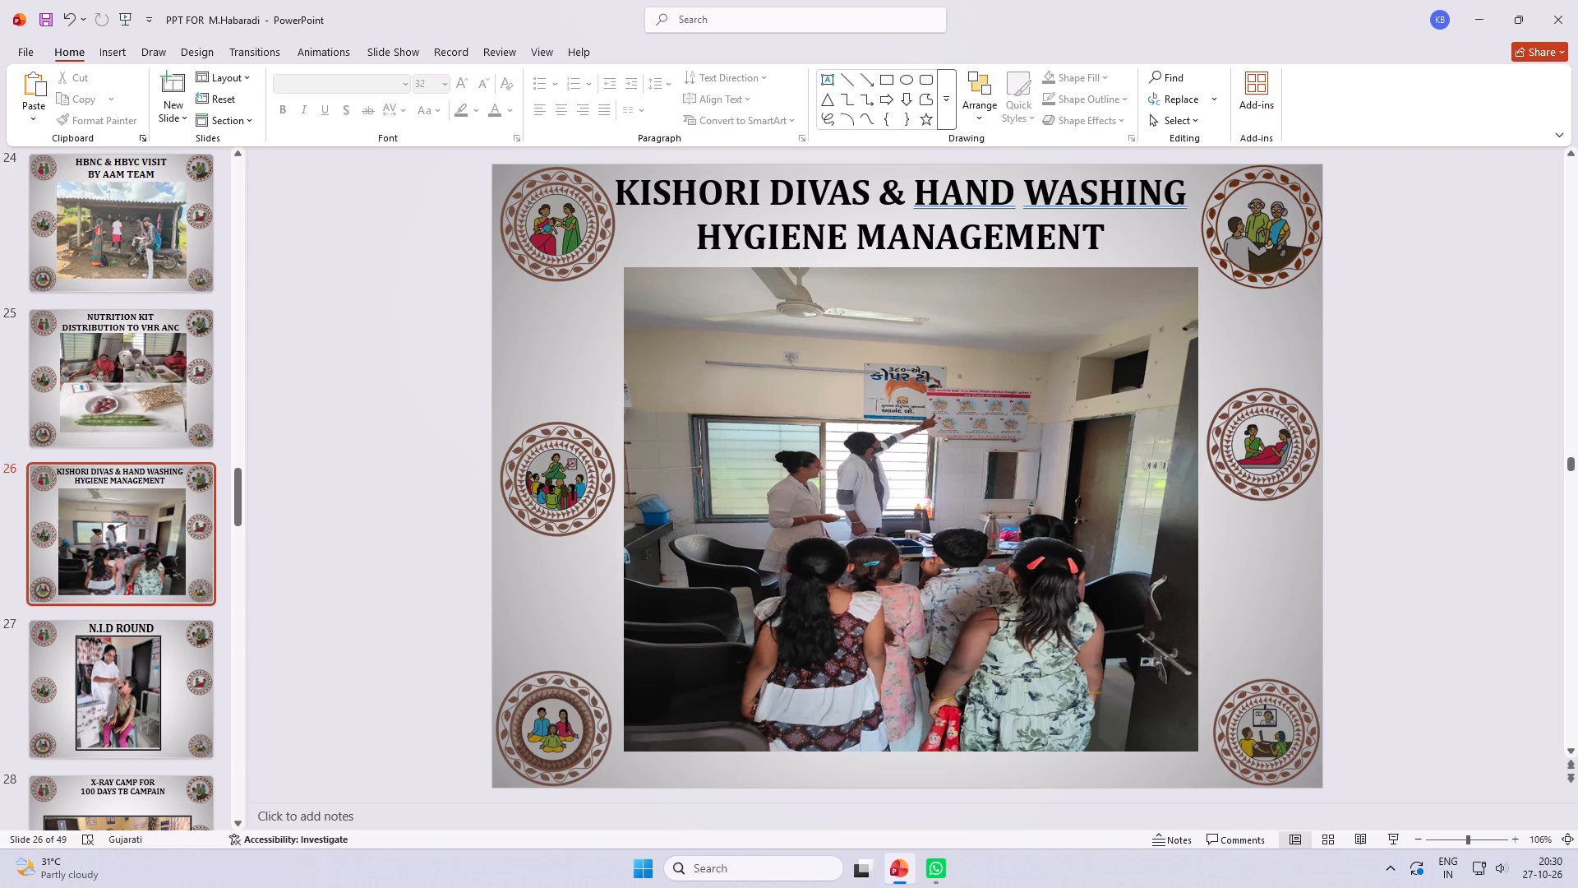
pyautogui.scroll(-1, 880, 541)
pyautogui.rightClick(893, 400)
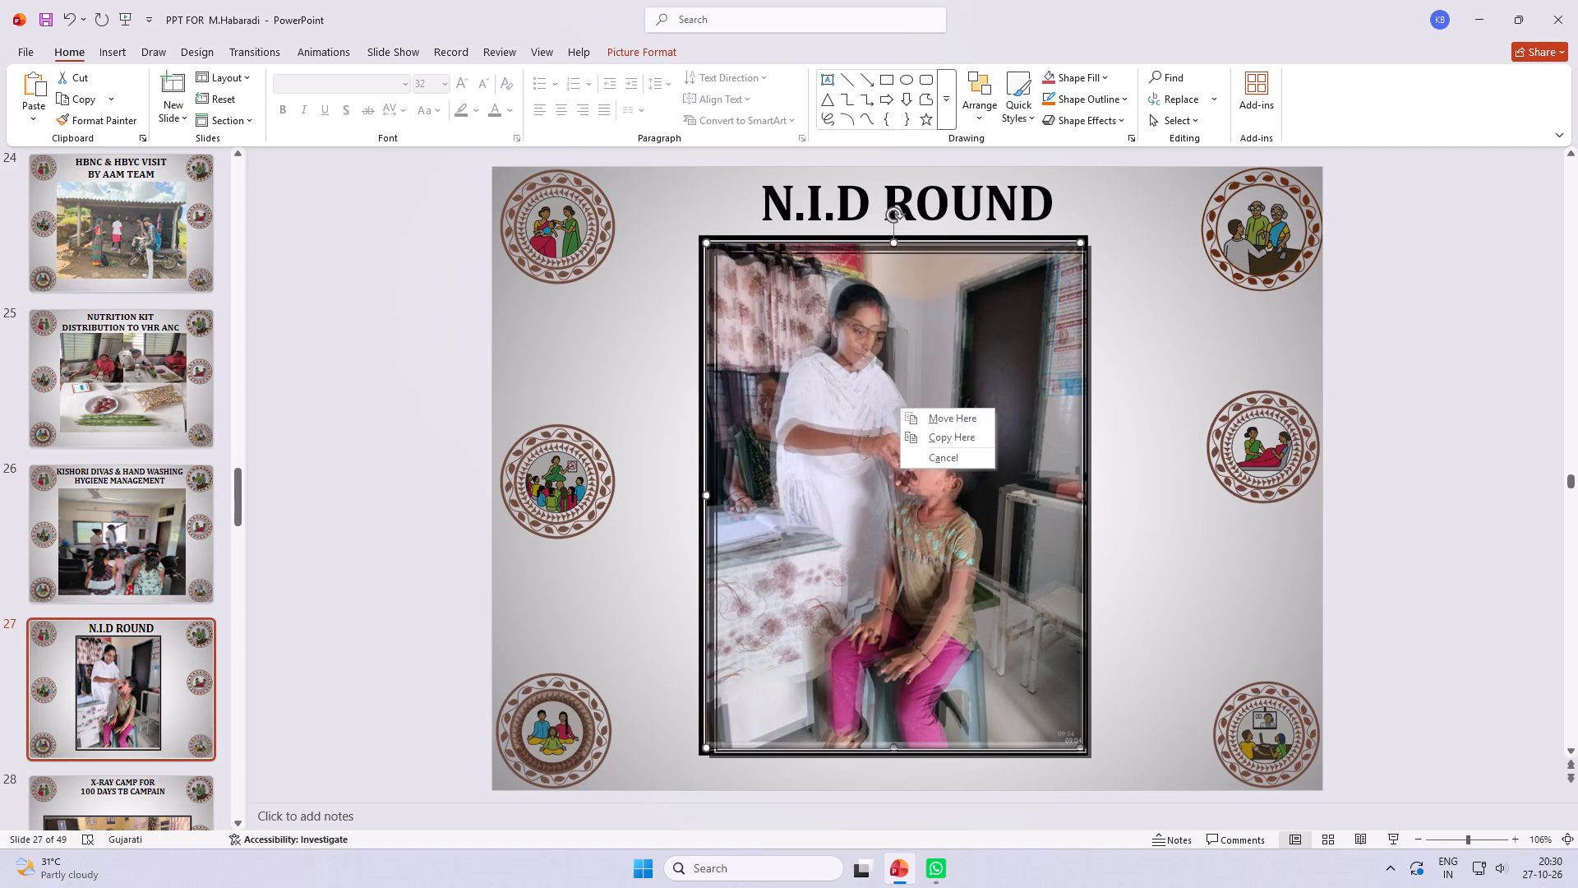
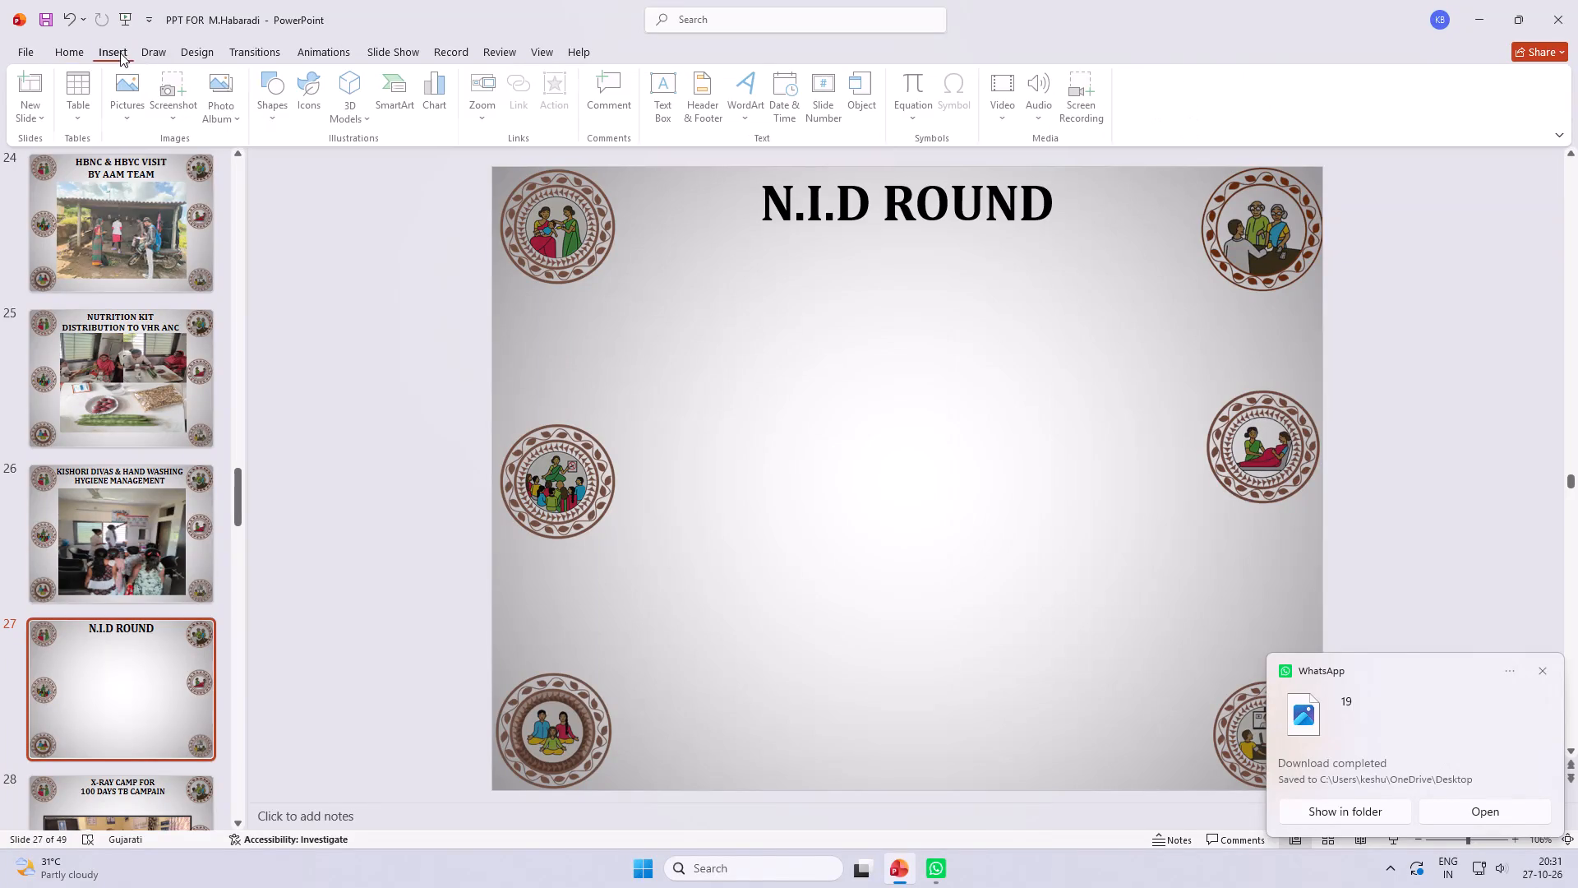
# Insert the picture file 19 from the Desktop folder onto the empty N.I.D ROUND slide.
pyautogui.click(136, 99)
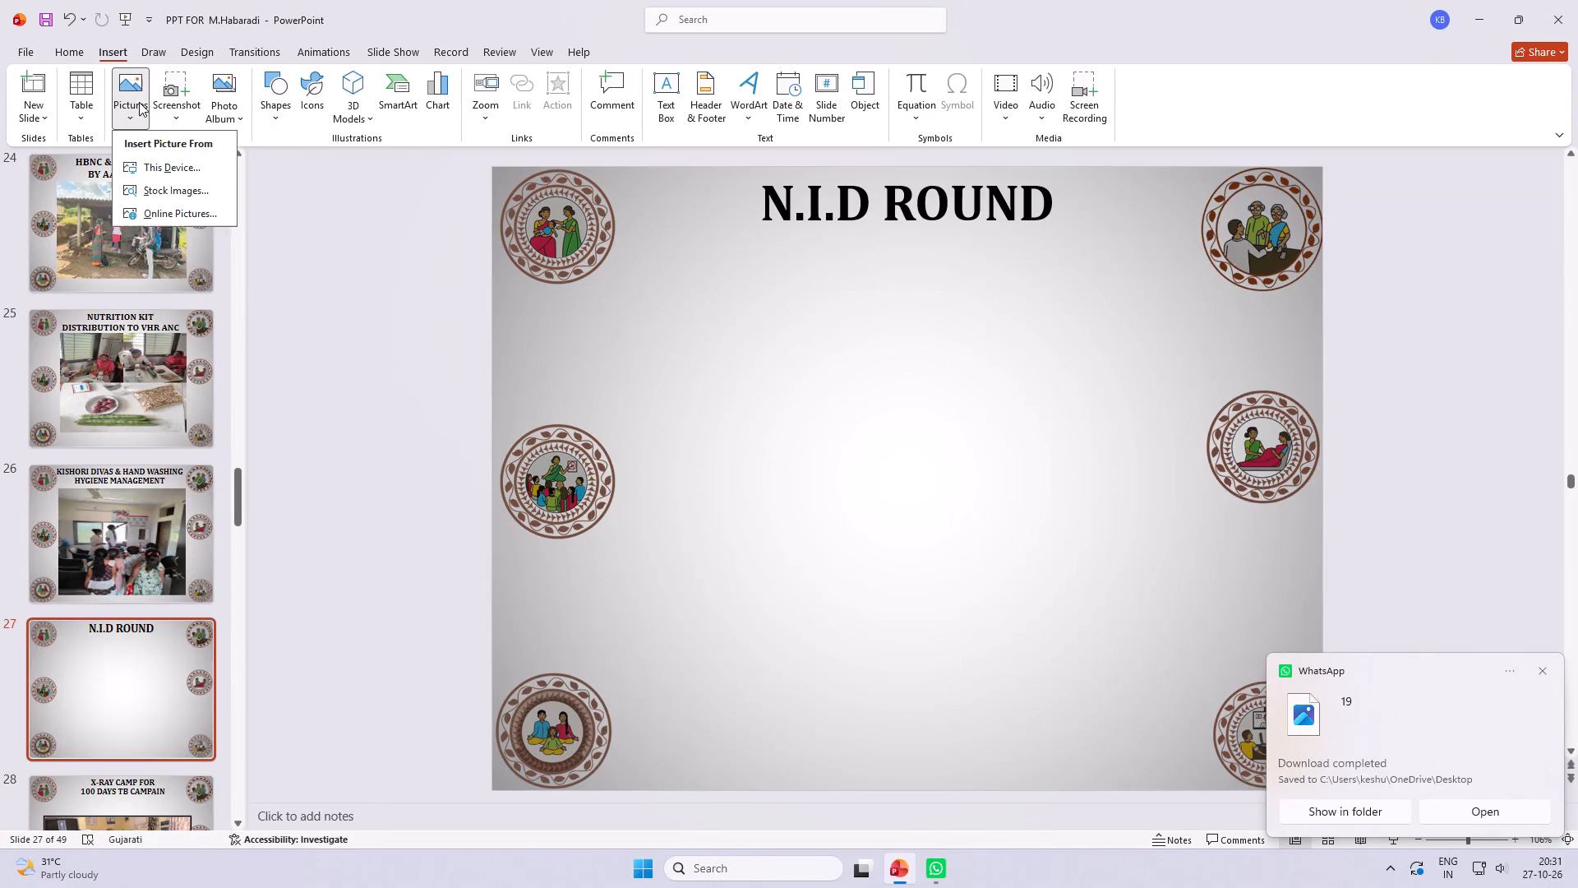
pyautogui.click(163, 165)
pyautogui.scroll(-1, 623, 252)
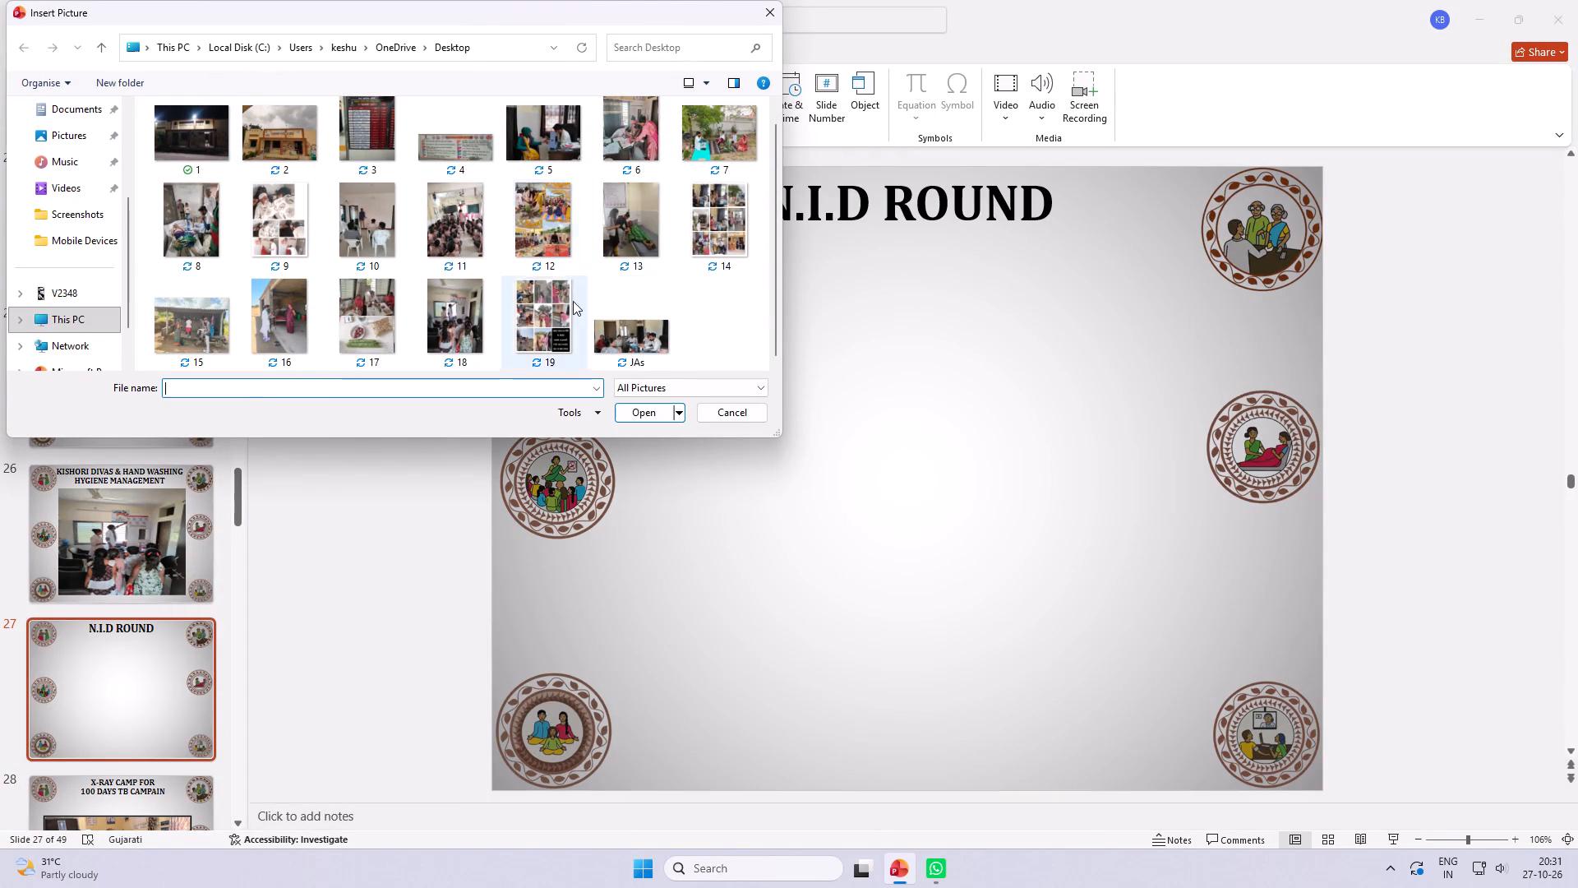
pyautogui.click(524, 337)
pyautogui.click(648, 415)
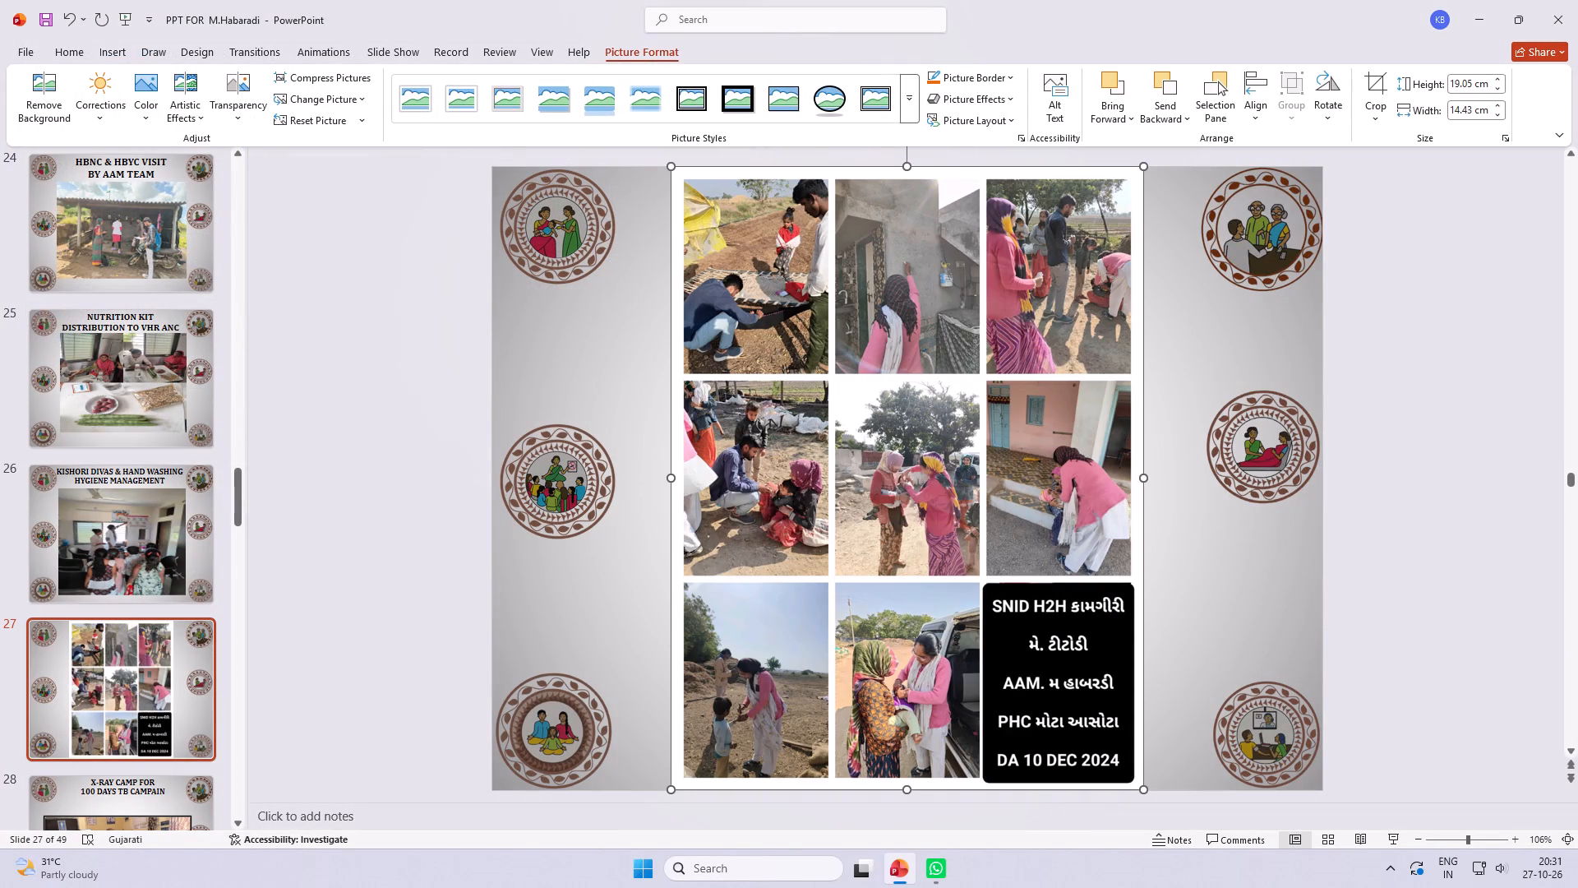
# Resize the SNID photo collage on slide 27 to about 16.72 cm high by 16.93 cm wide, below the N.I.D ROUND title.
pyautogui.moveTo(670, 479); pyautogui.dragTo(632, 484)
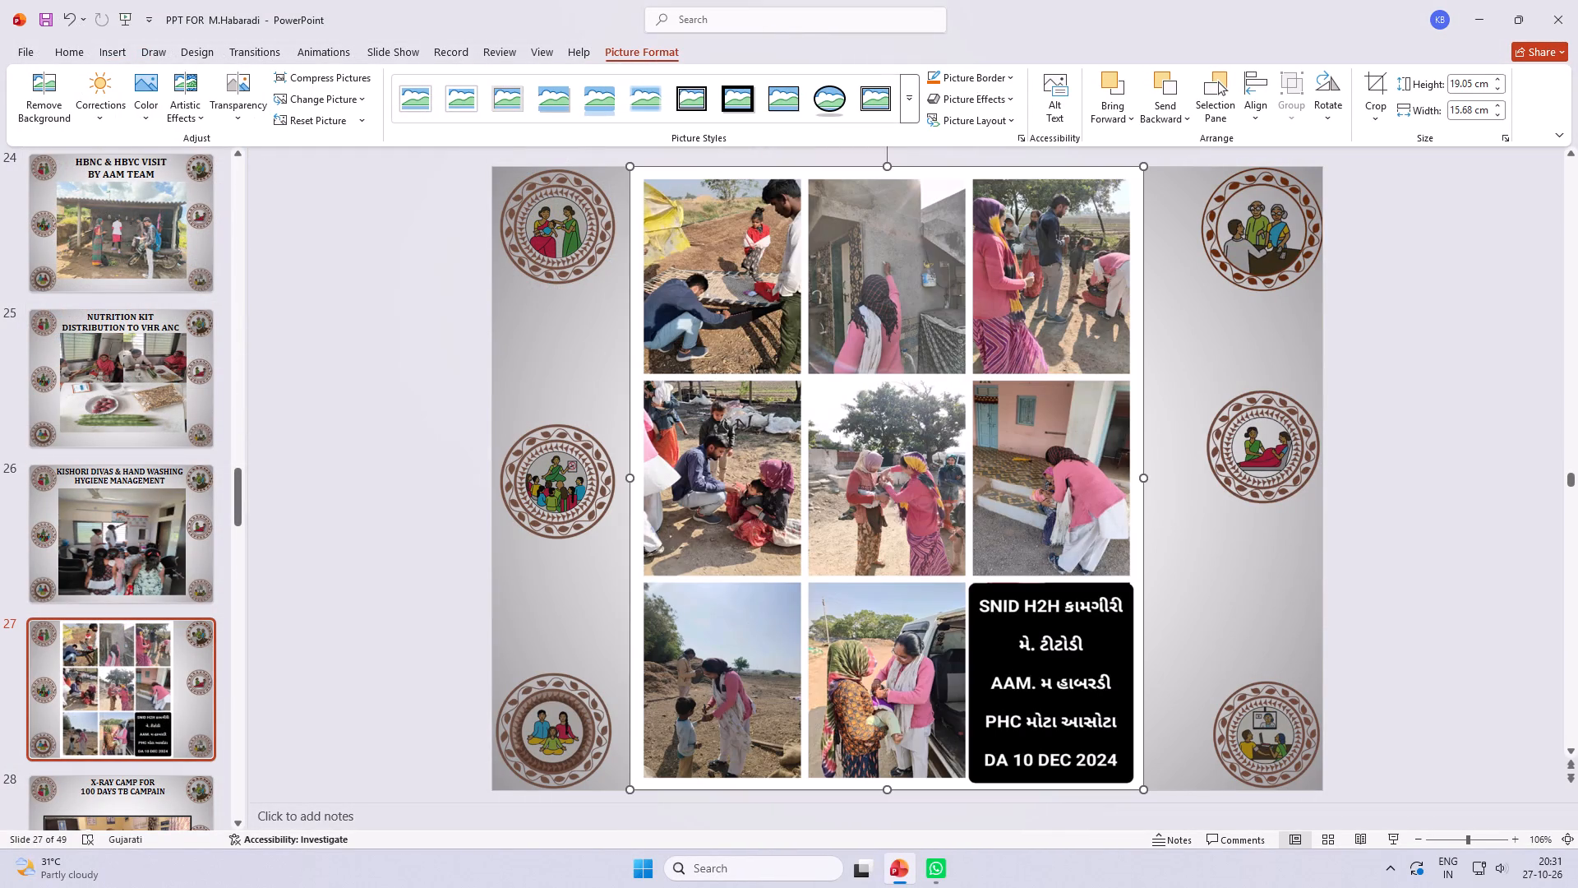
pyautogui.moveTo(886, 164); pyautogui.dragTo(872, 231)
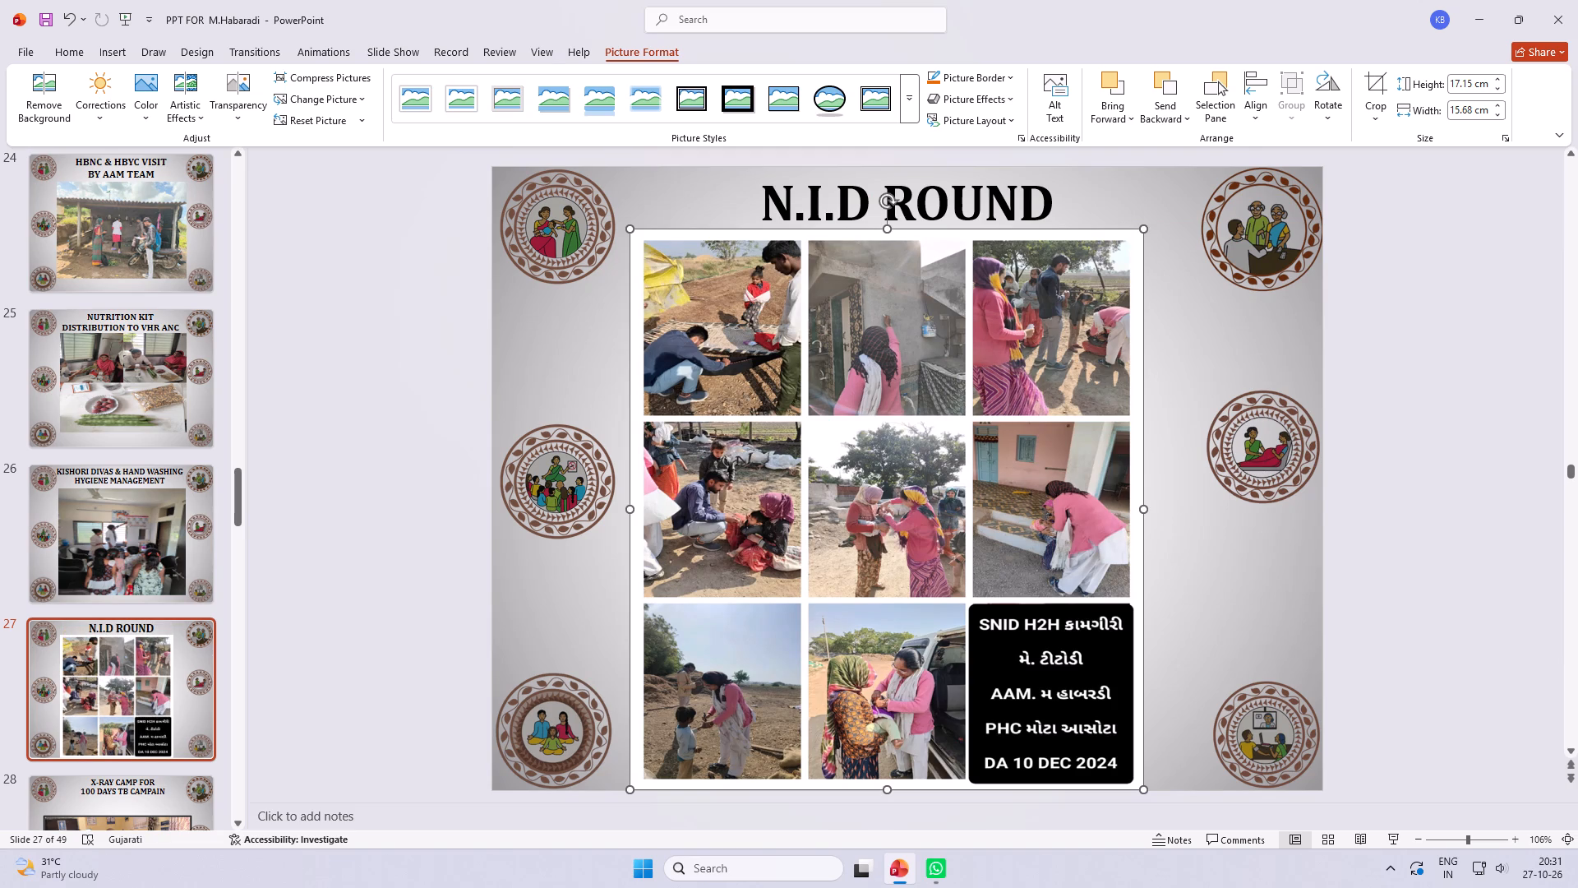
pyautogui.moveTo(1141, 510); pyautogui.dragTo(1183, 502)
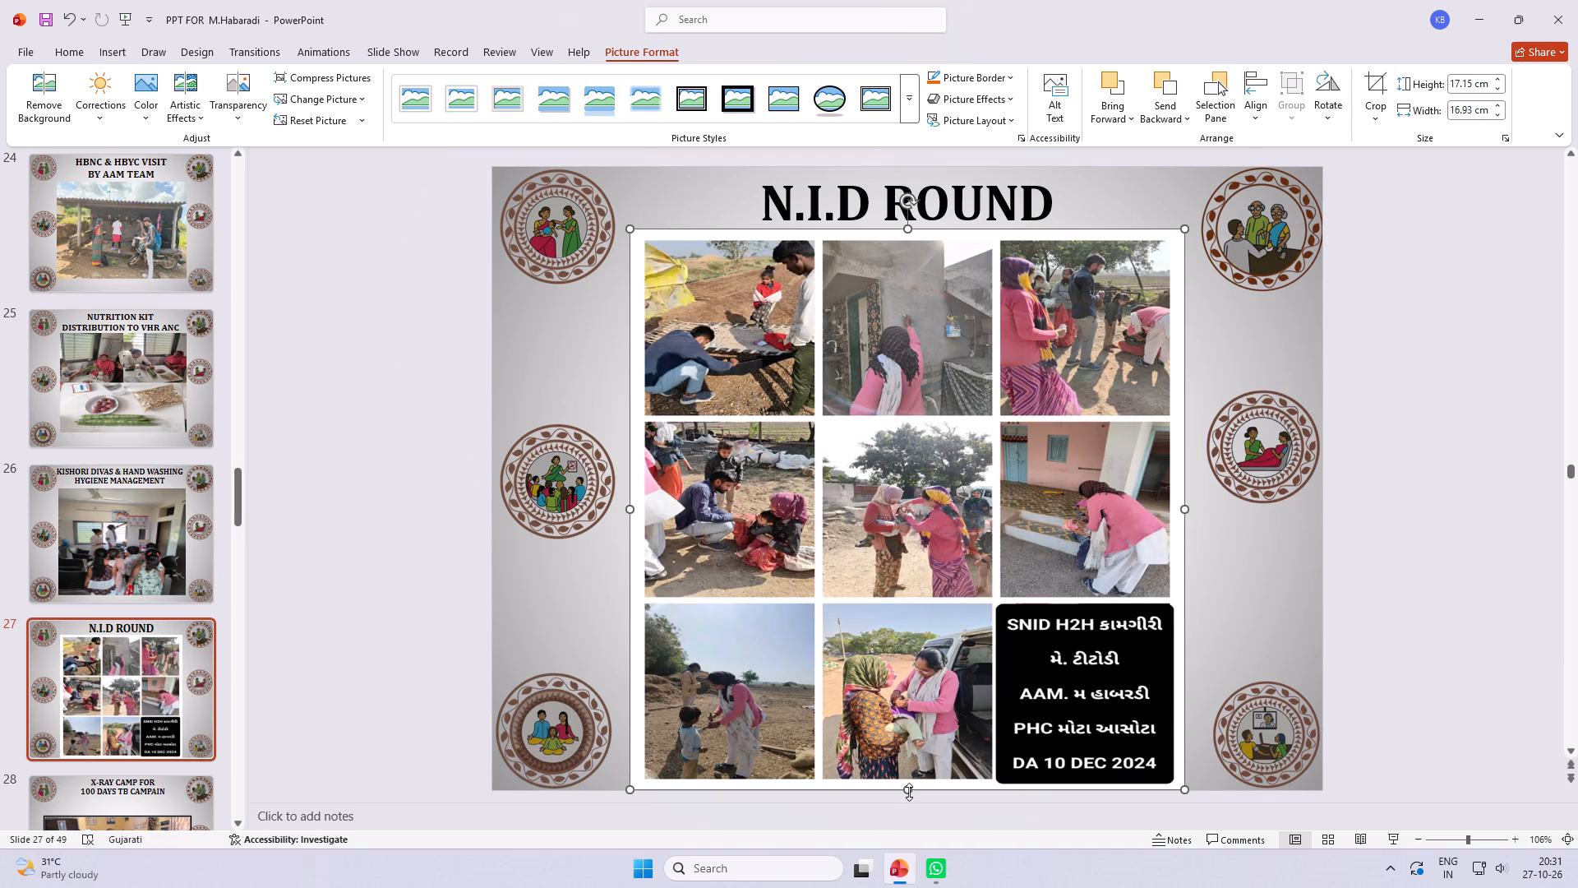
pyautogui.moveTo(909, 791); pyautogui.dragTo(914, 774)
pyautogui.click(1054, 205)
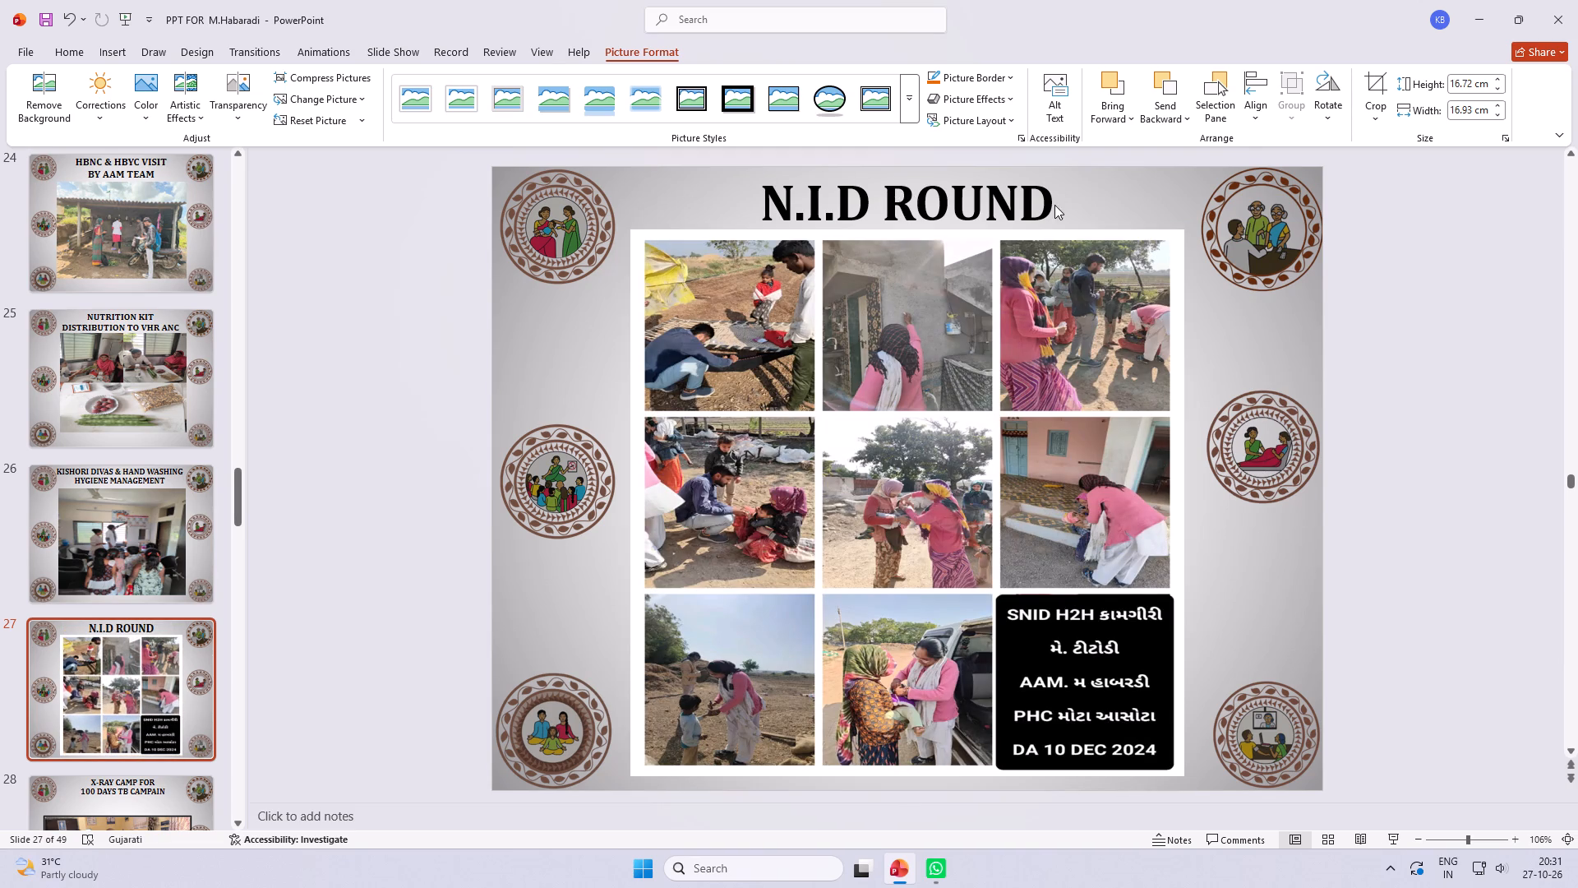
pyautogui.doubleClick(1062, 201)
pyautogui.click(959, 204)
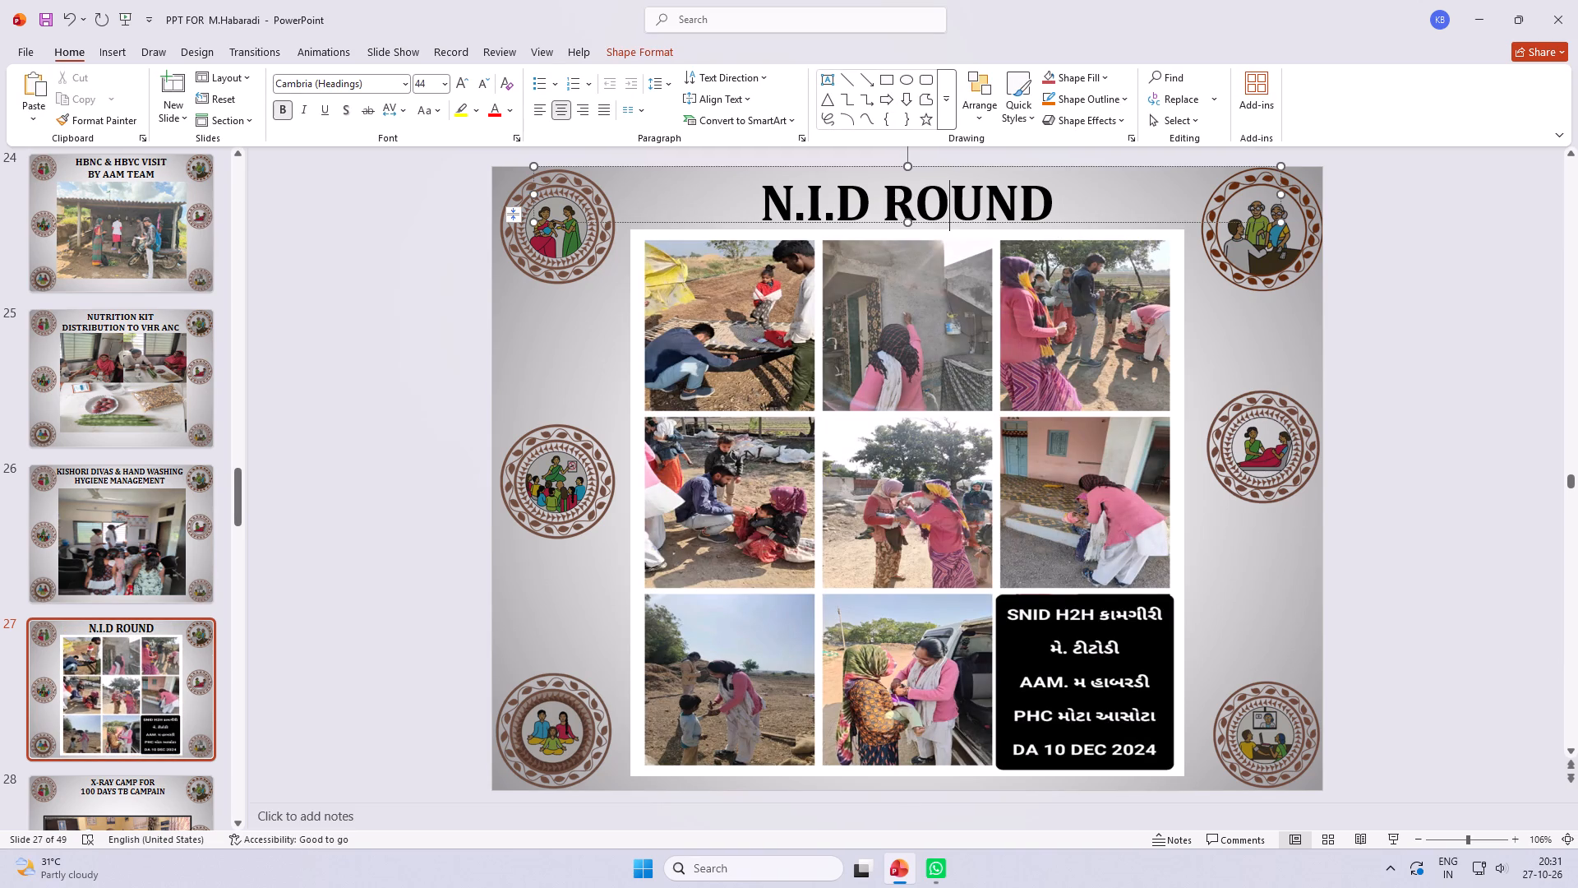
pyautogui.click(893, 339)
pyautogui.click(1239, 645)
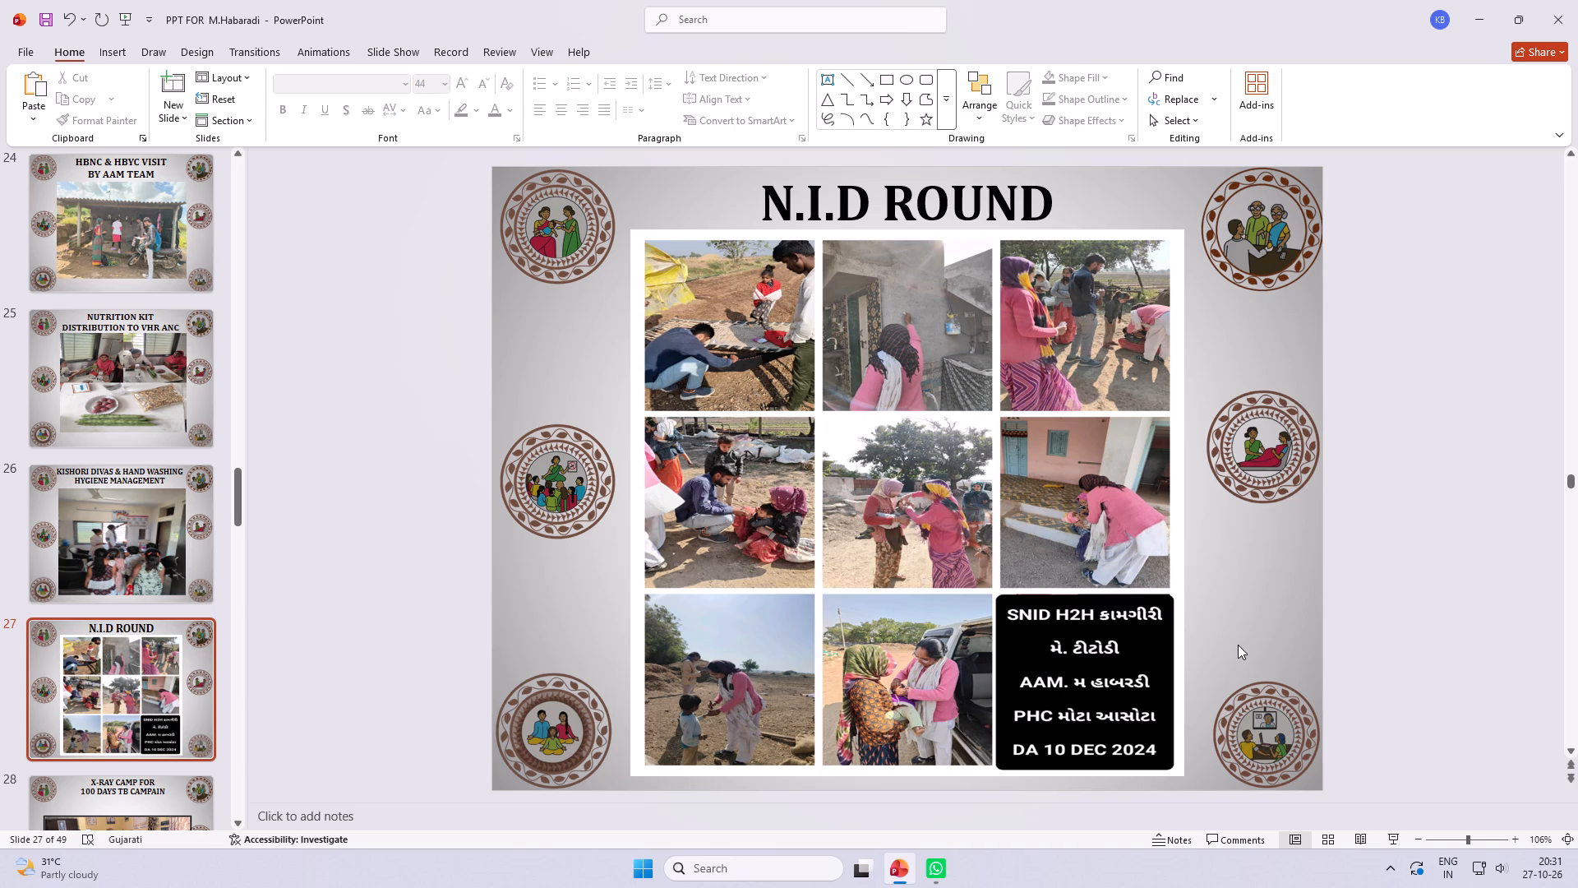
# Save the presentation.
pyautogui.click(46, 16)
pyautogui.click(1015, 444)
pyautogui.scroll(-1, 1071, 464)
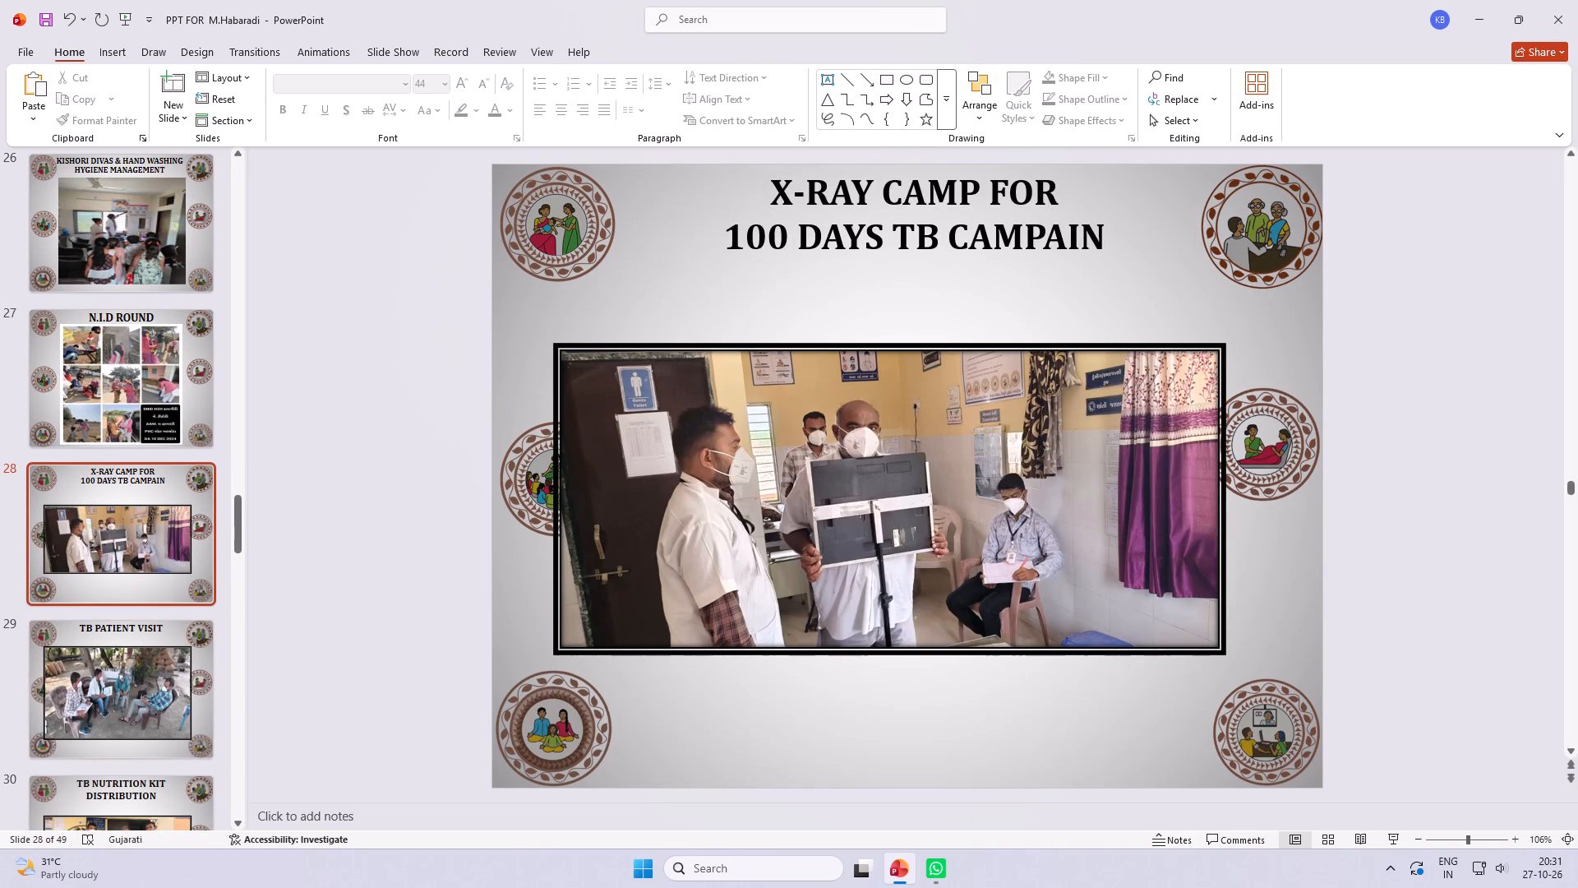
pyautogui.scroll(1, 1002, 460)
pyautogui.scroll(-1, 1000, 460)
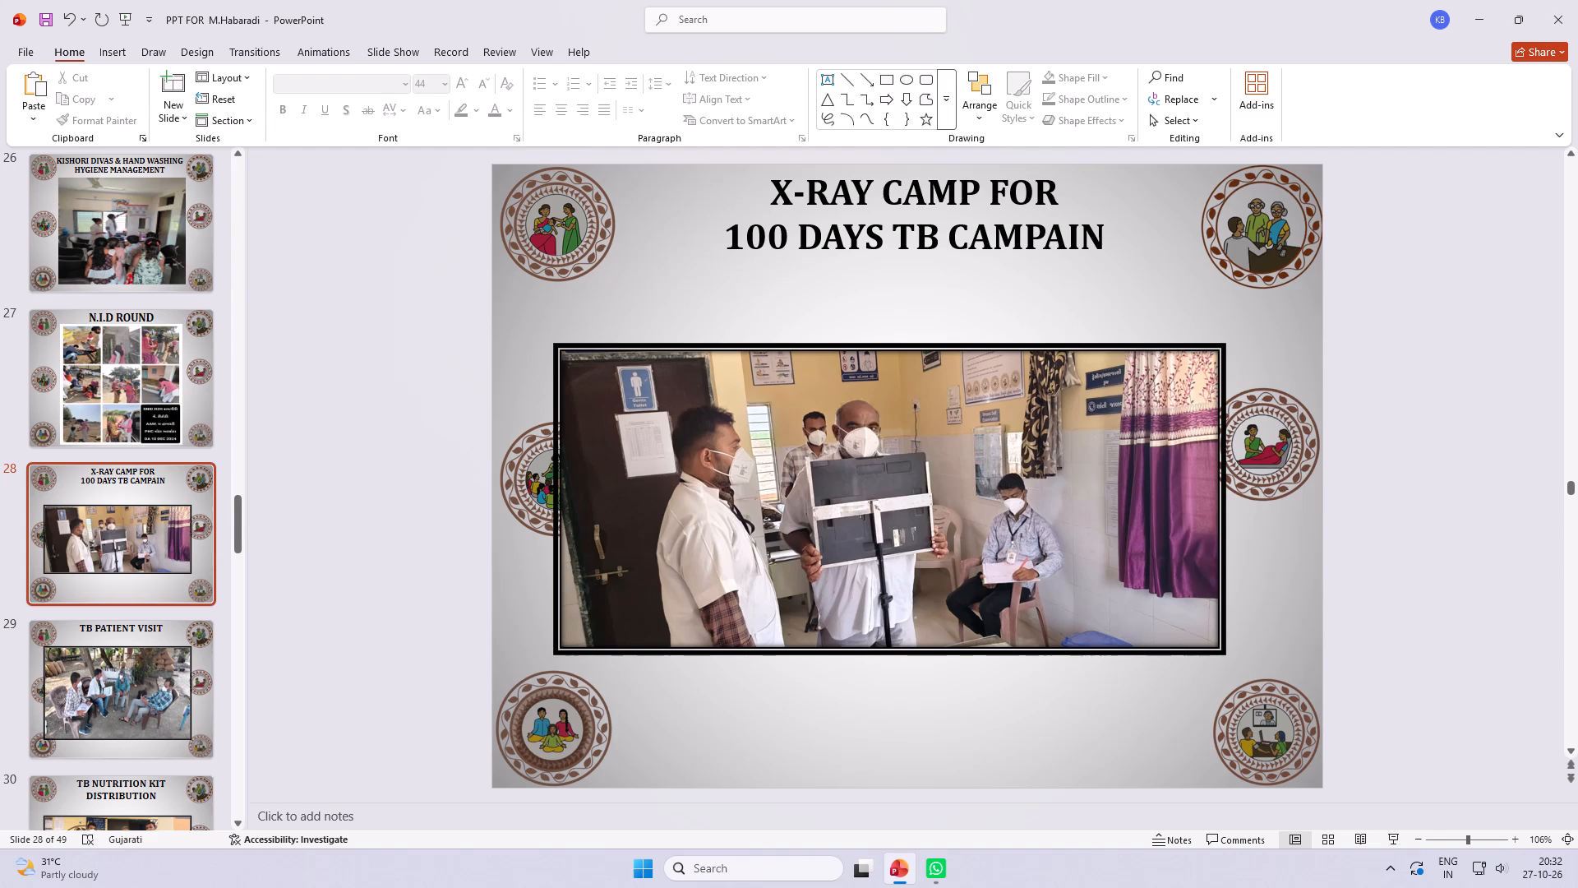
# Cut the old photo from slide 28, X-RAY CAMP FOR 100 DAYS TB CAMPAIN, leaving its title in place.
pyautogui.rightClick(985, 493)
pyautogui.click(1034, 163)
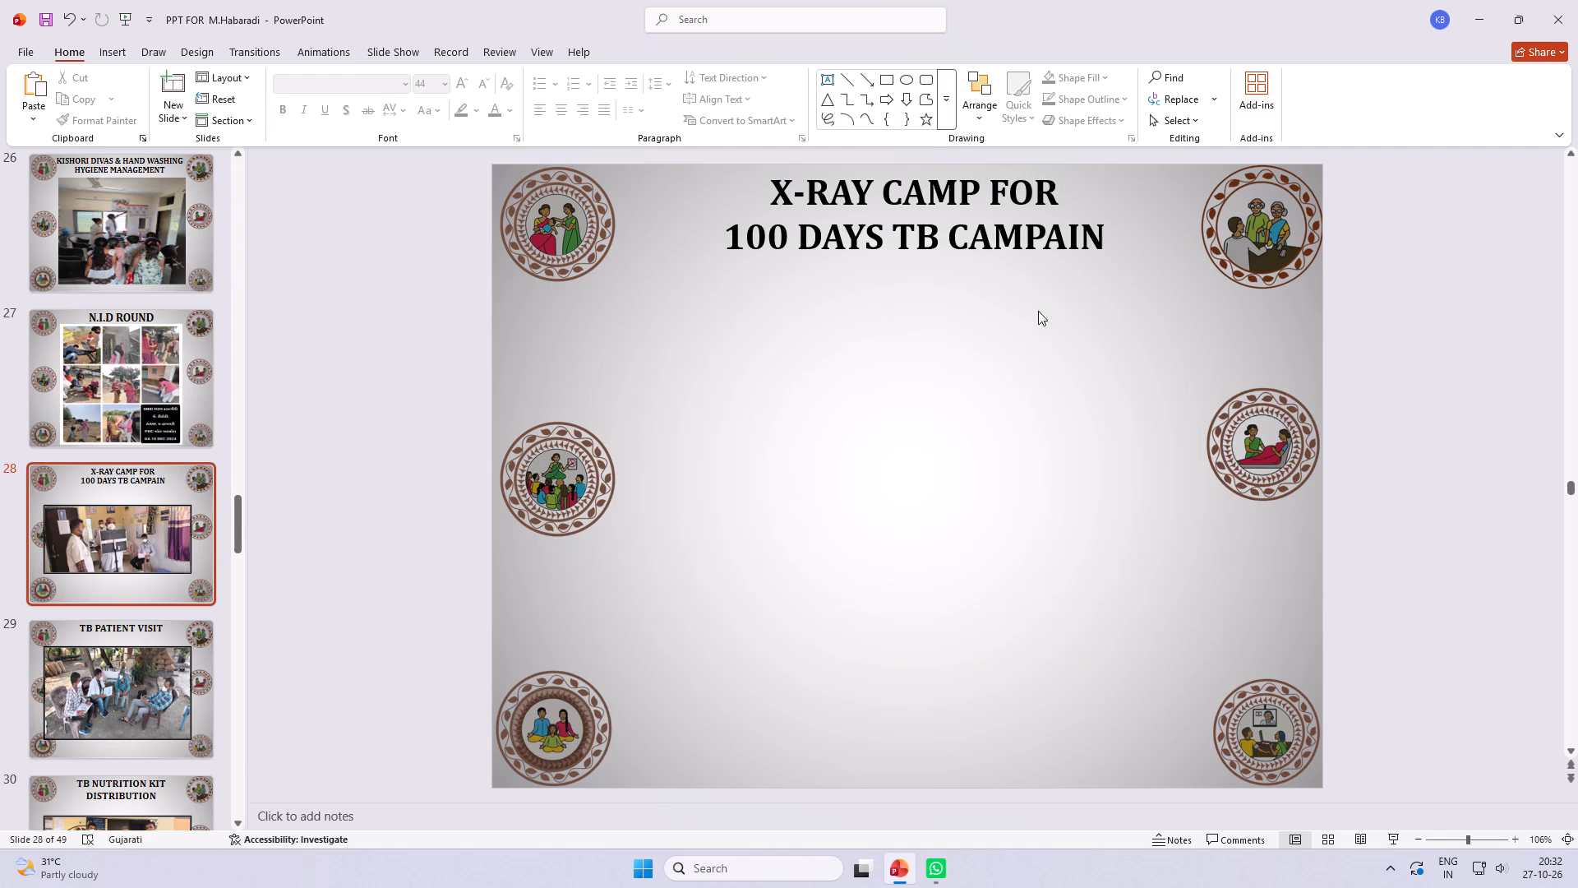
# Cut the old photo of the seated group from slide 29, TB PATIENT VISIT.
pyautogui.scroll(-1, 881, 393)
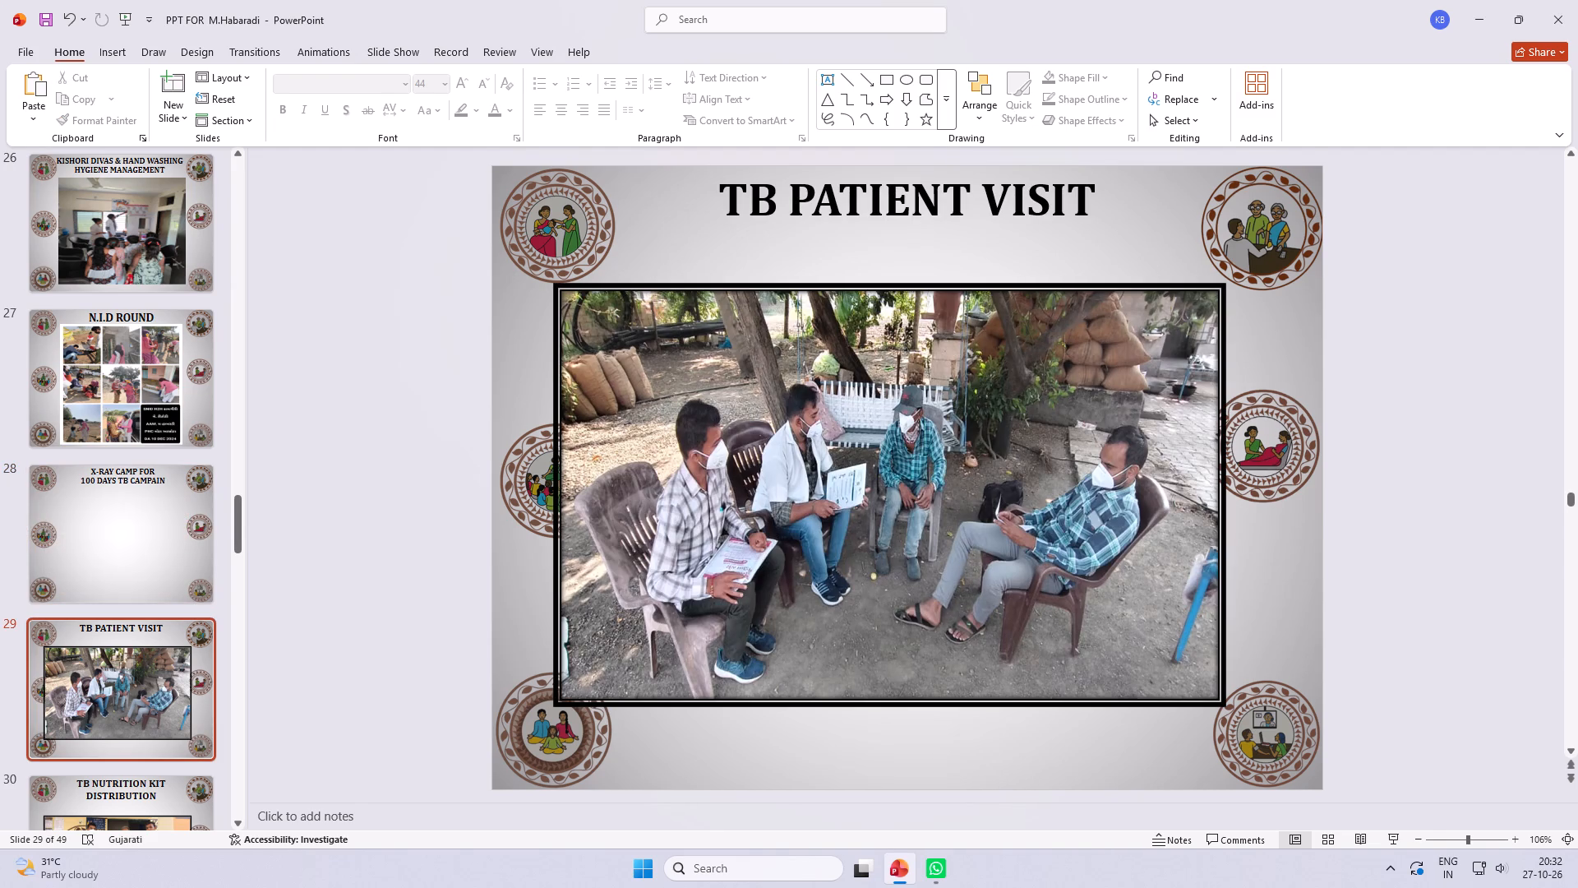
pyautogui.rightClick(888, 390)
pyautogui.click(951, 428)
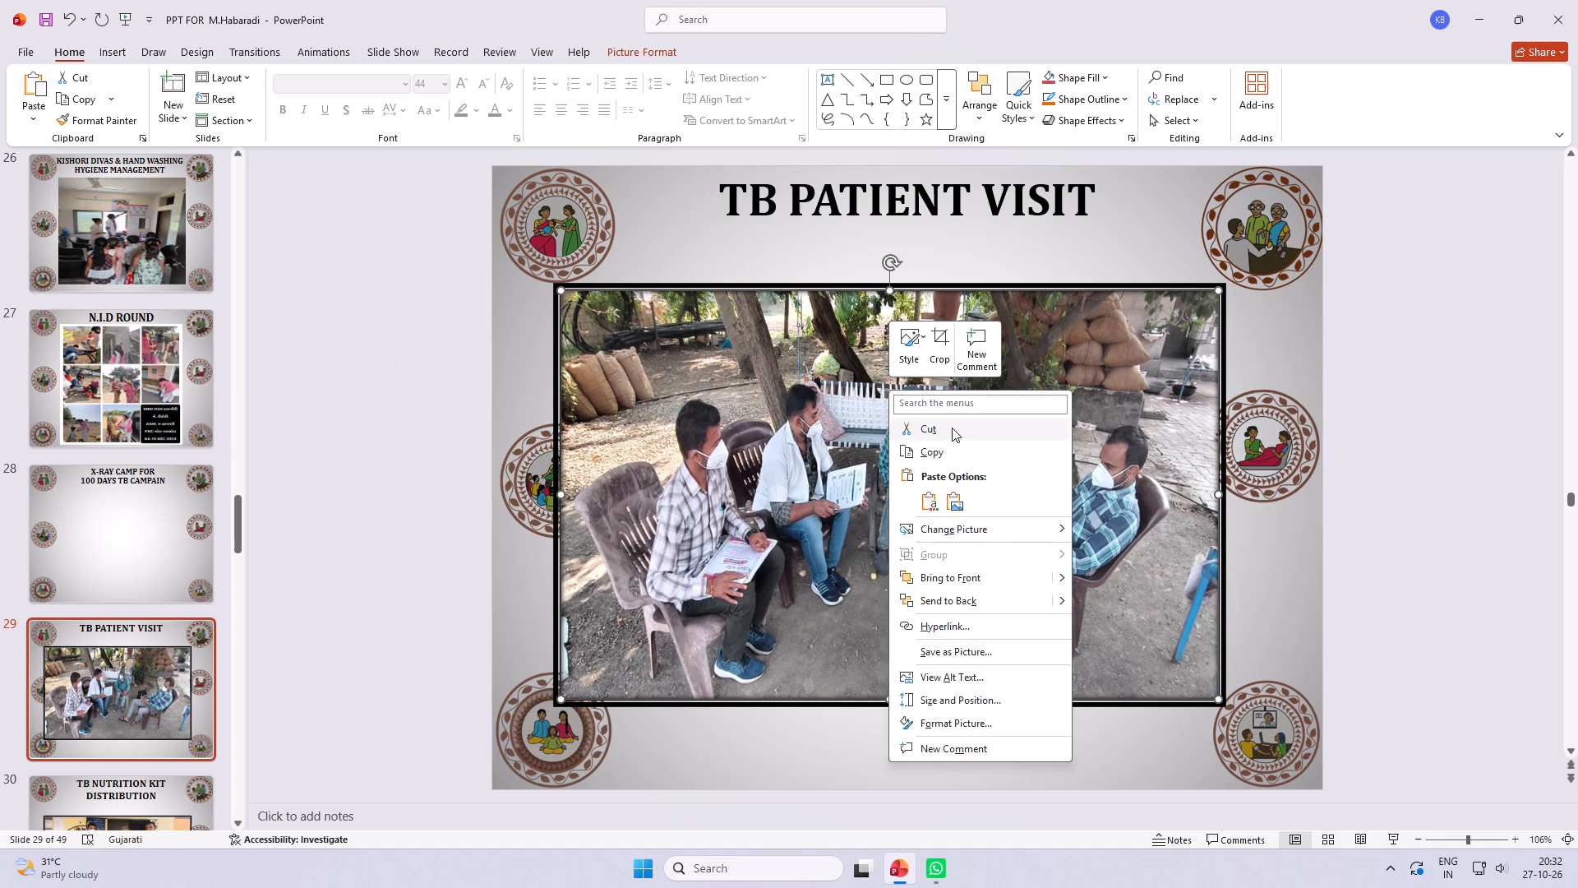
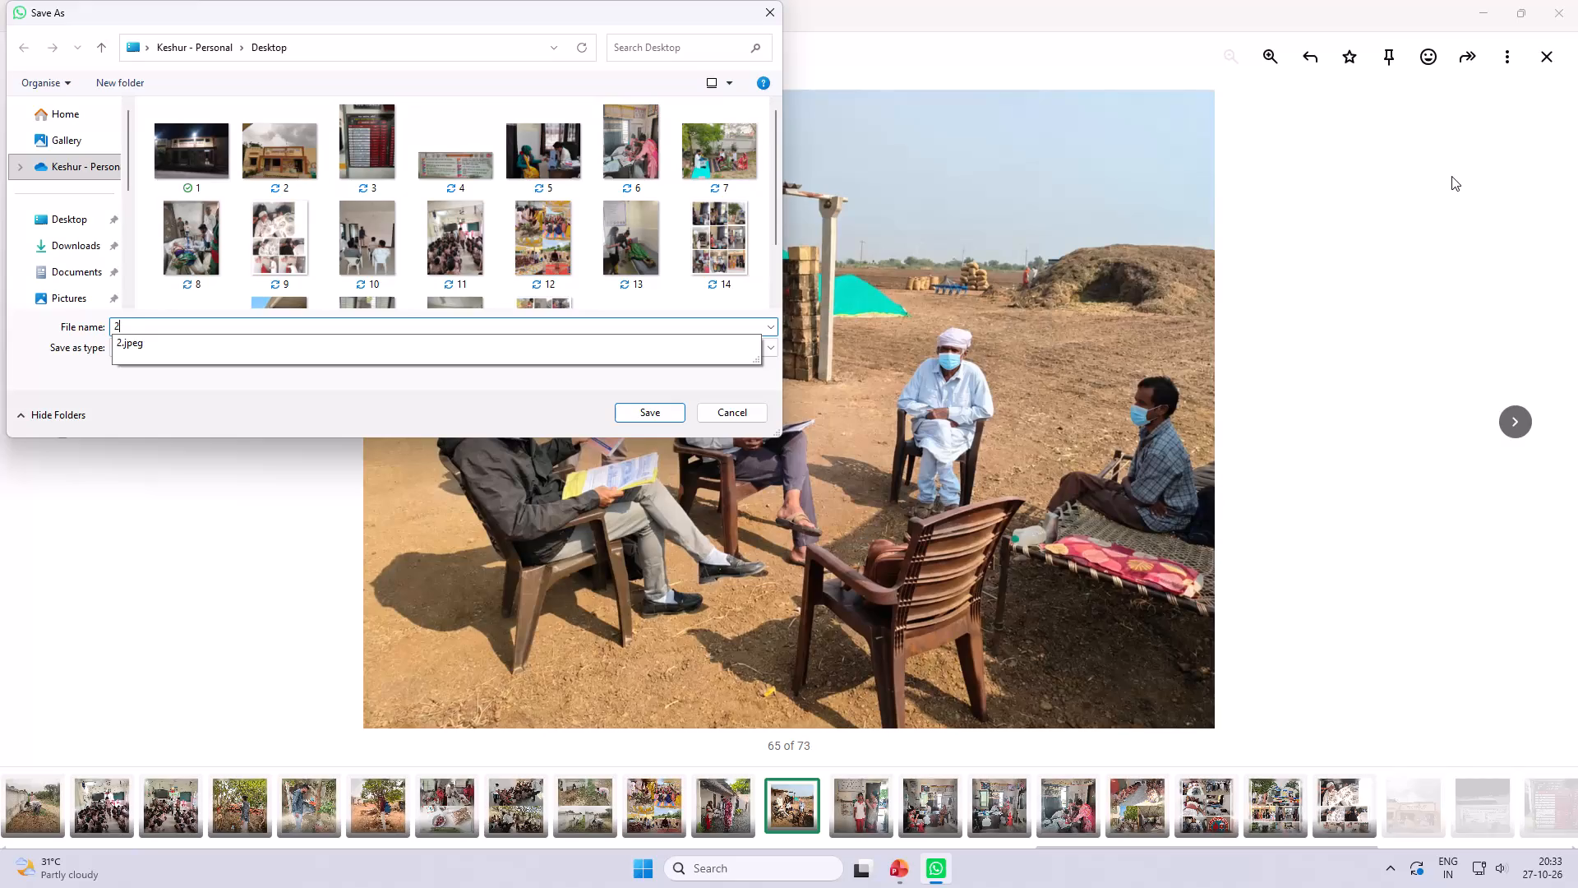
# Save the photo of the masked men seated at the outdoor meeting to the Desktop as a JPEG named 20.
pyautogui.press('BackSpace')
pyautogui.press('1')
pyautogui.press('BackSpace')
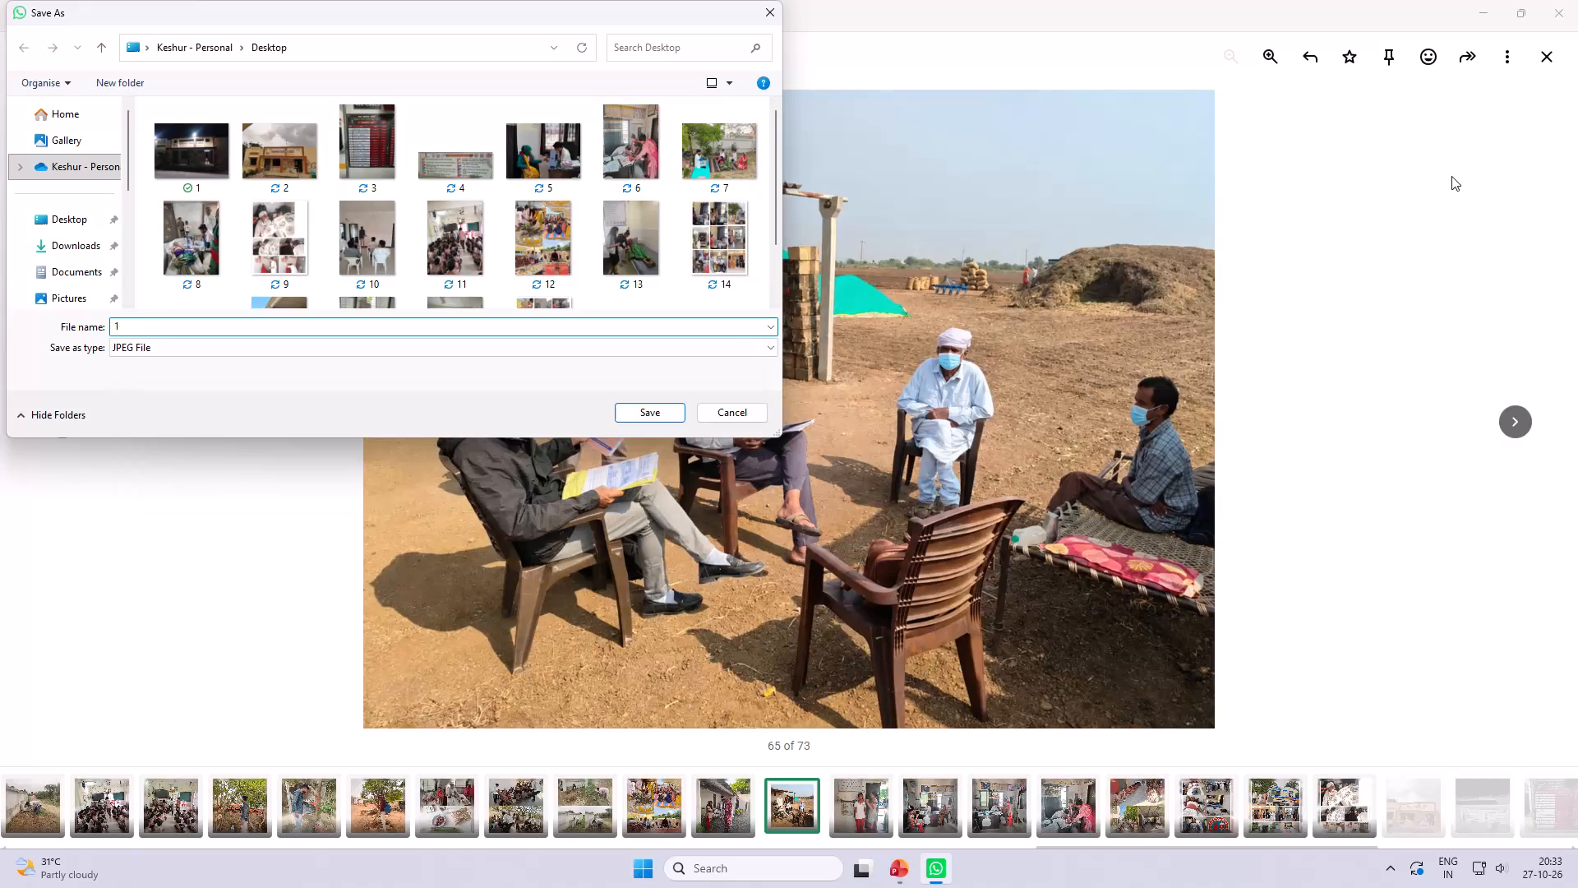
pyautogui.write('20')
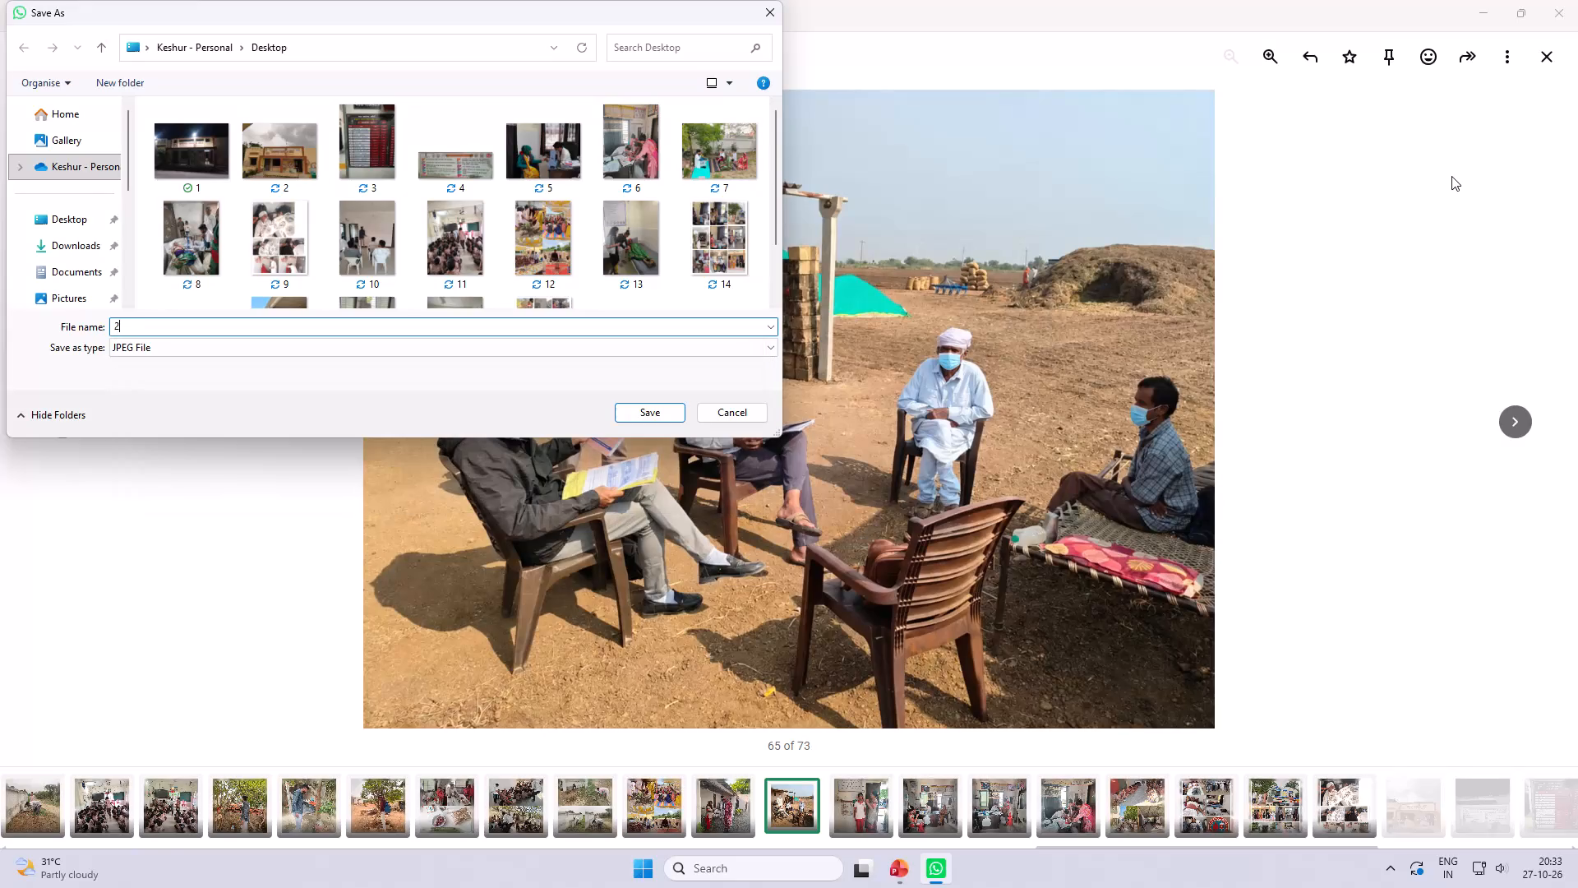
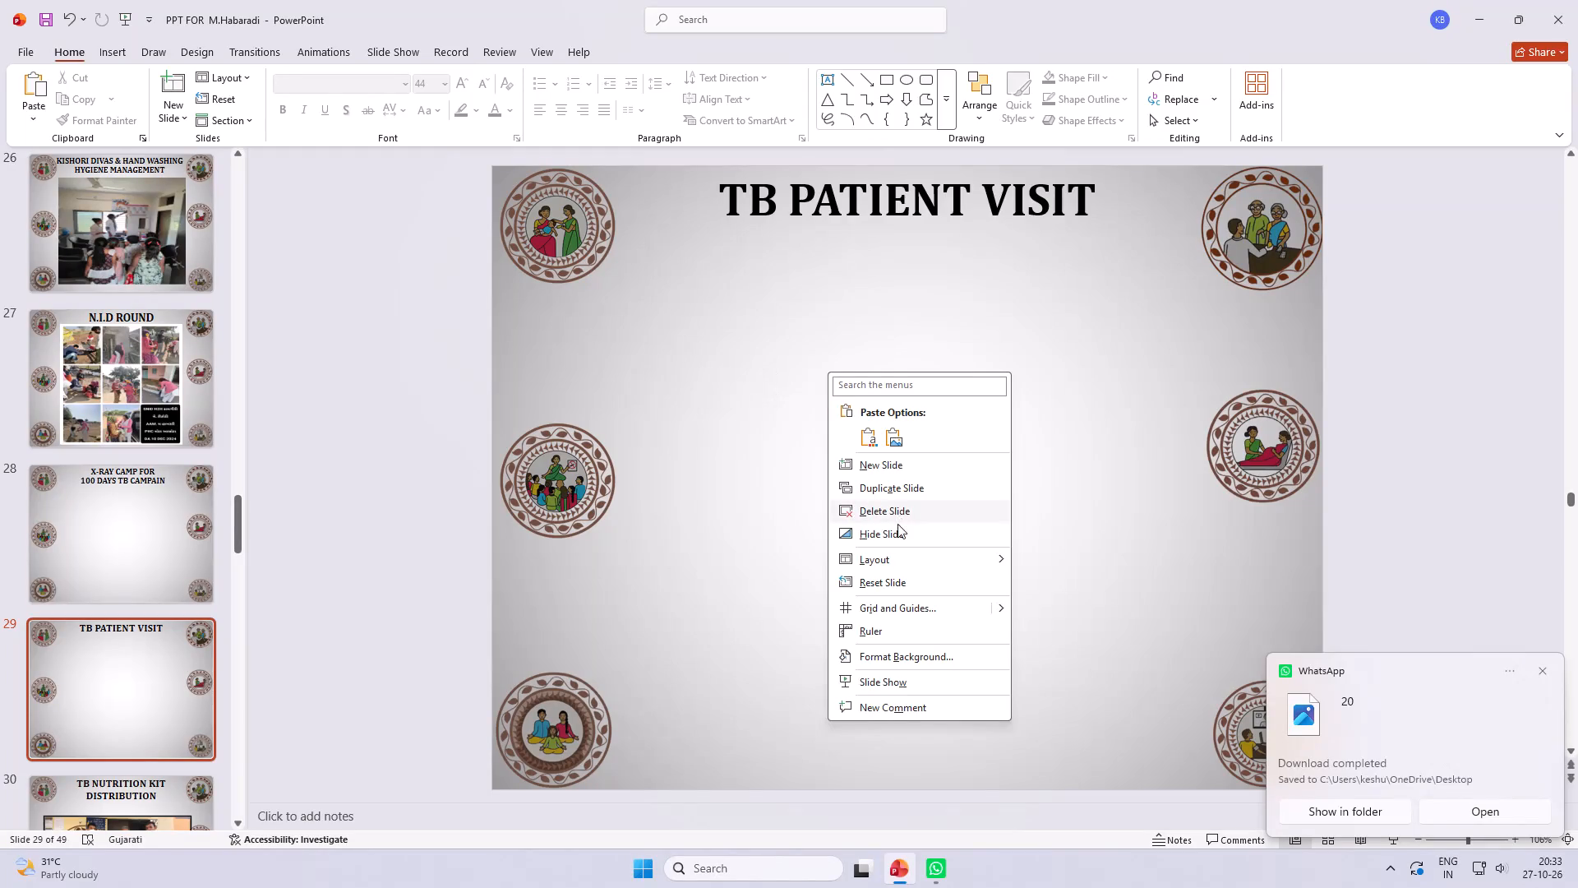
# Insert the picture named 20 from the Desktop folder onto the TB PATIENT VISIT slide.
pyautogui.click(111, 50)
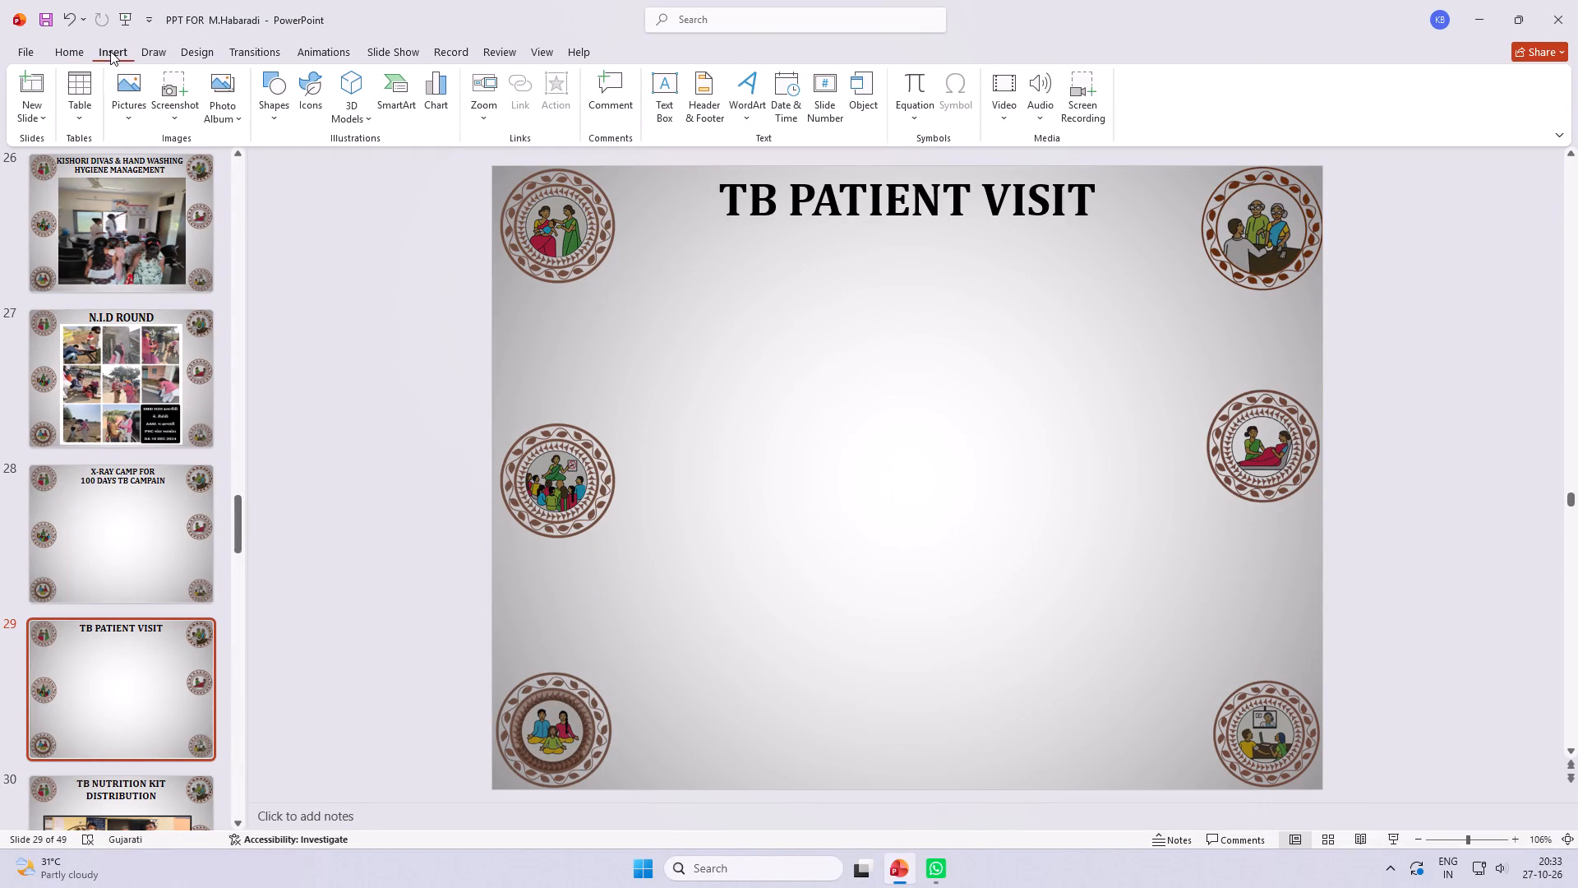
pyautogui.click(133, 109)
pyautogui.click(145, 169)
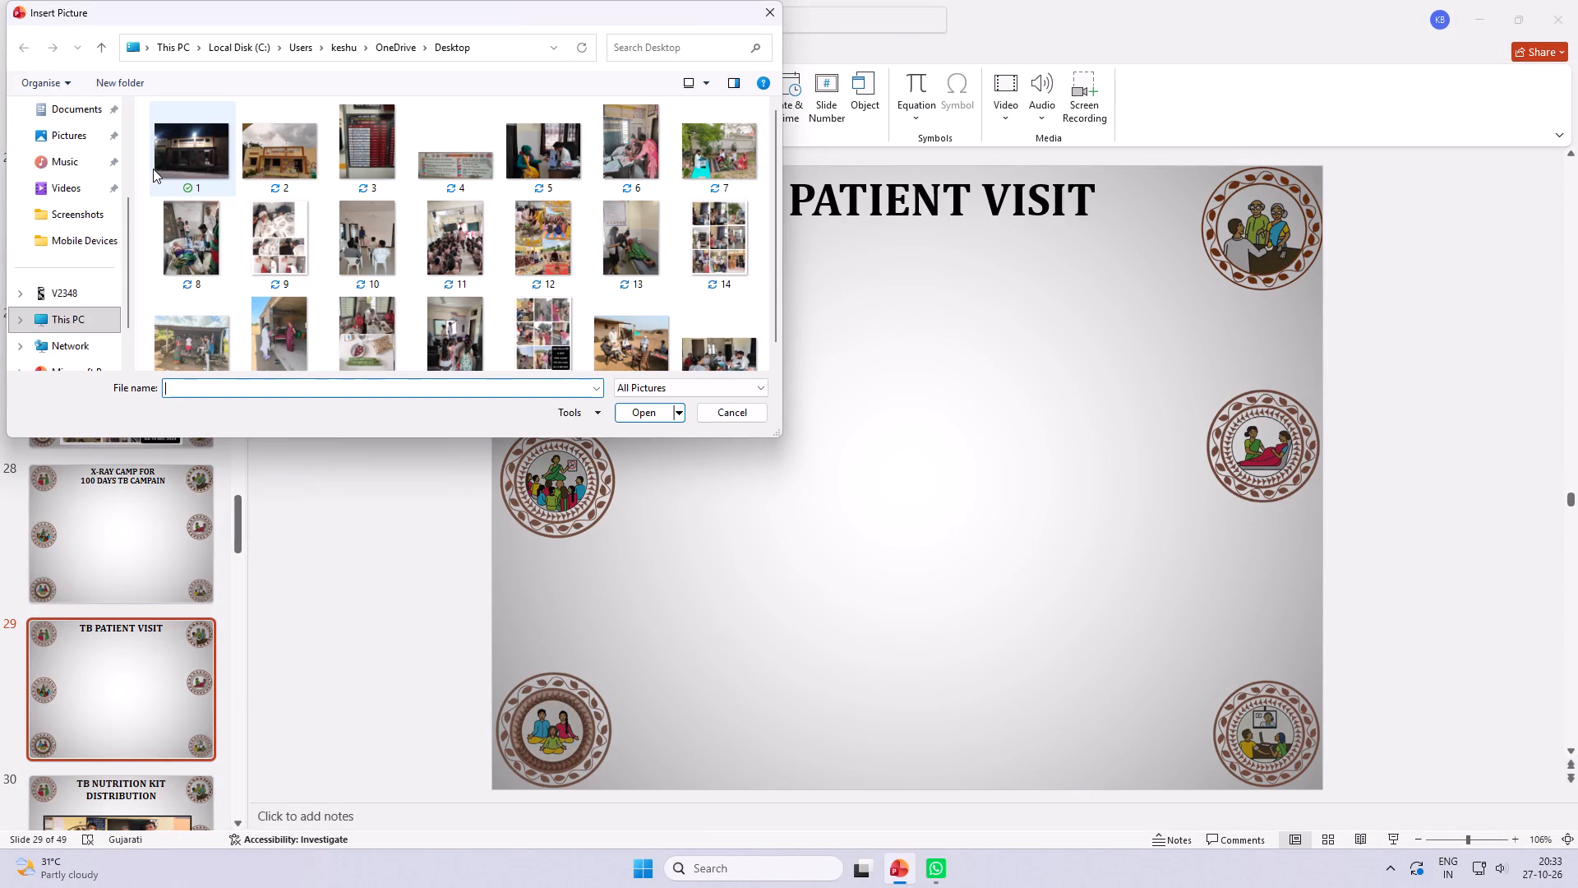
pyautogui.scroll(-2, 663, 225)
pyautogui.click(648, 340)
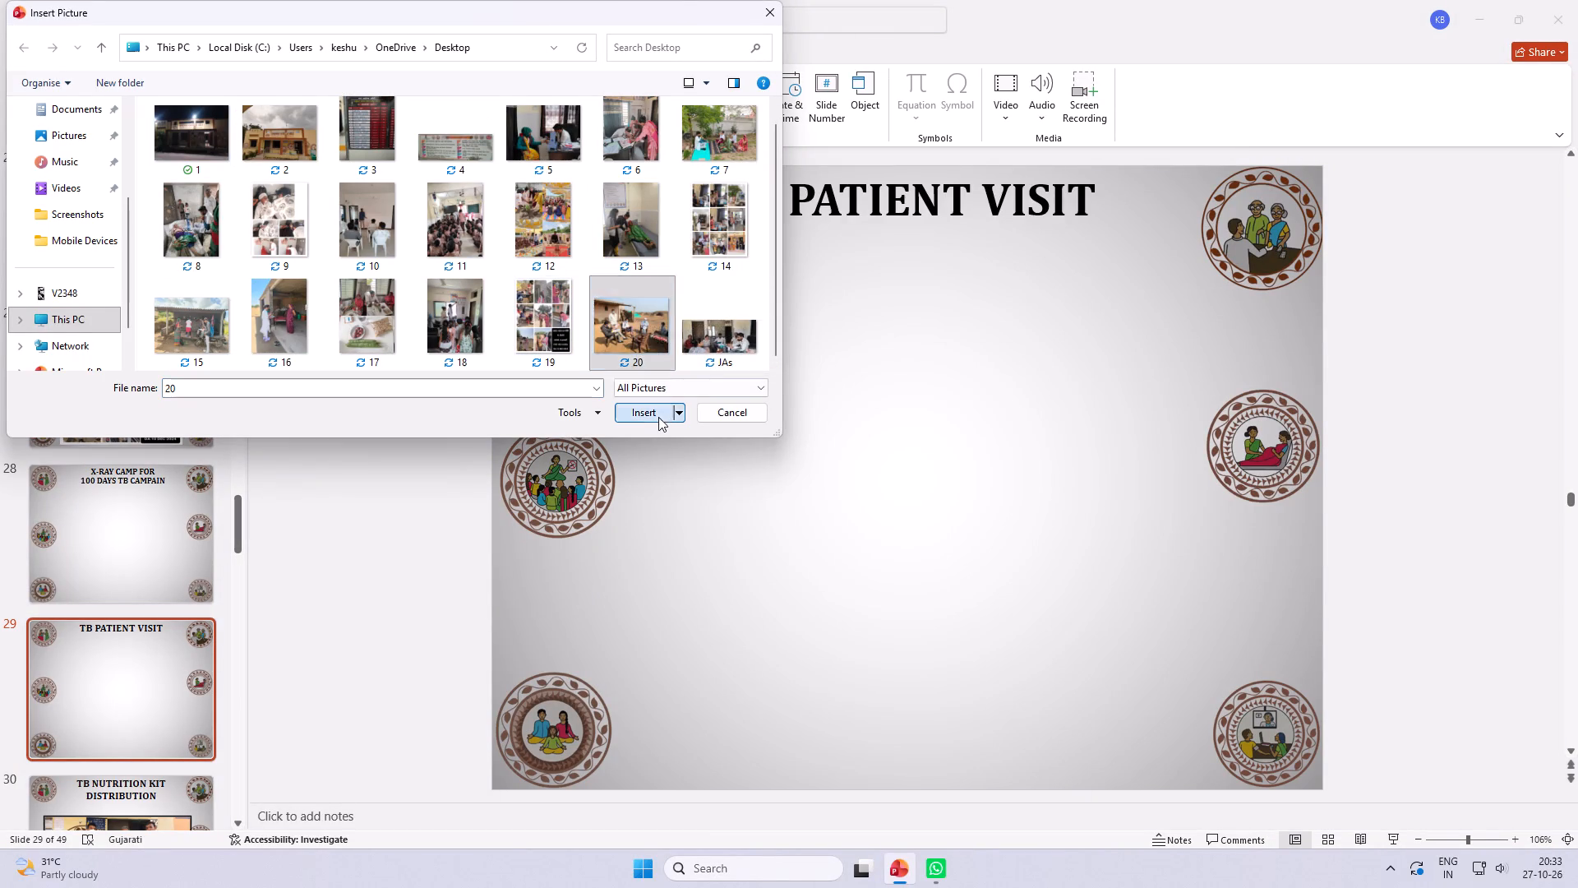
pyautogui.click(658, 417)
# Resize the TB patient visit photo to about 16.93 cm high by 17.15 cm wide, below the title and between the side emblems.
pyautogui.moveTo(487, 474); pyautogui.dragTo(639, 477)
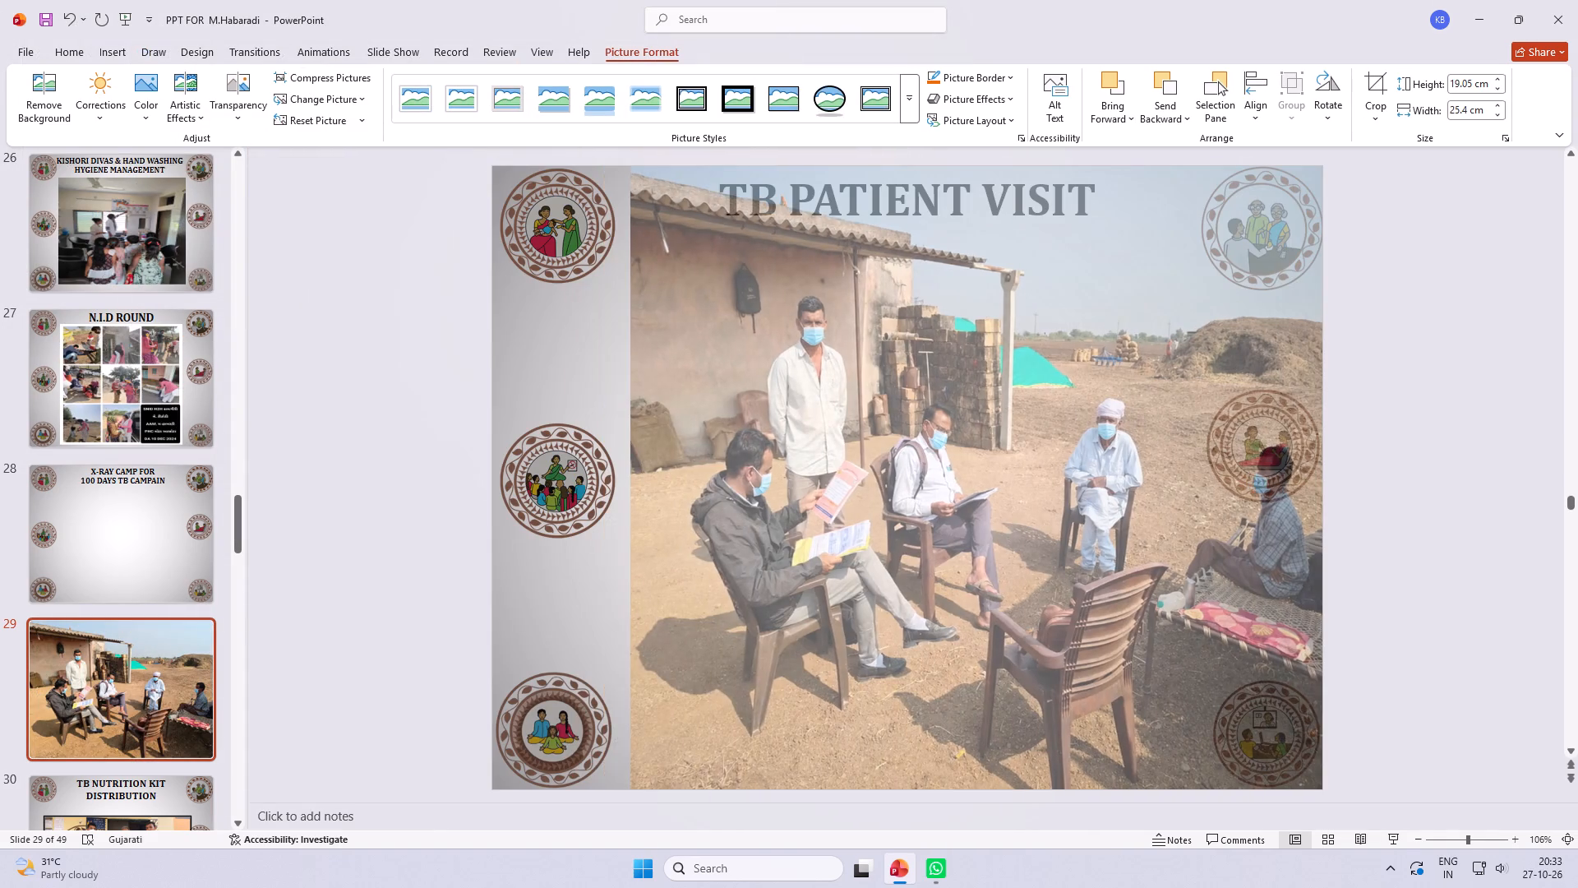
pyautogui.moveTo(639, 477); pyautogui.dragTo(630, 479)
pyautogui.moveTo(976, 164); pyautogui.dragTo(962, 236)
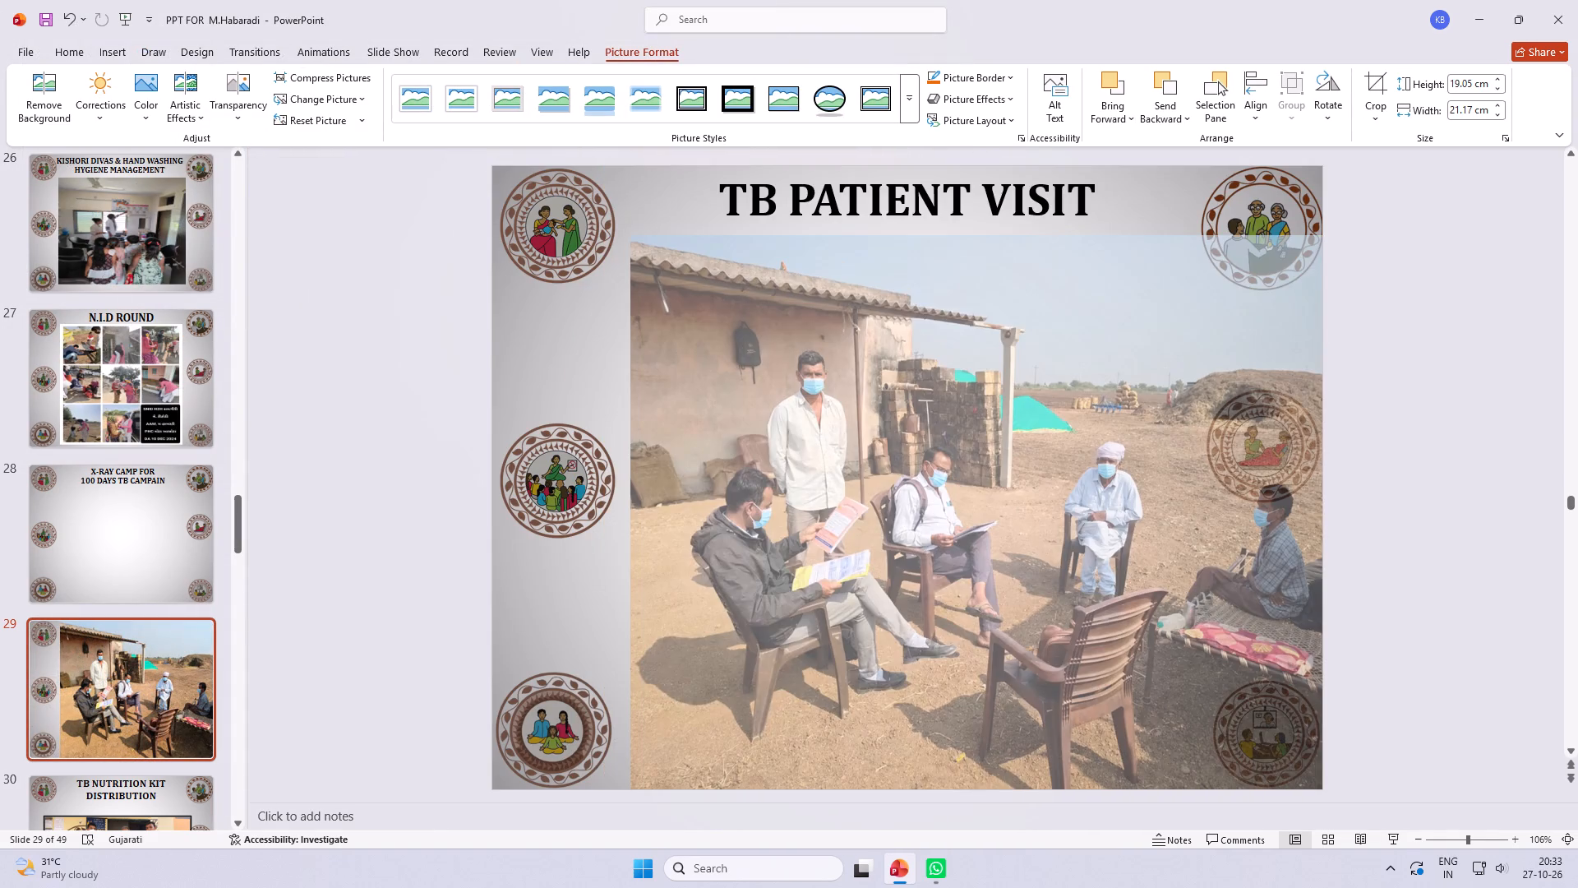
pyautogui.moveTo(962, 236); pyautogui.dragTo(948, 235)
pyautogui.moveTo(1325, 511); pyautogui.dragTo(1192, 493)
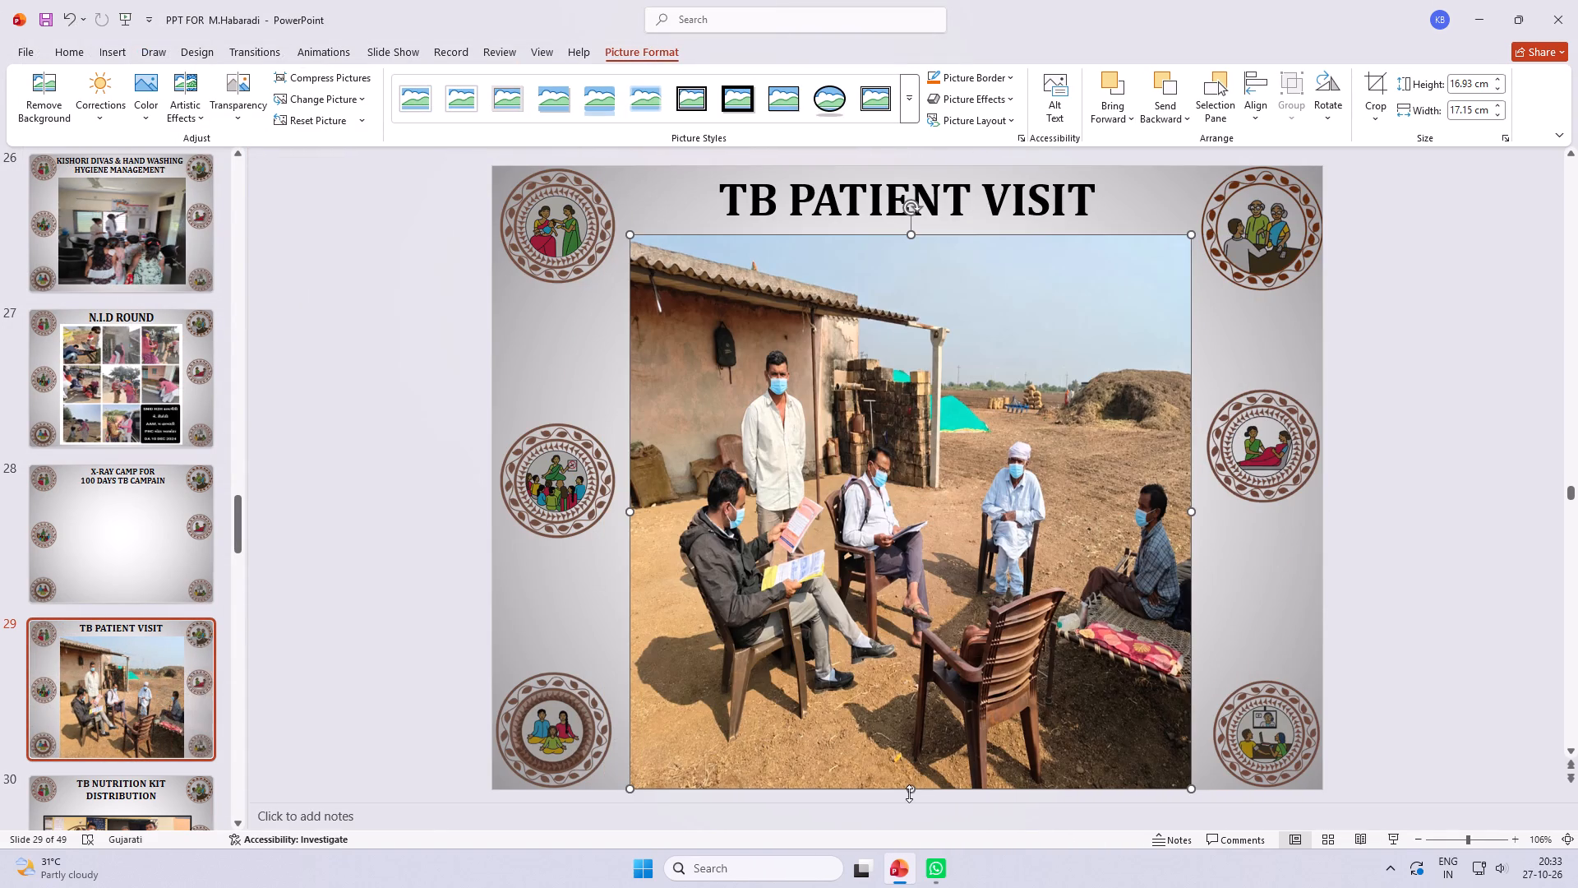
# Reduce the height of the TB PATIENT VISIT photo on slide 29 to about 15.24 cm and save the presentation.
pyautogui.moveTo(908, 788); pyautogui.dragTo(902, 733)
pyautogui.click(1080, 604)
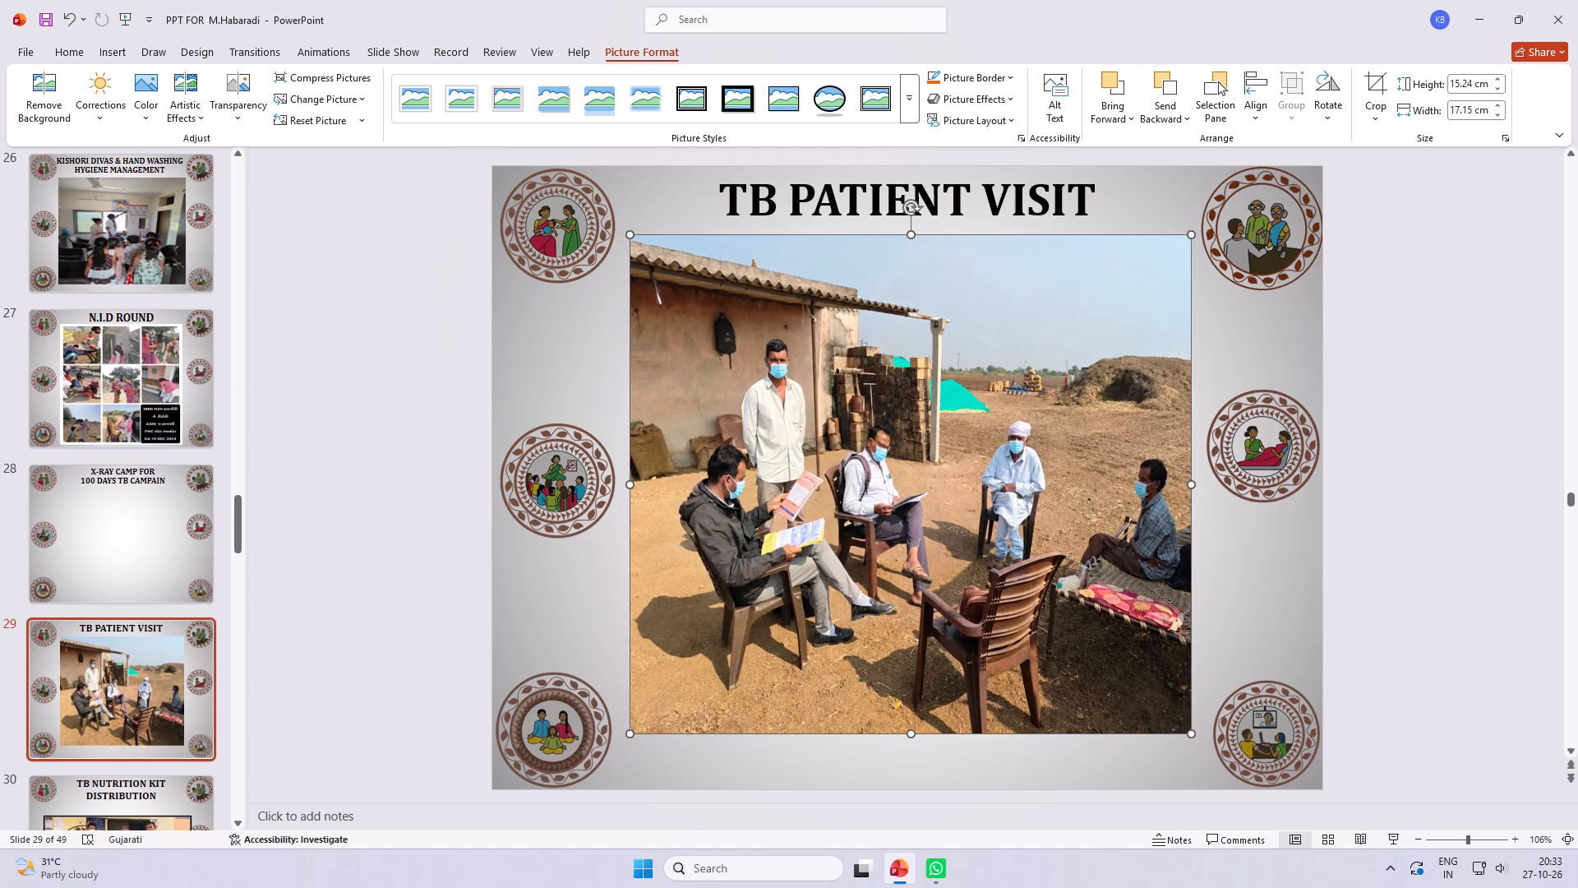
pyautogui.click(1238, 530)
pyautogui.hotkey('ctrl', 's')
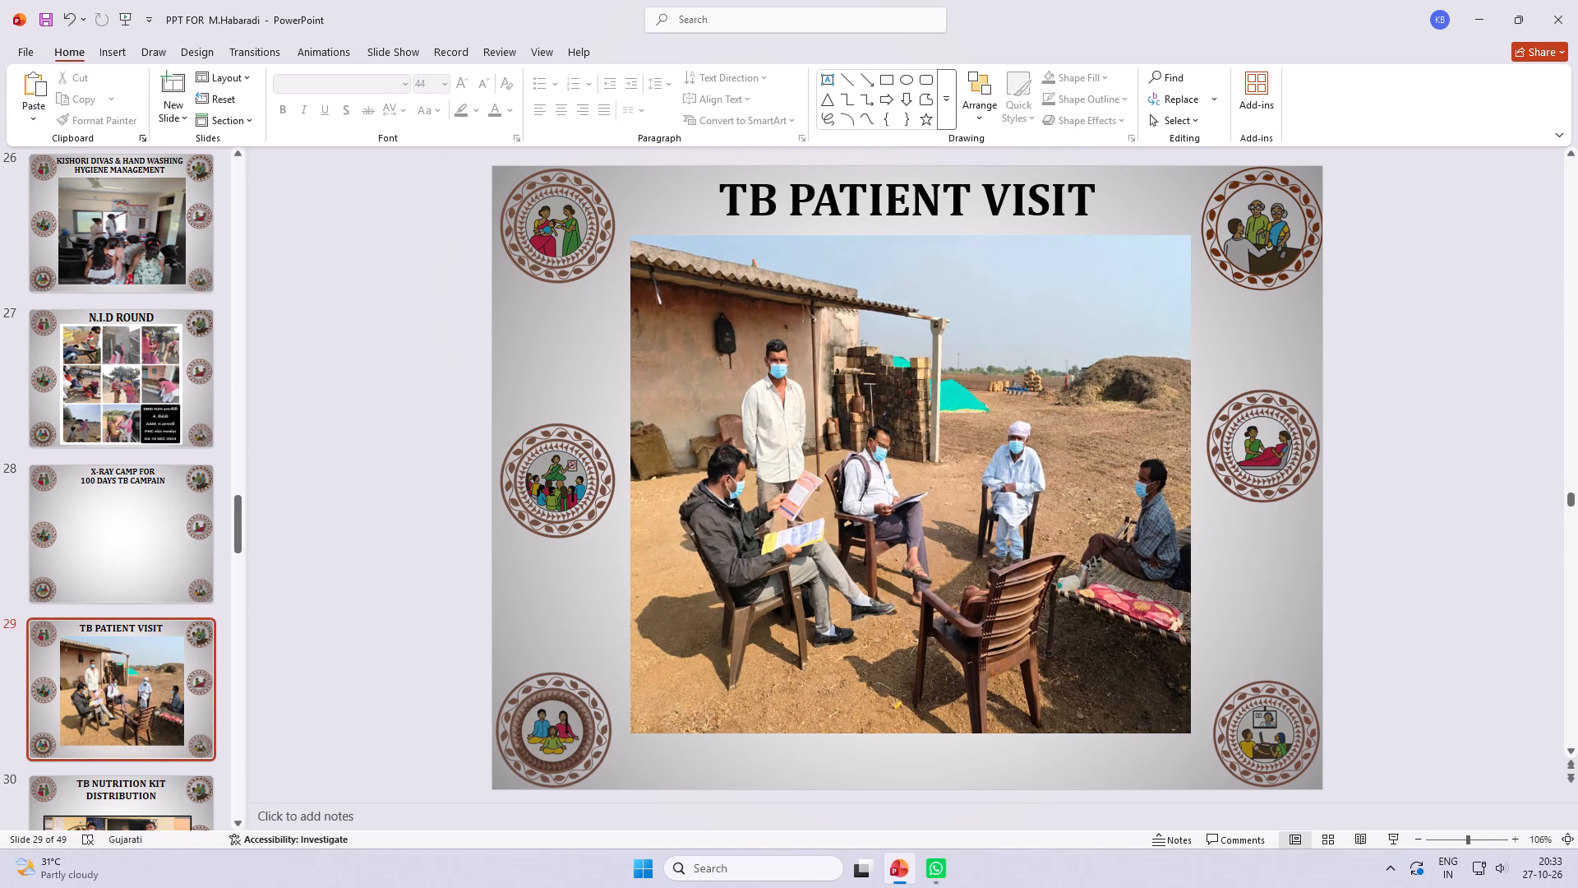
# Cut the old photos from slides 30, 31 and 32: TB nutrition kit distribution, school health programe and immunization session supervision.
pyautogui.scroll(-1, 1143, 525)
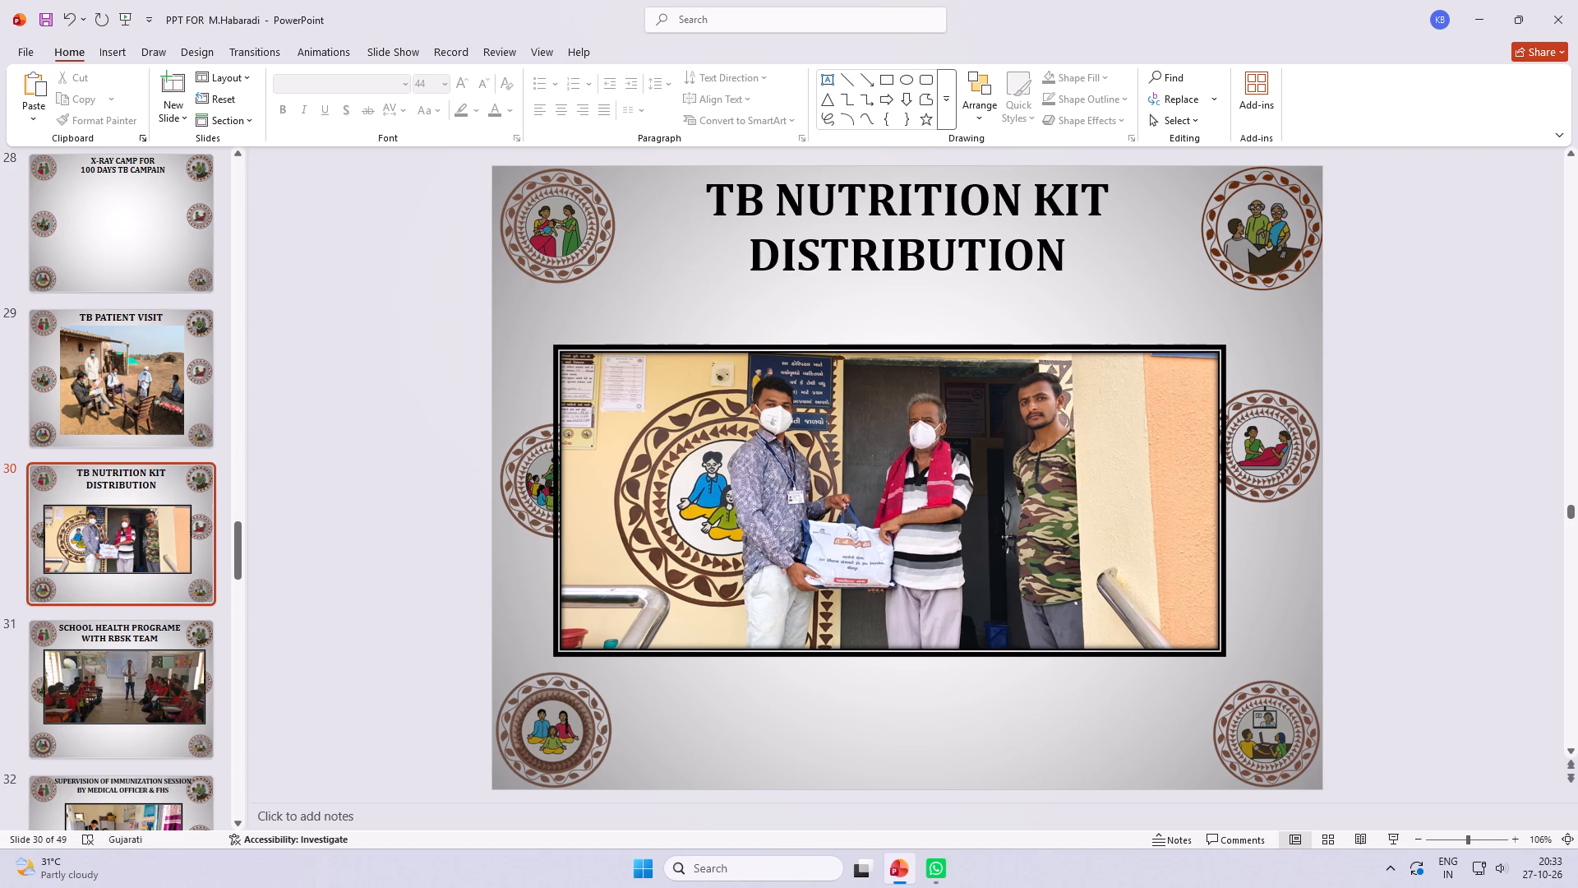
pyautogui.rightClick(948, 487)
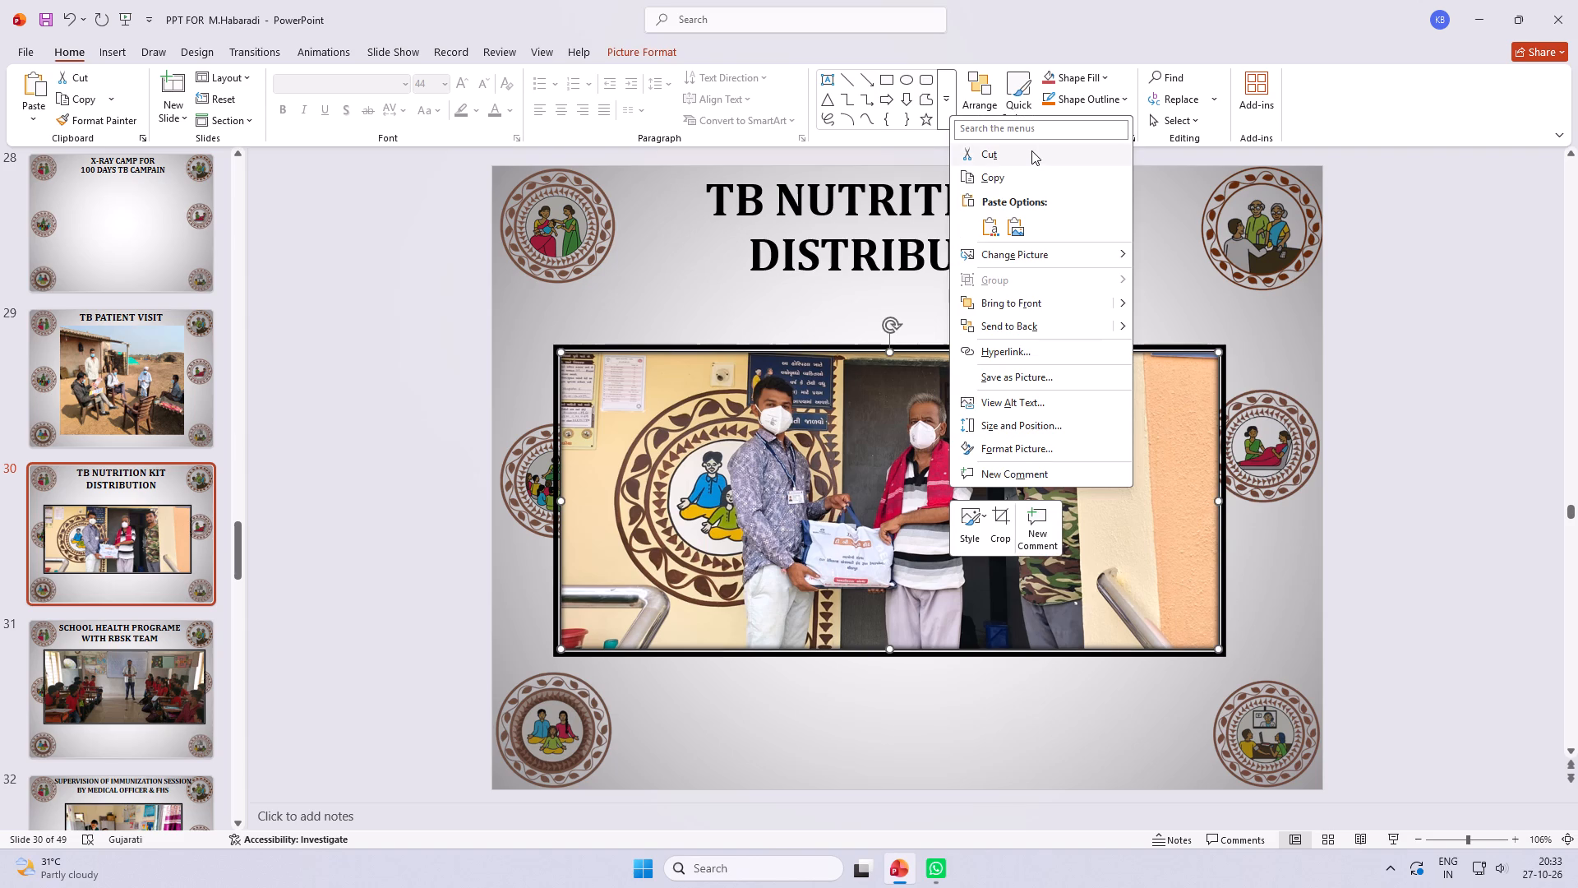
pyautogui.click(1029, 150)
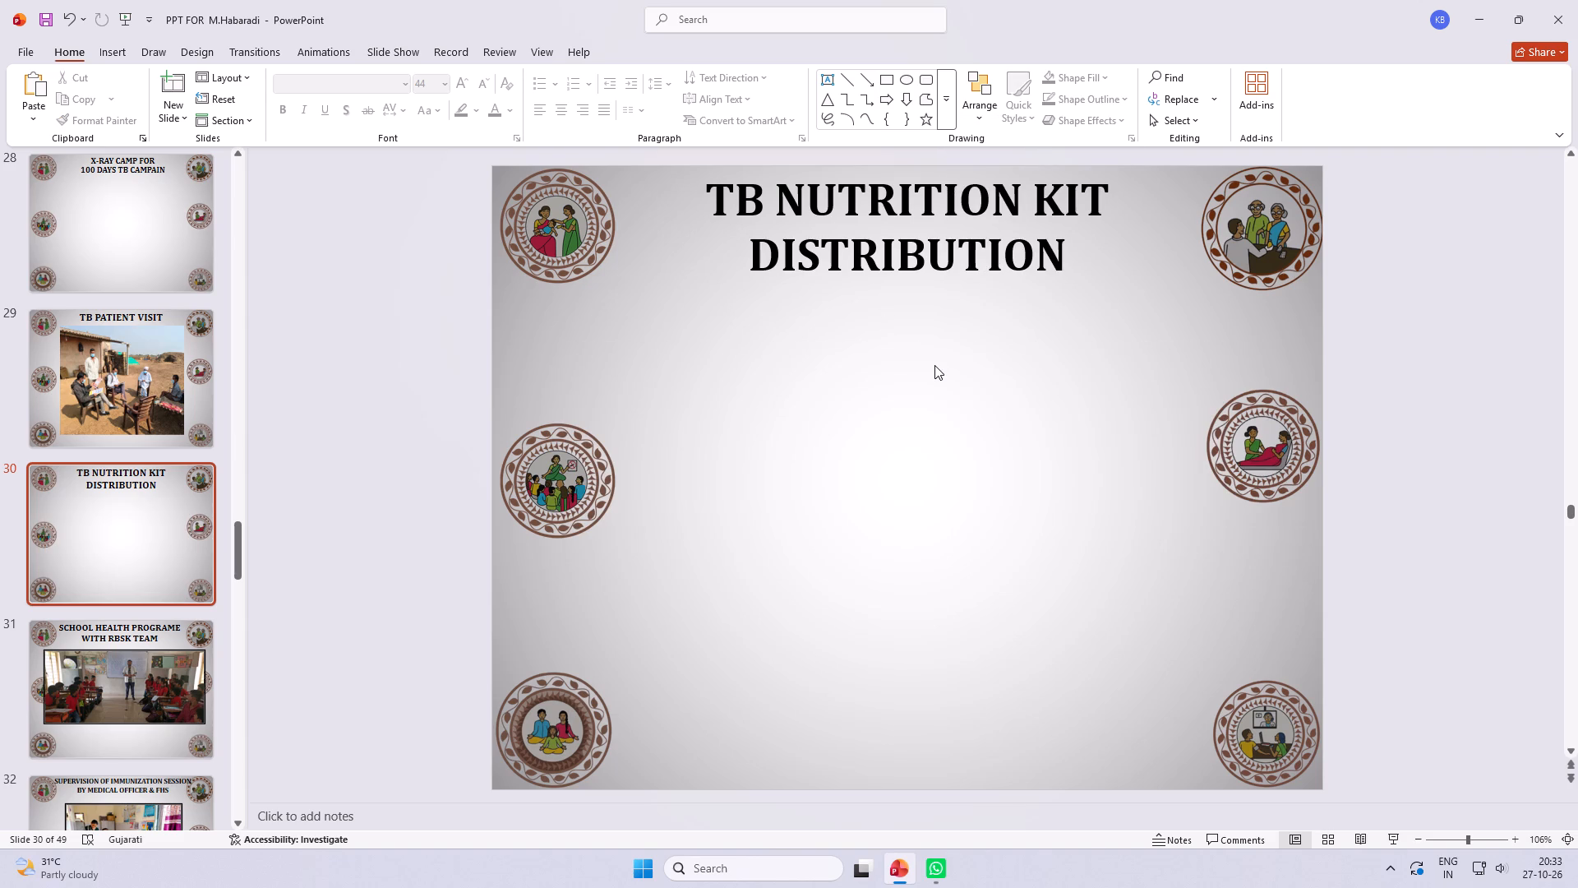
pyautogui.scroll(-1, 934, 365)
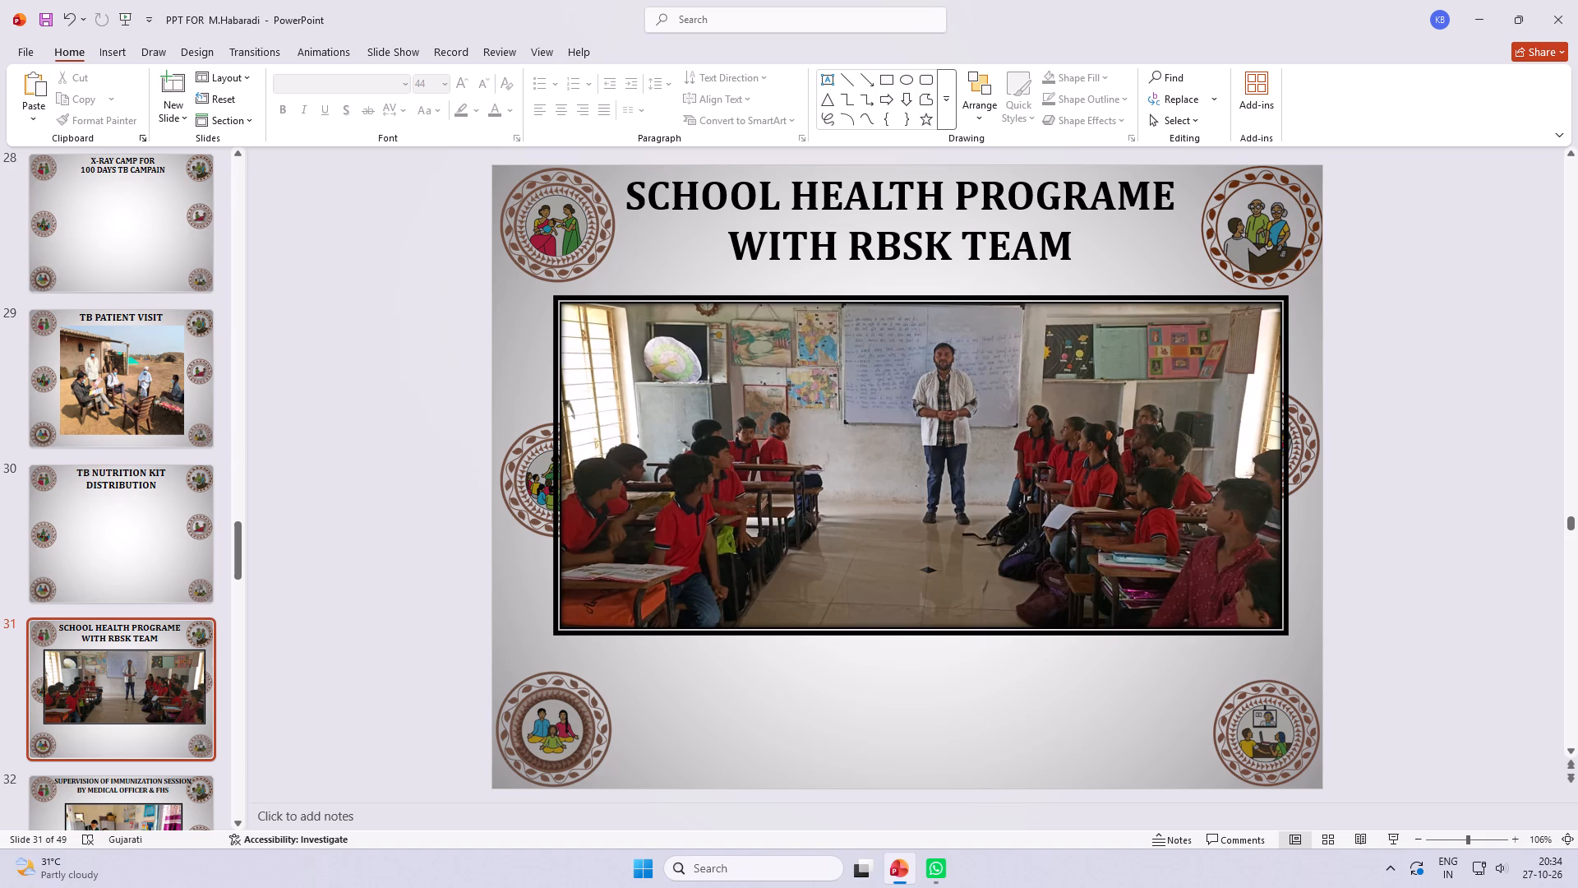
pyautogui.rightClick(905, 437)
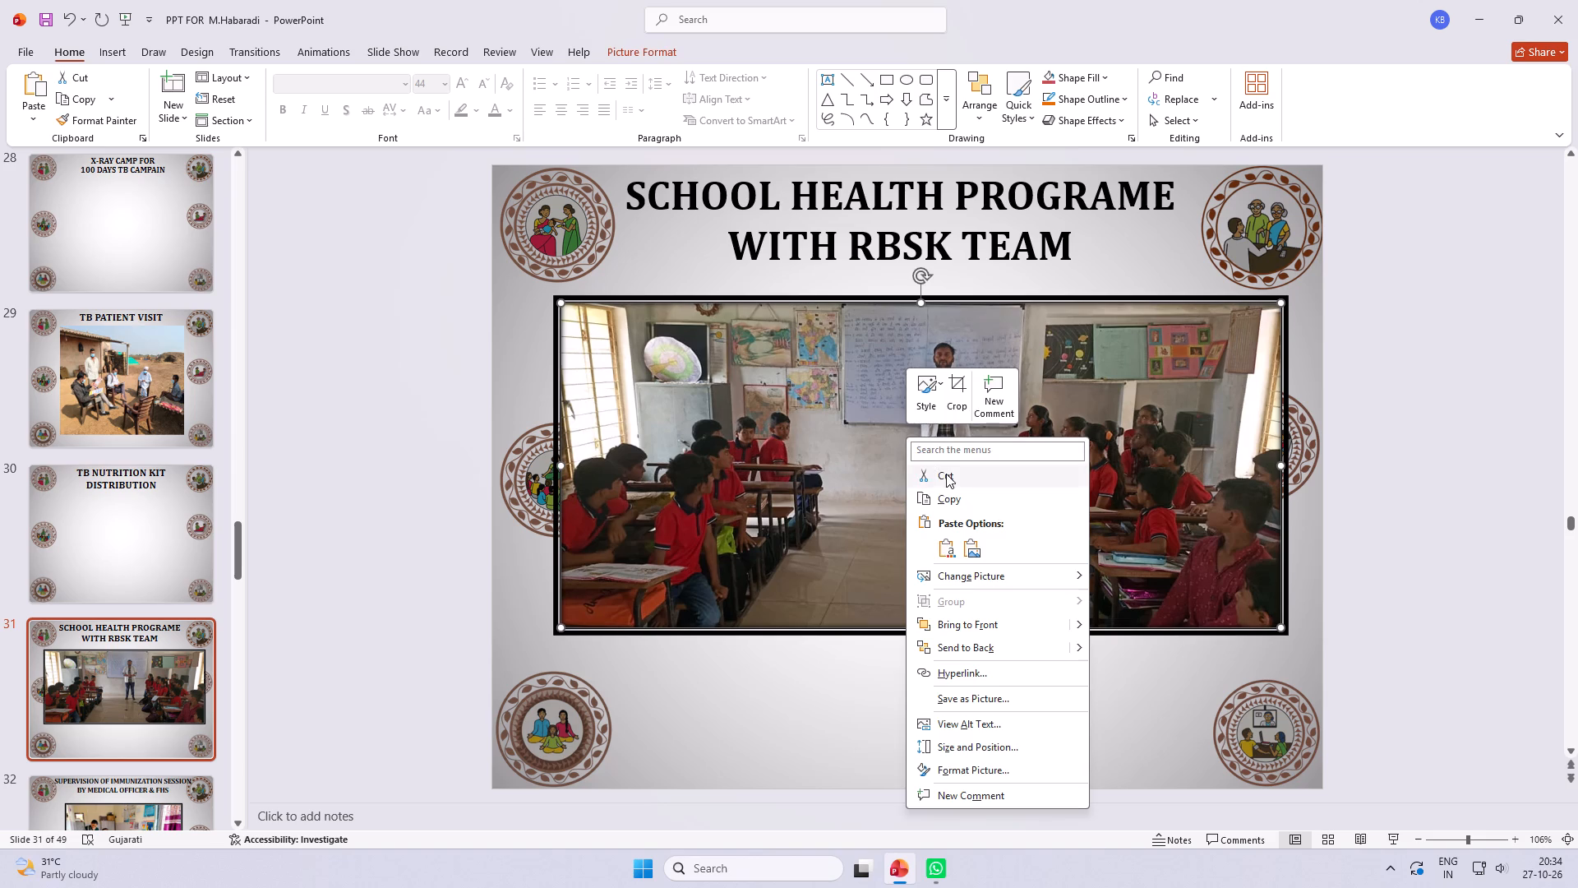
pyautogui.click(946, 474)
pyautogui.scroll(-1, 918, 435)
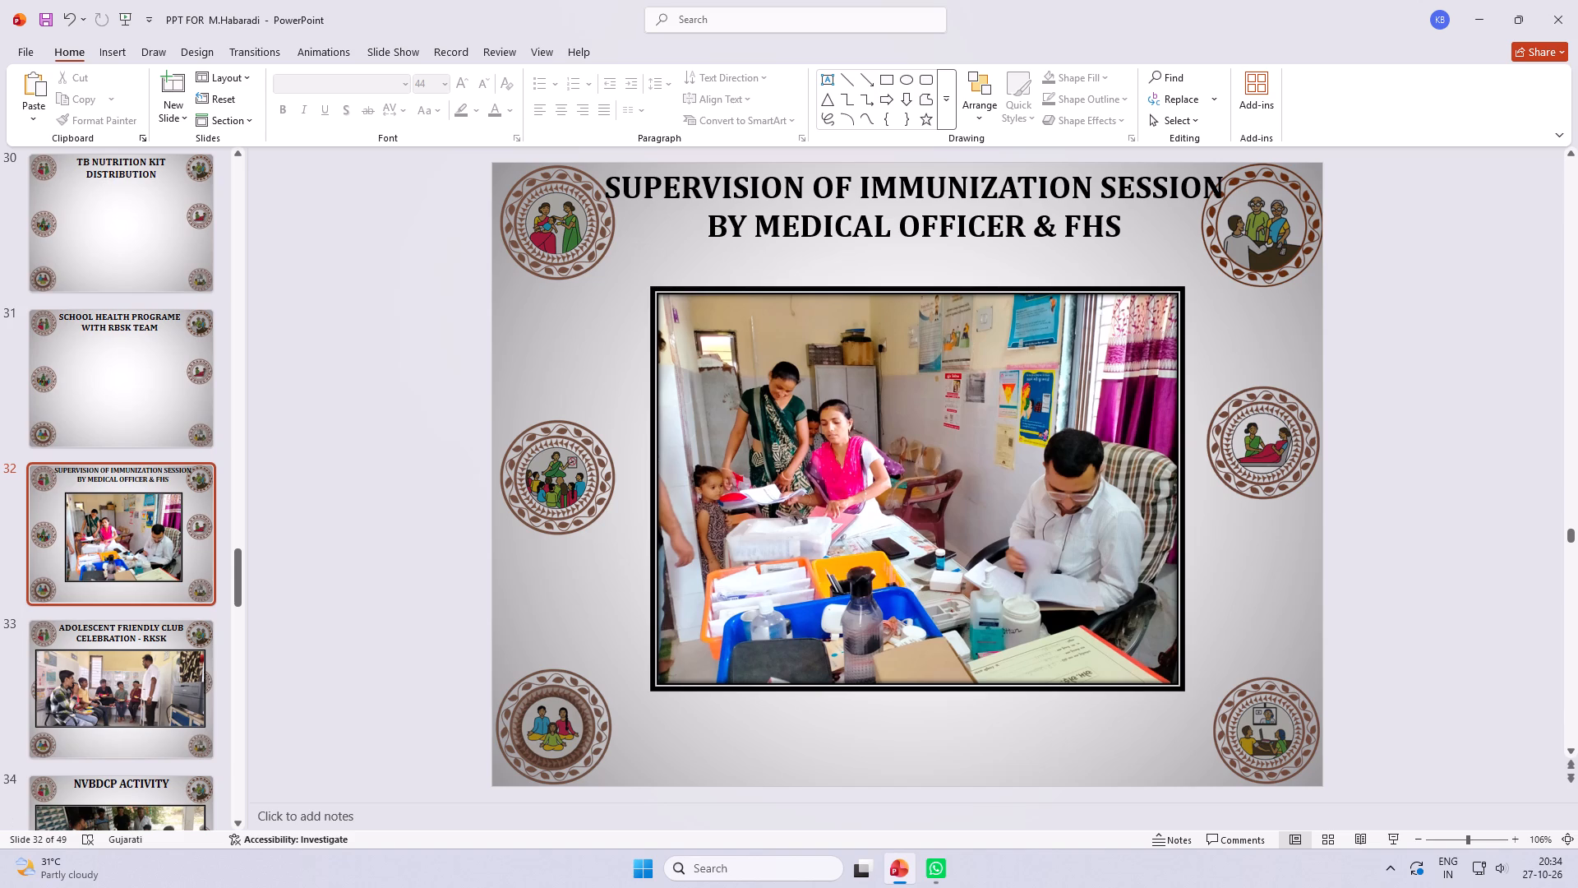
pyautogui.rightClick(900, 411)
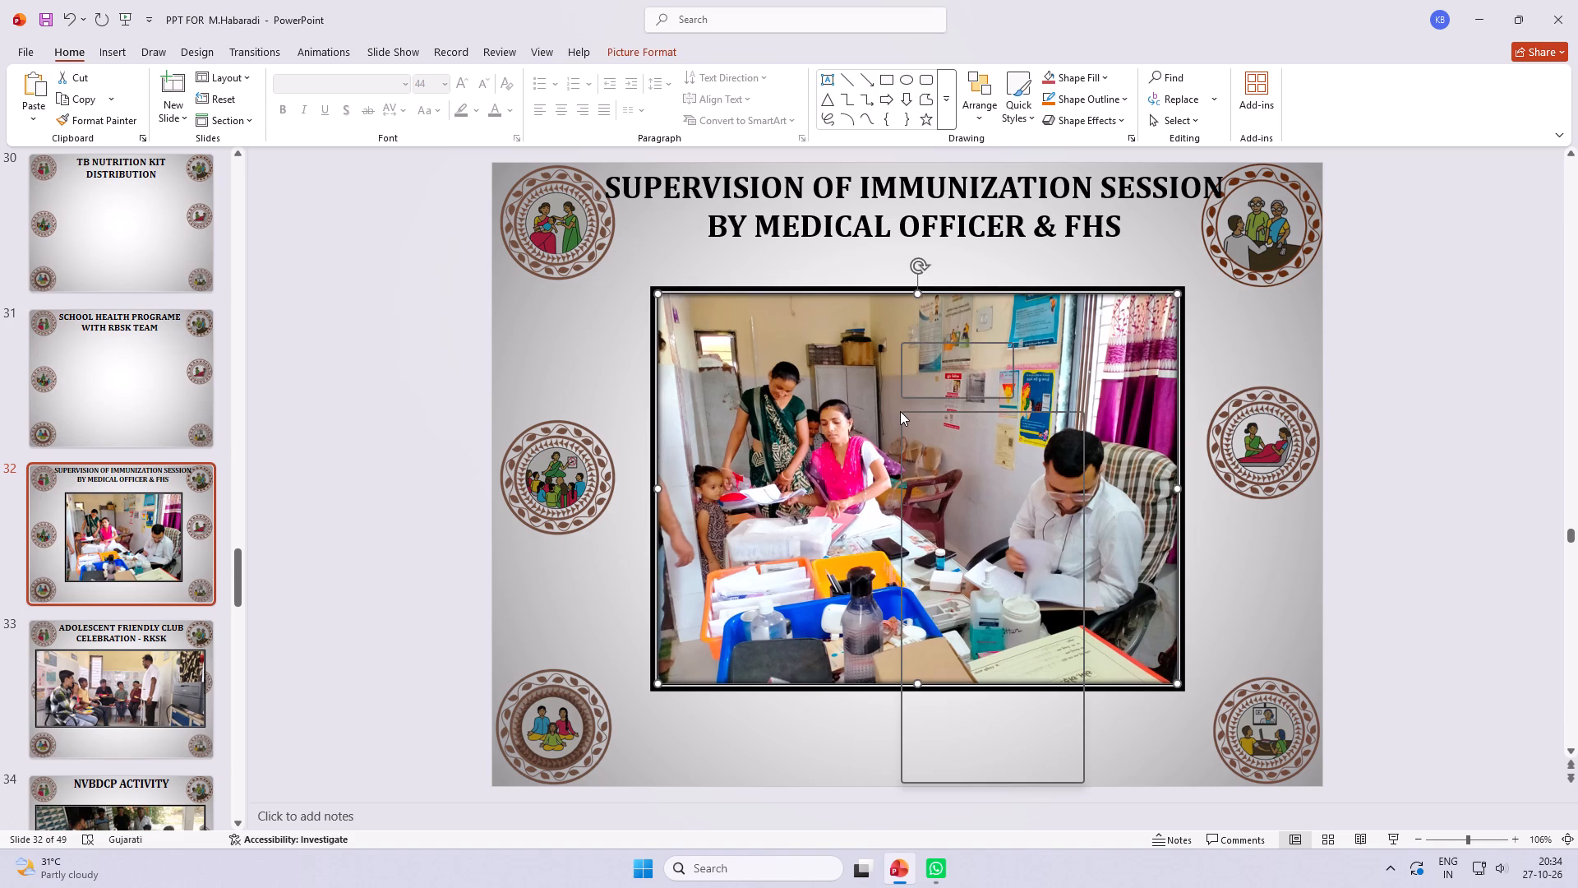
pyautogui.click(916, 439)
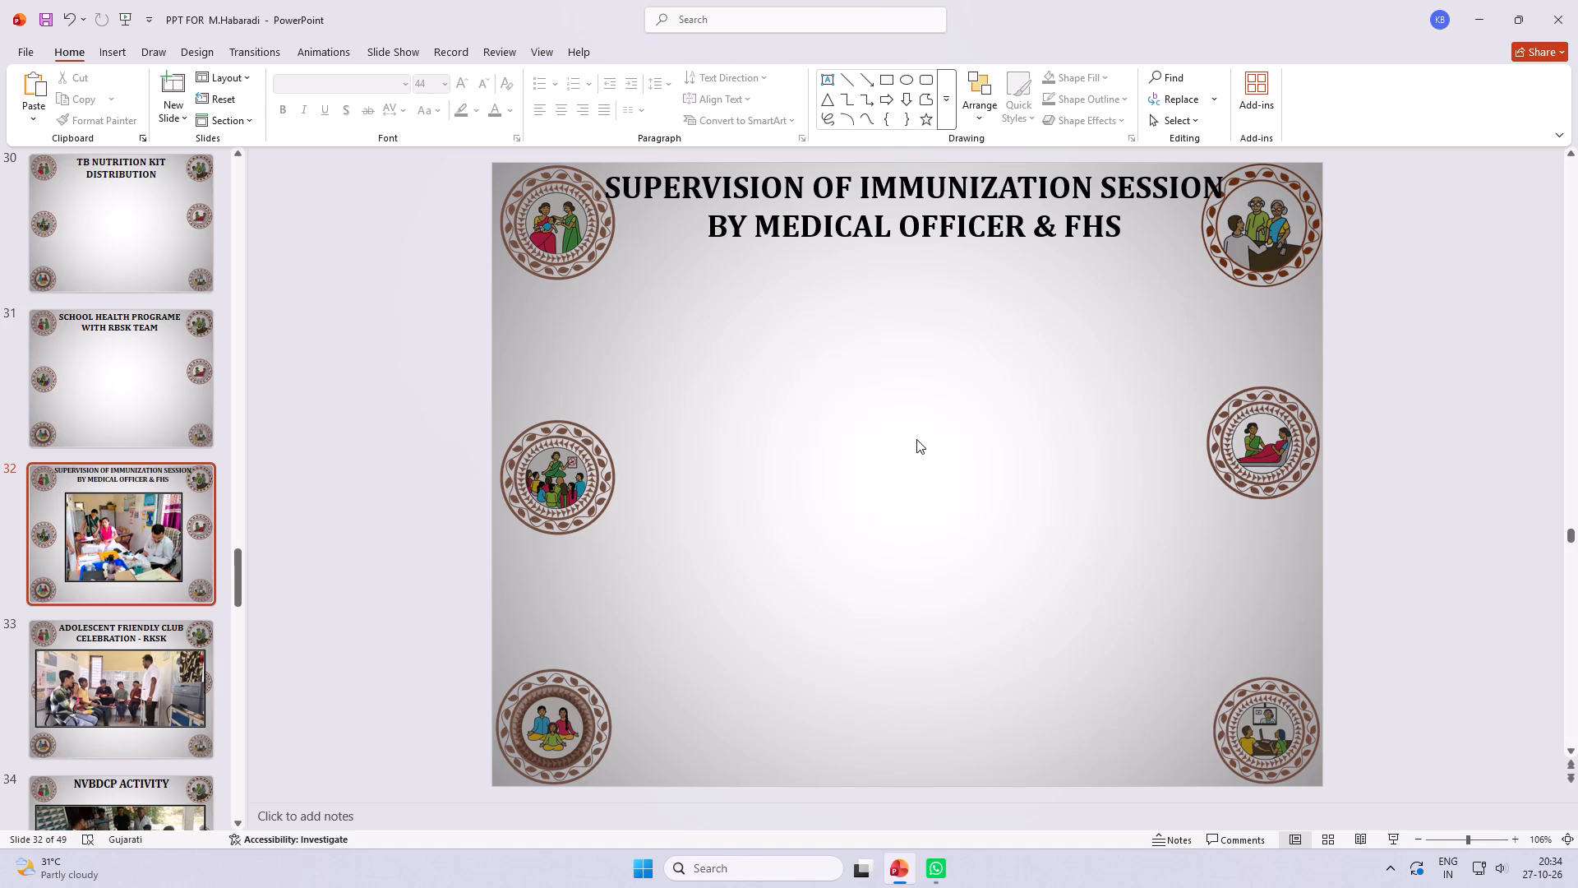
# Go to slide 33, Adolescent Friendly Club Celebration - RKSK.
pyautogui.scroll(-1, 916, 439)
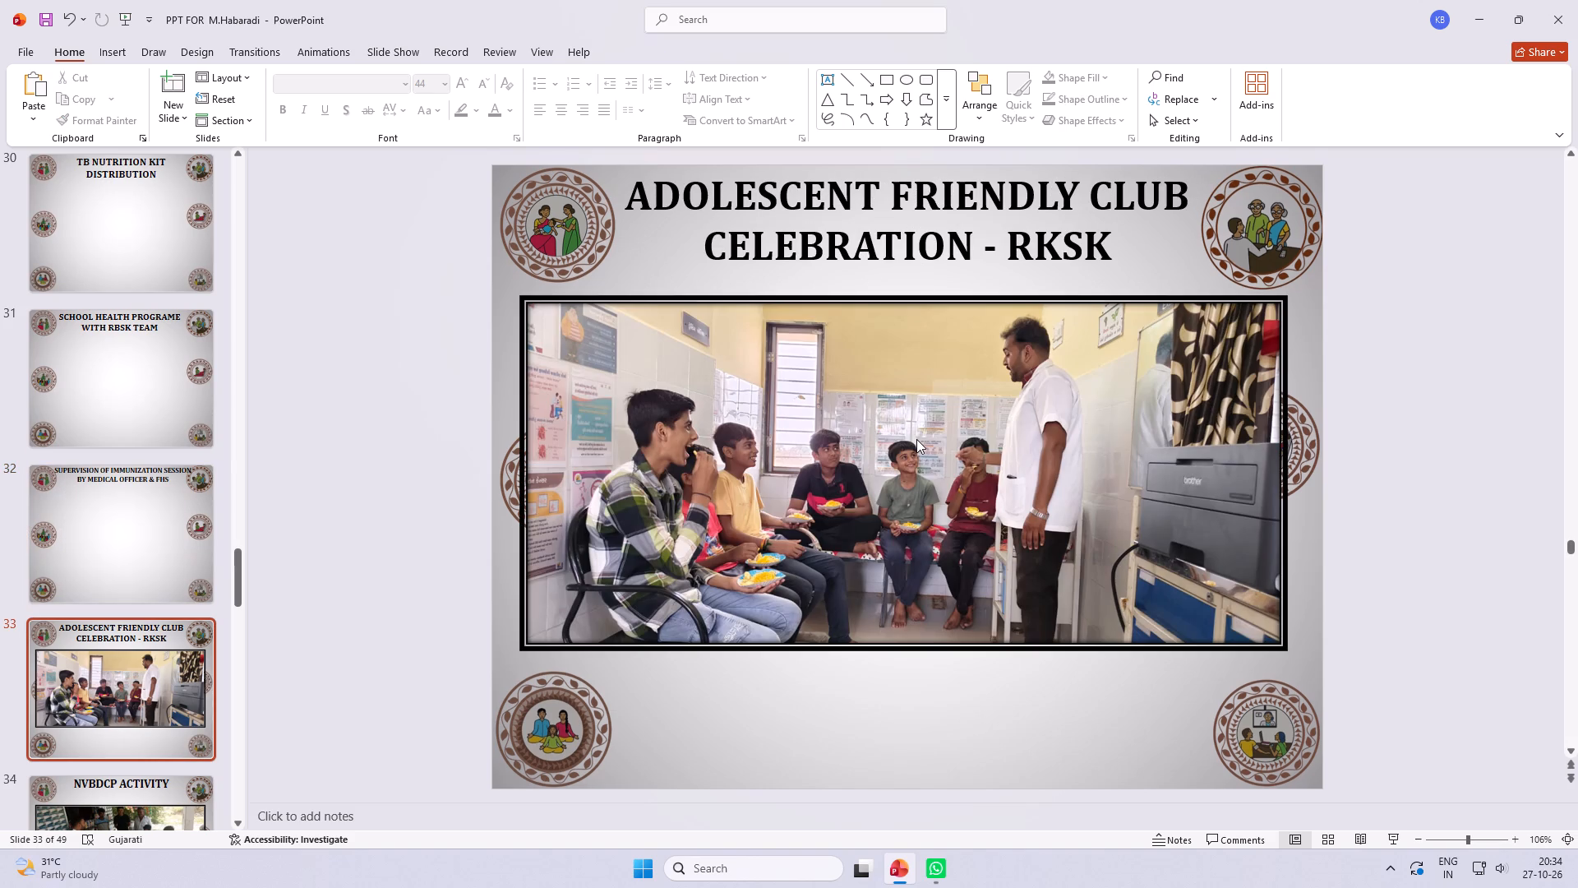
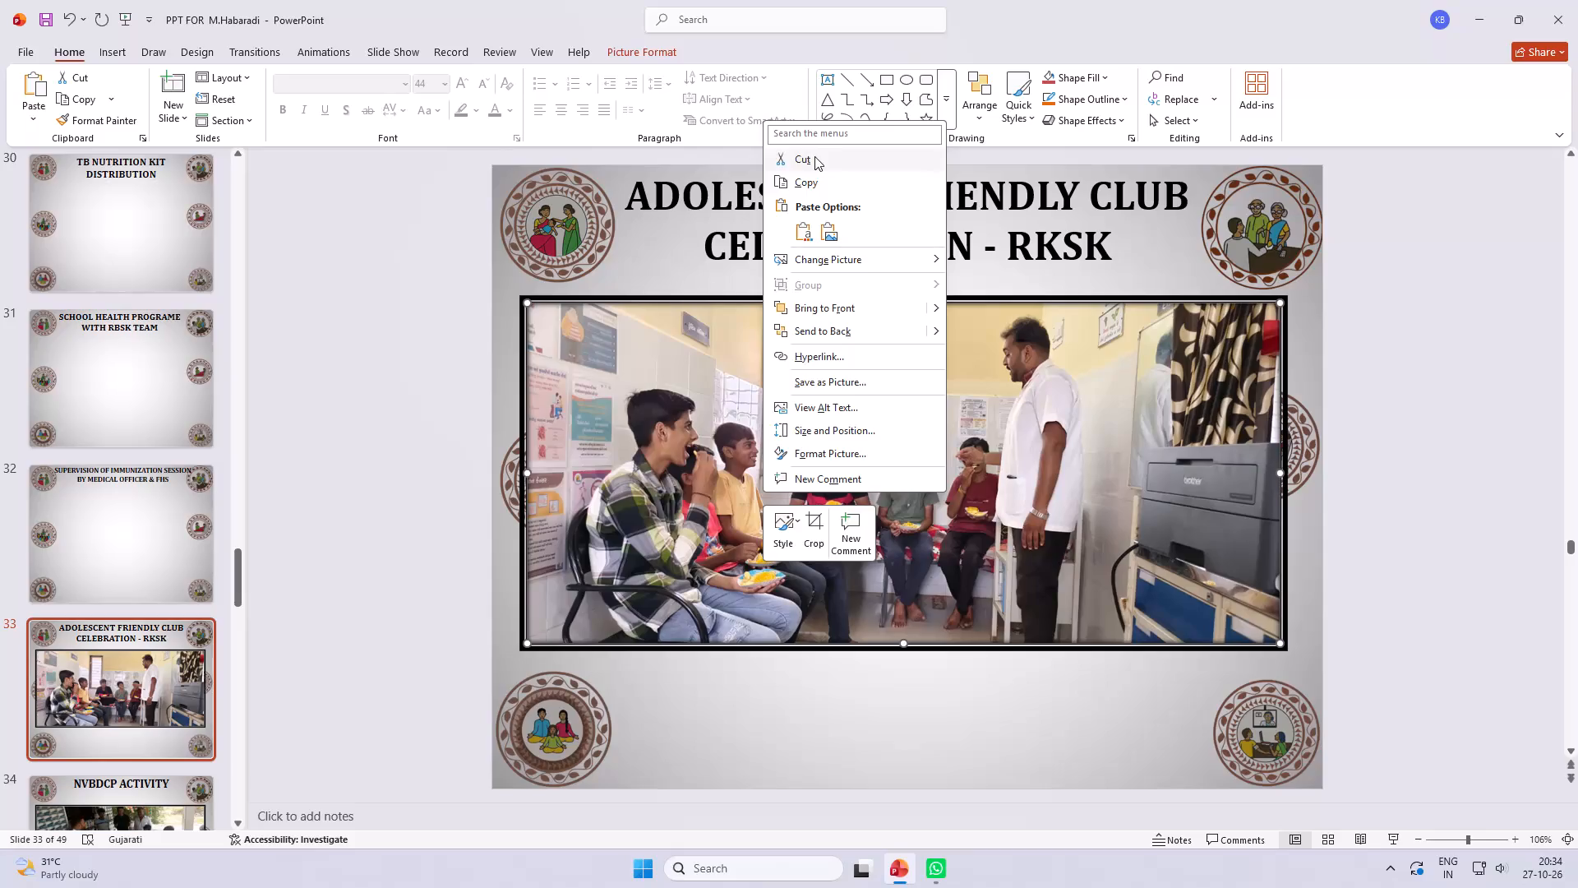
# Cut the old photo from slide 33, Adolescent Friendly Club Celebration - RKSK.
pyautogui.click(814, 156)
# Go to slide 34, NVBDCP Activity.
pyautogui.scroll(-1, 783, 480)
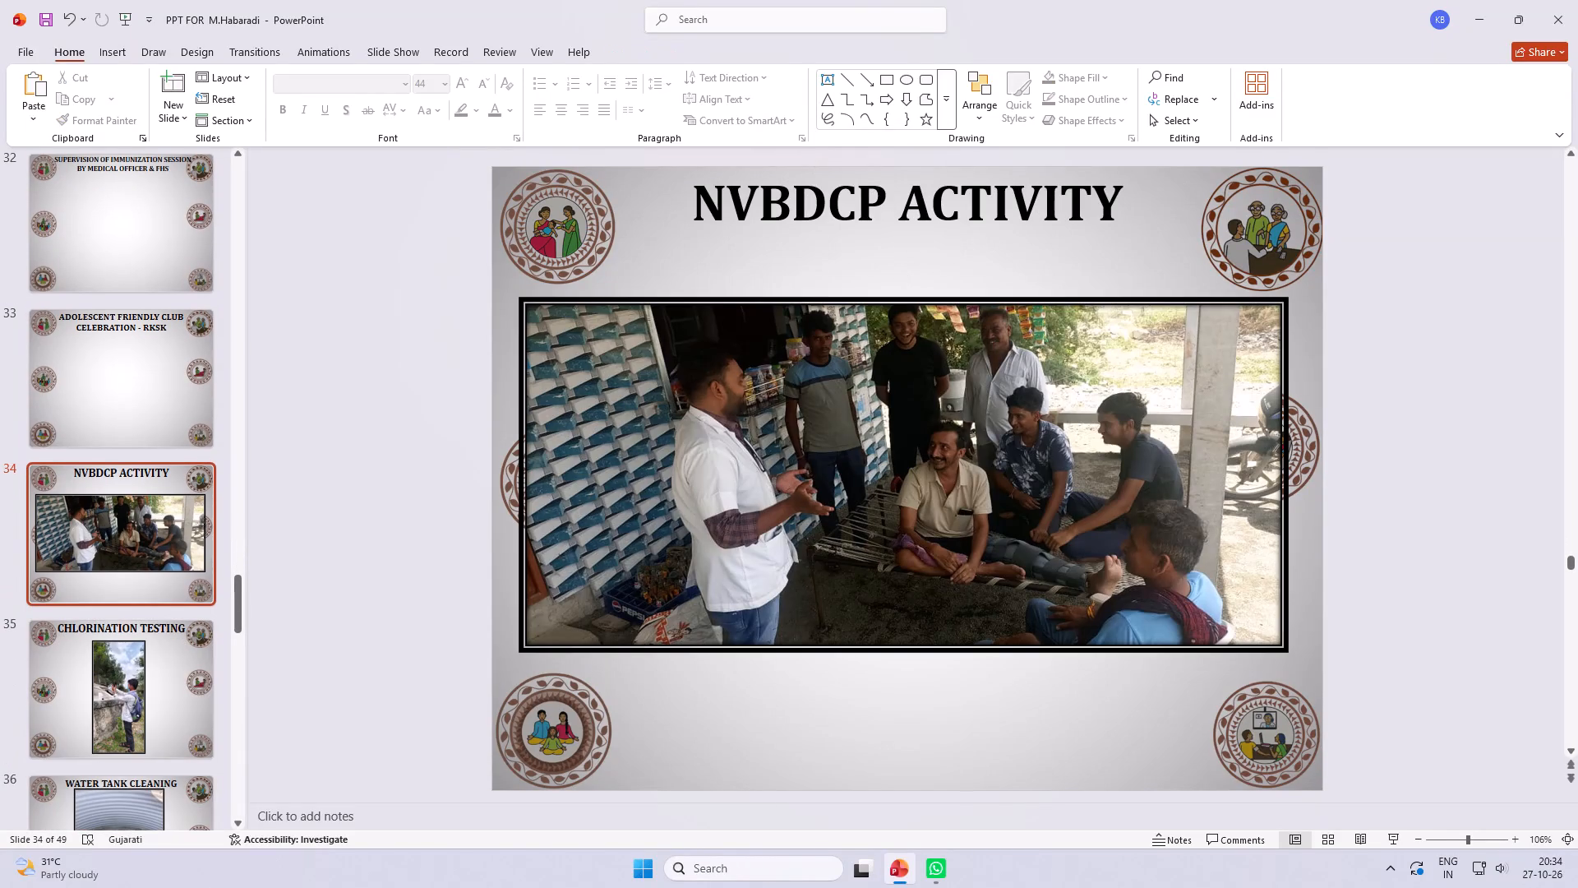
# Cut the old group photo from slide 34, NVBDCP Activity.
pyautogui.rightClick(835, 540)
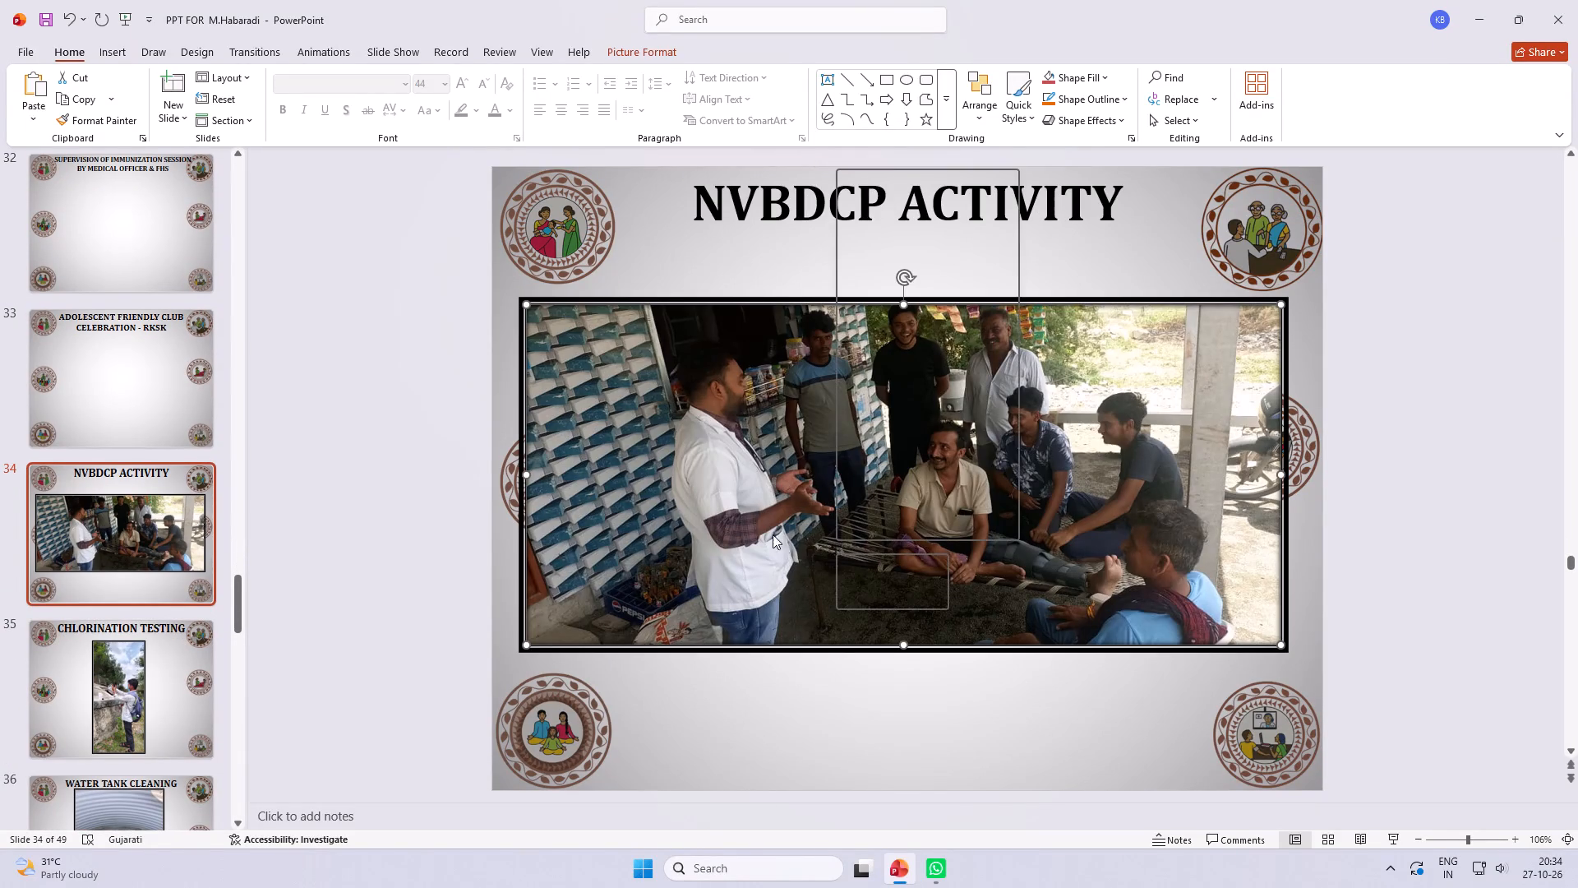
pyautogui.click(780, 547)
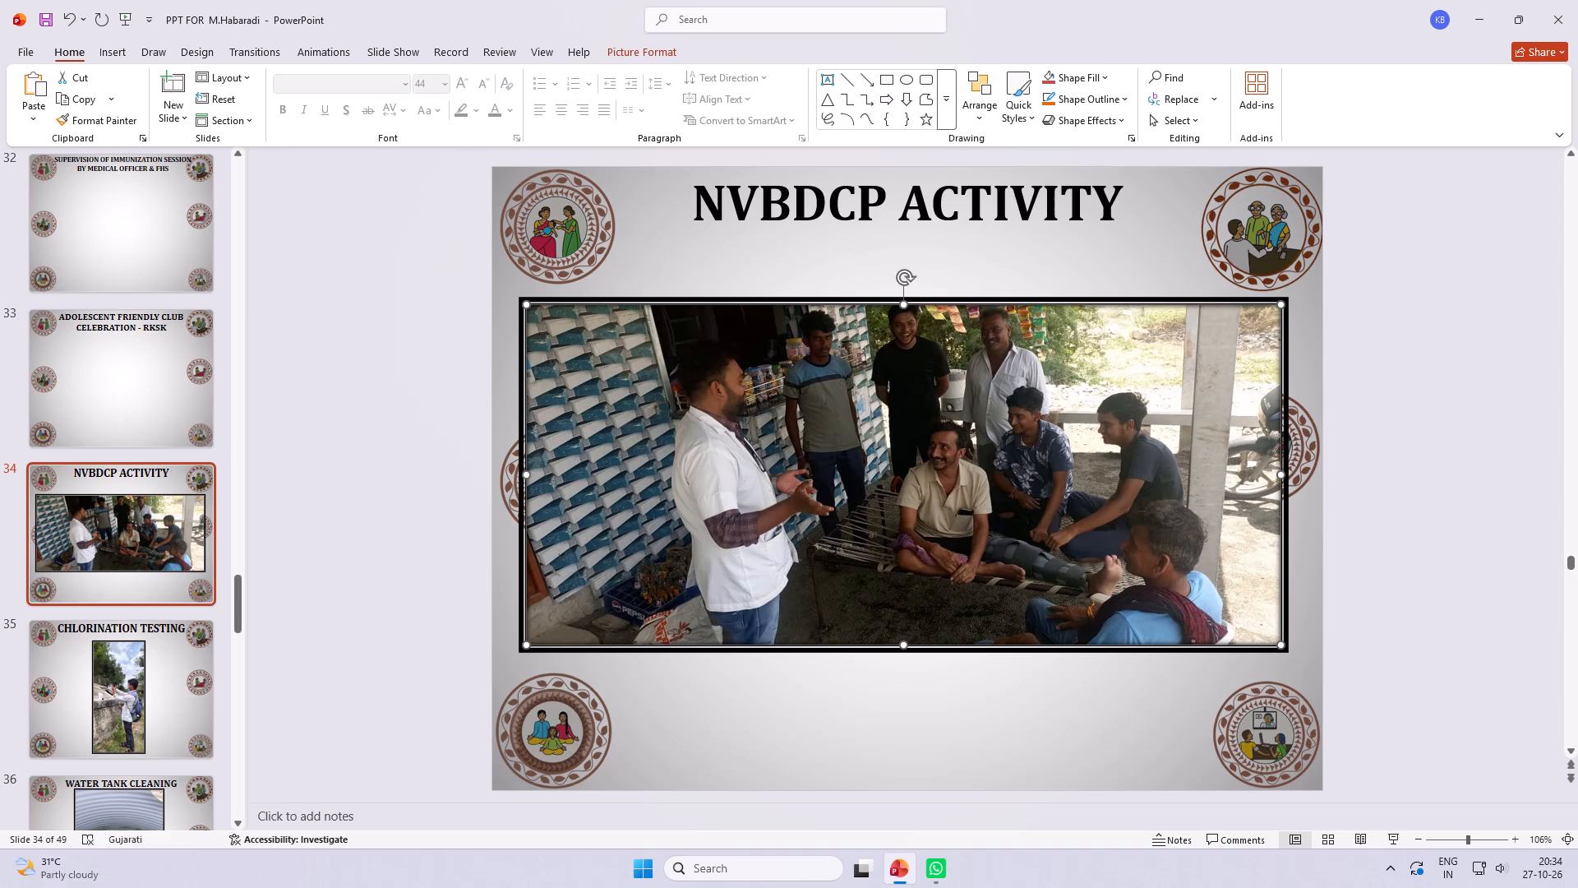
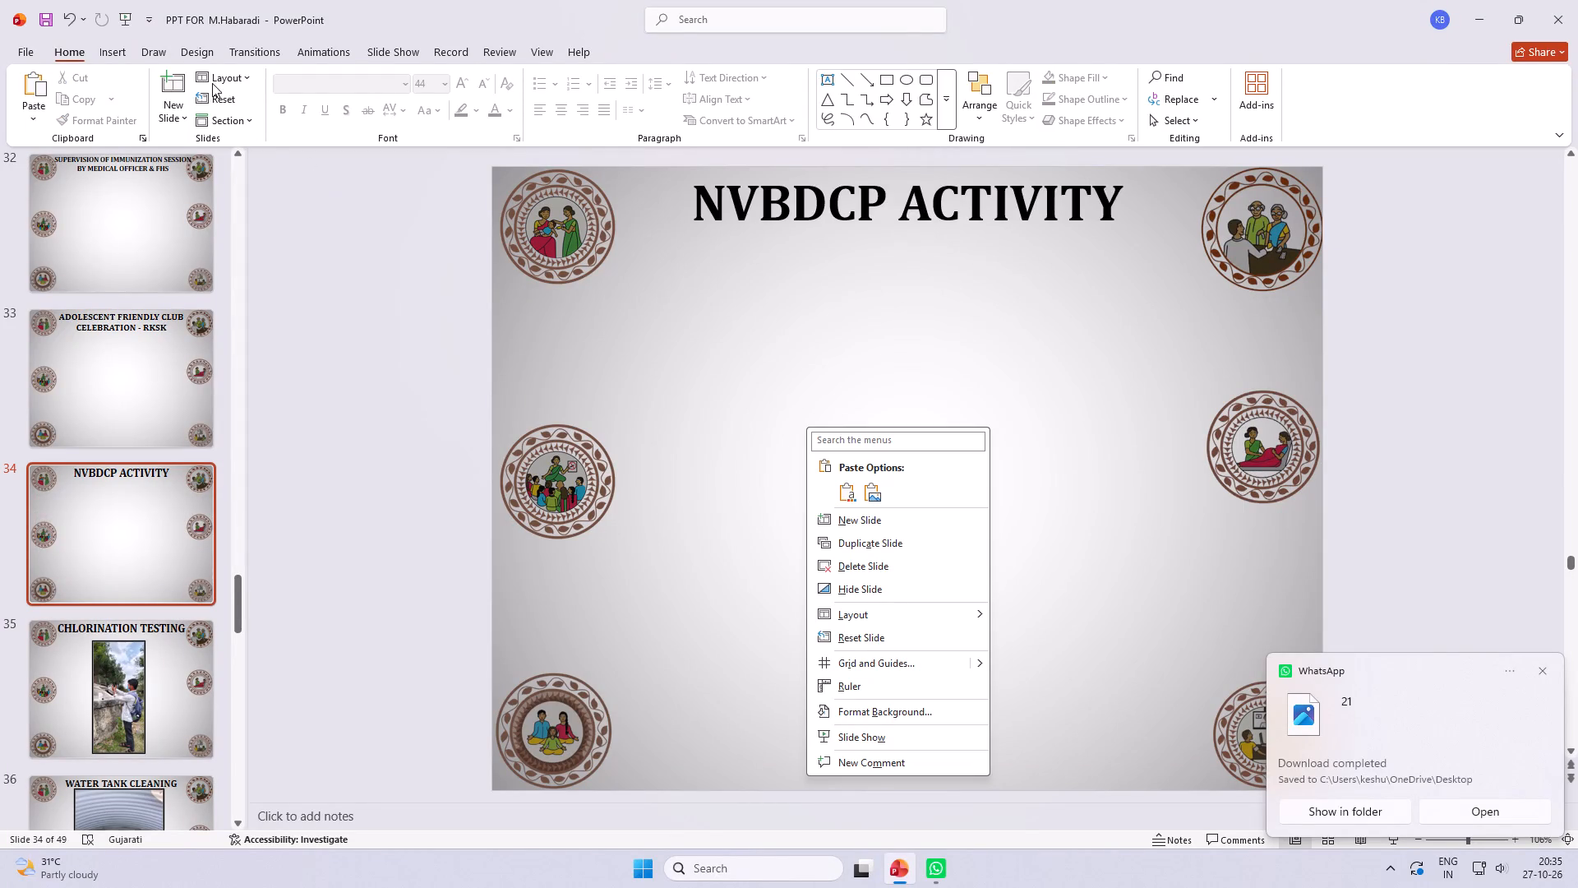
# Insert picture 21 from the Desktop folder onto slide 34, NVBDCP Activity.
pyautogui.click(108, 53)
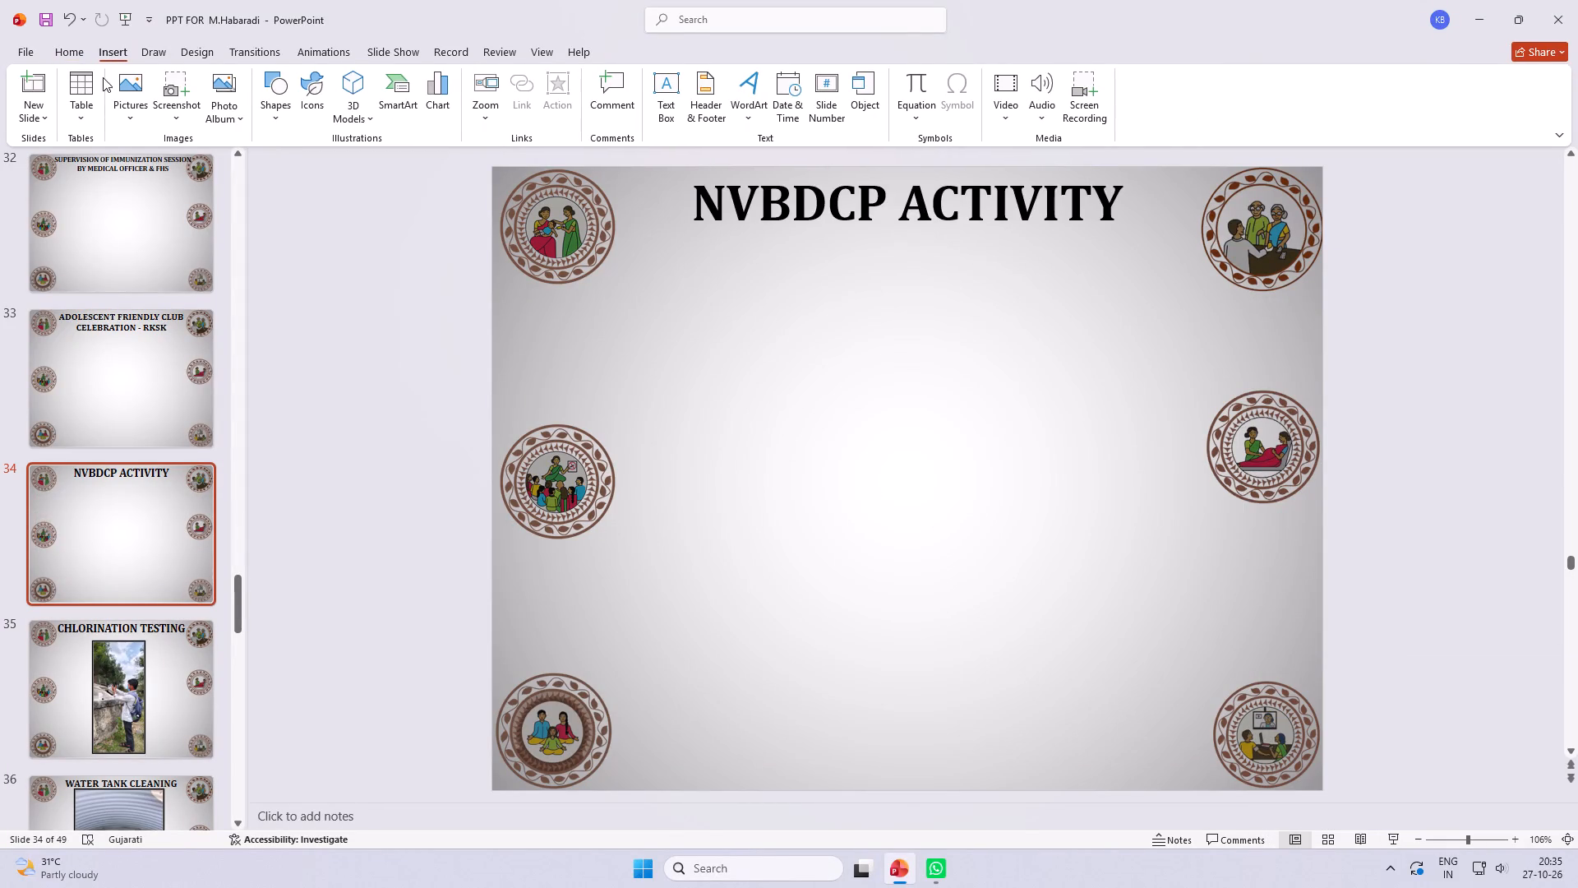
pyautogui.click(121, 90)
pyautogui.click(145, 169)
pyautogui.scroll(-4, 463, 343)
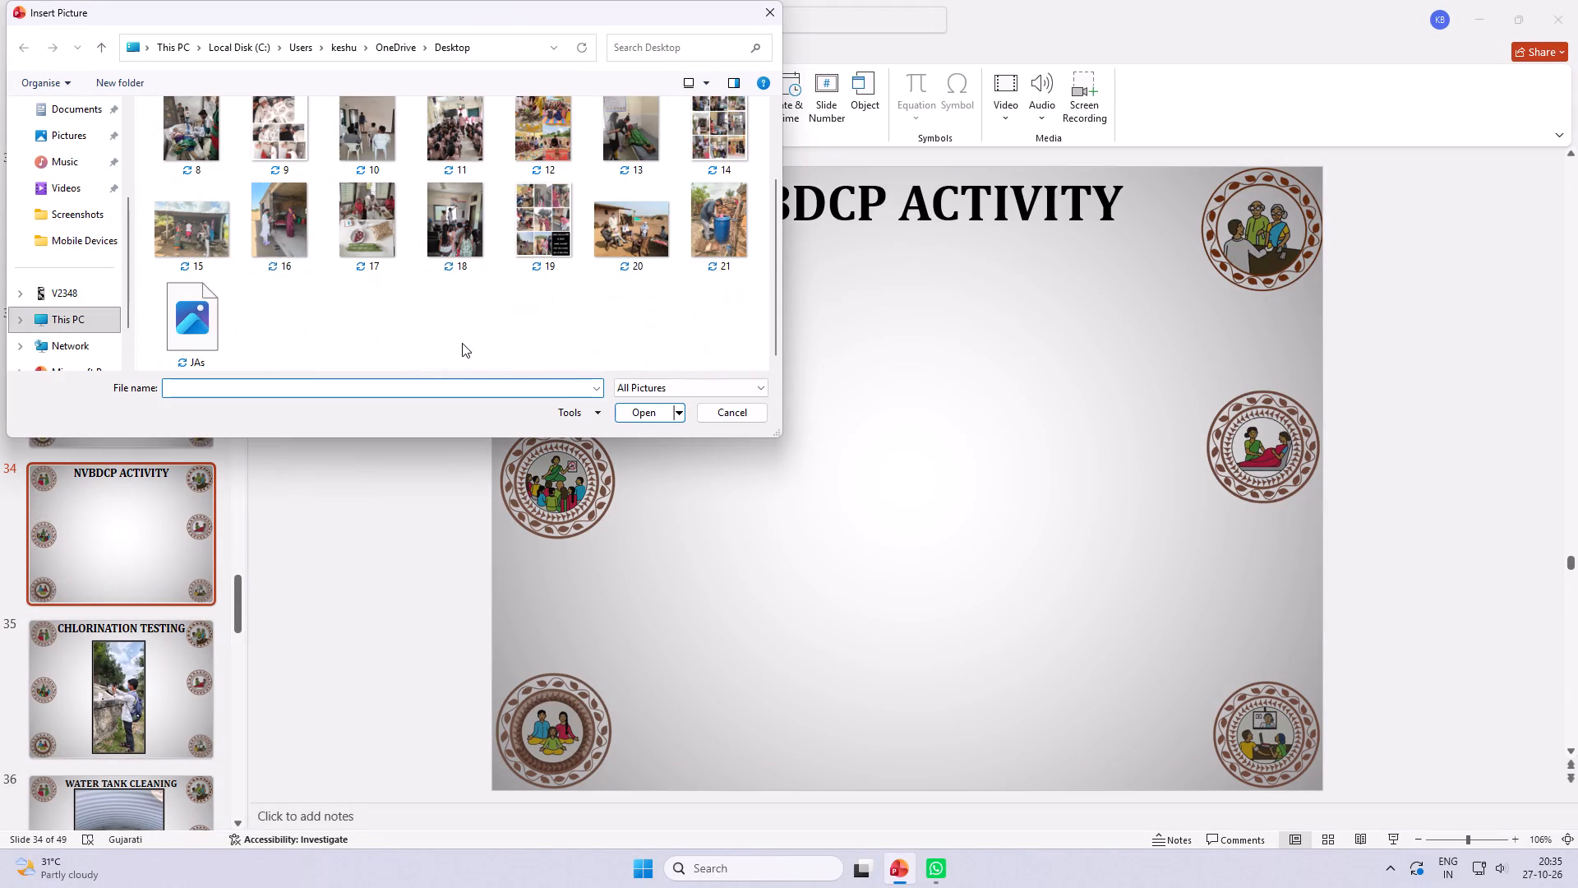
pyautogui.click(215, 325)
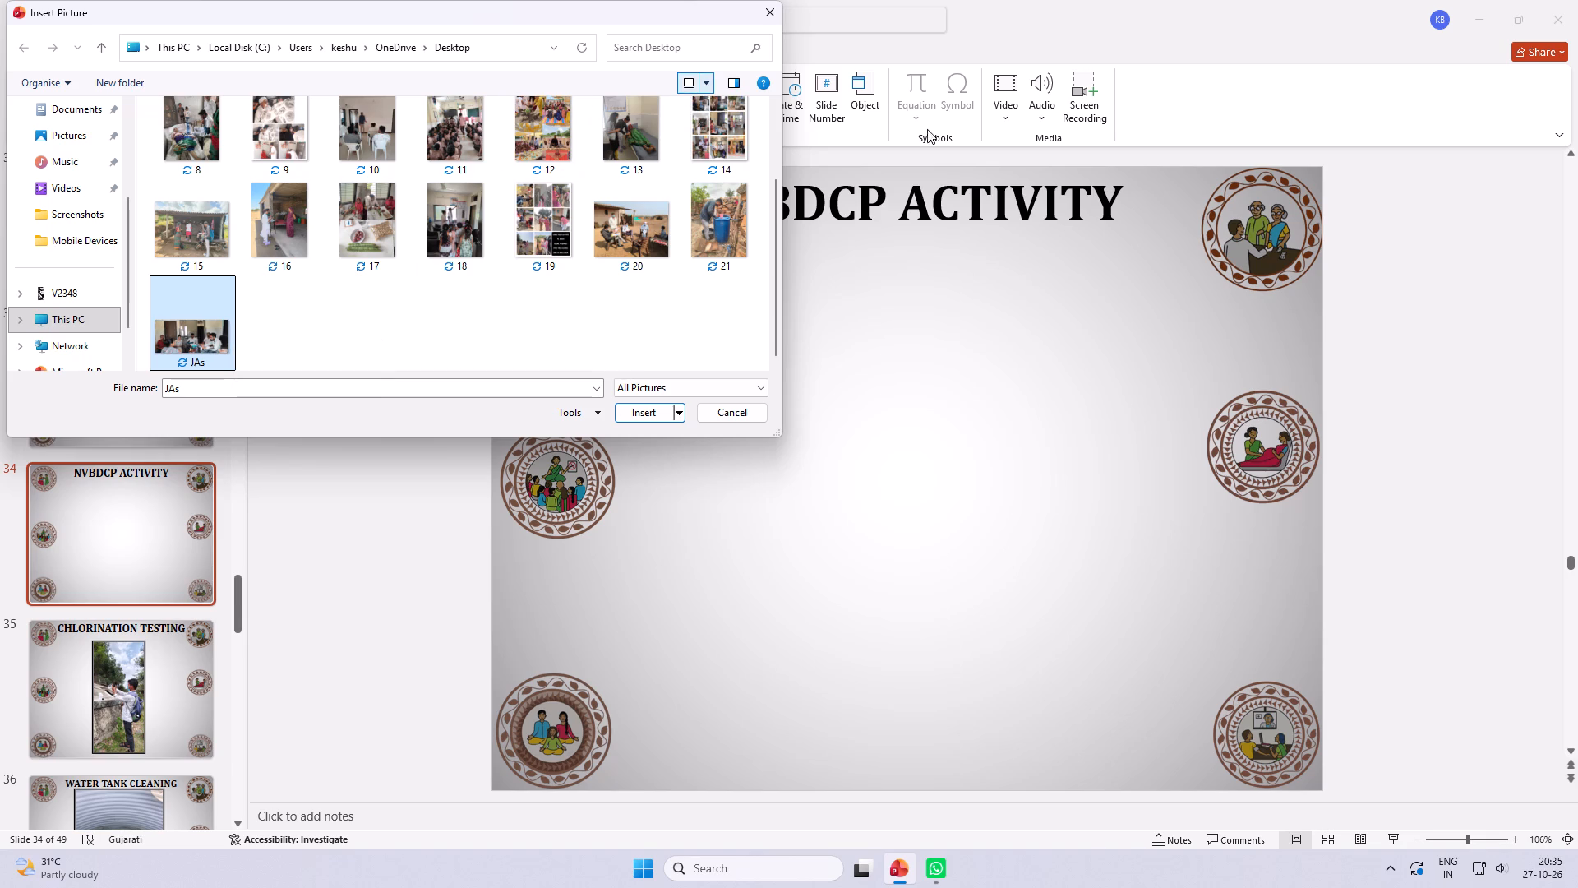
pyautogui.click(723, 232)
pyautogui.click(653, 409)
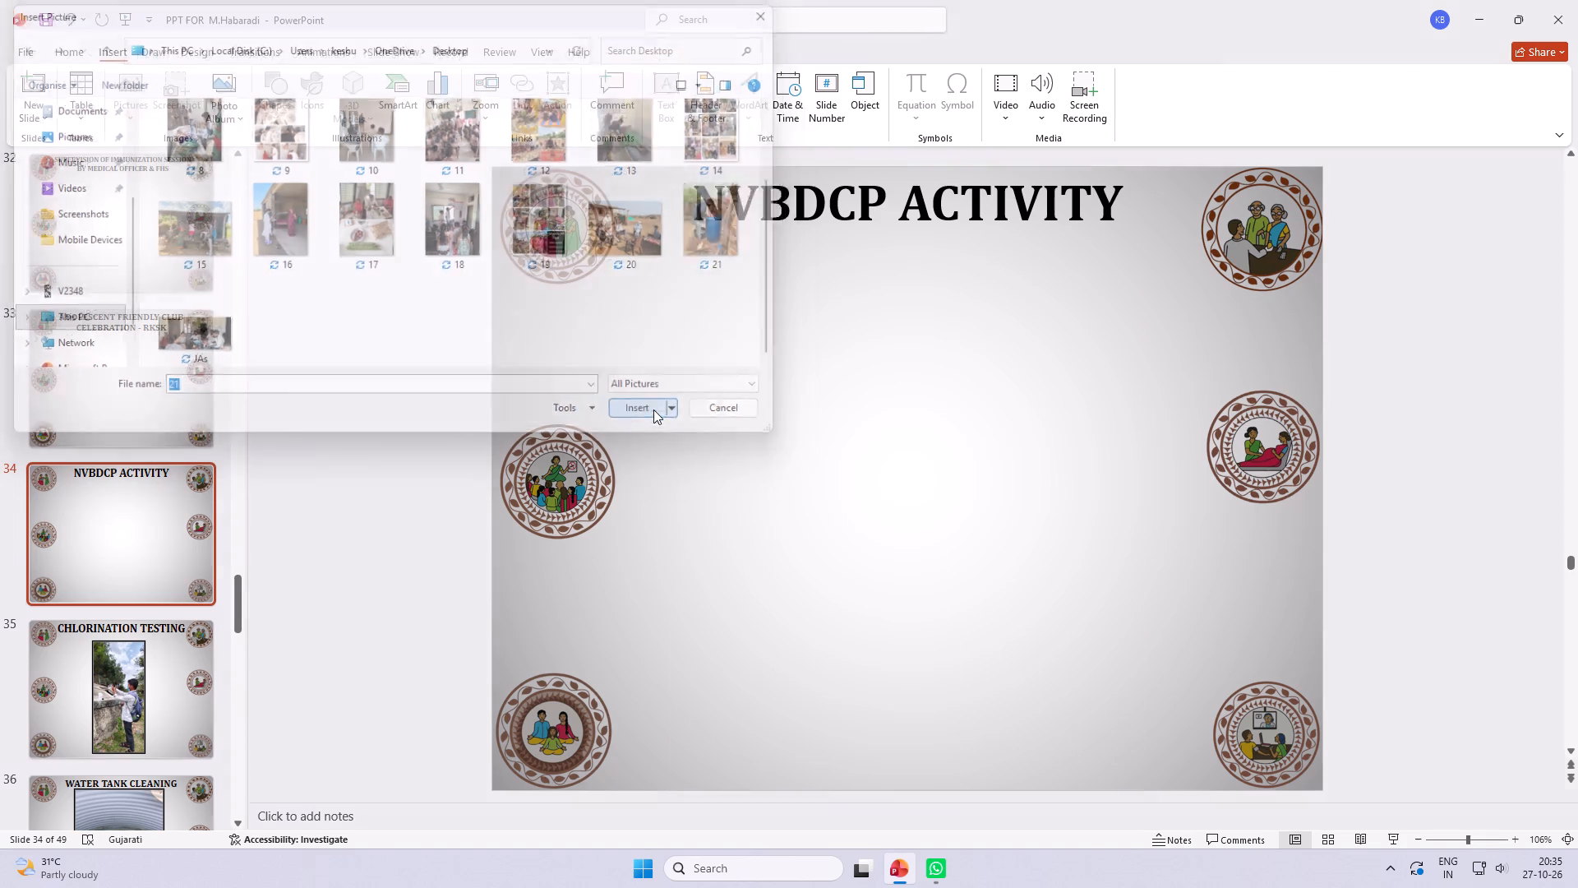
# Resize the inserted water-barrel photo on slide 34 to about 15.03 cm high and 17.36 cm wide, below the title and between the side emblems.
pyautogui.moveTo(903, 169); pyautogui.dragTo(902, 195)
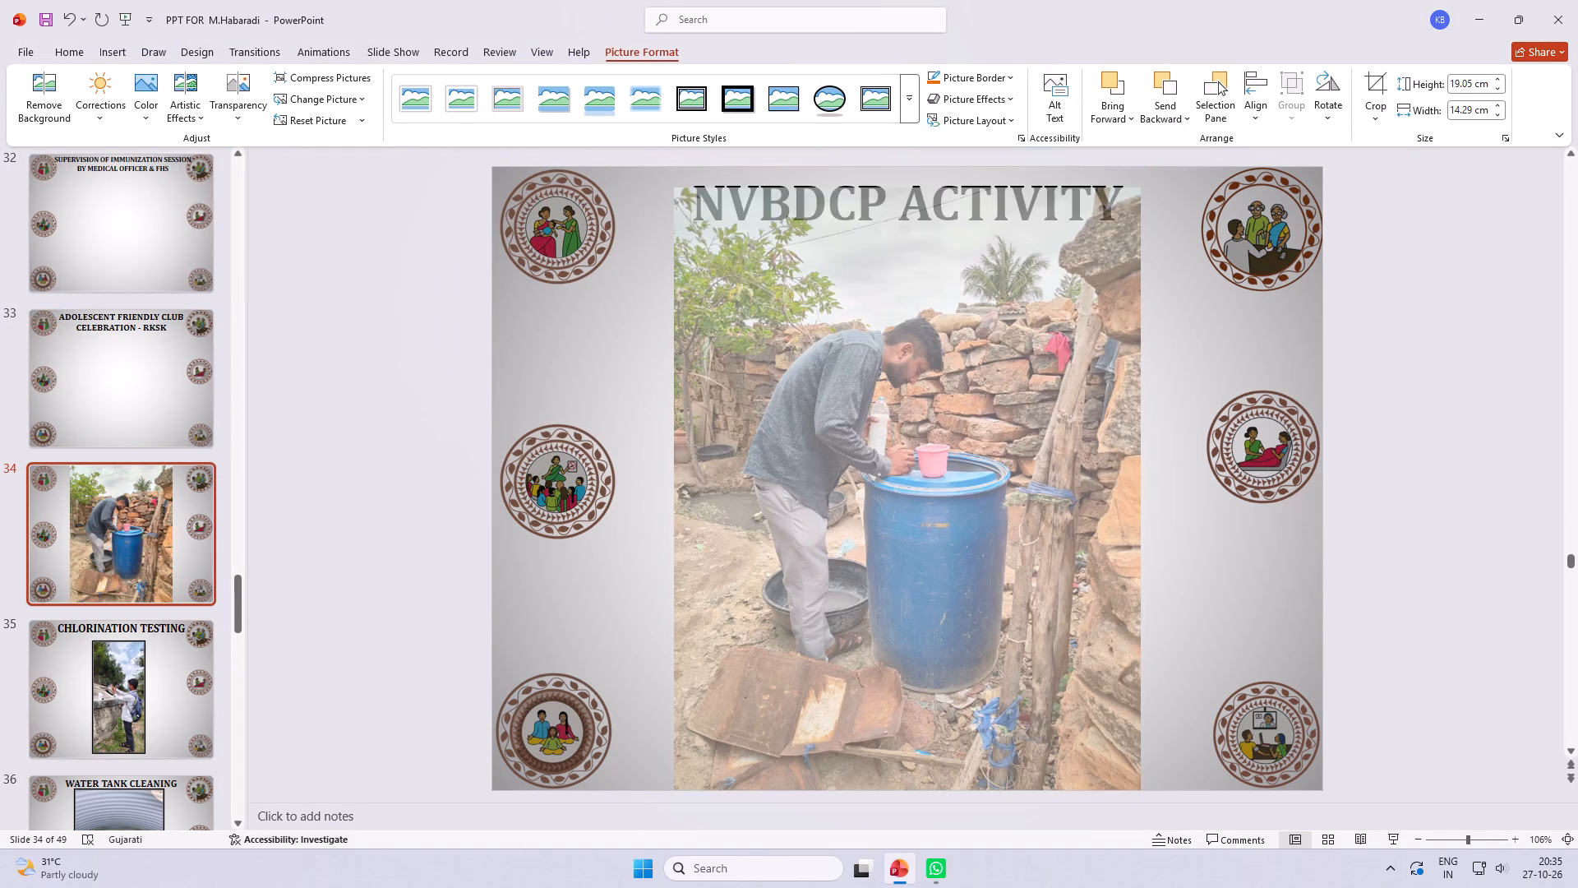
pyautogui.moveTo(902, 195); pyautogui.dragTo(897, 234)
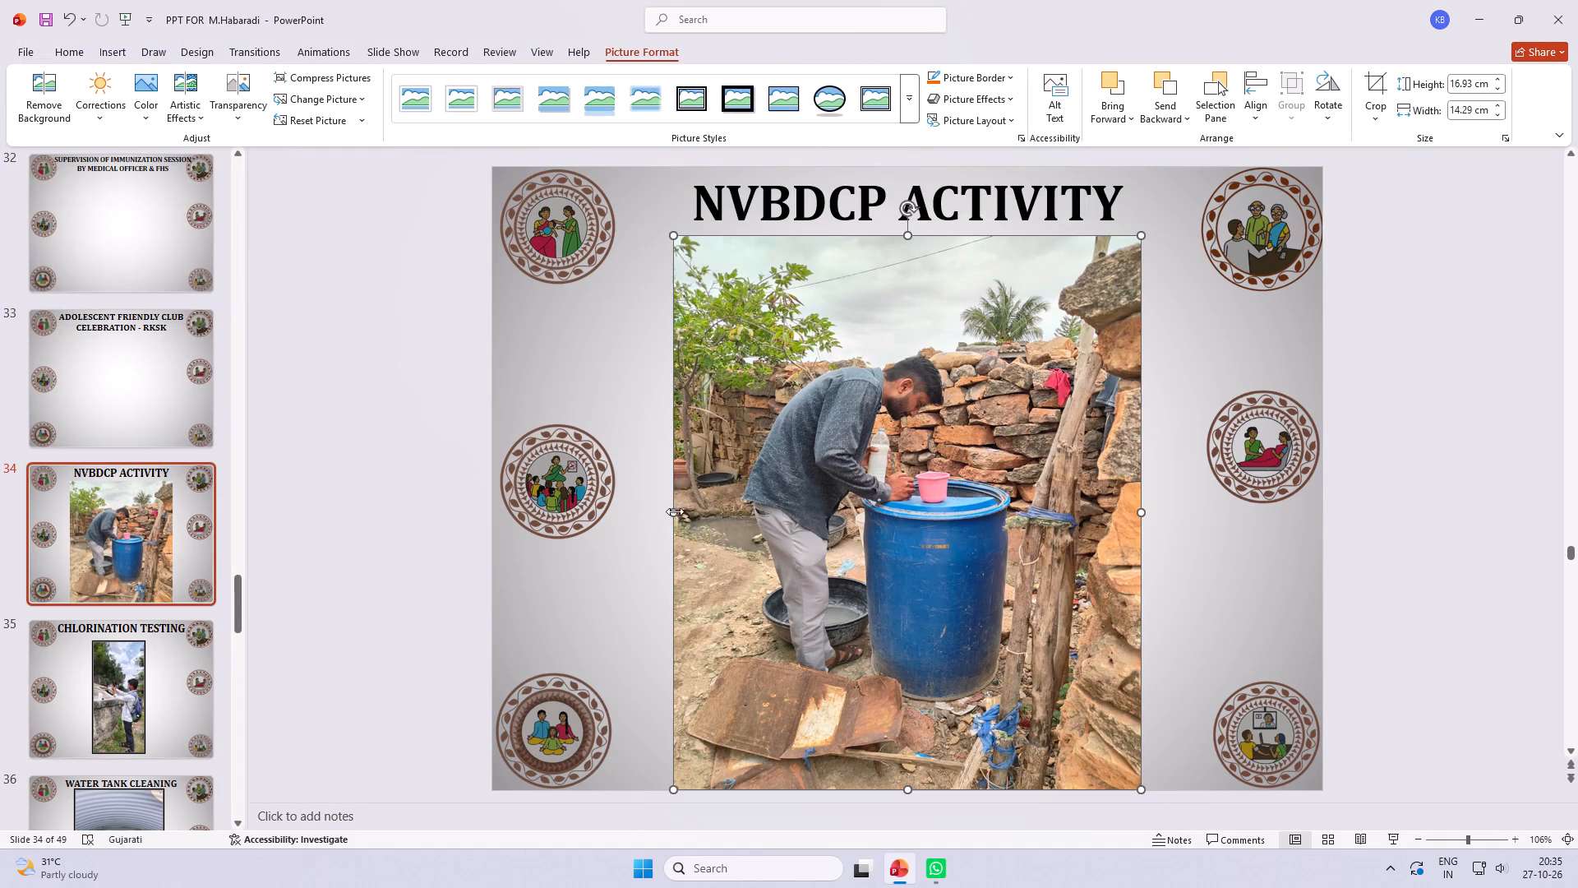
pyautogui.moveTo(675, 511); pyautogui.dragTo(629, 513)
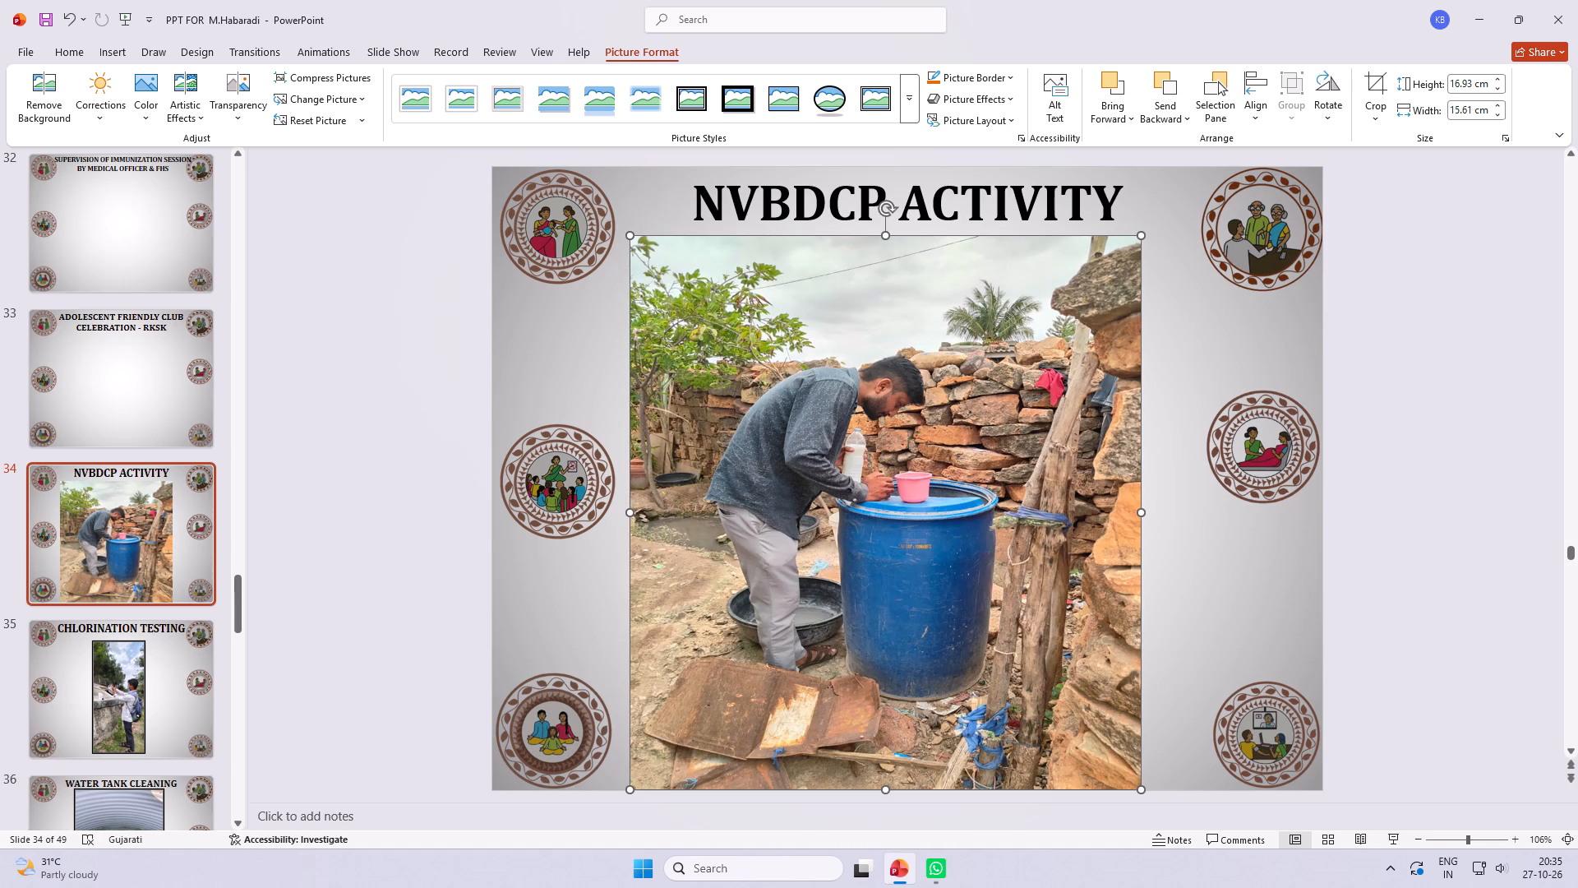
pyautogui.moveTo(1142, 513); pyautogui.dragTo(1195, 497)
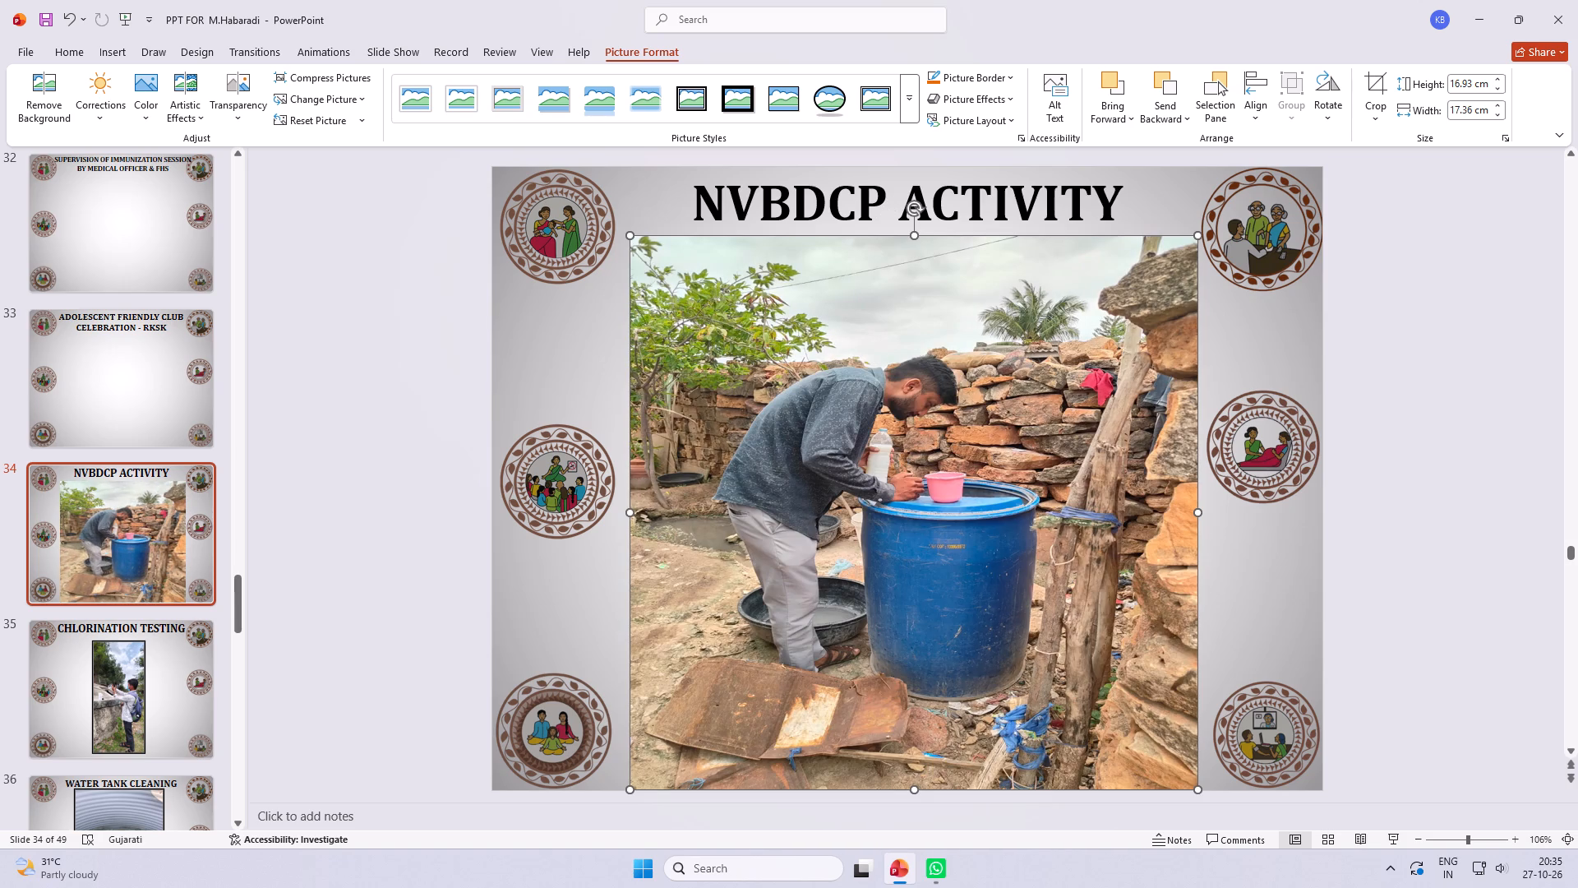
pyautogui.moveTo(915, 789); pyautogui.dragTo(915, 728)
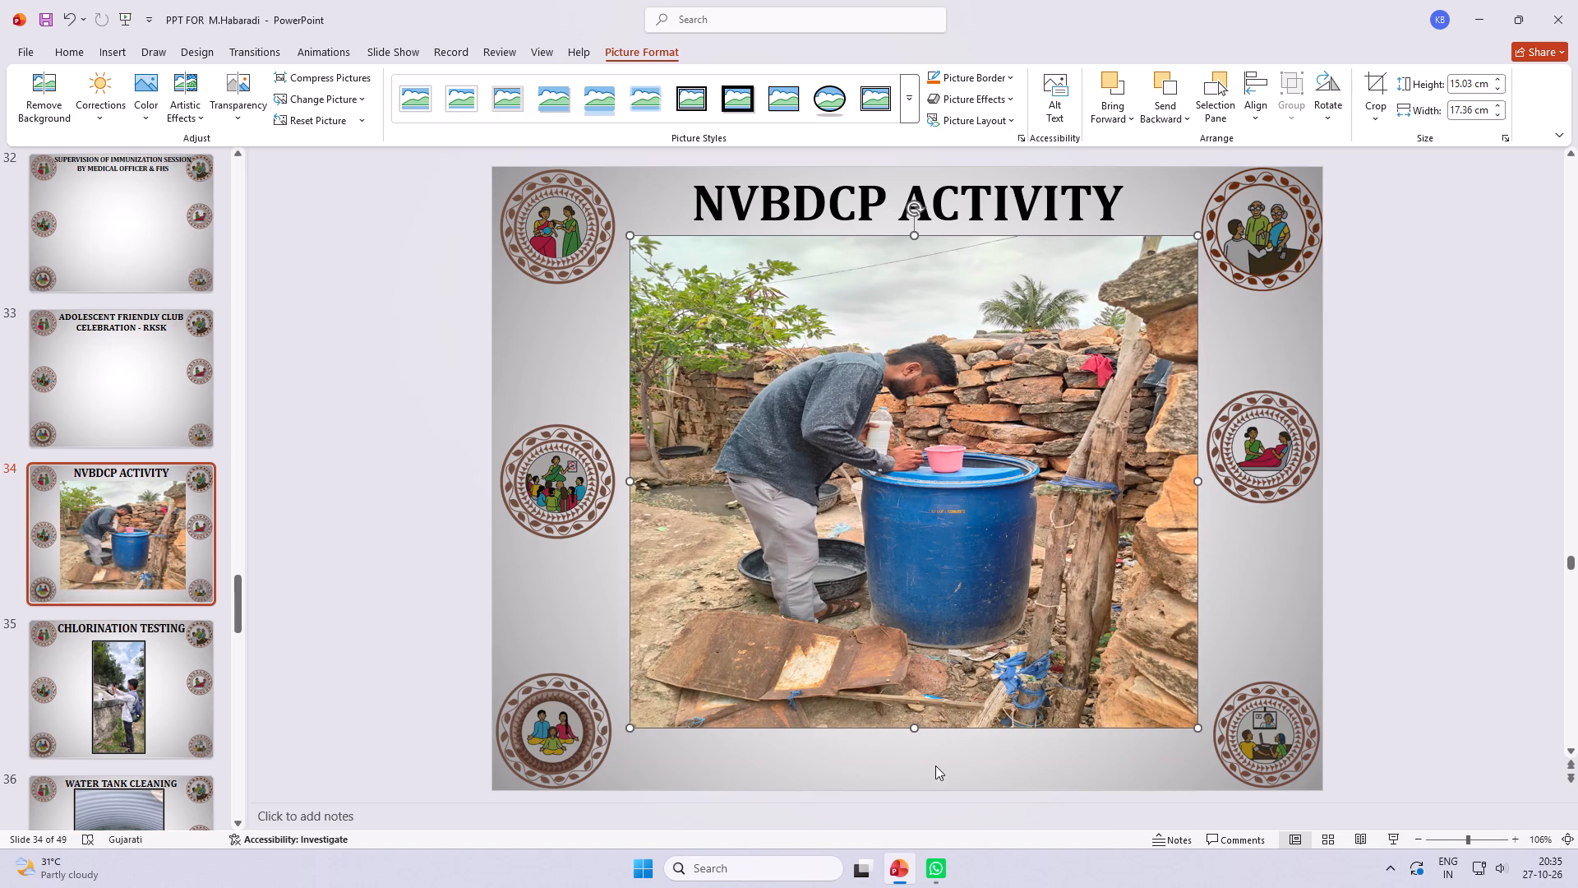
pyautogui.click(939, 763)
# Save the presentation.
pyautogui.click(53, 24)
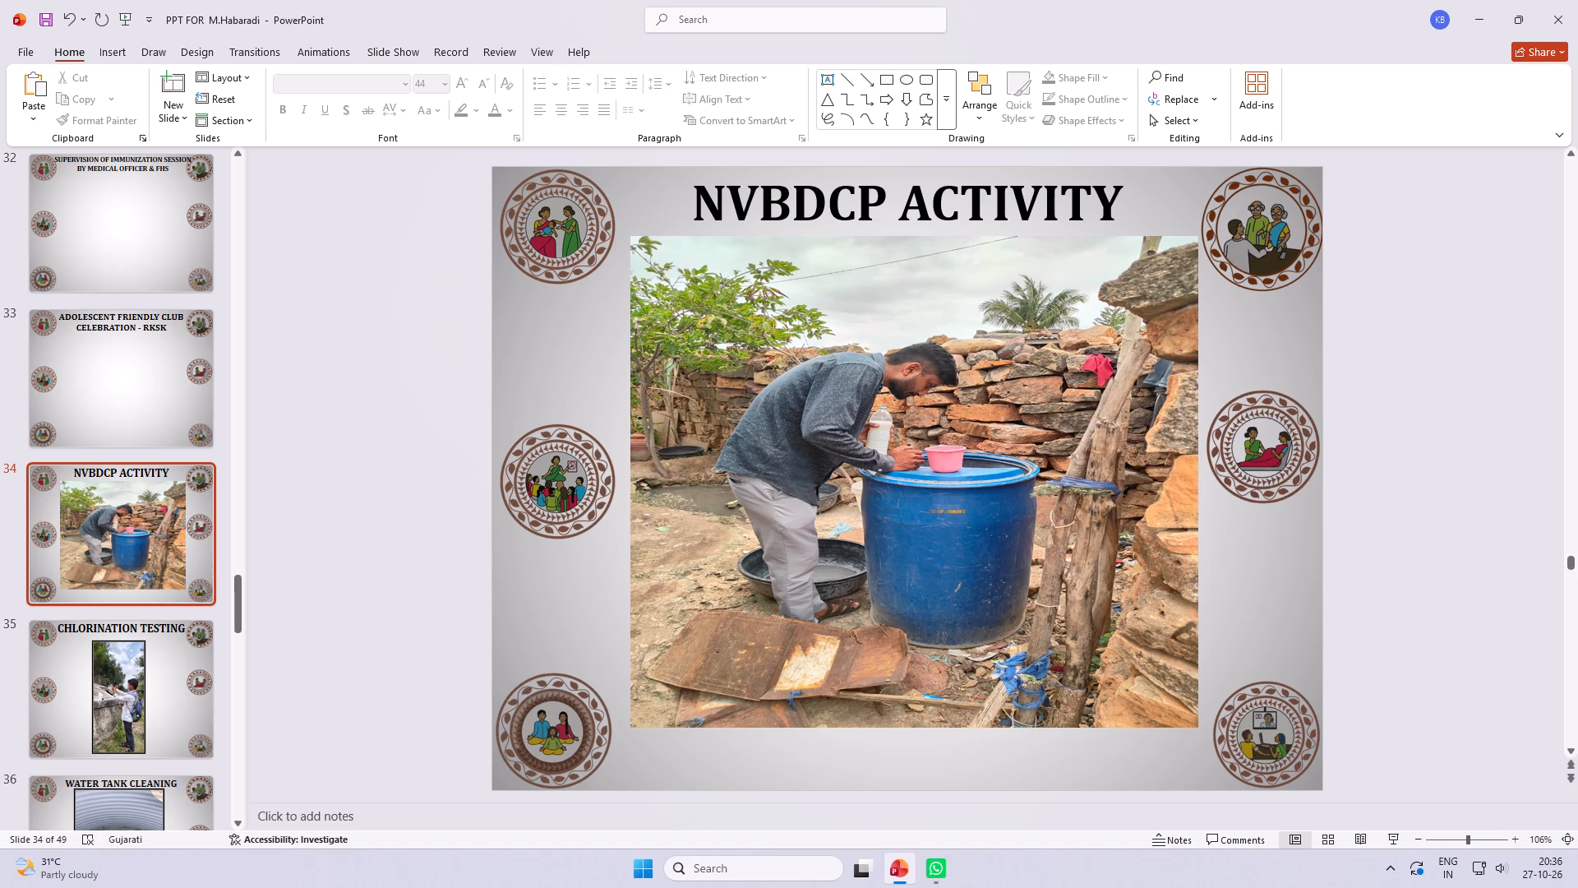
pyautogui.click(588, 313)
pyautogui.hotkey('ctrl', 's')
pyautogui.hotkey('ctrl', 's')
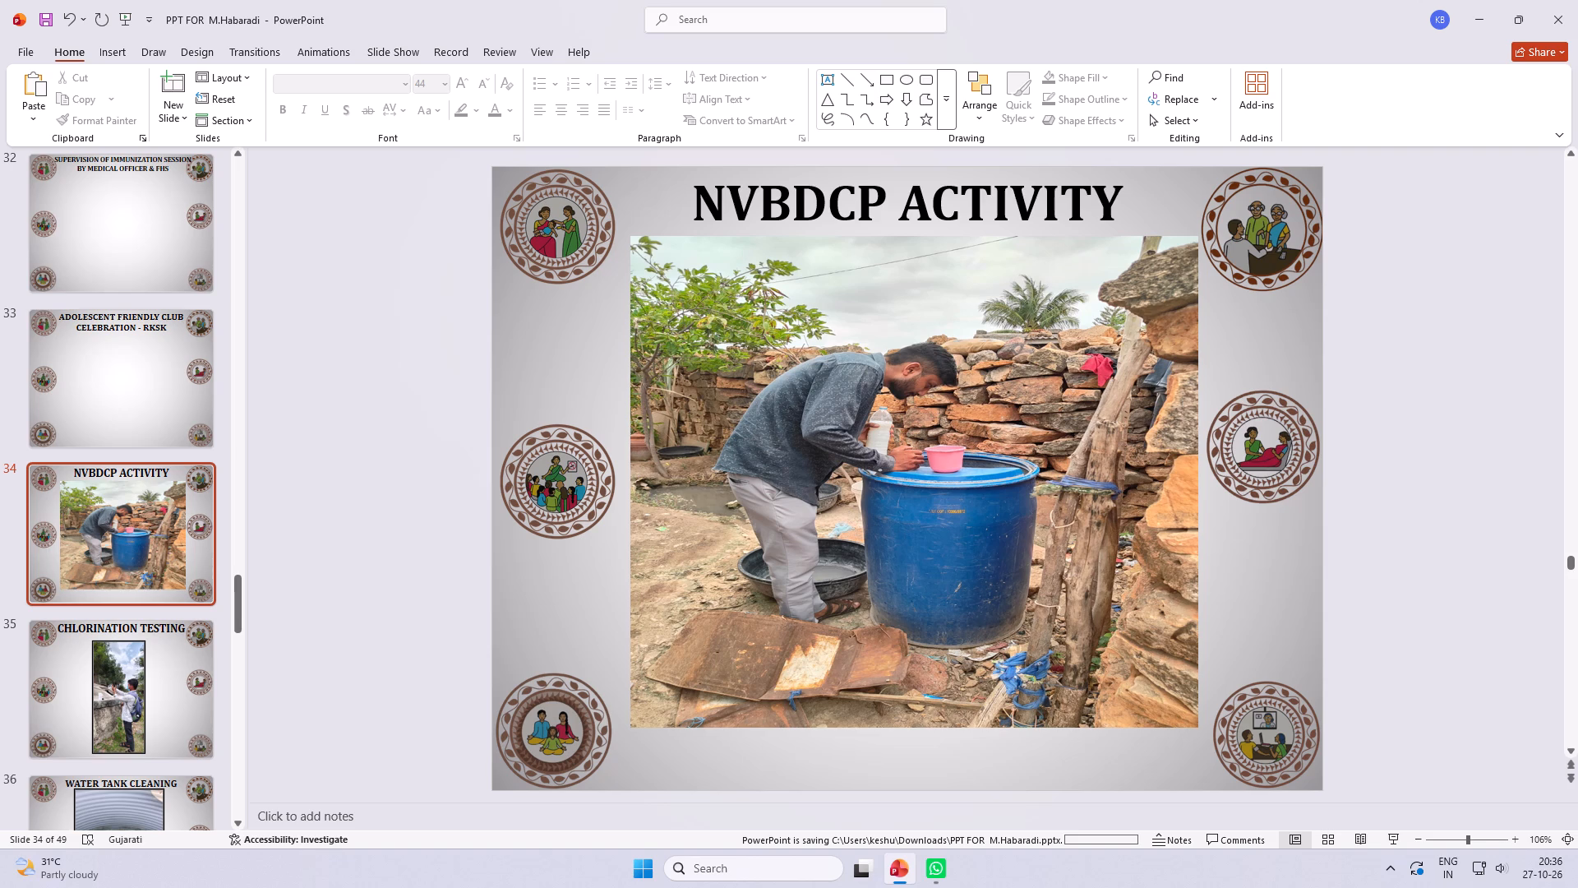
# Look over slides 32, 34 and 35, ending on slide 35, Chlorination Testing.
pyautogui.scroll(1, 920, 550)
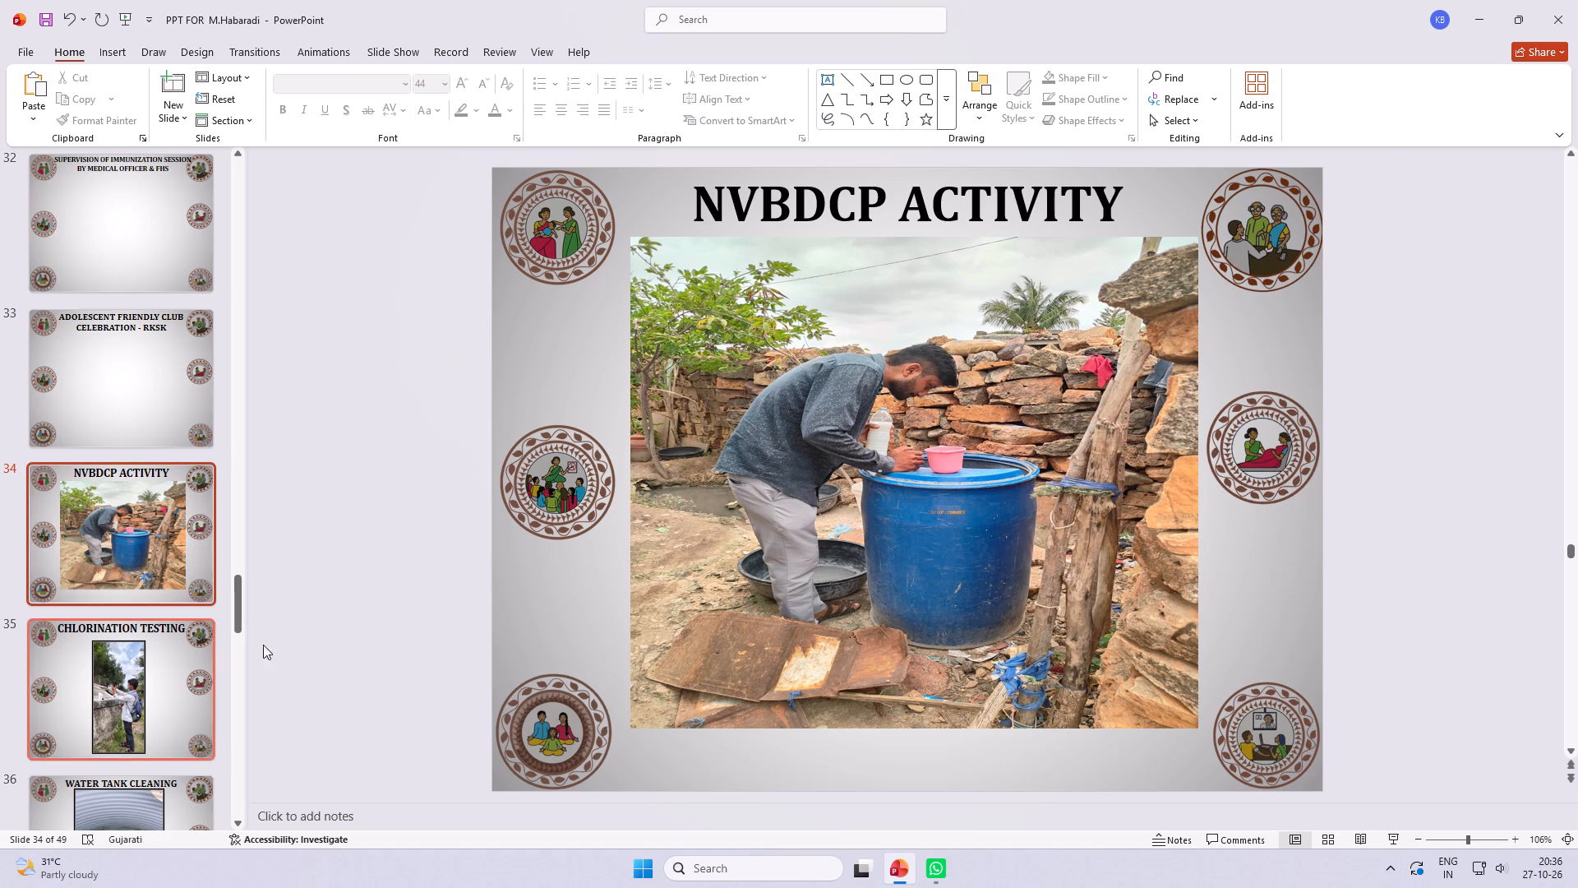
pyautogui.click(154, 222)
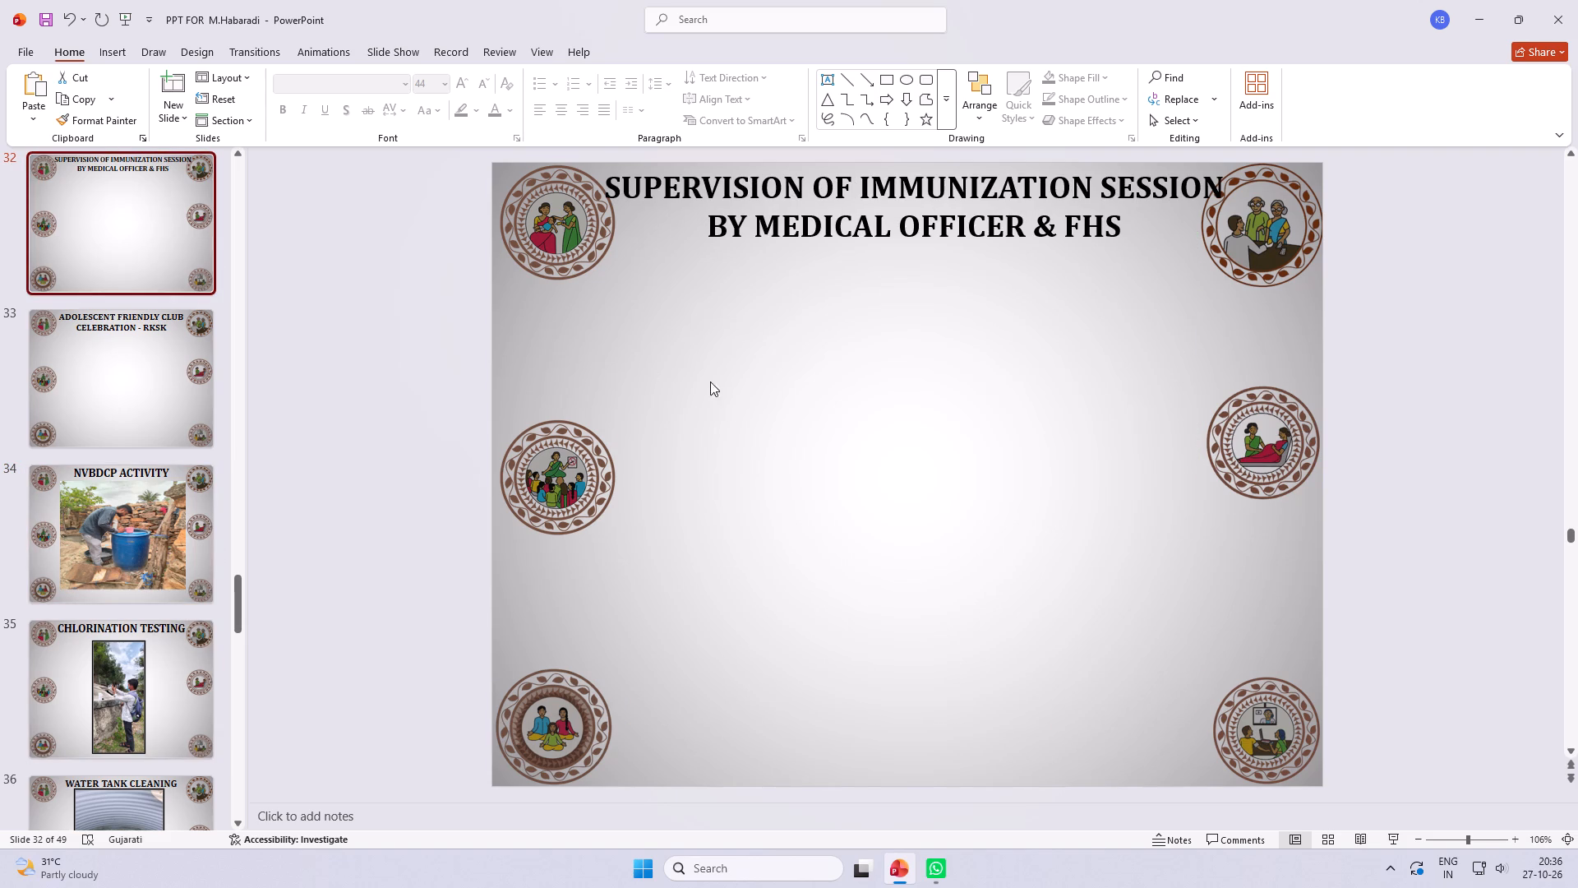
pyautogui.scroll(1, 0, 376)
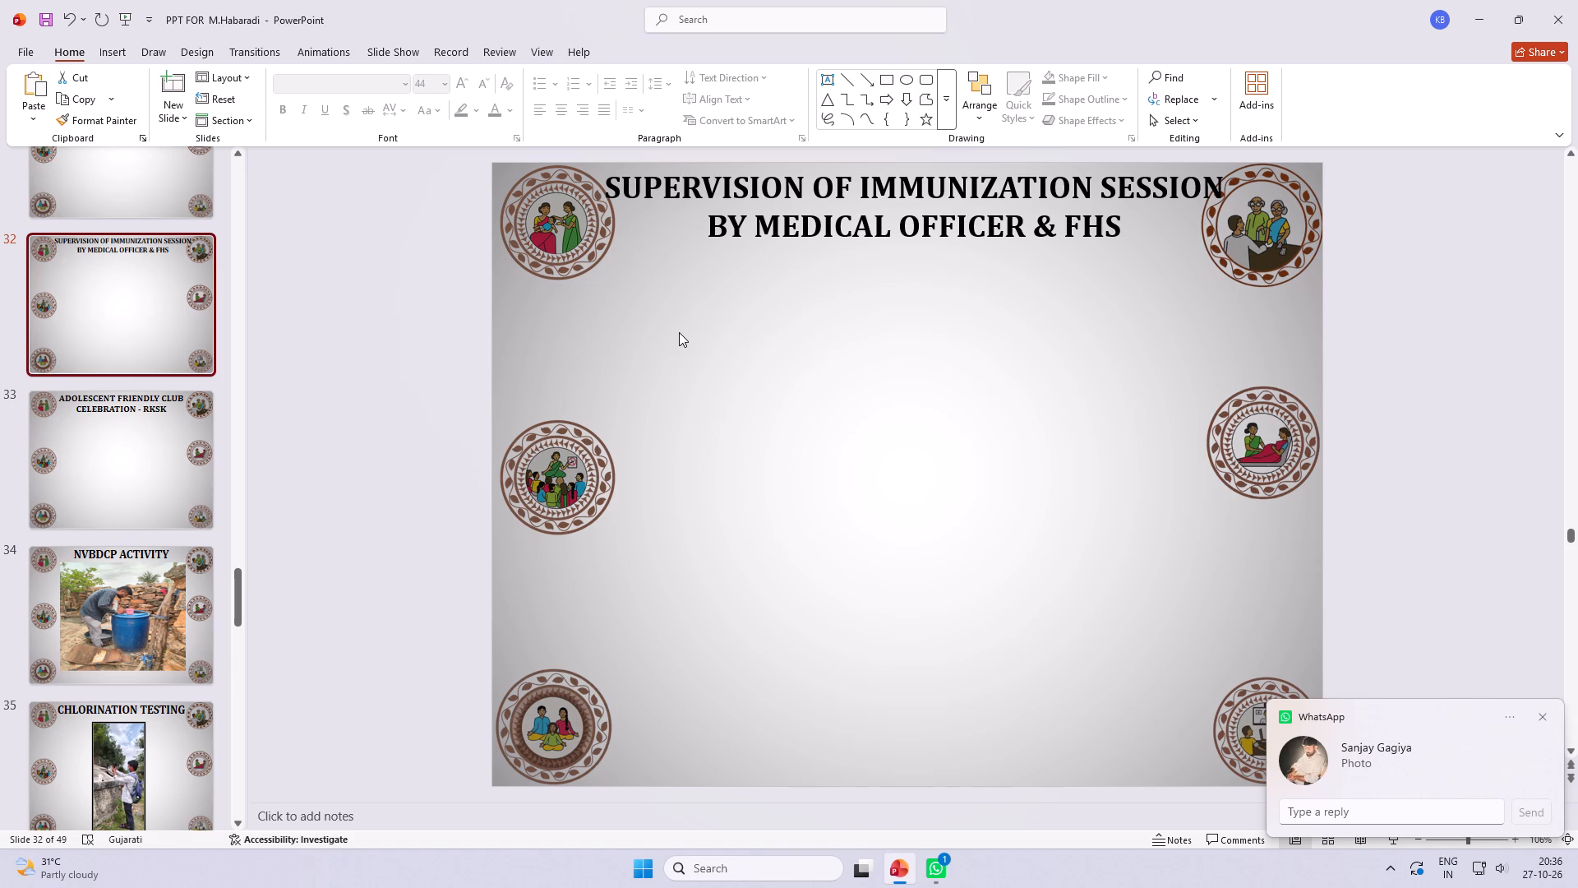
pyautogui.click(112, 771)
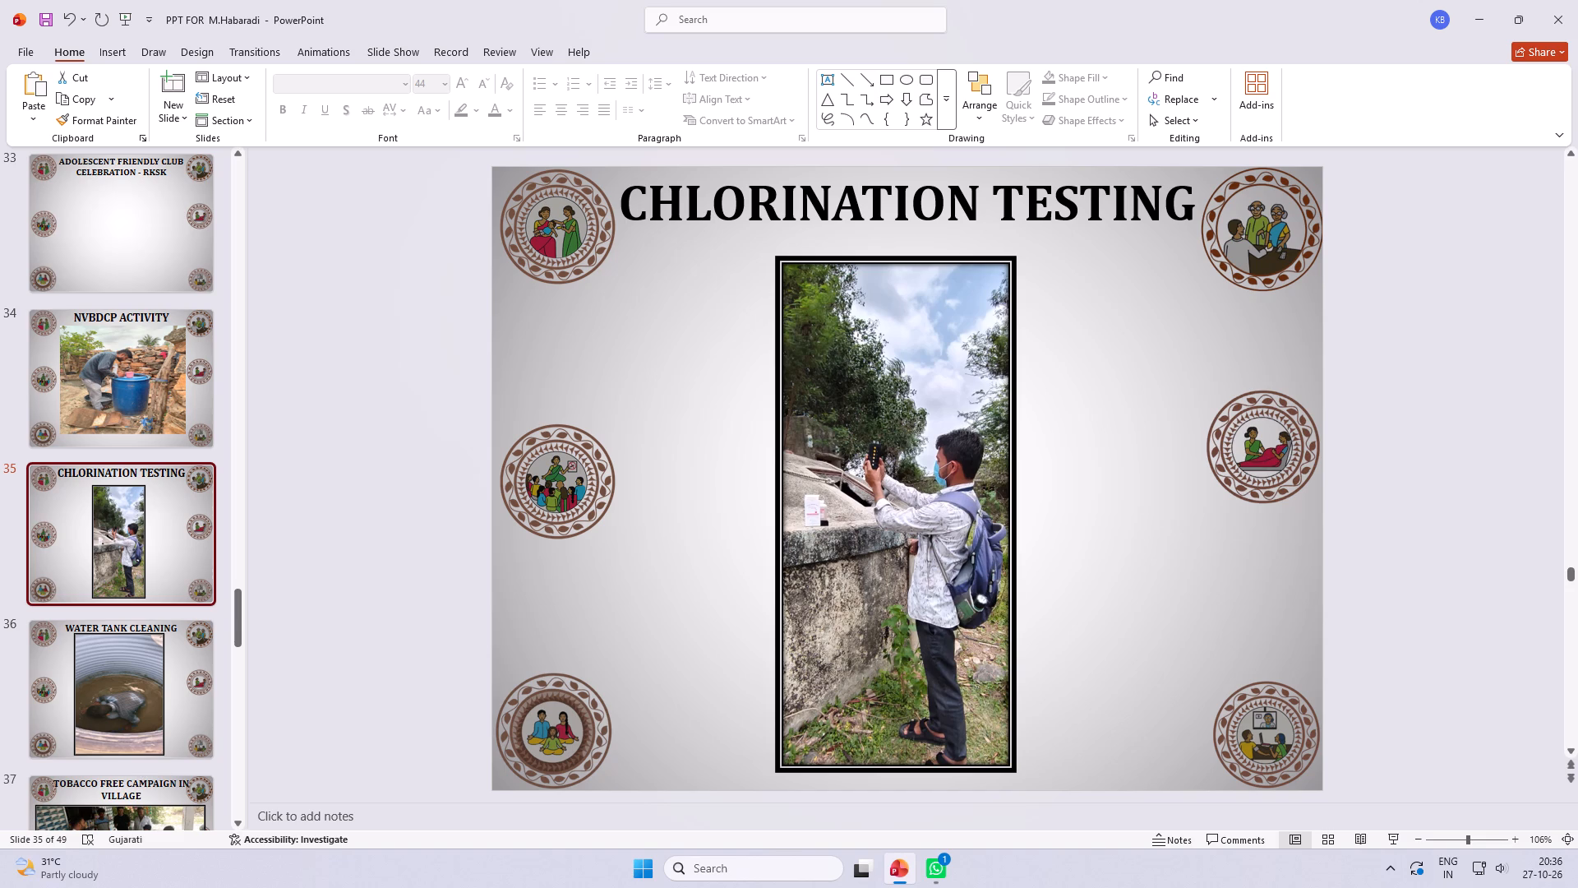
pyautogui.click(138, 366)
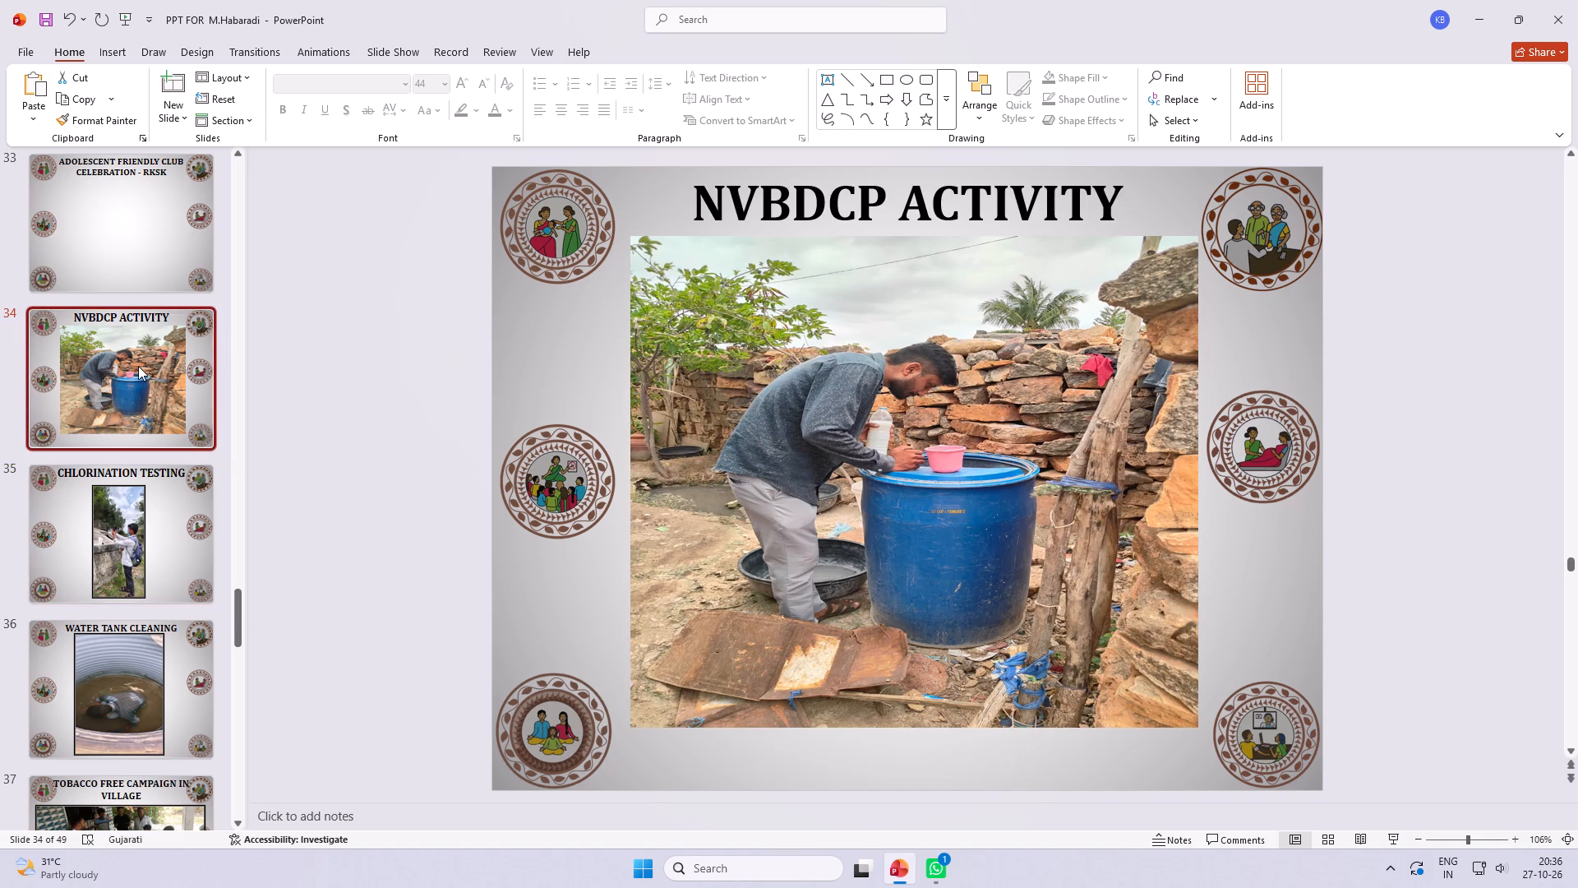
pyautogui.click(131, 513)
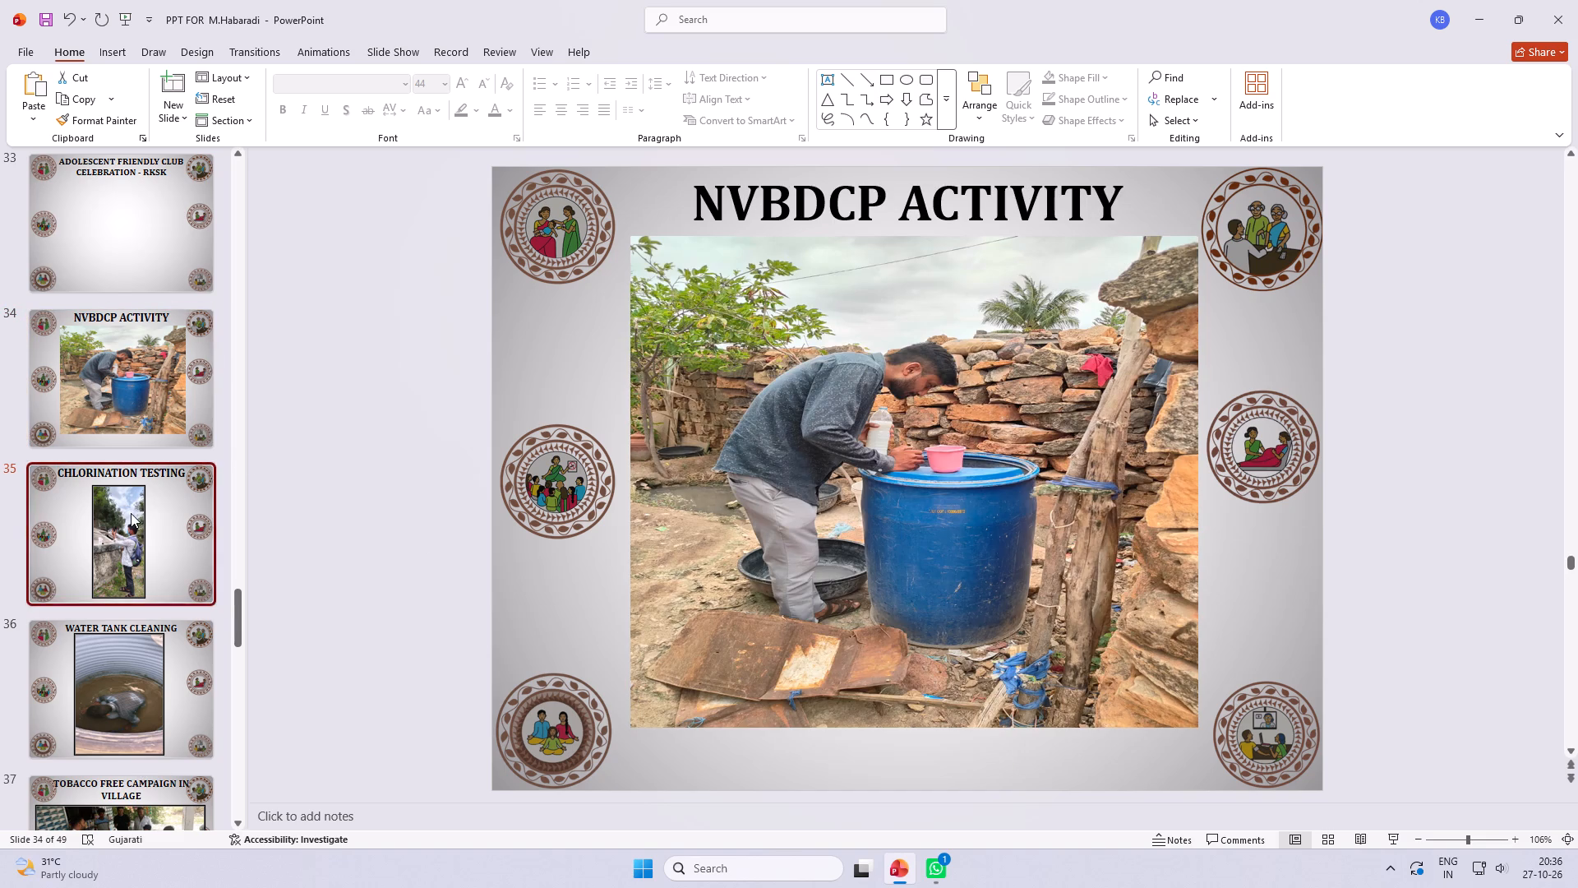
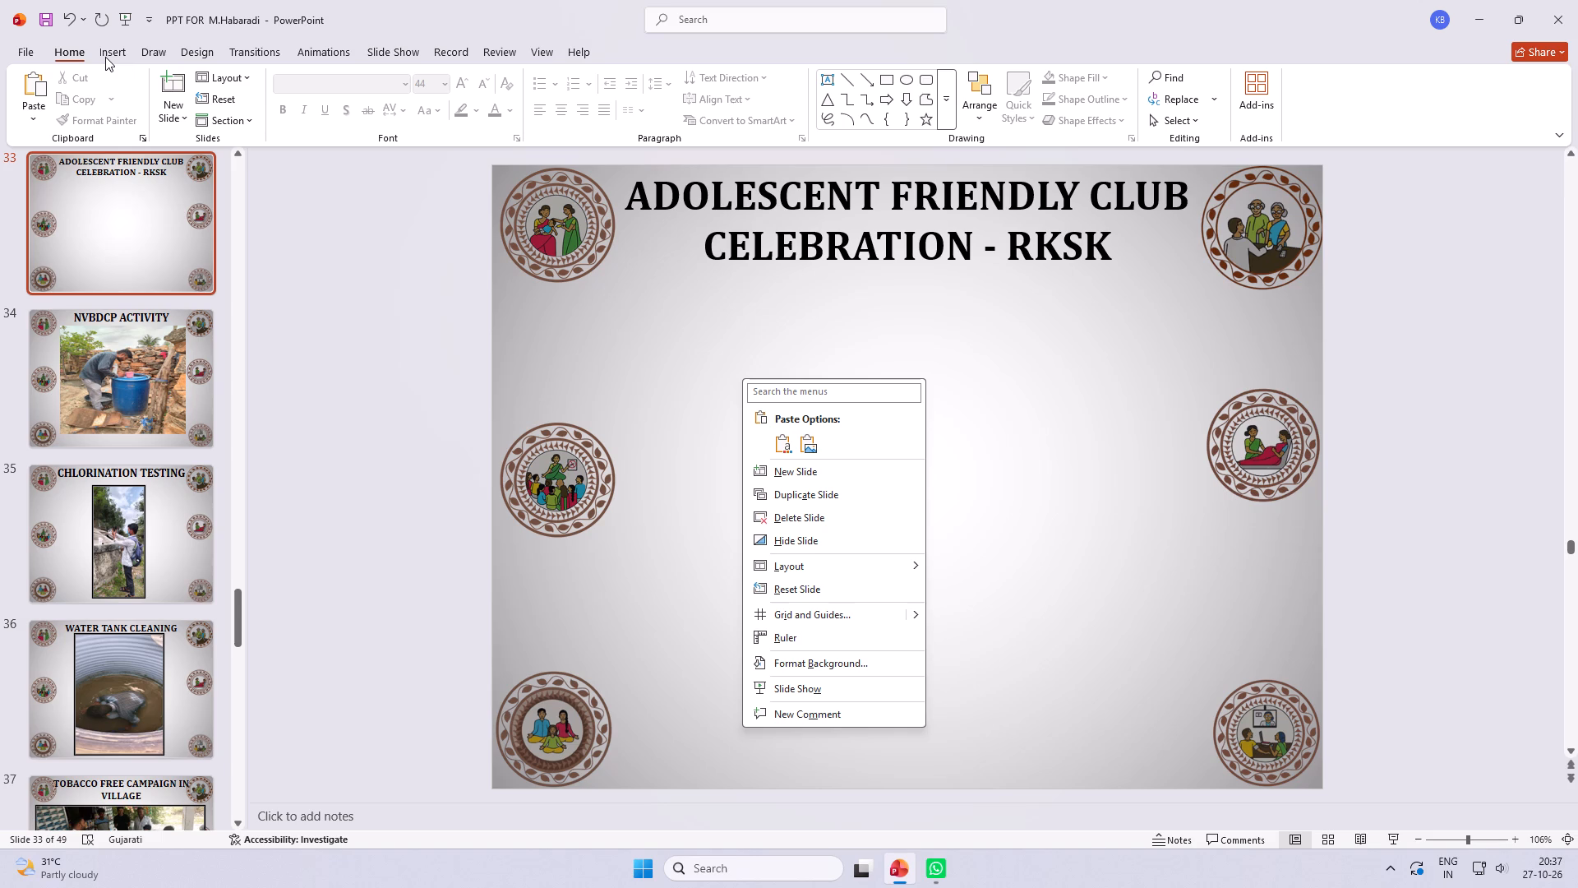
# Insert picture 22 from the Desktop, the school meal collage, on slide 33, Adolescent Friendly Club Celebration - RKSK.
pyautogui.click(108, 55)
pyautogui.click(122, 86)
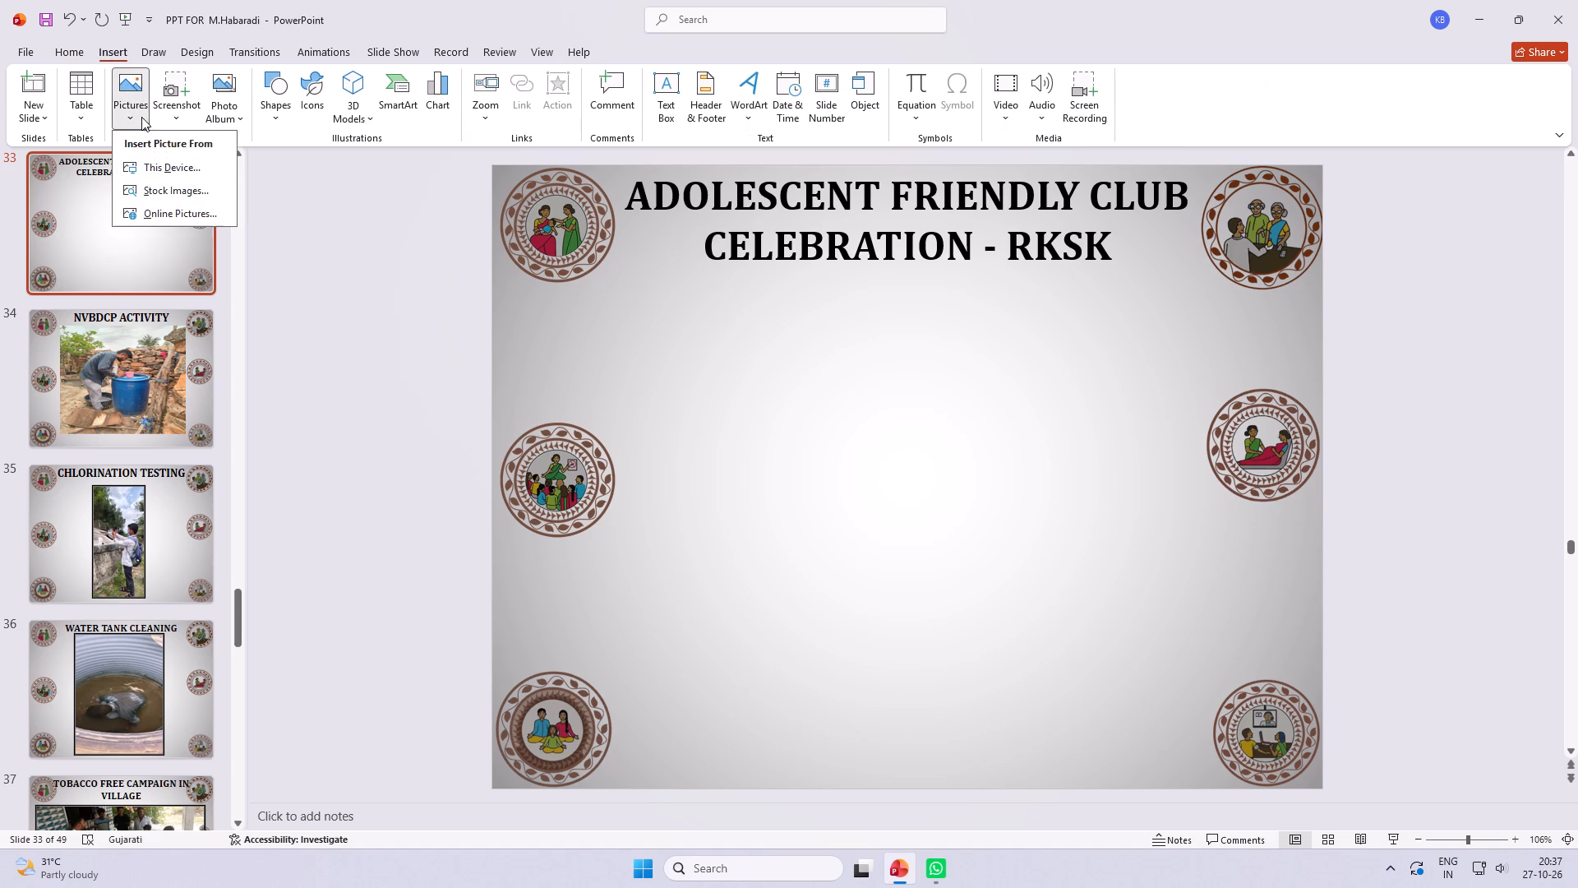
pyautogui.click(150, 174)
pyautogui.scroll(-3, 628, 341)
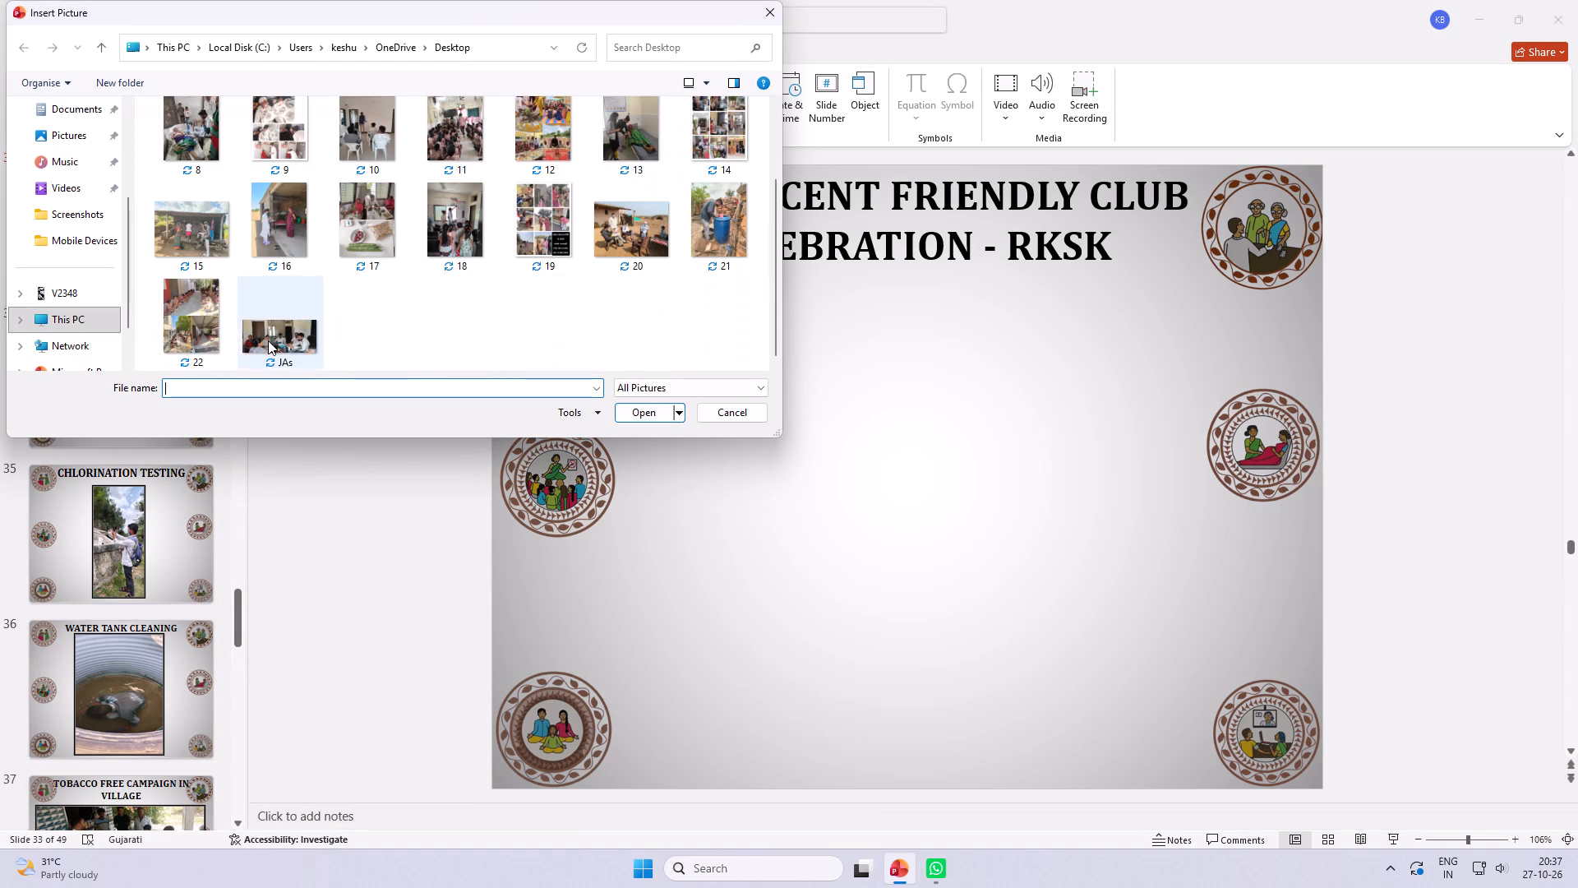
pyautogui.click(210, 330)
pyautogui.click(653, 419)
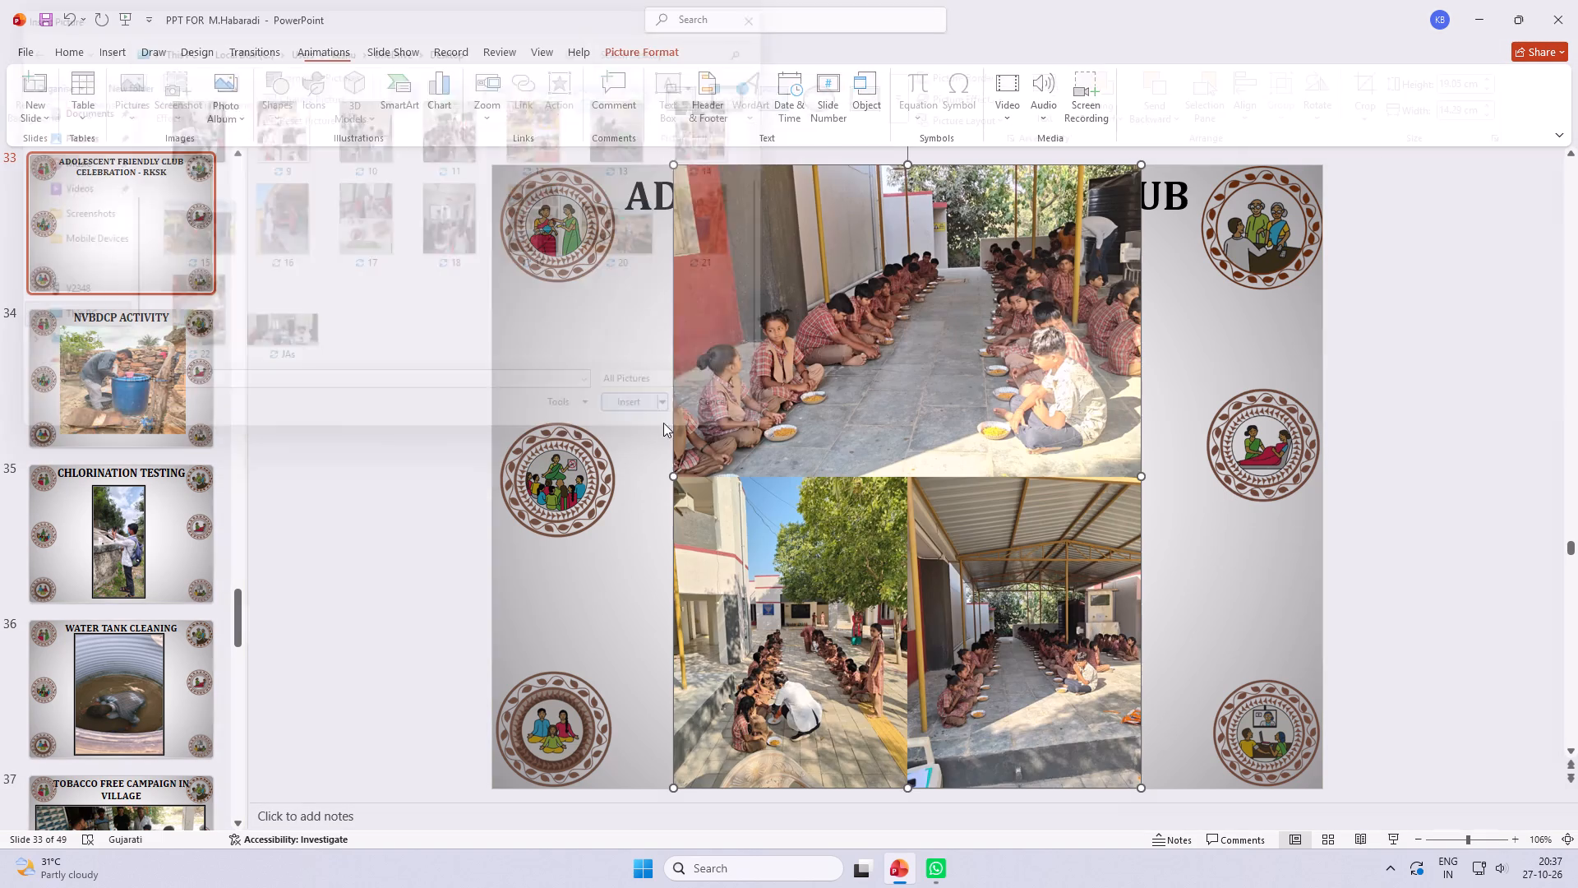
# Resize the inserted collage to about 15.66 cm high, below the title, and widen it to span the space between the side emblems.
pyautogui.moveTo(674, 476); pyautogui.dragTo(630, 479)
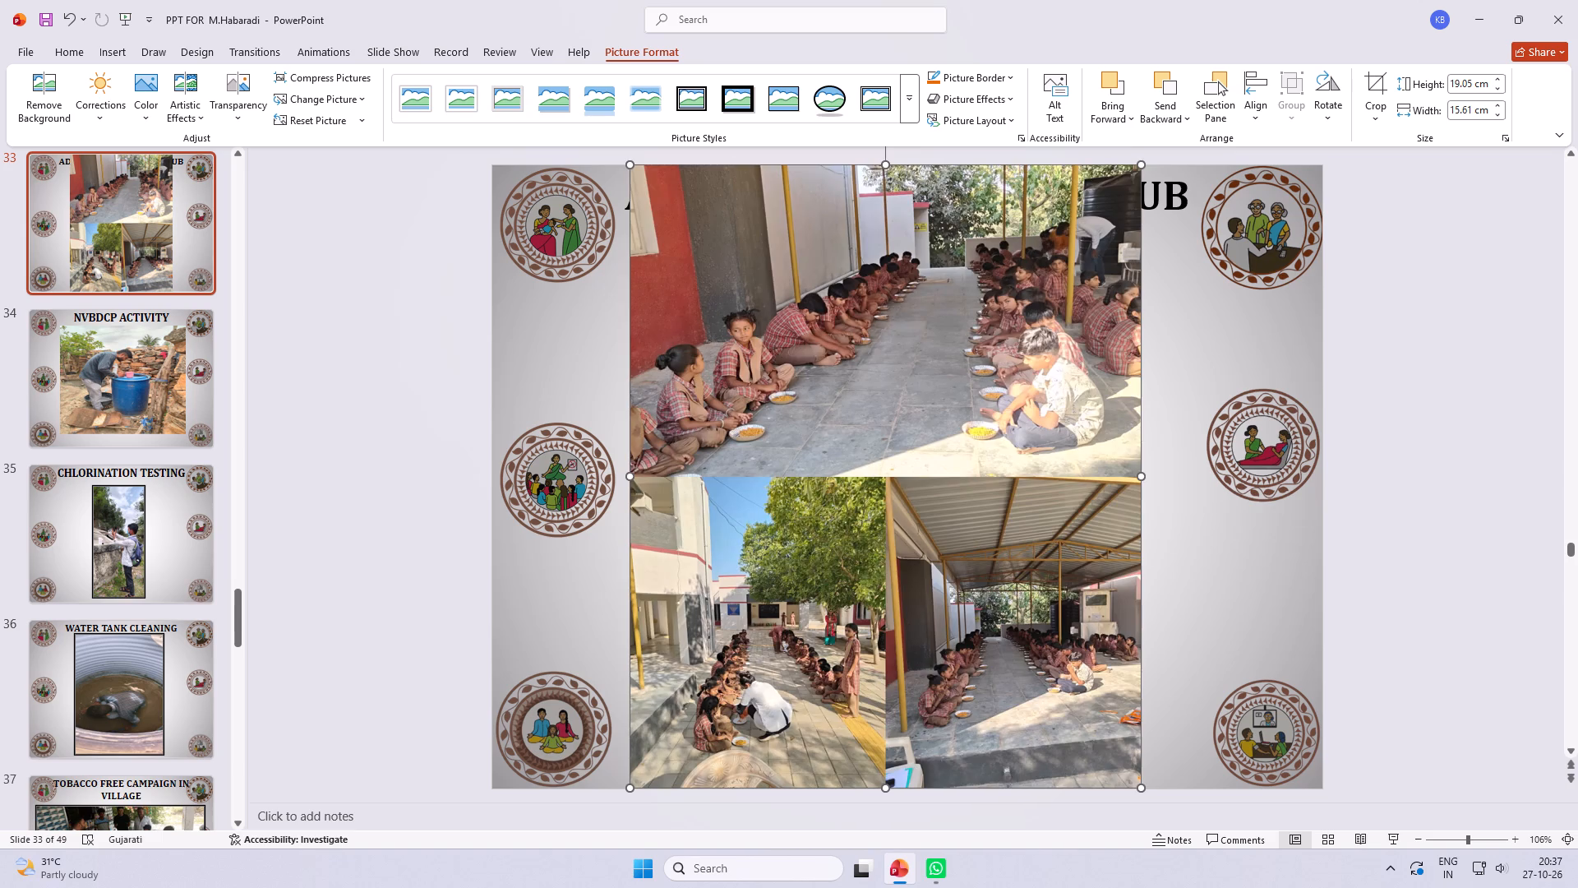
pyautogui.moveTo(887, 163); pyautogui.dragTo(885, 278)
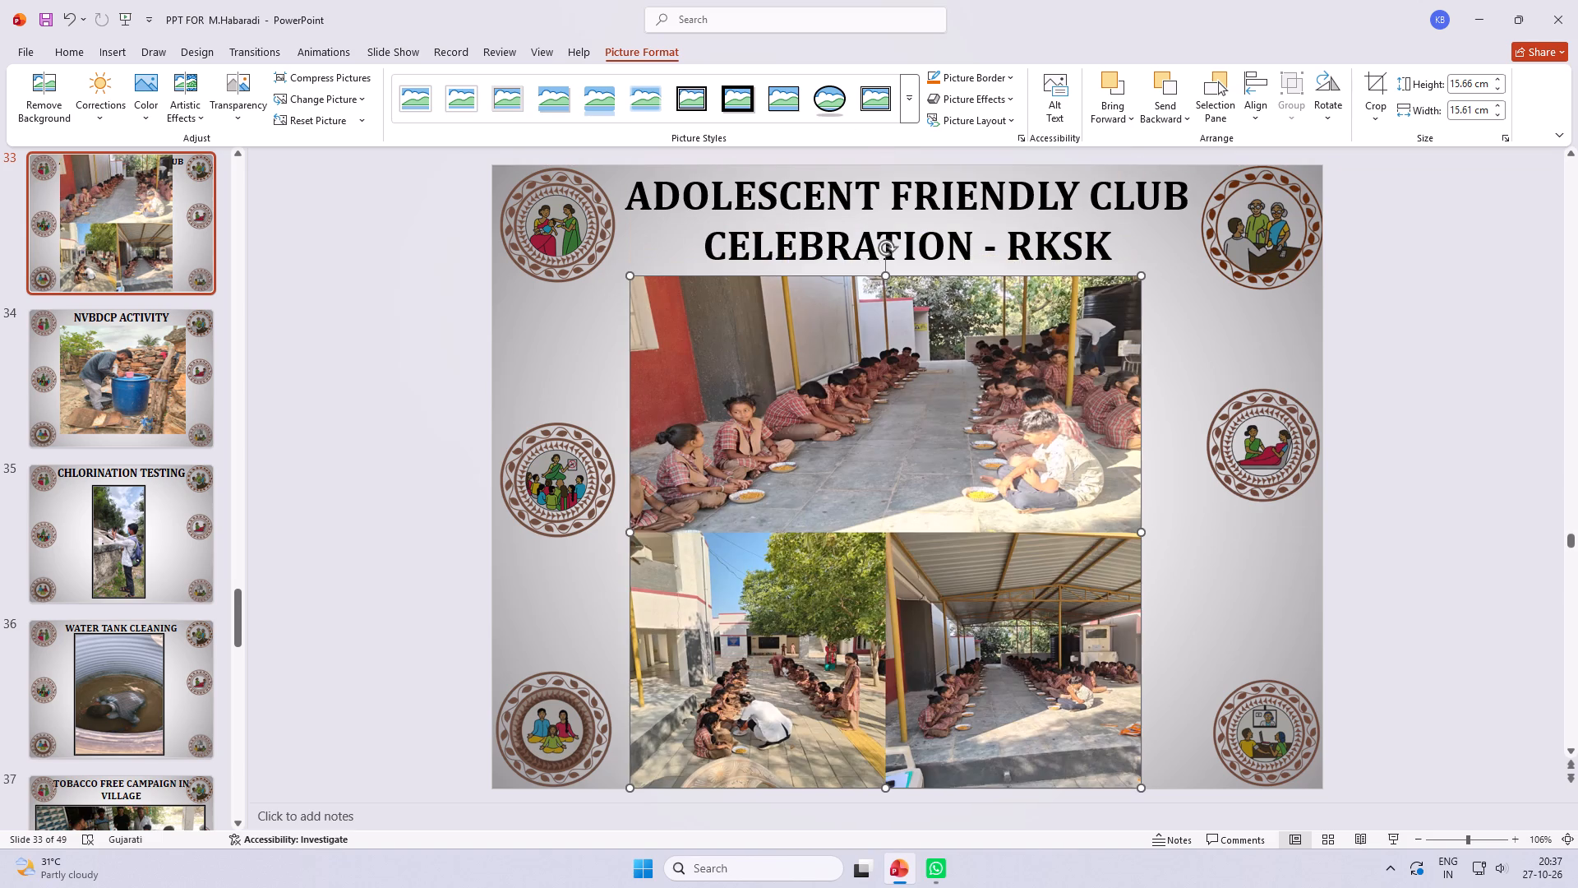
pyautogui.moveTo(1141, 530); pyautogui.dragTo(1195, 514)
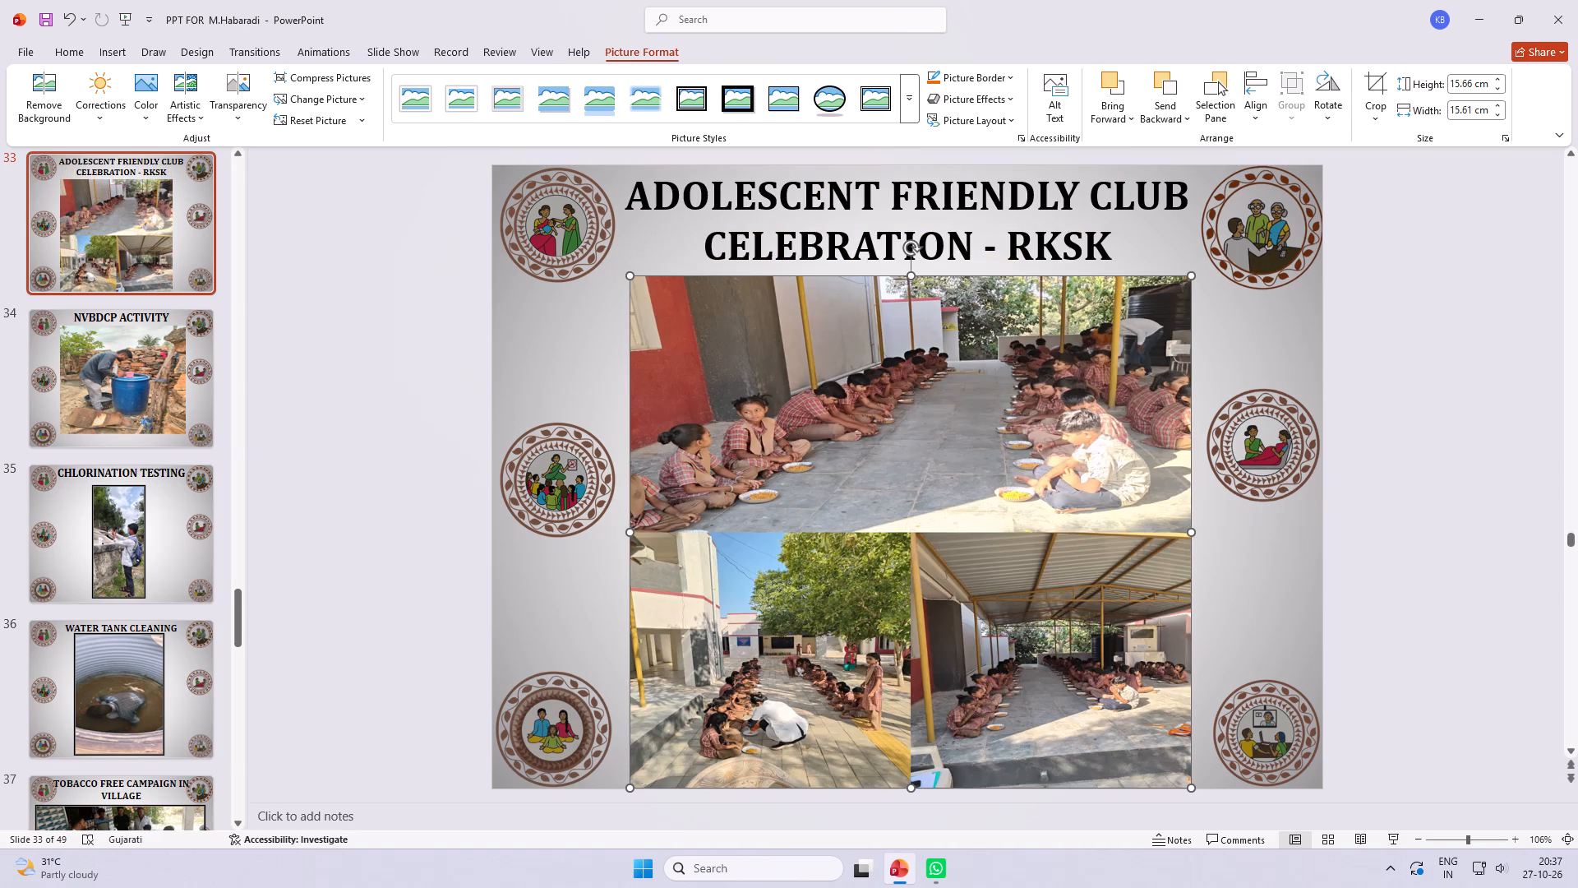
pyautogui.click(1139, 512)
# Save the presentation.
pyautogui.hotkey('ctrl', 's')
# Review slides 22 to 34 to check which titled slides have photos and which are still empty.
pyautogui.scroll(1, 1239, 472)
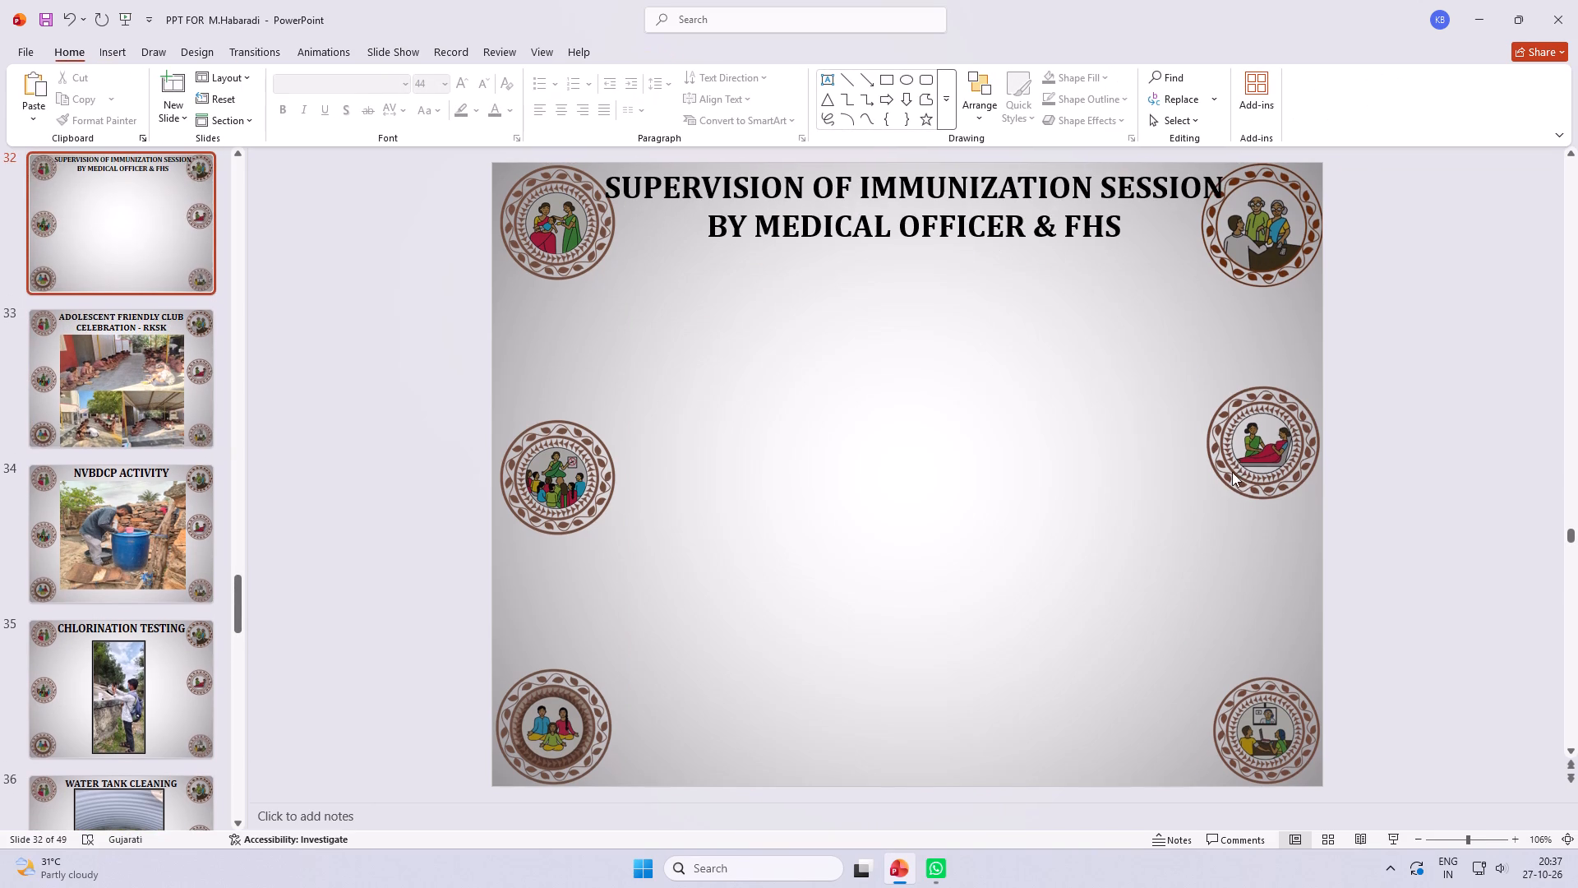
pyautogui.scroll(5, 844, 358)
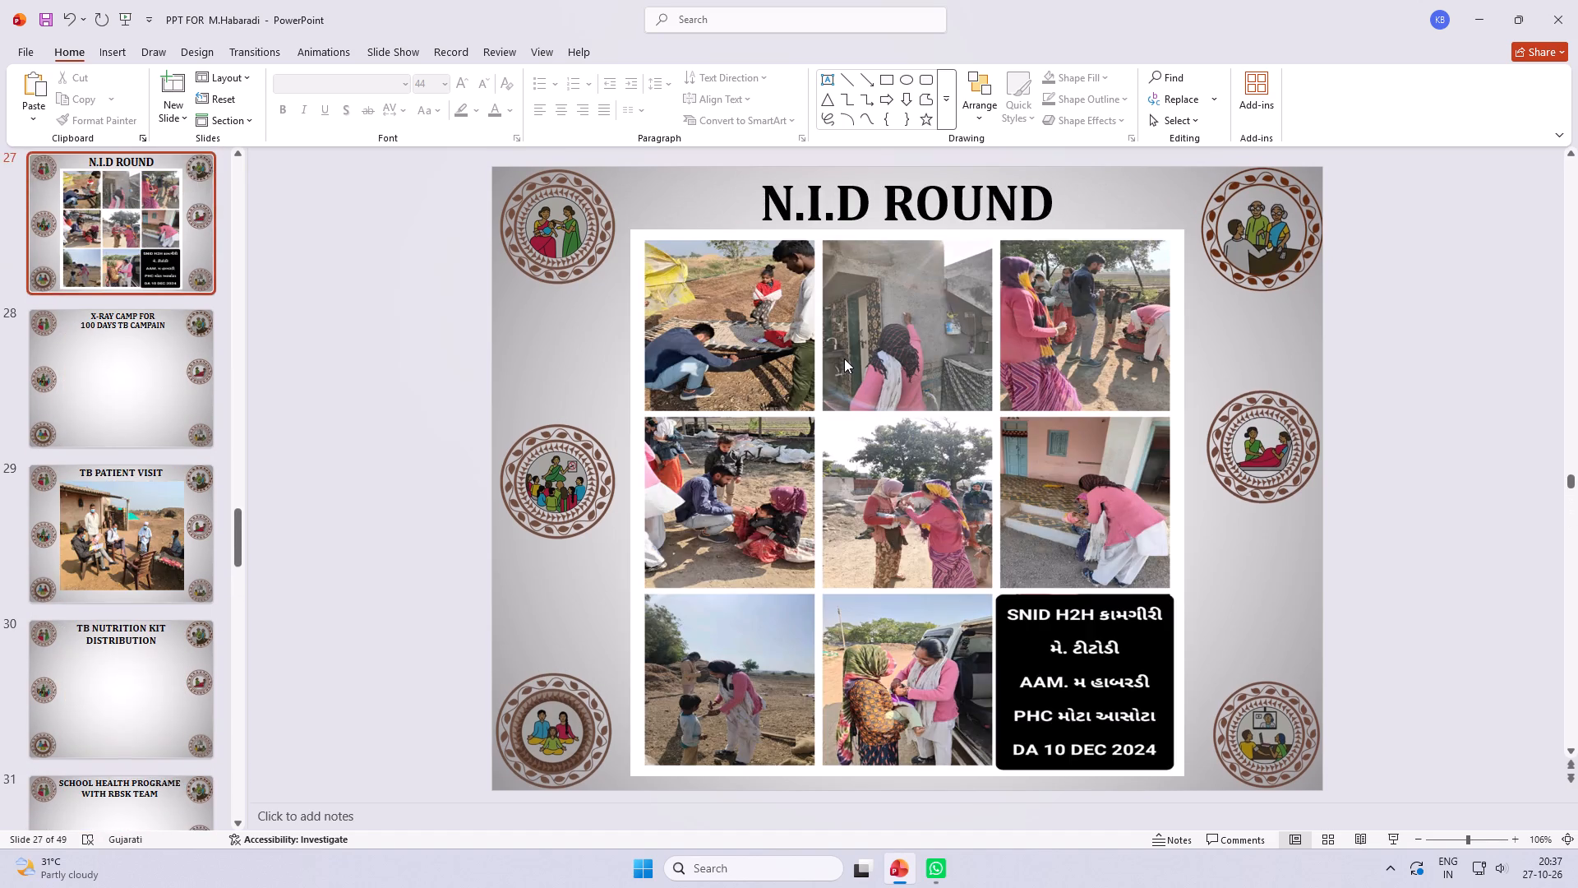
pyautogui.scroll(6, 844, 358)
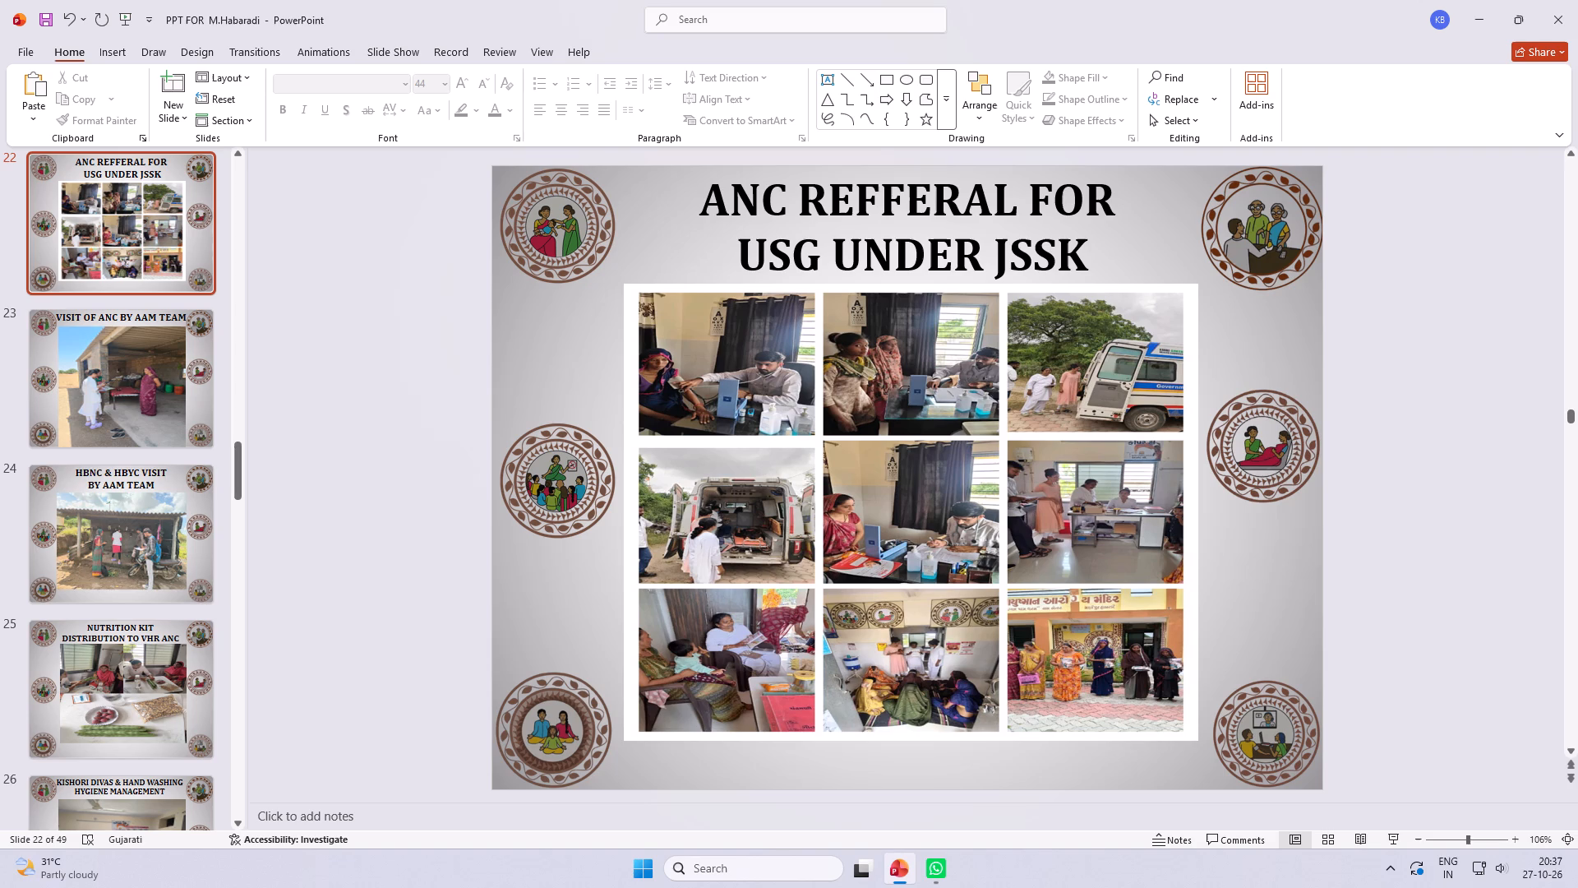
pyautogui.scroll(-1, 931, 566)
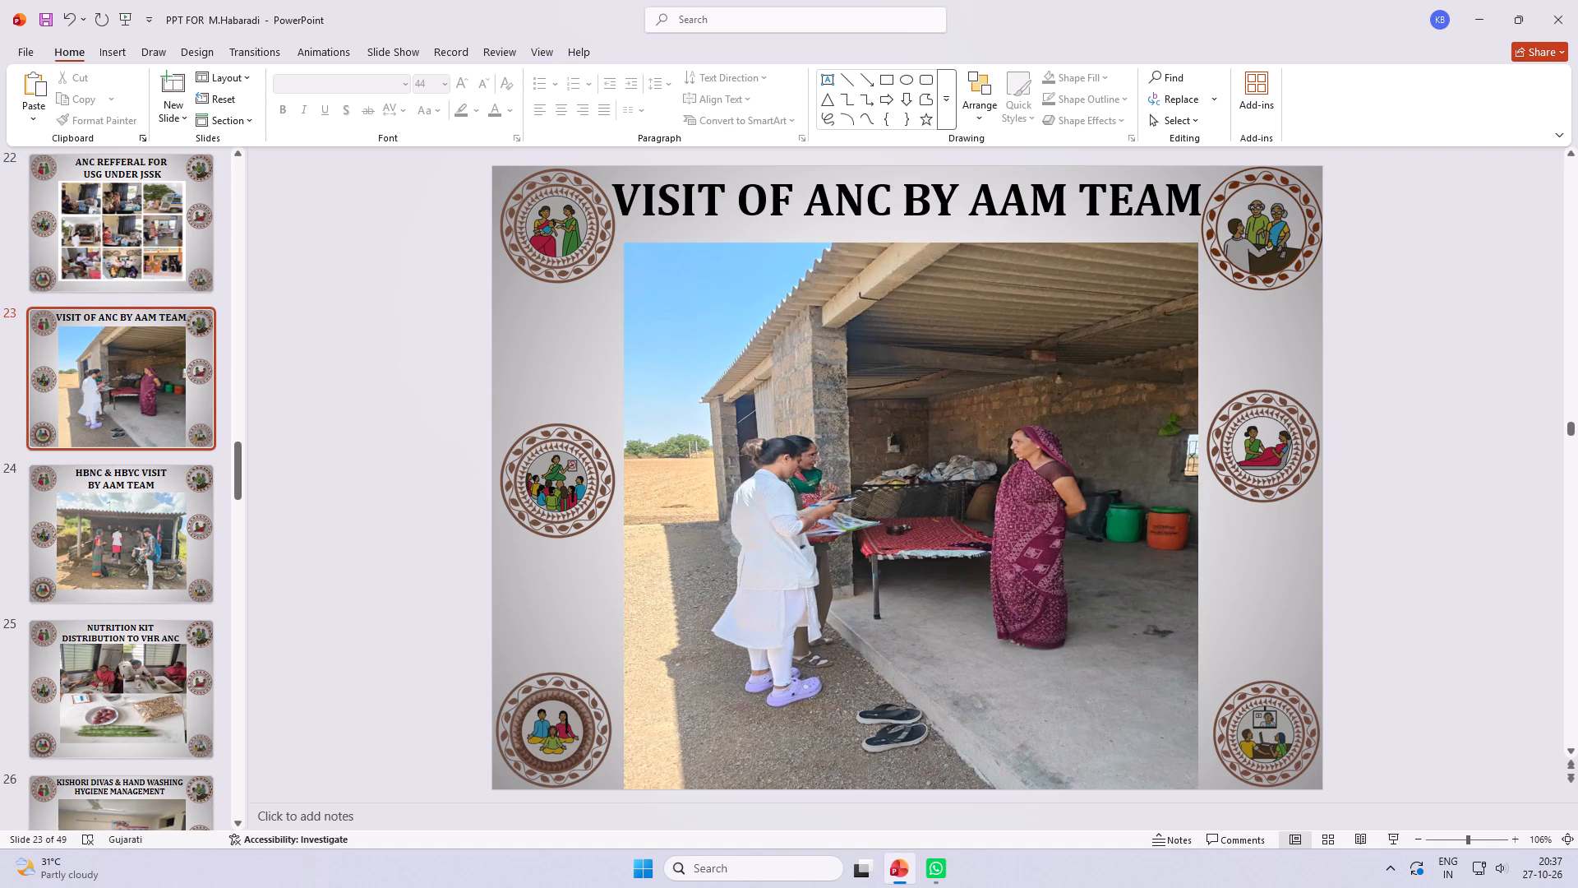
pyautogui.scroll(-5, 1068, 555)
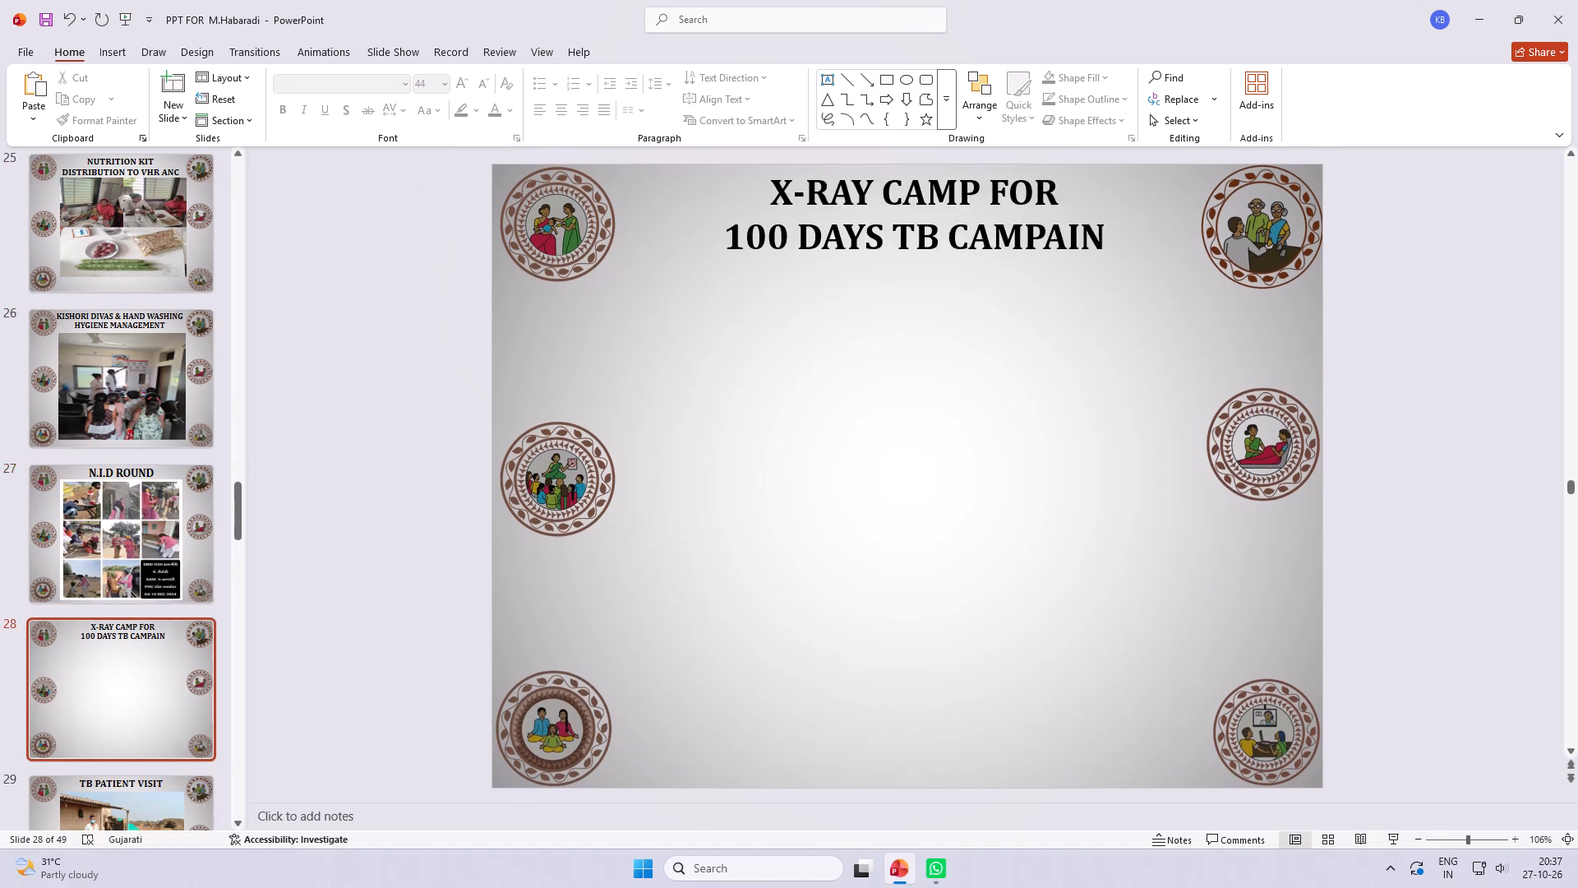
pyautogui.scroll(-1, 1068, 555)
pyautogui.scroll(1, 1014, 568)
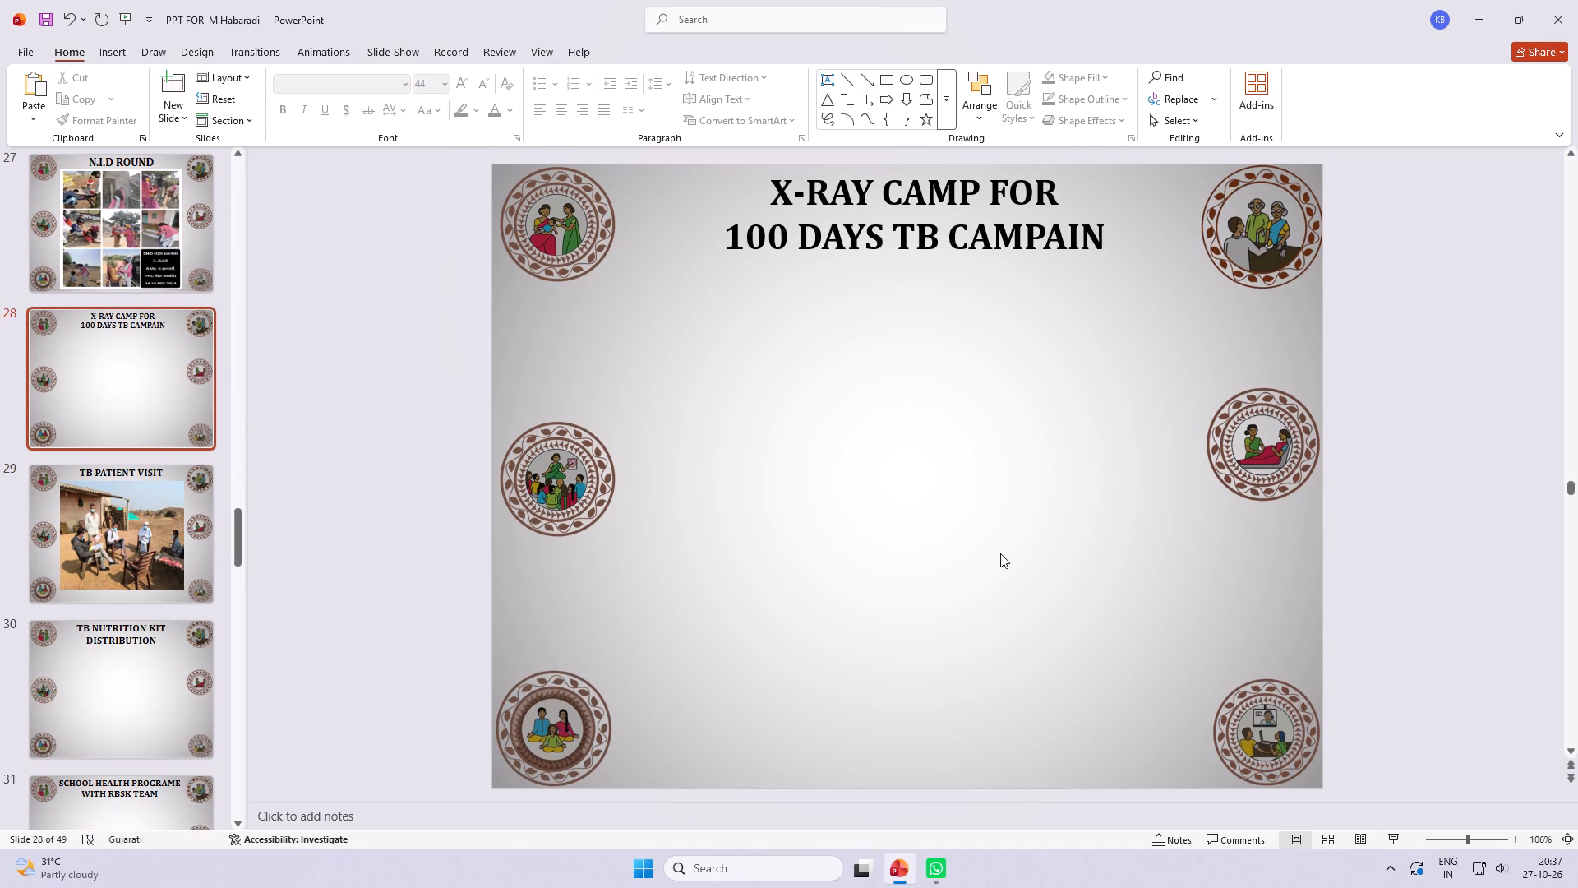
pyautogui.scroll(-1, 935, 585)
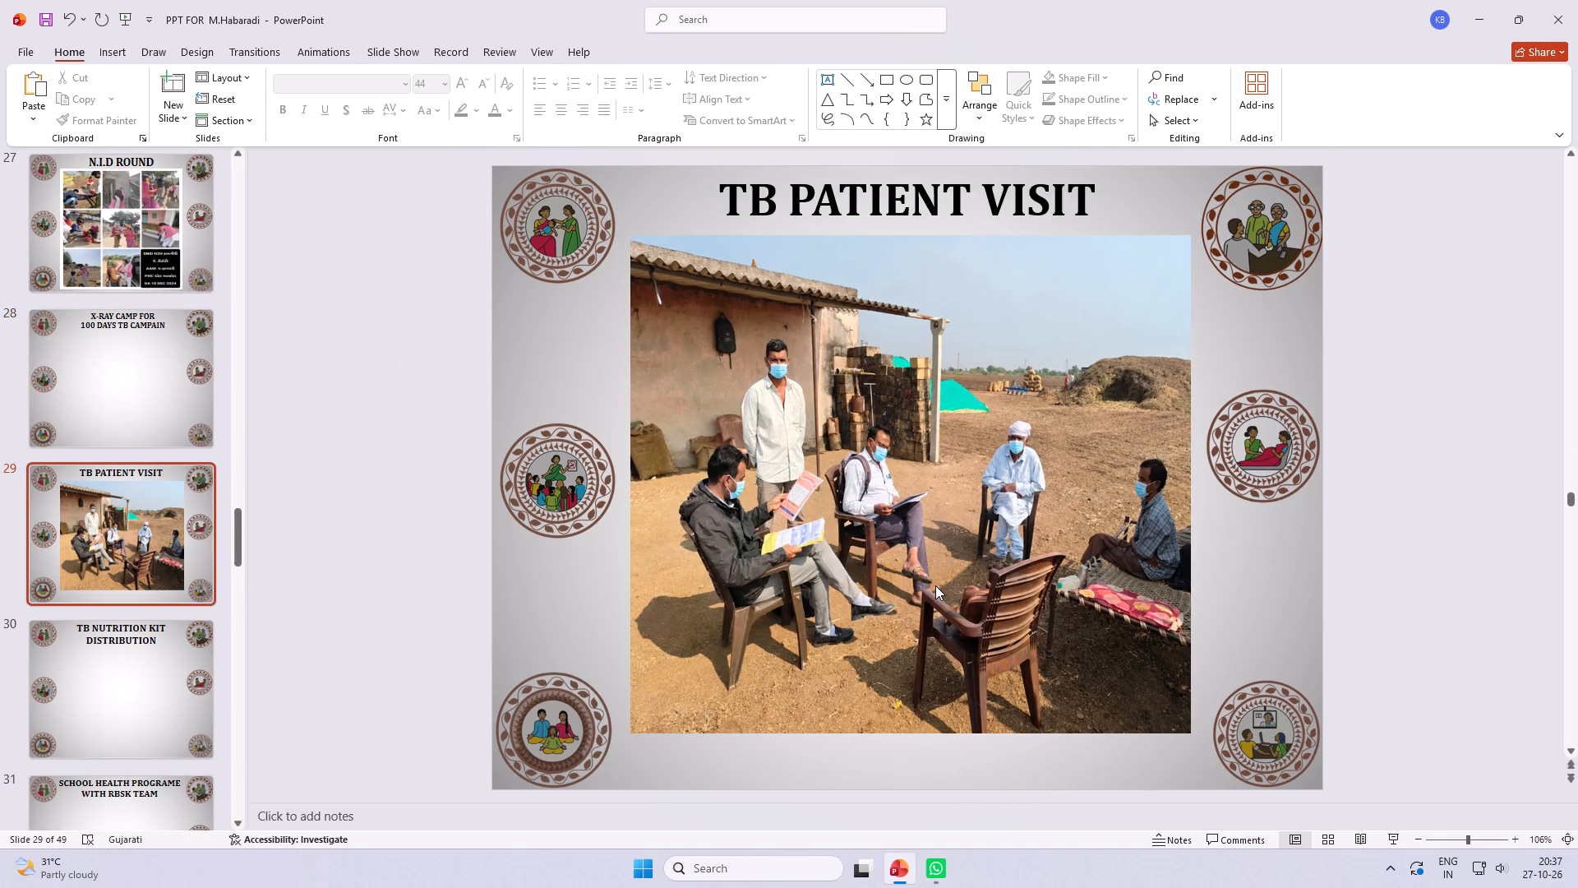
pyautogui.scroll(-2, 937, 591)
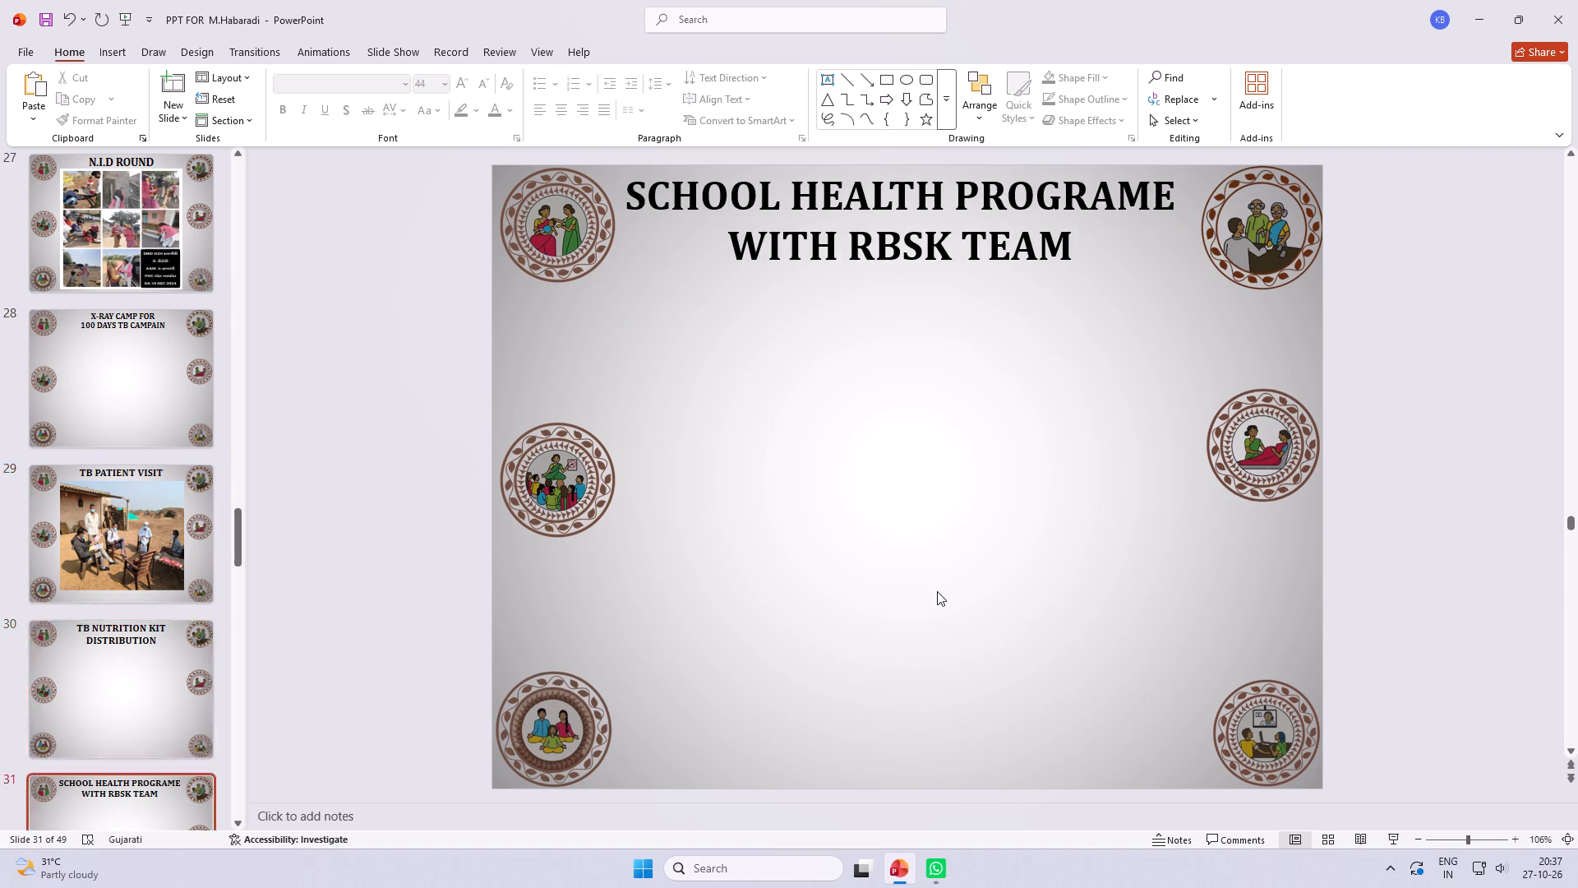
pyautogui.scroll(2, 937, 591)
pyautogui.scroll(-1, 937, 591)
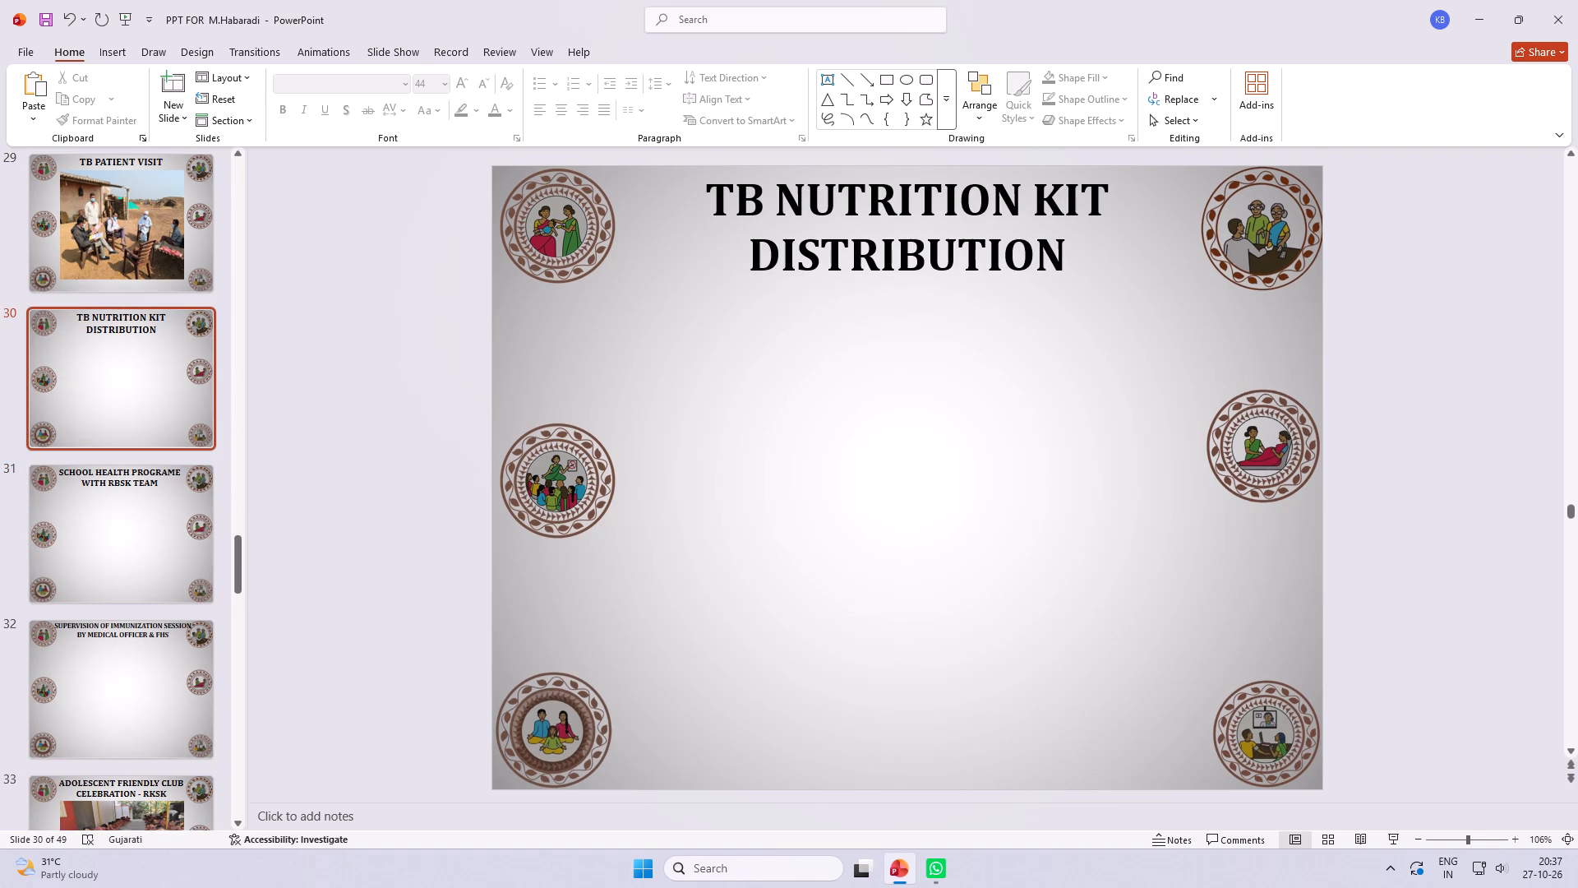
pyautogui.scroll(-1, 937, 591)
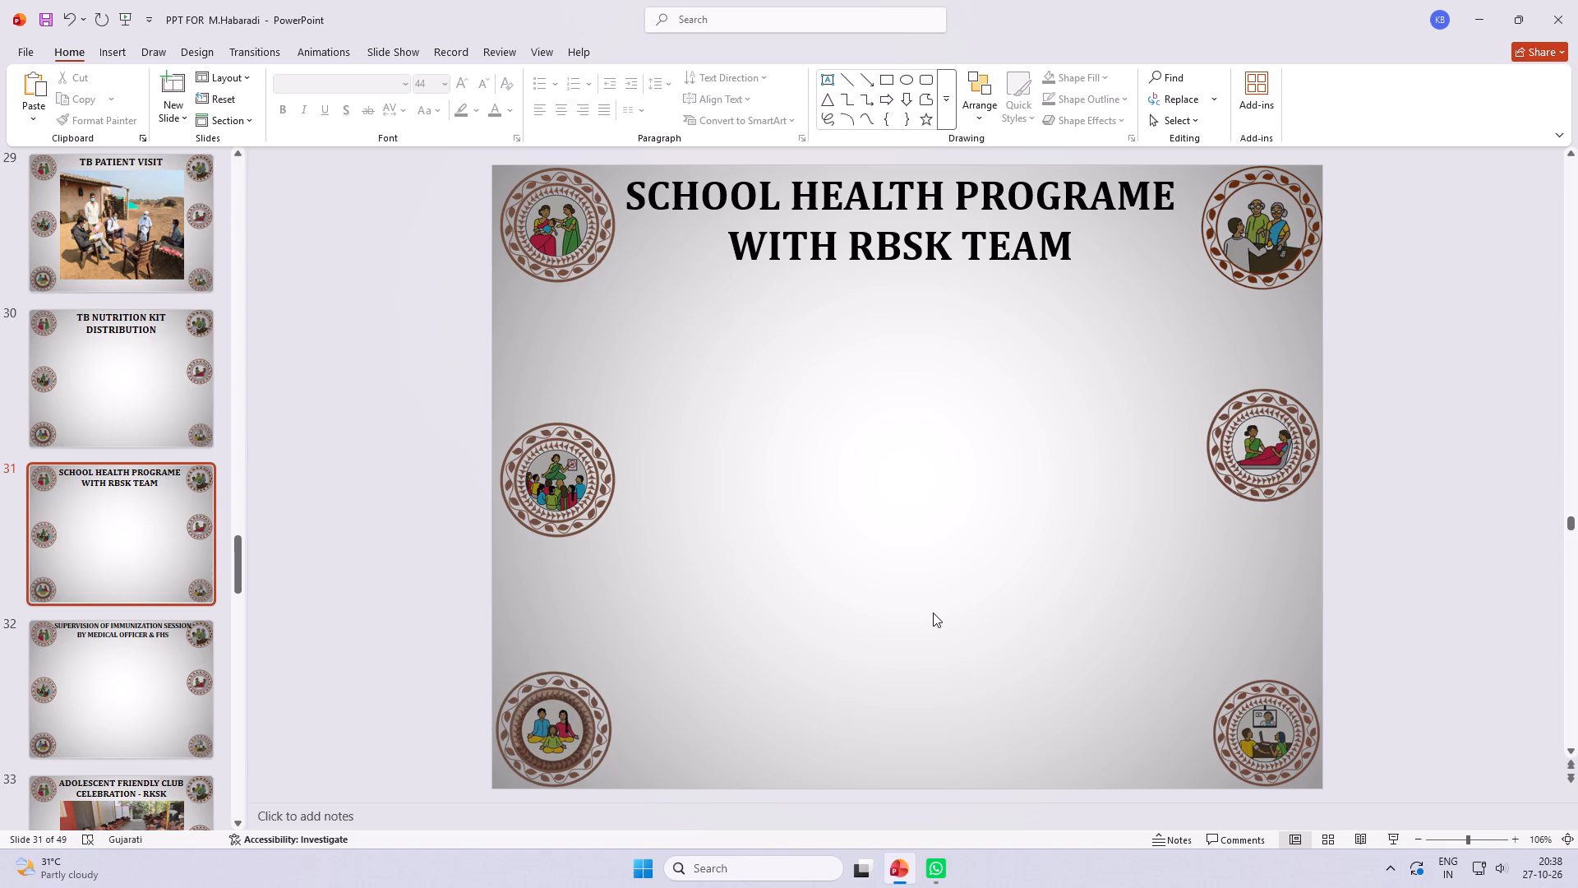
pyautogui.scroll(-1, 933, 613)
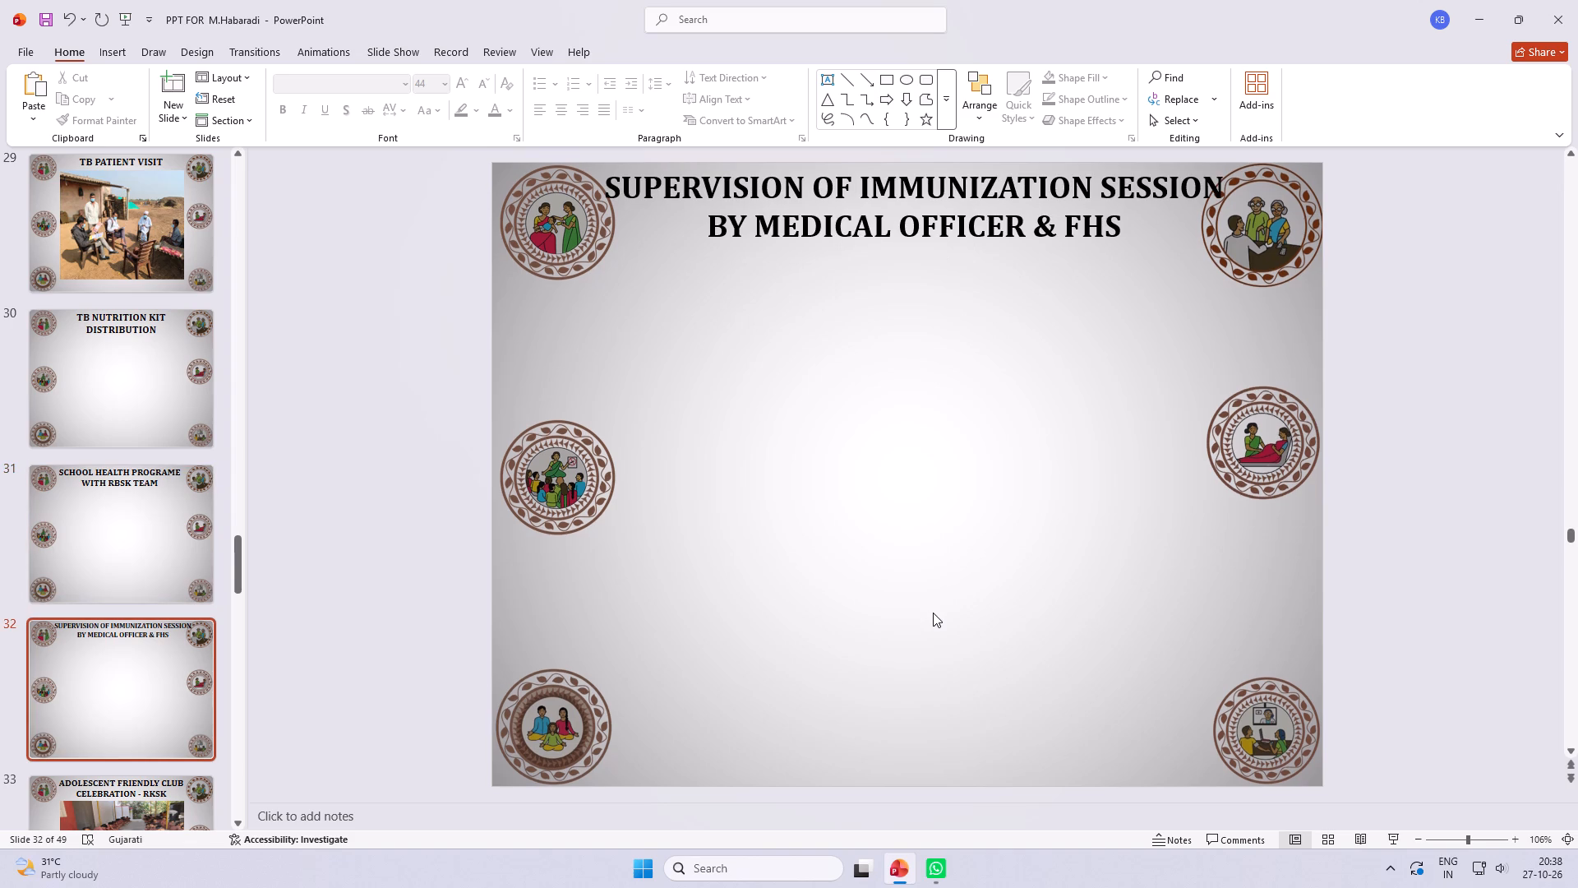
pyautogui.scroll(-2, 932, 616)
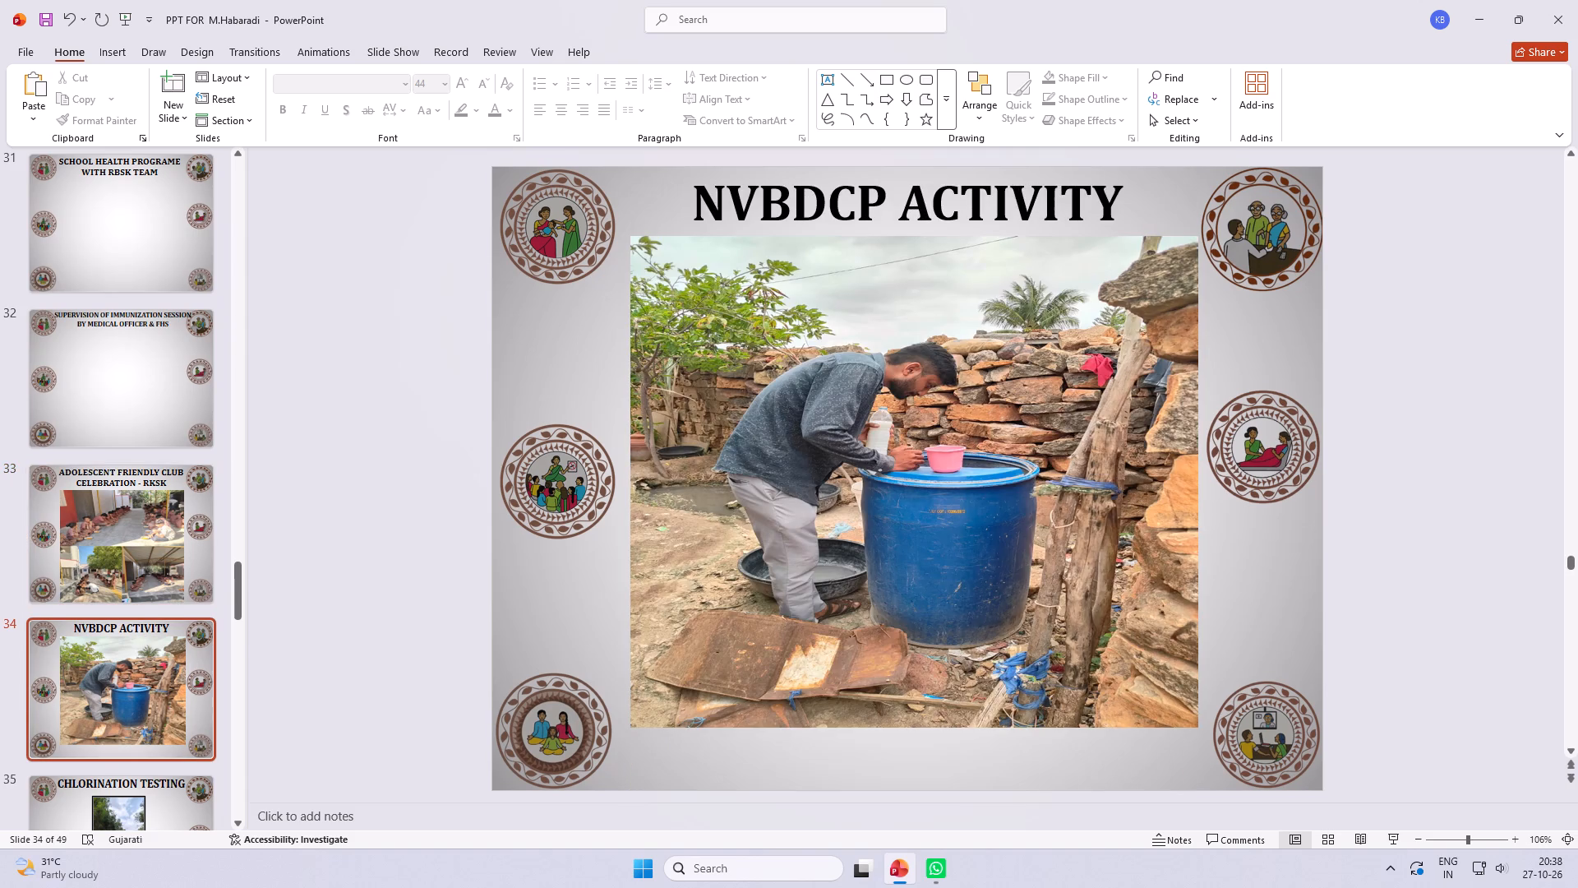
# Cut the old framed photo from slide 35, Chlorination Testing.
pyautogui.scroll(-1, 933, 613)
pyautogui.rightClick(902, 524)
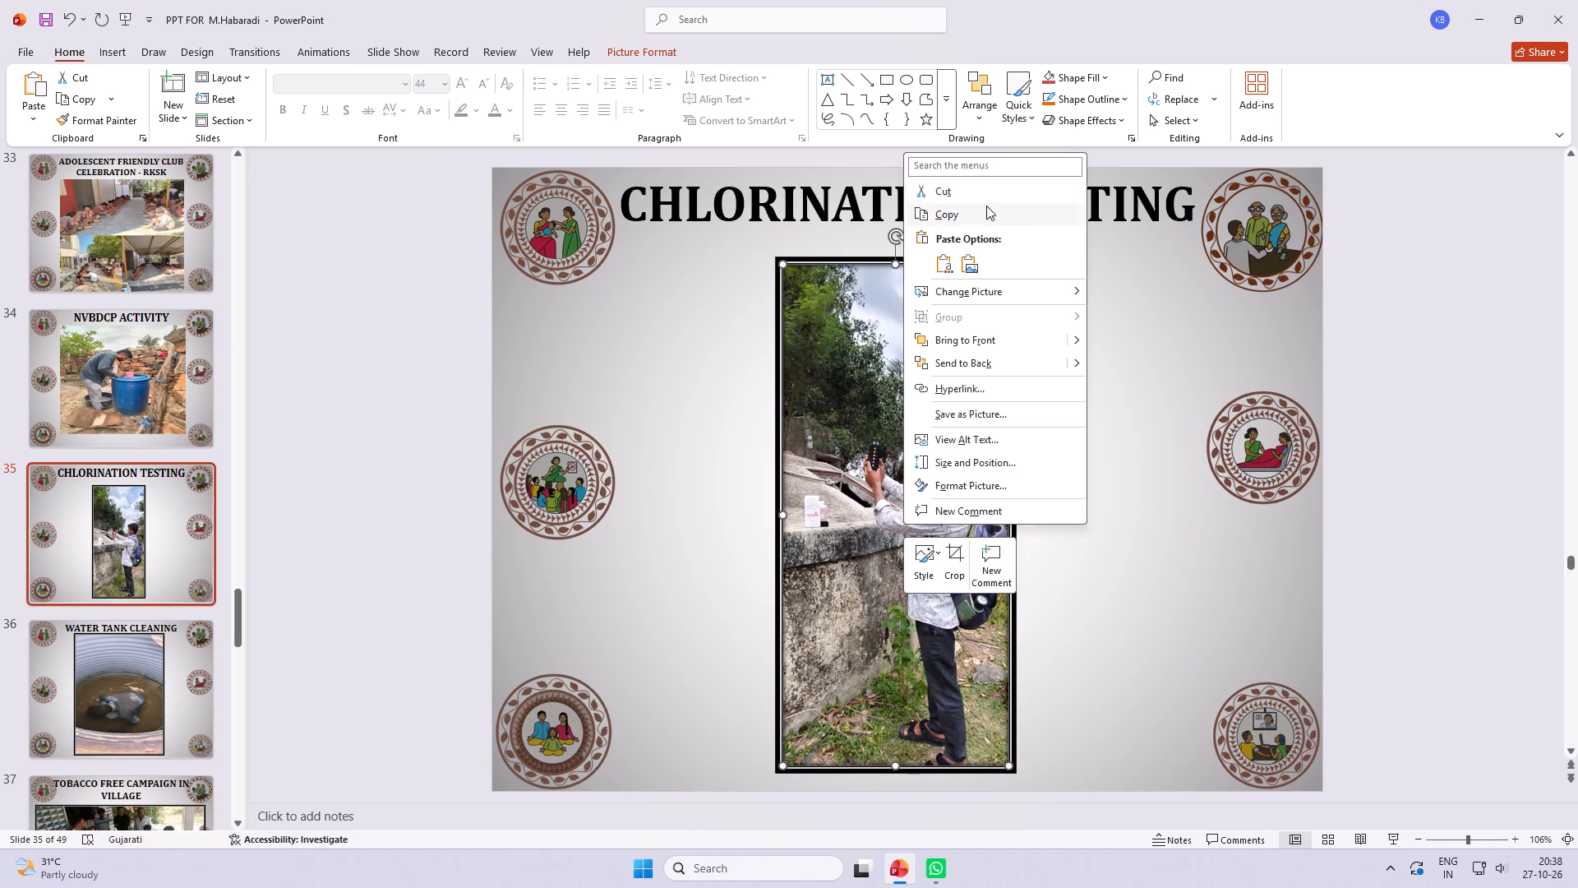
pyautogui.click(957, 182)
# Look over slides 34 to 36, from NVBDCP Activity to Water Tank Cleaning.
pyautogui.scroll(-1, 887, 408)
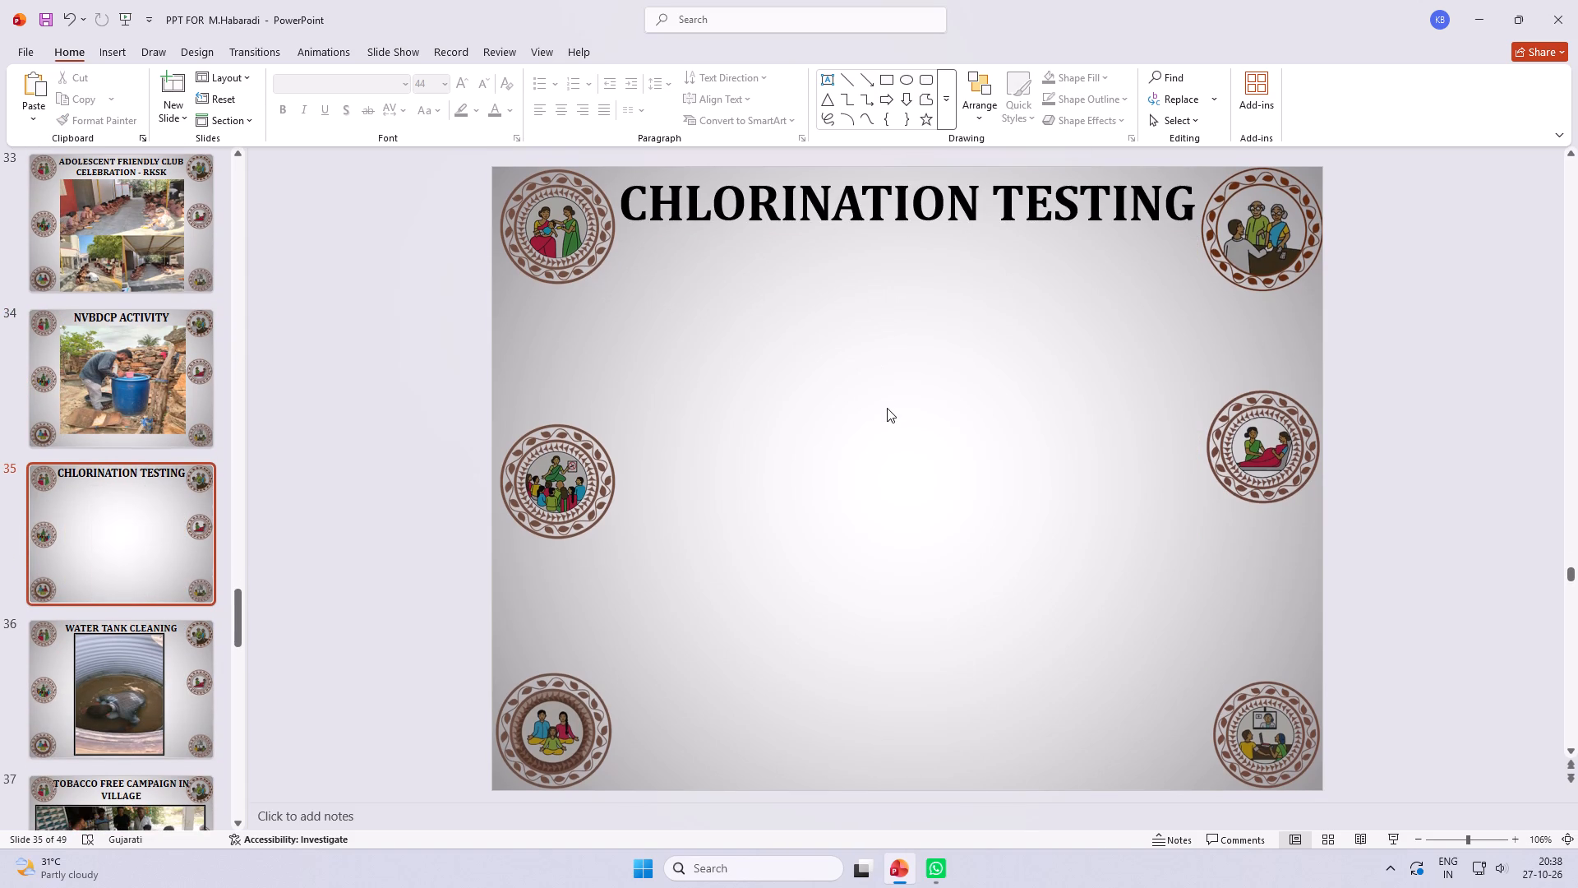
pyautogui.scroll(-1, 887, 408)
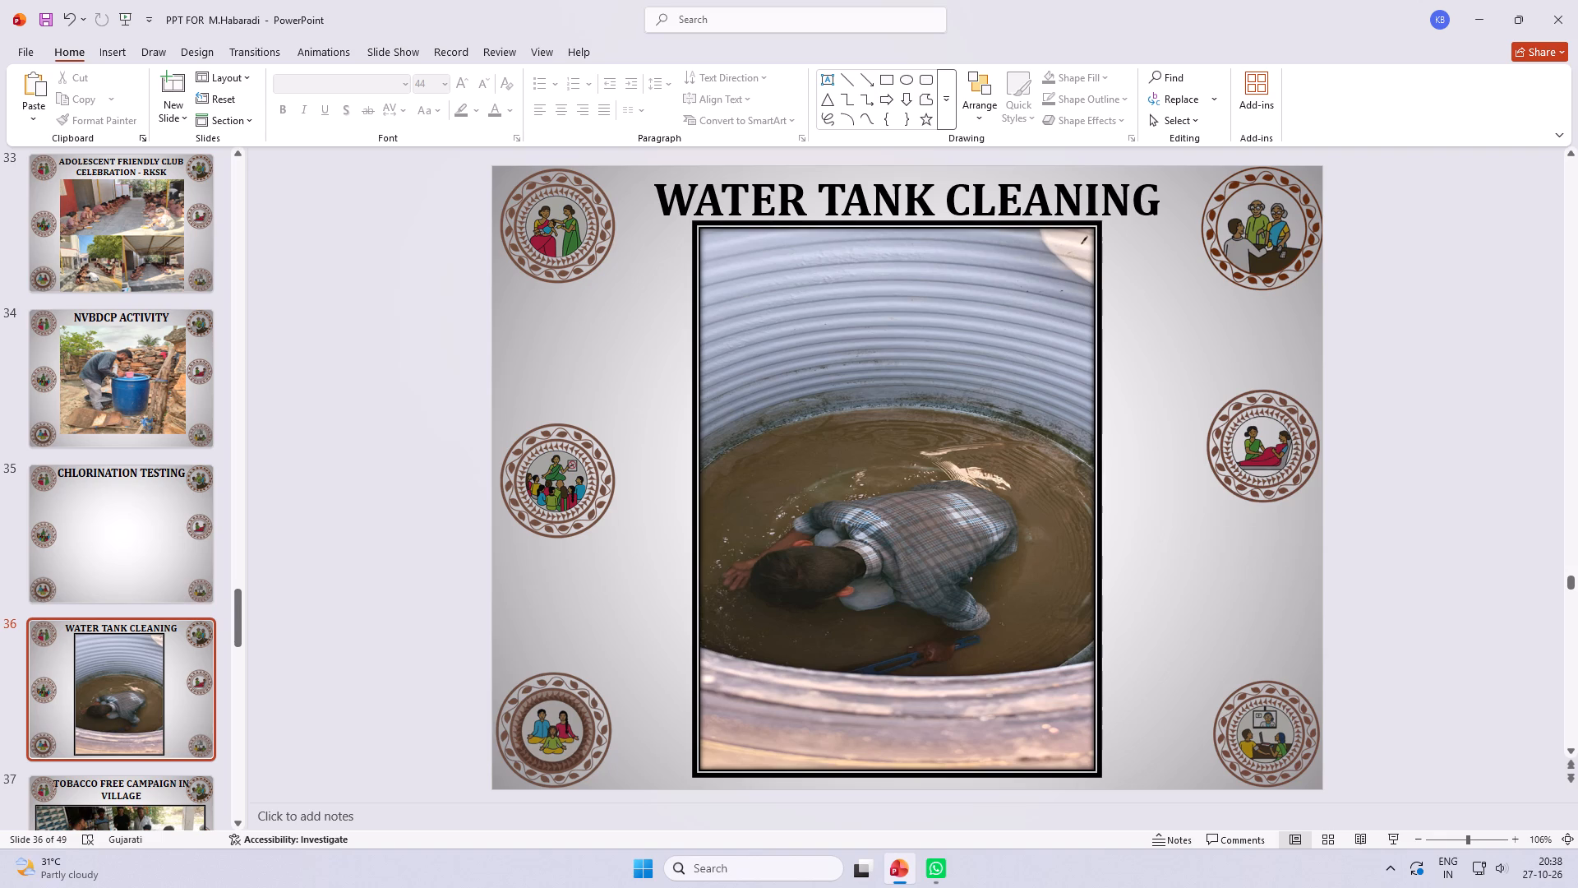
pyautogui.scroll(4, 900, 408)
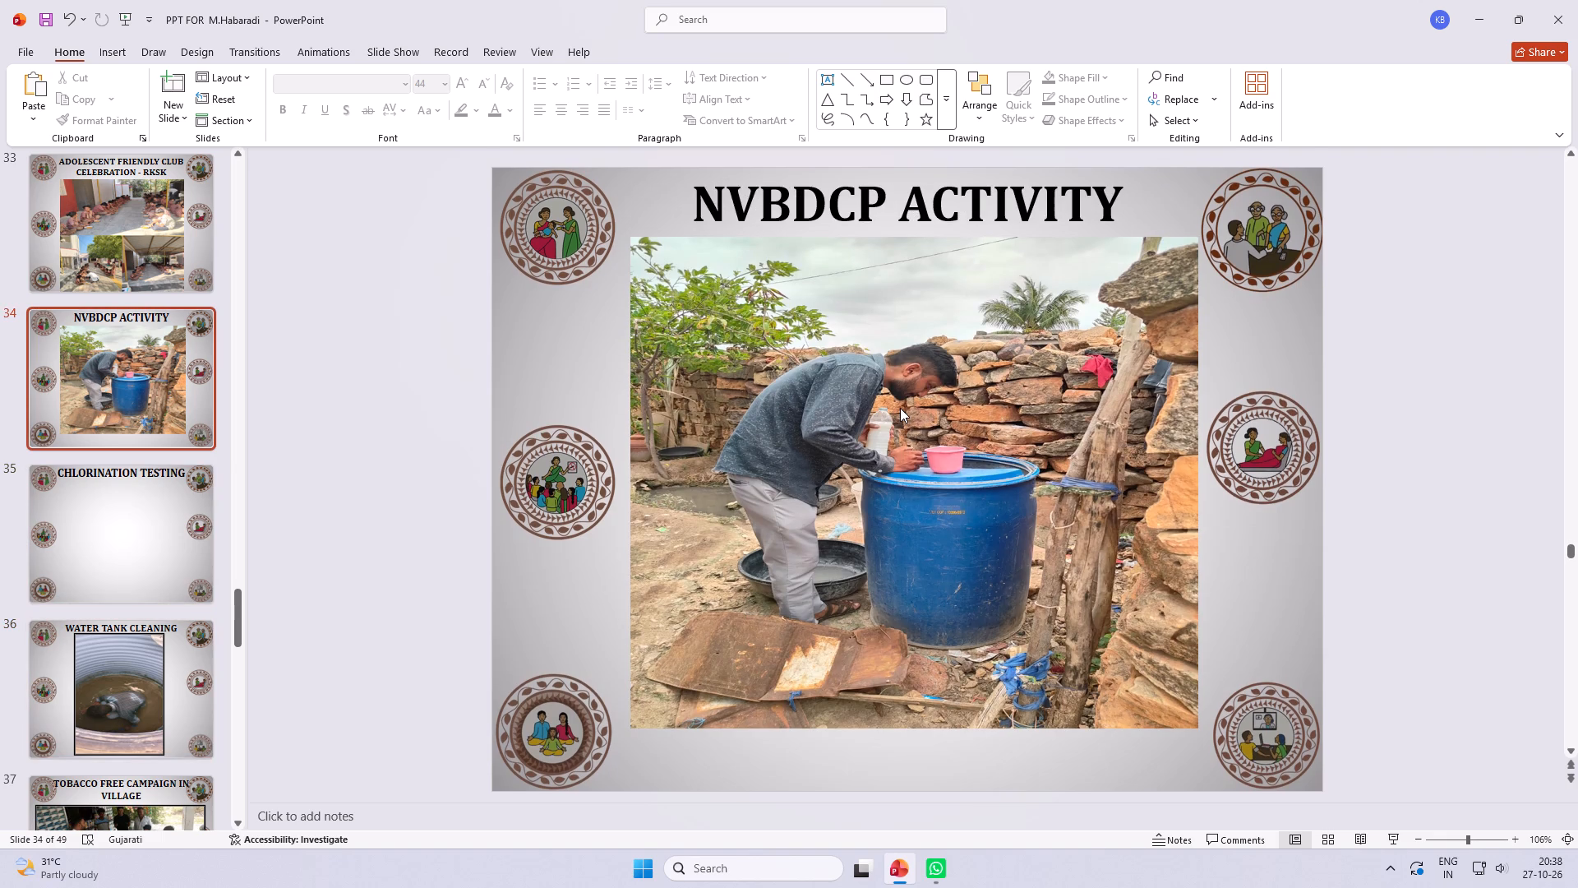
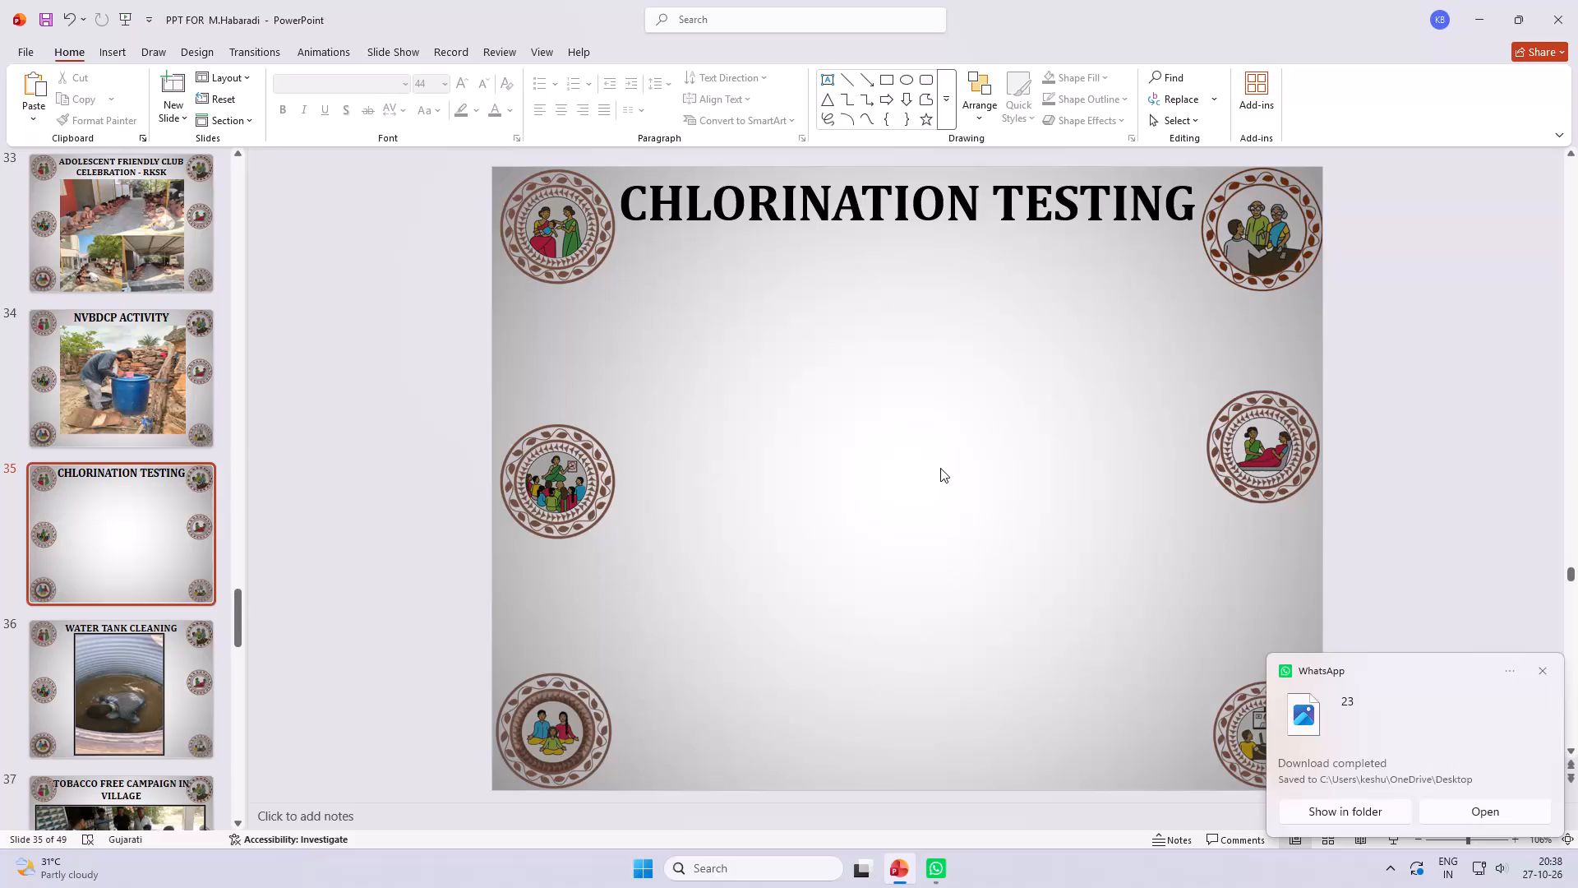
# Look over the photos on slides 36 and 37, Water Tank Cleaning and Tobacco Free Campaign in Village.
pyautogui.scroll(-1, 940, 468)
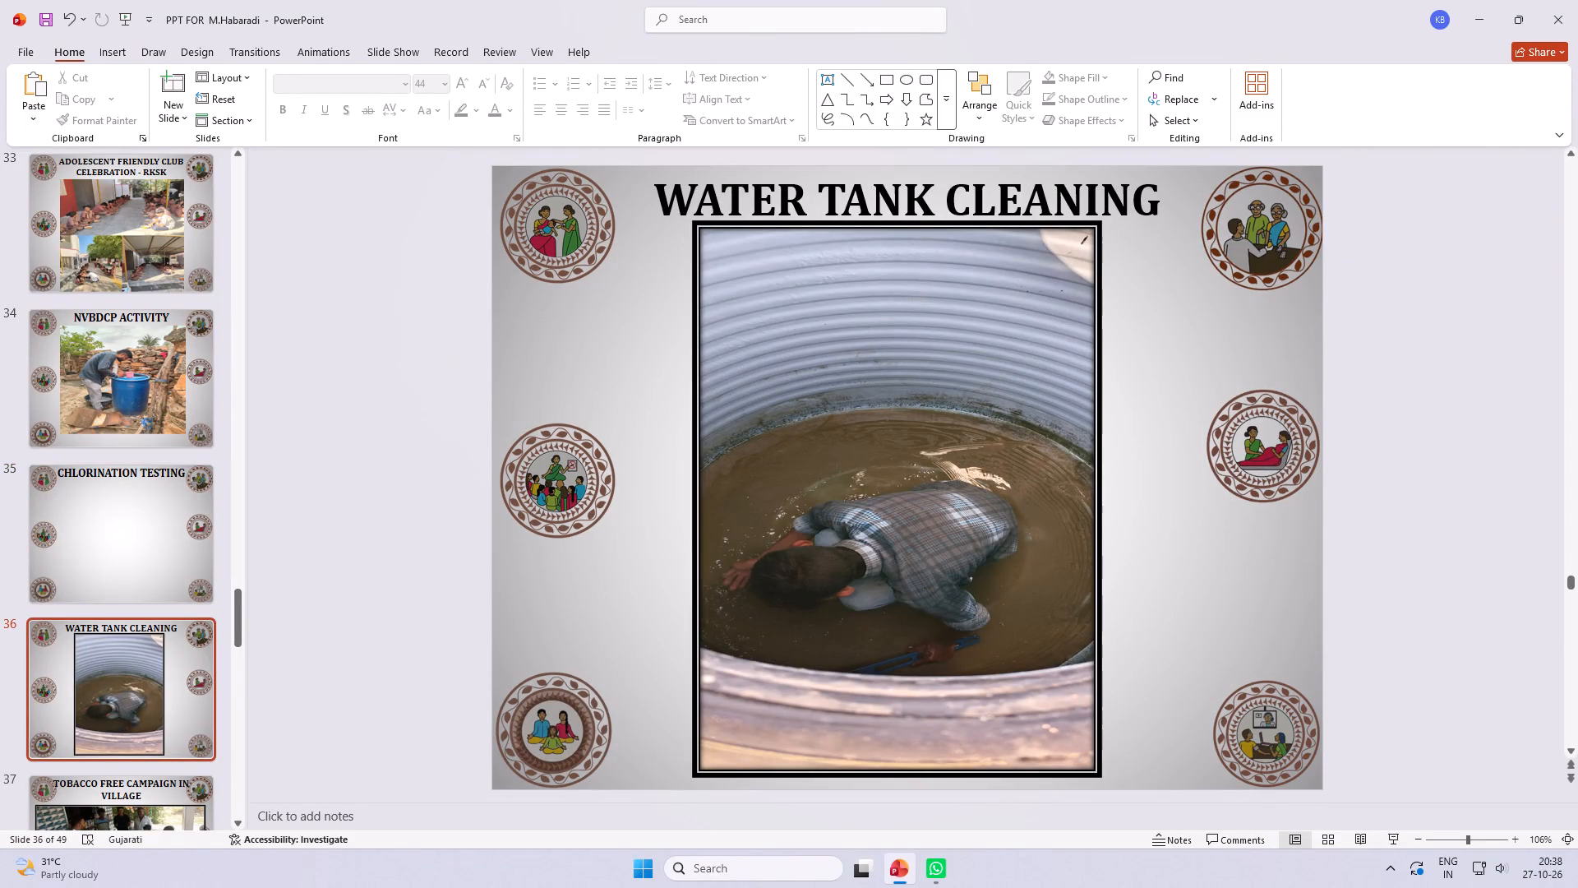
pyautogui.scroll(-1, 911, 479)
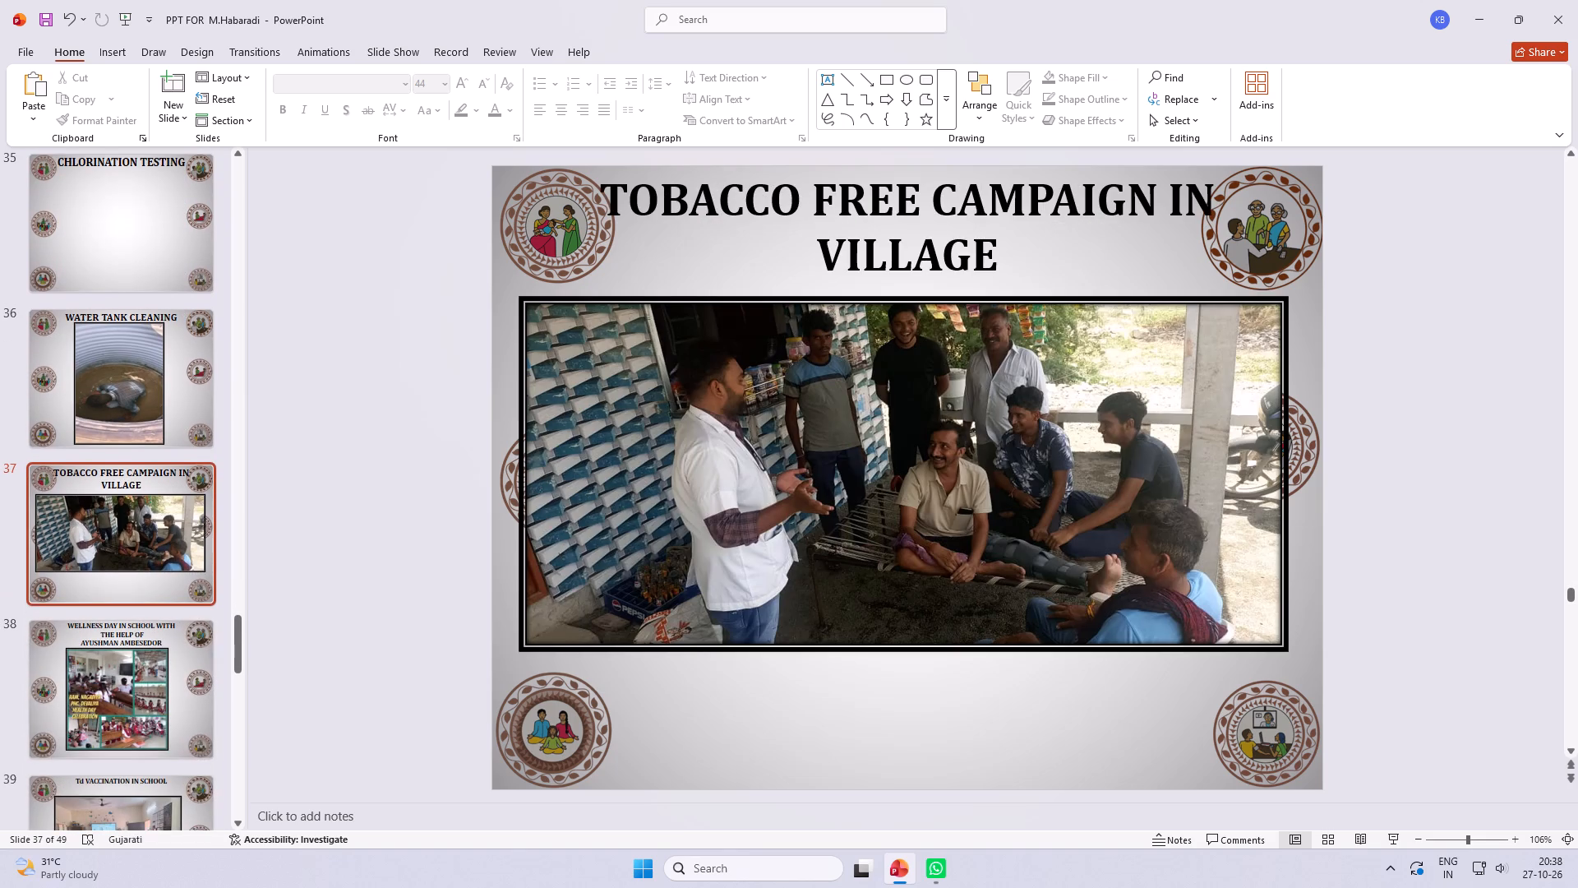
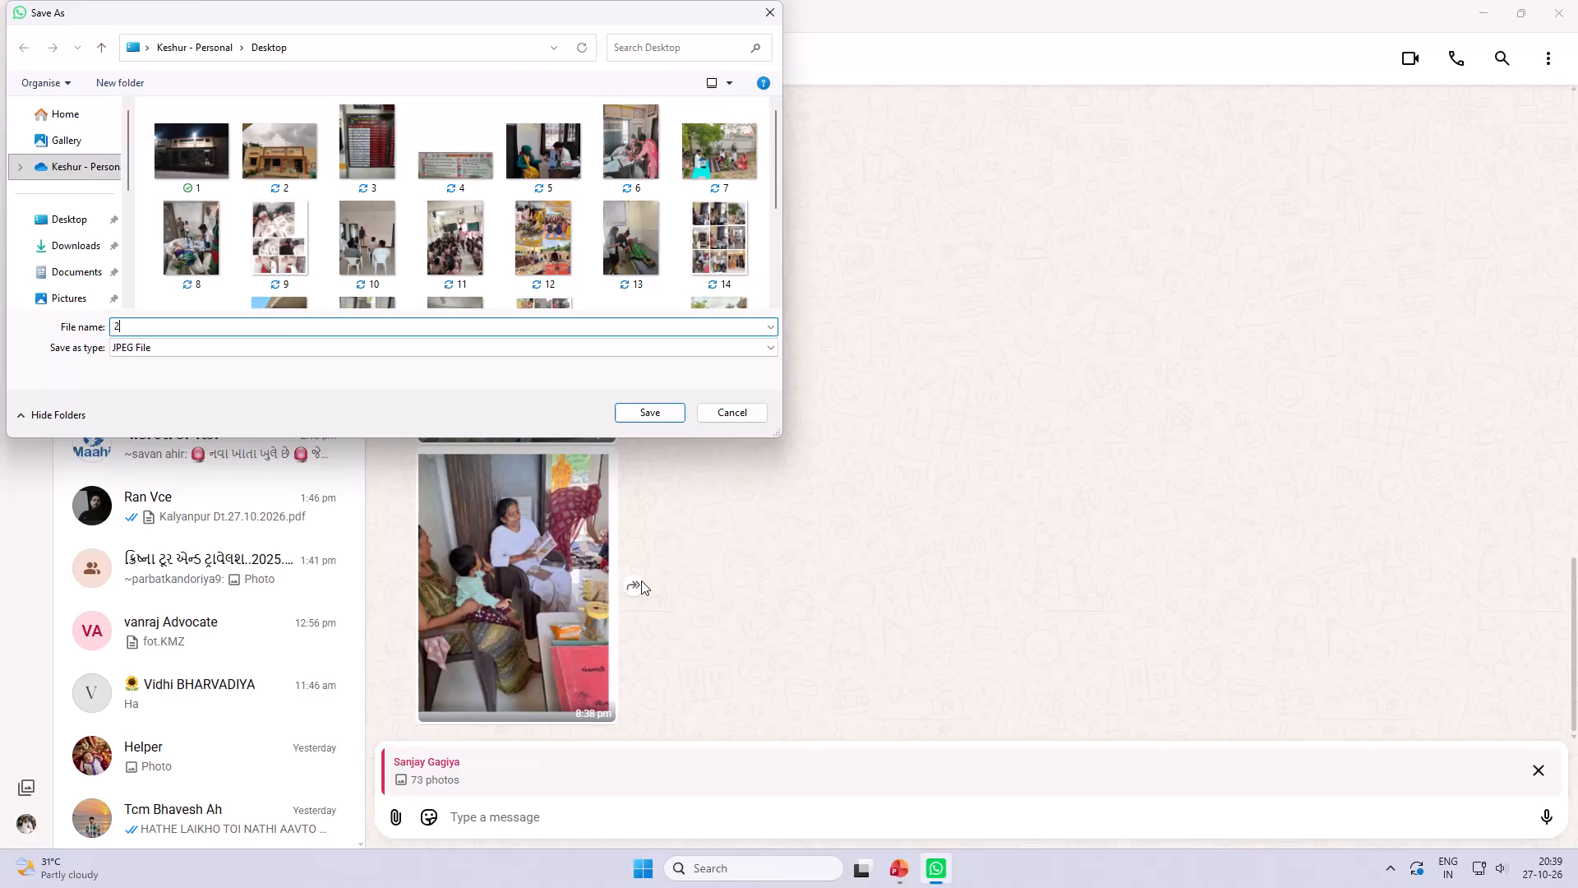
# Save the WhatsApp chat photo to the Desktop as a JPEG file named 24.
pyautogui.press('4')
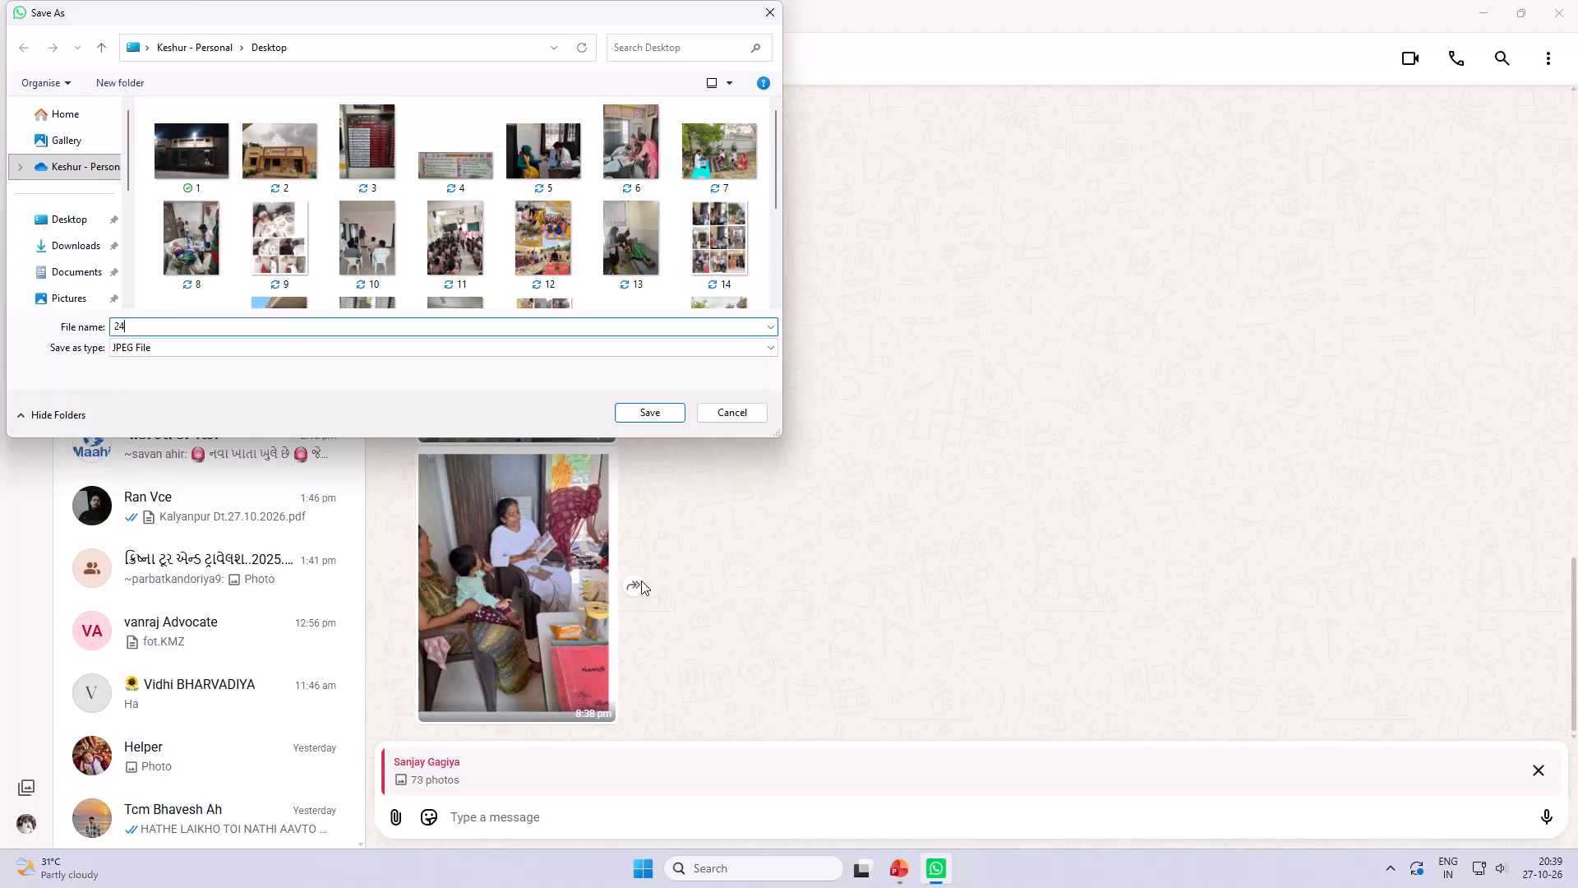
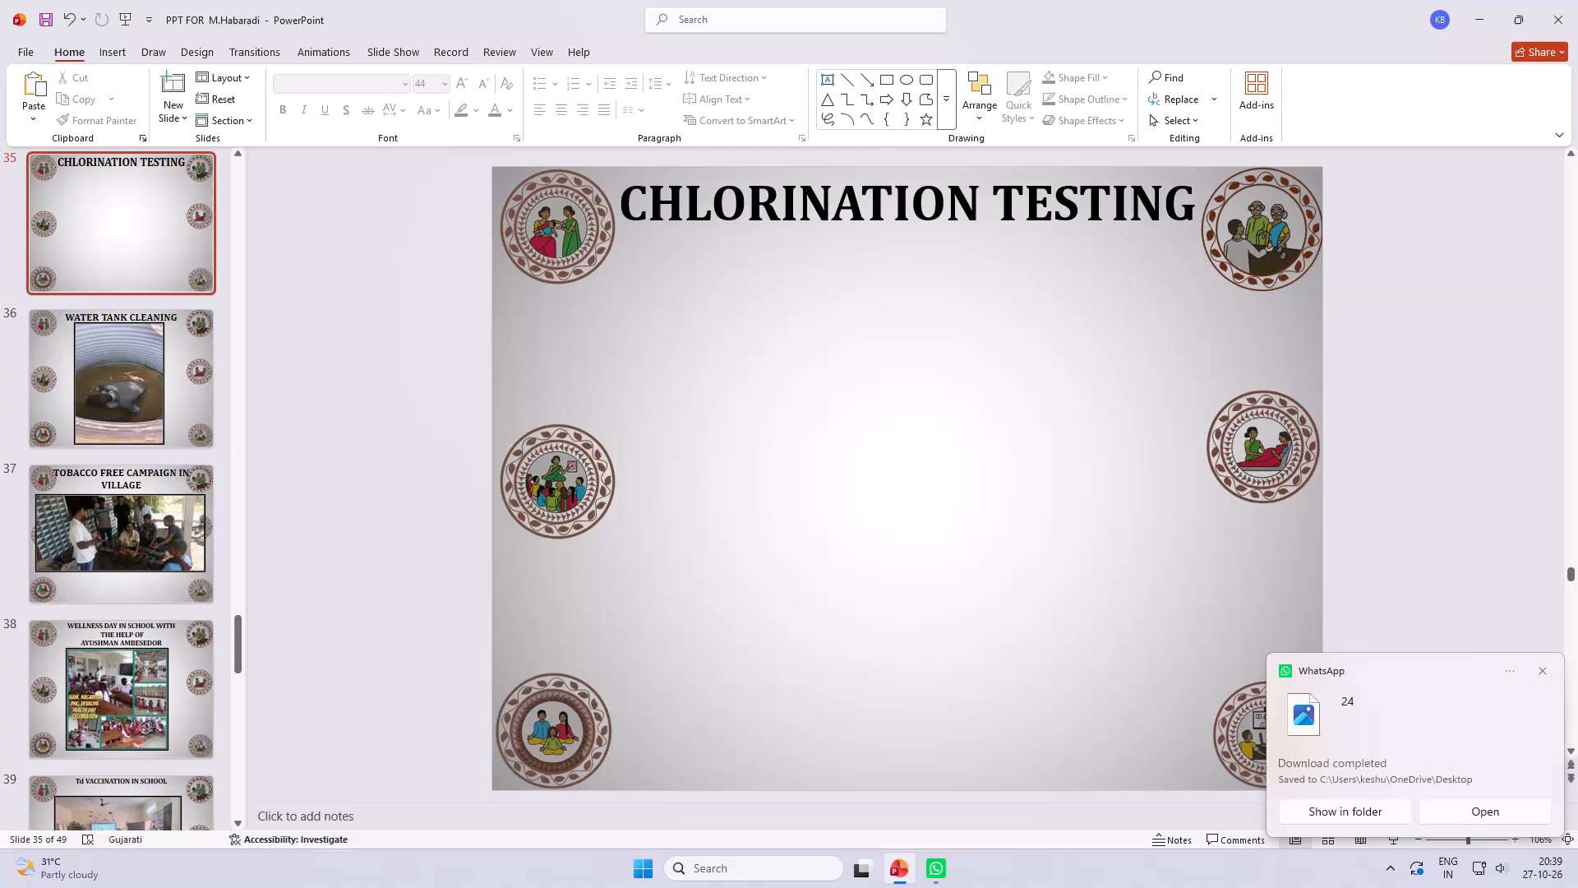
# Insert picture 24 from the Desktop folder onto slide 32, Supervision of Immunization Session by Medical Officer & FHS.
pyautogui.scroll(1, 777, 405)
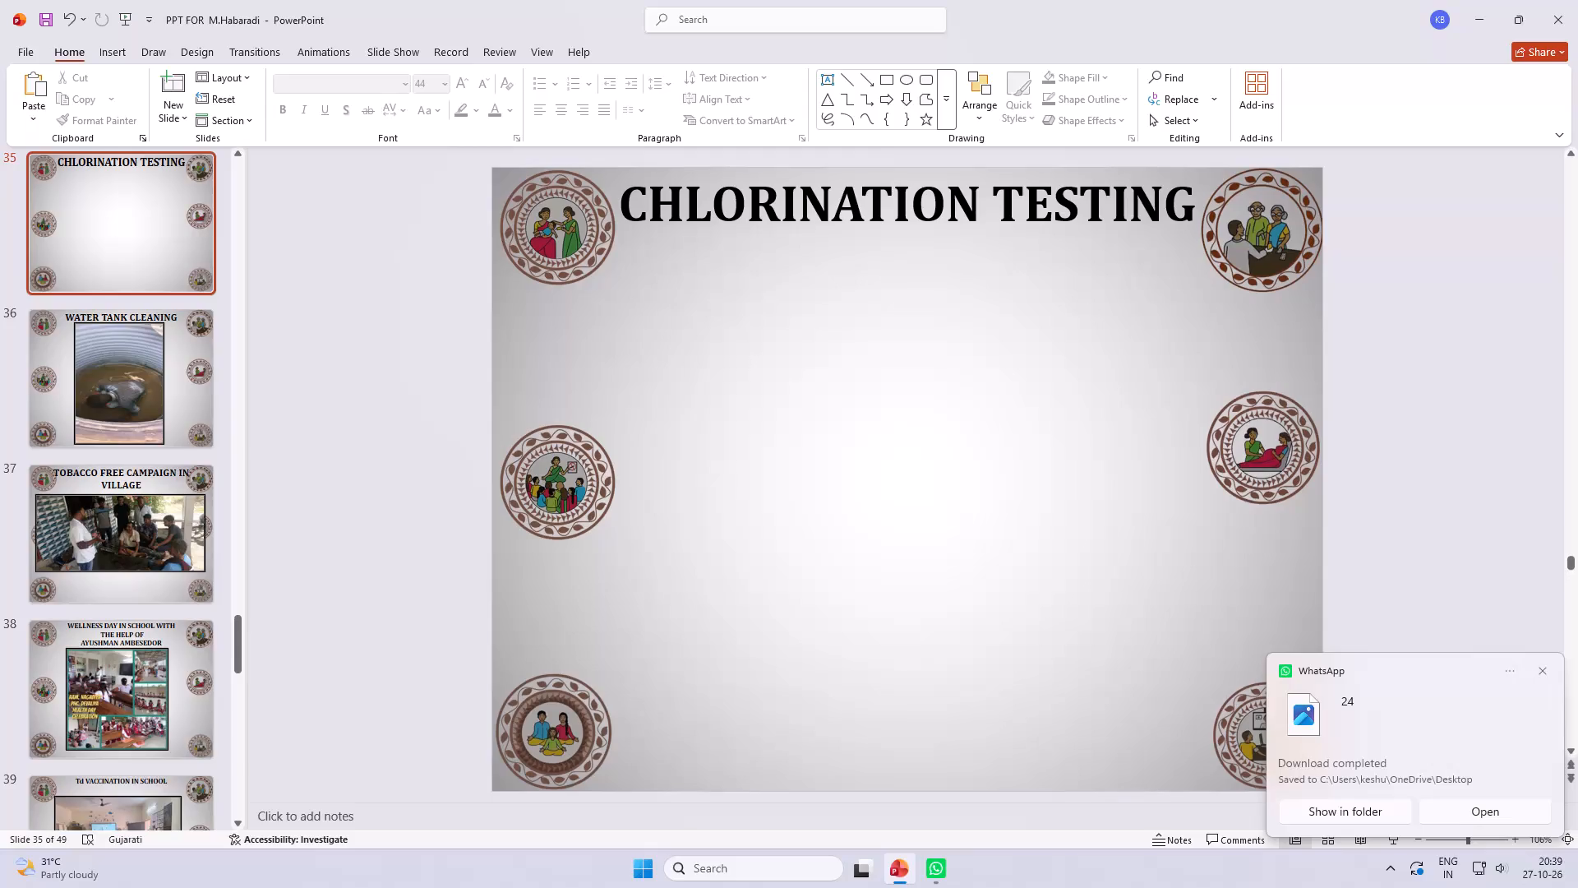
pyautogui.scroll(5, 777, 405)
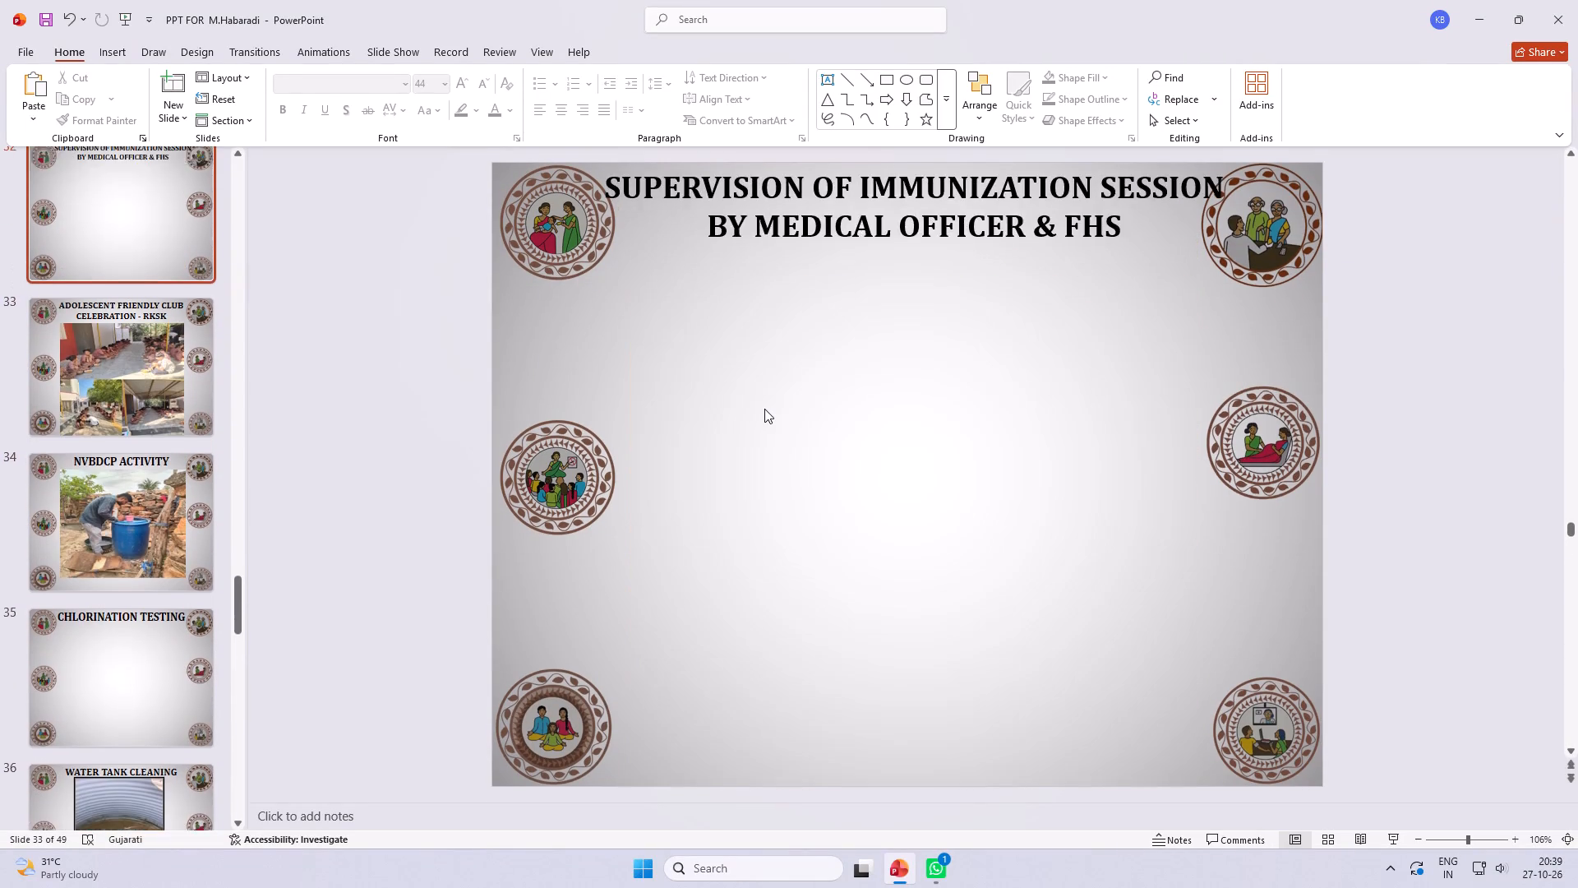
pyautogui.scroll(-1, 764, 409)
pyautogui.rightClick(764, 409)
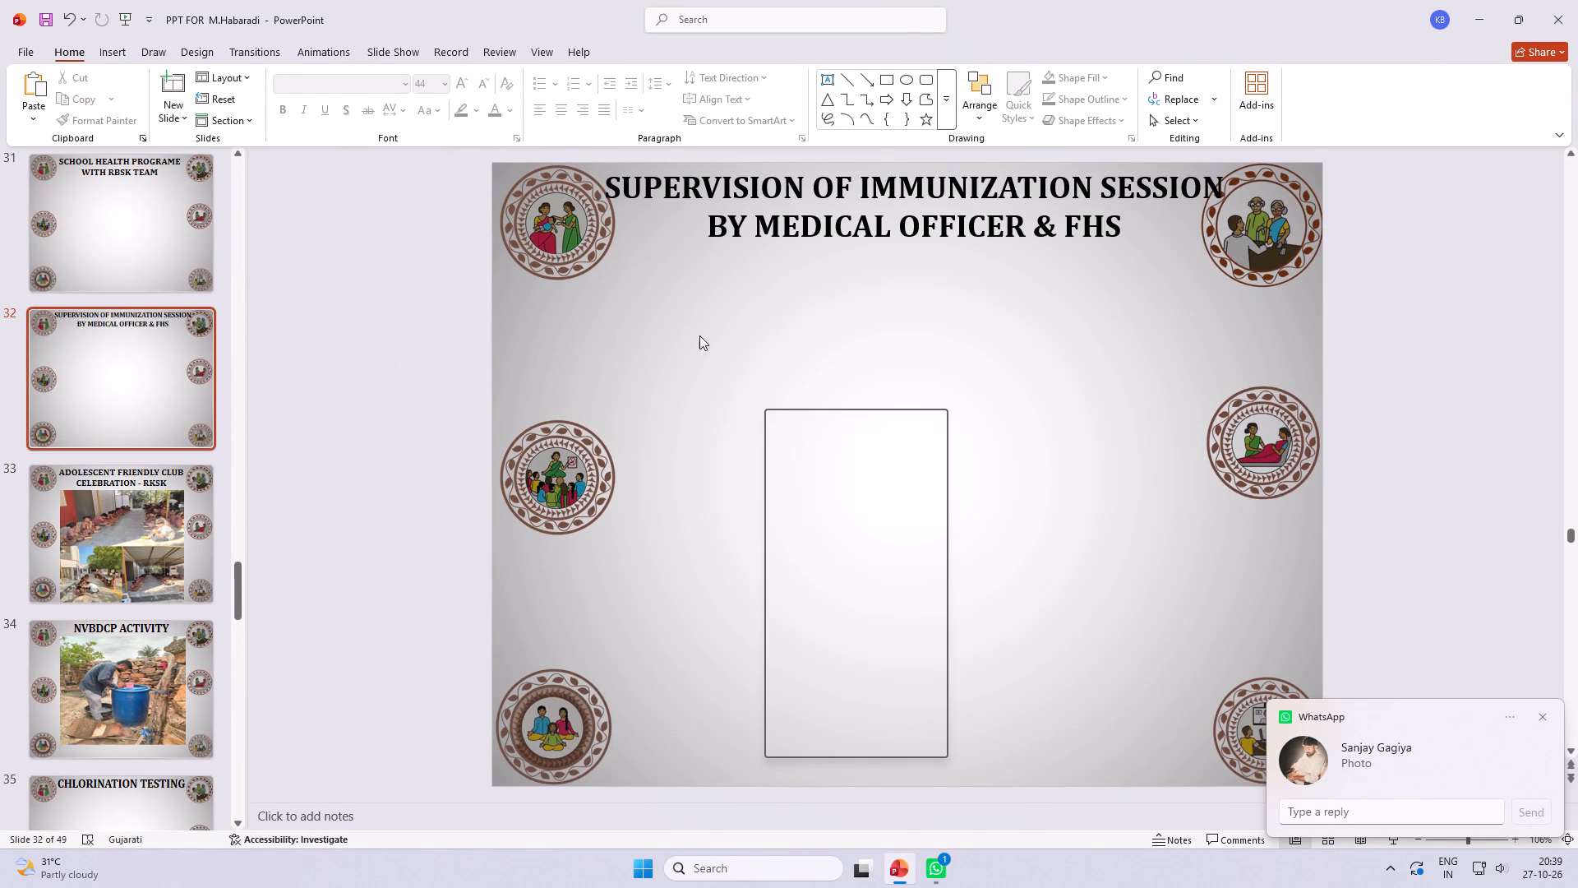
pyautogui.click(114, 48)
pyautogui.click(134, 100)
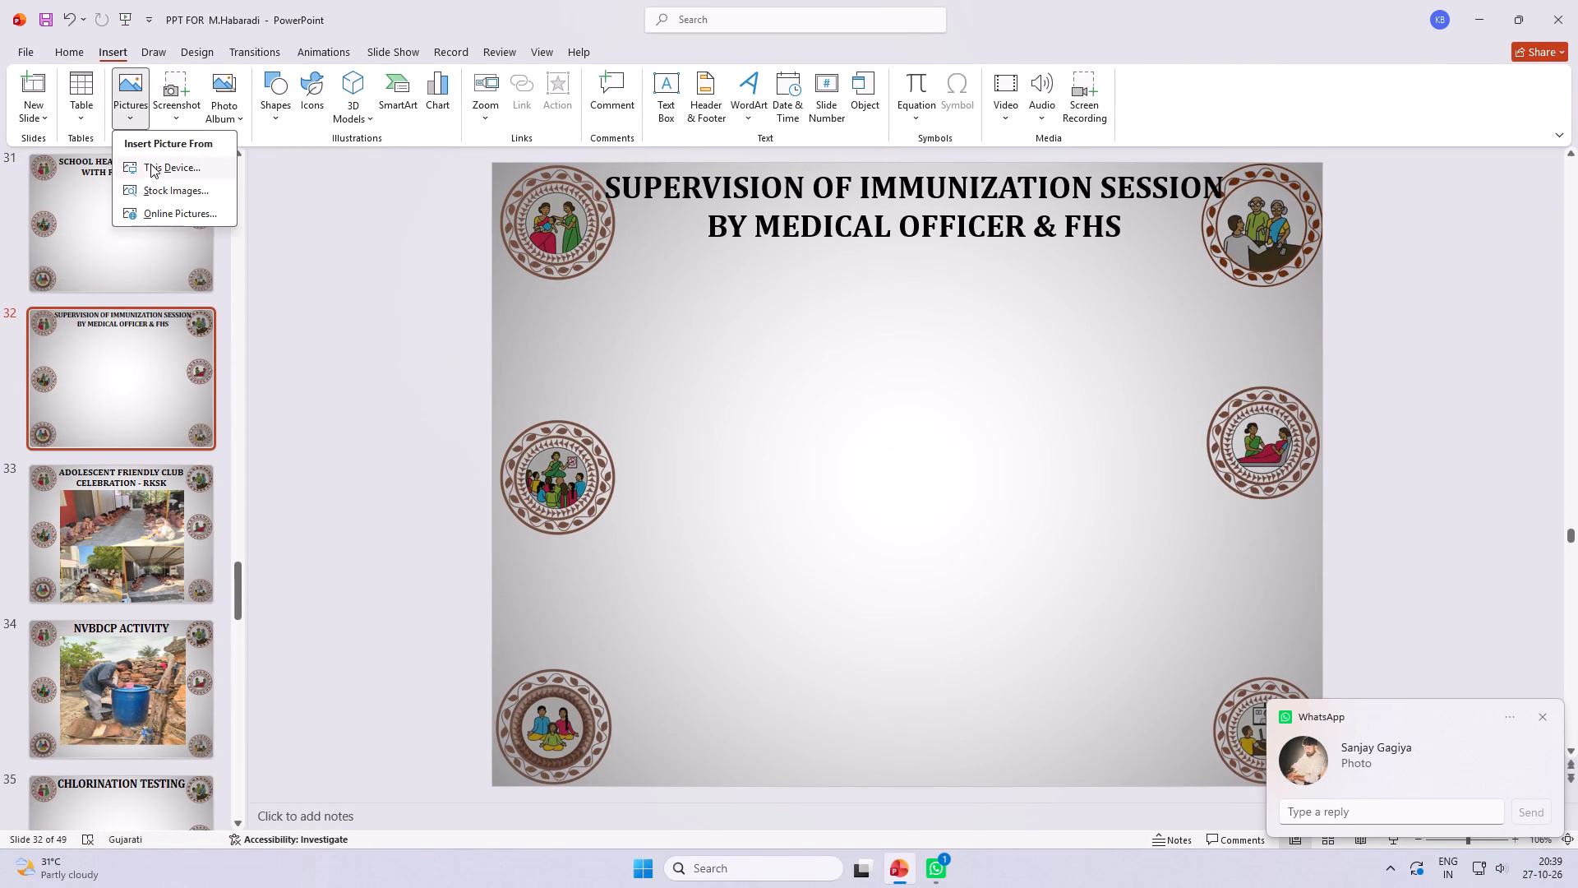
pyautogui.click(150, 167)
pyautogui.scroll(-3, 637, 382)
pyautogui.scroll(-5, 468, 285)
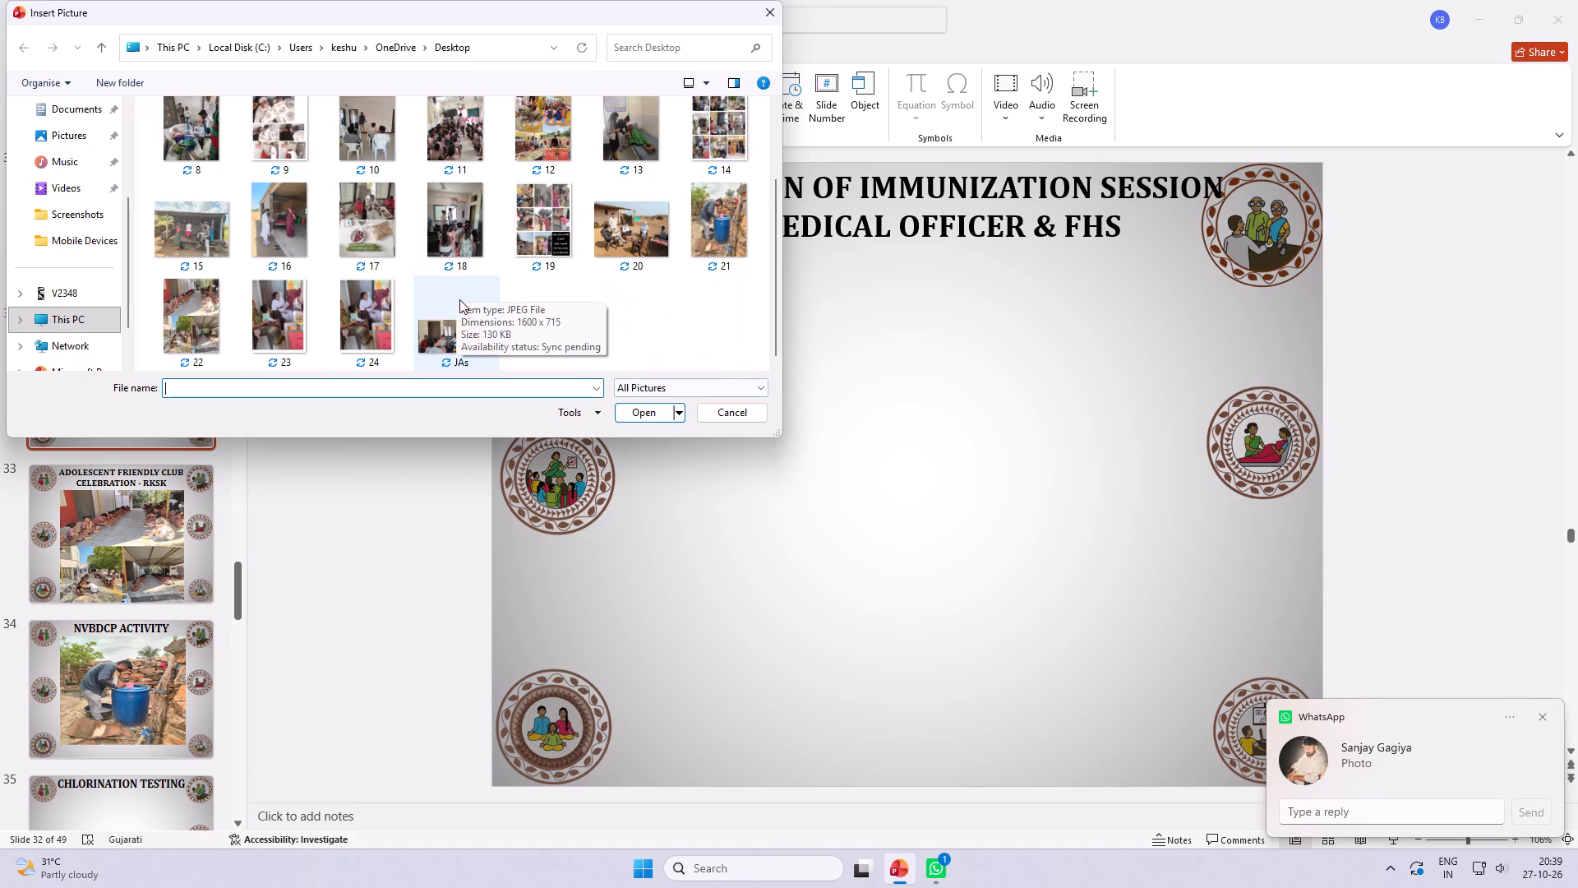
pyautogui.click(367, 313)
pyautogui.click(637, 406)
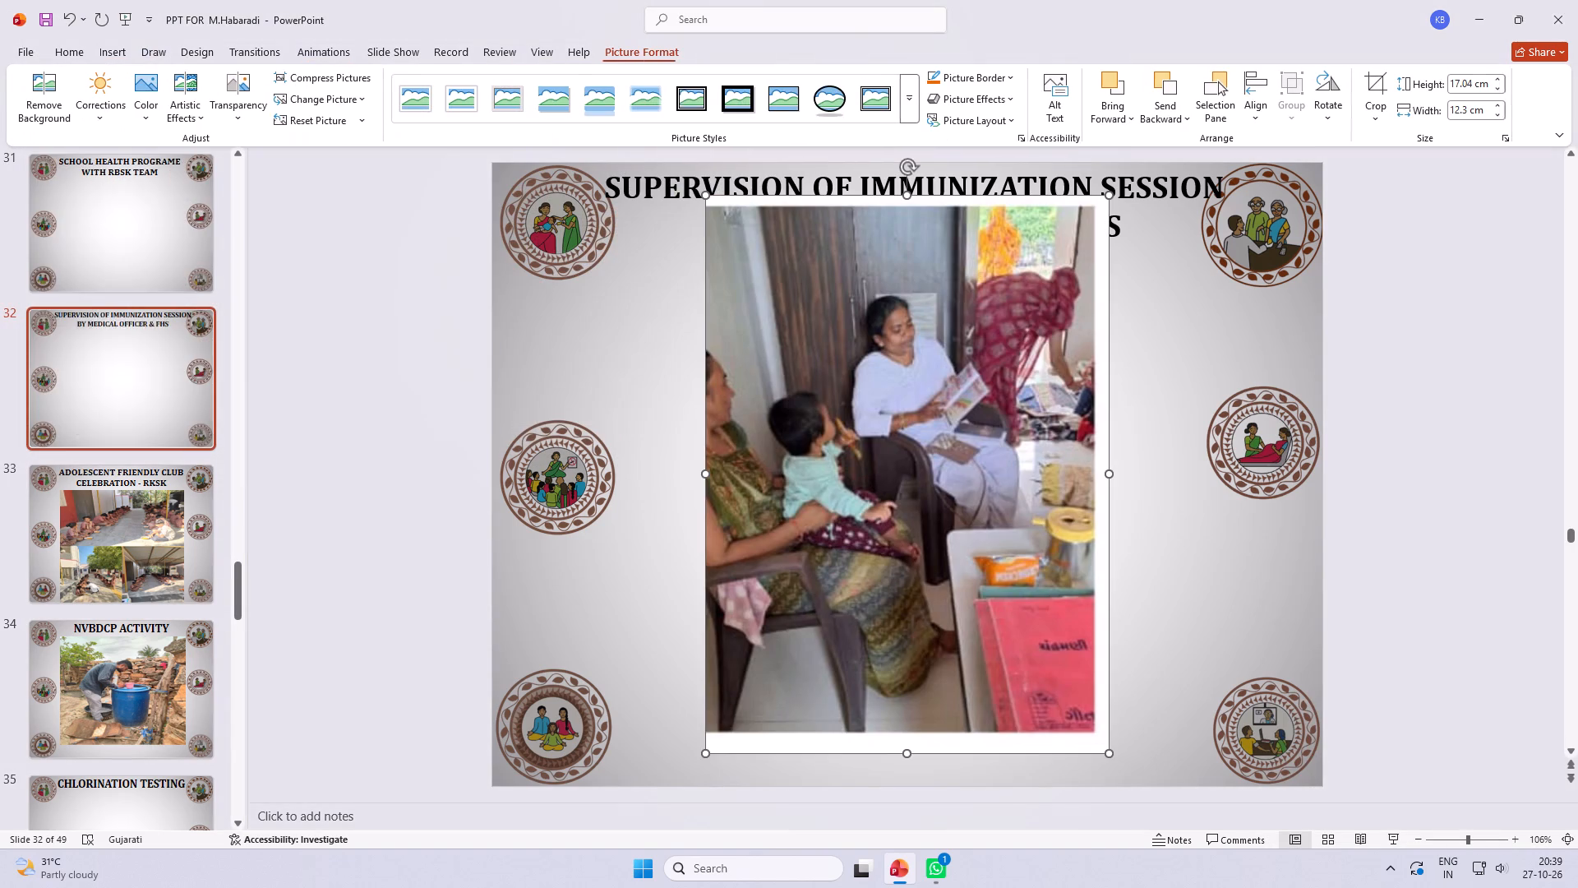
# Resize the immunization session photo on slide 32 to about 14.9 cm high and 16.5 cm wide, filling the space below the title.
pyautogui.moveTo(902, 192); pyautogui.dragTo(902, 261)
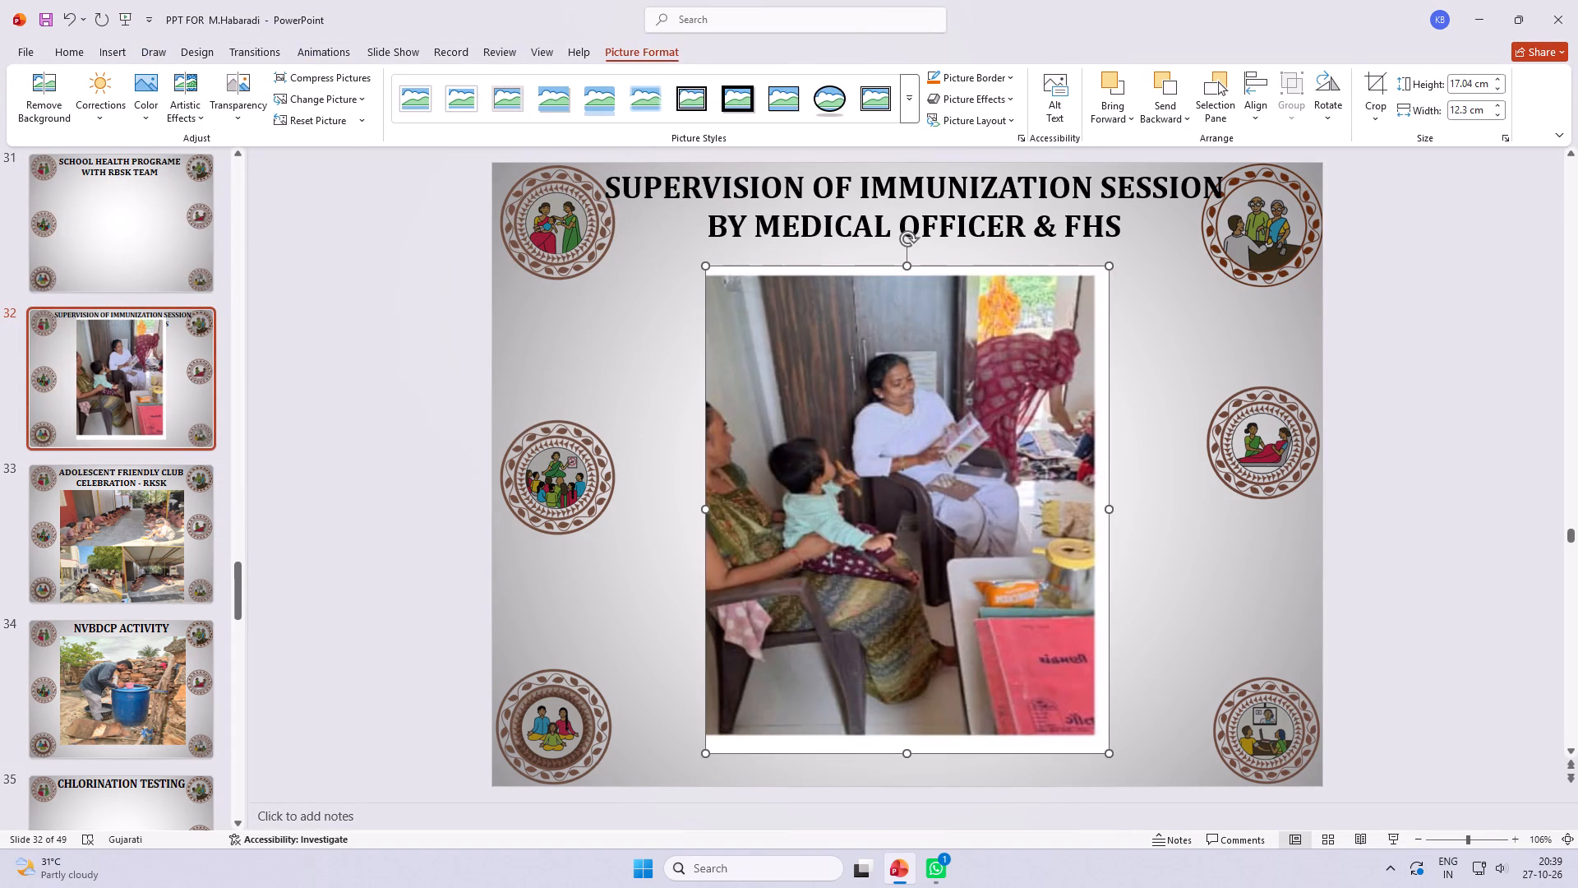
pyautogui.moveTo(1106, 505); pyautogui.dragTo(1179, 493)
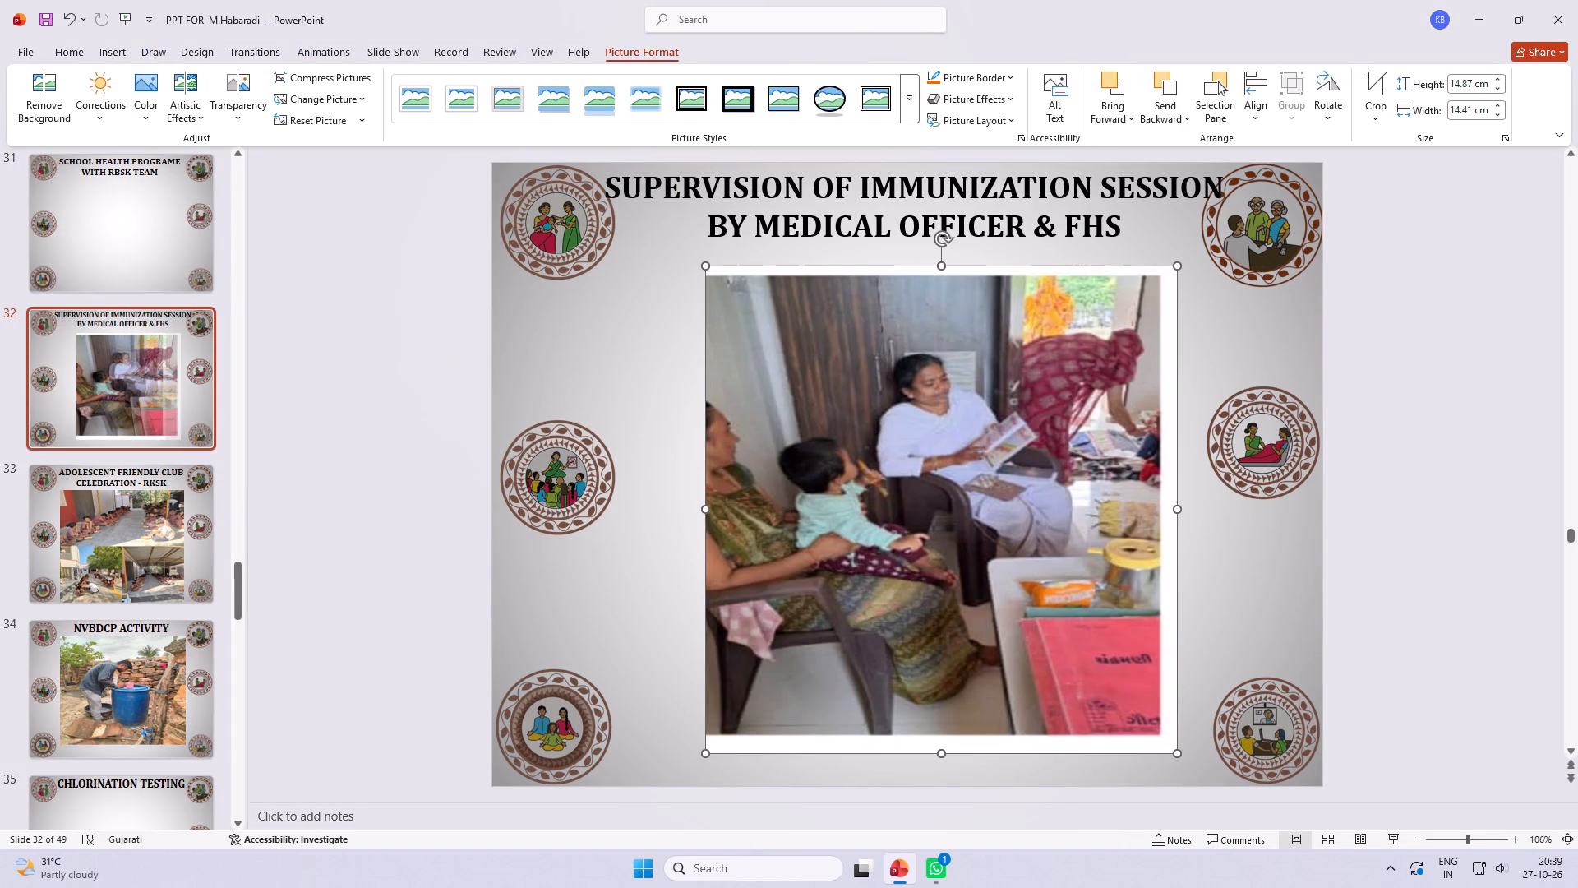
pyautogui.moveTo(702, 507); pyautogui.dragTo(666, 493)
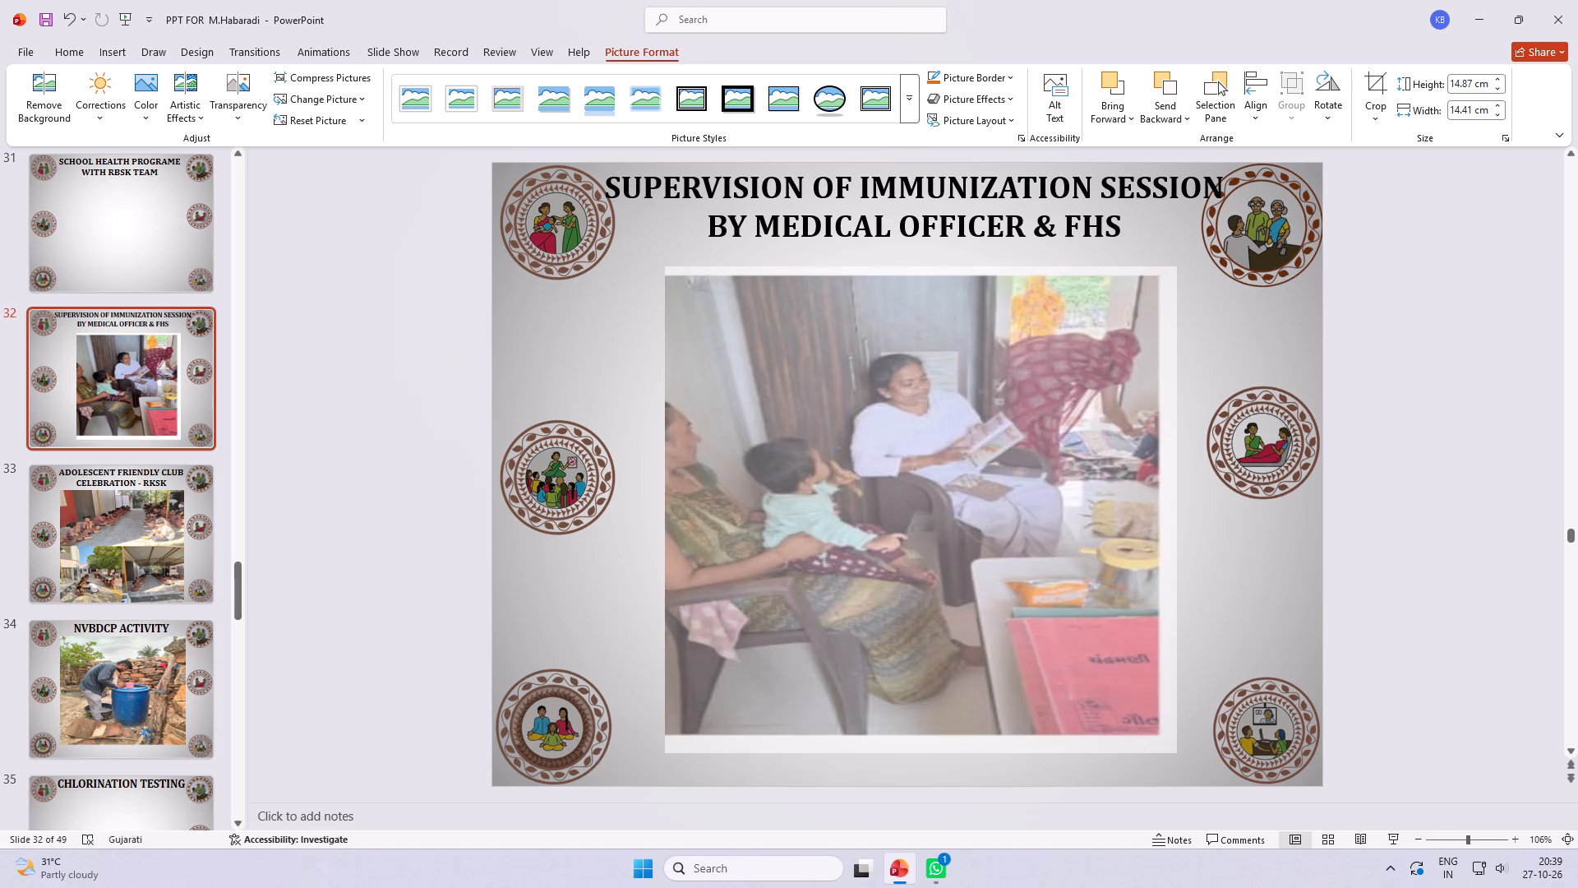
pyautogui.moveTo(666, 493); pyautogui.dragTo(638, 488)
pyautogui.click(668, 484)
# Save the presentation.
pyautogui.hotkey('ctrl', 's')
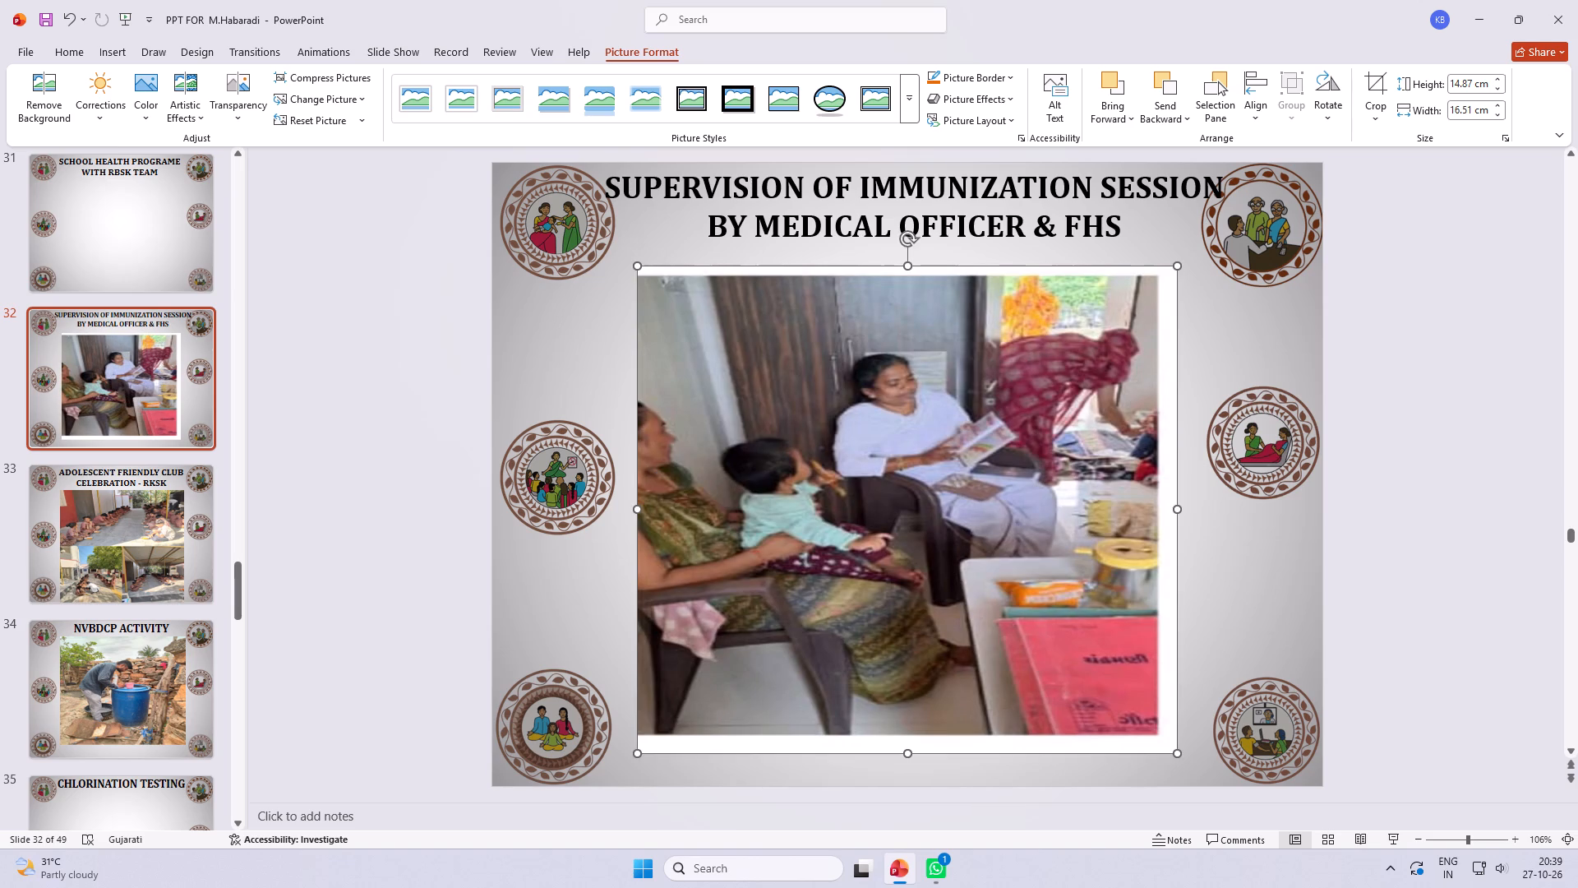
# Remove "MEDICAL OFFICER &" from the title of slide 32 so it reads "SUPERVISION OF IMMUNIZATION SESSION BY FHS".
pyautogui.click(814, 225)
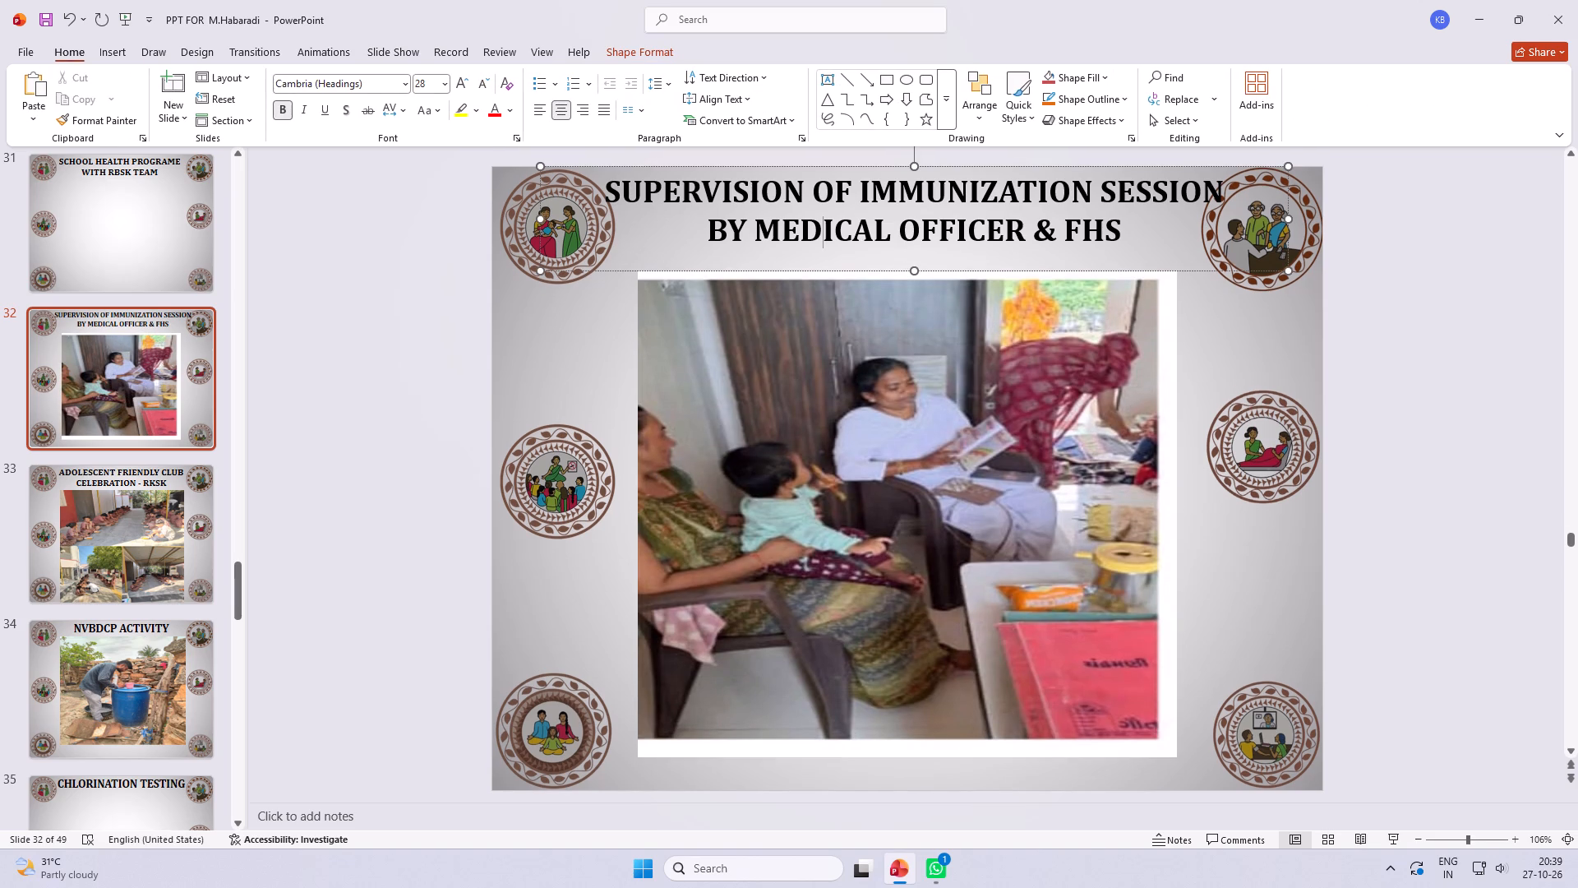
pyautogui.moveTo(1054, 230); pyautogui.dragTo(799, 229)
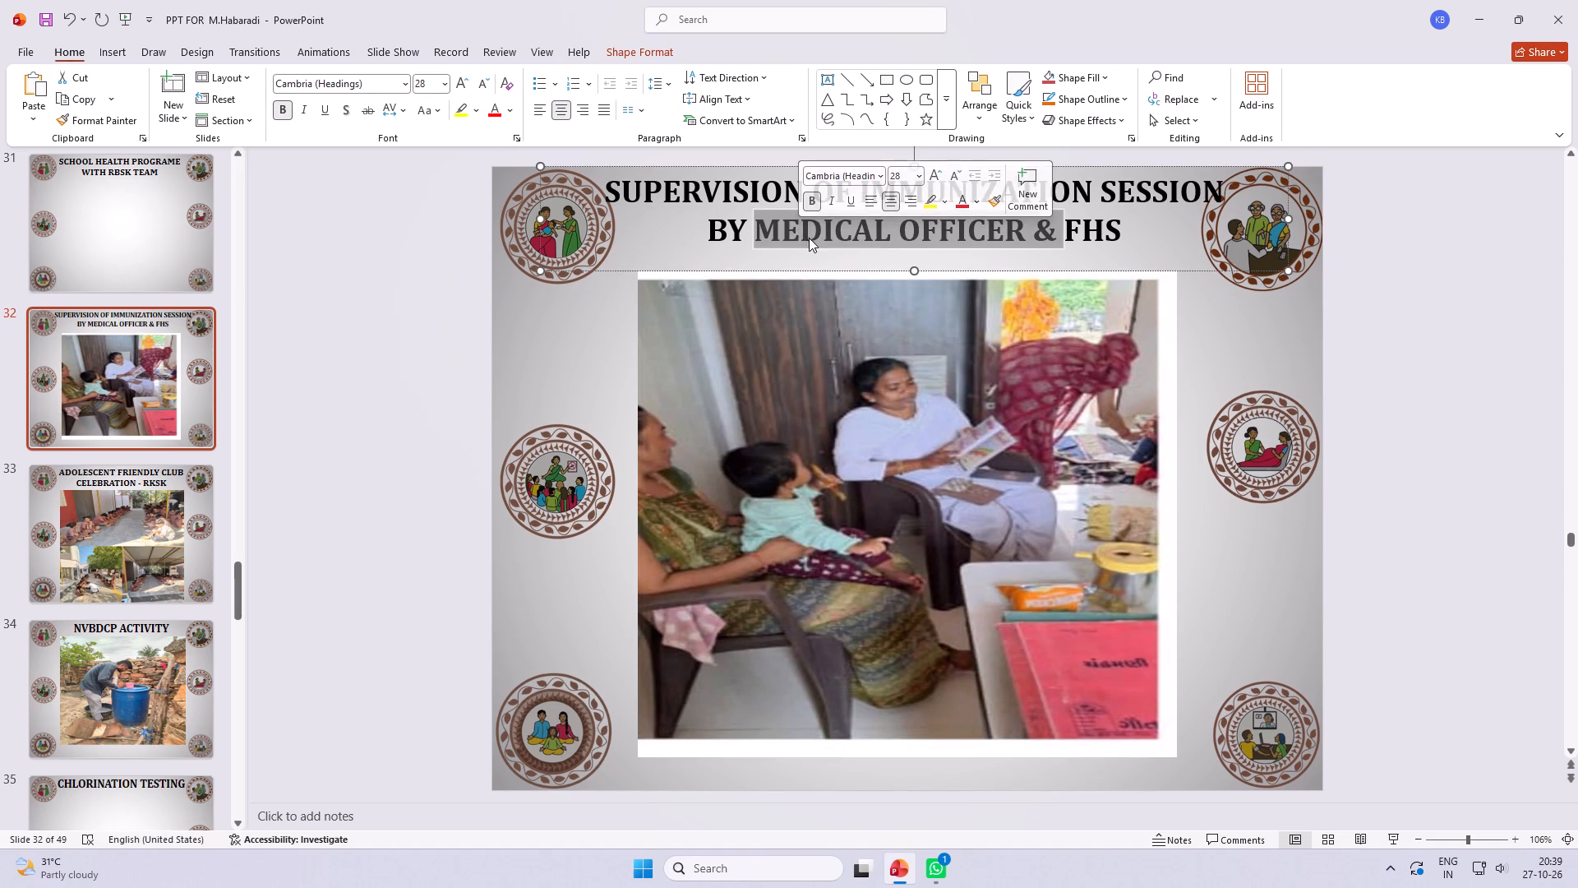
pyautogui.press('Delete')
pyautogui.click(797, 248)
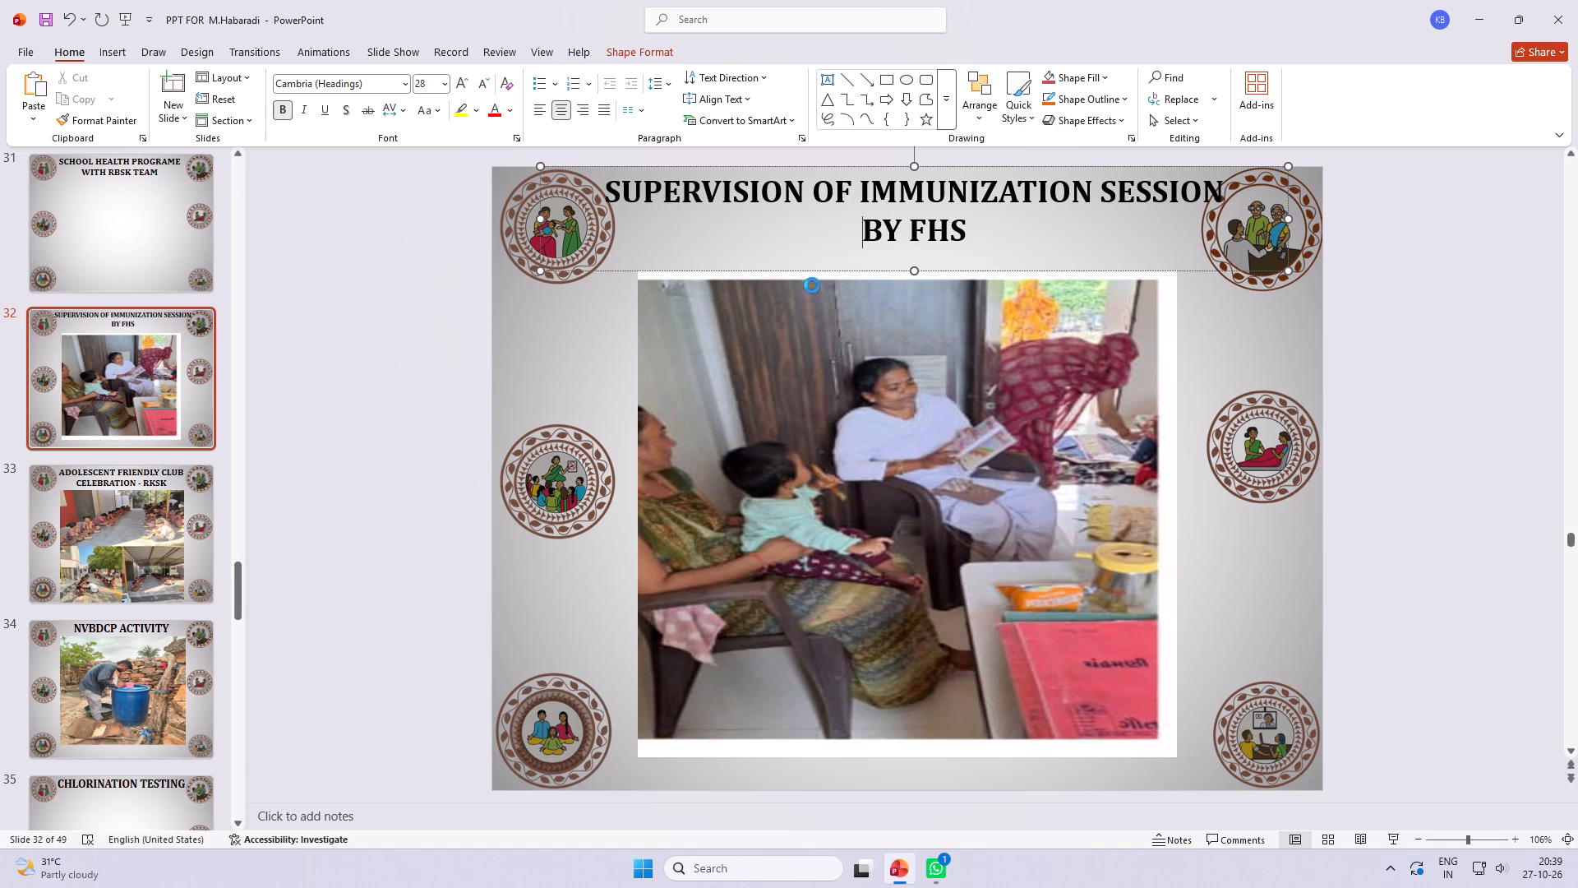
# Save the presentation.
pyautogui.hotkey('ctrl', 's')
pyautogui.click(852, 378)
# Look over slides 33 to 35, from Adolescent Friendly Club Celebration to Chlorination Testing.
pyautogui.scroll(-1, 852, 378)
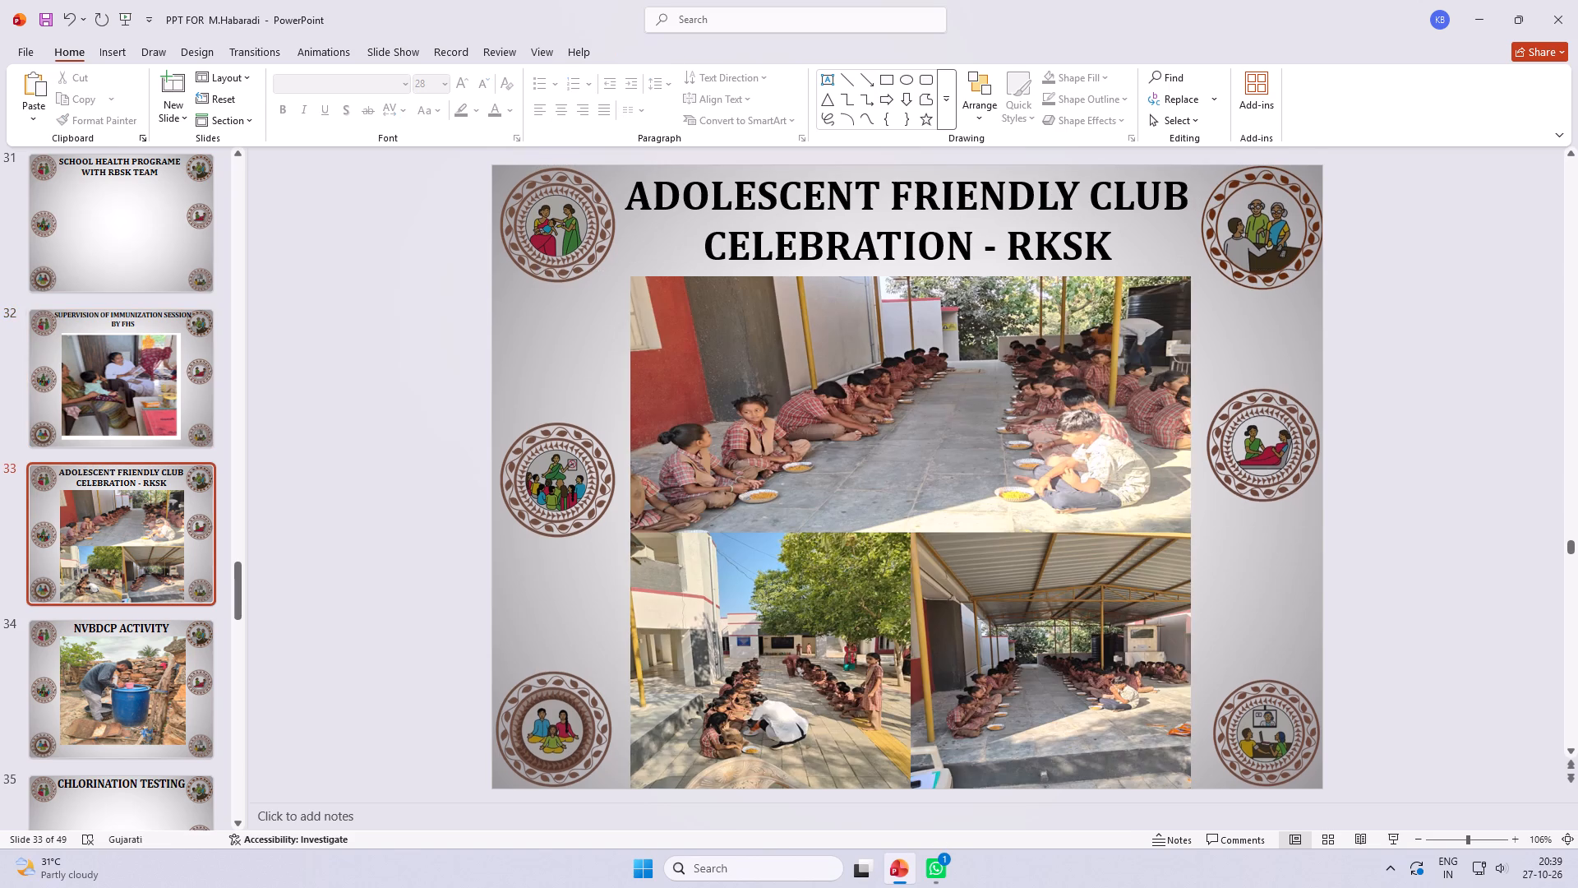
pyautogui.scroll(-2, 851, 378)
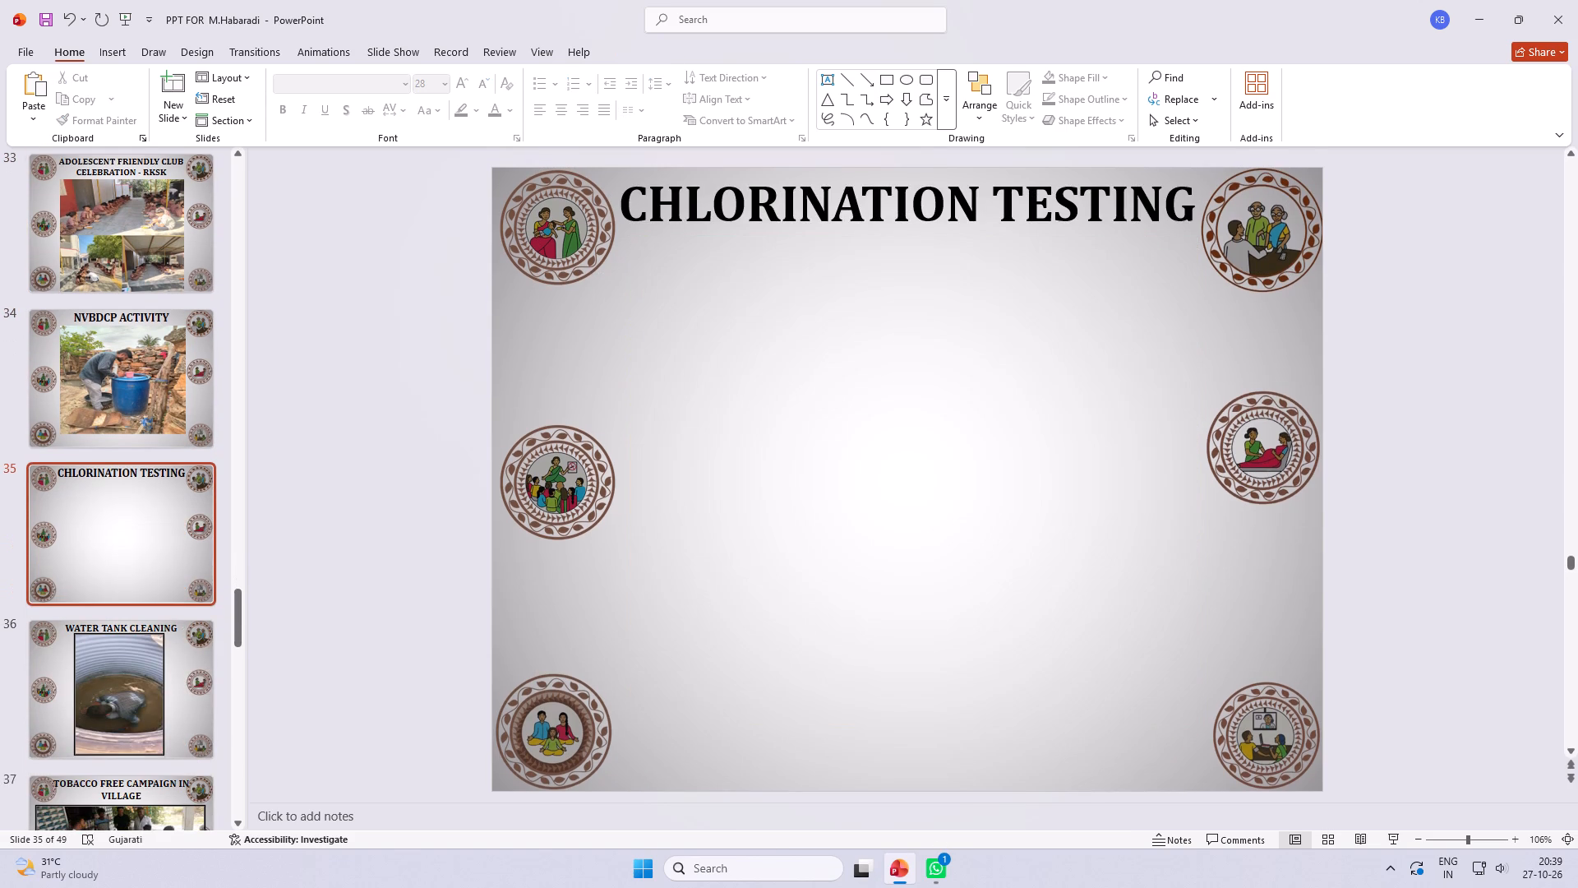
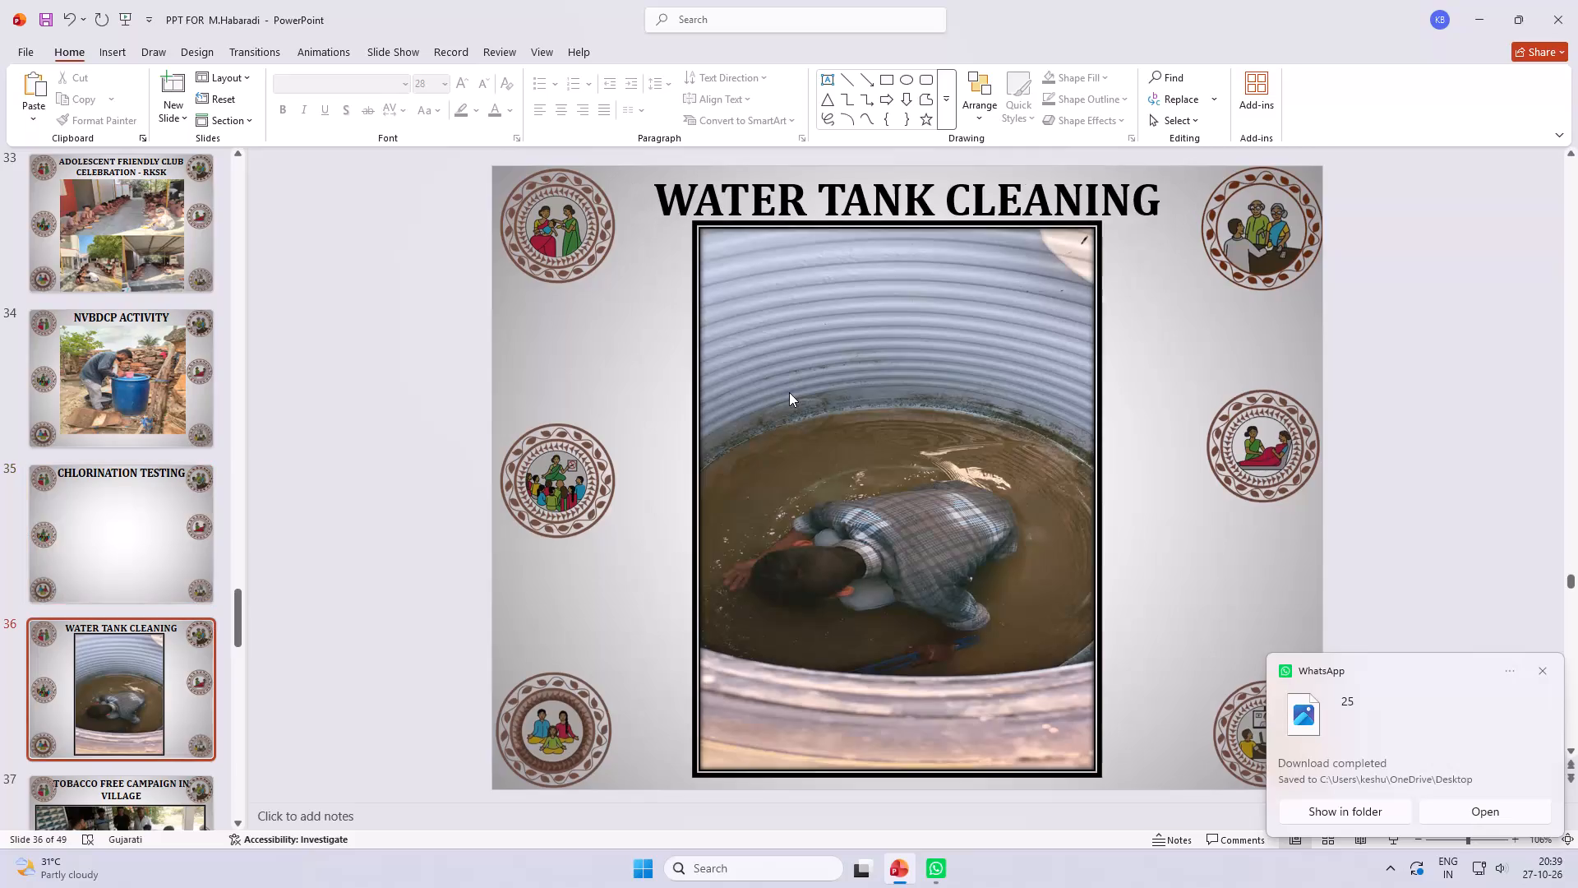
# Cut the old framed photo from slide 36, Water Tank Cleaning.
pyautogui.rightClick(796, 413)
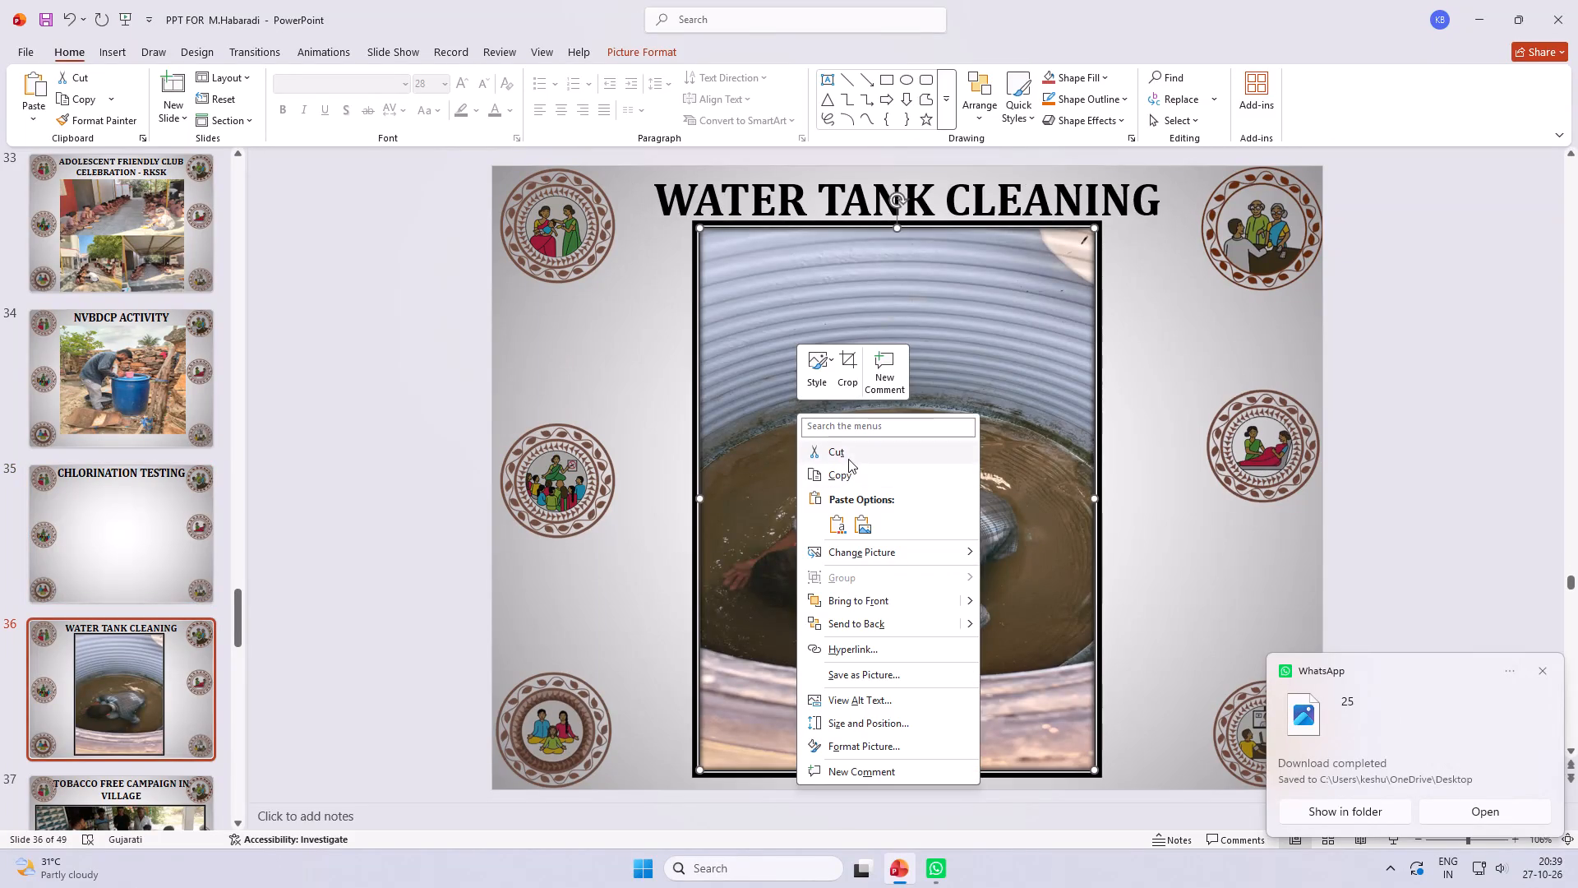
pyautogui.click(846, 452)
pyautogui.rightClick(847, 447)
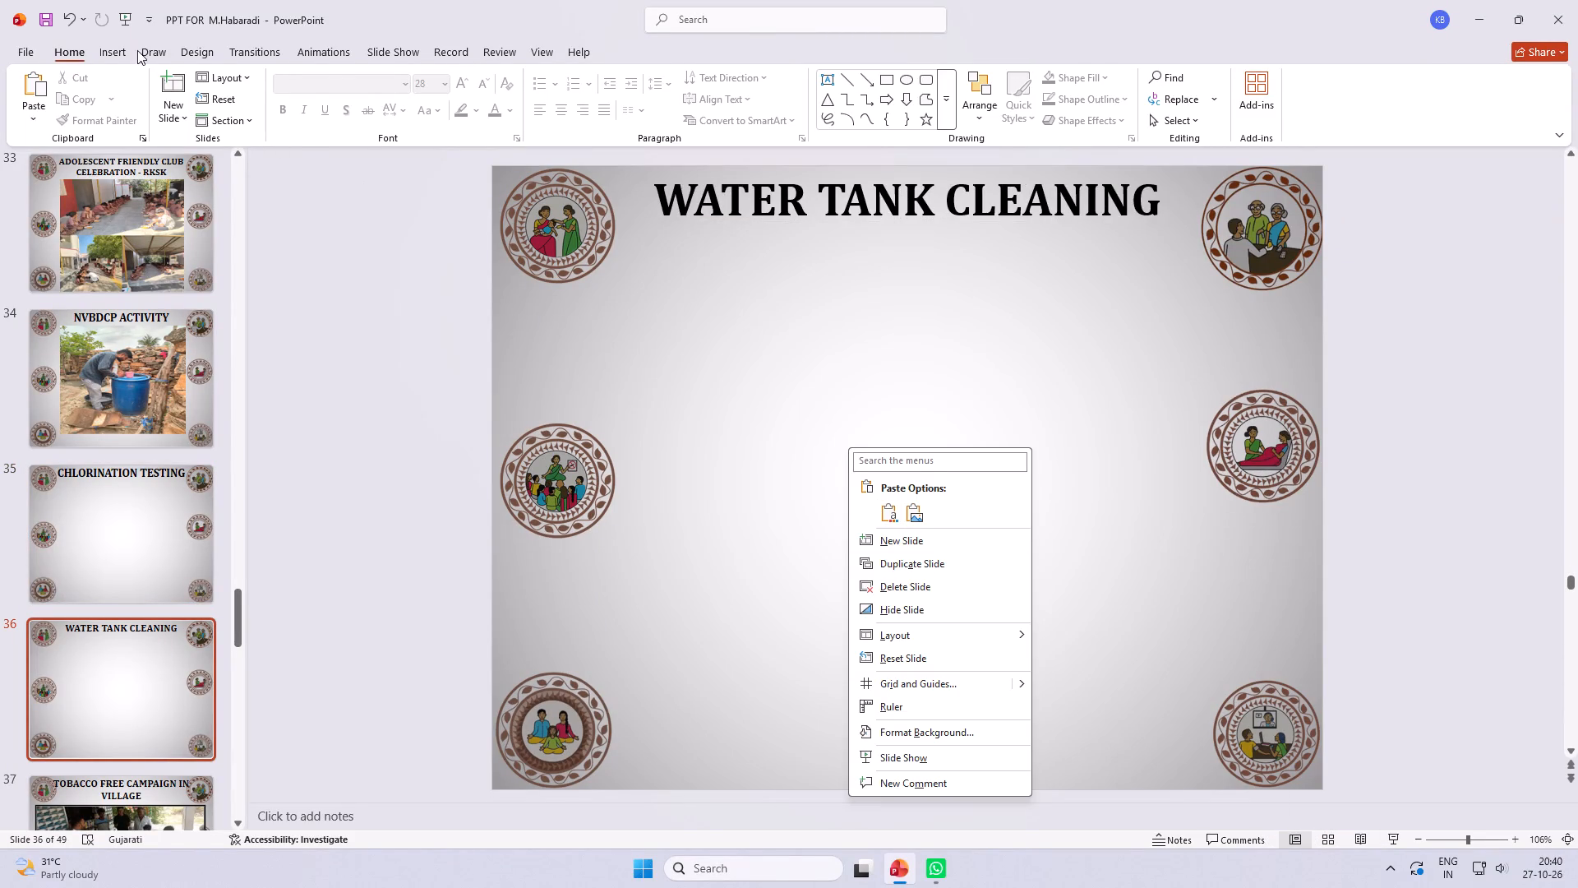
# Insert picture 25 from the Desktop folder onto the Water Tank Cleaning slide.
pyautogui.click(100, 47)
pyautogui.click(134, 109)
pyautogui.click(151, 169)
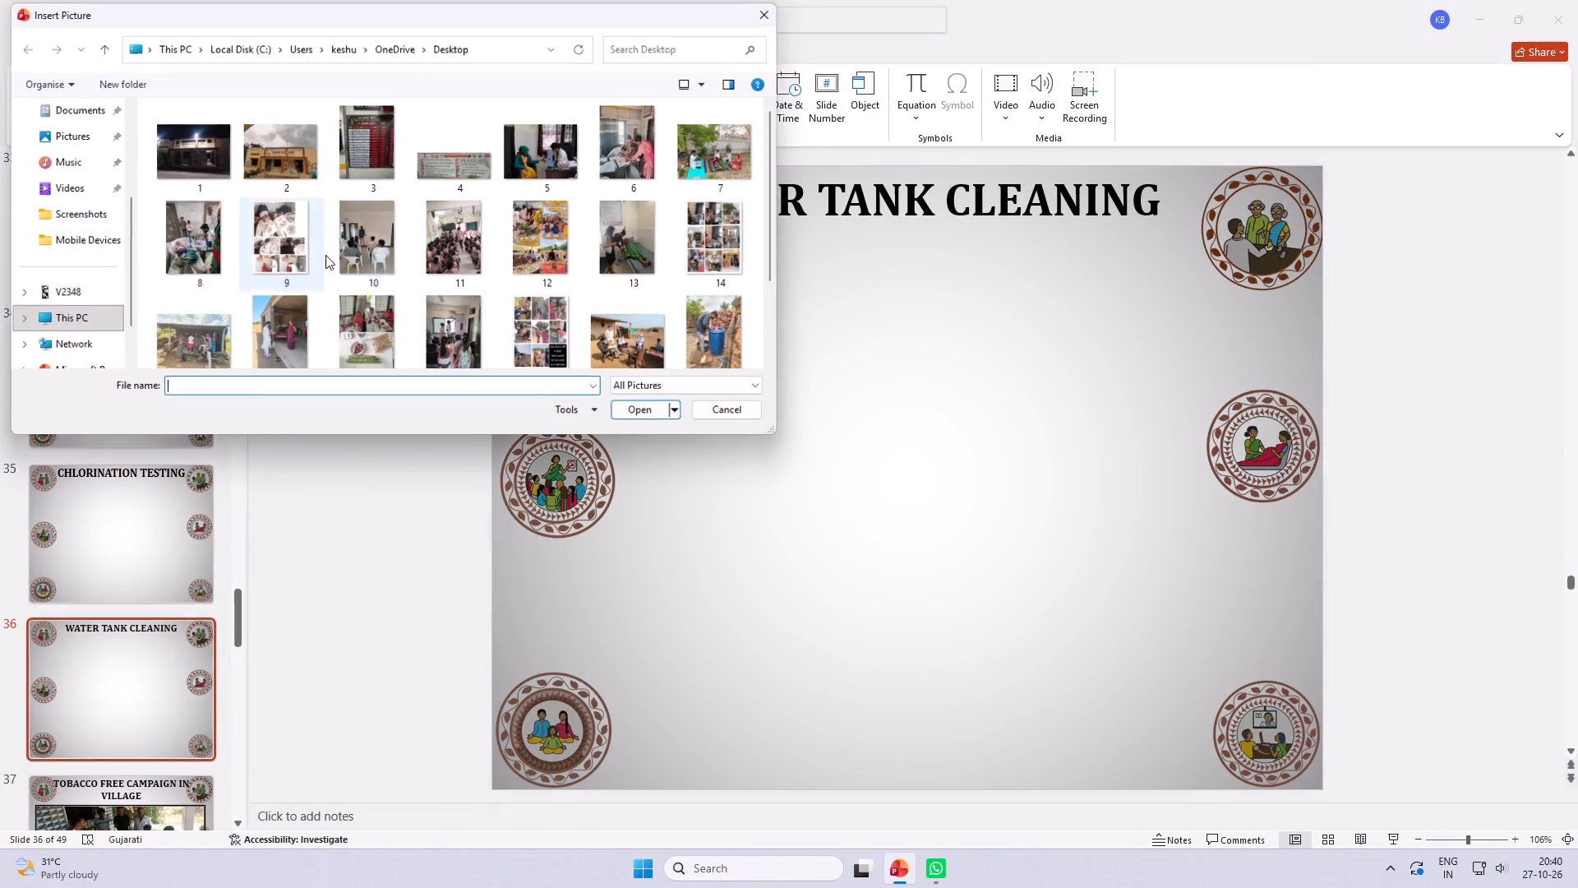
pyautogui.scroll(-2, 542, 342)
pyautogui.click(482, 335)
pyautogui.click(634, 412)
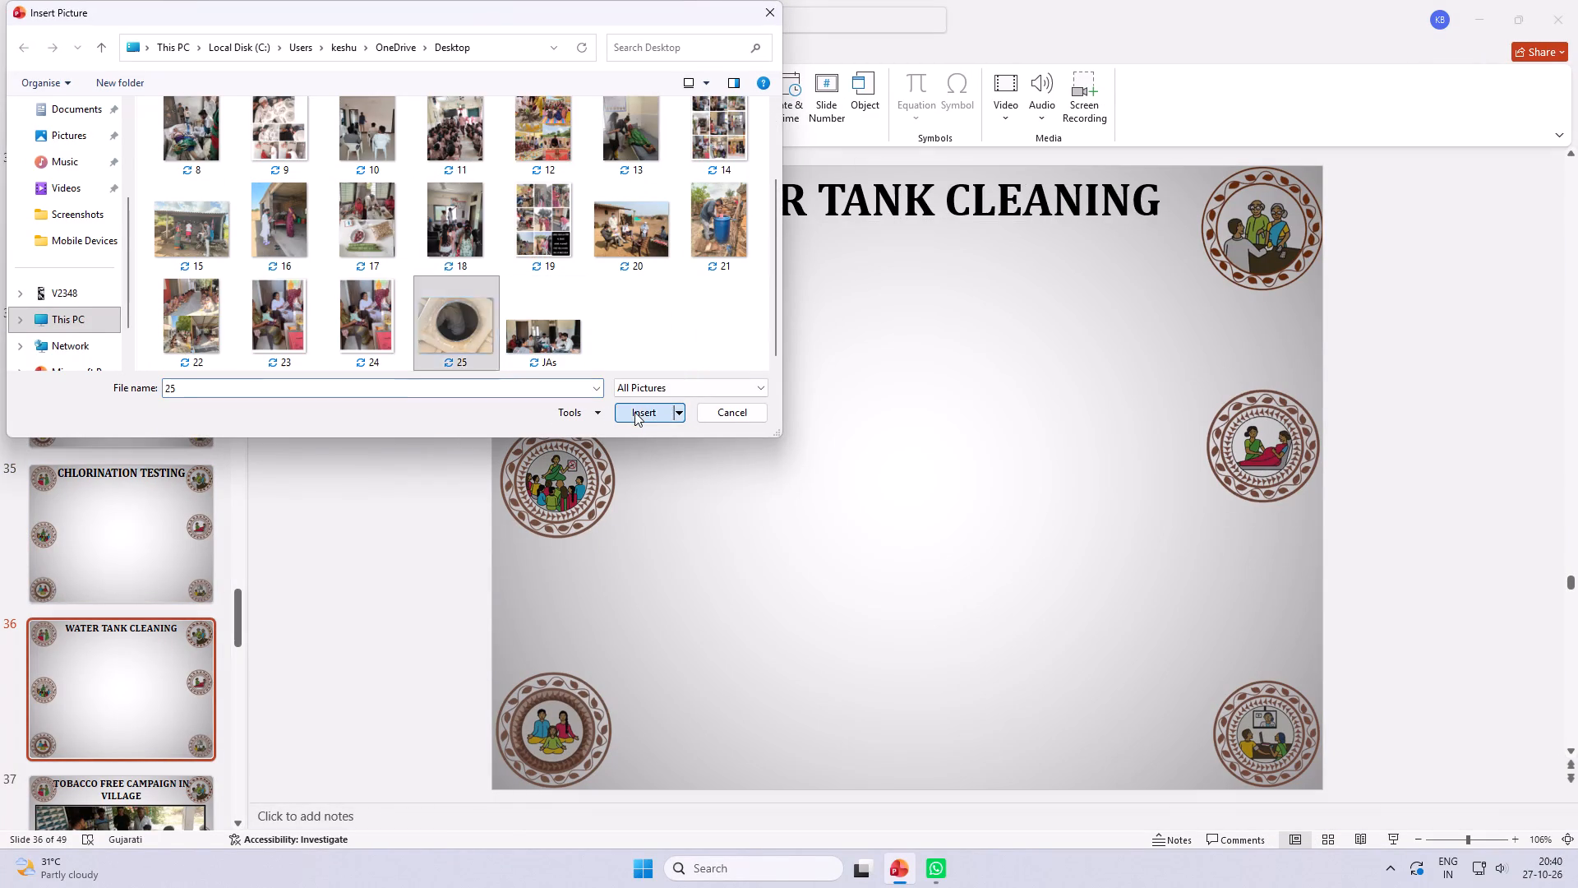
# Resize the tank photo to about 16.5 cm high and 17.2 cm wide, fitting it below the title between the side emblems.
pyautogui.moveTo(490, 473); pyautogui.dragTo(634, 506)
pyautogui.moveTo(980, 163); pyautogui.dragTo(976, 187)
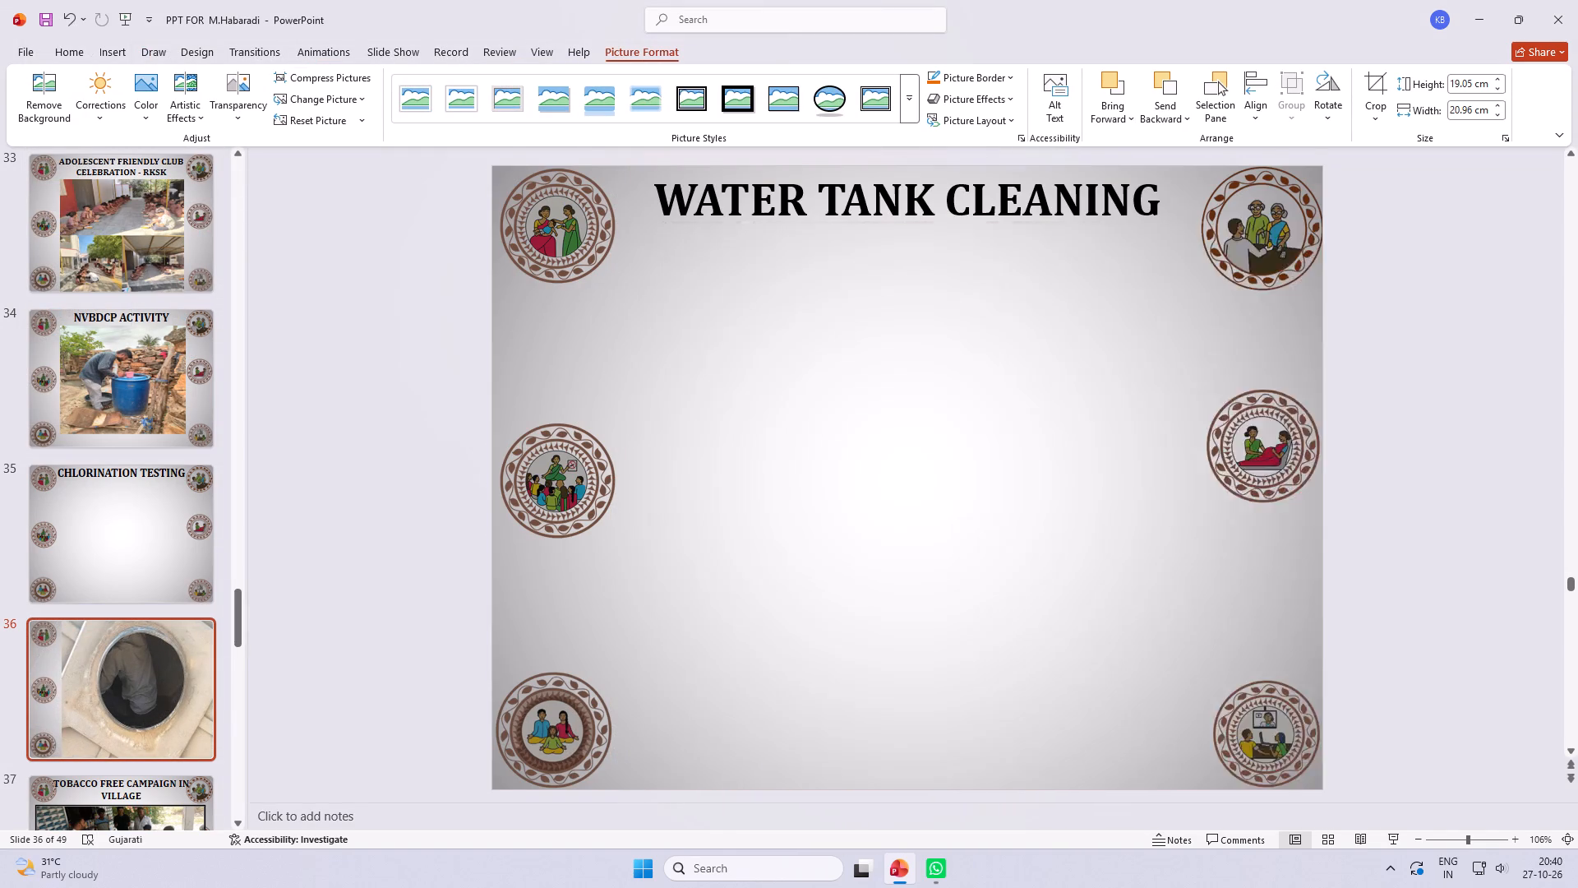
pyautogui.moveTo(976, 187); pyautogui.dragTo(934, 246)
pyautogui.moveTo(1325, 520); pyautogui.dragTo(1251, 509)
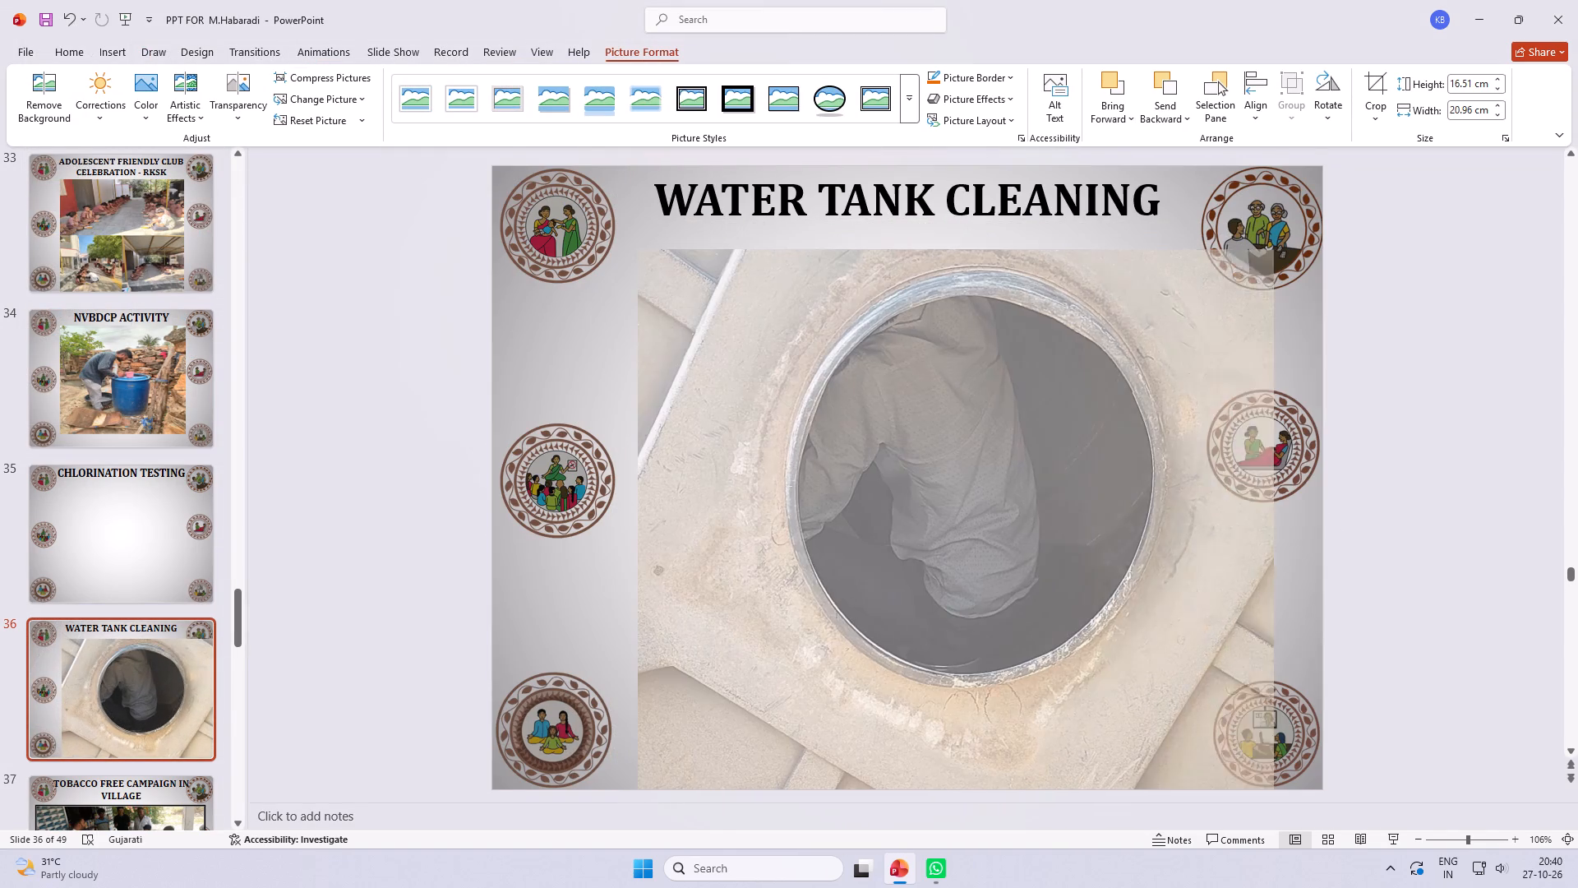
pyautogui.moveTo(1251, 509); pyautogui.dragTo(1194, 506)
pyautogui.click(1137, 544)
pyautogui.scroll(-1, 1100, 543)
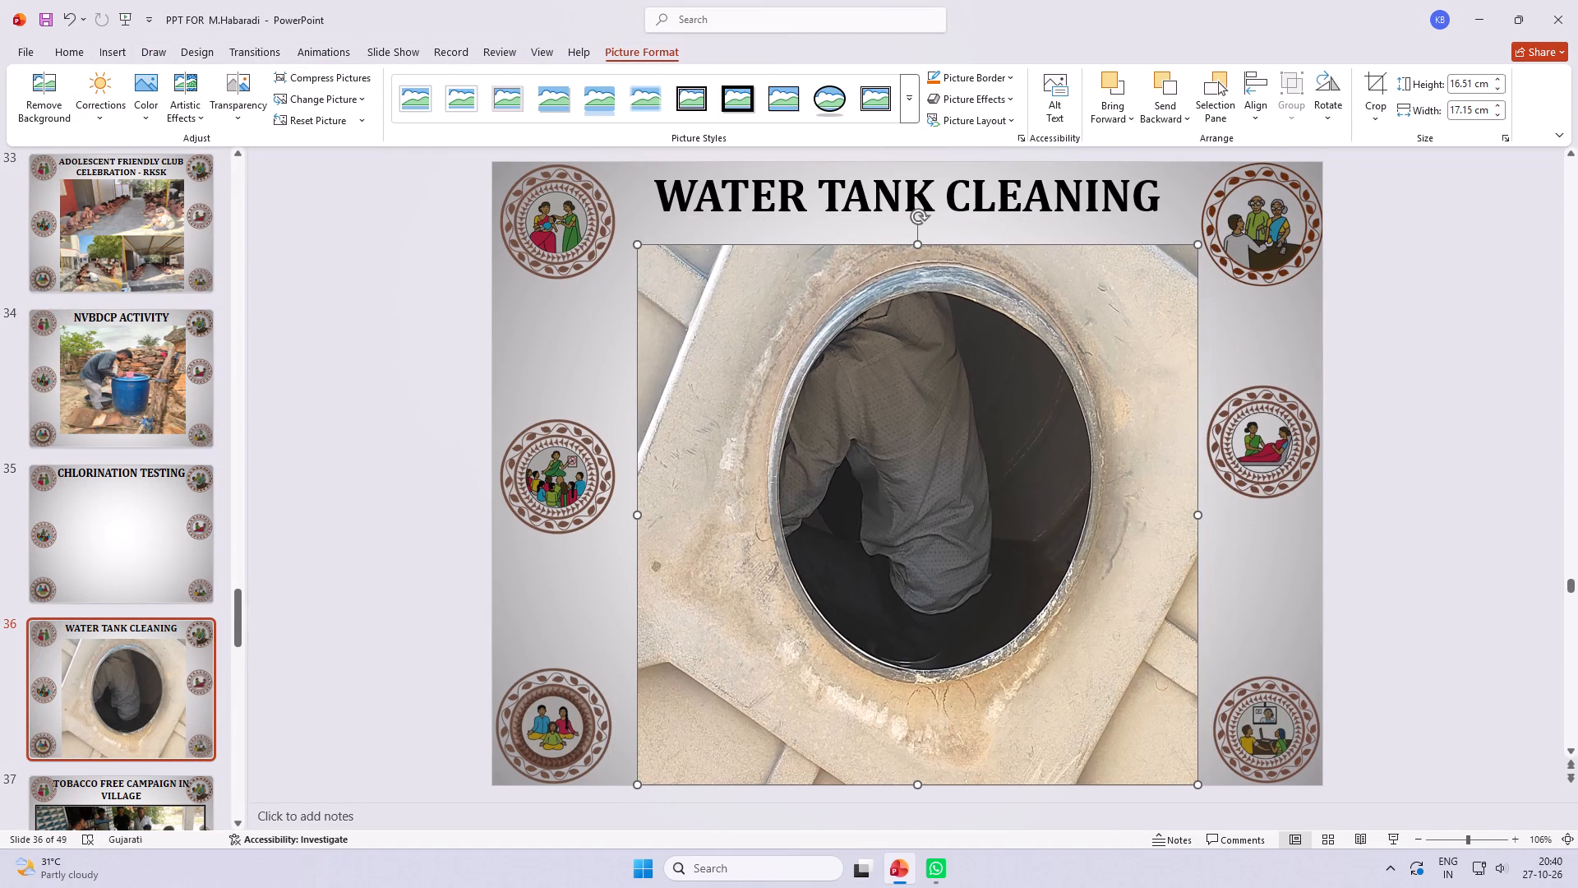
# Save the presentation.
pyautogui.hotkey('ctrl', 's')
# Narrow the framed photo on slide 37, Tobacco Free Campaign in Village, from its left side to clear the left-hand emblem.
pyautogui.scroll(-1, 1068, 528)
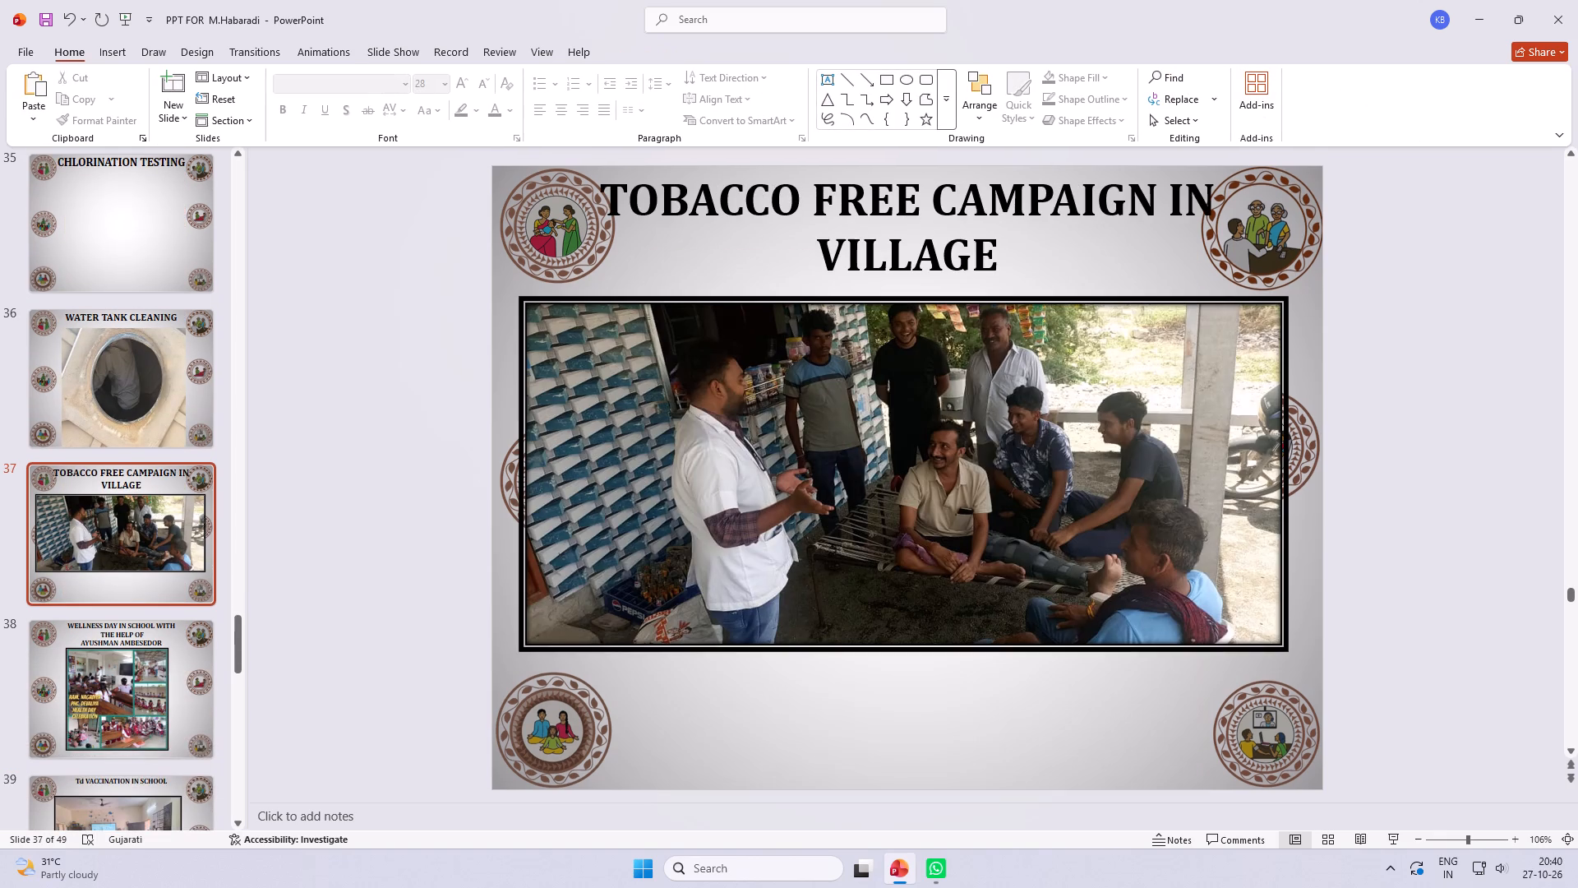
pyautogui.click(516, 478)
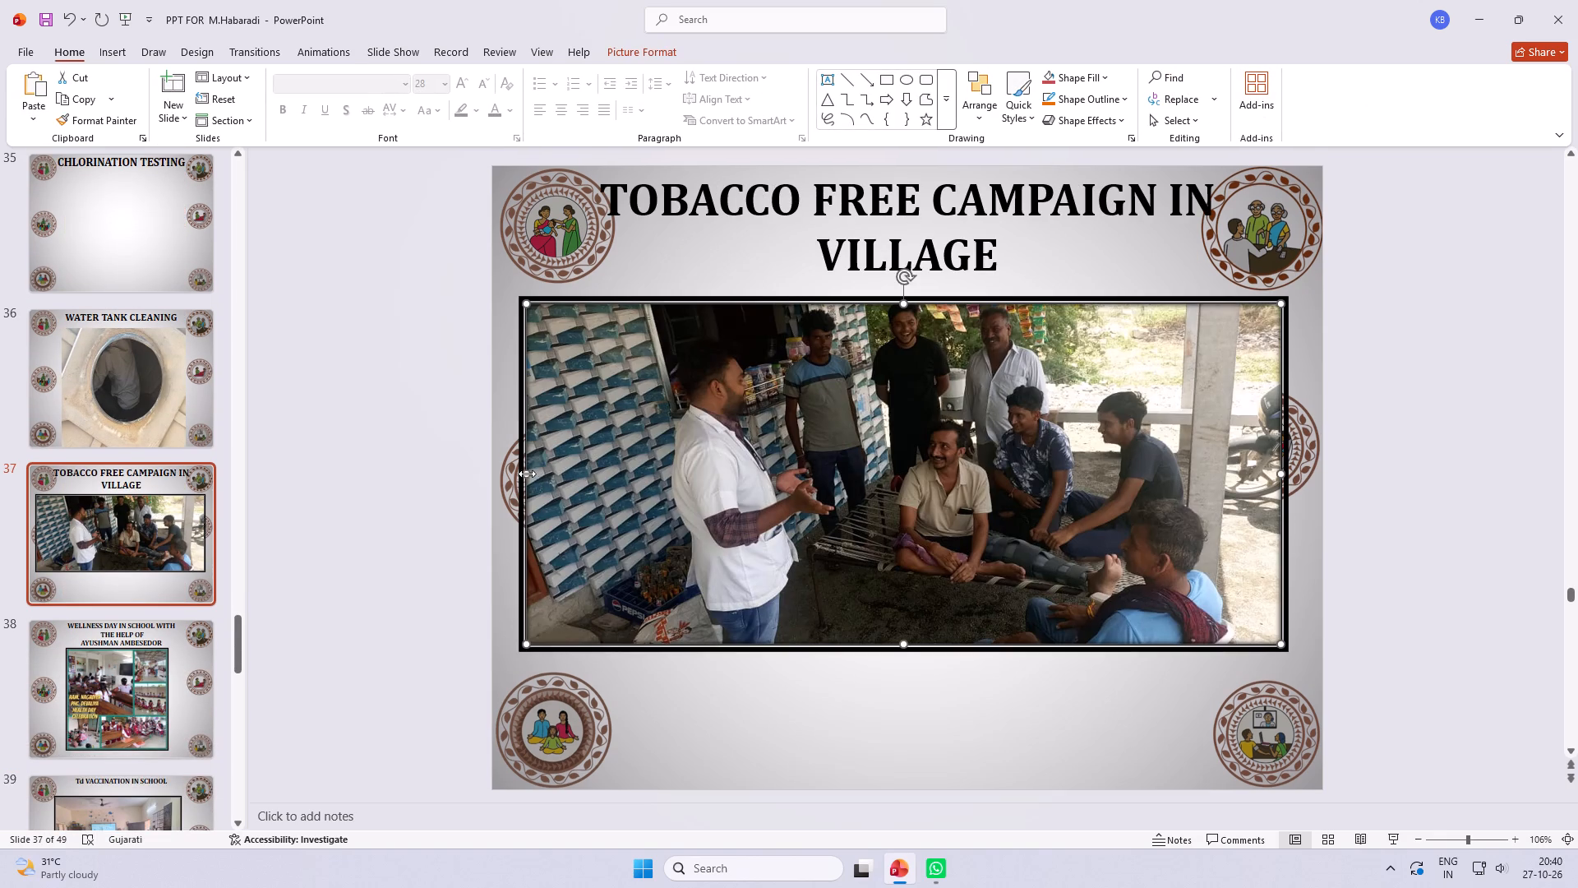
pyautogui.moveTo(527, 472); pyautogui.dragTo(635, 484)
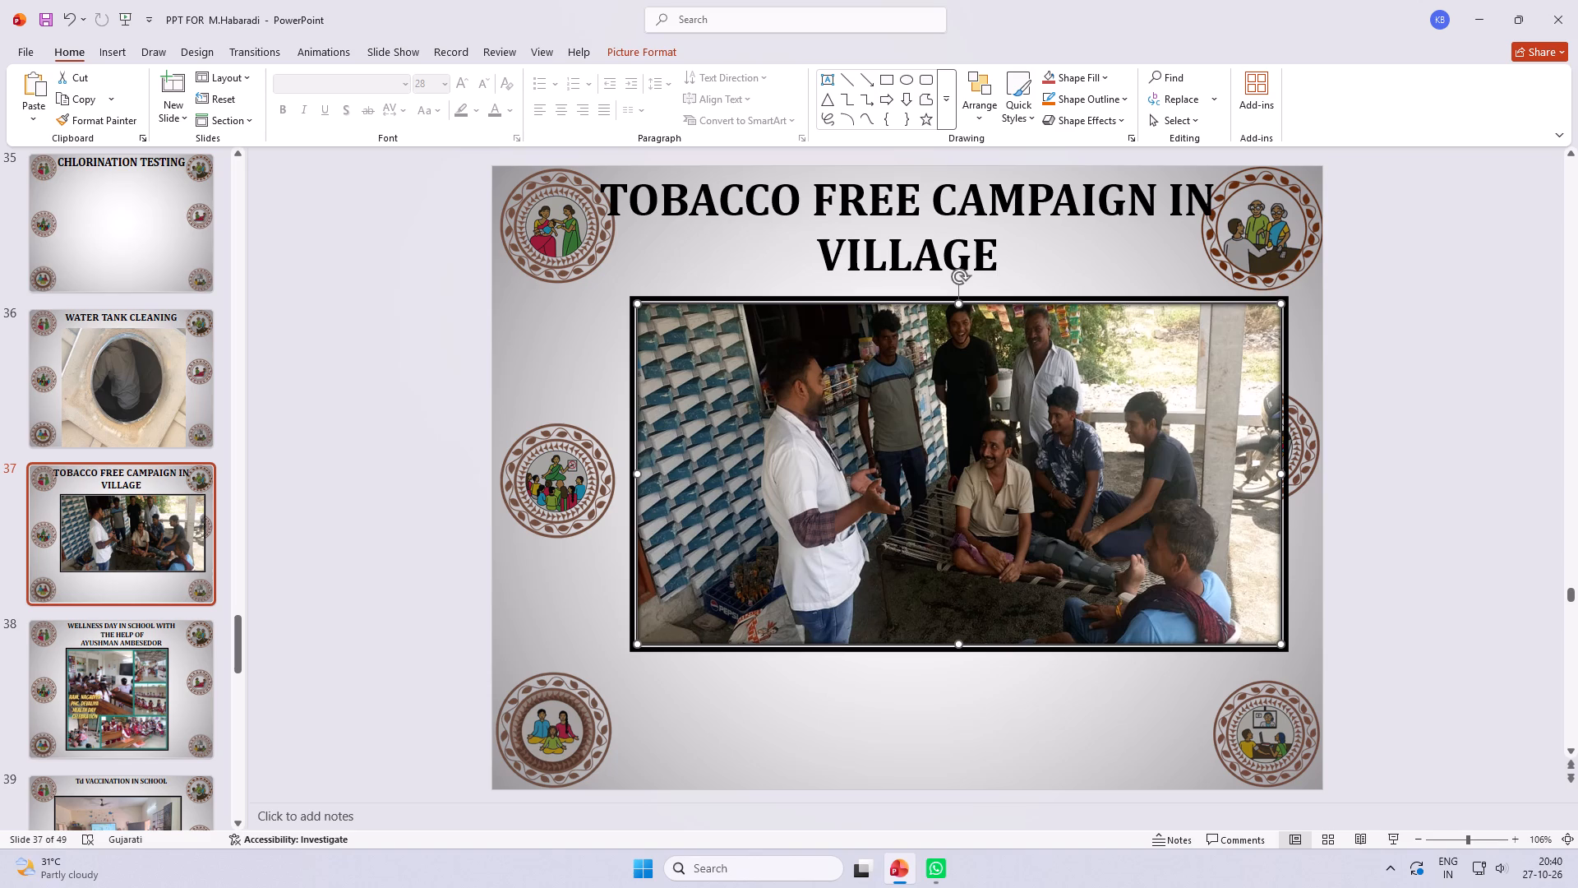
# Cut the old framed campaign photo from slide 37, leaving the title and emblems in place.
pyautogui.rightClick(879, 545)
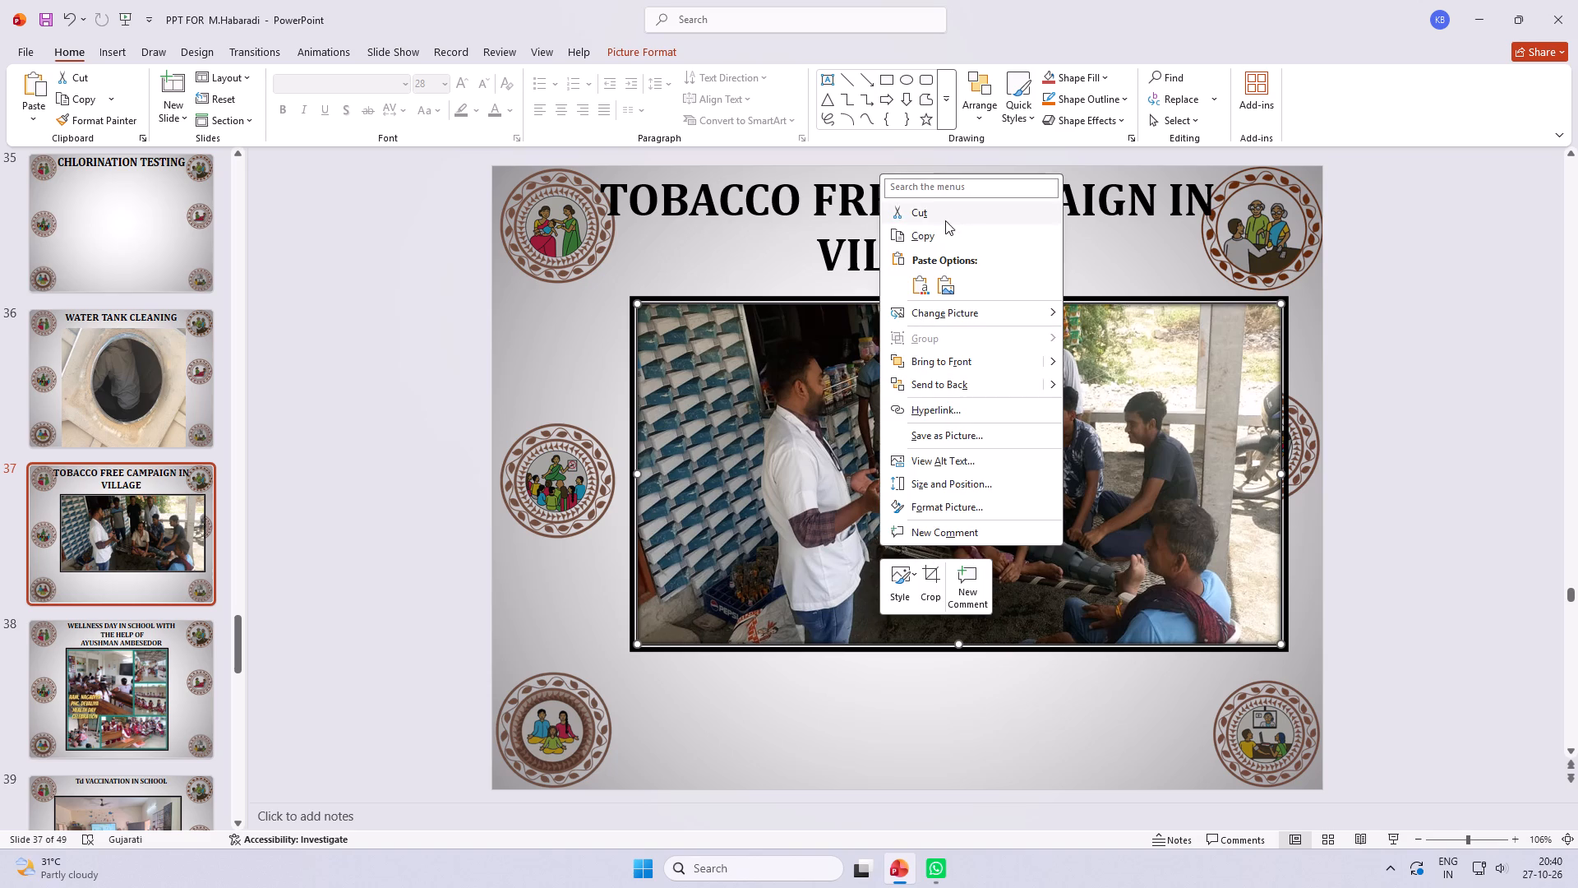
pyautogui.click(945, 220)
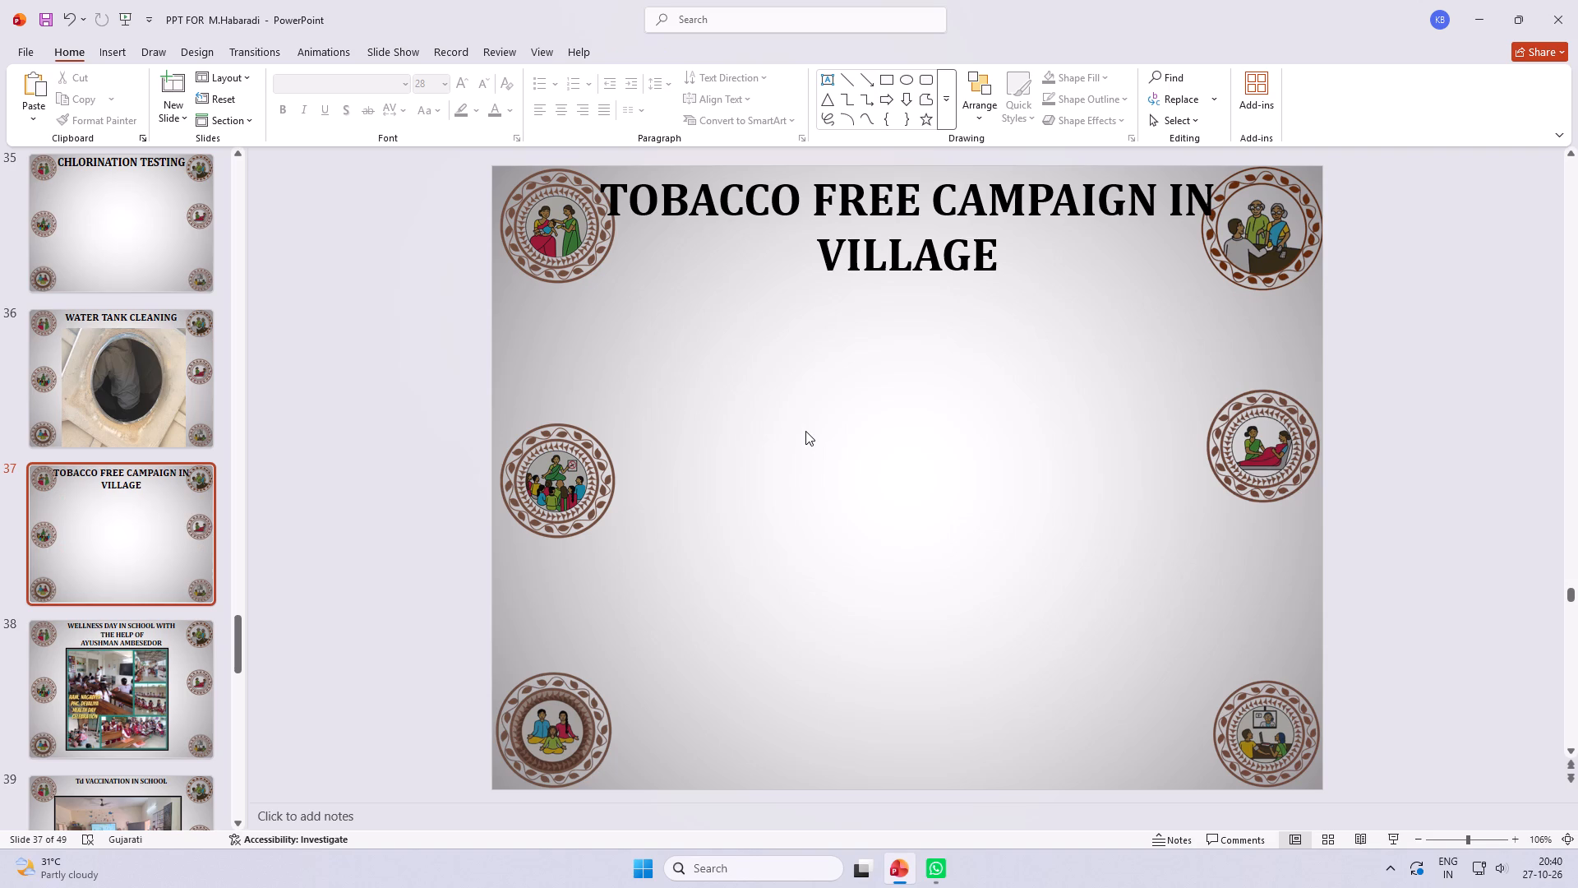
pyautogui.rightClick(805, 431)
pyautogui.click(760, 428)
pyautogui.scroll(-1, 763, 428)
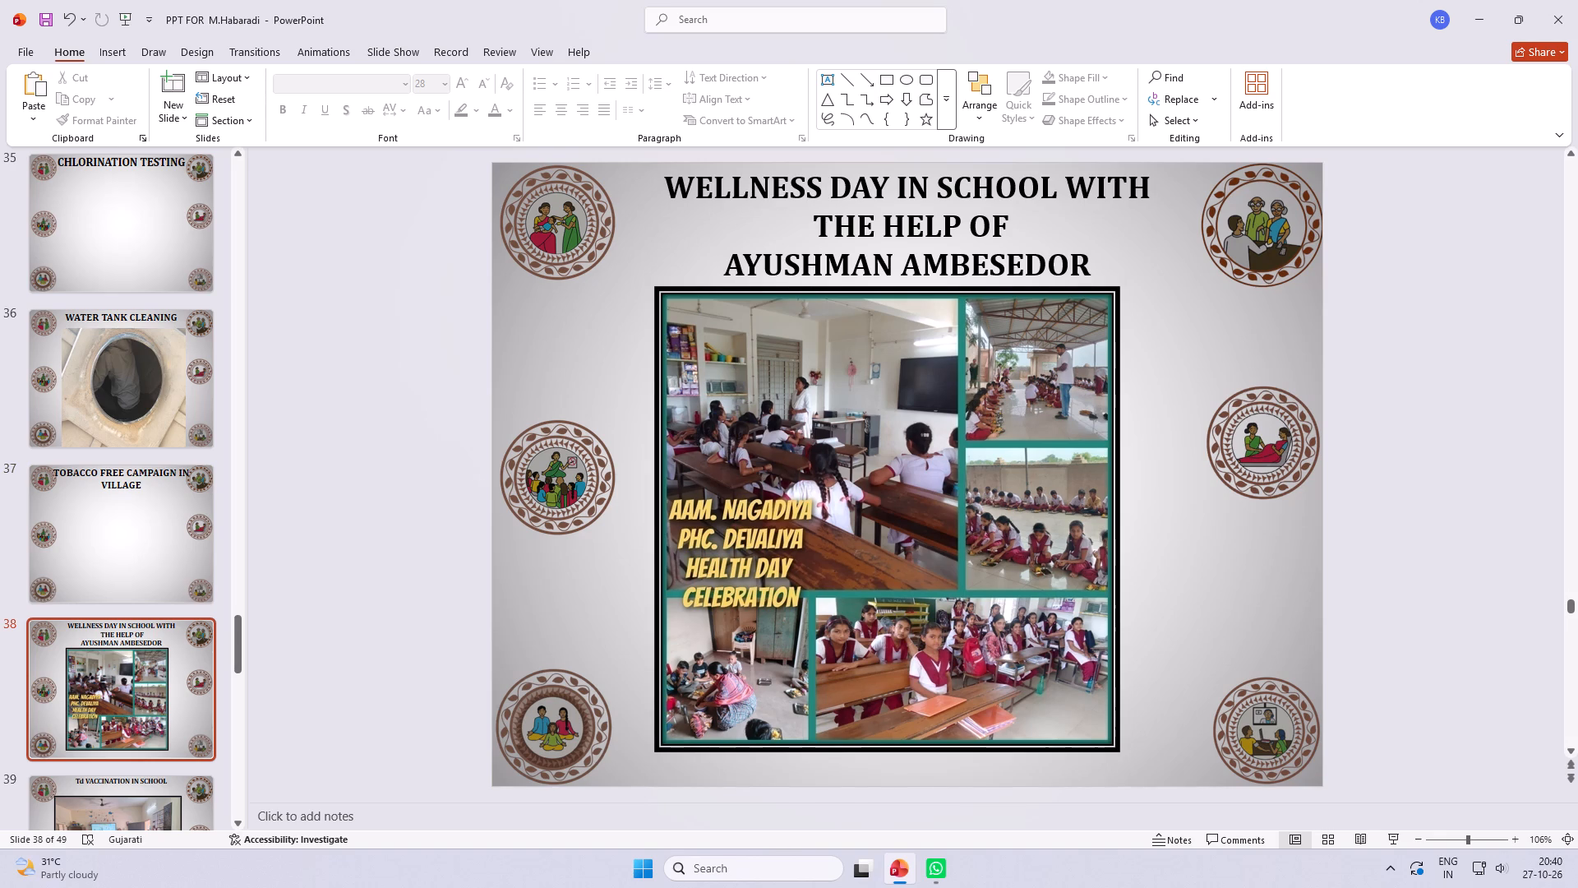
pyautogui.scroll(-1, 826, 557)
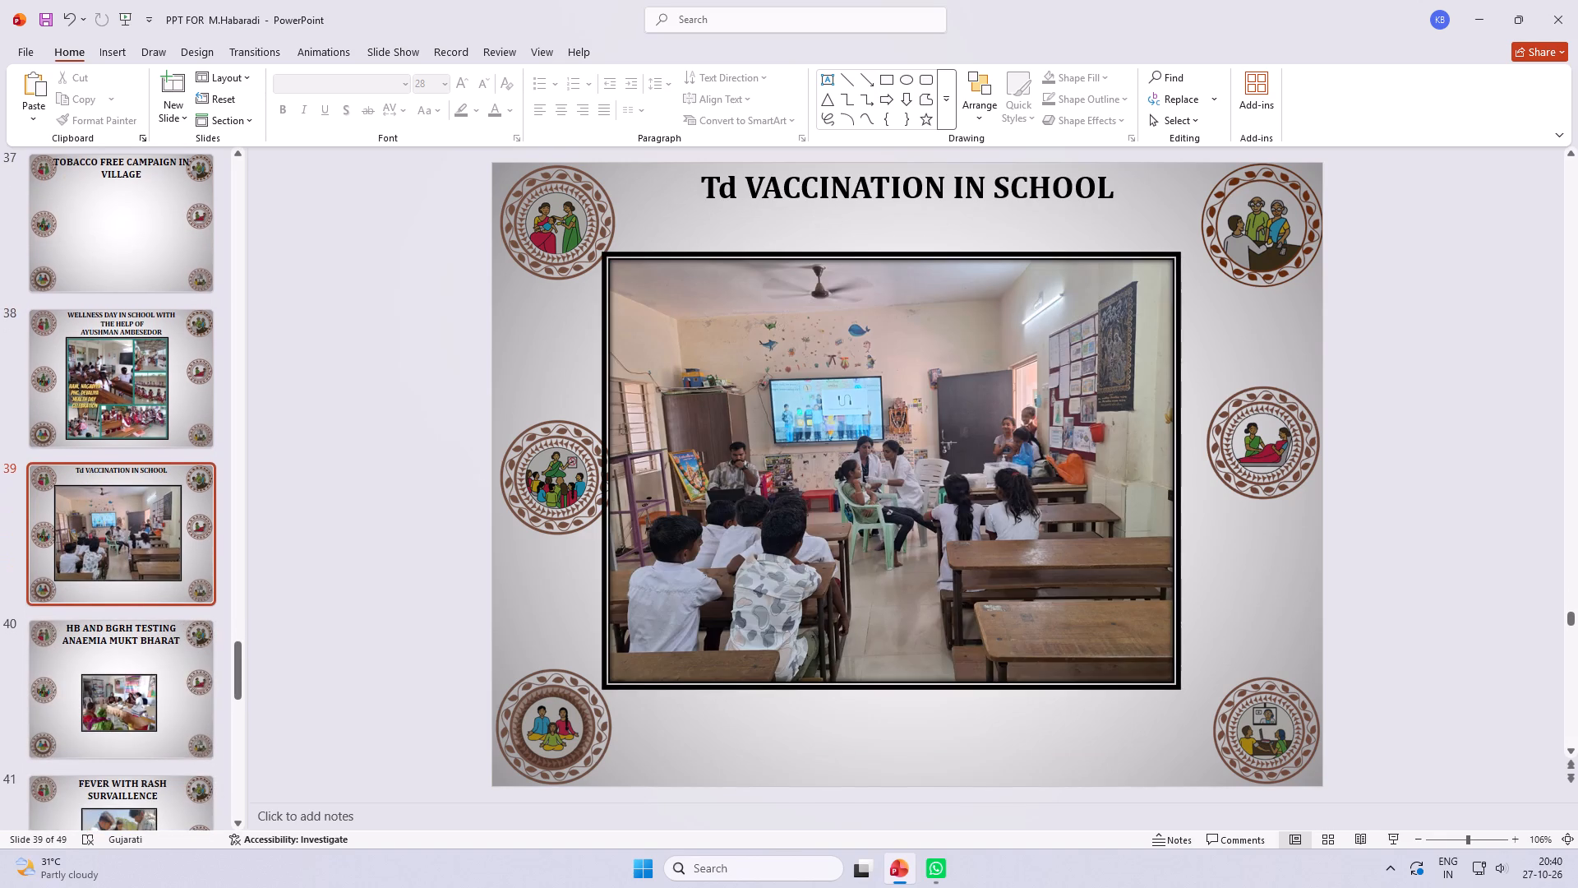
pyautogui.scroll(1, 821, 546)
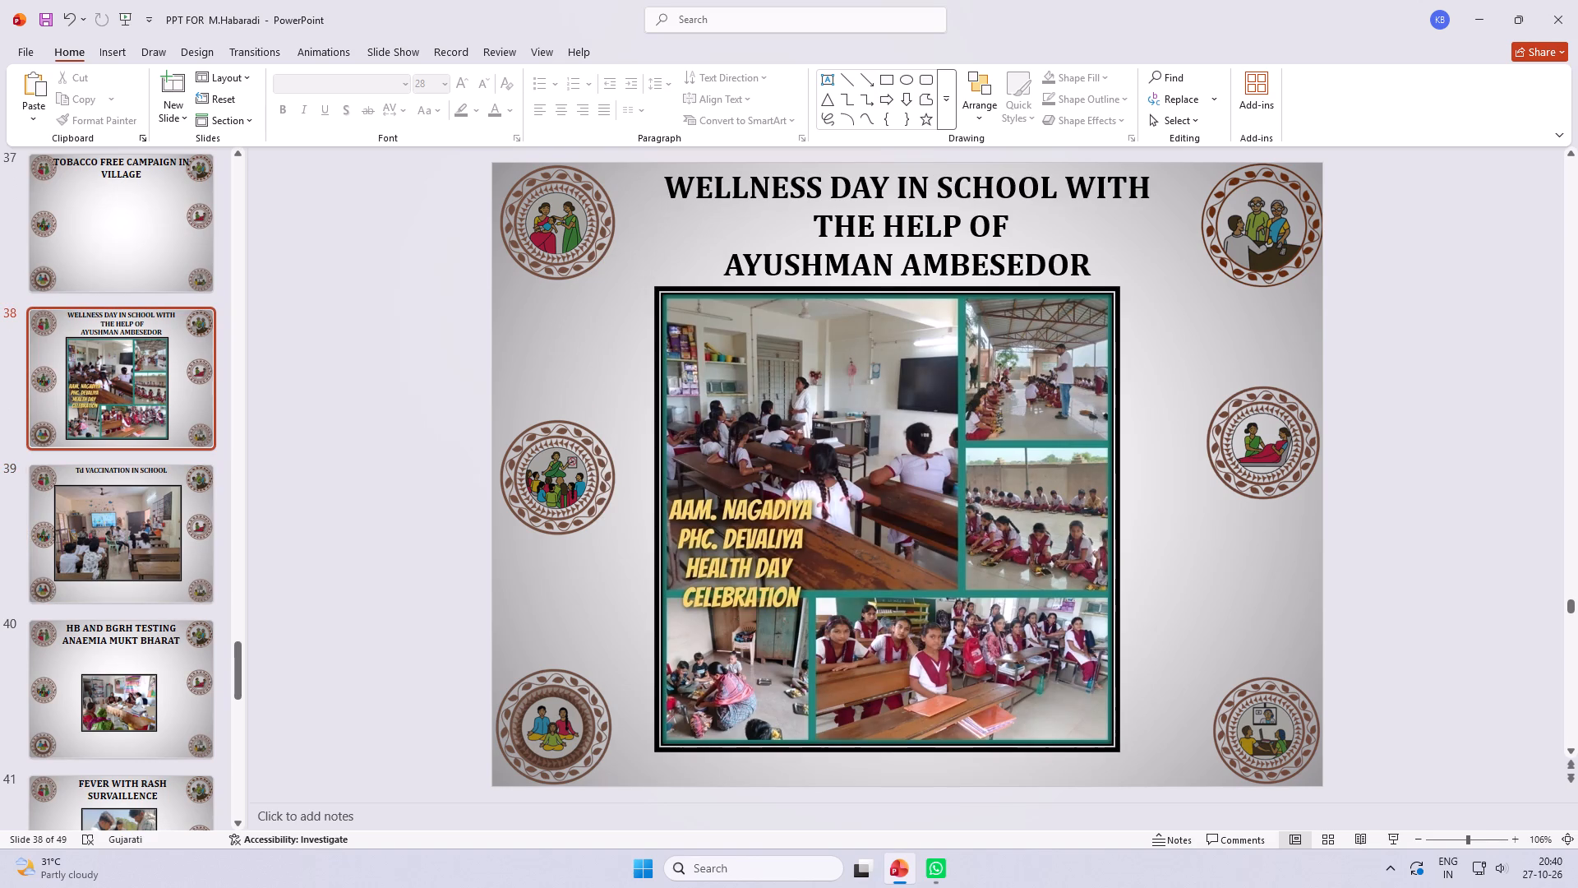
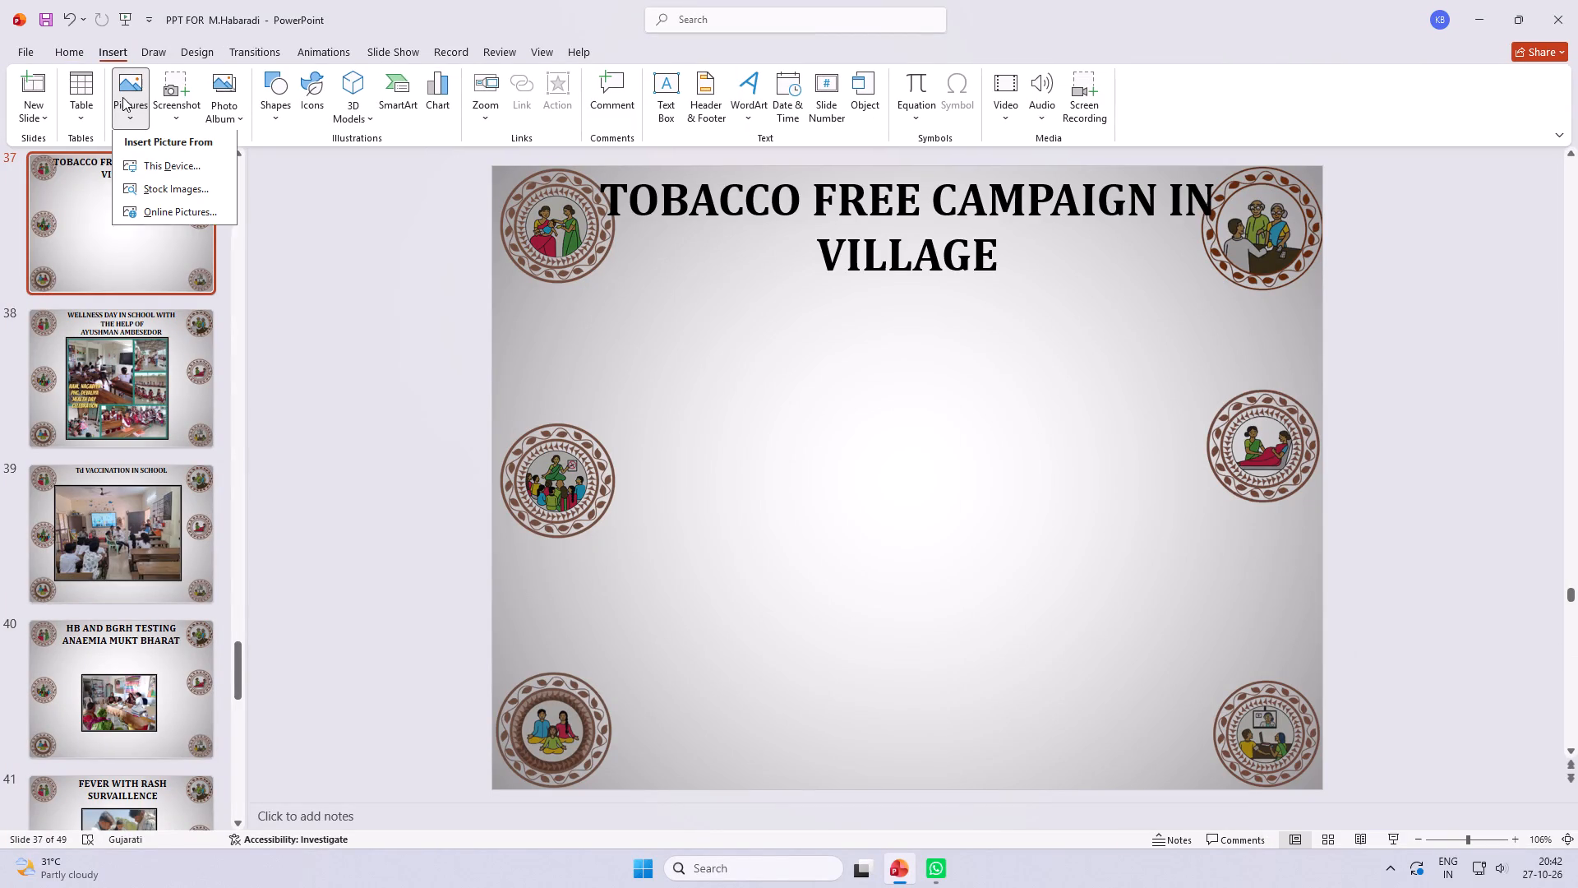
pyautogui.click(166, 175)
pyautogui.scroll(-3, 326, 291)
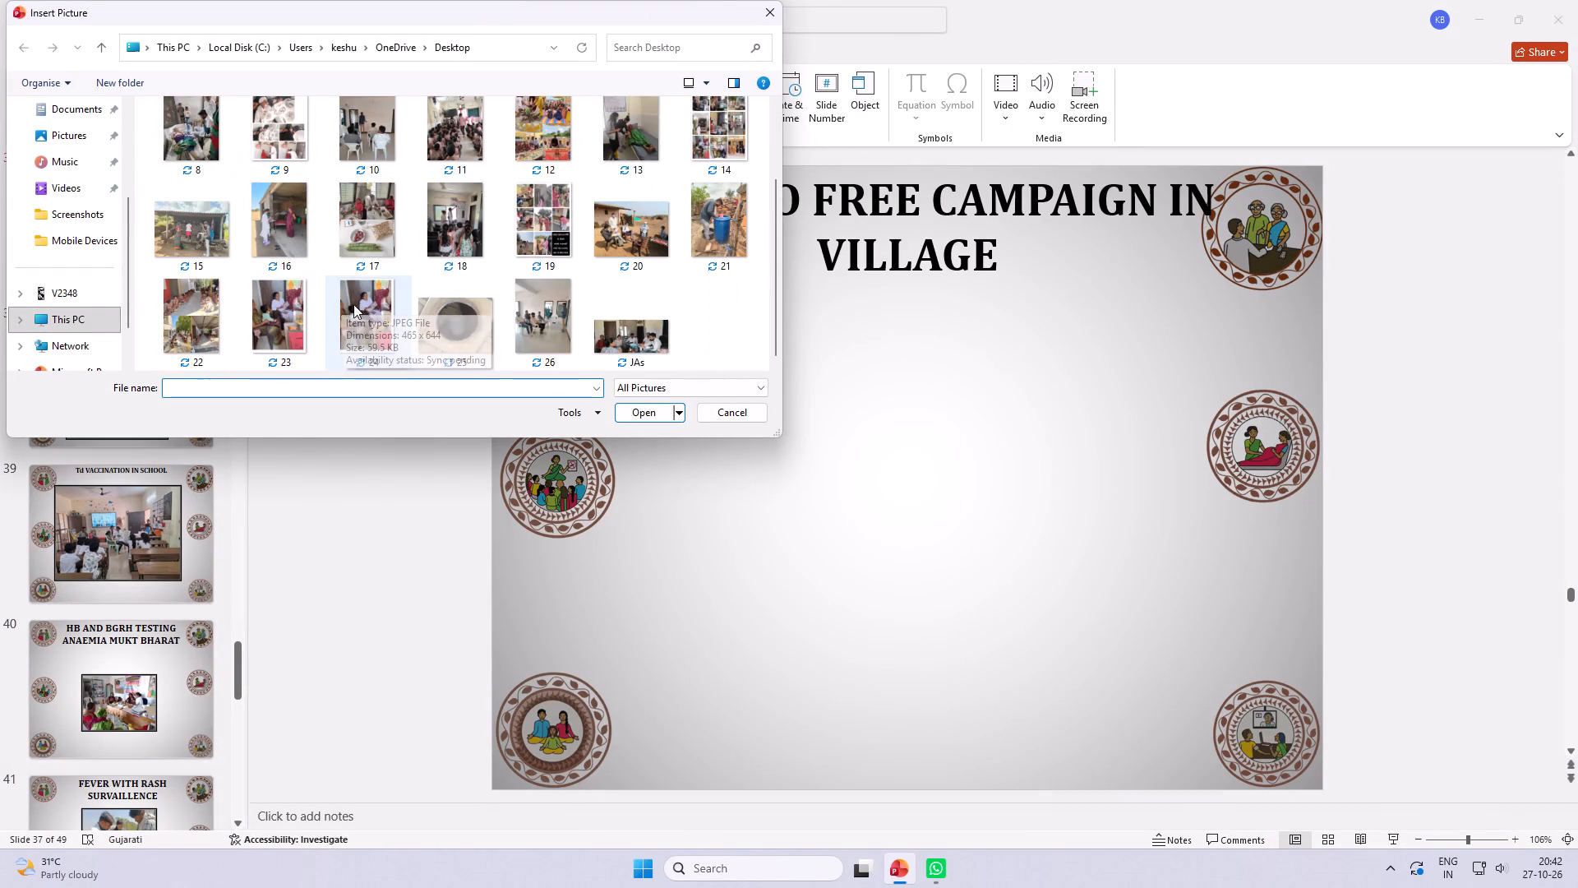
pyautogui.click(542, 340)
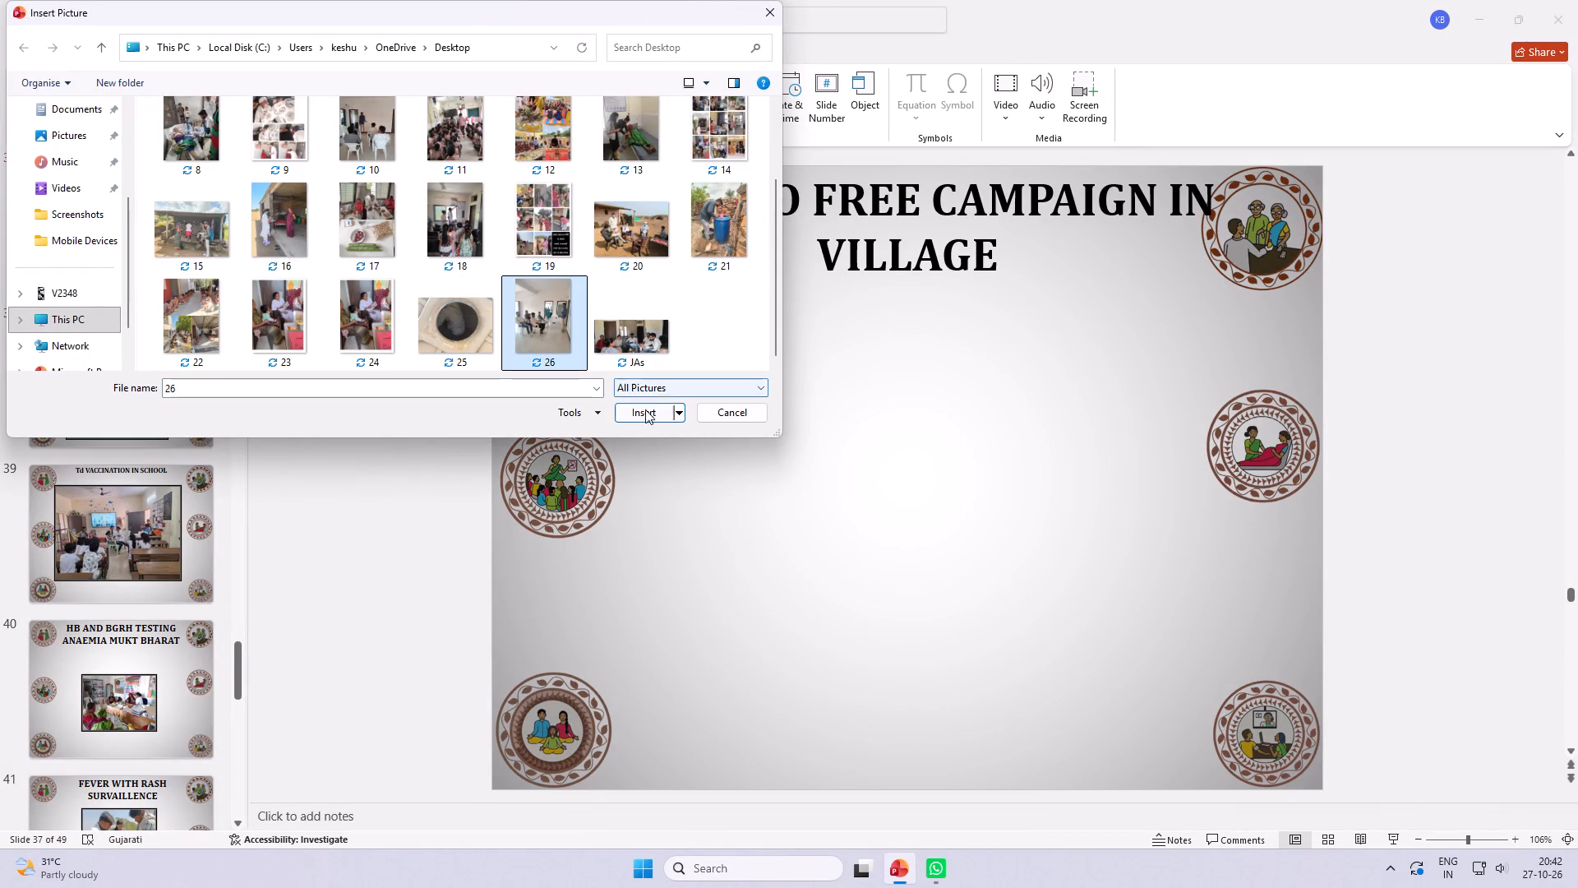
pyautogui.click(648, 414)
# Widen the new campaign photo to about 15.8 cm, lower its top edge below the title, and centre it between the side emblems.
pyautogui.moveTo(675, 474); pyautogui.dragTo(625, 484)
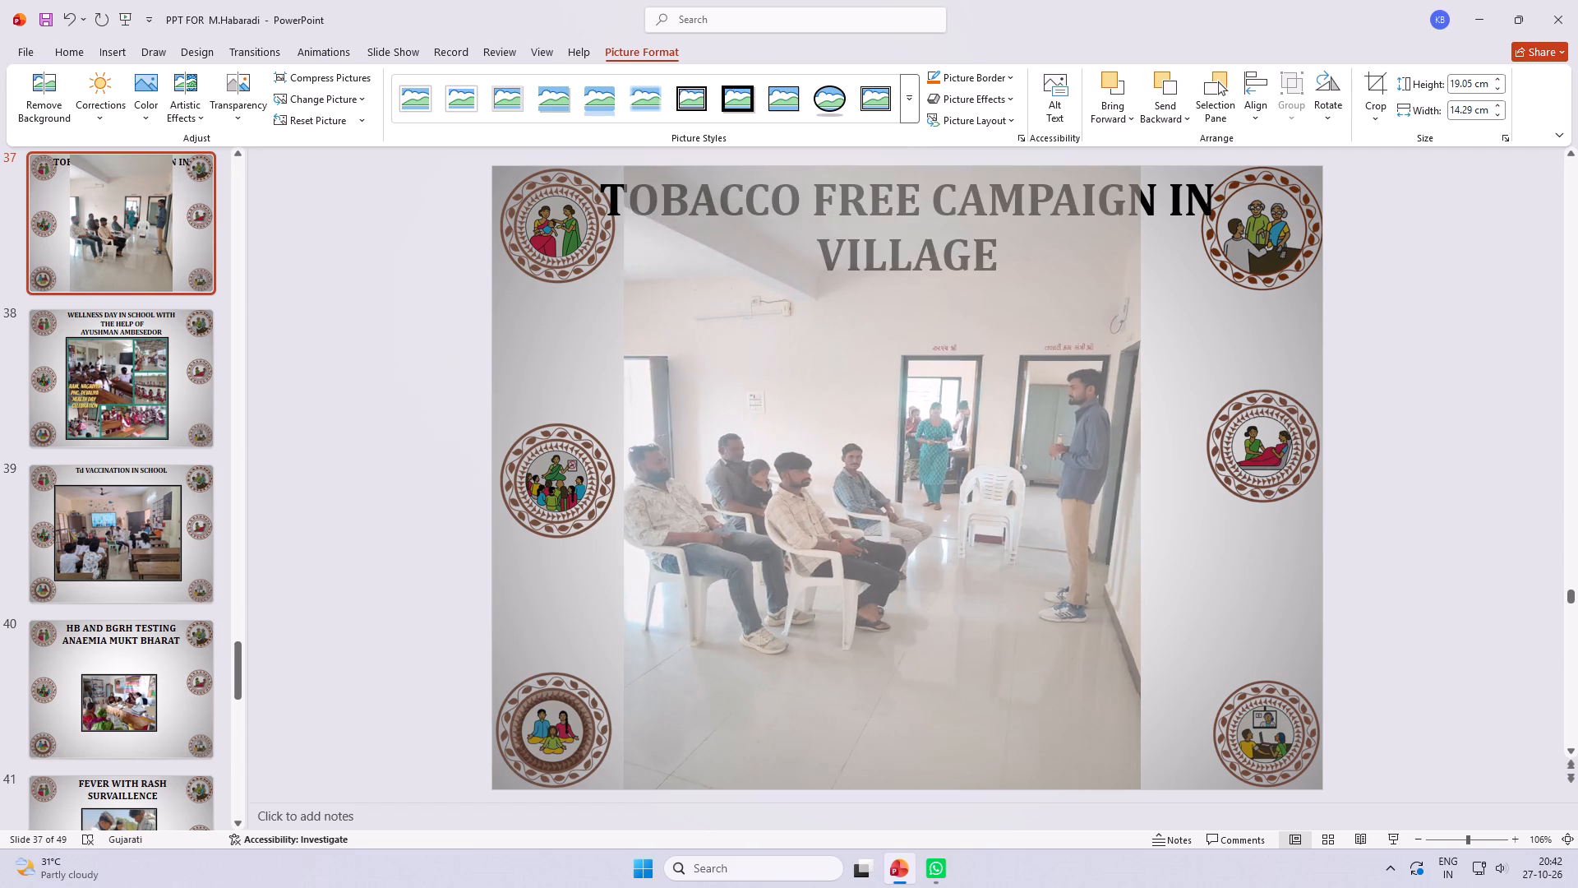
pyautogui.moveTo(625, 484); pyautogui.dragTo(624, 484)
pyautogui.moveTo(883, 164); pyautogui.dragTo(874, 279)
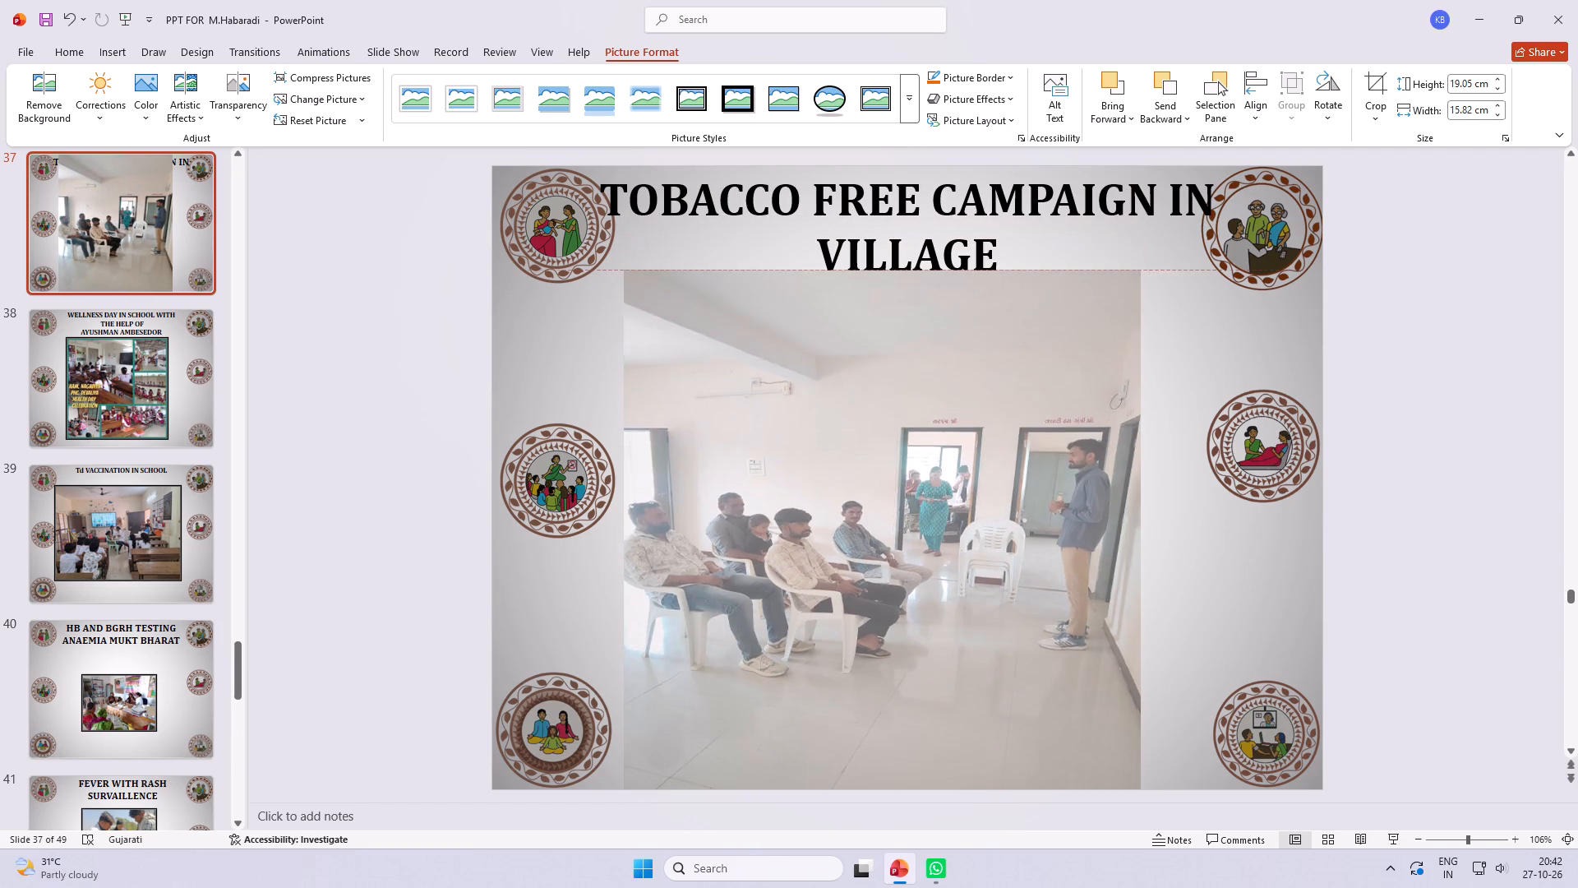
pyautogui.moveTo(874, 279); pyautogui.dragTo(874, 280)
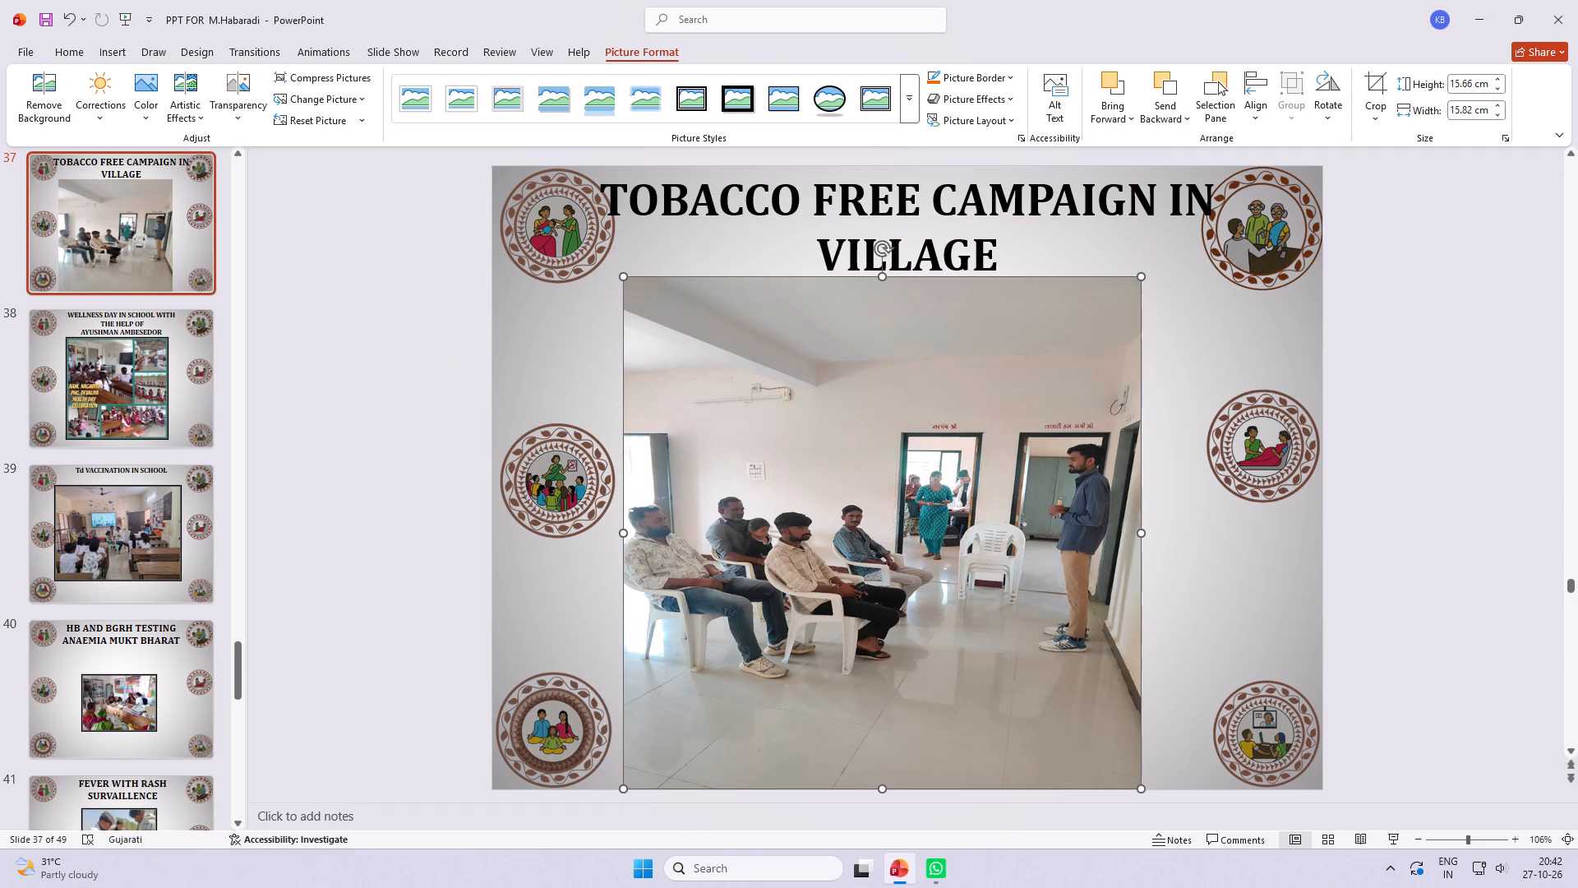
pyautogui.moveTo(1146, 538); pyautogui.dragTo(1195, 523)
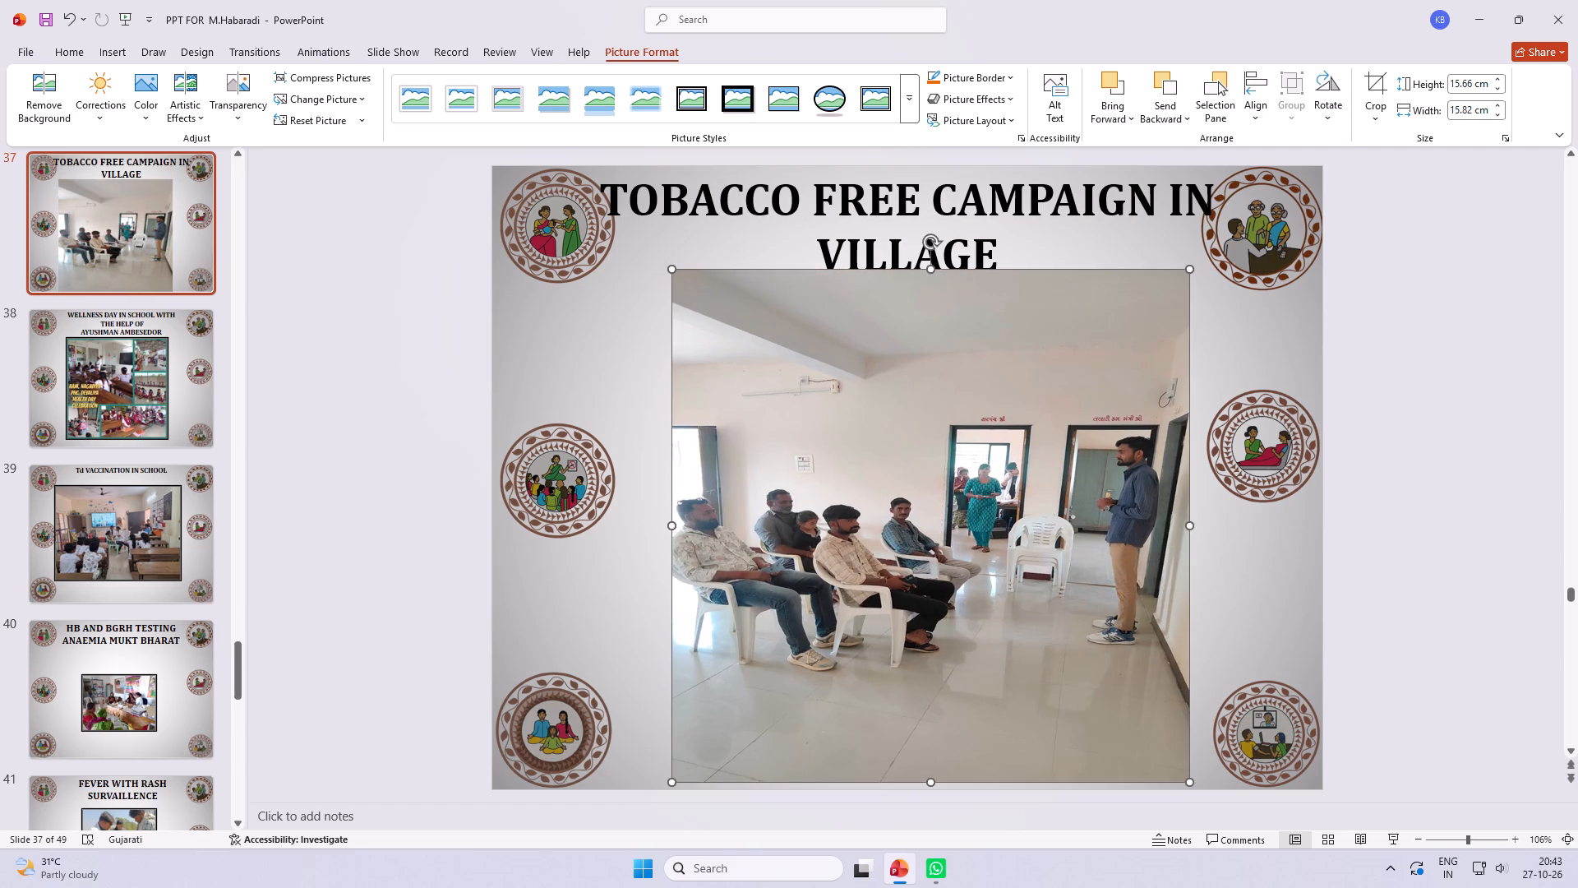
pyautogui.moveTo(930, 271); pyautogui.dragTo(929, 289)
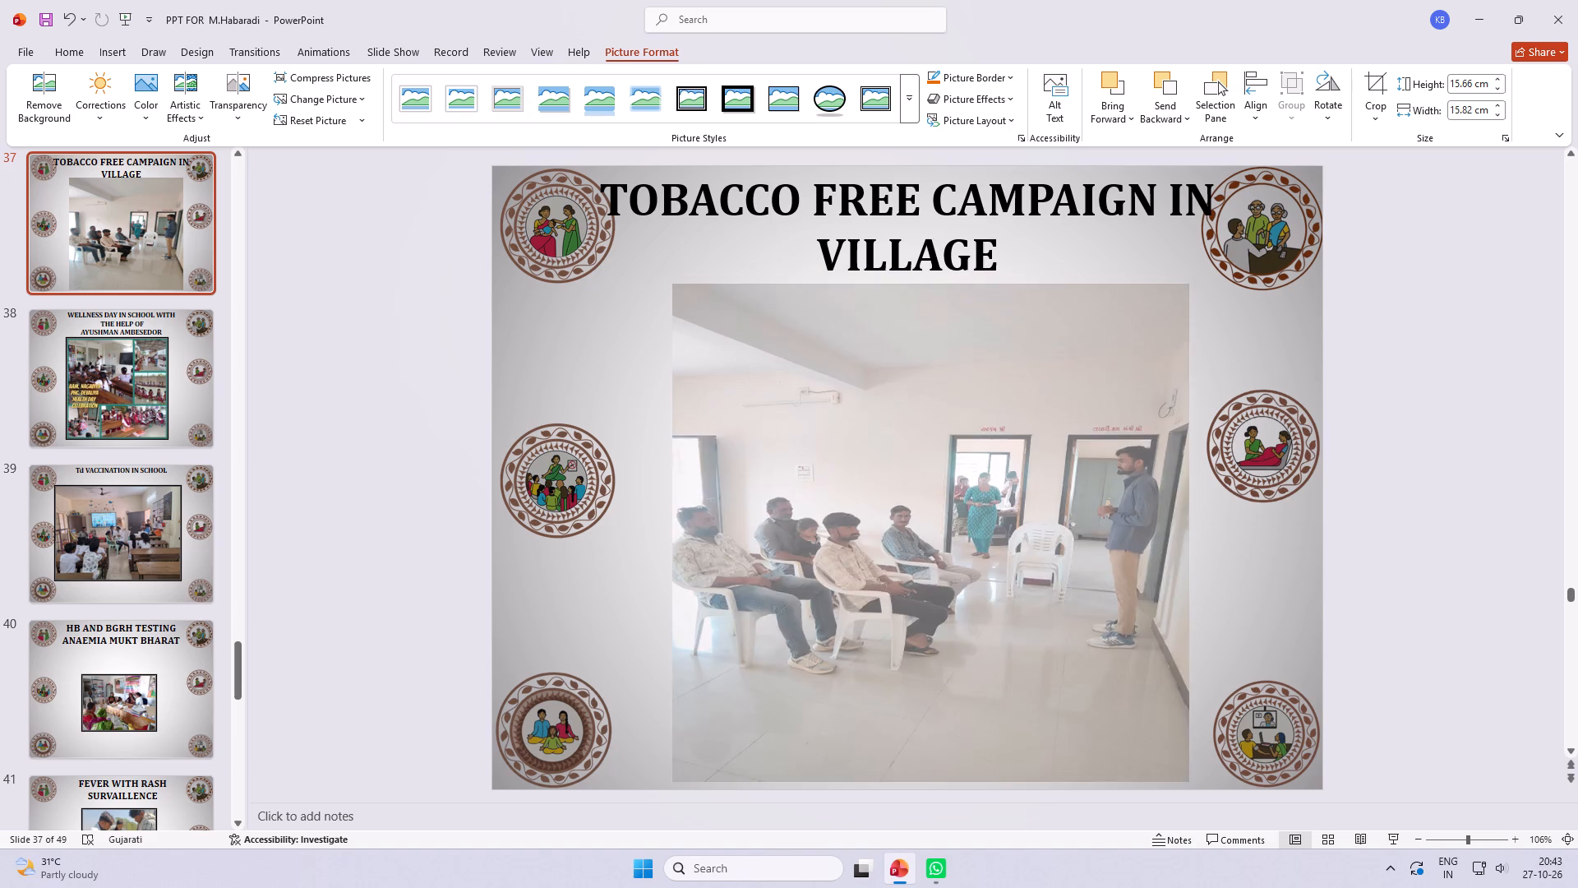
pyautogui.moveTo(929, 289); pyautogui.dragTo(929, 294)
pyautogui.click(960, 364)
# Save the presentation and move on to slide 38, Wellness Day in School.
pyautogui.hotkey('ctrl', 's')
pyautogui.scroll(-1, 976, 353)
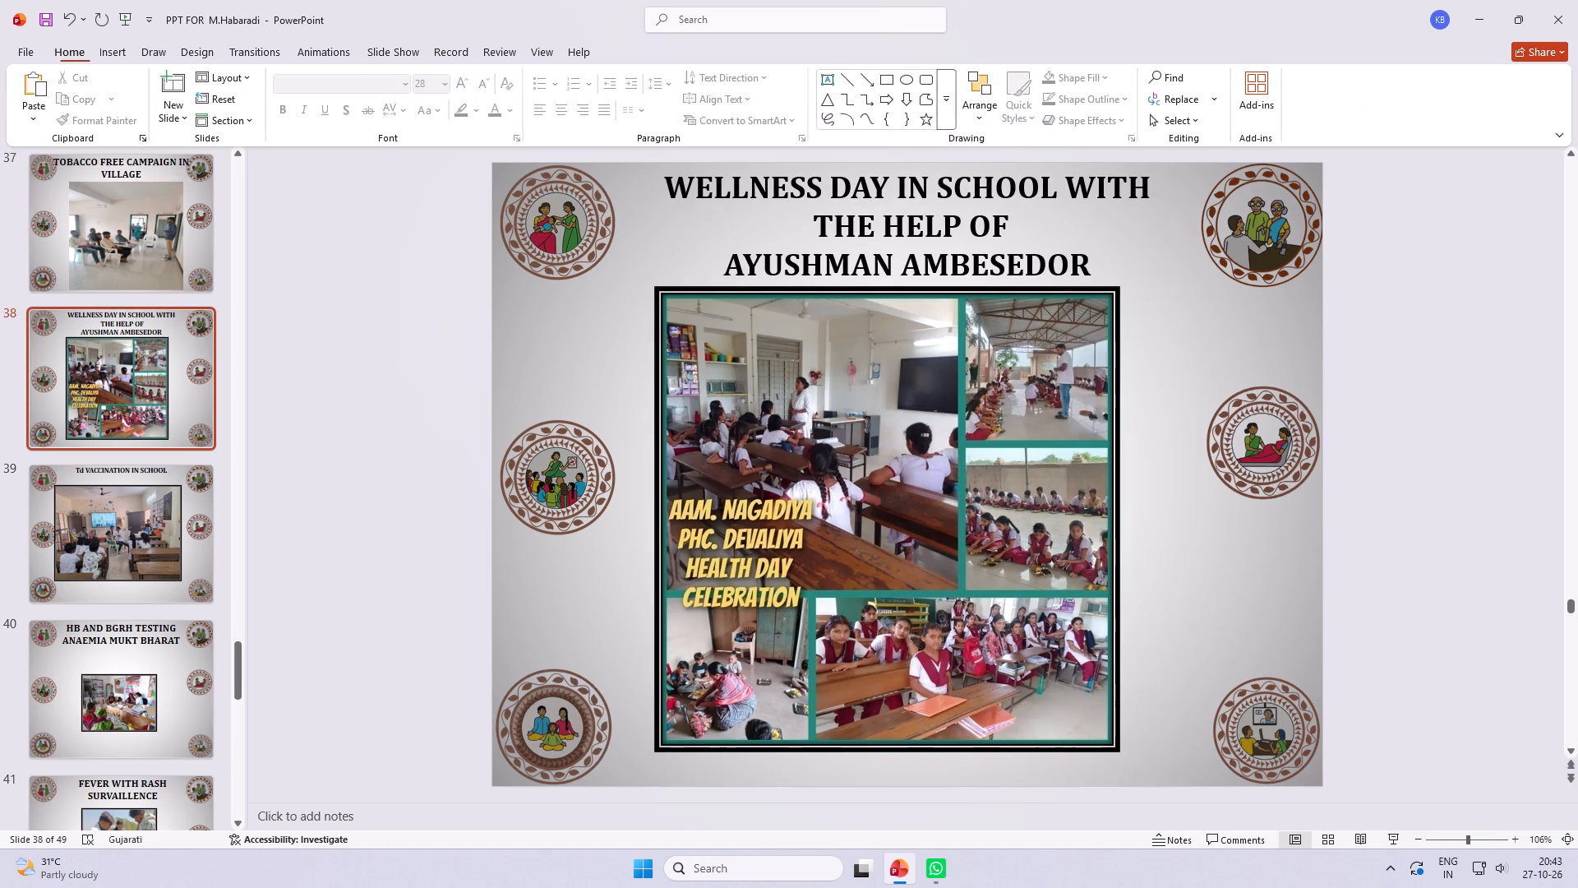
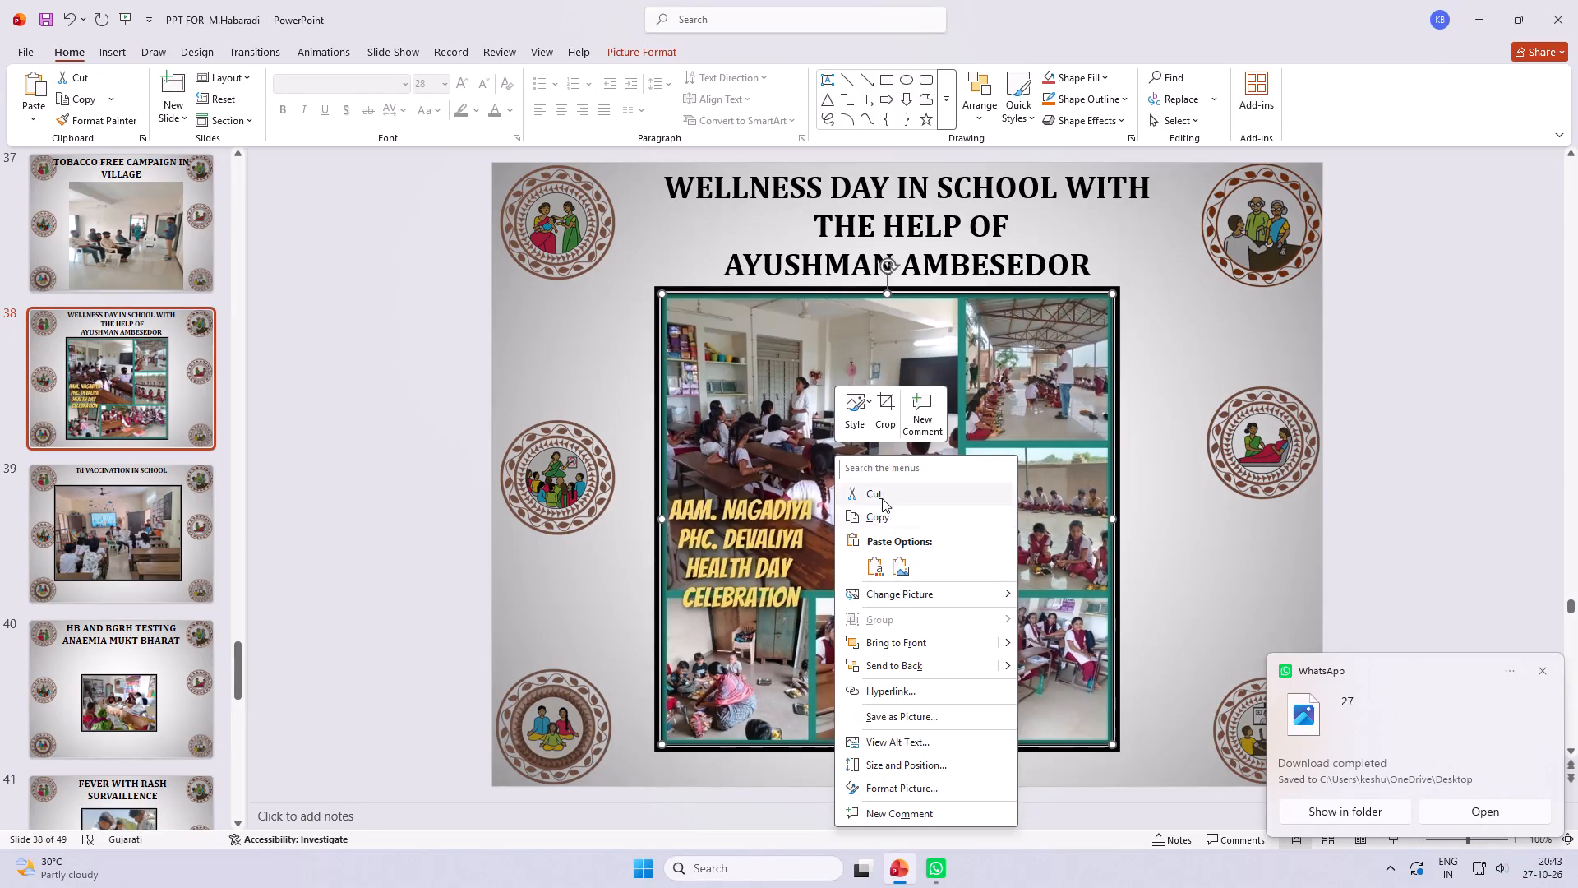
# Cut the old Nagadiya health day photo collage from slide 38, Wellness Day in School.
pyautogui.click(882, 498)
pyautogui.rightClick(751, 413)
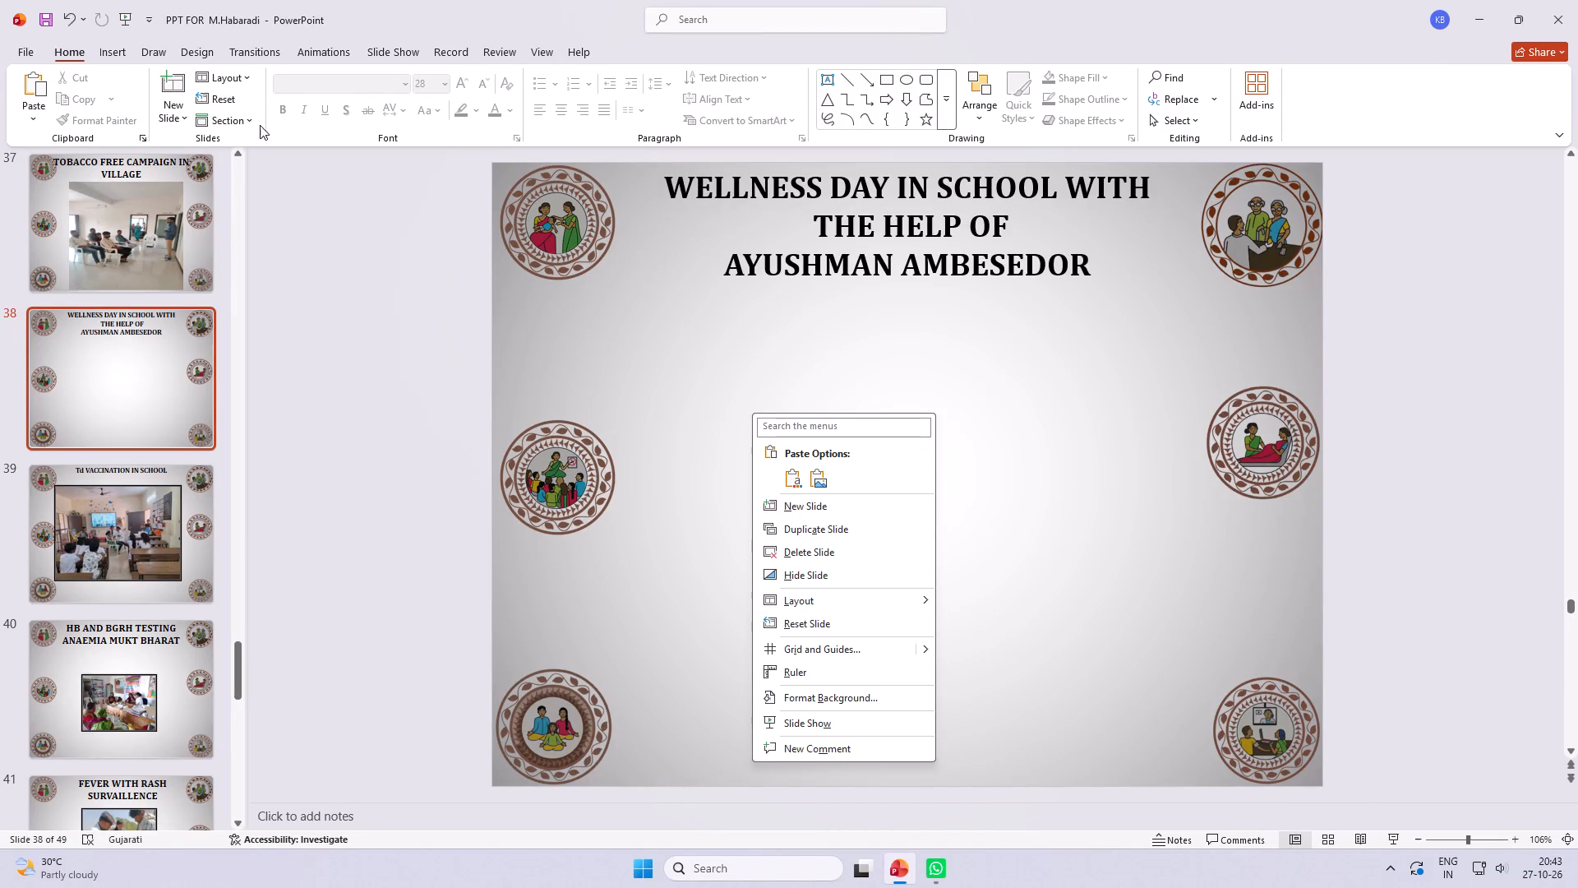
# Insert a replacement photo from the computer's Desktop folder onto slide 38, Wellness Day in School.
pyautogui.click(116, 47)
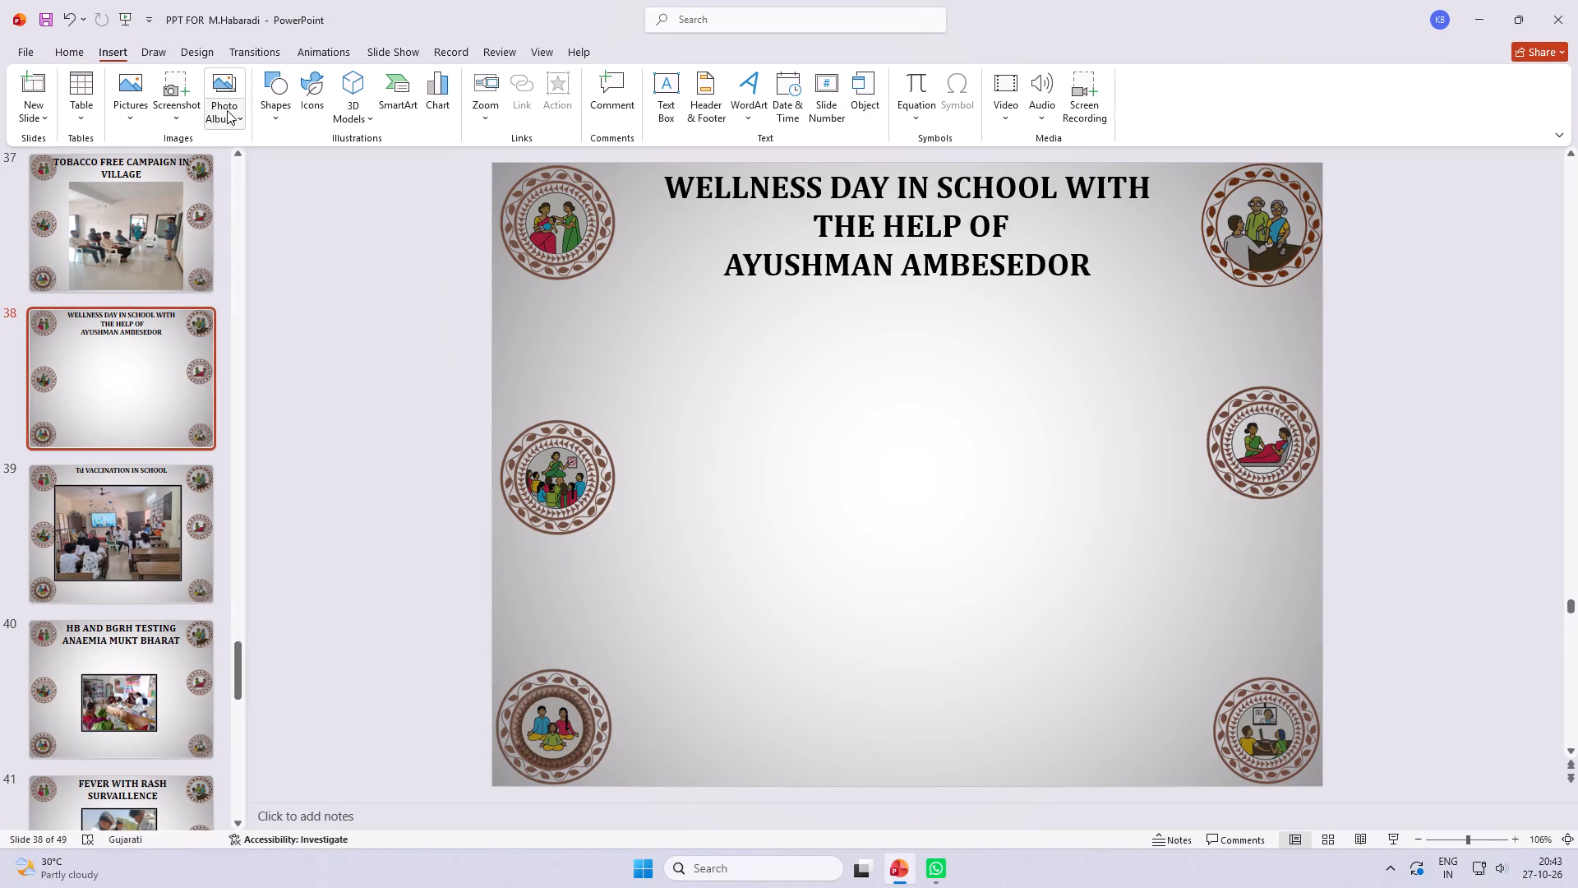
pyautogui.click(129, 106)
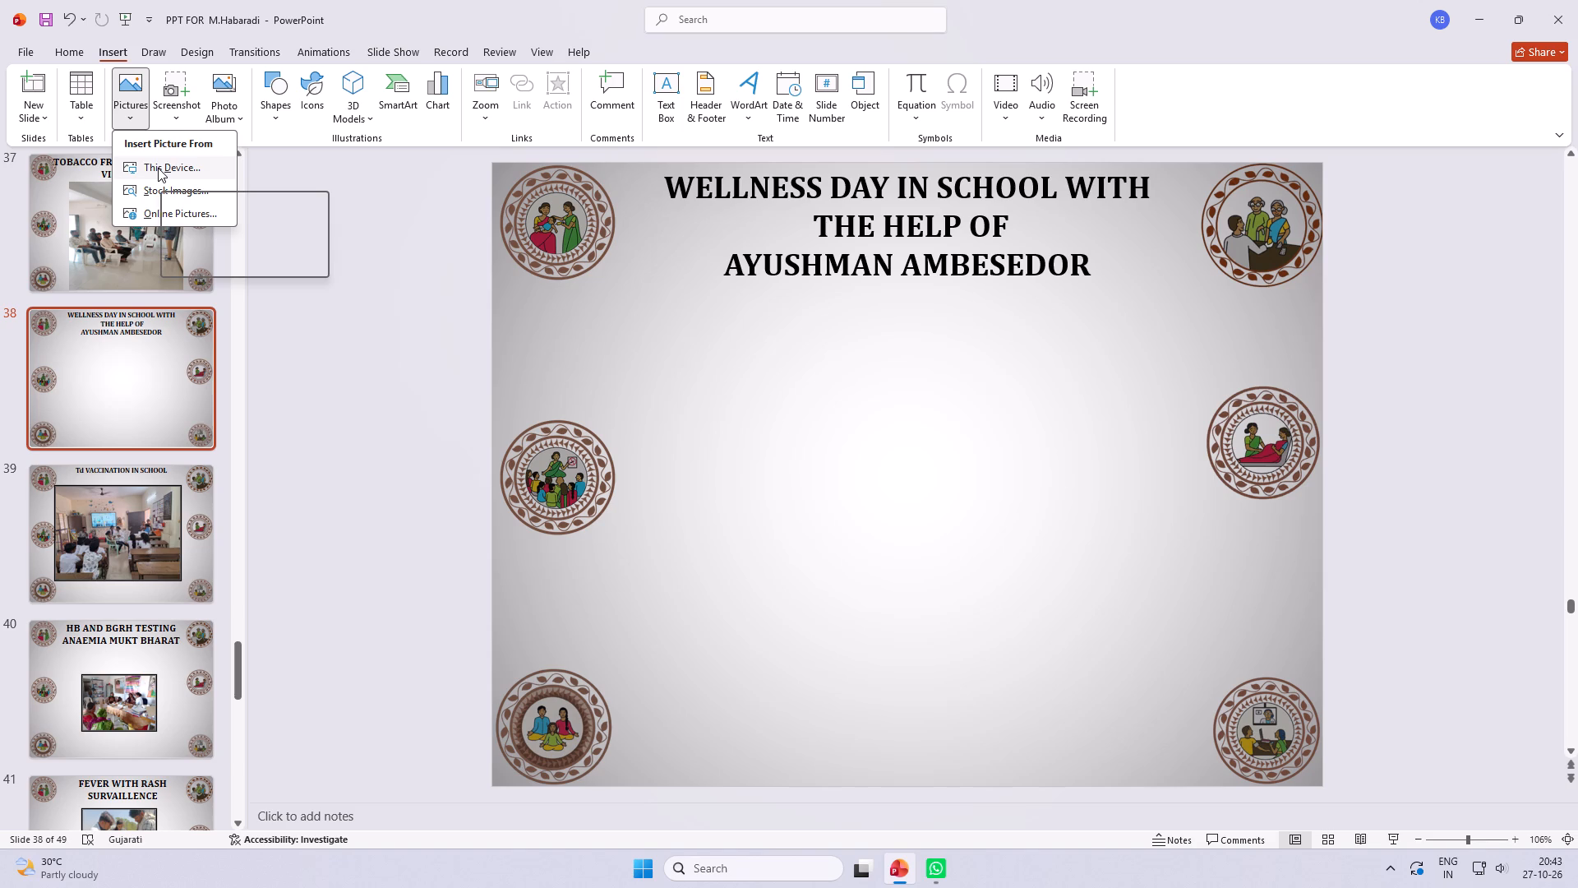
pyautogui.click(158, 168)
pyautogui.scroll(-13, 626, 353)
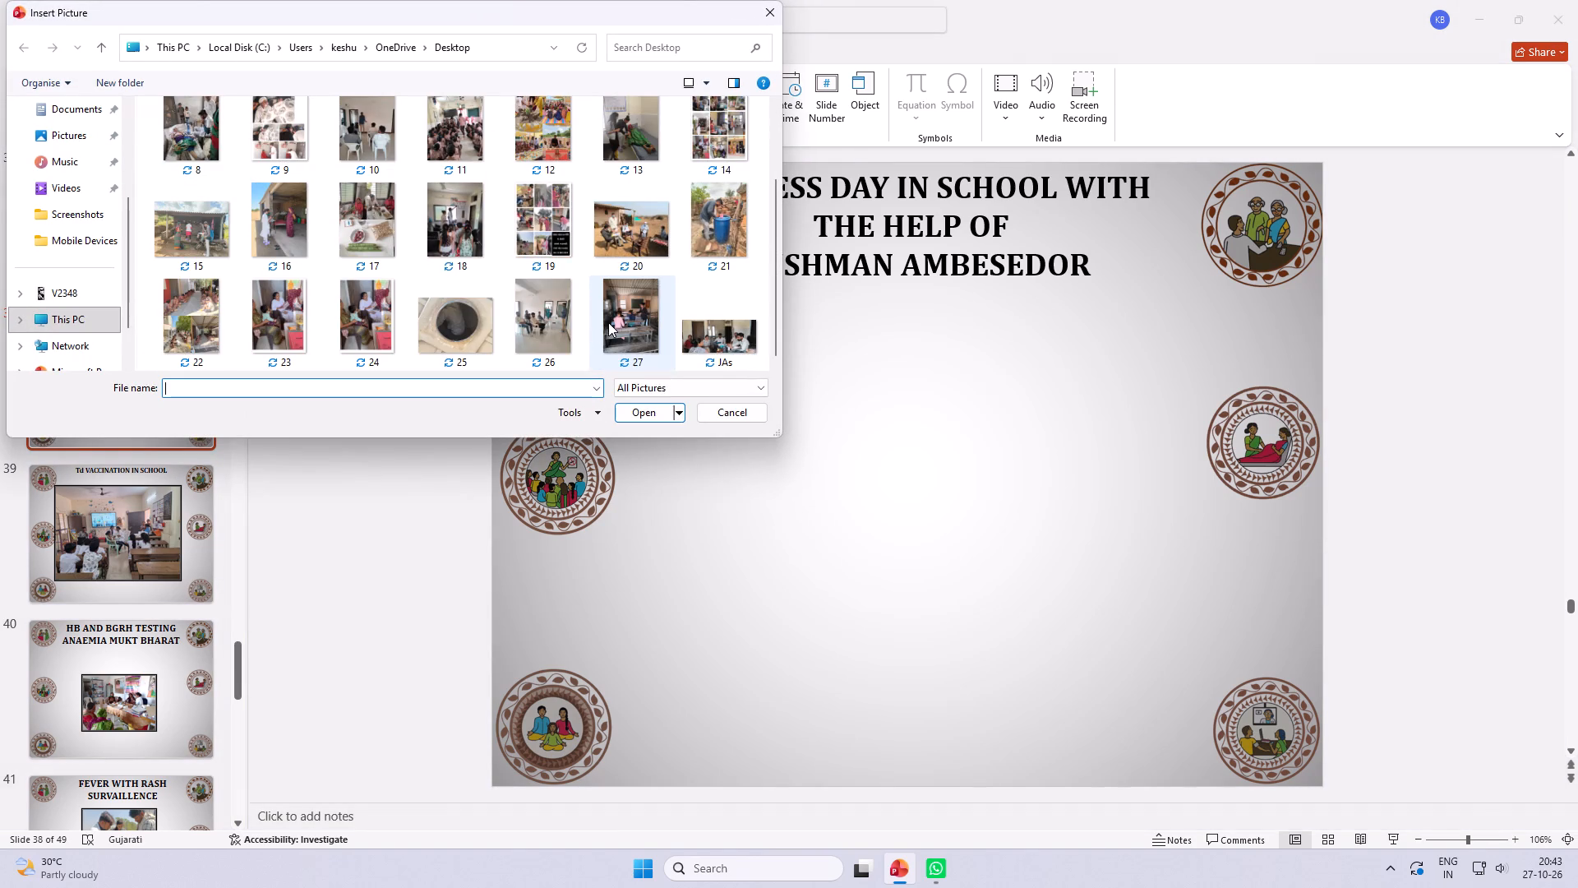
# Insert the portrait photo of a woman teaching in a classroom from the Desktop onto slide 38, Wellness Day in School.
pyautogui.scroll(-3, 608, 322)
pyautogui.click(645, 341)
pyautogui.click(639, 413)
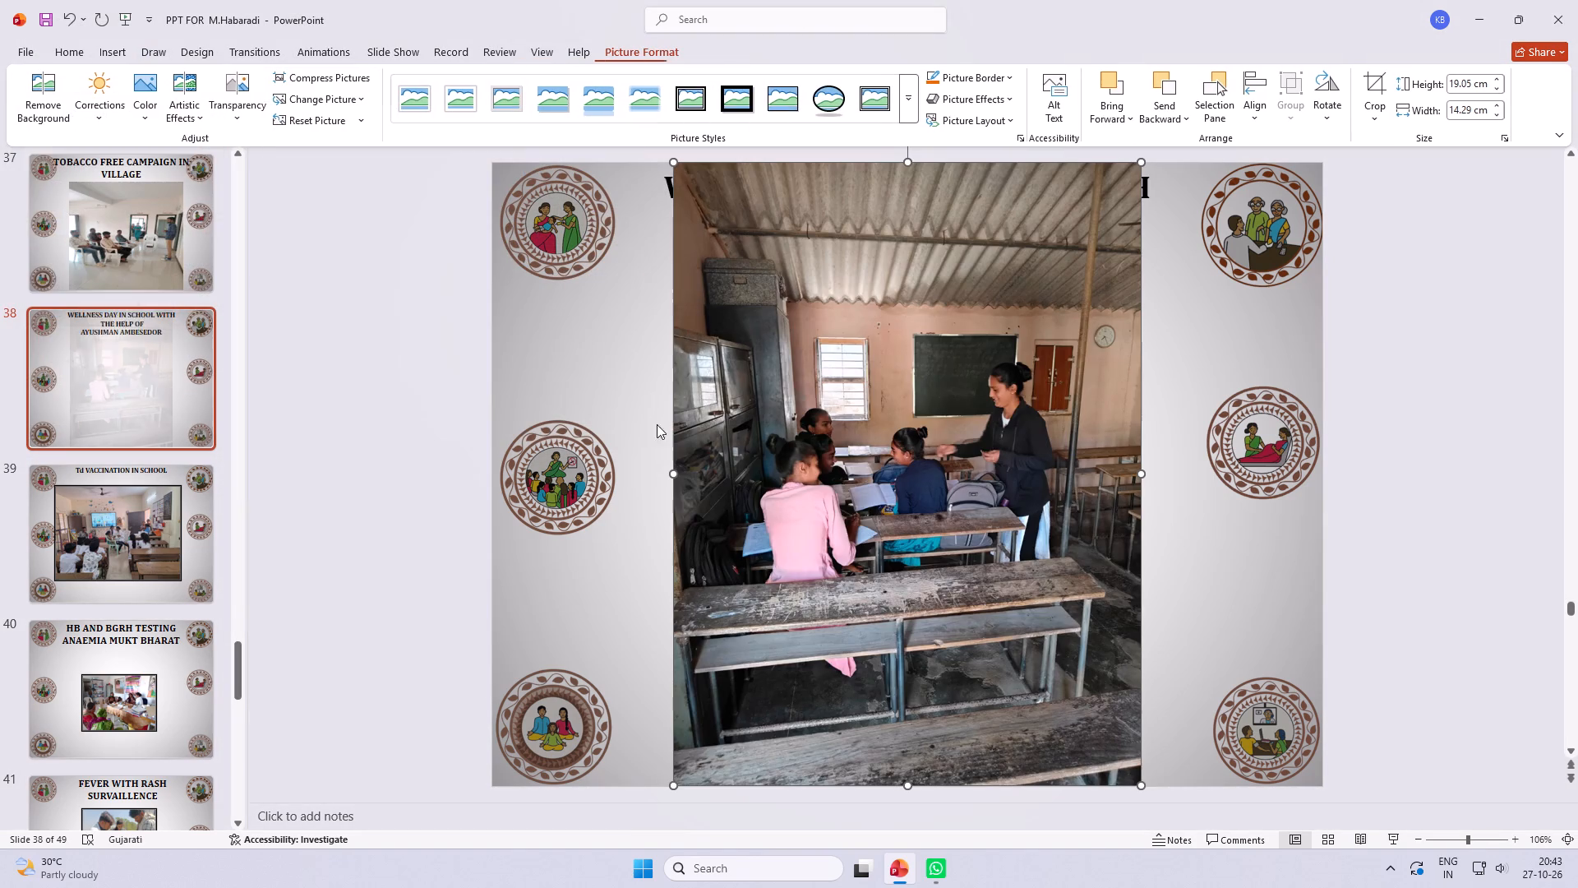
# Resize the classroom photo on slide 38 to about 17.57 cm wide and 15.45 cm high, between the side emblems and below the title.
pyautogui.moveTo(670, 475); pyautogui.dragTo(616, 488)
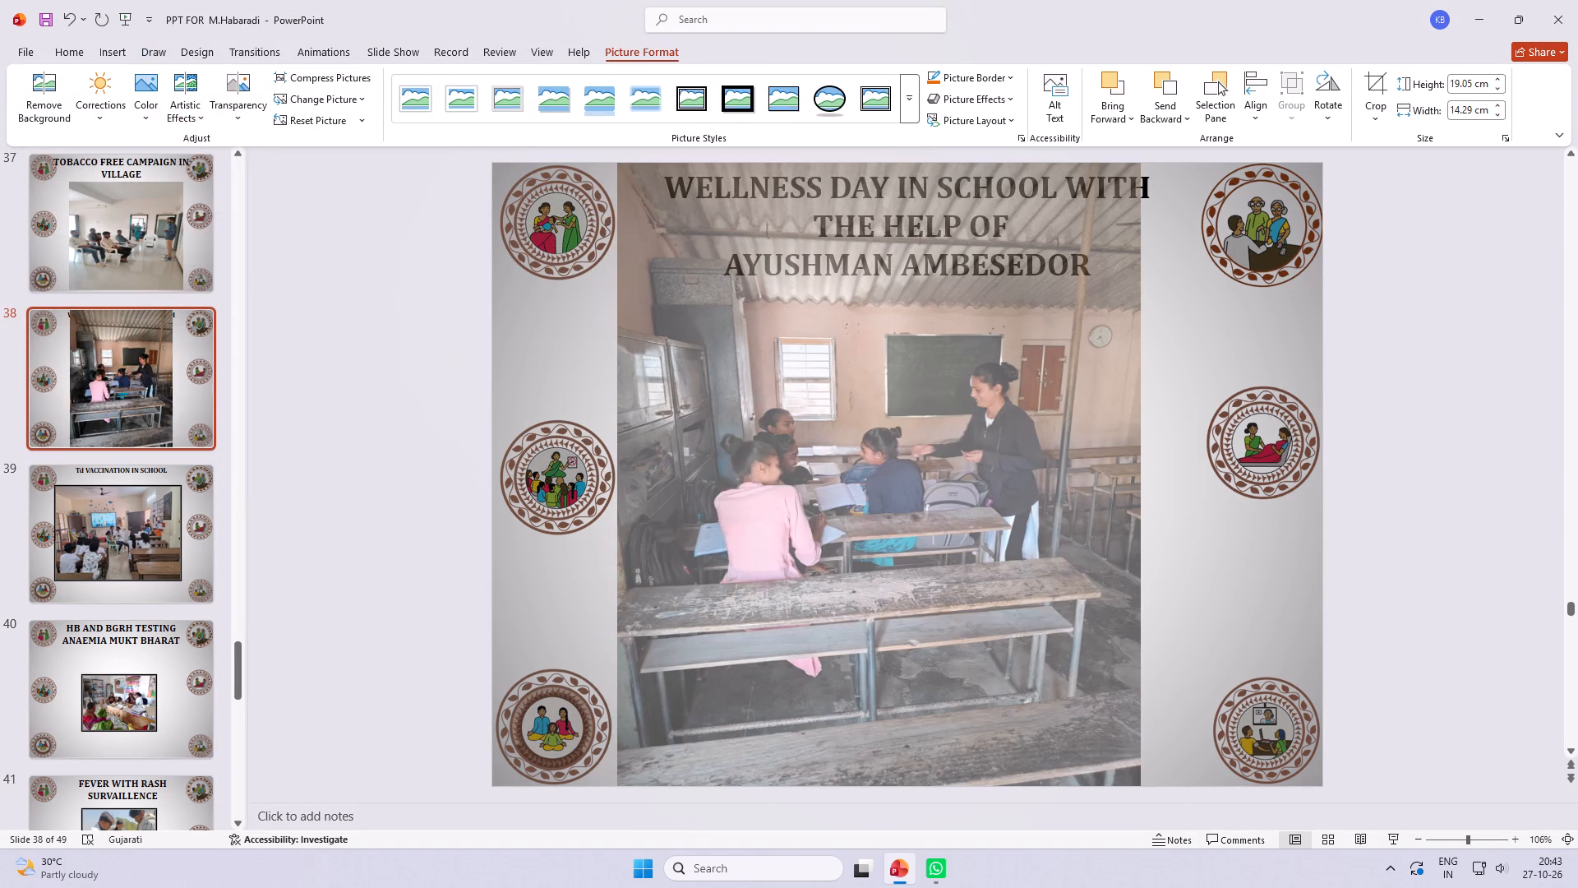
pyautogui.moveTo(616, 488); pyautogui.dragTo(621, 488)
pyautogui.moveTo(1141, 477); pyautogui.dragTo(1187, 472)
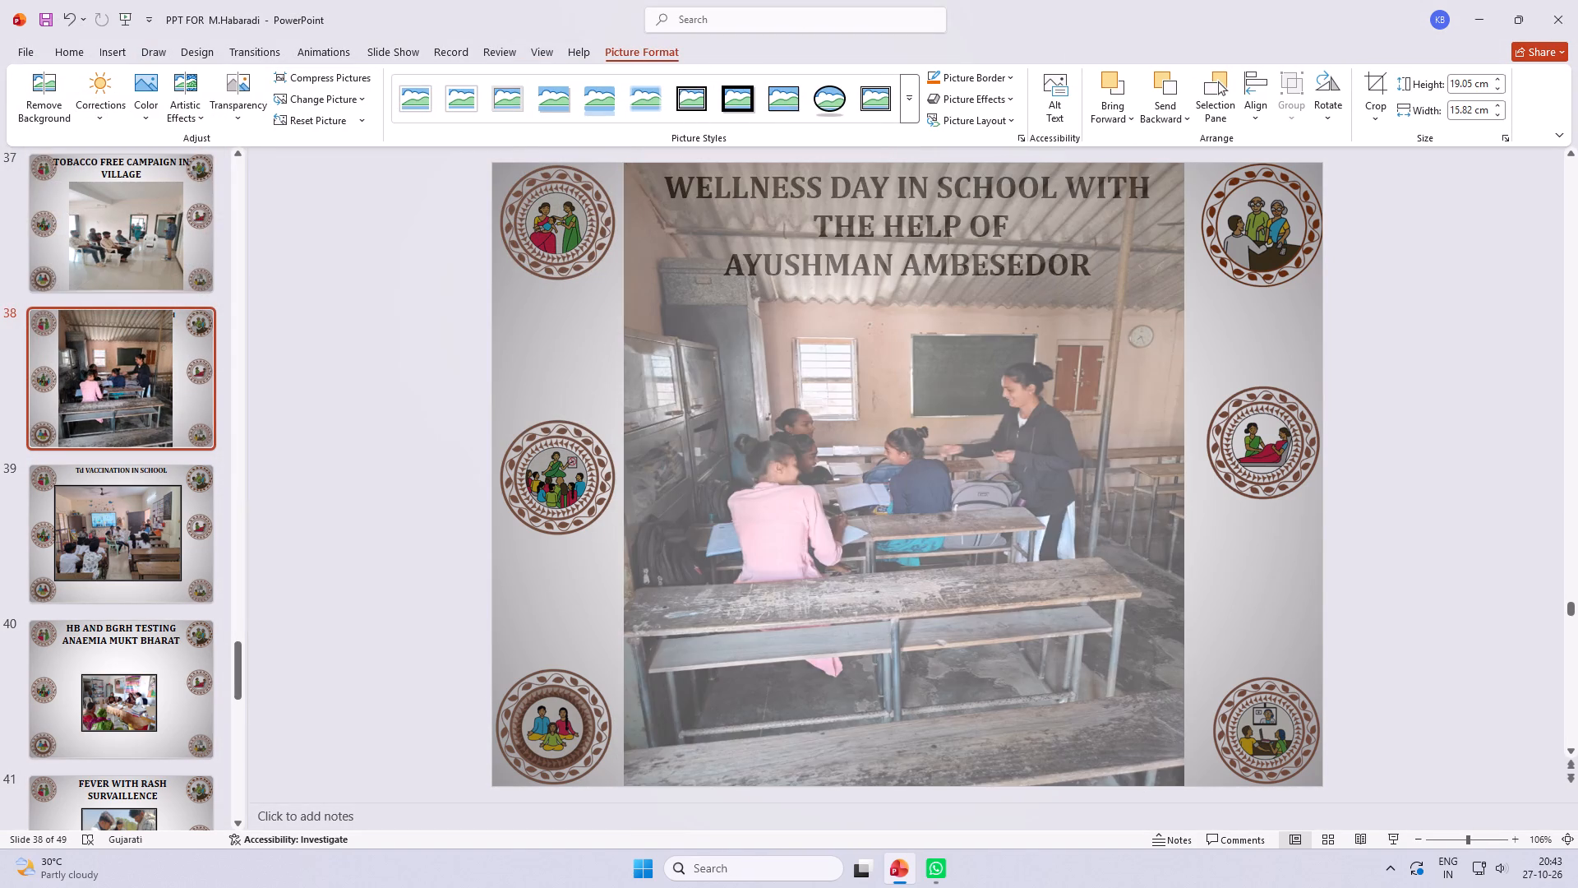
pyautogui.moveTo(1187, 472); pyautogui.dragTo(1204, 472)
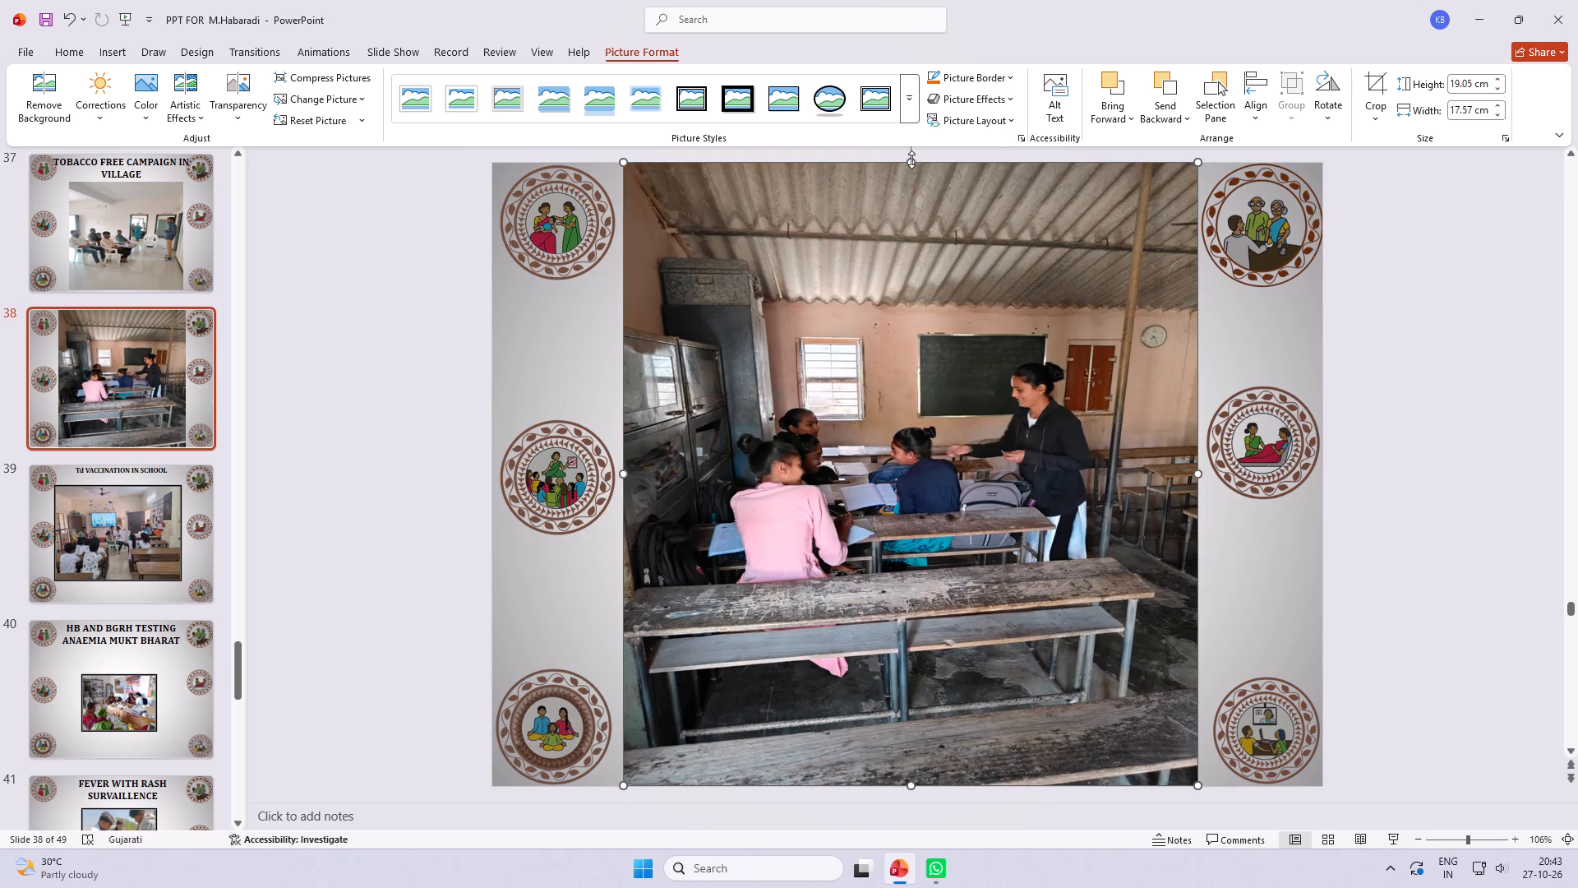
pyautogui.moveTo(911, 160); pyautogui.dragTo(920, 280)
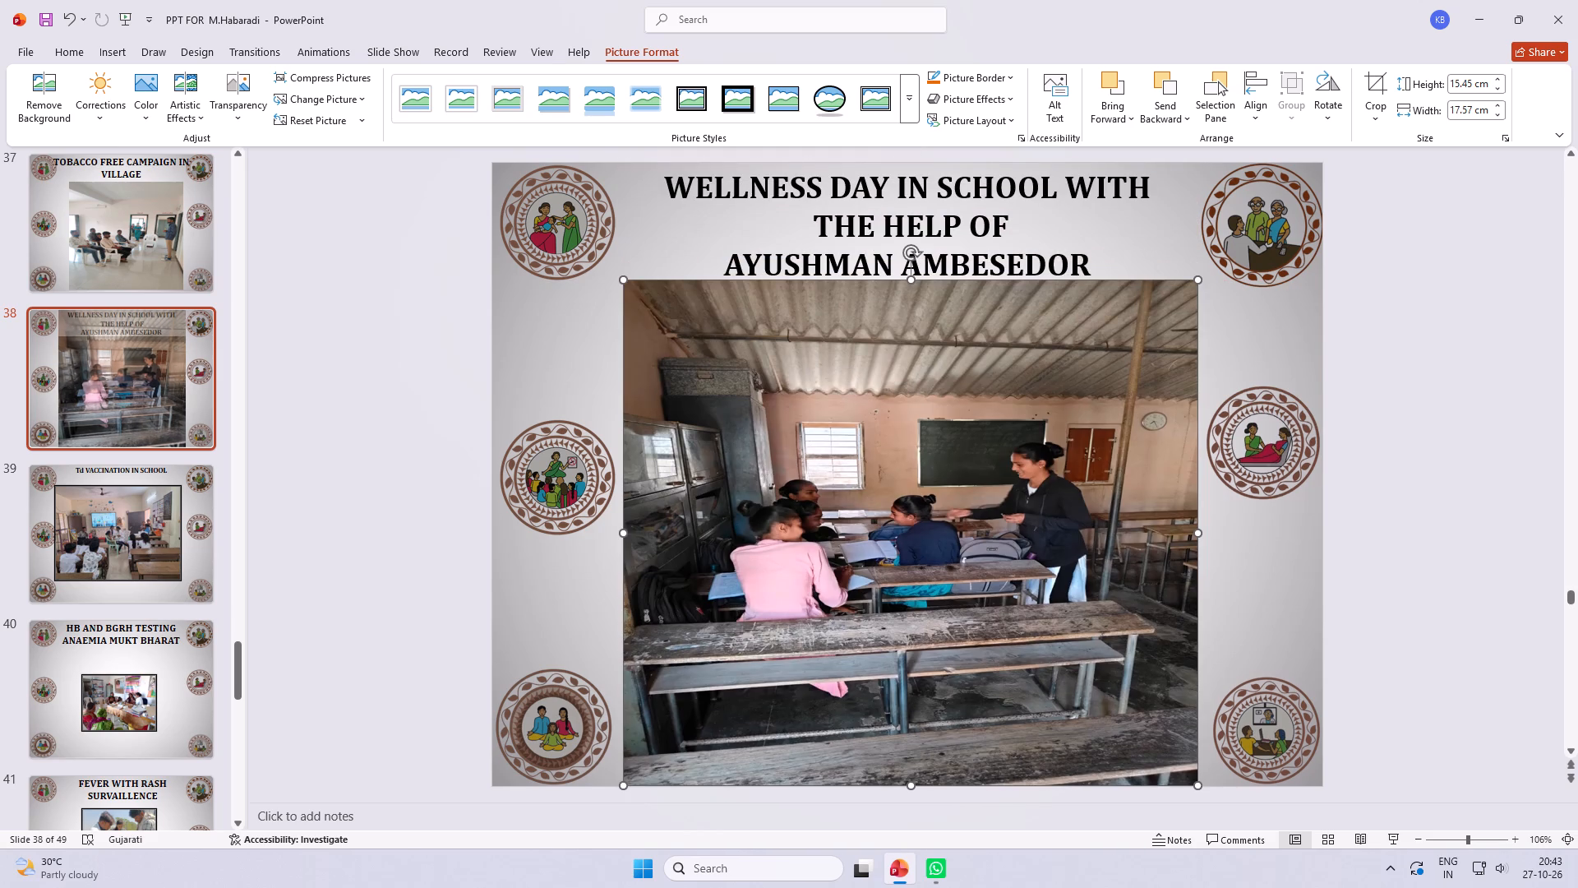
pyautogui.scroll(-1, 922, 280)
pyautogui.click(952, 441)
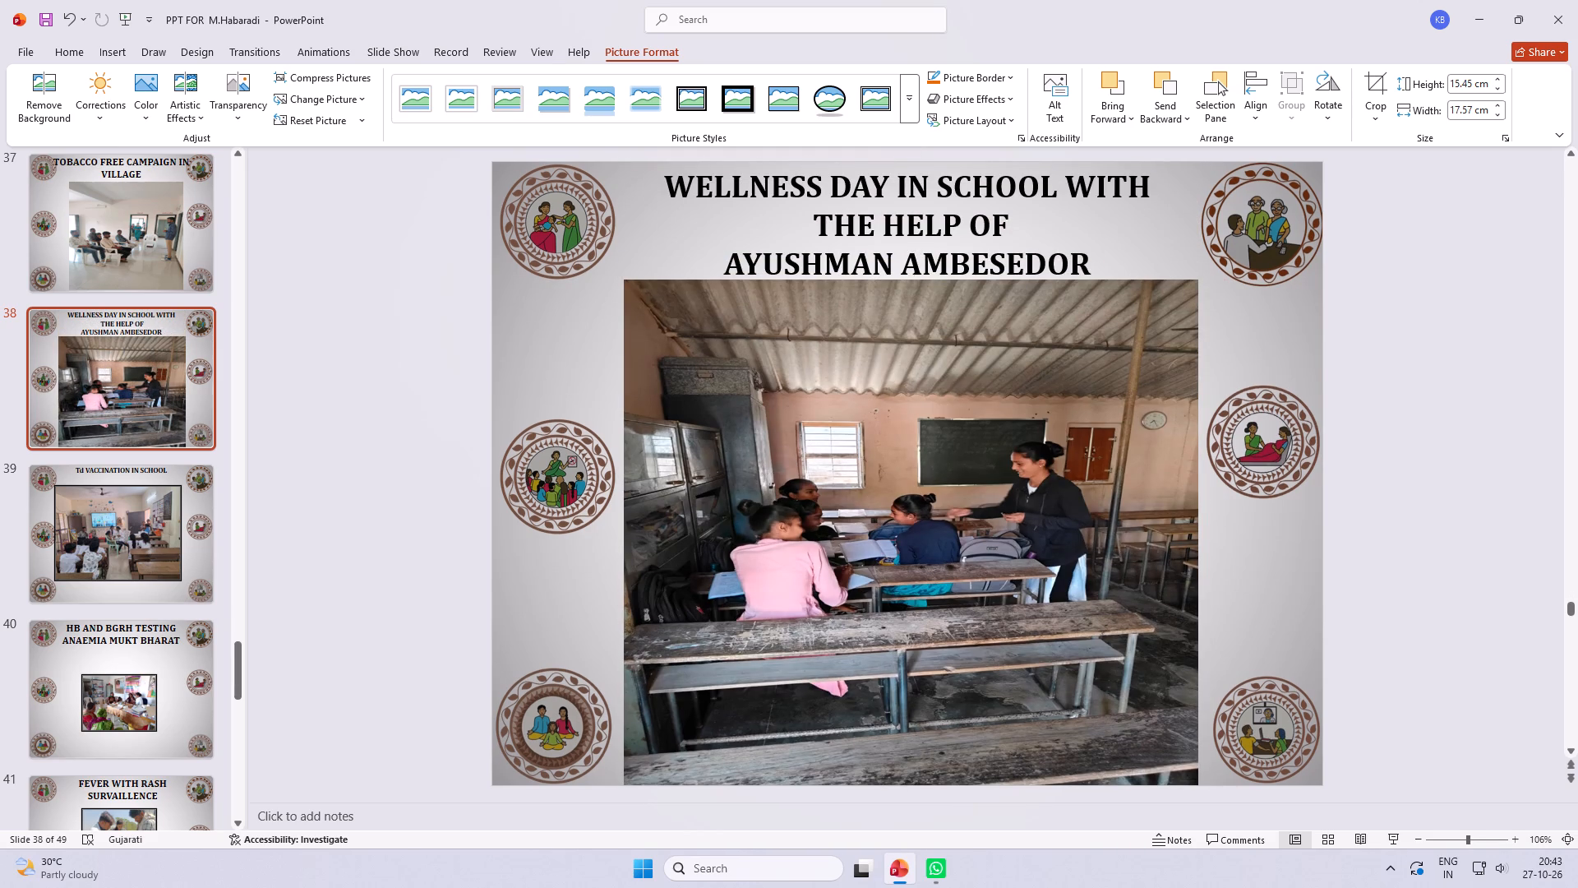
# Save the presentation.
pyautogui.hotkey('ctrl', 's')
# Copy the classroom photo from slide 38 and paste it onto slide 39, Td Vaccination in School.
pyautogui.scroll(-1, 1276, 531)
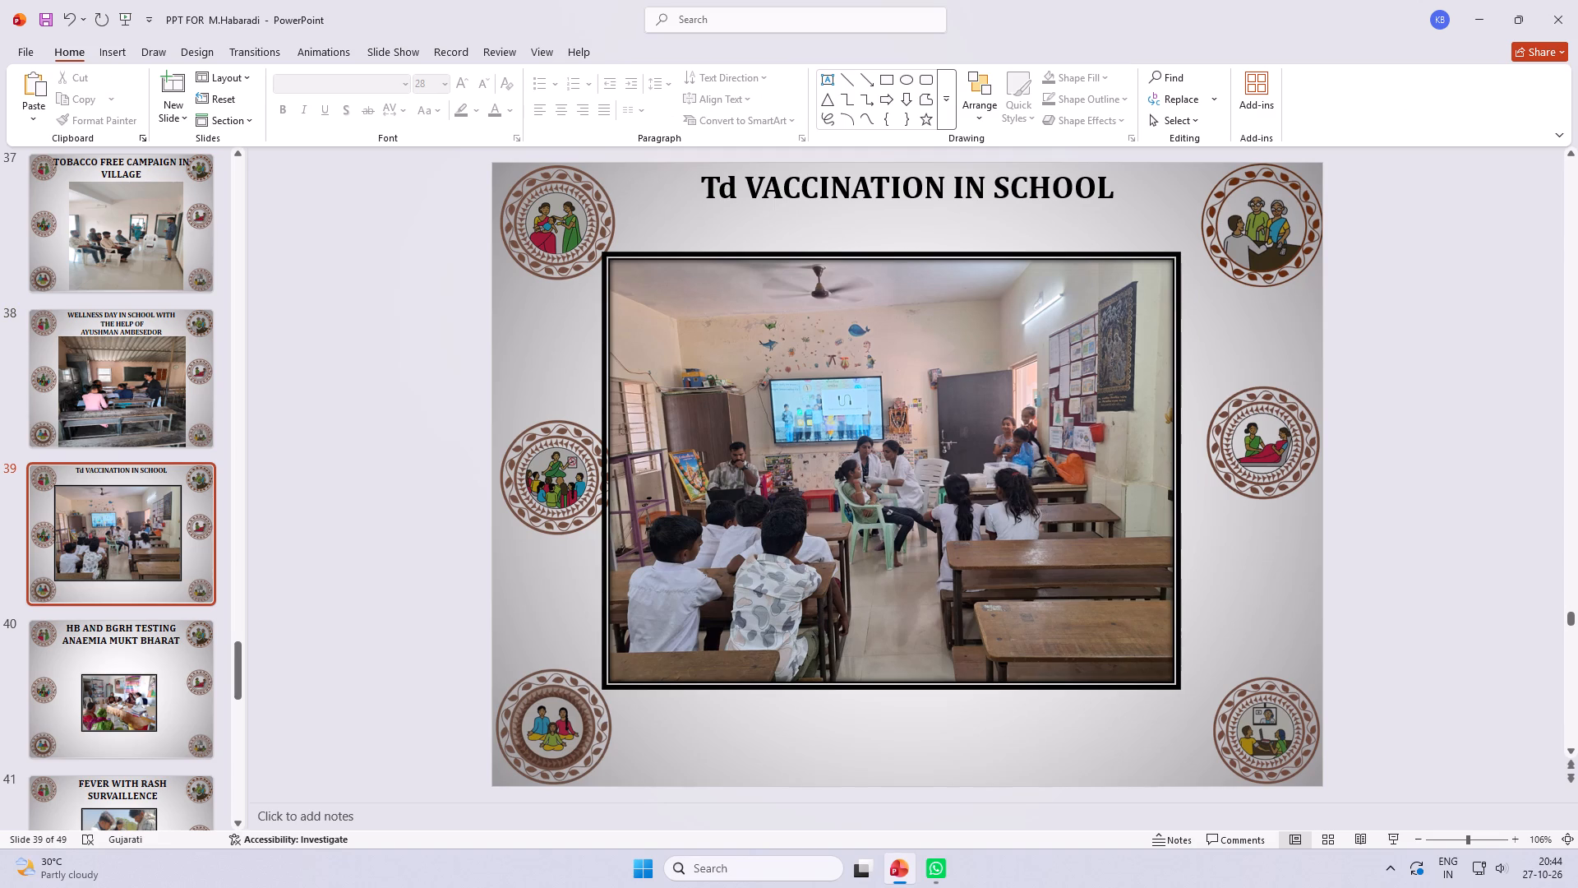
pyautogui.scroll(1, 933, 422)
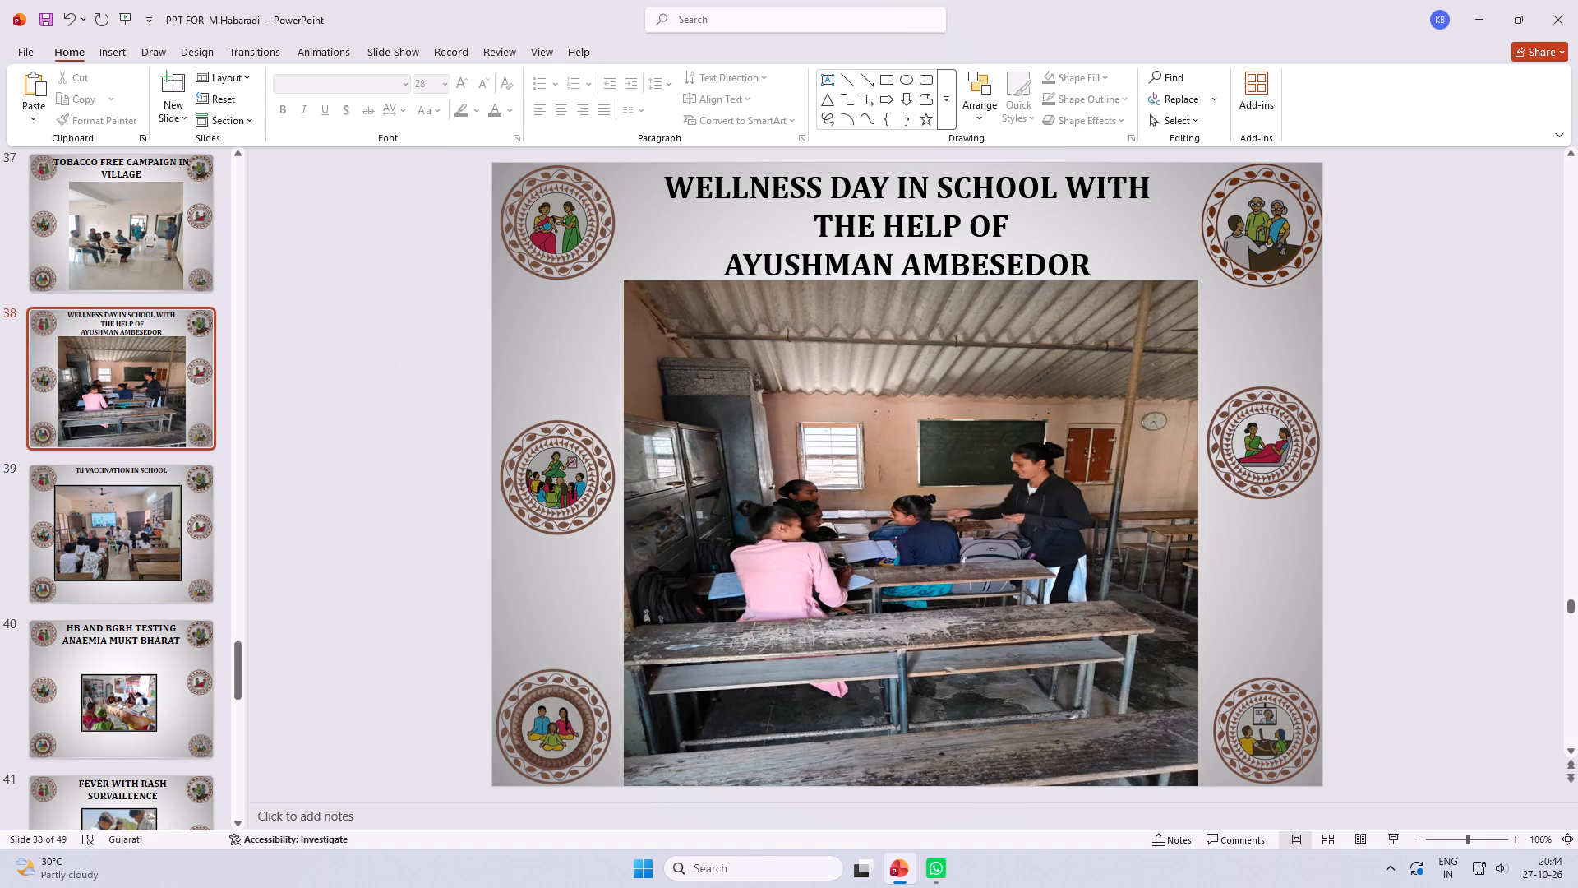
pyautogui.click(864, 386)
pyautogui.hotkey('ctrl', 'c')
pyautogui.scroll(-2, 870, 442)
pyautogui.click(883, 479)
pyautogui.hotkey('ctrl', 'v')
# Remove the classroom photo from slide 38, Wellness Day in School, leaving the title and emblems in place.
pyautogui.scroll(1, 885, 484)
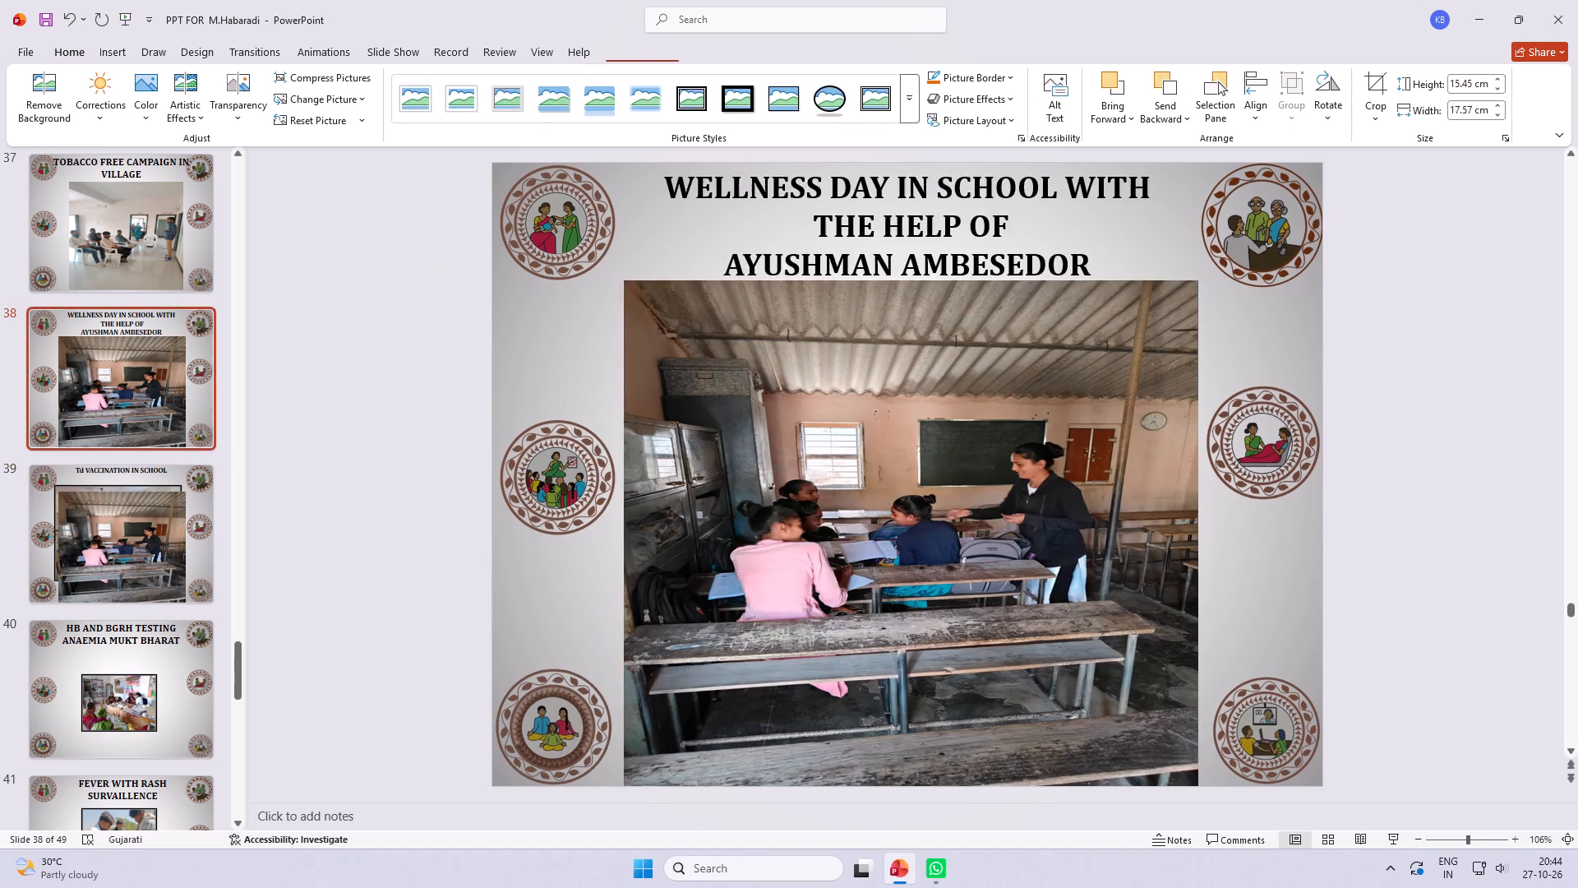
pyautogui.scroll(1, 885, 484)
pyautogui.scroll(-1, 891, 469)
pyautogui.rightClick(893, 473)
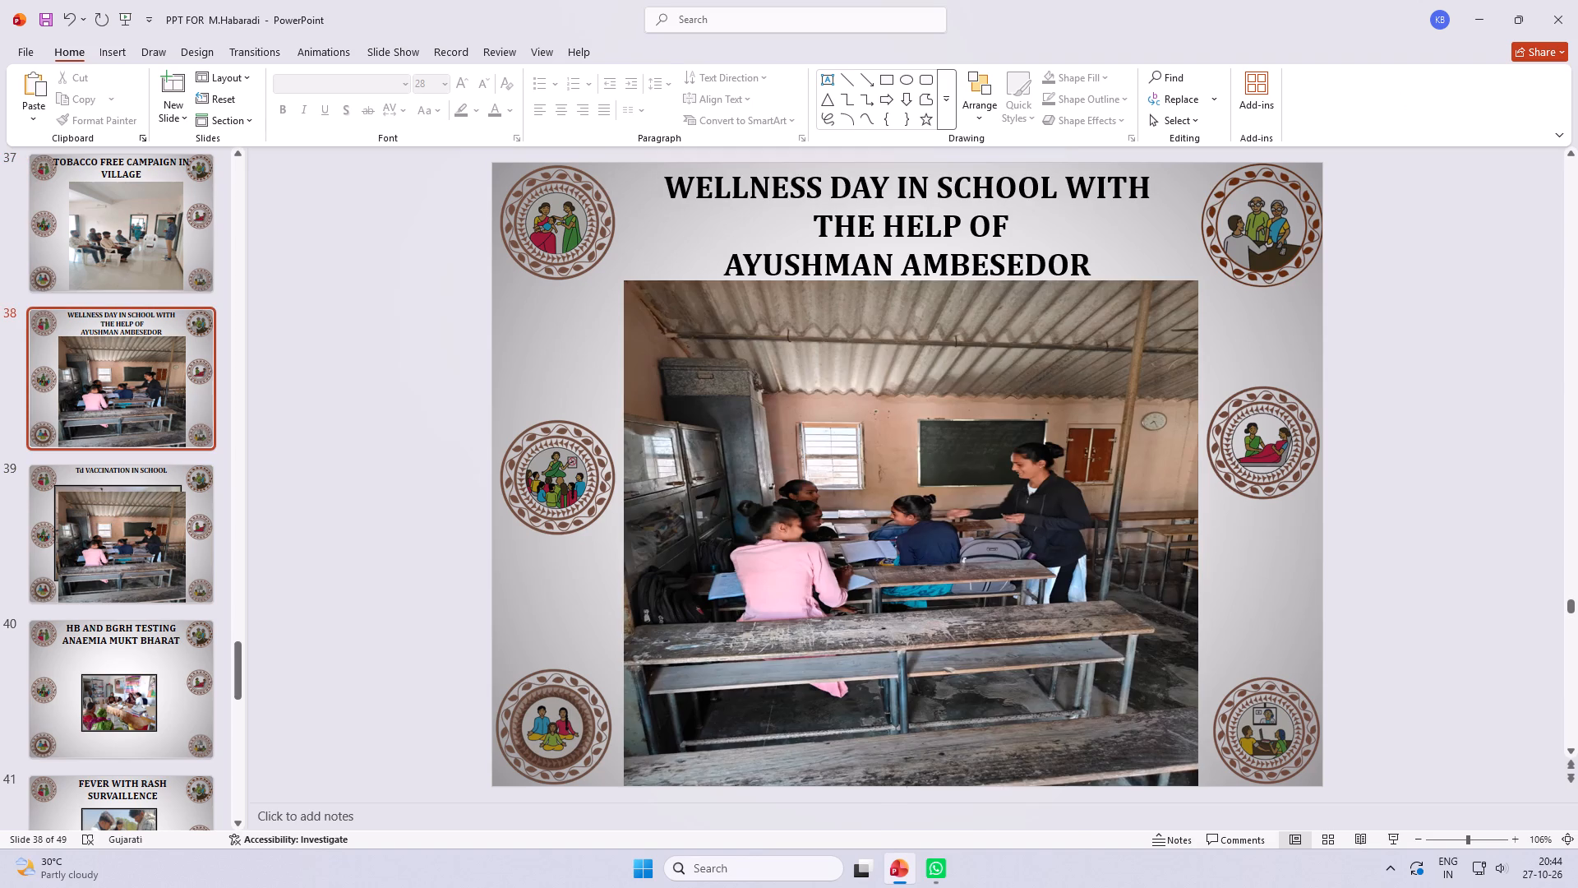
pyautogui.click(926, 516)
pyautogui.click(902, 488)
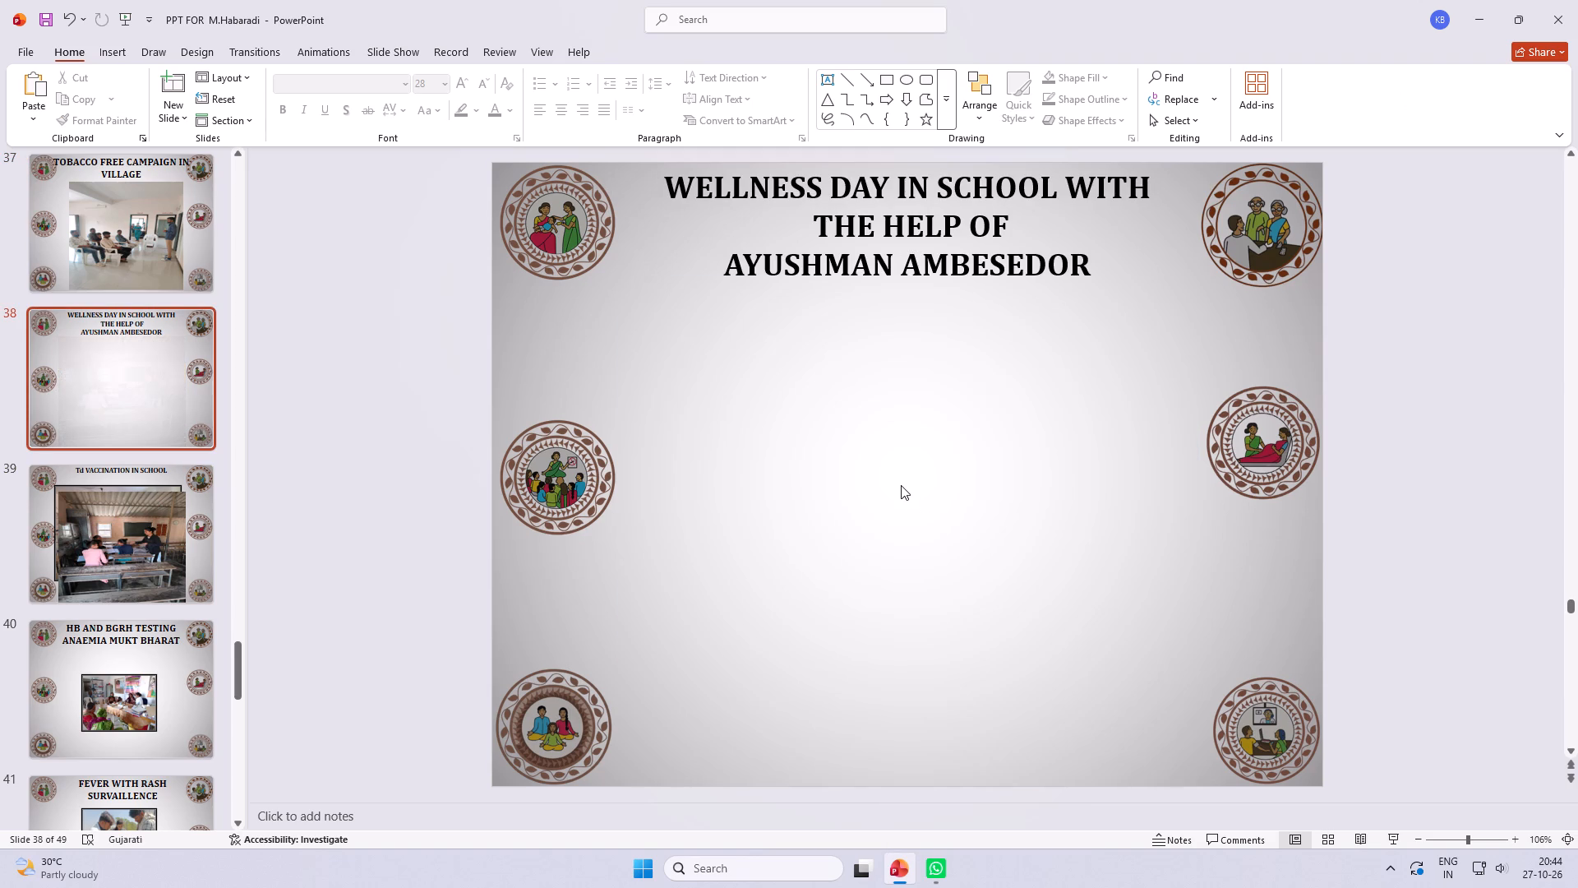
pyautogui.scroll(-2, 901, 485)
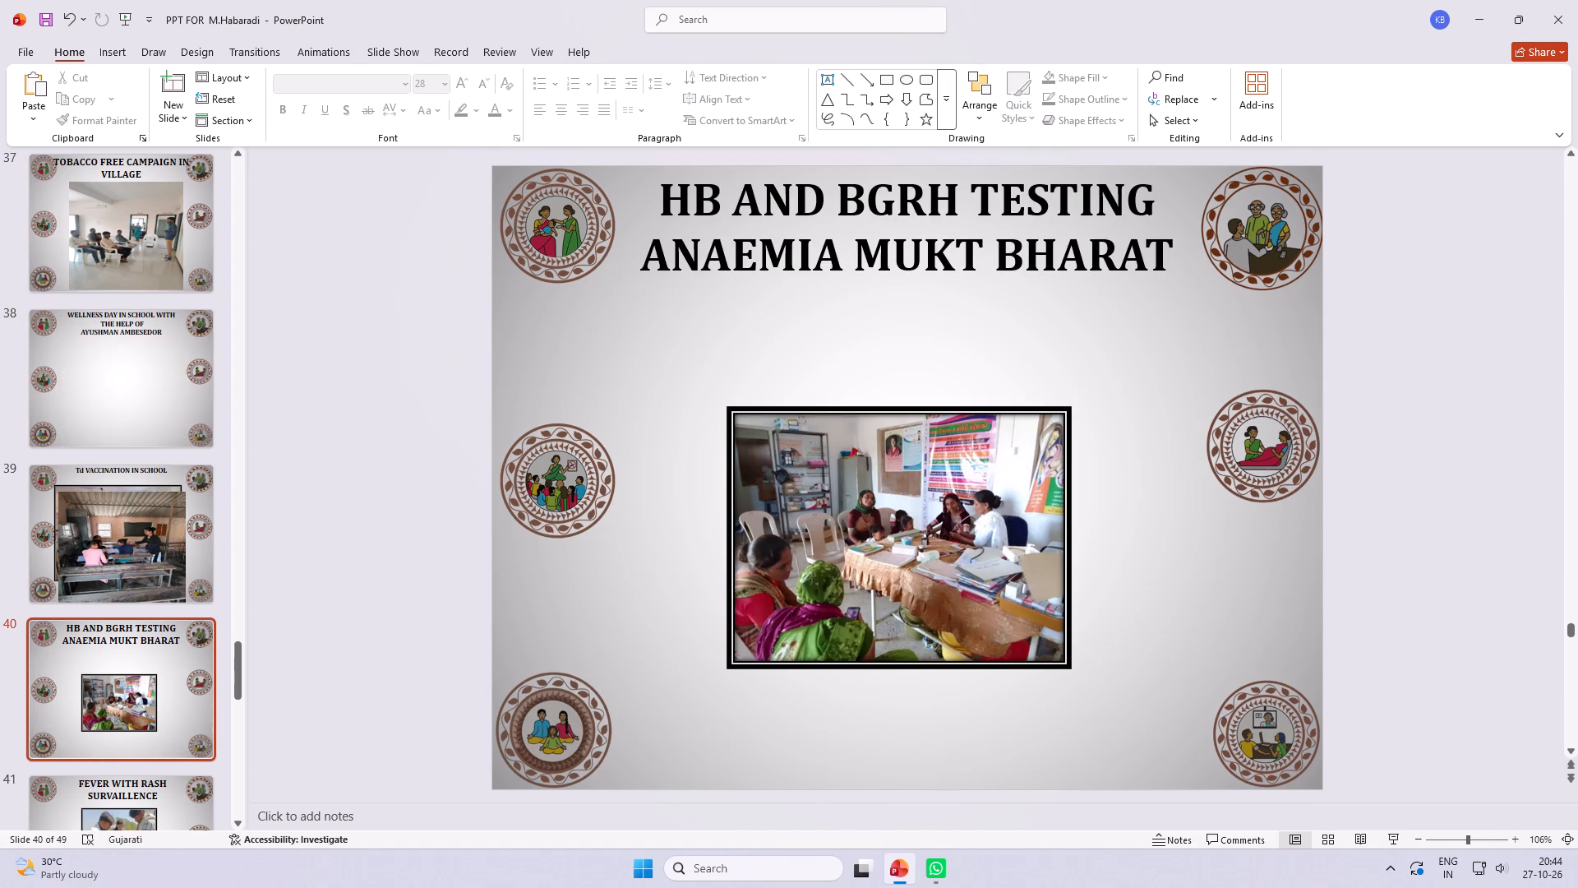
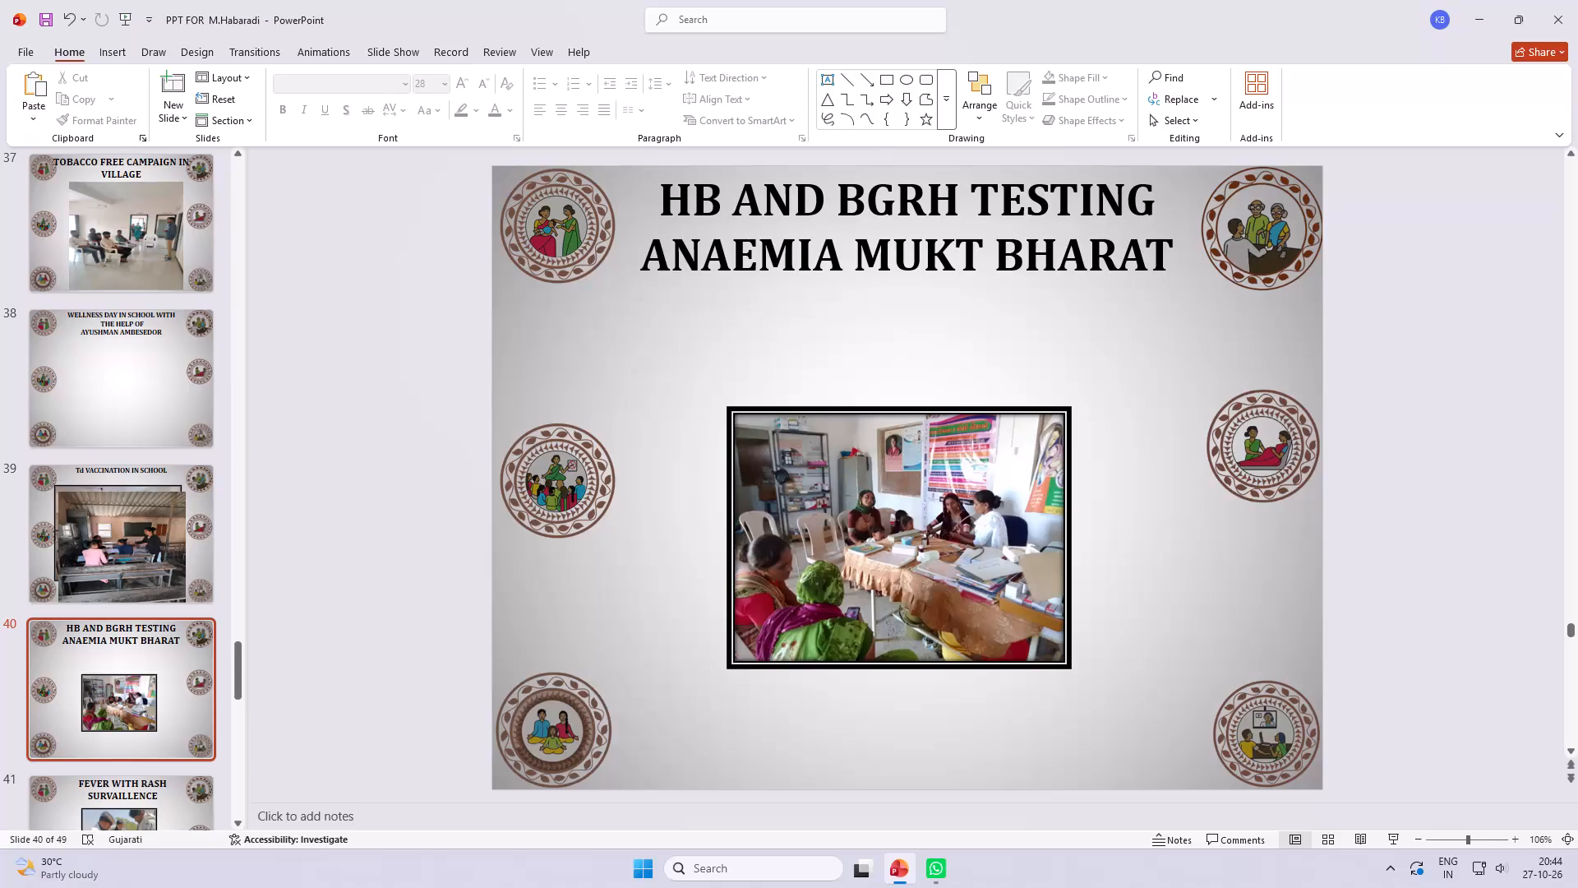
# Cut the old framed photo from slide 40, HB and BGRH Testing Anaemia Mukt Bharat.
pyautogui.click(856, 198)
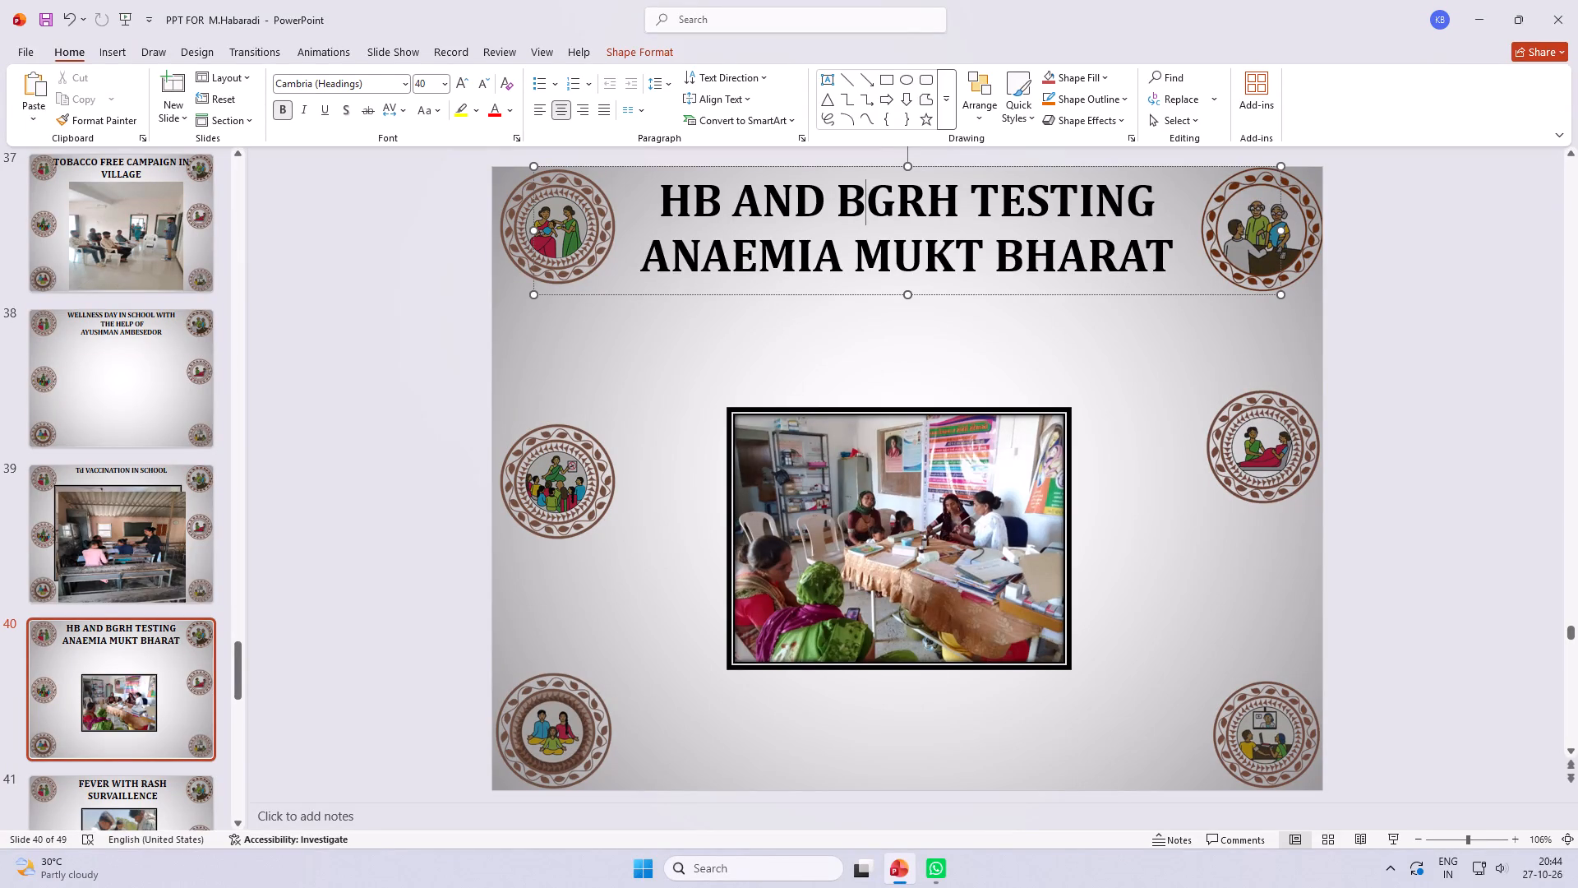
pyautogui.click(920, 497)
pyautogui.rightClick(919, 497)
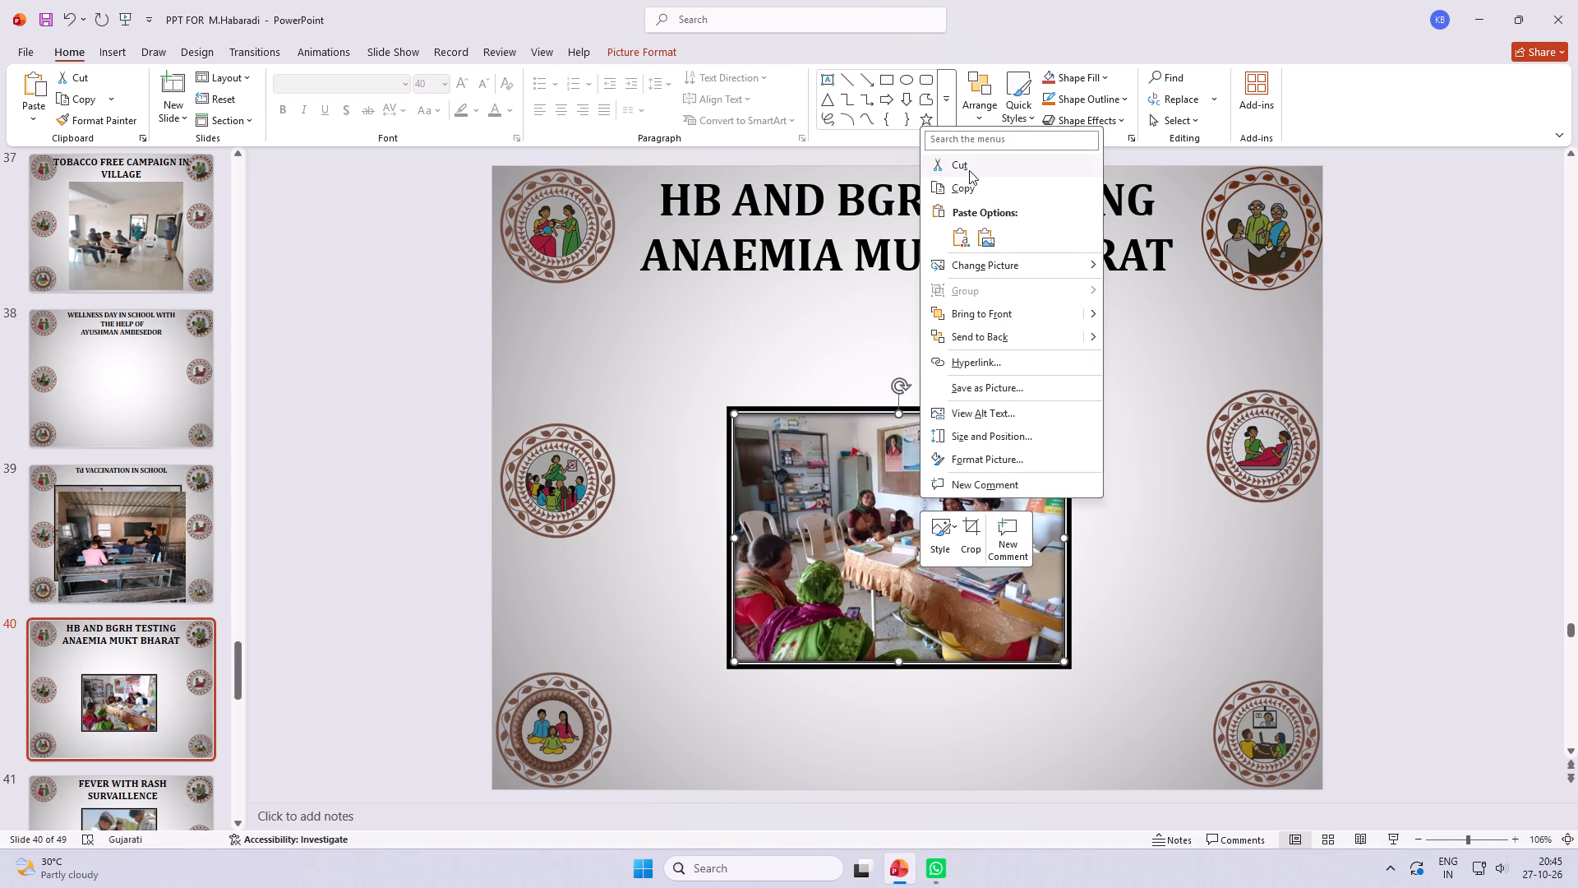
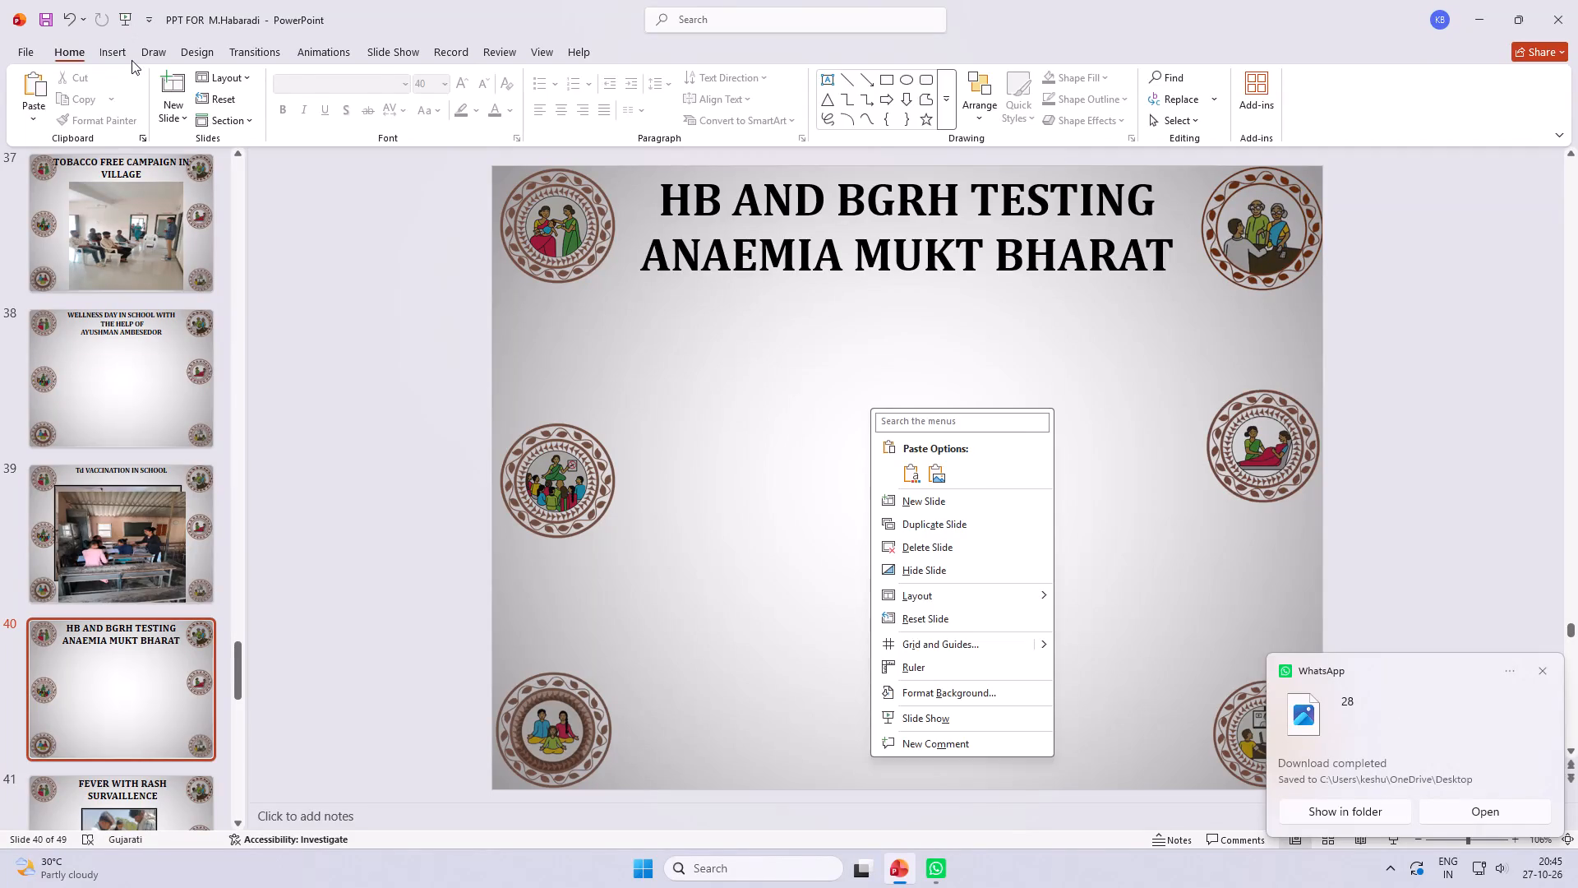
# Insert picture 28 from the Desktop folder onto slide 40, HB and BGRH Testing Anaemia Mukt Bharat.
pyautogui.click(121, 53)
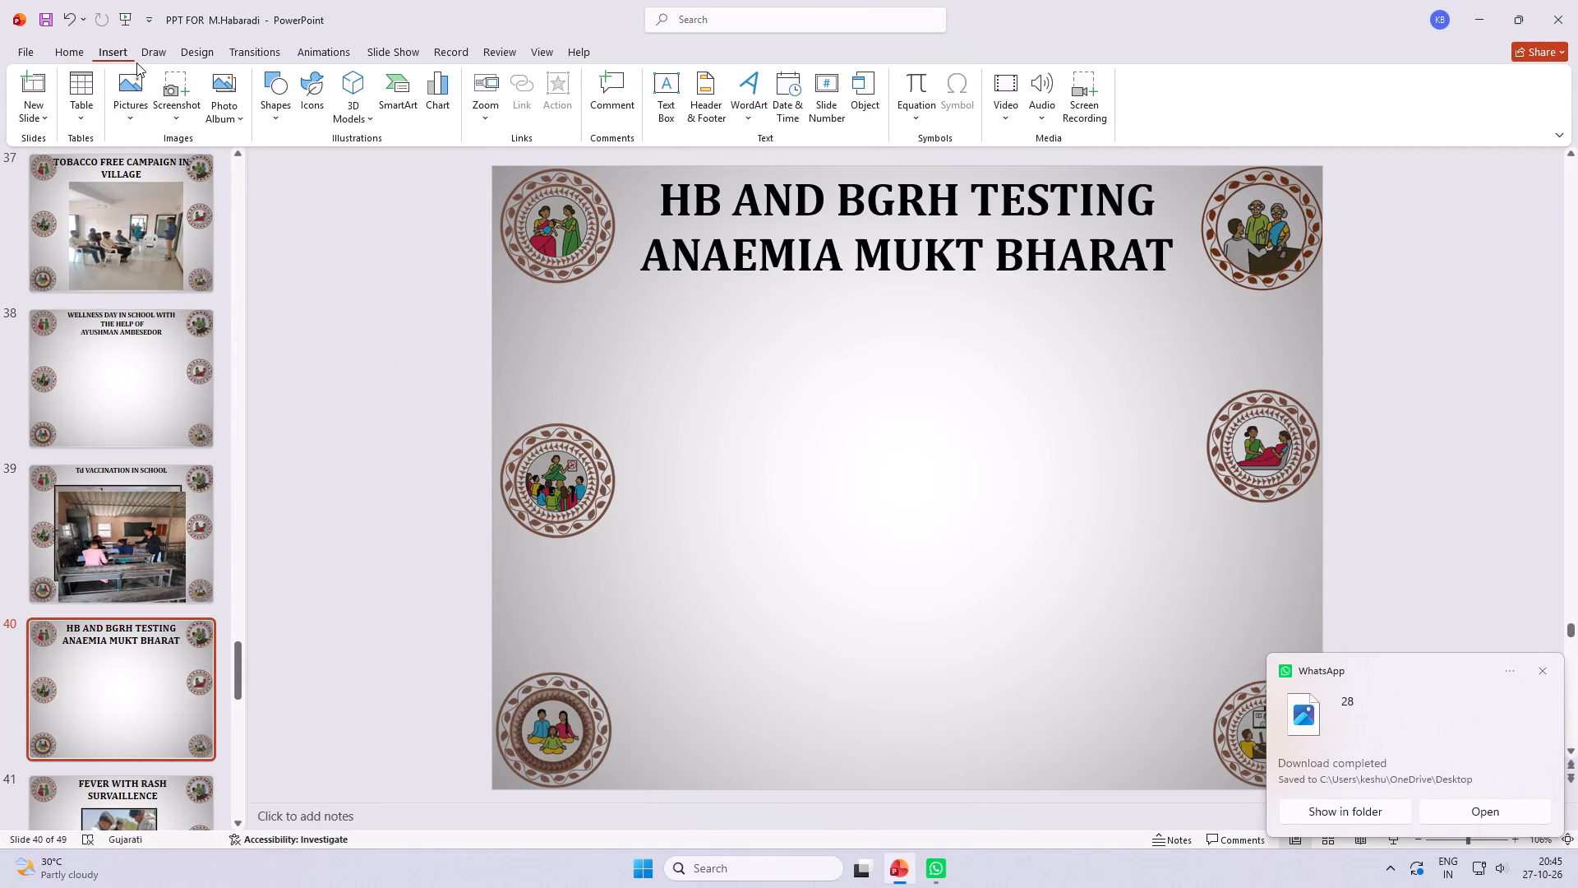
pyautogui.click(136, 82)
pyautogui.click(171, 164)
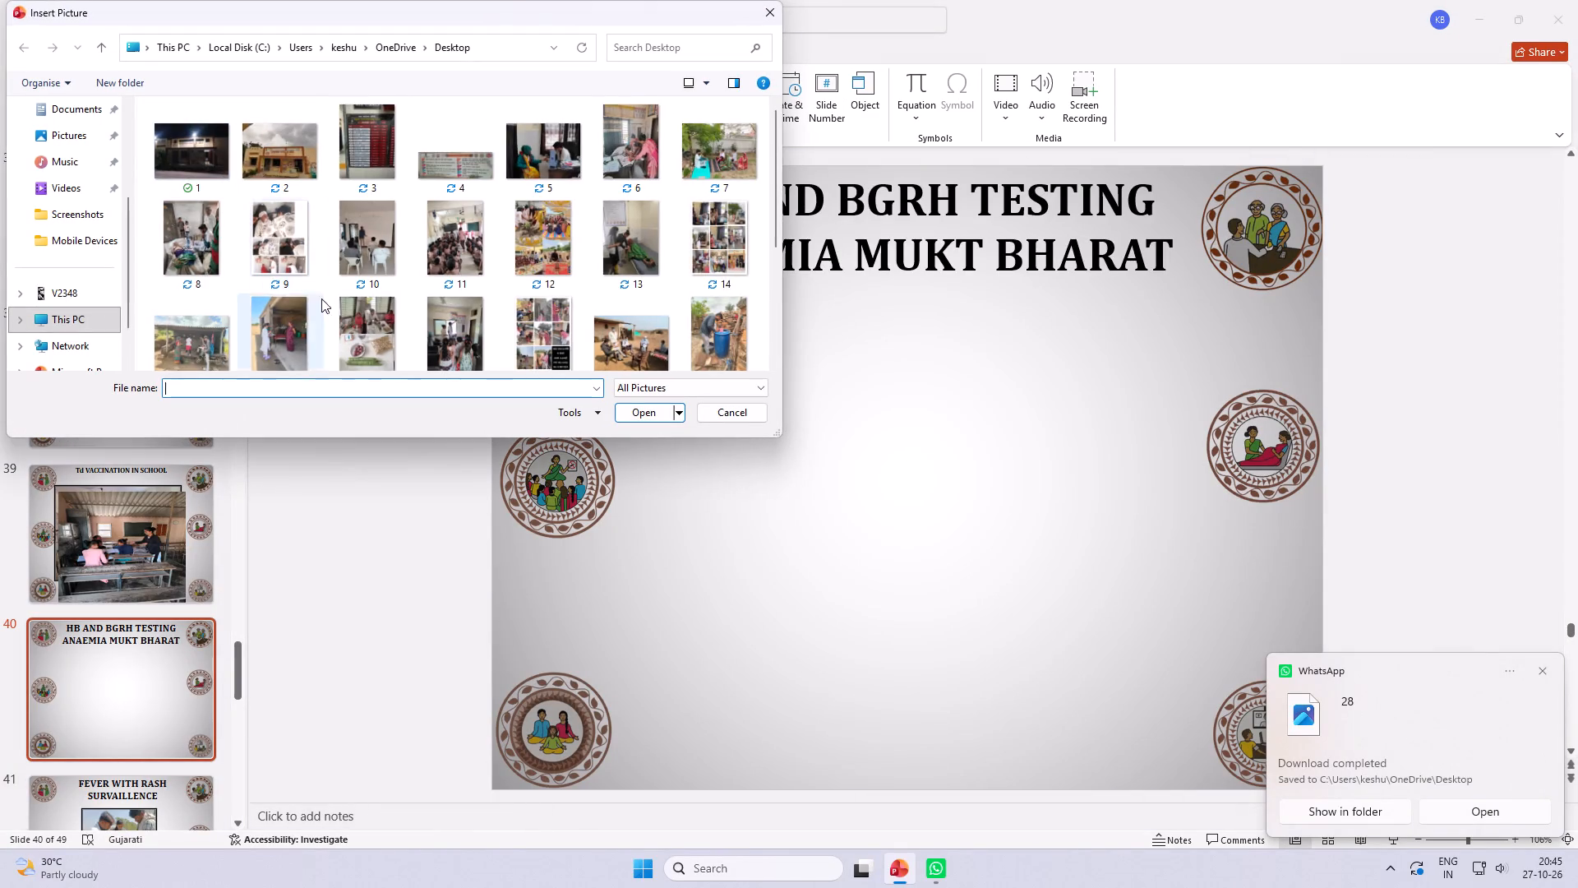
pyautogui.scroll(-5, 757, 314)
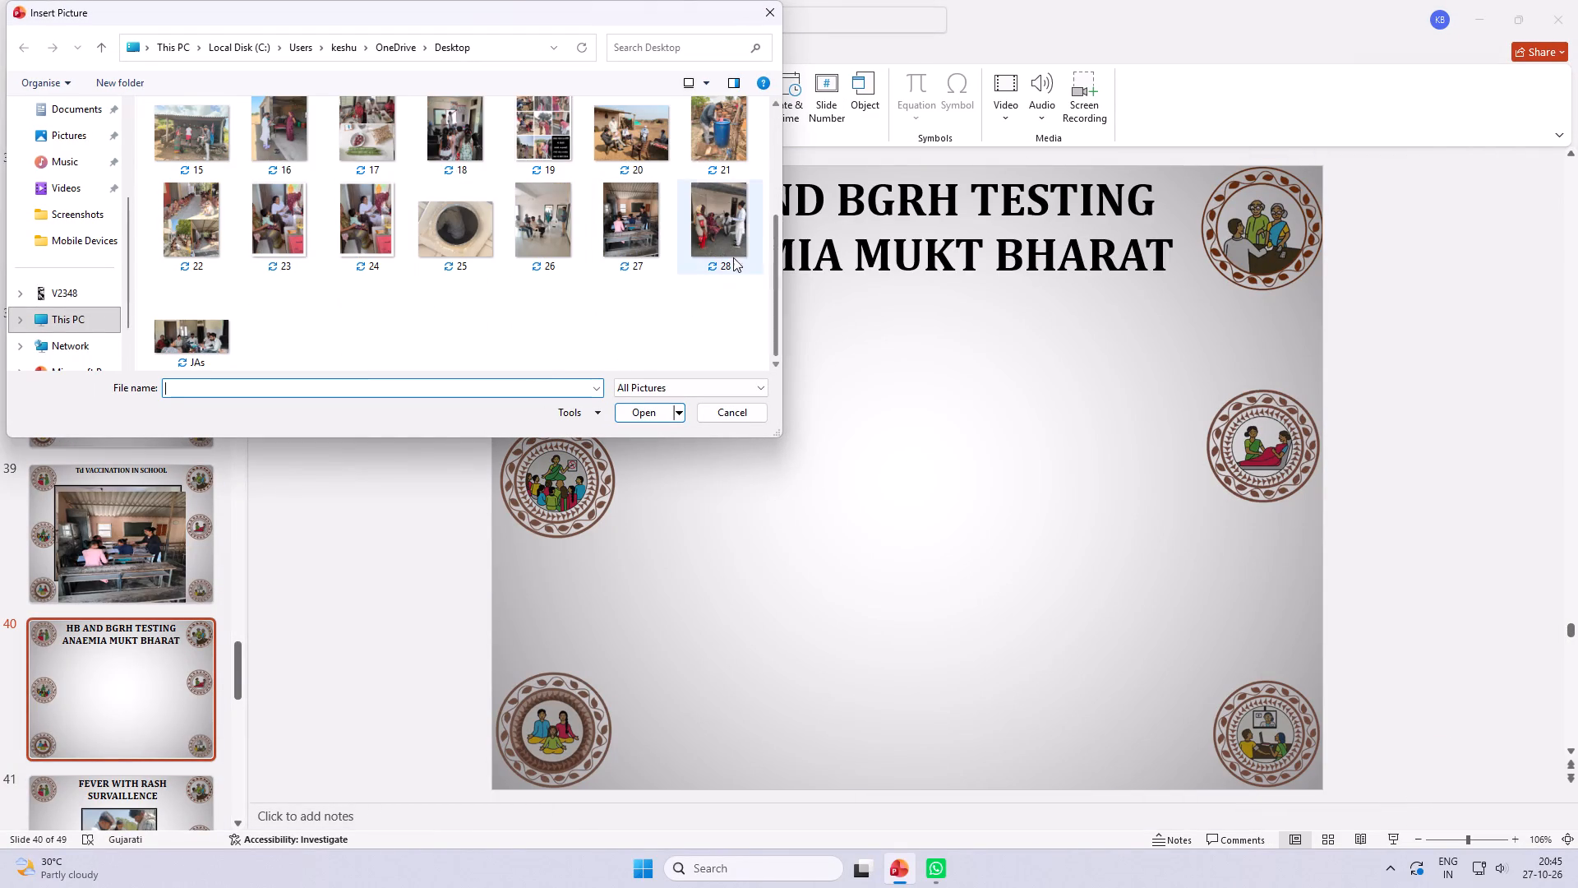
pyautogui.click(730, 252)
pyautogui.click(649, 417)
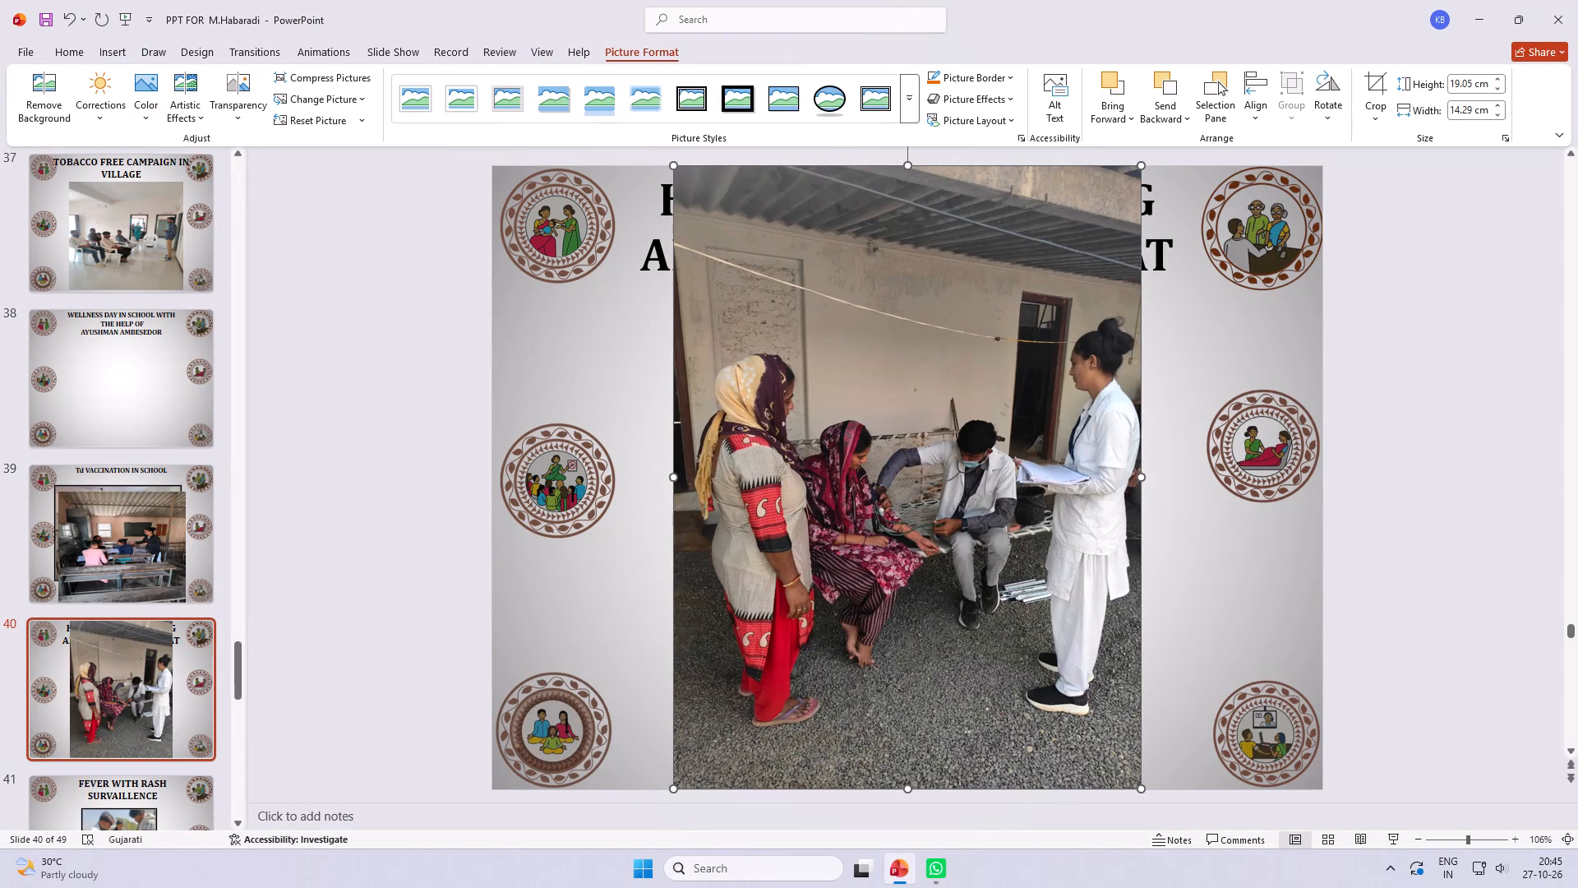
# Resize the inserted photo on slide 40 to about 15.45 cm high and 15.82 cm wide, keeping it below the title.
pyautogui.moveTo(907, 164); pyautogui.dragTo(895, 284)
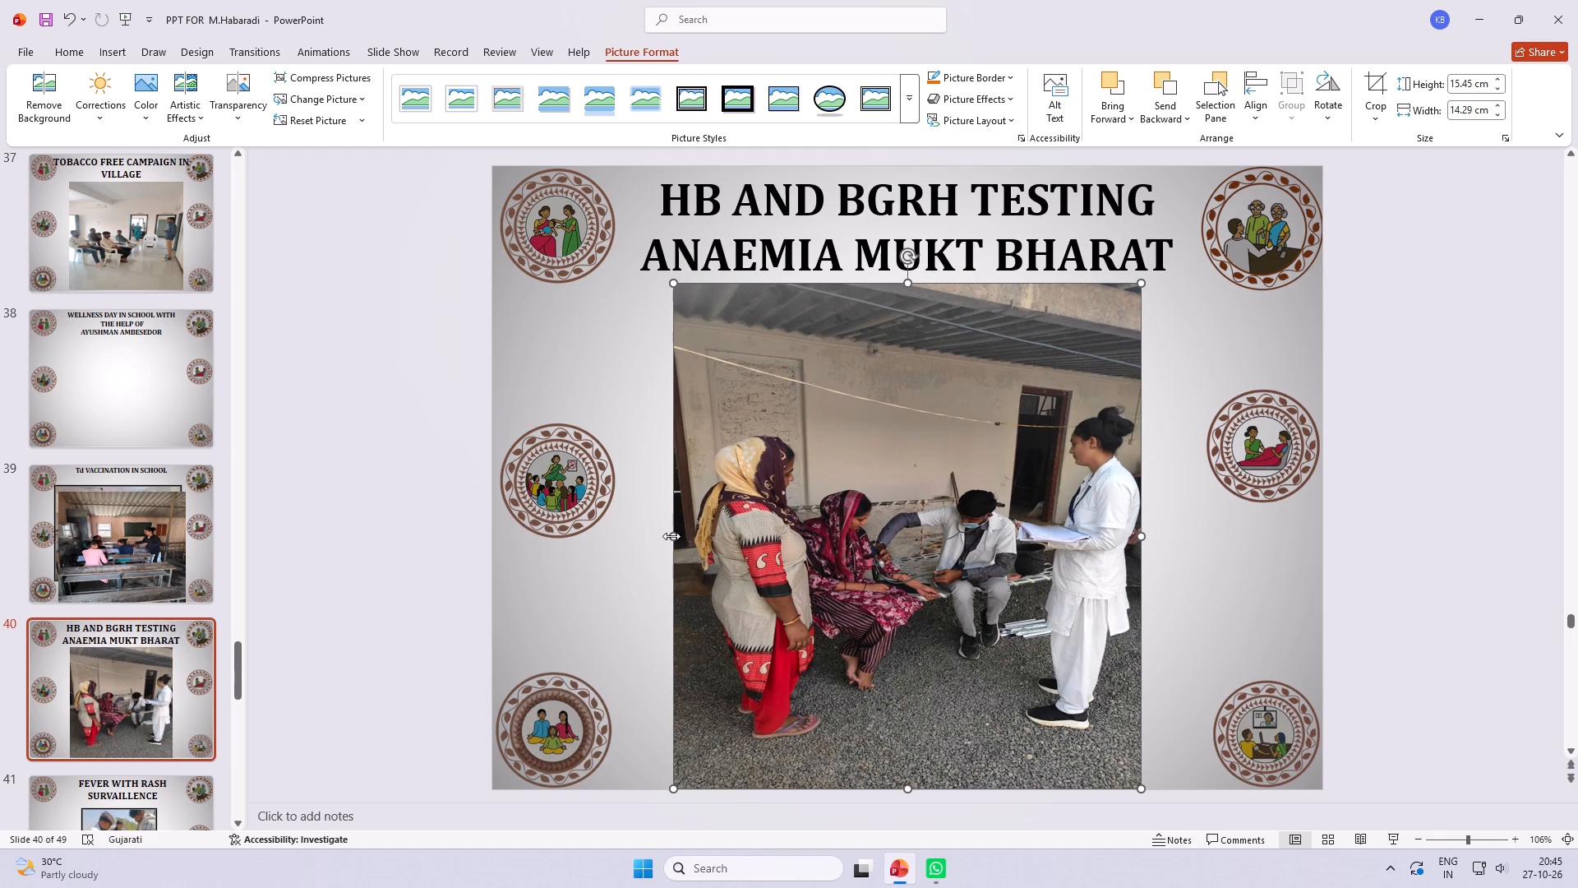
pyautogui.moveTo(671, 536); pyautogui.dragTo(625, 531)
pyautogui.click(878, 783)
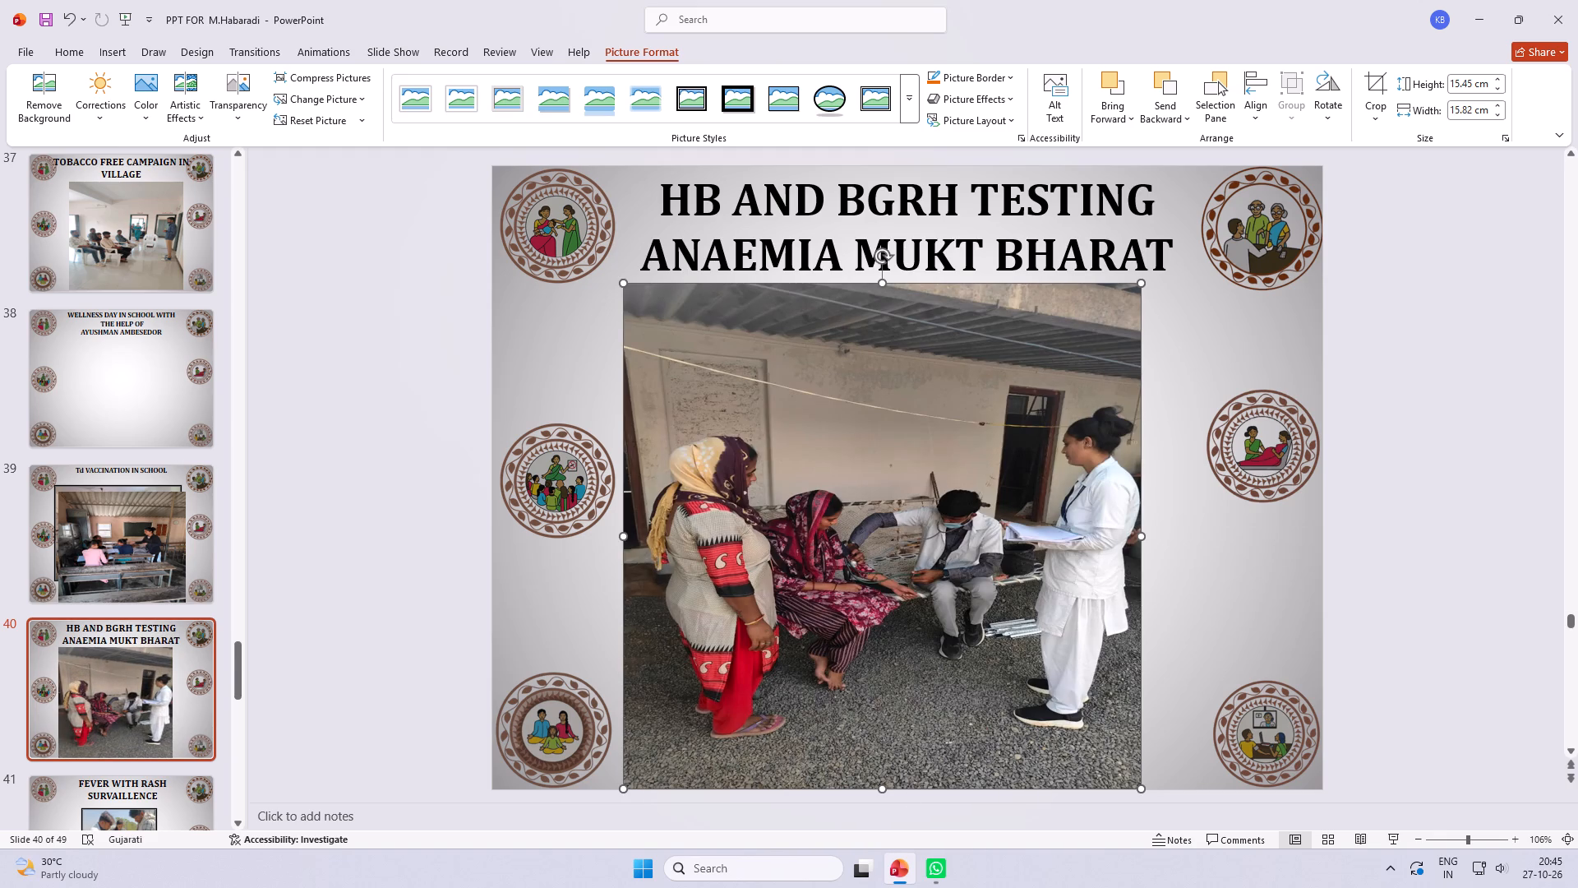
pyautogui.click(1262, 581)
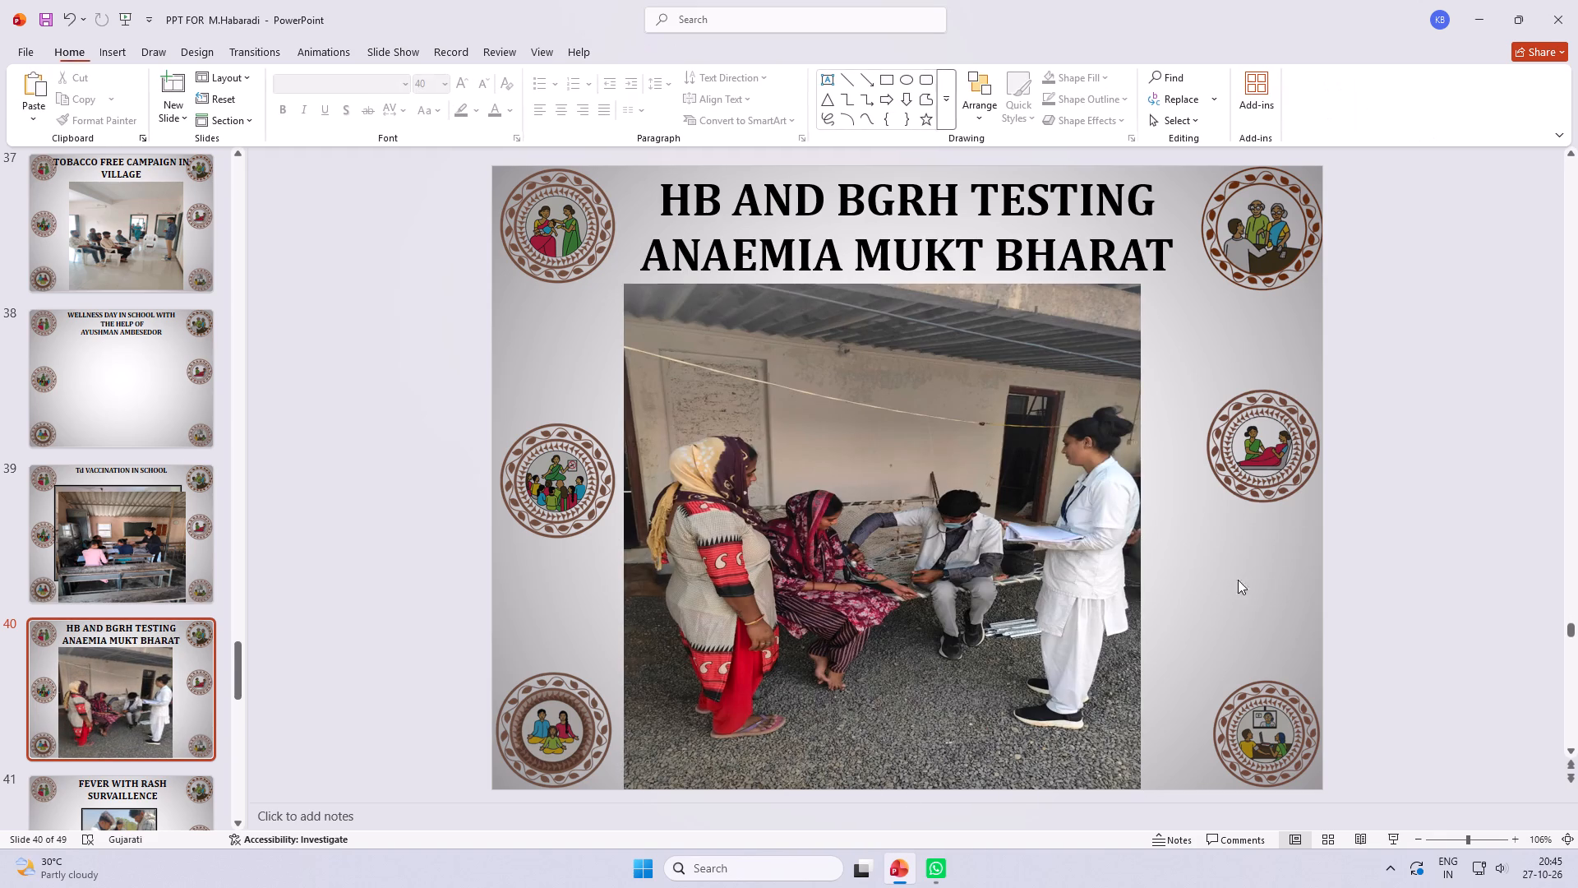
# Cut the old framed photo from slide 41, Fever with Rash Survaillence.
pyautogui.scroll(-1, 1211, 576)
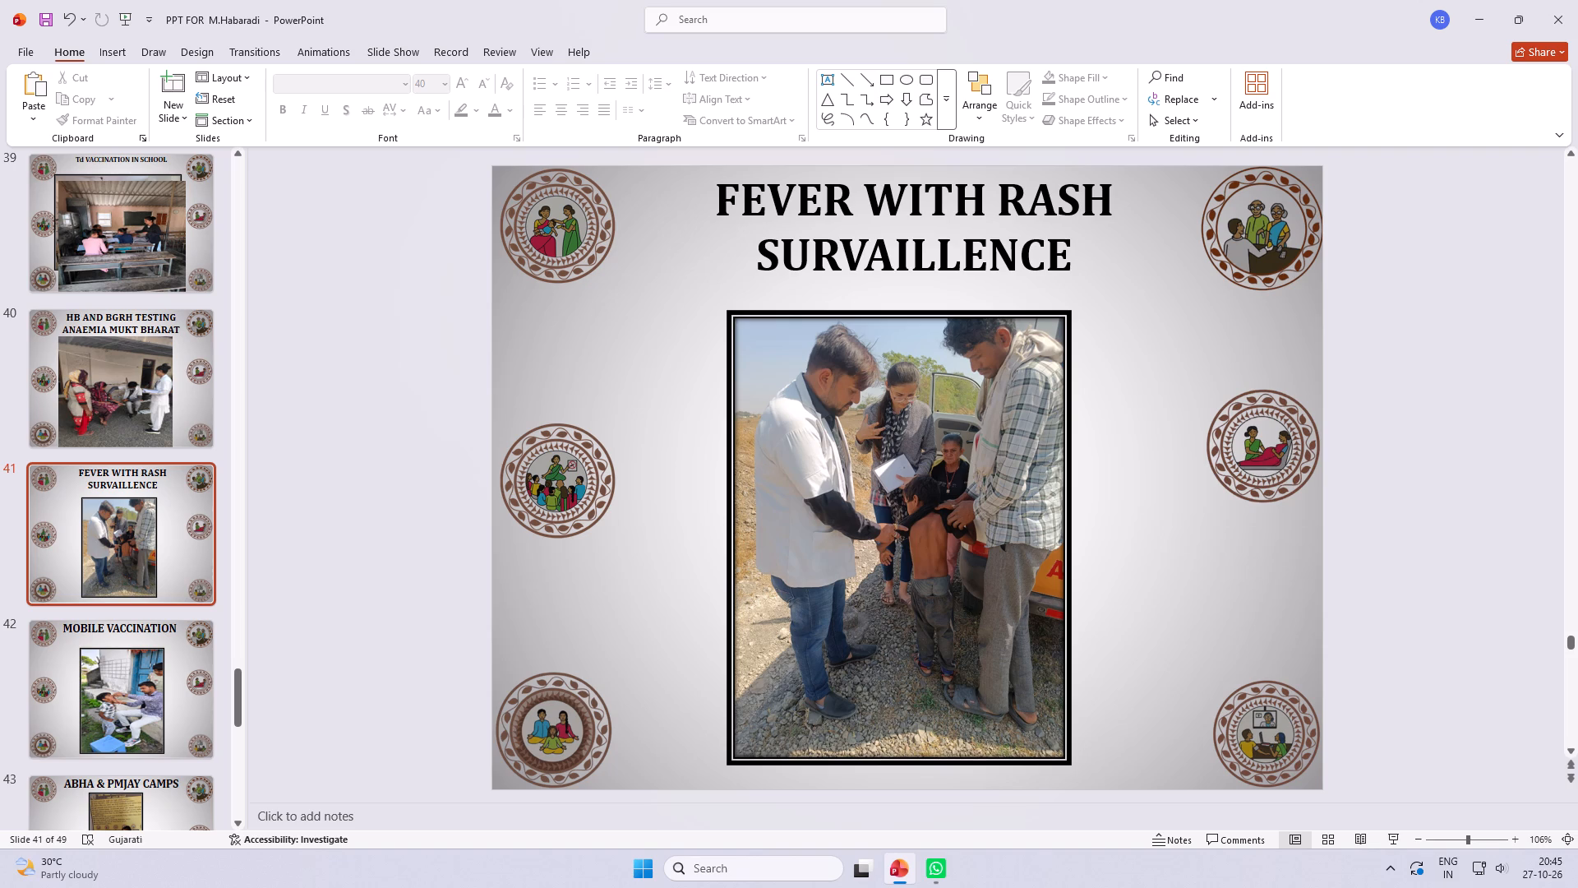
pyautogui.rightClick(944, 495)
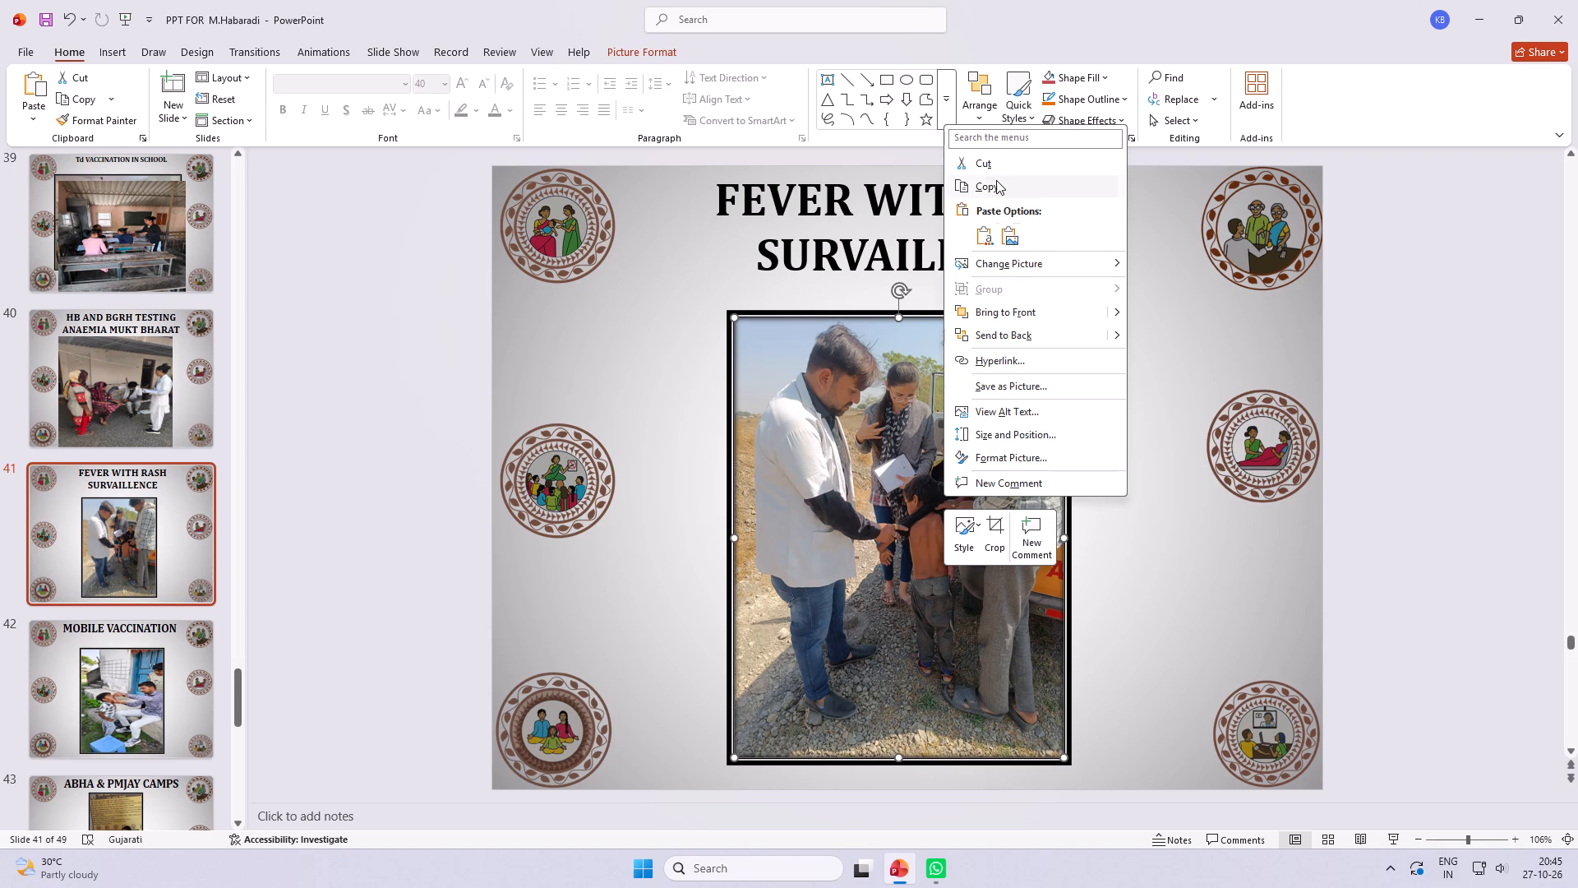
pyautogui.click(998, 170)
# Cut the old framed photo from slide 42, Mobile Vaccination.
pyautogui.scroll(-1, 902, 391)
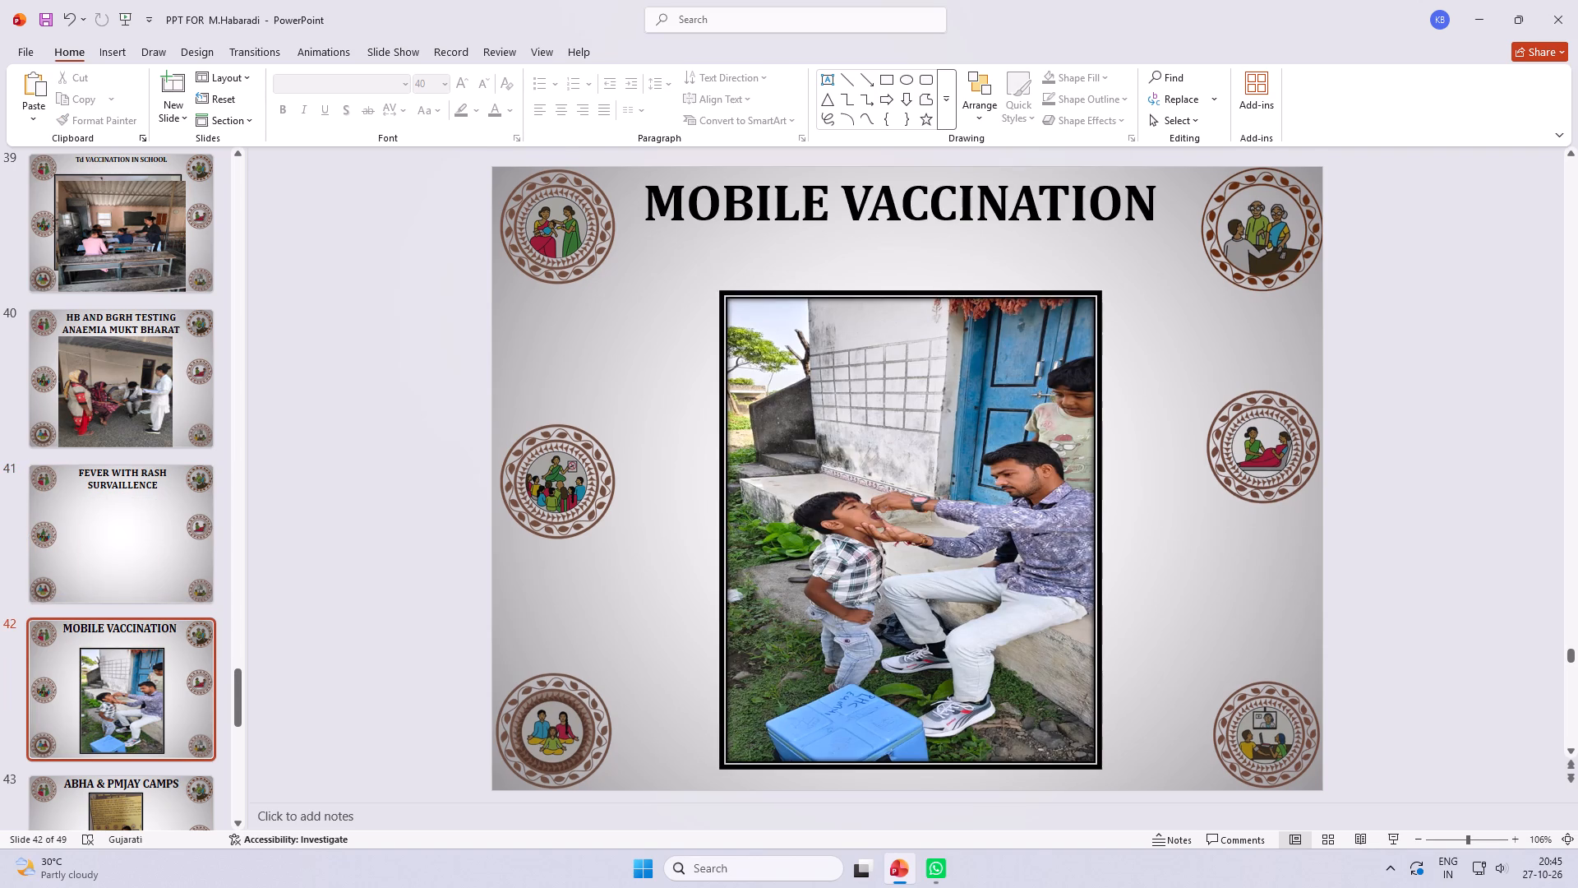
pyautogui.rightClick(925, 498)
pyautogui.click(975, 172)
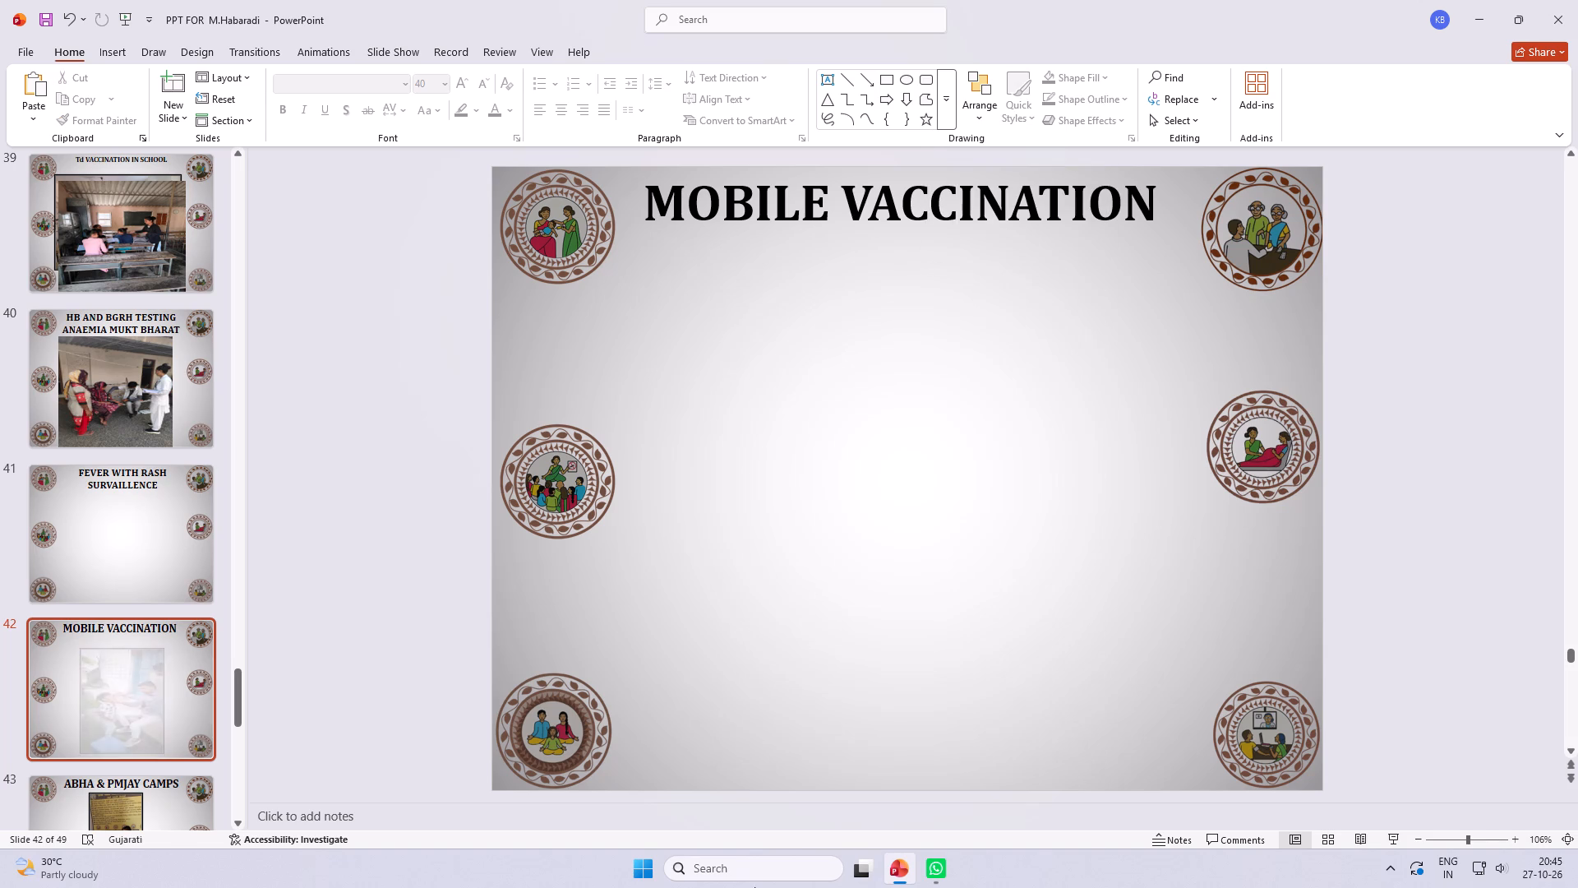
# Switch to WhatsApp.
pyautogui.click(931, 867)
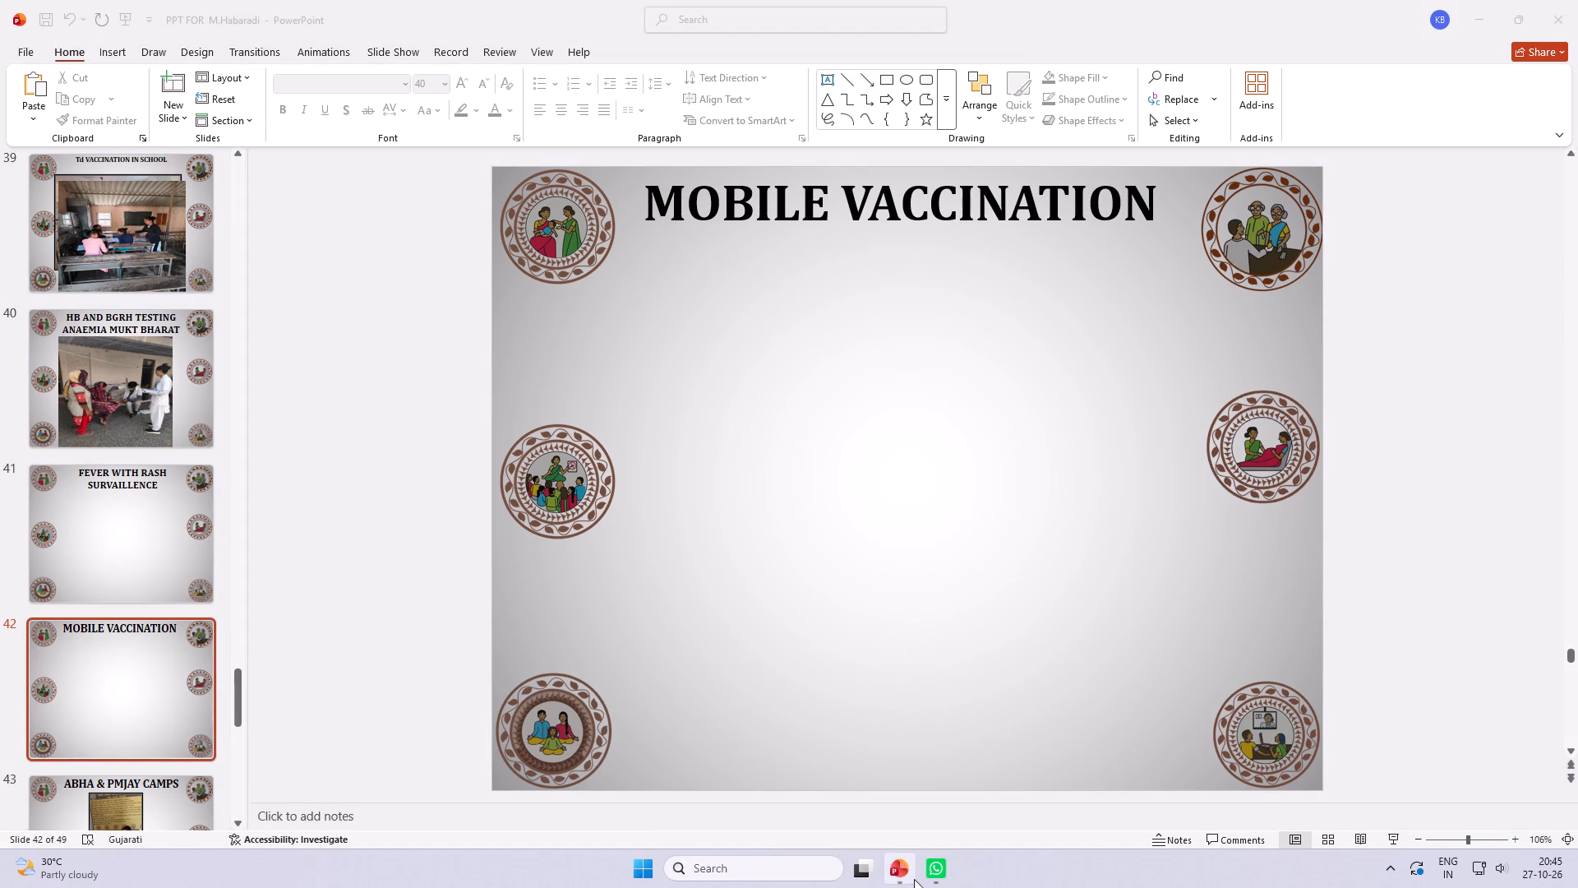
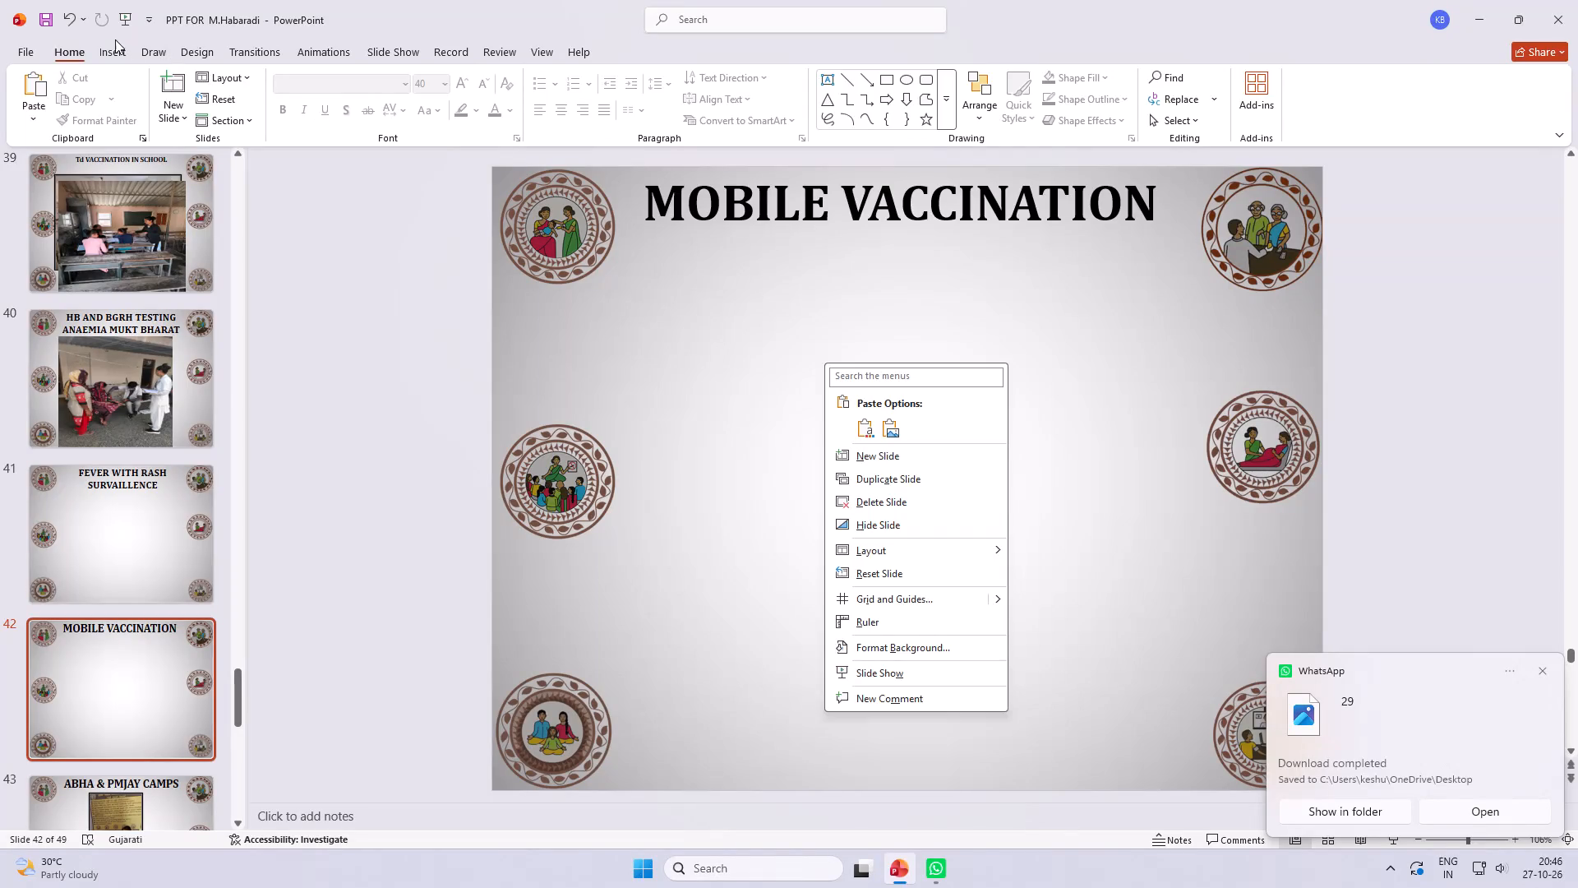
# Insert the picture 29 from the Desktop folder onto slide 42, Mobile Vaccination.
pyautogui.click(120, 55)
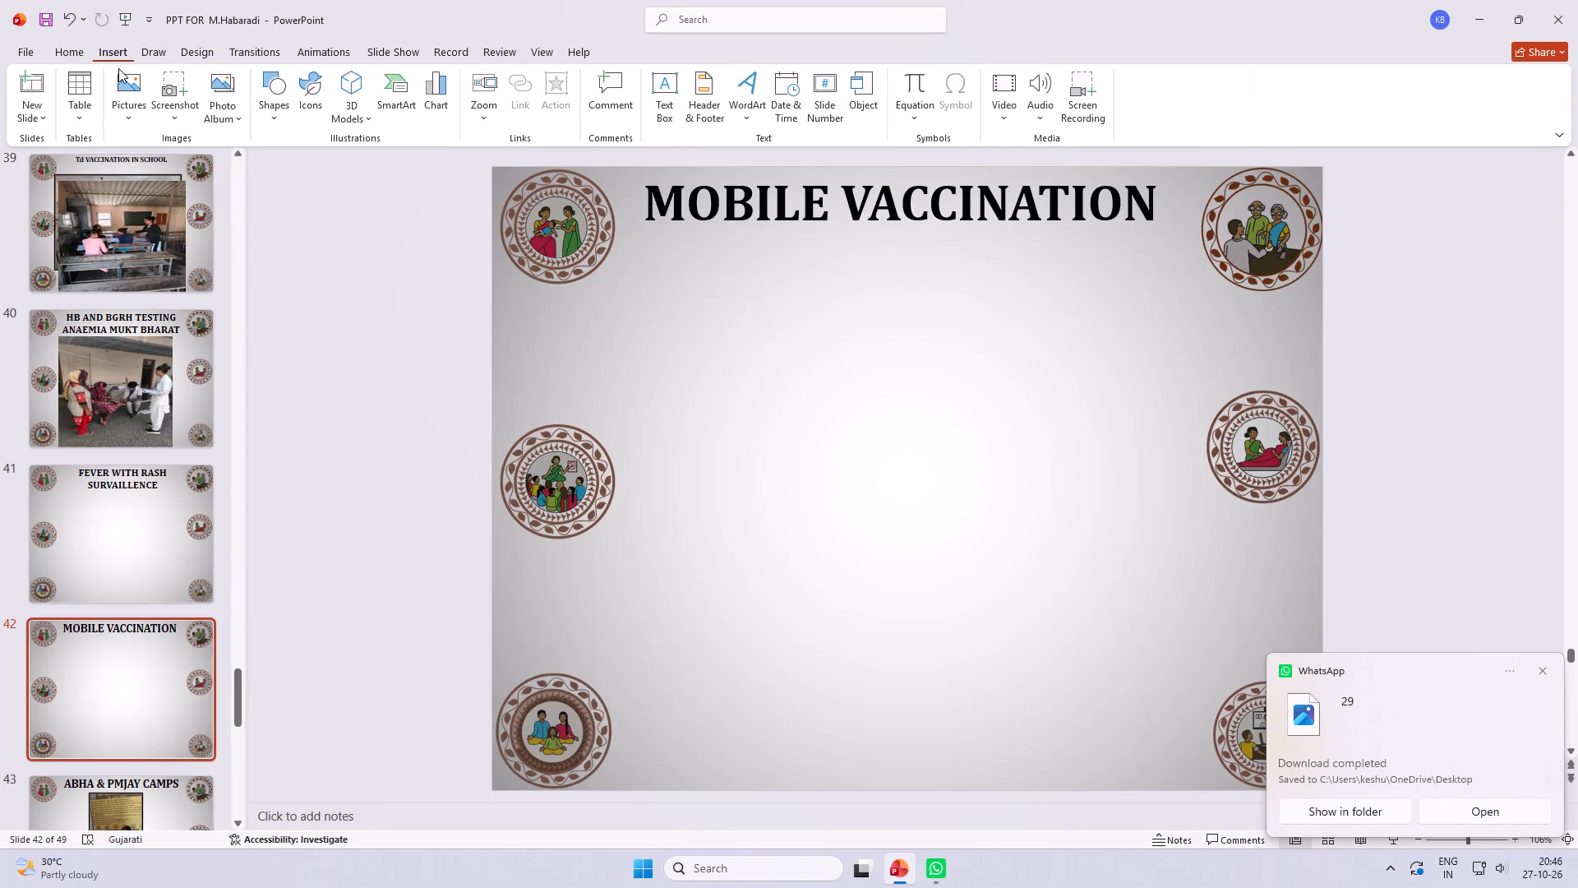
pyautogui.click(116, 97)
pyautogui.click(143, 166)
pyautogui.scroll(-6, 630, 325)
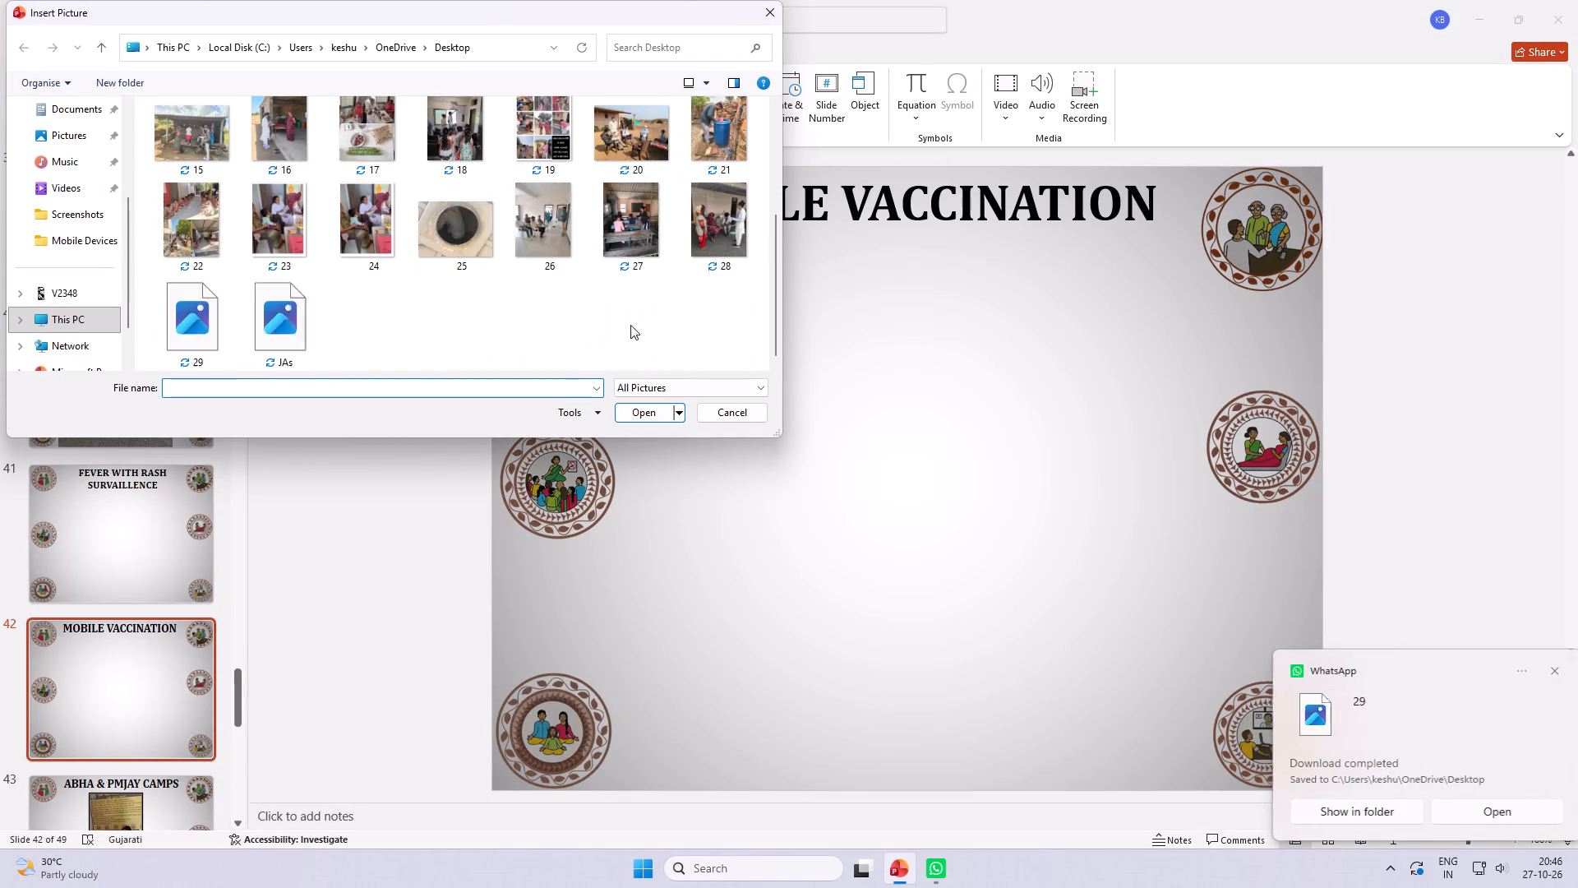
pyautogui.click(187, 330)
pyautogui.click(645, 413)
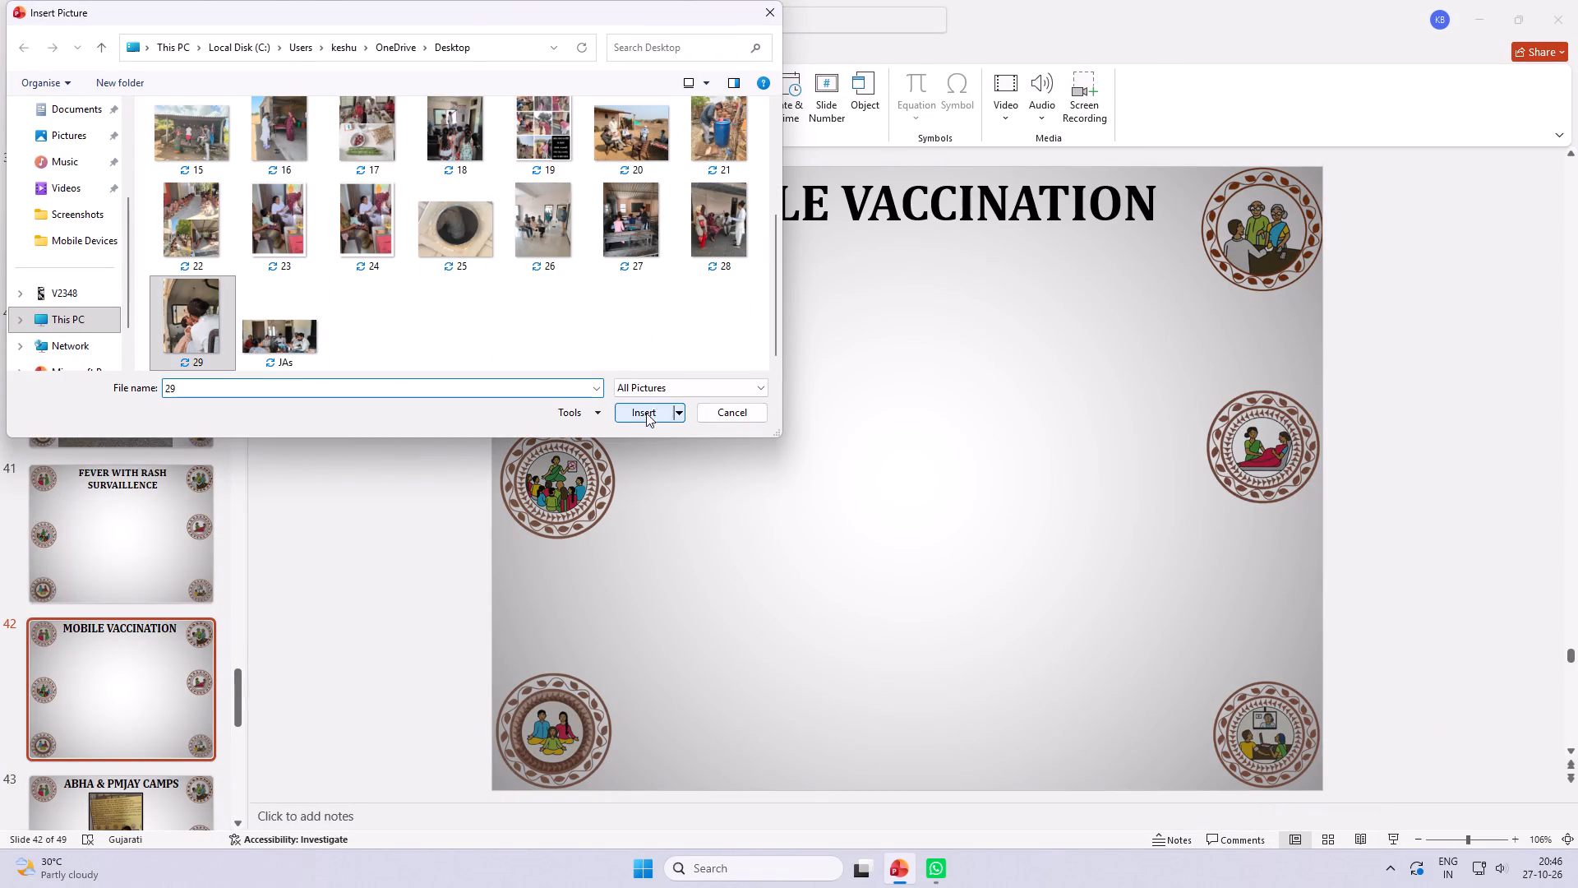
# Resize the vaccination photo to about 16.93 cm high, starting below the title and widened to fill the space between the side emblems.
pyautogui.moveTo(674, 481); pyautogui.dragTo(624, 476)
pyautogui.moveTo(884, 164); pyautogui.dragTo(882, 211)
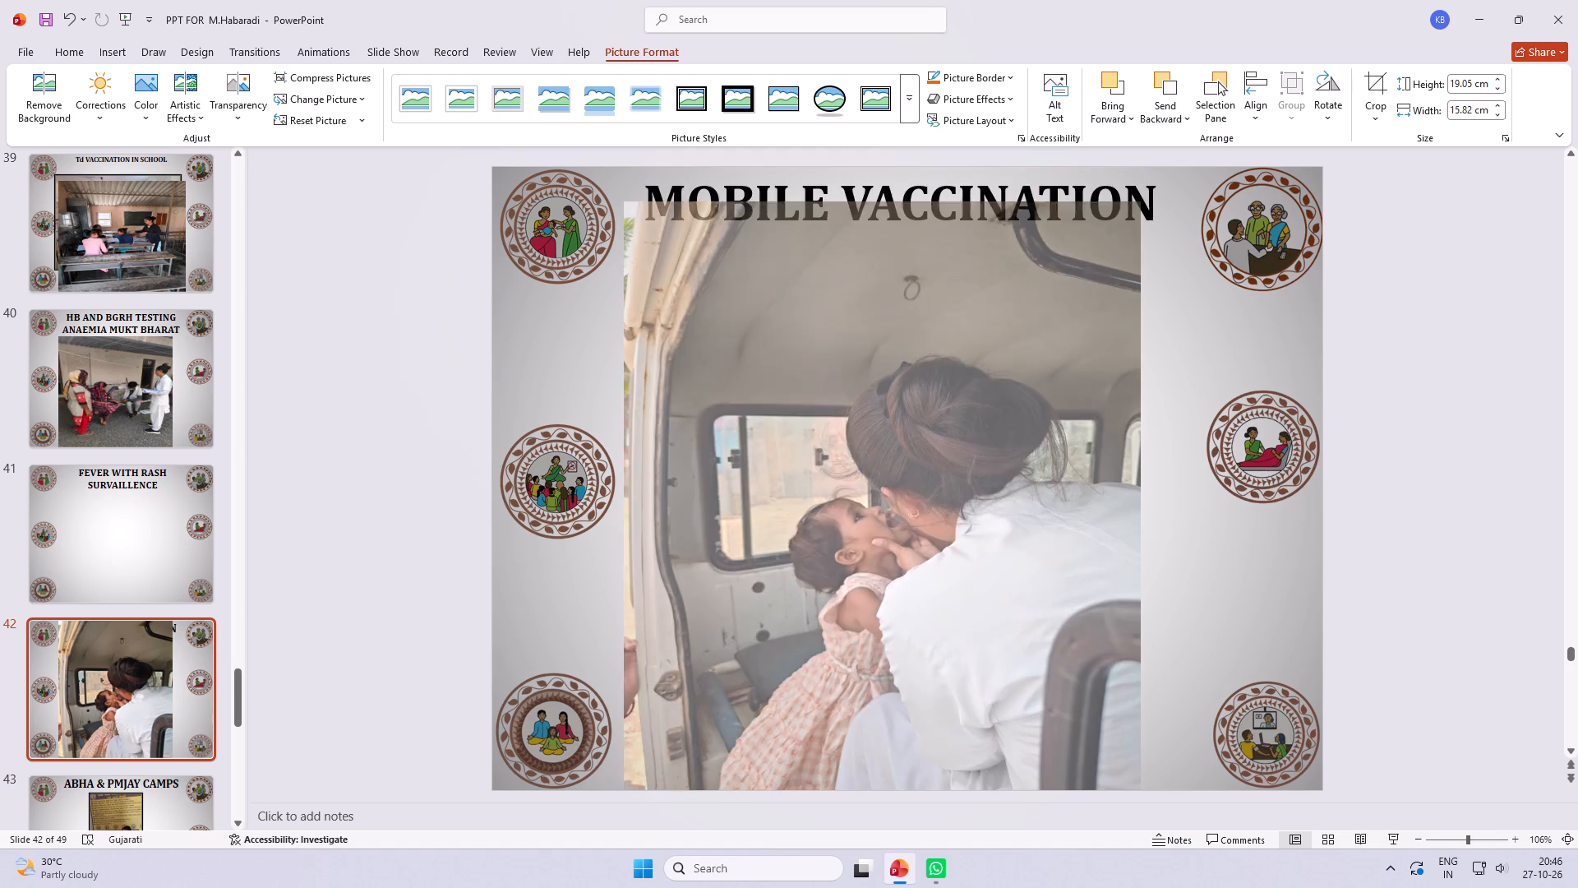
pyautogui.moveTo(882, 211); pyautogui.dragTo(877, 238)
pyautogui.moveTo(1142, 511); pyautogui.dragTo(1156, 503)
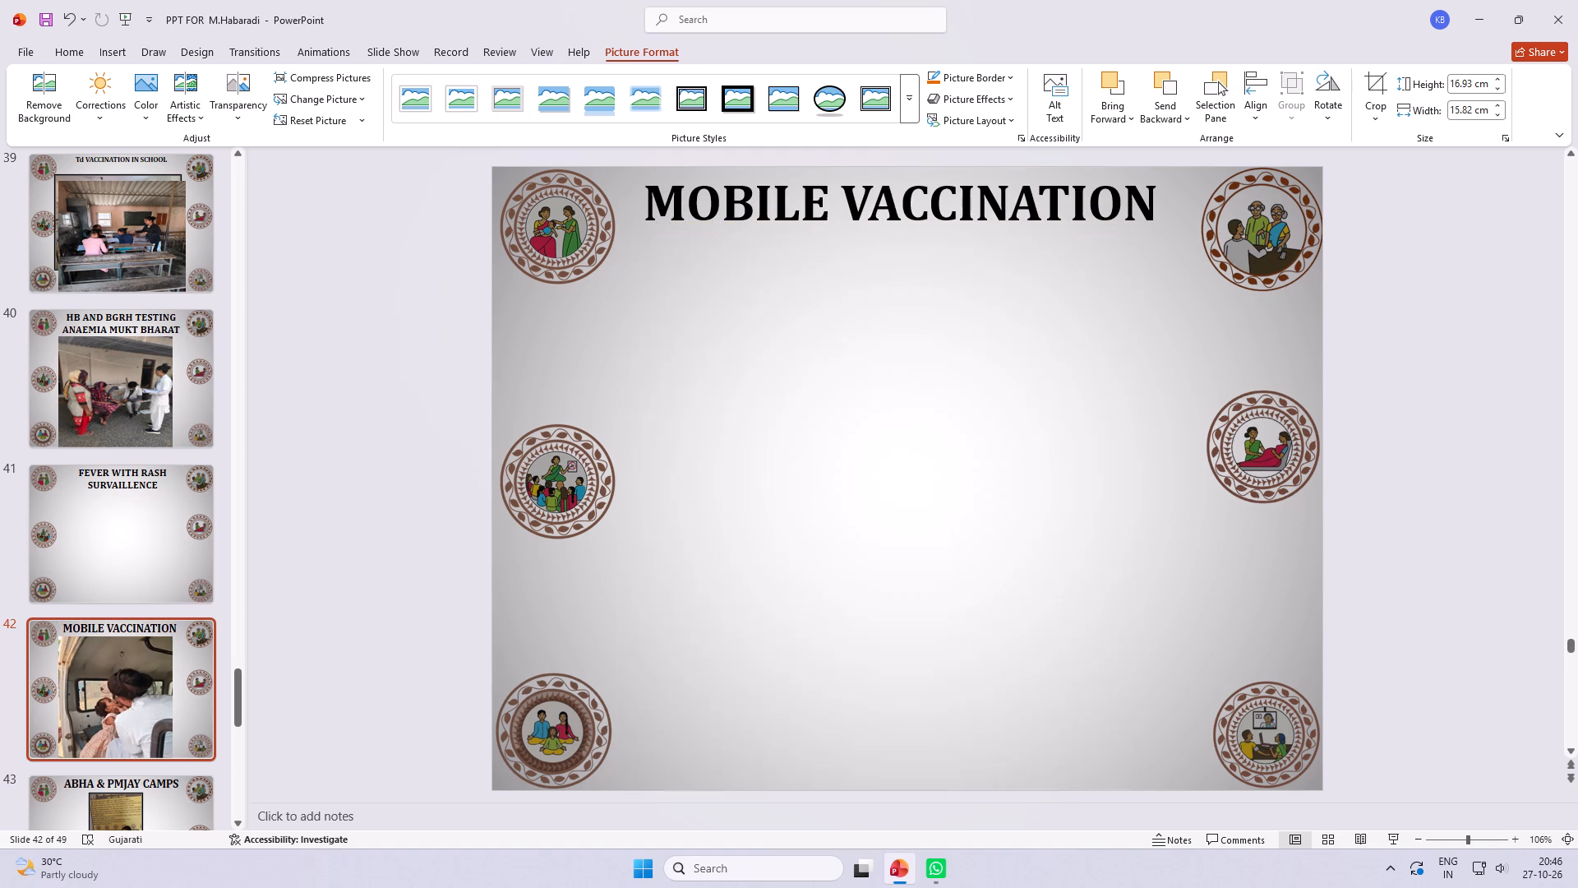
pyautogui.moveTo(1156, 503); pyautogui.dragTo(1197, 483)
pyautogui.click(1281, 520)
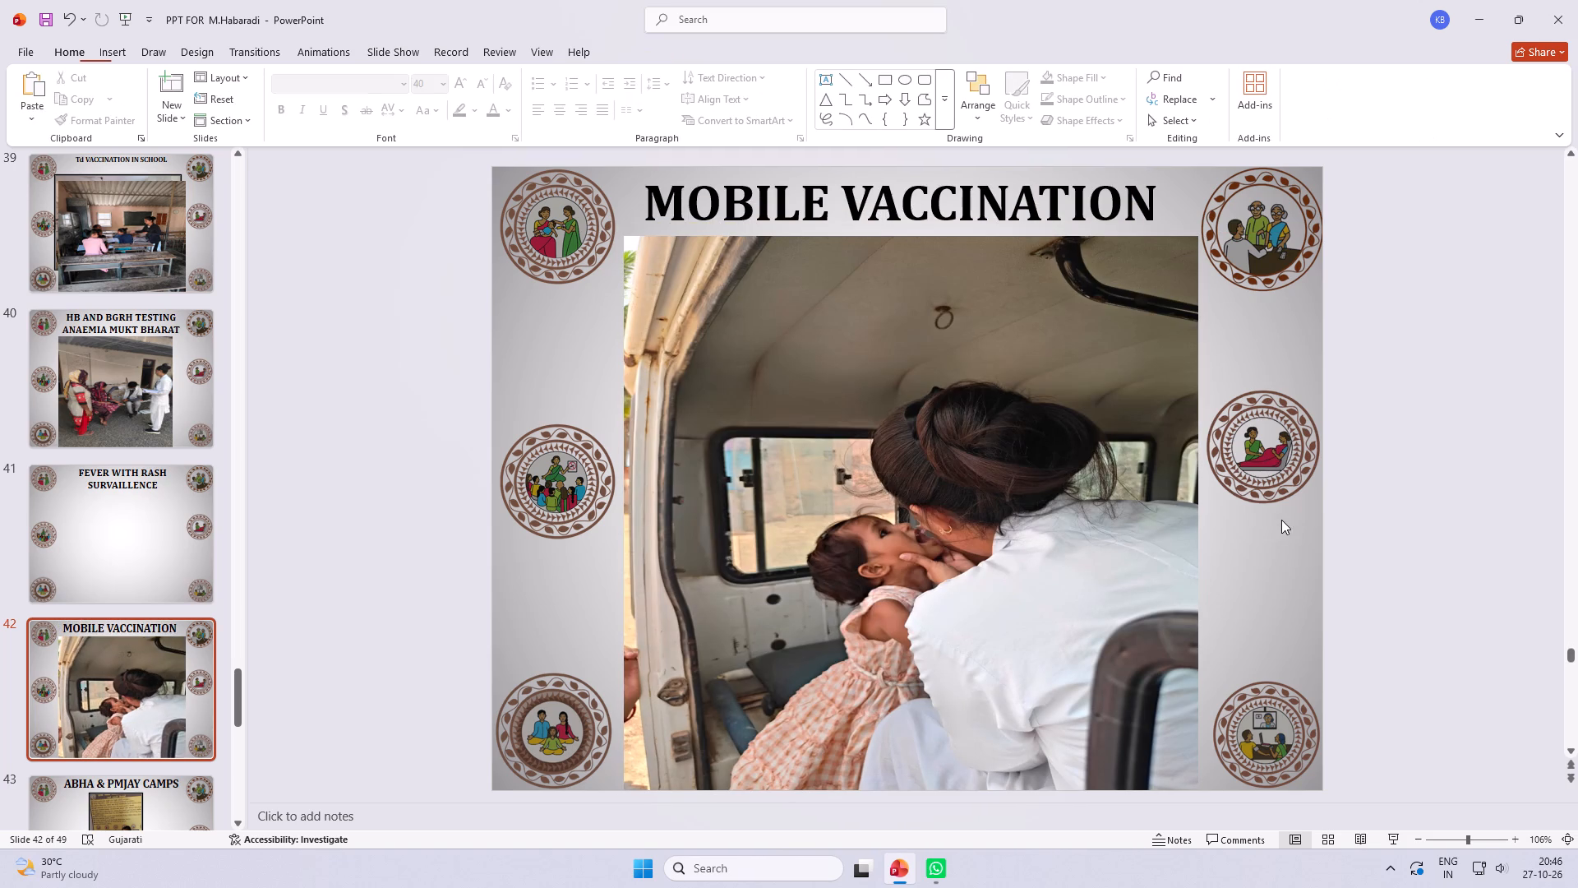
# Save the presentation.
pyautogui.hotkey('ctrl', 's')
# Go to slide 43, ABHA & PMJAY Camps.
pyautogui.scroll(-2, 1253, 477)
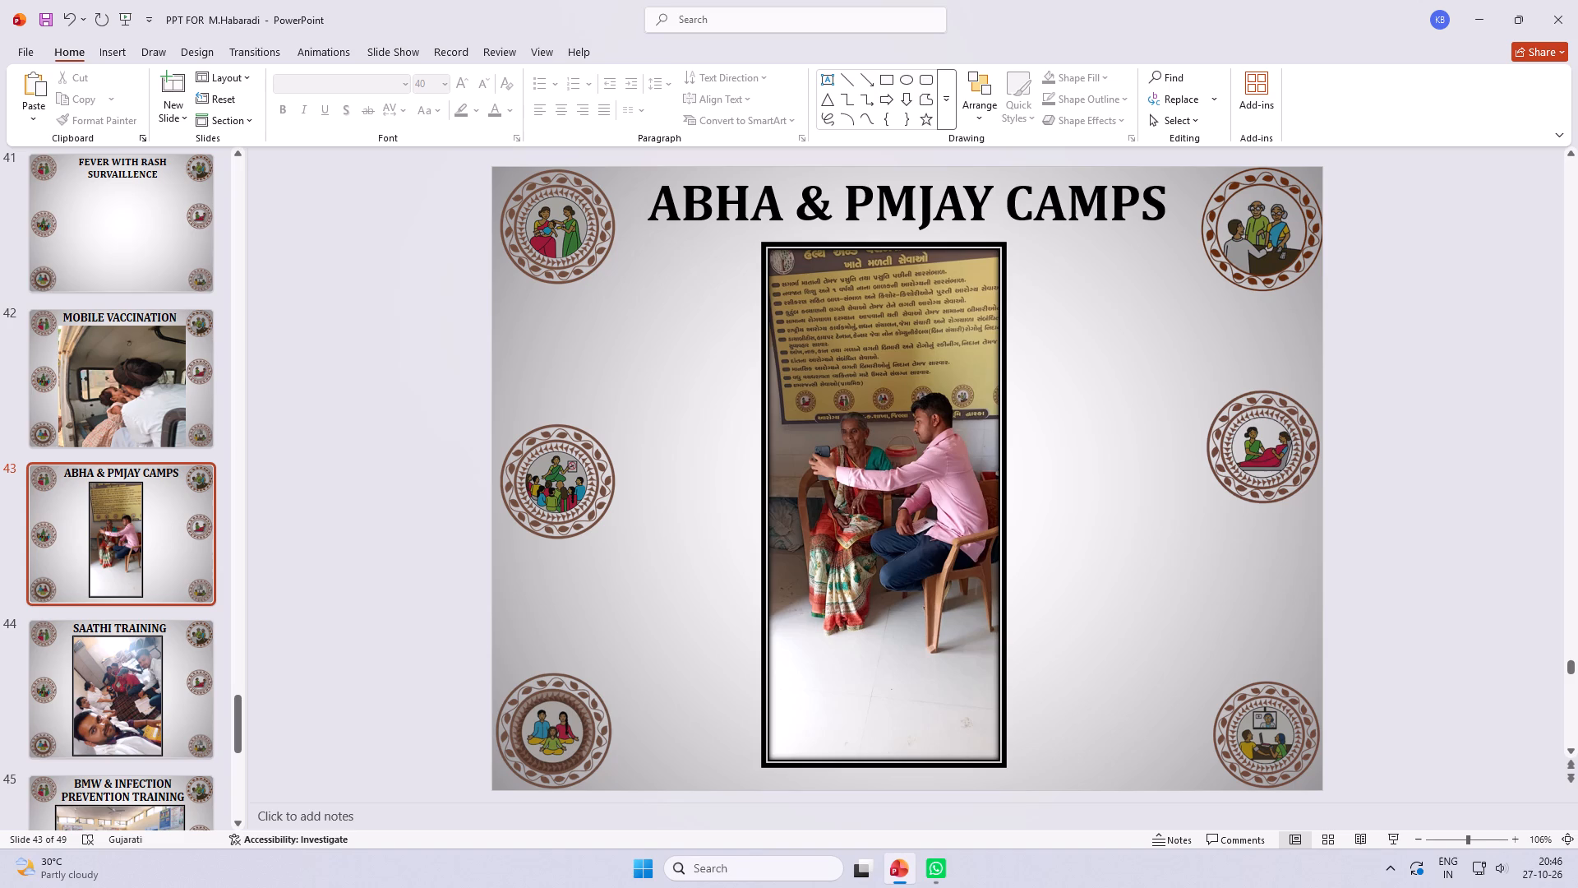
# Cut the old camp photo from slide 43, ABHA & PMJAY Camps.
pyautogui.rightClick(939, 497)
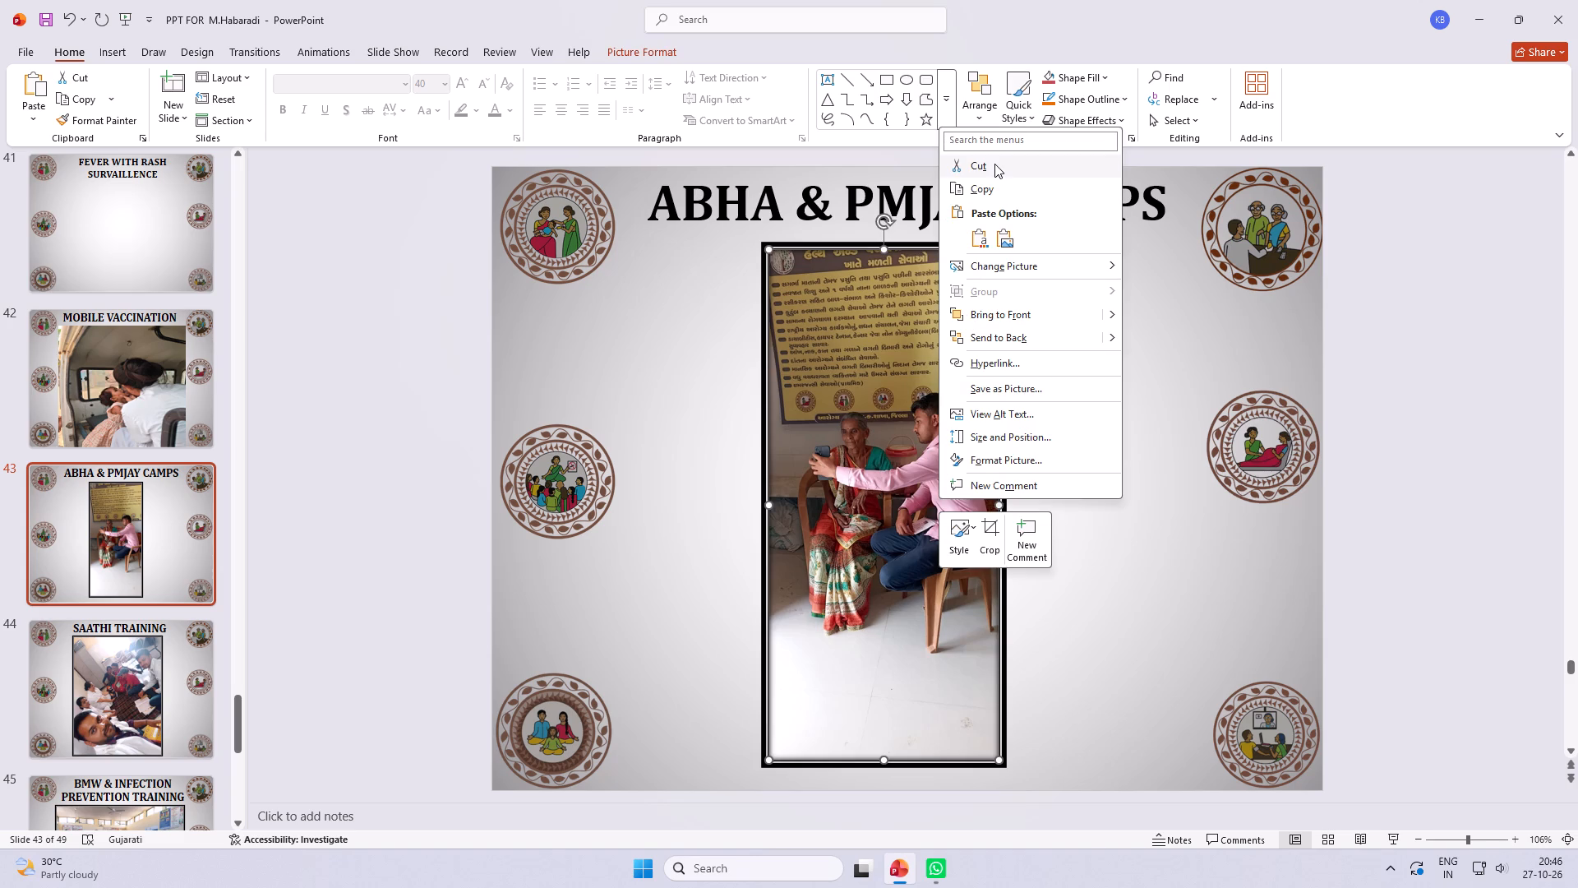
pyautogui.click(994, 164)
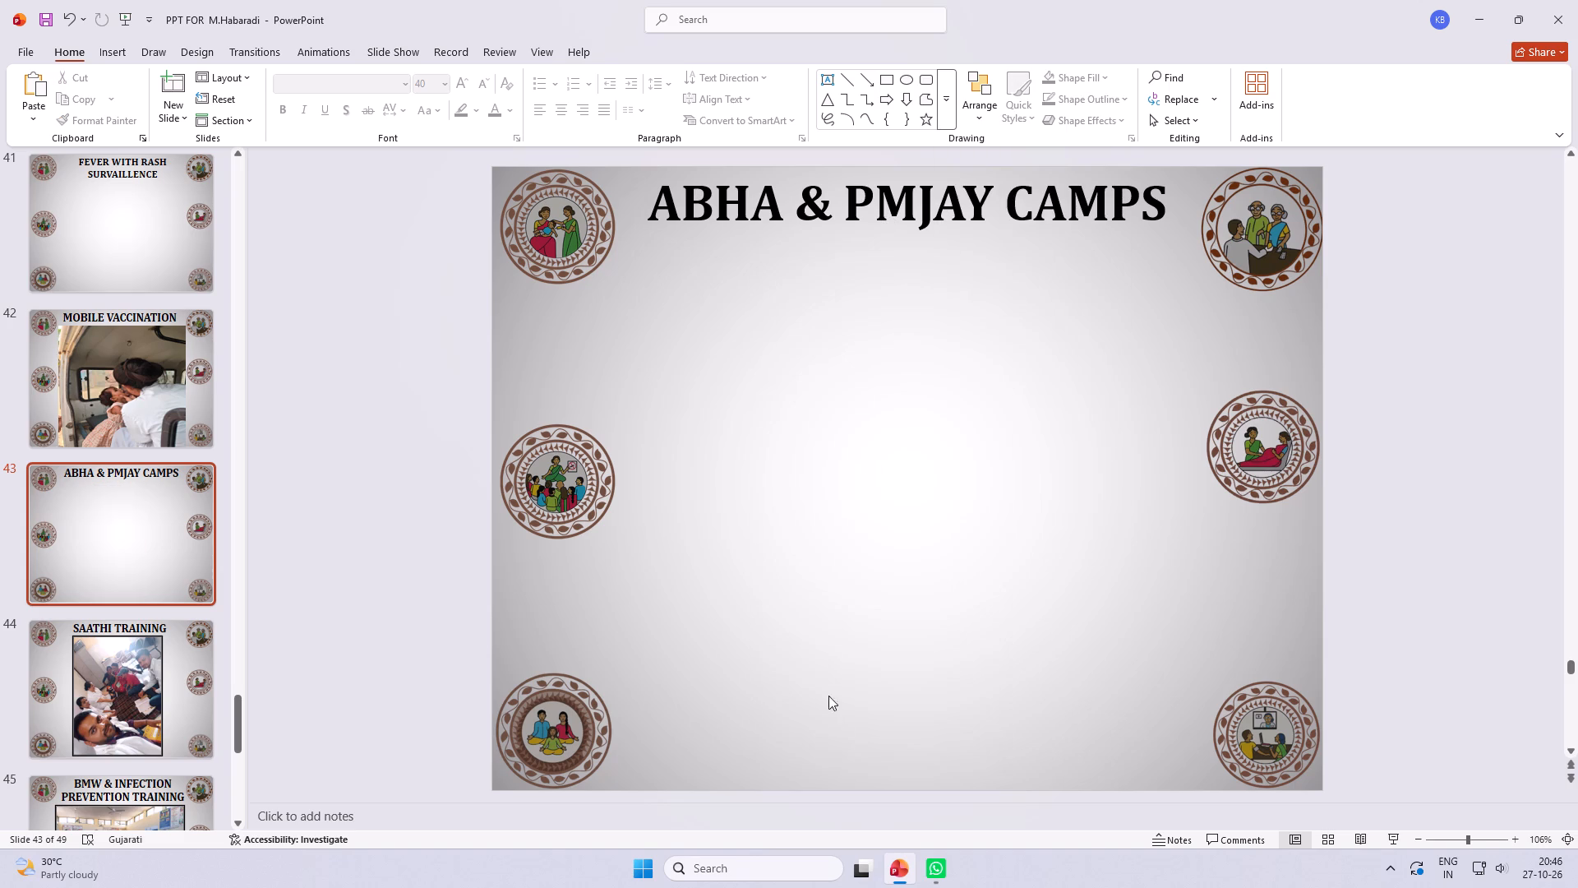
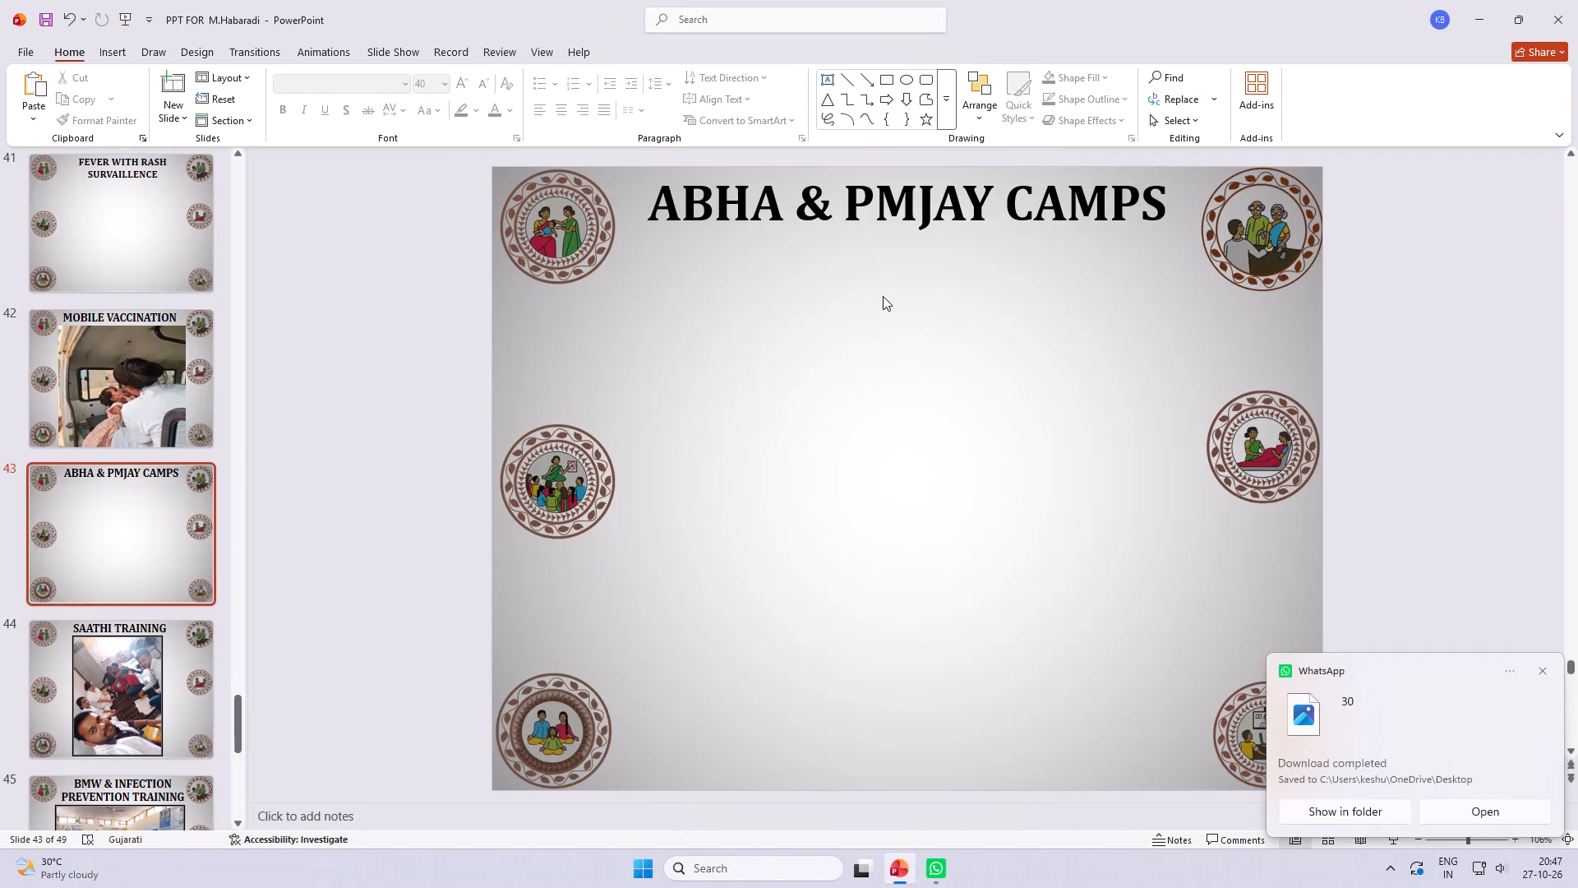
# Insert a picture from the Desktop folder onto the empty slide 35, Chlorination Testing.
pyautogui.scroll(6, 828, 298)
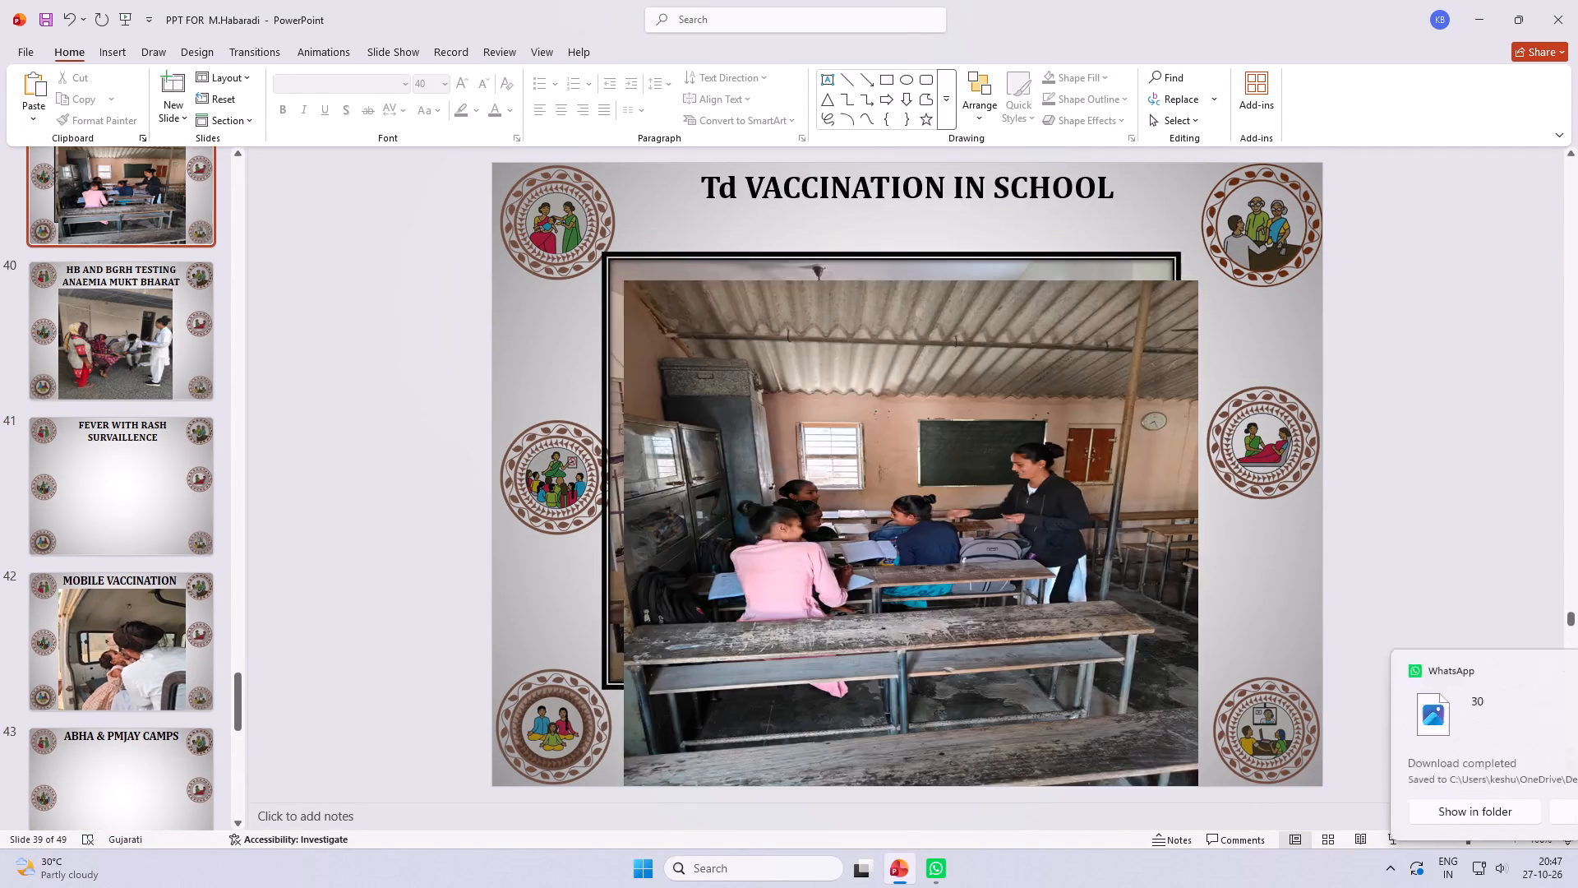
pyautogui.scroll(4, 828, 298)
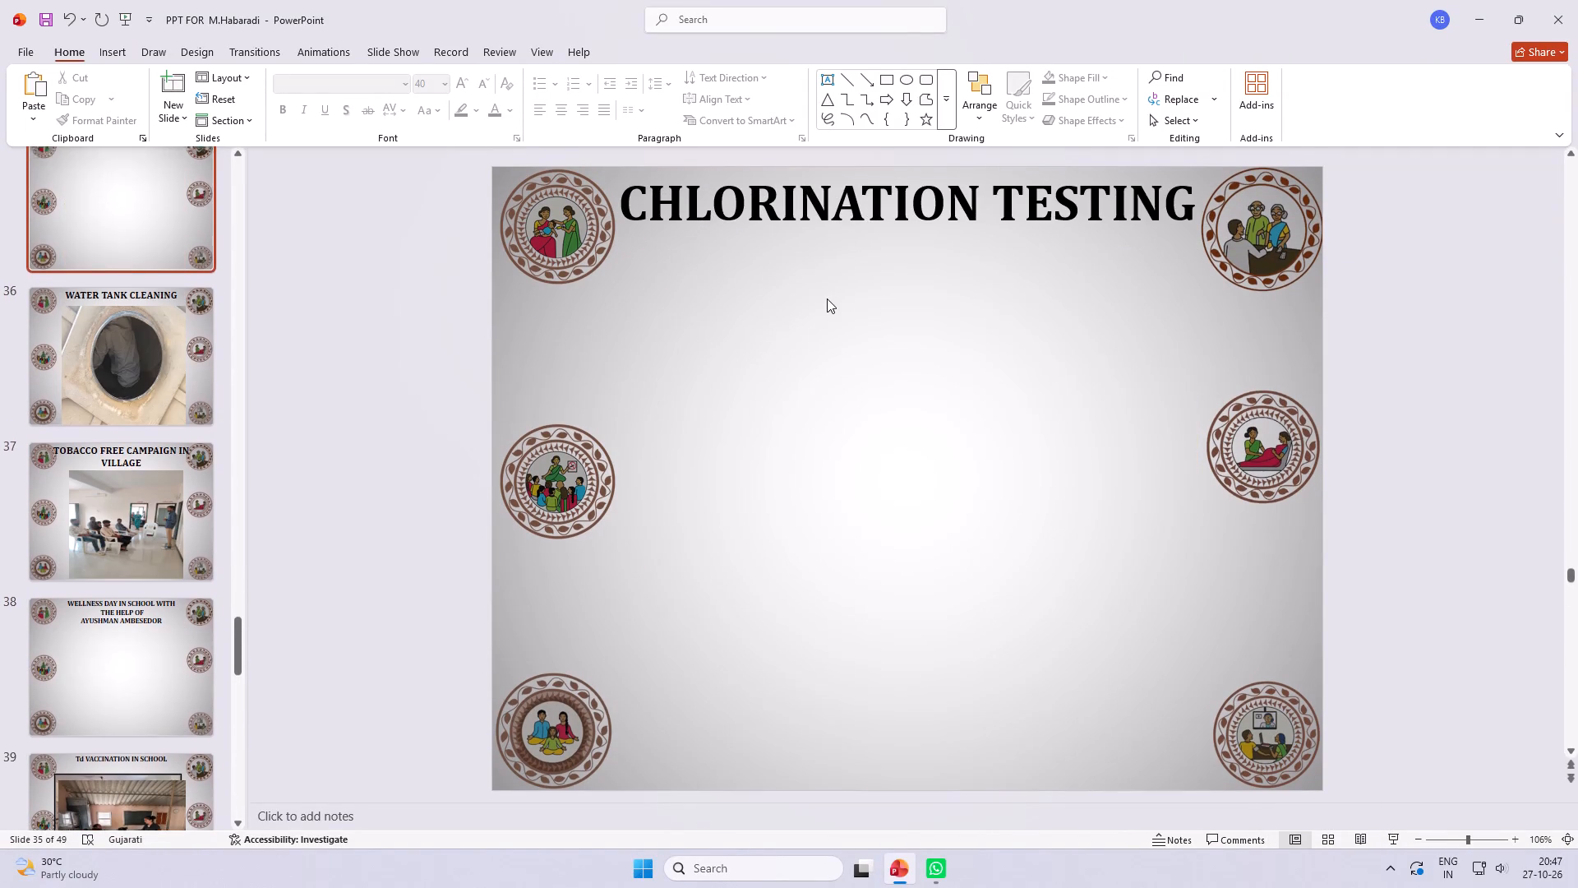
pyautogui.rightClick(807, 324)
pyautogui.click(118, 51)
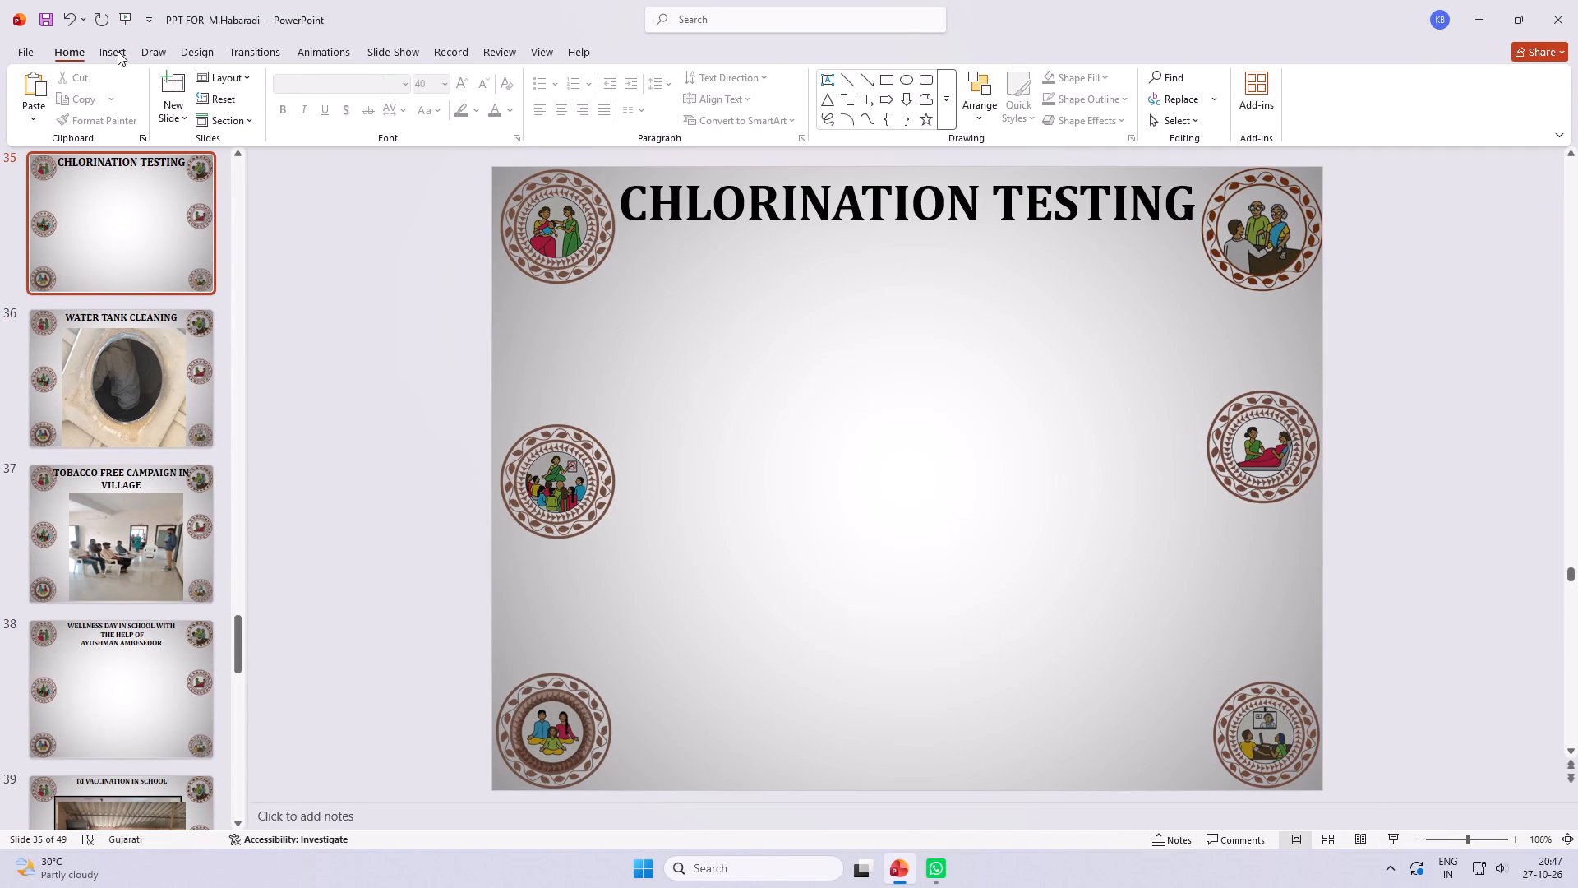
pyautogui.click(131, 210)
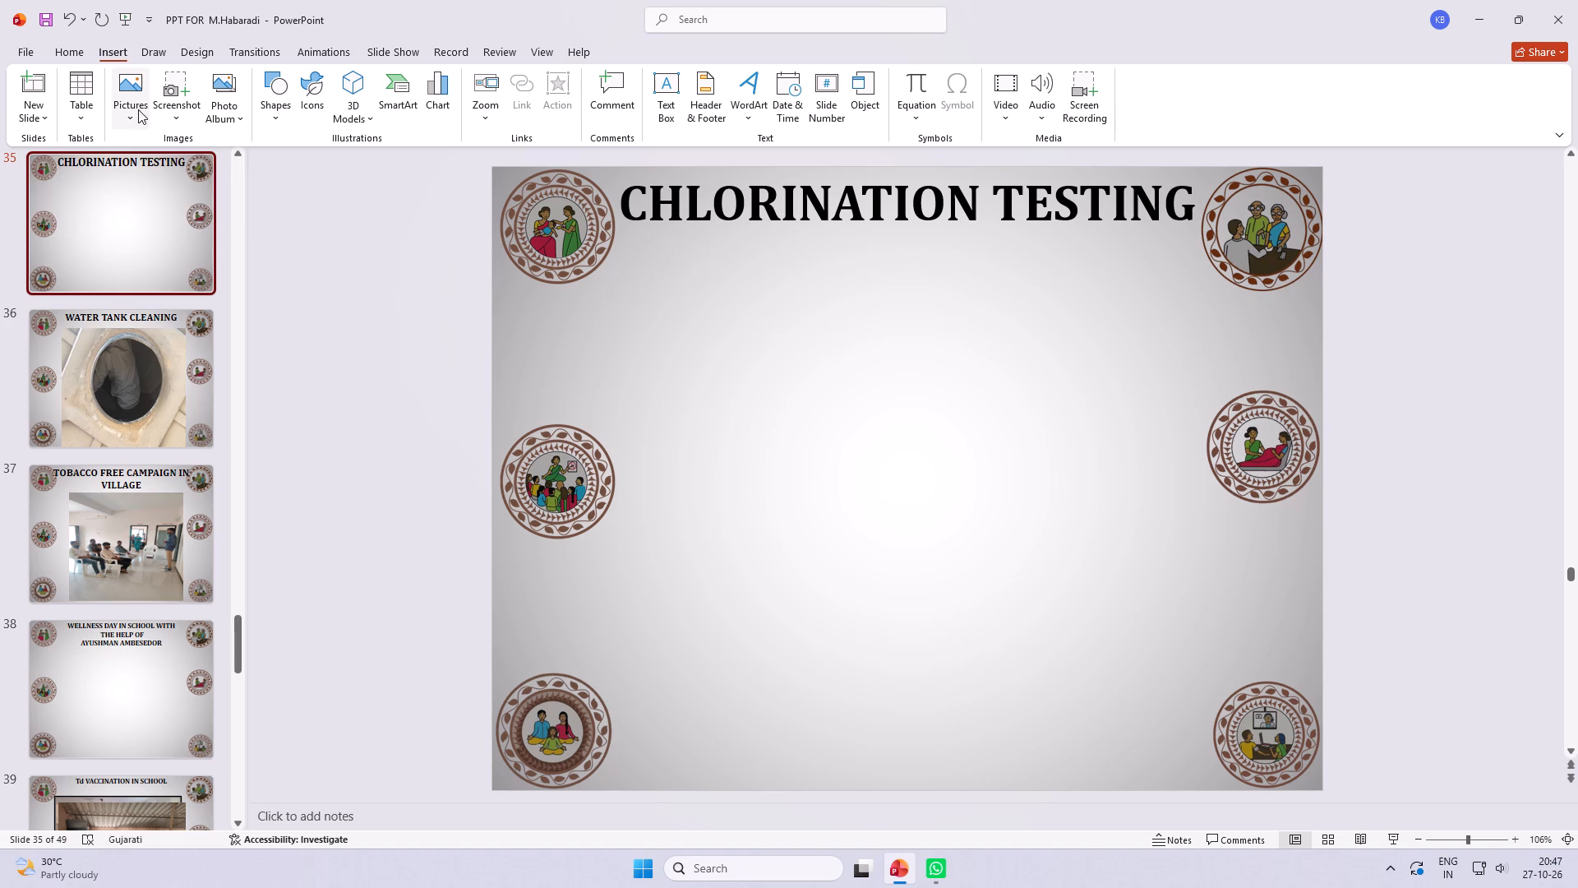
pyautogui.click(131, 102)
pyautogui.click(144, 167)
pyautogui.scroll(-2, 575, 372)
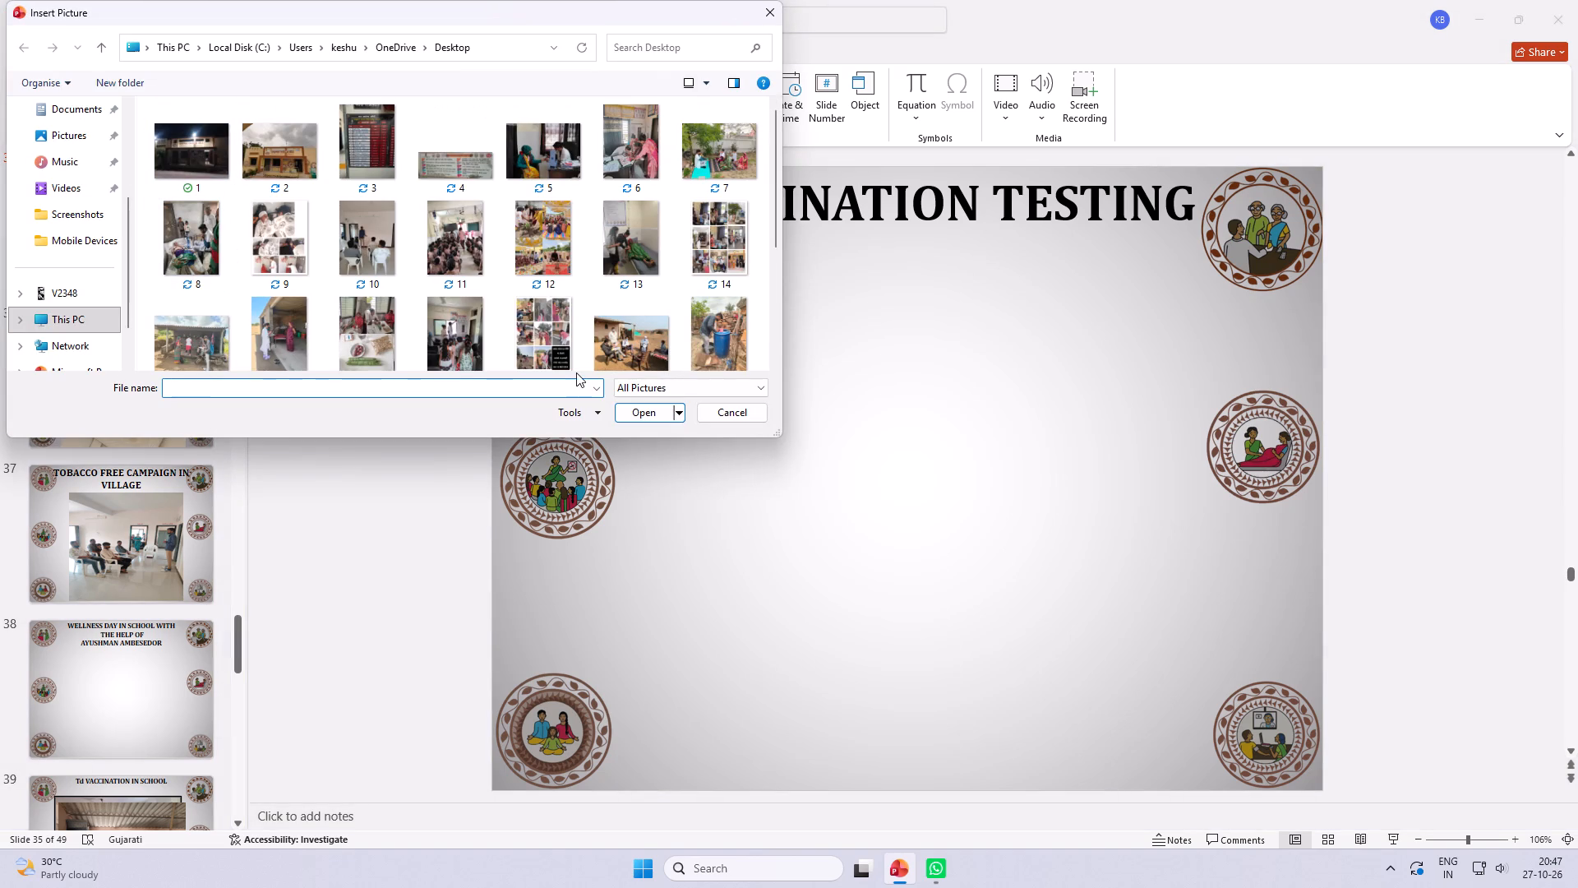
# Insert the picture 30 from the Desktop folder onto slide 35, Chlorination Testing.
pyautogui.scroll(-1, 576, 372)
pyautogui.scroll(-5, 596, 294)
pyautogui.click(246, 317)
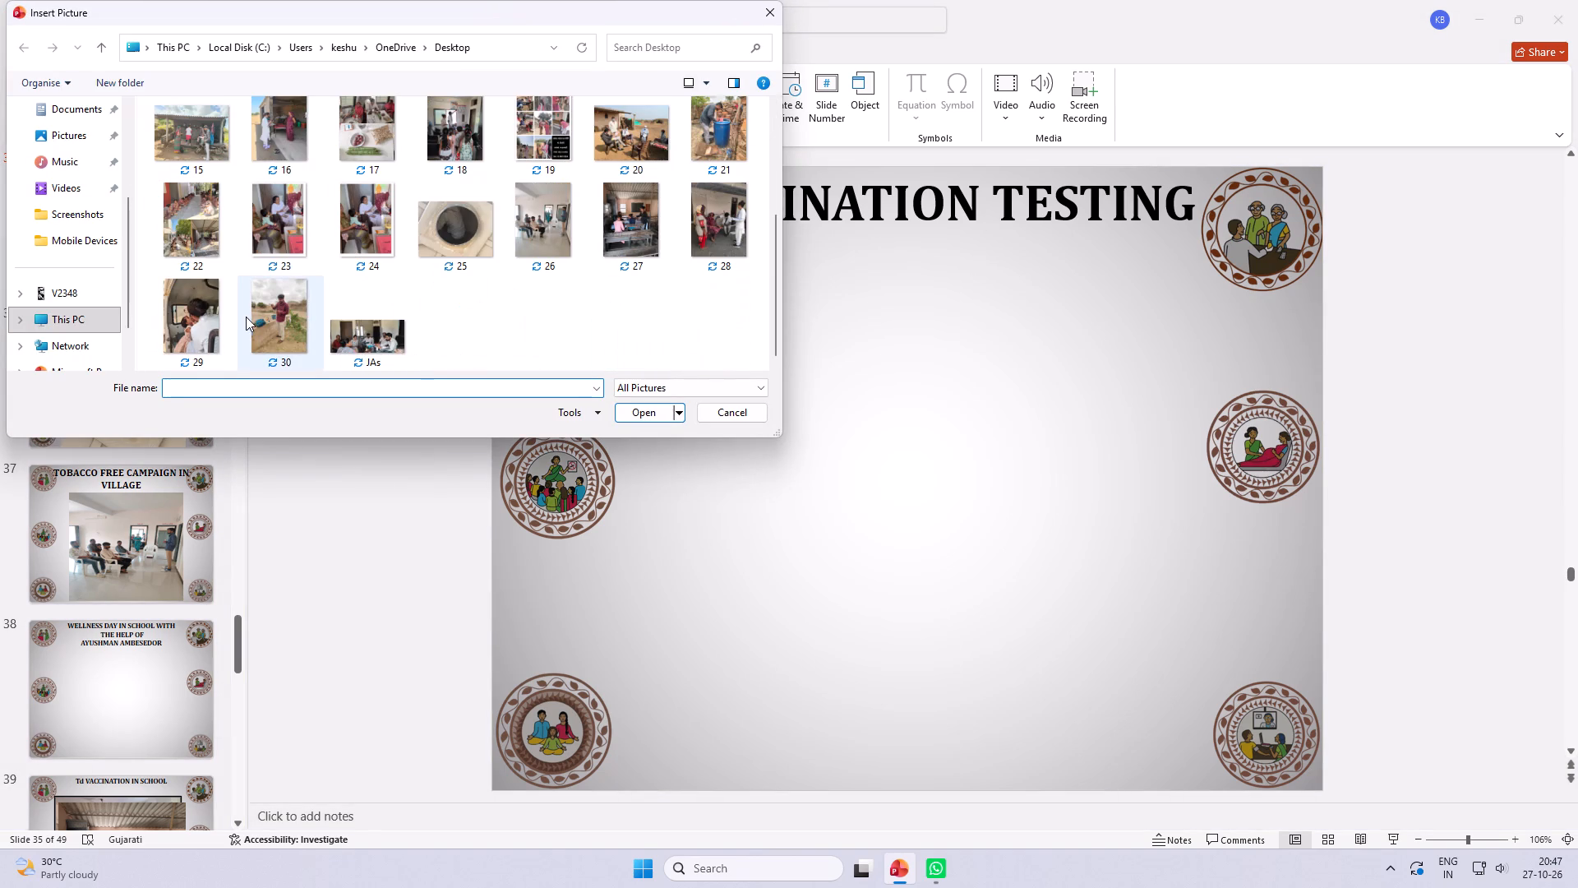
pyautogui.click(647, 417)
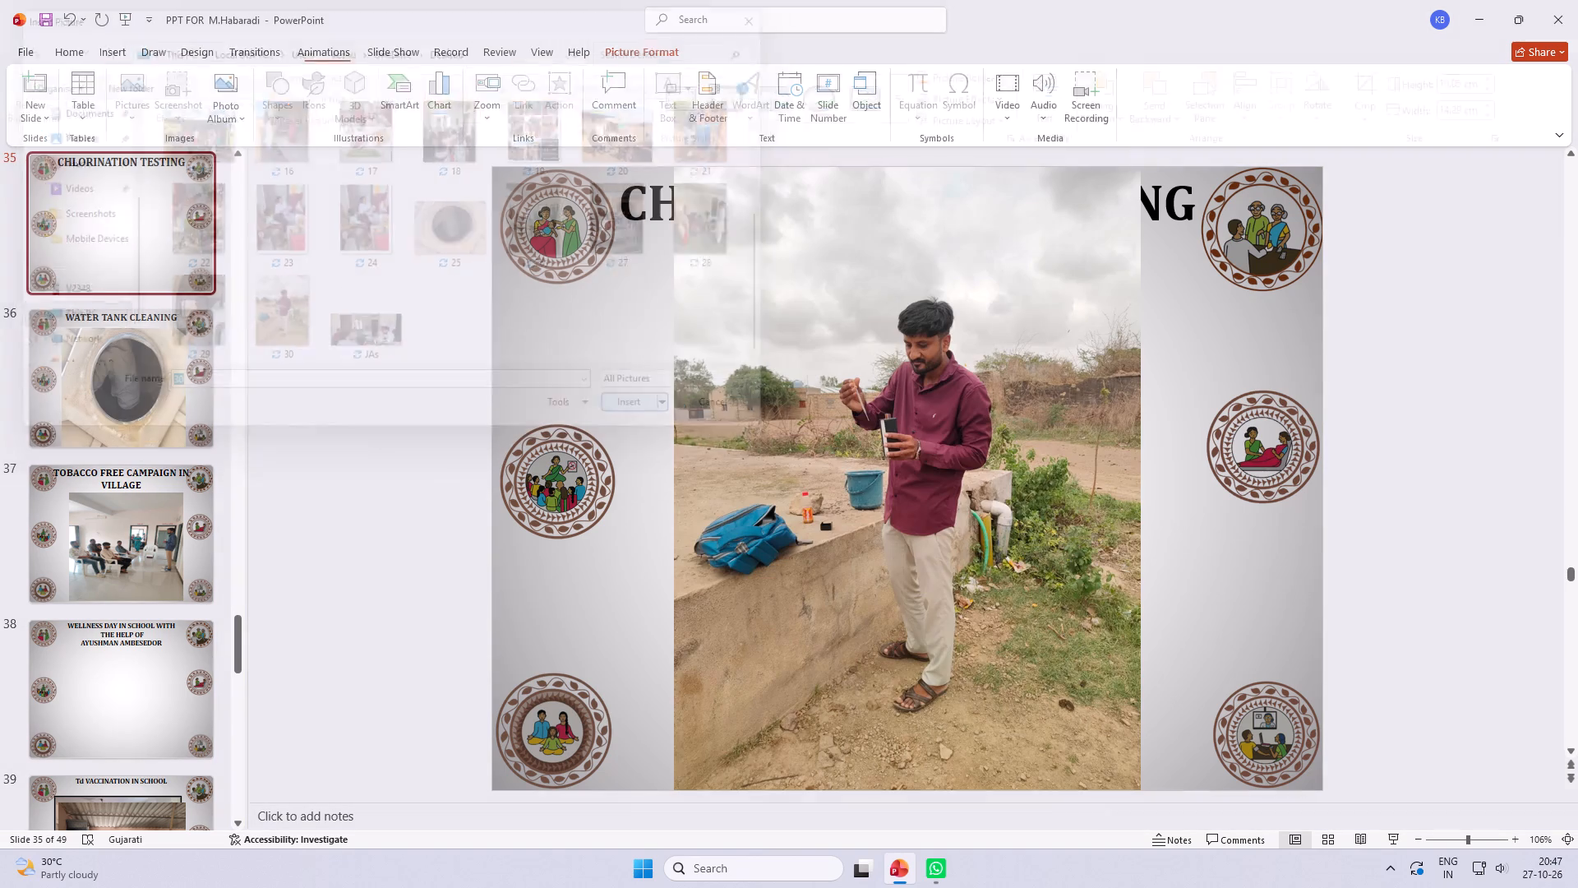
# Shorten the chlorination testing photo from its upper edge so that it starts just below the slide title.
pyautogui.click(901, 201)
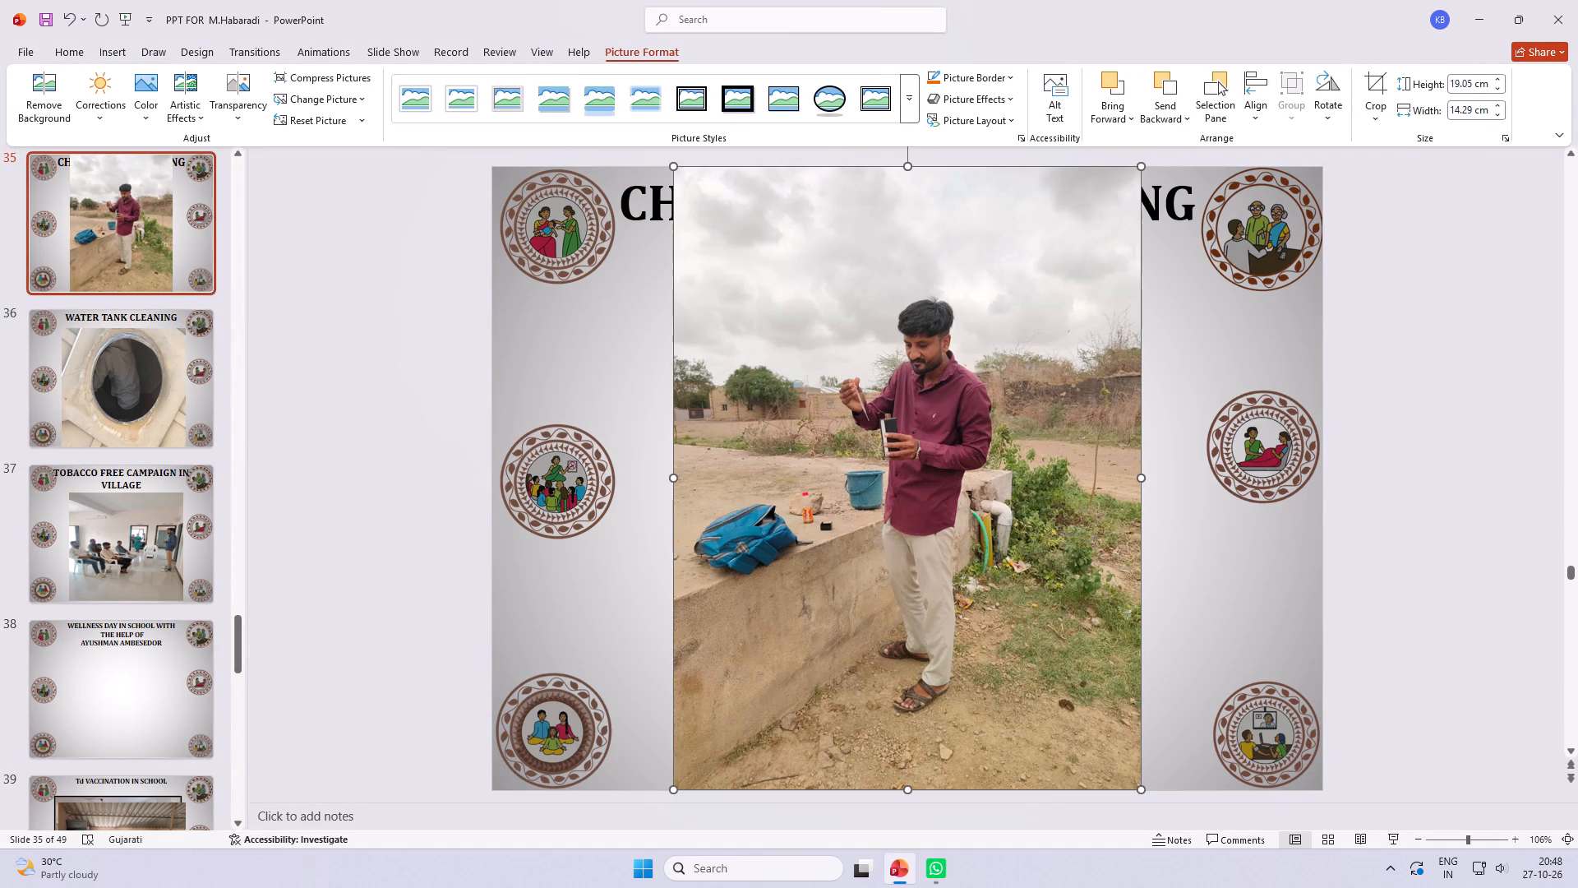
pyautogui.moveTo(907, 165); pyautogui.dragTo(899, 233)
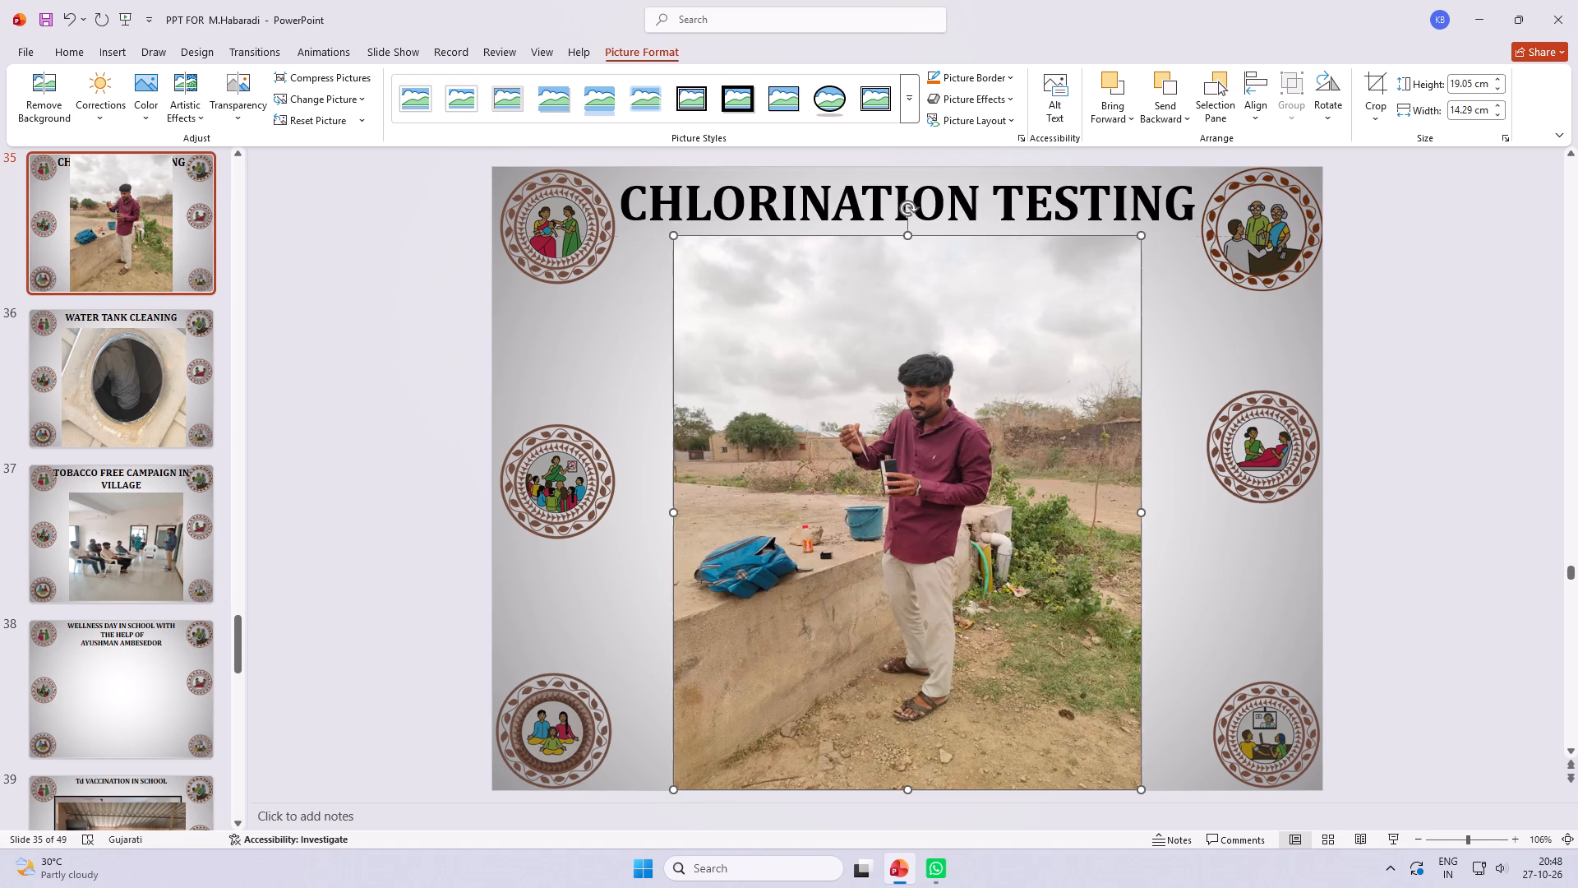
# Look through slides 35 to 43 to check which ones still need the facility's own photos.
pyautogui.scroll(-2, 876, 610)
pyautogui.scroll(1, 837, 573)
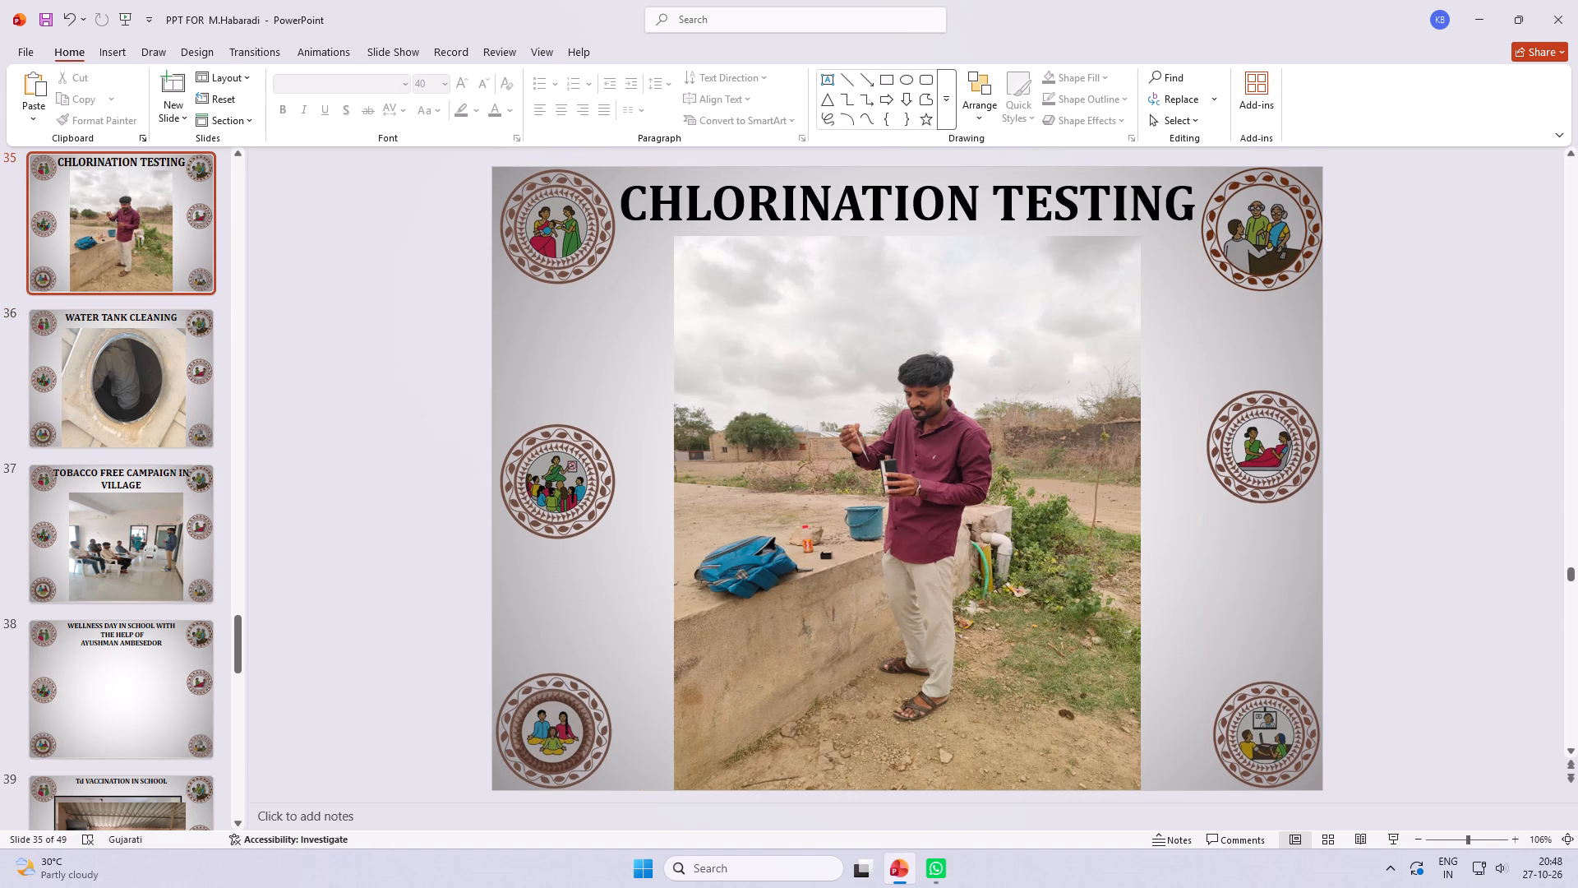
pyautogui.scroll(-3, 925, 549)
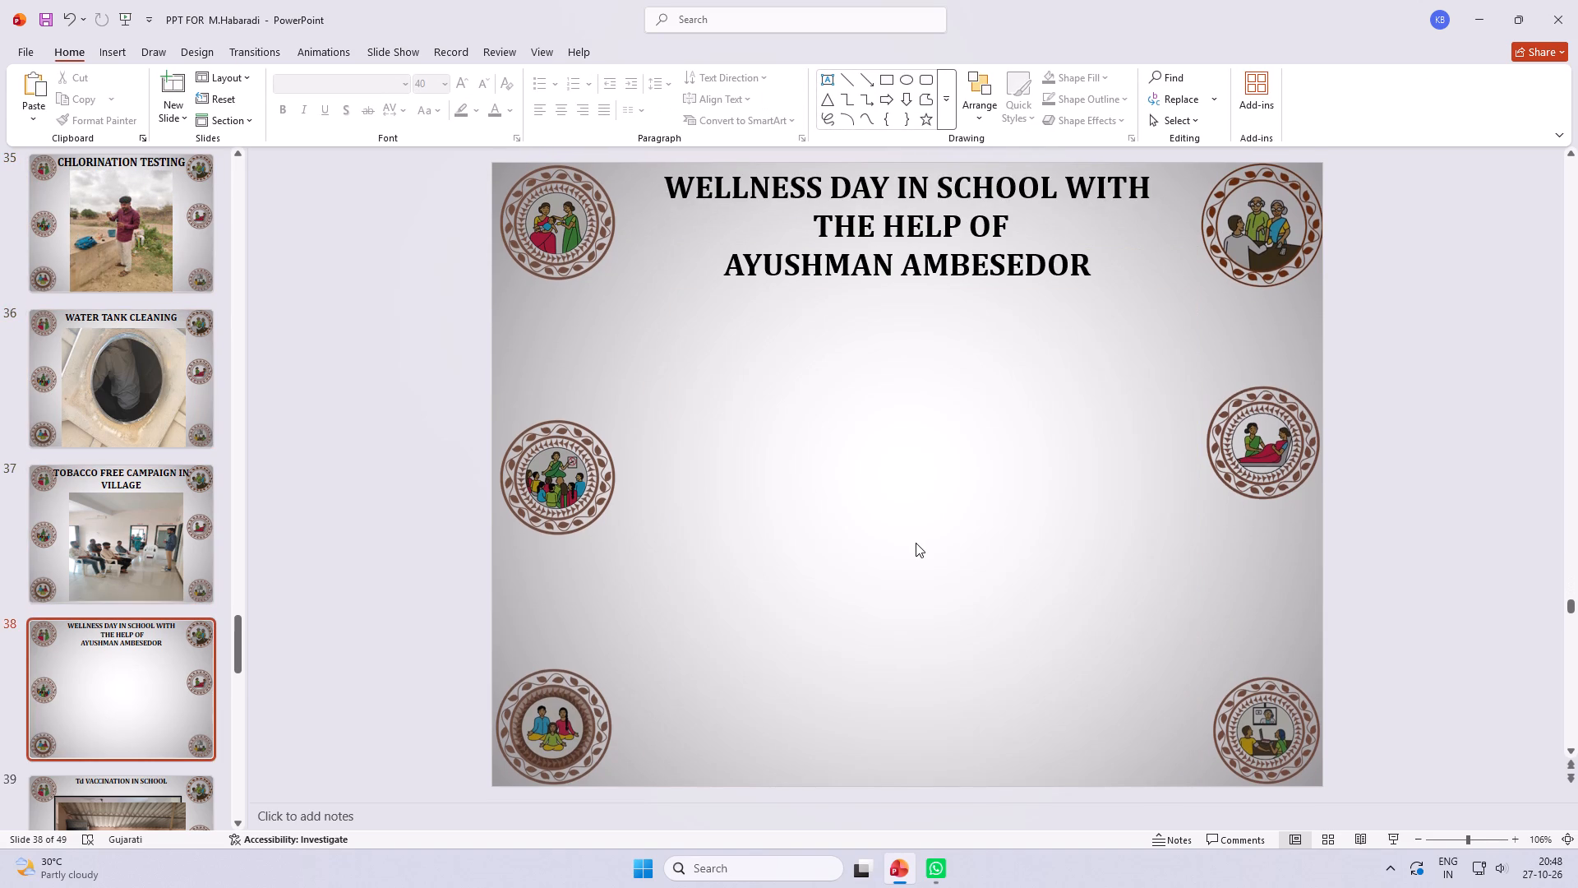
pyautogui.scroll(-2, 918, 553)
pyautogui.scroll(1, 939, 566)
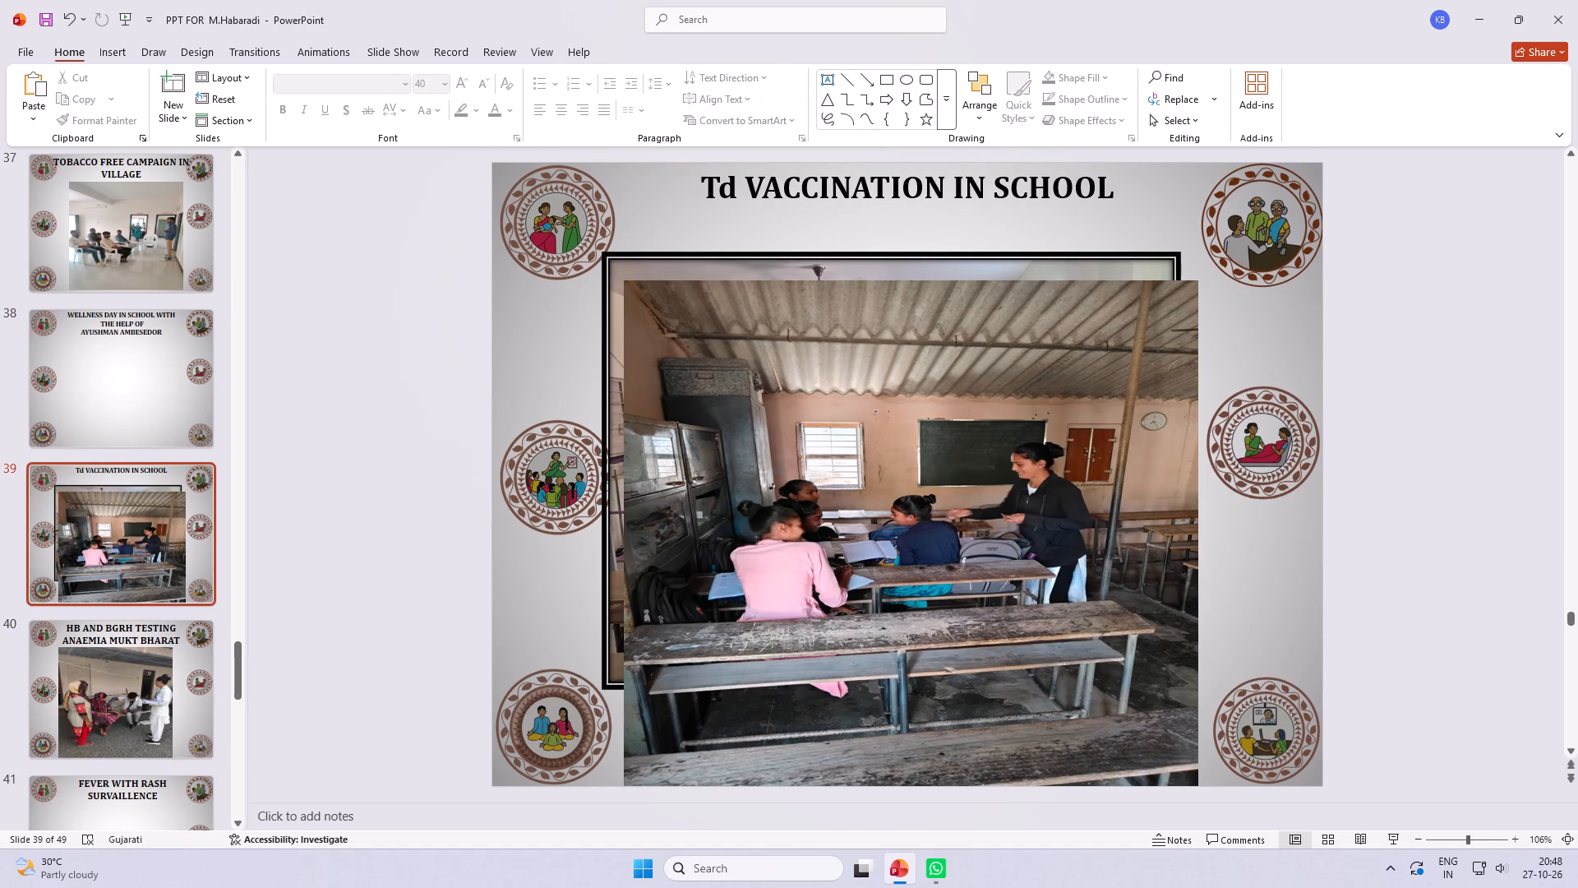
pyautogui.scroll(-2, 944, 581)
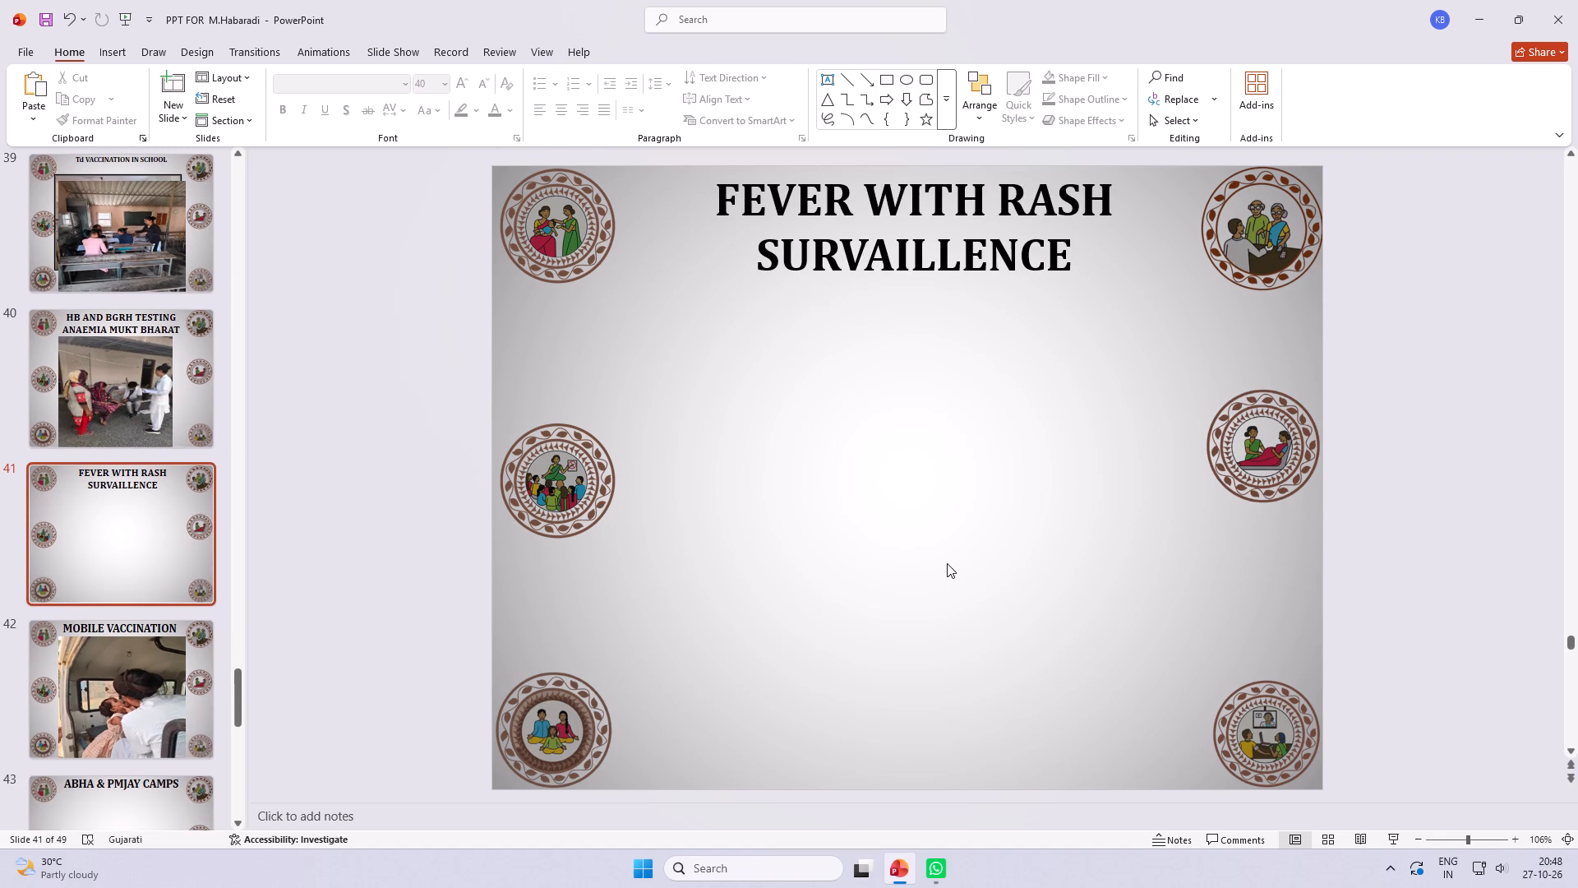
pyautogui.scroll(-2, 916, 553)
pyautogui.scroll(1, 915, 558)
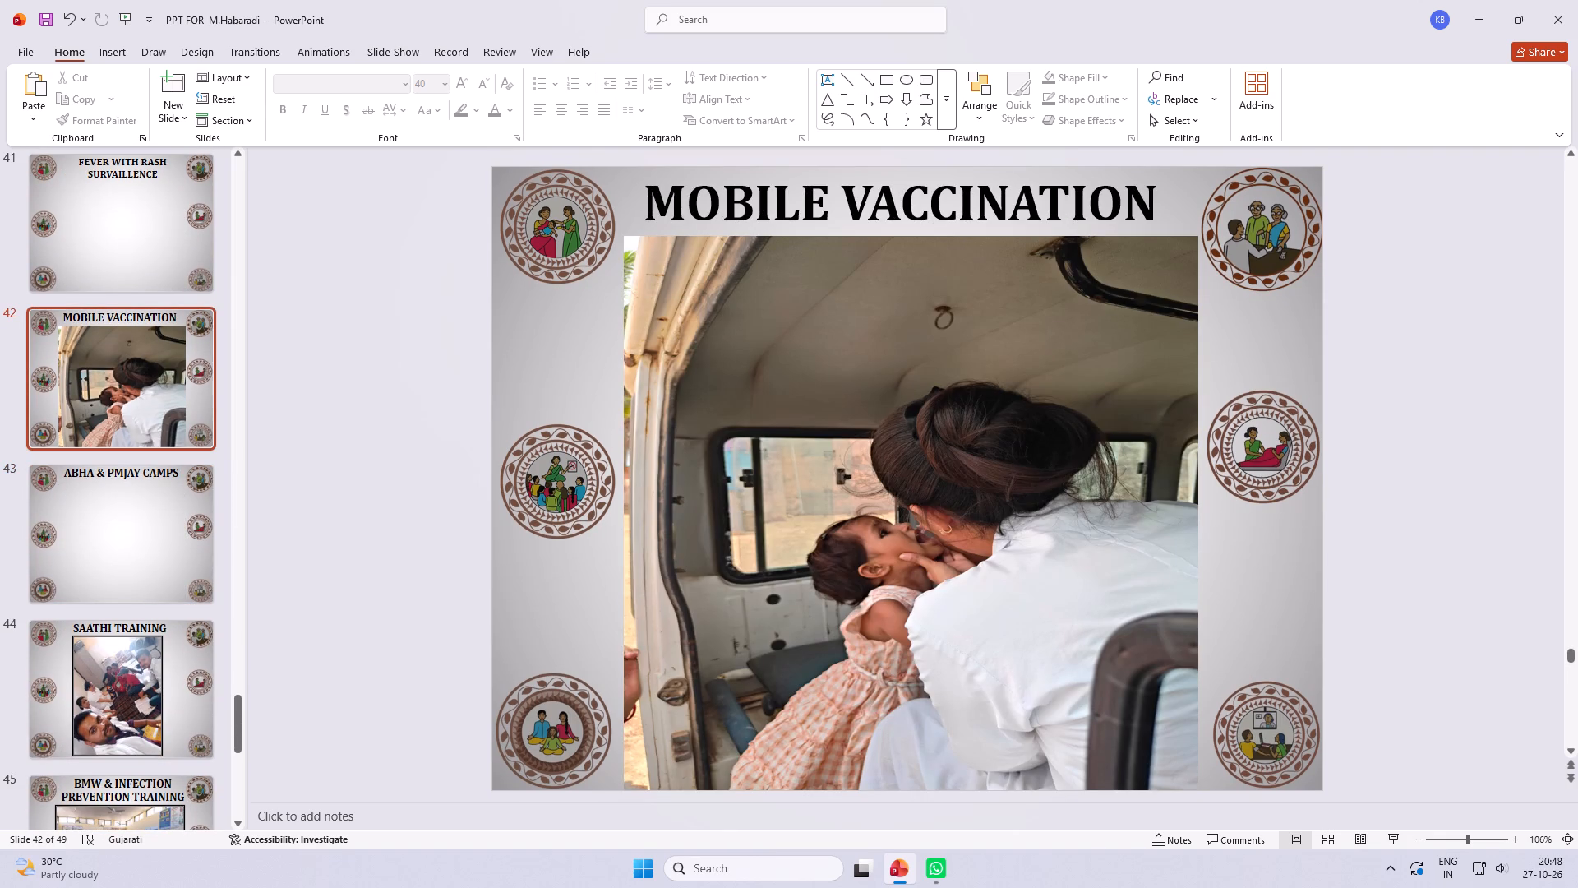
pyautogui.scroll(1, 909, 562)
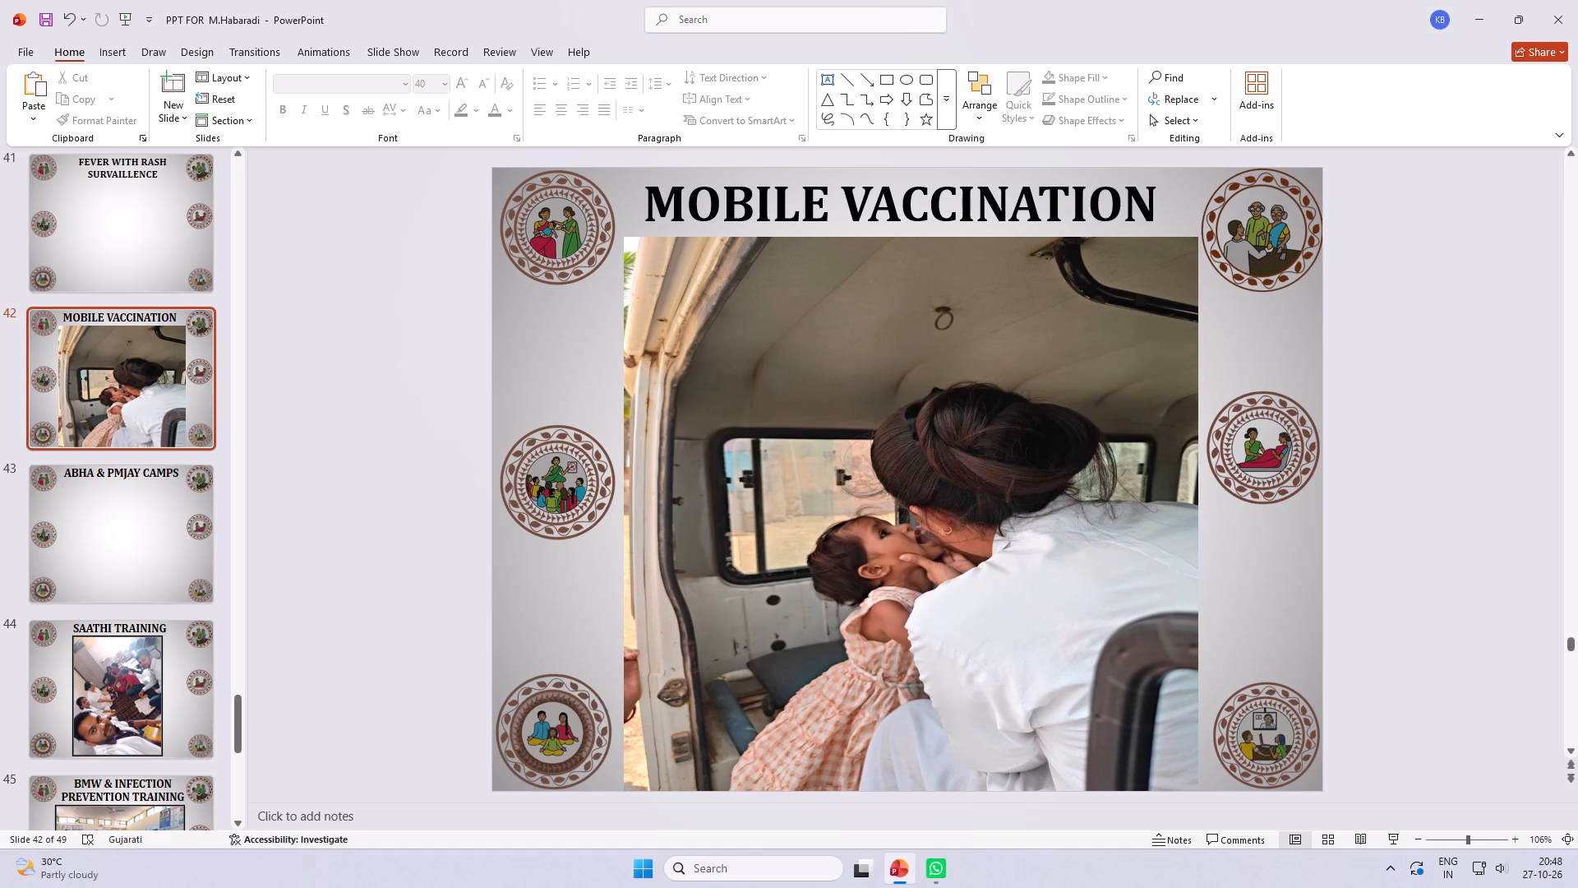
pyautogui.scroll(-2, 910, 555)
pyautogui.scroll(3, 911, 555)
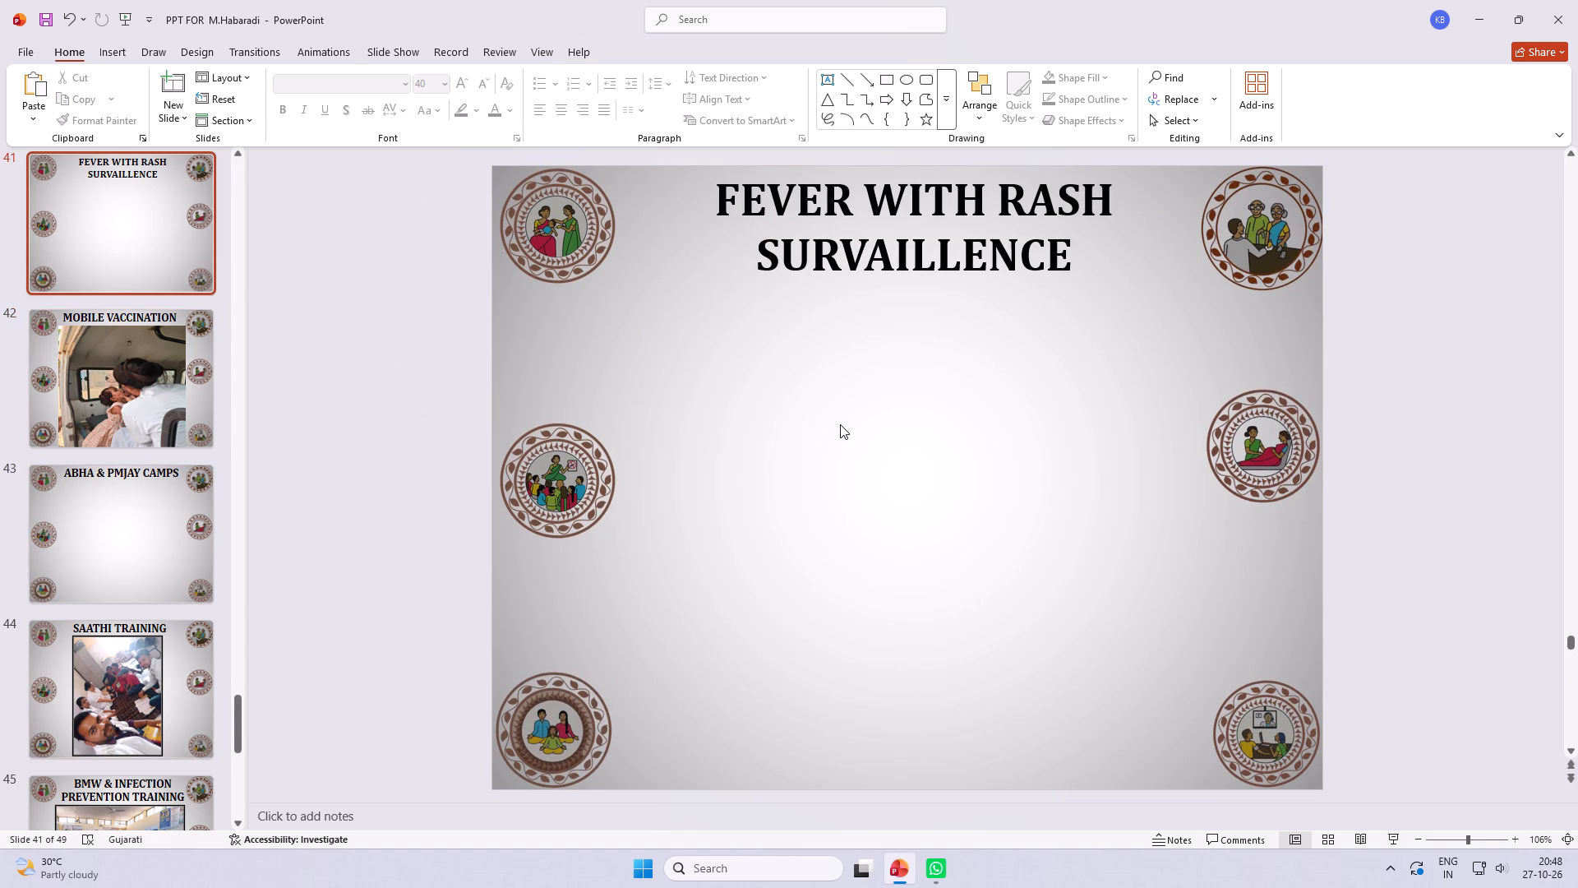
pyautogui.scroll(-1, 842, 443)
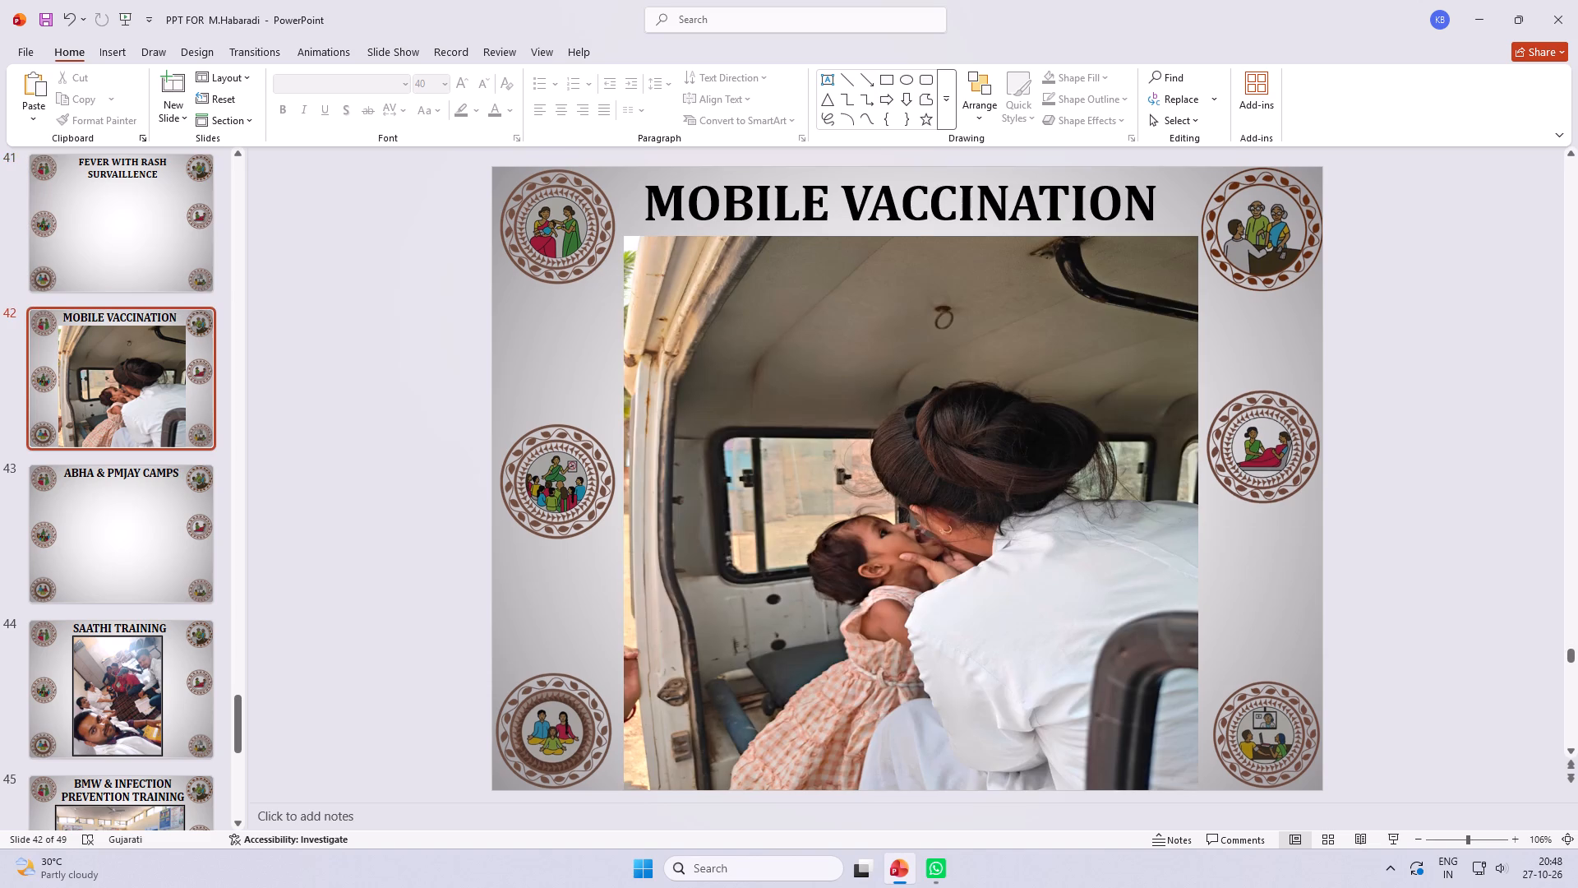
# Remove the old framed group photo from slide 44, Saathi Training.
pyautogui.scroll(-3, 830, 476)
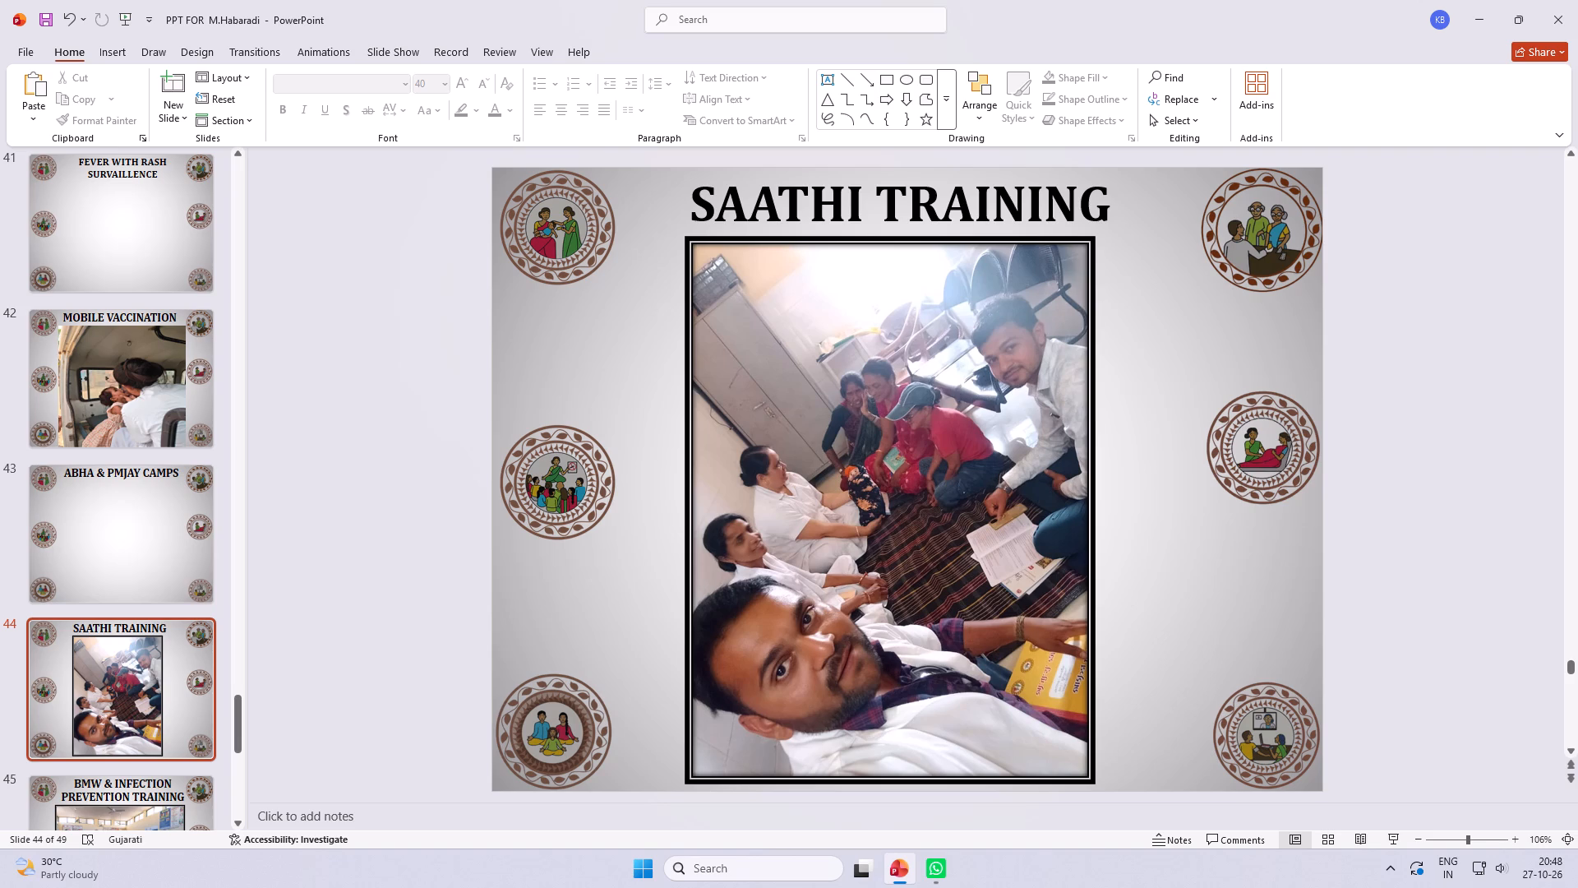
pyautogui.rightClick(839, 470)
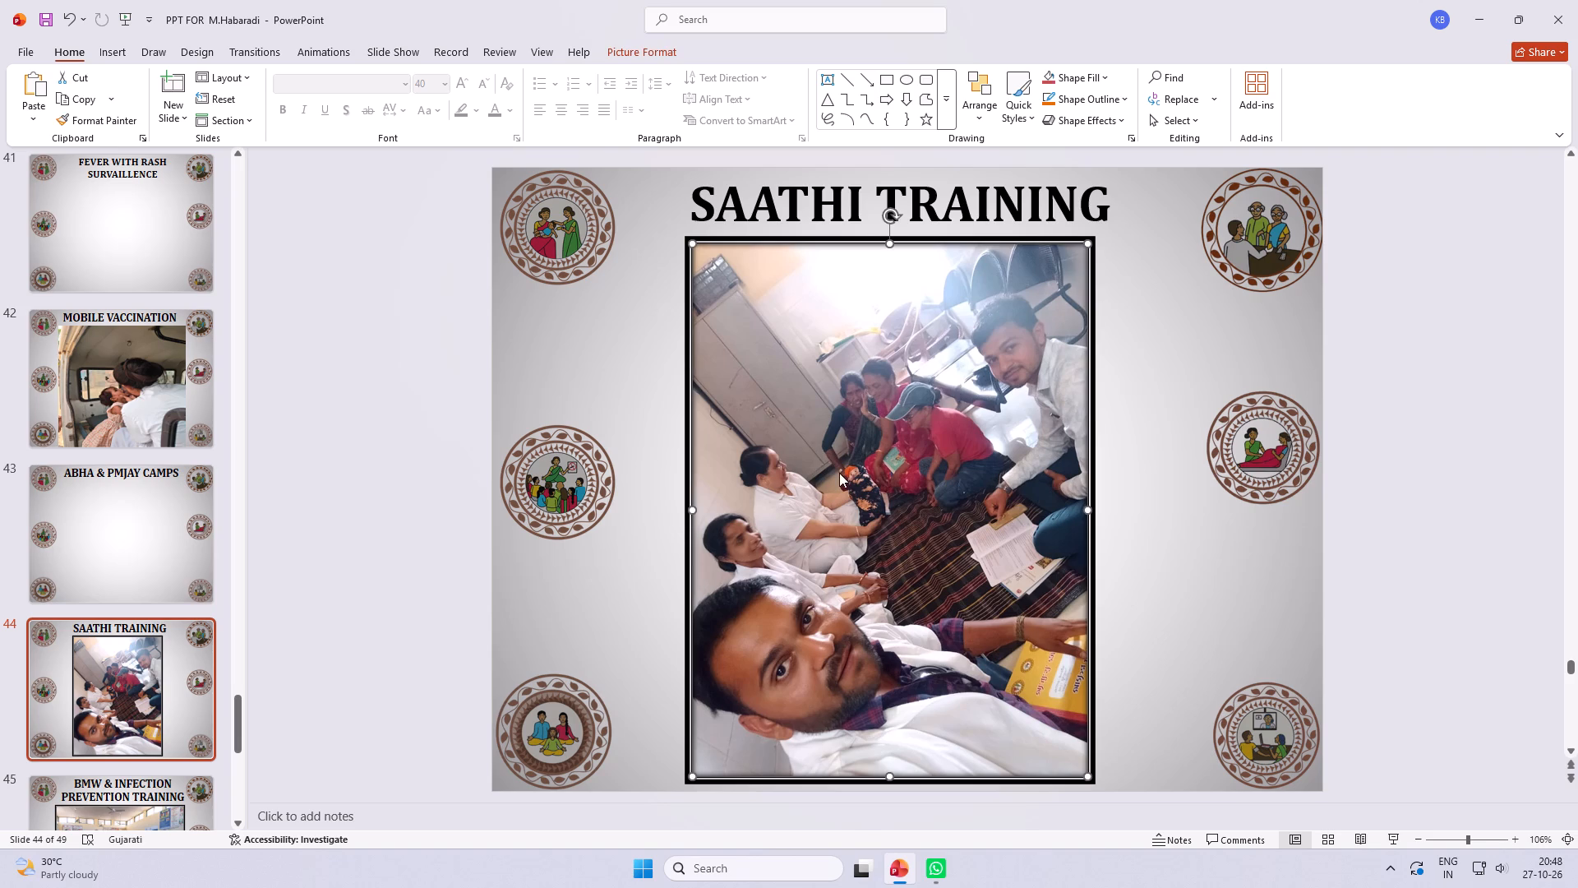
pyautogui.click(872, 508)
# Examine the training slides 44 to 46, including the BMW & Infection Prevention and NQAS District Level Training photos.
pyautogui.scroll(-1, 845, 483)
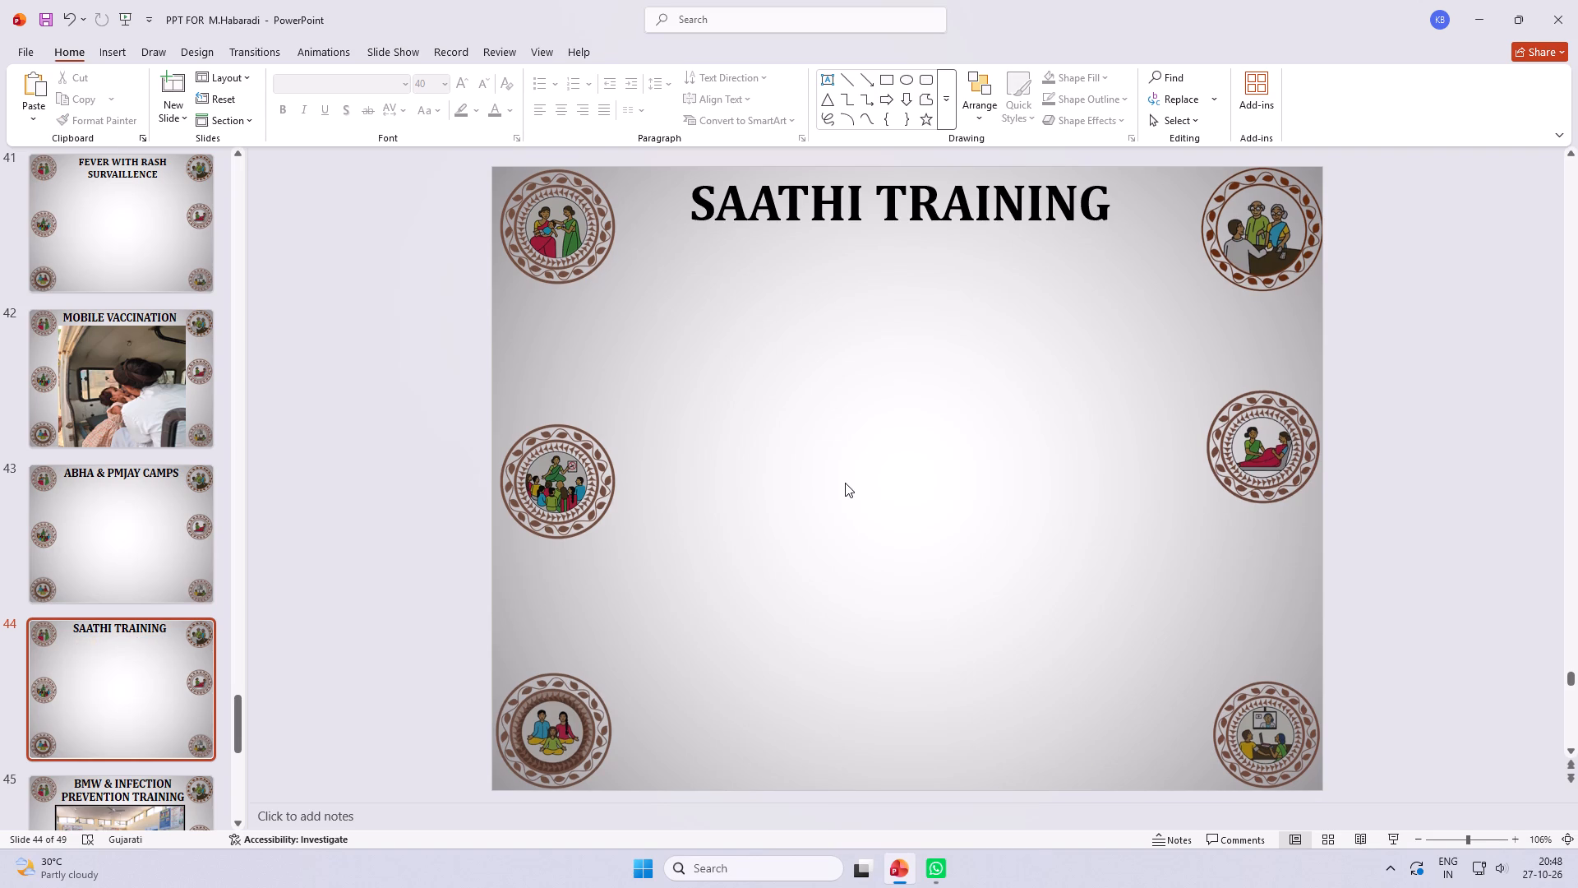
pyautogui.scroll(-1, 844, 484)
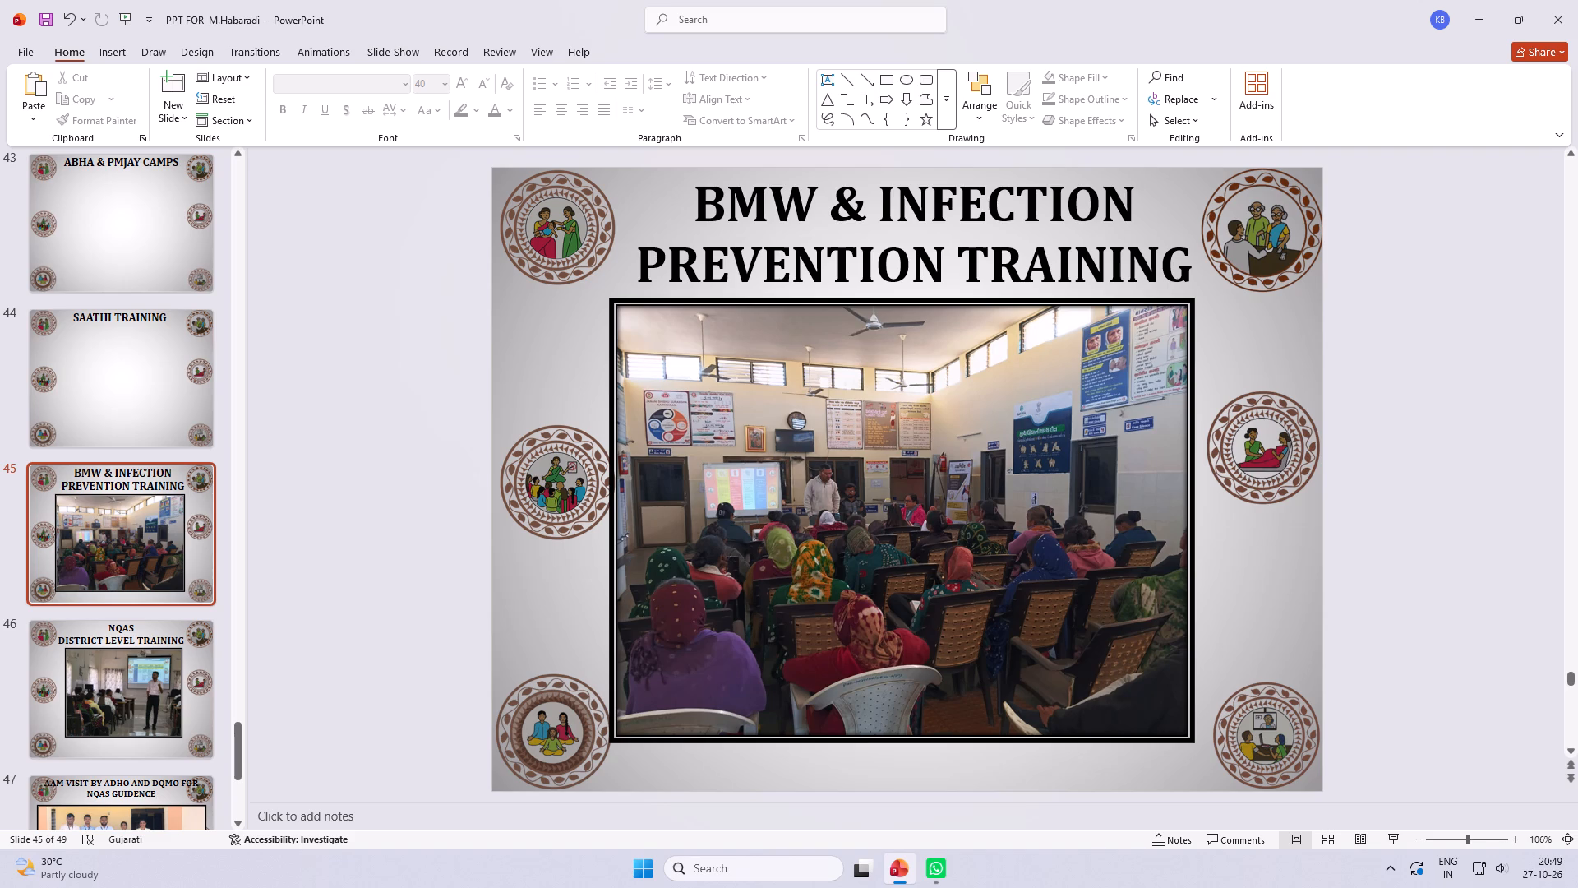
pyautogui.scroll(1, 980, 465)
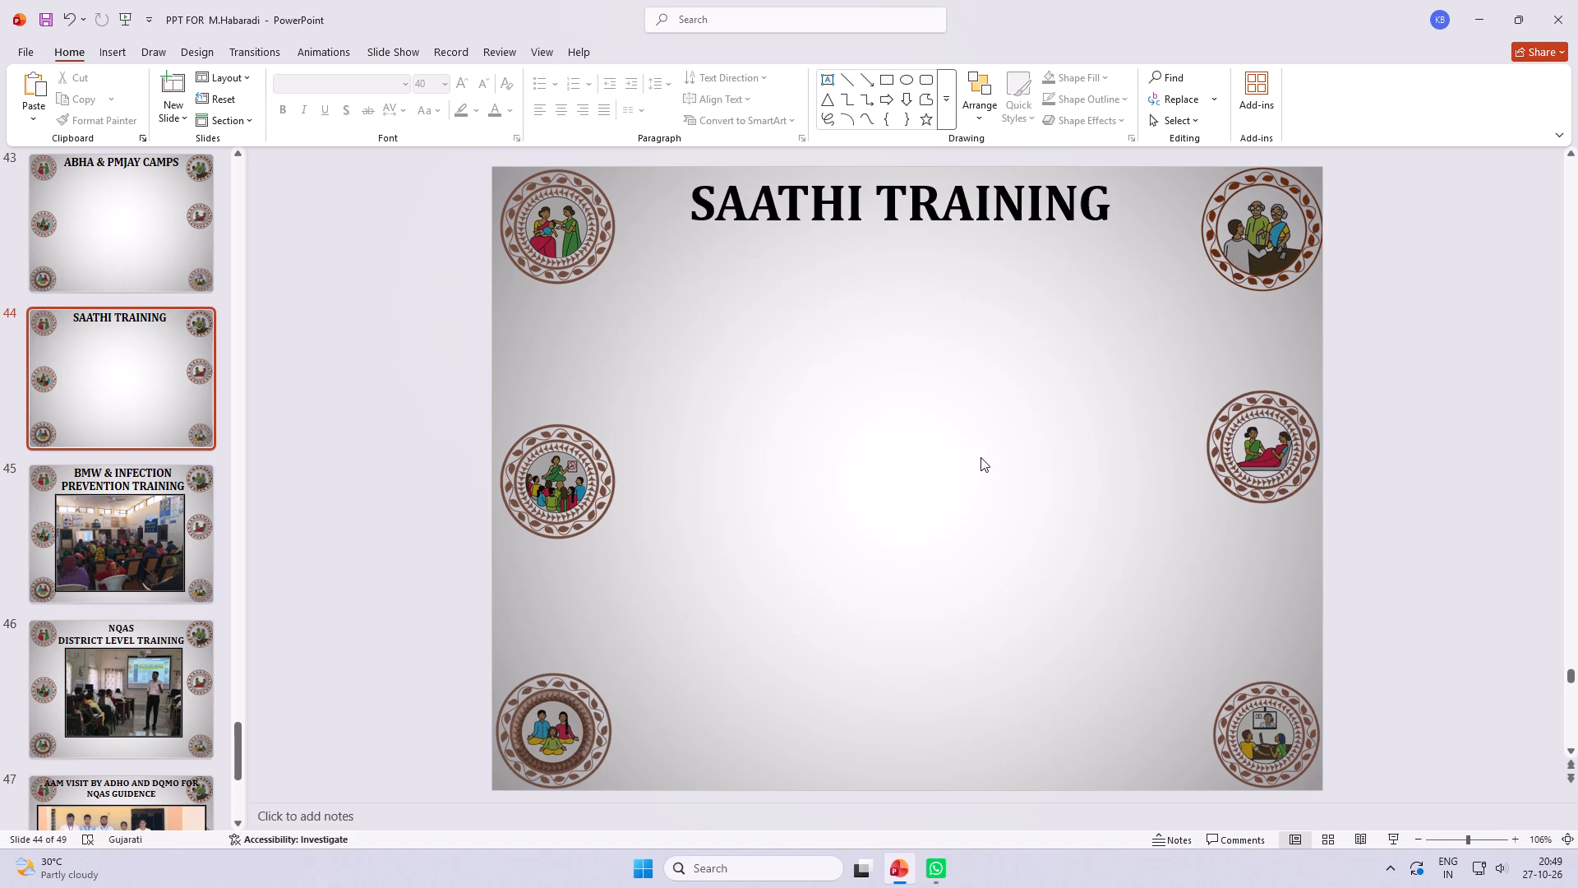
pyautogui.scroll(1, 973, 459)
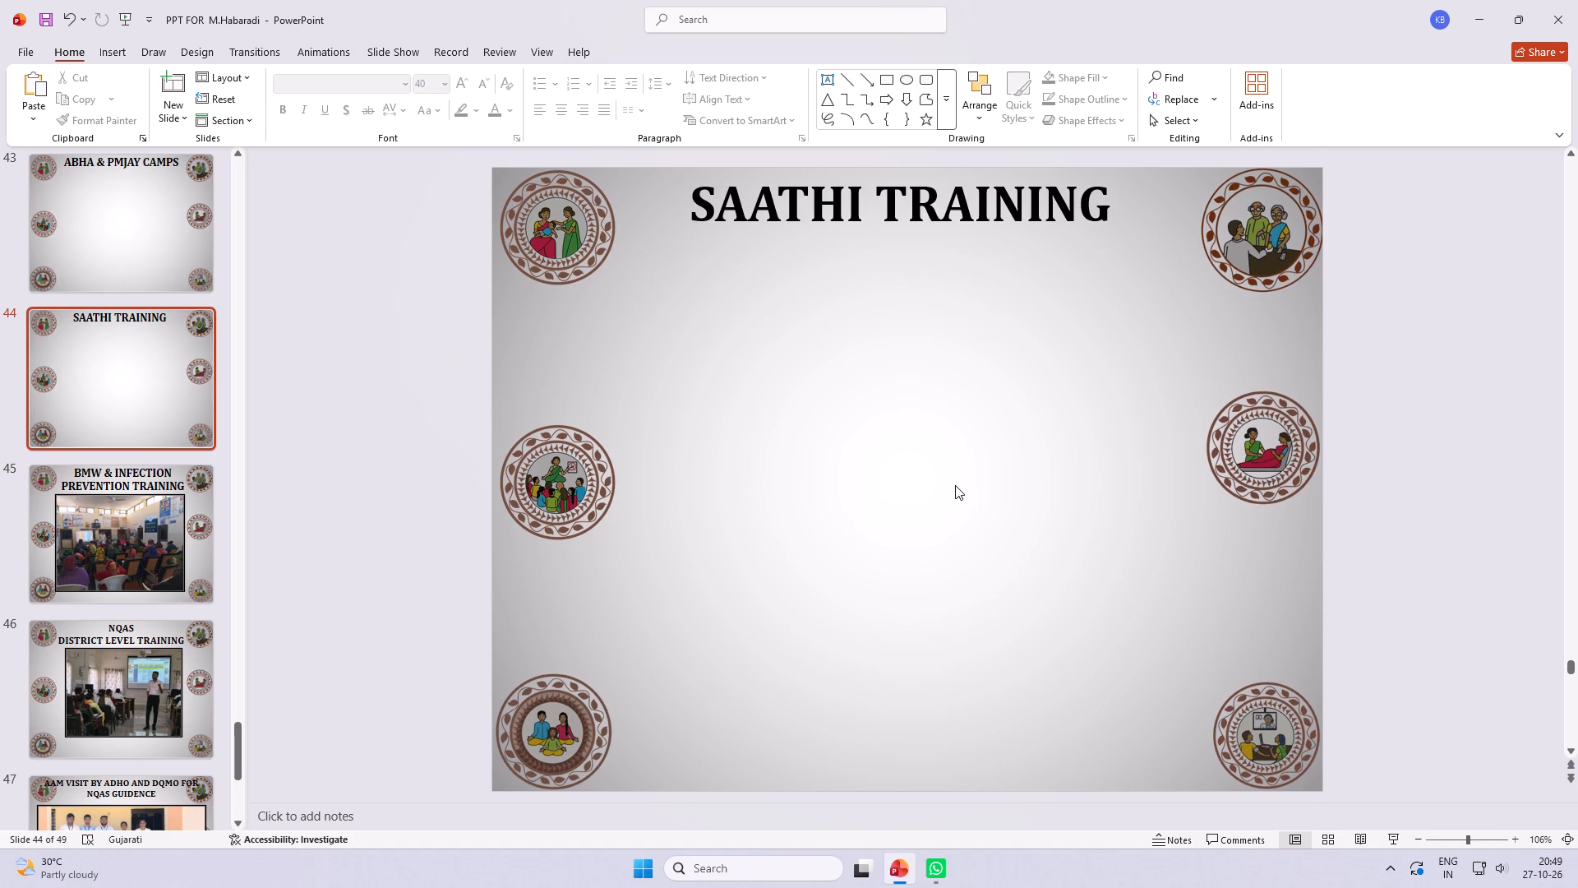
pyautogui.scroll(-2, 955, 493)
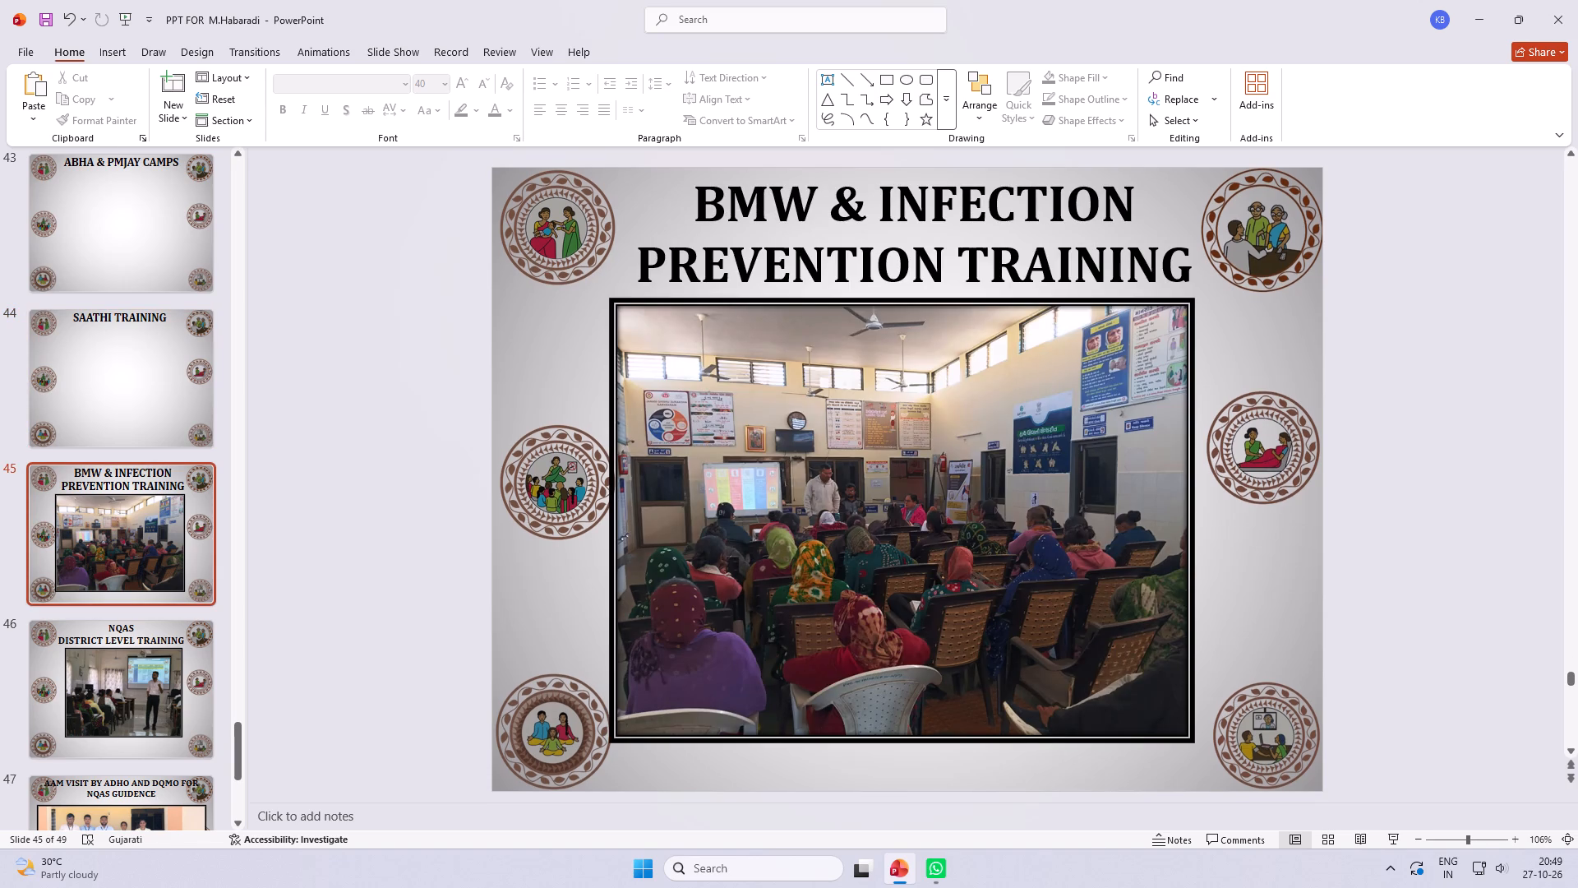
pyautogui.scroll(2, 974, 483)
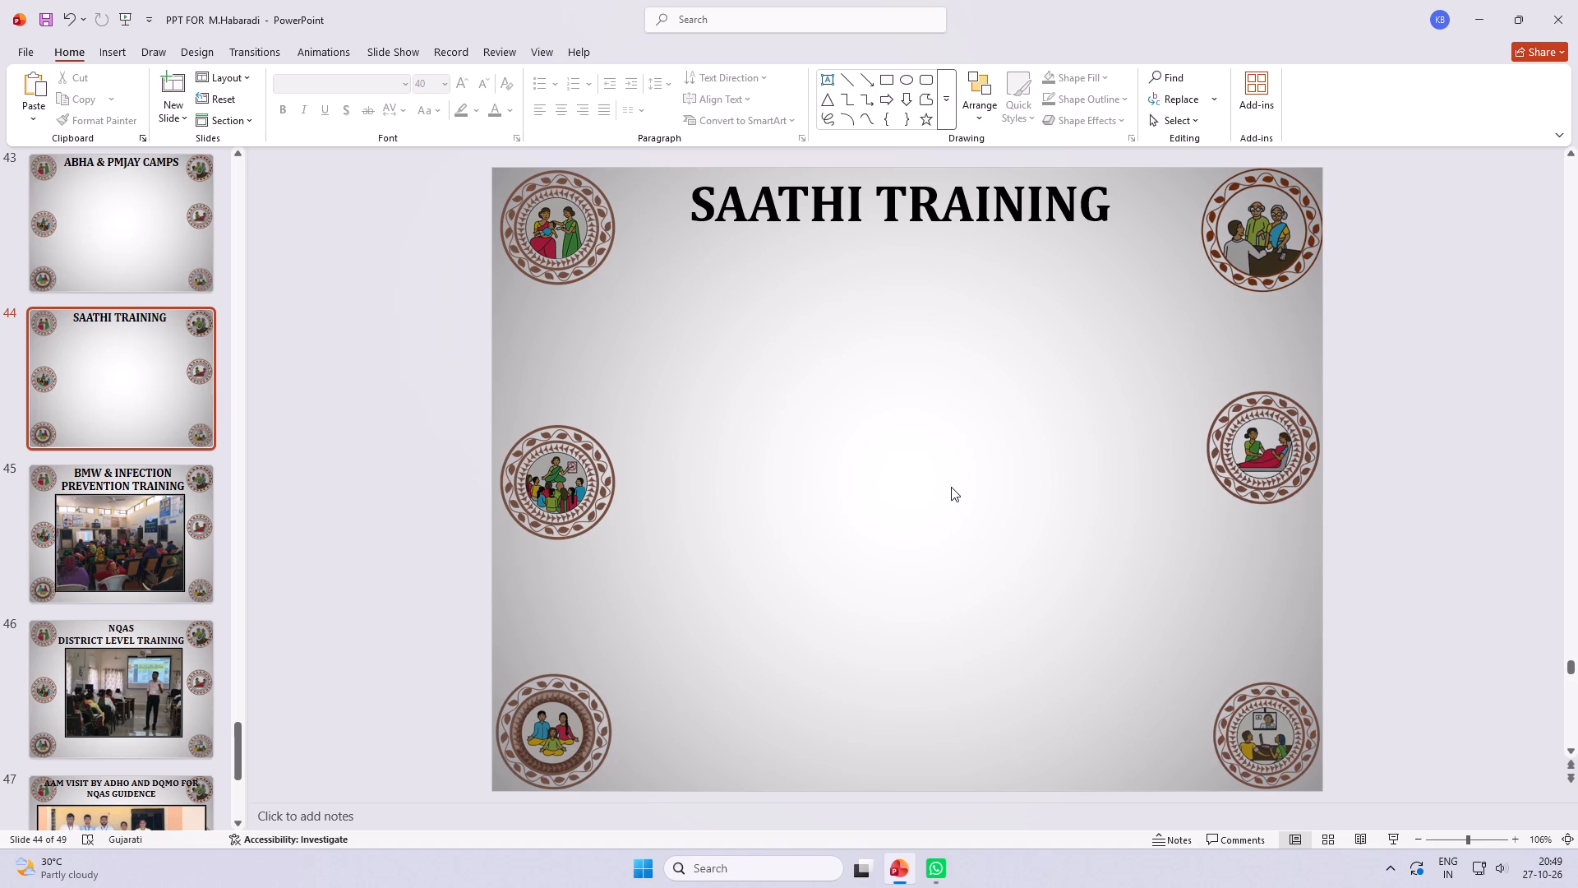
pyautogui.scroll(-1, 1000, 573)
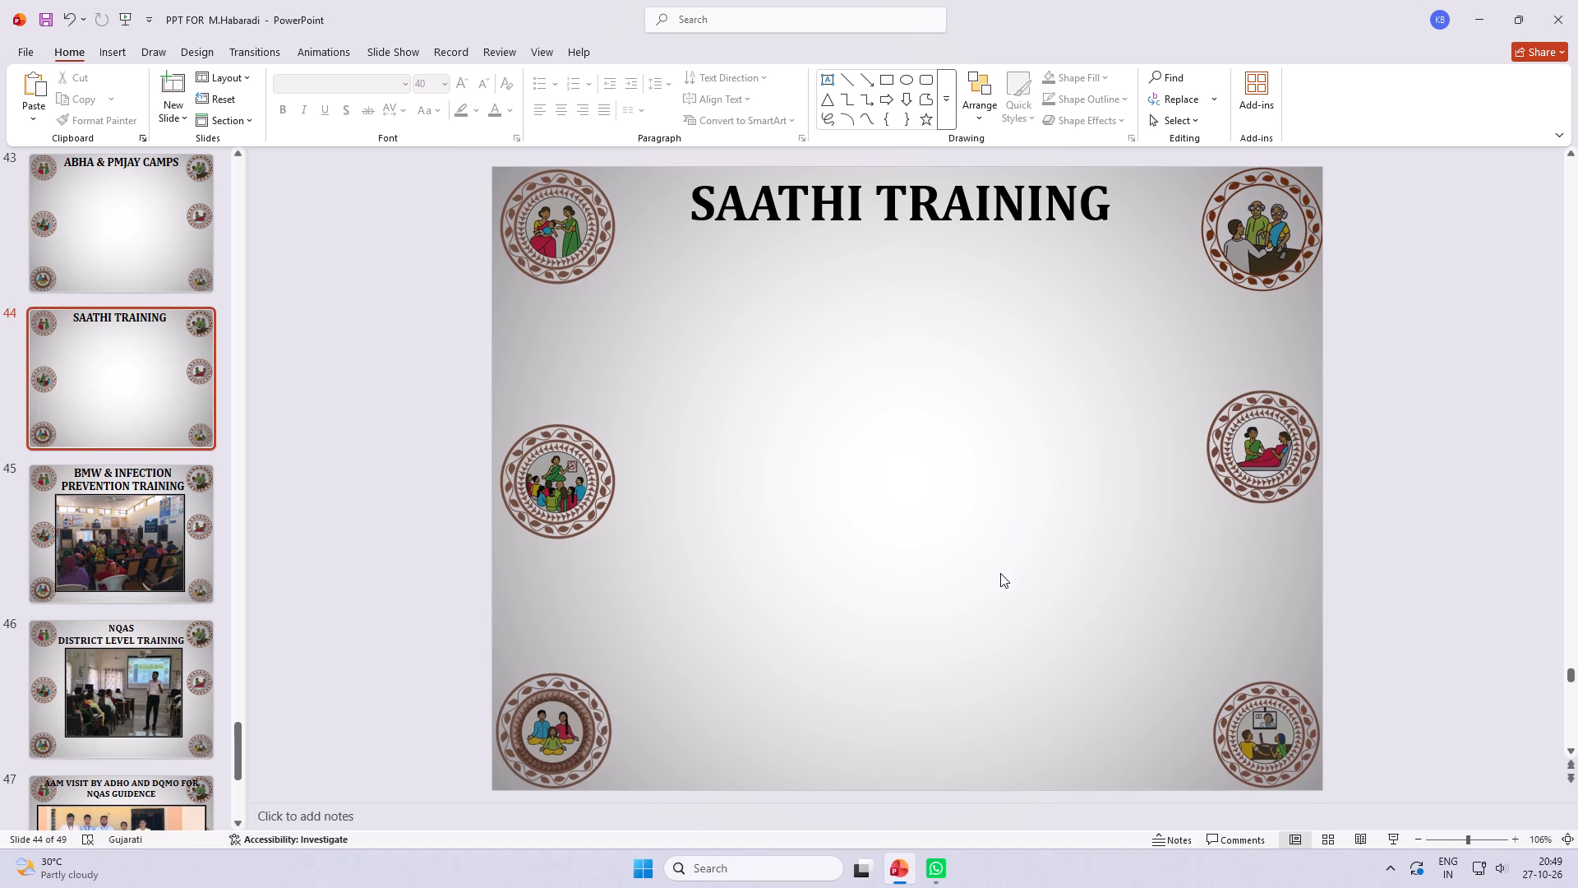
pyautogui.scroll(-1, 966, 471)
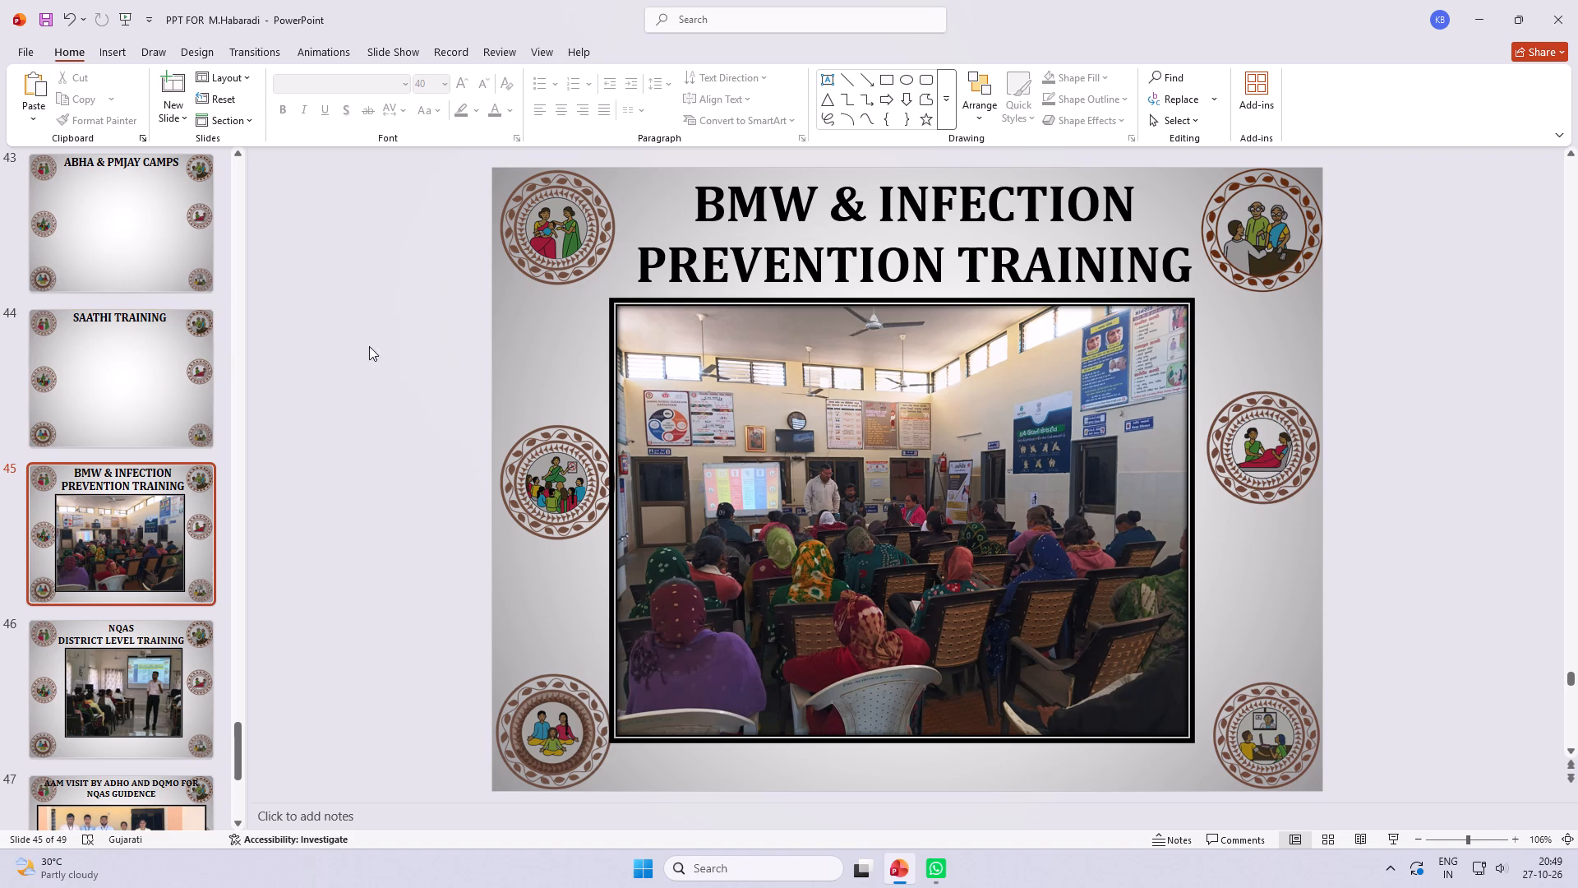
pyautogui.scroll(-1, 665, 355)
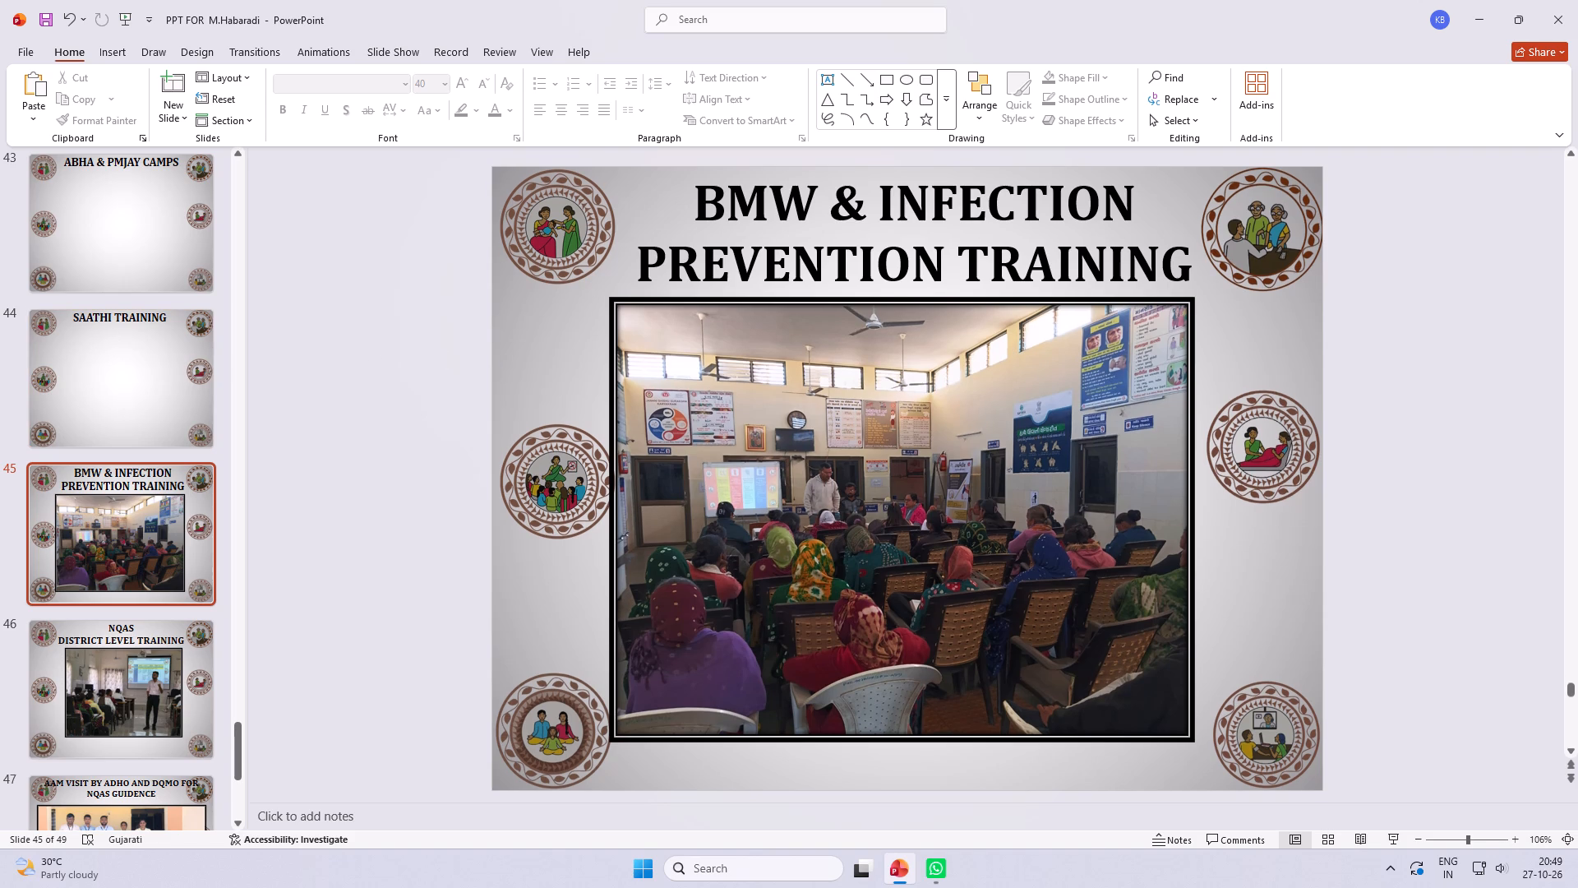
pyautogui.scroll(-1, 782, 411)
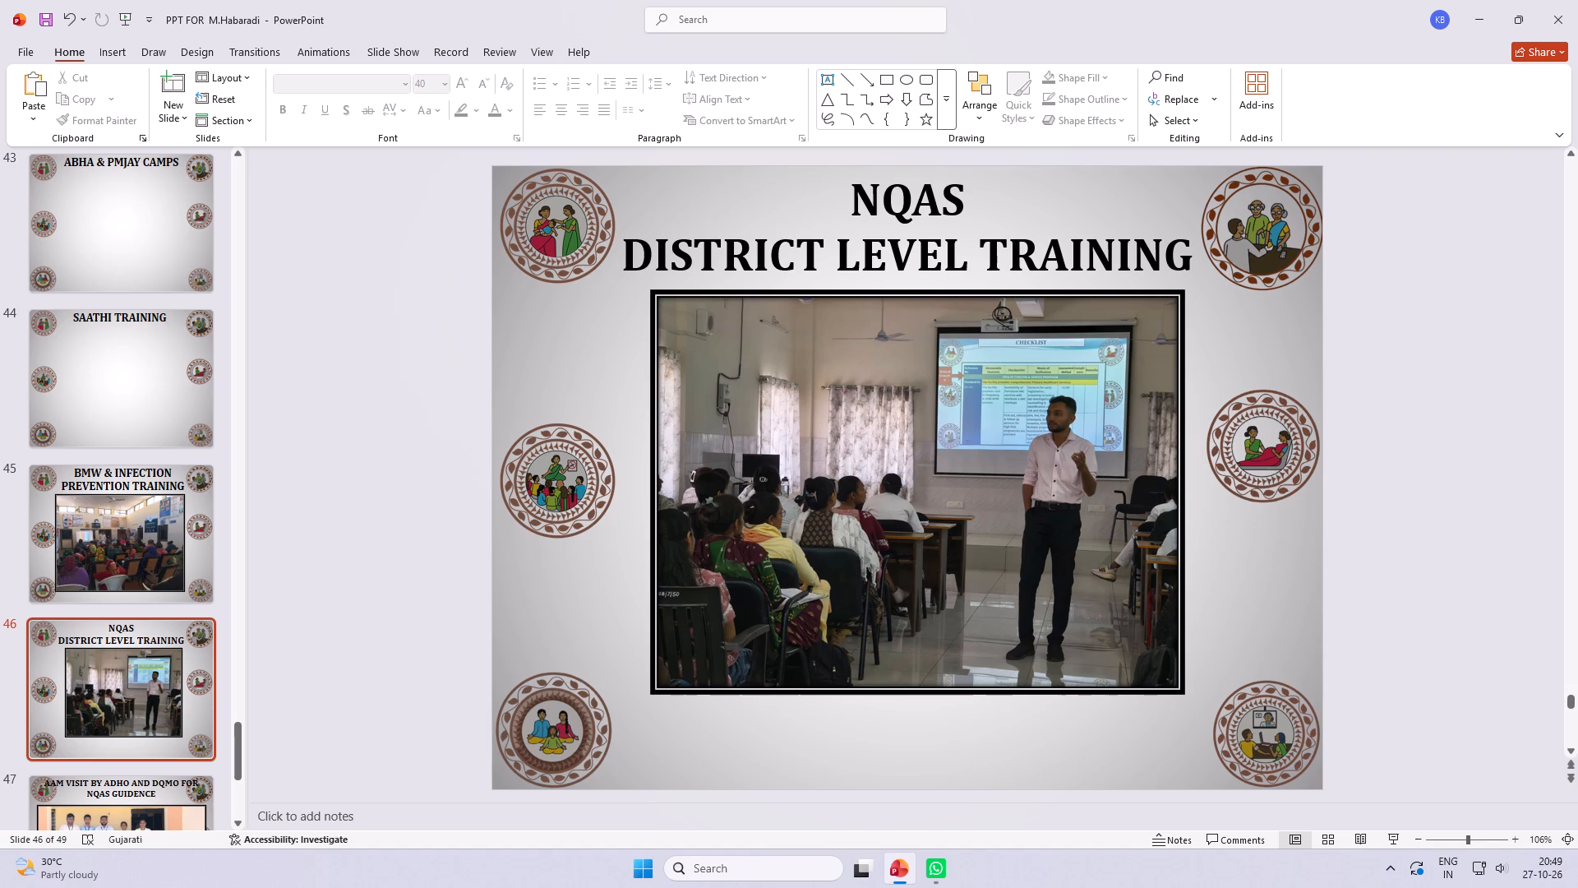
# Remove the old framed staff photo from slide 47, AAM Visit by ADHO and DQMO for NQAS Guidence.
pyautogui.scroll(-1, 922, 547)
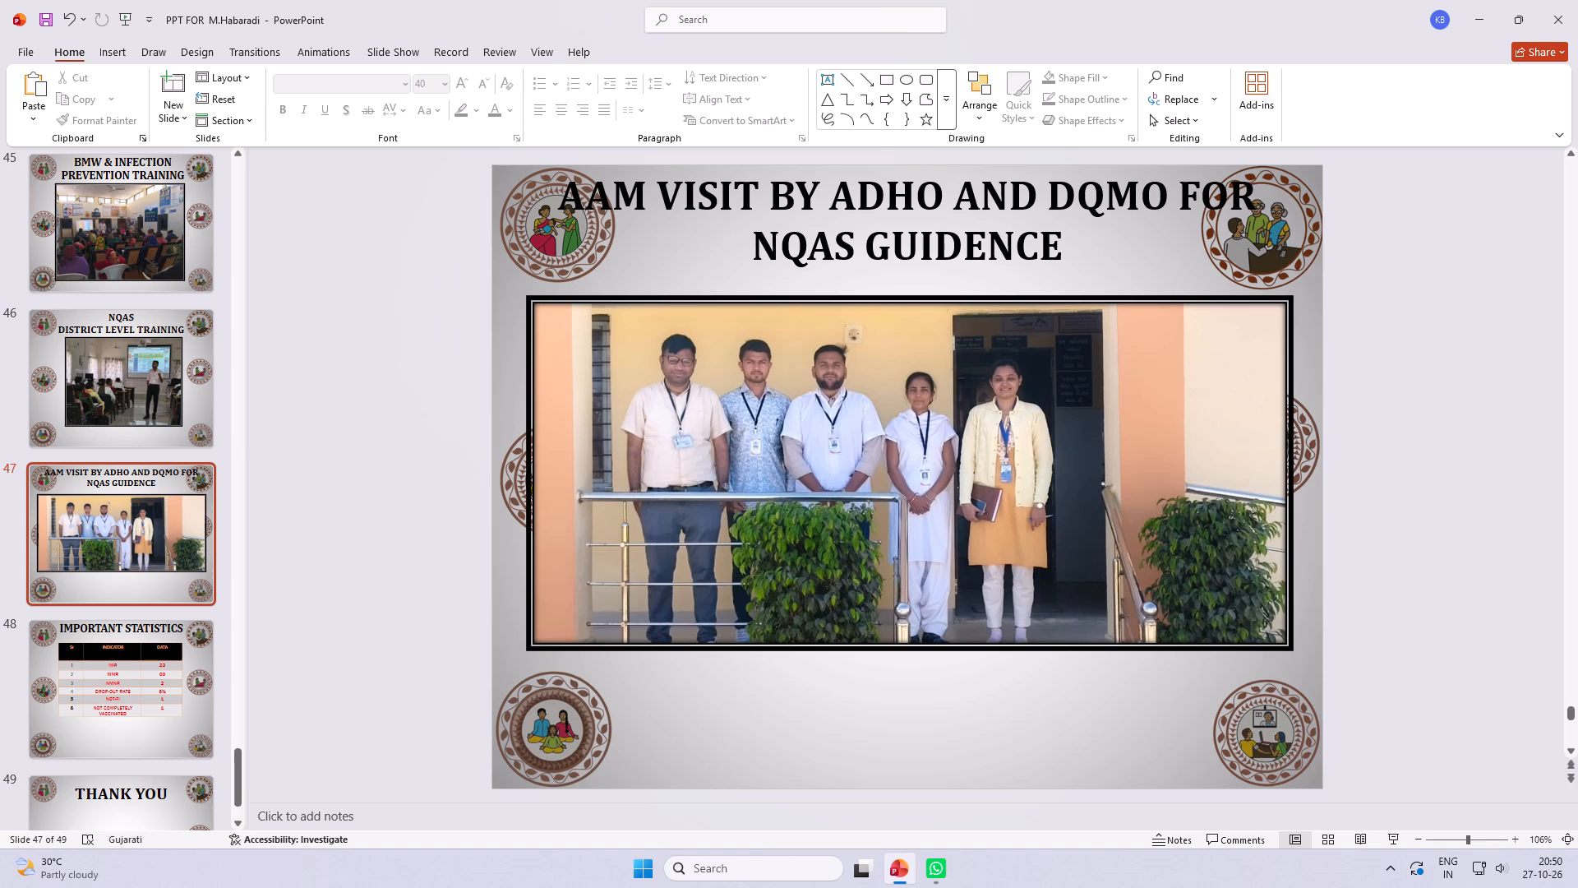
pyautogui.rightClick(724, 372)
pyautogui.click(777, 405)
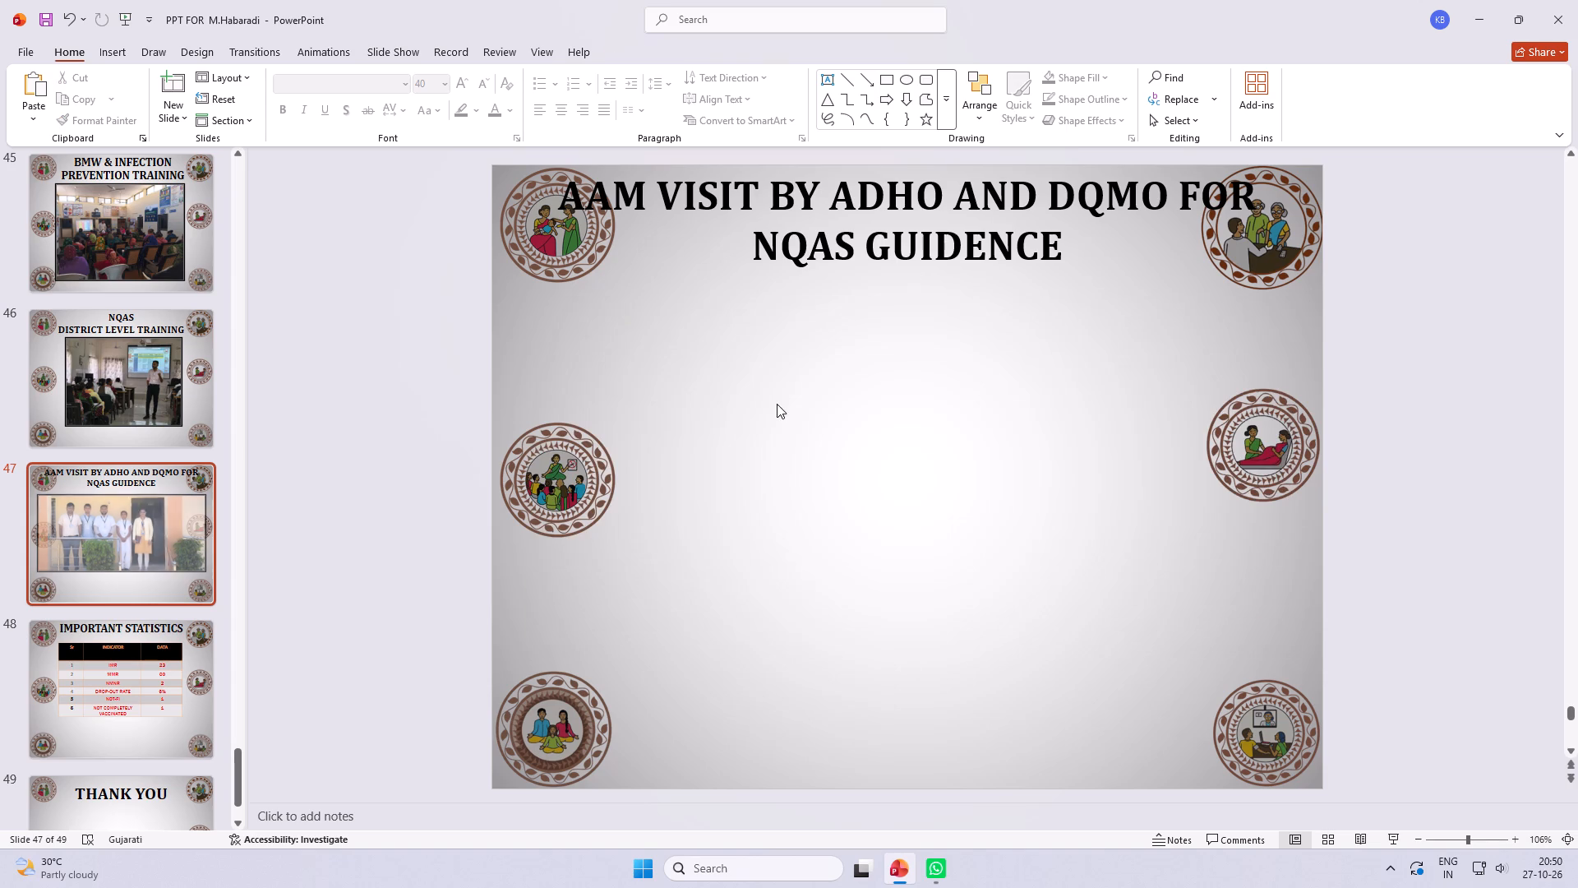
# In the Important Statistics table on slide 48, set the IMR data to 3 and the NMNR data to 0.
pyautogui.scroll(-1, 780, 404)
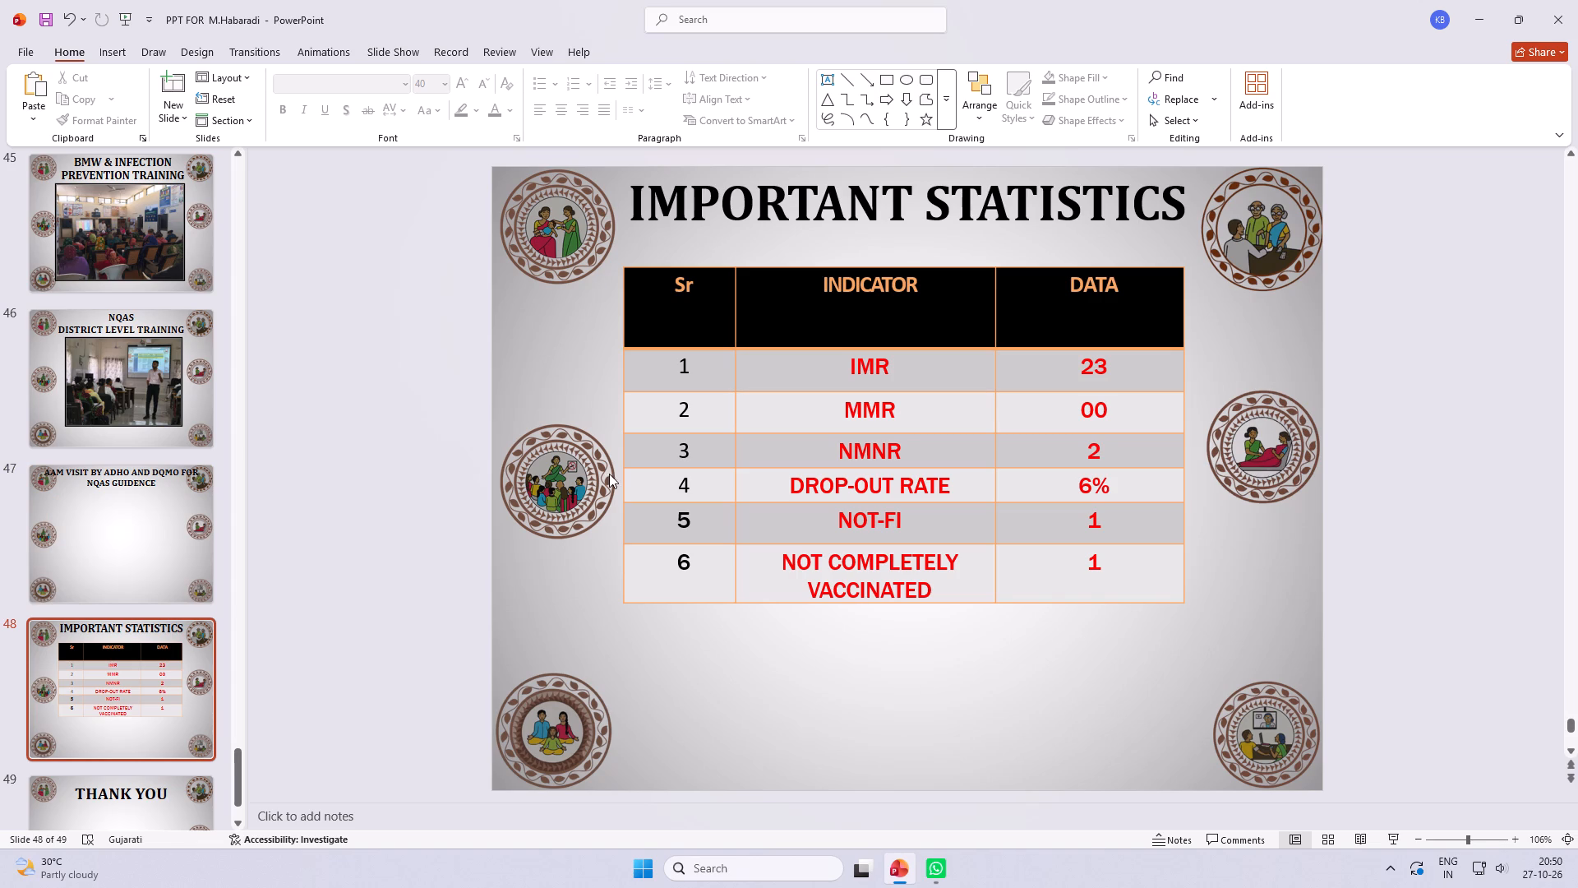
pyautogui.doubleClick(1105, 352)
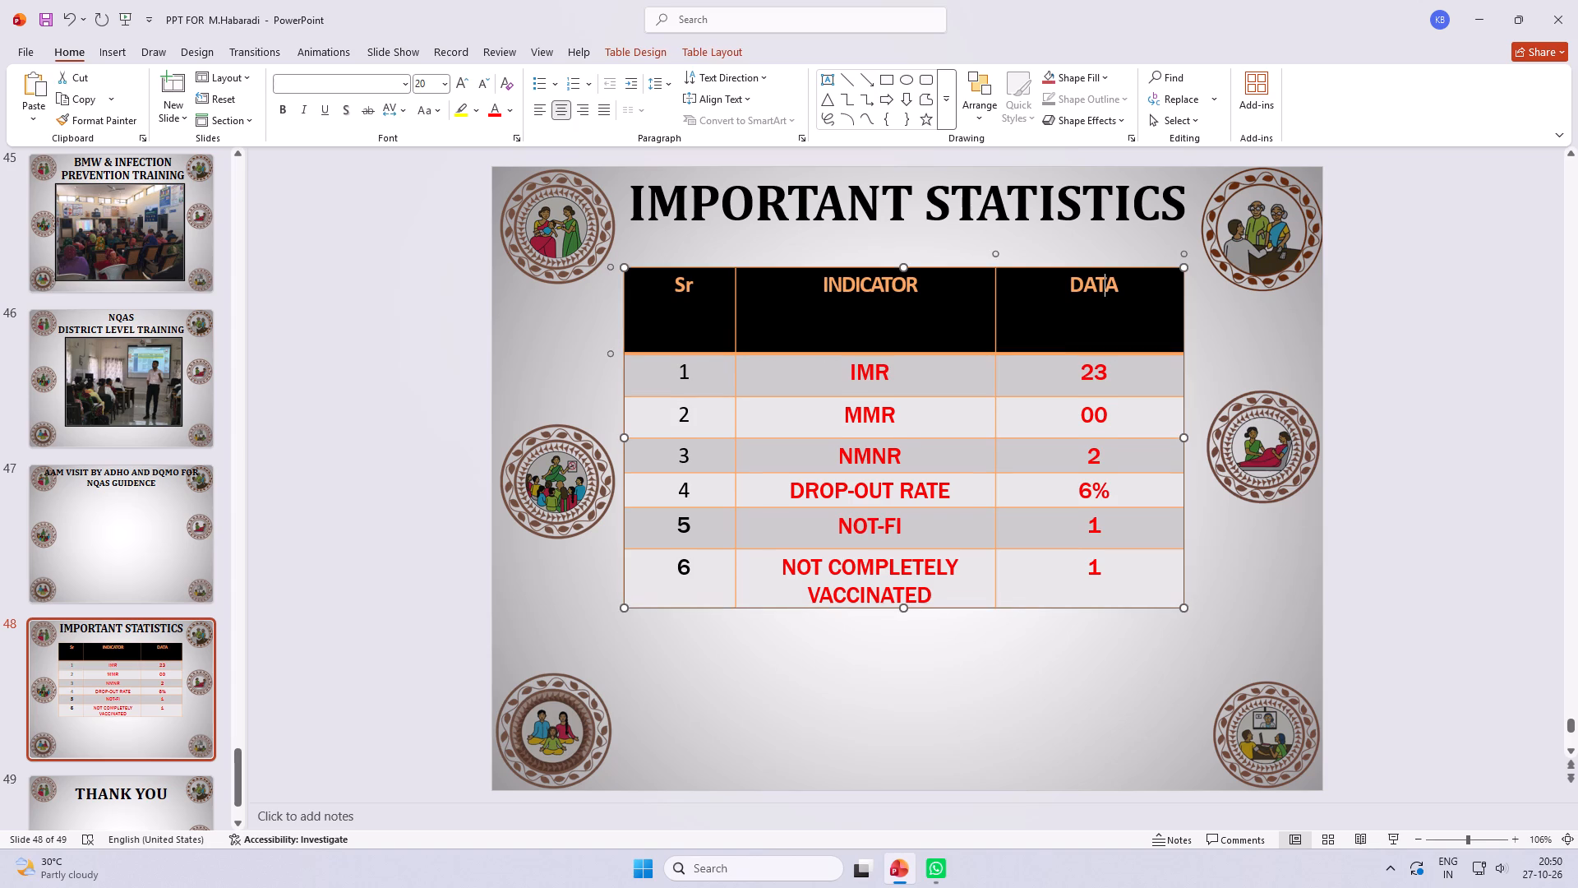
pyautogui.doubleClick(1096, 375)
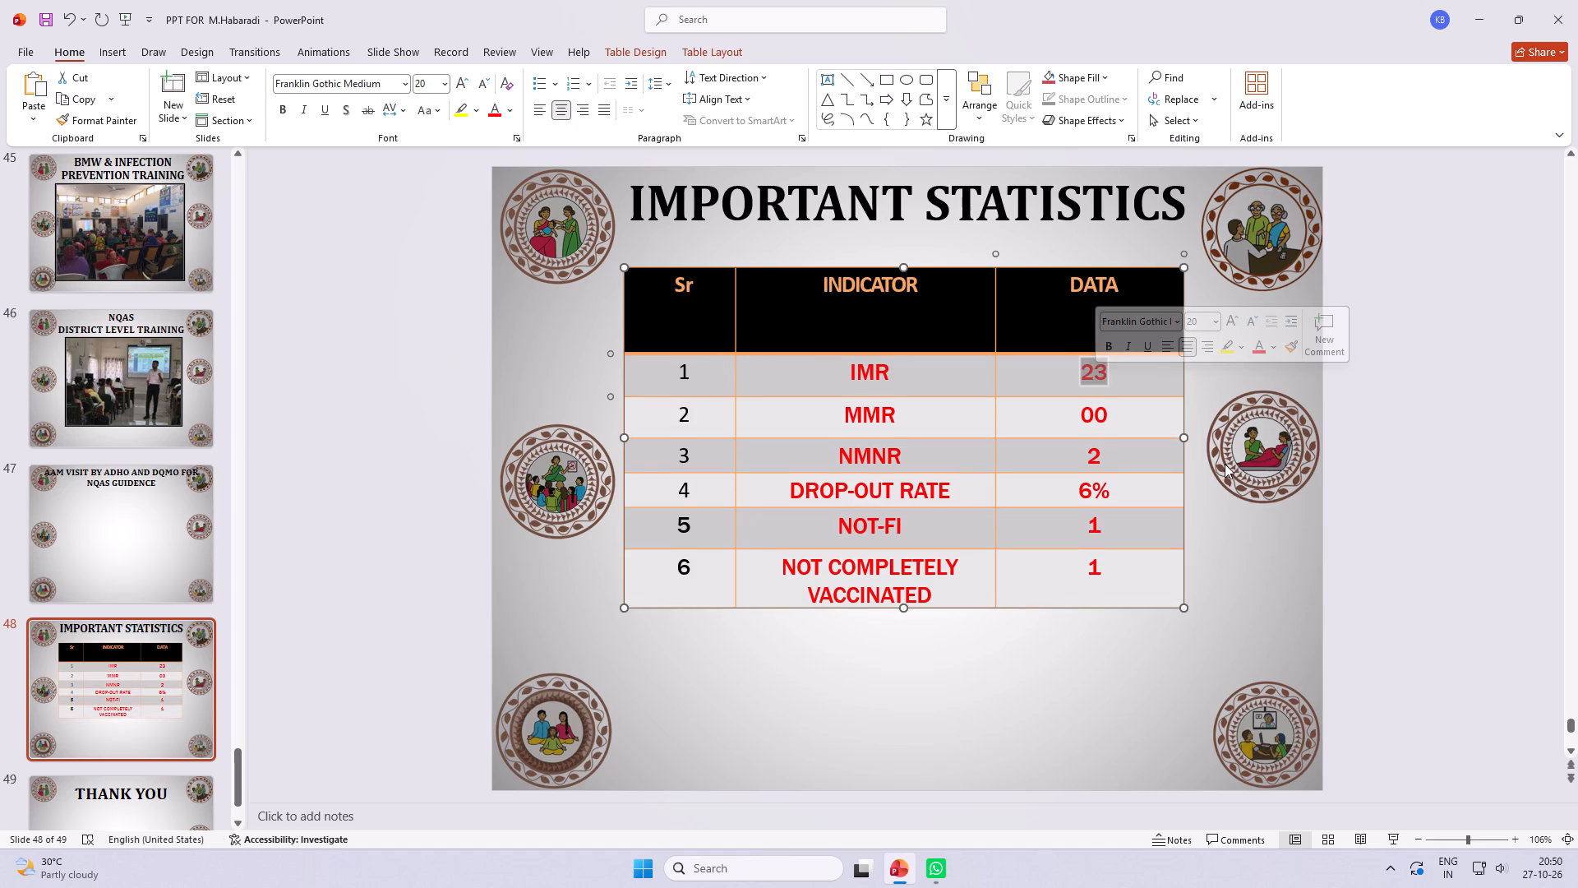
pyautogui.press('3')
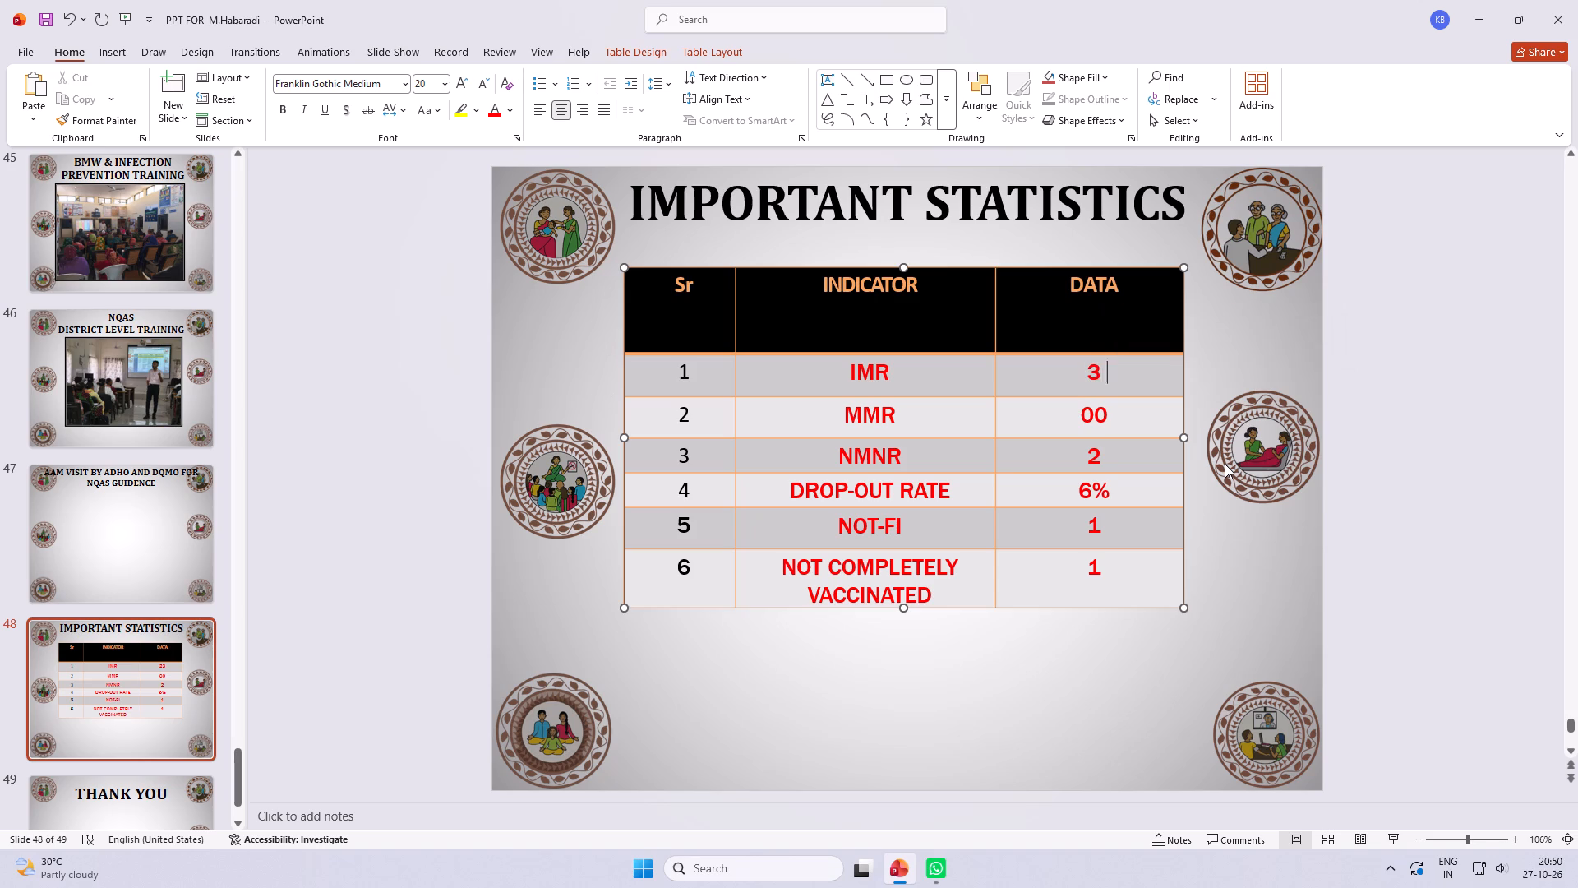
pyautogui.press('Down')
pyautogui.press('Down')
pyautogui.press('BackSpace')
pyautogui.press('0')
# Set the drop-out rate to 0%, NOT-FI to 0 and not completely vaccinated to 0 in the statistics table.
pyautogui.press('Down')
pyautogui.press('Left')
pyautogui.press('BackSpace')
pyautogui.press('0')
pyautogui.press('Down')
pyautogui.press('Delete')
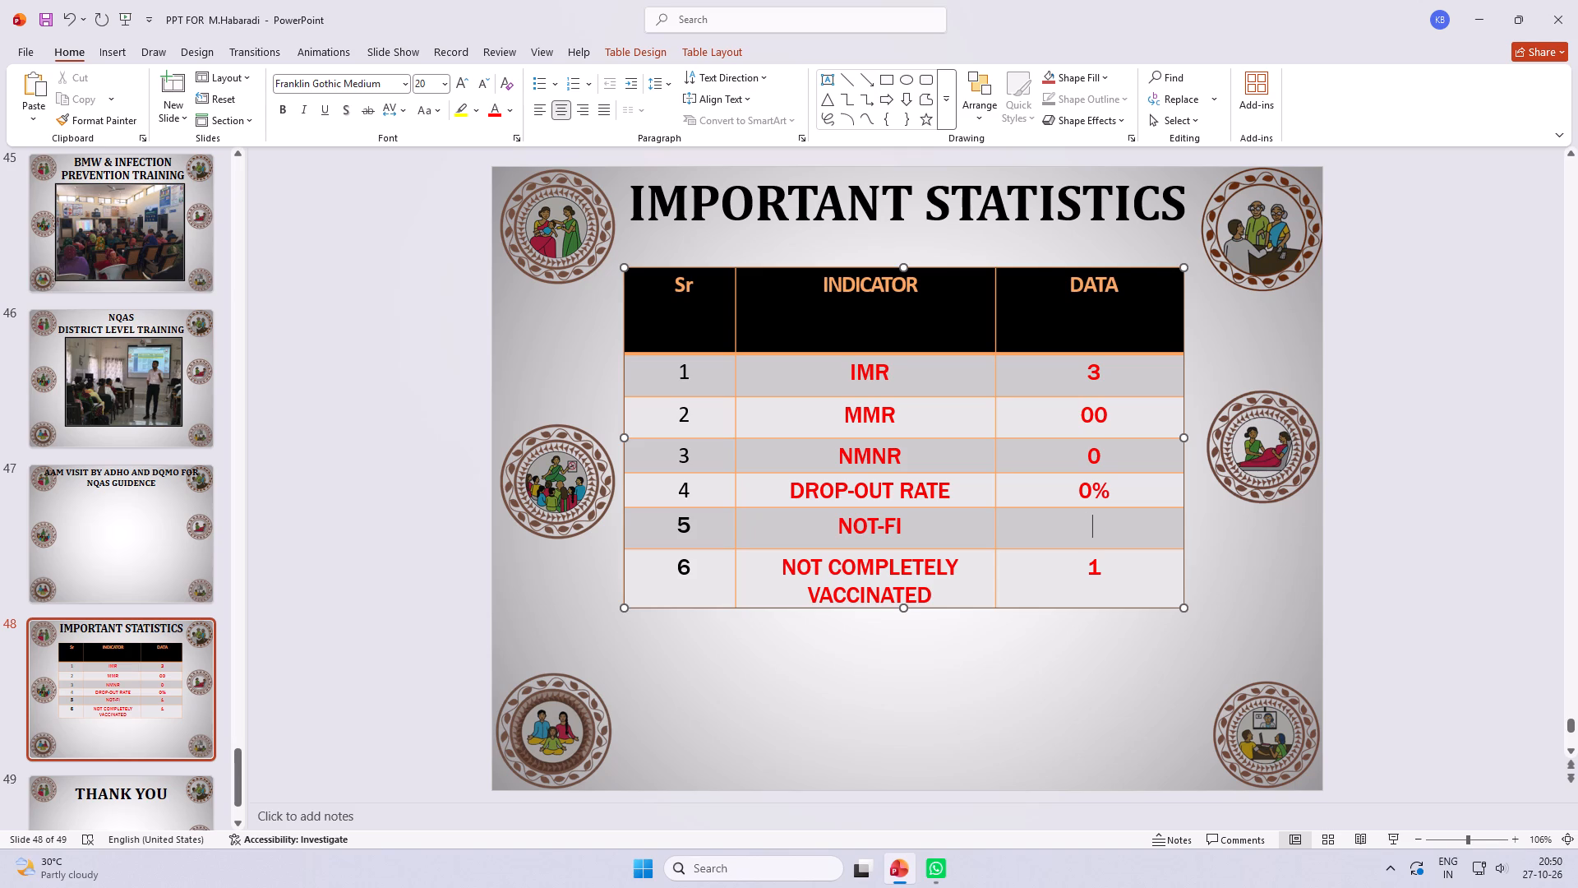
pyautogui.press('0')
pyautogui.press('Left')
pyautogui.press('Down')
pyautogui.press('Delete')
pyautogui.press('0')
# Go to slide 49, Thank You.
pyautogui.scroll(-1, 1237, 472)
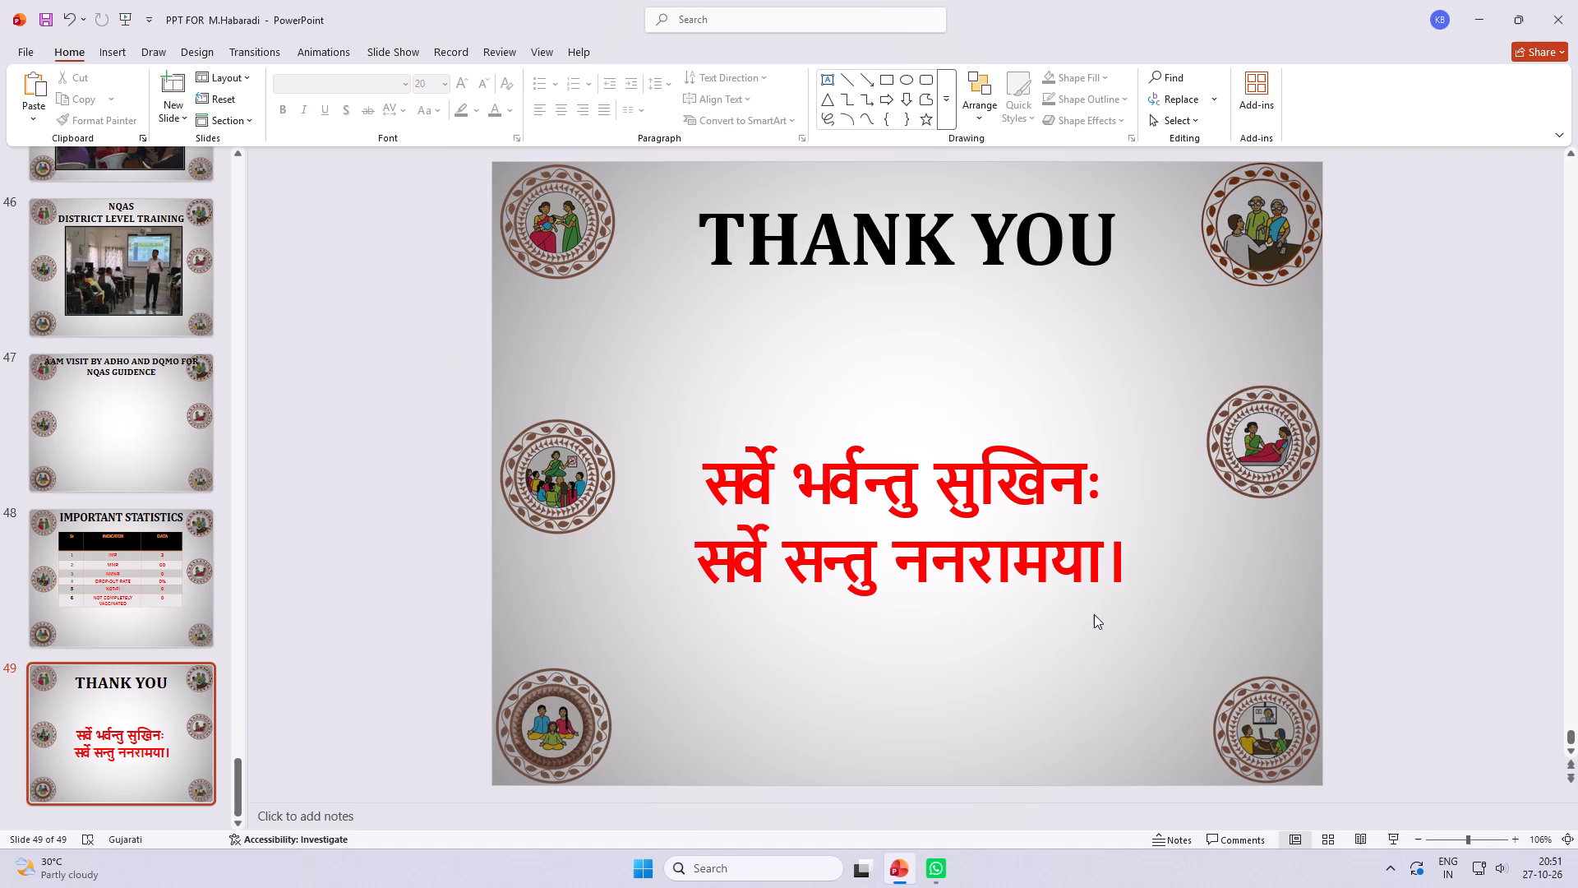
# Review the slides backwards from slide 49 to slide 29, TB Patient Visit, checking which still need photos.
pyautogui.click(960, 570)
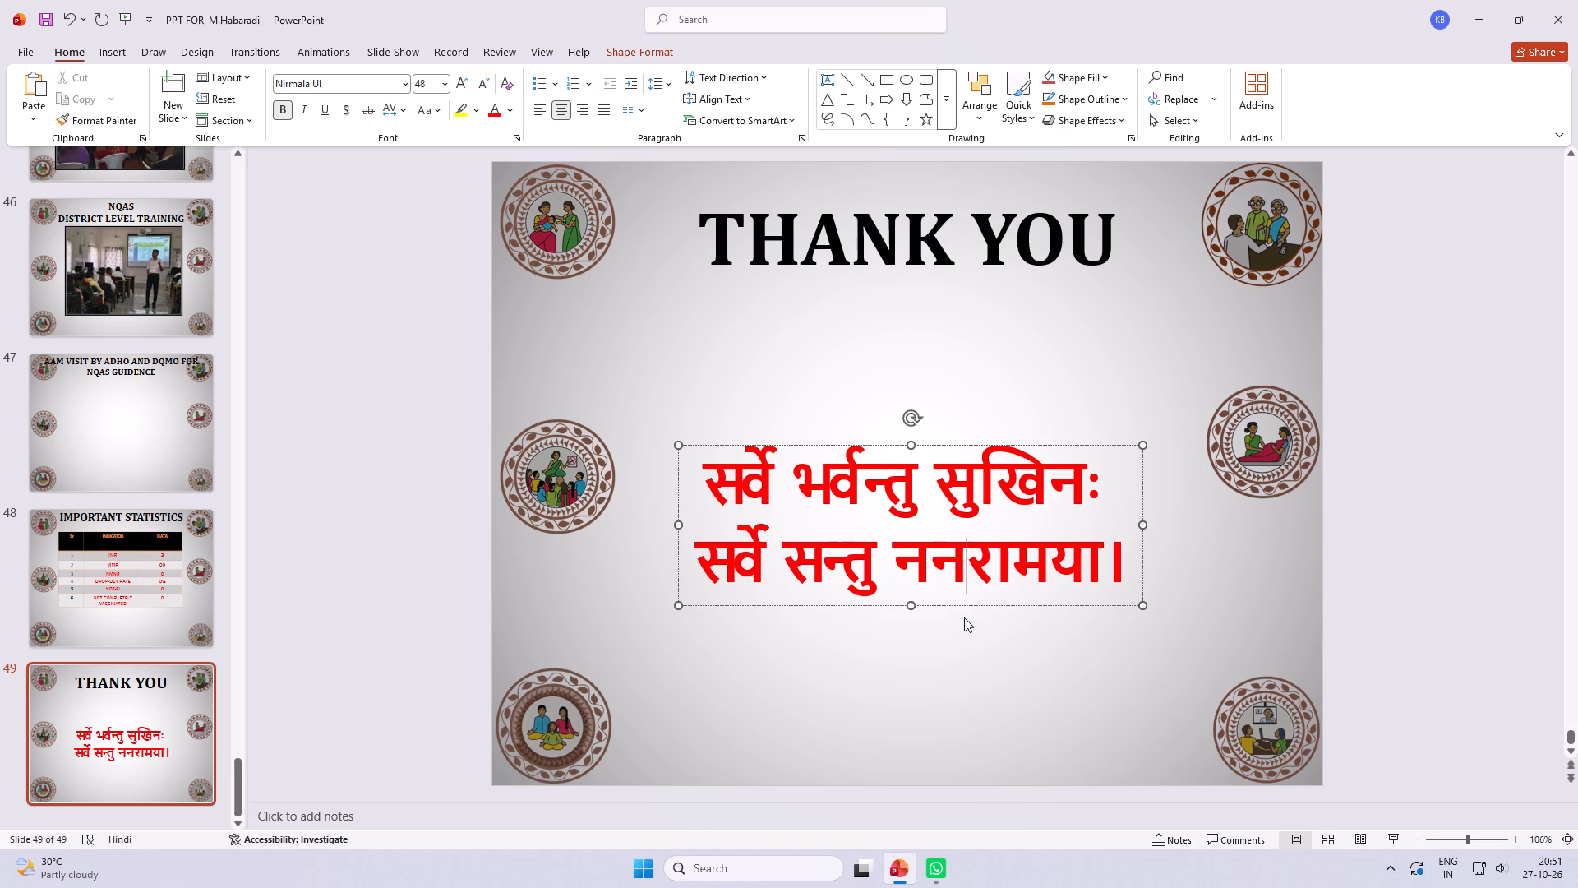
pyautogui.scroll(4, 937, 651)
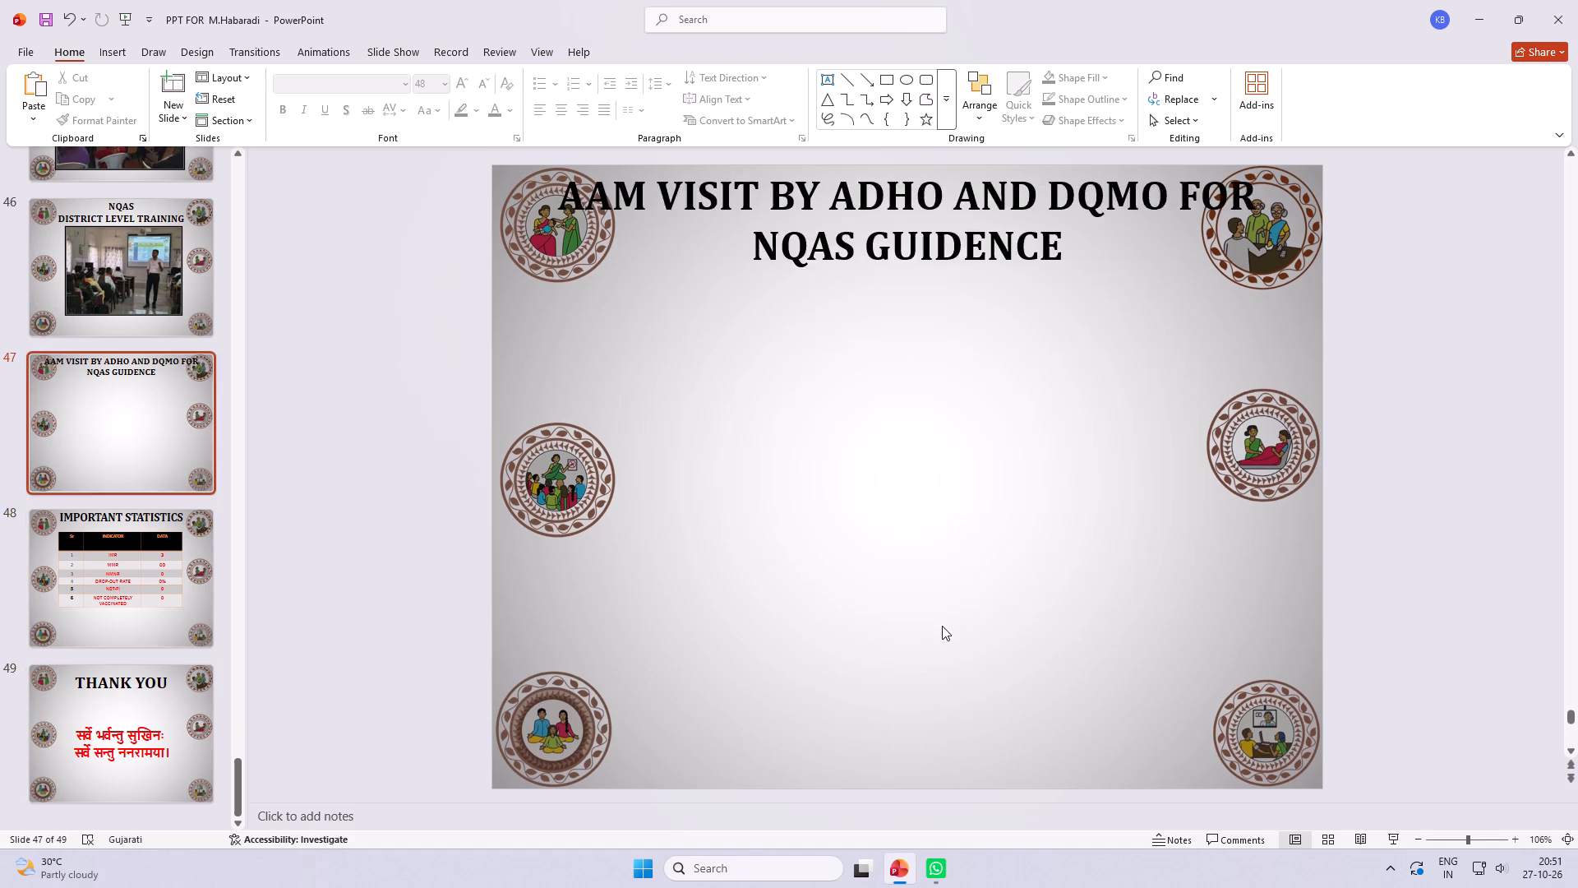
pyautogui.scroll(17, 942, 626)
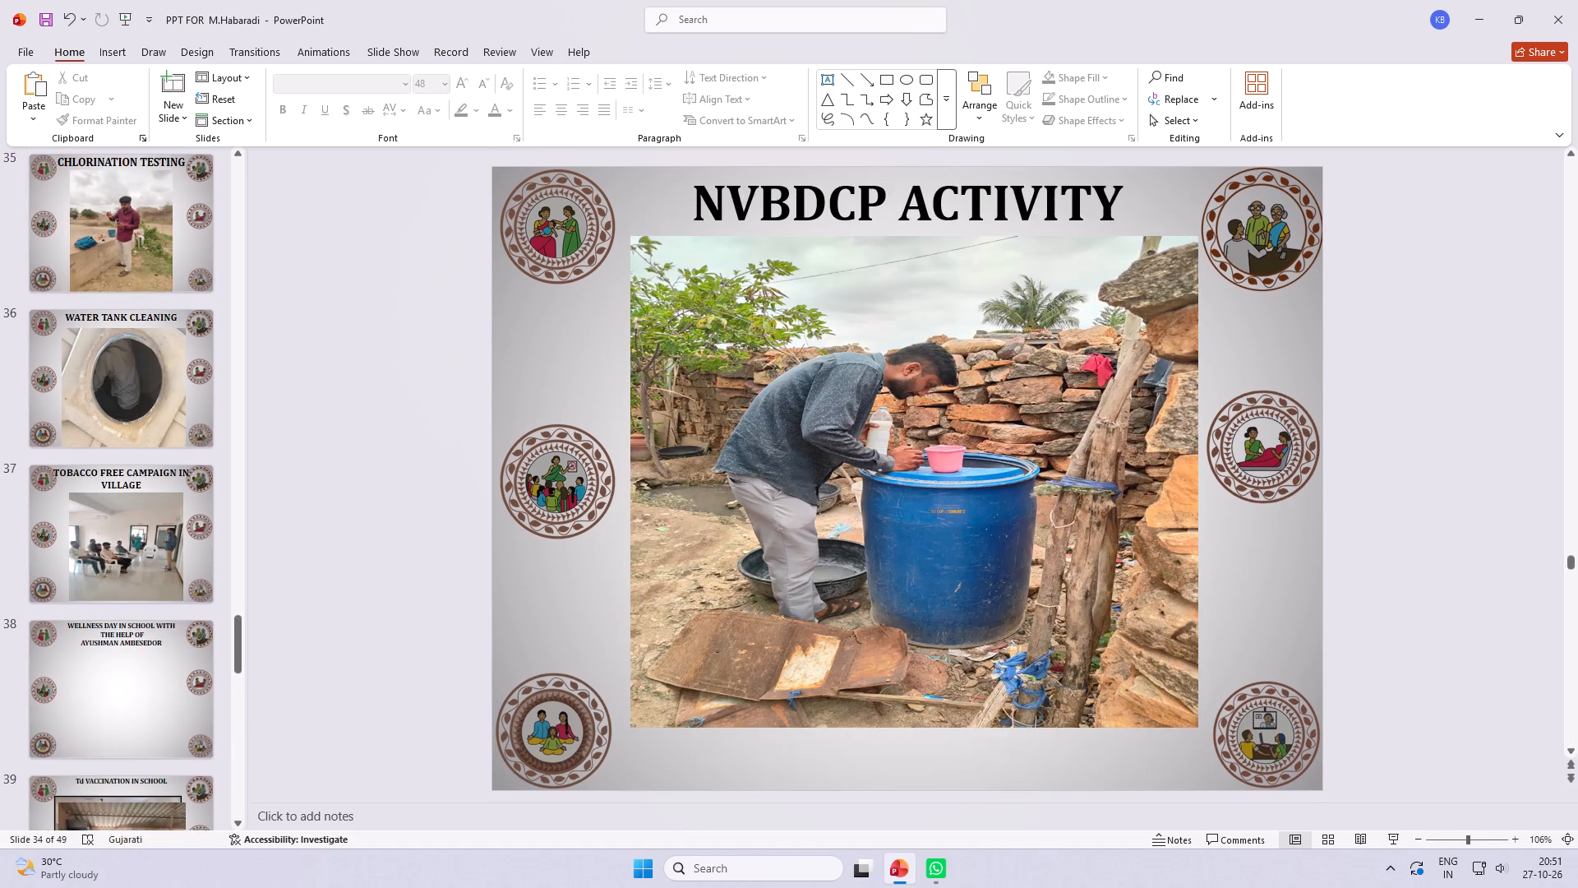
pyautogui.scroll(6, 919, 608)
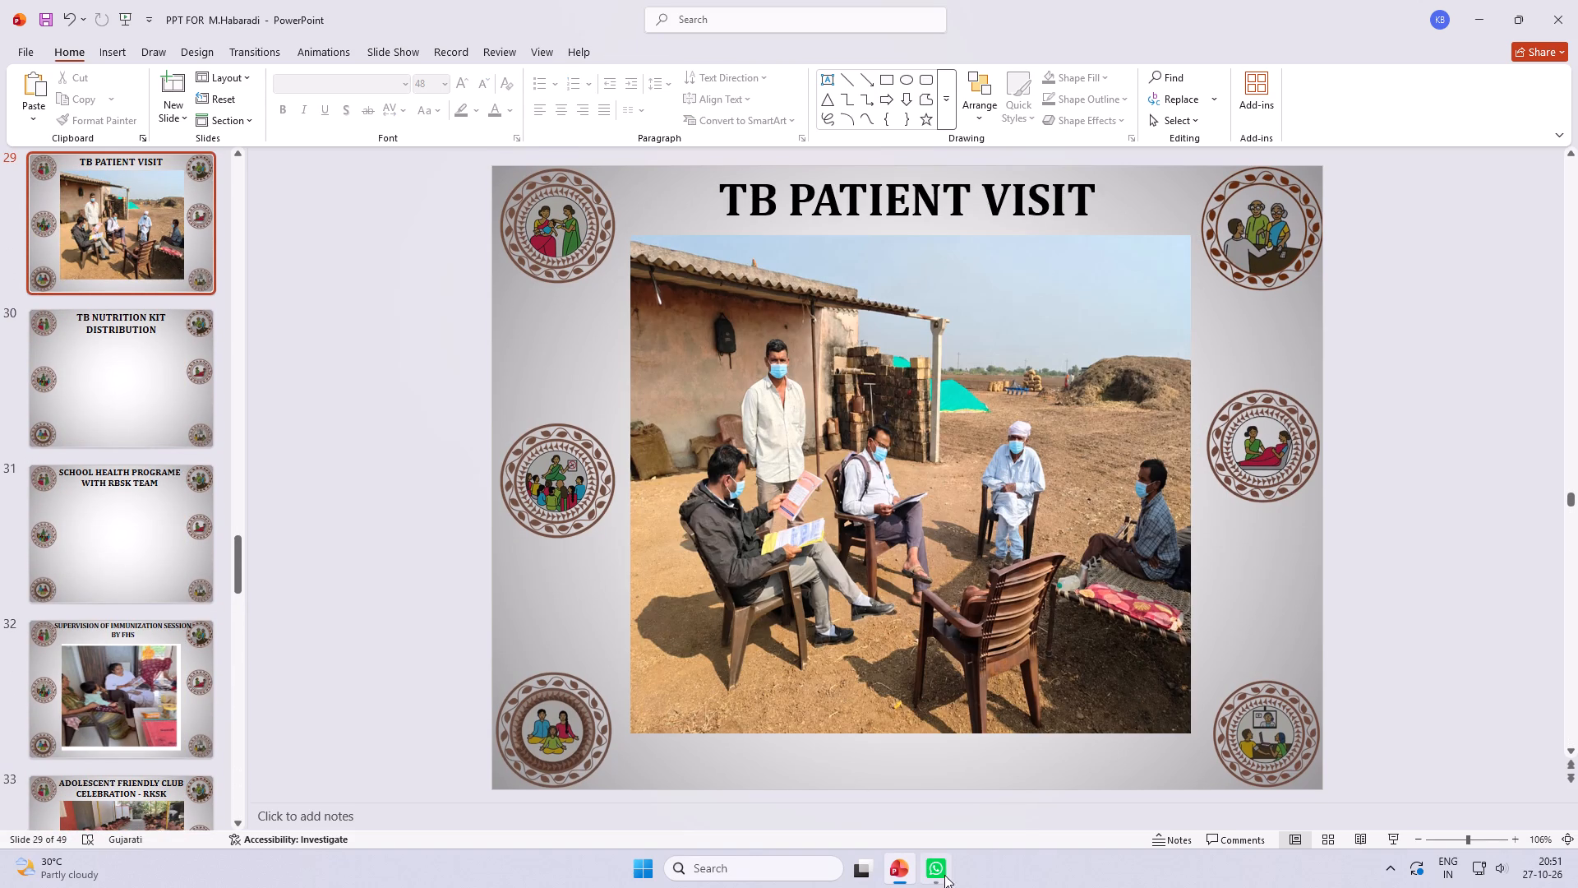
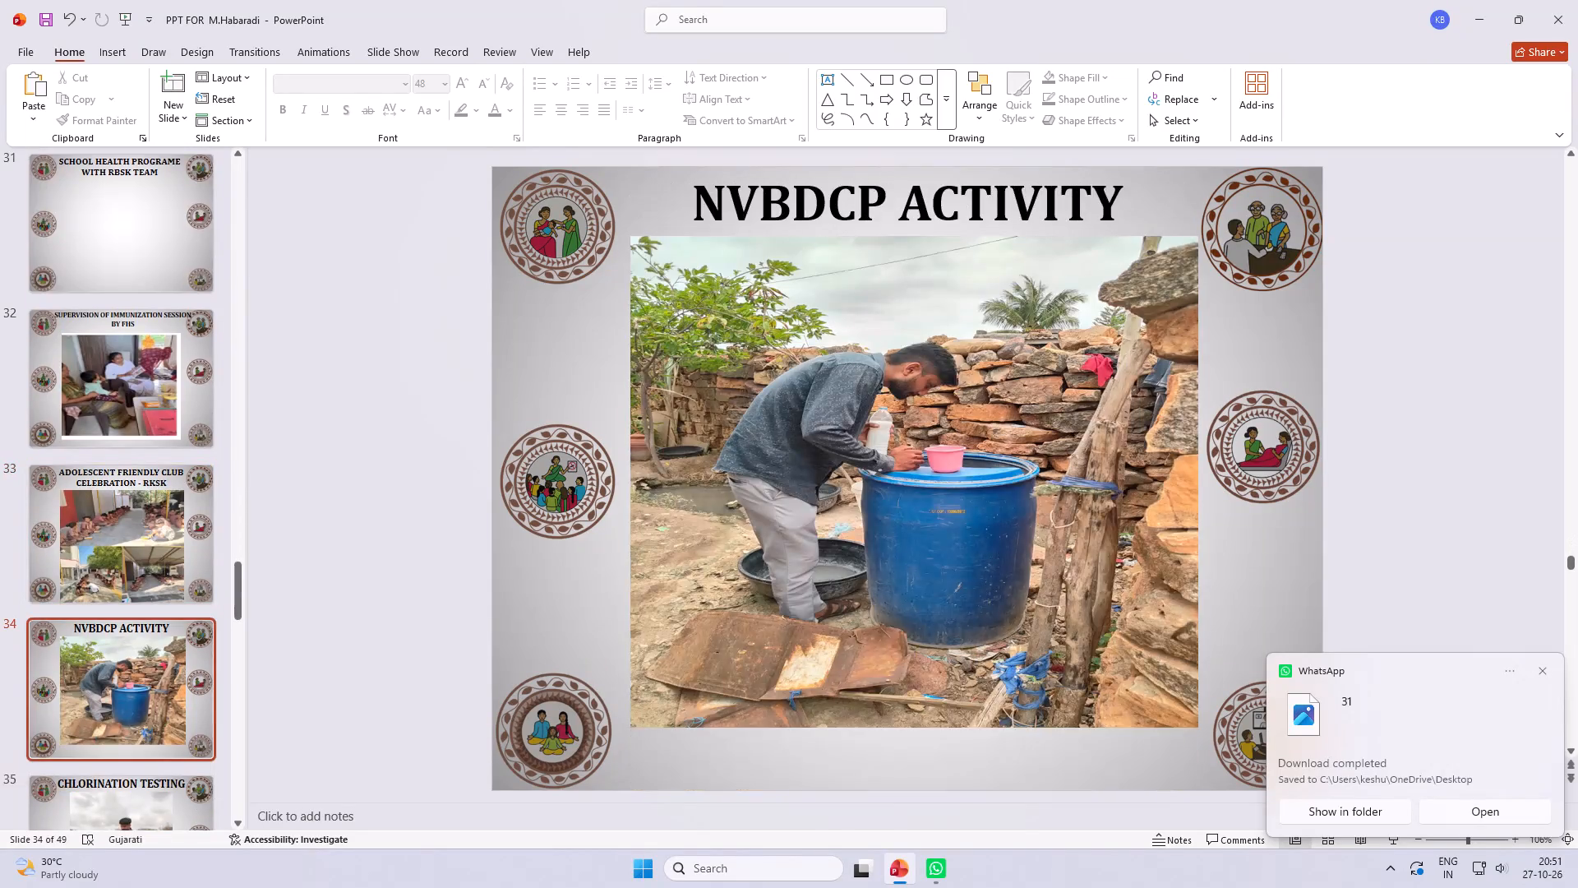
# Insert picture 31 from the Desktop folder onto slide 44, Saathi Training.
pyautogui.scroll(-6, 759, 428)
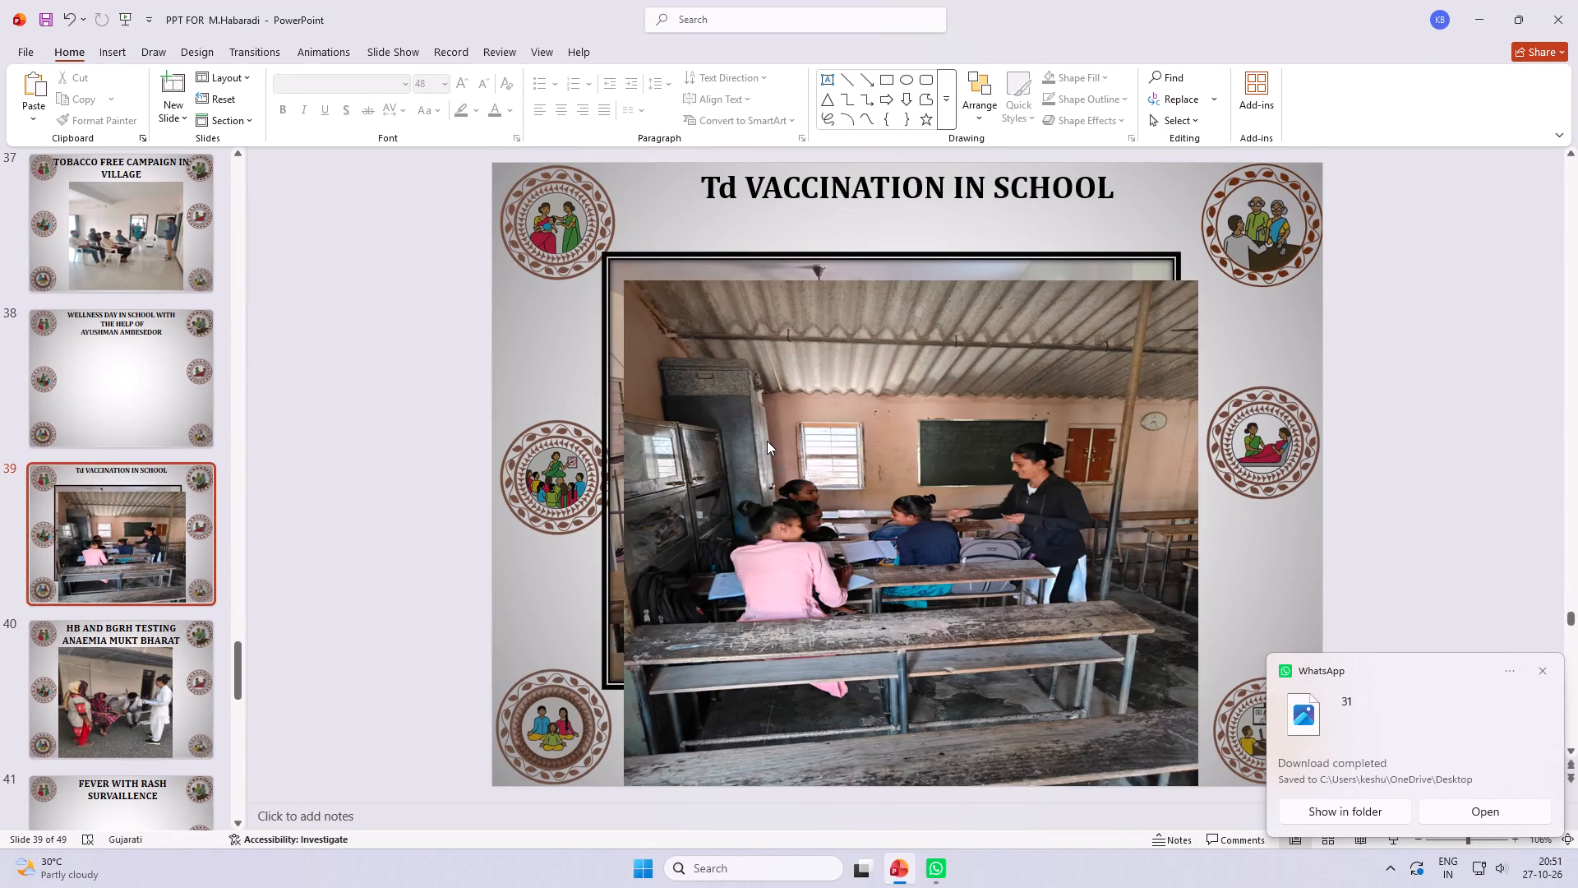
pyautogui.scroll(-3, 767, 442)
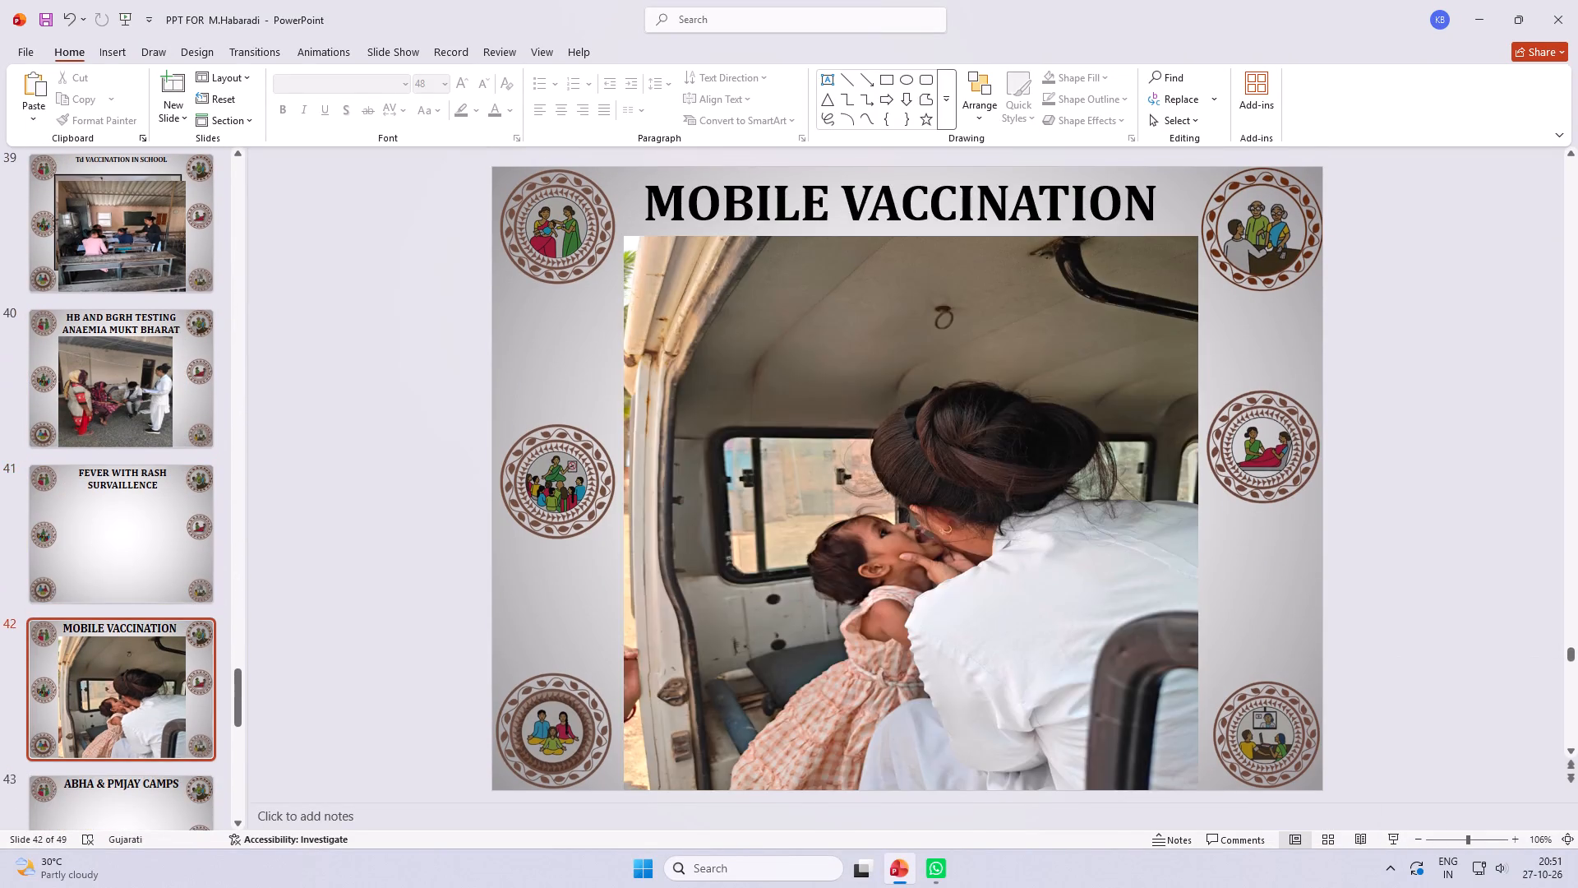
pyautogui.scroll(-3, 778, 432)
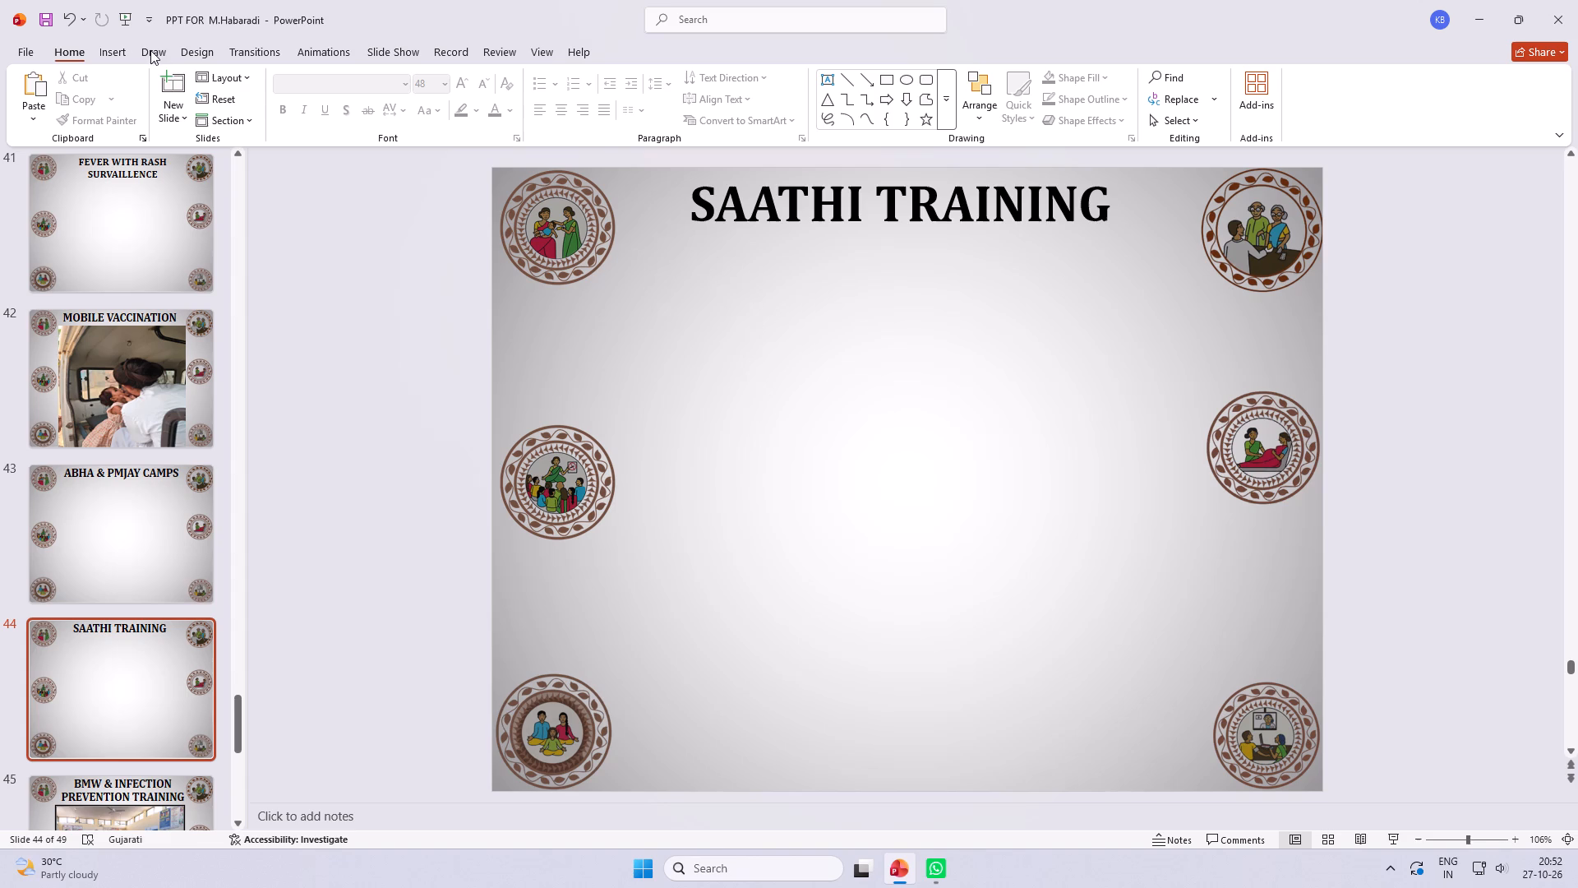
pyautogui.click(113, 49)
pyautogui.click(139, 82)
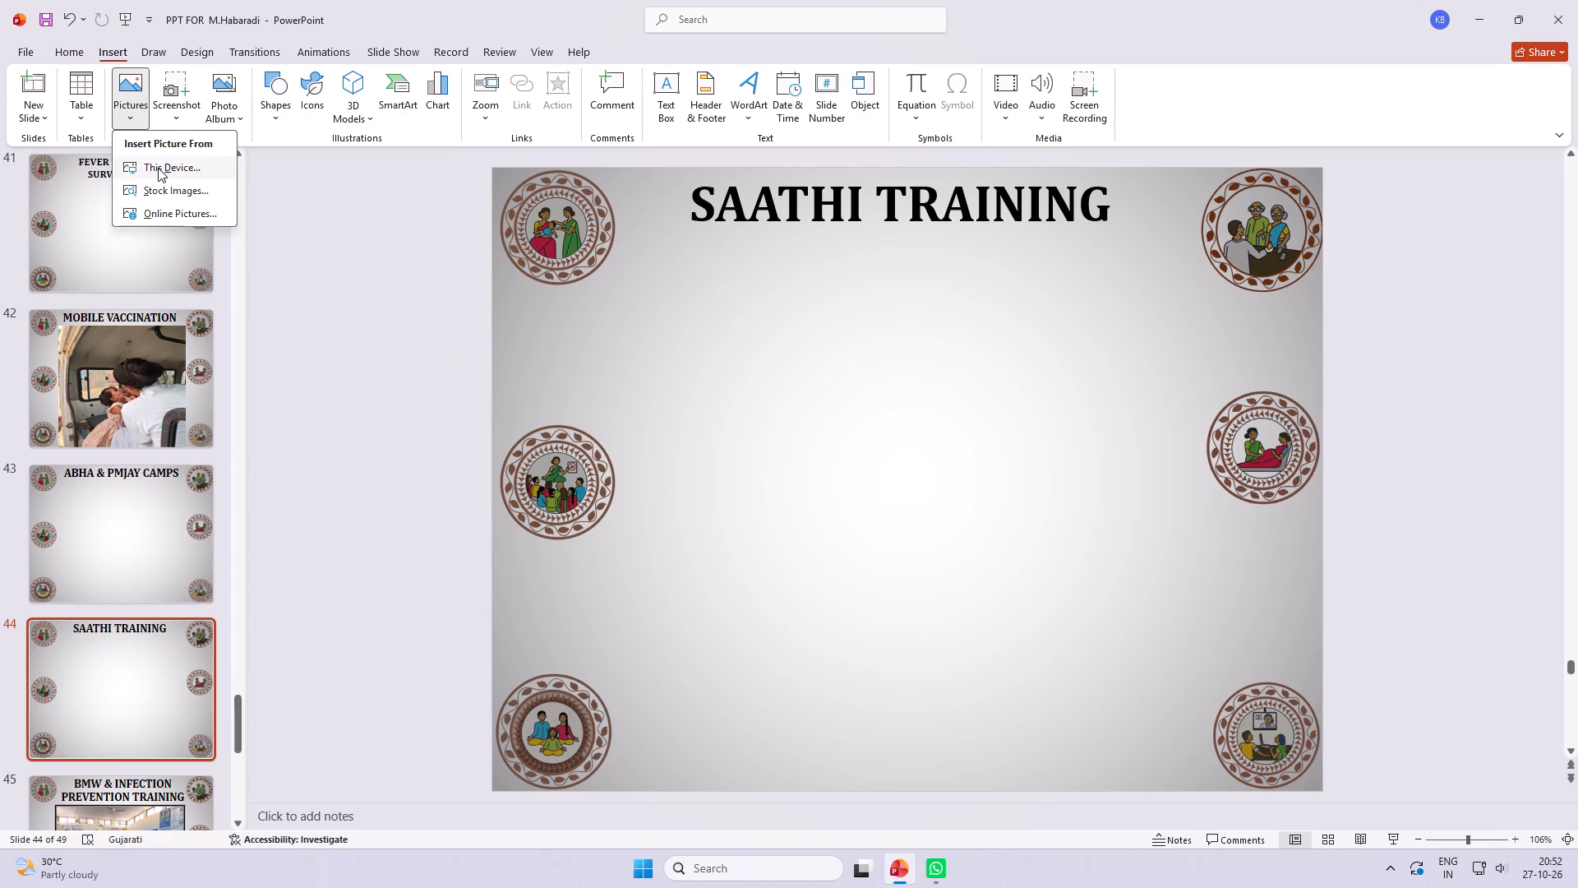
pyautogui.click(158, 169)
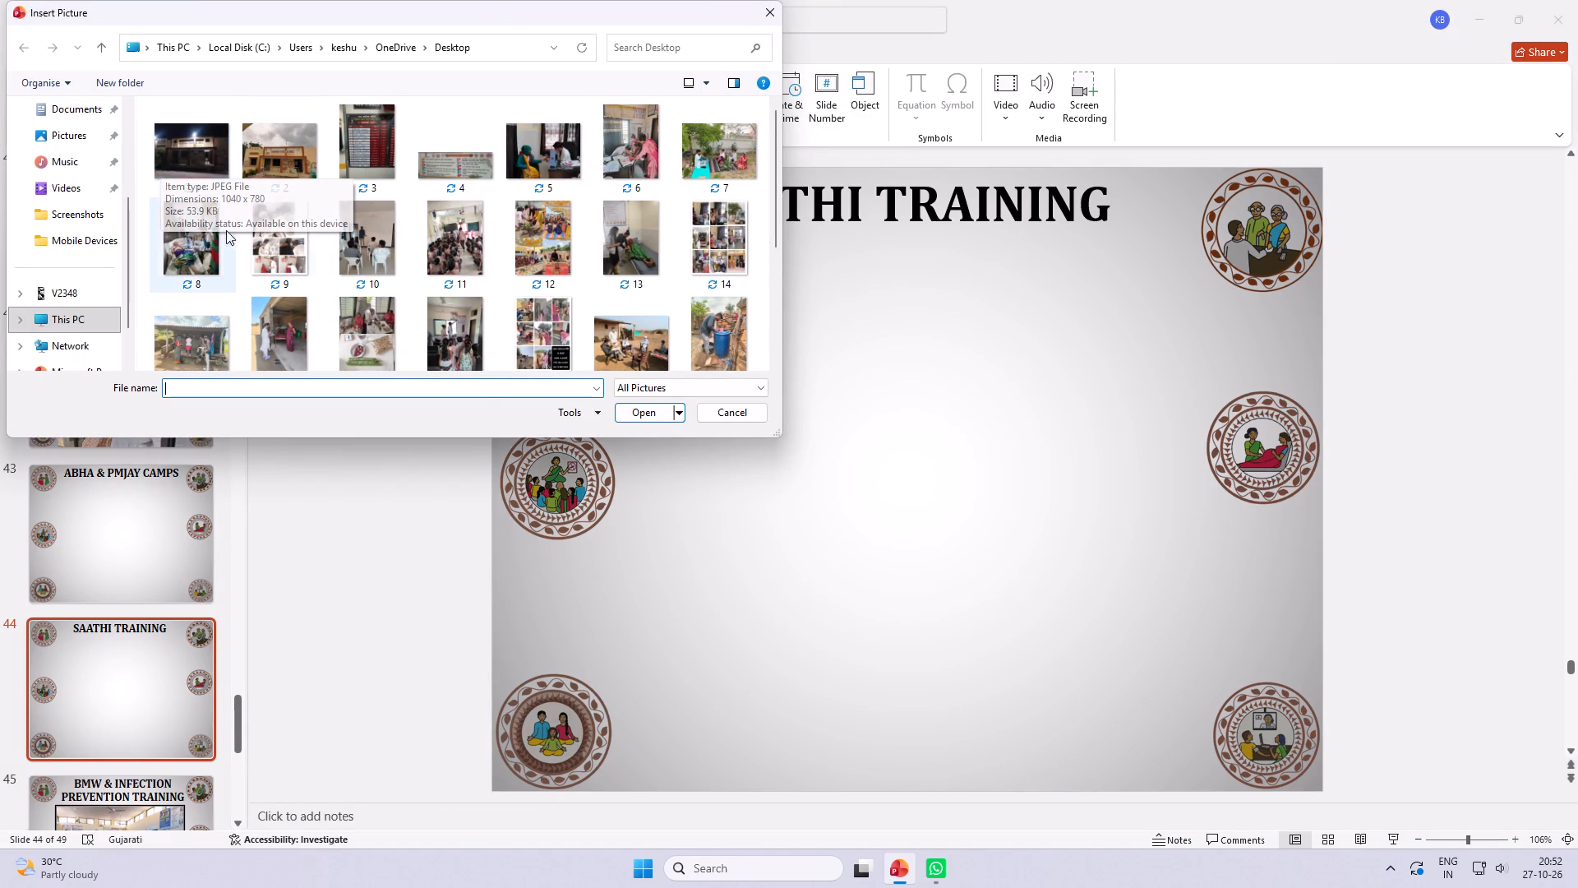
pyautogui.scroll(-4, 384, 363)
pyautogui.scroll(-5, 594, 319)
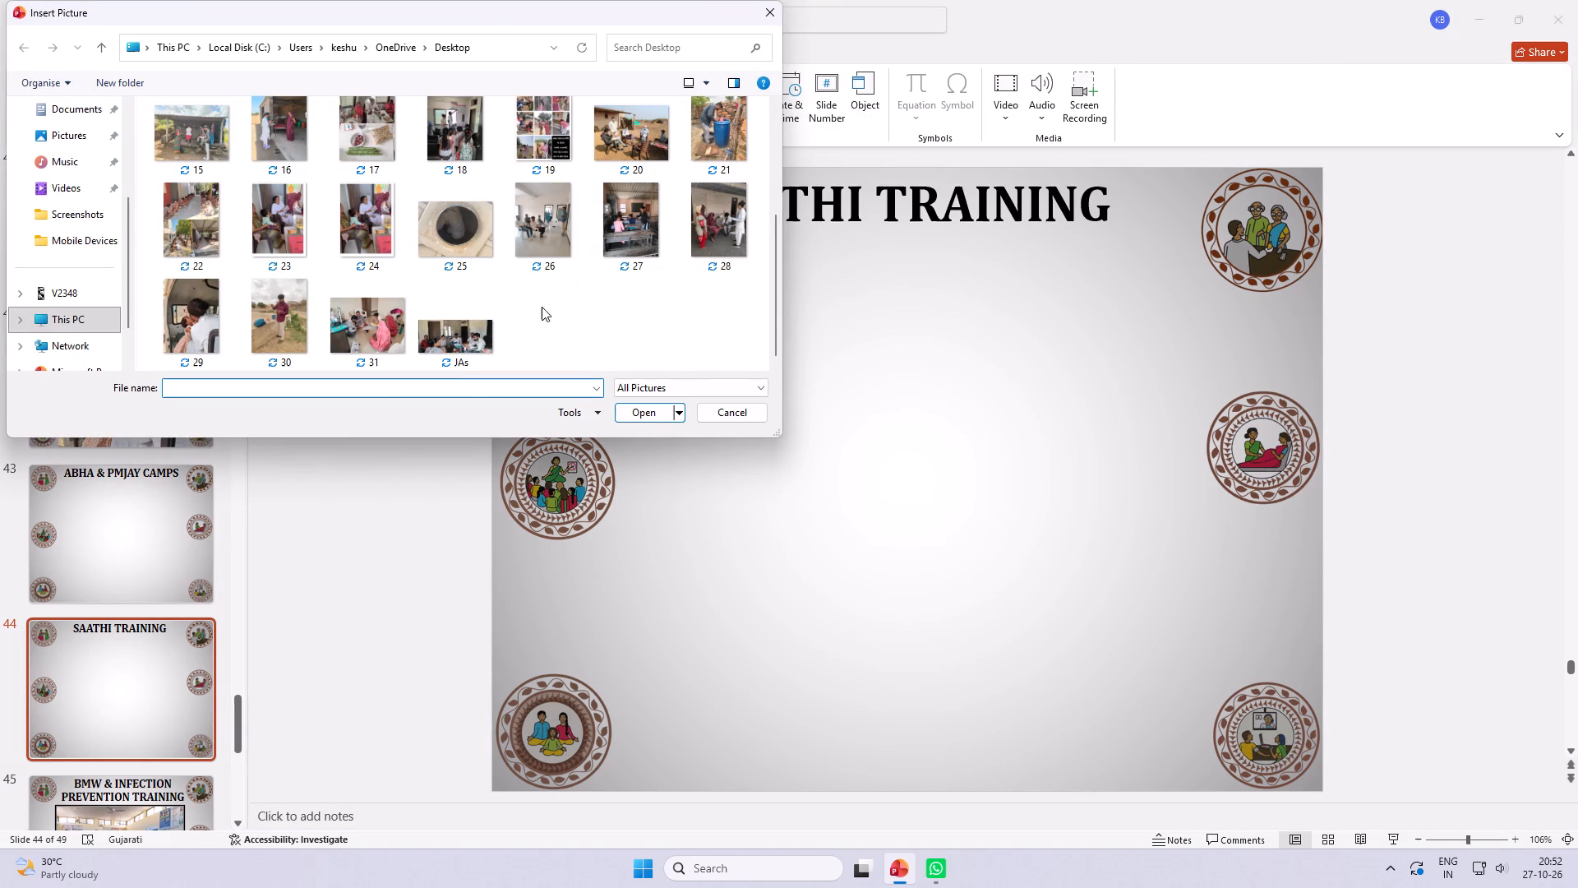
pyautogui.click(399, 351)
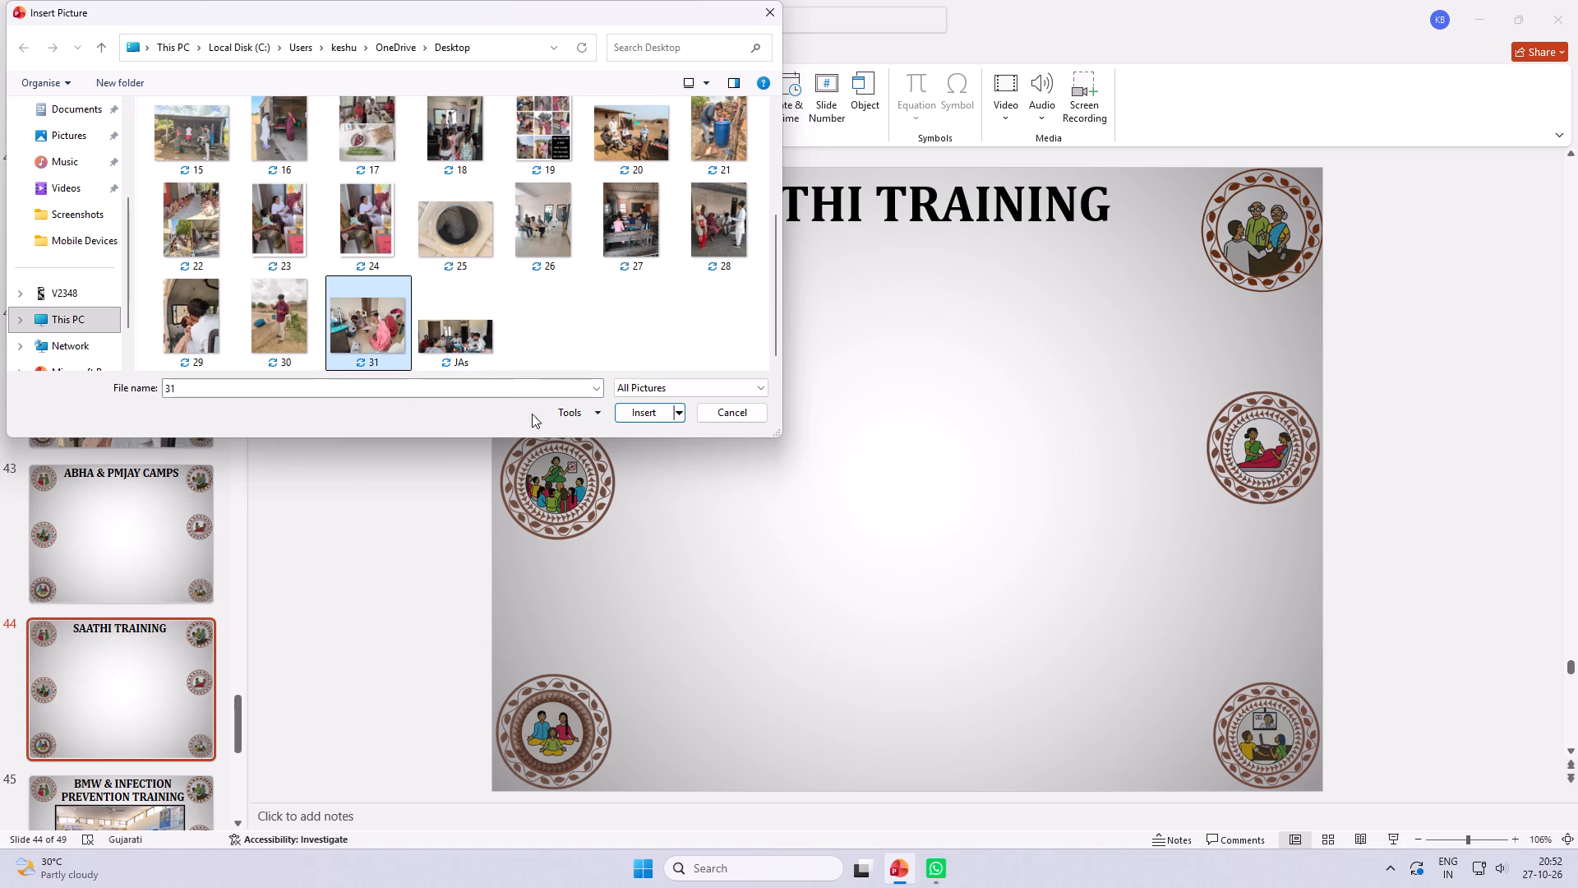
pyautogui.click(662, 414)
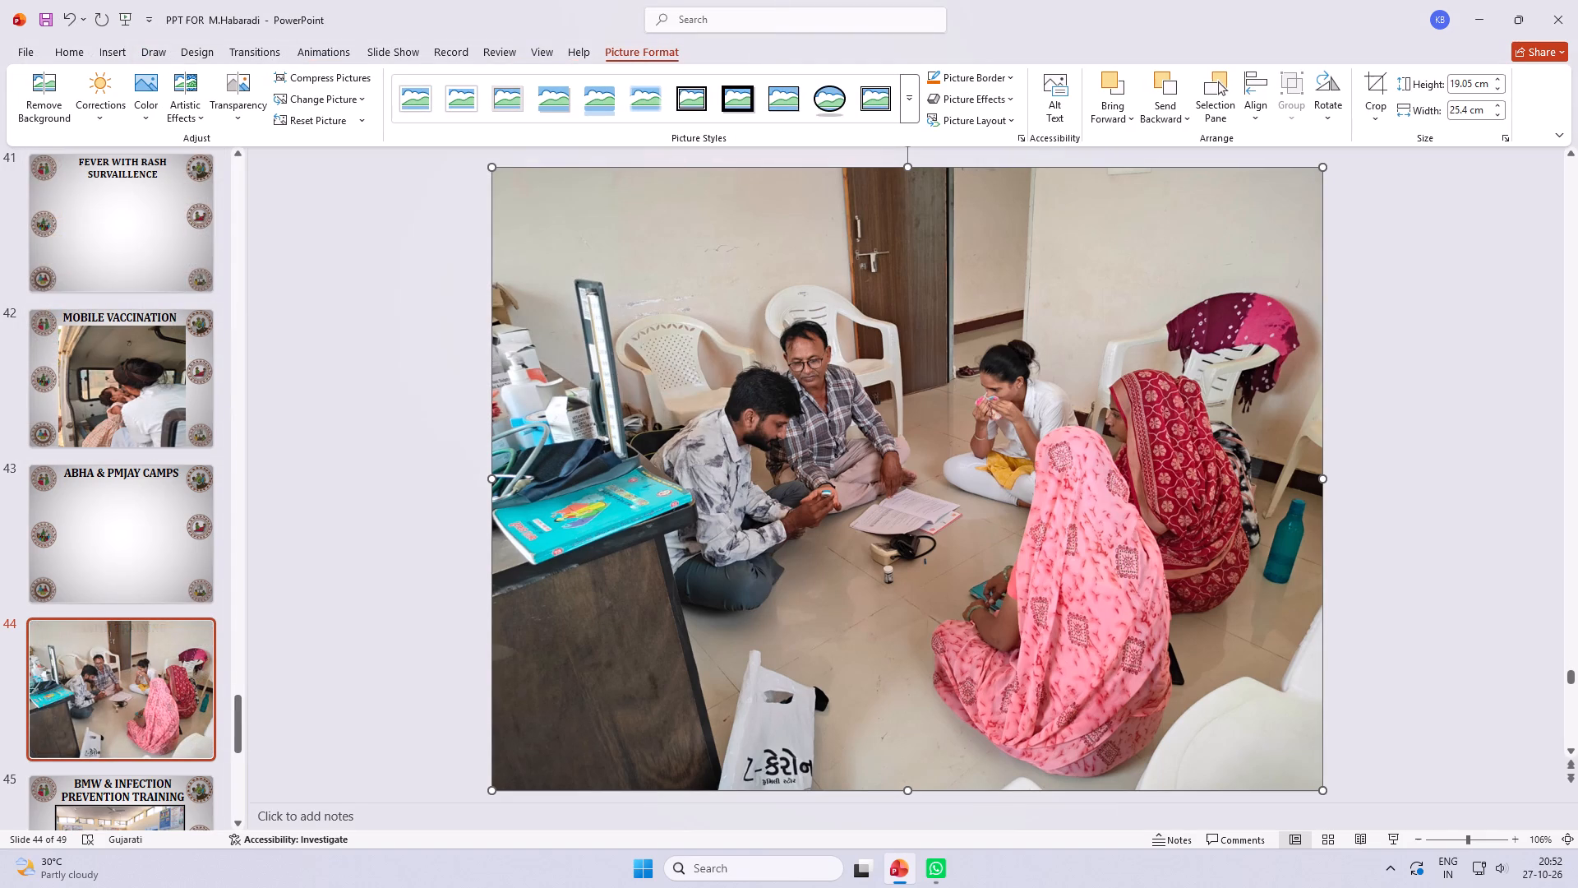
# Resize the Saathi Training photo to about 16.9 cm high so it fits below the title and between the side emblems.
pyautogui.moveTo(489, 474); pyautogui.dragTo(625, 483)
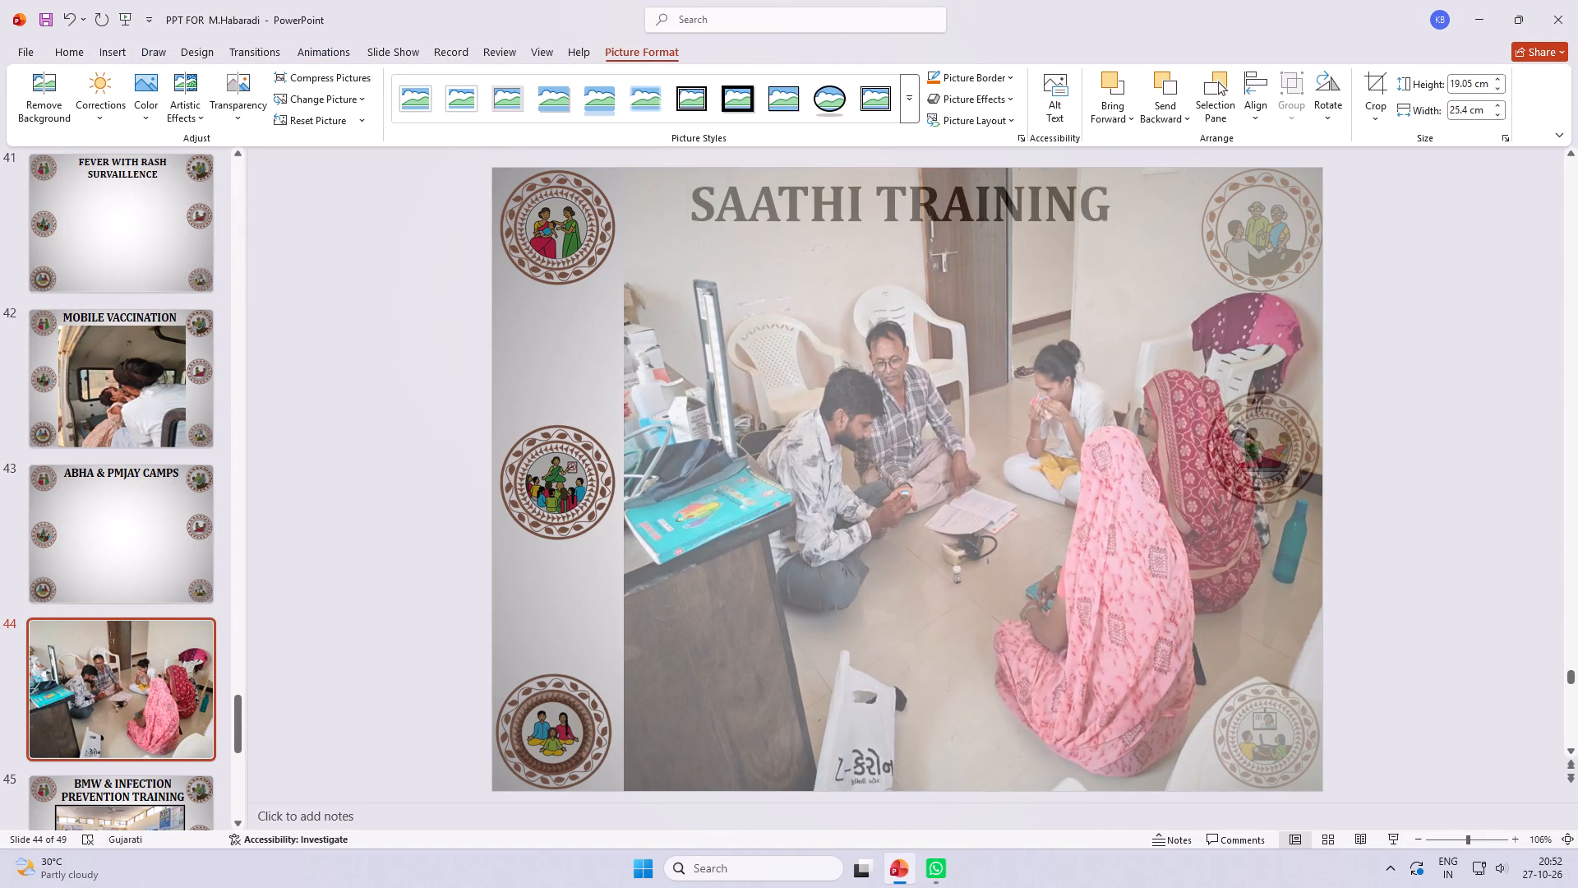
pyautogui.moveTo(625, 483); pyautogui.dragTo(630, 475)
pyautogui.moveTo(974, 170); pyautogui.dragTo(958, 192)
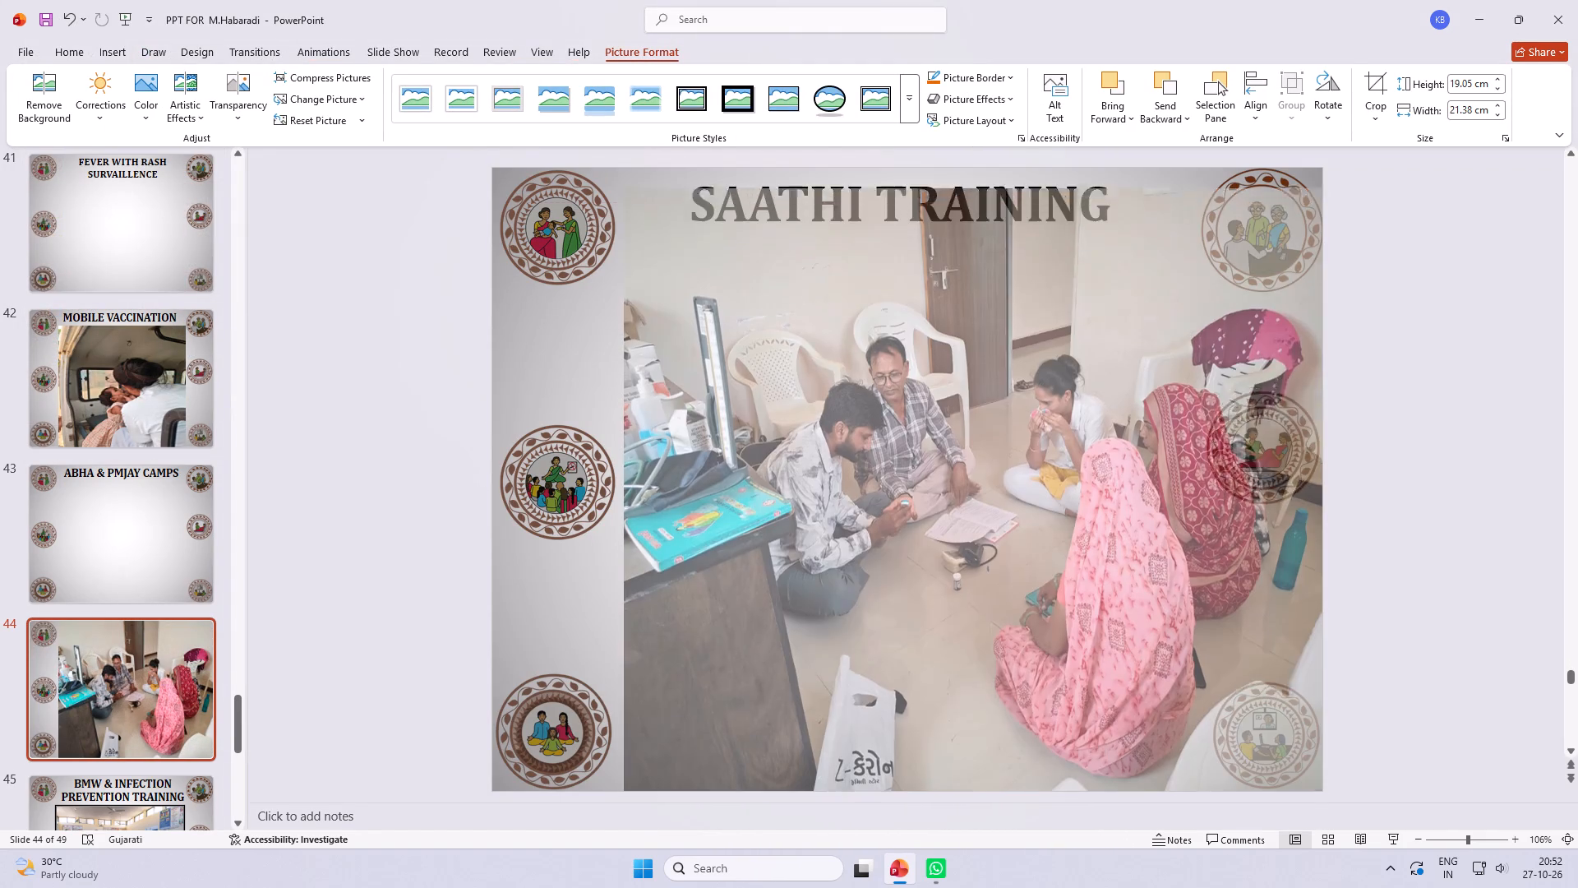
pyautogui.moveTo(958, 192); pyautogui.dragTo(894, 241)
pyautogui.moveTo(1319, 510); pyautogui.dragTo(1313, 510)
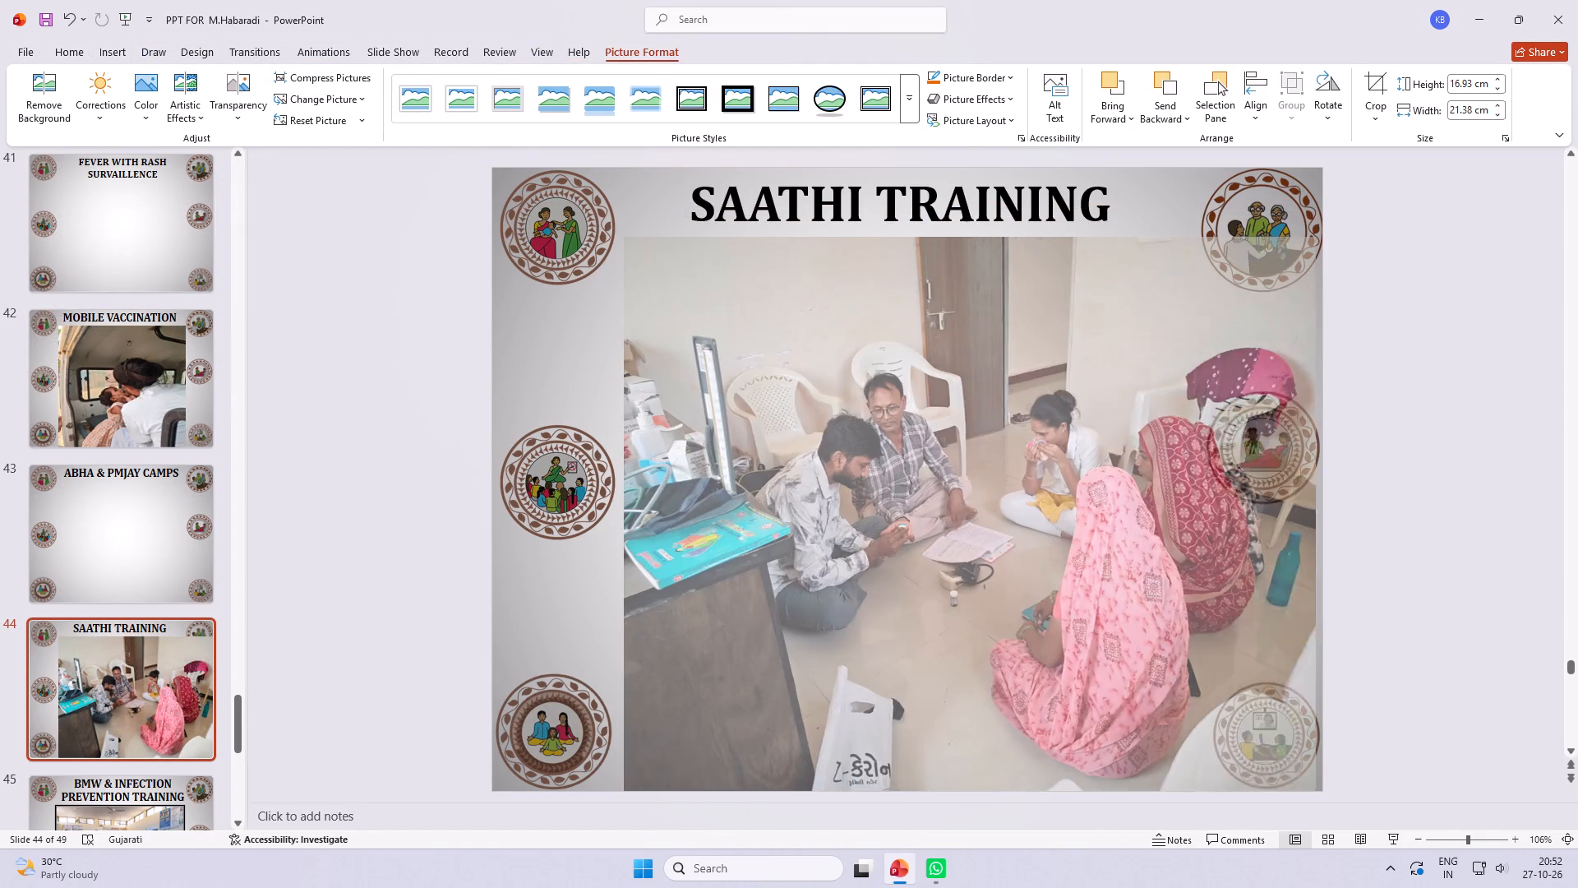
pyautogui.moveTo(1313, 510); pyautogui.dragTo(1202, 498)
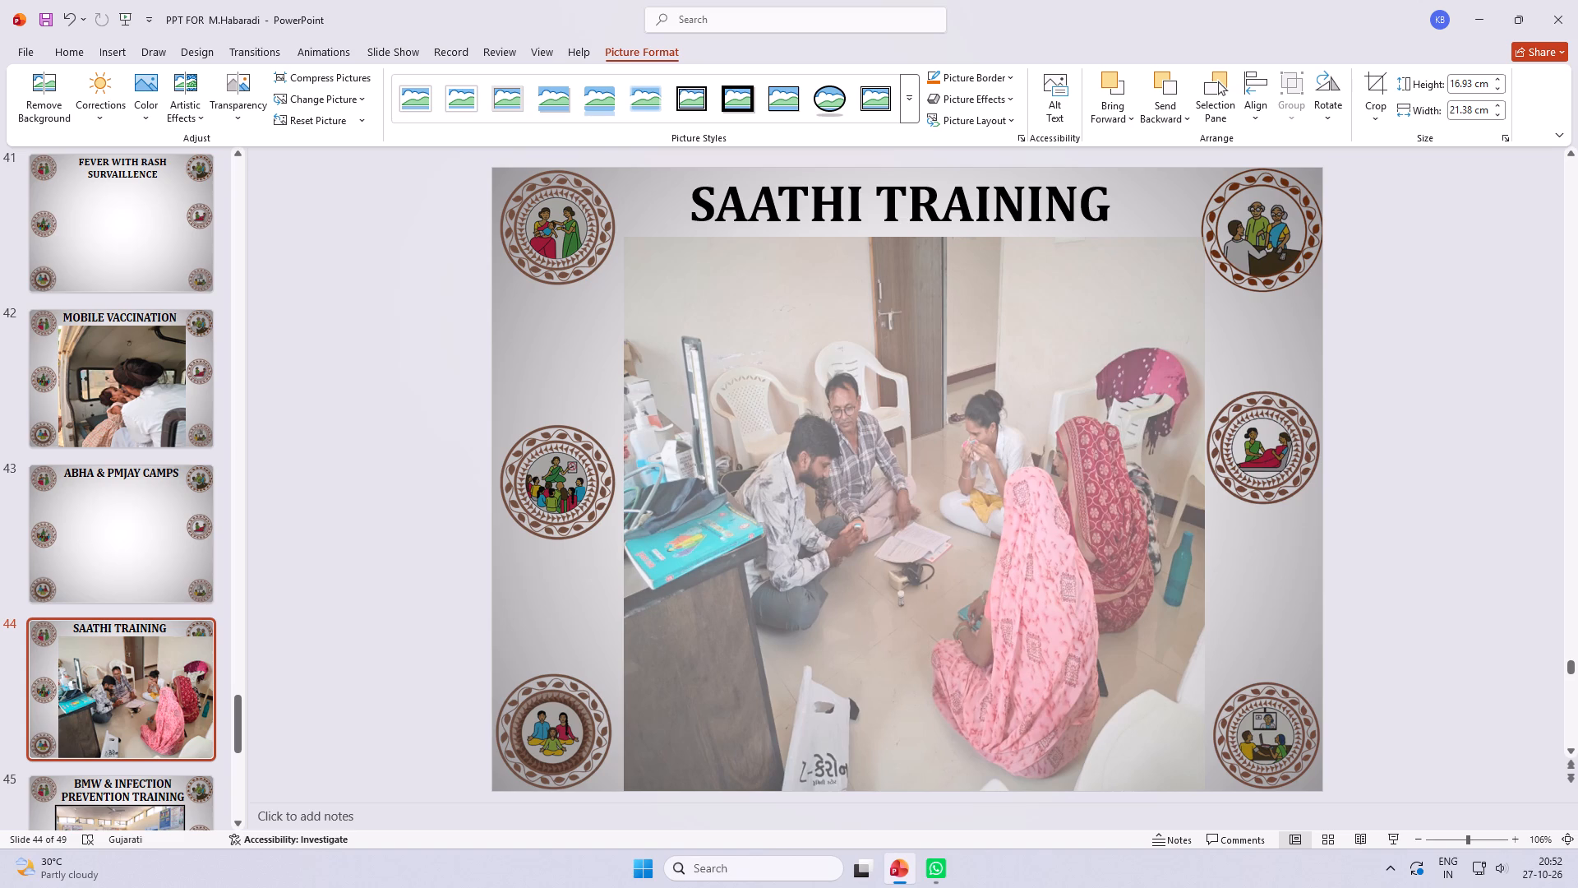
pyautogui.moveTo(1202, 498); pyautogui.dragTo(1202, 497)
pyautogui.click(1247, 509)
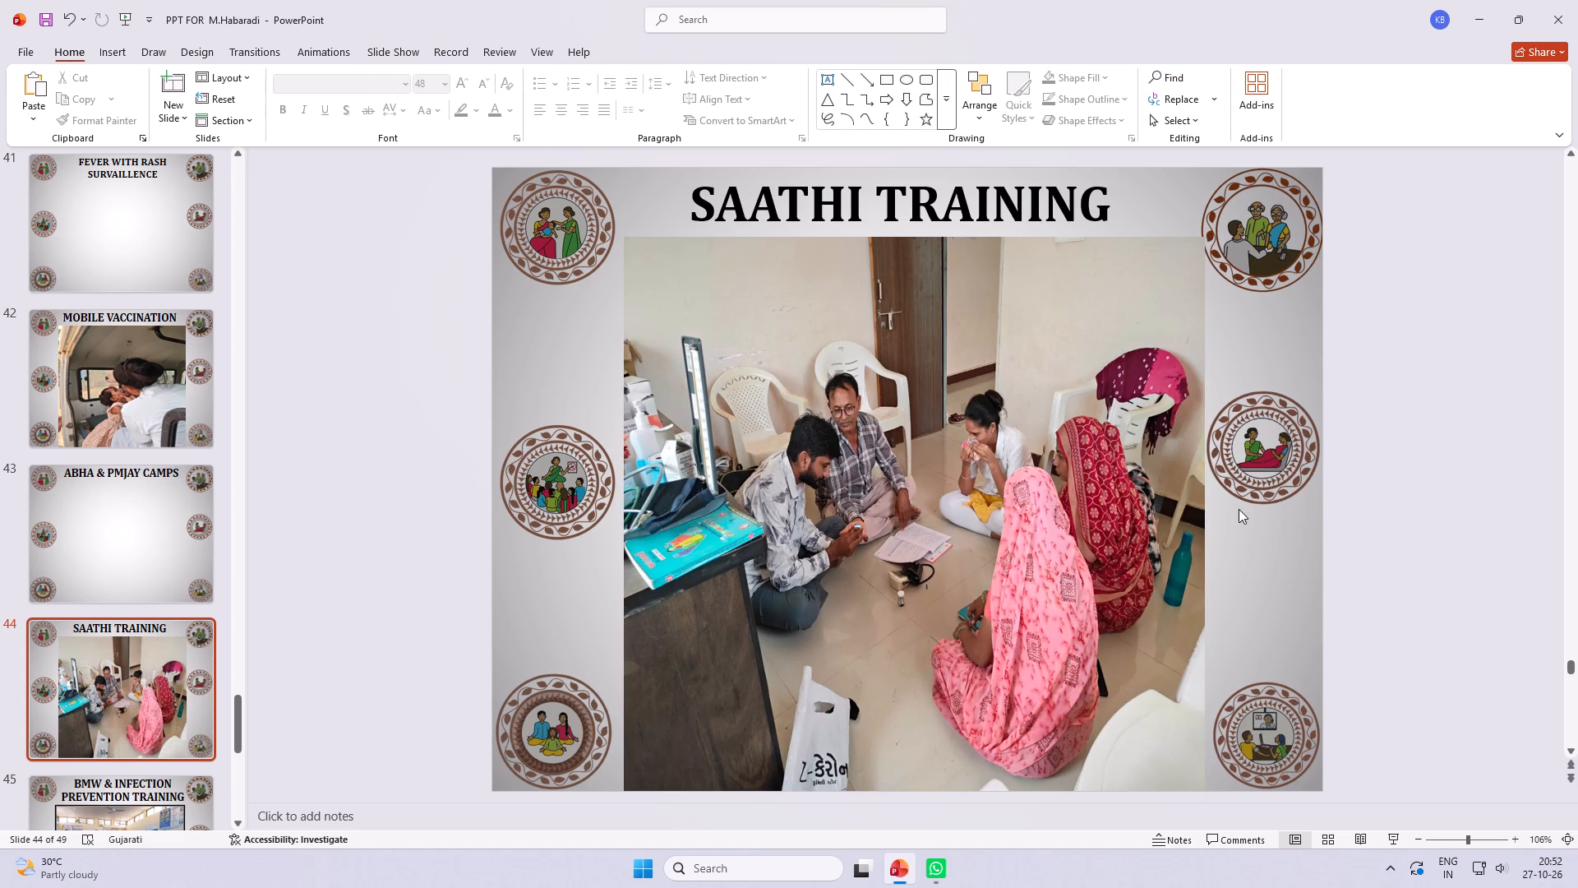
pyautogui.click(1253, 545)
# Save the presentation.
pyautogui.hotkey('ctrl', 's')
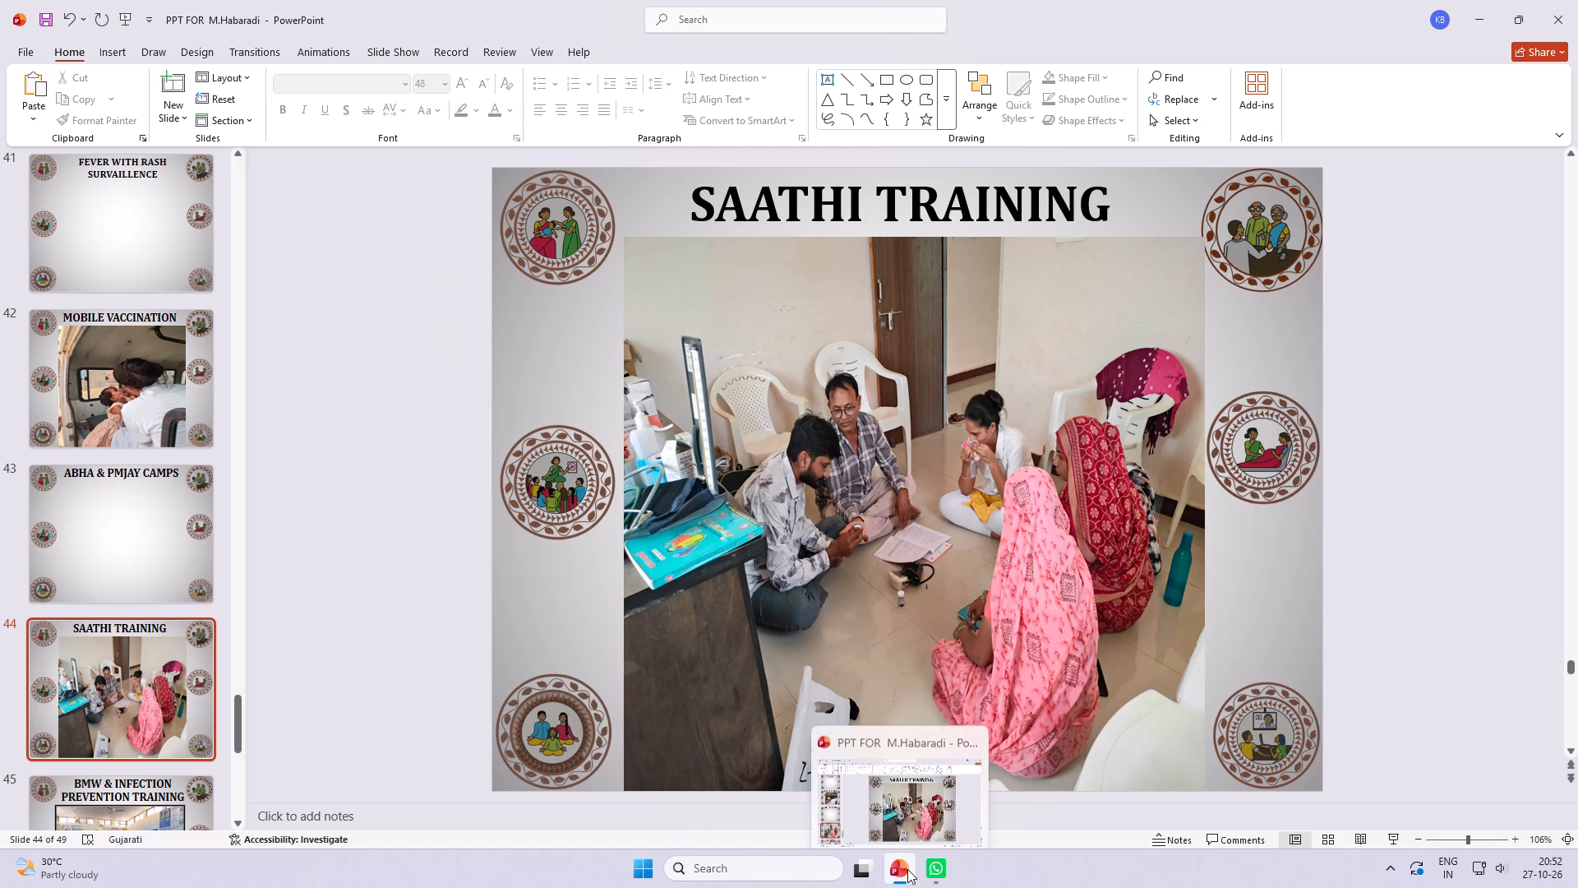
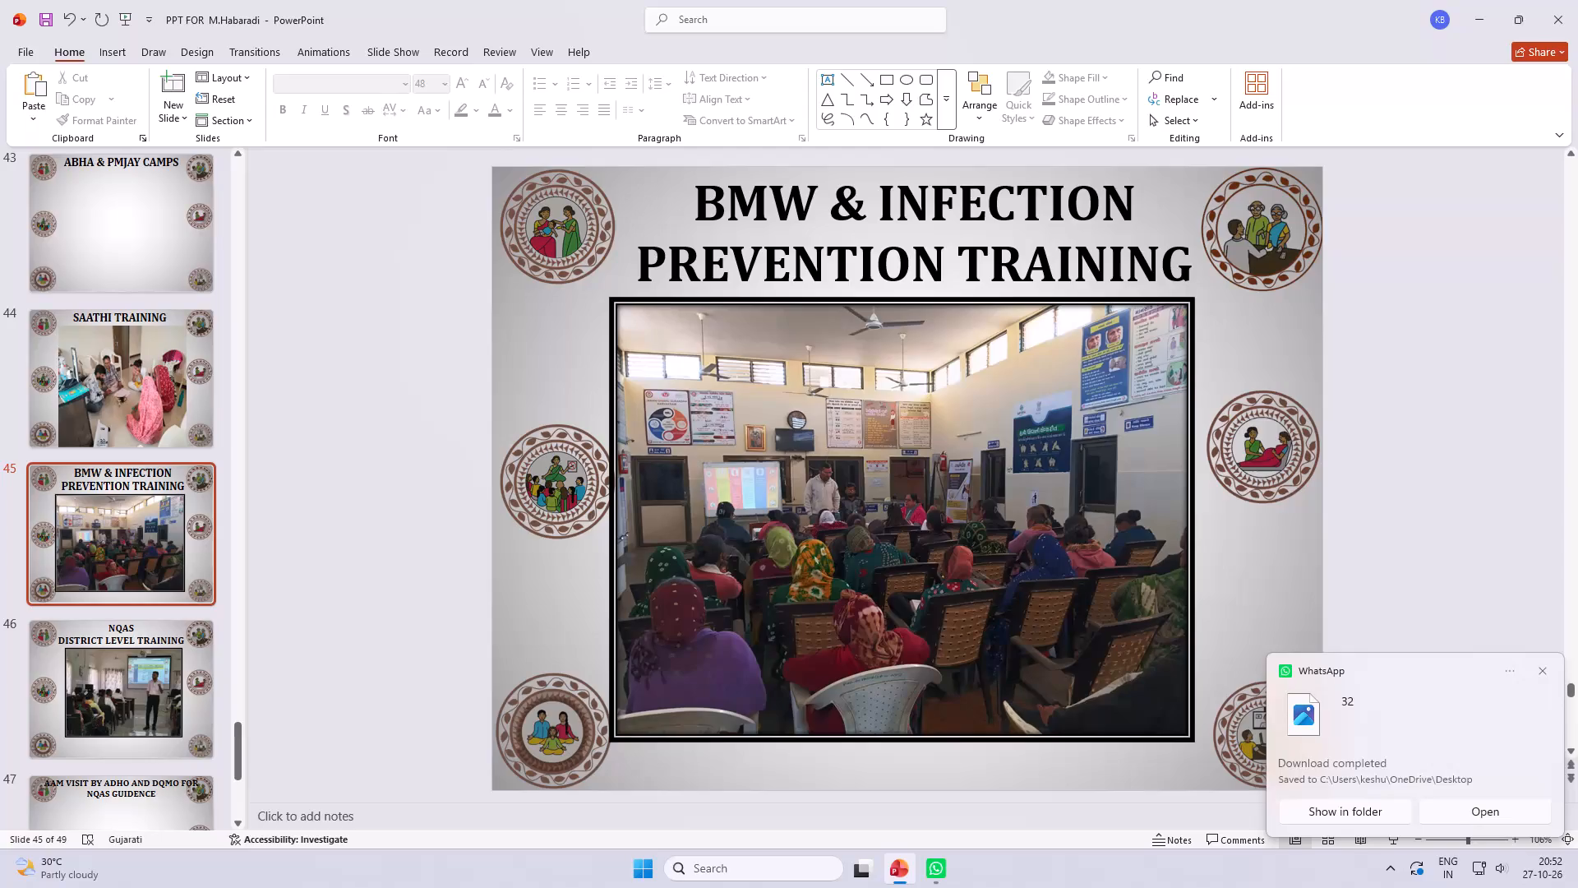
# Insert picture 32 from the Desktop folder onto the empty slide 43, ABHA & PMJAY Camps.
pyautogui.scroll(1, 892, 491)
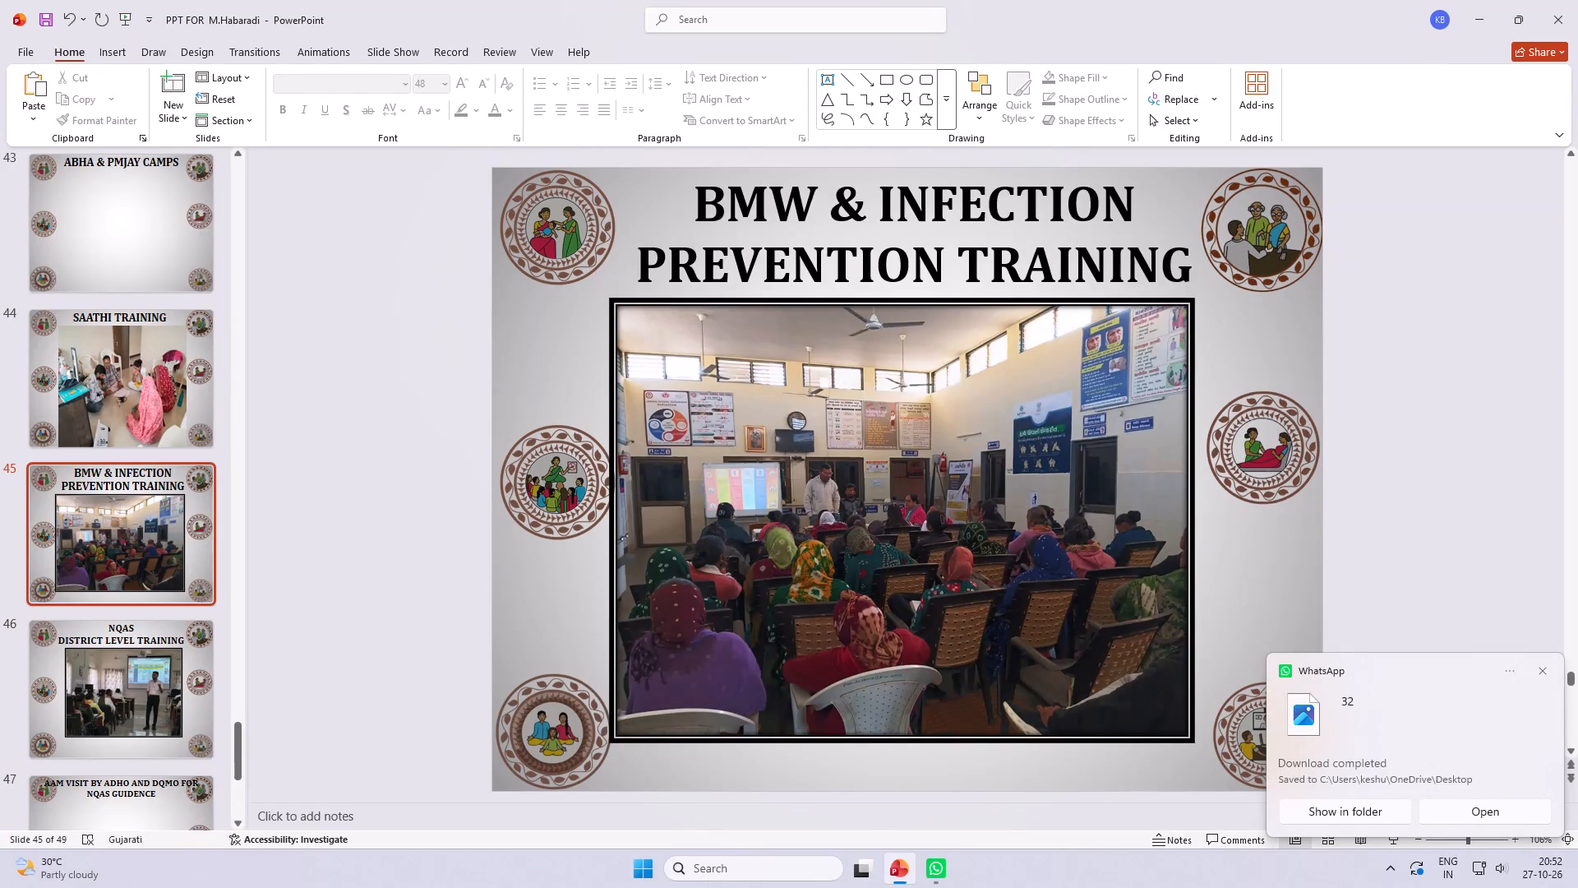
pyautogui.scroll(3, 892, 491)
pyautogui.rightClick(780, 309)
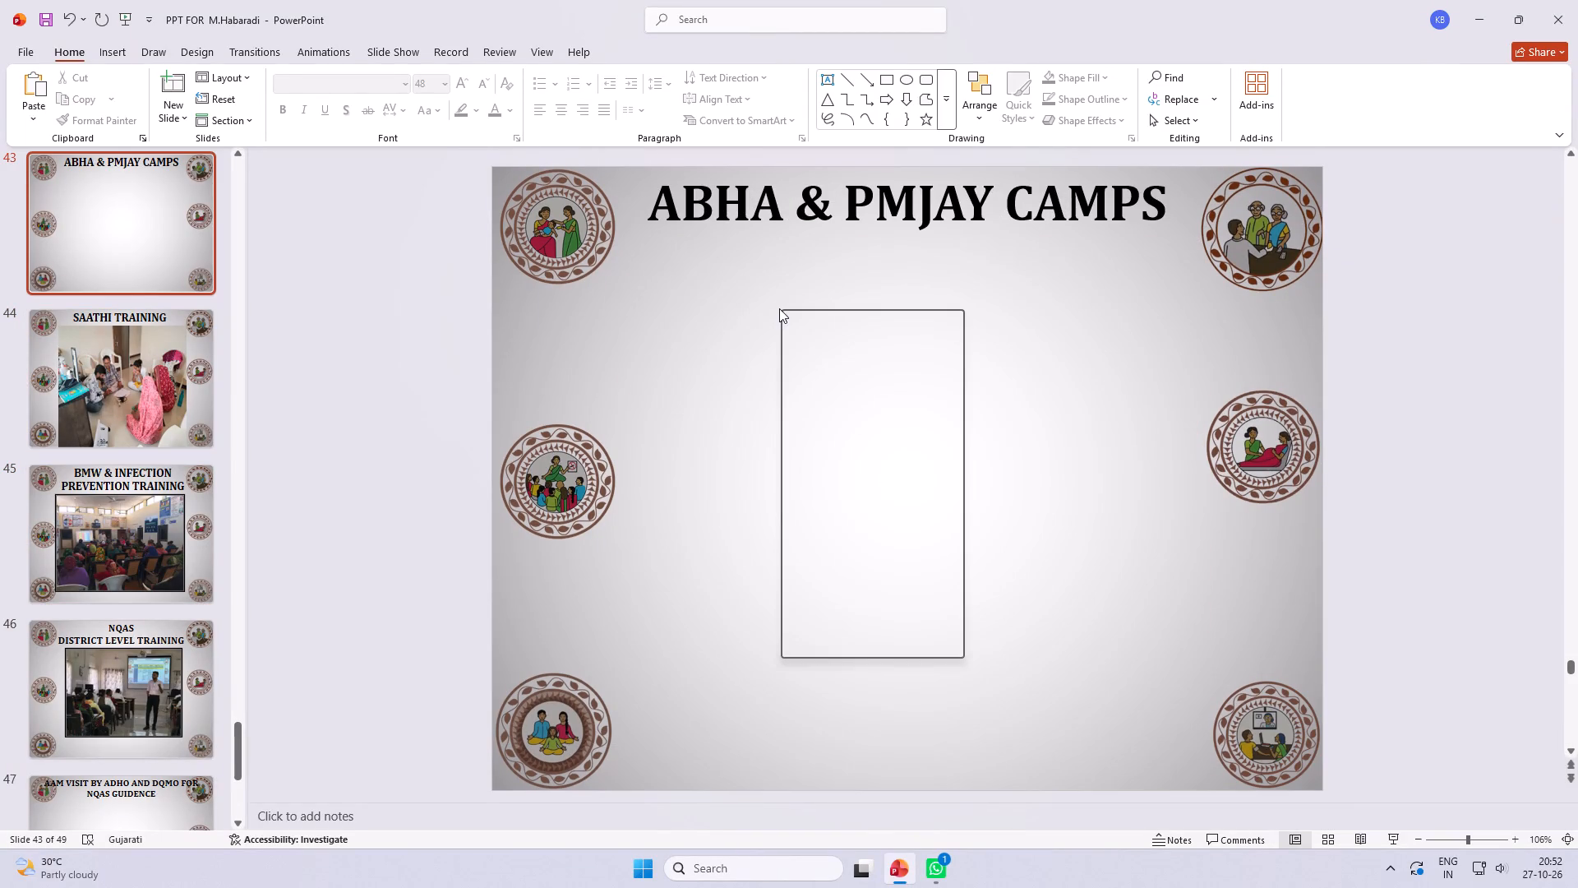
pyautogui.click(113, 45)
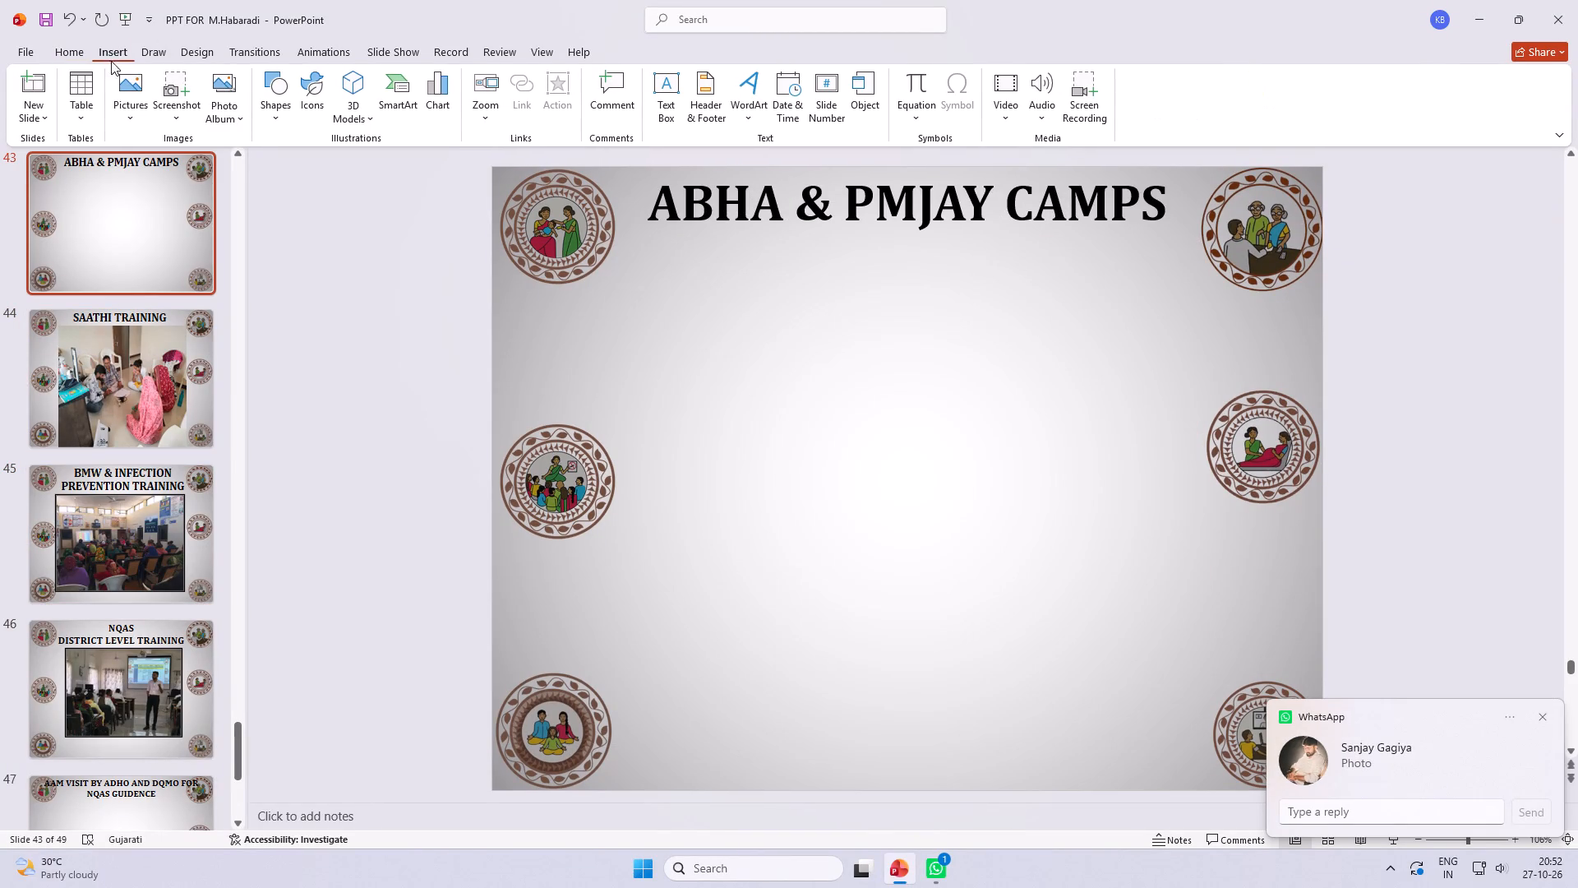
pyautogui.click(121, 107)
pyautogui.click(126, 160)
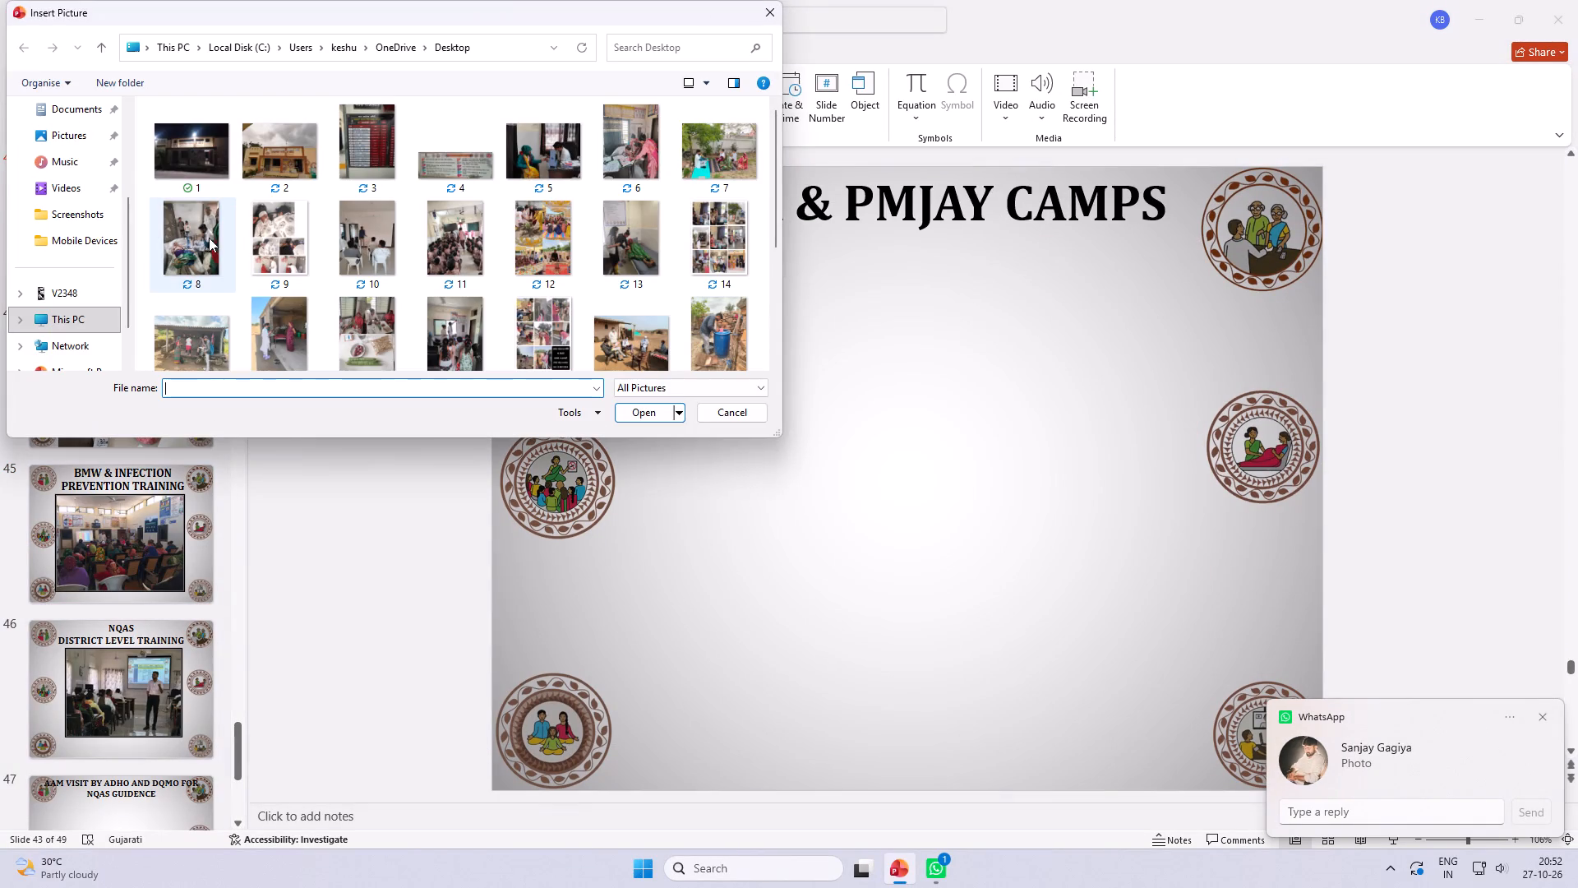
pyautogui.scroll(-8, 321, 271)
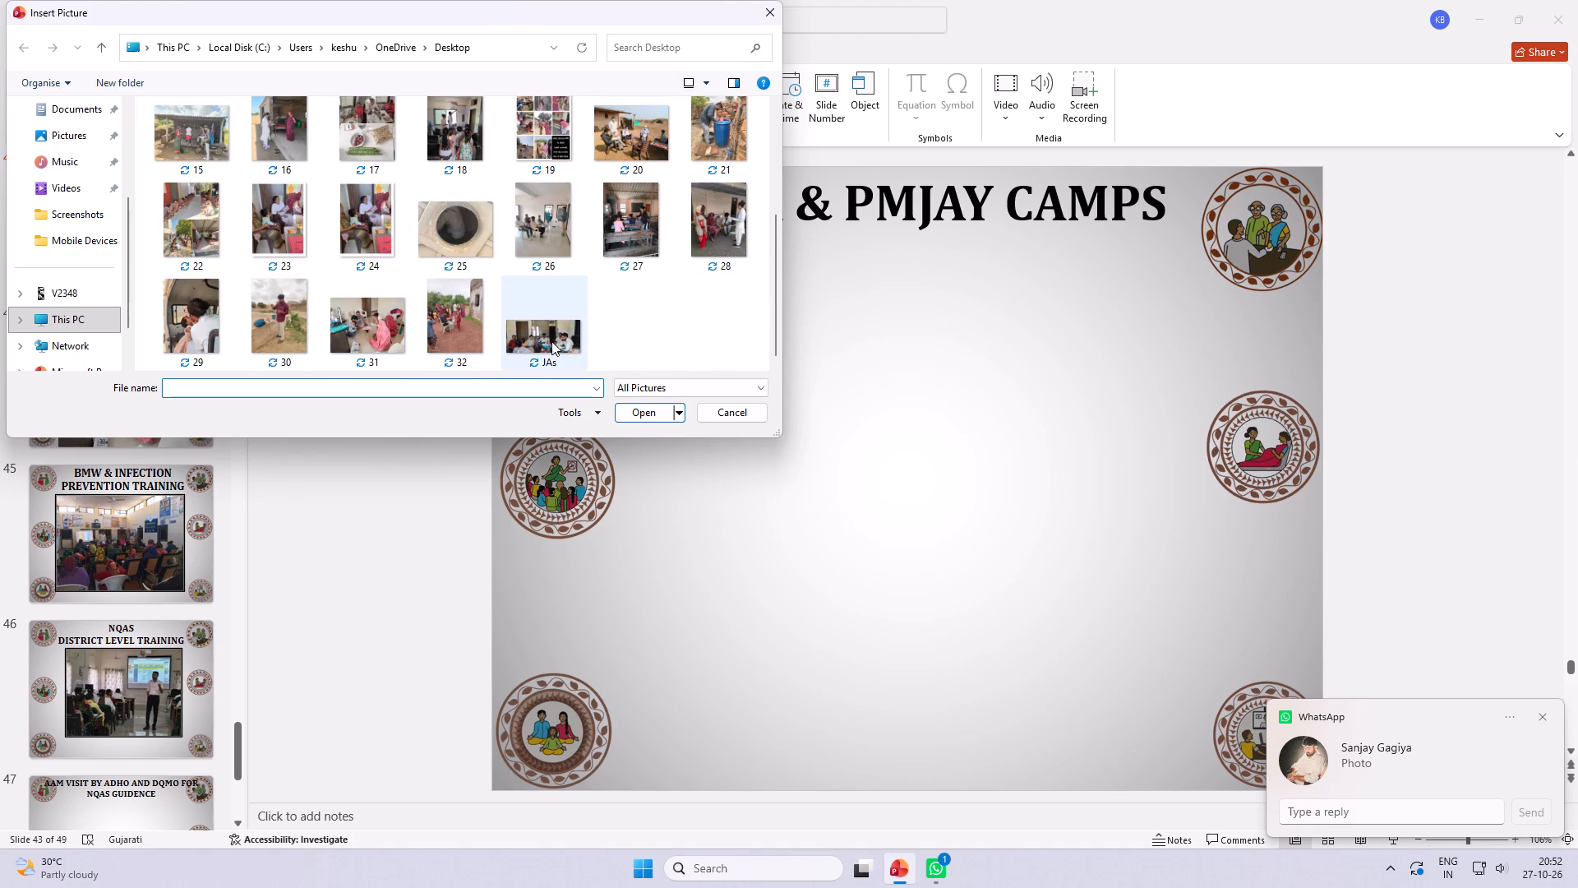
pyautogui.click(473, 332)
pyautogui.click(634, 414)
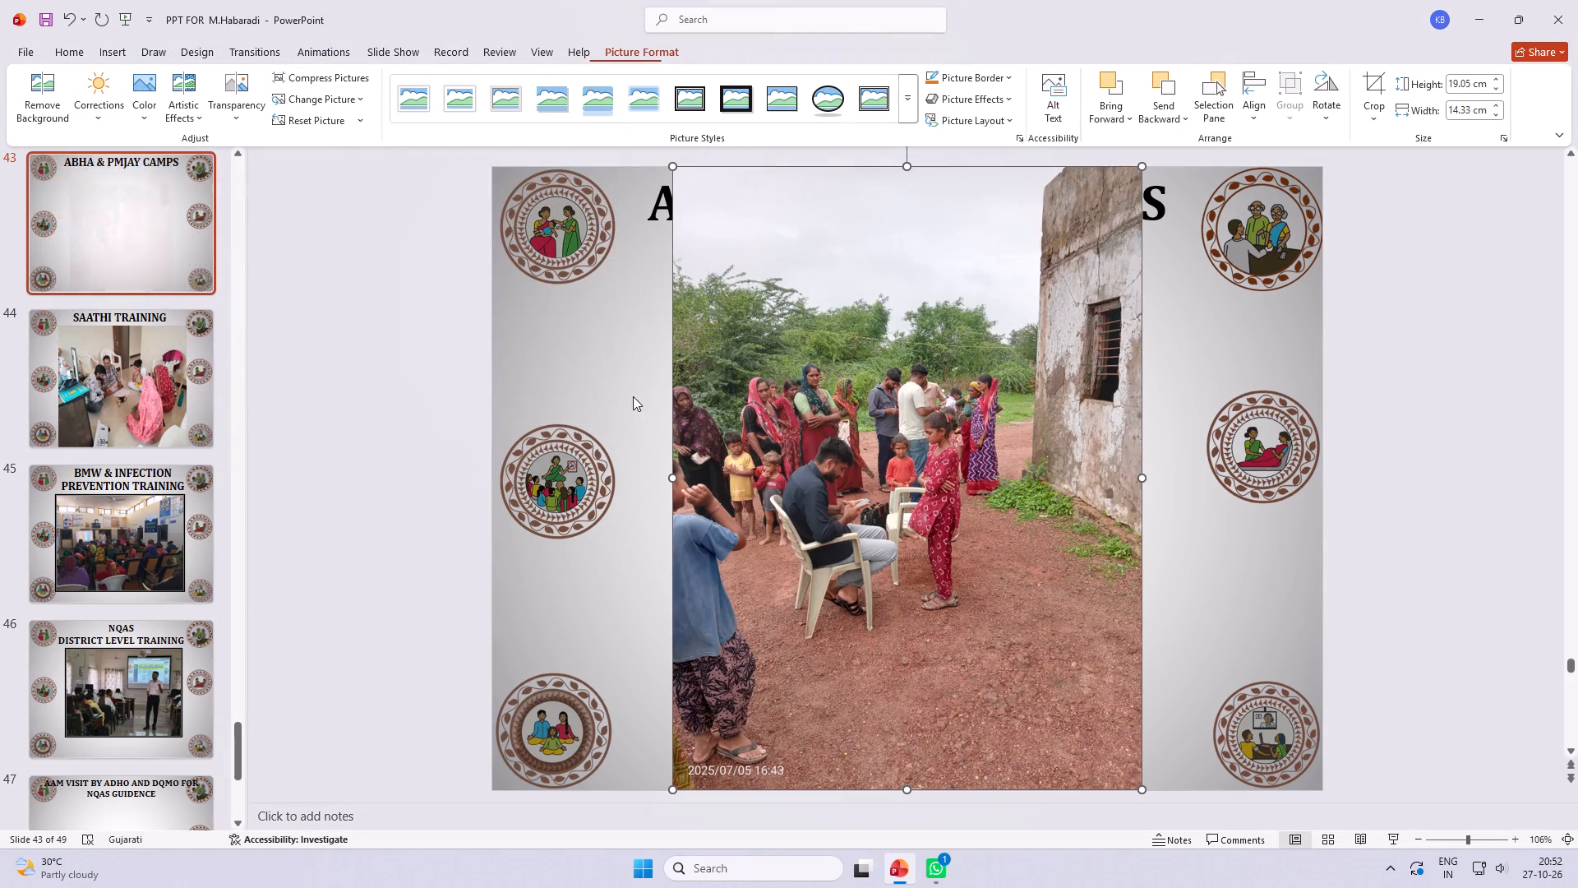
# Fit the camp photo on slide 43, ABHA & PMJAY CAMPS, below the title at 16.93 cm high, widen both sides, and save the presentation.
pyautogui.moveTo(907, 169); pyautogui.dragTo(910, 215)
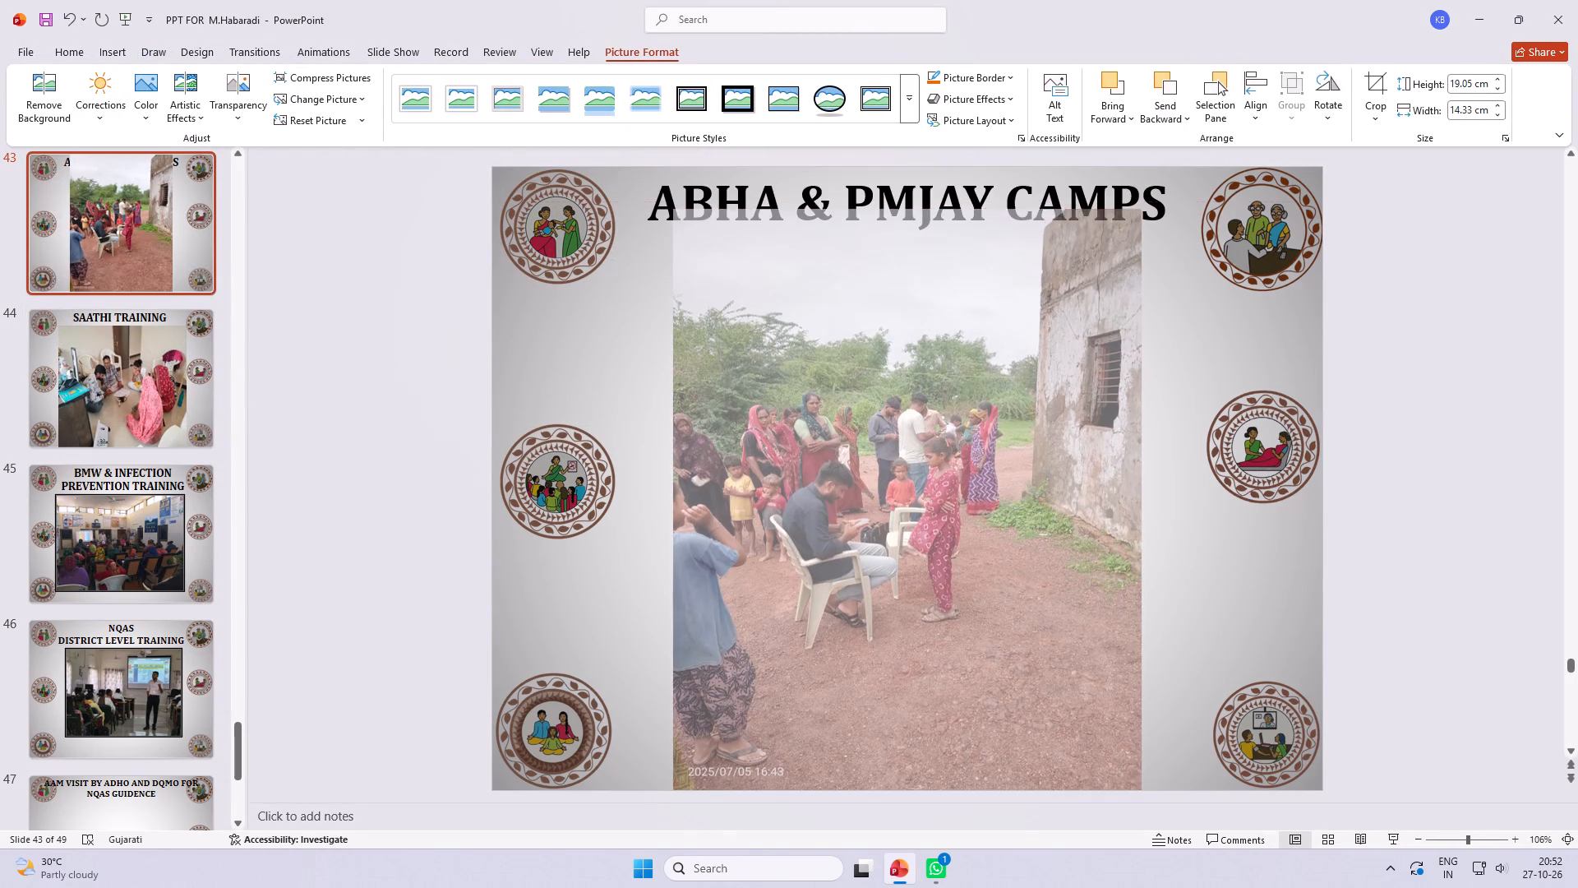
pyautogui.moveTo(910, 215); pyautogui.dragTo(909, 241)
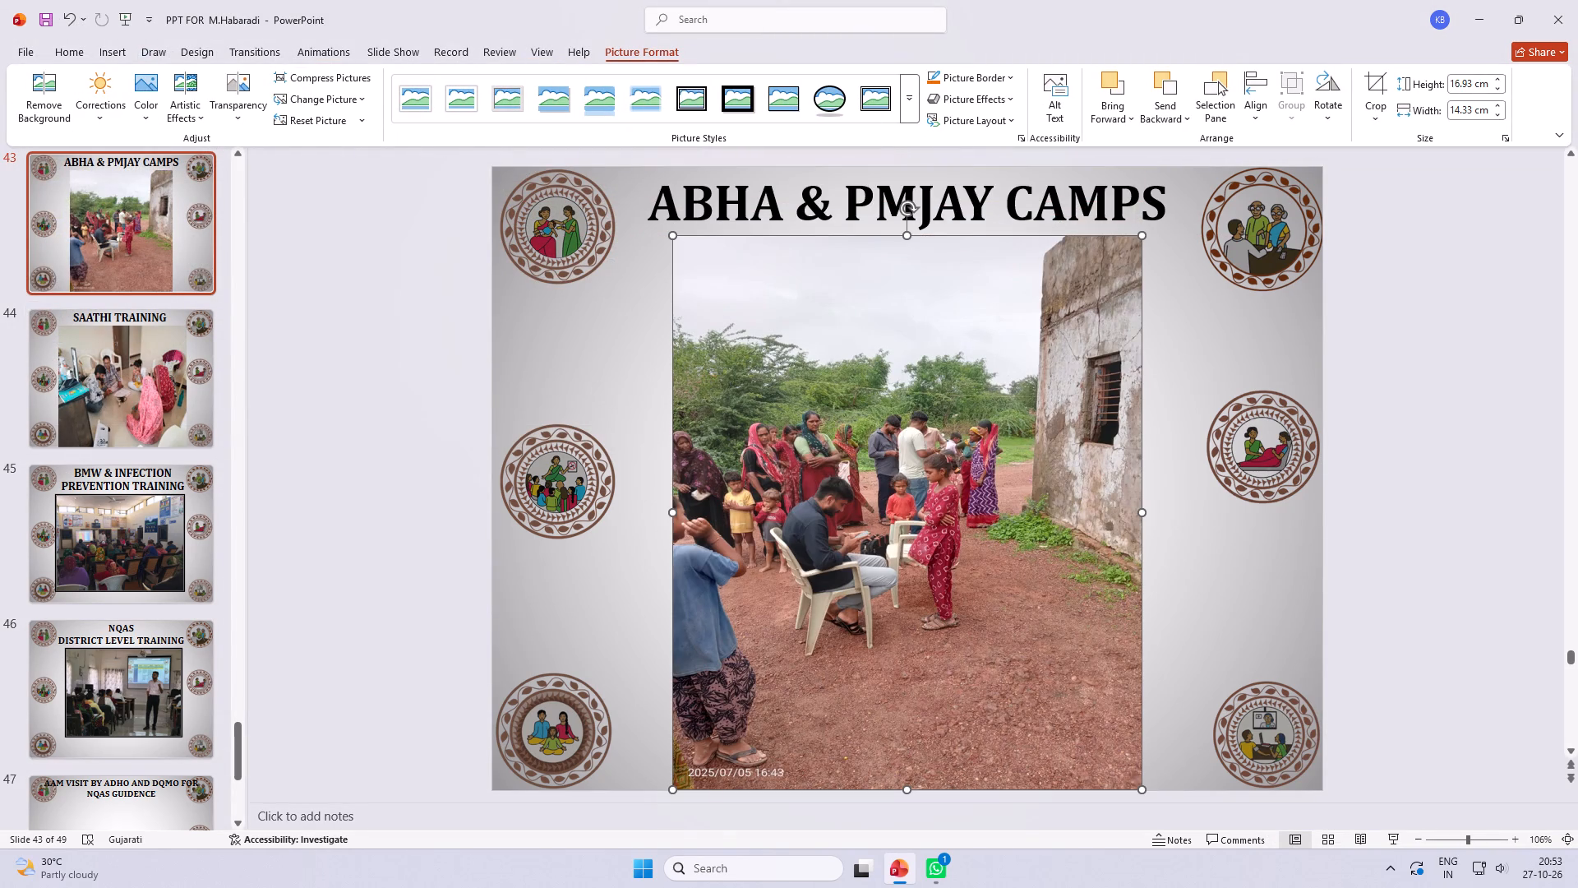
pyautogui.moveTo(672, 512); pyautogui.dragTo(646, 507)
pyautogui.click(1186, 580)
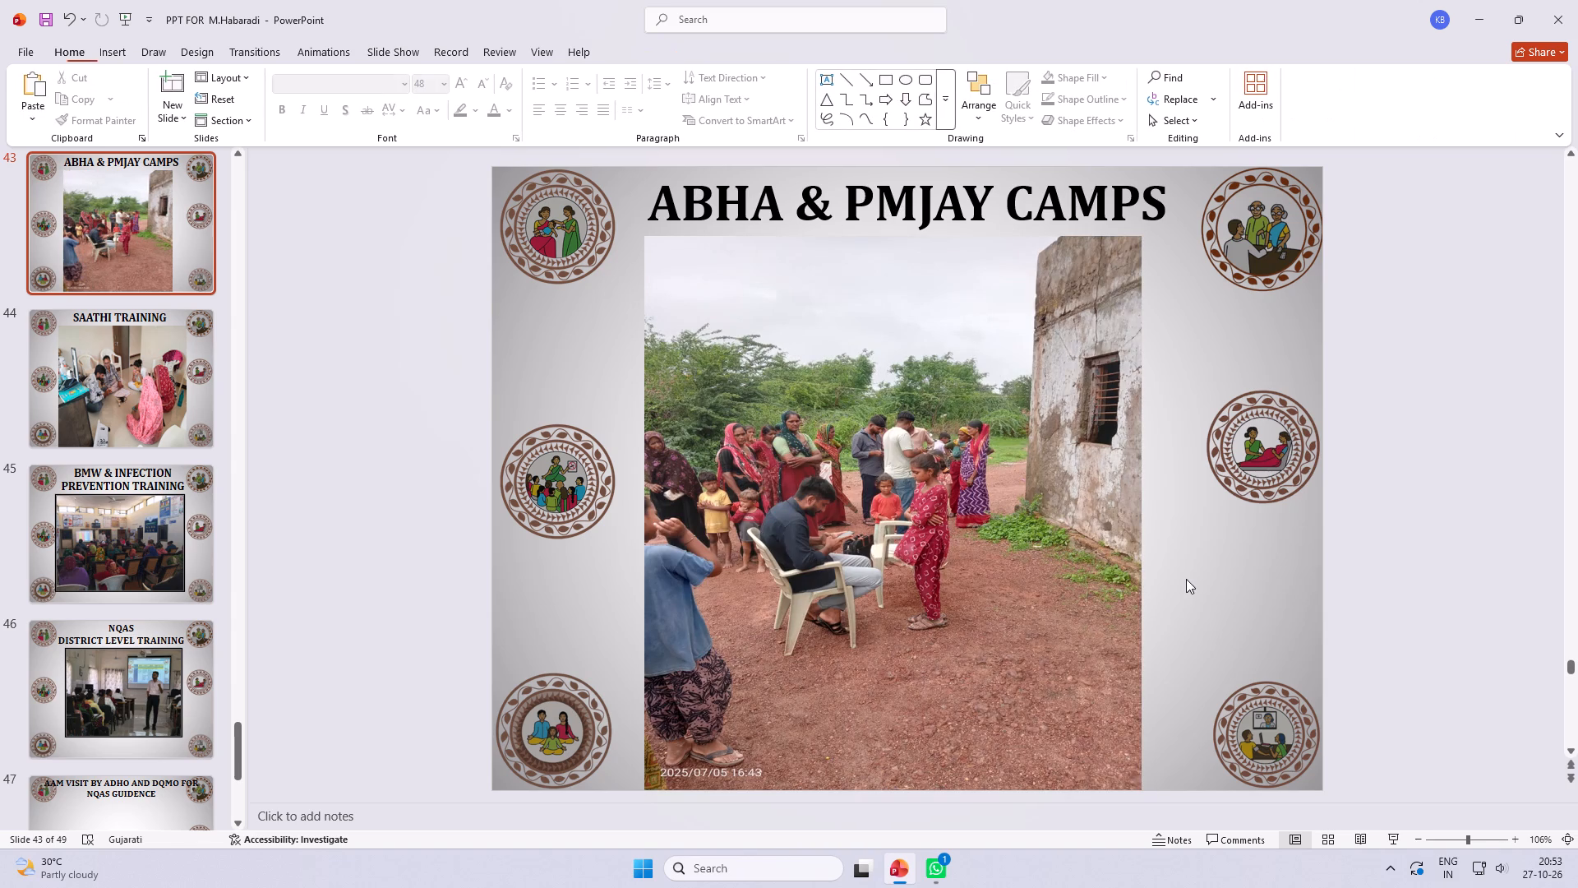
pyautogui.hotkey('ctrl', 's')
pyautogui.click(1089, 398)
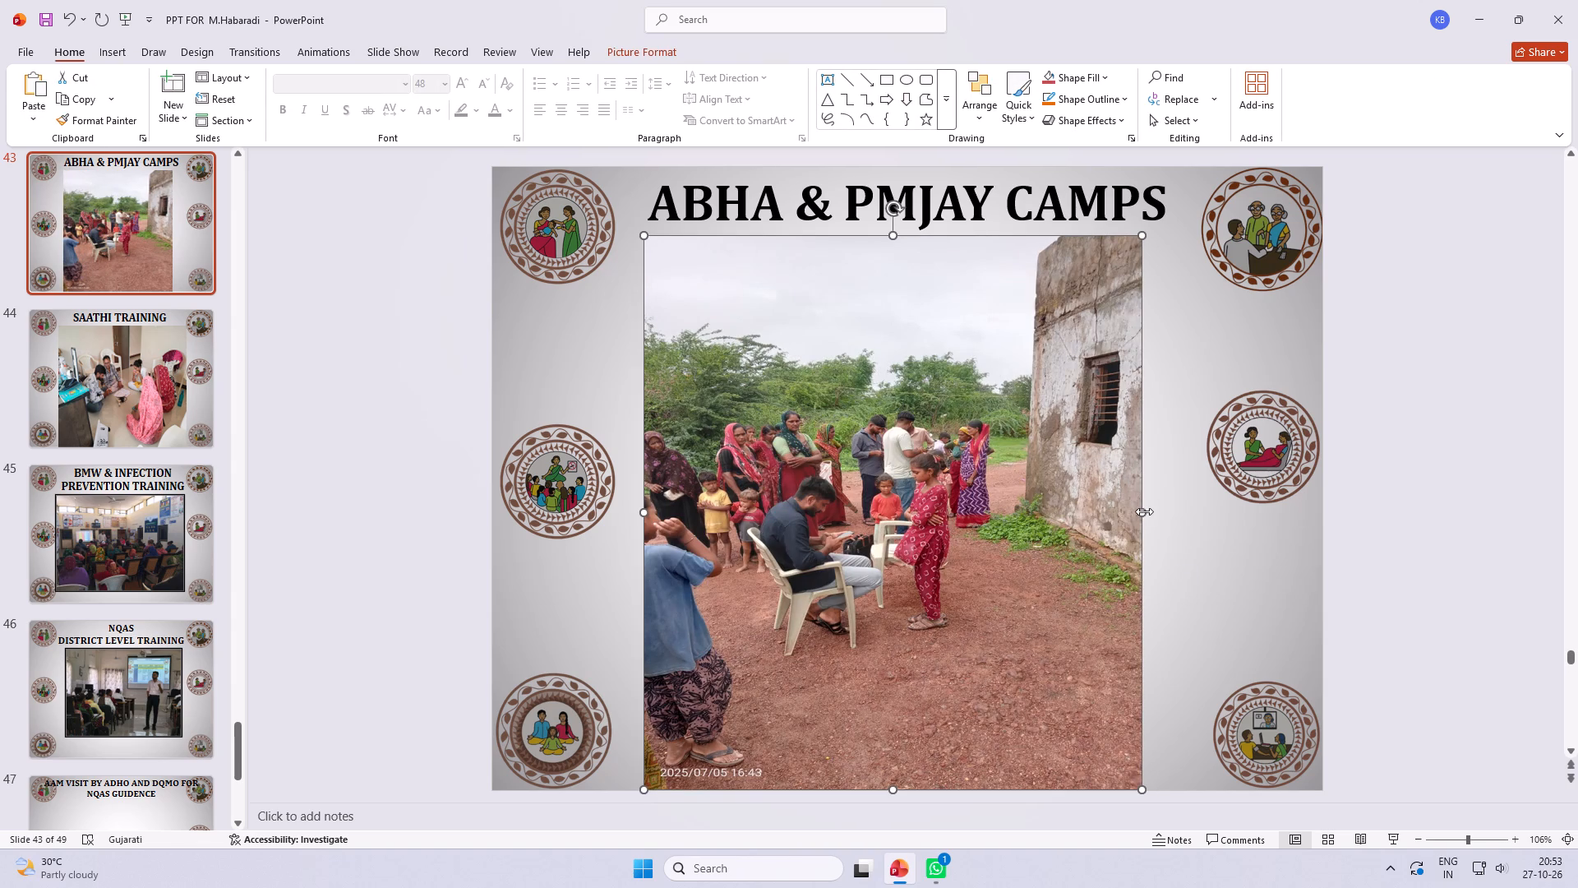
pyautogui.moveTo(1143, 513); pyautogui.dragTo(1166, 512)
pyautogui.click(1207, 519)
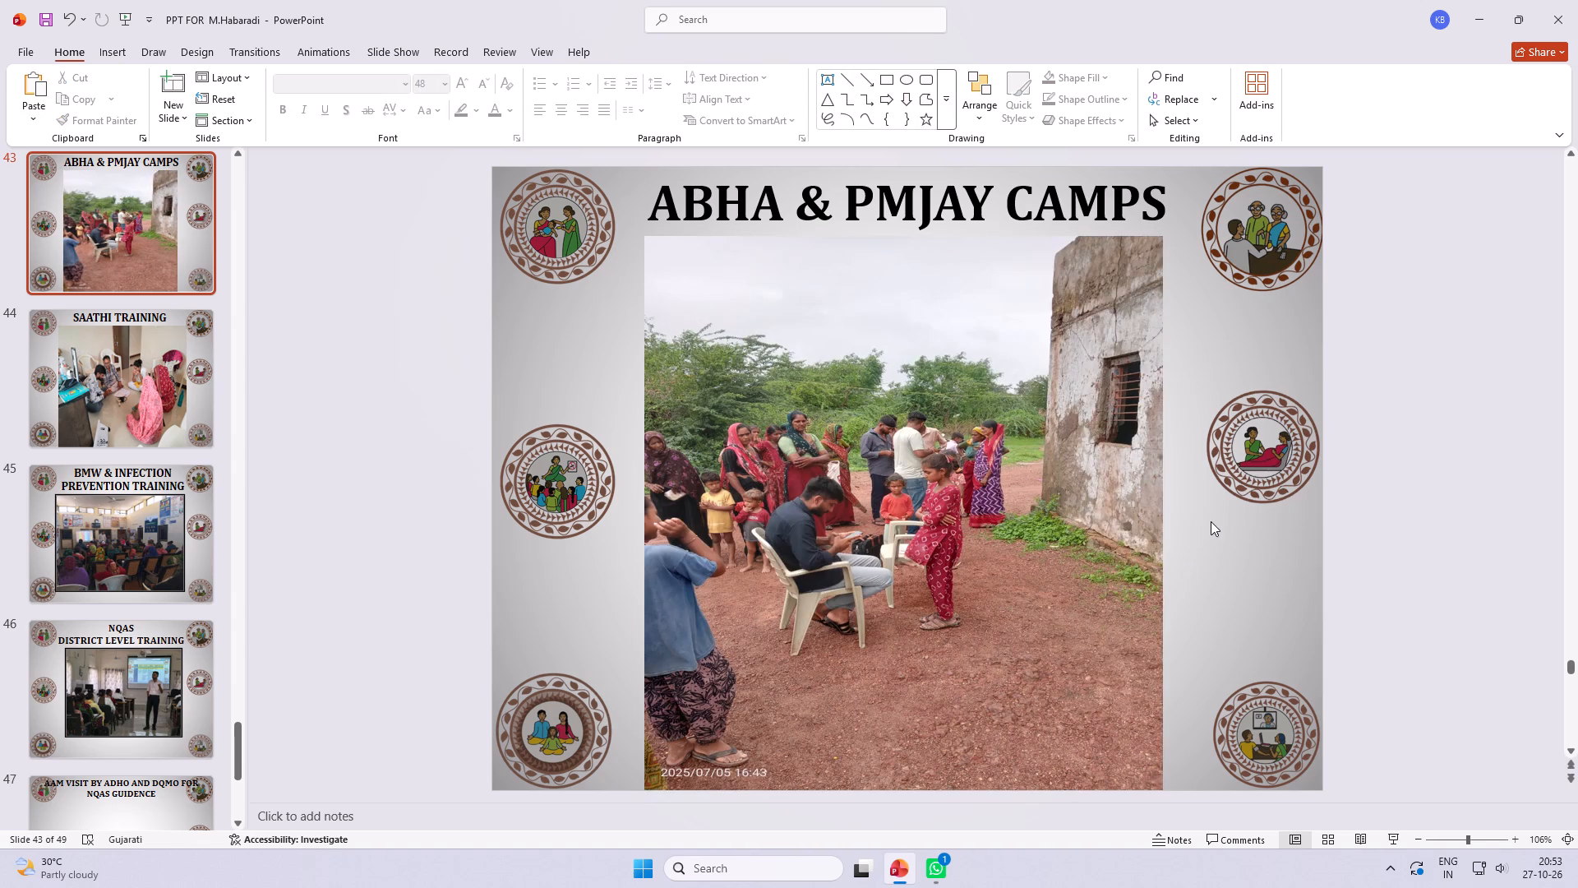
pyautogui.hotkey('ctrl', 's')
pyautogui.hotkey('ctrl', 's')
pyautogui.hotkey('ctrl', 's')
pyautogui.hotkey('ctrl', 's')
pyautogui.click(1199, 496)
# Remove the old signboard photo from slide 4, Signage of HWC M.HABARADI.
pyautogui.scroll(1, 1133, 488)
pyautogui.scroll(1, 953, 411)
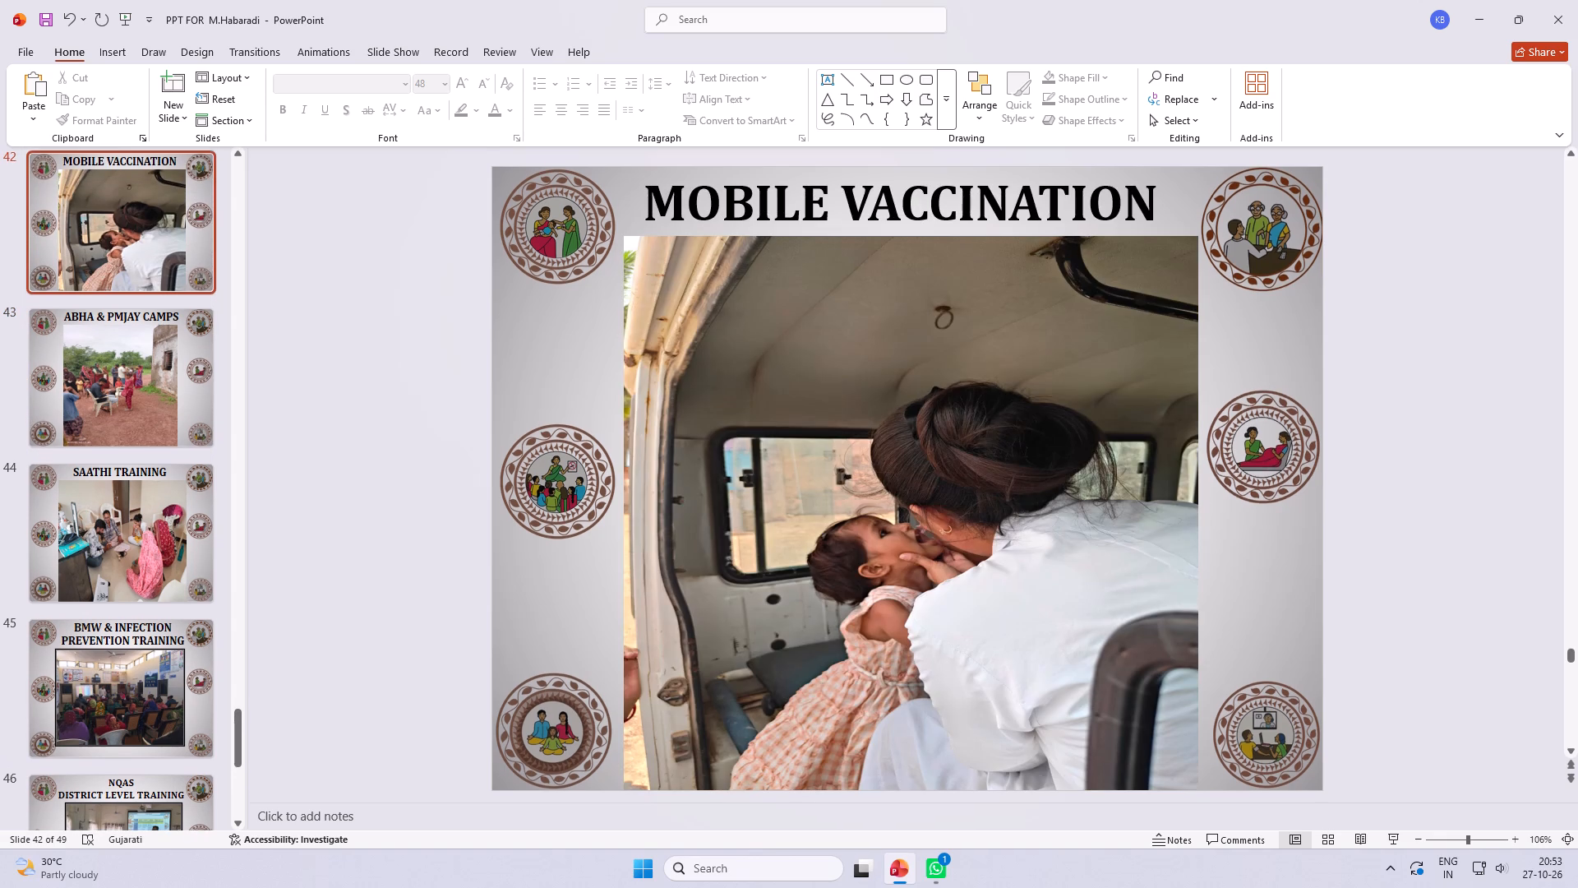
pyautogui.scroll(15, 947, 411)
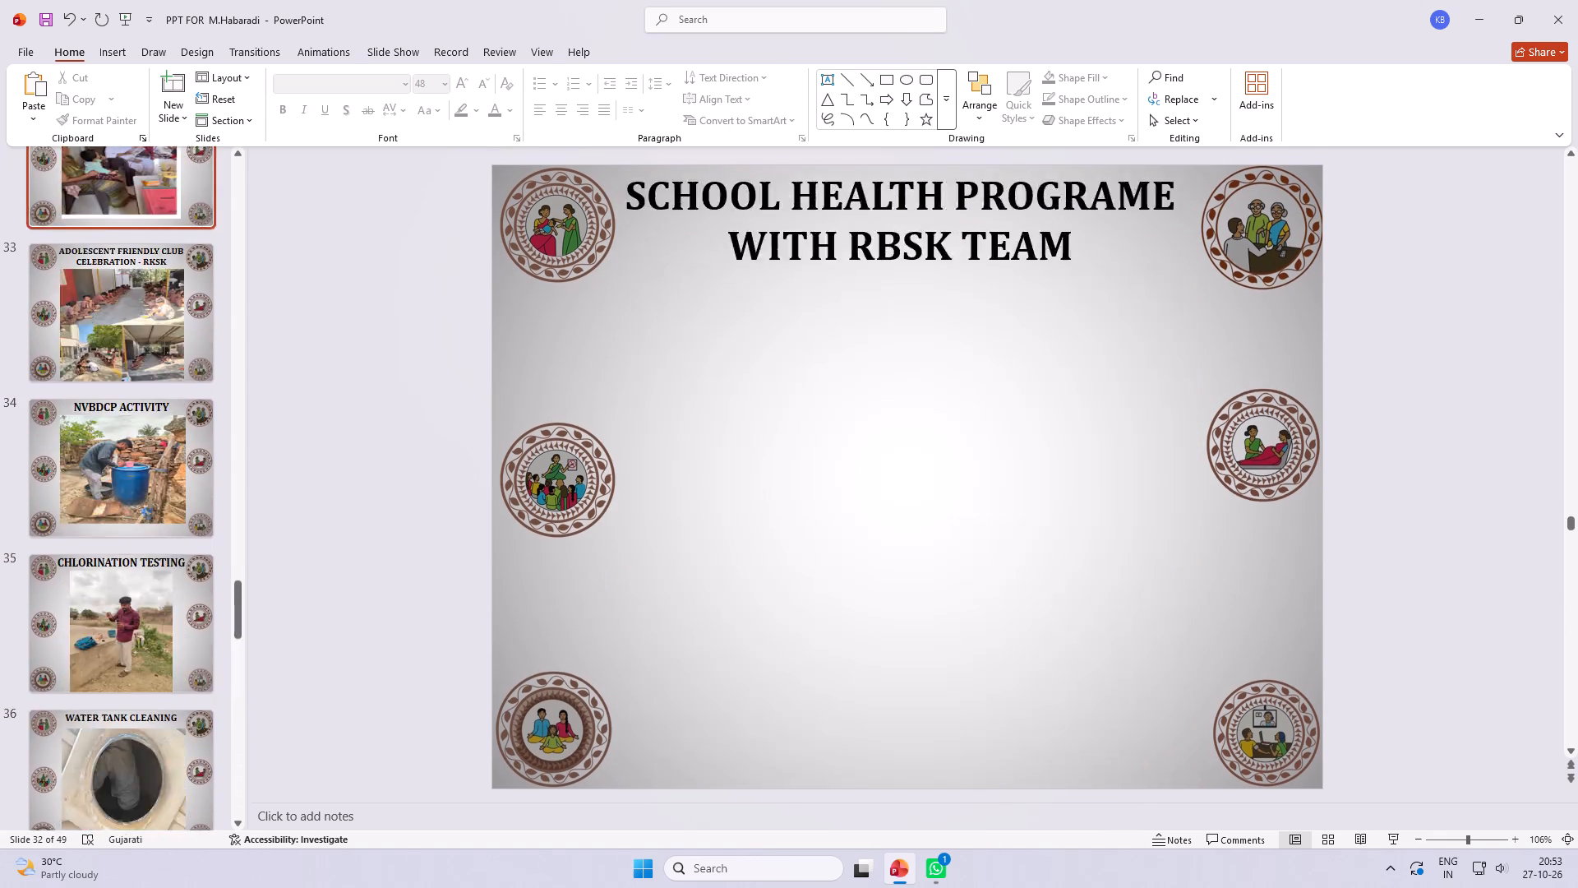
pyautogui.scroll(18, 935, 410)
pyautogui.scroll(4, 930, 410)
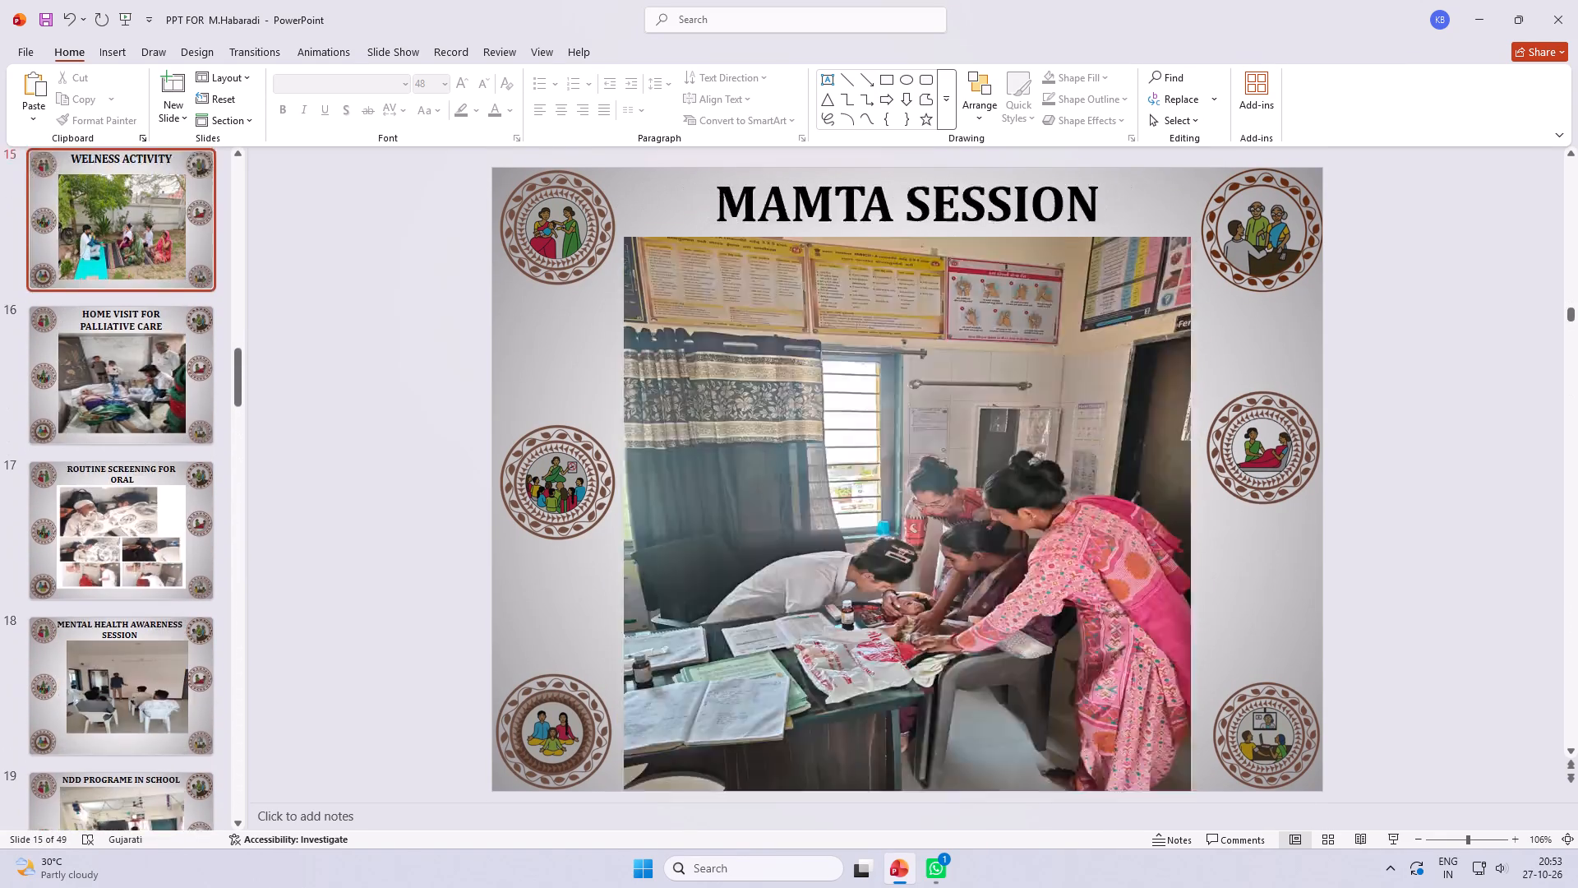
pyautogui.scroll(13, 930, 410)
pyautogui.scroll(-2, 911, 409)
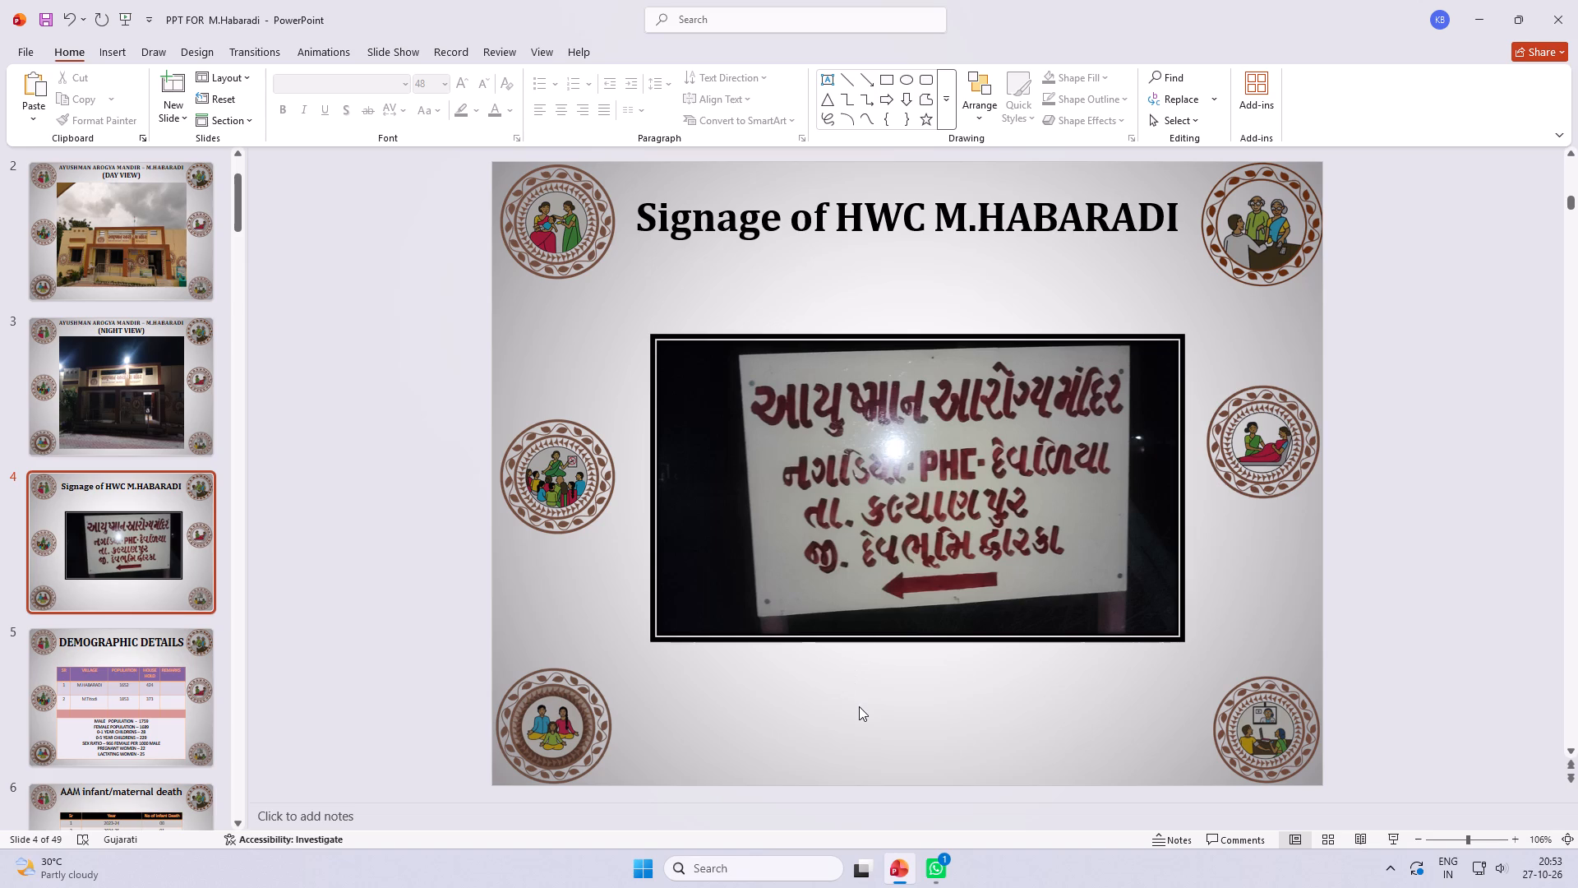
pyautogui.rightClick(865, 494)
pyautogui.click(955, 156)
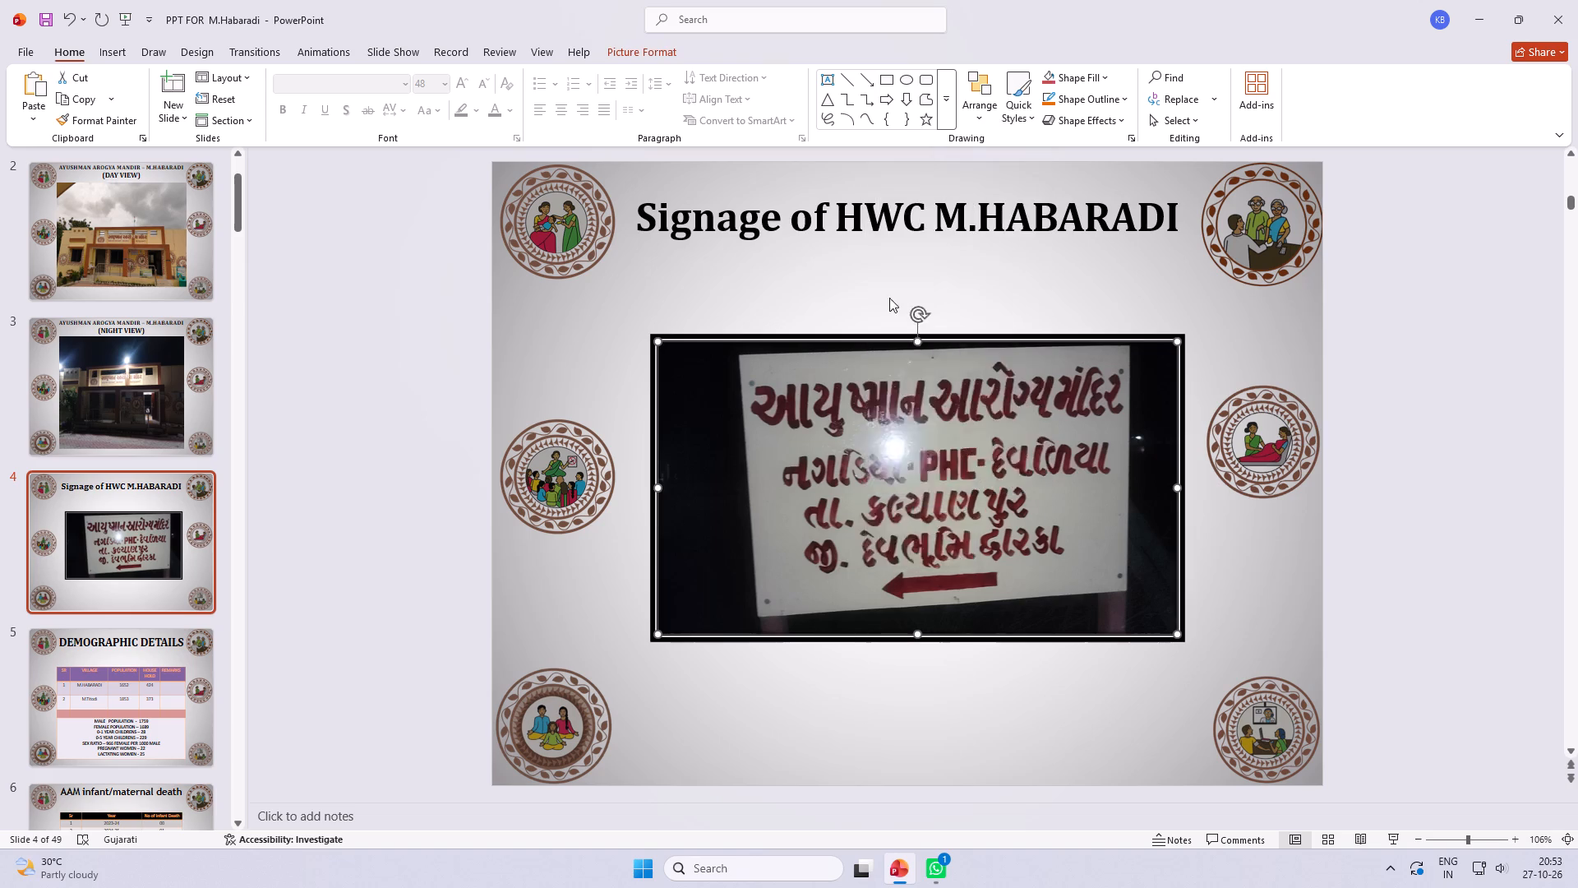
# Review the photos, titles and tables from slide 3, the night view, through slide 24, HBNC & HBYC Visit by AAM Team.
pyautogui.scroll(2, 811, 463)
pyautogui.scroll(-1, 811, 463)
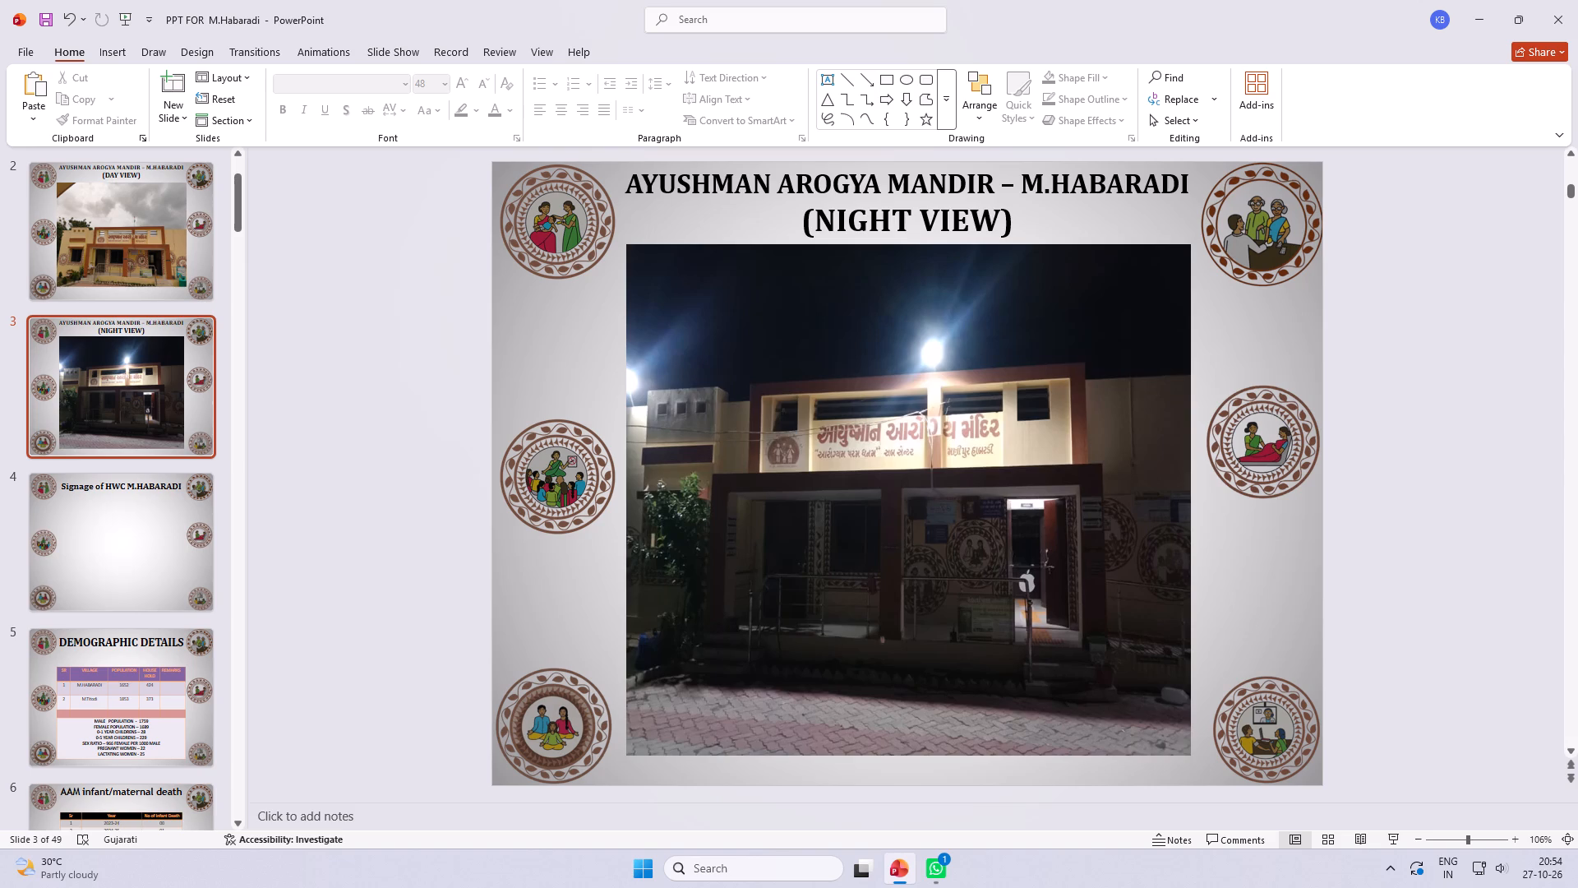
pyautogui.scroll(-3, 828, 465)
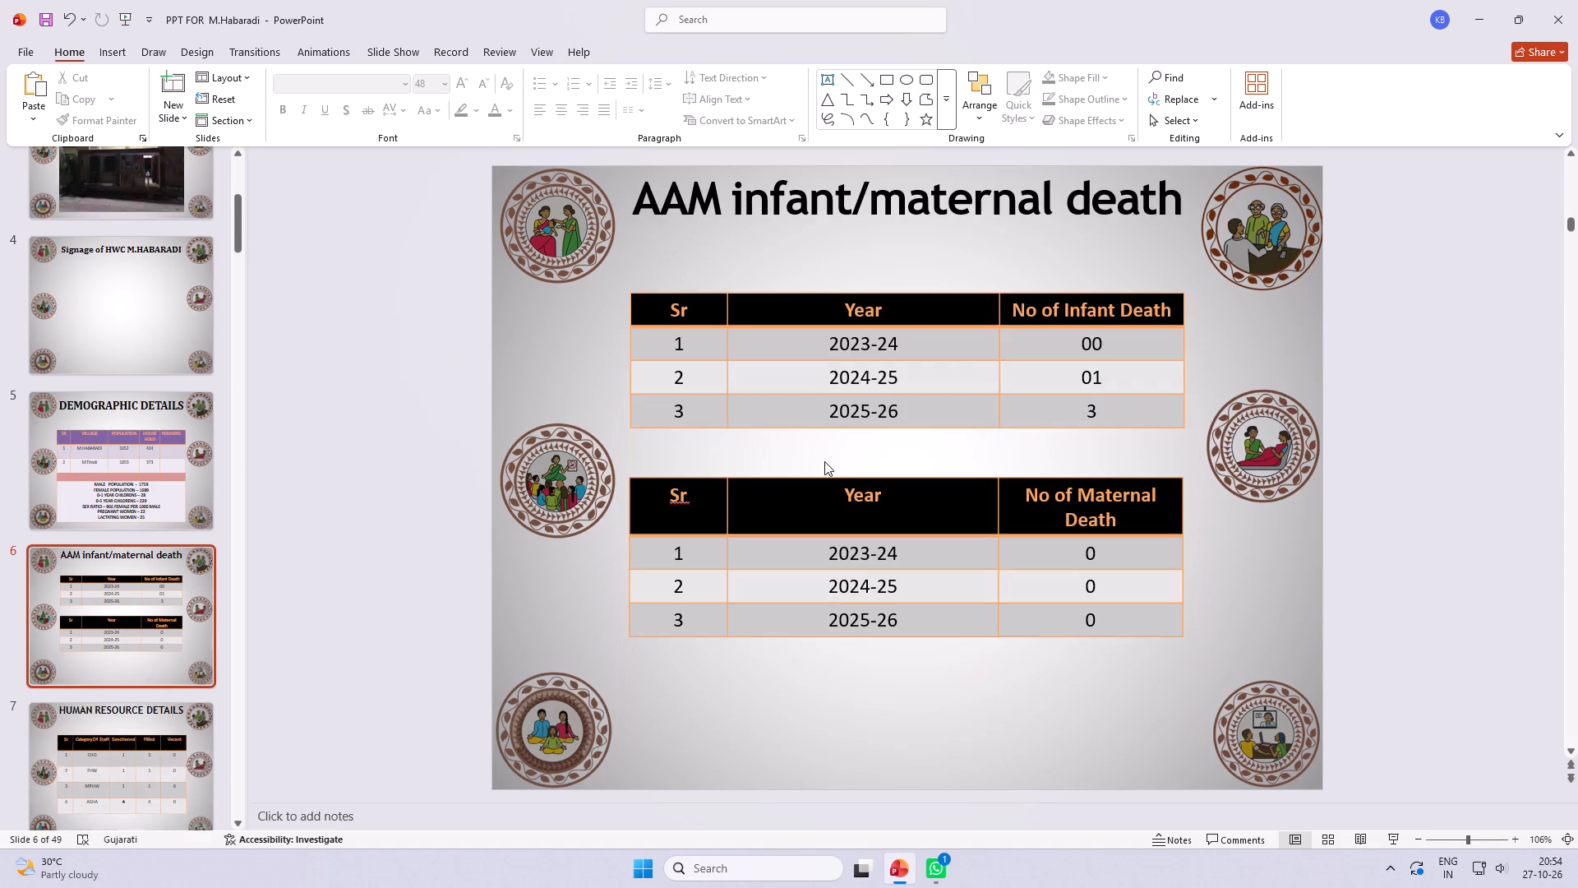
pyautogui.scroll(-3, 824, 461)
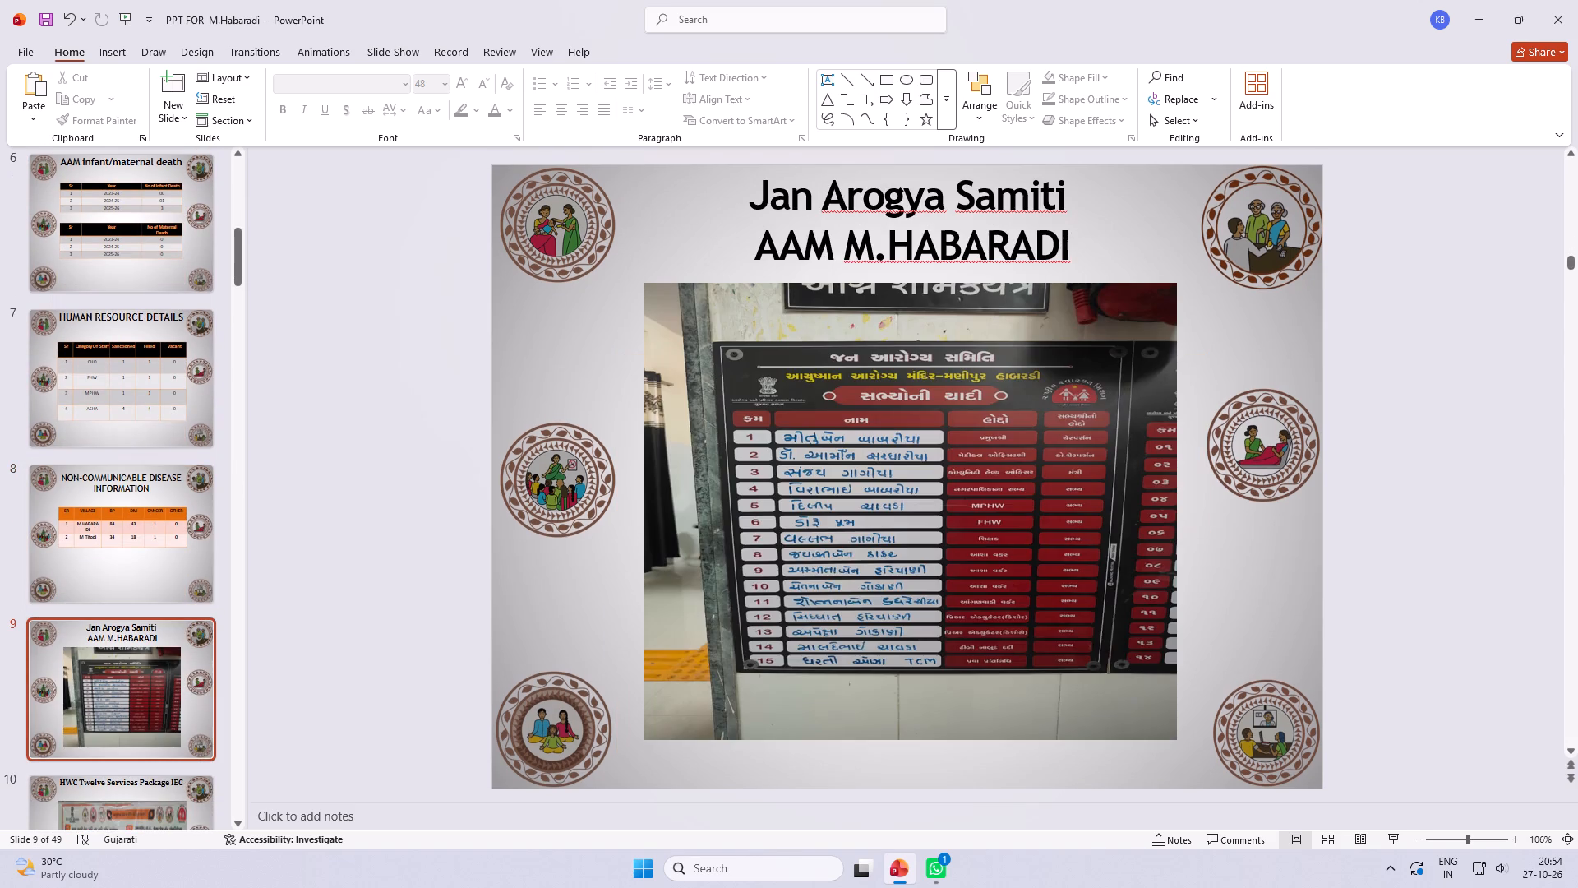
pyautogui.scroll(-2, 829, 453)
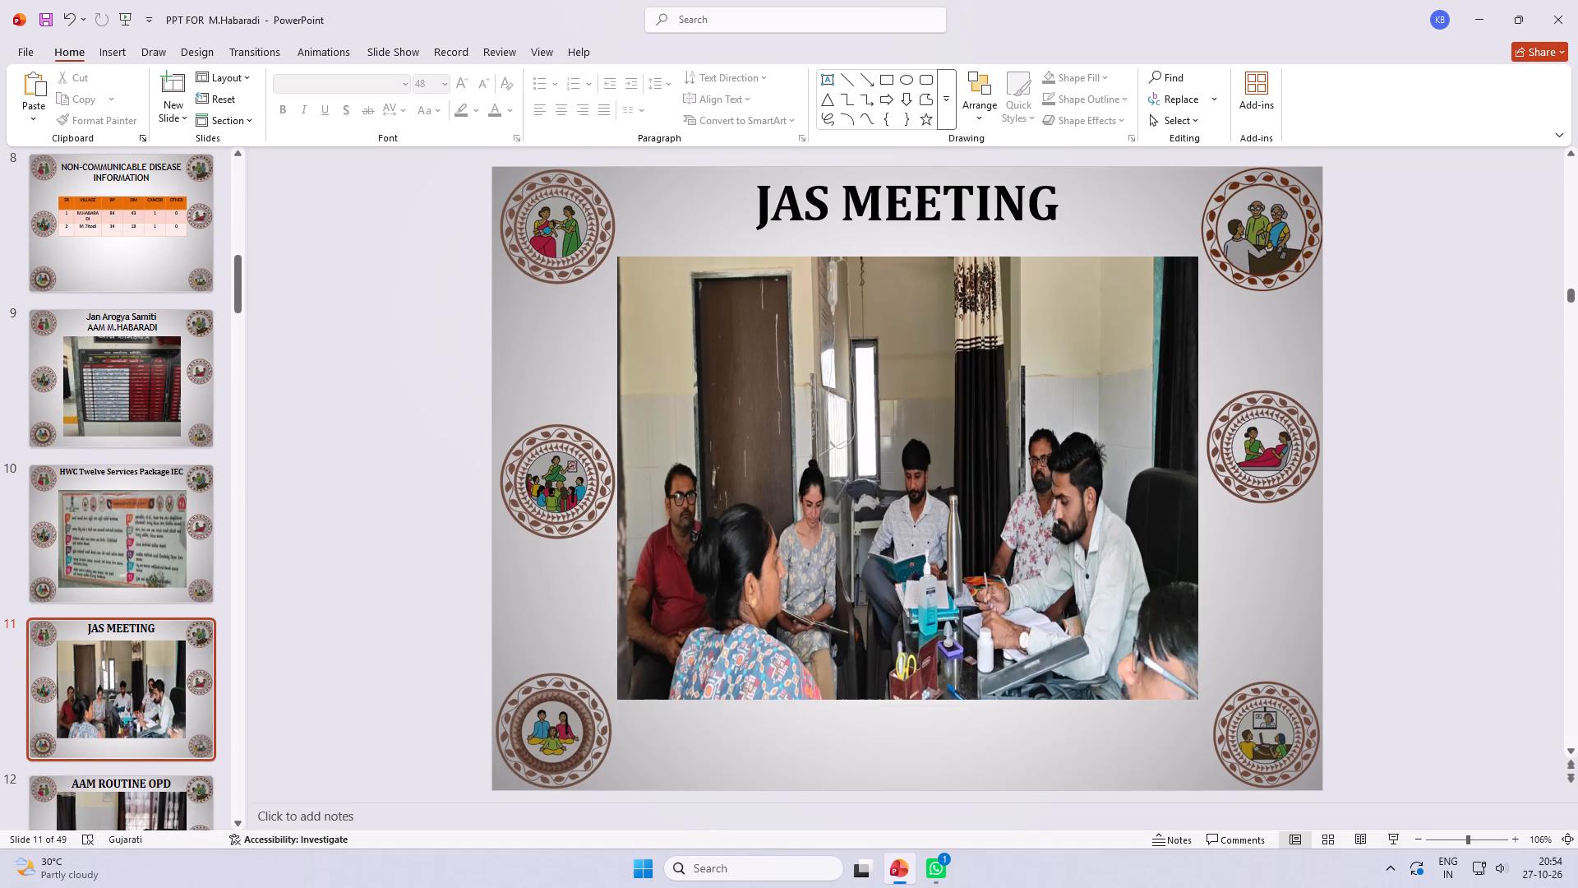
pyautogui.scroll(-1, 826, 457)
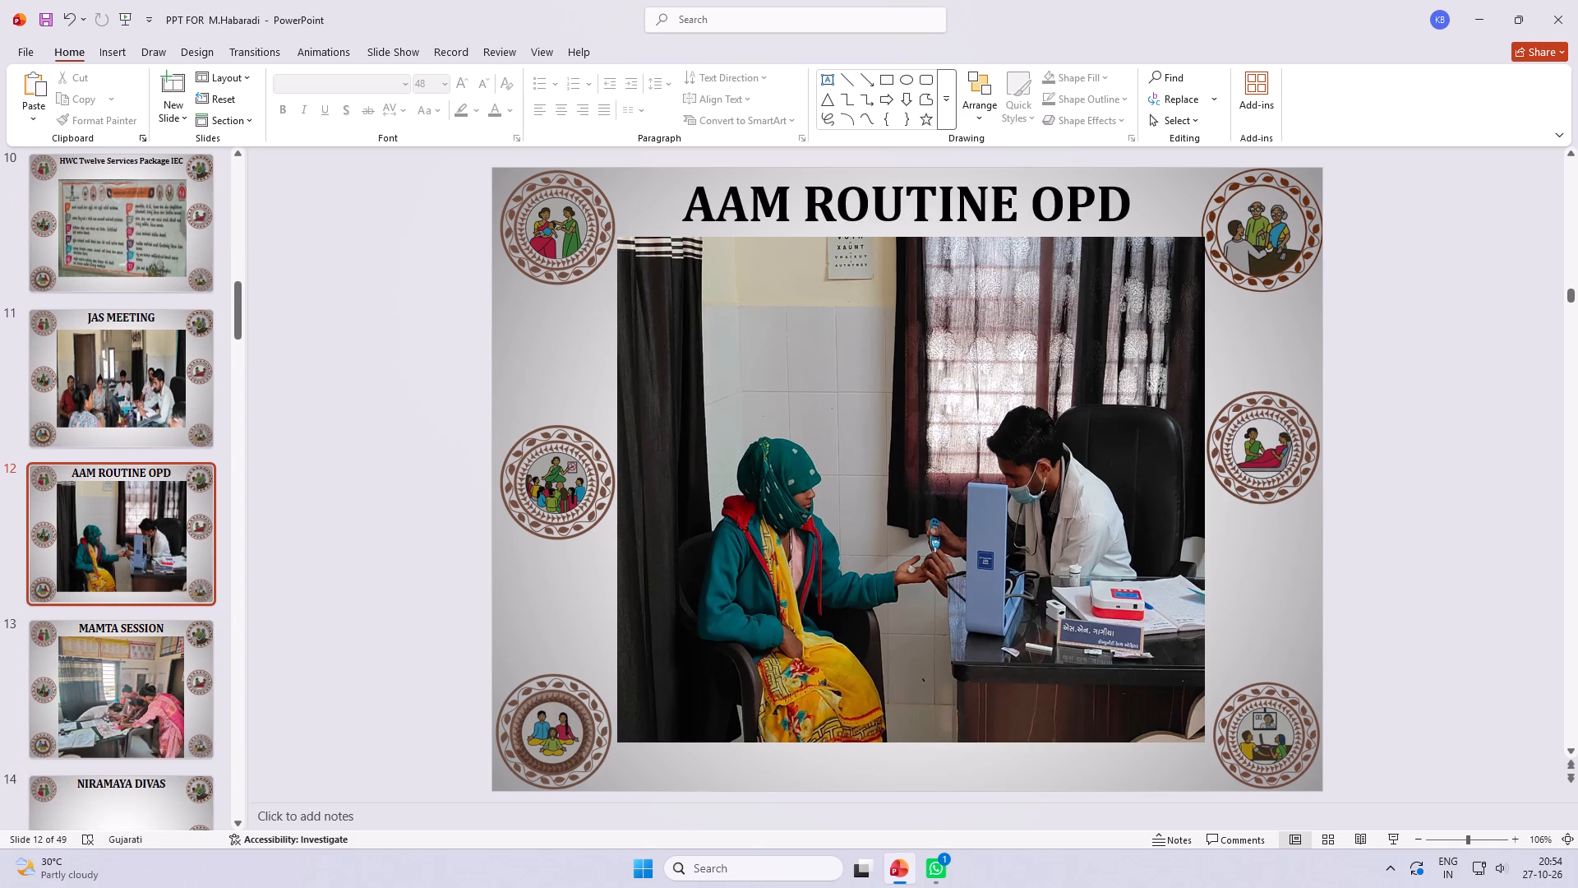
pyautogui.scroll(-2, 828, 459)
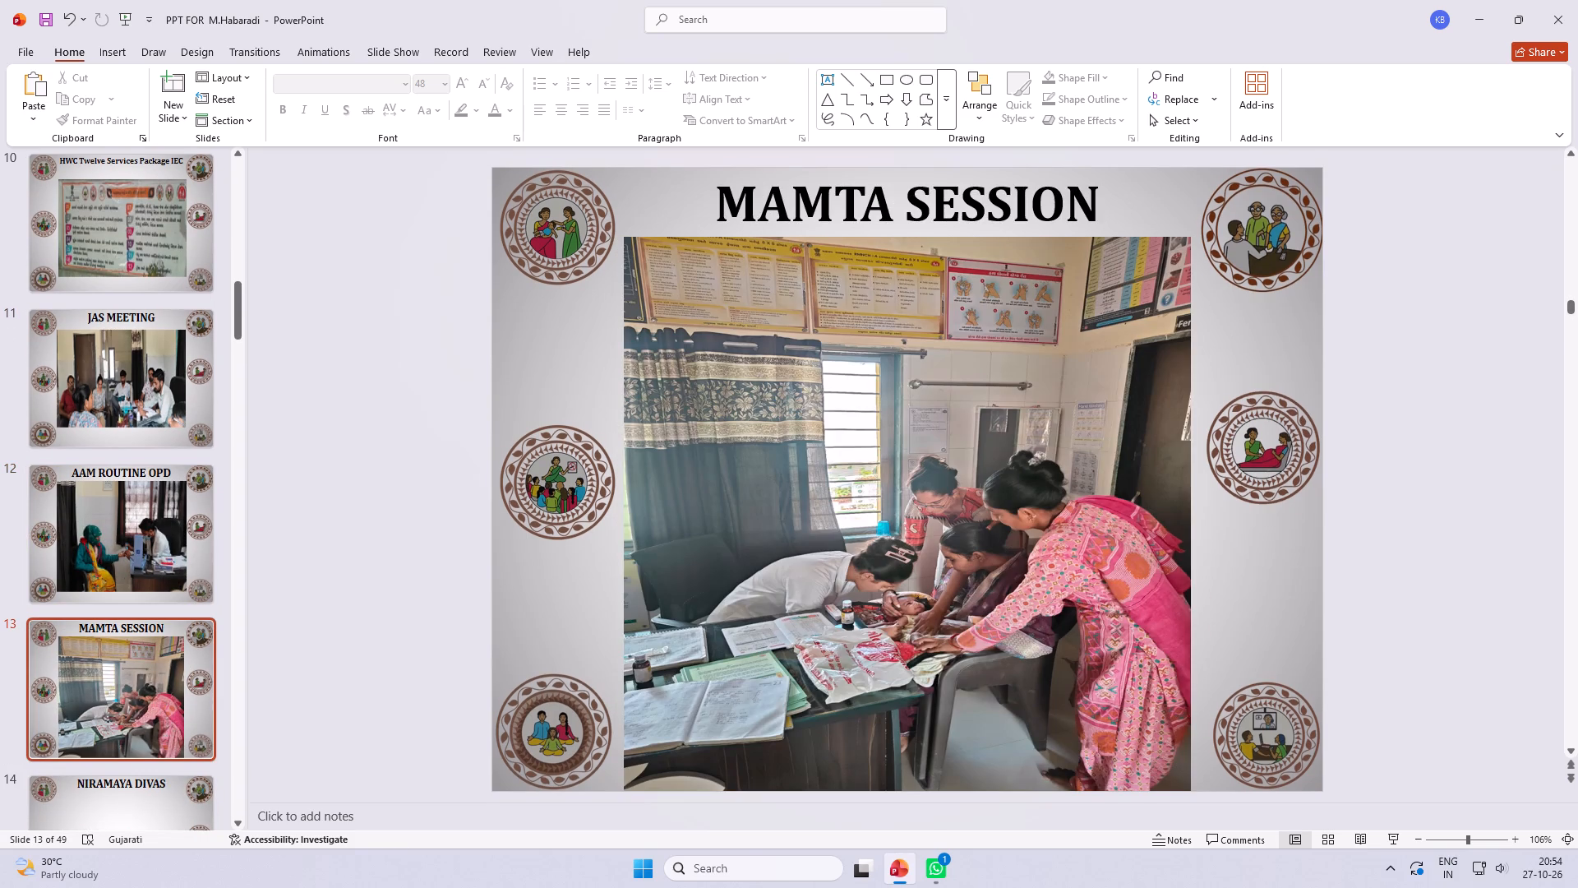
pyautogui.scroll(-2, 826, 462)
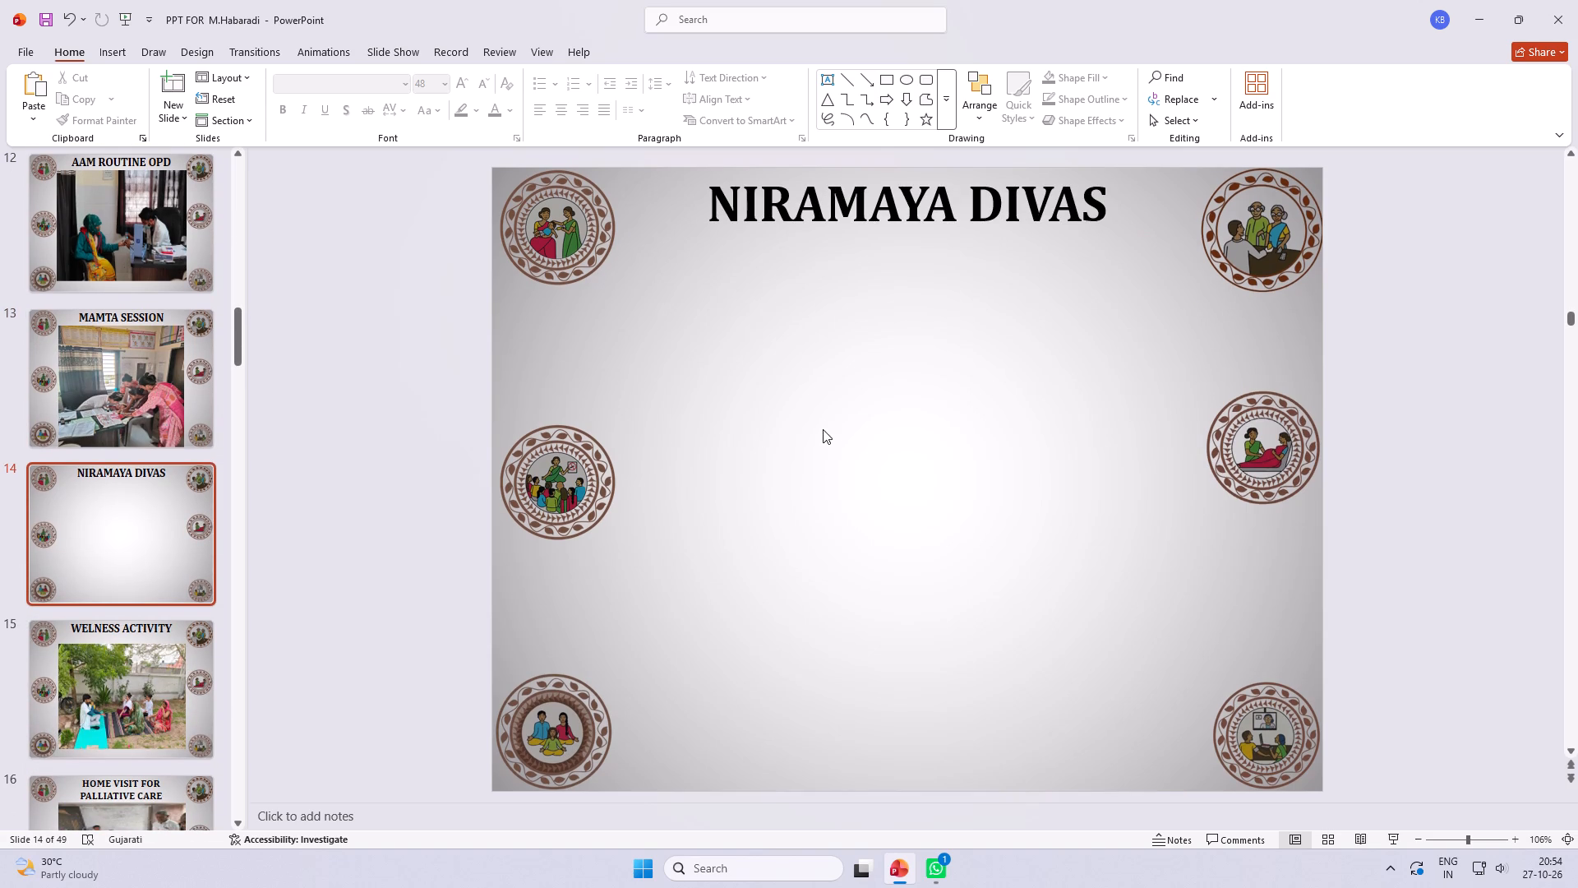
pyautogui.scroll(-2, 823, 442)
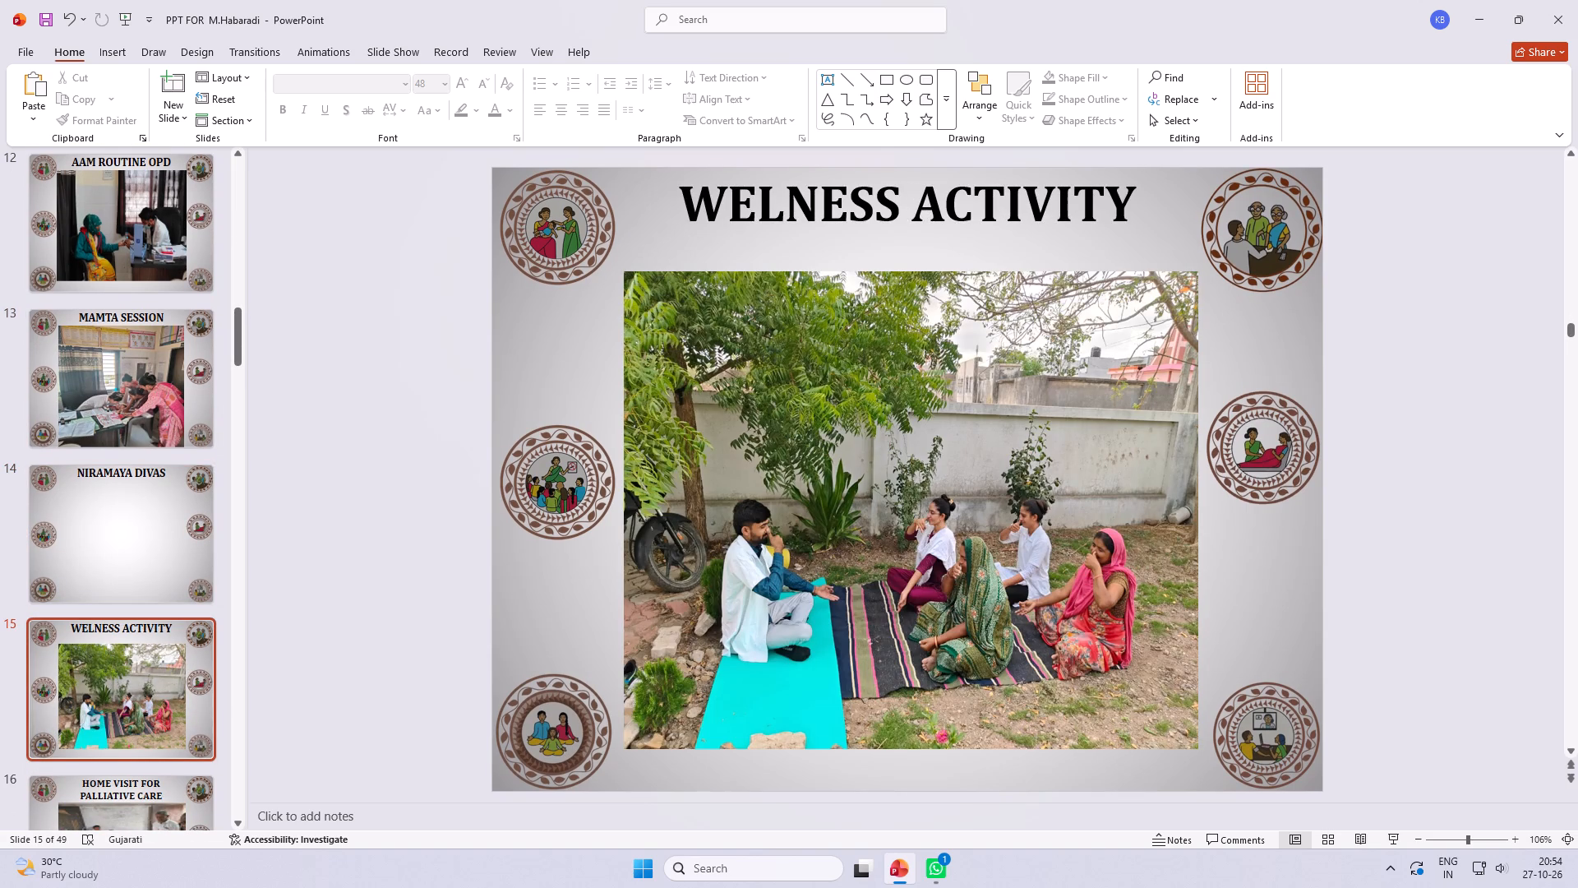
pyautogui.scroll(-2, 823, 449)
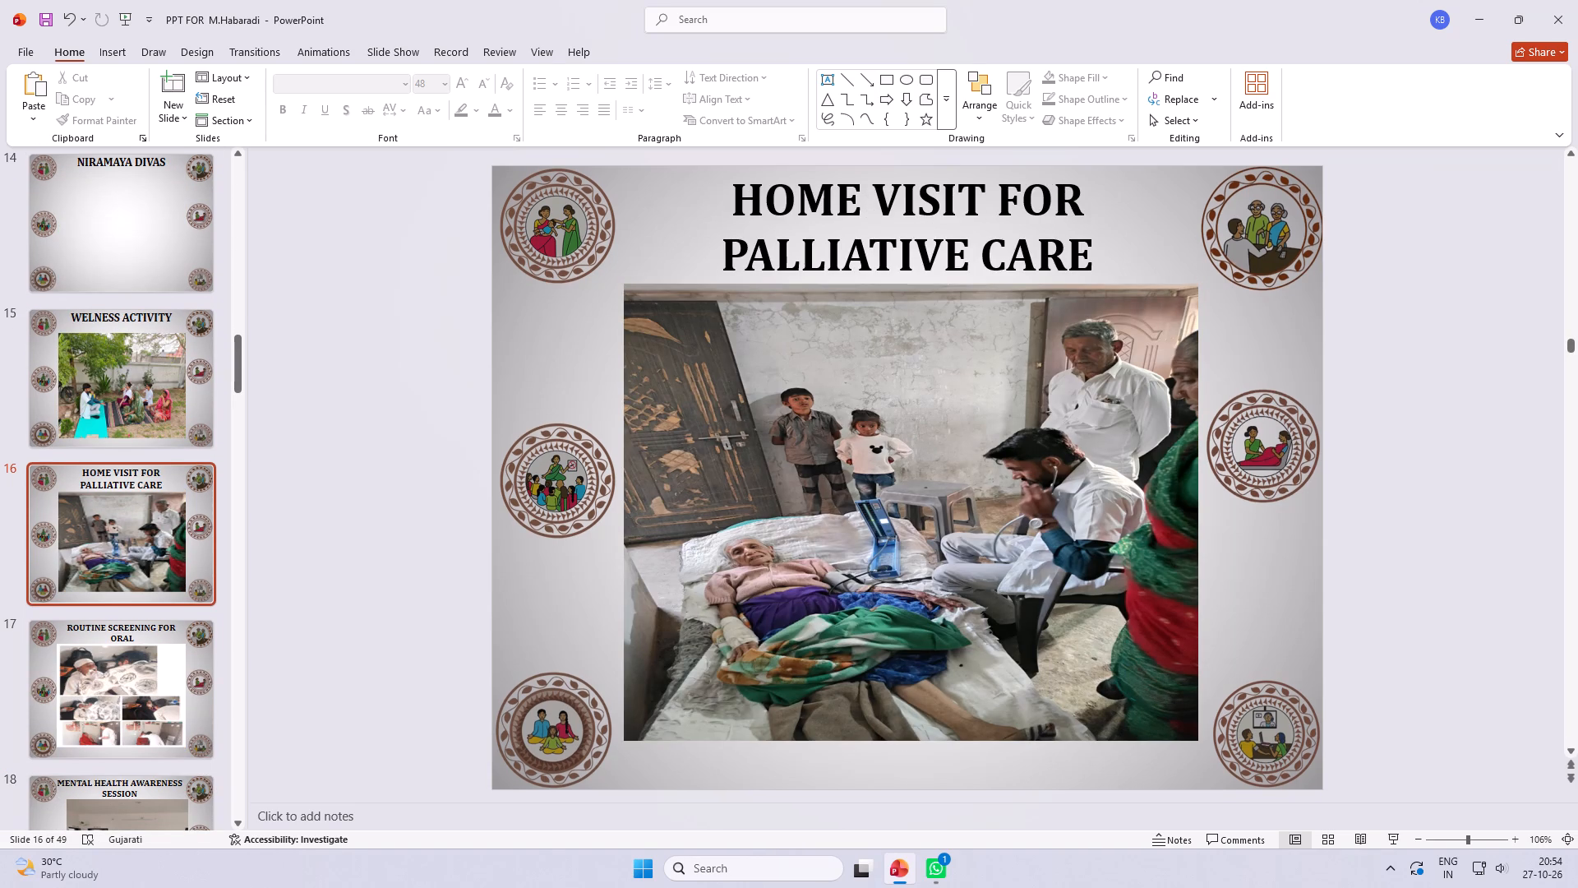
pyautogui.scroll(-1, 805, 412)
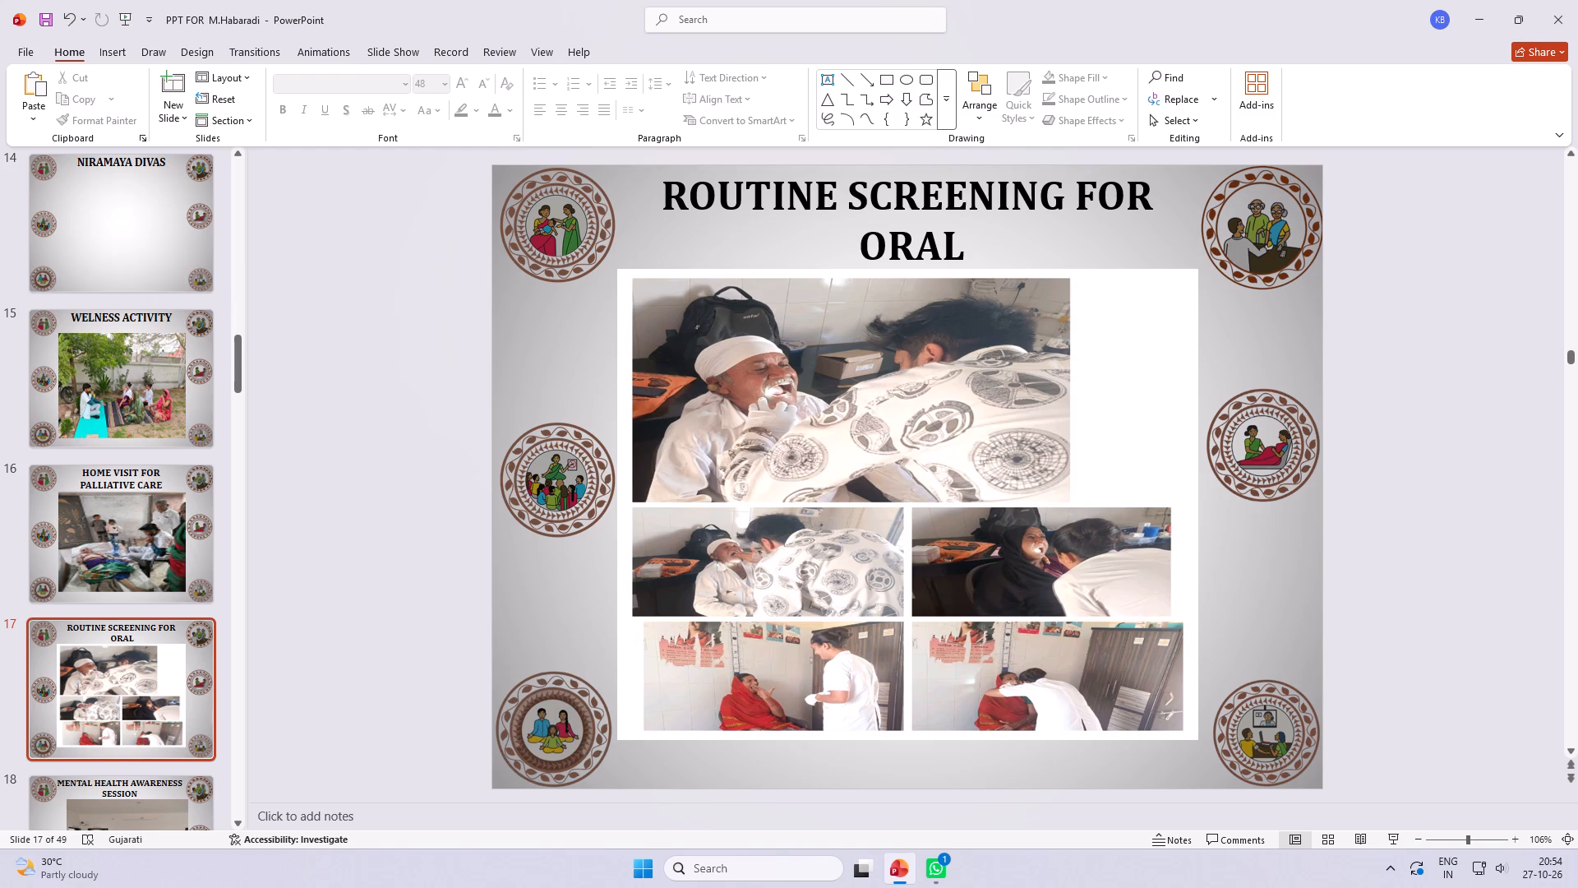
pyautogui.scroll(-1, 920, 372)
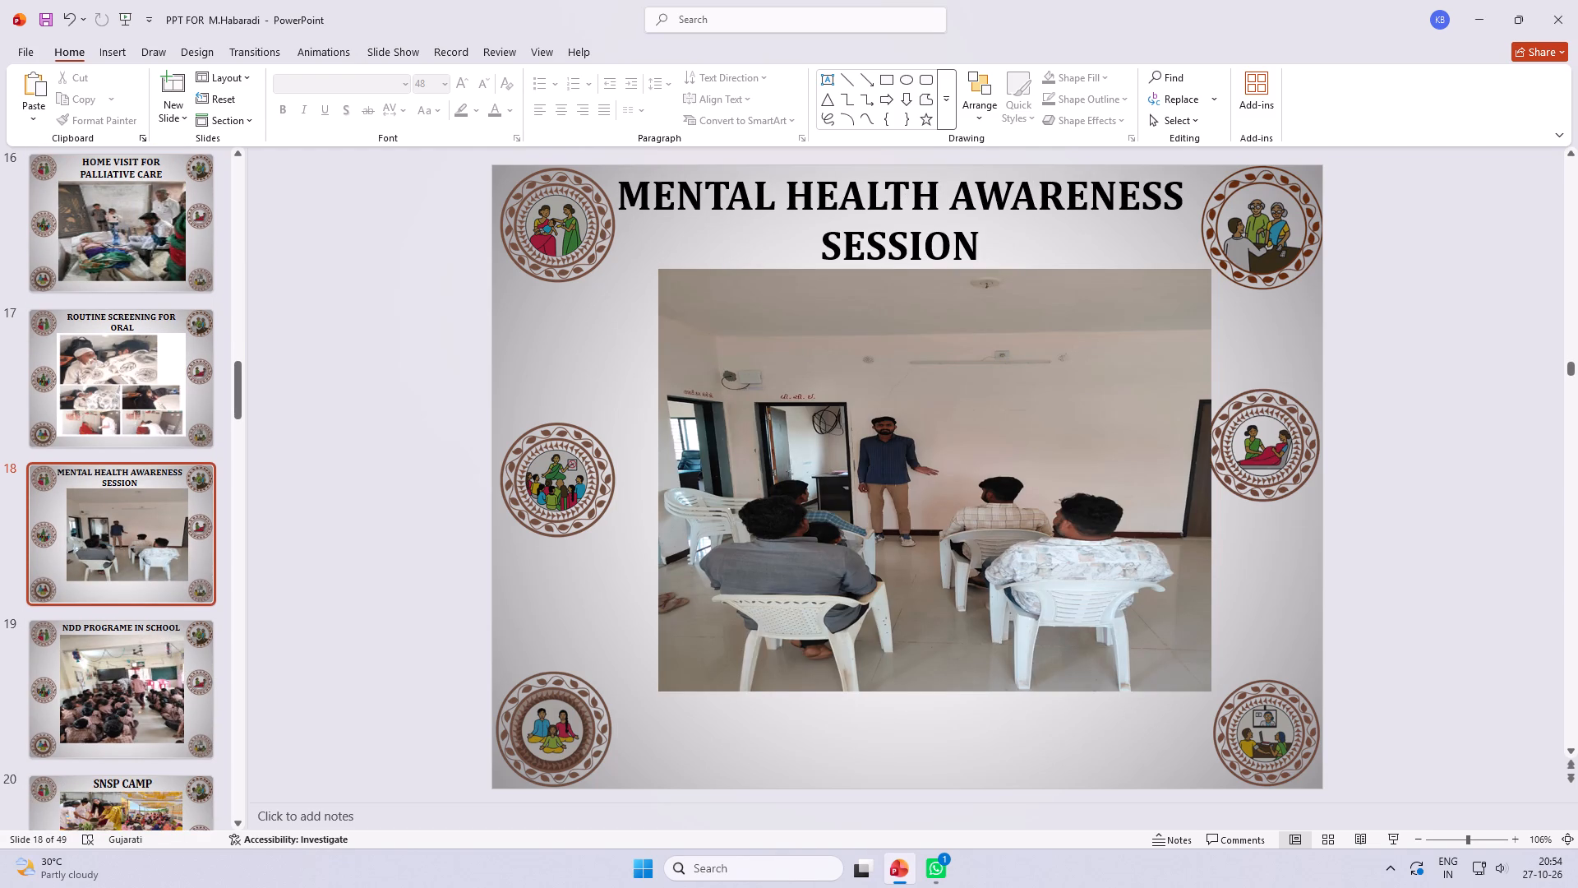
pyautogui.scroll(-1, 859, 344)
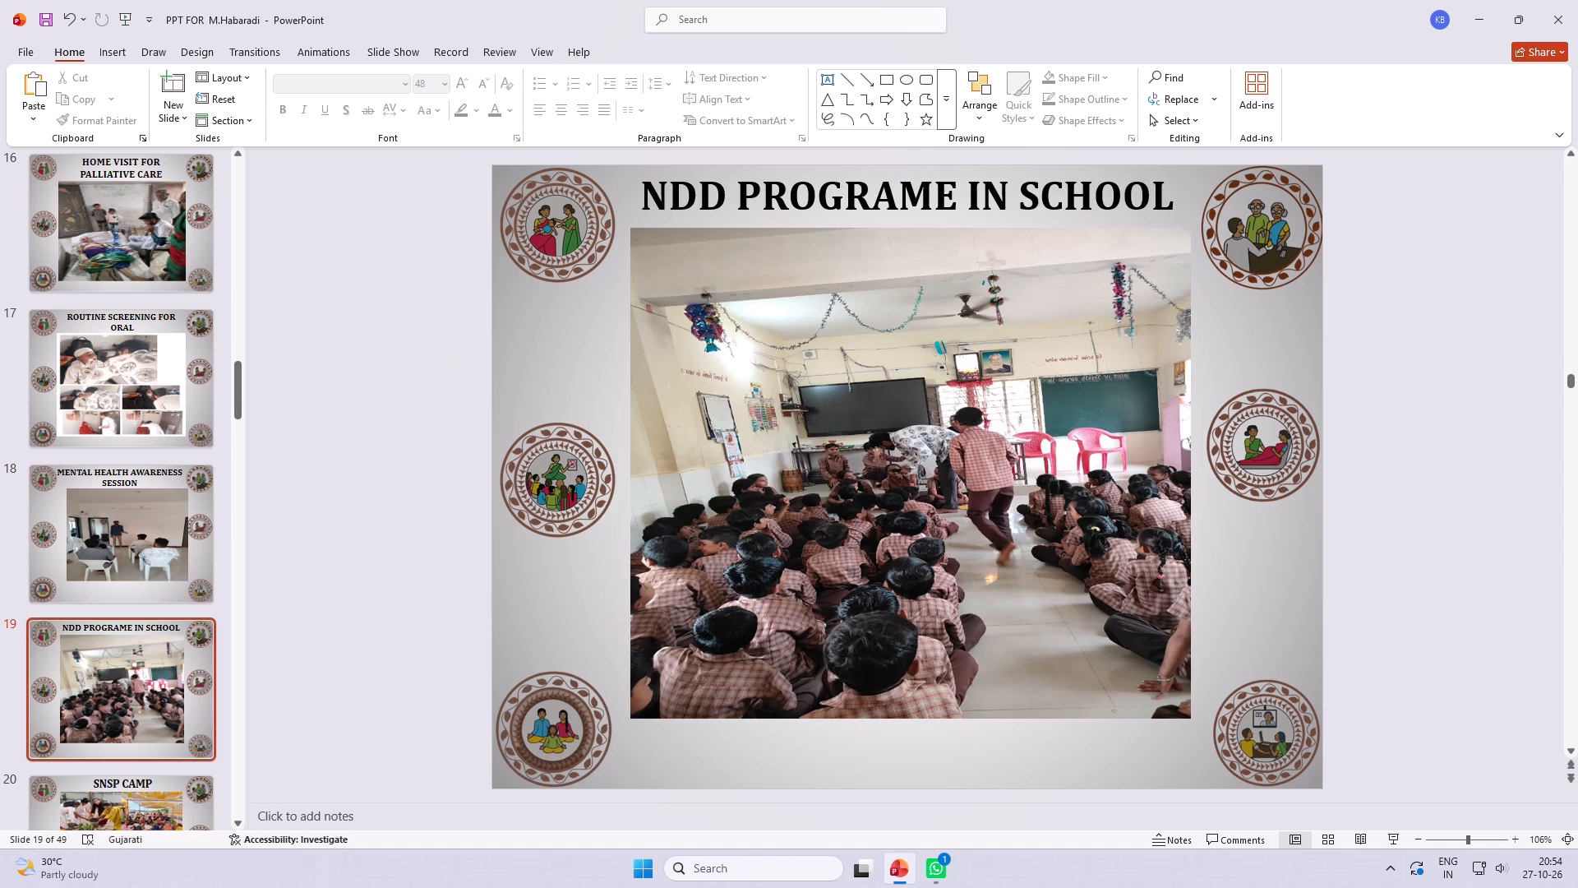
pyautogui.scroll(-1, 936, 453)
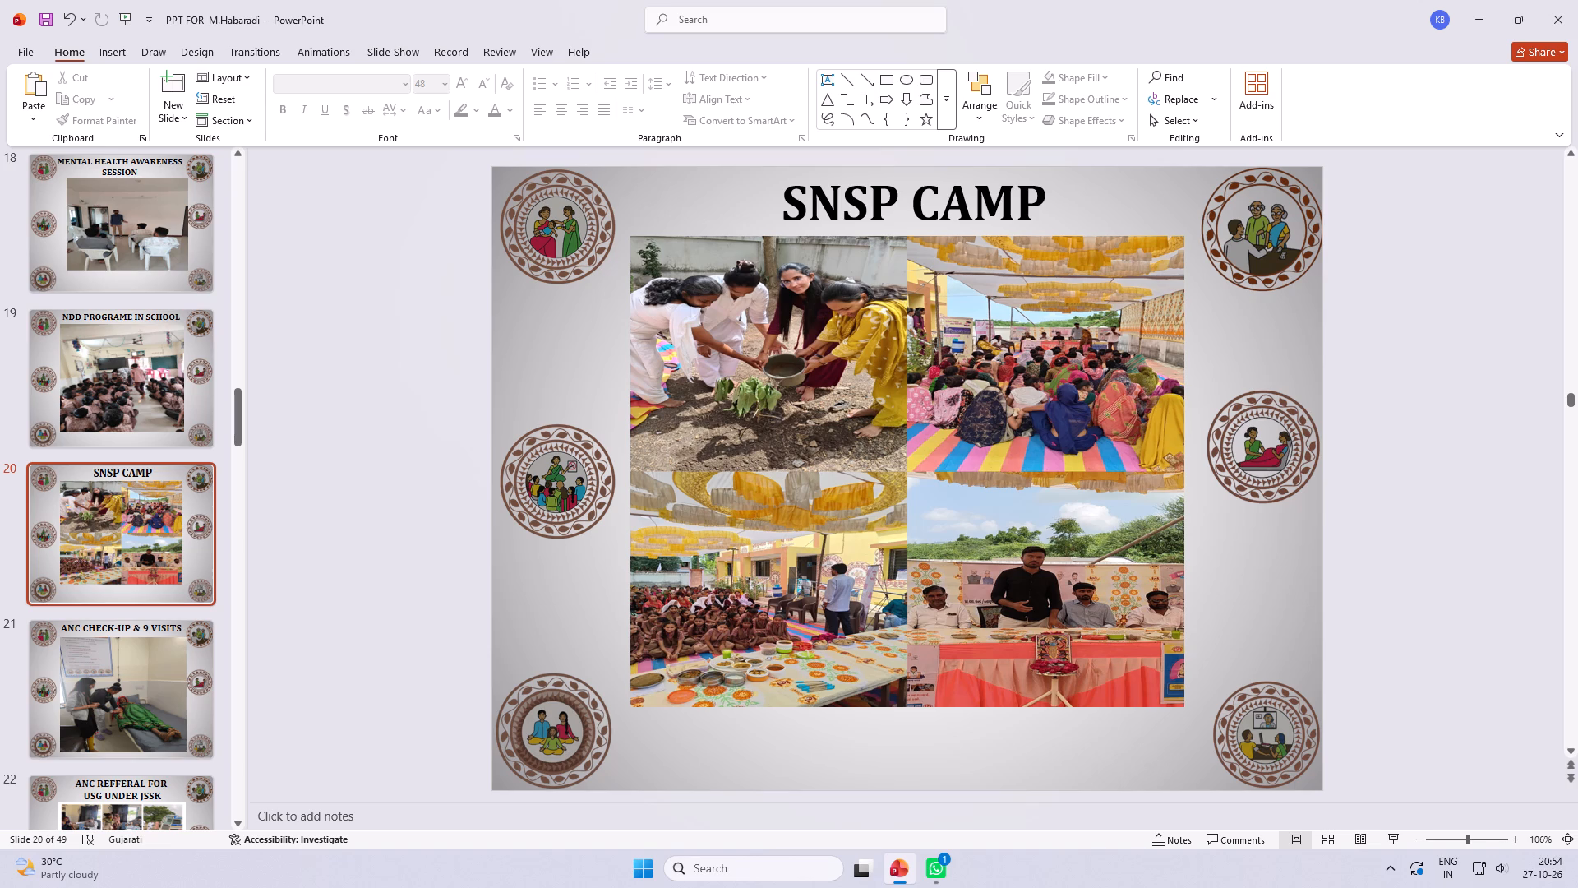
pyautogui.scroll(-1, 1064, 622)
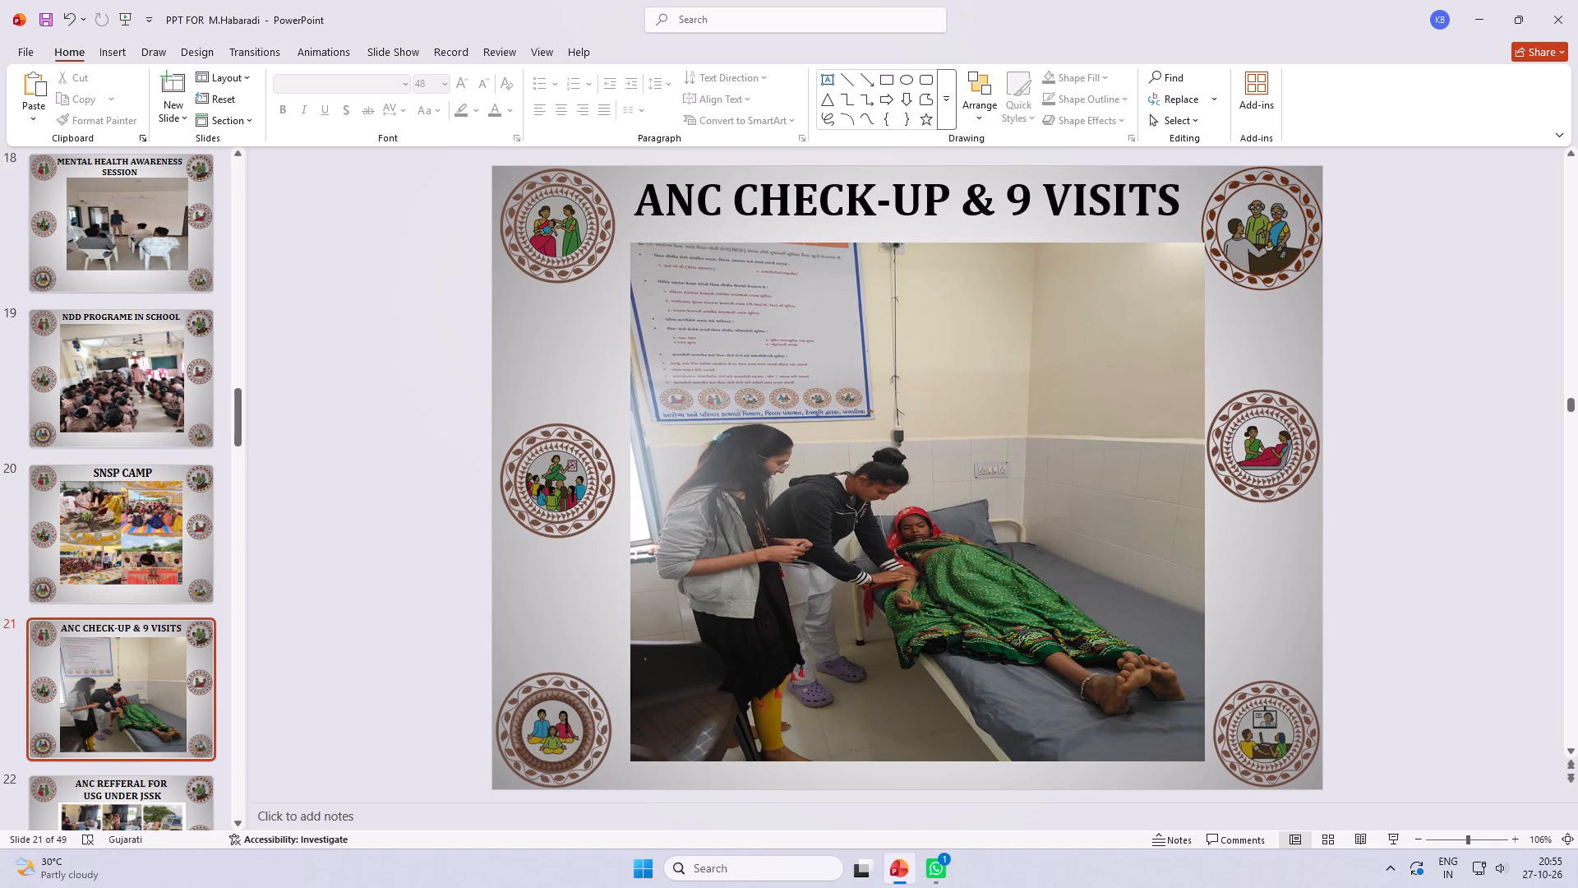
pyautogui.scroll(-1, 1040, 613)
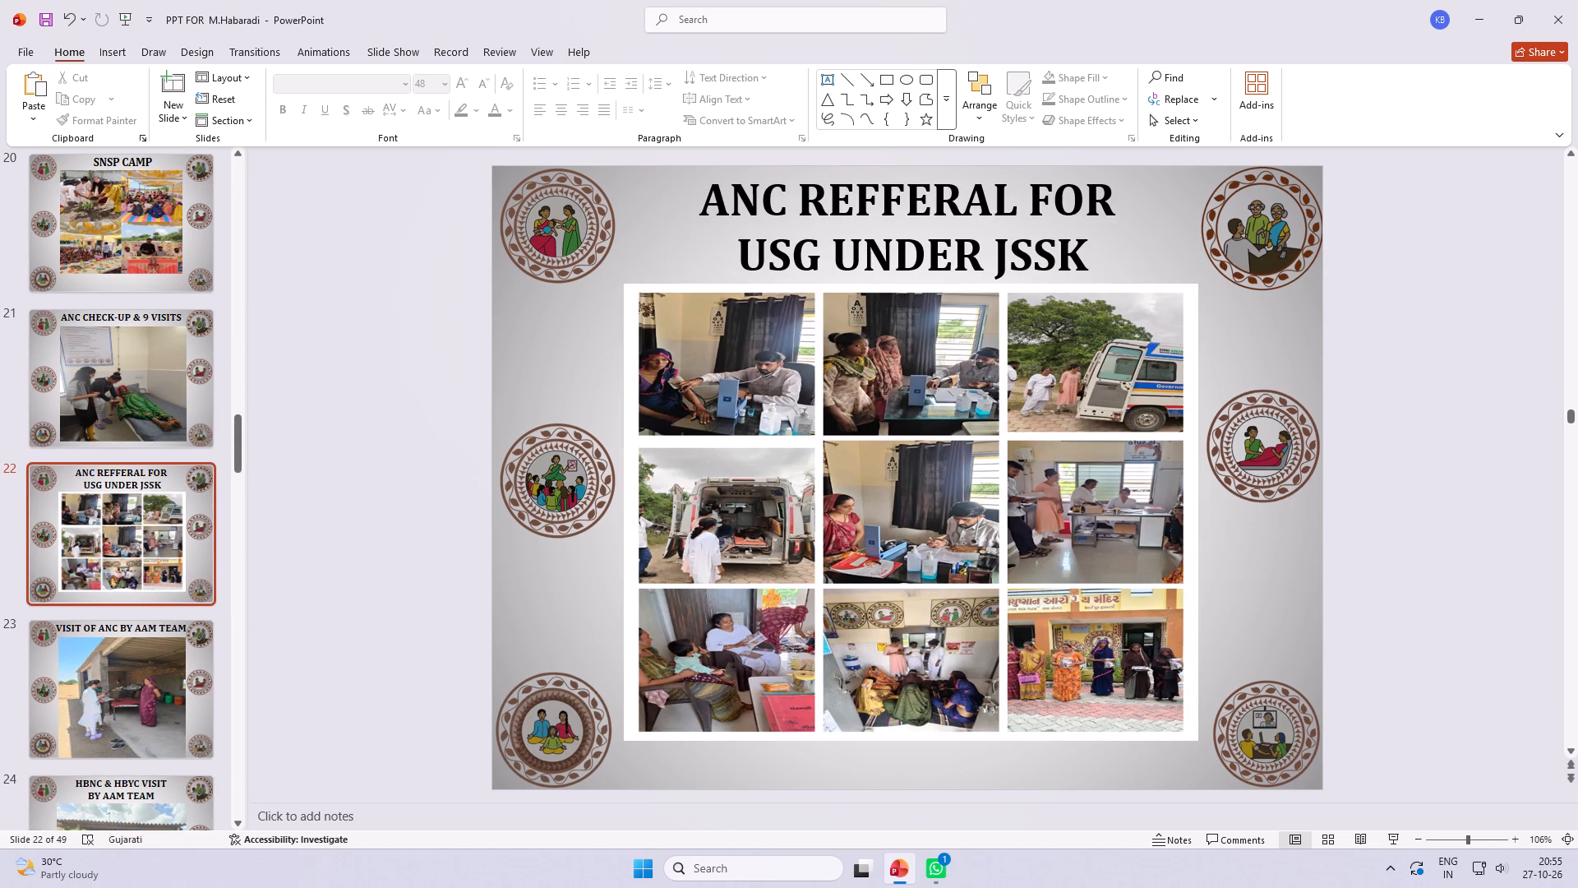
pyautogui.scroll(-1, 977, 396)
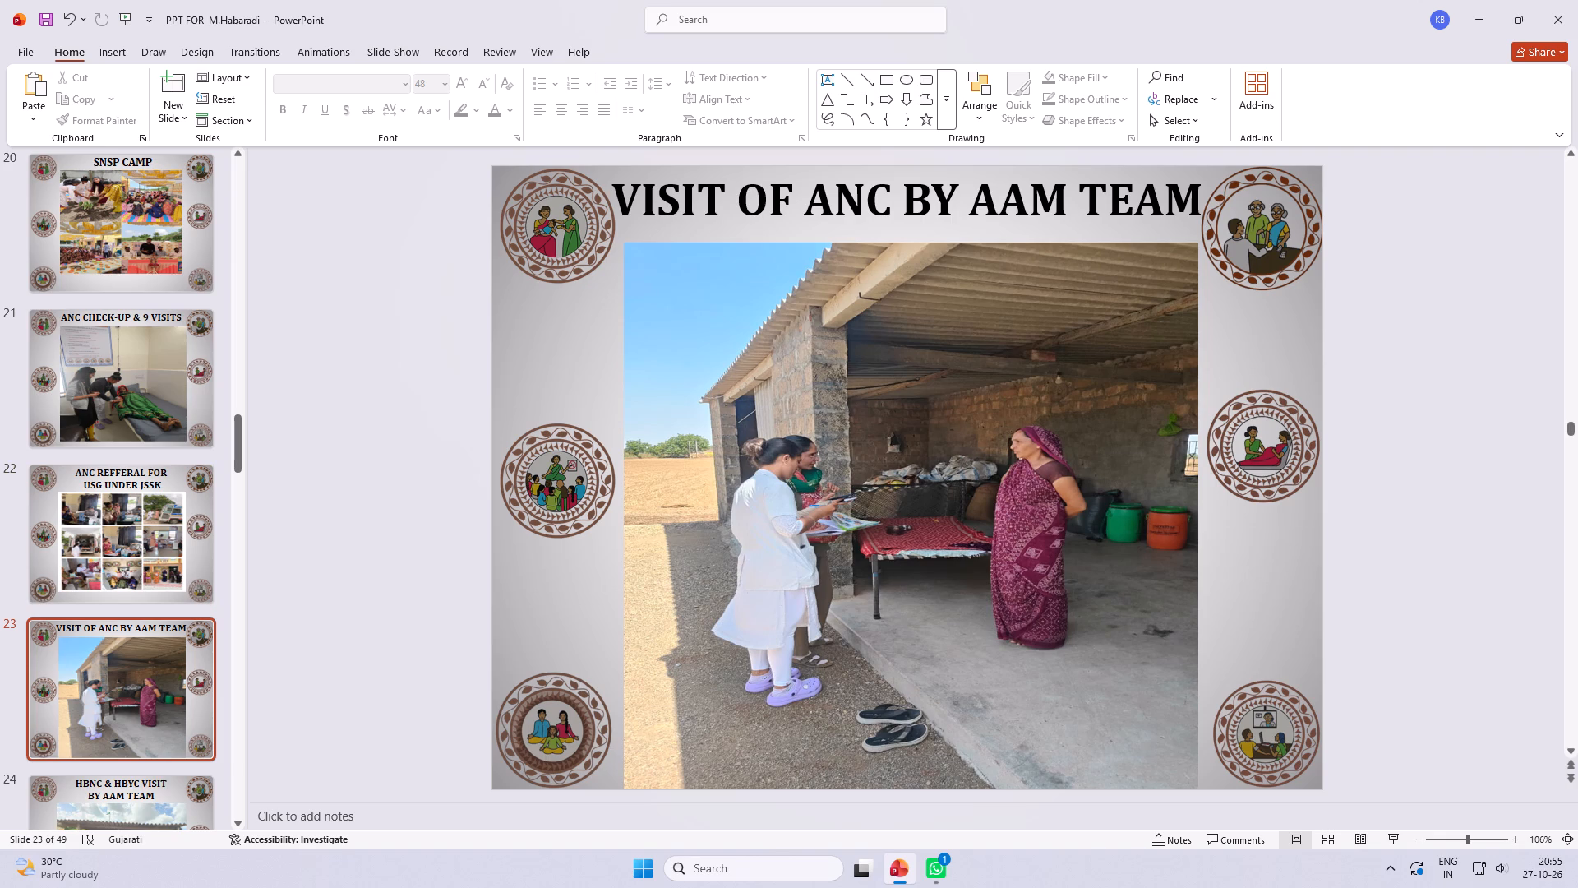
pyautogui.scroll(-1, 897, 473)
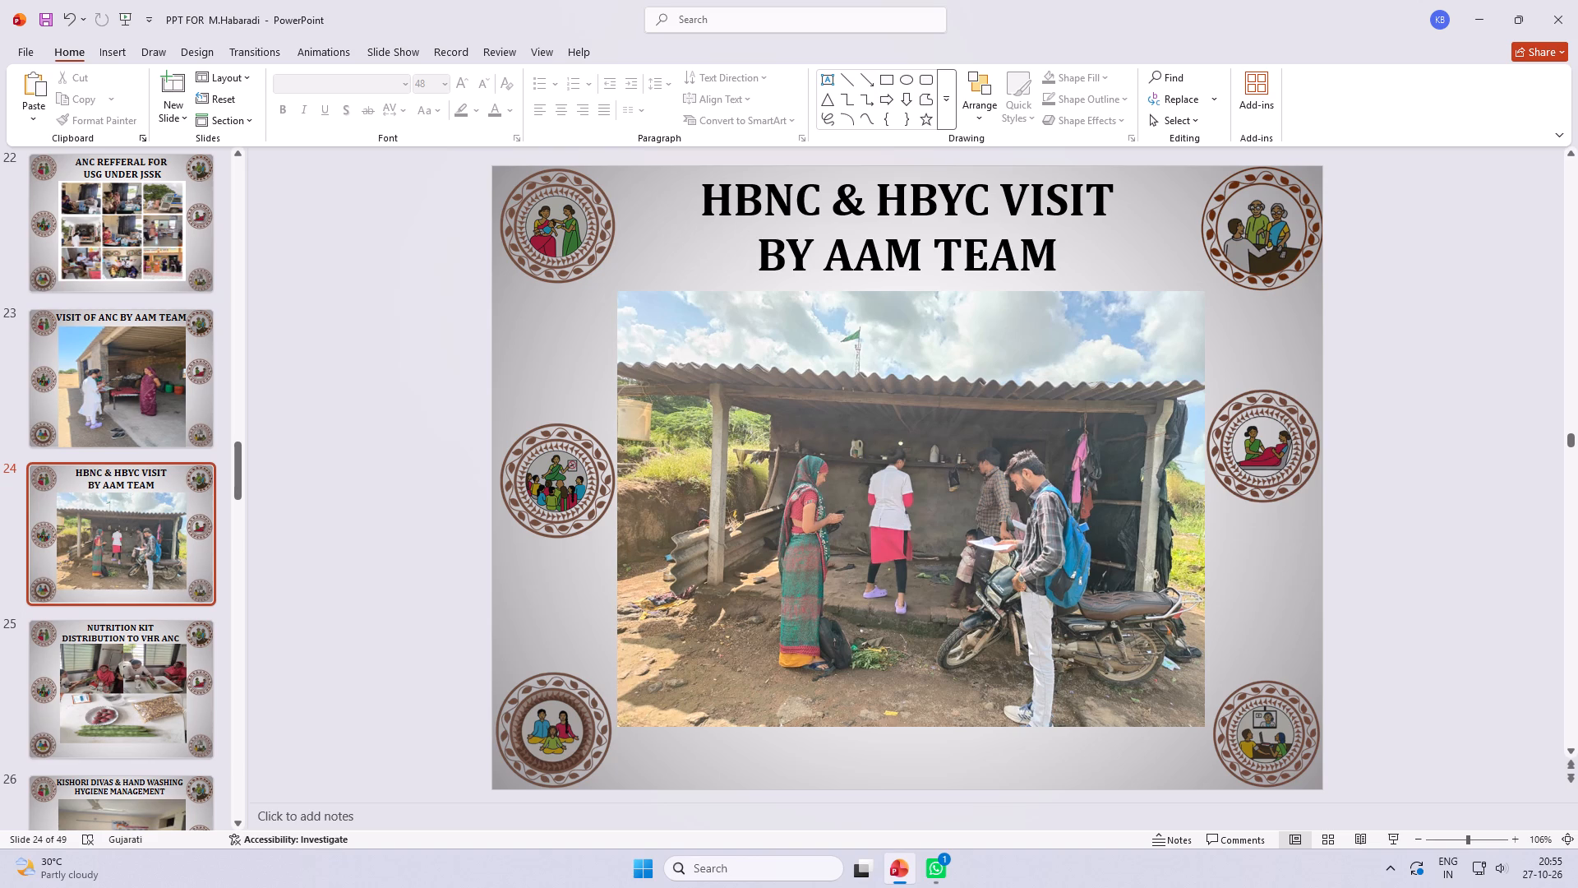
pyautogui.scroll(-1, 1018, 530)
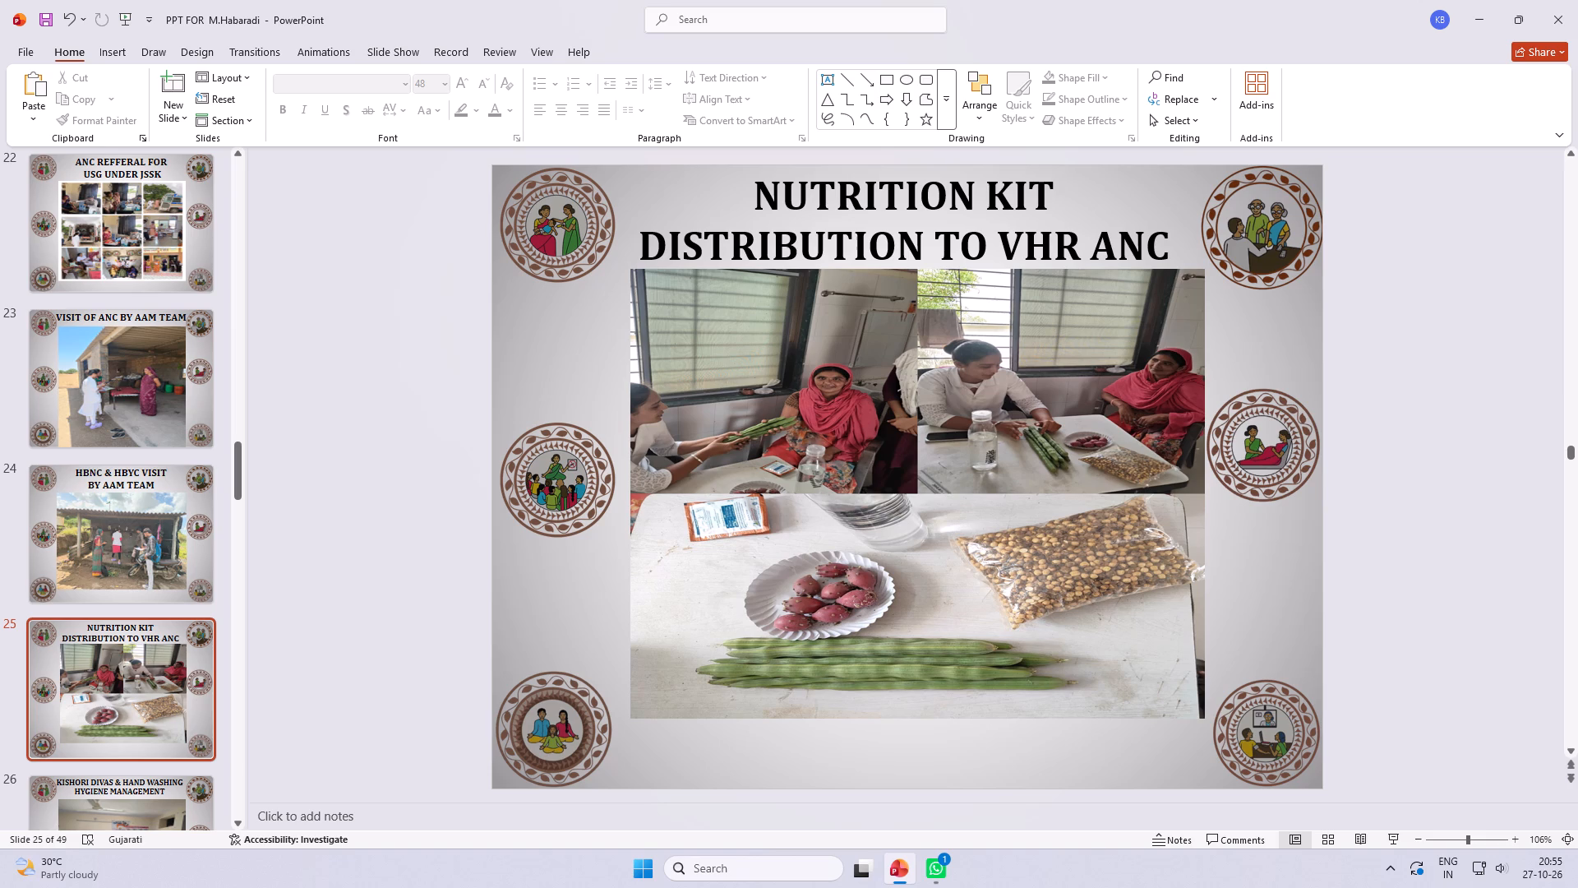
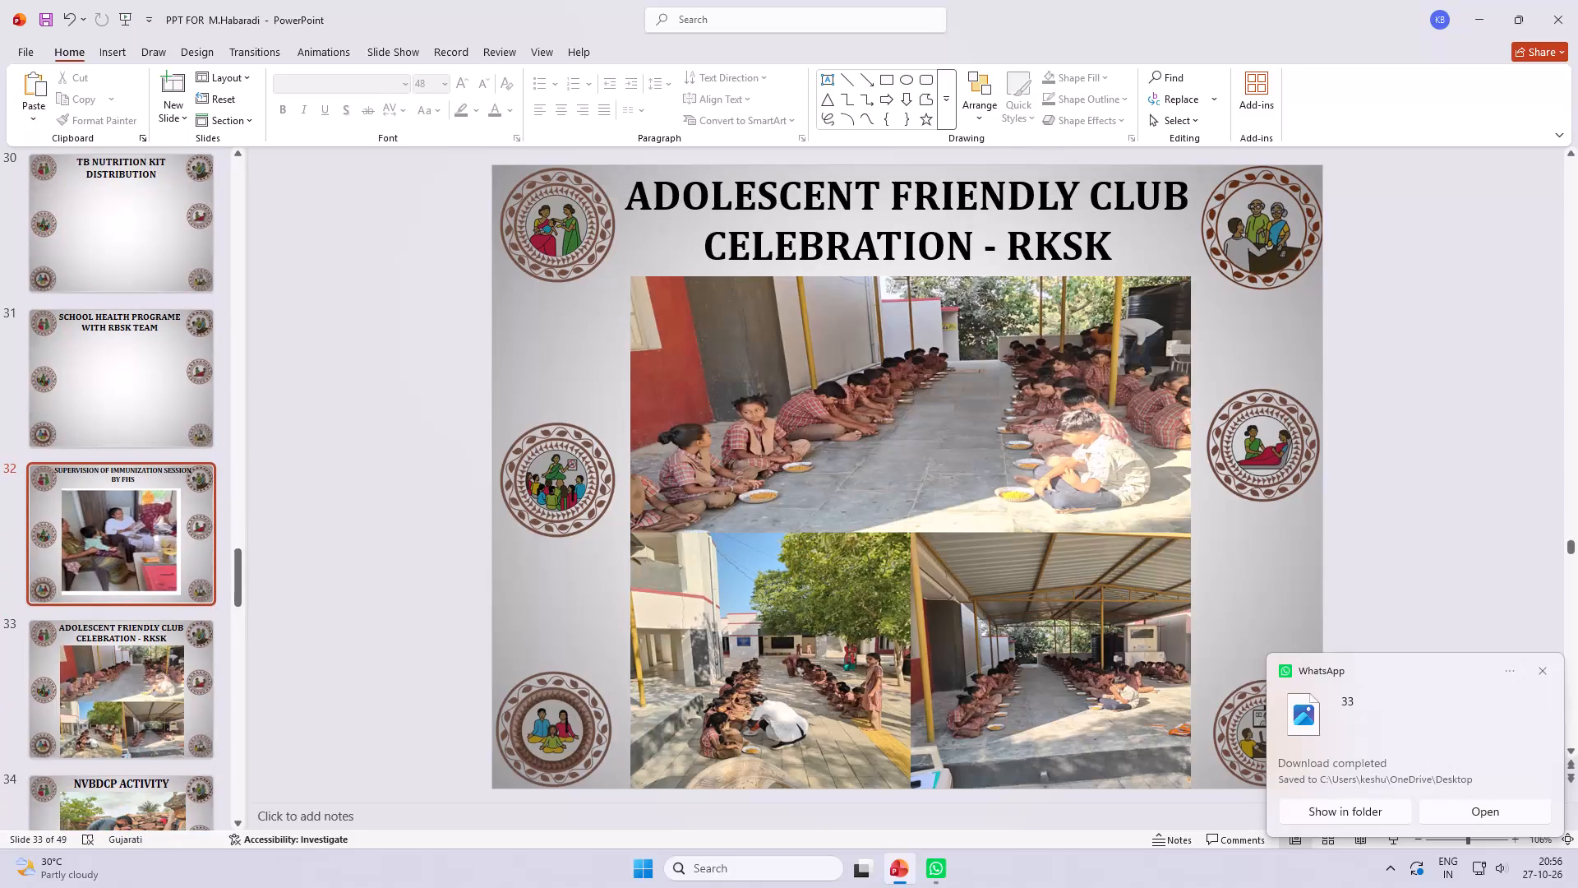
# Review the photos and titles from slide 33, ADOLESCENT FRIENDLY CLUB CELEBRATION - RKSK, through slide 42, MOBILE VACCINATION.
pyautogui.scroll(-4, 847, 410)
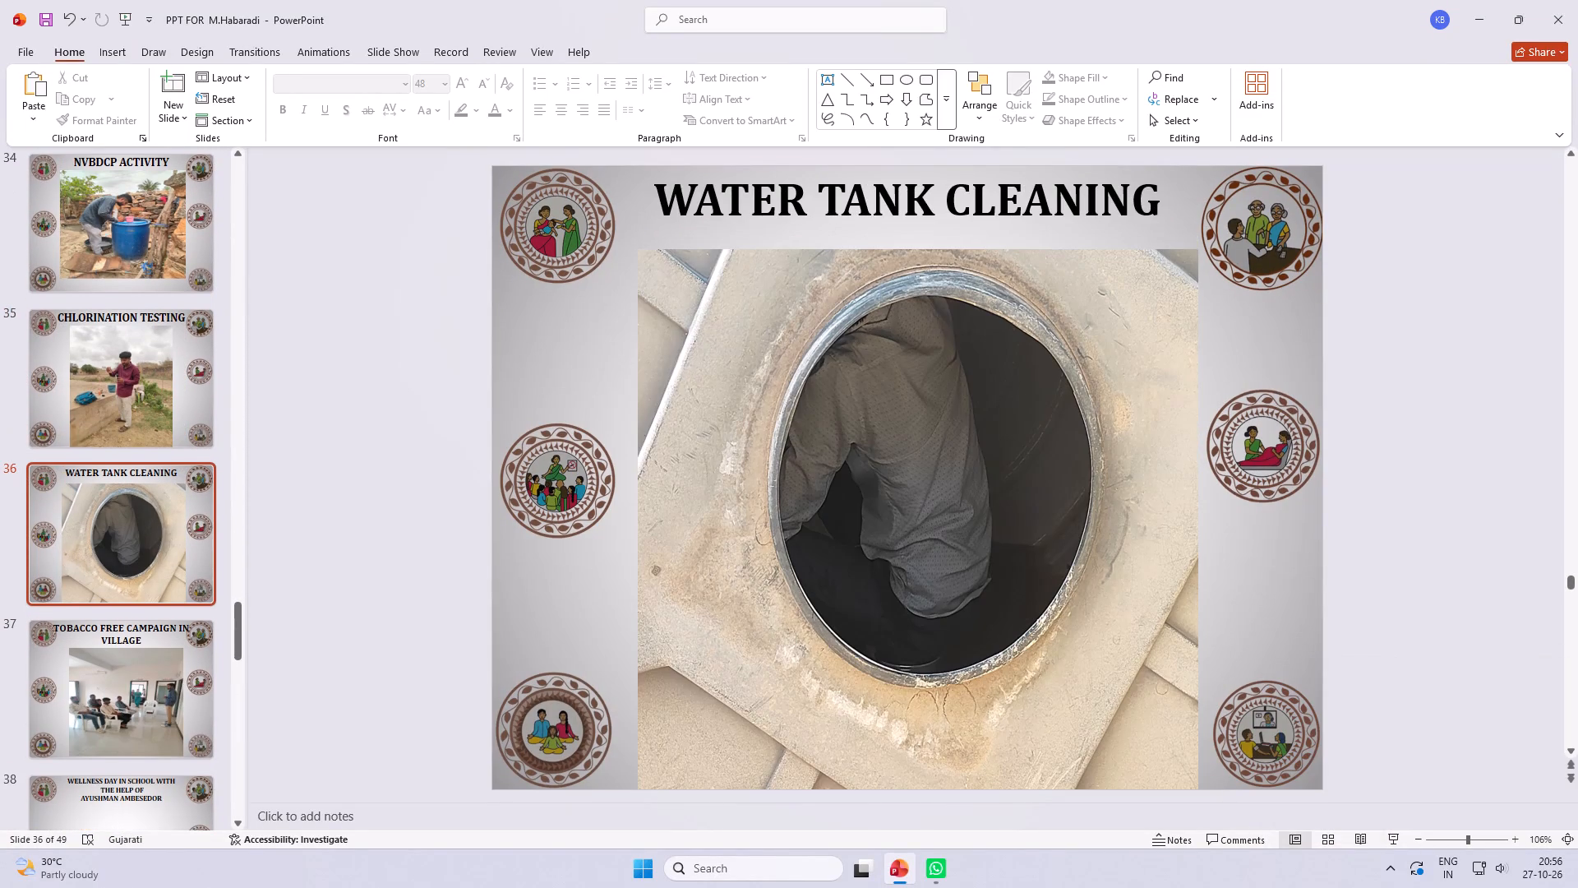
pyautogui.scroll(-1, 861, 409)
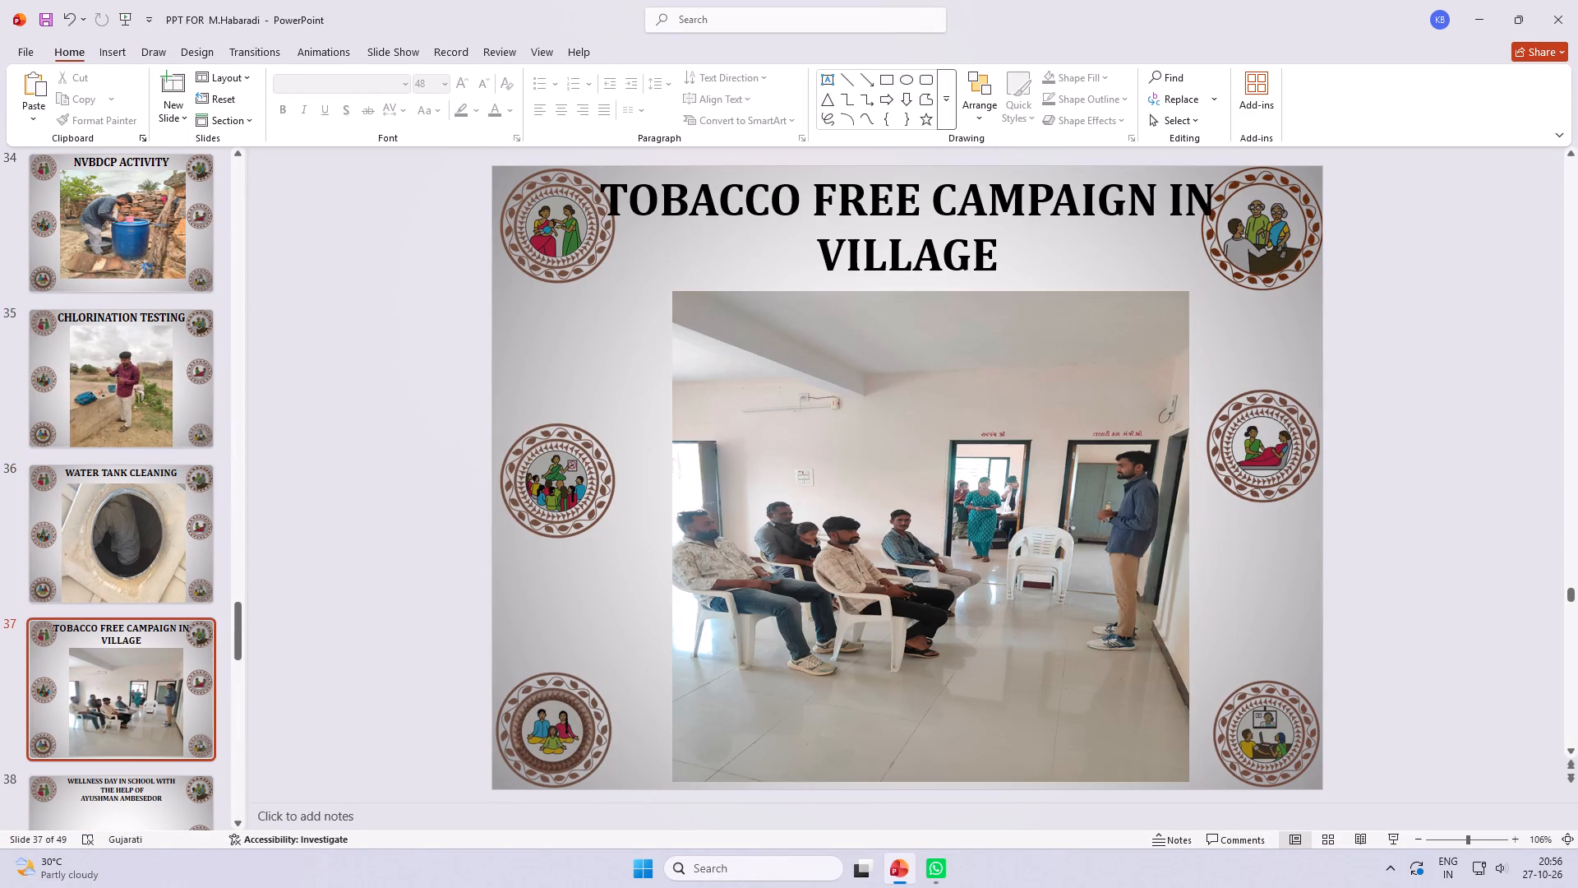
pyautogui.scroll(-2, 862, 411)
pyautogui.scroll(1, 861, 411)
pyautogui.scroll(-2, 861, 411)
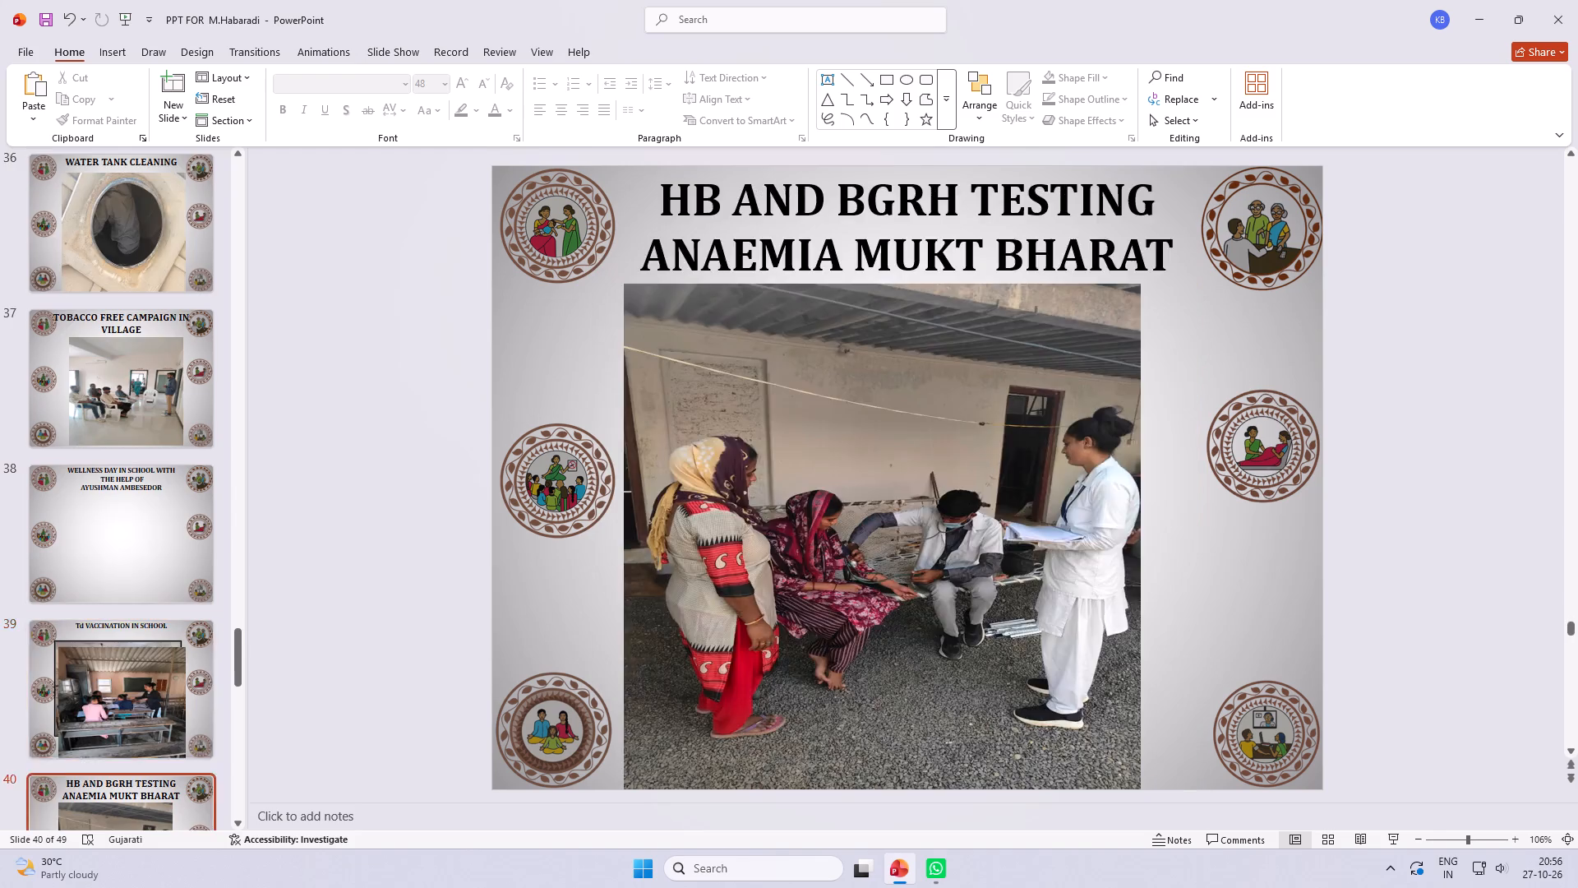
pyautogui.scroll(-2, 861, 411)
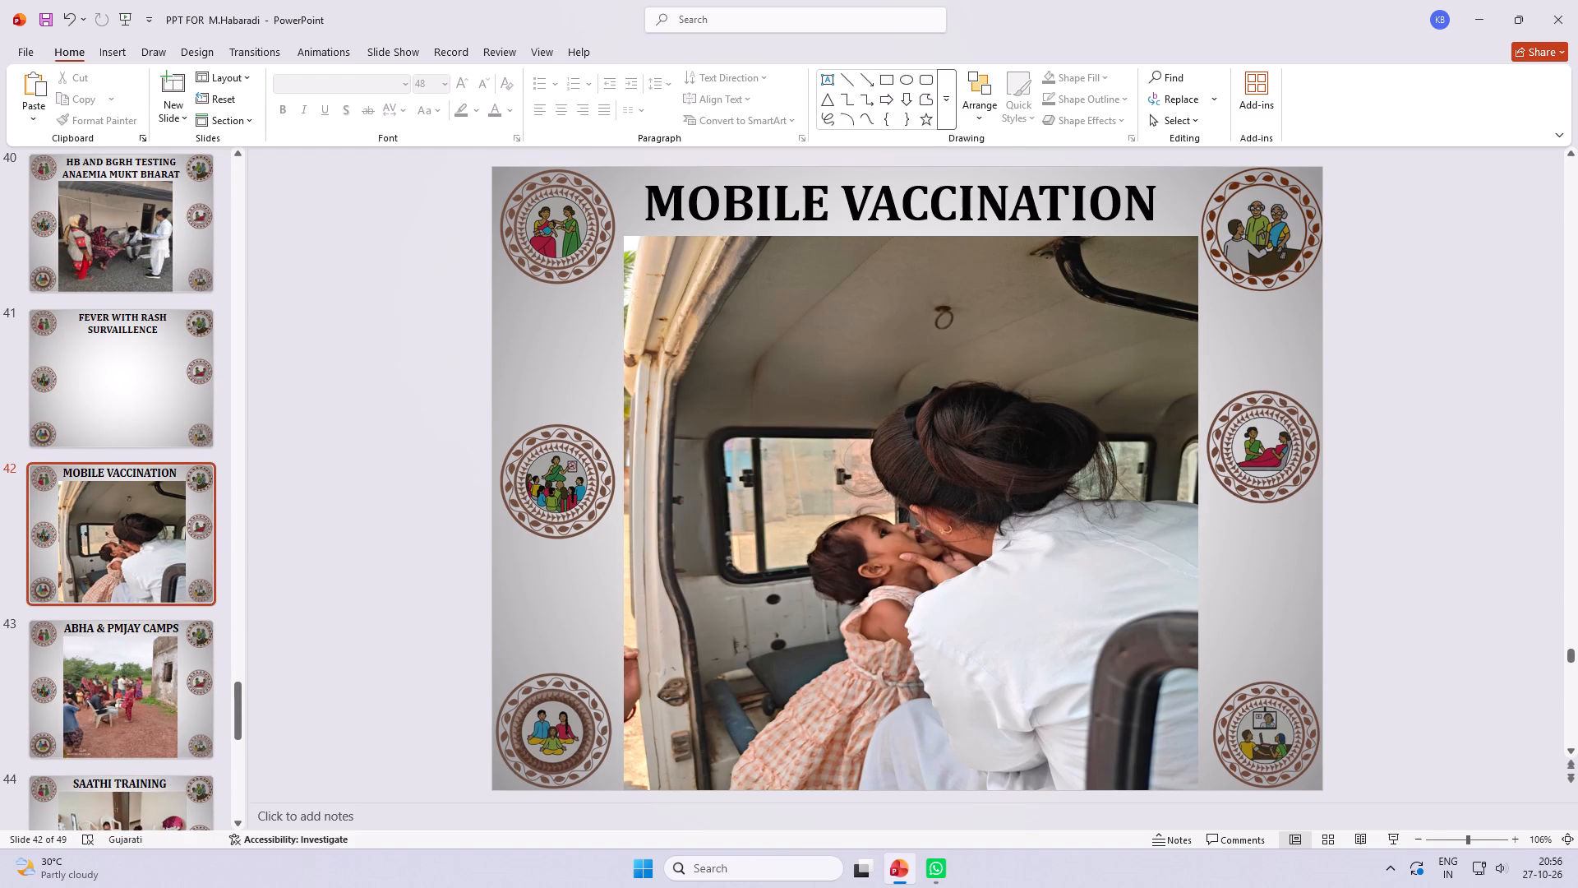
# Cut the old classroom training photo from slide 45, BMW & INFECTION PREVENTION TRAINING.
pyautogui.scroll(-1, 872, 424)
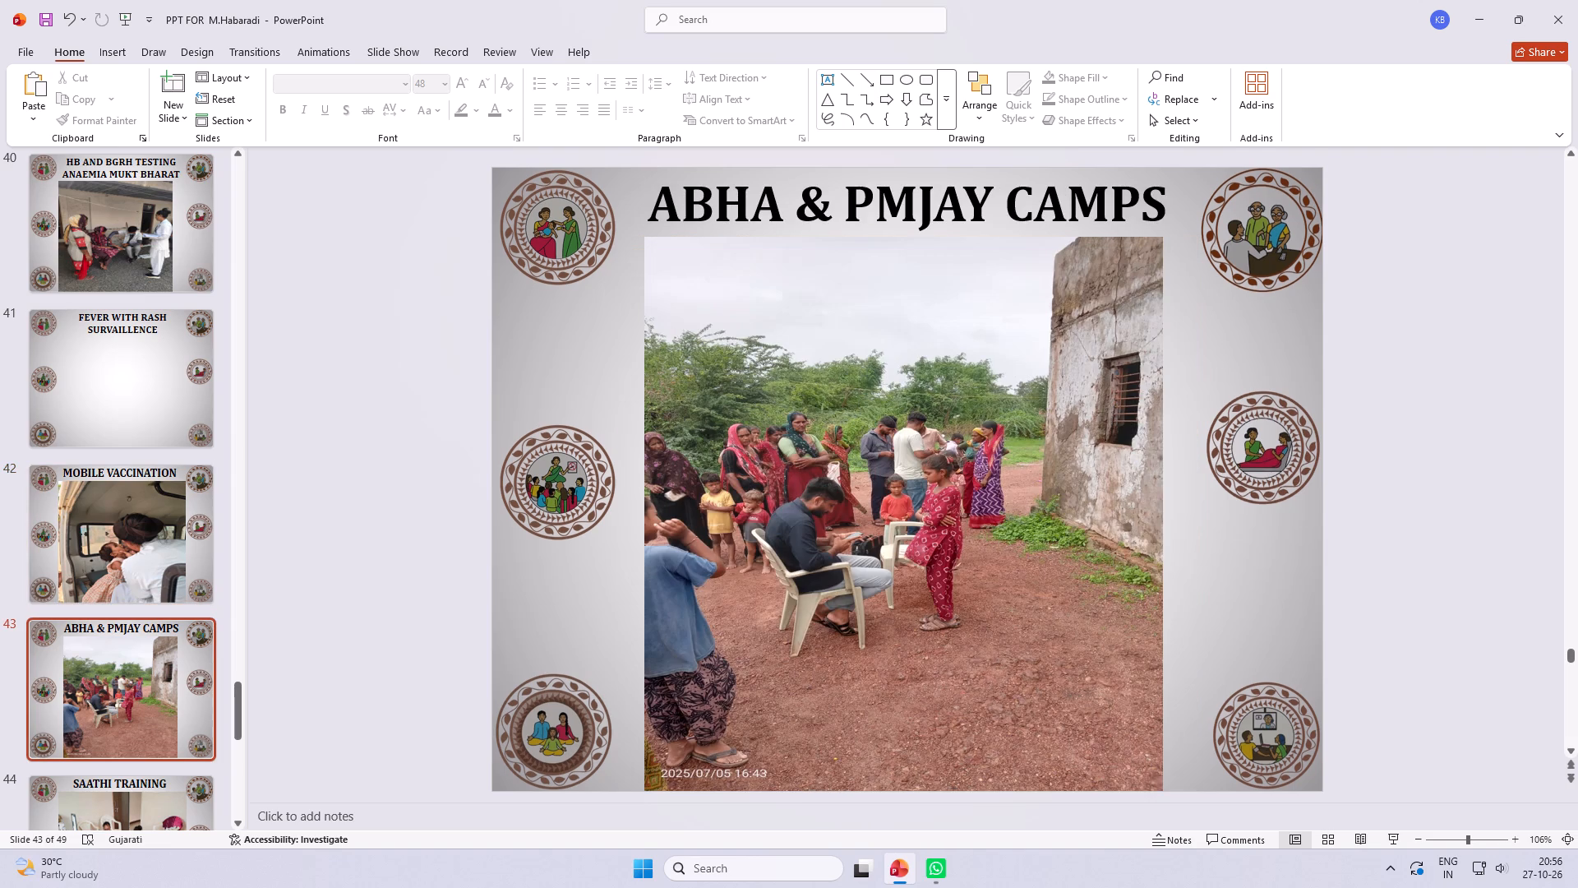
pyautogui.scroll(-2, 871, 427)
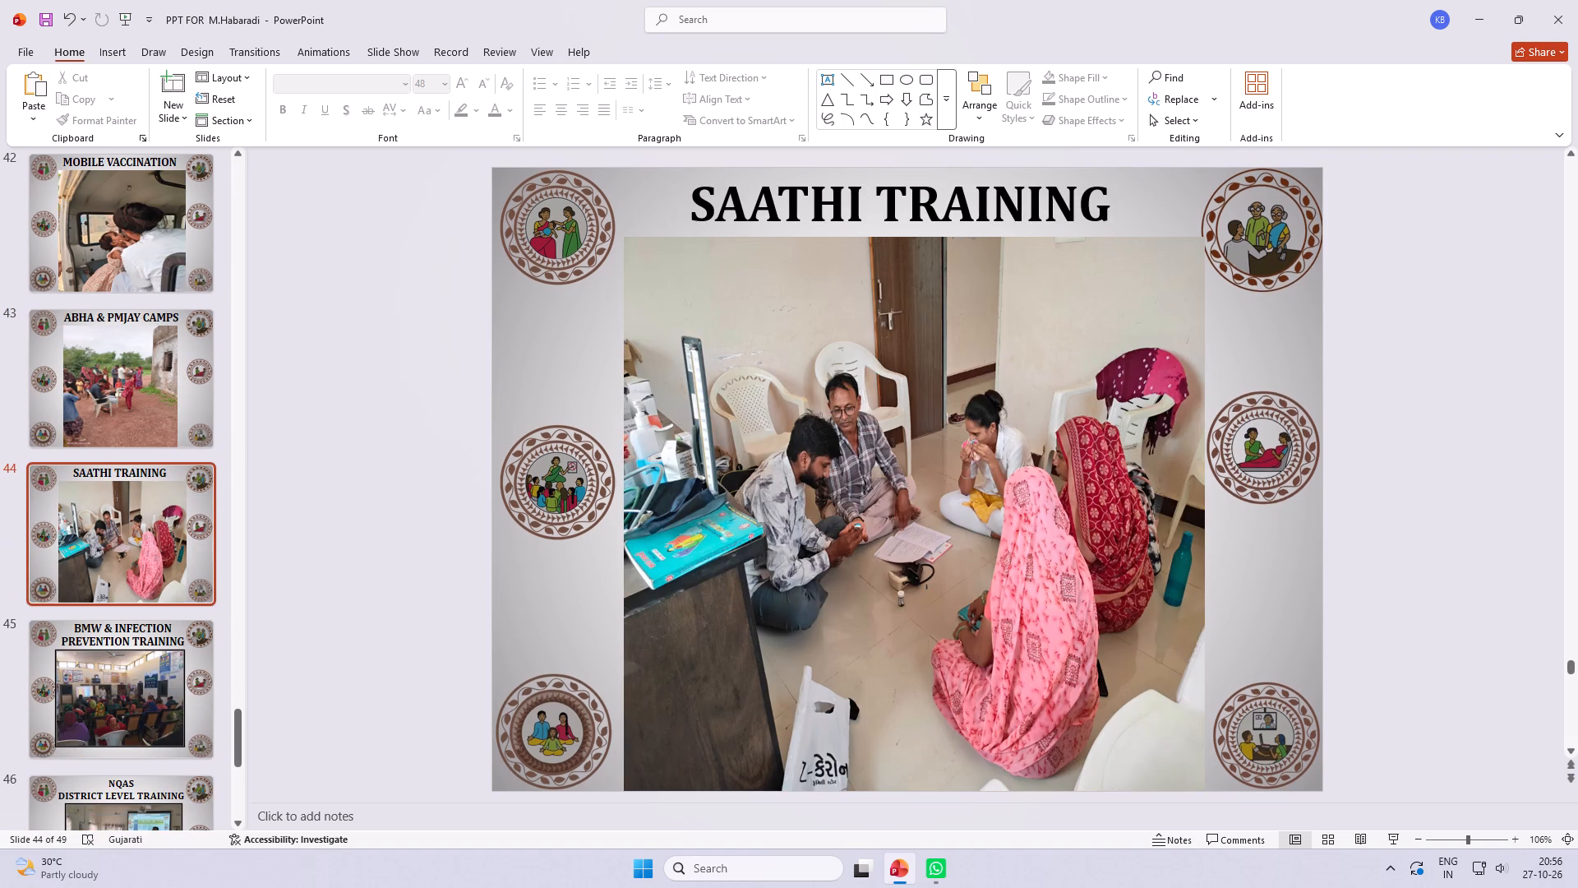
pyautogui.scroll(-1, 871, 429)
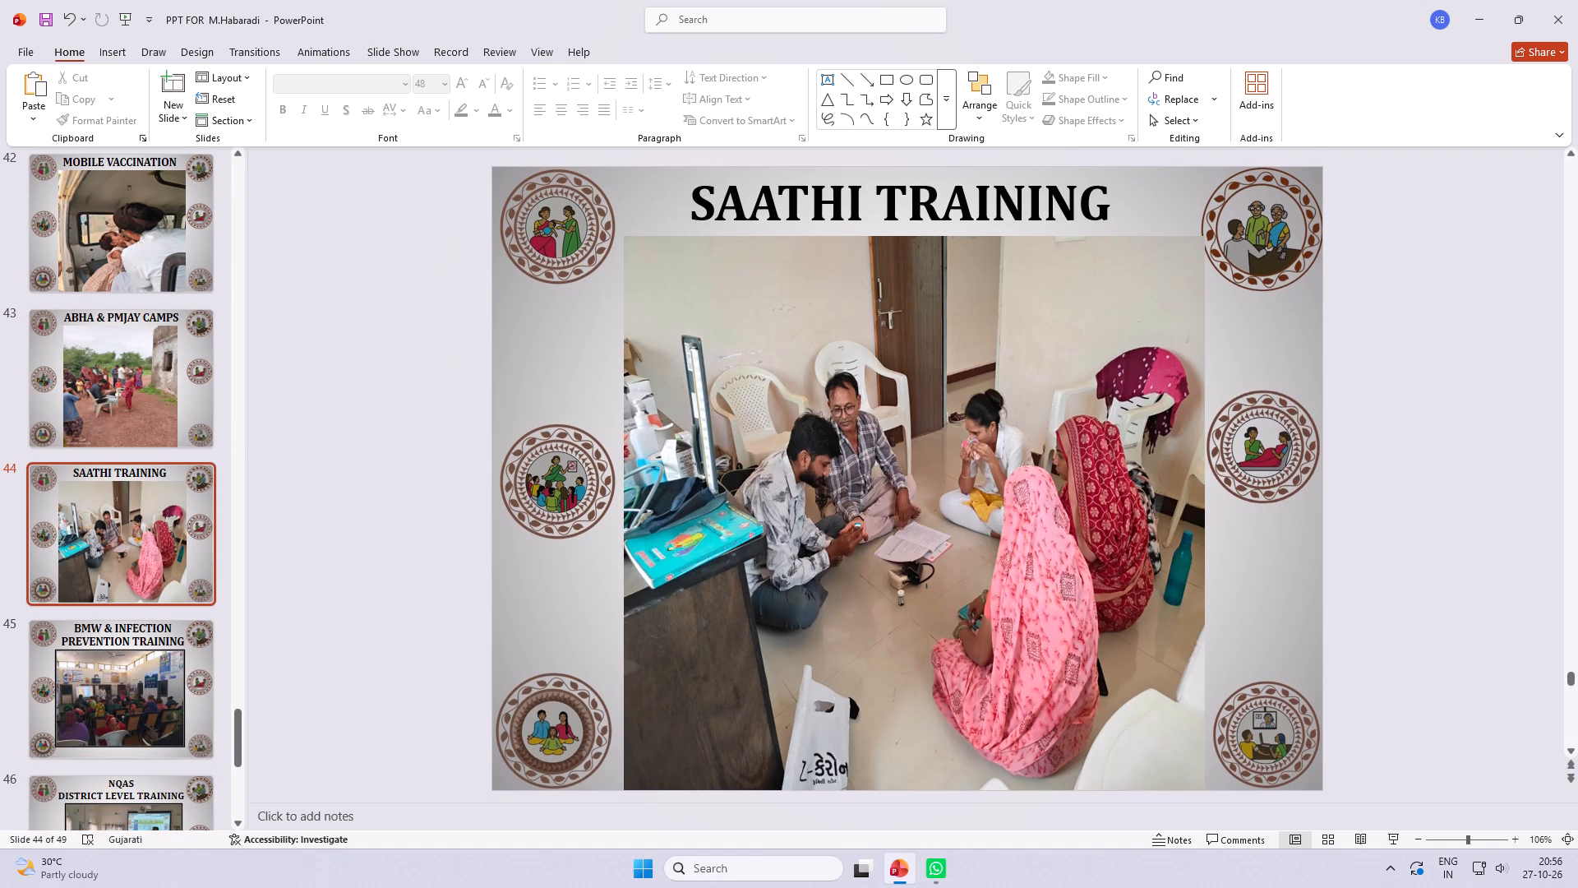
pyautogui.scroll(-1, 870, 432)
pyautogui.rightClick(873, 435)
pyautogui.click(907, 476)
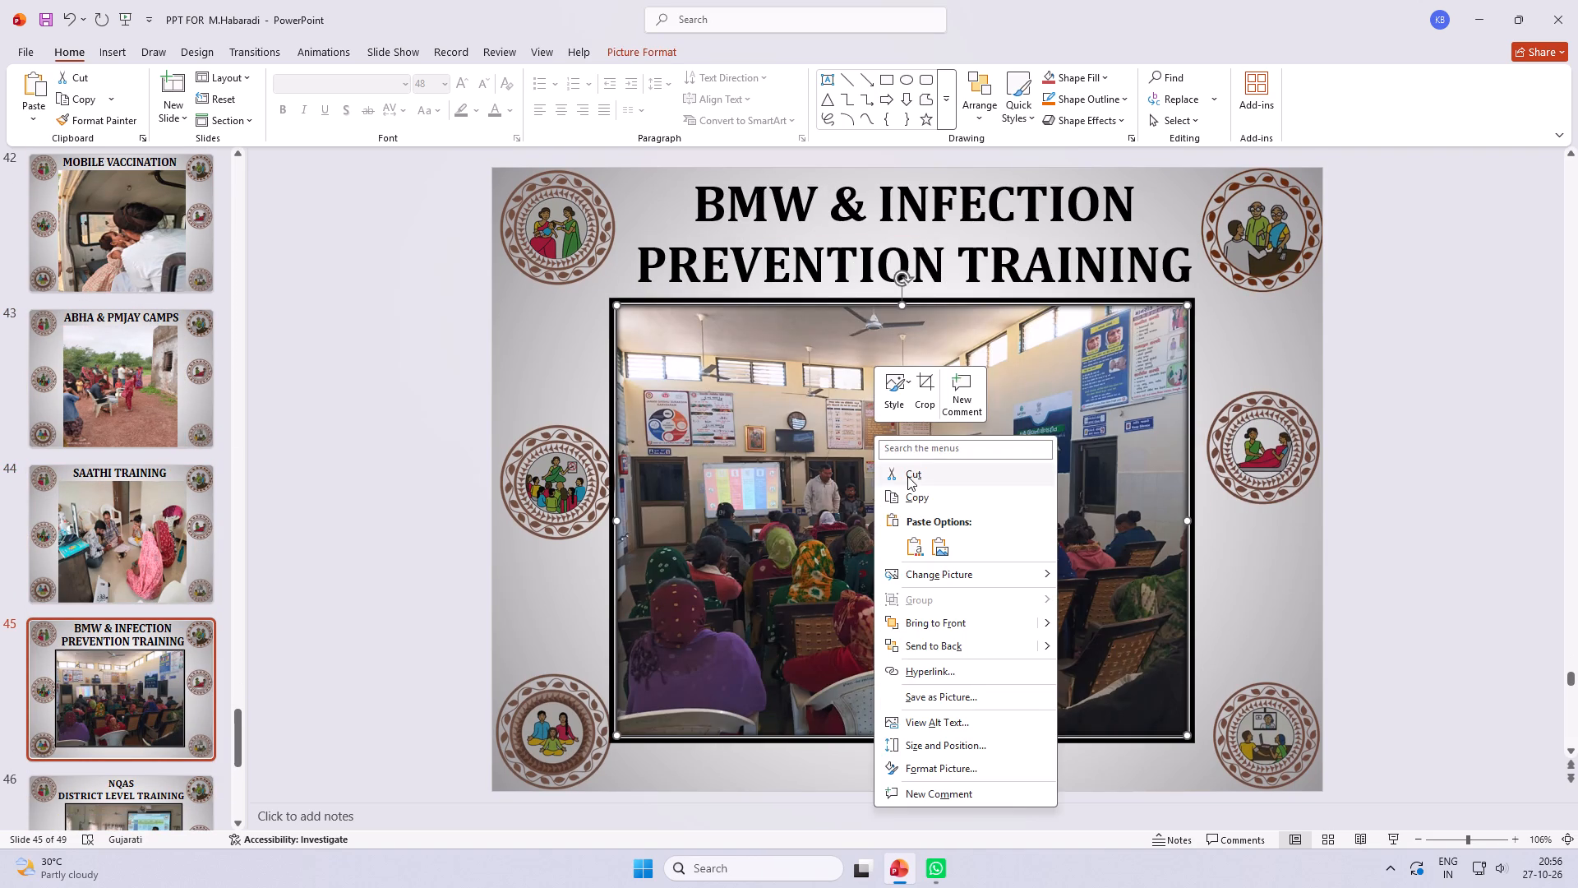
pyautogui.click(857, 424)
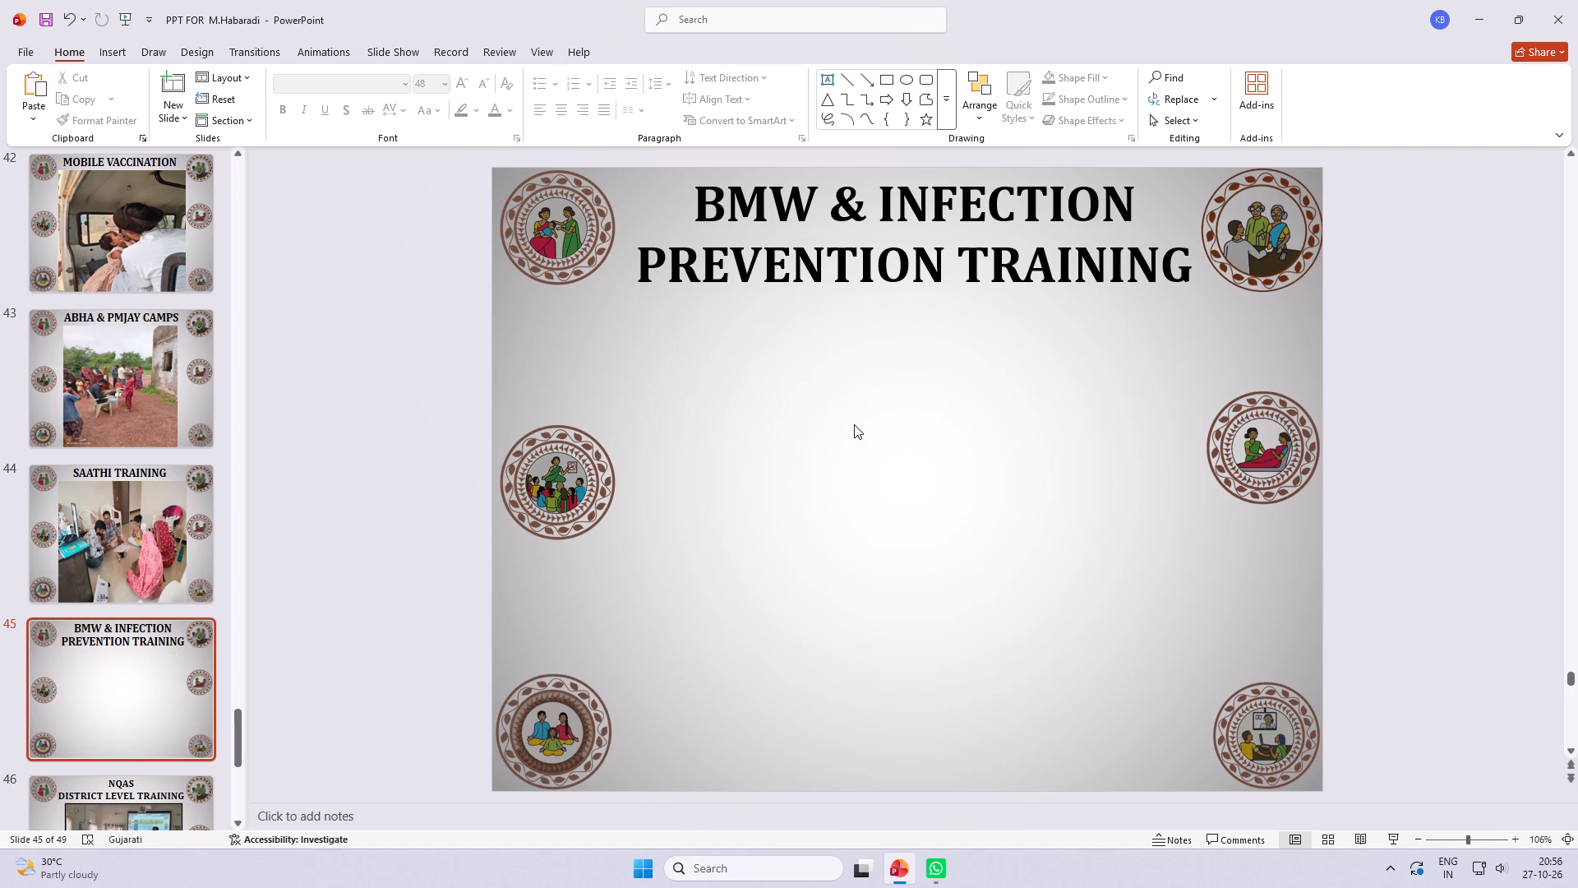
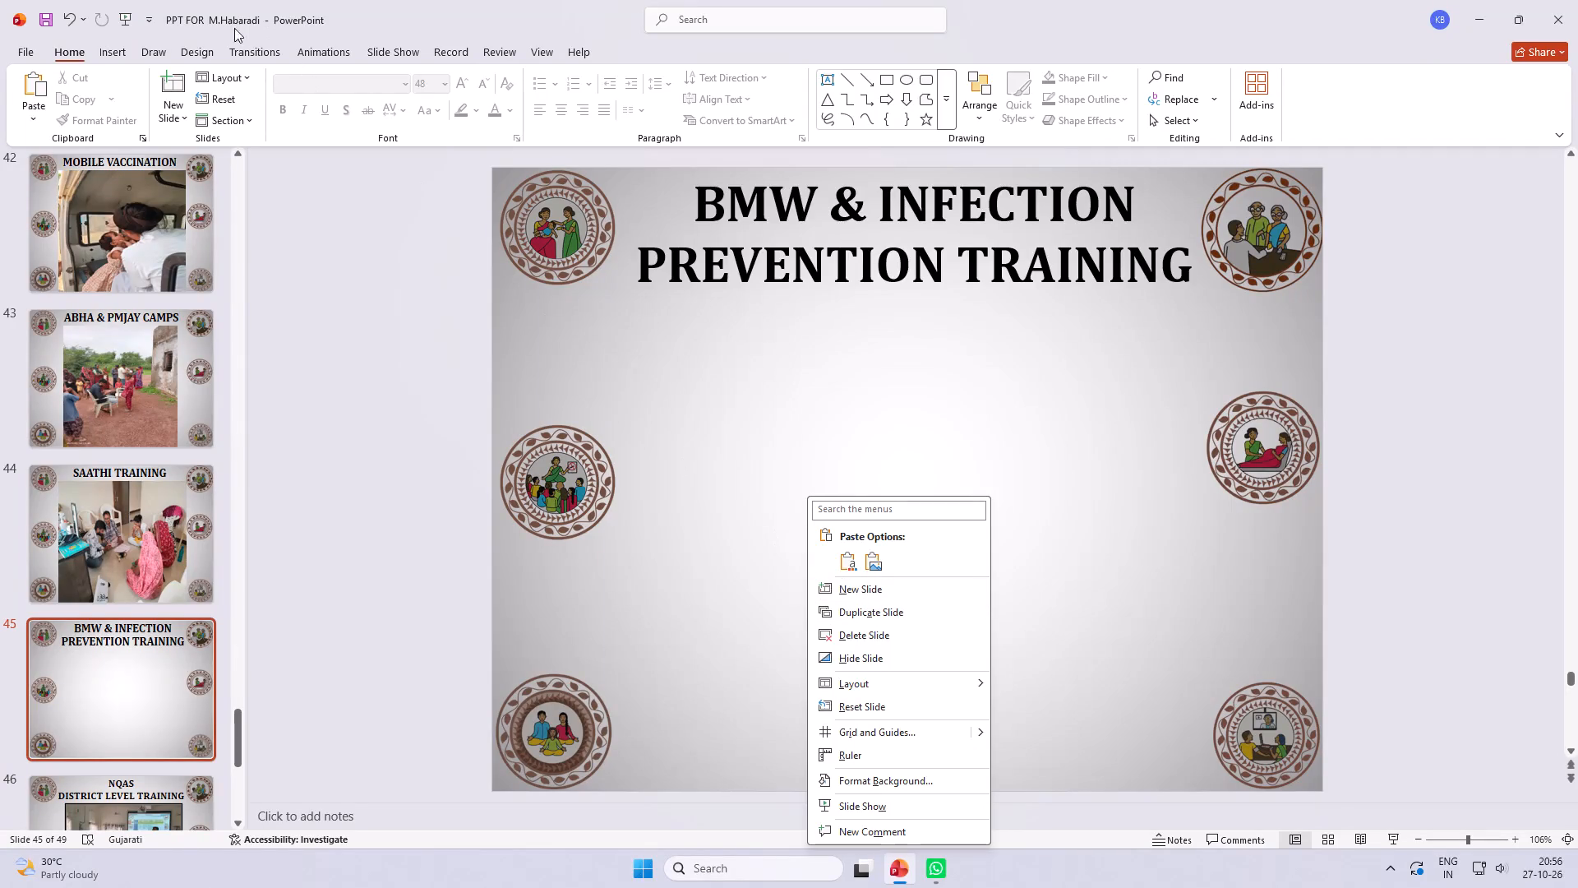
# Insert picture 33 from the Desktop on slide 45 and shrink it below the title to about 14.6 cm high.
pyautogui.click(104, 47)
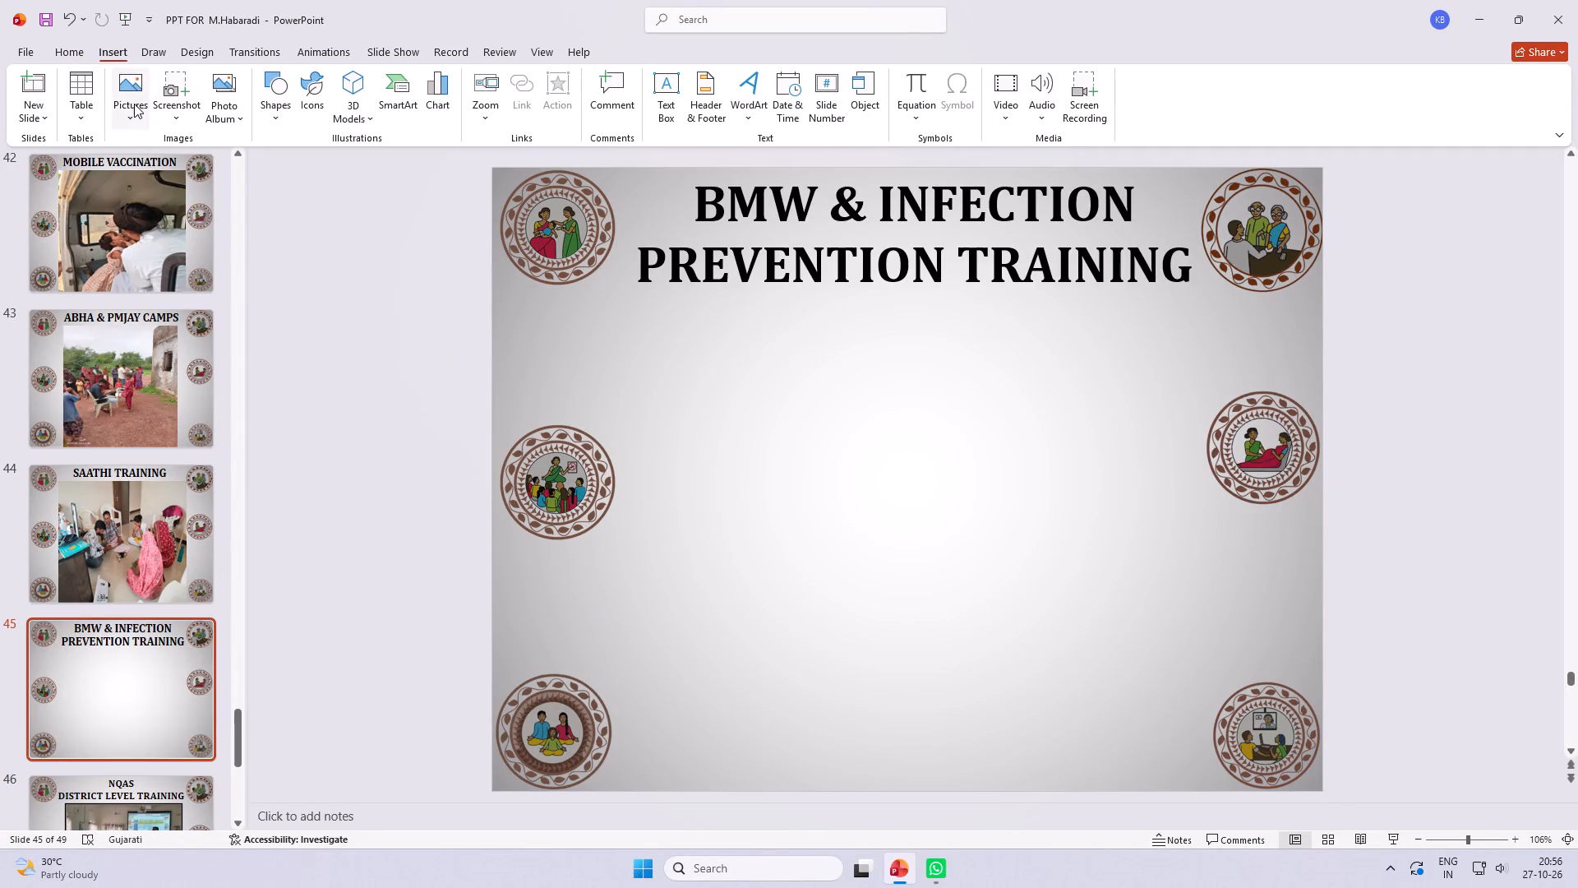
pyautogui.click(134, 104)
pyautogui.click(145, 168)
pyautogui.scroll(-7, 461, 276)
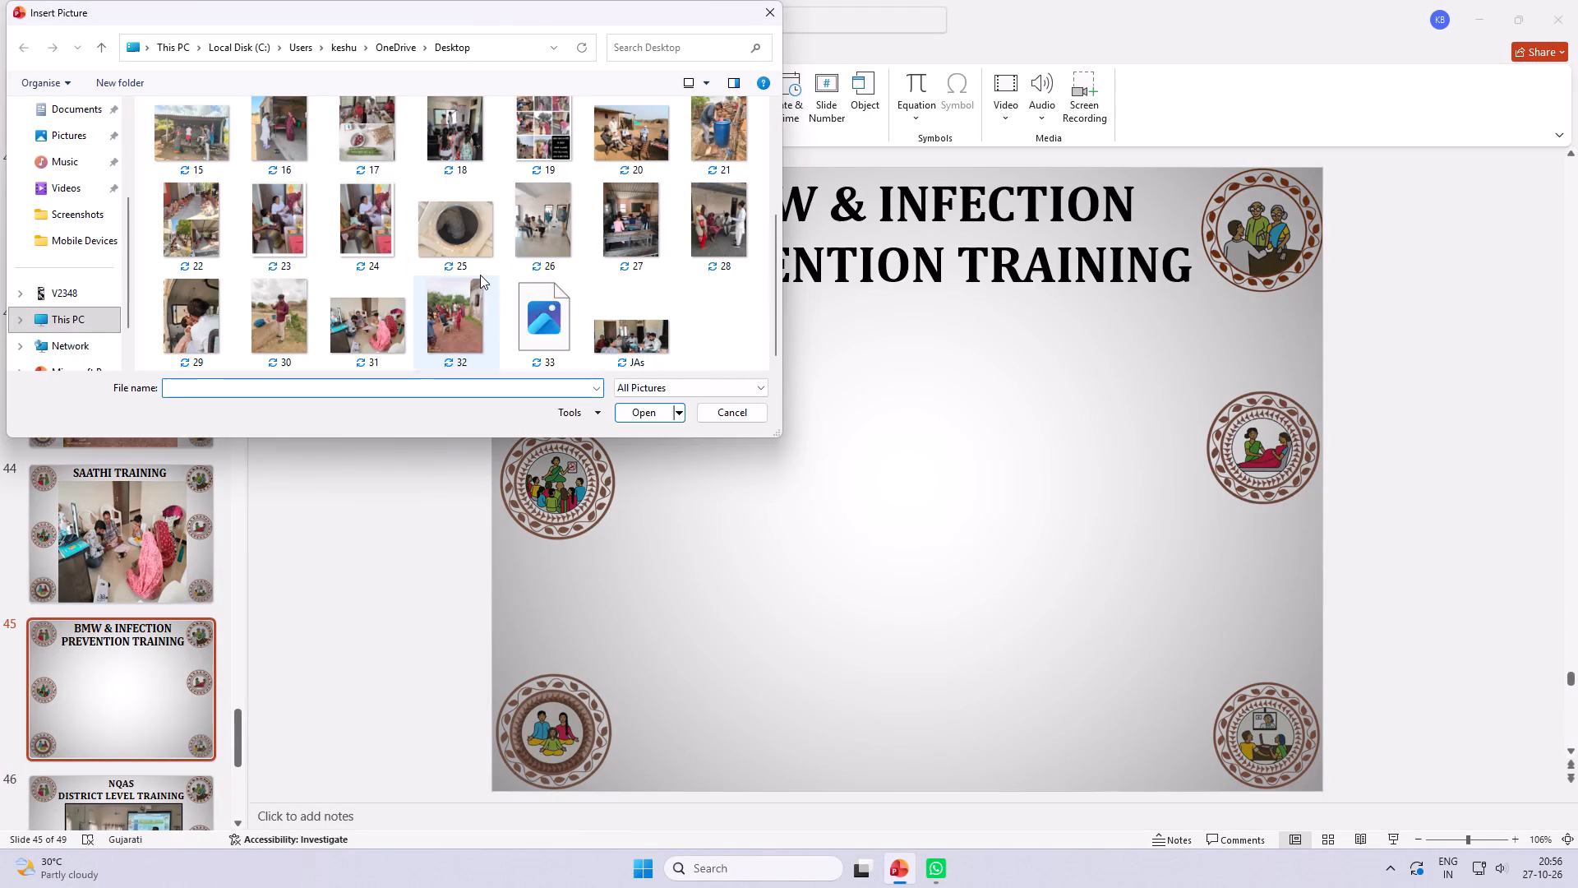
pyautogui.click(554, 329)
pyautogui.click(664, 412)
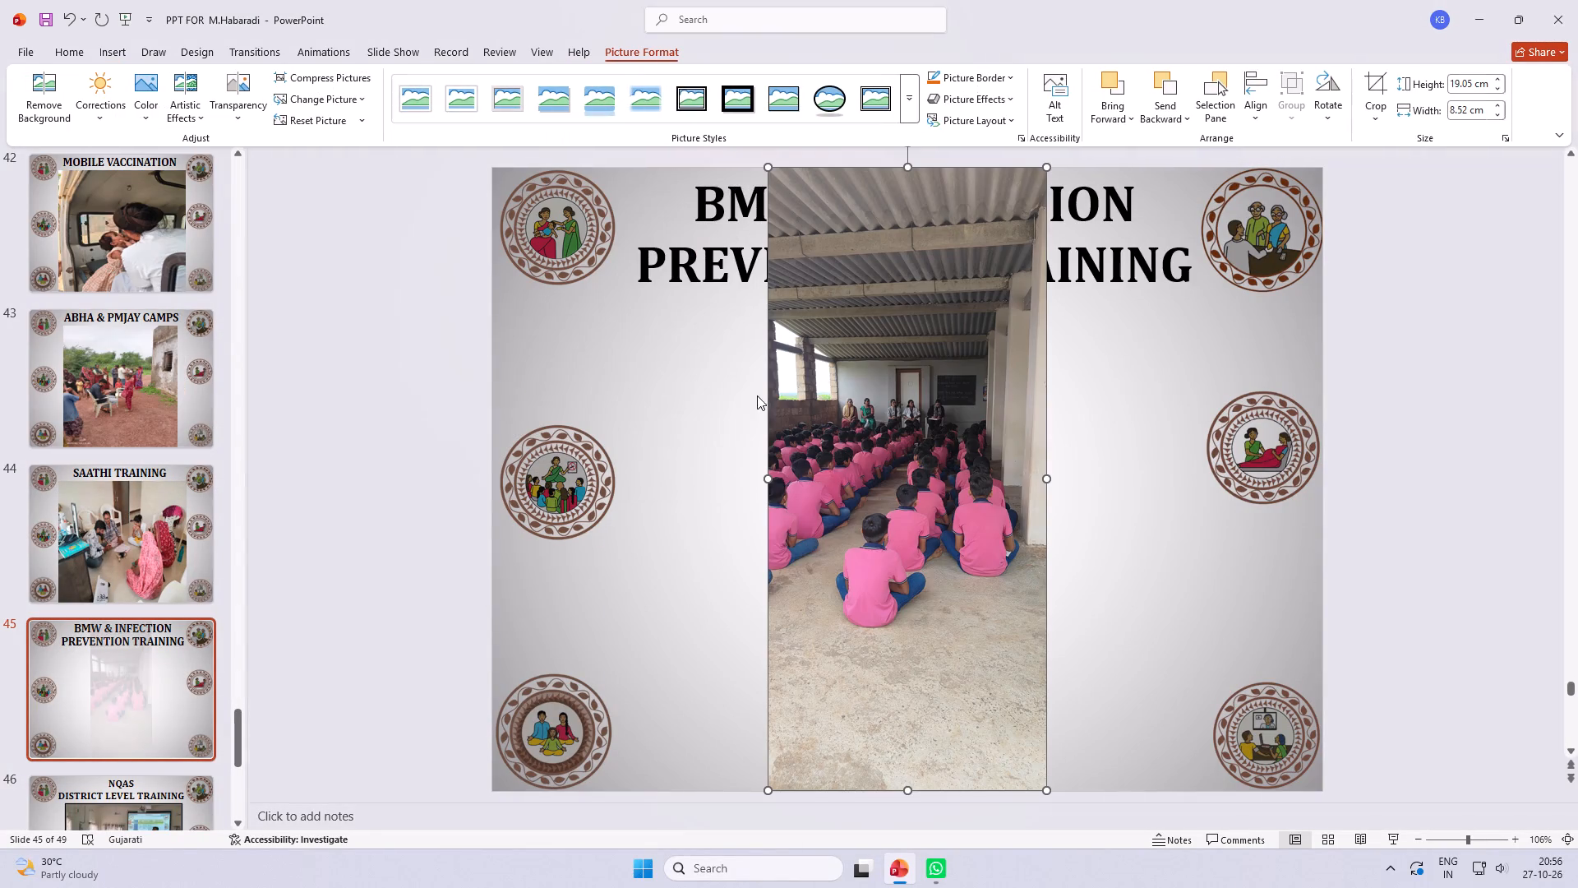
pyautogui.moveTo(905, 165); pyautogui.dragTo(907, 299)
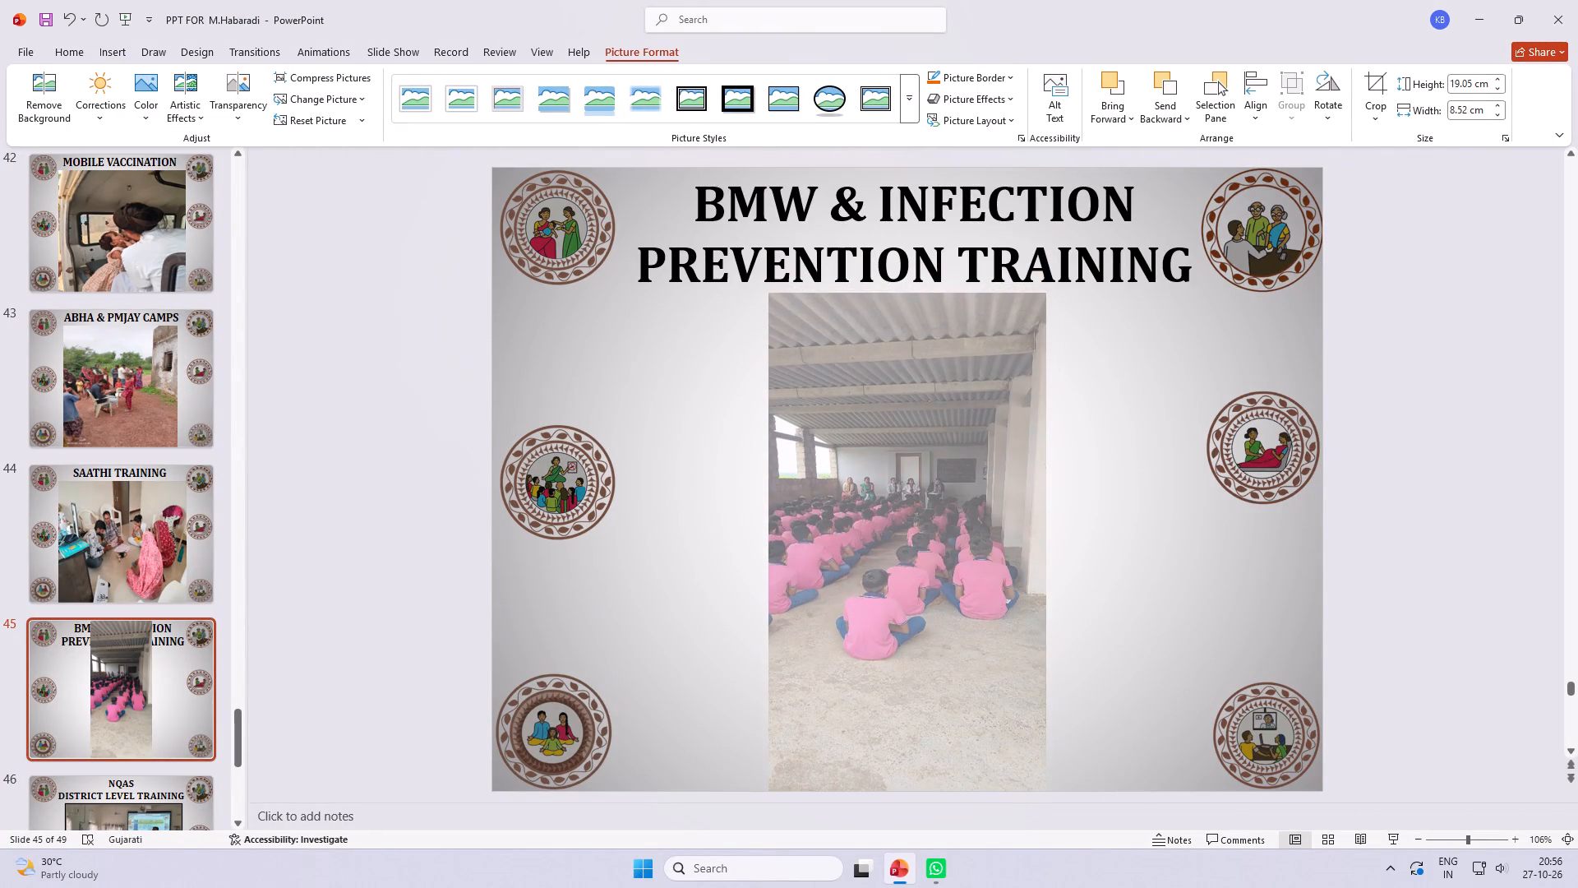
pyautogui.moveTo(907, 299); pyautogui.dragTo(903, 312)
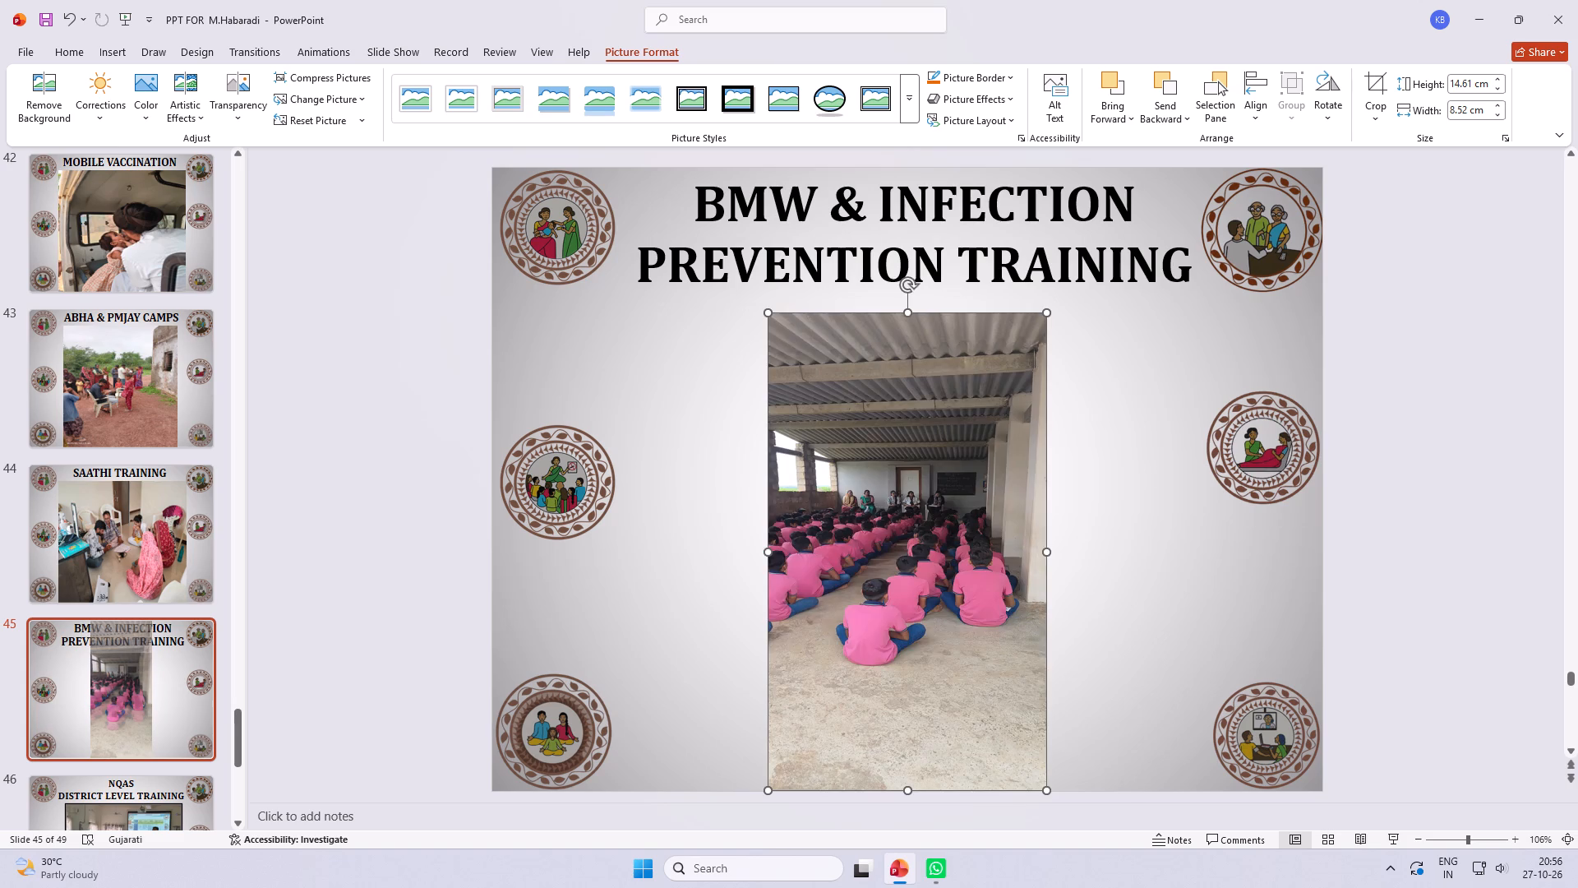
# Undo the resizing and insertion of picture 33 and the cut of the old training photo on slide 45.
pyautogui.hotkey('ctrl', 'z')
pyautogui.hotkey('ctrl', 'z')
pyautogui.hotkey('ctrl', 'z')
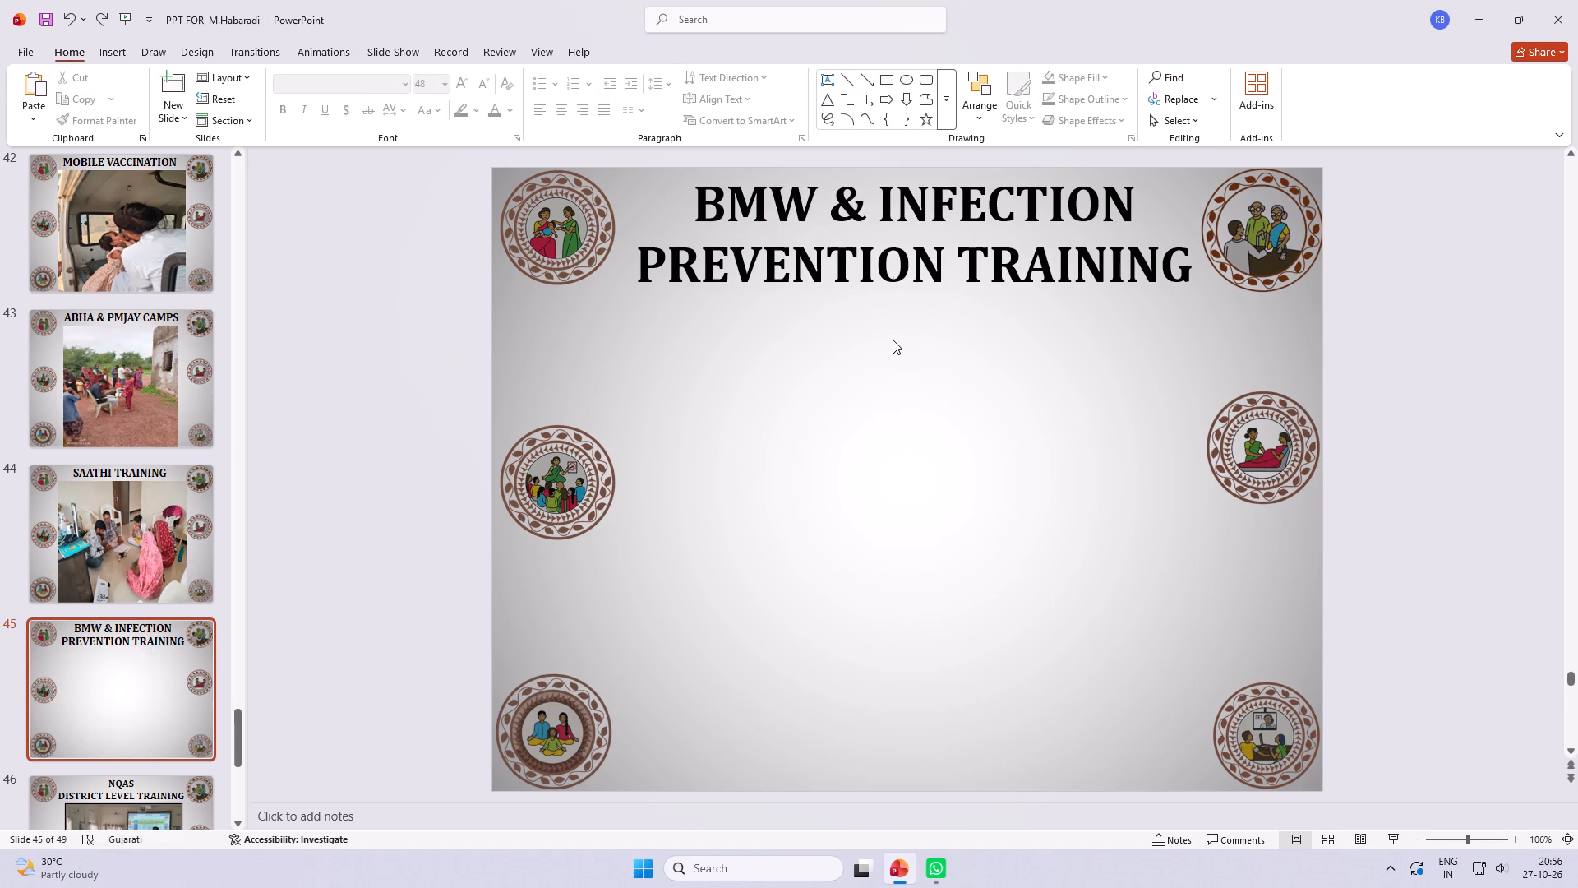
# Look through the activity slides from School Health Programe to NQAS guidance for a suitable place for the school assembly photo.
pyautogui.scroll(5, 890, 340)
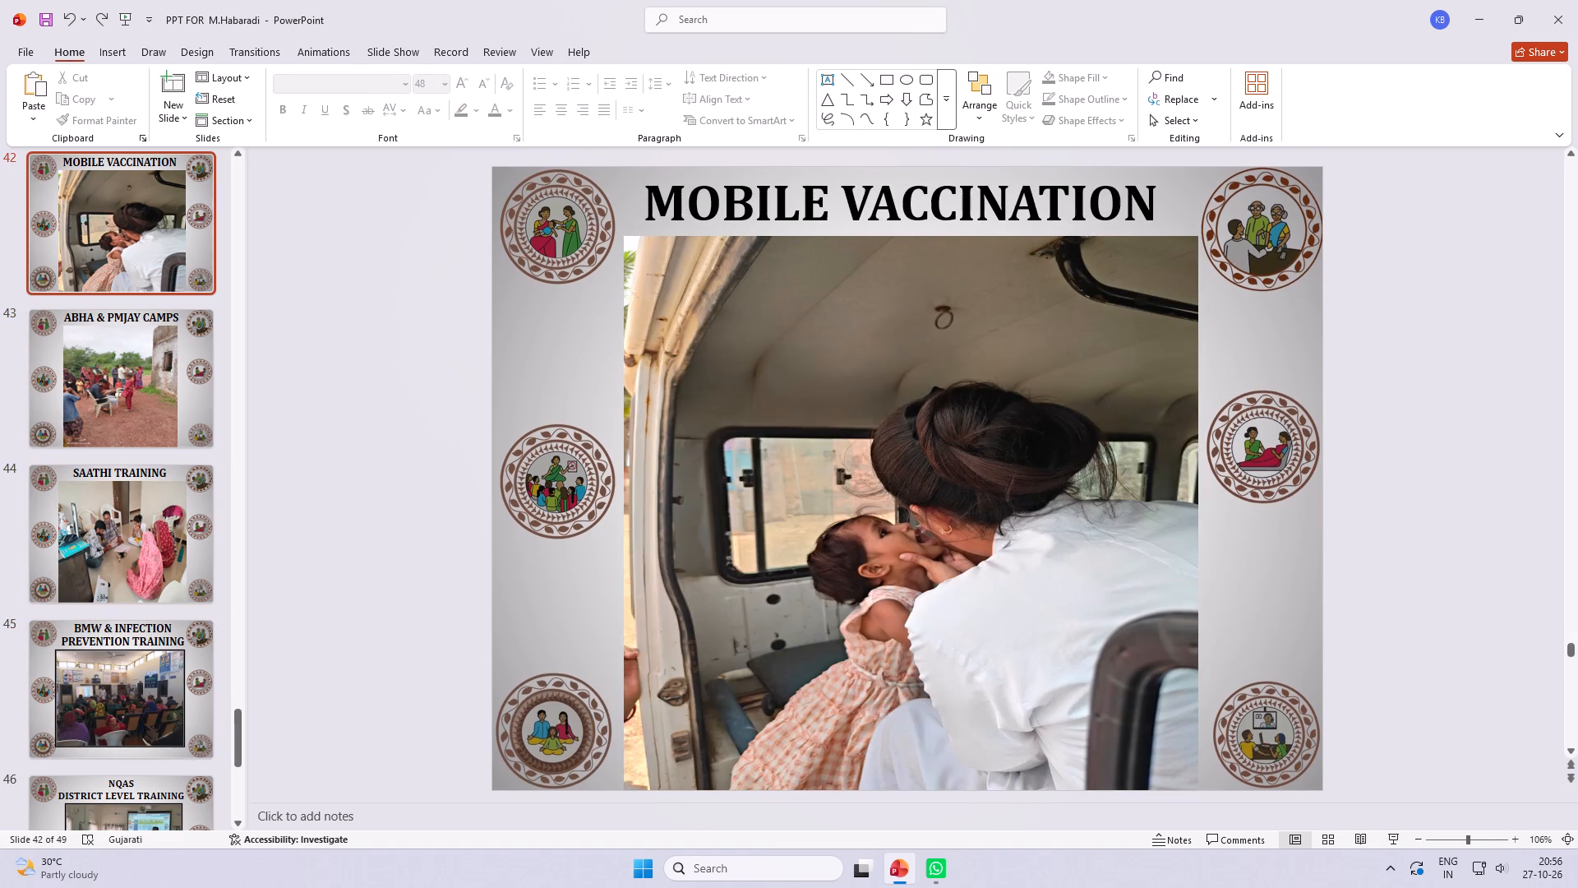
pyautogui.scroll(4, 889, 340)
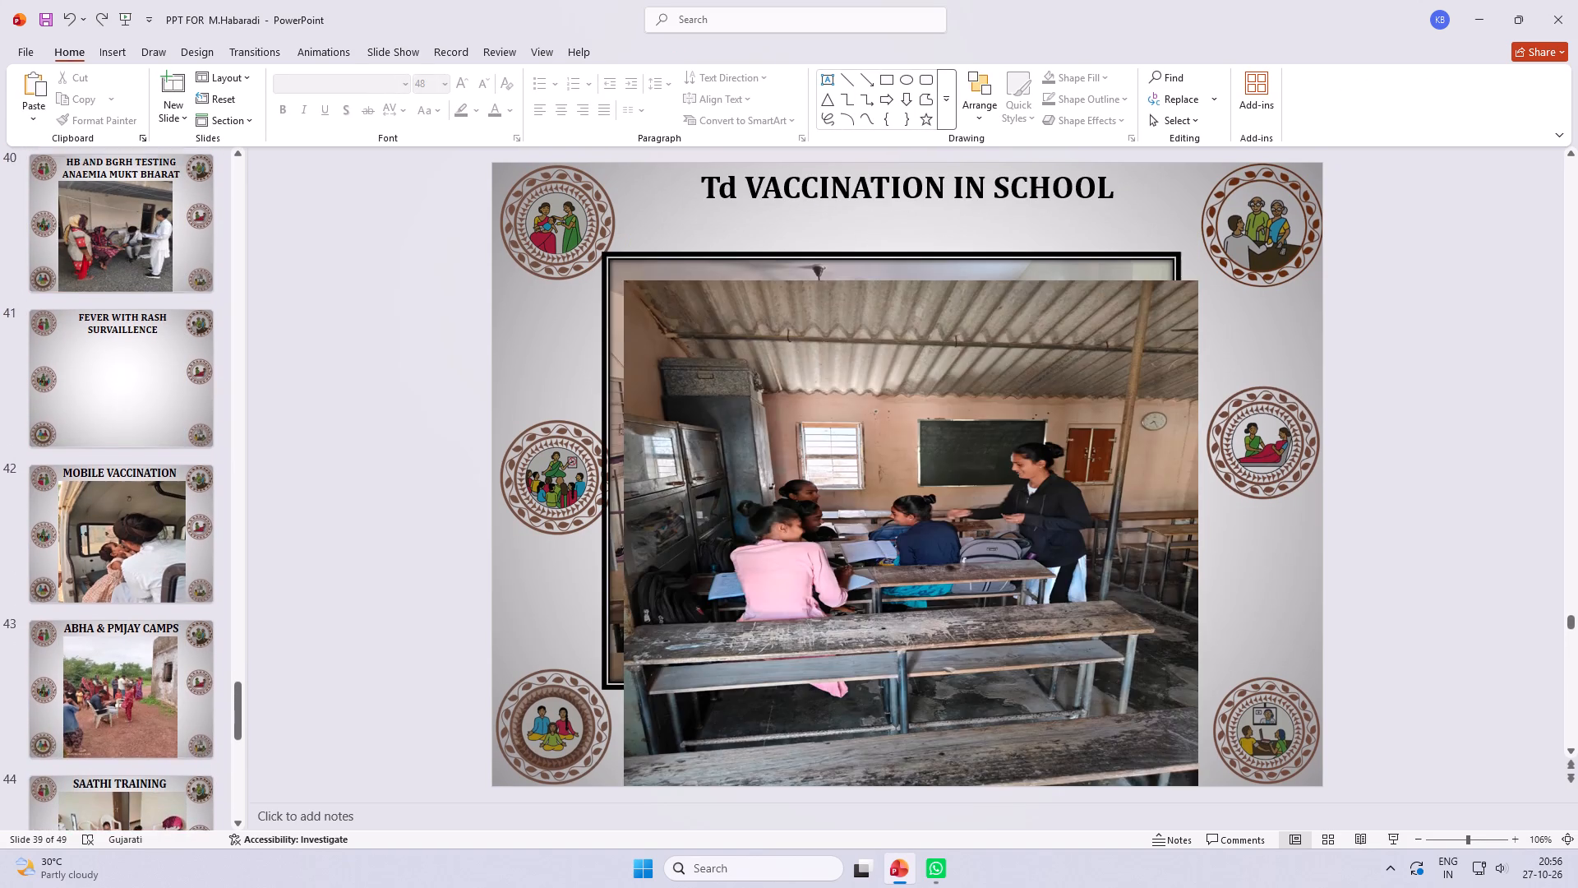
pyautogui.scroll(-1, 891, 336)
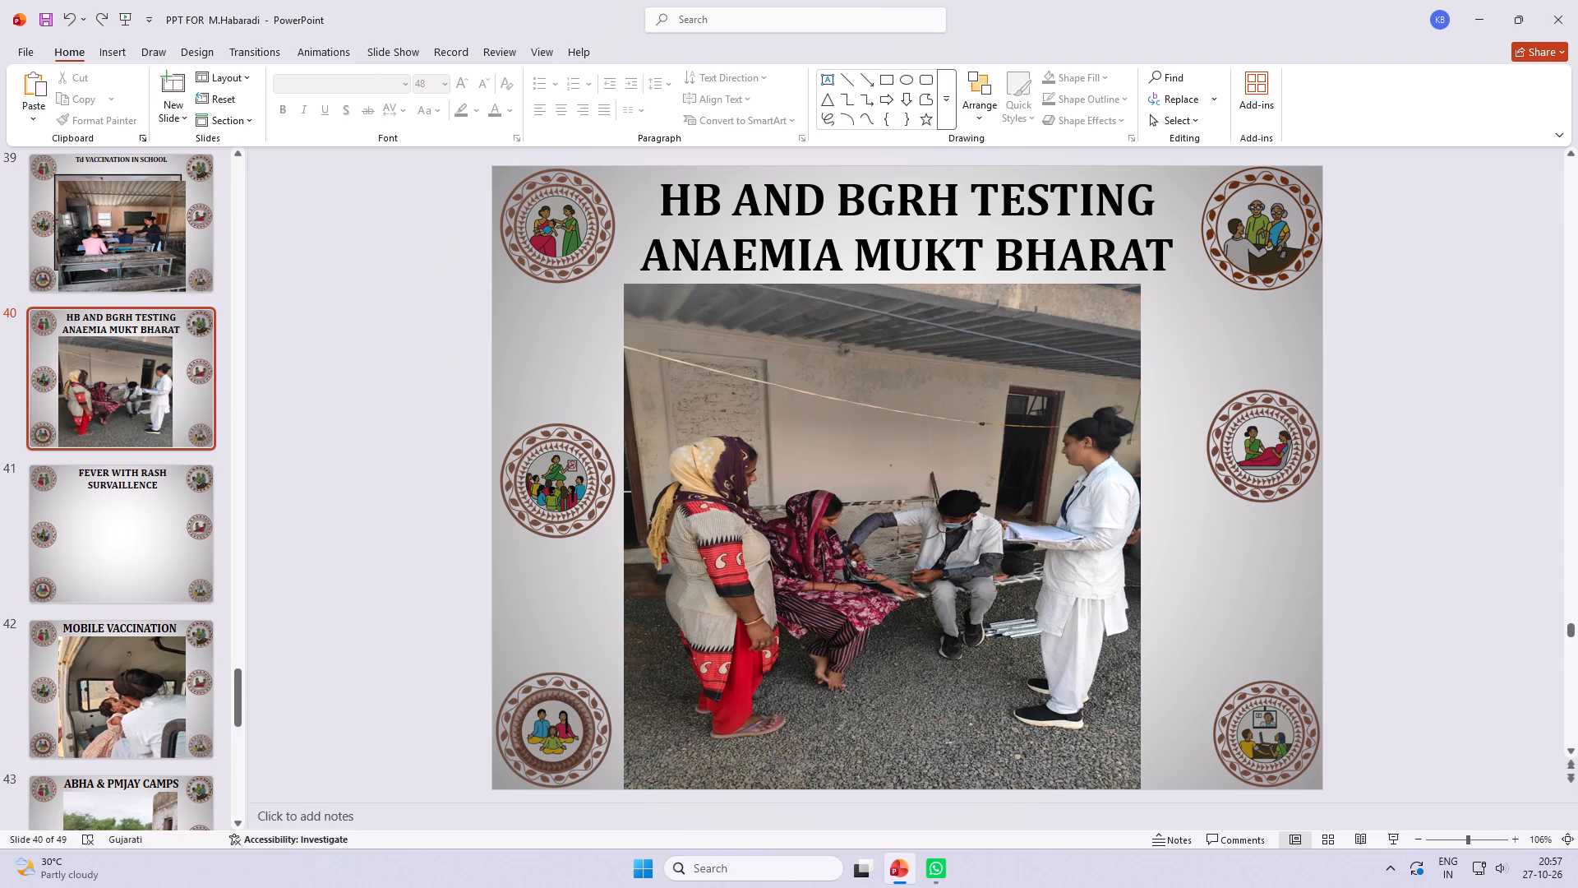
pyautogui.scroll(2, 880, 344)
pyautogui.scroll(-1, 879, 344)
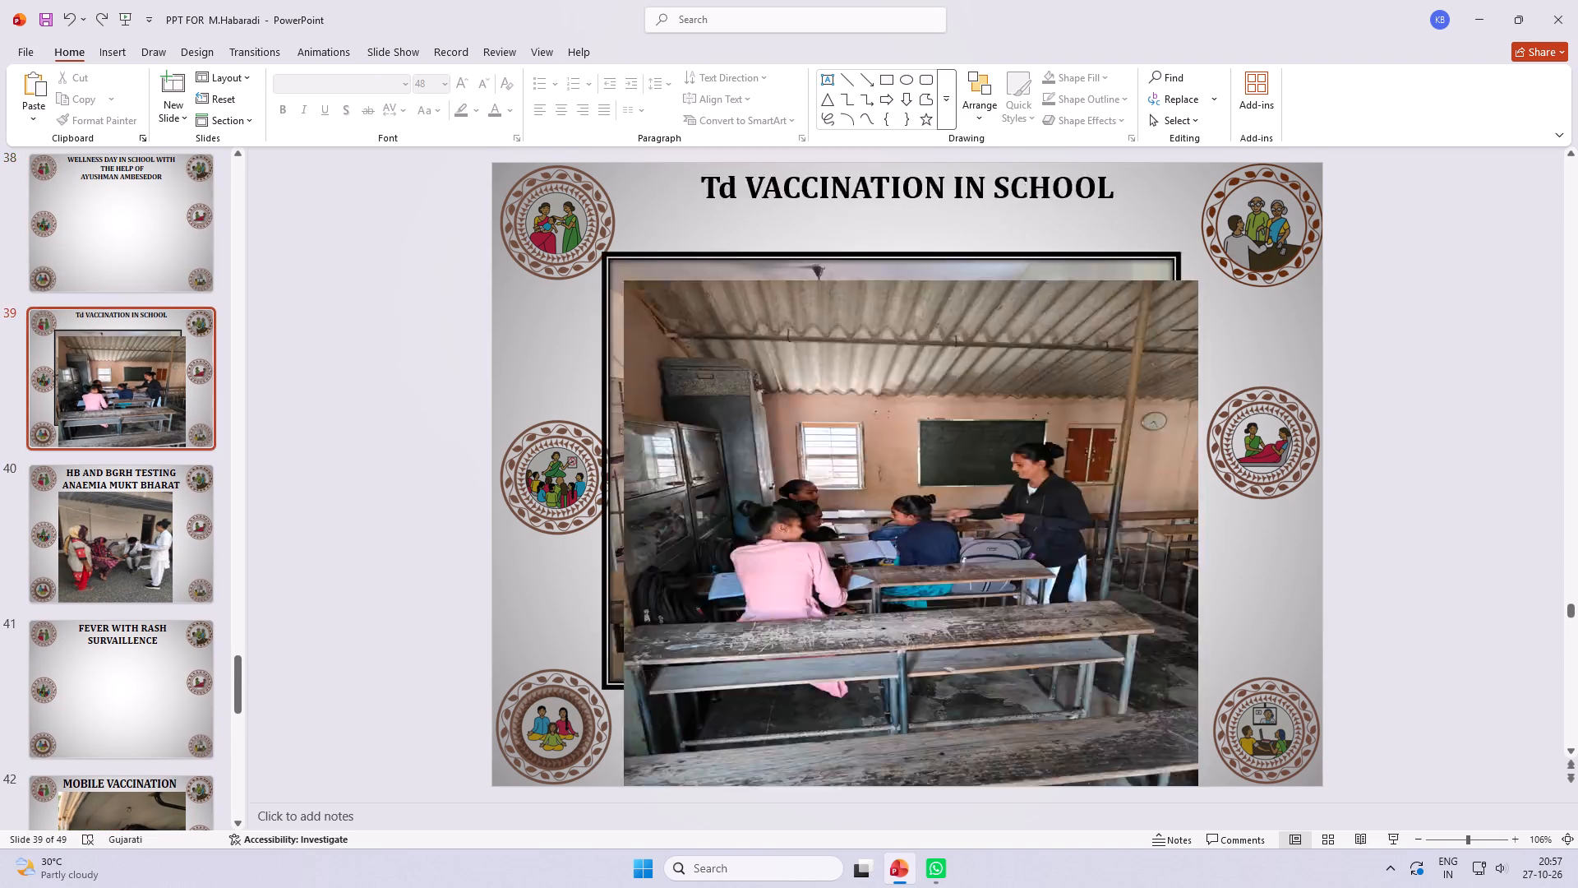
pyautogui.scroll(-6, 879, 344)
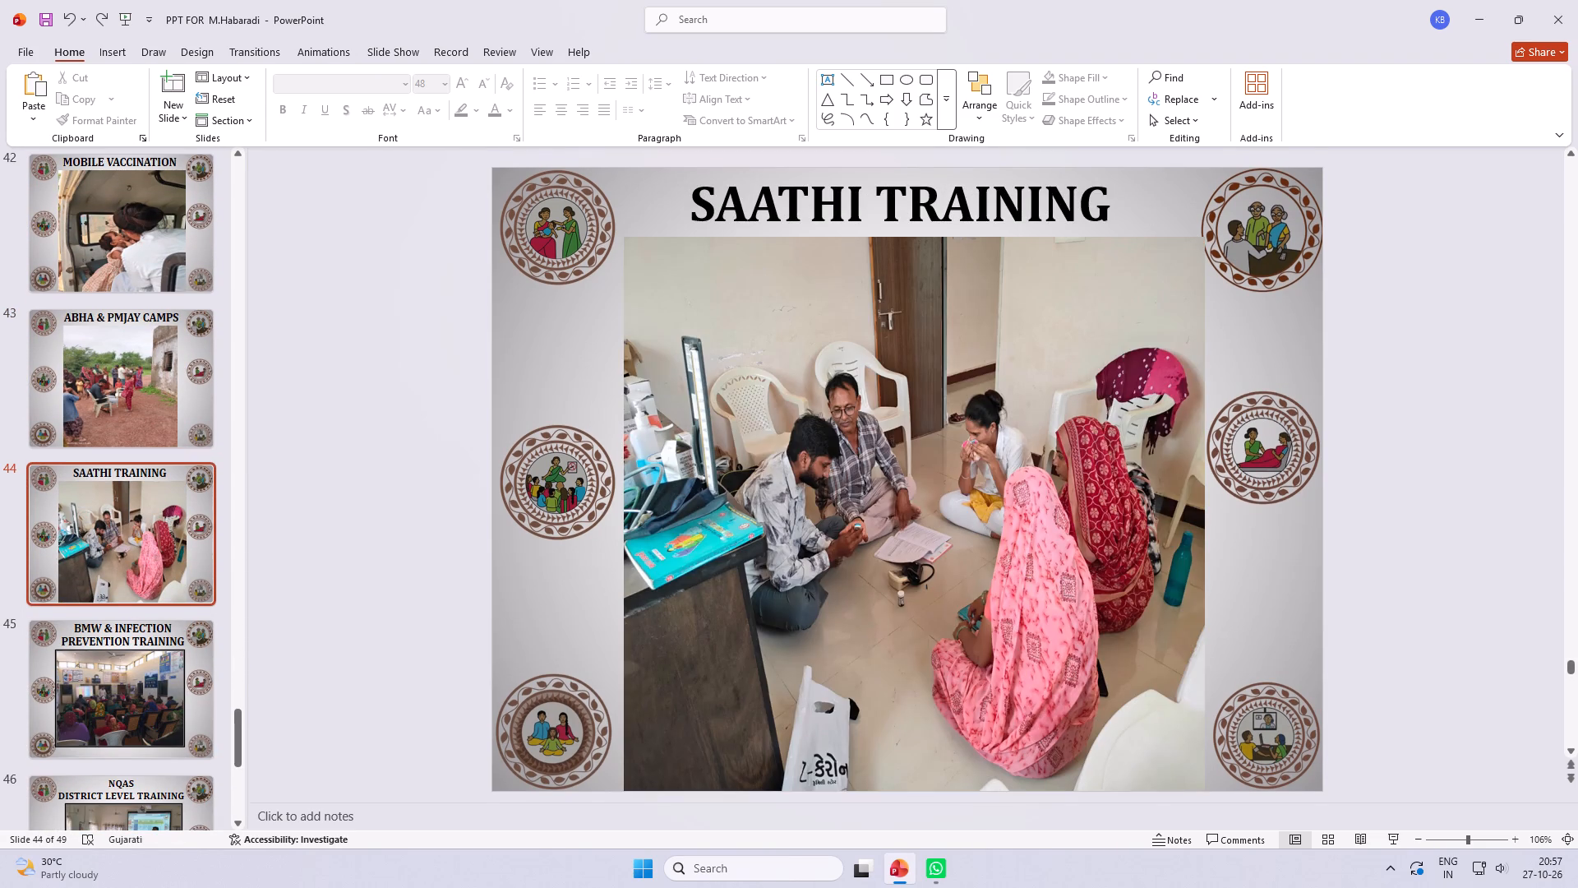
pyautogui.scroll(-3, 876, 354)
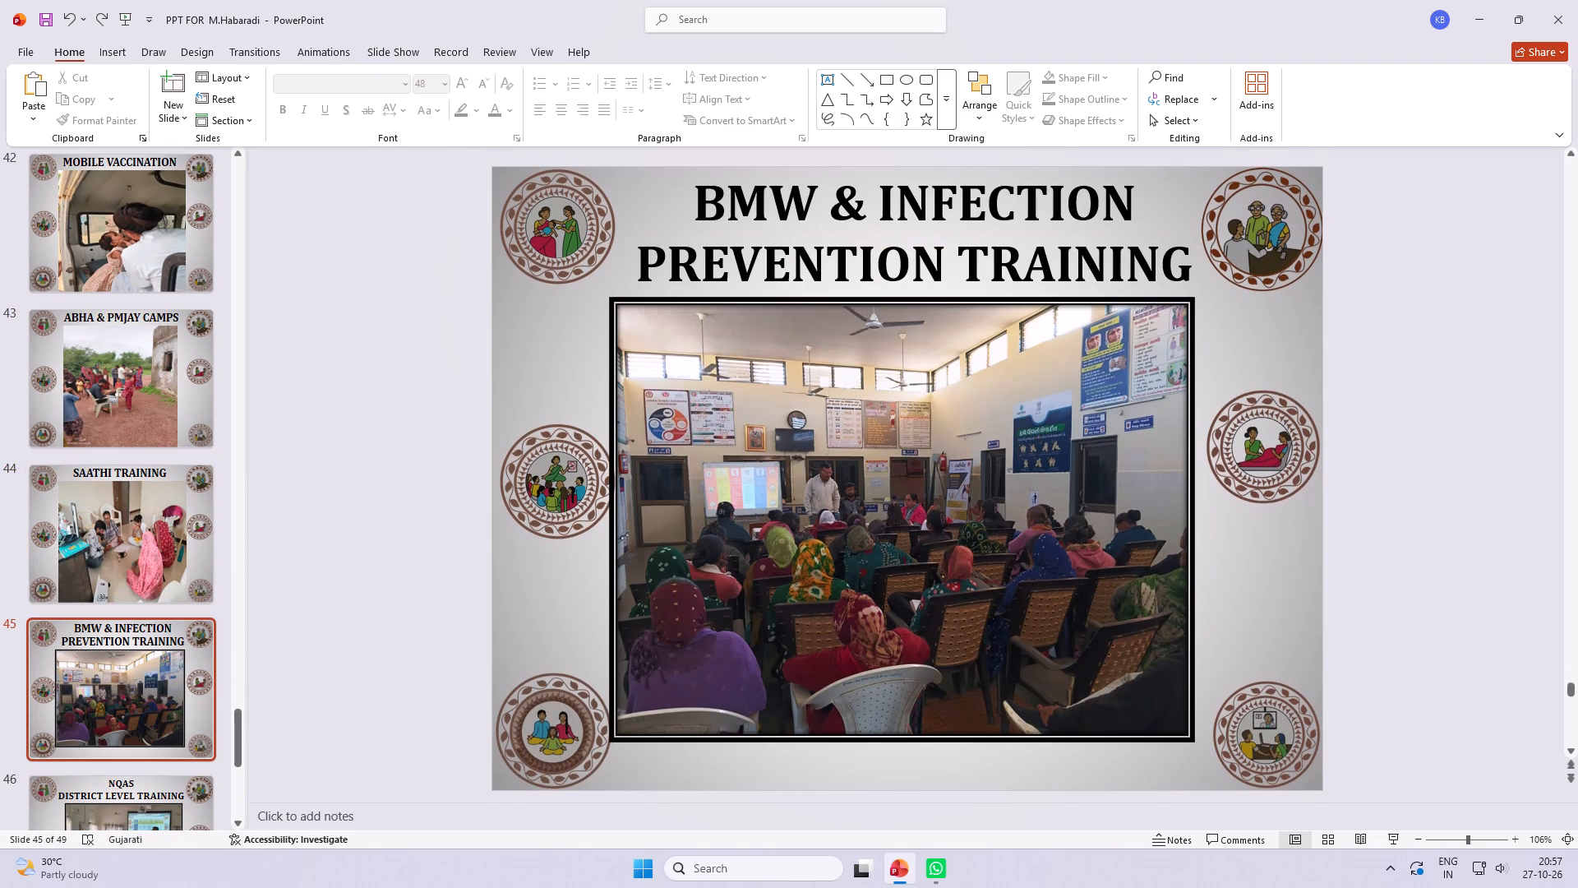
pyautogui.scroll(-2, 879, 355)
pyautogui.scroll(1, 879, 355)
pyautogui.scroll(-3, 879, 355)
pyautogui.scroll(8, 879, 355)
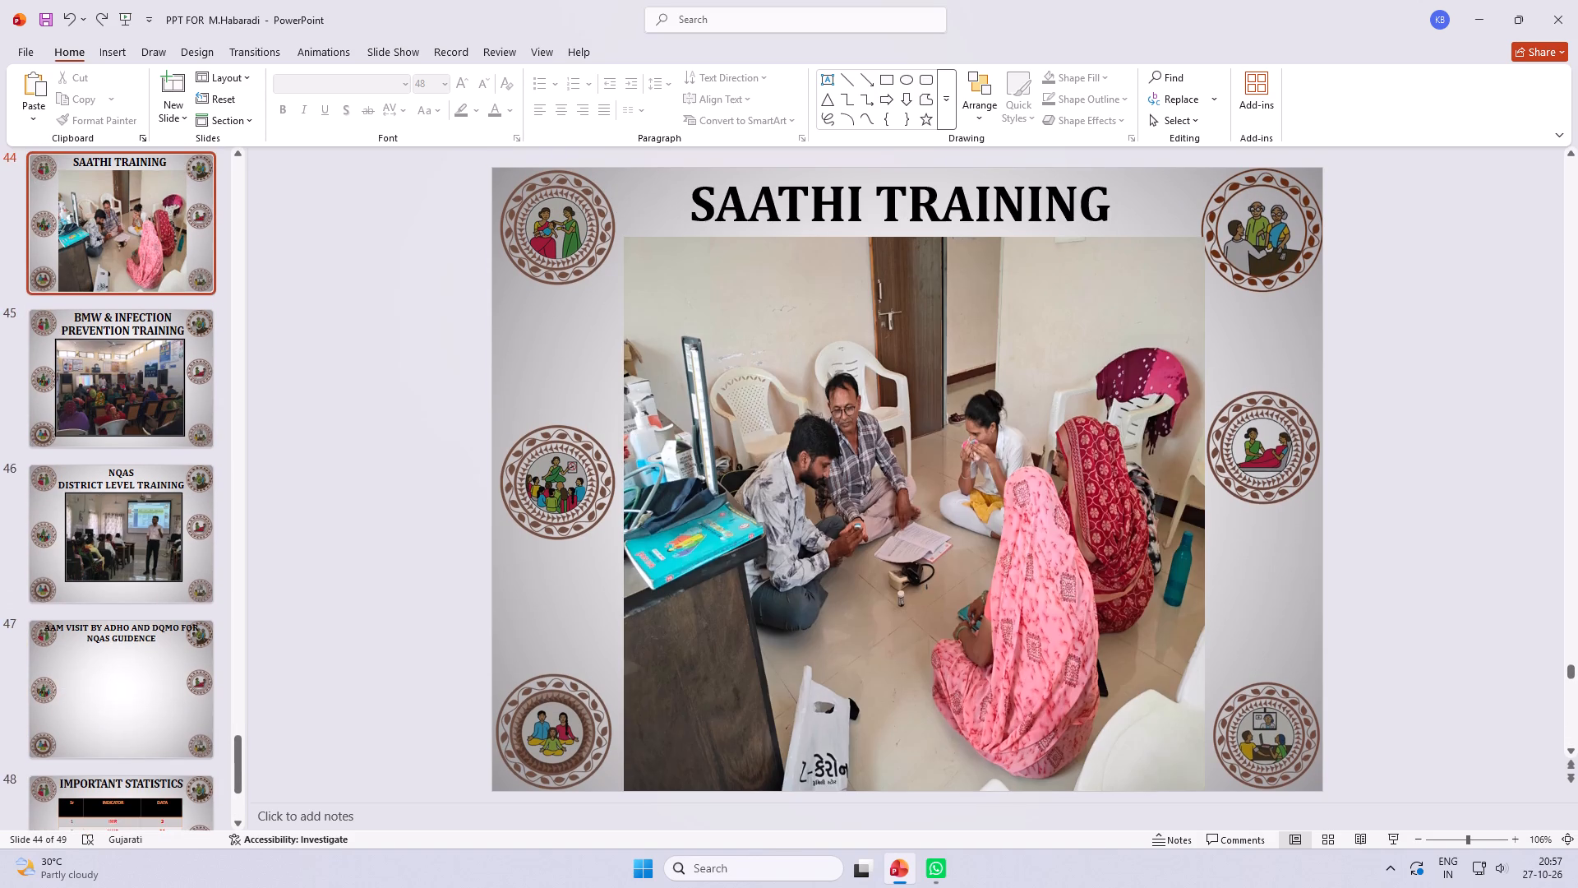
pyautogui.scroll(9, 879, 355)
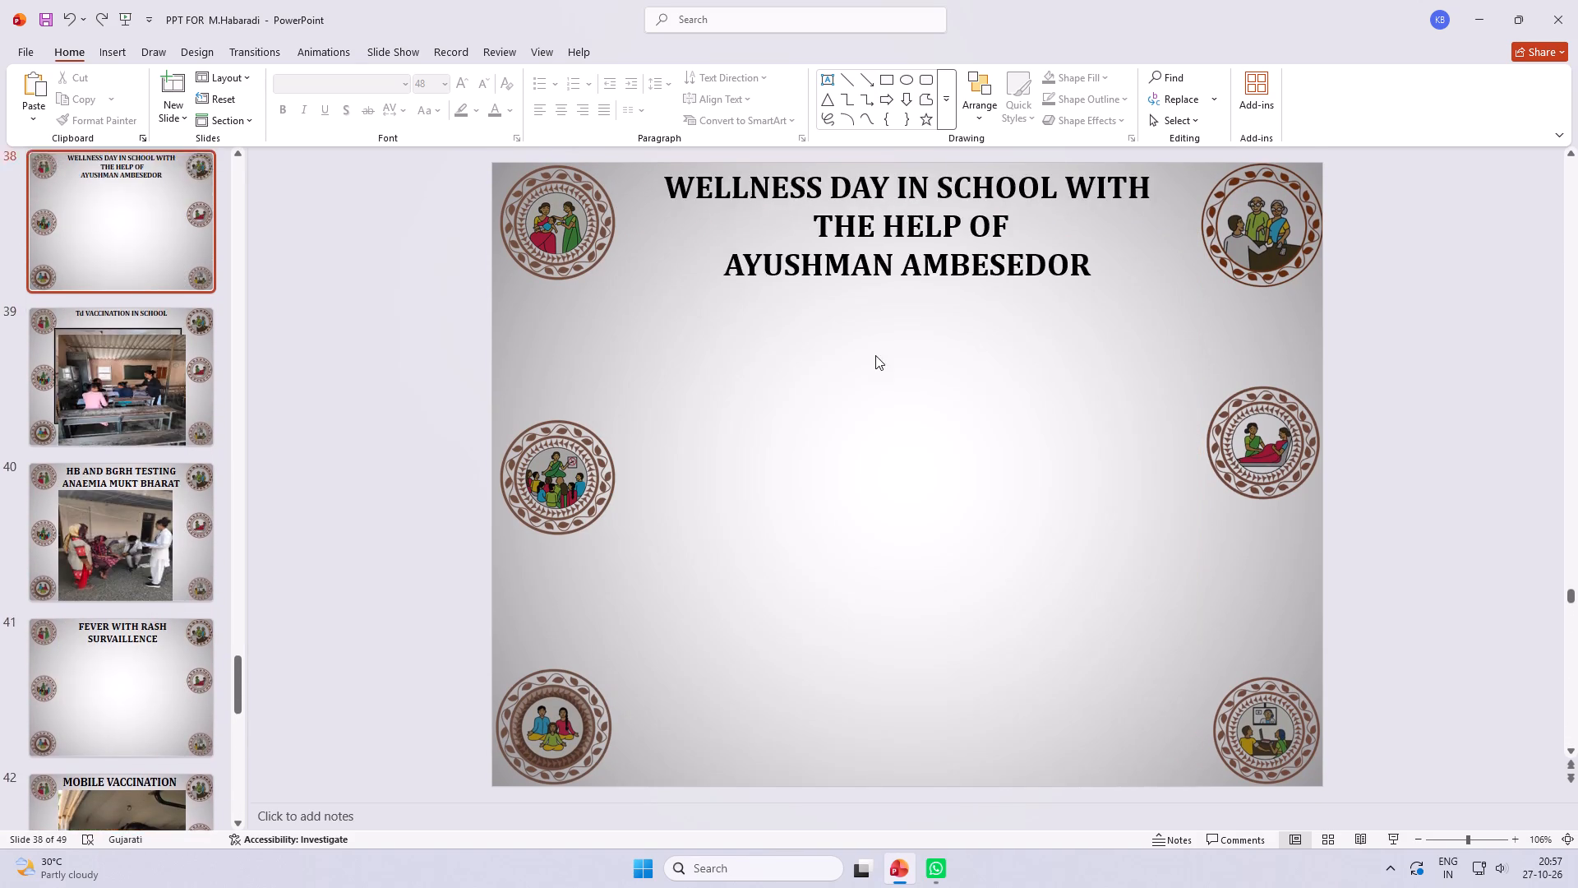
pyautogui.scroll(2, 875, 355)
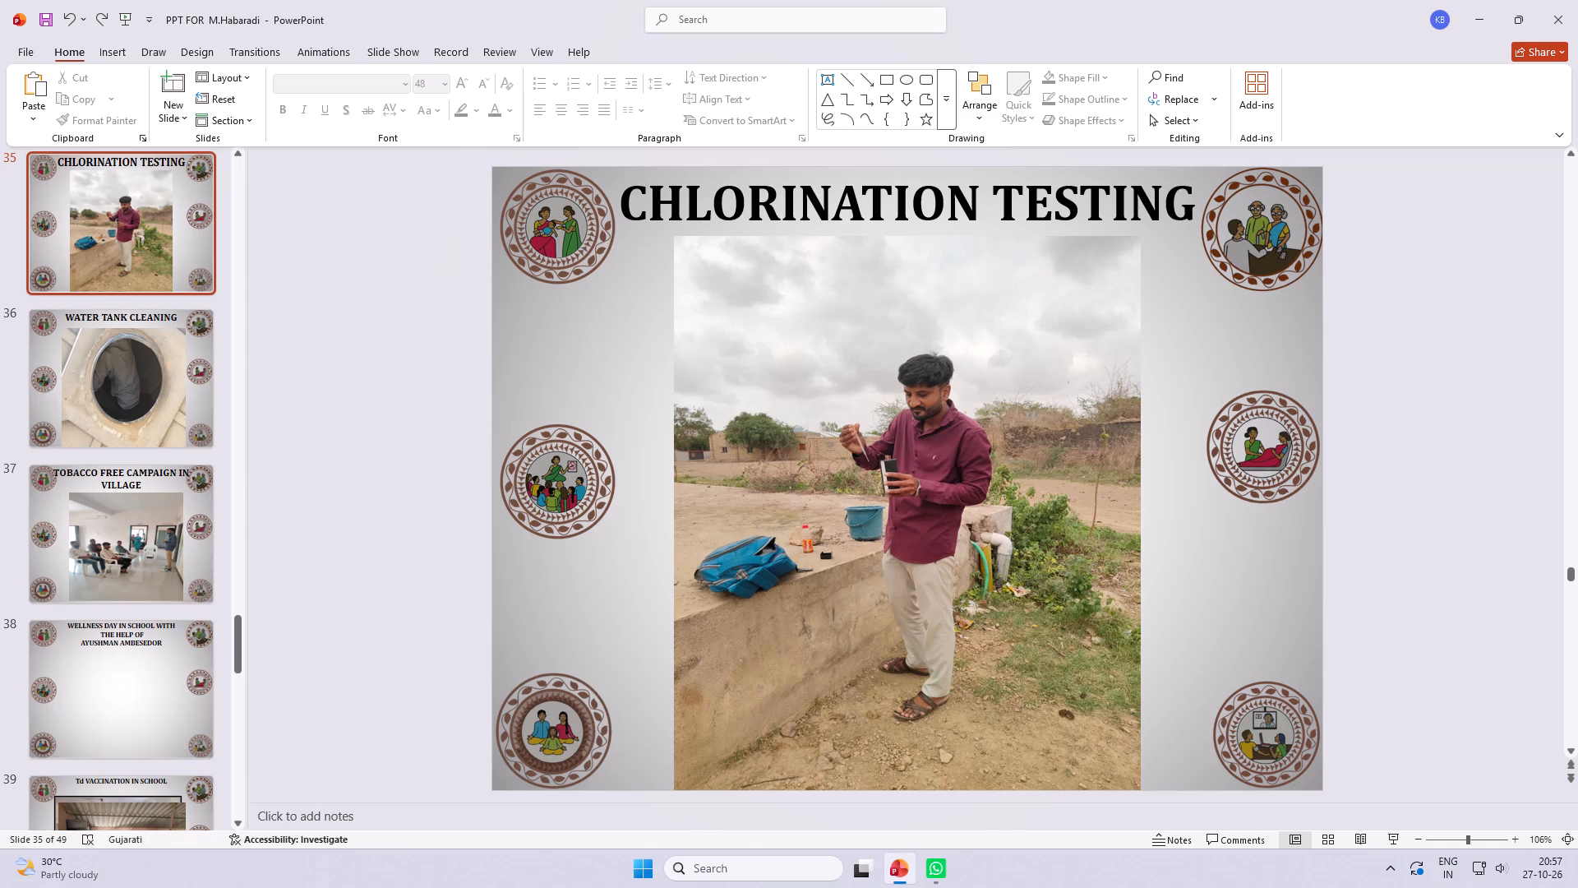
pyautogui.scroll(6, 875, 355)
pyautogui.scroll(-1, 875, 355)
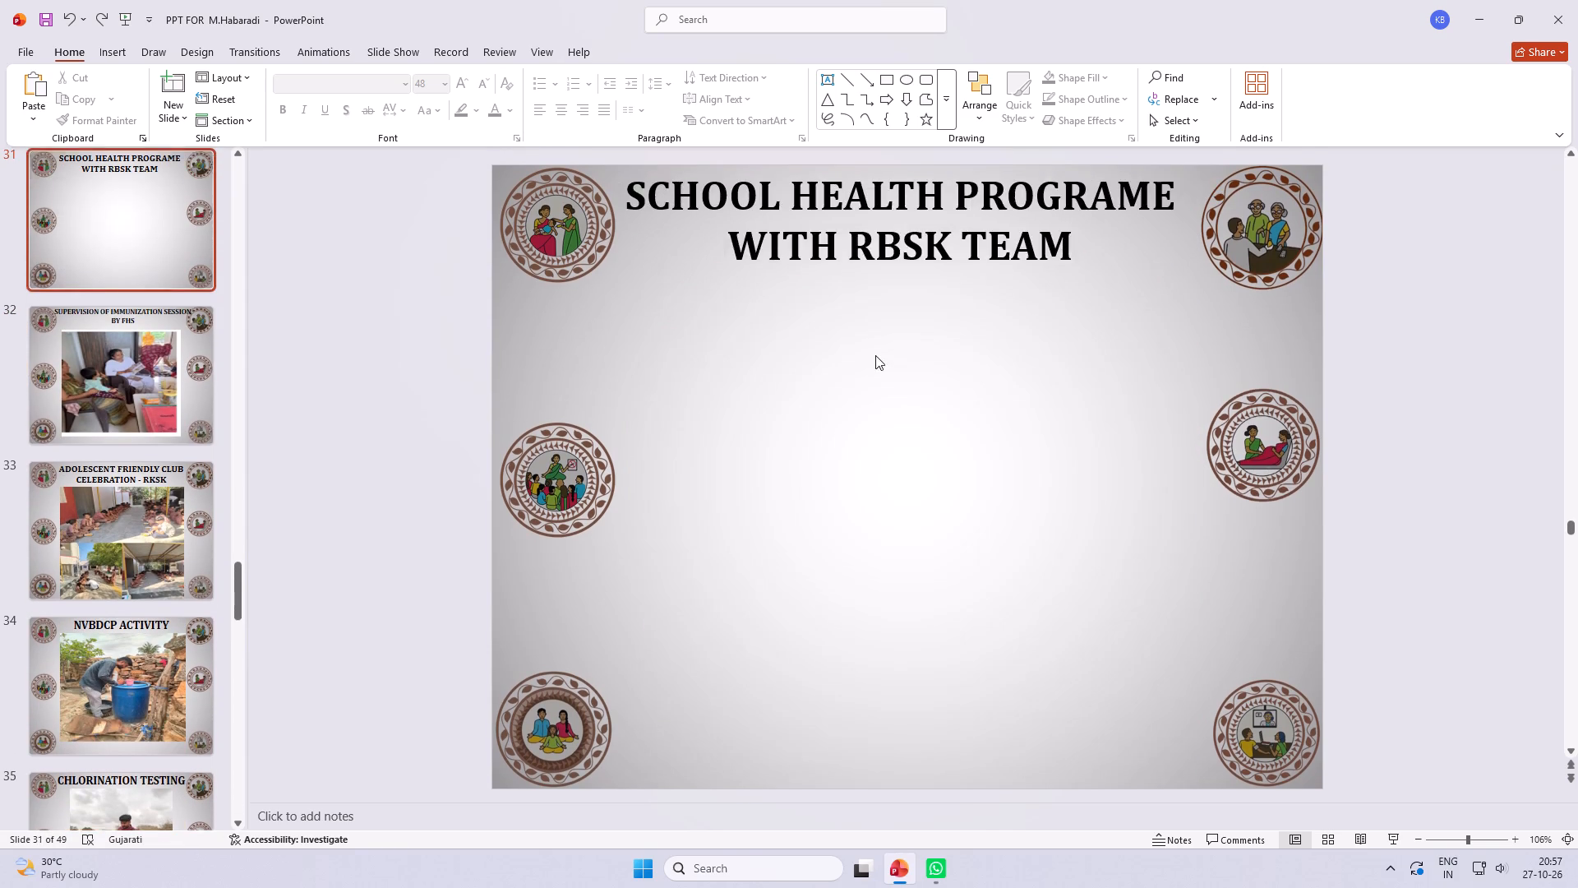
pyautogui.scroll(1, 875, 355)
# Insert picture 33 from the Desktop on slide 31, School Health Programe, and fit it below the title at about 15.5 by 16.9 cm.
pyautogui.rightClick(875, 355)
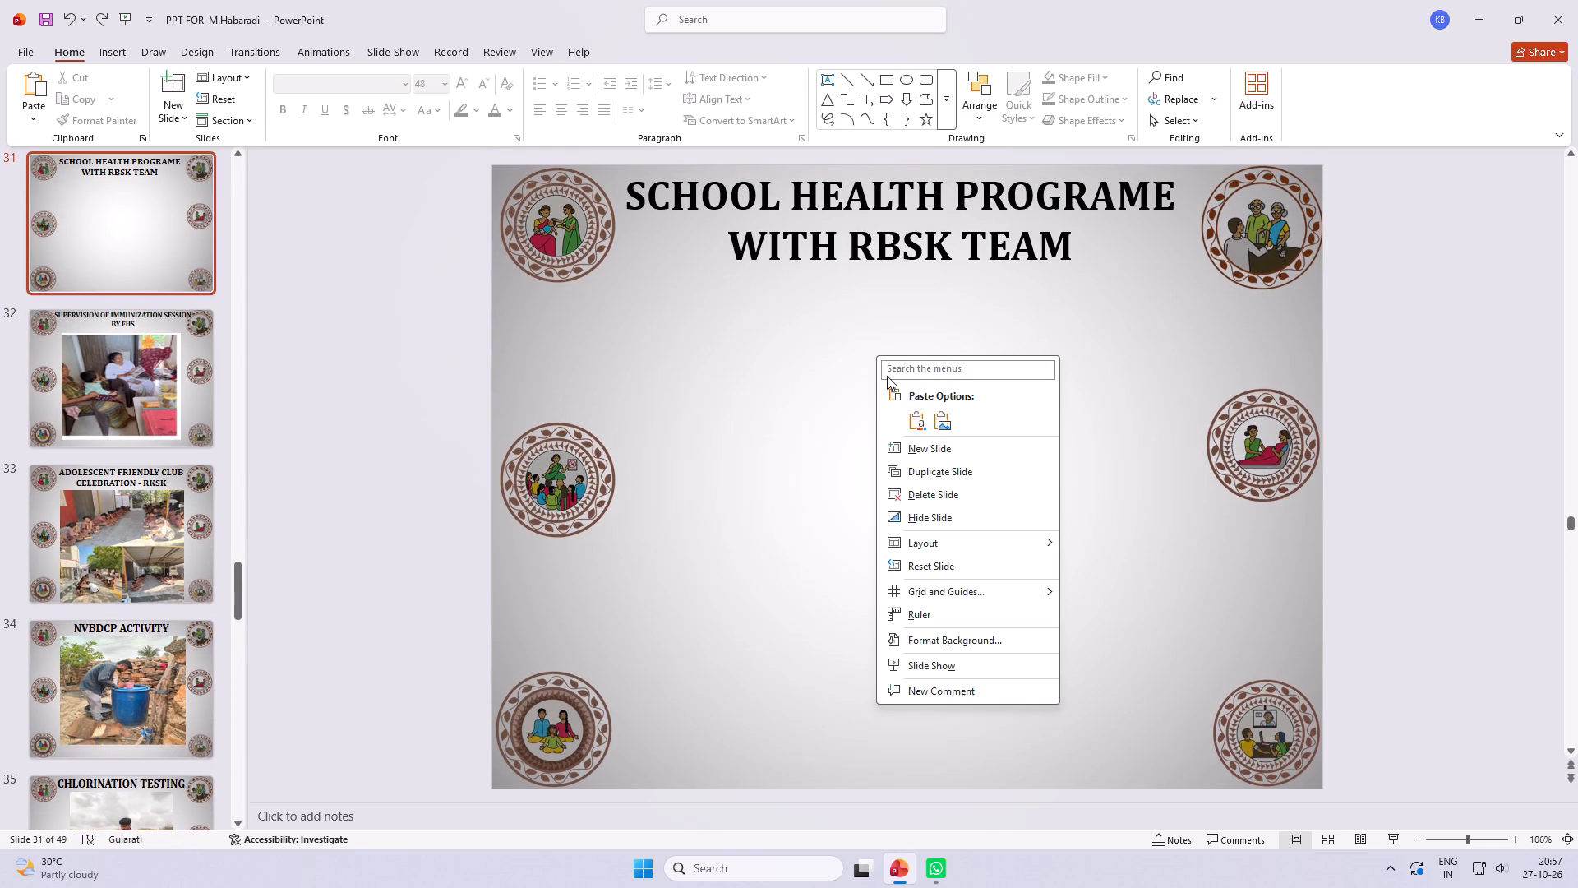
pyautogui.click(118, 49)
pyautogui.click(139, 96)
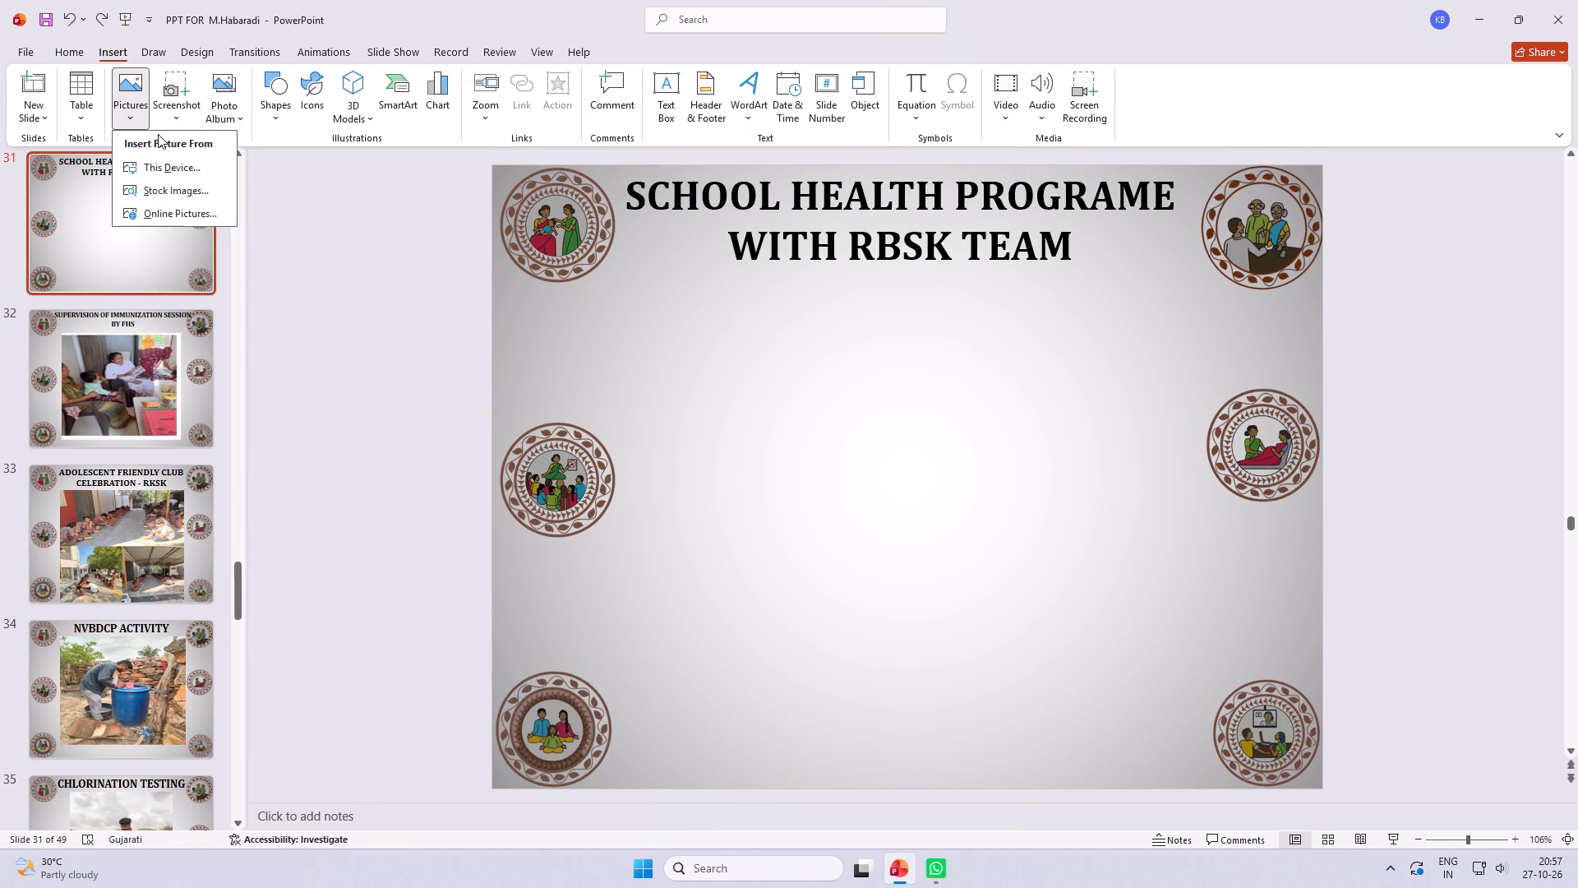
pyautogui.click(171, 167)
pyautogui.scroll(-6, 465, 257)
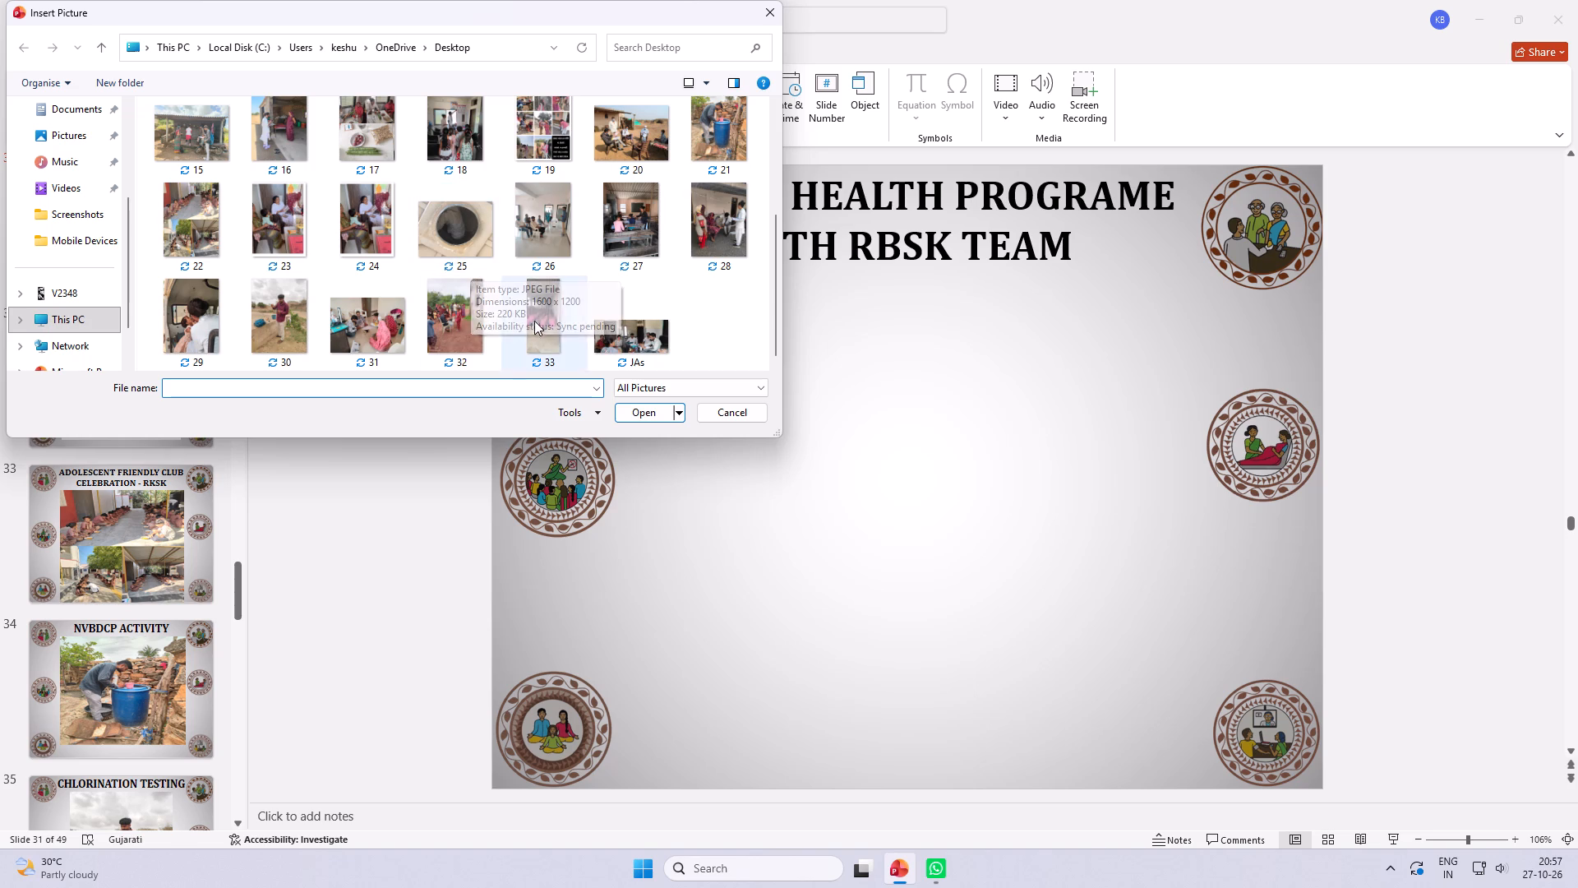
pyautogui.click(540, 337)
pyautogui.click(639, 414)
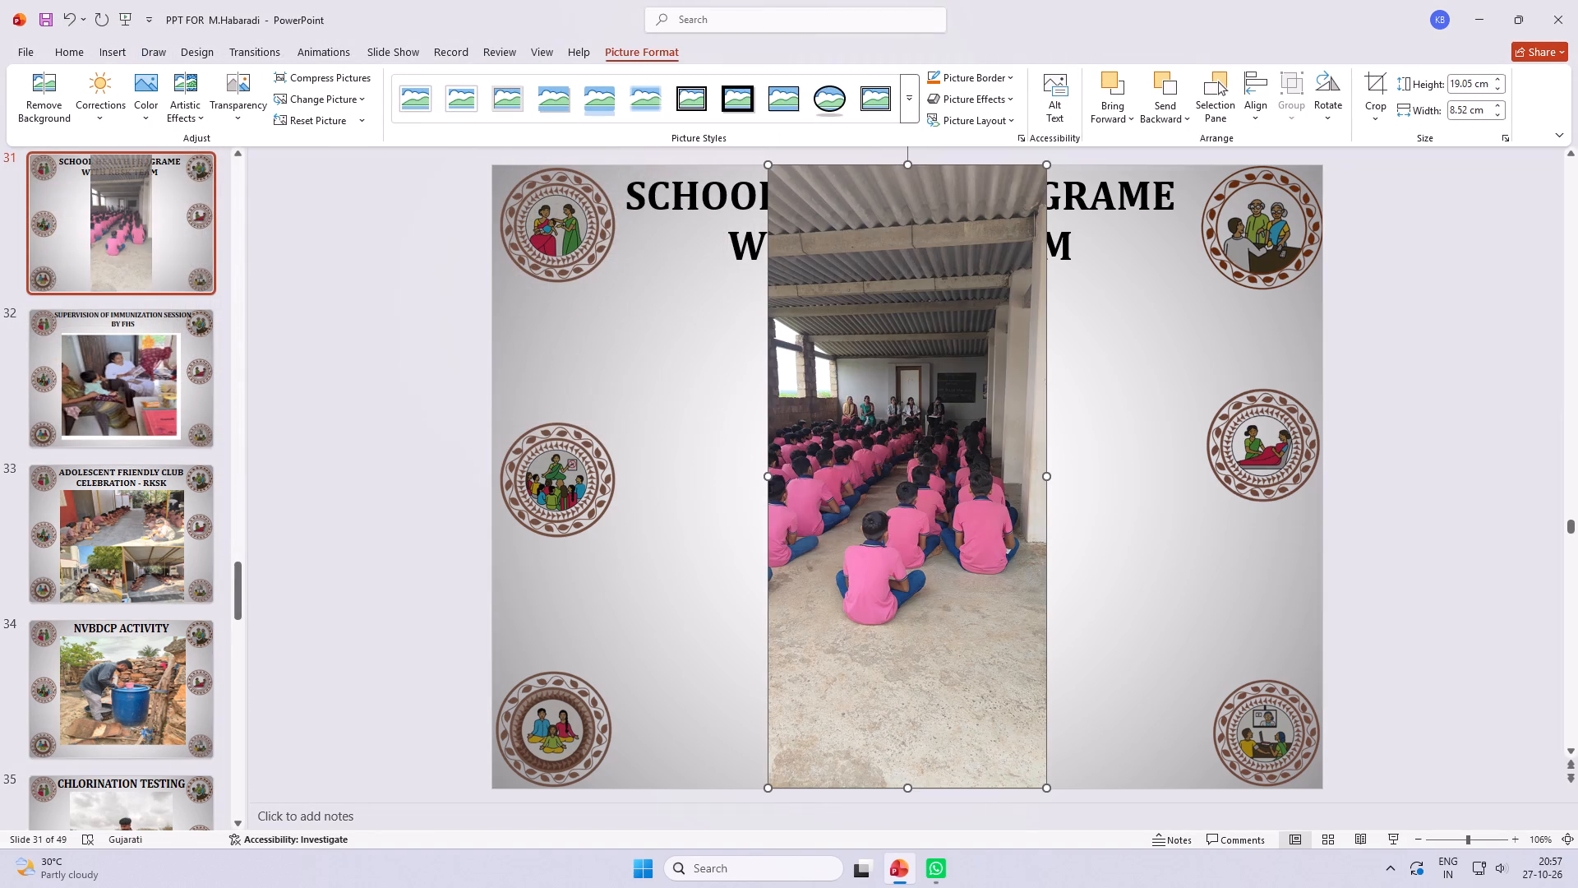
pyautogui.moveTo(907, 164); pyautogui.dragTo(898, 282)
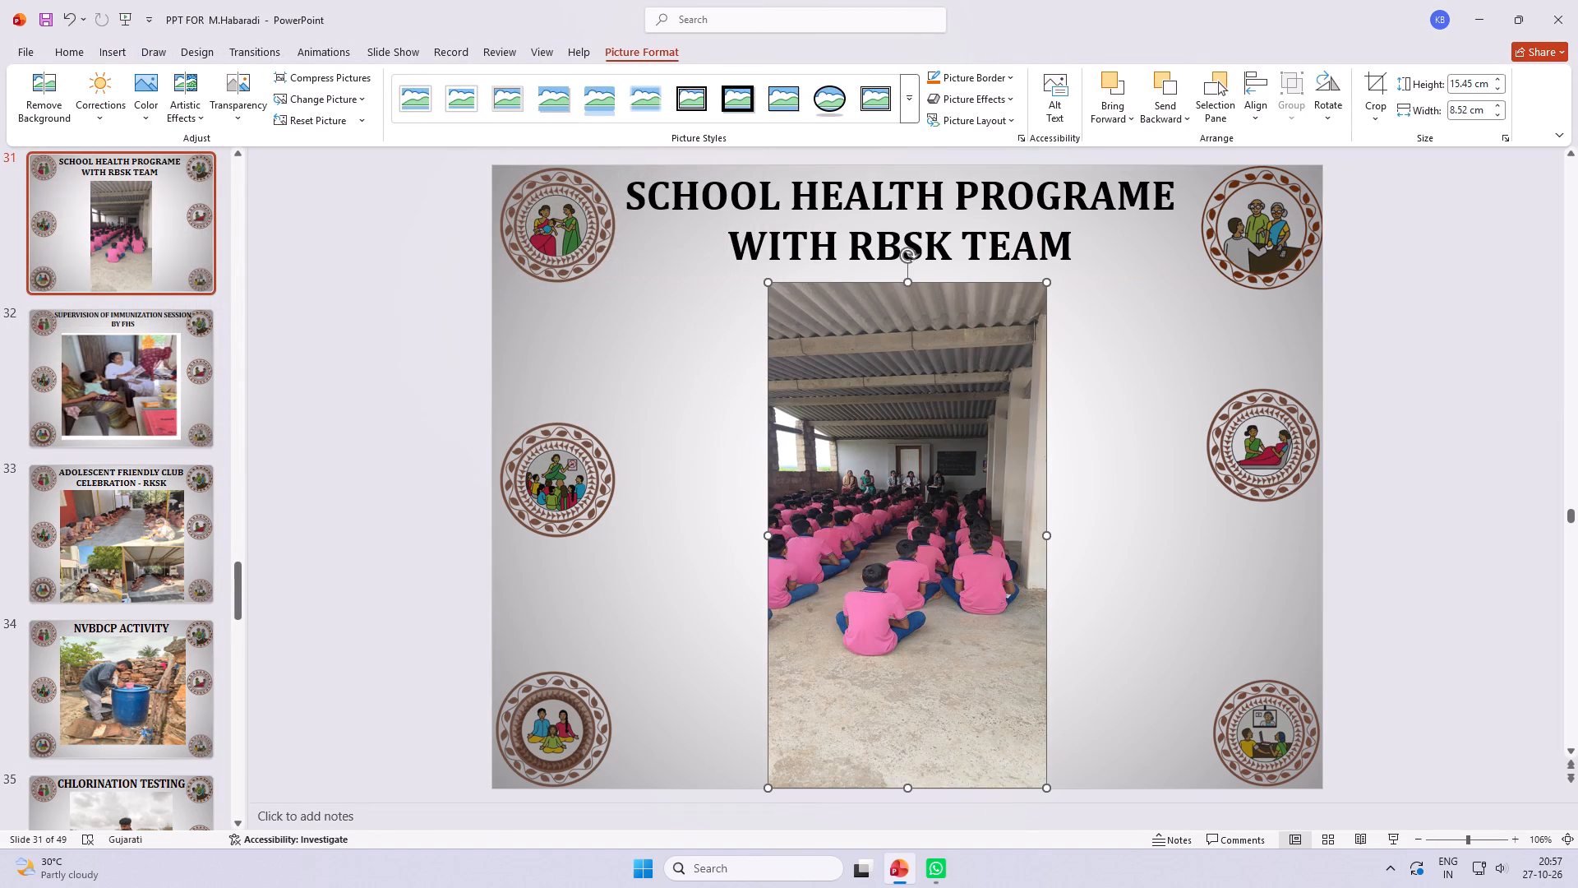
pyautogui.moveTo(768, 533); pyautogui.dragTo(635, 534)
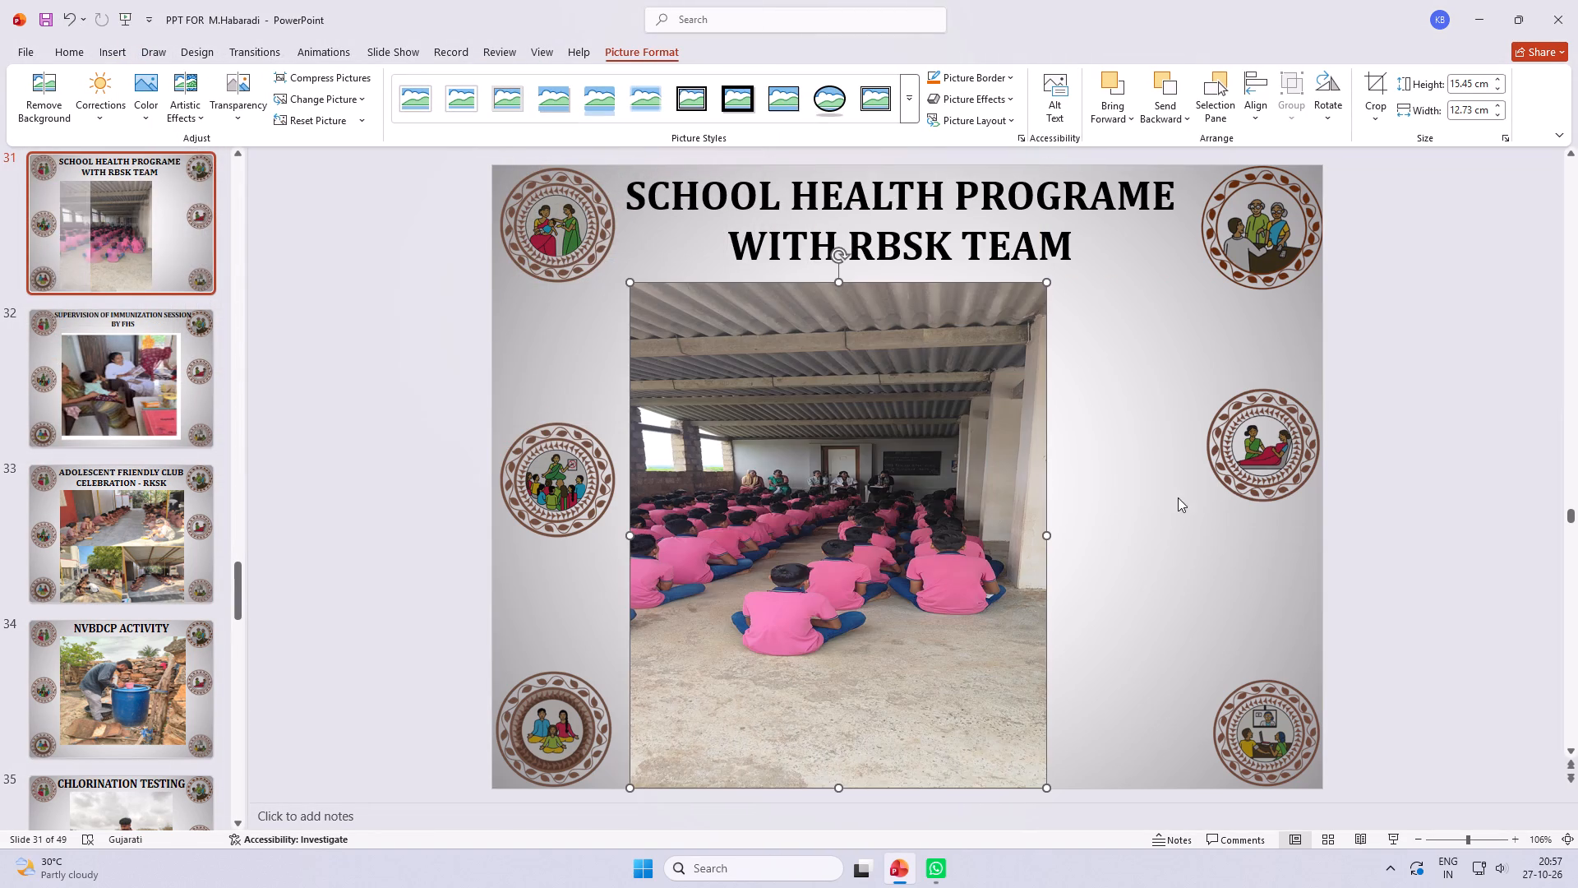
pyautogui.moveTo(1046, 534); pyautogui.dragTo(1182, 528)
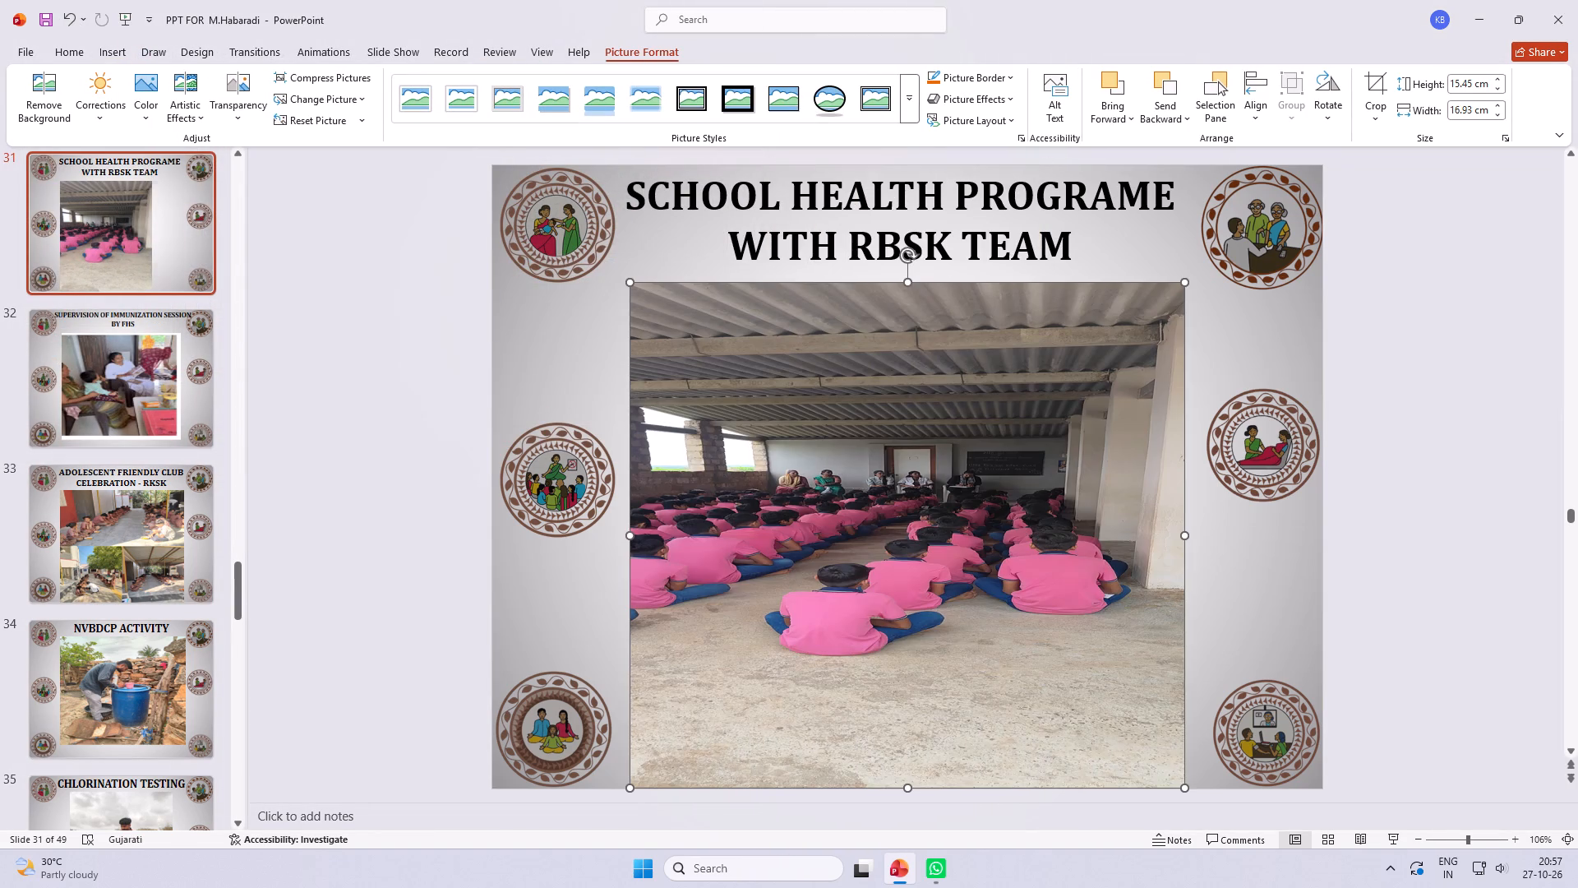
# Save the presentation with the new school photo on slide 31.
pyautogui.click(1076, 578)
pyautogui.hotkey('ctrl', 's')
pyautogui.hotkey('ctrl', 's')
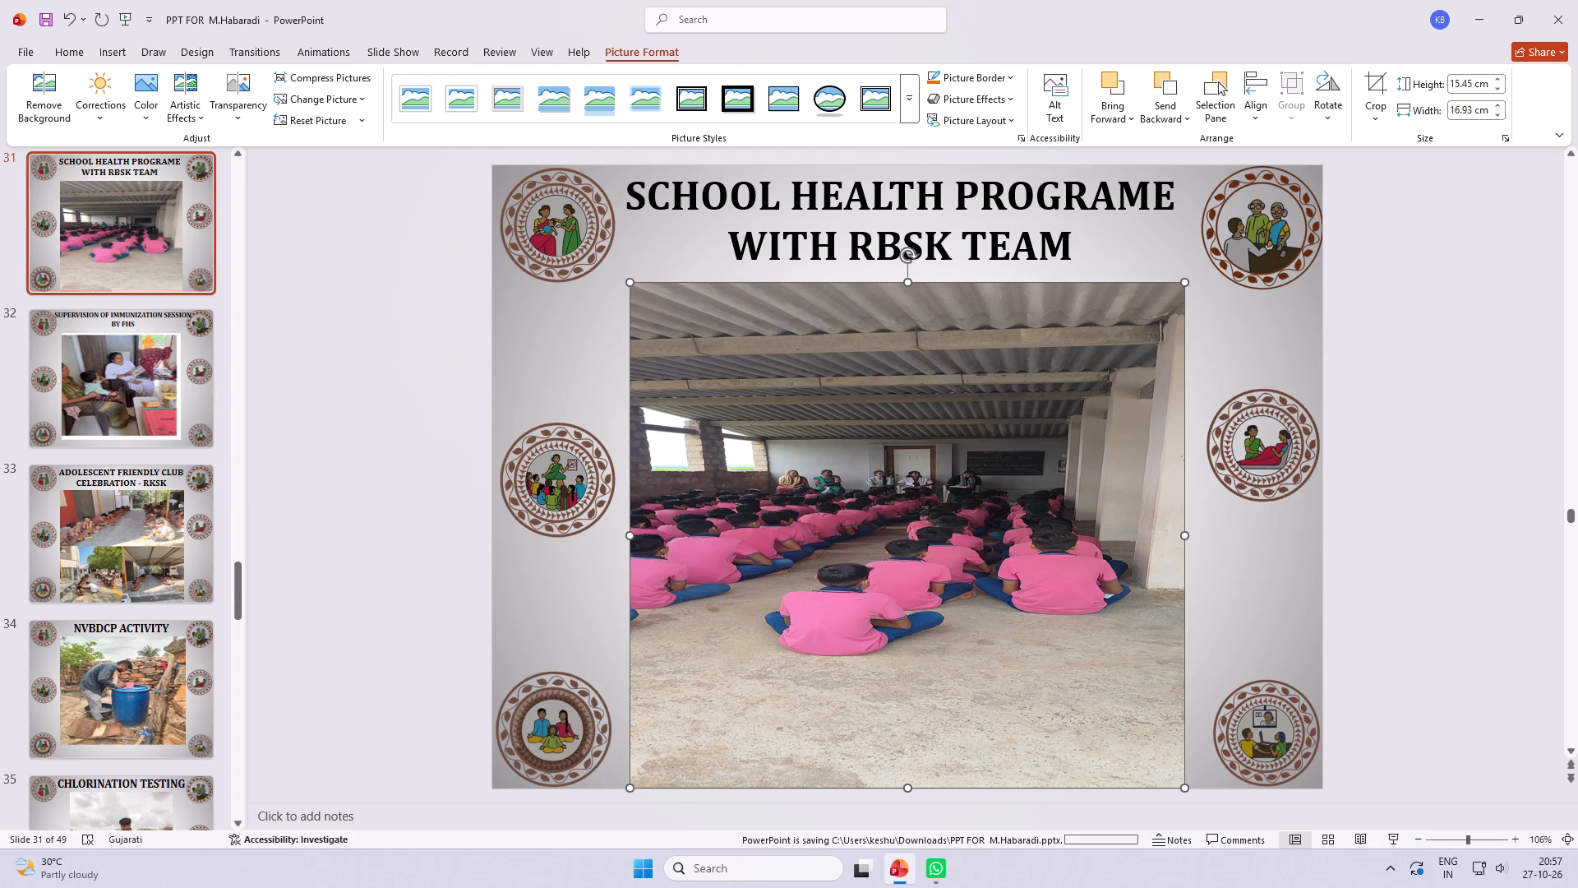
pyautogui.hotkey('ctrl', 's')
pyautogui.click(1219, 568)
# Insert picture 33 on slide 38, Wellness Day in School, and resize it below the title to about 15 cm high and 12.3 cm wide.
pyautogui.scroll(-1, 1146, 559)
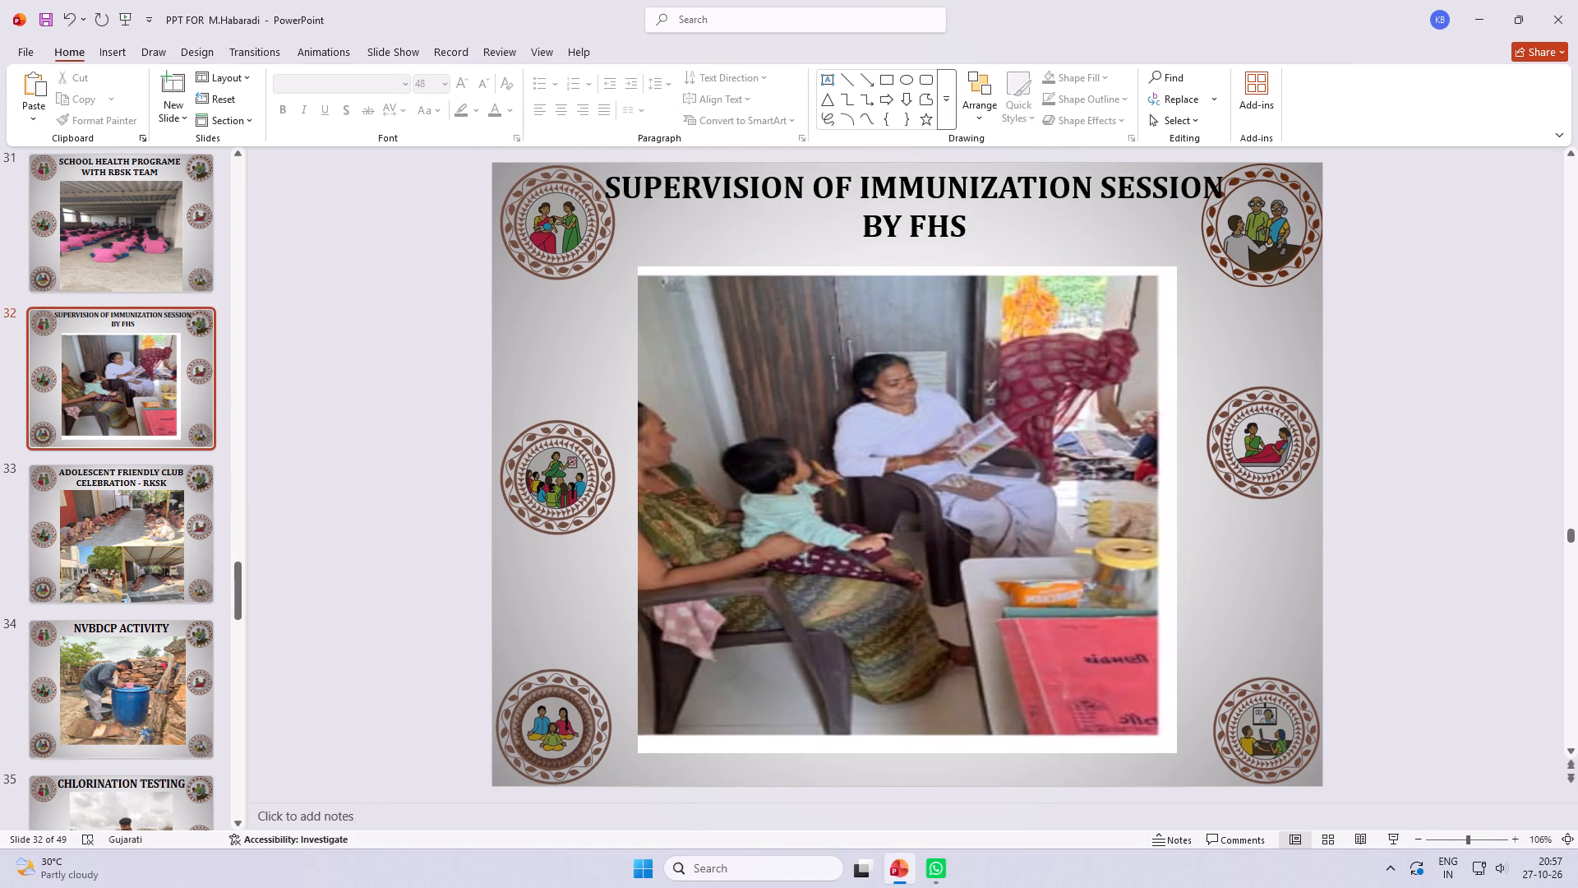
pyautogui.scroll(-8, 1124, 533)
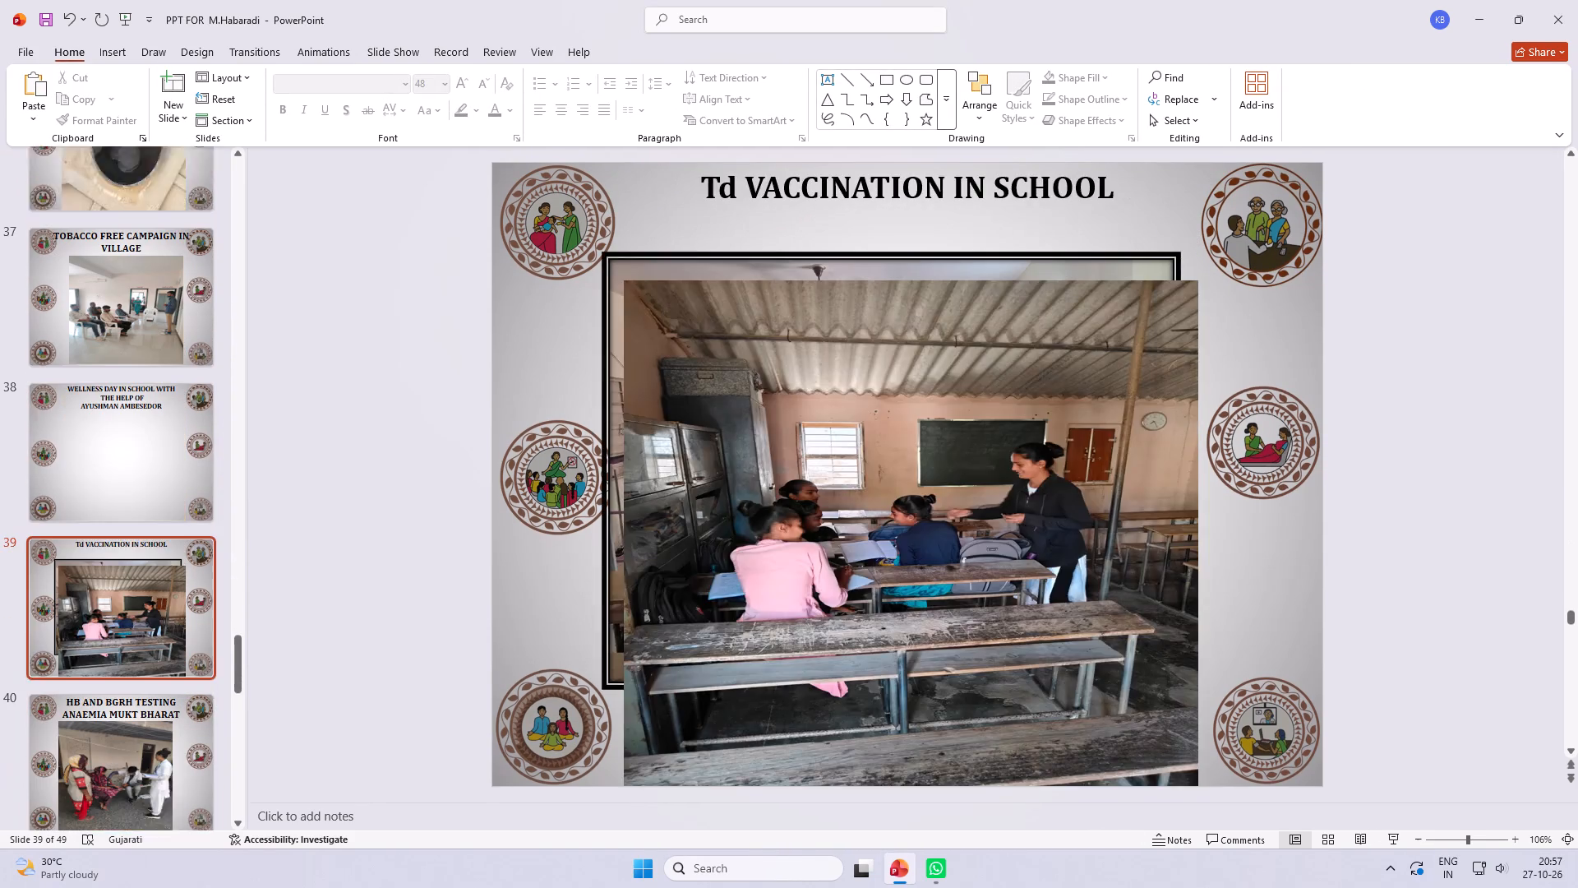
pyautogui.scroll(1, 1087, 522)
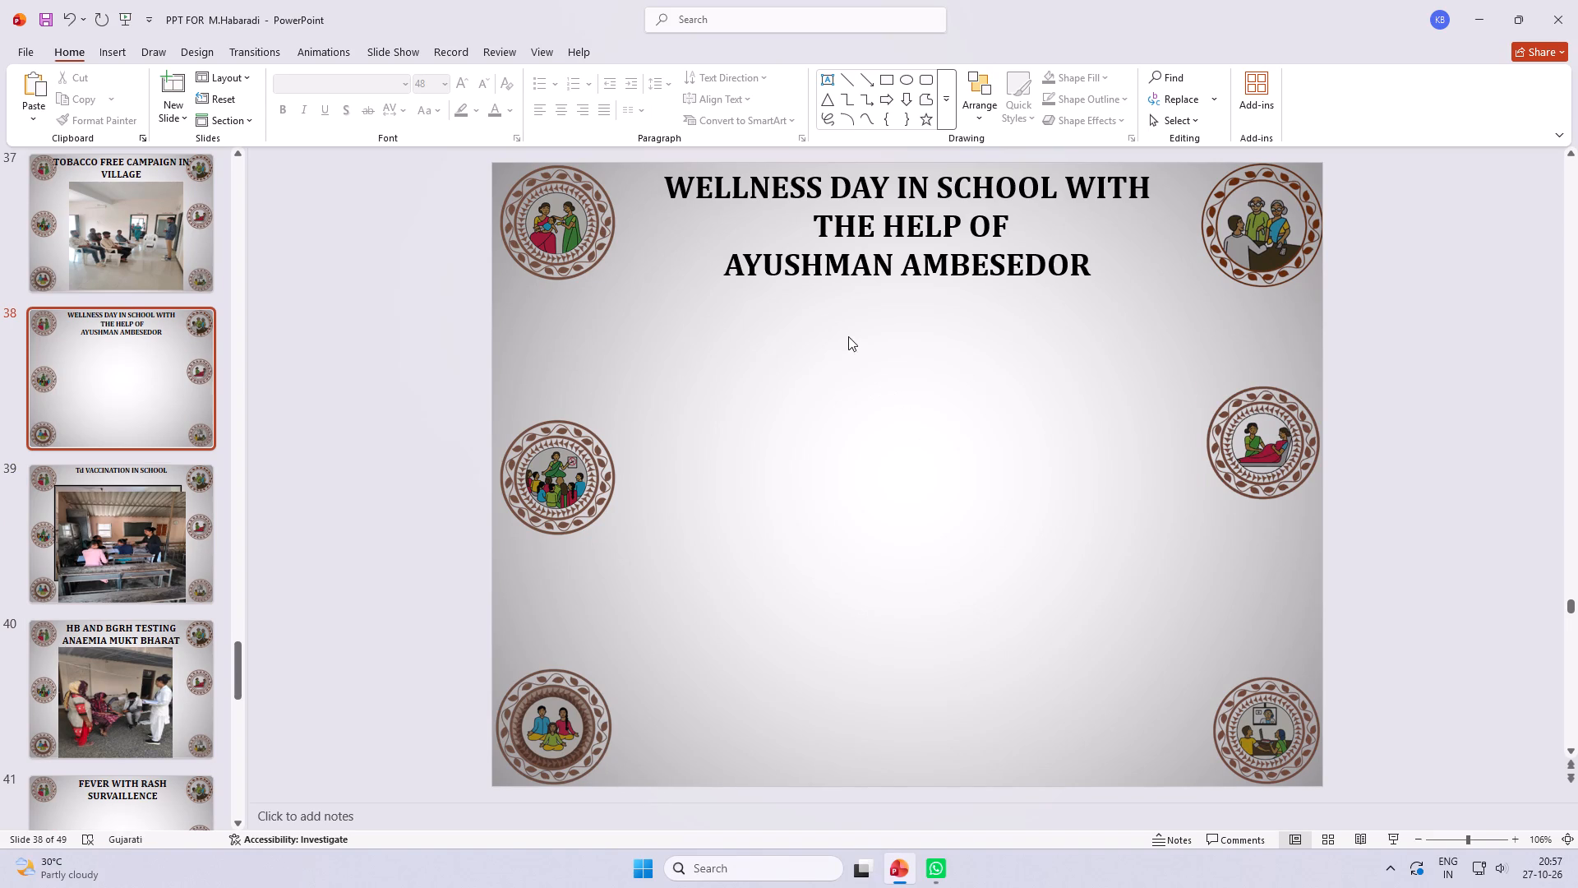
pyautogui.click(815, 378)
pyautogui.click(110, 58)
pyautogui.click(142, 113)
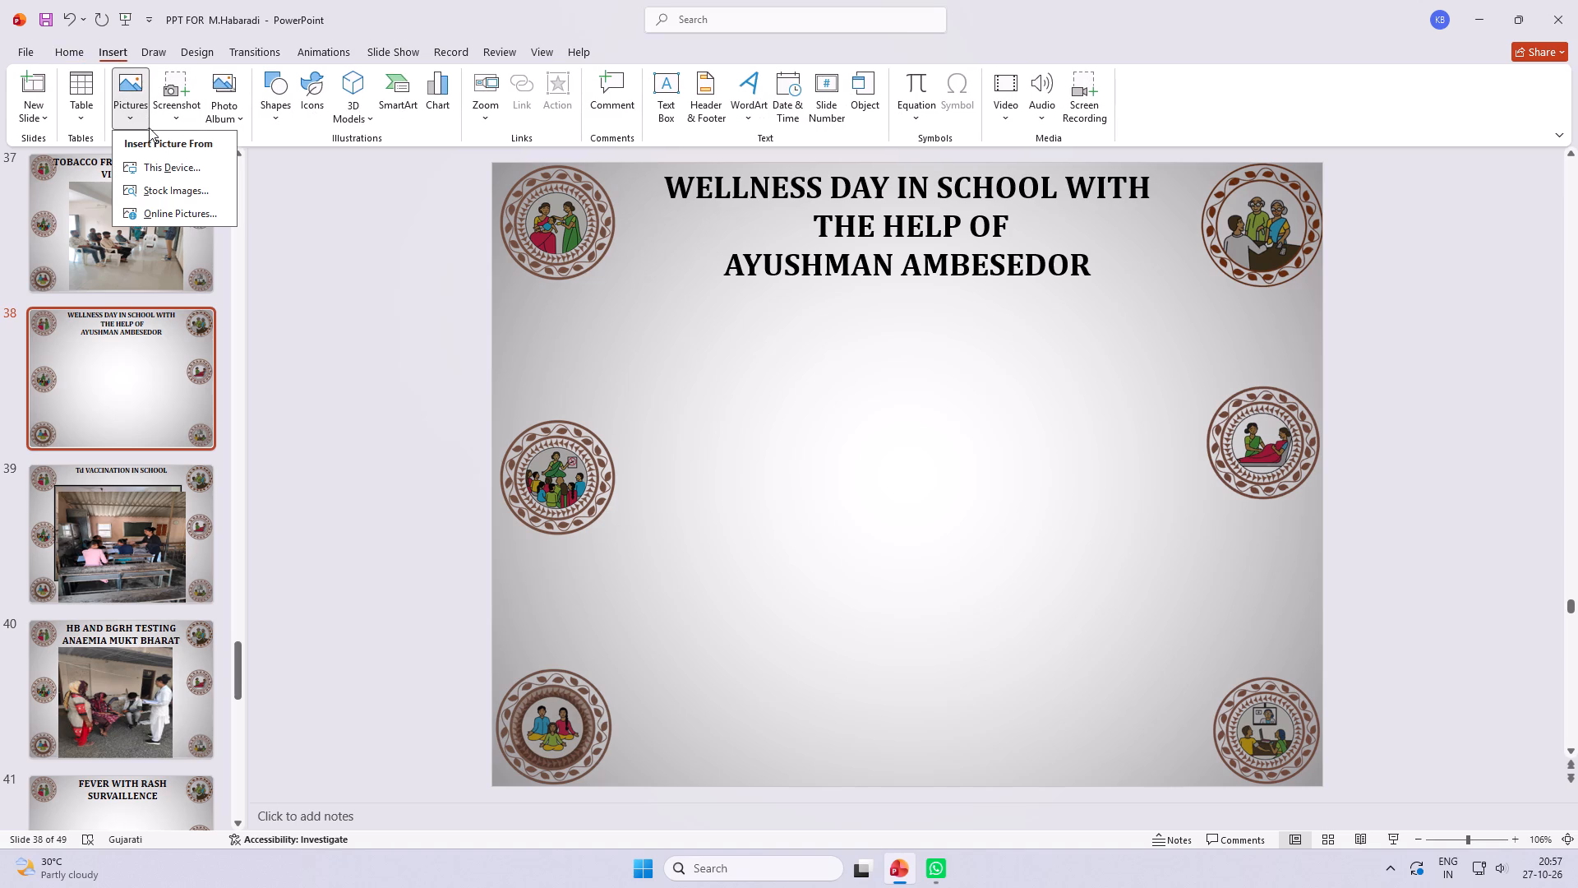
pyautogui.click(158, 164)
pyautogui.scroll(-6, 594, 365)
pyautogui.click(542, 331)
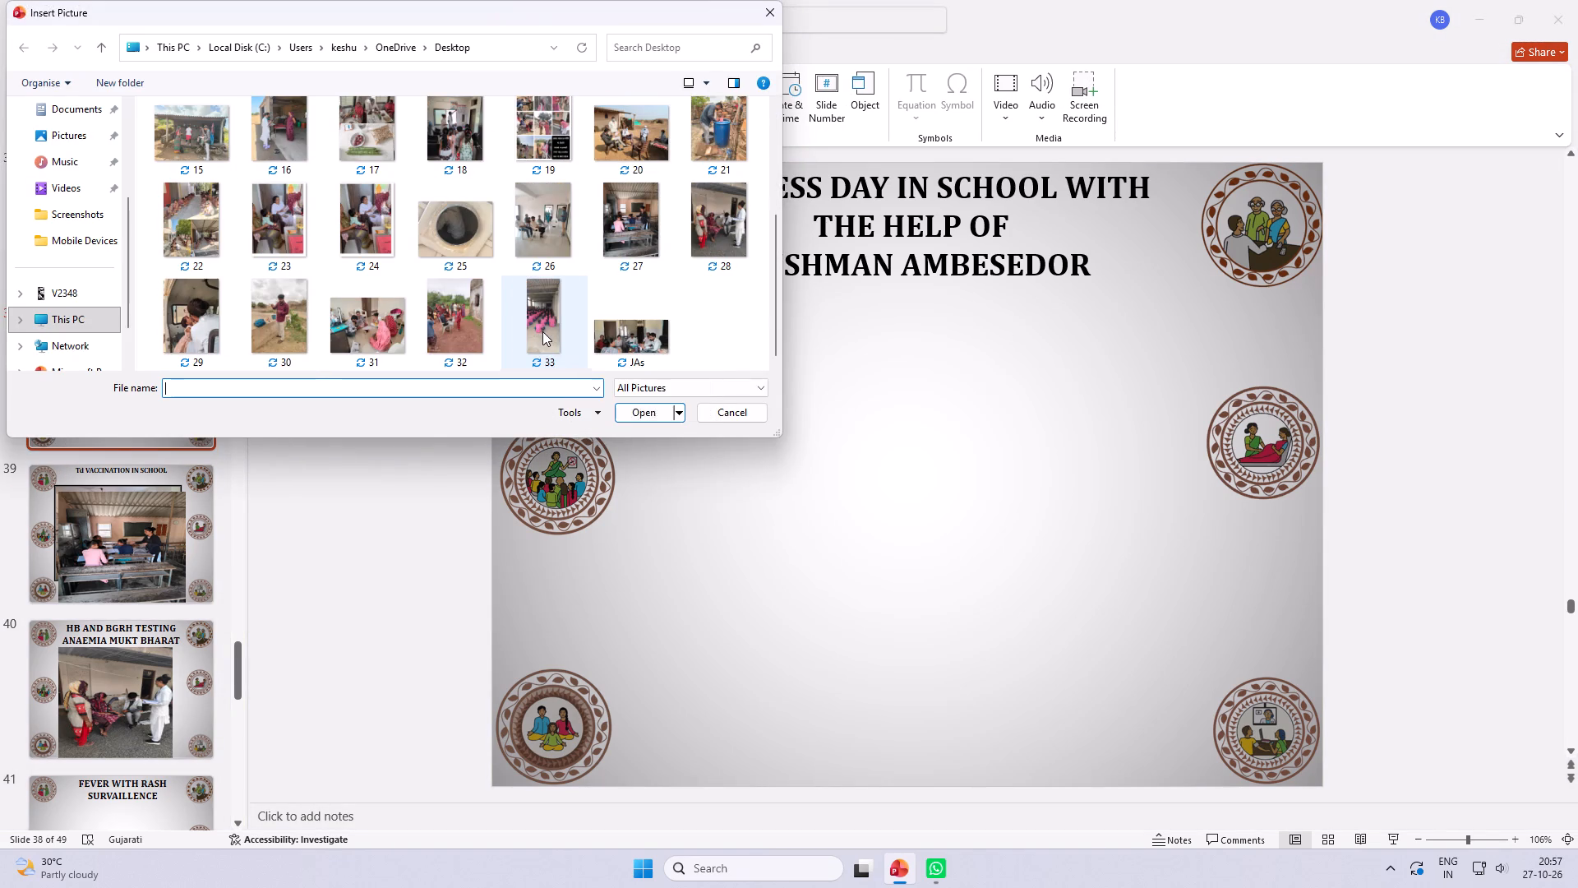
pyautogui.click(633, 412)
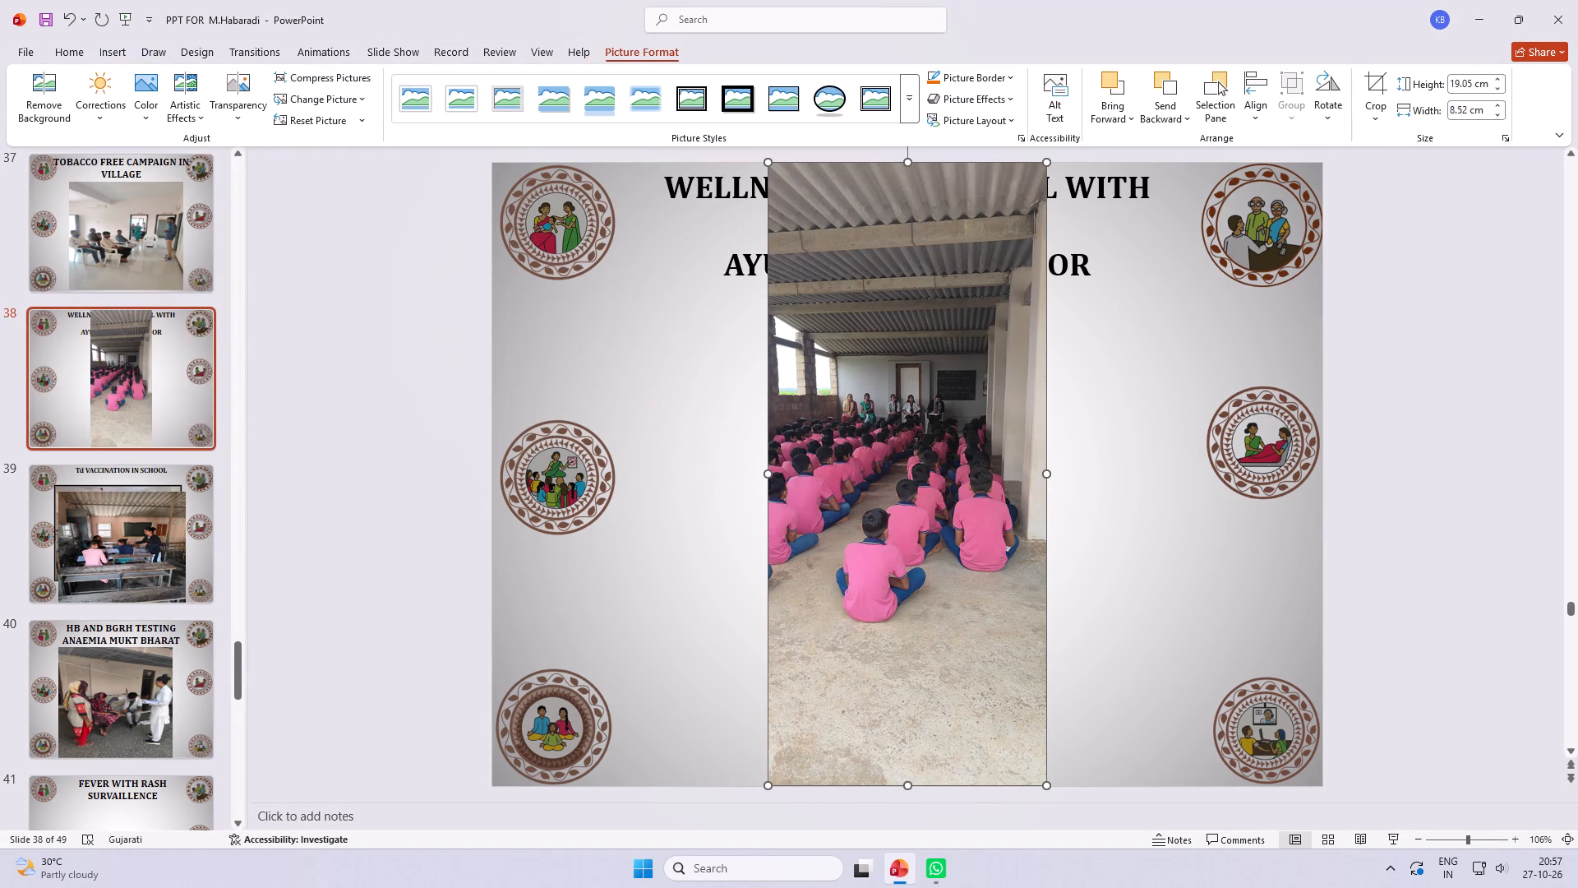
pyautogui.moveTo(904, 160); pyautogui.dragTo(897, 293)
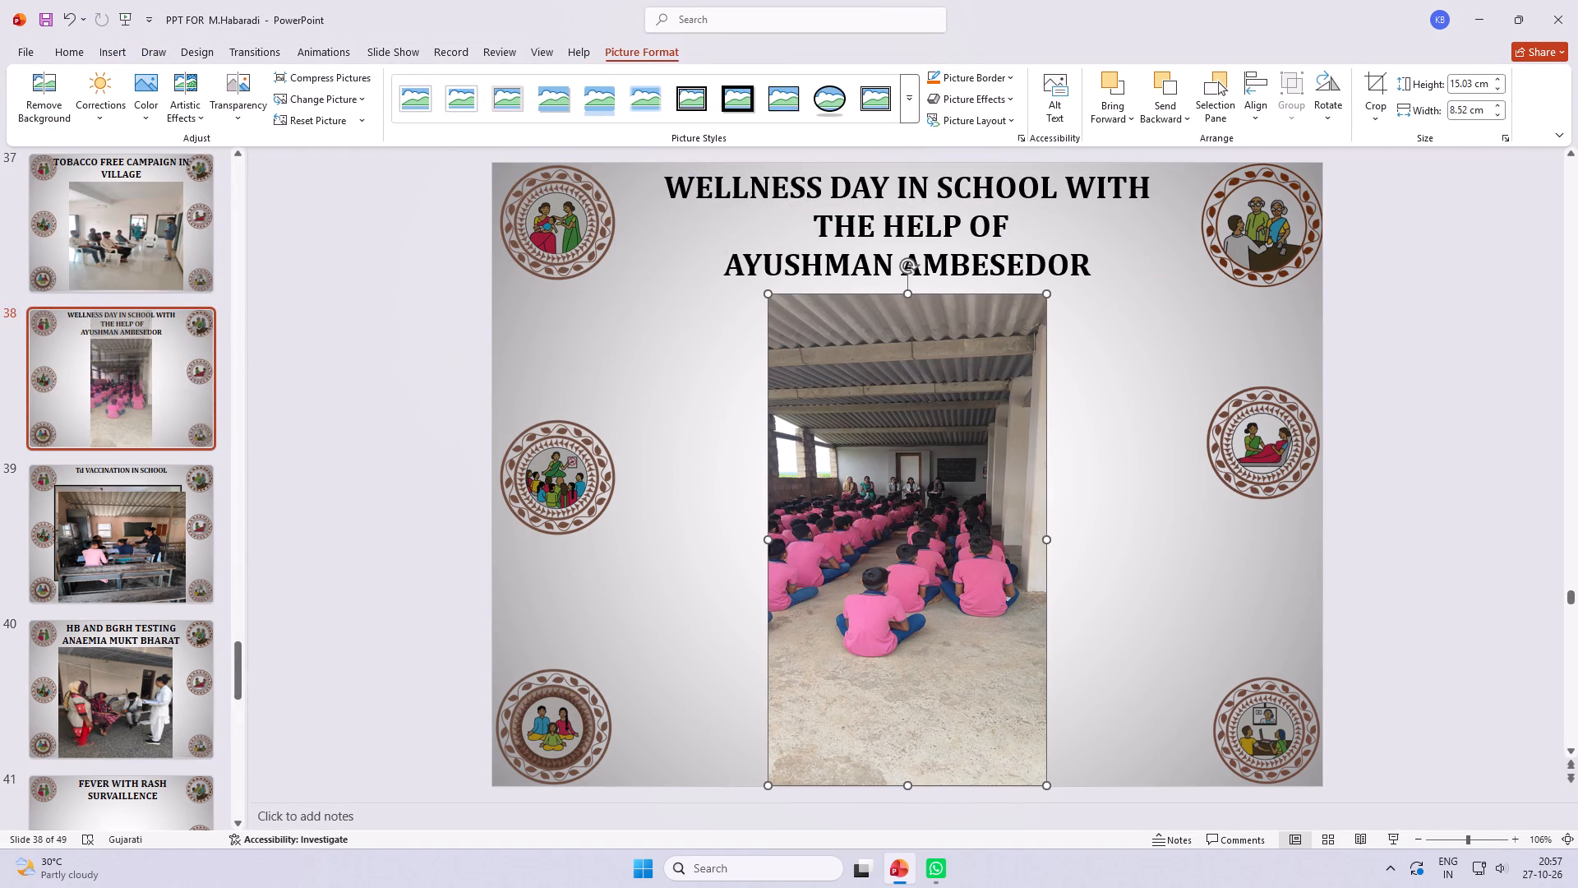
pyautogui.moveTo(771, 539); pyautogui.dragTo(645, 519)
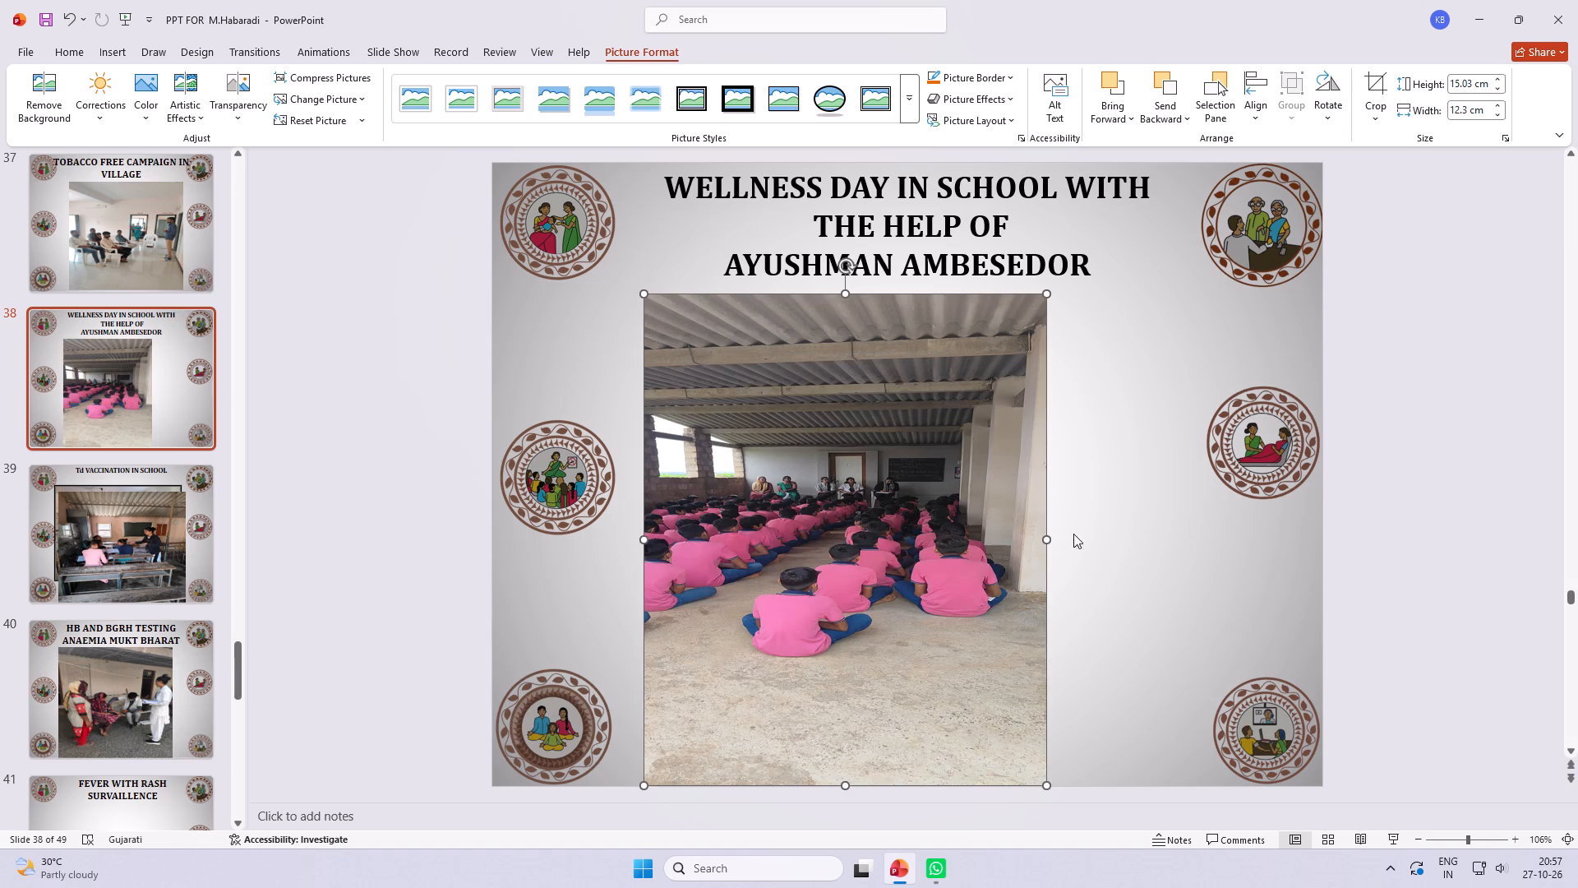
# Widen the school assembly photo on slide 38 to about 16.5 cm, keeping its height, and save the presentation.
pyautogui.moveTo(1050, 539); pyautogui.dragTo(1187, 529)
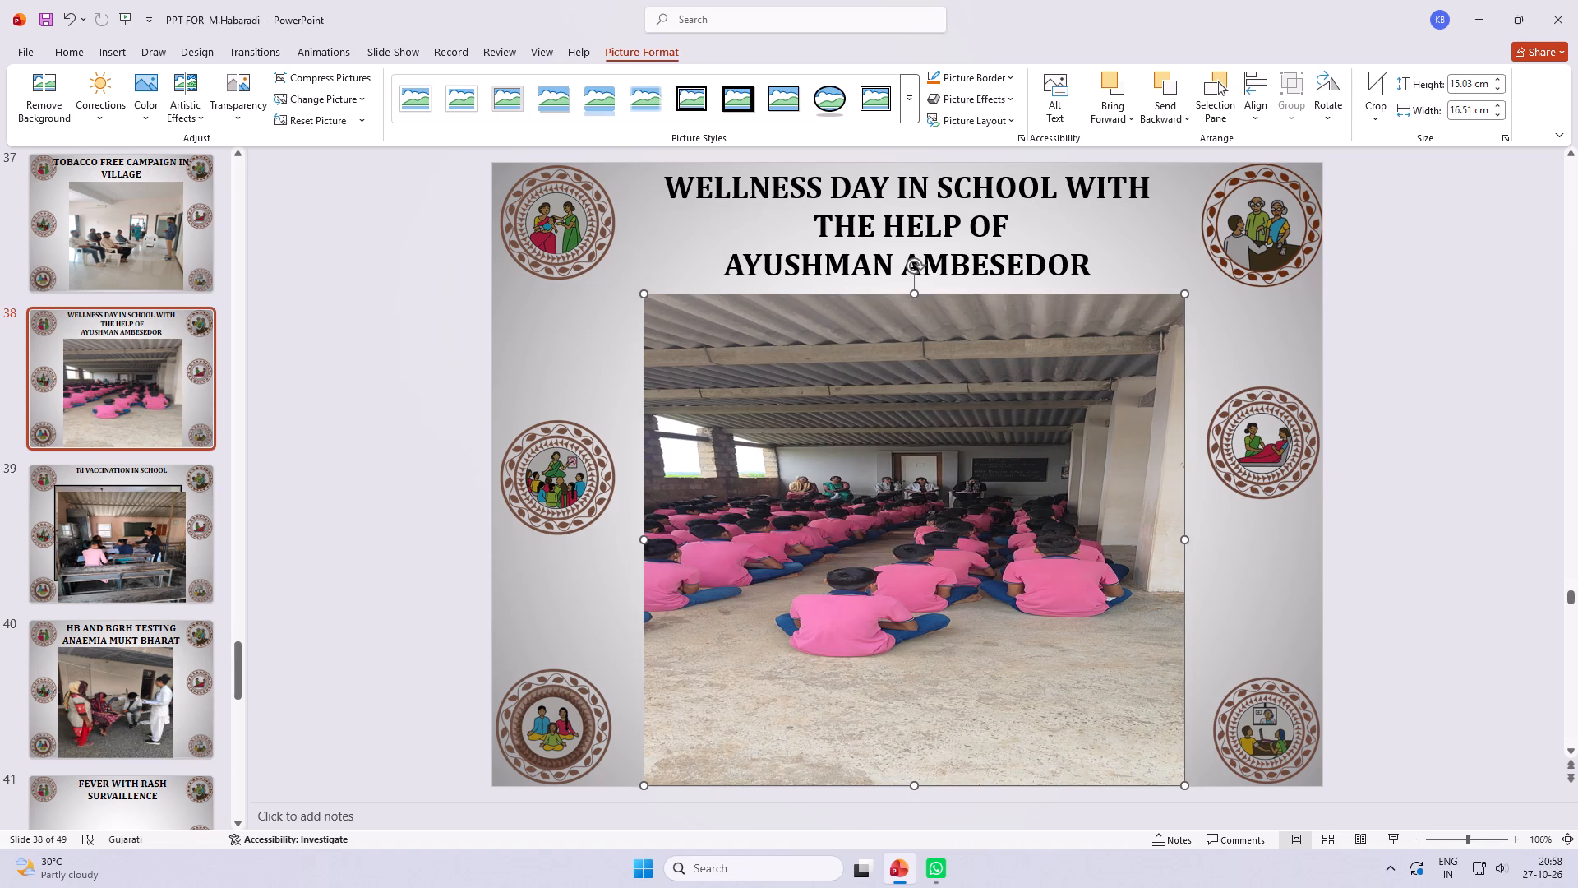
pyautogui.hotkey('ctrl', 's')
pyautogui.hotkey('ctrl', 's')
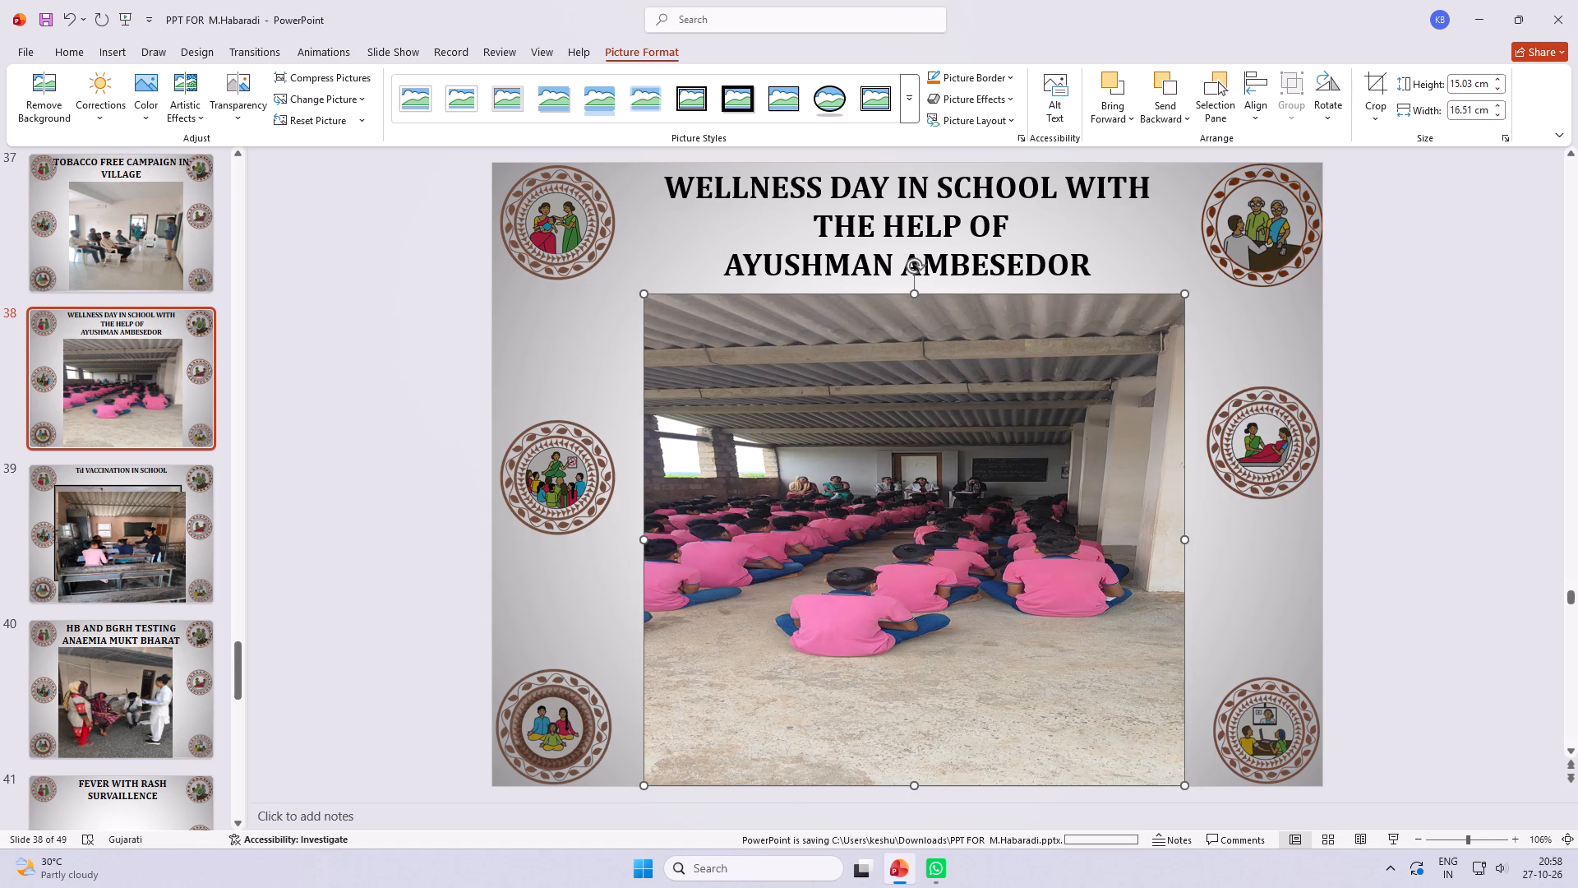
pyautogui.hotkey('ctrl', 's')
# Check the slides following Wellness Day in School, from Td Vaccination in School to Fever with Rash Survaillence, for missing photos.
pyautogui.scroll(-2, 1101, 568)
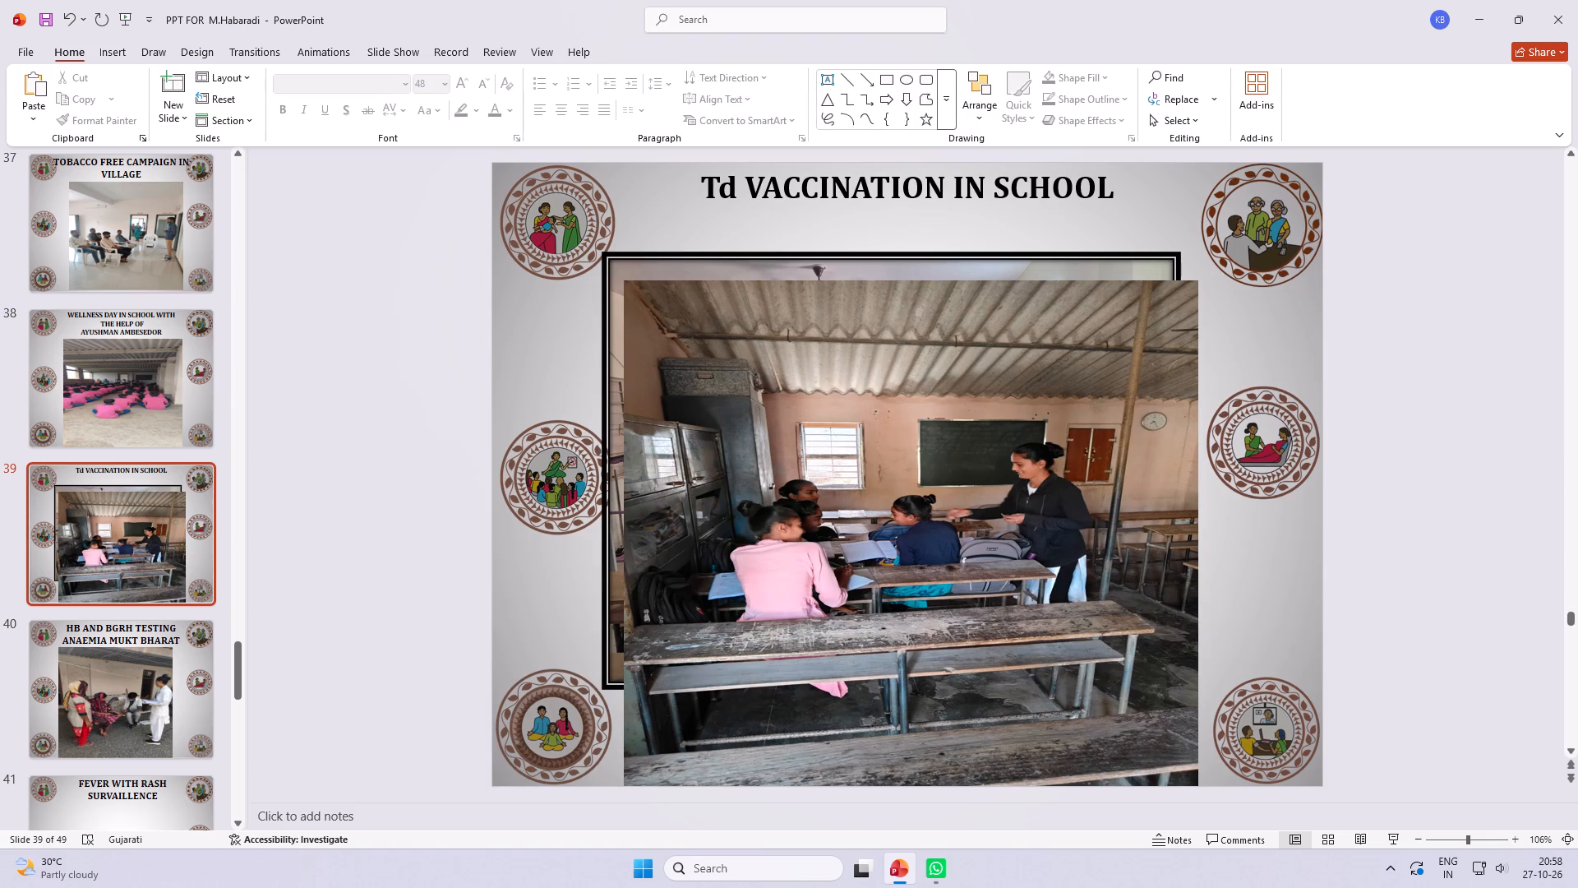
pyautogui.scroll(-2, 1040, 506)
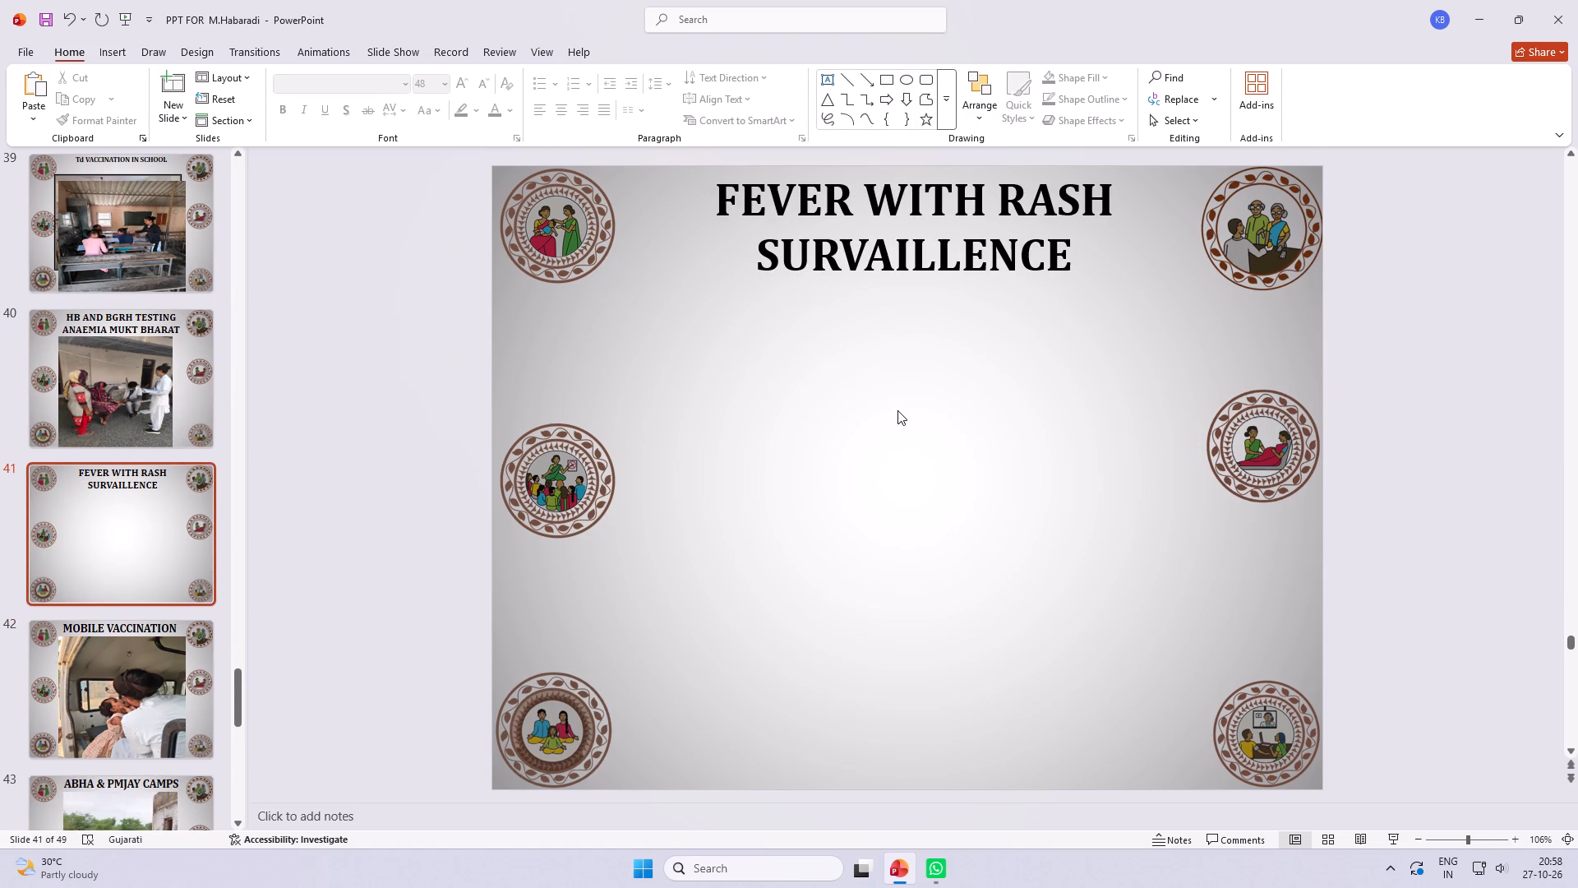
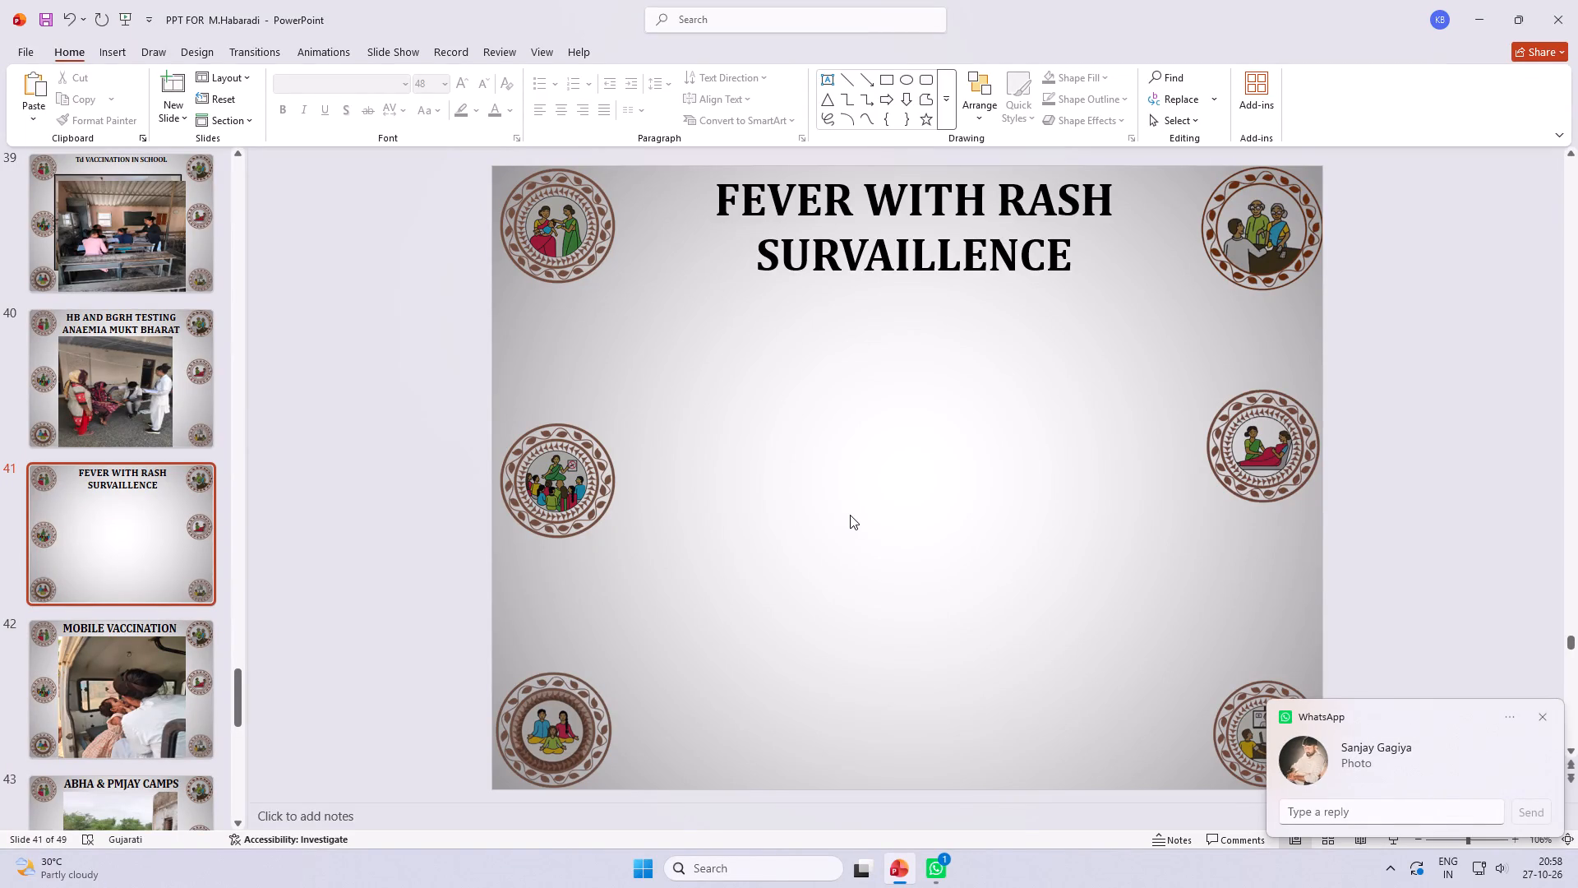
# Review the activity slides from Fever with Rash Survaillence to Saathi Training for missing or incorrect photos.
pyautogui.scroll(-2, 944, 512)
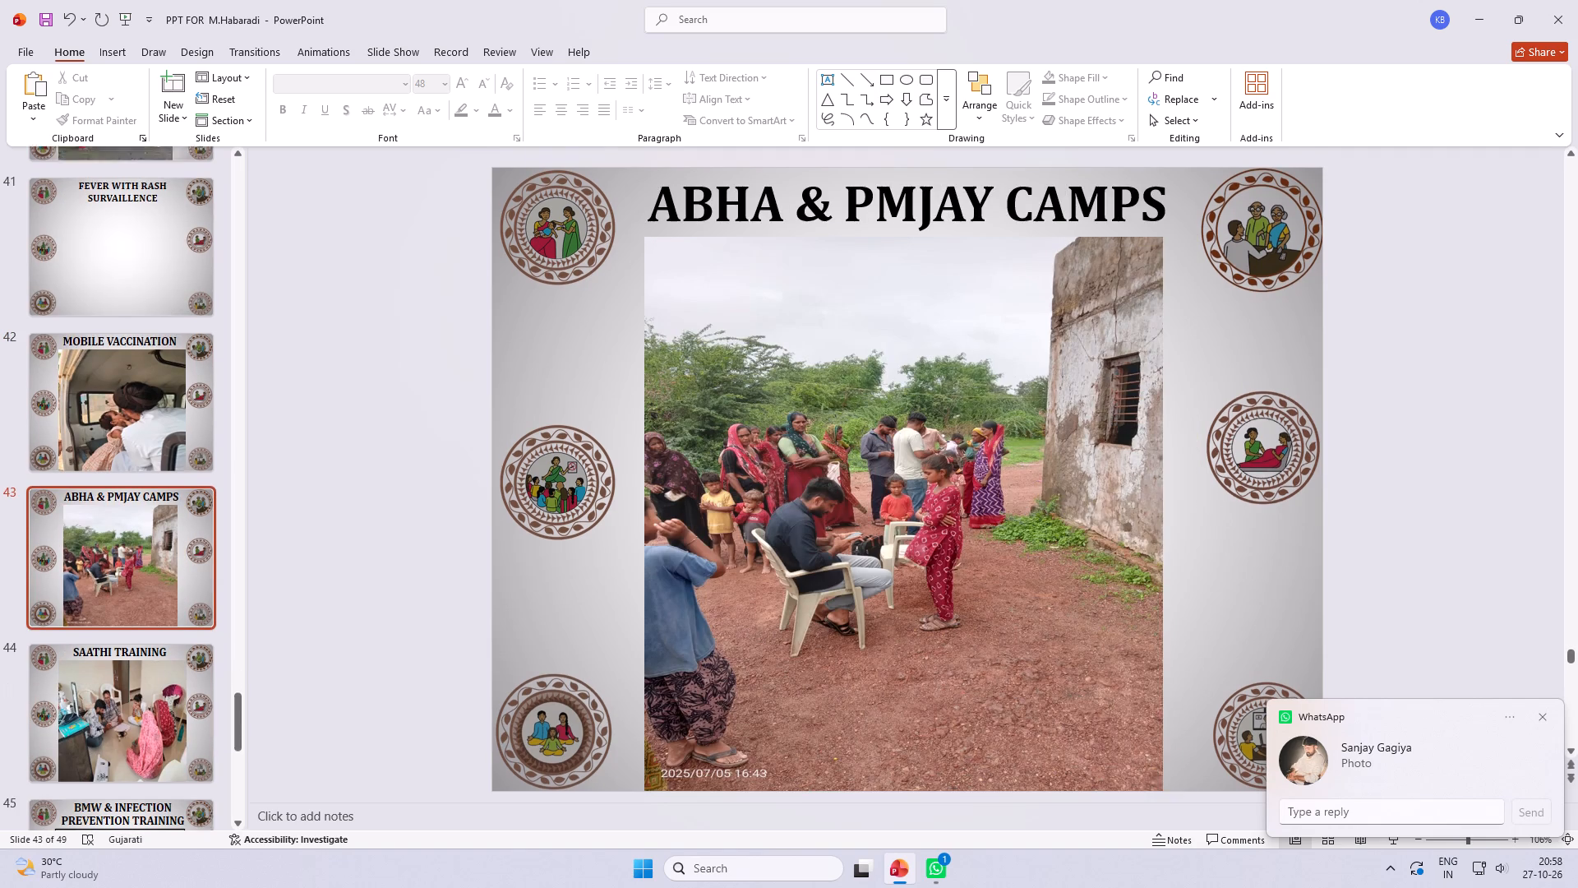
pyautogui.scroll(-2, 934, 545)
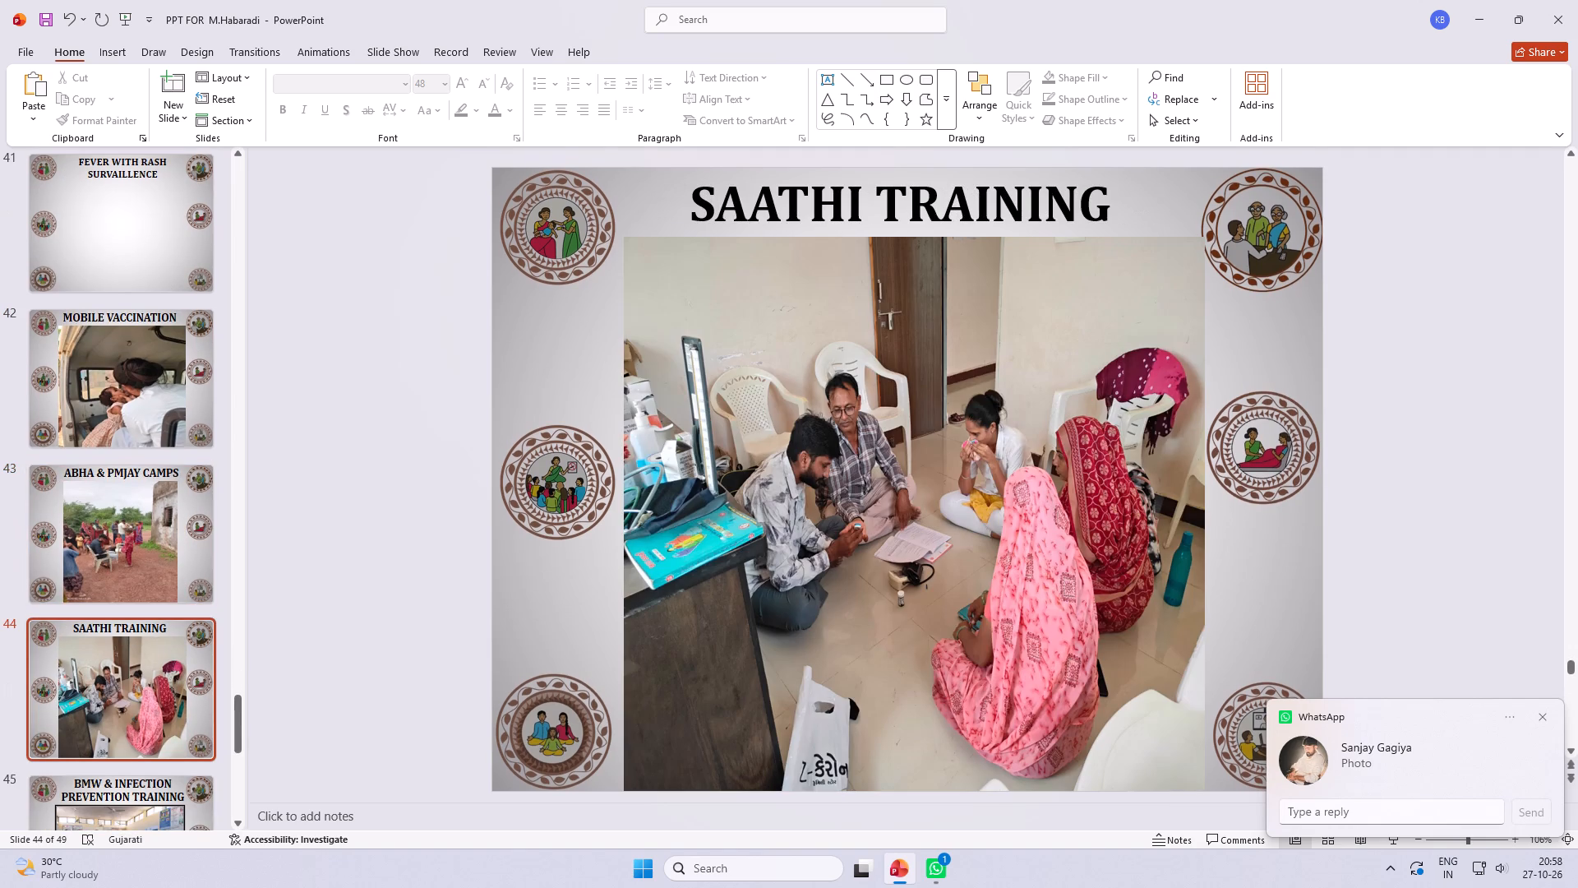
pyautogui.scroll(-1, 939, 548)
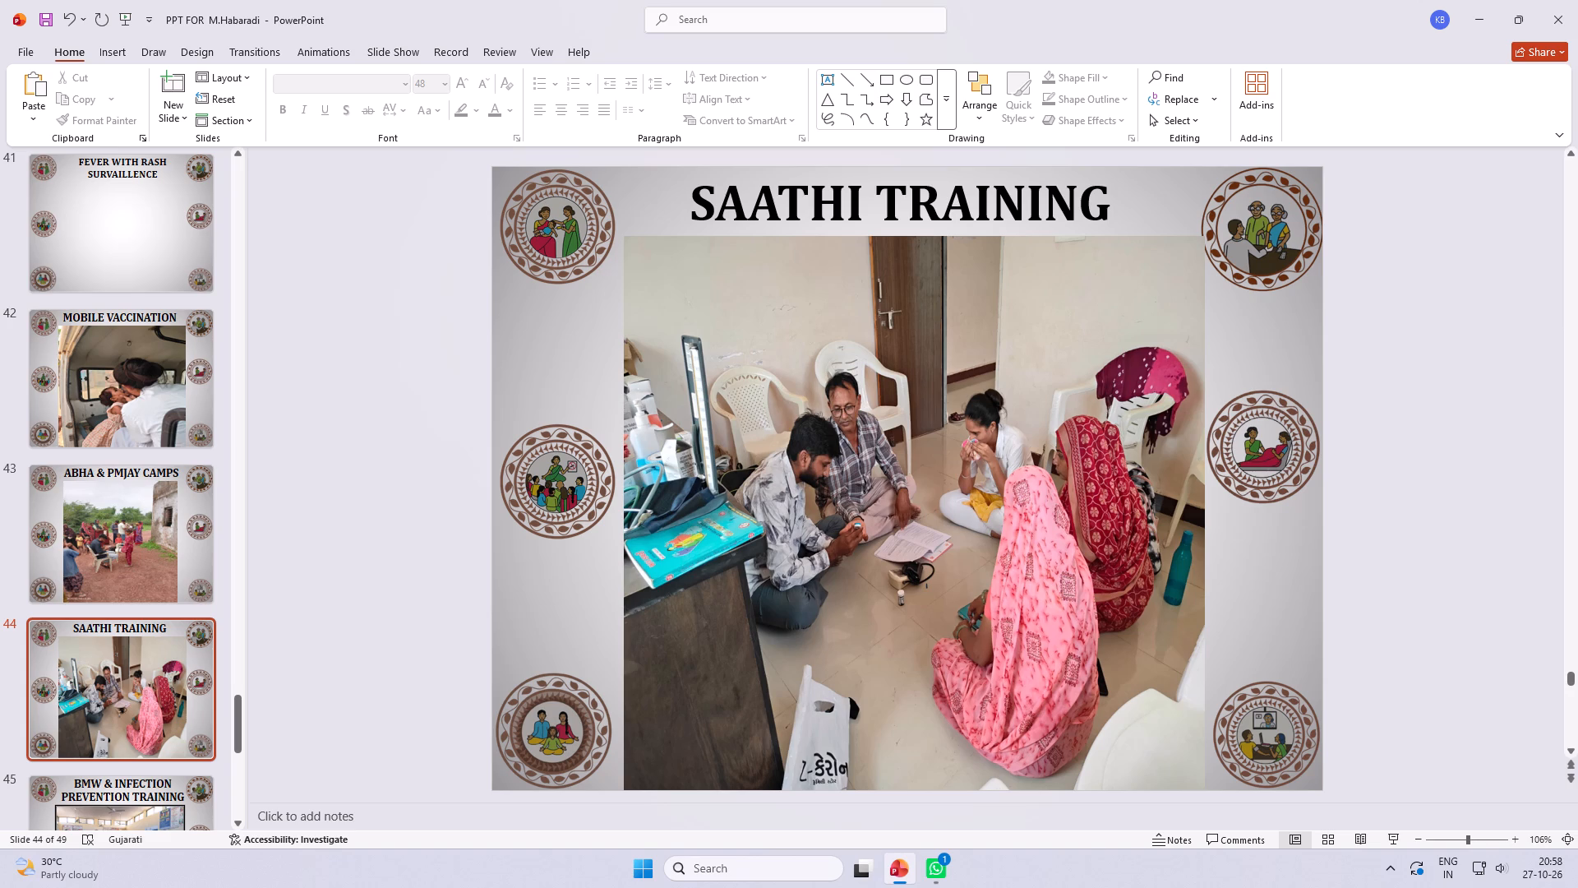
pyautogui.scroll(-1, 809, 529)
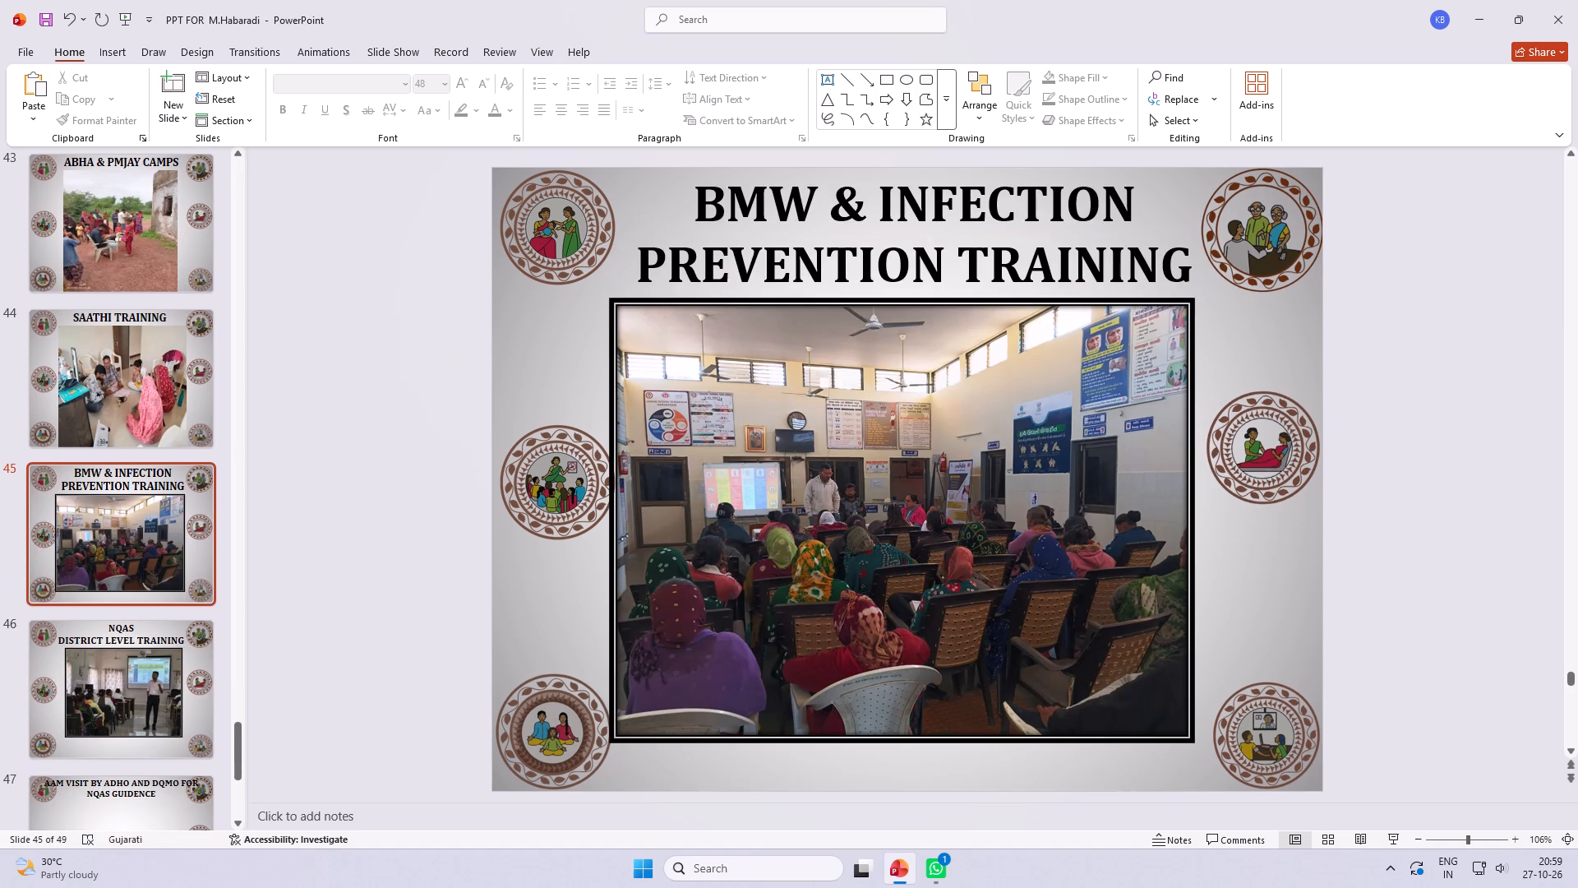
# Select the training photo on slide 45, BMW & Infection Prevention Training, and bring up its available commands.
pyautogui.rightClick(926, 518)
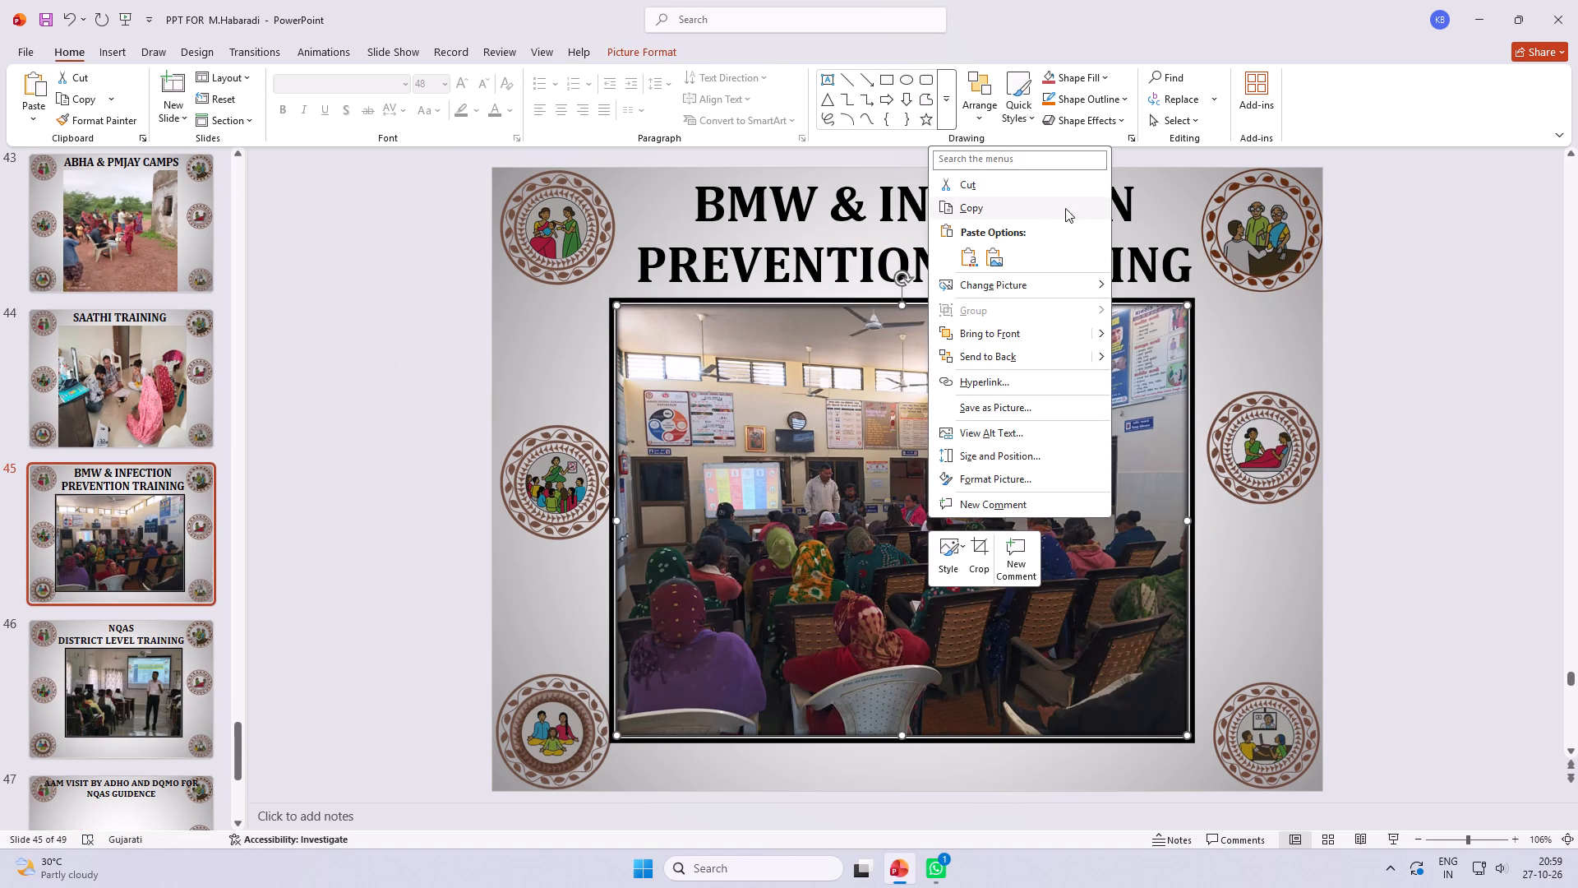
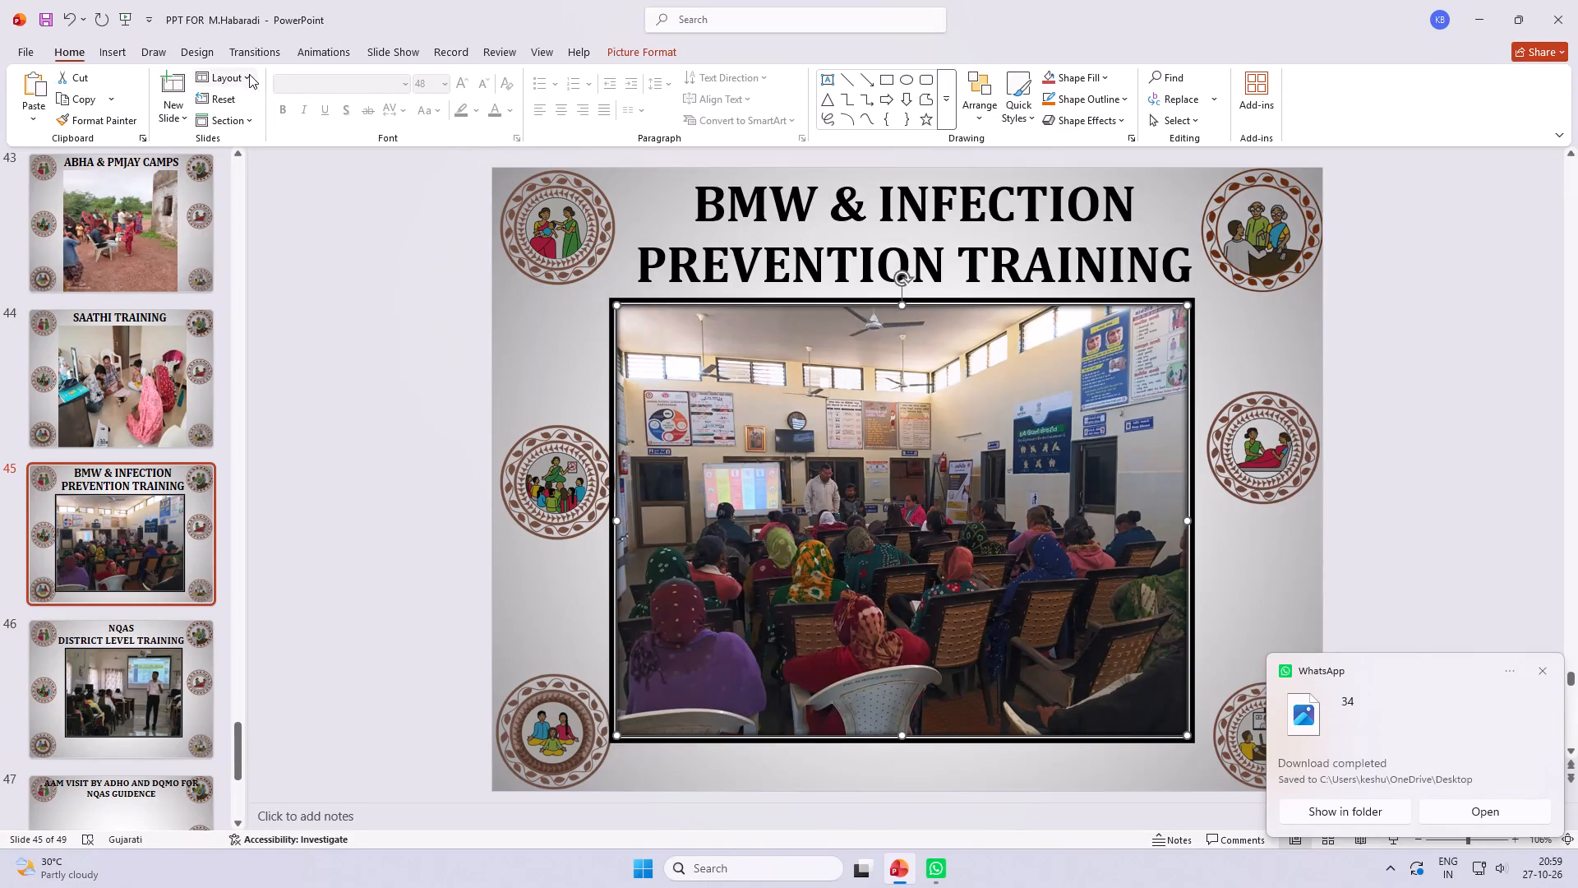
# Replace the photo on slide 45, BMW & Infection Prevention Training, with picture 34 from the Desktop.
pyautogui.click(79, 80)
pyautogui.rightClick(763, 412)
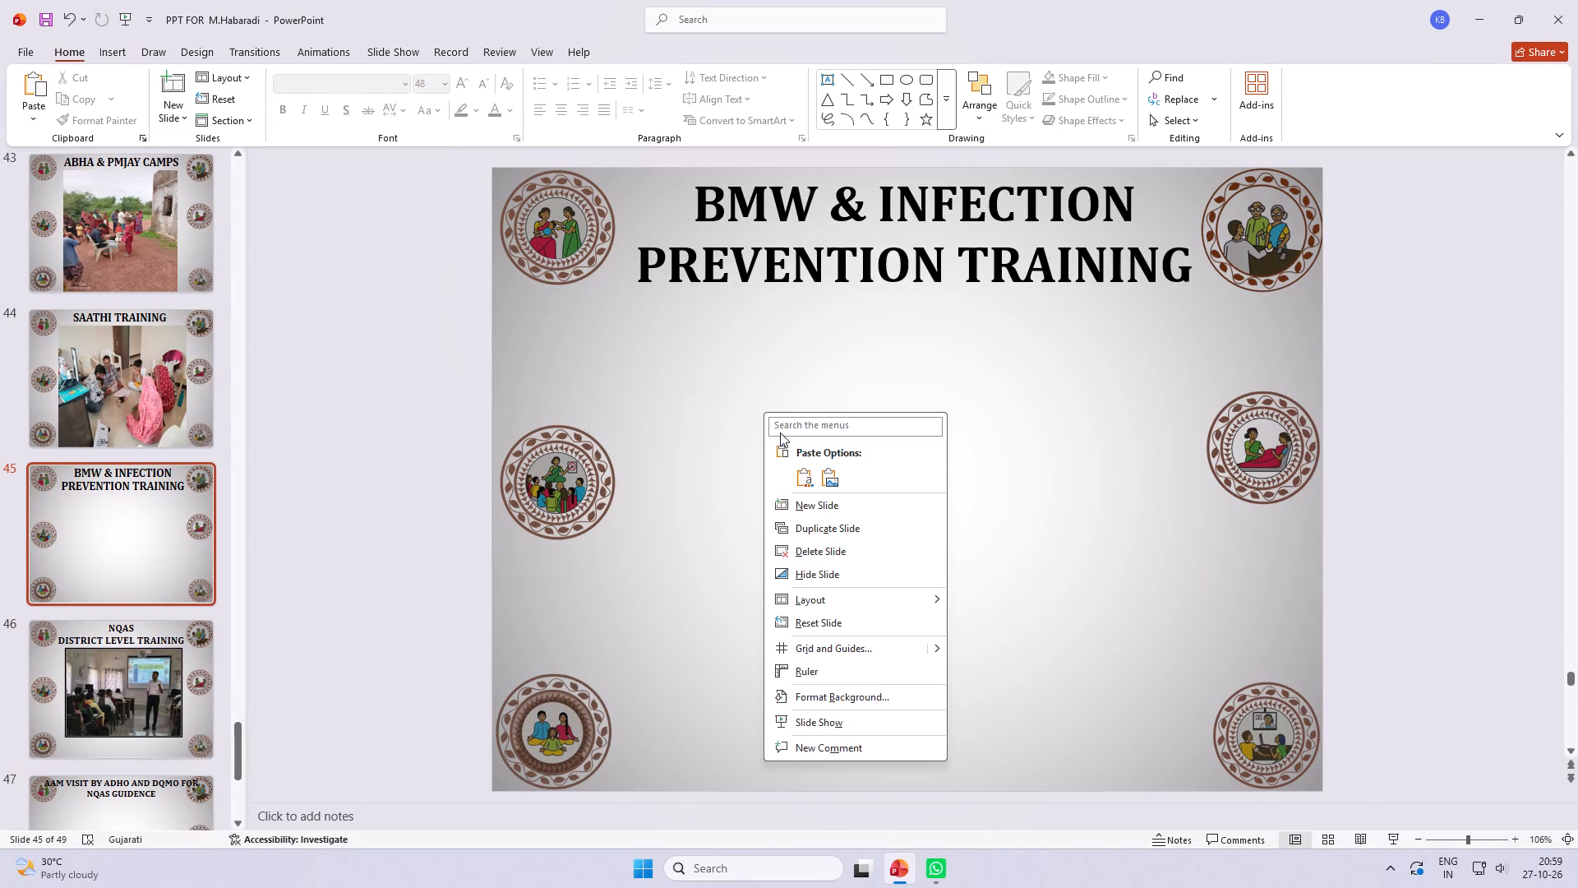
pyautogui.click(111, 47)
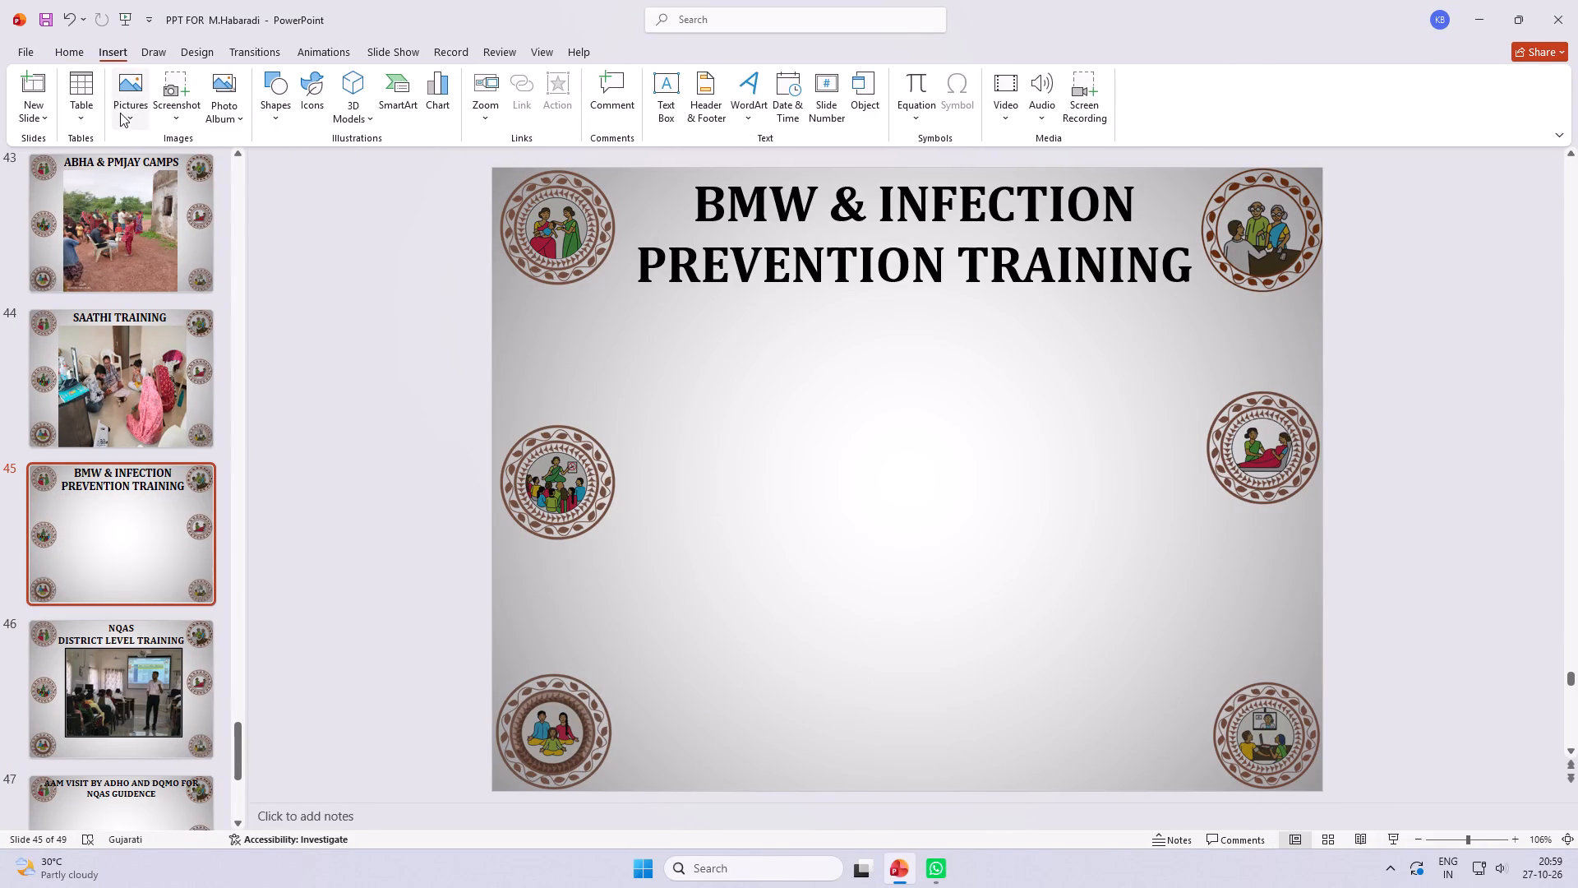
pyautogui.click(120, 110)
pyautogui.click(153, 171)
pyautogui.scroll(-8, 350, 283)
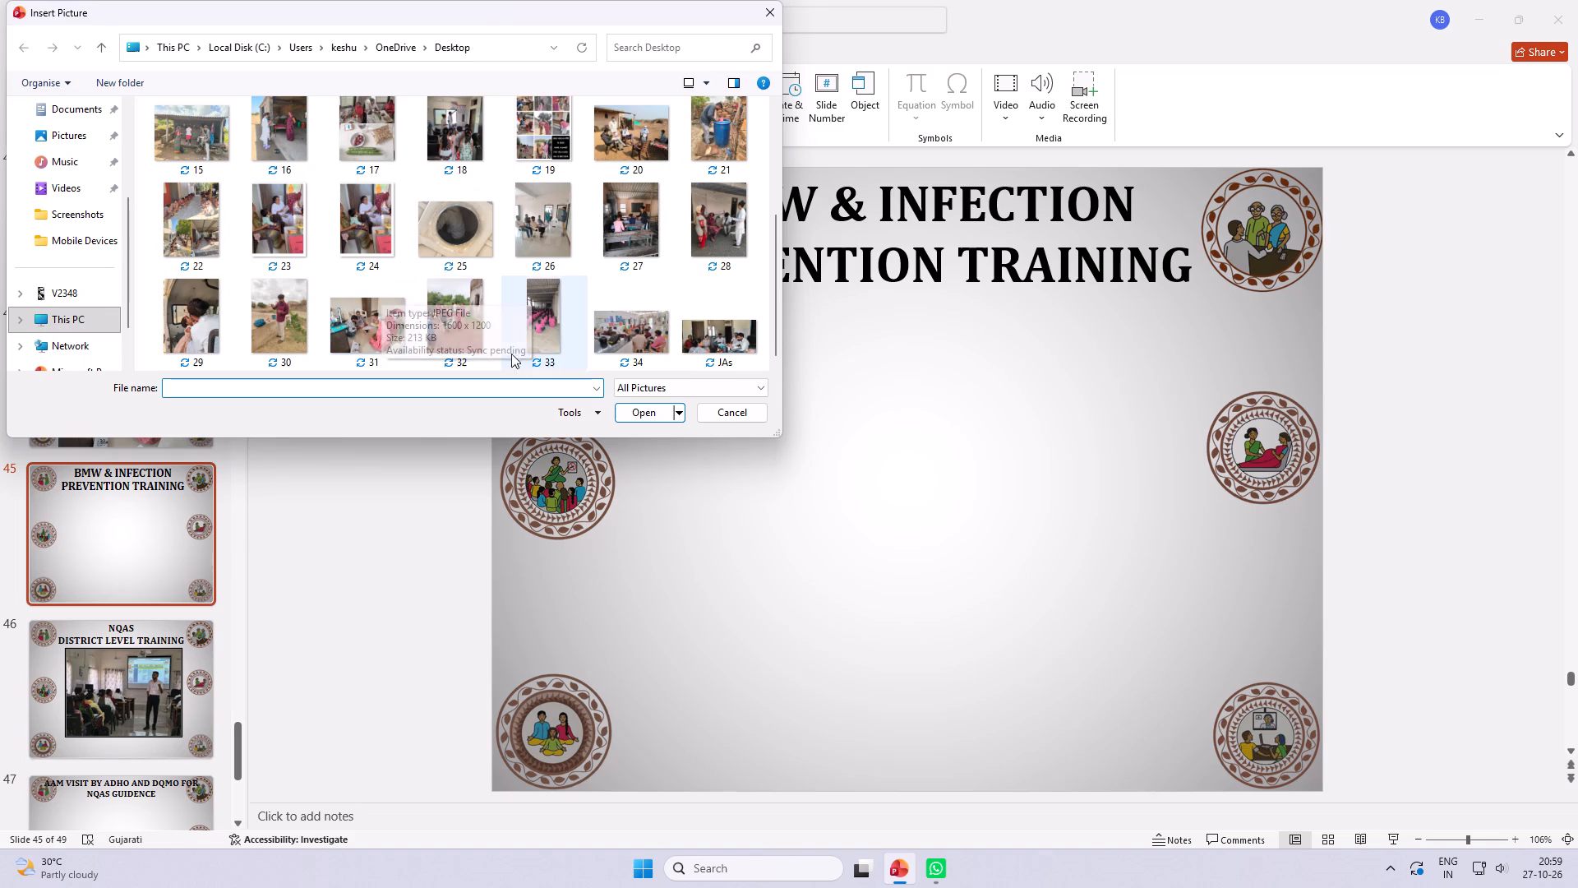
pyautogui.click(649, 345)
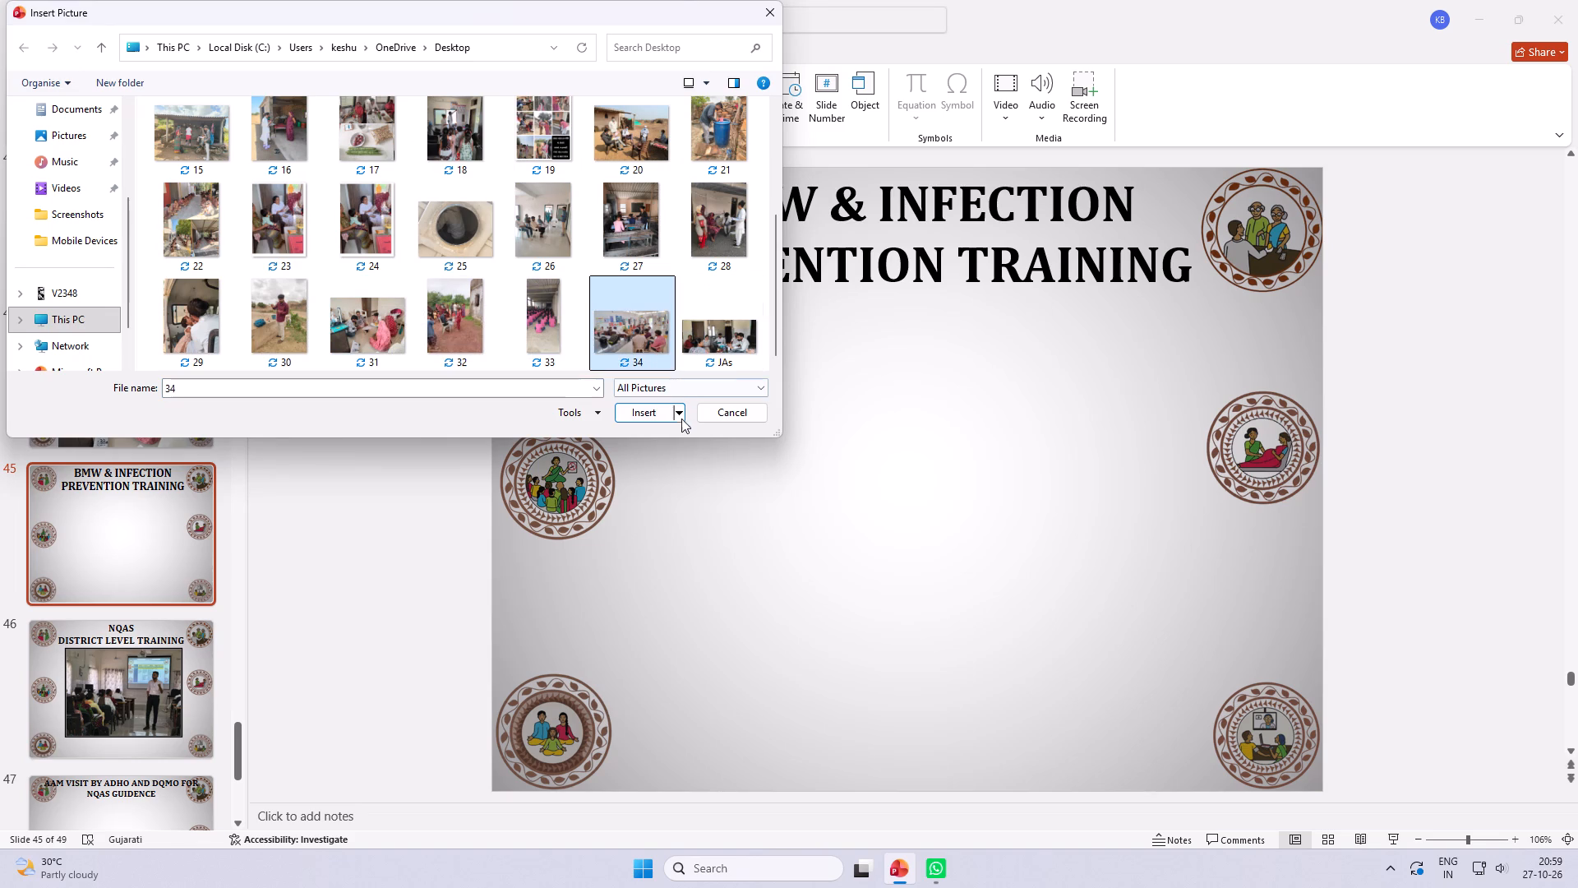
pyautogui.click(666, 422)
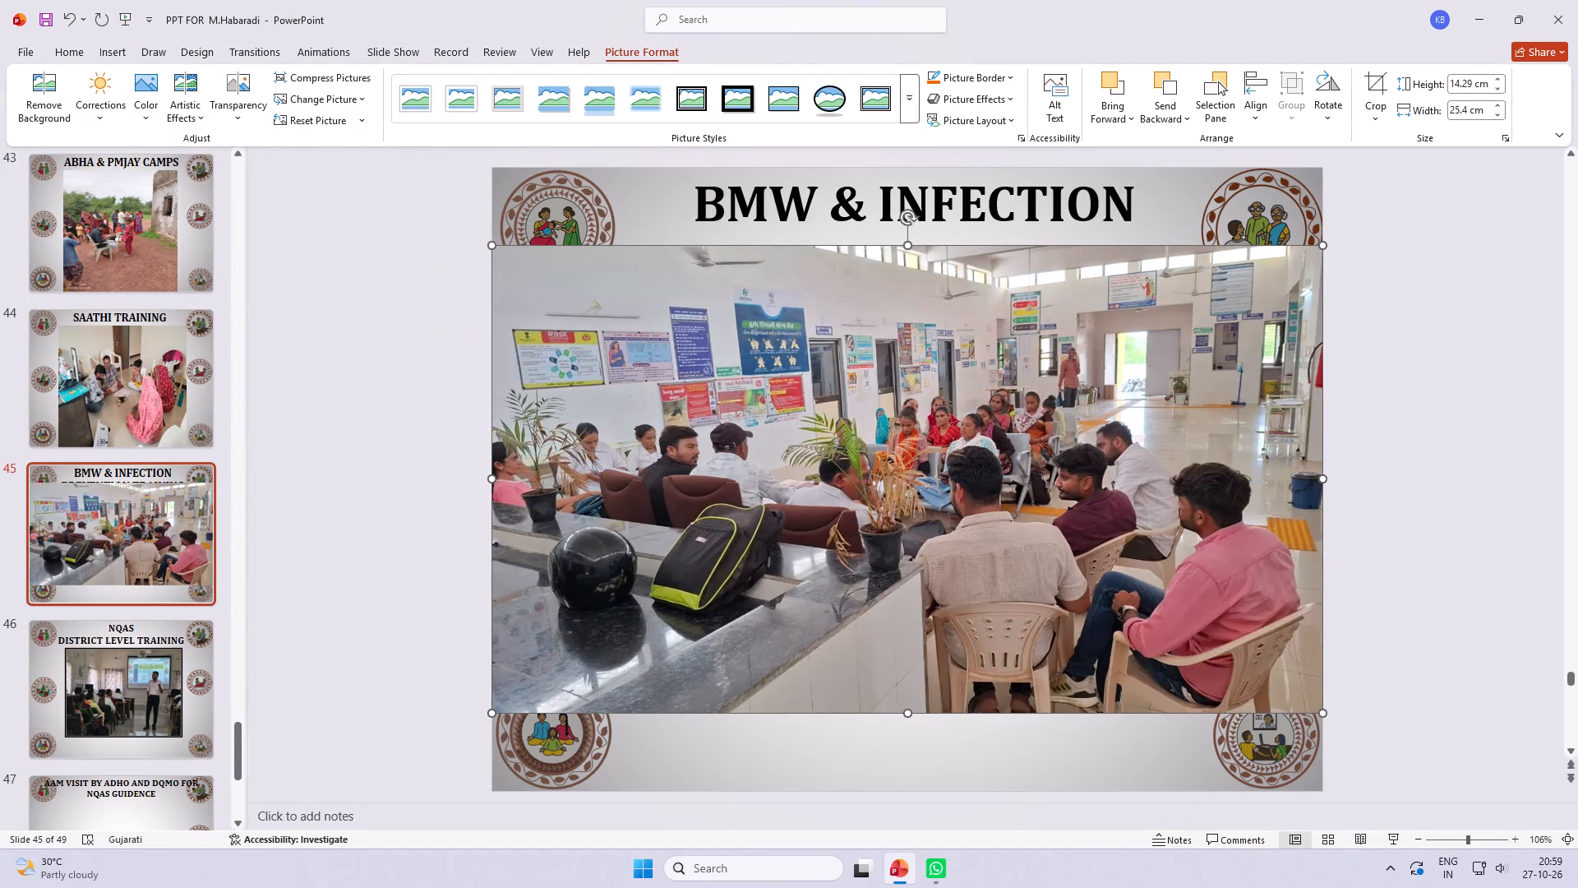
# Resize the photo on the BMW & Infection Prevention Training slide to fit between the side emblems and below the two-line title.
pyautogui.moveTo(488, 475); pyautogui.dragTo(619, 491)
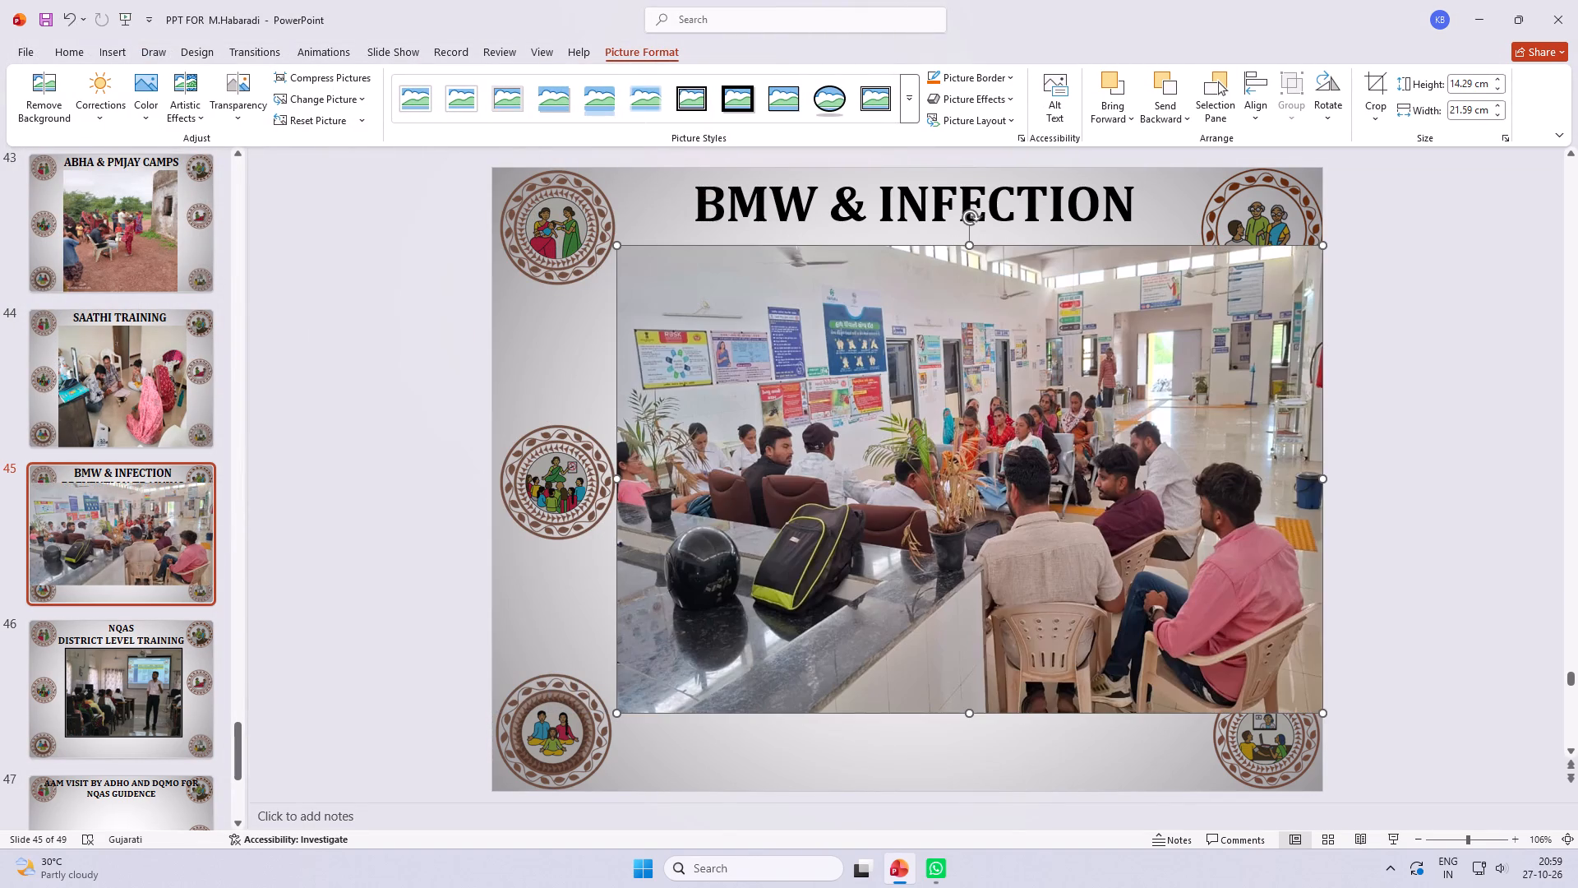
pyautogui.moveTo(1323, 474); pyautogui.dragTo(1195, 483)
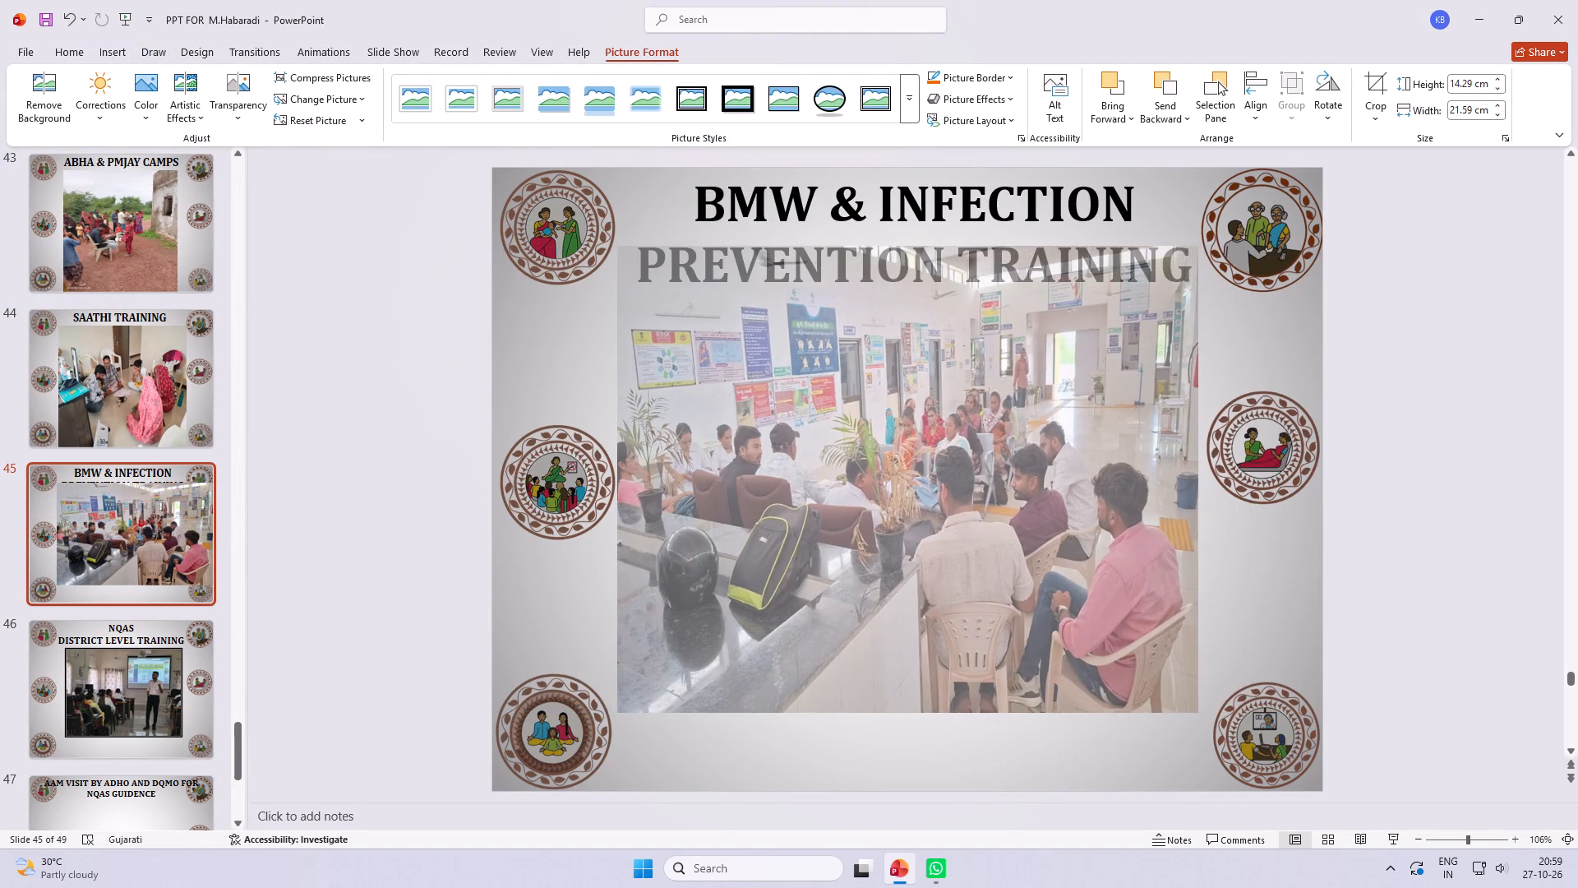
pyautogui.moveTo(1195, 483); pyautogui.dragTo(1194, 483)
pyautogui.moveTo(908, 238); pyautogui.dragTo(909, 261)
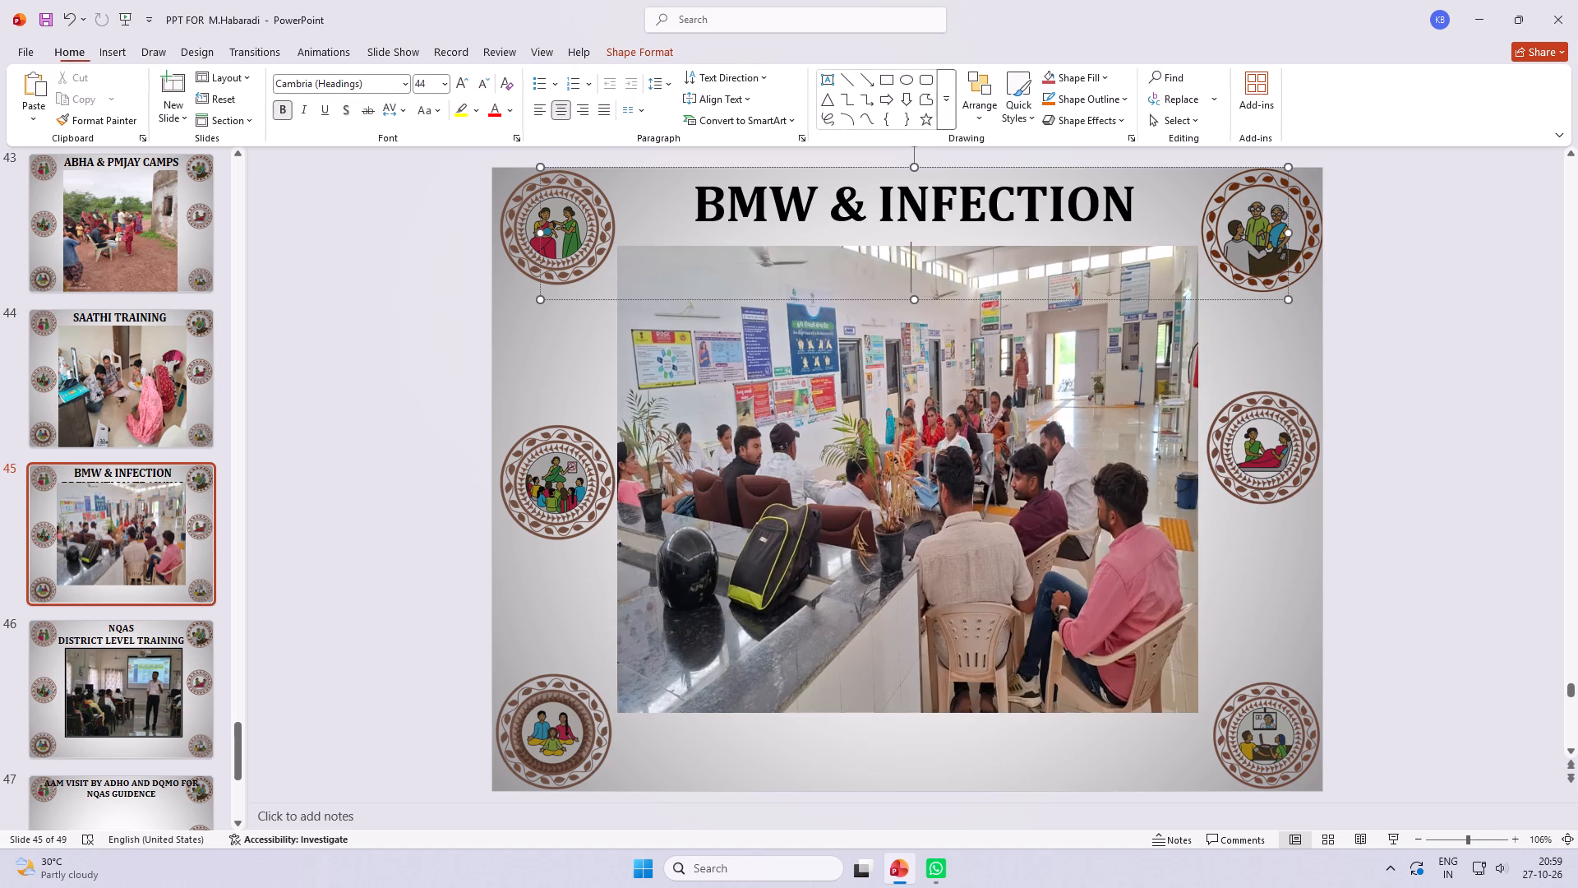
pyautogui.moveTo(909, 261); pyautogui.dragTo(908, 274)
pyautogui.click(953, 380)
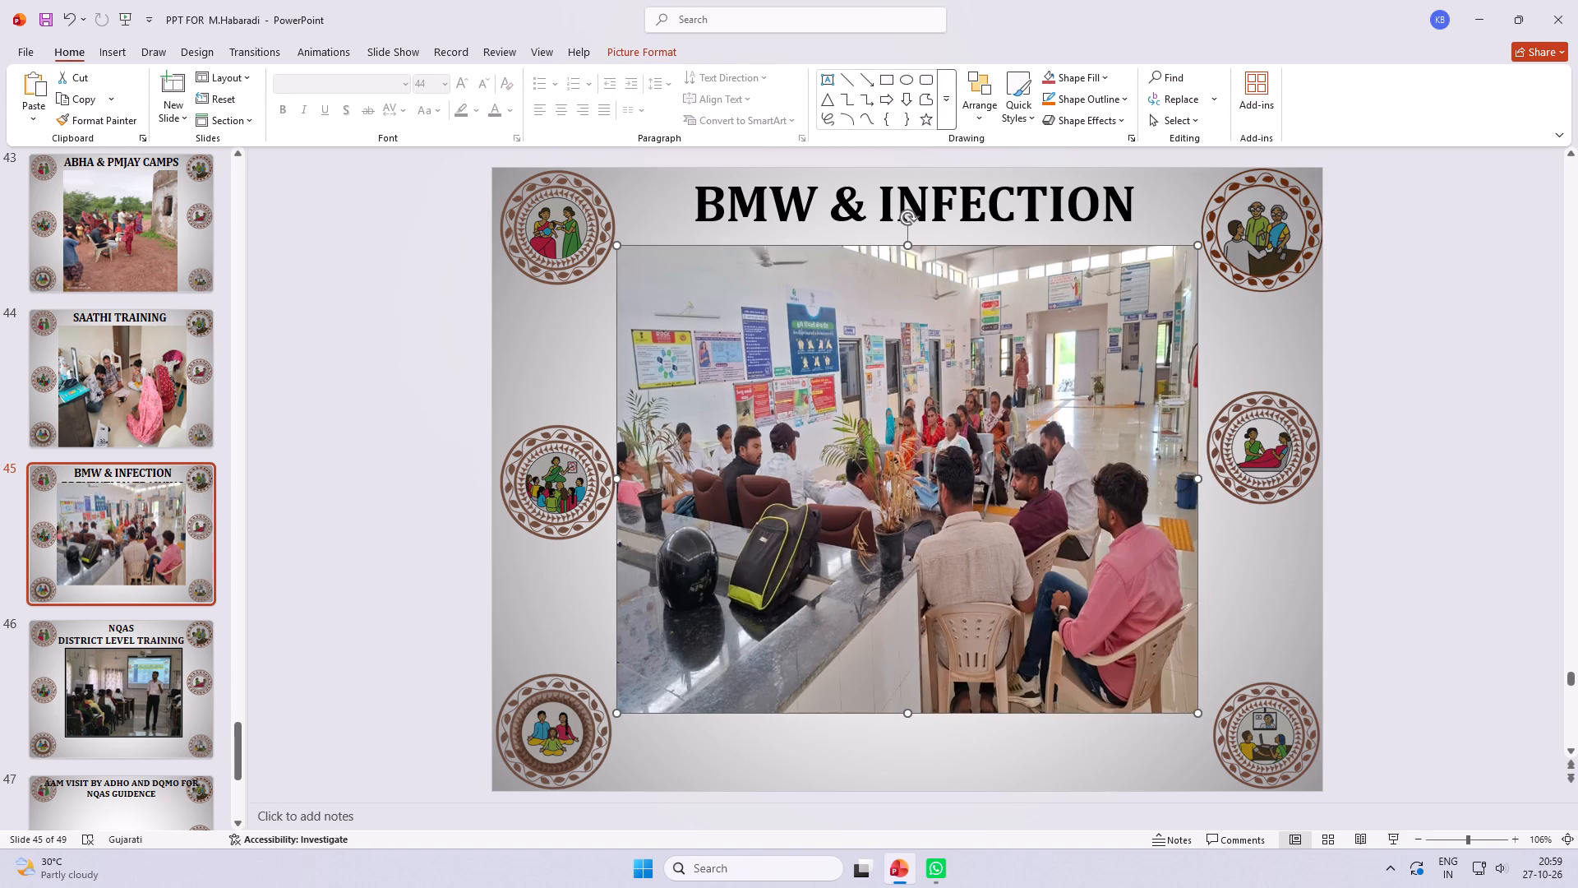
pyautogui.moveTo(908, 246); pyautogui.dragTo(907, 284)
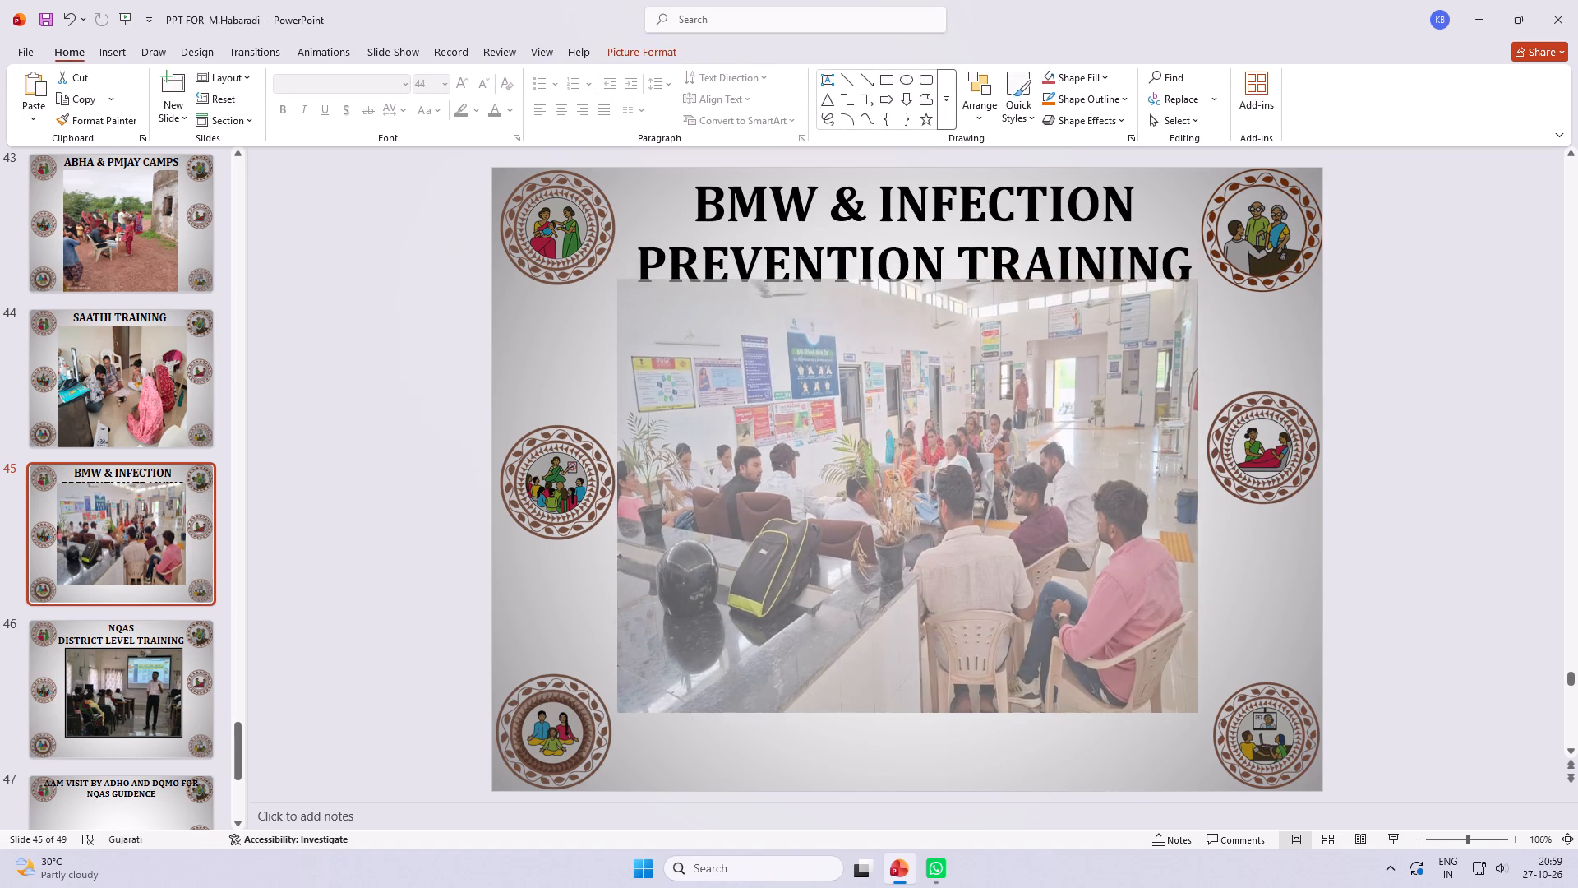
pyautogui.moveTo(907, 284); pyautogui.dragTo(906, 293)
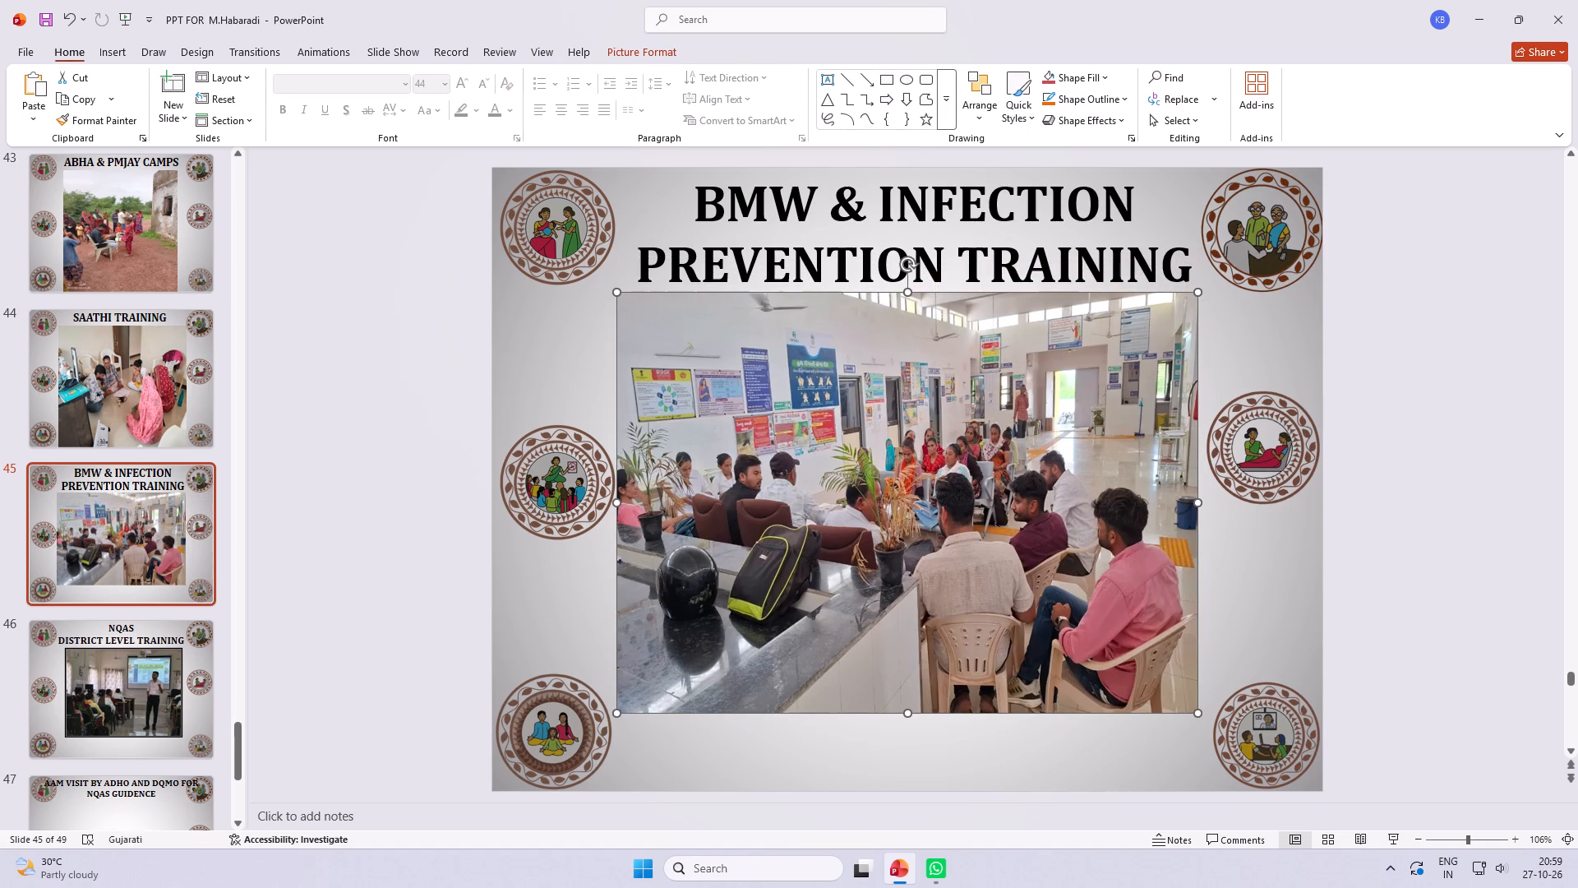
pyautogui.moveTo(910, 715); pyautogui.dragTo(899, 747)
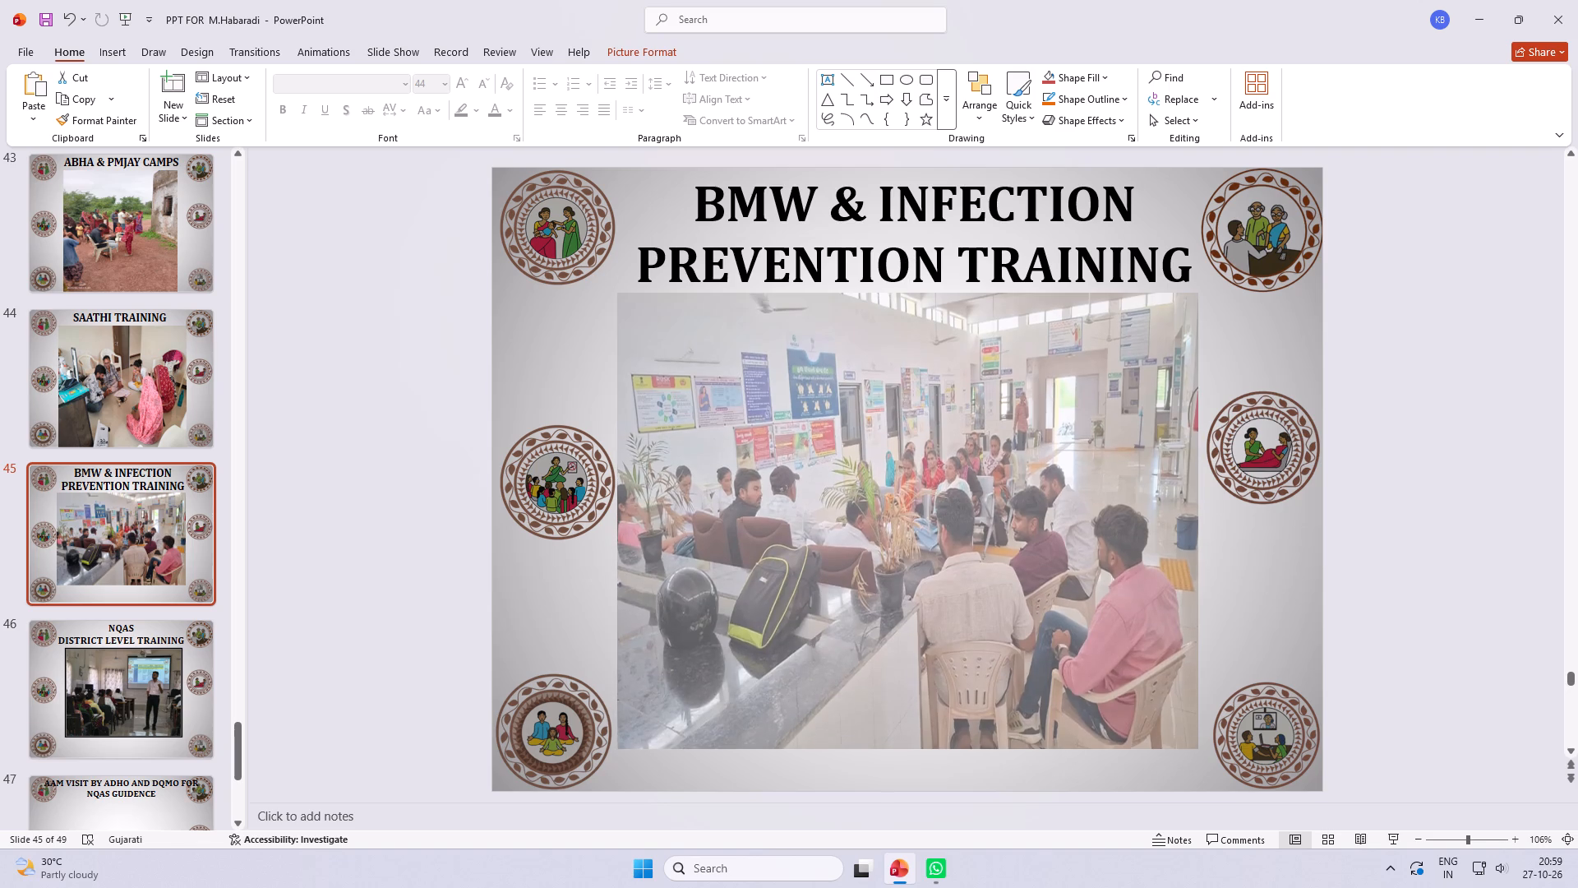
pyautogui.moveTo(899, 747); pyautogui.dragTo(904, 746)
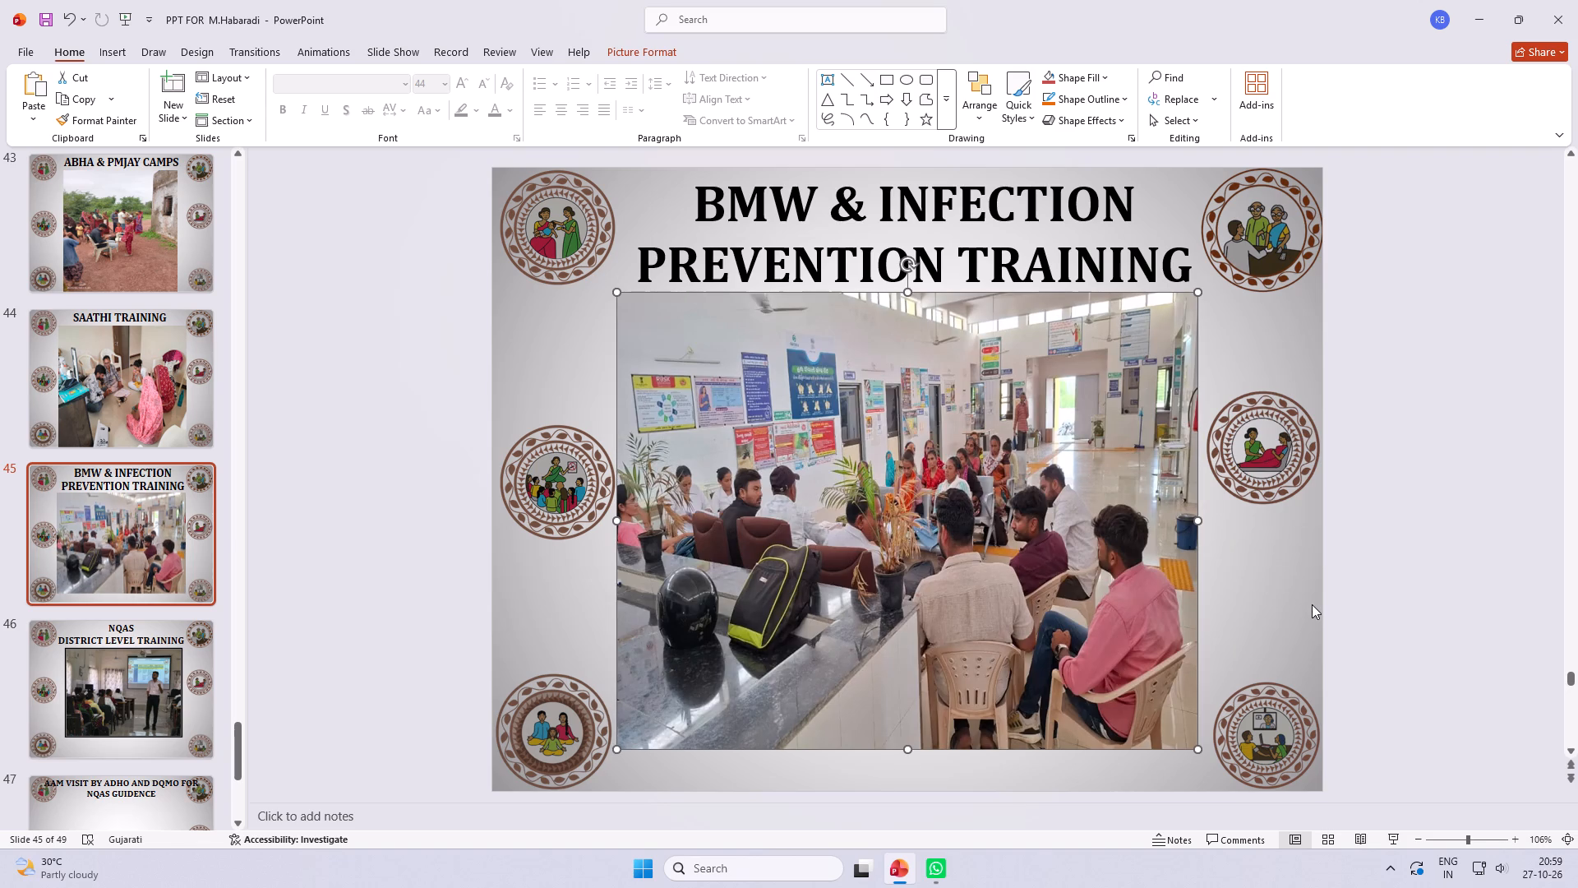
# Save the presentation.
pyautogui.hotkey('ctrl', 's')
# Review the NQAS District Level Training slide.
pyautogui.scroll(-2, 1080, 613)
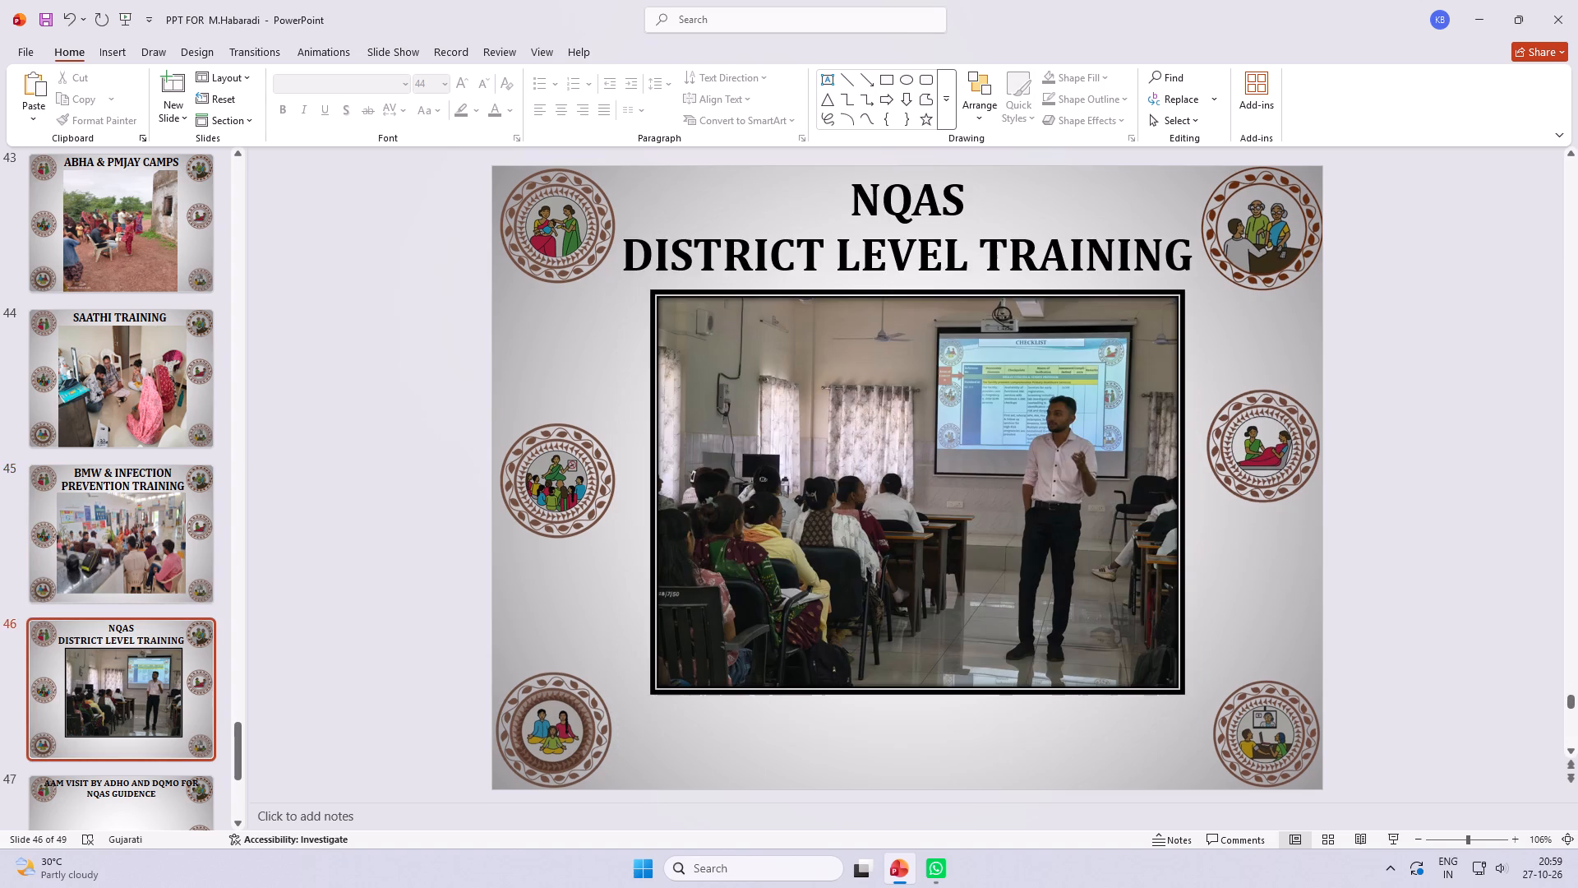
# Review the slides from AAM Visit by ADHO and DQMO back to HB and BGRH Testing, checking their titles and photos.
pyautogui.scroll(-2, 1072, 607)
pyautogui.scroll(1, 964, 510)
pyautogui.scroll(1, 877, 456)
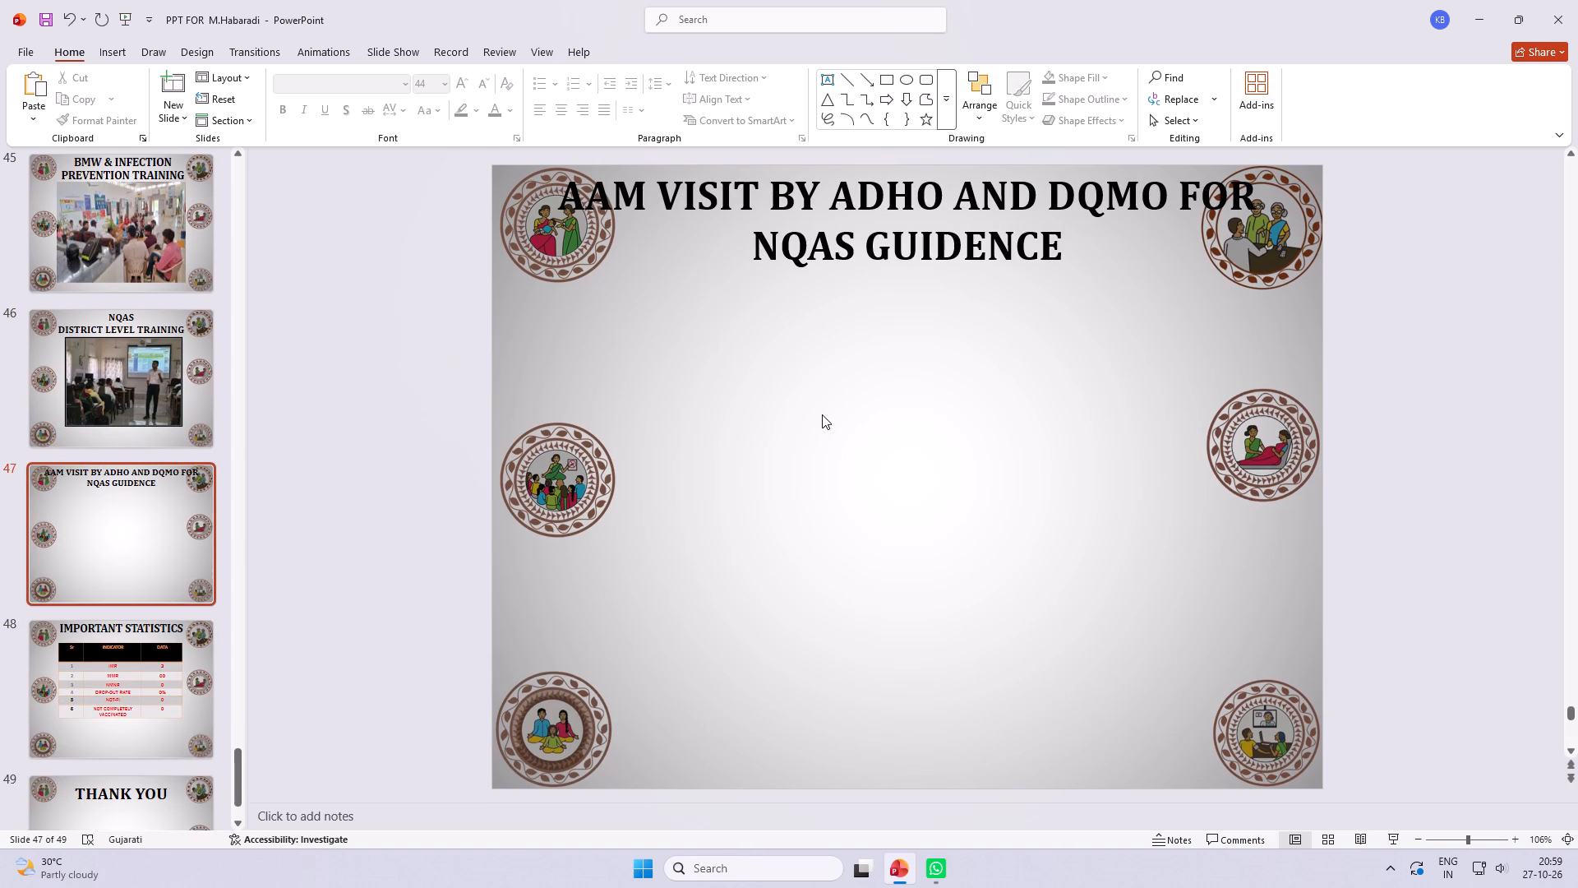
pyautogui.scroll(1, 907, 423)
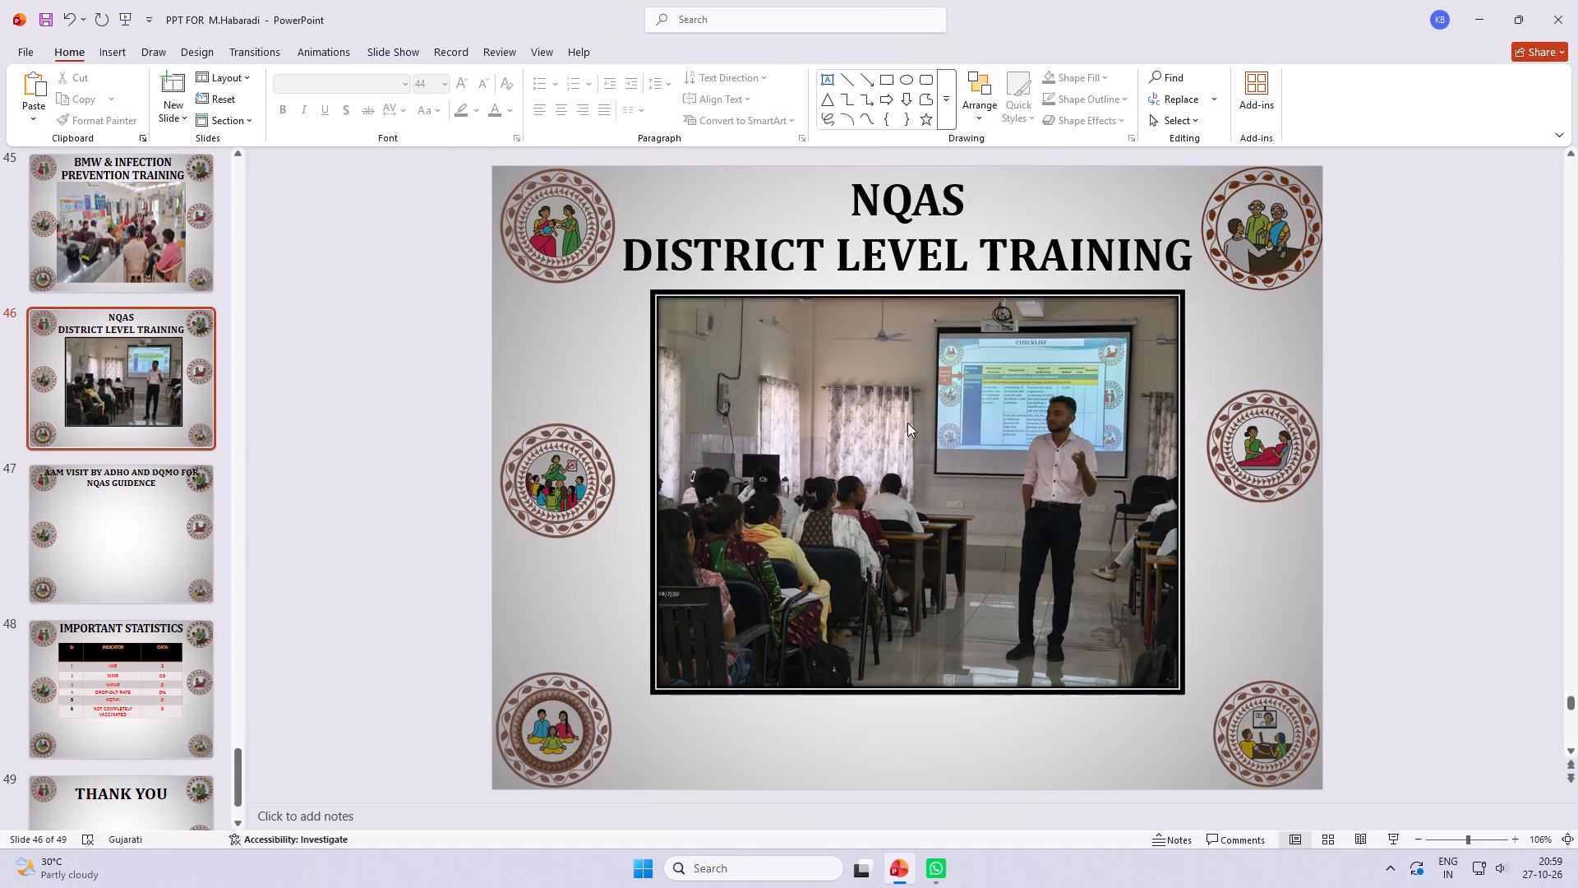
pyautogui.scroll(1, 977, 438)
pyautogui.scroll(1, 907, 434)
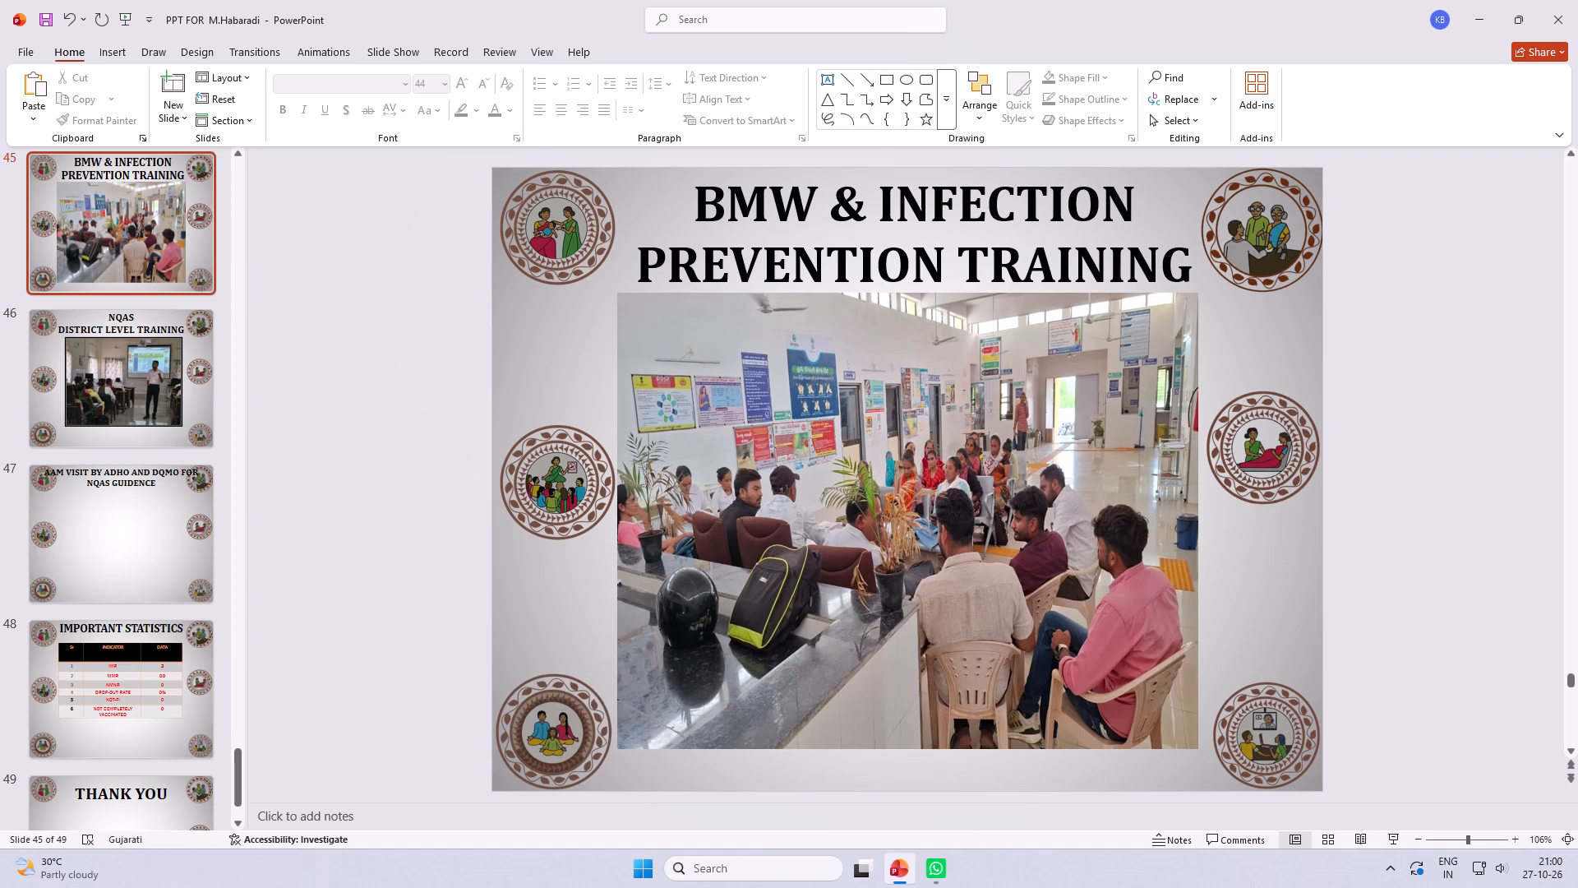
pyautogui.scroll(3, 907, 434)
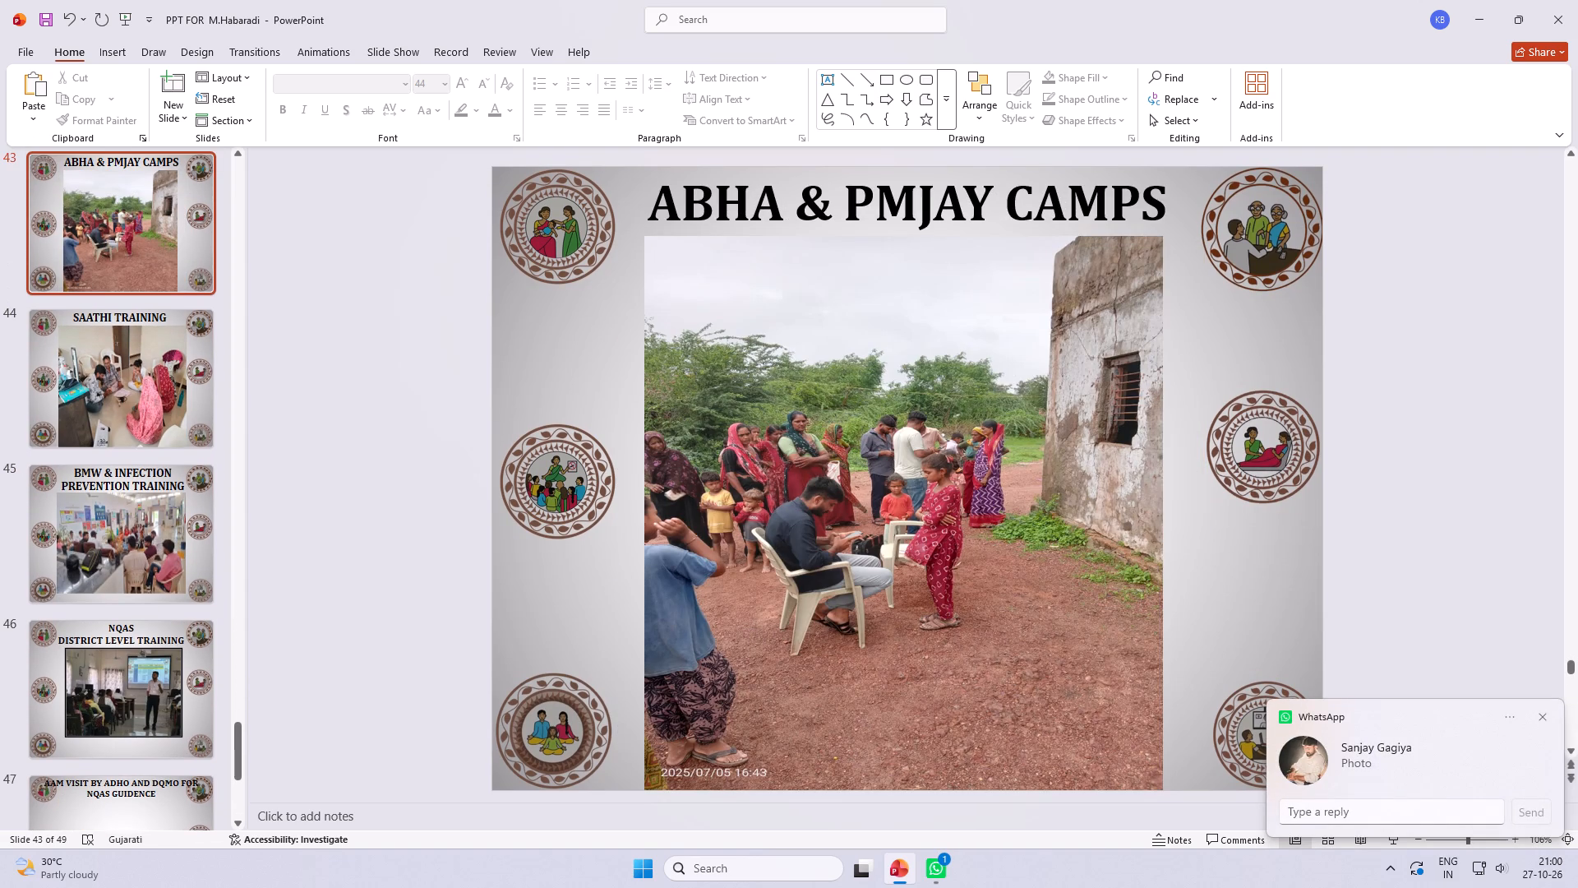
pyautogui.scroll(-3, 907, 434)
pyautogui.scroll(4, 907, 434)
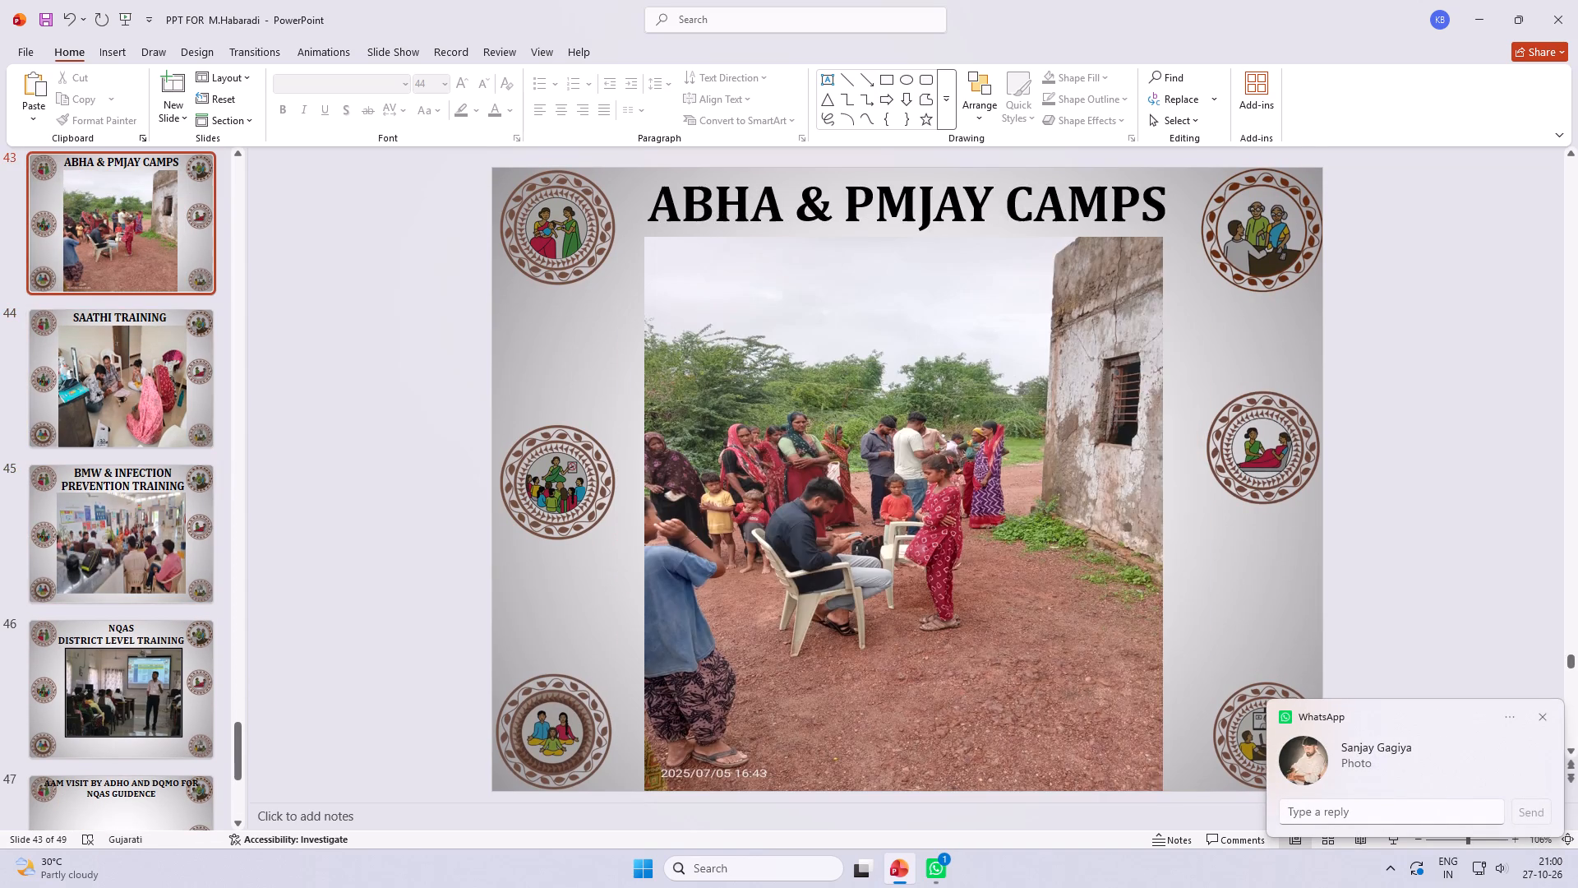
pyautogui.scroll(4, 907, 434)
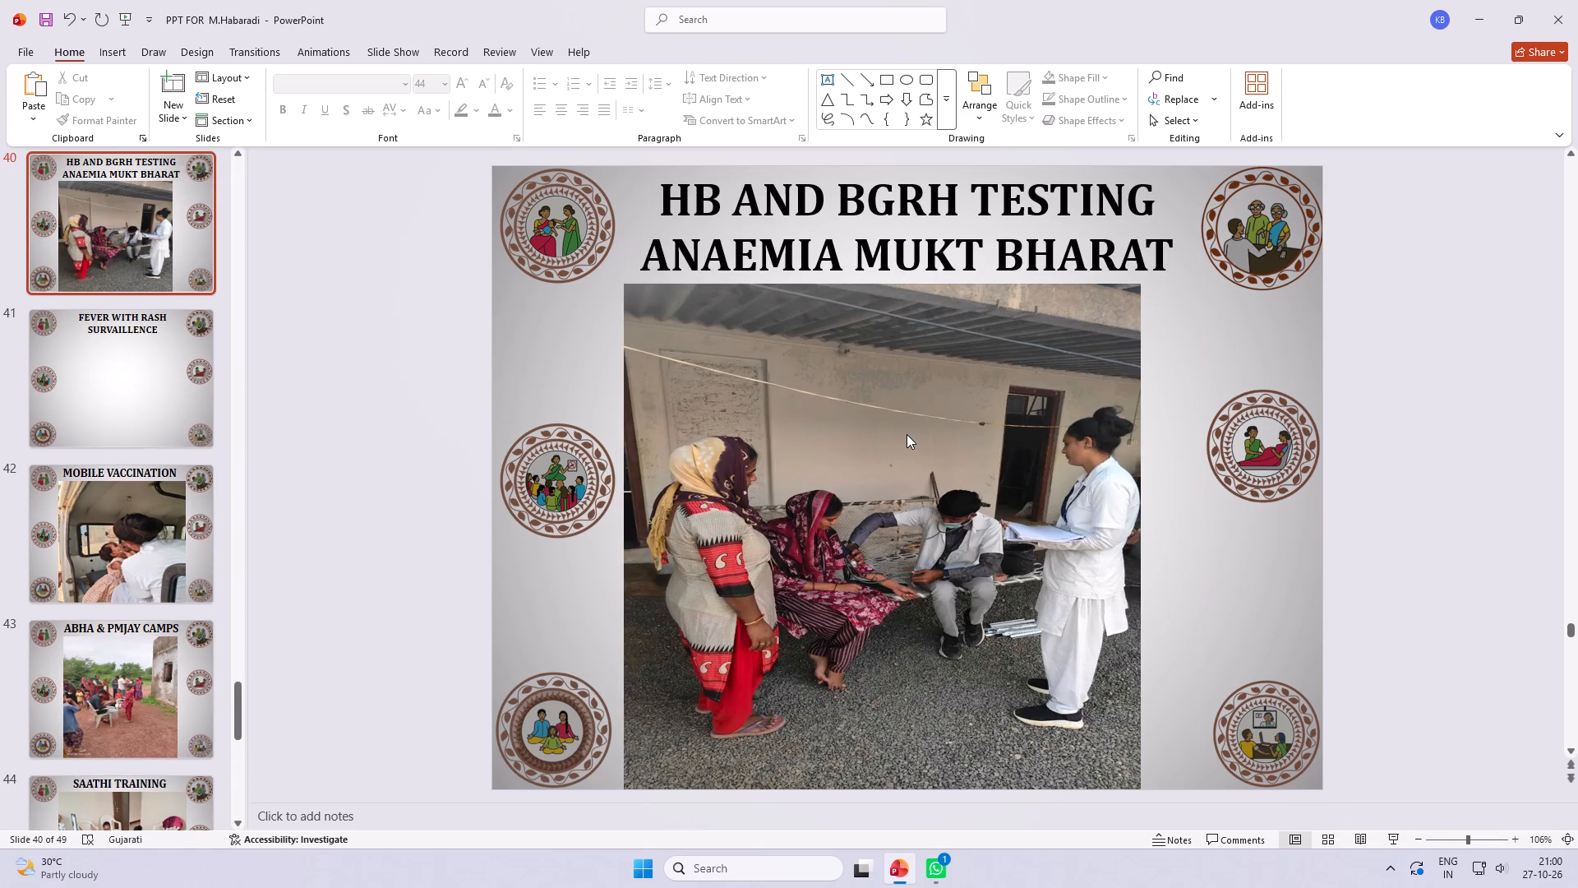
pyautogui.scroll(-1, 907, 434)
pyautogui.click(990, 245)
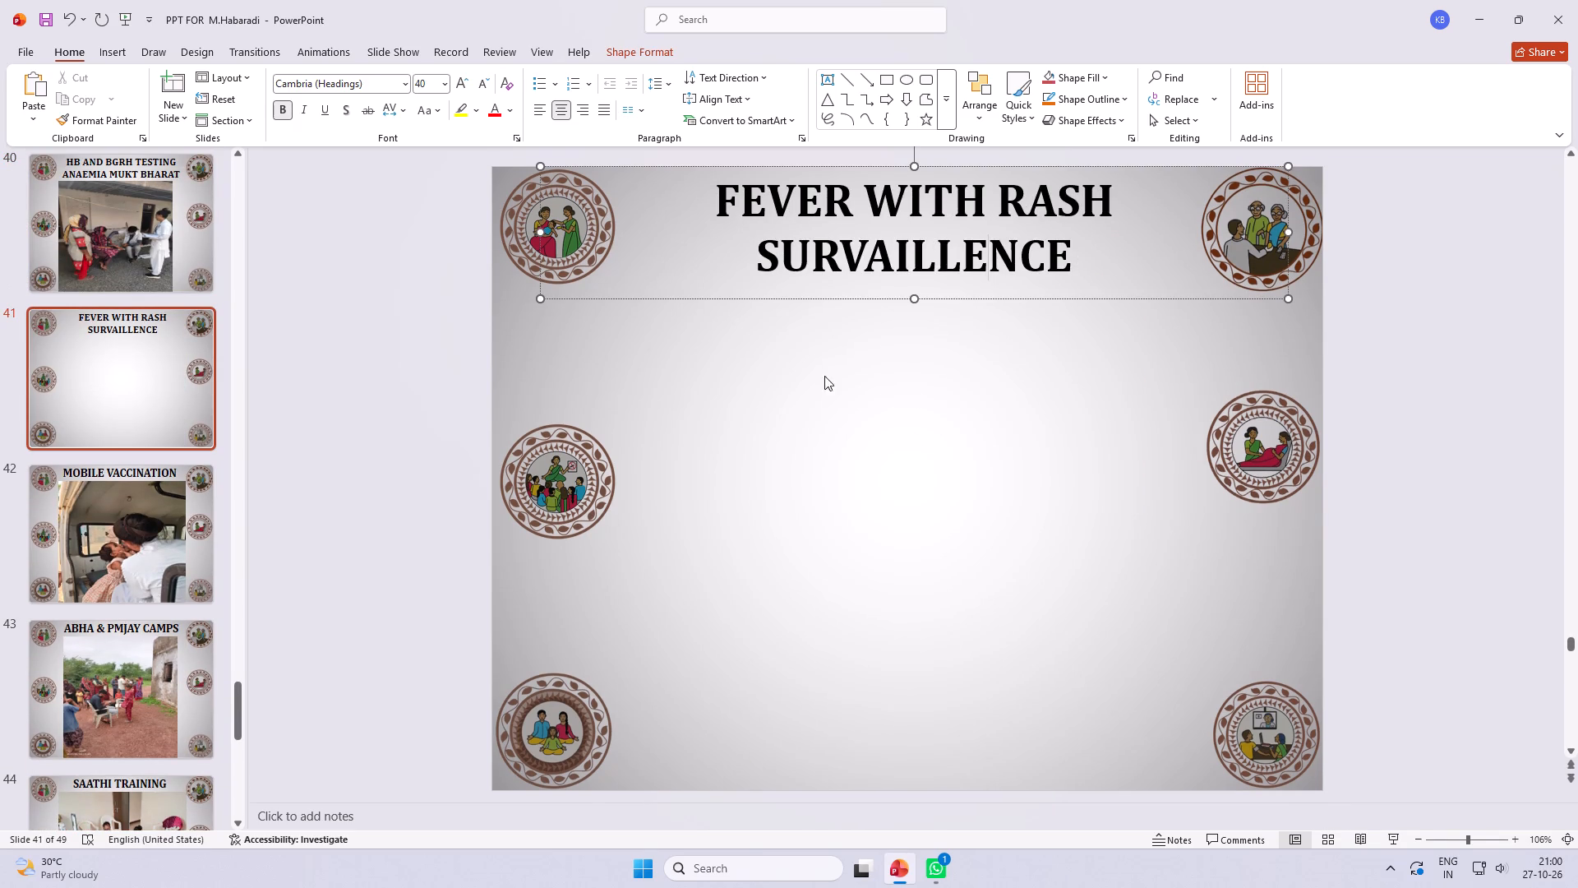
# Go back to the start of the presentation and check the title slide's assessment heading and date.
pyautogui.scroll(20, 824, 376)
pyautogui.scroll(20, 824, 376)
pyautogui.scroll(12, 824, 376)
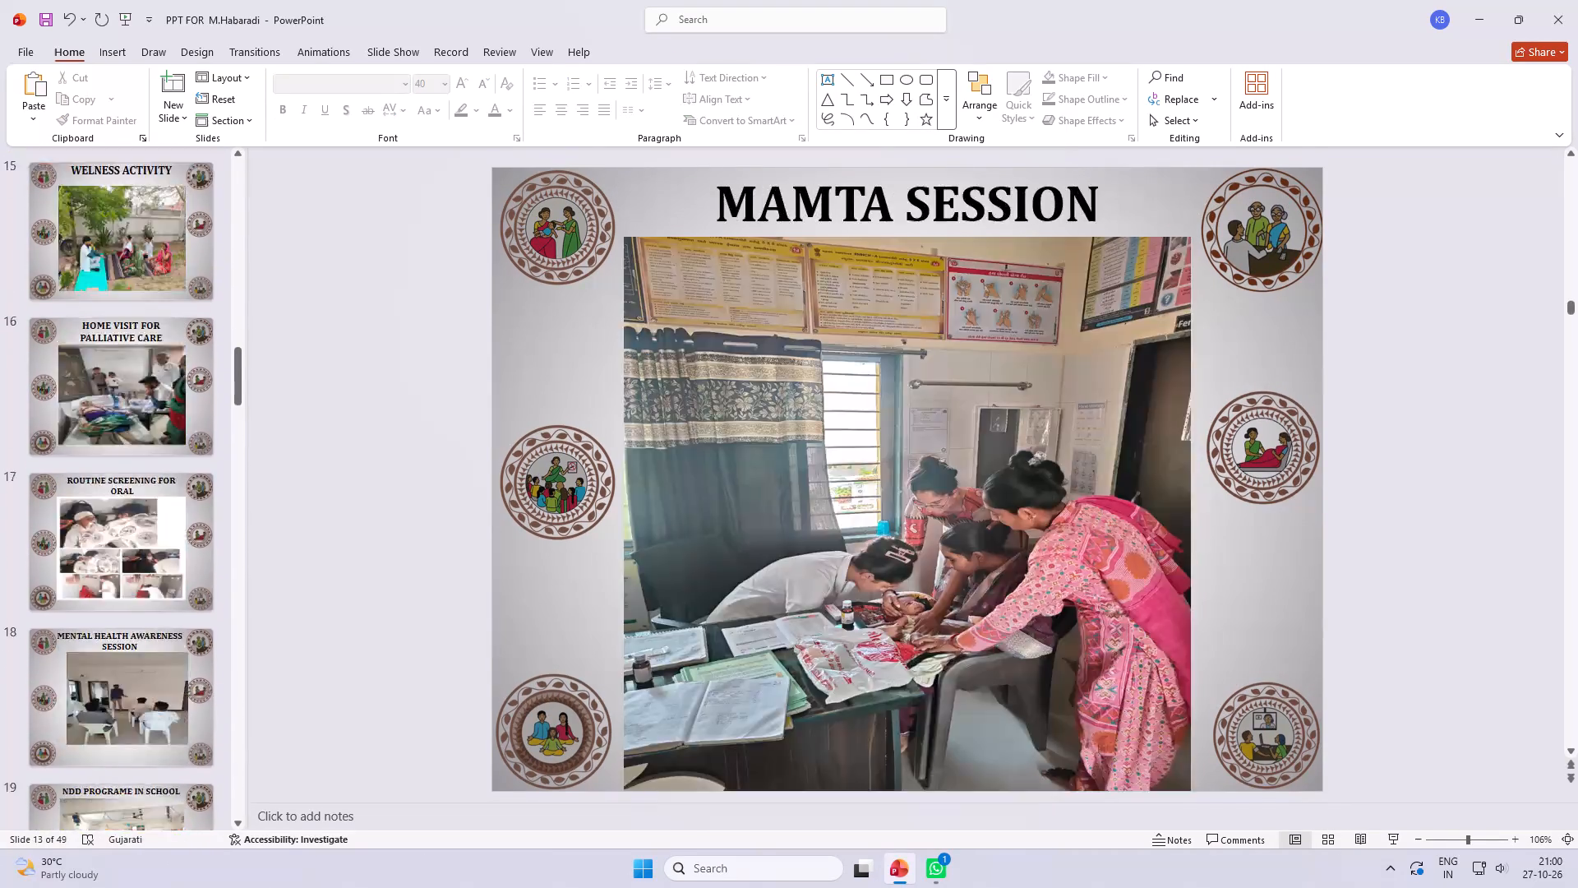
pyautogui.scroll(20, 768, 374)
pyautogui.scroll(7, 768, 374)
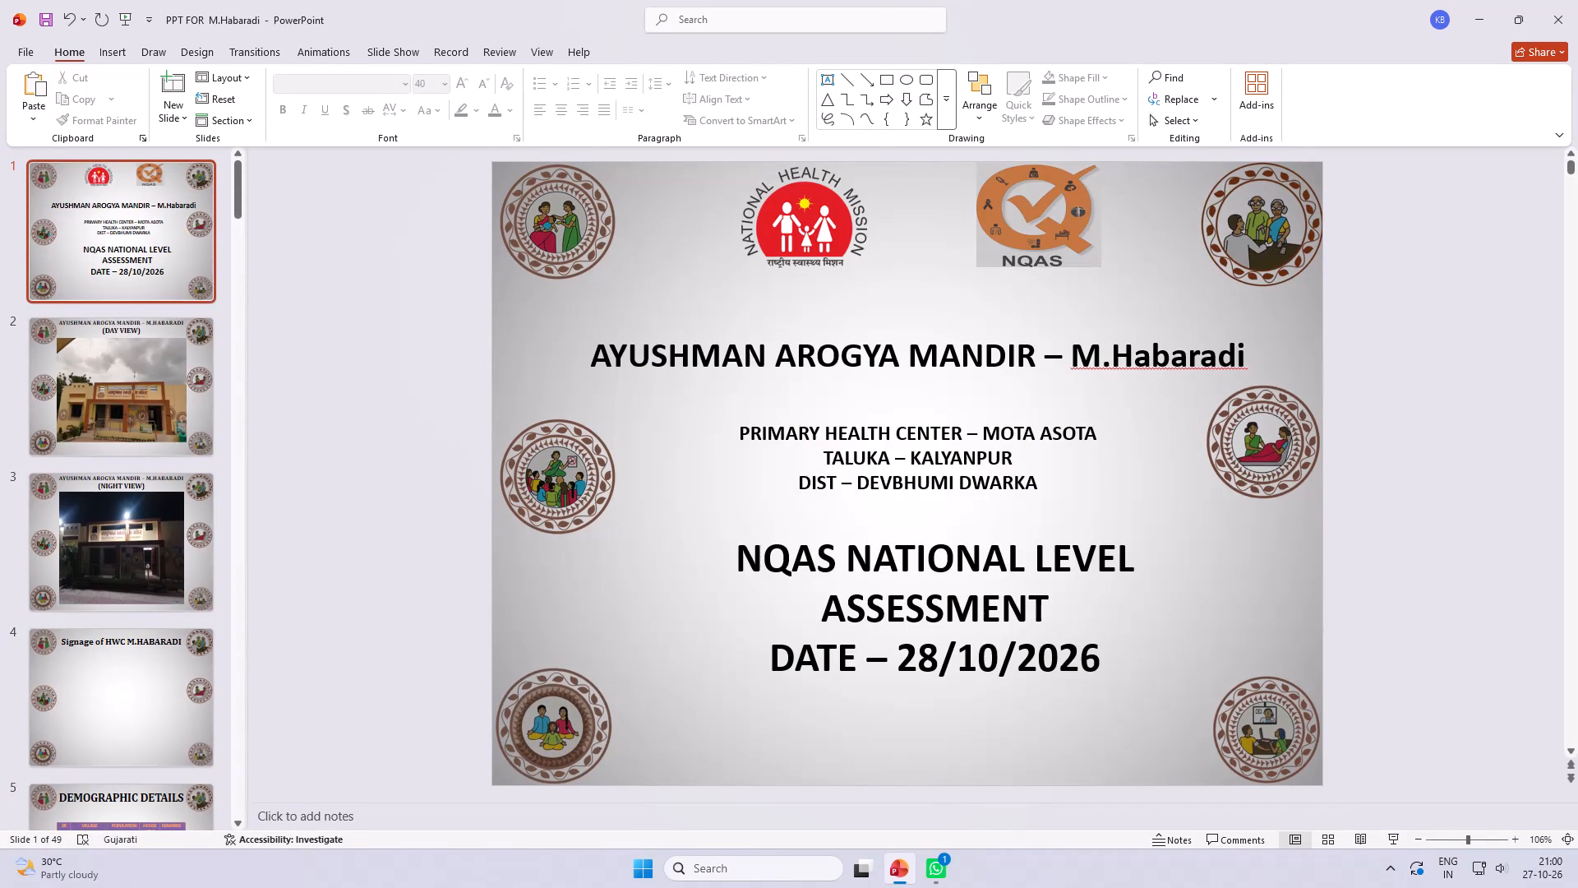
pyautogui.scroll(-1, 776, 374)
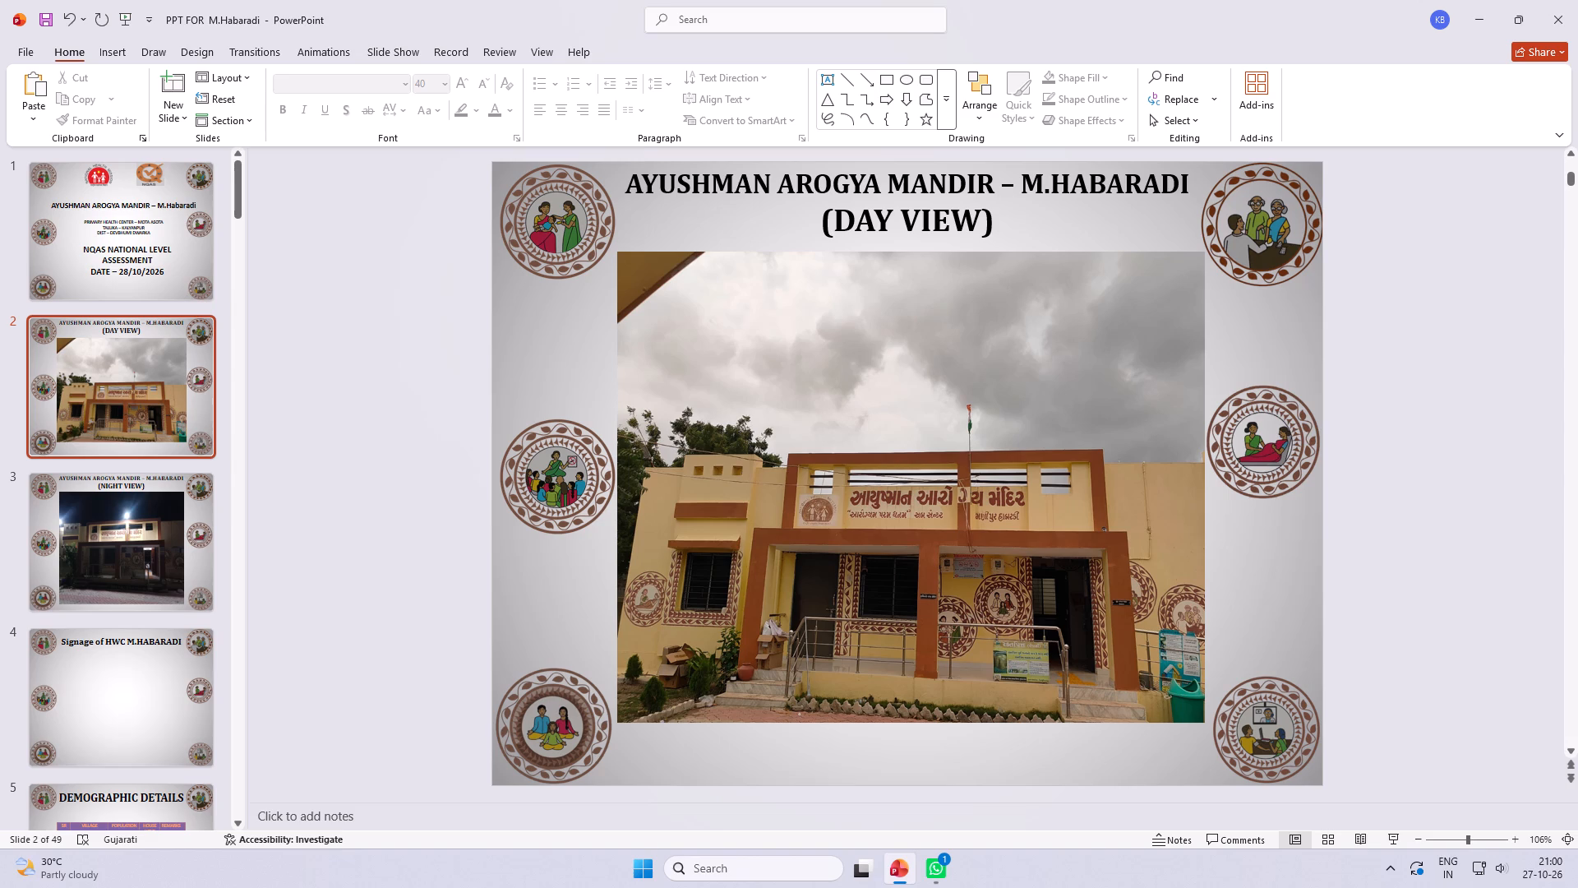
pyautogui.scroll(1, 741, 403)
pyautogui.click(1142, 668)
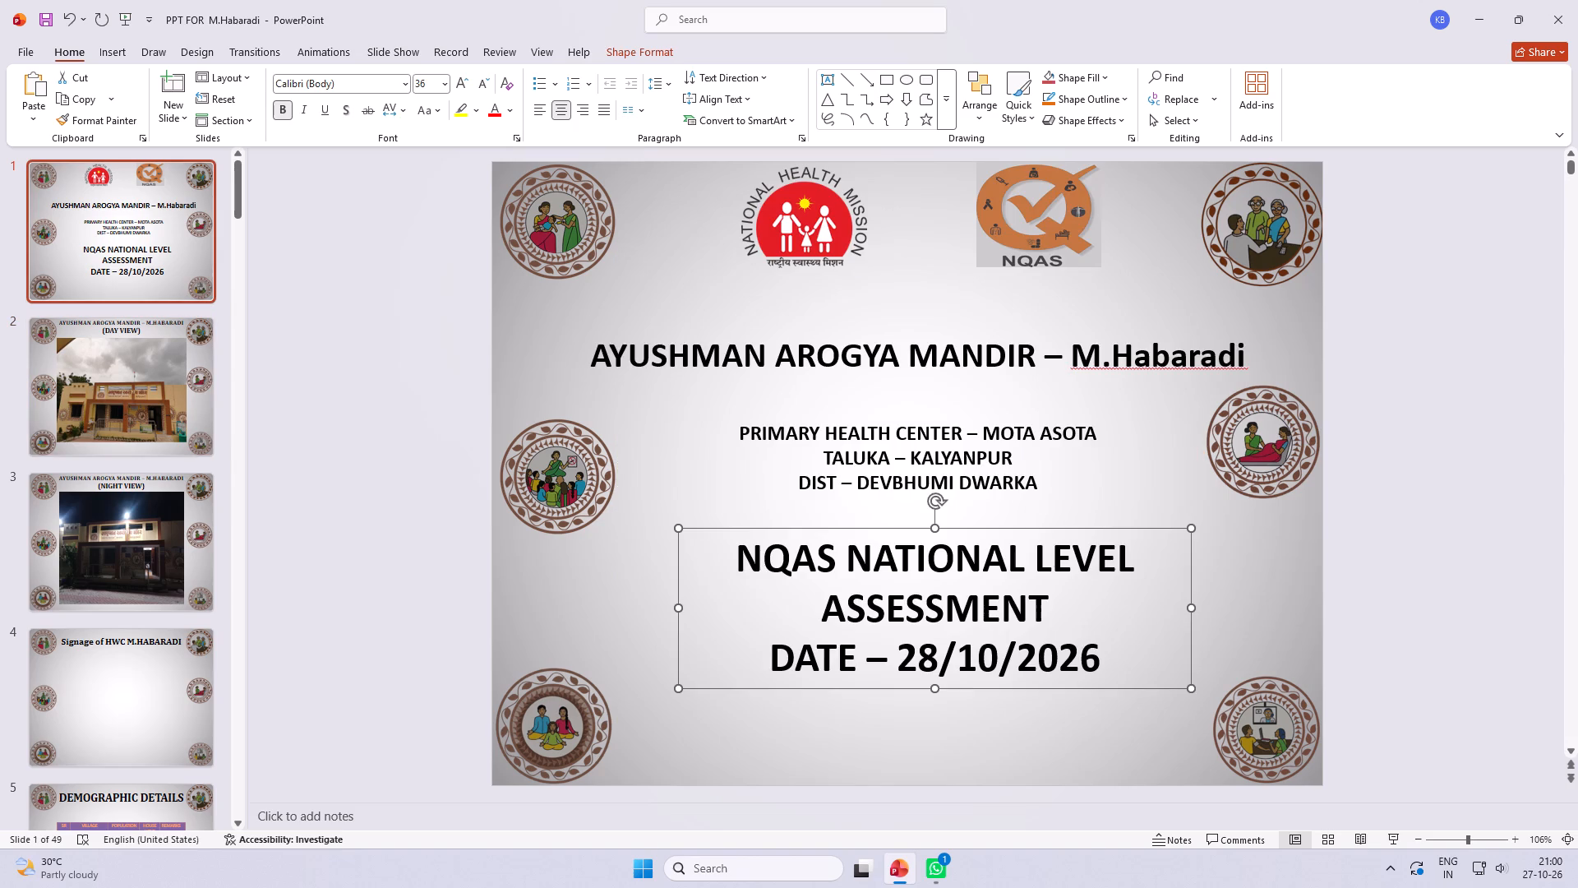
pyautogui.click(1172, 728)
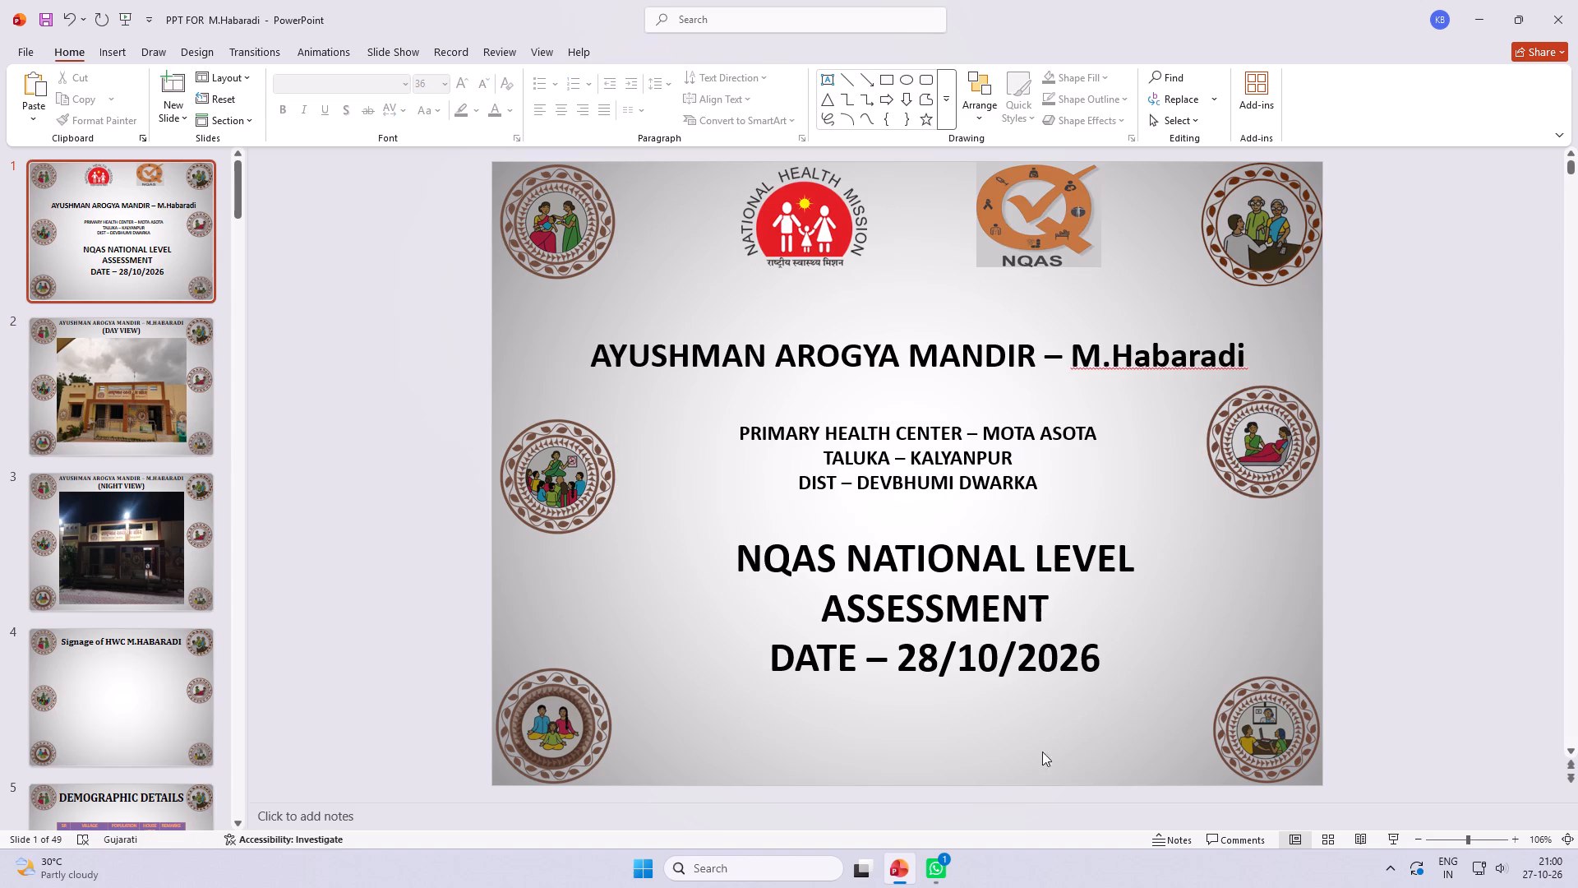
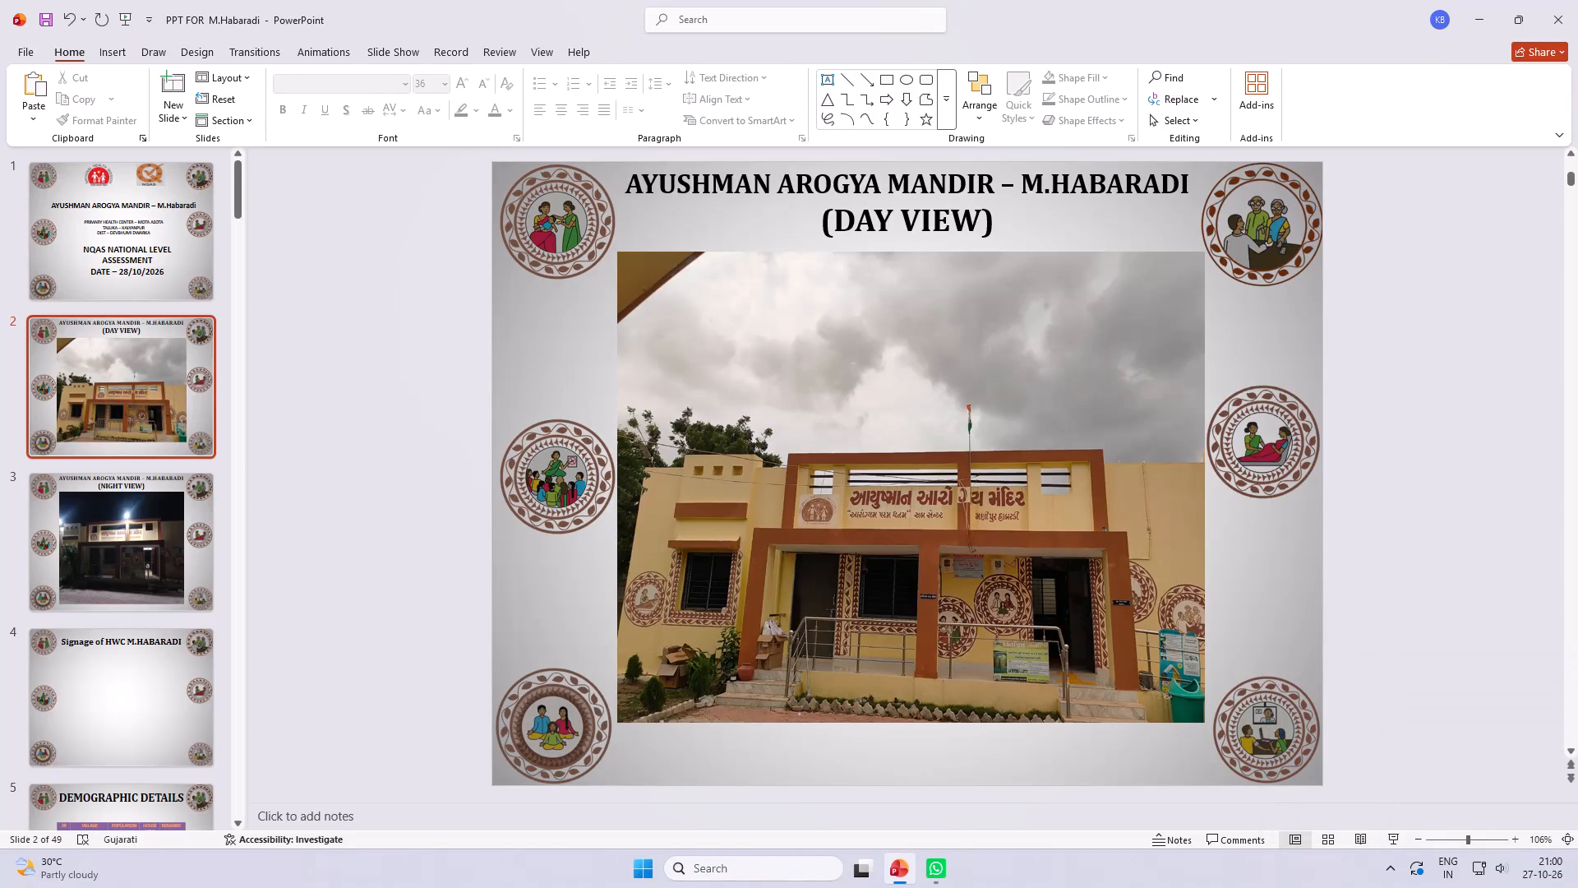
# Review the slides from the centre's day view through Niramaya Divas, checking their titles, tables and photos for missing content.
pyautogui.scroll(-2, 951, 610)
pyautogui.rightClick(772, 384)
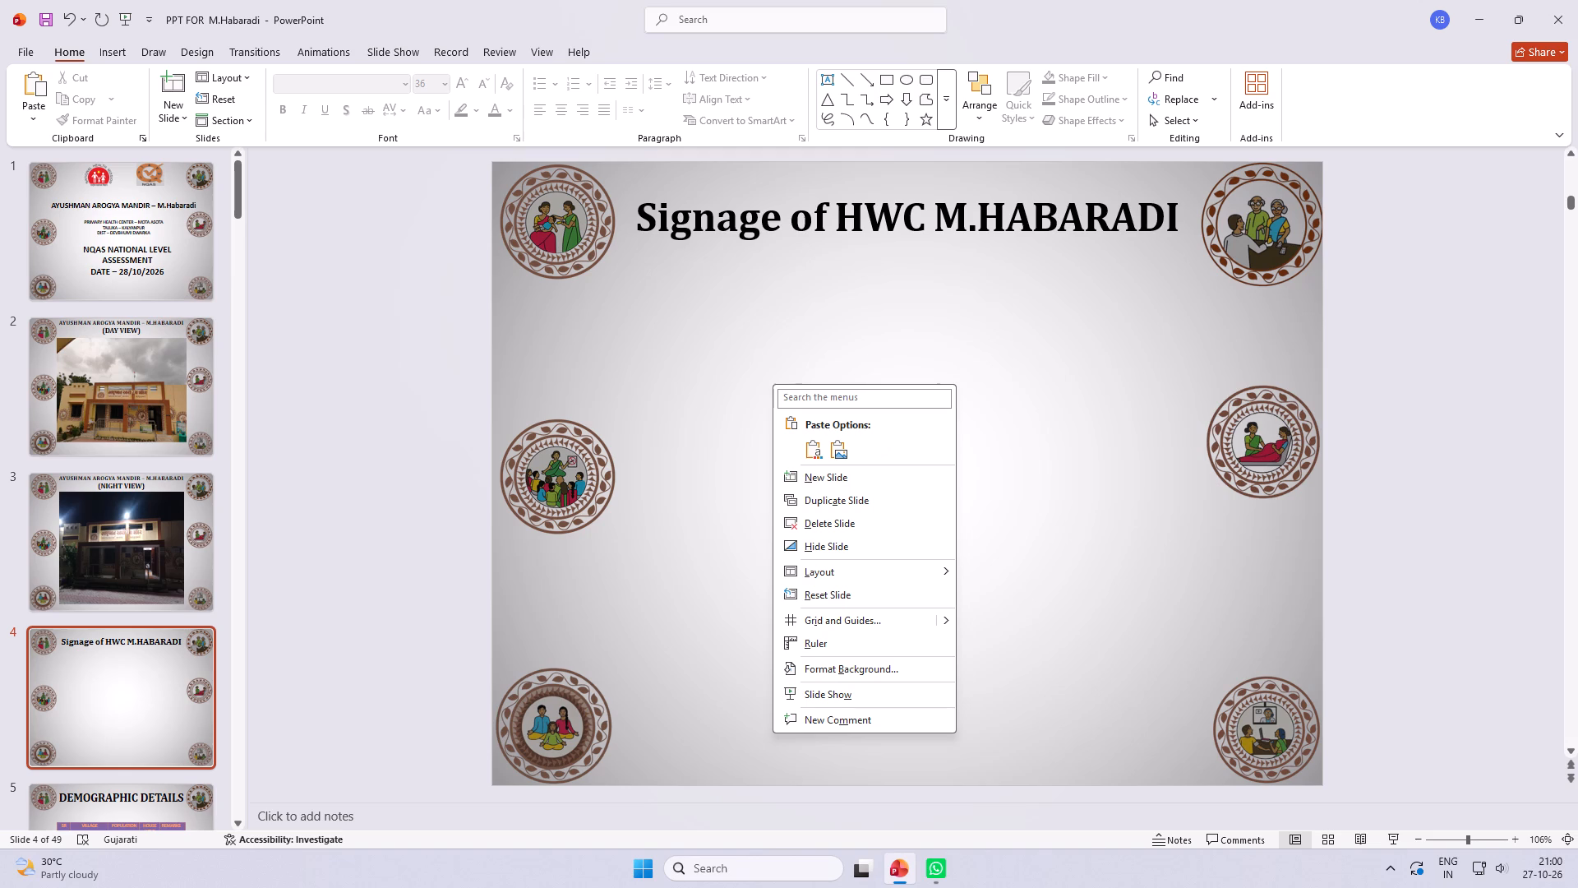
pyautogui.click(741, 365)
pyautogui.scroll(-1, 741, 365)
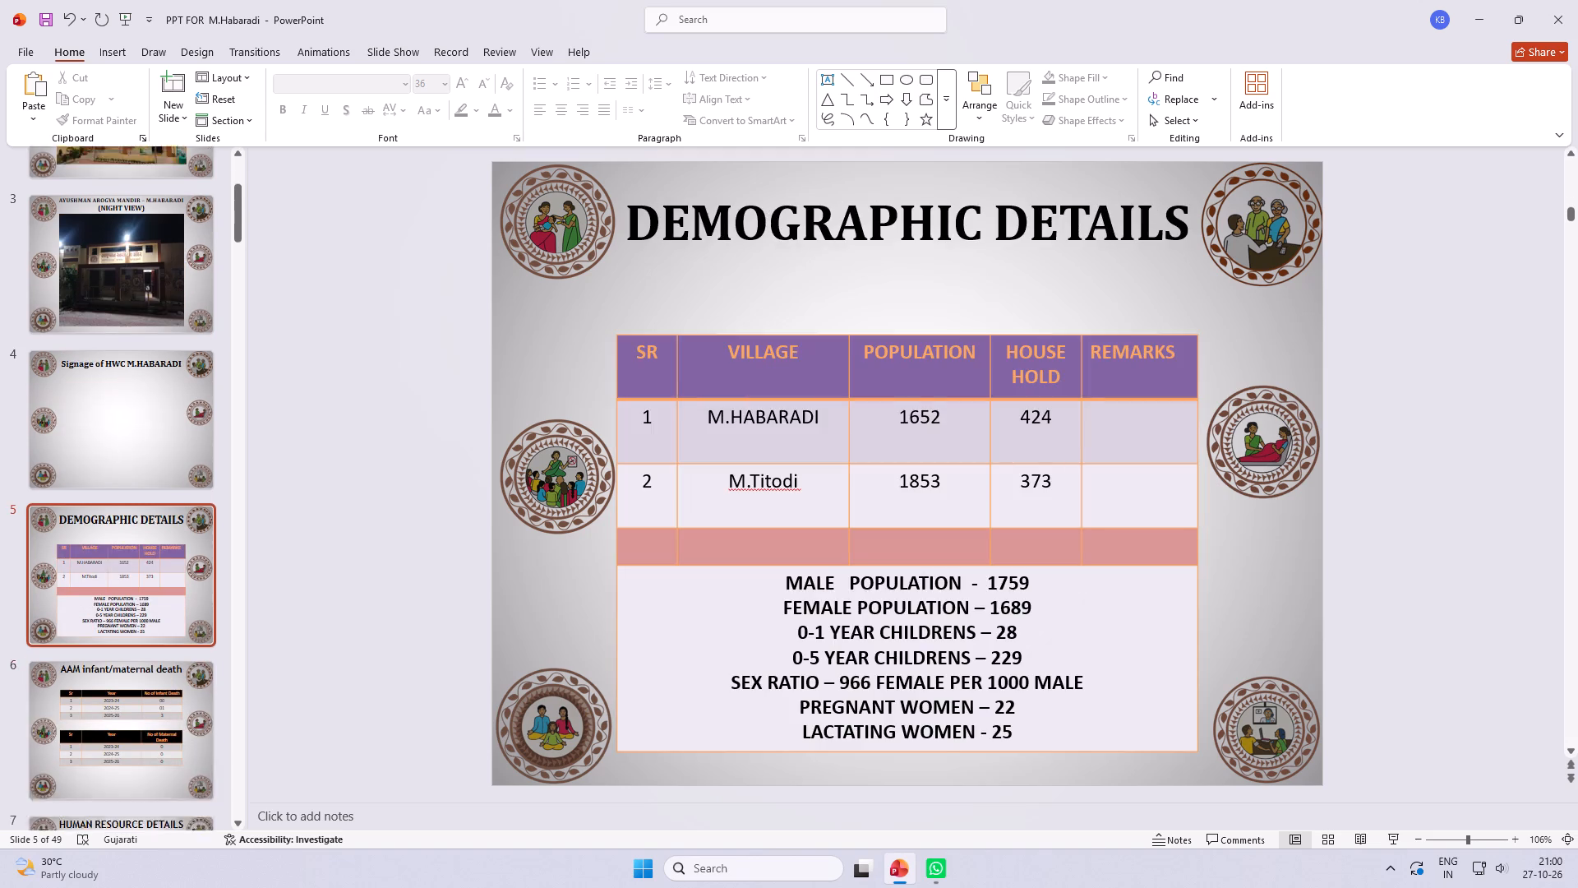
pyautogui.scroll(-4, 745, 365)
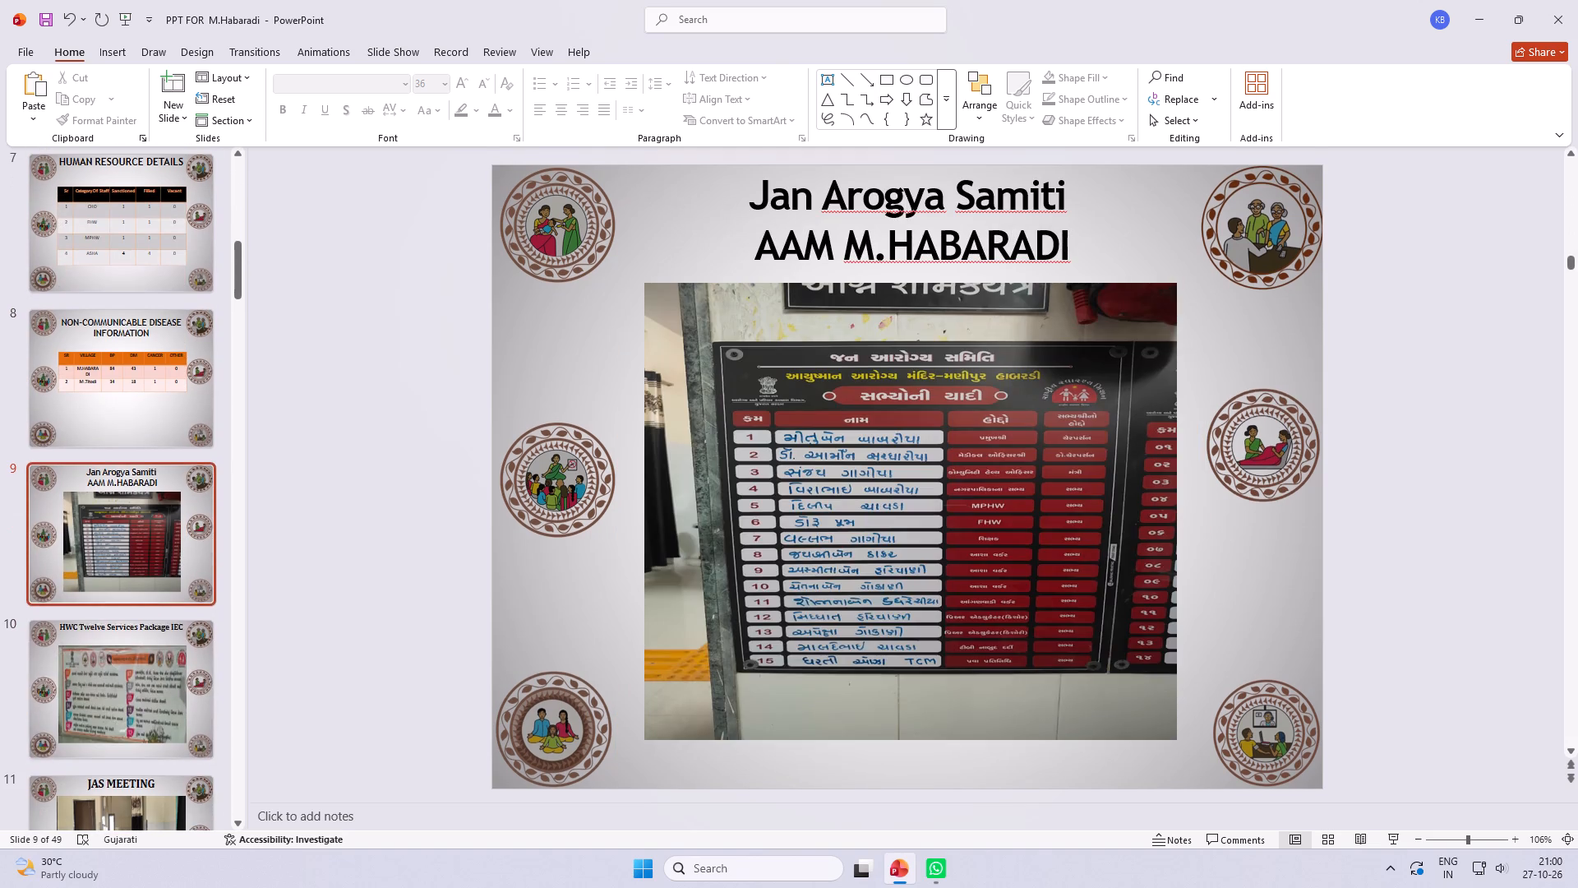
pyautogui.scroll(-5, 754, 380)
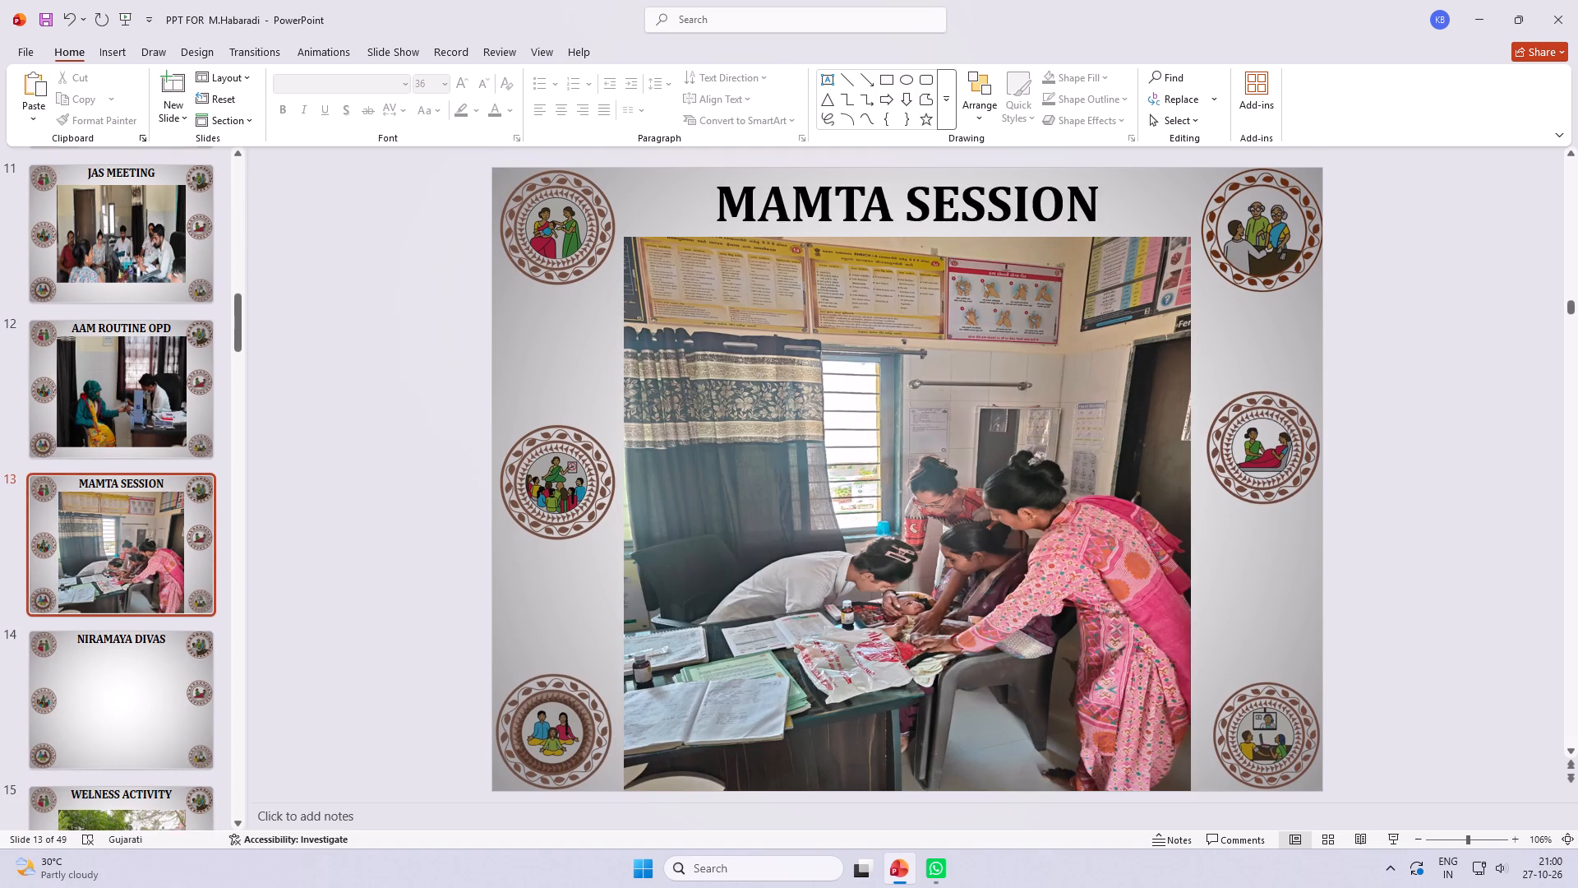
pyautogui.scroll(-2, 761, 392)
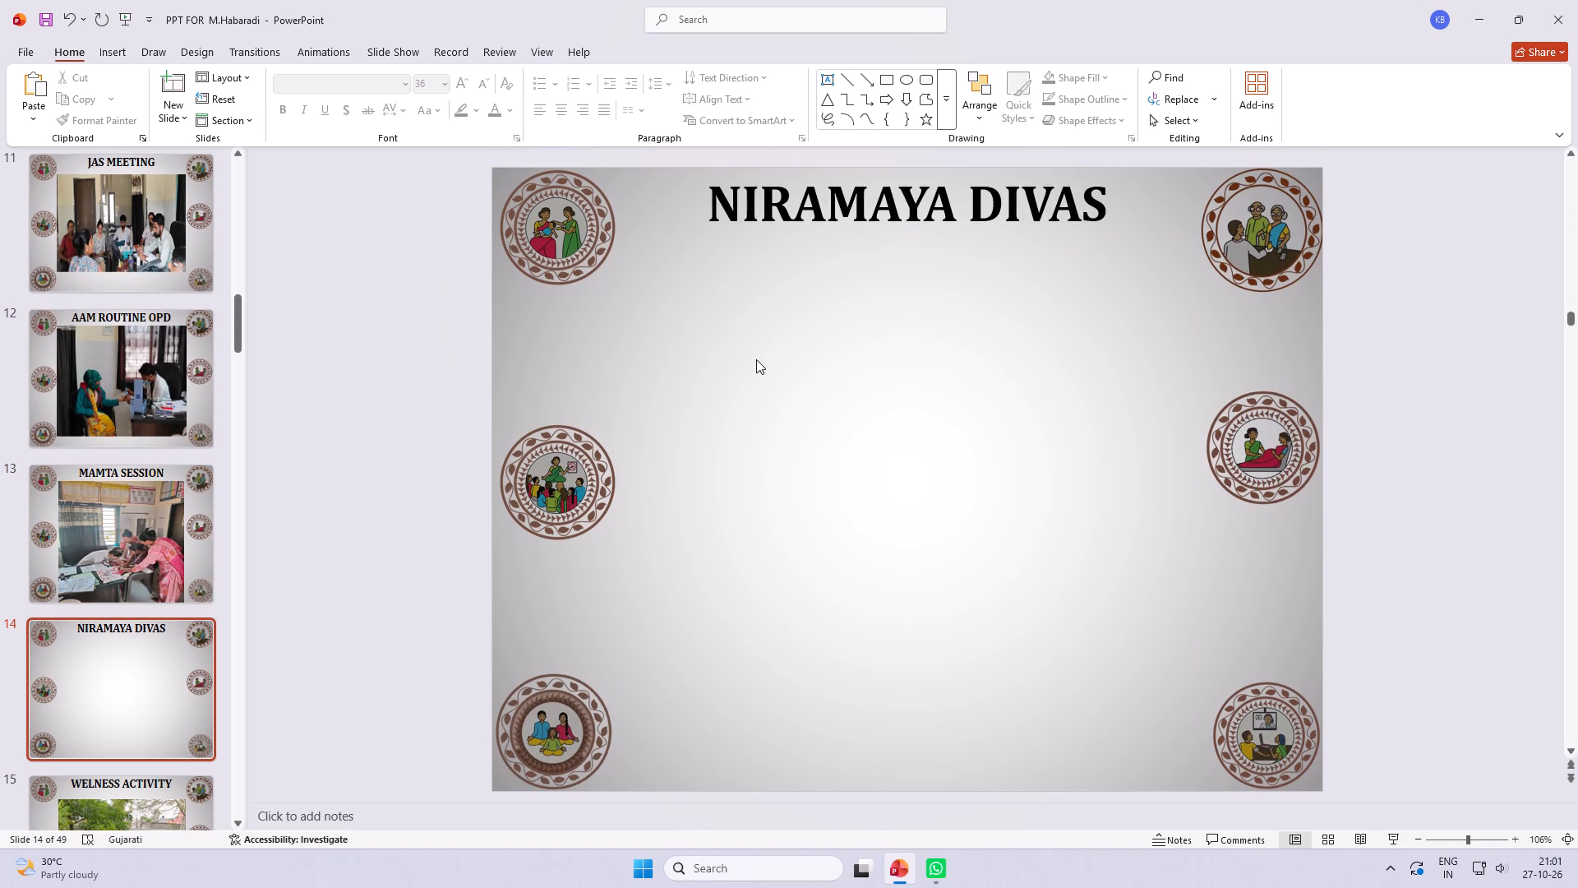
pyautogui.click(824, 204)
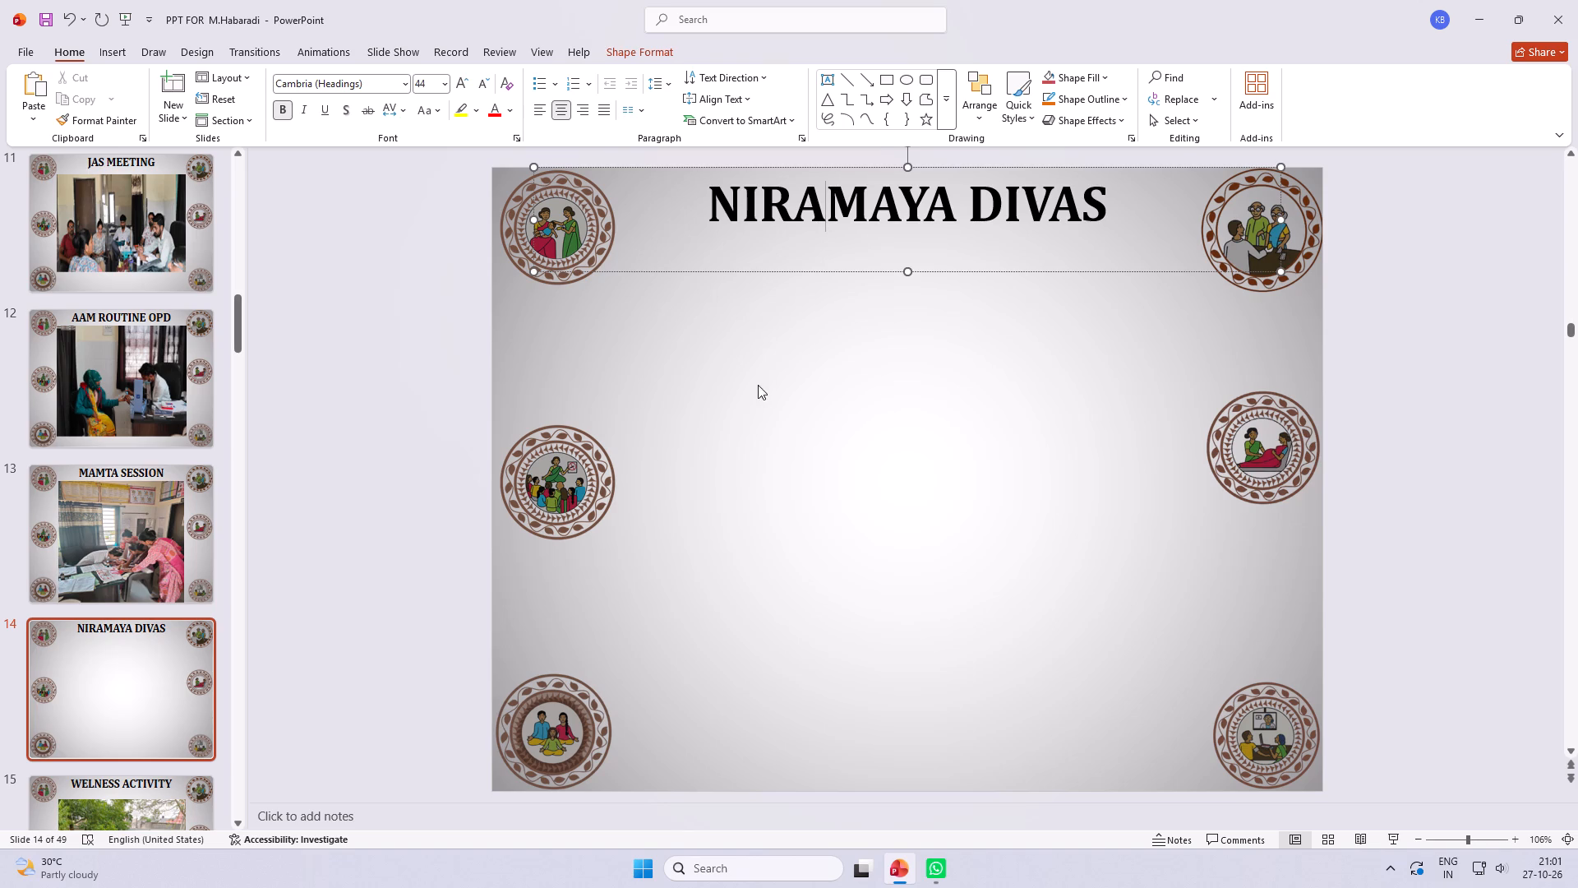
# Replace the first word of slide 14's title so that it reads HYPERTATION DIVAS.
pyautogui.doubleClick(904, 204)
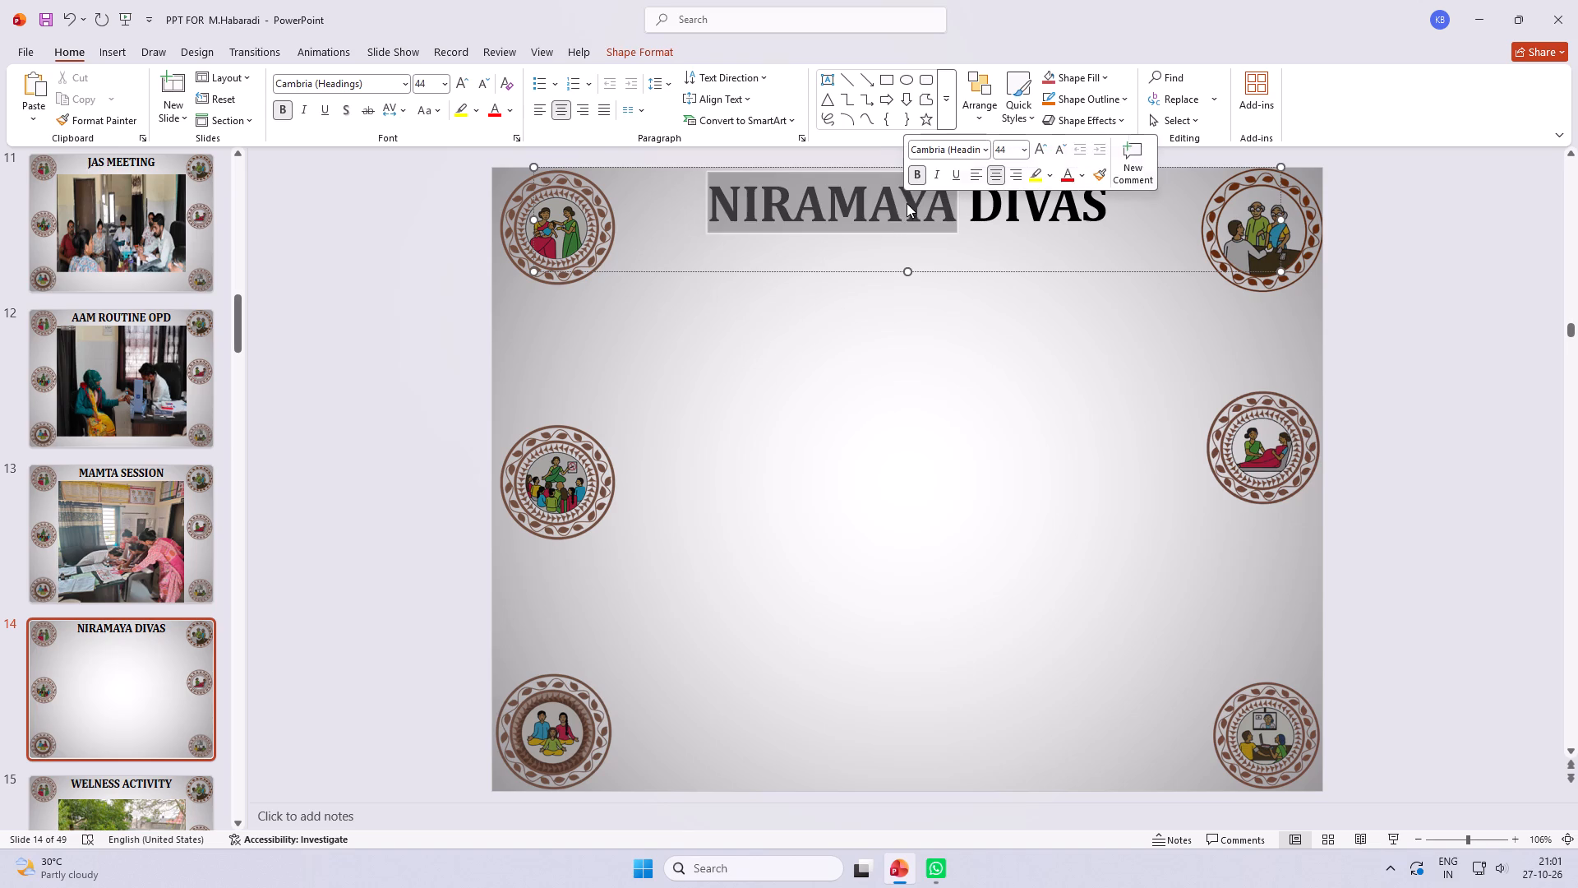
pyautogui.press('Delete')
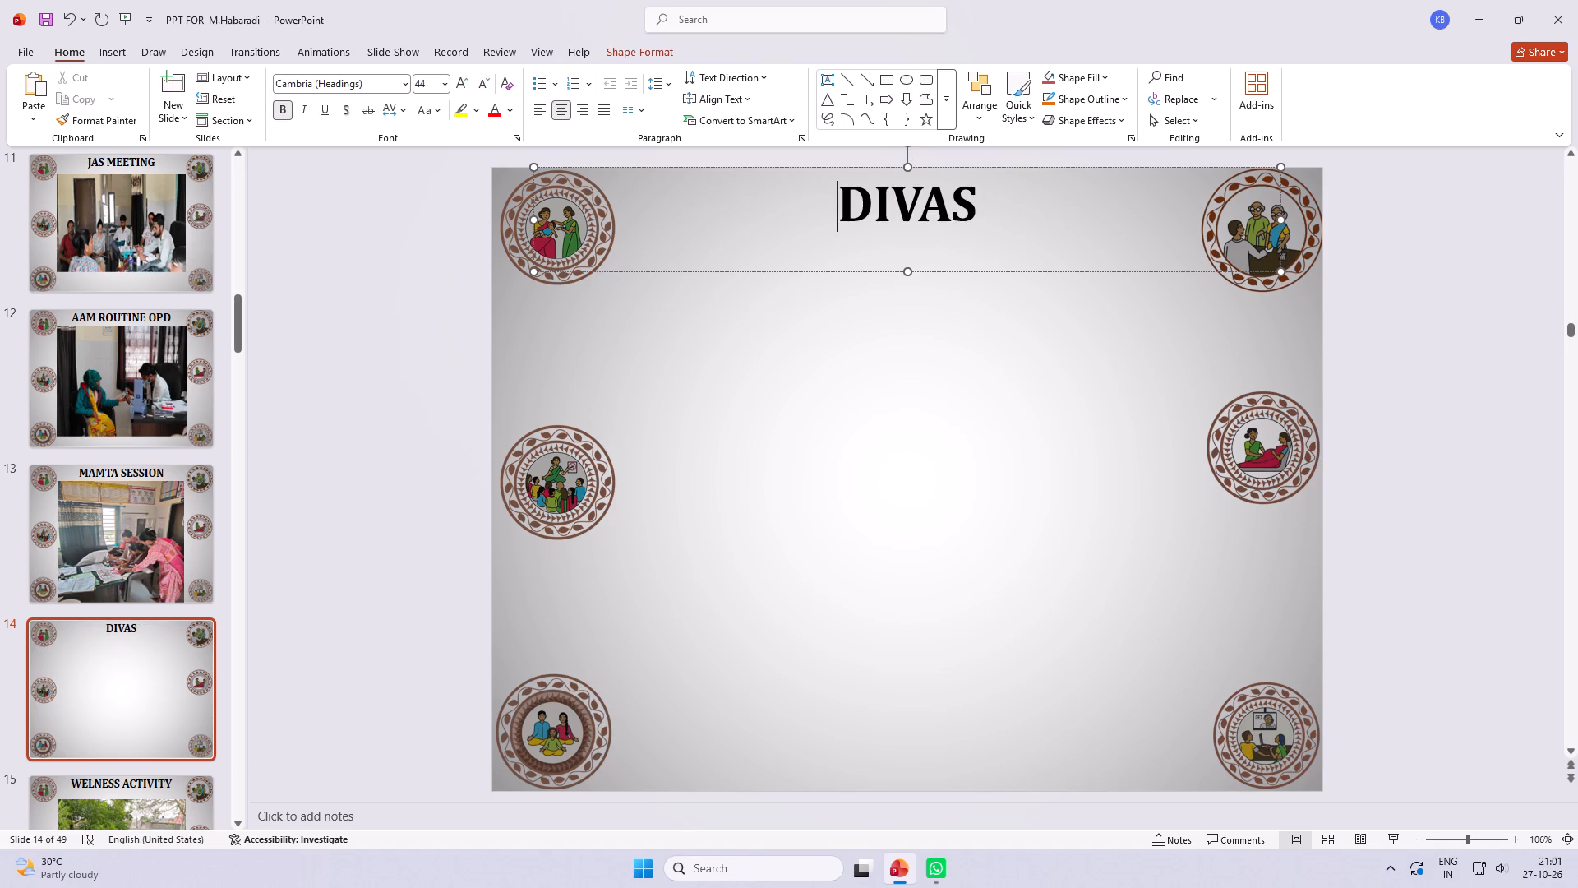
pyautogui.write('HYP')
pyautogui.write('ER')
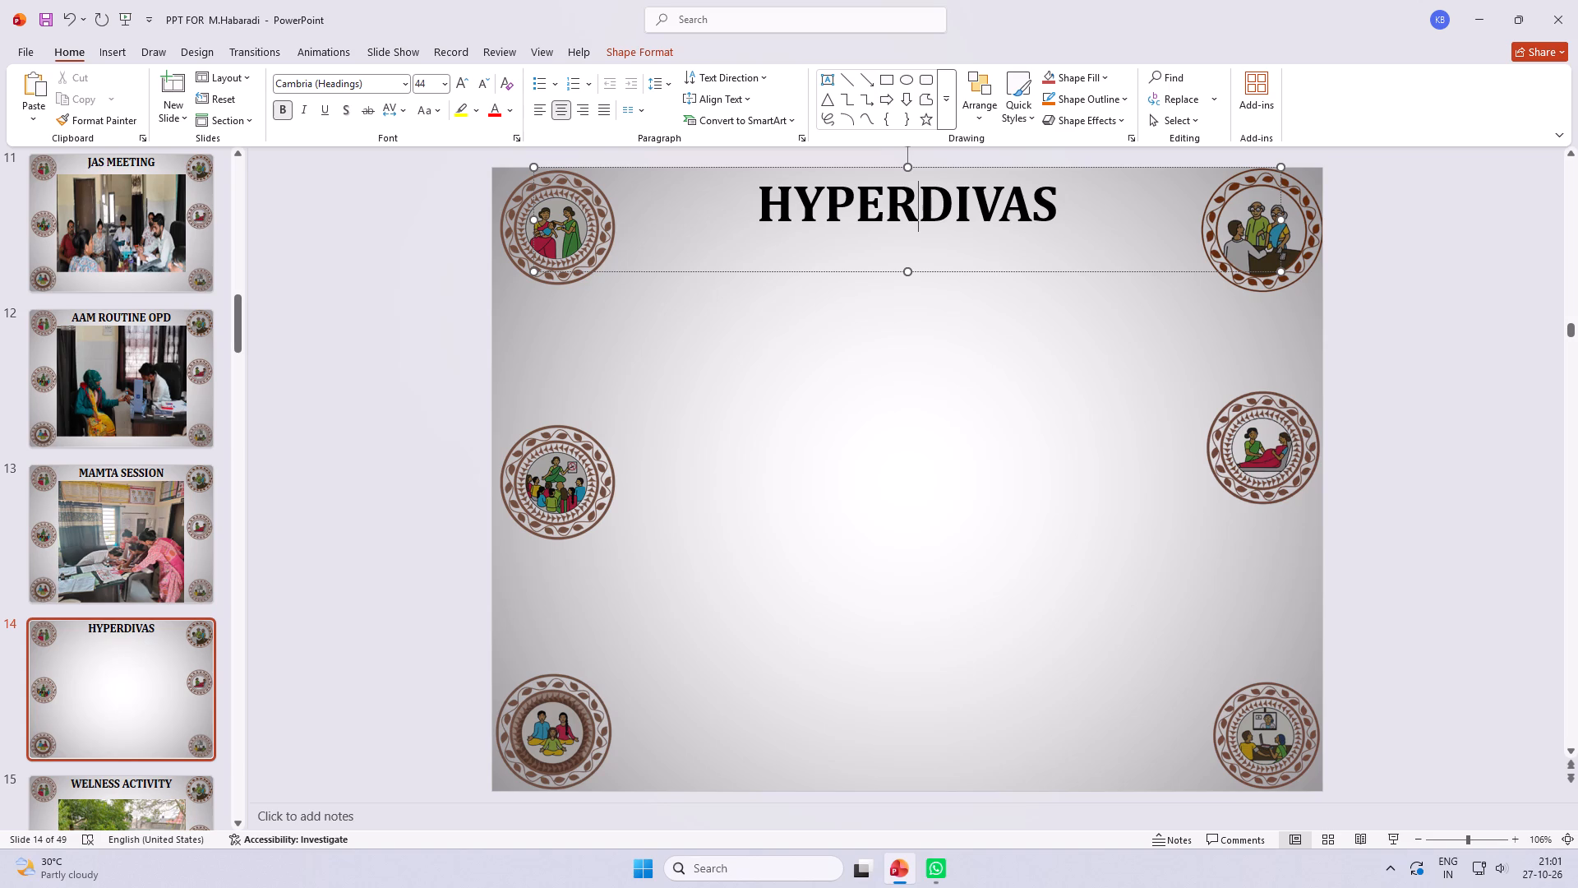
pyautogui.write('TI')
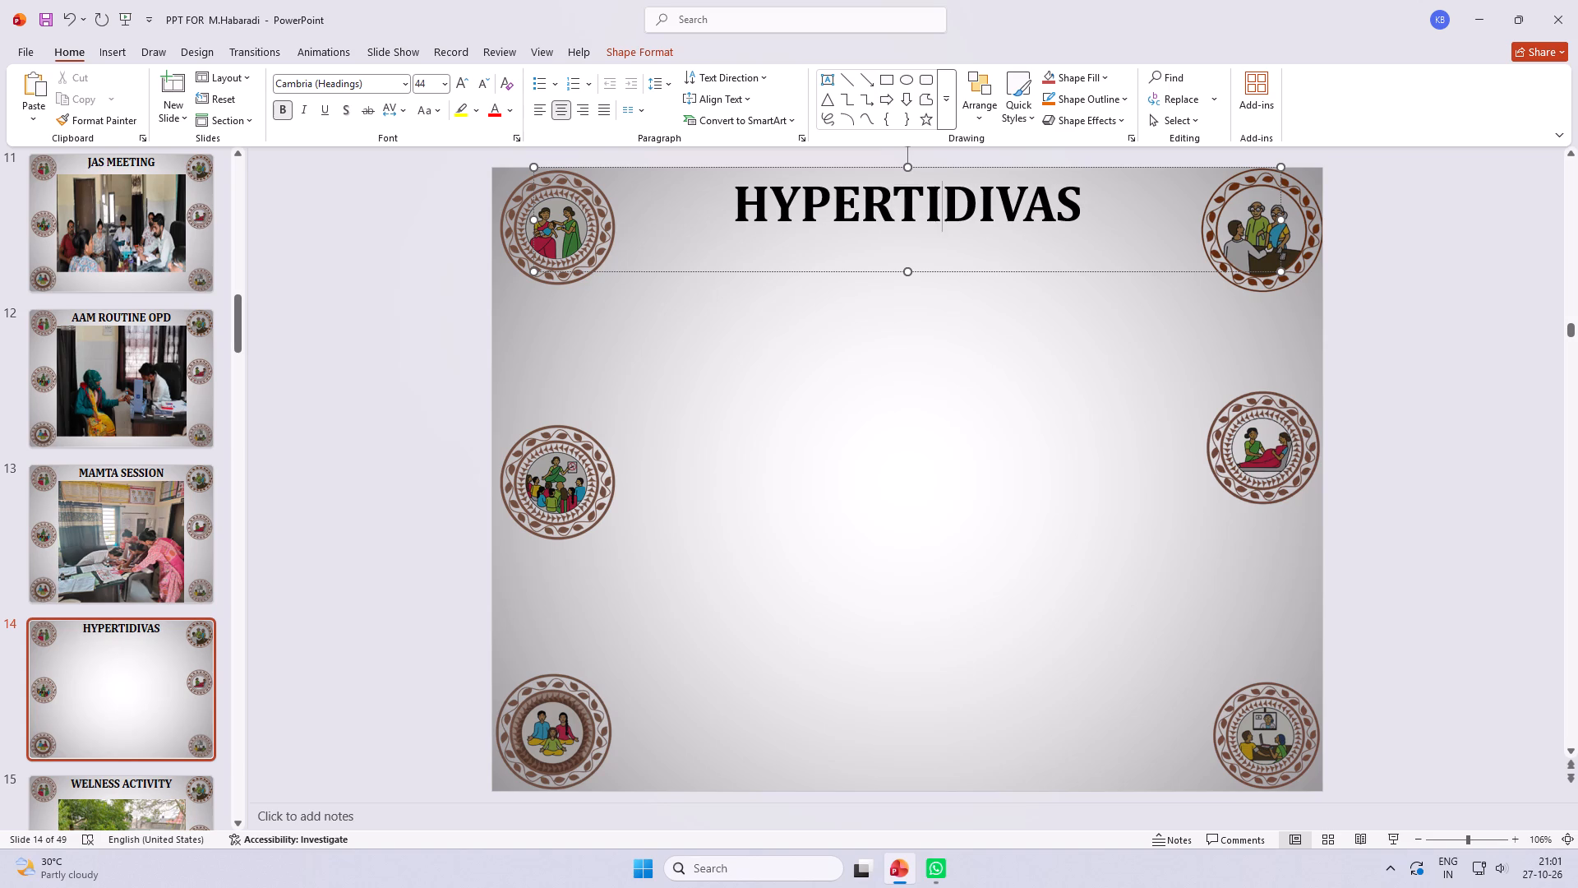
pyautogui.press('BackSpace')
pyautogui.press('a')
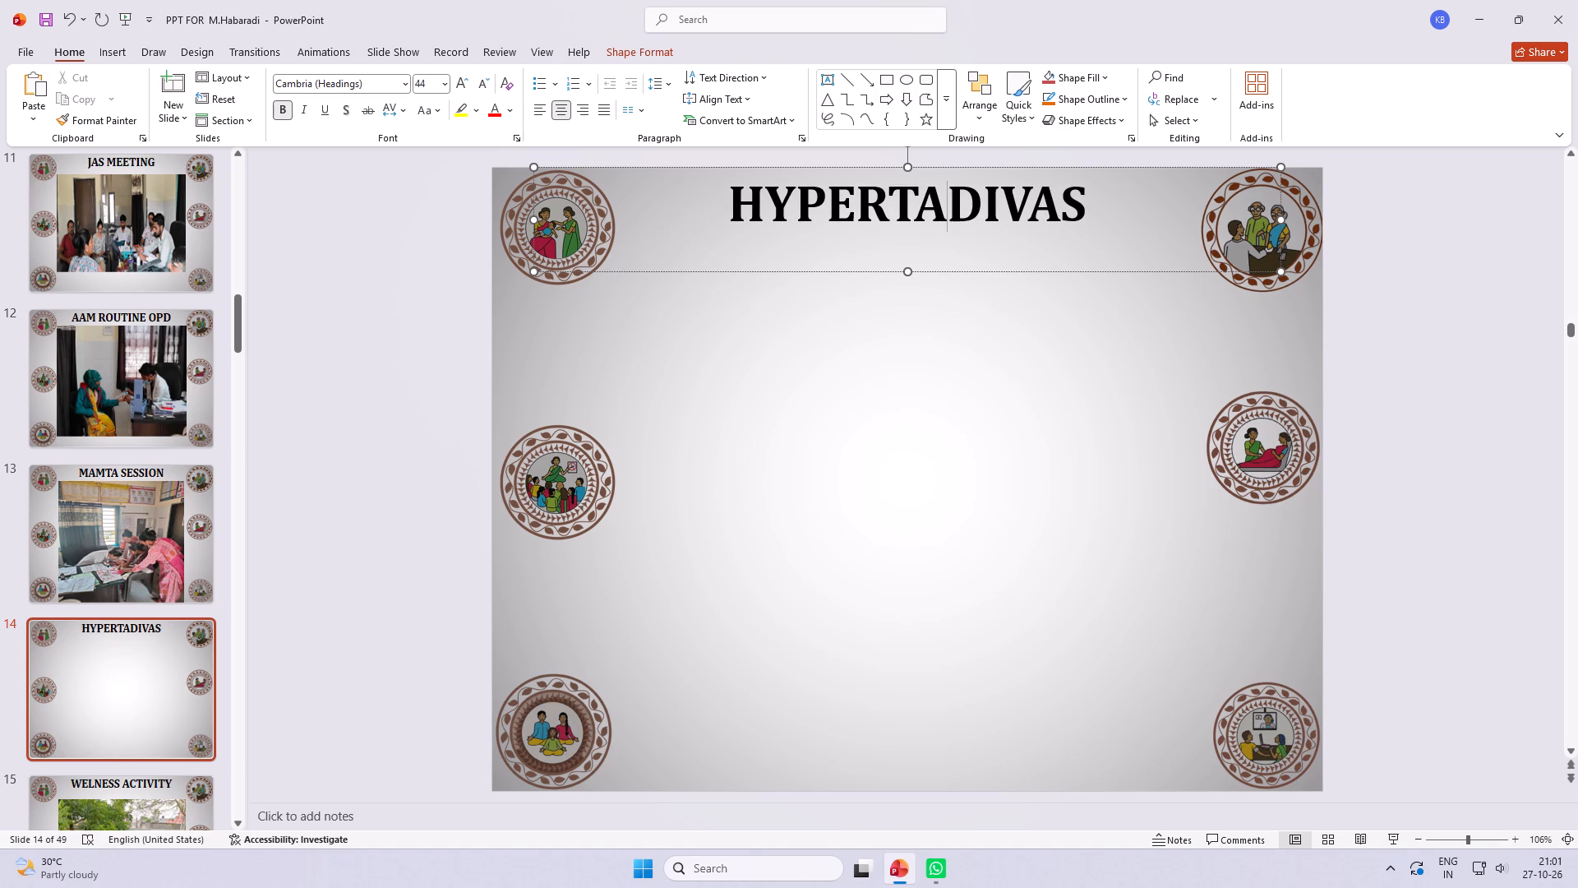
pyautogui.write('TION')
pyautogui.press('space')
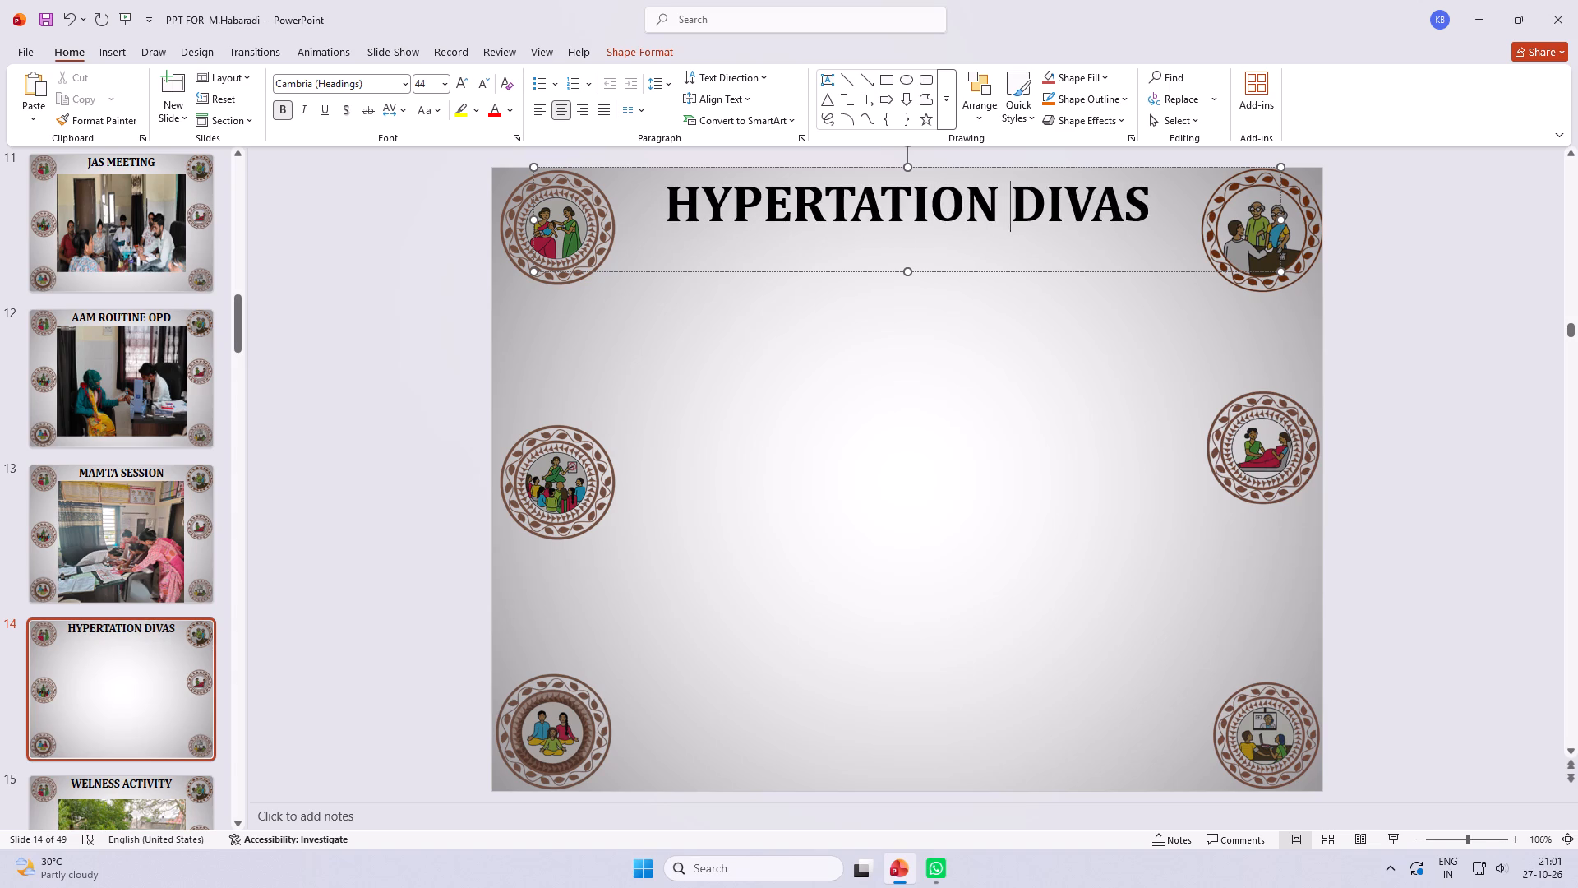
pyautogui.click(892, 430)
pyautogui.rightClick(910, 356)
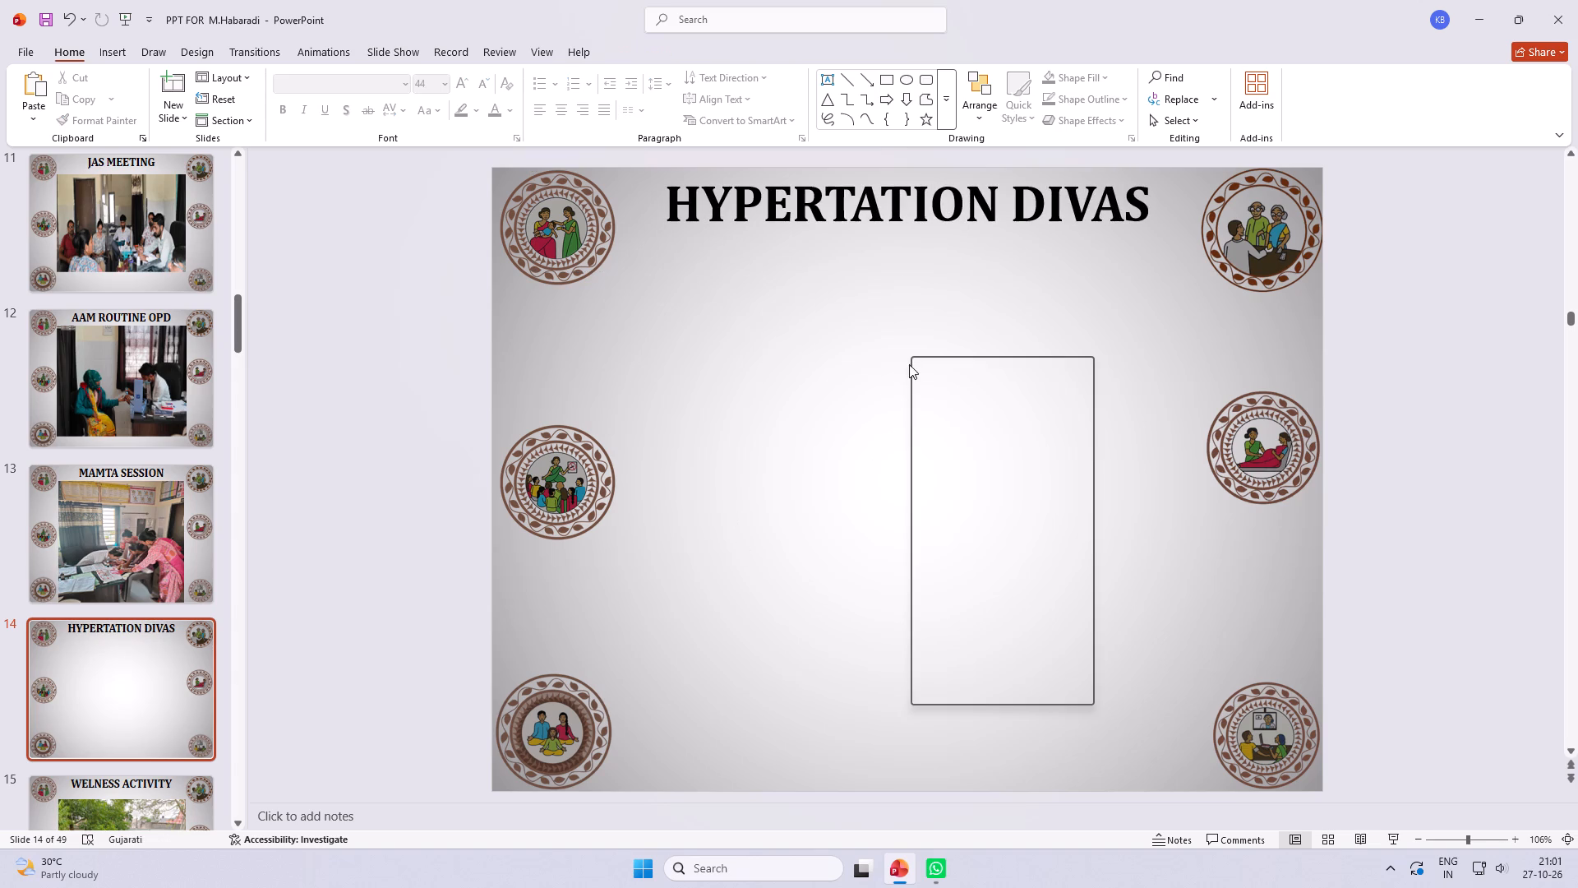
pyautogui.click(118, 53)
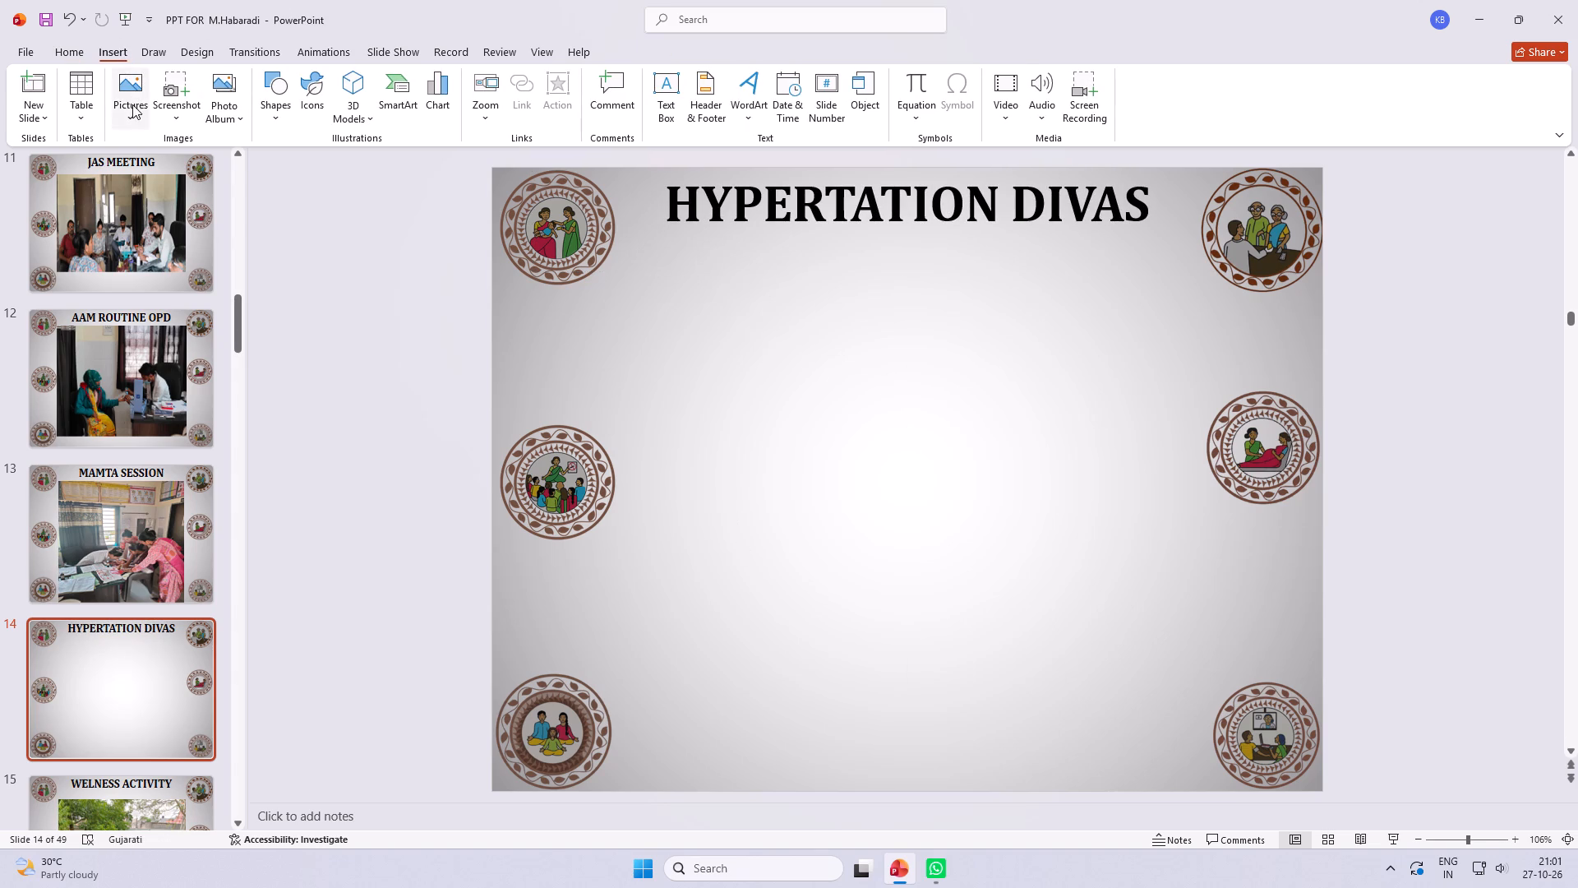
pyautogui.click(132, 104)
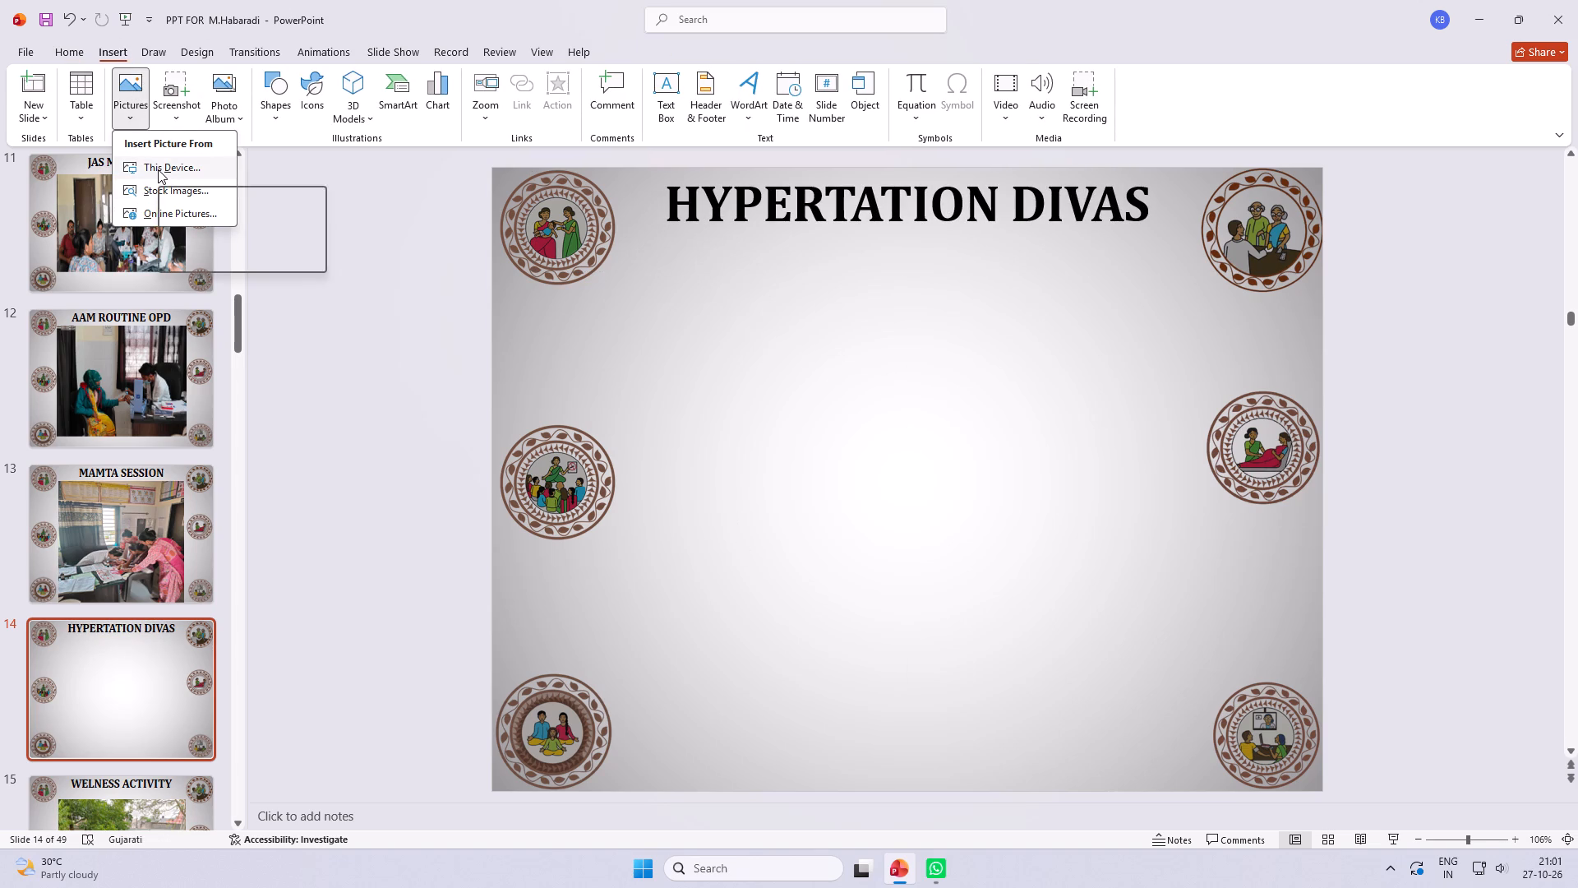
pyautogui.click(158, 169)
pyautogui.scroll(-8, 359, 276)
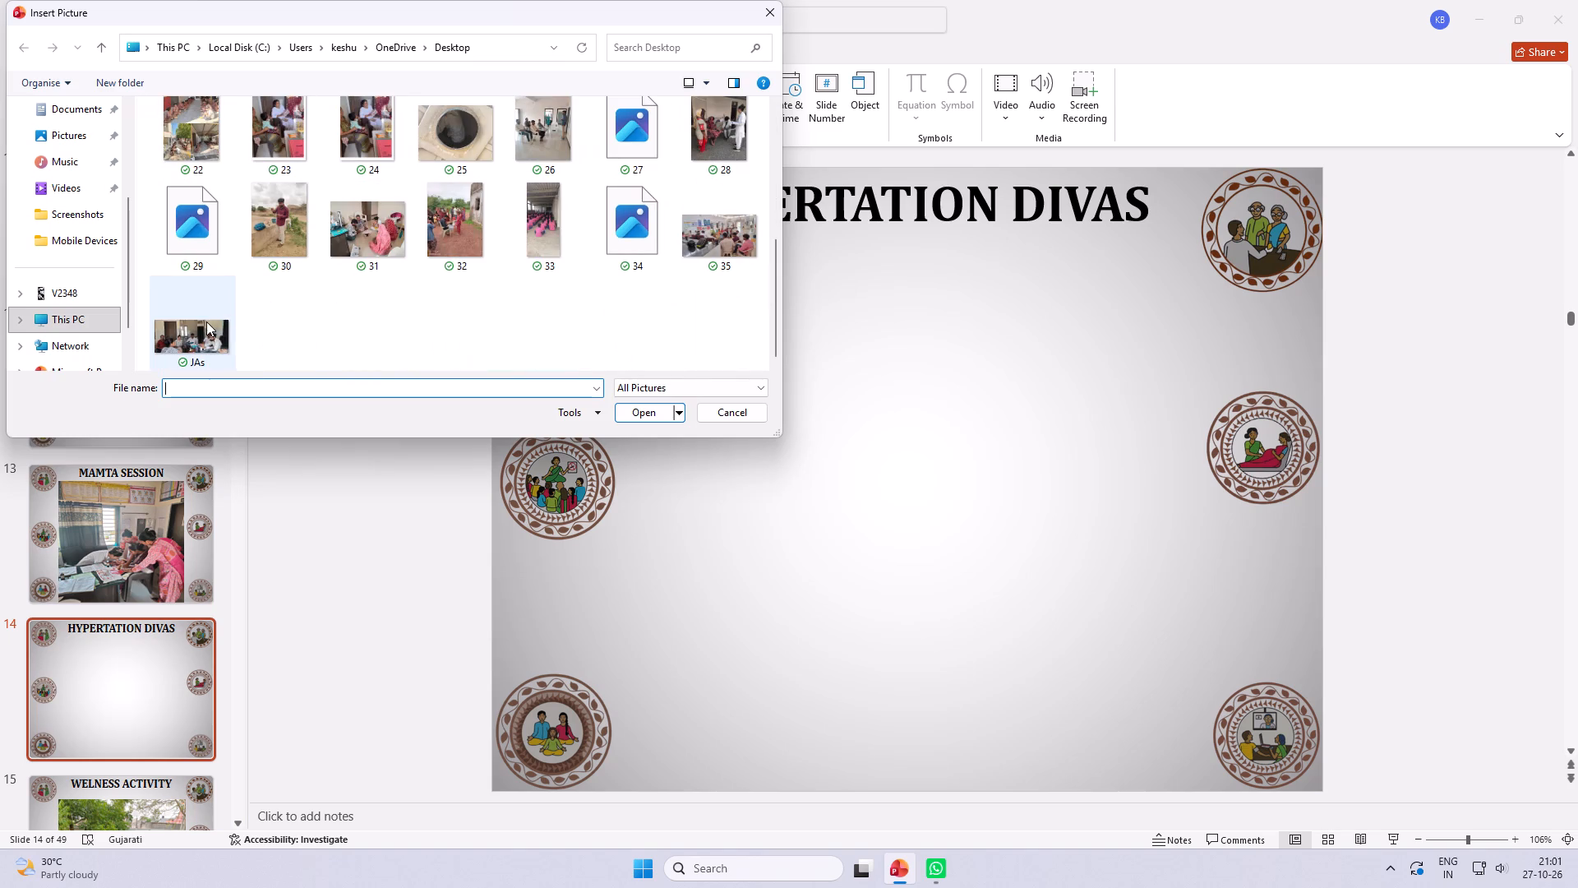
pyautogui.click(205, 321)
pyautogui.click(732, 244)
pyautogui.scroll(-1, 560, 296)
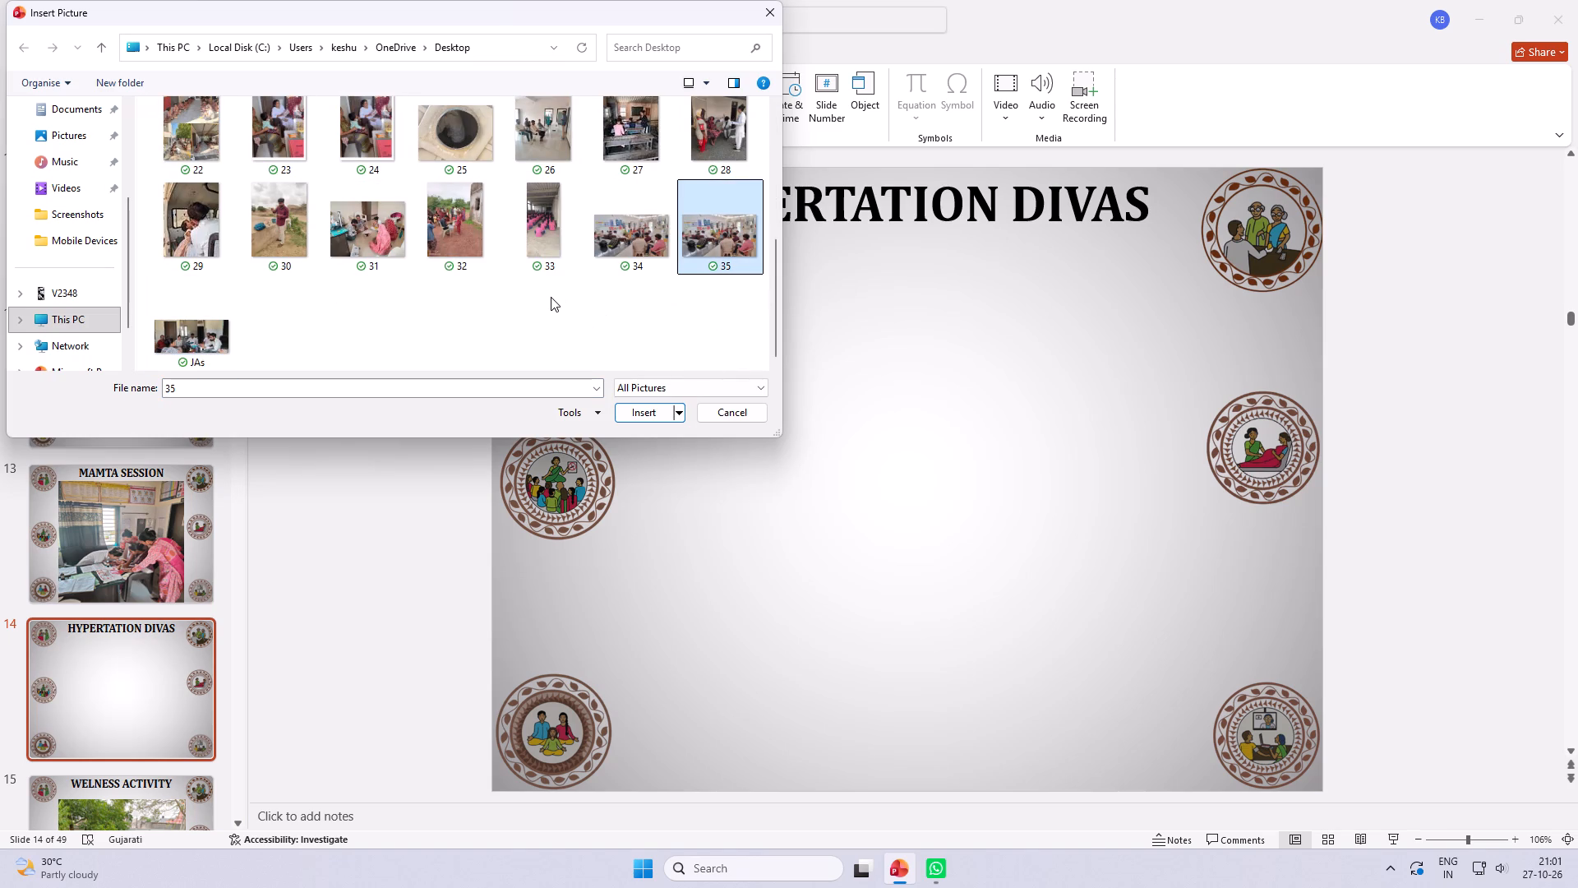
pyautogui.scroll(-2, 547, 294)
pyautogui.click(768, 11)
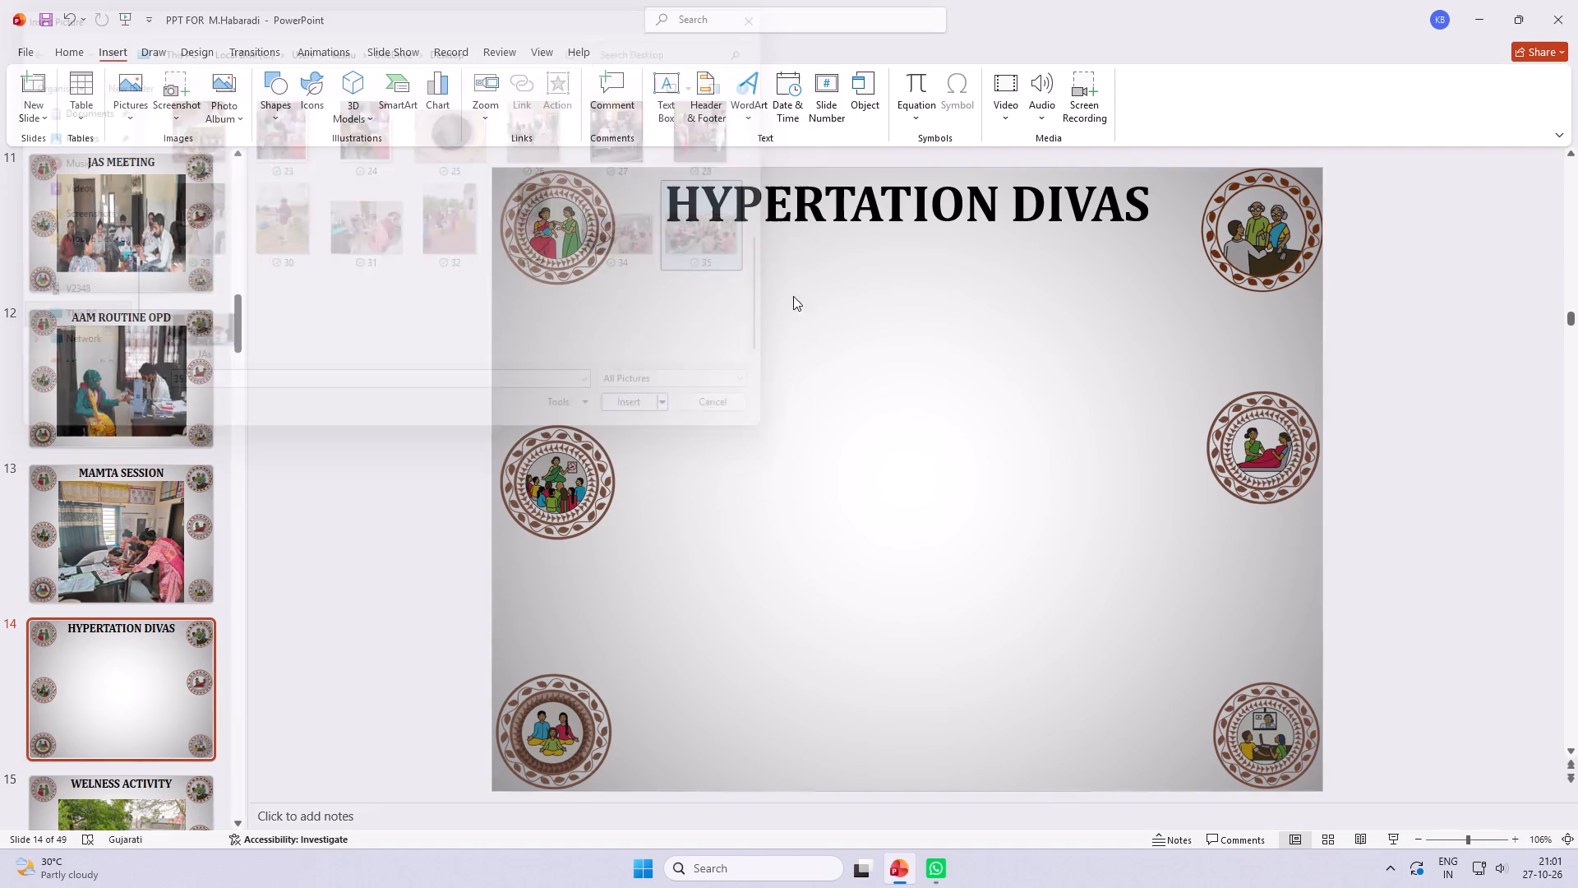
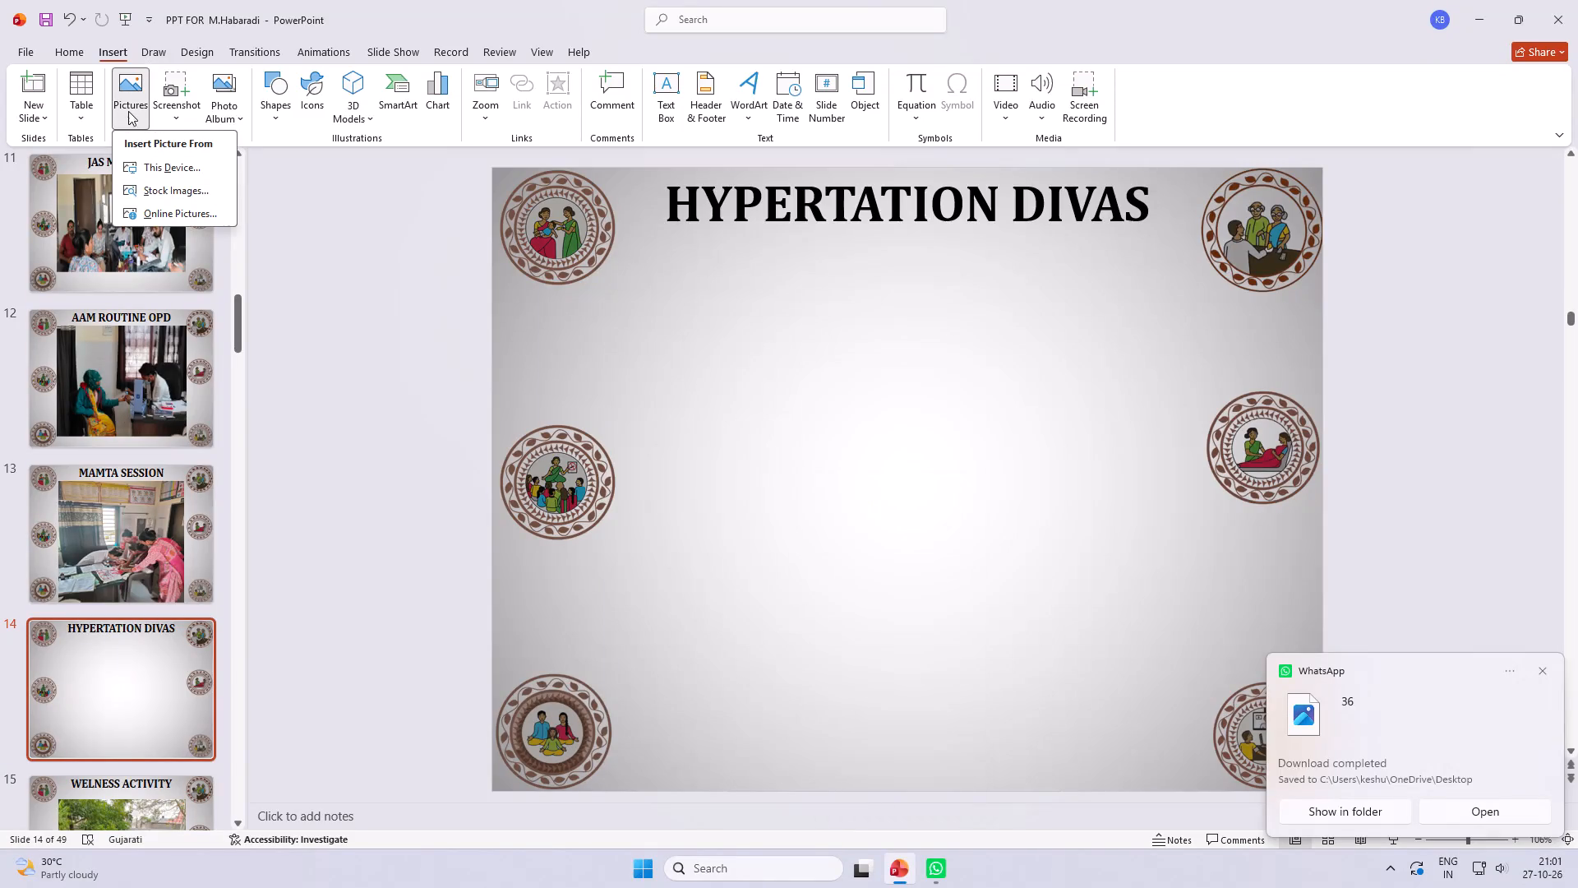
# Insert picture 36 from the Desktop folder onto slide 14, HYPERTATION DIVAS.
pyautogui.doubleClick(137, 181)
pyautogui.click(1401, 99)
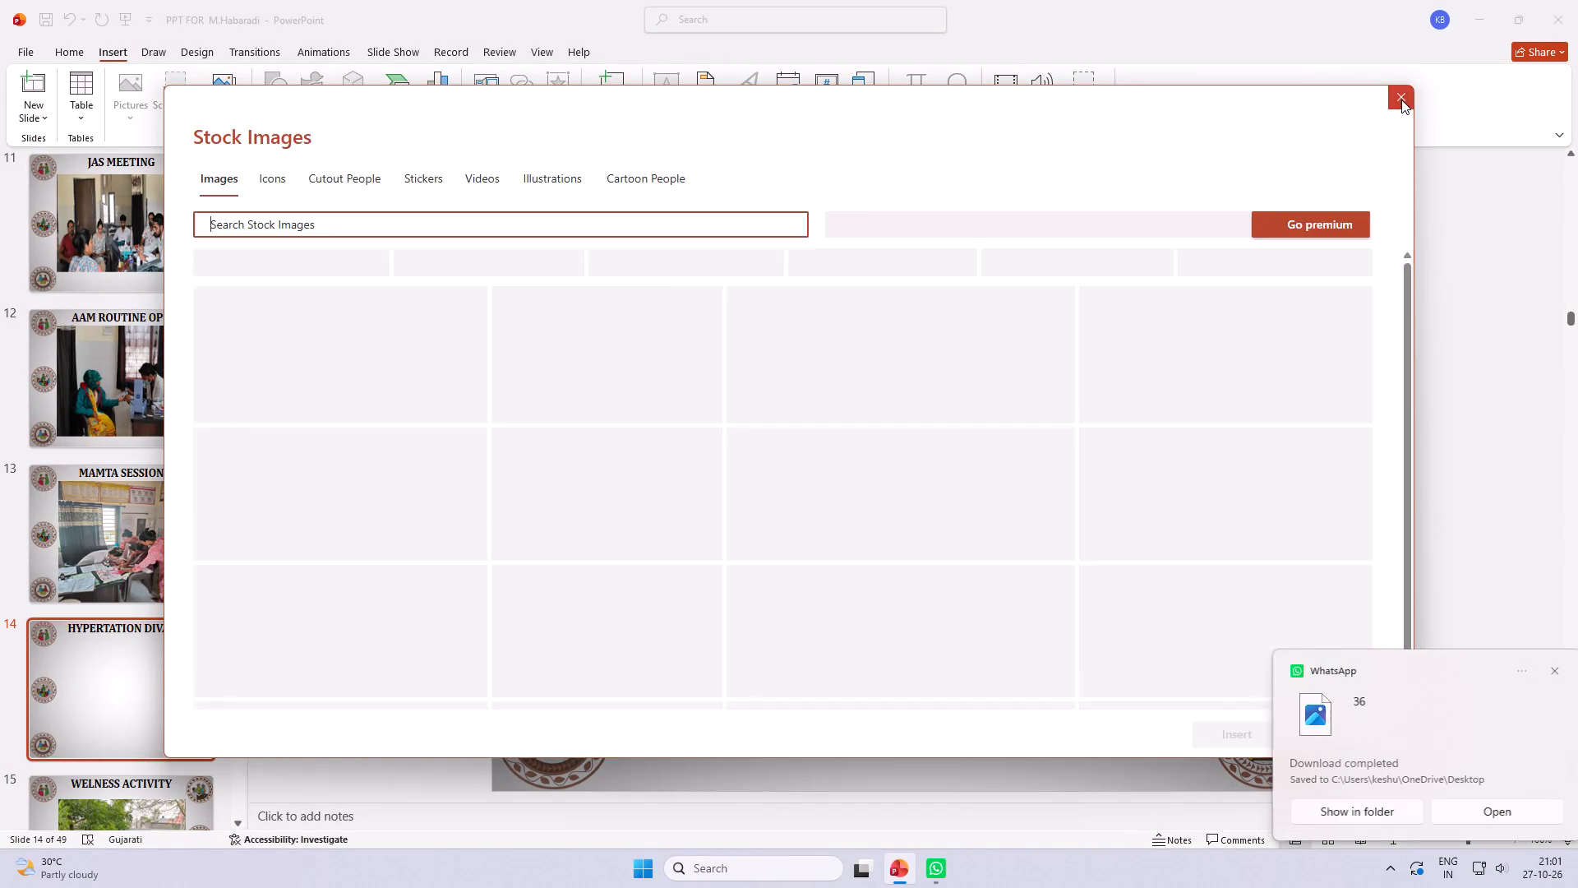
pyautogui.click(133, 95)
pyautogui.click(154, 156)
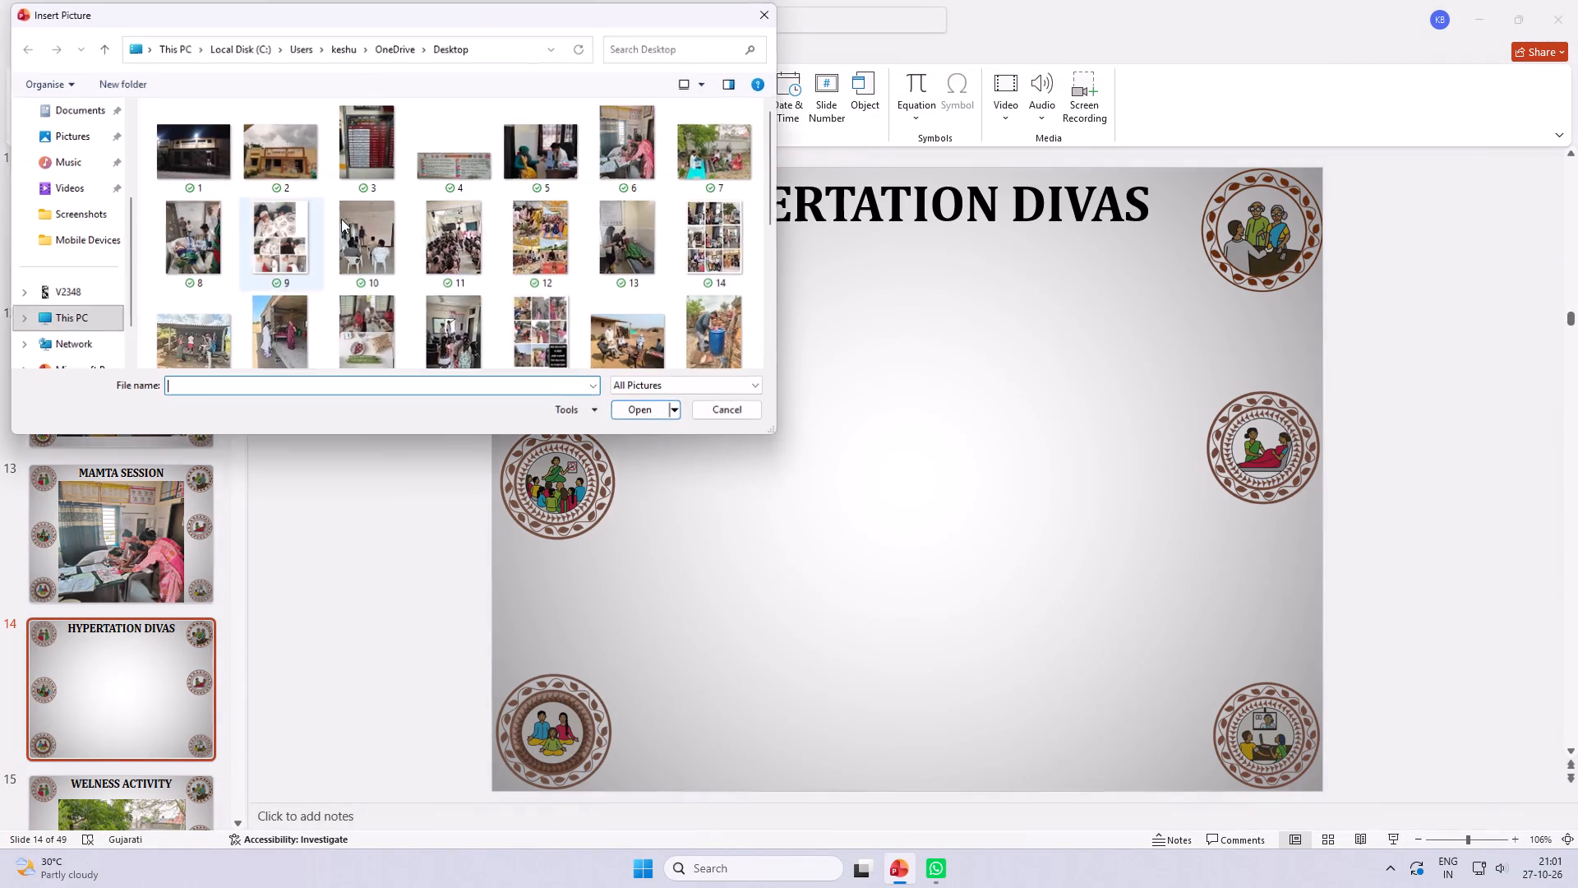
pyautogui.scroll(-6, 616, 326)
pyautogui.scroll(-4, 292, 298)
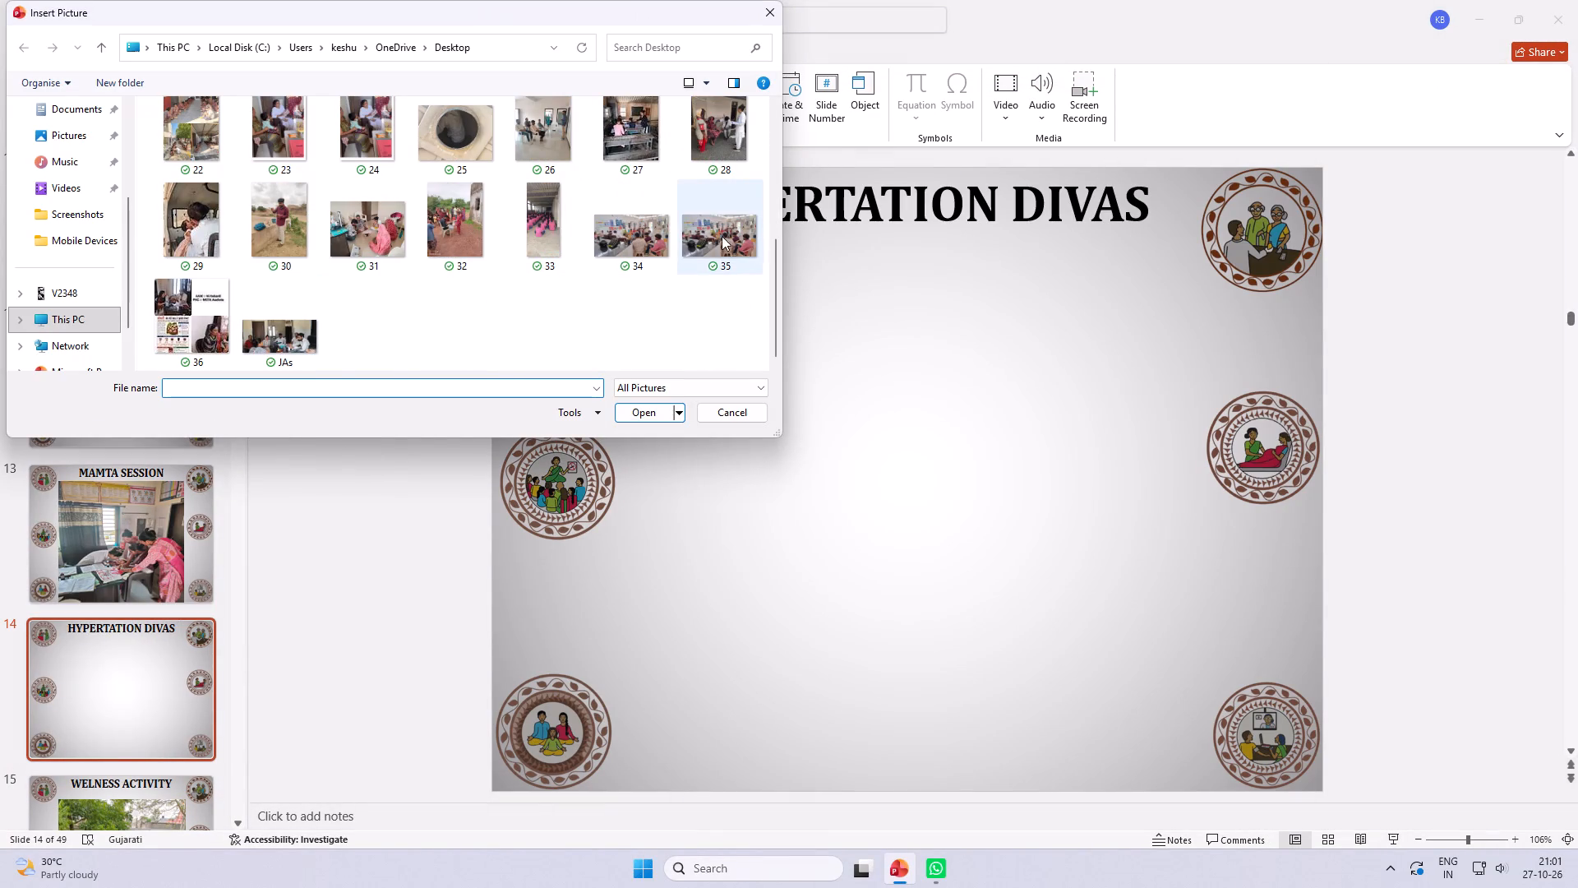
pyautogui.scroll(-5, 687, 248)
pyautogui.scroll(-1, 81, 283)
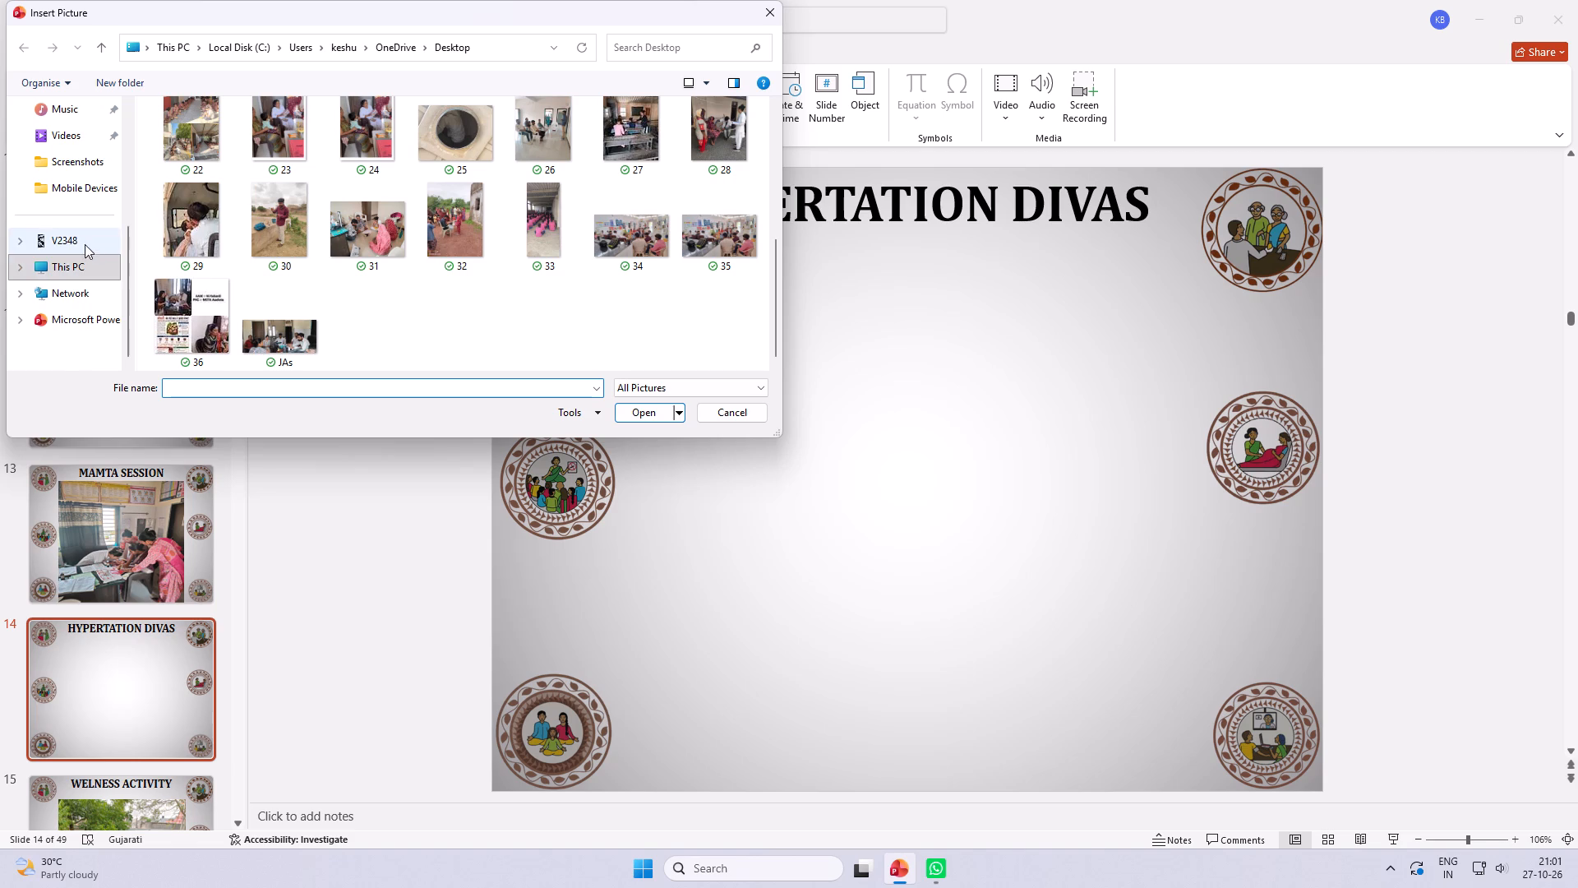
pyautogui.scroll(2, 75, 270)
pyautogui.click(79, 165)
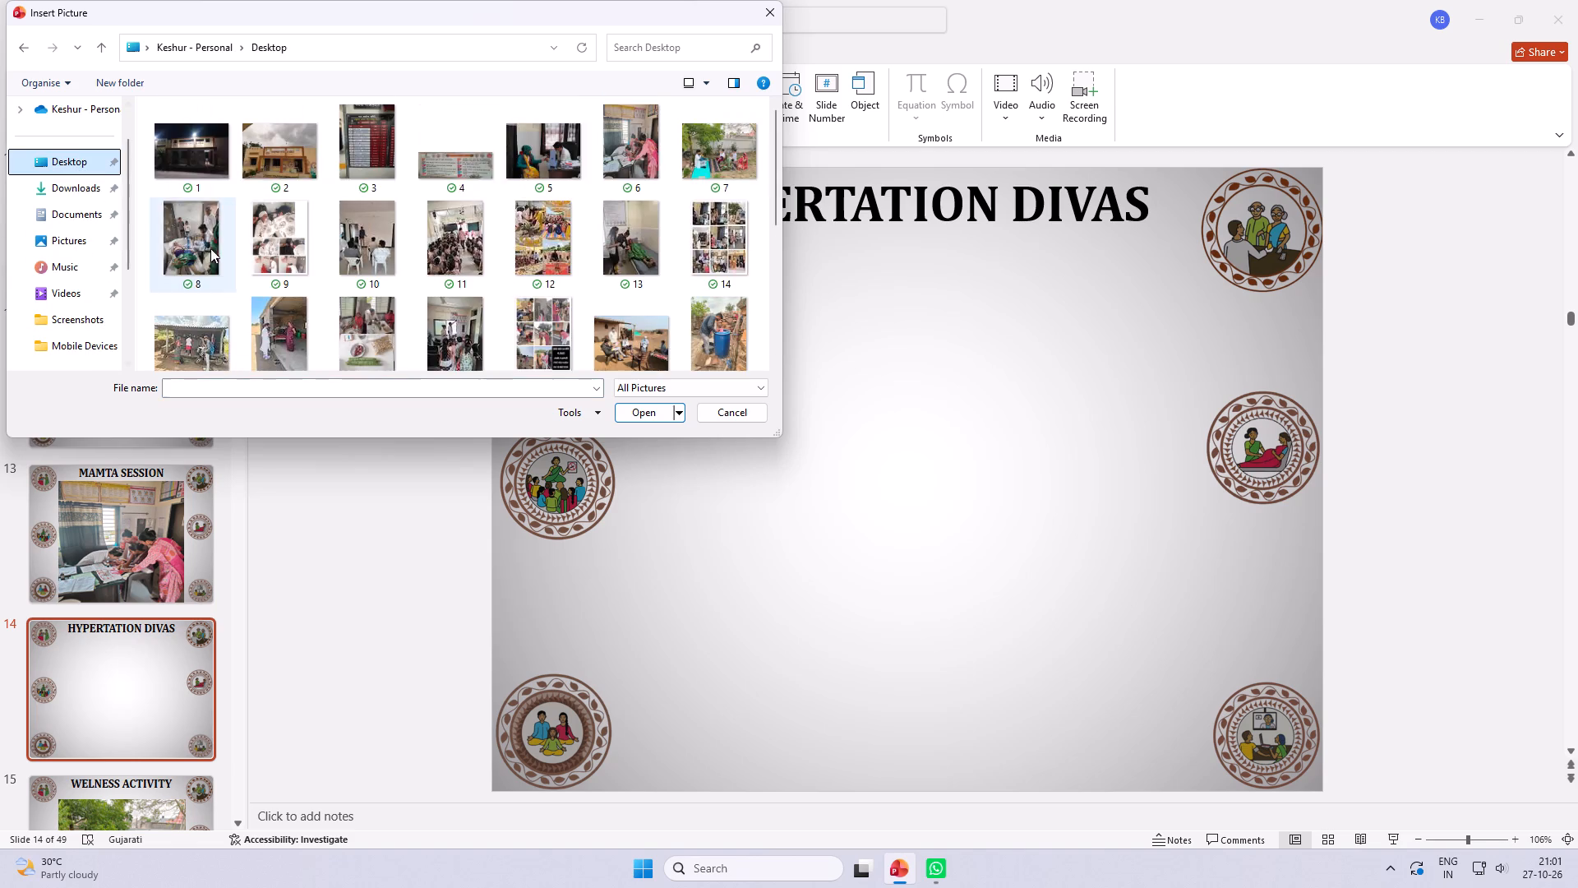
pyautogui.scroll(-11, 345, 294)
pyautogui.click(214, 327)
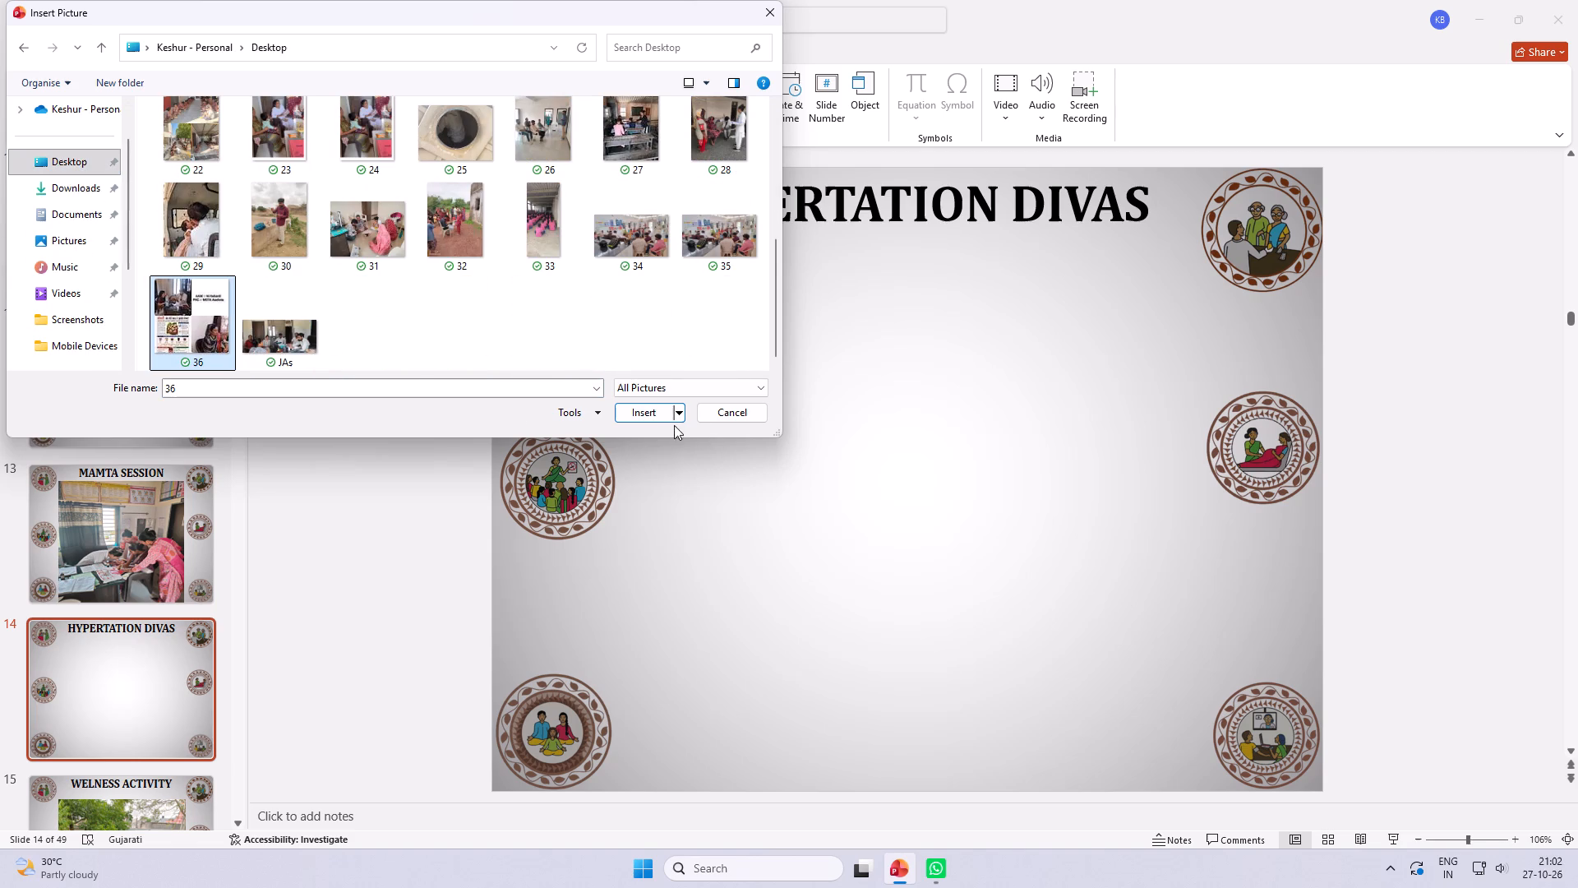
pyautogui.click(659, 415)
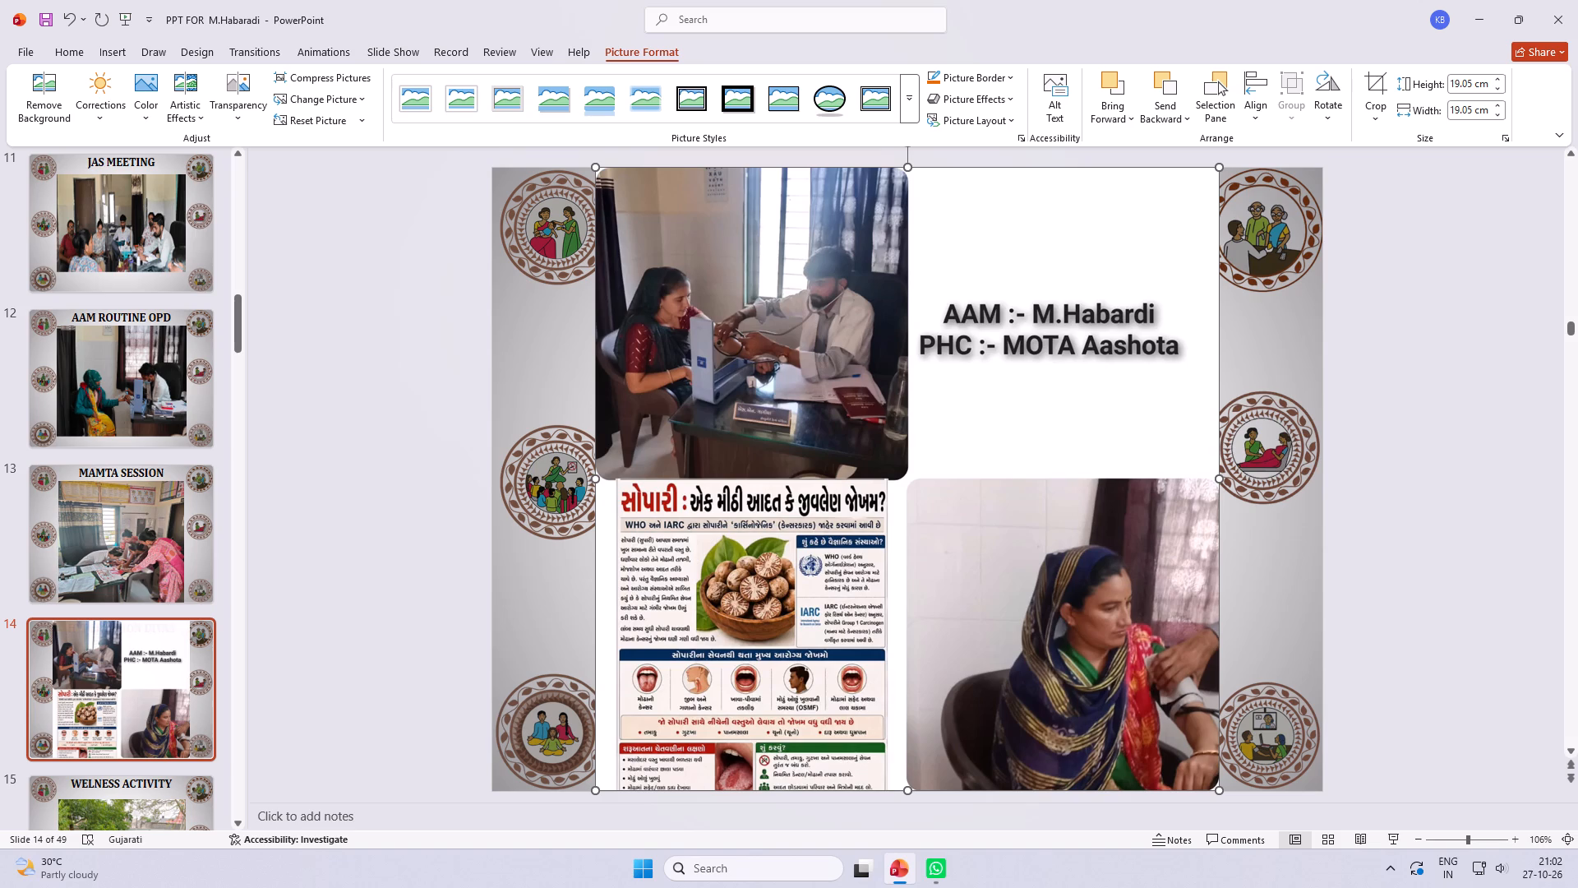
# Shrink the inserted photo collage on slide 14 so it sits below the HYPERTATION DIVAS title and between the side emblems.
pyautogui.click(659, 497)
pyautogui.moveTo(594, 479); pyautogui.dragTo(625, 478)
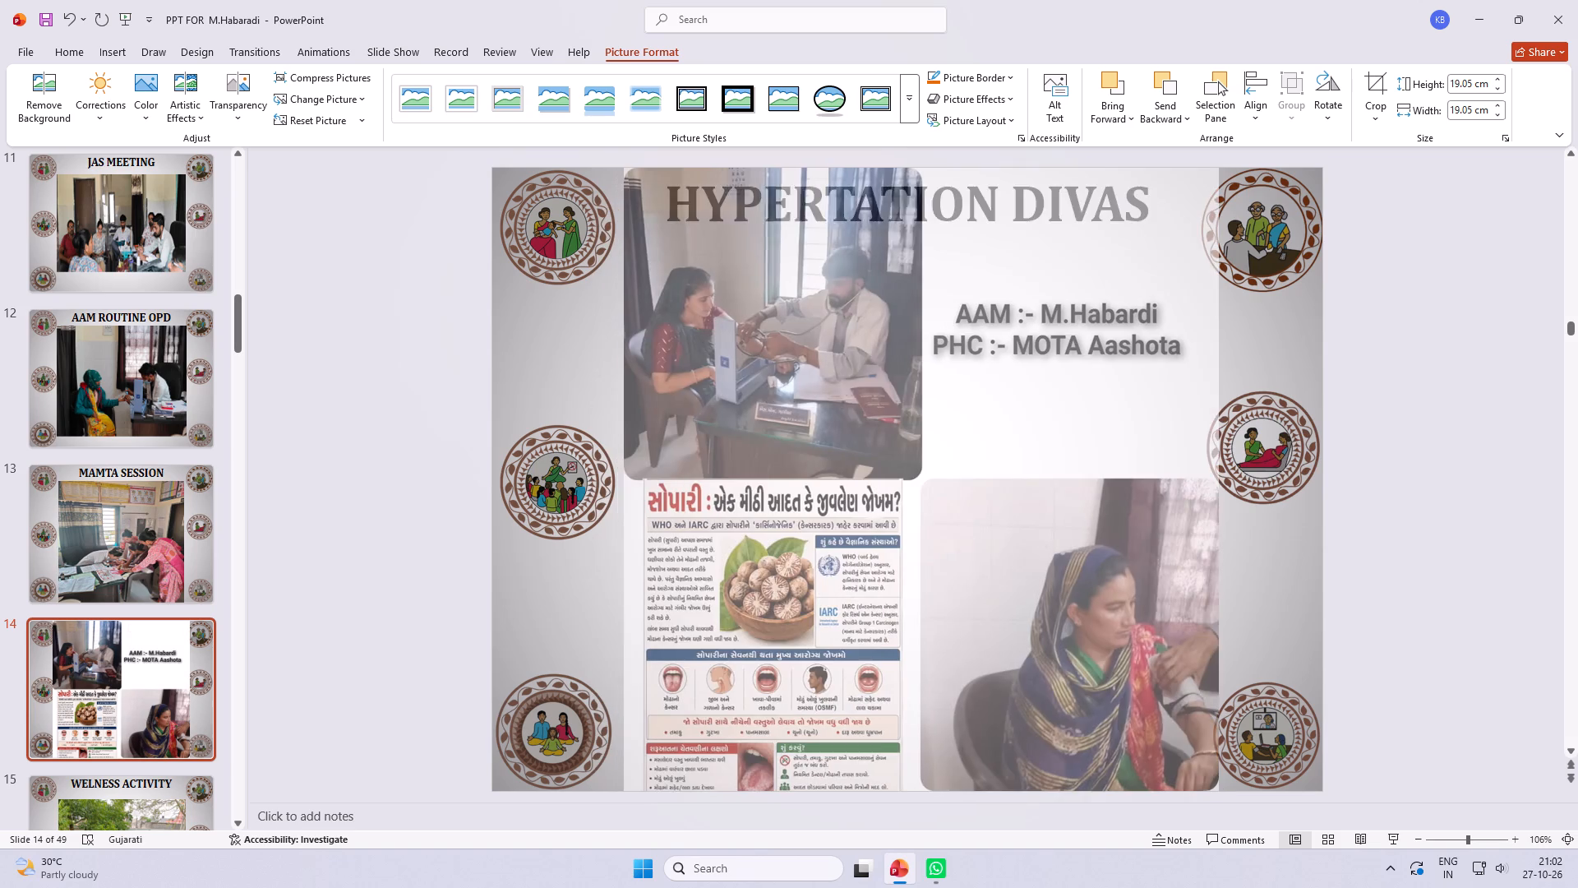
pyautogui.moveTo(625, 478); pyautogui.dragTo(622, 478)
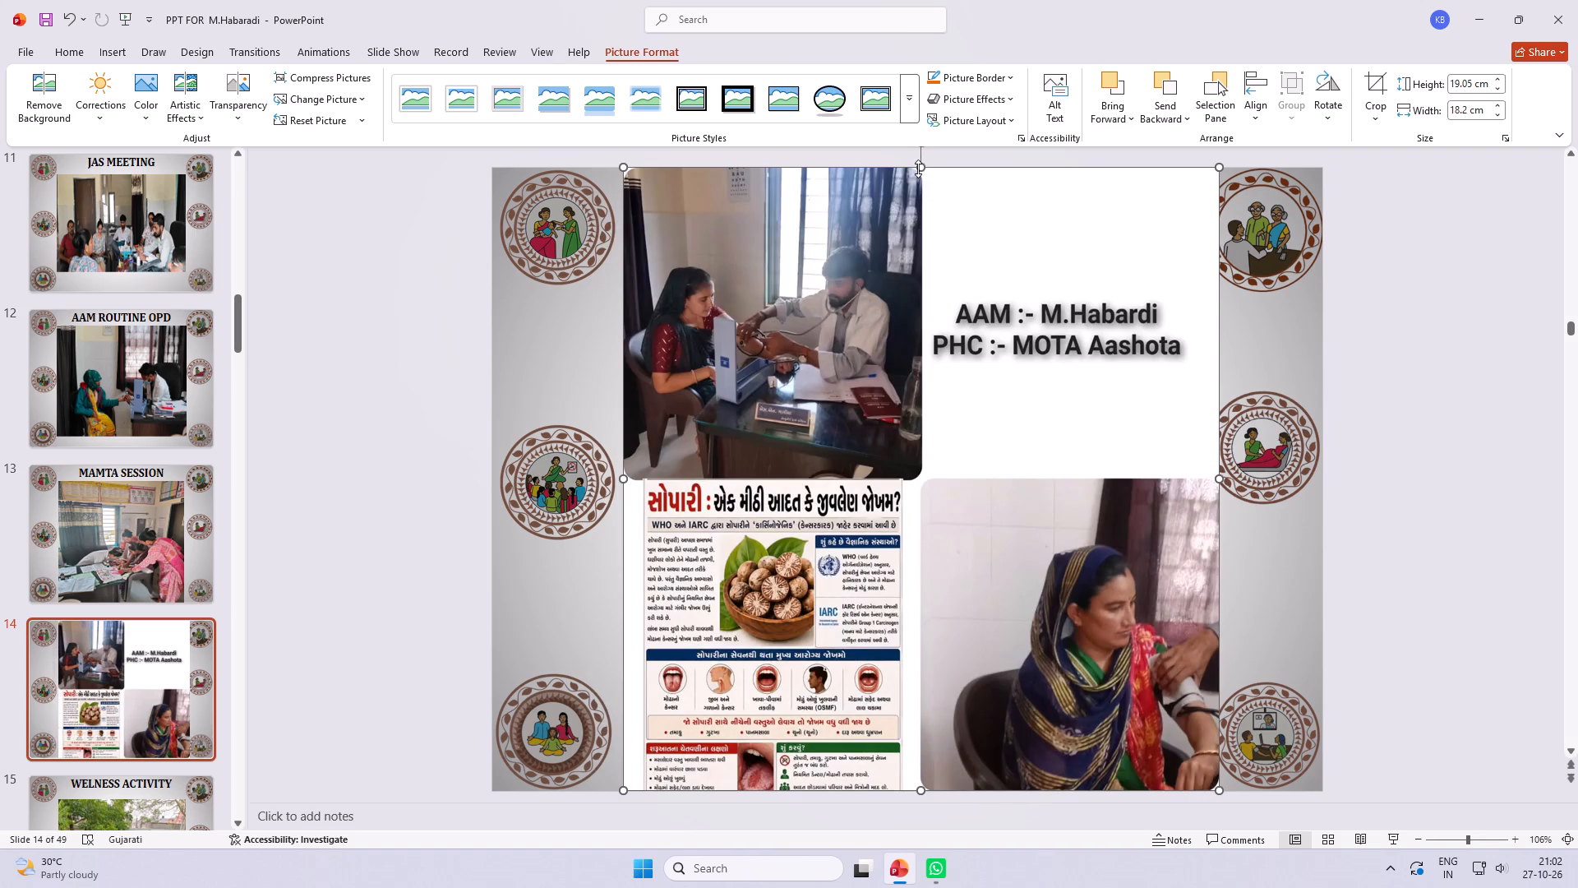
pyautogui.moveTo(918, 169); pyautogui.dragTo(902, 254)
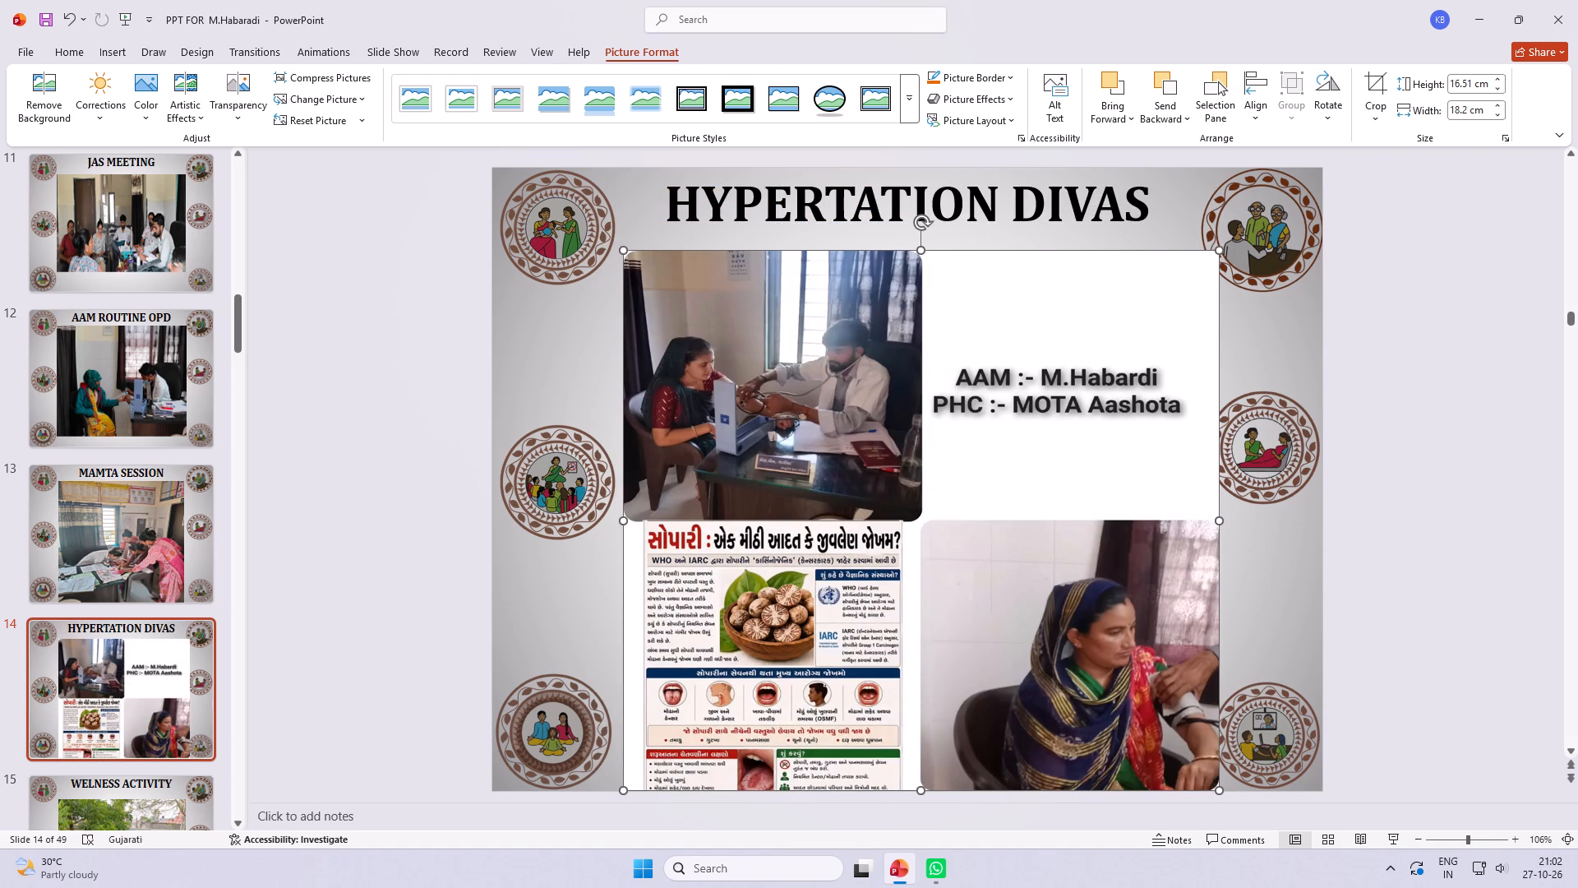
pyautogui.moveTo(1219, 252); pyautogui.dragTo(1170, 267)
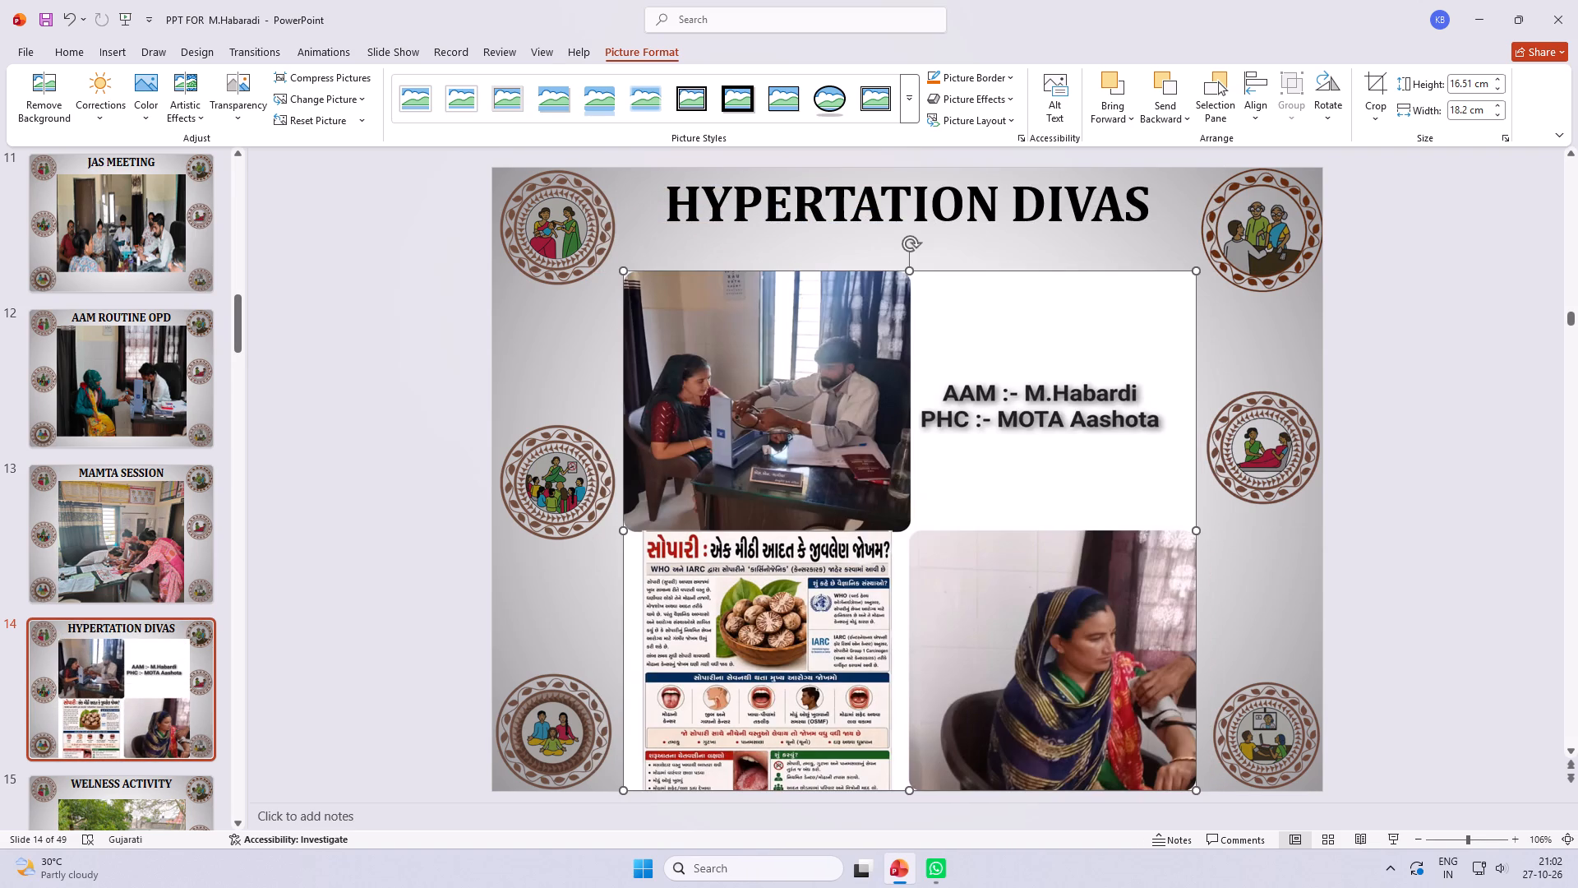
# Check the WELNESS ACTIVITY and HOME VISIT FOR PALLIATIVE CARE slides, return to slide 1 and save the presentation.
pyautogui.scroll(-2, 1119, 634)
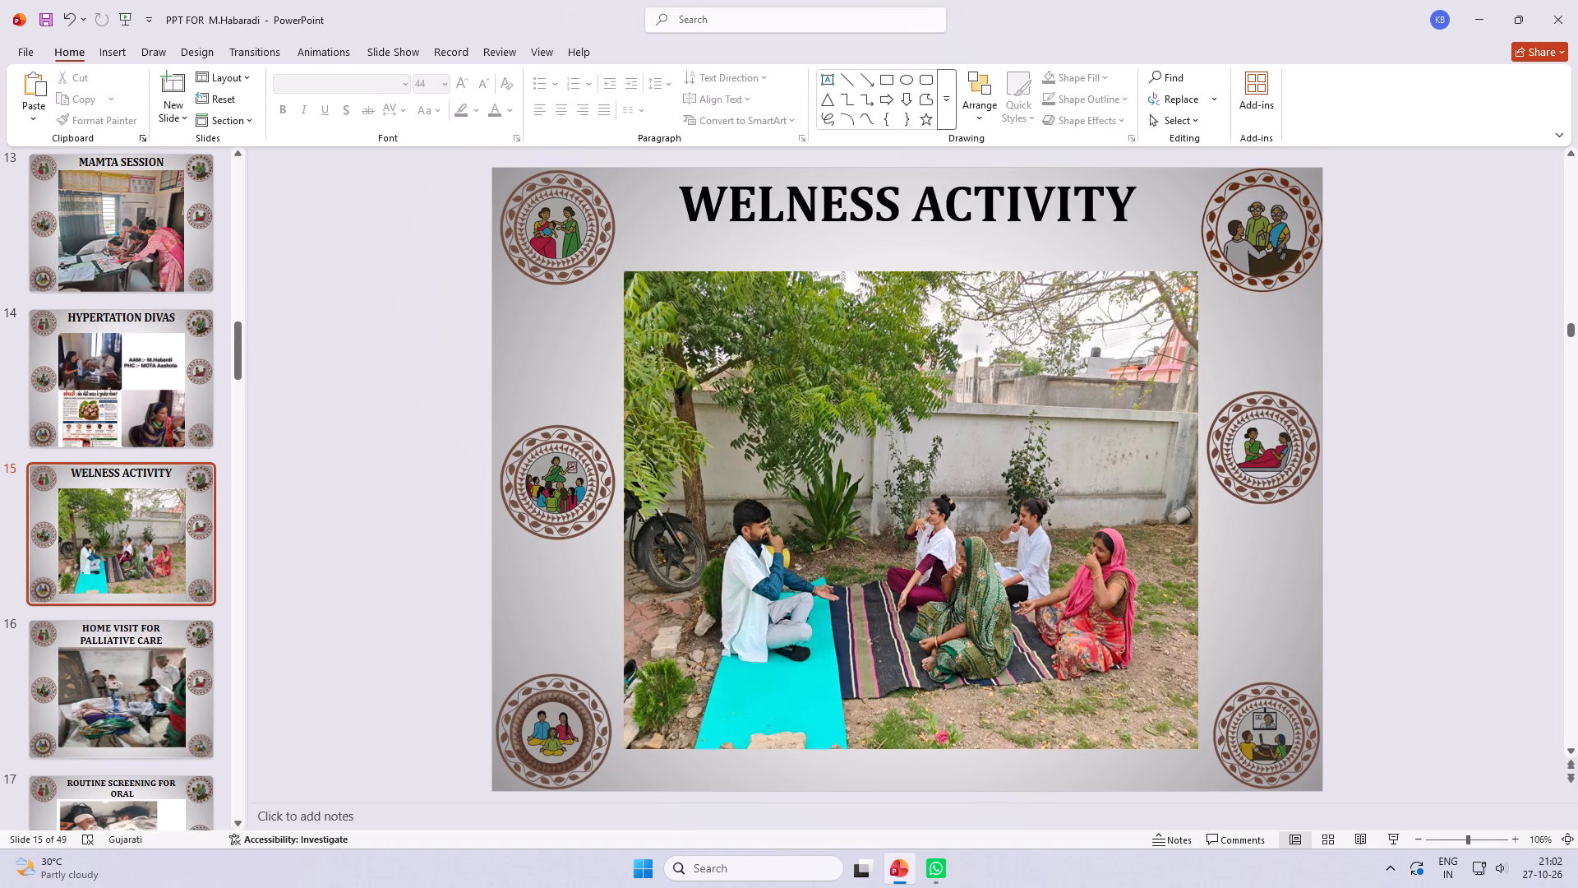
pyautogui.hotkey('ctrl', 's')
pyautogui.scroll(-1, 863, 515)
pyautogui.scroll(-1, 1040, 460)
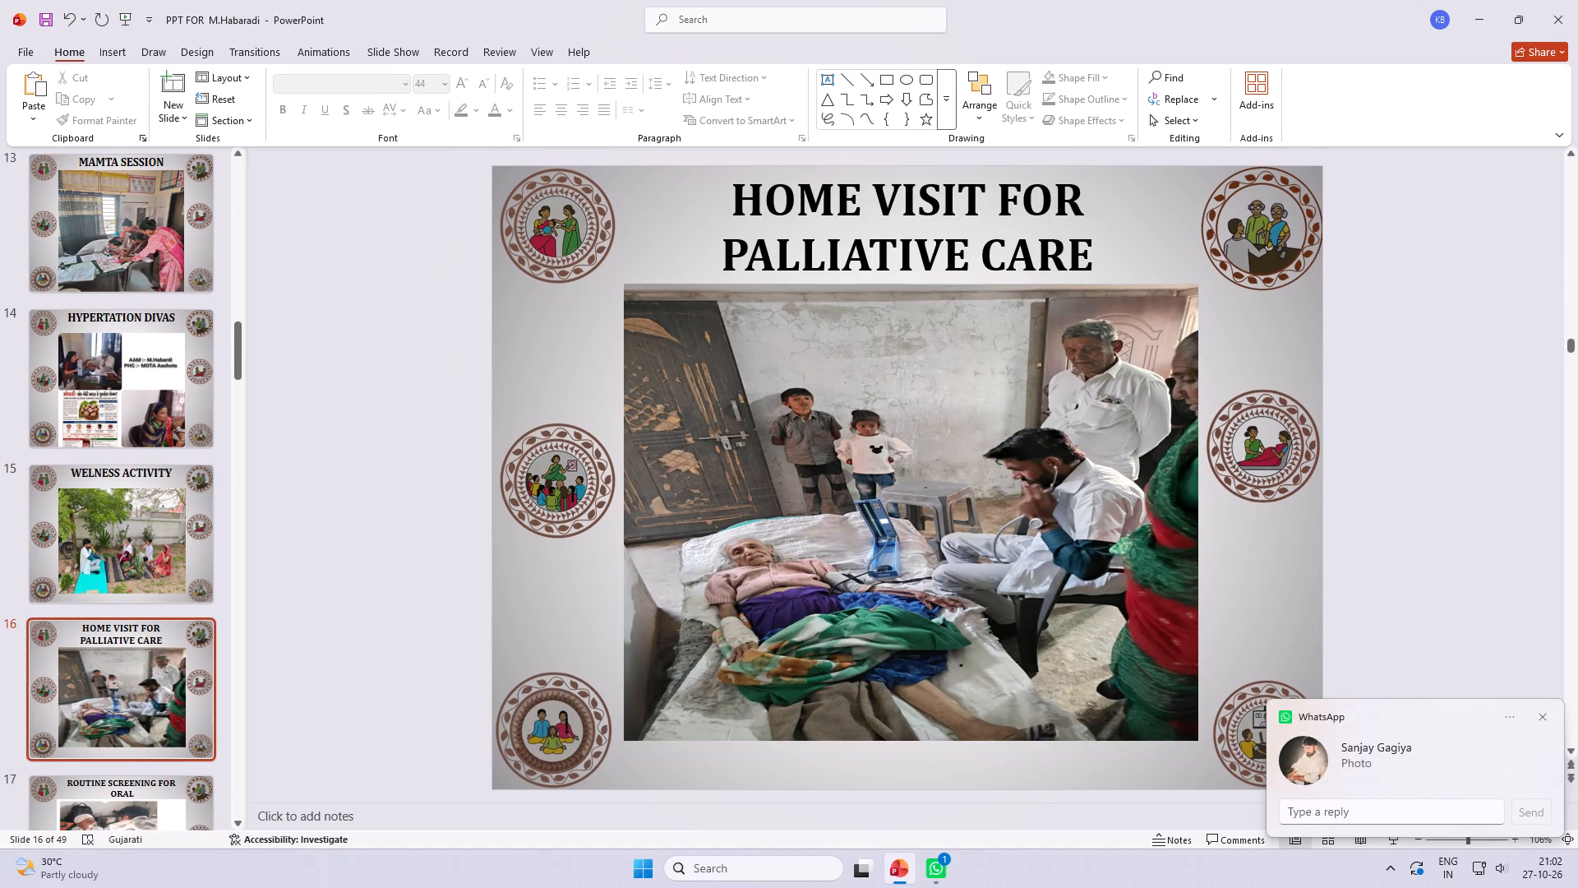
pyautogui.scroll(20, 913, 450)
pyautogui.scroll(12, 913, 450)
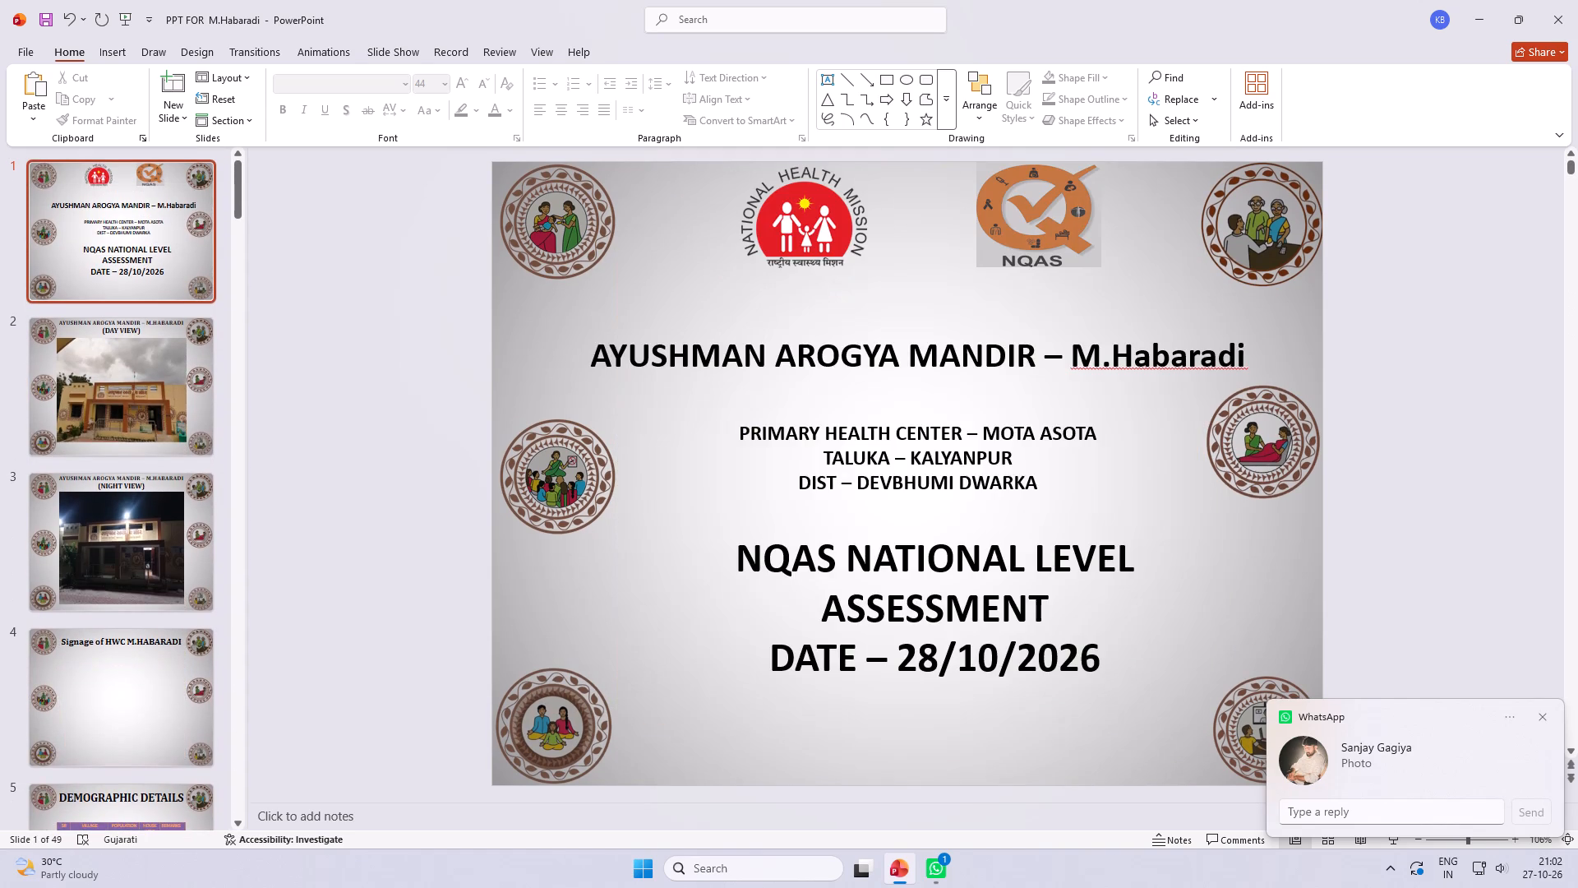
pyautogui.hotkey('ctrl', 's')
# Rewrite the village name in slide 1's Ayushman Arogya Mandir title in capitals as HABARADI, keeping the M. prefix.
pyautogui.click(1449, 376)
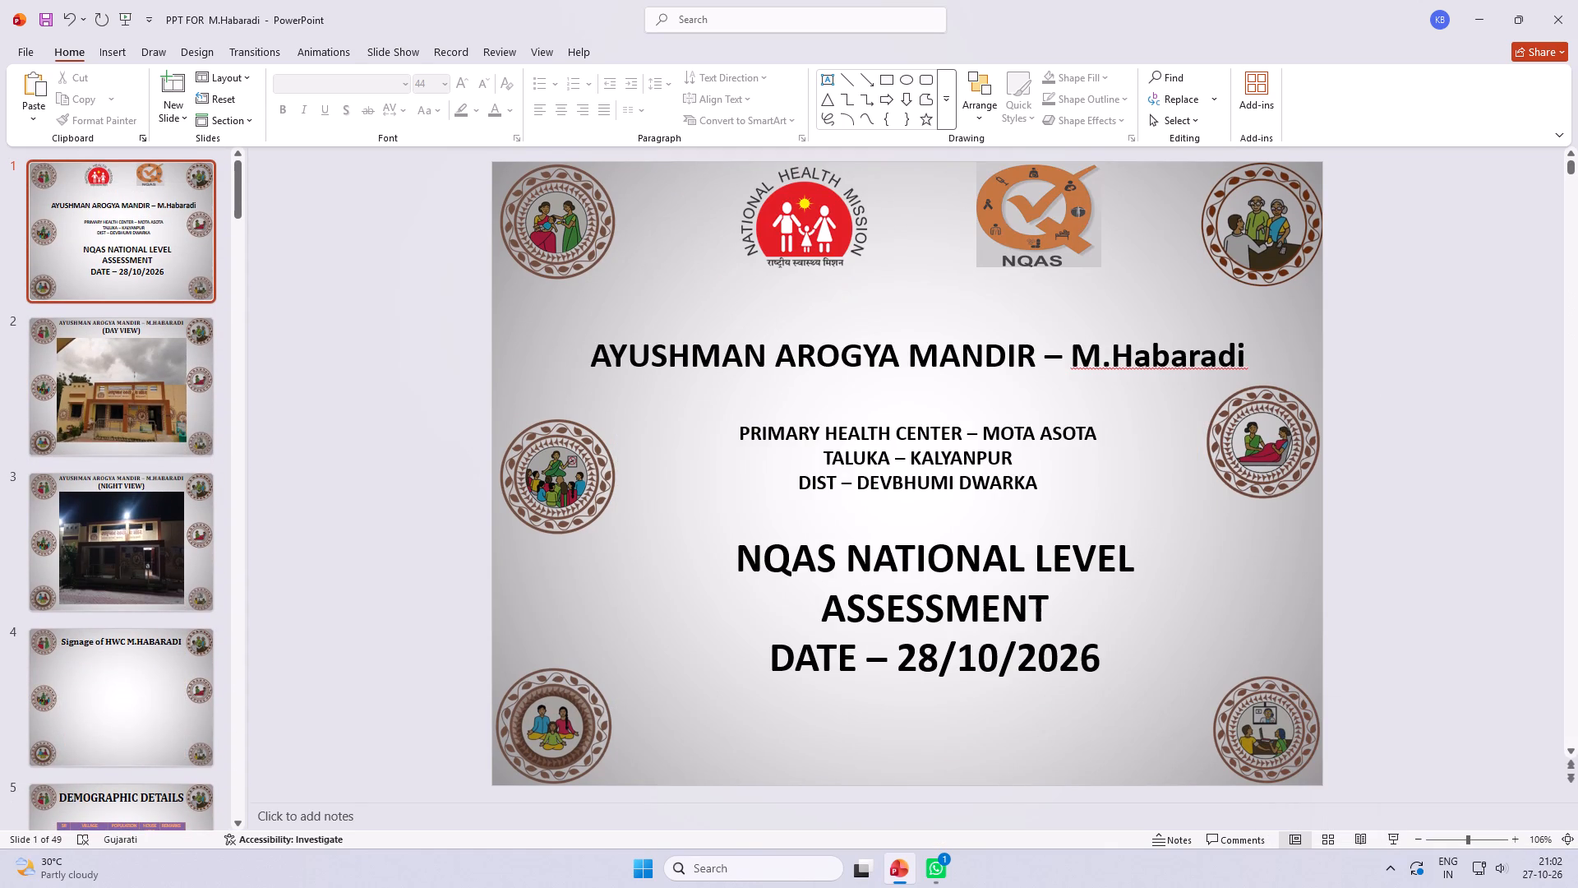
pyautogui.moveTo(1243, 358); pyautogui.dragTo(1128, 350)
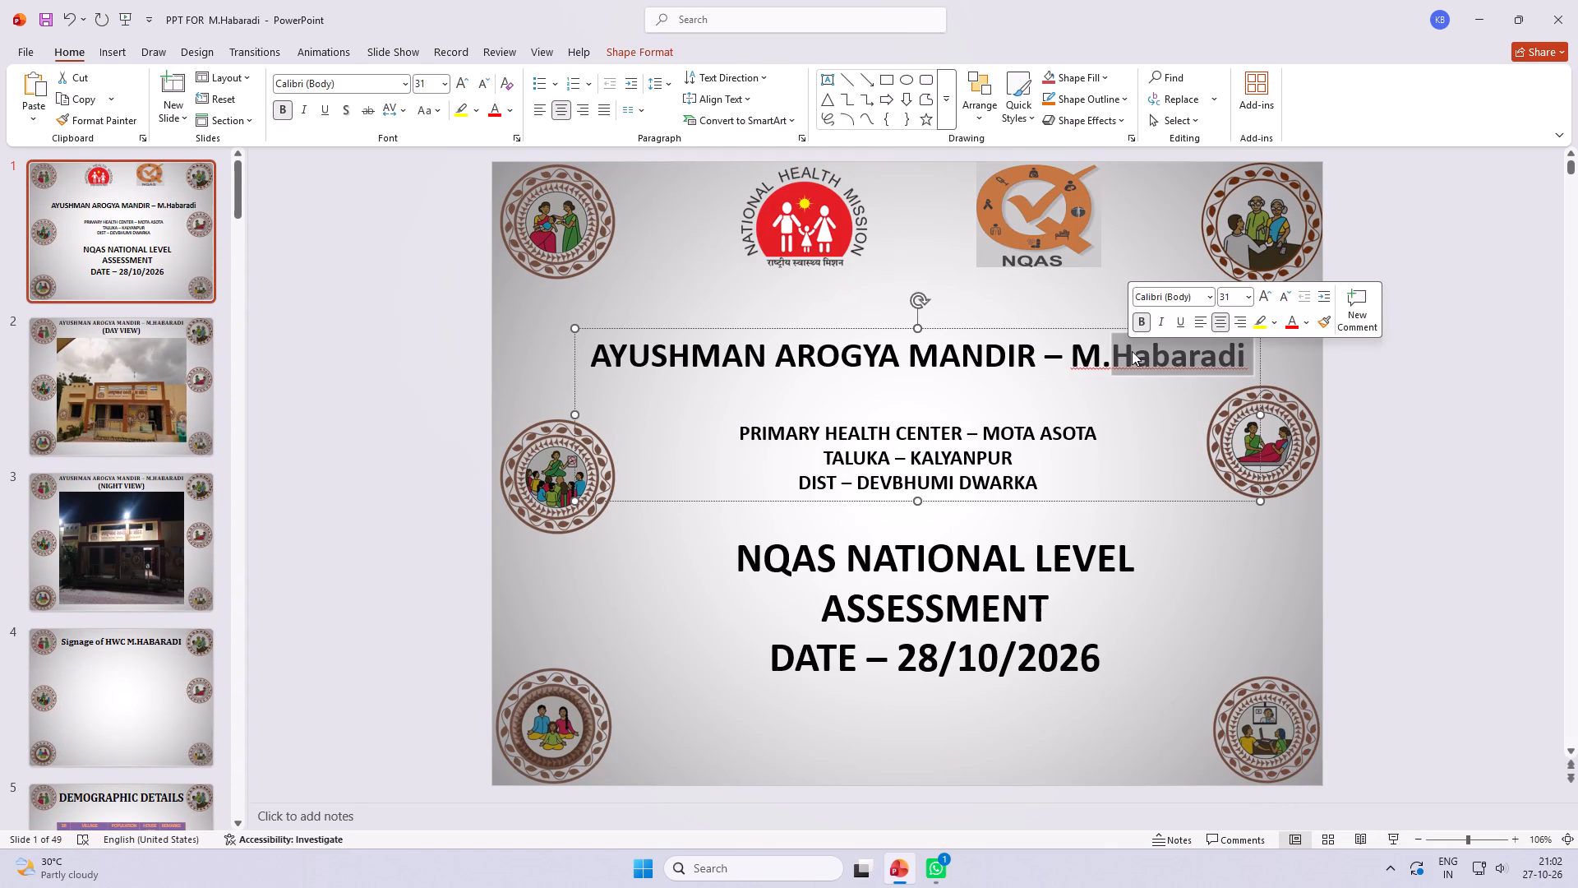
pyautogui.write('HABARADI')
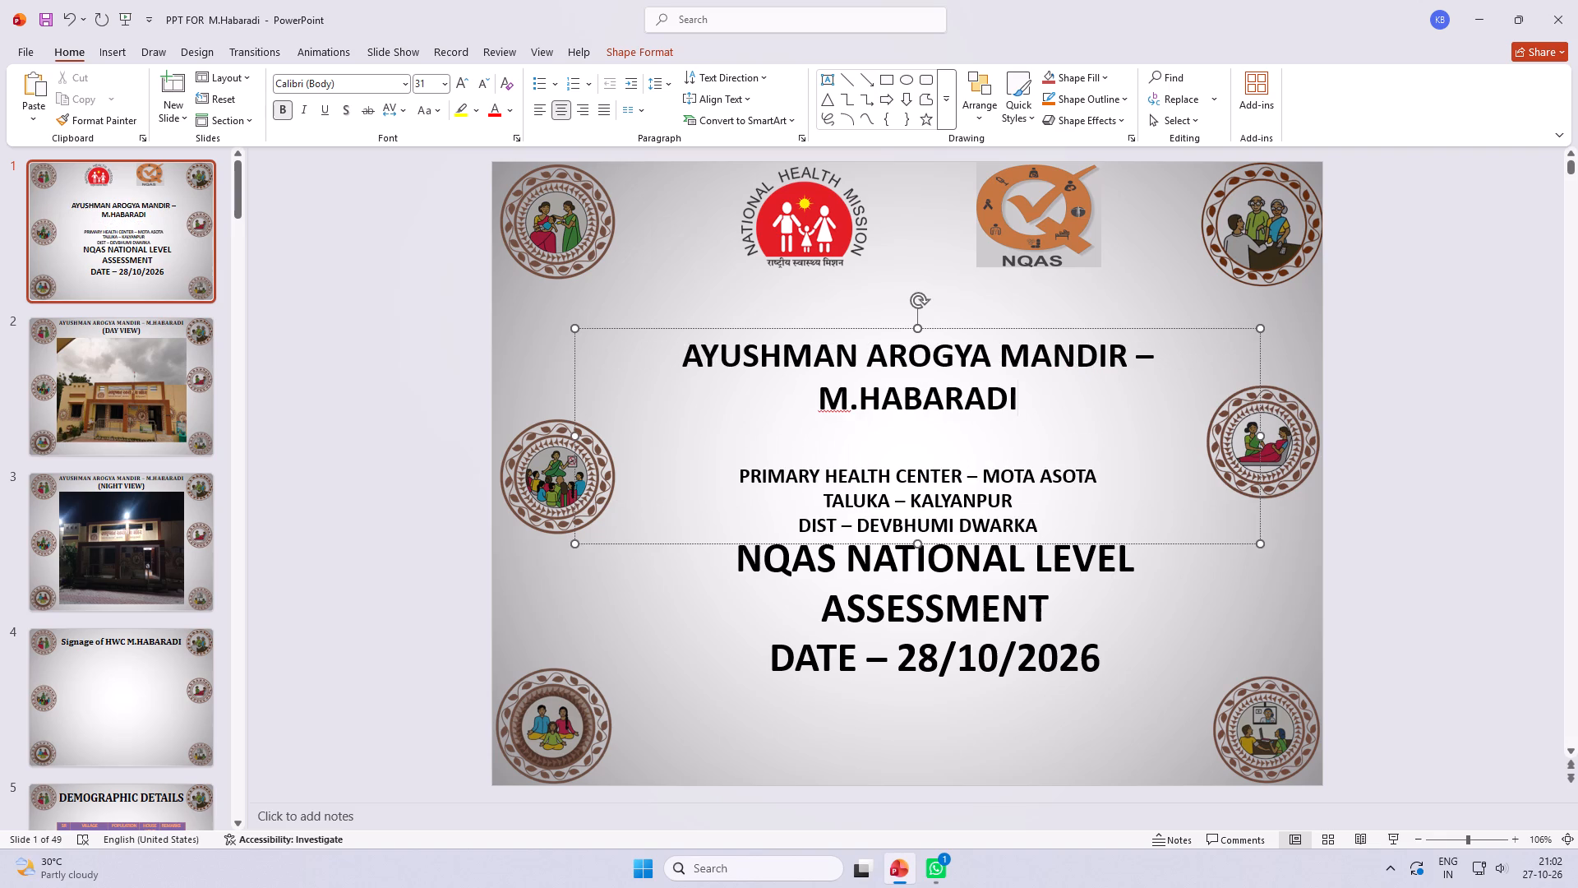
# Review the slides in order from the title slide through slide 17, checking their titles, tables and photos.
pyautogui.click(1064, 394)
pyautogui.click(1077, 415)
pyautogui.click(1130, 598)
pyautogui.click(1240, 596)
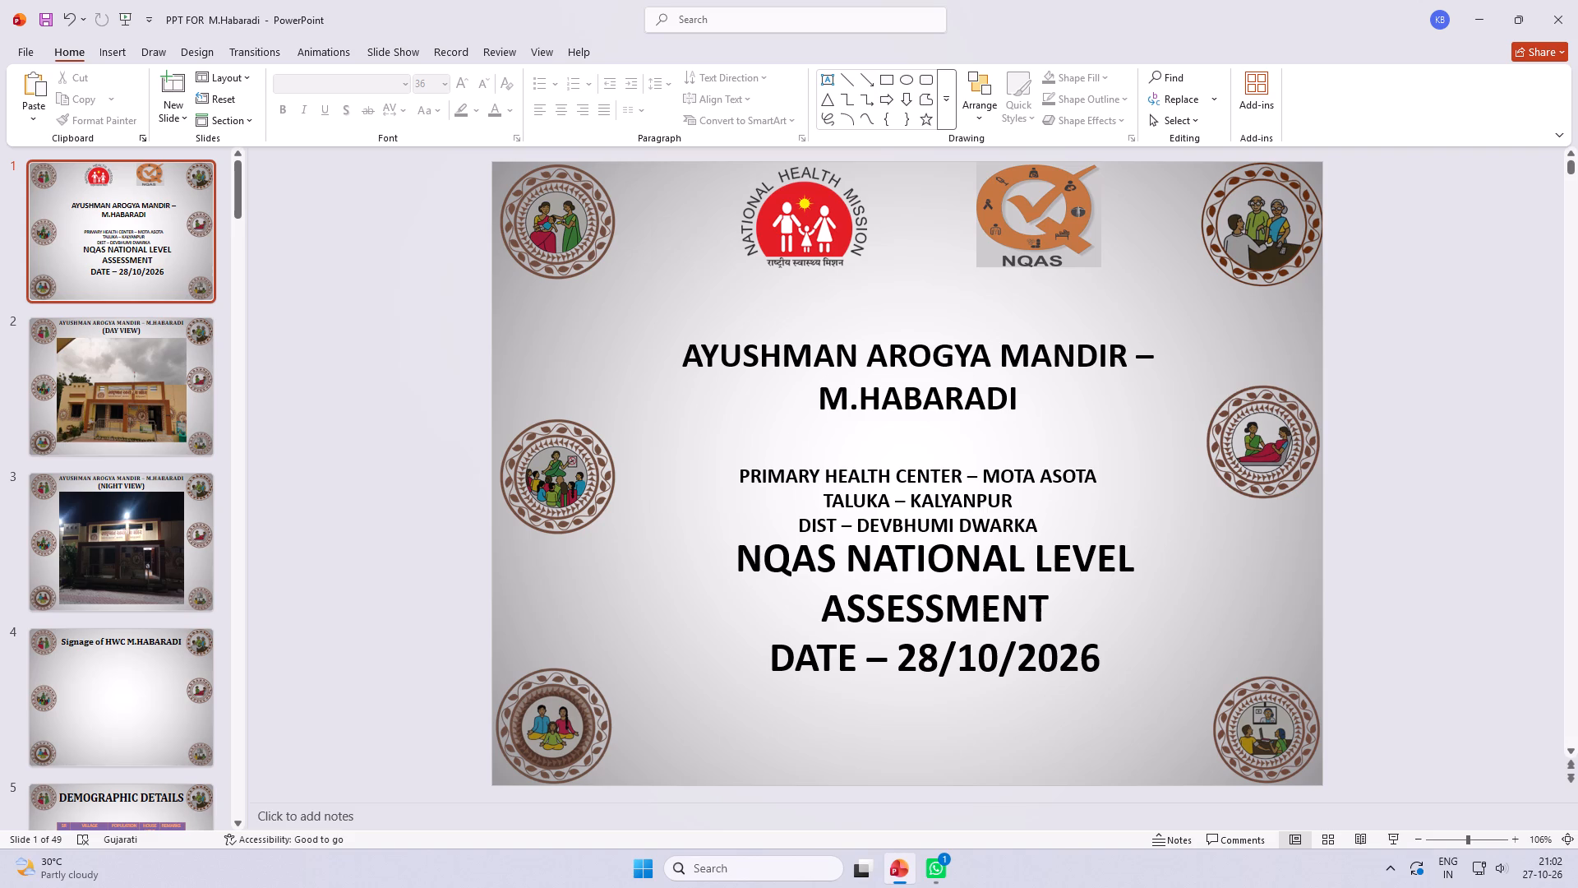
pyautogui.scroll(-1, 1116, 484)
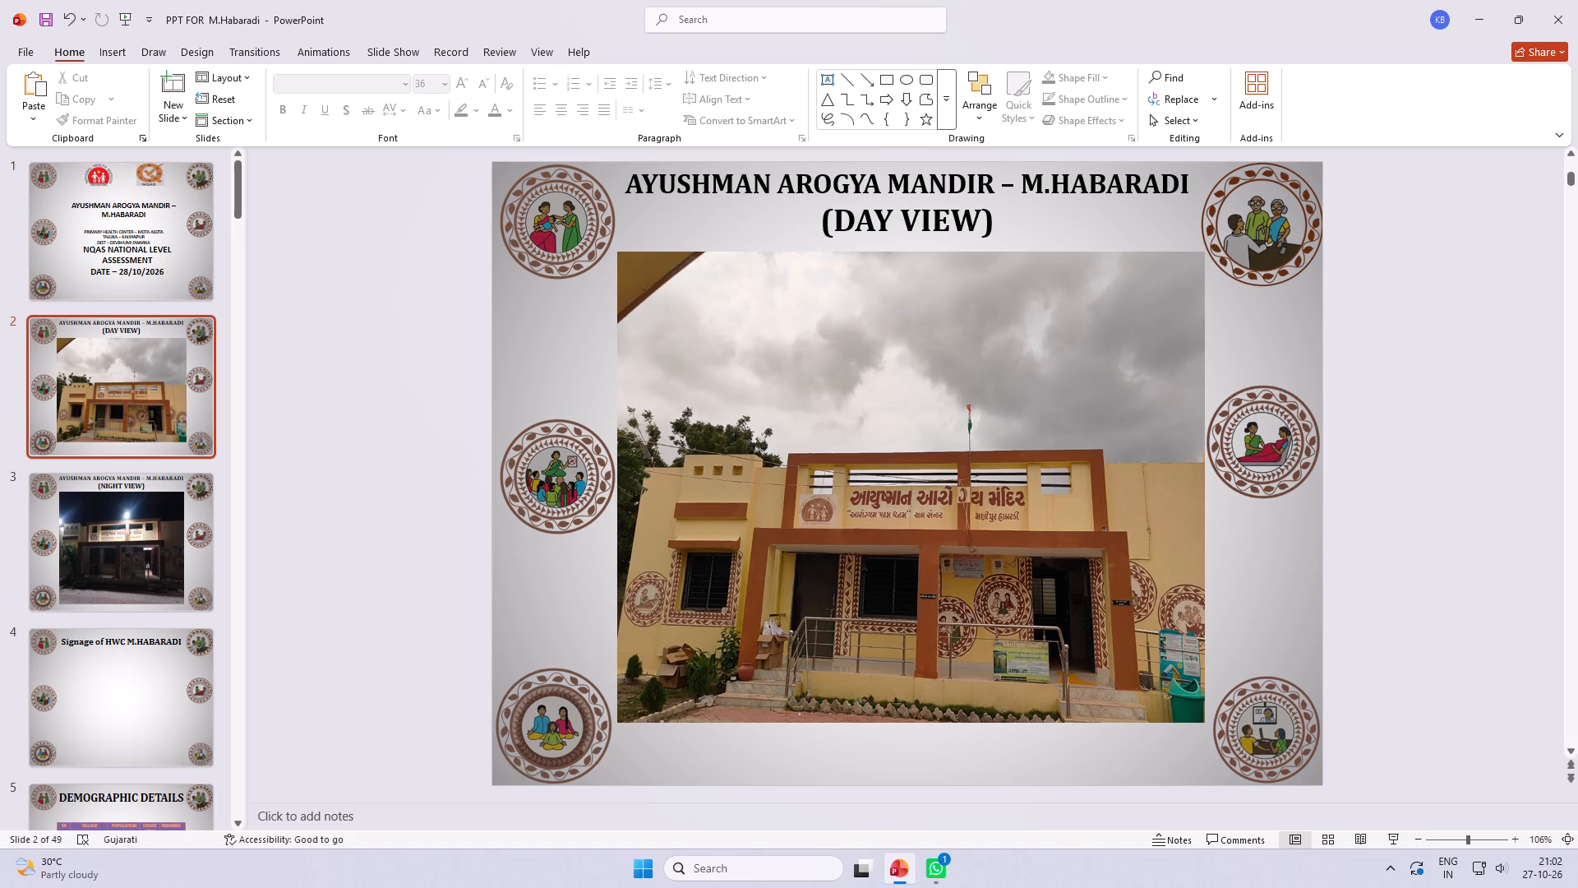
pyautogui.scroll(-1, 1106, 484)
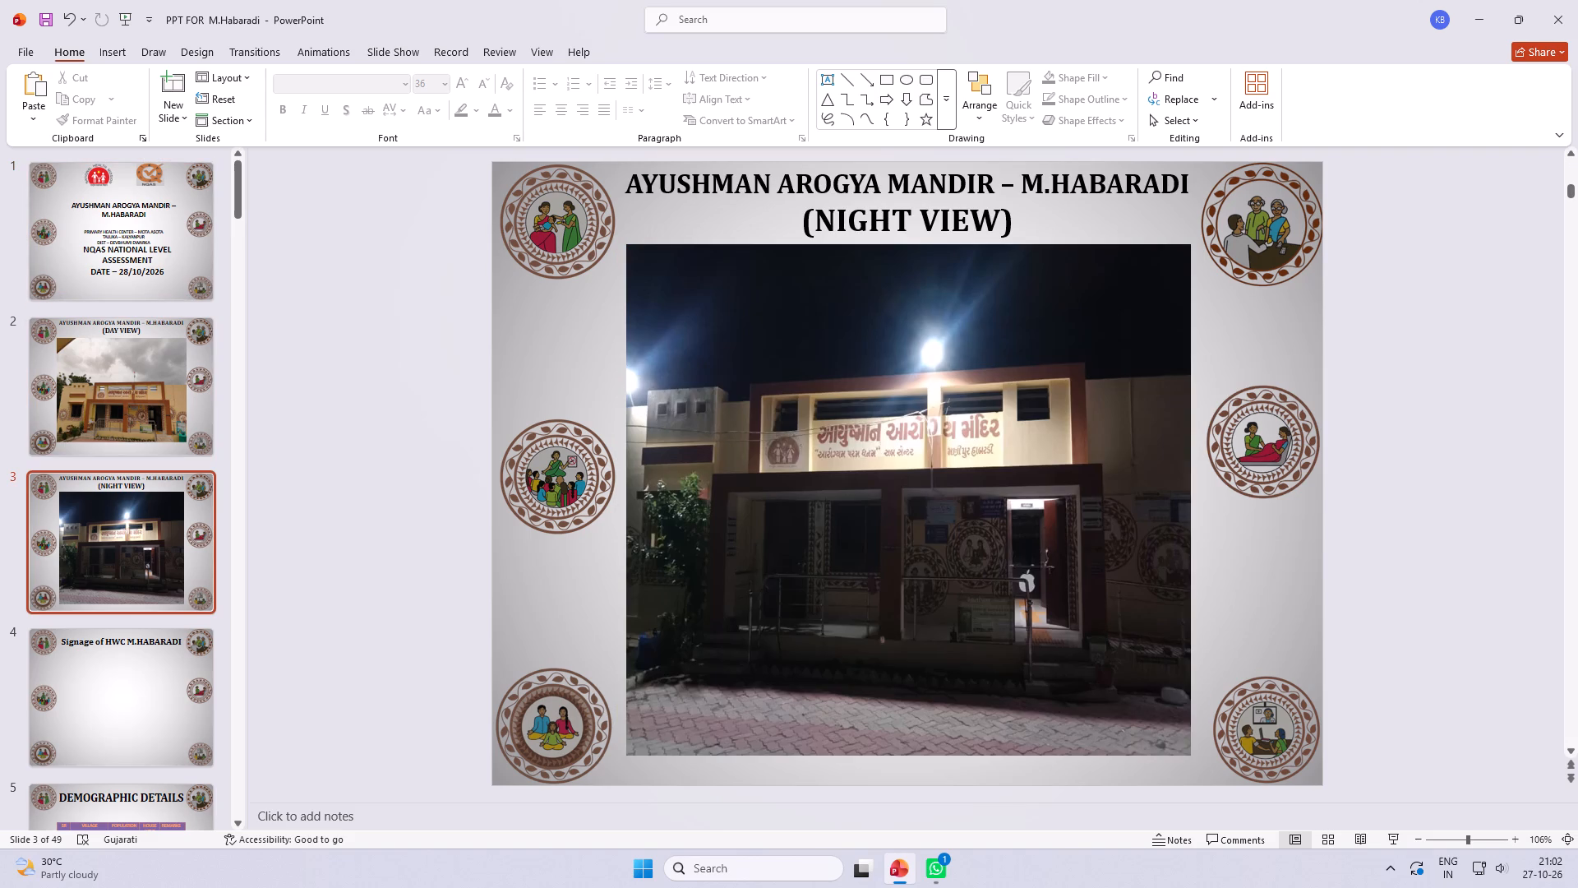
pyautogui.scroll(-1, 1106, 484)
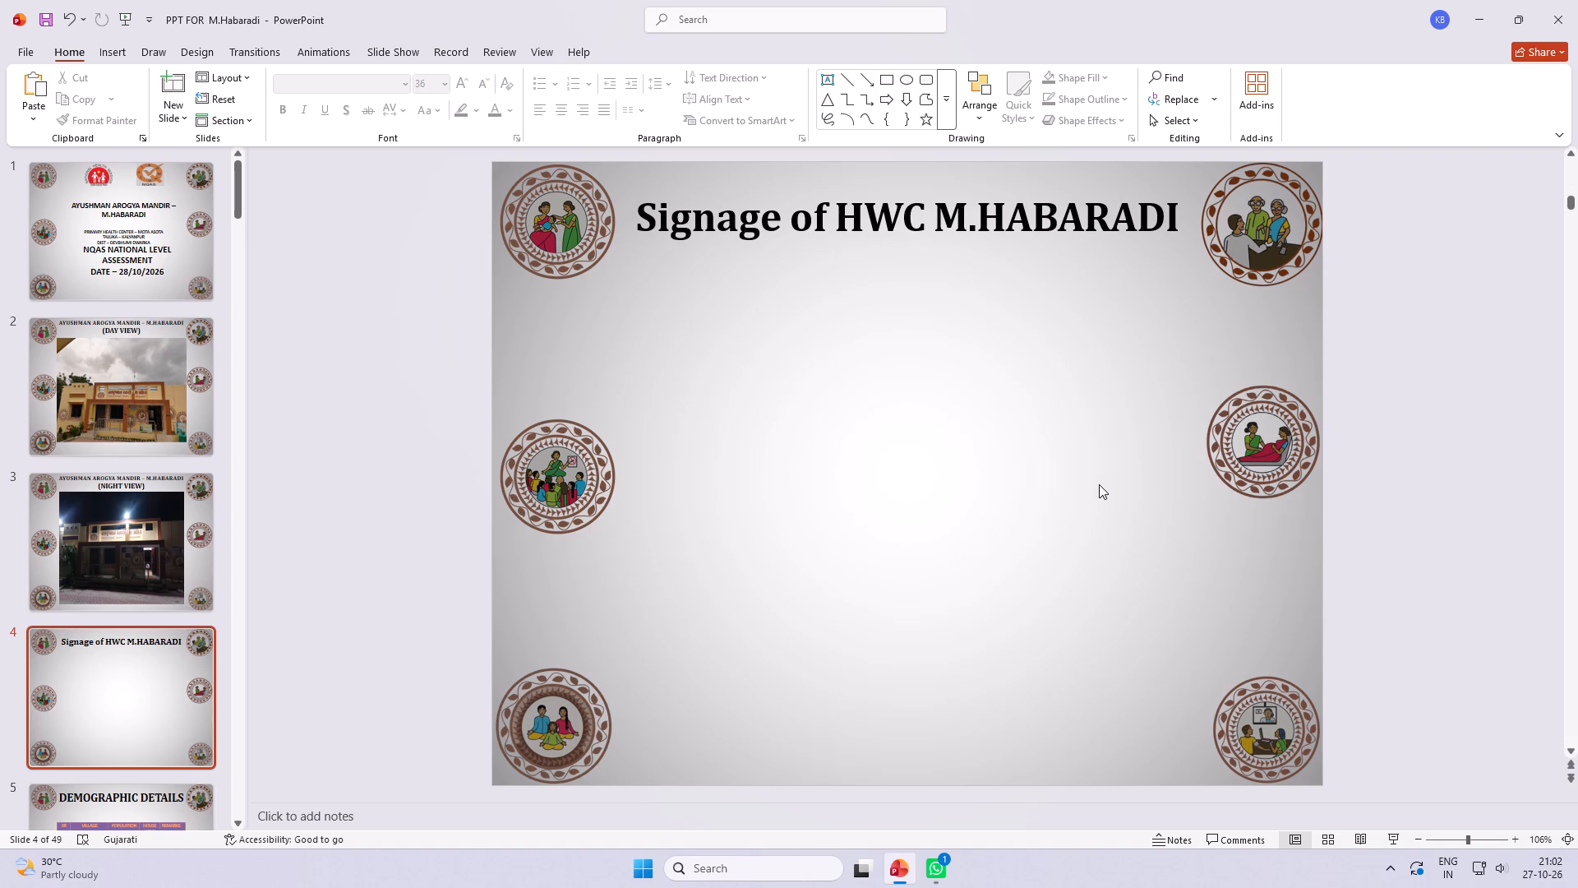
pyautogui.scroll(-1, 1096, 484)
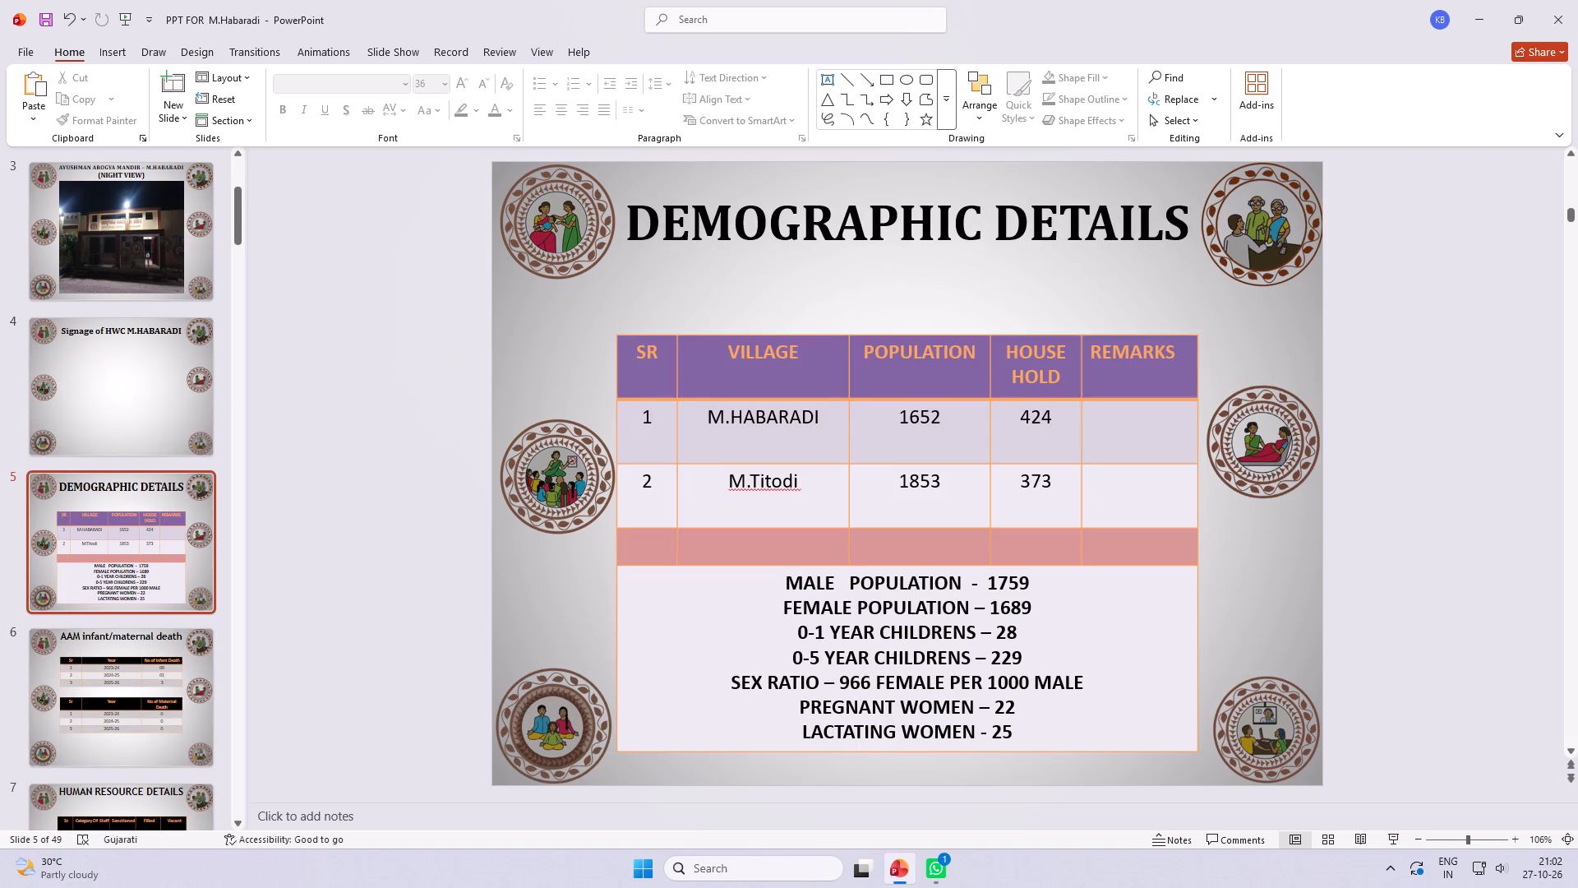
pyautogui.scroll(-1, 1091, 484)
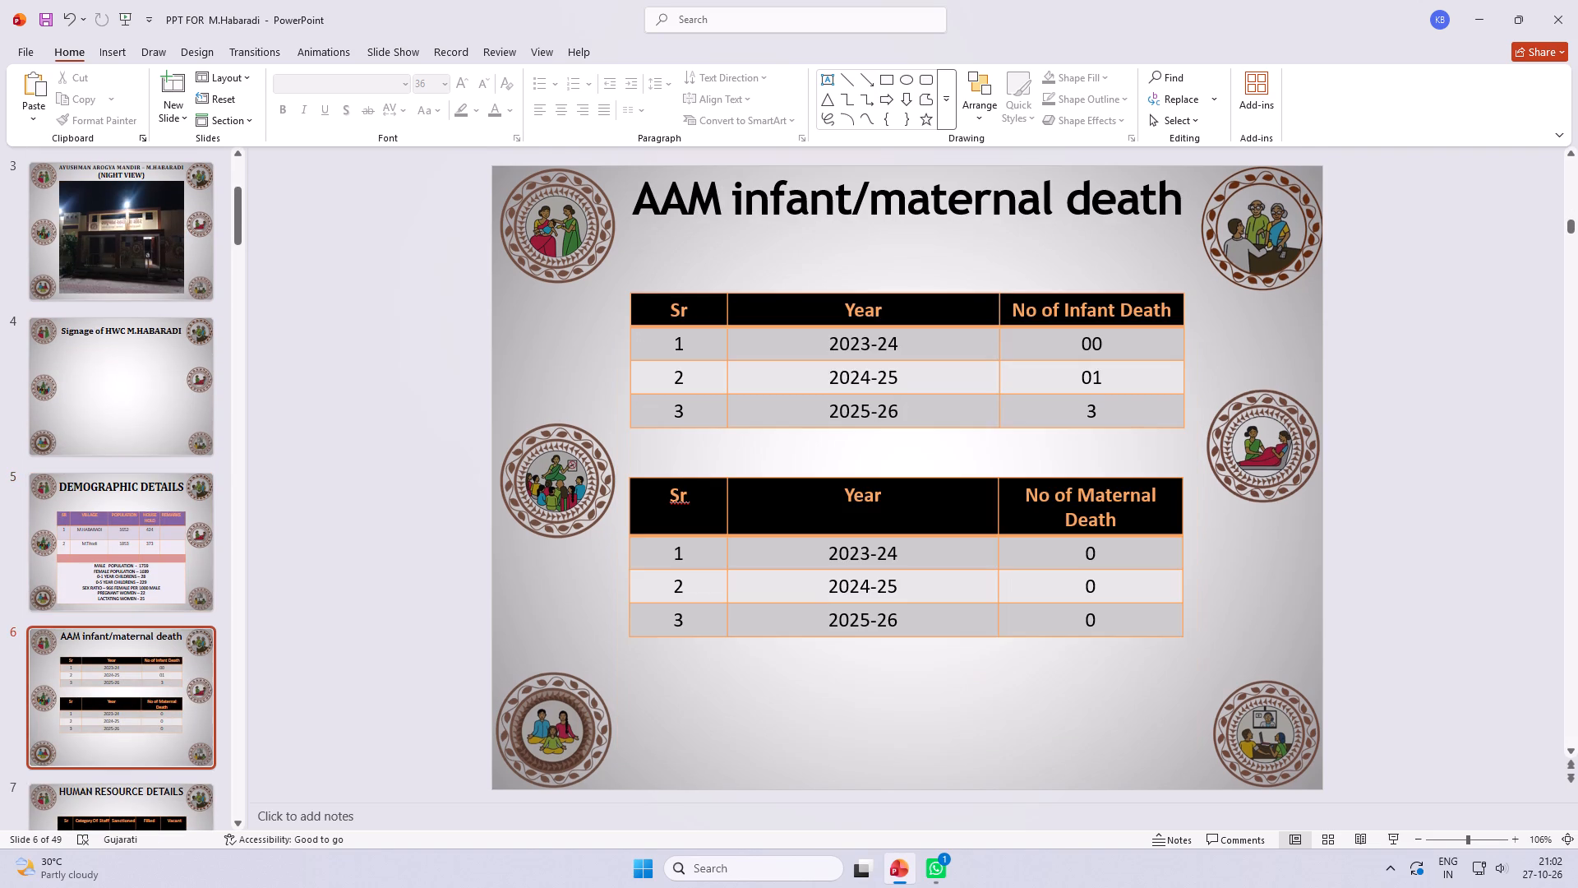
pyautogui.scroll(-1, 1083, 484)
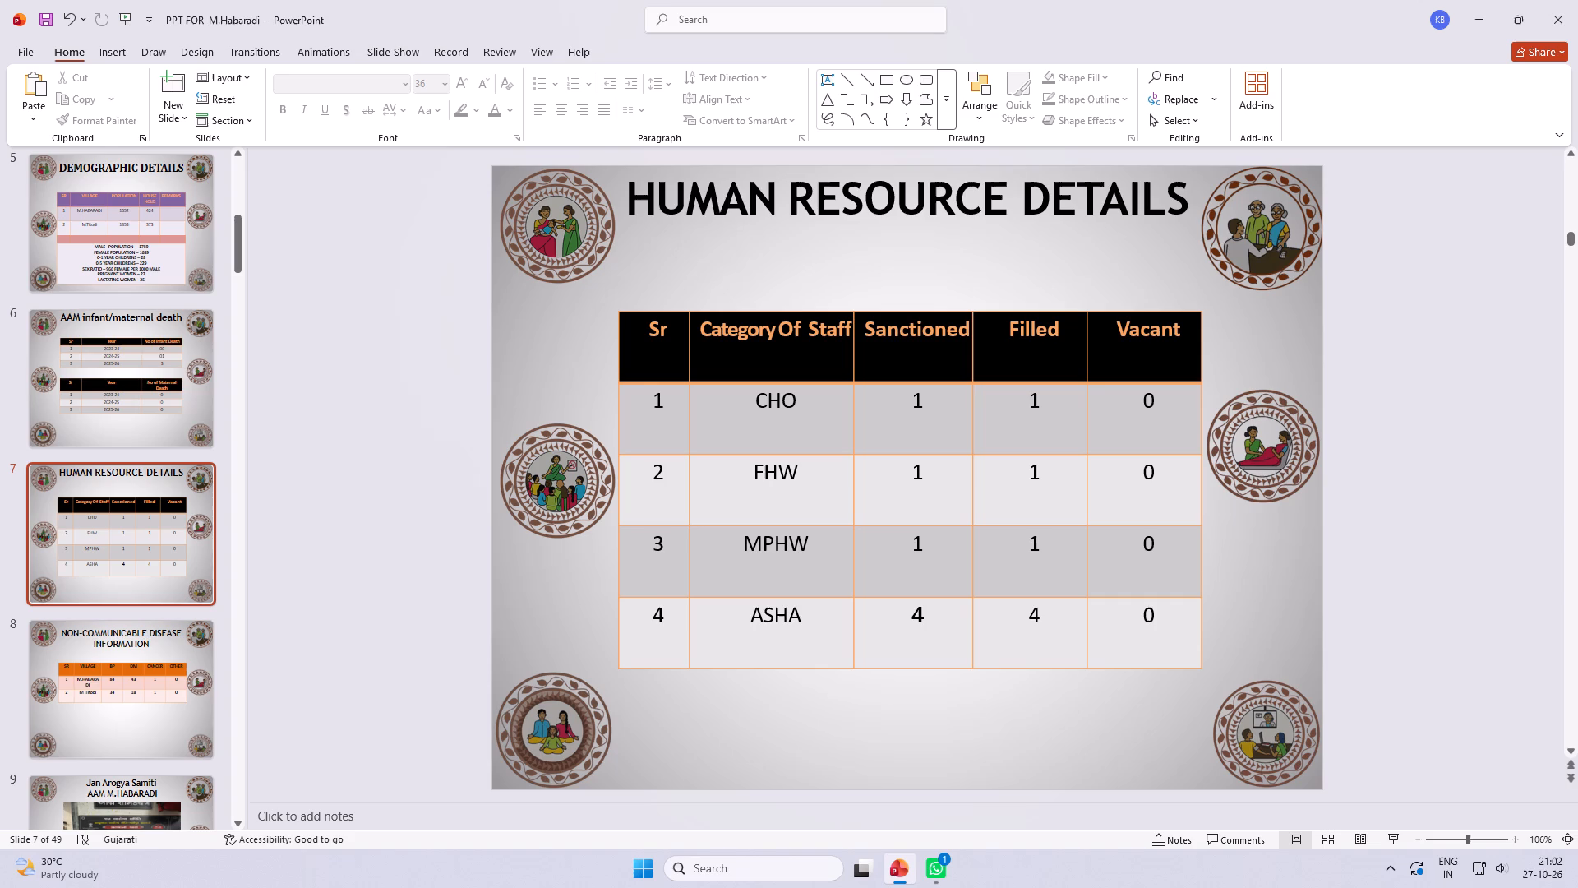
pyautogui.scroll(-1, 1140, 541)
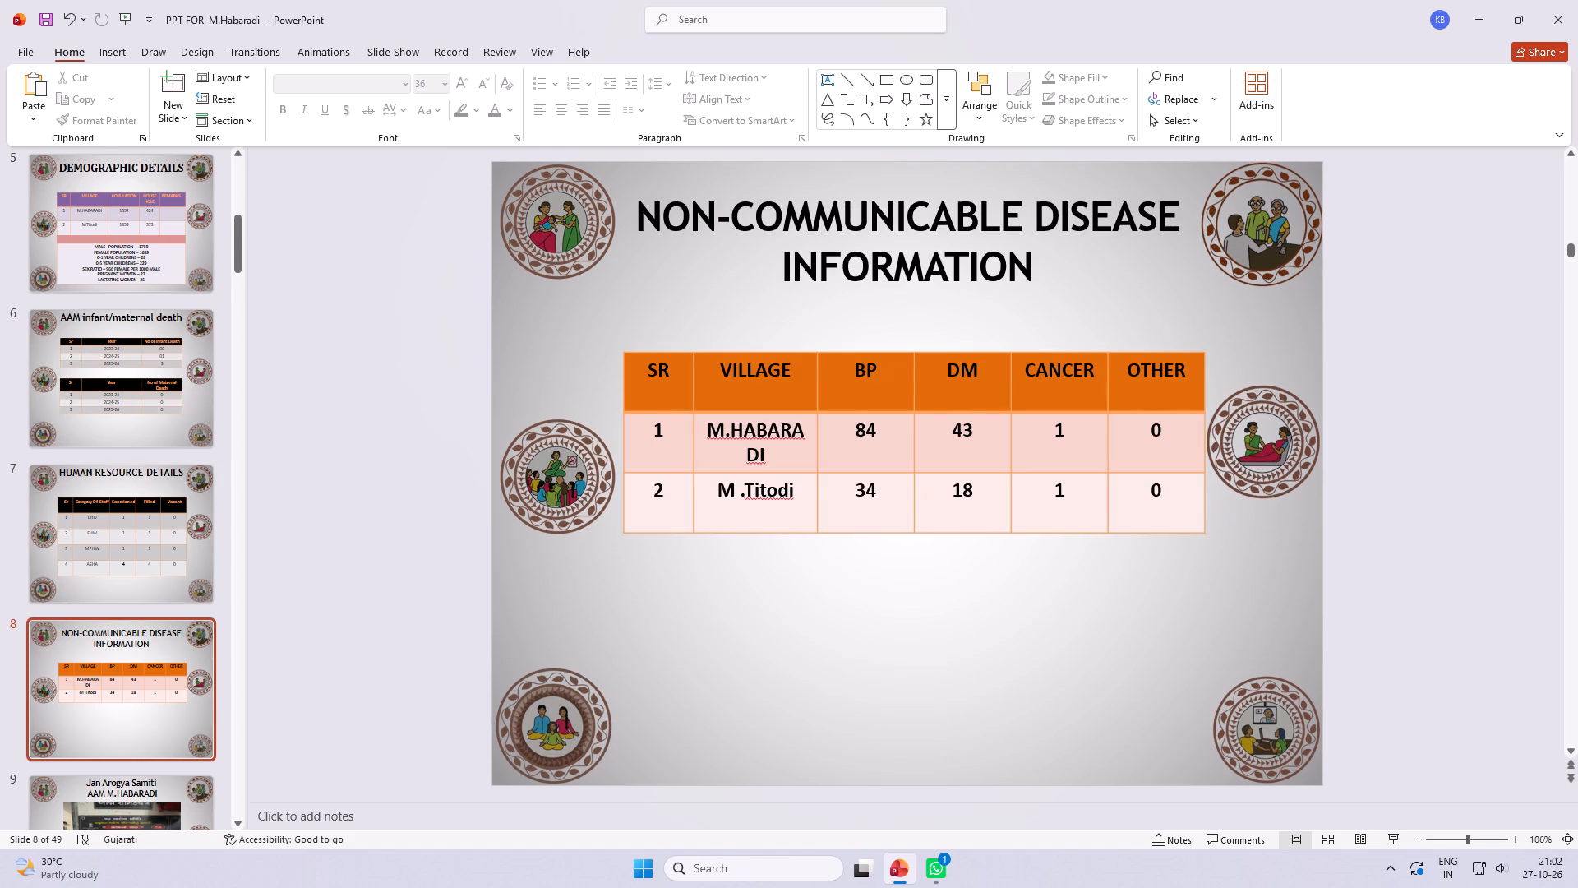
pyautogui.scroll(-1, 812, 471)
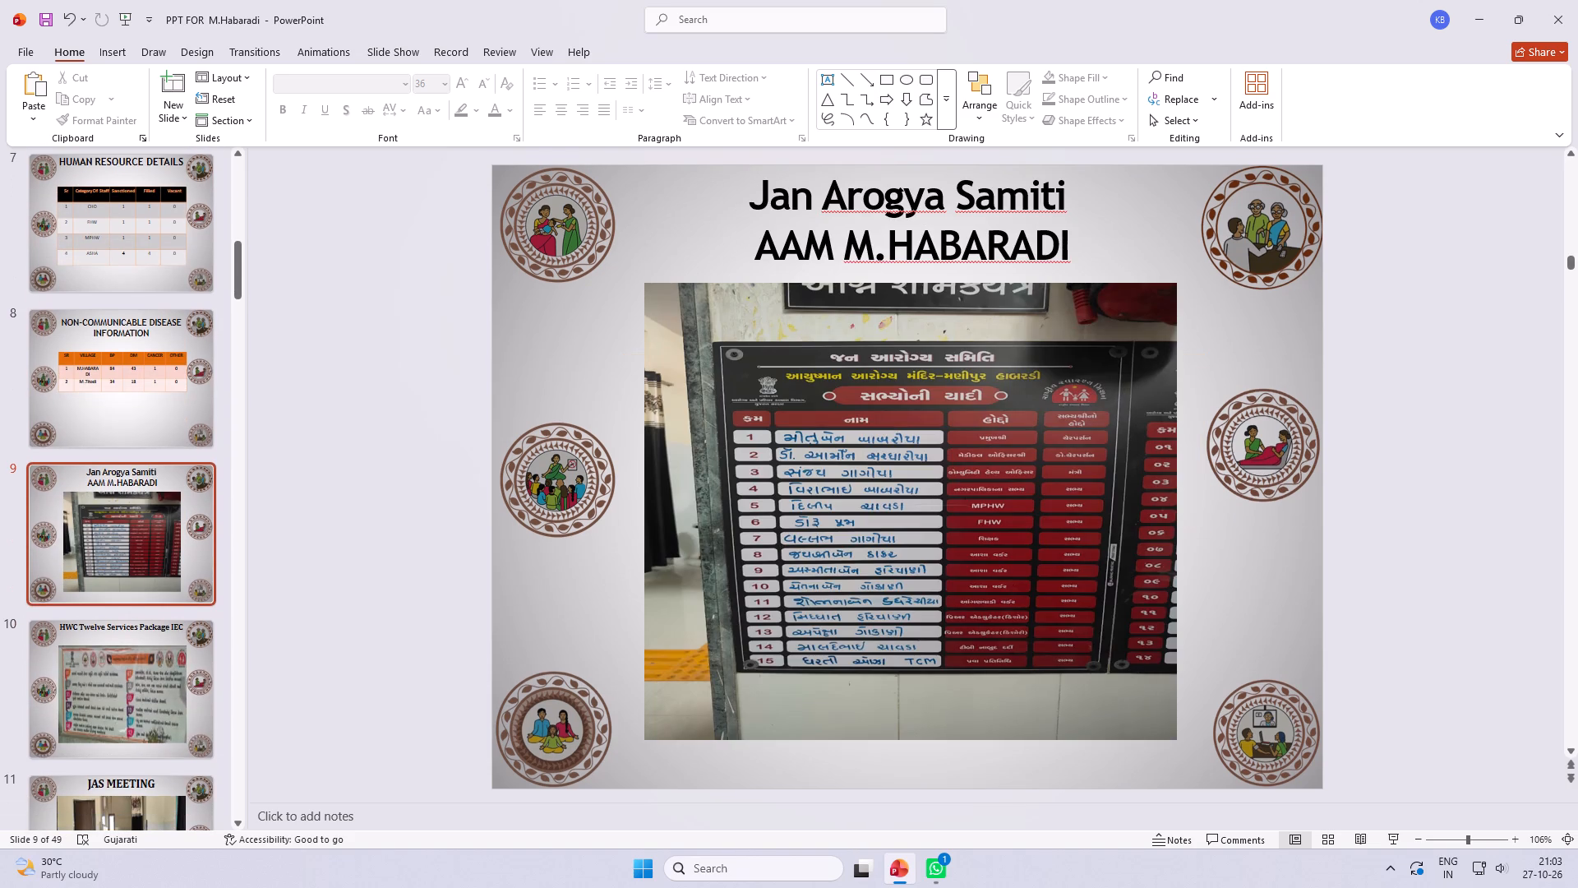
pyautogui.scroll(-1, 812, 471)
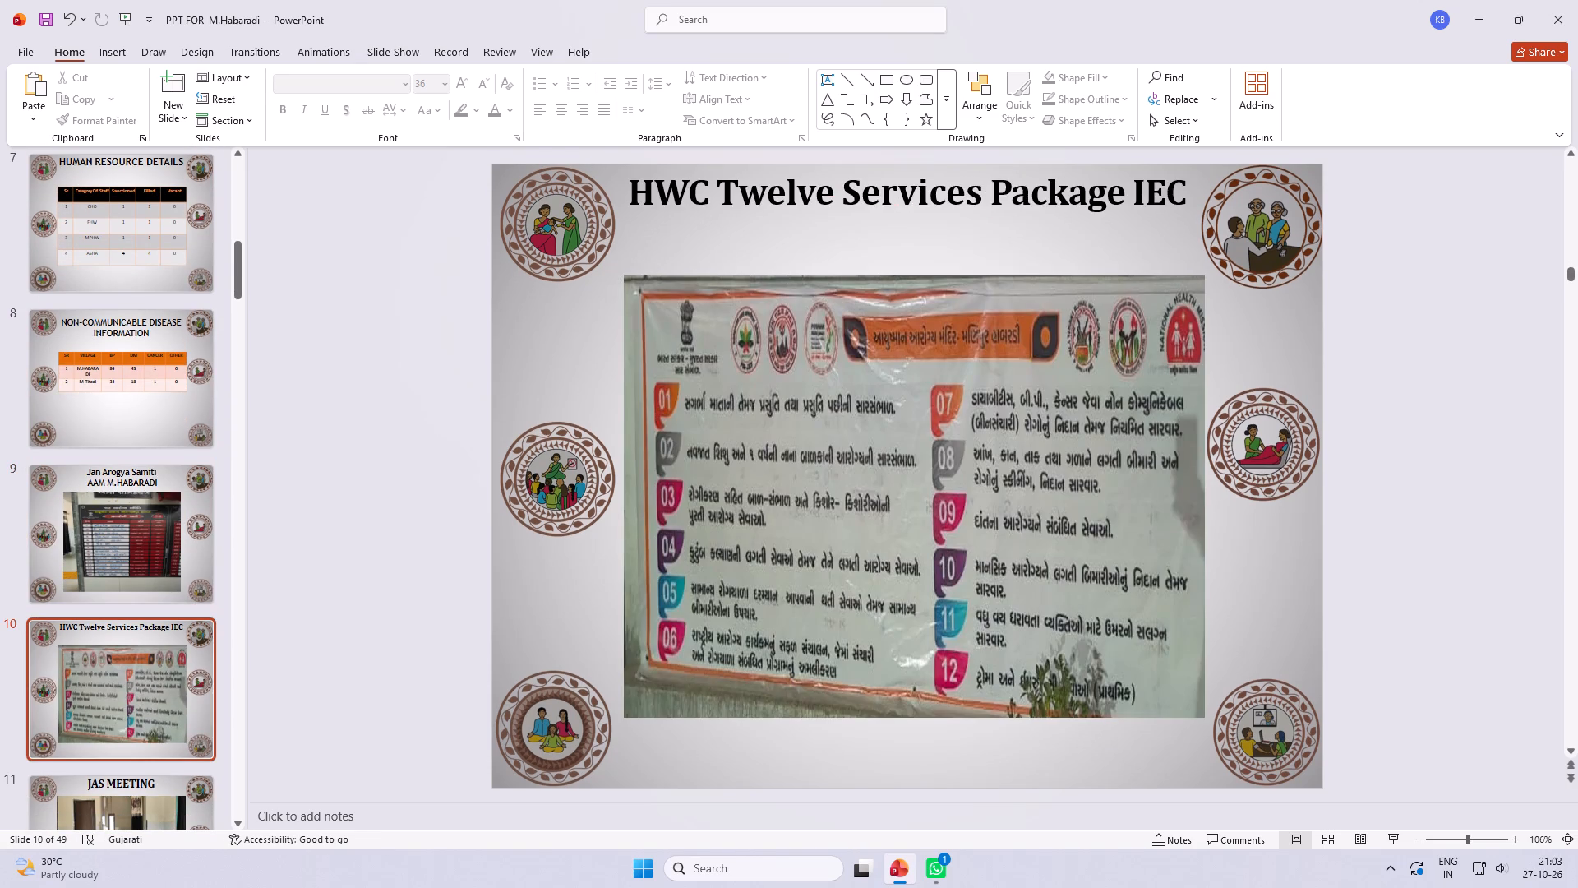
pyautogui.scroll(-2, 812, 471)
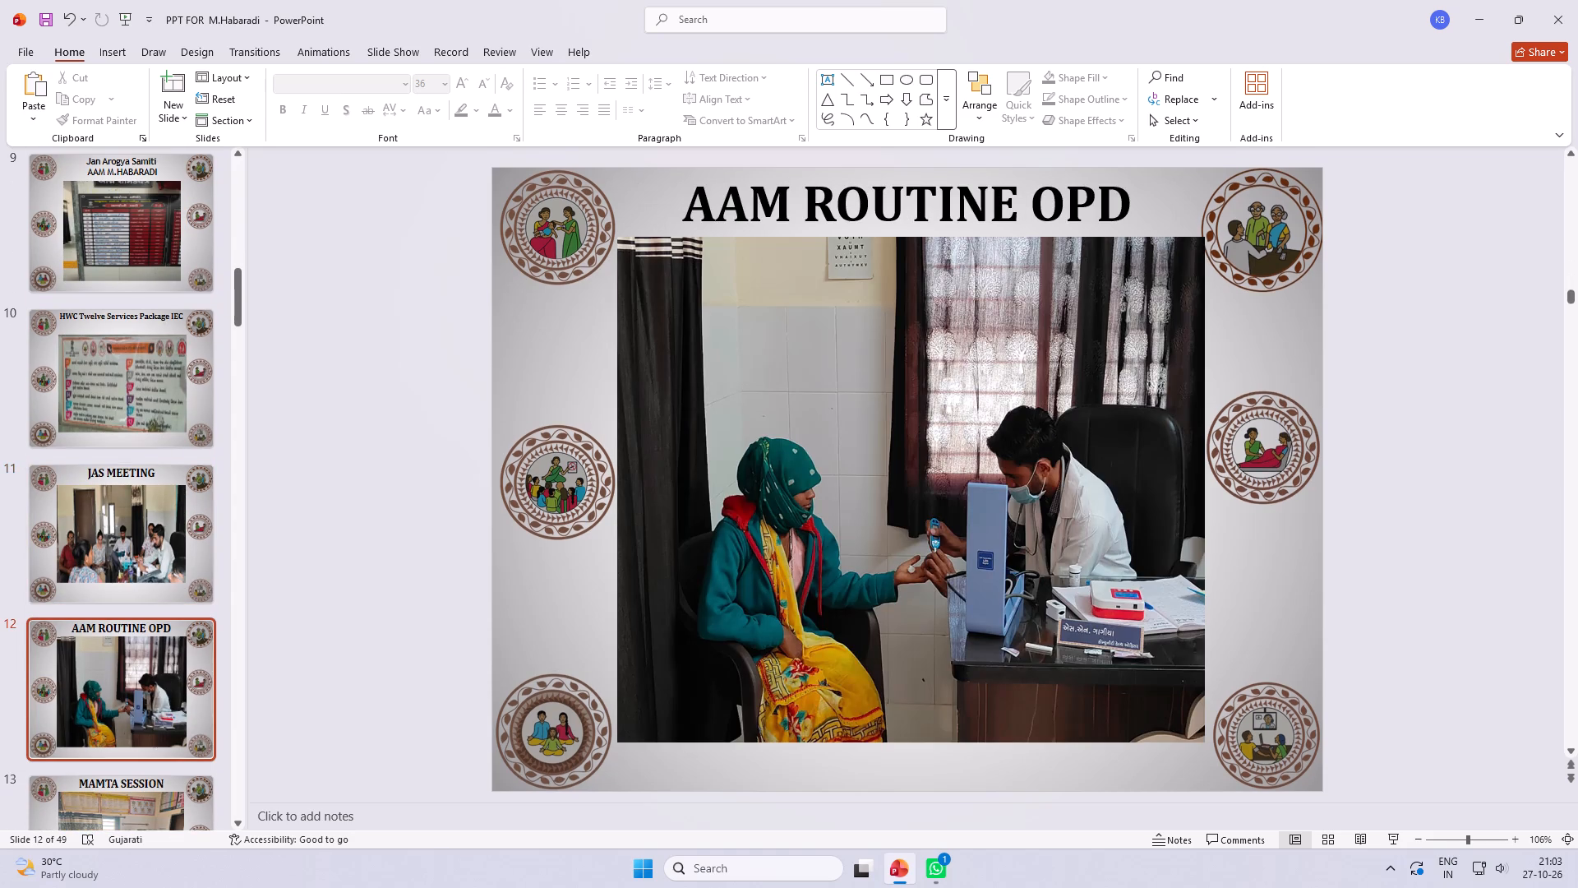
pyautogui.scroll(-2, 814, 469)
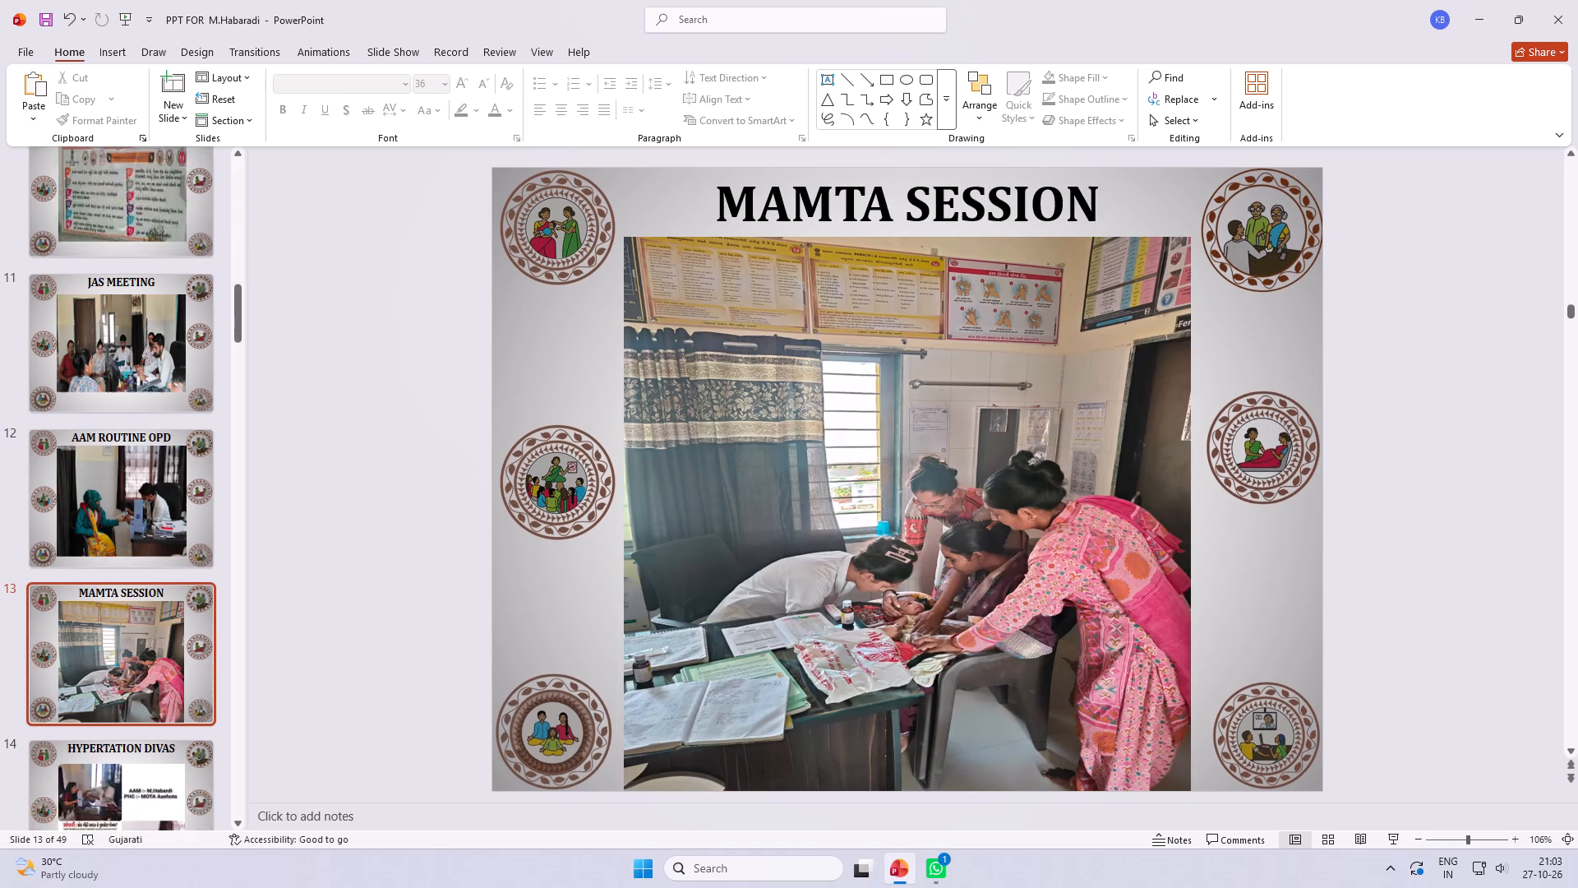
pyautogui.scroll(-2, 814, 469)
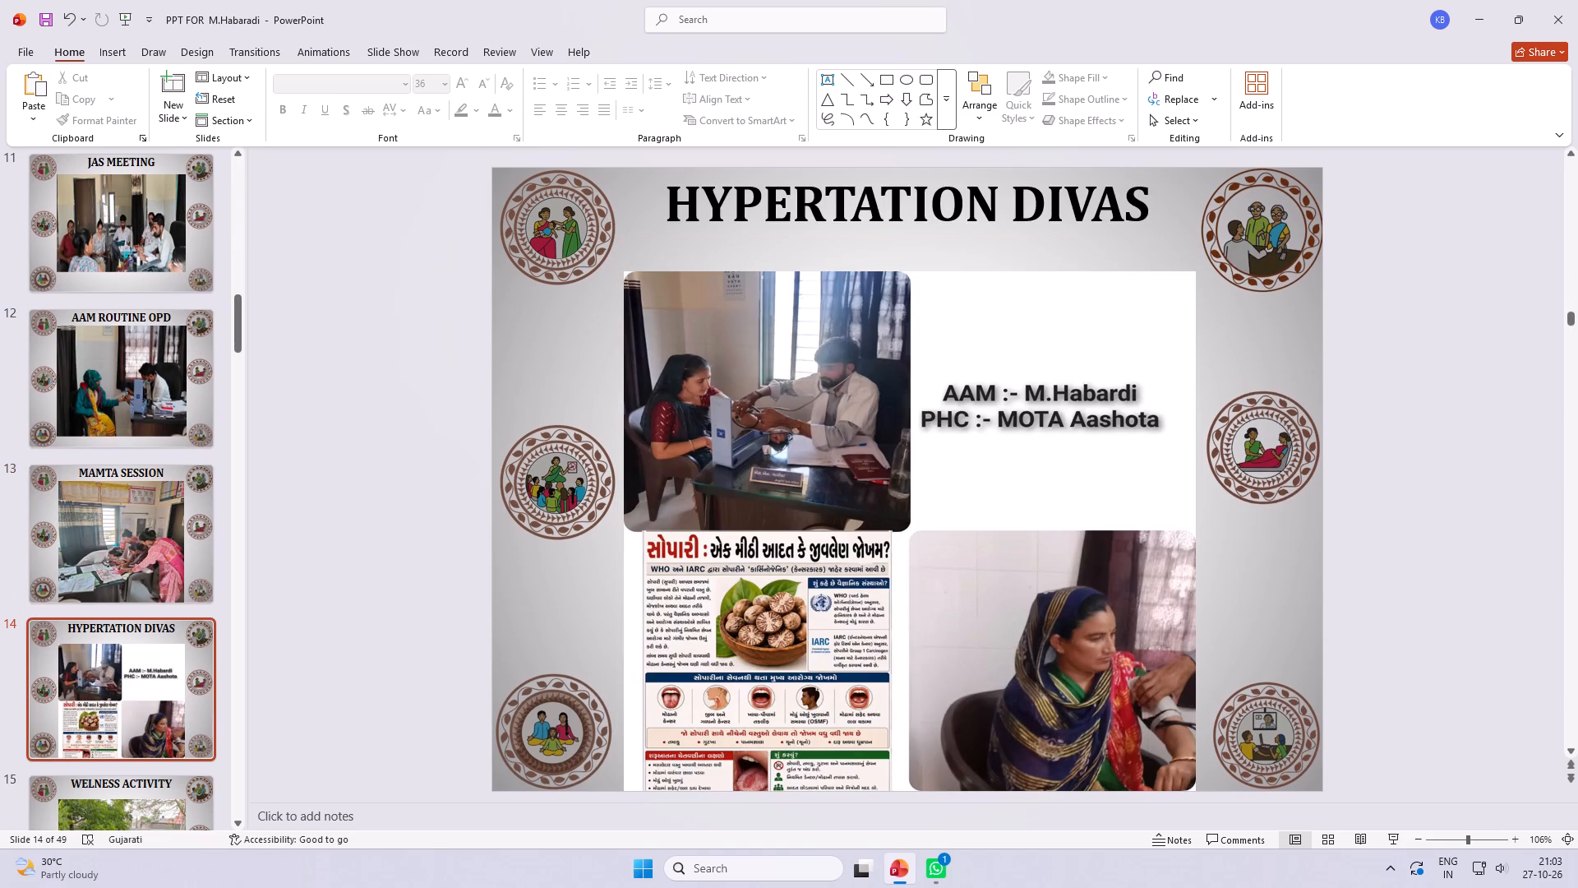
pyautogui.scroll(-1, 814, 469)
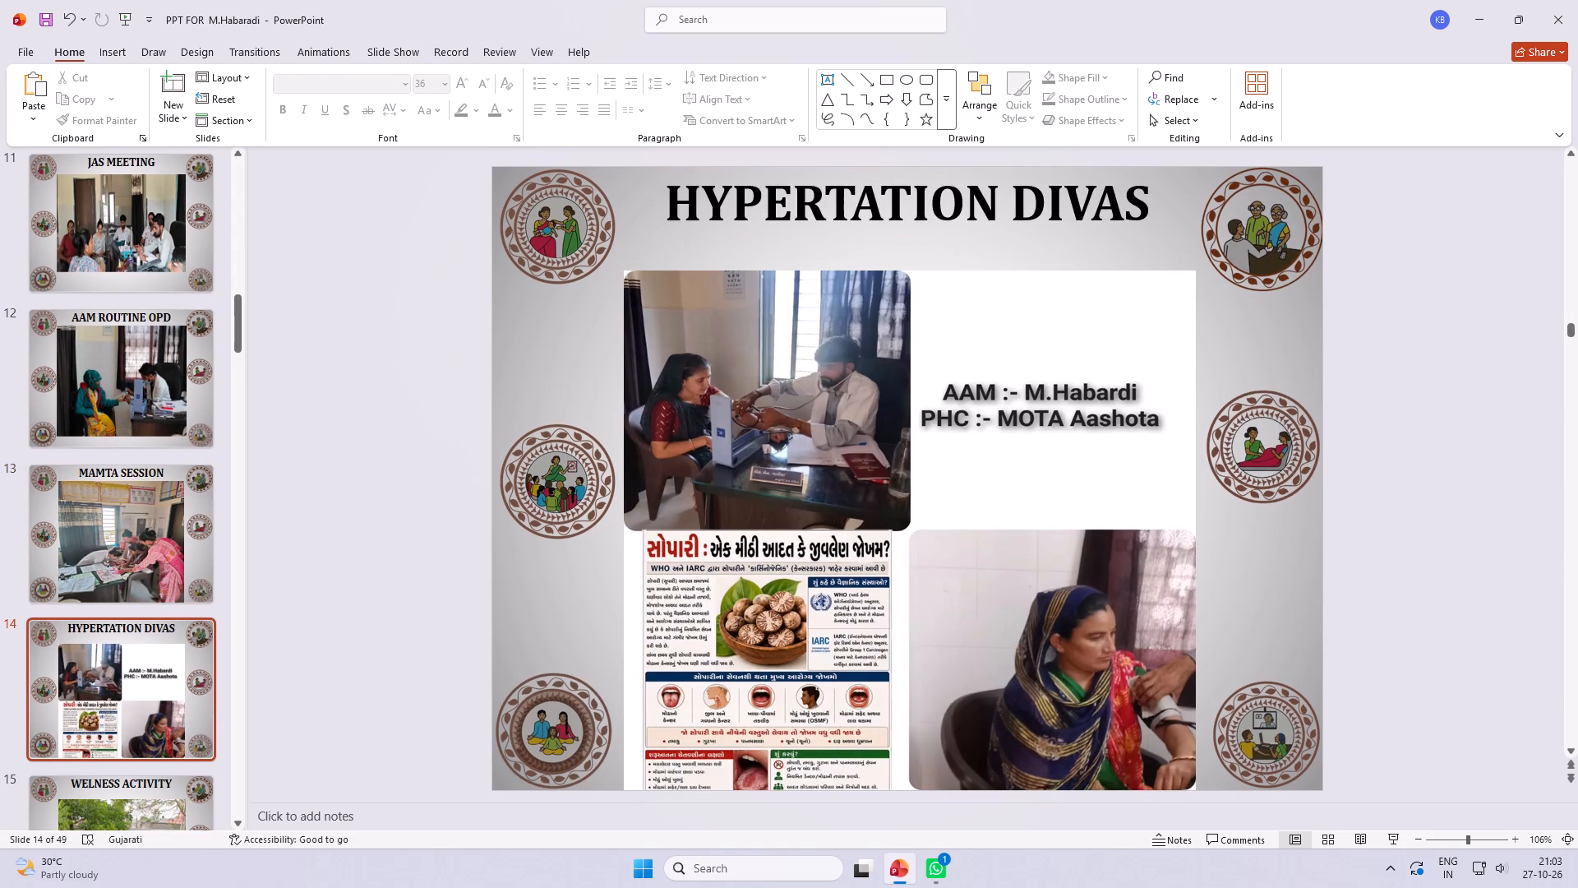
pyautogui.scroll(-2, 814, 469)
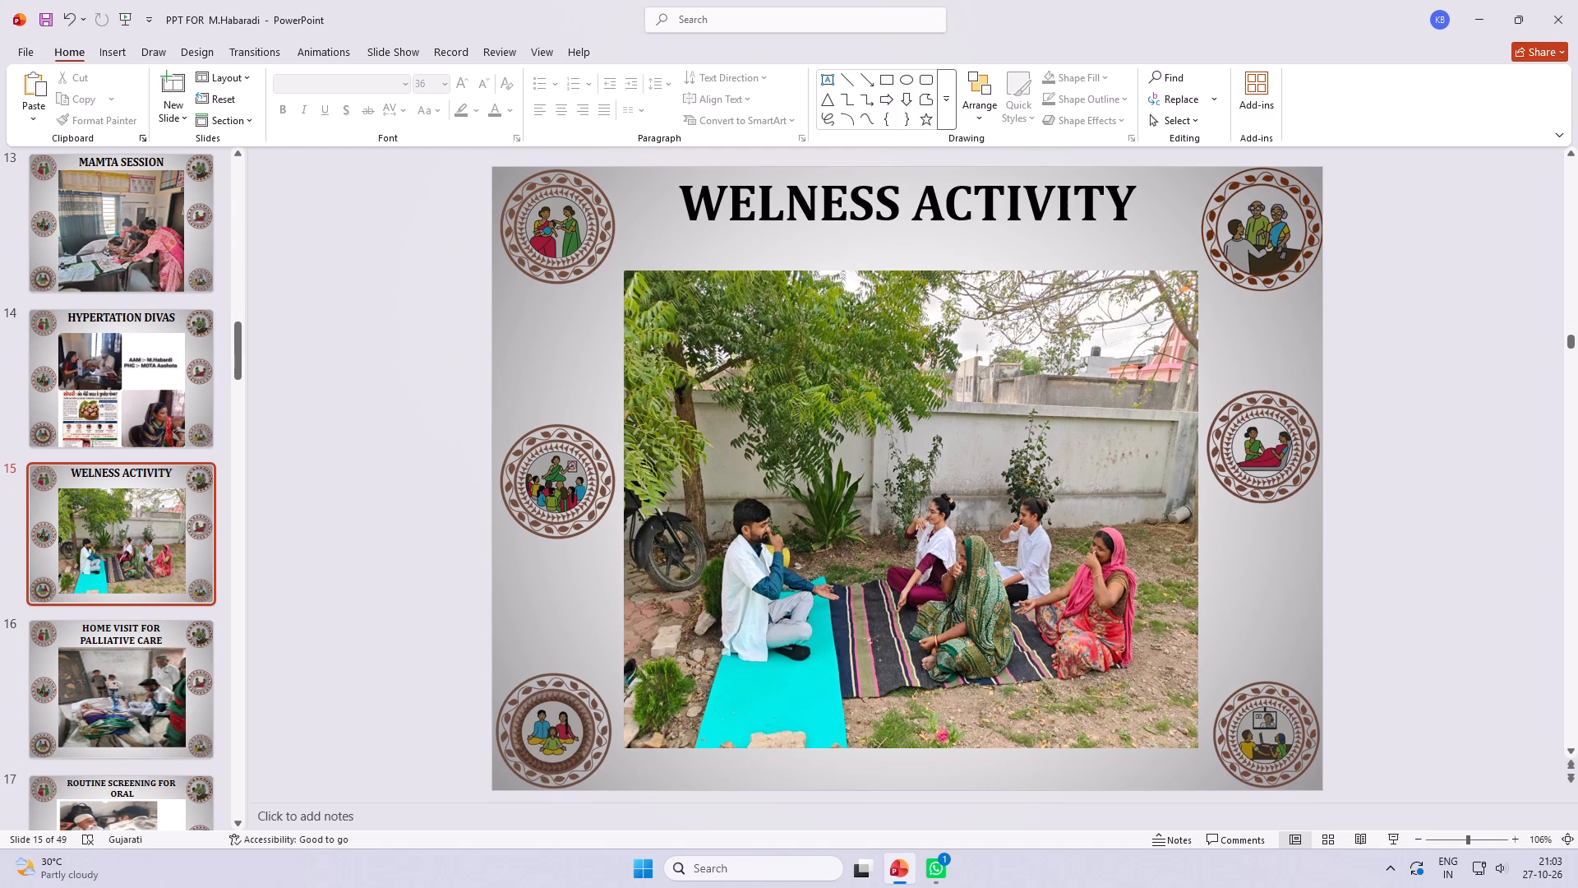
pyautogui.scroll(-1, 815, 469)
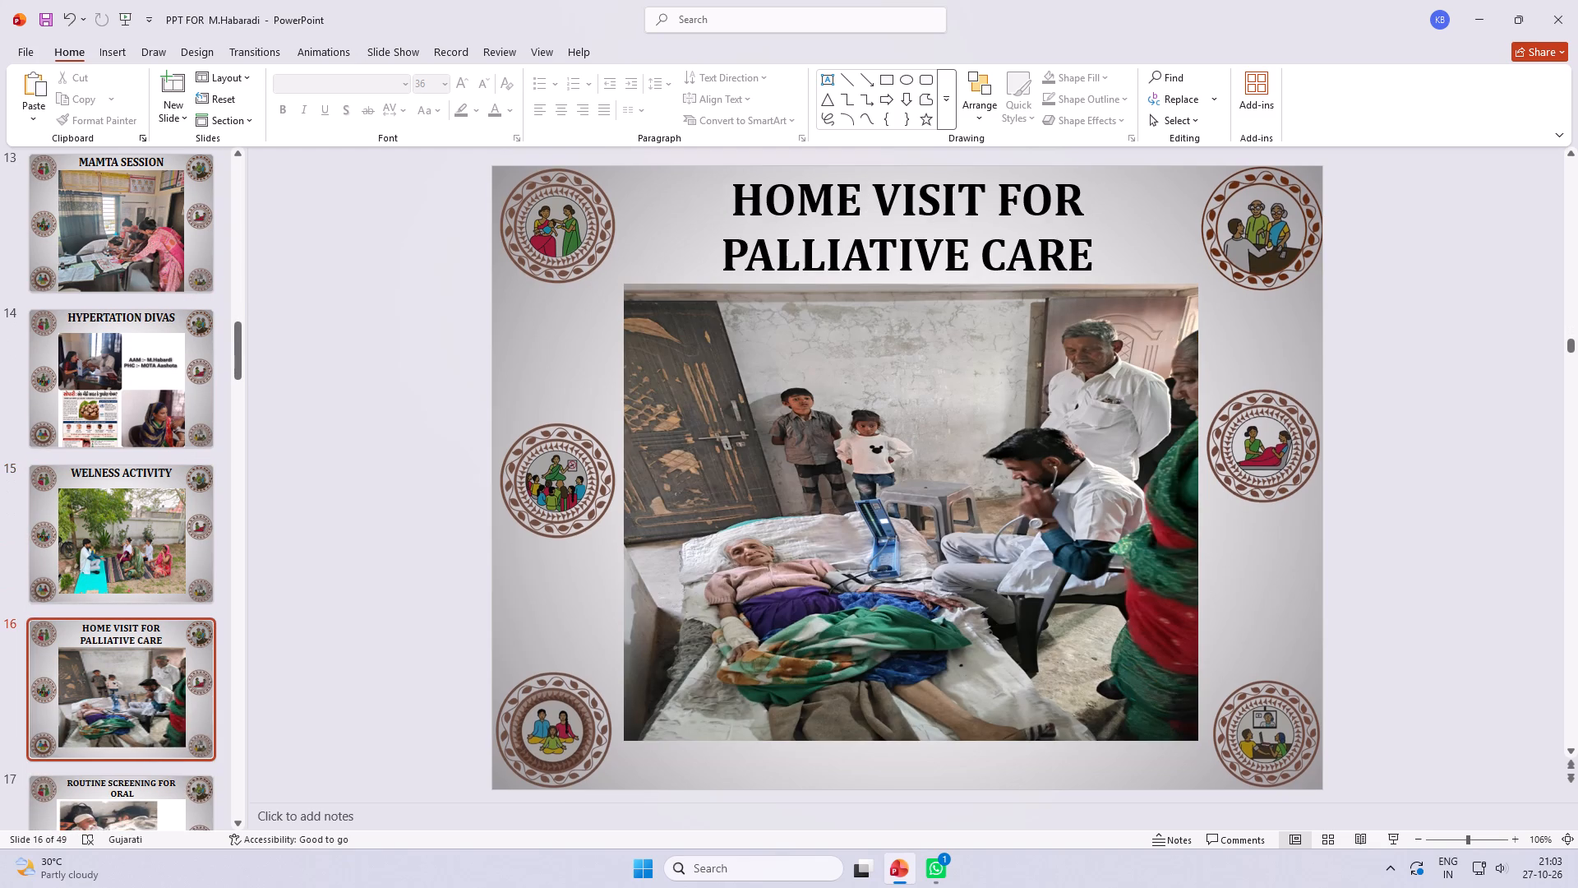
pyautogui.scroll(-1, 815, 469)
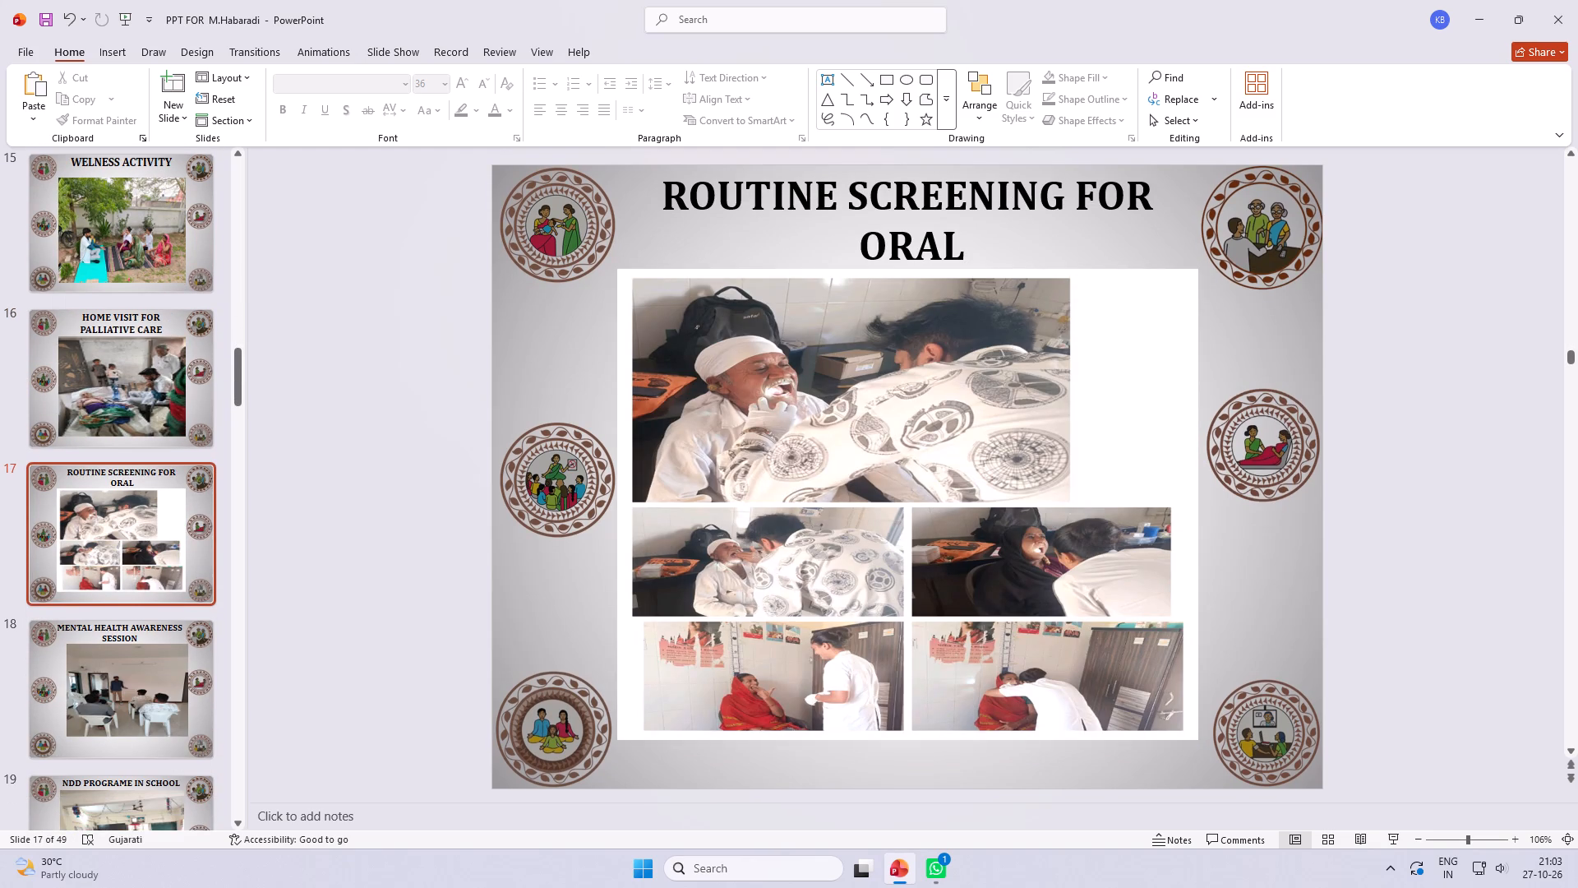
# Extend slide 16's title so that it reads HOME VISIT FOR PALLIATIVE & EALDER CARE.
pyautogui.scroll(3, 815, 469)
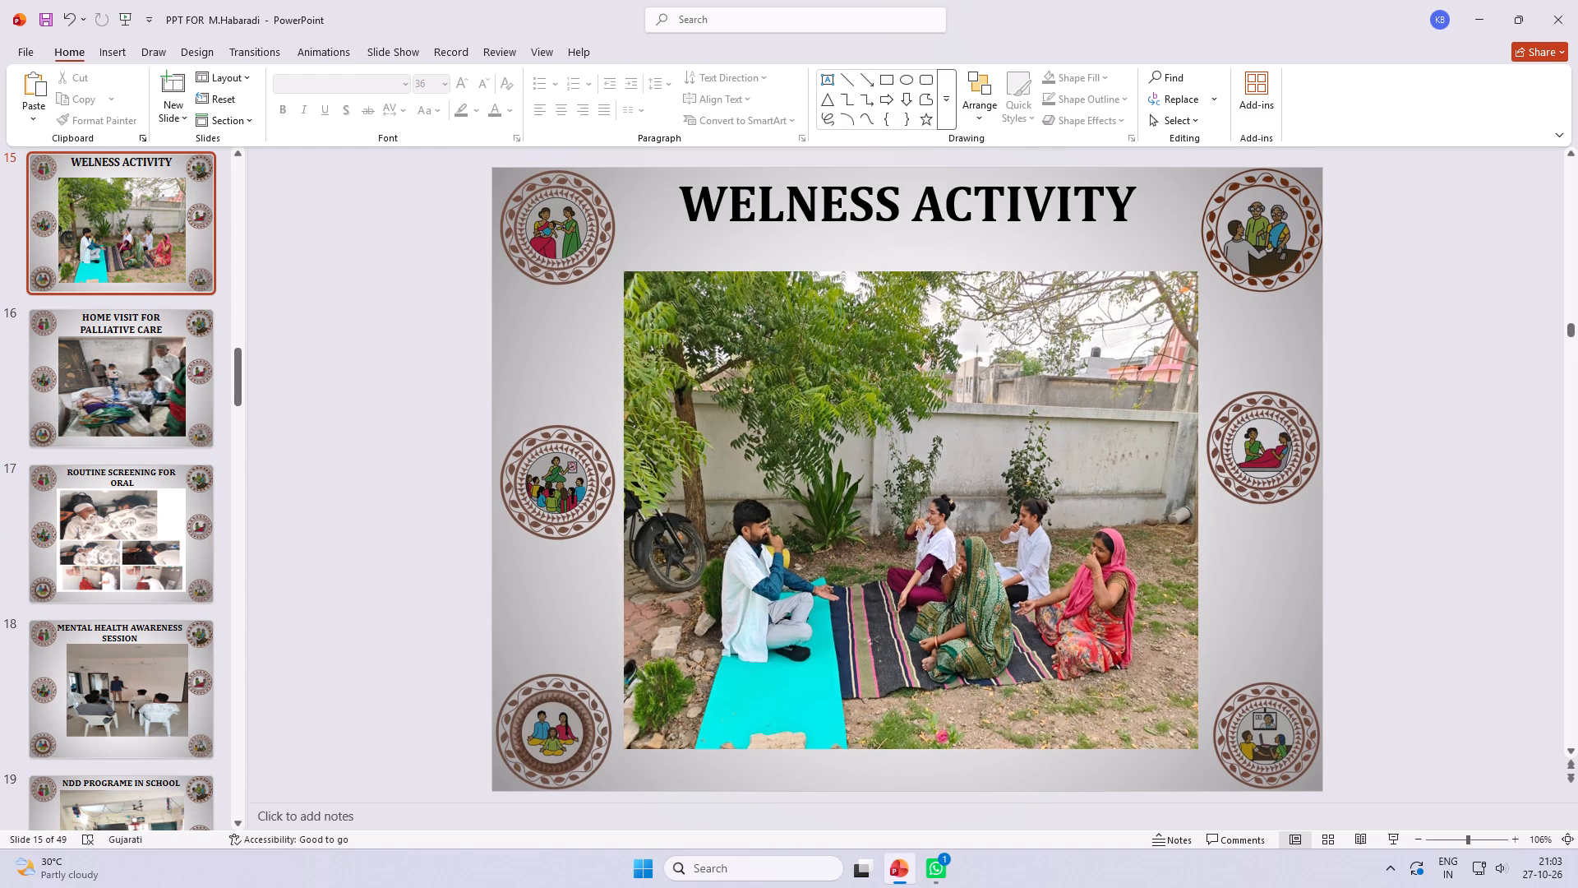
pyautogui.scroll(1, 812, 469)
pyautogui.scroll(-2, 812, 469)
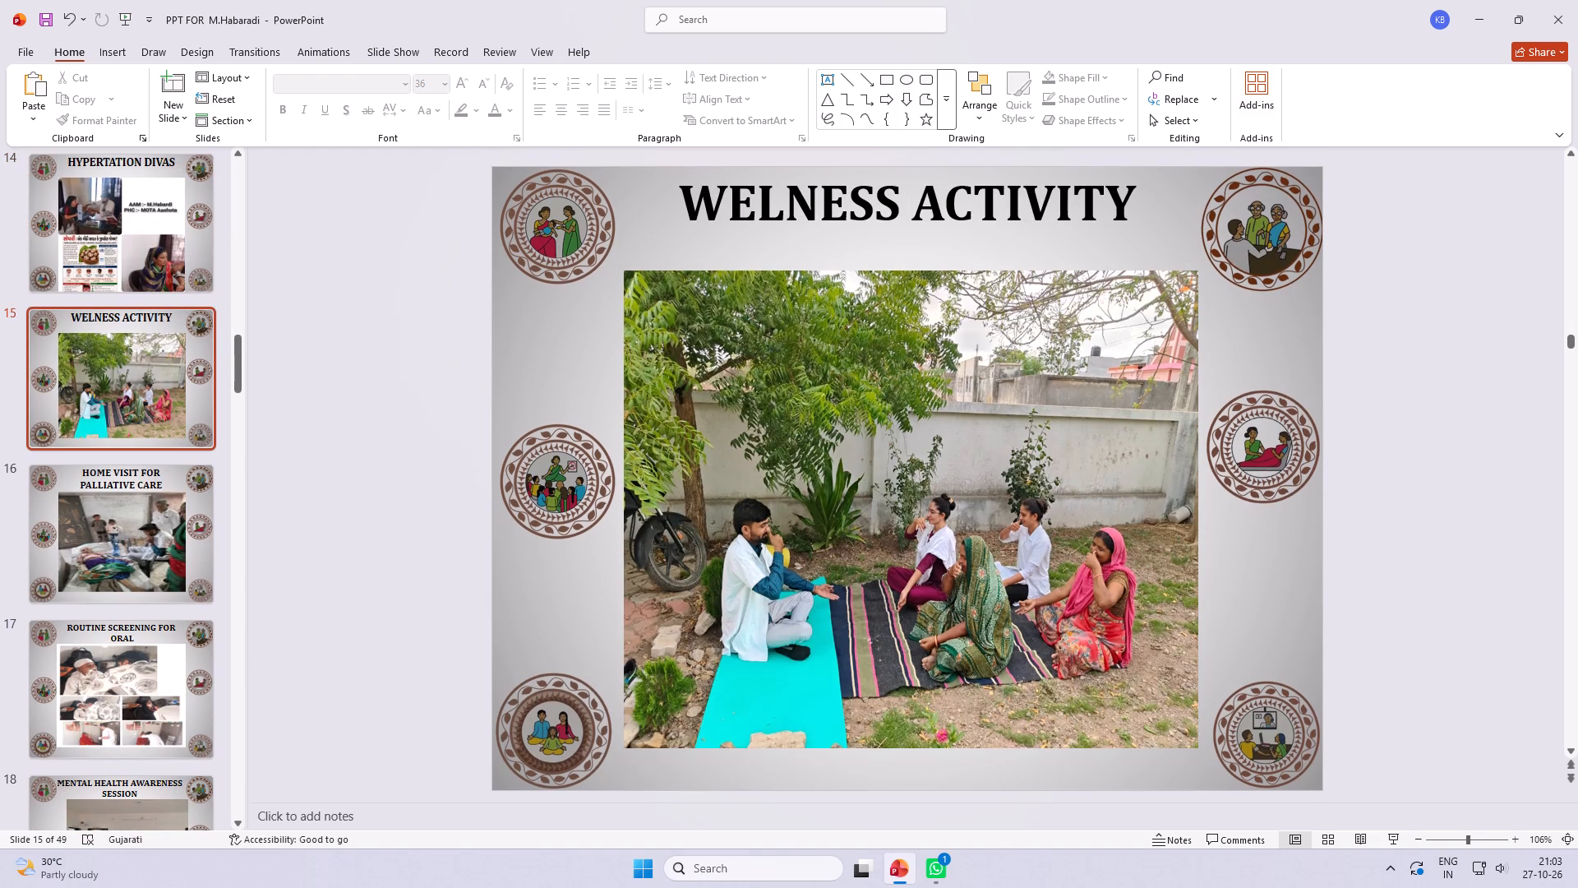
pyautogui.scroll(-1, 815, 469)
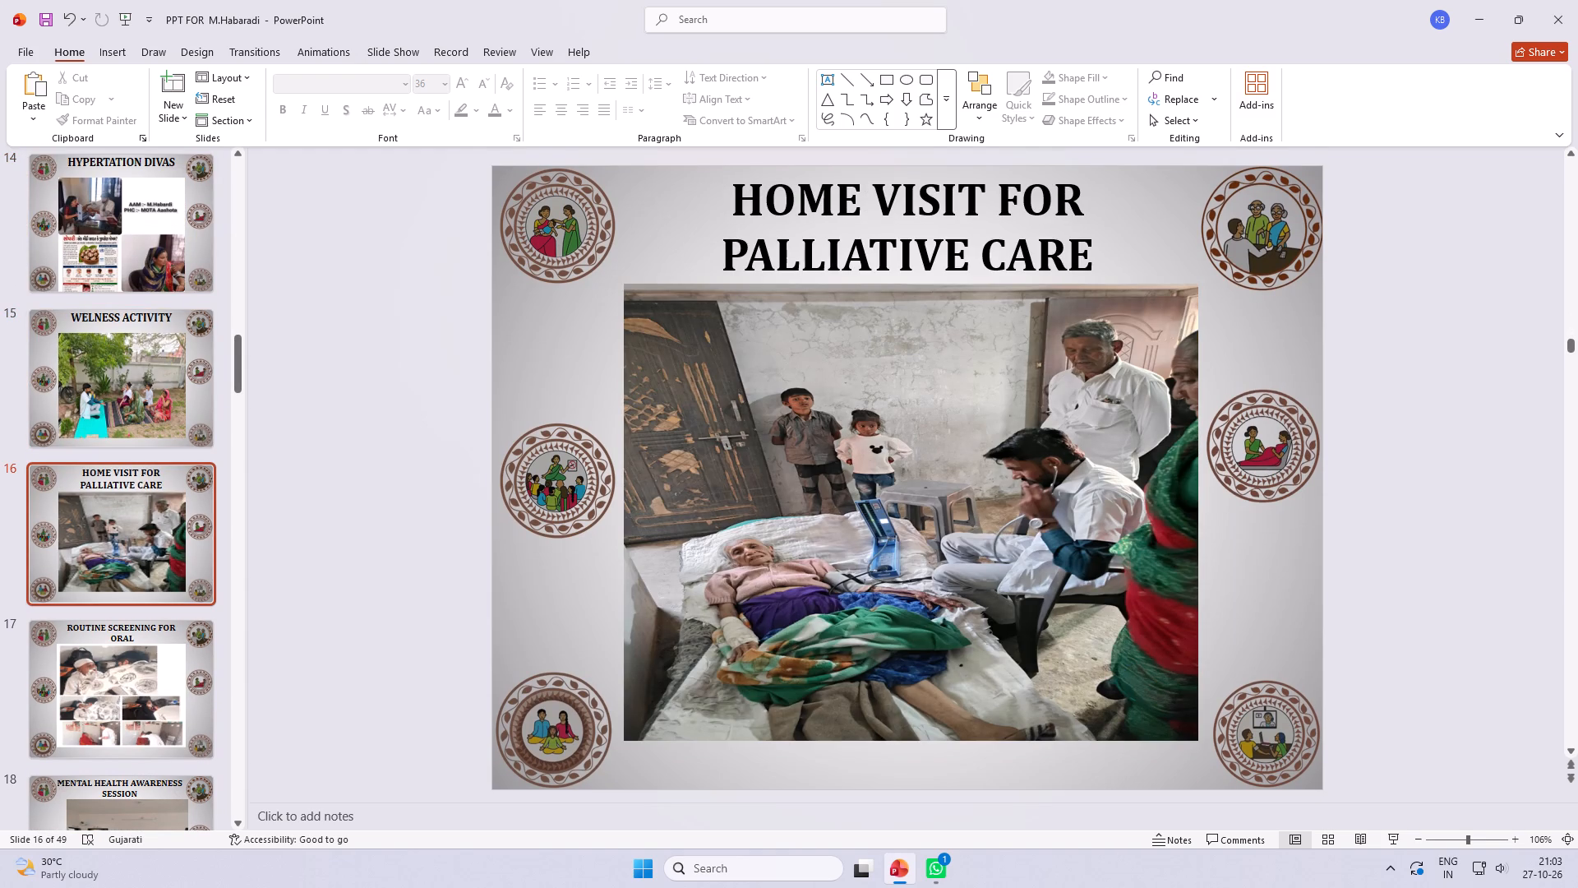
pyautogui.click(1107, 191)
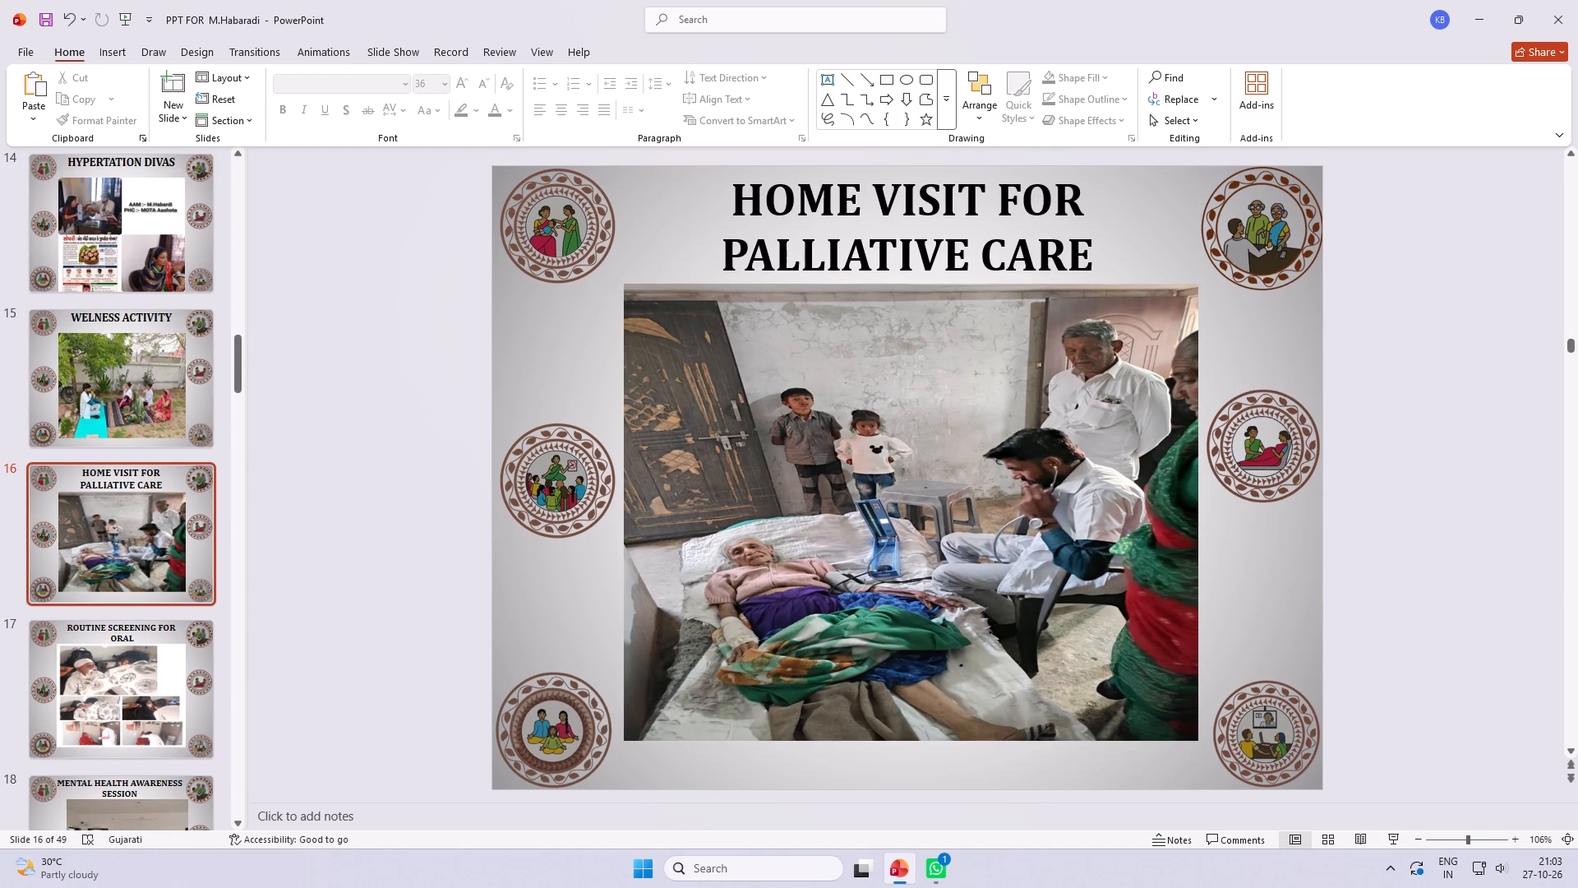
pyautogui.click(968, 261)
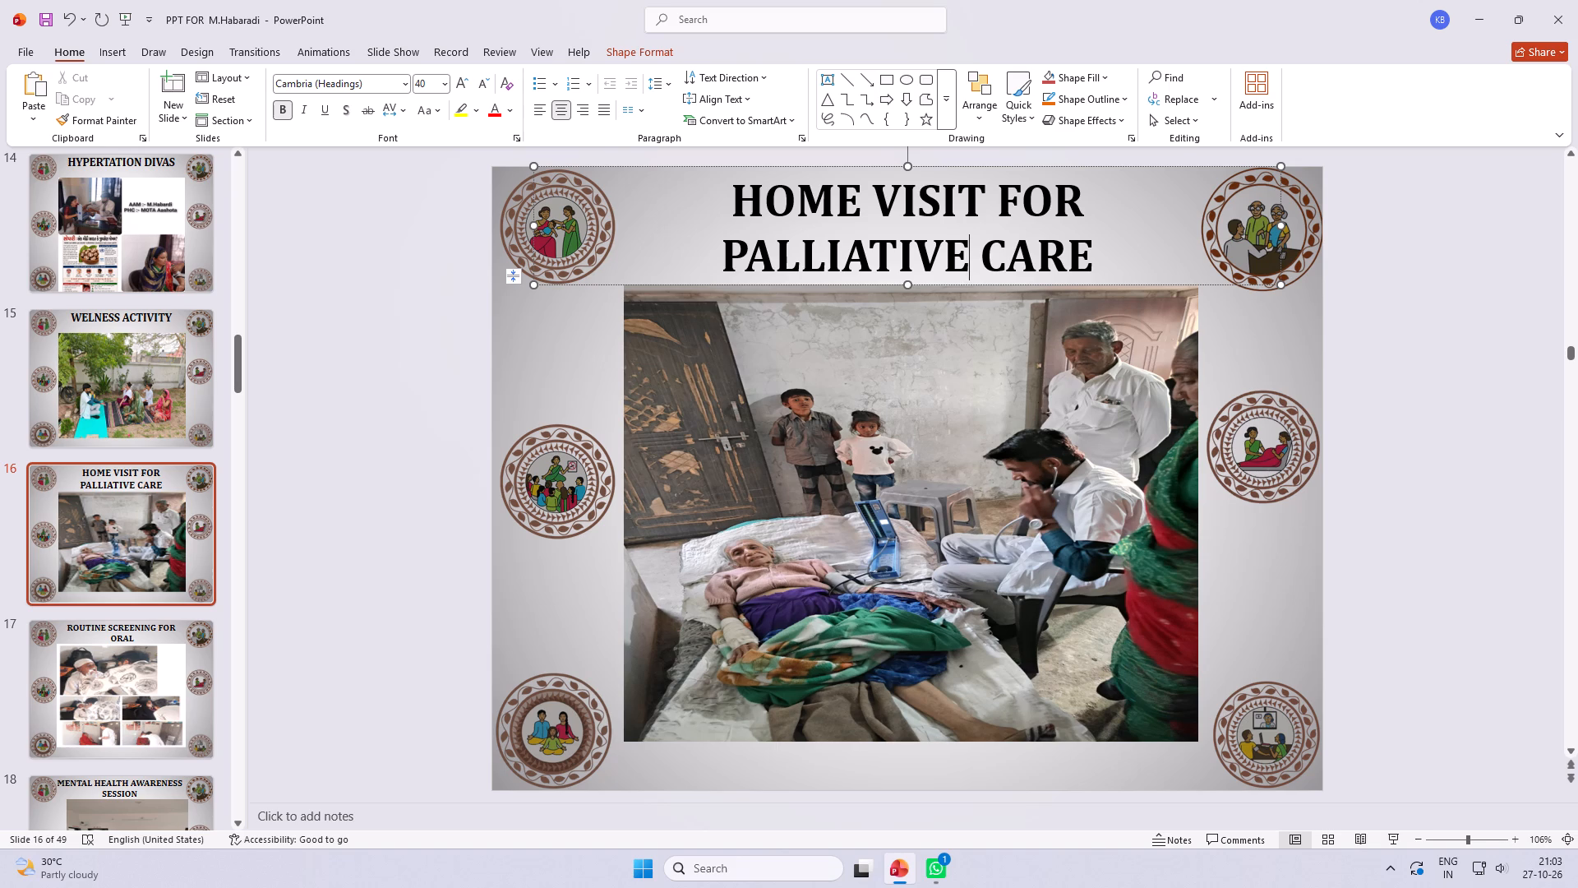
pyautogui.hotkey('shift', '&')
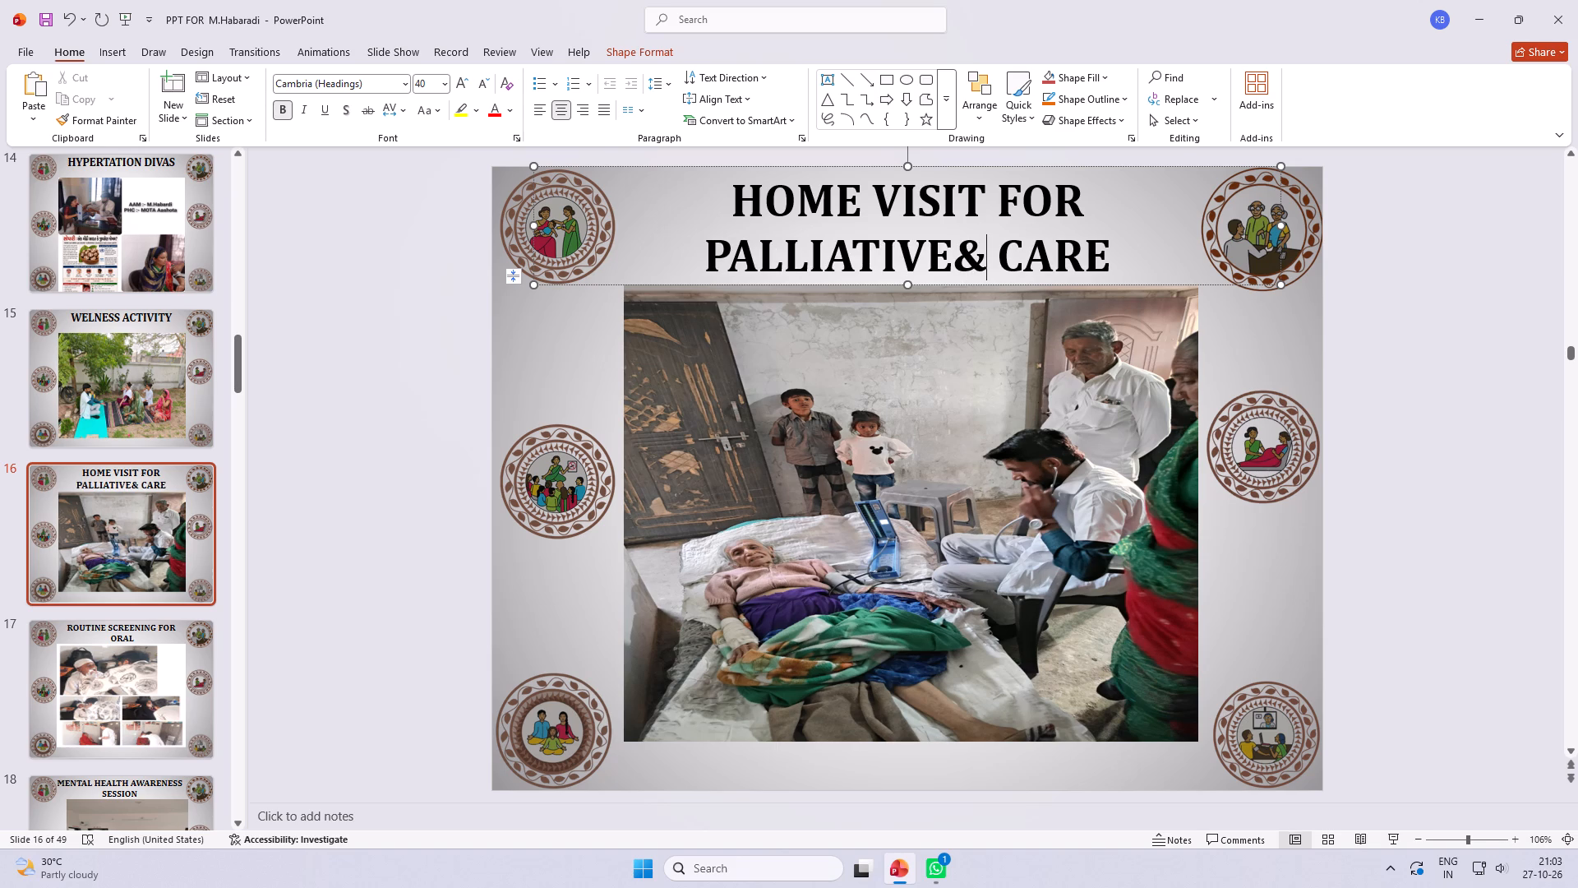
pyautogui.press('Left')
pyautogui.press('Right')
pyautogui.press('Left')
pyautogui.press('space')
pyautogui.press('Right')
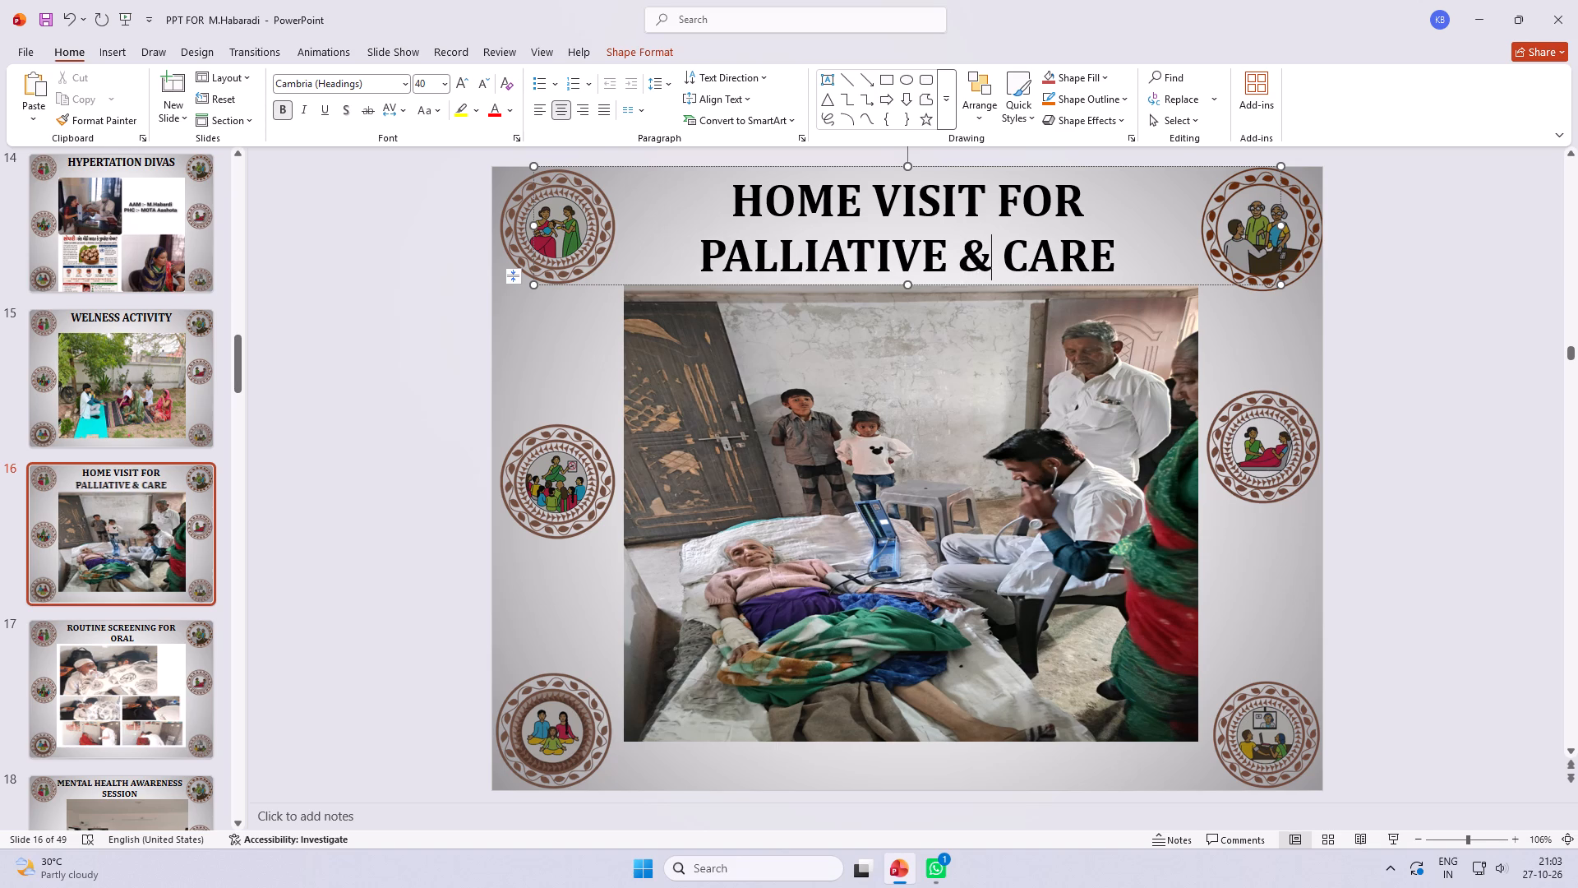
pyautogui.press('space')
pyautogui.write('E')
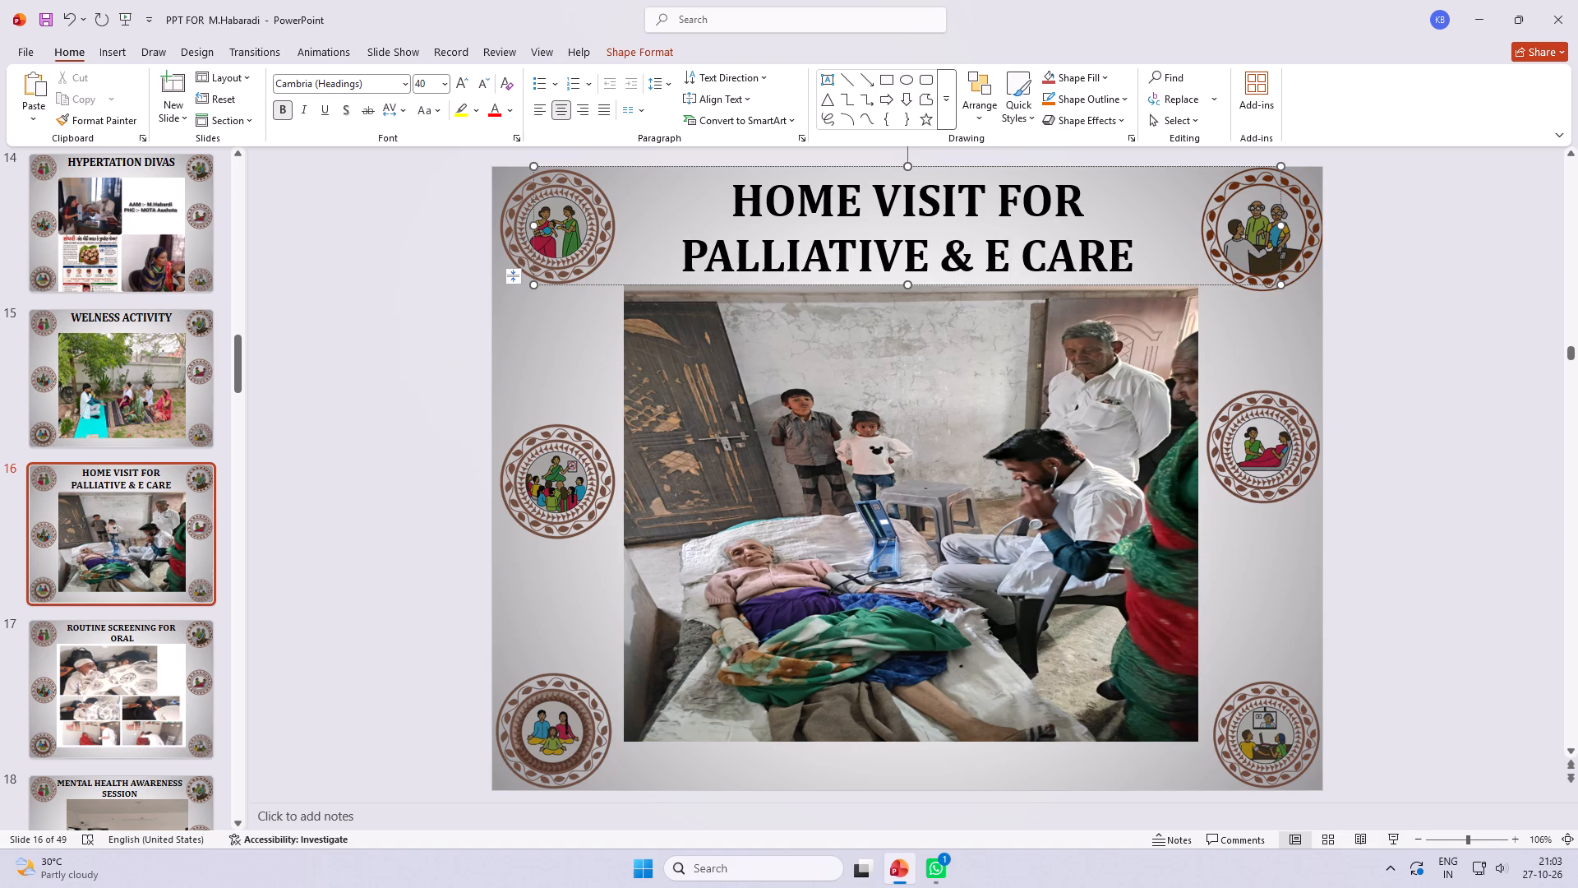
pyautogui.write('AL')
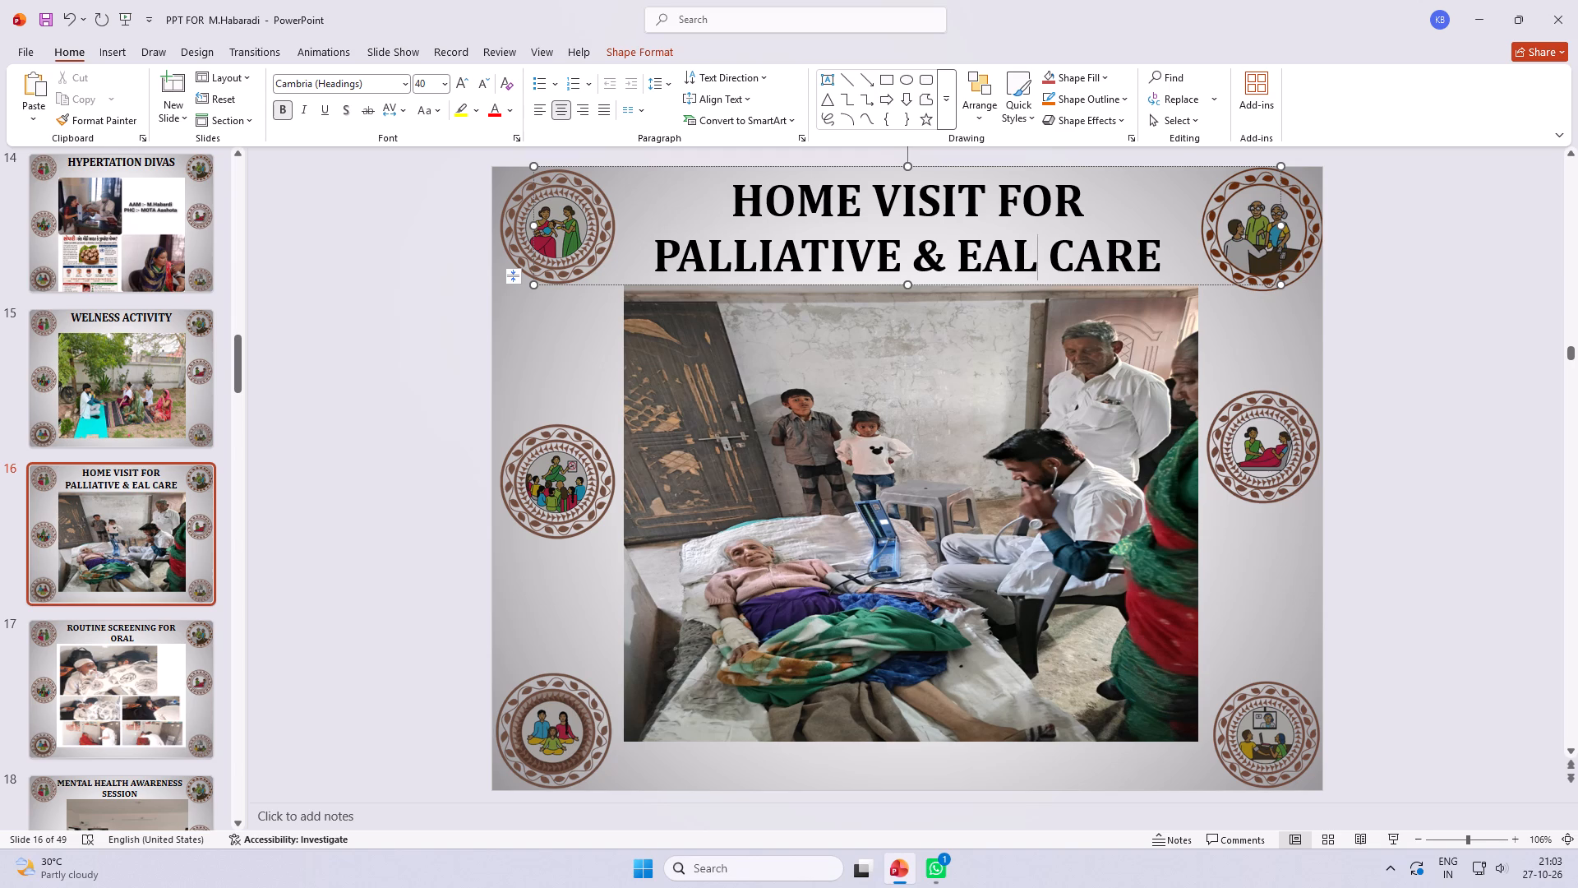
pyautogui.write('DER')
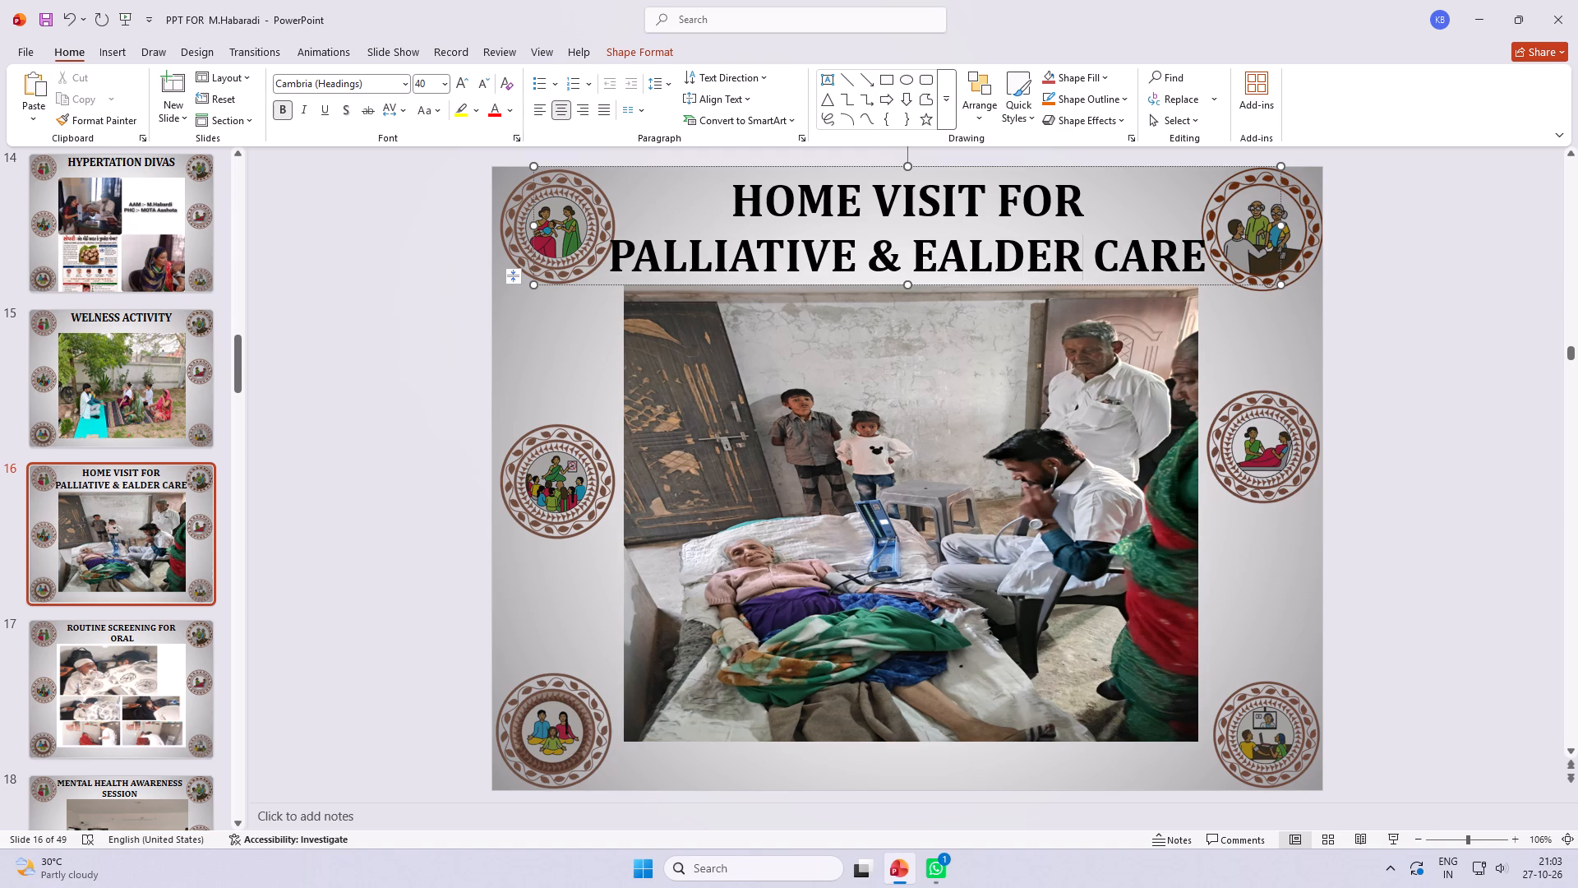
# Review the slides in order from slide 17, ROUTINE SCREENING FOR ORAL, through slide 28, checking their titles and photos.
pyautogui.click(1127, 377)
pyautogui.scroll(-1, 1101, 502)
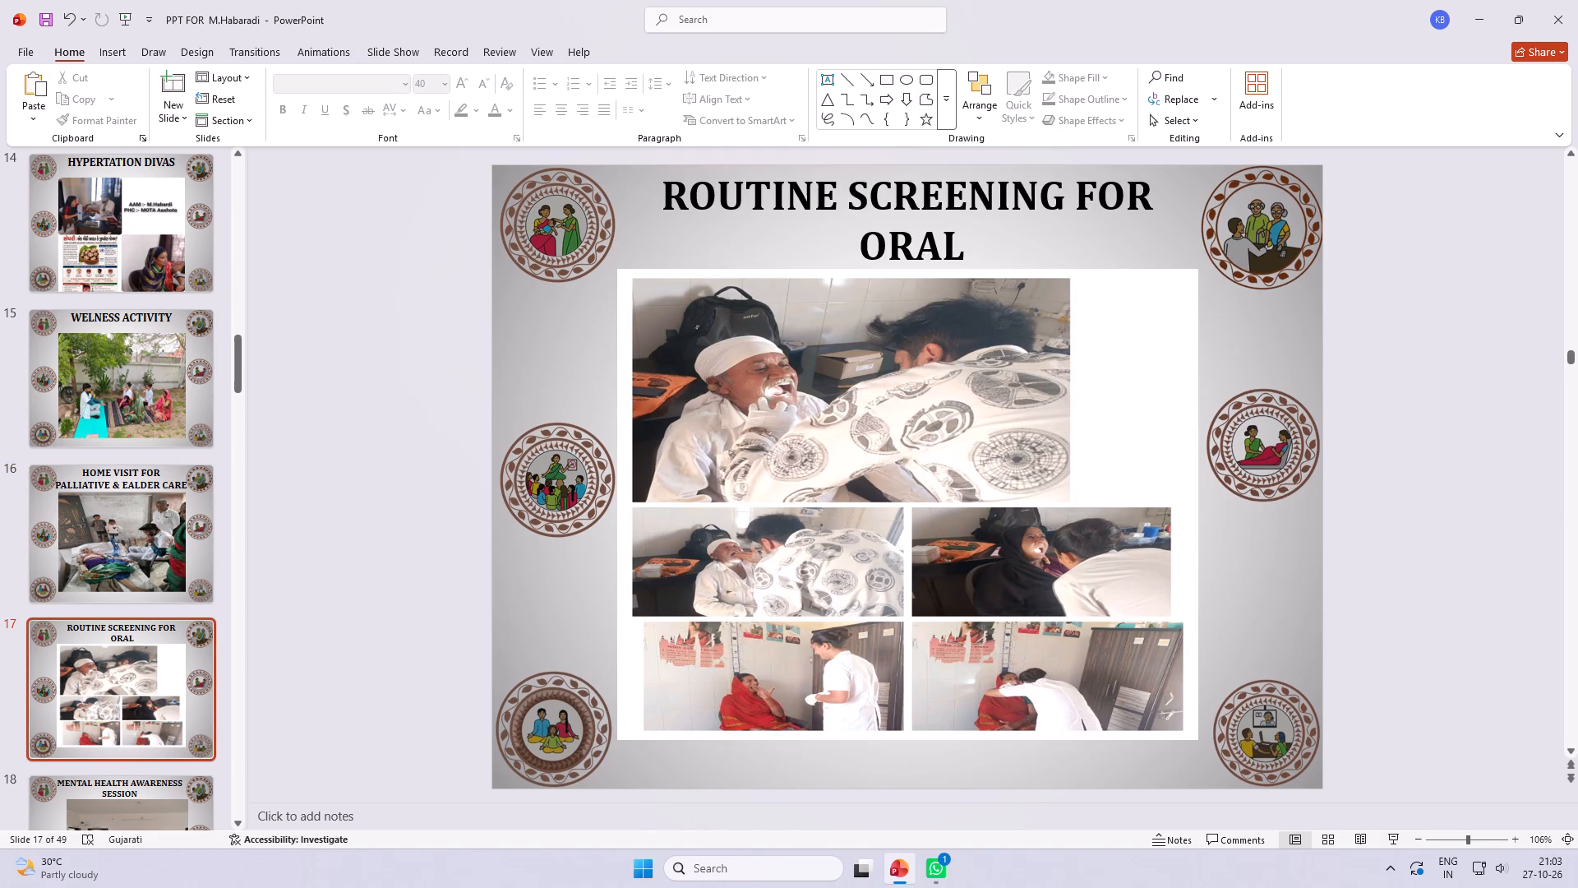
pyautogui.scroll(-1, 1099, 493)
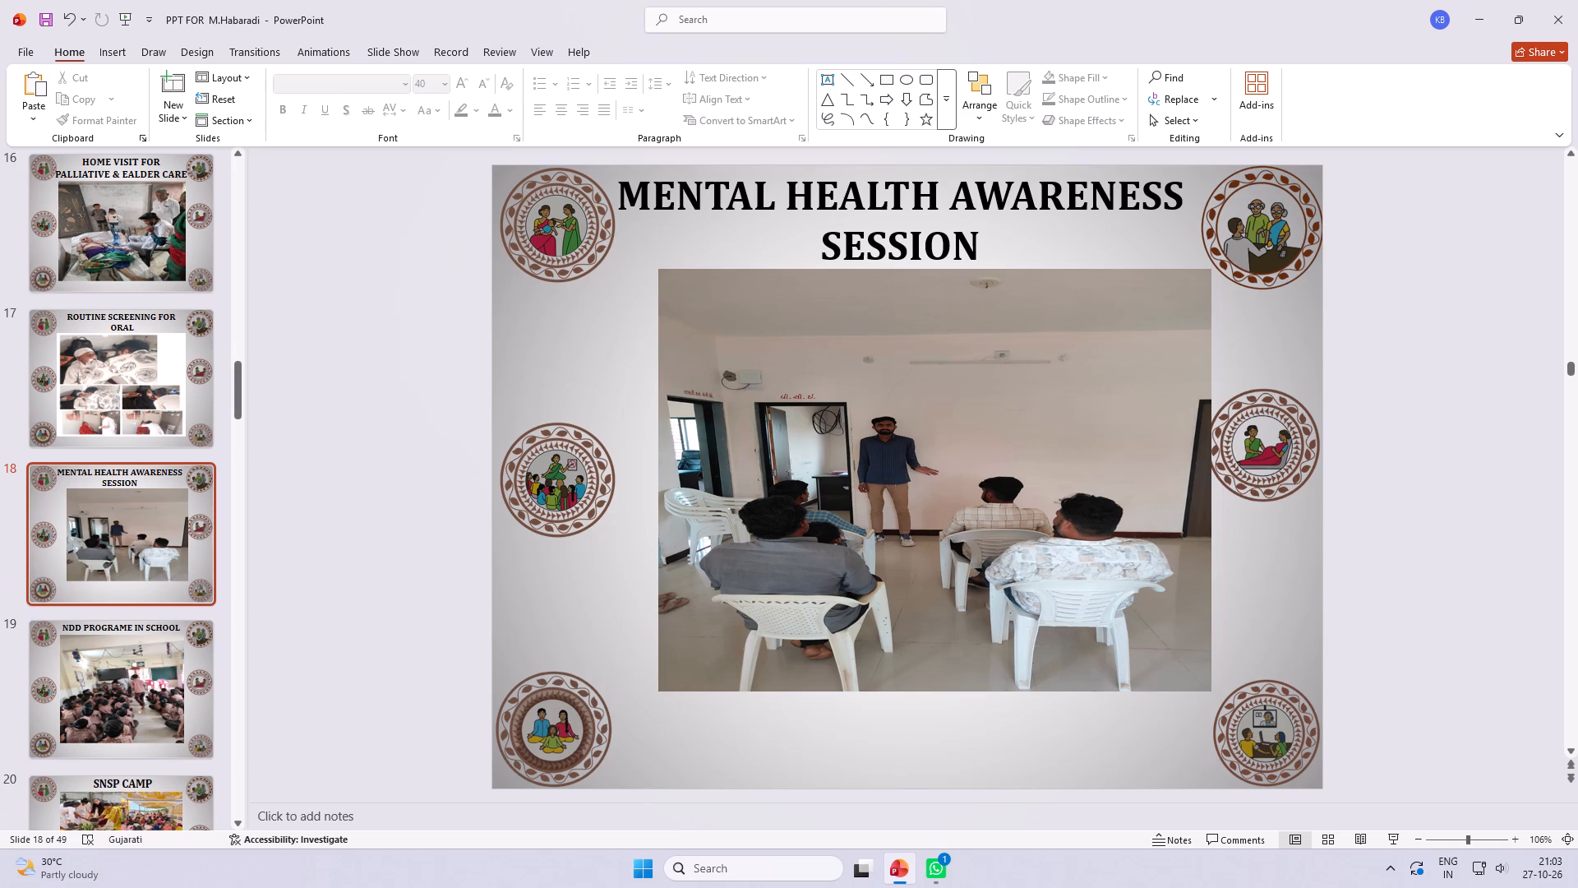
pyautogui.scroll(-1, 1099, 493)
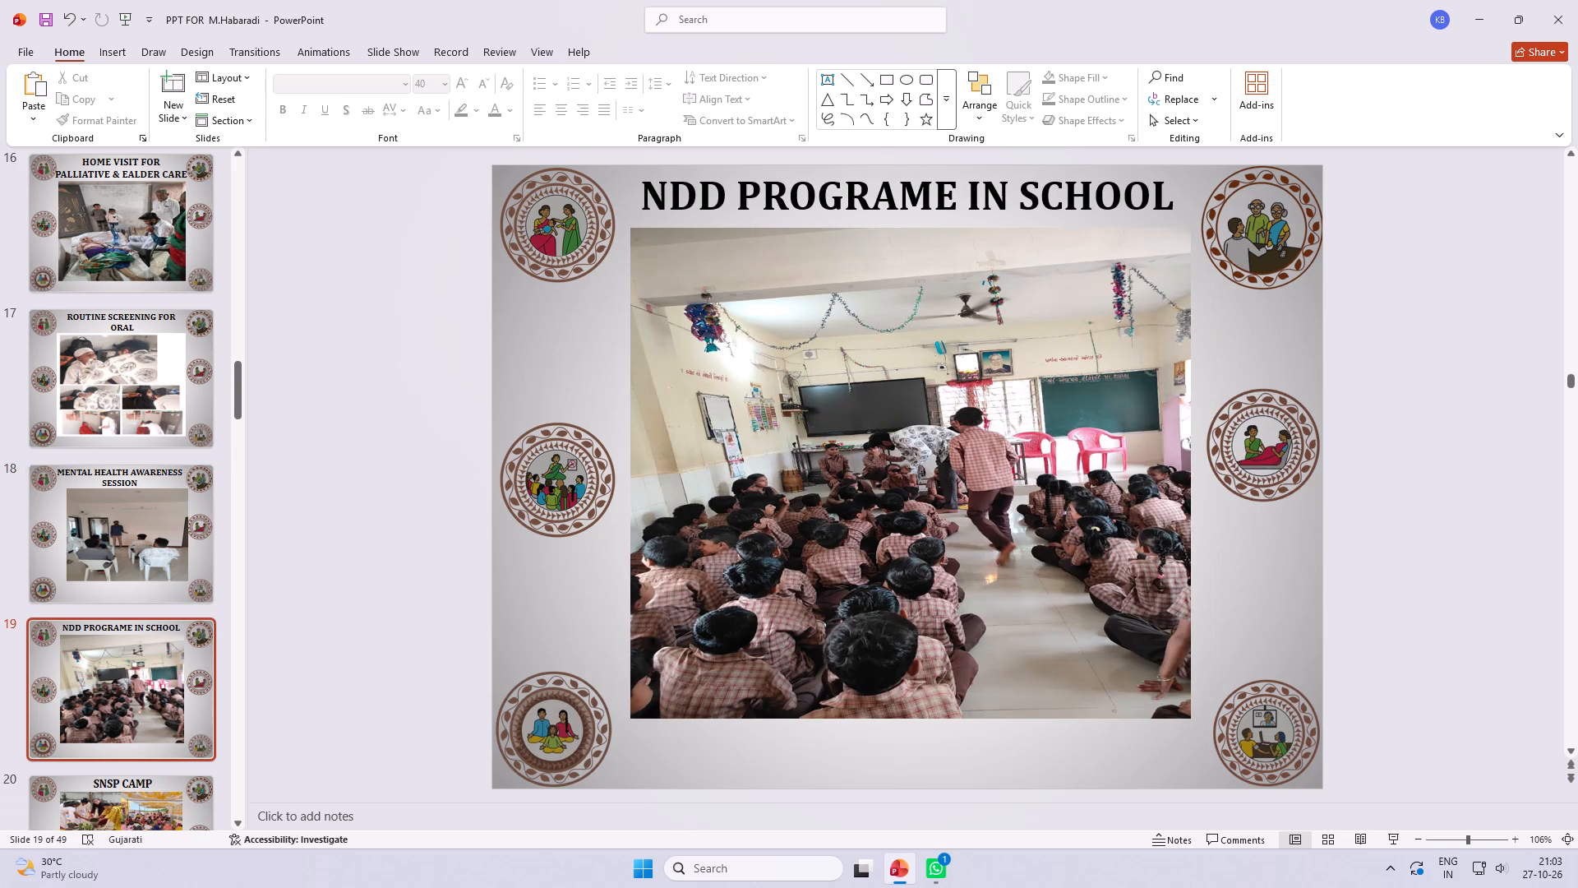
pyautogui.scroll(-1, 1100, 497)
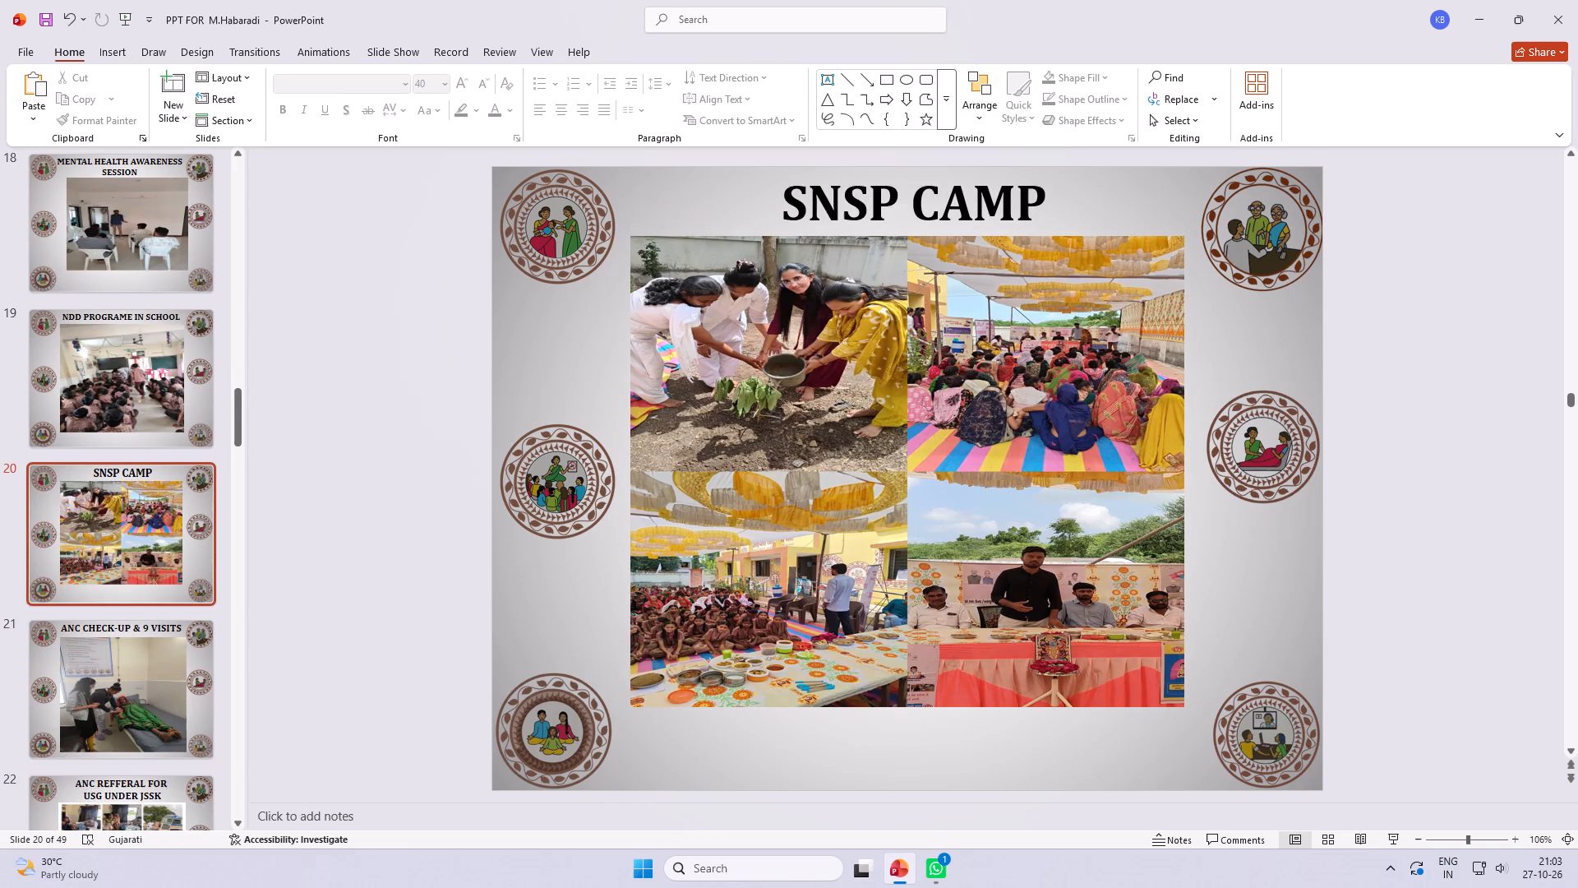
pyautogui.scroll(-1, 1099, 488)
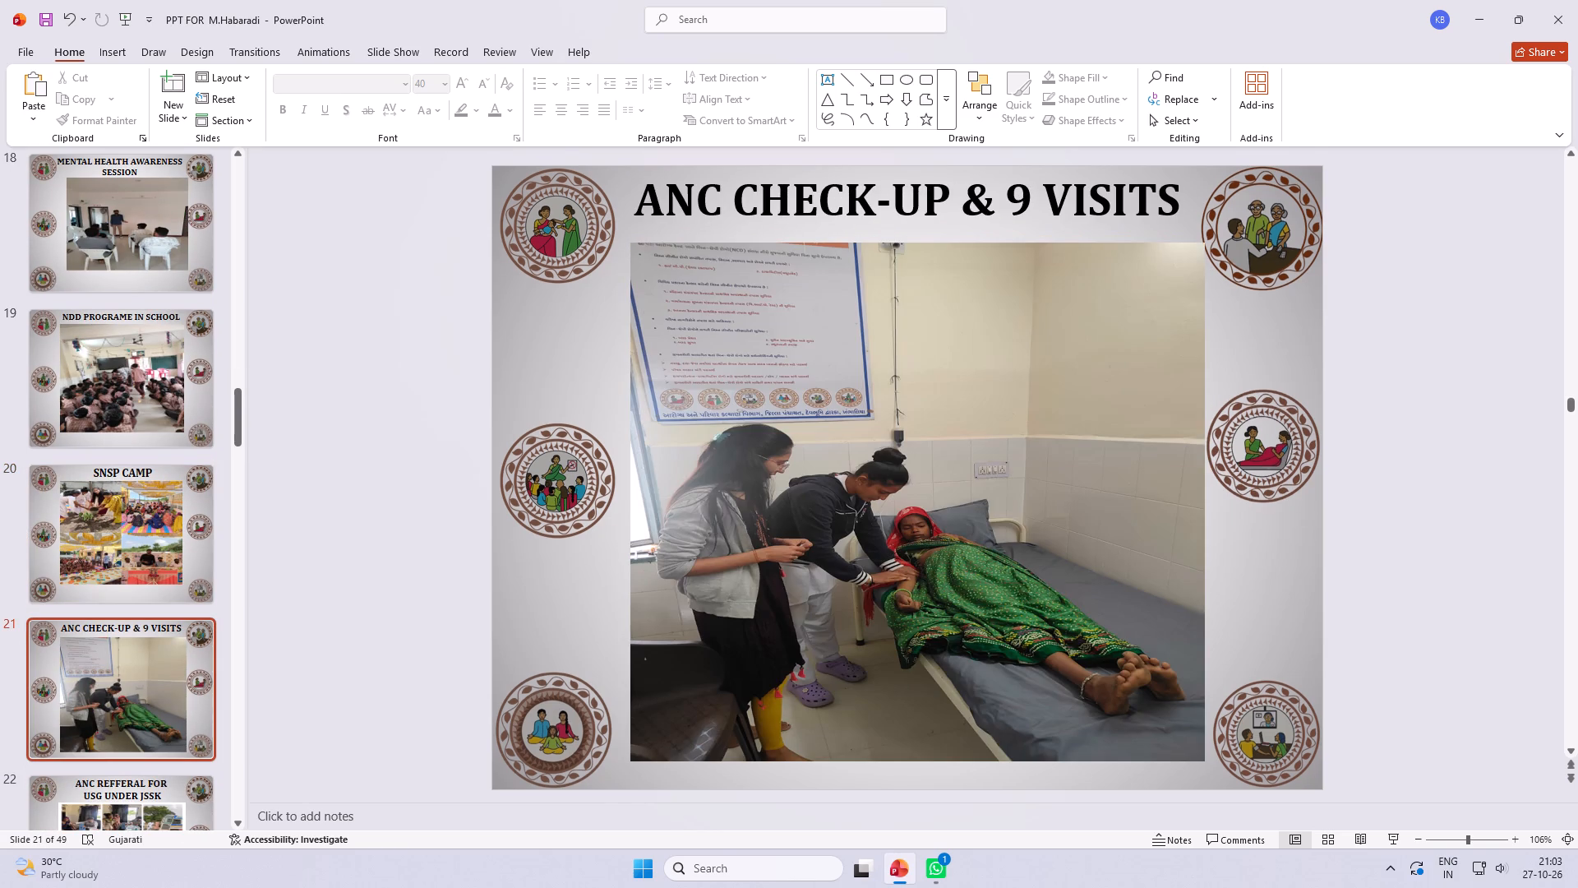
pyautogui.scroll(-1, 1098, 488)
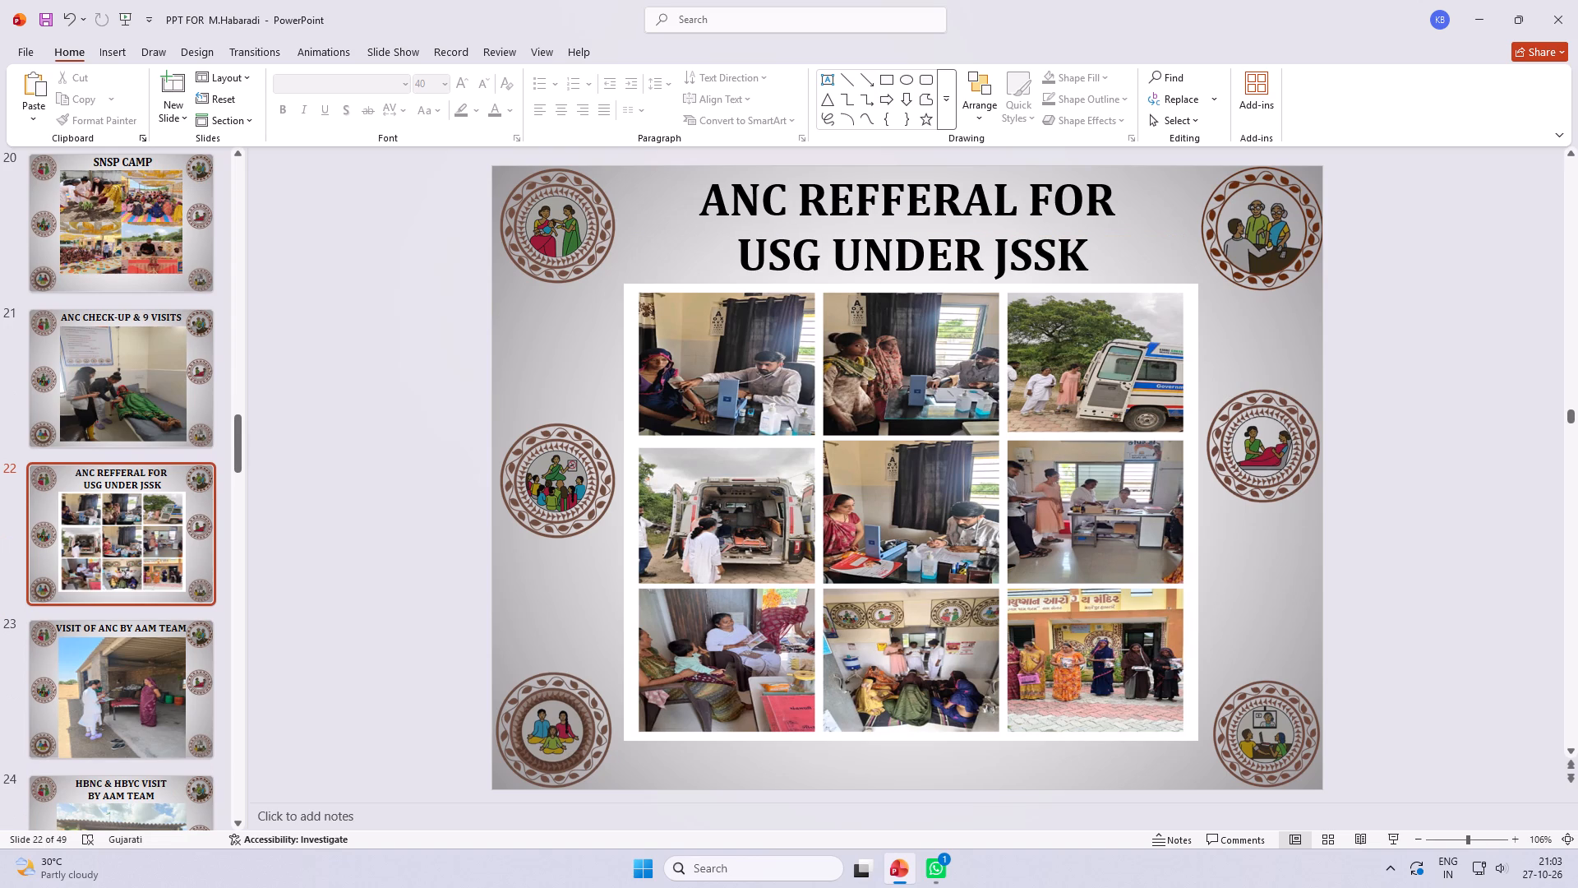
pyautogui.scroll(-1, 1090, 488)
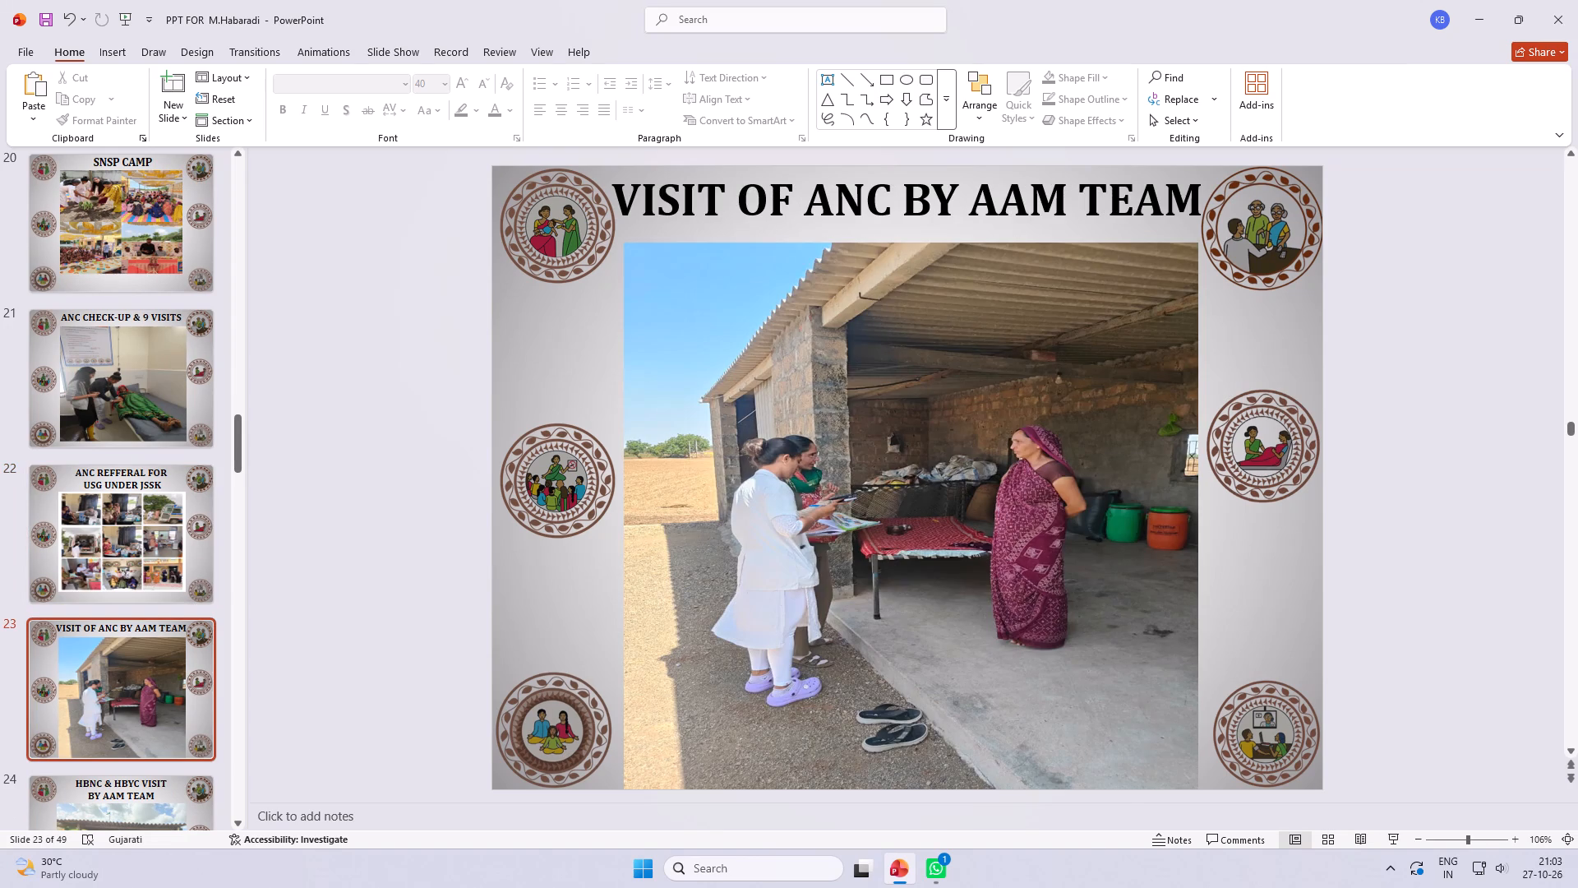
pyautogui.scroll(-1, 1088, 488)
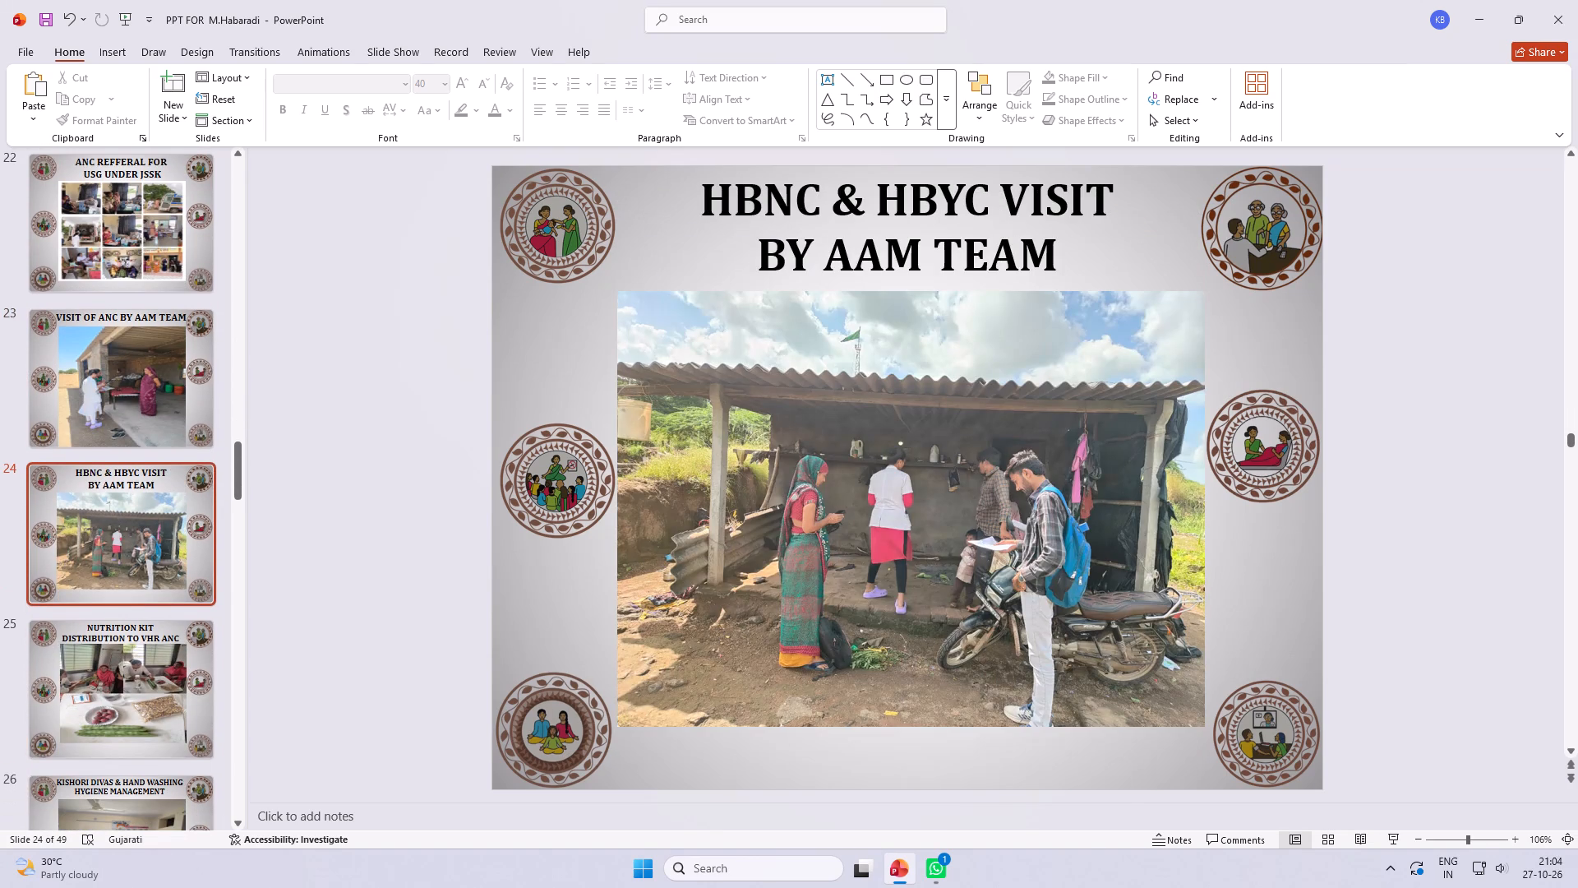
pyautogui.scroll(-2, 1088, 488)
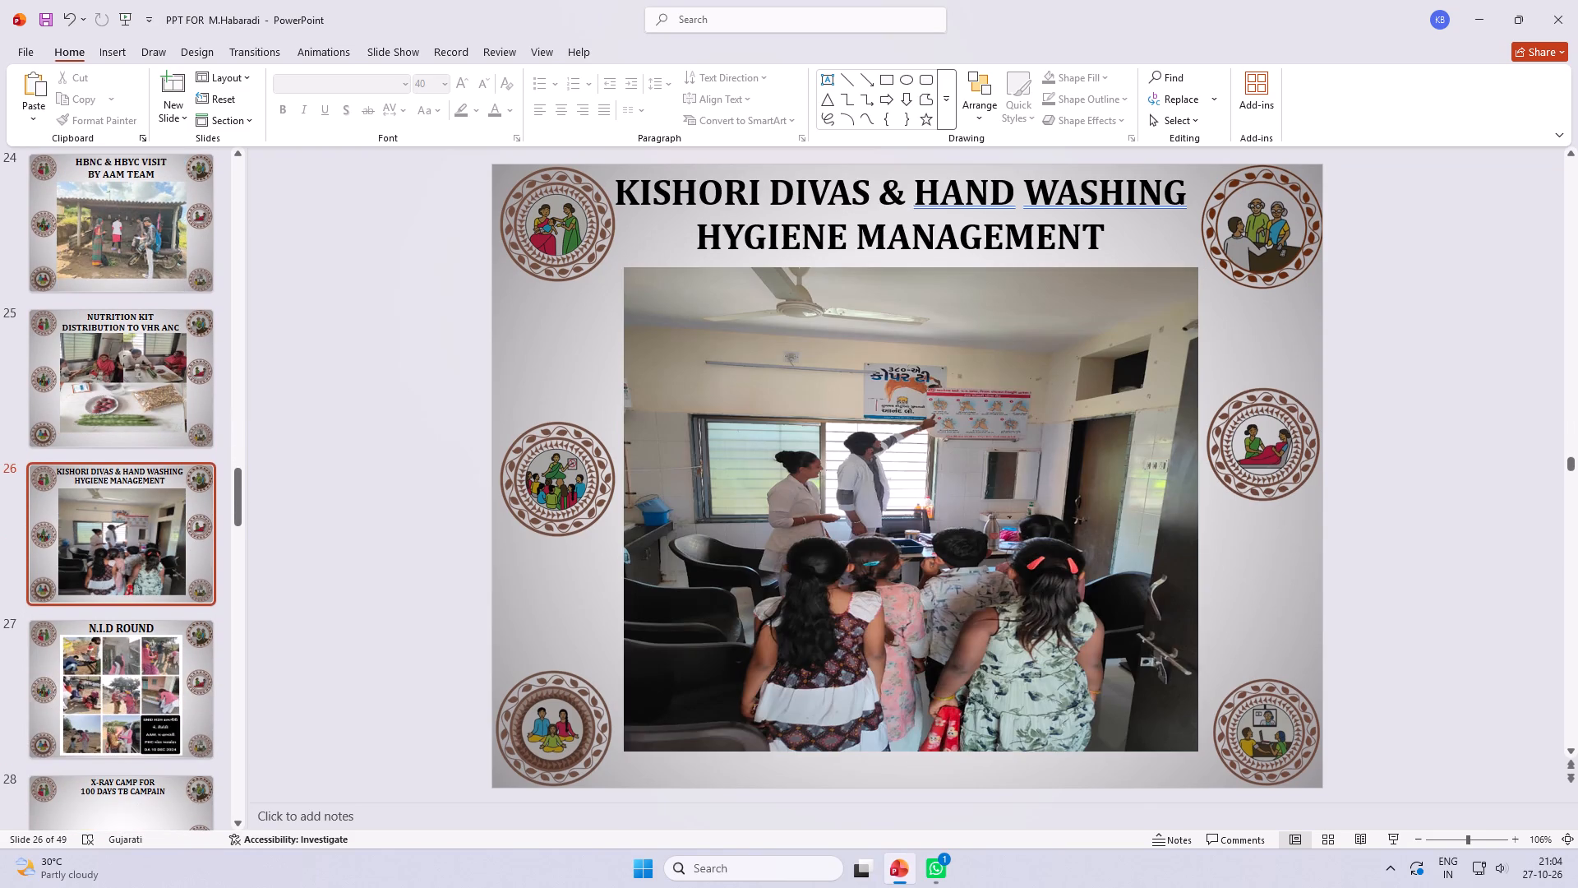
pyautogui.scroll(-1, 1088, 488)
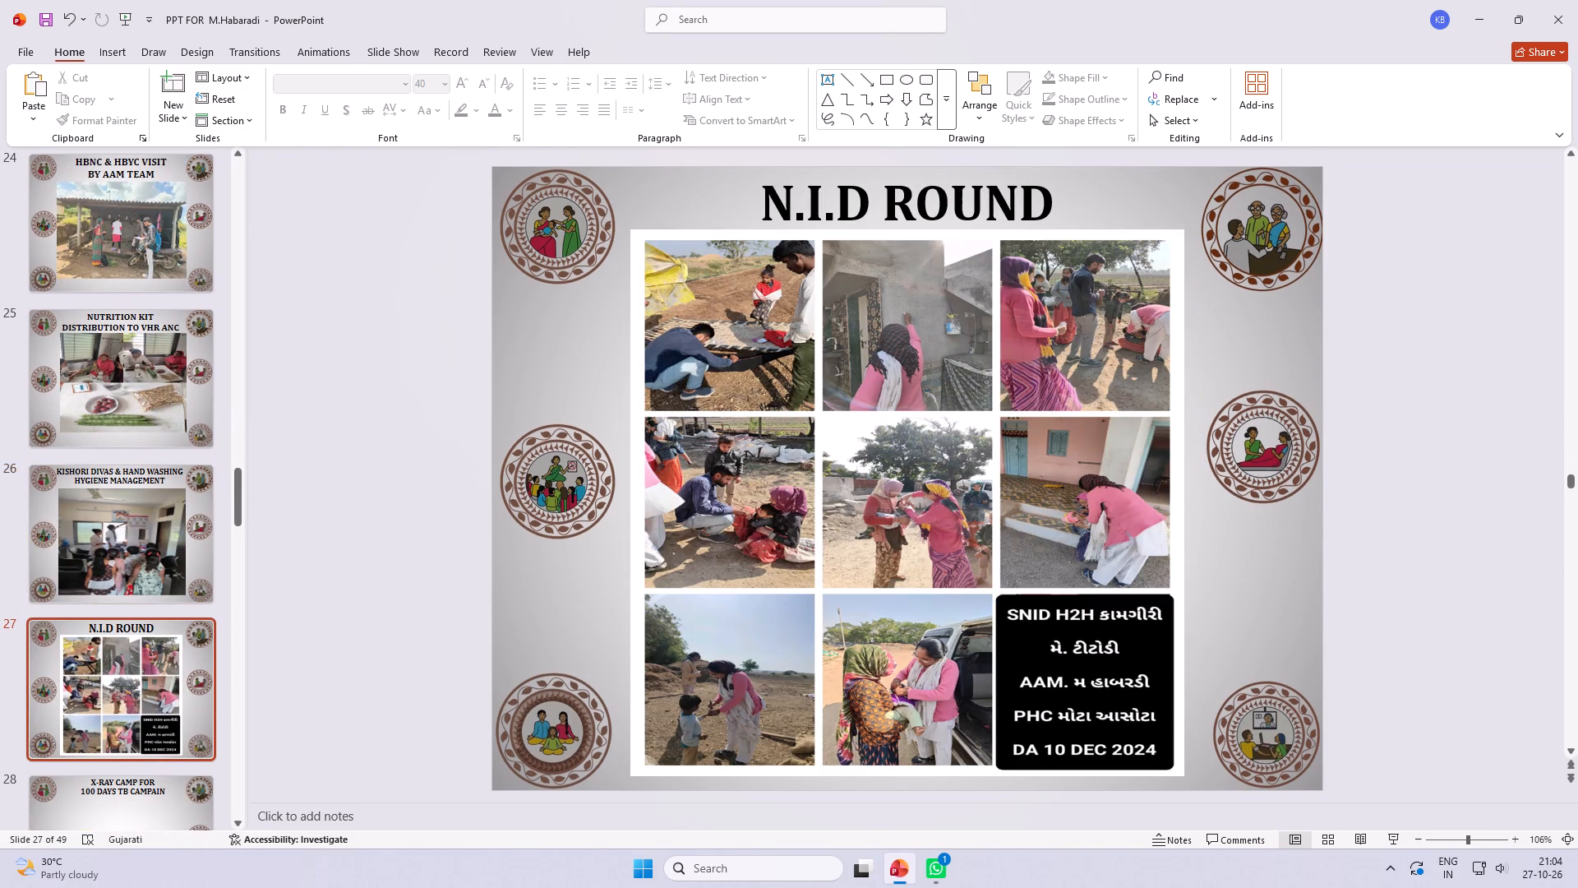
pyautogui.scroll(-1, 1088, 488)
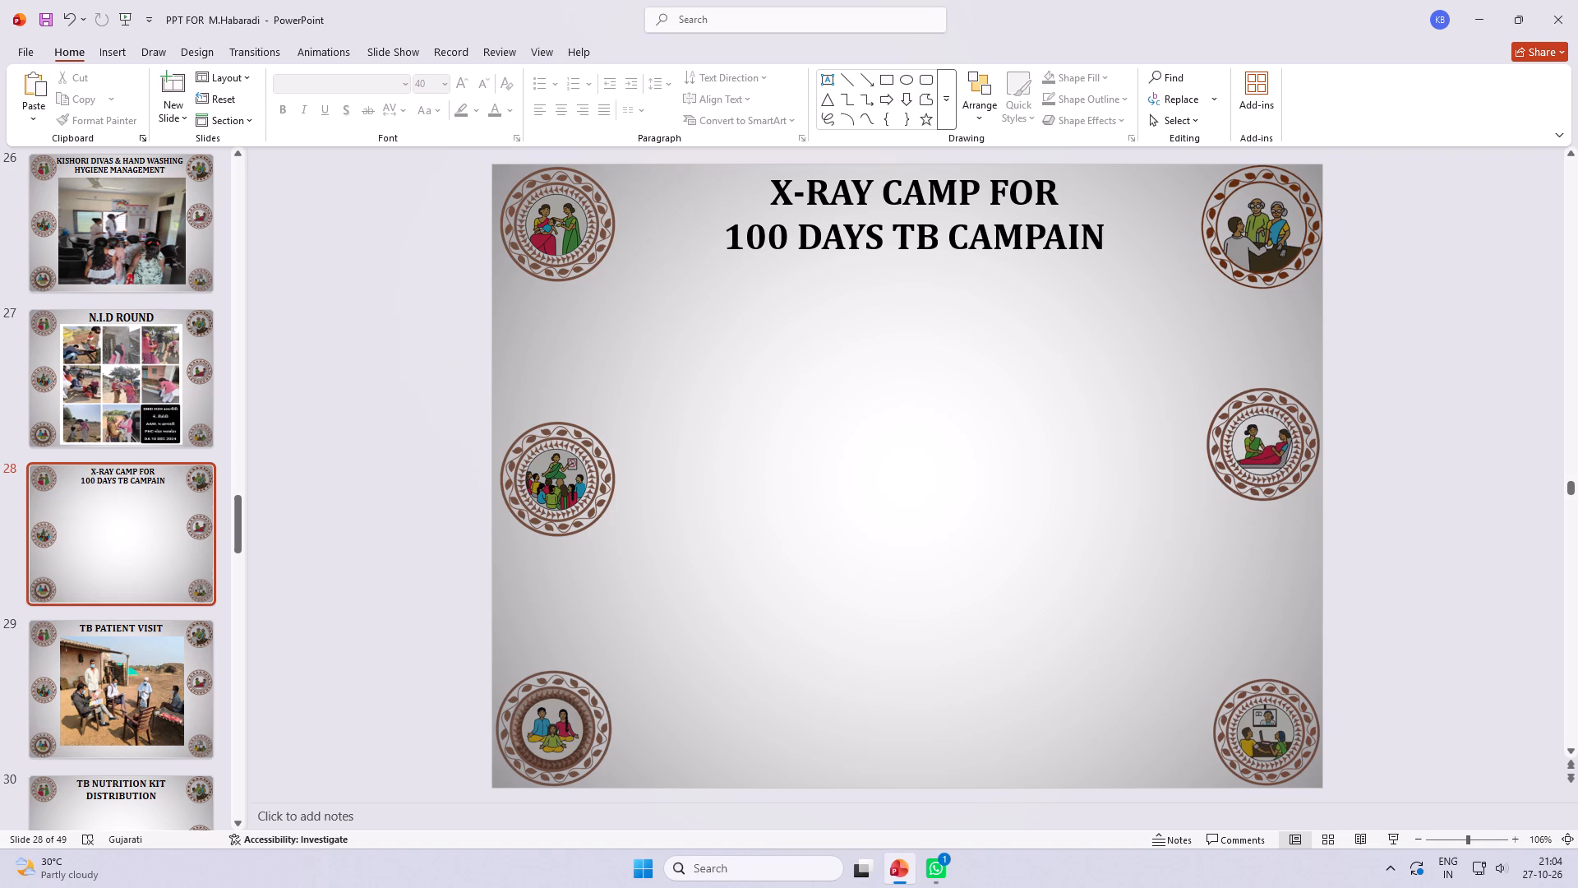
# Replace the words X-RAY CAMP in slide 28's title with IRS SPRAYING.
pyautogui.click(799, 193)
pyautogui.moveTo(773, 193); pyautogui.dragTo(778, 193)
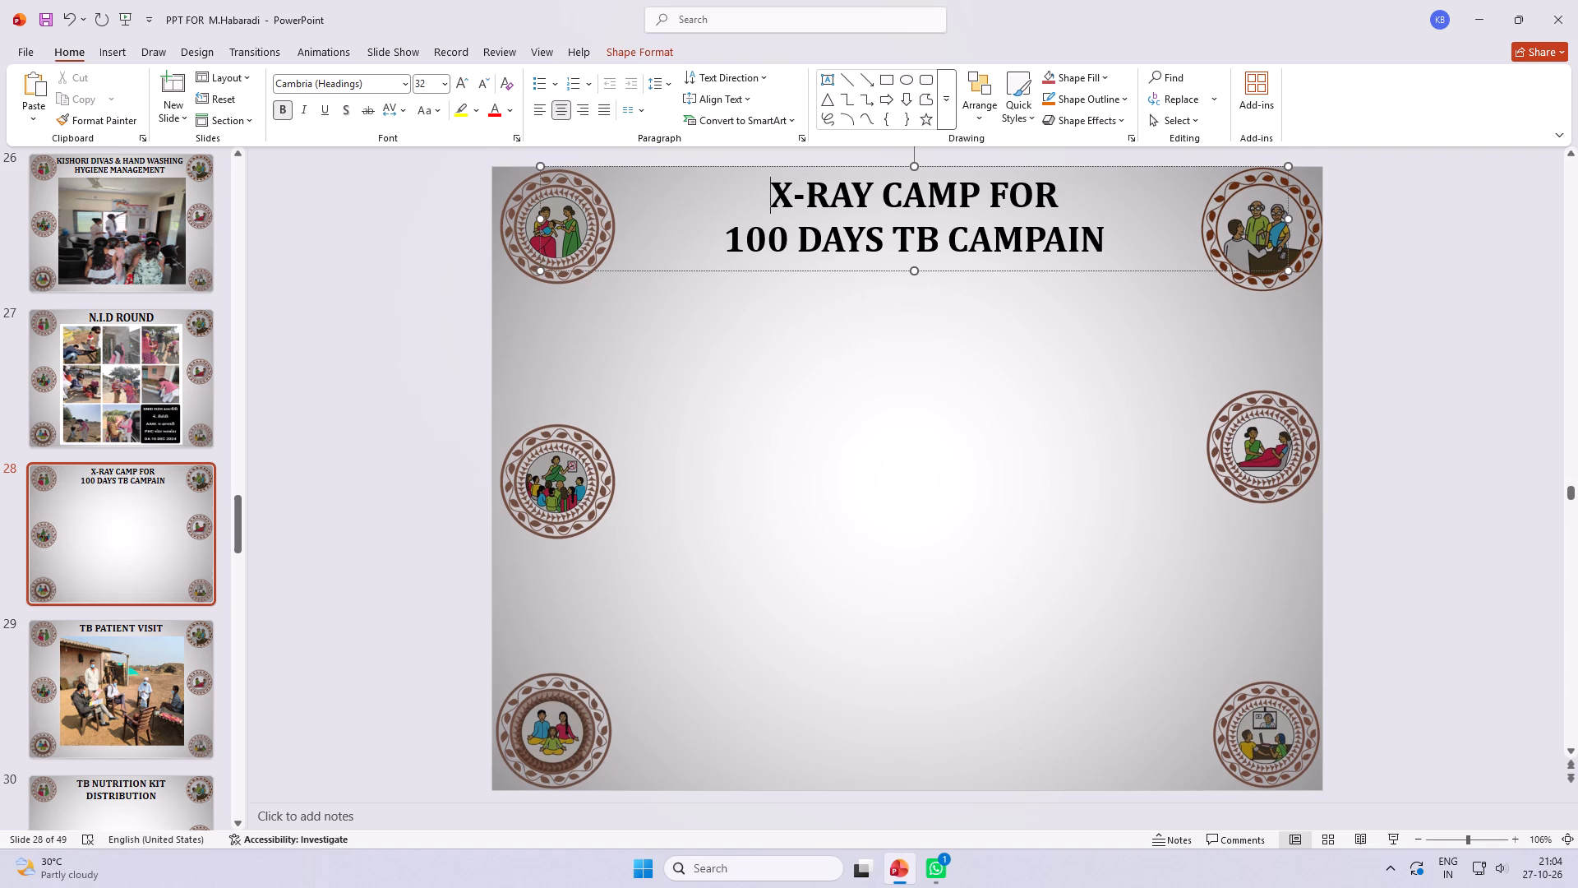
pyautogui.moveTo(778, 193); pyautogui.dragTo(859, 195)
pyautogui.click(847, 199)
pyautogui.click(865, 187)
pyautogui.press('BackSpace')
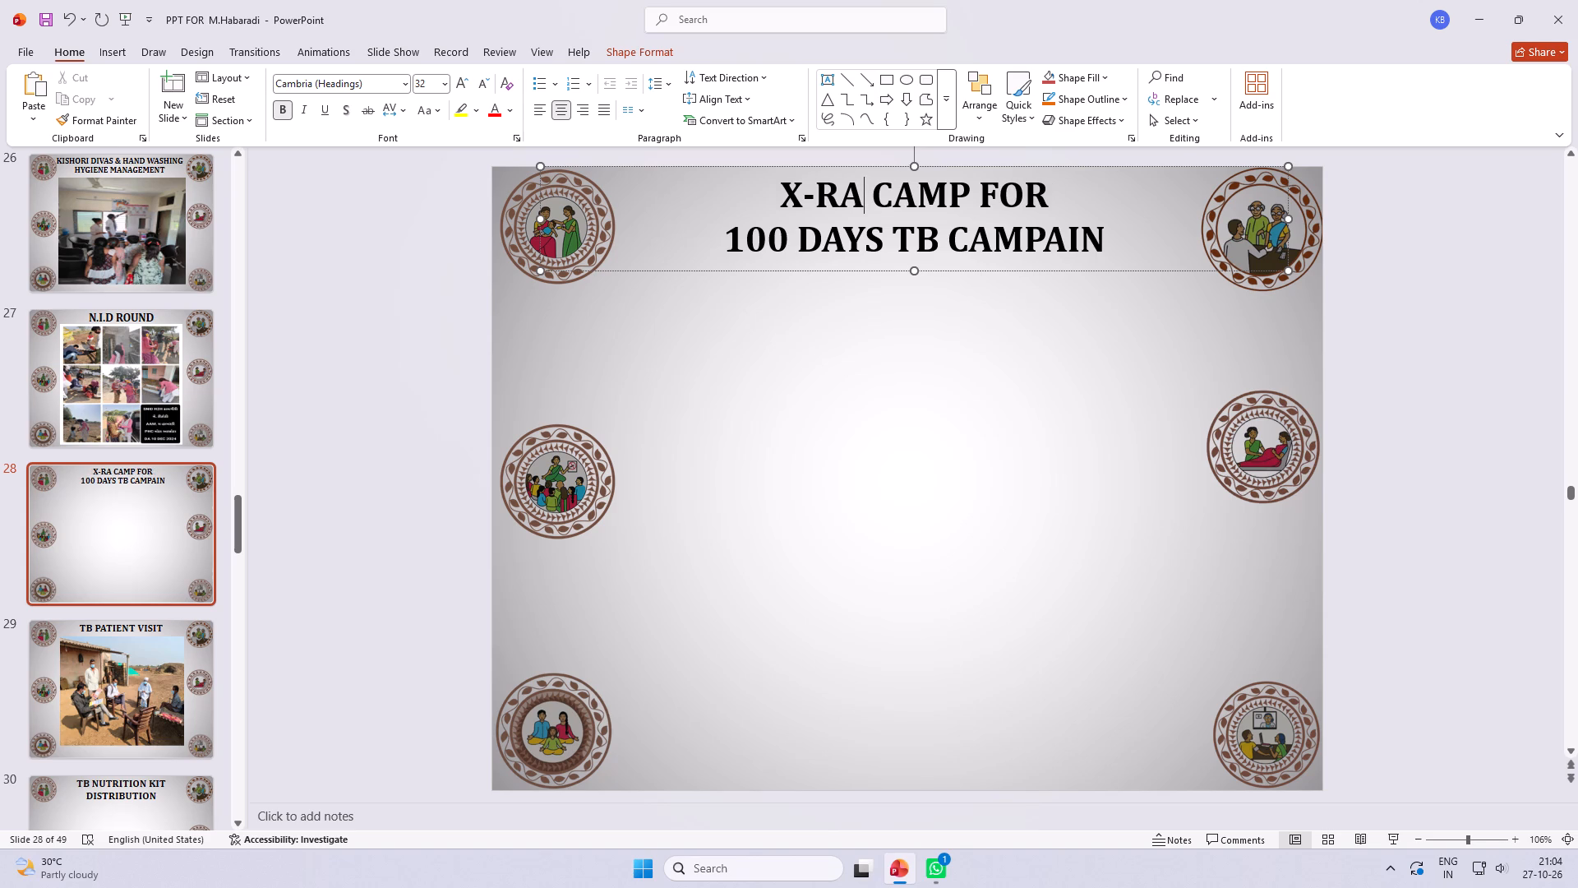
pyautogui.press('BackSpace')
pyautogui.press('BackSpace')
pyautogui.press('BackSpace')
pyautogui.press('BackSpace')
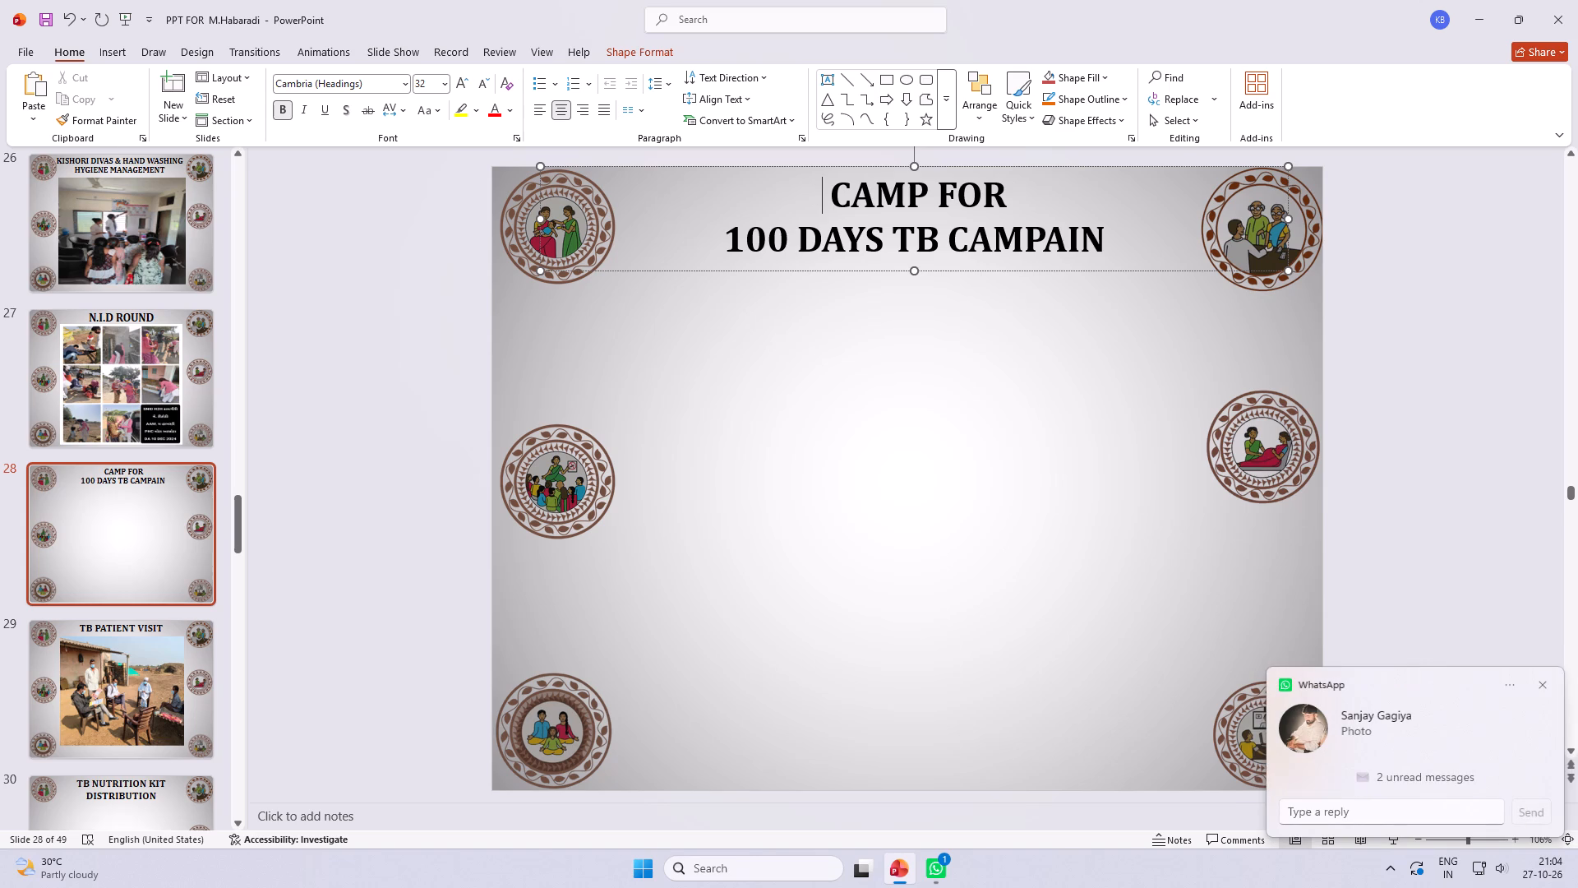
pyautogui.press('Delete')
pyautogui.press('Delete')
pyautogui.press('Delete')
pyautogui.press('Delete')
pyautogui.press('Delete')
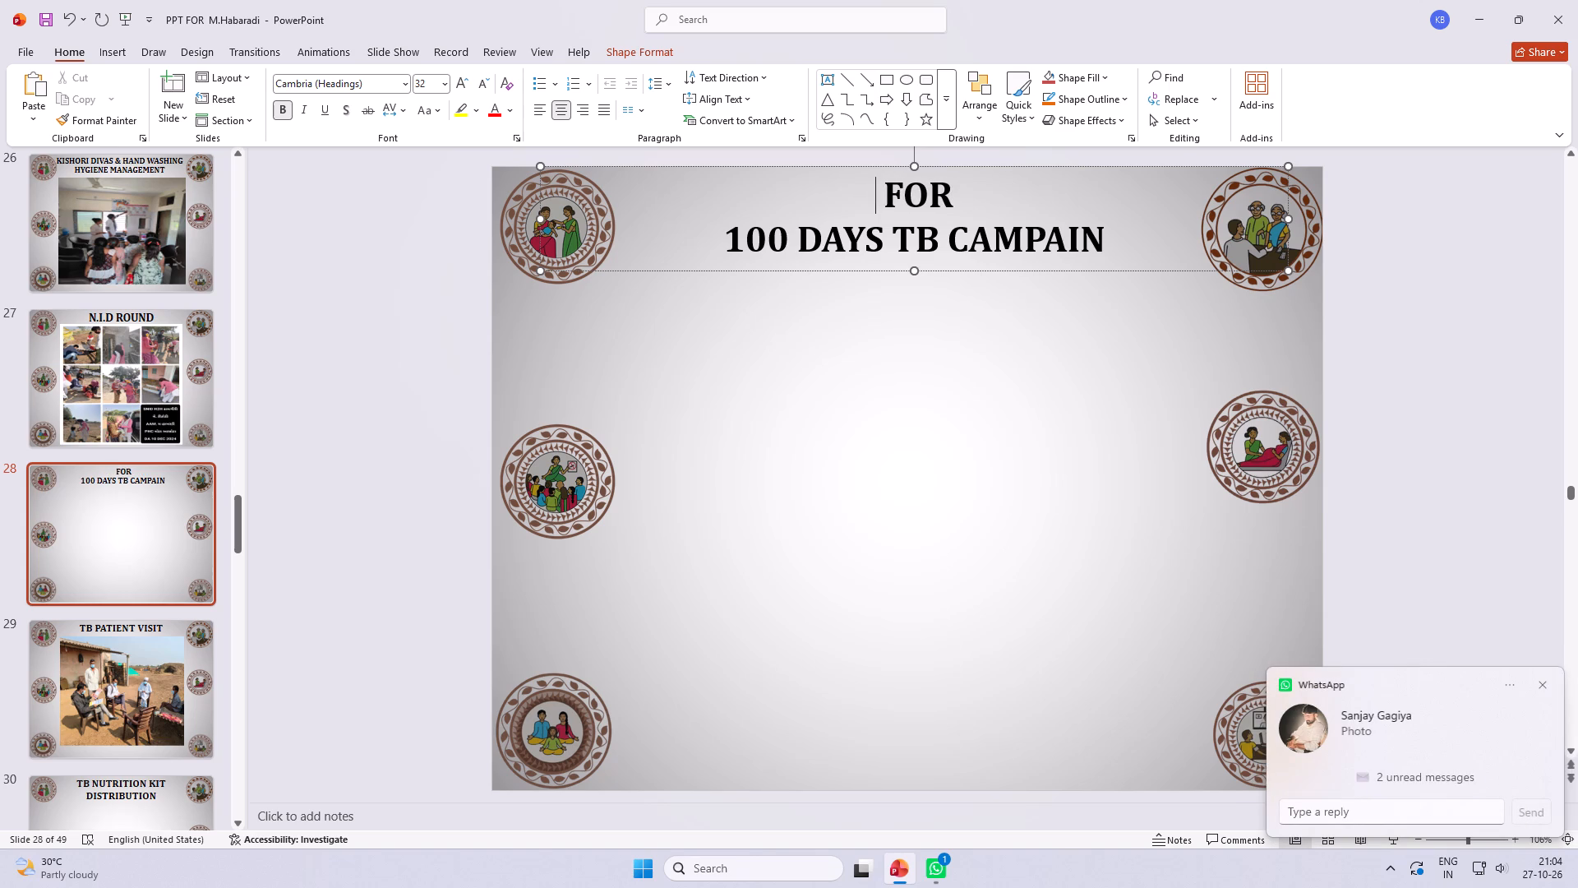
pyautogui.write('SP')
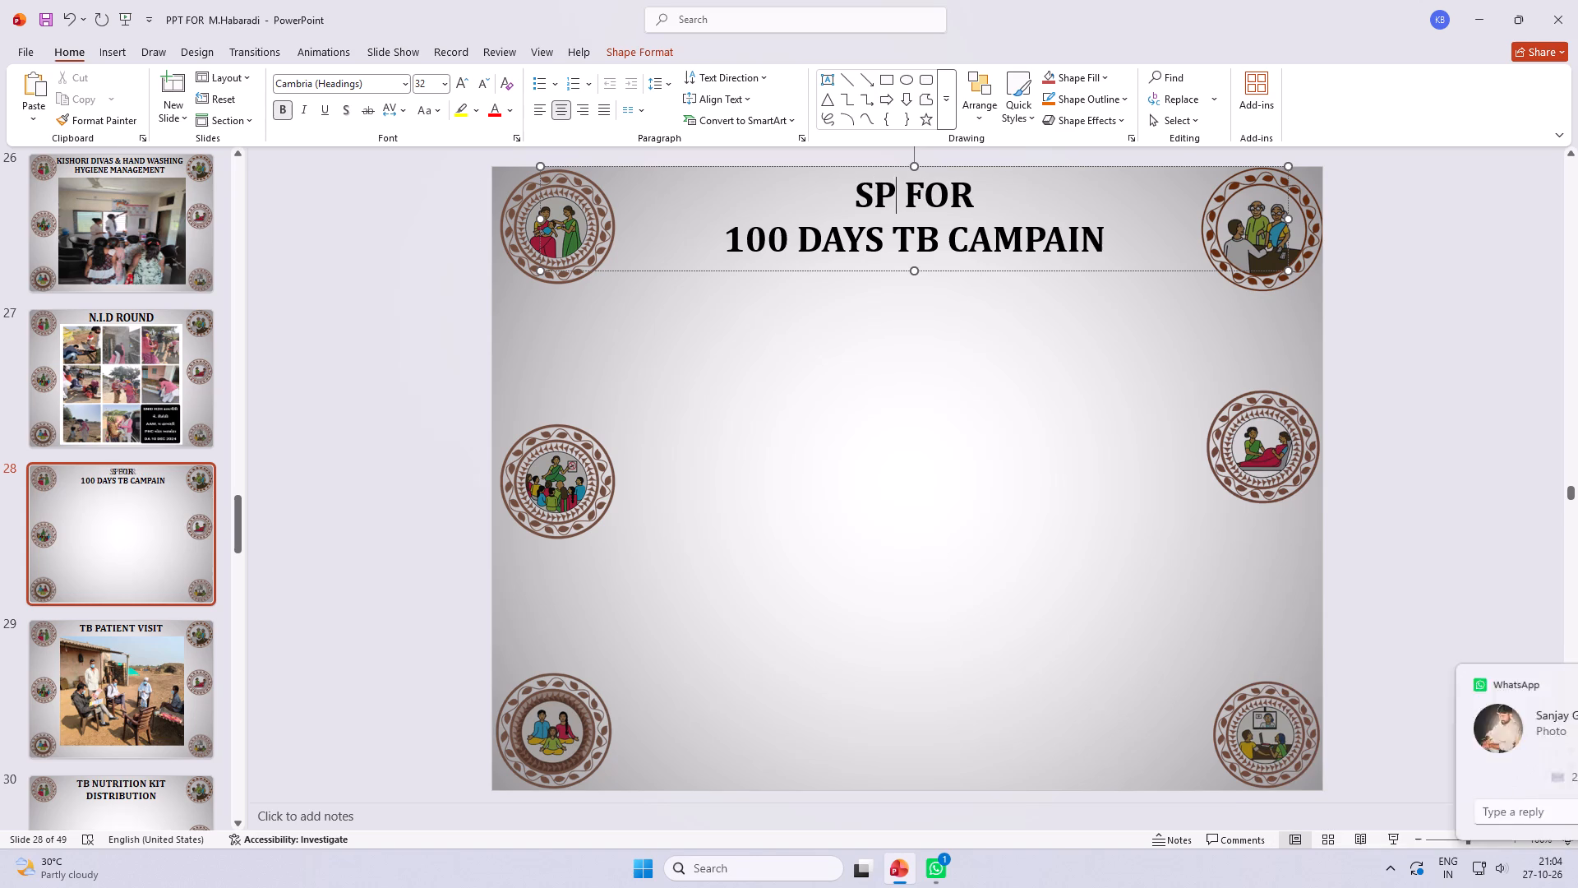
pyautogui.press('BackSpace')
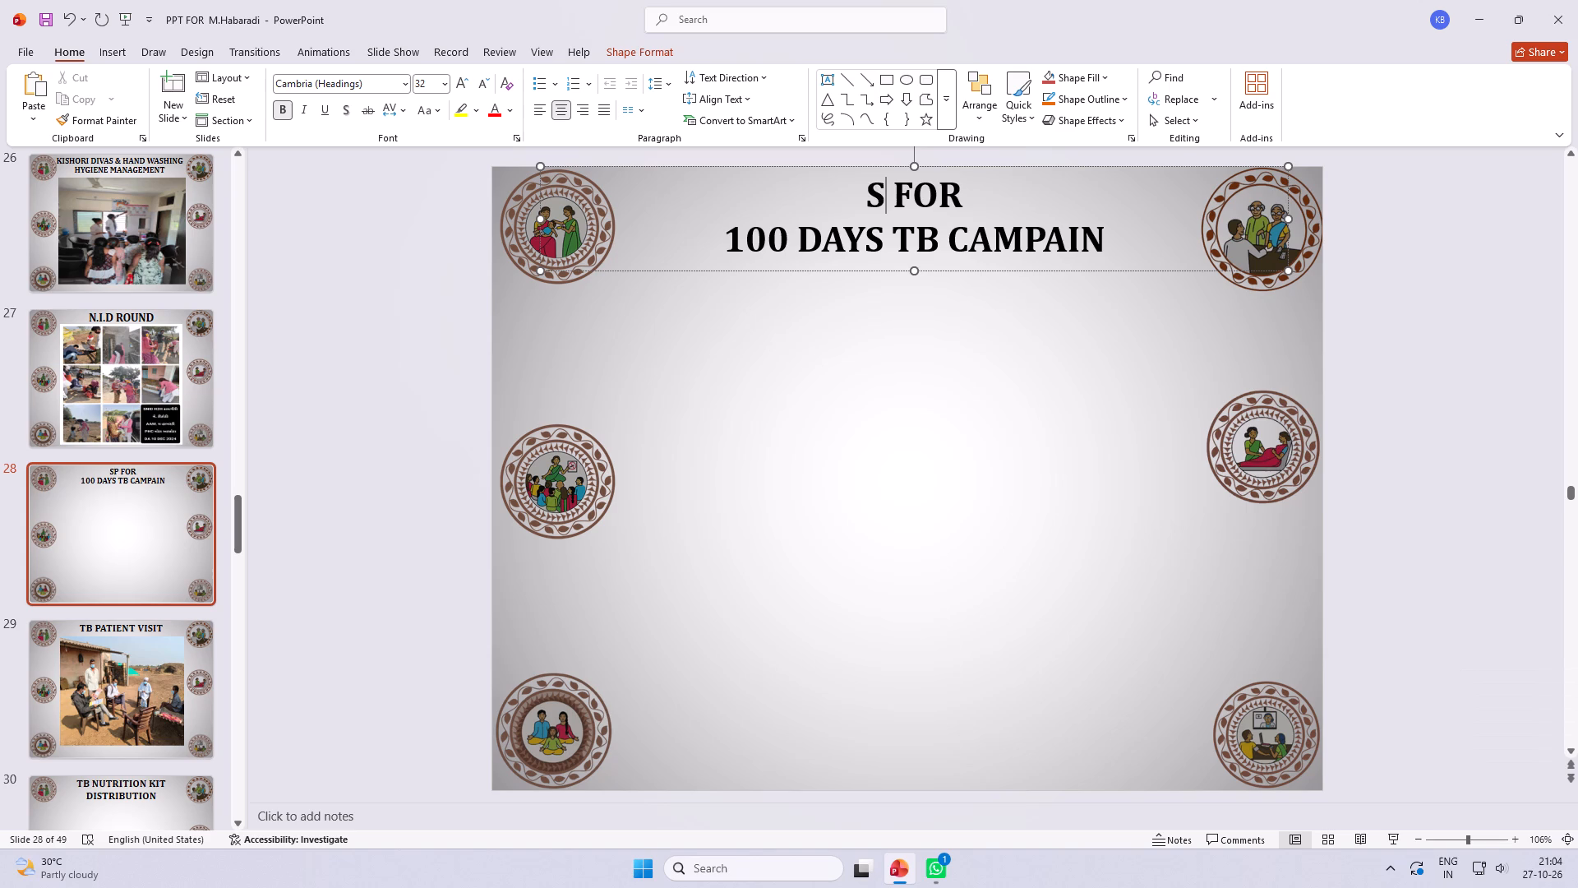
pyautogui.press('BackSpace')
pyautogui.press('i')
pyautogui.write('RA')
pyautogui.press('space')
pyautogui.press('BackSpace')
pyautogui.press('BackSpace')
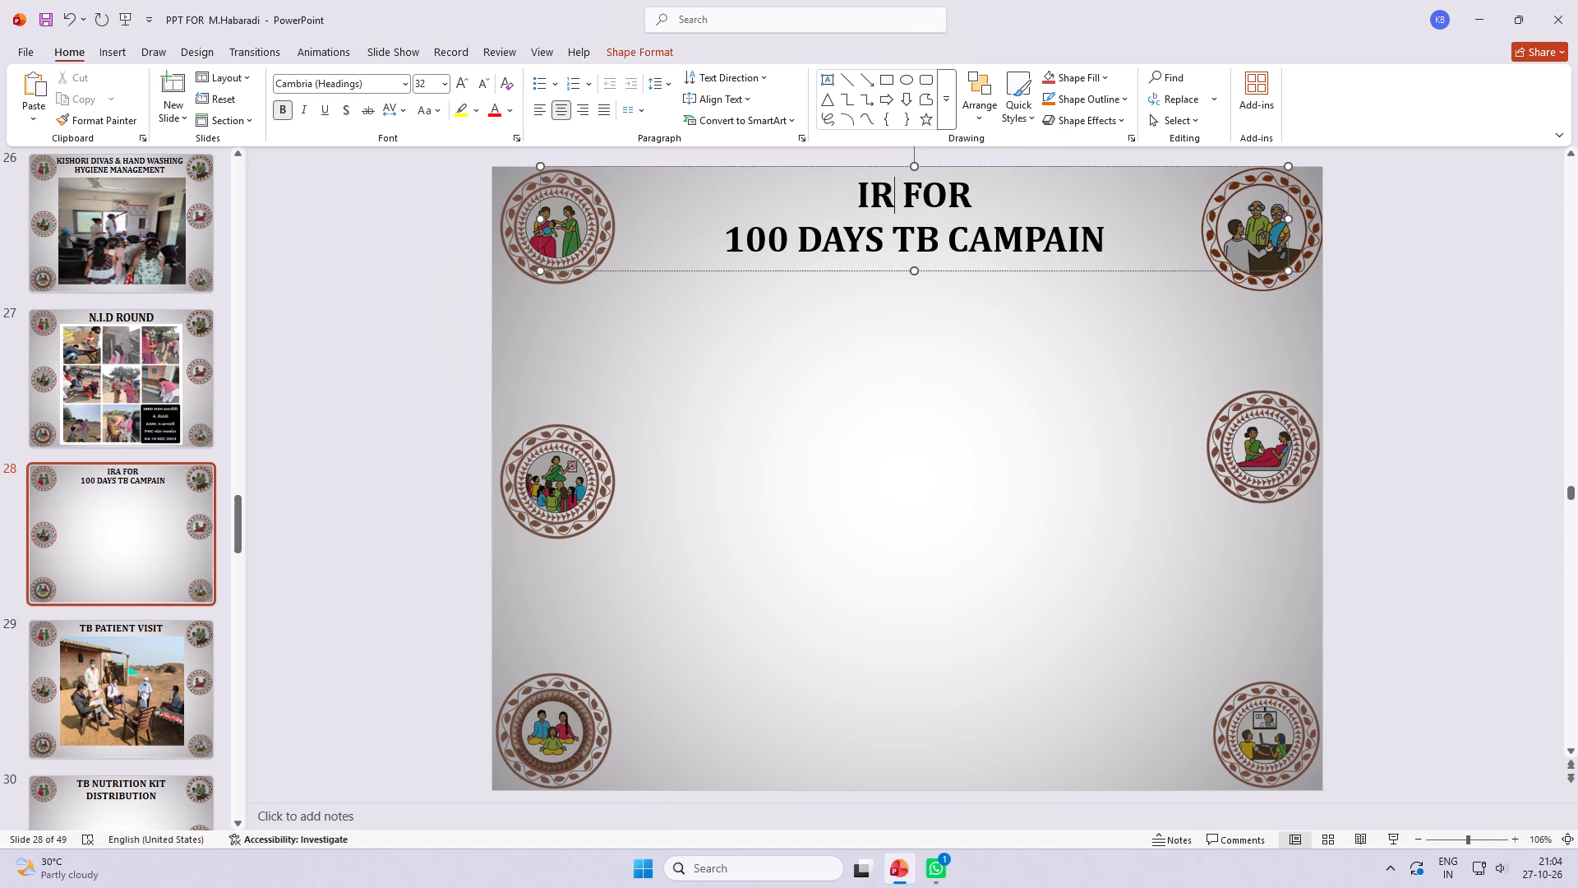
pyautogui.write('S')
pyautogui.press('space')
pyautogui.write('SP')
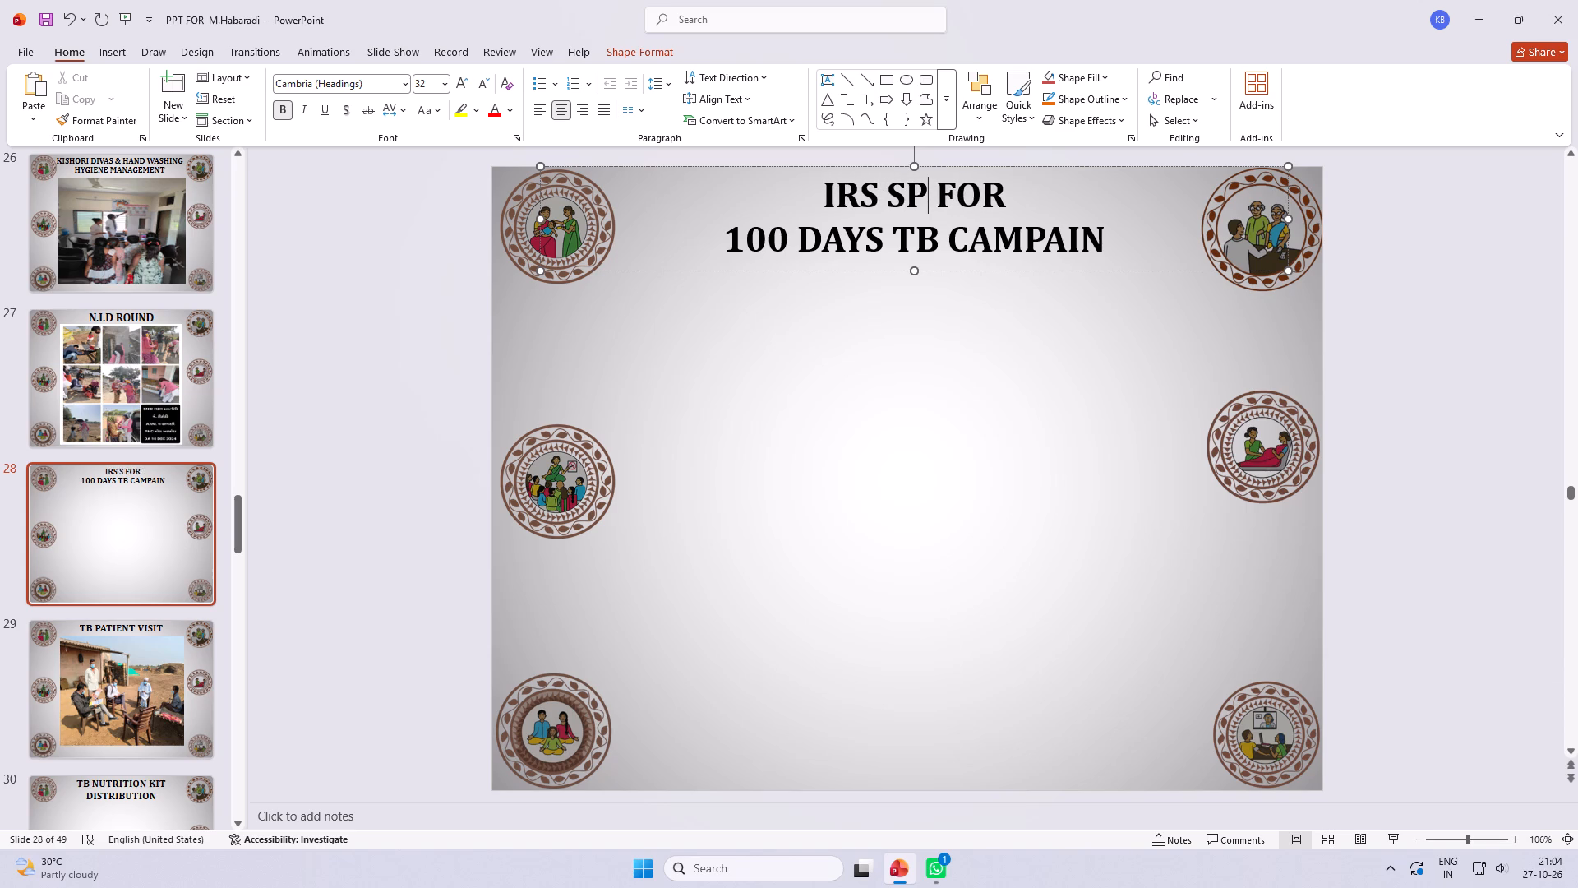
pyautogui.press('r')
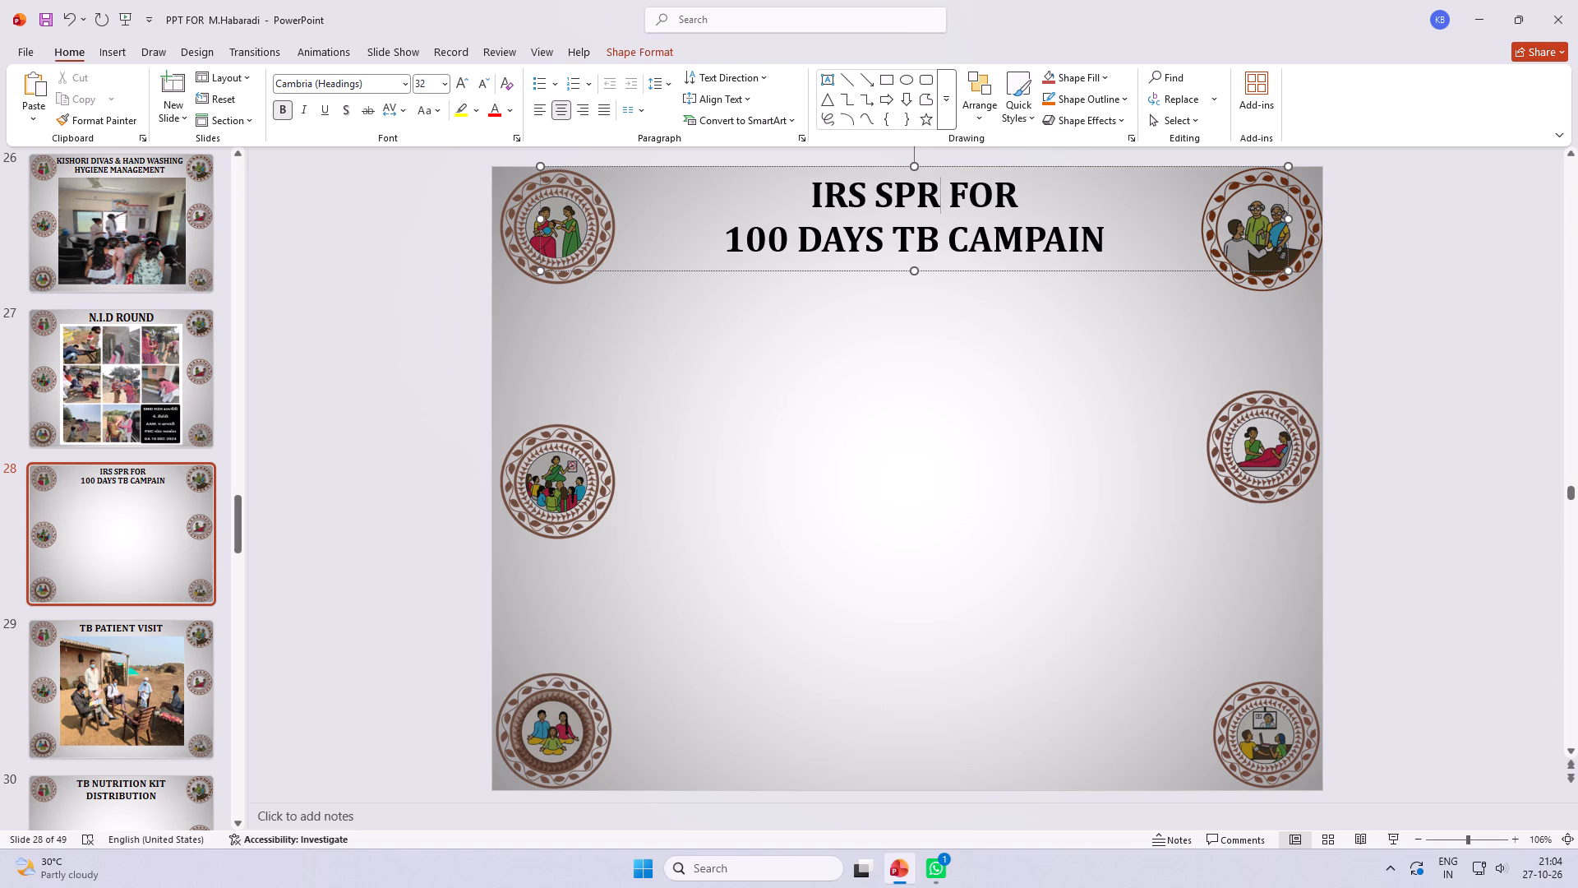
pyautogui.write('AY')
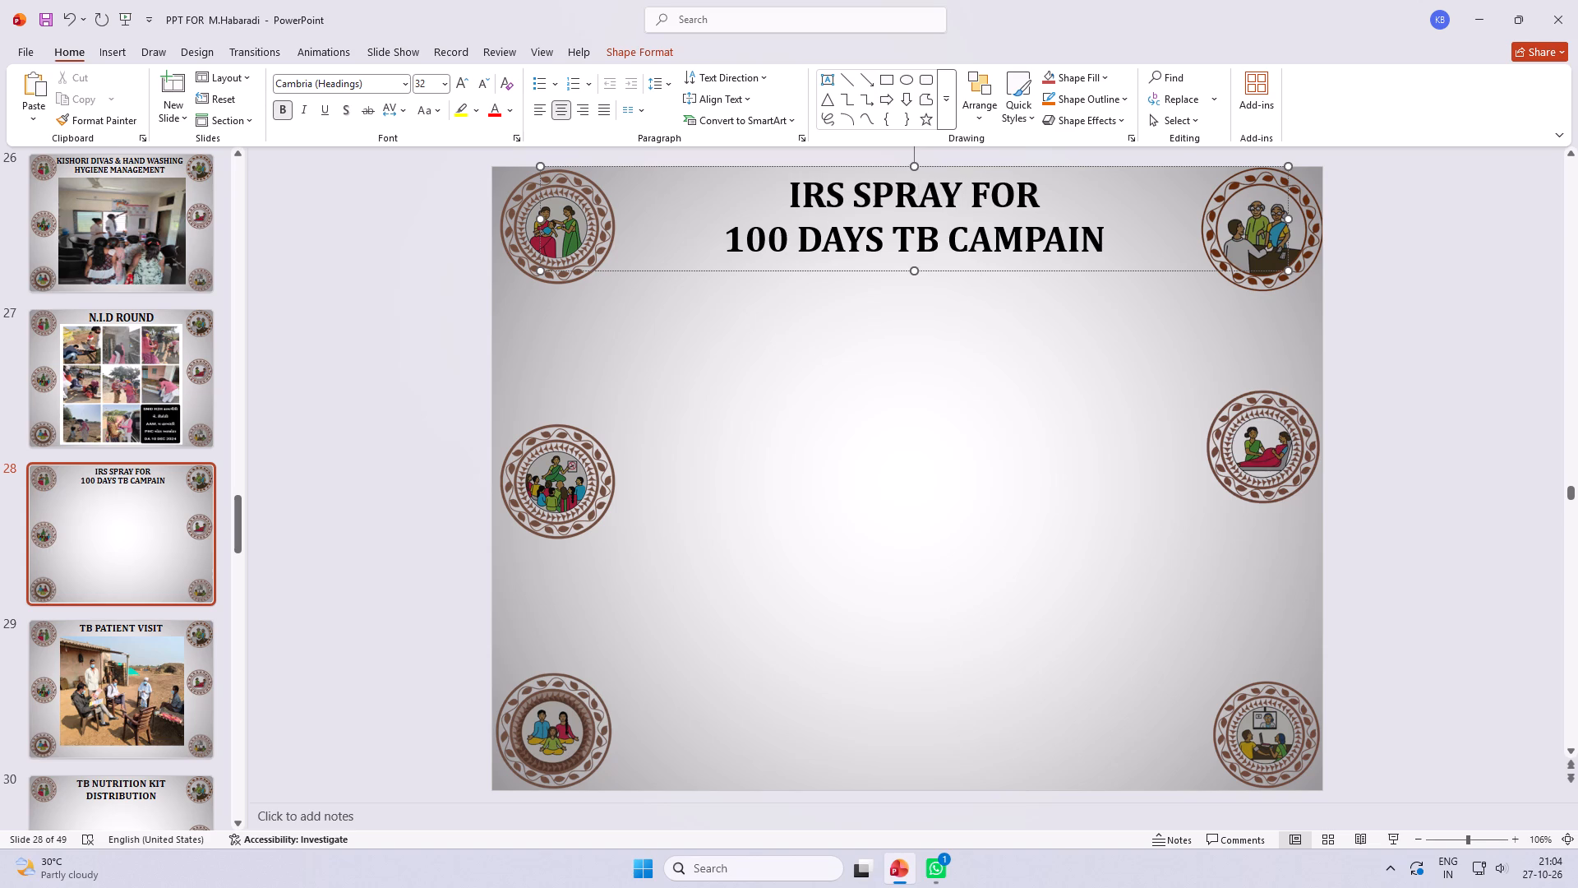
pyautogui.press('BackSpace')
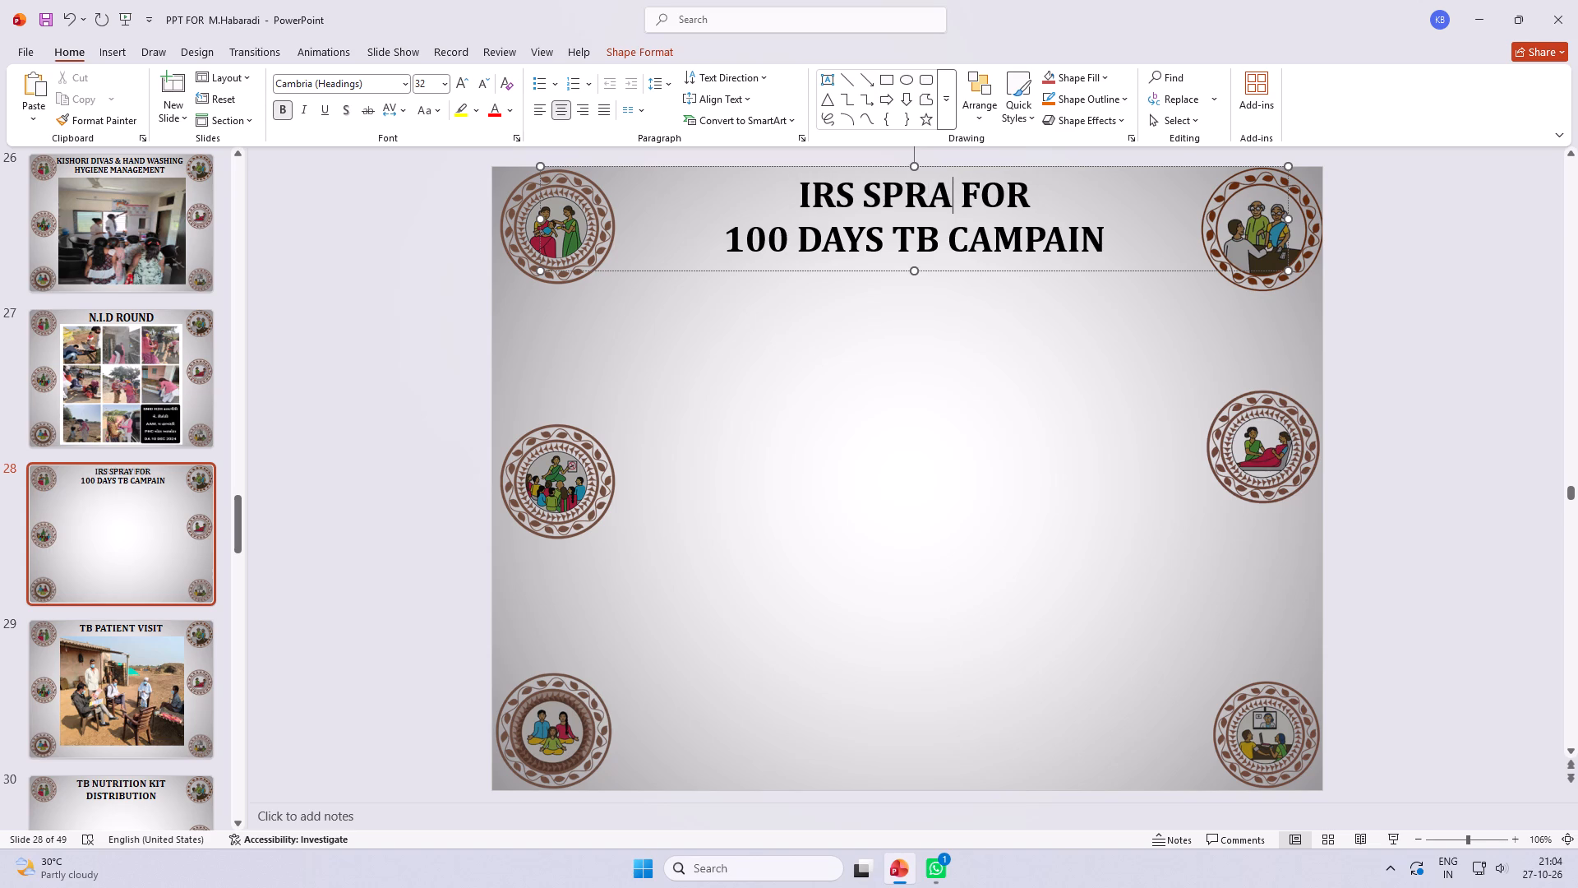
pyautogui.write('YING')
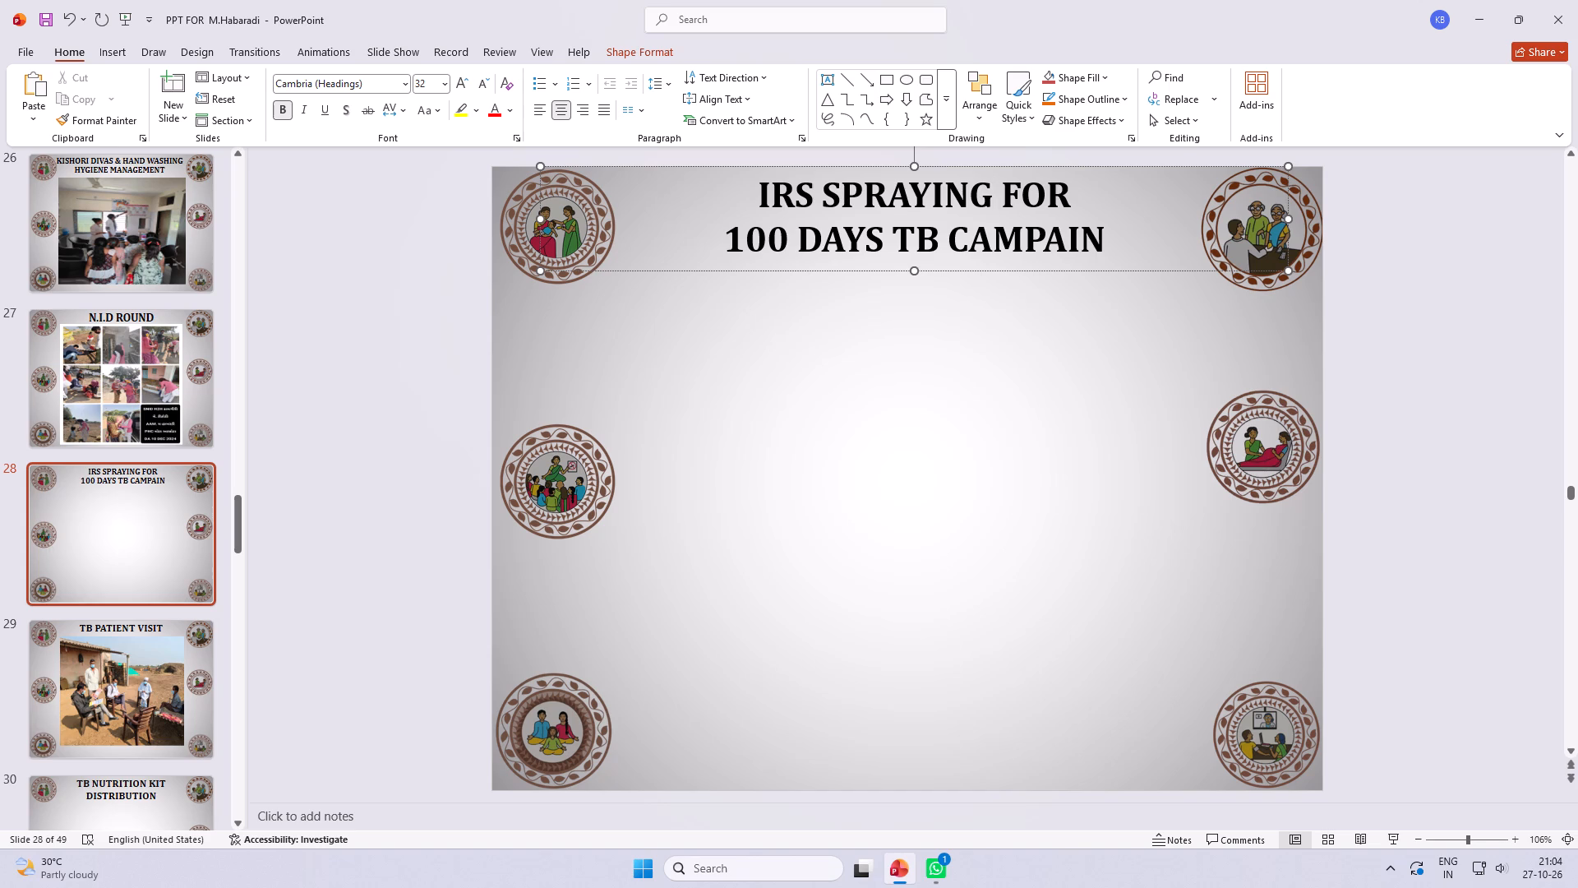
# Delete the remaining words FOR 100 DAYS TB CAMPAIN from slide 28's title, leaving only IRS SPRAYING.
pyautogui.press('Delete')
pyautogui.press('Delete')
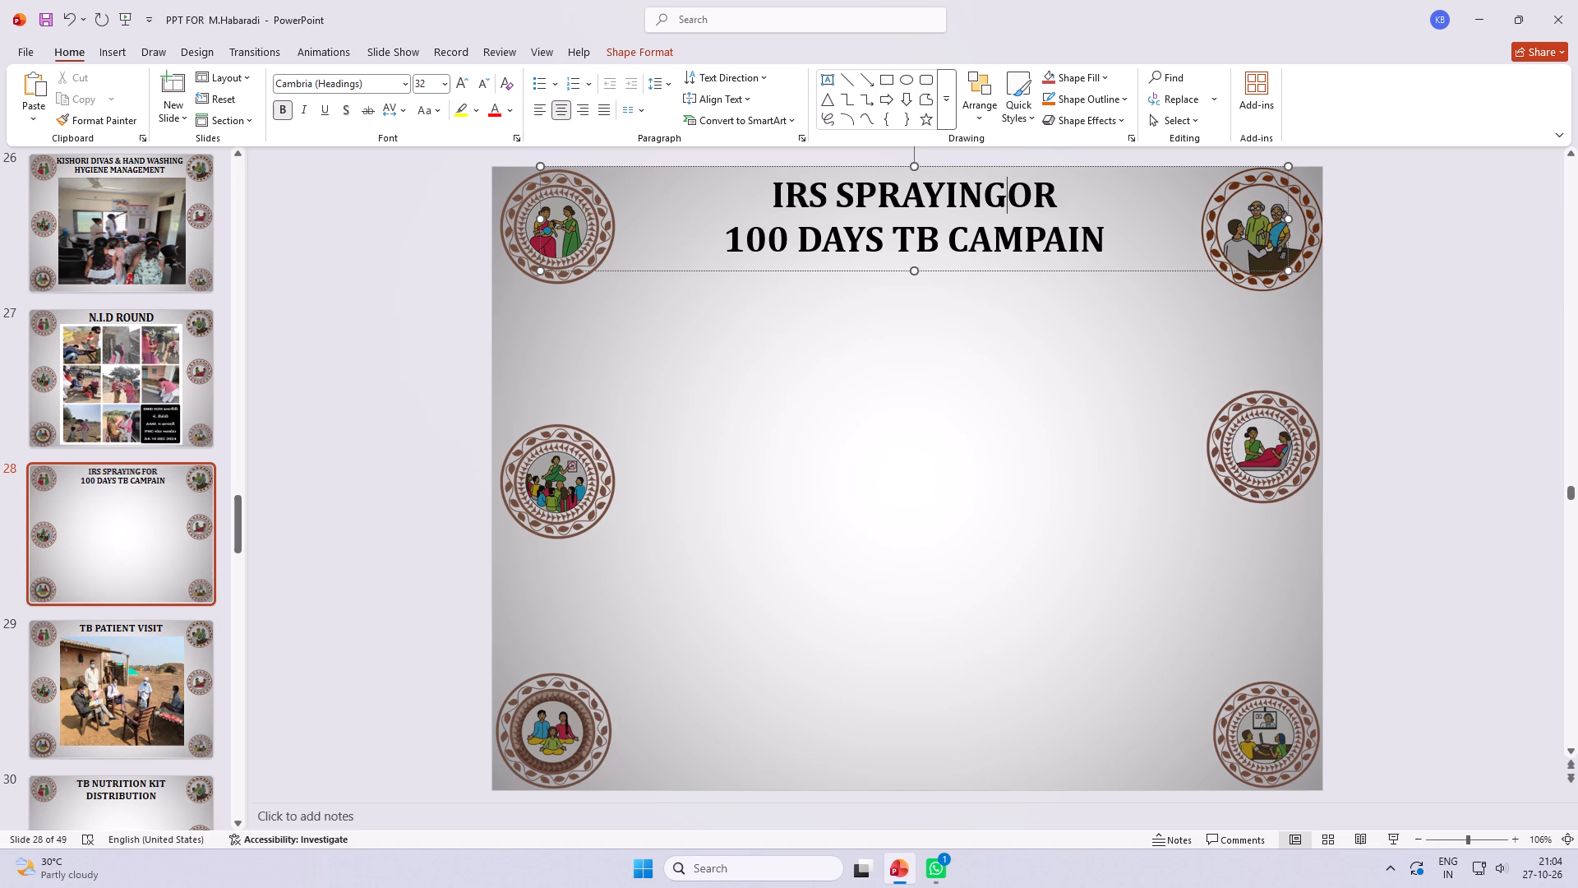
pyautogui.press('Delete')
pyautogui.press('Delete')
pyautogui.press('Delete')
pyautogui.press('Delete')
pyautogui.press('Delete')
pyautogui.press('Delete')
pyautogui.press('Delete')
pyautogui.press('Delete')
pyautogui.press('Delete')
pyautogui.press('Delete')
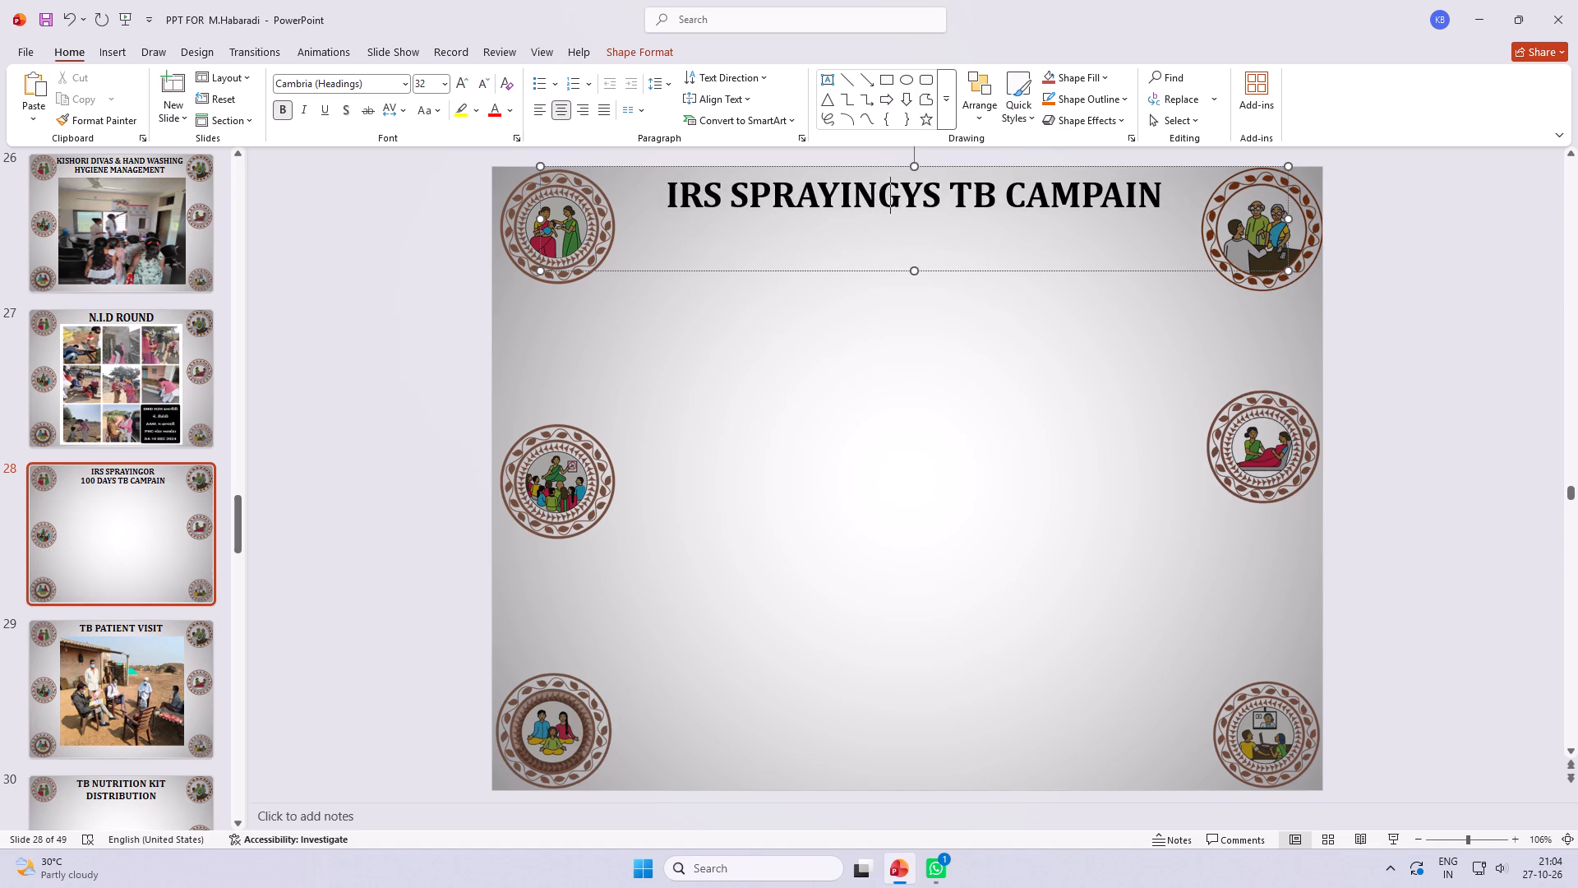
pyautogui.press('Delete')
pyautogui.press('Delete')
pyautogui.press('Delete')
pyautogui.press('Delete')
pyautogui.press('Delete')
pyautogui.press('Delete')
pyautogui.press('Delete')
pyautogui.press('Delete')
pyautogui.press('Delete')
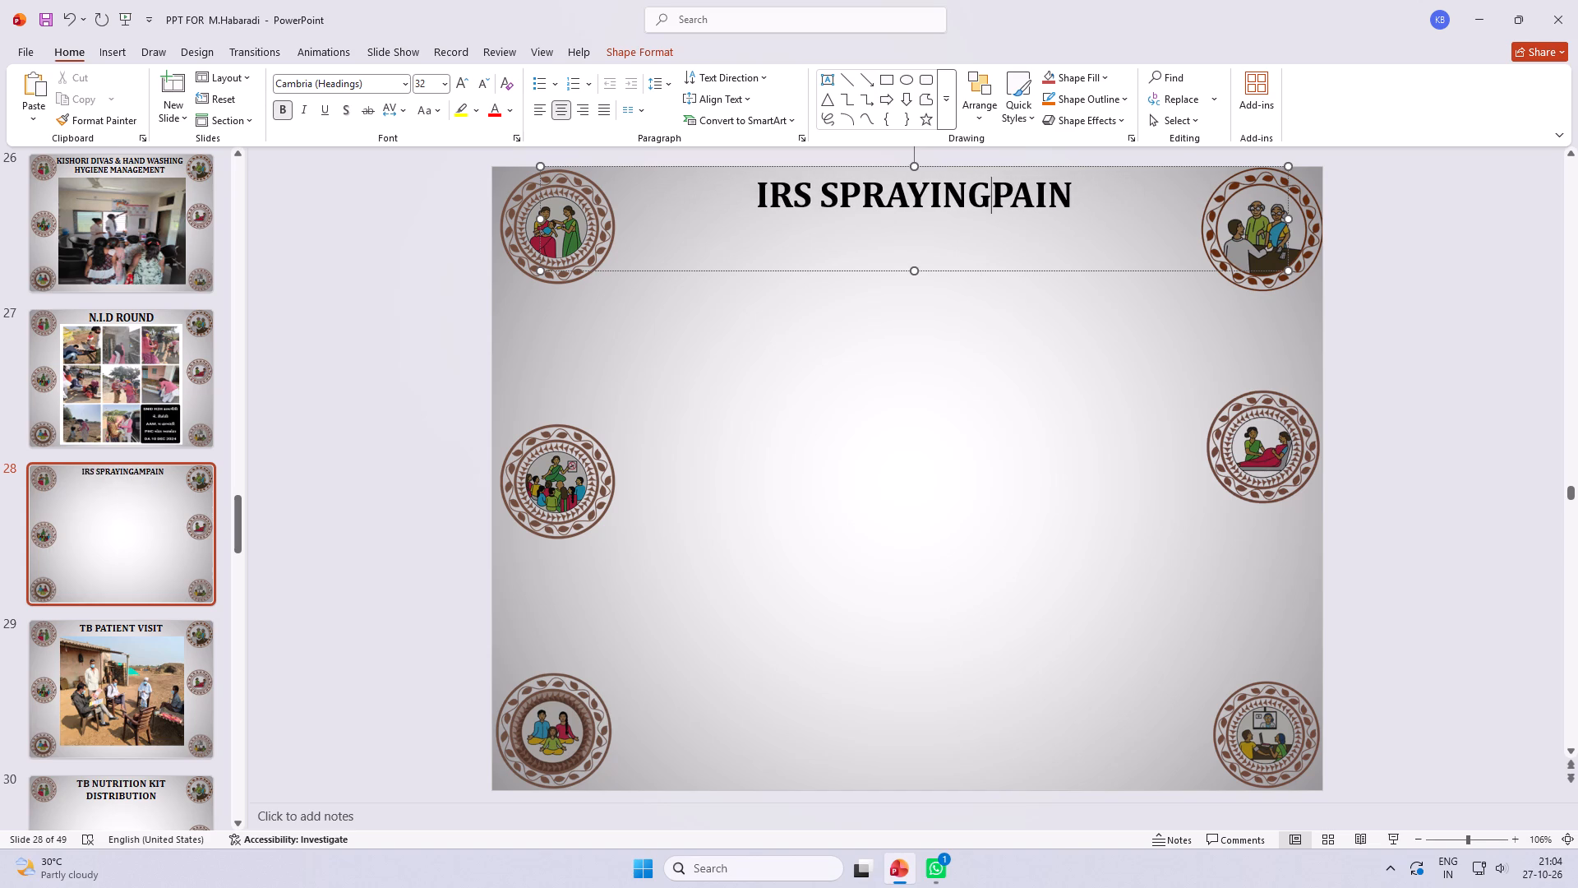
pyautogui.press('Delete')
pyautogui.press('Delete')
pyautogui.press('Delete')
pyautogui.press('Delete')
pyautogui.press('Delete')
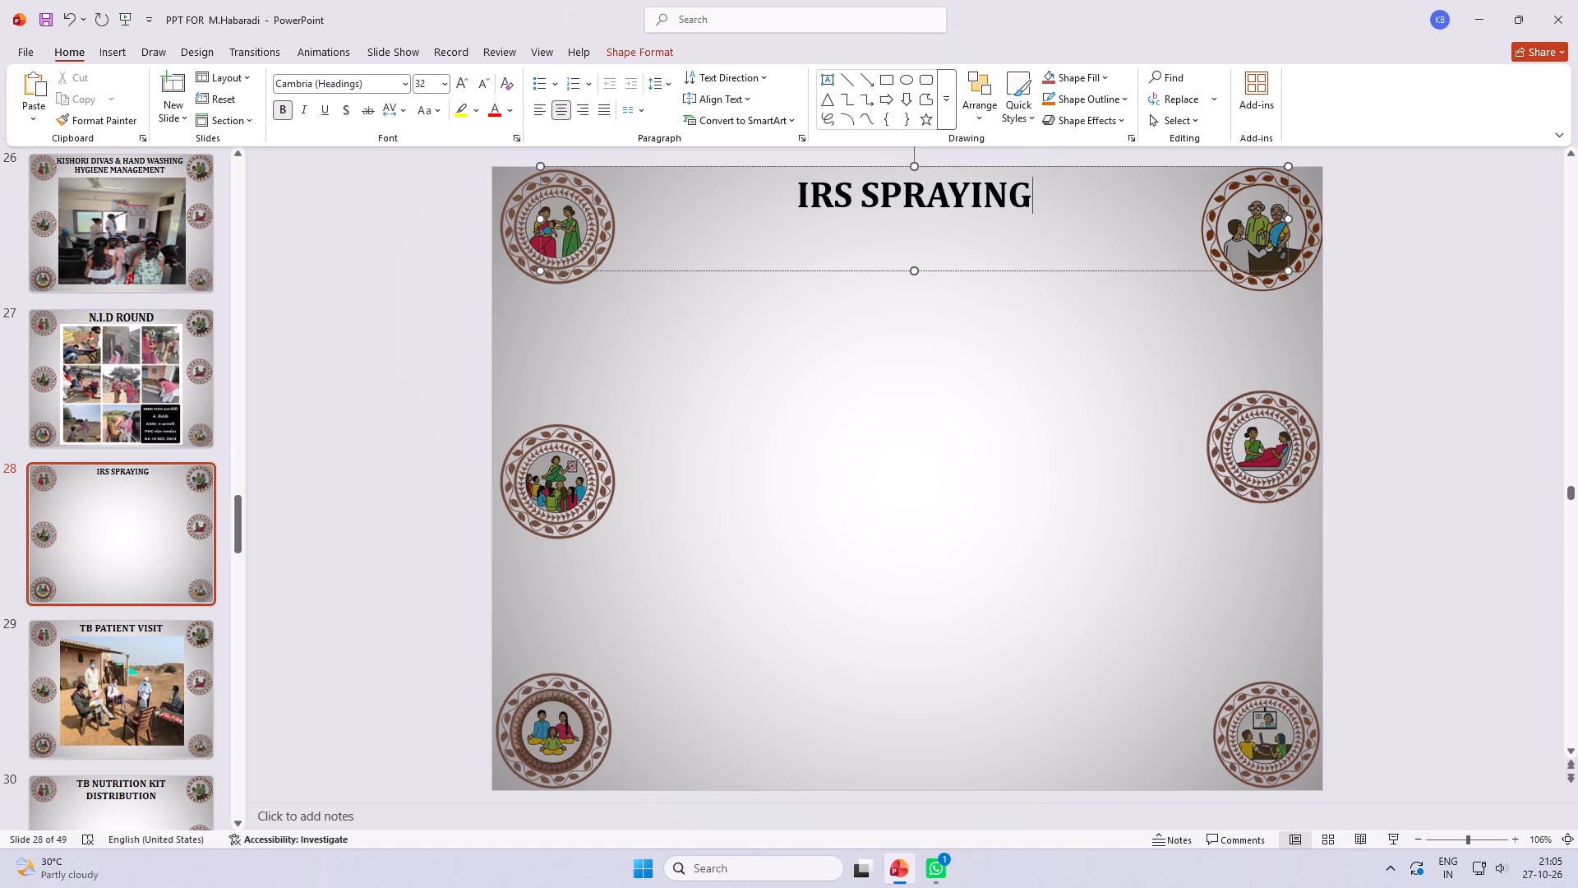
pyautogui.click(939, 202)
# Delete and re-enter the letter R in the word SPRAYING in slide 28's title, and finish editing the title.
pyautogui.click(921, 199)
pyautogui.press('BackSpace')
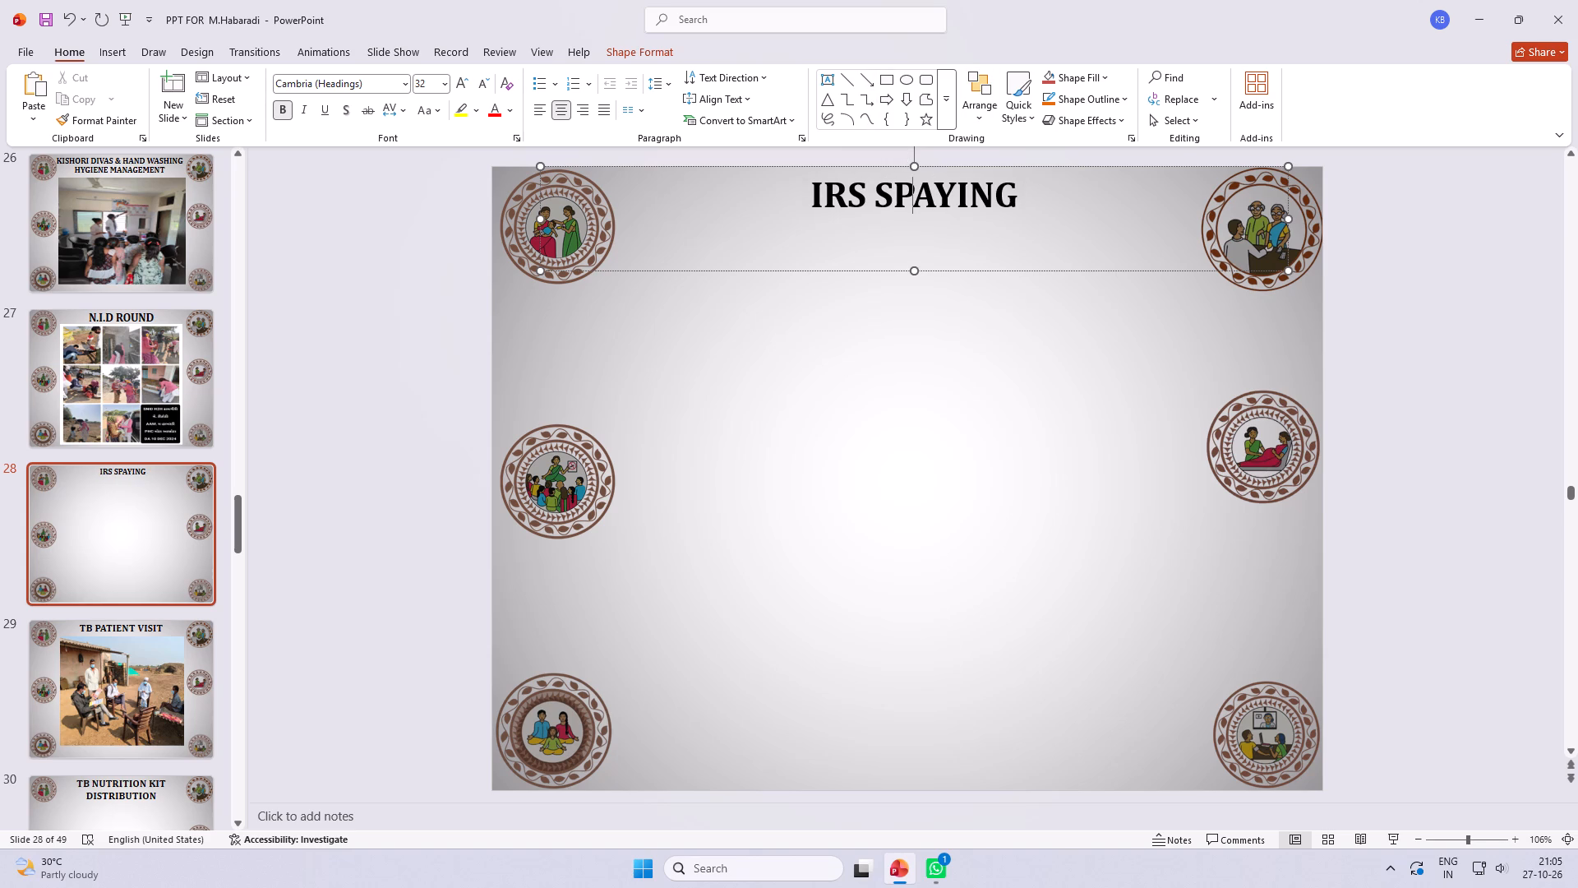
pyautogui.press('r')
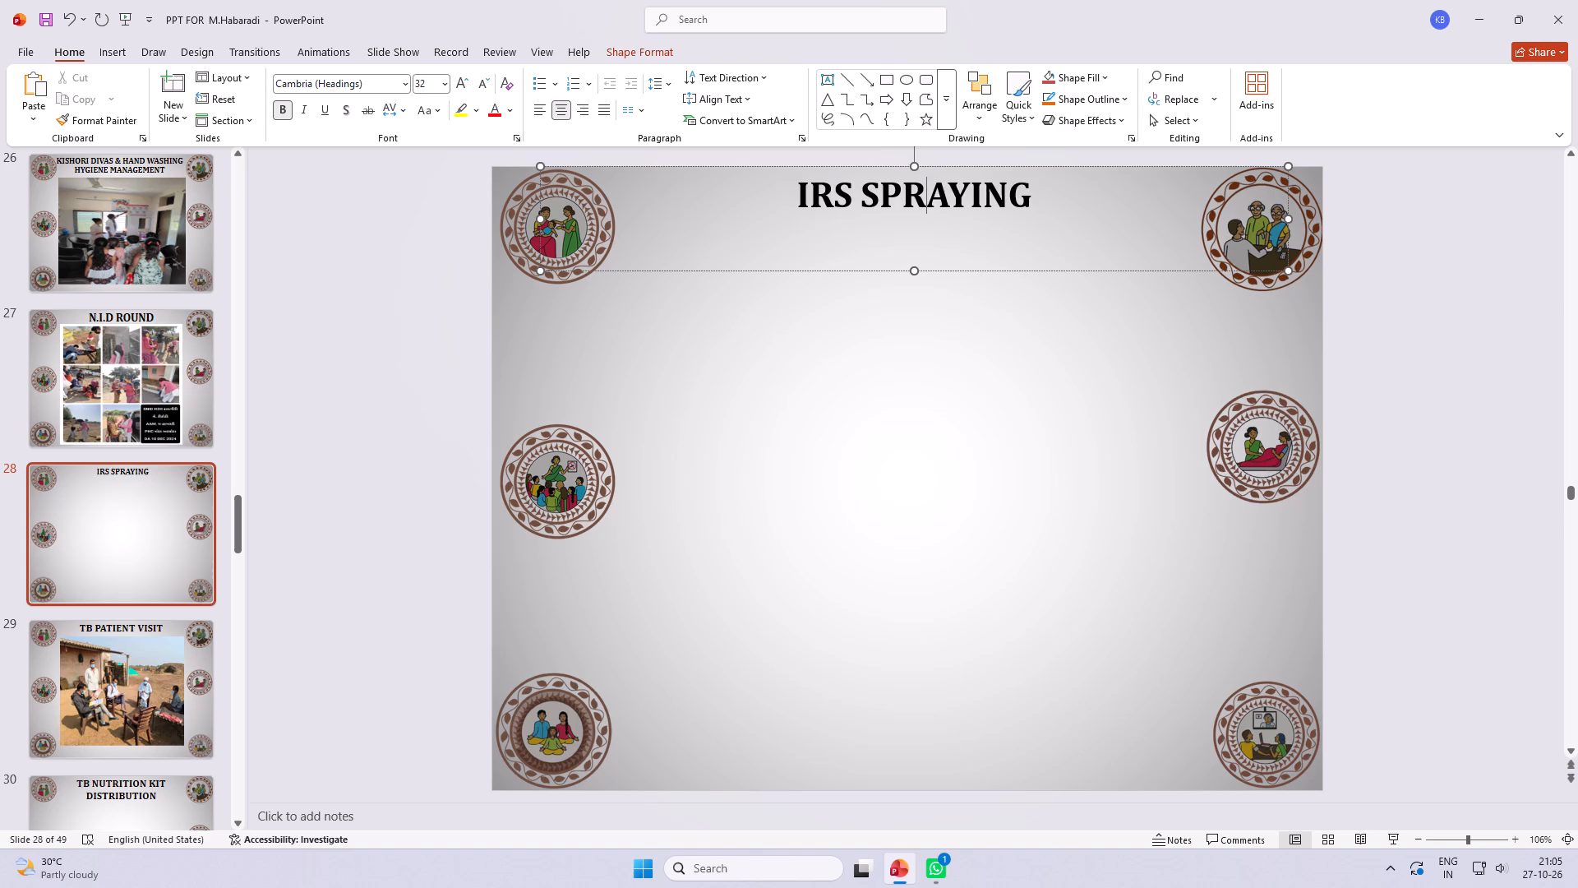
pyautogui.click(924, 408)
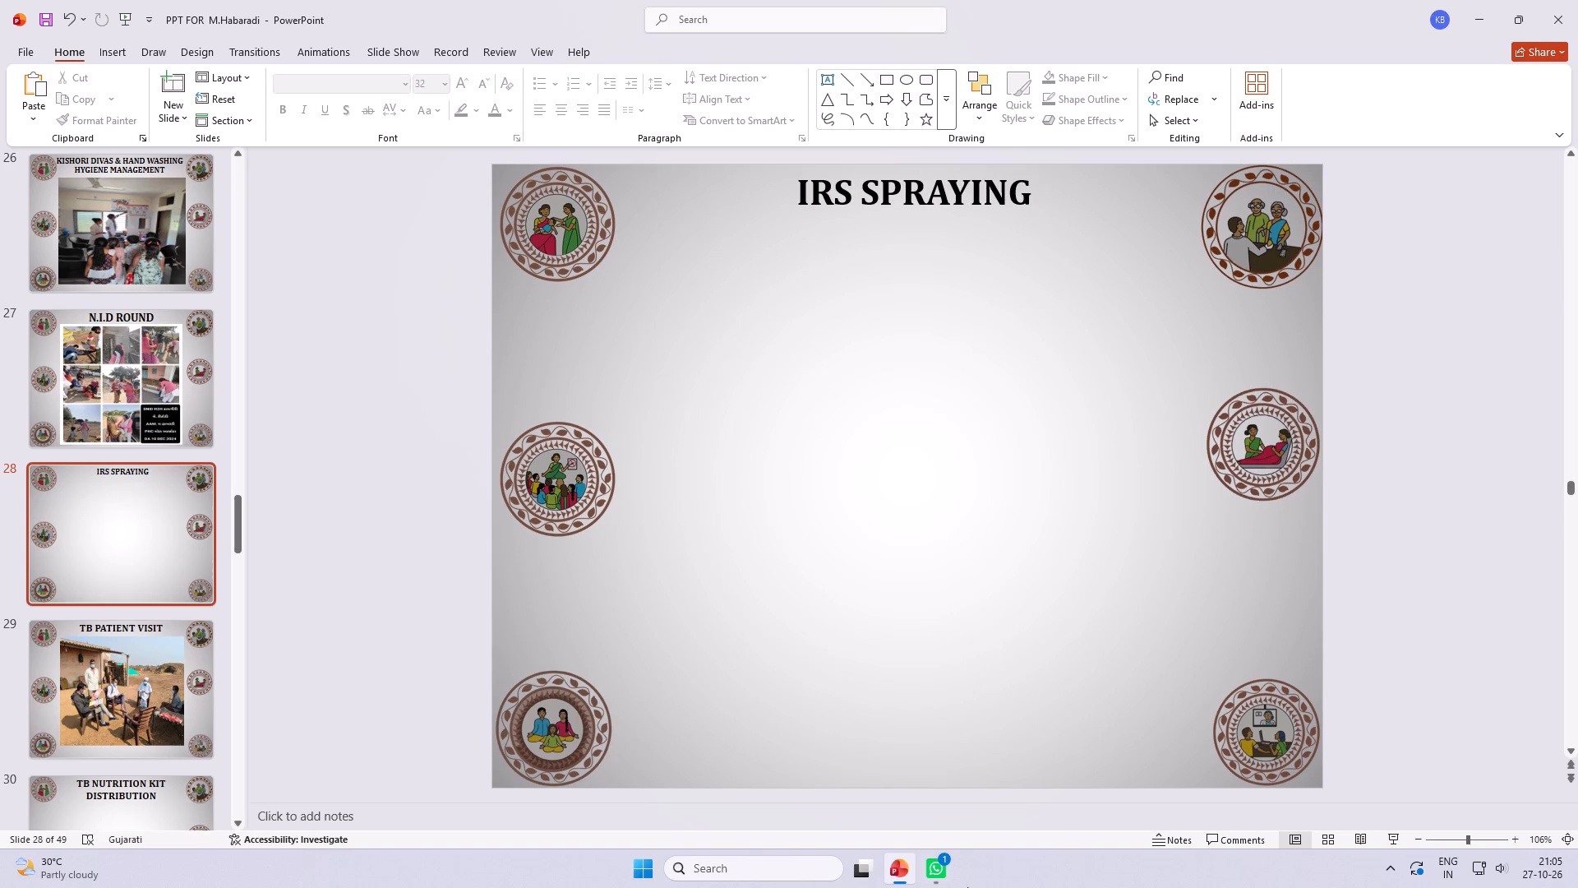
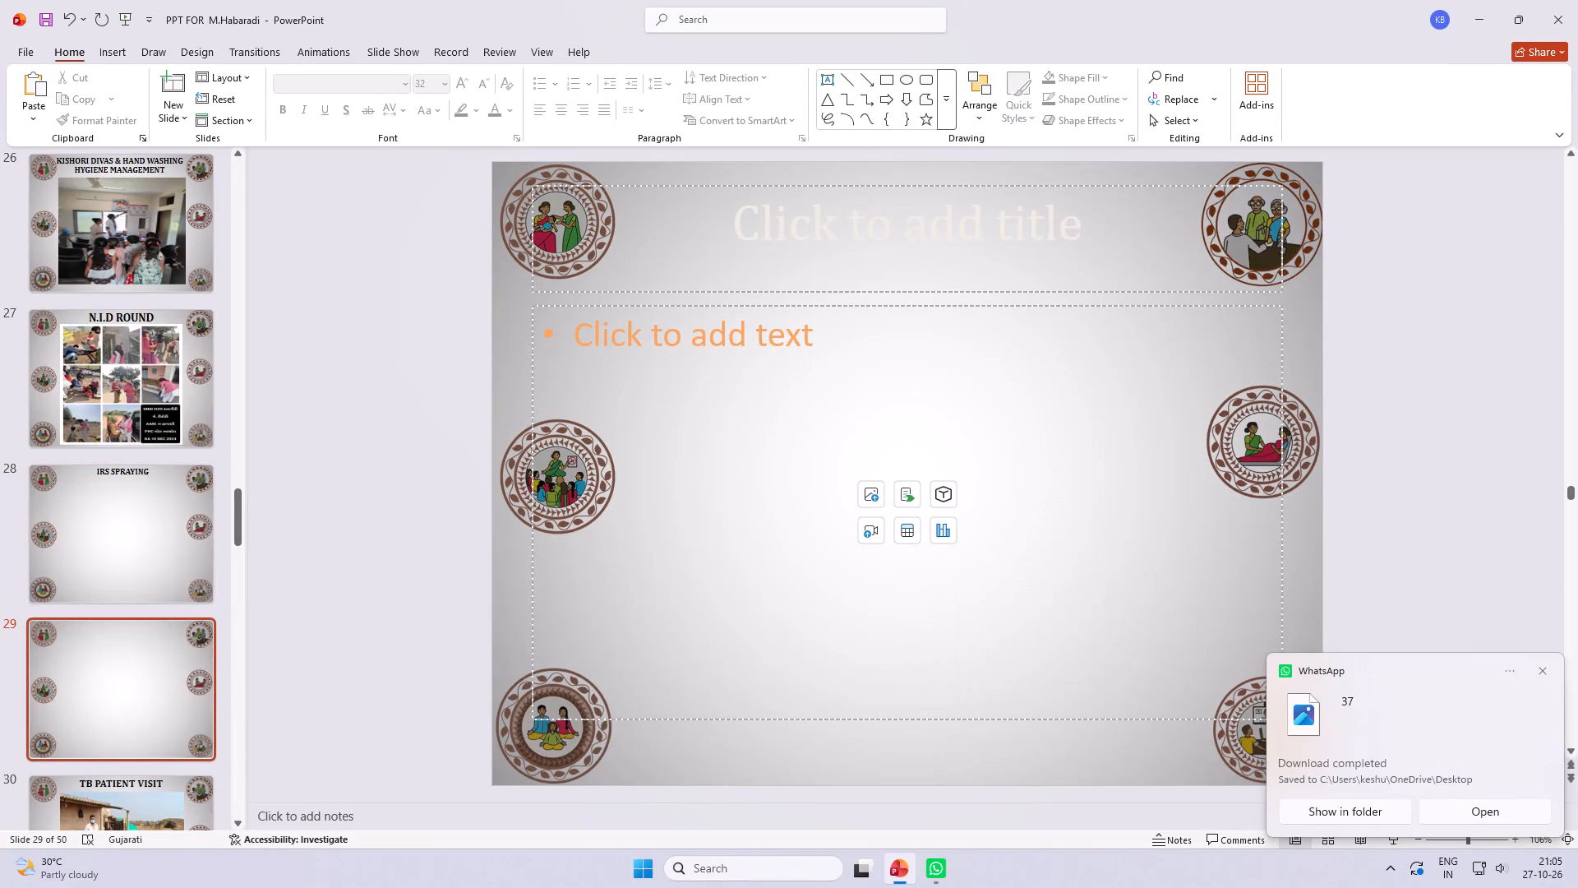
# Undo the insertion of the blank slide 29 after the IRS SPRAYING slide.
pyautogui.click(1054, 534)
pyautogui.hotkey('ctrl', 'z')
pyautogui.click(846, 327)
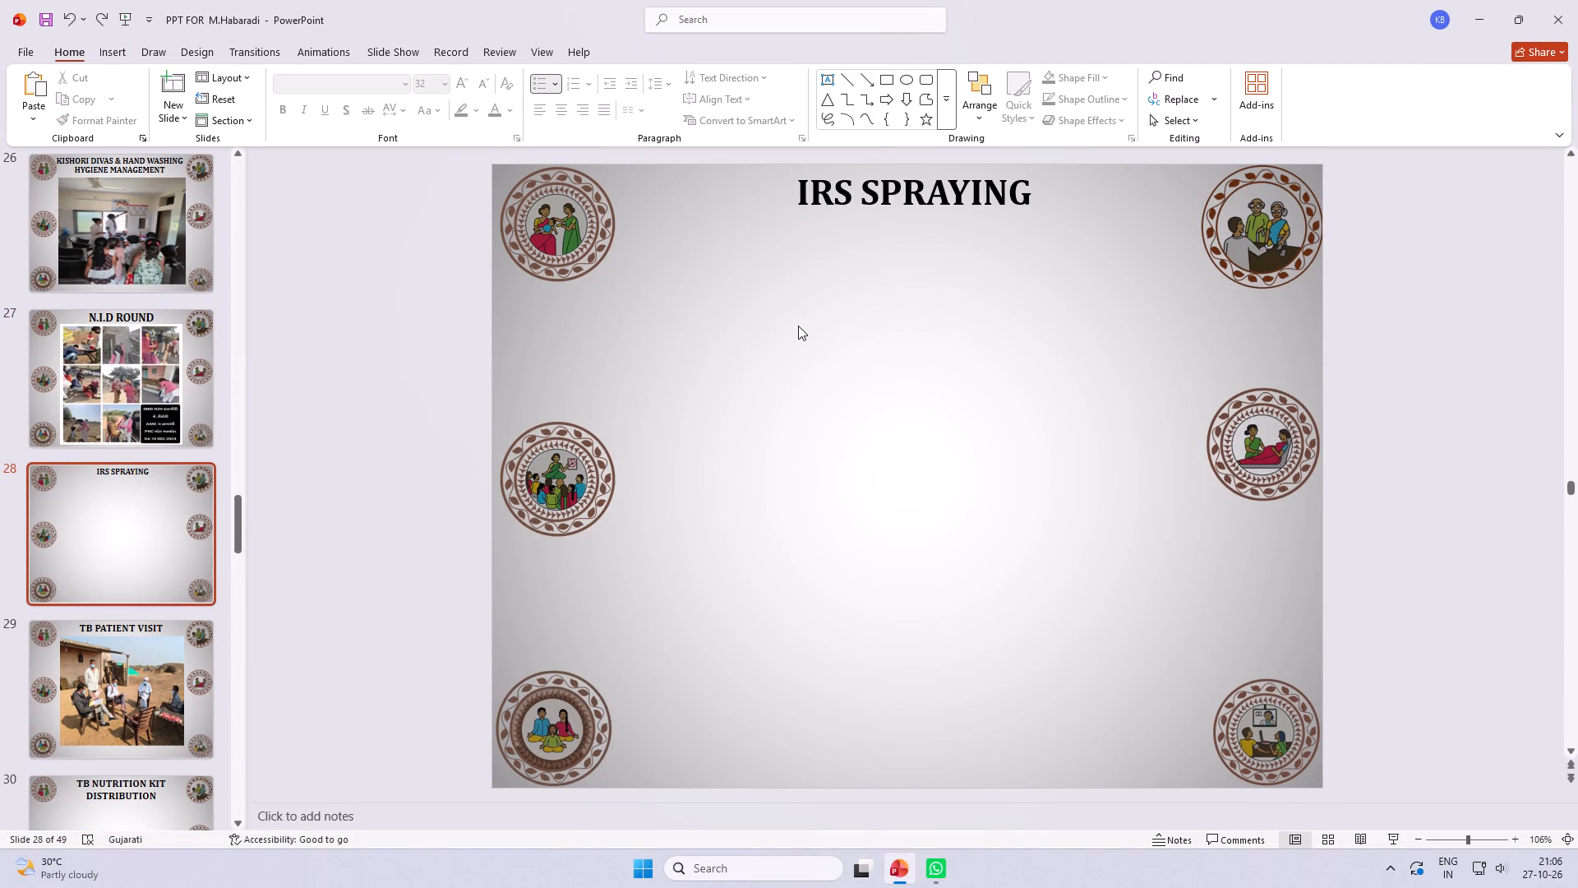
# Insert picture 37 from the Desktop folder onto slide 28, IRS SPRAYING.
pyautogui.click(123, 50)
pyautogui.click(136, 98)
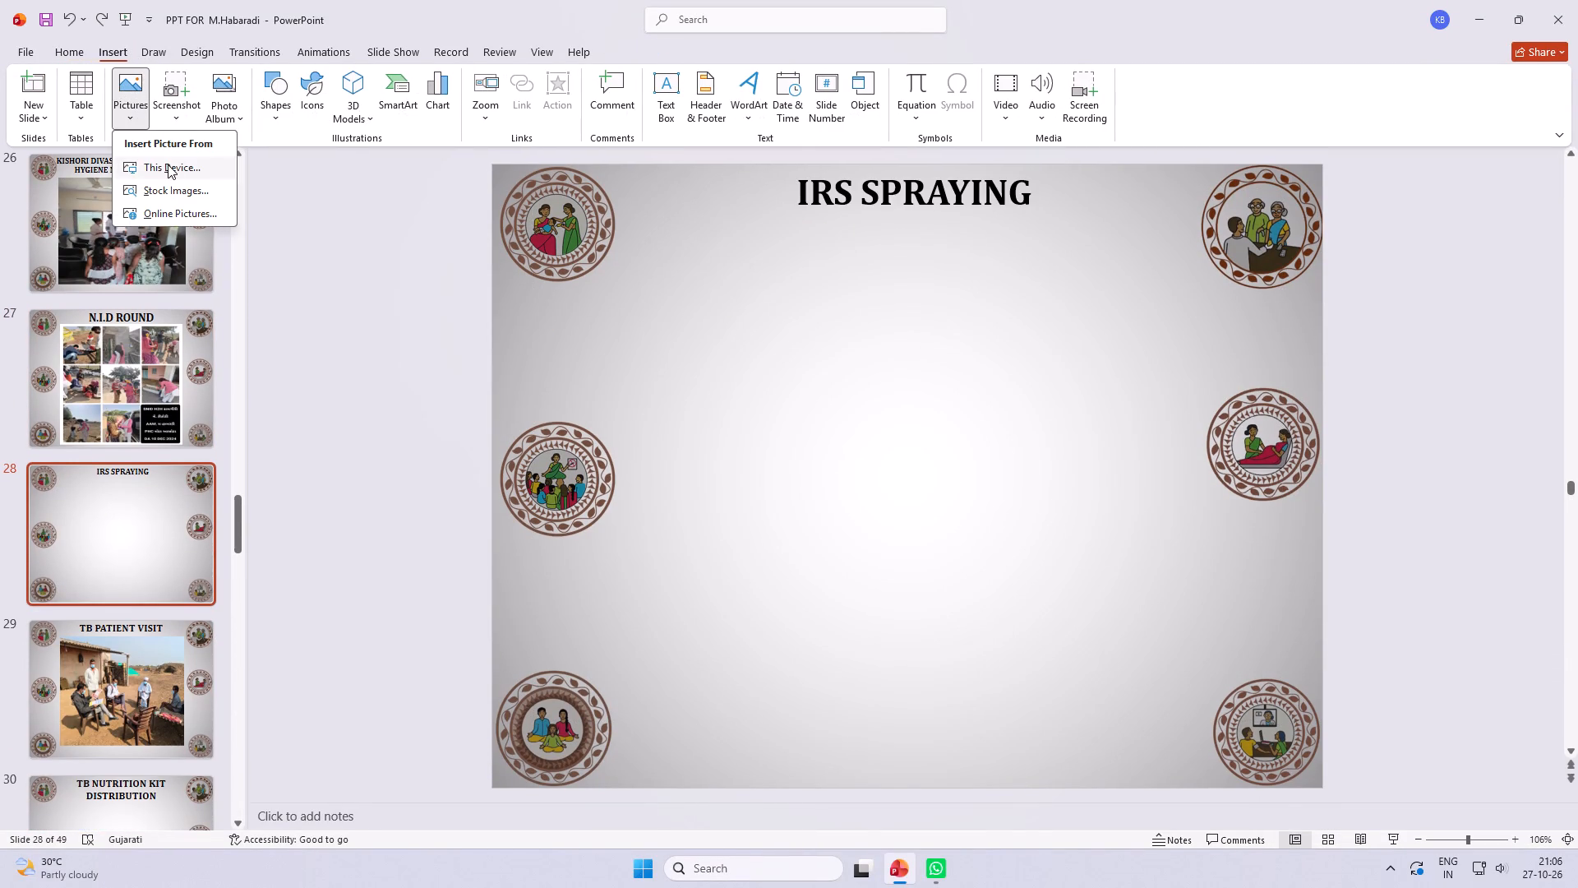
pyautogui.click(168, 166)
pyautogui.scroll(-8, 423, 212)
pyautogui.scroll(-3, 463, 280)
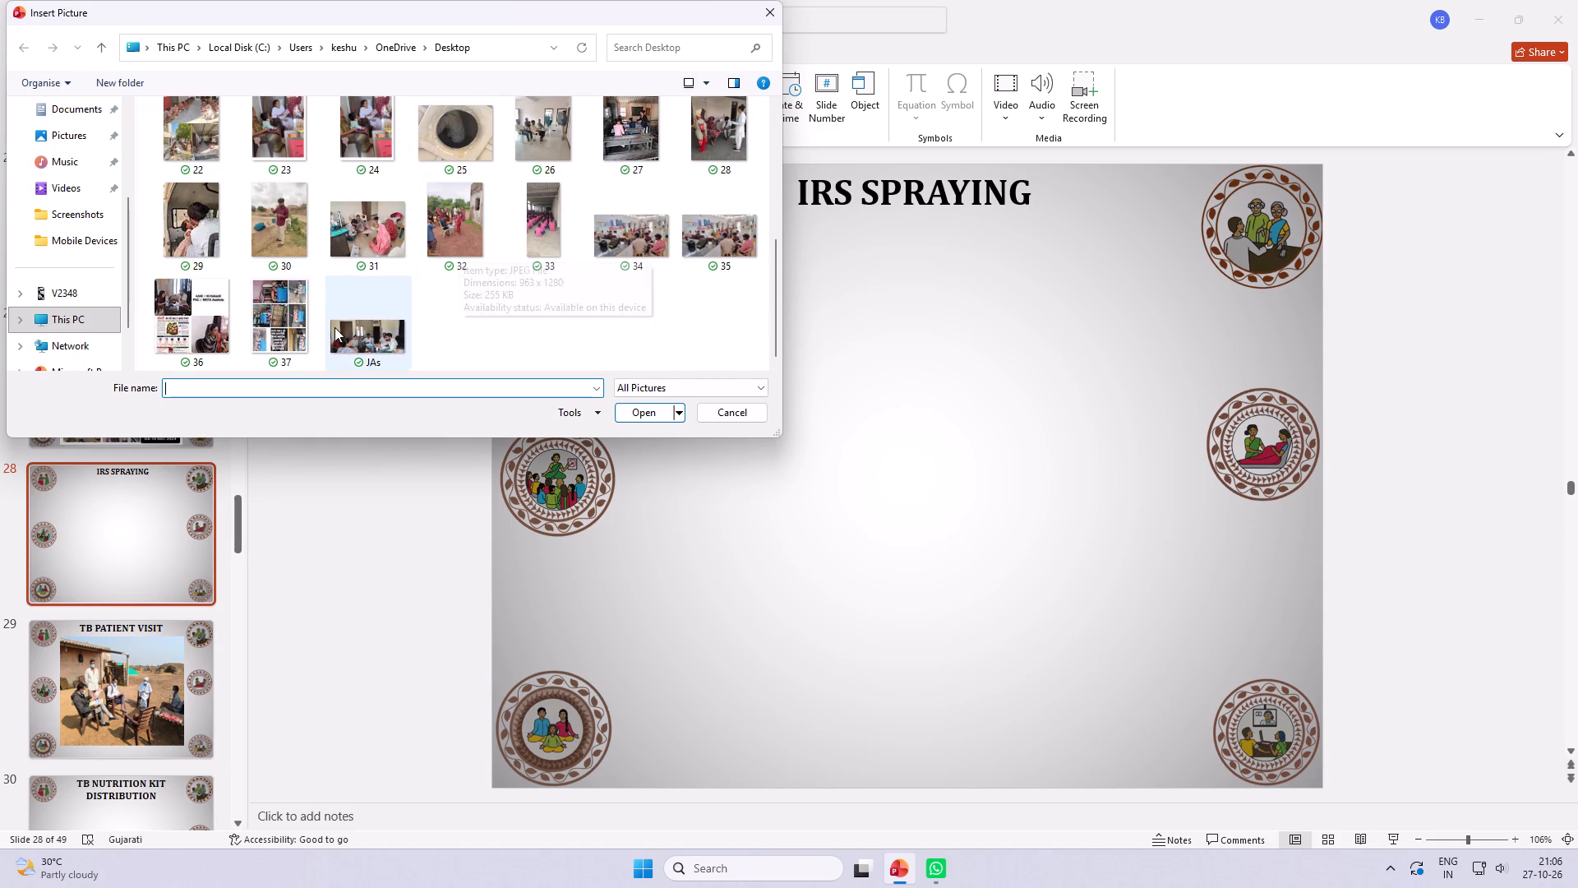
pyautogui.click(275, 326)
pyautogui.click(615, 414)
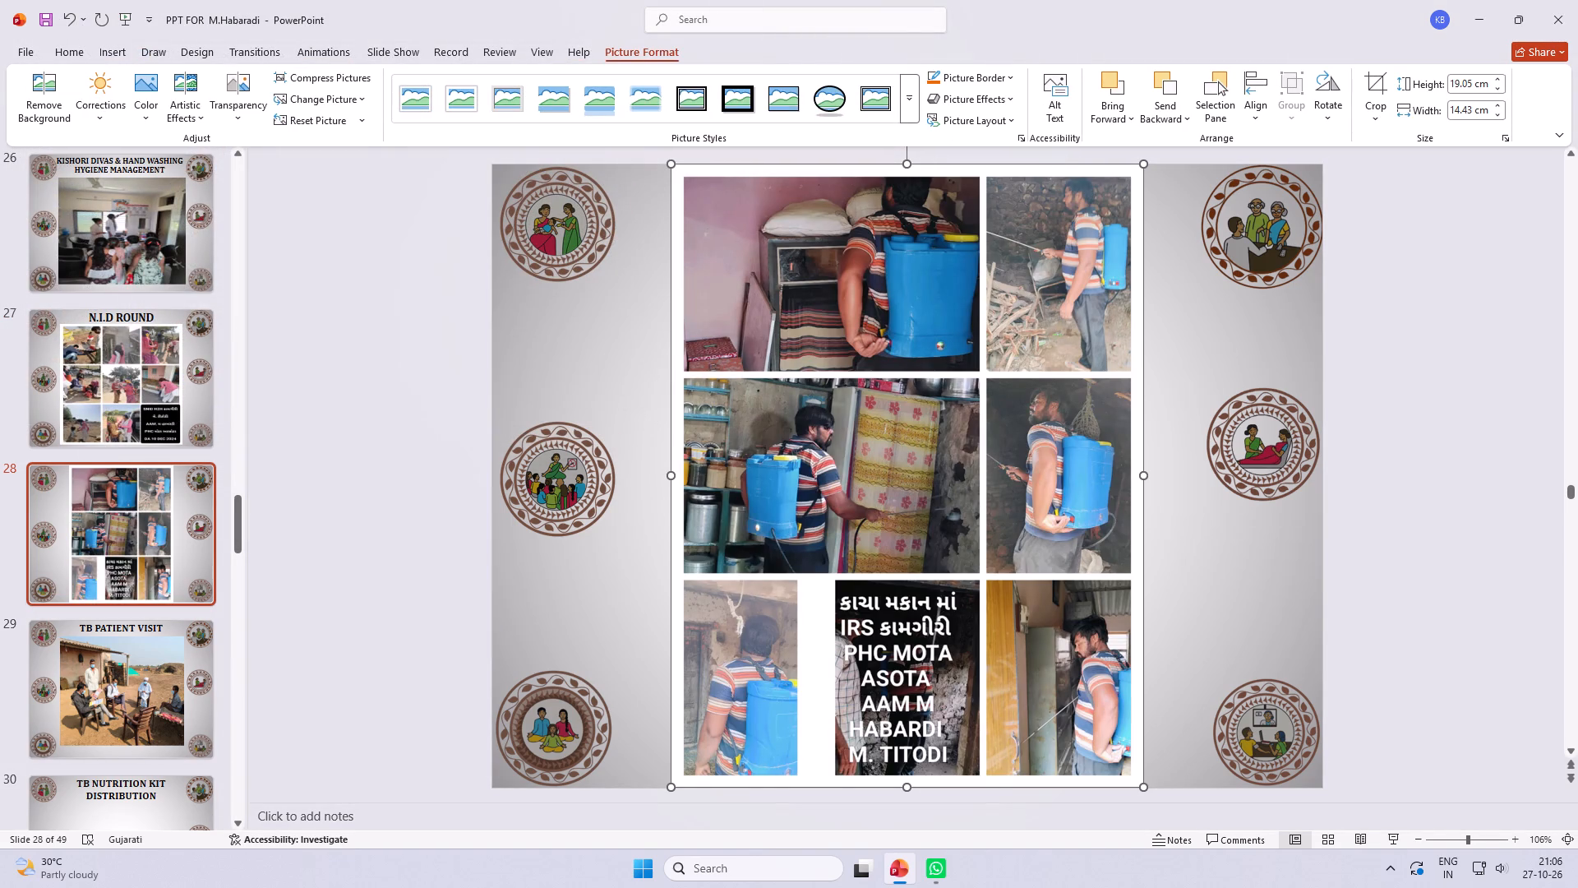
# Fit the spraying collage below slide 28's title by lowering its top edge and widening it leftward, to about 17.6 cm high and 15.3 cm wide.
pyautogui.moveTo(906, 164); pyautogui.dragTo(899, 215)
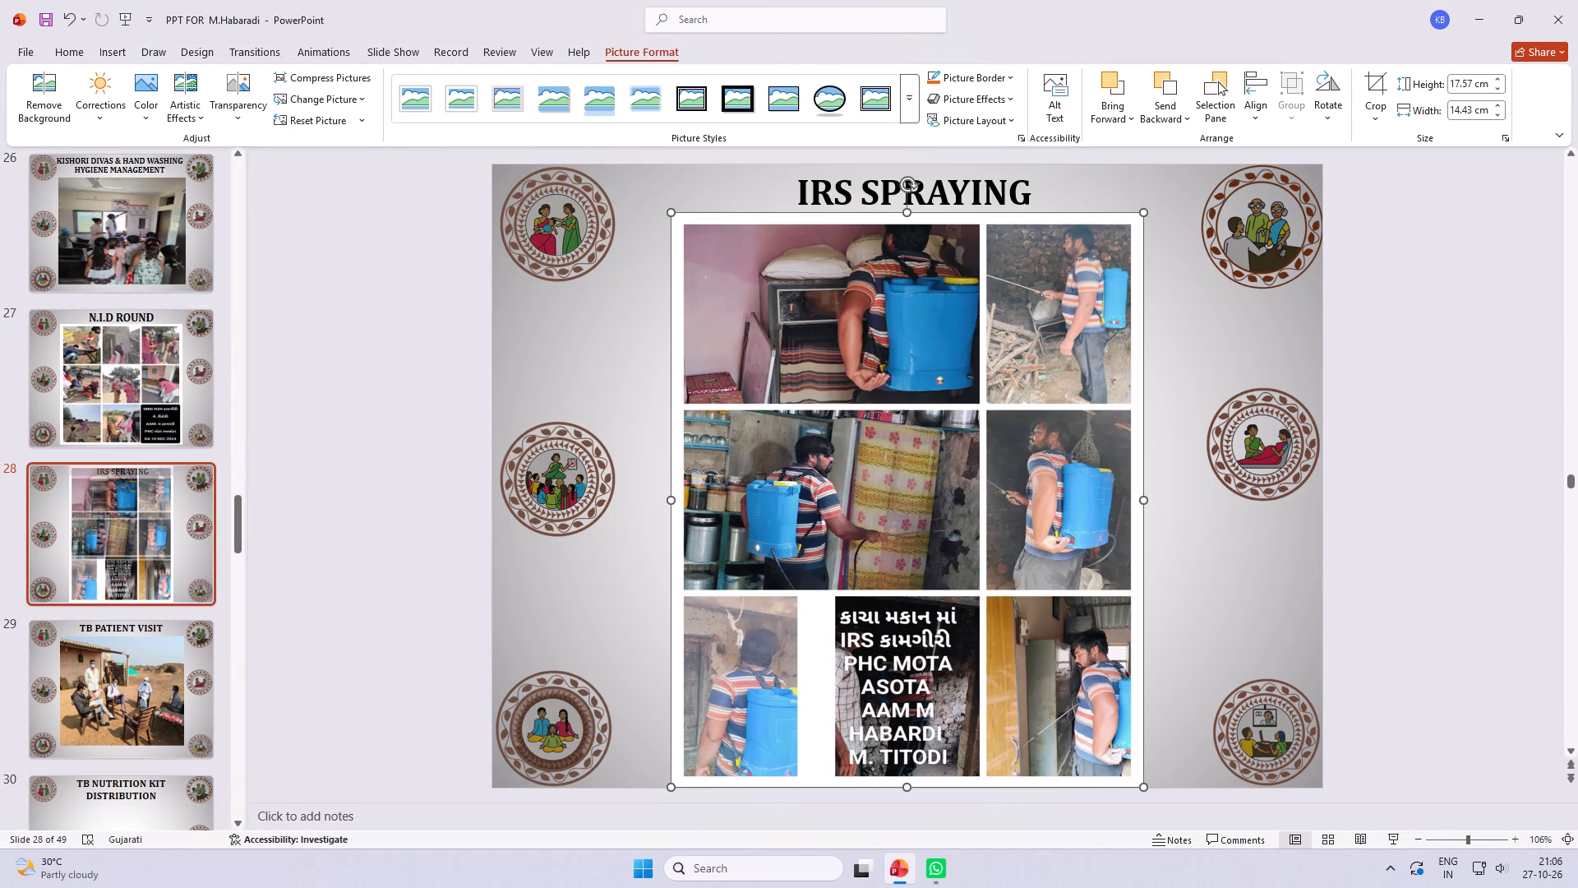
pyautogui.moveTo(670, 500); pyautogui.dragTo(661, 499)
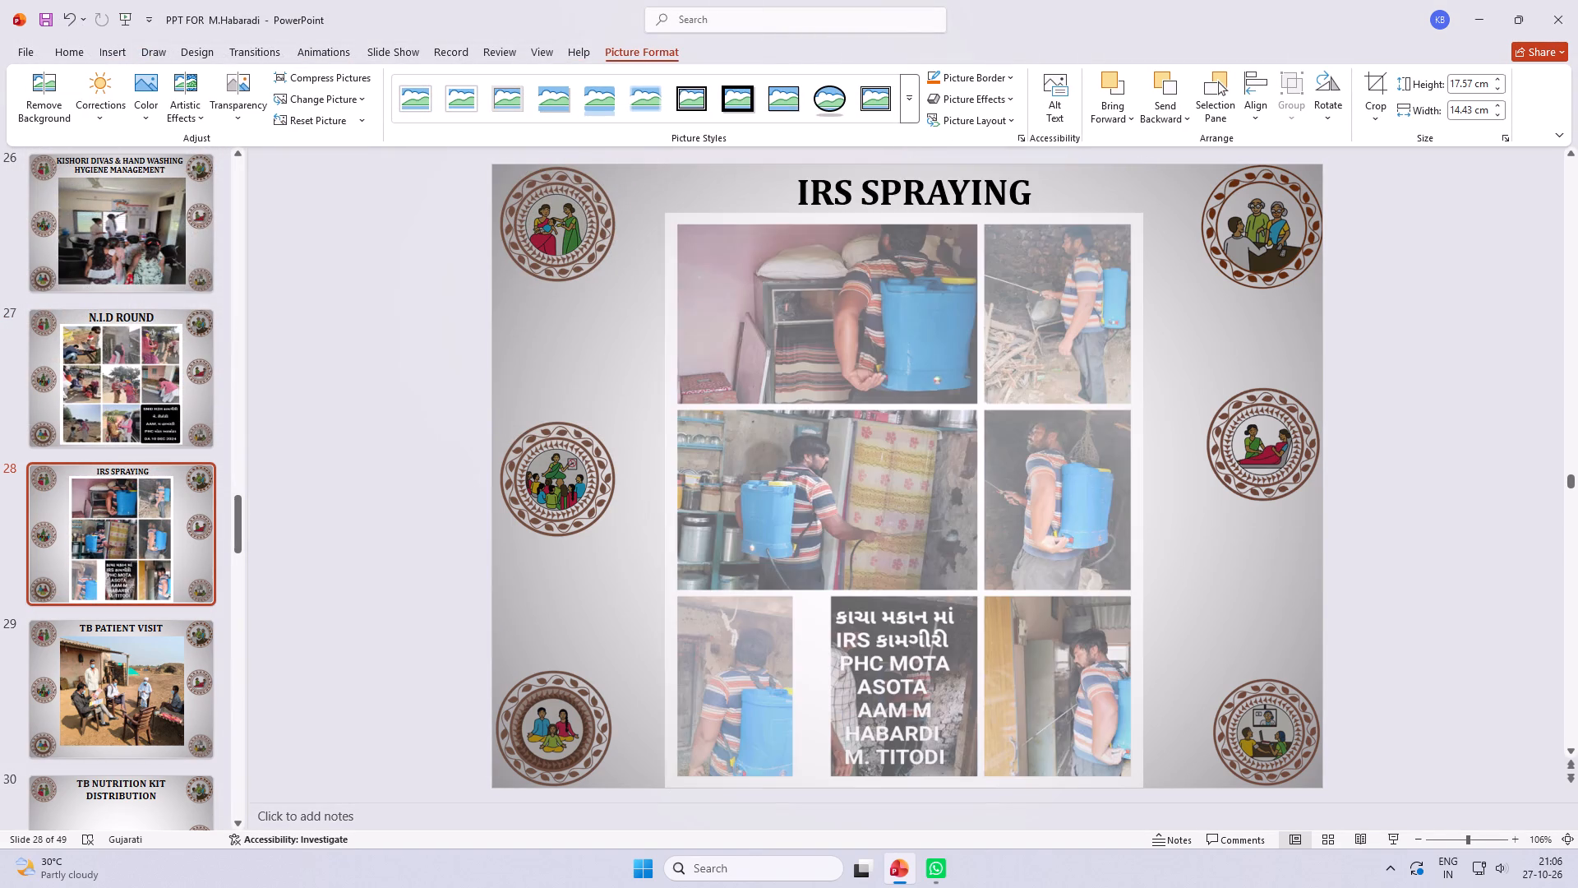
pyautogui.moveTo(661, 499); pyautogui.dragTo(642, 499)
pyautogui.click(1340, 351)
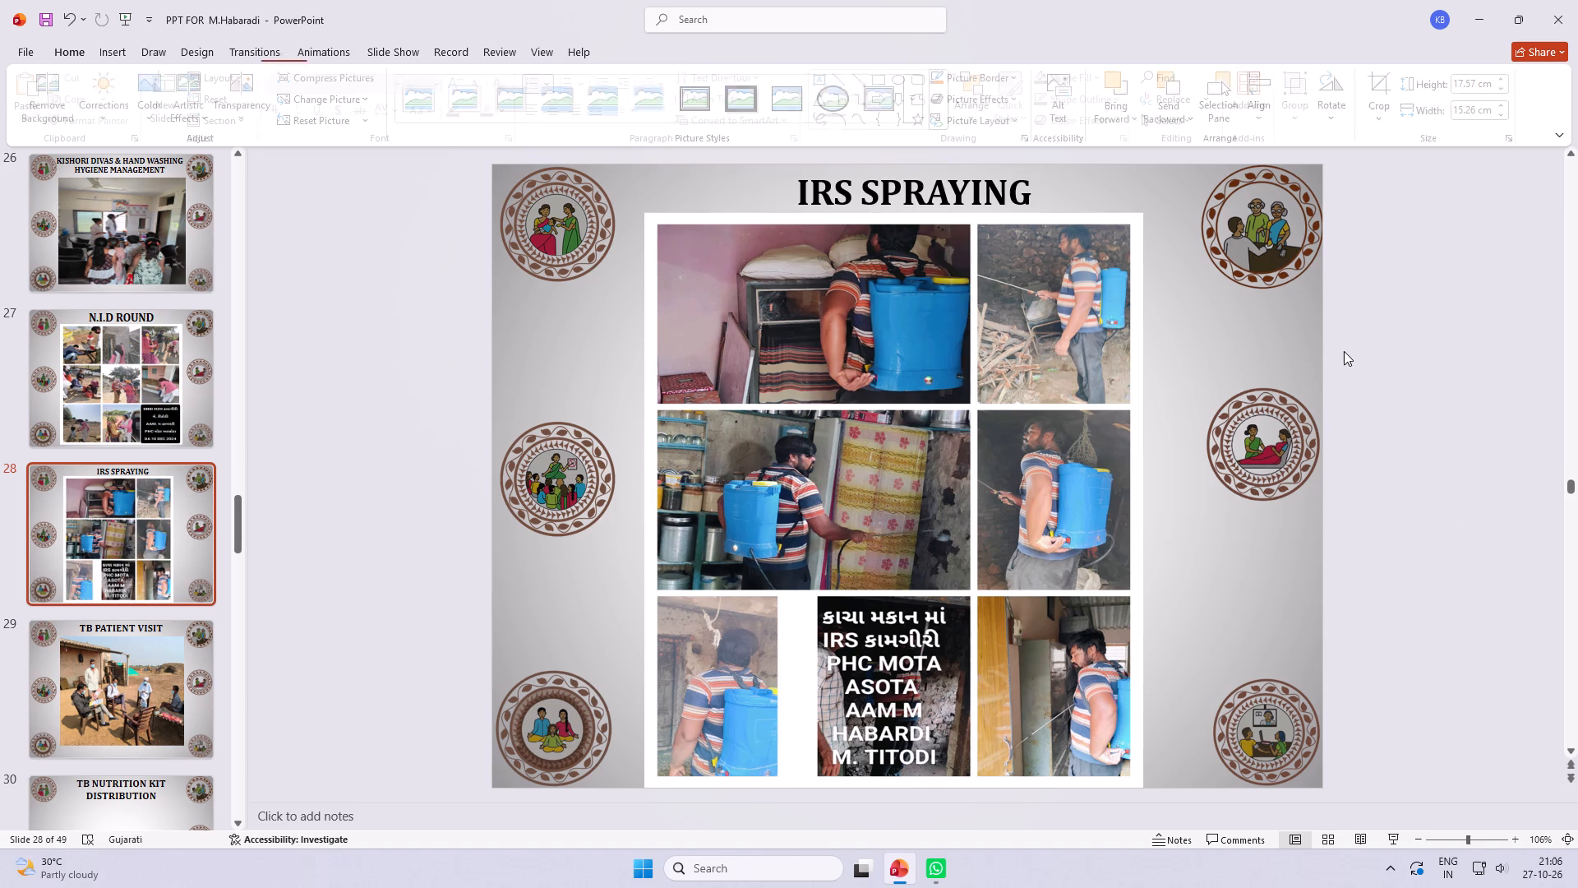
# Save the presentation with the changed slide 28 title.
pyautogui.hotkey('ctrl', 's')
# Review the slides in order from slide 29, TB PATIENT VISIT, through slide 38, WELLNESS DAY IN SCHOOL, checking their titles and photos.
pyautogui.scroll(-1, 1150, 349)
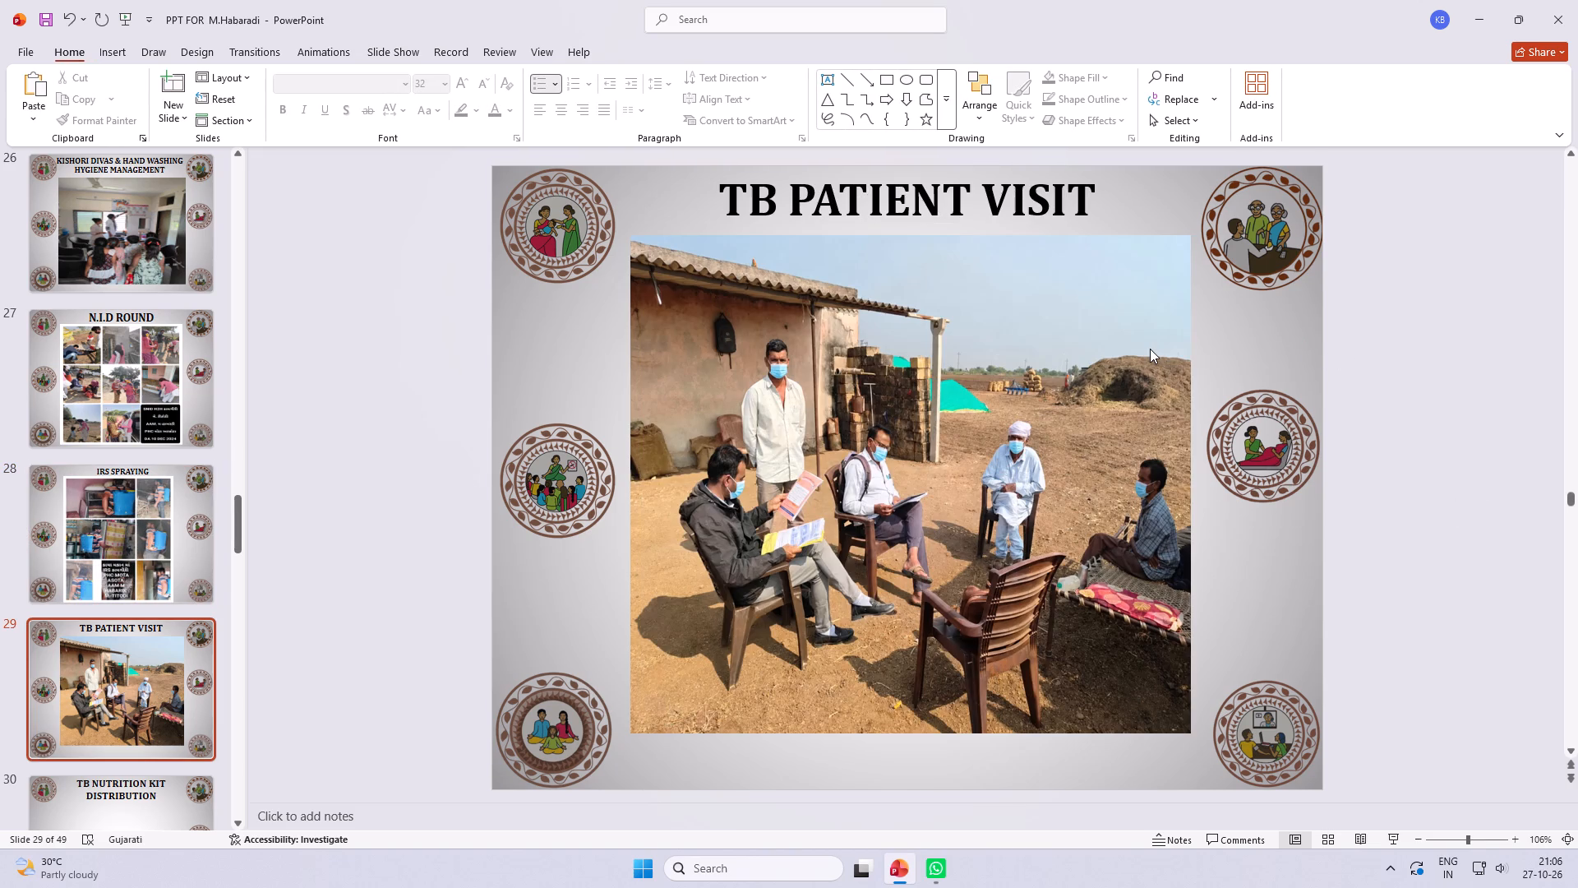
pyautogui.scroll(1, 1150, 349)
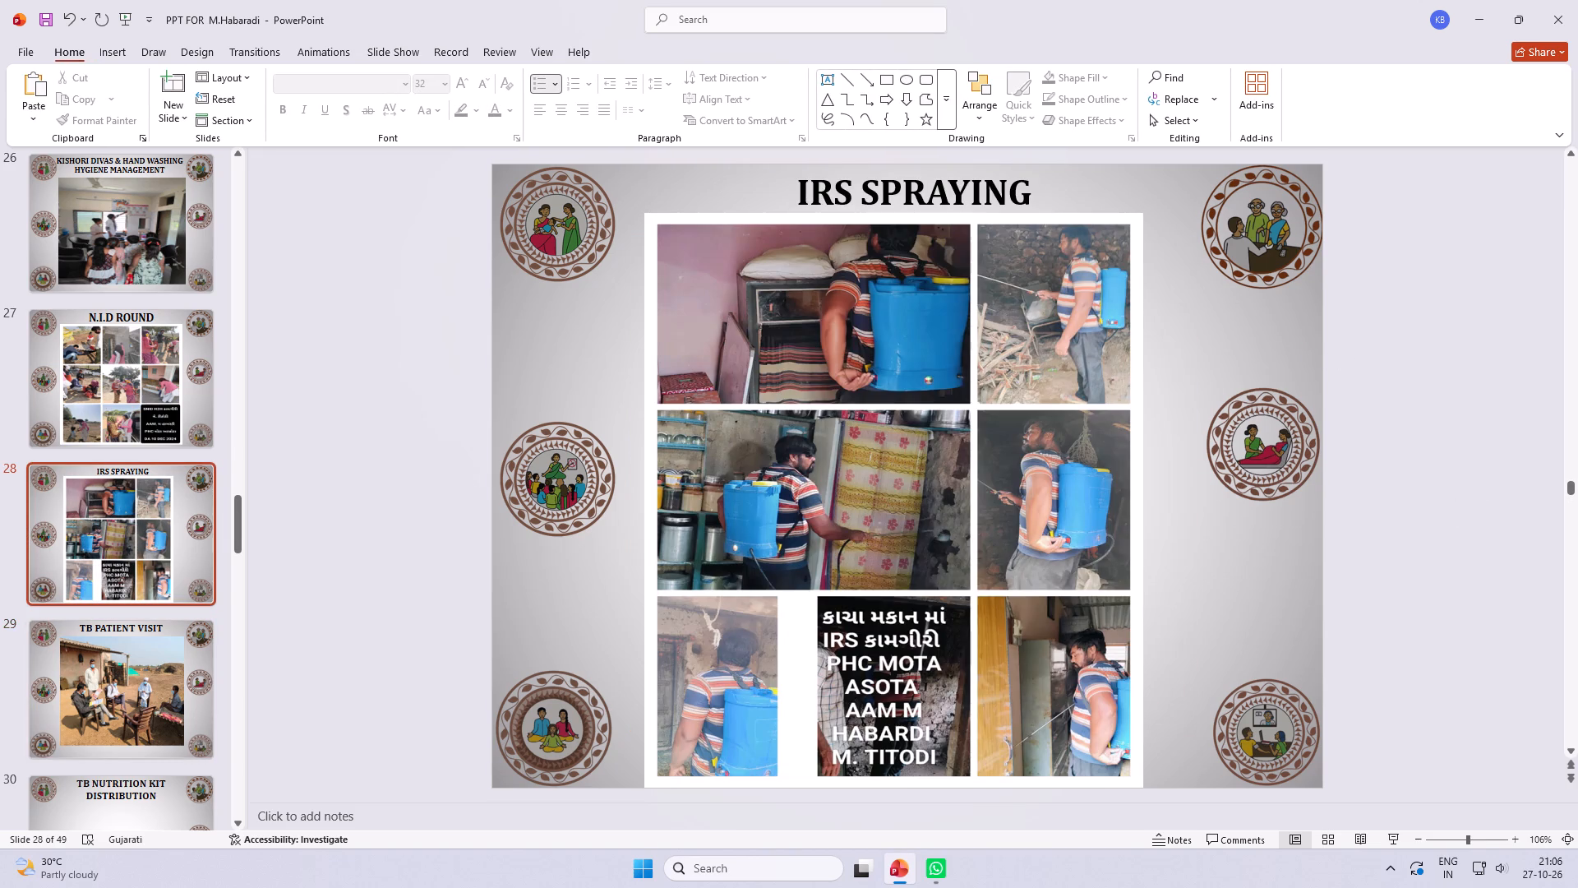
pyautogui.scroll(-1, 1150, 349)
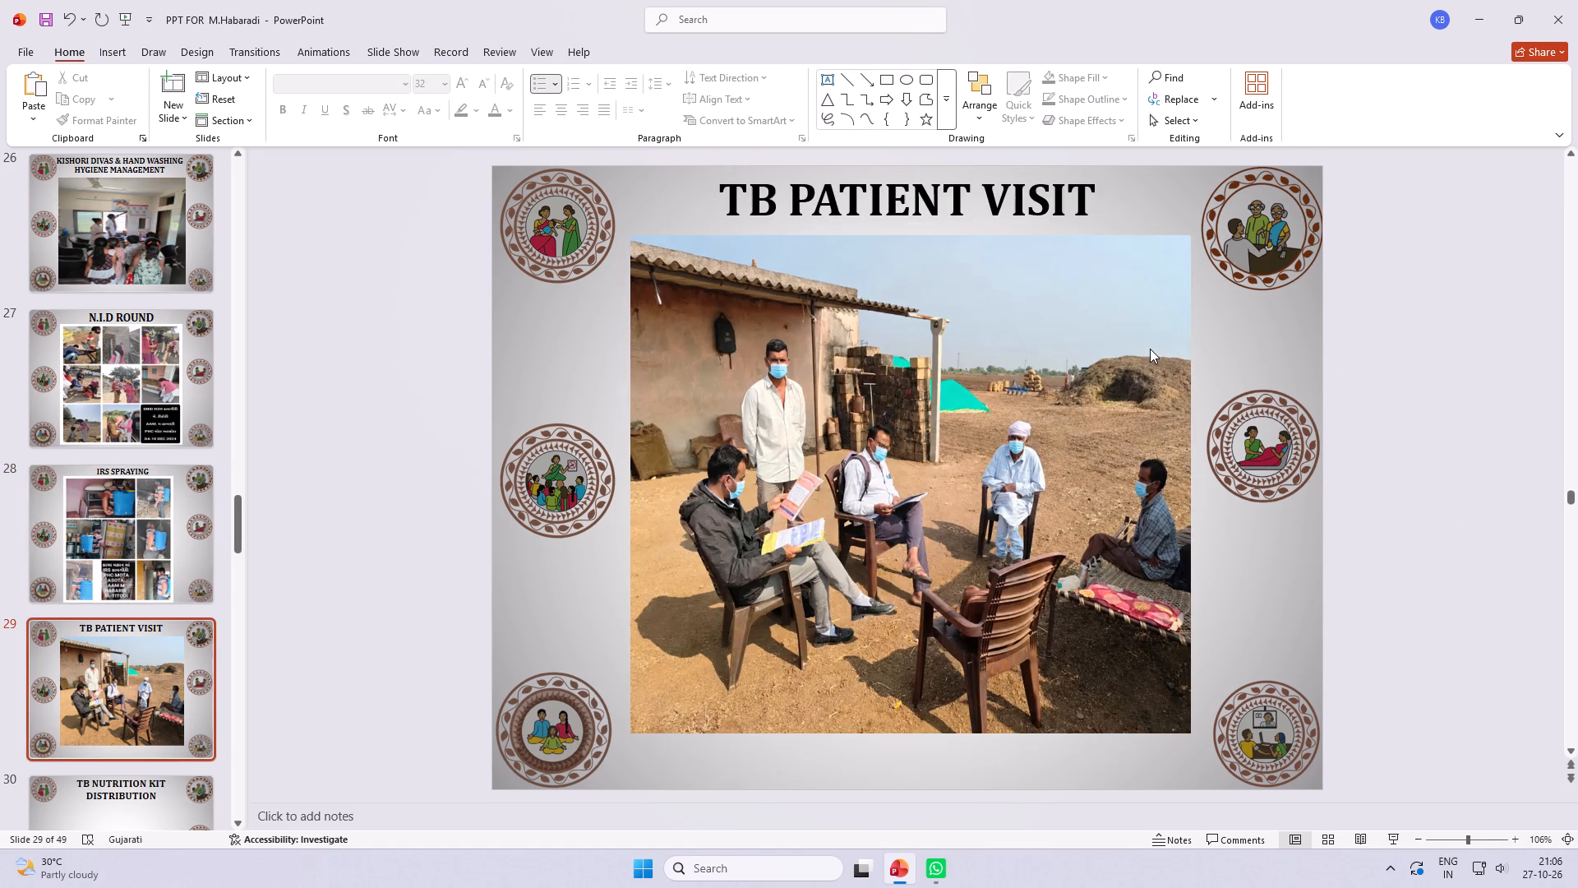
pyautogui.scroll(-1, 1150, 349)
pyautogui.click(947, 348)
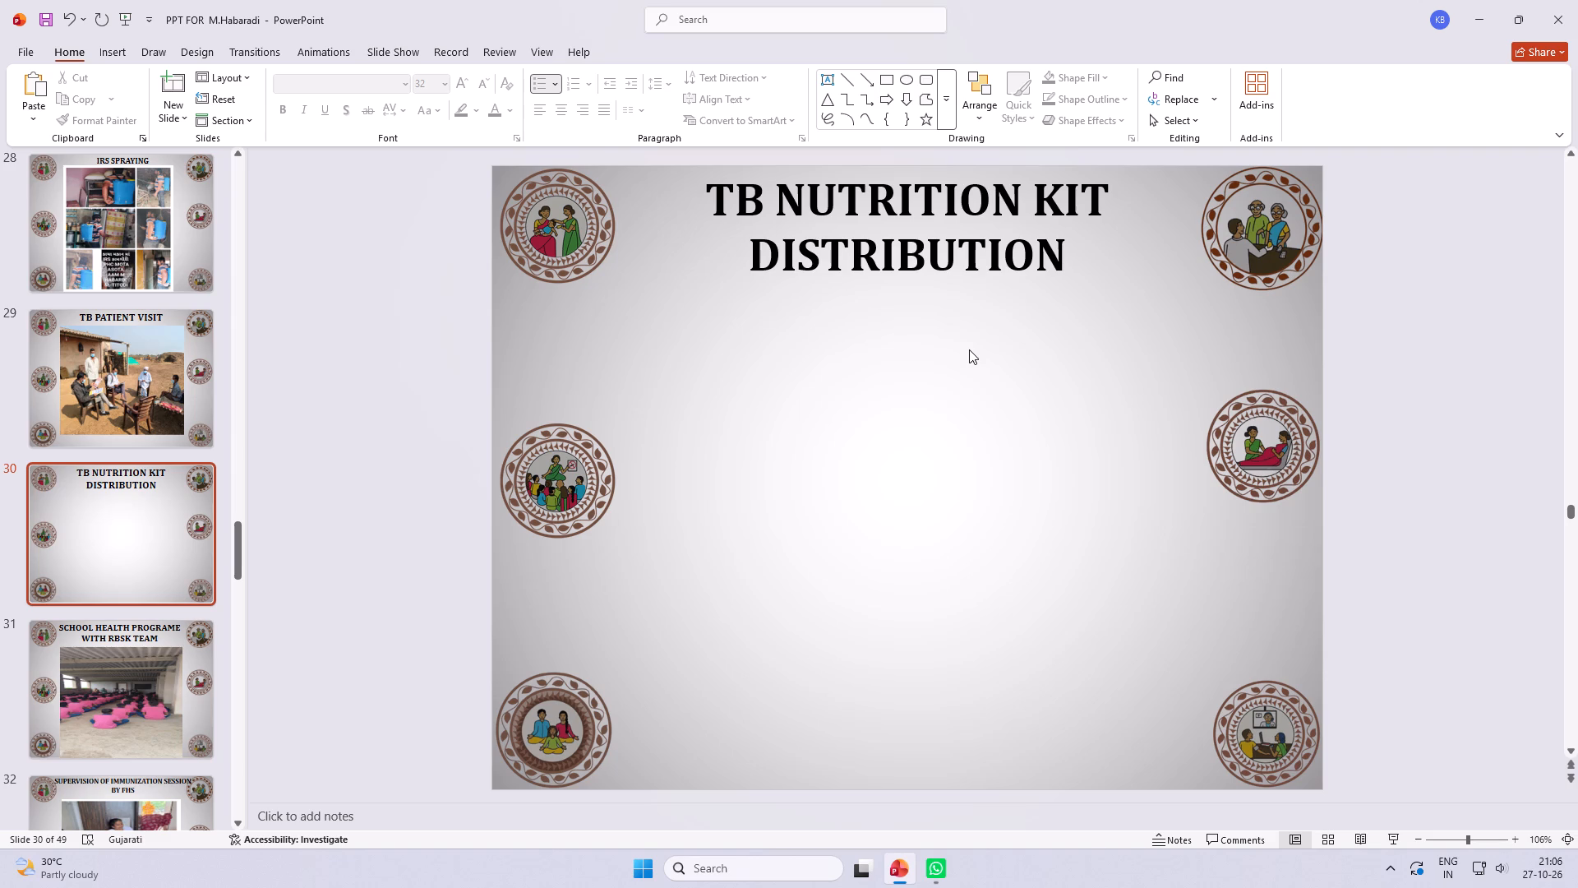
pyautogui.scroll(-1, 967, 349)
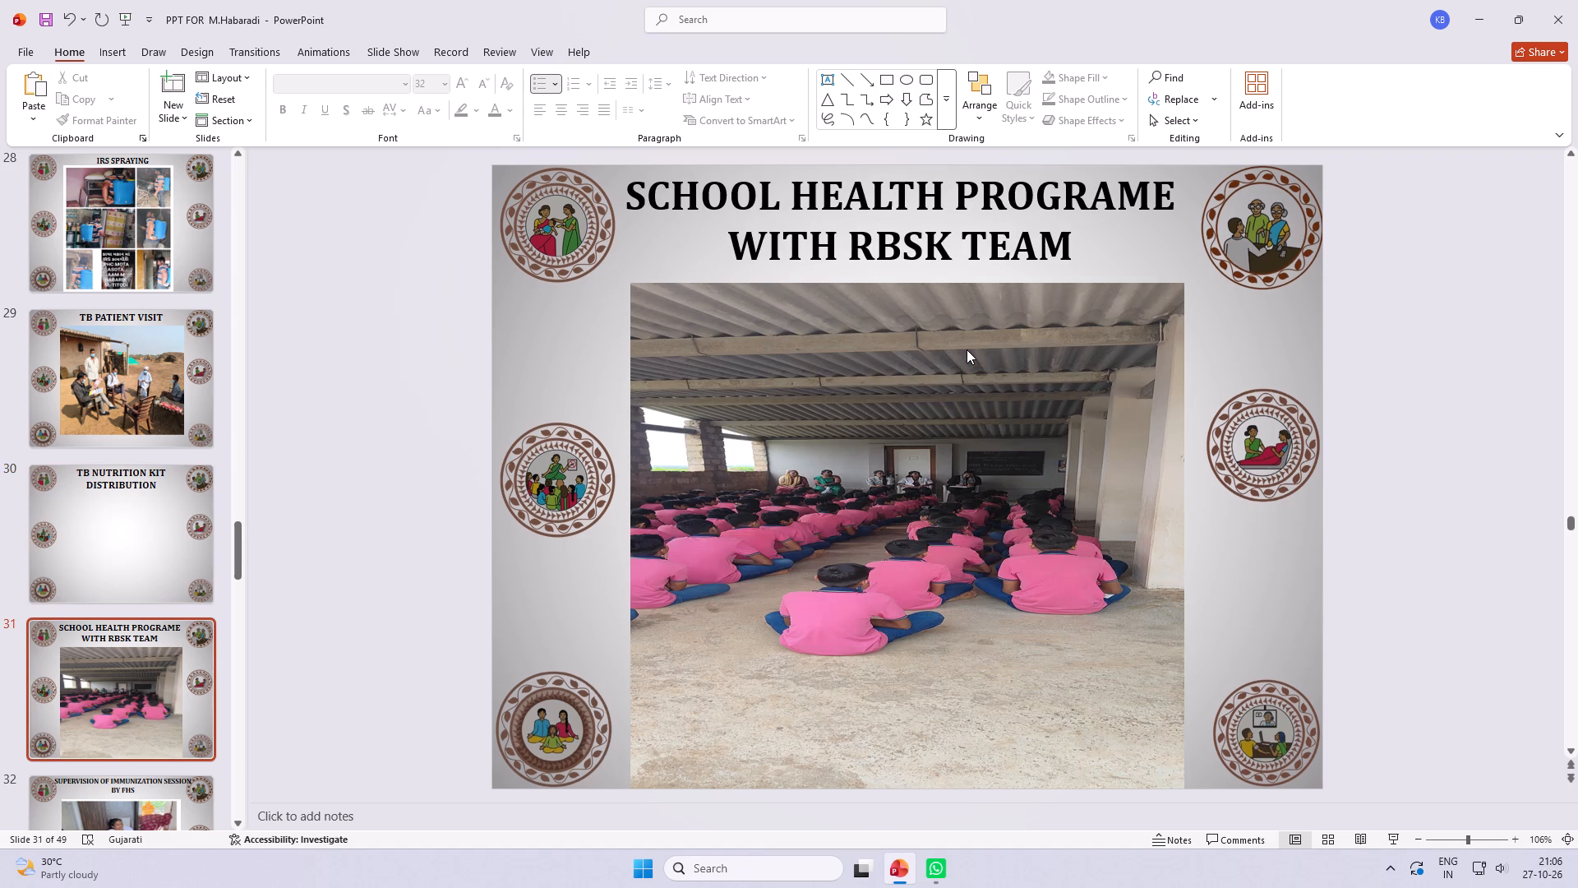
pyautogui.scroll(-1, 967, 349)
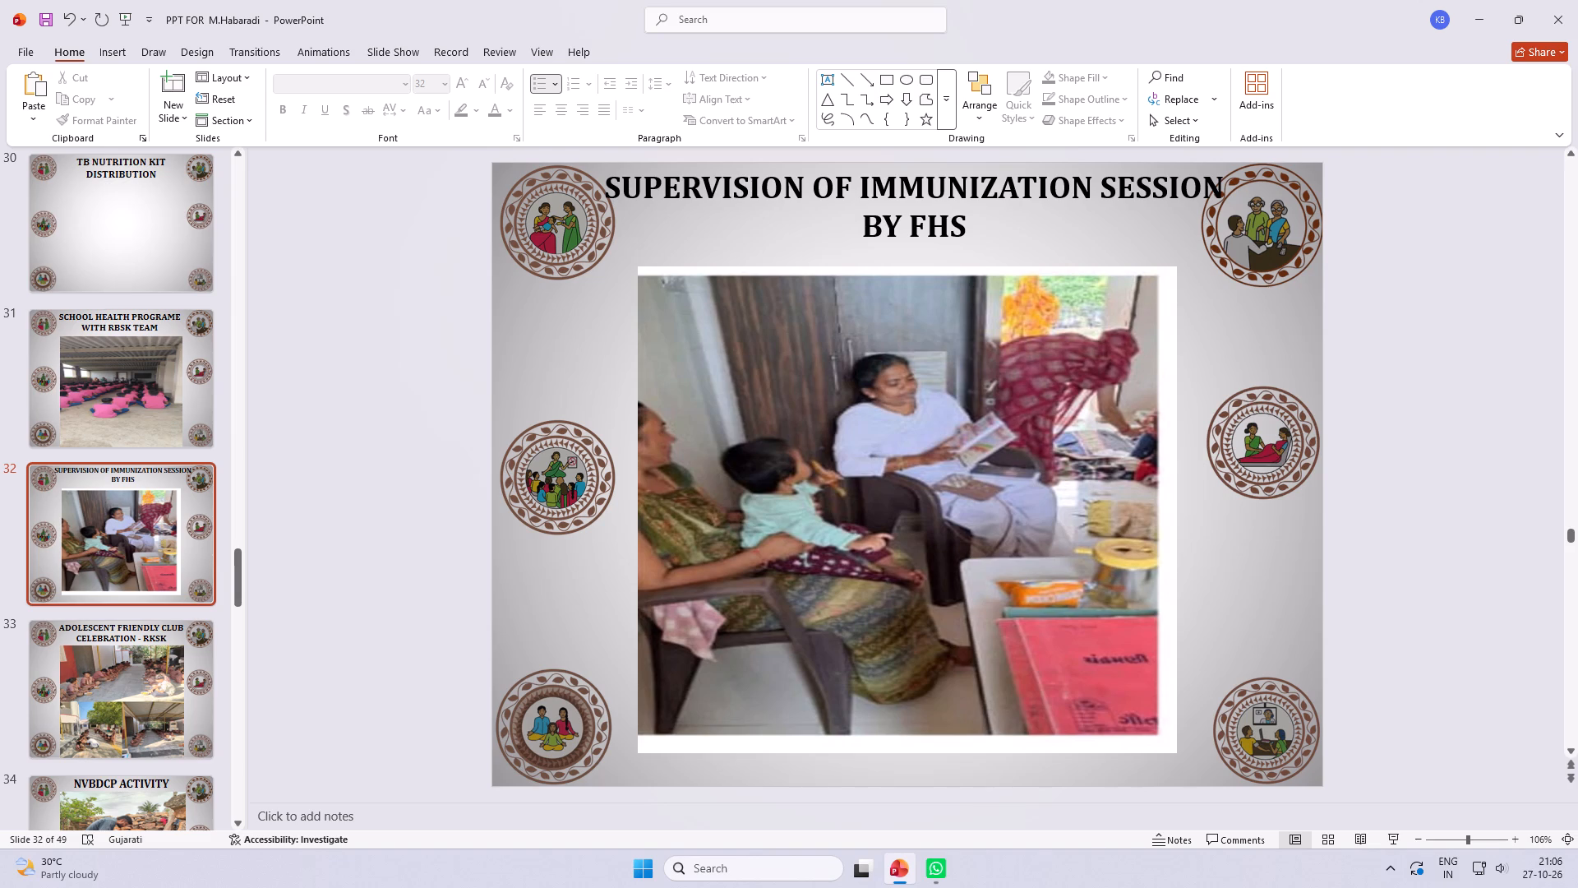
pyautogui.scroll(-1, 967, 349)
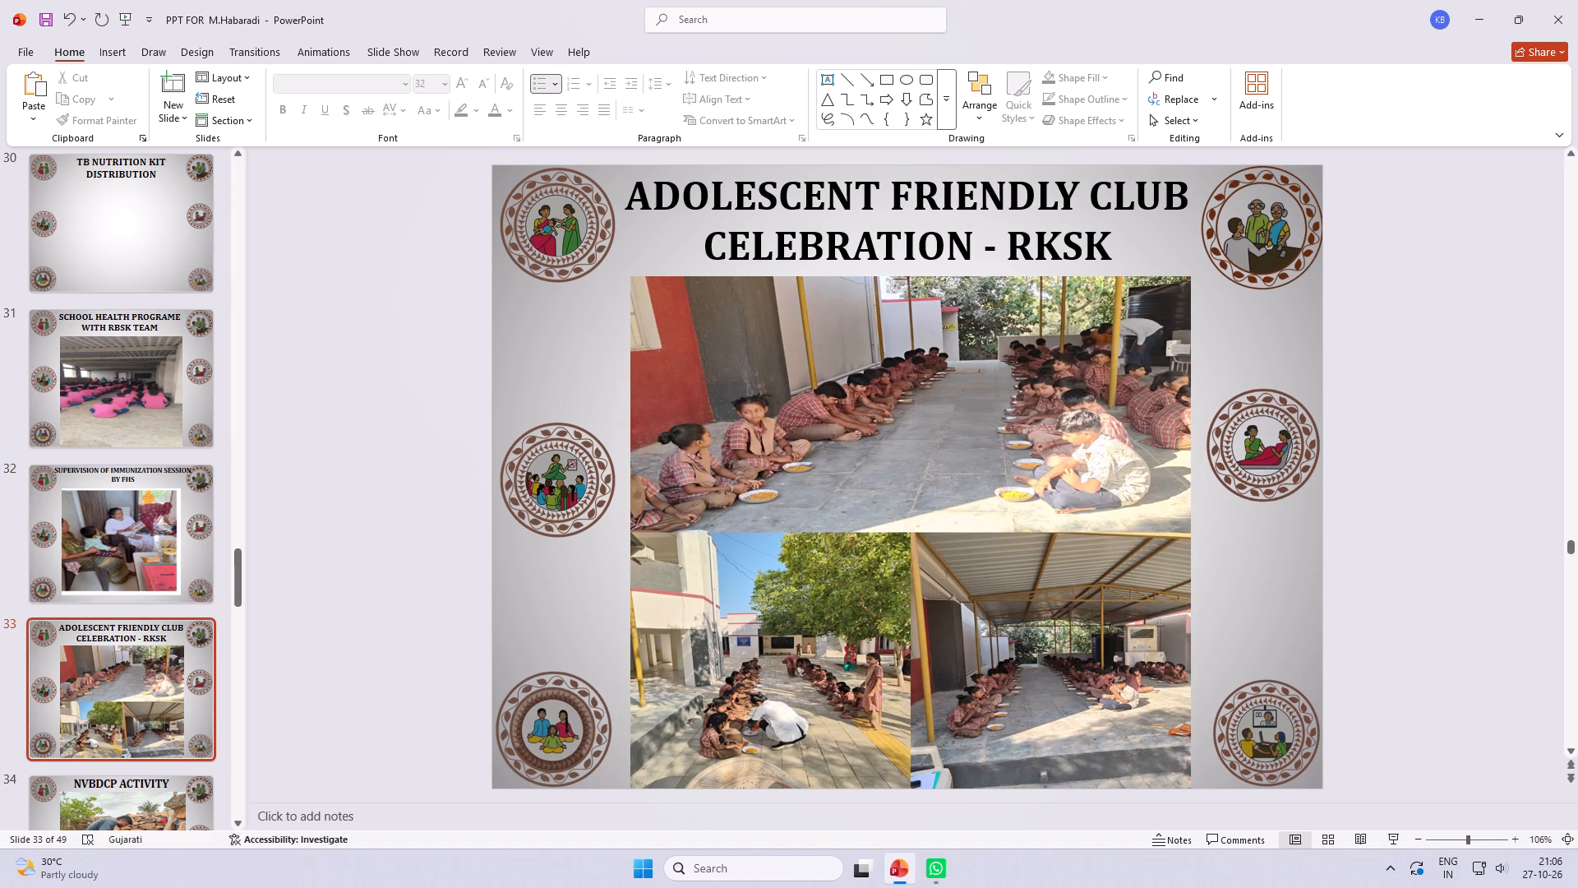
pyautogui.scroll(-1, 967, 349)
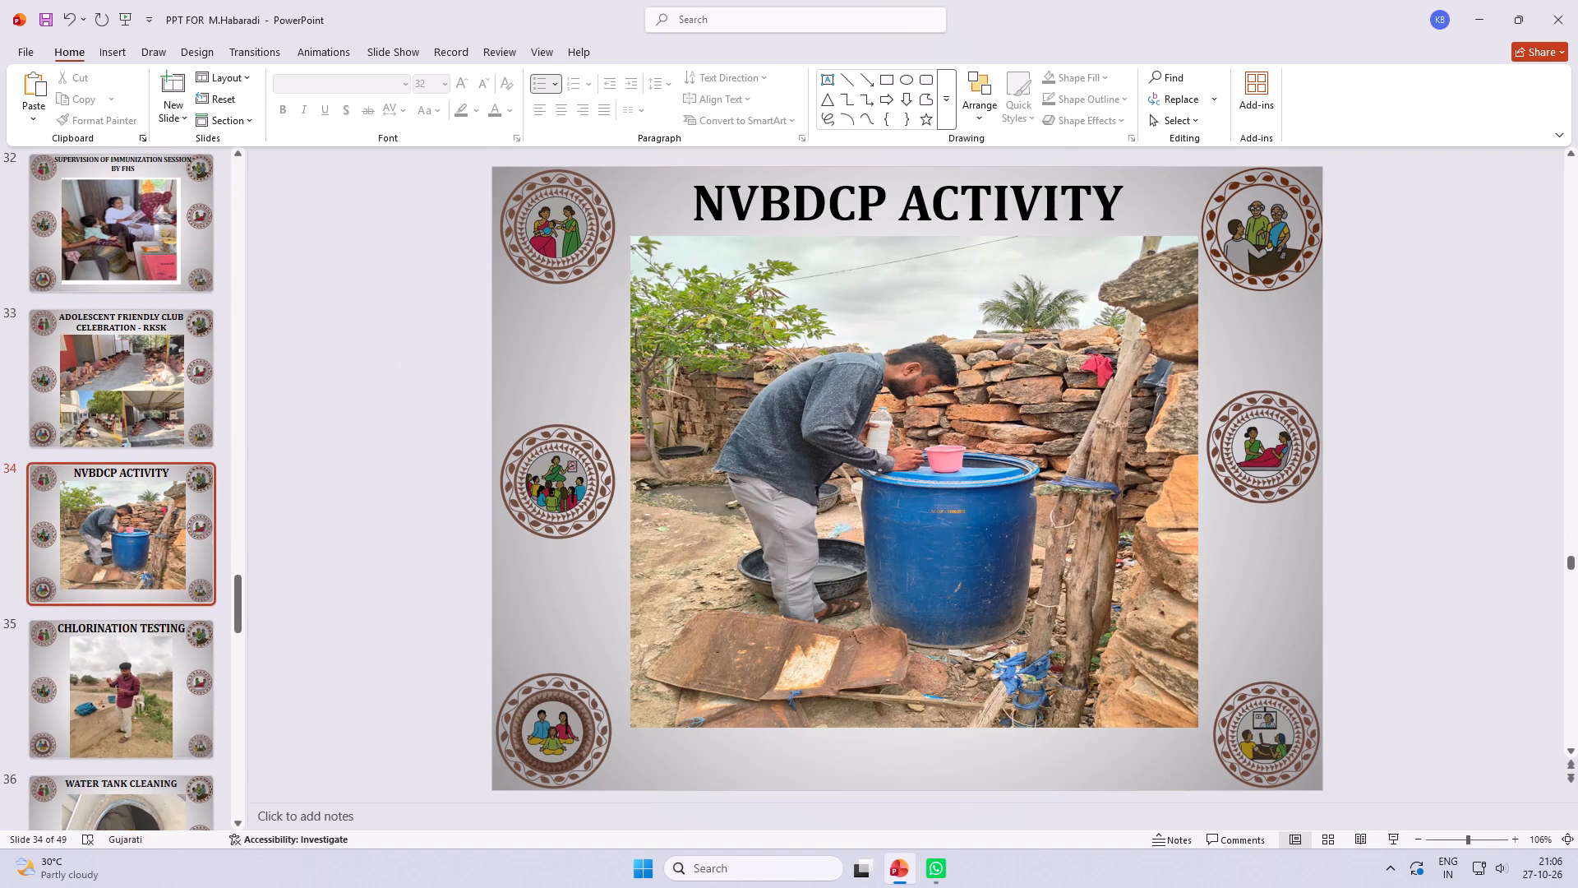
pyautogui.scroll(-2, 967, 349)
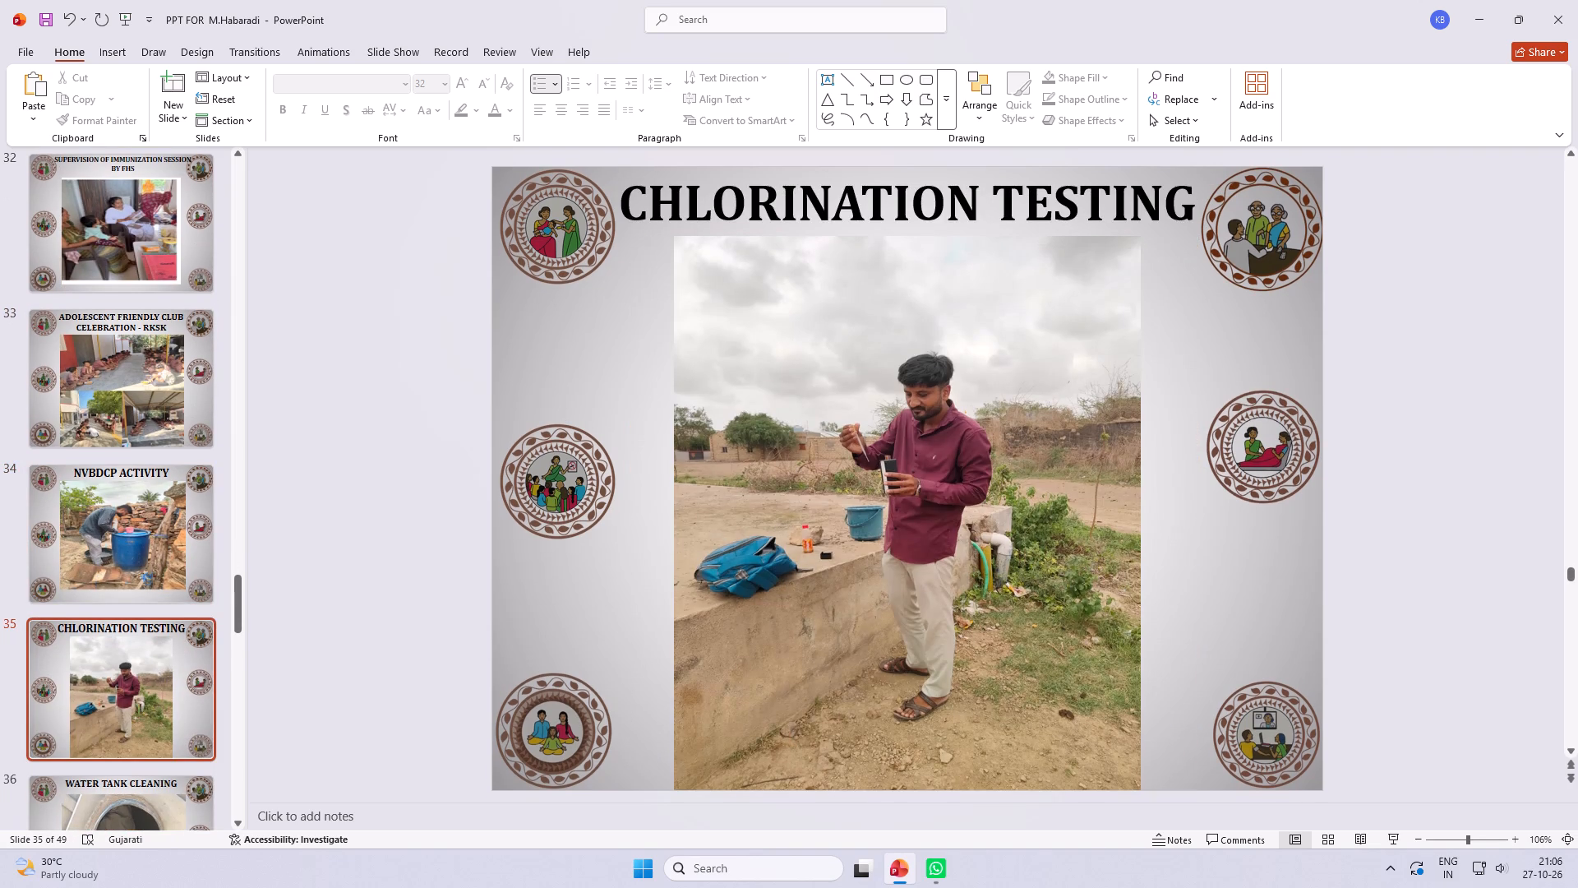
pyautogui.scroll(-1, 967, 349)
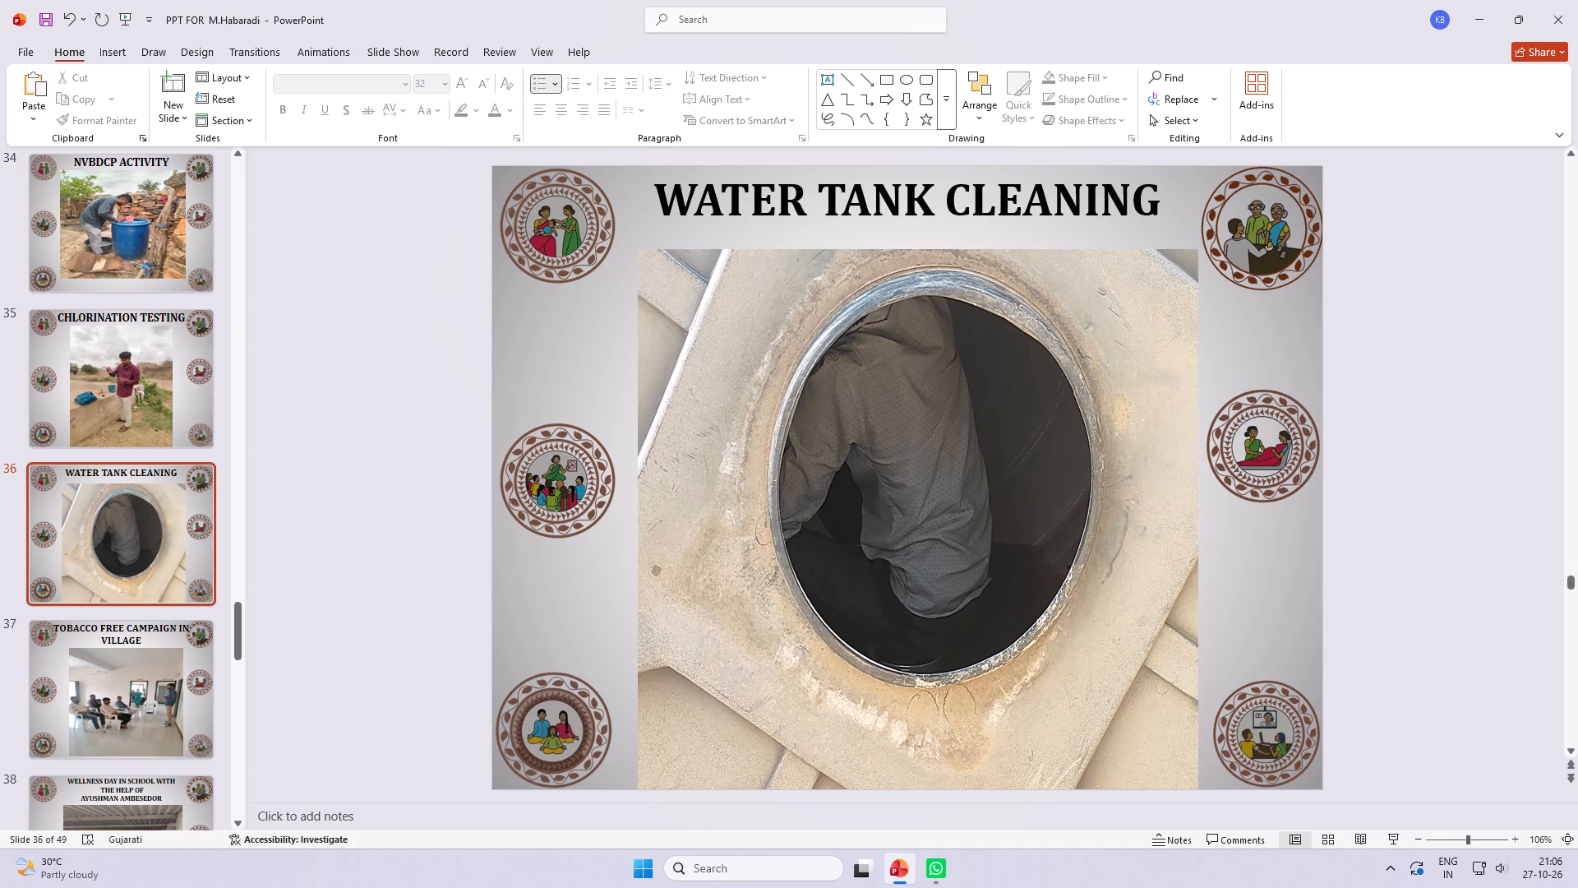
pyautogui.scroll(-1, 965, 353)
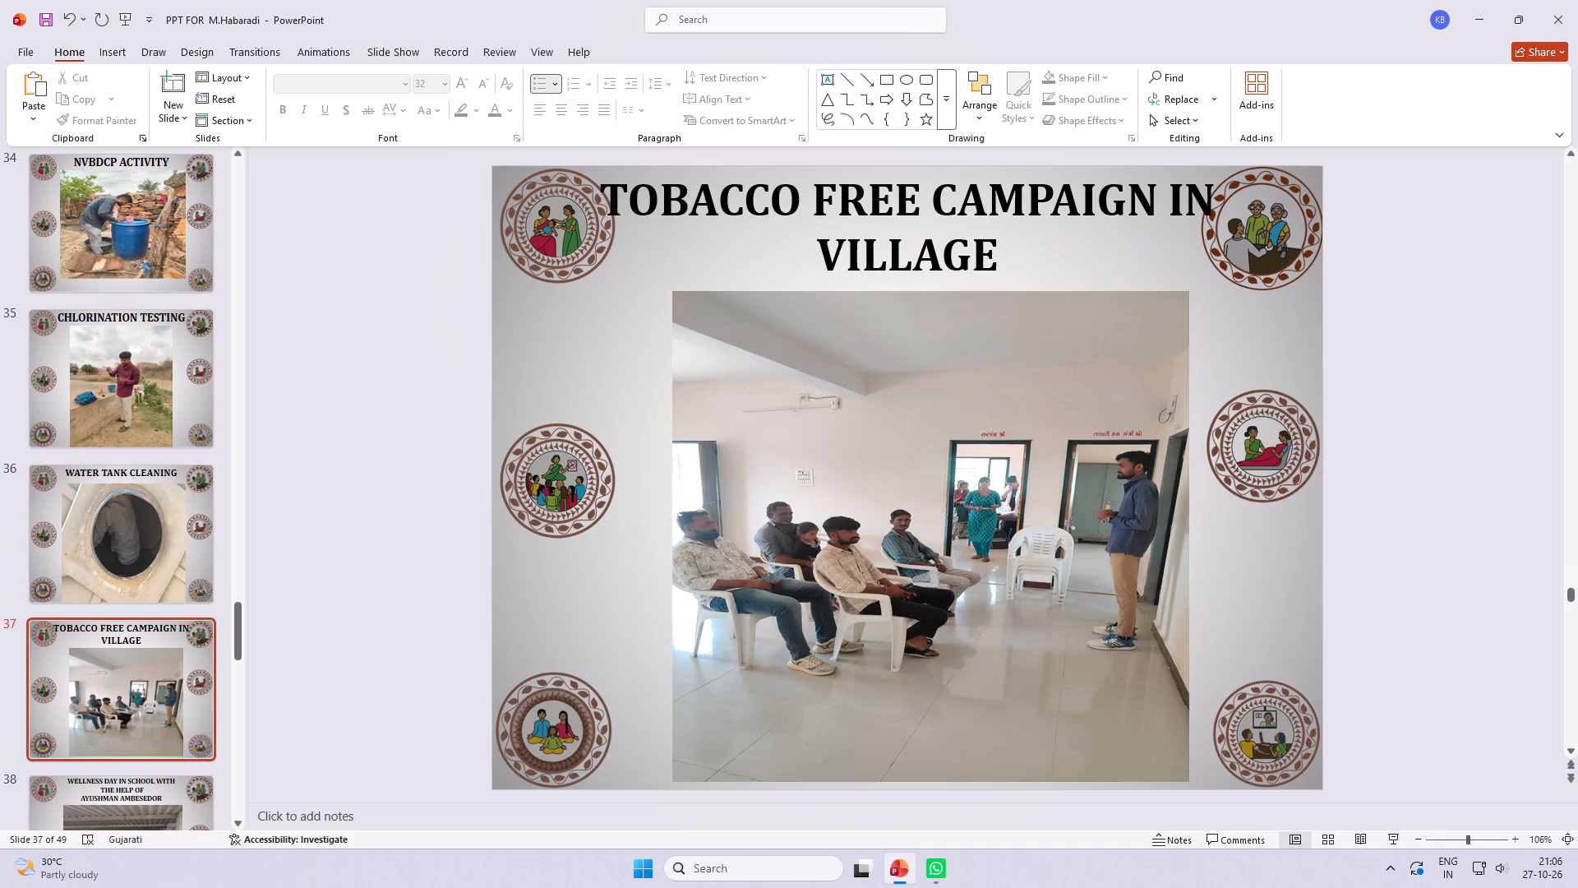
pyautogui.scroll(-1, 966, 353)
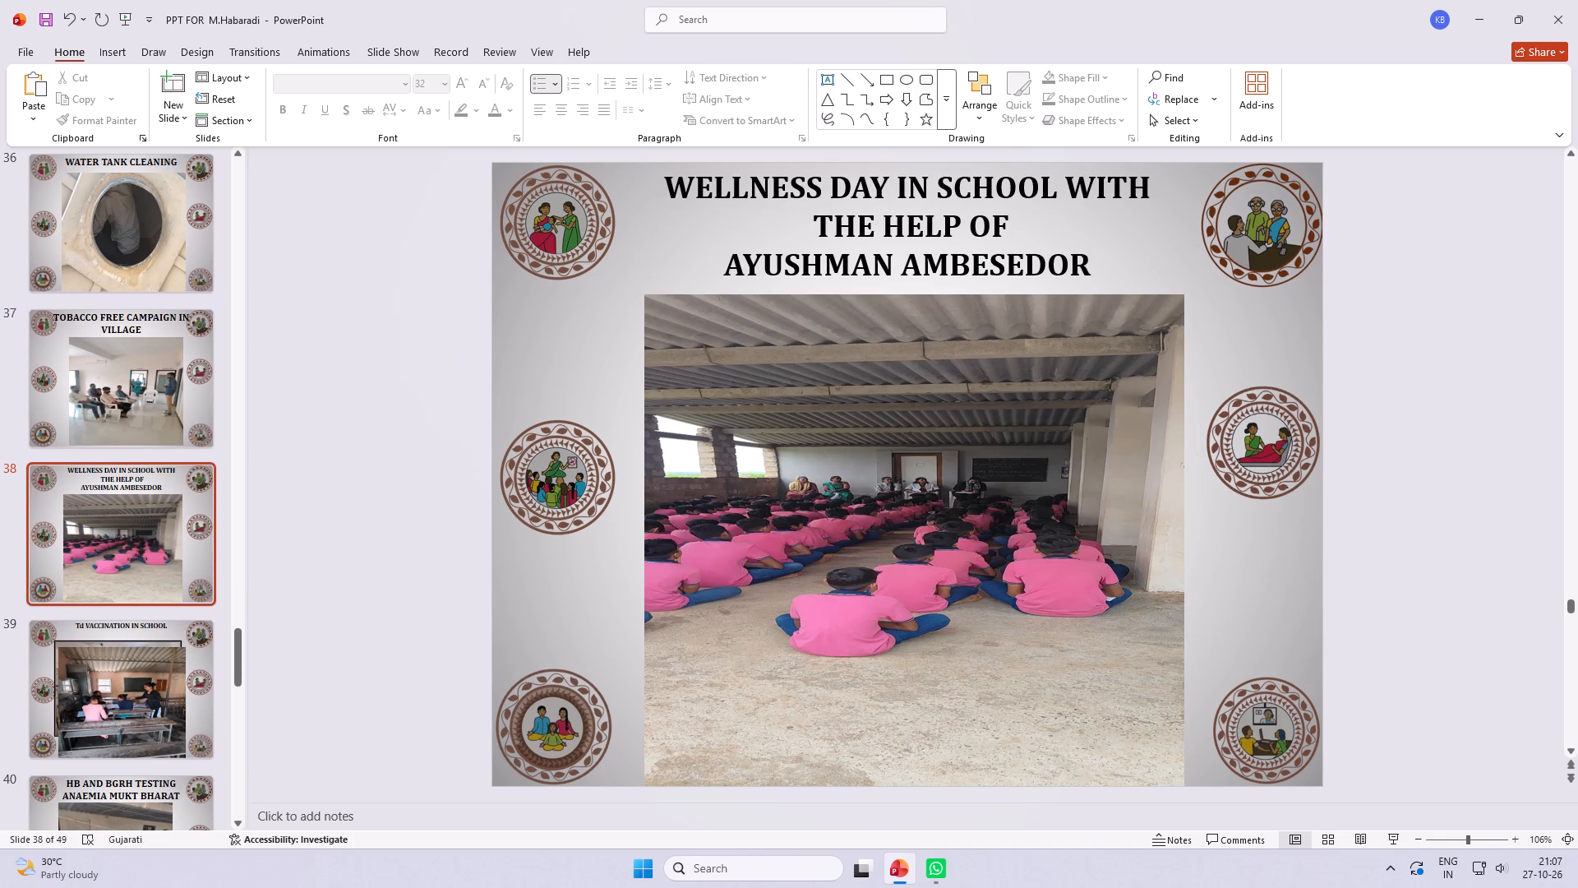
# Replace slide 41's title FEVER WITH RASH SURVAILLENCE with TREE PLANTATION.
pyautogui.scroll(-1, 965, 353)
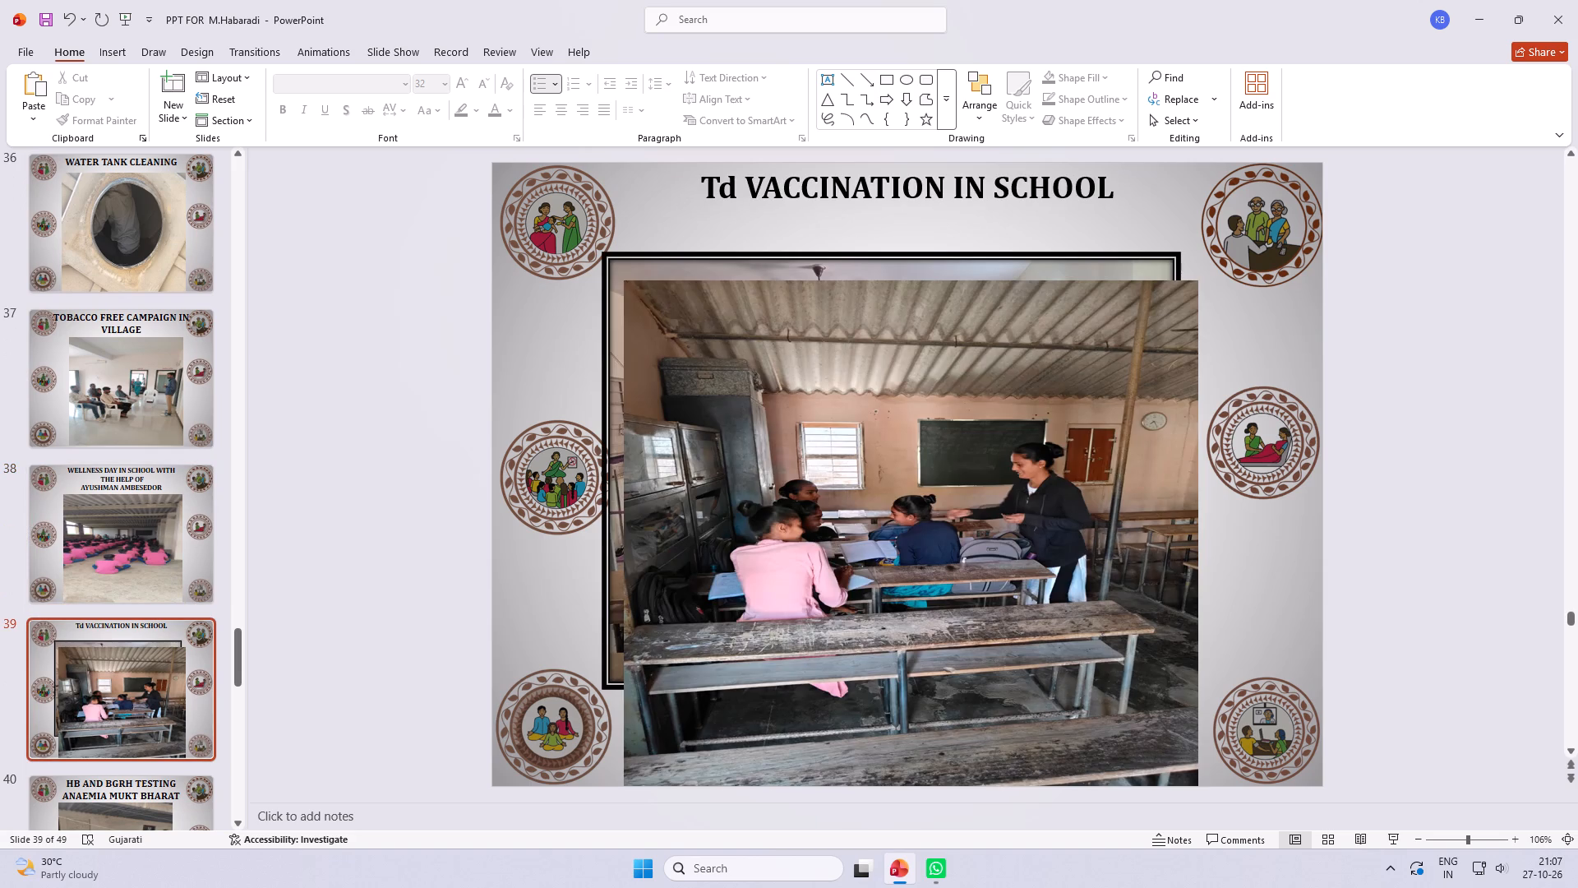
pyautogui.scroll(-2, 966, 353)
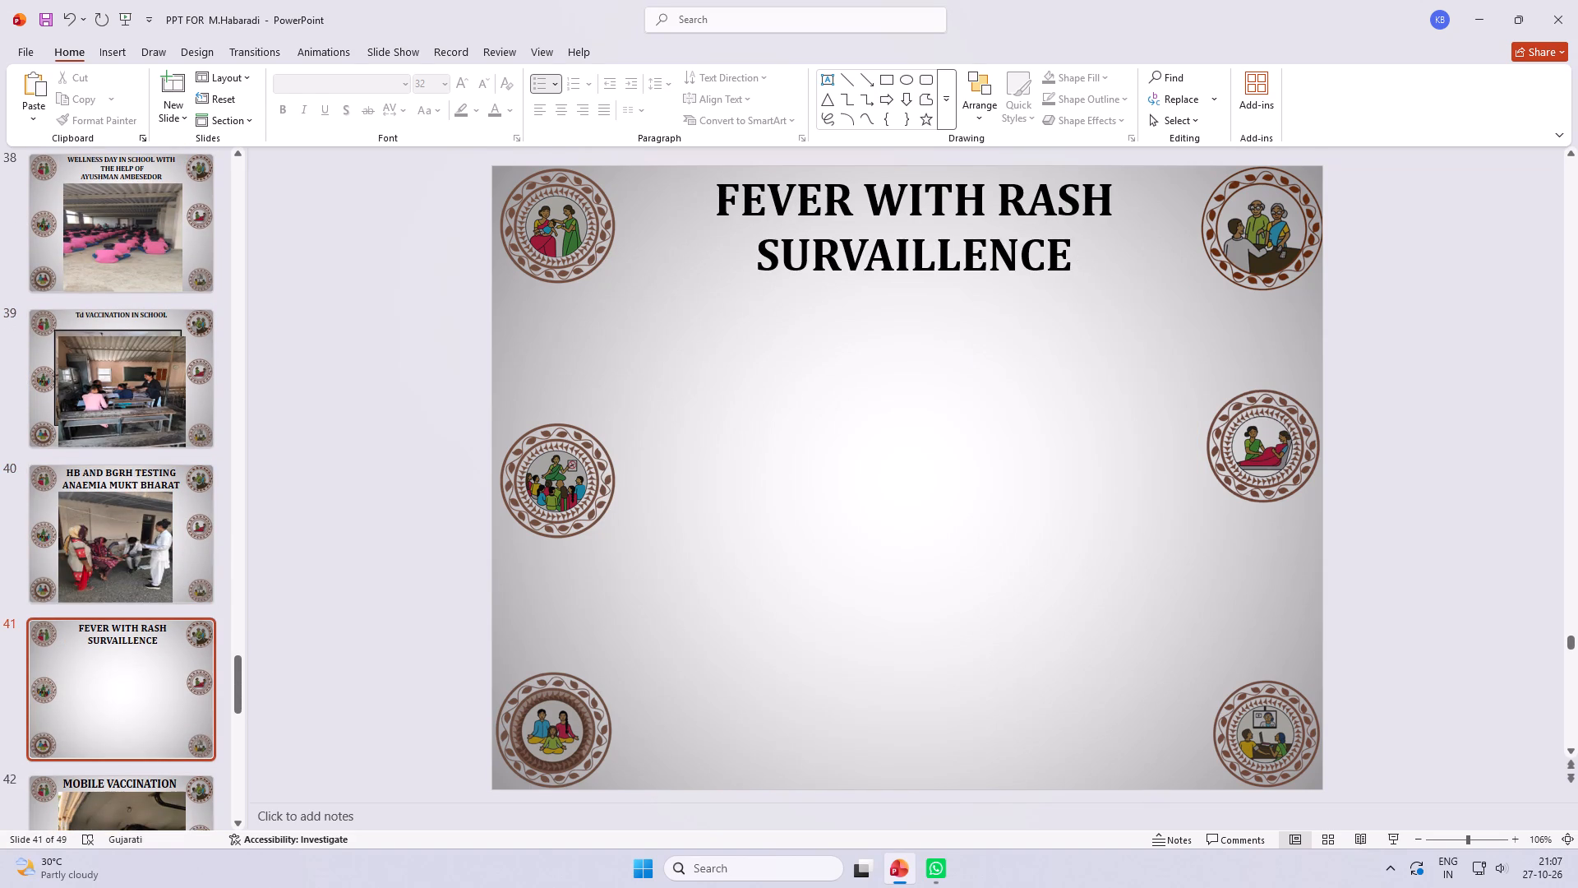
pyautogui.moveTo(1062, 263); pyautogui.dragTo(801, 204)
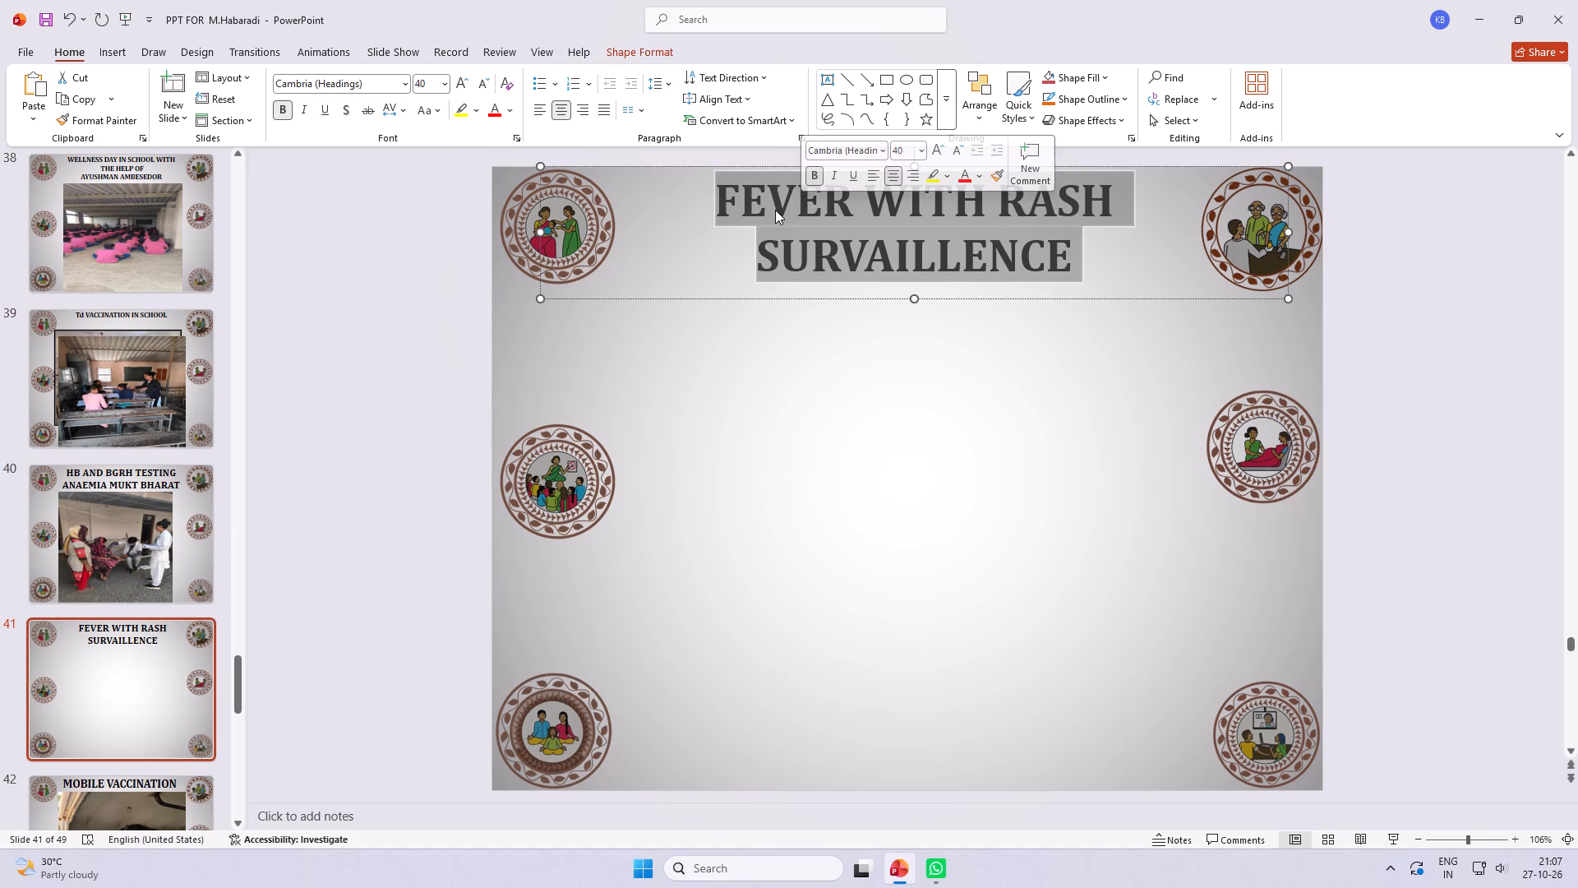
pyautogui.press('Delete')
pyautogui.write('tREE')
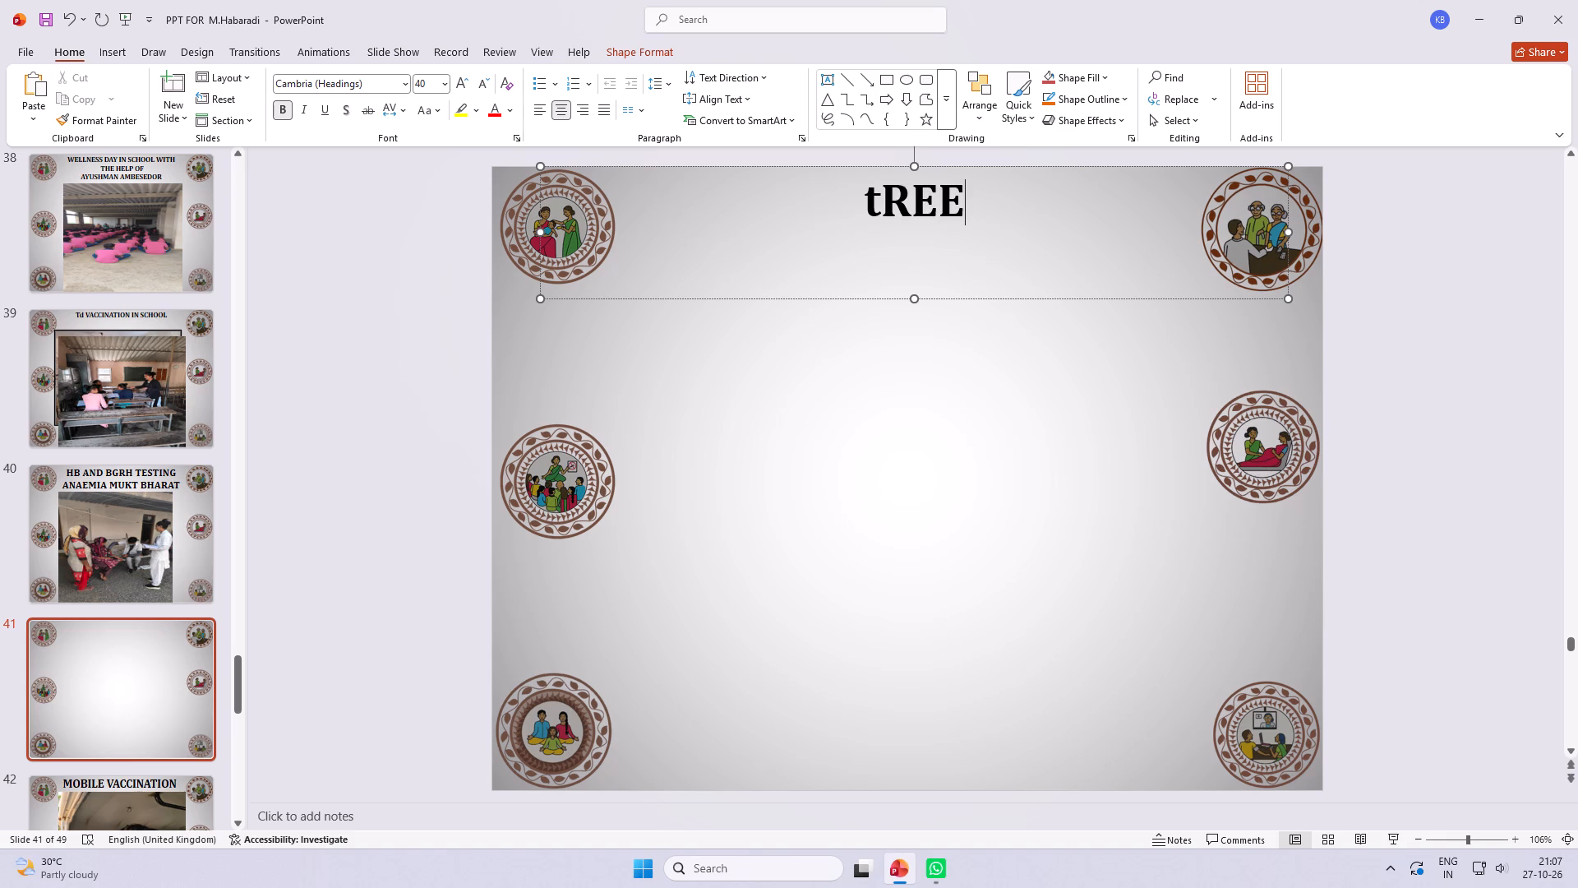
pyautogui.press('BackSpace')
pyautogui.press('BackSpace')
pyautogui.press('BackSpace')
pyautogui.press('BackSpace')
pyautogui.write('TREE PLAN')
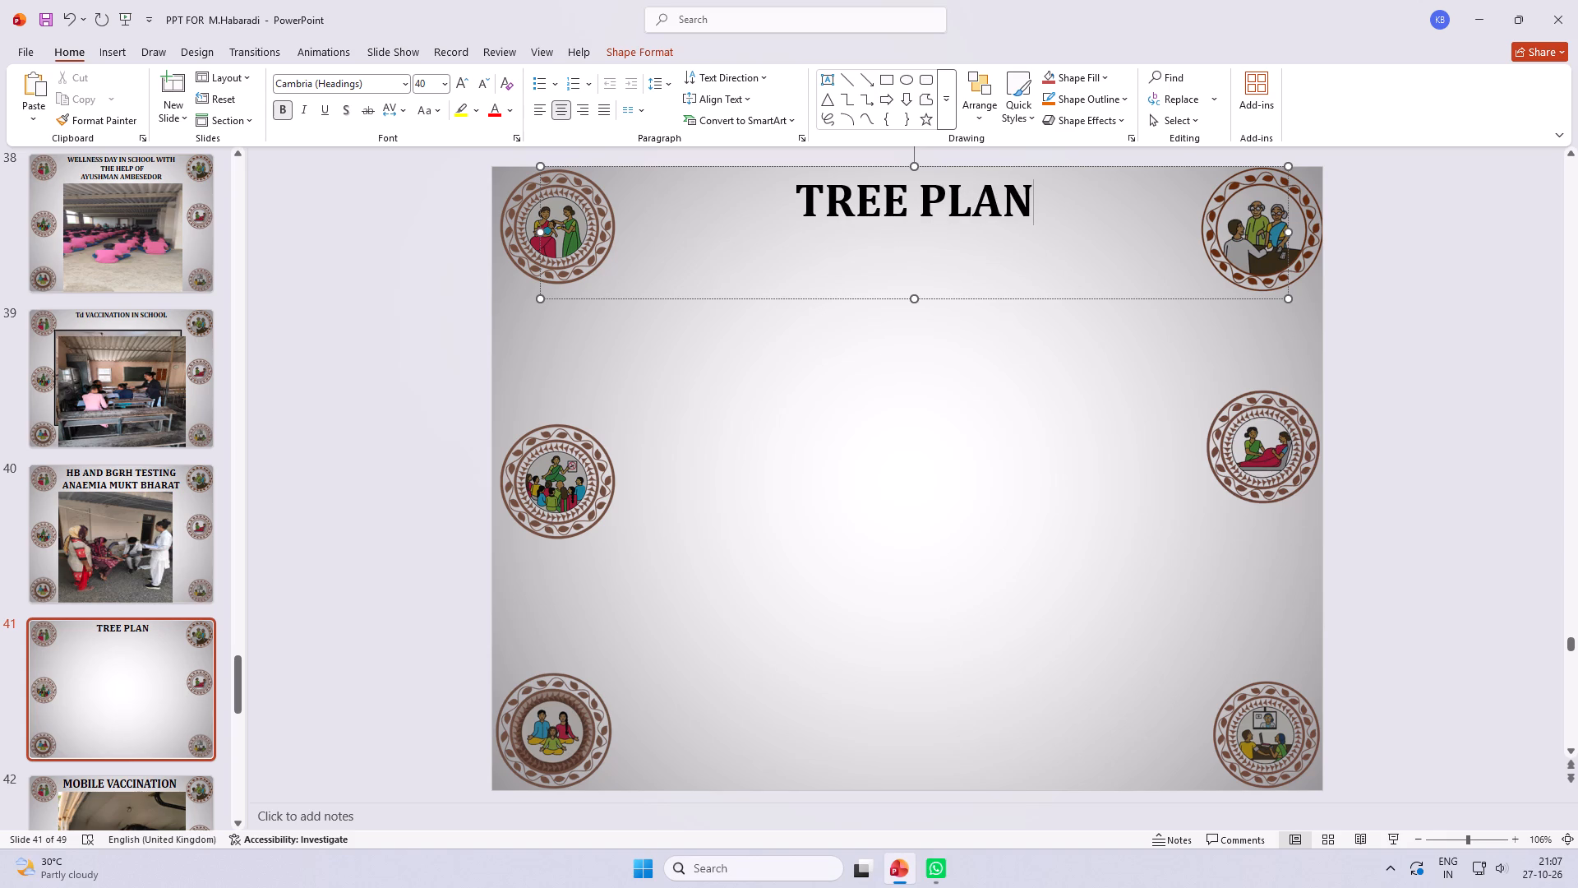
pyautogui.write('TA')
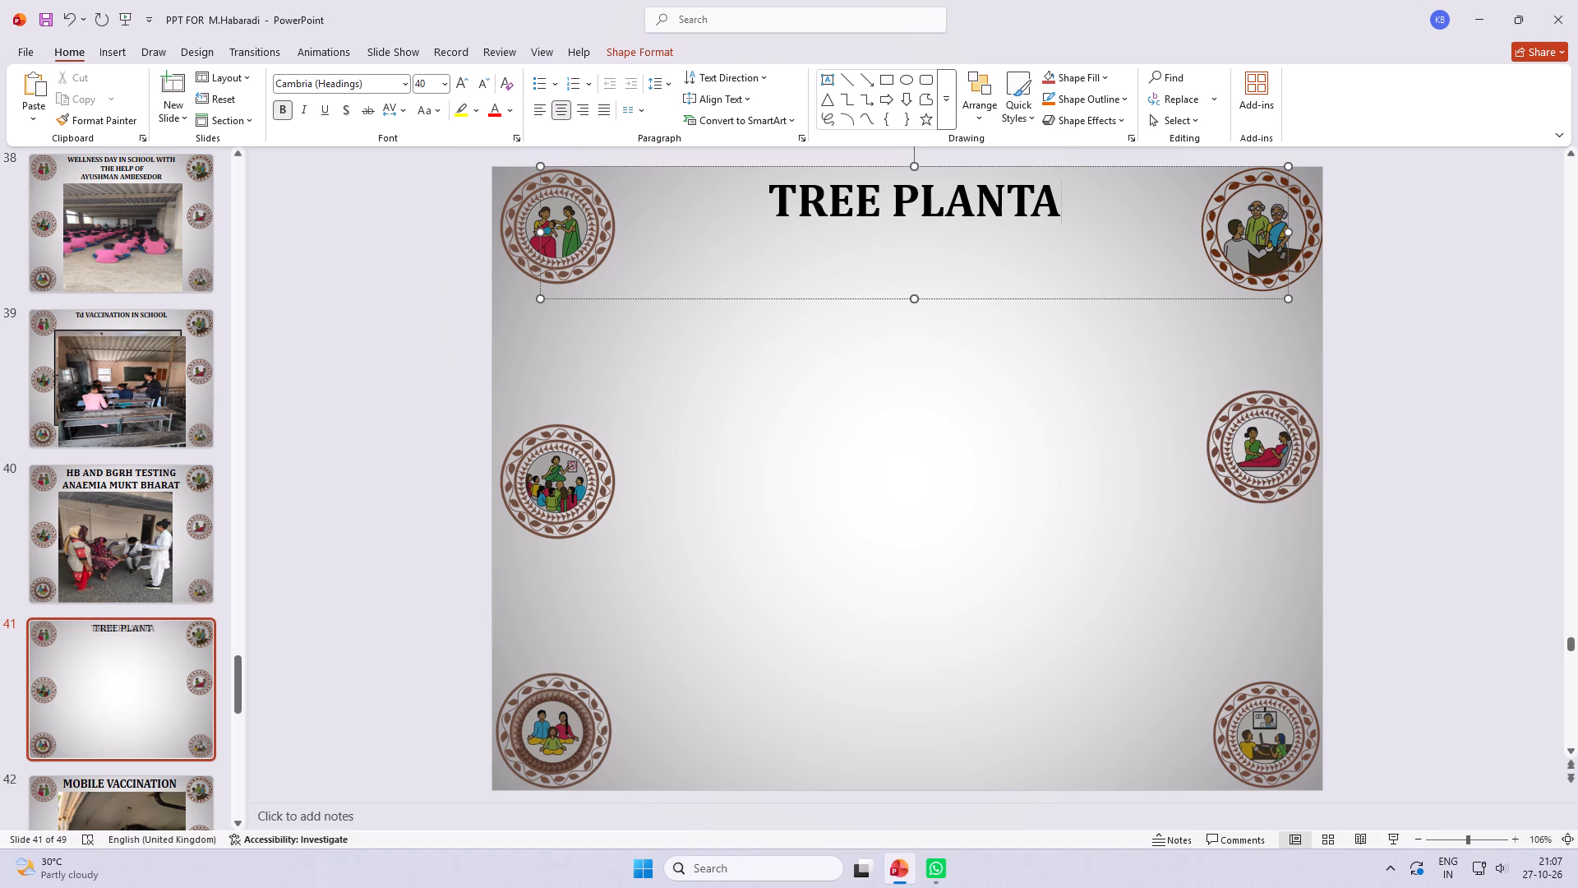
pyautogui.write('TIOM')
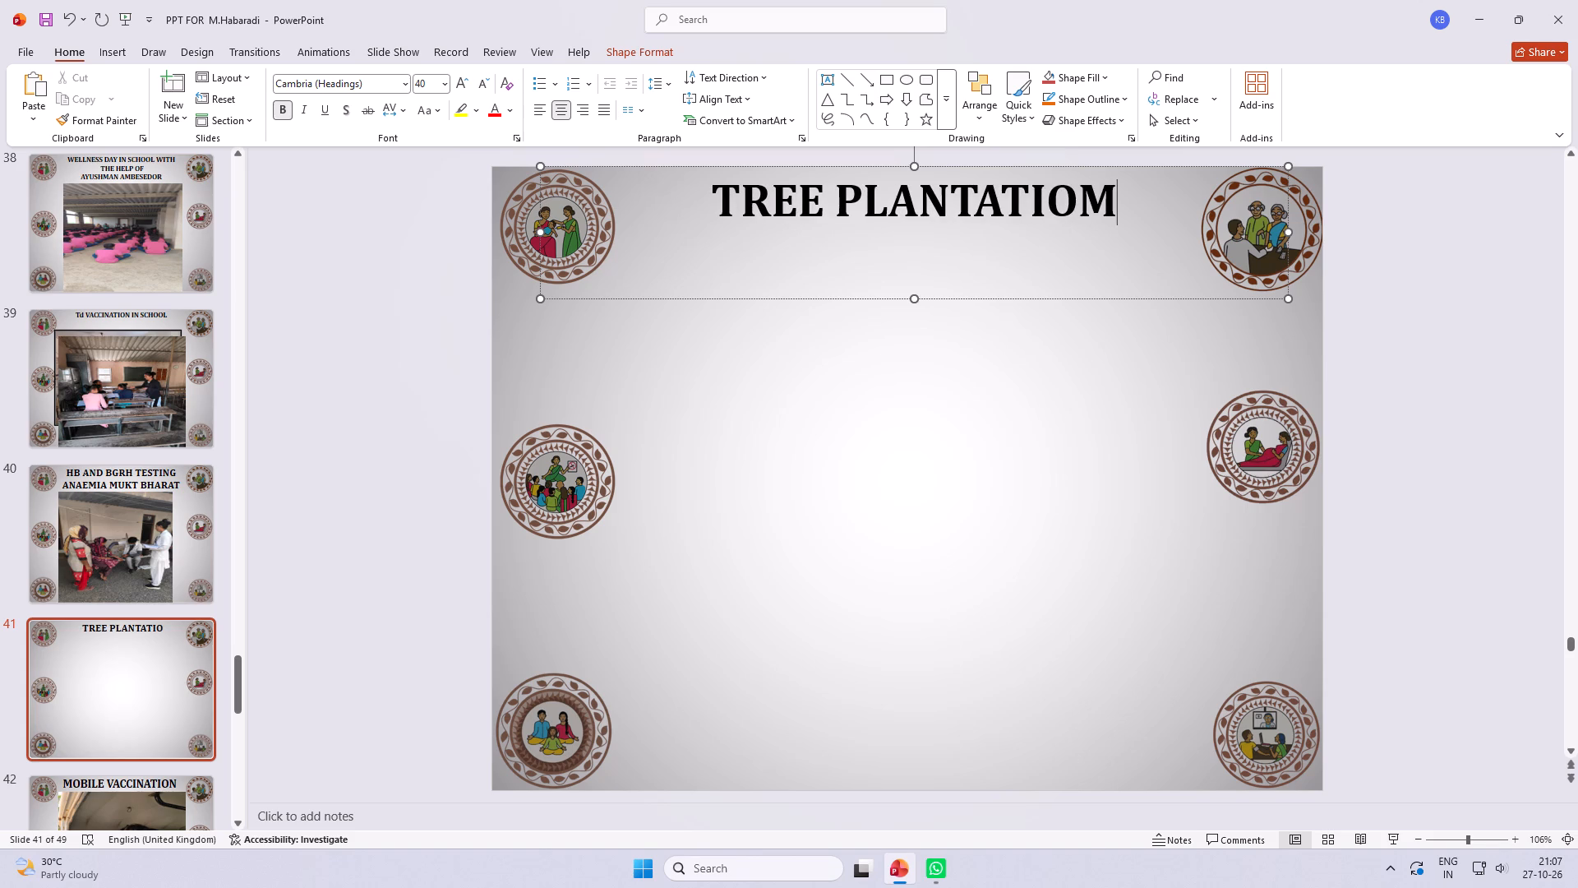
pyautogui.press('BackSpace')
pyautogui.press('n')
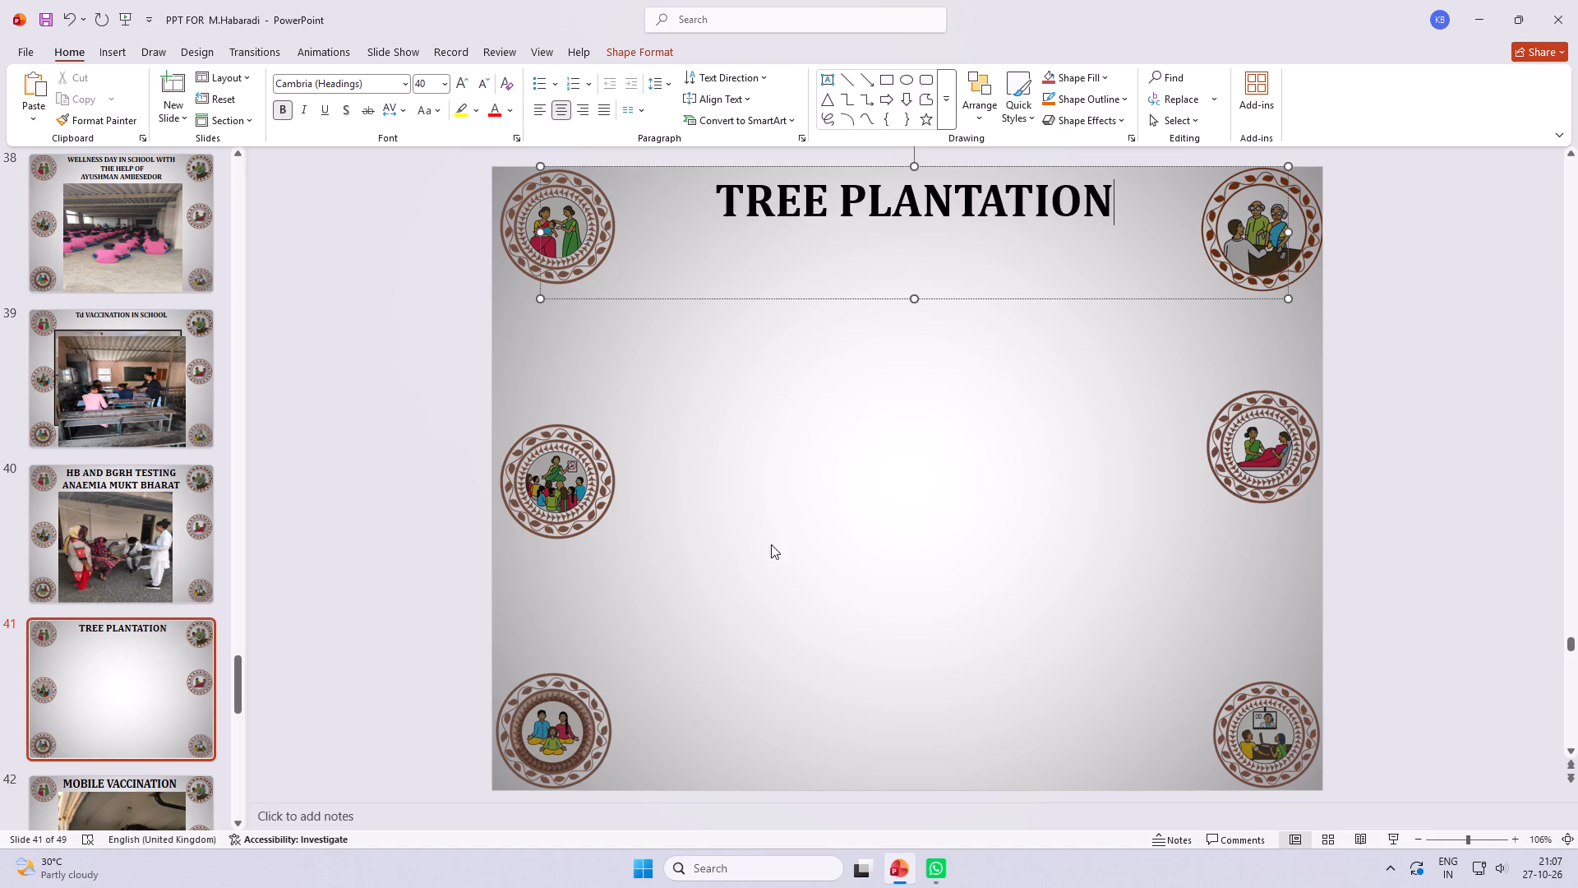
pyautogui.click(824, 503)
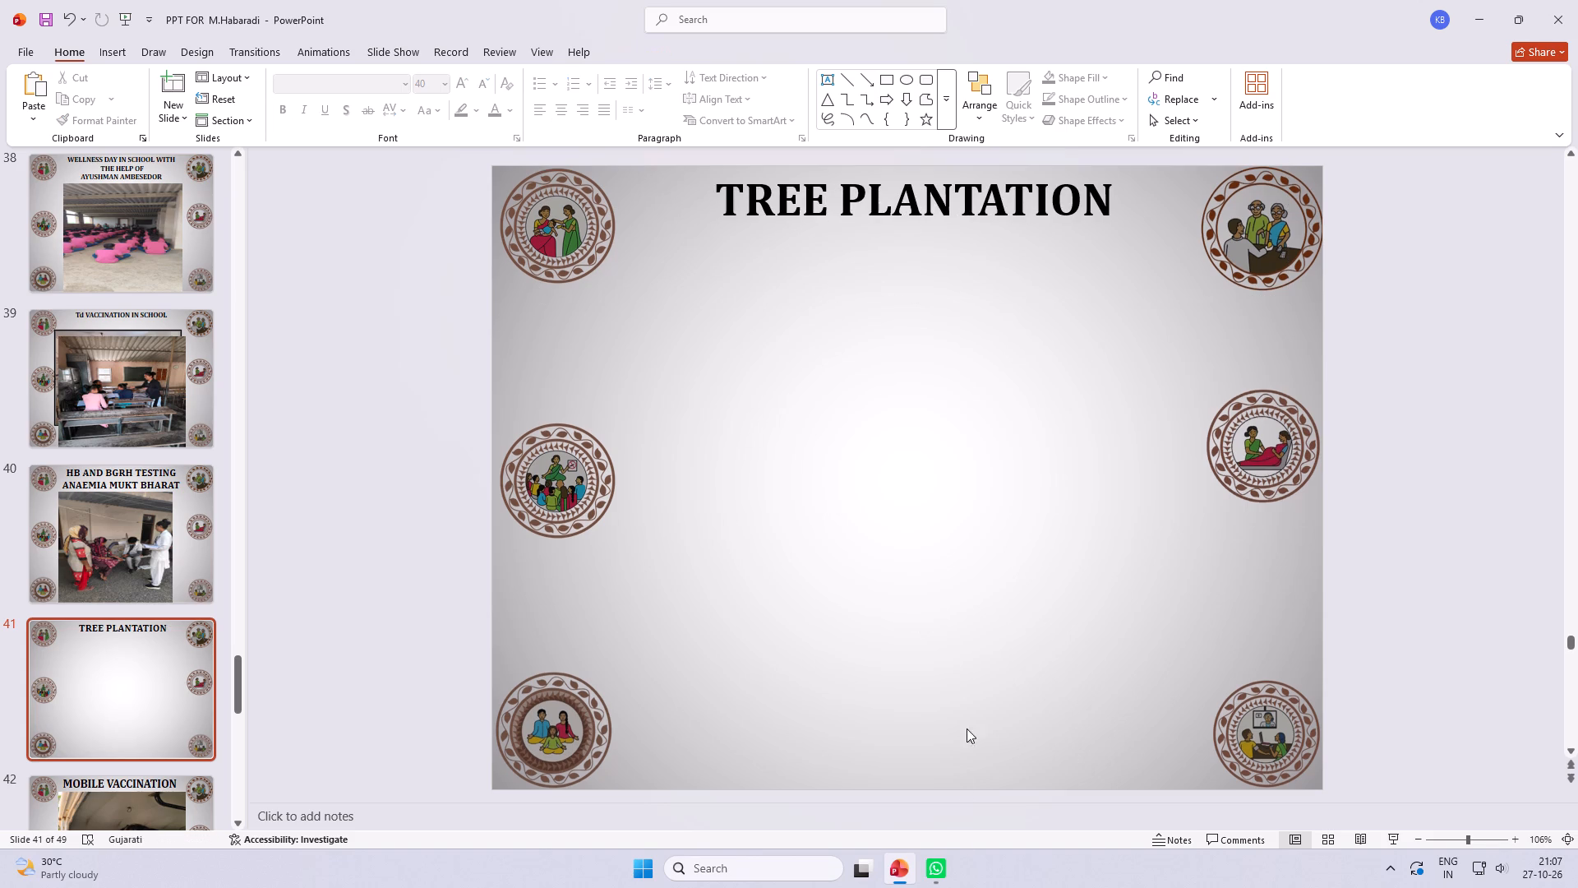
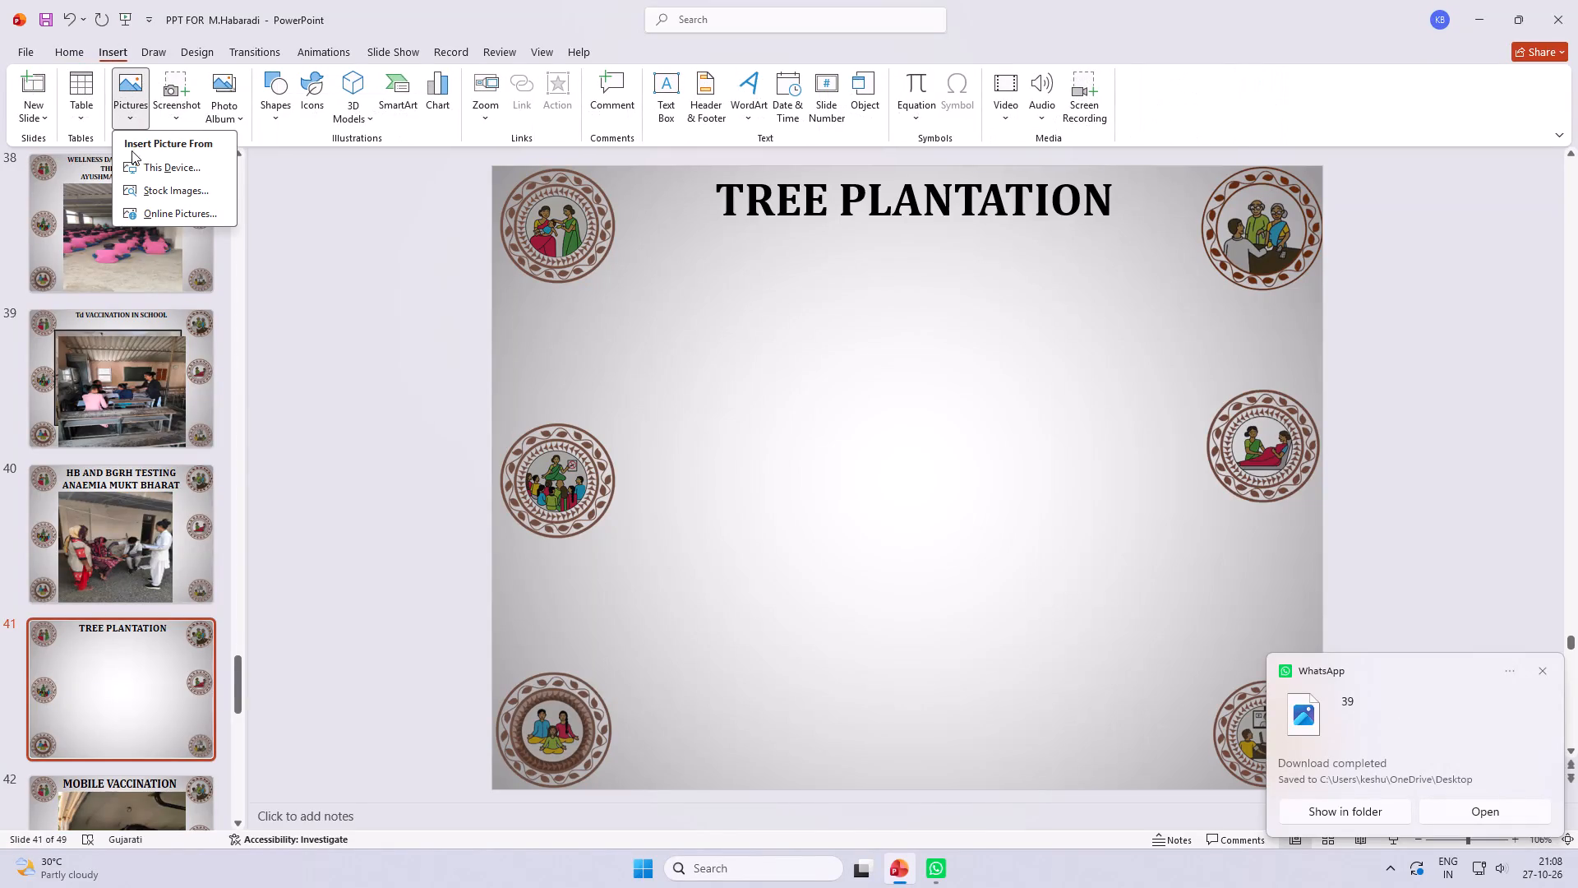
# Insert picture 39, the tree planting collage saved on the Desktop, onto slide 41, TREE PLANTATION.
pyautogui.click(143, 167)
pyautogui.scroll(-15, 218, 238)
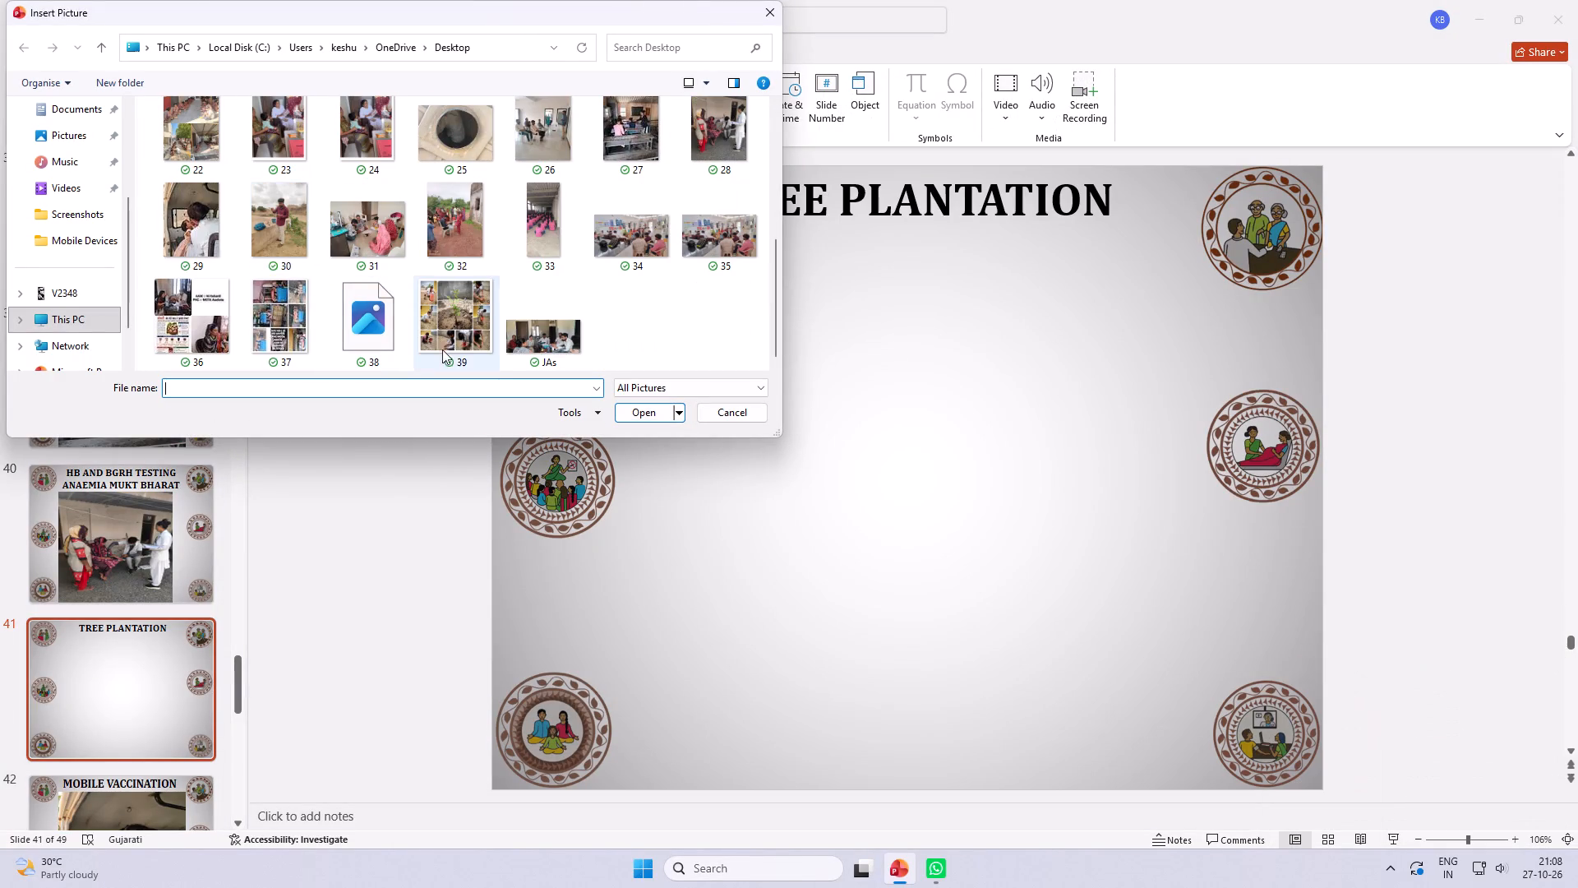
pyautogui.click(449, 347)
pyautogui.click(657, 414)
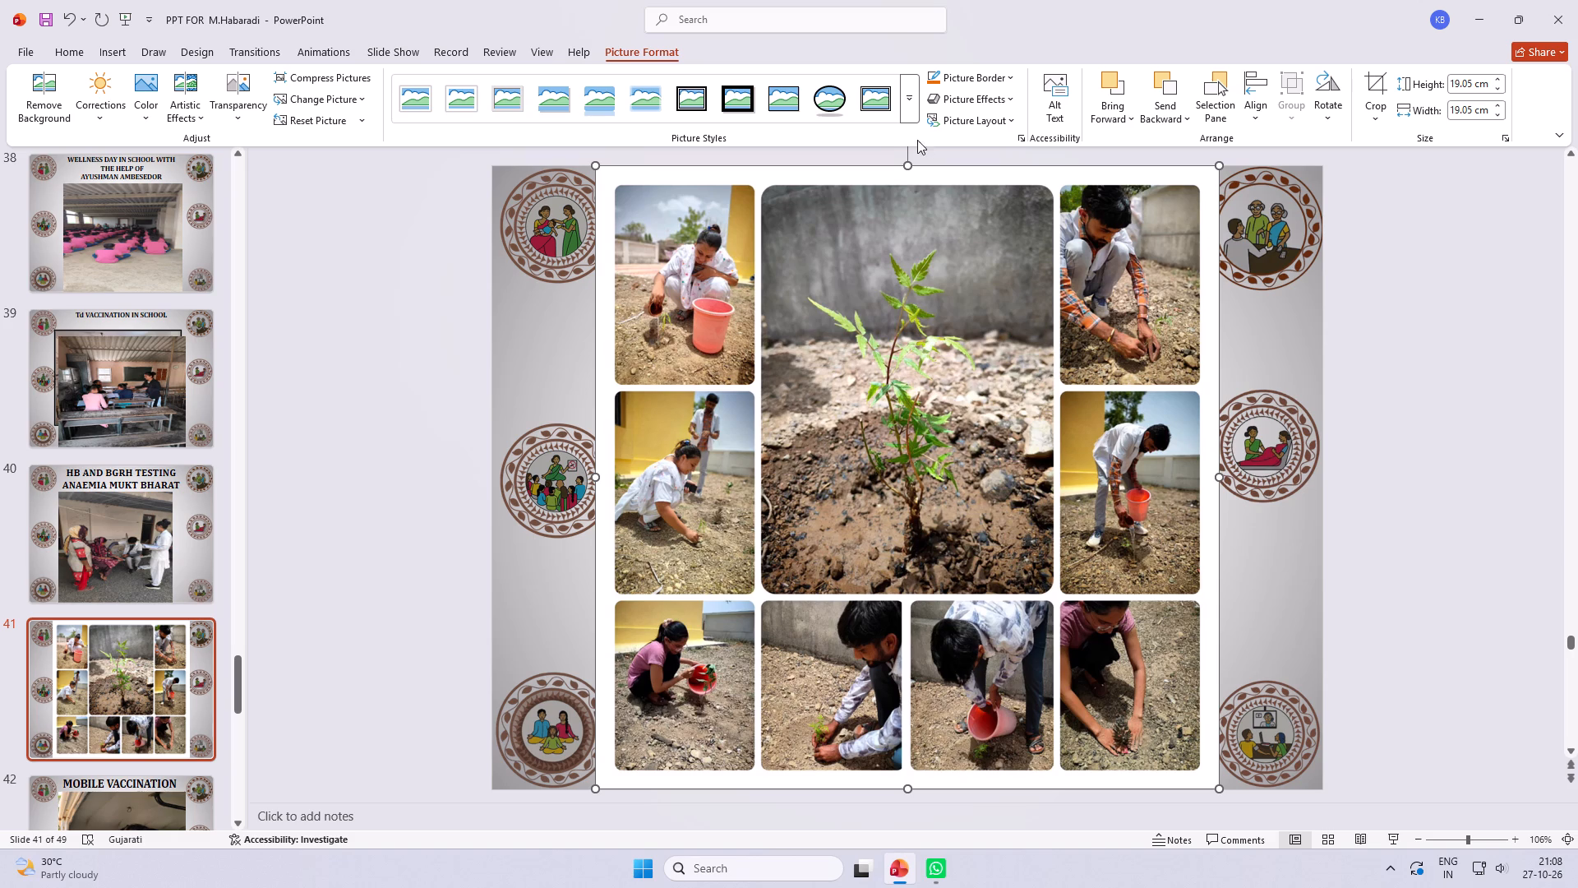
# Shrink the plant photo collage on slide 41 from all four sides to fit below the TREE PLANTATION title and between the side emblems.
pyautogui.moveTo(906, 166); pyautogui.dragTo(897, 223)
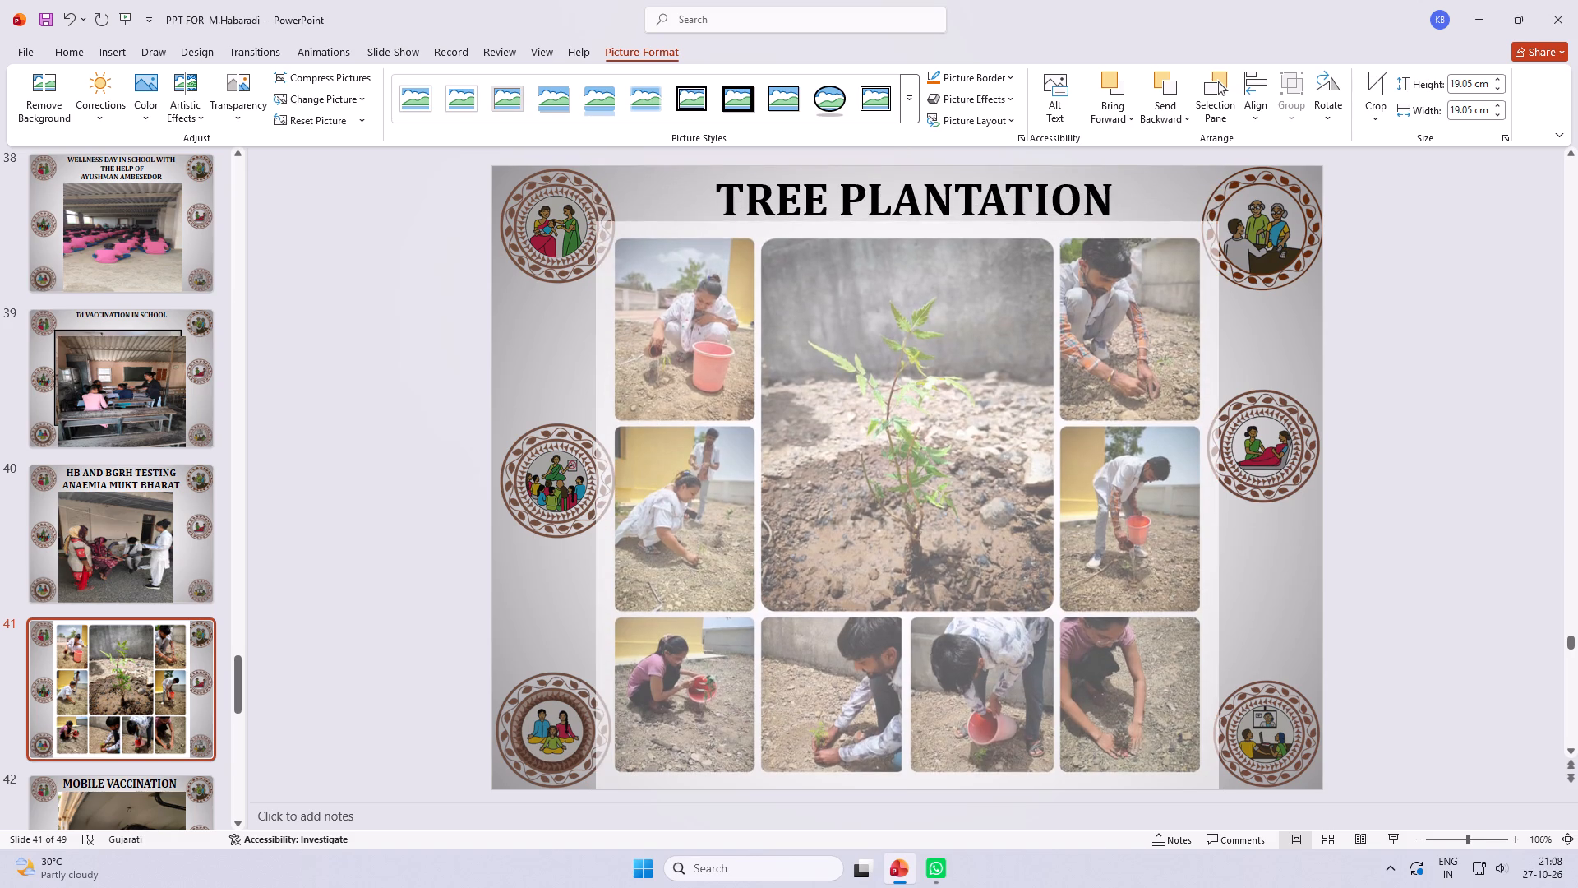
pyautogui.moveTo(897, 223); pyautogui.dragTo(893, 234)
pyautogui.moveTo(1218, 509); pyautogui.dragTo(1201, 504)
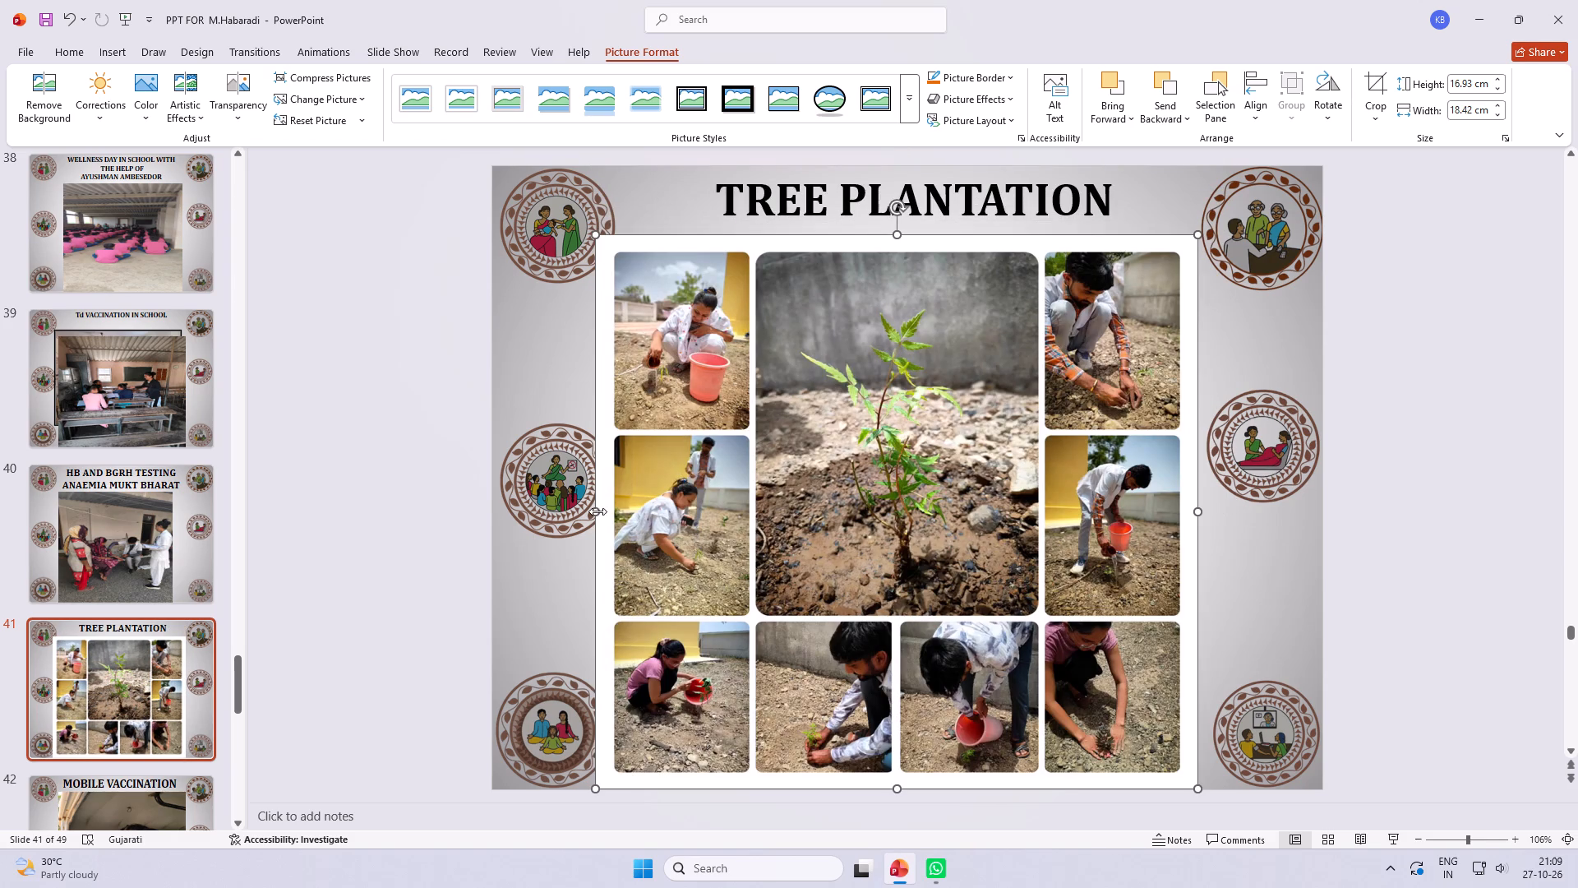
pyautogui.moveTo(598, 511); pyautogui.dragTo(614, 496)
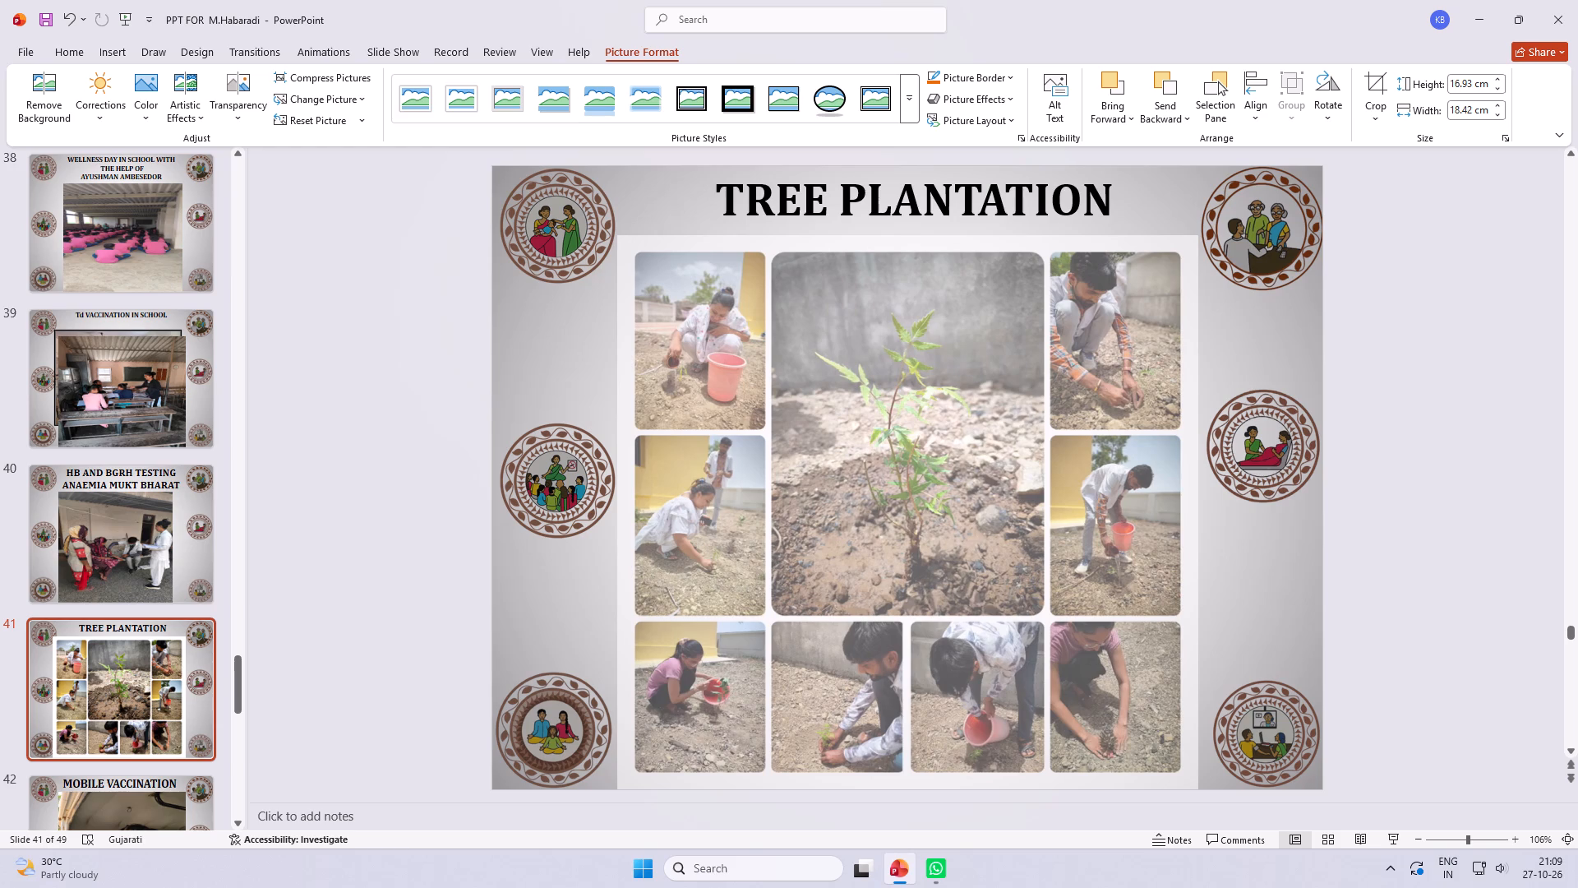
pyautogui.moveTo(614, 496); pyautogui.dragTo(623, 497)
pyautogui.moveTo(912, 791); pyautogui.dragTo(909, 752)
pyautogui.click(966, 782)
# Save the presentation with the resized collage on slide 41.
pyautogui.hotkey('ctrl', 's')
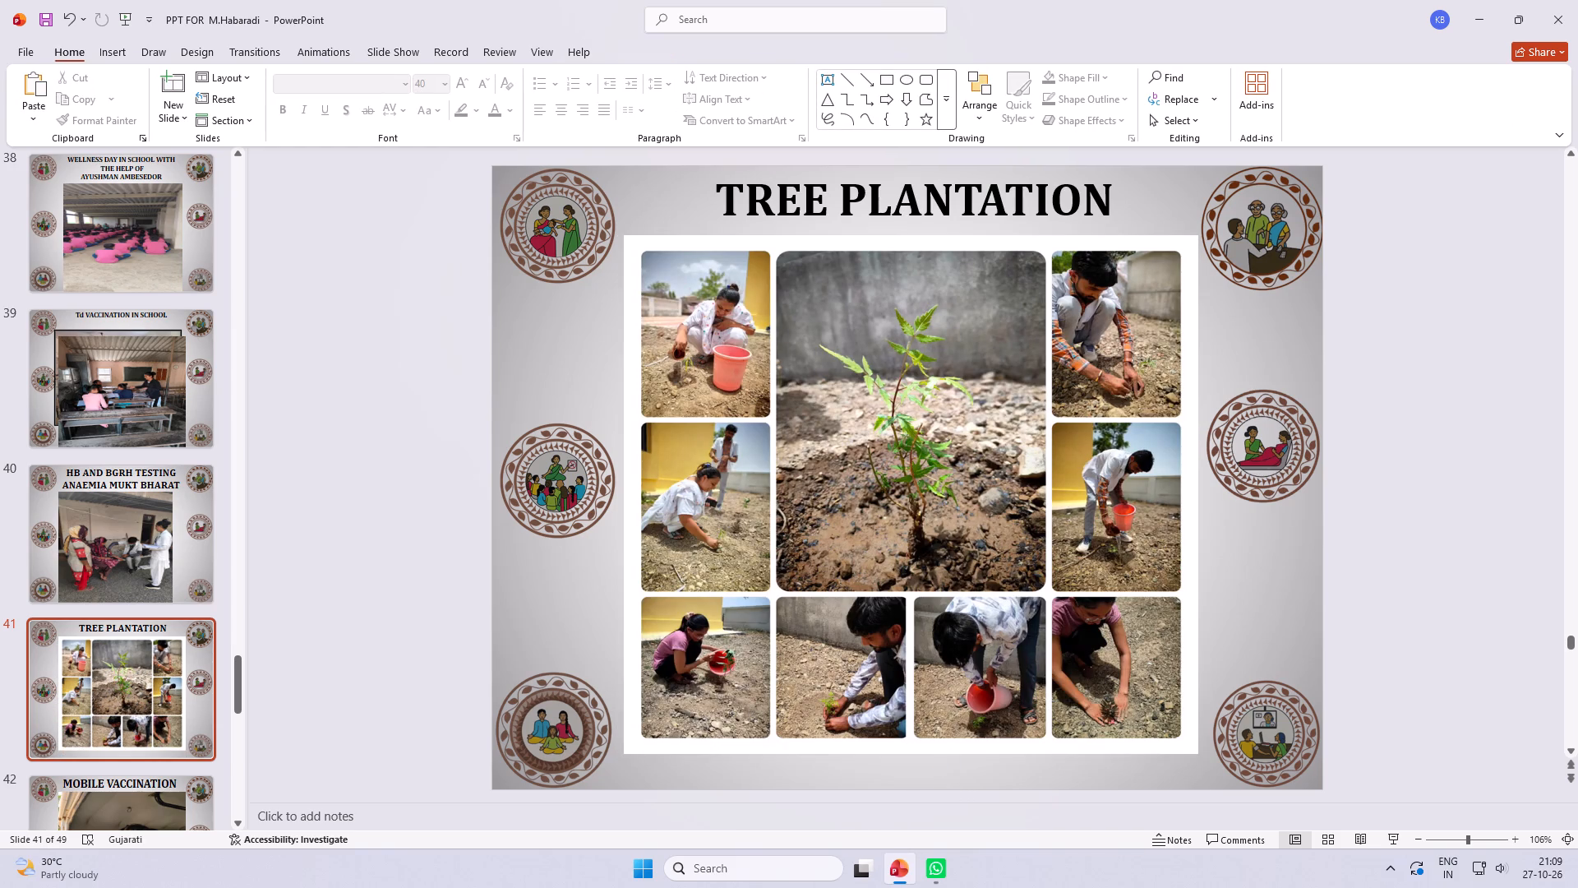
# Review the slides in order from slide 42, MOBILE VACCINATION, through slide 47, AAM VISIT BY ADHO AND DQMO, checking their titles and photos.
pyautogui.scroll(-1, 1179, 427)
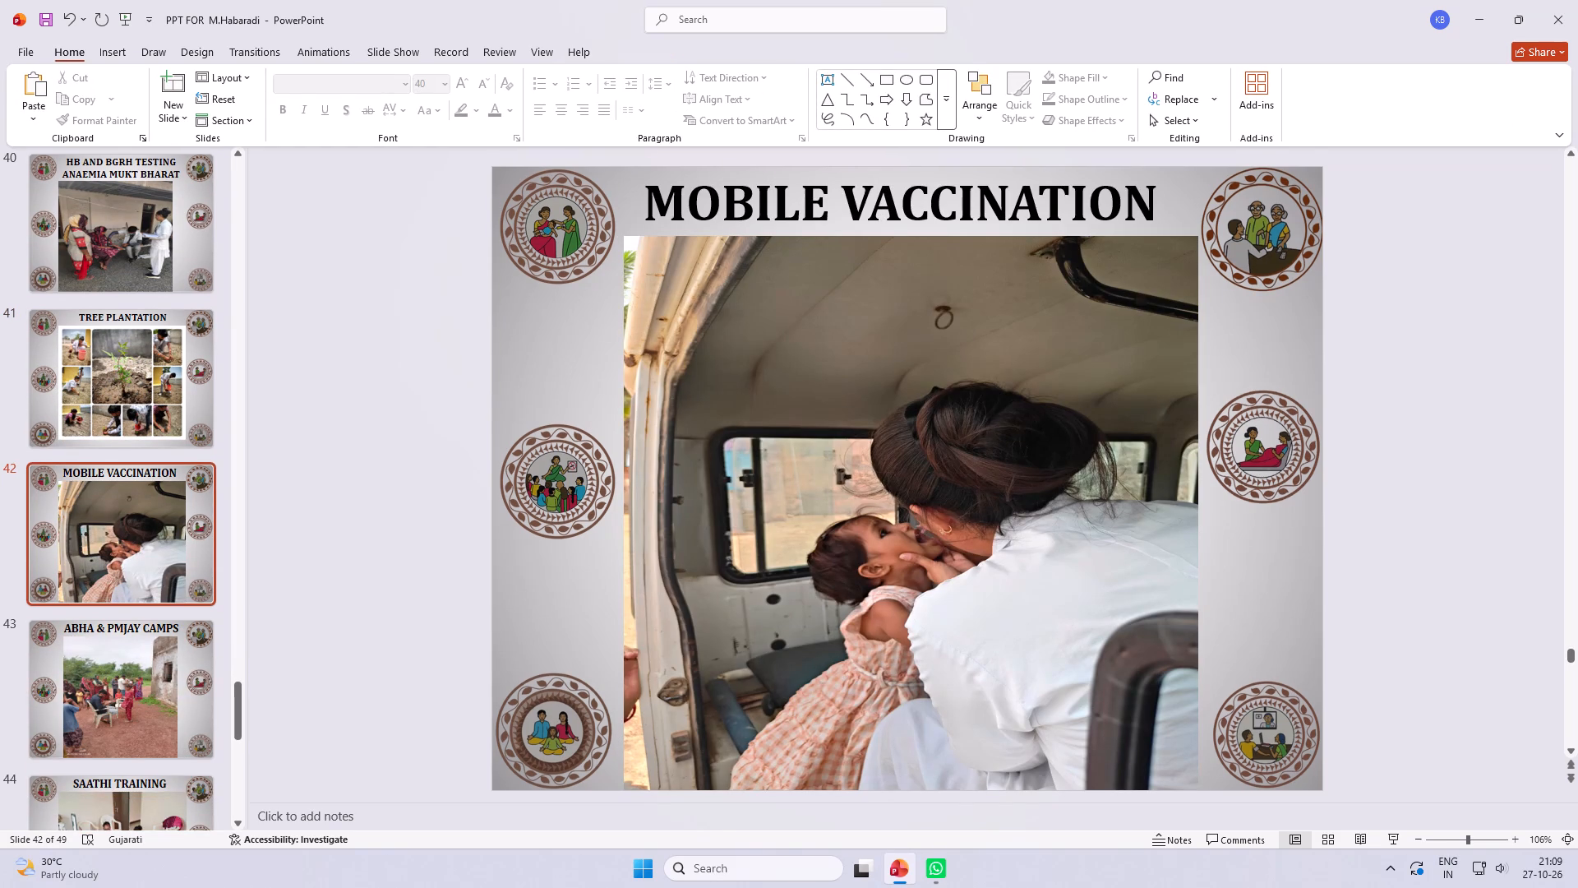
pyautogui.scroll(-3, 1069, 400)
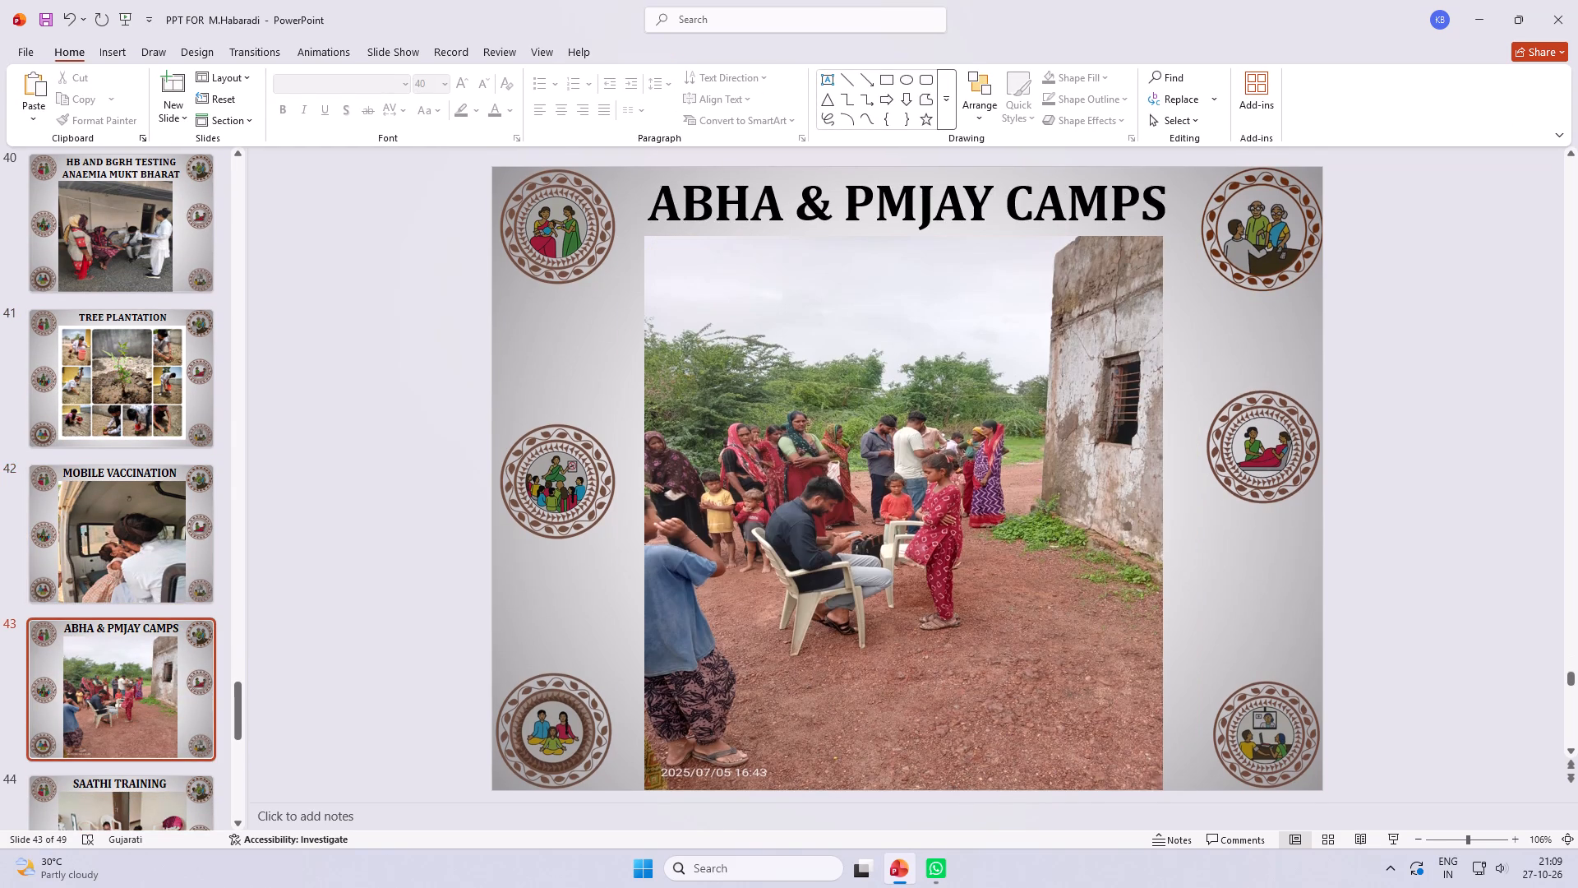
pyautogui.scroll(-5, 1065, 400)
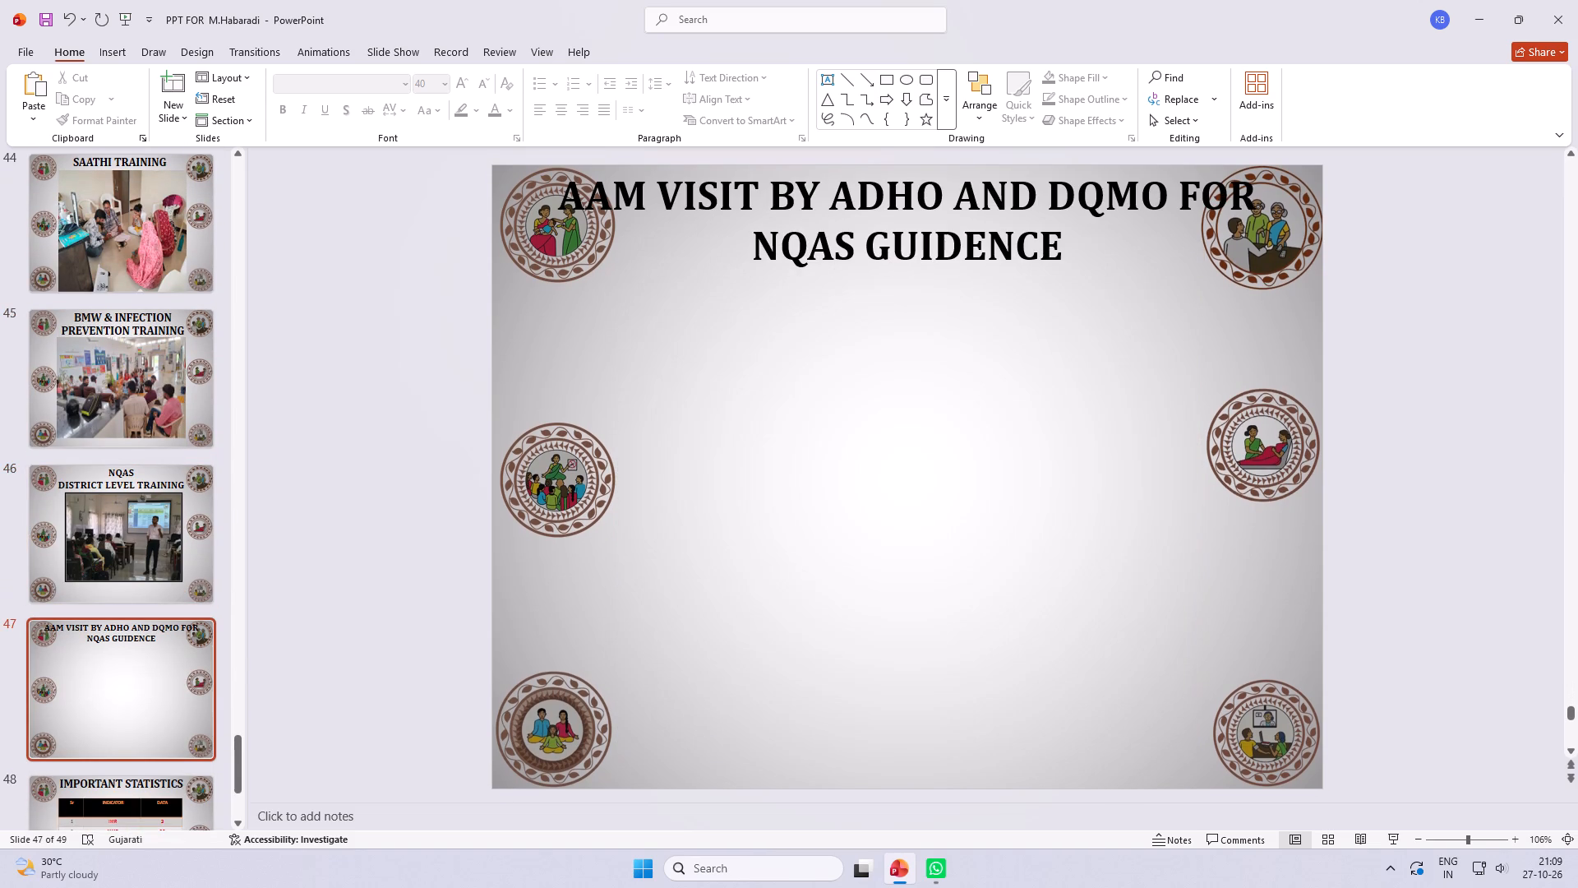
# Select the entire two-line title text on slide 47, AAM VISIT BY ADHO AND DQMO FOR NQAS GUIDENCE.
pyautogui.click(1023, 246)
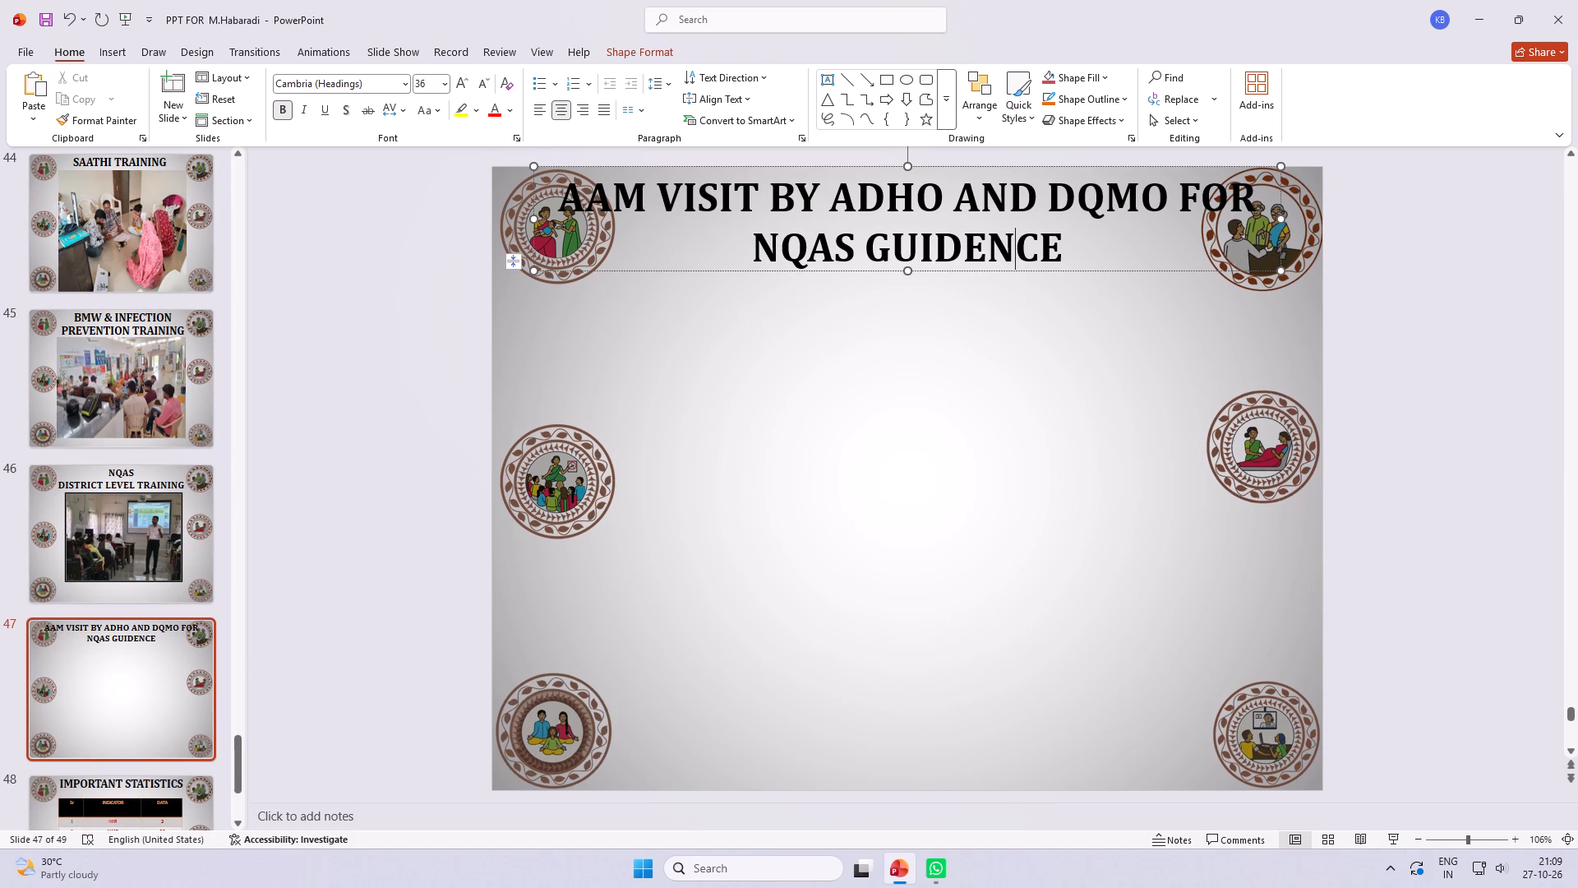
pyautogui.moveTo(1059, 261); pyautogui.dragTo(704, 225)
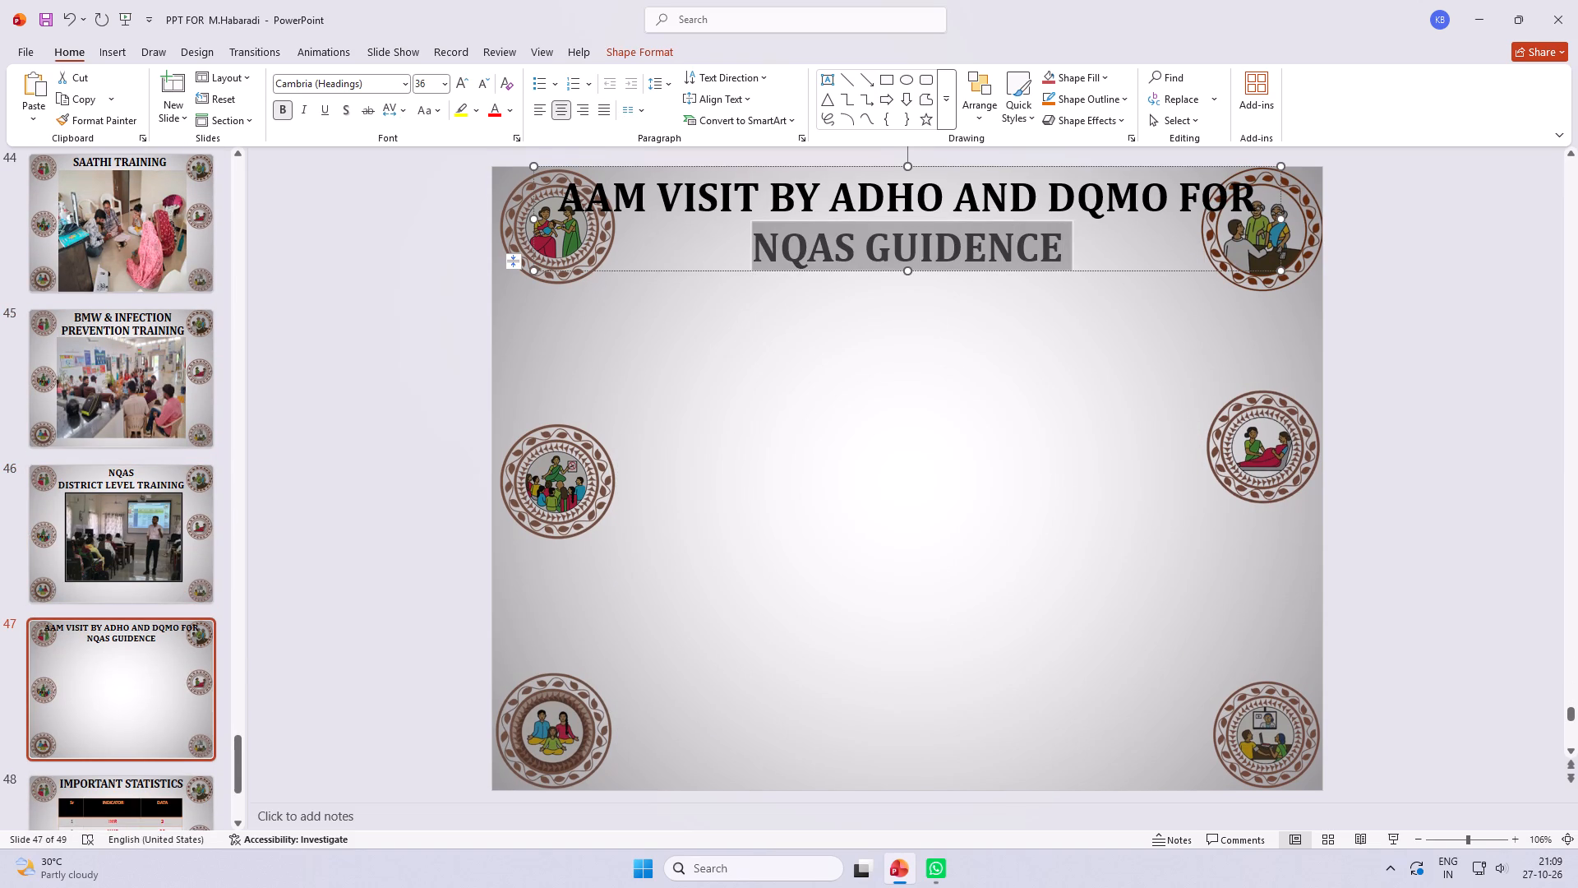
pyautogui.moveTo(704, 225); pyautogui.dragTo(597, 215)
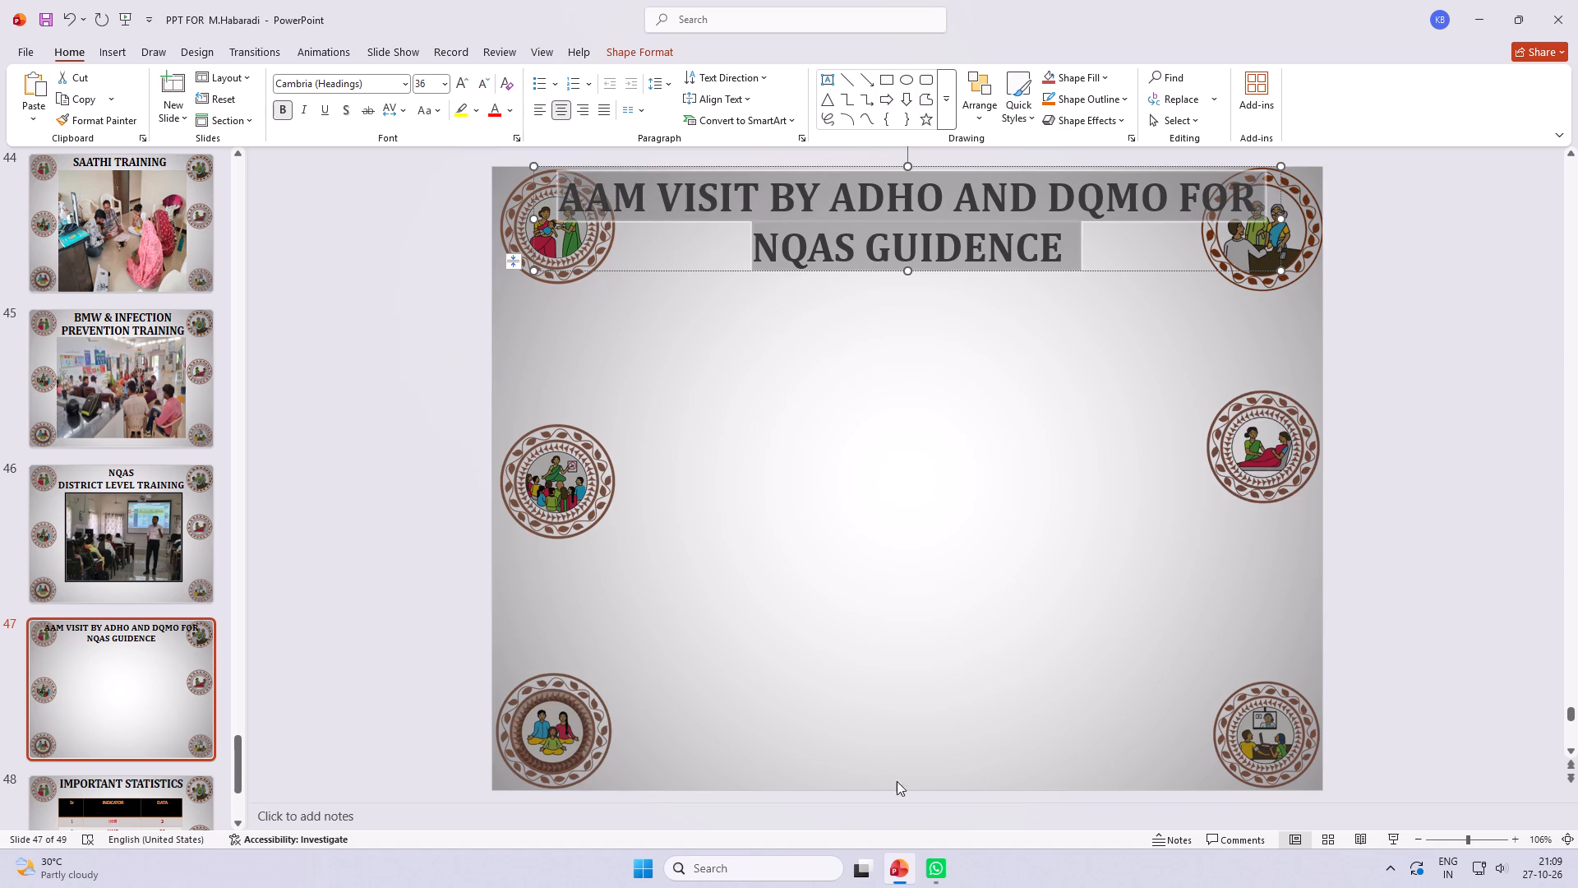
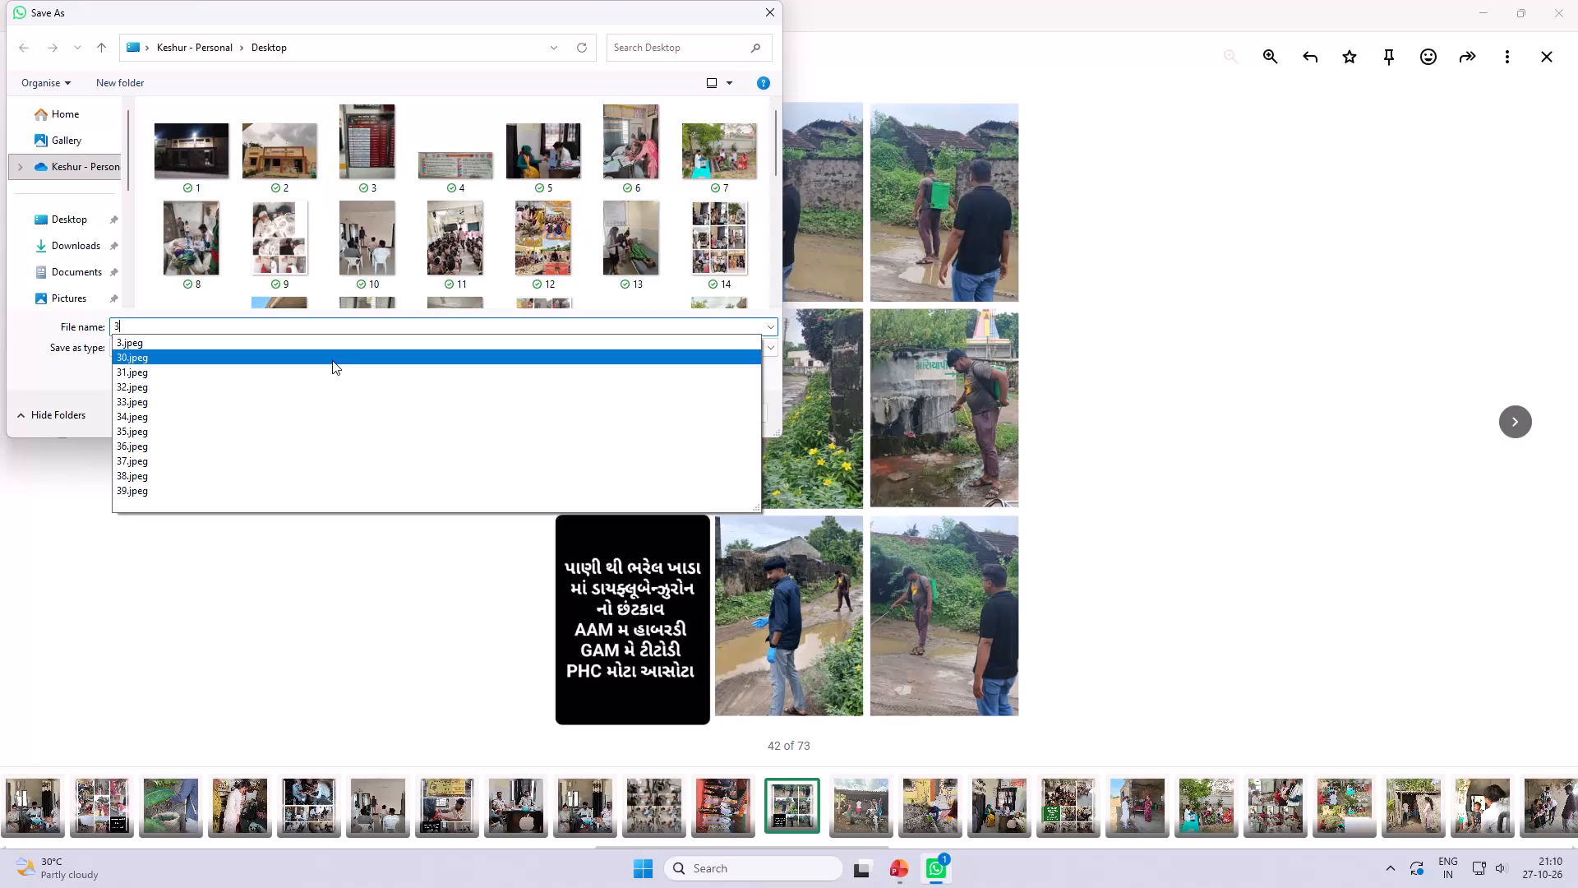
# Enter 40 as the file name for saving the WhatsApp collage of spraying at water-filled pits to the Desktop.
pyautogui.press('BackSpace')
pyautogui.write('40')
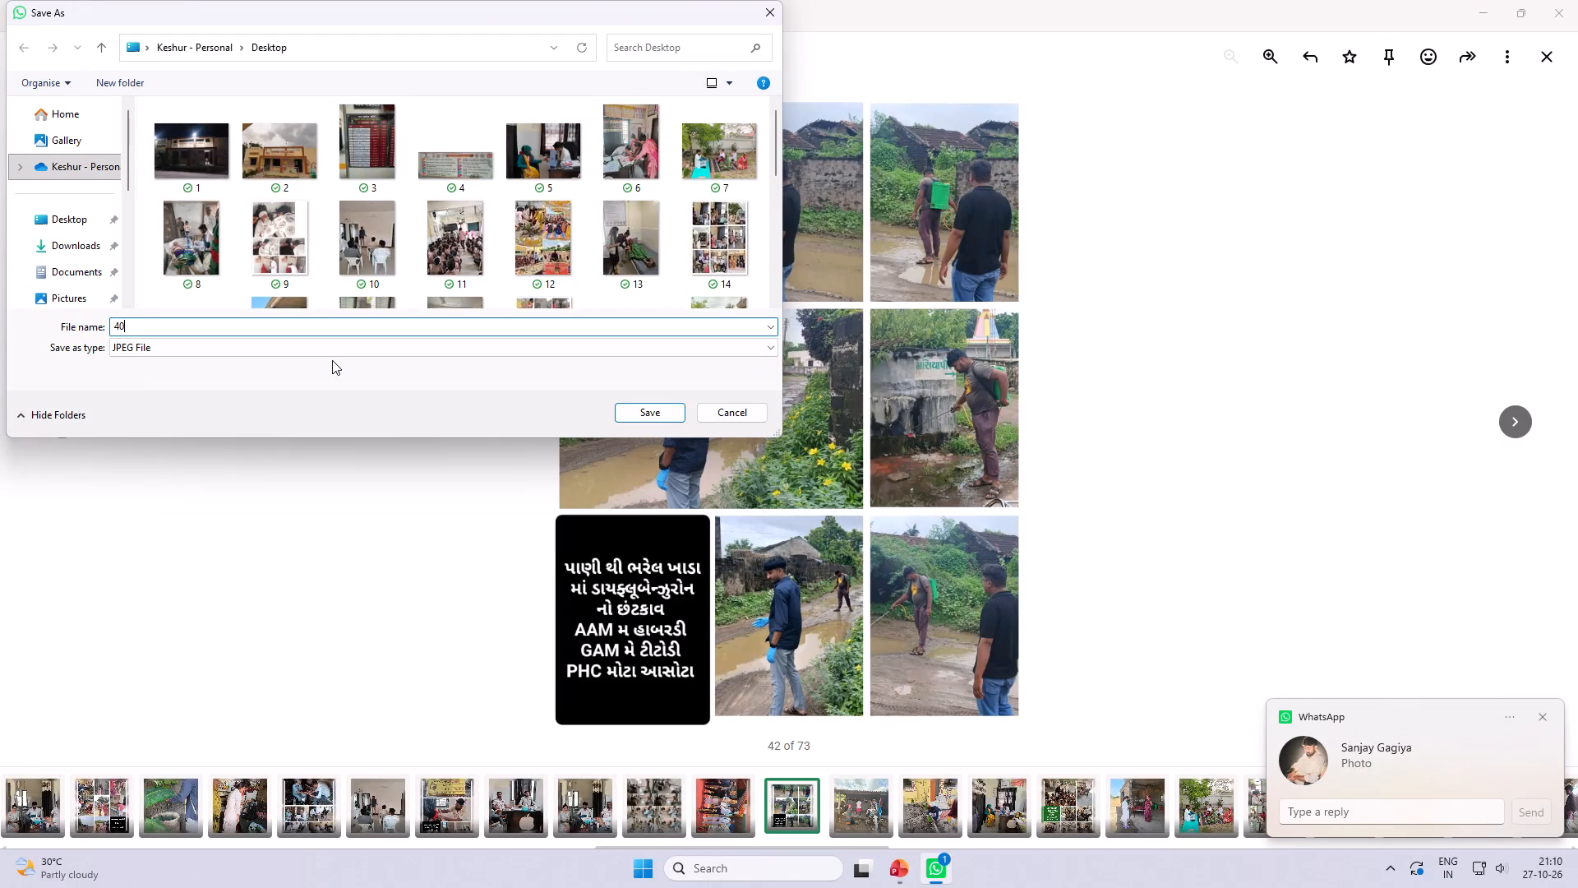
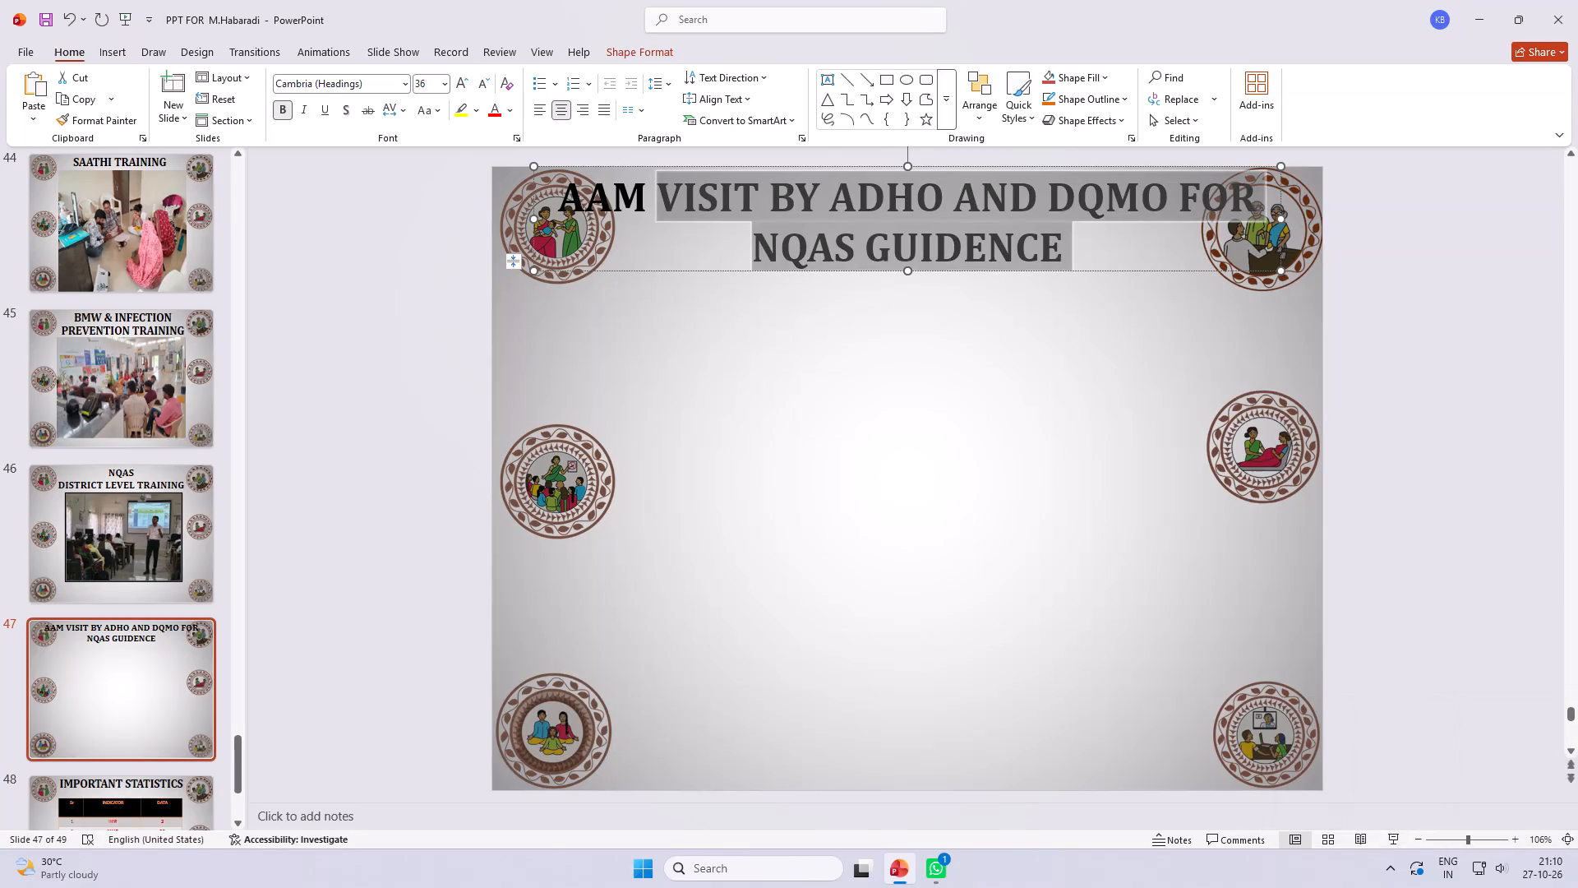
# Replace the slide 47 title with GJAG.
pyautogui.press('Delete')
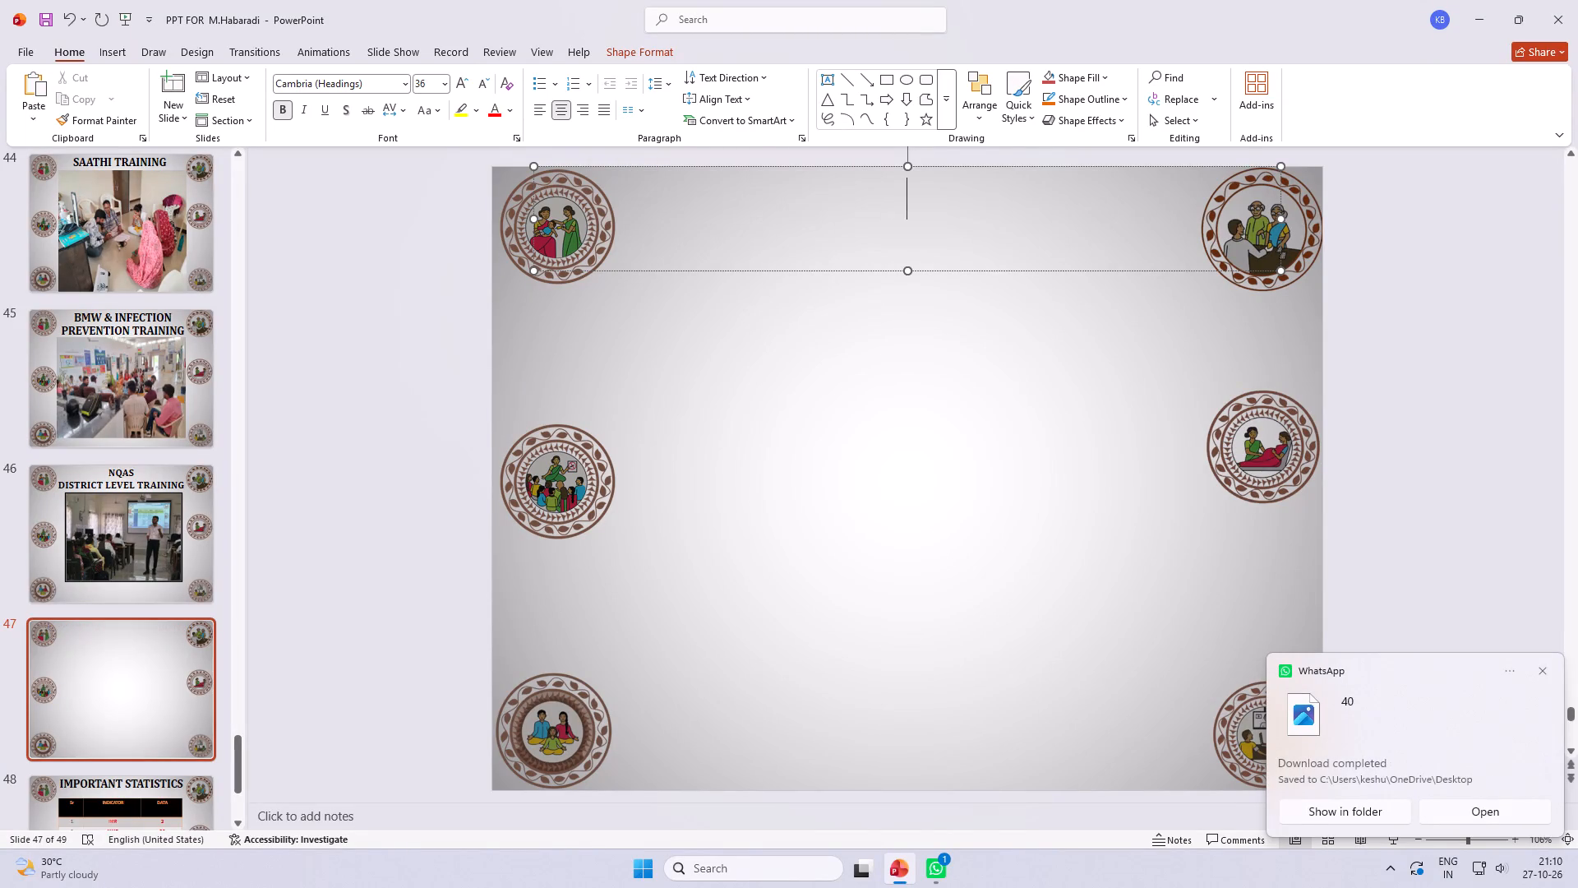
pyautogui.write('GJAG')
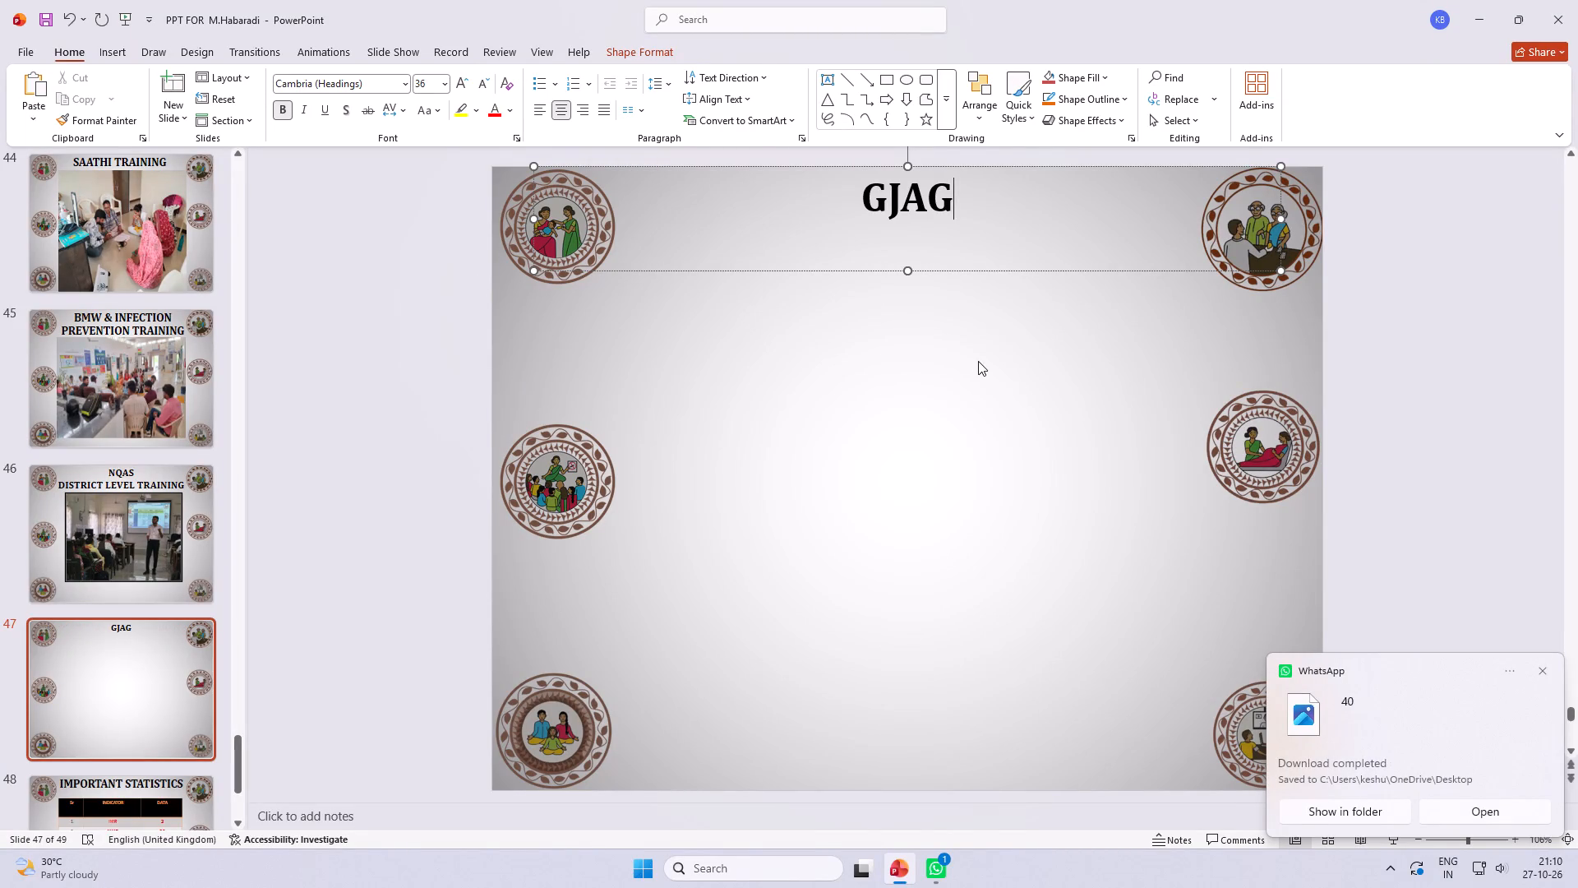
pyautogui.click(973, 361)
# Insert picture 40 from the Desktop folder onto slide 47.
pyautogui.click(116, 51)
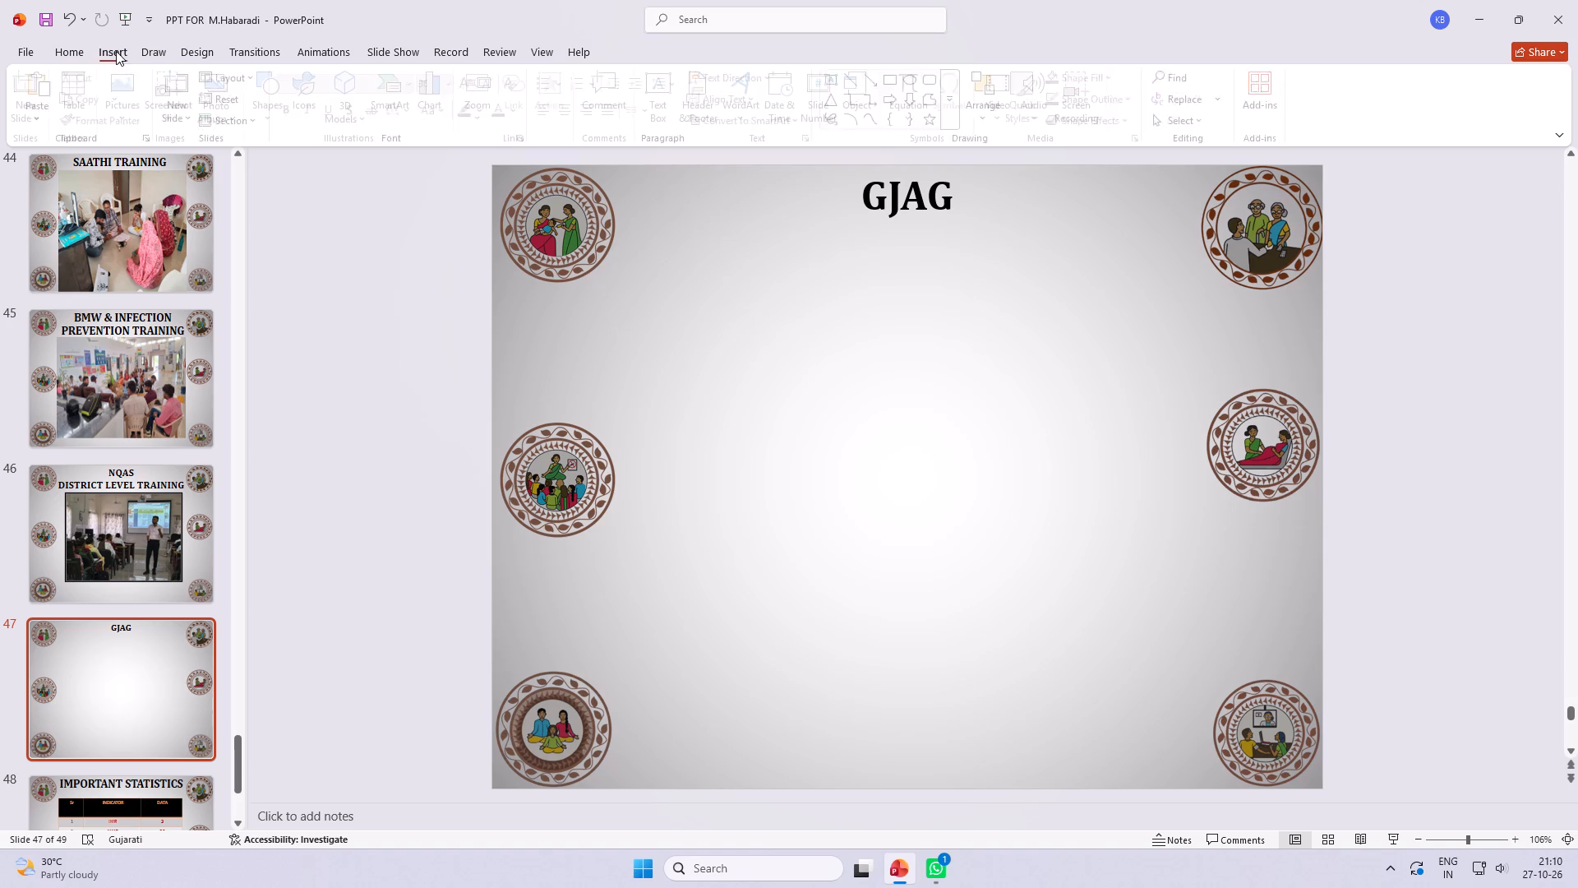
pyautogui.click(136, 86)
pyautogui.click(151, 169)
pyautogui.scroll(-5, 391, 238)
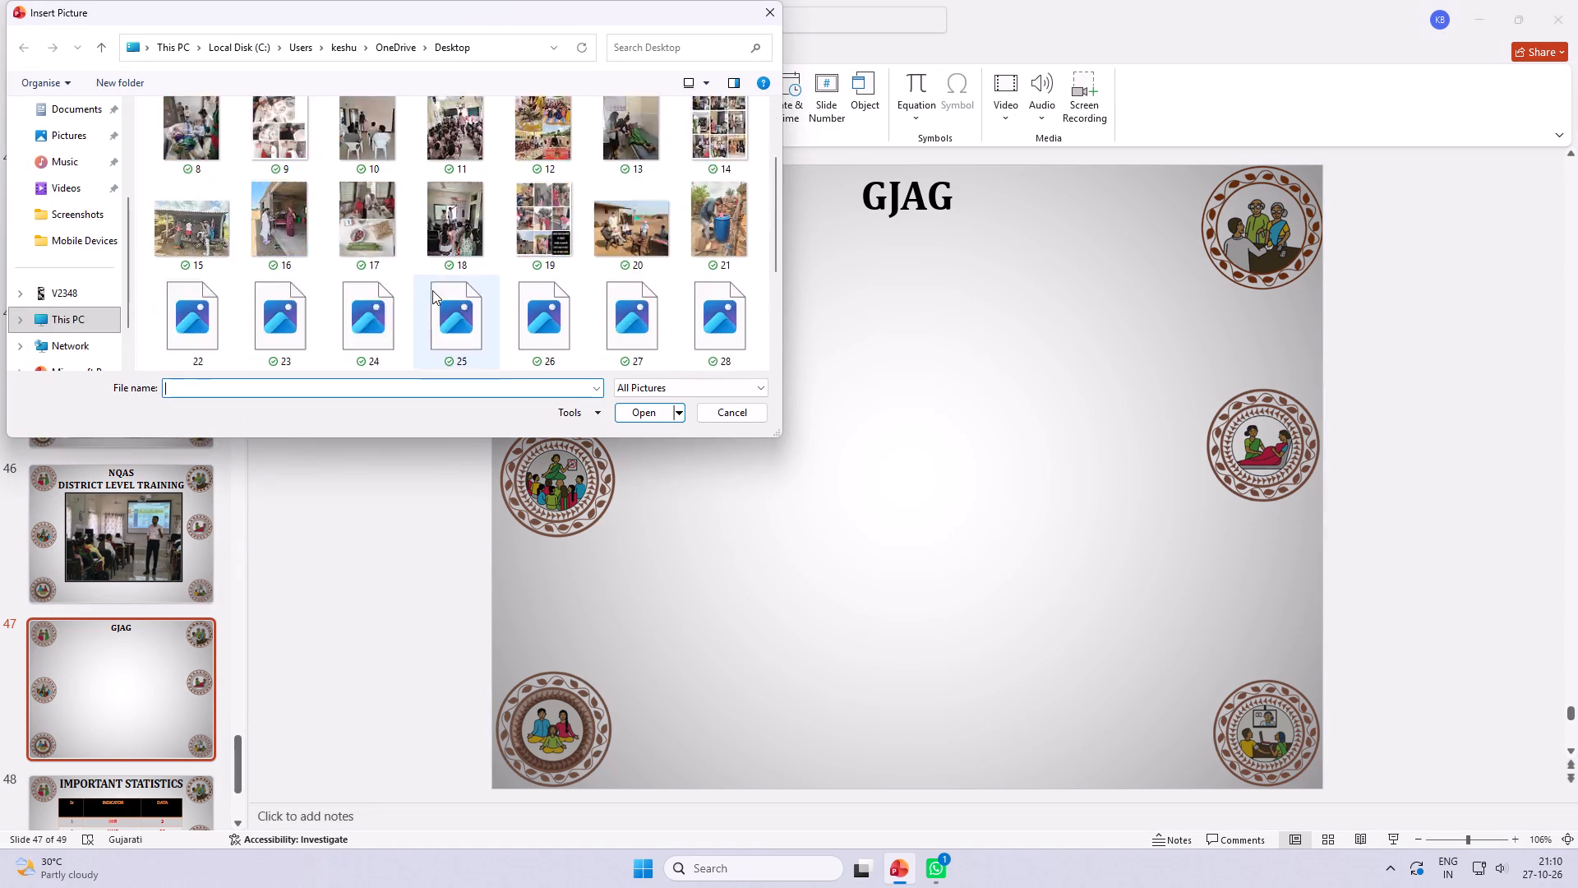
pyautogui.scroll(-3, 432, 290)
pyautogui.click(546, 333)
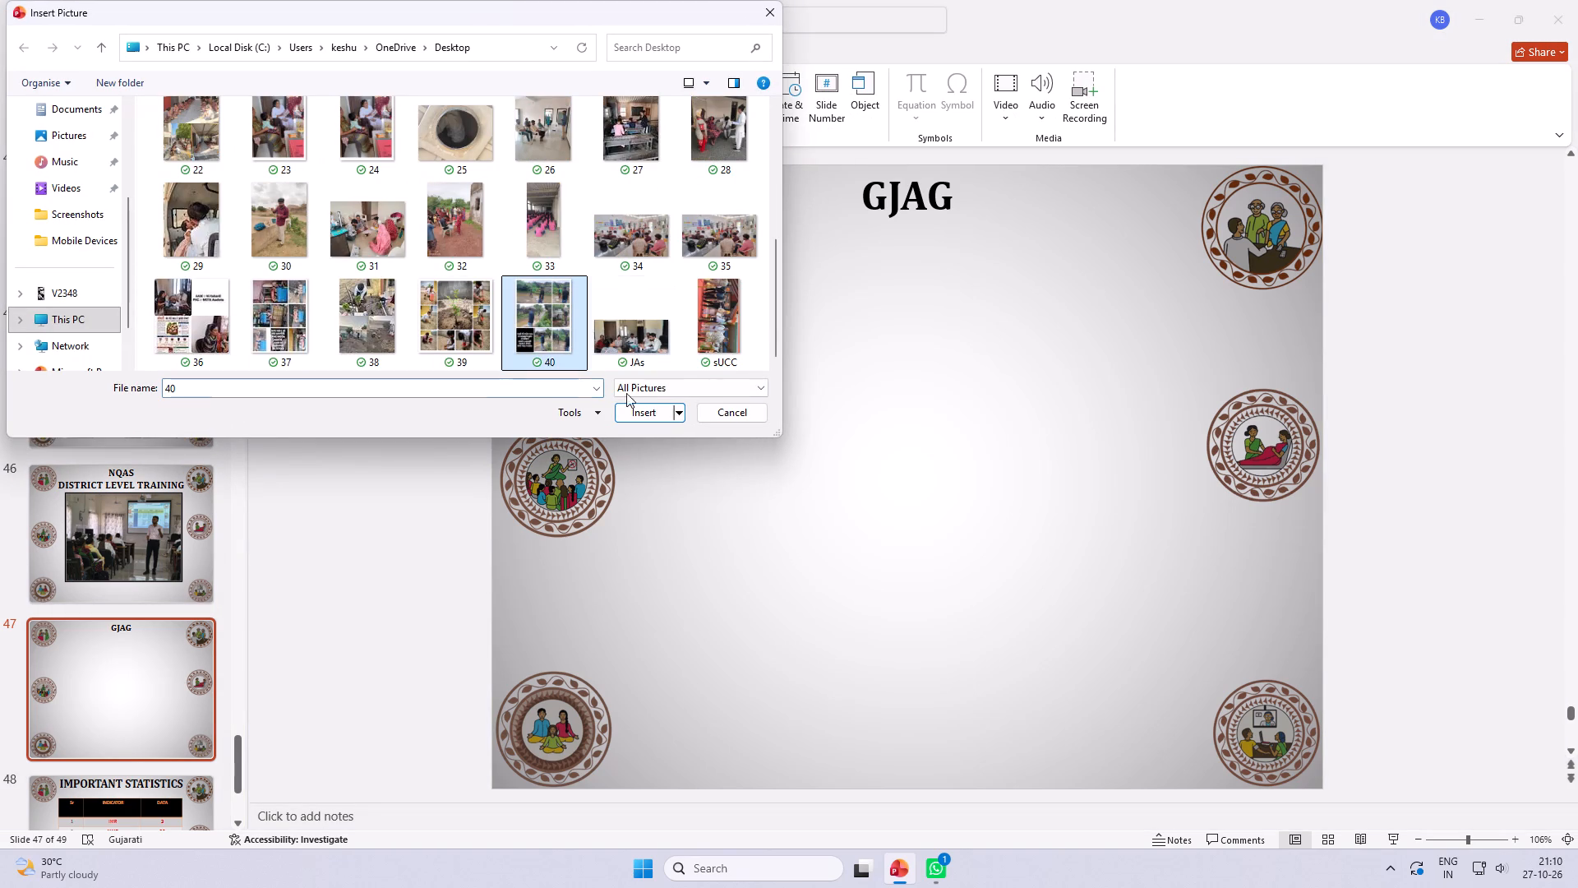
pyautogui.click(658, 414)
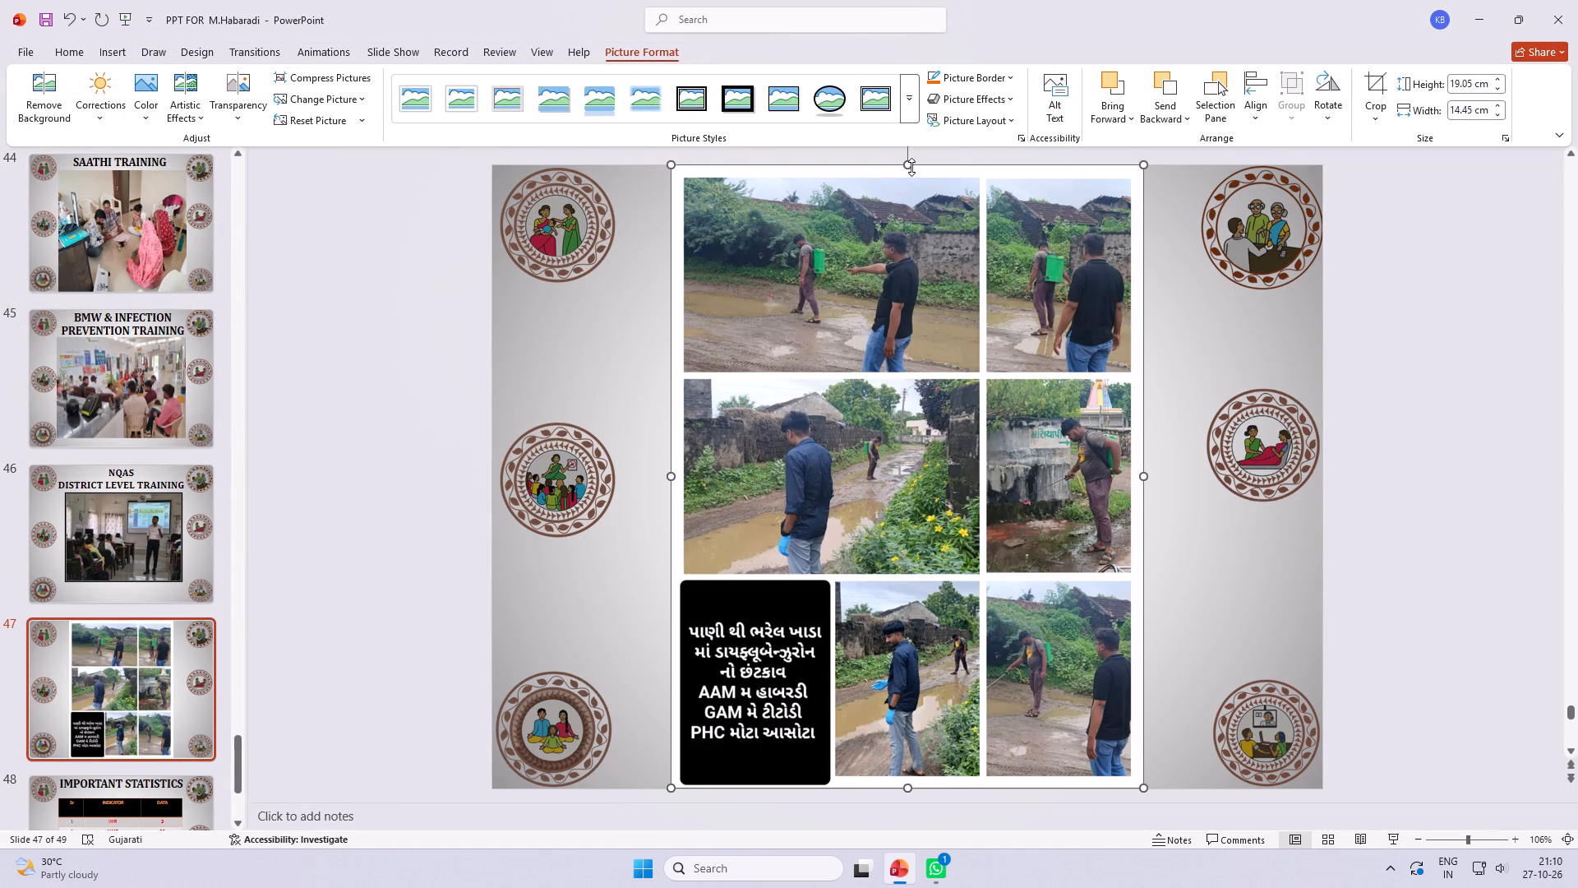
# Resize the spraying photo collage on slide 47 to about 17.4 cm high and 15.5 cm wide, fitting it below the title.
pyautogui.moveTo(911, 166); pyautogui.dragTo(905, 222)
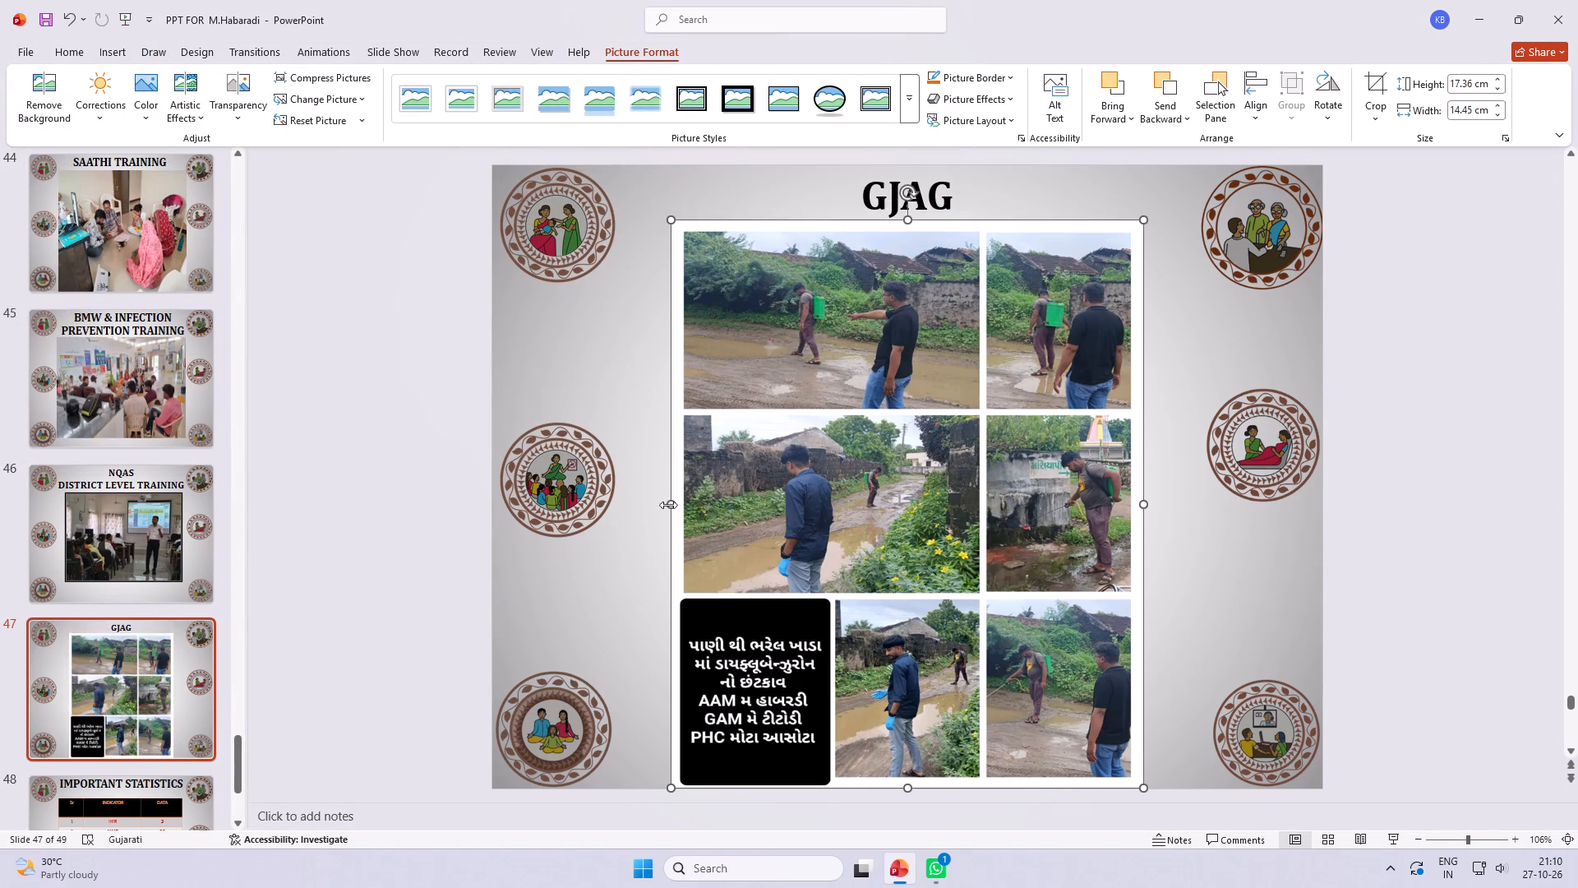
pyautogui.moveTo(674, 506); pyautogui.dragTo(637, 502)
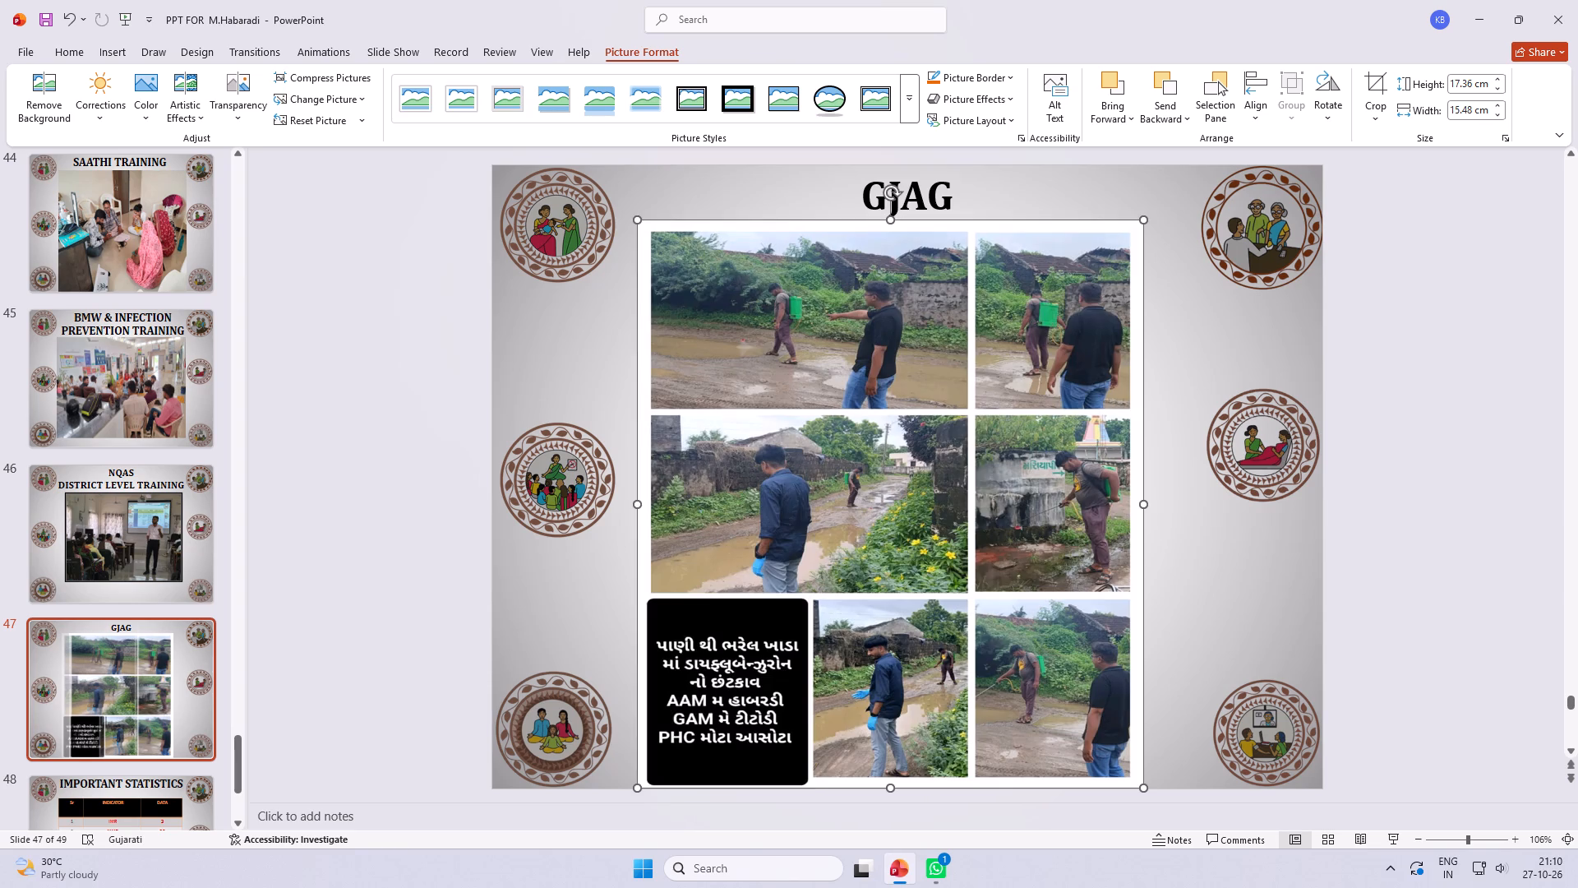
pyautogui.click(884, 789)
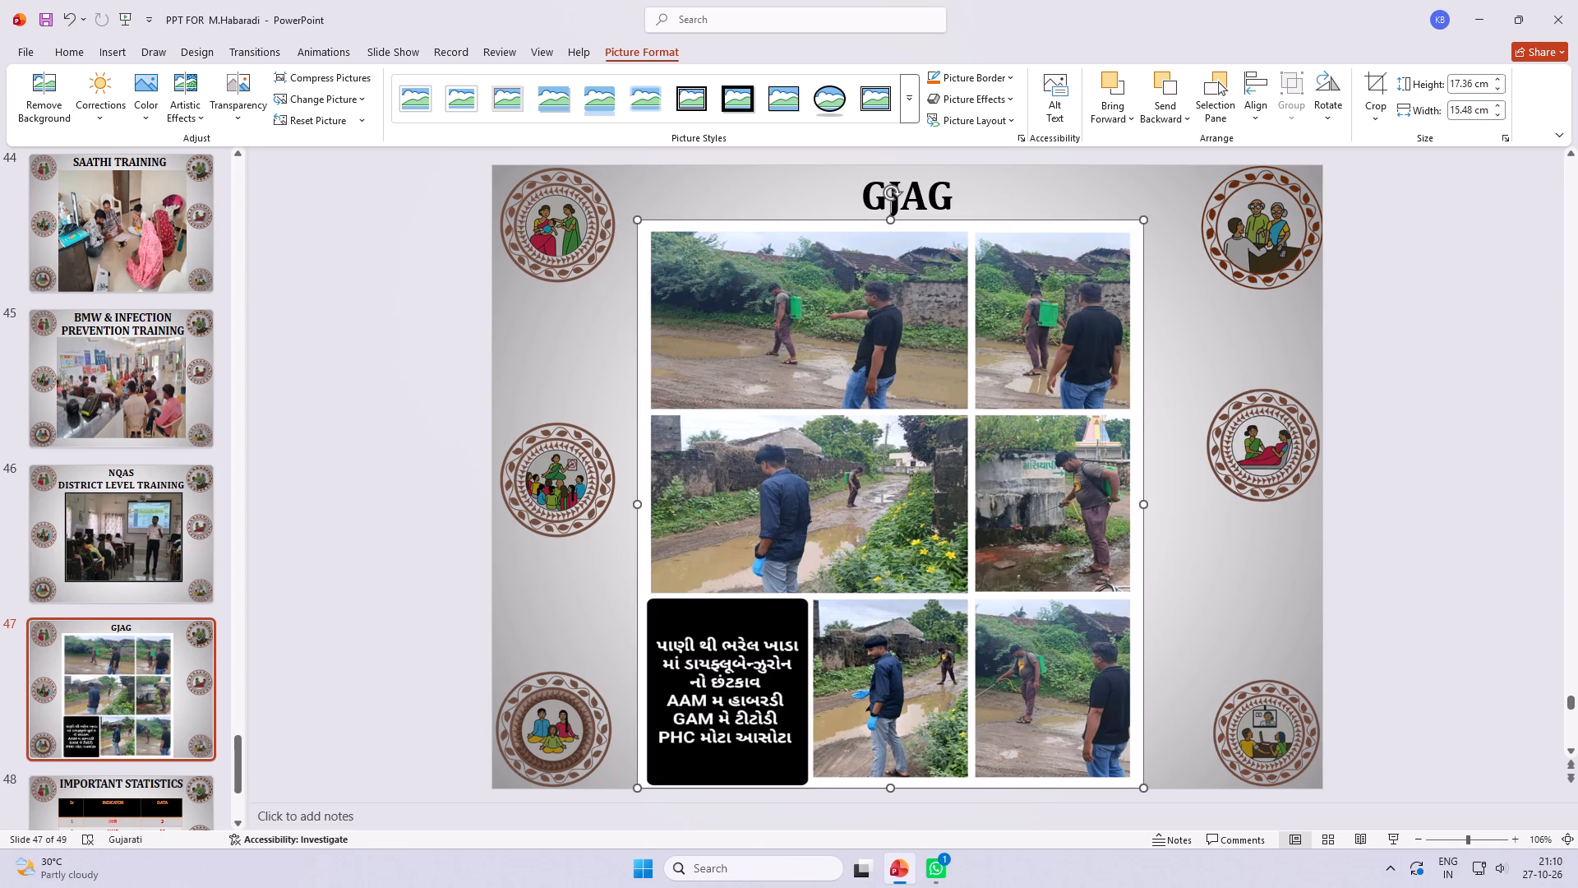
# Resize the spraying photo collage on slide 47 to about 16.1 cm high and 16.9 cm wide, lowering its top edge below the title.
pyautogui.click(956, 190)
pyautogui.click(884, 232)
pyautogui.moveTo(889, 223); pyautogui.dragTo(892, 261)
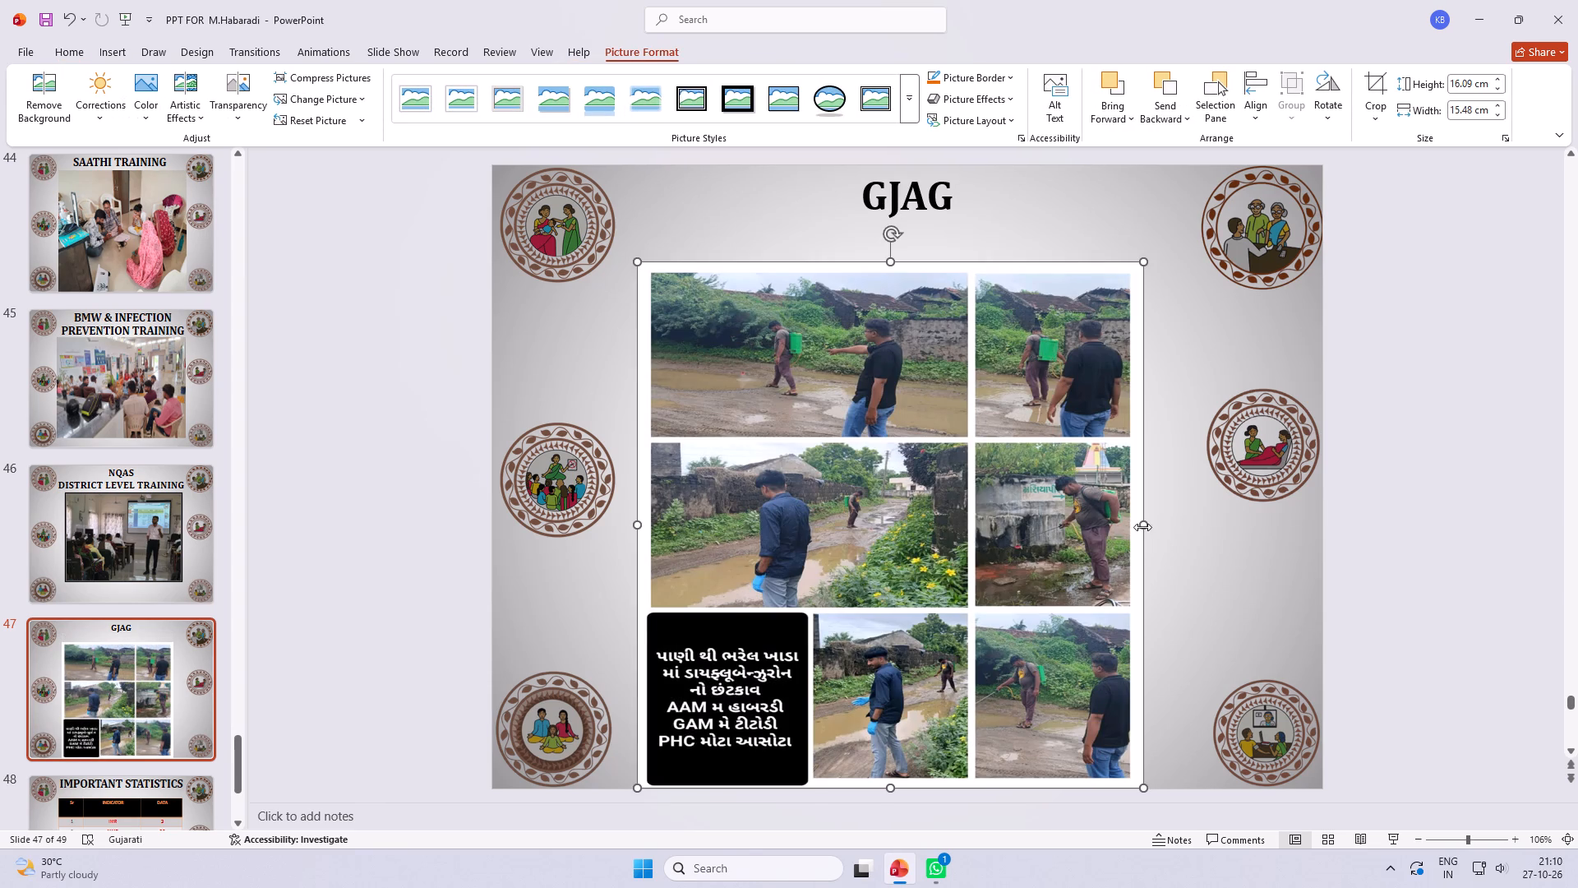
pyautogui.moveTo(1142, 527); pyautogui.dragTo(1193, 521)
pyautogui.click(1129, 486)
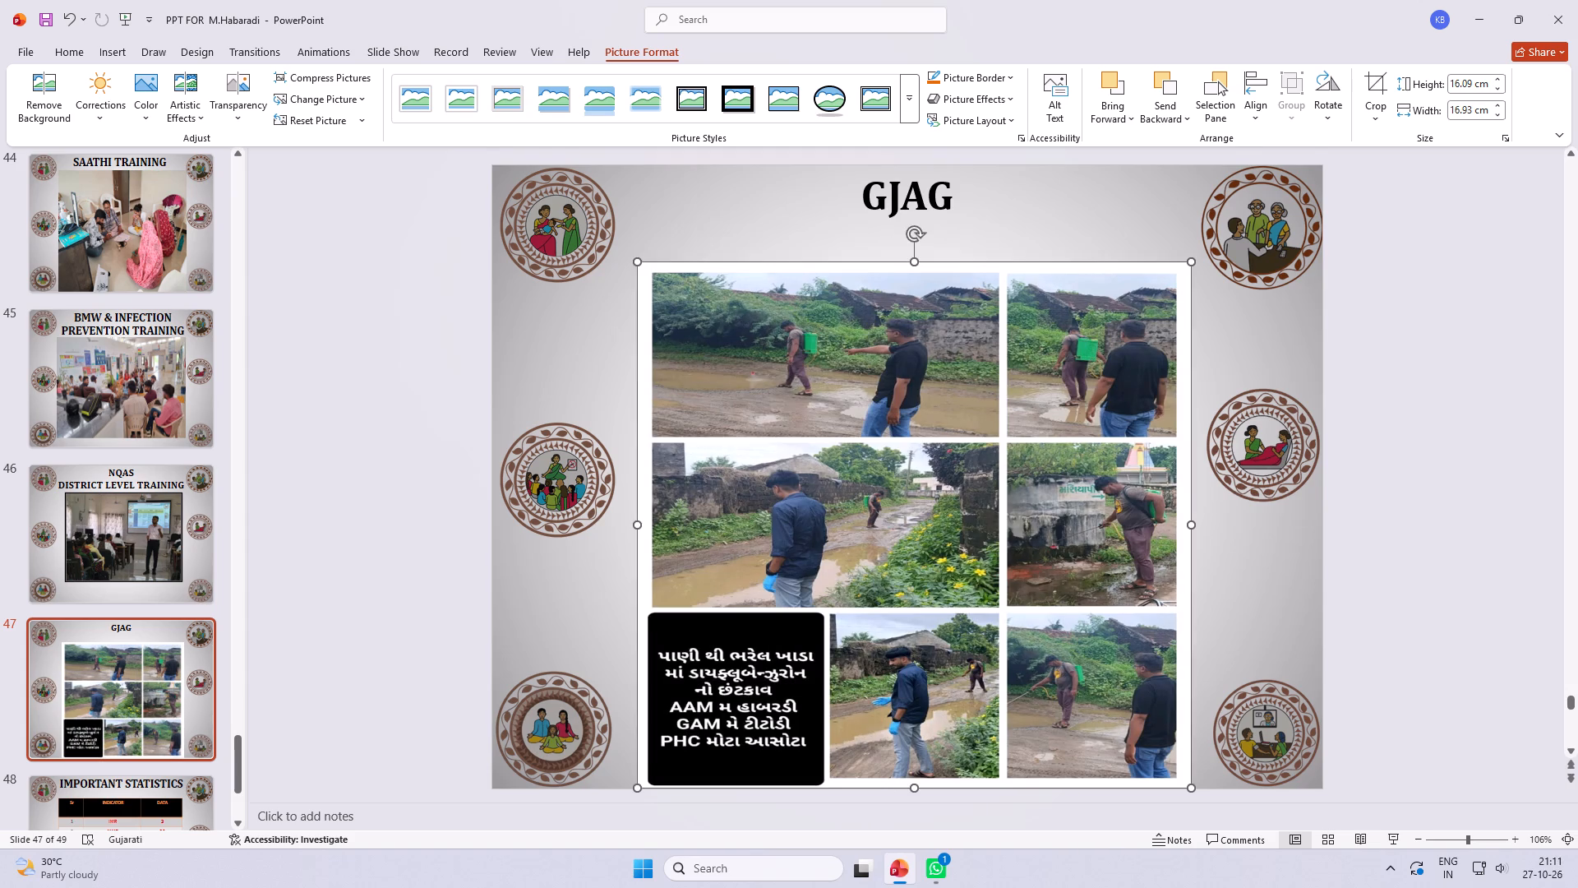
# Replace the GJAG title on slide 47 with DIFLUBENZURON SPRAYING.
pyautogui.doubleClick(906, 196)
pyautogui.press('Delete')
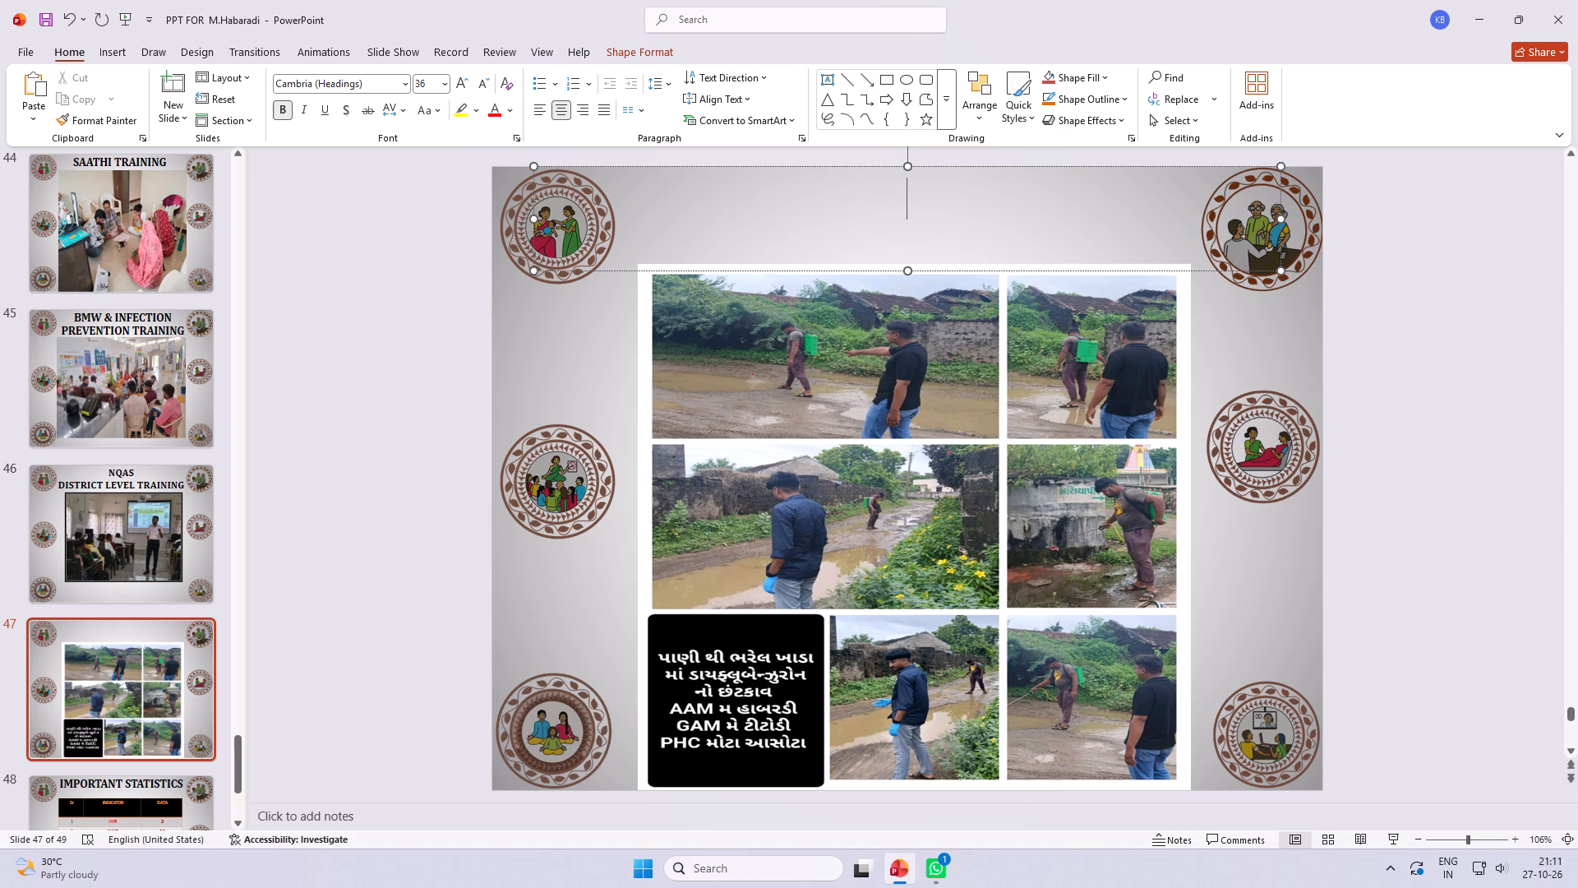
pyautogui.write('DI')
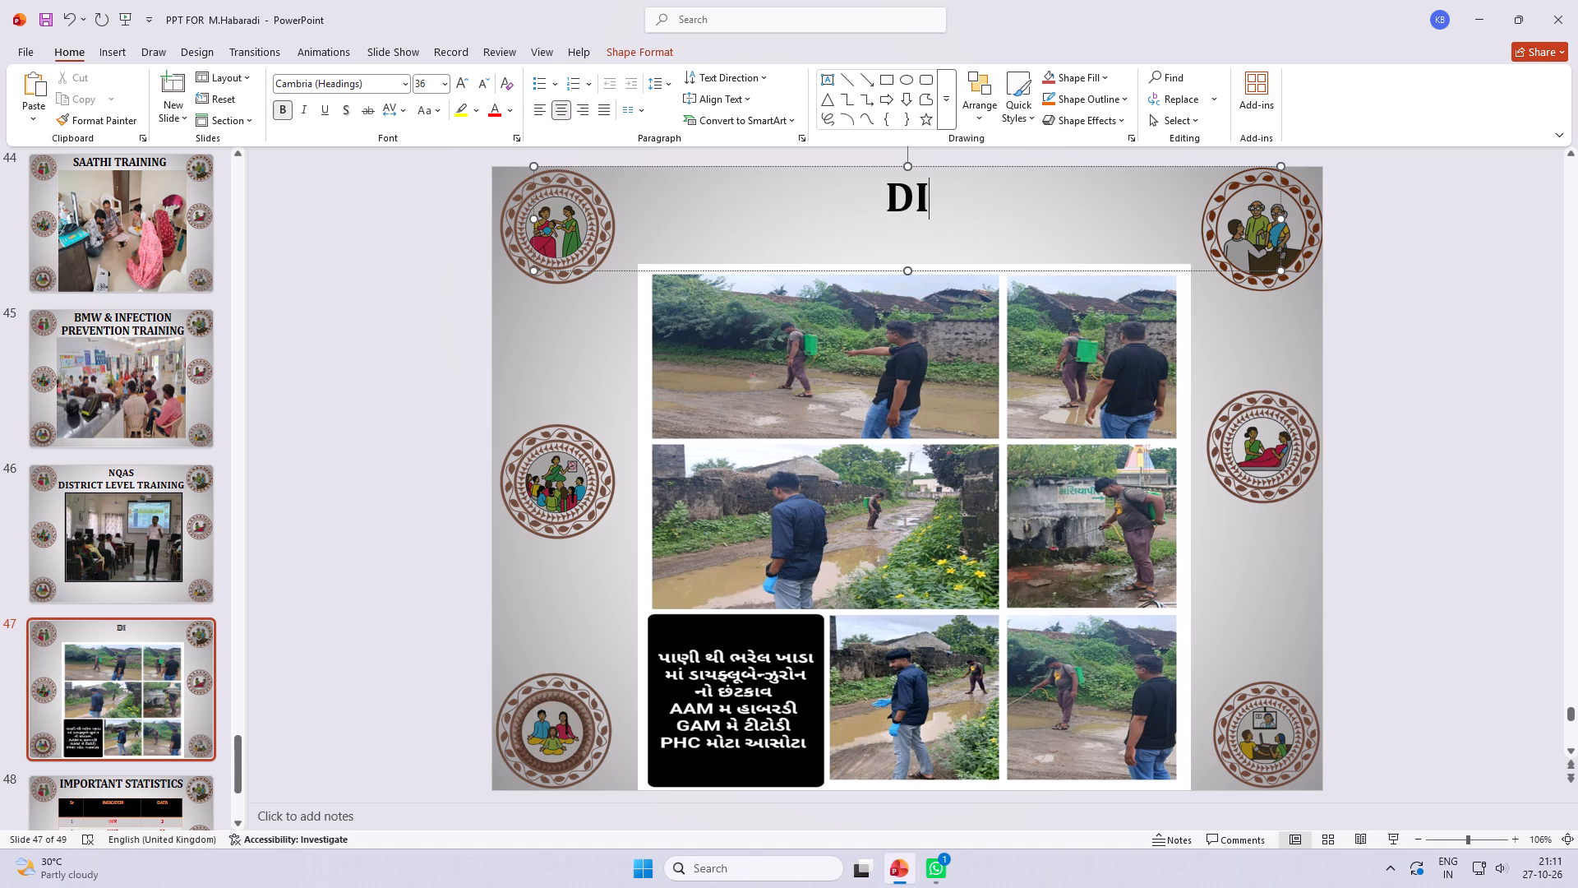
pyautogui.write('FL')
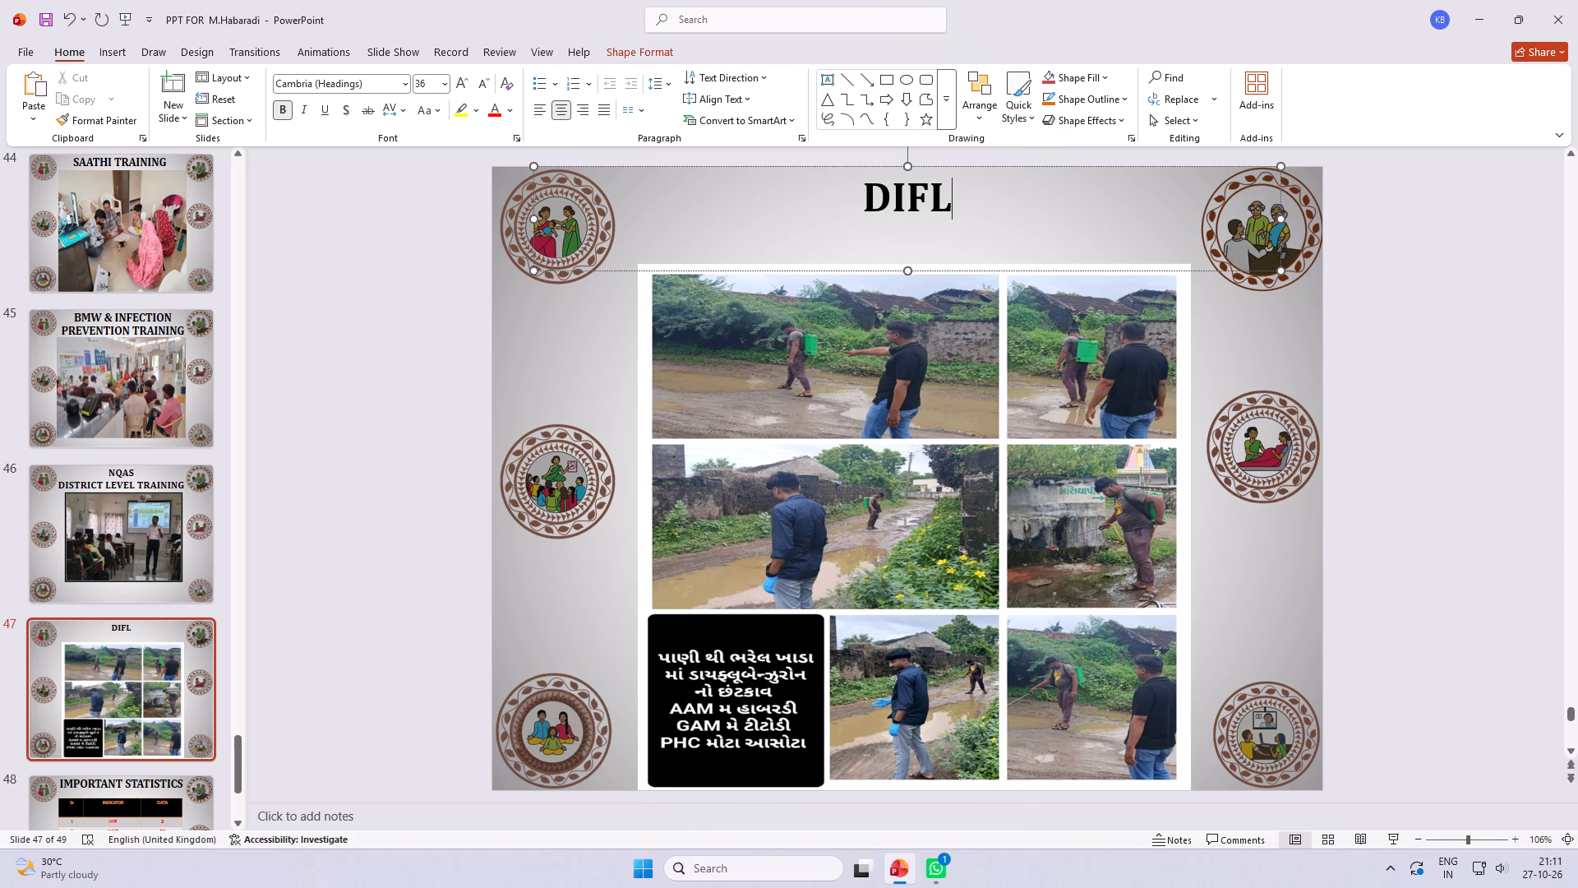
pyautogui.press('u')
pyautogui.write('DEN')
pyautogui.press('BackSpace')
pyautogui.press('BackSpace')
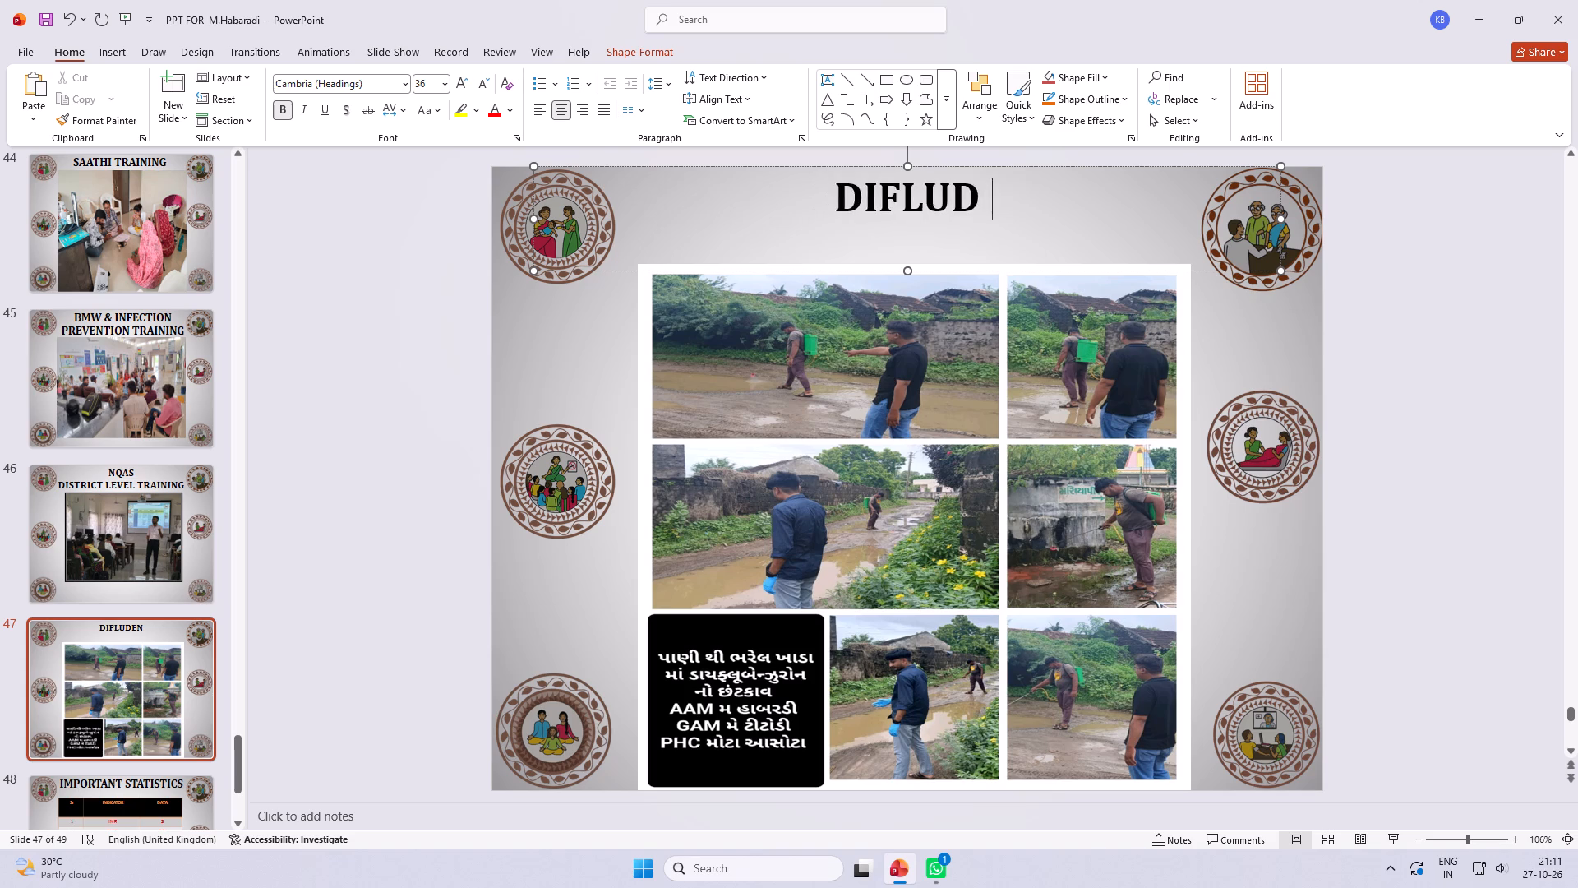
pyautogui.press('BackSpace')
pyautogui.write('BEN')
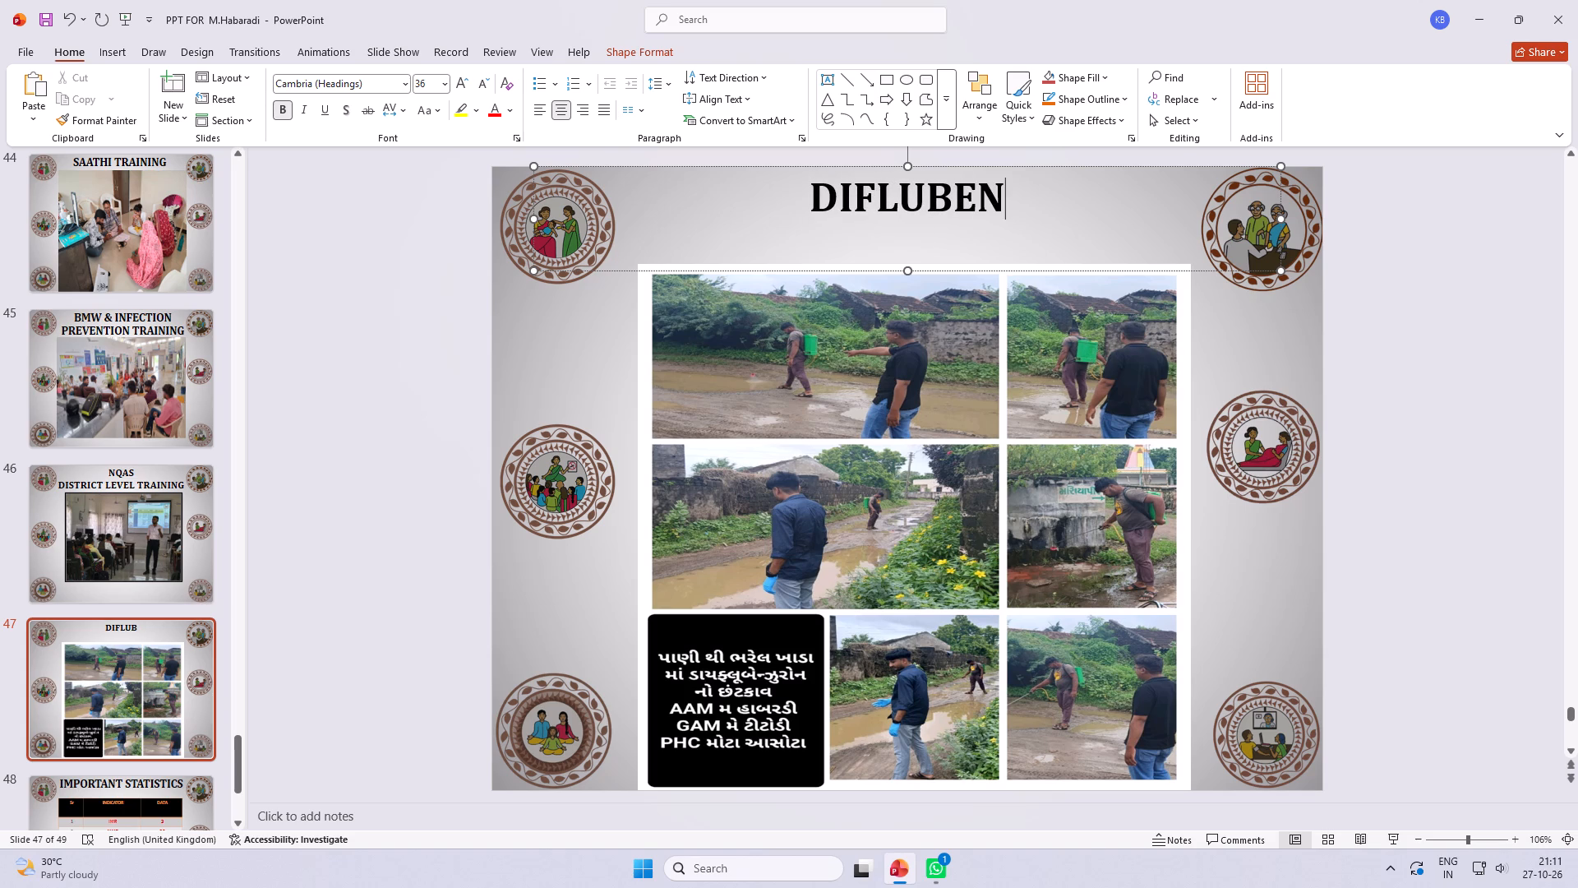
pyautogui.write('ZU')
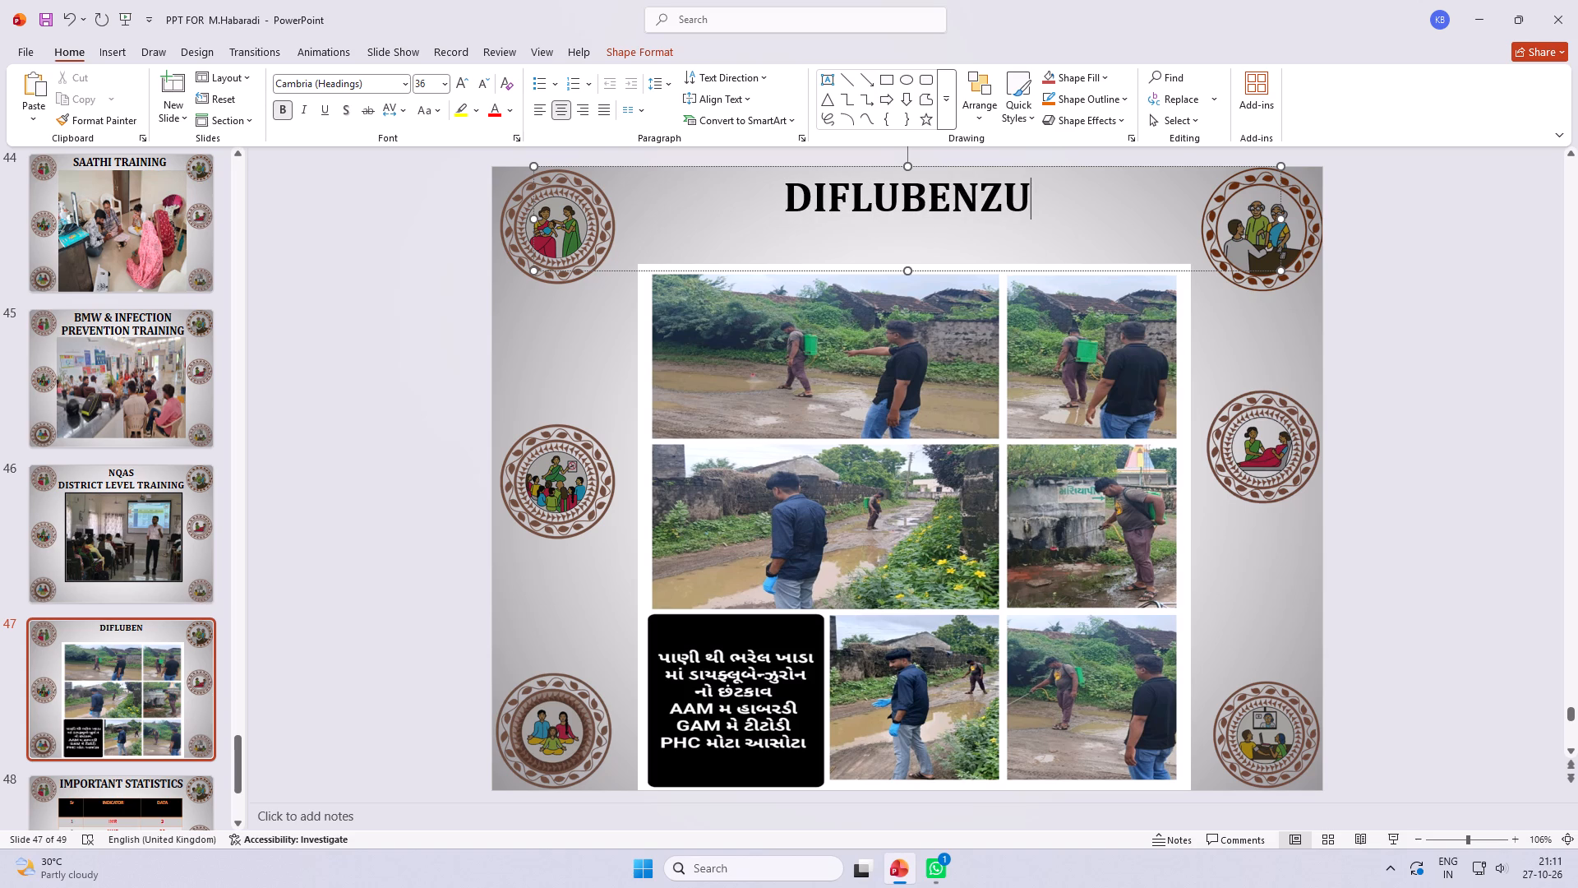
pyautogui.write('RON')
pyautogui.press('space')
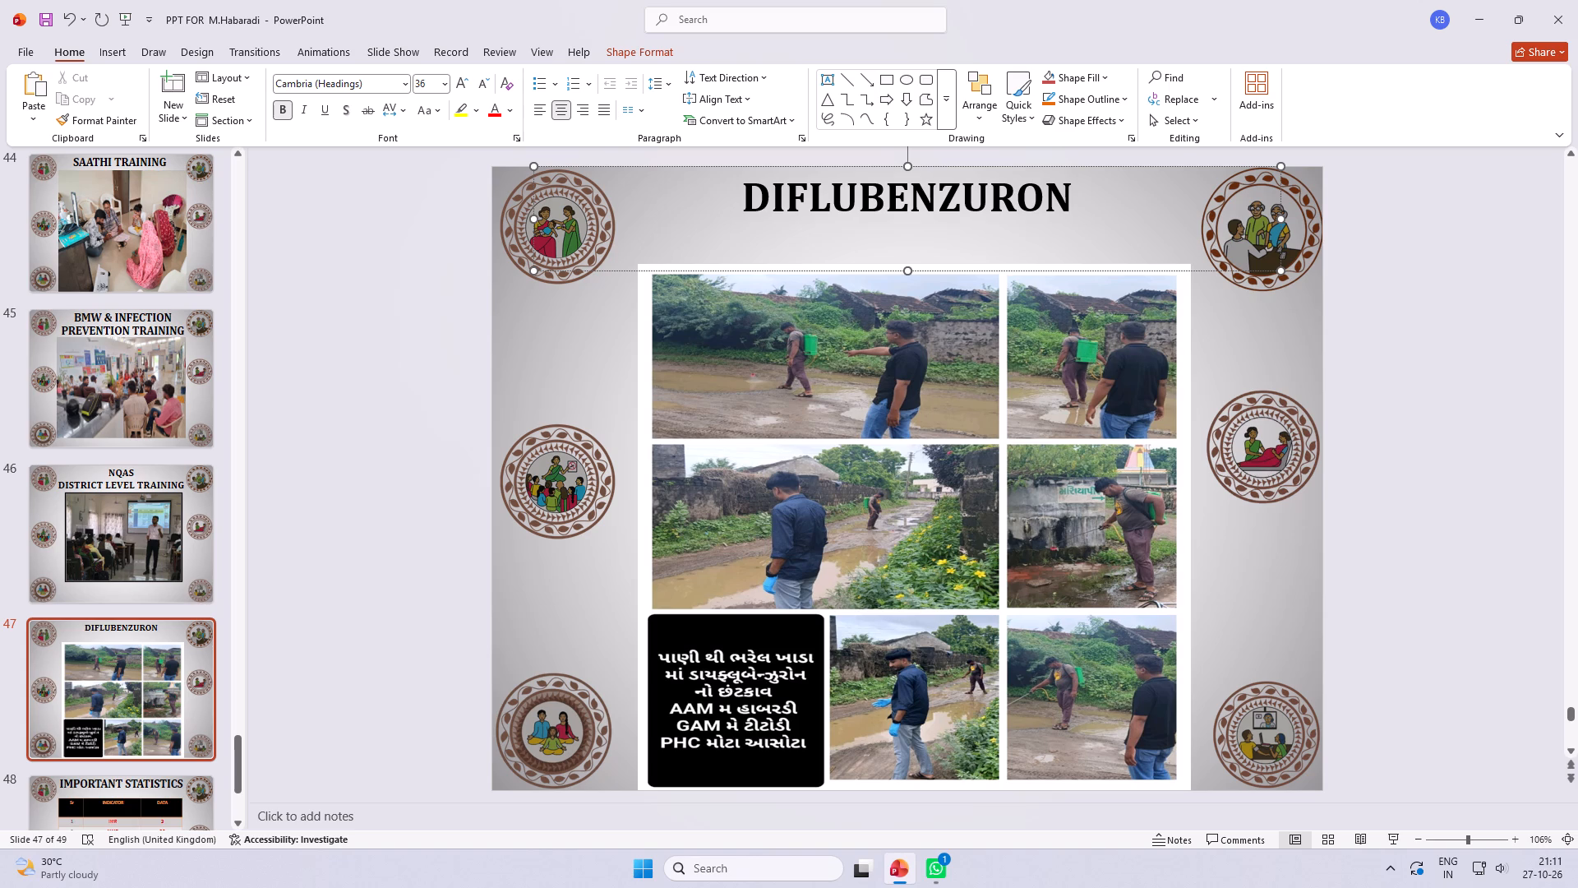
pyautogui.write('SPRAY')
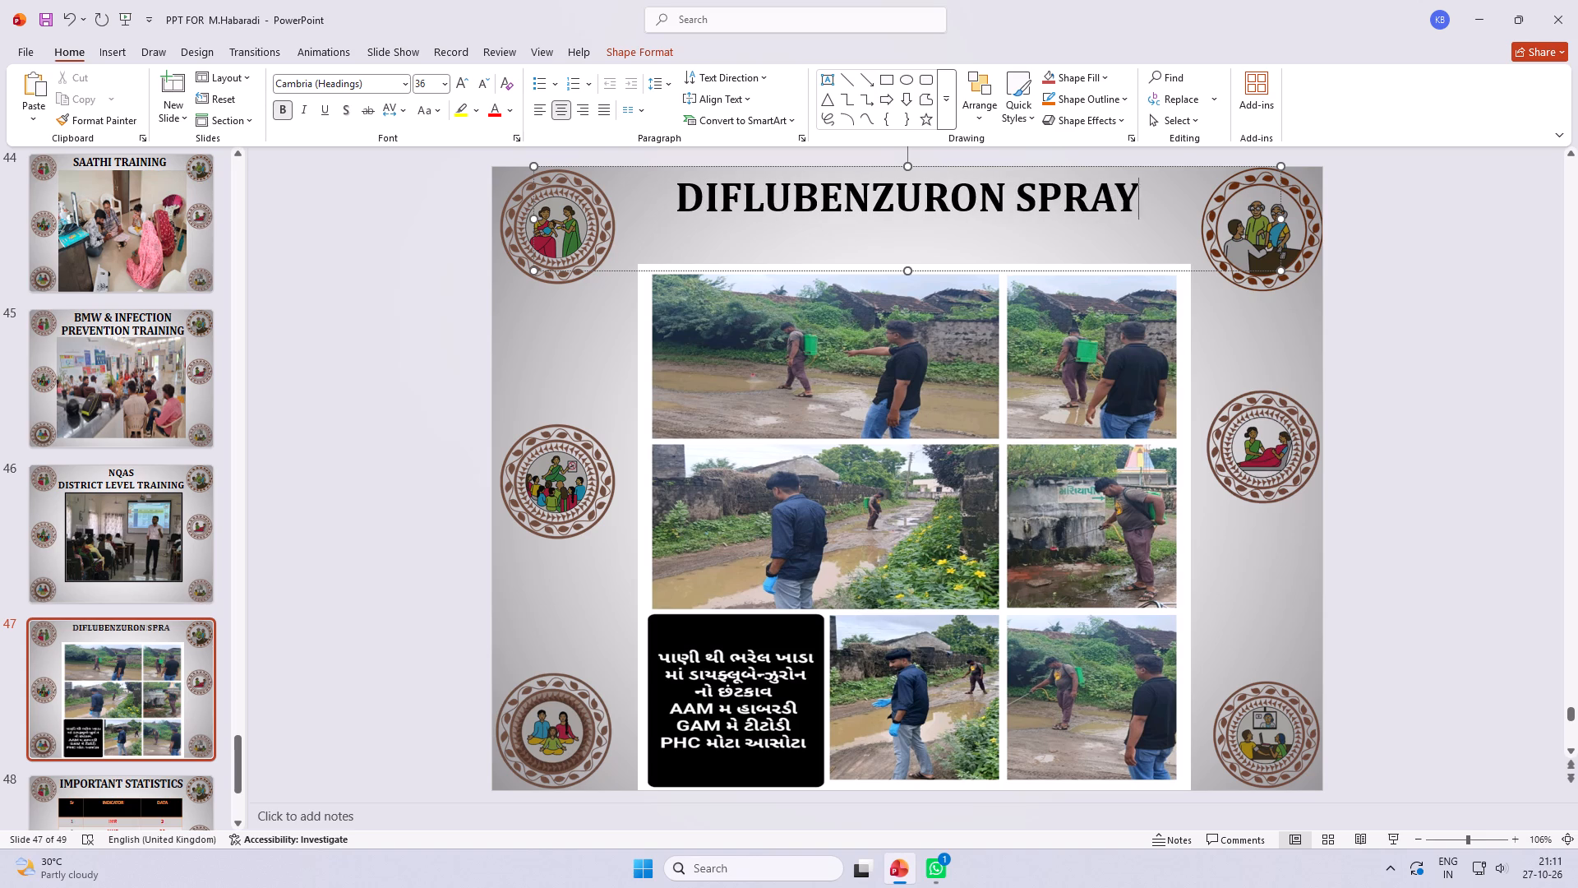
pyautogui.write('ING')
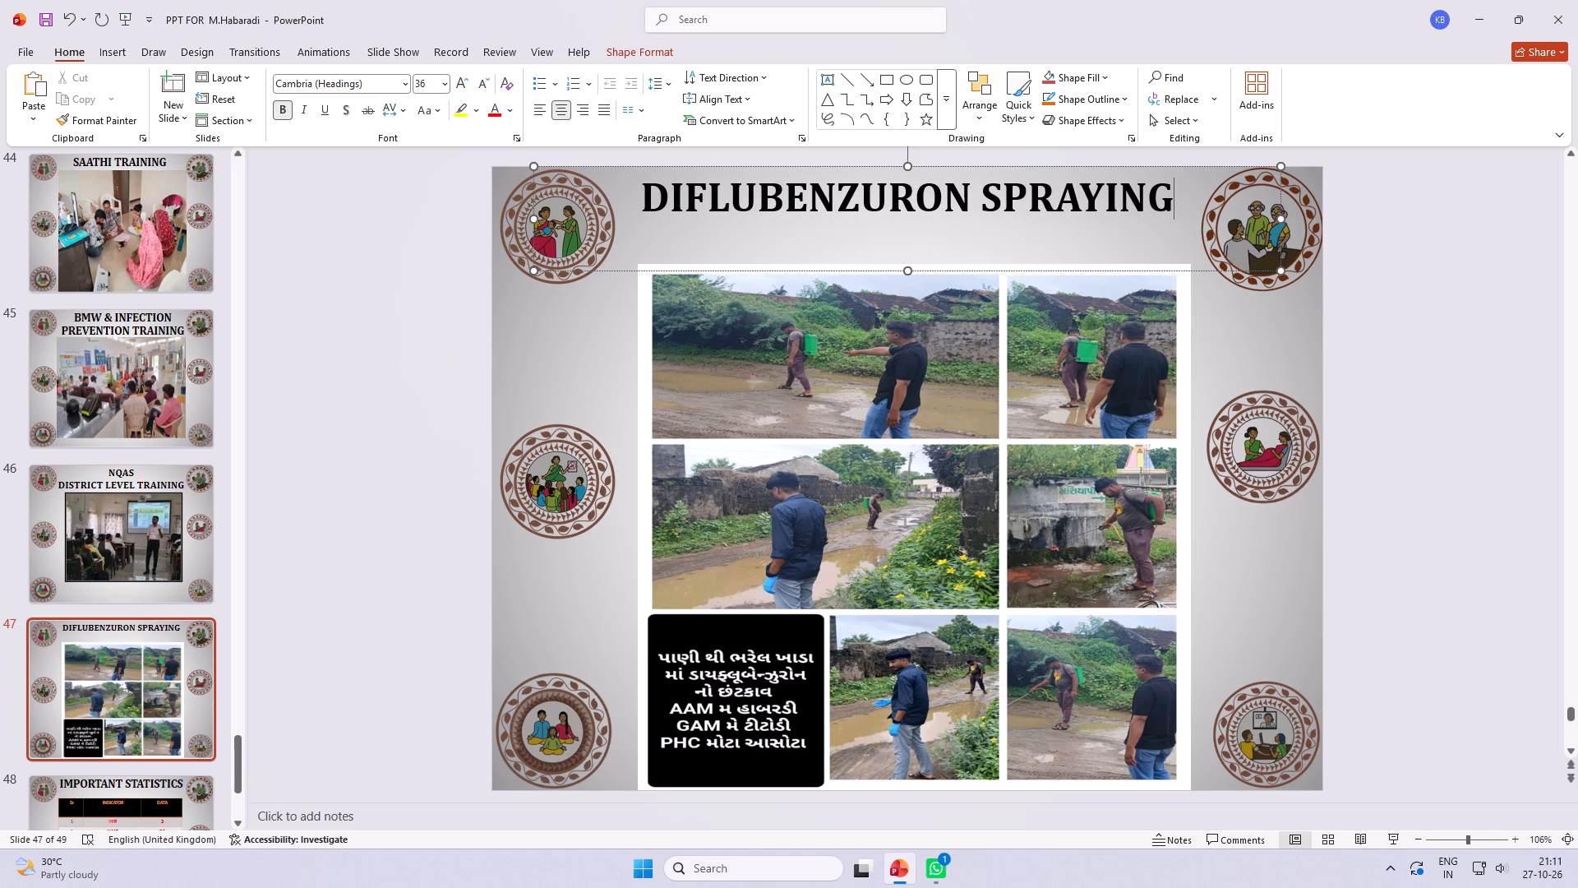
pyautogui.click(1128, 355)
pyautogui.click(1279, 353)
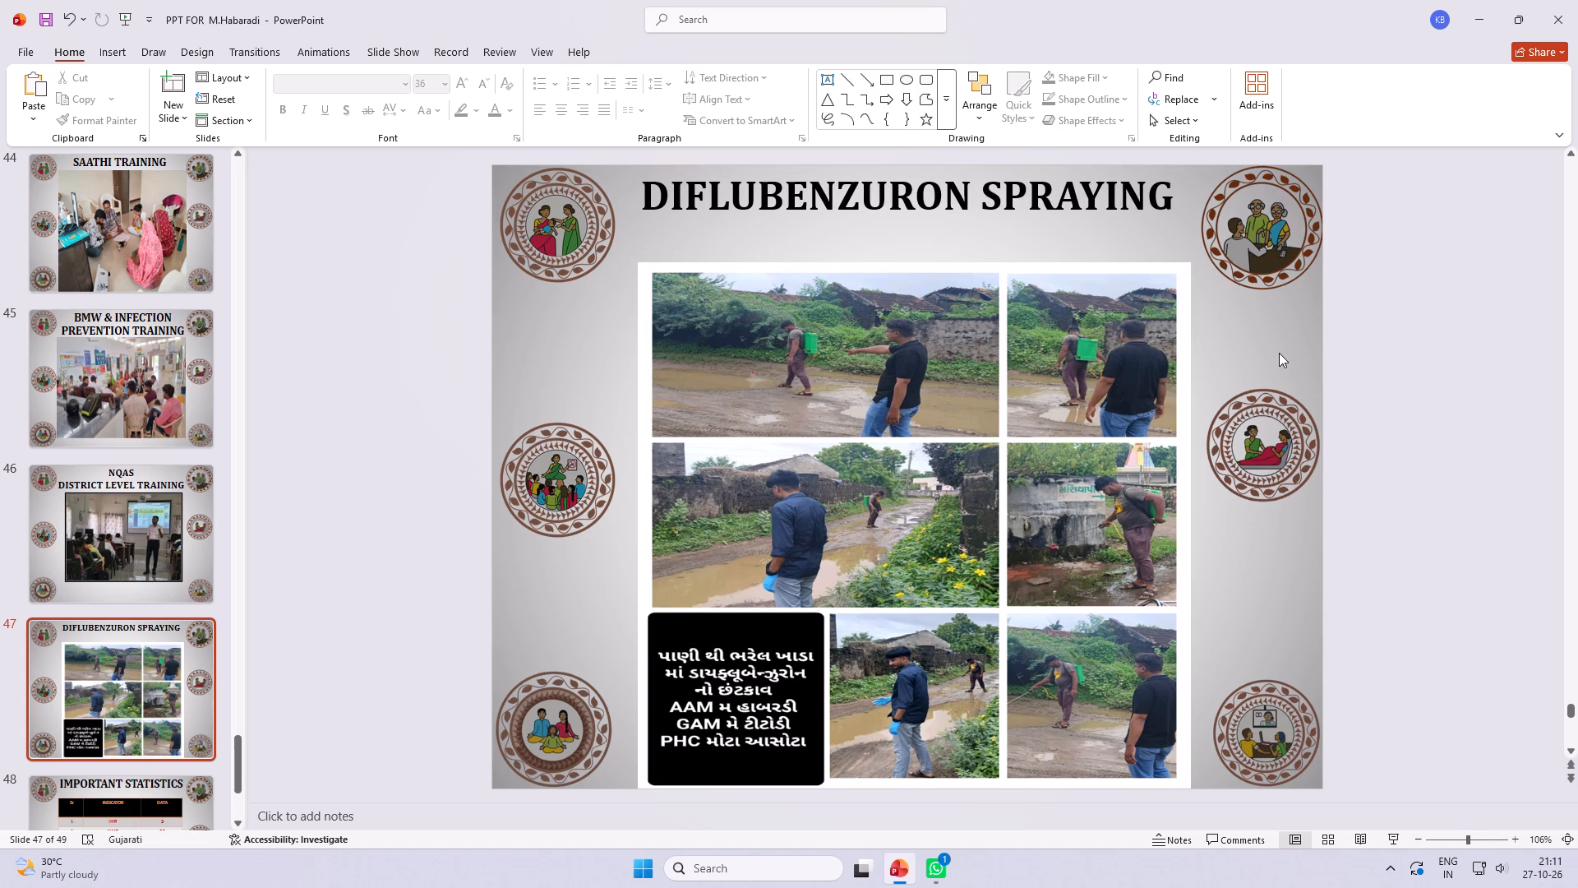
# Review the closing slides, comparing the spraying collage, the IMPORTANT STATISTICS table and the THANK YOU slide.
pyautogui.scroll(-1, 1259, 360)
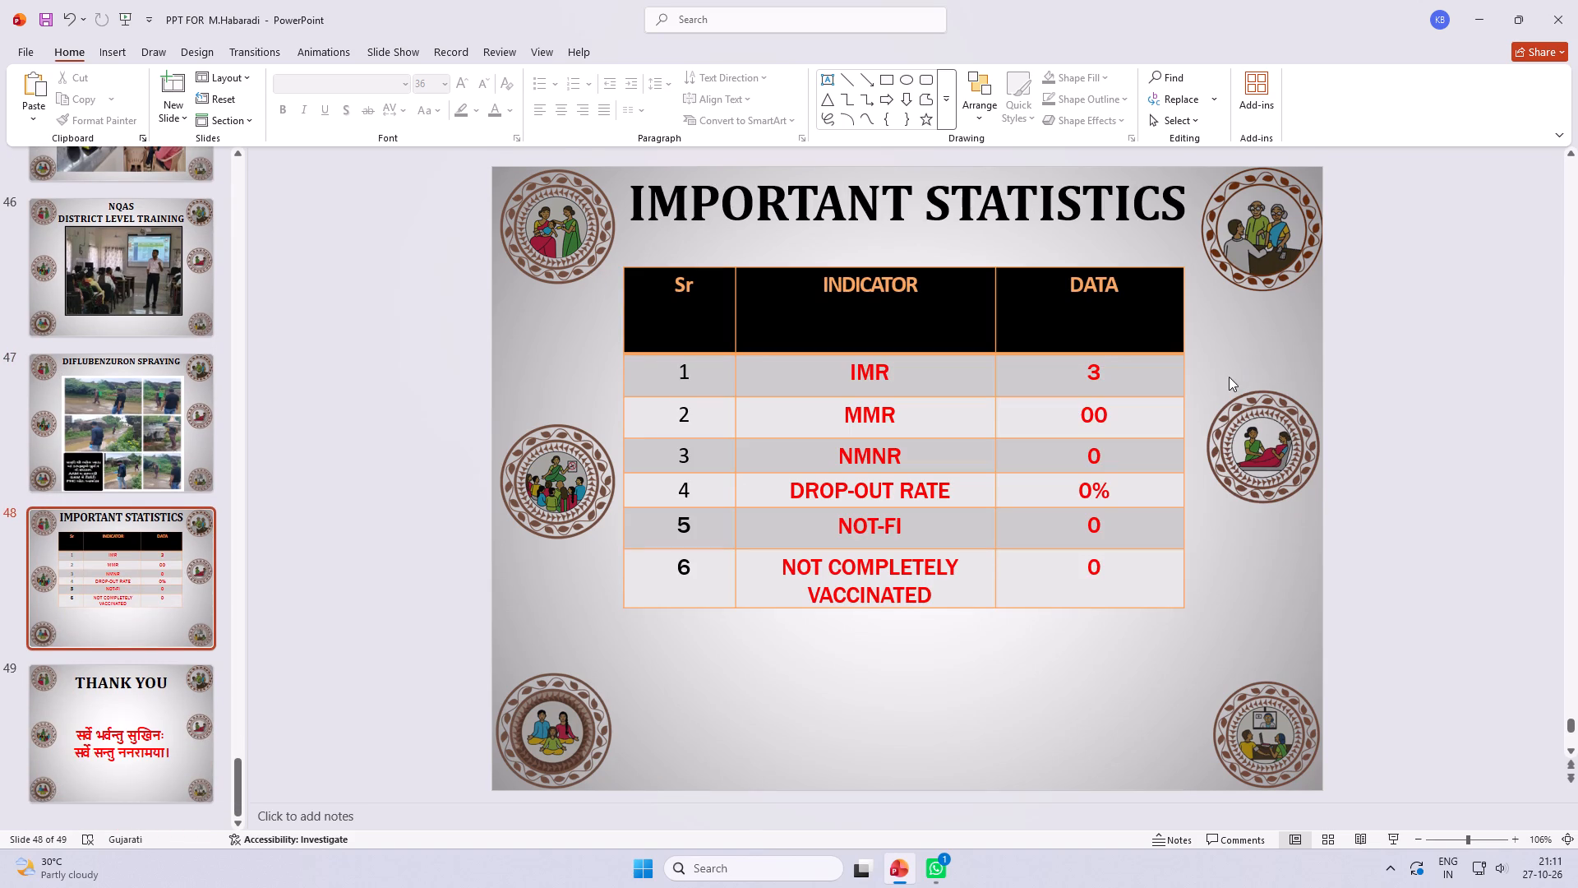
pyautogui.scroll(-1, 1134, 408)
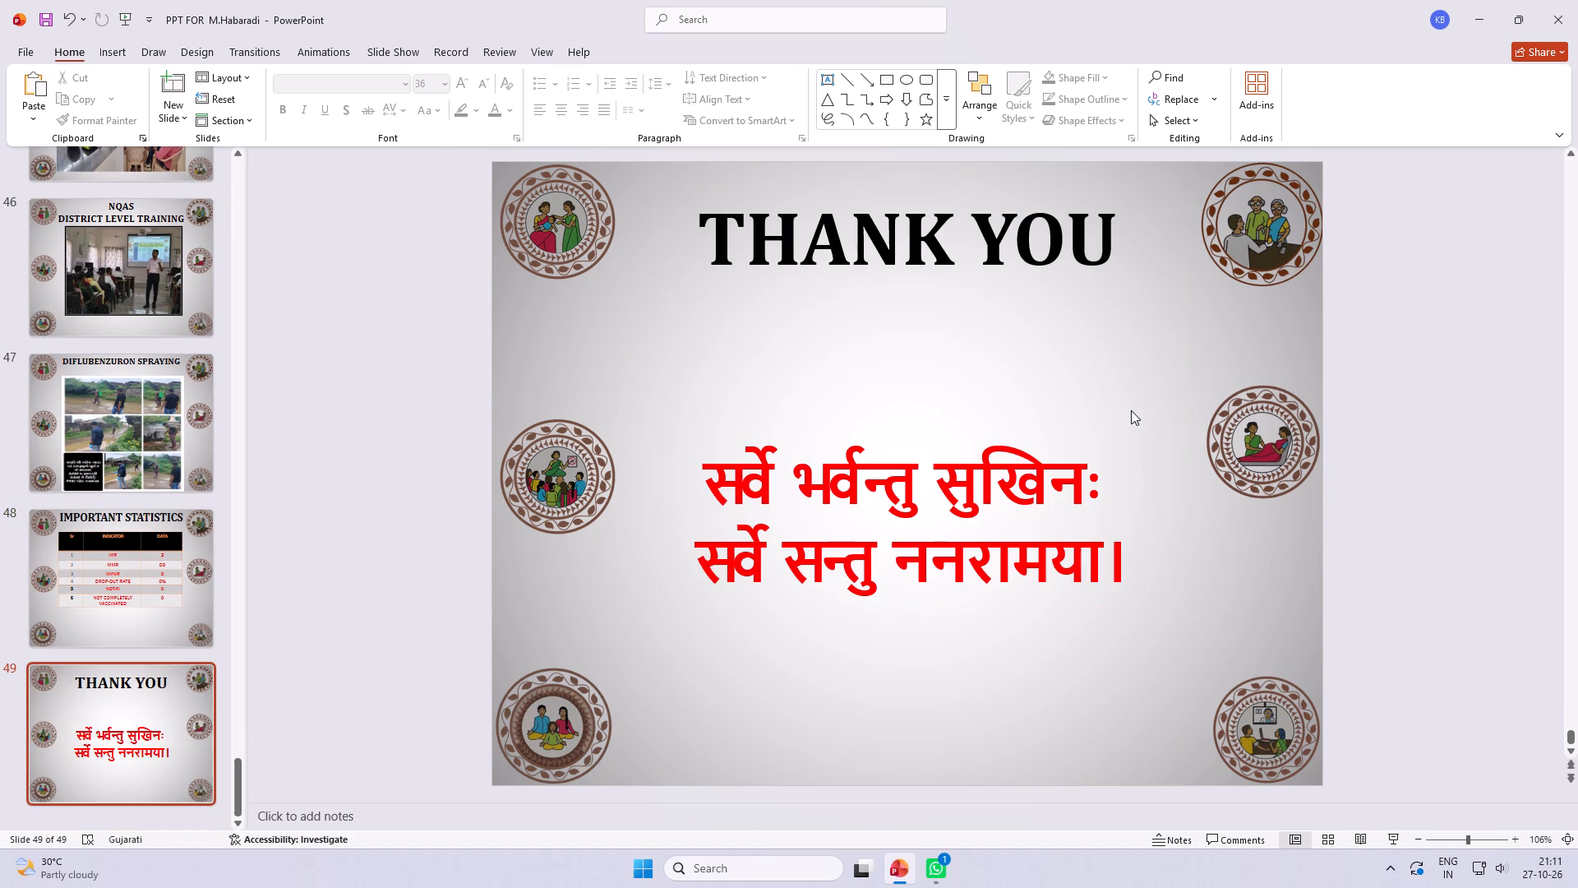
pyautogui.scroll(1, 1087, 400)
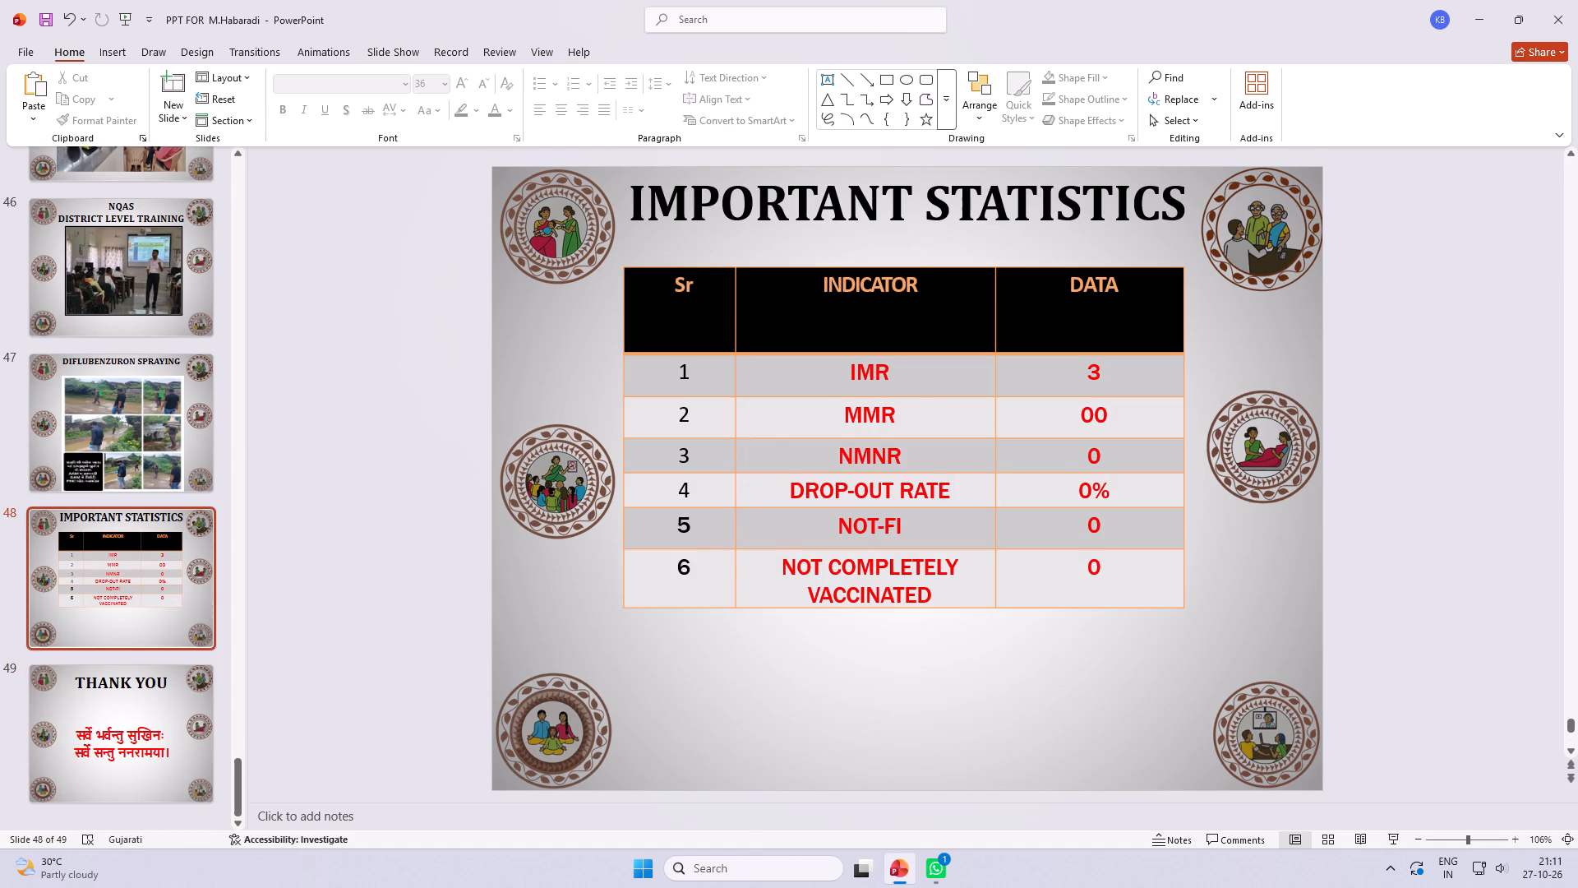
pyautogui.scroll(-1, 1082, 408)
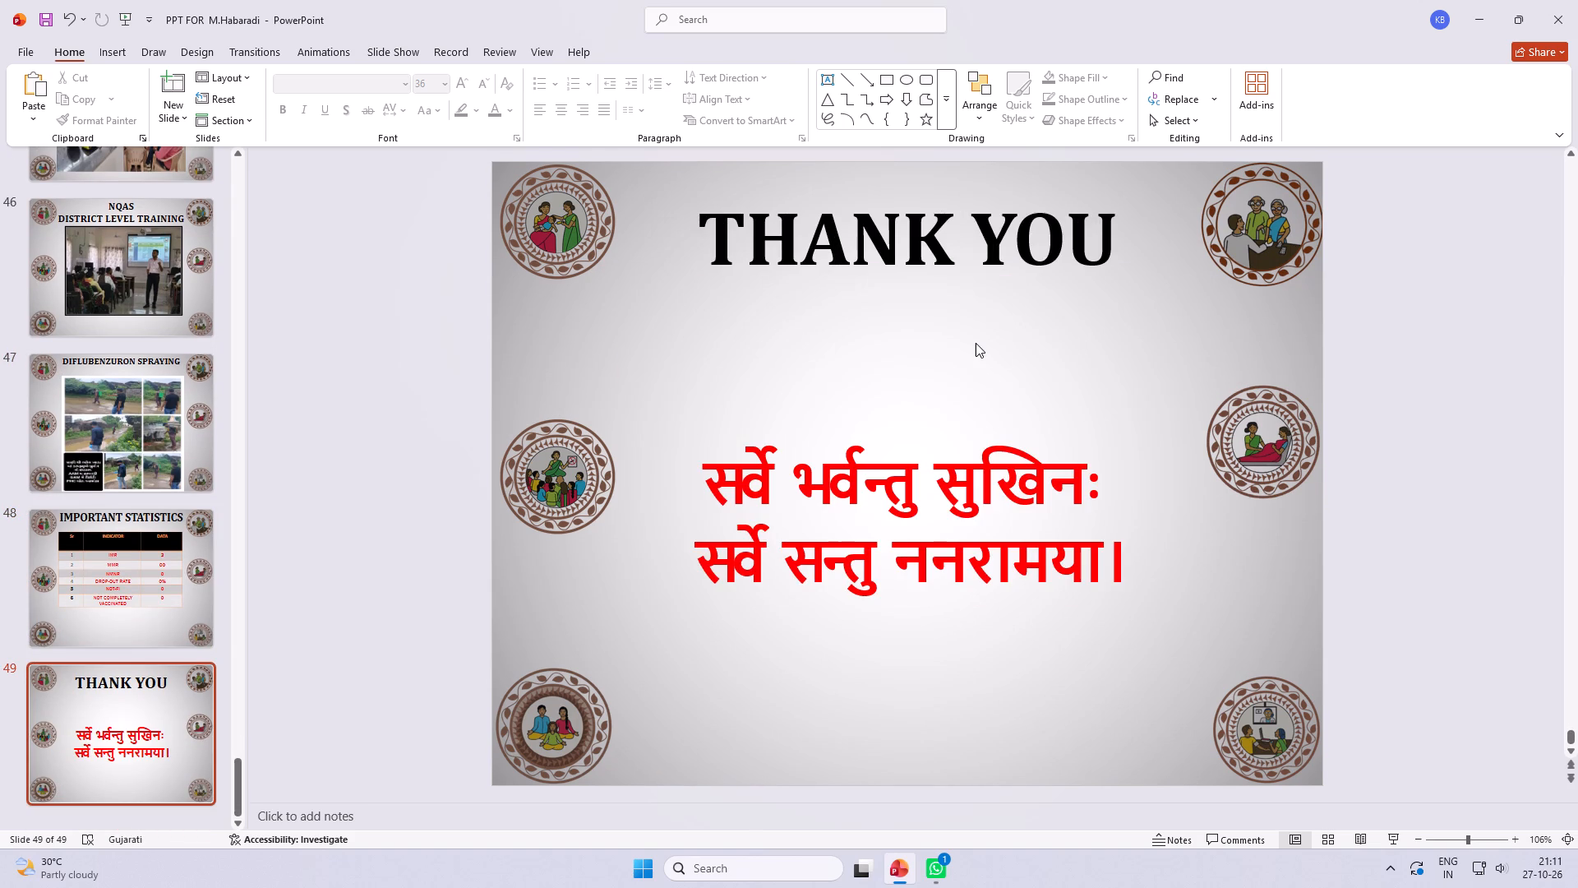
pyautogui.scroll(2, 976, 343)
pyautogui.scroll(-2, 976, 343)
pyautogui.scroll(1, 975, 346)
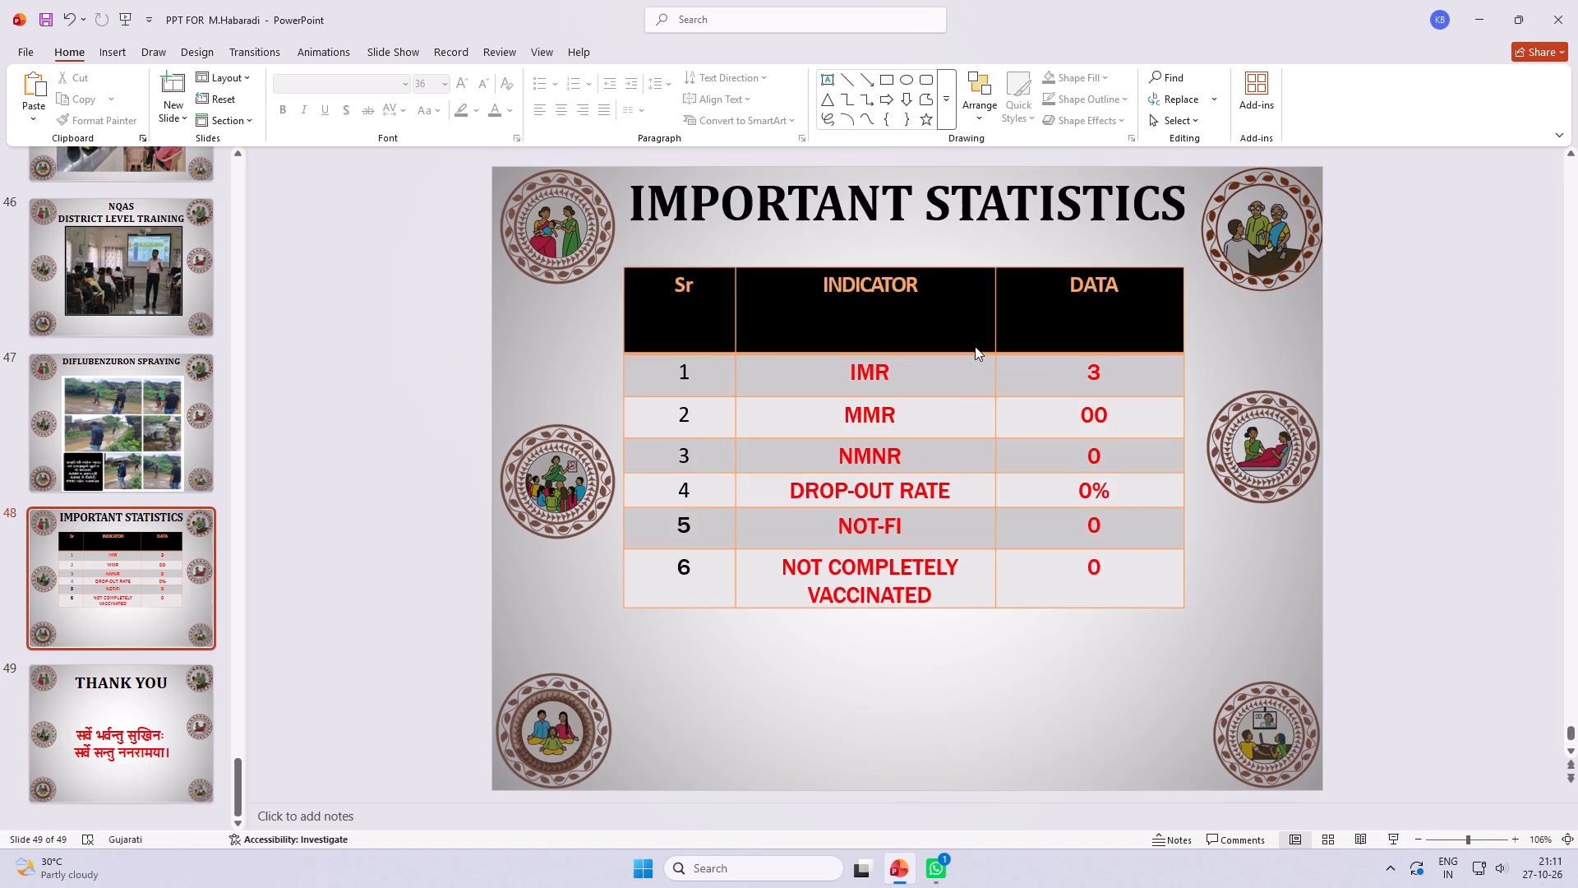
pyautogui.scroll(2, 975, 346)
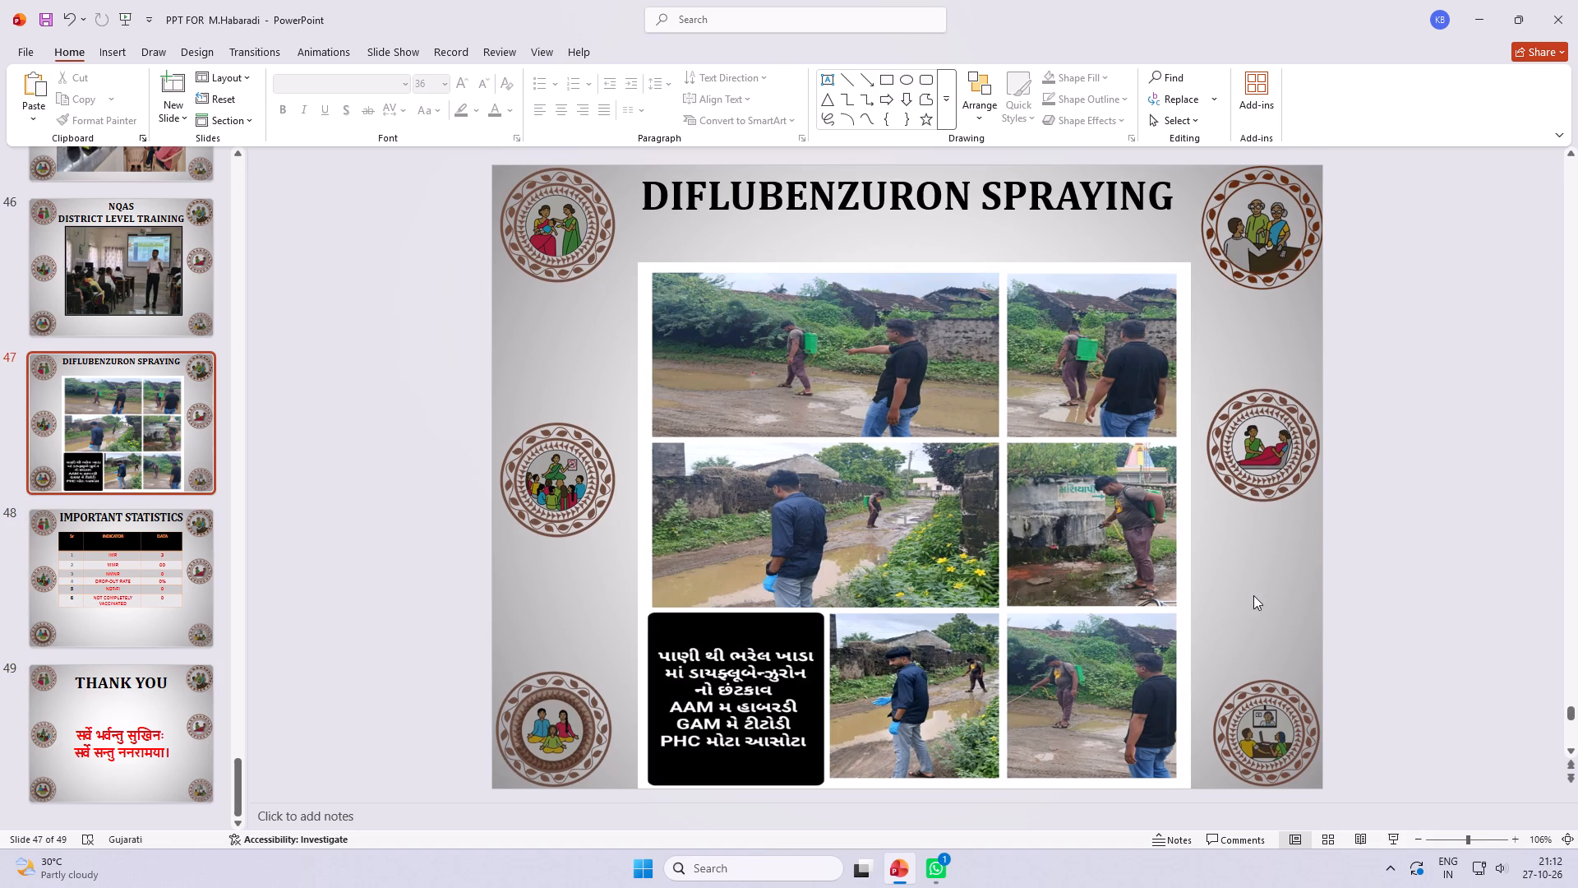
pyautogui.scroll(-1, 1262, 631)
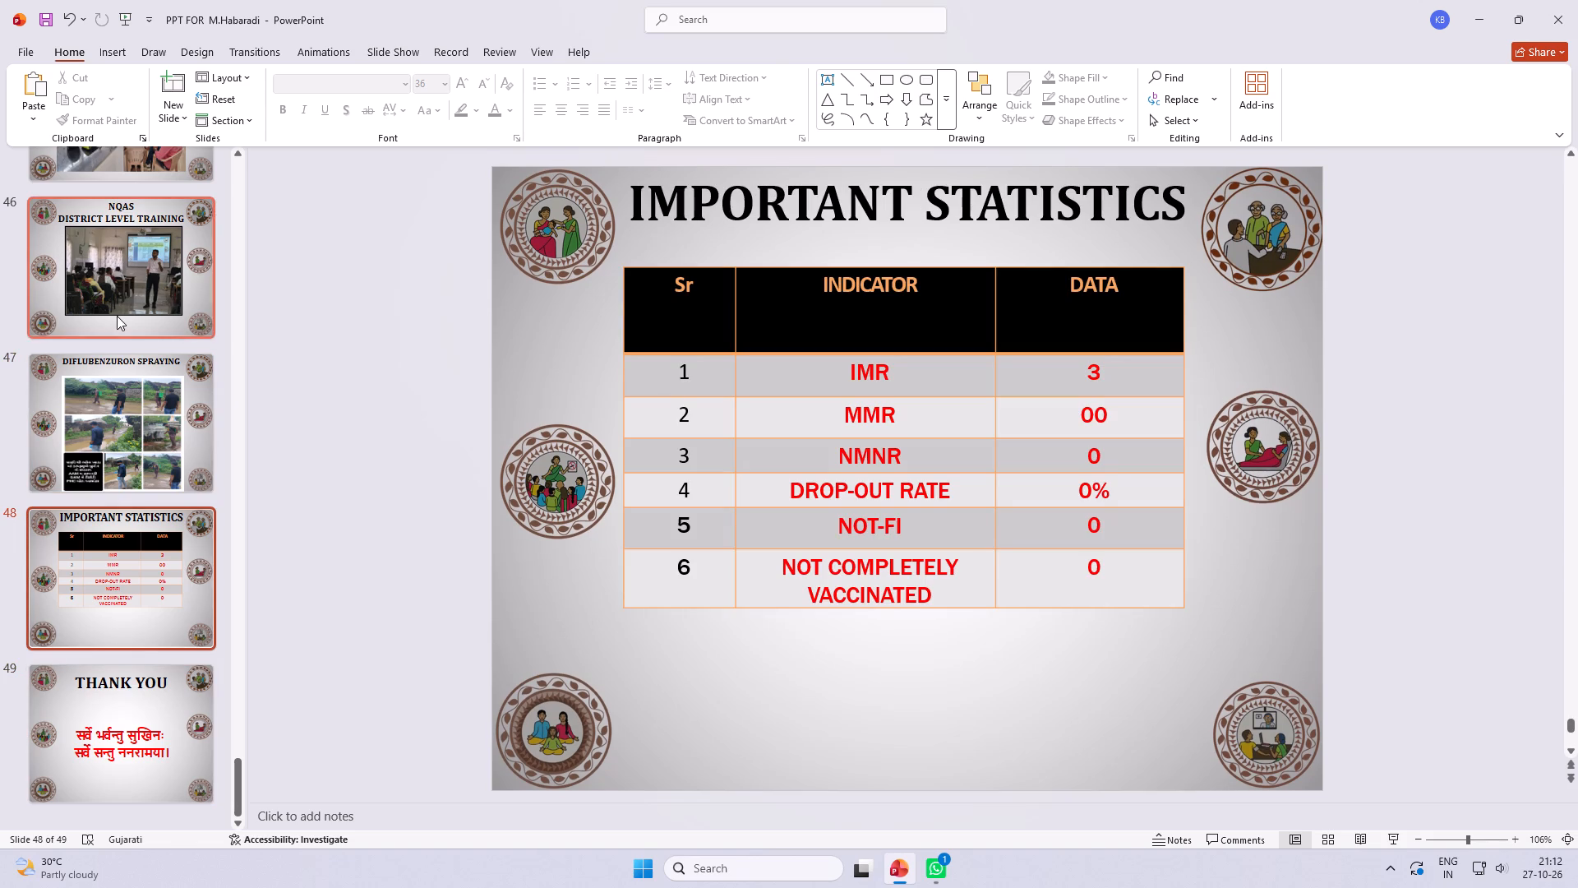
# Insert a Title and Content slide after the IMPORTANT STATISTICS slide and enter PMJAY as its title.
pyautogui.click(104, 53)
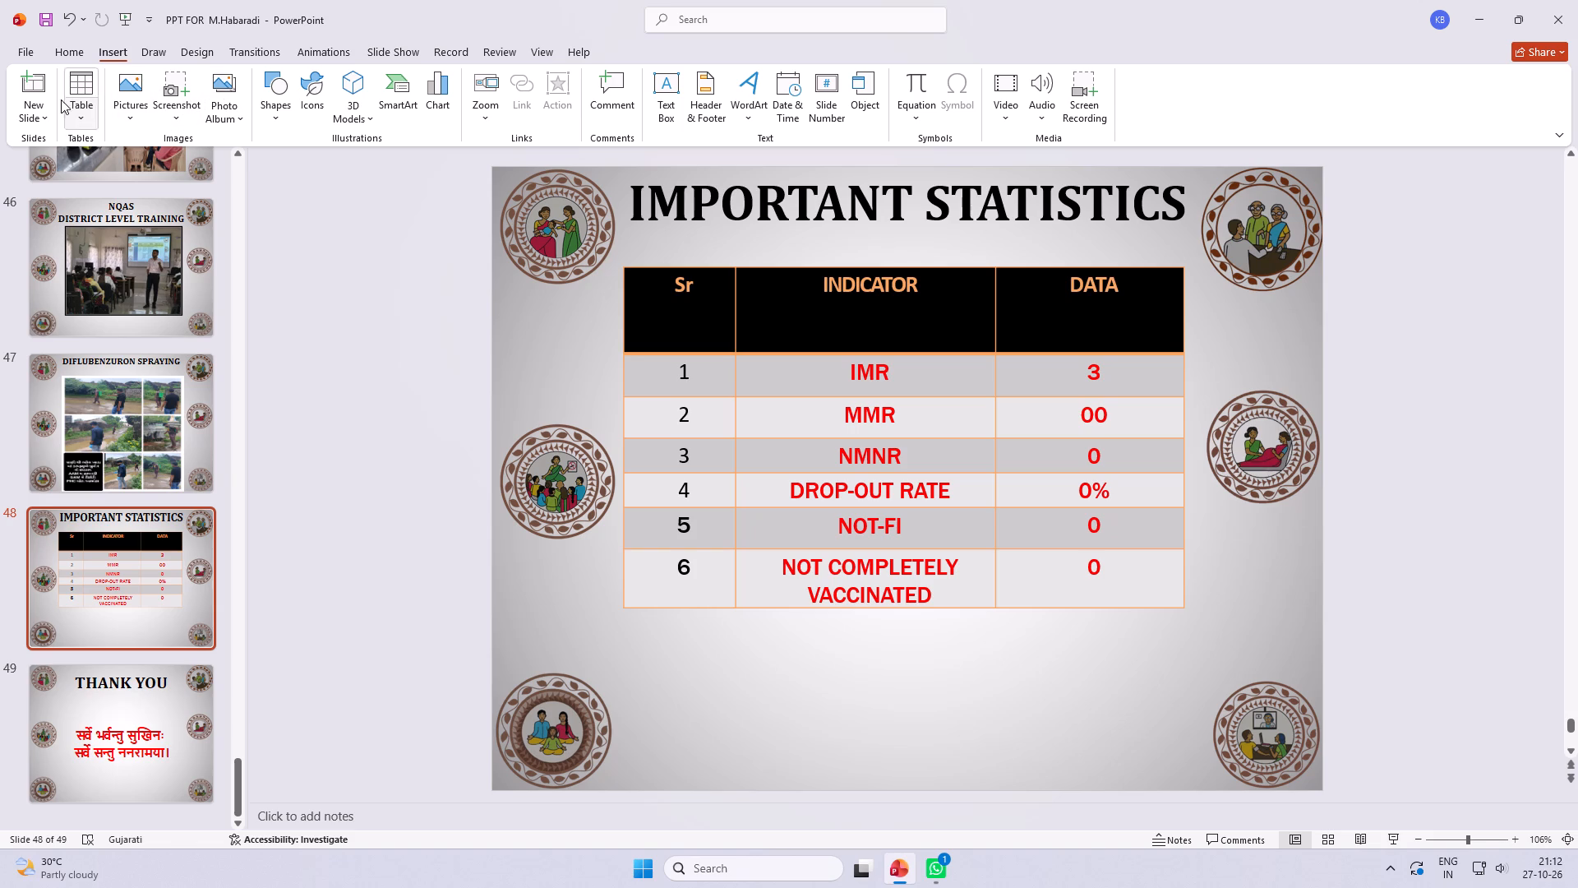
pyautogui.click(31, 98)
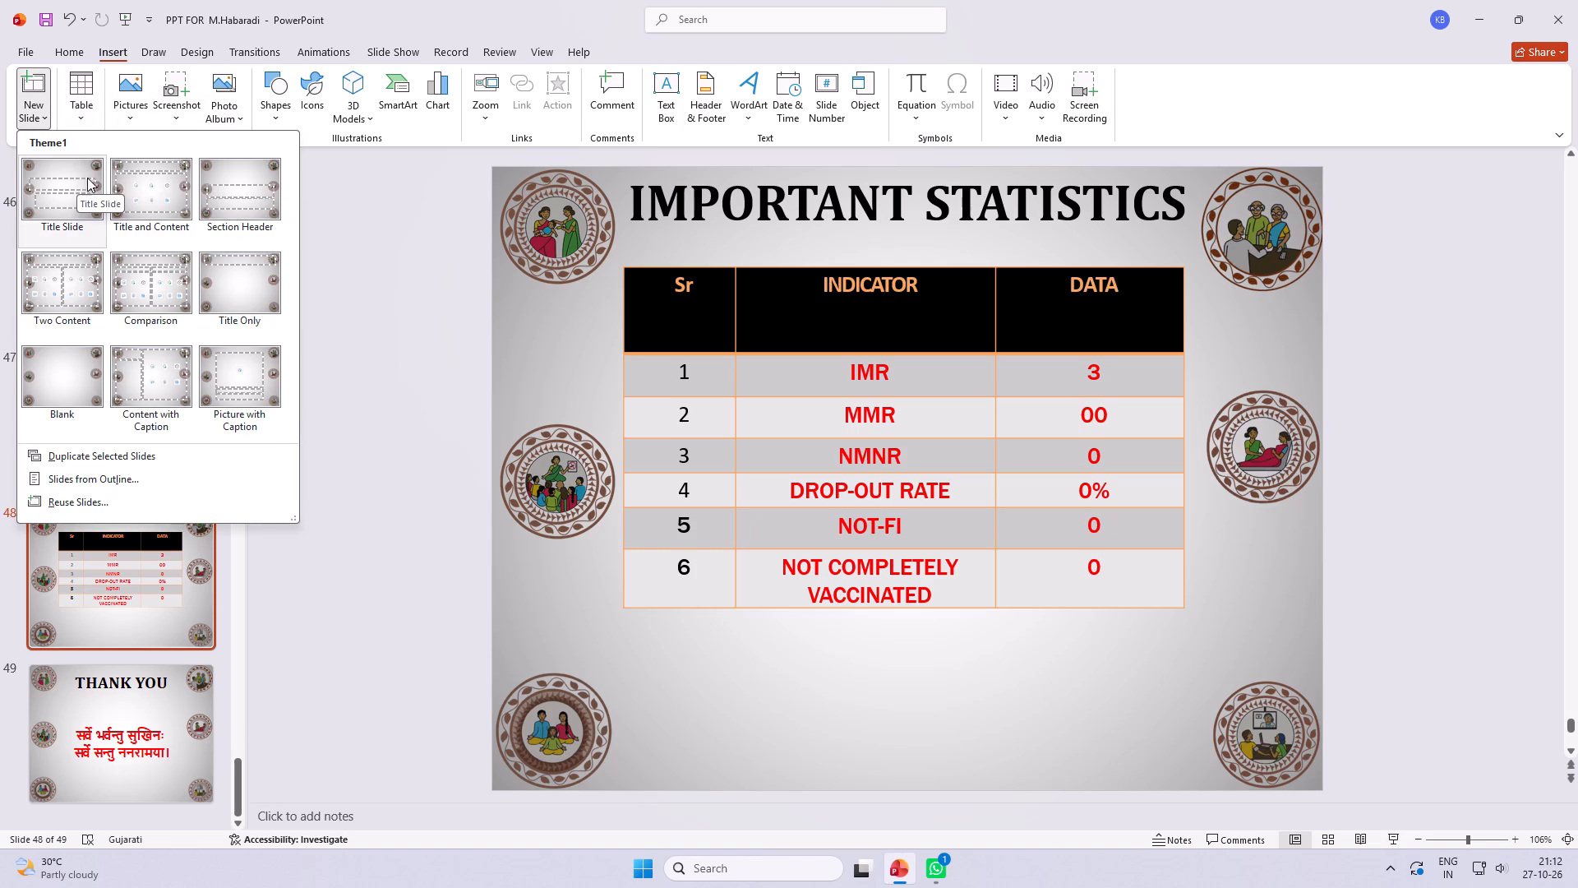
pyautogui.click(151, 180)
pyautogui.click(828, 252)
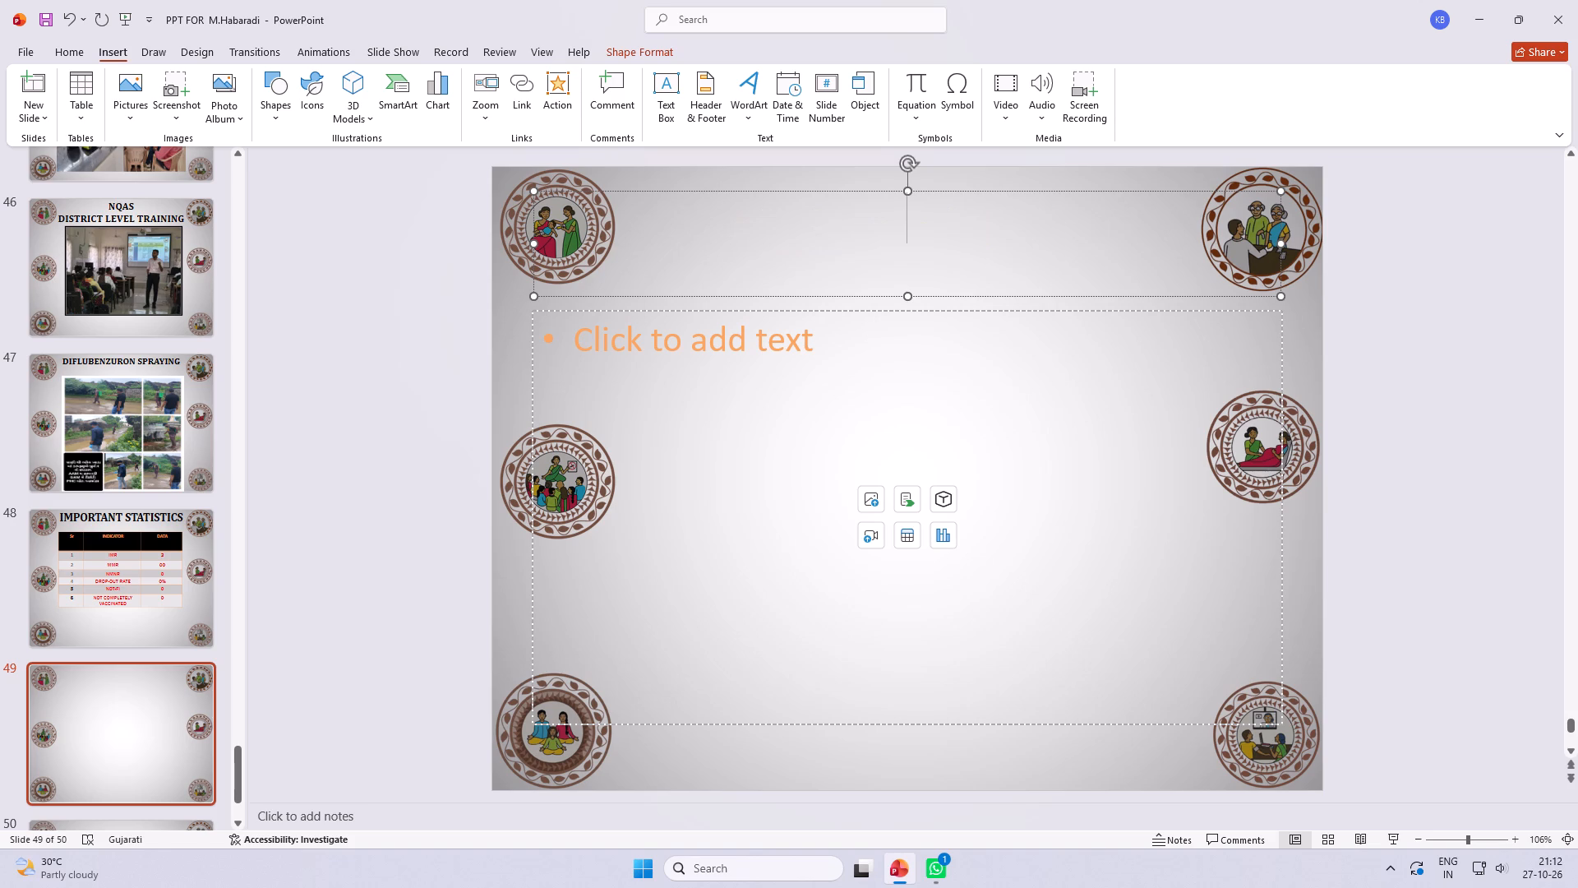
pyautogui.write('PMJAY')
# Change the font colour of the PMJAY title on the new slide to black.
pyautogui.hotkey('shift', 'Left')
pyautogui.hotkey('shift', 'Left')
pyautogui.hotkey('shift', 'Left')
pyautogui.hotkey('shift', 'Left')
pyautogui.hotkey('shift', 'Left')
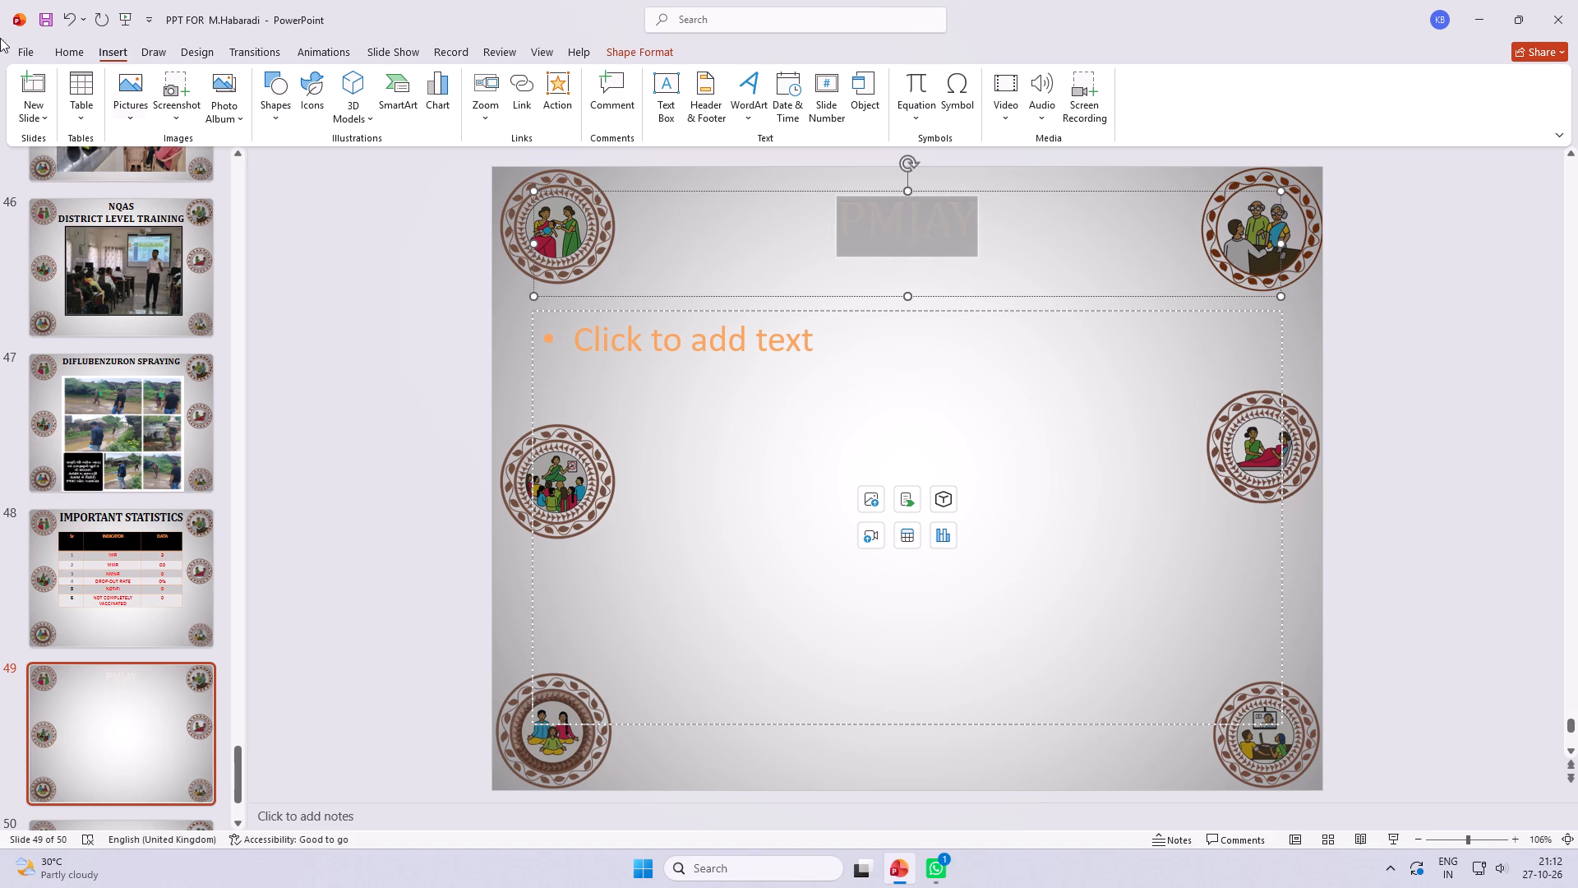
pyautogui.click(77, 55)
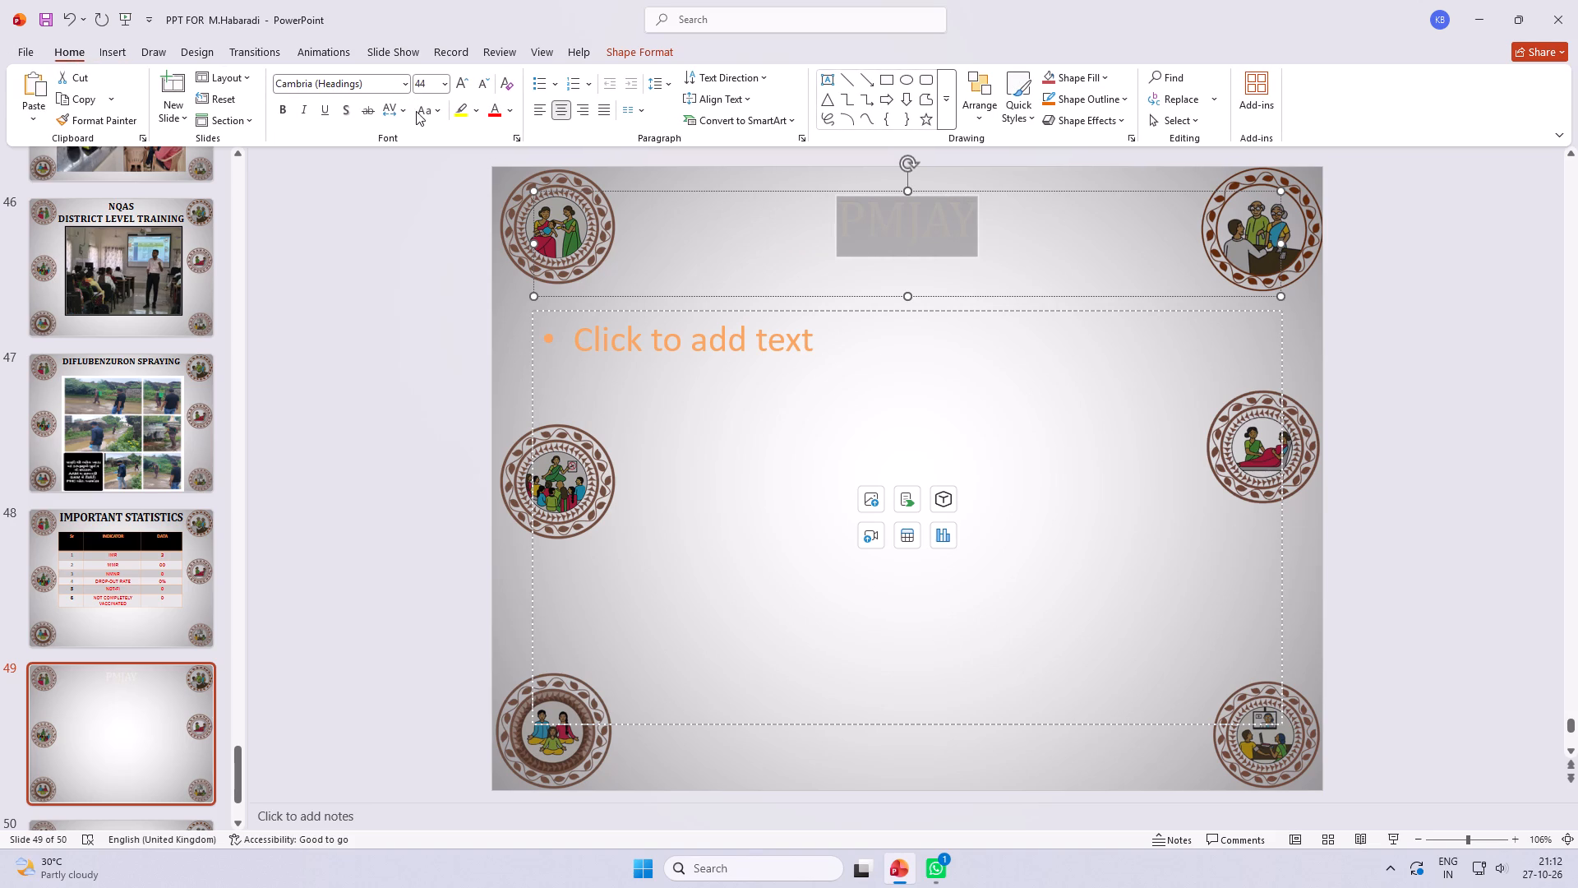
pyautogui.click(437, 111)
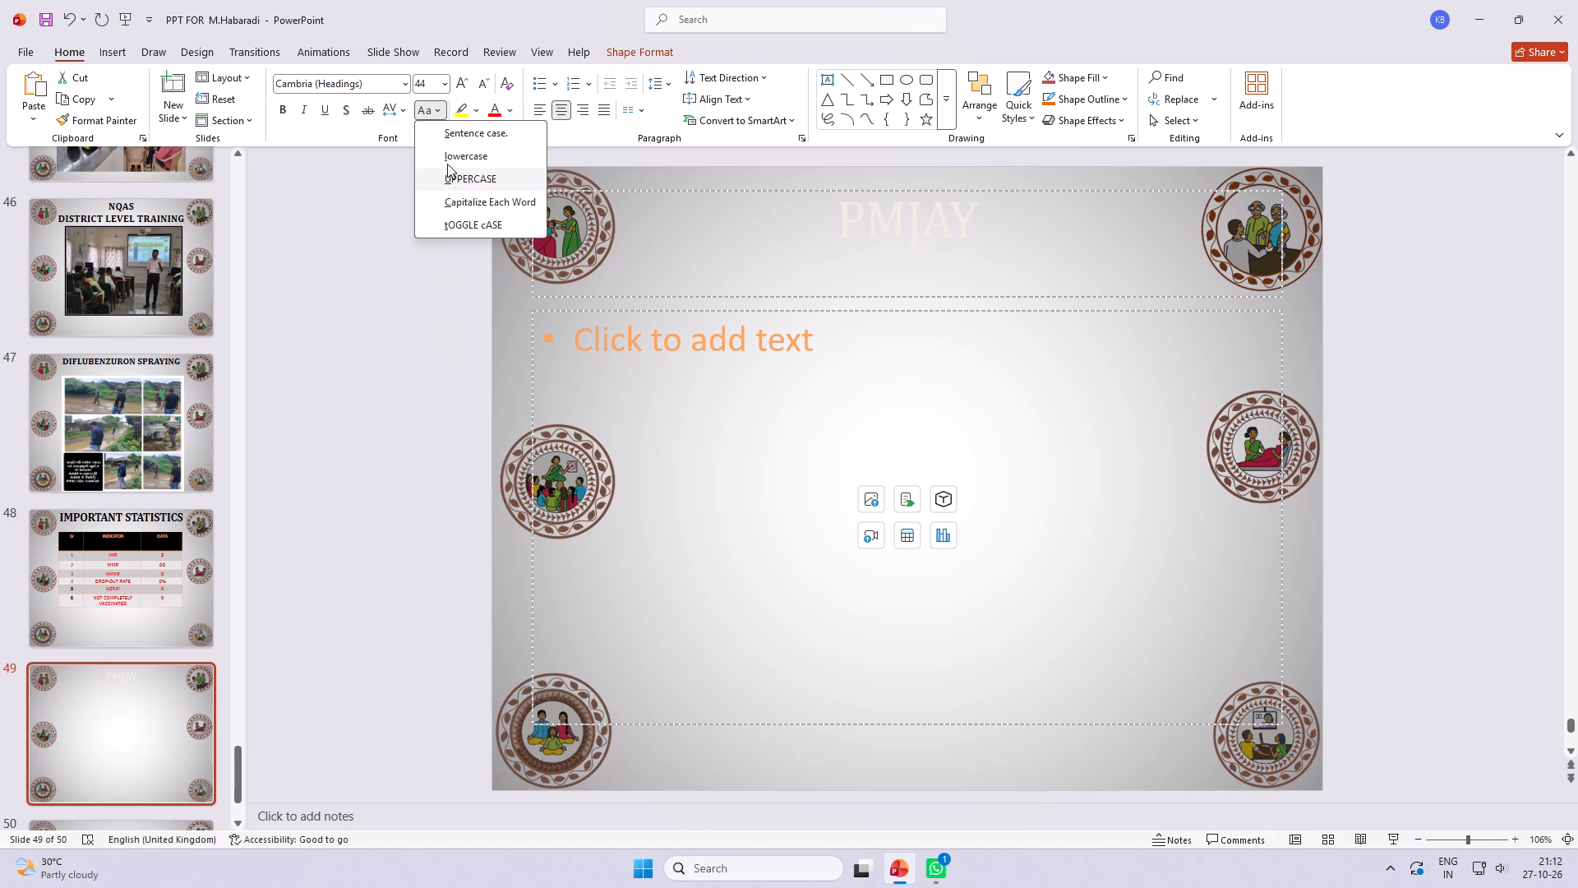
pyautogui.click(442, 110)
pyautogui.click(510, 110)
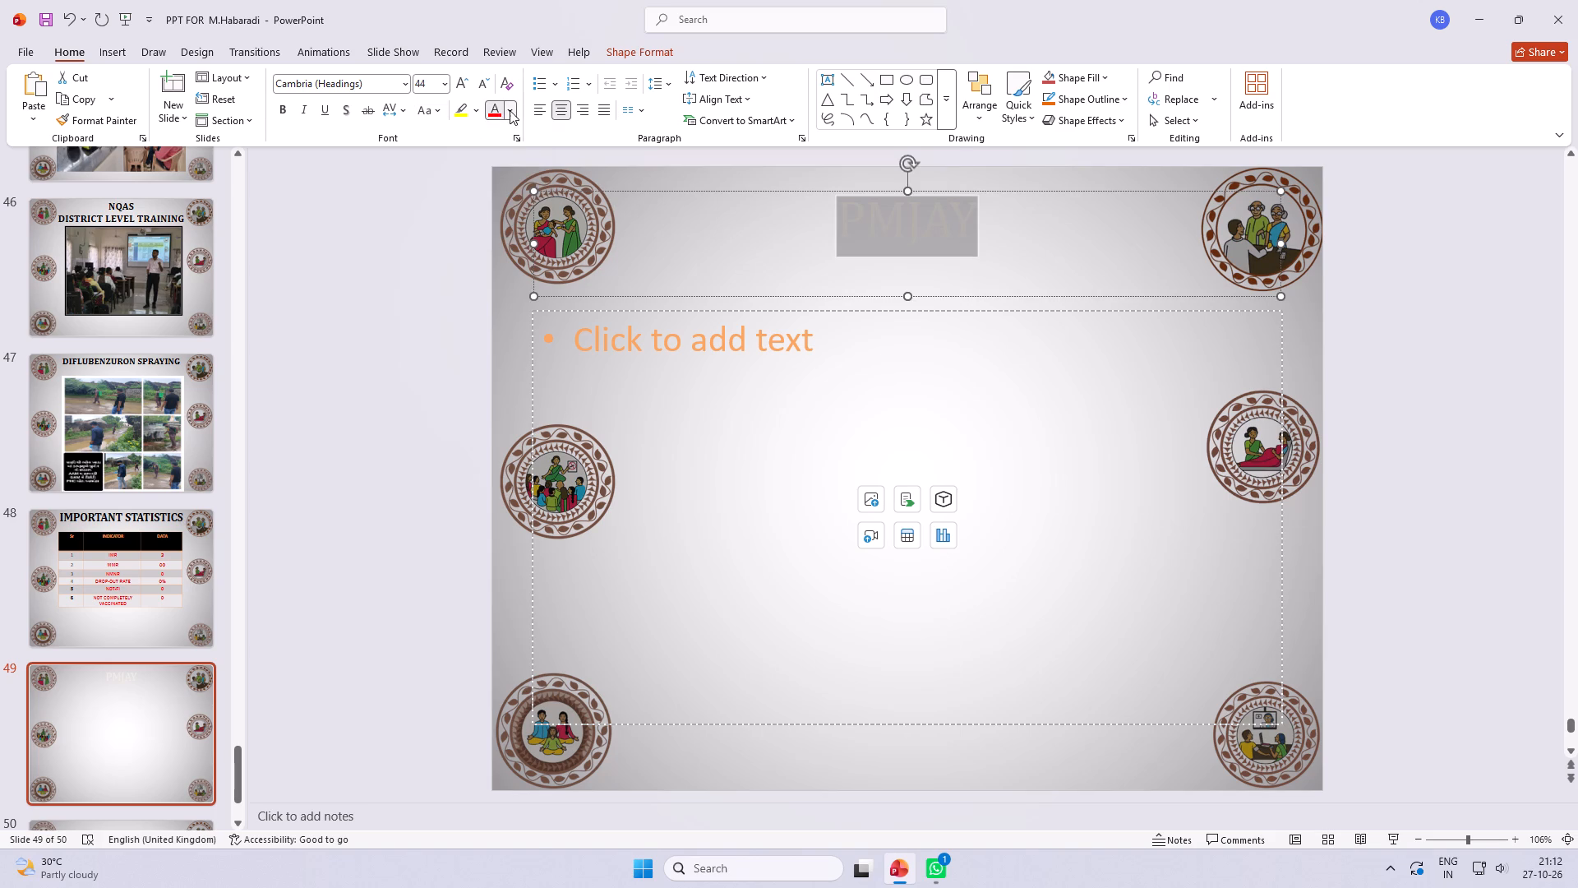
pyautogui.click(493, 190)
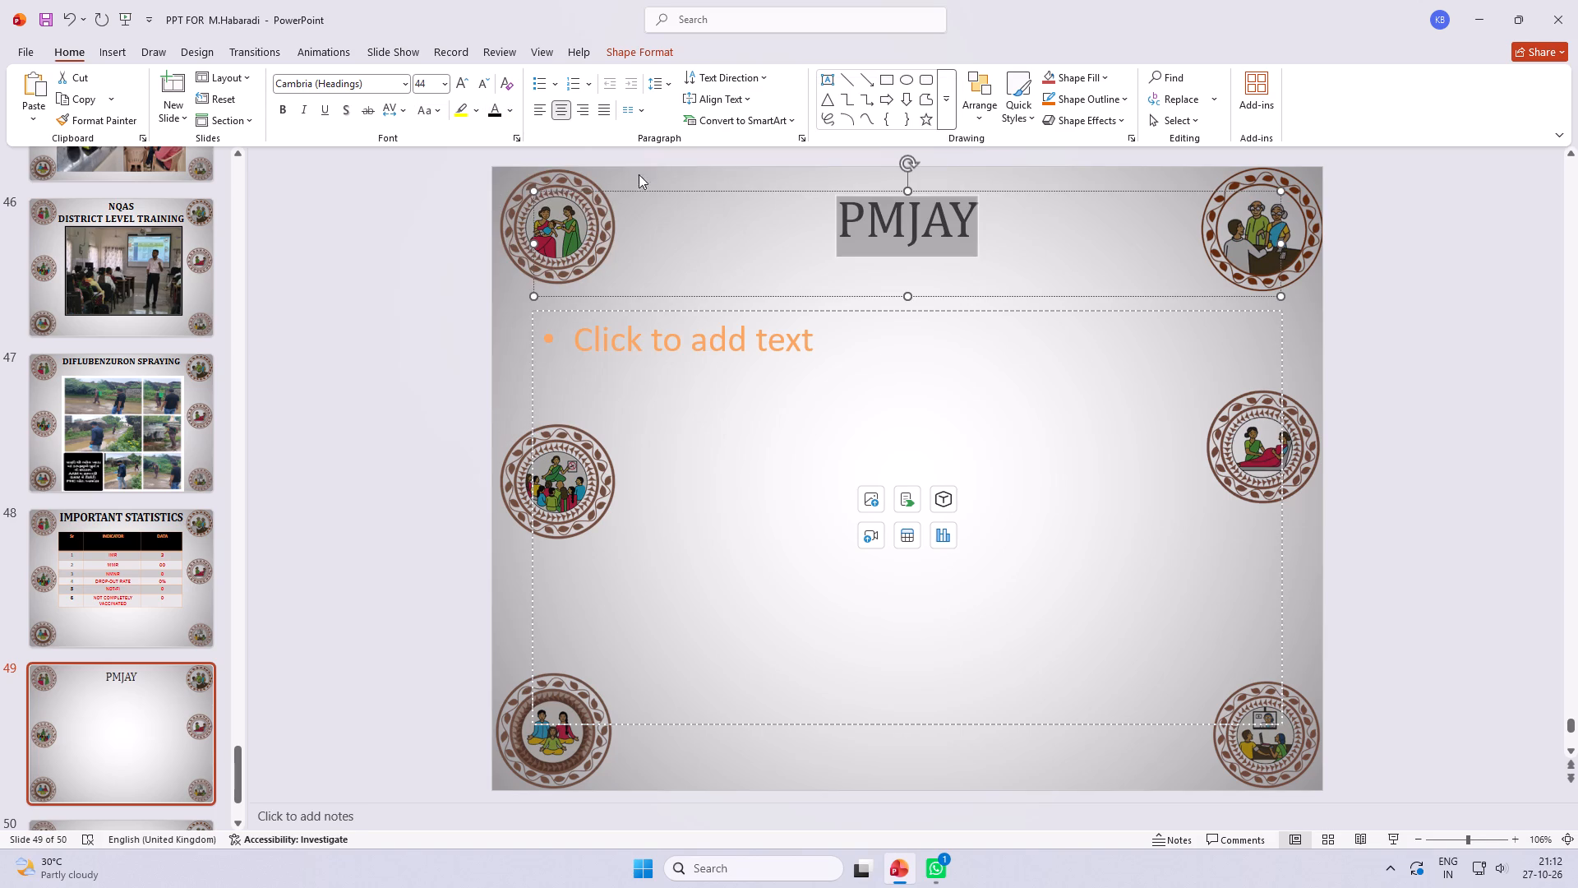
# Extend the new slide's title to read PMJAY AWARD.
pyautogui.click(1024, 220)
pyautogui.press('space')
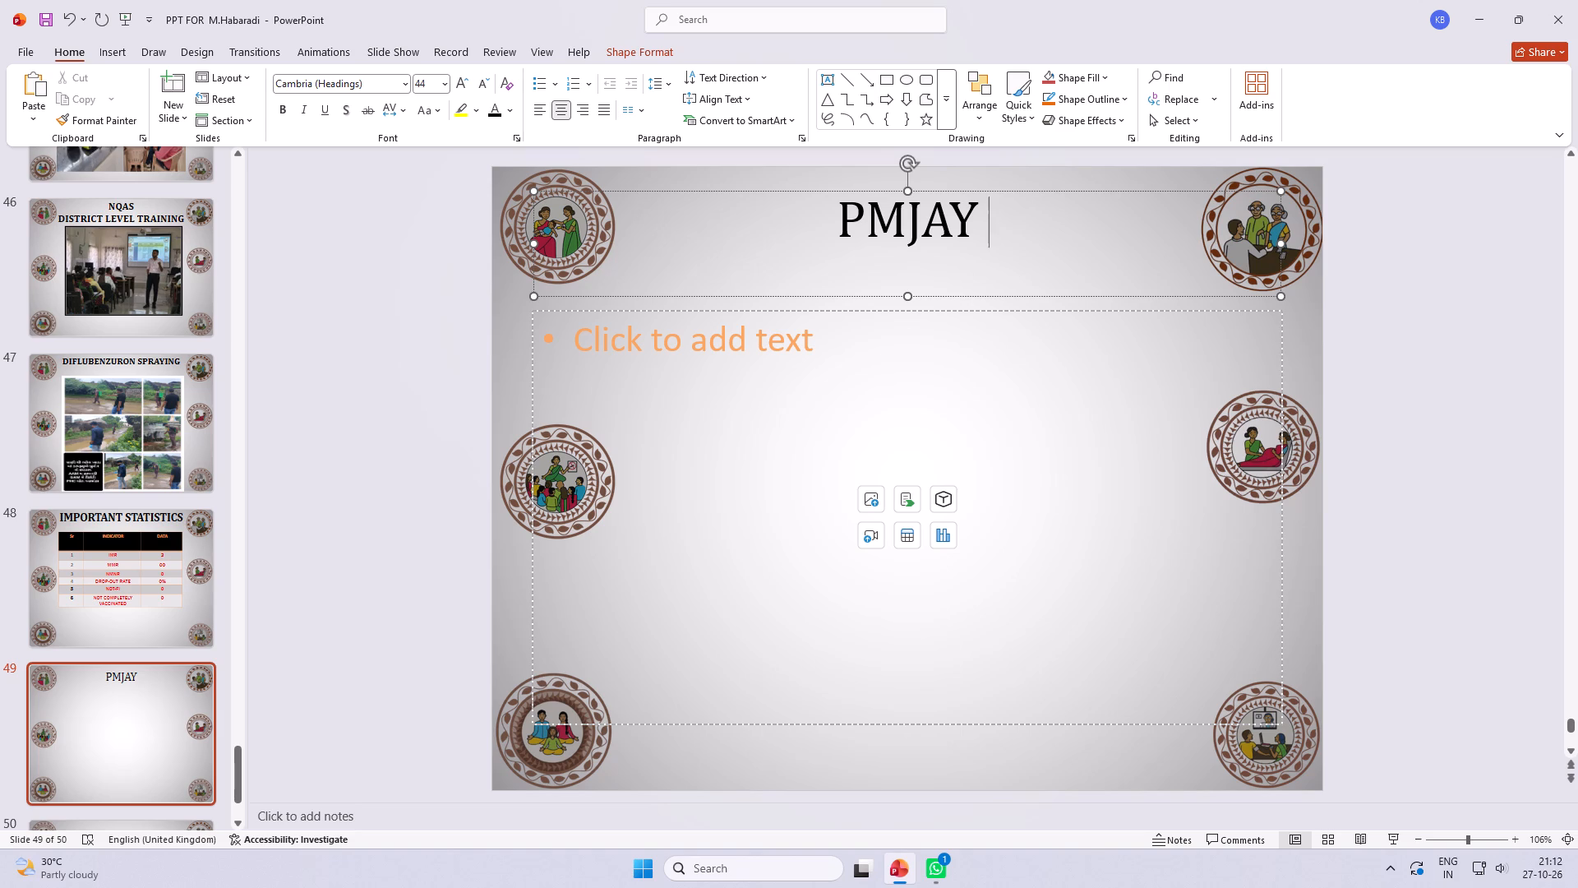
pyautogui.write('AW')
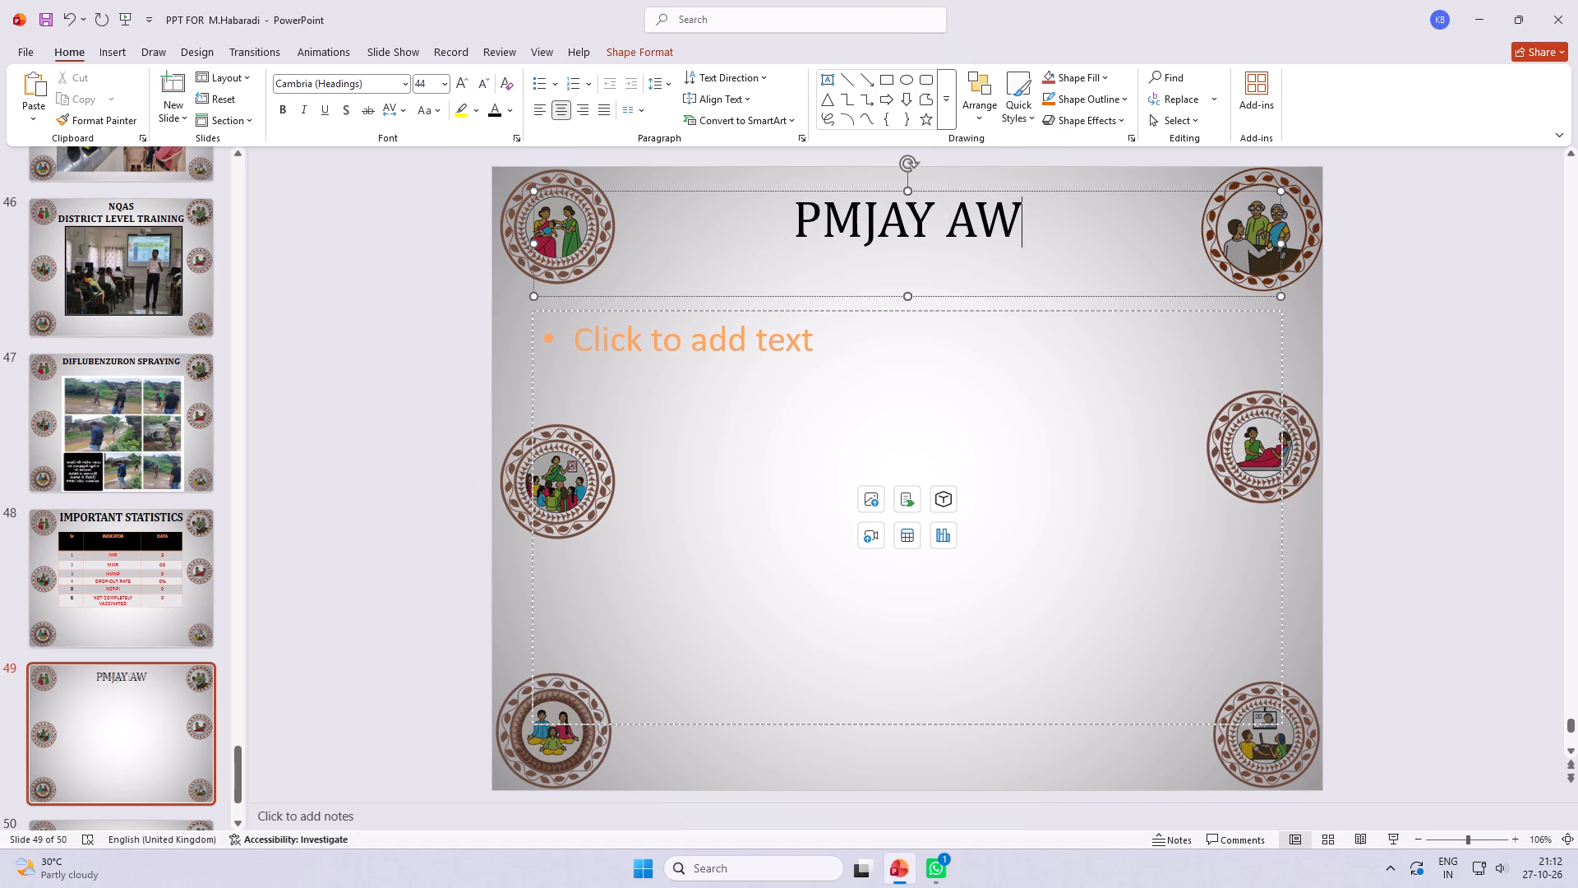
pyautogui.write('ORD')
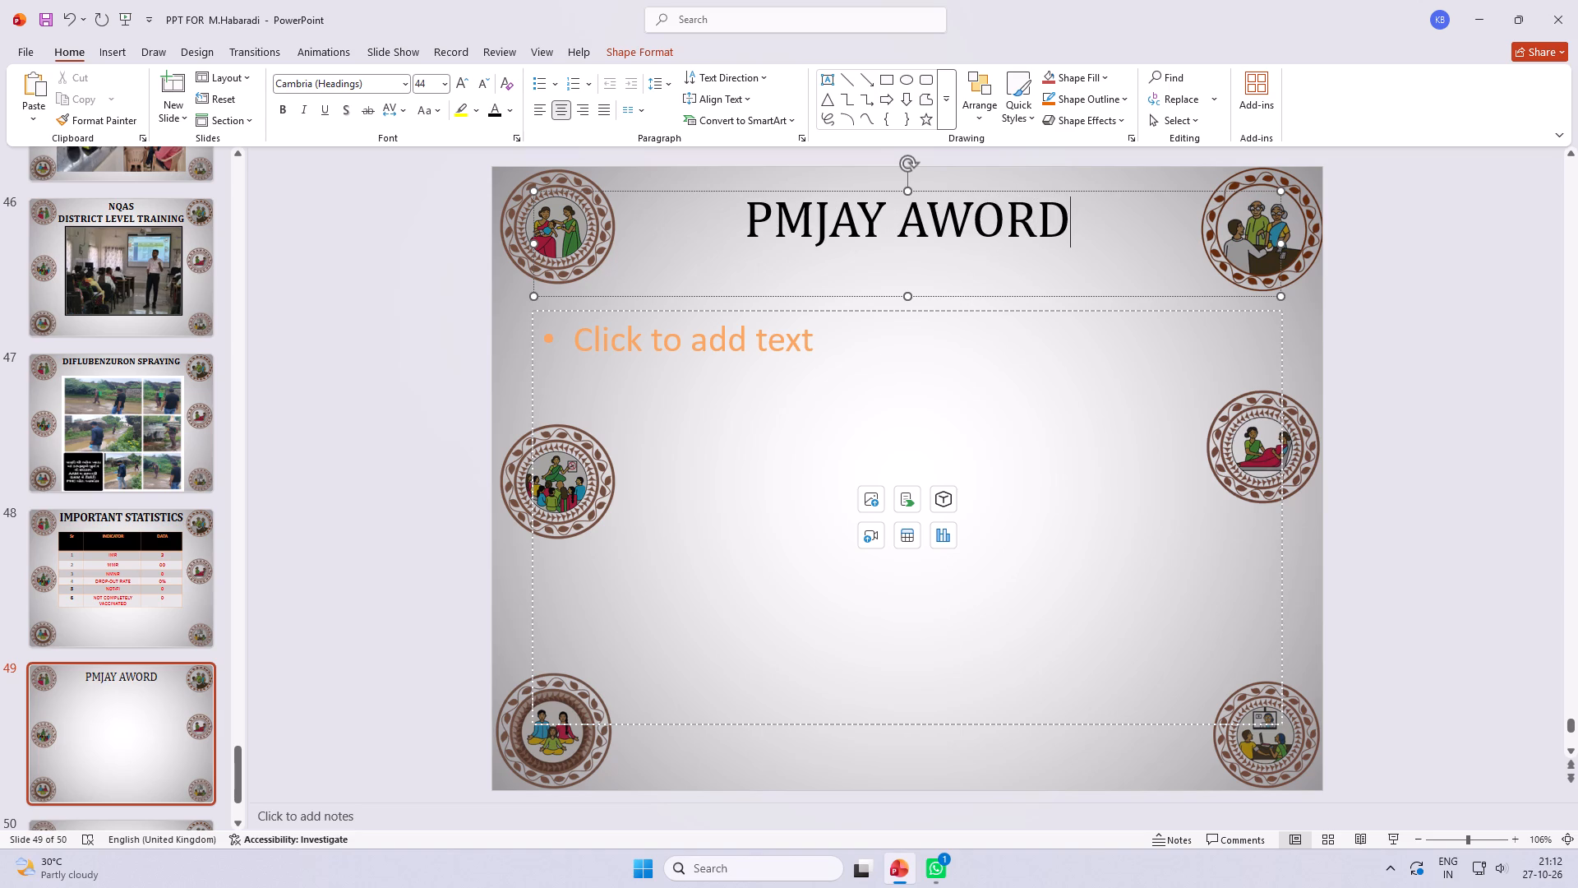
pyautogui.press('BackSpace')
pyautogui.press('BackSpace')
pyautogui.press('BackSpace')
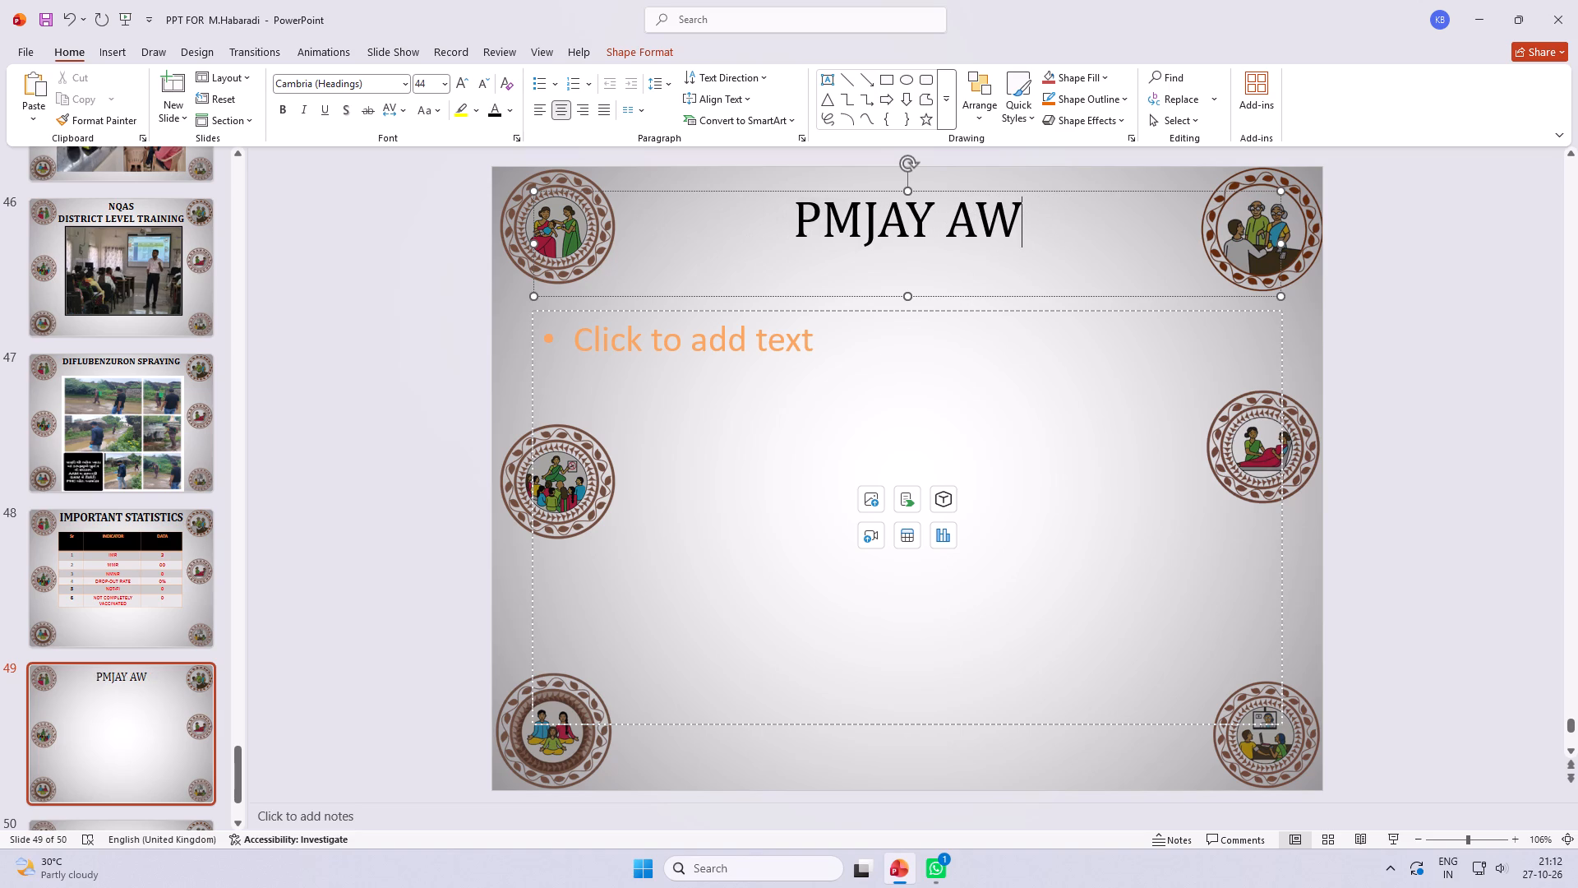
pyautogui.press('a')
pyautogui.write('RD')
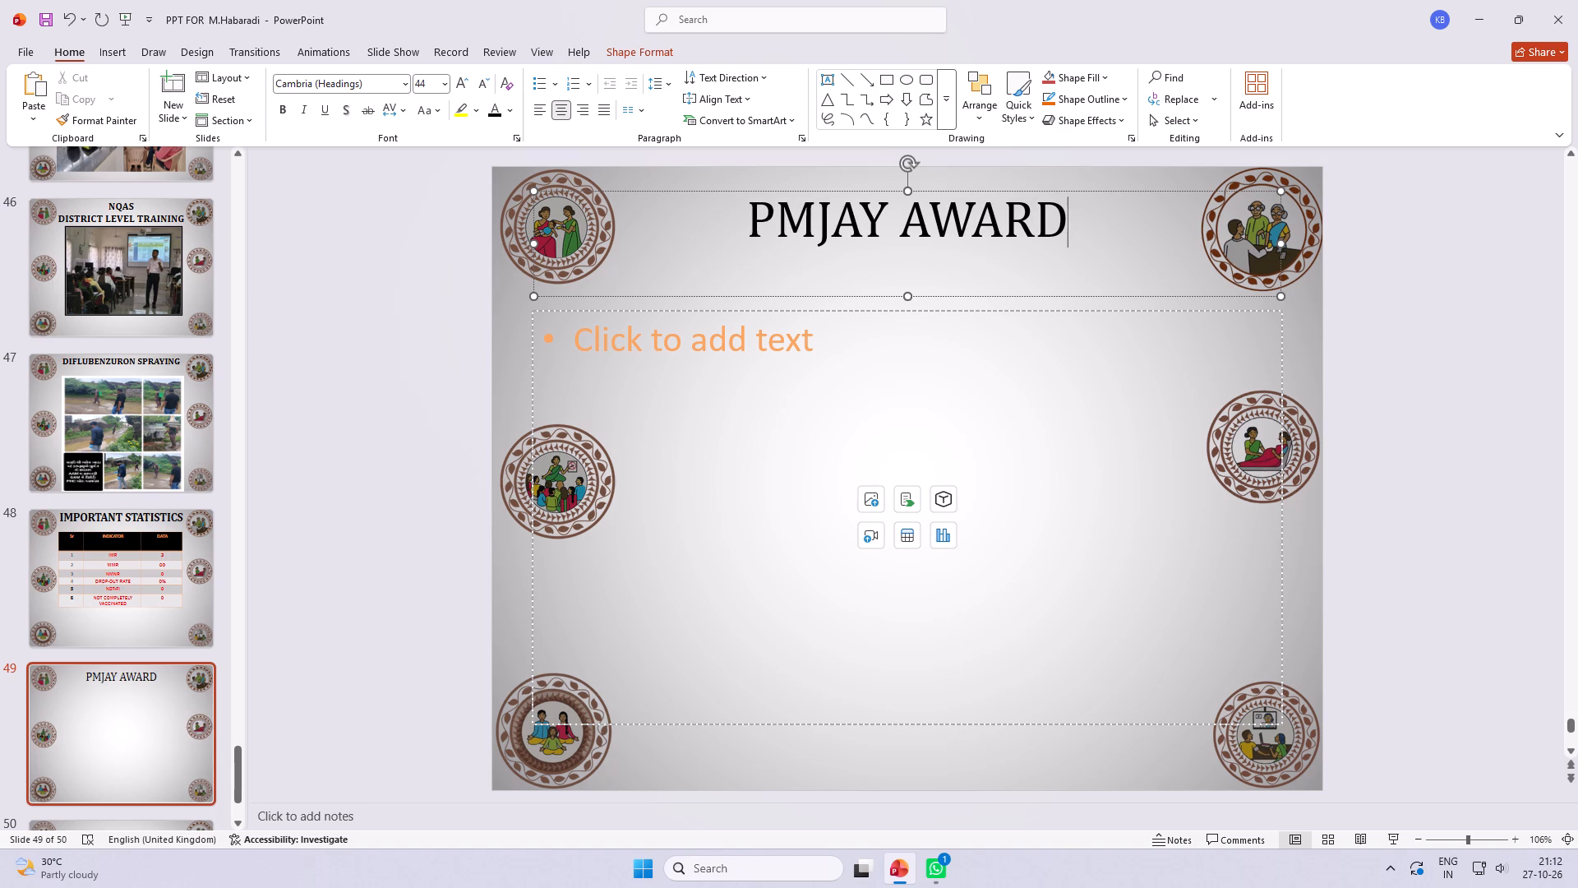
pyautogui.click(831, 388)
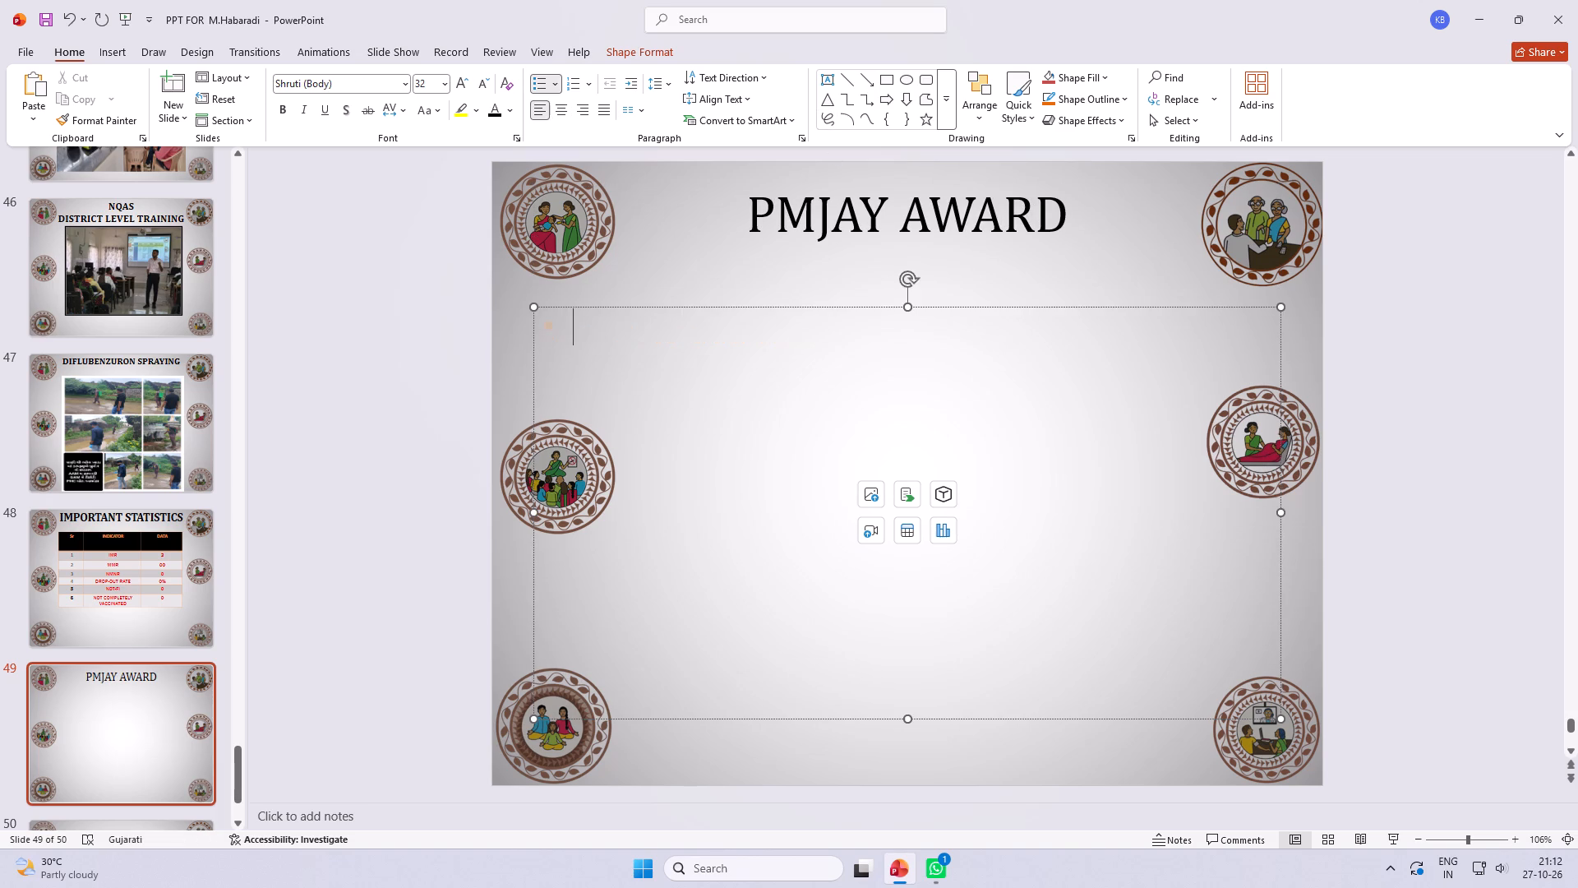
# Insert the picture sUCC from the Desktop folder into the content area of the PMJAY AWARD slide.
pyautogui.click(1077, 212)
pyautogui.press('space')
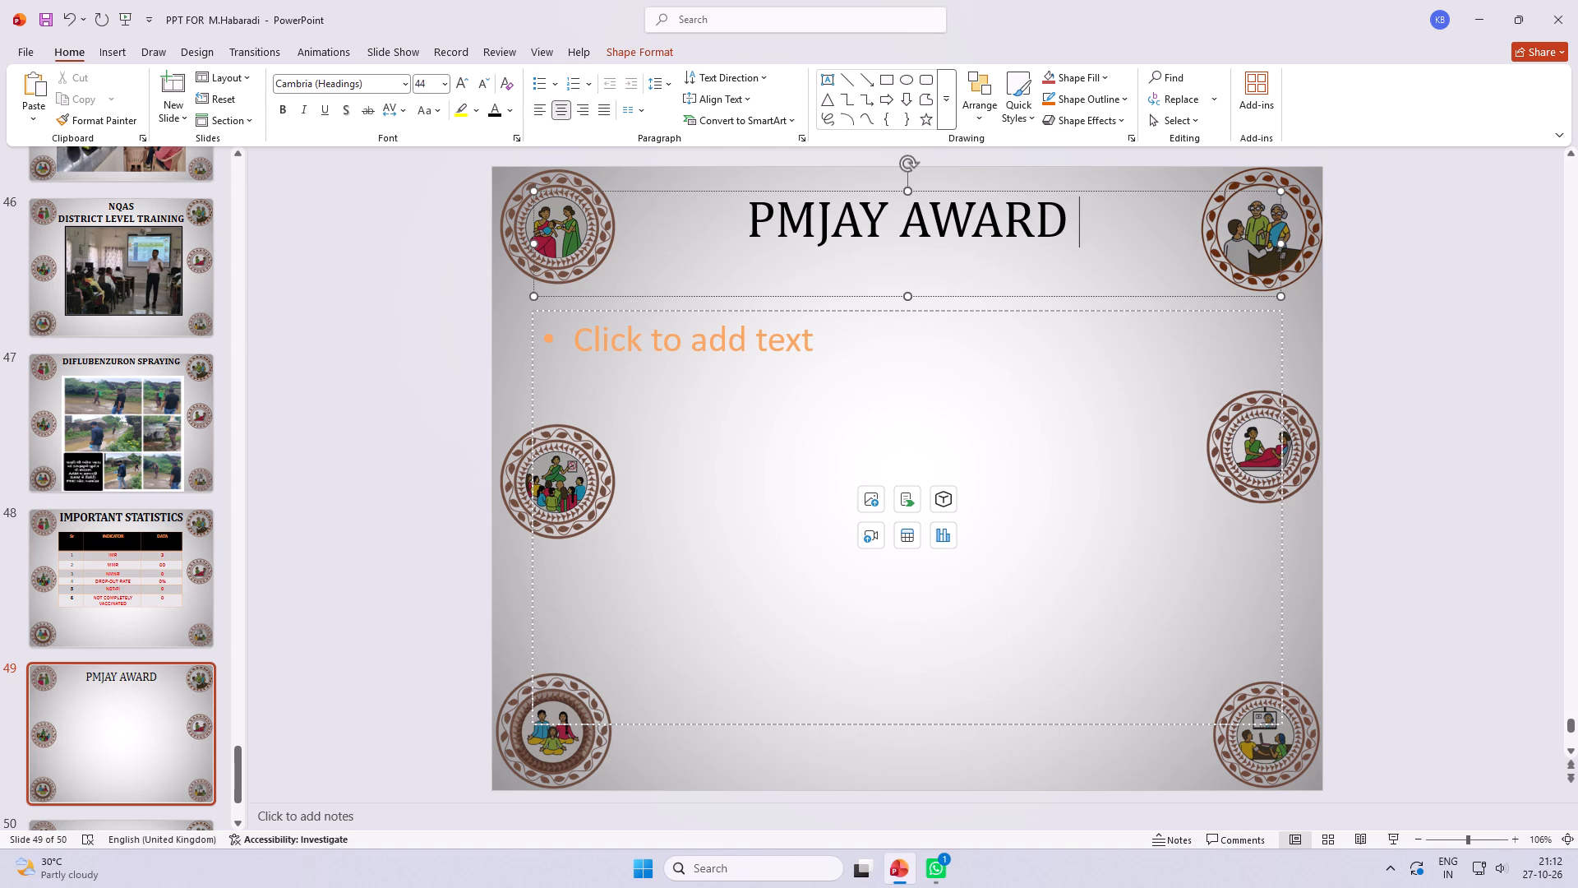
pyautogui.click(899, 422)
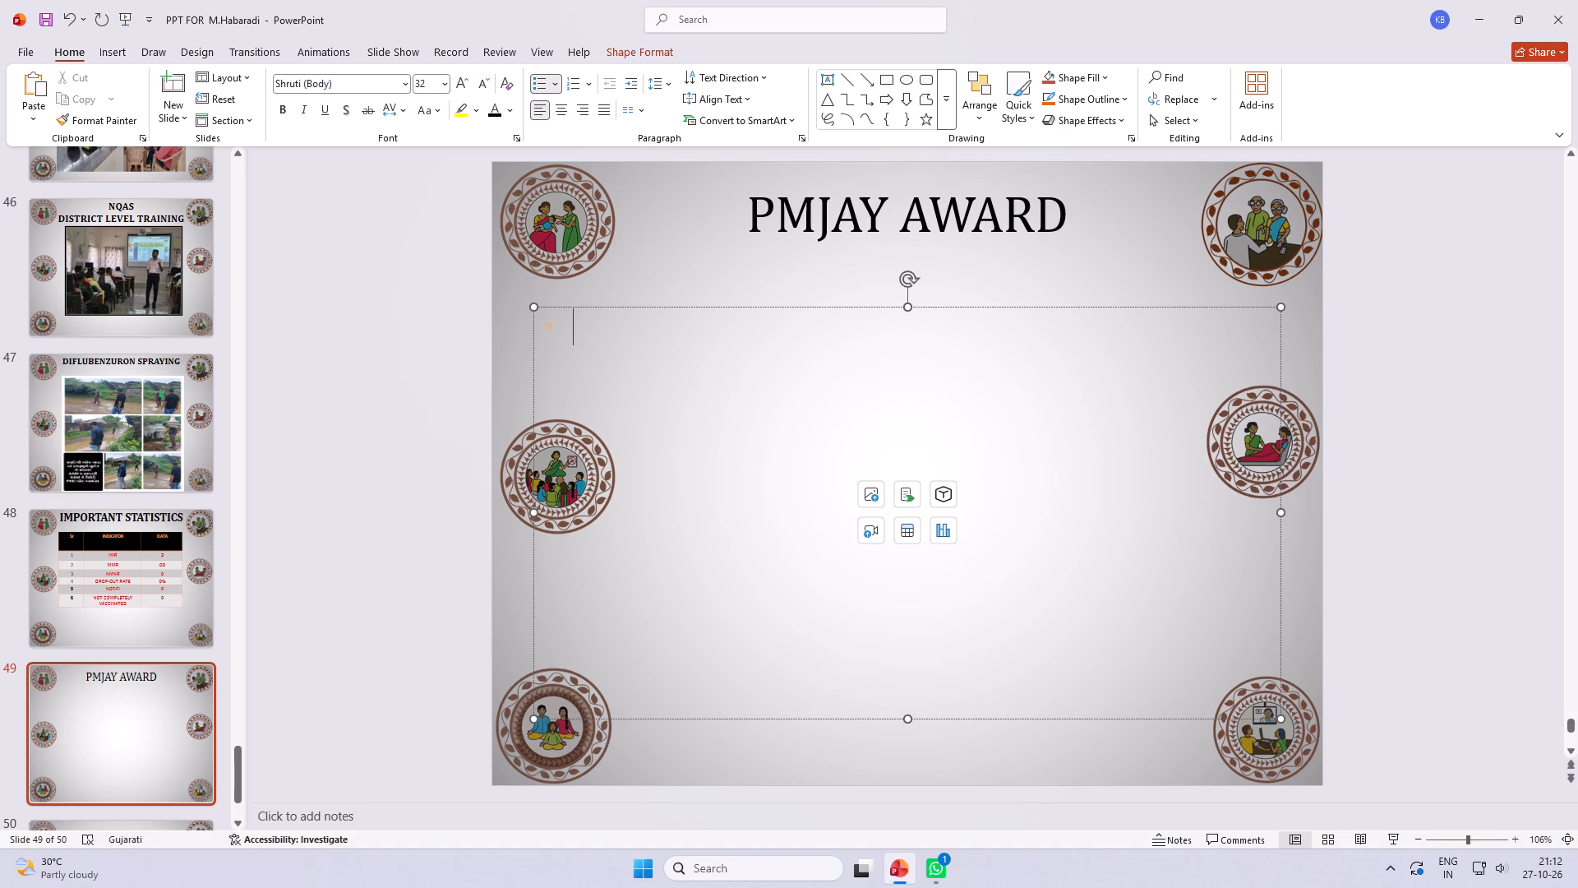
pyautogui.click(871, 494)
pyautogui.click(103, 50)
pyautogui.click(127, 90)
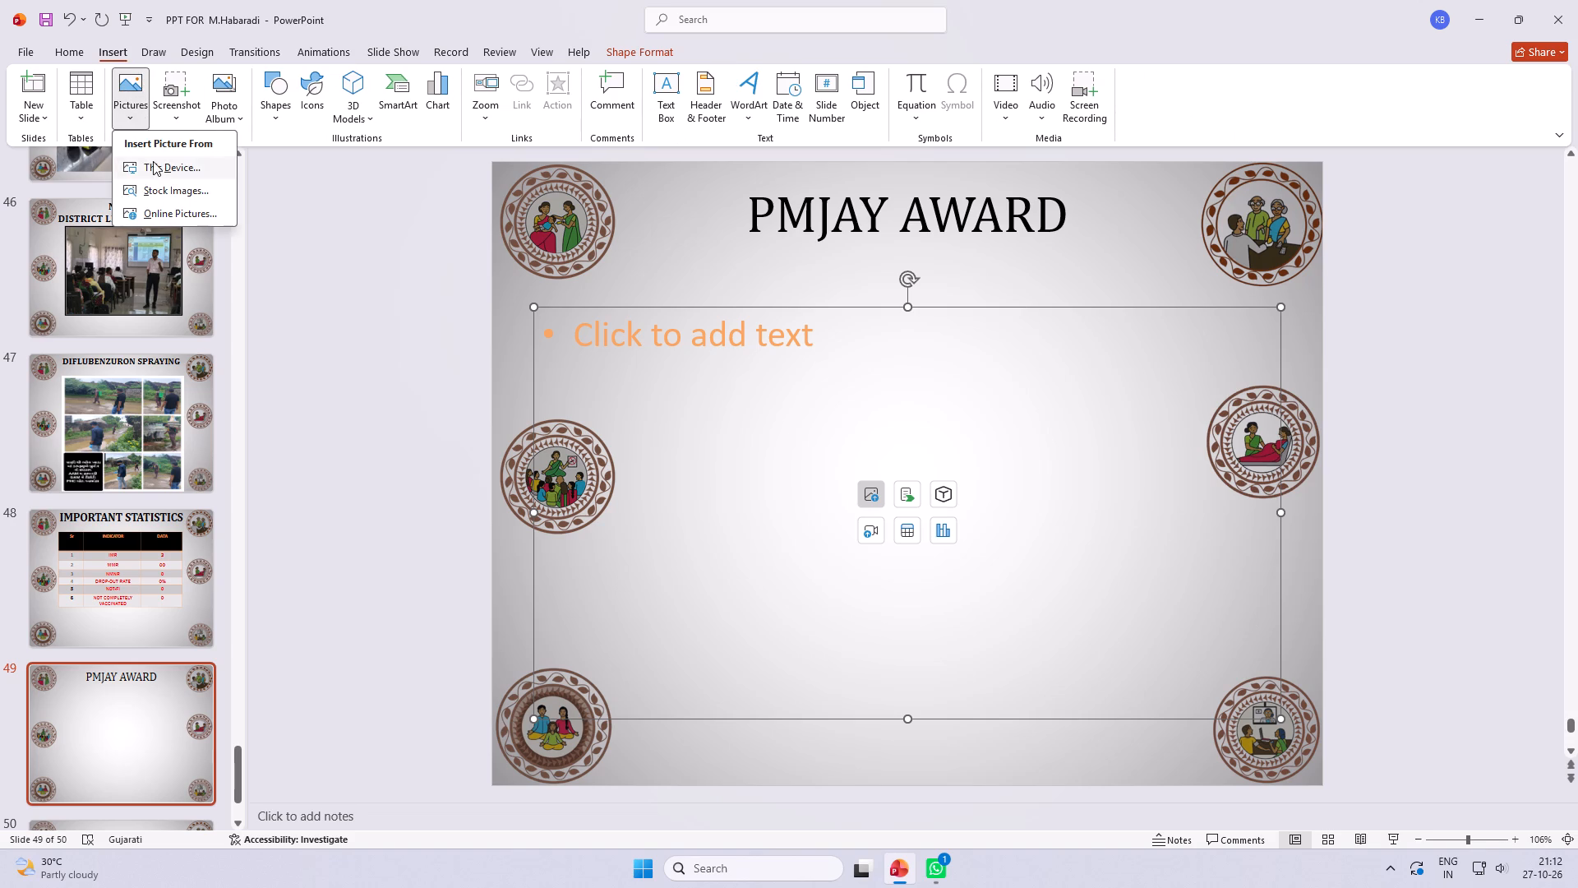
pyautogui.click(153, 161)
pyautogui.scroll(-8, 431, 244)
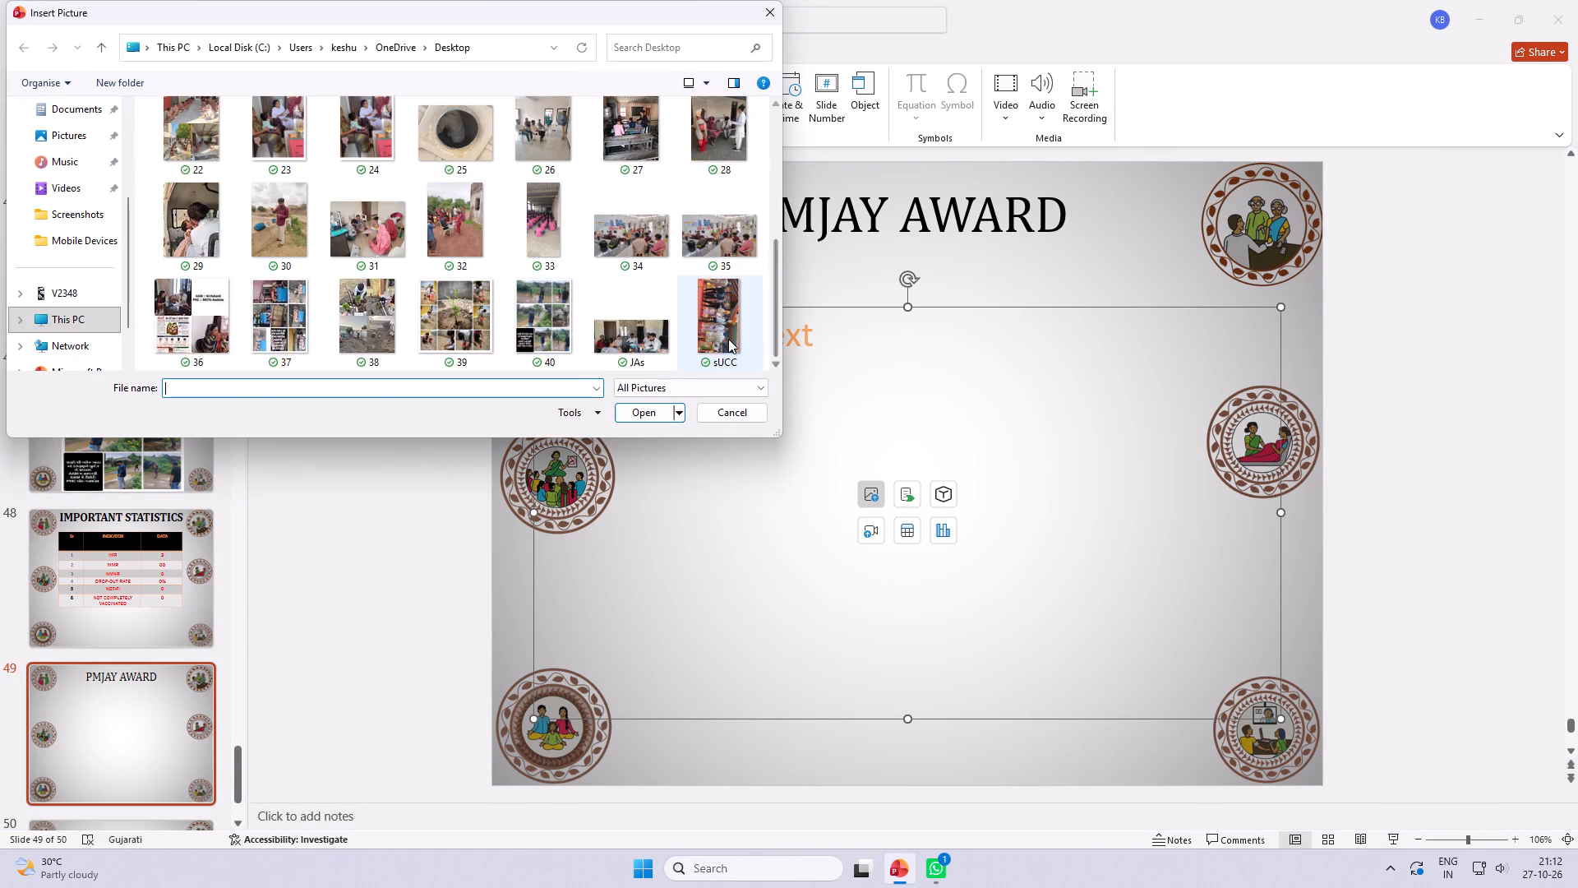
pyautogui.click(728, 338)
pyautogui.click(661, 414)
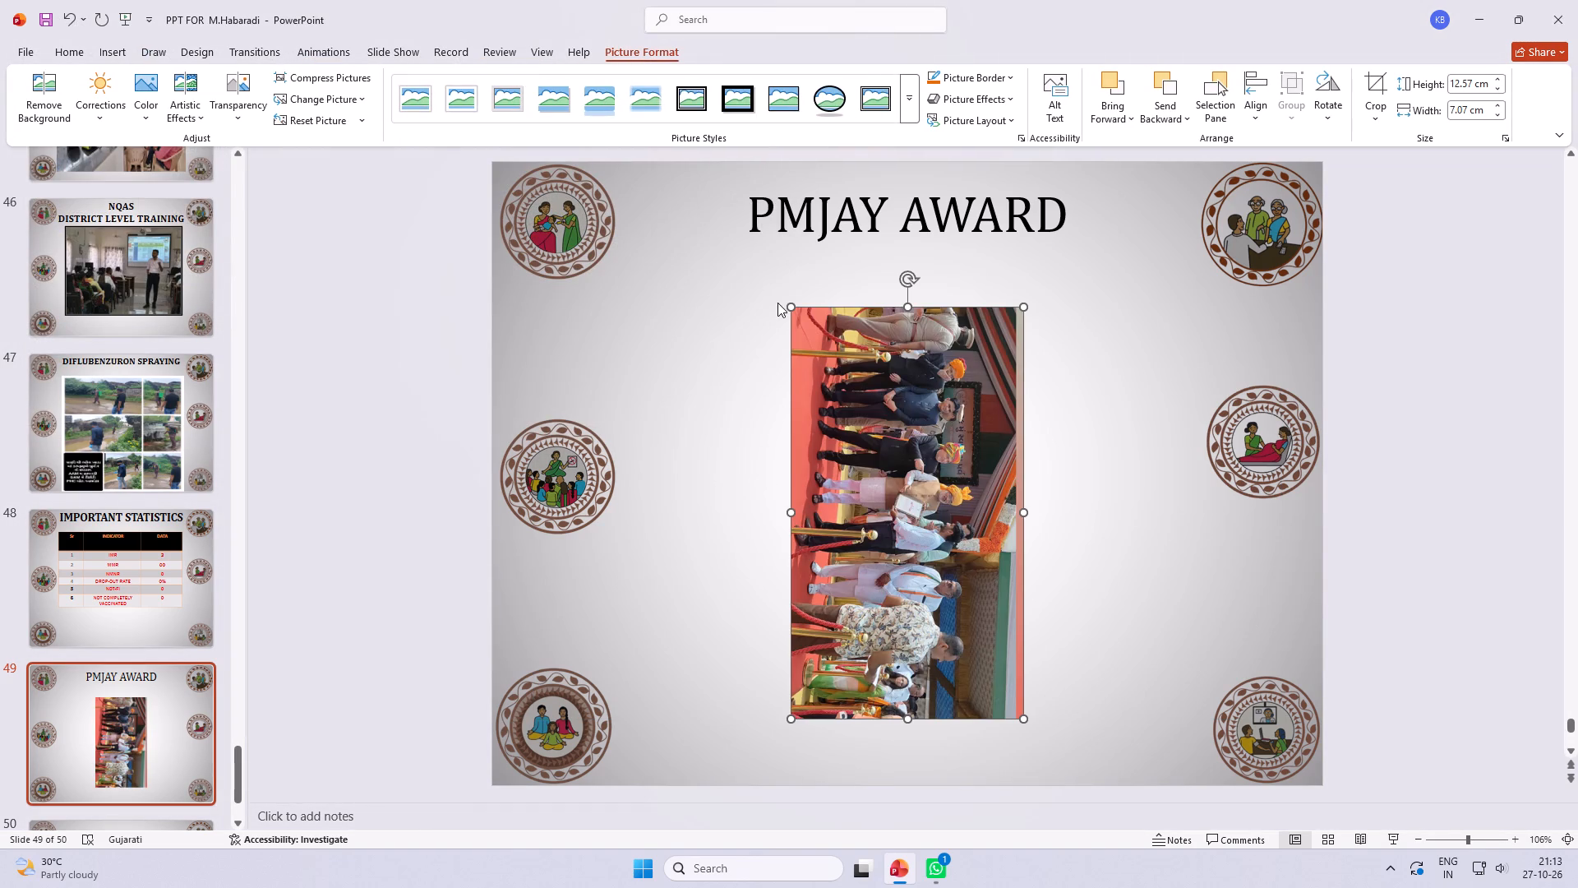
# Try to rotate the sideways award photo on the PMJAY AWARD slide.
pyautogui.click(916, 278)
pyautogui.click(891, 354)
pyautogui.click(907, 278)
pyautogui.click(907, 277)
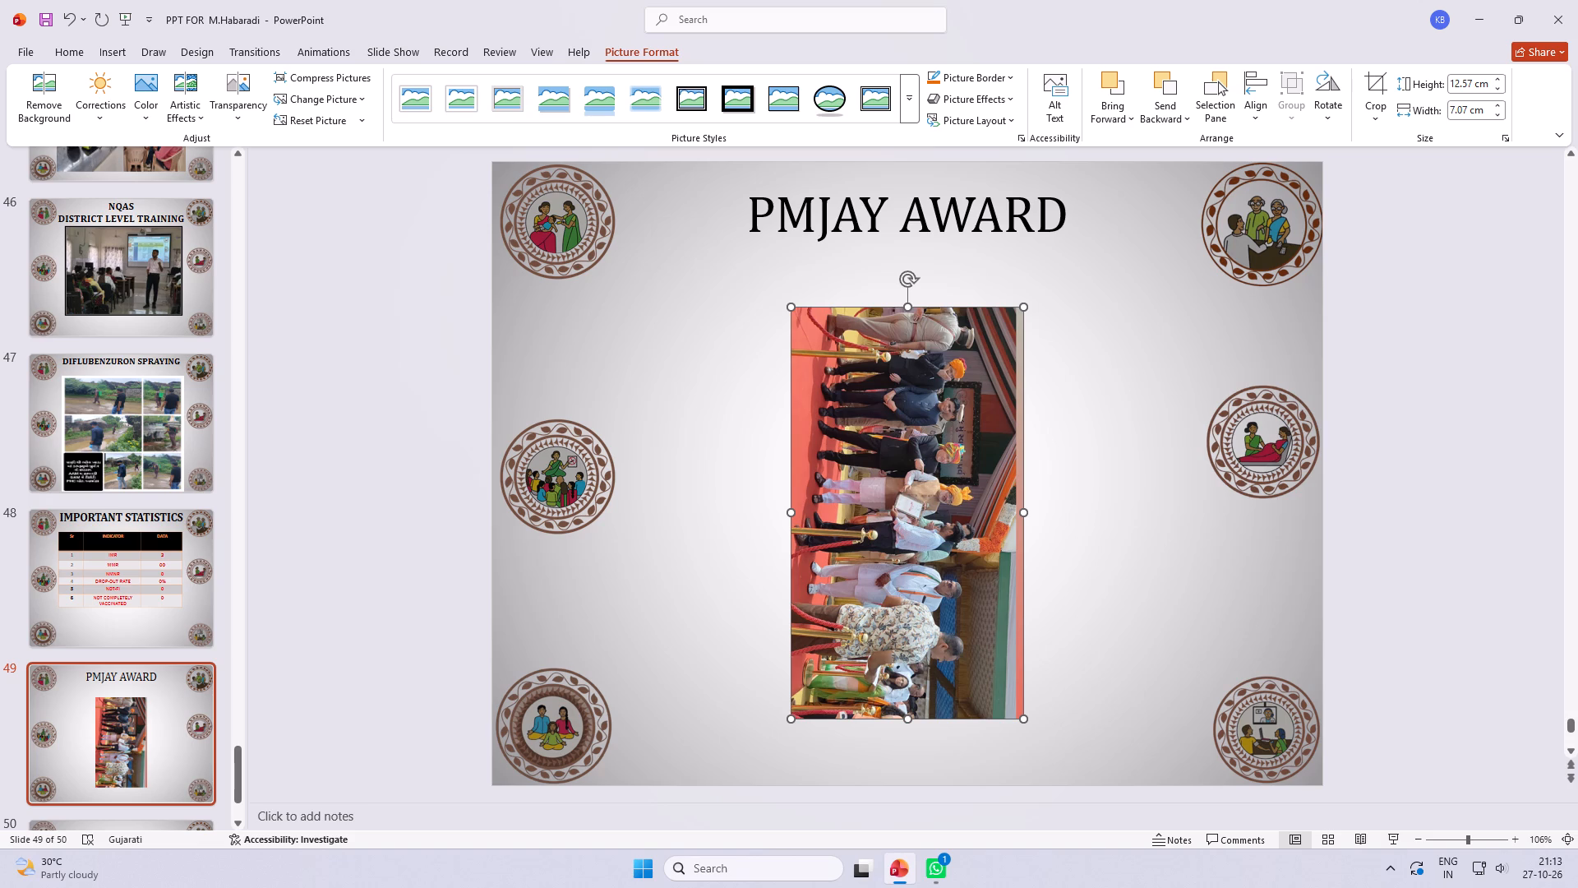
# Stretch the award photo to a height of about 12.9 cm and shift it slightly up and to the right on the slide.
pyautogui.moveTo(911, 720); pyautogui.dragTo(994, 692)
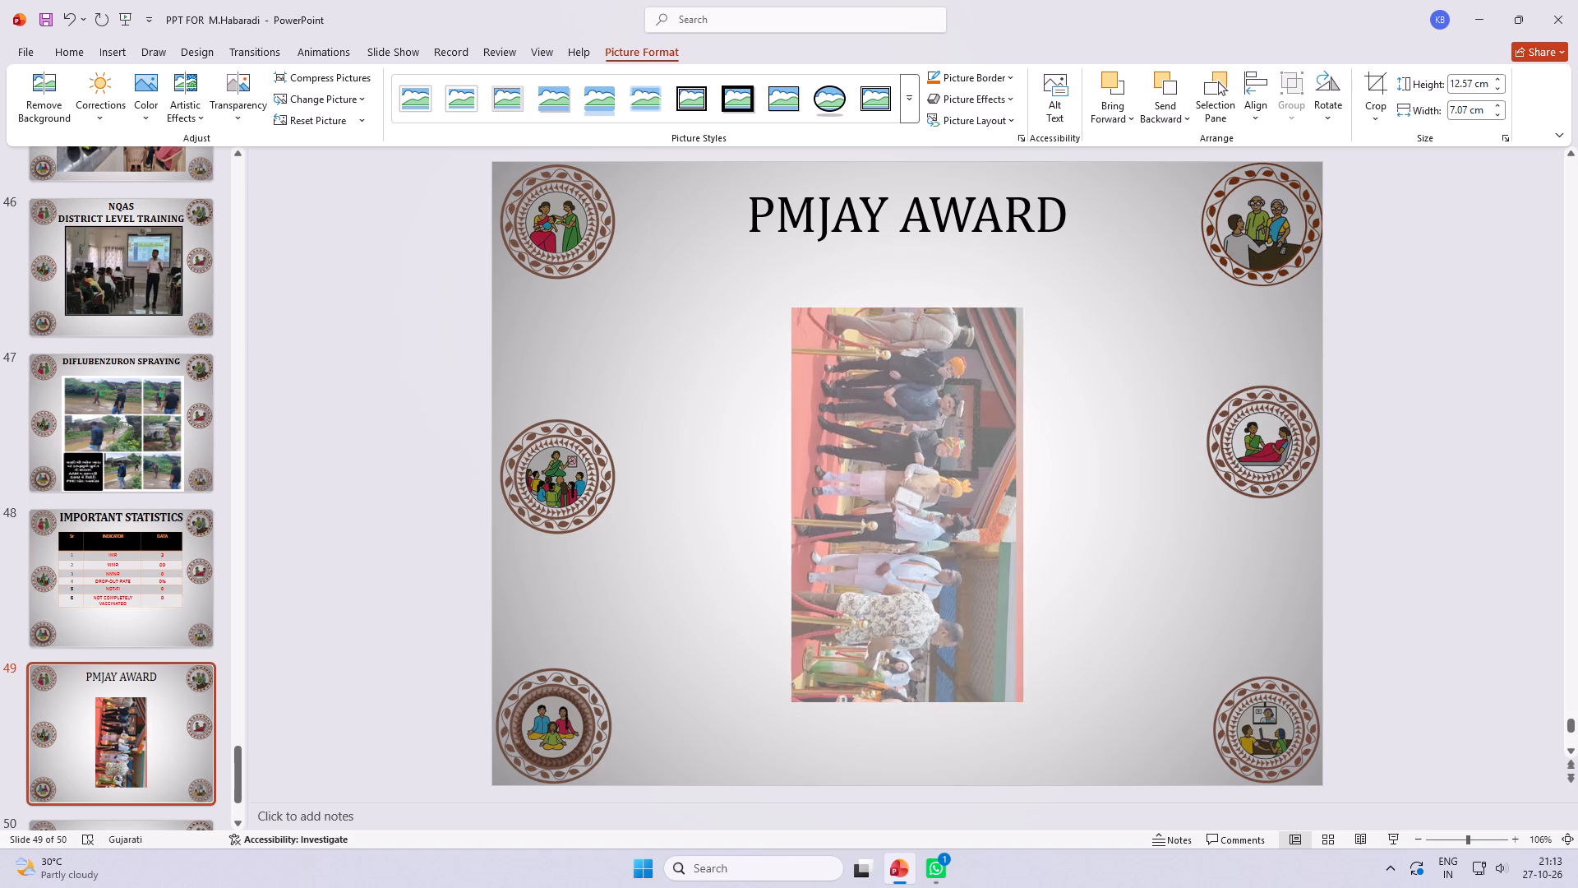
pyautogui.moveTo(994, 692); pyautogui.dragTo(999, 687)
pyautogui.moveTo(911, 689); pyautogui.dragTo(911, 724)
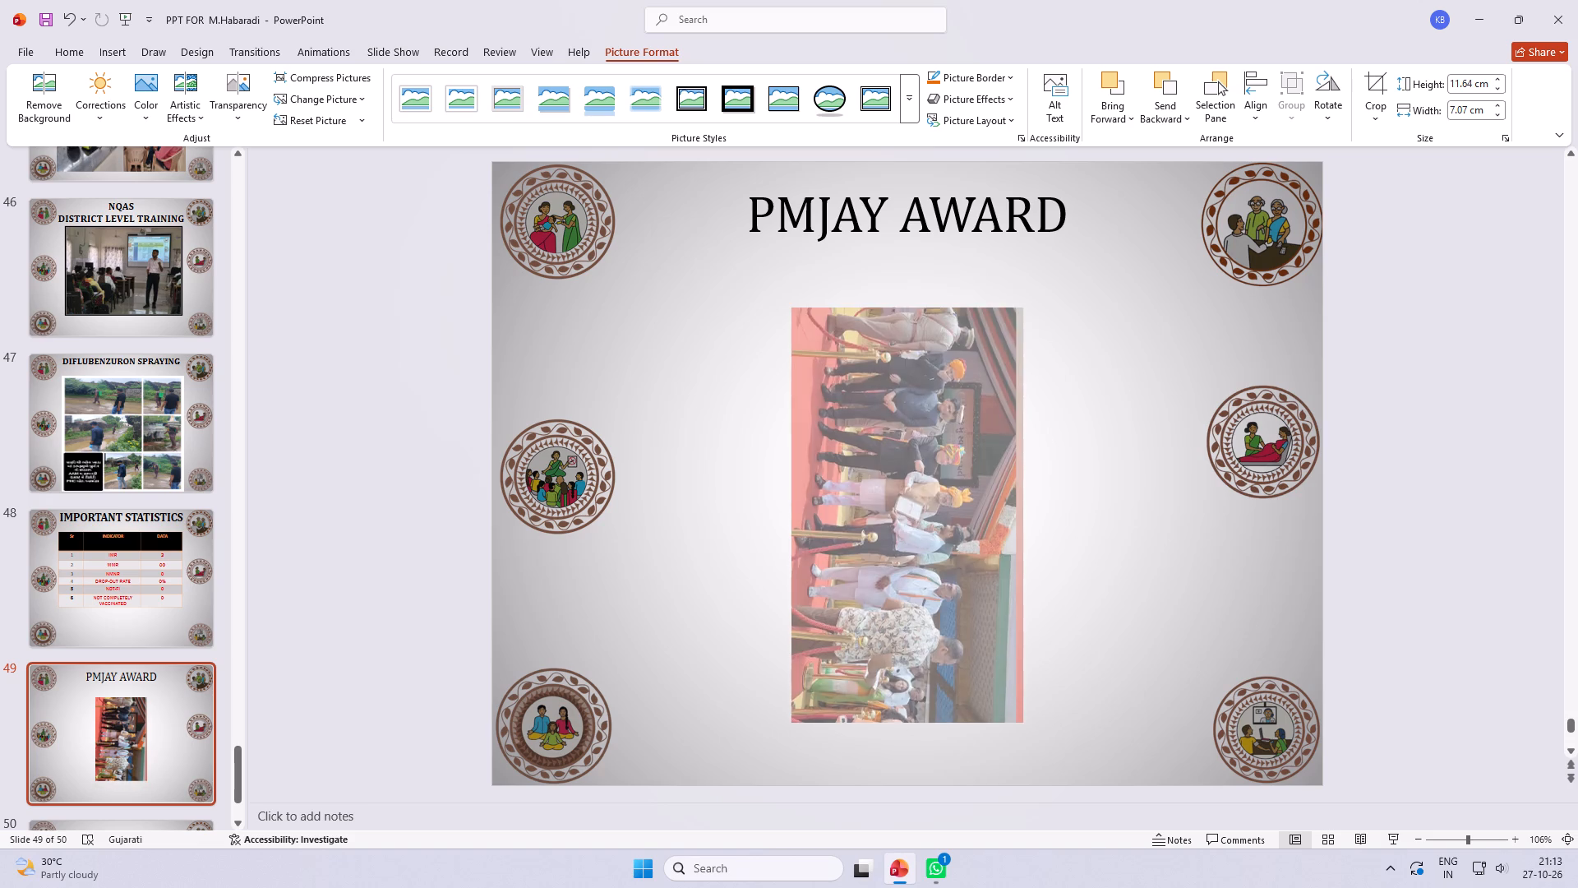
pyautogui.moveTo(911, 724); pyautogui.dragTo(911, 726)
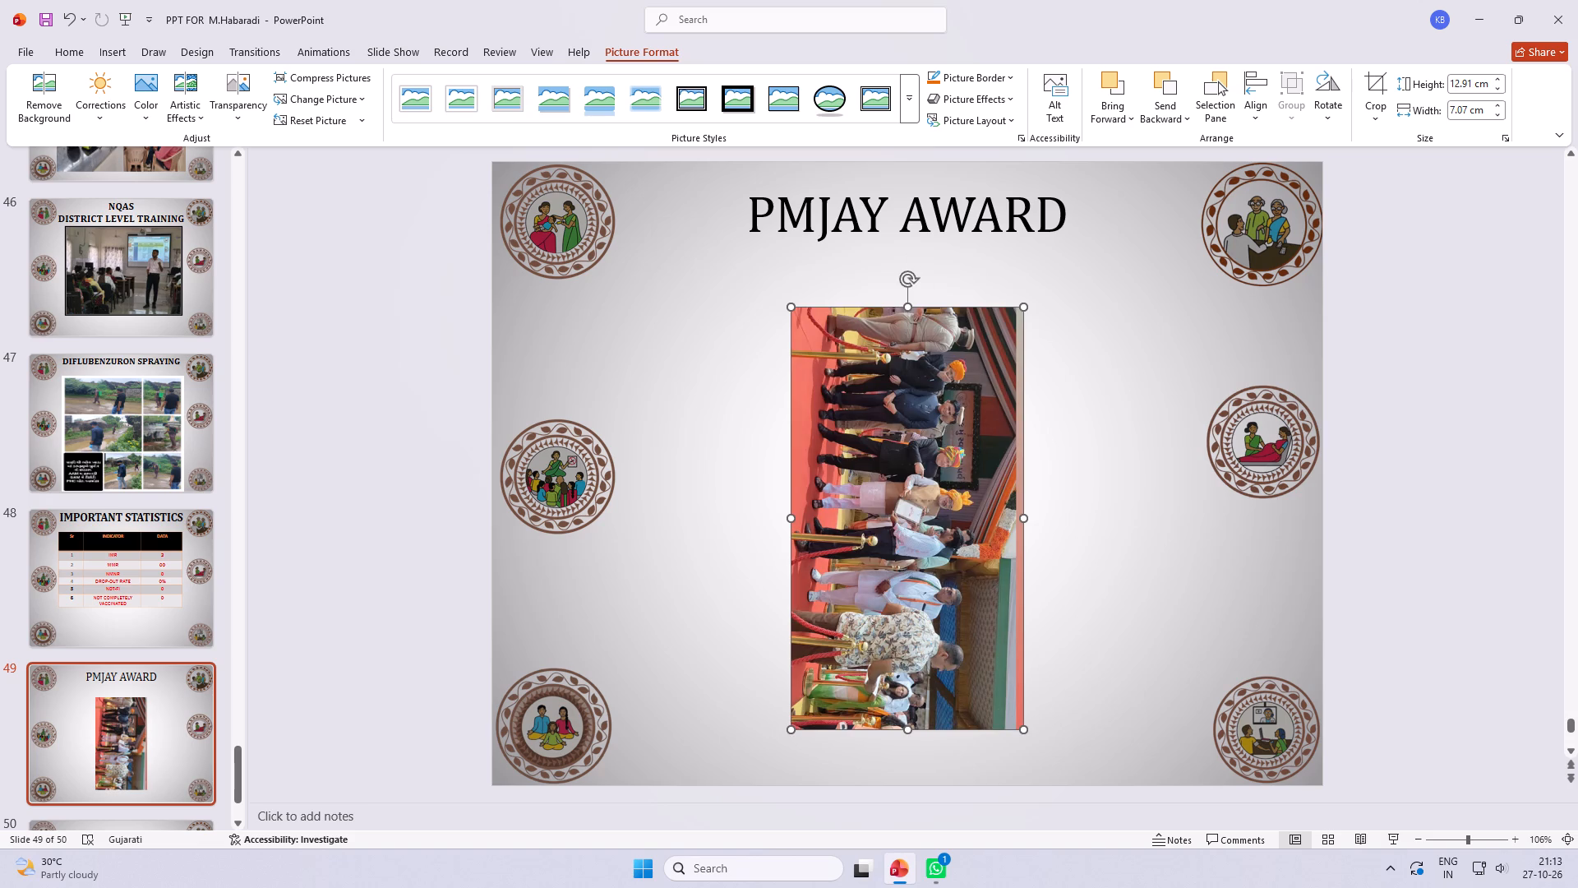
pyautogui.click(907, 280)
pyautogui.moveTo(1014, 728); pyautogui.dragTo(1042, 719)
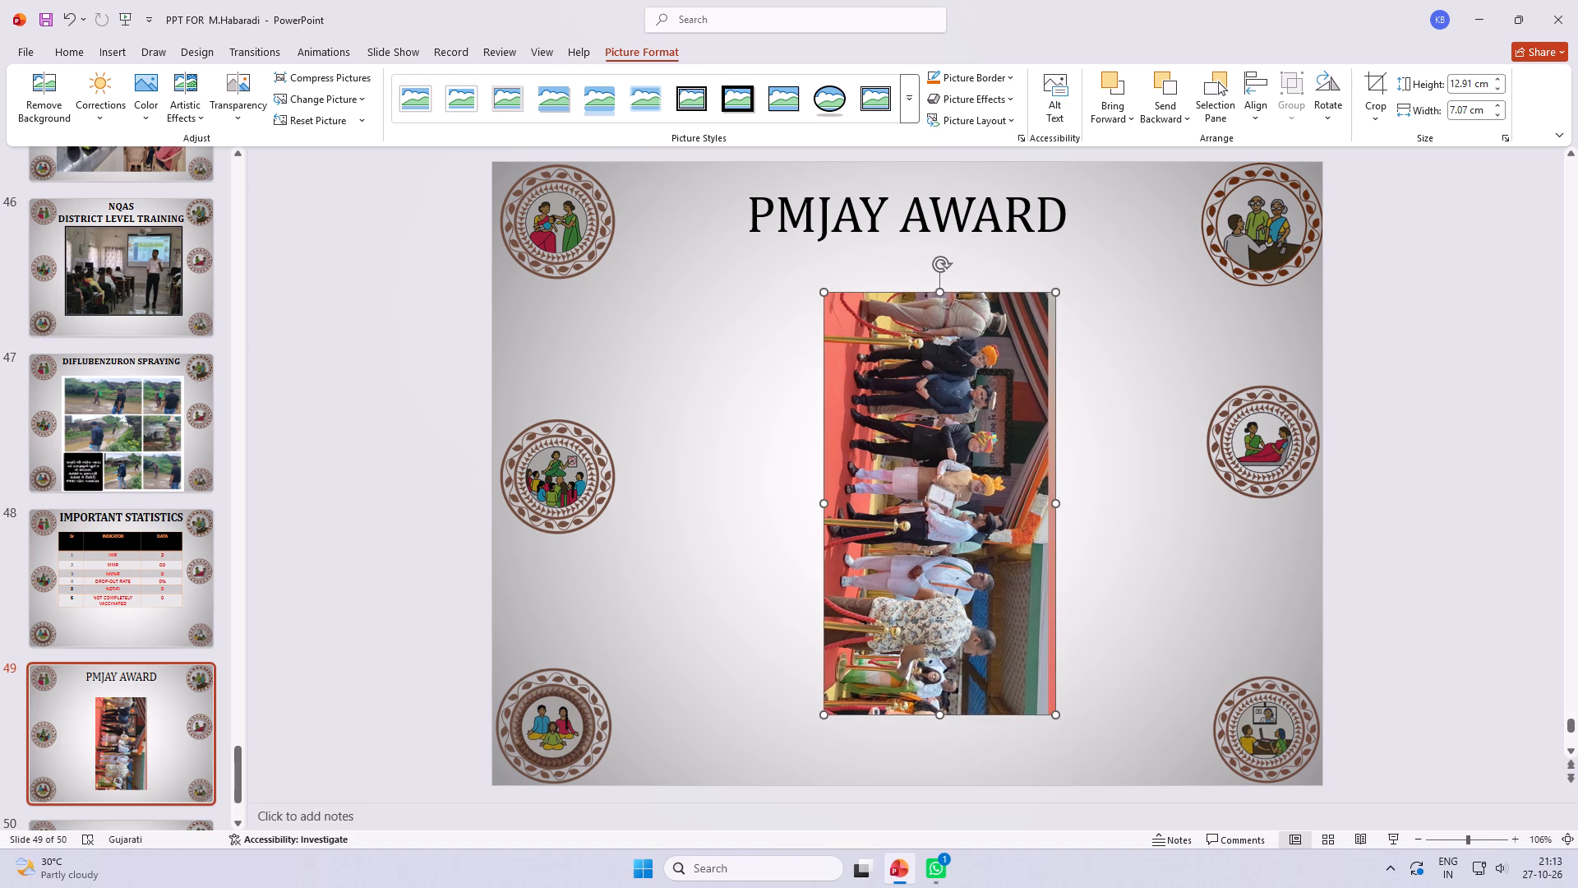
# Cut the sideways award photo from the PMJAY AWARD slide.
pyautogui.rightClick(930, 609)
pyautogui.click(976, 275)
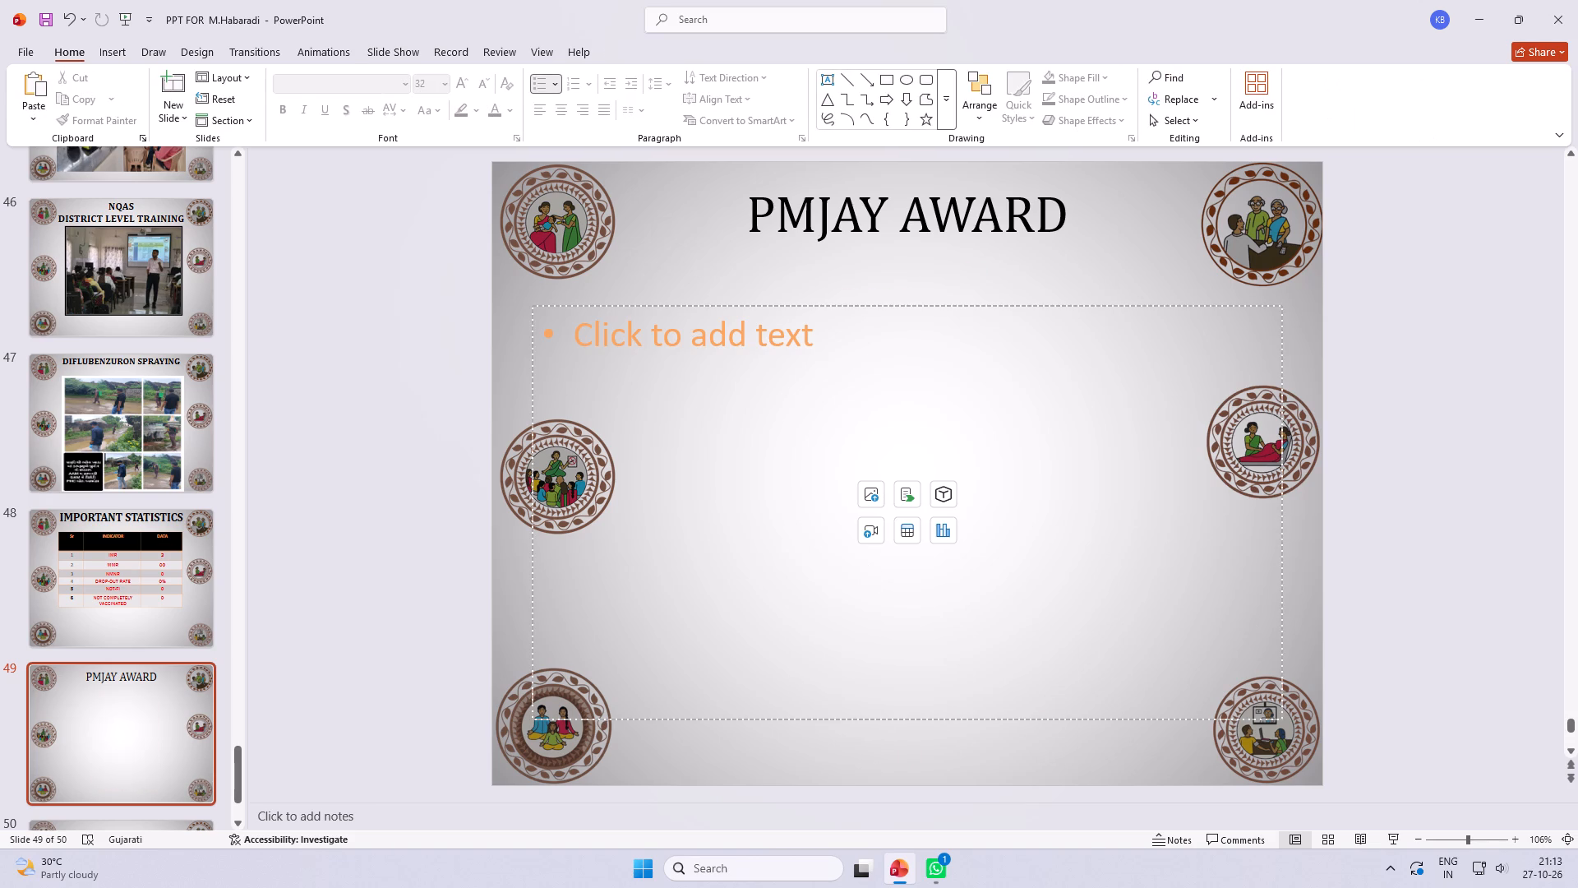
# Select the empty content placeholder on the PMJAY AWARD slide and save the presentation.
pyautogui.click(876, 724)
pyautogui.hotkey('ctrl', 's')
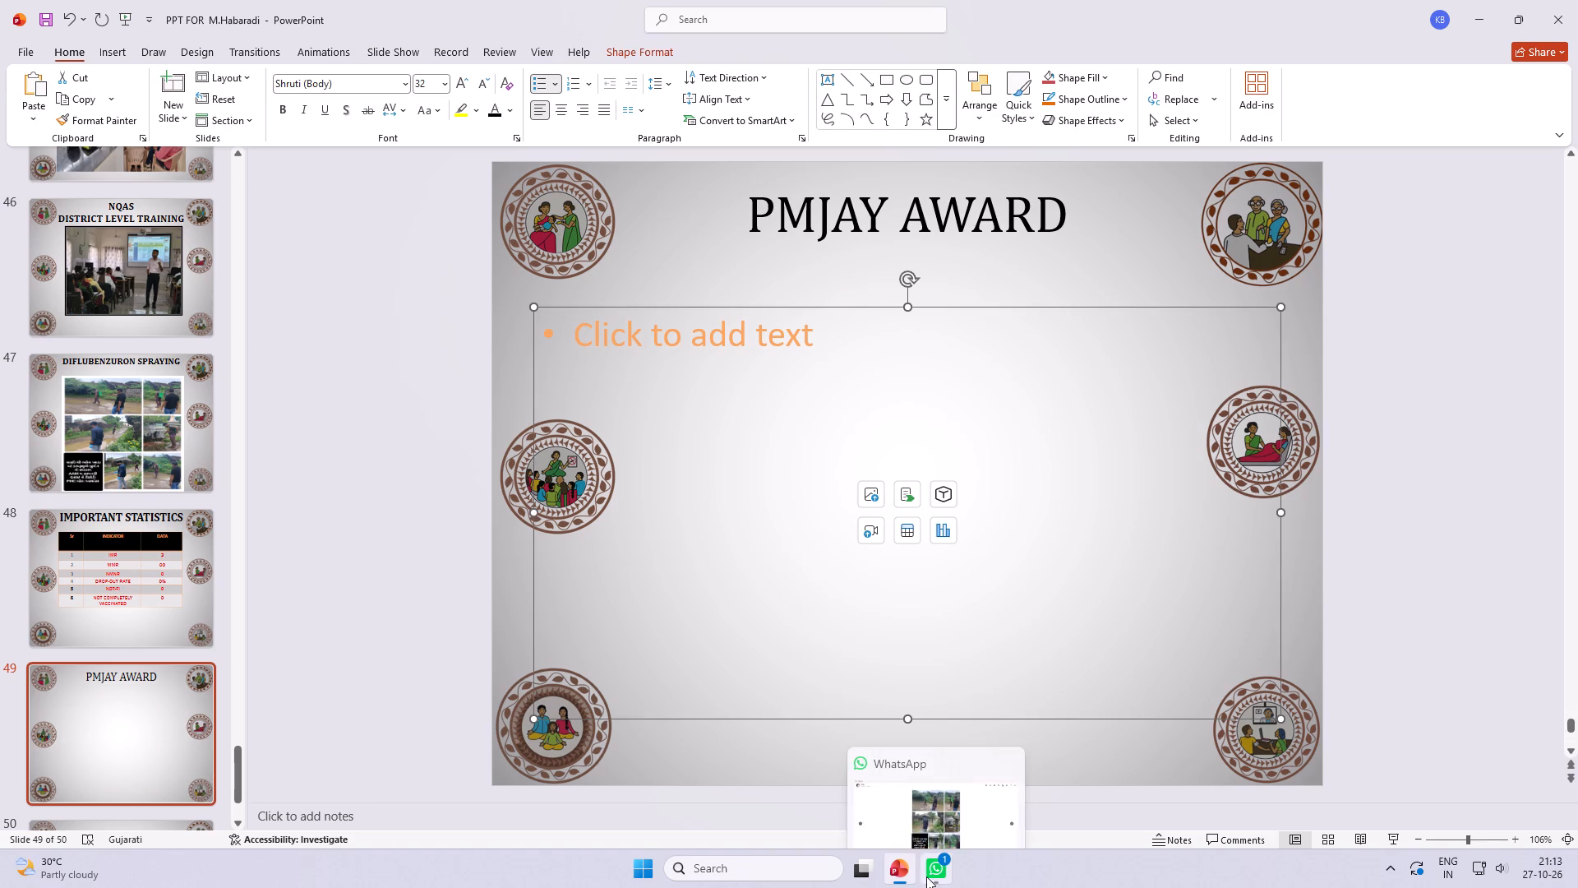
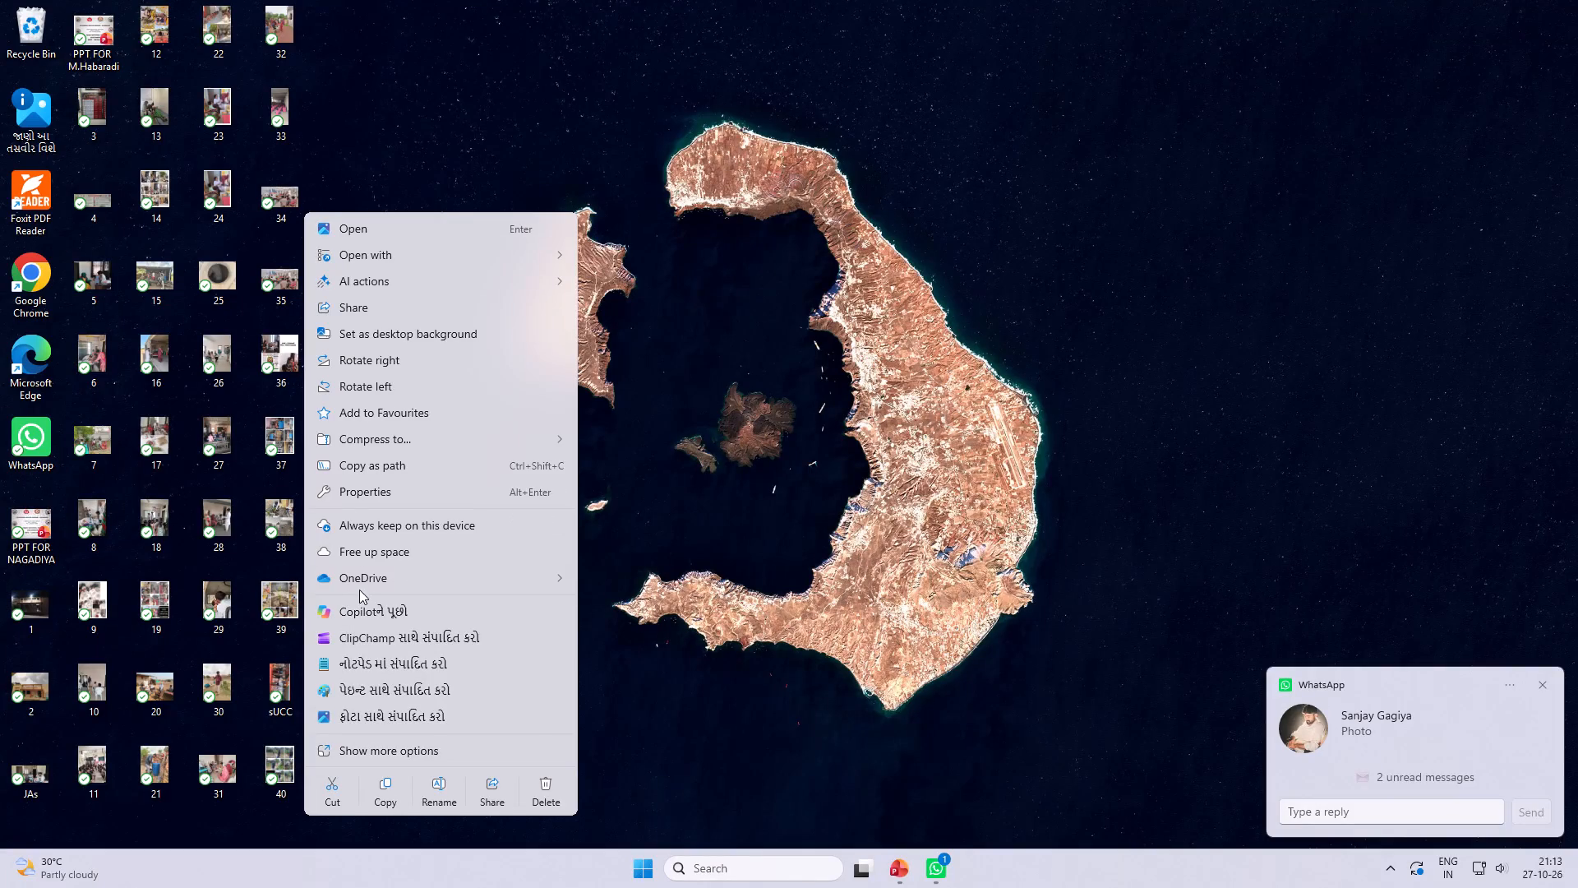
# Open the award picture sUCC from the desktop with an image app.
pyautogui.rightClick(279, 759)
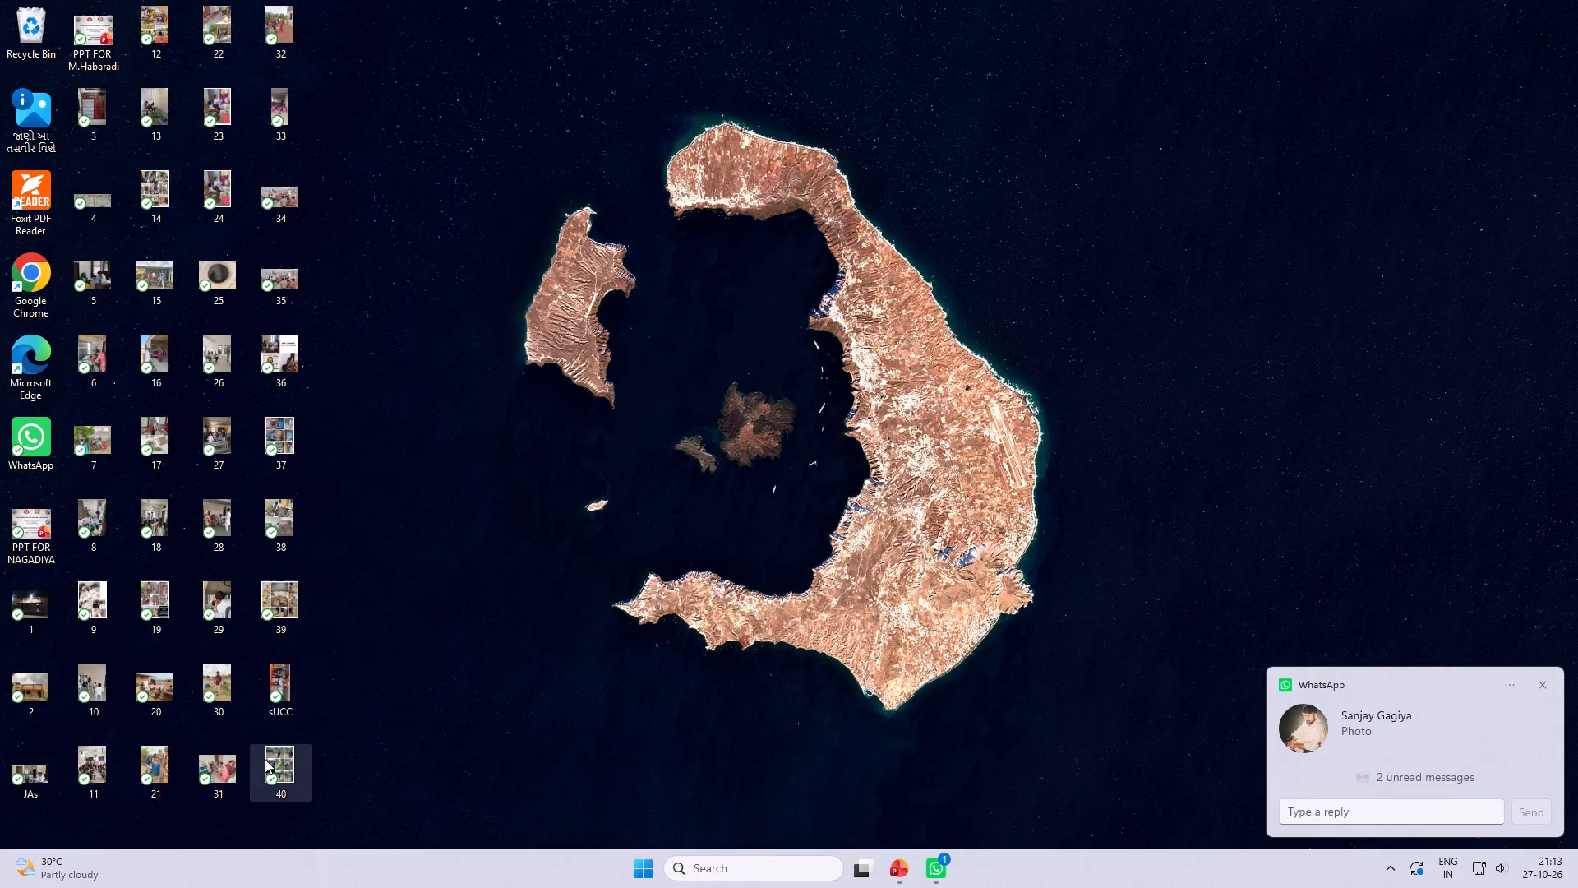
pyautogui.click(274, 691)
pyautogui.rightClick(274, 691)
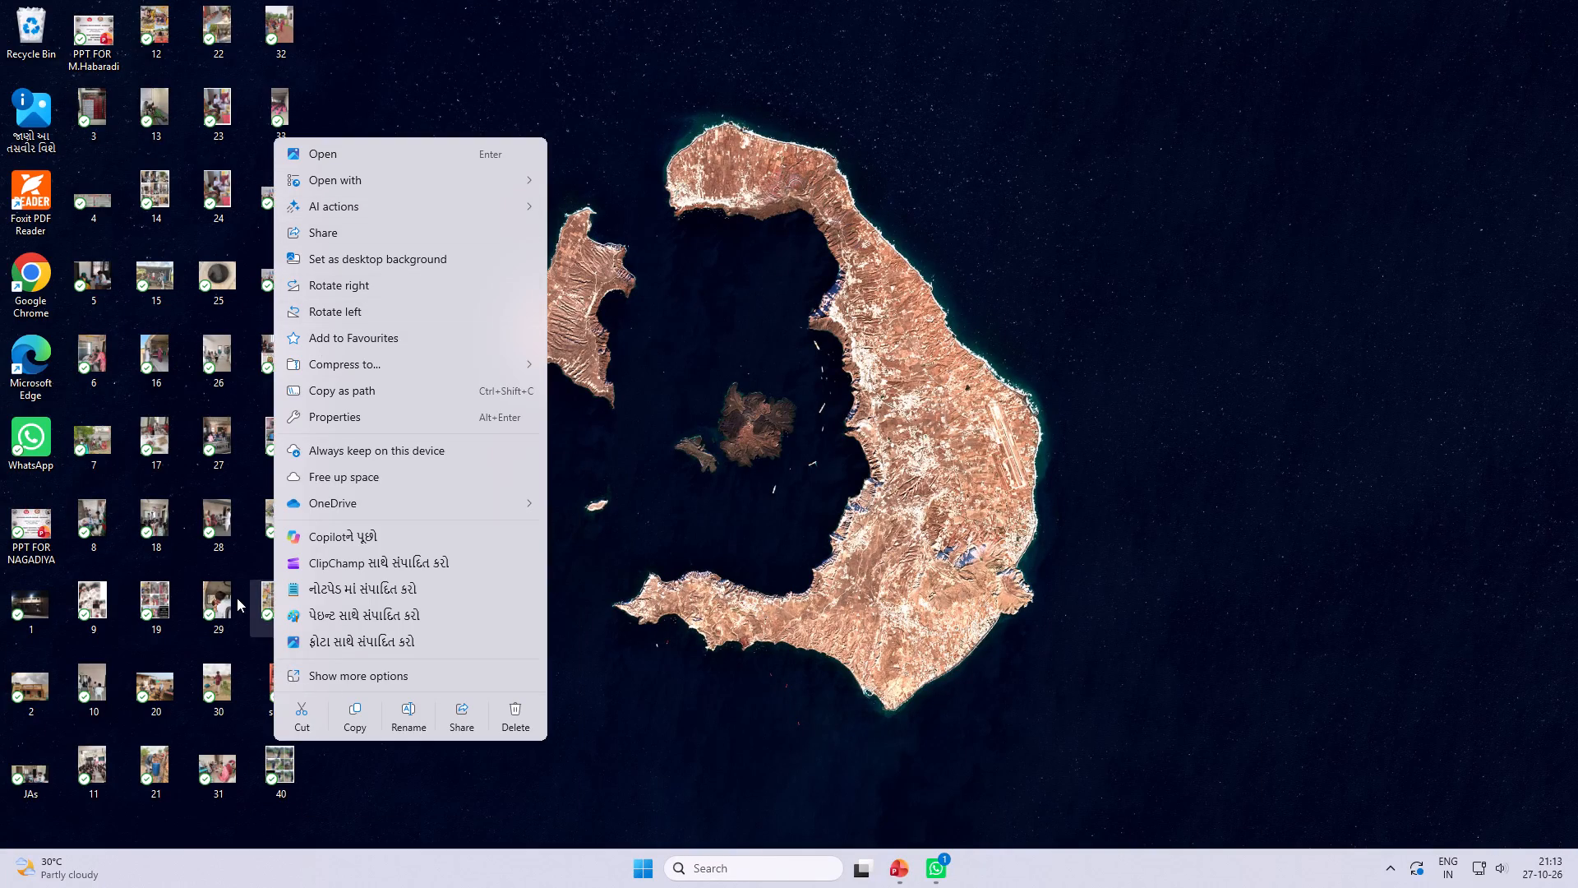
pyautogui.rightClick(269, 679)
pyautogui.rightClick(269, 679)
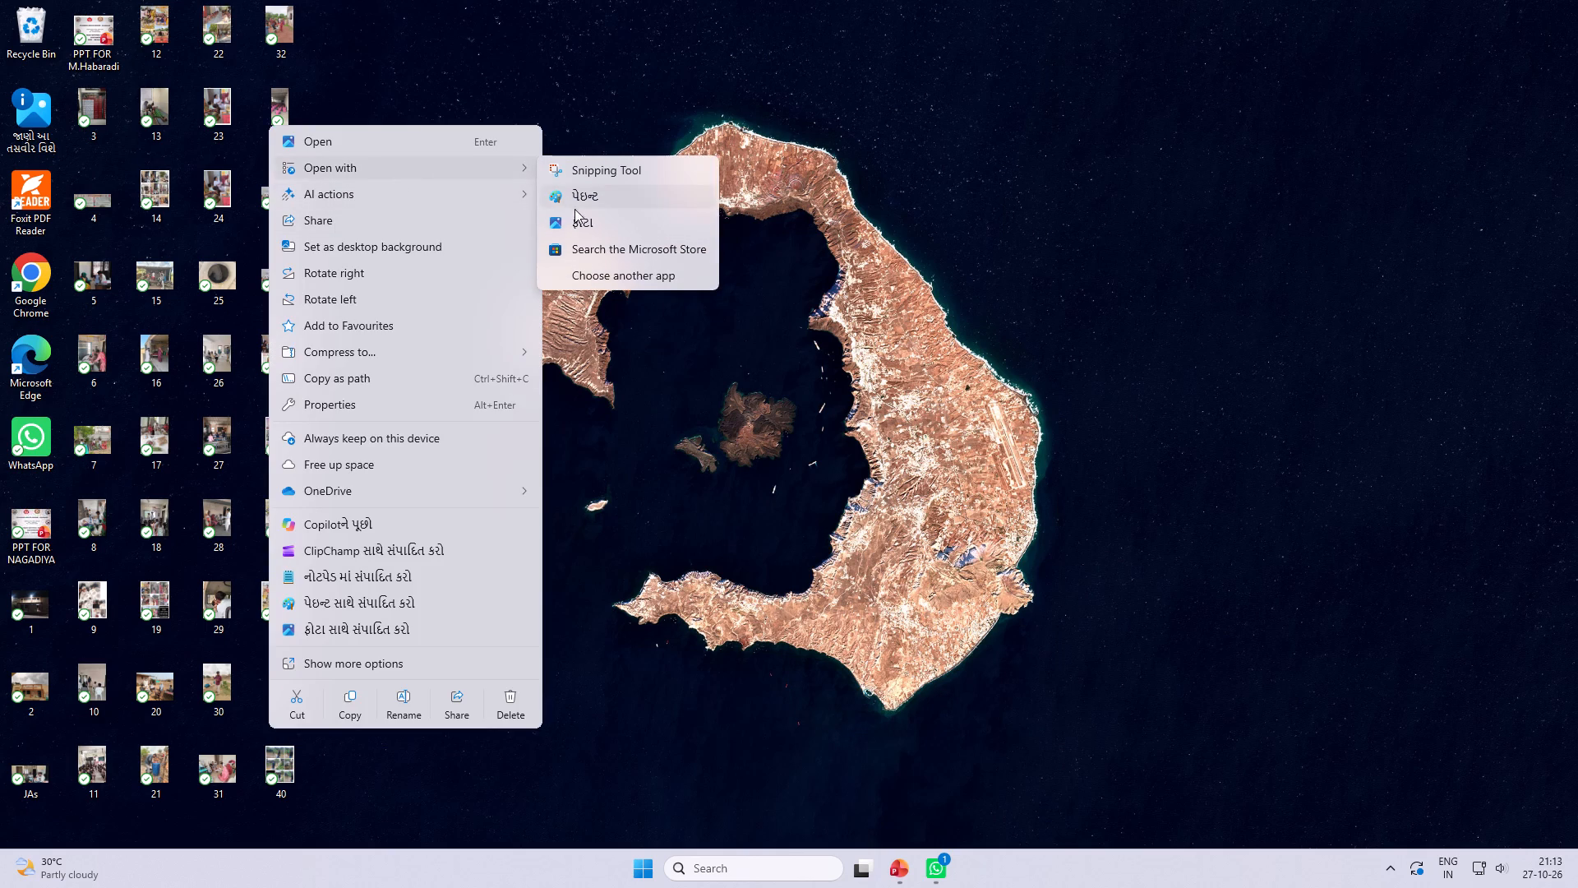
# Open the sideways sUCC photo in Paint, rotate it 90° right three times until upright, save it and close the editor.
pyautogui.click(573, 194)
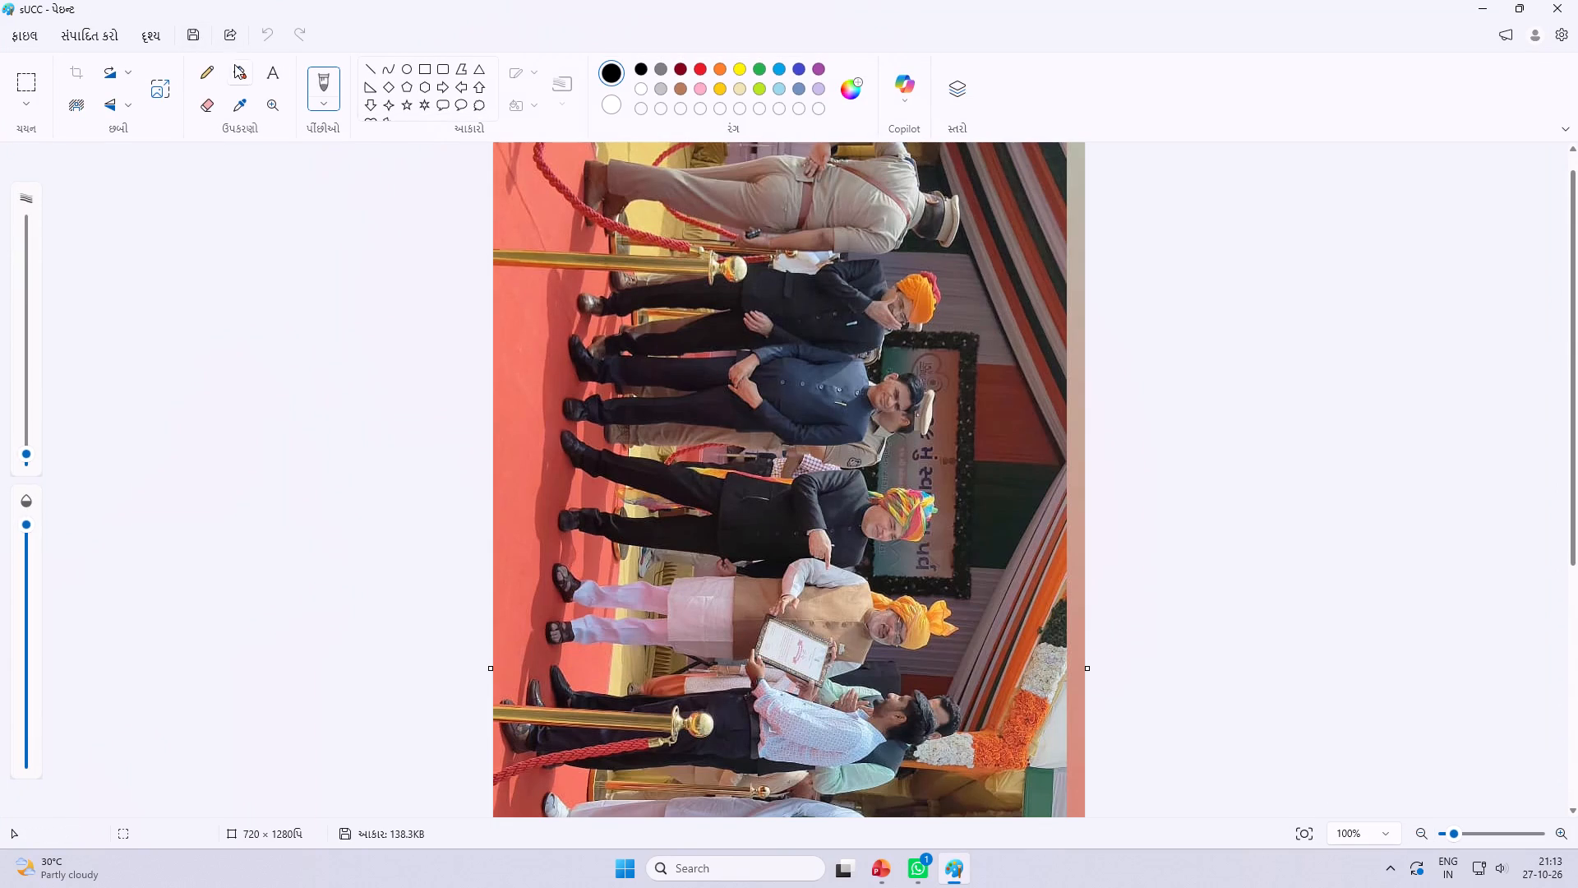
pyautogui.click(121, 71)
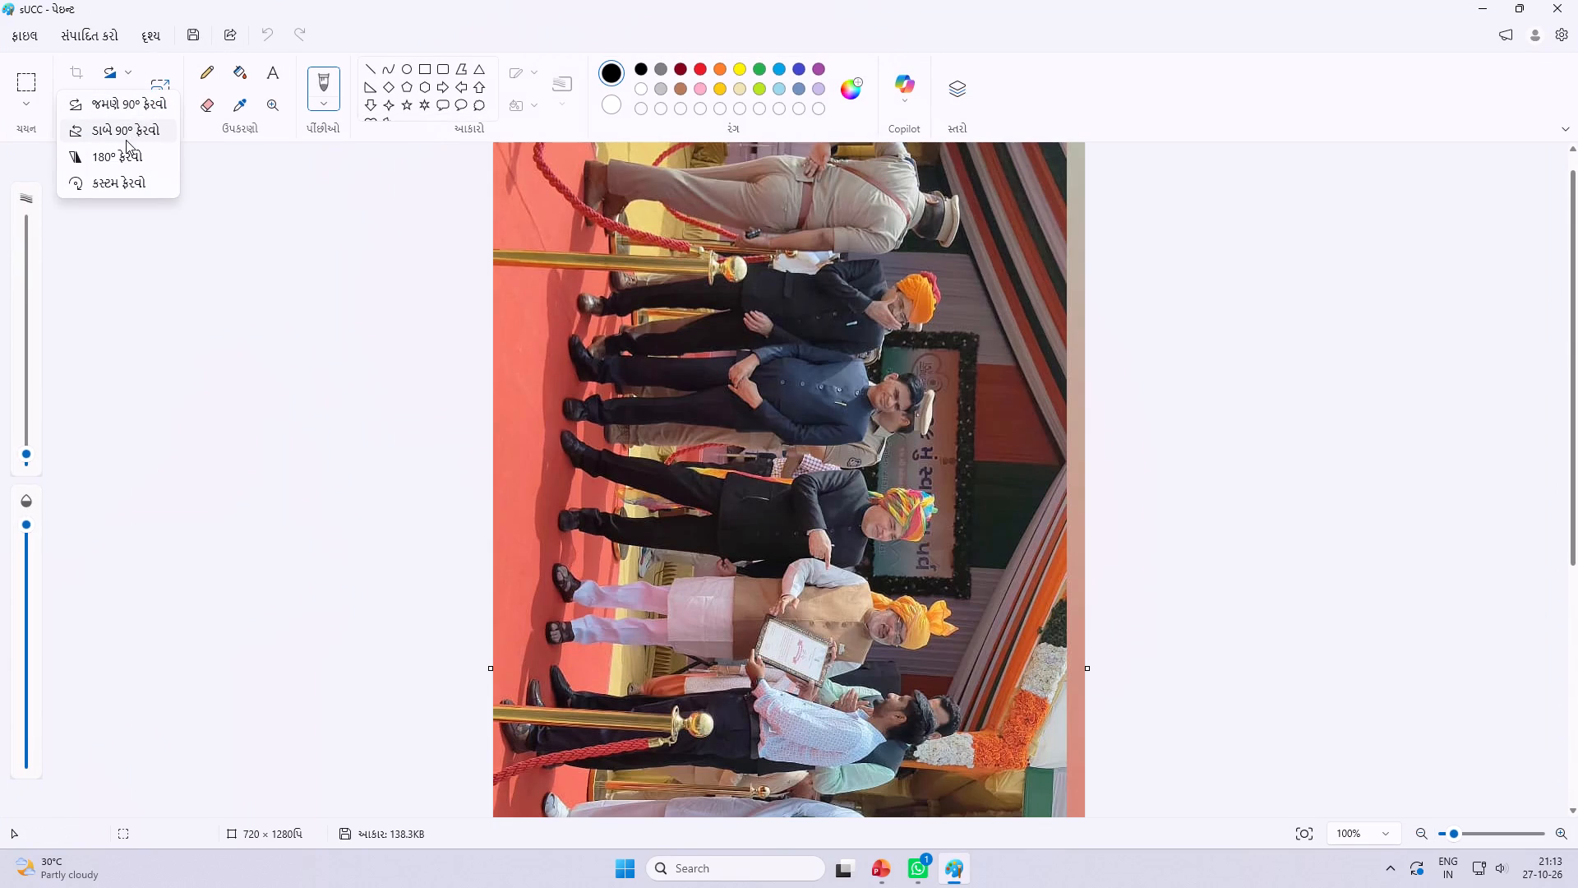
pyautogui.click(120, 107)
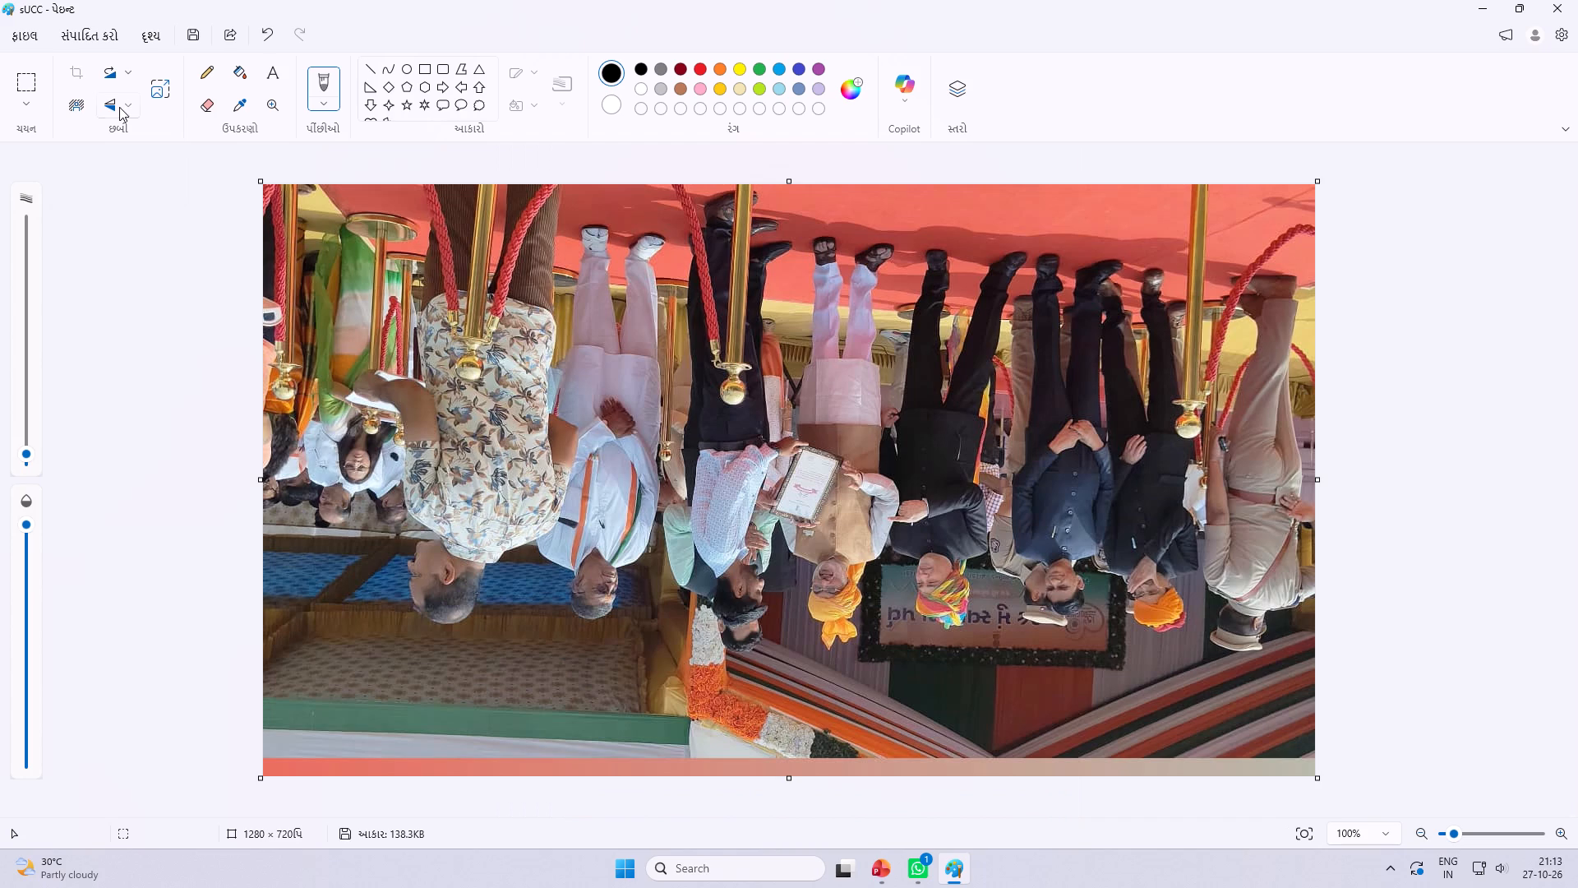
pyautogui.click(123, 80)
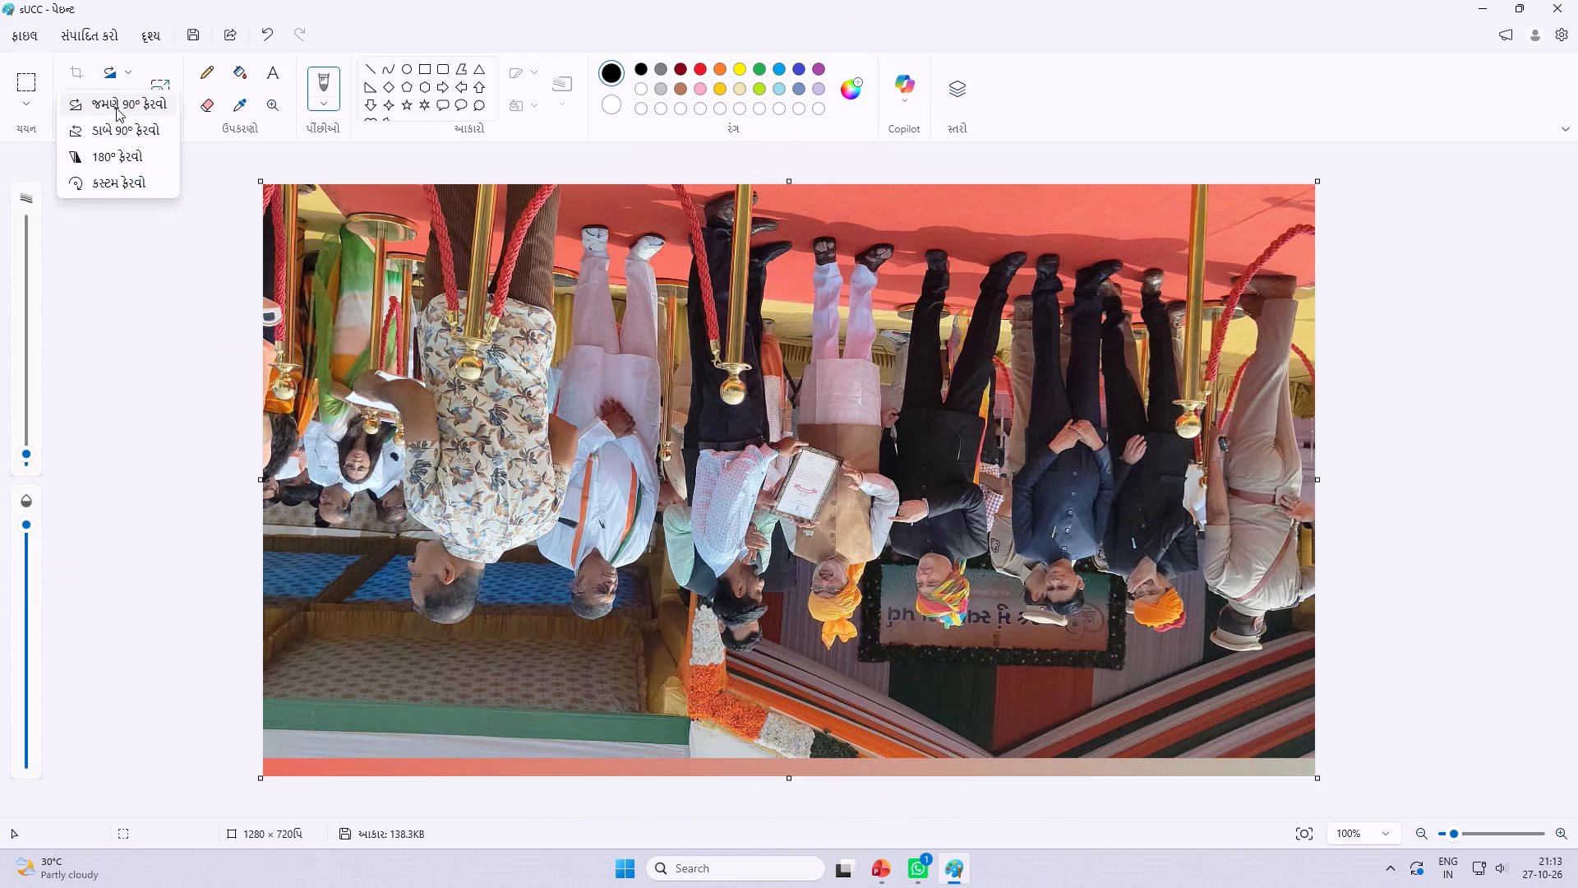
pyautogui.click(116, 108)
pyautogui.click(130, 67)
pyautogui.click(111, 111)
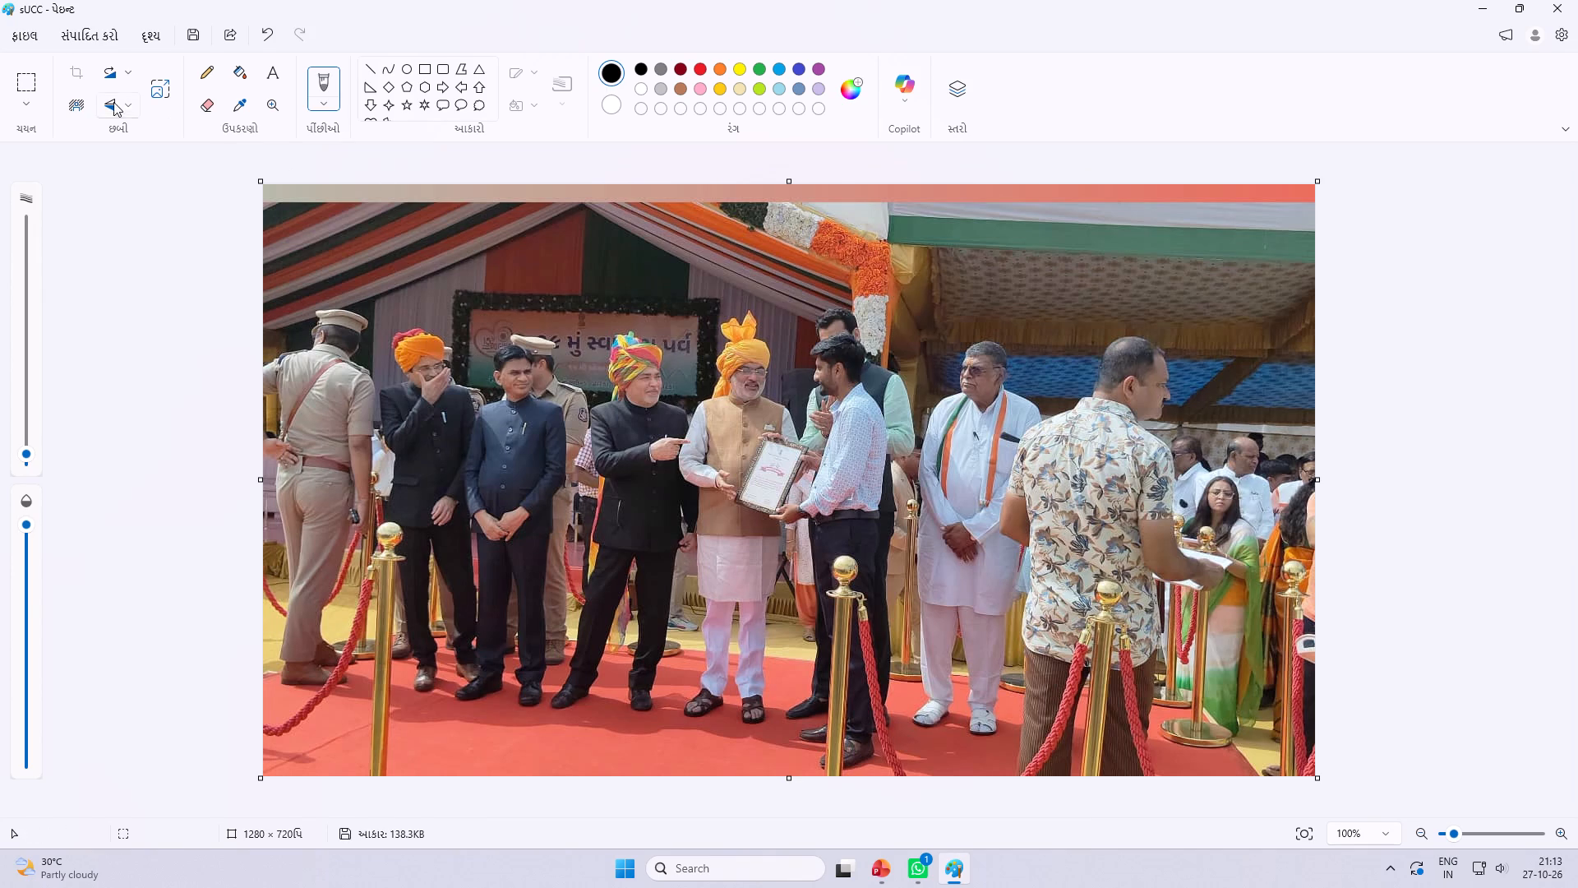
pyautogui.click(195, 36)
pyautogui.click(196, 36)
pyautogui.click(1558, 9)
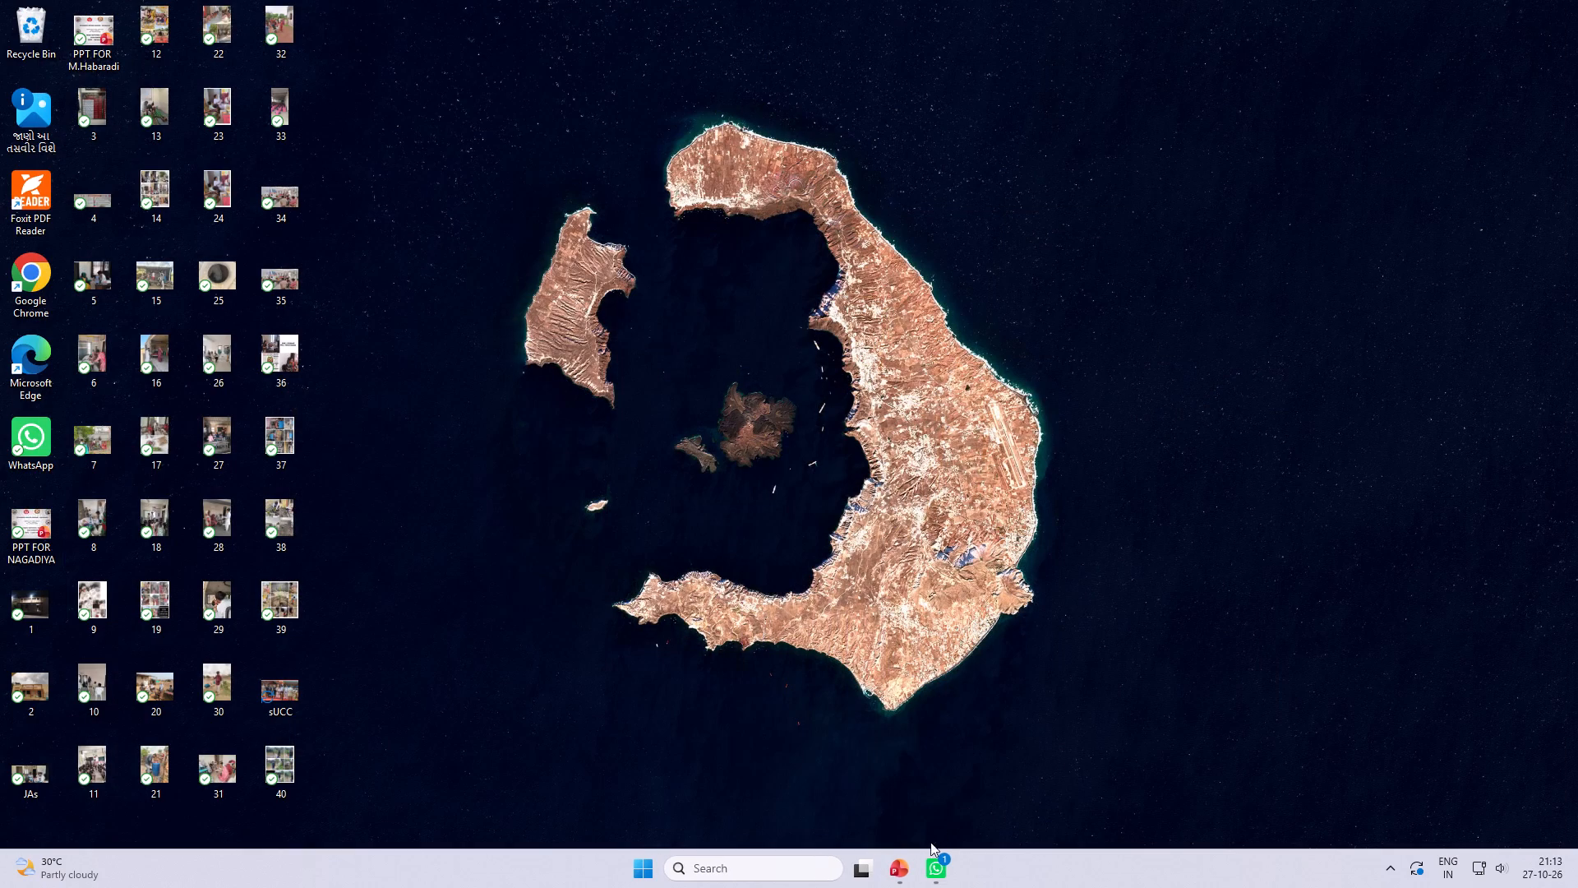
# Return to the PowerPoint presentation and insert the corrected sUCC picture from the Desktop folder into the PMJAY AWARD slide's content area.
pyautogui.click(911, 855)
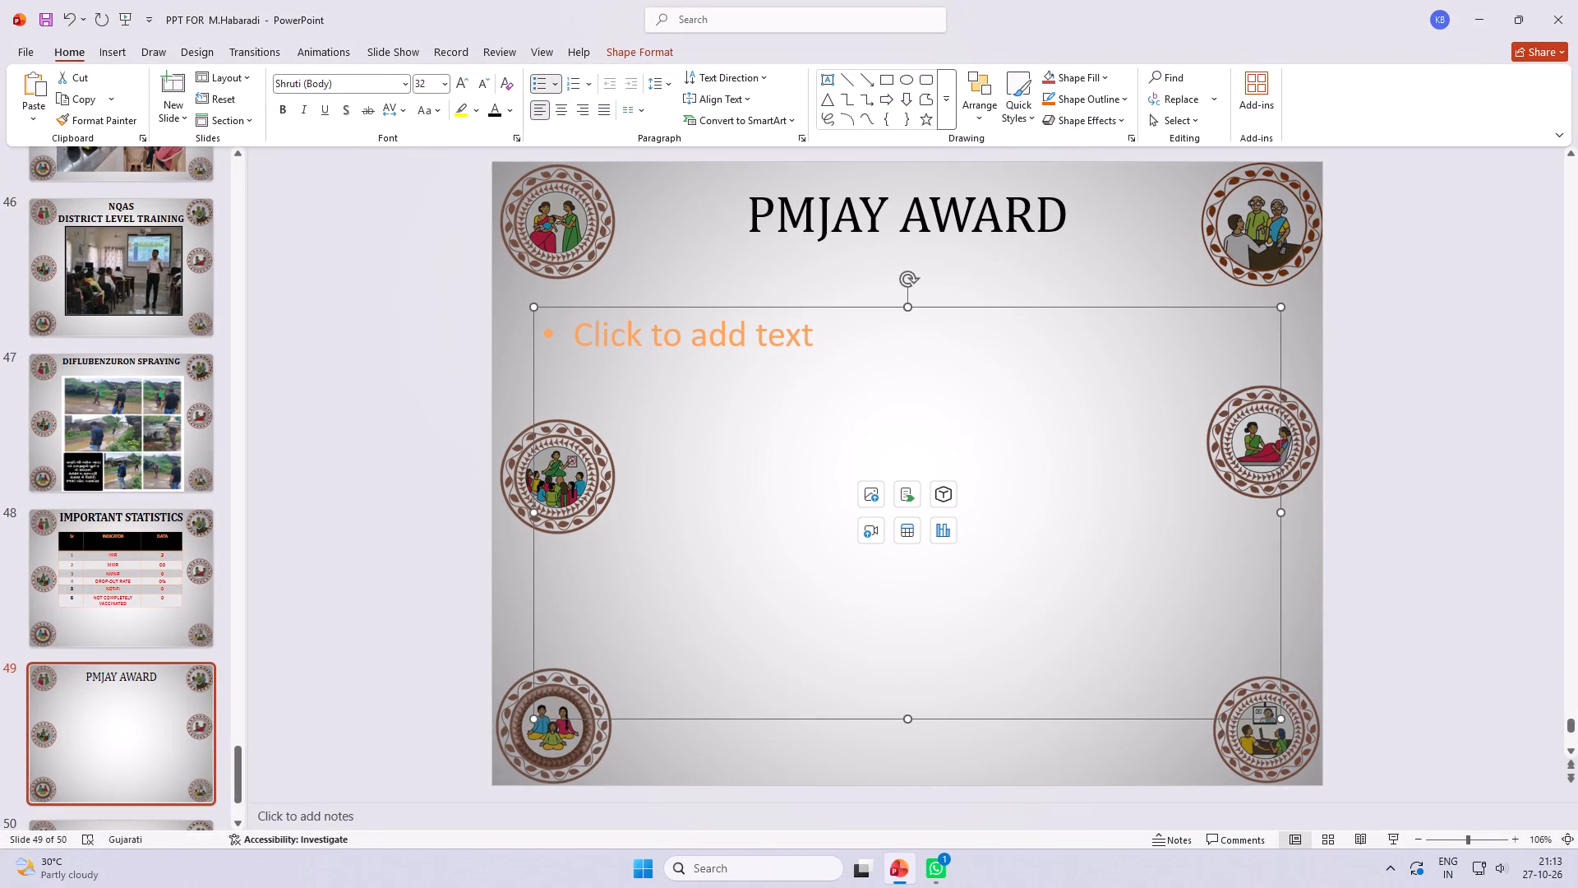
pyautogui.click(865, 498)
pyautogui.click(877, 520)
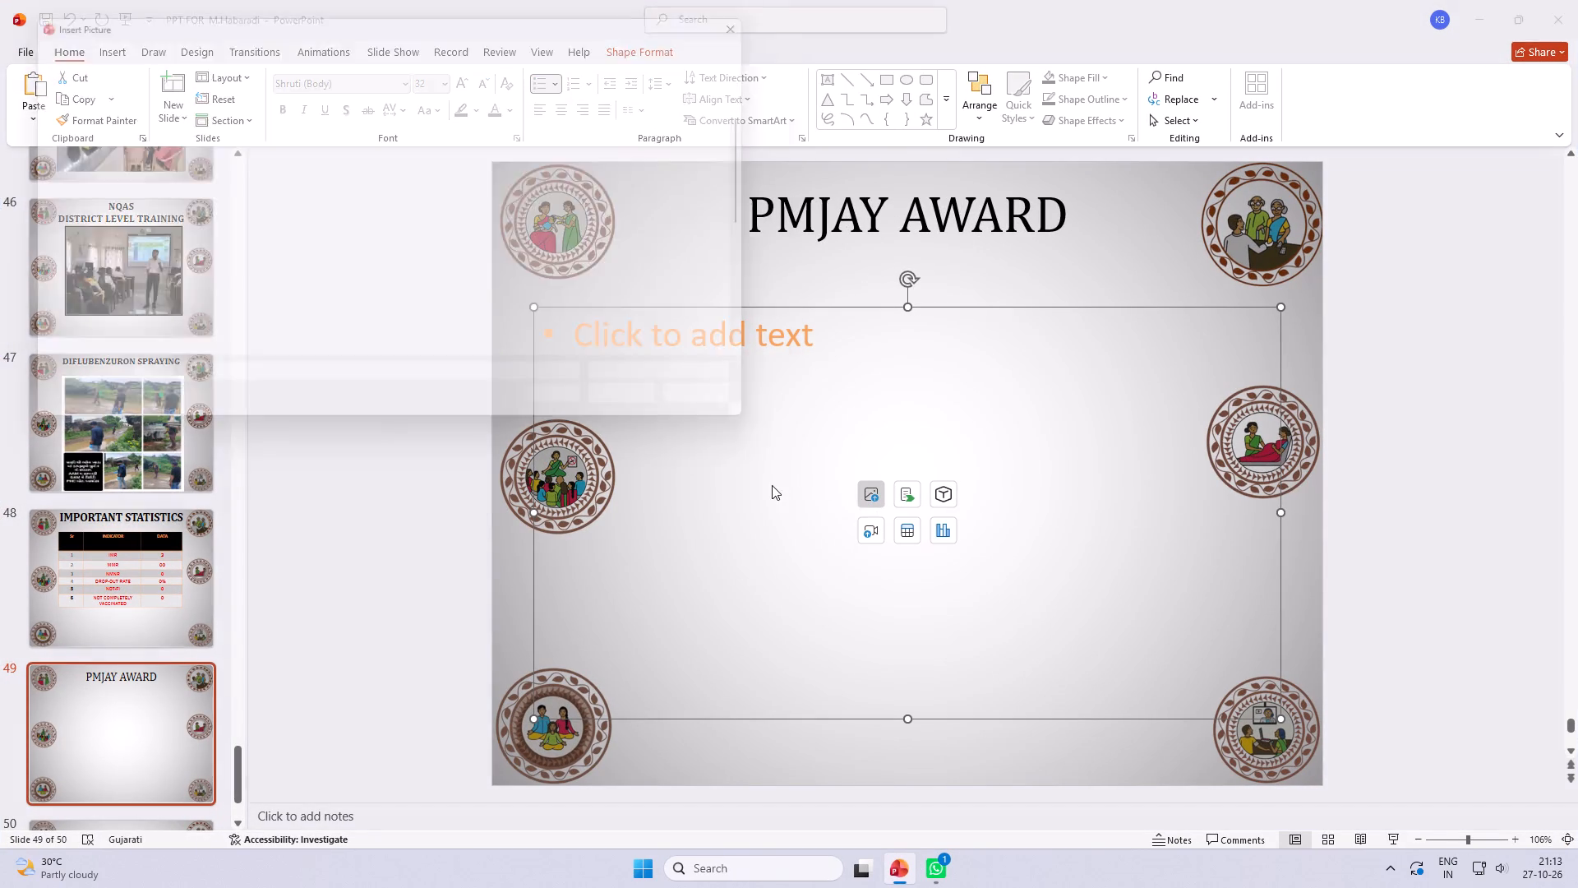
pyautogui.scroll(-15, 722, 274)
pyautogui.click(545, 321)
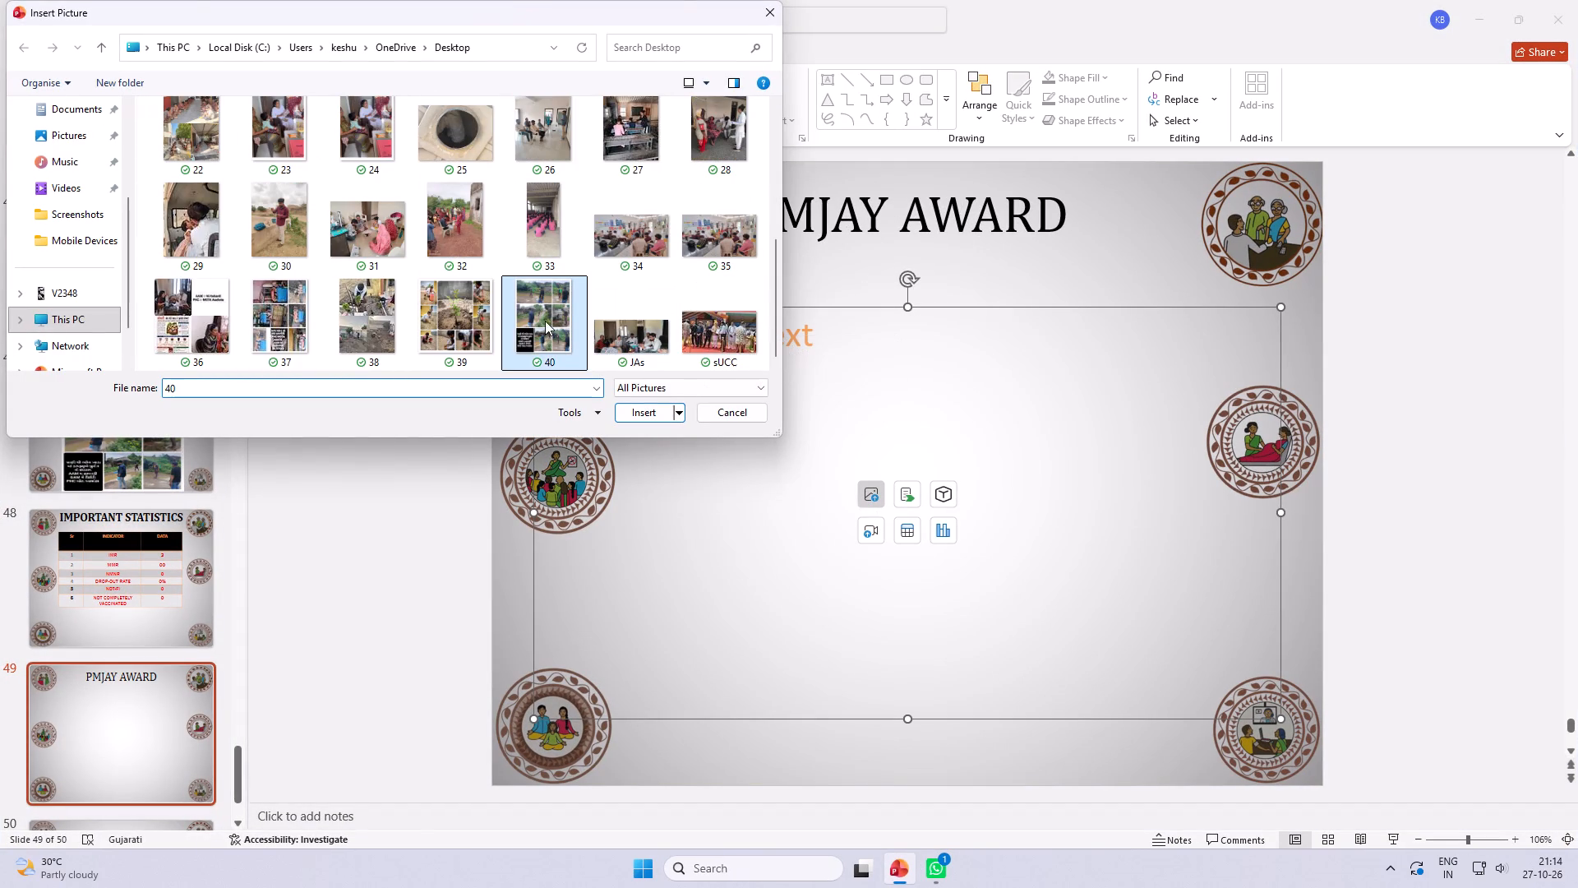
pyautogui.click(706, 345)
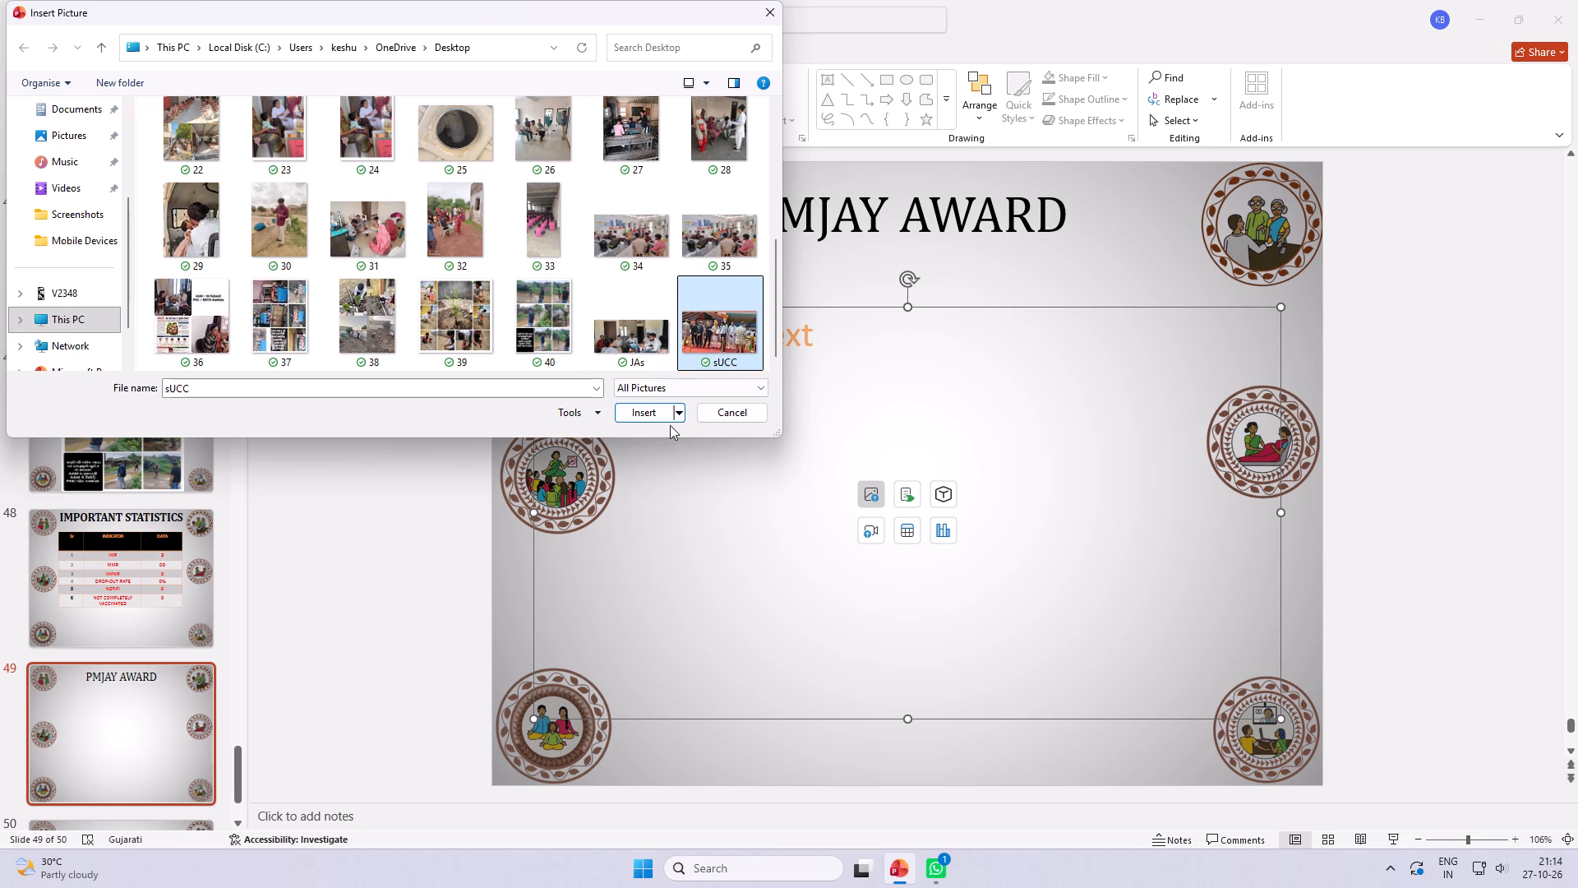
pyautogui.click(658, 416)
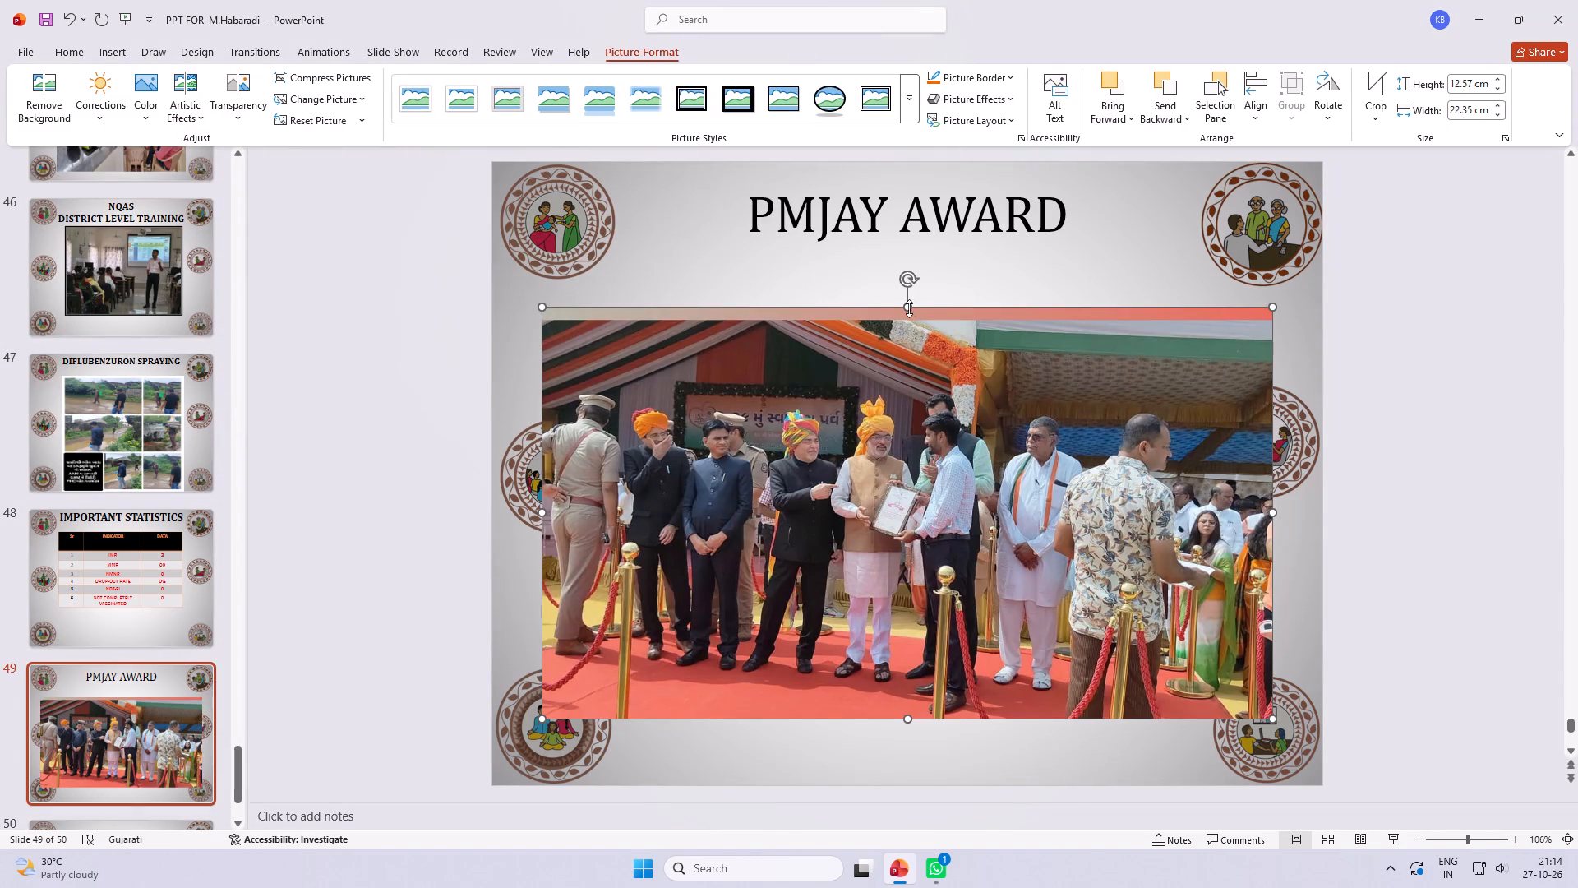
# Stretch the award photo to about 13.84 cm high, narrow it to fit between the side emblems, and save the presentation.
pyautogui.moveTo(908, 308); pyautogui.dragTo(897, 265)
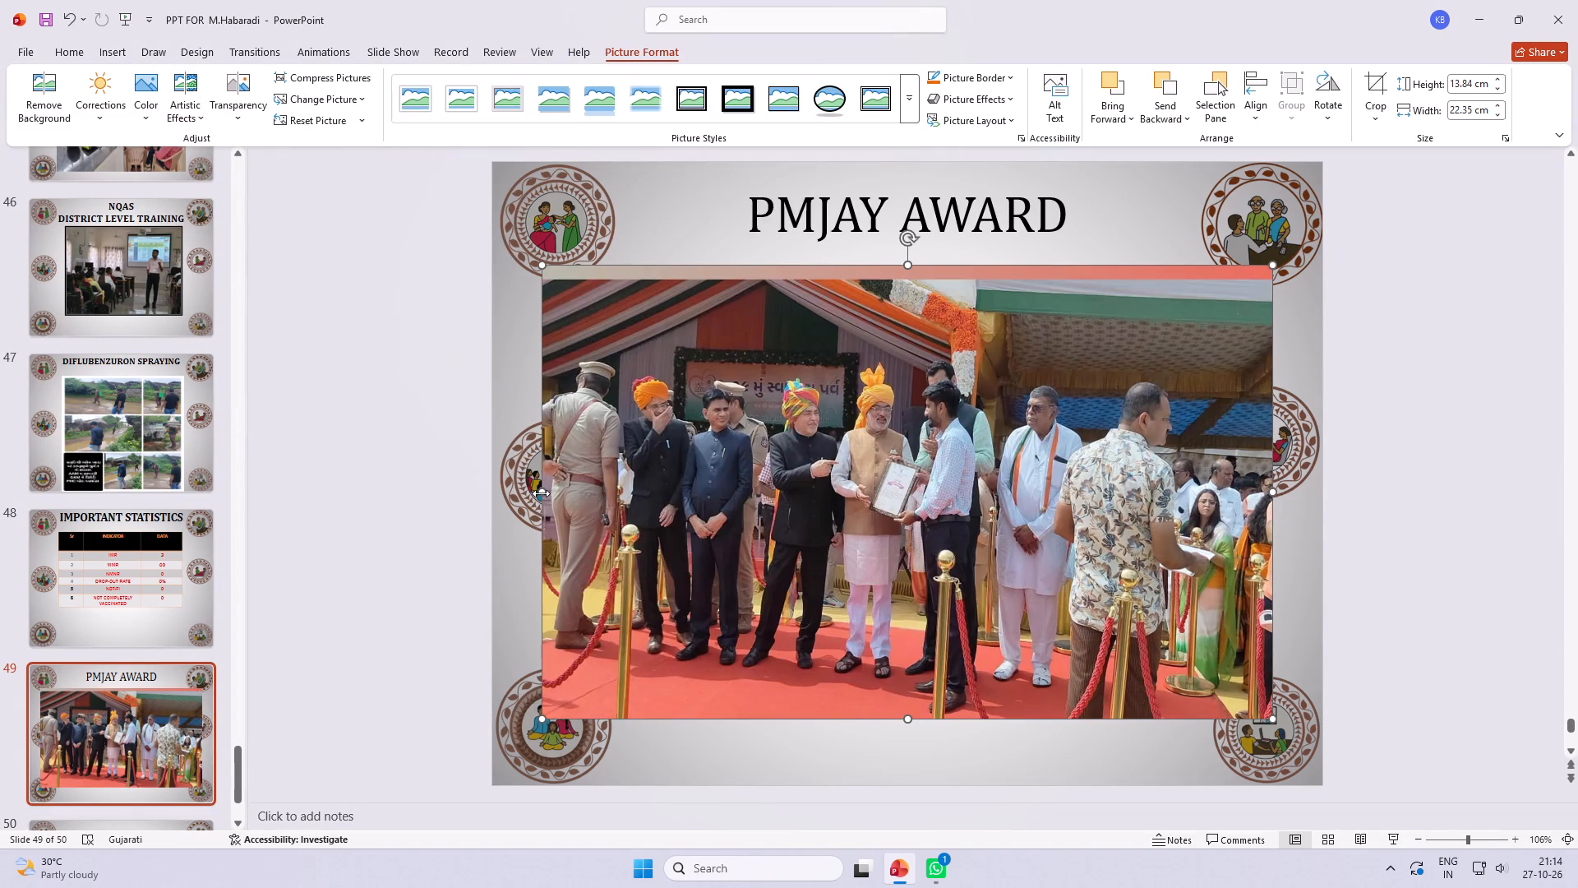
pyautogui.moveTo(541, 493); pyautogui.dragTo(620, 491)
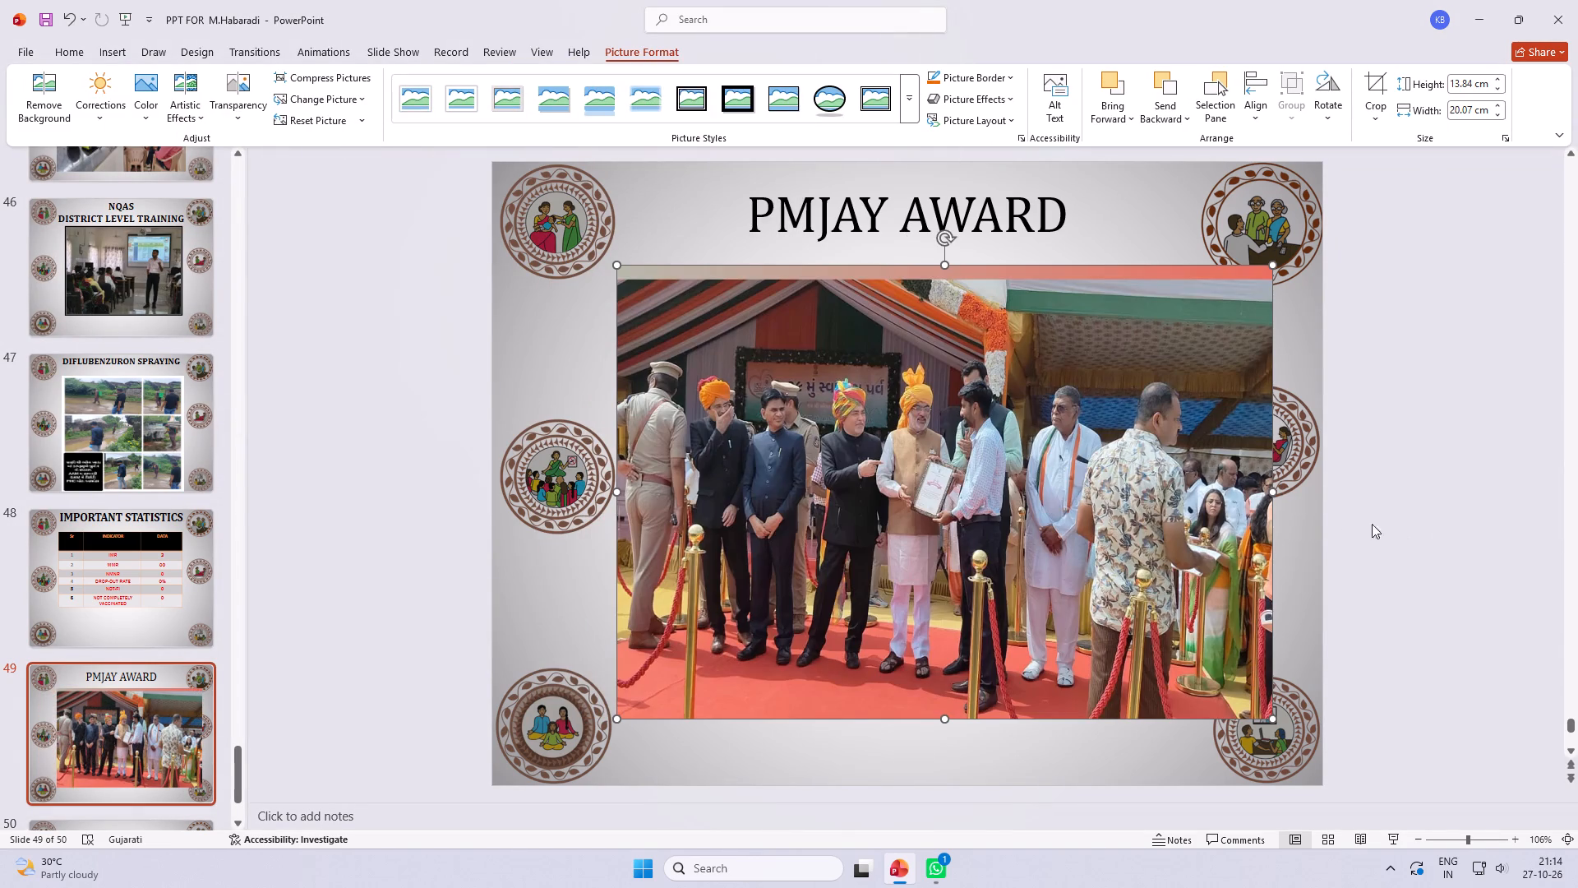
pyautogui.moveTo(1271, 495); pyautogui.dragTo(1212, 490)
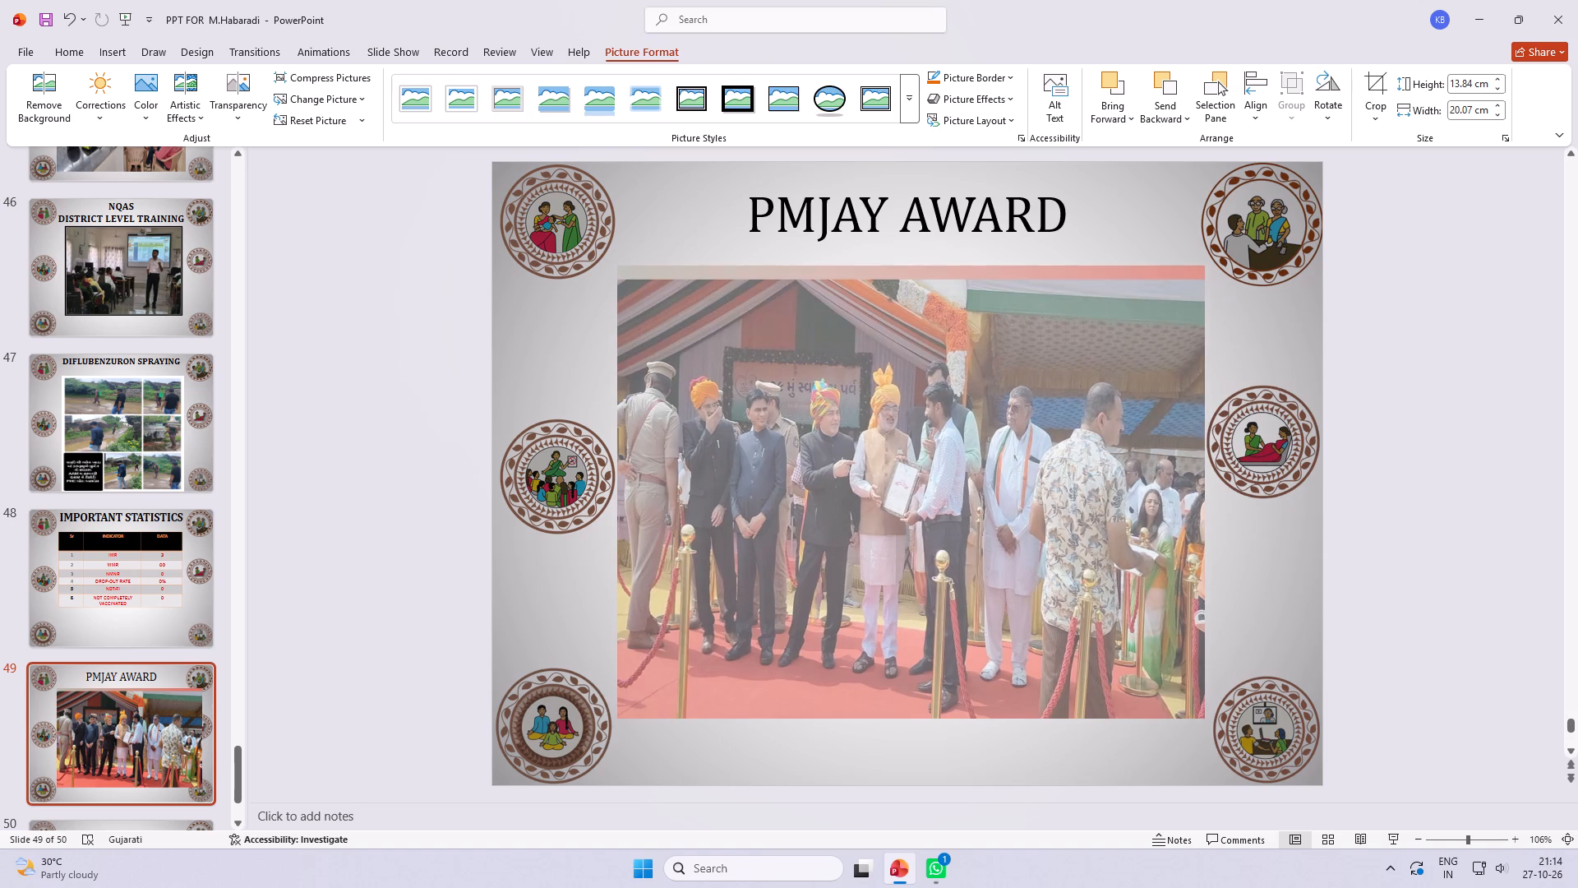
pyautogui.moveTo(1212, 490); pyautogui.dragTo(1201, 491)
pyautogui.click(1262, 527)
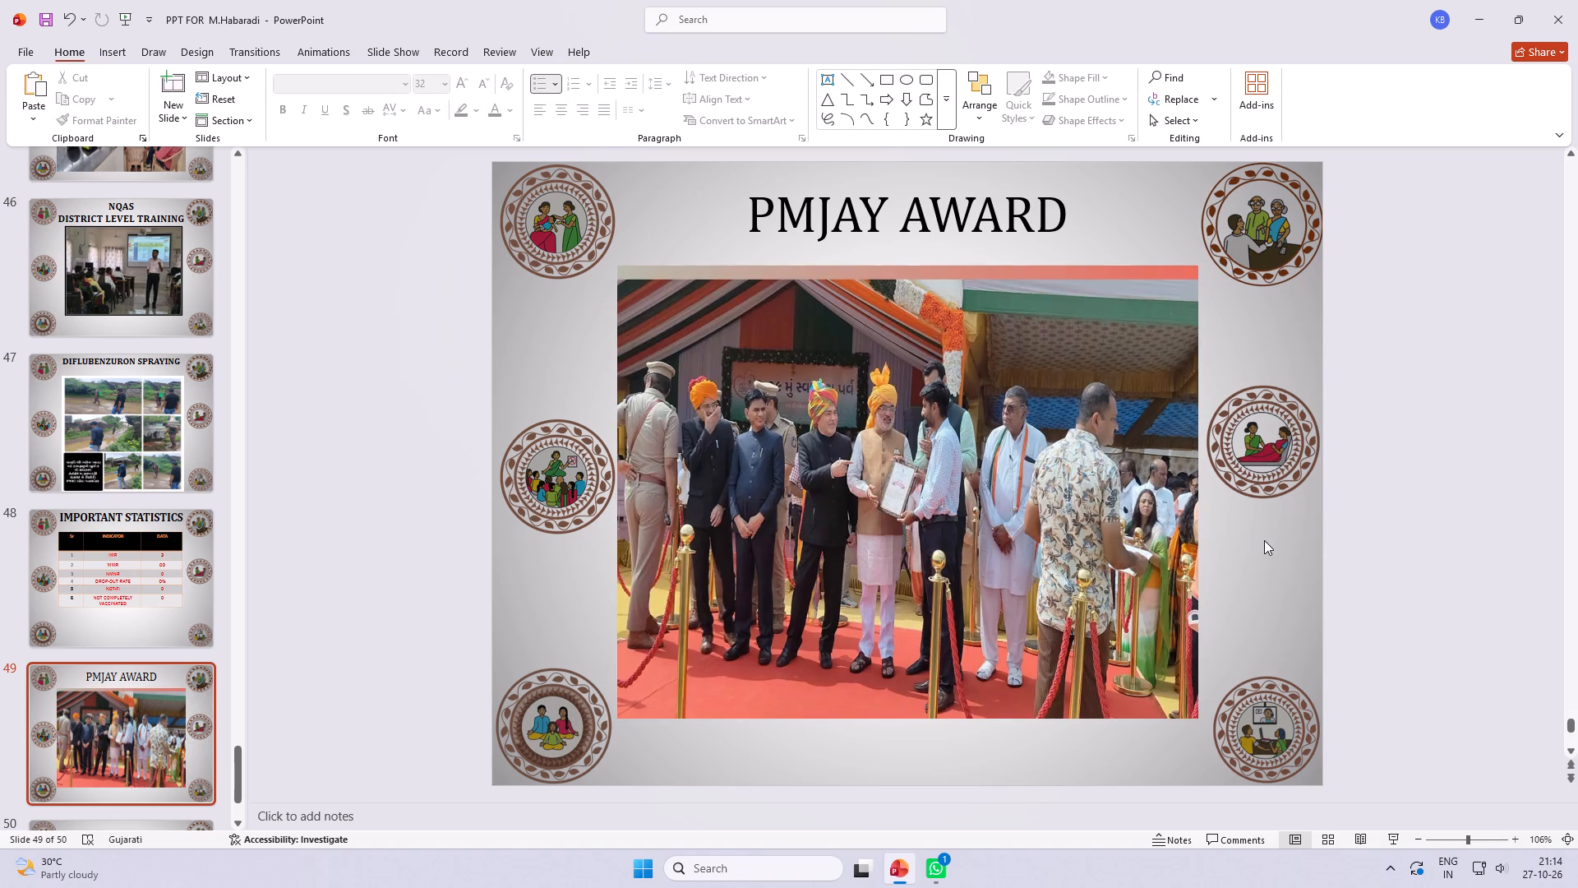
pyautogui.hotkey('ctrl', 's')
# Check the neighbouring slides and move the IMPORTANT STATISTICS slide to position 49, directly after the PMJAY AWARD slide.
pyautogui.scroll(1, 936, 410)
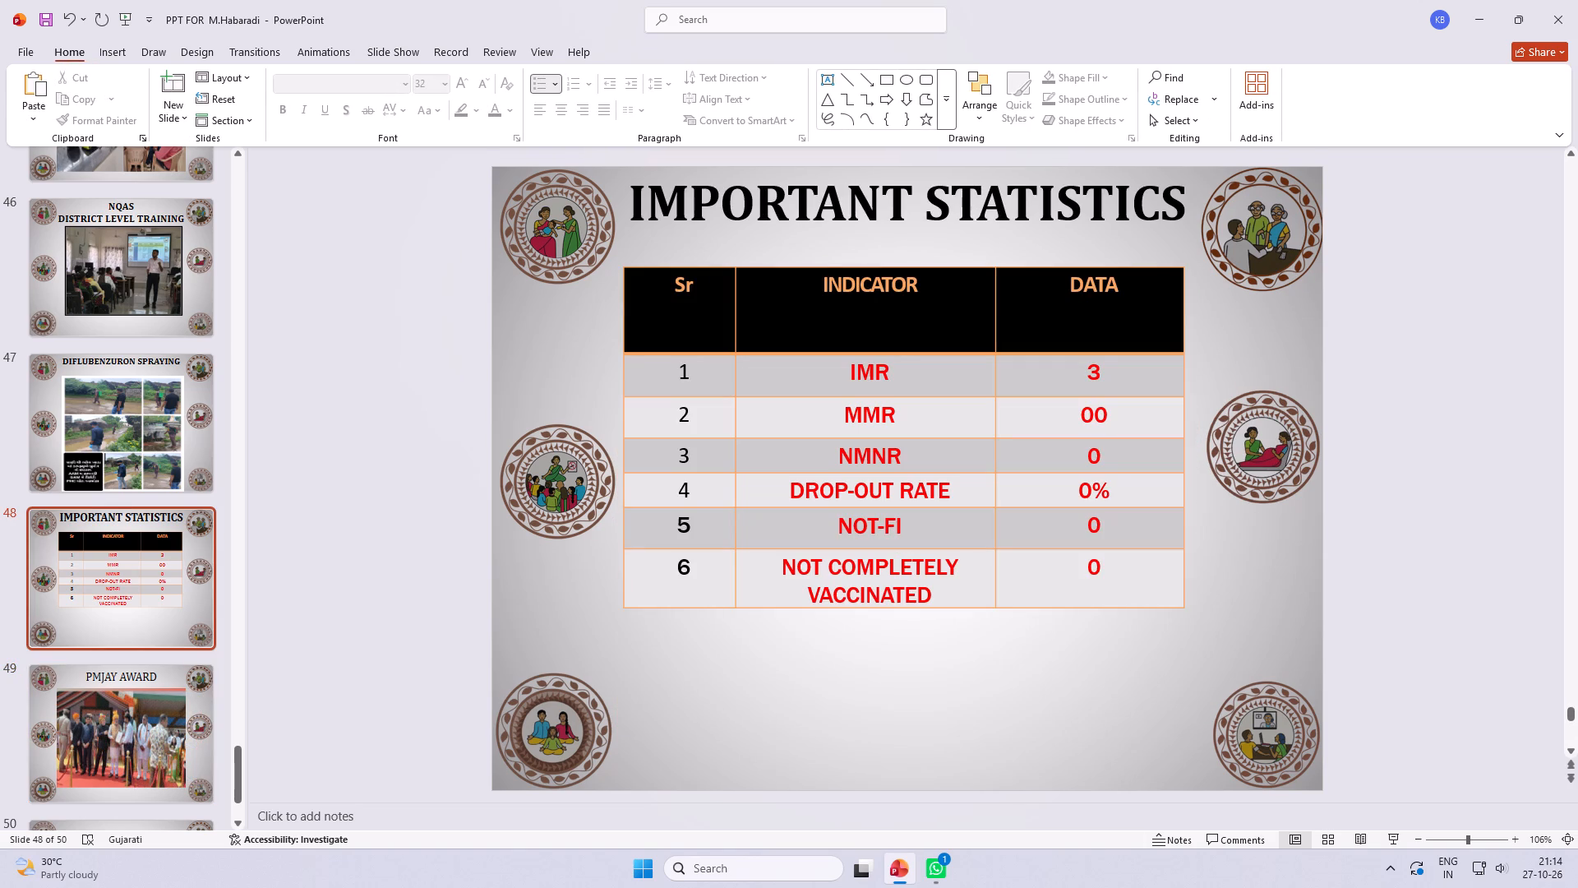
pyautogui.scroll(-1, 939, 414)
pyautogui.scroll(3, 939, 414)
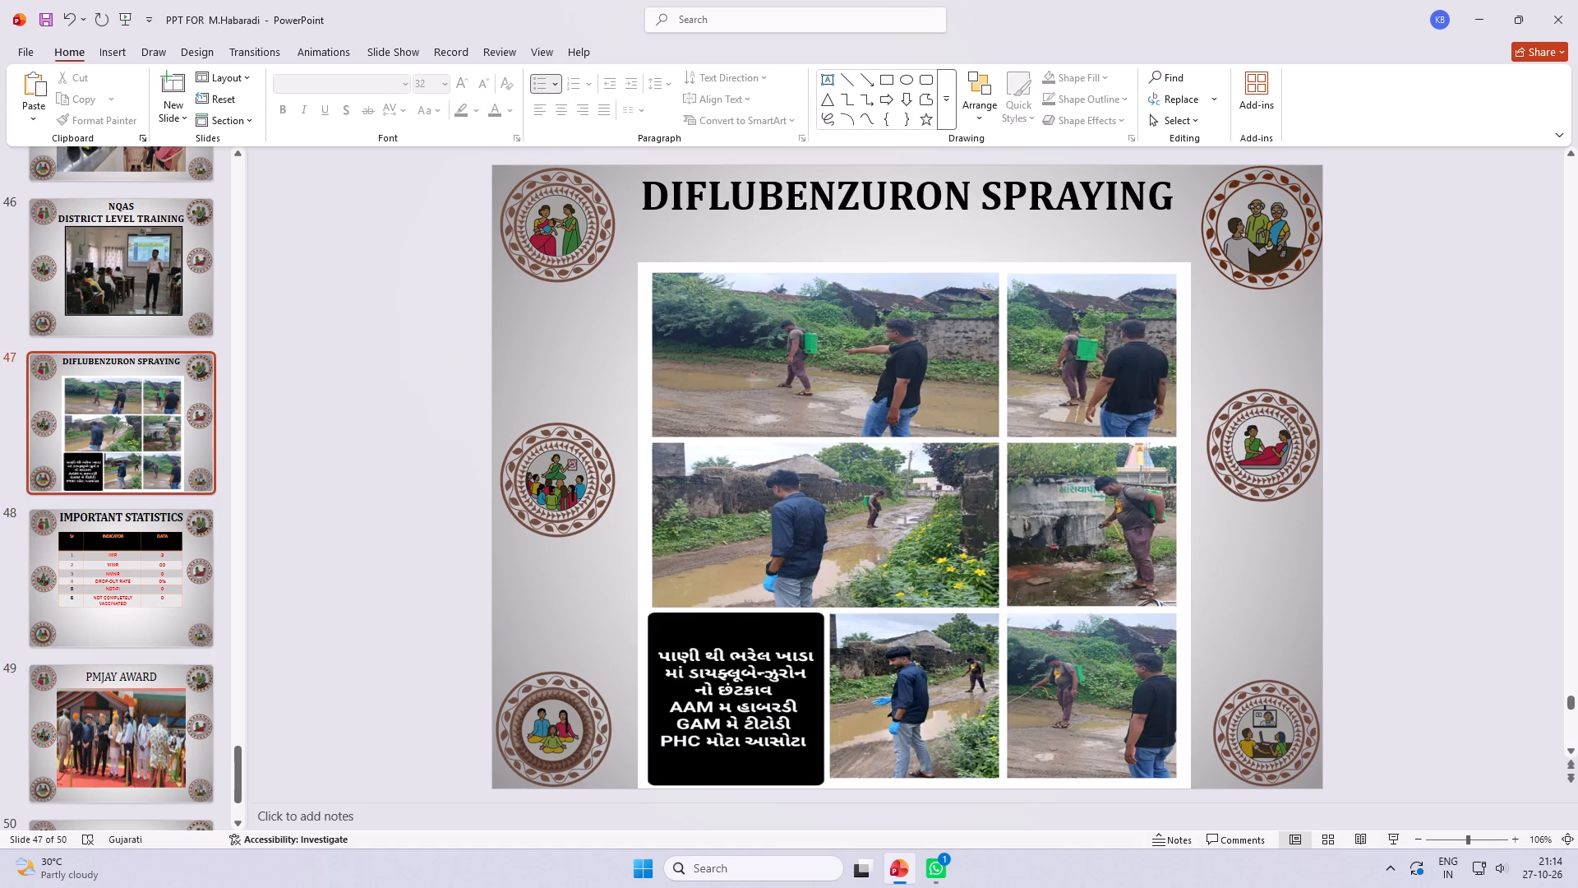
pyautogui.scroll(-2, 938, 414)
pyautogui.scroll(1, 938, 414)
pyautogui.scroll(-1, 938, 417)
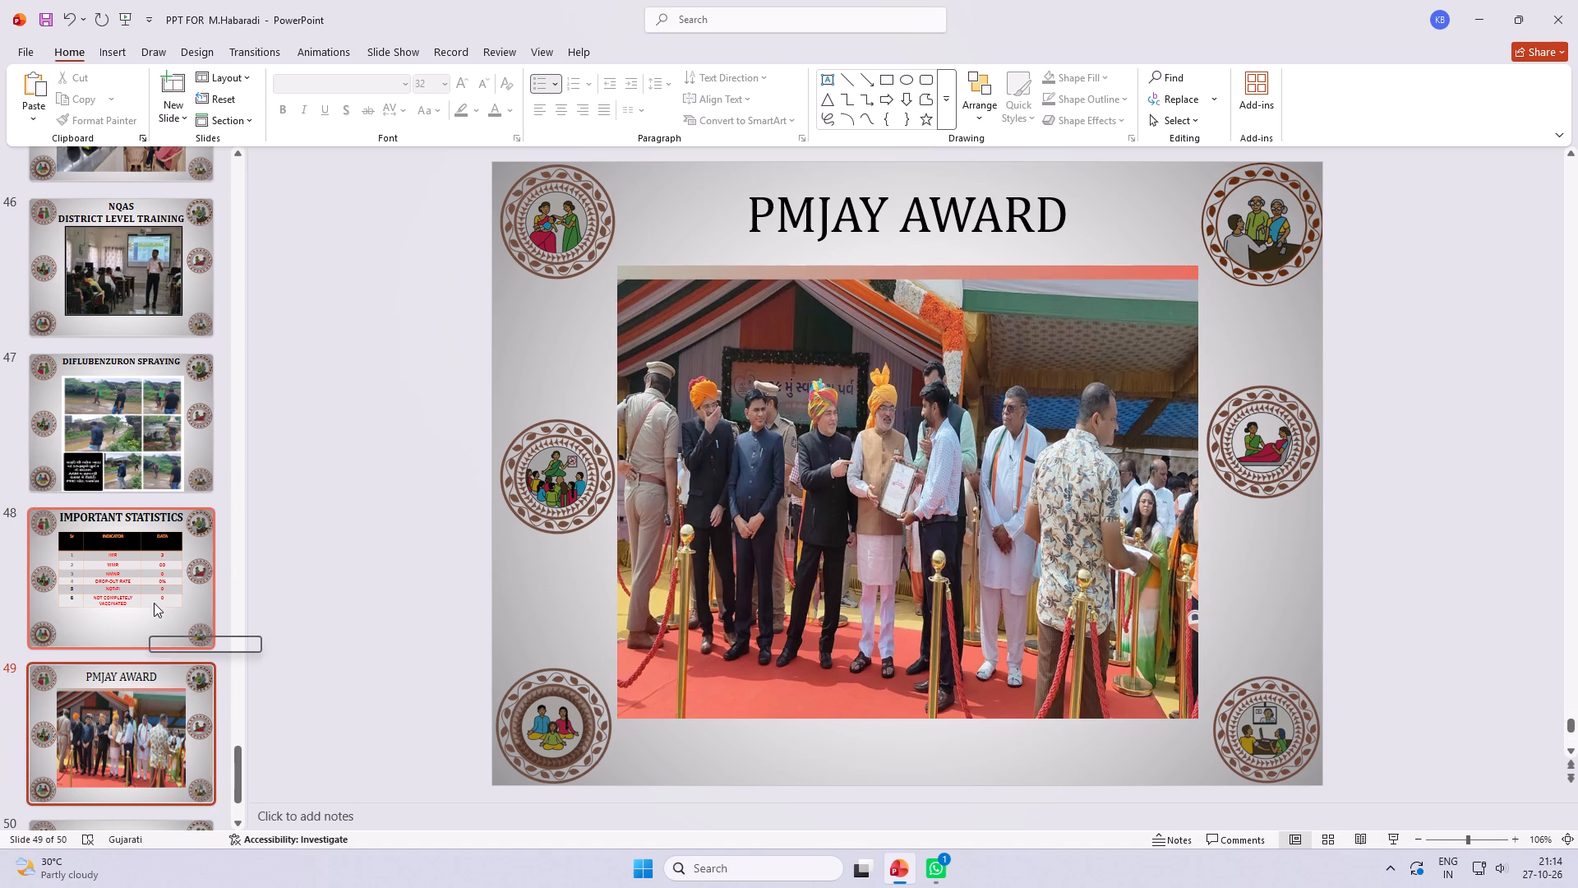
pyautogui.moveTo(152, 599); pyautogui.dragTo(155, 754)
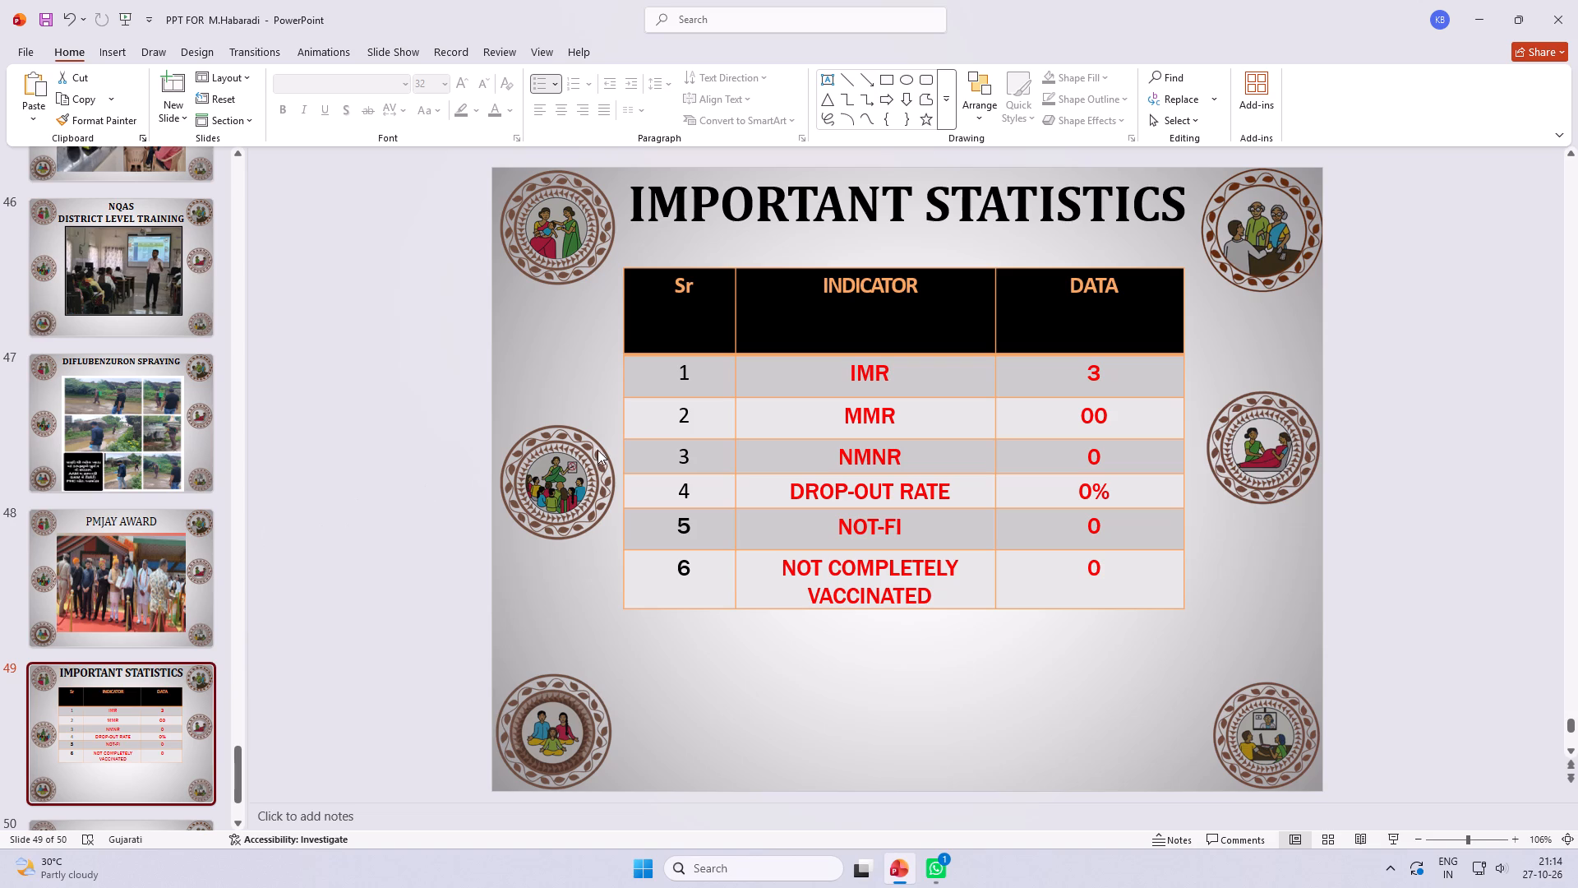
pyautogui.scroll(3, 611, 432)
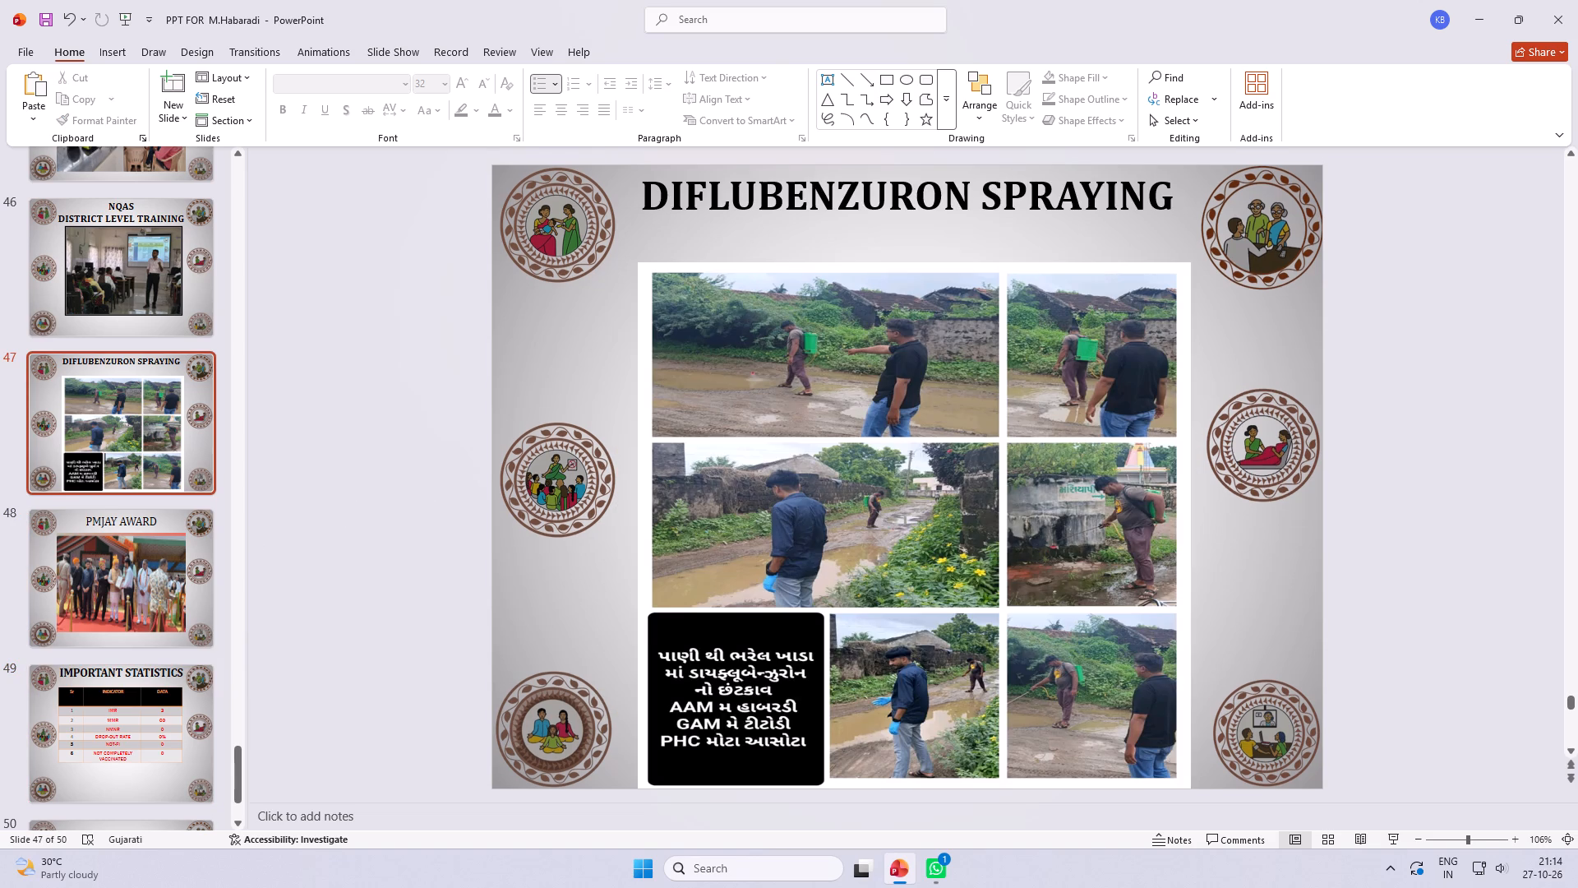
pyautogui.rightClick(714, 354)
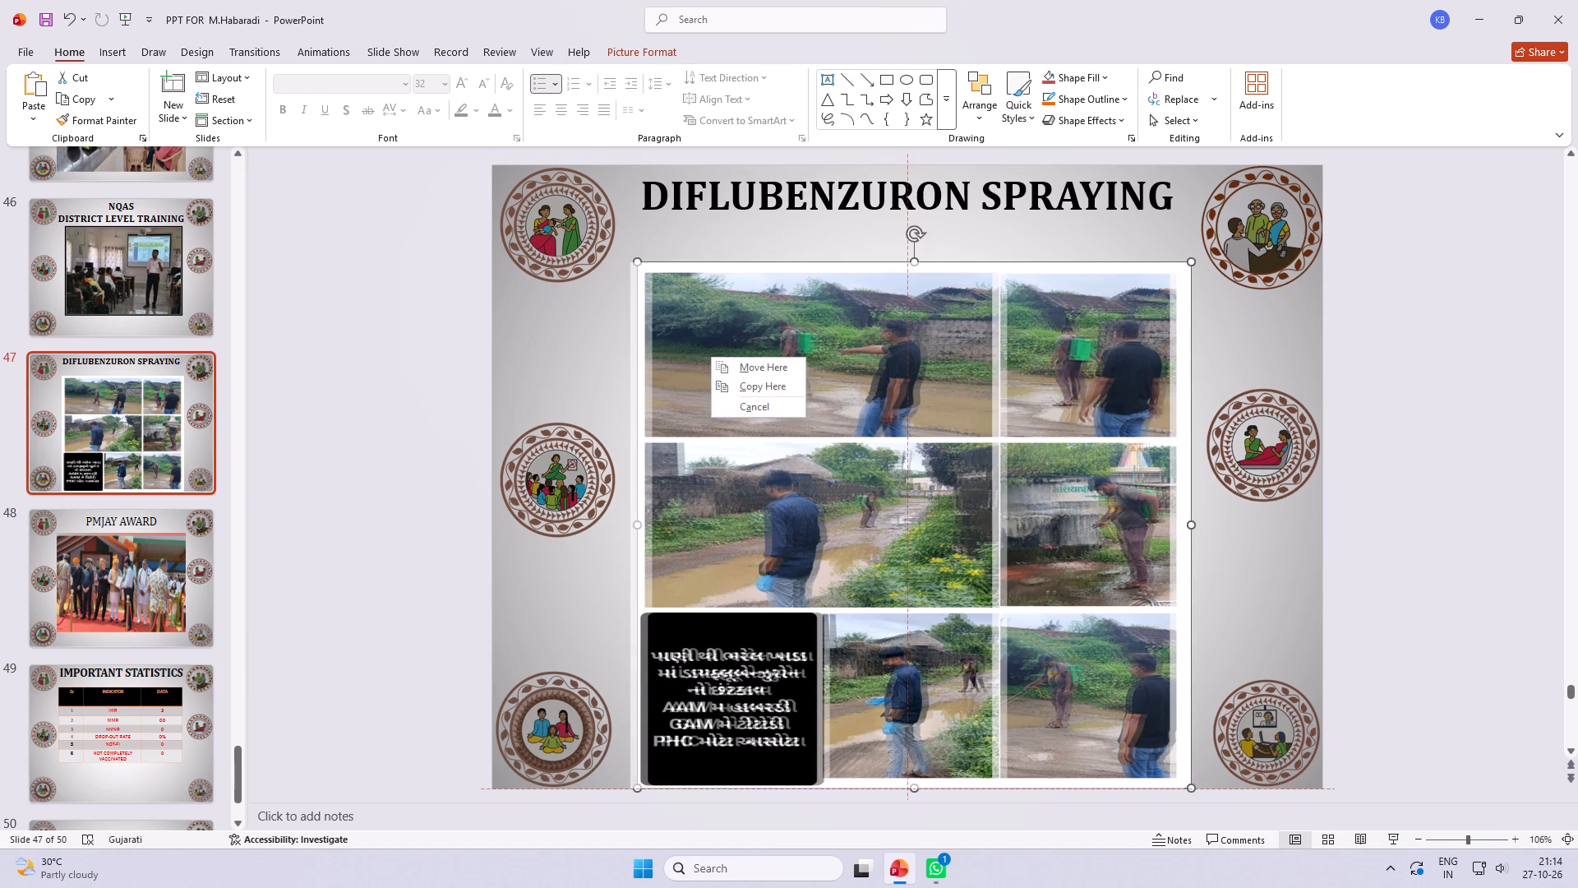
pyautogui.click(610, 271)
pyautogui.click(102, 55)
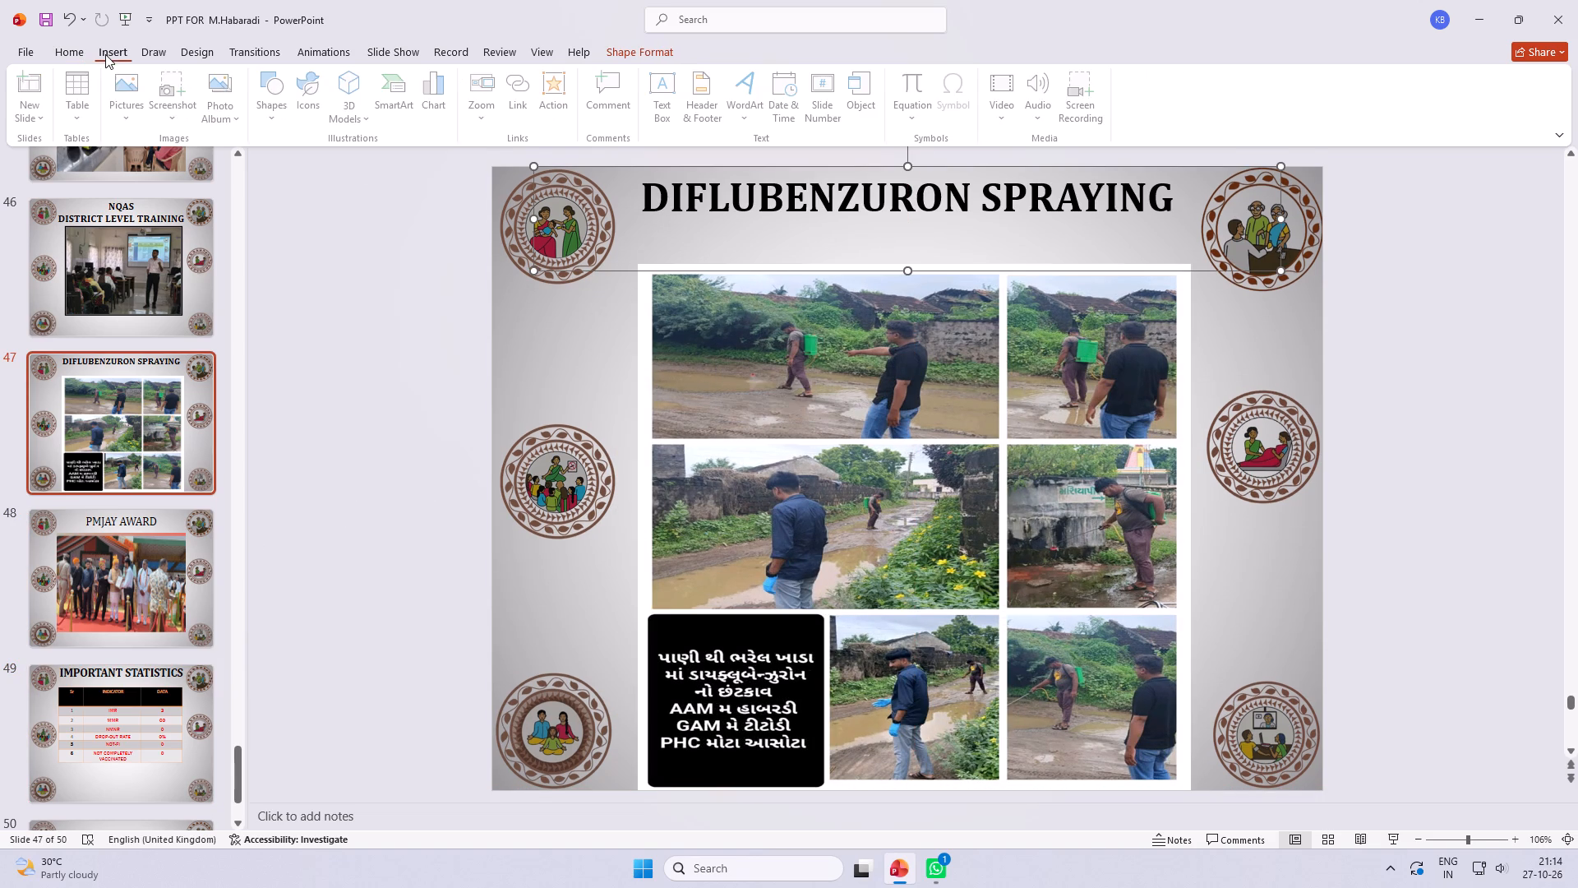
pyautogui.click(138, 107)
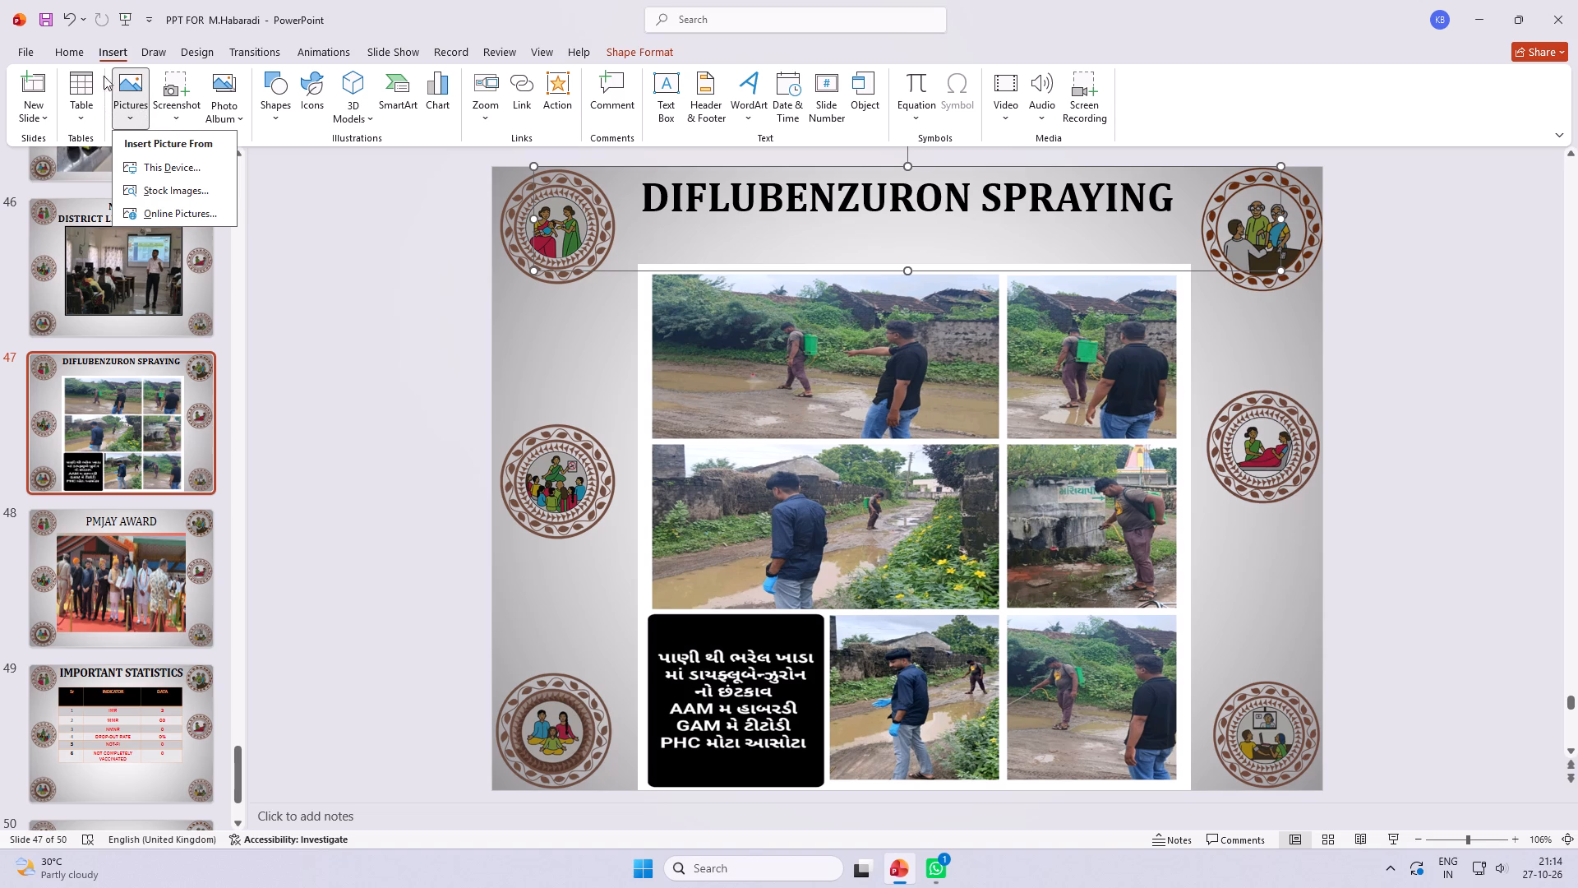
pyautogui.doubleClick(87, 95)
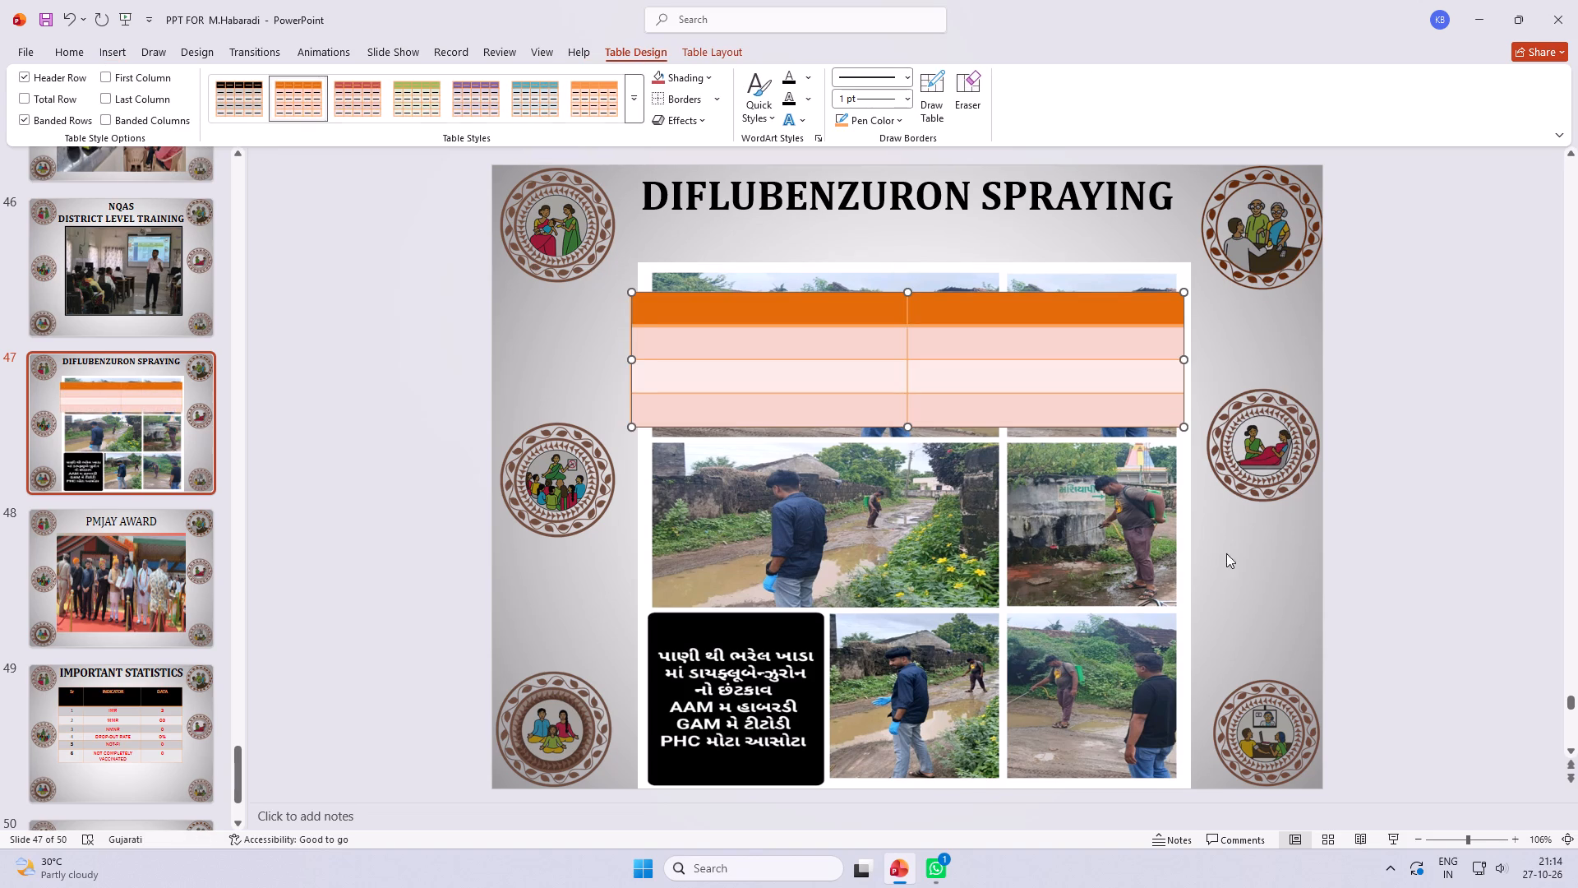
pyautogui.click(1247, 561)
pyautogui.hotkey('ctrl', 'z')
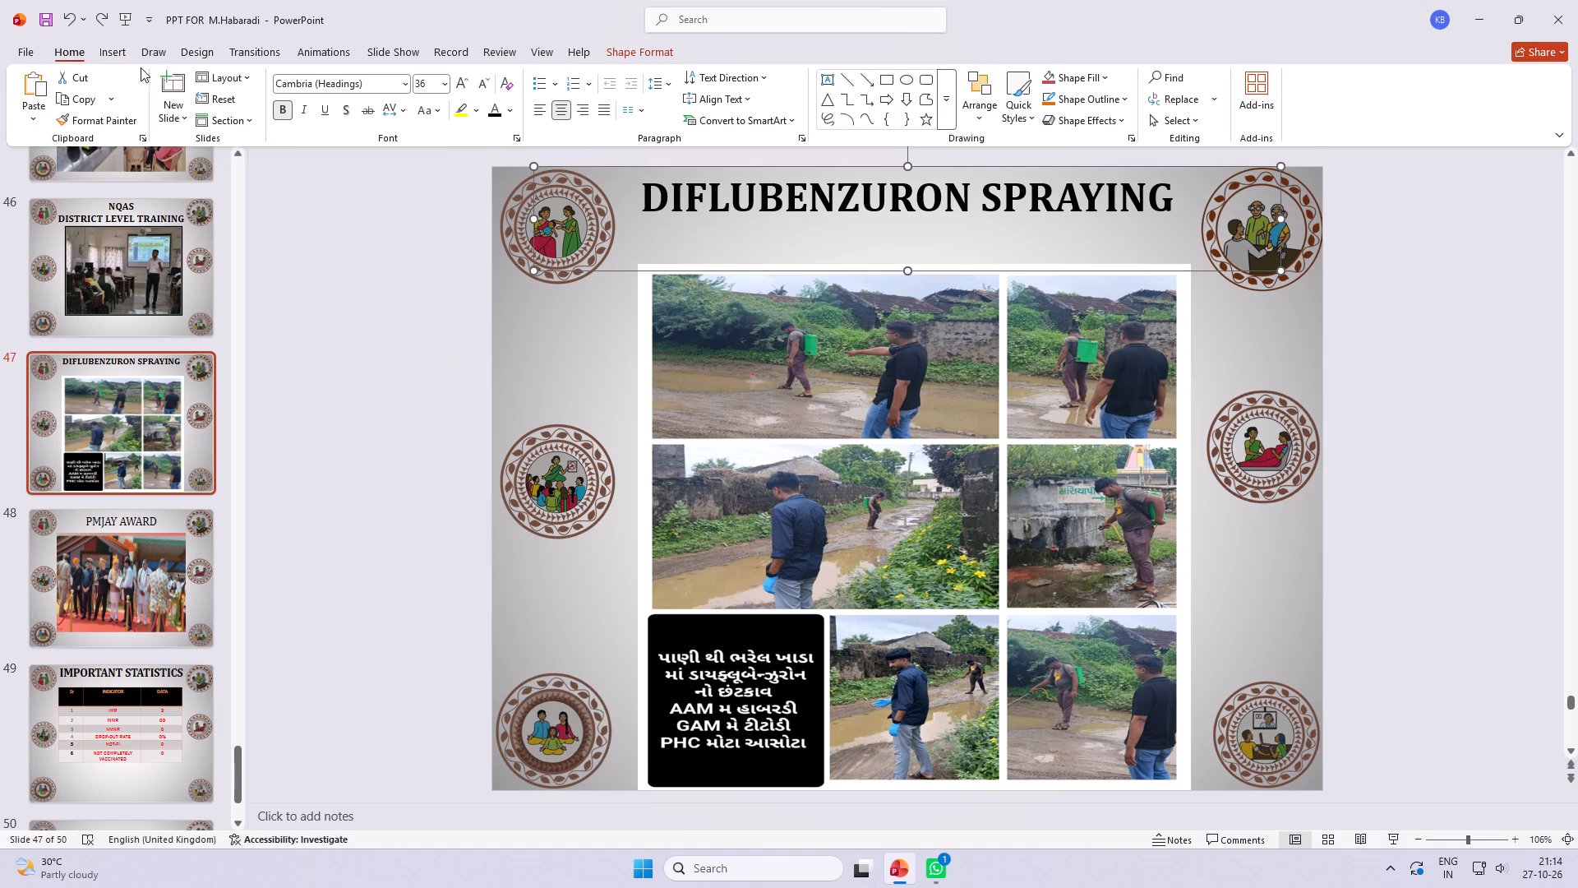
# Add a new Title and Content slide directly after the DIFLUBENZURON SPRAYING slide.
pyautogui.click(112, 51)
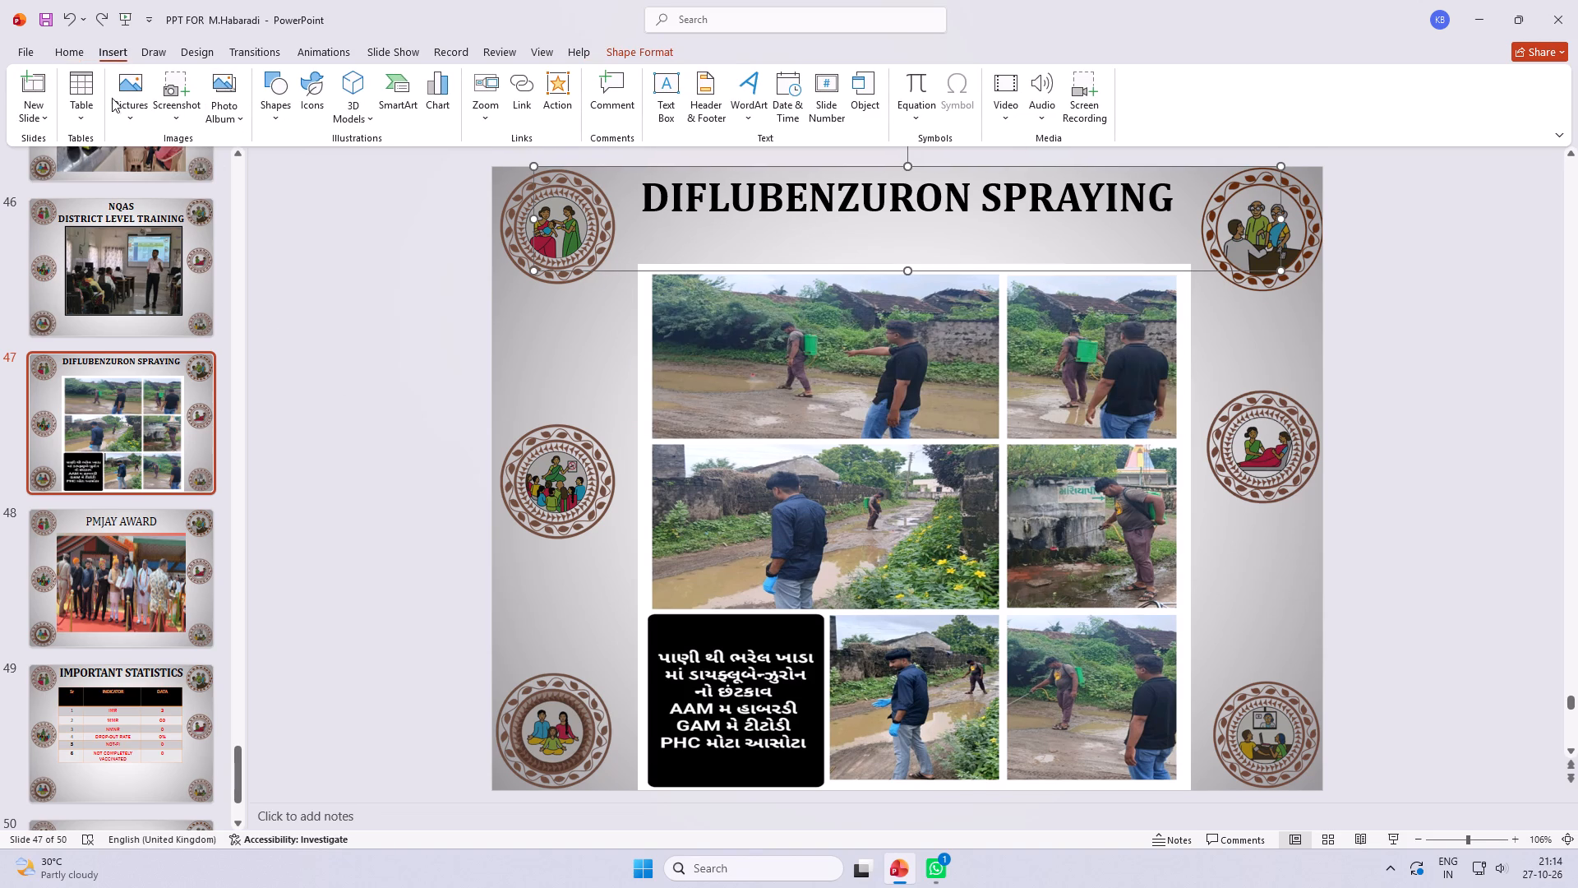
pyautogui.click(43, 108)
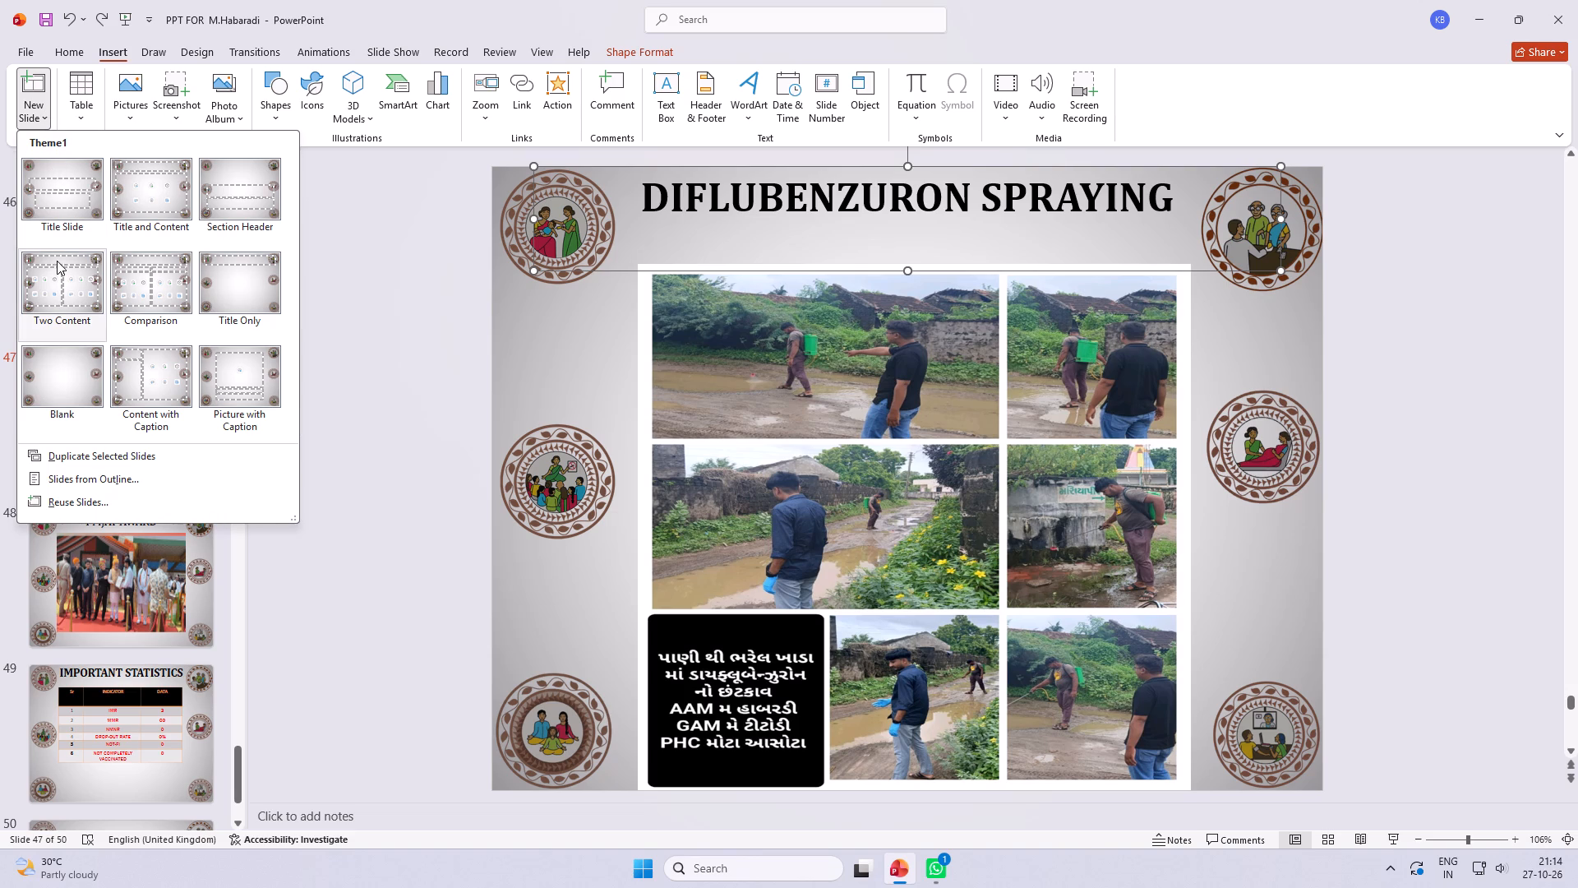
pyautogui.click(134, 218)
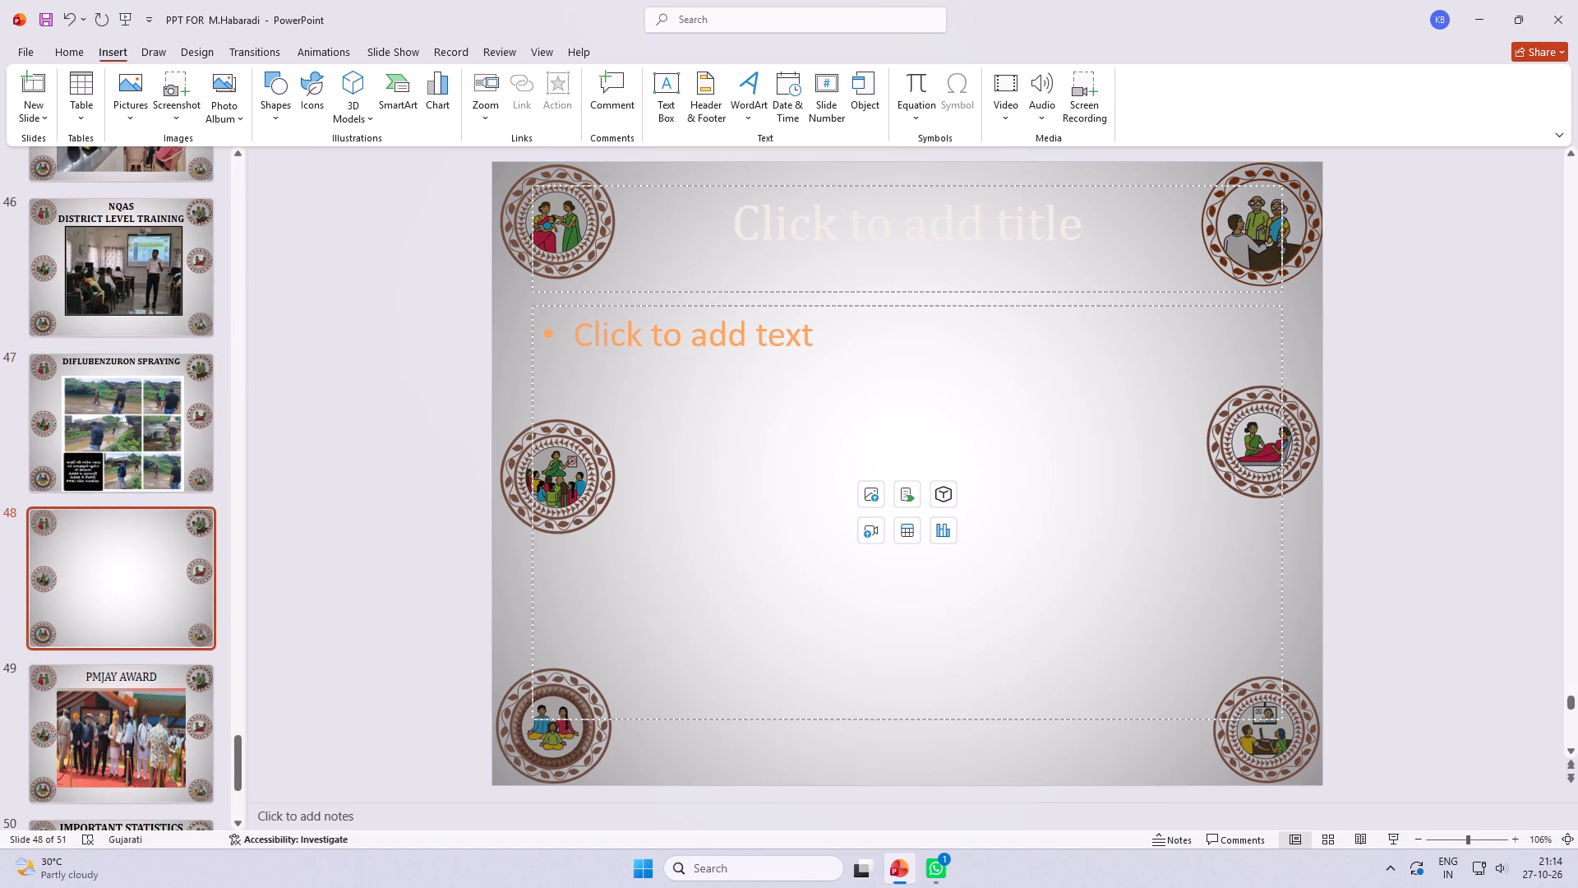
# Begin the new slide's title with the letter S.
pyautogui.click(957, 230)
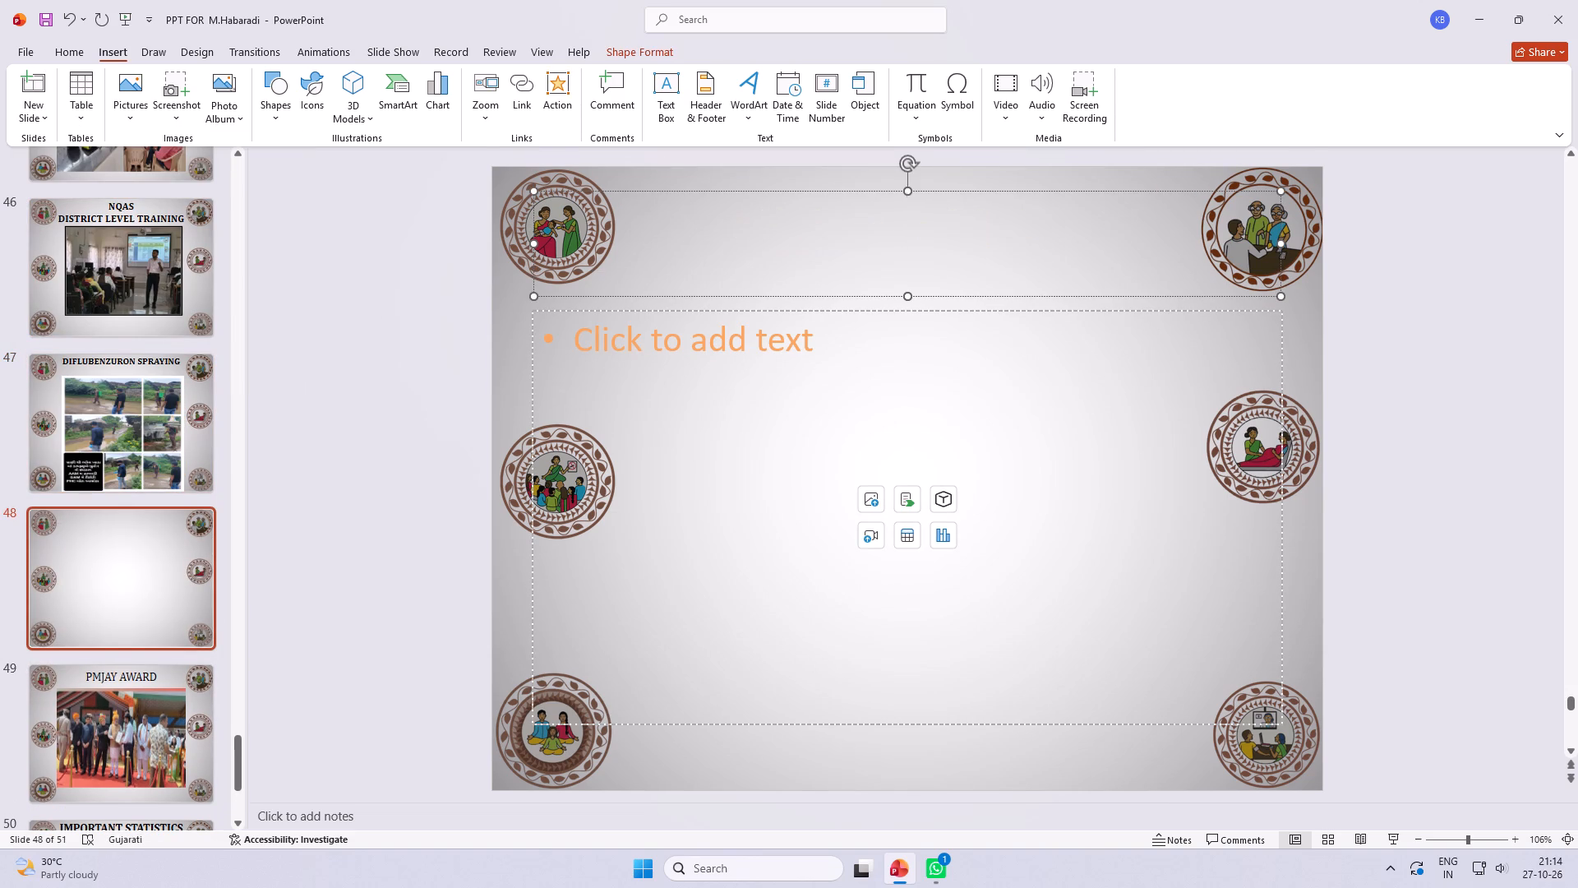
pyautogui.press('s')
# Replace the started title on the new slide 48 with CPR TRANING and make the title text black.
pyautogui.press('BackSpace')
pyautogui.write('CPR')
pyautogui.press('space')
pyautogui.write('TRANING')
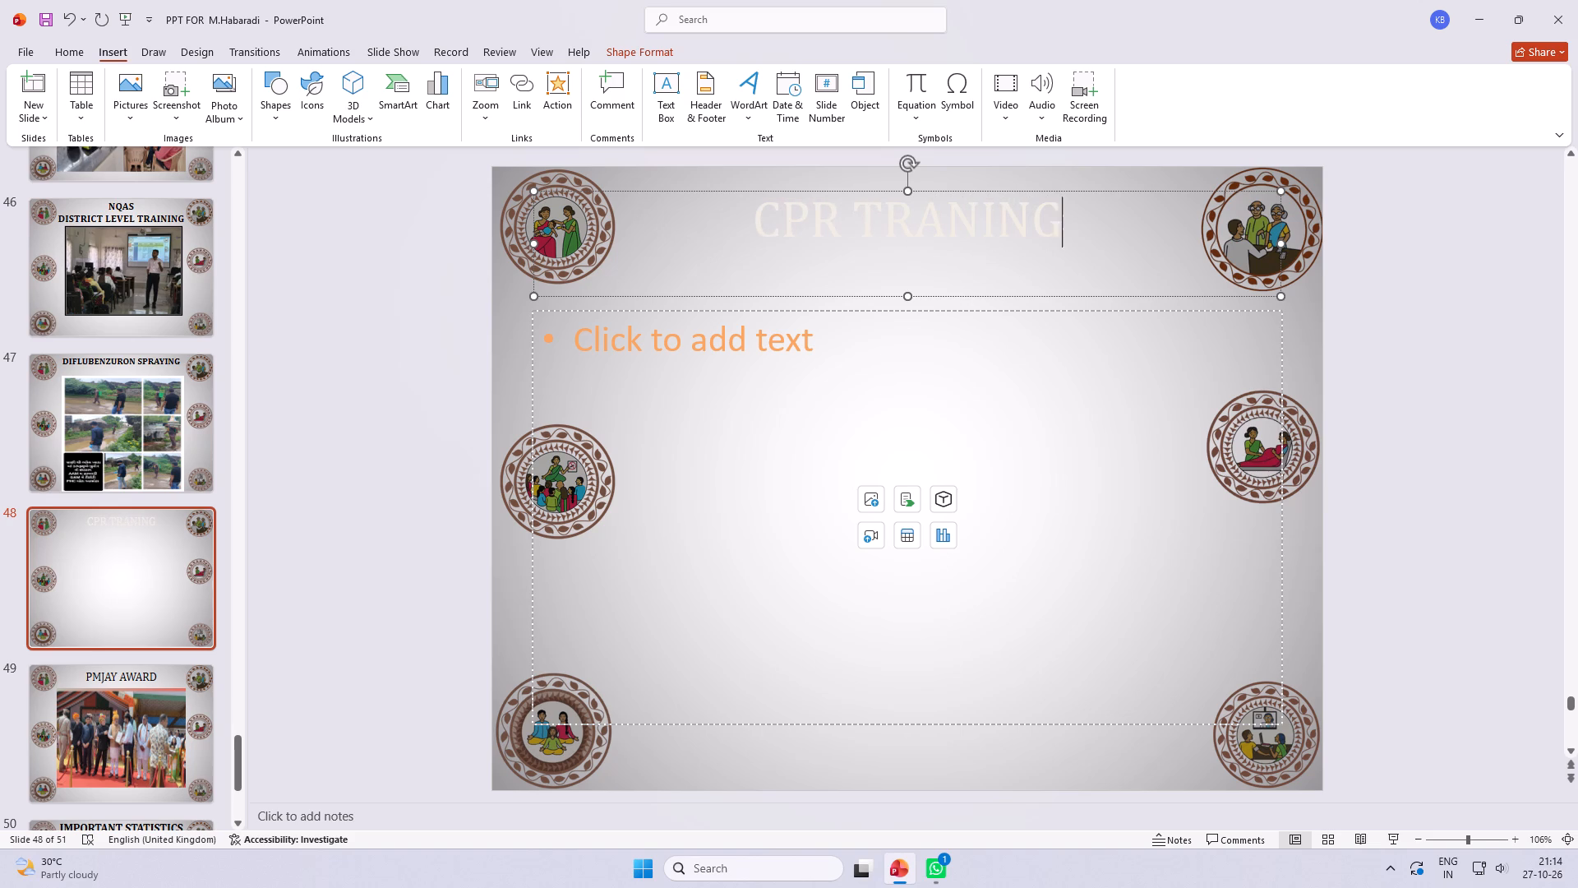
pyautogui.moveTo(1069, 216); pyautogui.dragTo(736, 211)
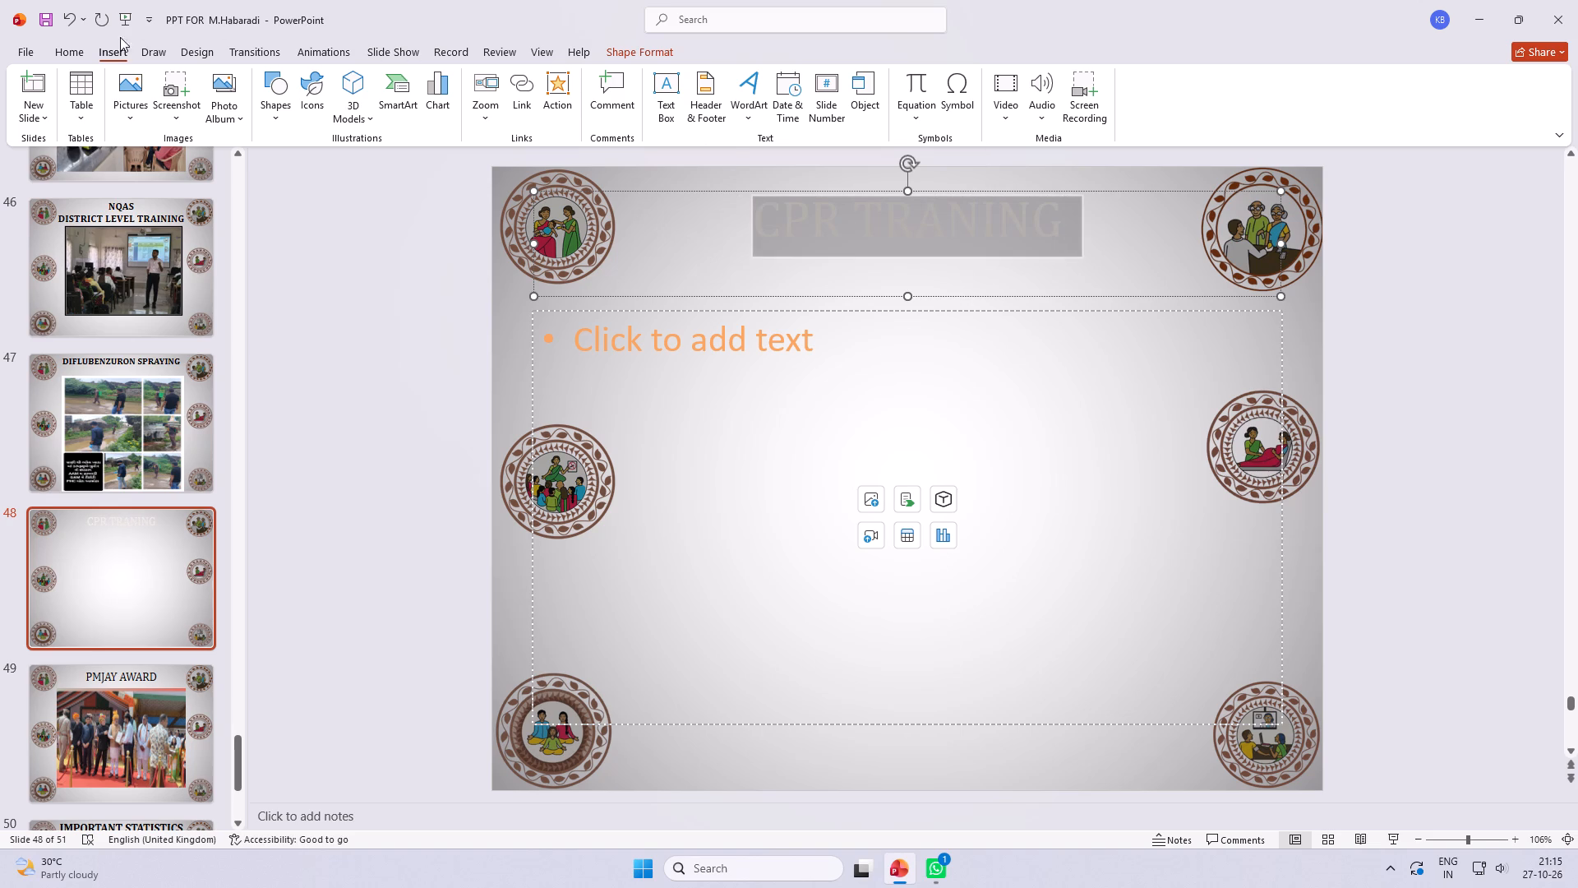
pyautogui.click(76, 48)
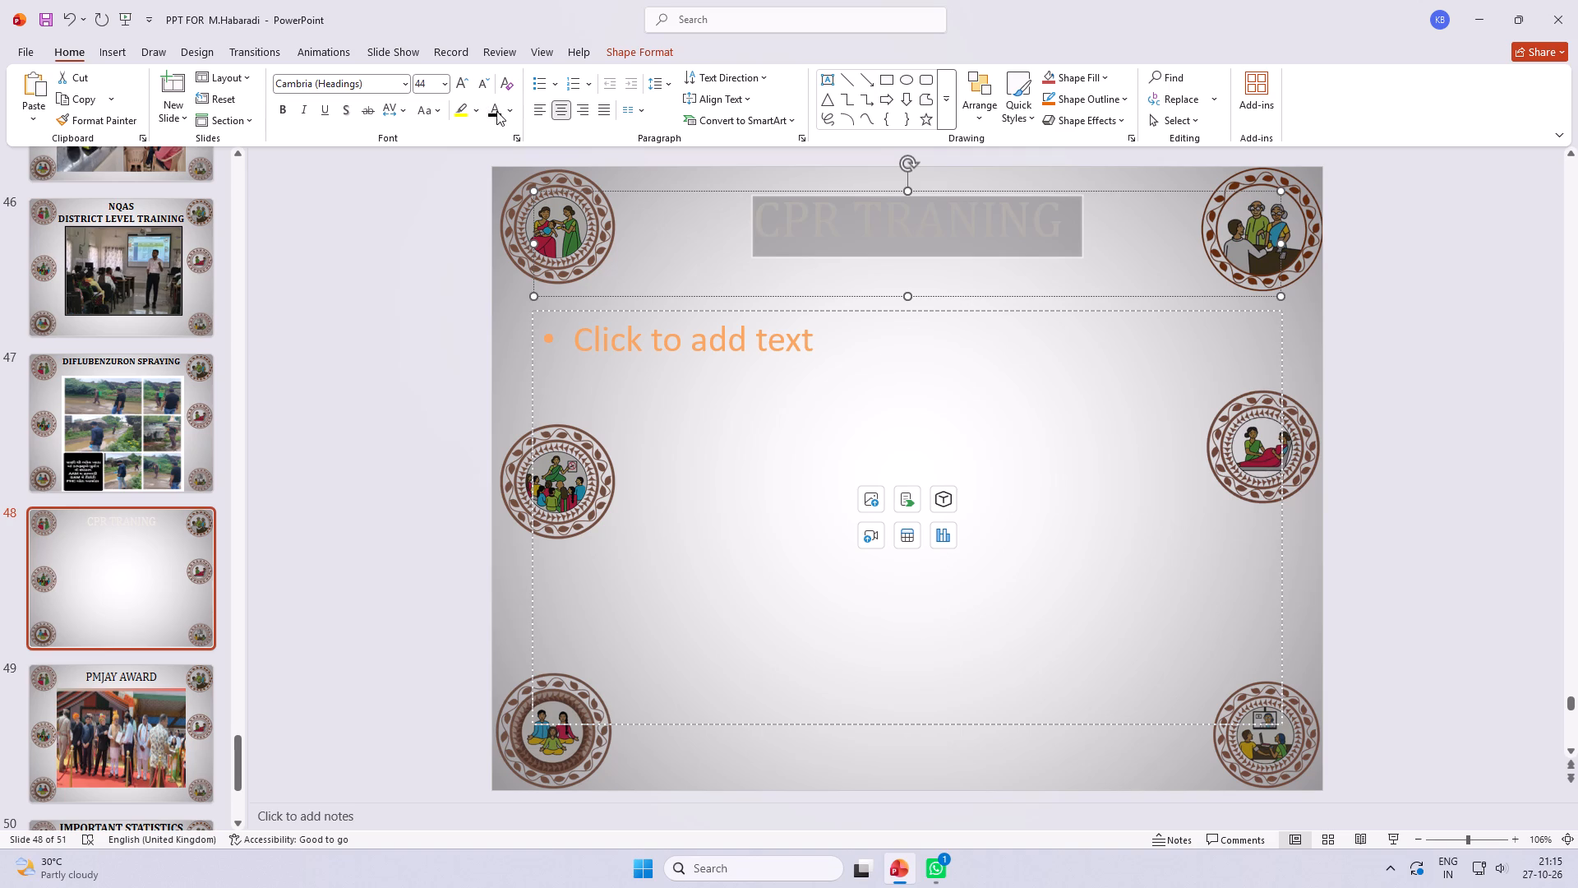
pyautogui.click(496, 111)
pyautogui.click(830, 443)
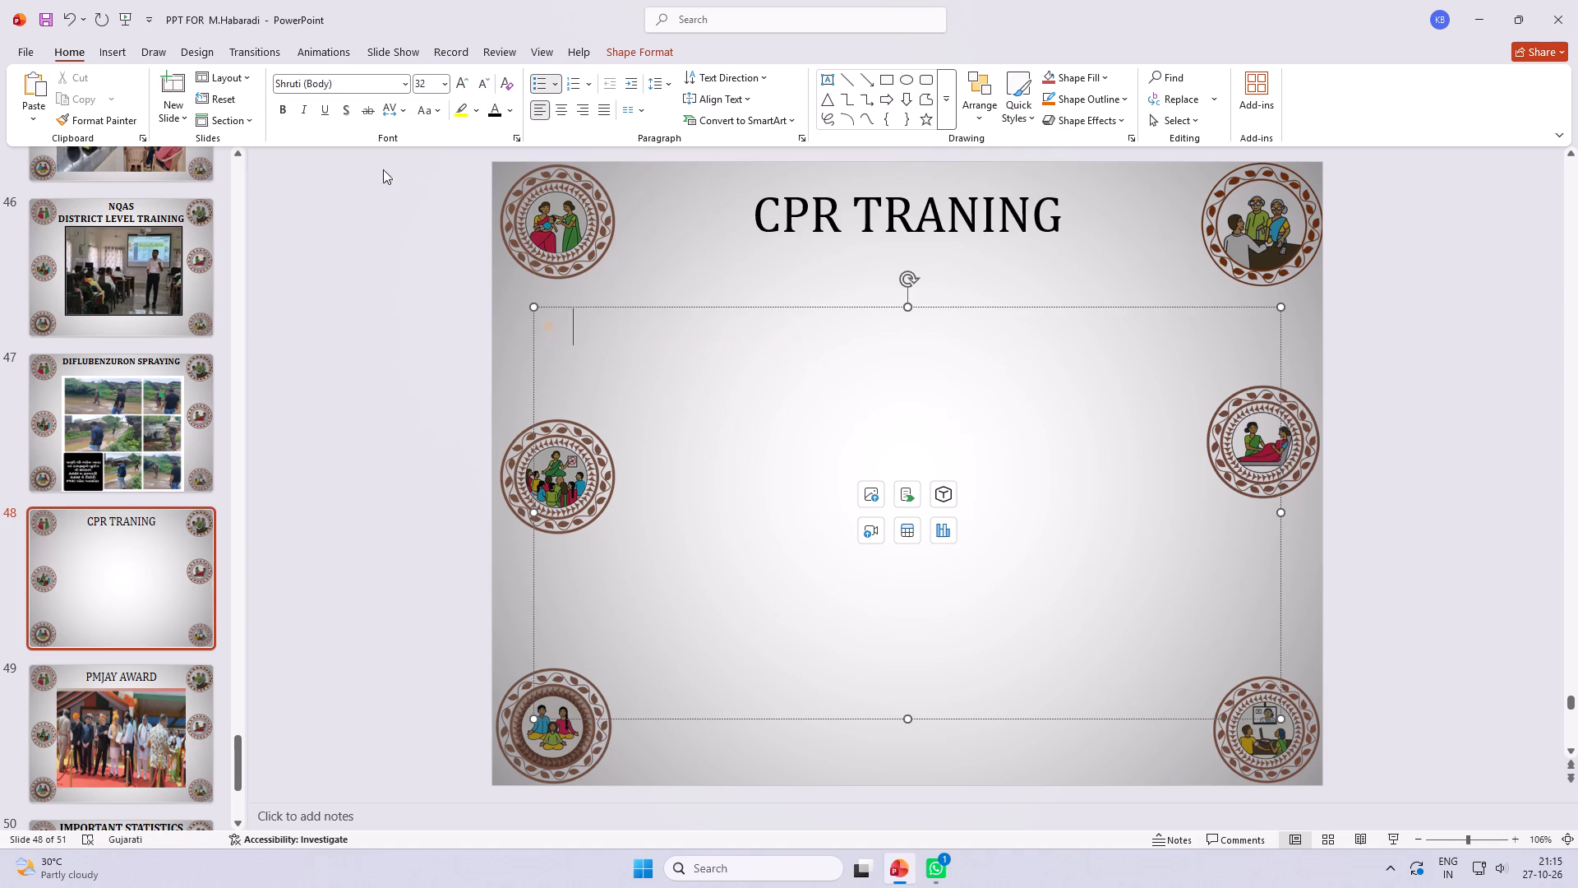
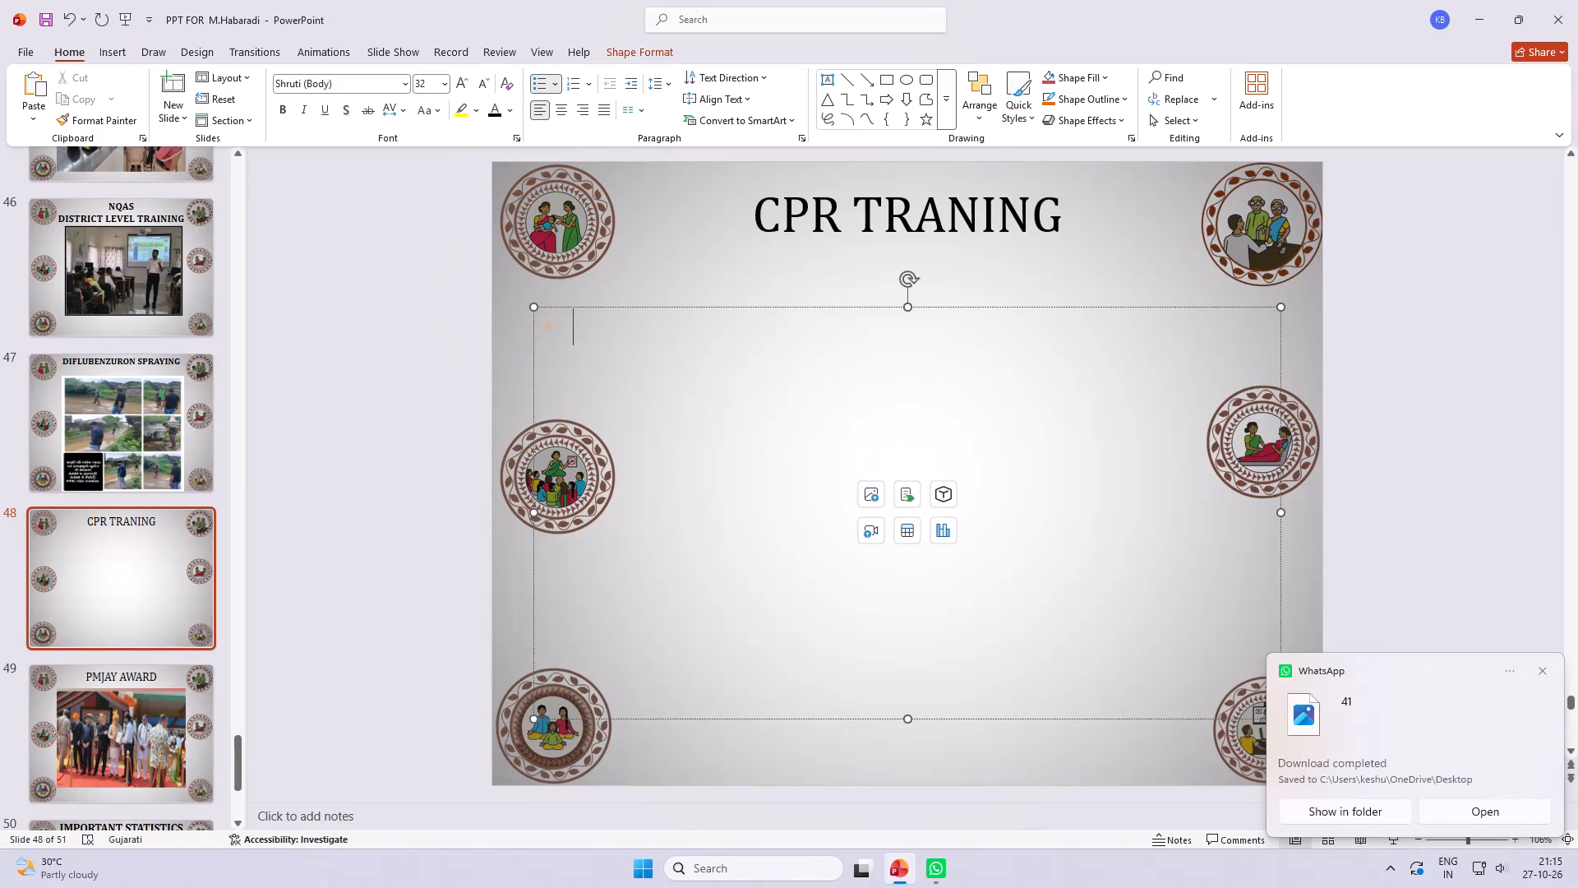
# Insert the picture file 41 from the Desktop folder into the content placeholder of the CPR TRANING slide.
pyautogui.click(866, 493)
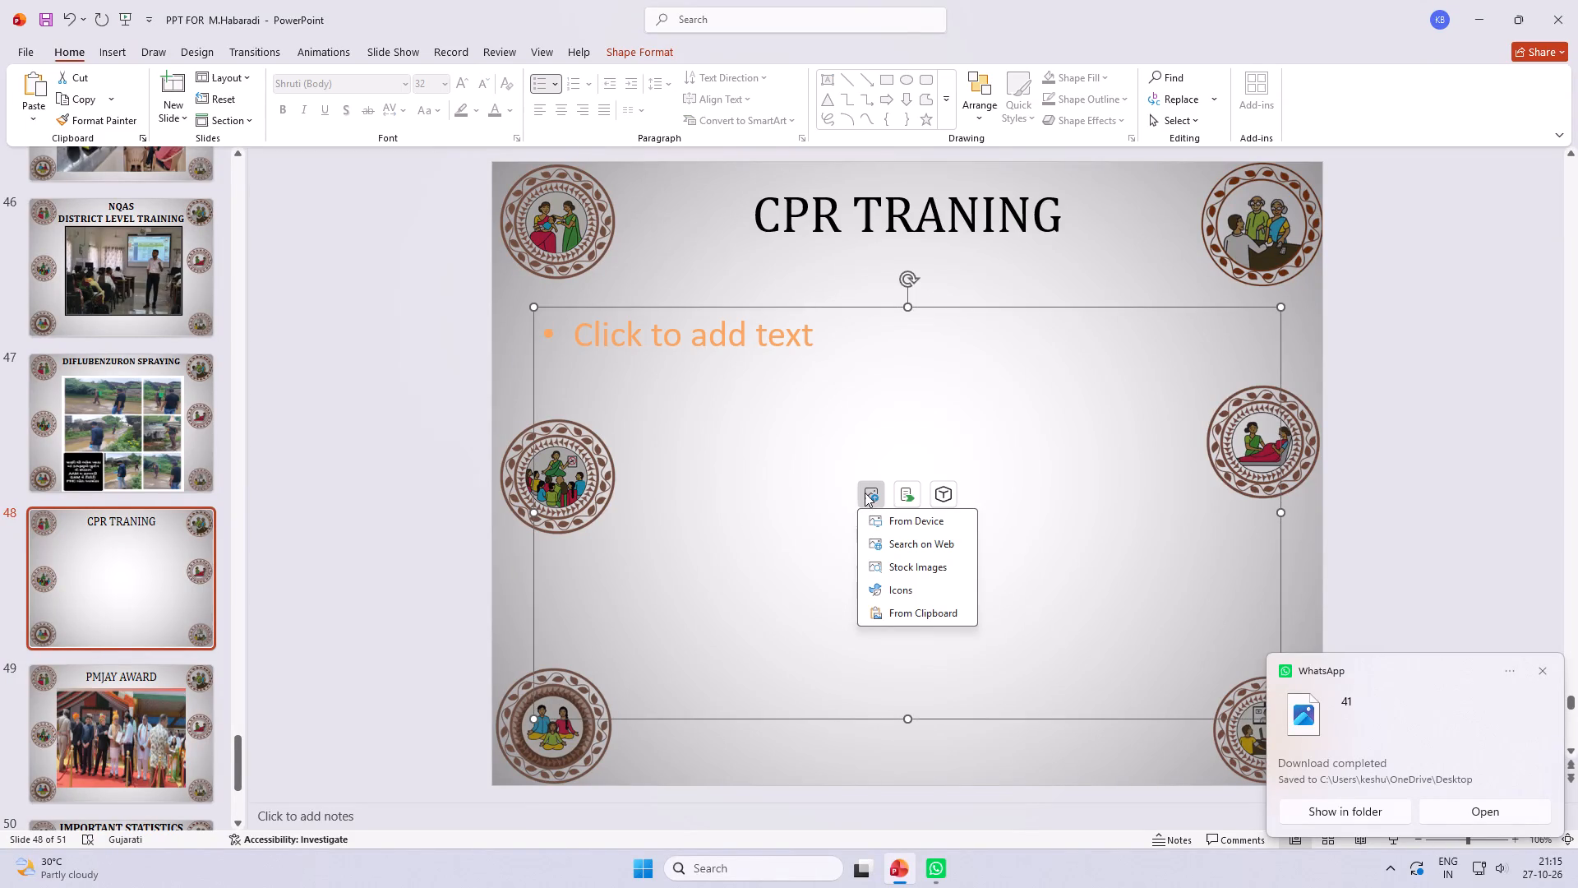
pyautogui.click(883, 525)
pyautogui.scroll(-5, 307, 207)
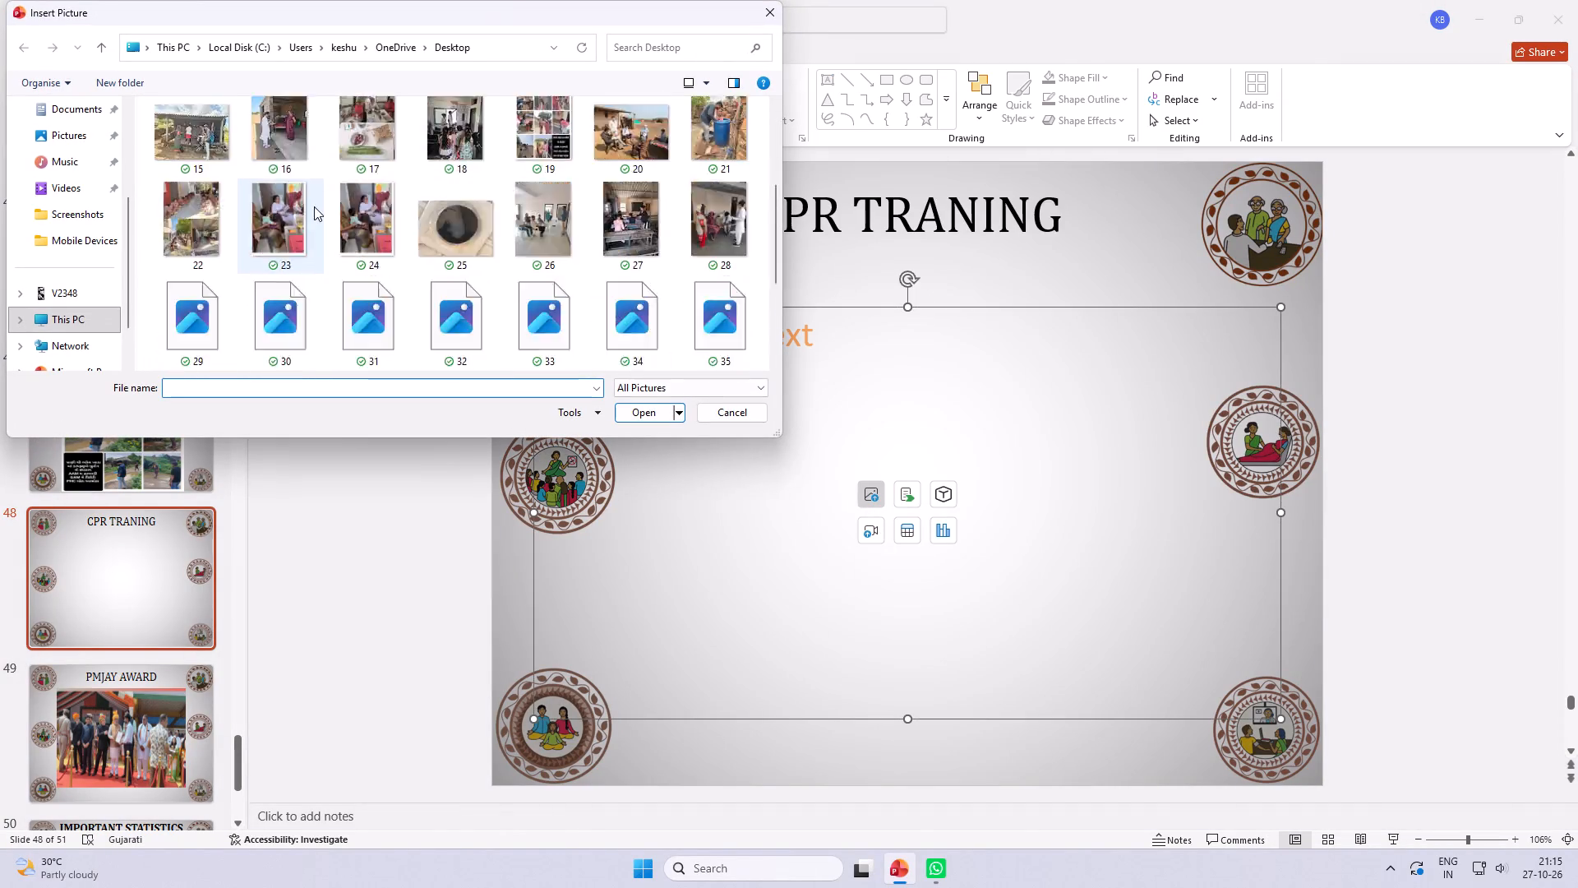
pyautogui.scroll(-2, 314, 206)
pyautogui.click(638, 255)
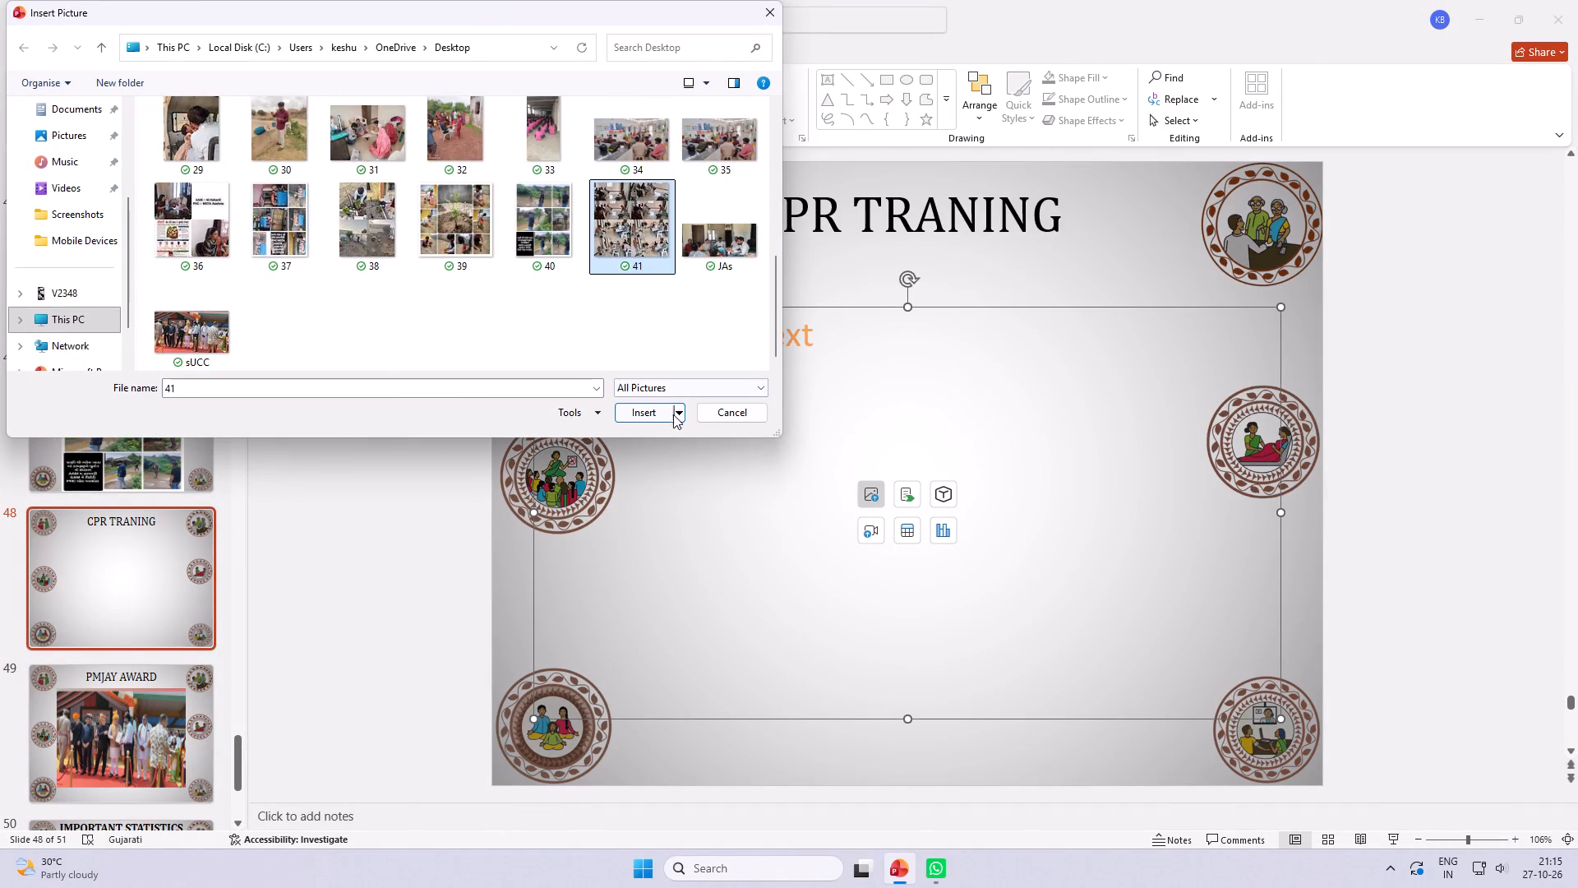
pyautogui.click(663, 409)
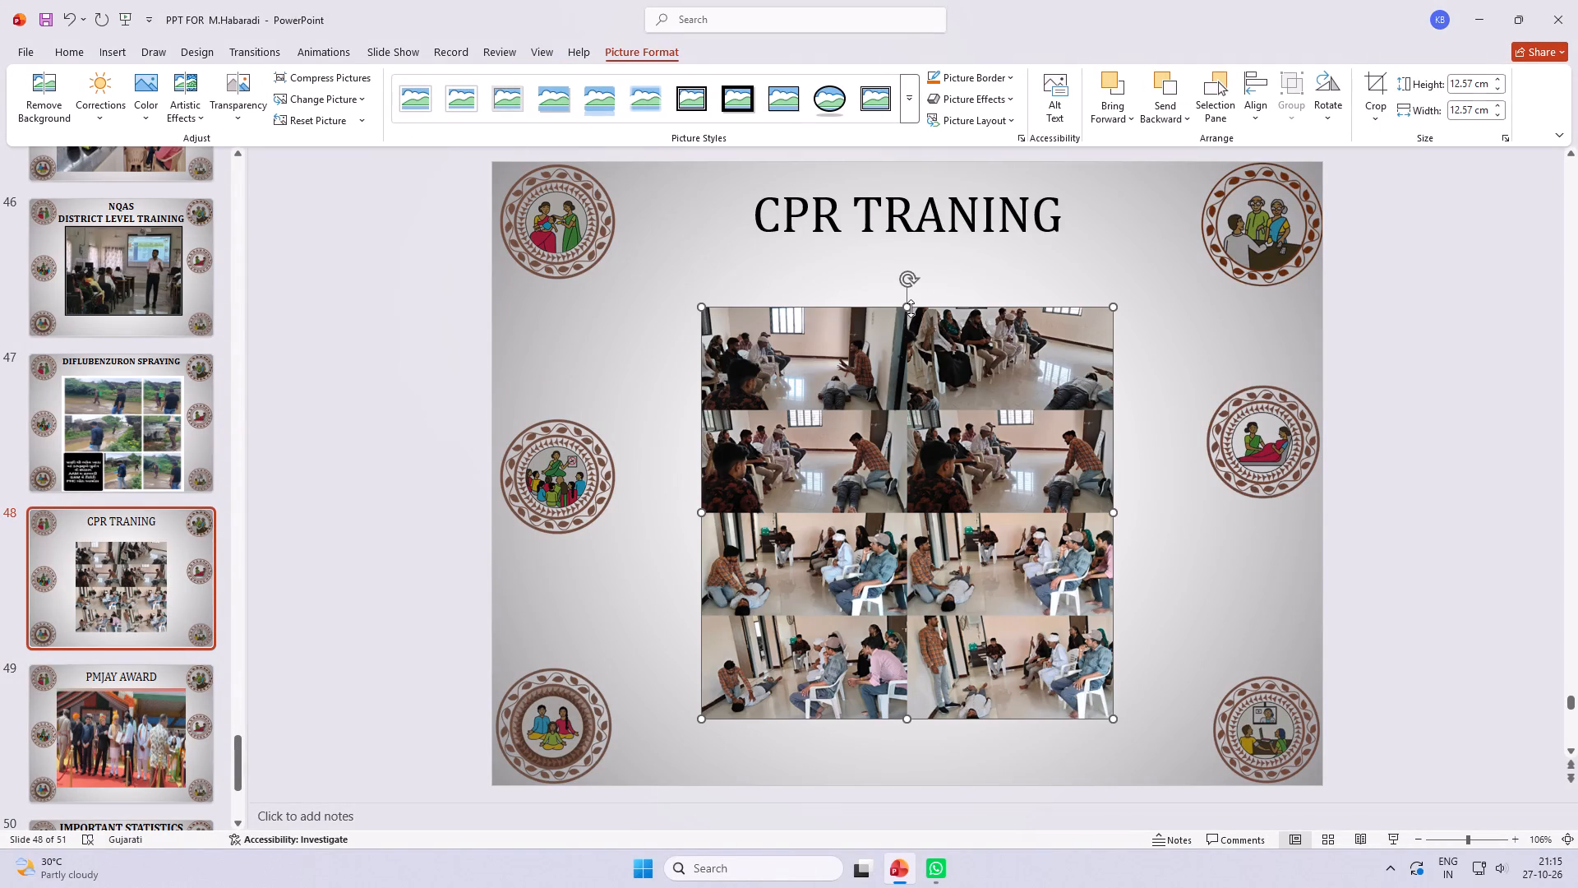
# Stretch the CPR TRANING photo collage to about 13.84 cm high, widen it both ways towards the side emblems, and save the presentation.
pyautogui.moveTo(907, 308); pyautogui.dragTo(902, 266)
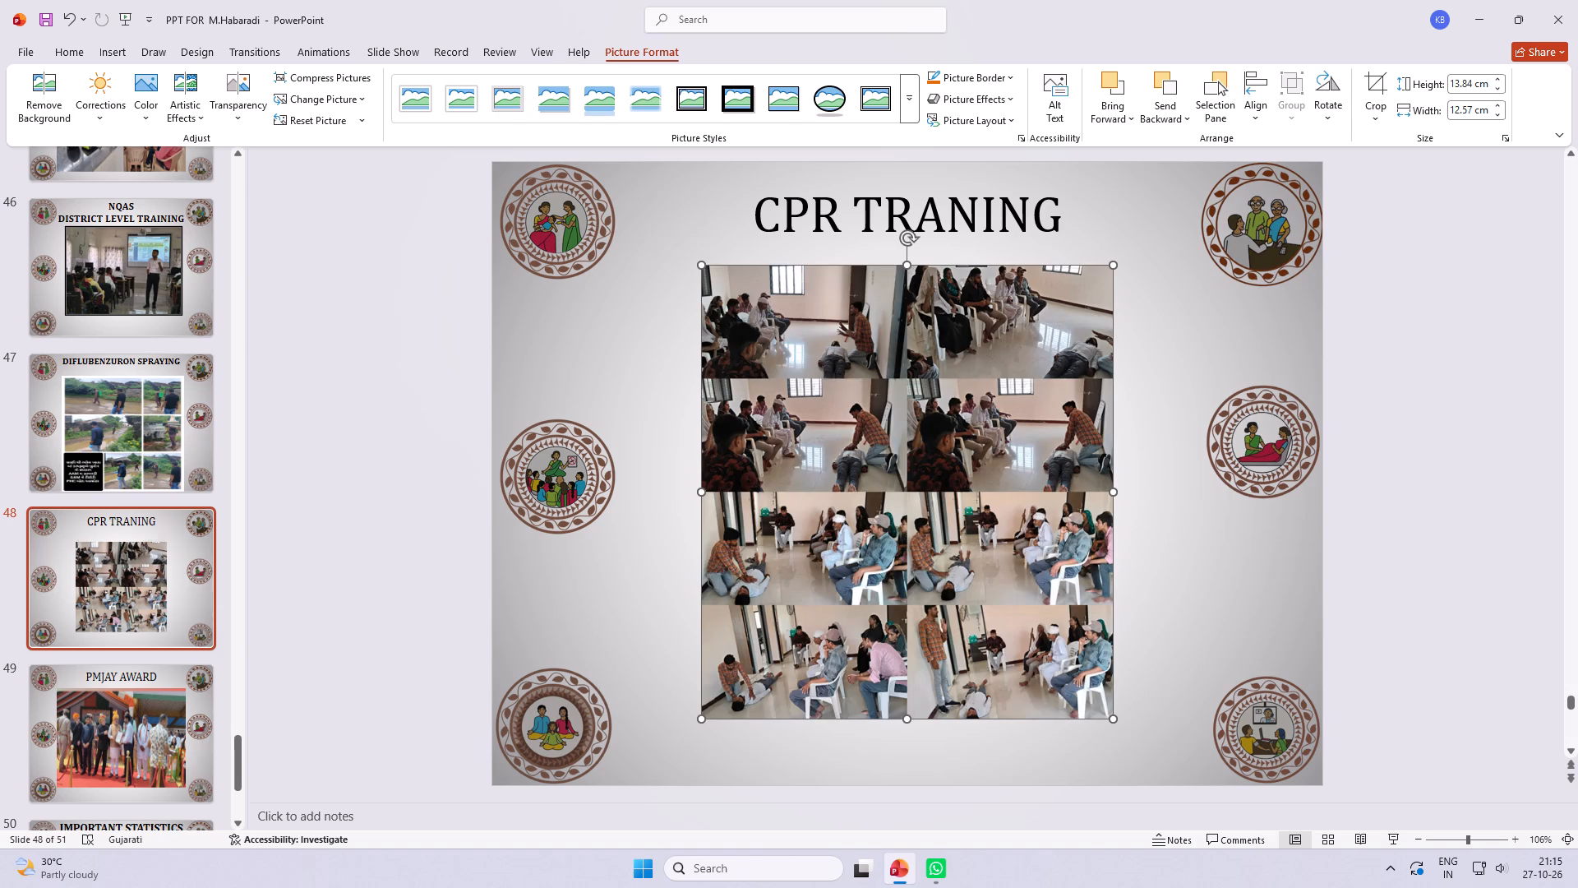
pyautogui.moveTo(702, 489); pyautogui.dragTo(630, 482)
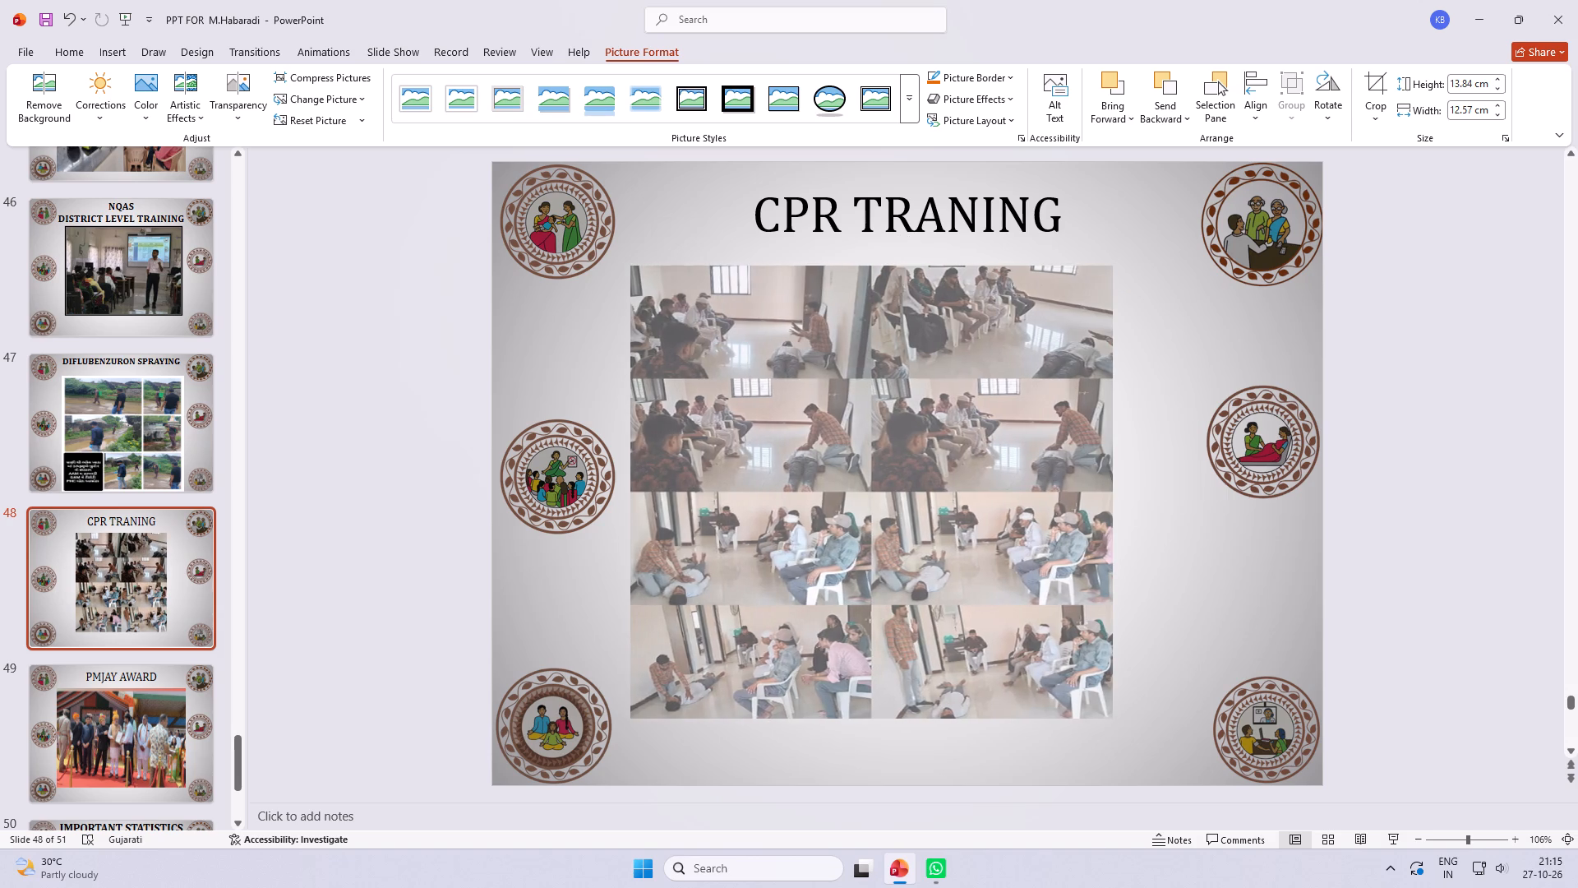
pyautogui.moveTo(630, 482); pyautogui.dragTo(630, 482)
pyautogui.moveTo(1111, 493); pyautogui.dragTo(1112, 493)
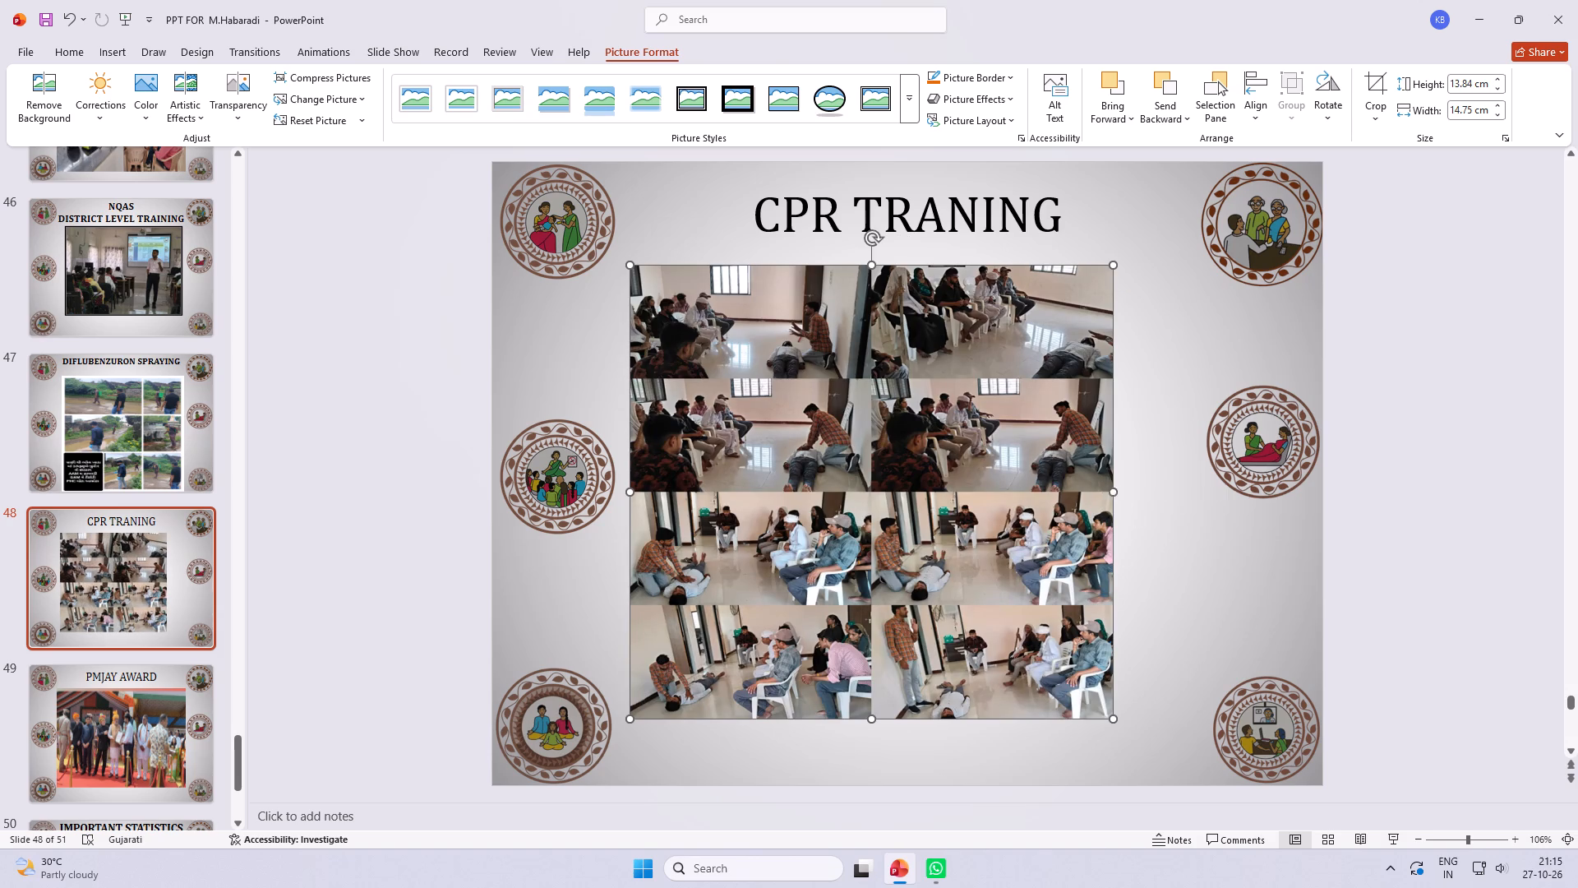
pyautogui.moveTo(1112, 493); pyautogui.dragTo(1188, 481)
pyautogui.click(1249, 516)
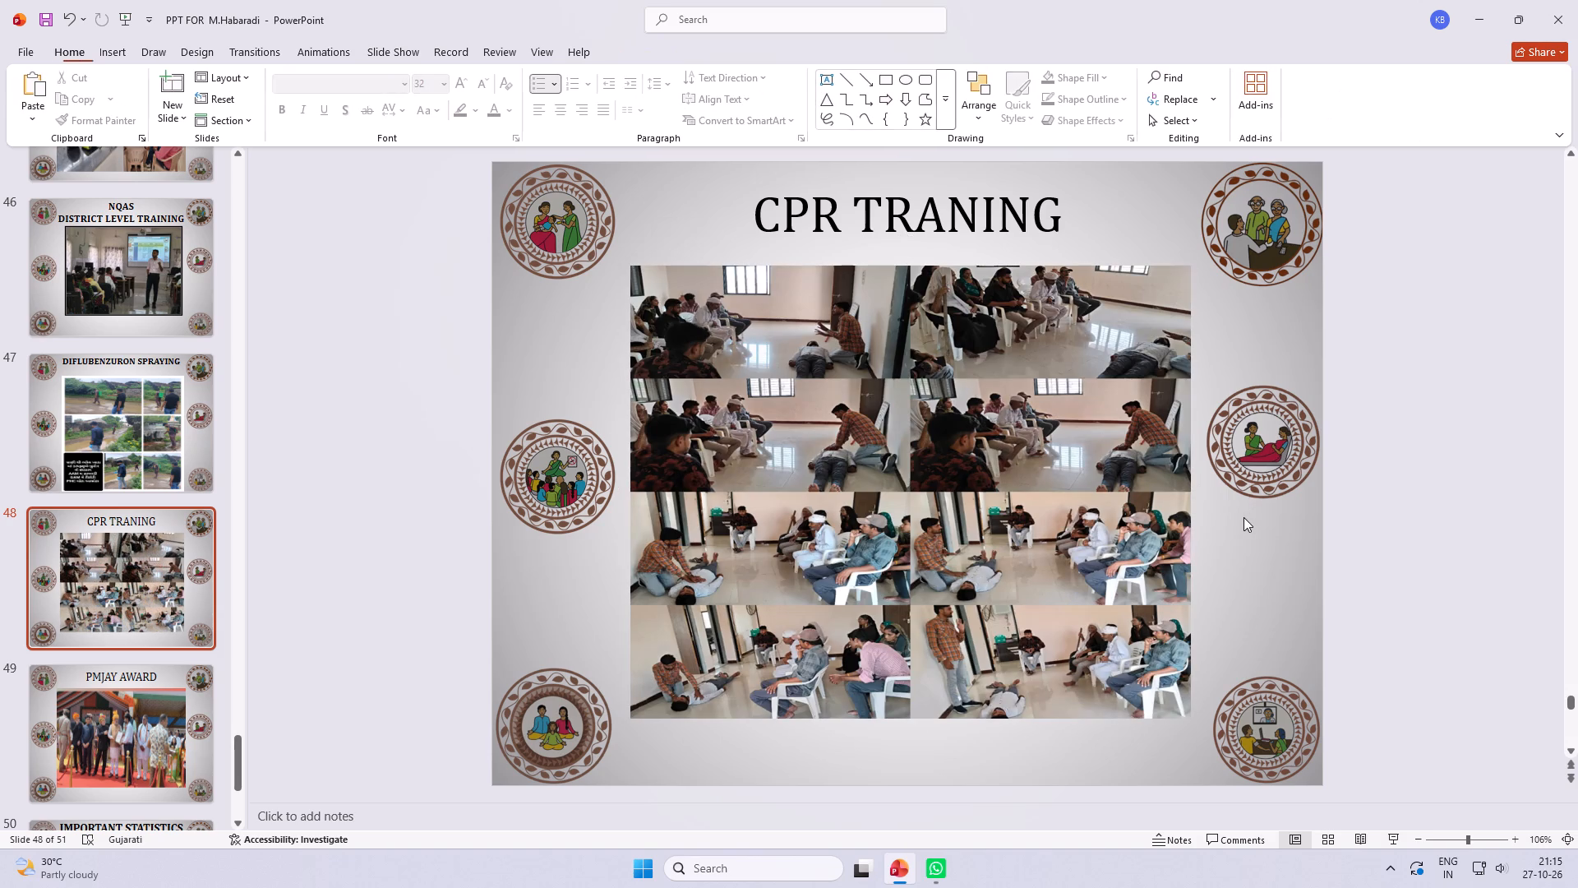
pyautogui.hotkey('ctrl', 's')
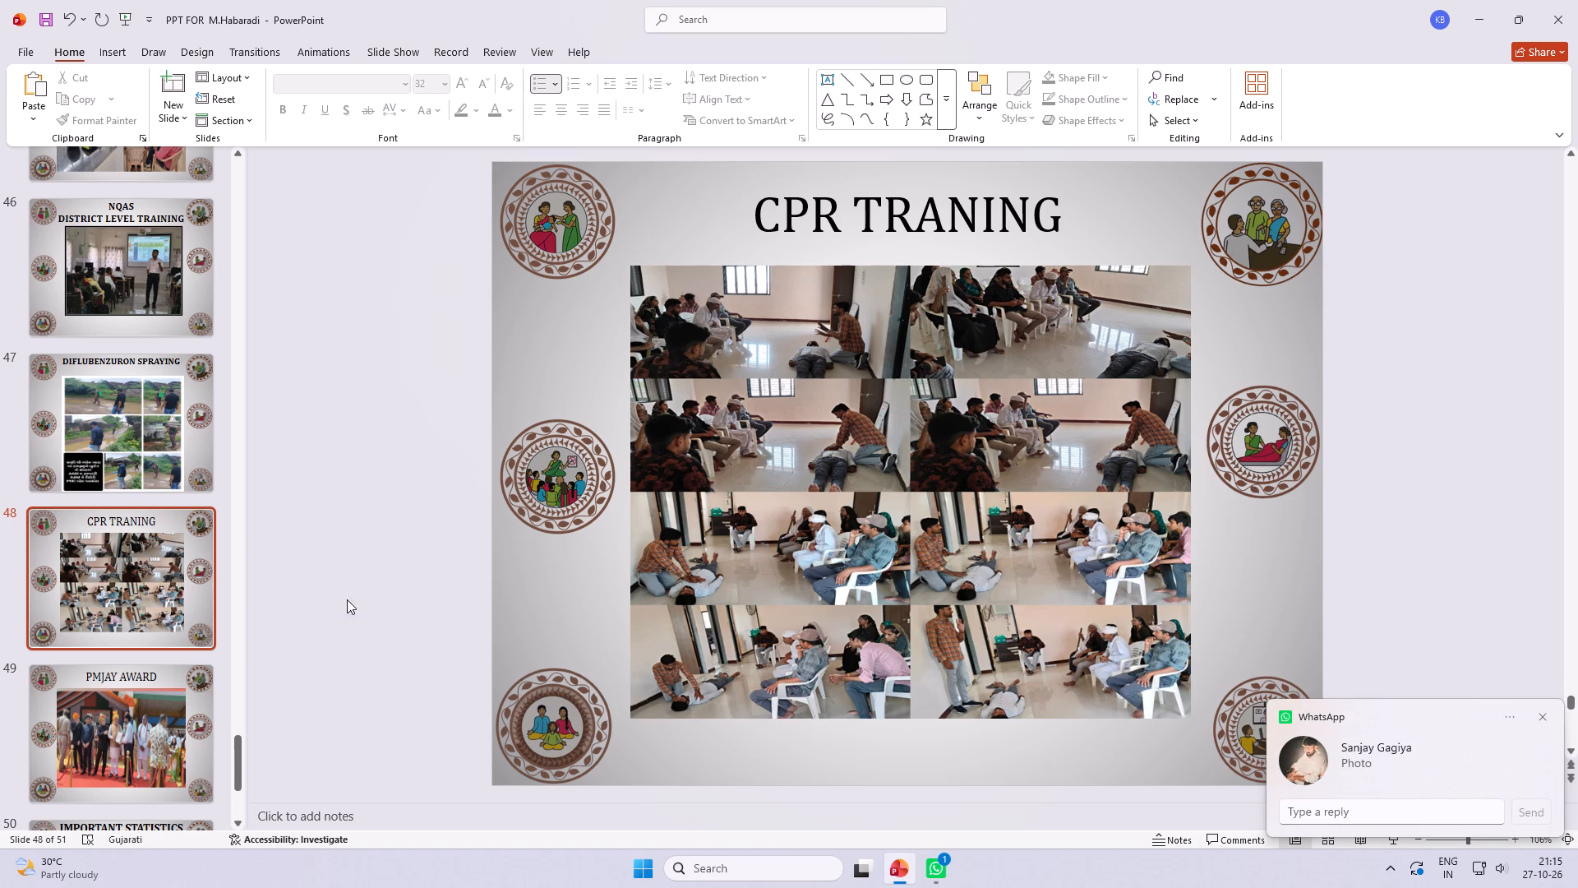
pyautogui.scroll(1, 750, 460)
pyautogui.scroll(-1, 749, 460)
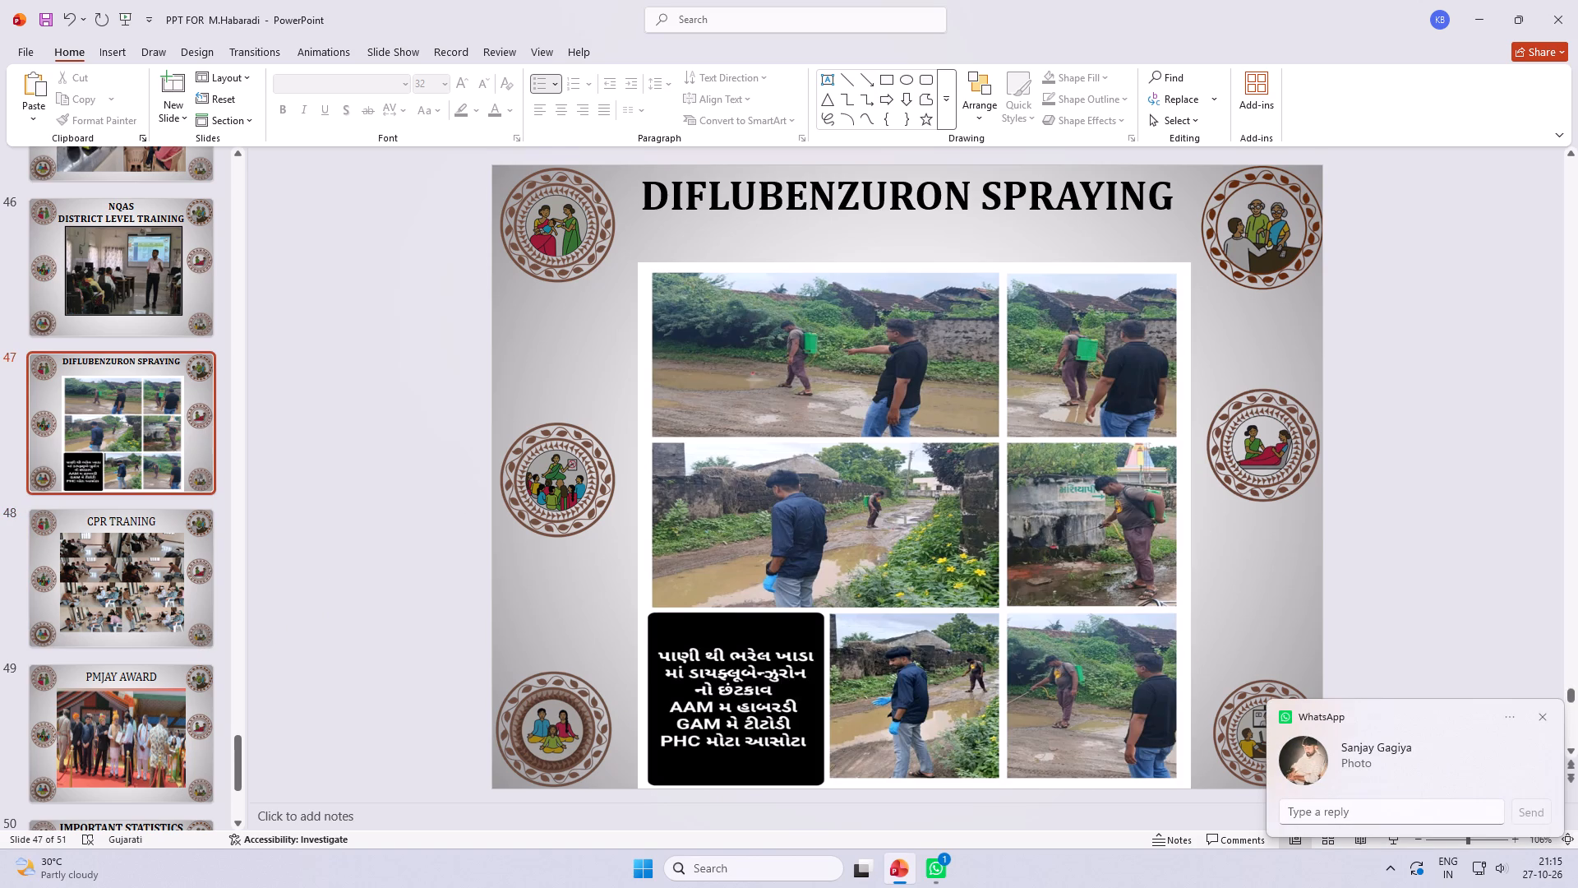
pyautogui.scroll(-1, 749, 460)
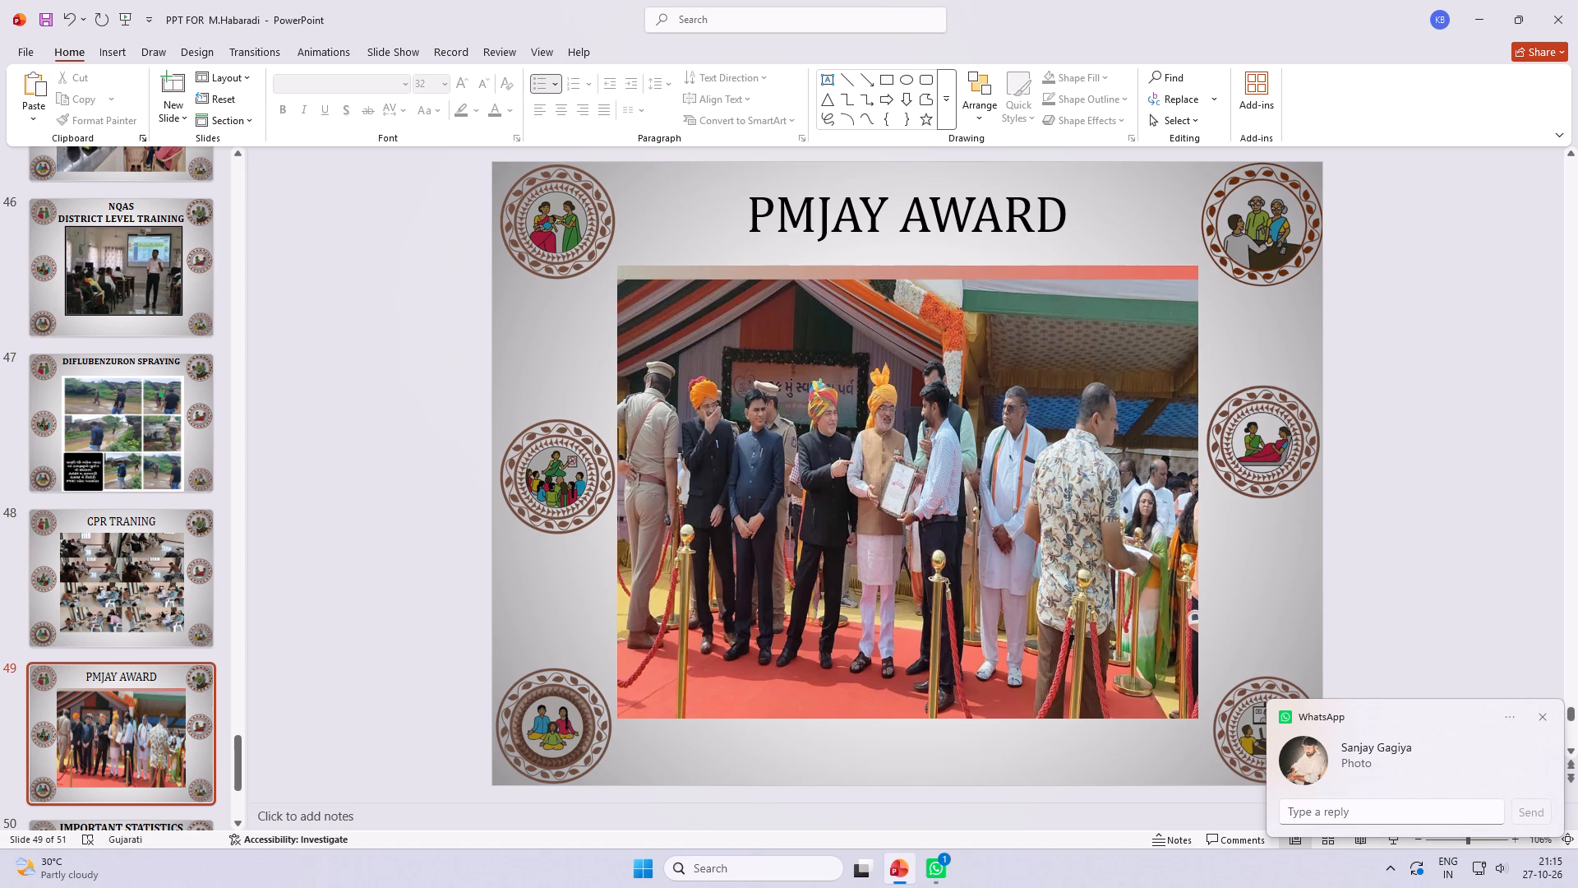
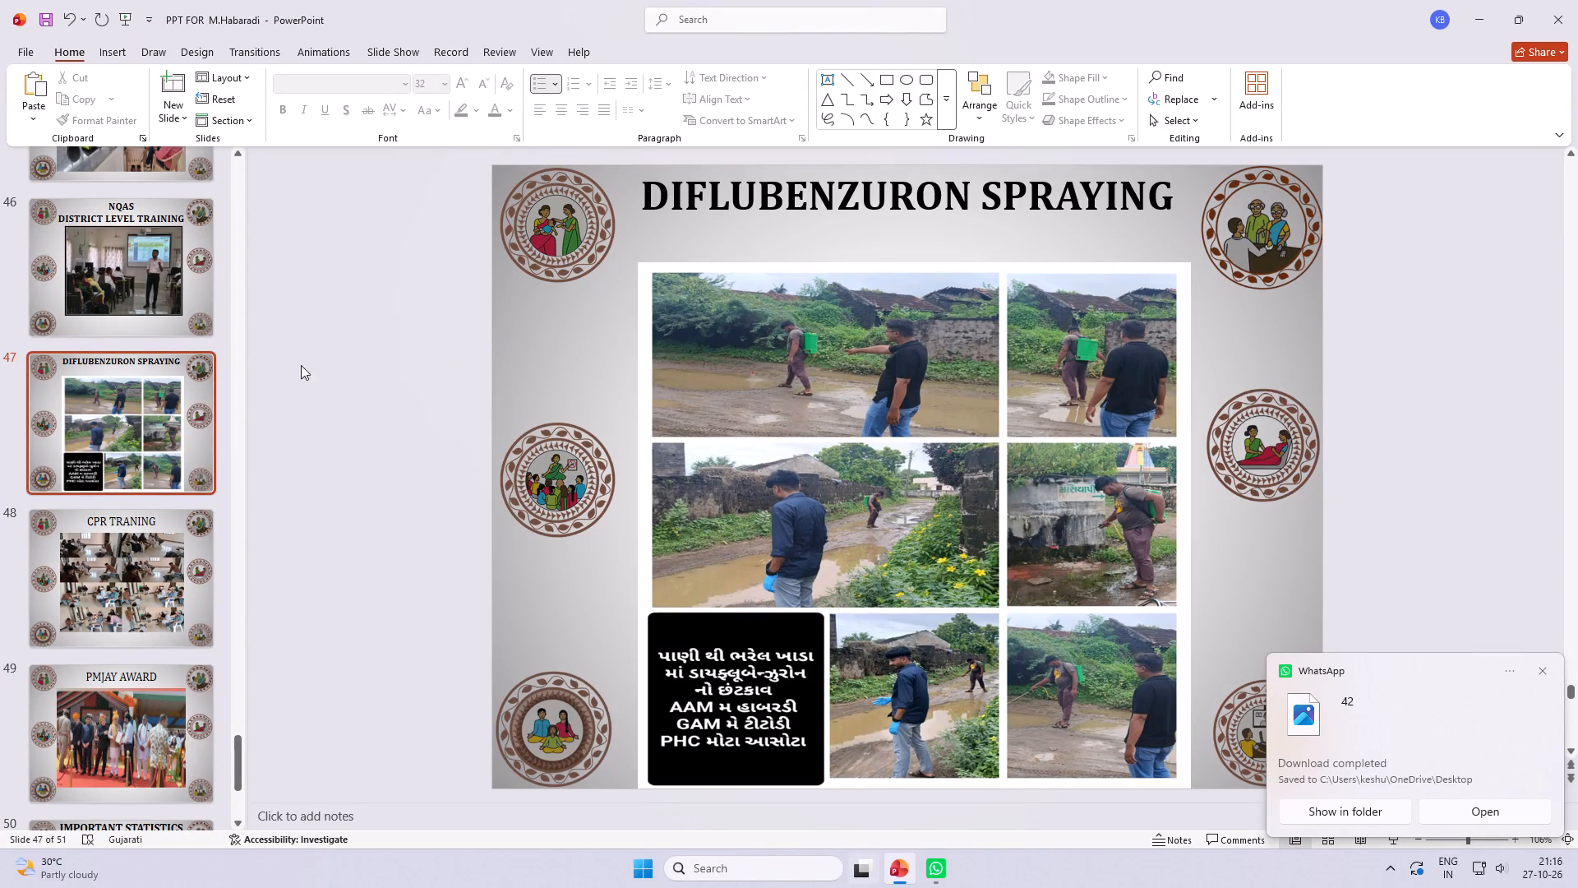
# Add a new slide after the DIFLUBENZURON SPRAYING slide and title it HOME VIZIT in black text.
pyautogui.click(167, 86)
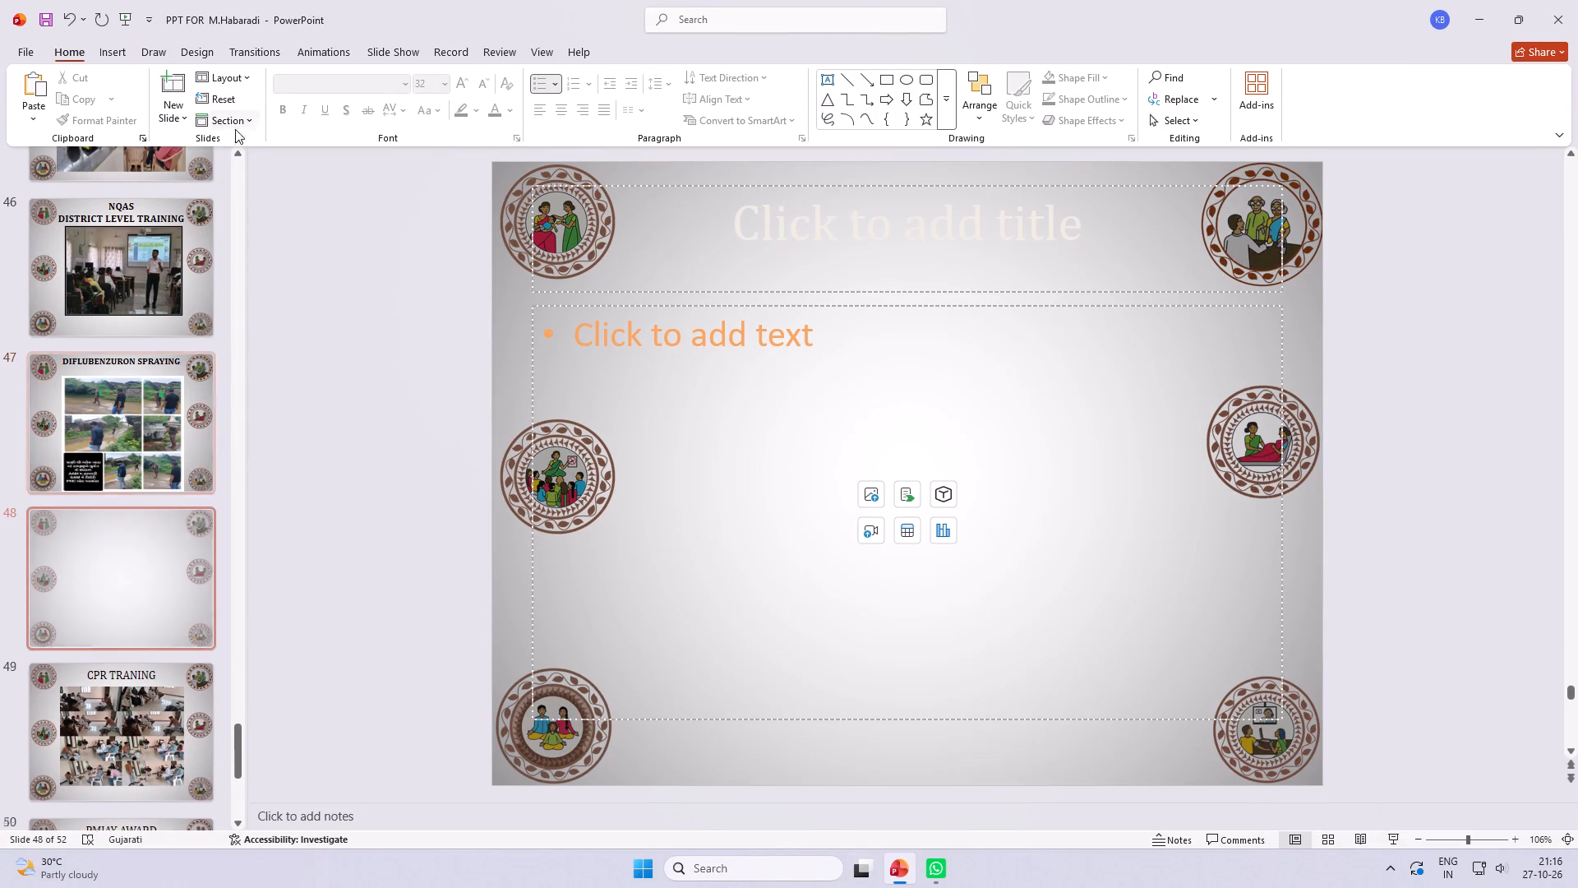
pyautogui.click(1046, 224)
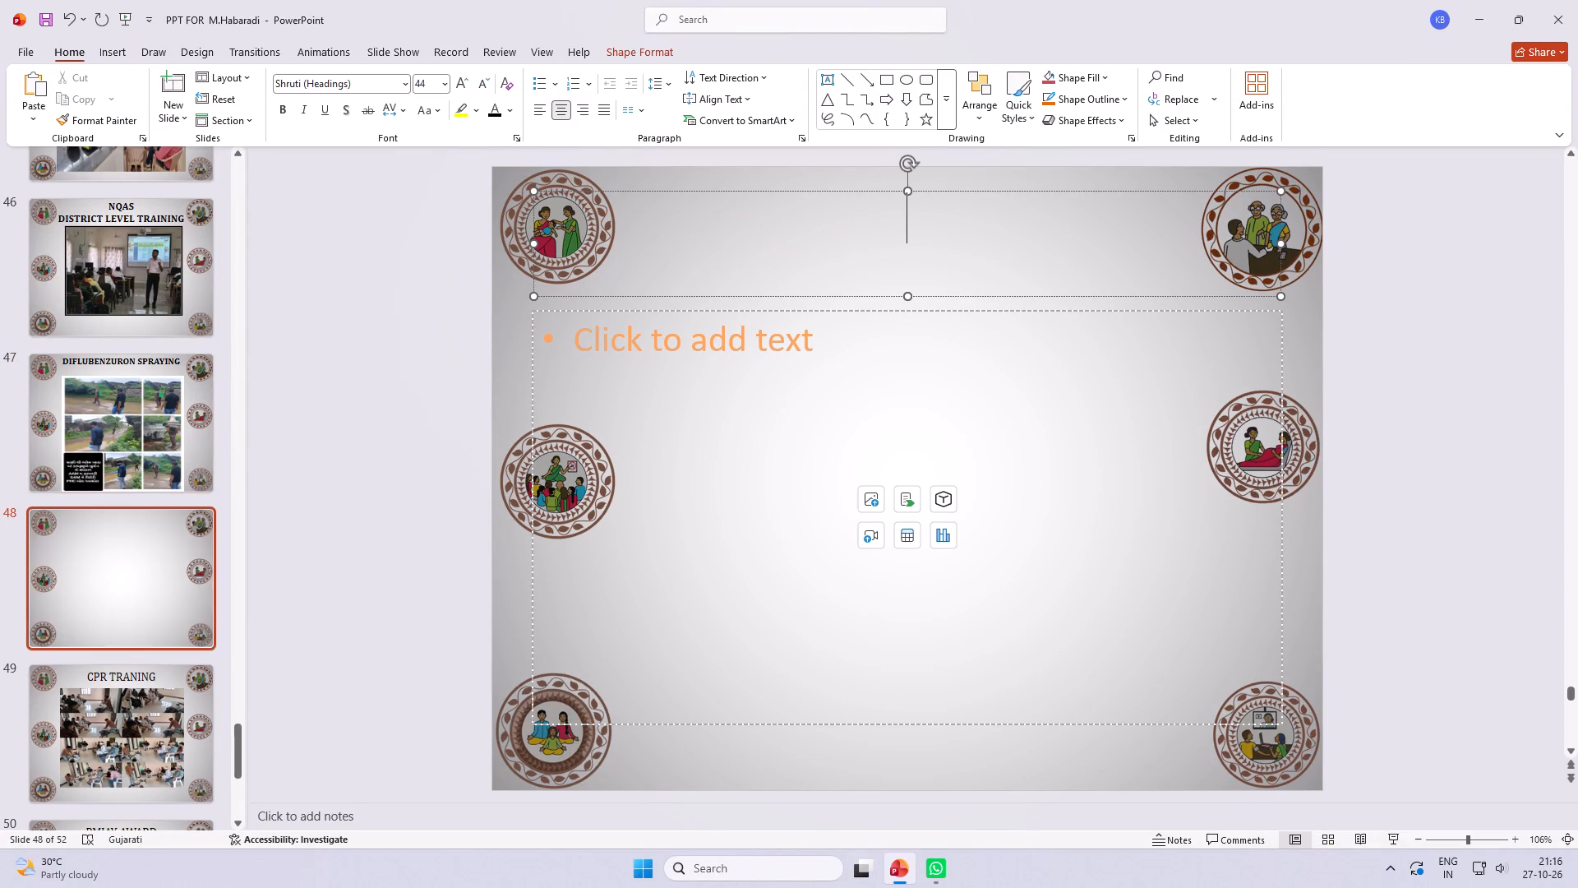
pyautogui.write('CP')
pyautogui.press('BackSpace')
pyautogui.press('BackSpace')
pyautogui.write('HOME')
pyautogui.press('space')
pyautogui.write('VIZIT')
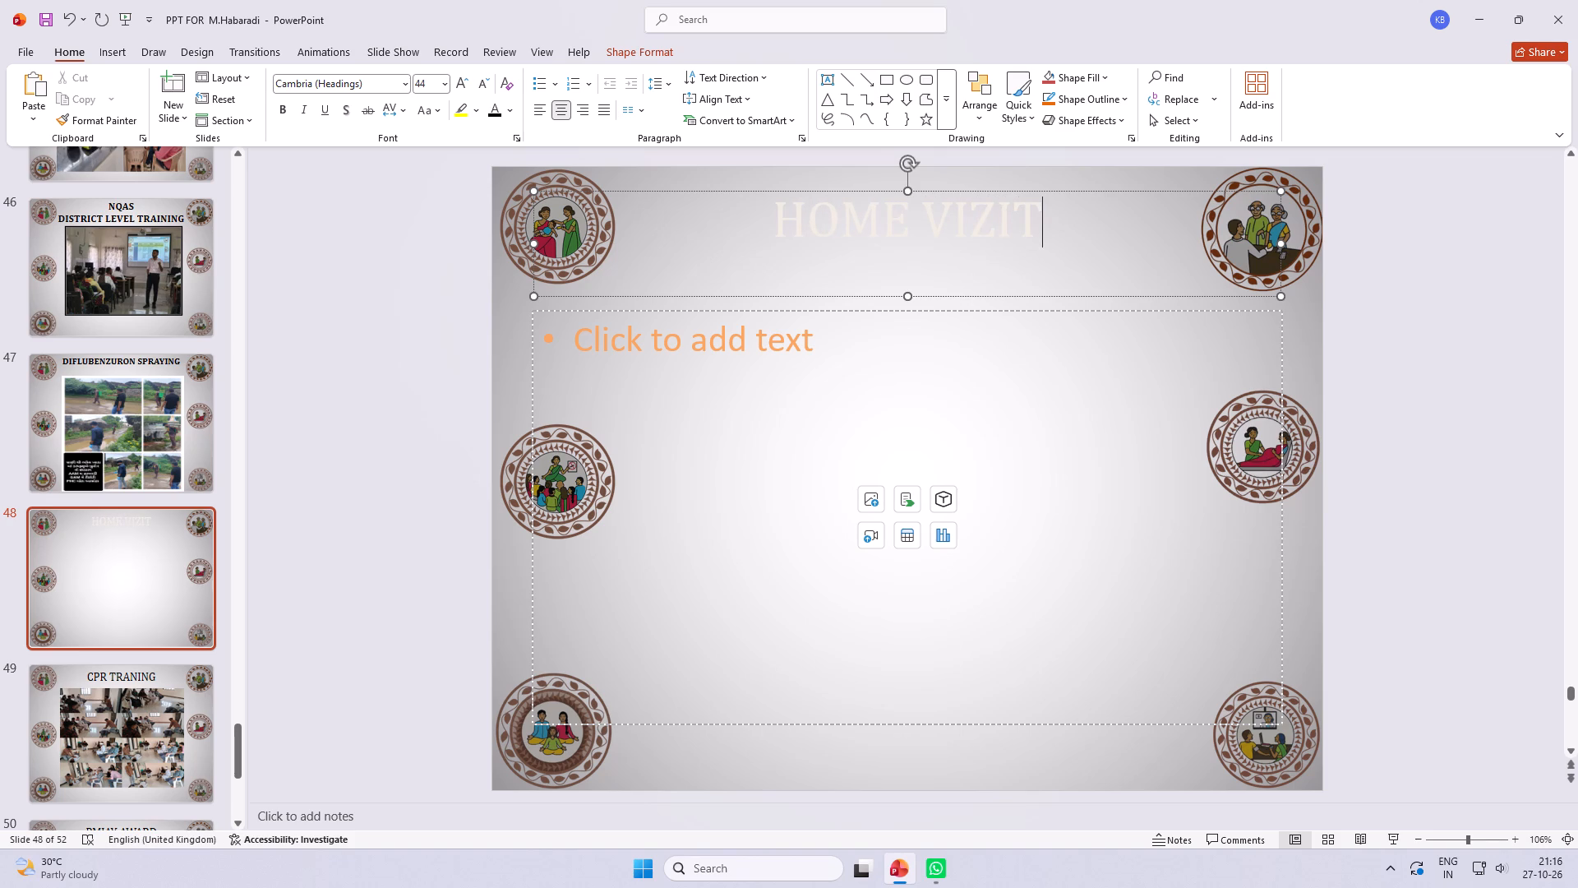
pyautogui.moveTo(1041, 221); pyautogui.dragTo(827, 198)
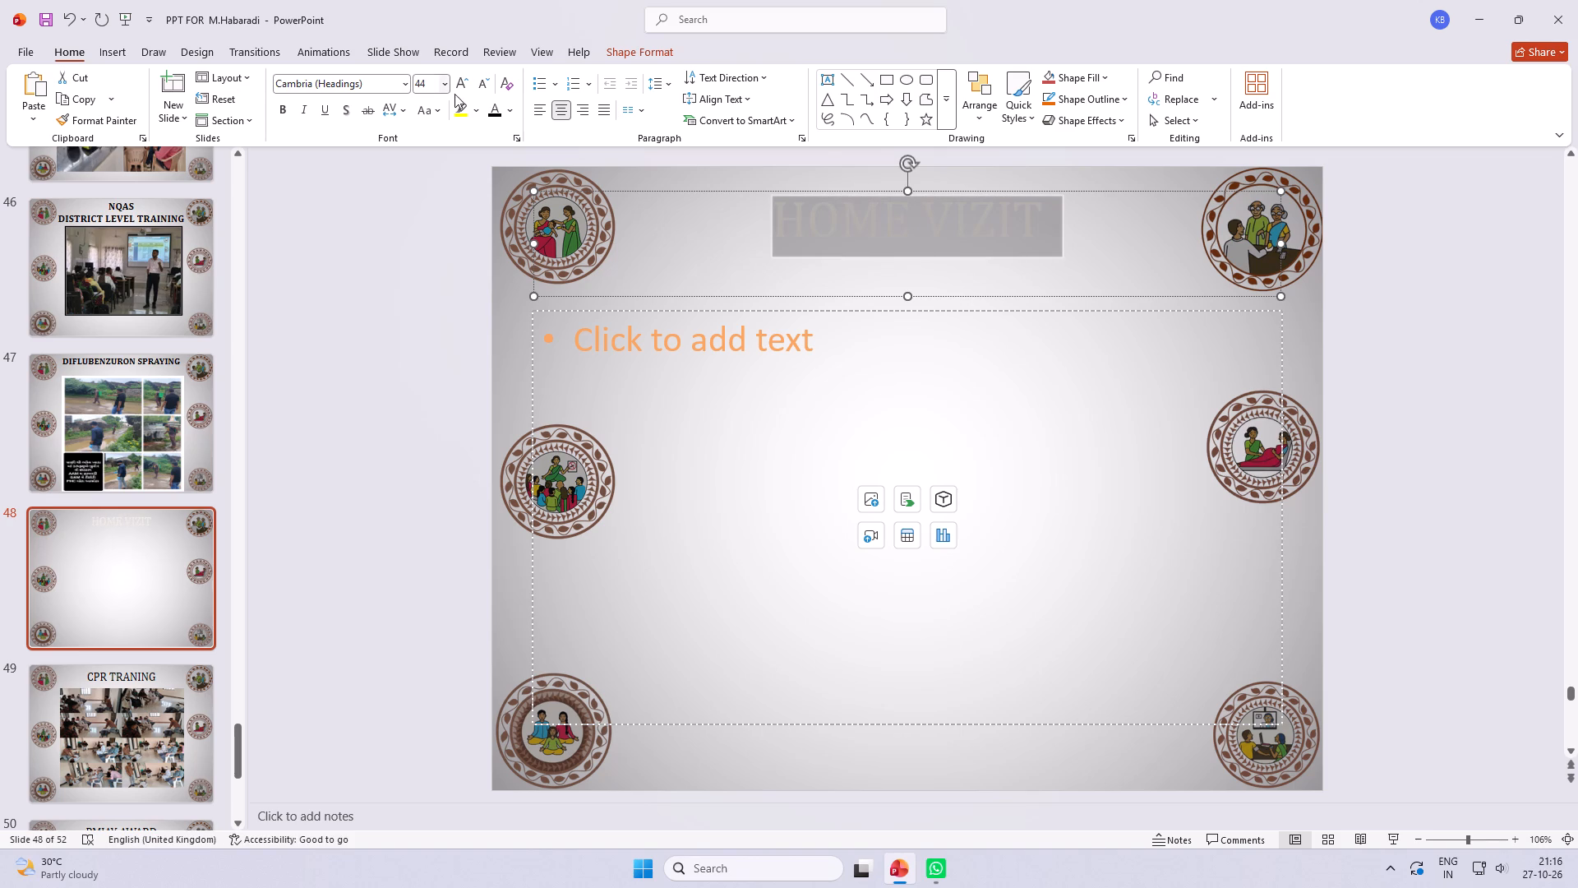
pyautogui.click(493, 108)
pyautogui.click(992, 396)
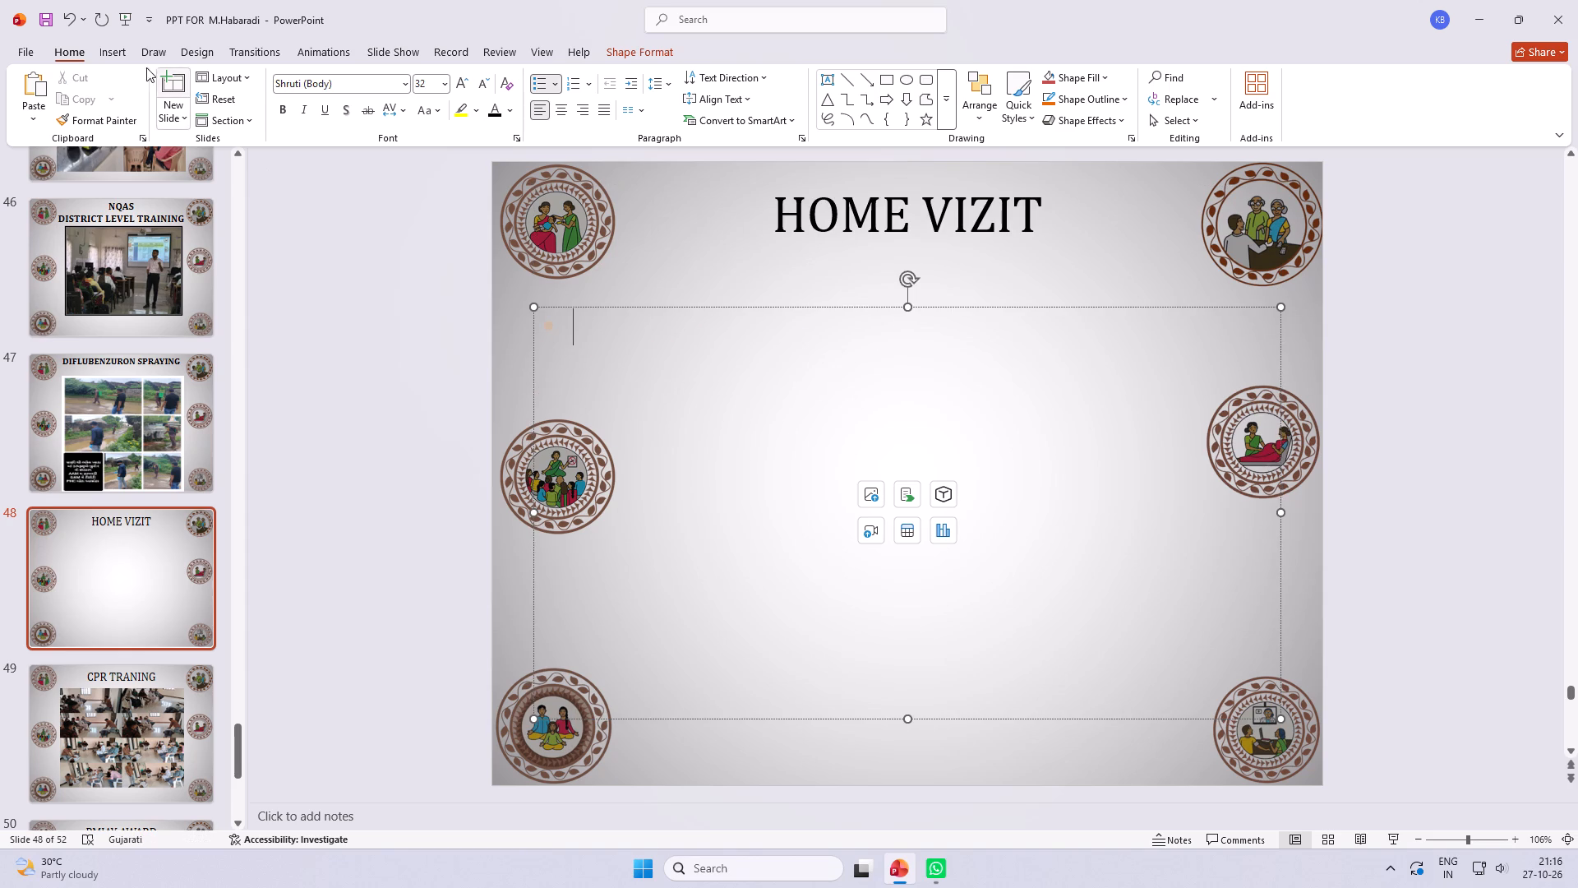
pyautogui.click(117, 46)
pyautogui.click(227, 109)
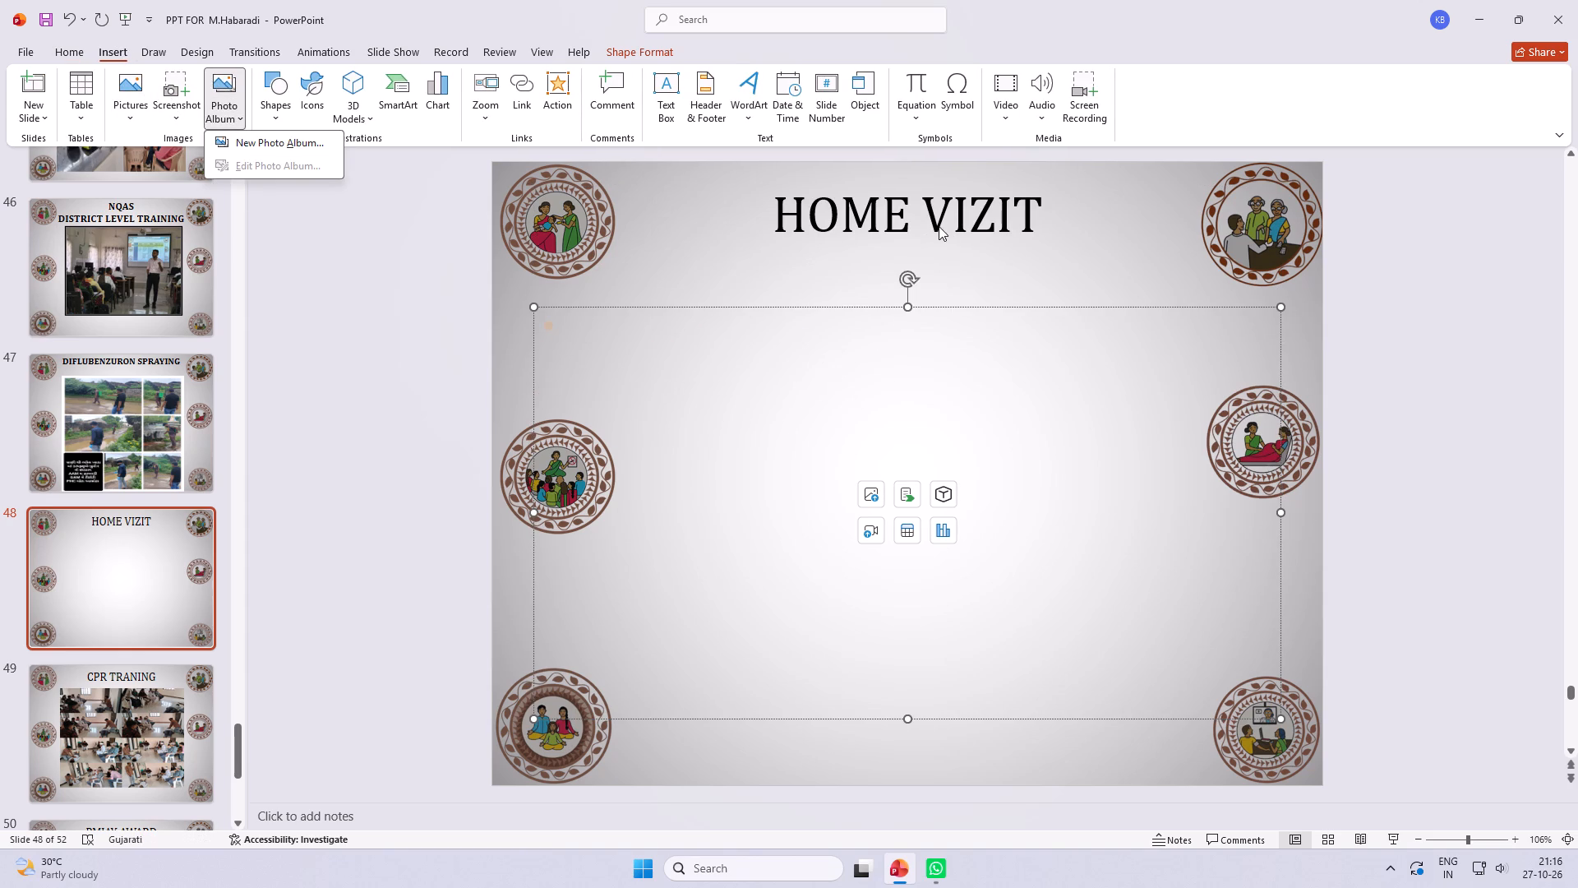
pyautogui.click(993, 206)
# Correct the new slide's title spelling to HOME VISIT.
pyautogui.click(1019, 215)
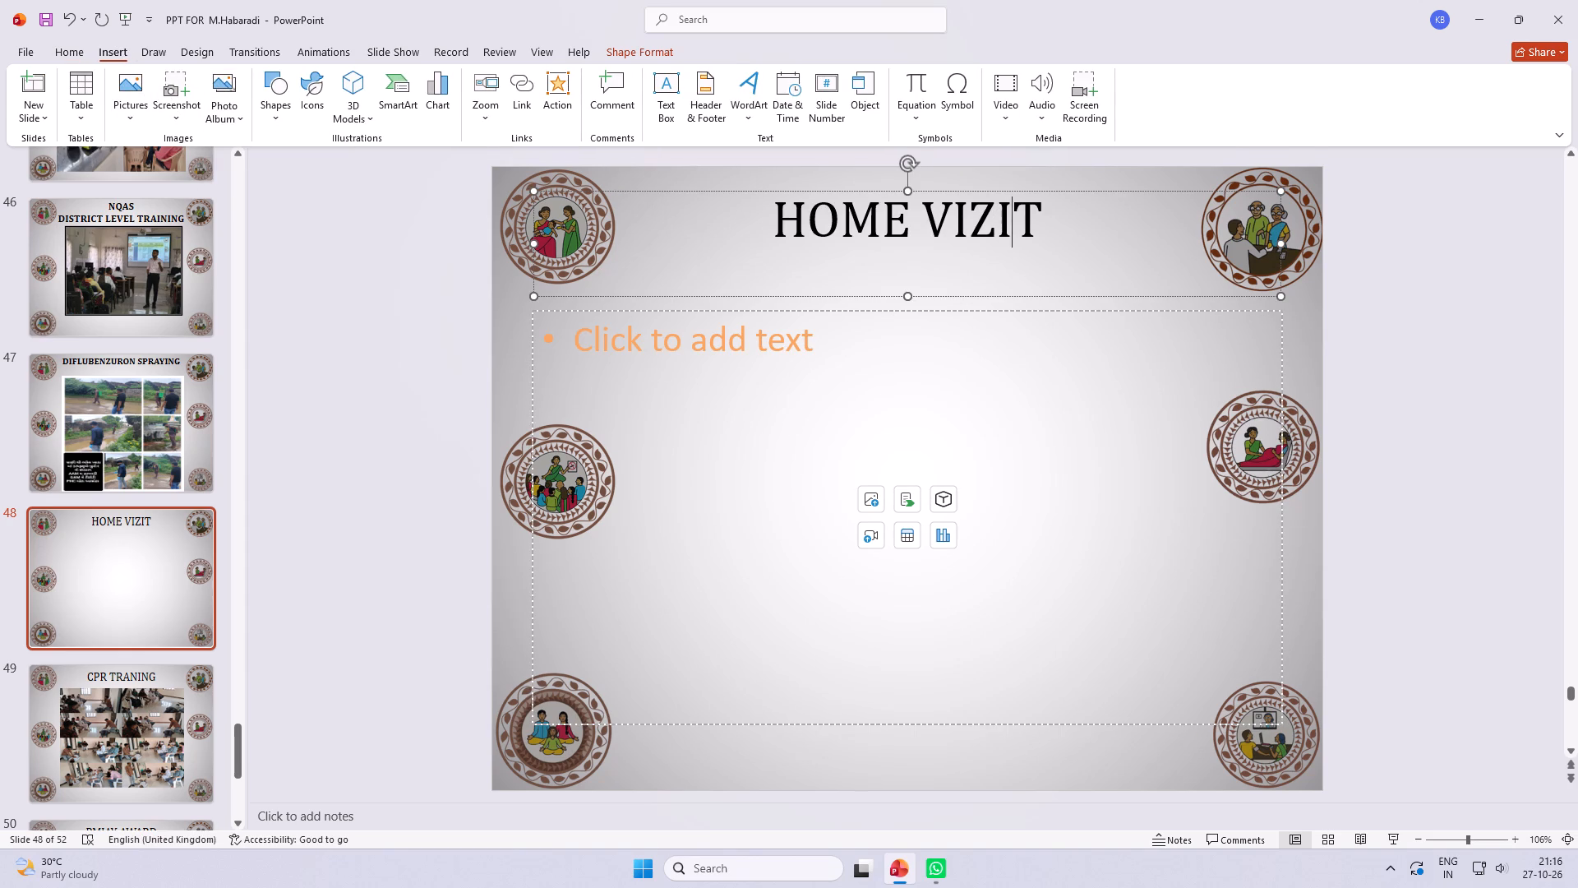
pyautogui.press('BackSpace')
pyautogui.press('BackSpace')
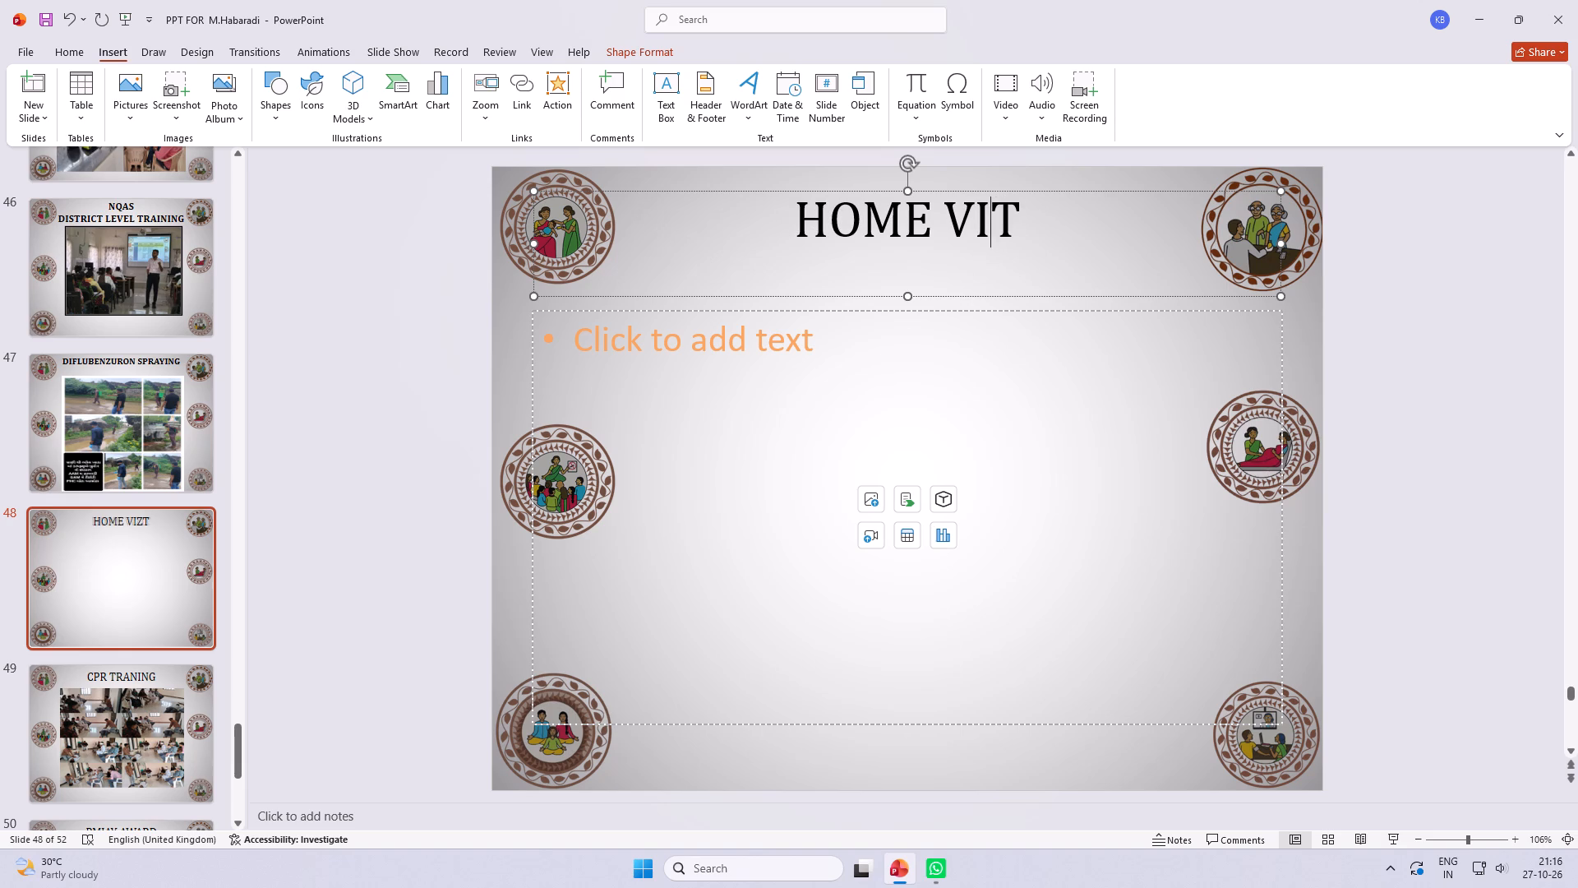
pyautogui.write('SI')
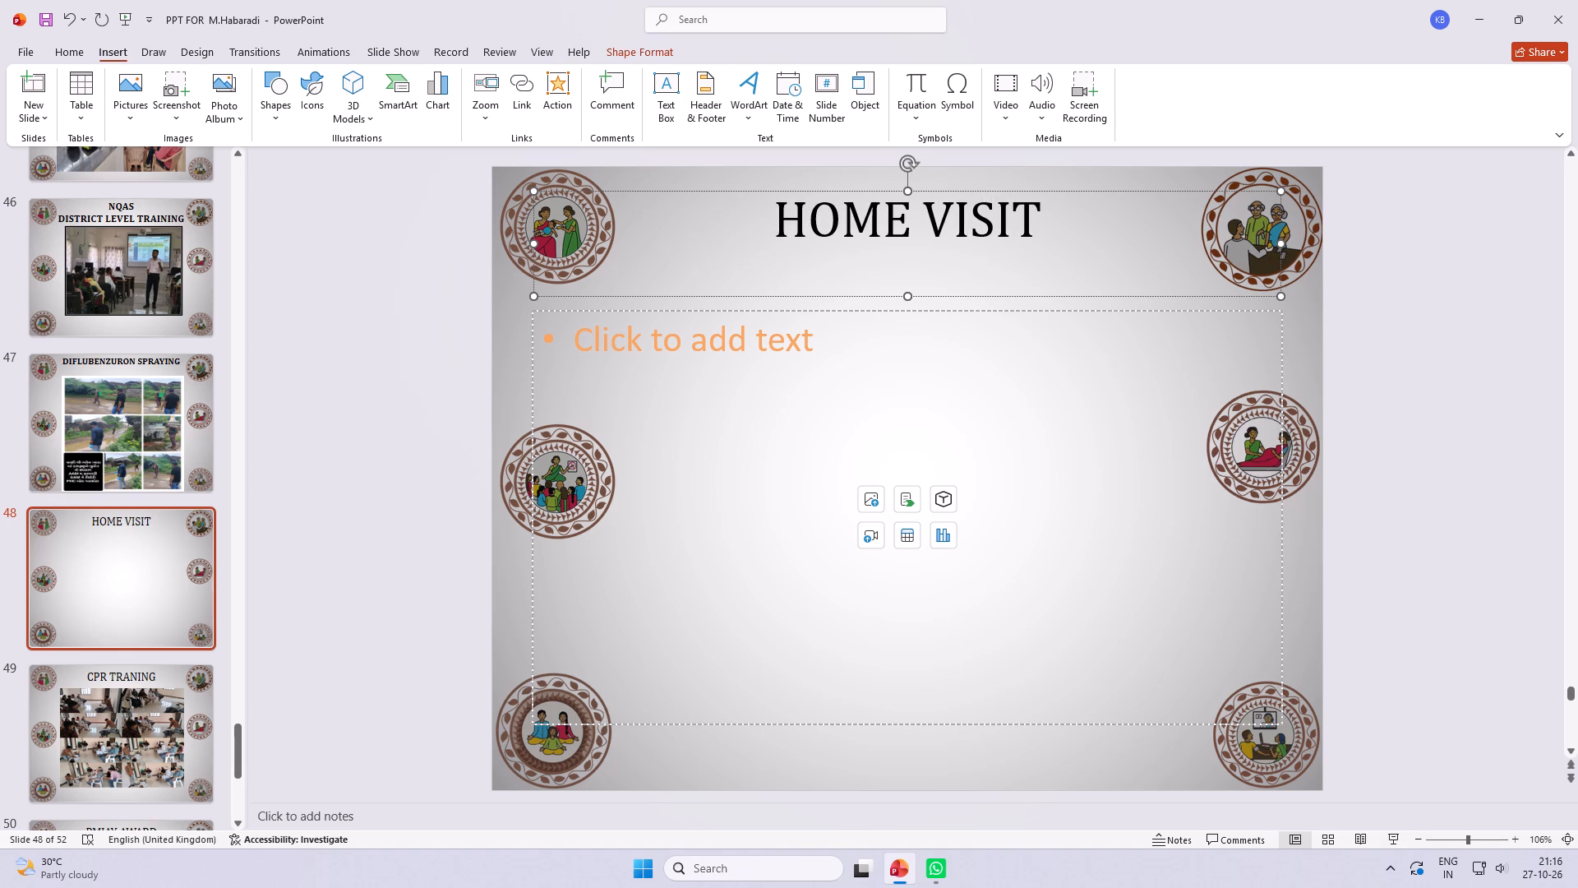
# Insert picture 42 from the Desktop folder into the HOME VISIT slide's content placeholder.
pyautogui.click(870, 504)
pyautogui.click(892, 536)
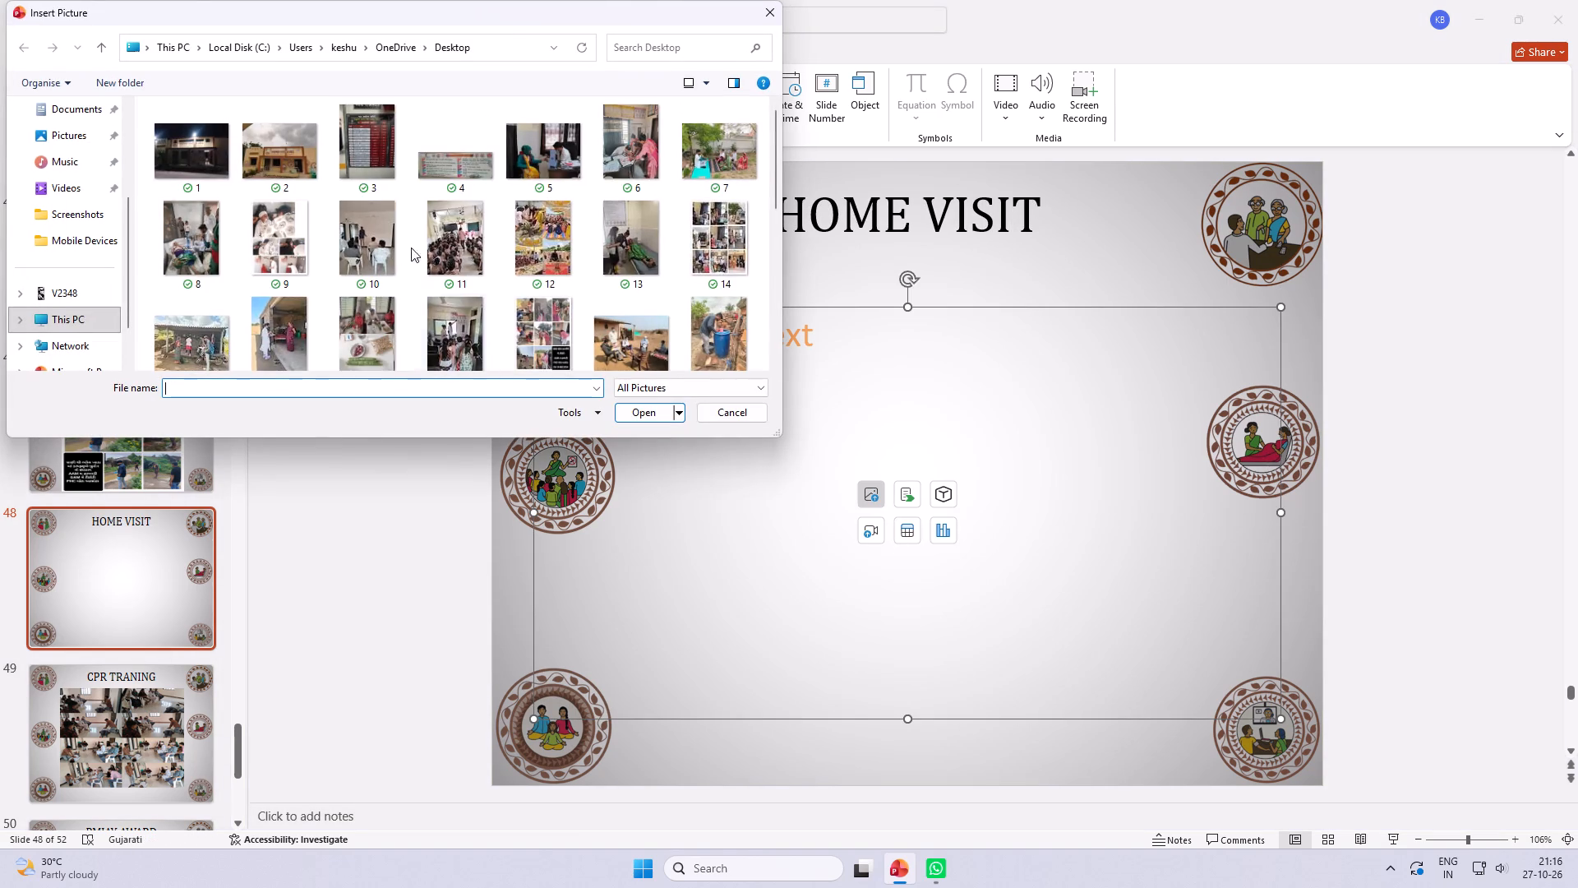
pyautogui.scroll(-7, 423, 224)
pyautogui.scroll(-8, 464, 294)
pyautogui.click(723, 252)
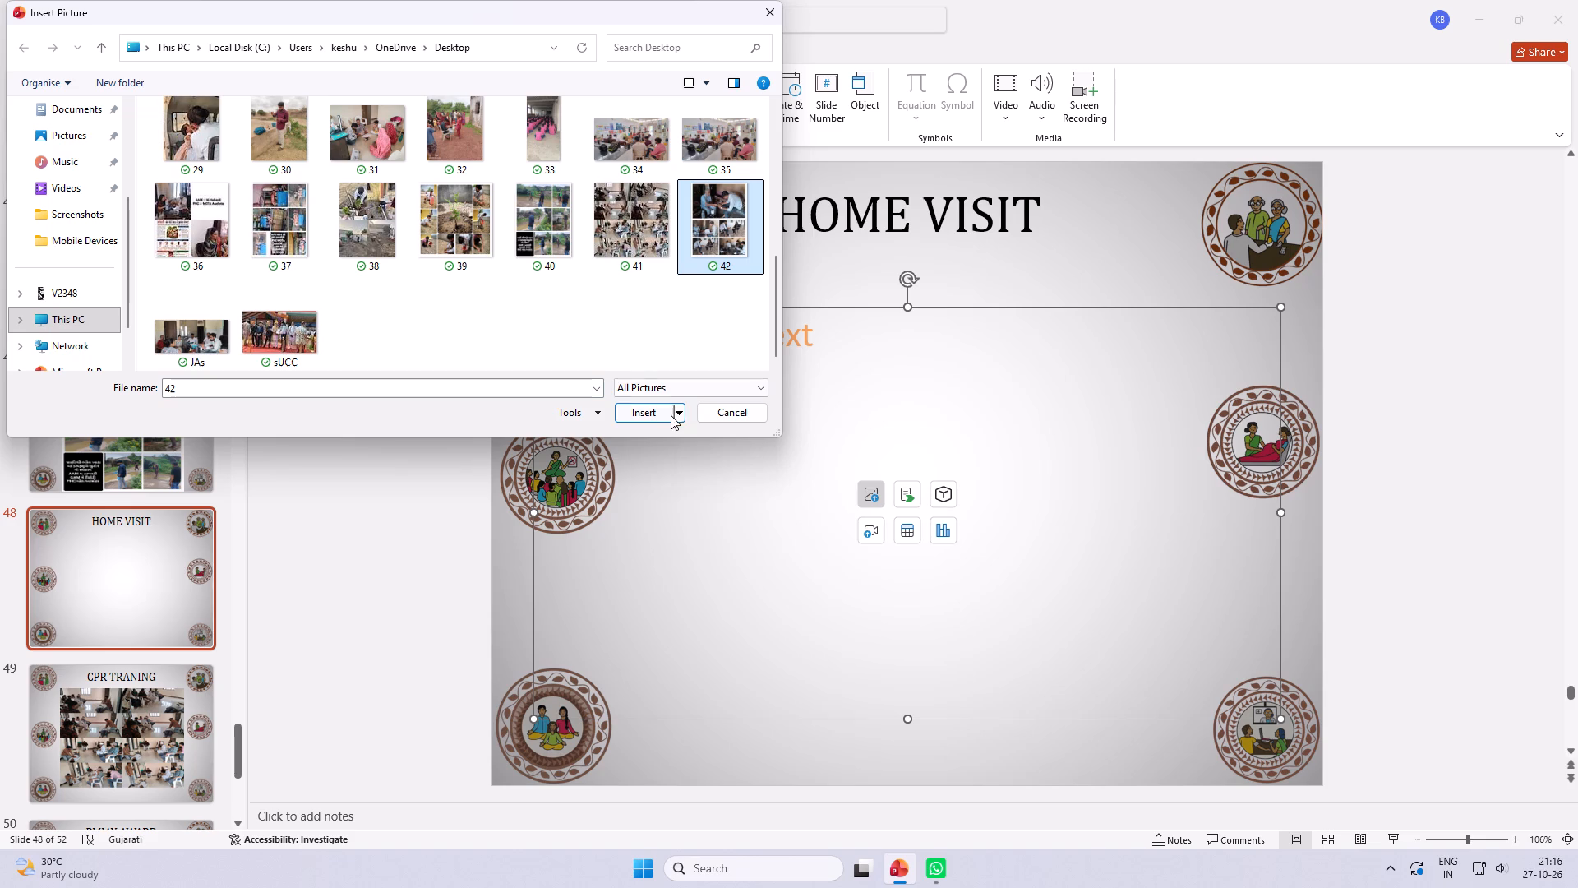
pyautogui.click(657, 405)
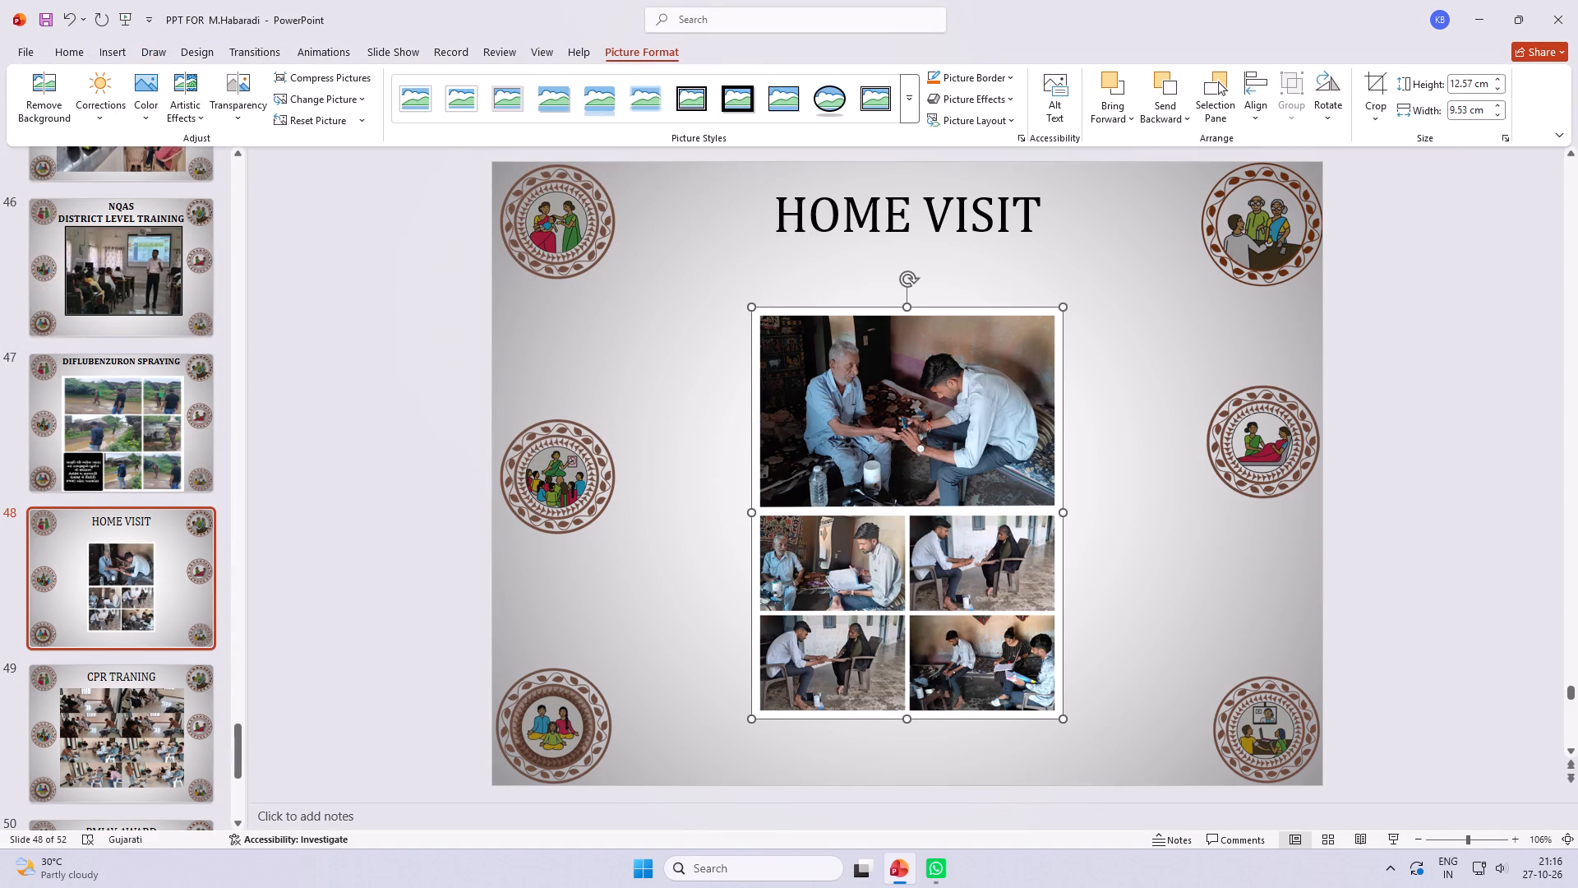
# Stretch the HOME VISIT collage upward to about 14.48 cm high, widen it both ways to about 16.72 cm, and save the presentation.
pyautogui.moveTo(907, 306); pyautogui.dragTo(893, 247)
pyautogui.moveTo(750, 479); pyautogui.dragTo(638, 478)
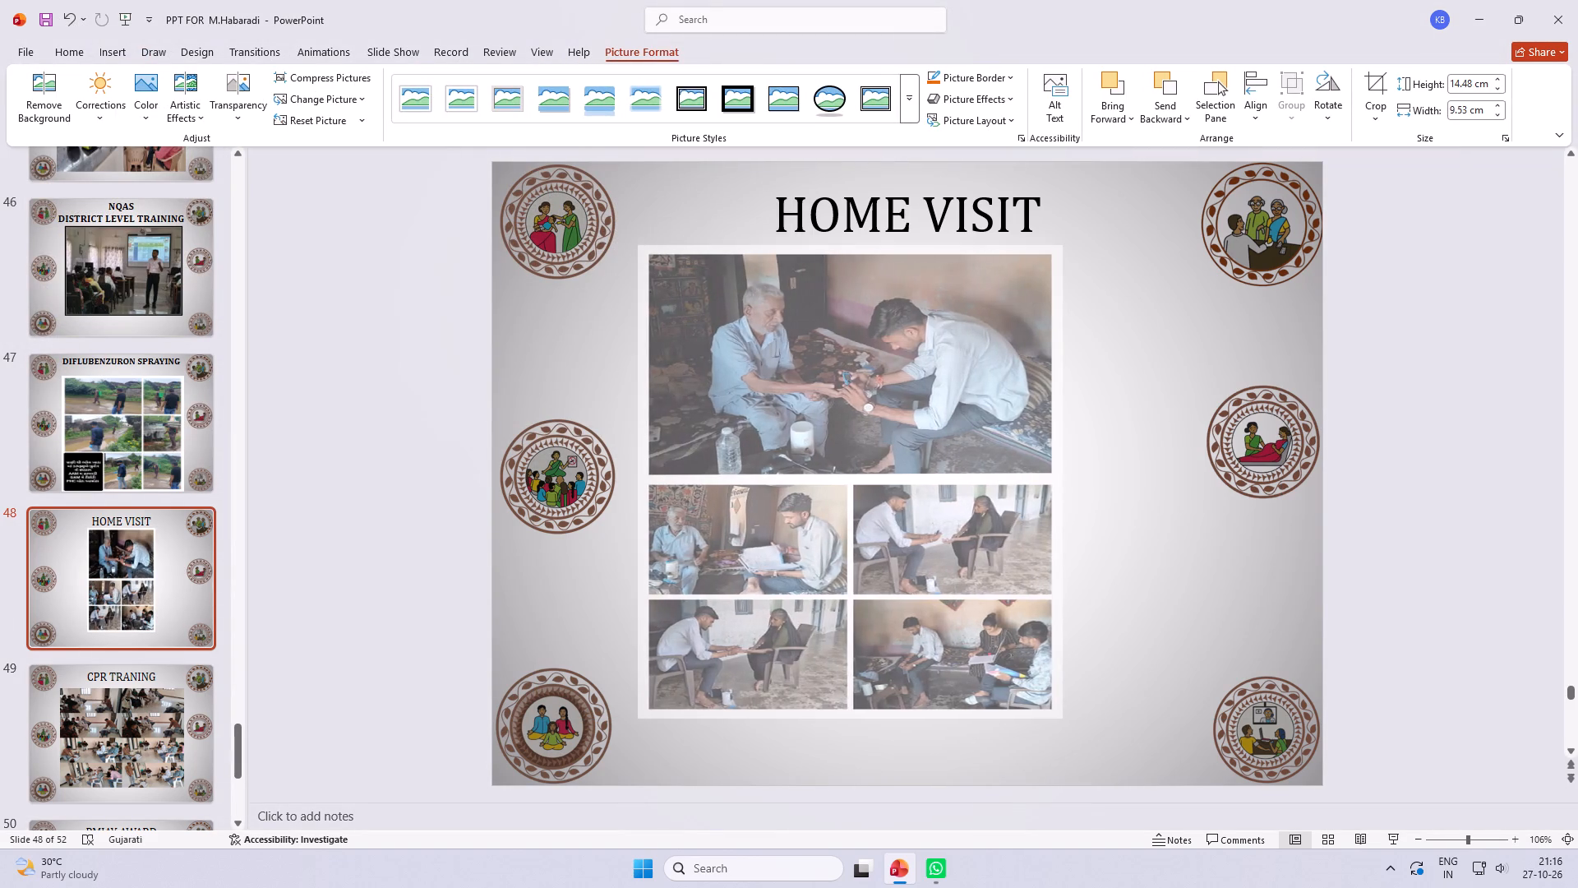
pyautogui.moveTo(638, 478); pyautogui.dragTo(632, 478)
pyautogui.moveTo(1059, 483); pyautogui.dragTo(1173, 475)
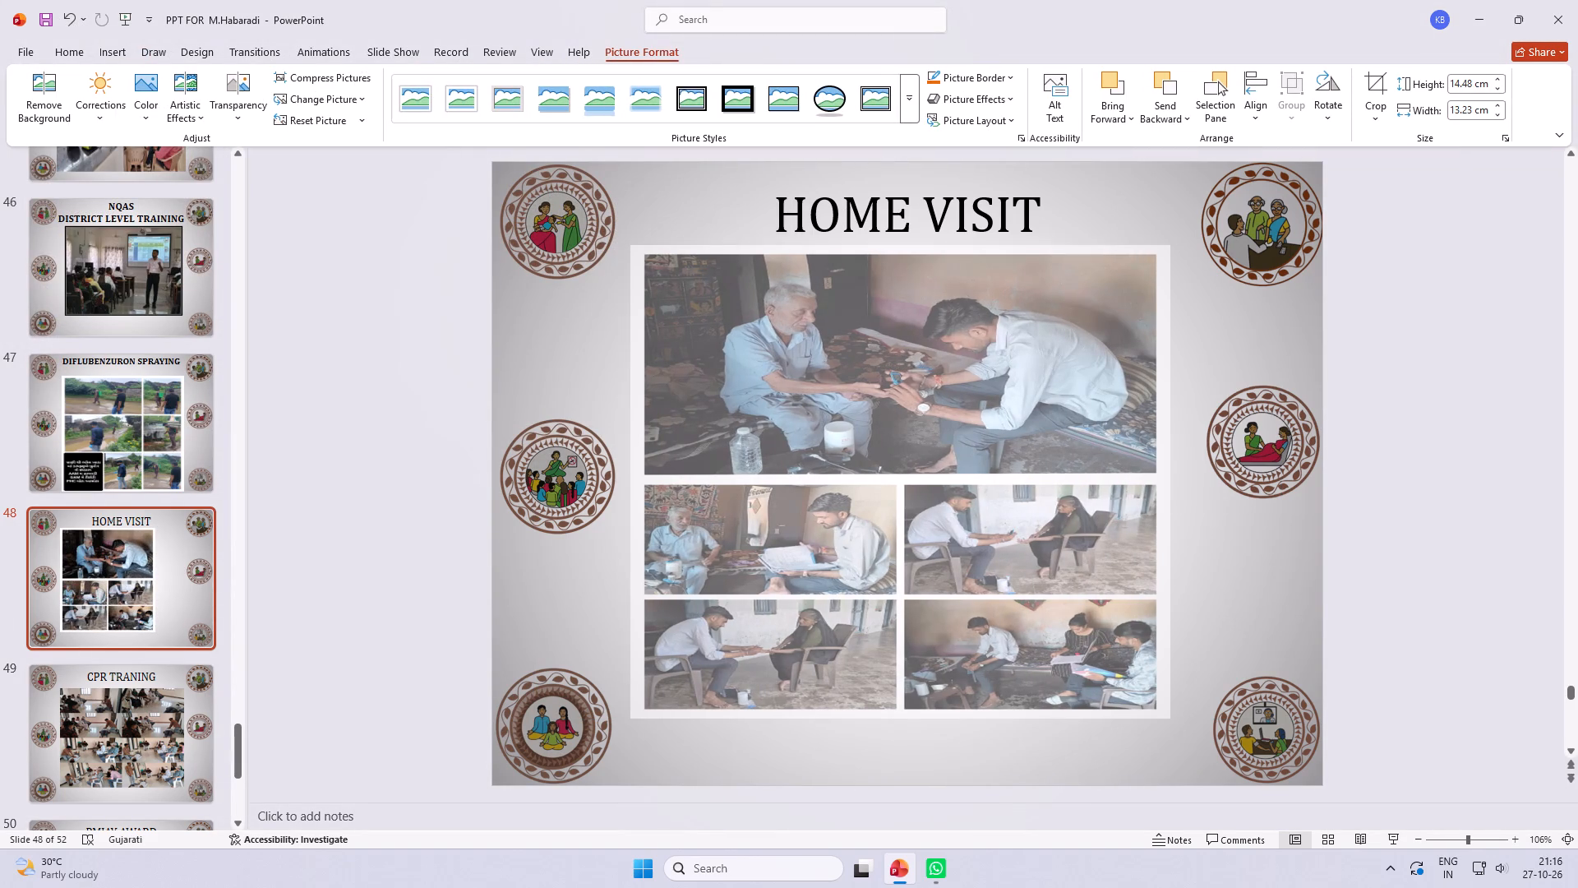
pyautogui.moveTo(1173, 475); pyautogui.dragTo(1179, 476)
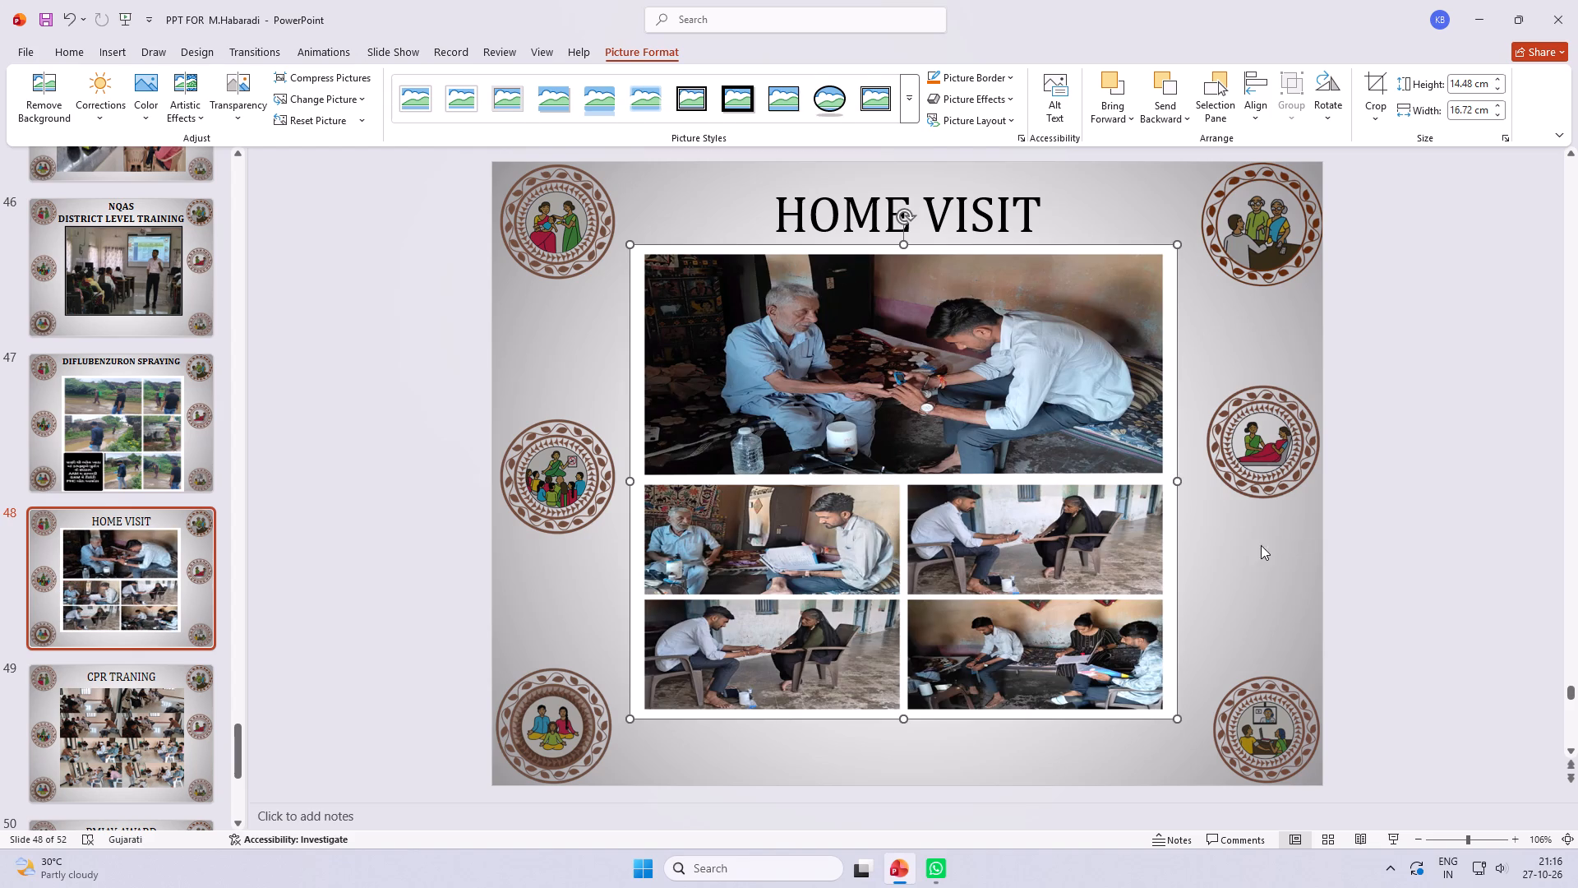
pyautogui.click(1253, 546)
pyautogui.hotkey('ctrl', 's')
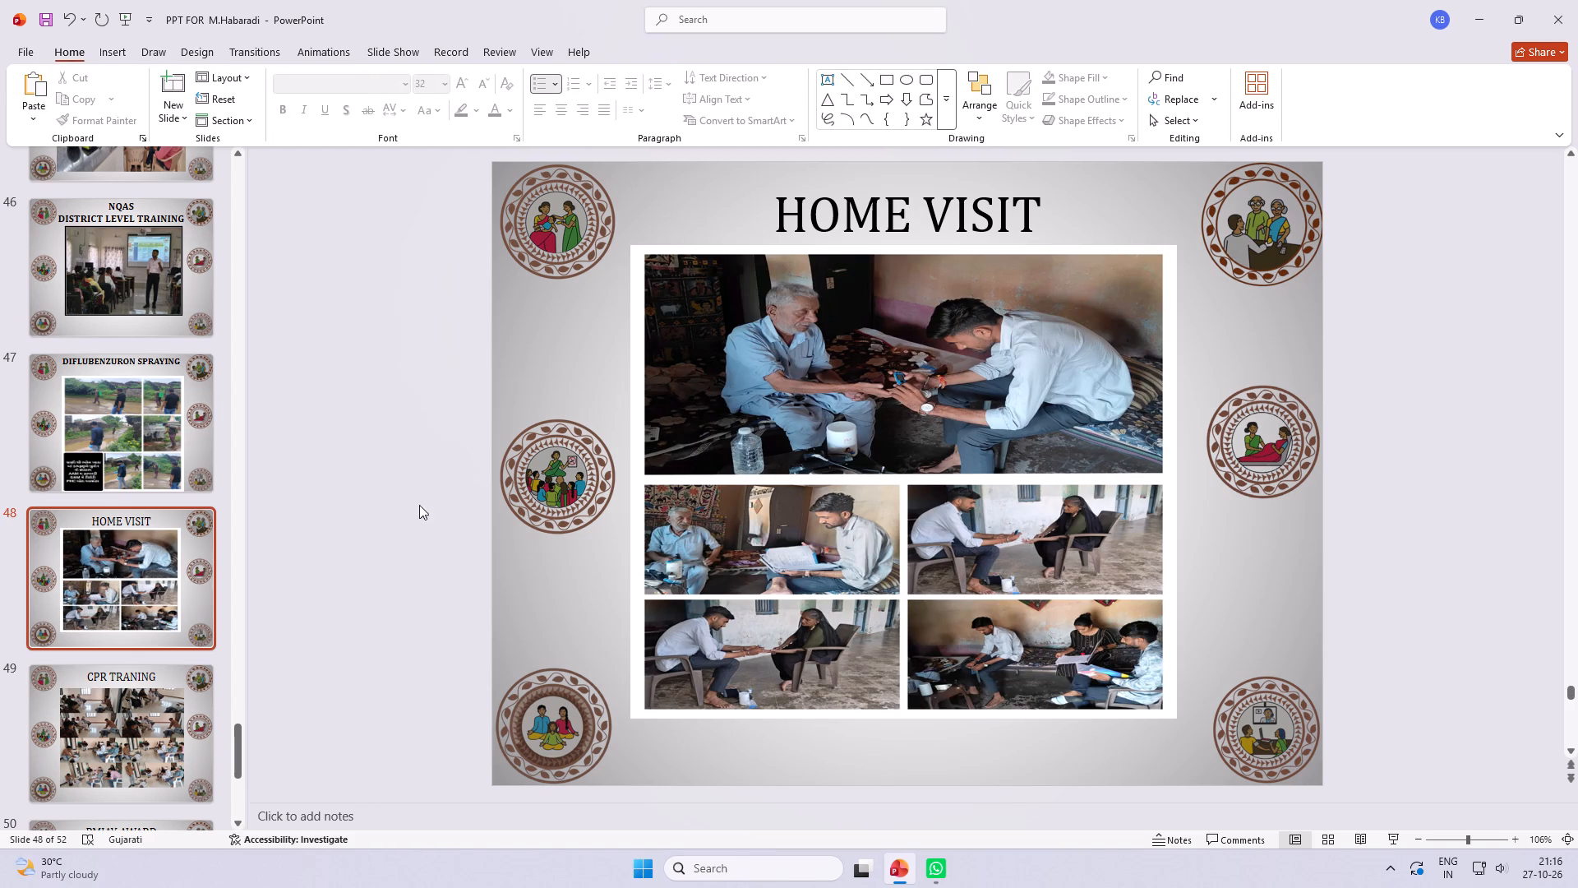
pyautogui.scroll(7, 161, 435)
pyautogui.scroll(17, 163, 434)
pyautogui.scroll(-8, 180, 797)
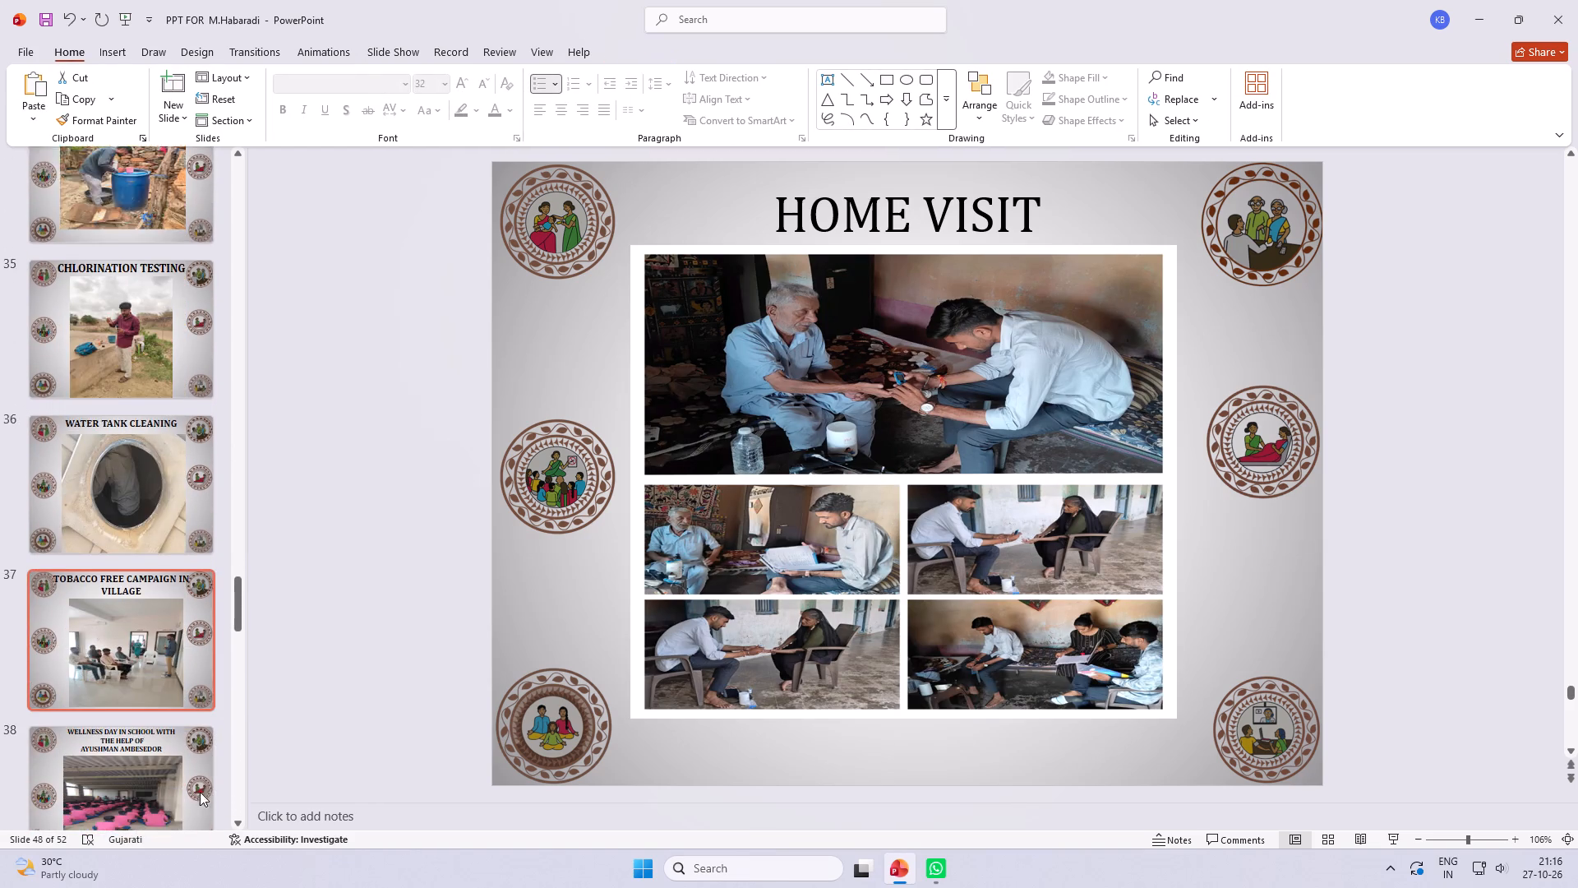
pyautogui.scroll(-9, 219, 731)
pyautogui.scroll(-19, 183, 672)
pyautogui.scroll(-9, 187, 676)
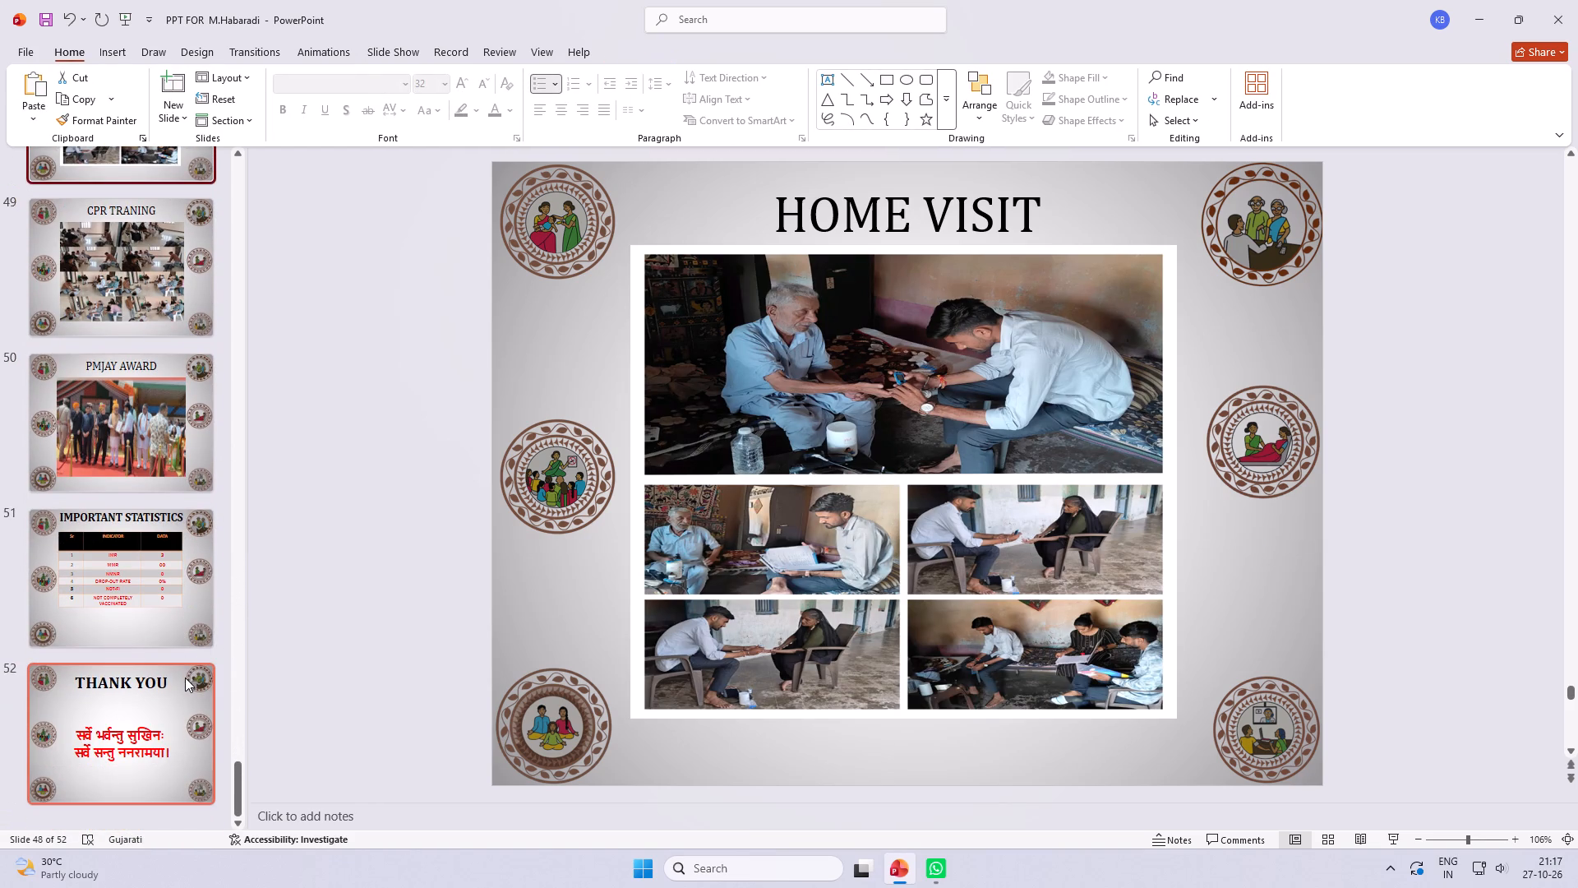
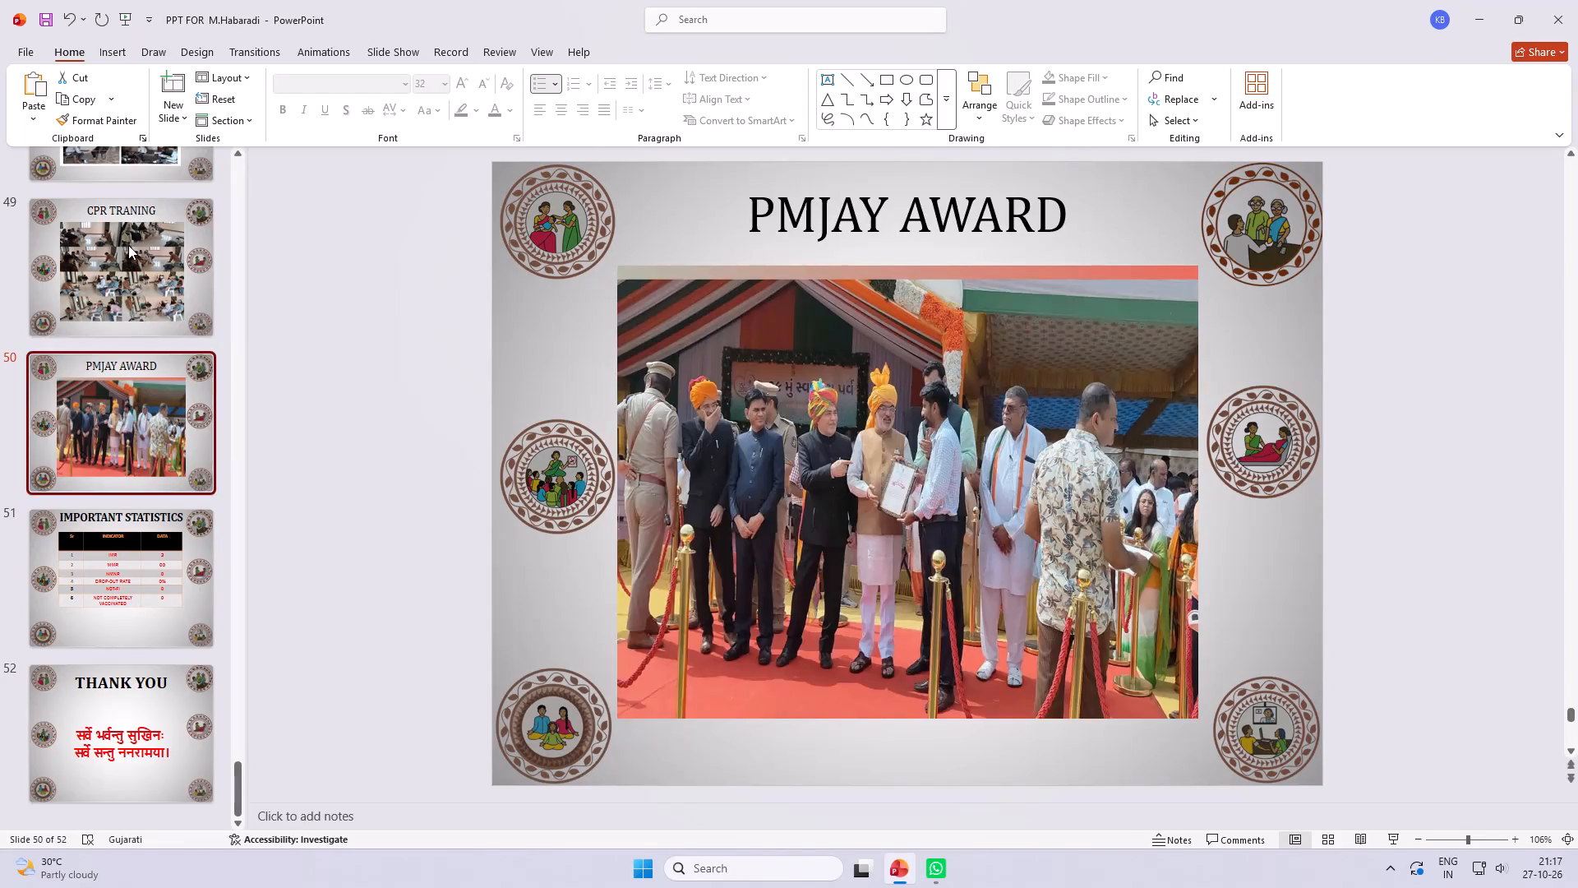
# Add a new slide after the CPR TRANING slide and title it TB PT FOLLOW UP.
pyautogui.click(128, 245)
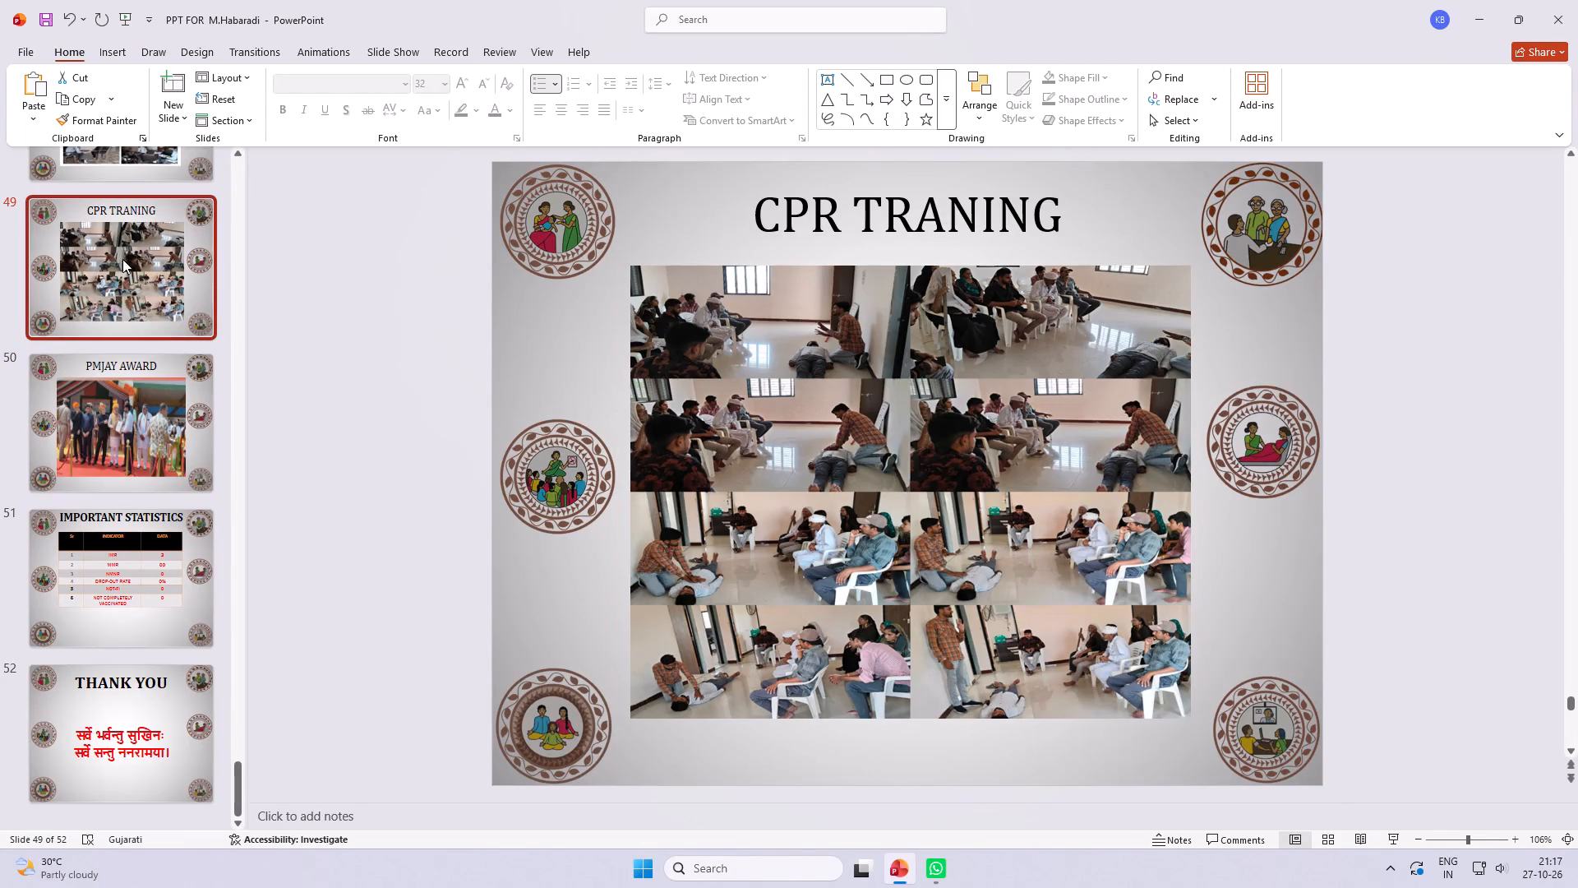
pyautogui.click(172, 87)
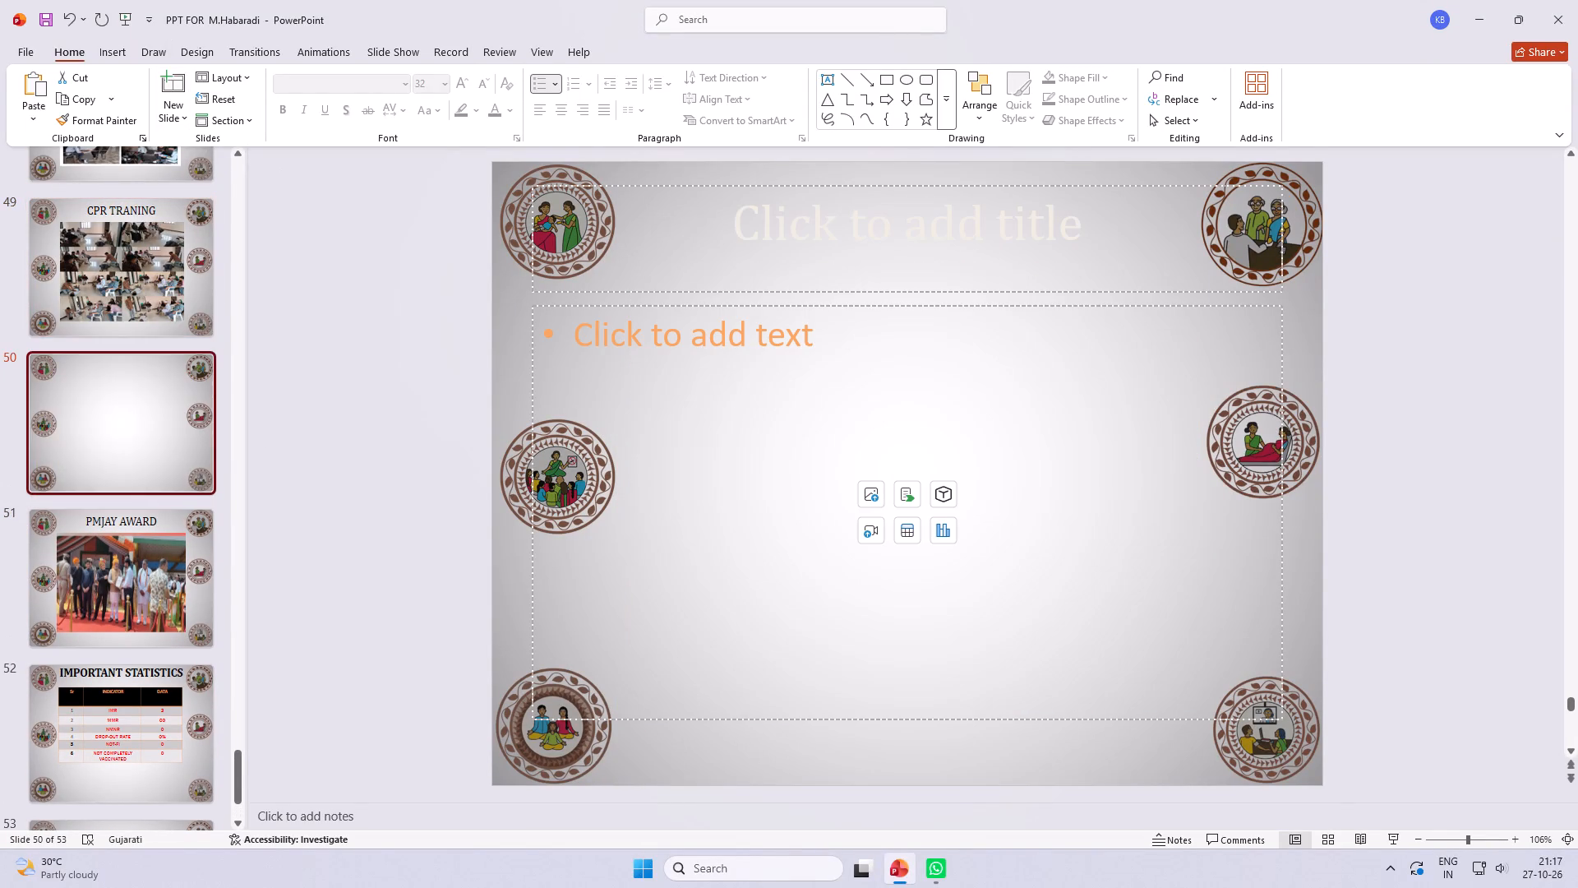
pyautogui.click(840, 228)
pyautogui.write('TB')
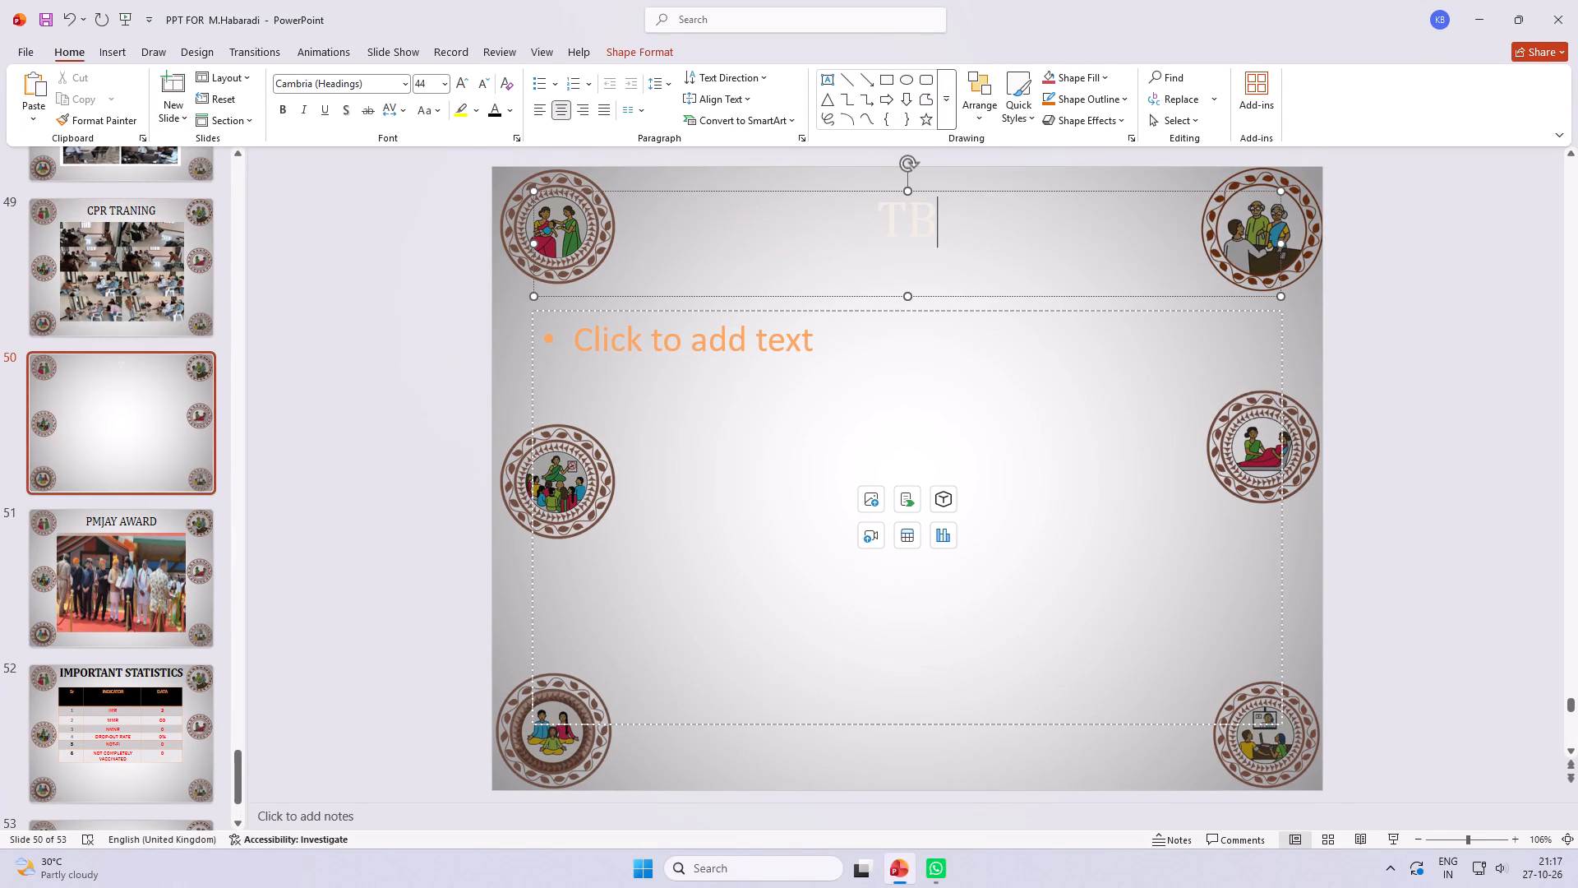
pyautogui.press('space')
pyautogui.write('PT')
pyautogui.press('space')
pyautogui.write('FO')
pyautogui.write('LL')
pyautogui.press('o')
pyautogui.press('w')
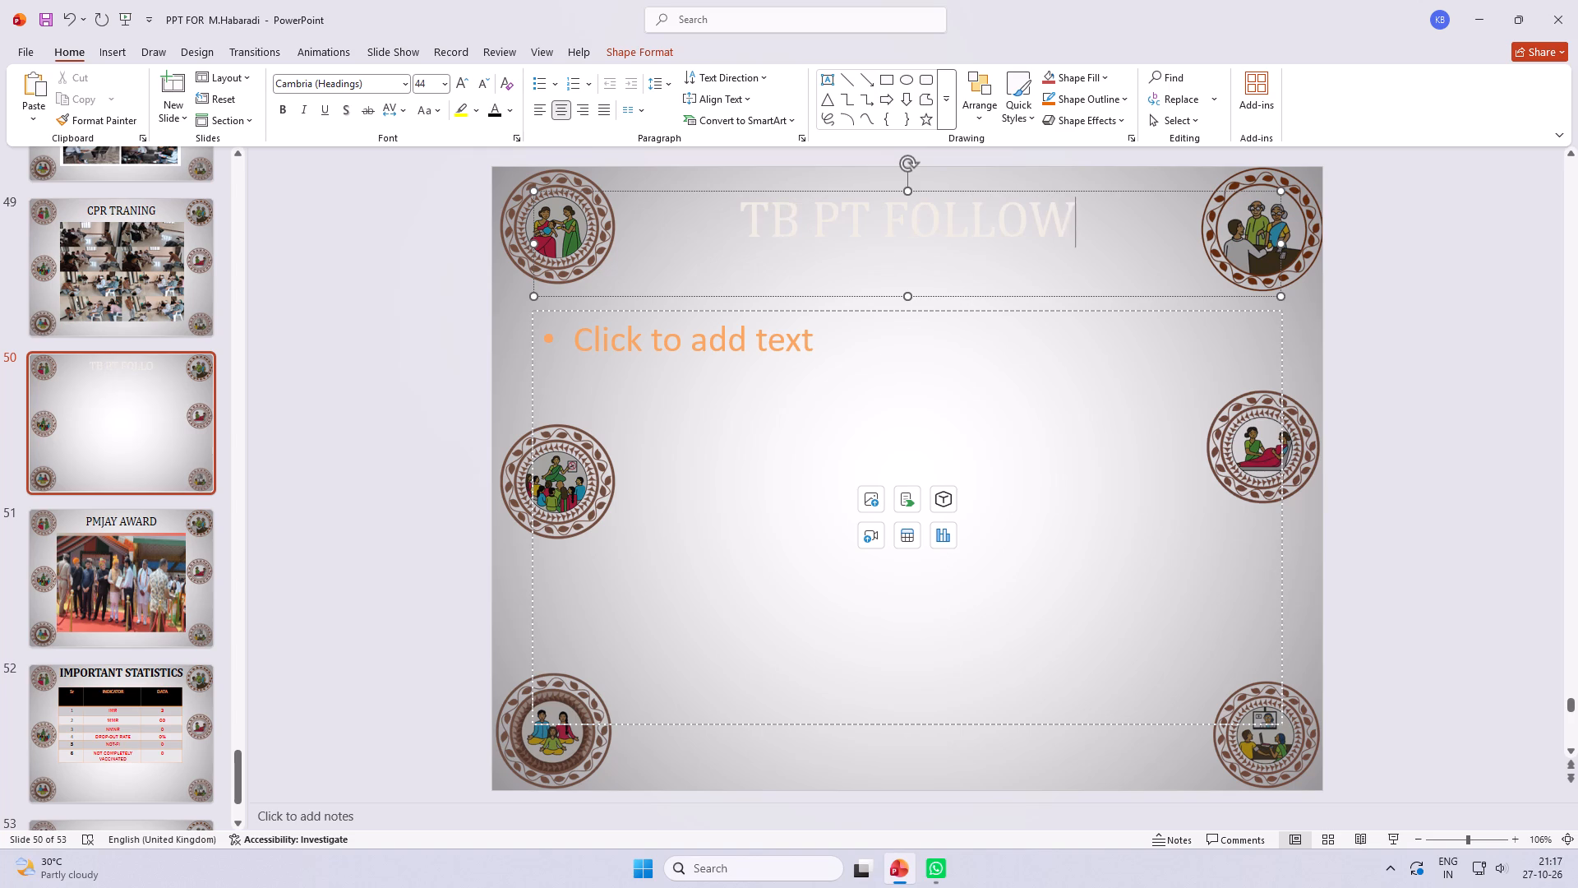
pyautogui.press('space')
pyautogui.write('UP')
# Change the TB PT FOLLOW UP title's font colour to black.
pyautogui.scroll(1, 915, 225)
pyautogui.moveTo(1114, 221); pyautogui.dragTo(1035, 215)
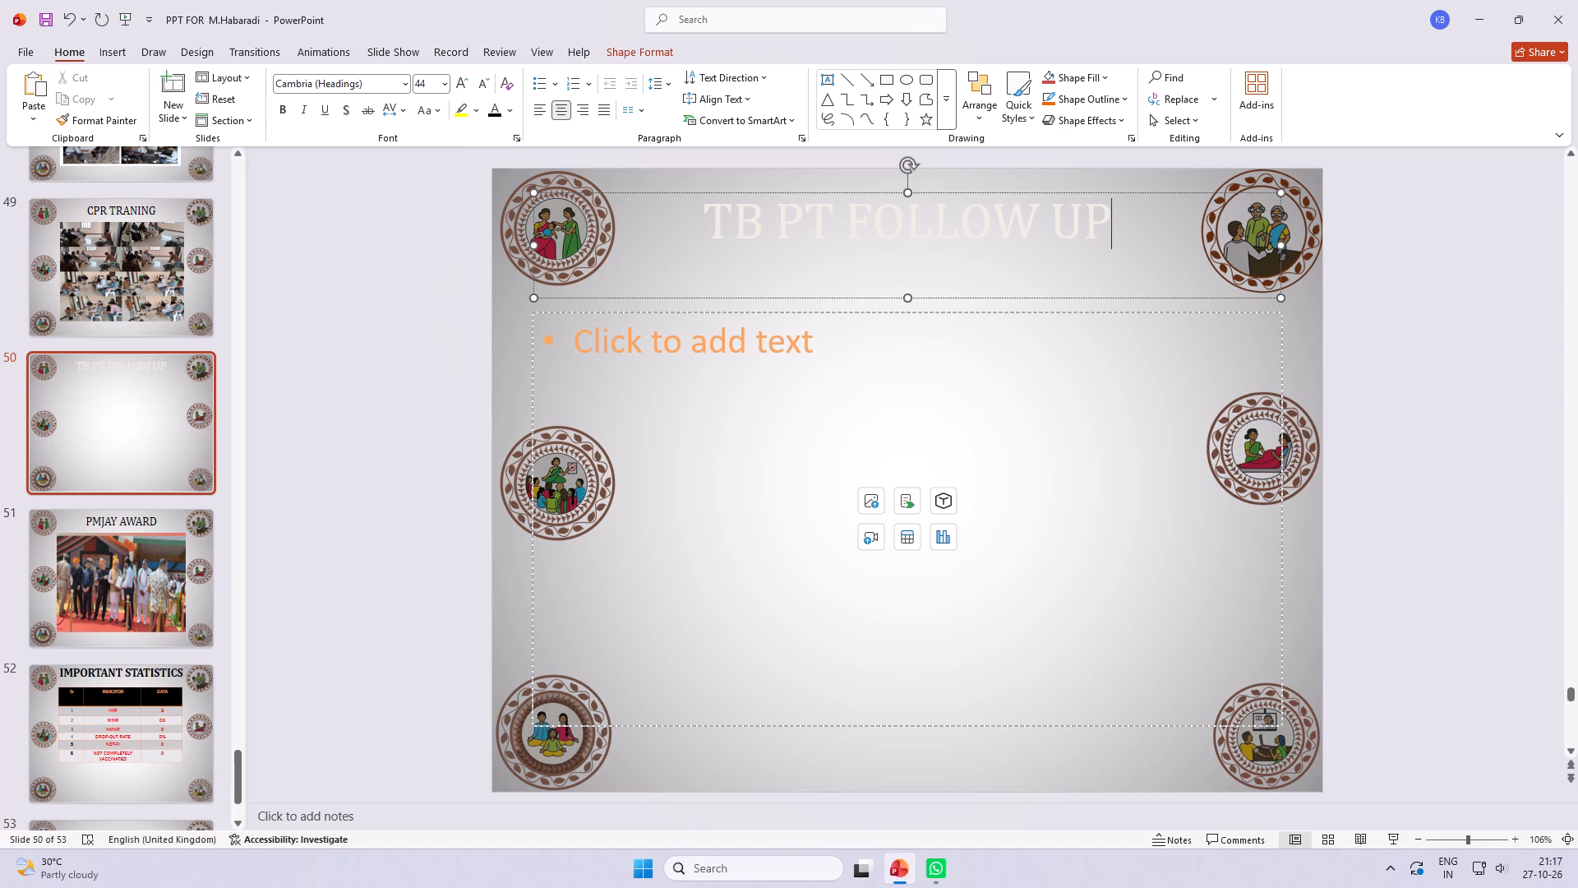
pyautogui.moveTo(1035, 215); pyautogui.dragTo(702, 190)
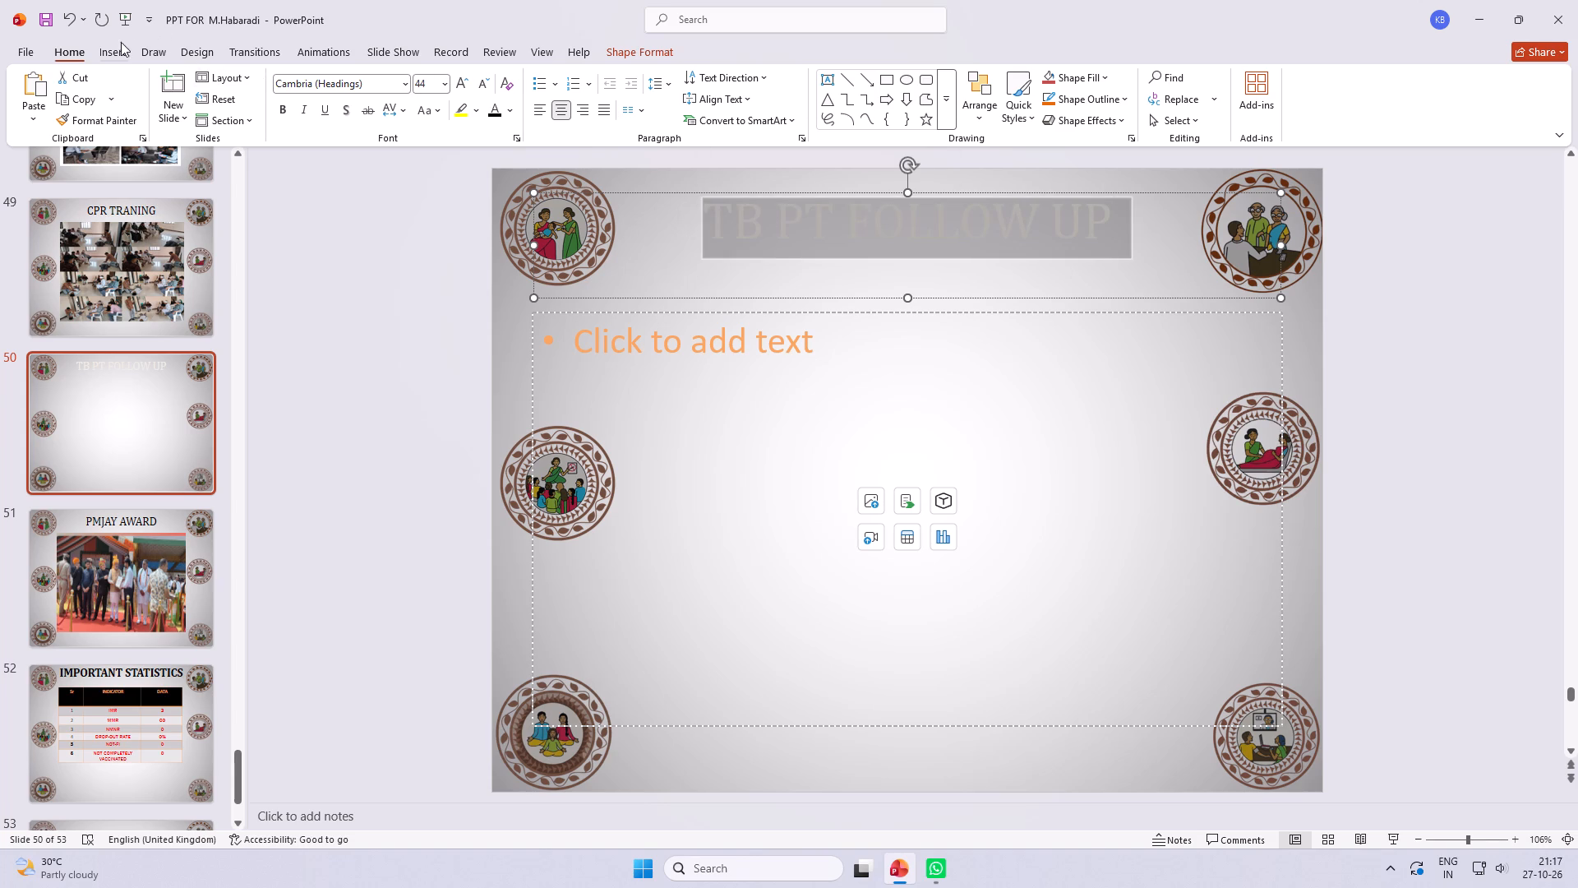
pyautogui.click(120, 49)
pyautogui.click(72, 48)
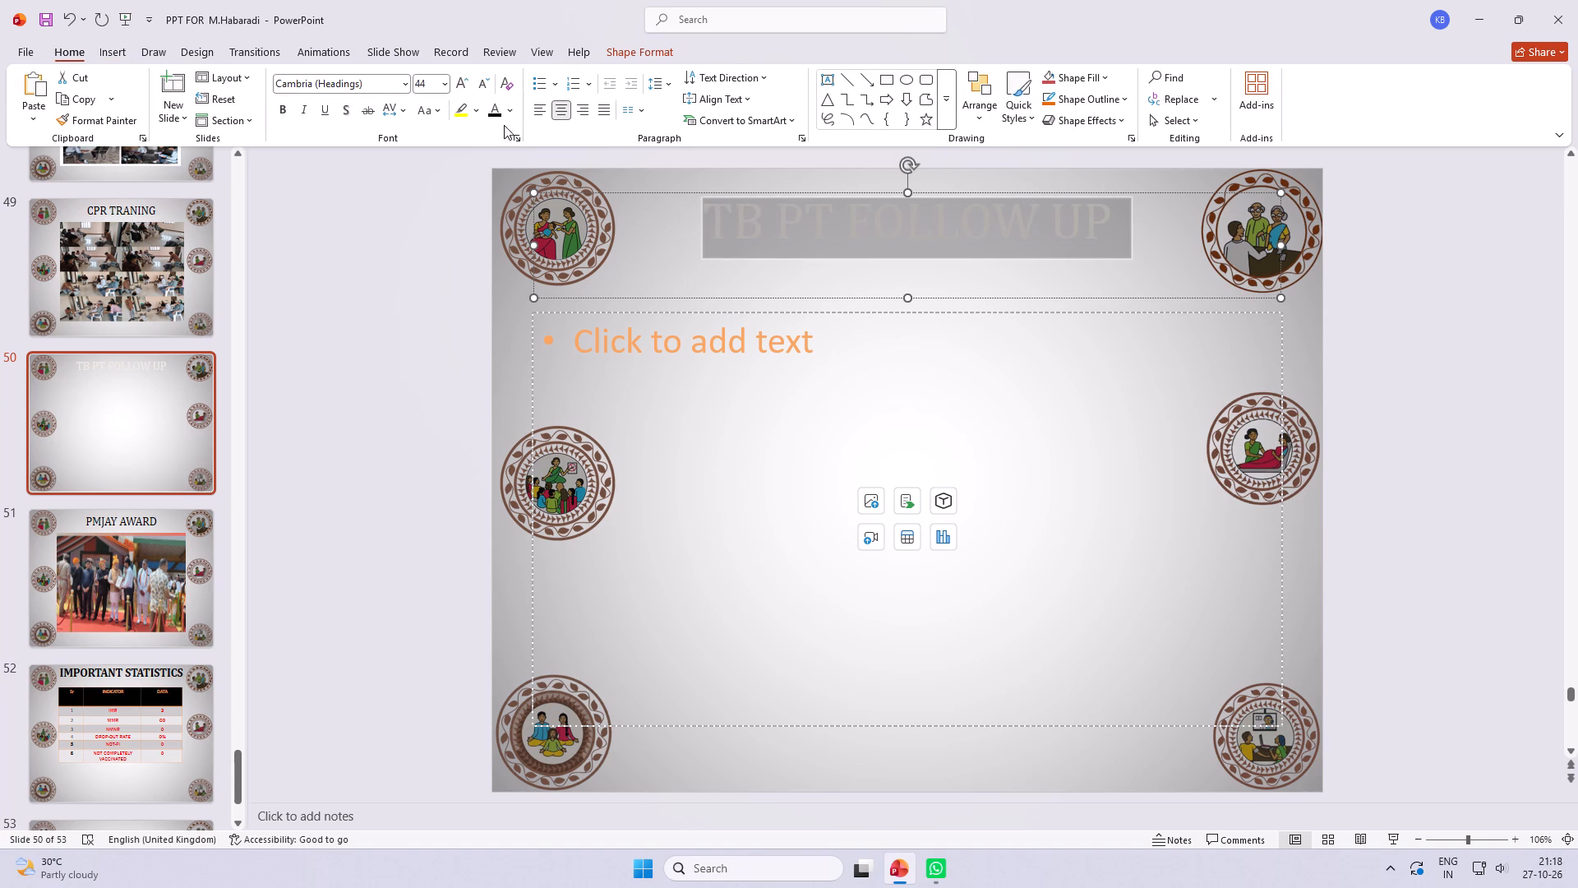
pyautogui.click(492, 109)
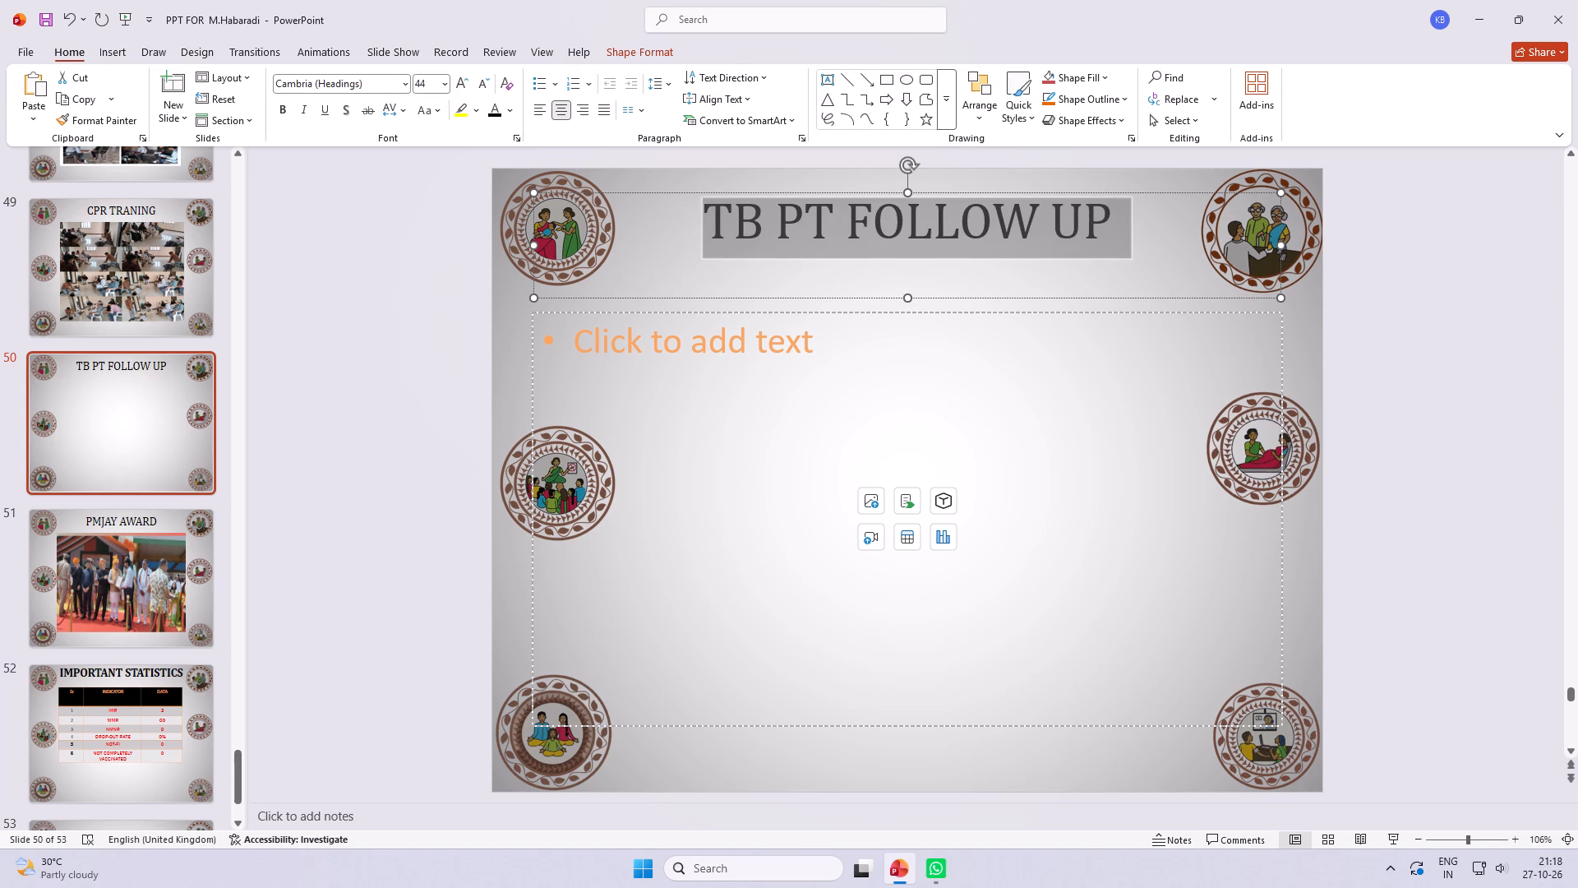
# Insert a picture from the Desktop folder into the TB PT FOLLOW UP slide's content placeholder.
pyautogui.click(893, 373)
pyautogui.click(867, 491)
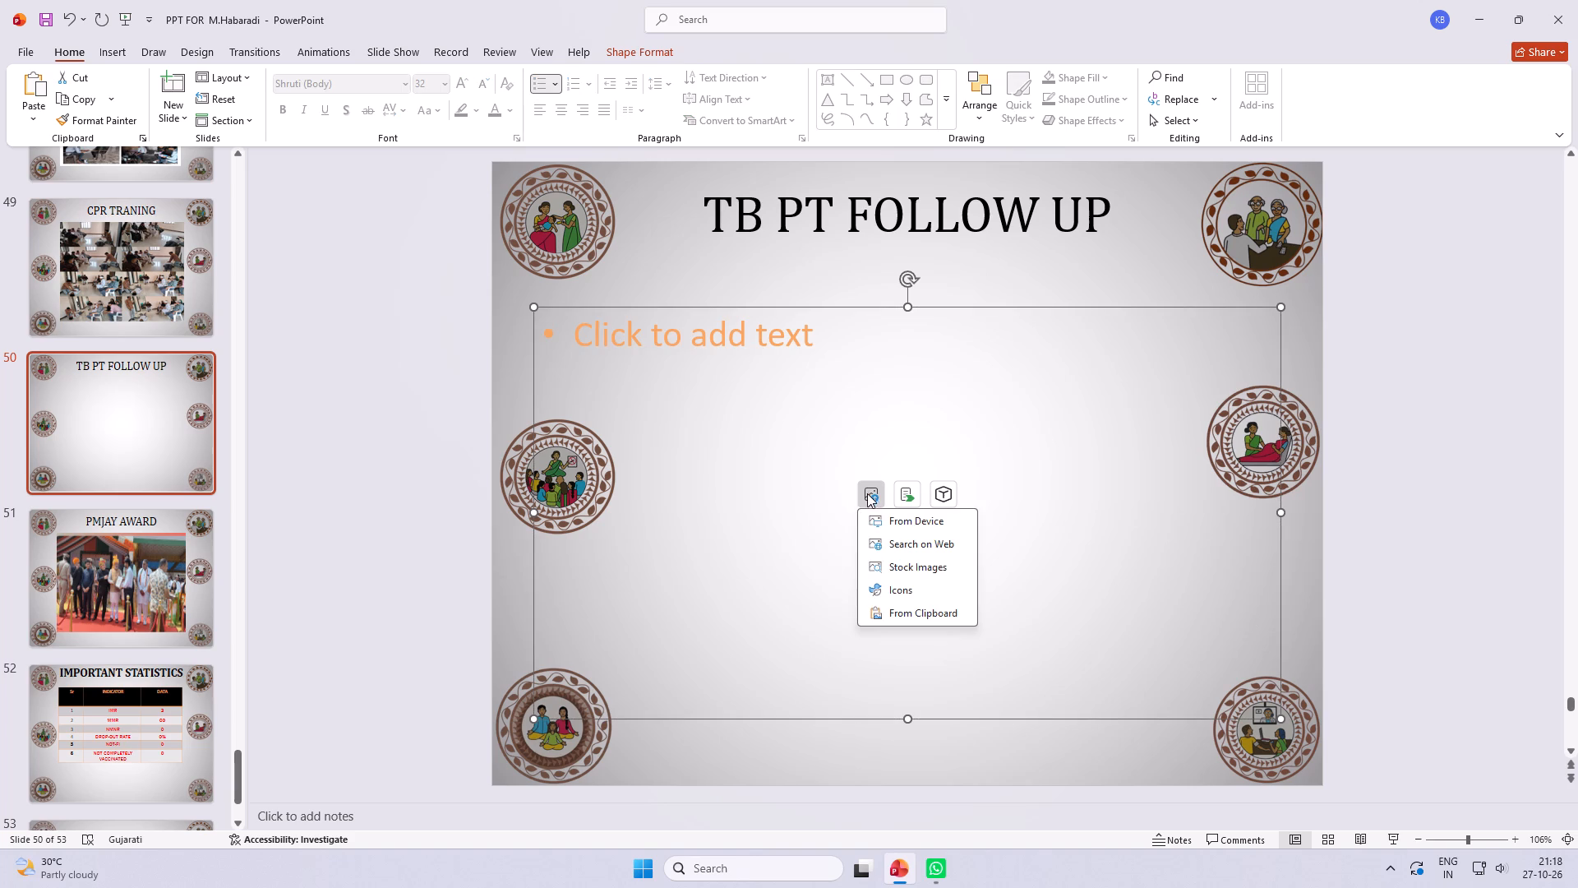
pyautogui.click(884, 520)
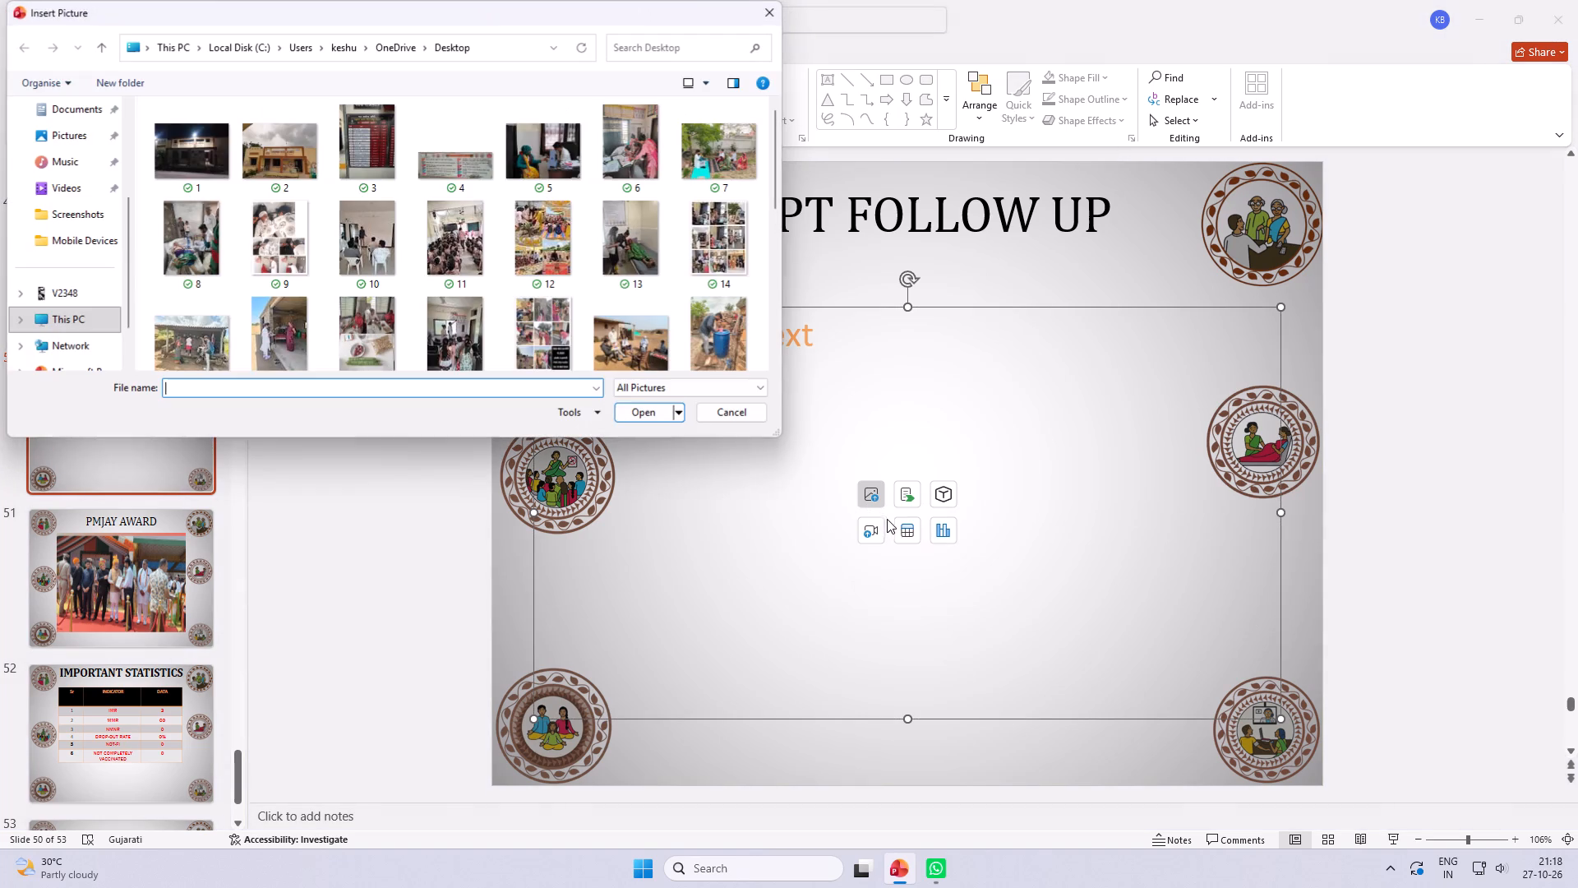
pyautogui.scroll(-10, 550, 297)
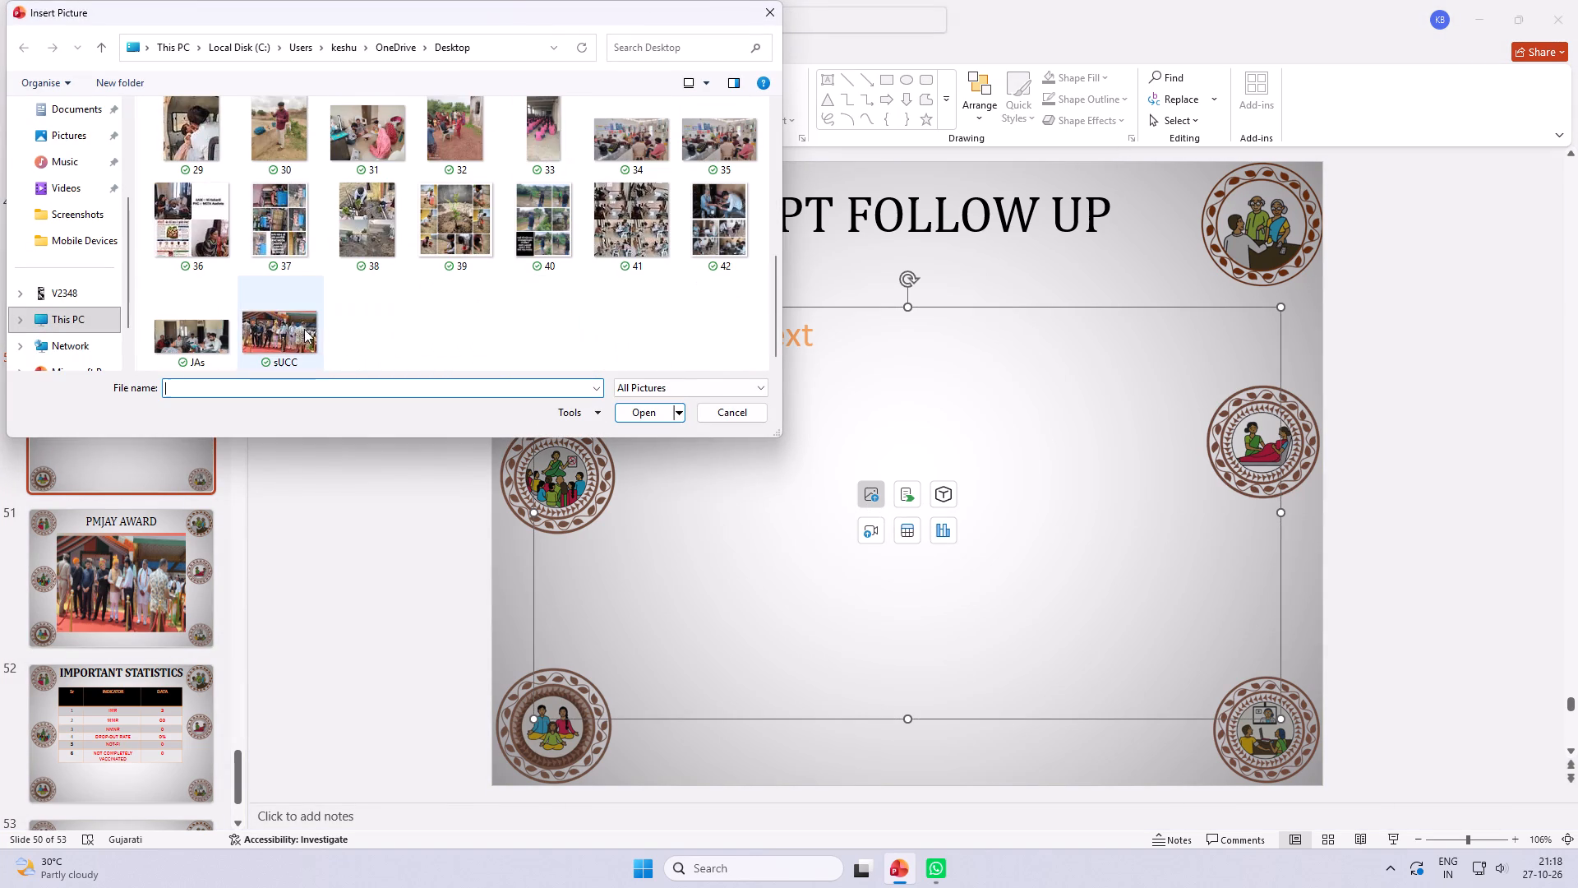
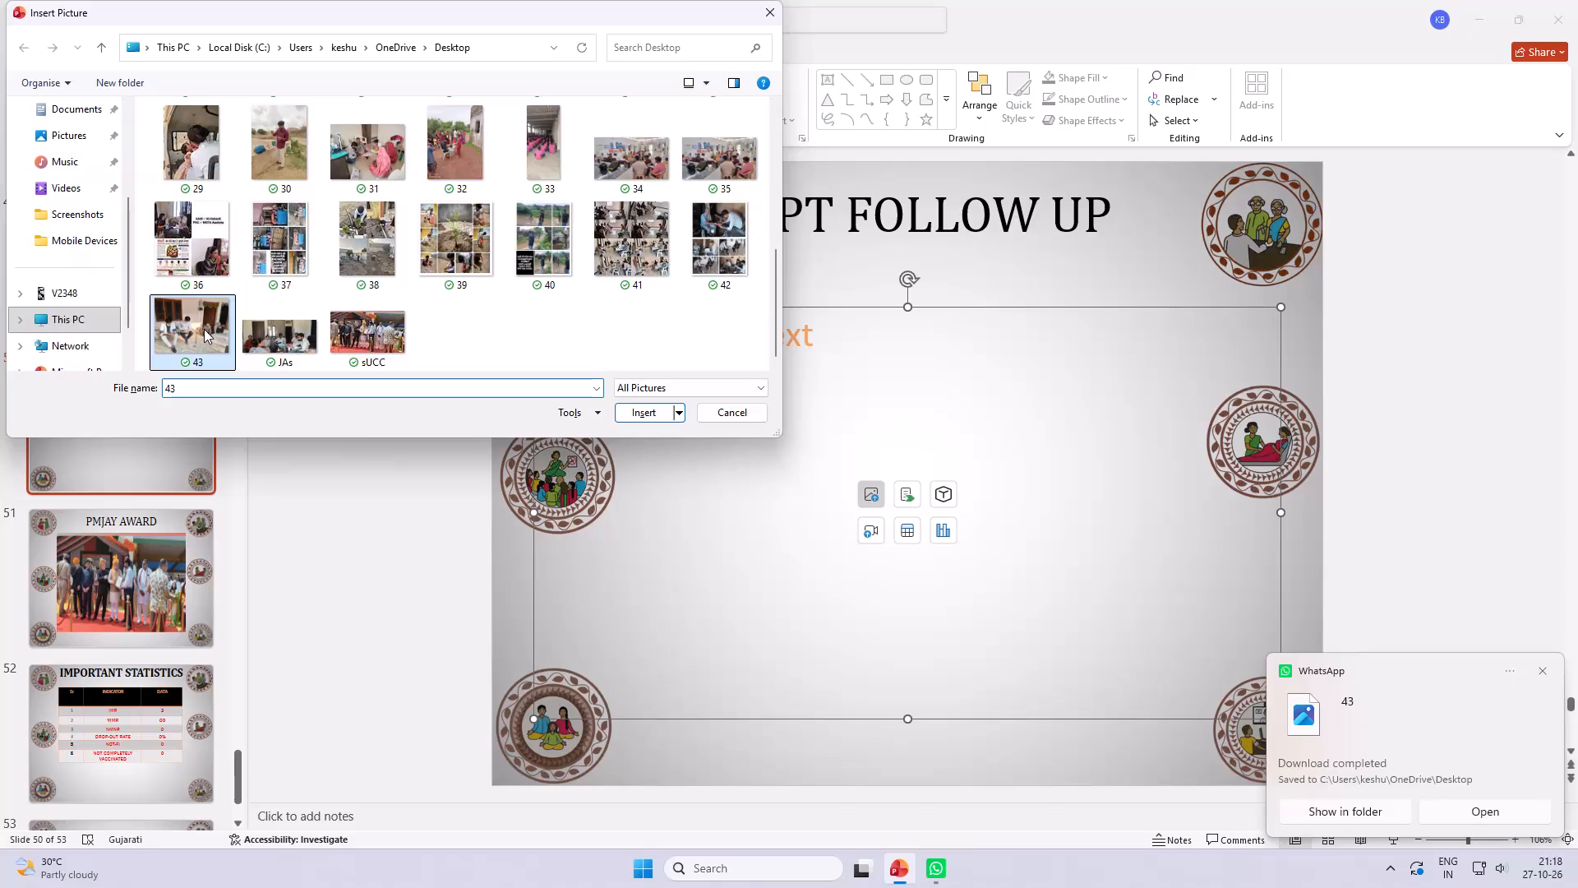
# Insert picture 43 from the Desktop folder into the TB PT FOLLOW UP slide.
pyautogui.click(647, 408)
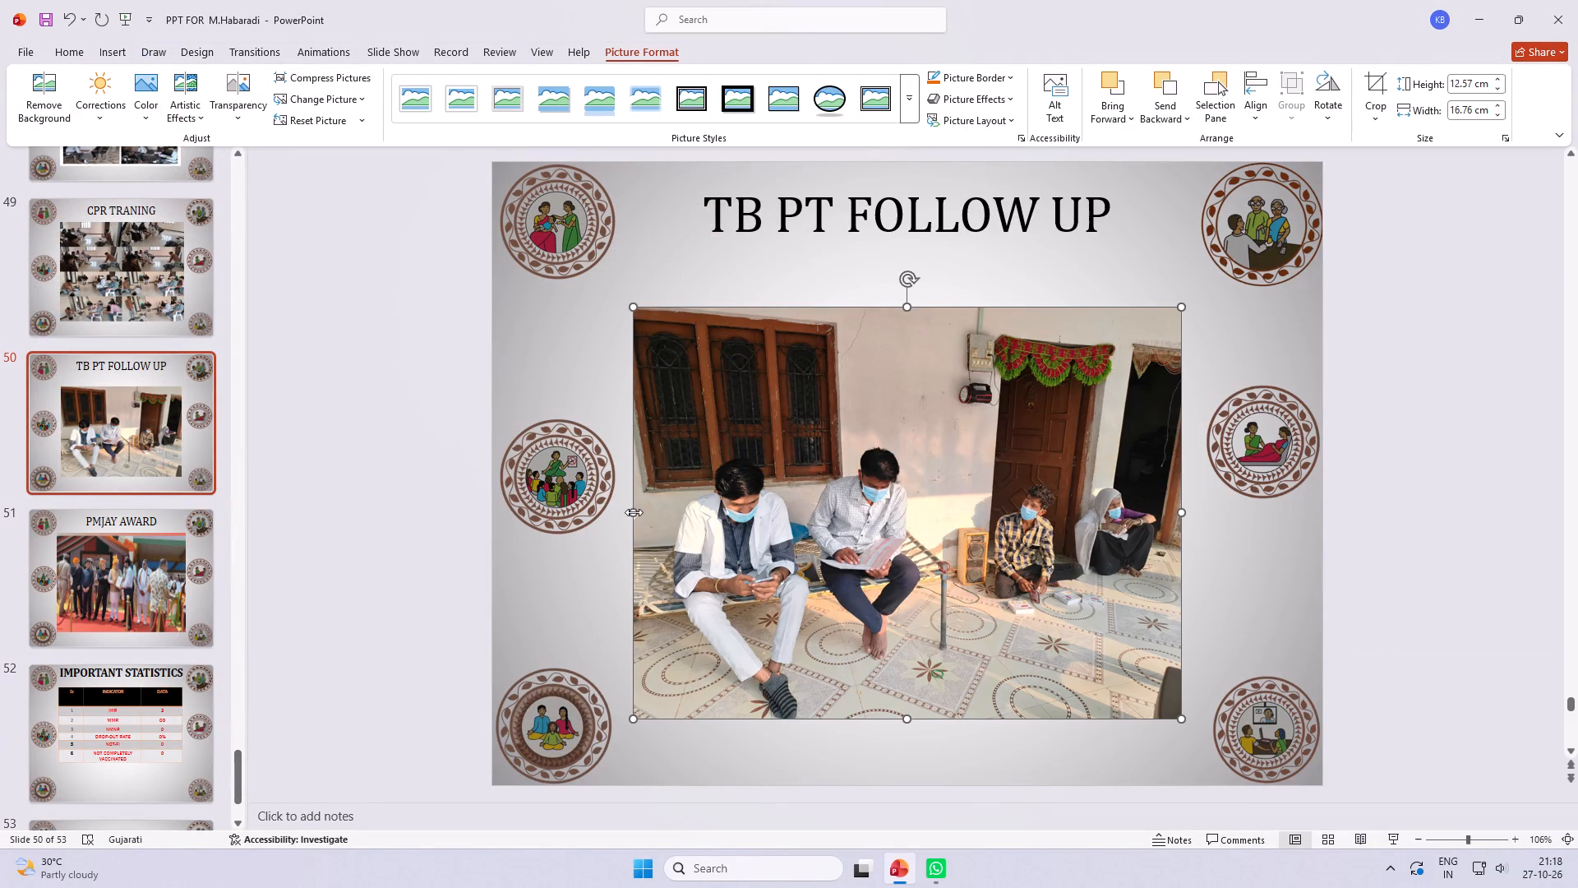
# Stretch the TB PT FOLLOW UP photo upward to just below the title, making it about 14.05 cm high.
pyautogui.moveTo(907, 307); pyautogui.dragTo(910, 268)
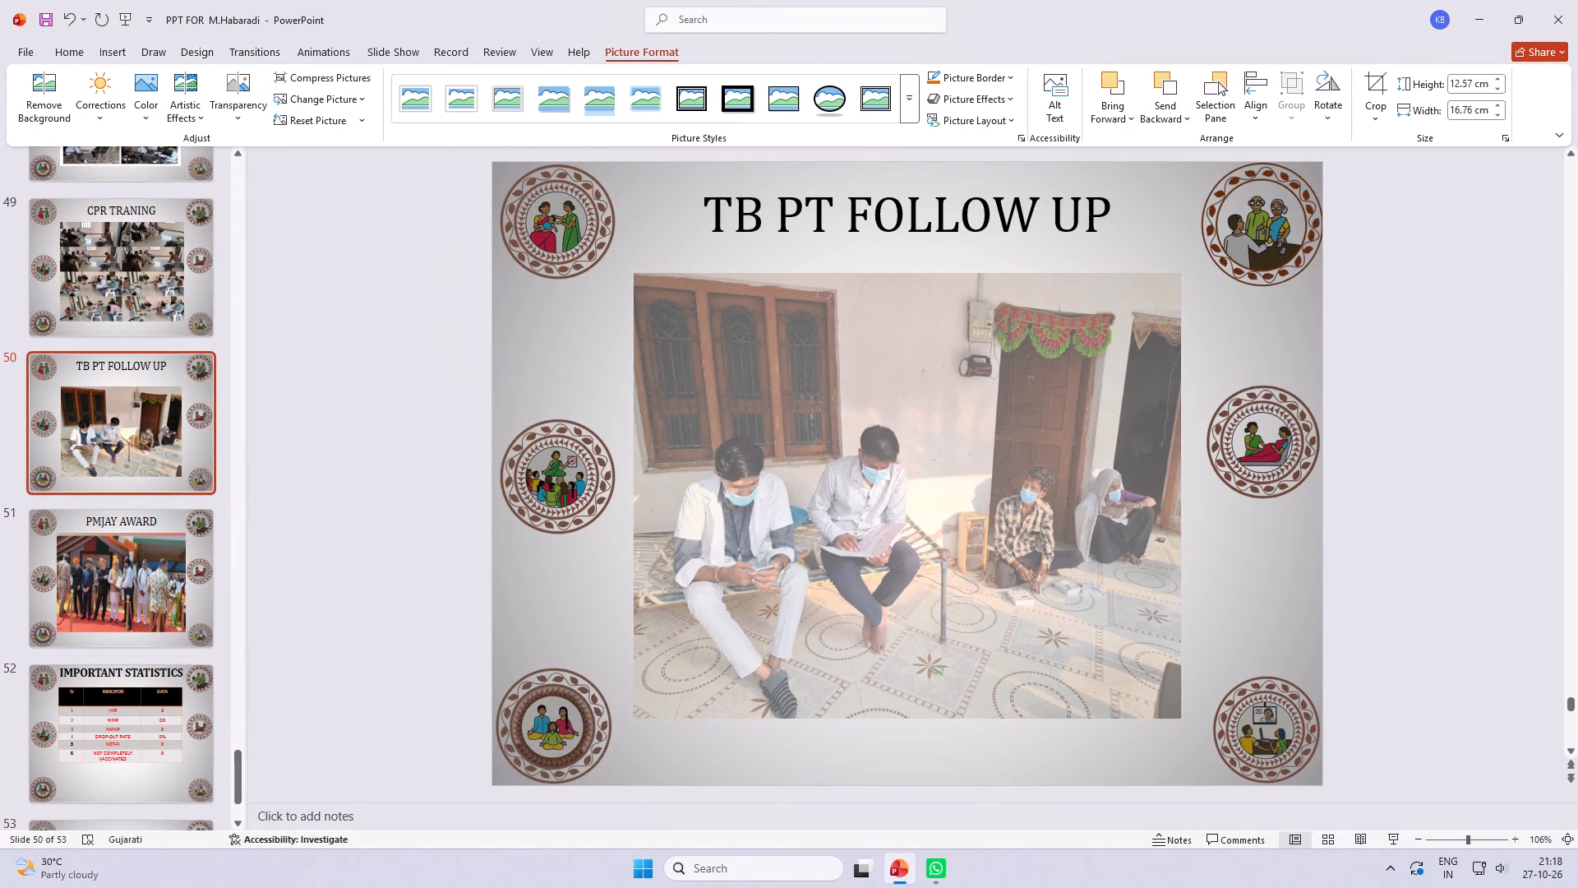
pyautogui.moveTo(910, 268); pyautogui.dragTo(910, 261)
pyautogui.click(965, 414)
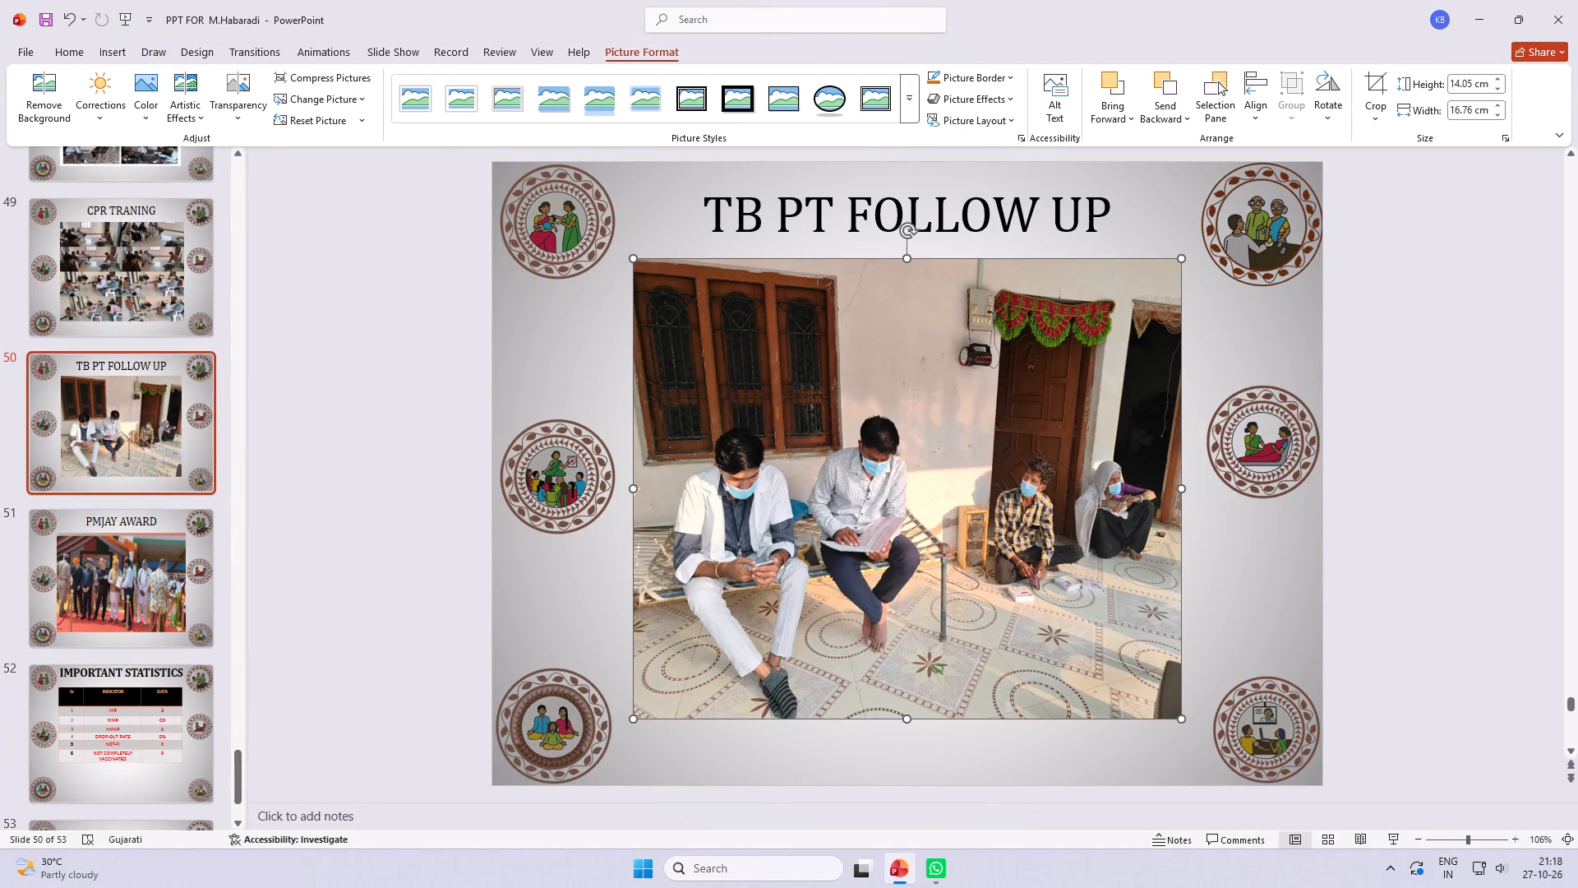
# Save the presentation.
pyautogui.hotkey('ctrl', 's')
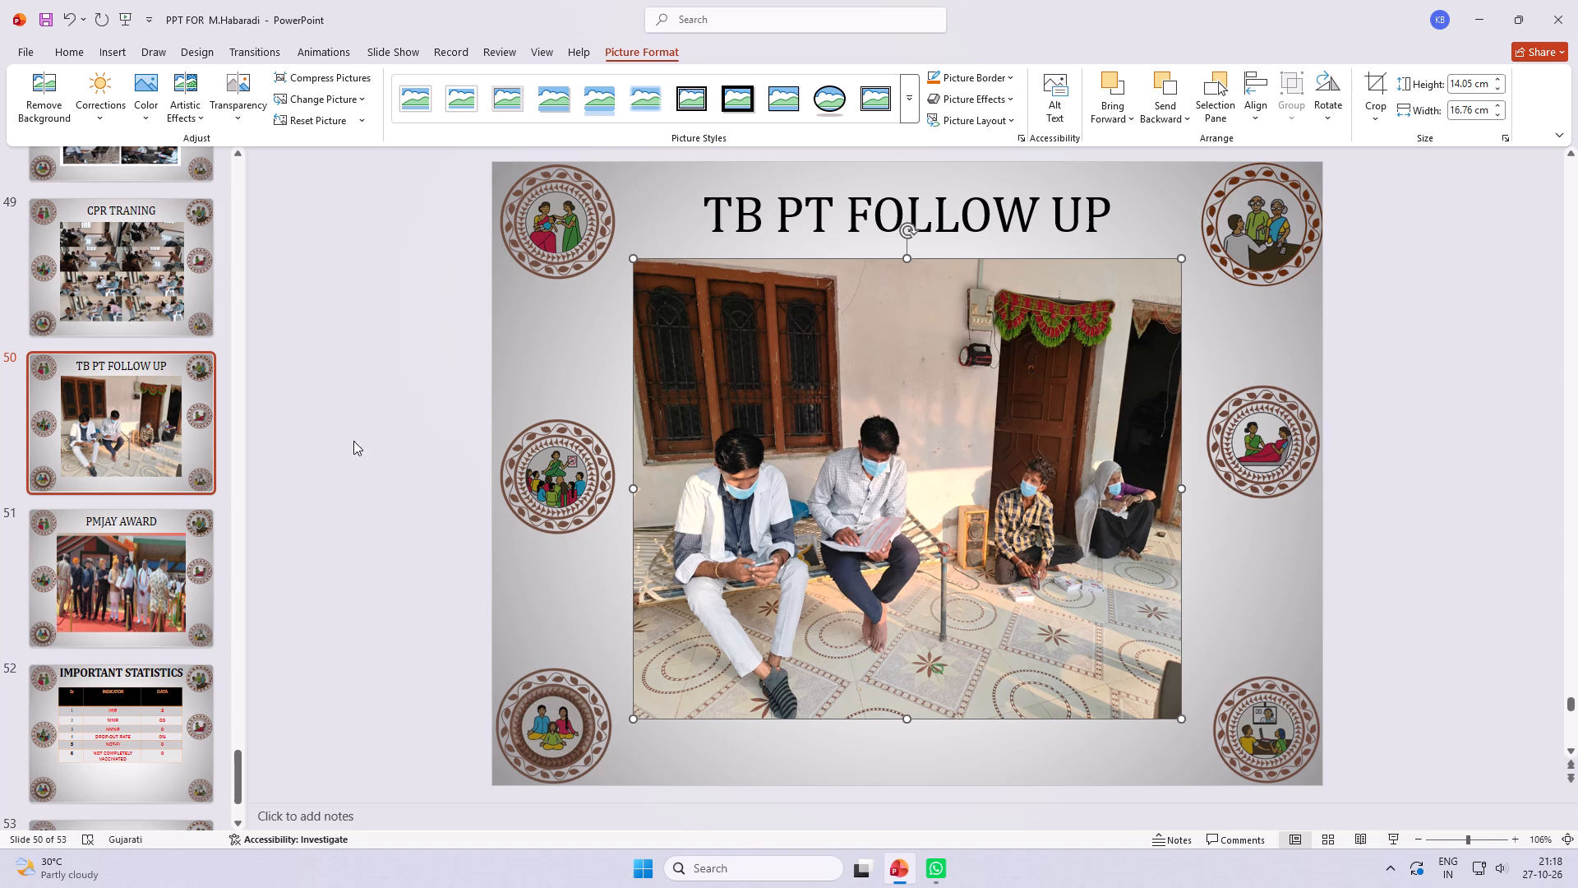
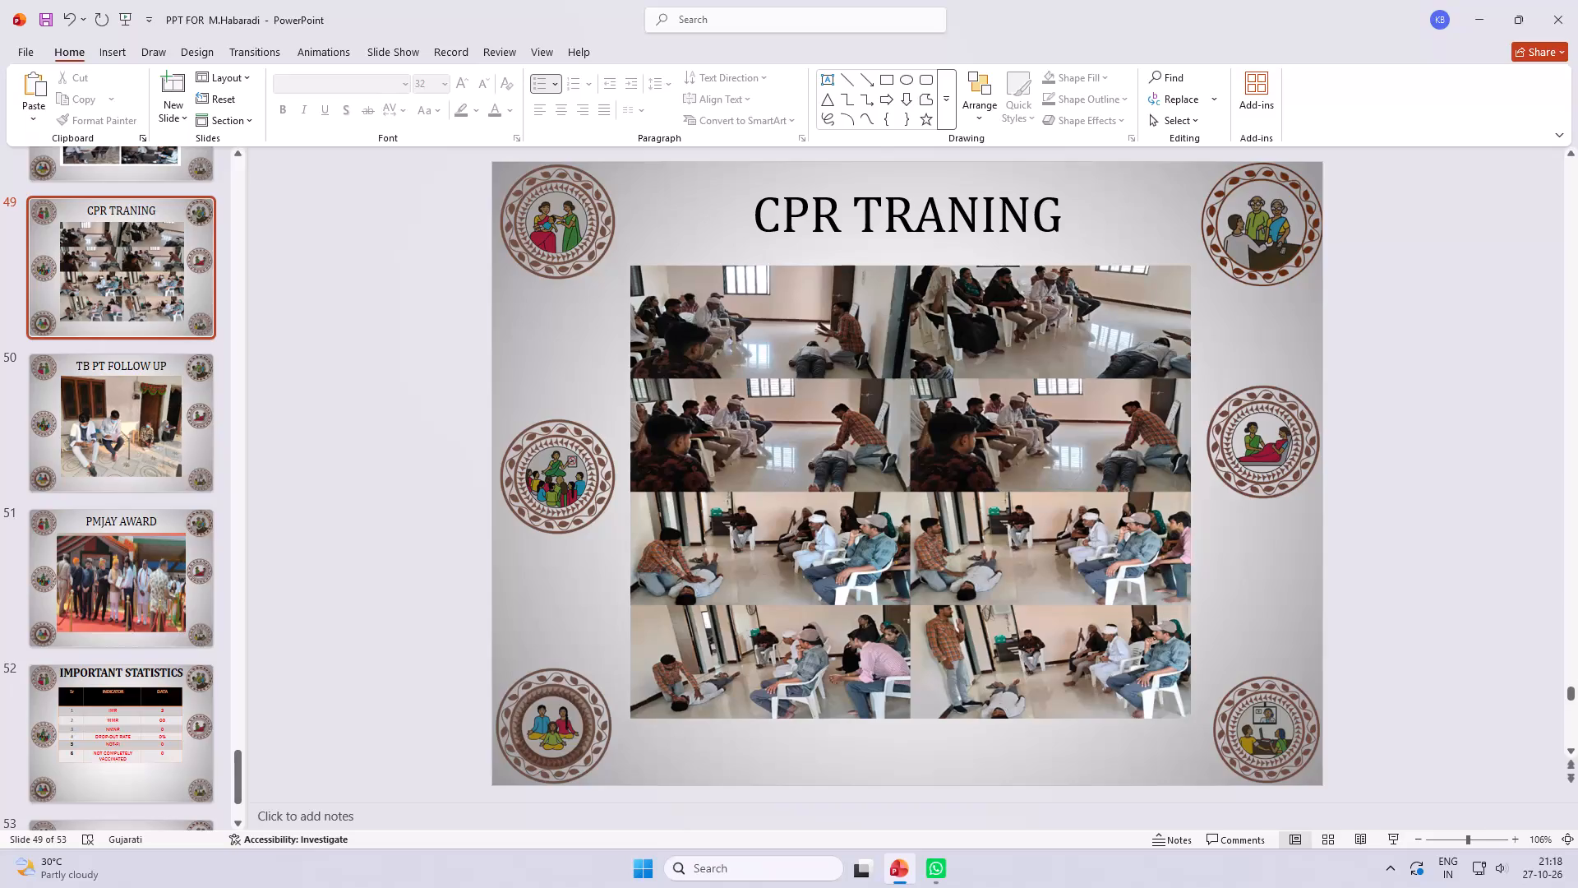
# Add a new slide after the TB PT FOLLOW UP slide and title it SWACHH BHARAT.
pyautogui.rightClick(112, 394)
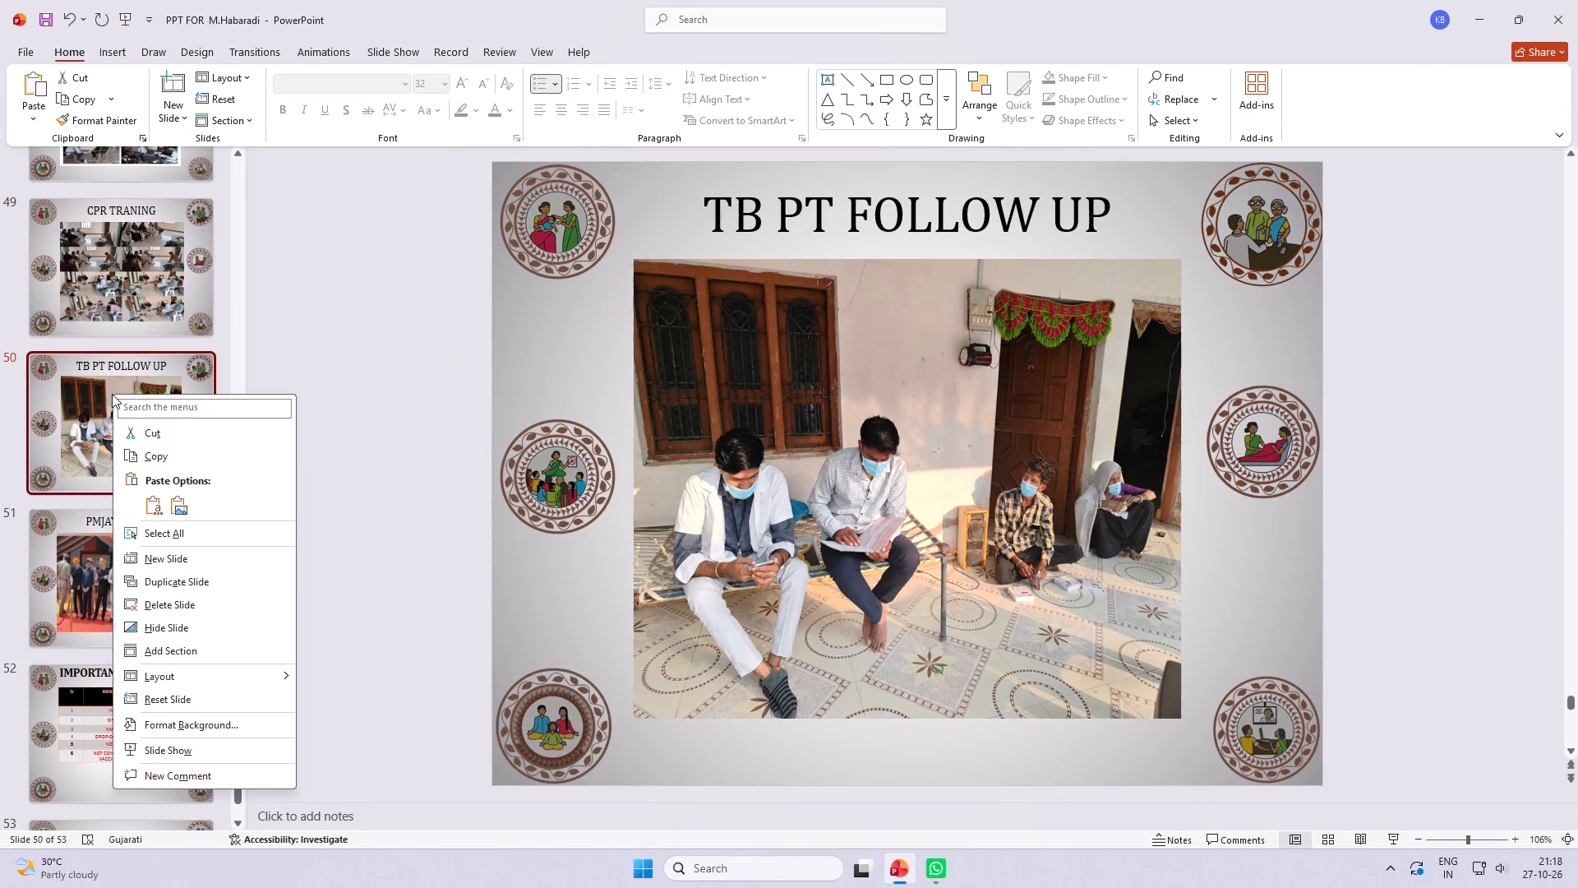
pyautogui.click(214, 548)
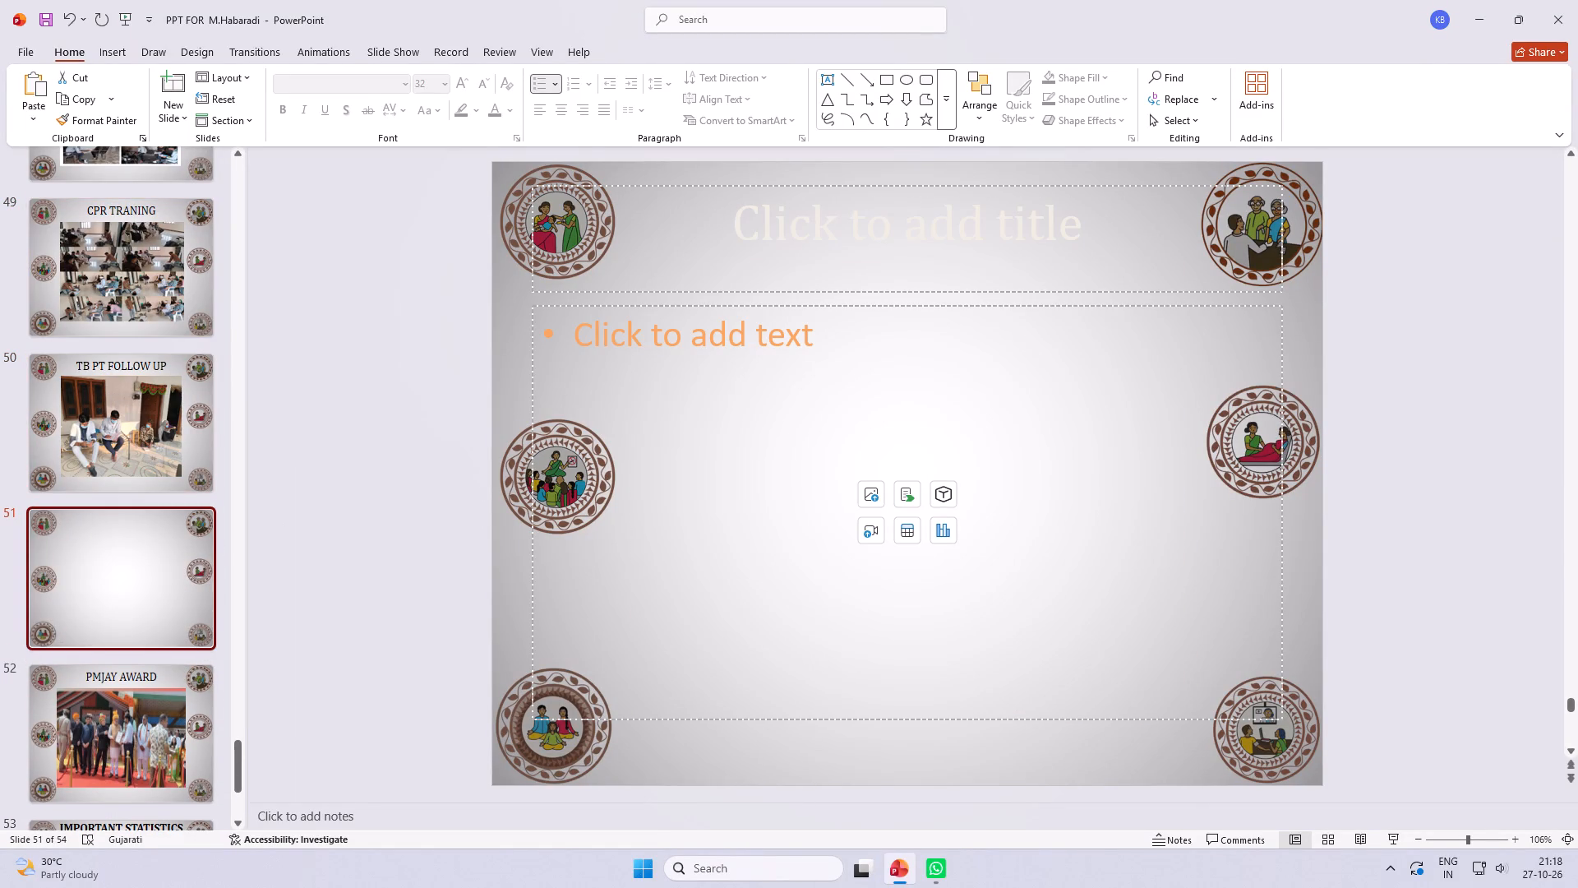
pyautogui.click(814, 243)
pyautogui.write('SWACH')
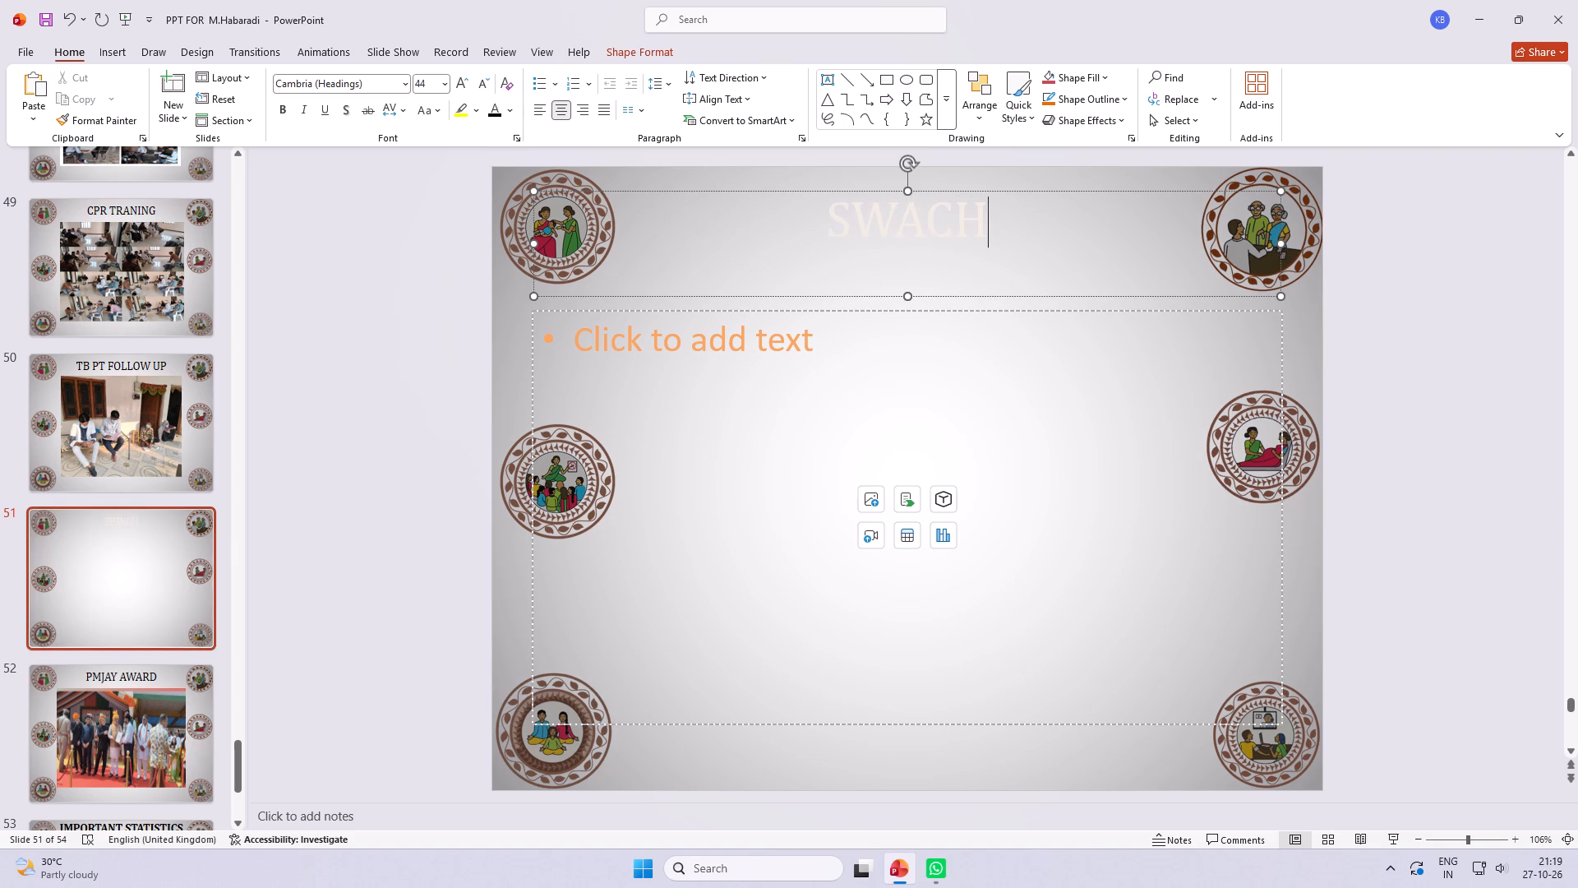
pyautogui.press('BackSpace')
pyautogui.press('BackSpace')
pyautogui.press('BackSpace')
pyautogui.press('BackSpace')
pyautogui.press('BackSpace')
pyautogui.write('SWA')
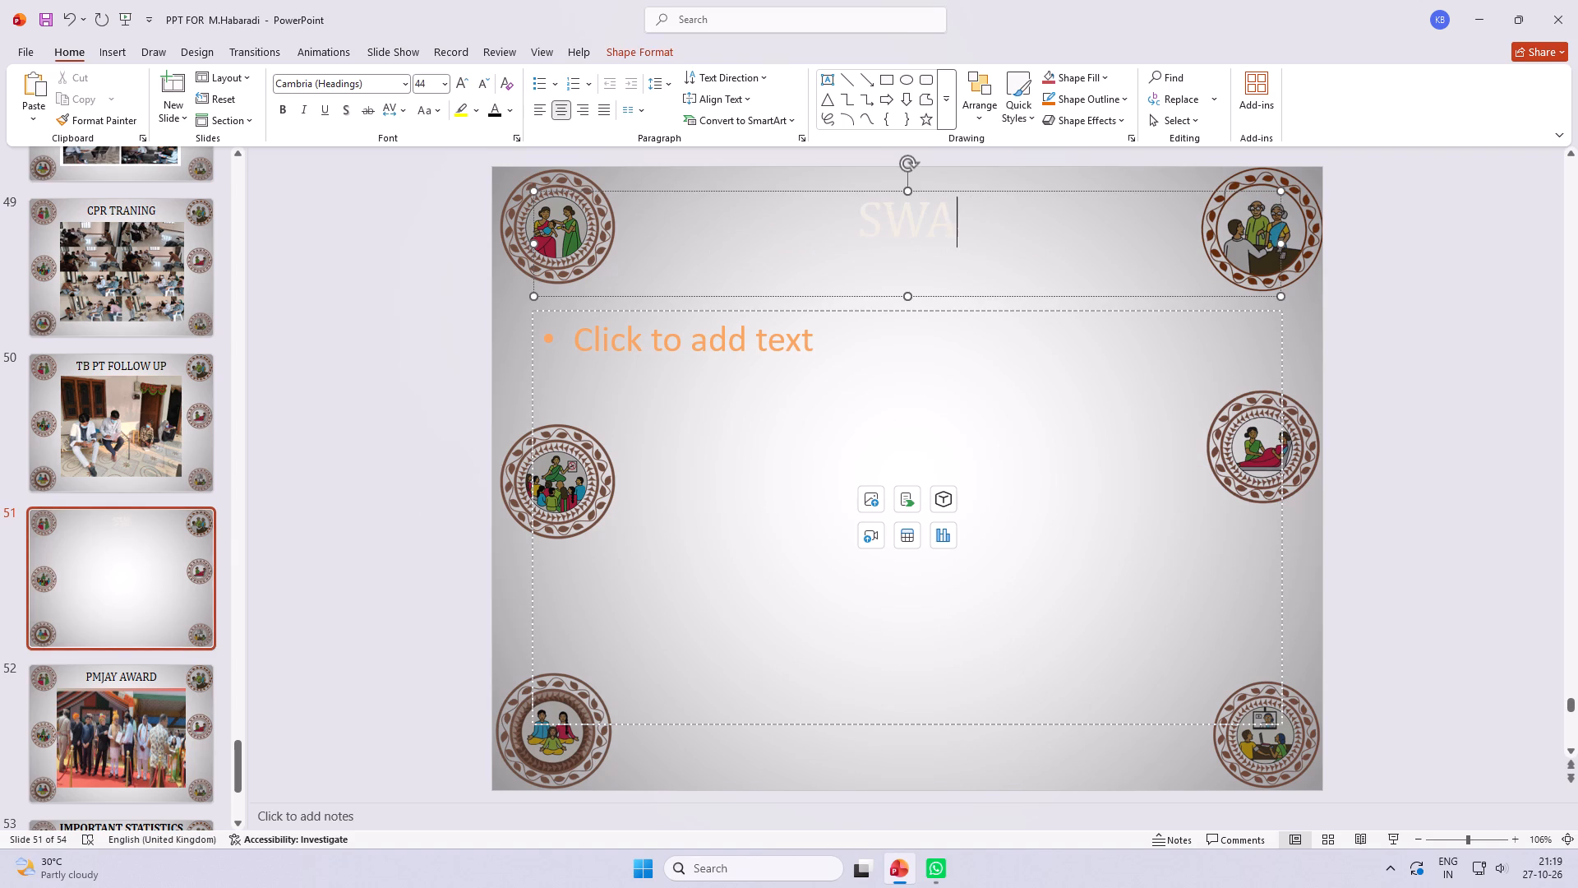
pyautogui.press('c')
pyautogui.write('HH')
pyautogui.press('space')
pyautogui.write('BHARAT')
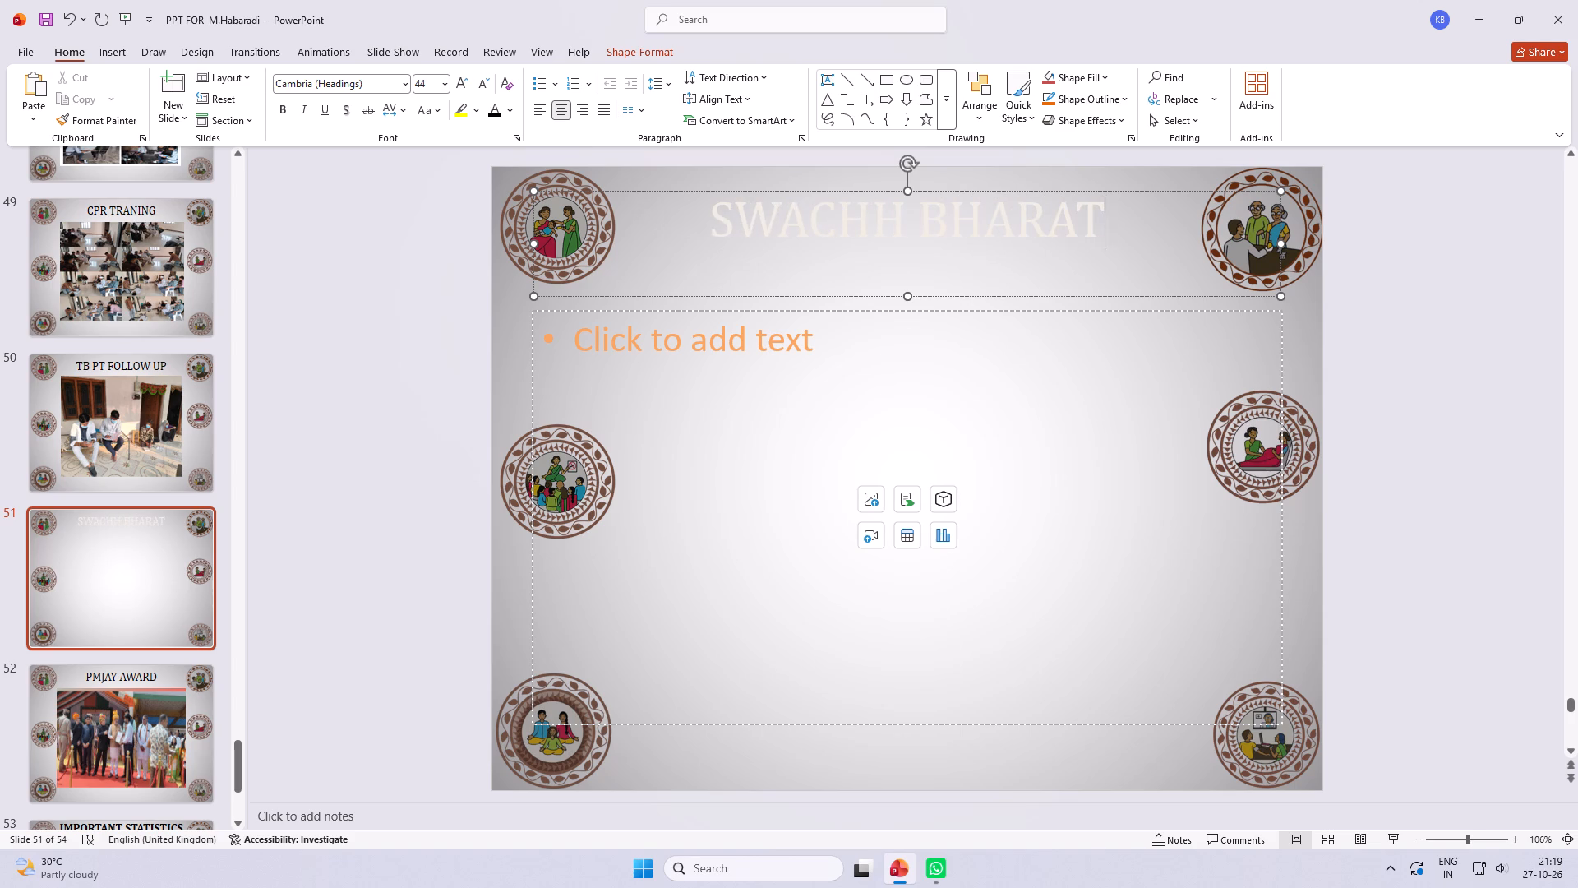
# Make the SWACHH BHARAT title bold and black.
pyautogui.moveTo(1124, 220); pyautogui.dragTo(773, 206)
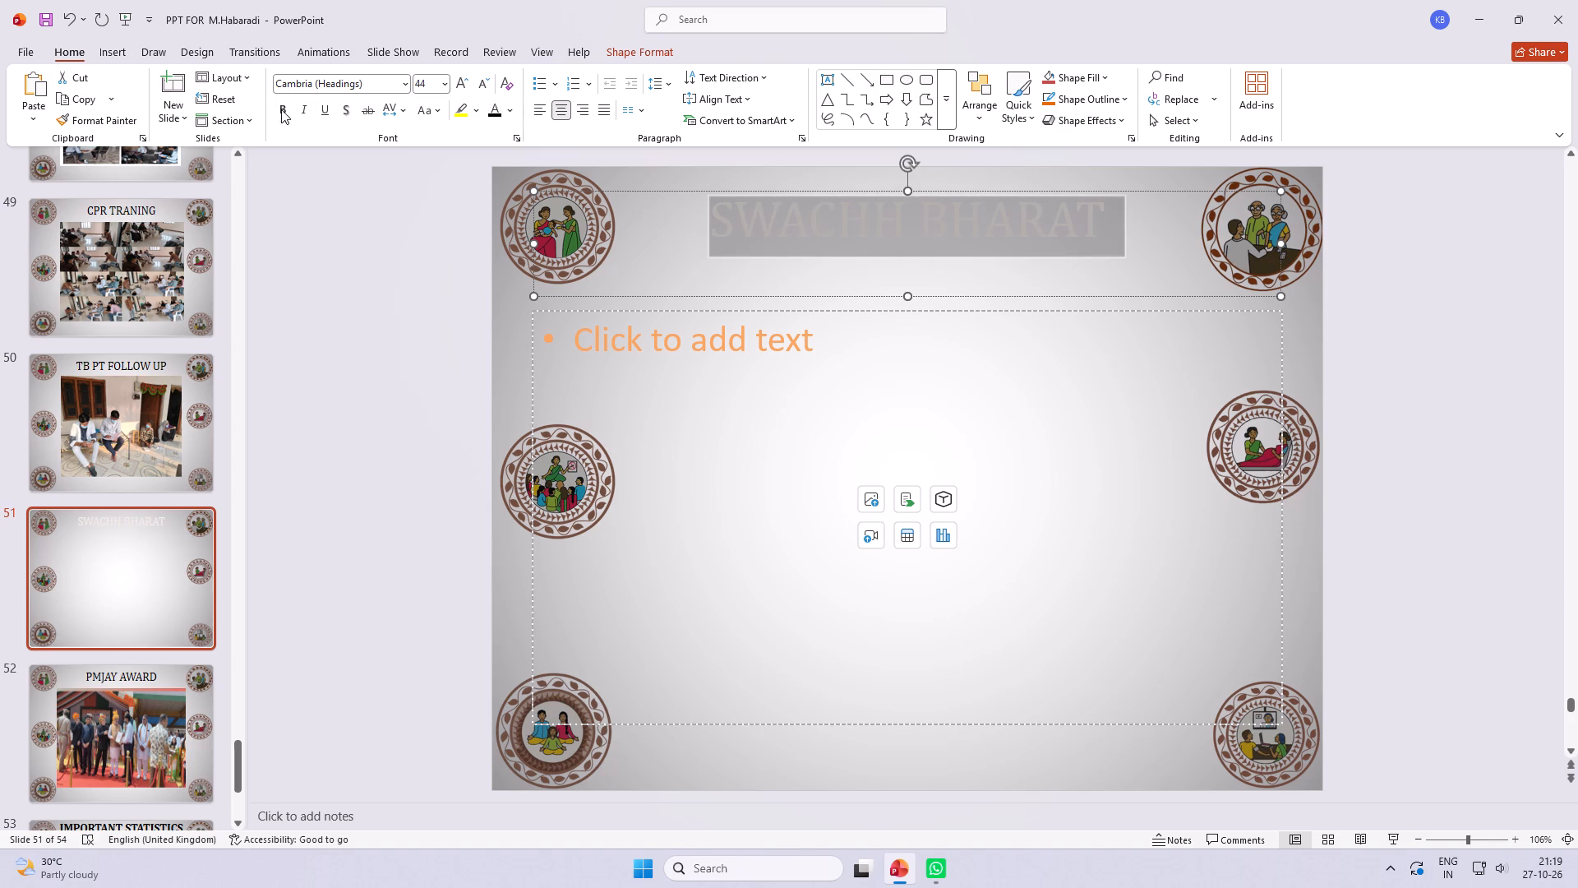
pyautogui.click(279, 109)
pyautogui.click(497, 112)
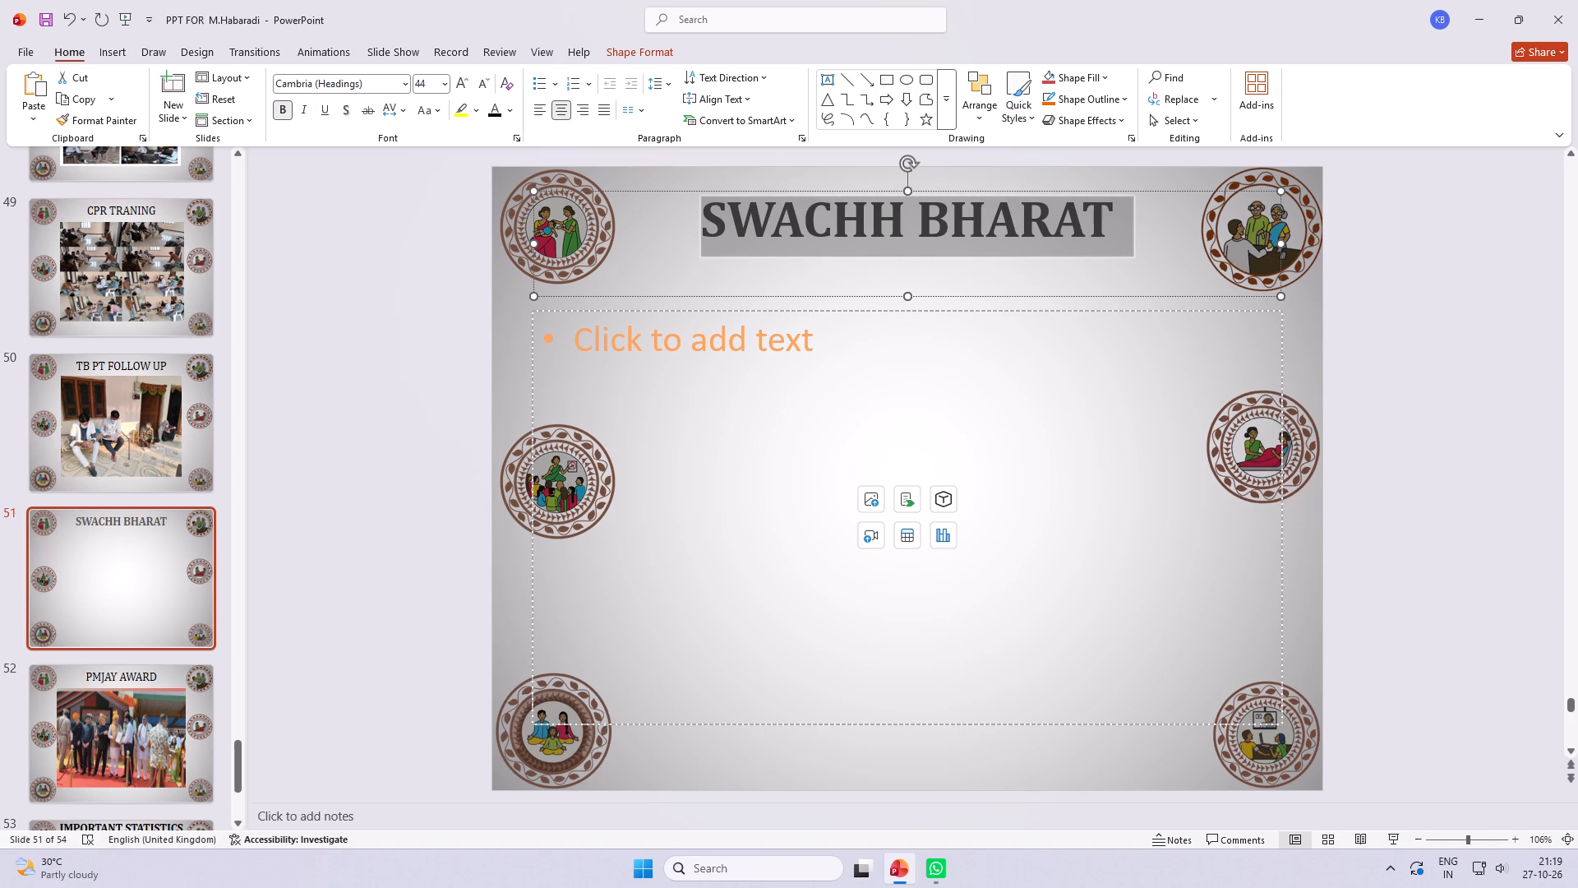
pyautogui.click(854, 360)
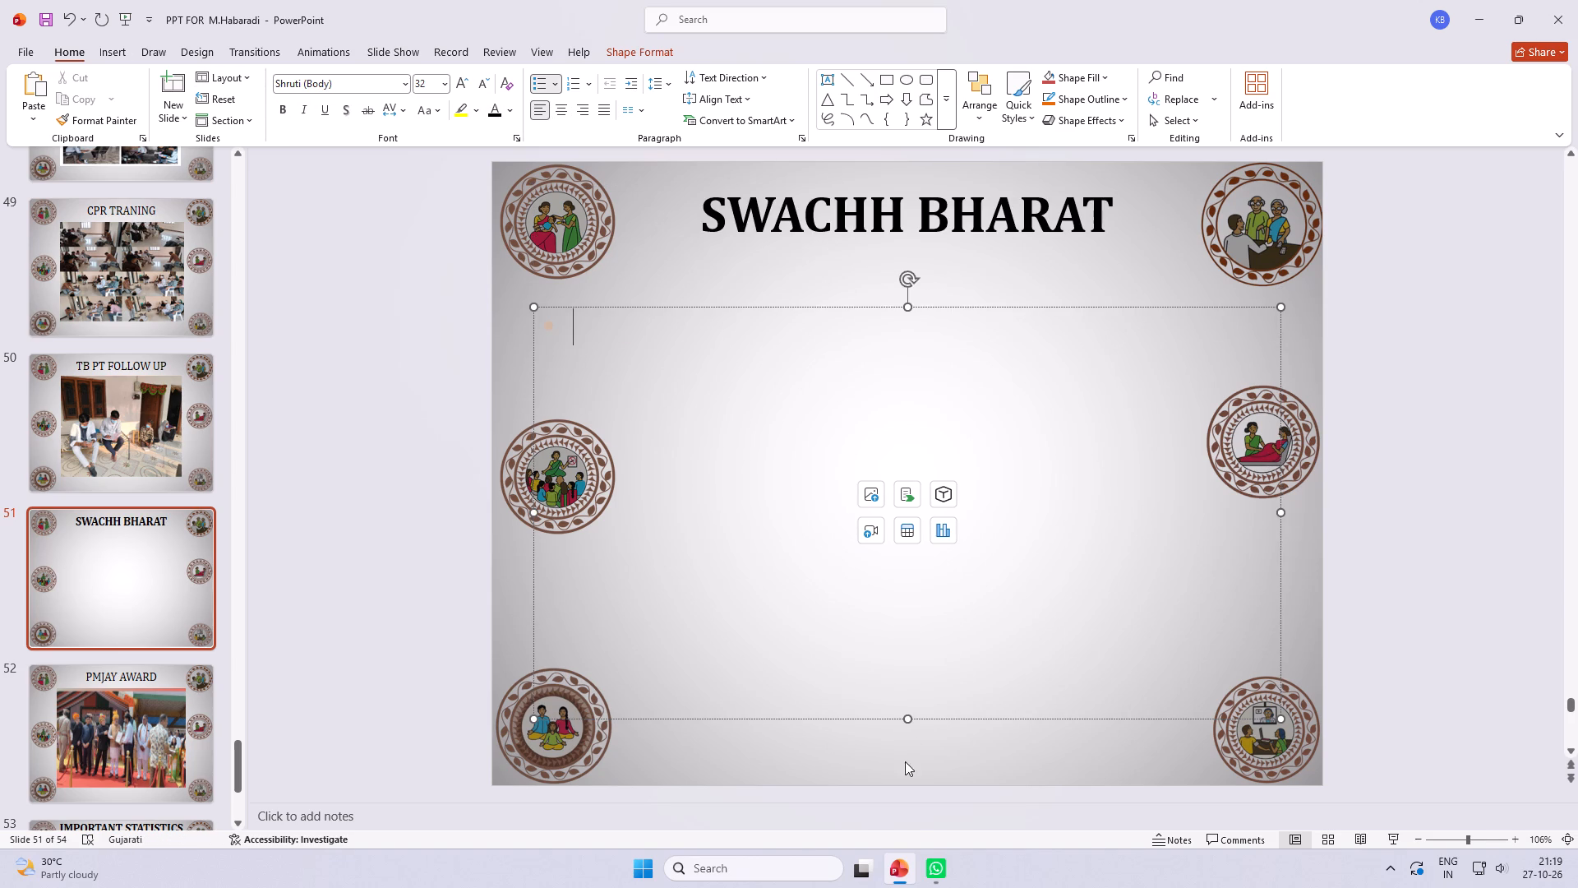
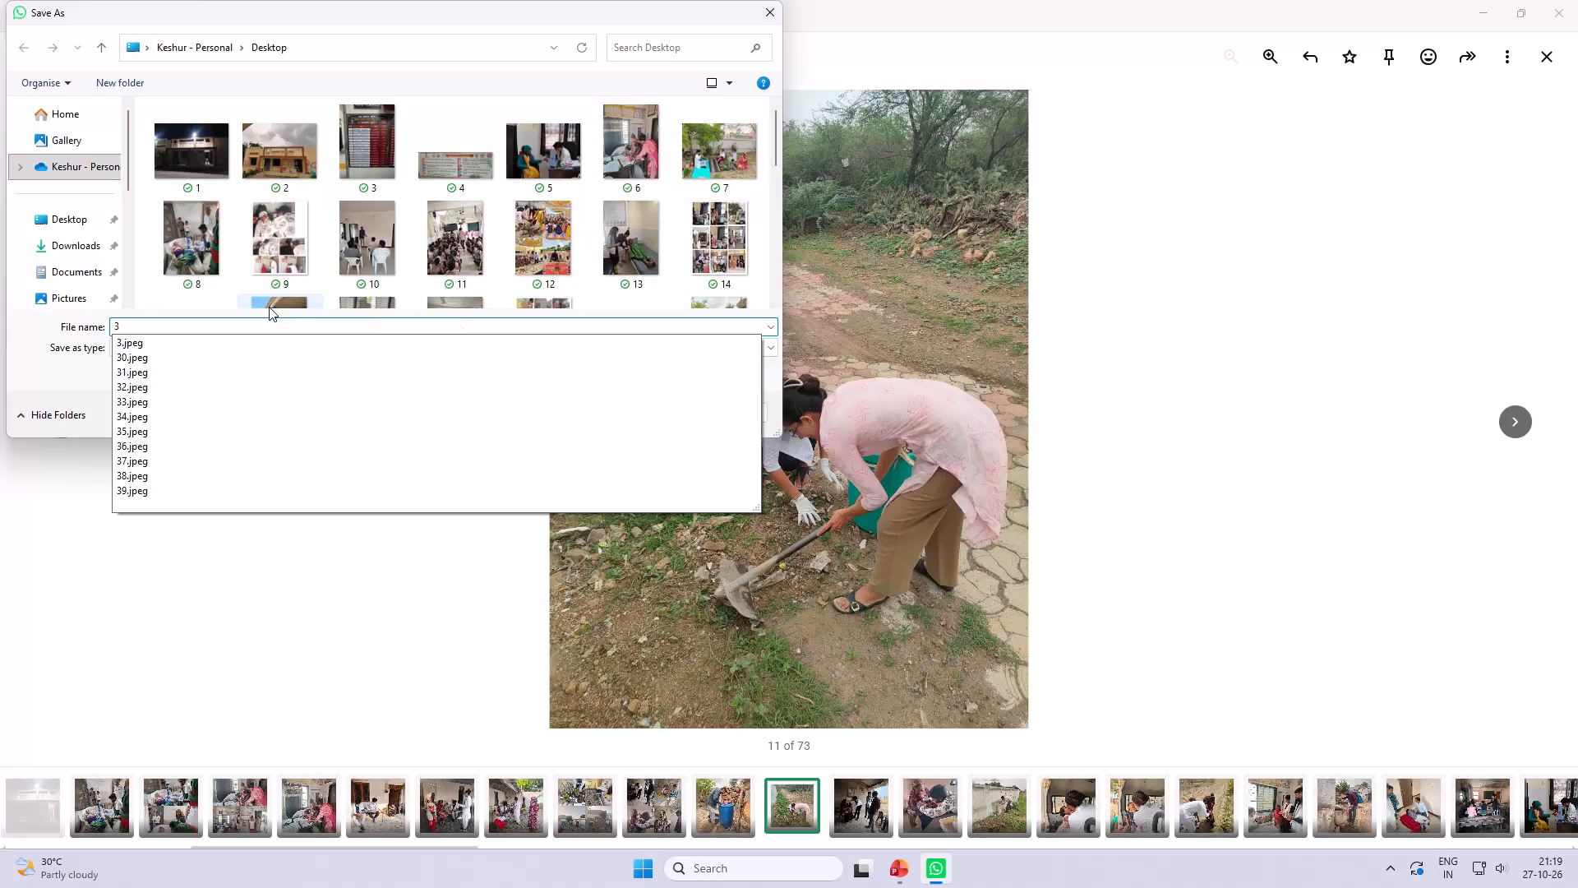
# Save the cleanliness-drive photo of the woman digging with a pickaxe to the Desktop as JPEG file 44.
pyautogui.press('BackSpace')
pyautogui.press('4')
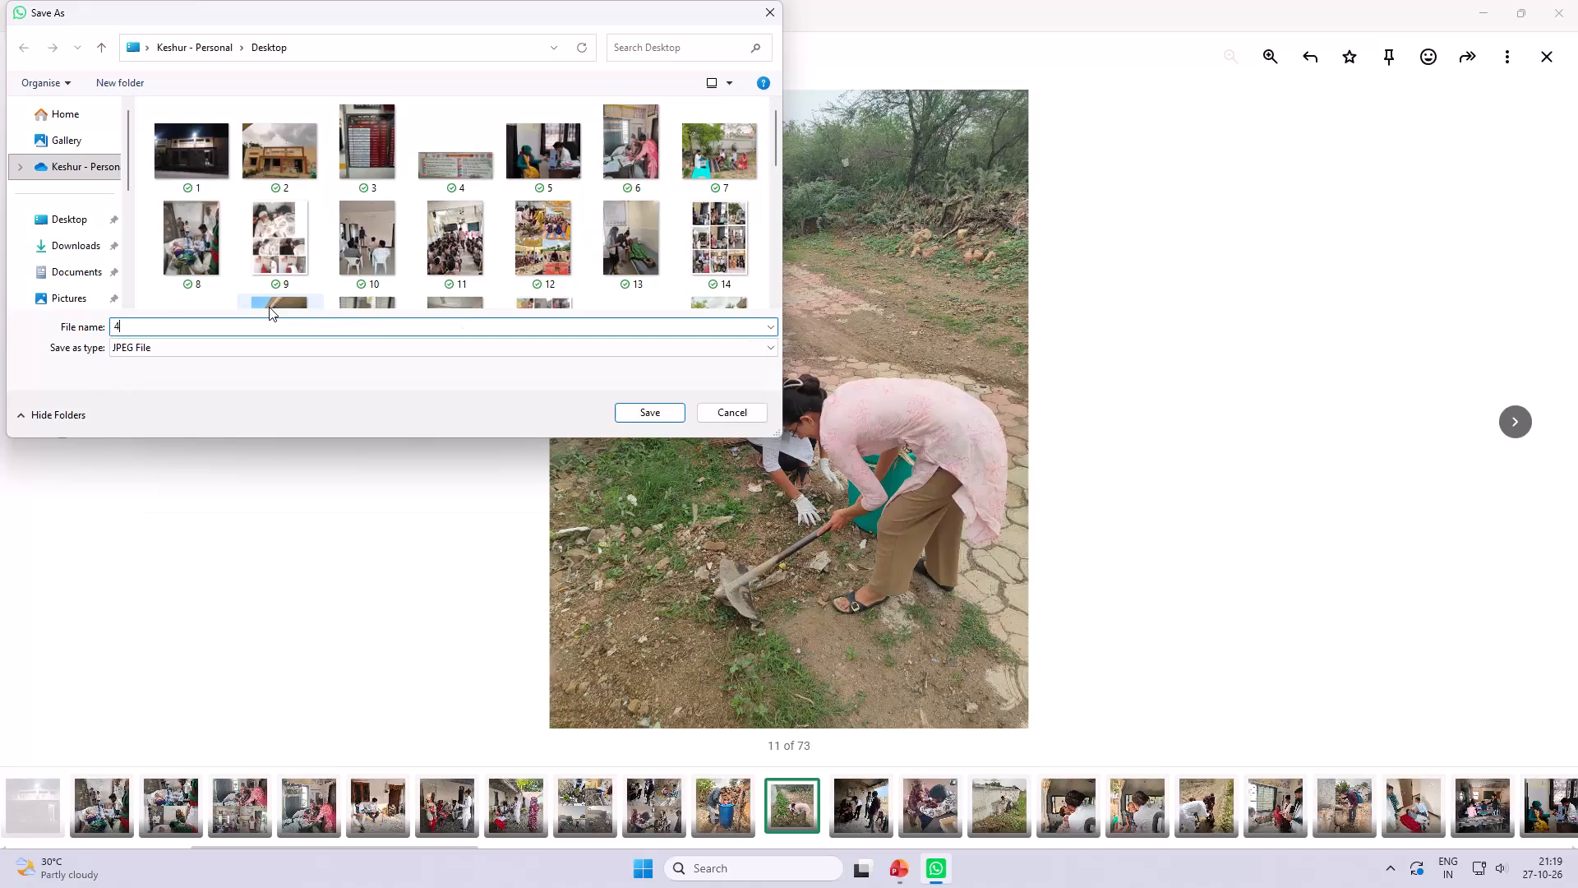
pyautogui.press('4')
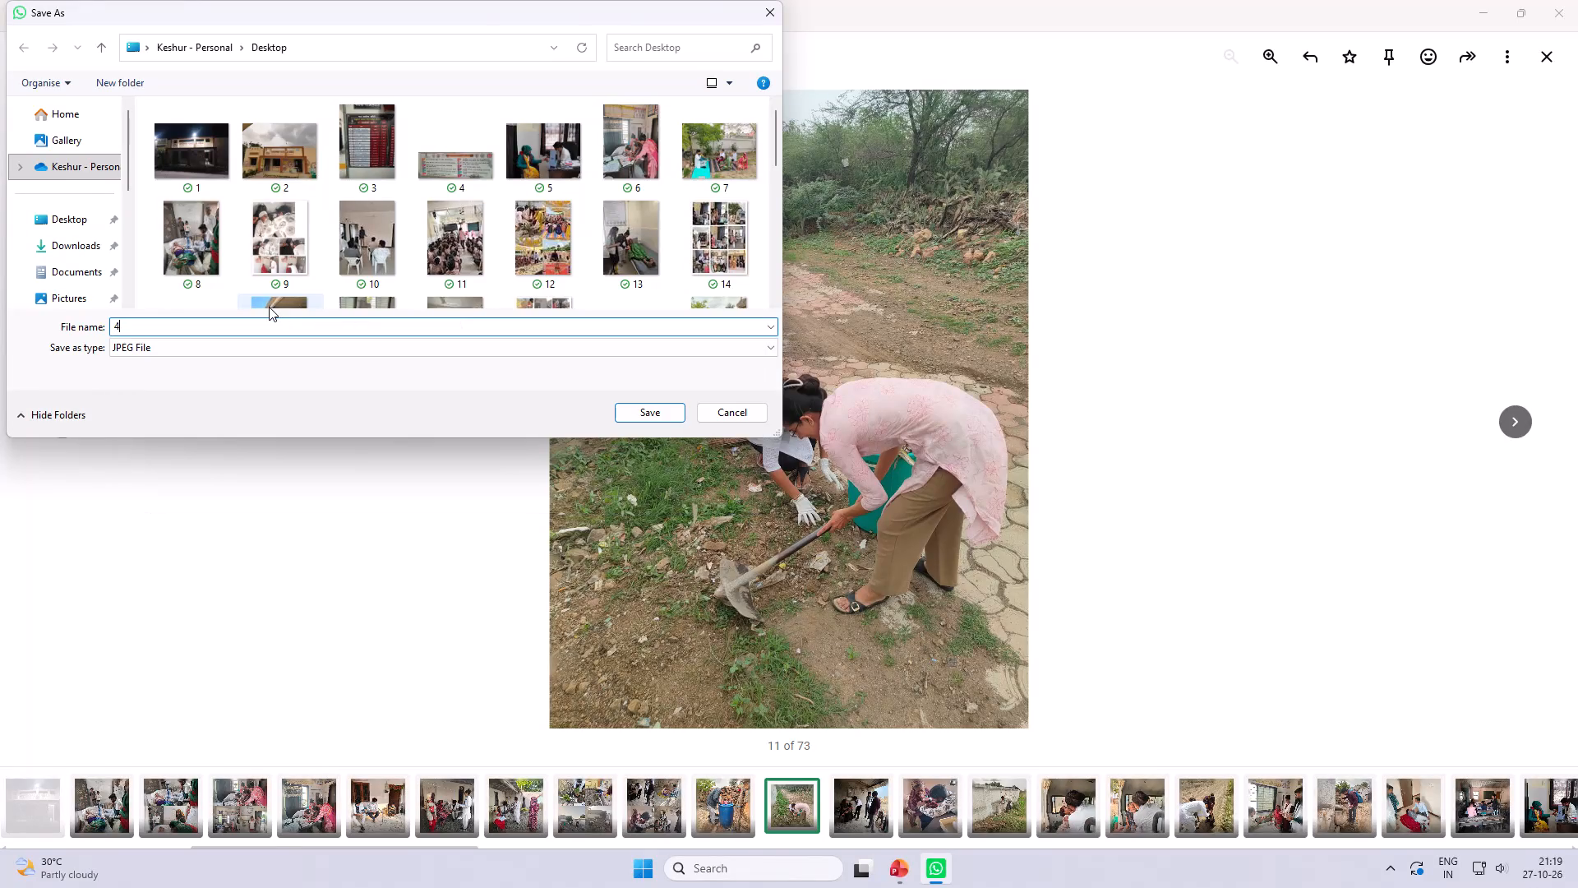
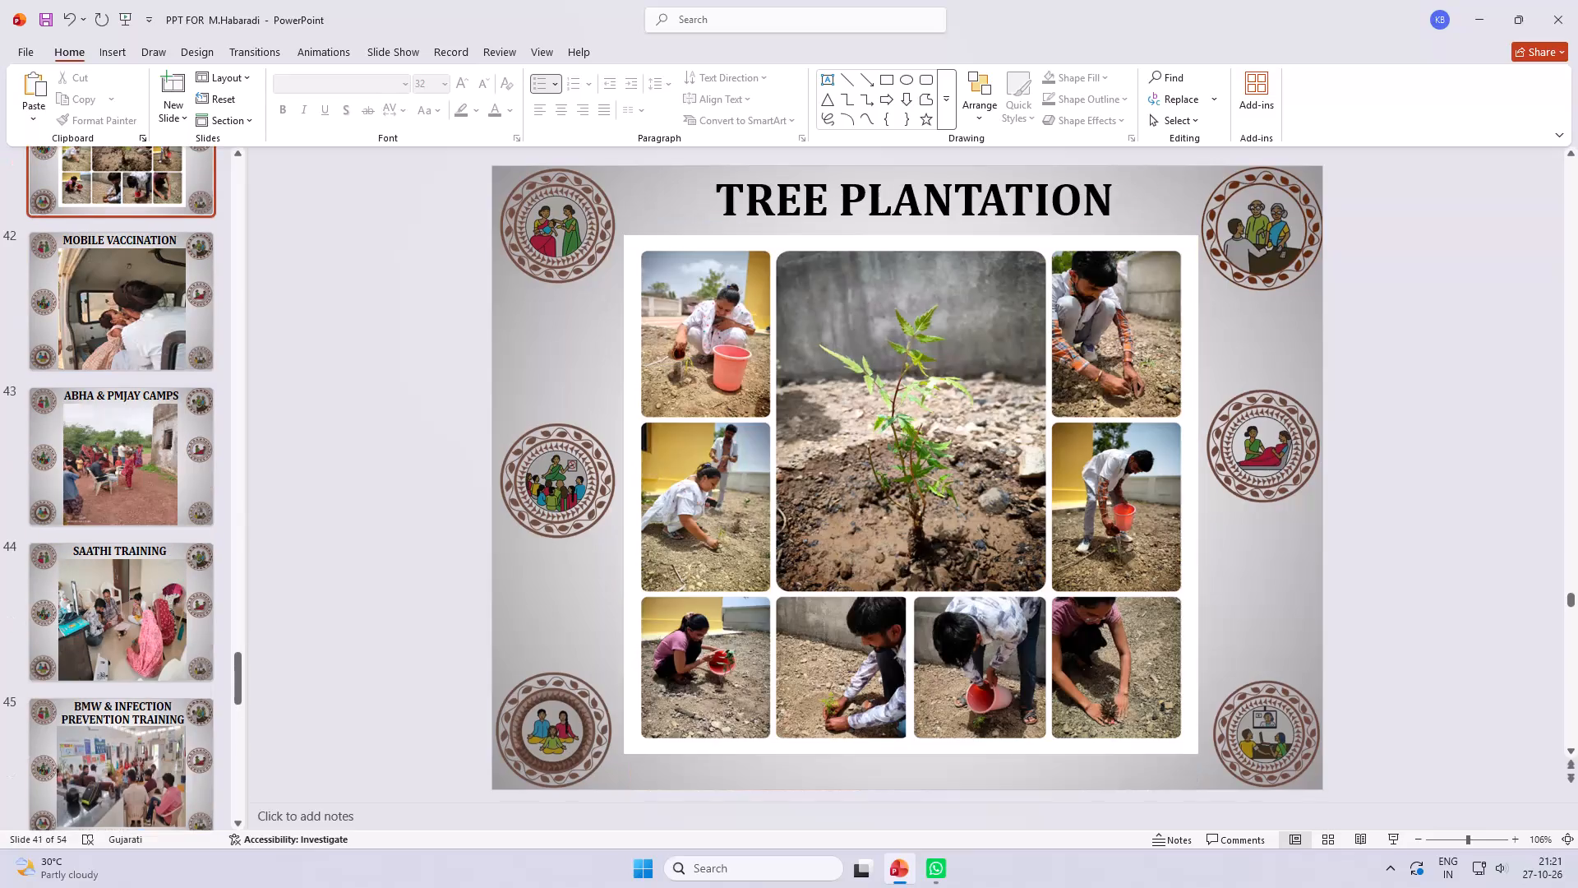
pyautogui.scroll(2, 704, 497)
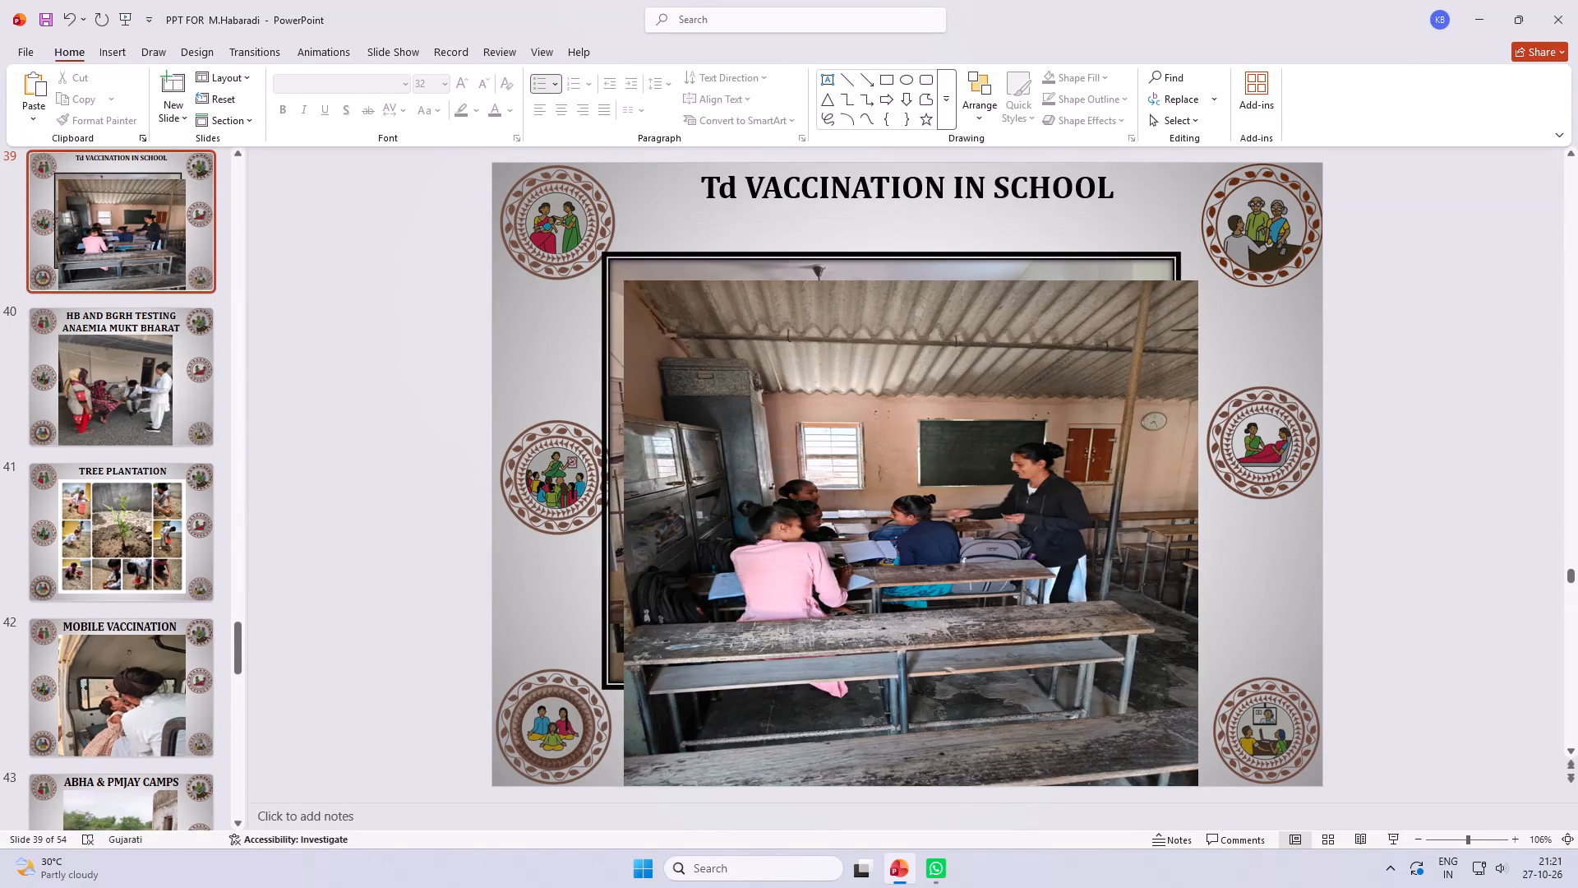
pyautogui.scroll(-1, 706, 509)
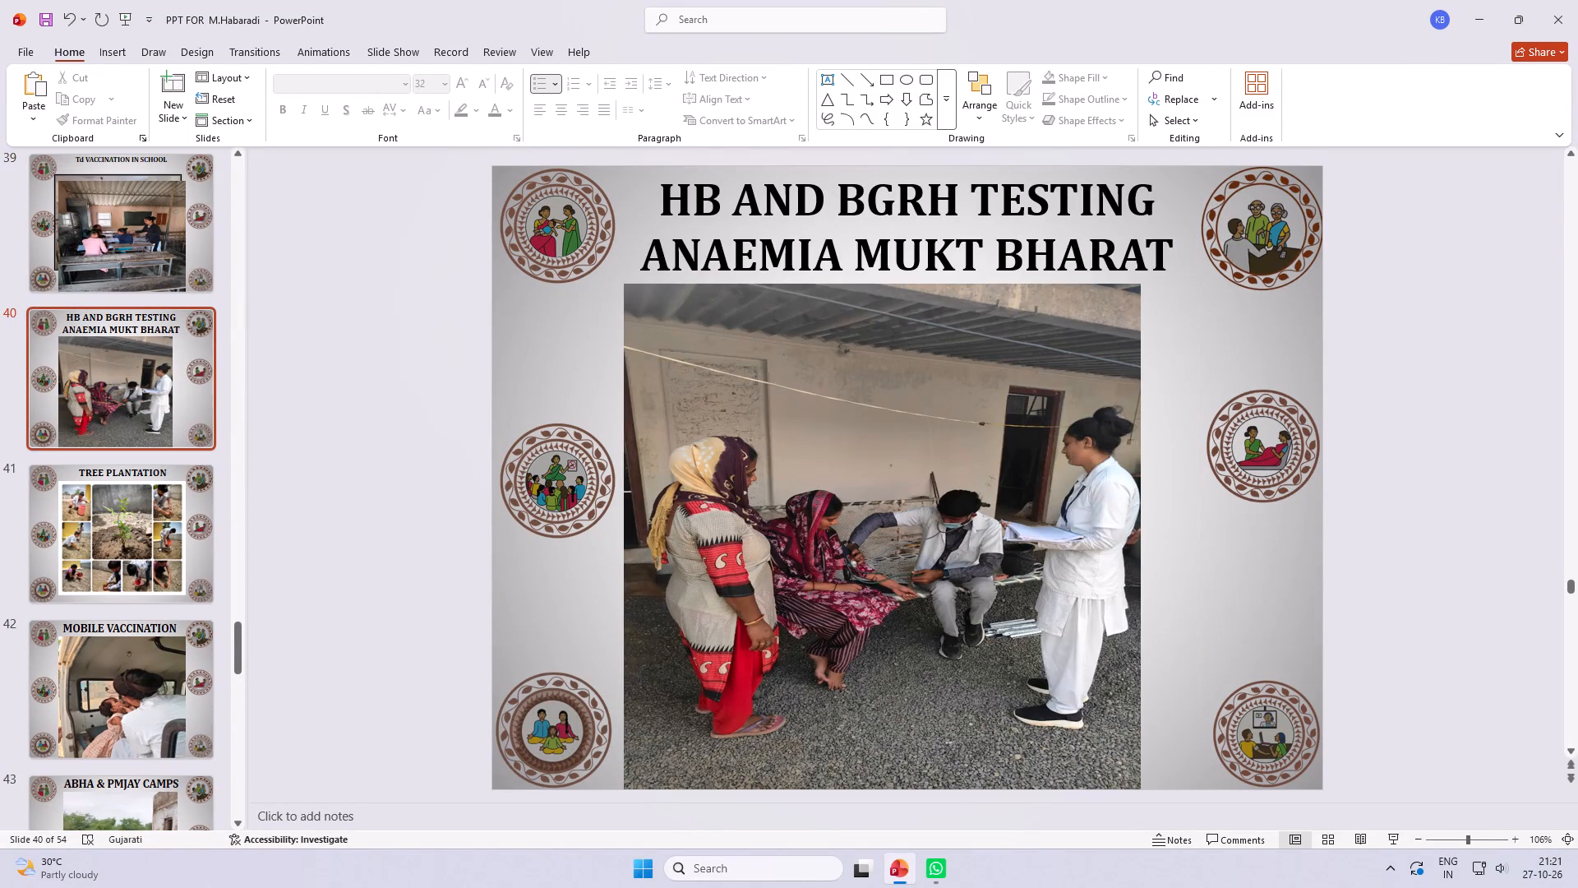
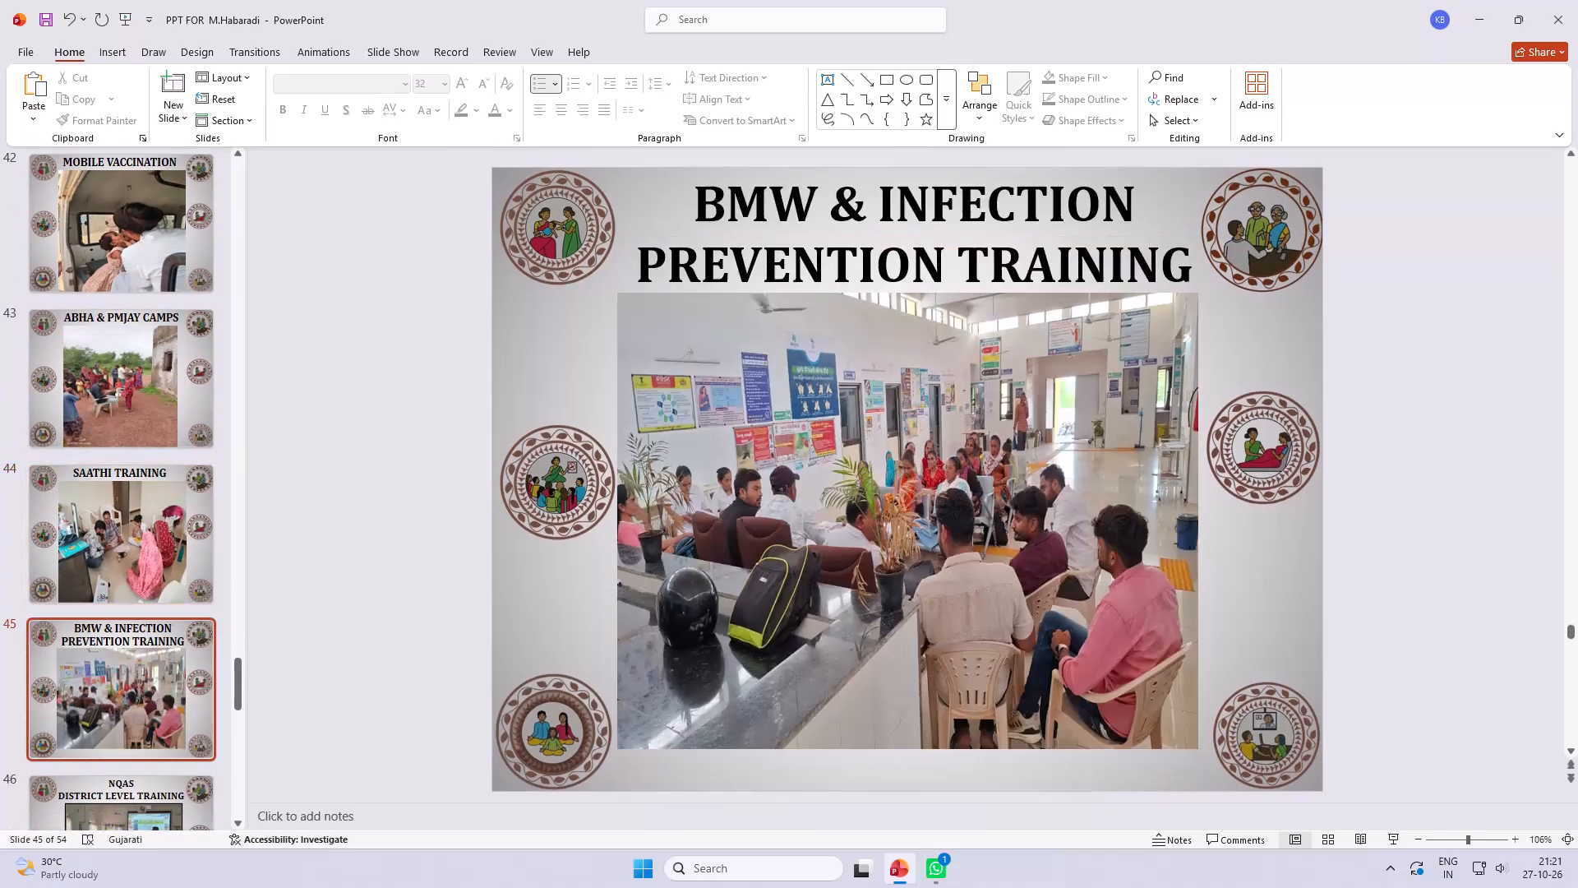
# Insert a new blank title-and-content slide directly after the NVBDCP ACTIVITY slide.
pyautogui.scroll(-11, 791, 525)
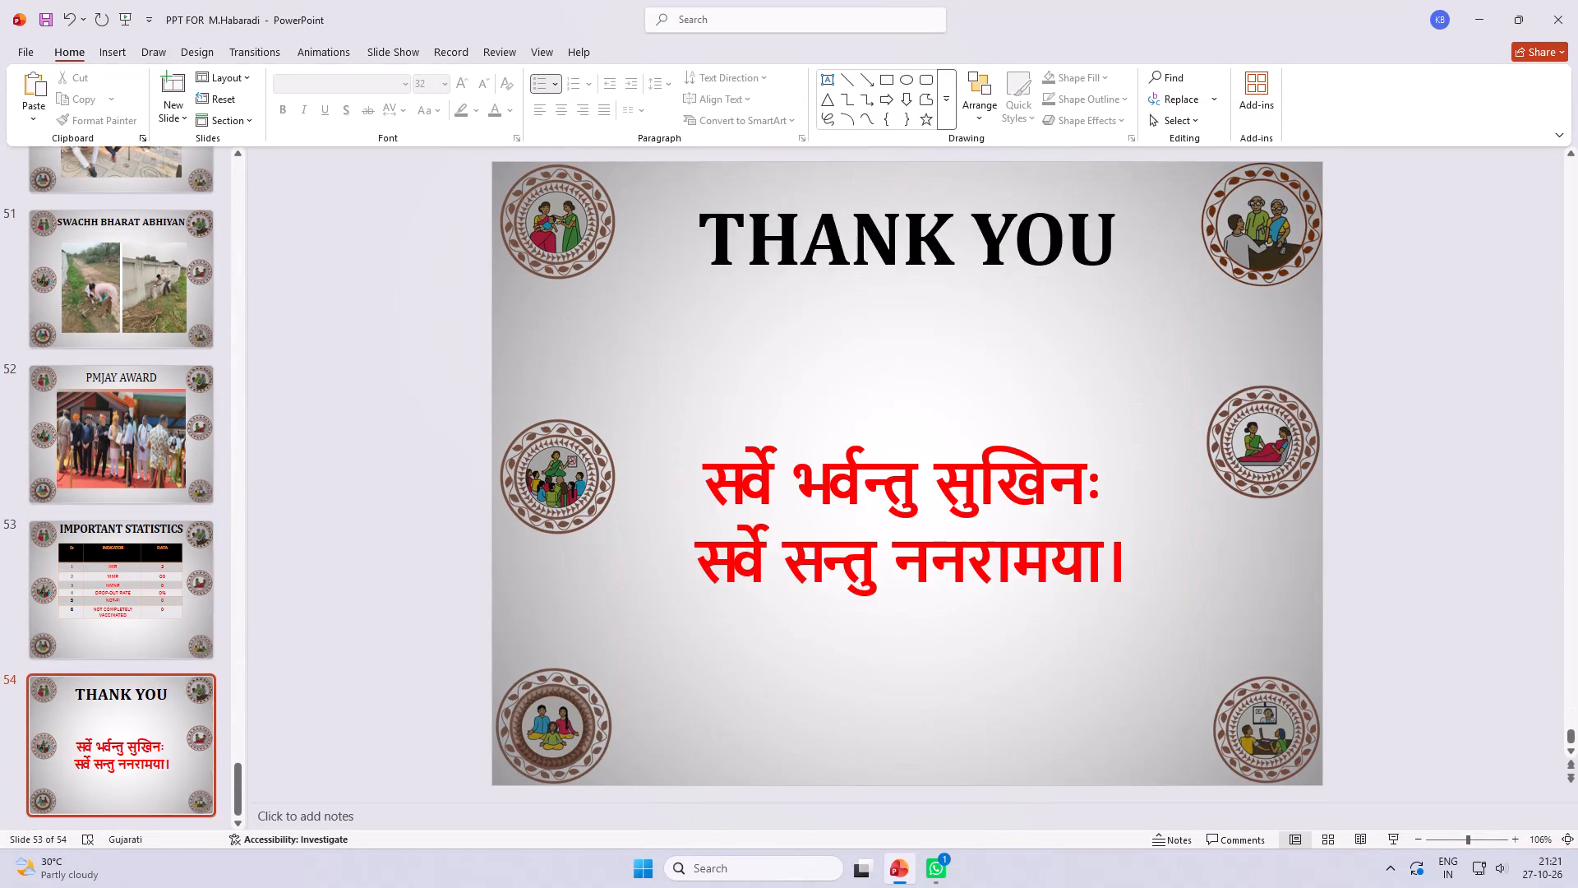
pyautogui.scroll(5, 798, 525)
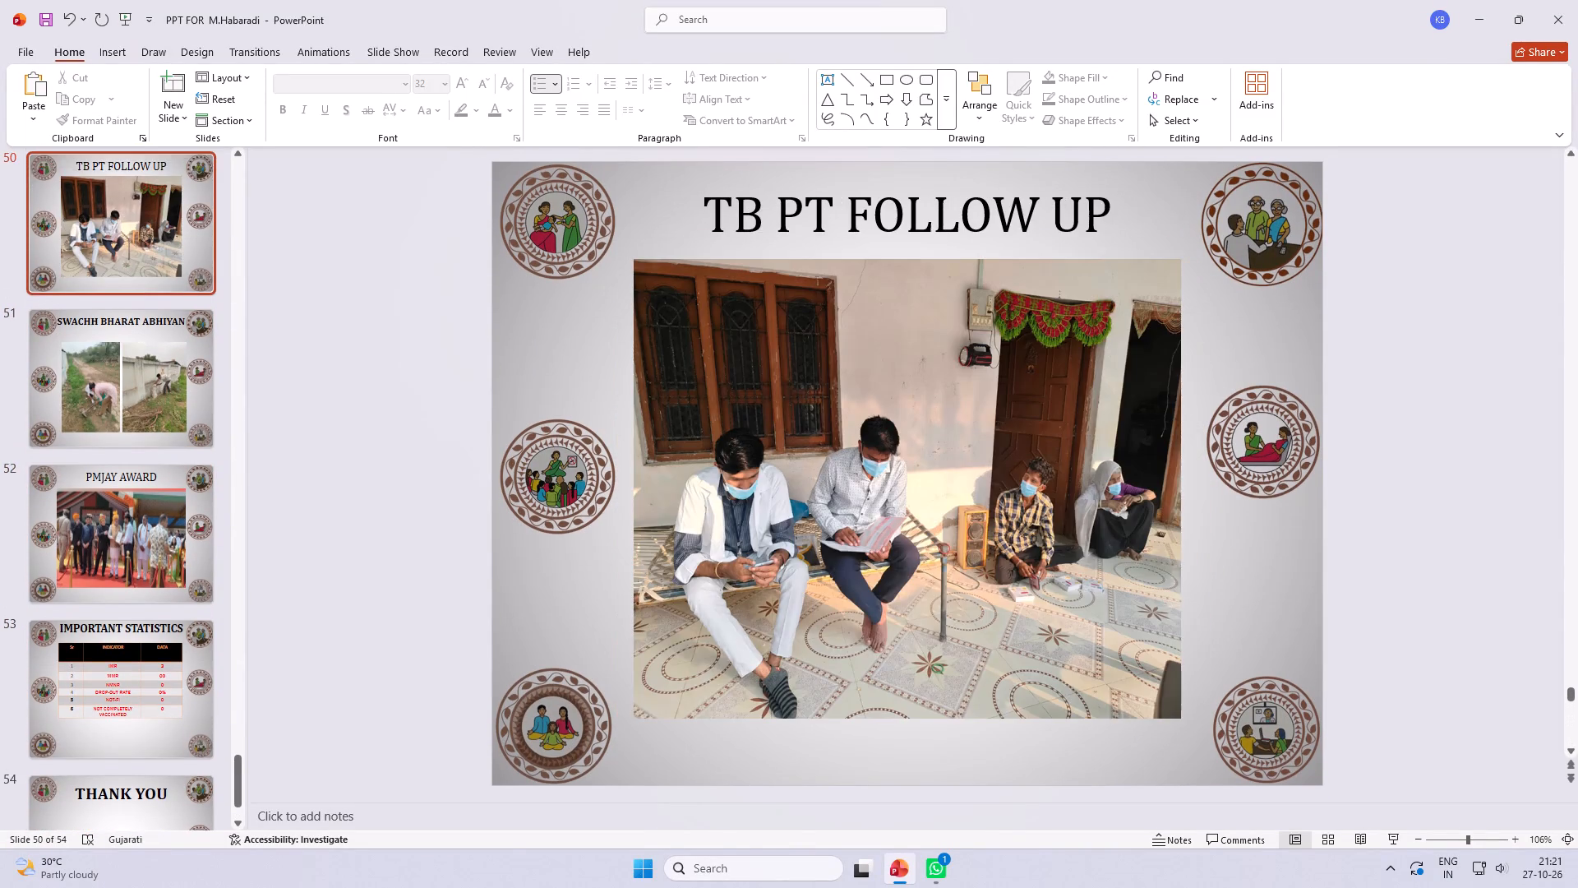
pyautogui.scroll(4, 798, 521)
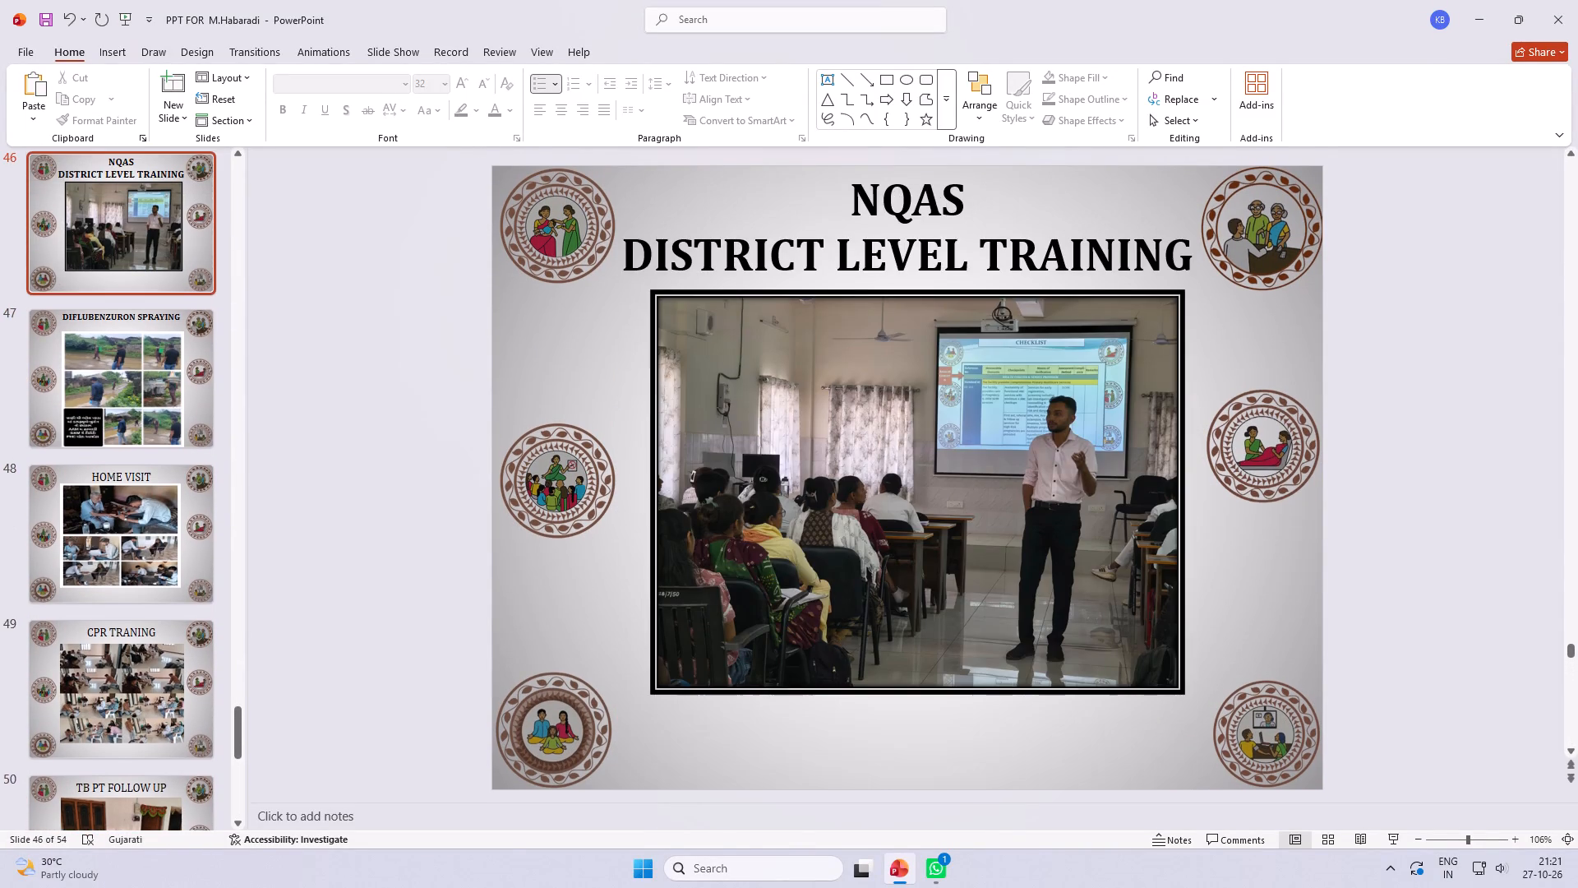
pyautogui.scroll(8, 798, 521)
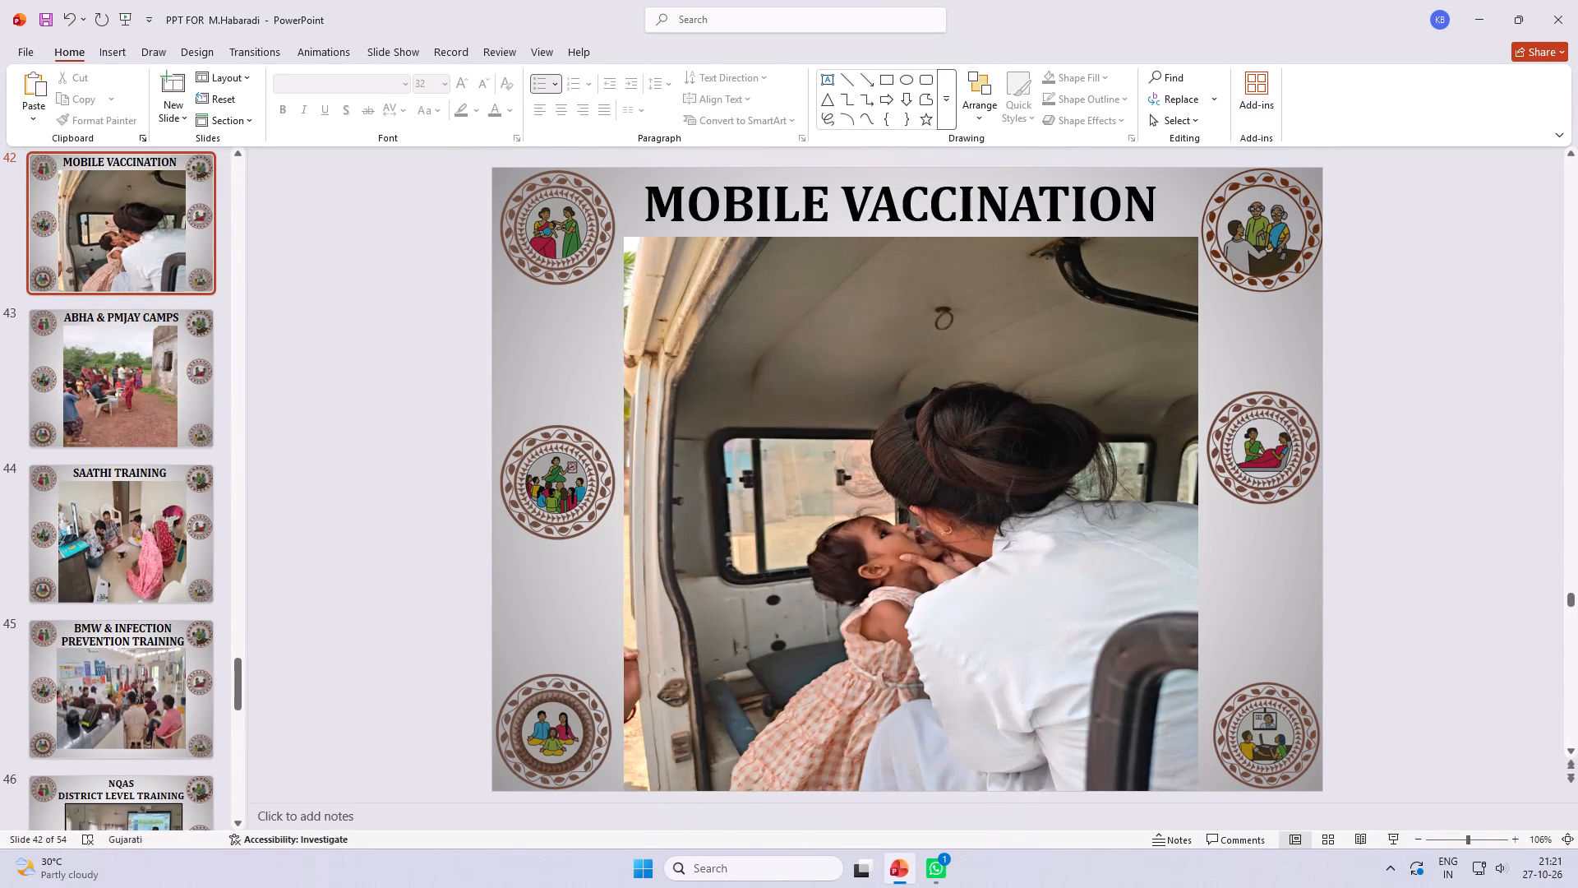
pyautogui.scroll(6, 799, 520)
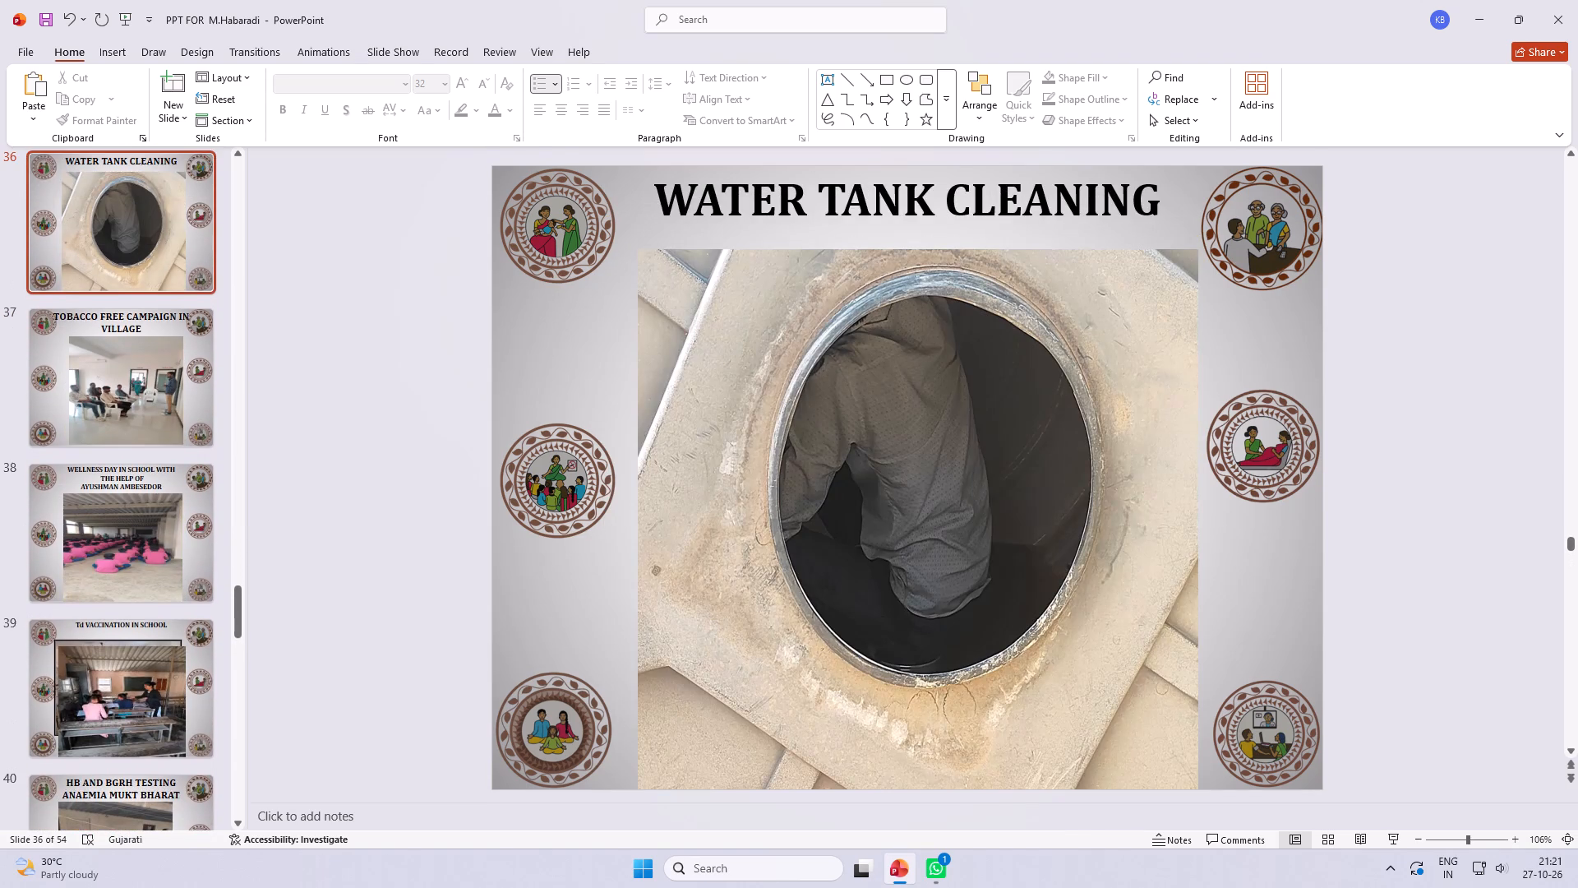
pyautogui.scroll(3, 799, 520)
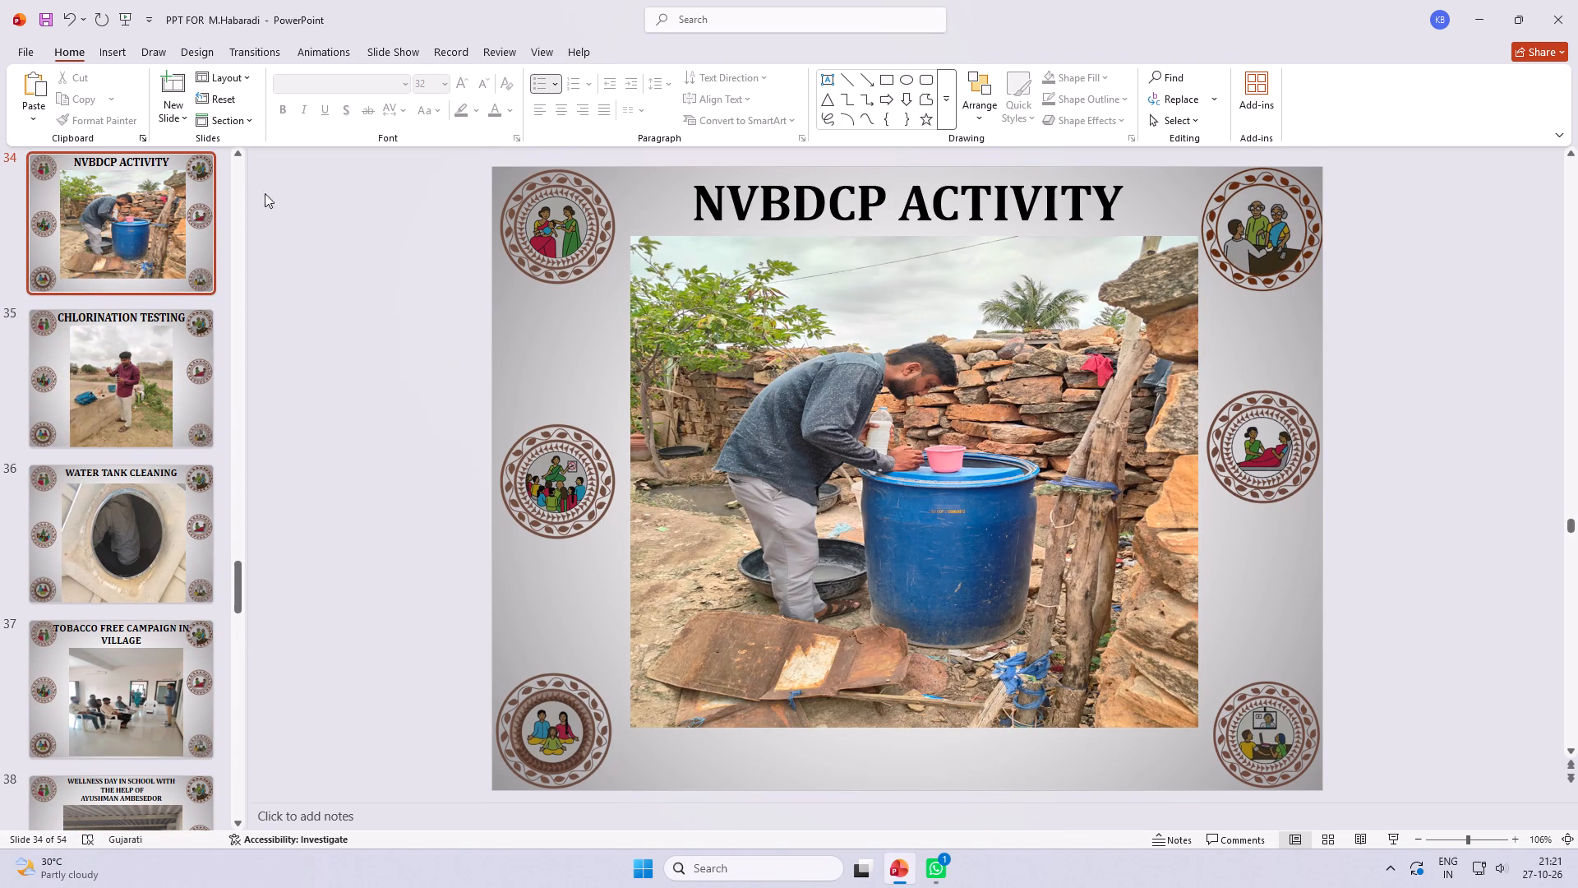
pyautogui.click(110, 52)
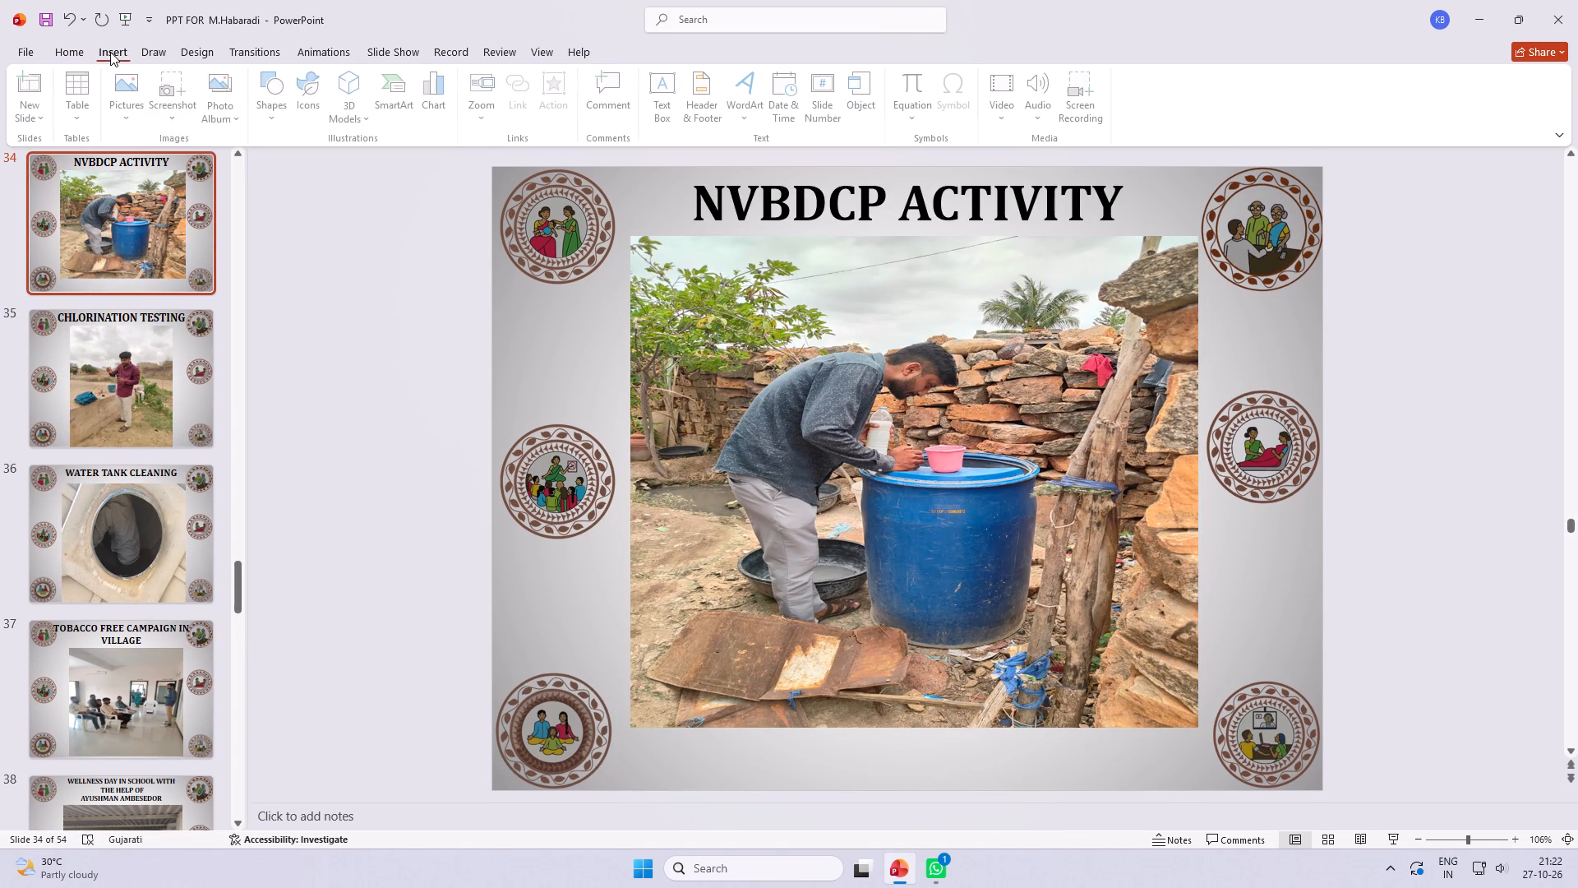
pyautogui.click(19, 87)
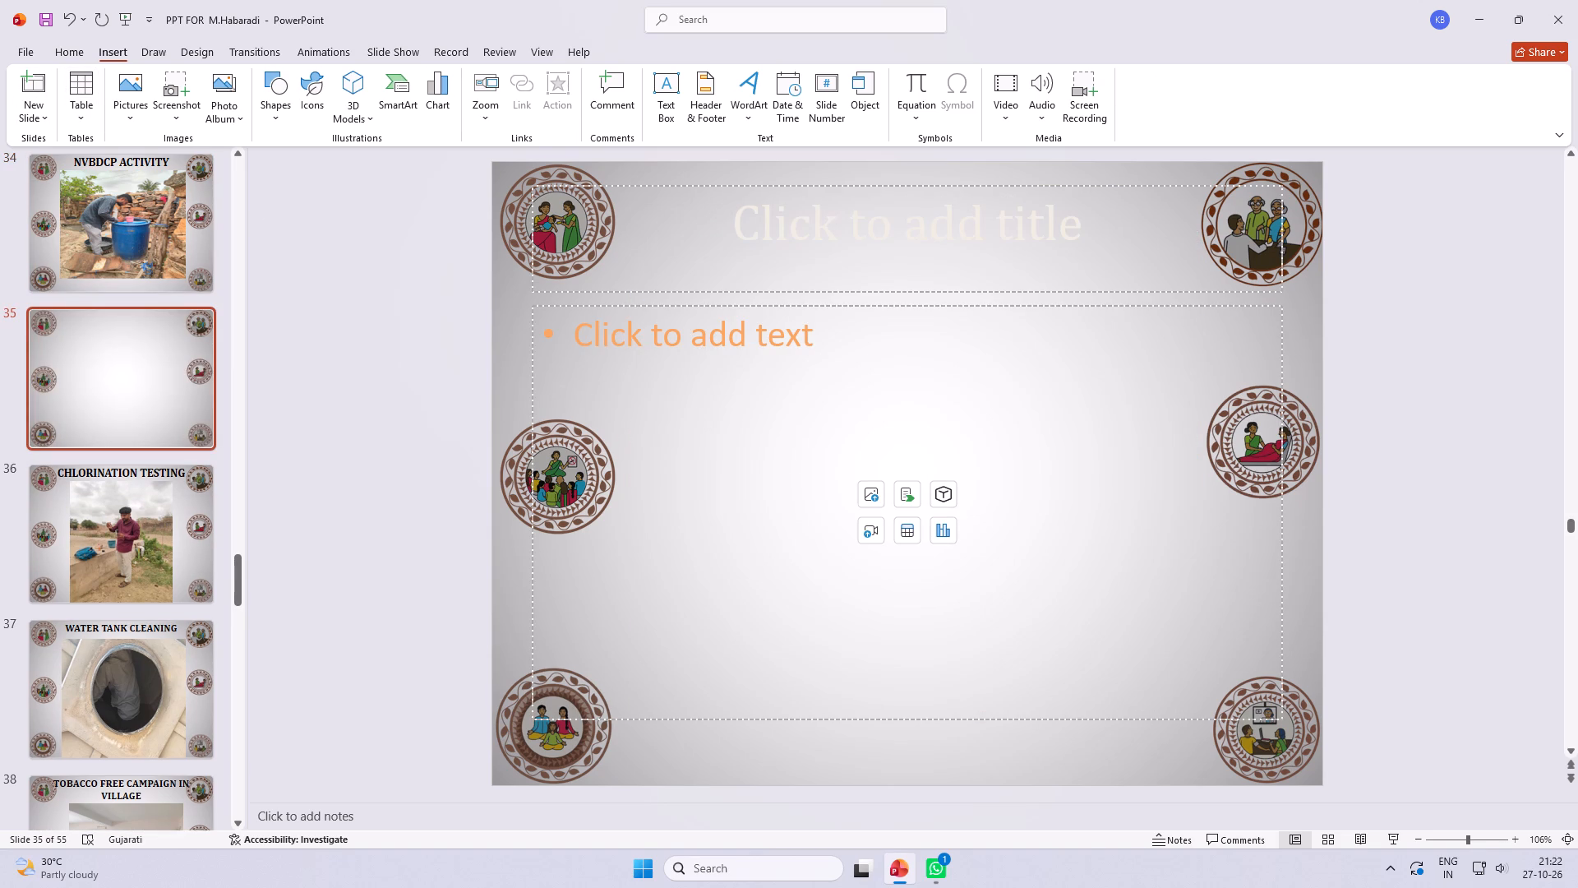
# Enter the new slide's title, starting with "NVBDCP KAMAGIRI SUPERVI".
pyautogui.click(819, 230)
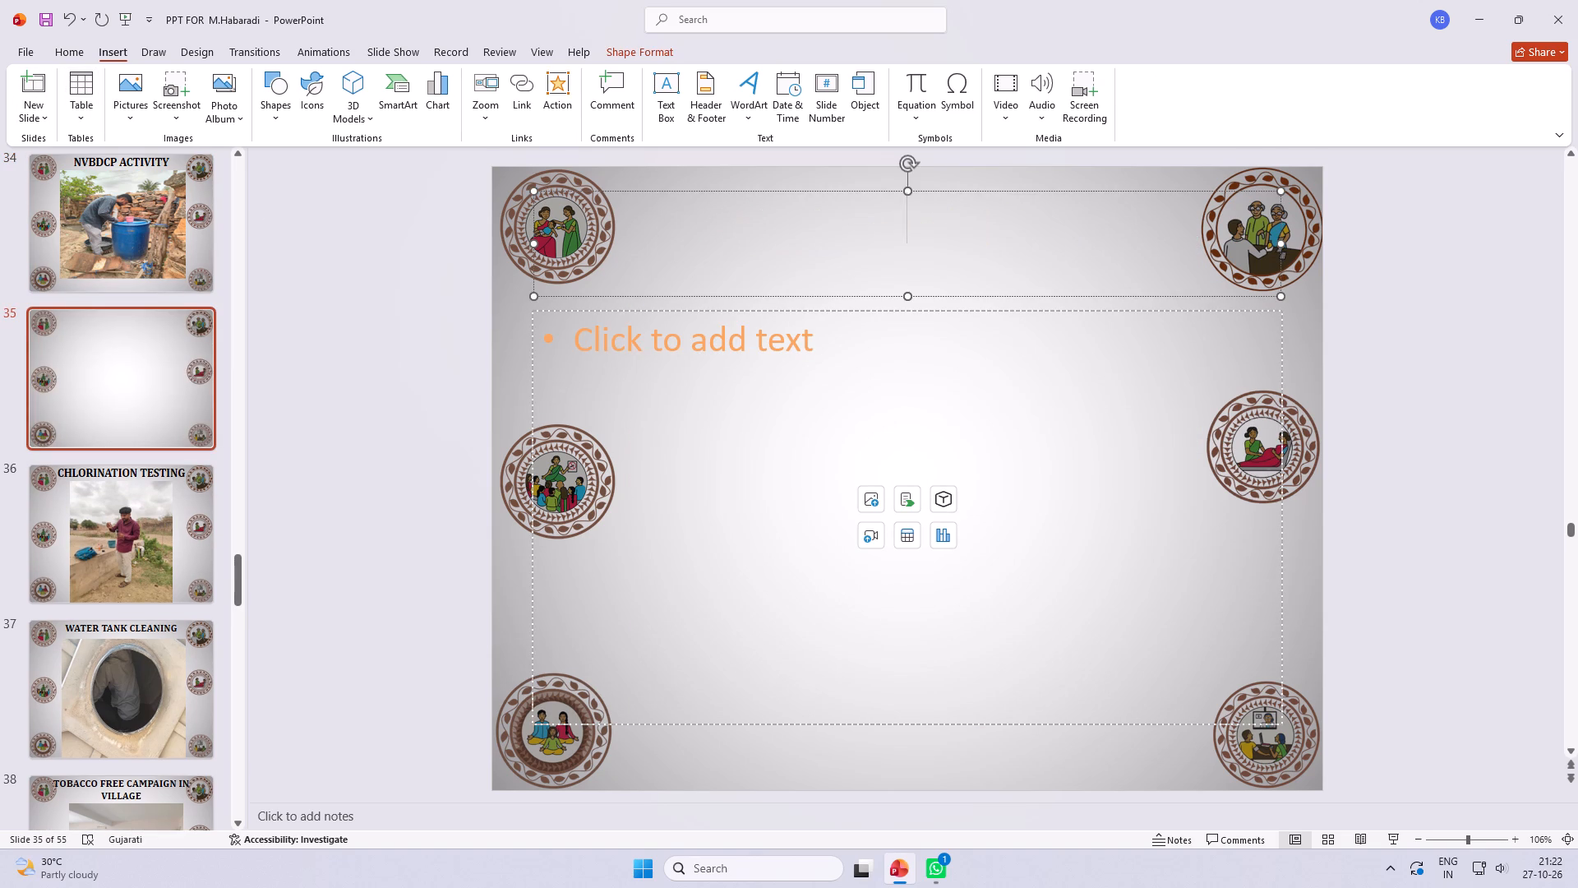
pyautogui.write('NV')
pyautogui.write('BD')
pyautogui.write('CP')
pyautogui.press('space')
pyautogui.write('KAM')
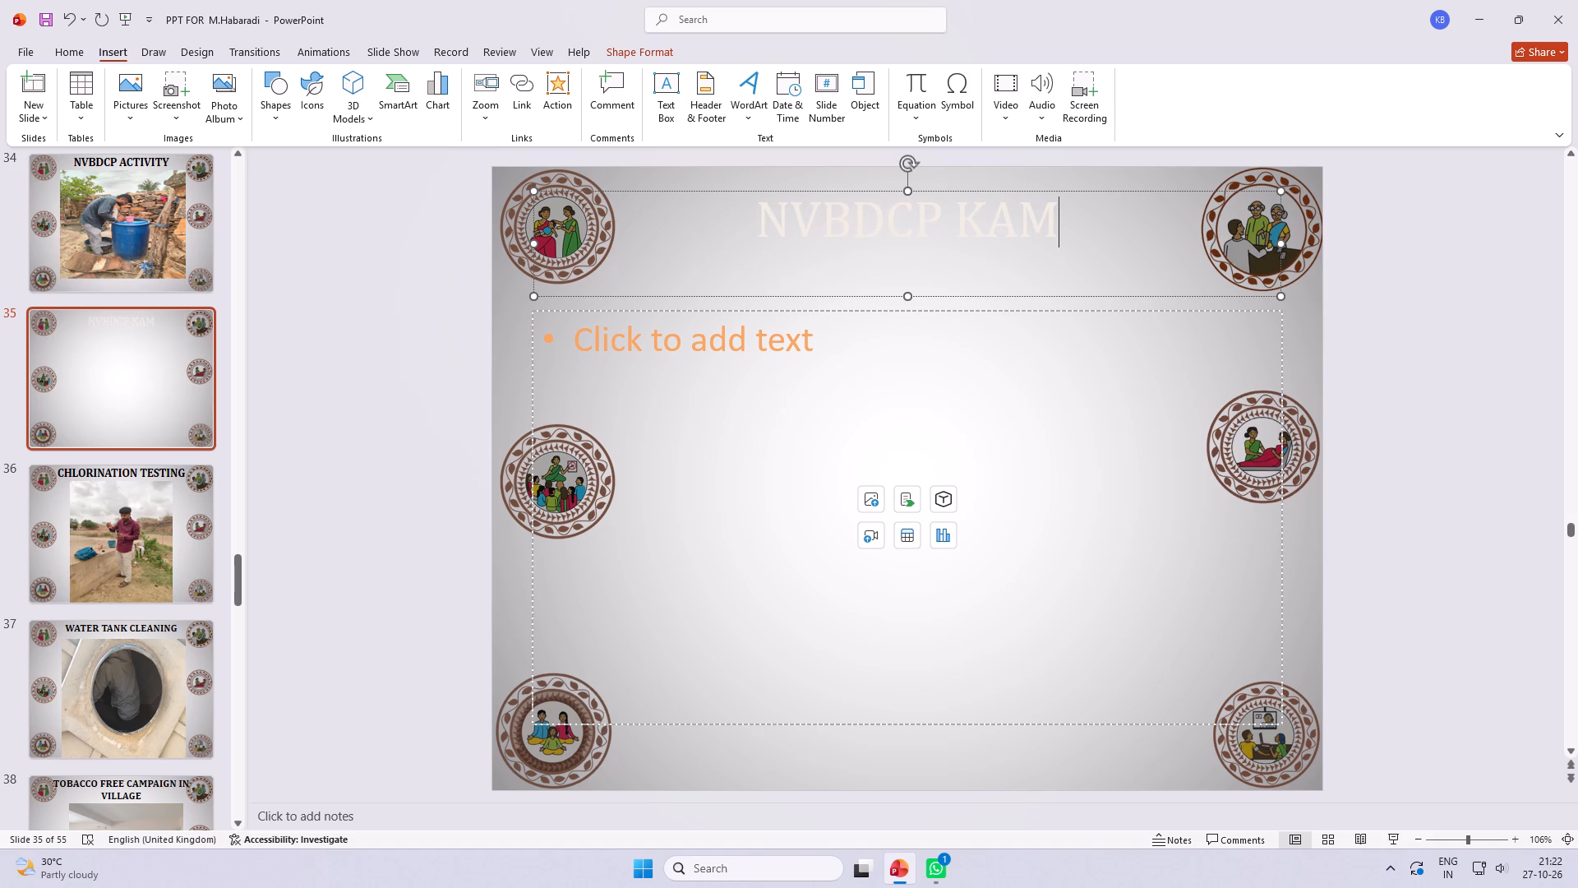
pyautogui.press('a')
pyautogui.write('GIRI')
pyautogui.press('space')
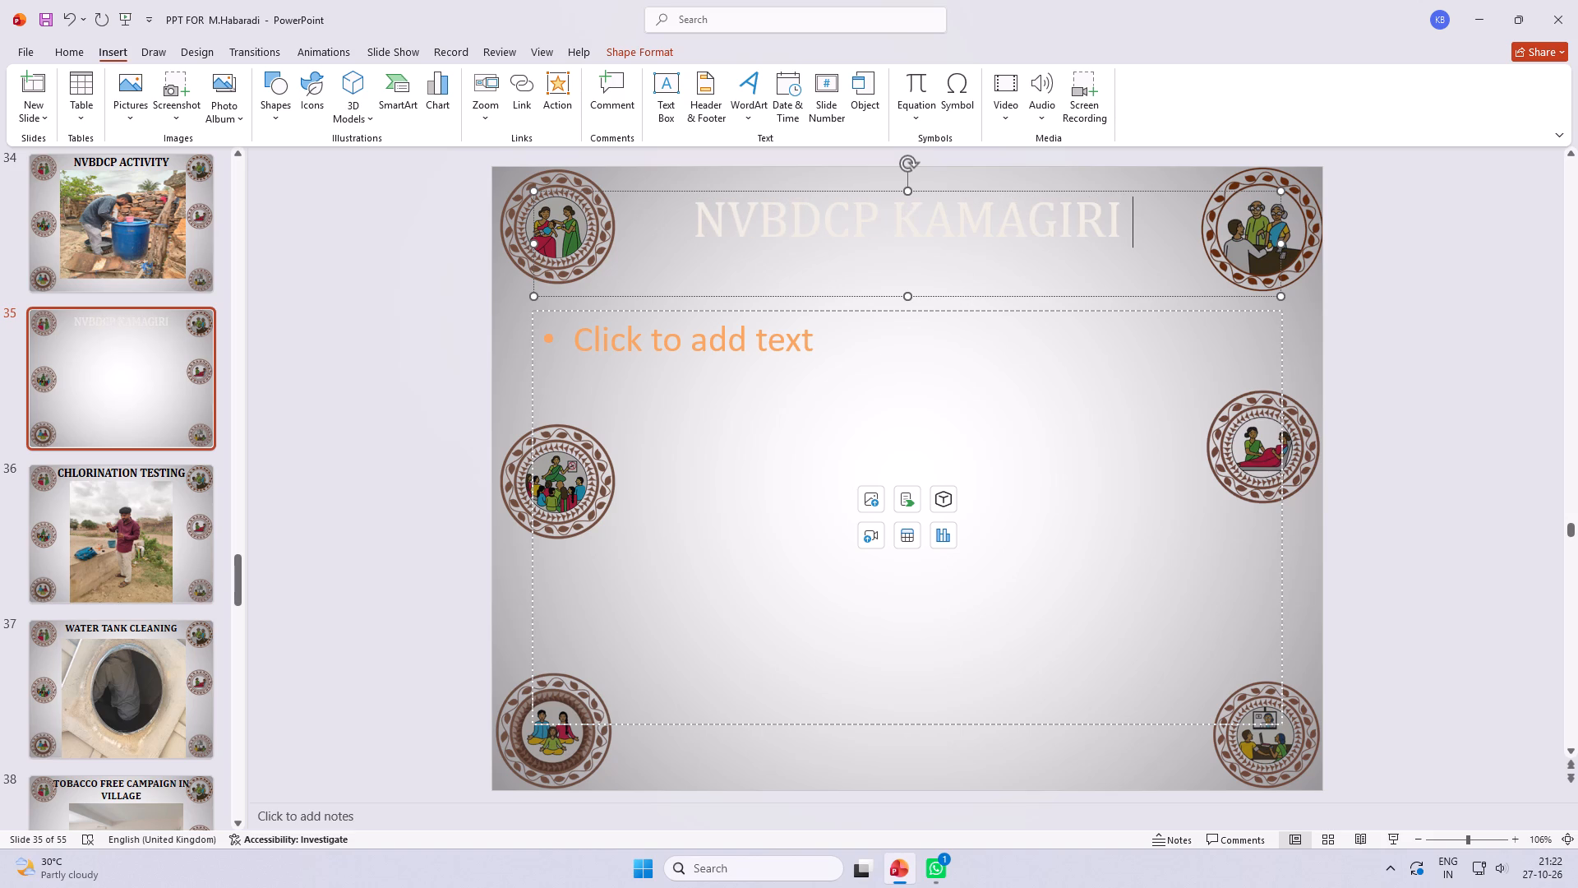
pyautogui.write('SUPER')
pyautogui.write('VIZ')
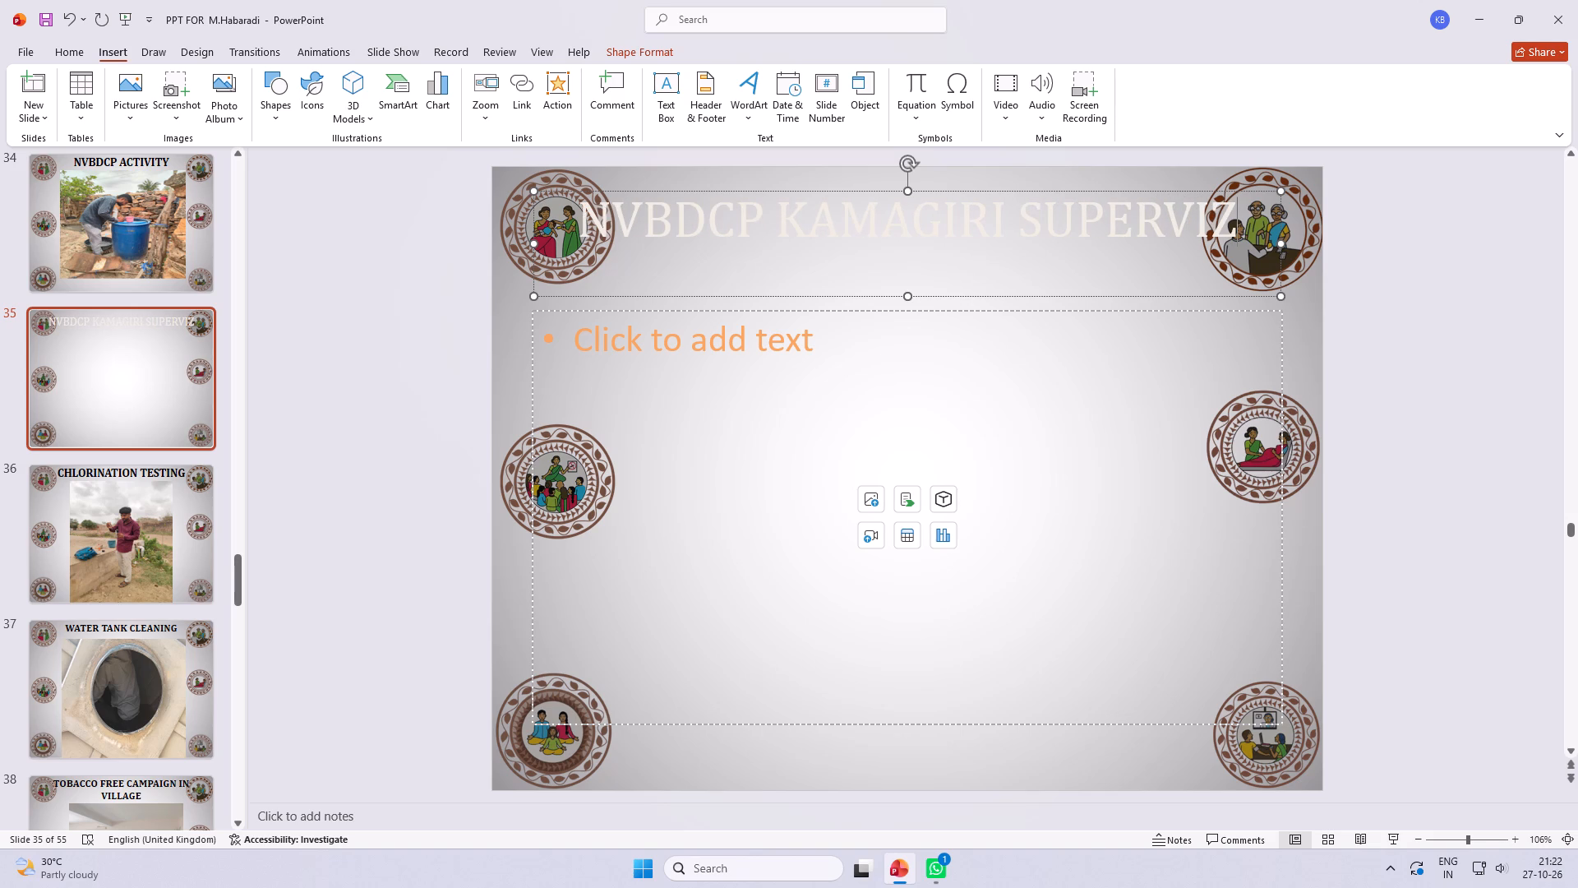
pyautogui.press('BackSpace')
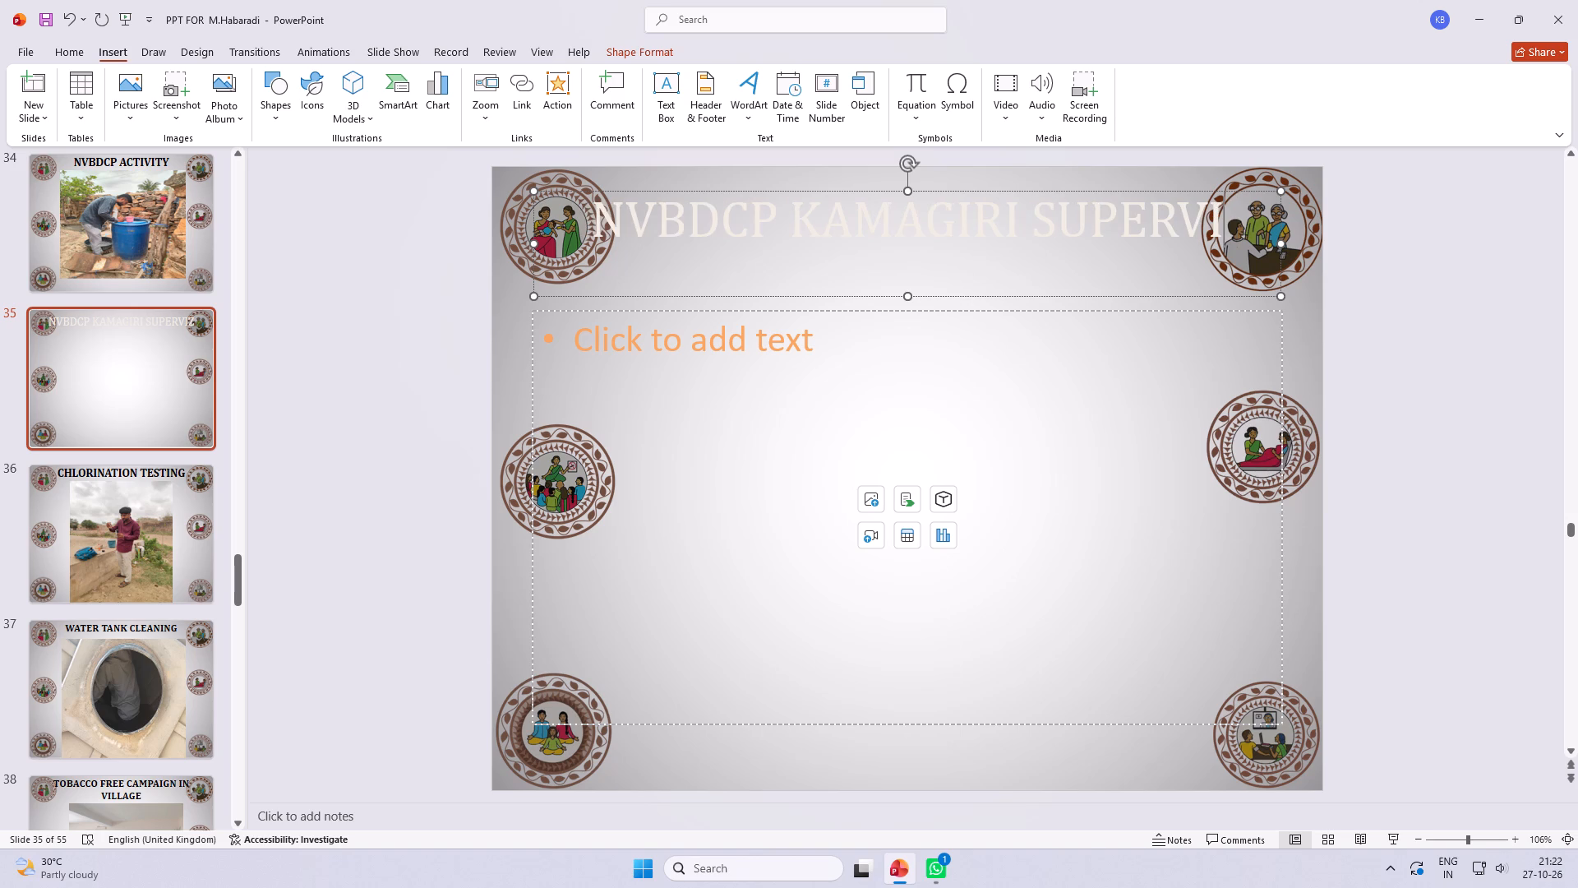
# Complete the new slide's title so it reads "NVBDCP KAMAGIRI SUPERVISION BY MPHS".
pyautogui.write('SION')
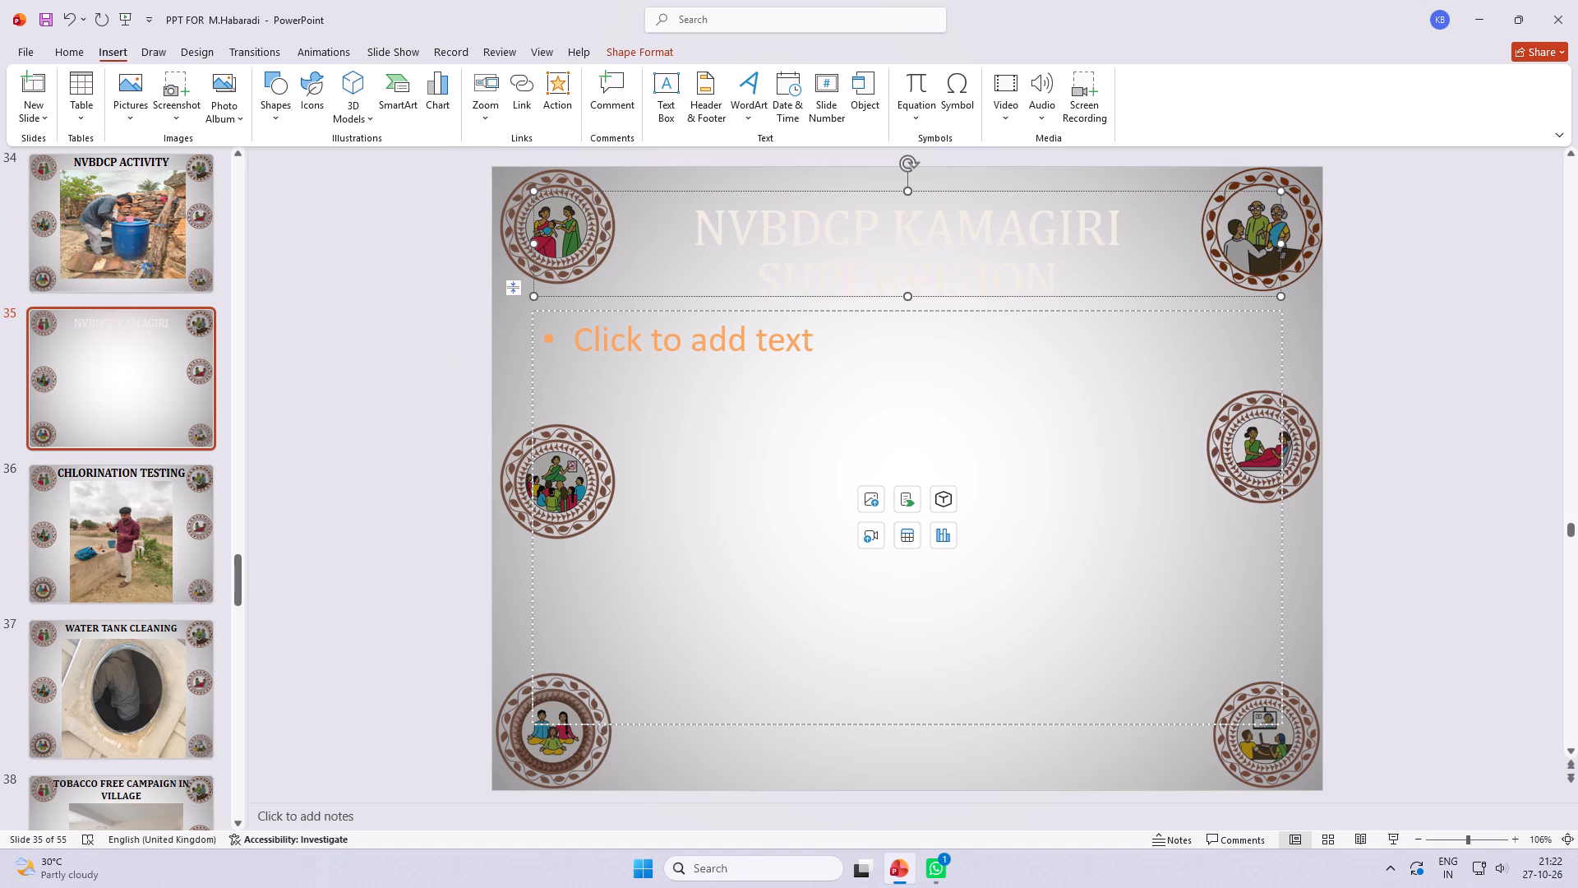
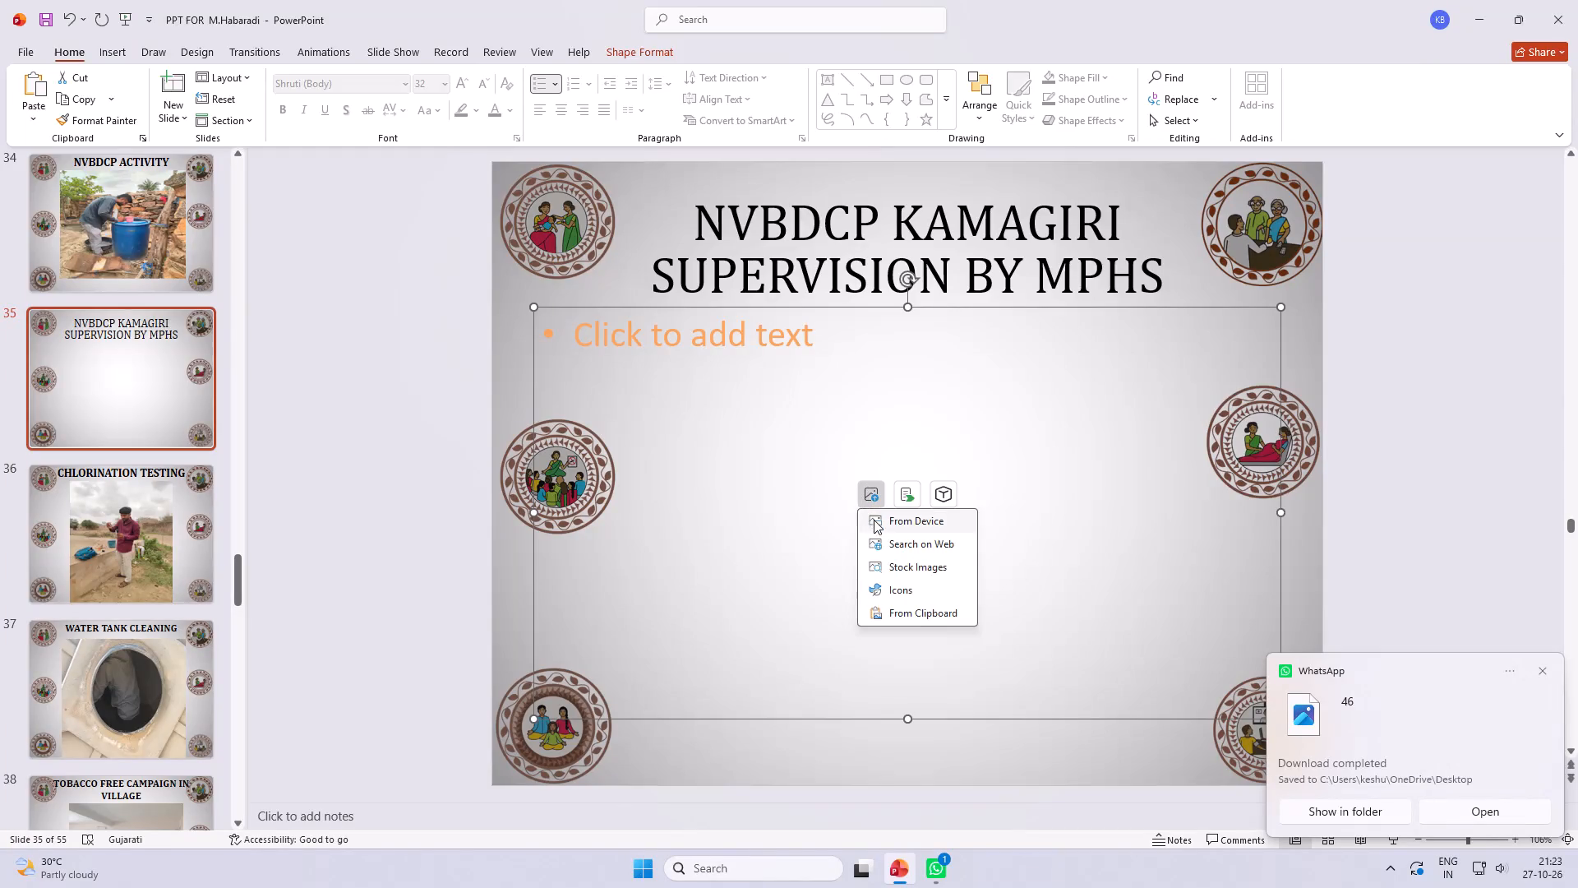
# Insert picture 46 from the Desktop into the content area of the NVBDCP KAMAGIRI SUPERVISION BY MPHS slide.
pyautogui.click(874, 520)
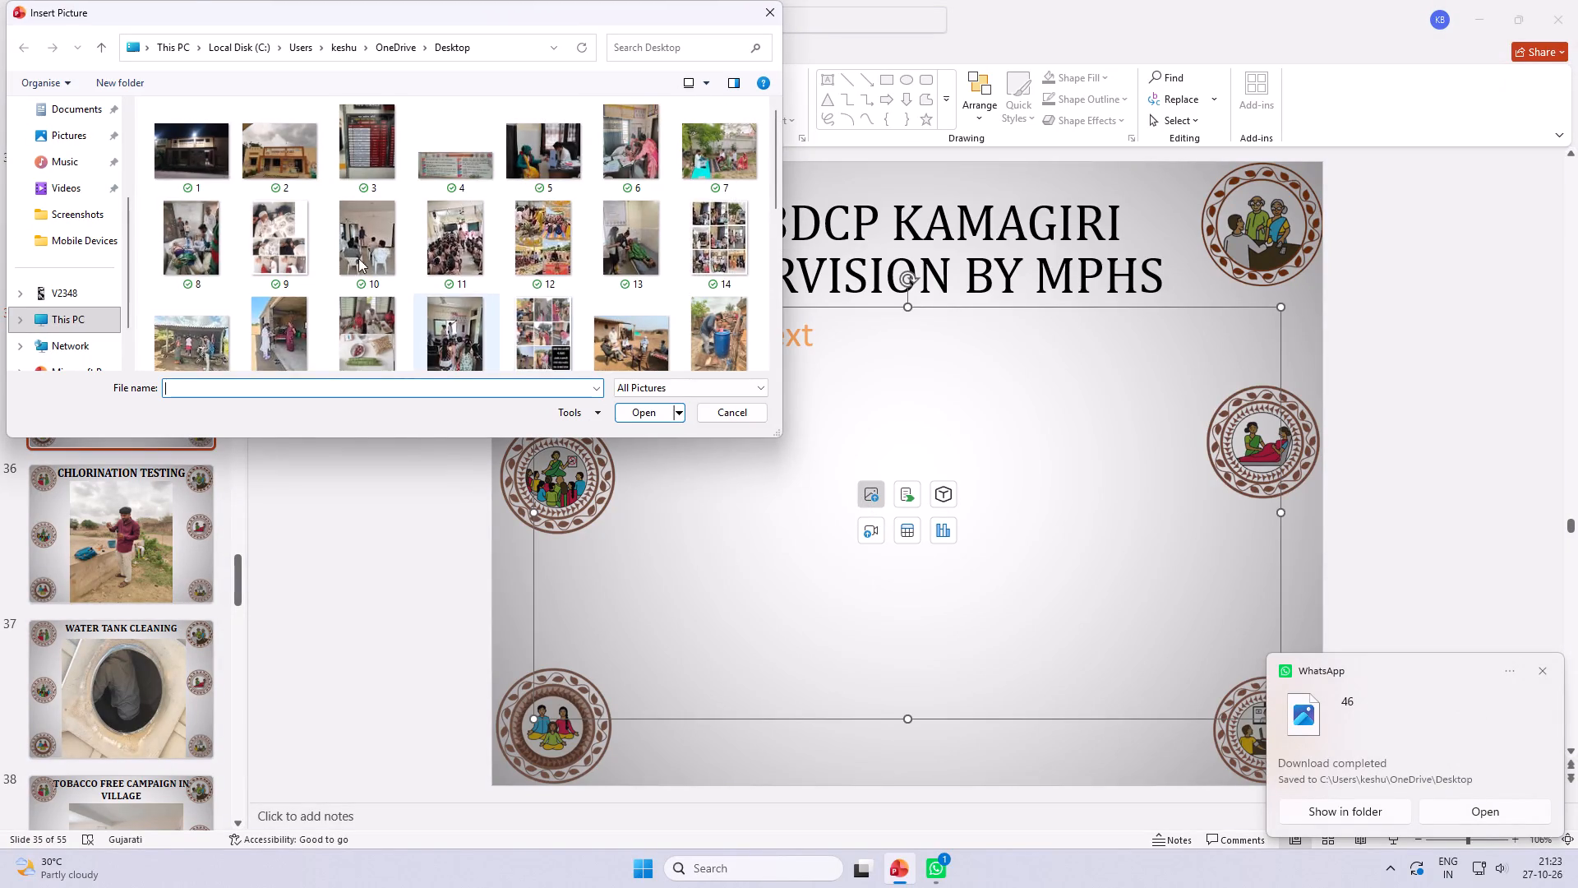
pyautogui.scroll(-7, 491, 275)
pyautogui.scroll(-7, 568, 308)
pyautogui.click(556, 317)
pyautogui.click(464, 329)
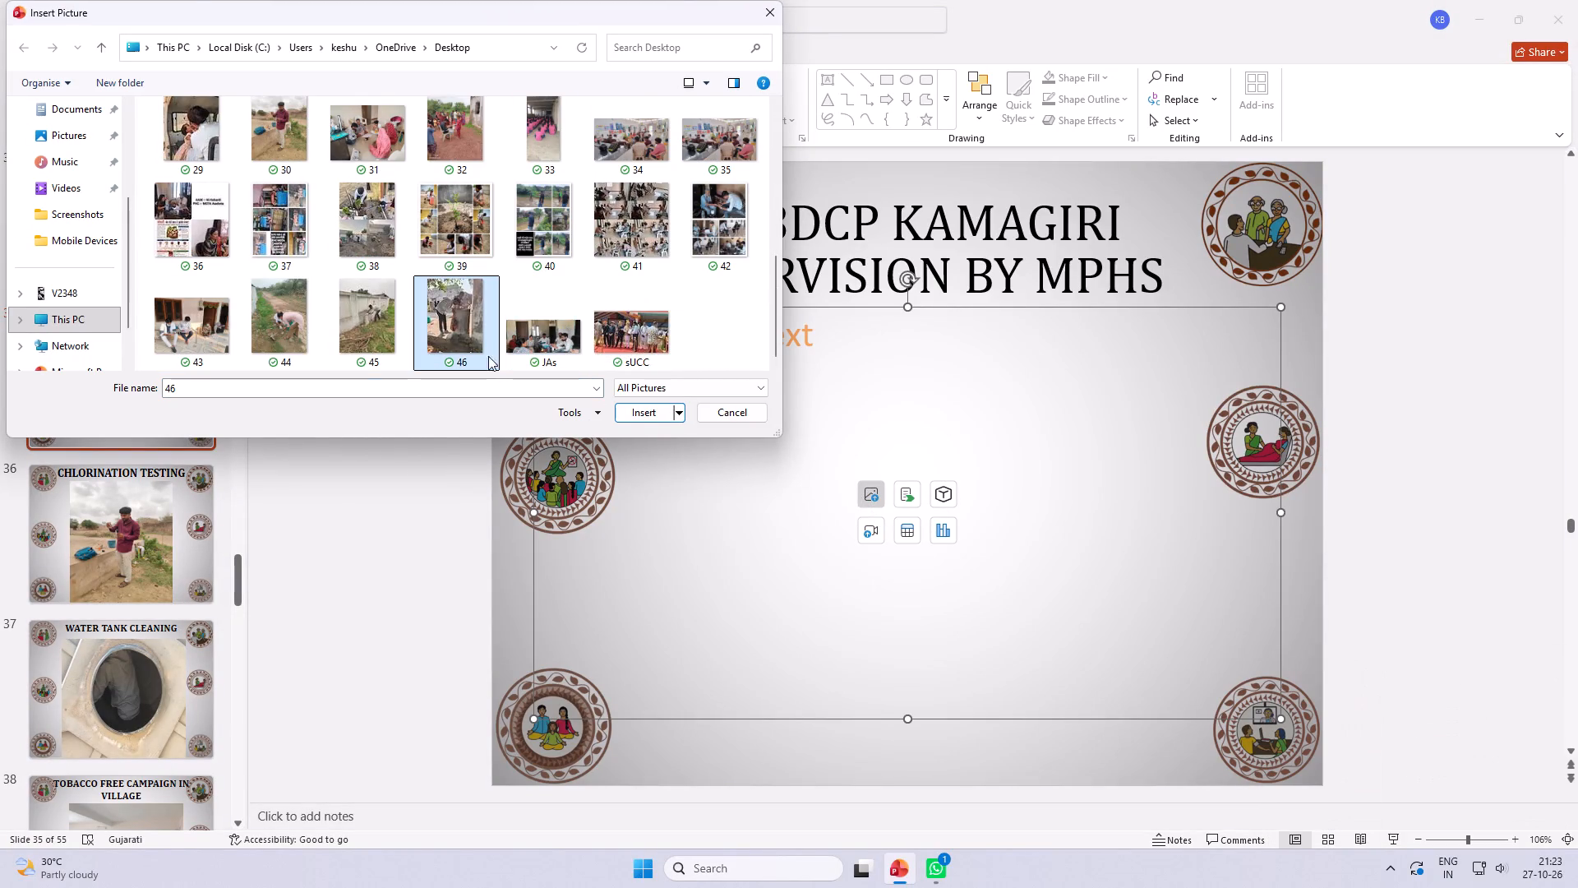
pyautogui.click(650, 414)
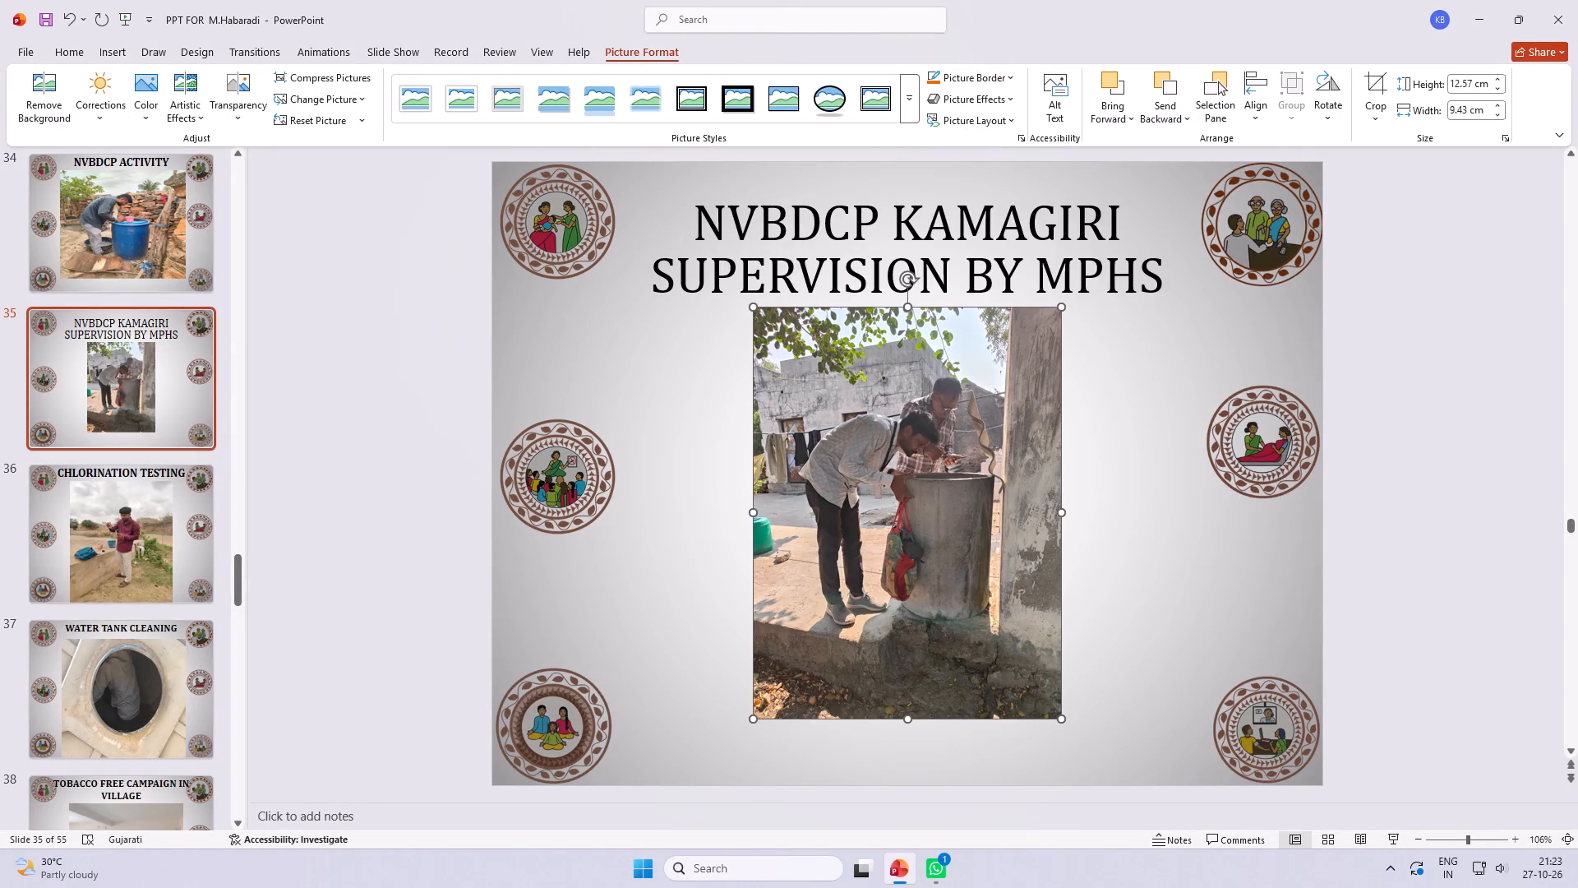
# Stretch the inserted photo horizontally on both sides to span most of the space between the side emblems, and save the presentation.
pyautogui.moveTo(752, 514); pyautogui.dragTo(629, 506)
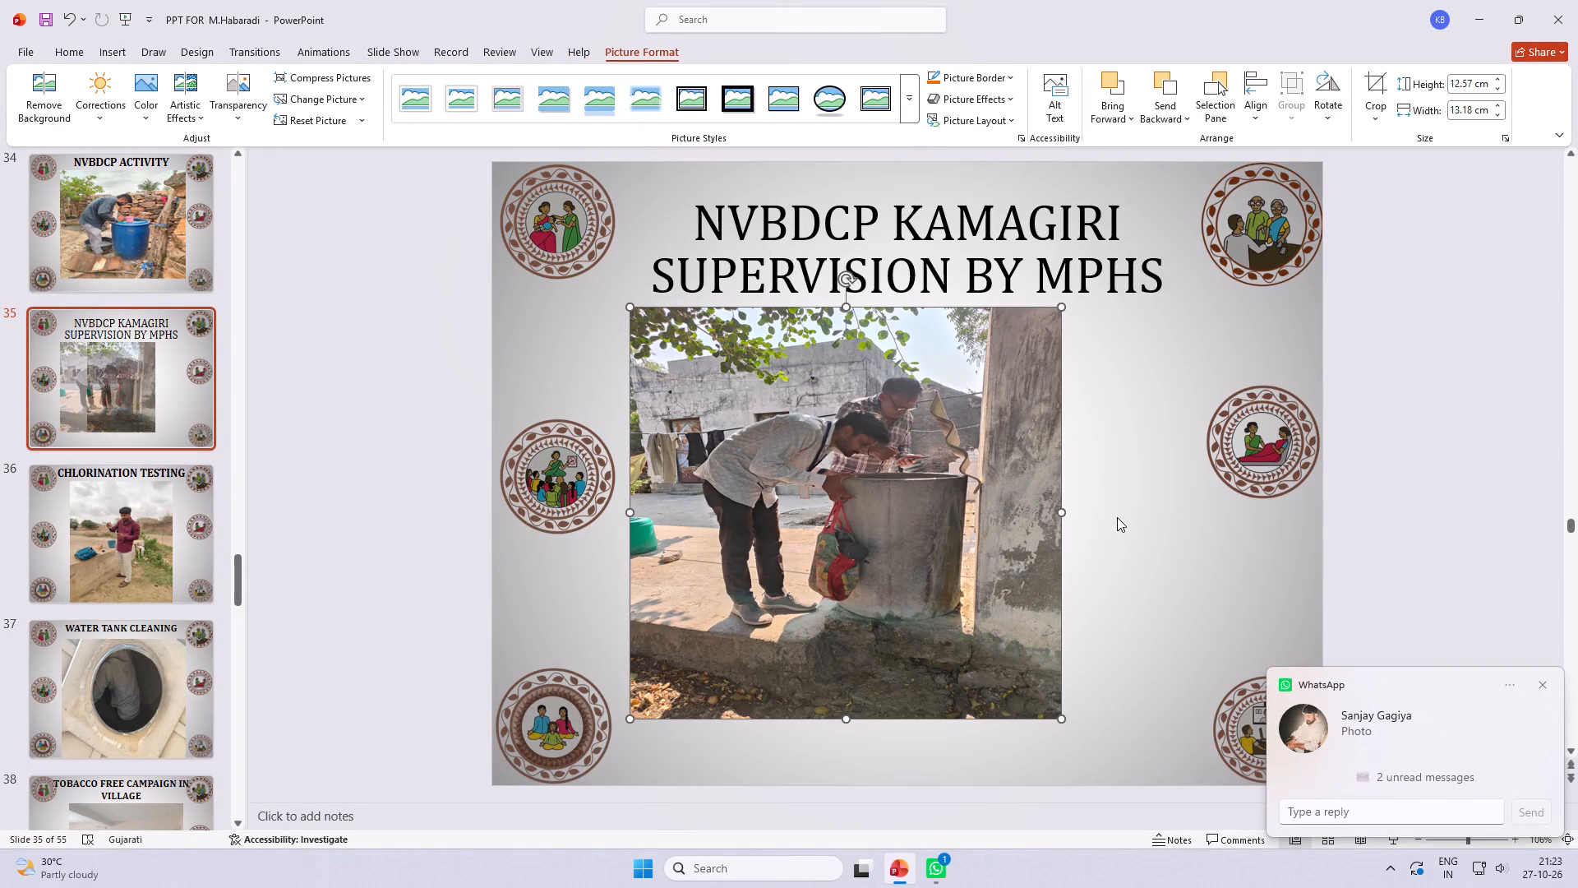
pyautogui.moveTo(1062, 516); pyautogui.dragTo(1170, 516)
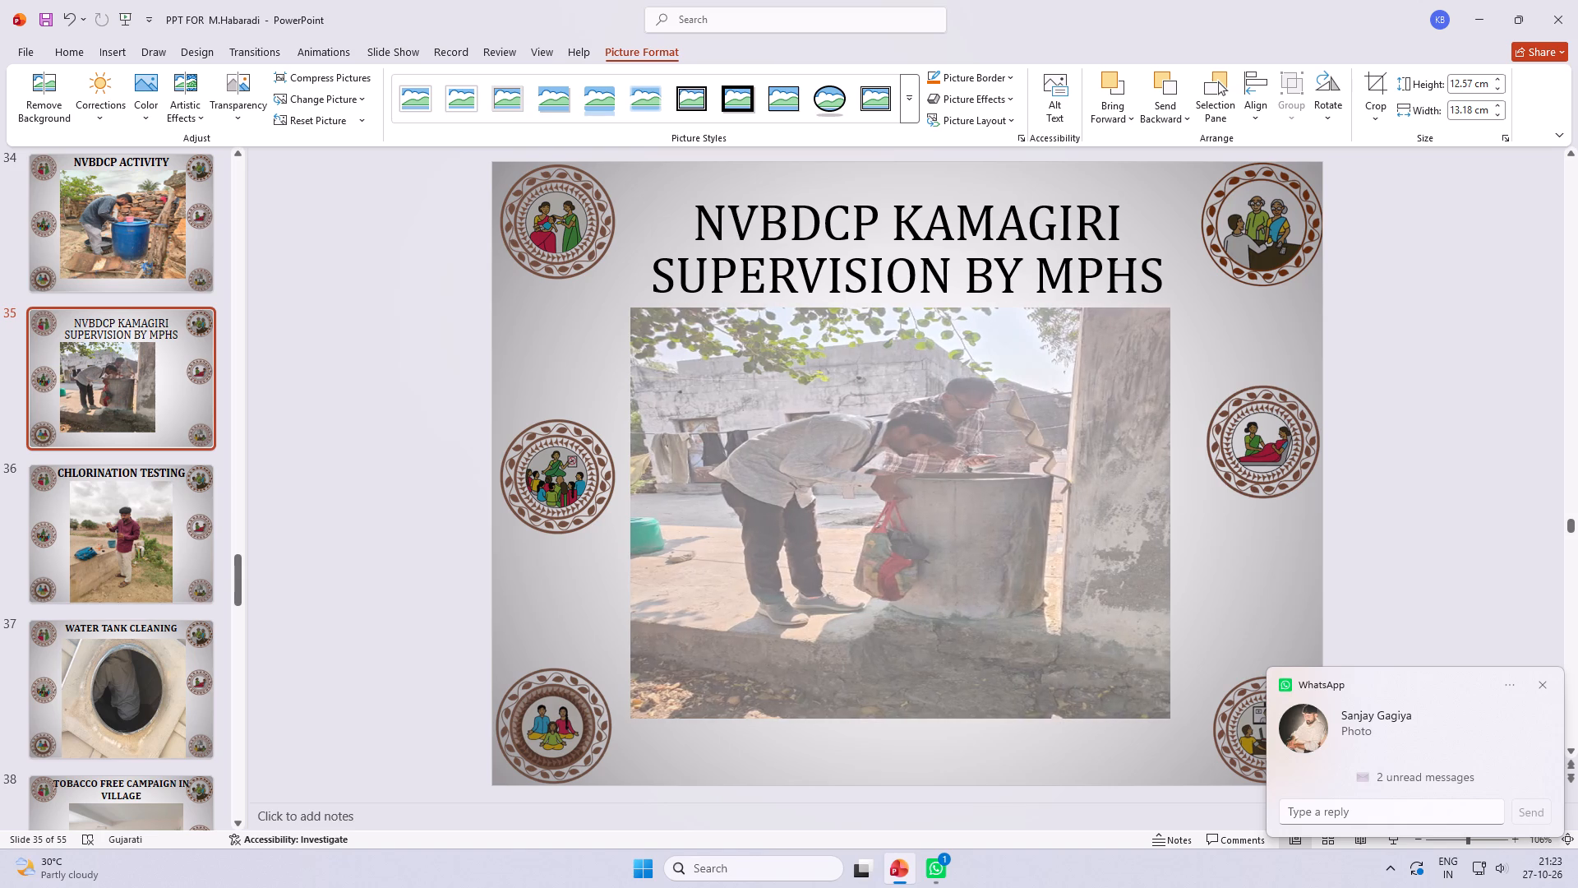
pyautogui.moveTo(1170, 516); pyautogui.dragTo(1177, 518)
pyautogui.click(1215, 525)
pyautogui.hotkey('ctrl', 's')
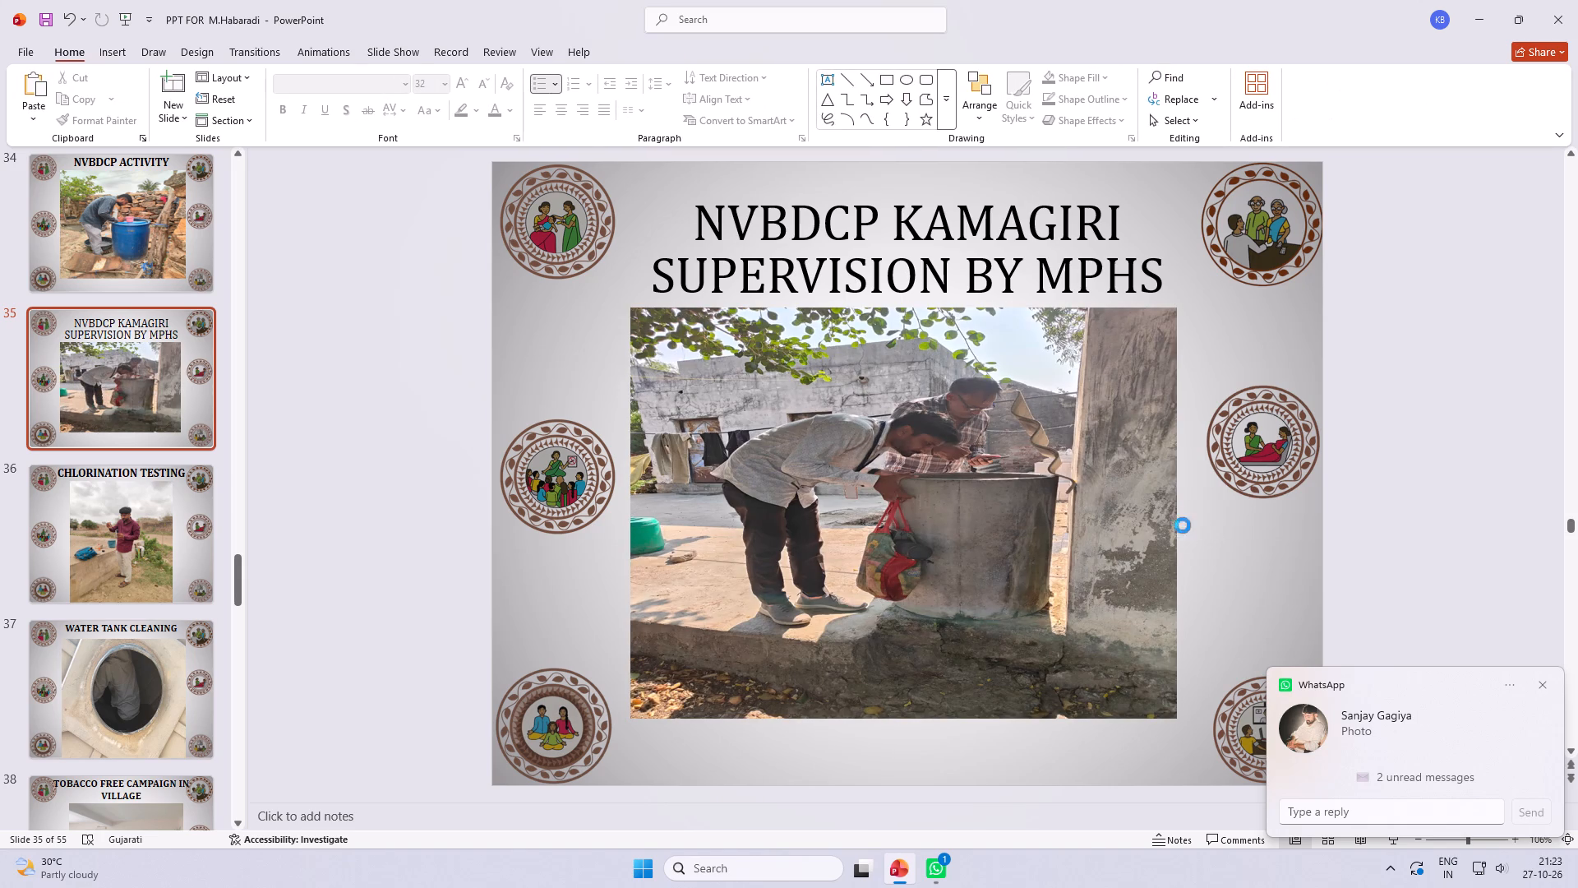
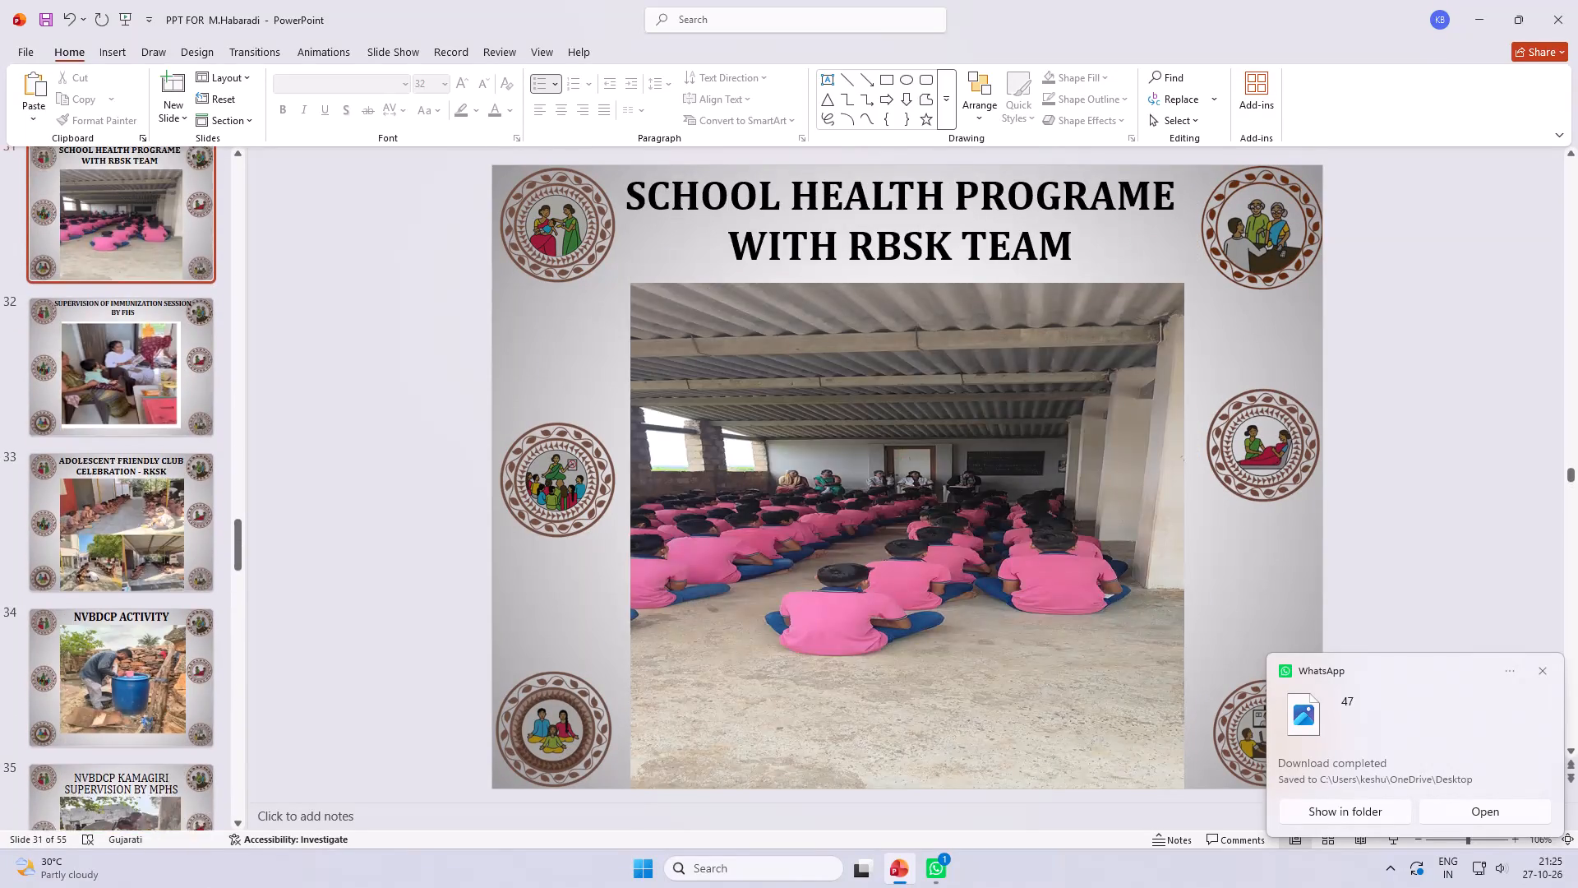
# Insert a new title-and-content slide directly after the SUPERVISION OF IMMUNIZATION SESSION BY FHS slide.
pyautogui.scroll(-2, 879, 629)
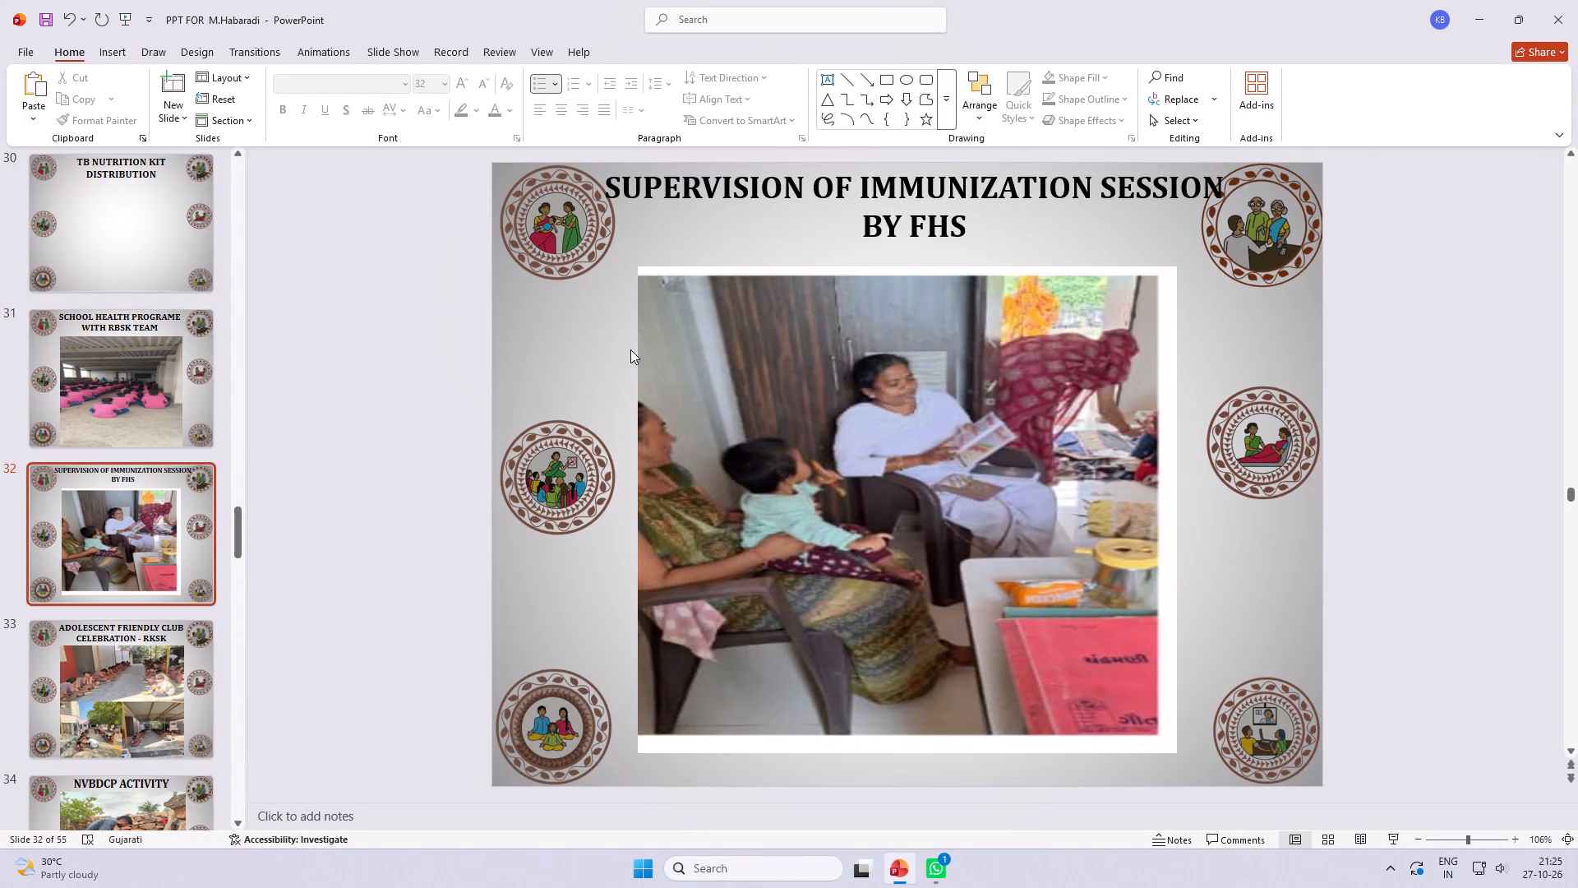
pyautogui.click(170, 92)
# Enter "GAURAVI DIVAS" as the new slide's title.
pyautogui.click(759, 252)
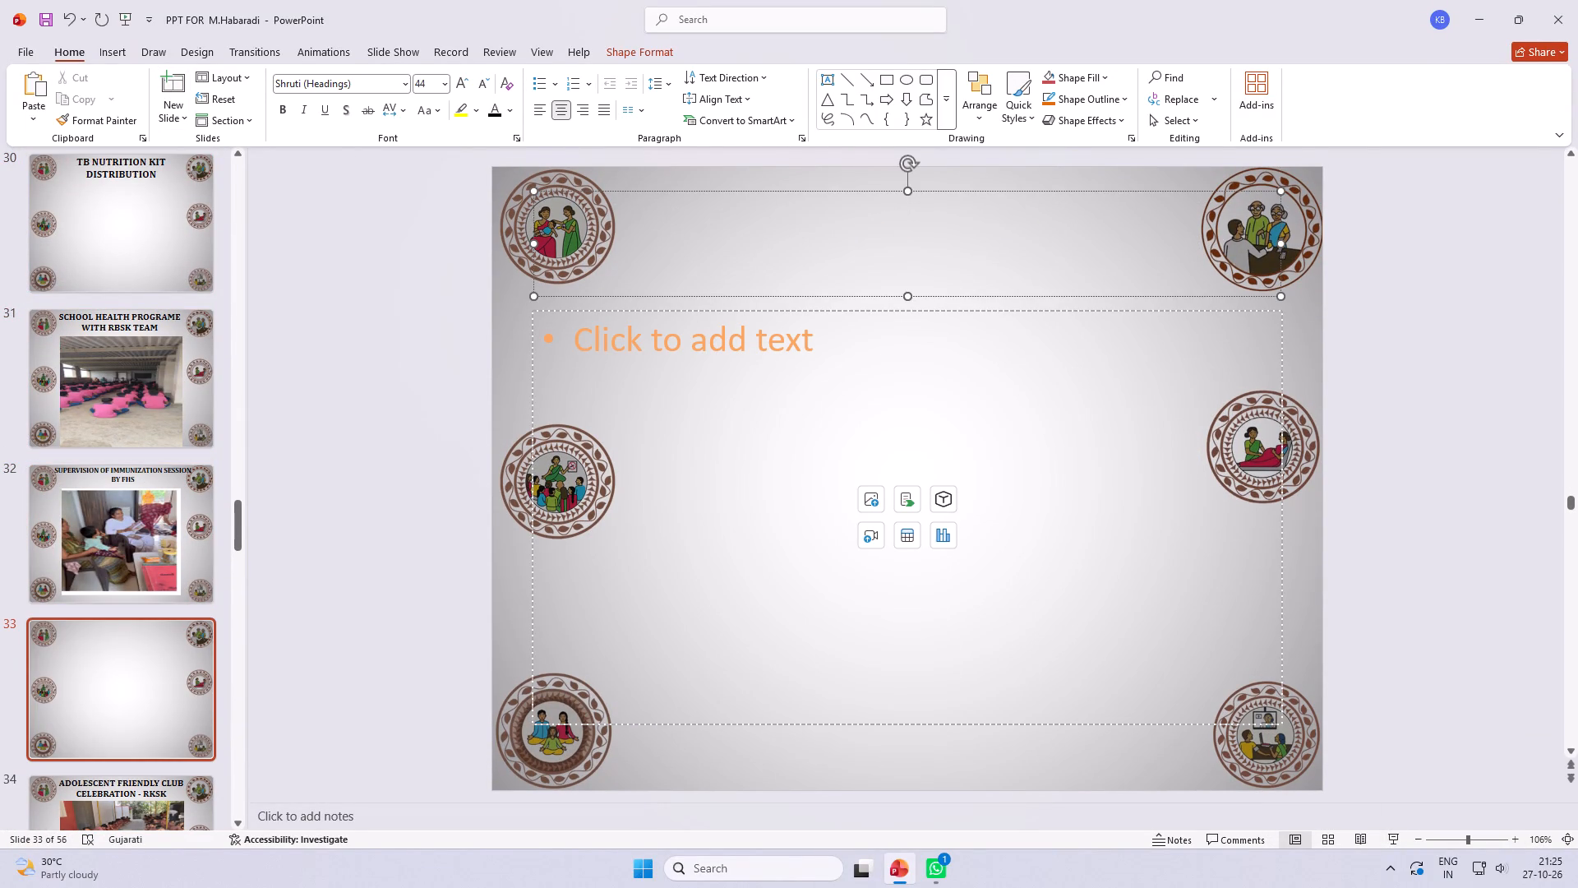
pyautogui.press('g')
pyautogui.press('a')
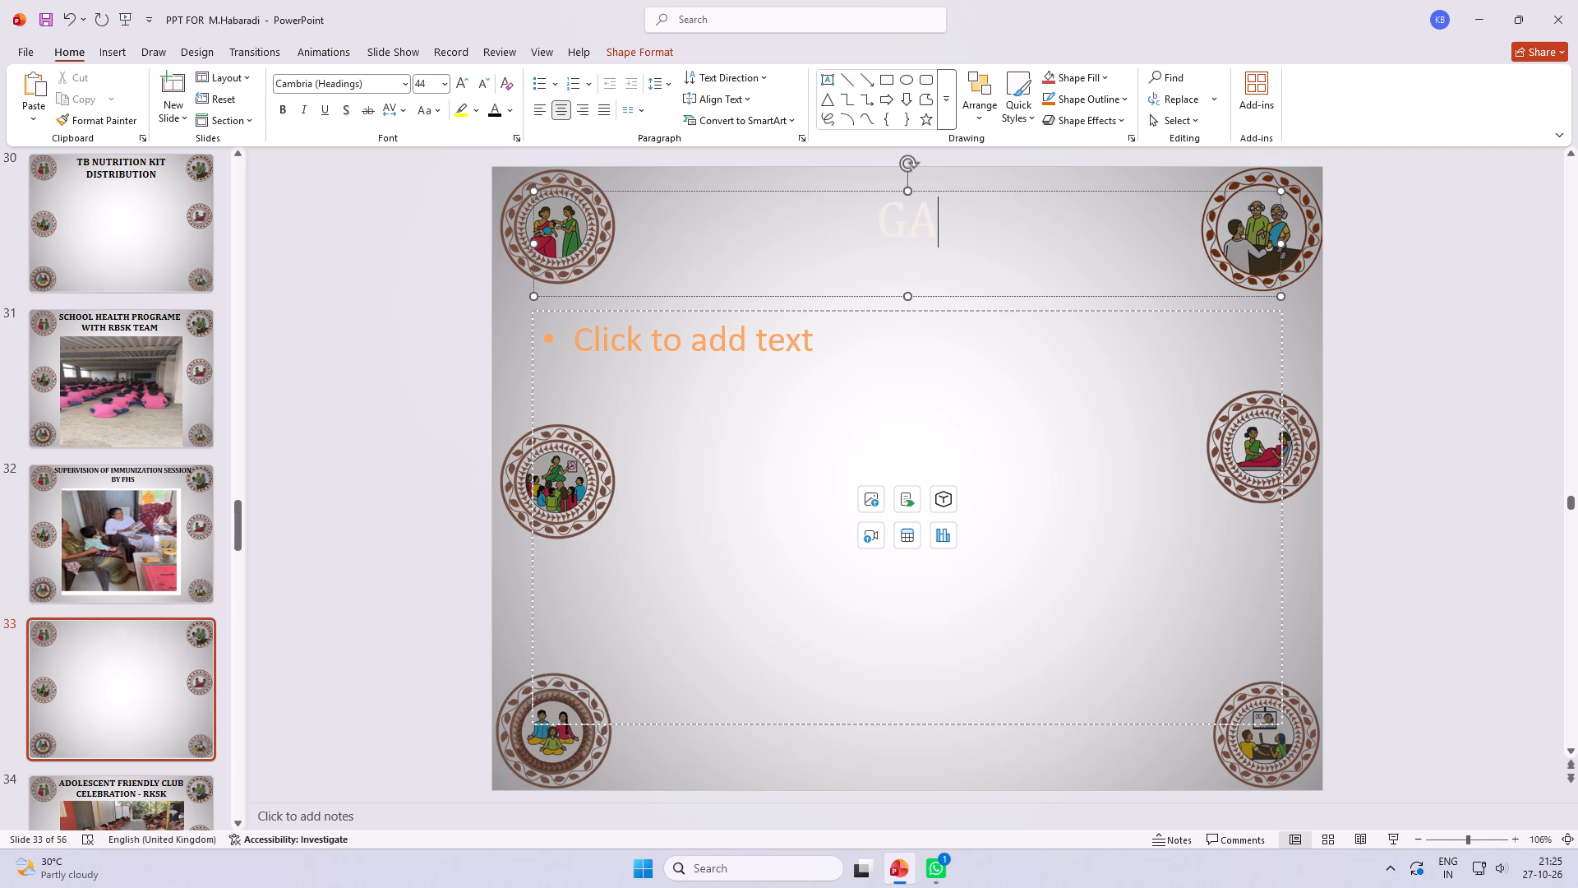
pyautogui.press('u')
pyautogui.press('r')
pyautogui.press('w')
pyautogui.press('BackSpace')
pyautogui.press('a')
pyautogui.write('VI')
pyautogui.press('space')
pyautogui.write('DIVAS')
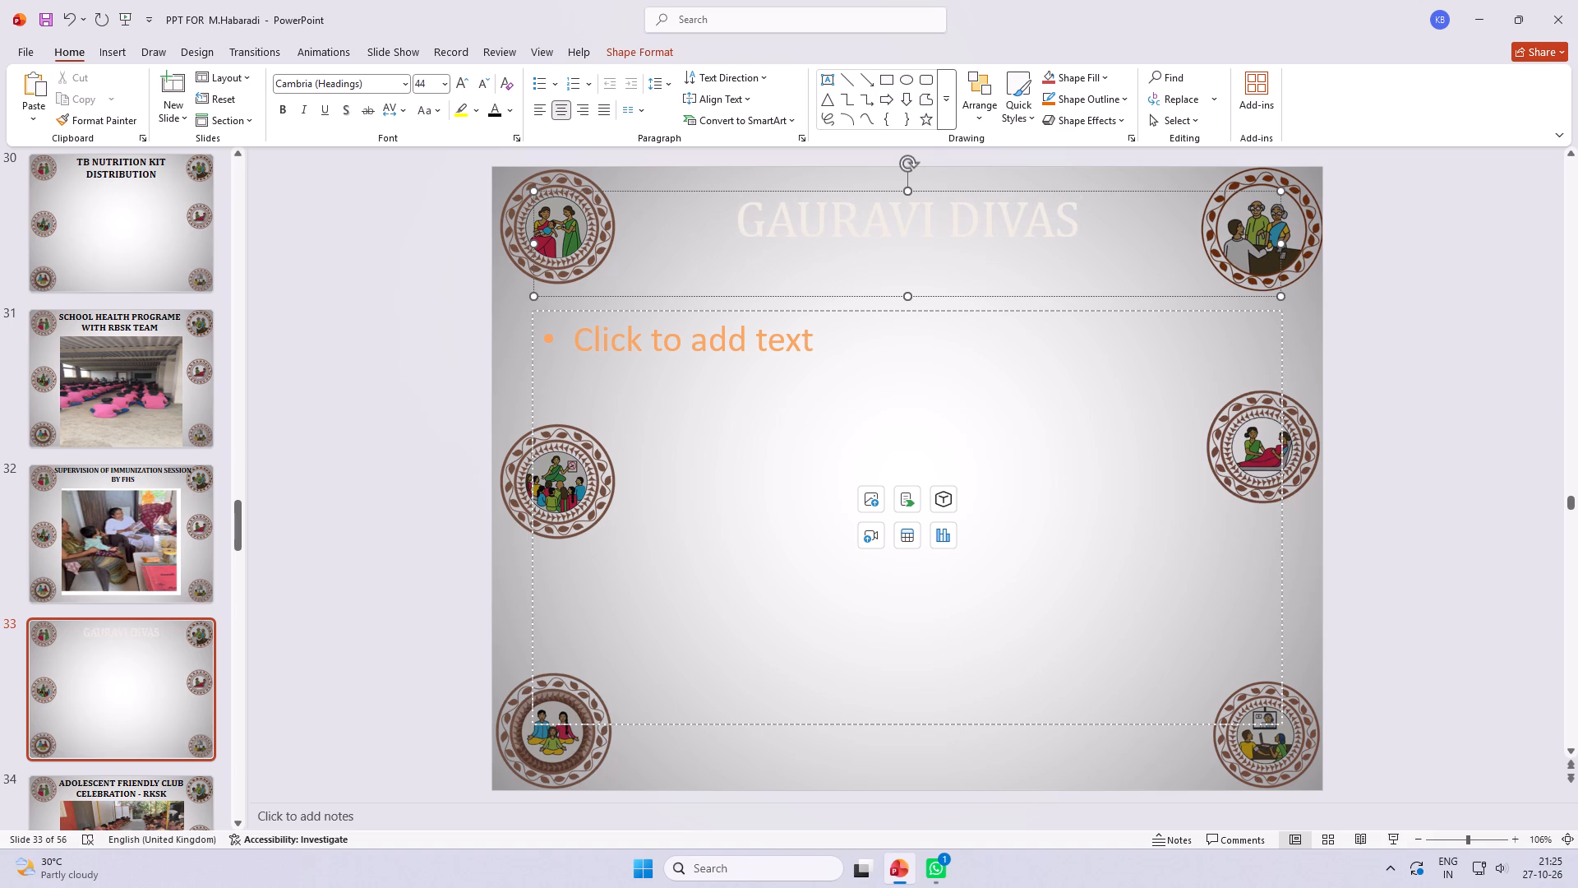
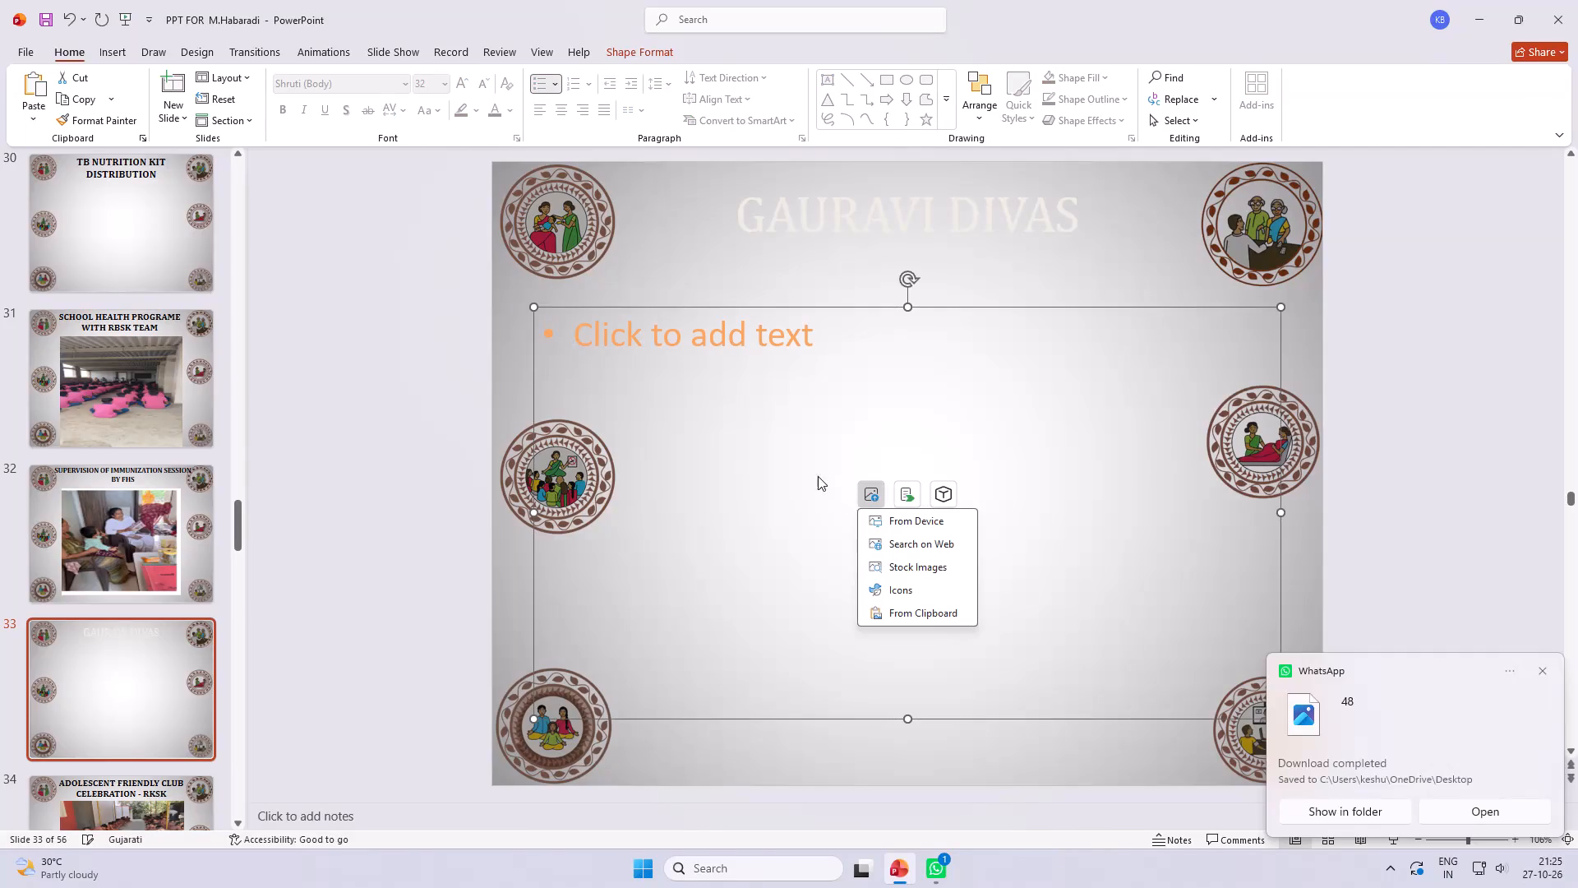
# Insert picture 48 from the Desktop into the content placeholder of the GAURAVI DIVAS slide.
pyautogui.click(889, 519)
pyautogui.scroll(-4, 585, 400)
pyautogui.scroll(-5, 584, 303)
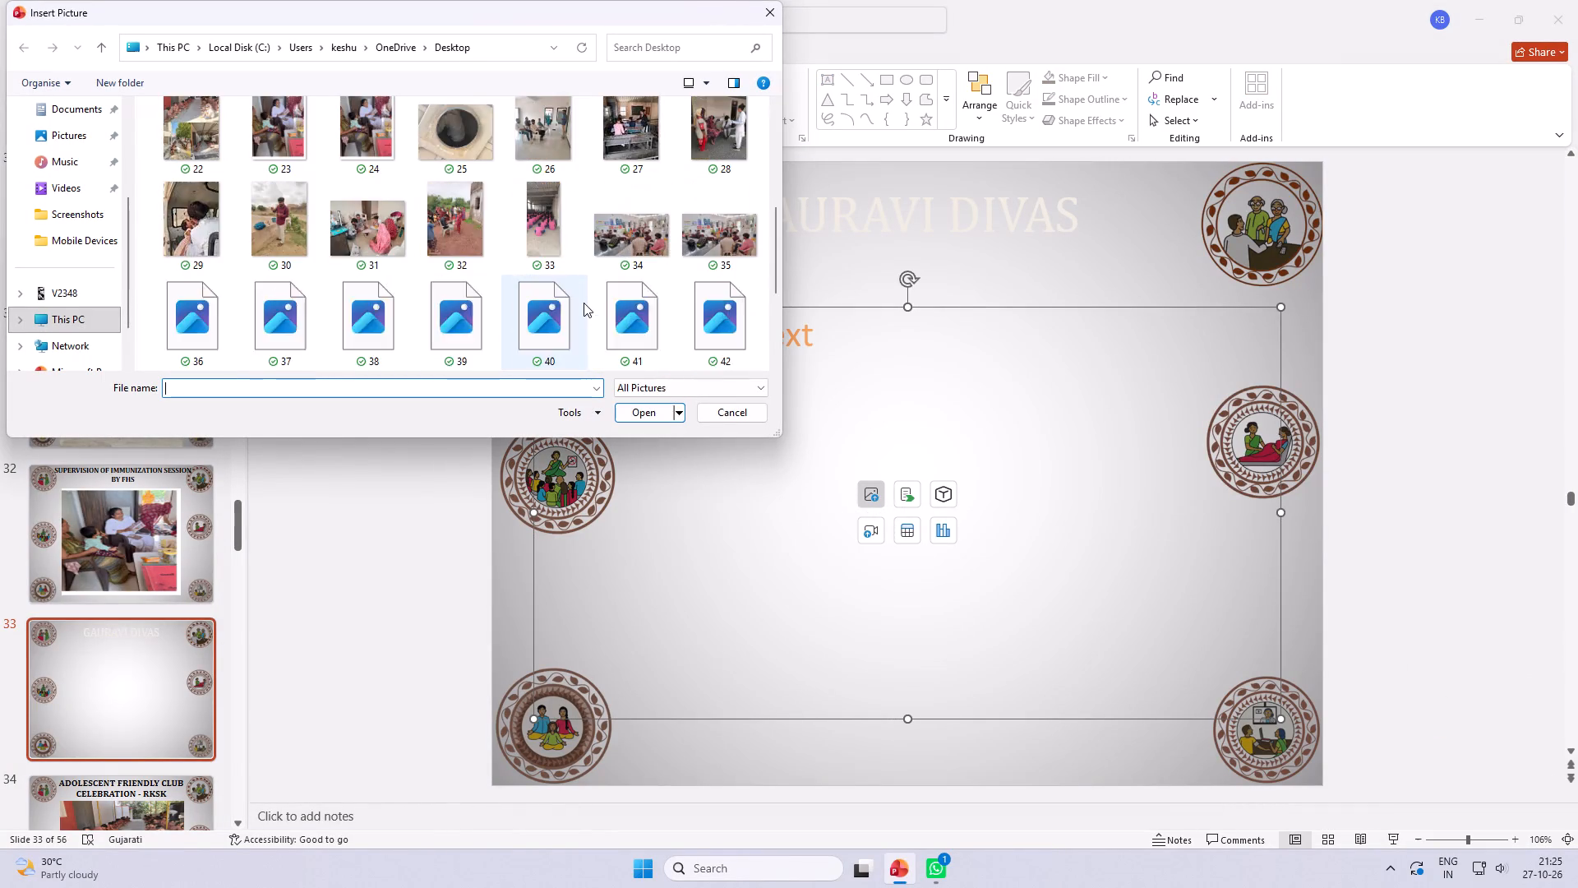
pyautogui.scroll(-5, 584, 303)
pyautogui.scroll(-4, 493, 285)
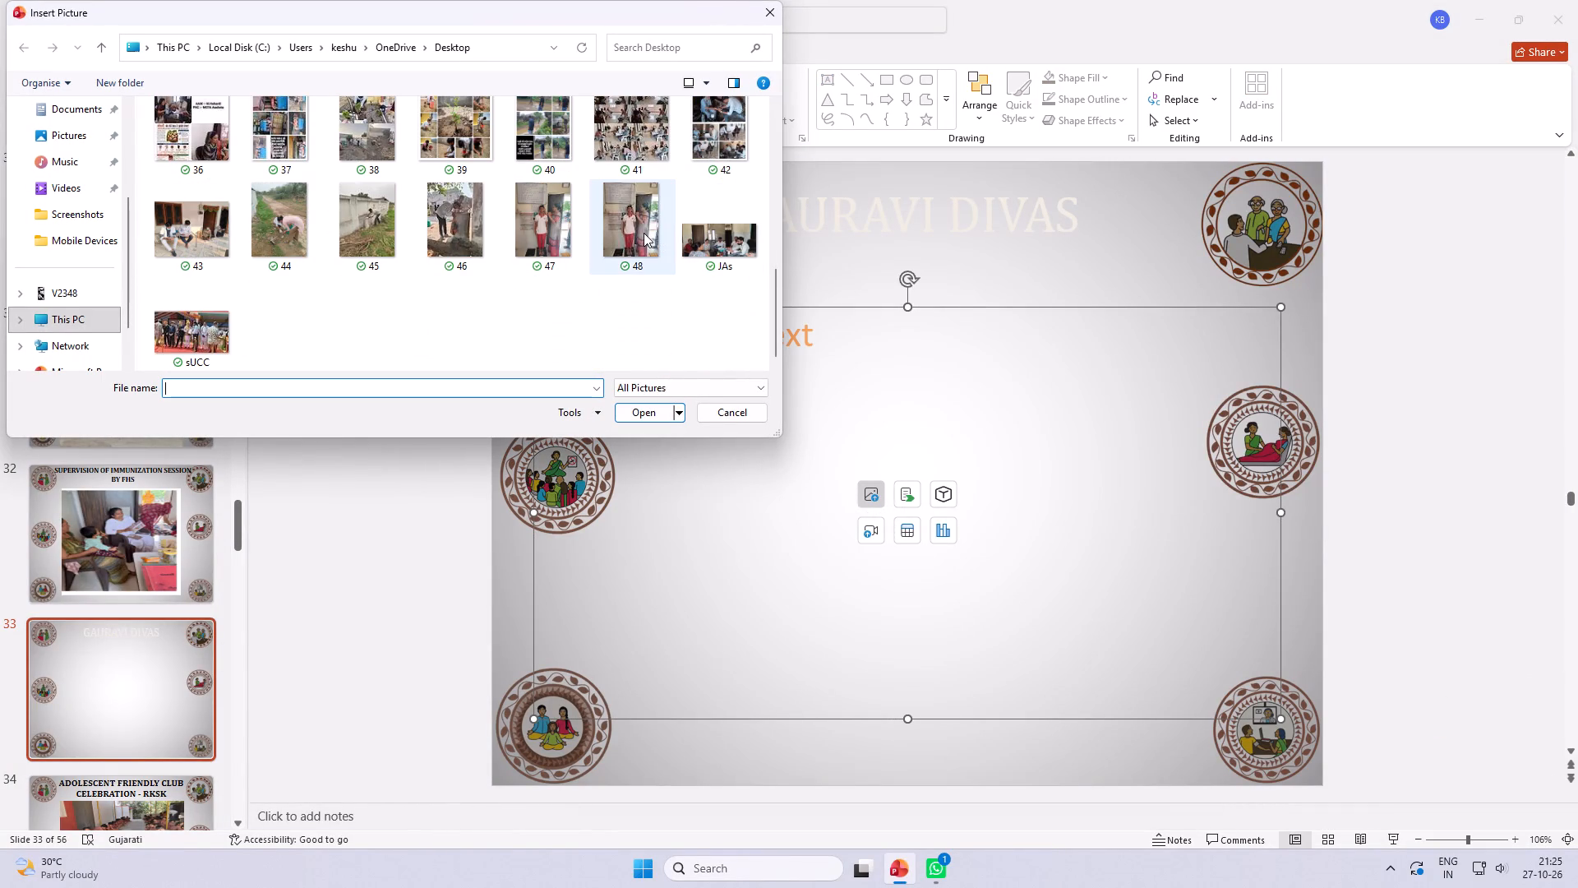
pyautogui.click(644, 233)
pyautogui.click(658, 409)
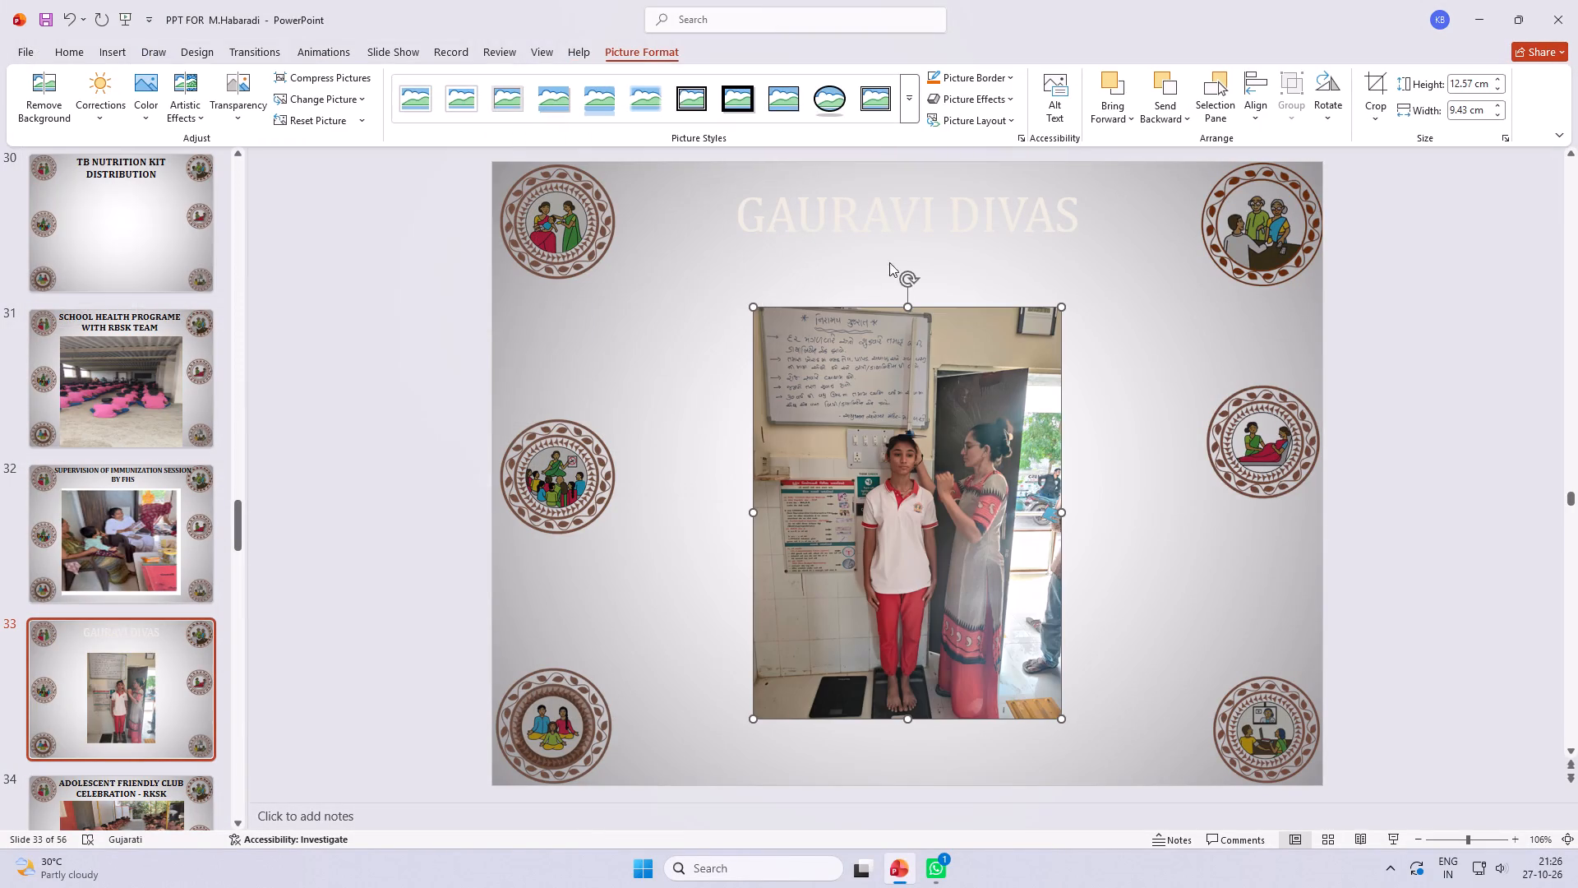
# Format the GAURAVI DIVAS slide title in bold black text and save the presentation.
pyautogui.click(1060, 178)
pyautogui.moveTo(1088, 220); pyautogui.dragTo(815, 222)
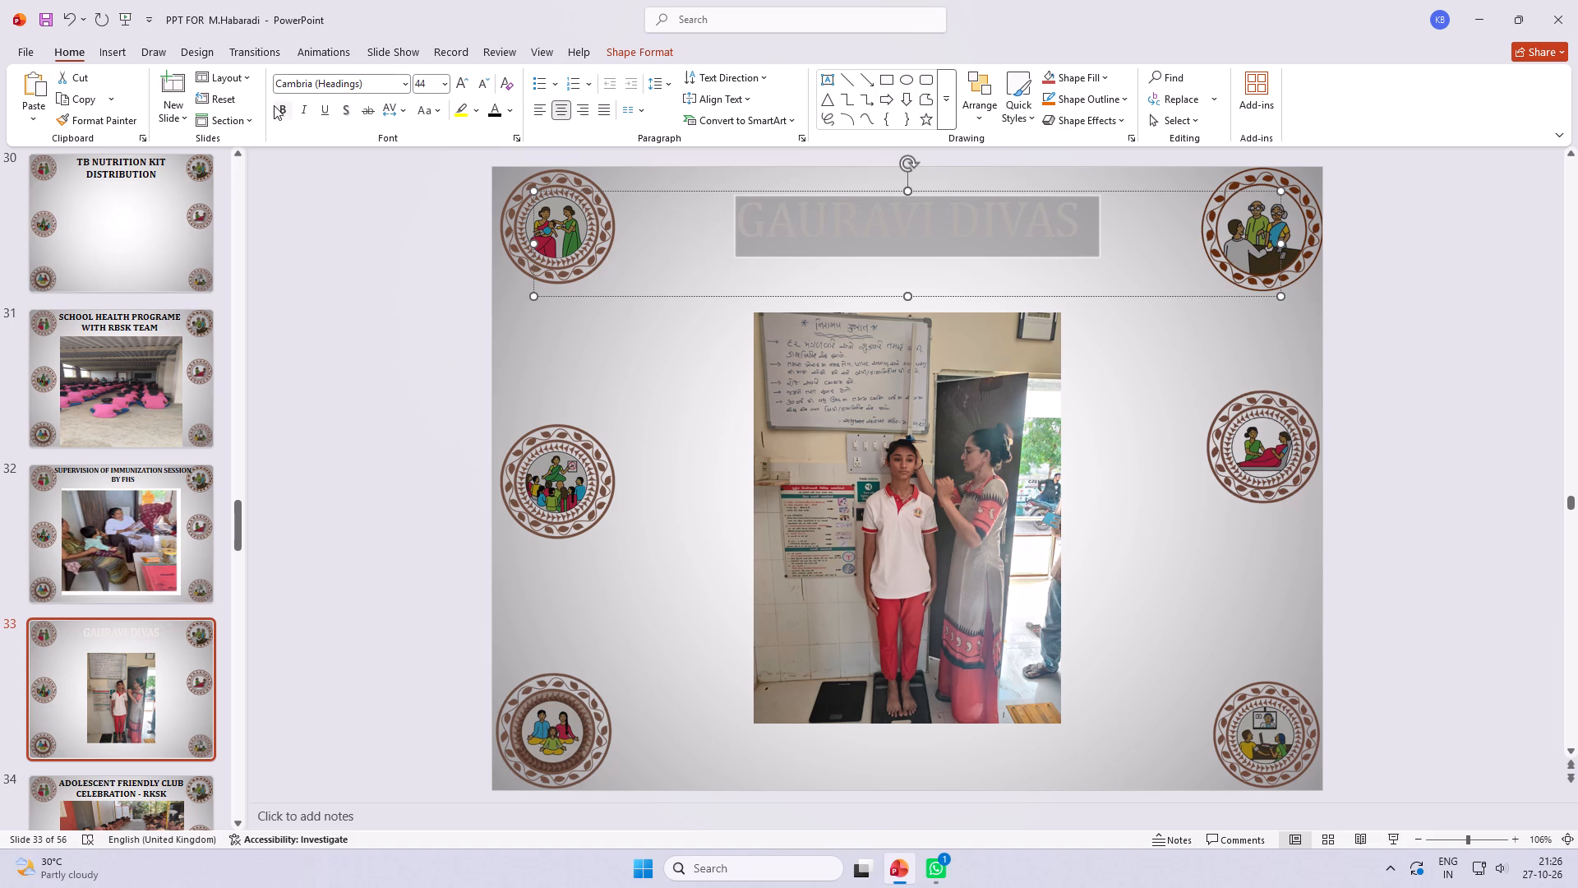
pyautogui.click(276, 106)
pyautogui.click(494, 110)
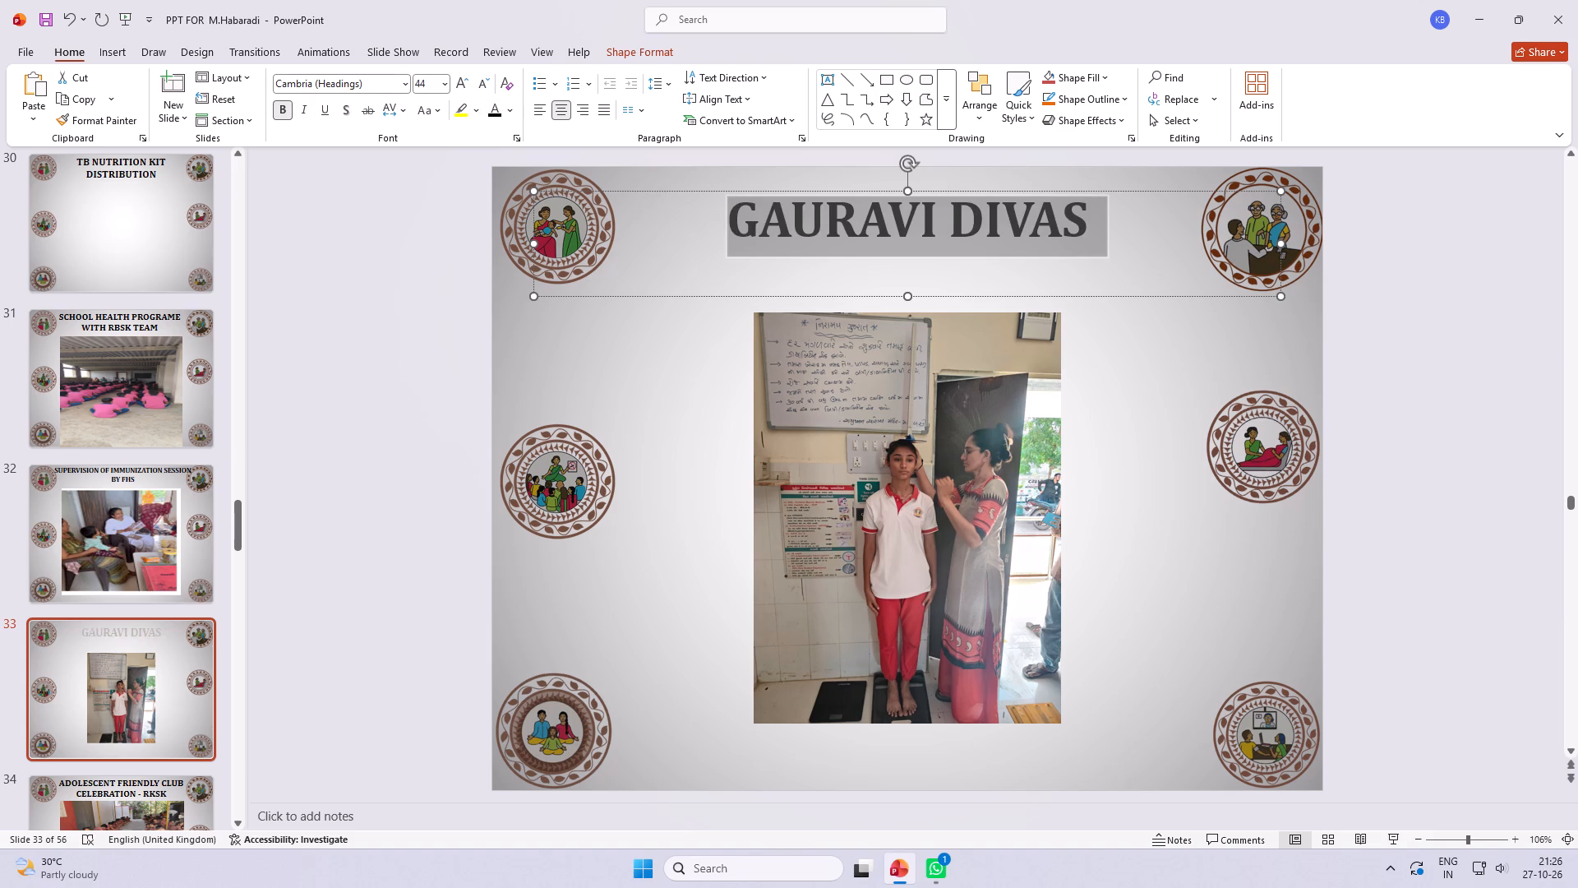
pyautogui.click(959, 419)
pyautogui.click(1098, 245)
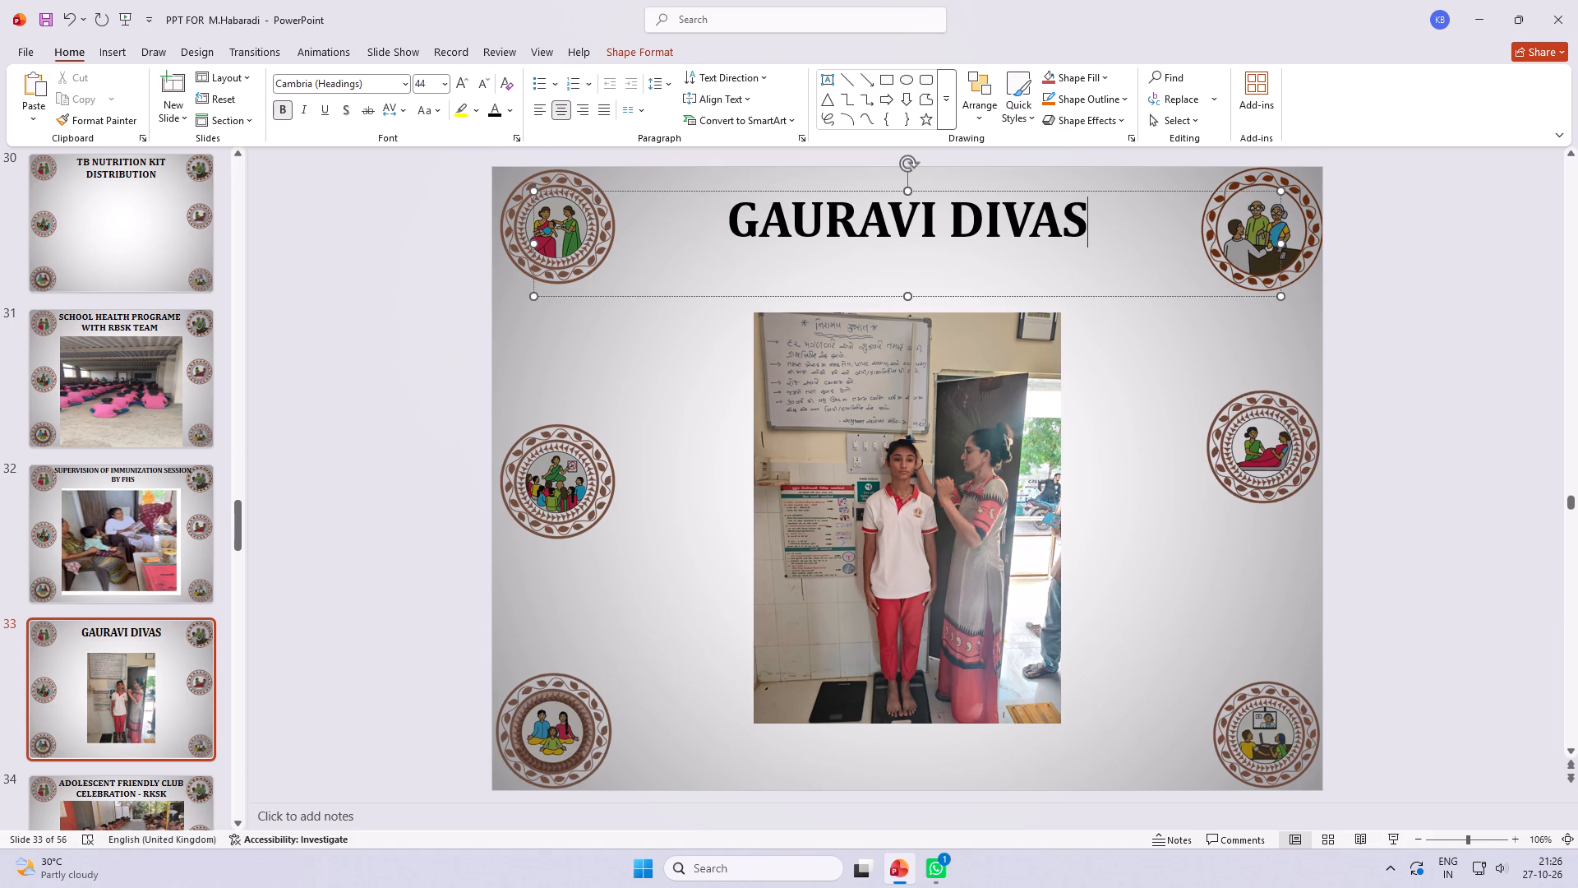
pyautogui.hotkey('ctrl', 's')
pyautogui.click(1098, 447)
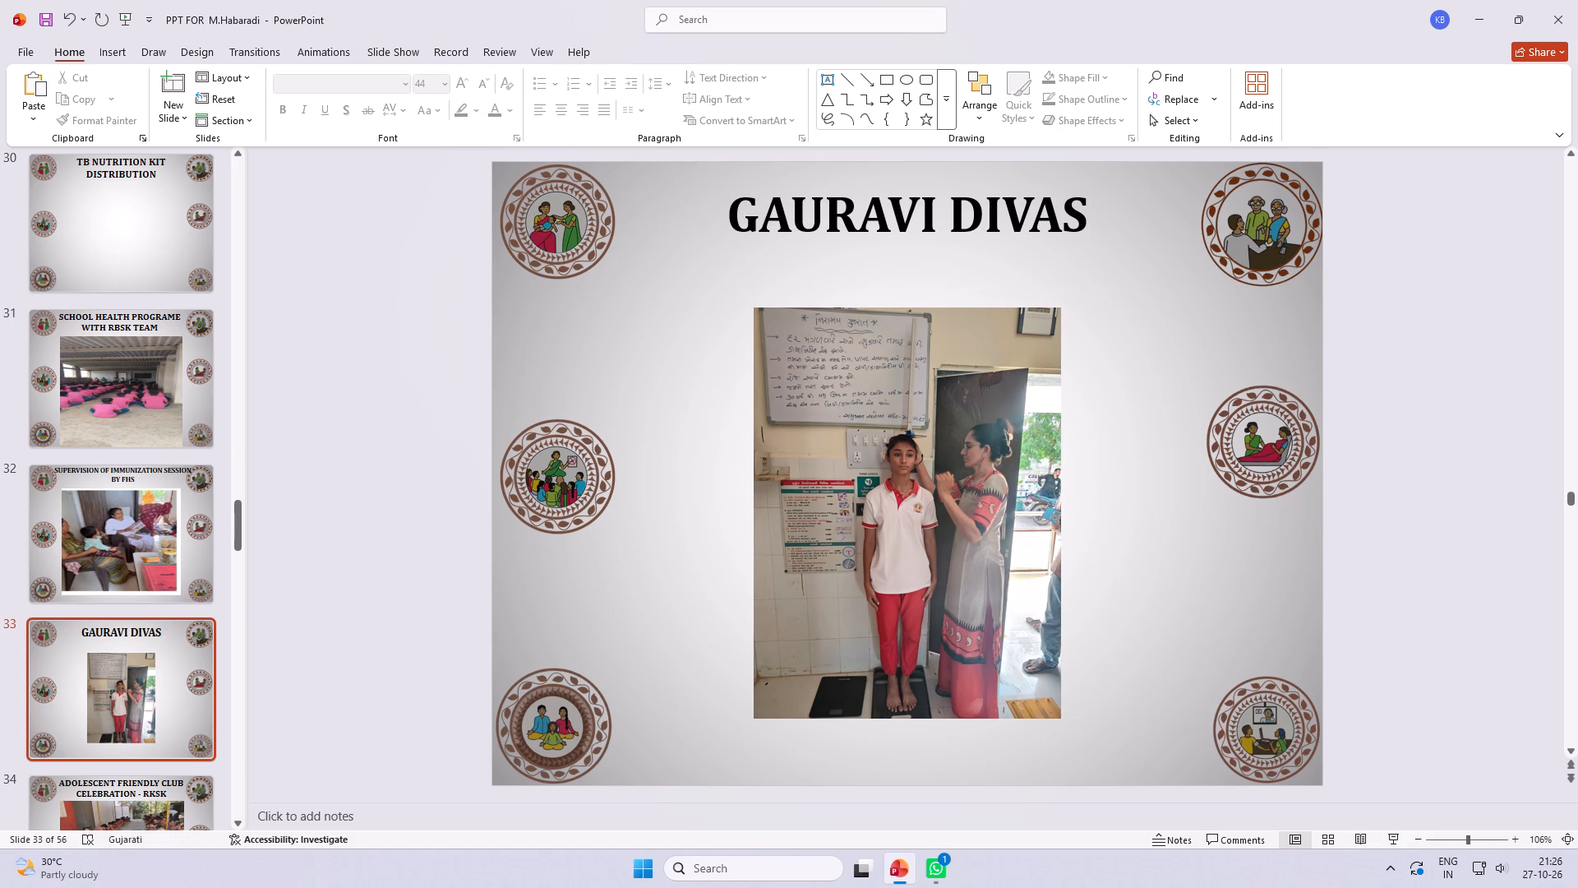
# Stretch the GAURAVI DIVAS photo wider on both sides and up to just below the title, then save the presentation.
pyautogui.click(877, 362)
pyautogui.moveTo(750, 516); pyautogui.dragTo(677, 511)
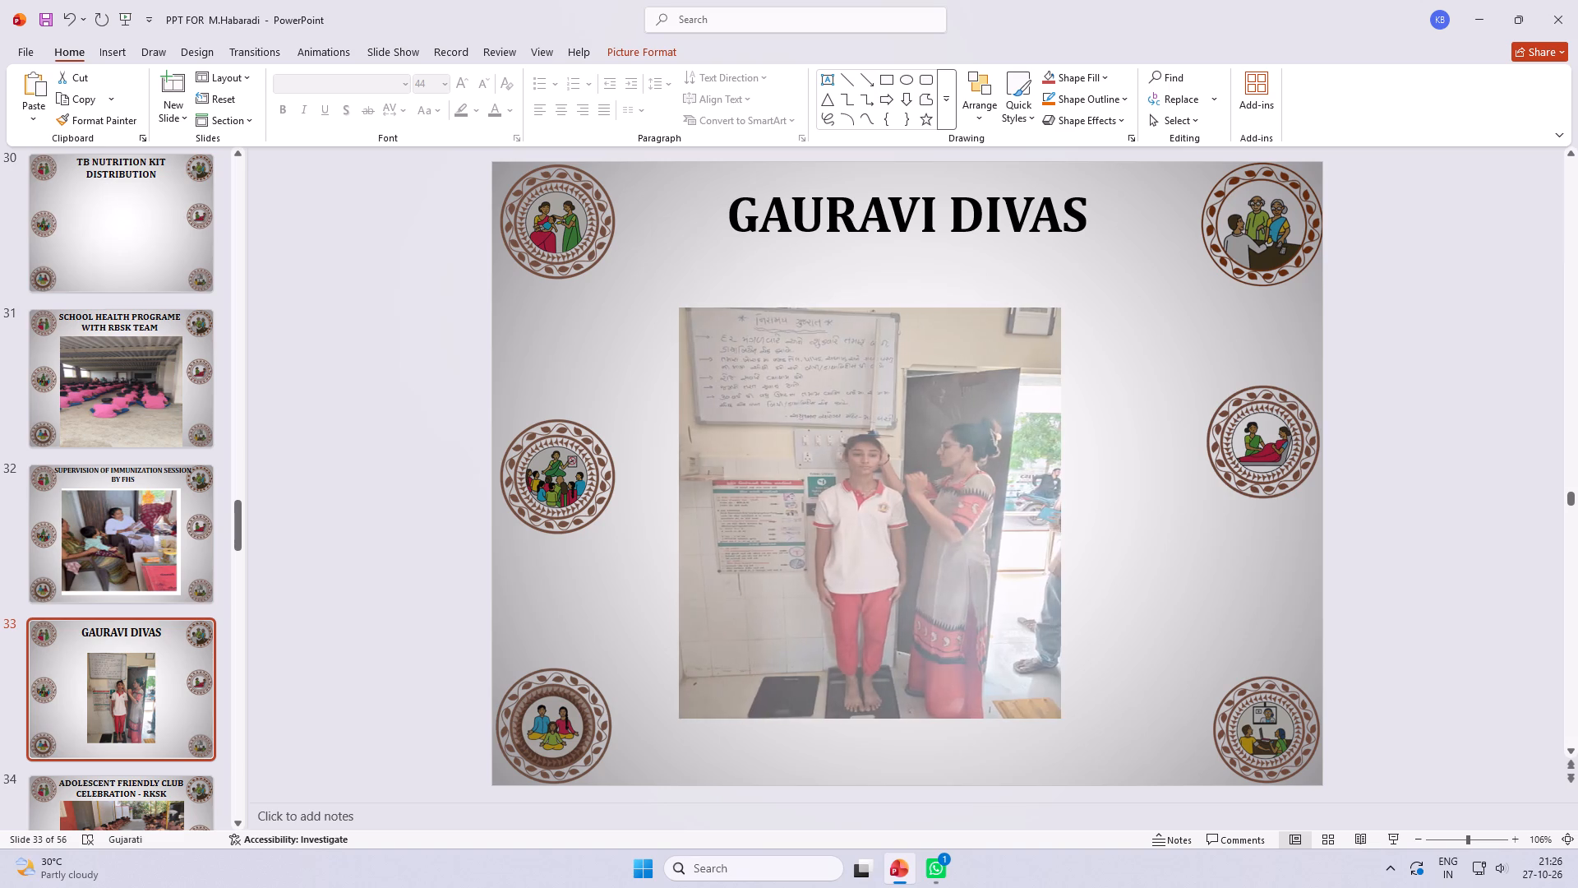
pyautogui.moveTo(677, 511); pyautogui.dragTo(642, 511)
pyautogui.moveTo(1059, 509); pyautogui.dragTo(1108, 493)
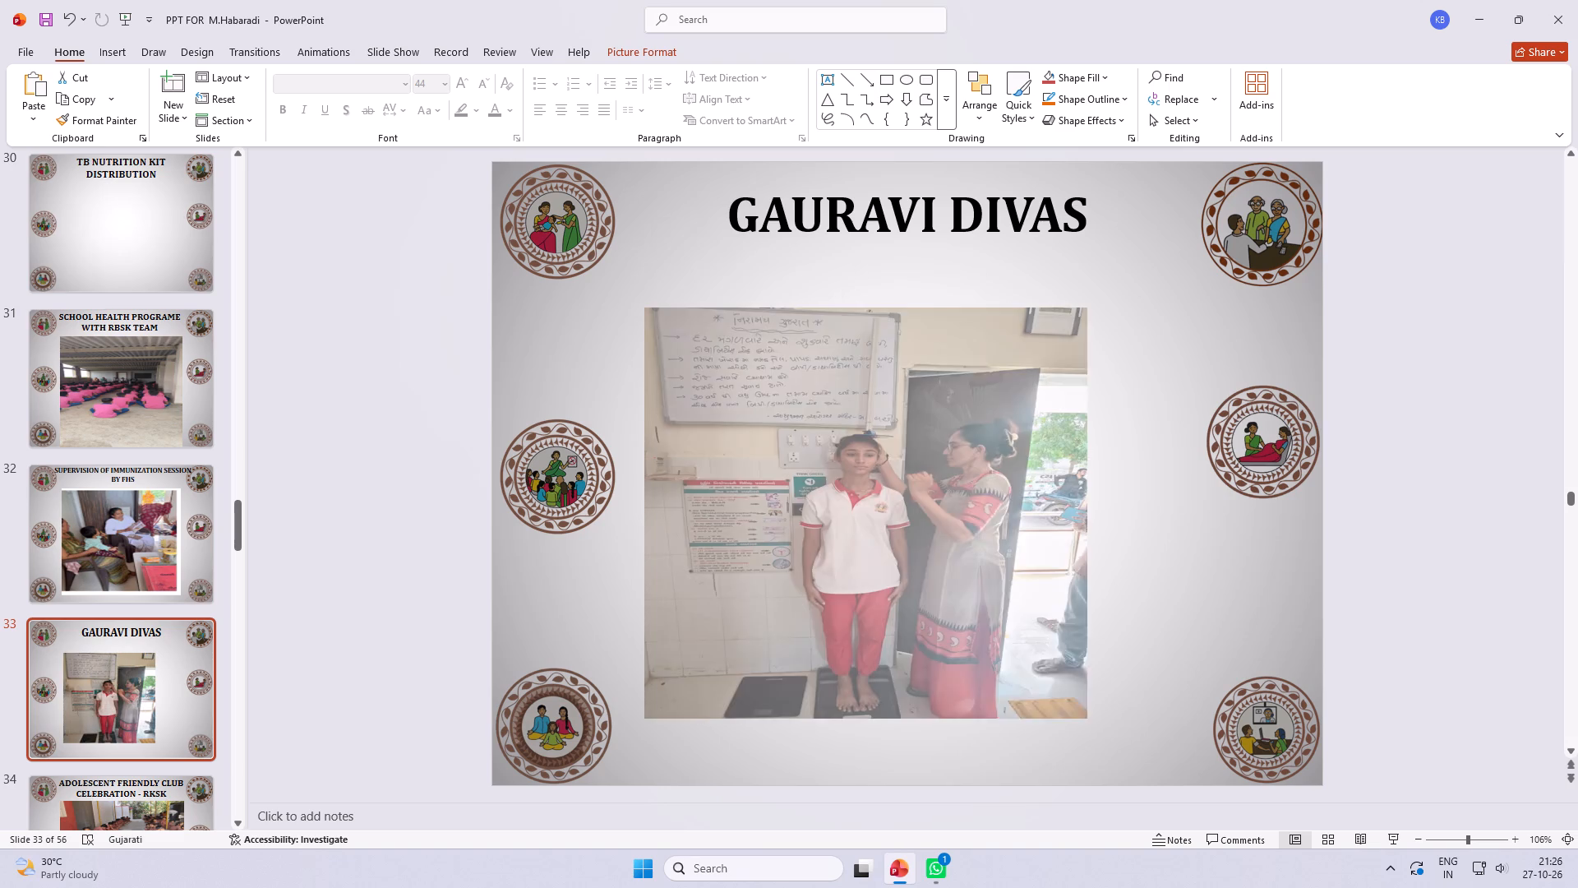
pyautogui.moveTo(1108, 493); pyautogui.dragTo(1156, 487)
pyautogui.moveTo(898, 308); pyautogui.dragTo(903, 267)
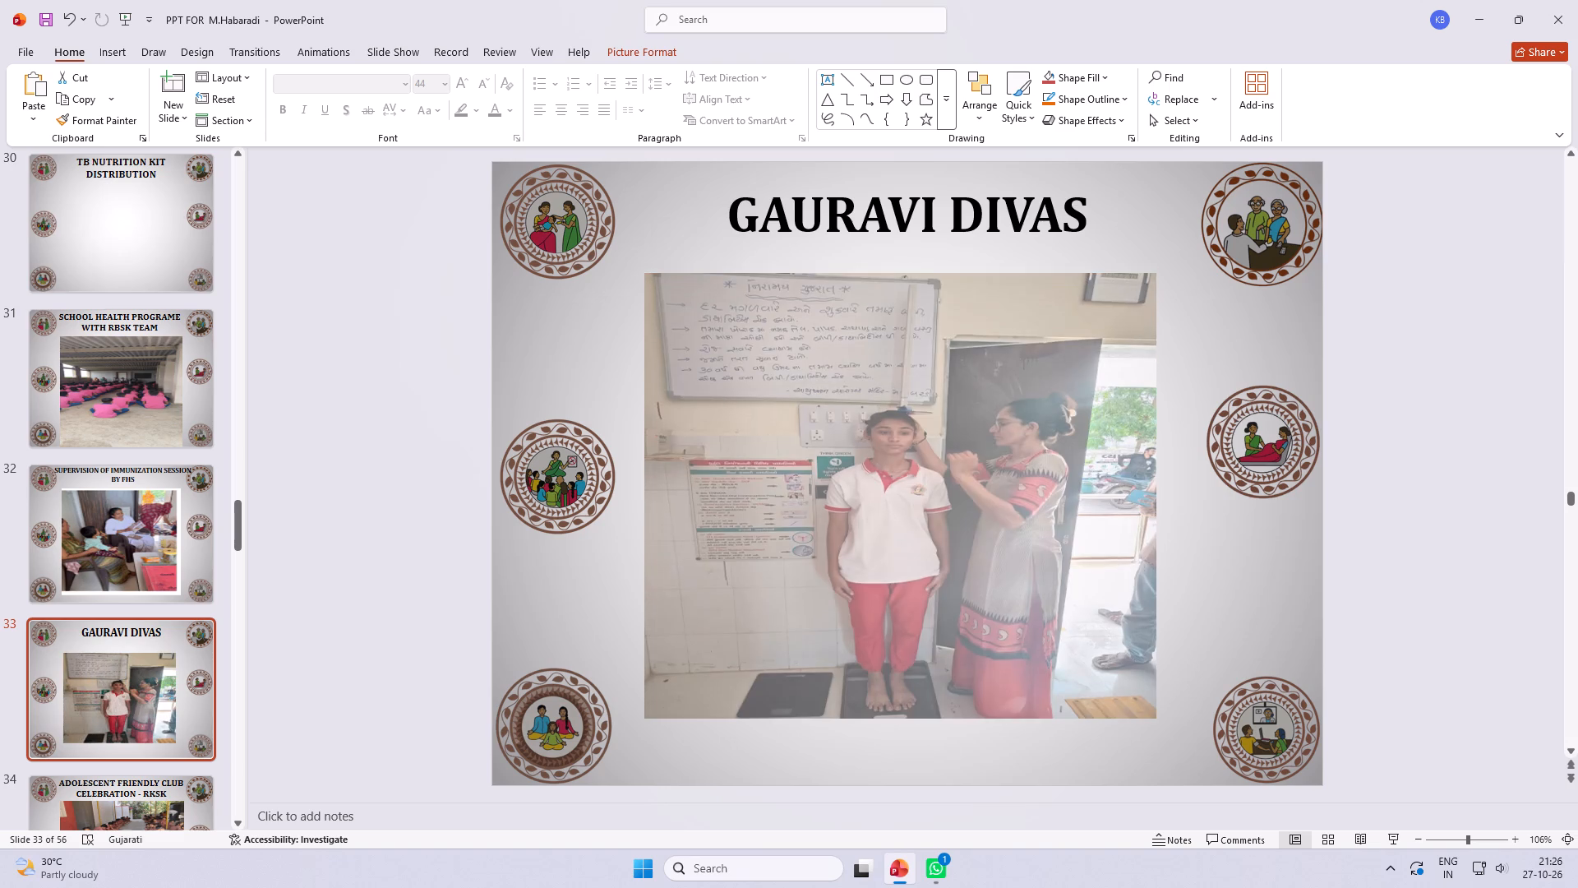
pyautogui.moveTo(903, 267); pyautogui.dragTo(904, 261)
pyautogui.click(939, 332)
pyautogui.hotkey('ctrl', 's')
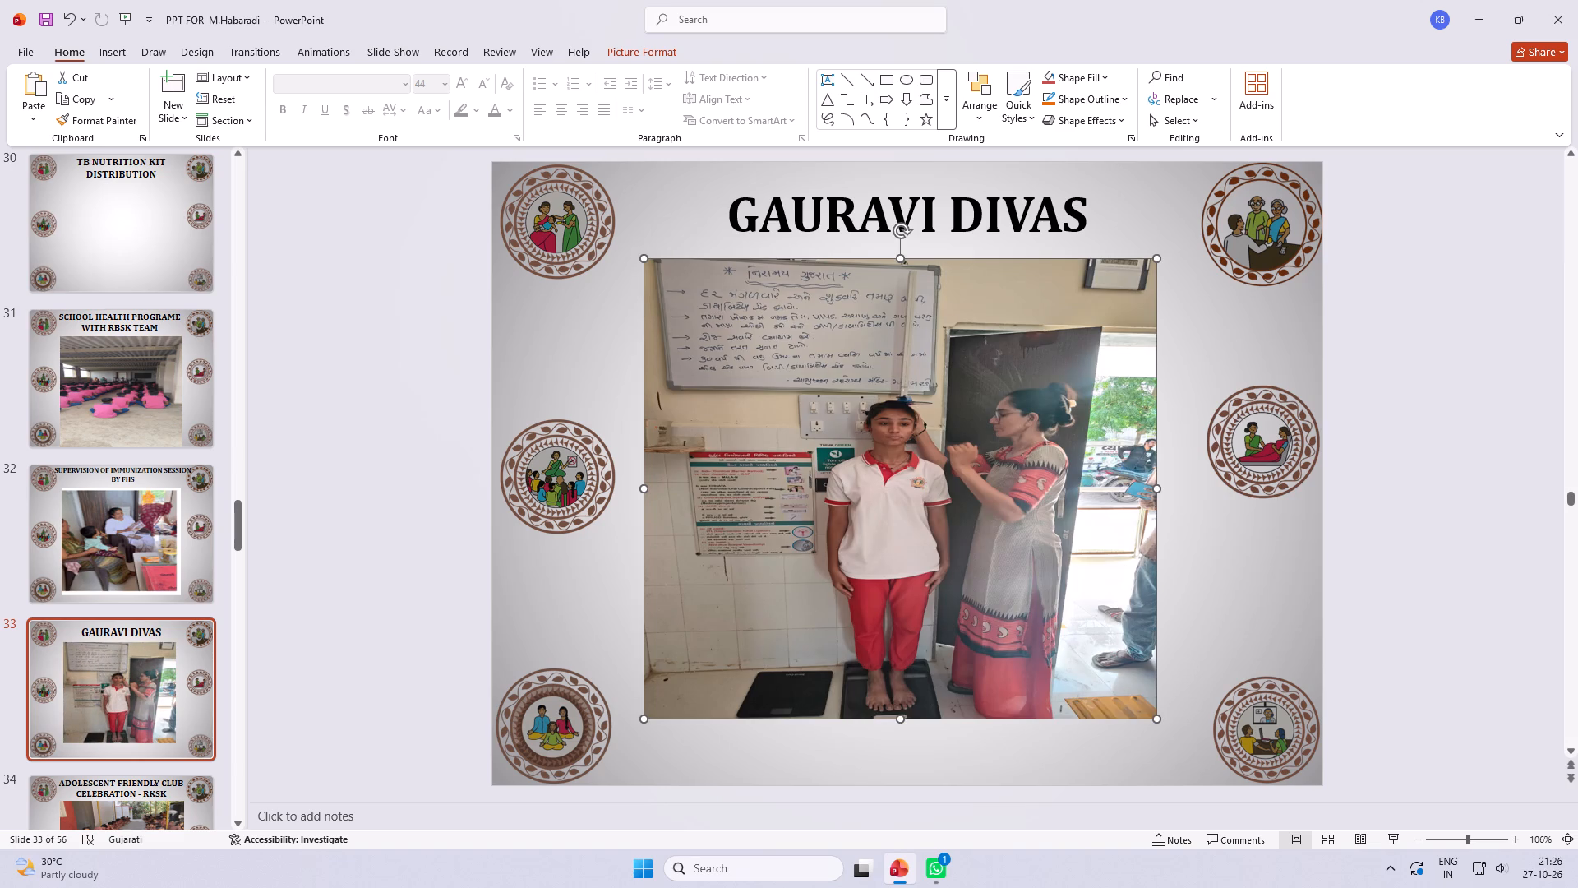
pyautogui.click(1254, 331)
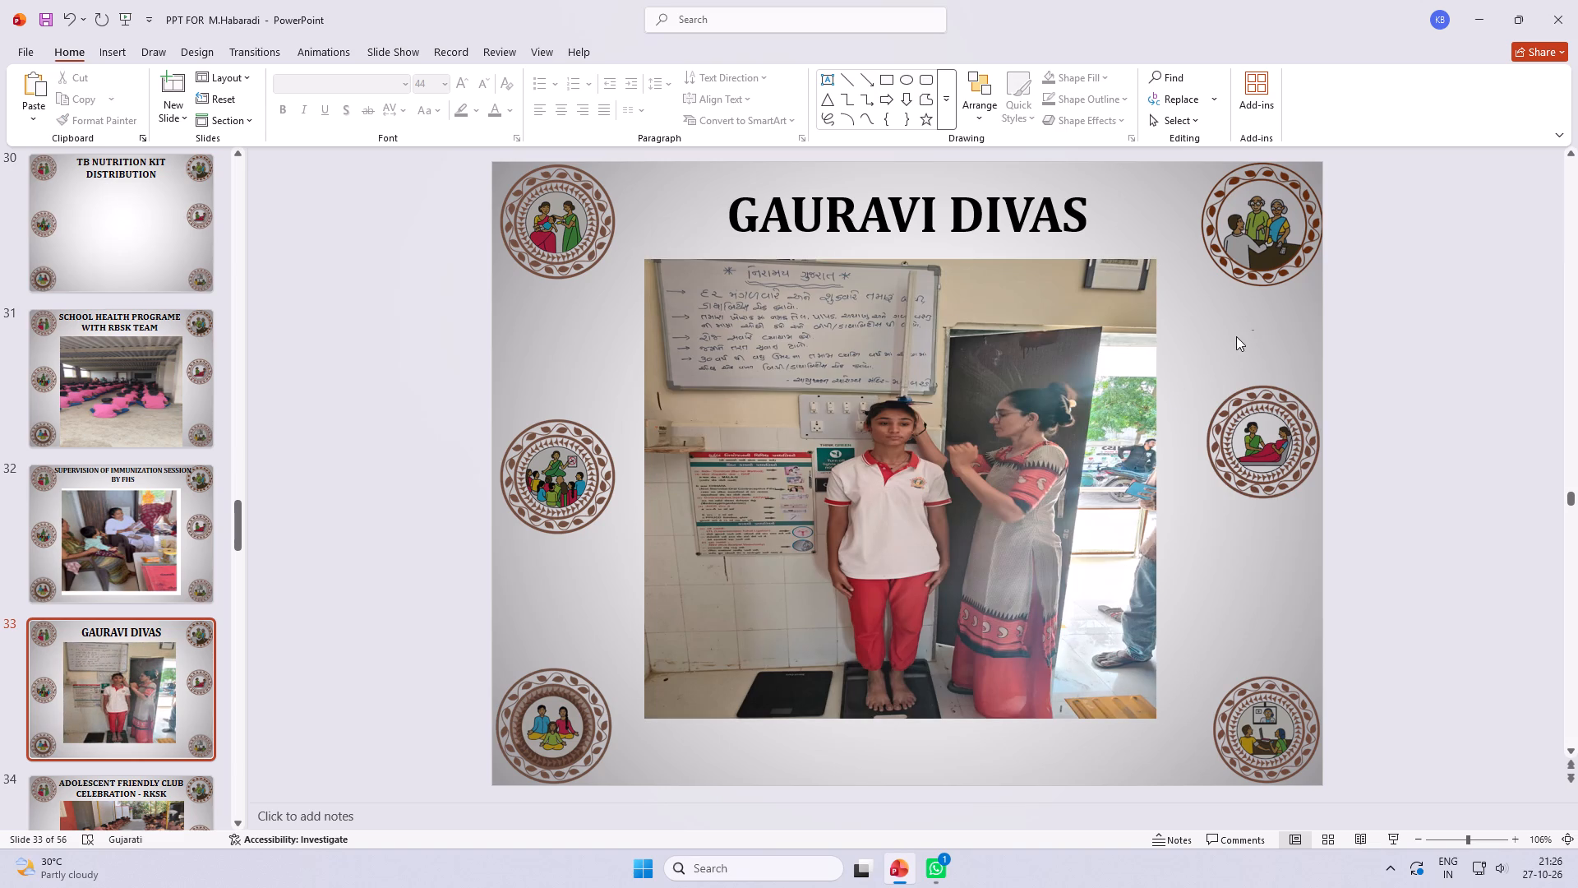
pyautogui.scroll(-1, 1145, 360)
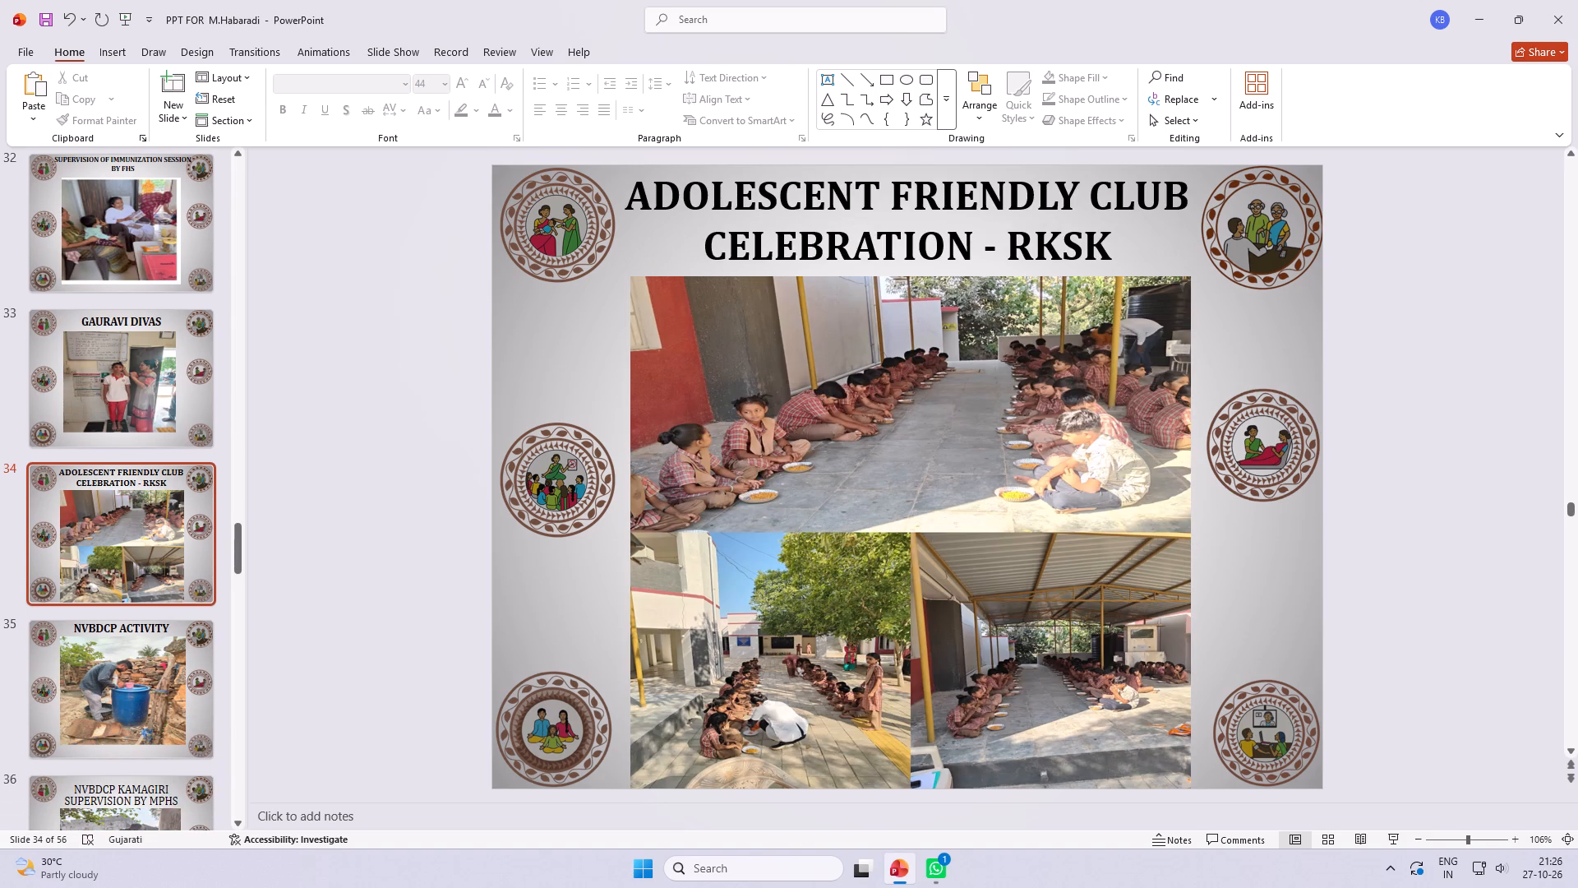
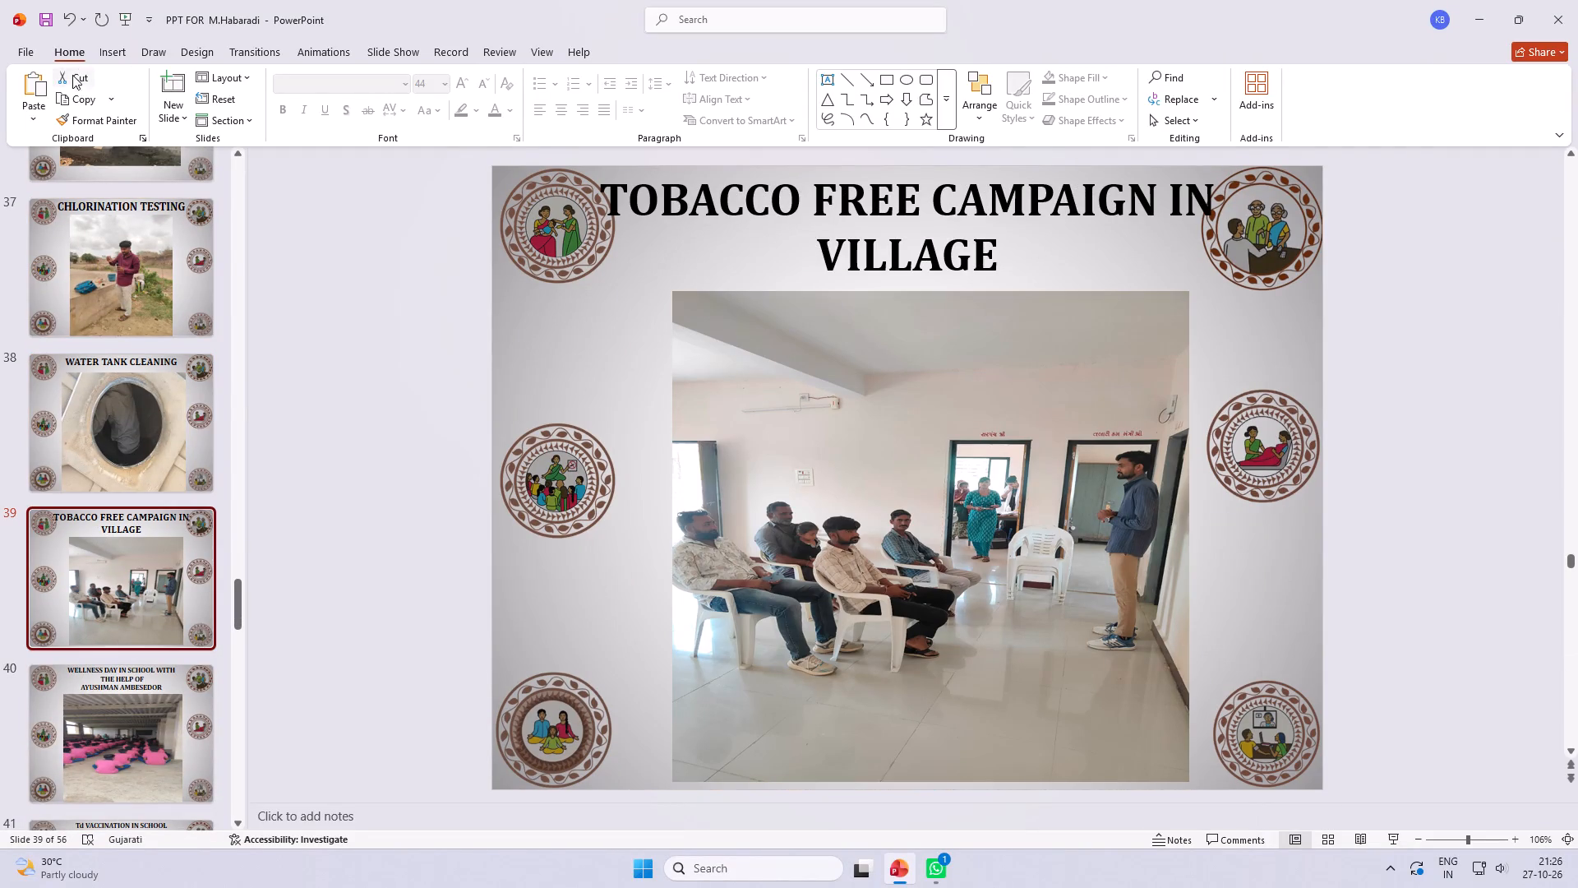
# Add a new slide after the TOBACCO FREE CAMPAIGN IN VILLAGE slide and title it BLOOD DONATION CAMP.
pyautogui.click(168, 90)
pyautogui.click(759, 216)
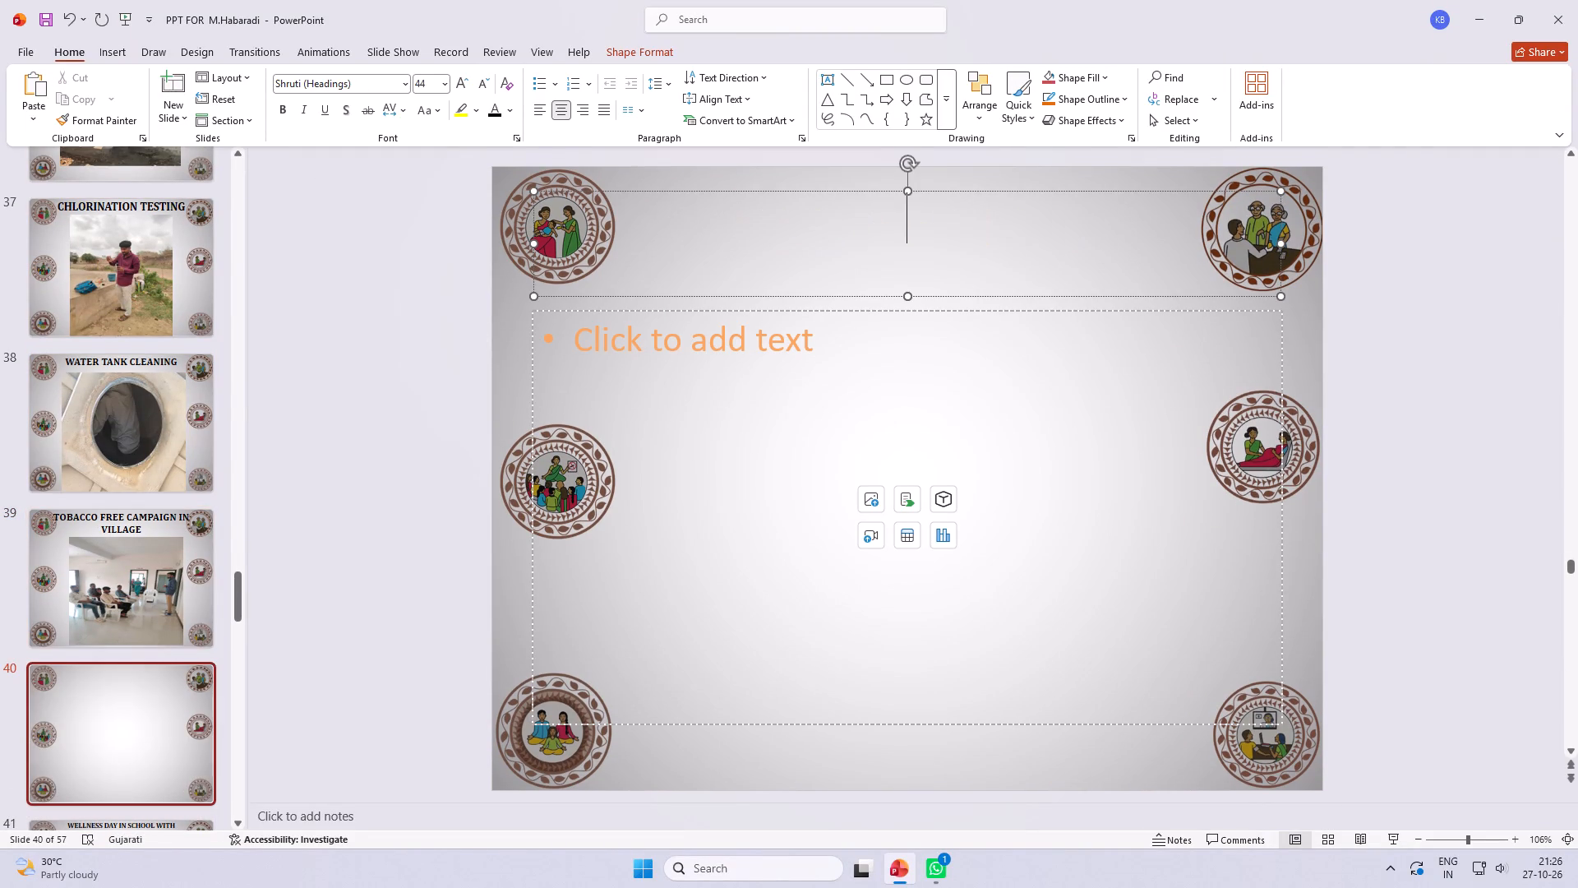
pyautogui.write('BLO')
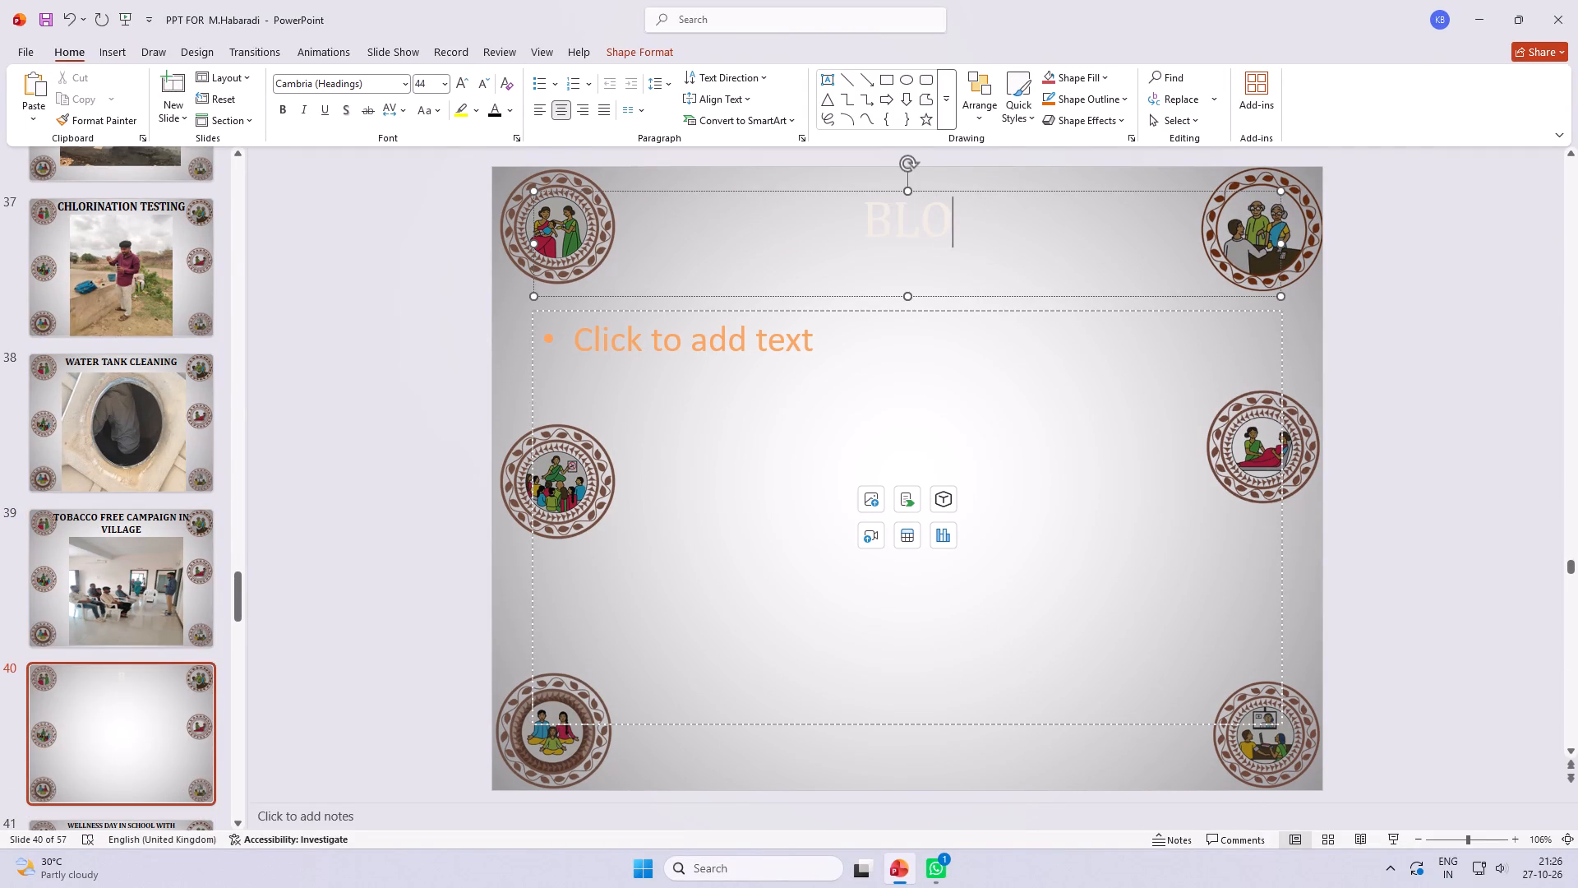
pyautogui.write('OD')
pyautogui.press('space')
pyautogui.write('DO')
pyautogui.write('NTION')
pyautogui.press('space')
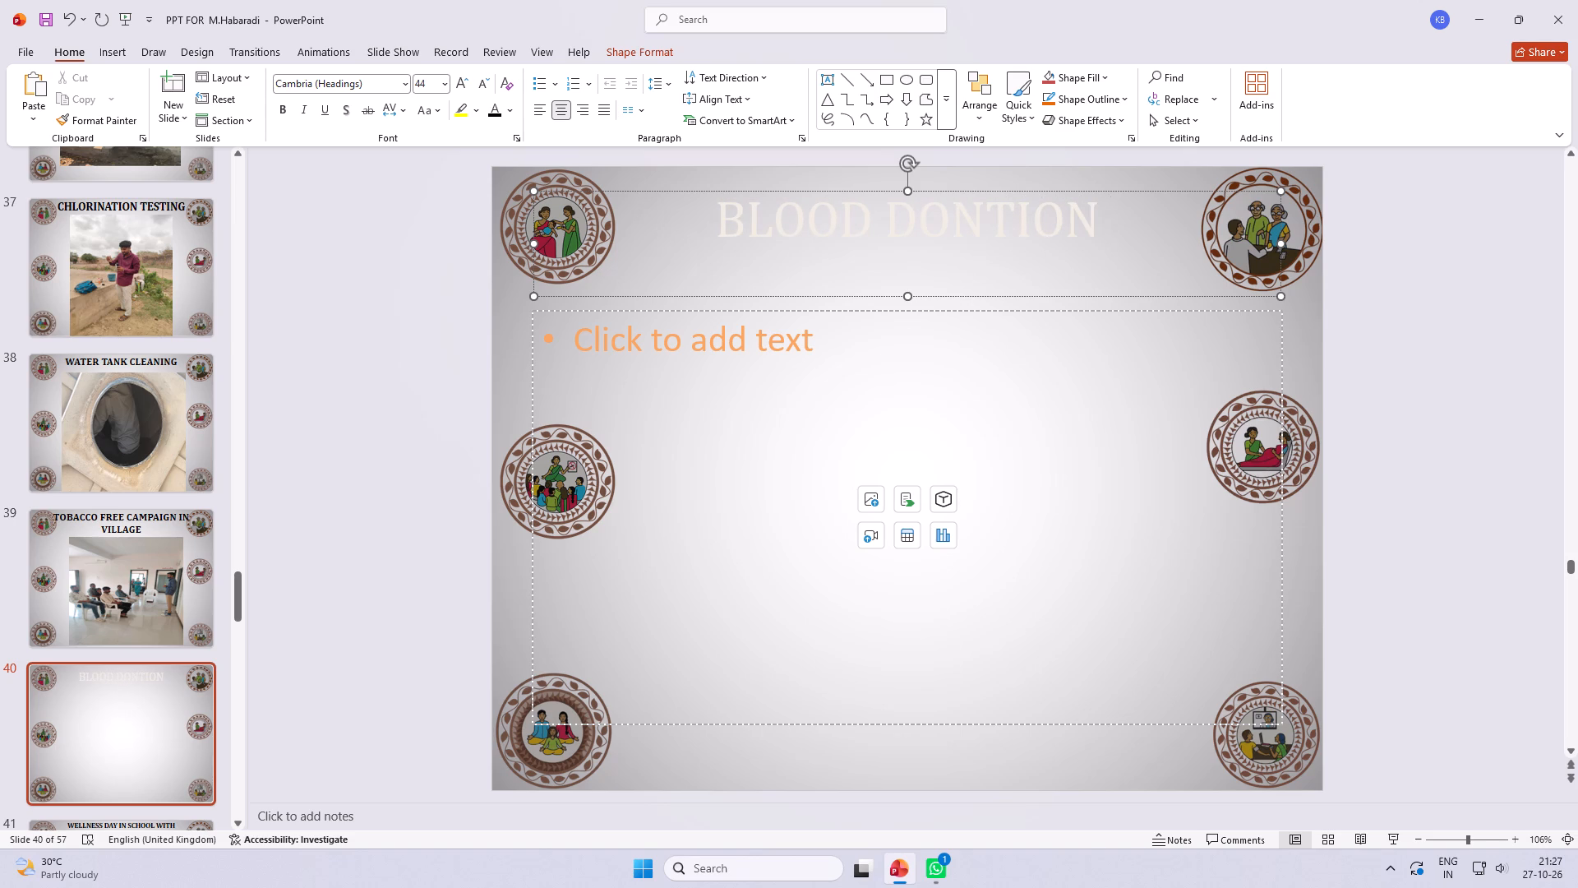
pyautogui.press('Left')
pyautogui.press('Left')
pyautogui.press('Left')
pyautogui.press('Left')
pyautogui.press('Left')
pyautogui.press('a')
pyautogui.press('Right')
pyautogui.press('Right')
pyautogui.press('Right')
pyautogui.press('Right')
pyautogui.press('Right')
pyautogui.press('space')
pyautogui.write('CA')
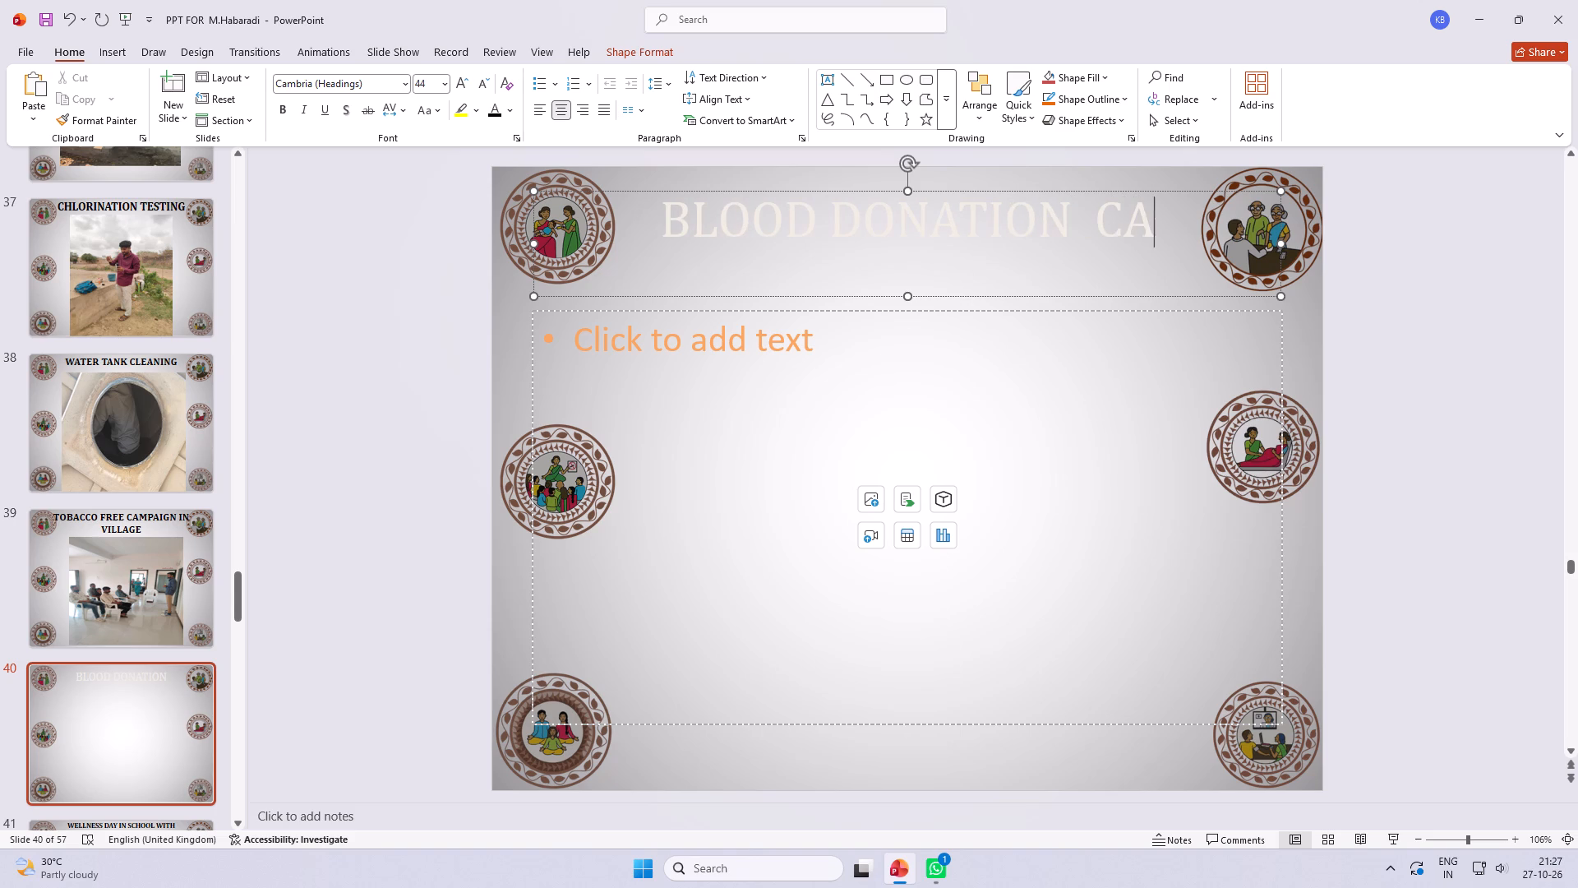
pyautogui.write('MP')
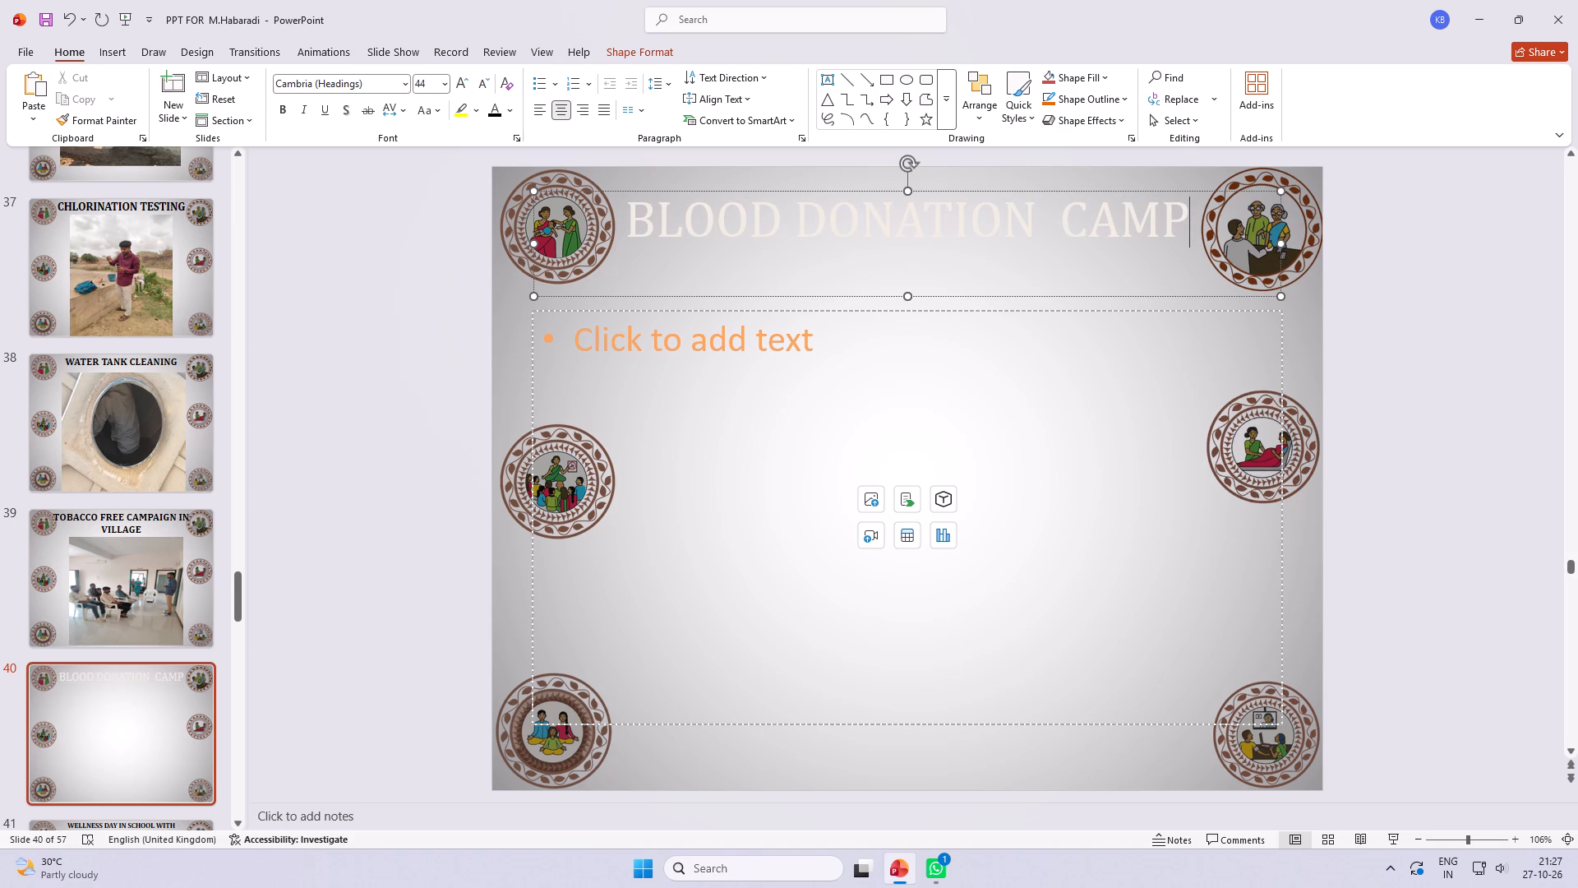
# Colour the BLOOD DONATION CAMP title text black.
pyautogui.moveTo(1182, 213); pyautogui.dragTo(706, 210)
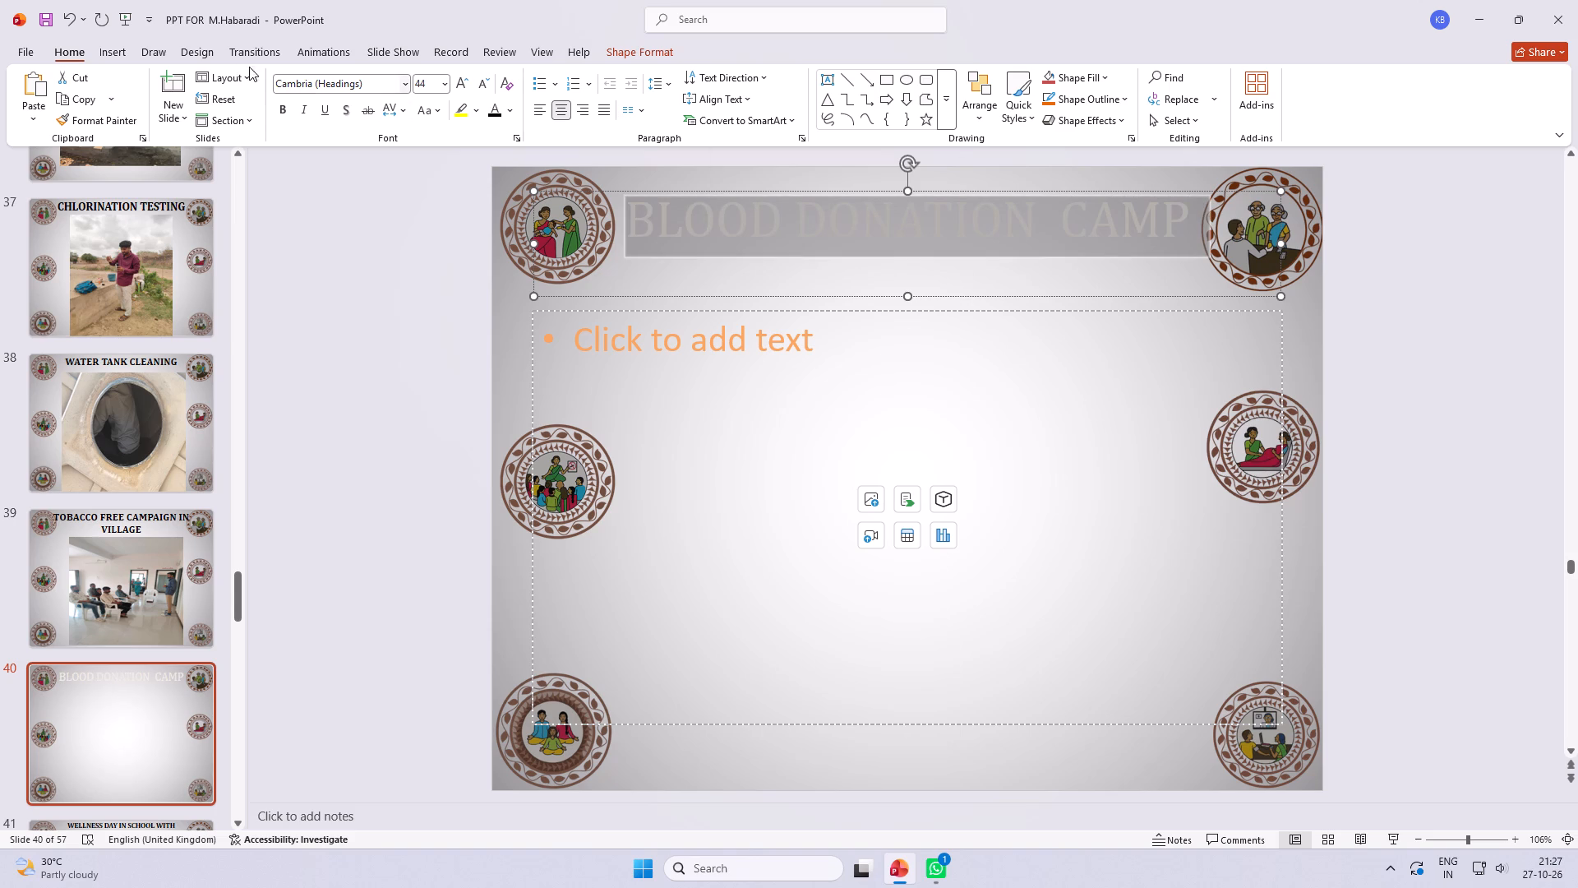
pyautogui.click(491, 109)
# Insert picture 49 from the Desktop folder into the content area of the BLOOD DONATION CAMP slide.
pyautogui.click(864, 418)
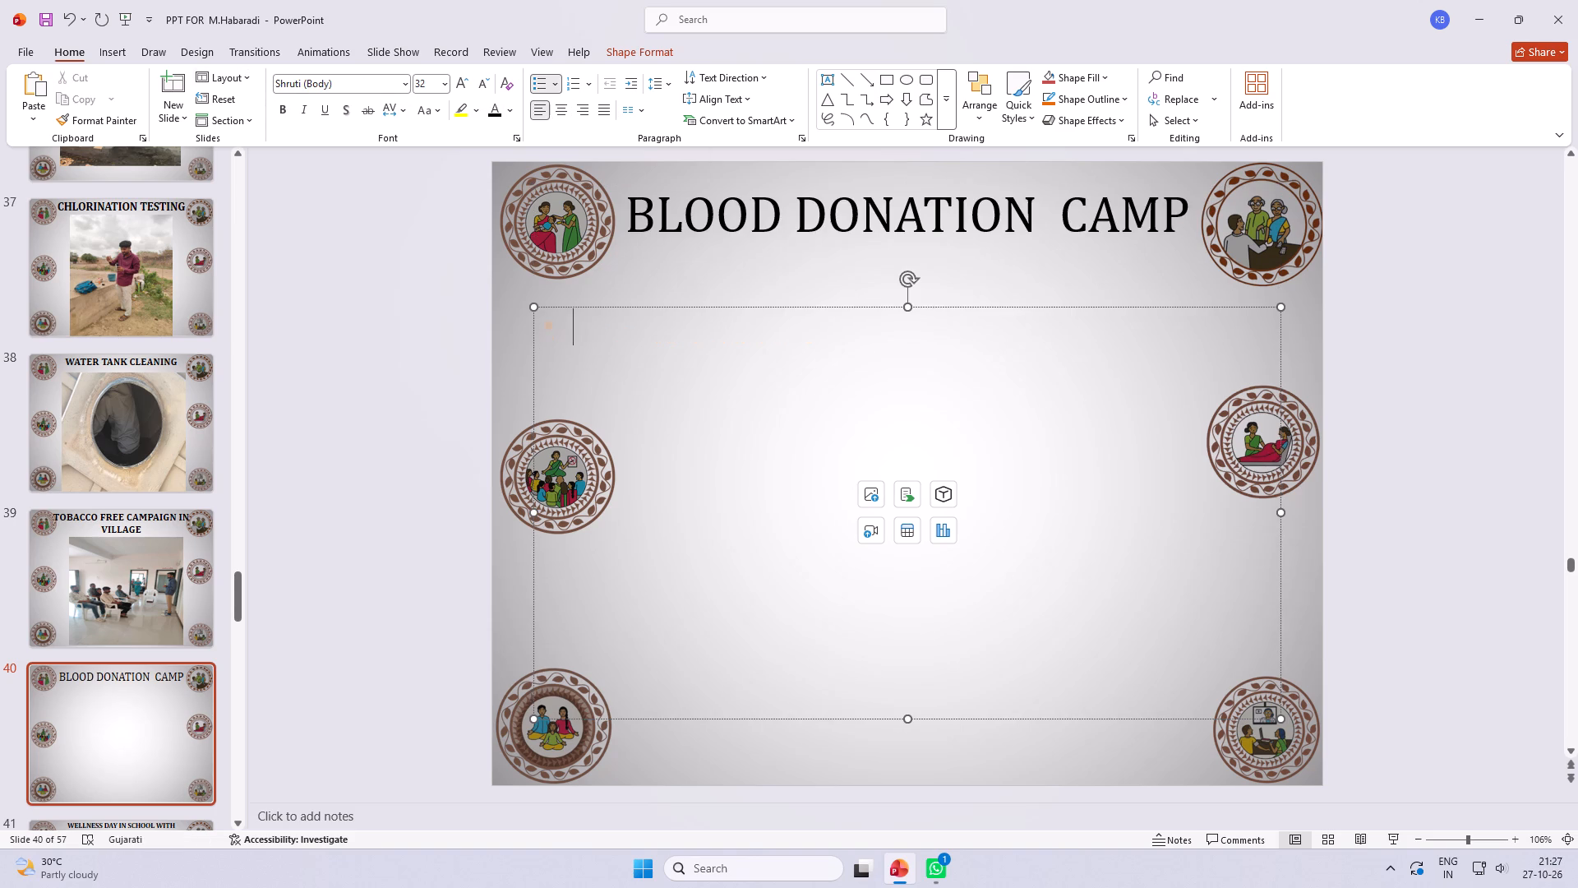
pyautogui.click(871, 490)
pyautogui.click(897, 524)
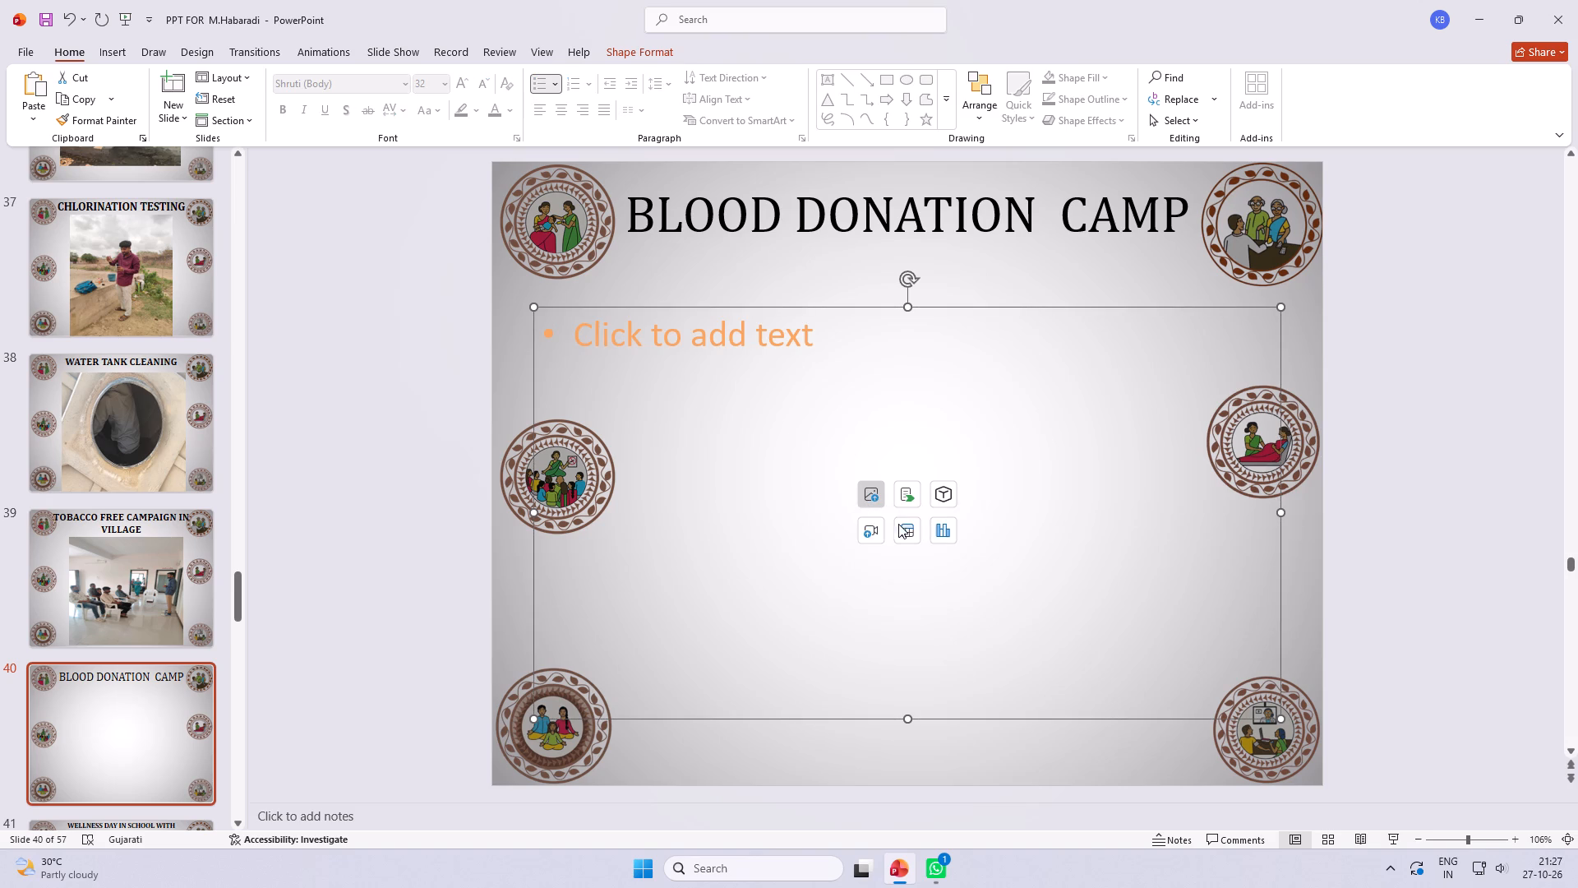
pyautogui.scroll(-13, 480, 282)
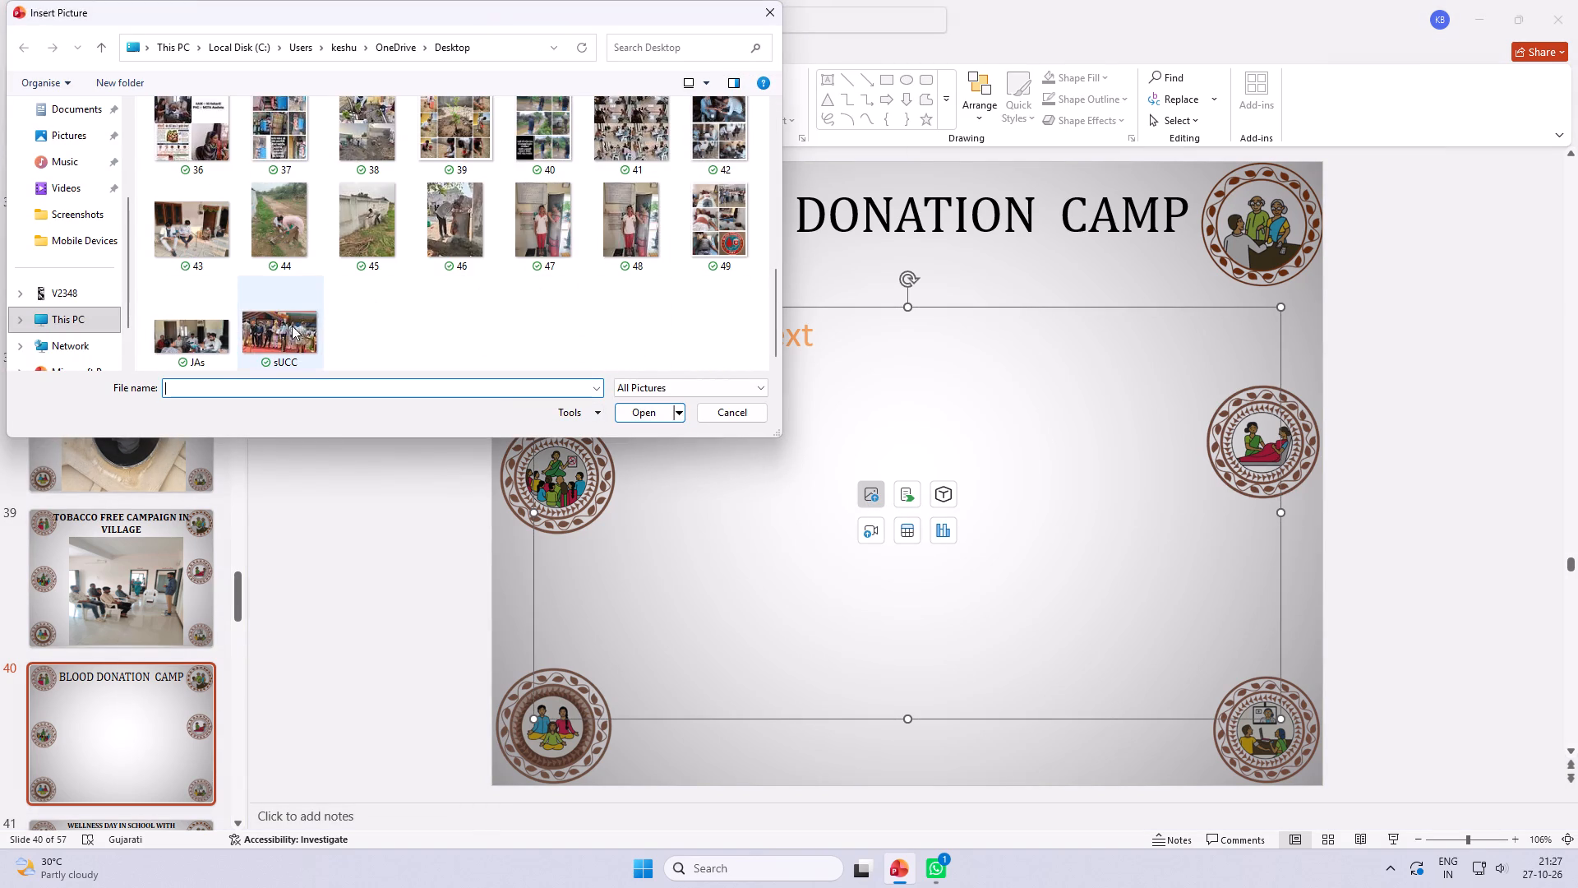
pyautogui.click(219, 332)
pyautogui.click(725, 216)
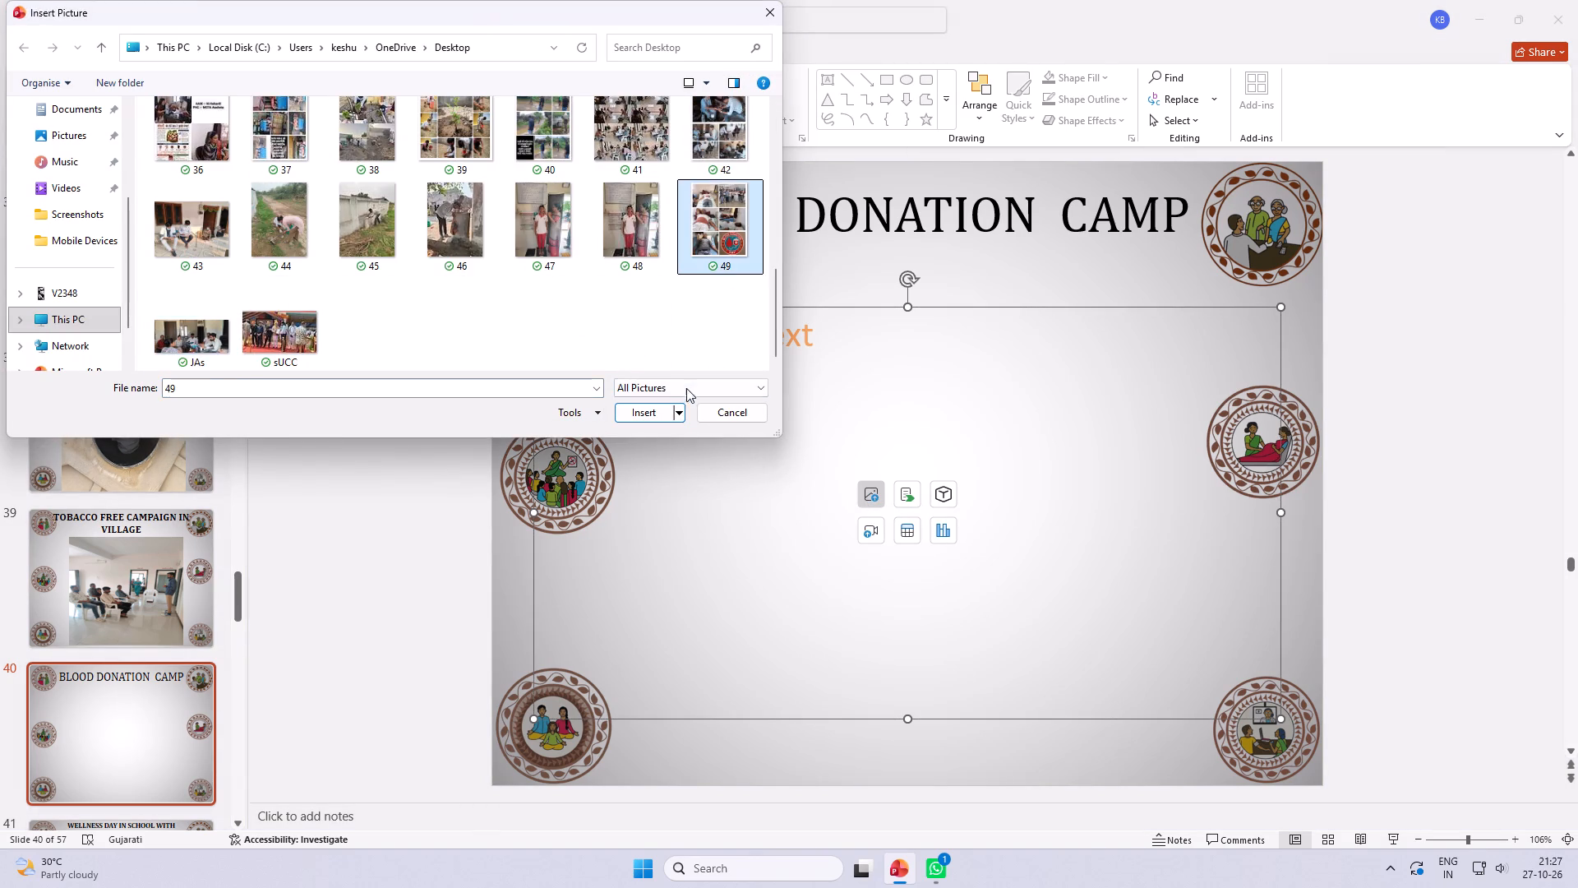
pyautogui.click(650, 413)
# Stretch the blood donation picture on both sides and upward to about 16.93 cm wide by 14.05 cm high, then save the presentation.
pyautogui.moveTo(752, 511); pyautogui.dragTo(680, 493)
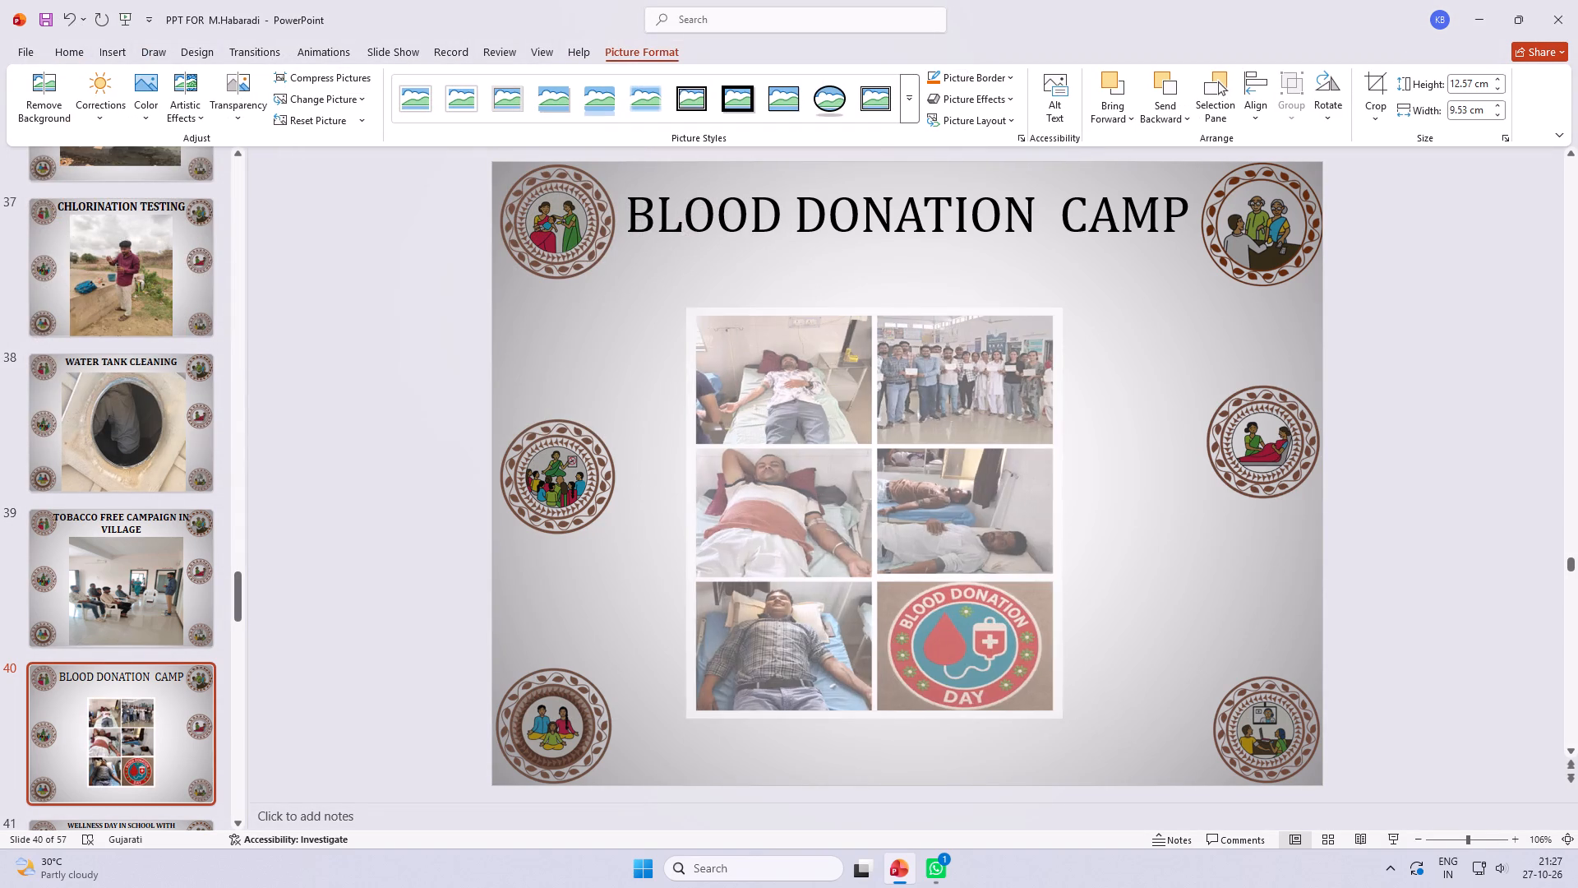
pyautogui.moveTo(680, 493); pyautogui.dragTo(630, 493)
pyautogui.moveTo(1066, 516); pyautogui.dragTo(1161, 496)
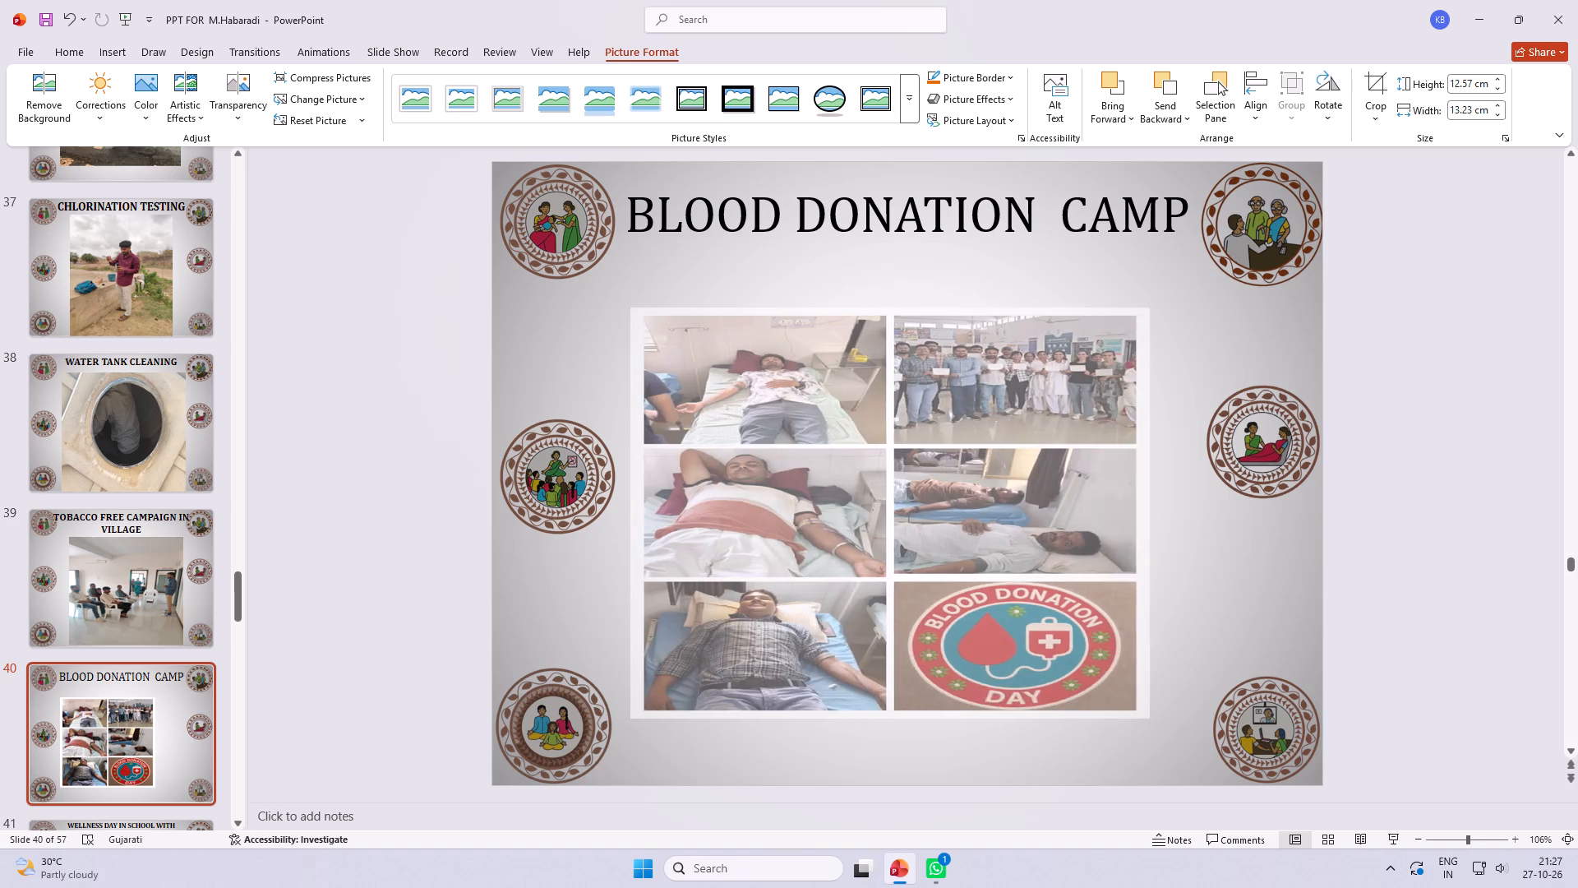
pyautogui.moveTo(1161, 496); pyautogui.dragTo(1185, 496)
pyautogui.moveTo(907, 308); pyautogui.dragTo(909, 268)
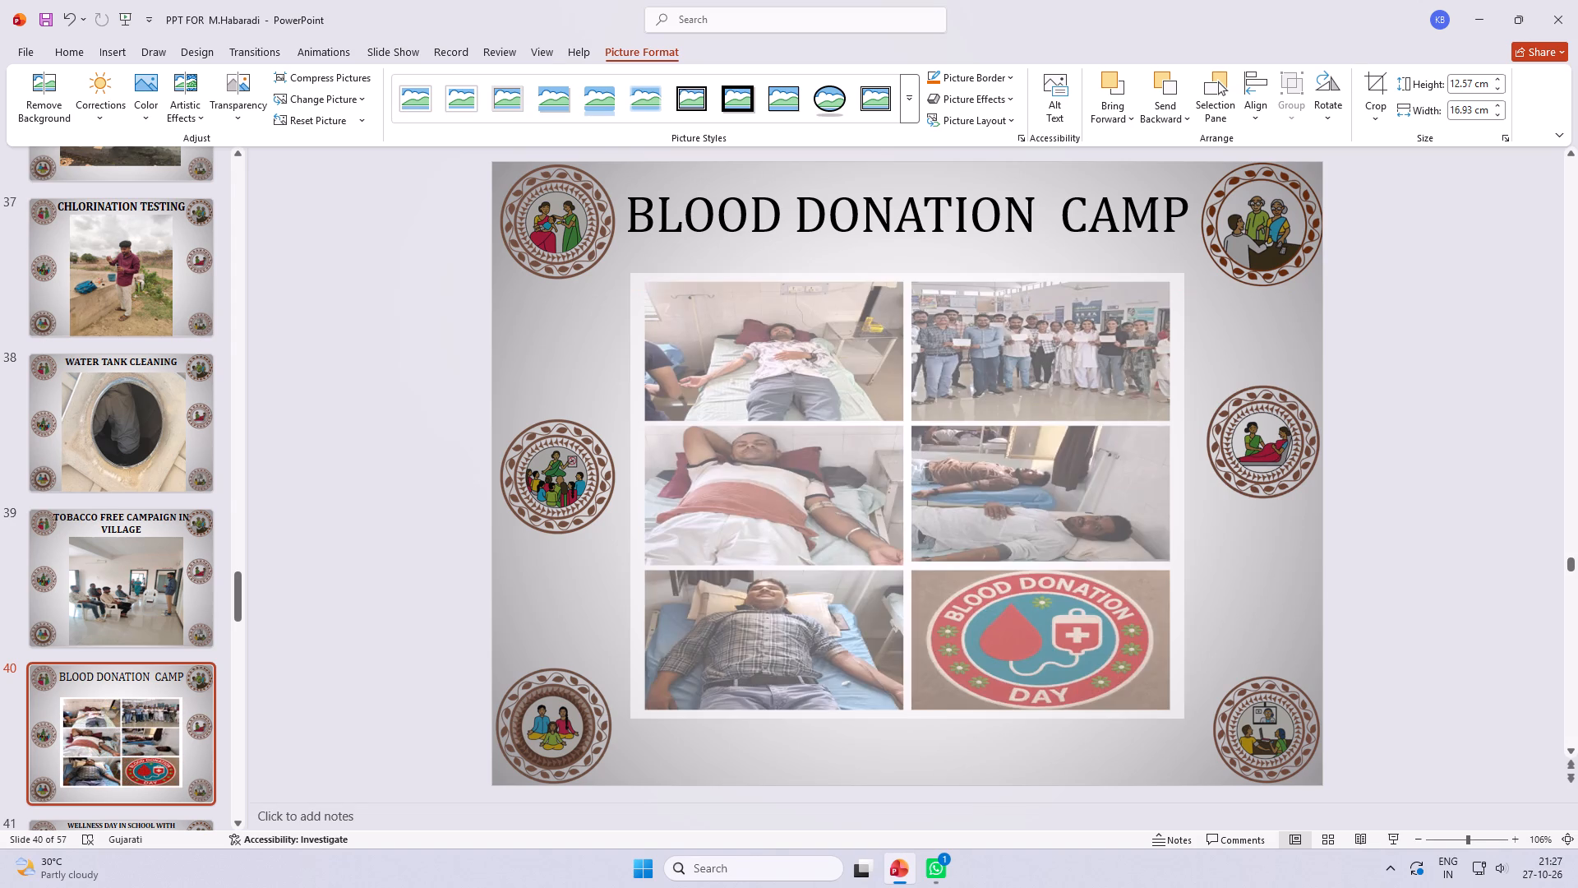
pyautogui.moveTo(909, 268); pyautogui.dragTo(909, 261)
pyautogui.click(970, 380)
pyautogui.hotkey('ctrl', 's')
pyautogui.click(983, 456)
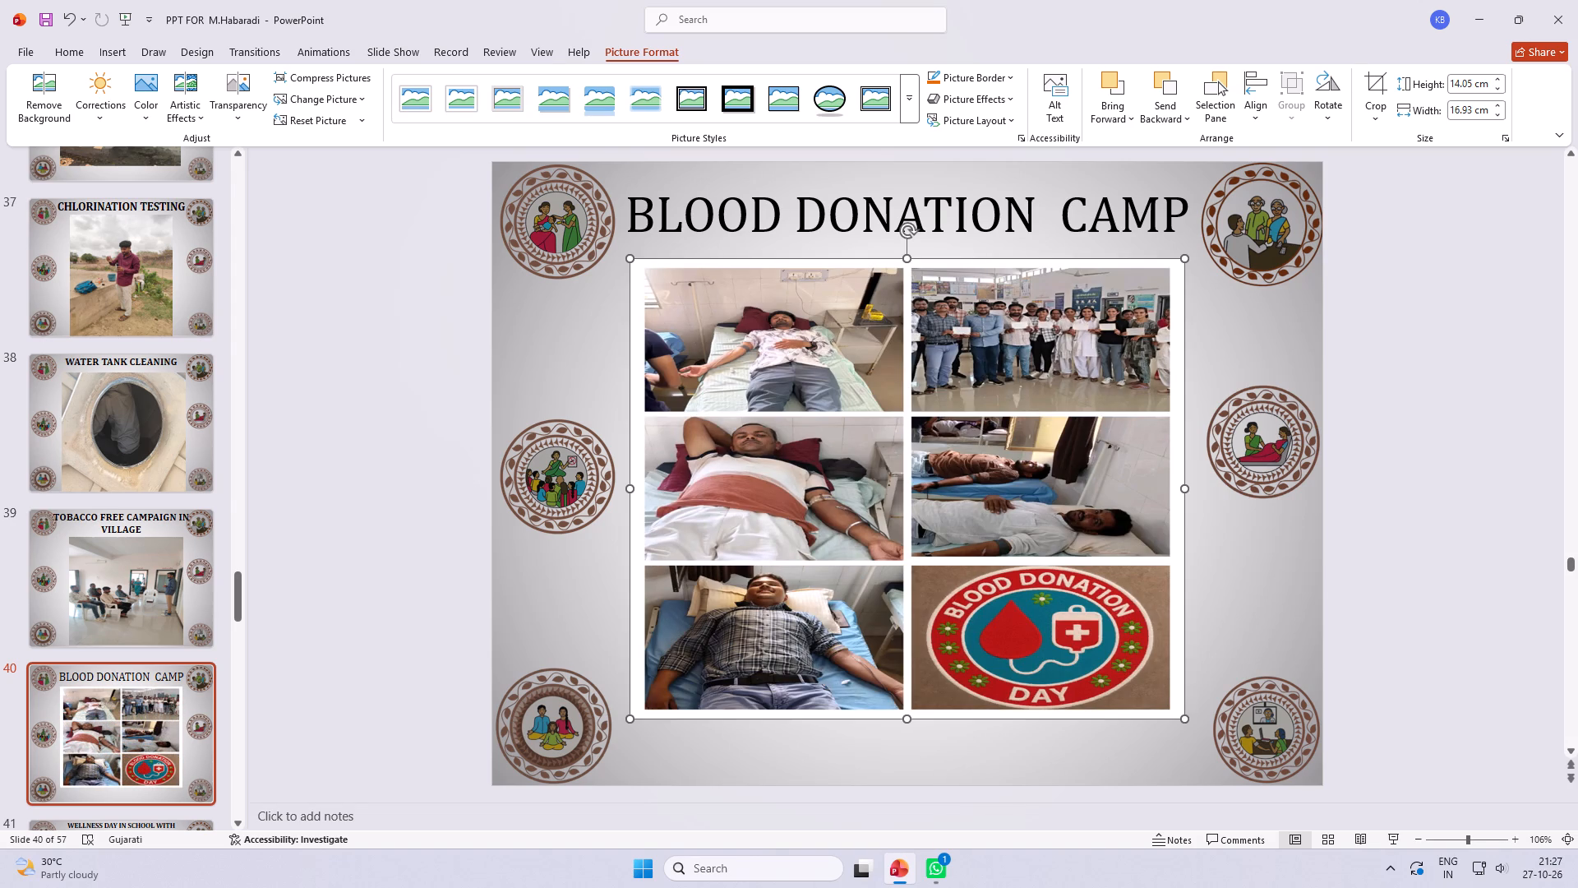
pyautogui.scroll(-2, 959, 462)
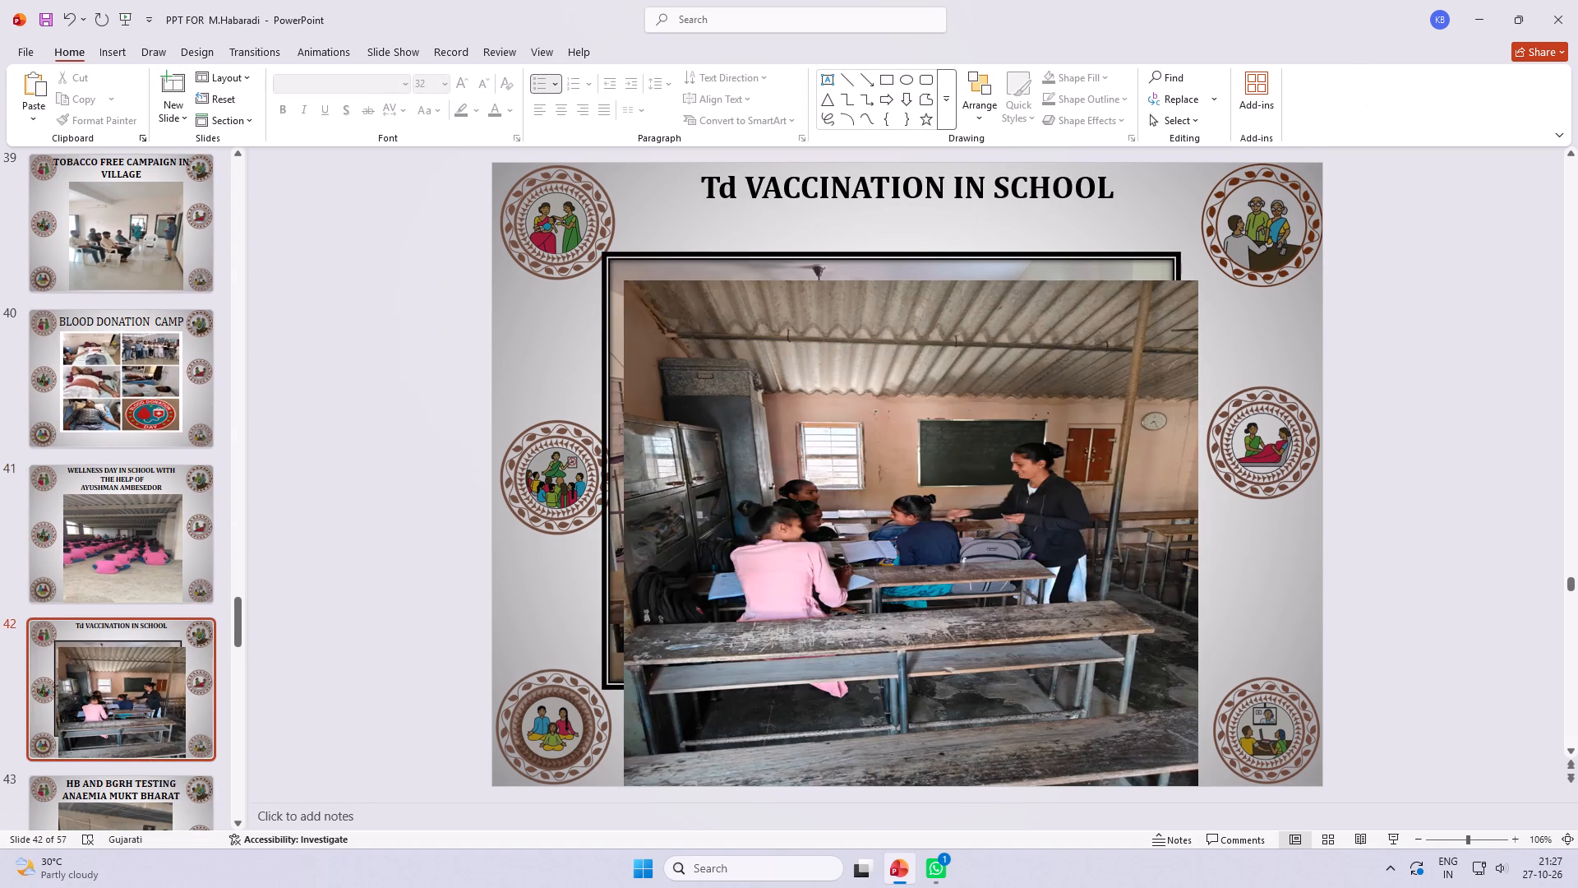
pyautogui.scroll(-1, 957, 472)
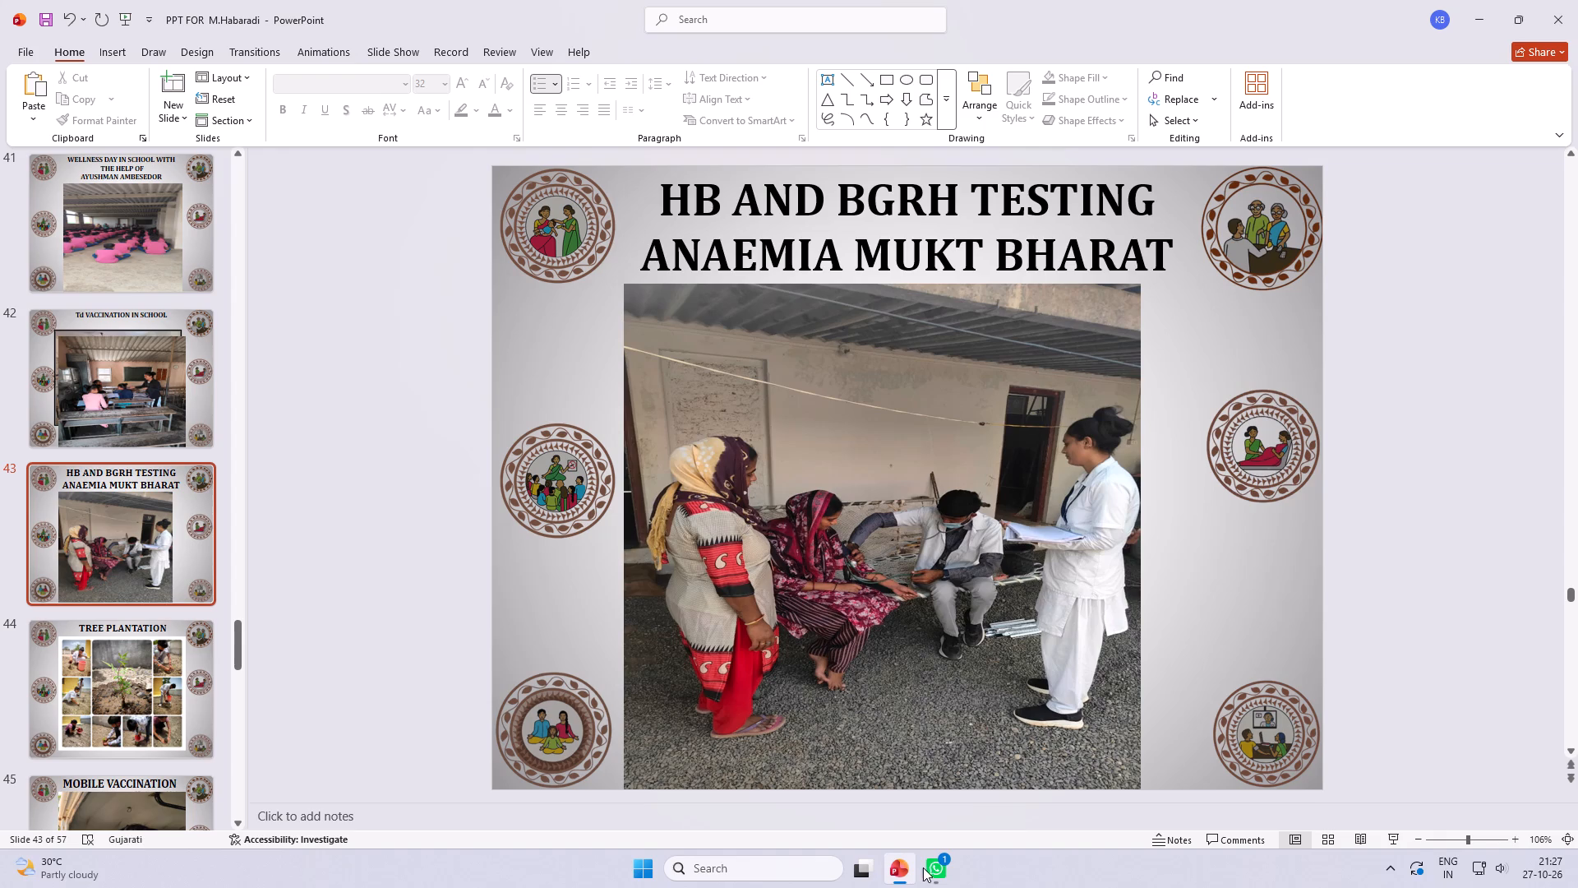
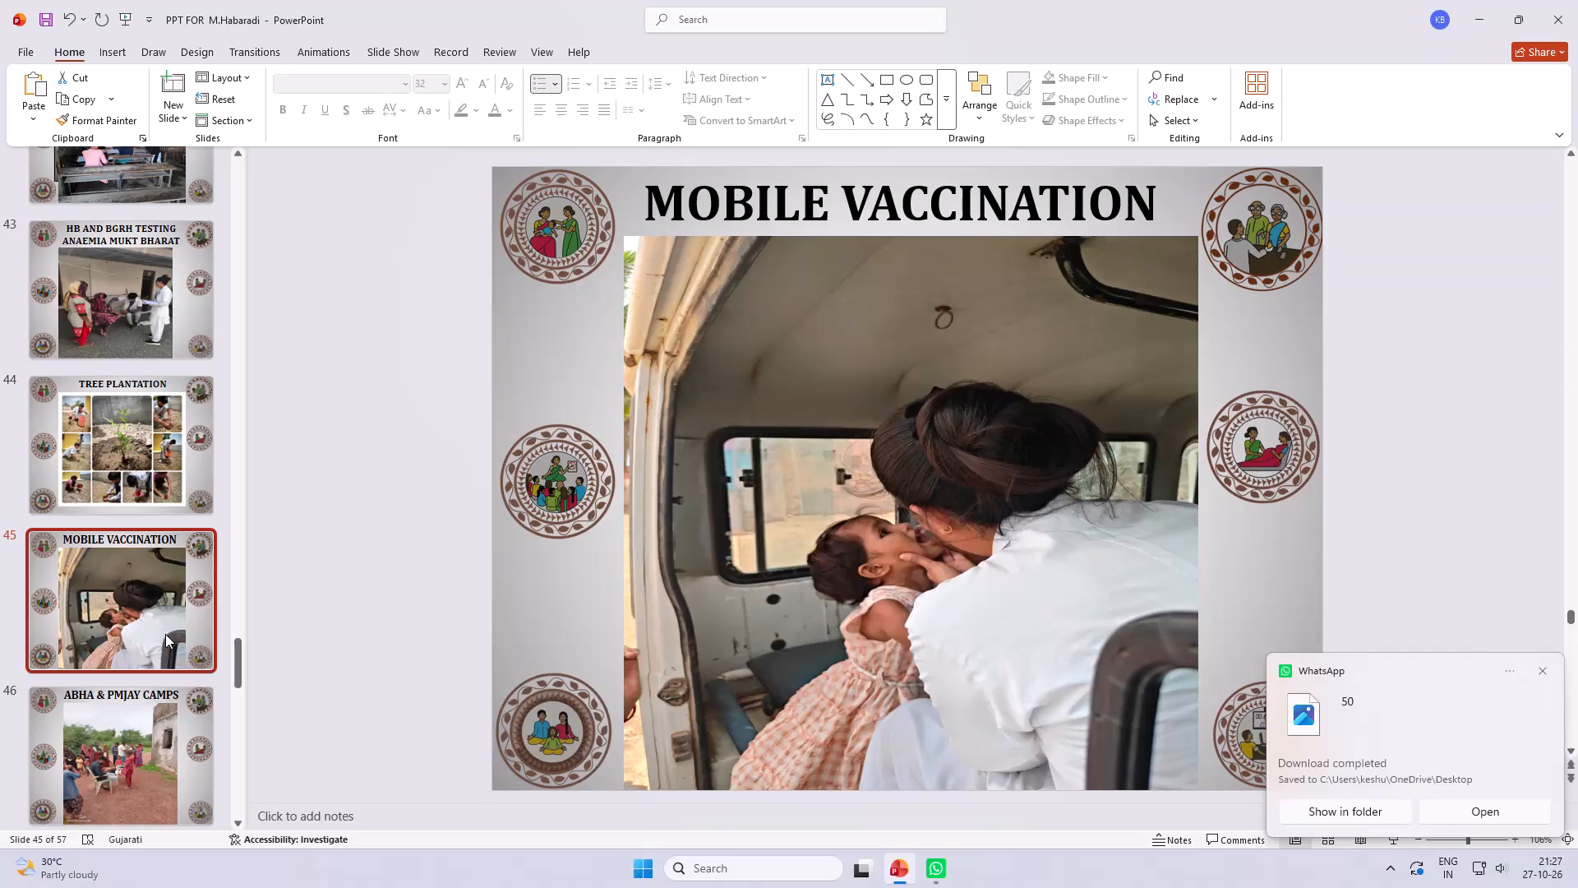
# Add a new slide after the ABHA & PMJAY CAMPS slide and title it SEIZURS TRANING.
pyautogui.click(159, 738)
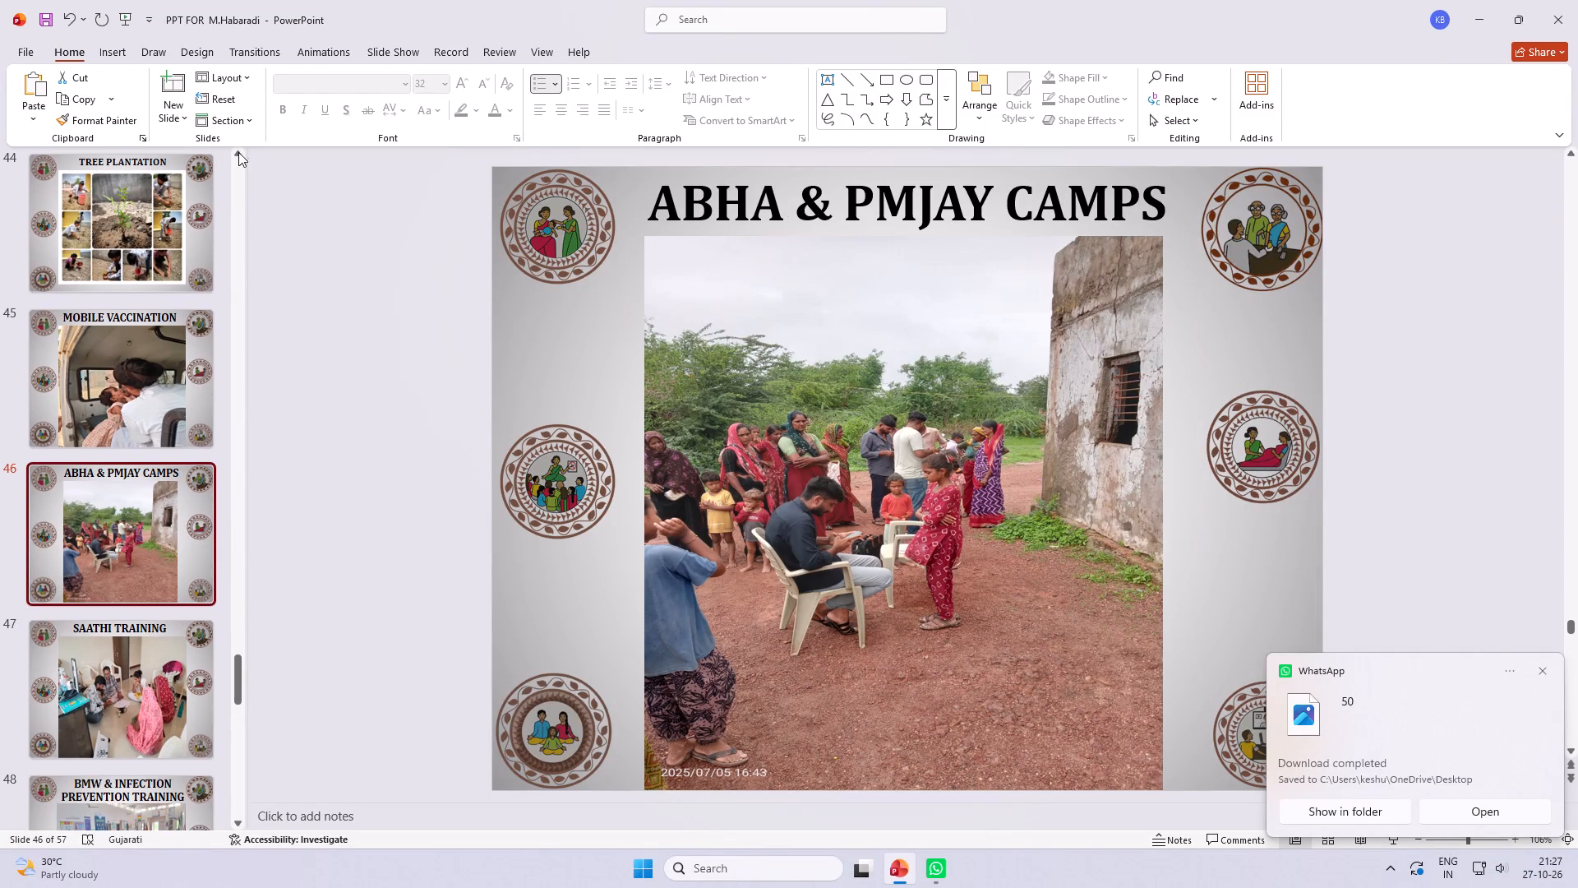
pyautogui.click(159, 94)
pyautogui.click(925, 242)
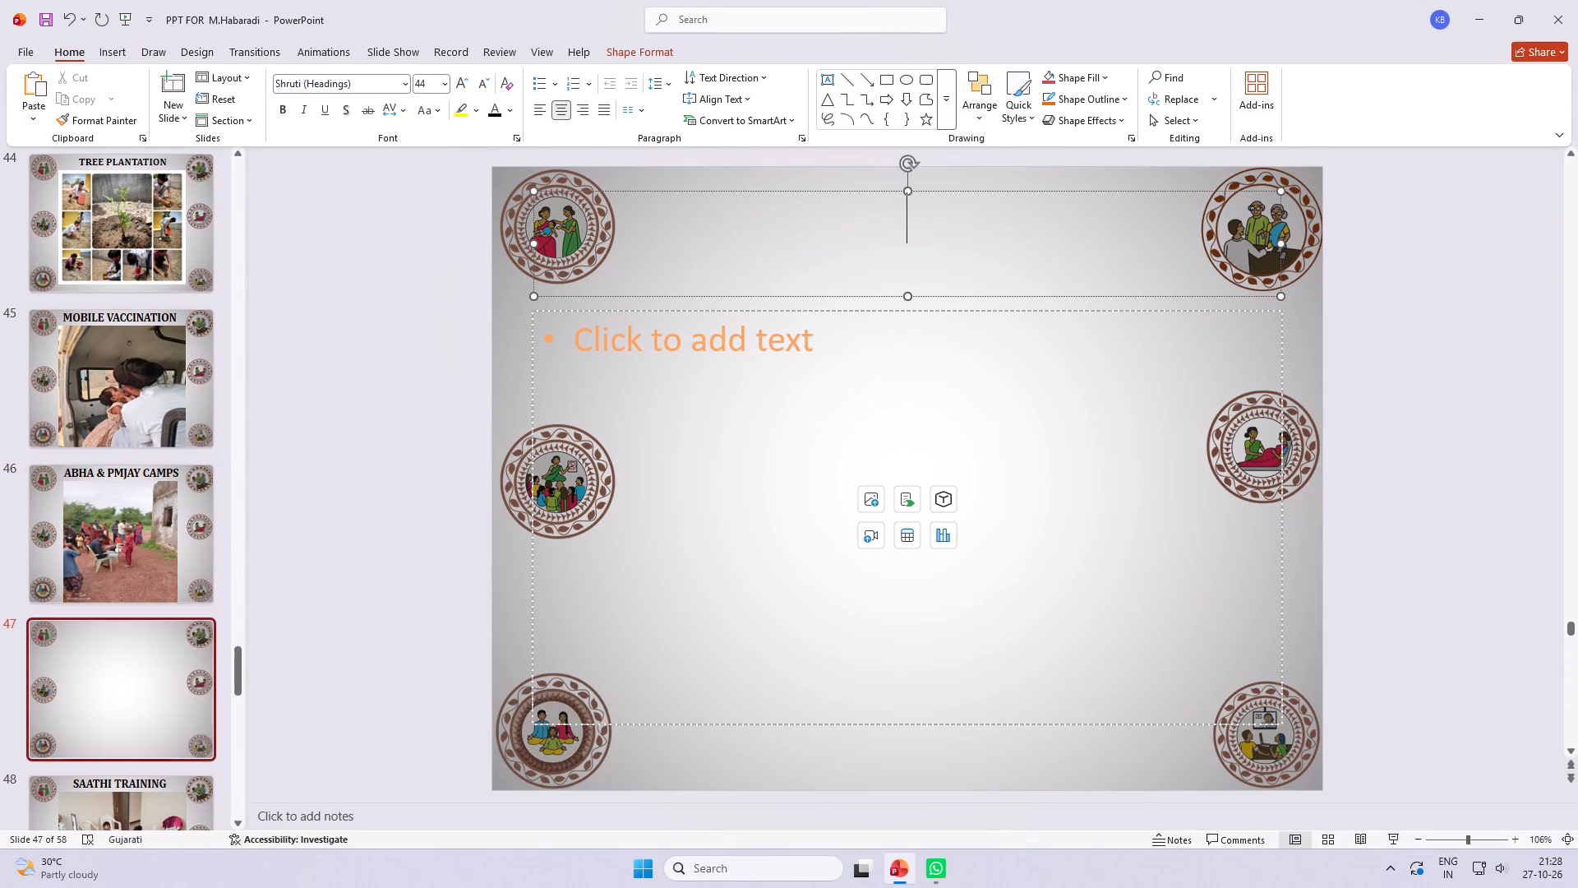
pyautogui.press('s')
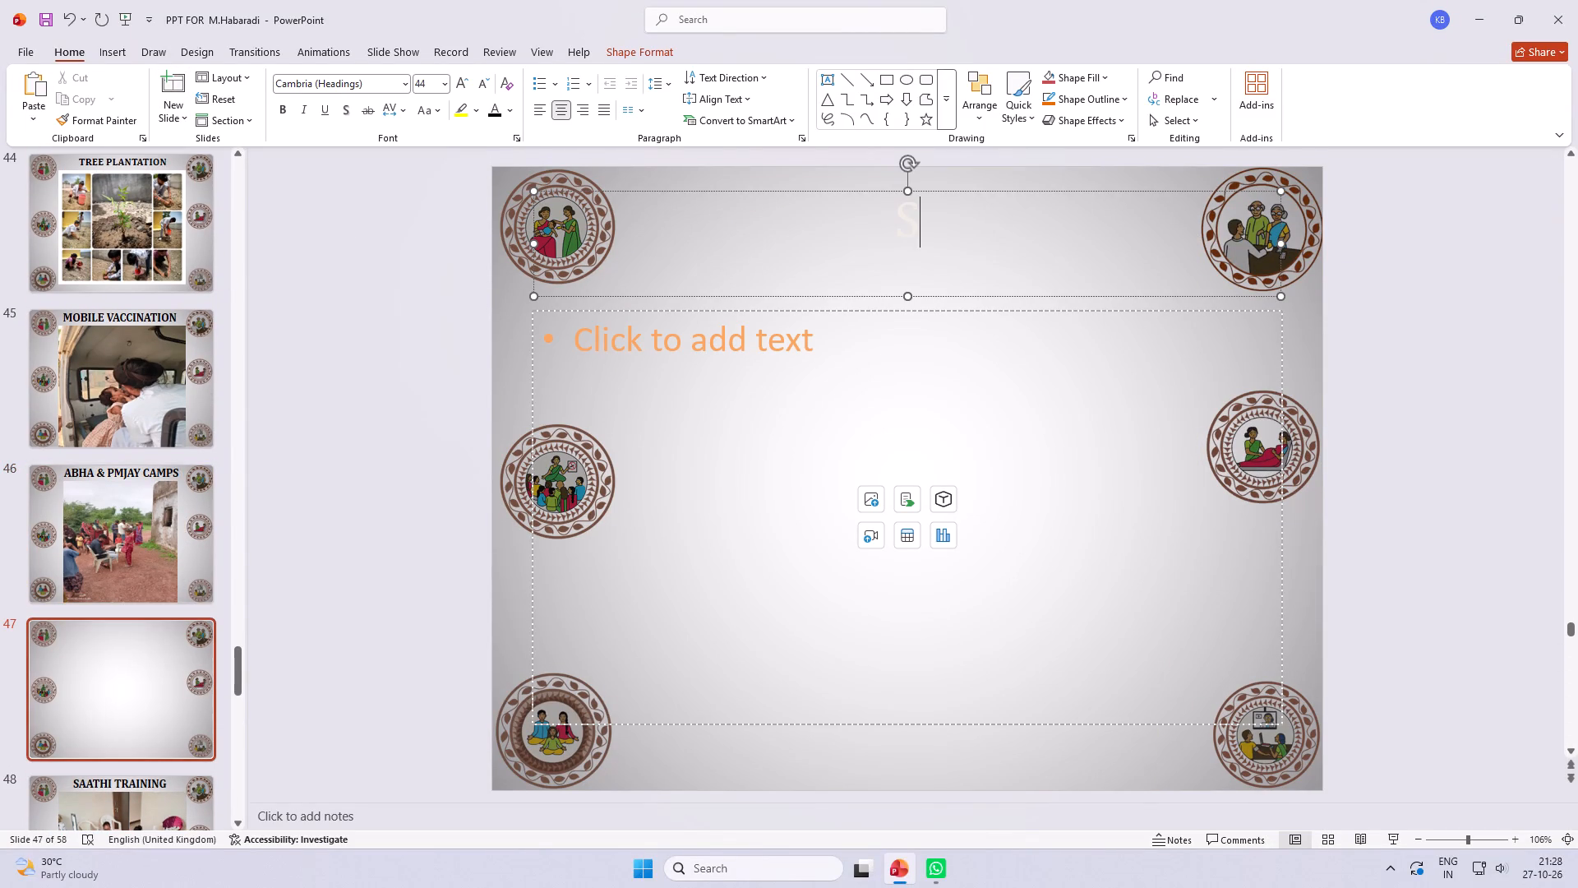
pyautogui.write('EI')
pyautogui.write('ZU')
pyautogui.write('RS')
pyautogui.press('space')
pyautogui.write('TRANING')
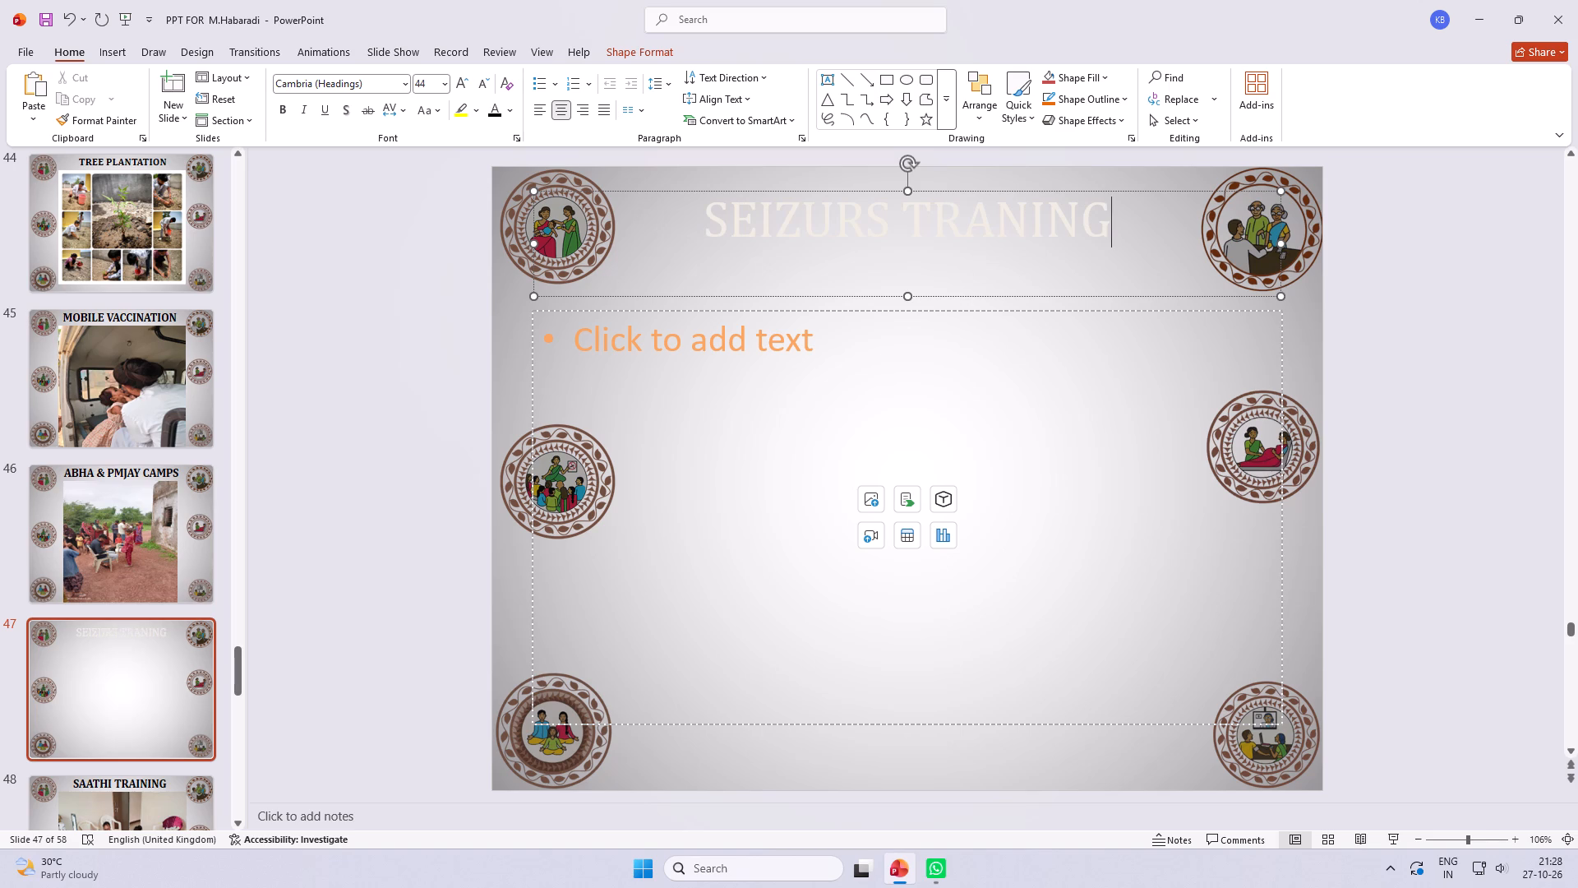
# Colour the SEIZURS TRANING title text black.
pyautogui.moveTo(1102, 216); pyautogui.dragTo(645, 215)
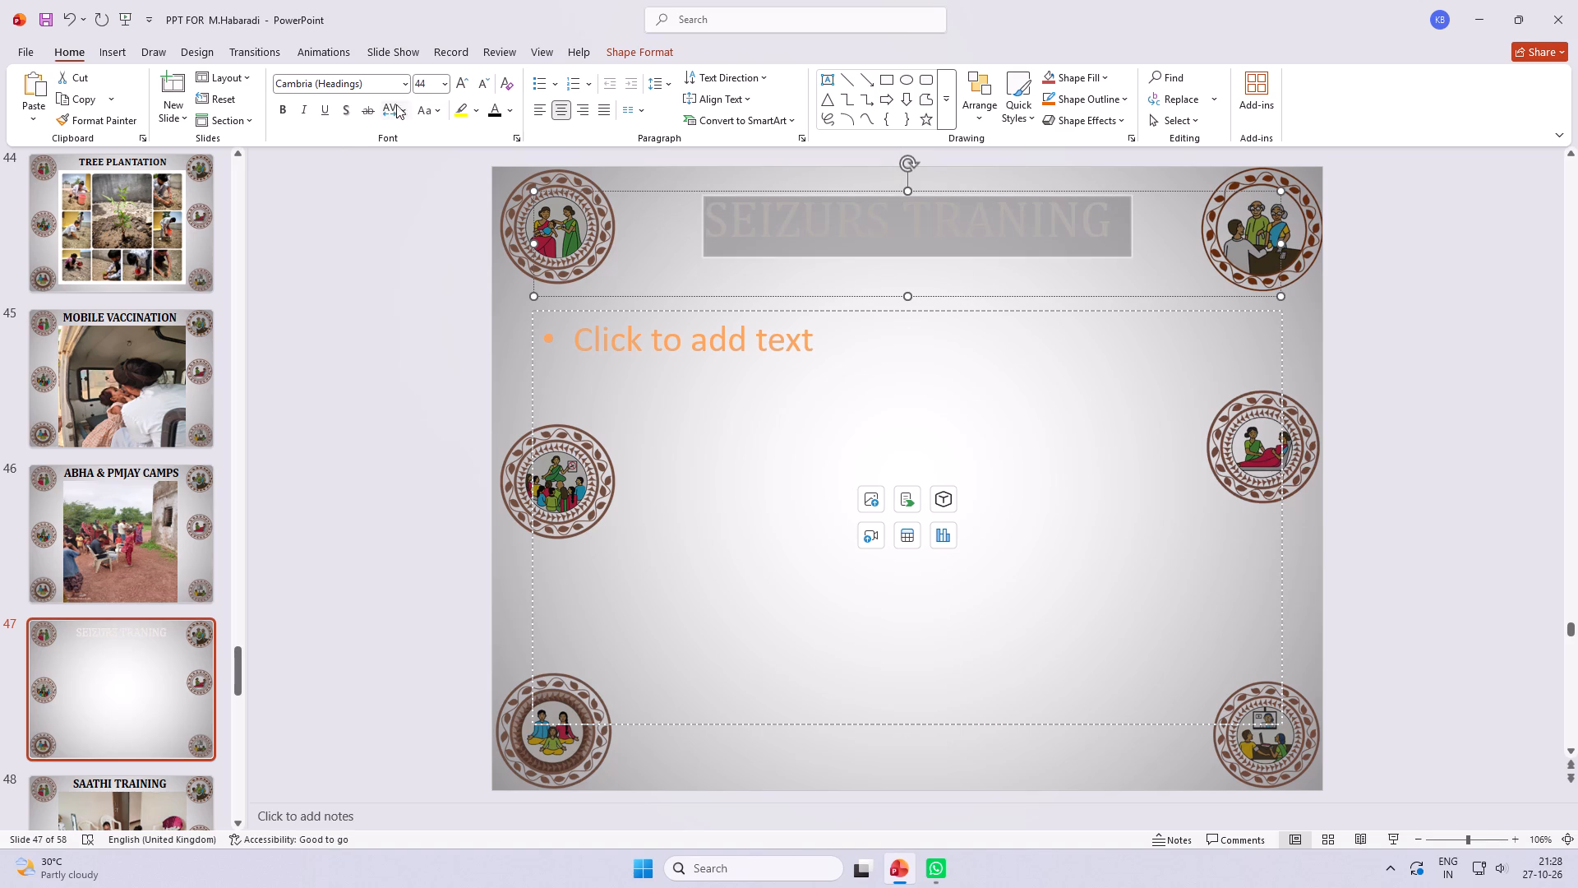
pyautogui.click(490, 113)
# Insert picture 50 from the Desktop folder into the content area of the SEIZURS TRANING slide and save the presentation.
pyautogui.click(861, 419)
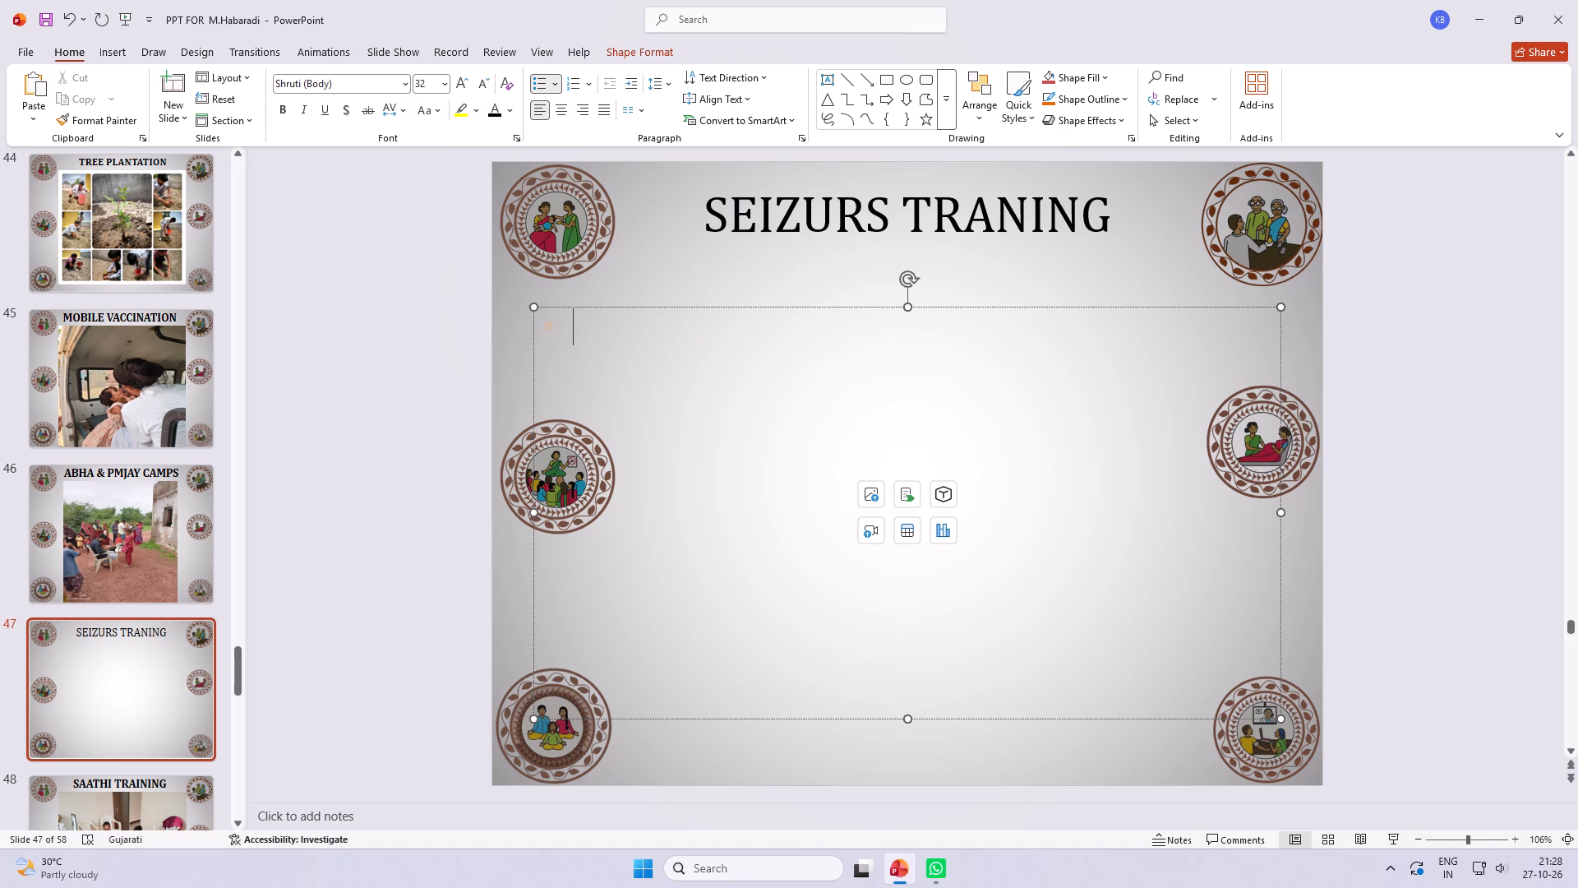
pyautogui.click(871, 492)
pyautogui.click(882, 525)
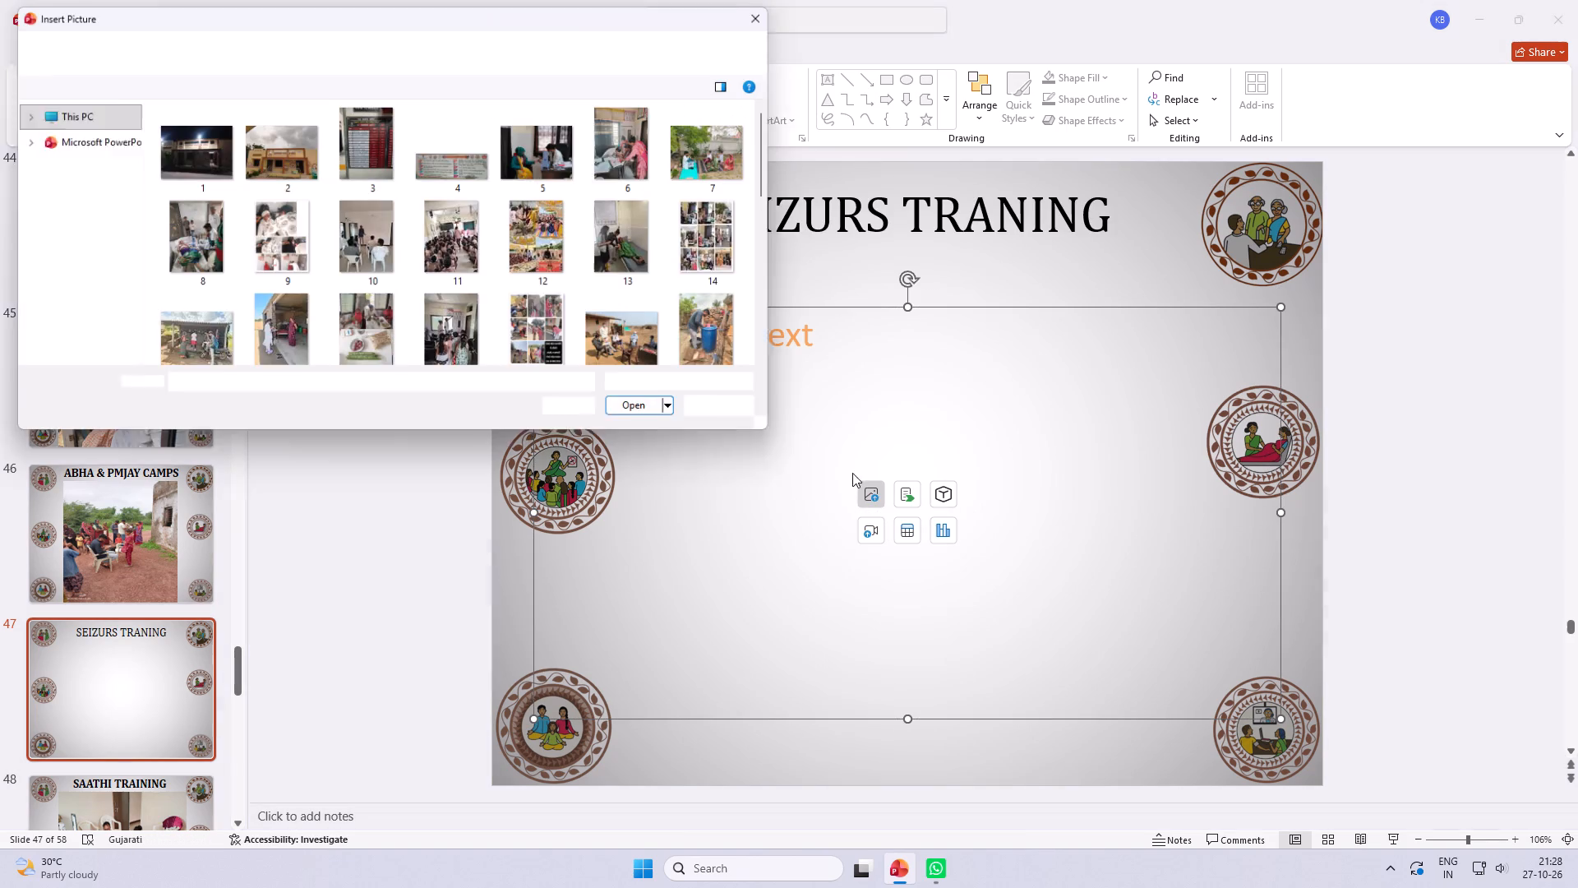
pyautogui.scroll(-18, 456, 249)
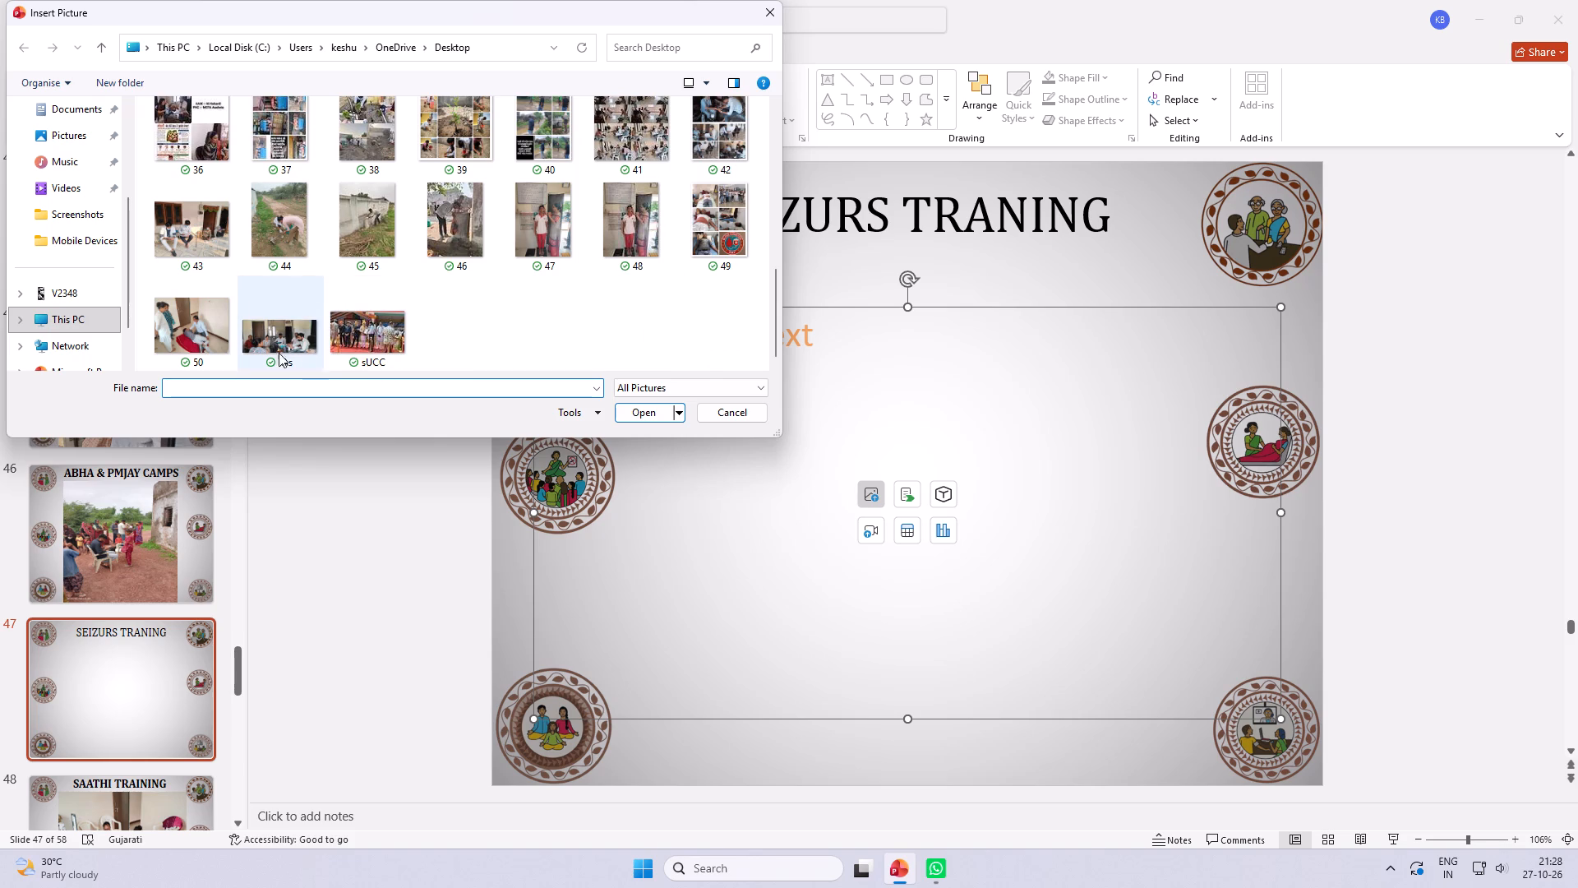
pyautogui.click(210, 338)
pyautogui.click(657, 414)
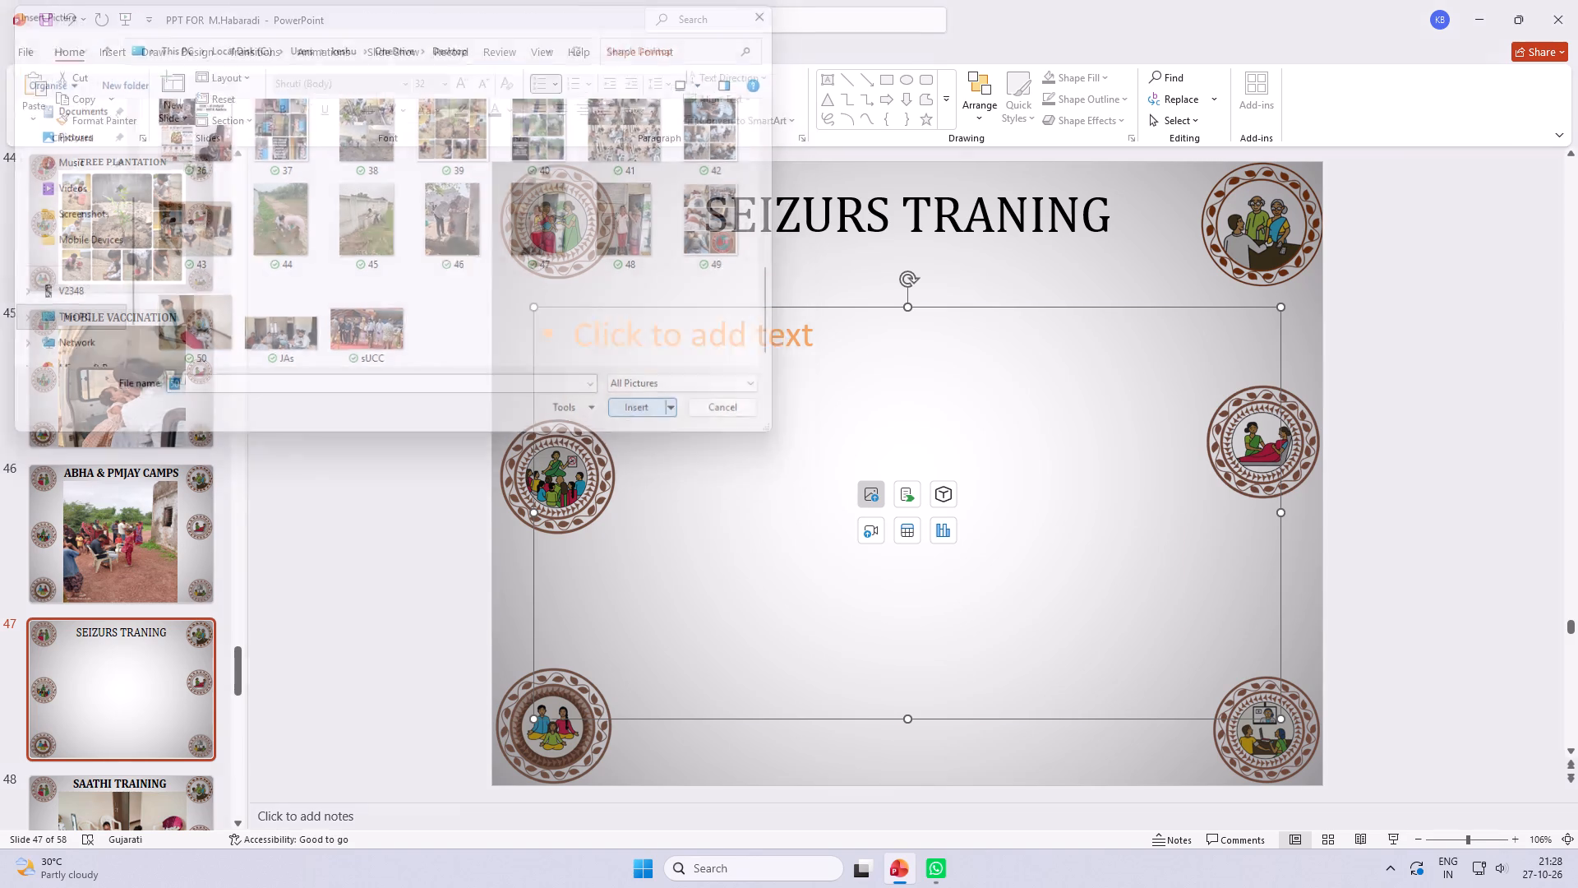
pyautogui.click(1142, 265)
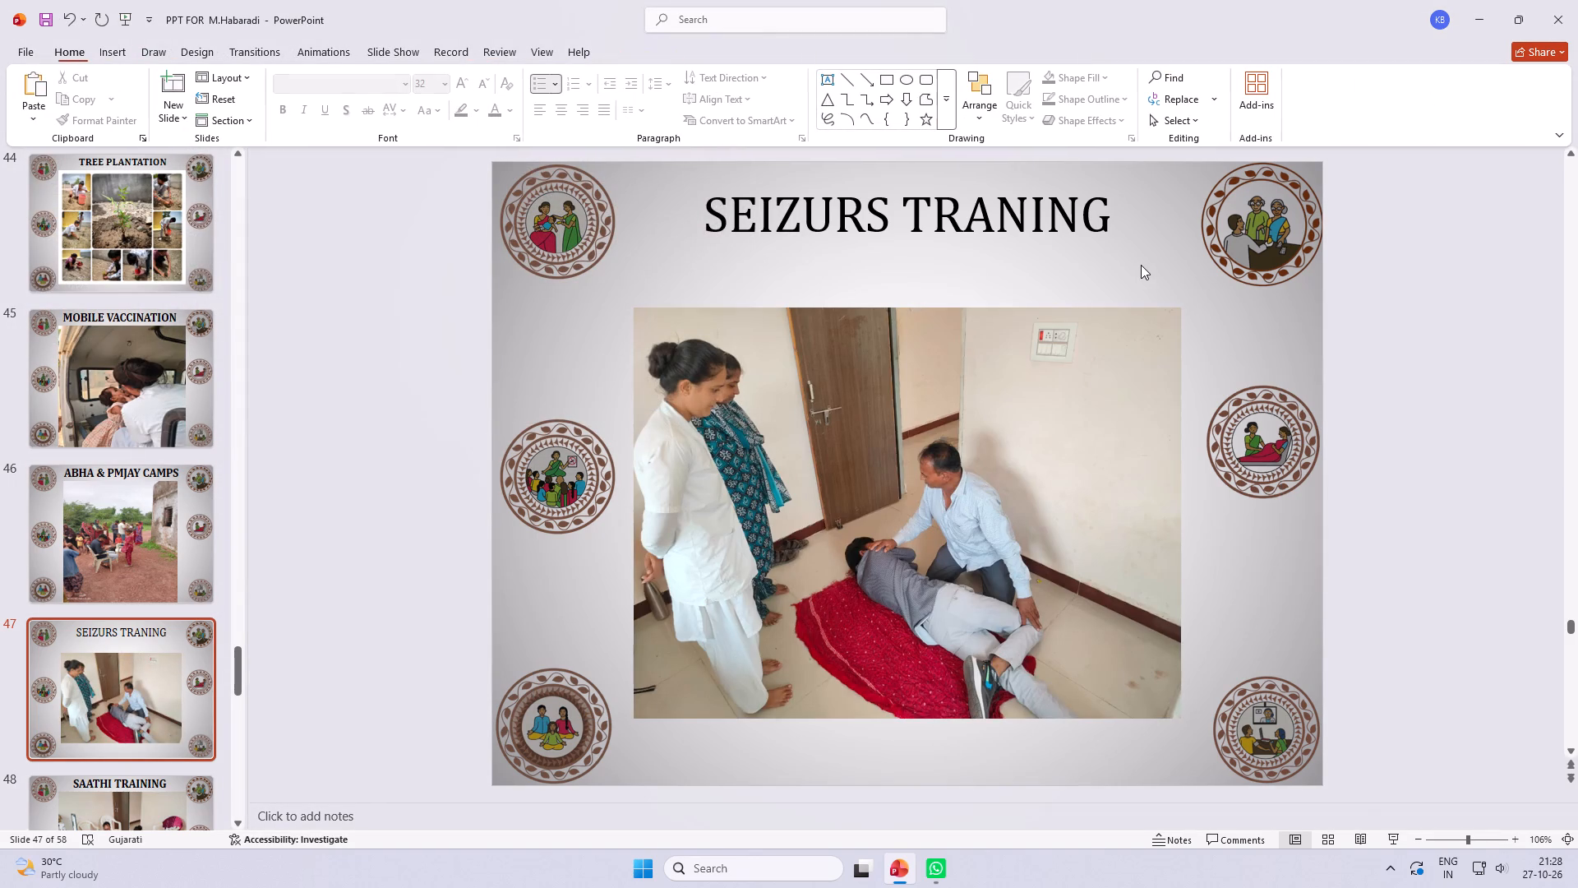
pyautogui.hotkey('ctrl', 's')
pyautogui.hotkey('ctrl', 'a')
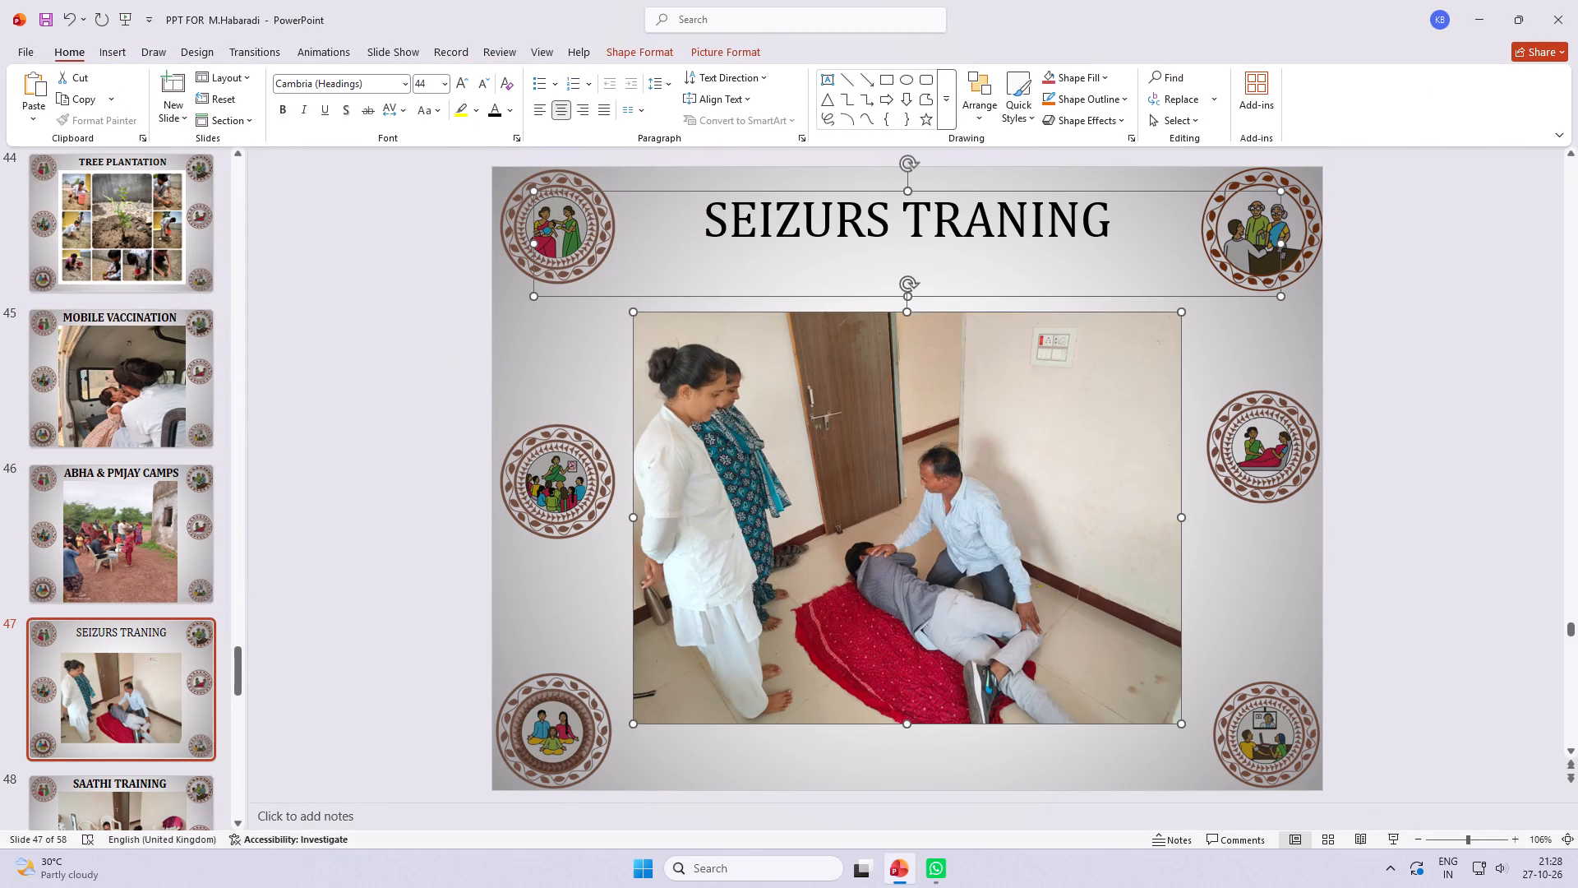
pyautogui.click(1170, 338)
pyautogui.click(1207, 339)
pyautogui.hotkey('ctrl', 's')
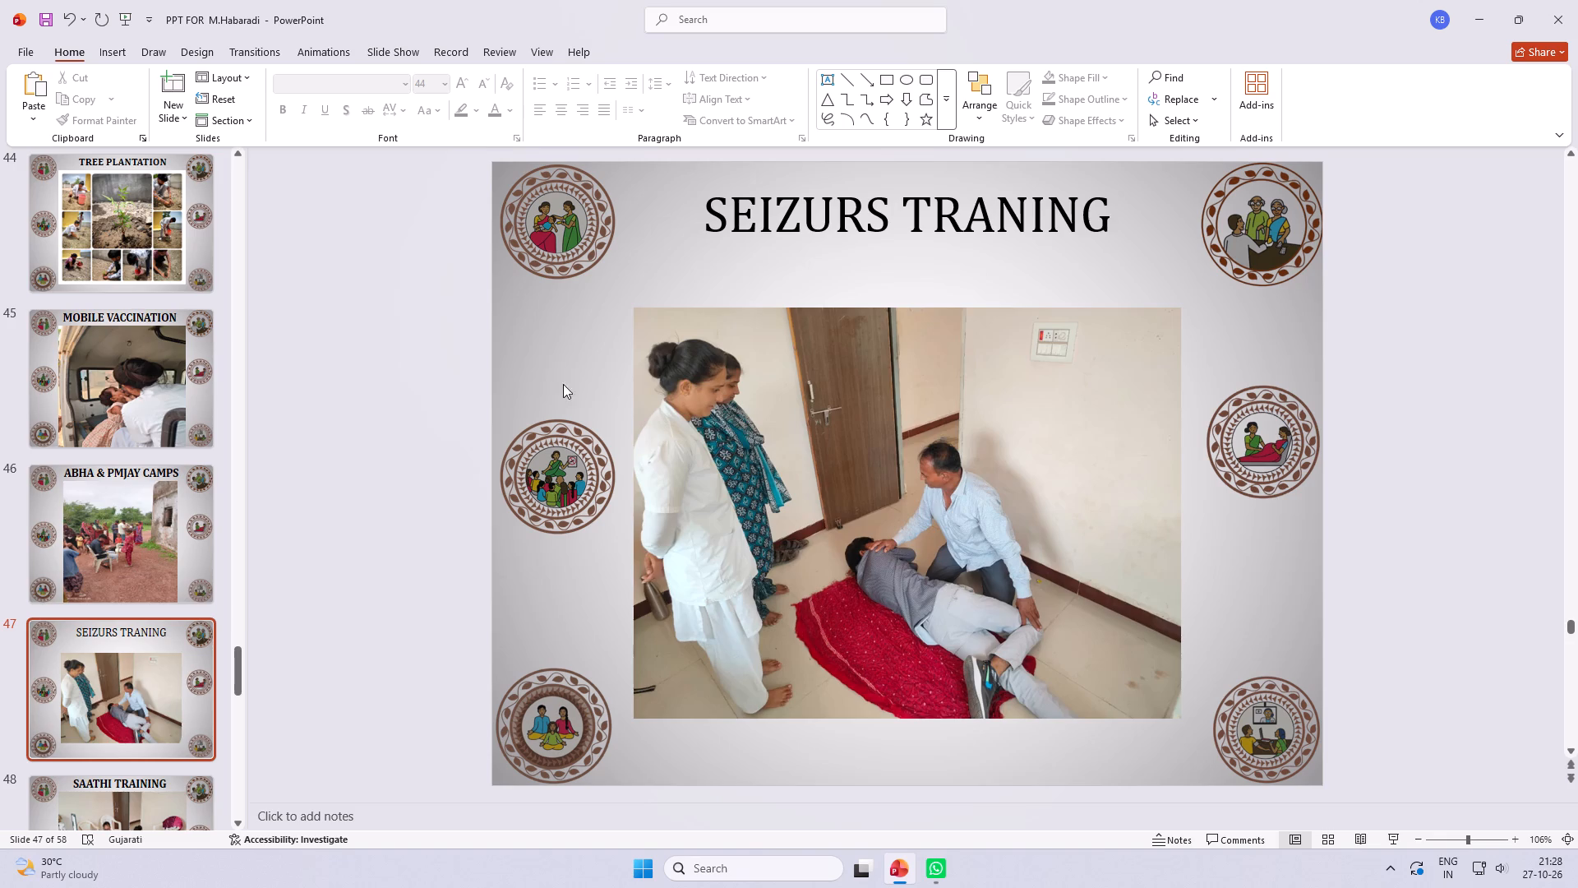
# Look through the slides to the end of the presentation and back to the TB NUTRITION KIT DISTRIBUTION slide.
pyautogui.scroll(-4, 450, 502)
pyautogui.scroll(-18, 199, 543)
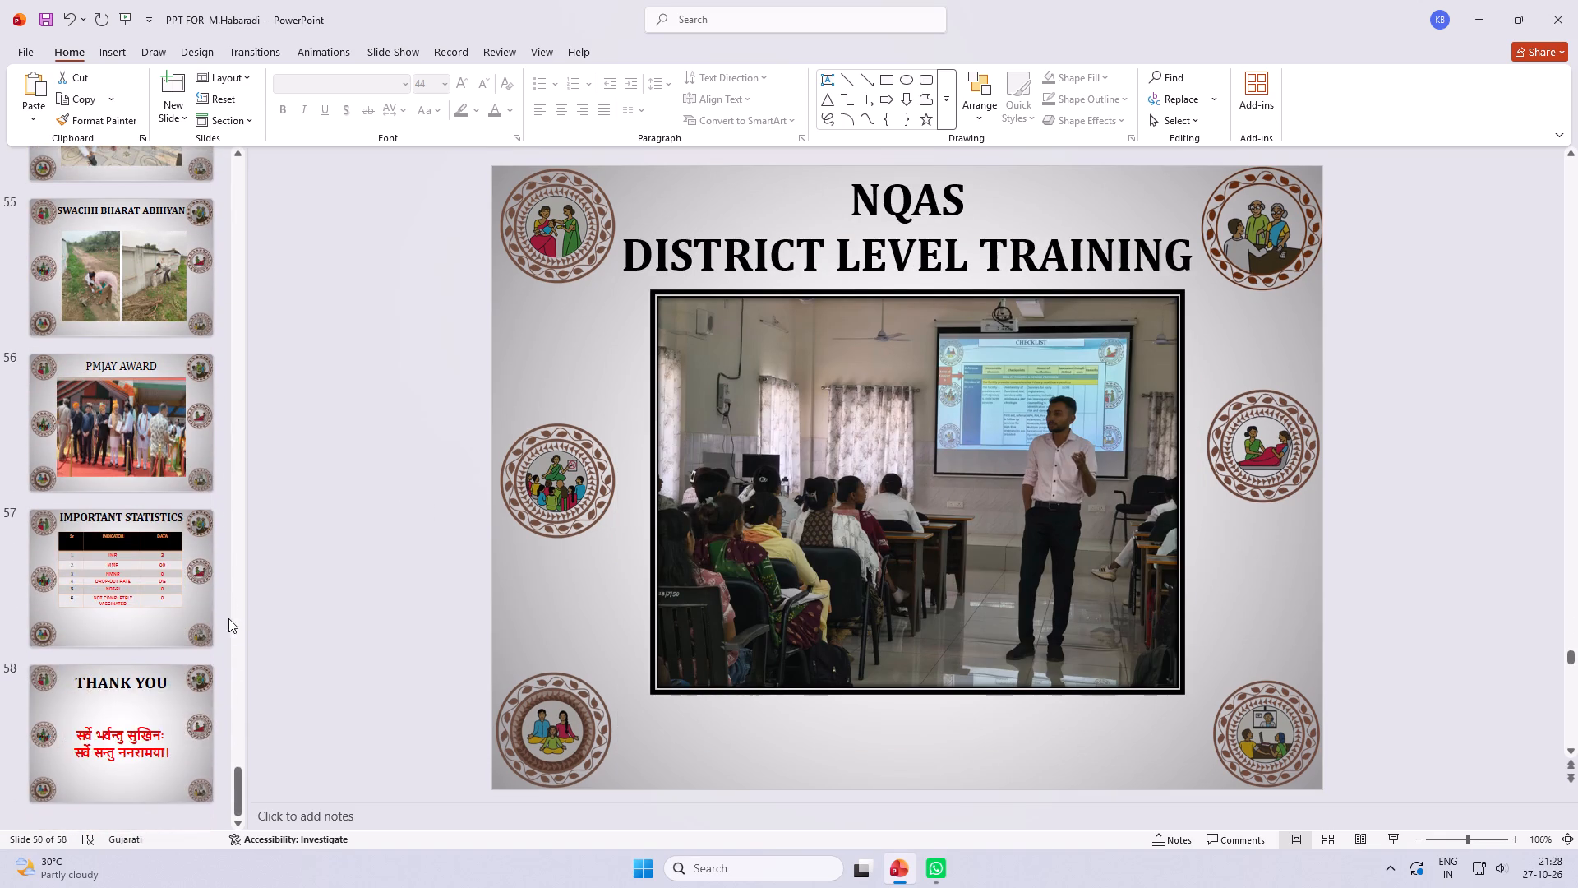
pyautogui.scroll(-10, 227, 610)
pyautogui.scroll(2, 226, 608)
pyautogui.scroll(-6, 101, 514)
pyautogui.scroll(20, 139, 502)
pyautogui.scroll(5, 139, 502)
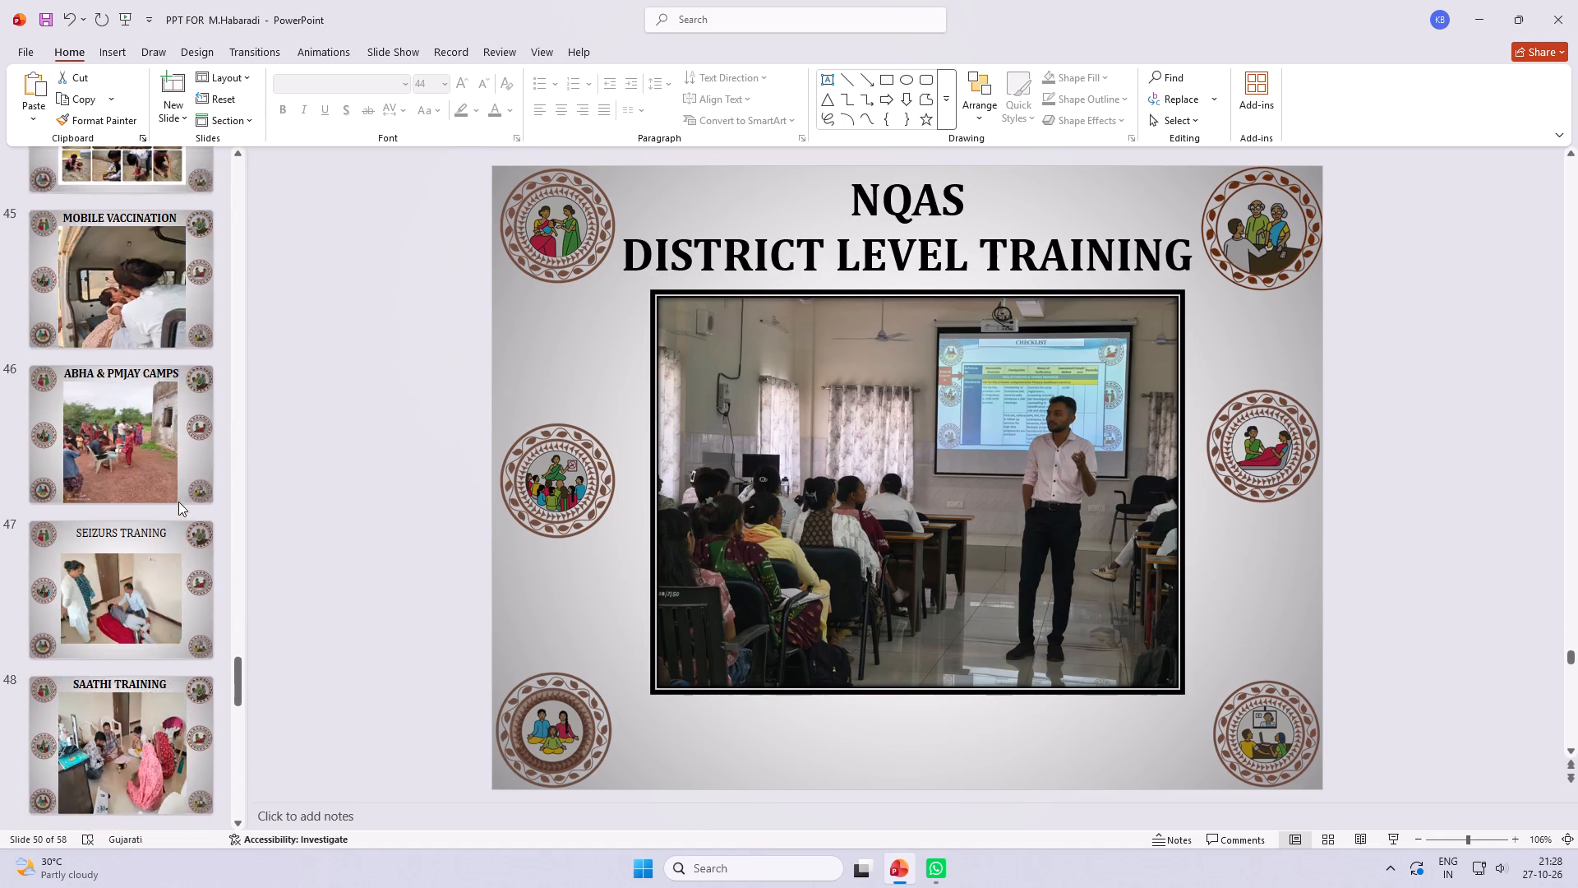
pyautogui.scroll(16, 178, 502)
pyautogui.scroll(5, 142, 247)
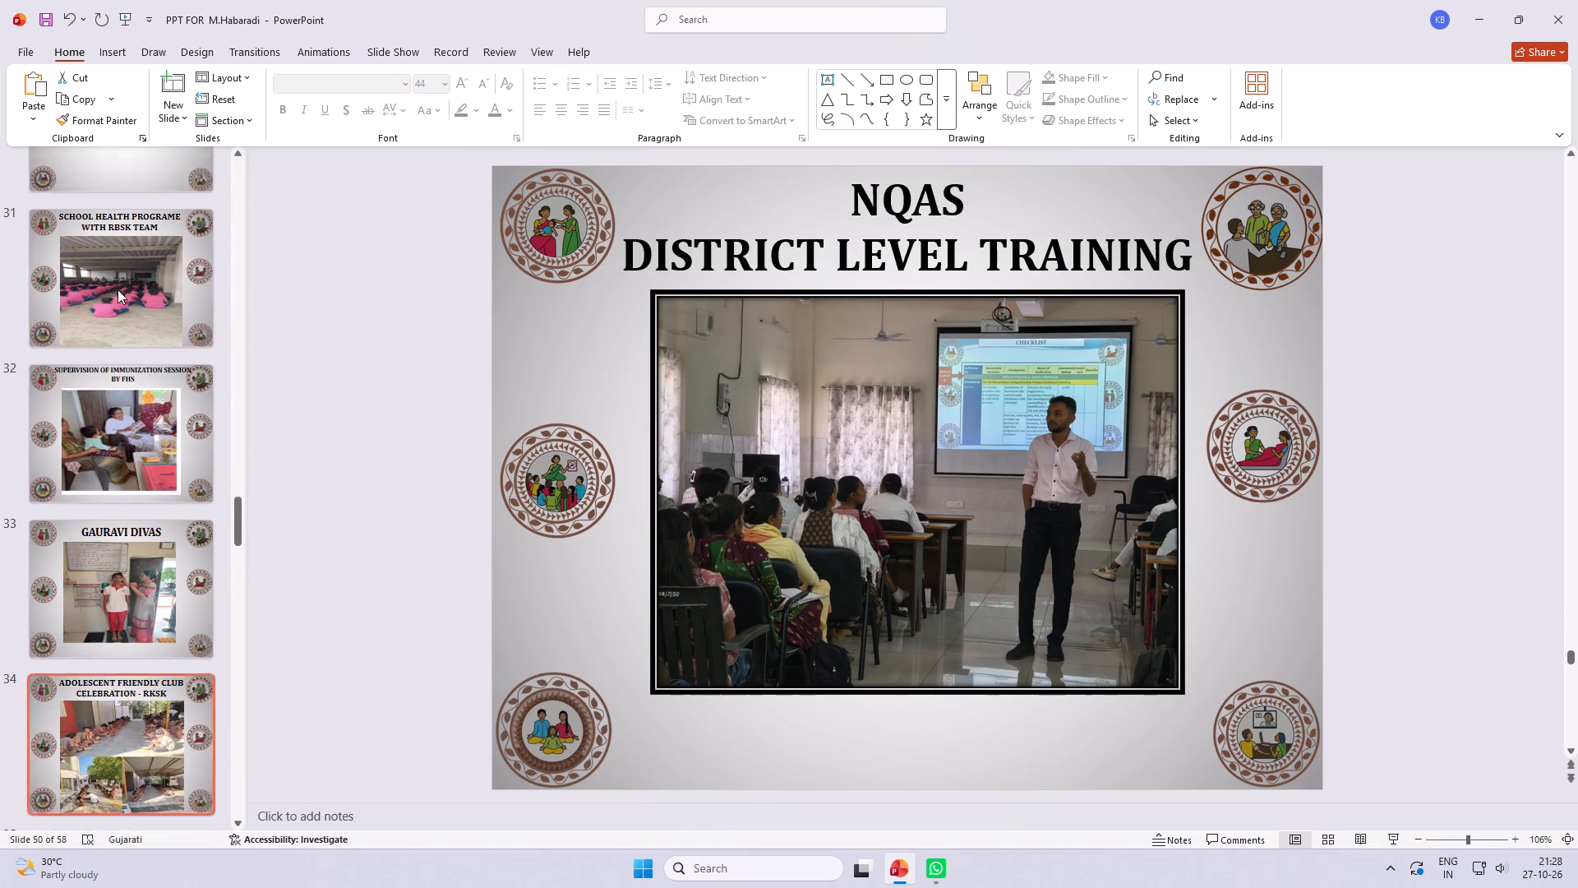
pyautogui.scroll(4, 118, 289)
pyautogui.click(151, 465)
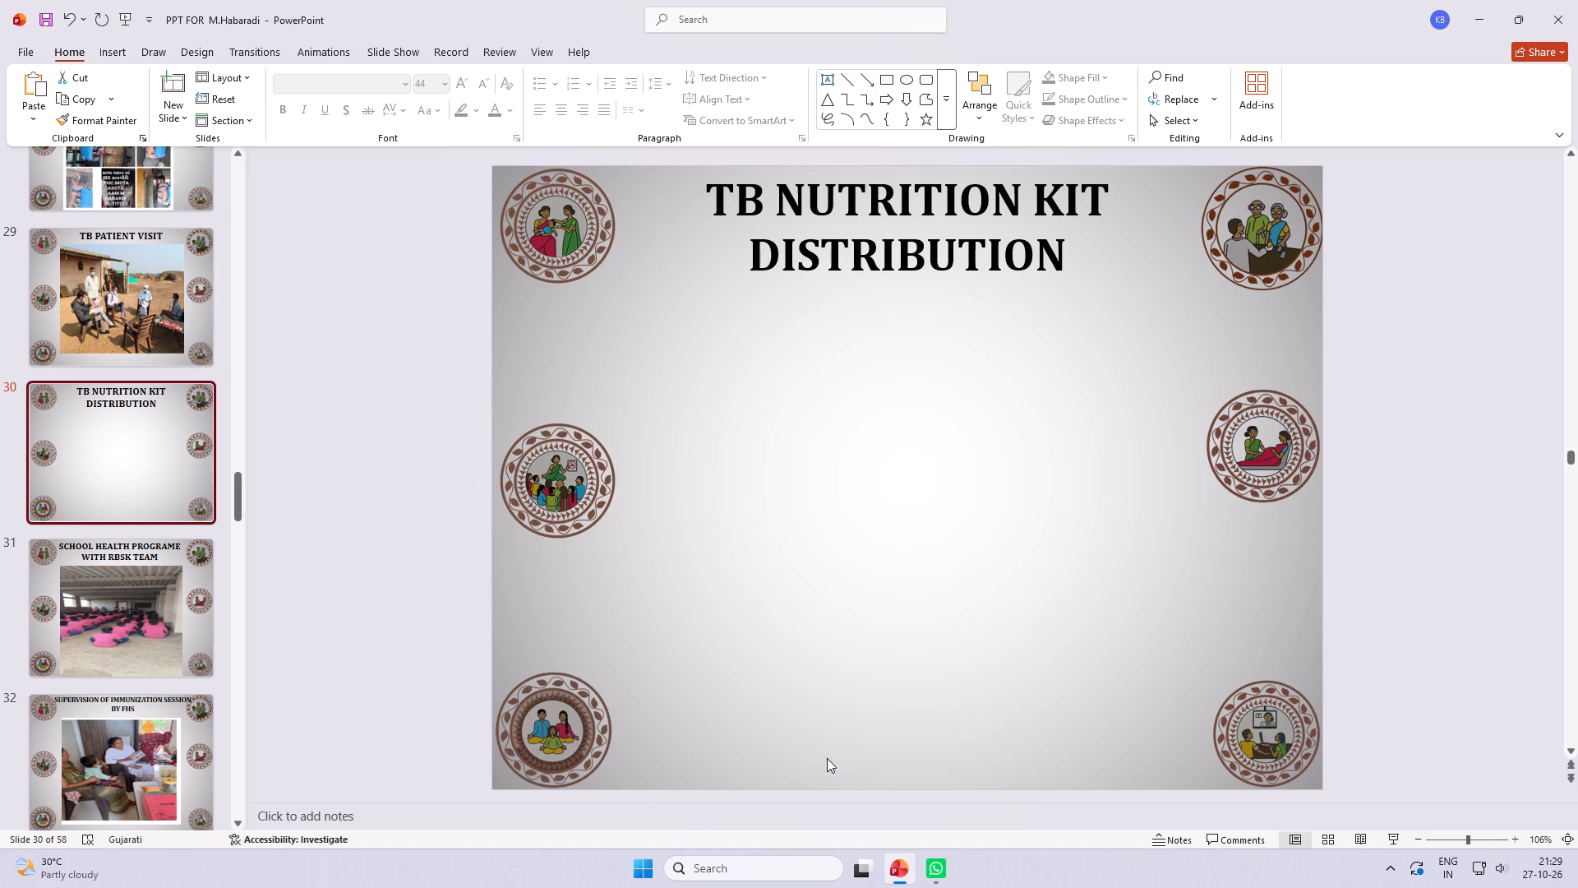
# Review the slides one by one from TB PATIENT VISIT back to the opening NQAS assessment title slide.
pyautogui.scroll(1, 959, 757)
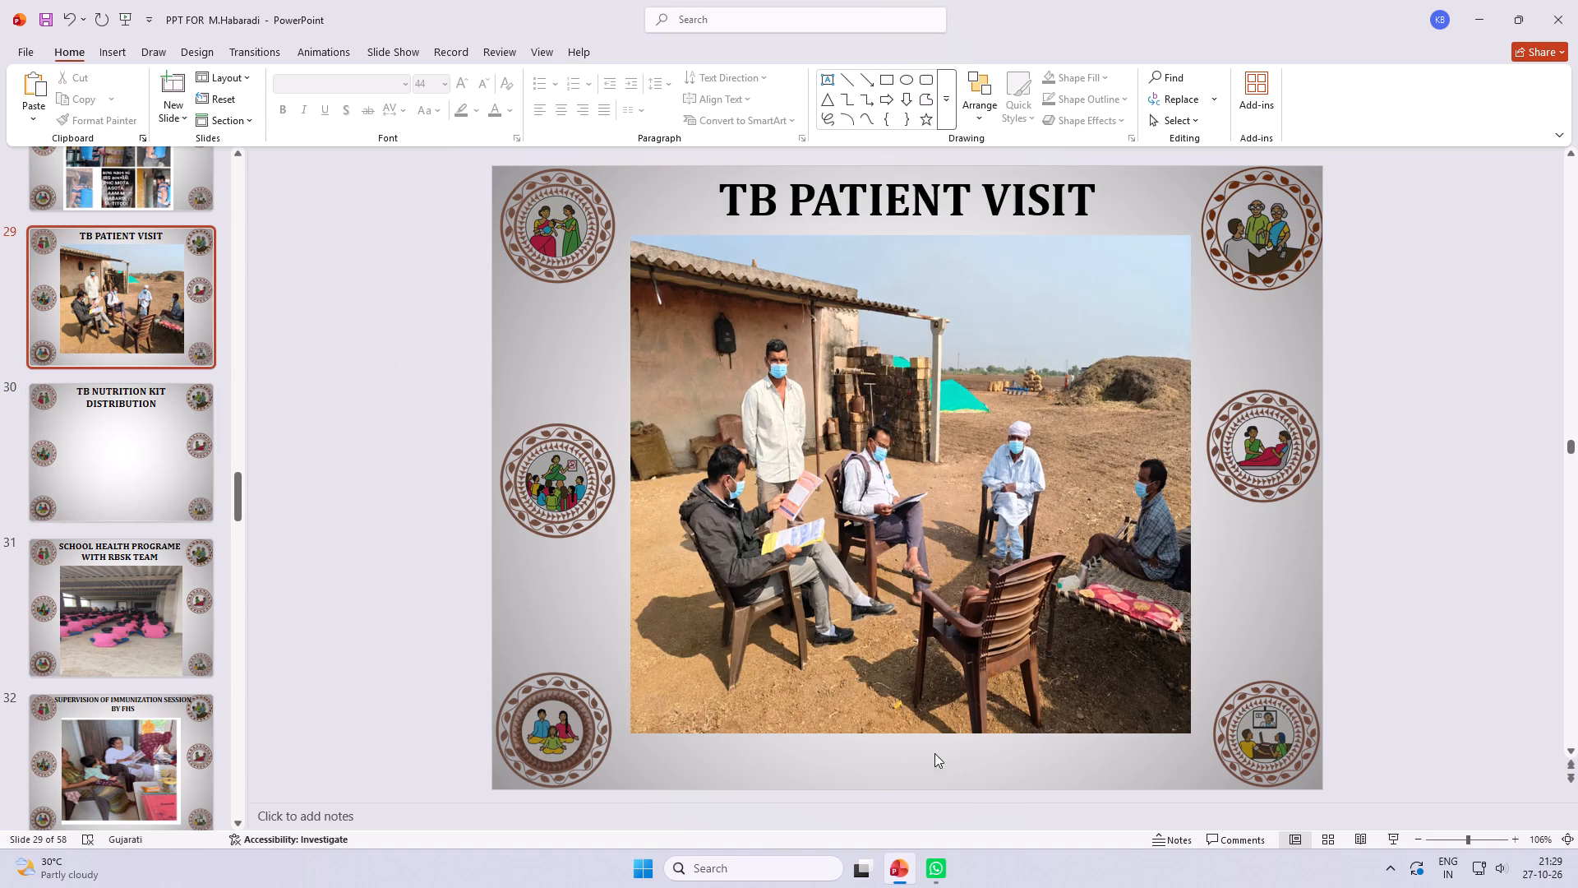
pyautogui.scroll(1, 985, 732)
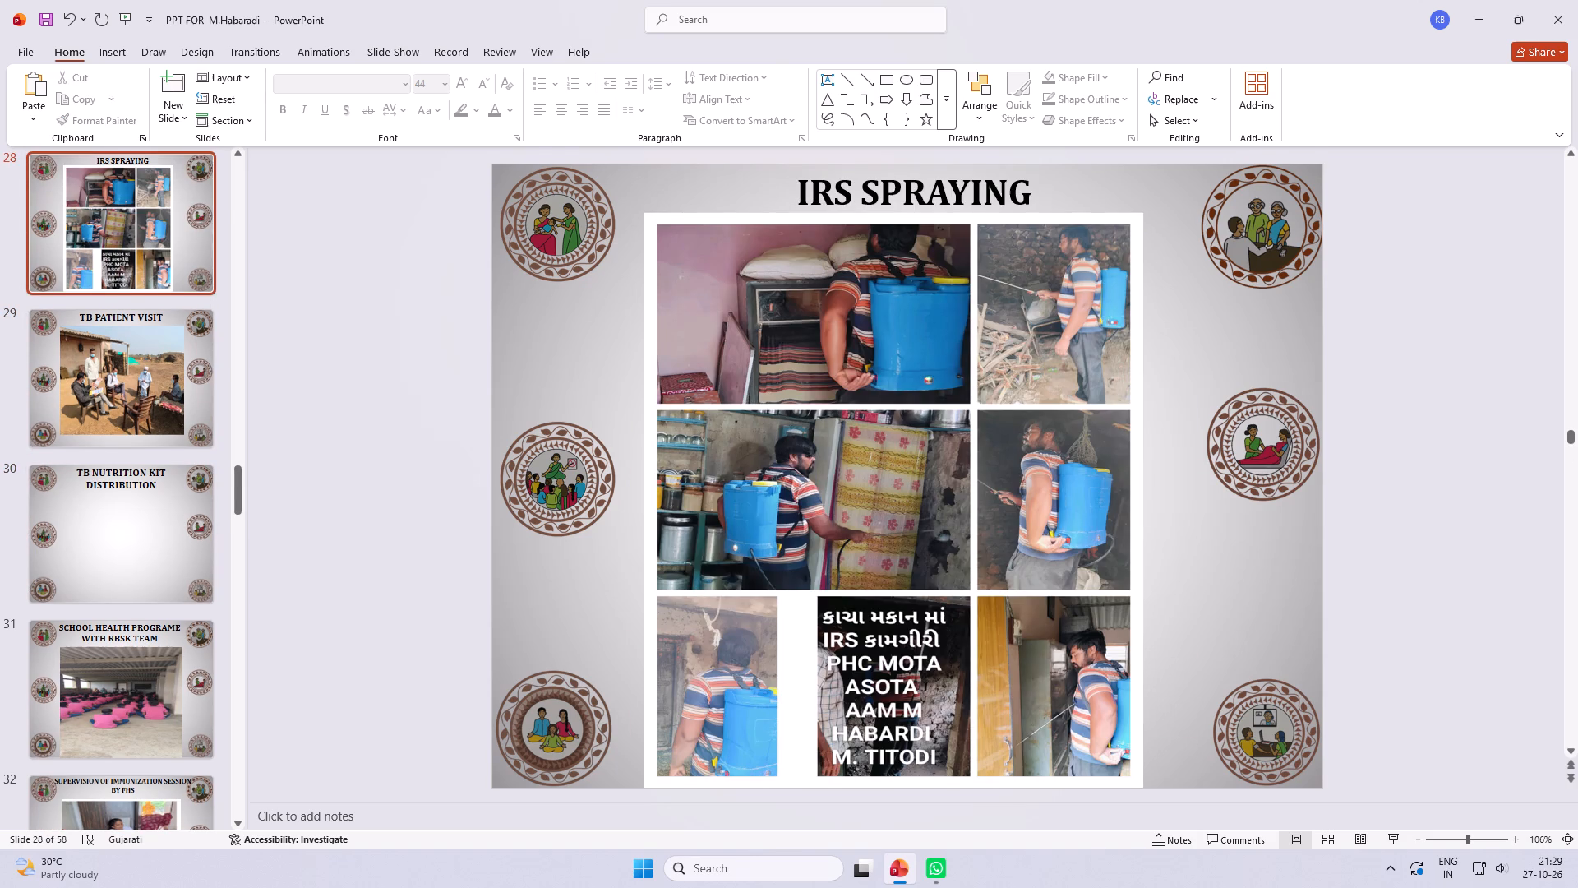
pyautogui.scroll(1, 871, 529)
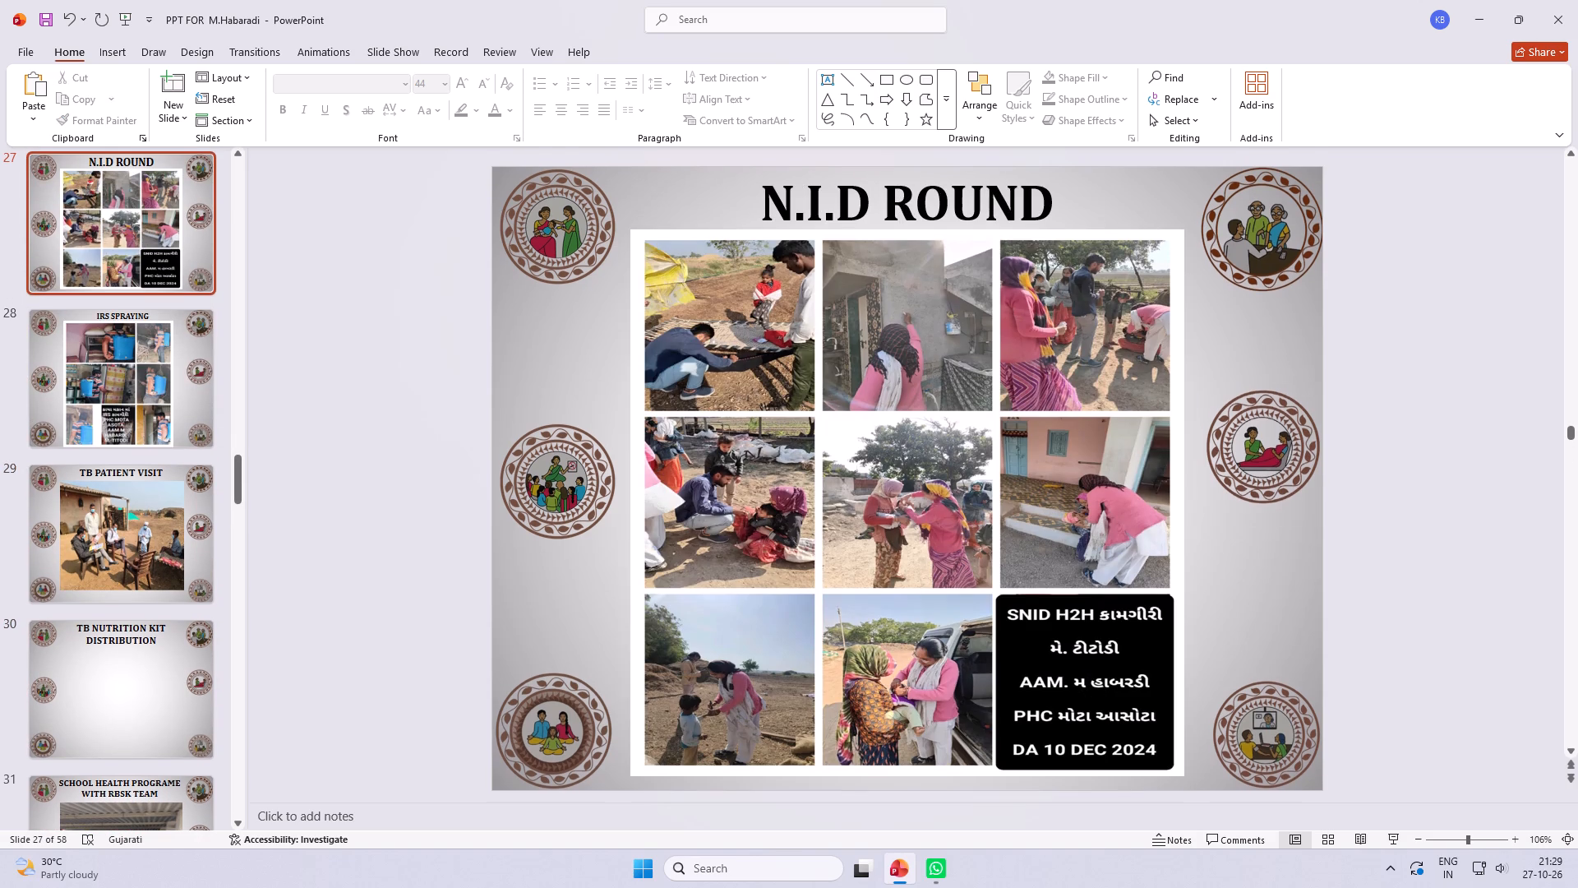
pyautogui.scroll(5, 842, 484)
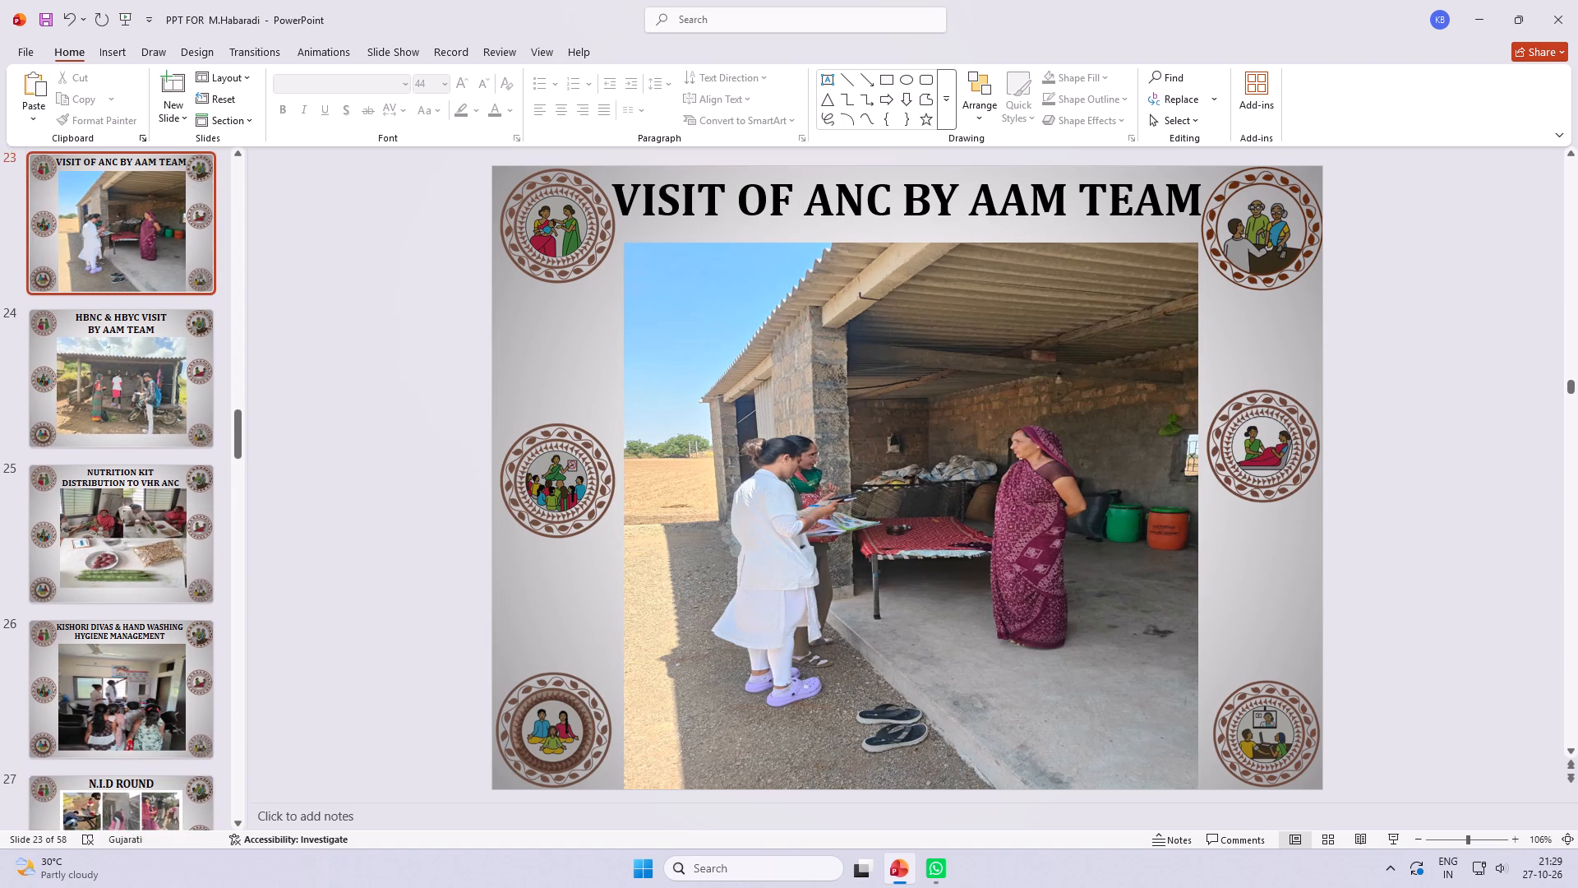
pyautogui.scroll(5, 842, 484)
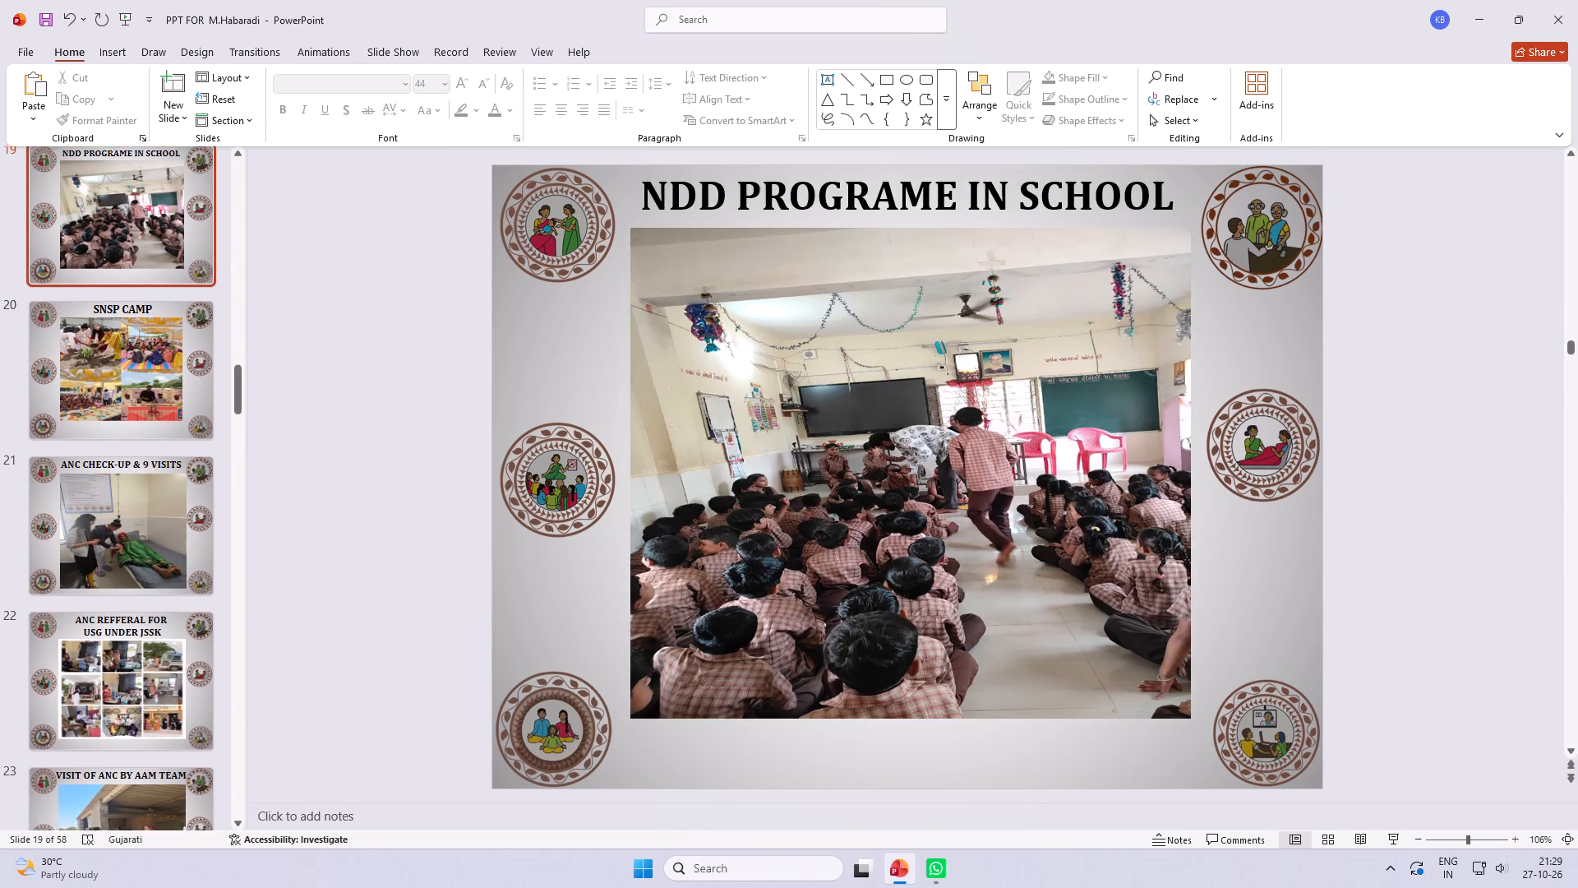
pyautogui.scroll(5, 842, 484)
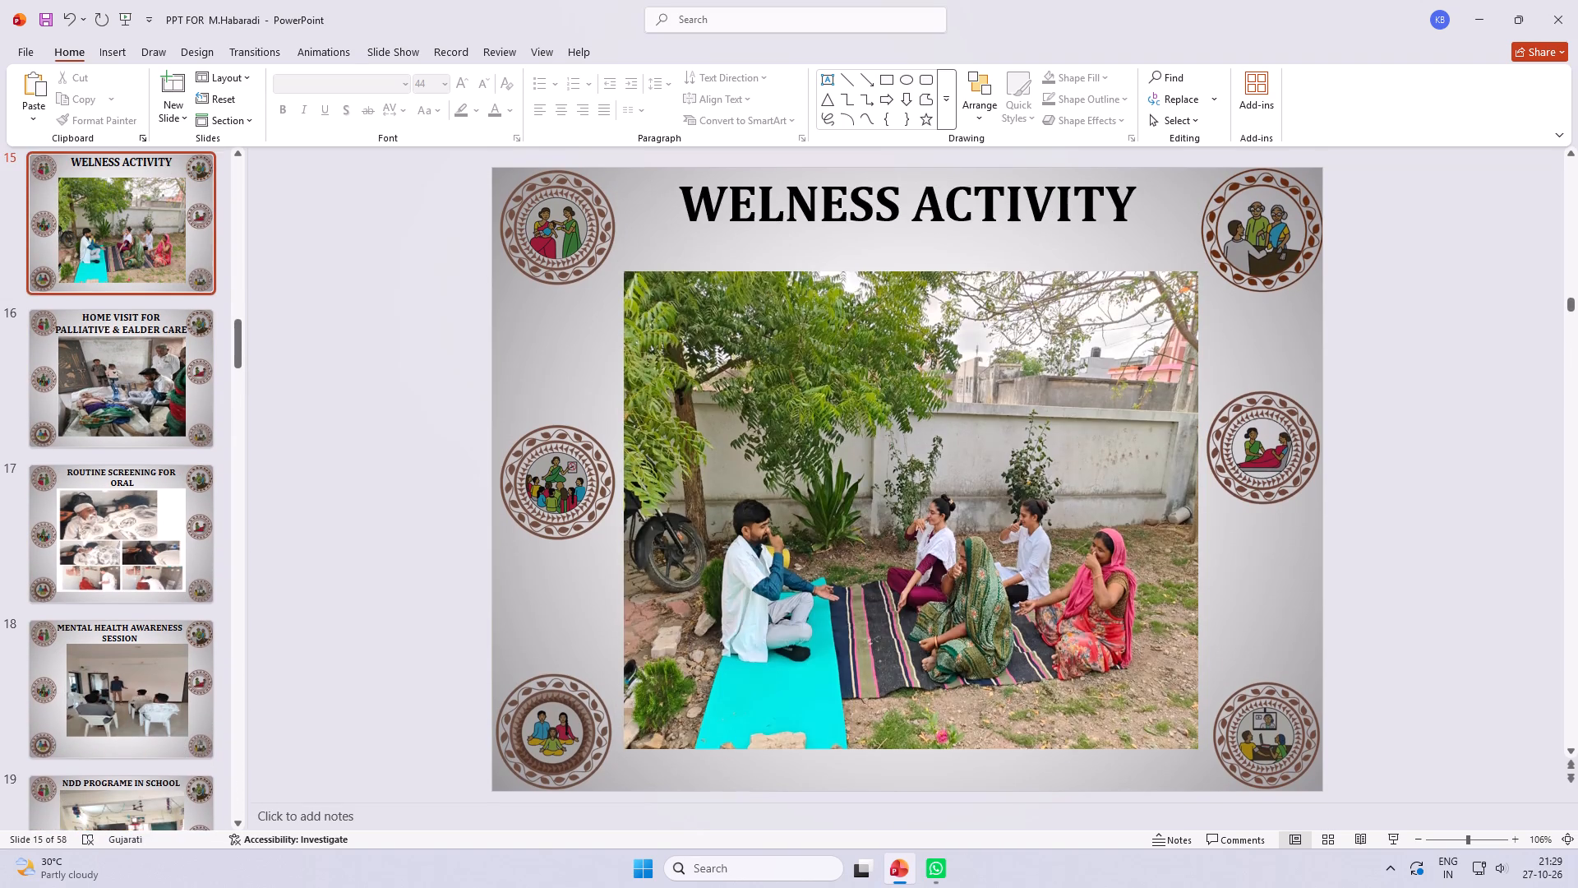
pyautogui.scroll(8, 842, 484)
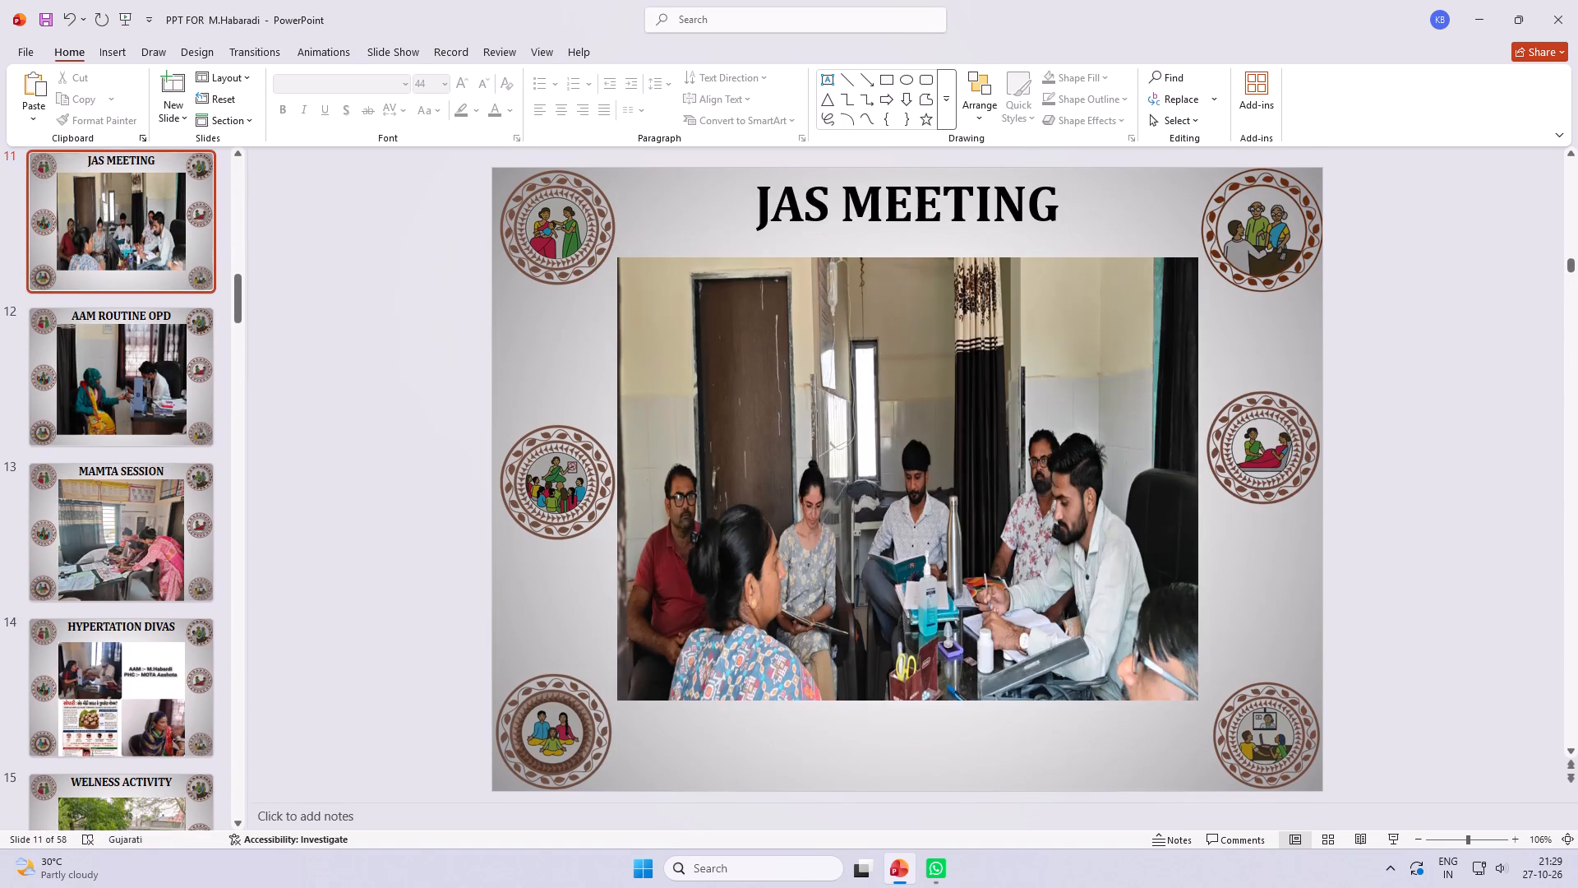
pyautogui.scroll(6, 846, 484)
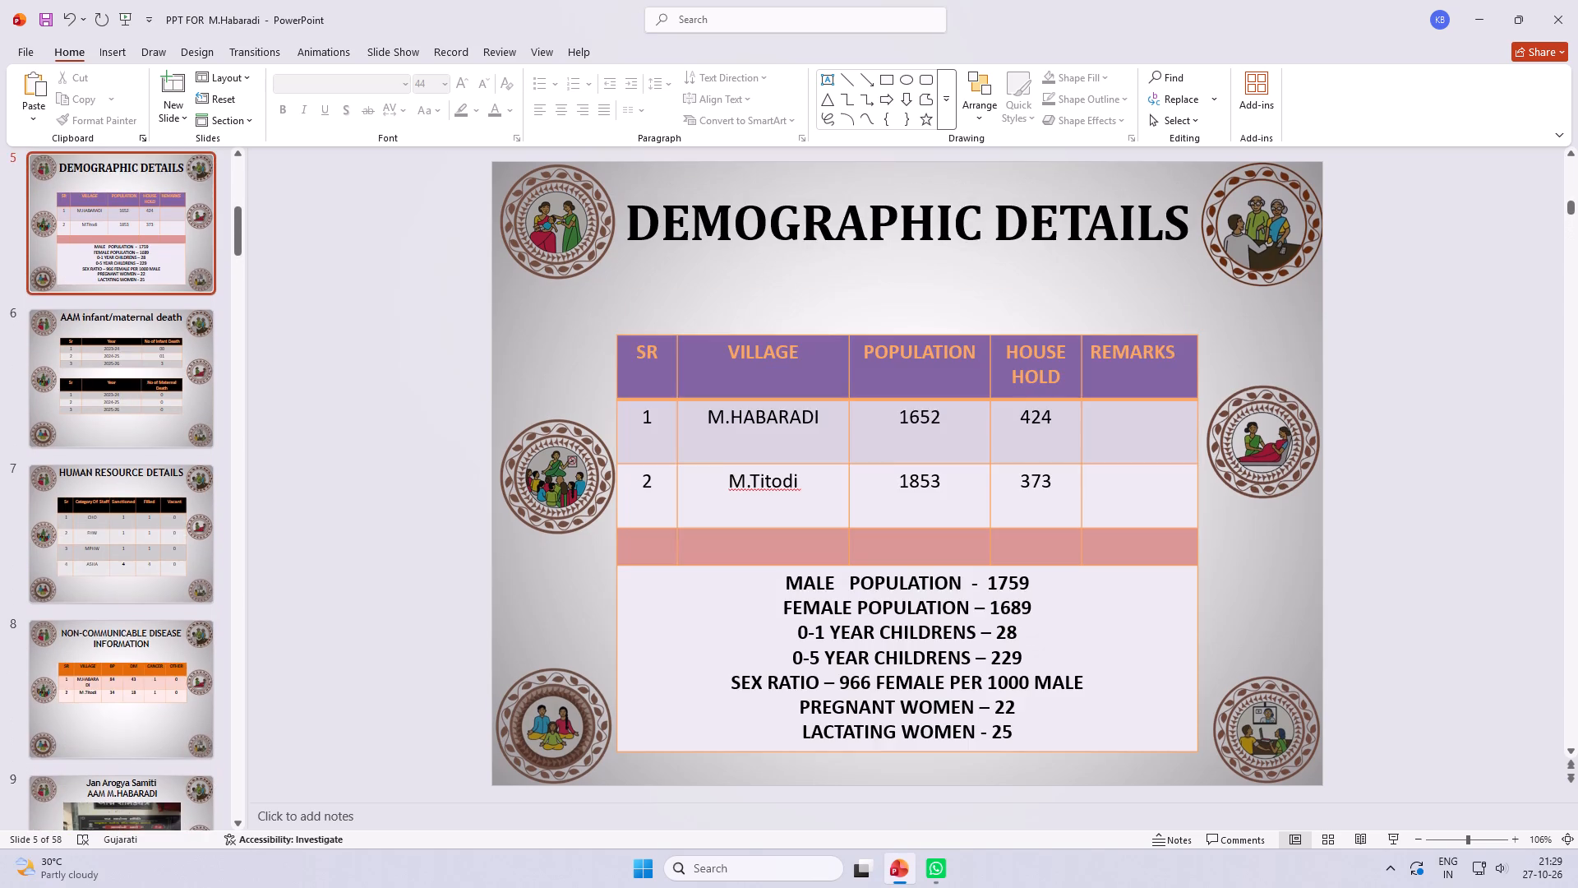
pyautogui.scroll(2, 846, 484)
pyautogui.scroll(-1, 844, 485)
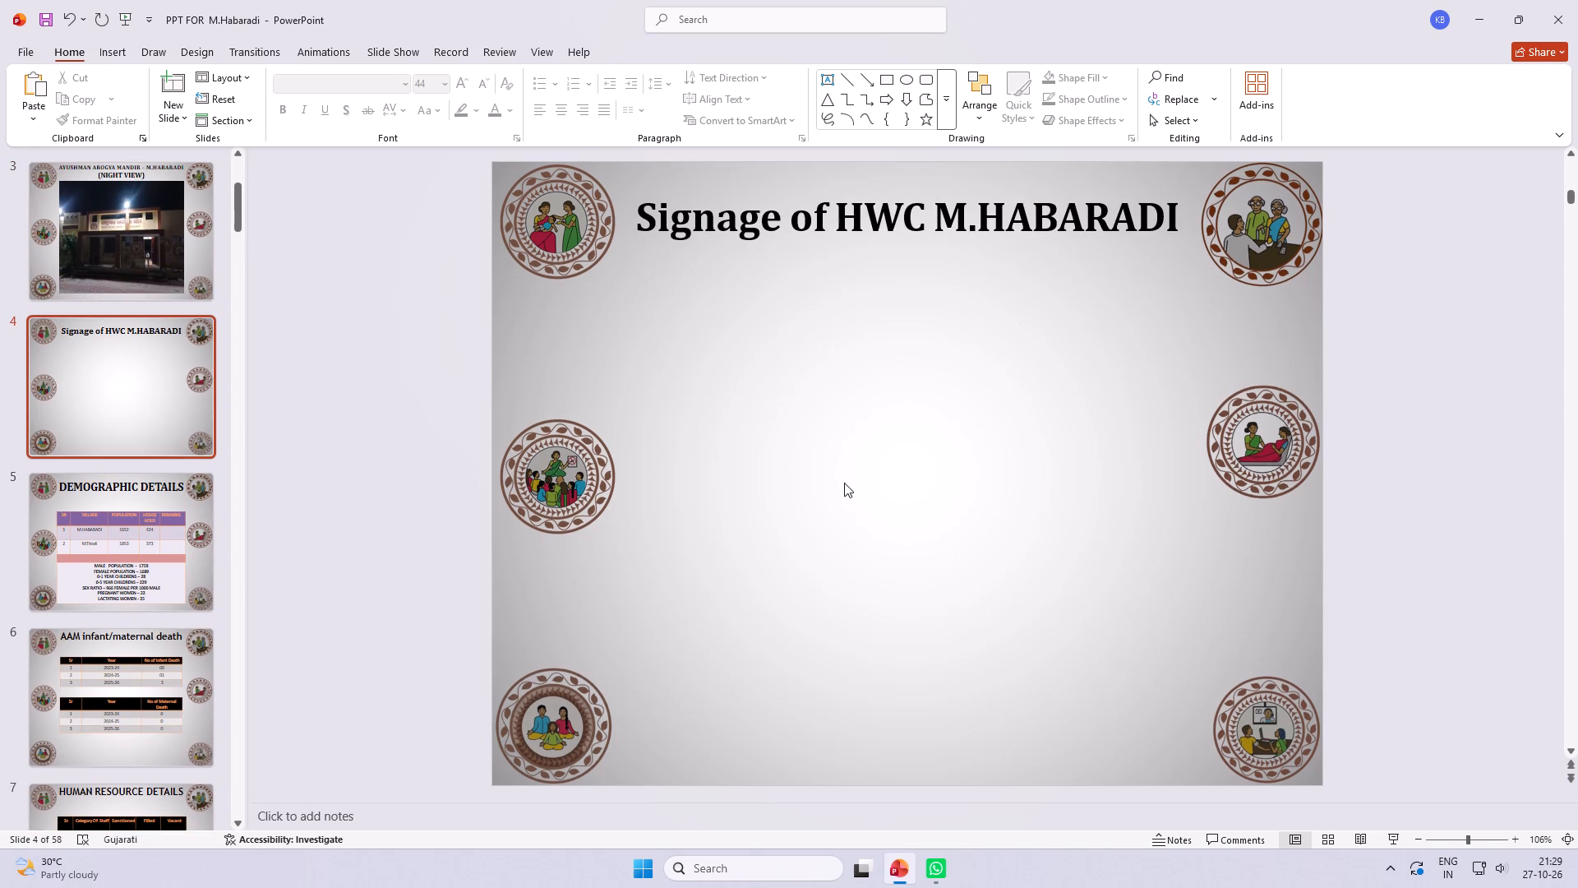
pyautogui.scroll(3, 837, 486)
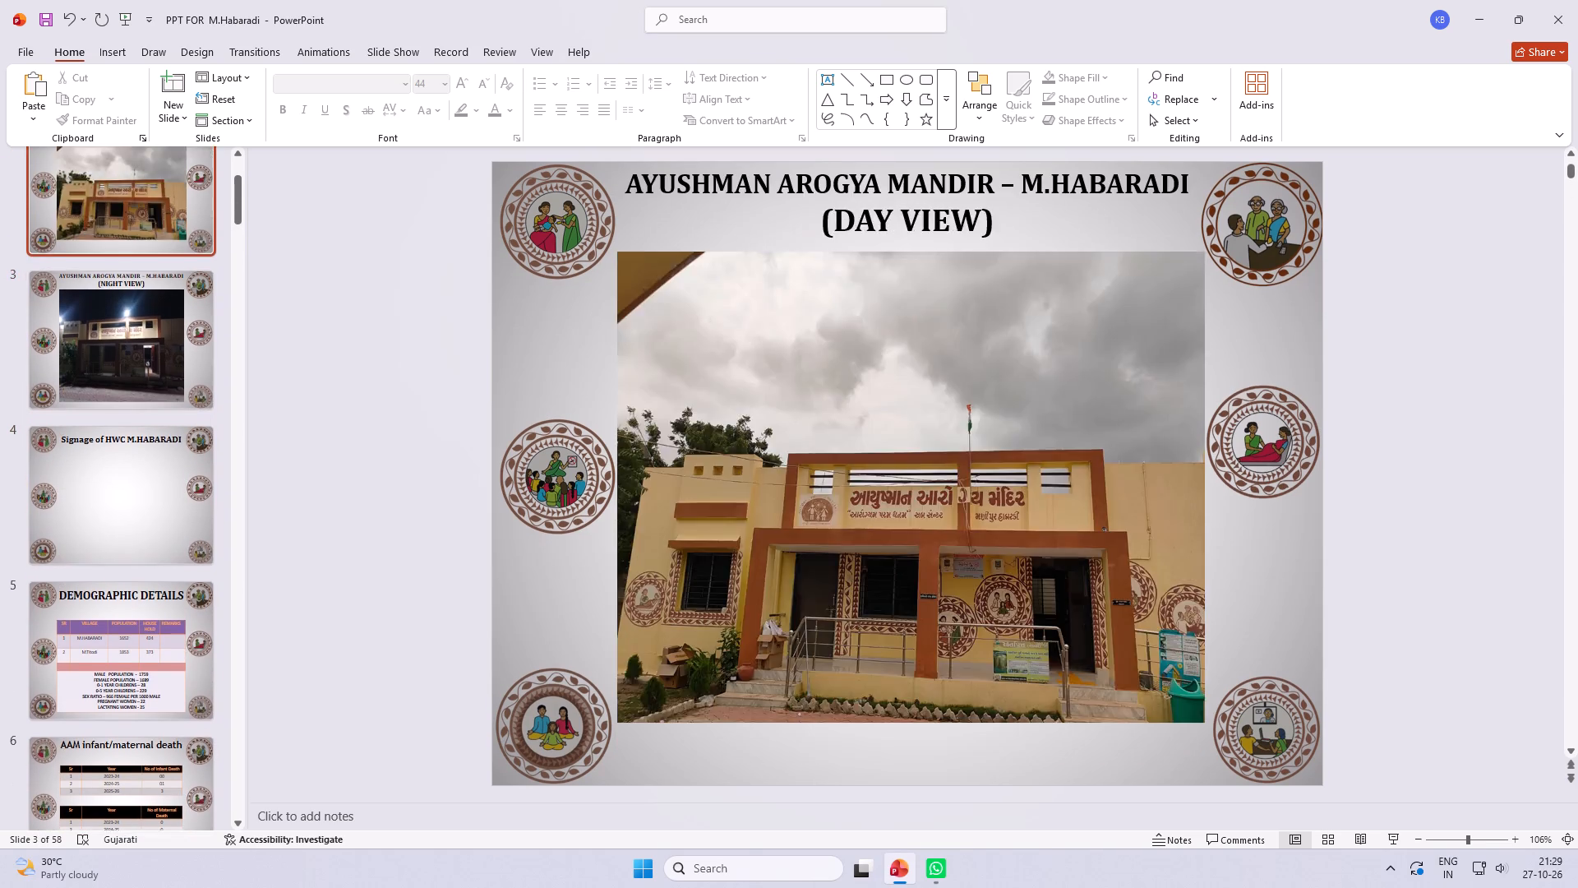
pyautogui.scroll(2, 837, 486)
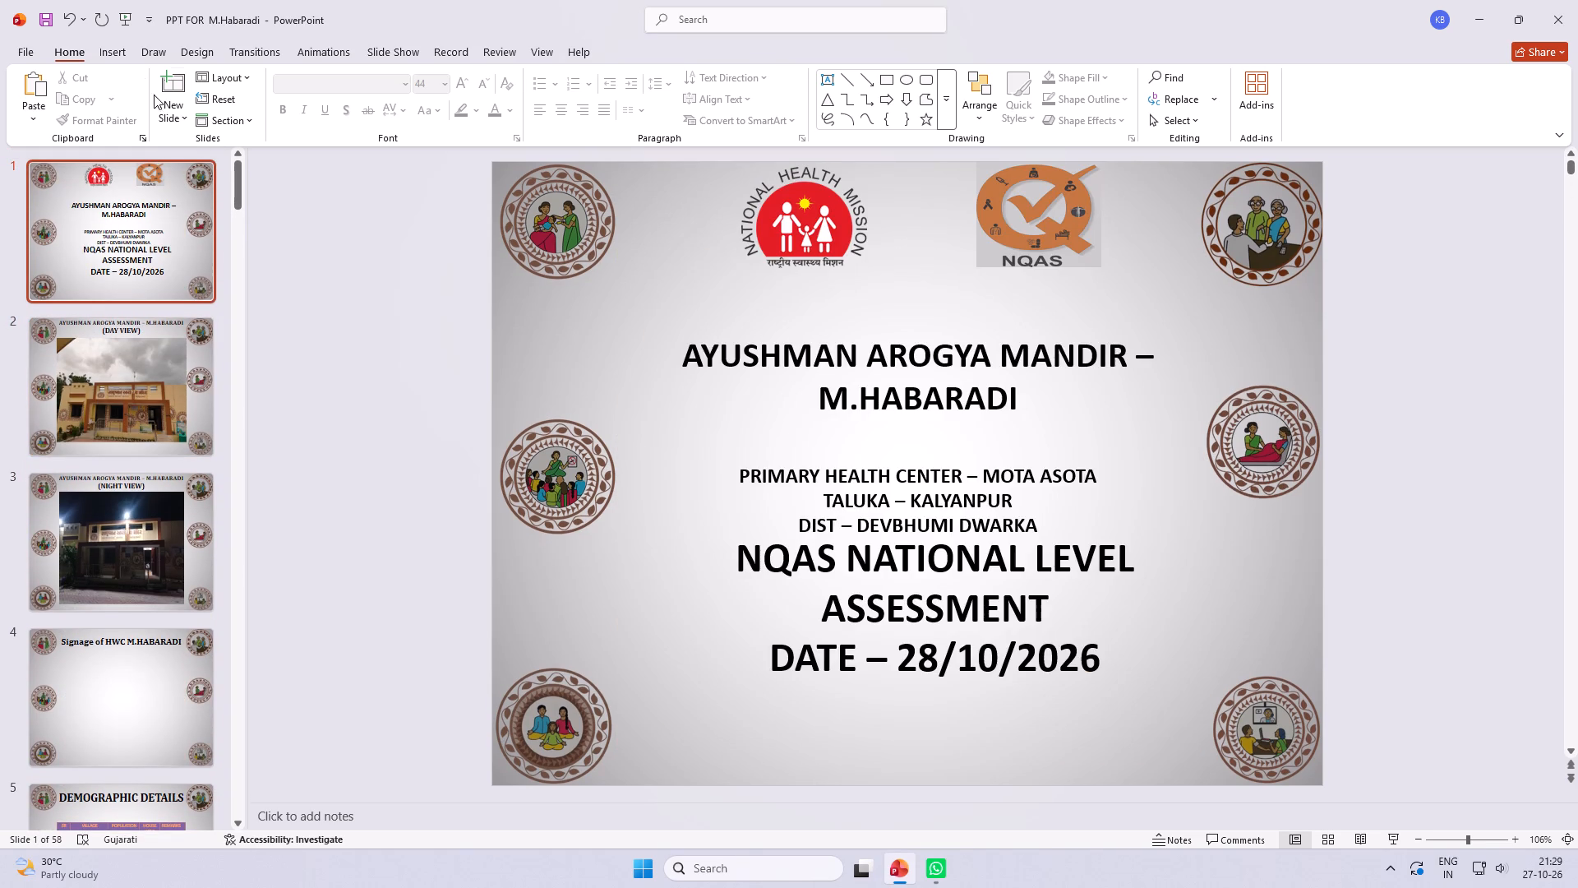
# Add a new slide directly after the opening title slide.
pyautogui.click(171, 77)
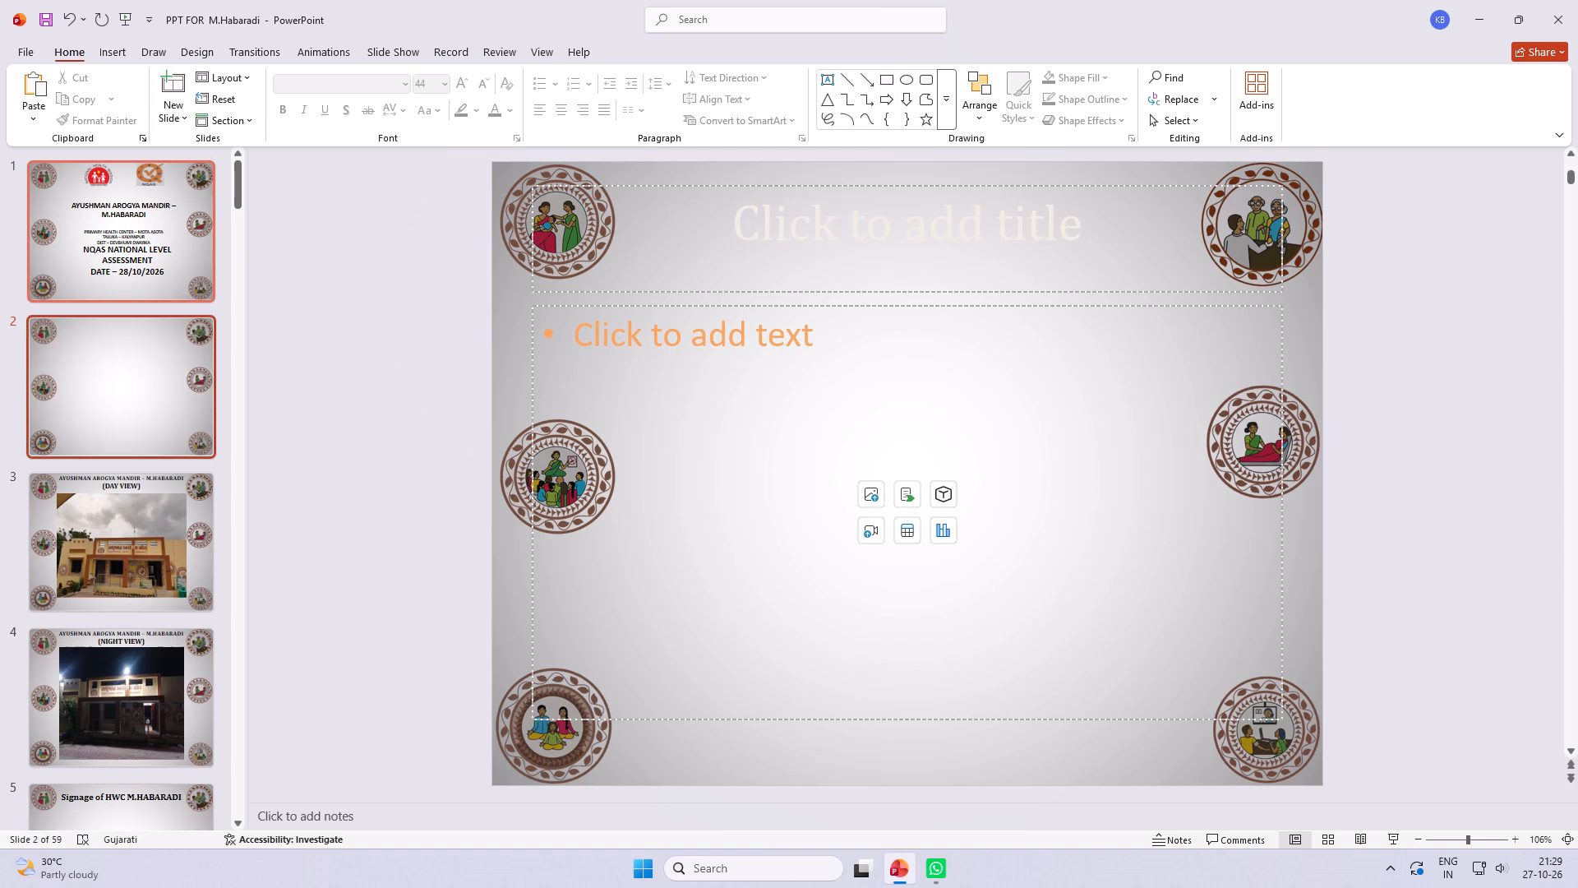
# Enter the title JAY SHREE KRISHNA on the new blank slide after the opening title slide.
pyautogui.click(801, 253)
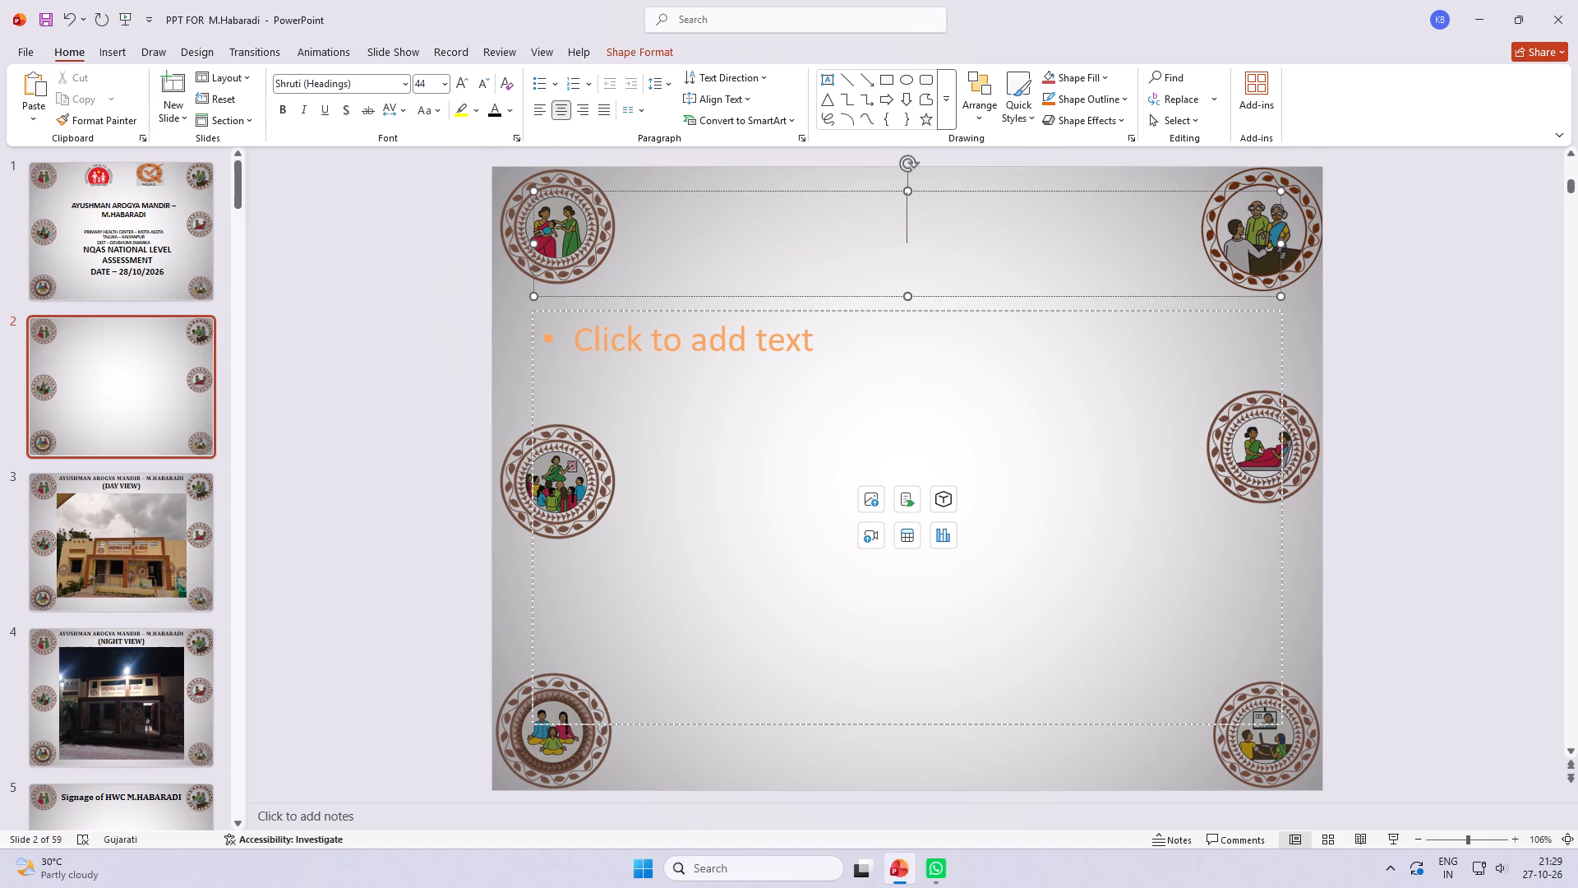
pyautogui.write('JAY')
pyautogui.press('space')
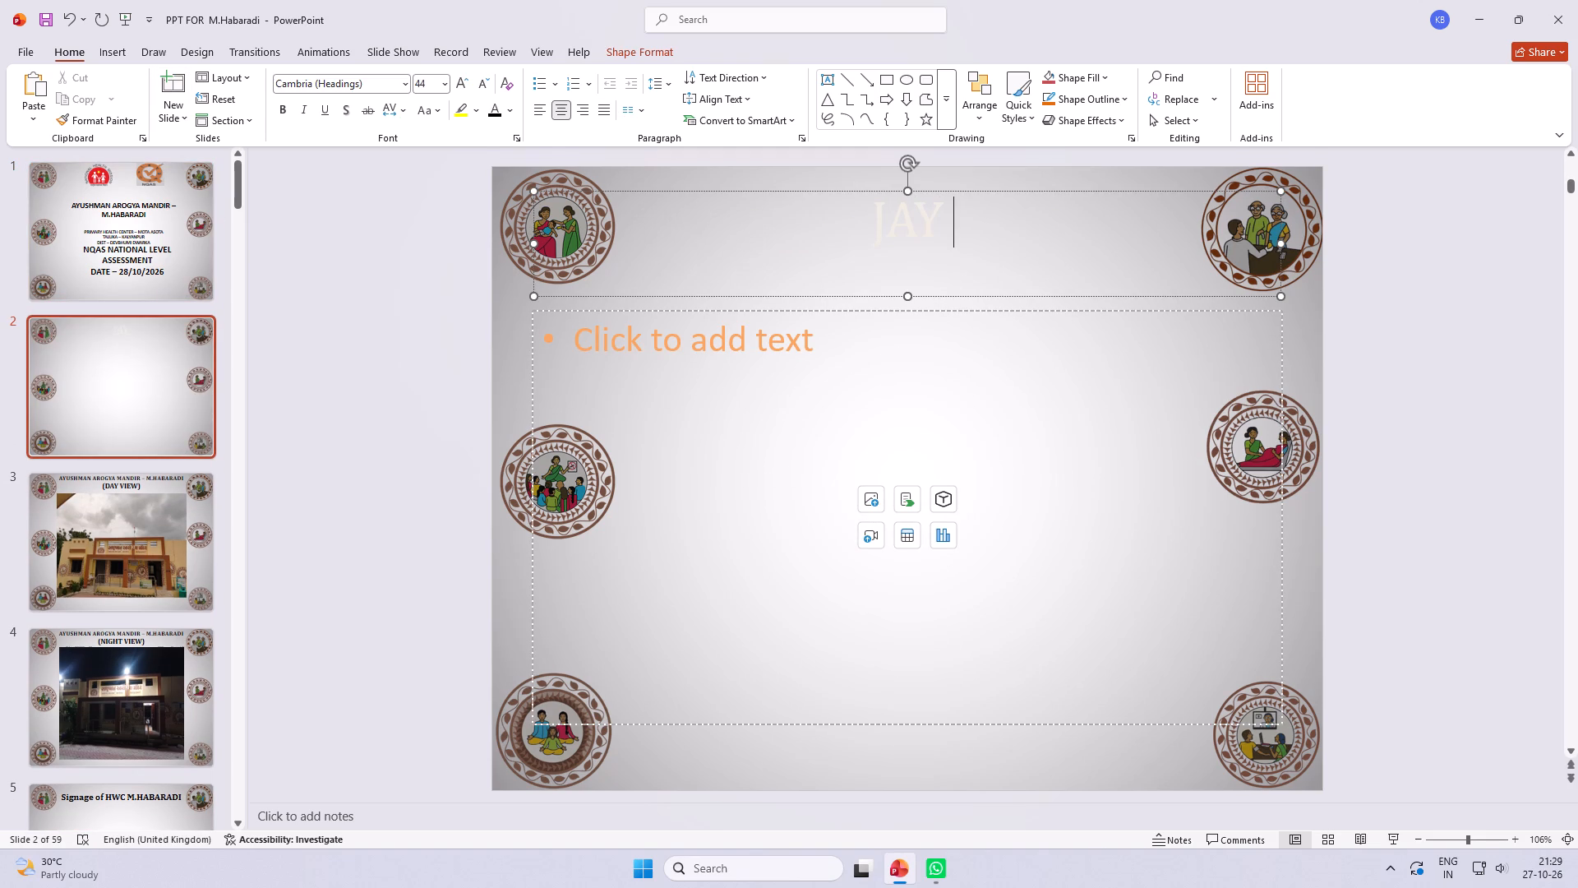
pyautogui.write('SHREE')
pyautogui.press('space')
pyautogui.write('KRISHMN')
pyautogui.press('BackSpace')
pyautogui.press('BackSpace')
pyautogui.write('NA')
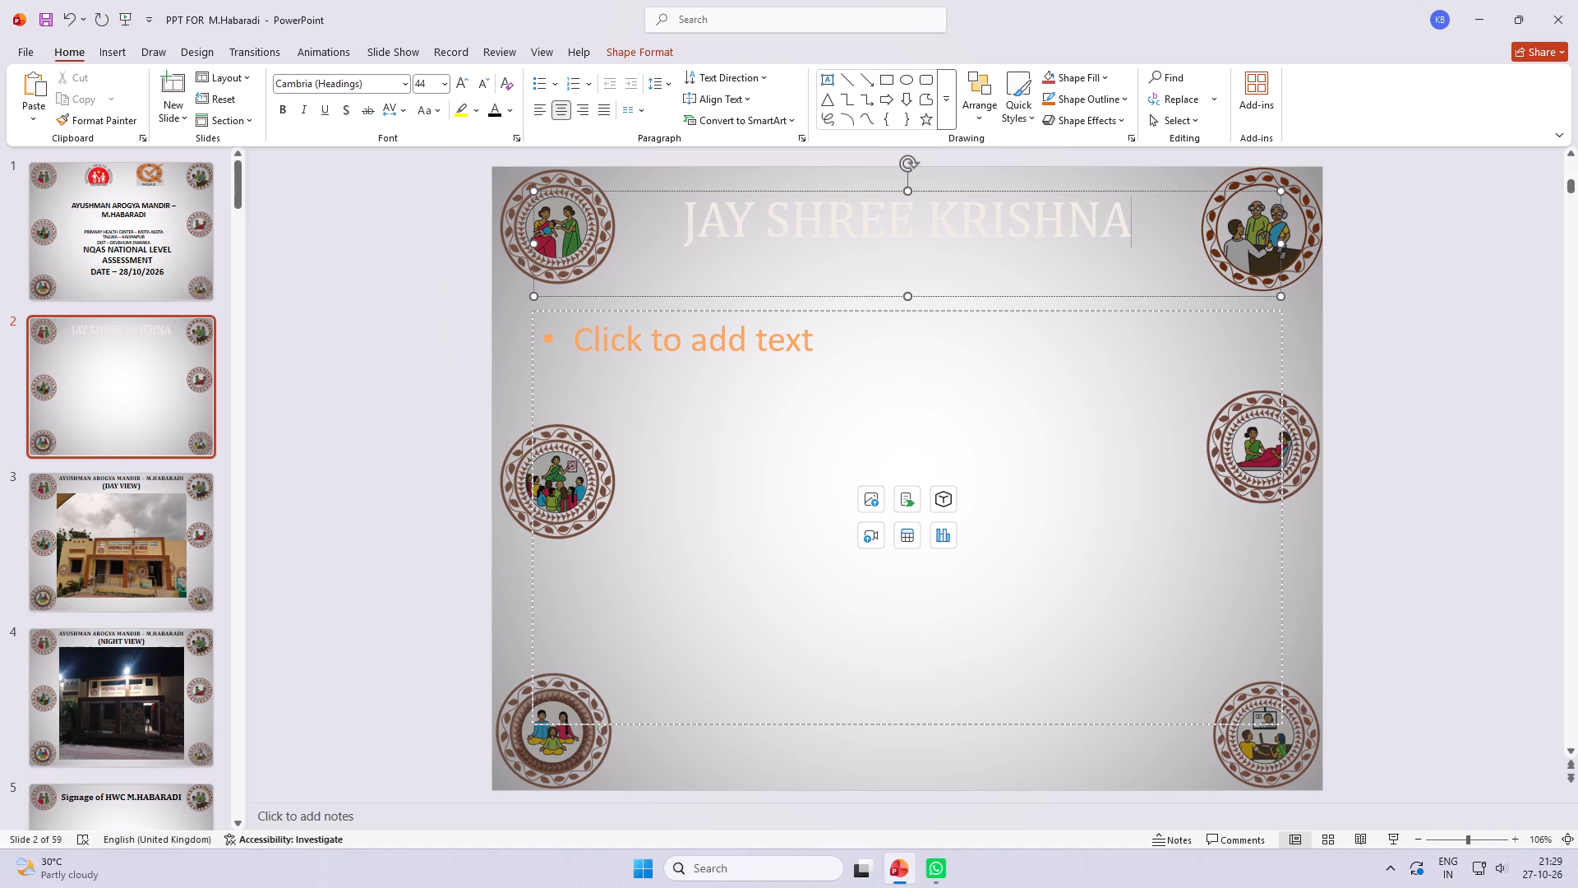
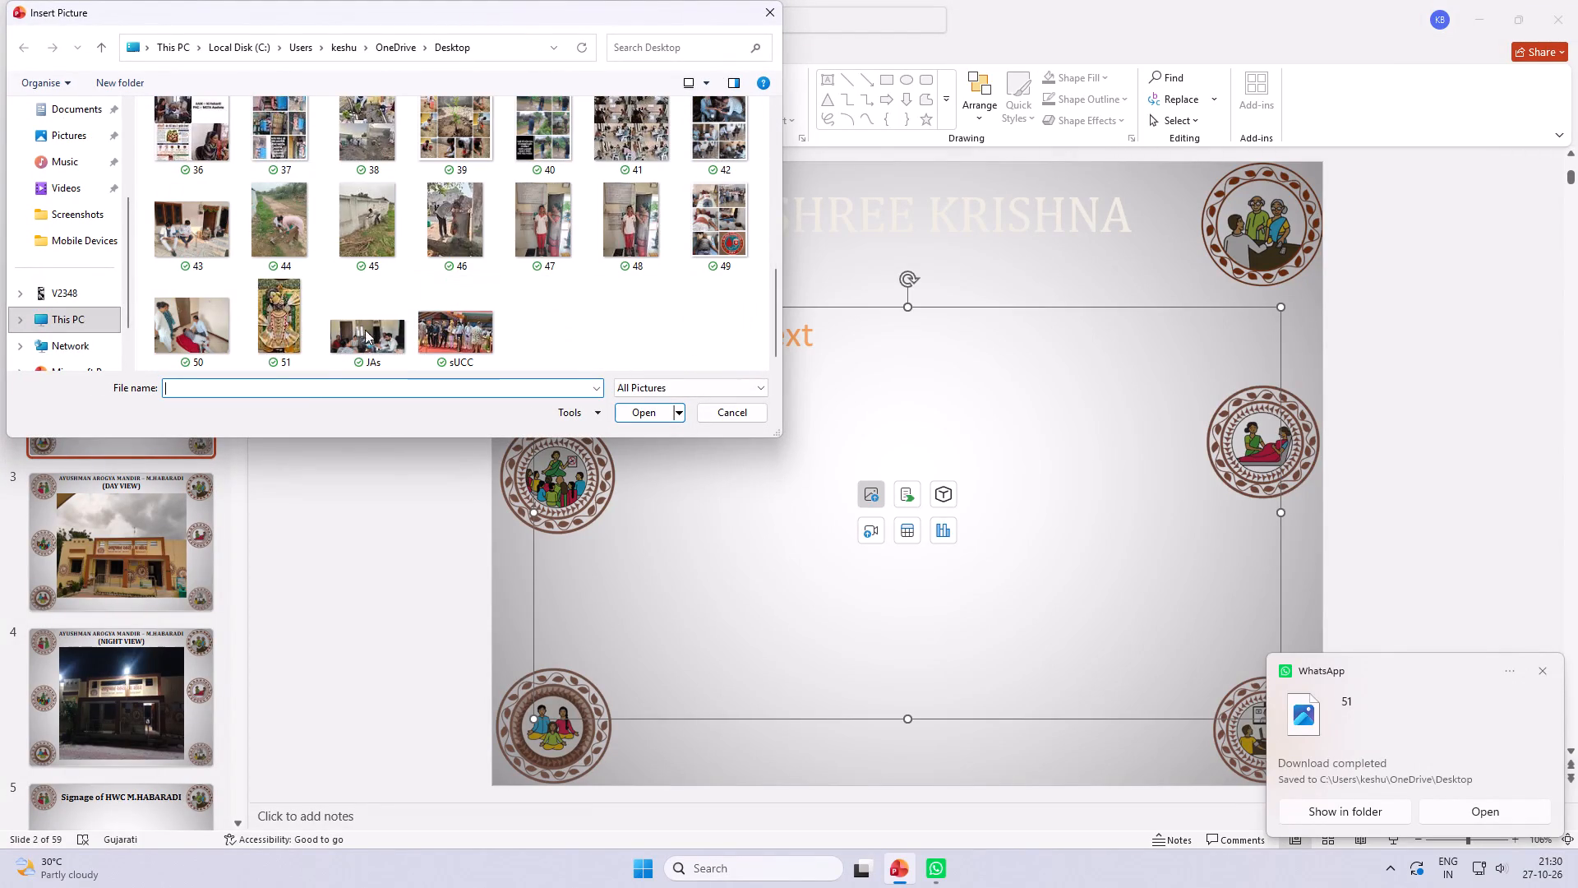
# Insert picture 51 from the Desktop folder into the content area of the JAY SHREE KRISHNA slide.
pyautogui.click(288, 327)
pyautogui.click(628, 415)
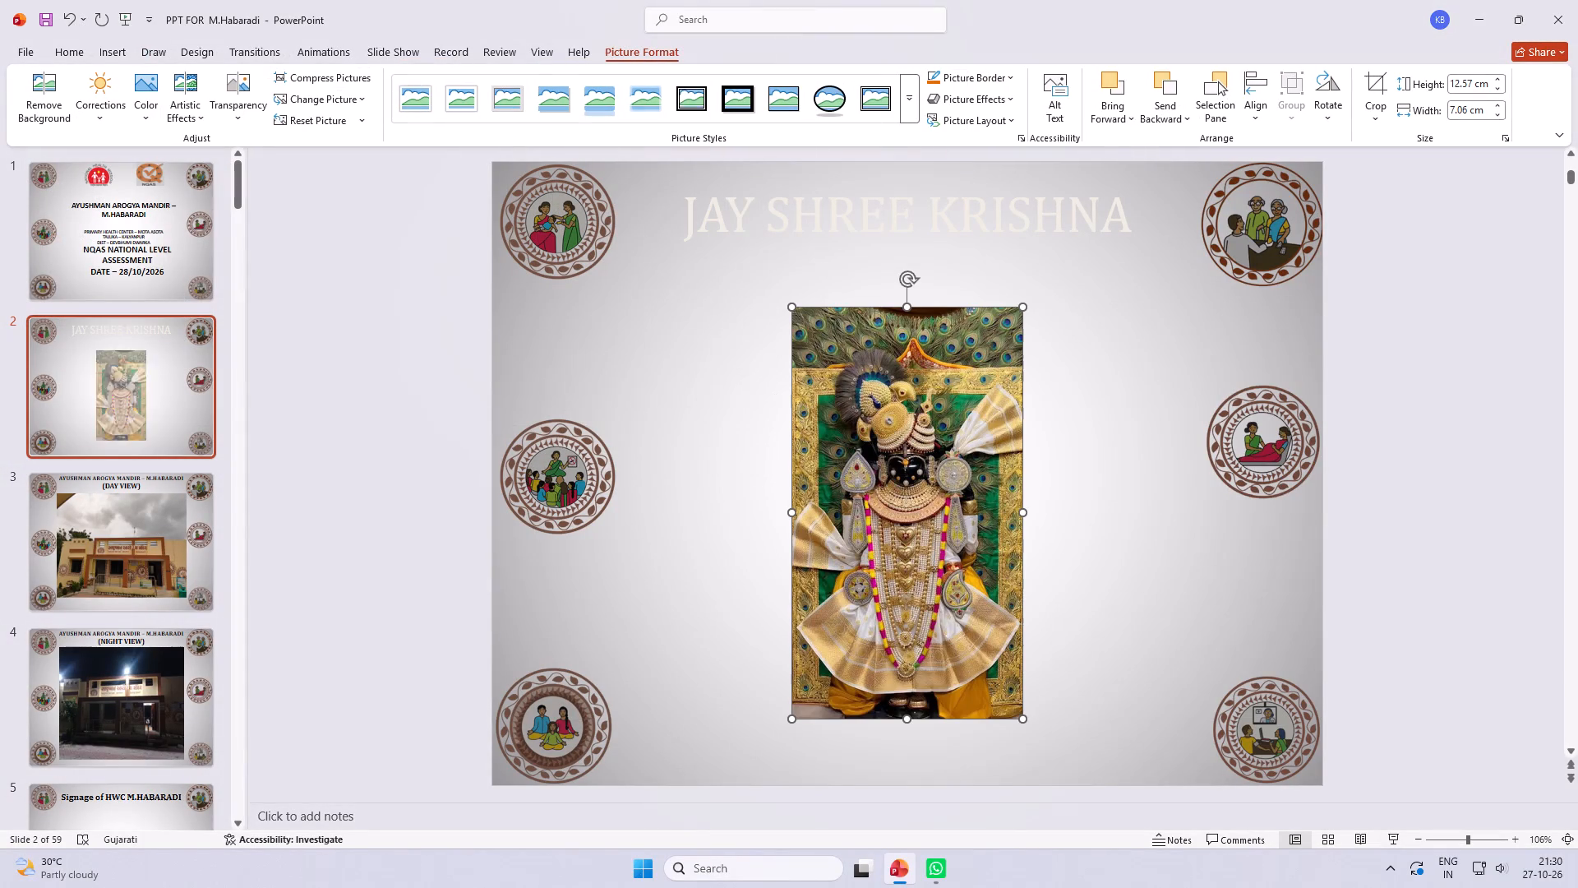
# Stretch the inserted deity picture on both sides to about 17.15 cm wide, filling the space between the side emblems.
pyautogui.moveTo(790, 513); pyautogui.dragTo(635, 489)
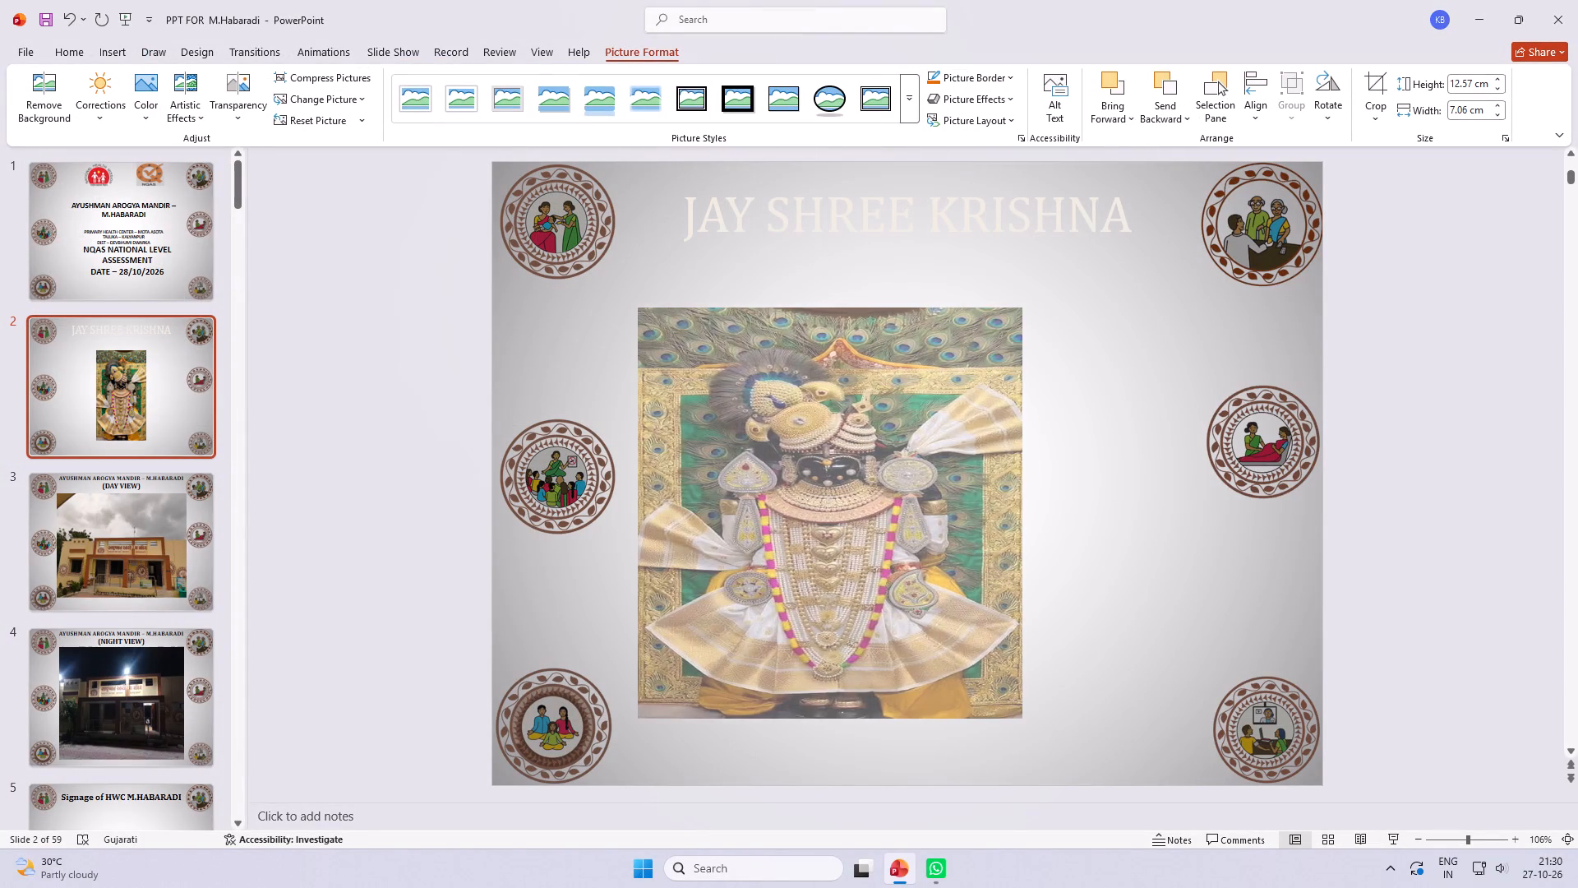
pyautogui.moveTo(635, 489); pyautogui.dragTo(630, 489)
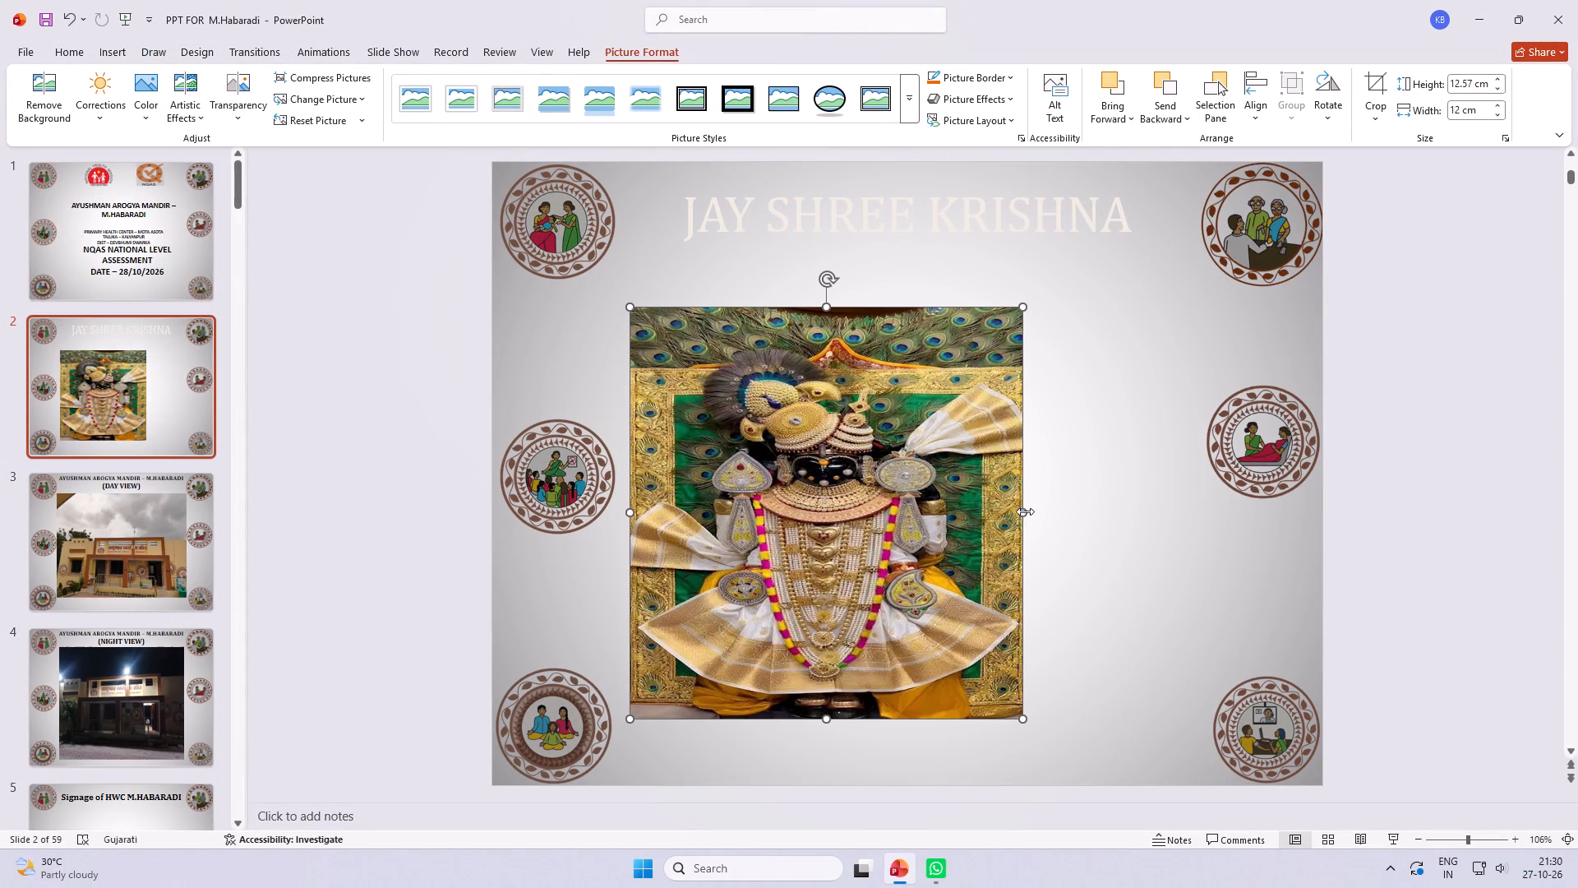
pyautogui.moveTo(1025, 511); pyautogui.dragTo(1190, 526)
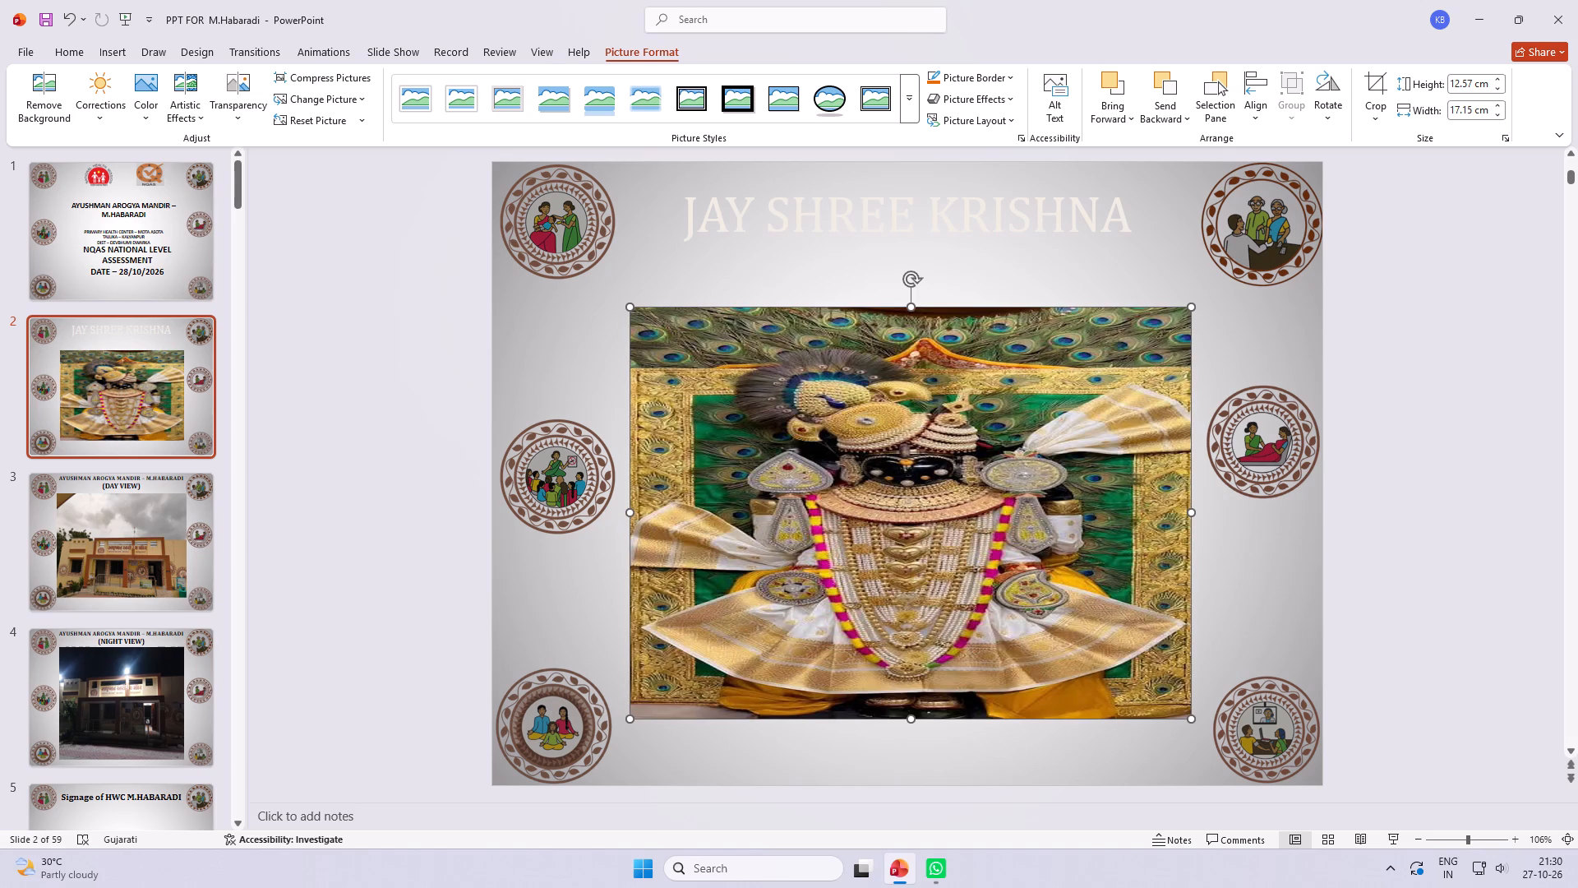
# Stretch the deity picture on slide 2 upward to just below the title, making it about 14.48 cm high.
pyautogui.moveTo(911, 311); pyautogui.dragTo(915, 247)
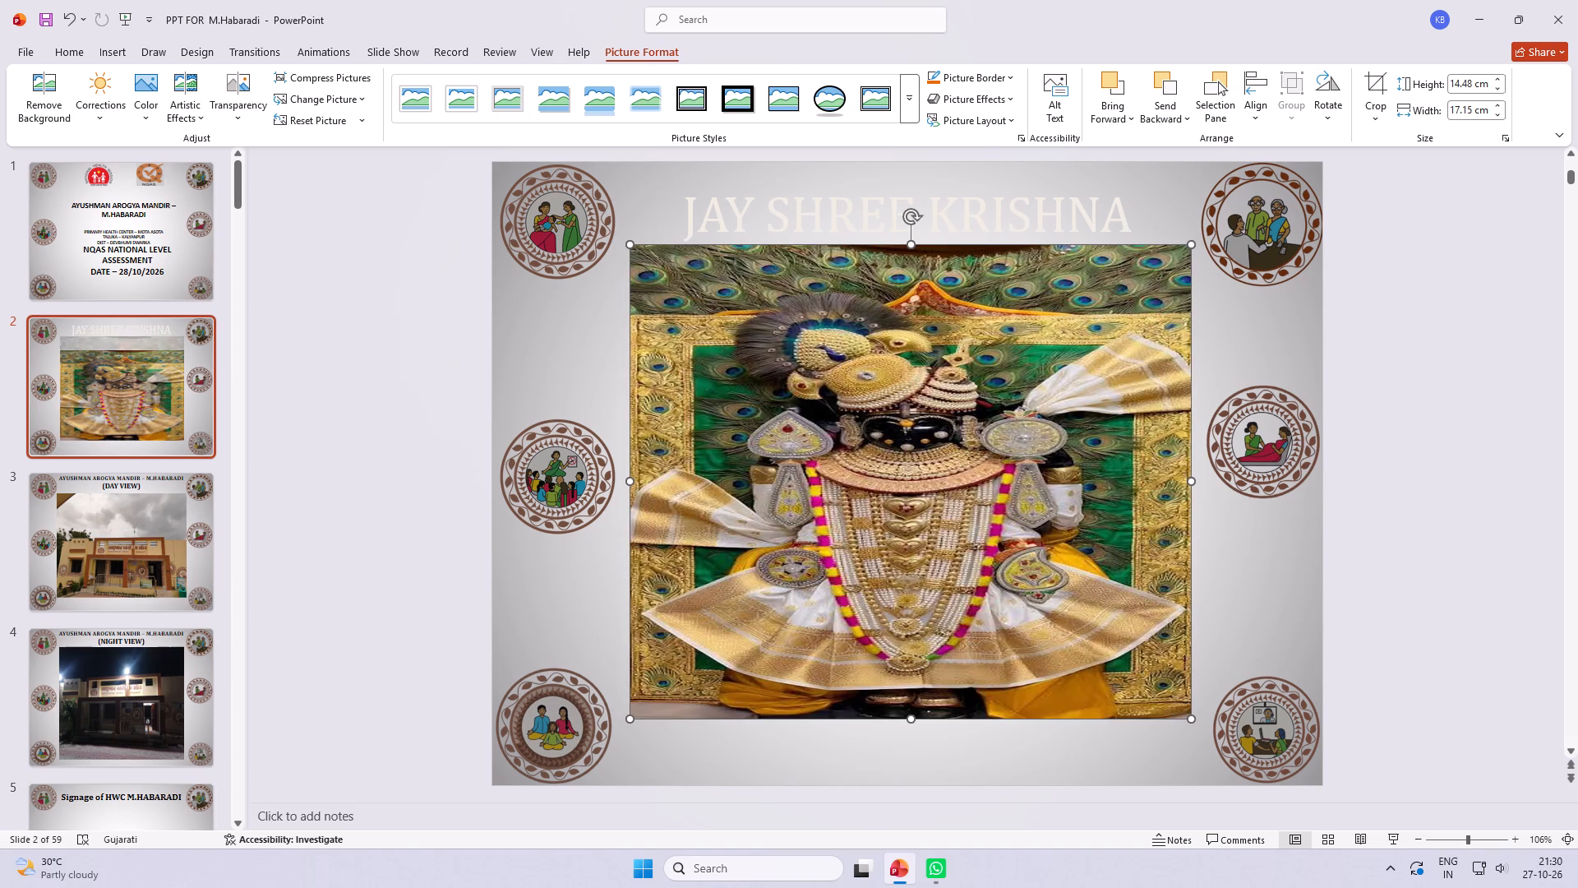
# Change the text colour of the JAY SHREE KRISHNA title on slide 2 to black.
pyautogui.click(823, 219)
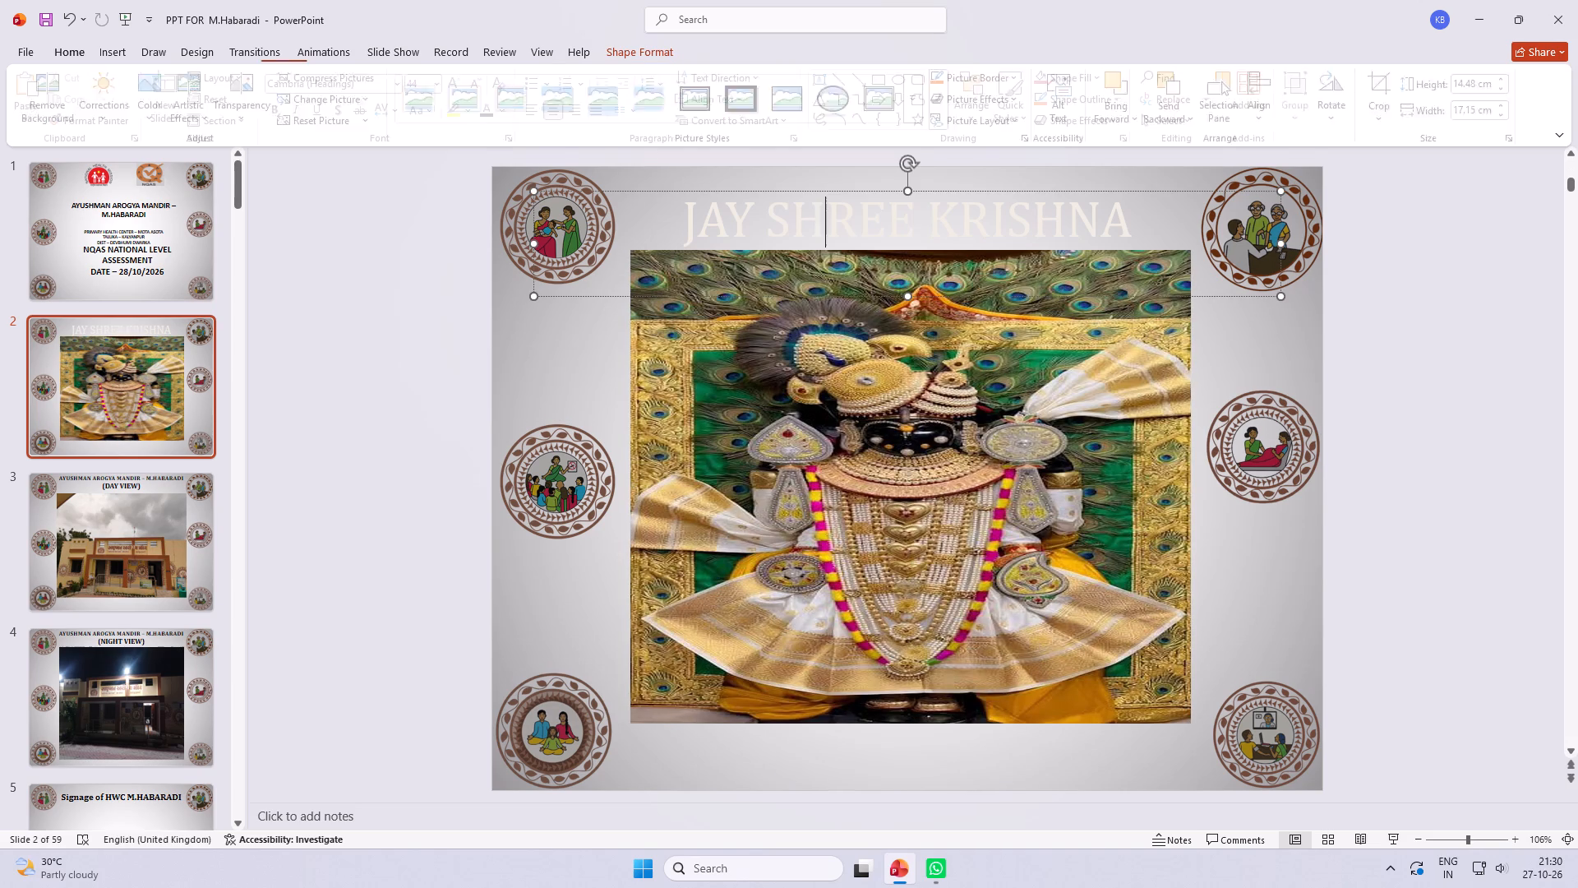
pyautogui.moveTo(1129, 218); pyautogui.dragTo(731, 210)
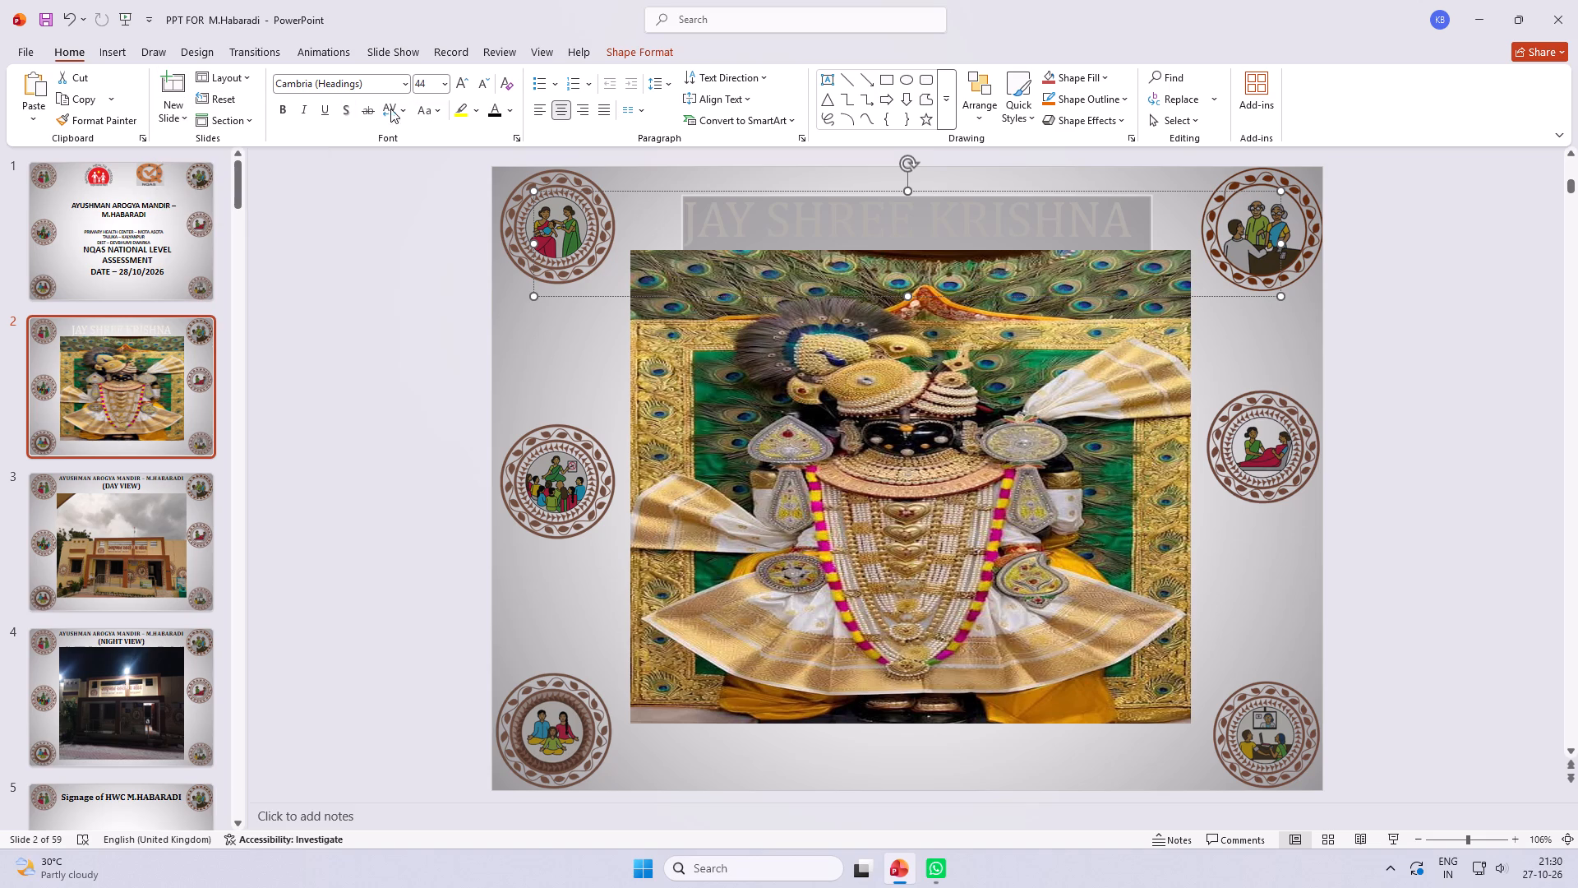
pyautogui.click(487, 111)
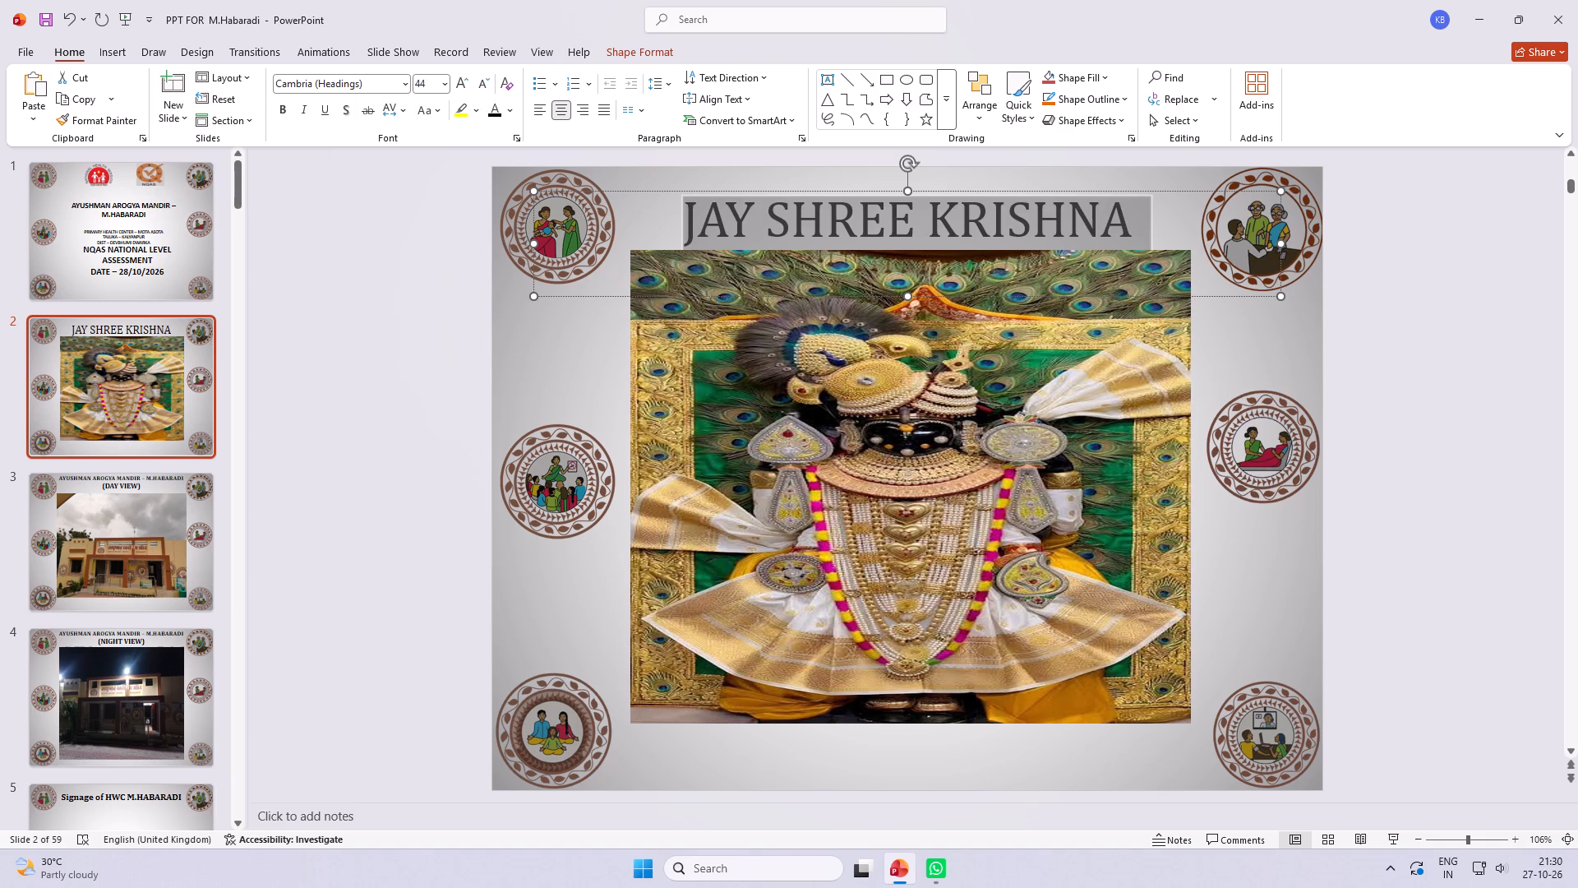
# Stretch the deity picture on slide 2 downward until it reaches the slide's bottom edge.
pyautogui.click(1024, 384)
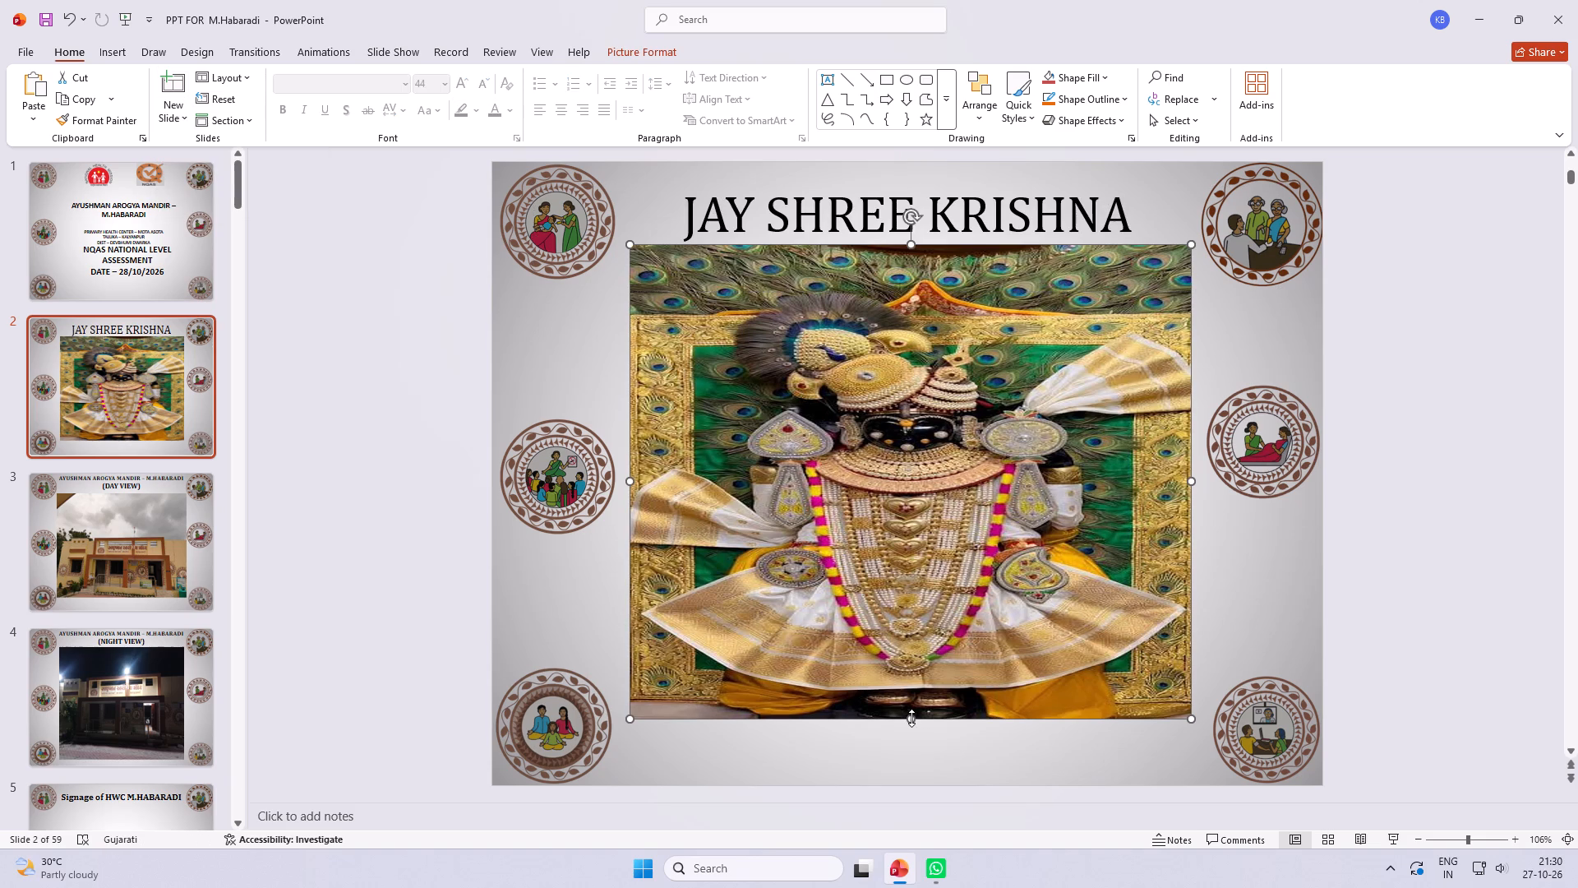
pyautogui.moveTo(911, 718); pyautogui.dragTo(898, 784)
pyautogui.click(977, 611)
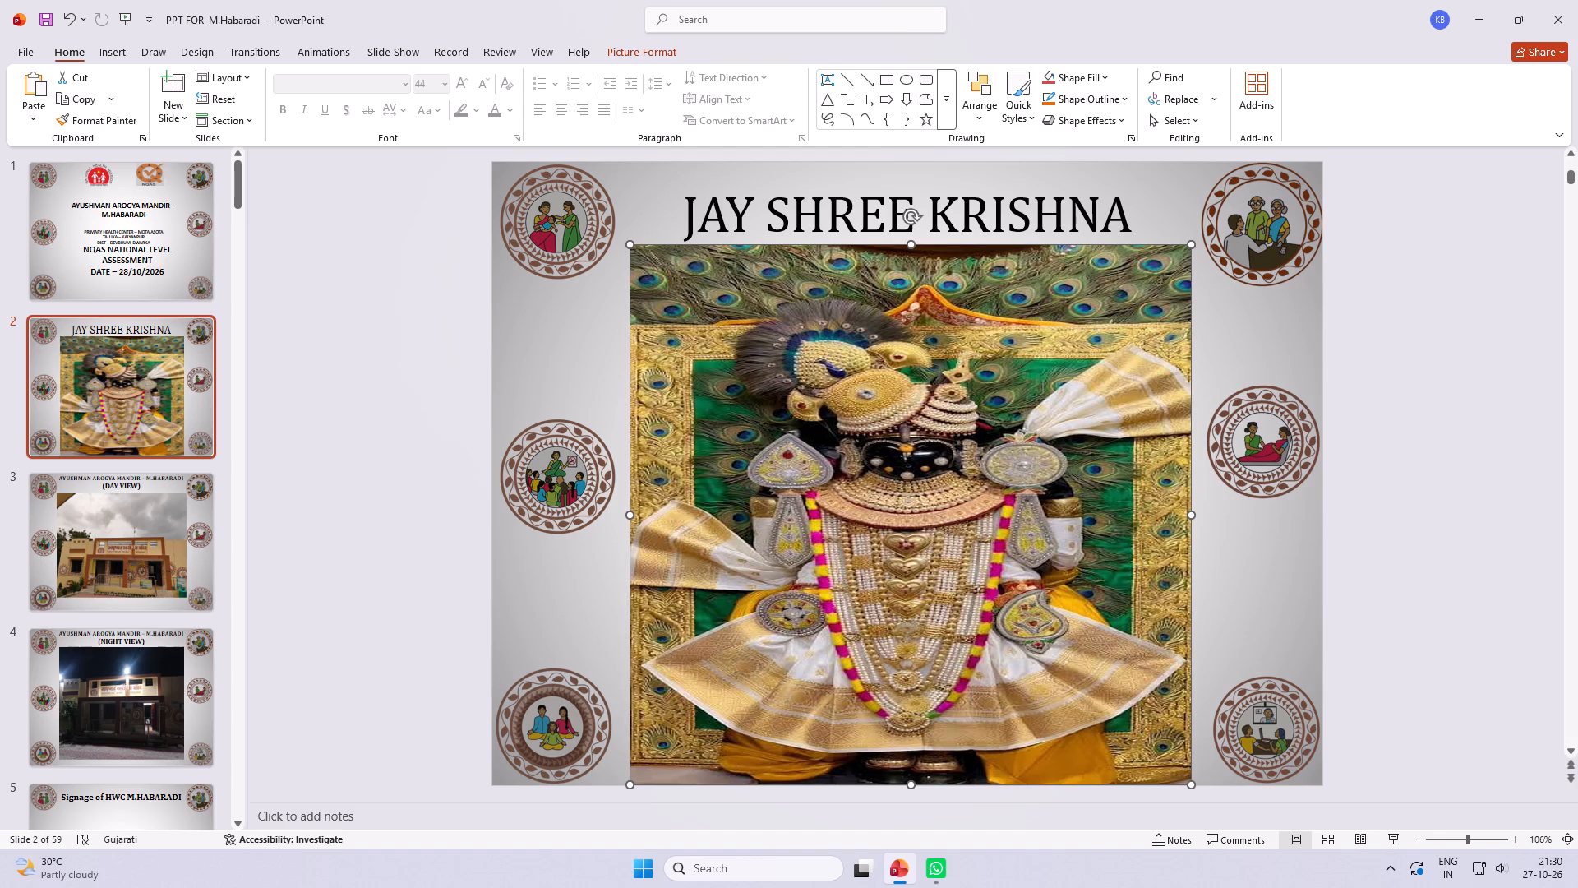
# Narrow the deity picture from its right side to about two thirds of its width and lower its top edge to clear the title.
pyautogui.click(1142, 199)
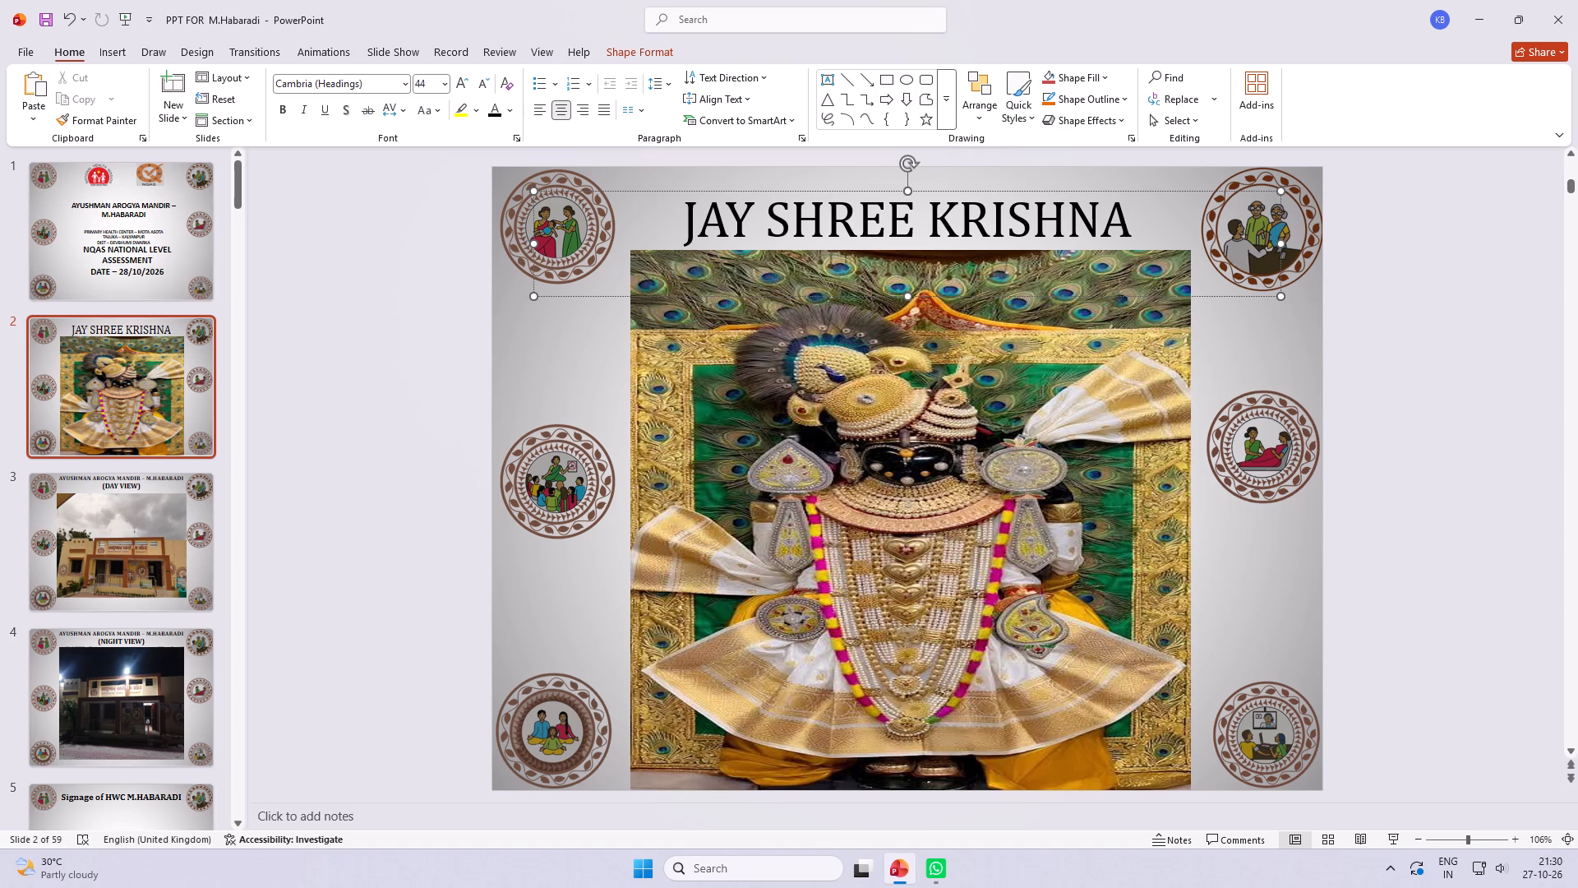
pyautogui.click(1017, 438)
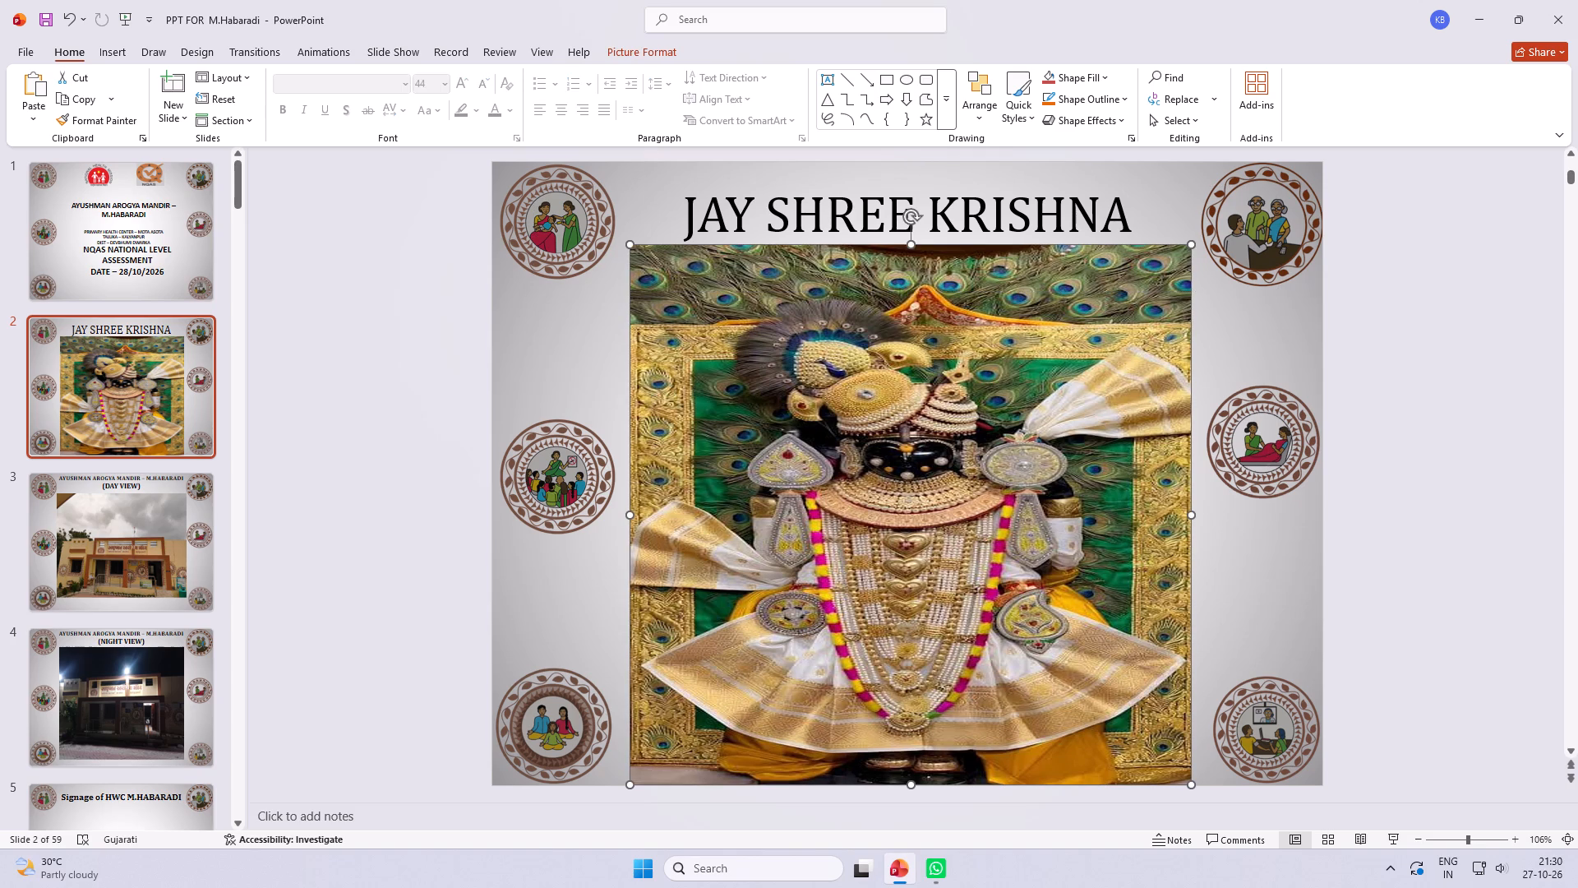
pyautogui.moveTo(1197, 515); pyautogui.dragTo(1165, 517)
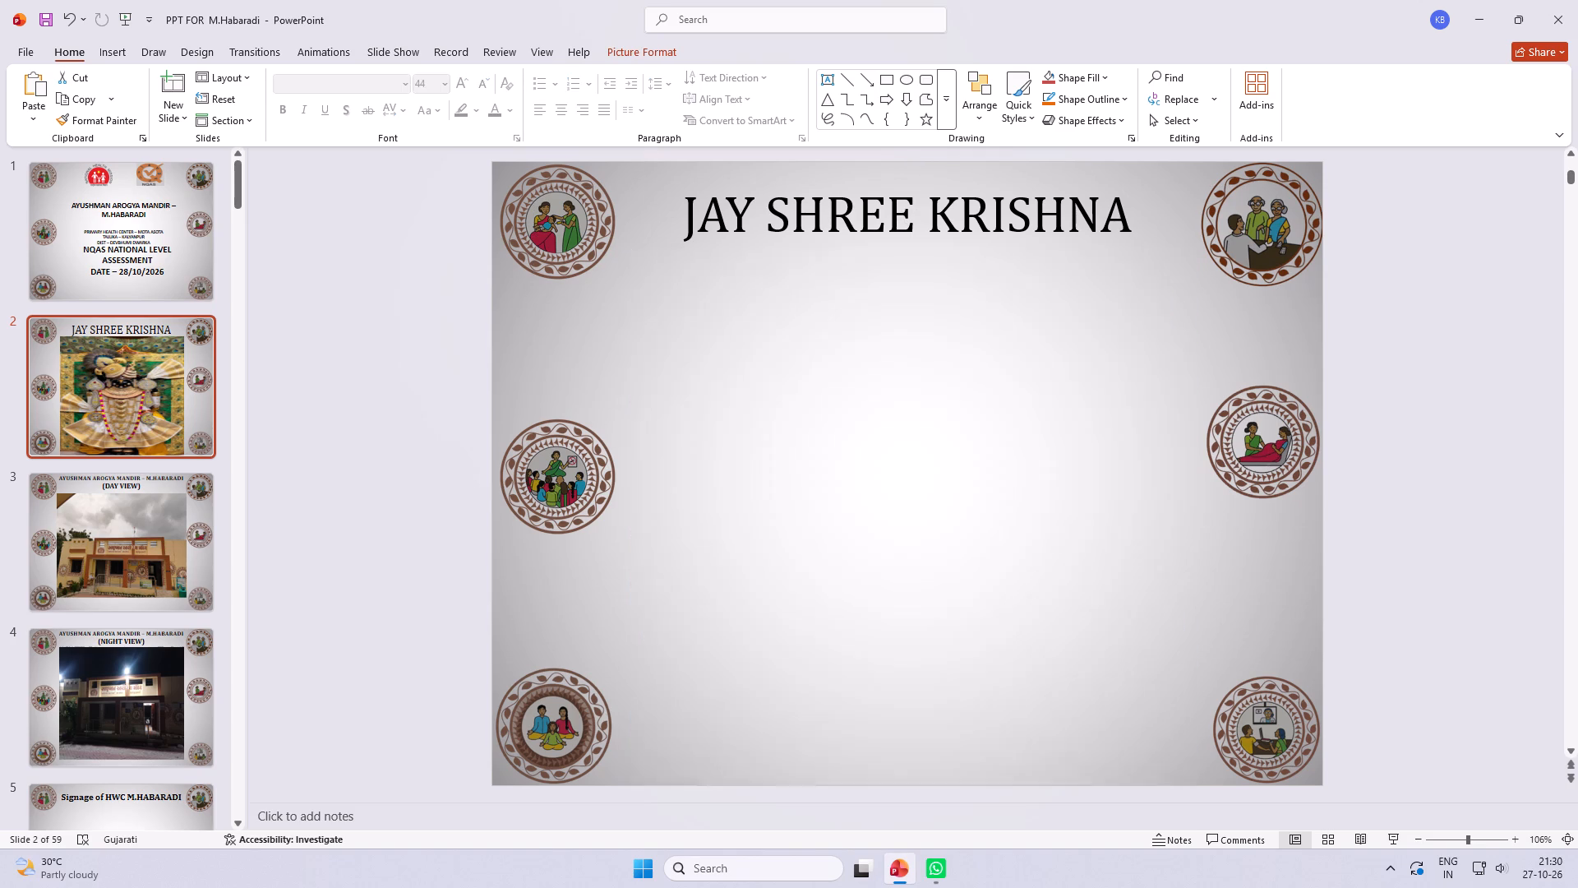
pyautogui.moveTo(1165, 517); pyautogui.dragTo(1019, 513)
pyautogui.click(1043, 516)
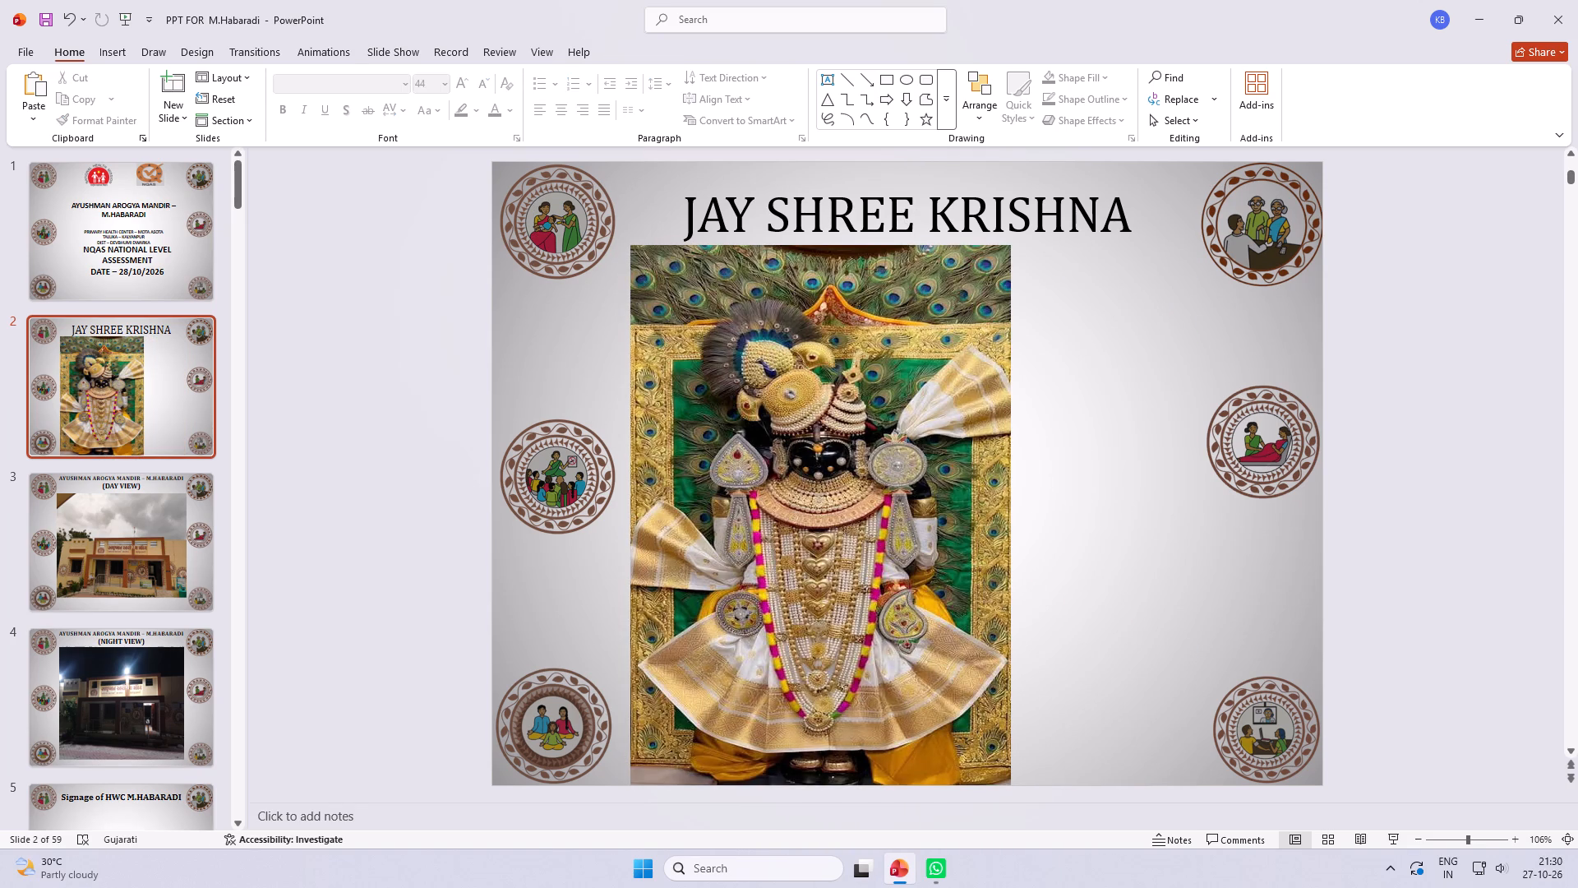
pyautogui.click(835, 261)
pyautogui.moveTo(822, 243); pyautogui.dragTo(802, 282)
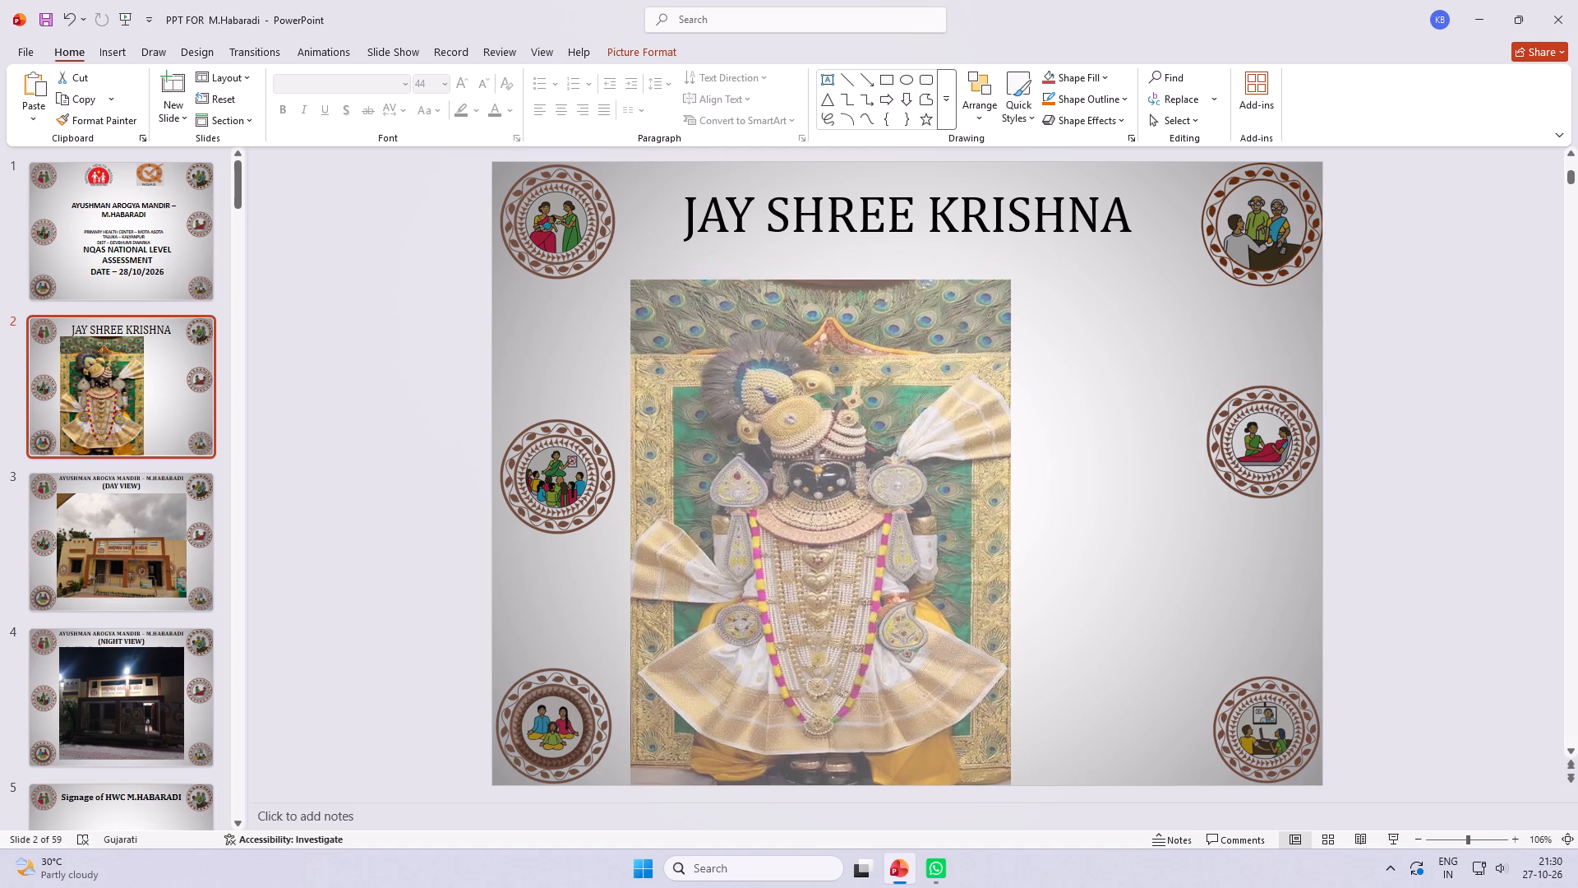
# Lower the deity picture's top edge slightly to leave more room below the title on slide 2.
pyautogui.moveTo(802, 282); pyautogui.dragTo(800, 286)
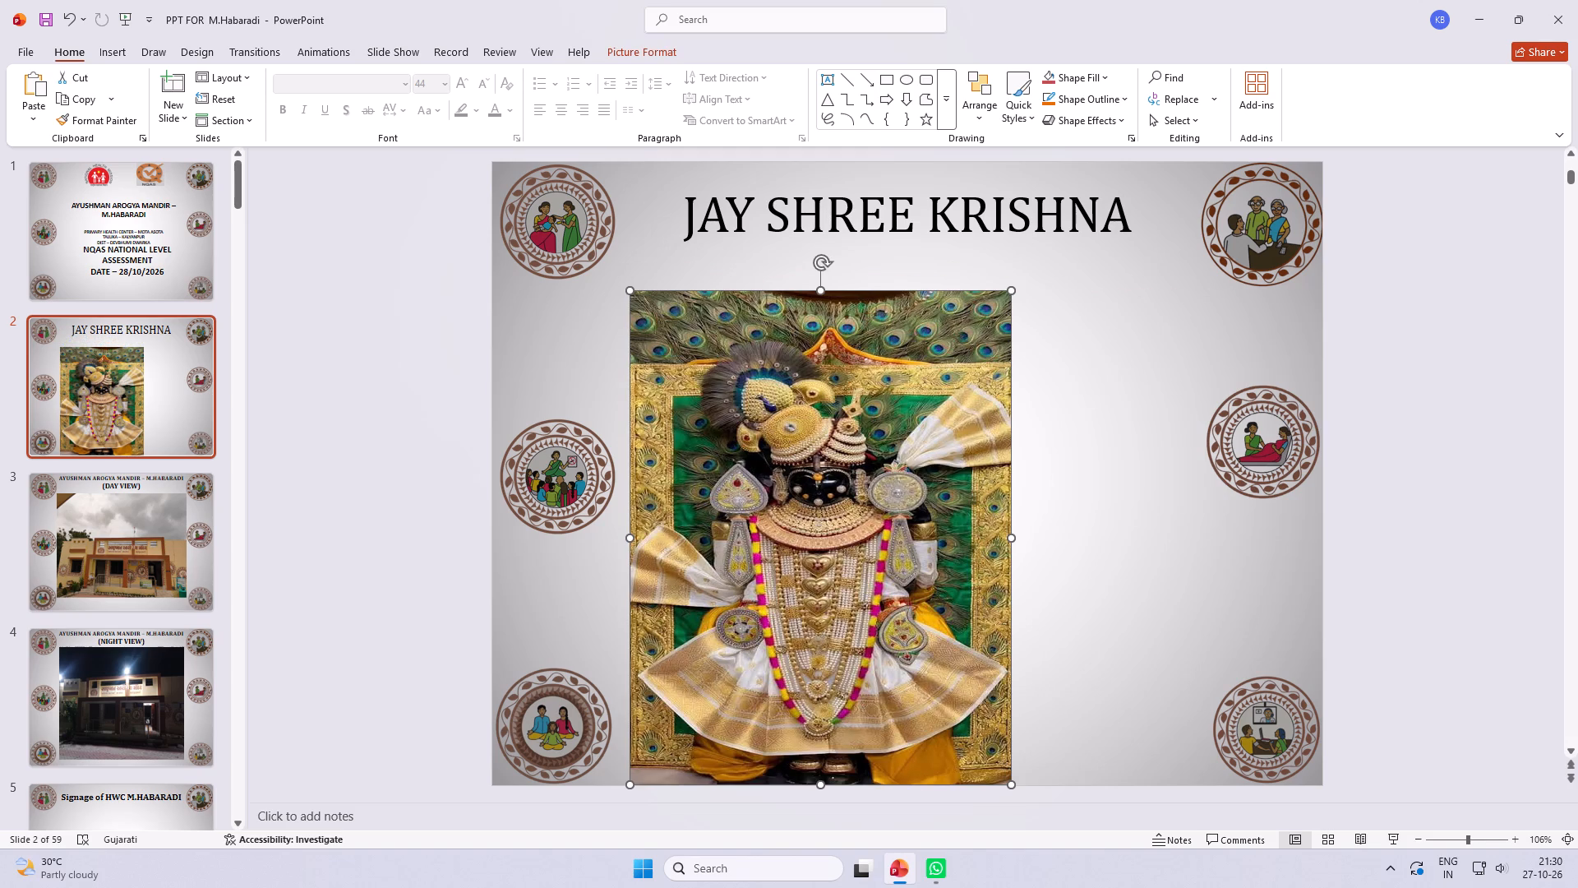
# Add a second line below JAY SHREE KRISHNA in the title, addressing the first doctor as "Dr." and "Madem", followed by "& Dr".
pyautogui.click(1157, 199)
pyautogui.click(1127, 216)
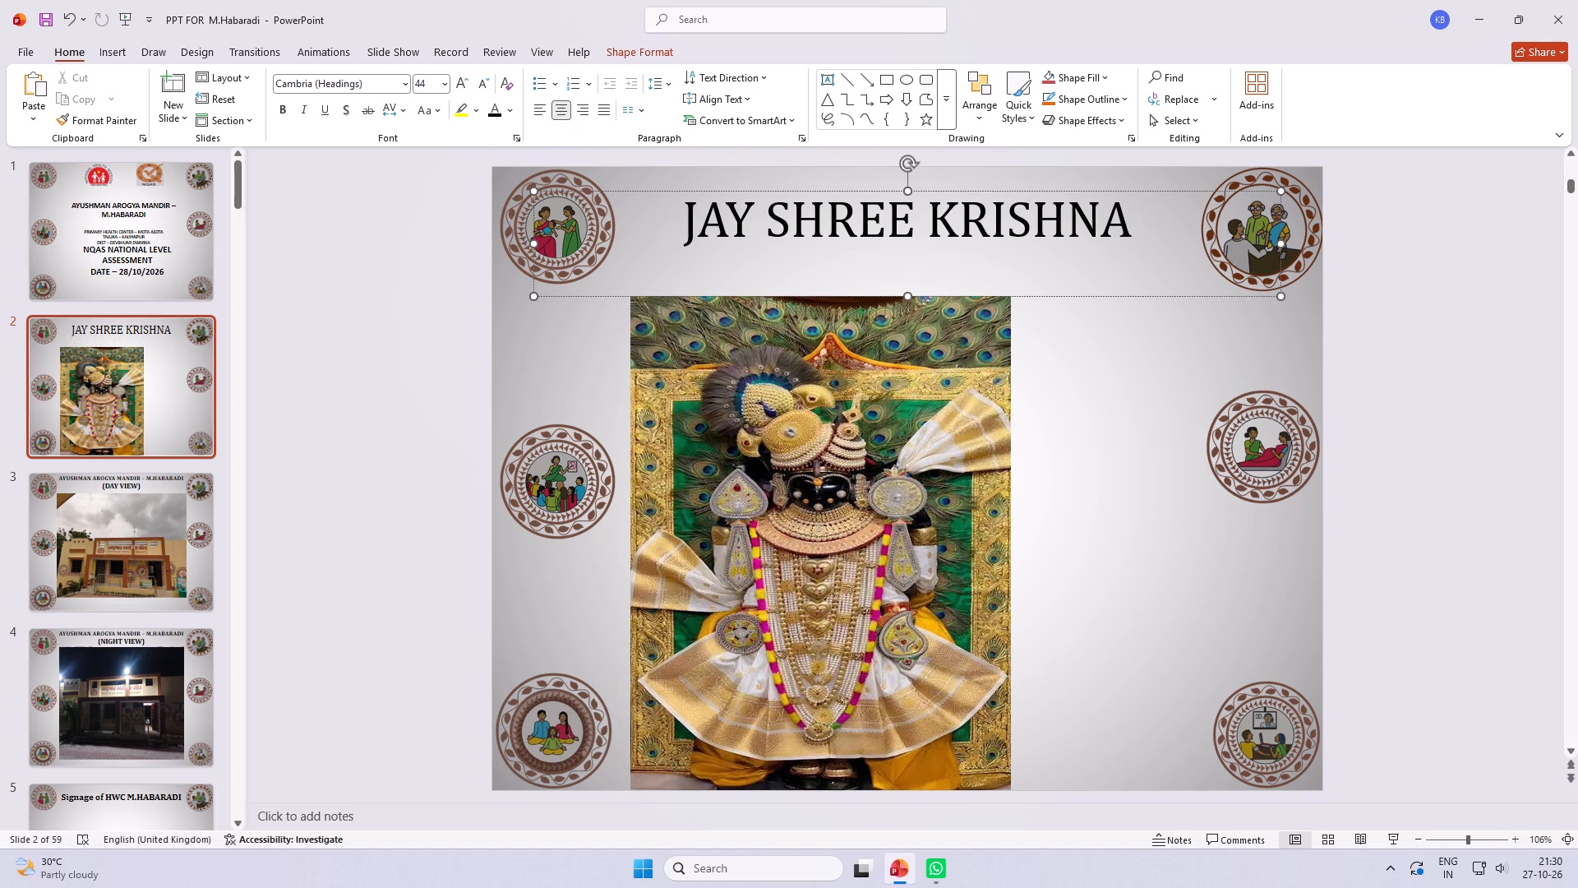
pyautogui.press('Return')
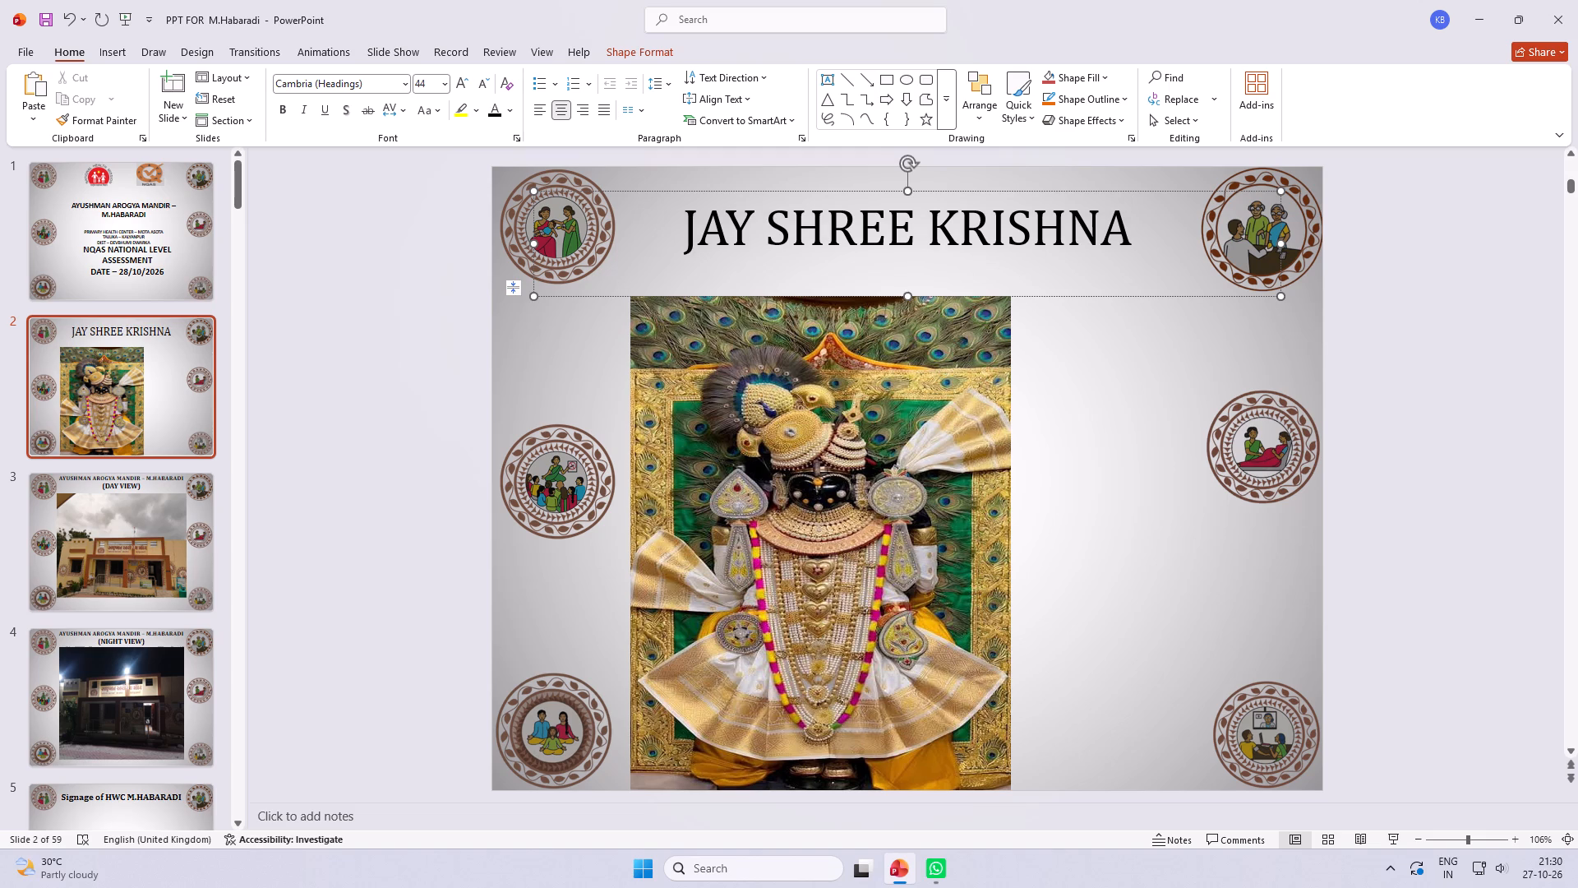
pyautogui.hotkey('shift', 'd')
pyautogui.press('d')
pyautogui.press('BackSpace')
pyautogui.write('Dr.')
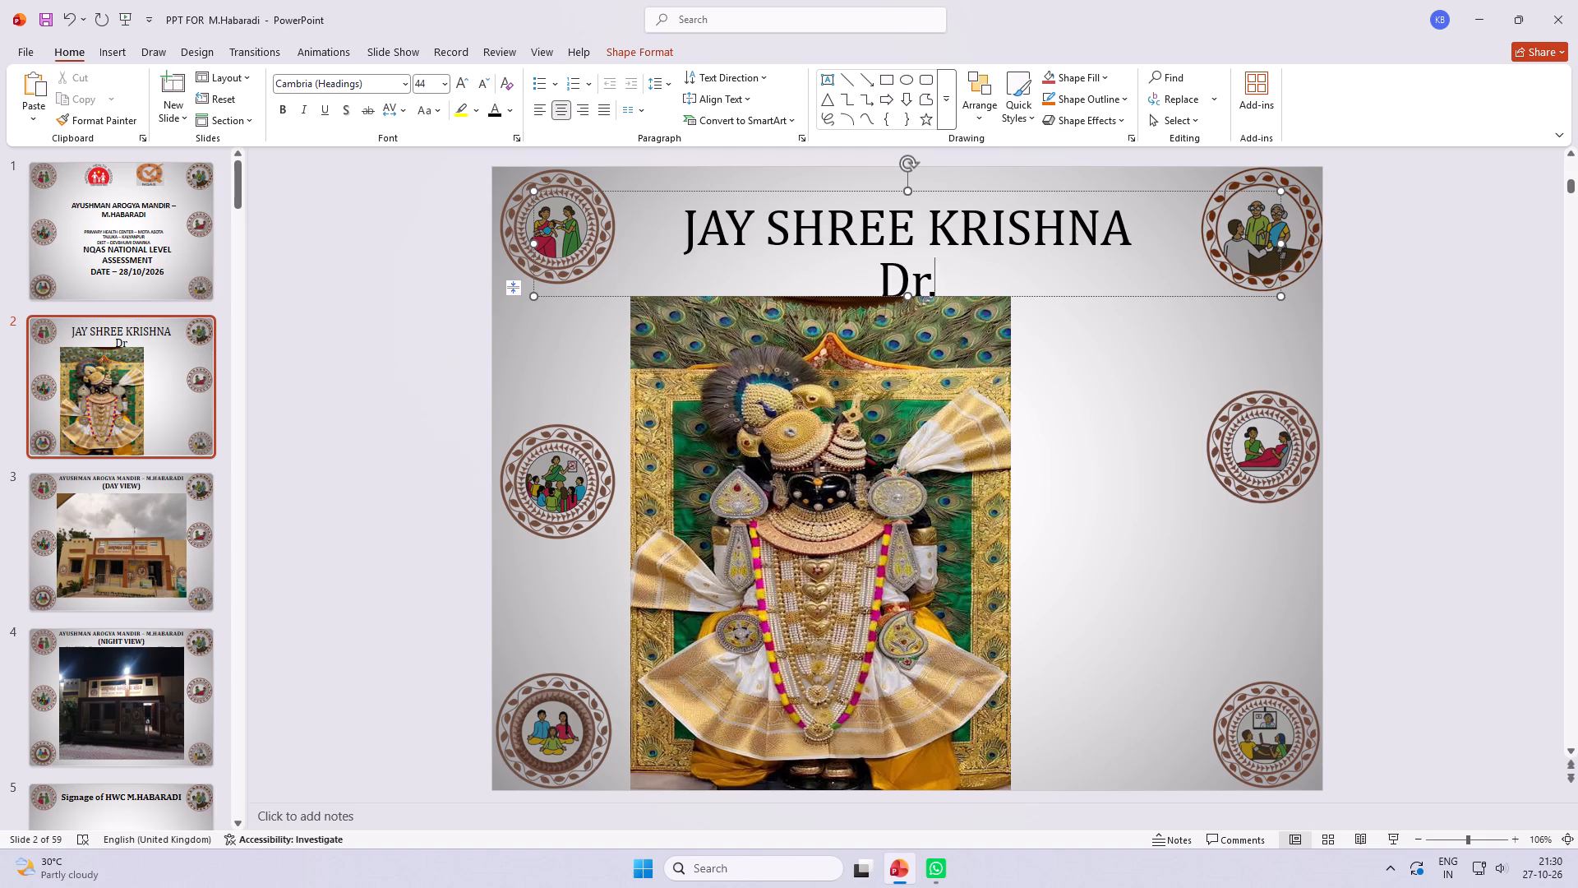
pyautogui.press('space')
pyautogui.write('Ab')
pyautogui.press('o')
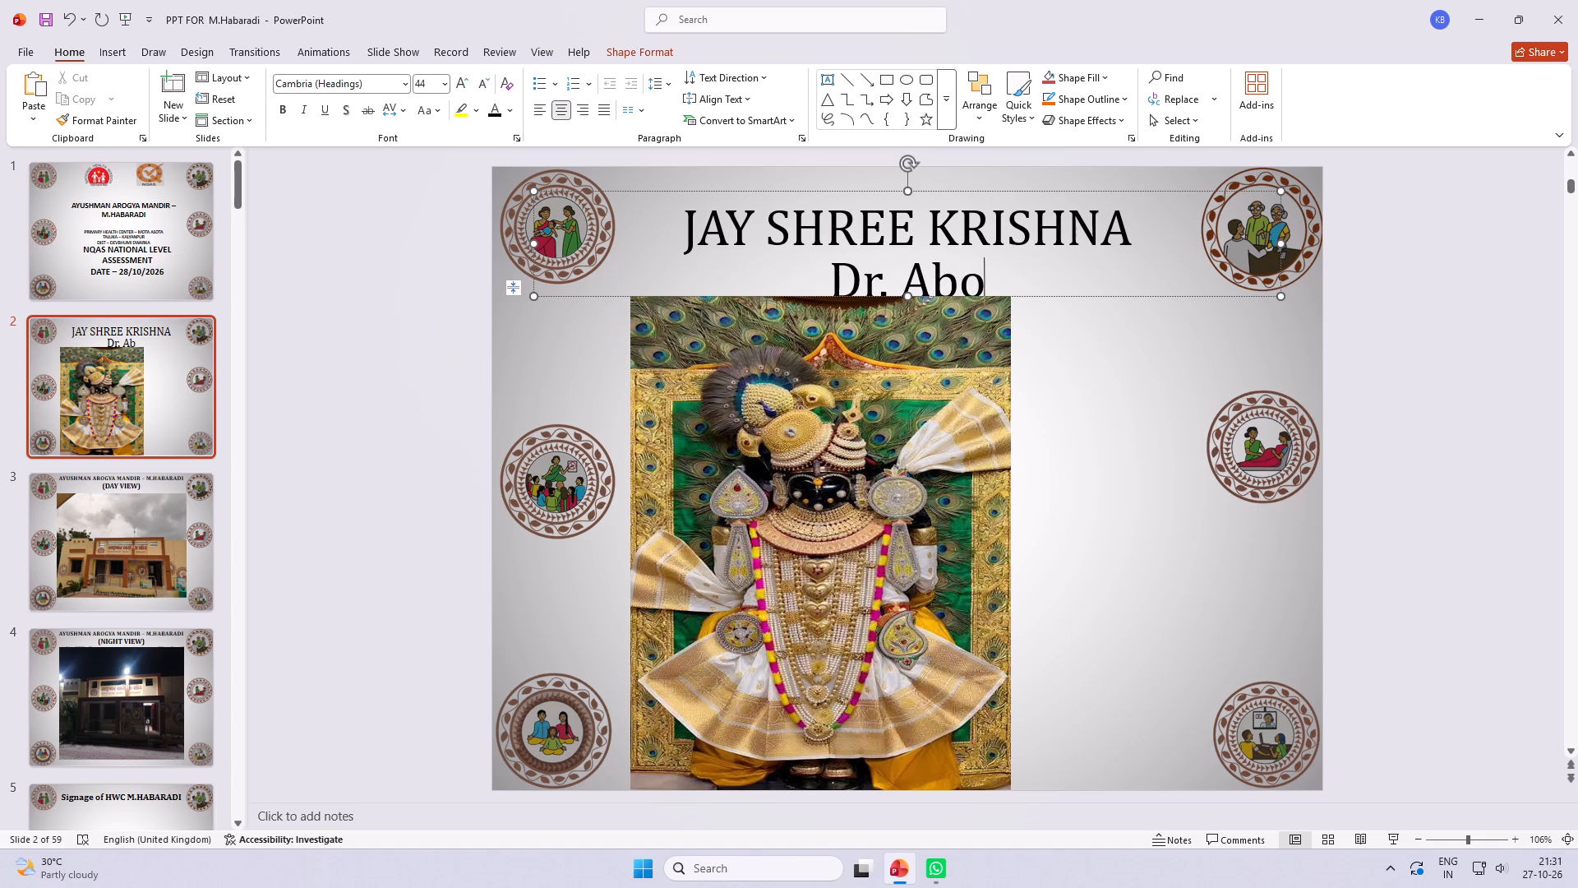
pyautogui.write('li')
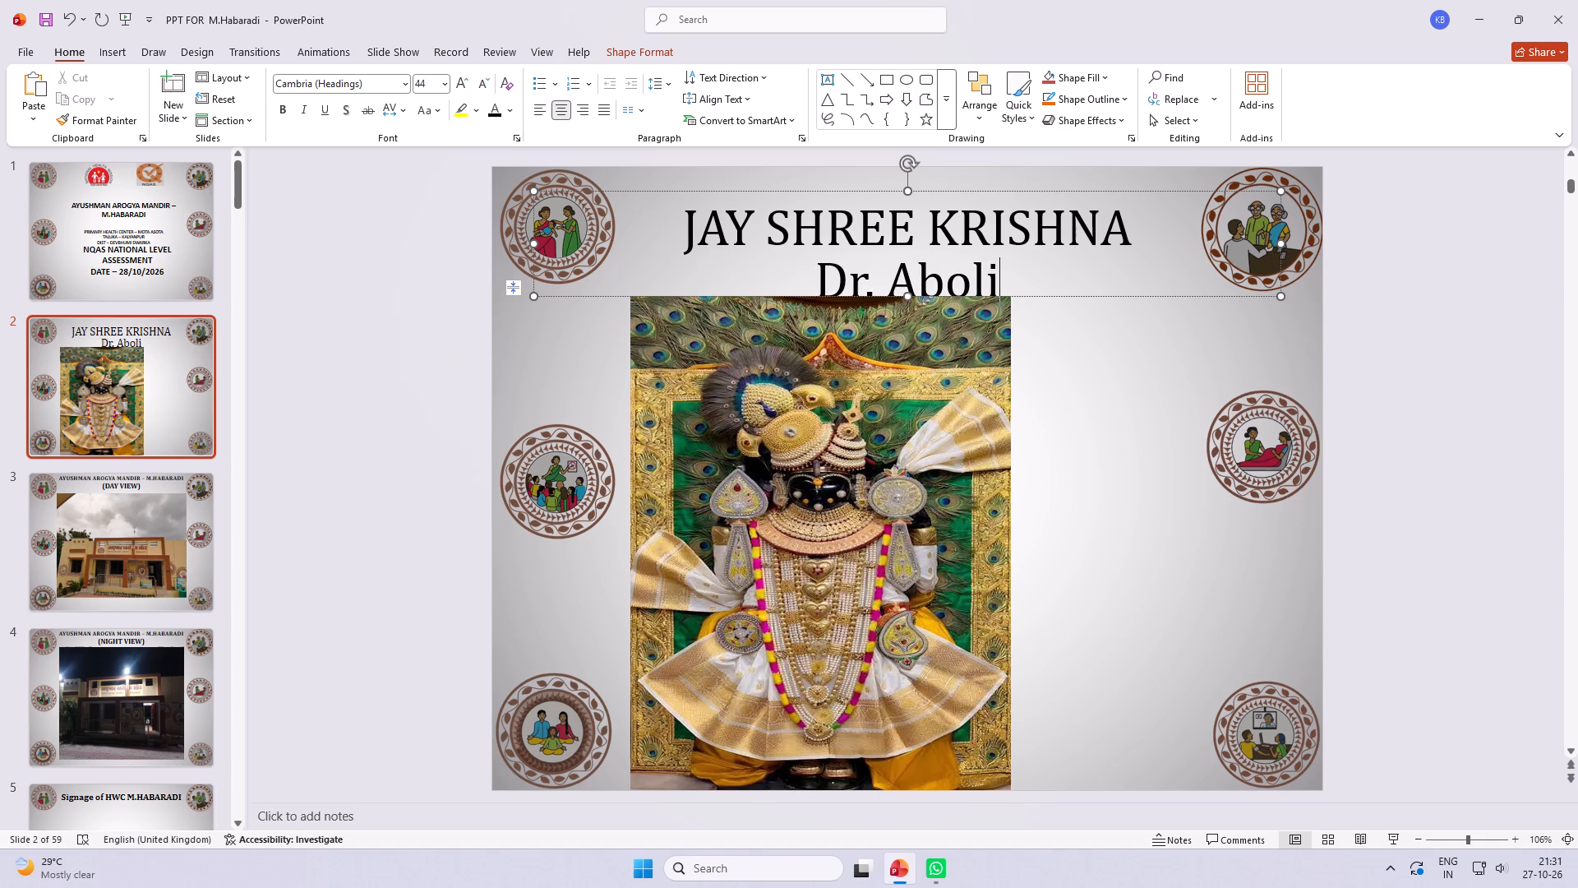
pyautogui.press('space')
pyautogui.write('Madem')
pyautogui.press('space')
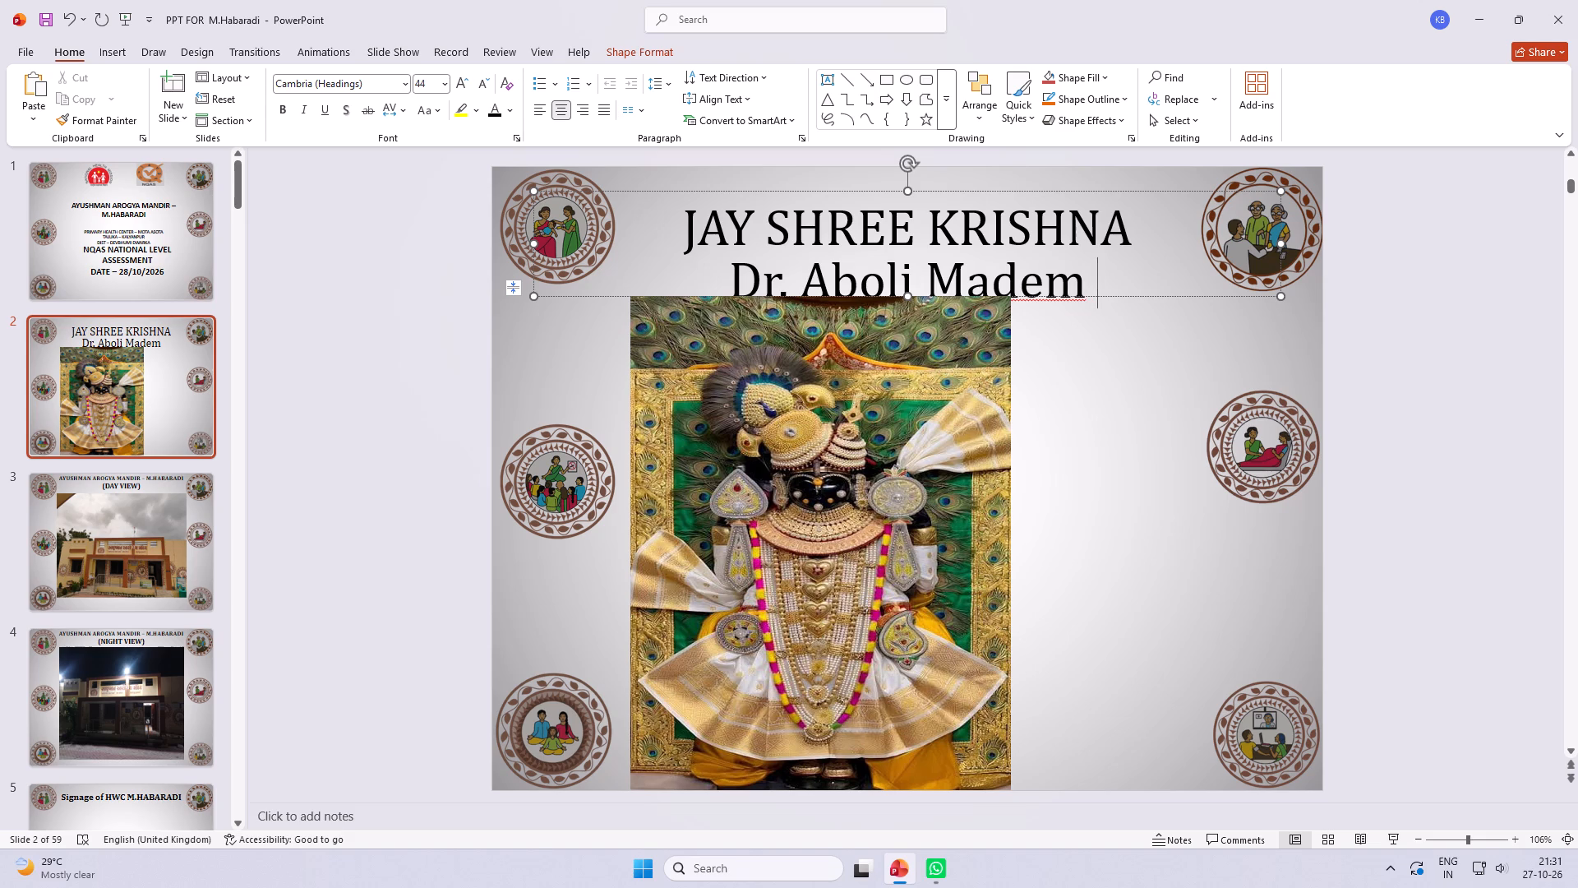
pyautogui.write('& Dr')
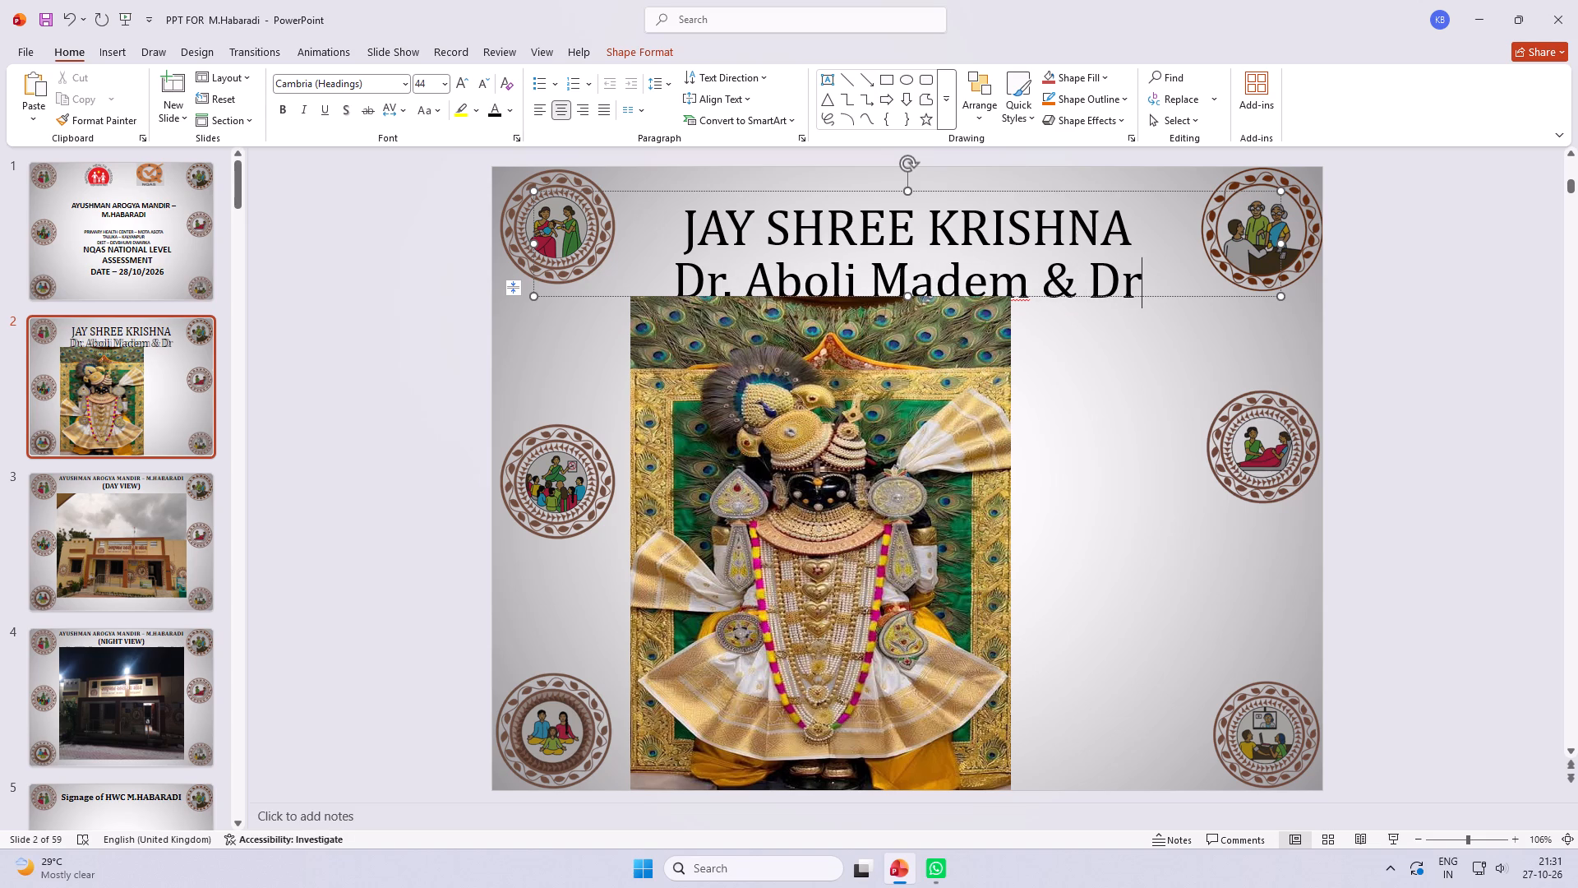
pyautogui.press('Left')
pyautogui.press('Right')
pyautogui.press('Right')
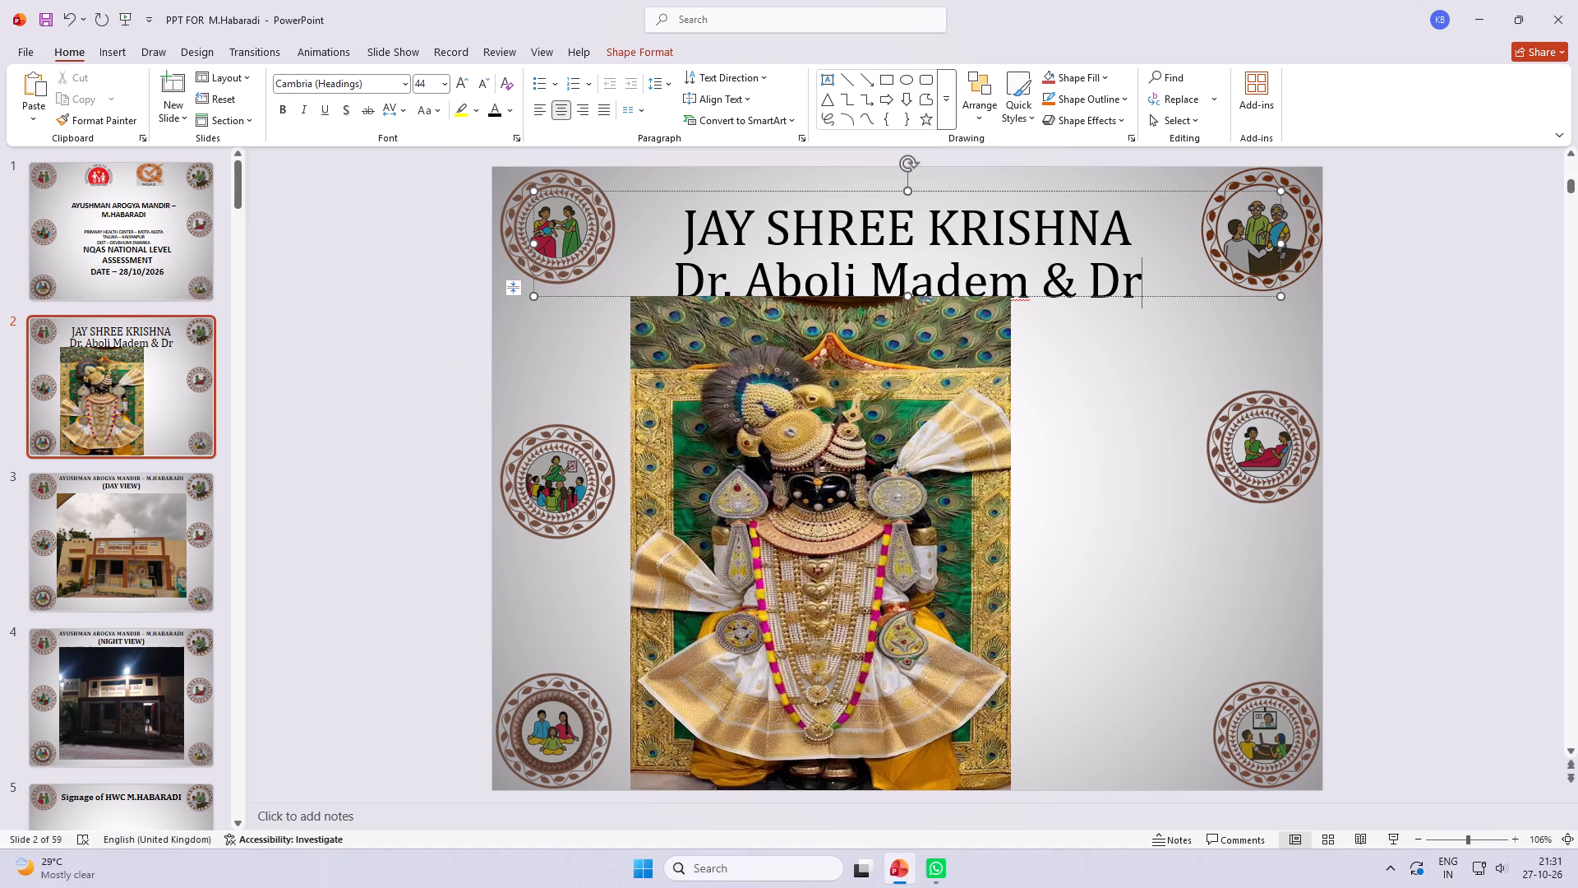
# Adjust the title box's bottom edge and lower the deity picture's top edge to clear the second title line.
pyautogui.click(907, 295)
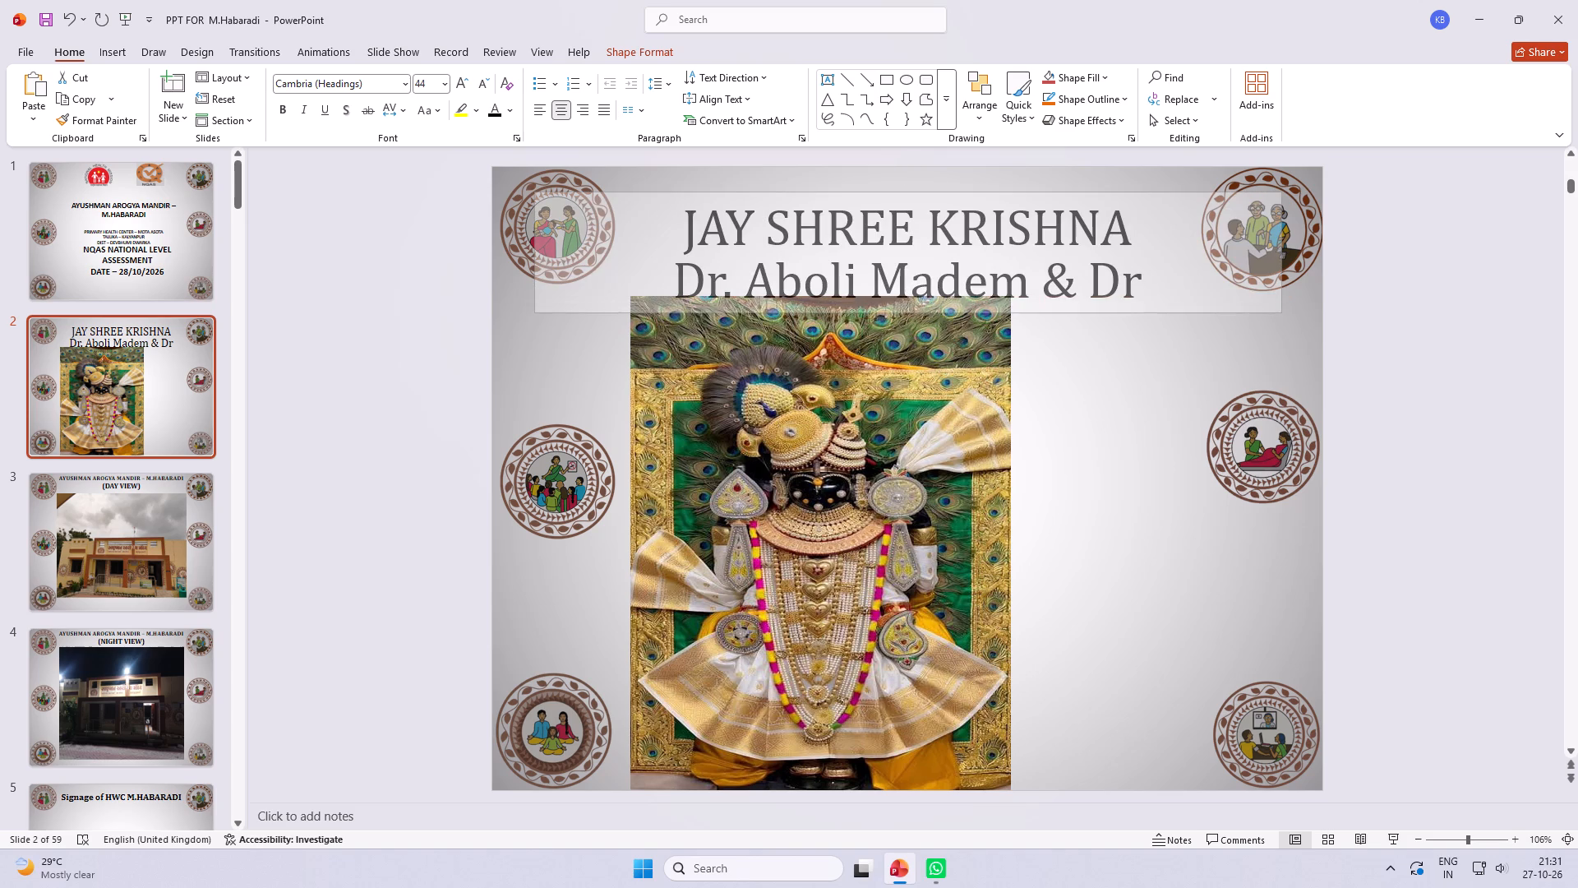
pyautogui.click(916, 306)
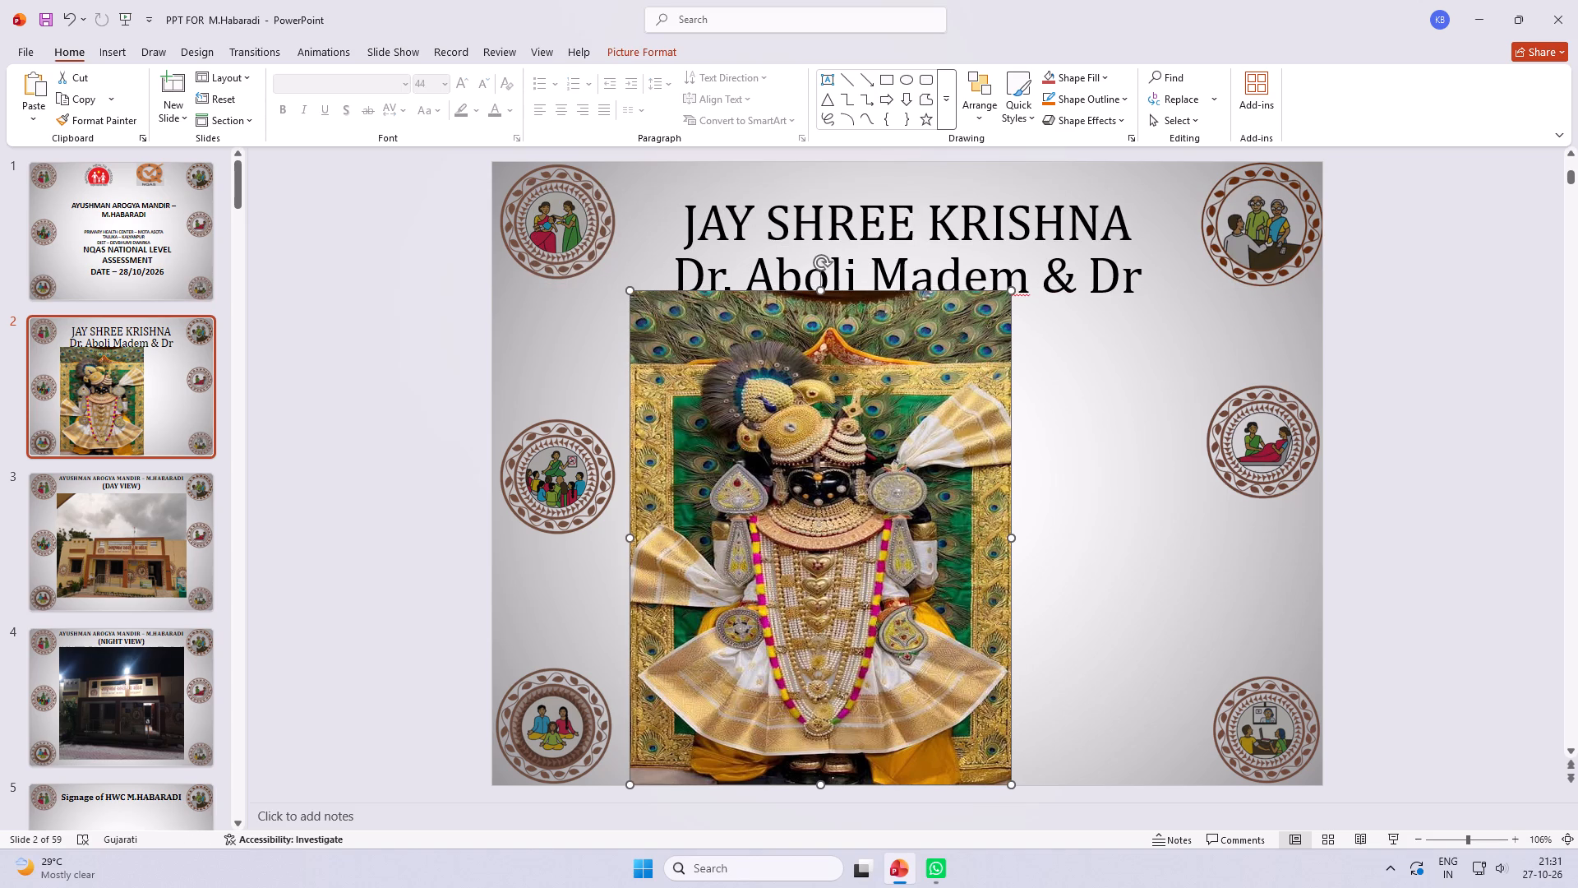
pyautogui.moveTo(824, 290); pyautogui.dragTo(823, 302)
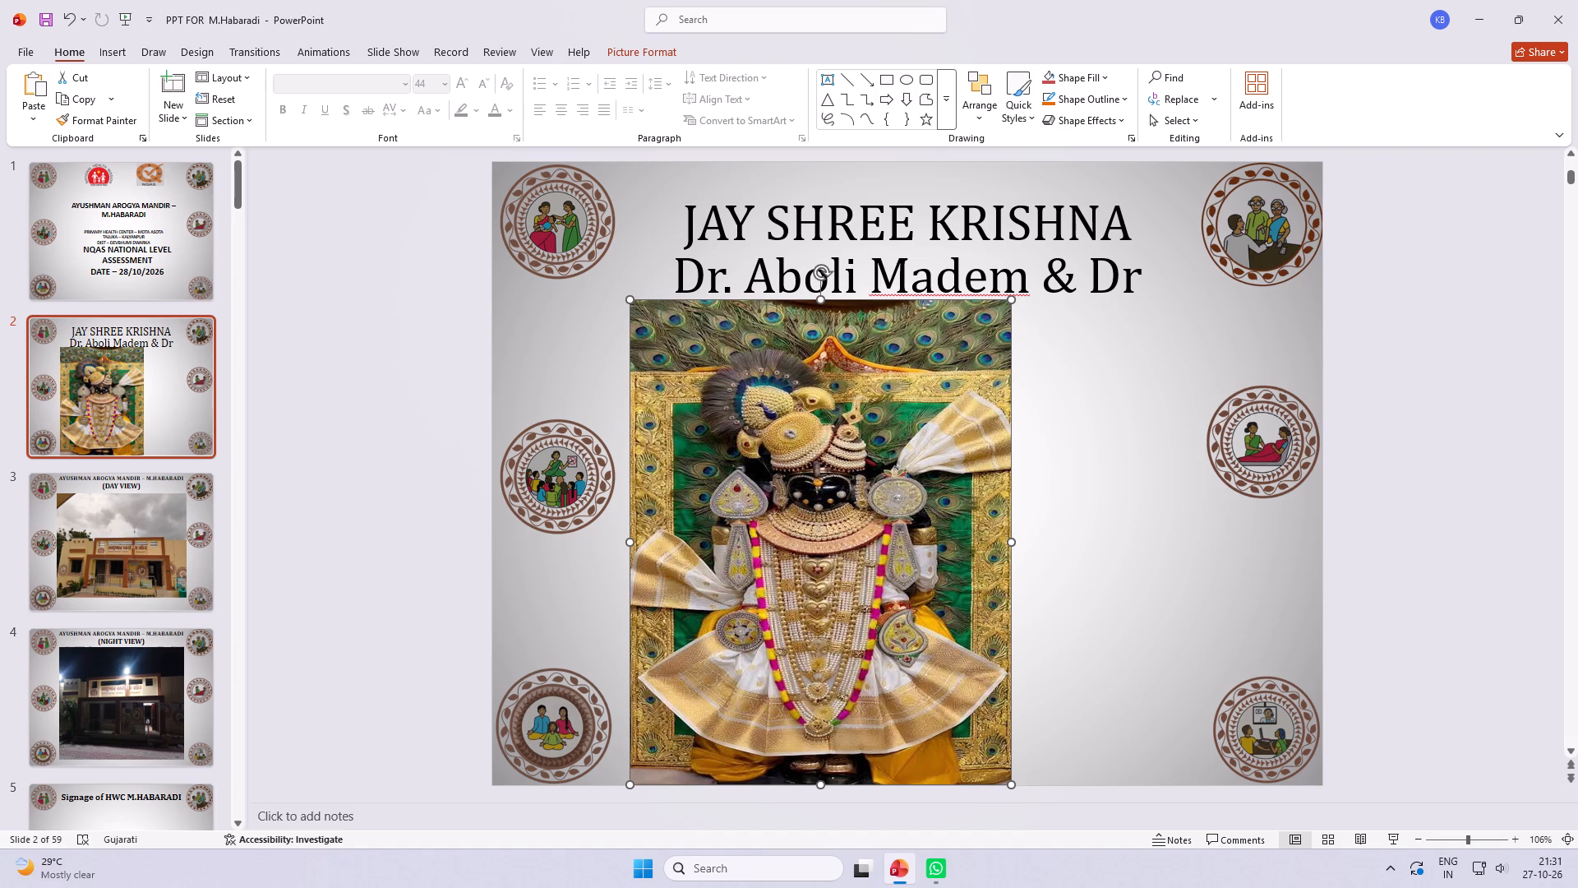
# Correct the spelling of "Madem" to "Madam" in the second title line.
pyautogui.click(983, 272)
pyautogui.press('BackSpace')
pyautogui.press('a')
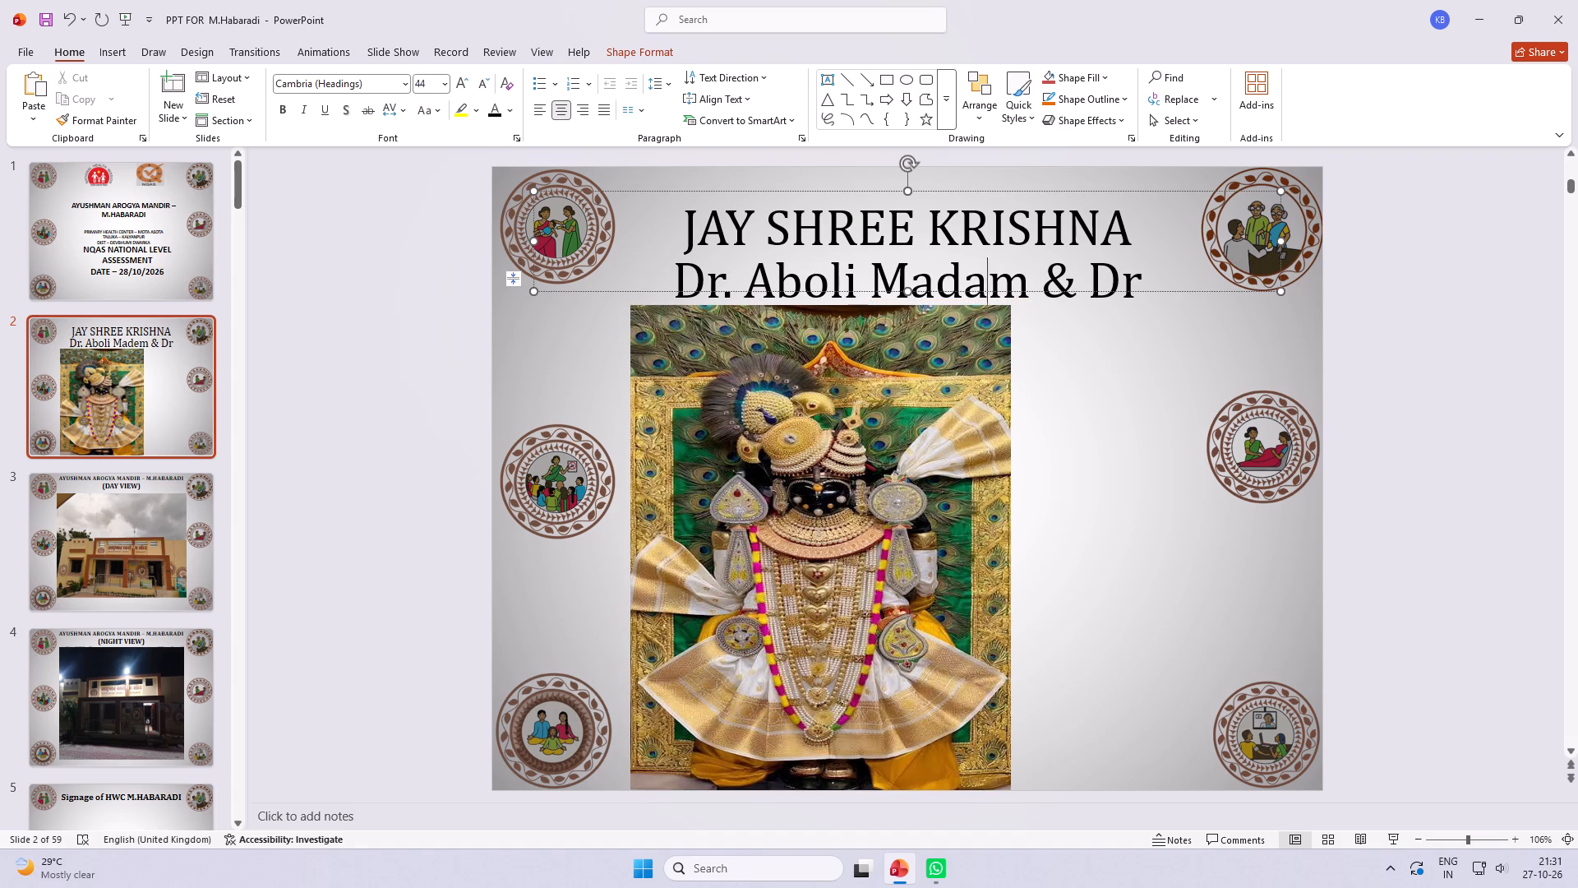
# Reduce the font size of both title lines on slide 2 to 36.
pyautogui.moveTo(1161, 276); pyautogui.dragTo(844, 257)
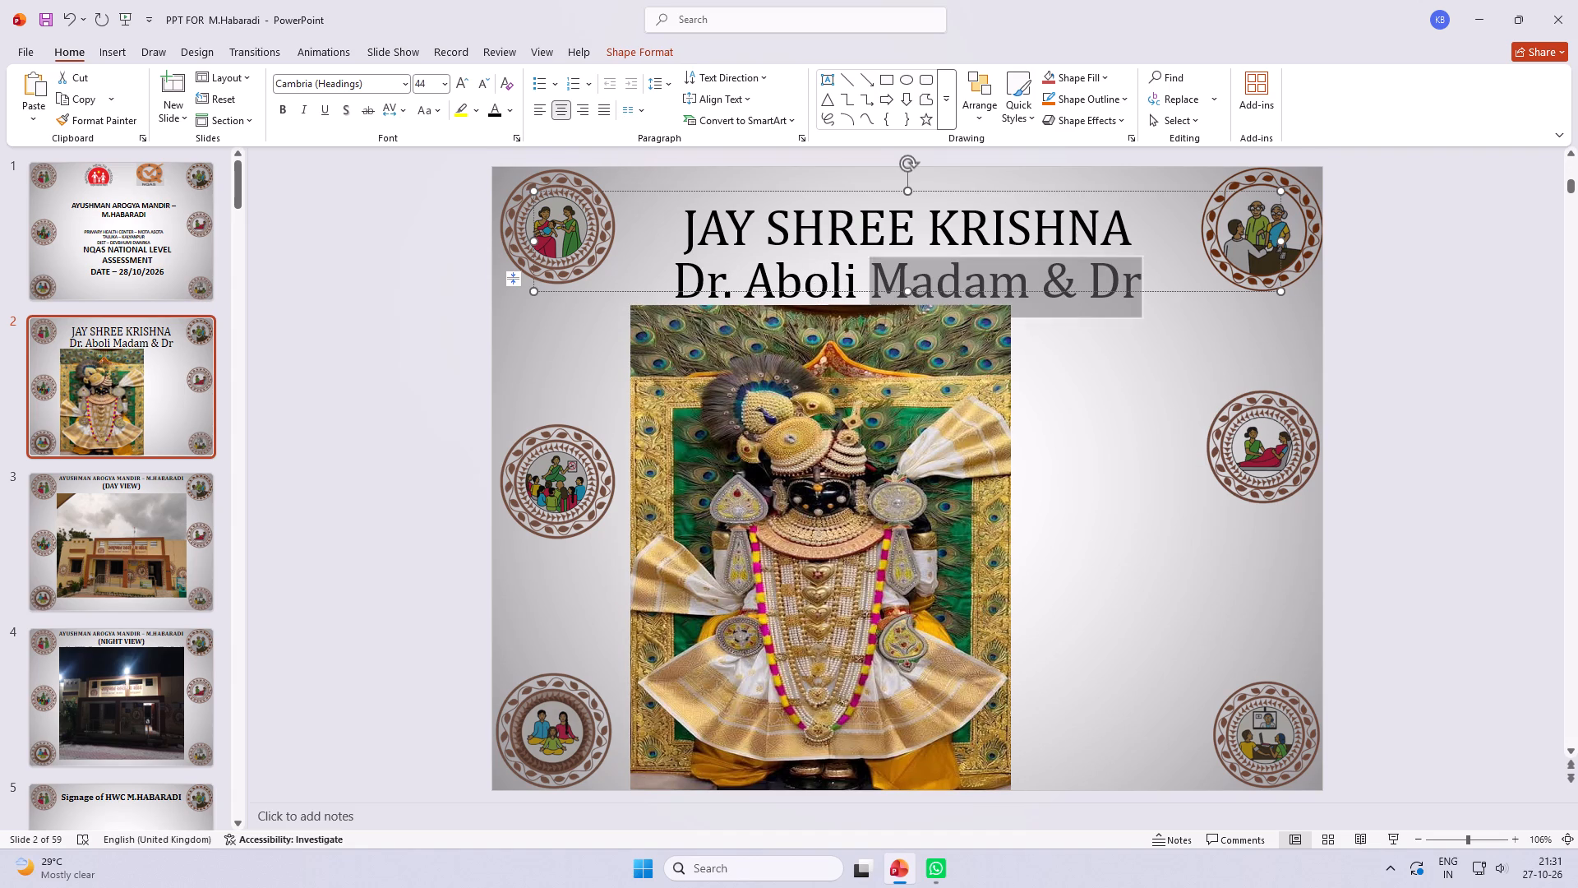
pyautogui.moveTo(844, 257); pyautogui.dragTo(704, 247)
pyautogui.click(485, 77)
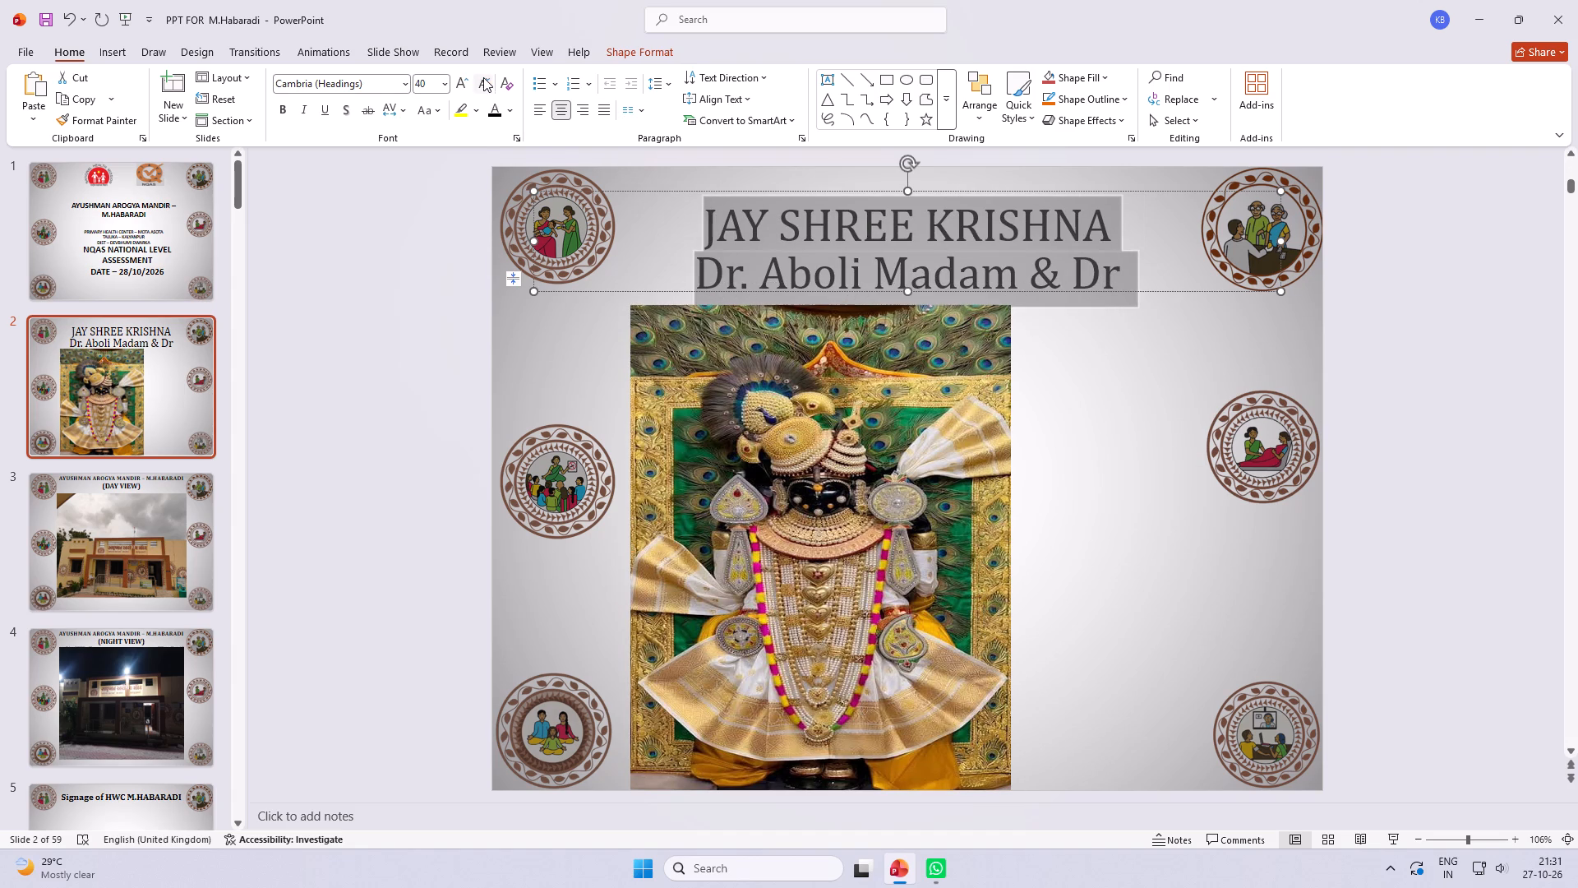
pyautogui.click(482, 77)
# Continue the second title line after "& Dr" with a period and the start of the second doctor's name.
pyautogui.click(1096, 267)
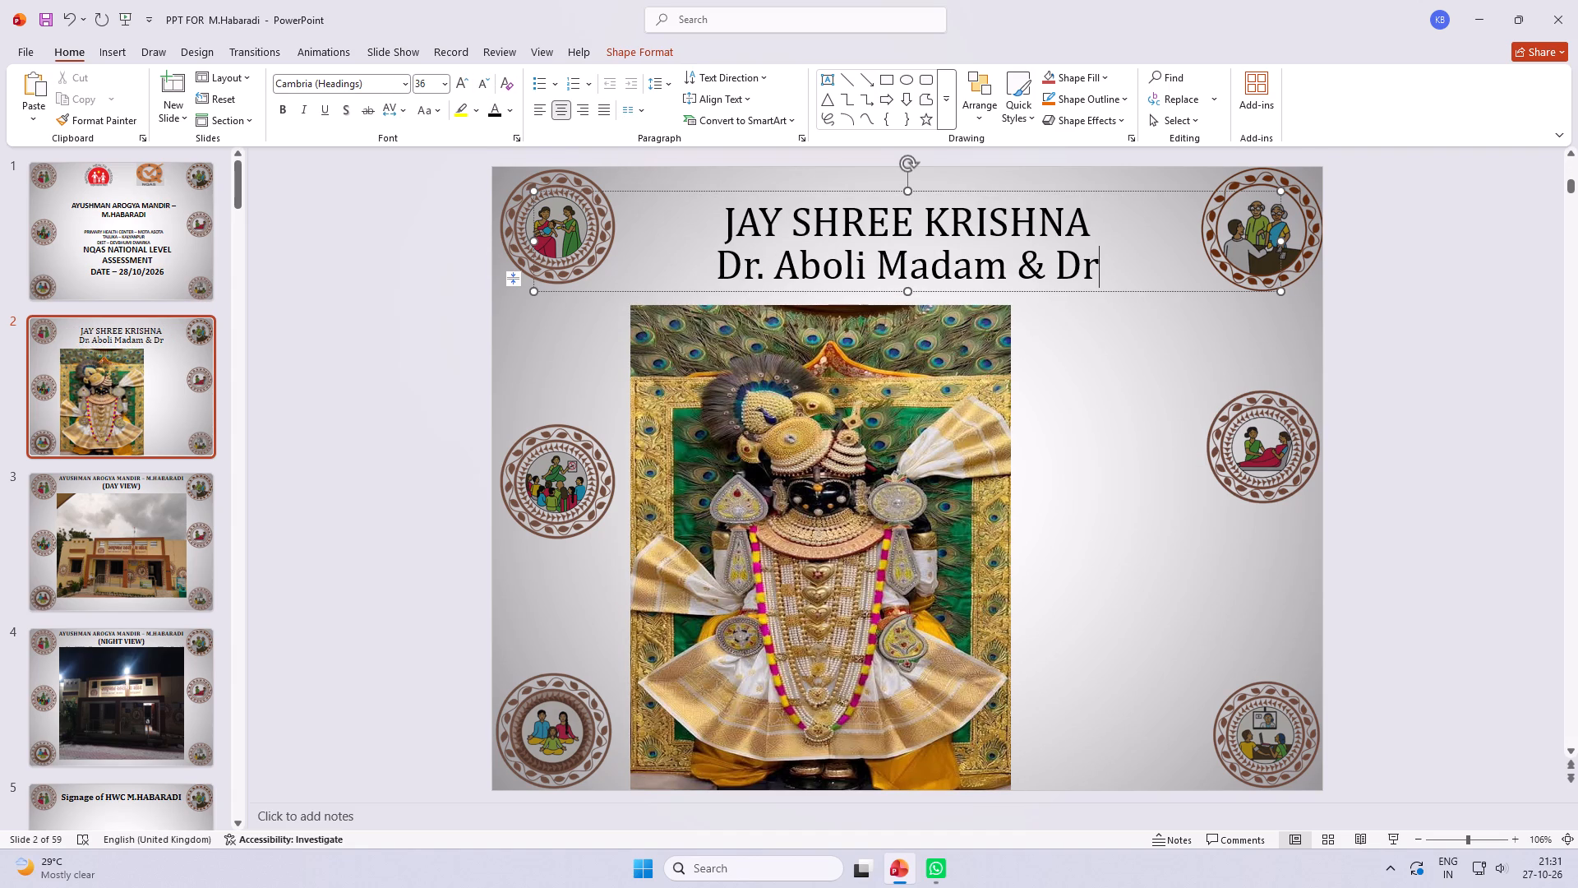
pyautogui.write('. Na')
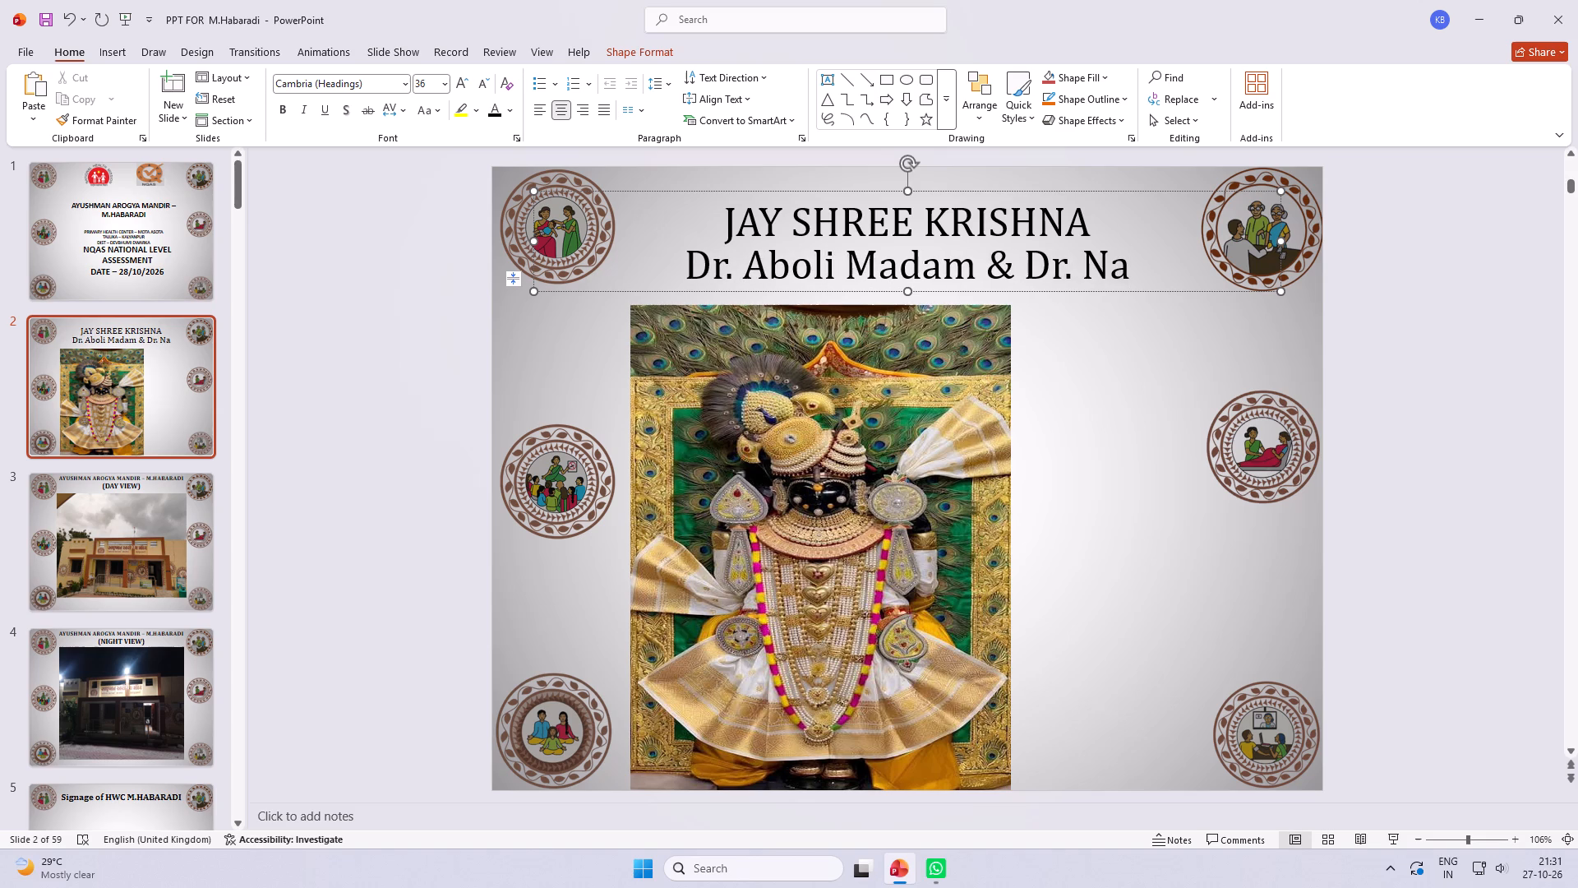
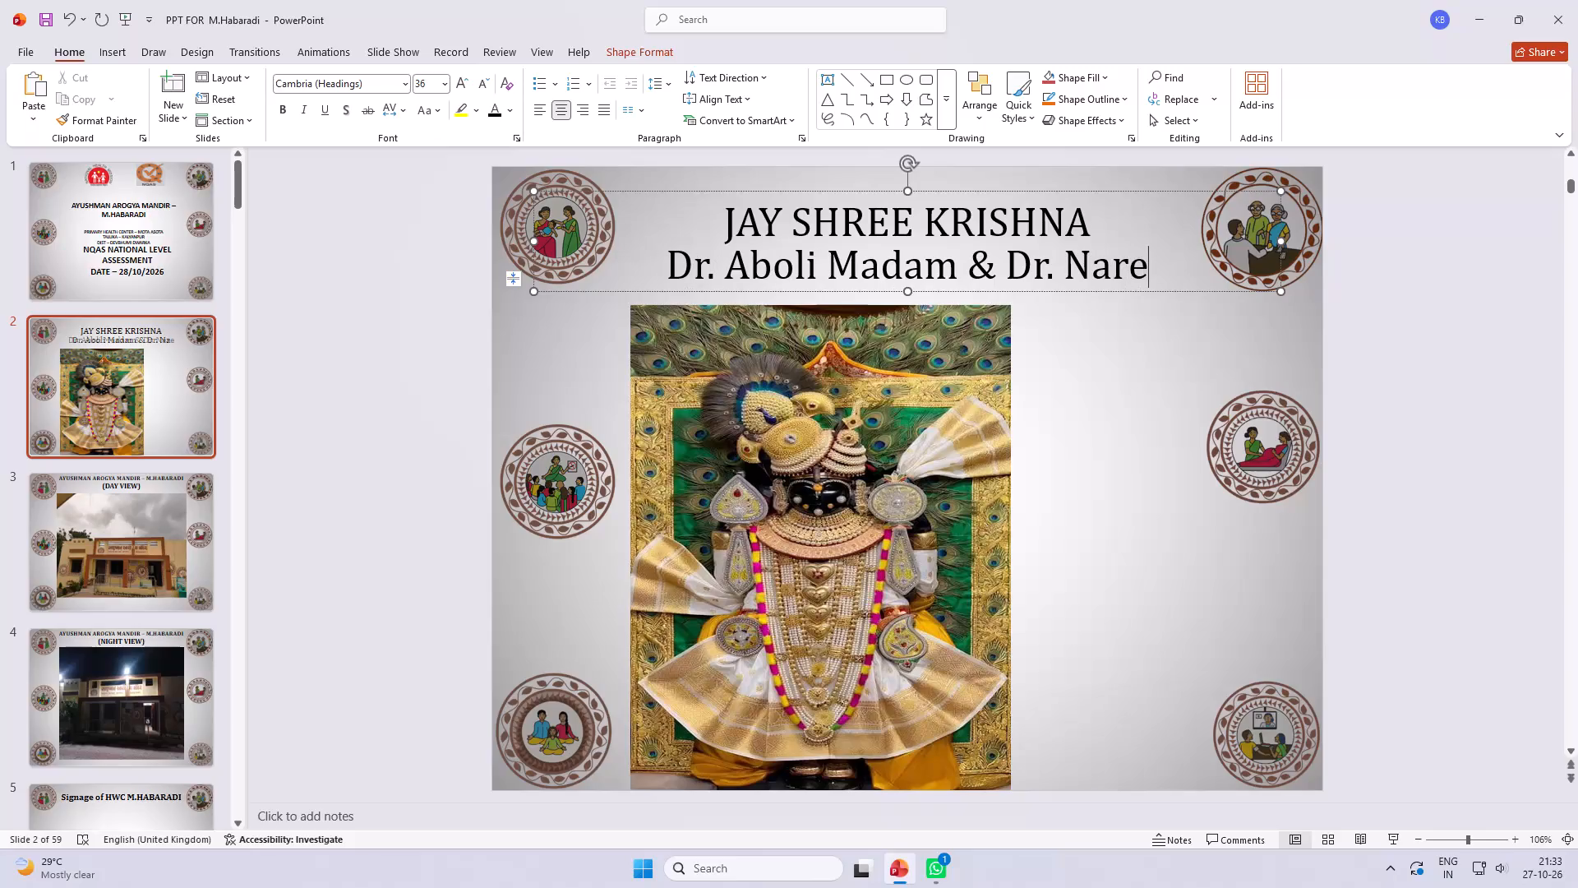
# Complete the doctors' line under JAY SHREE KRISHNA on slide 2 so it ends with "Dr. Narendra sir".
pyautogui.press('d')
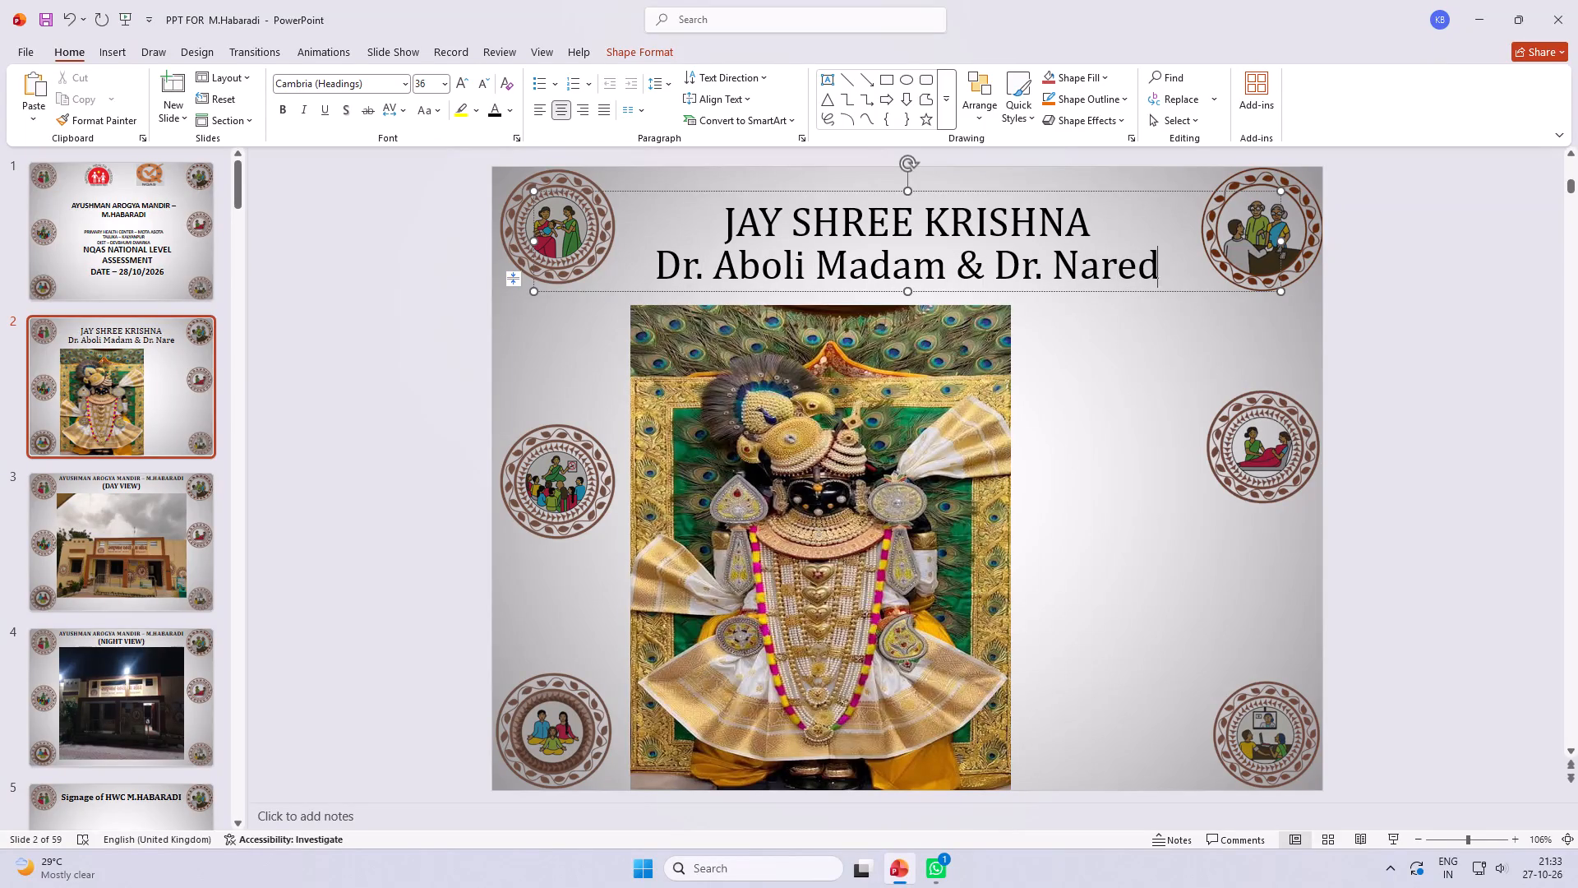
pyautogui.press('BackSpace')
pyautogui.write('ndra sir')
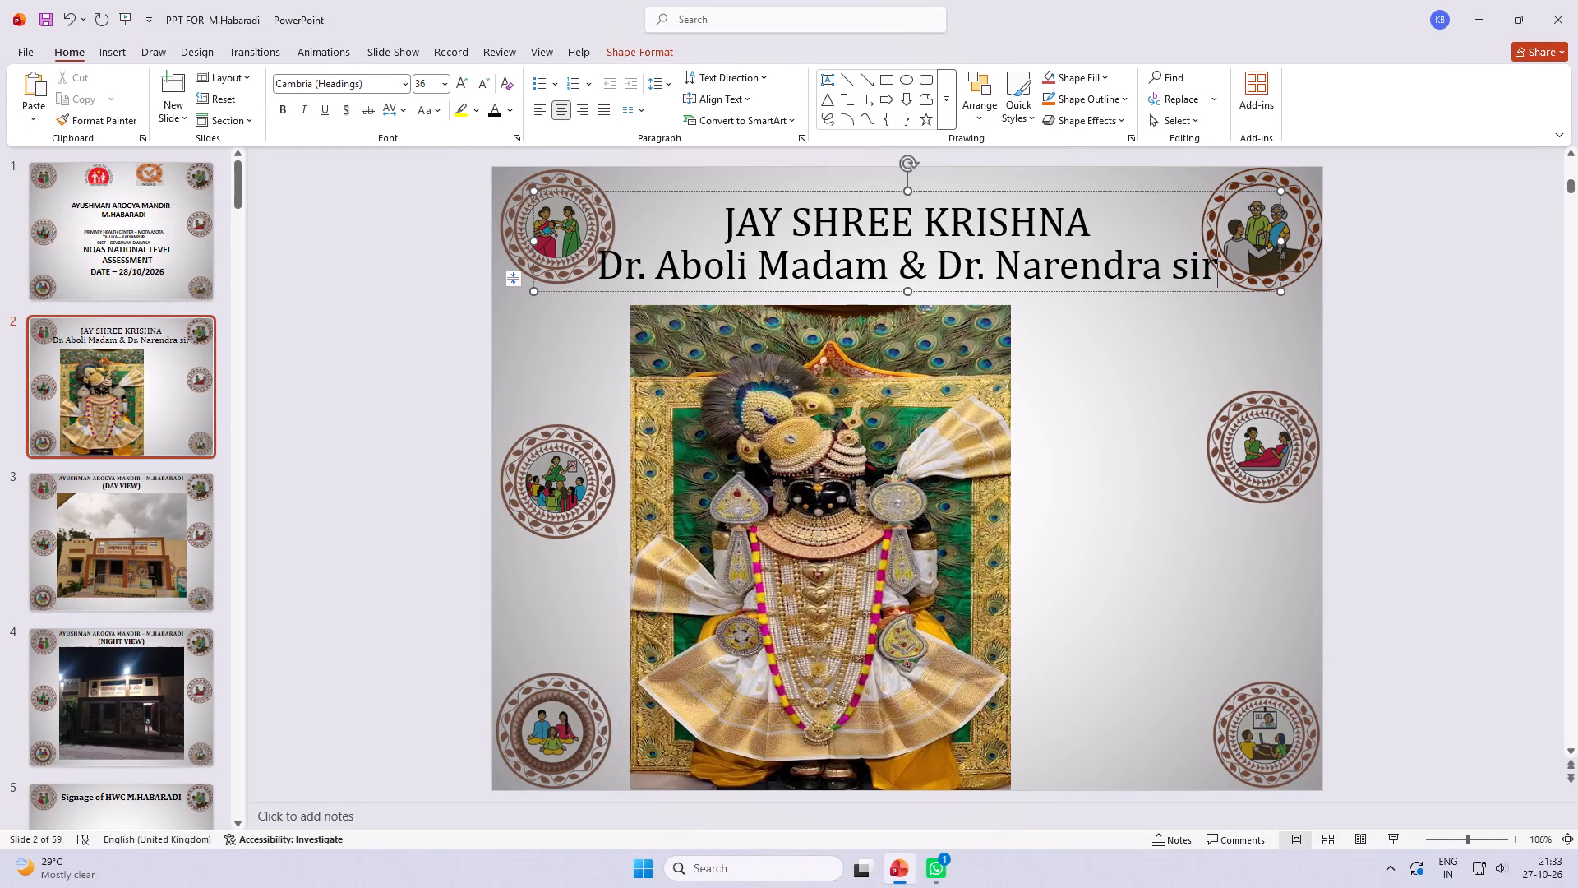
# Reduce the font size of the whole doctors' names line in slide 2's title to 32.
pyautogui.click(681, 260)
pyautogui.moveTo(1211, 267); pyautogui.dragTo(686, 261)
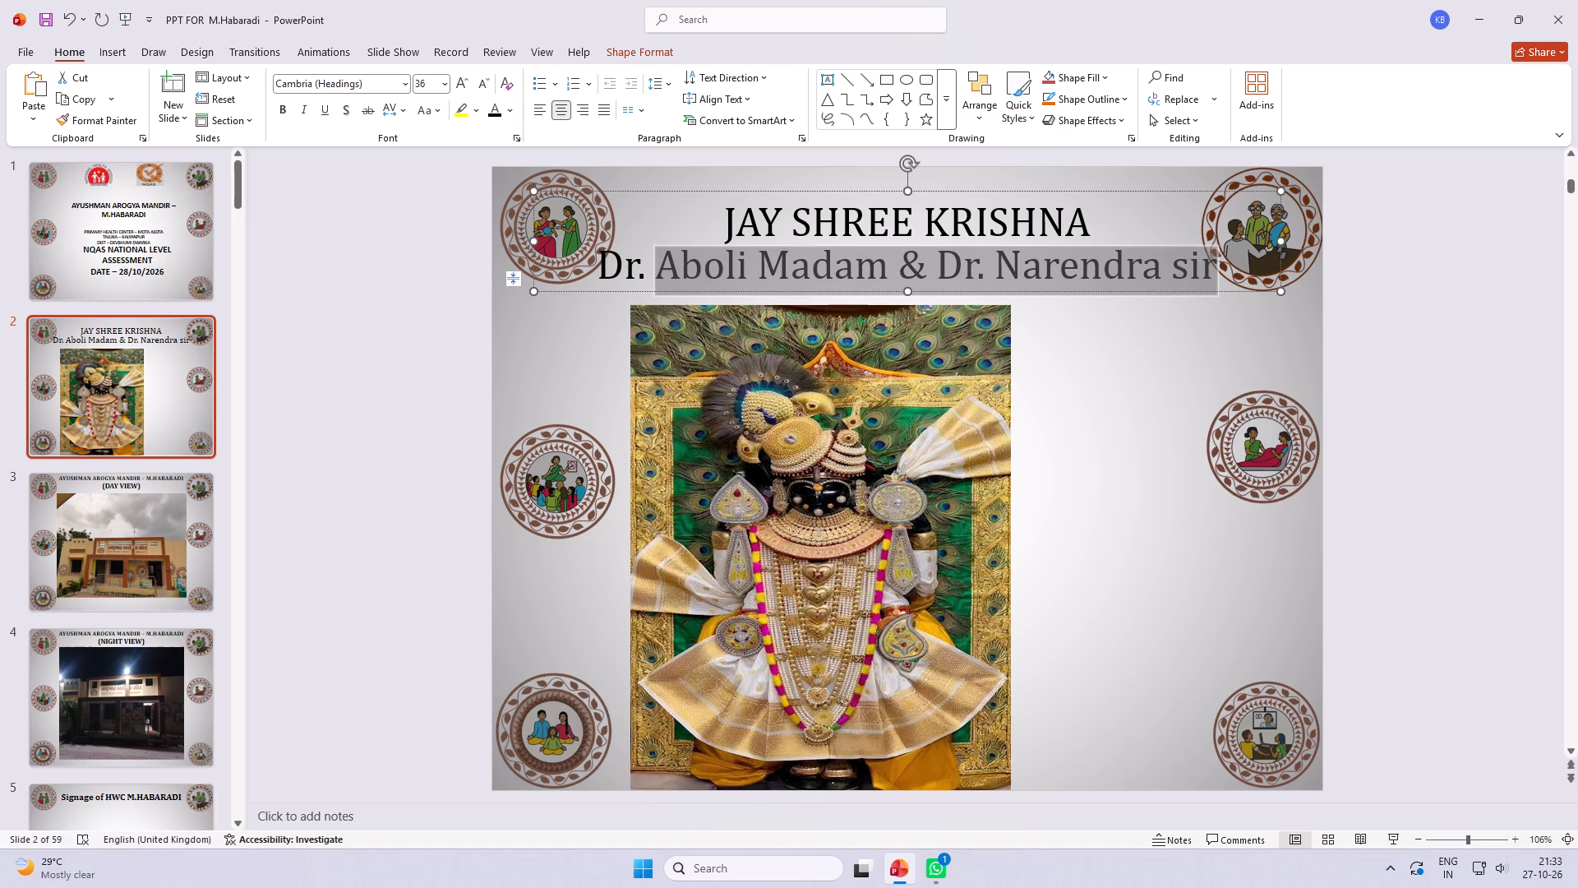
pyautogui.moveTo(686, 261); pyautogui.dragTo(612, 256)
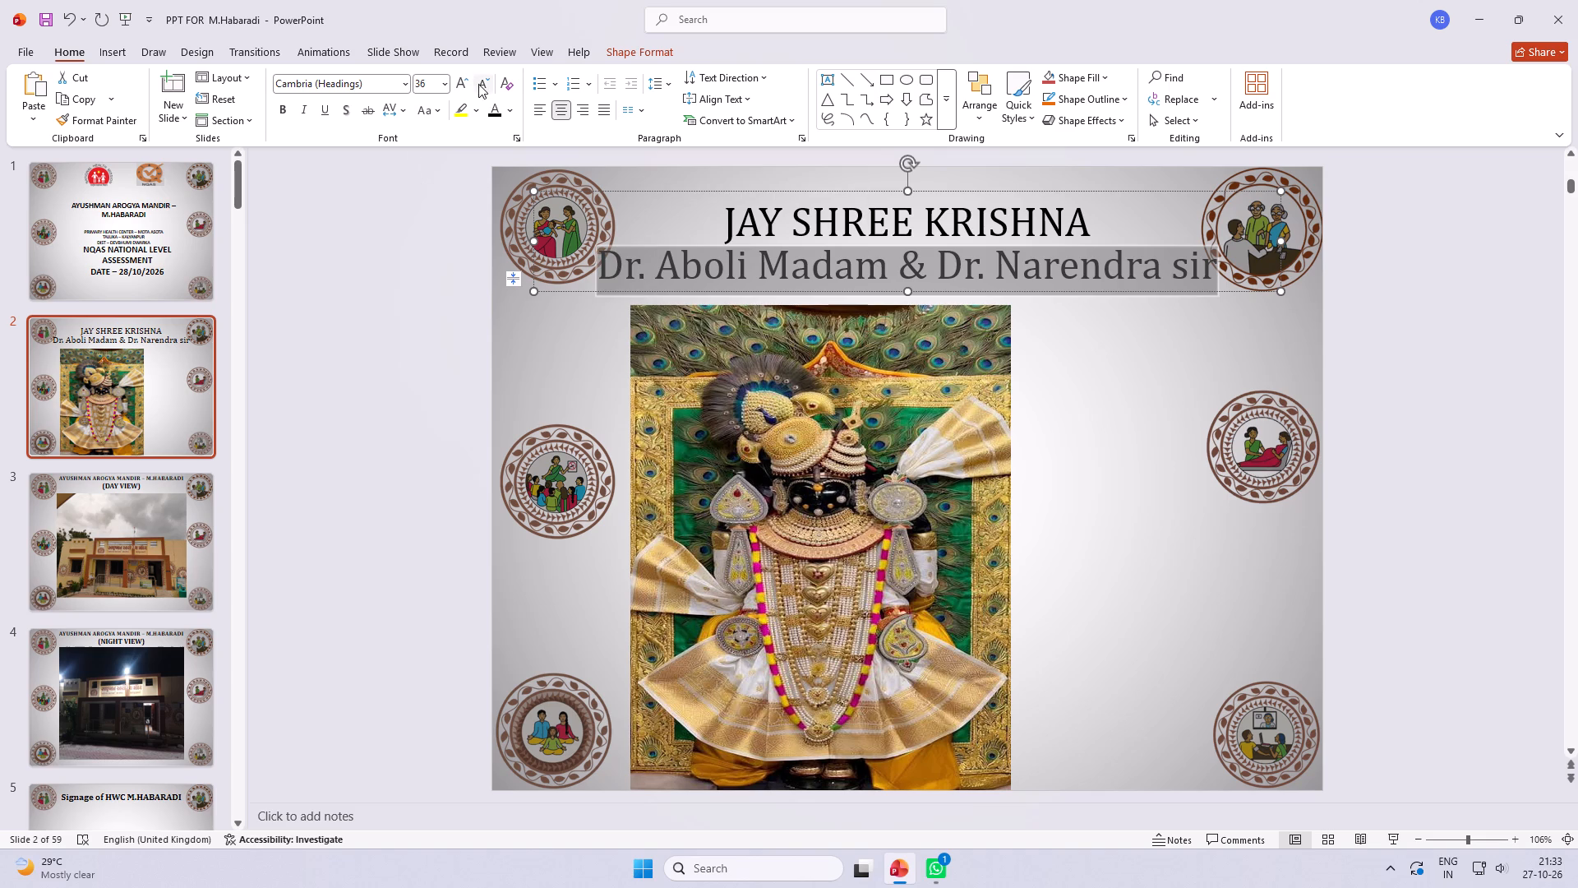
pyautogui.click(478, 83)
pyautogui.click(1050, 356)
pyautogui.click(1104, 355)
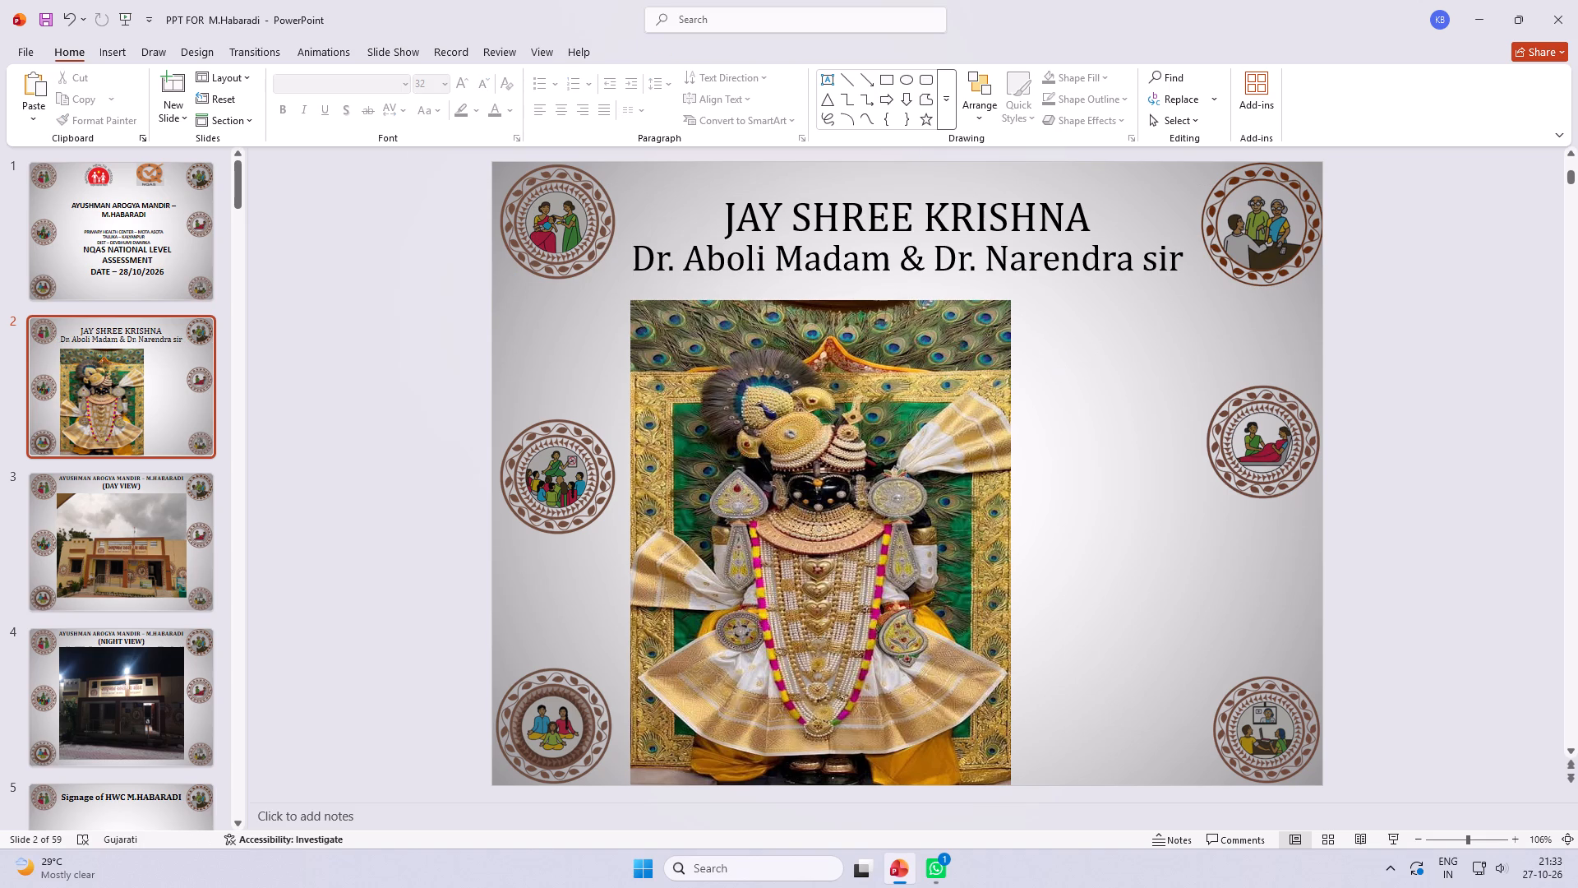
# Extend the deity picture's left edge to beside the left-hand emblems and pull its right edge in by about the same amount.
pyautogui.click(677, 491)
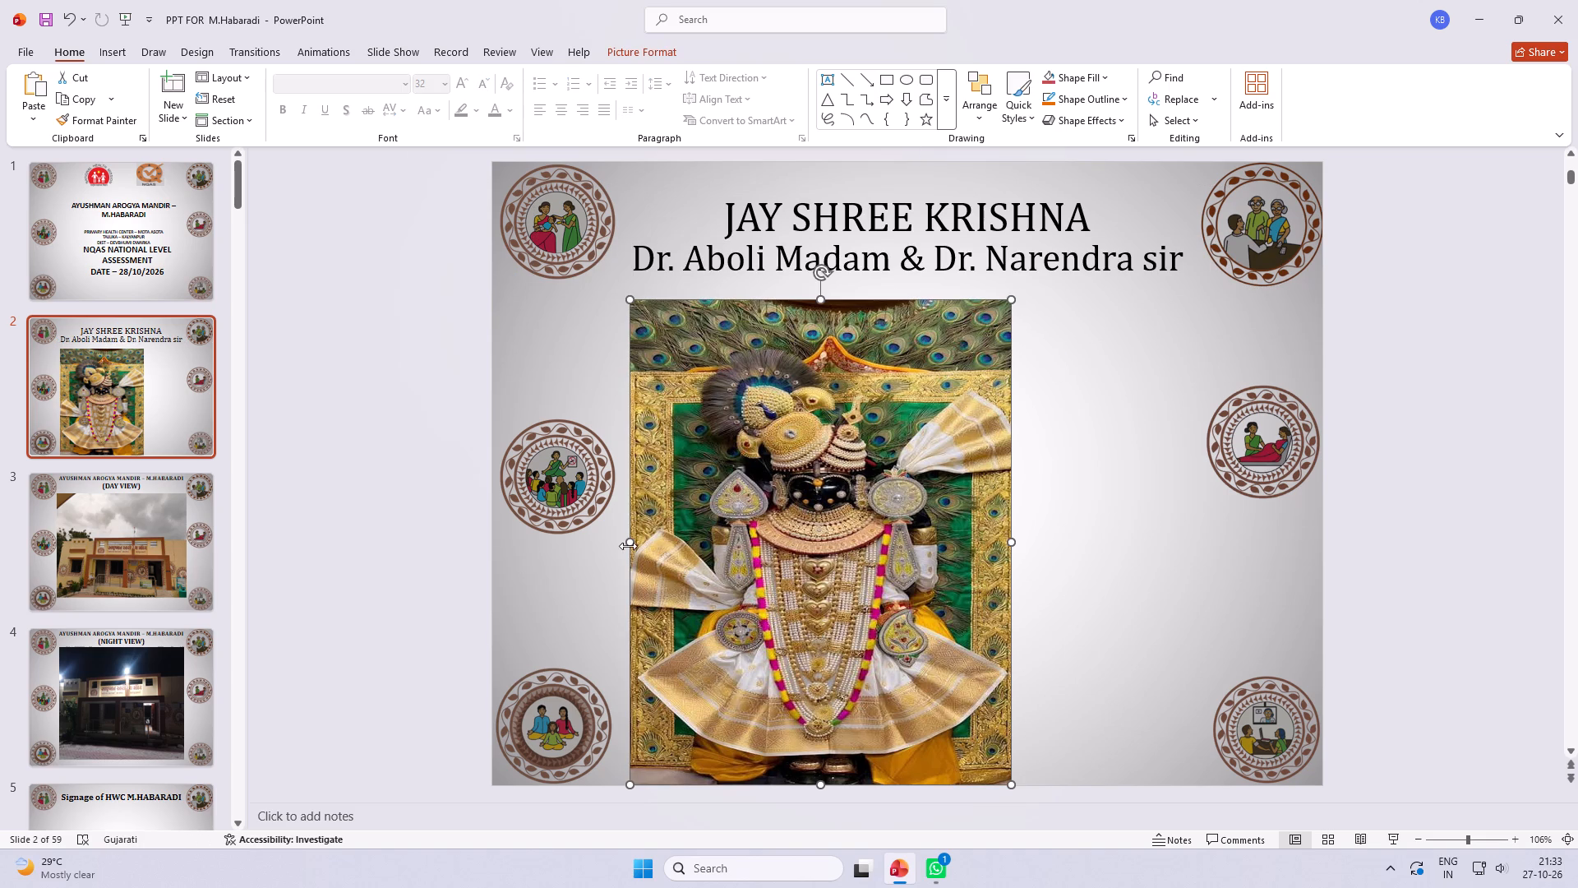
pyautogui.moveTo(627, 544); pyautogui.dragTo(616, 542)
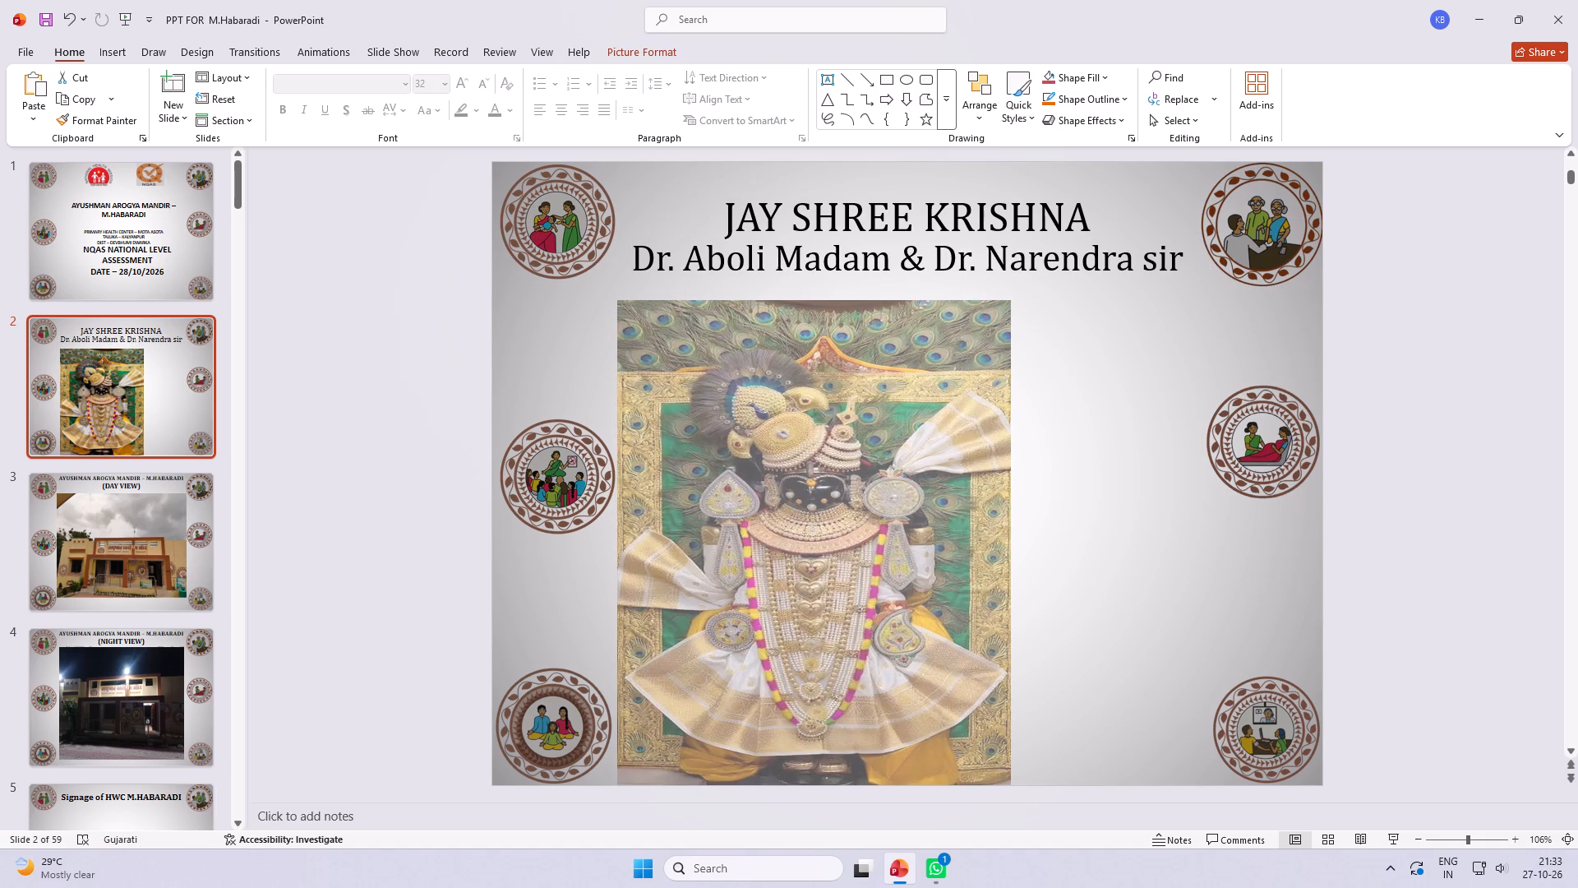
pyautogui.moveTo(1007, 540); pyautogui.dragTo(993, 538)
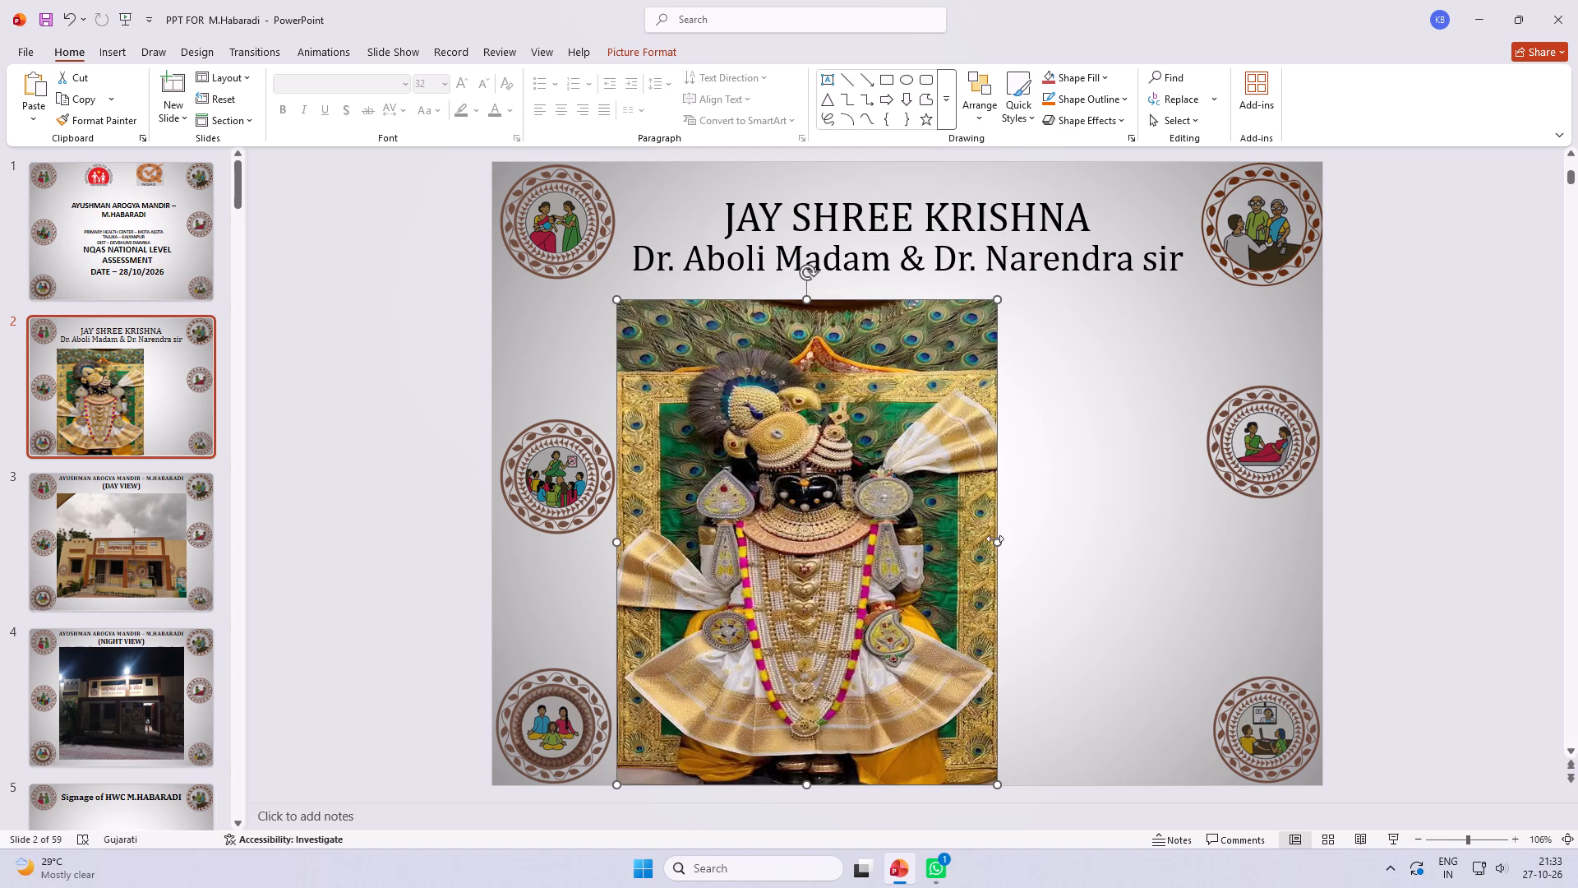
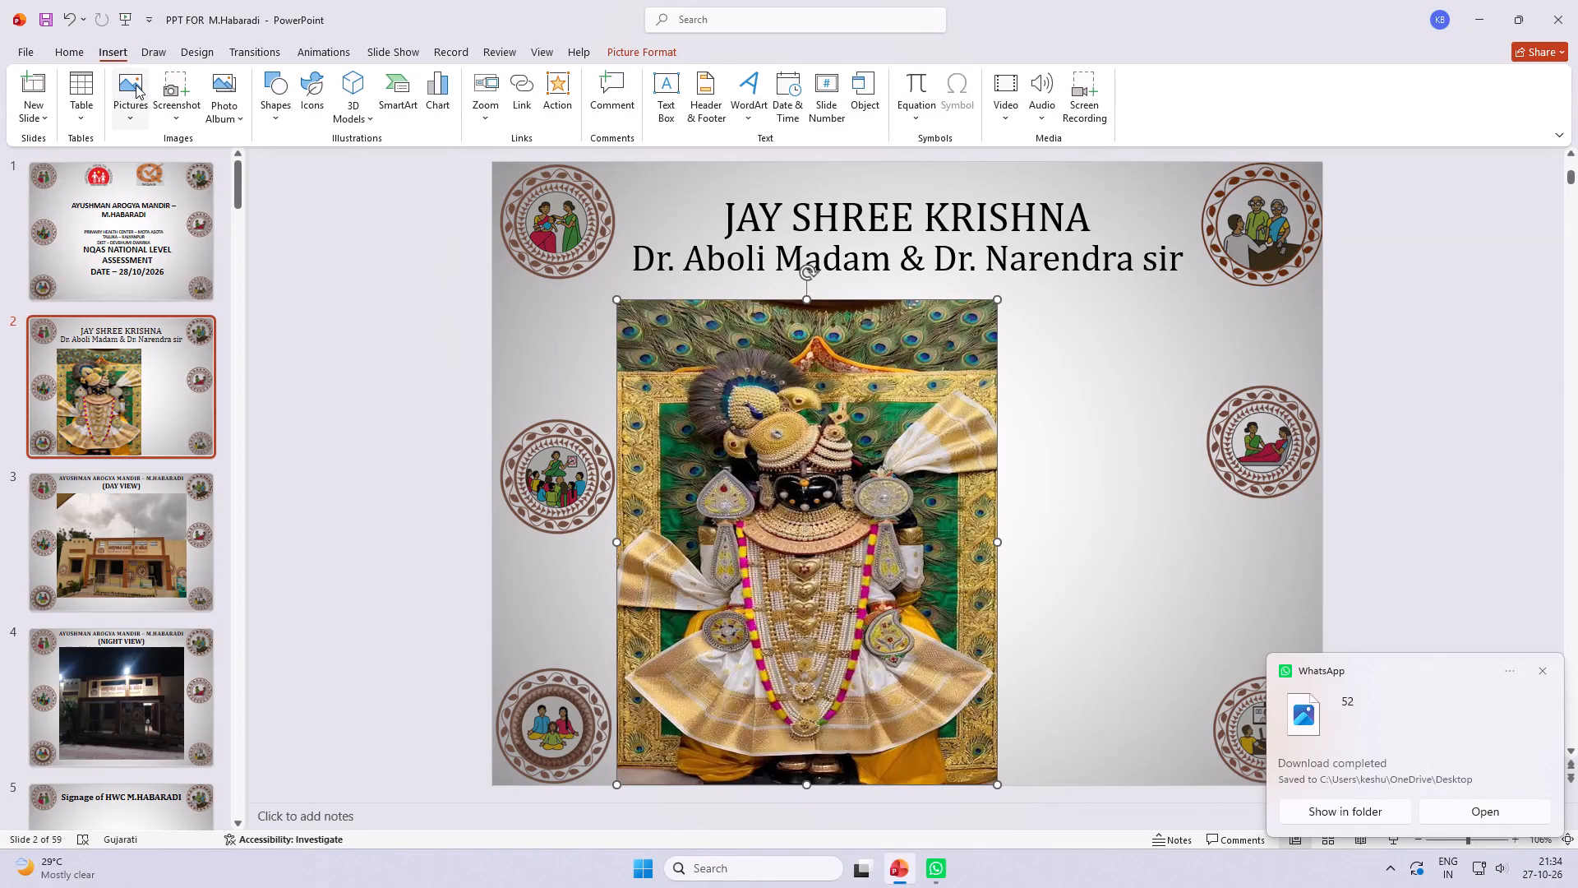
# Insert picture 52 from the Desktop folder onto slide 2 alongside the deity picture.
pyautogui.click(149, 101)
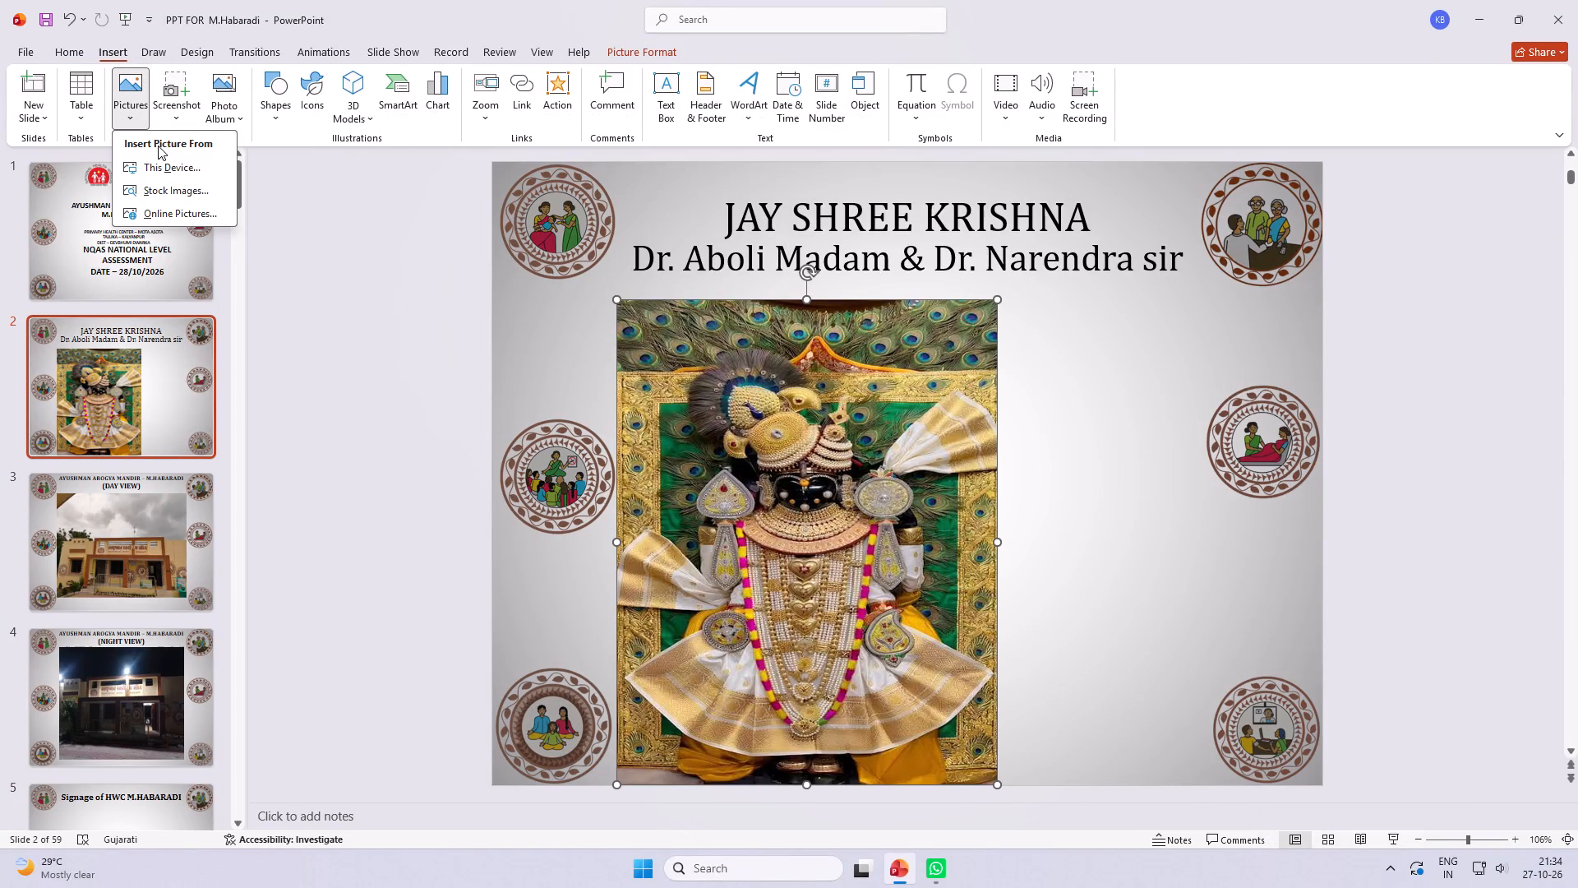
pyautogui.click(158, 160)
pyautogui.scroll(-12, 586, 266)
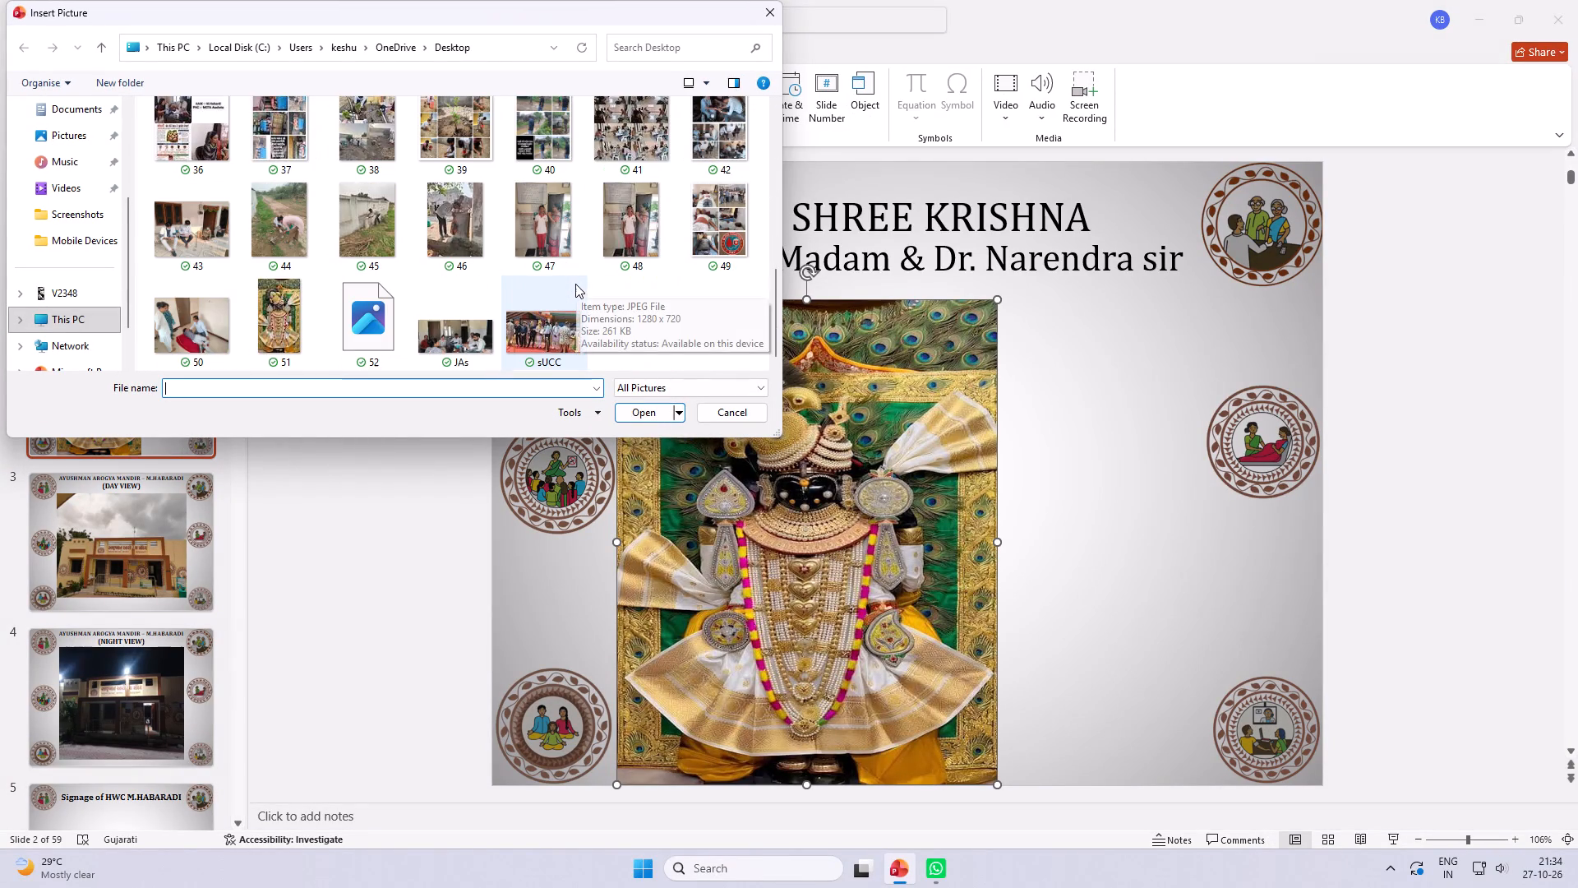
pyautogui.click(389, 323)
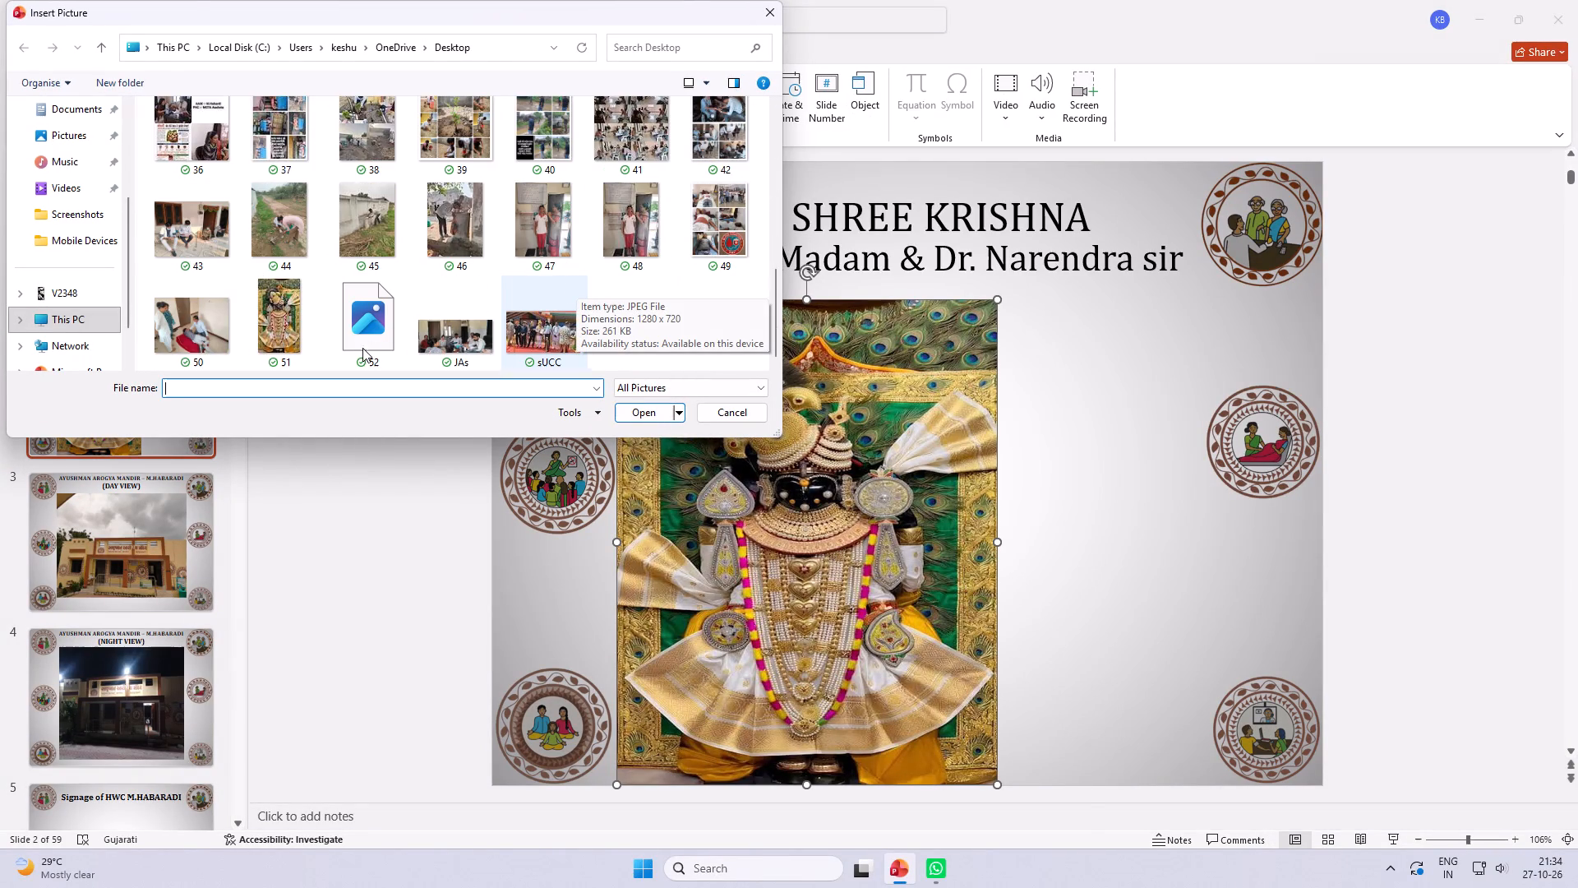
pyautogui.click(357, 332)
pyautogui.scroll(-4, 384, 358)
pyautogui.click(381, 312)
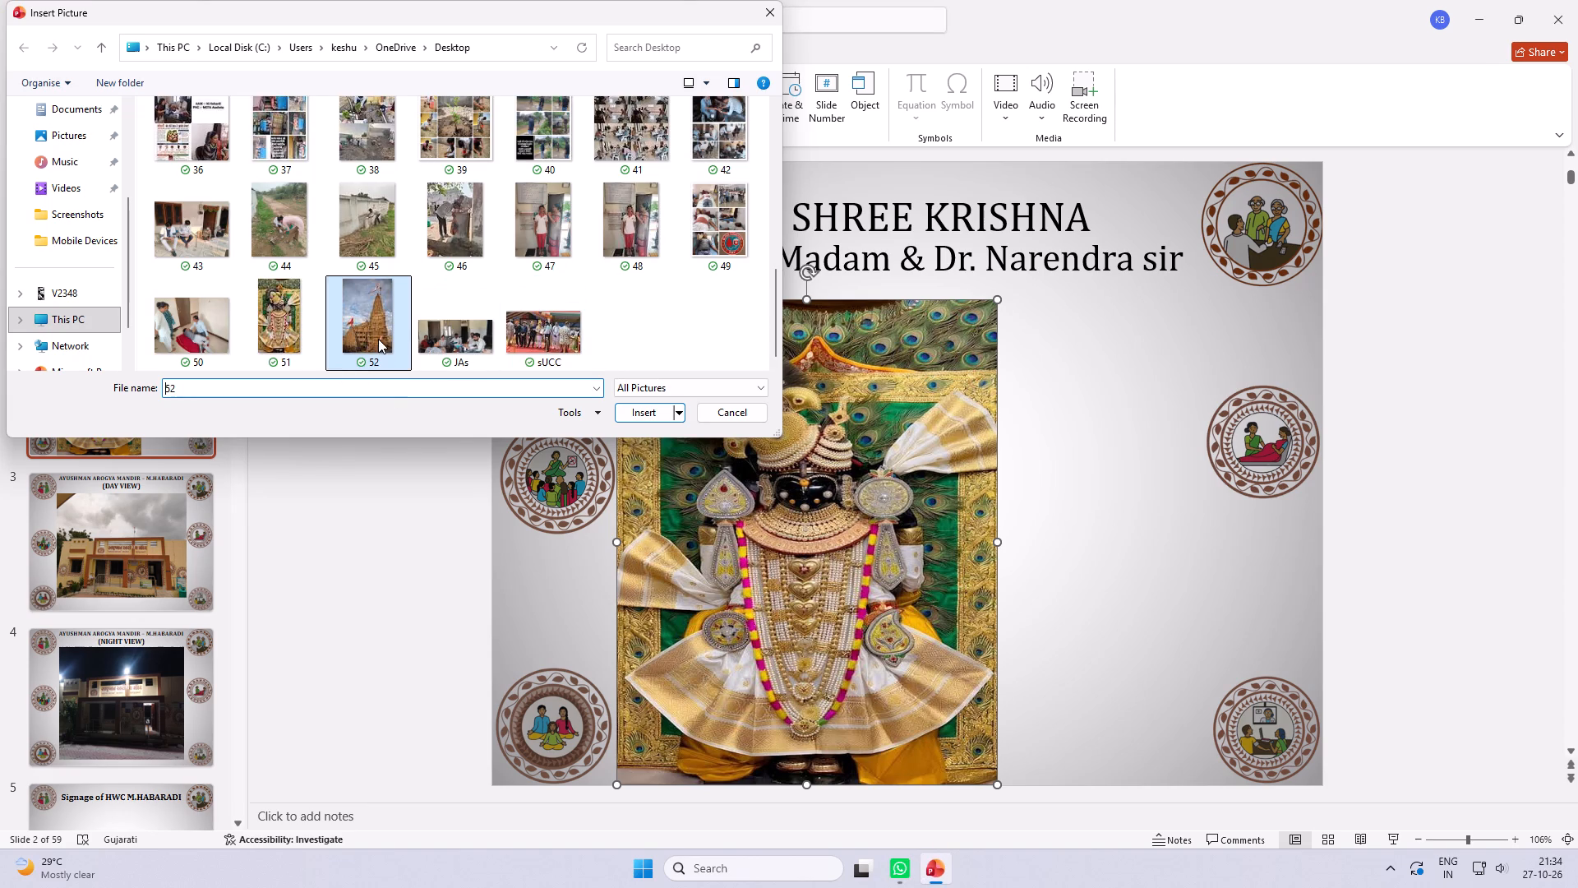
# Insert the temple picture 52 from the Desktop onto slide 2.
pyautogui.click(665, 413)
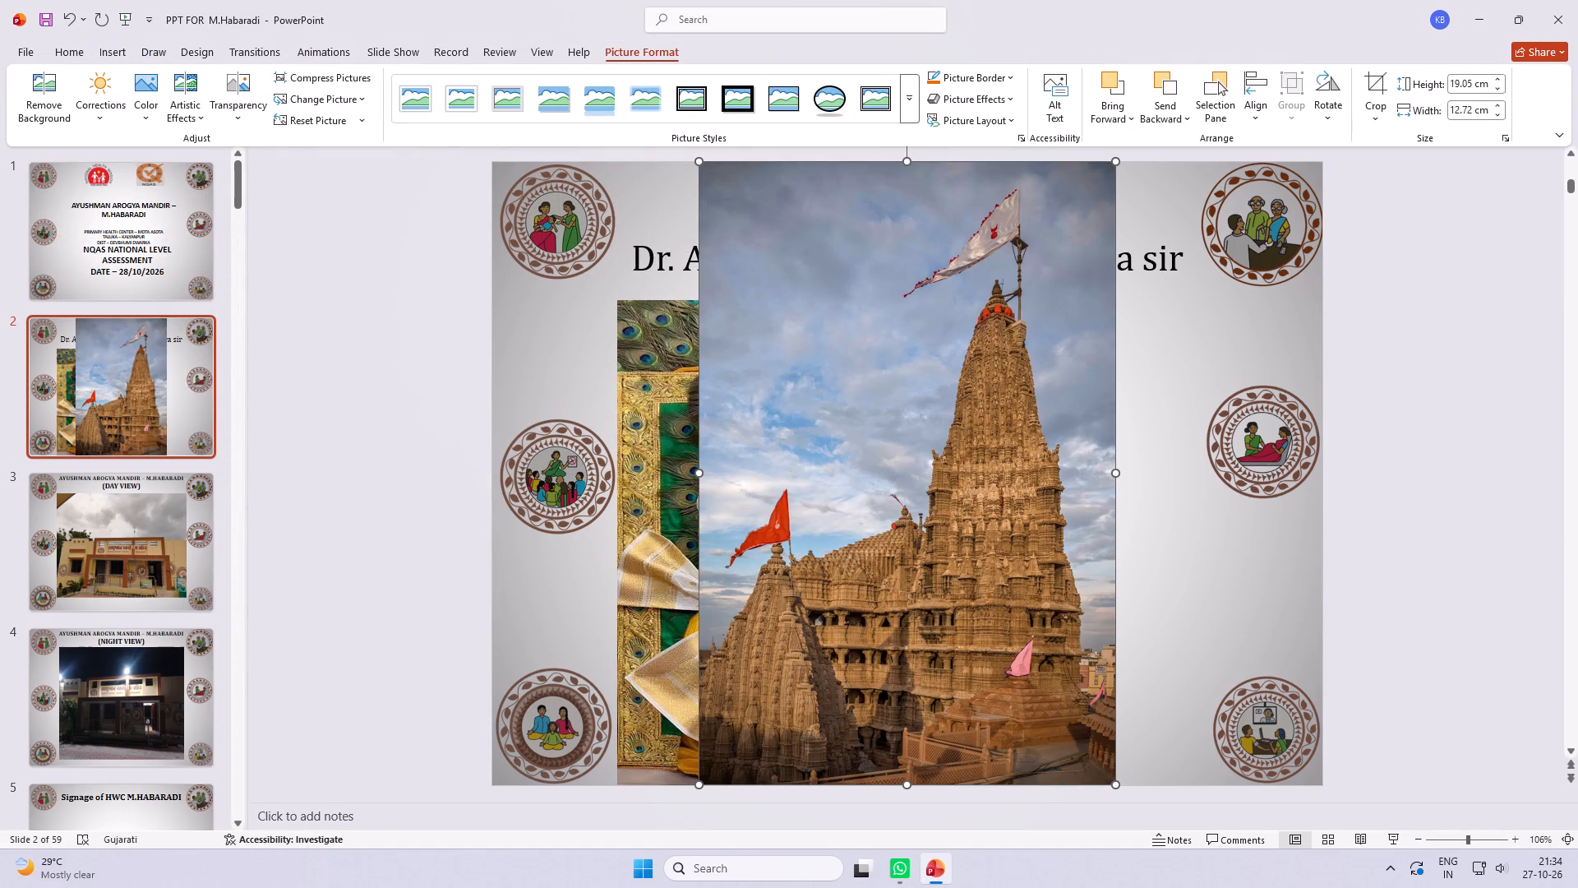
# Save the presentation.
pyautogui.click(63, 44)
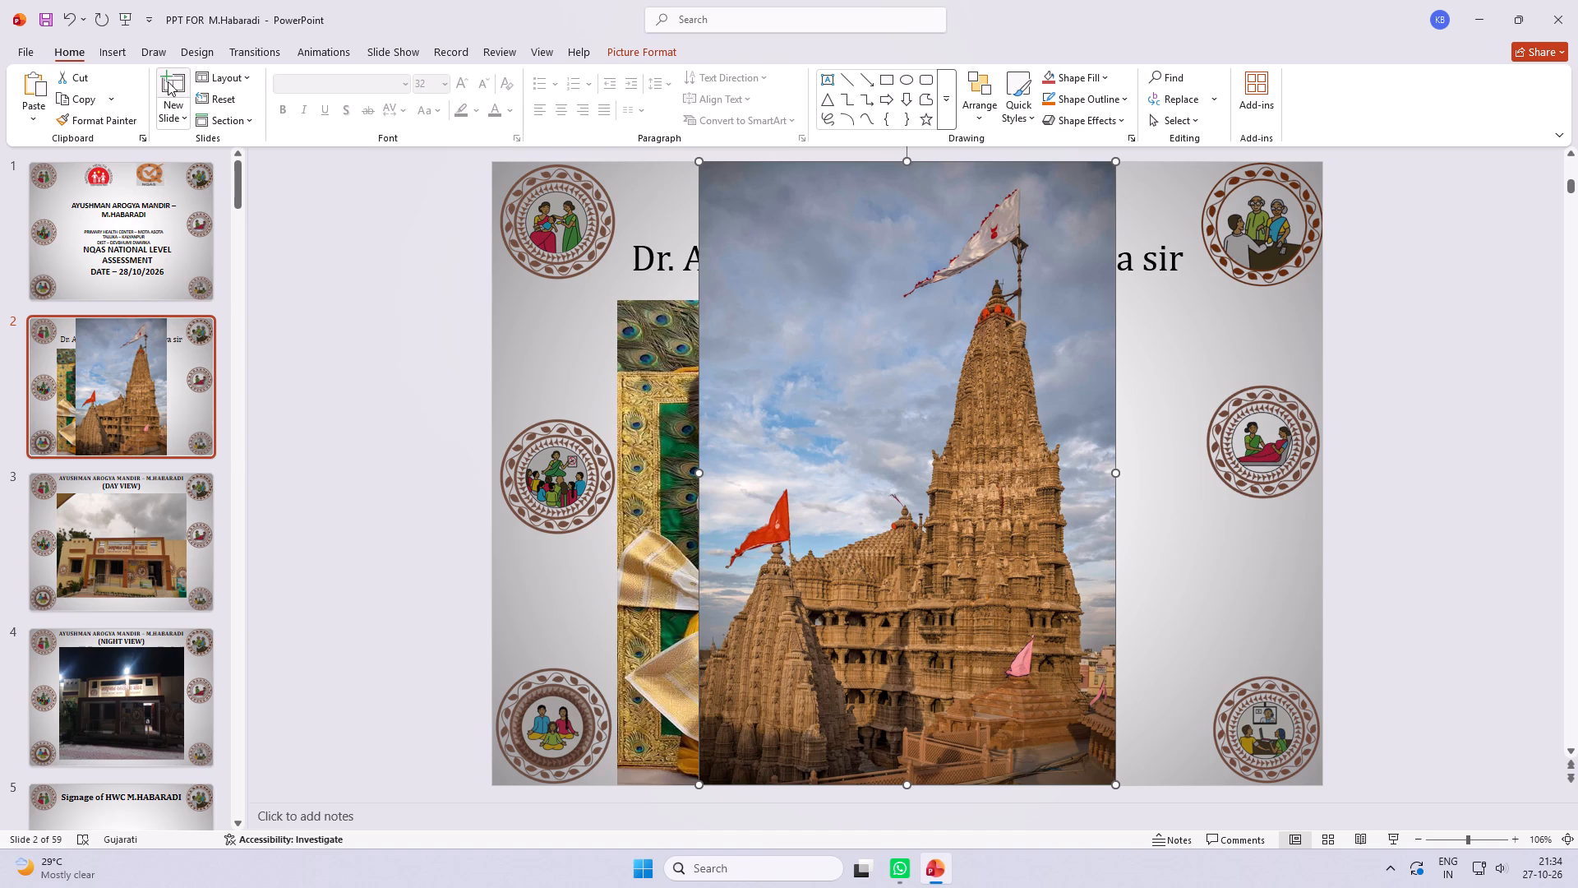
pyautogui.click(48, 18)
# Shrink the temple picture's left side clear of the deity picture, and narrow the deity picture from its right side to about four fifths width.
pyautogui.moveTo(699, 473); pyautogui.dragTo(1019, 512)
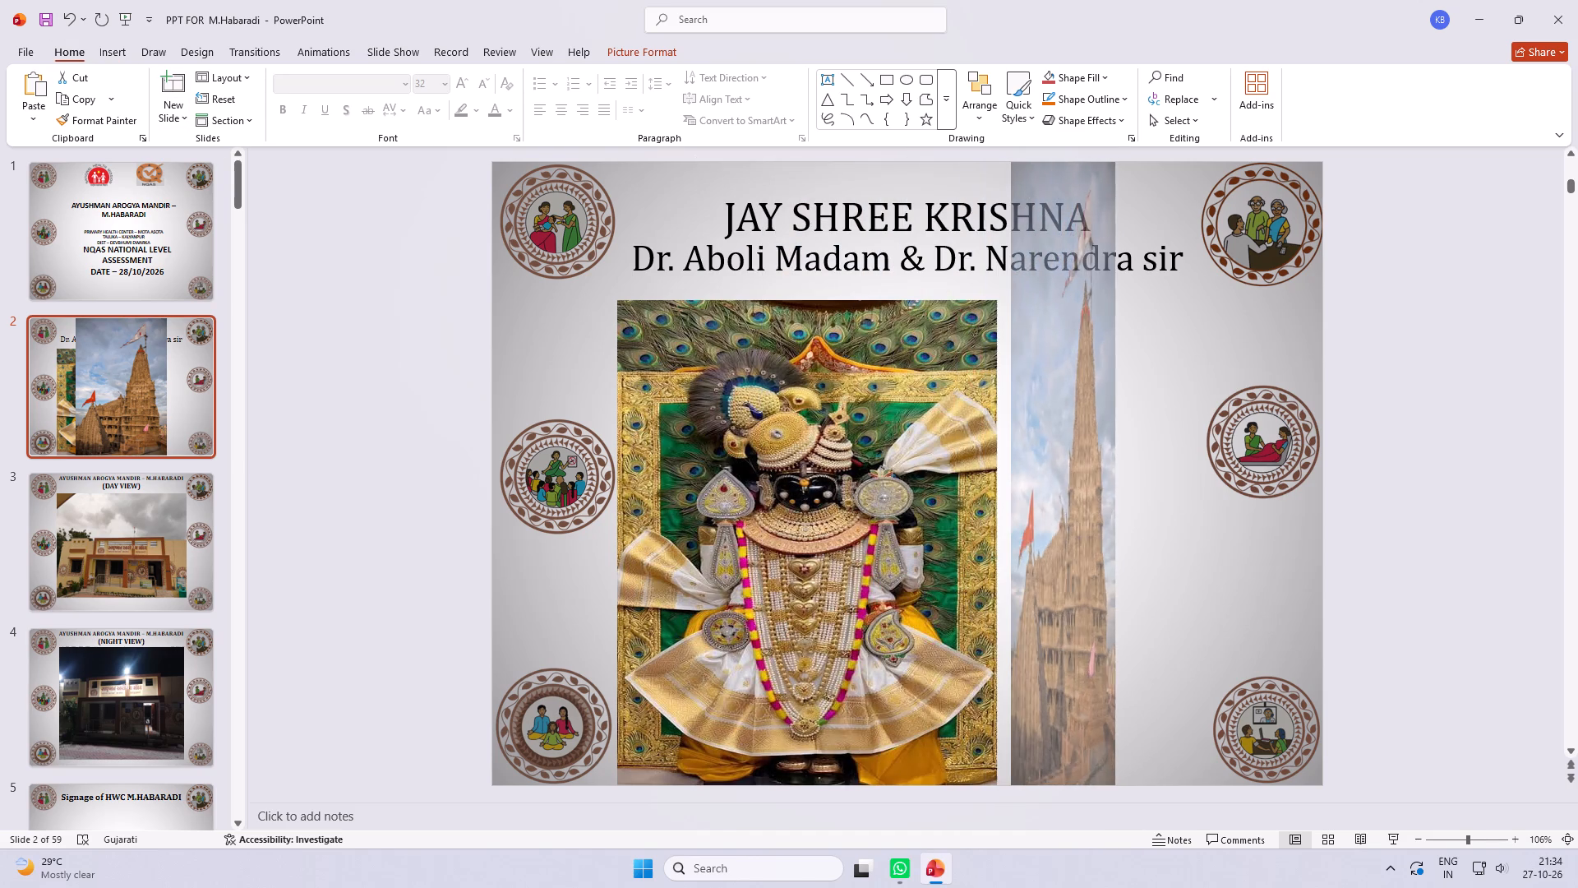
pyautogui.moveTo(1019, 512); pyautogui.dragTo(1029, 512)
pyautogui.click(986, 518)
pyautogui.moveTo(999, 544); pyautogui.dragTo(999, 543)
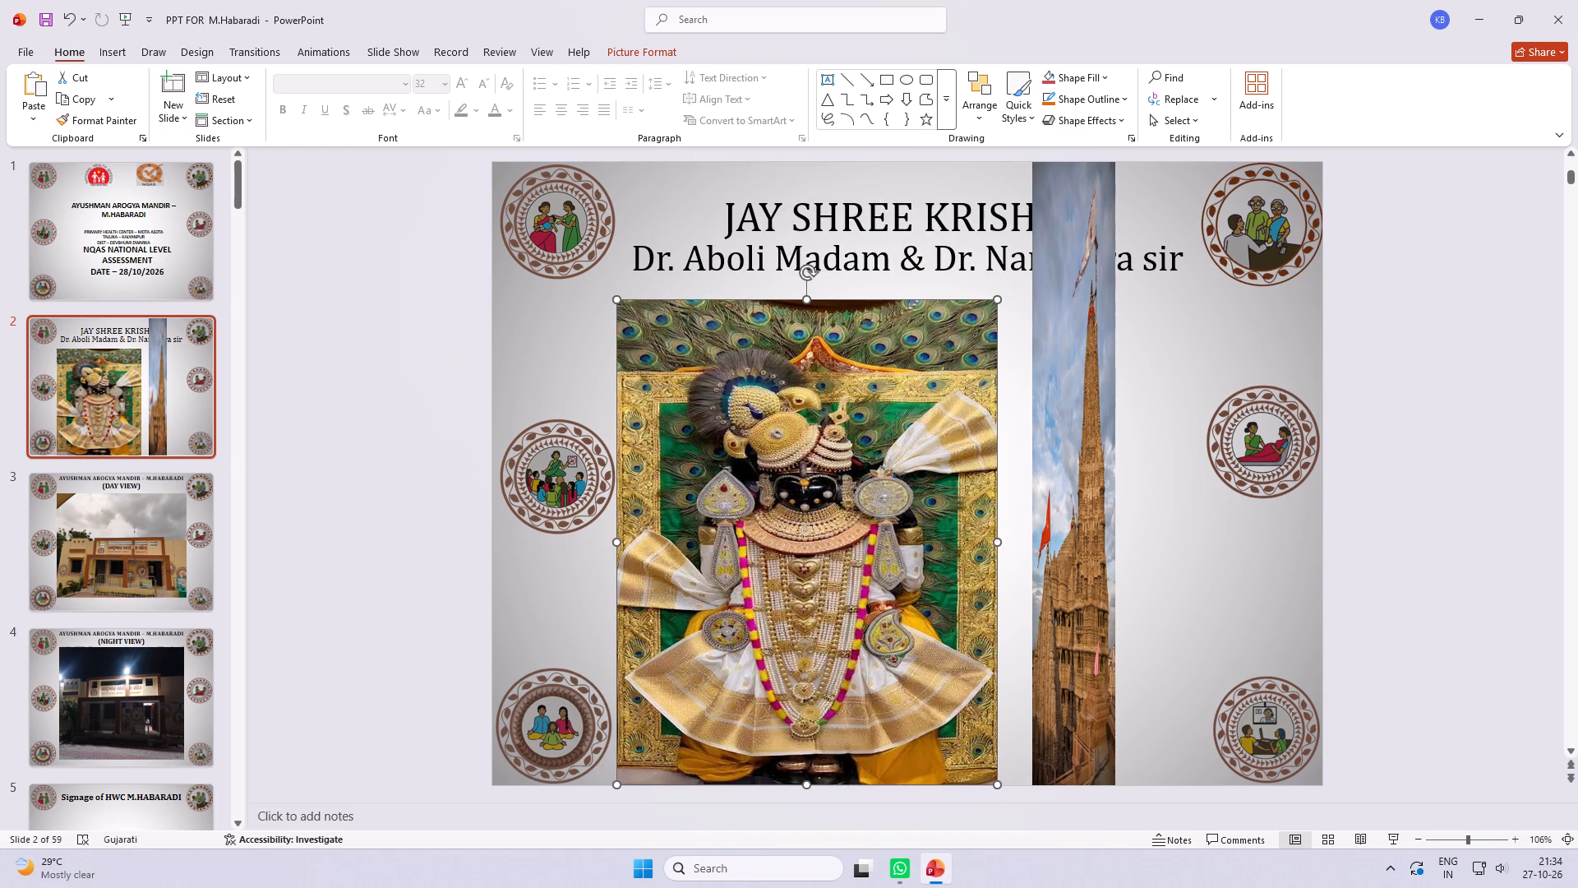
pyautogui.moveTo(999, 543); pyautogui.dragTo(929, 534)
# Lower the temple picture's top edge level with the deity picture's and widen it to span from the deity picture to the right-hand emblems.
pyautogui.click(1066, 285)
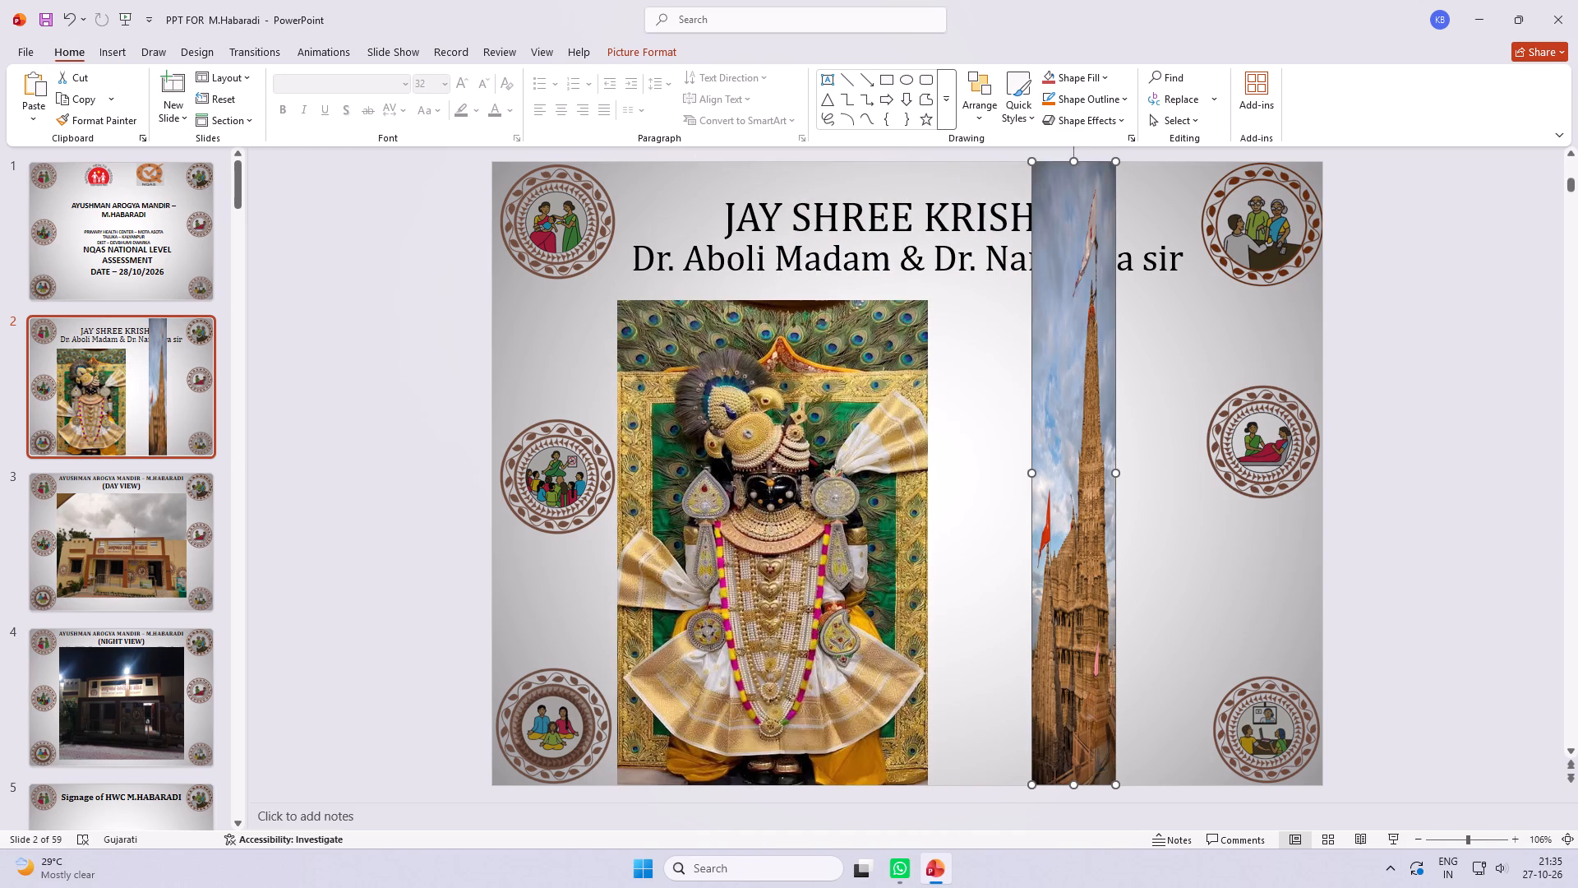
pyautogui.moveTo(1073, 160); pyautogui.dragTo(1047, 294)
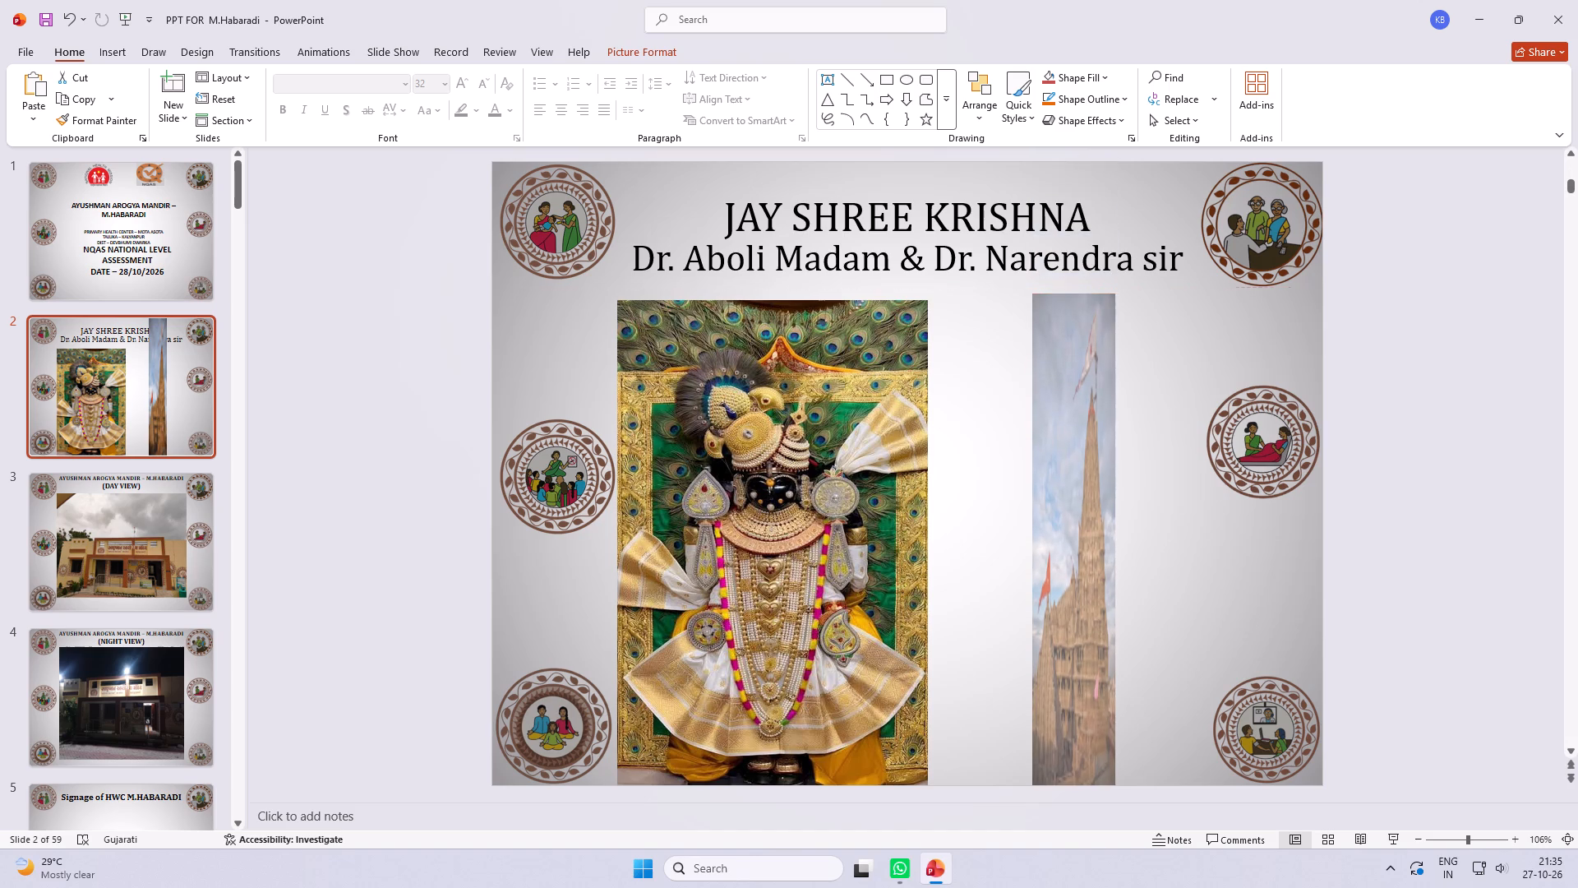
pyautogui.moveTo(1047, 294); pyautogui.dragTo(1039, 298)
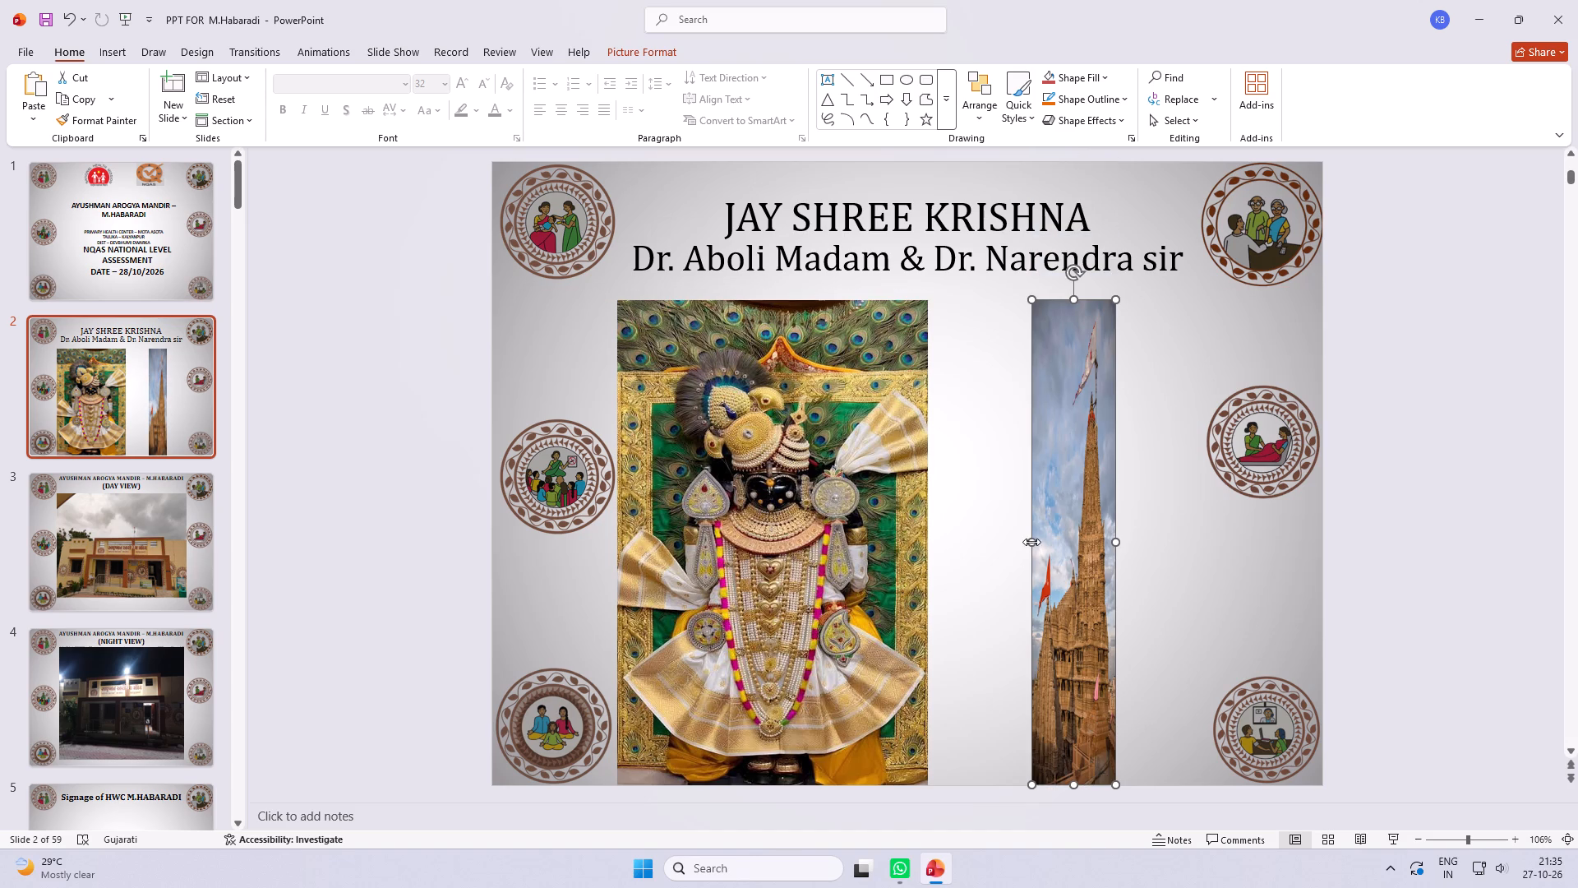
pyautogui.moveTo(1031, 542); pyautogui.dragTo(933, 534)
pyautogui.moveTo(1112, 543); pyautogui.dragTo(1211, 545)
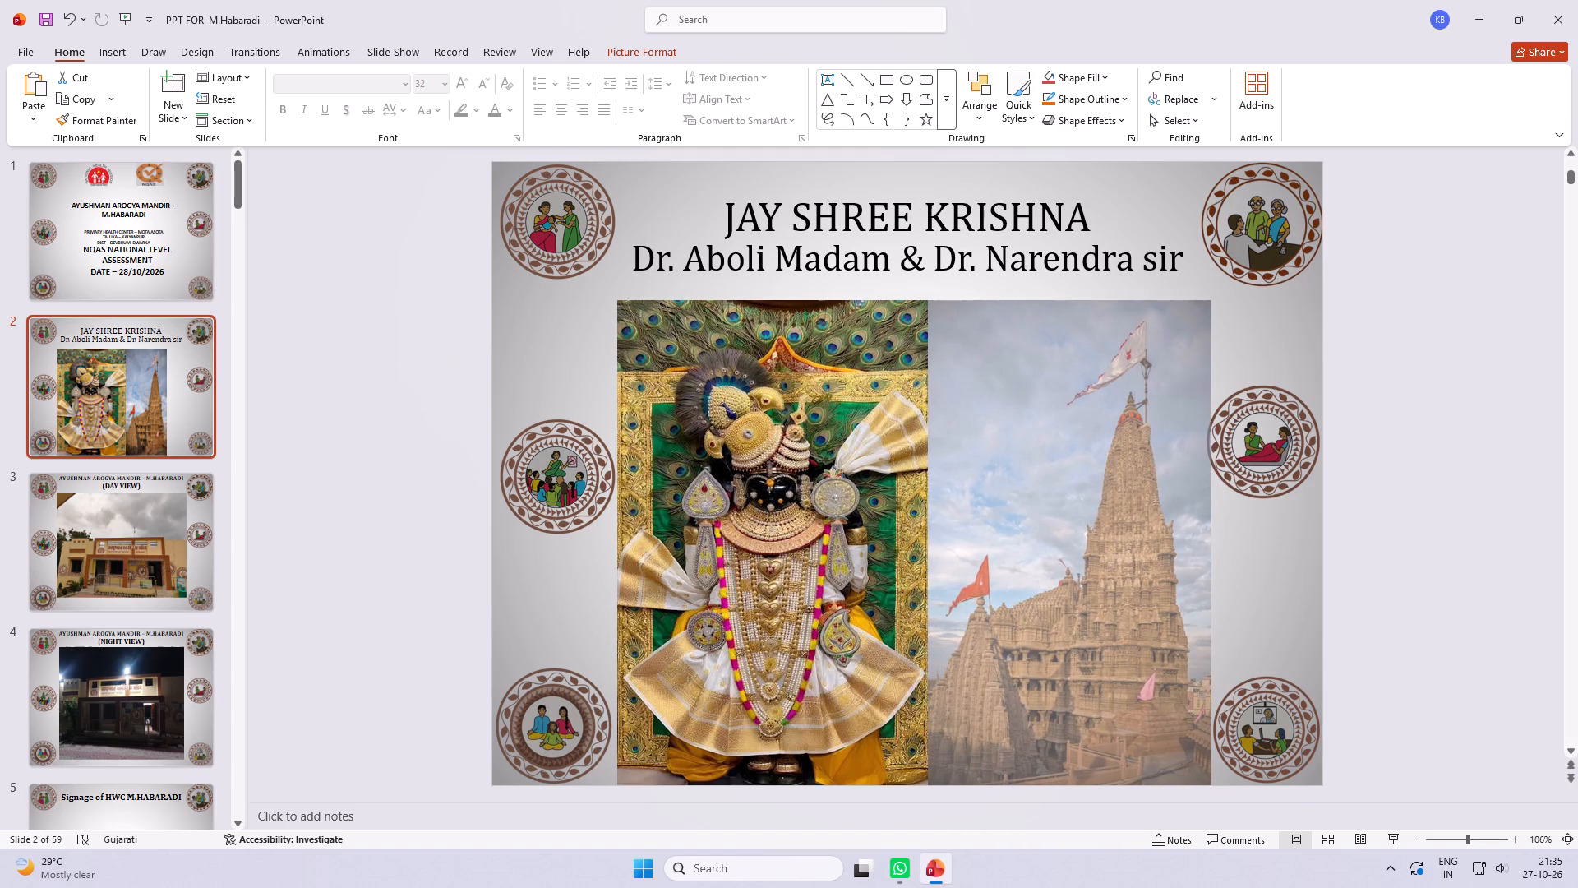
pyautogui.moveTo(1211, 545); pyautogui.dragTo(1210, 545)
pyautogui.click(1227, 551)
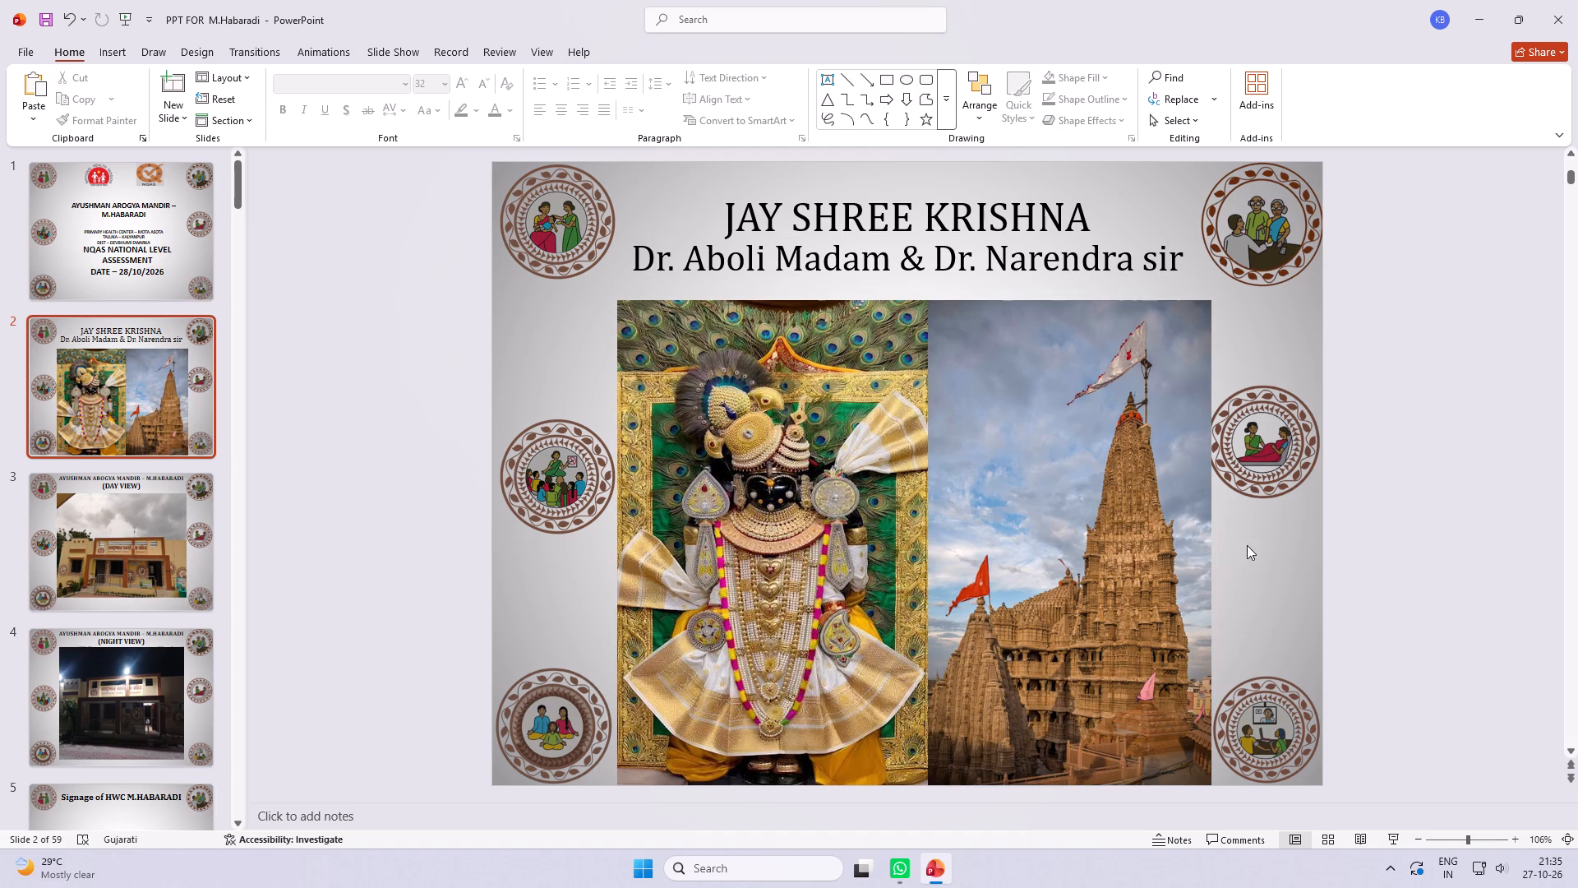
pyautogui.click(1247, 545)
# Save the presentation with the resized temple picture on slide 2.
pyautogui.click(1095, 422)
pyautogui.hotkey('ctrl', 's')
pyautogui.hotkey('ctrl', 's')
pyautogui.hotkey('ctrl', 's')
pyautogui.hotkey('ctrl', 's')
pyautogui.hotkey('ctrl', 's')
pyautogui.hotkey('ctrl', 's')
pyautogui.hotkey('ctrl', 's')
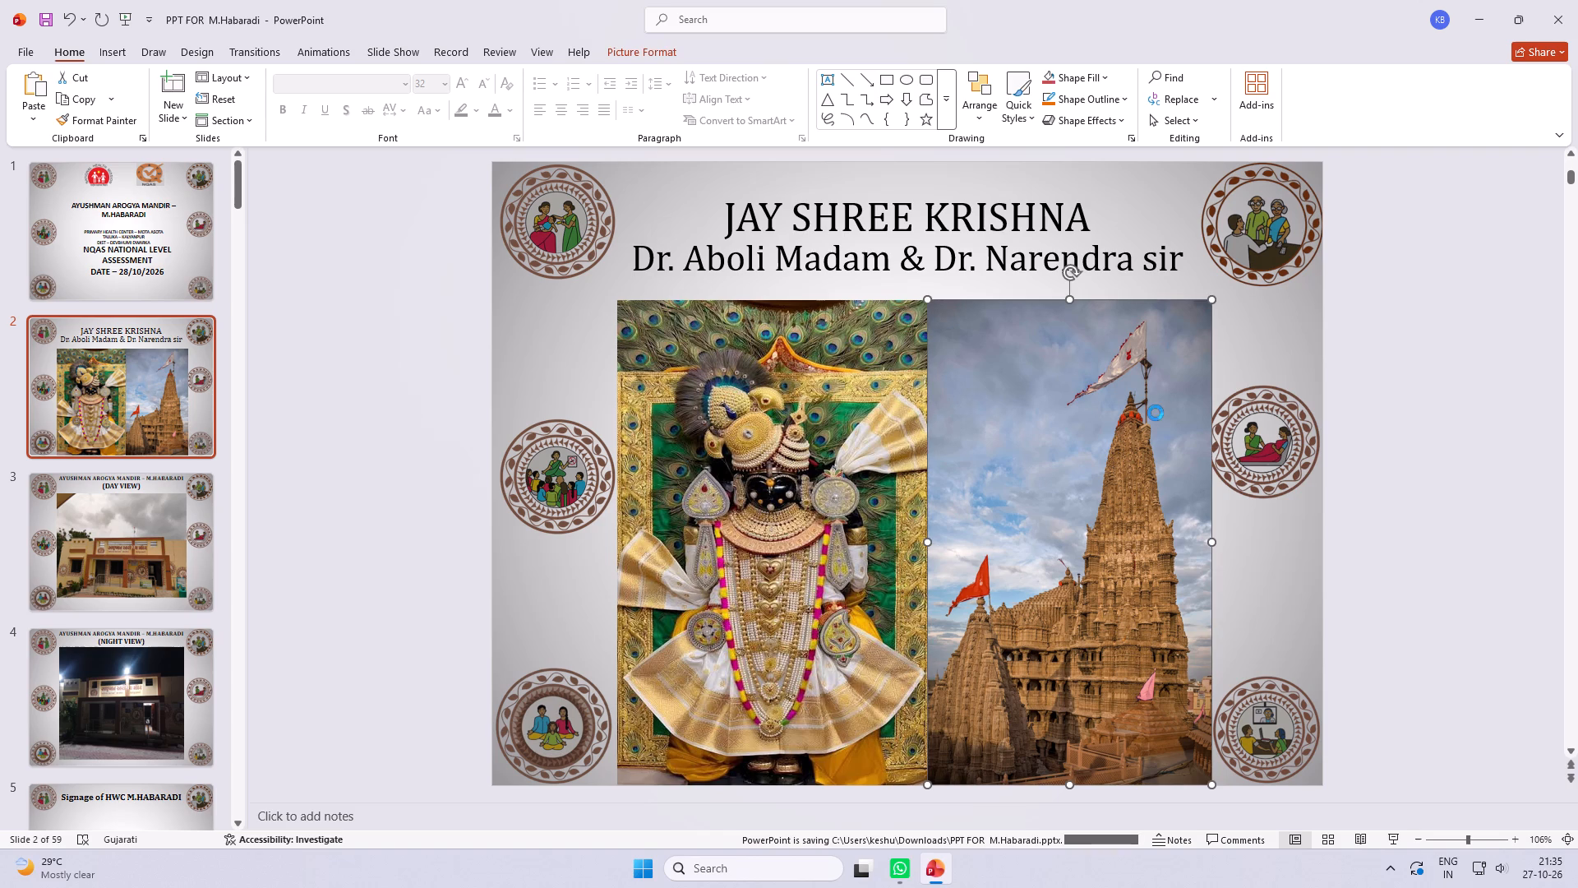
pyautogui.hotkey('ctrl', 's')
pyautogui.scroll(-1, 1054, 414)
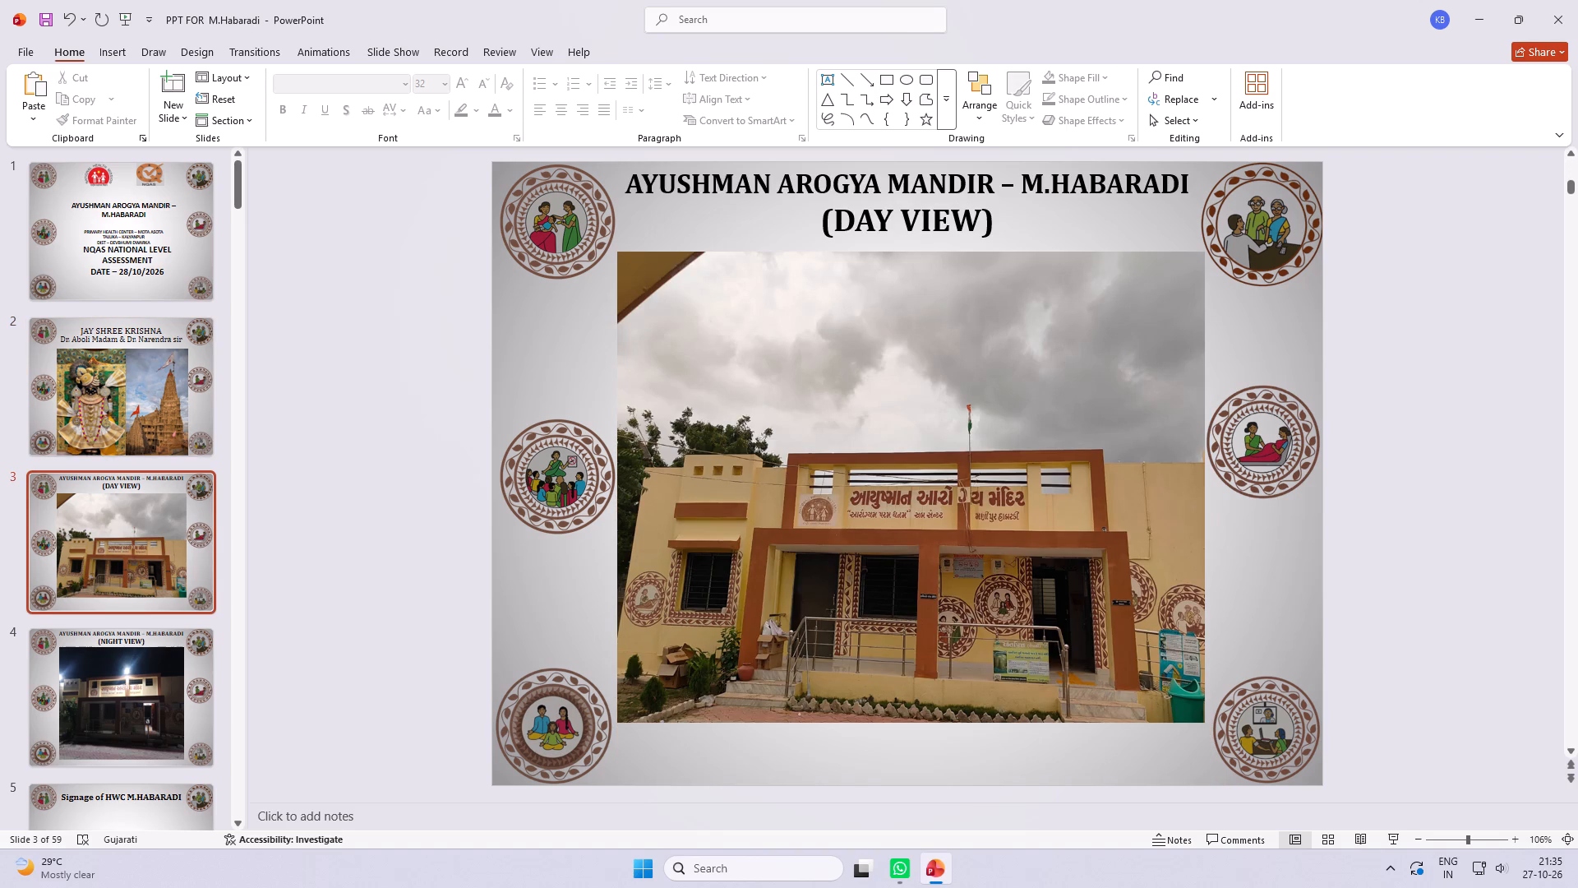
pyautogui.scroll(-2, 1052, 416)
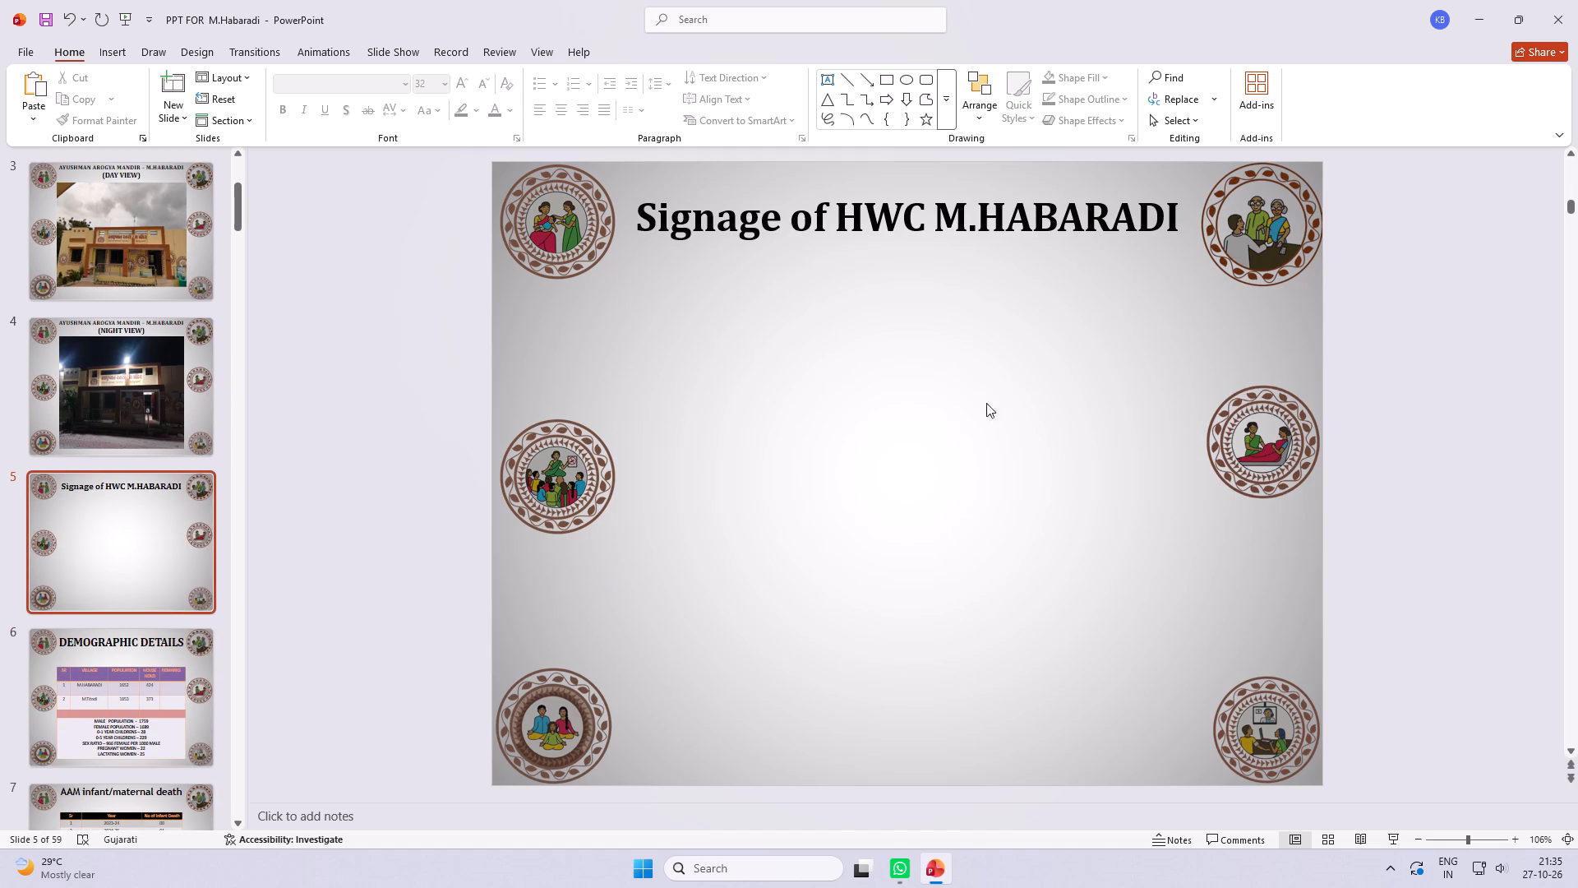
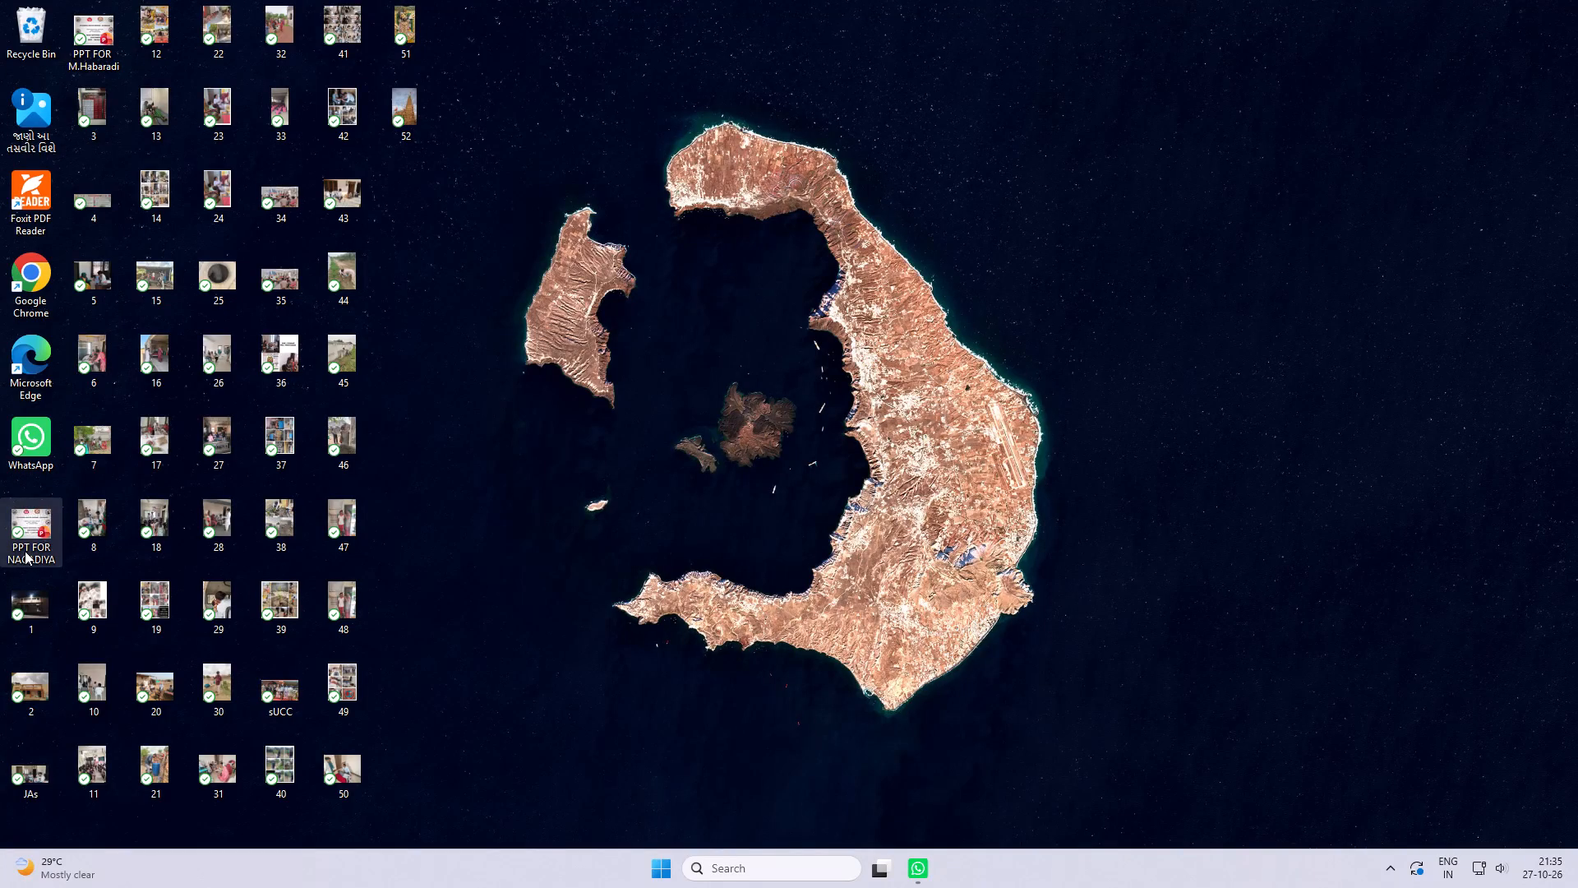
pyautogui.doubleClick(118, 35)
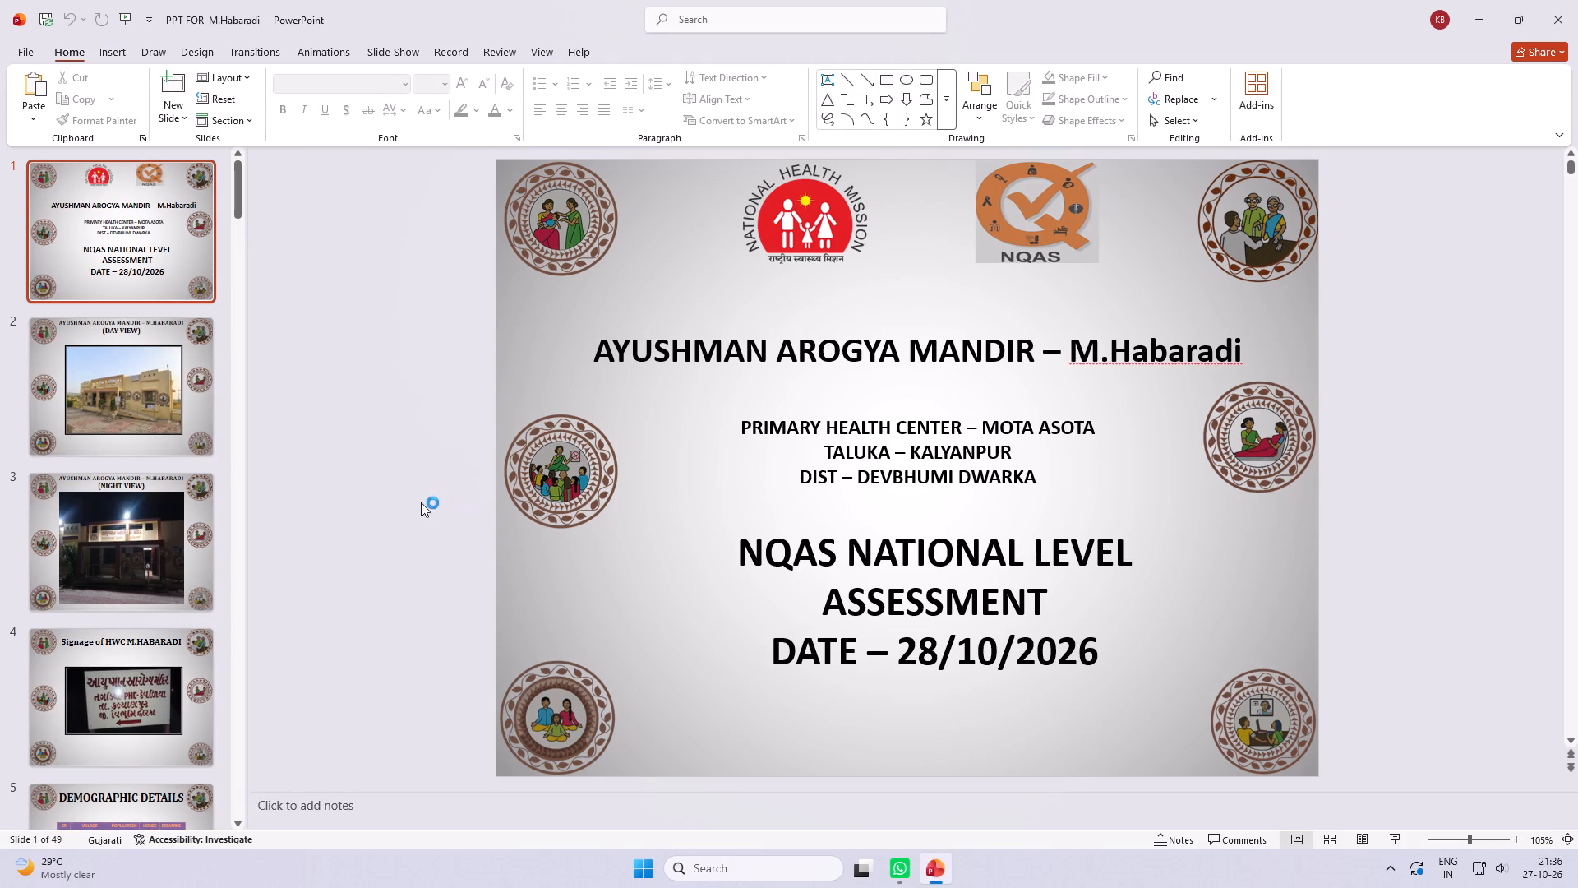
pyautogui.scroll(-2, 326, 498)
pyautogui.scroll(2, 287, 465)
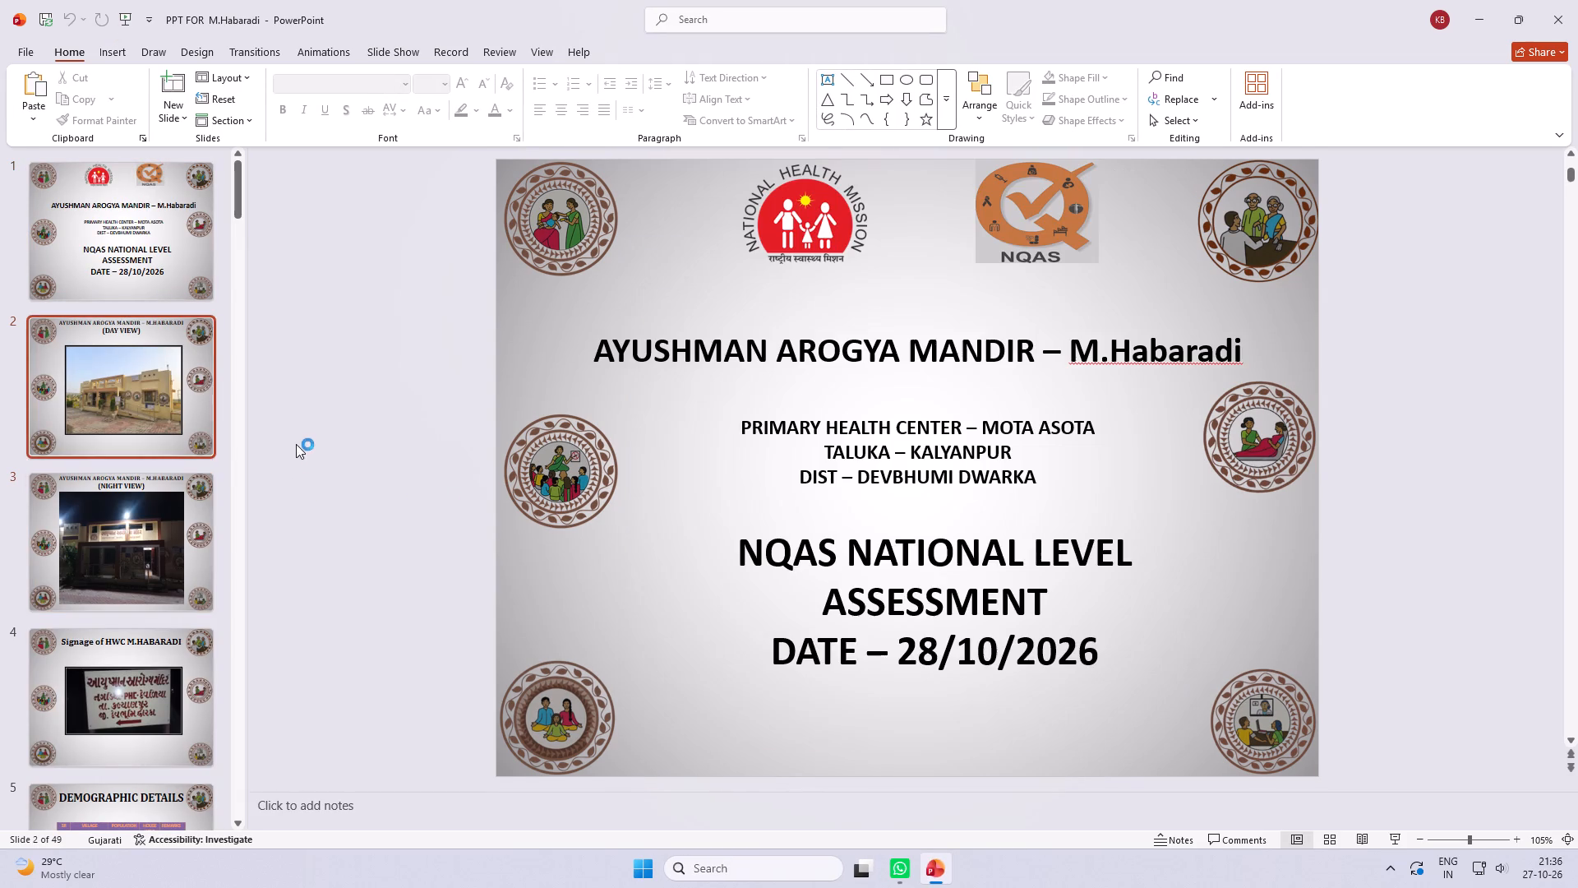
pyautogui.scroll(1, 296, 444)
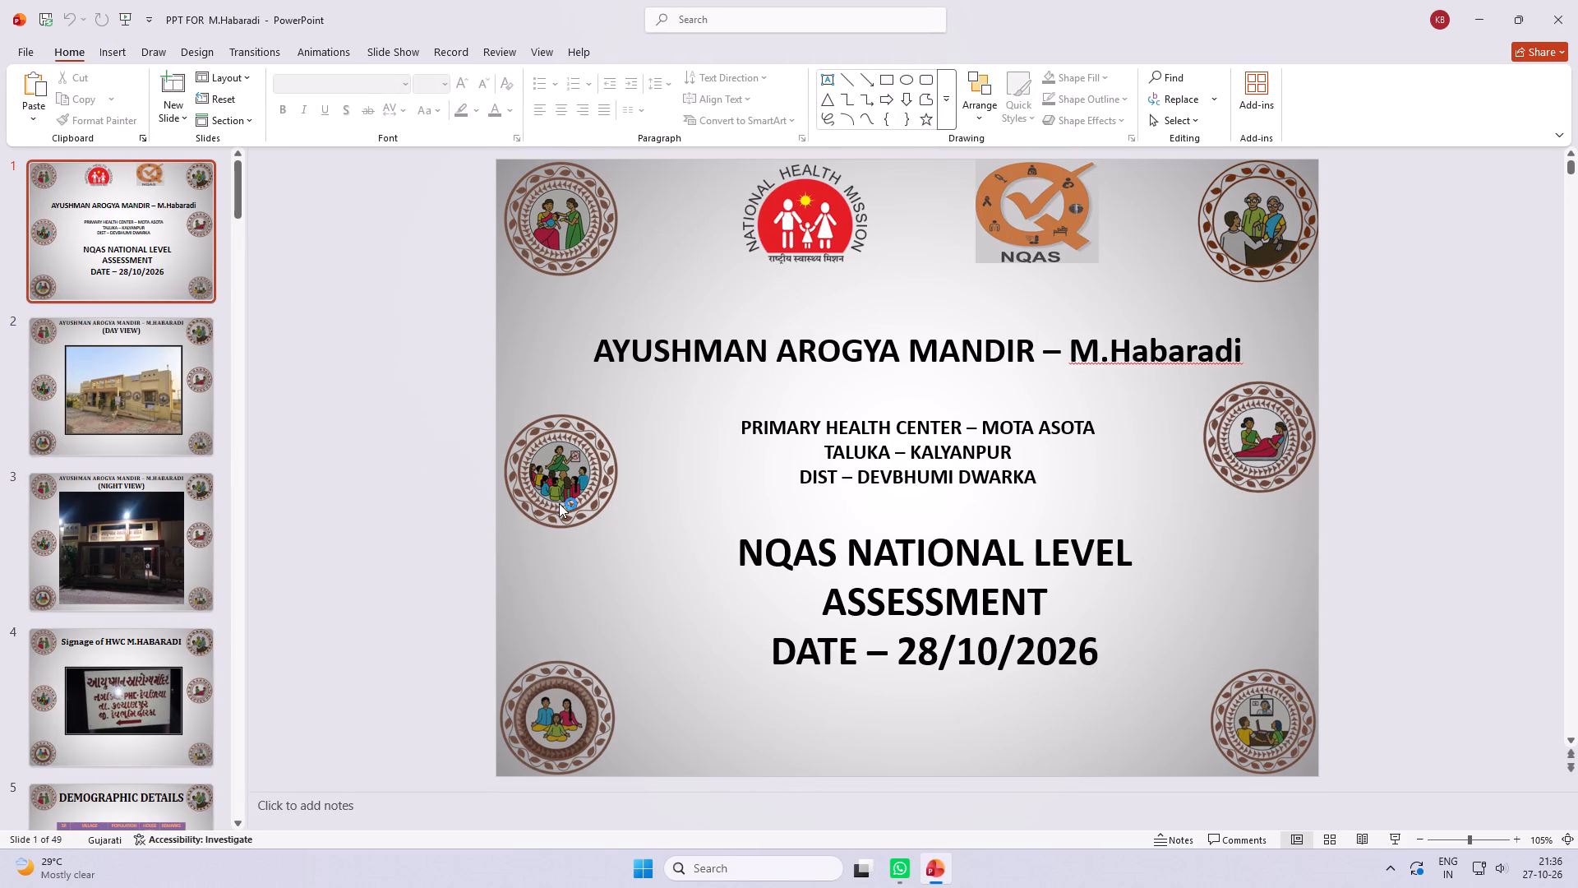
pyautogui.scroll(-3, 559, 503)
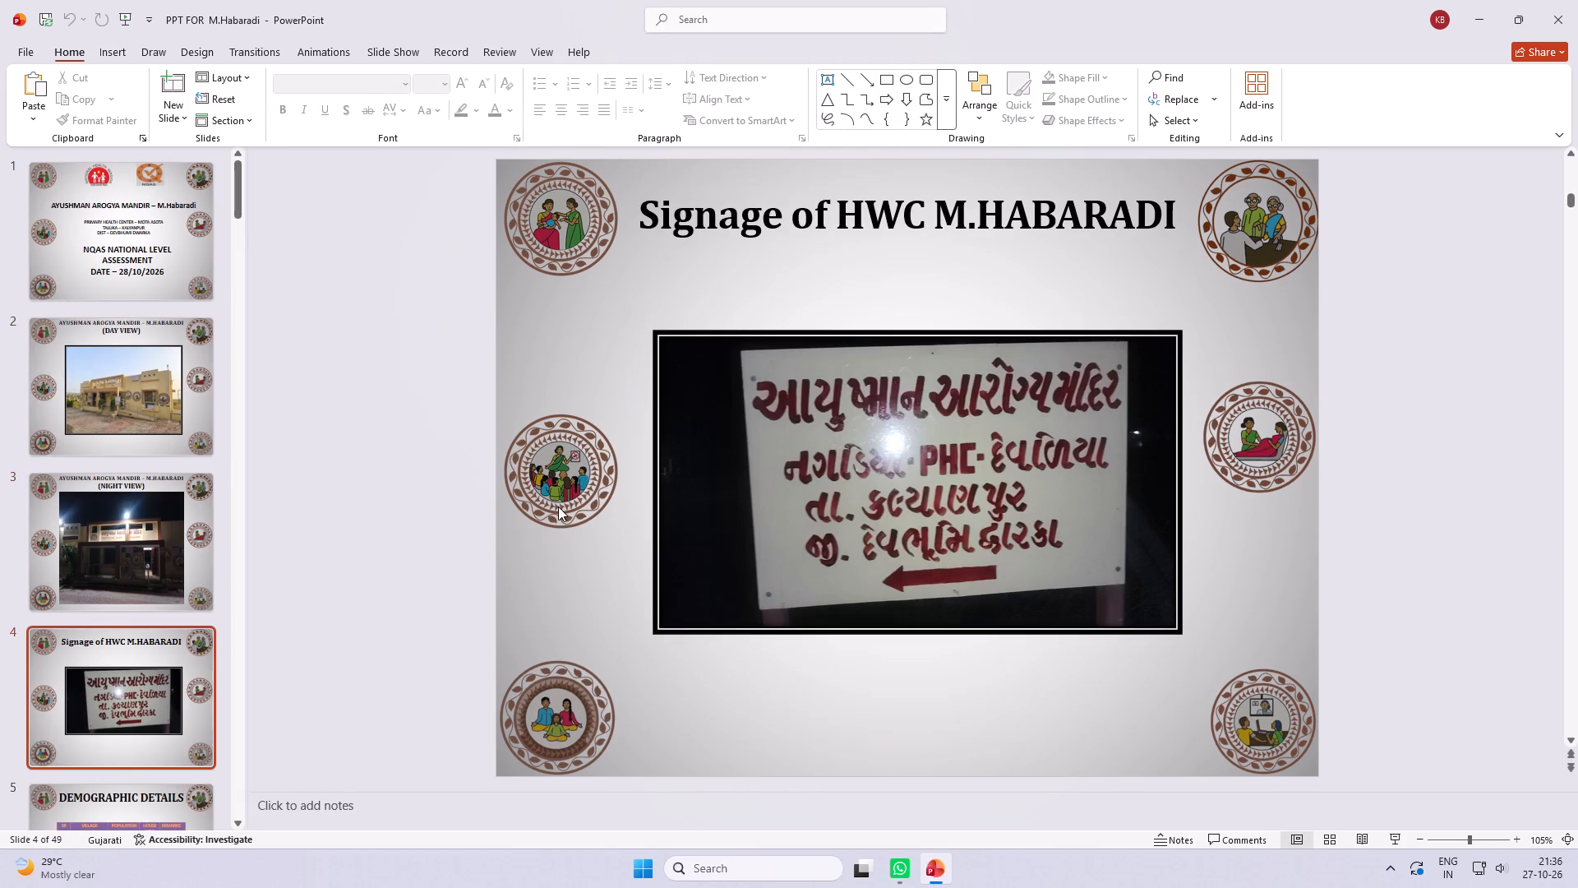
pyautogui.rightClick(1080, 555)
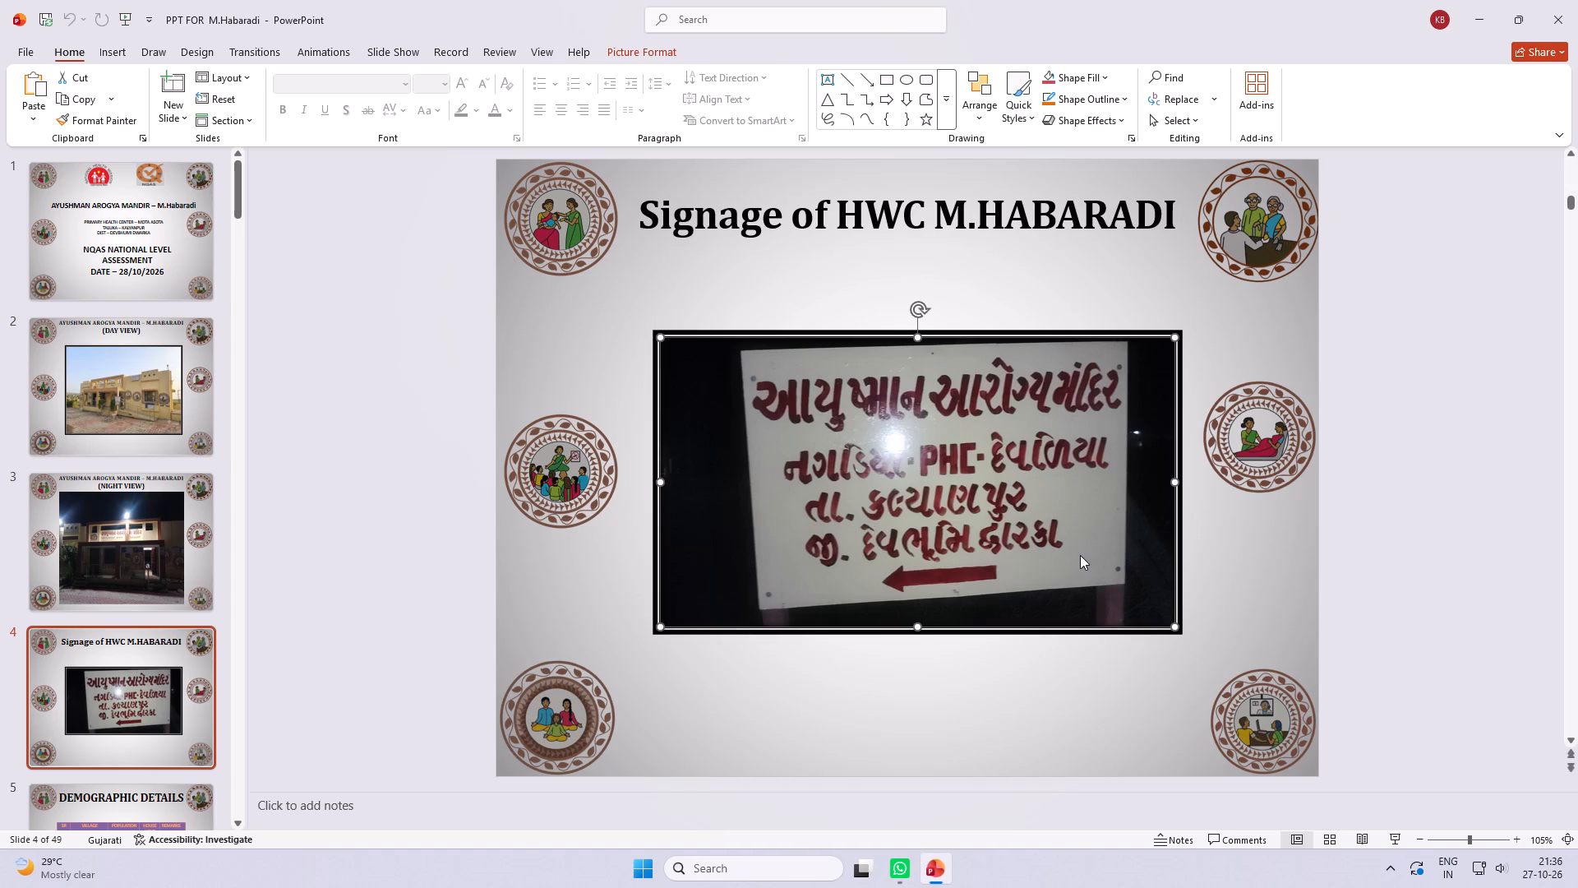
pyautogui.click(944, 534)
pyautogui.scroll(-1, 684, 533)
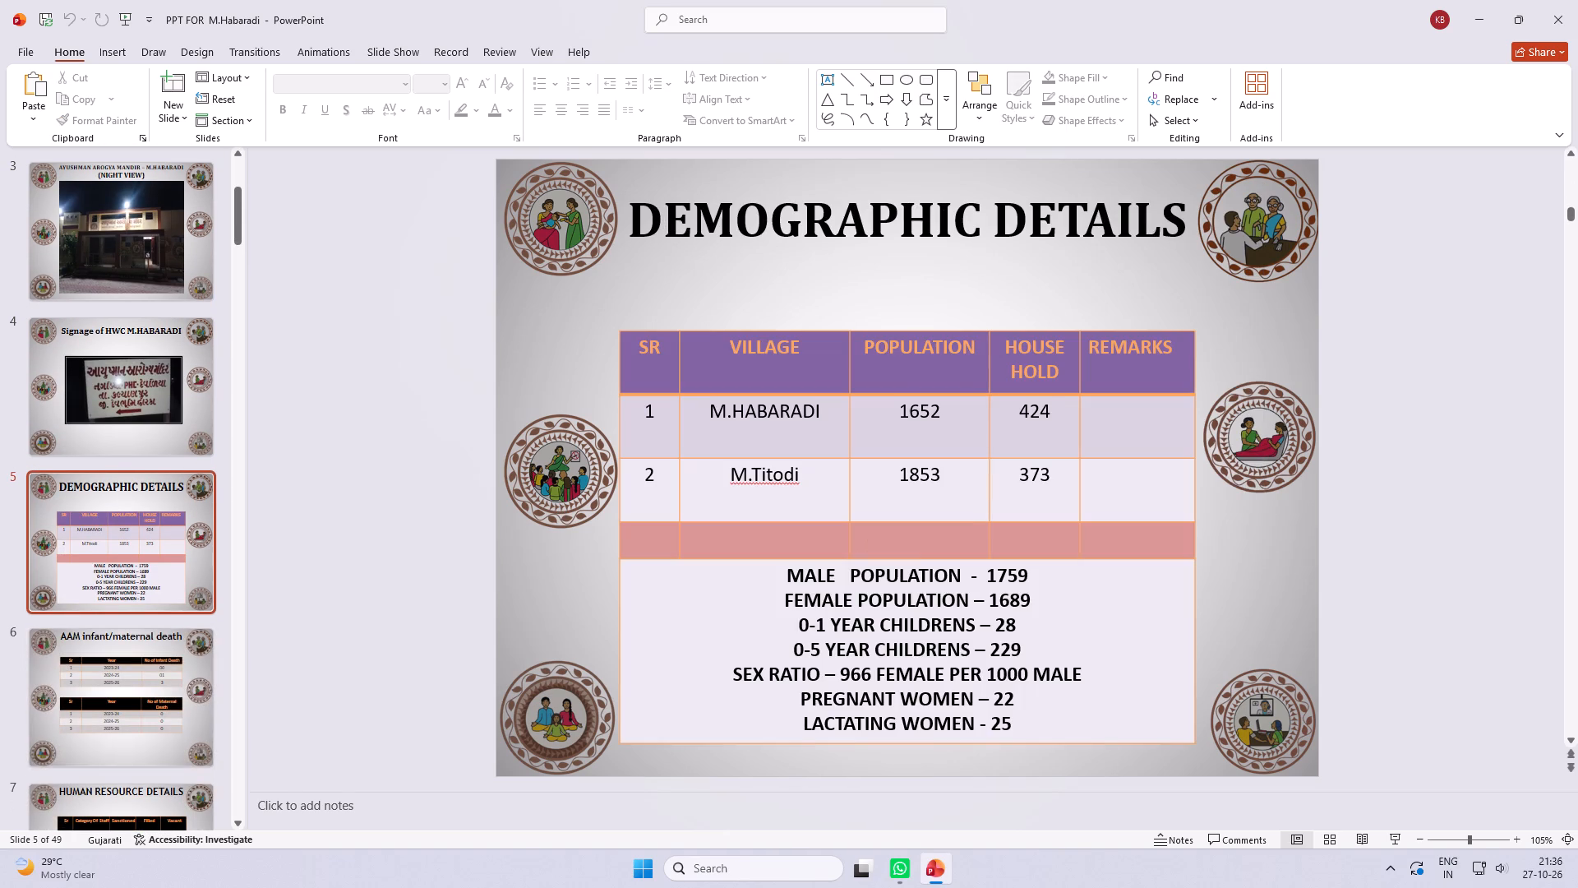
pyautogui.scroll(-3, 676, 534)
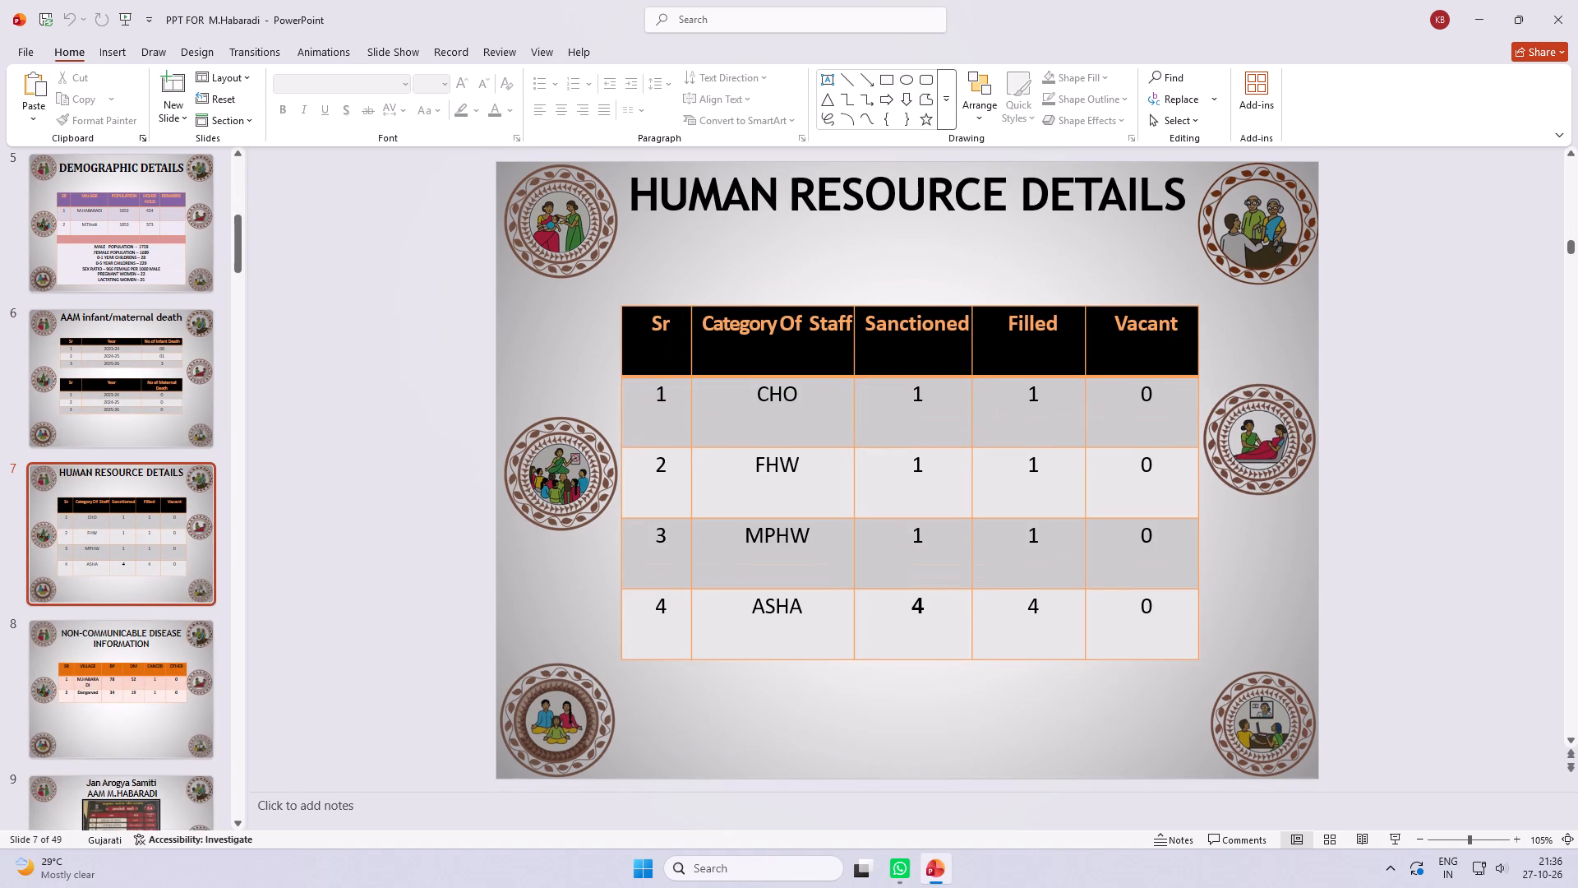
pyautogui.scroll(-2, 564, 514)
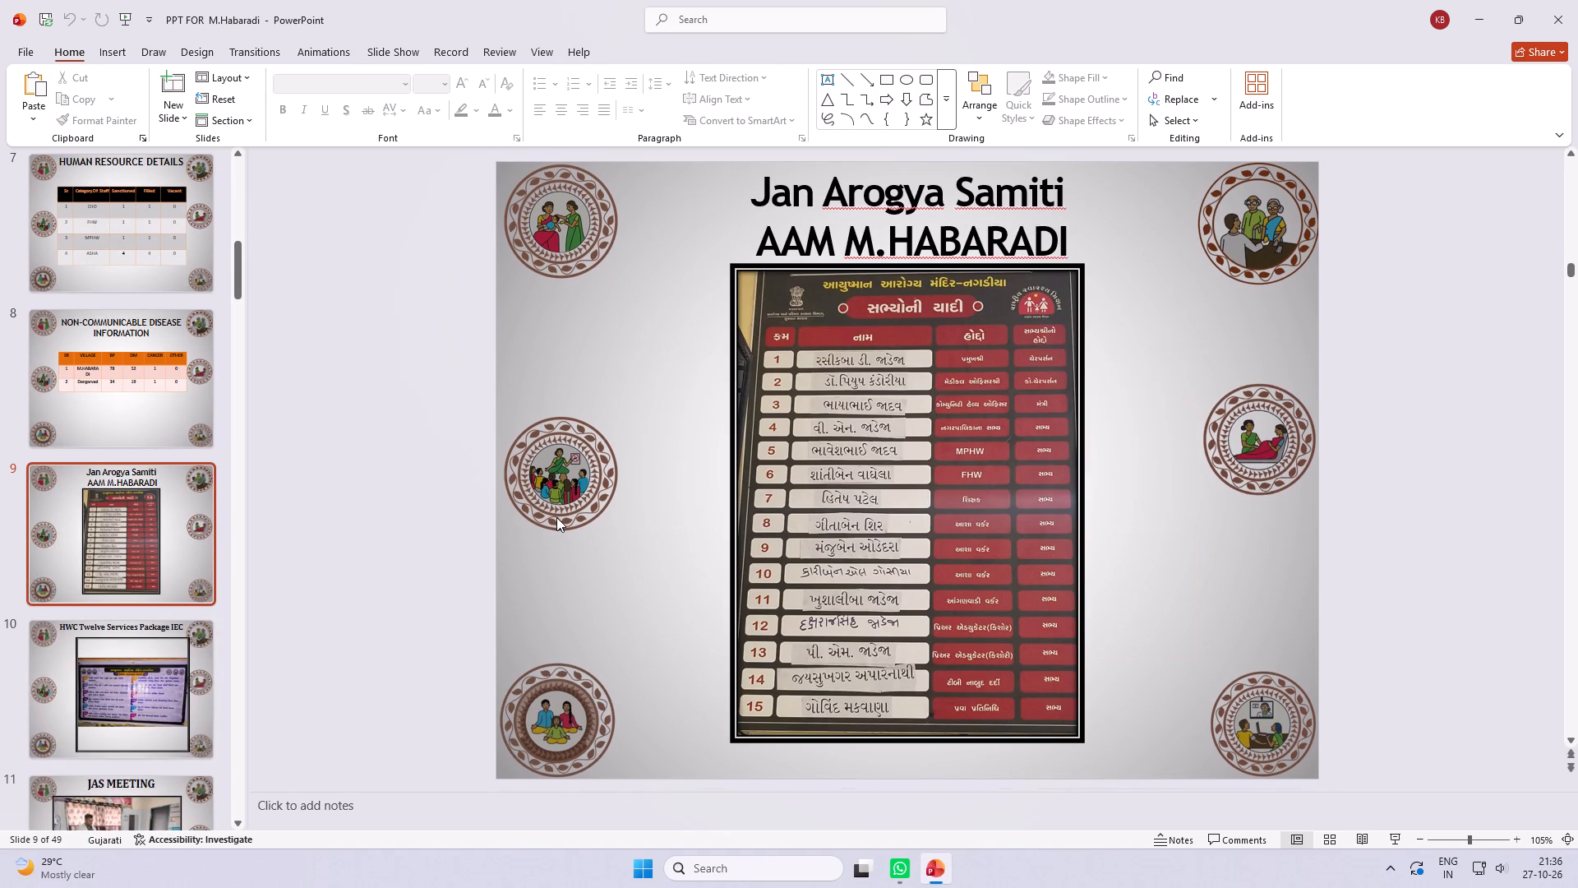
pyautogui.scroll(2, 556, 517)
pyautogui.scroll(-1, 556, 517)
pyautogui.click(1564, 0)
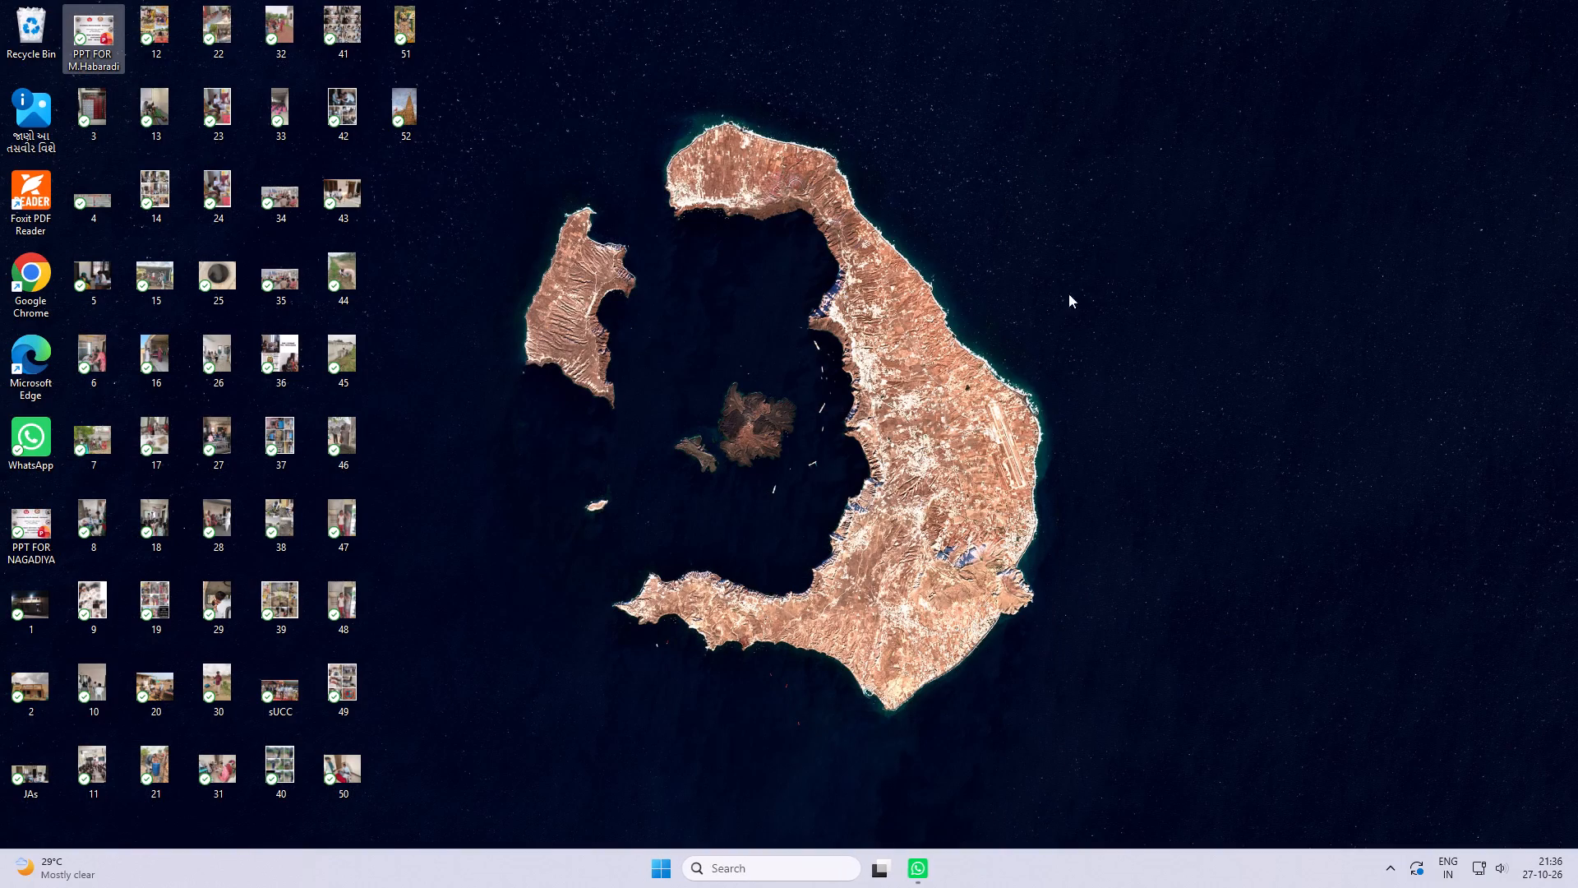
# Open the PPT FOR NAGADIYA presentation from the Desktop, check its opening slides, and close it.
pyautogui.doubleClick(23, 525)
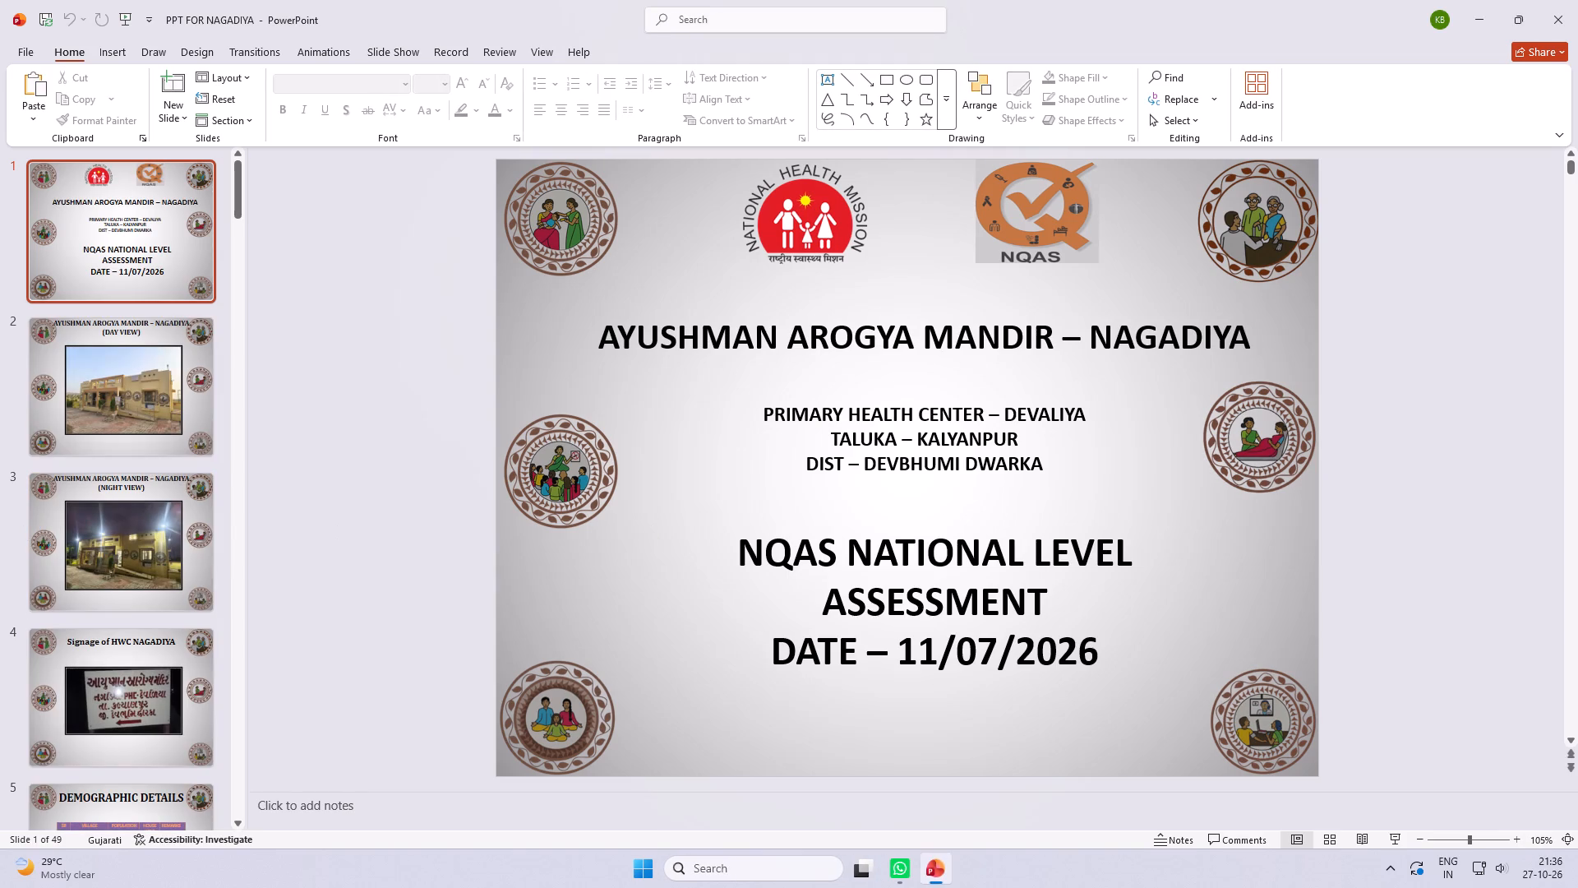
pyautogui.scroll(-3, 877, 548)
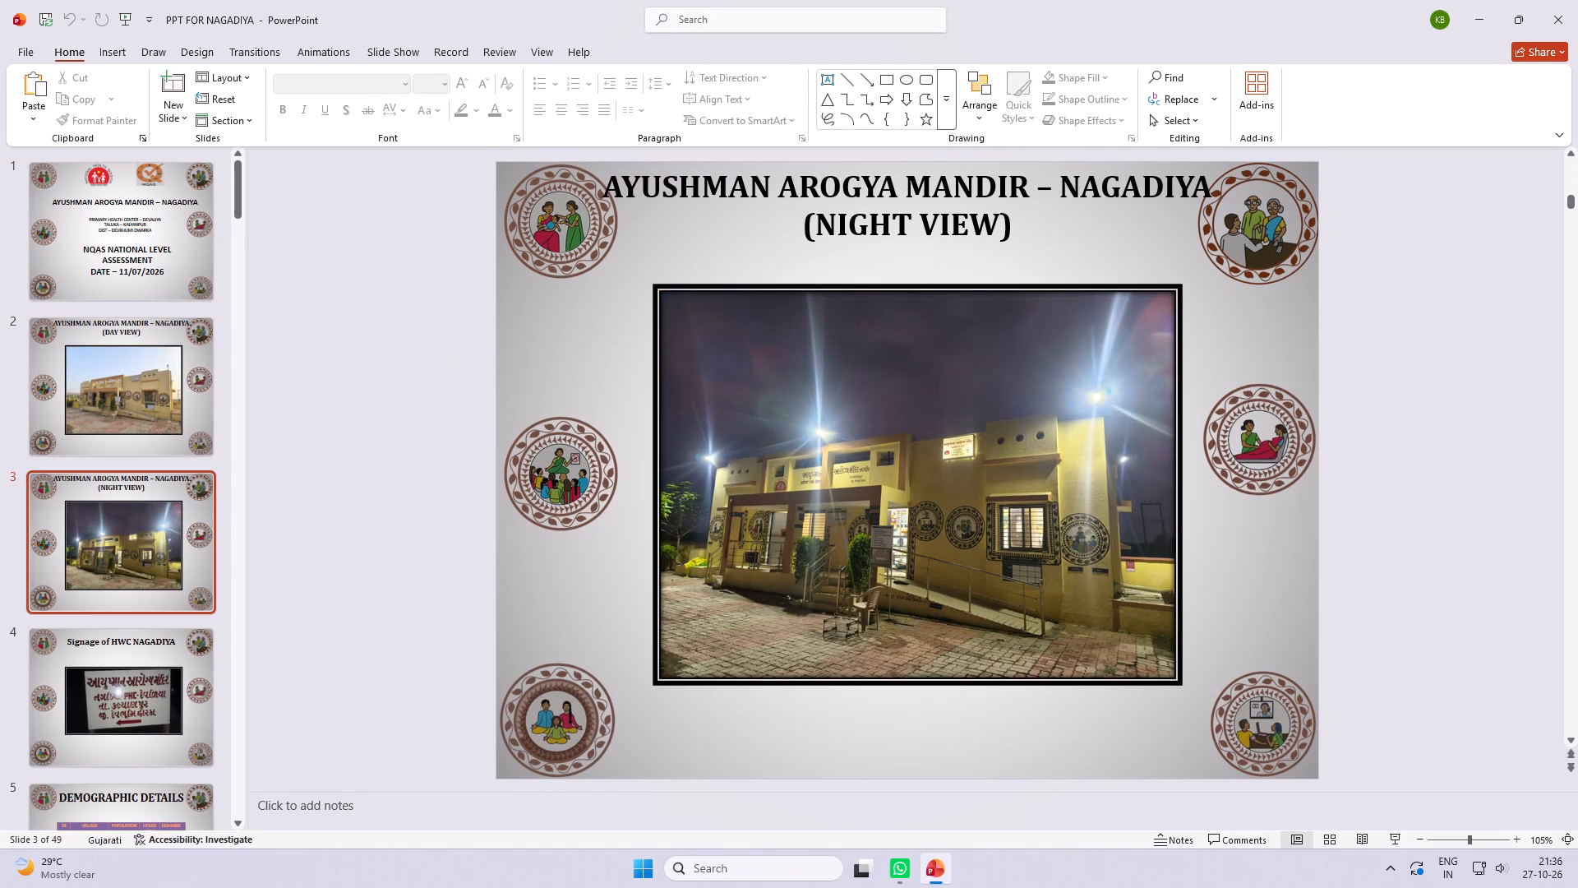
pyautogui.scroll(2, 877, 550)
pyautogui.click(1577, 0)
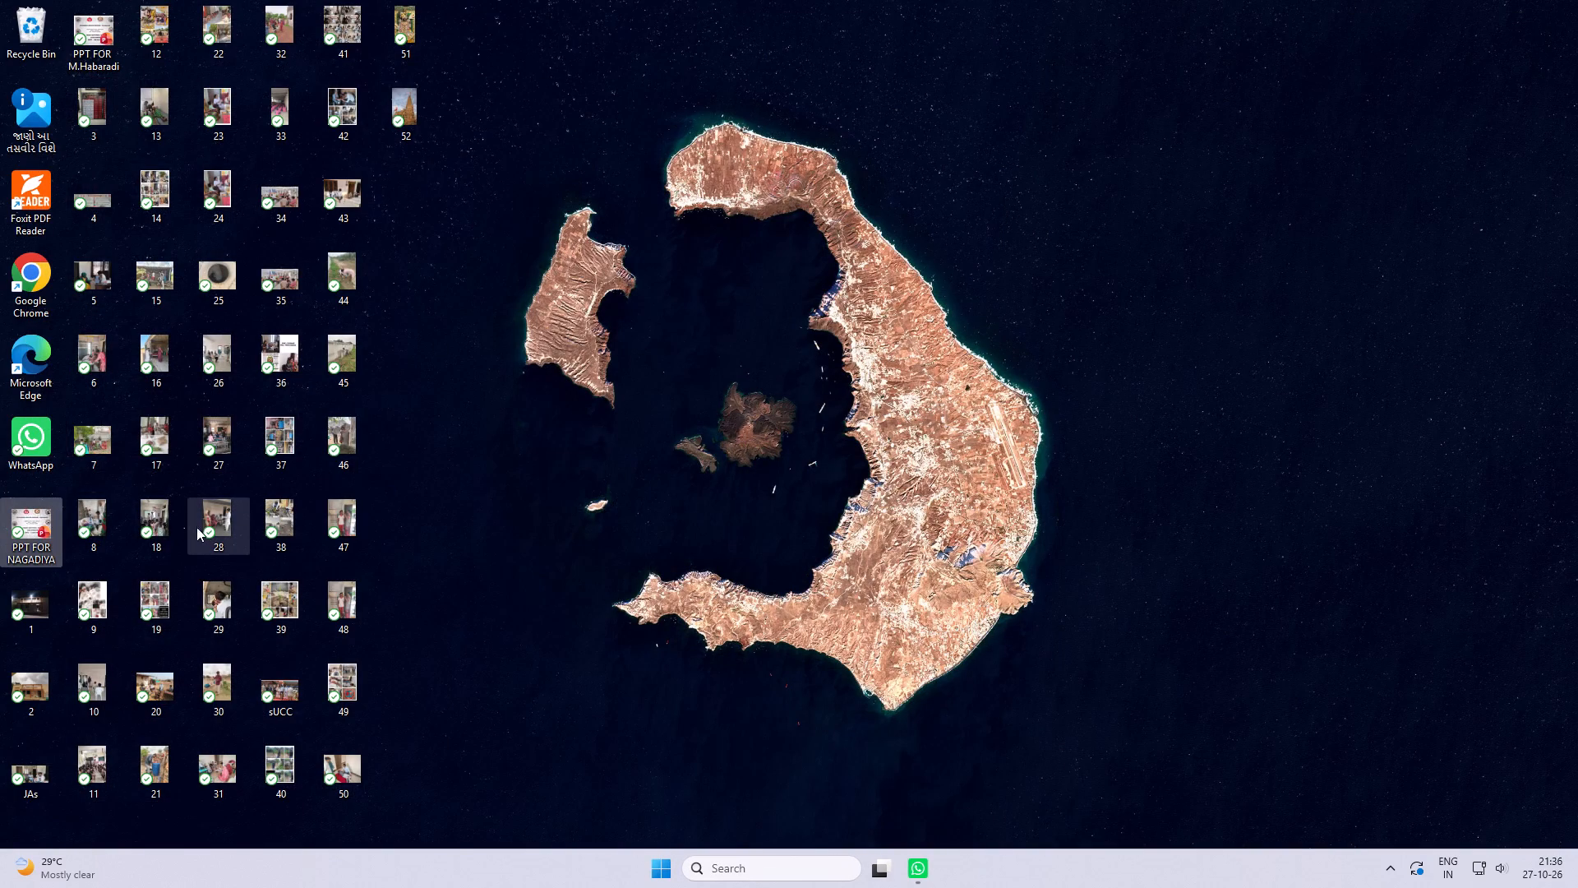
pyautogui.doubleClick(104, 40)
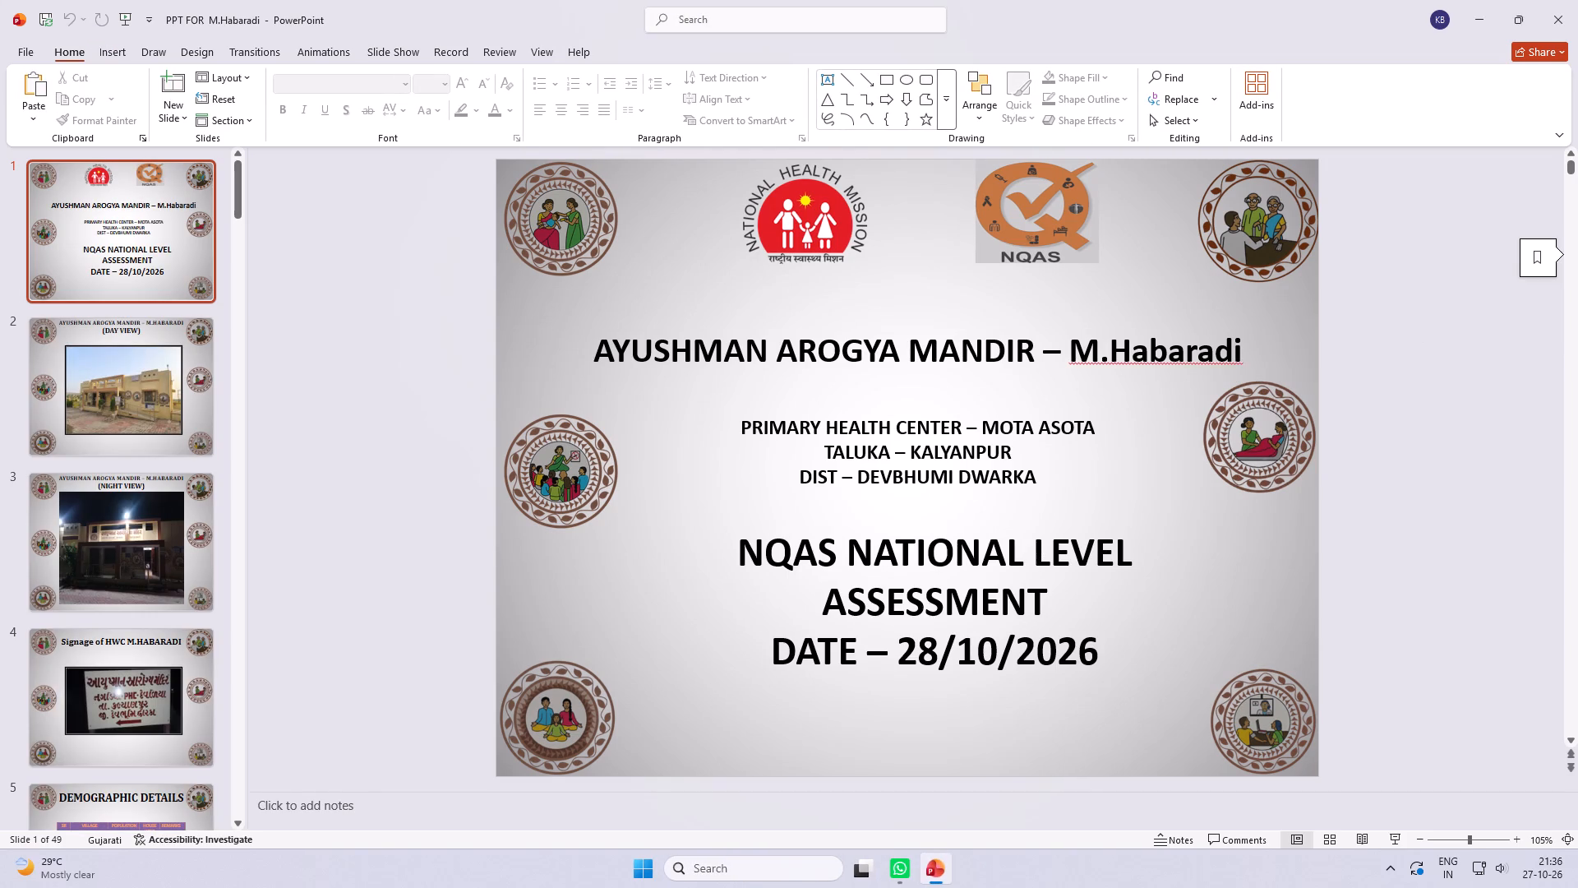
pyautogui.scroll(-3, 979, 395)
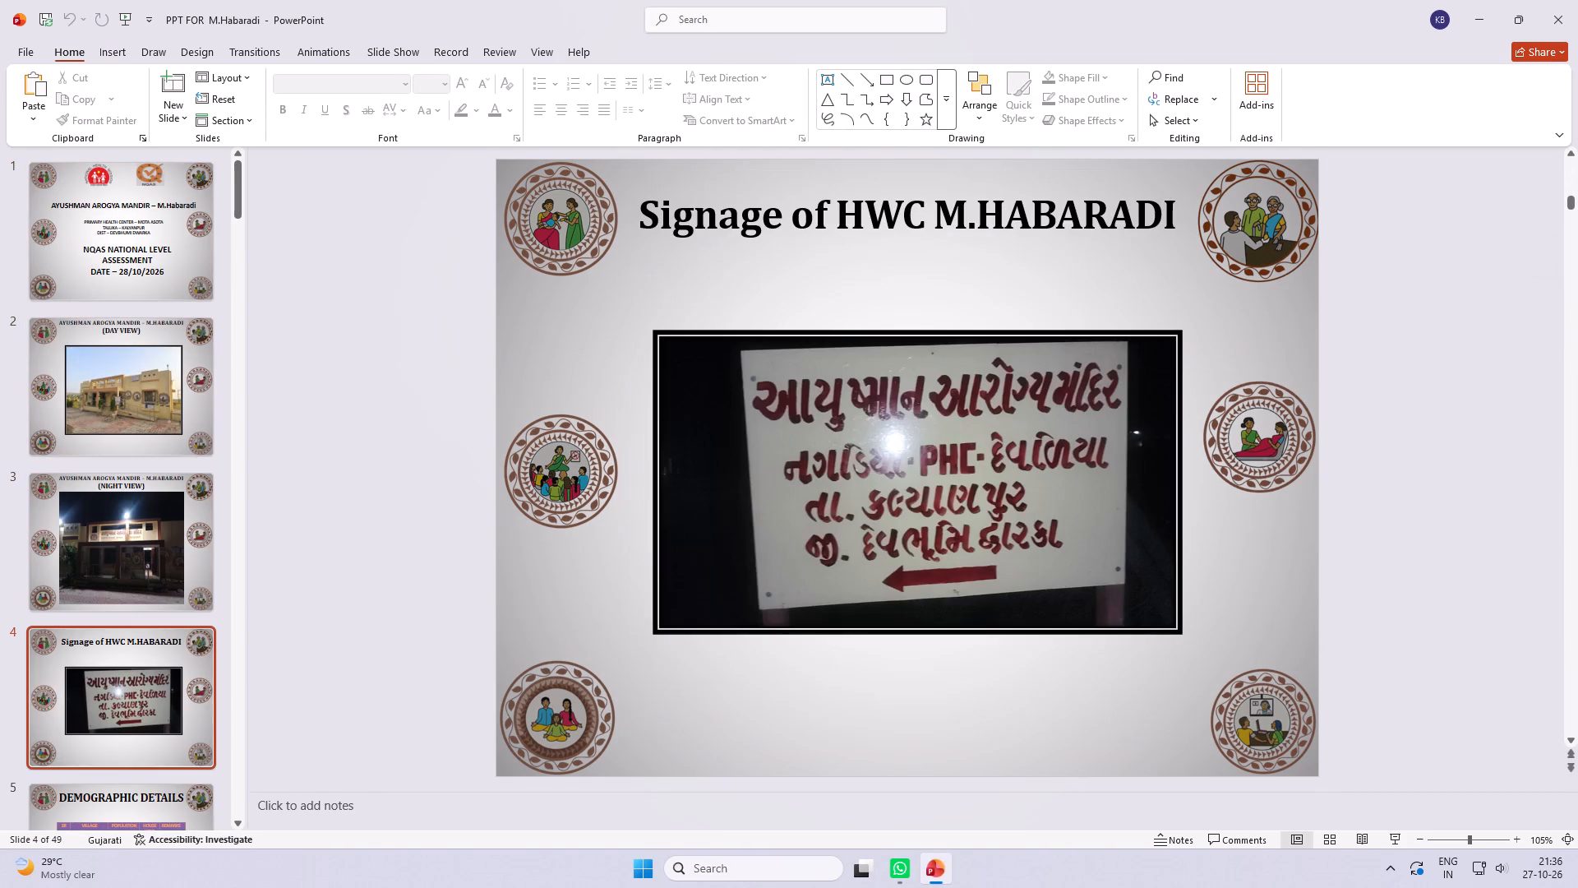
pyautogui.scroll(-1, 971, 409)
pyautogui.scroll(2, 971, 409)
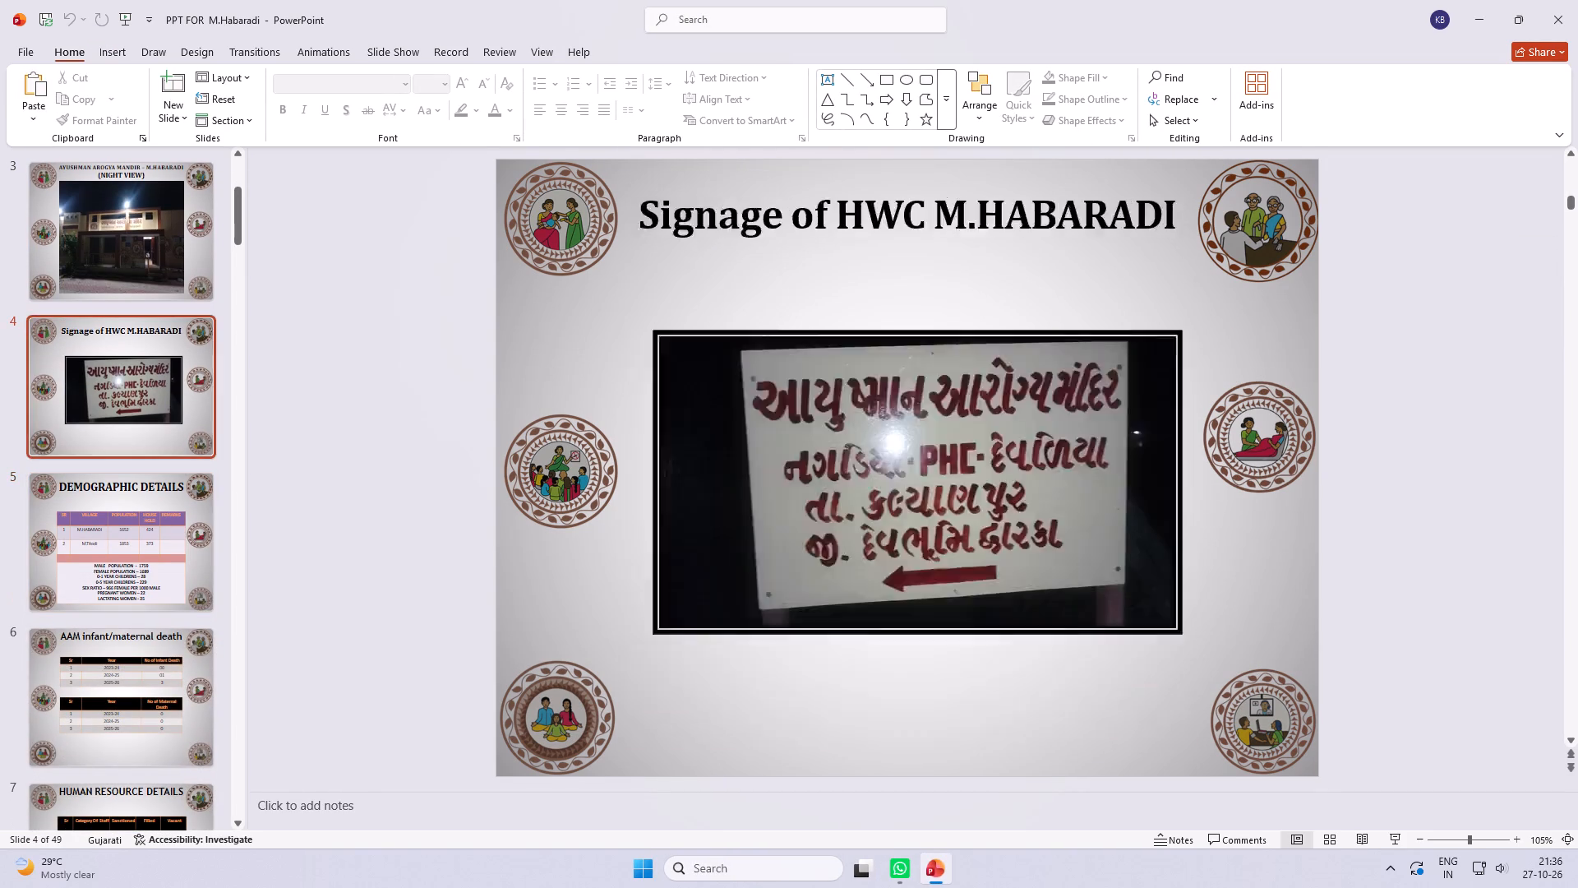
pyautogui.scroll(-3, 954, 414)
pyautogui.scroll(1, 953, 414)
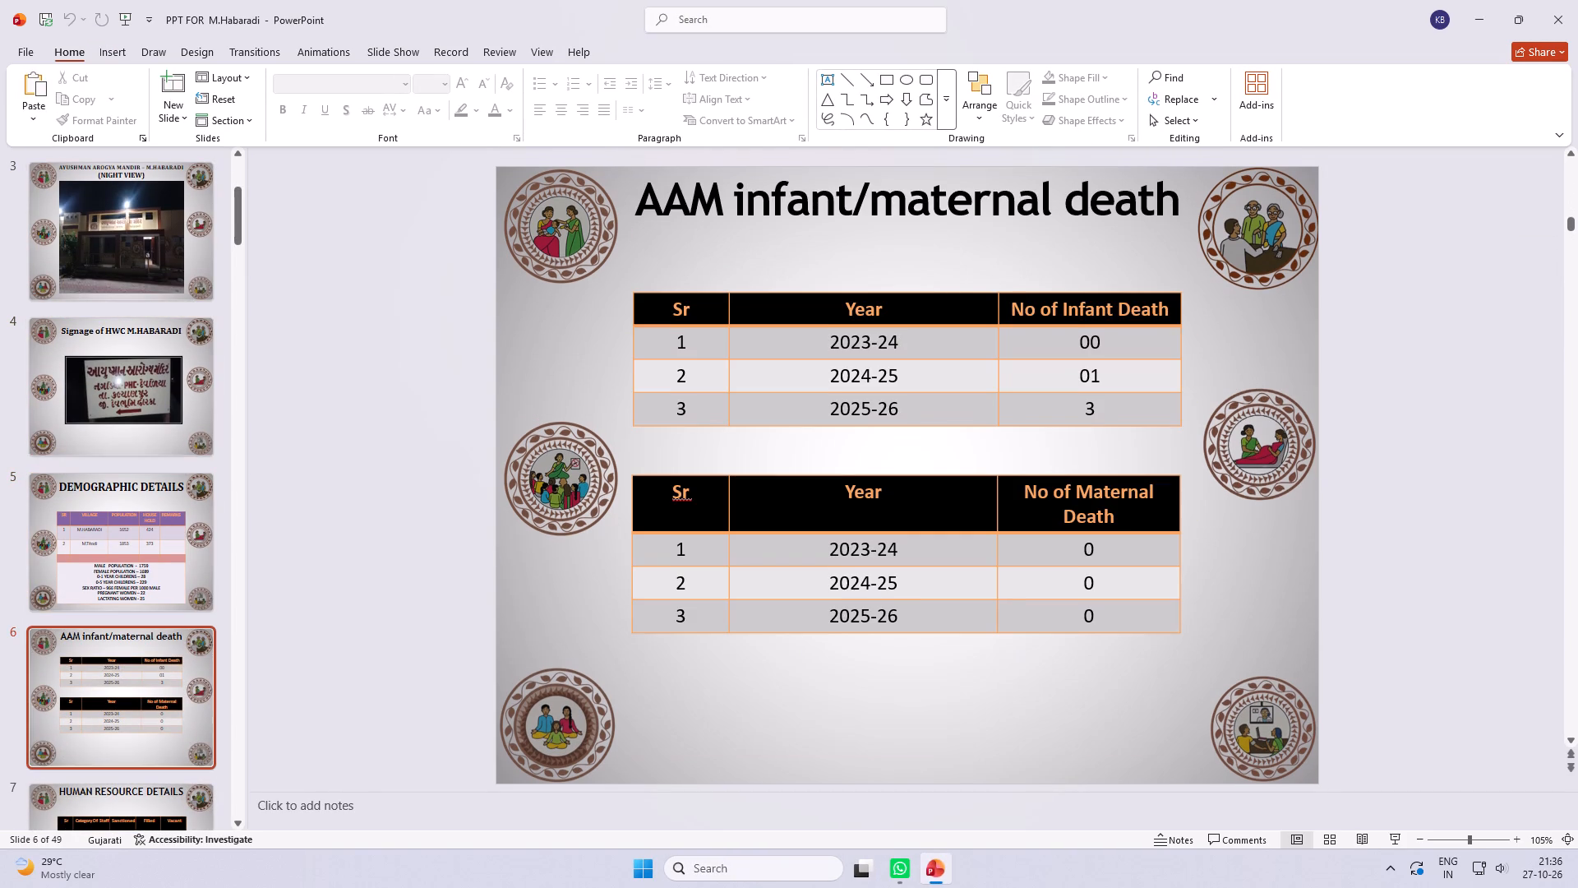
pyautogui.scroll(1, 952, 414)
pyautogui.scroll(-2, 952, 414)
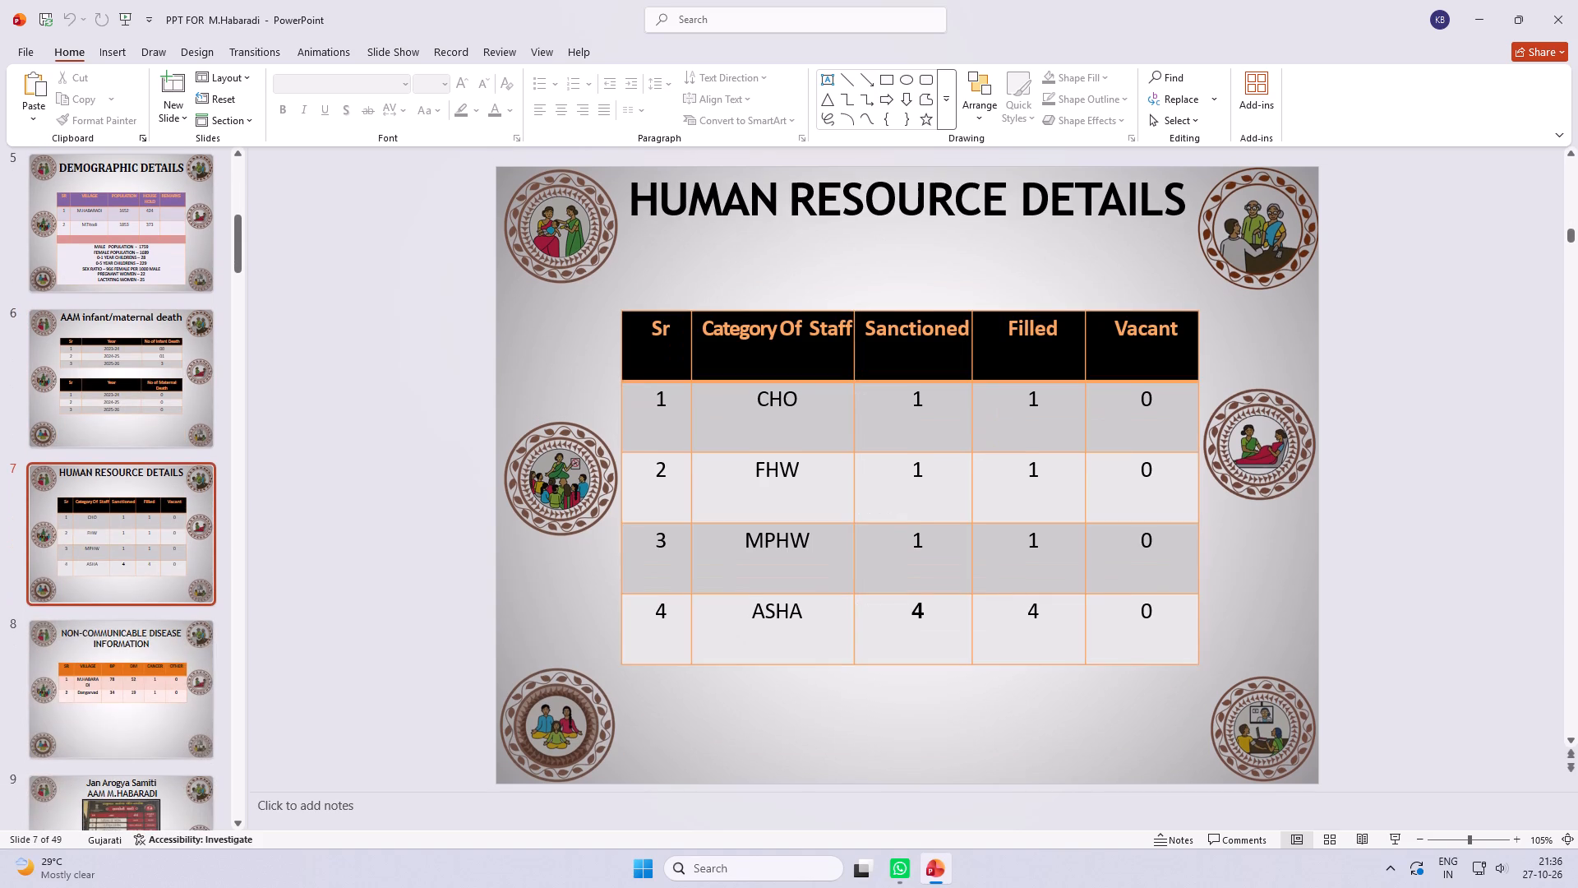
pyautogui.scroll(-2, 952, 414)
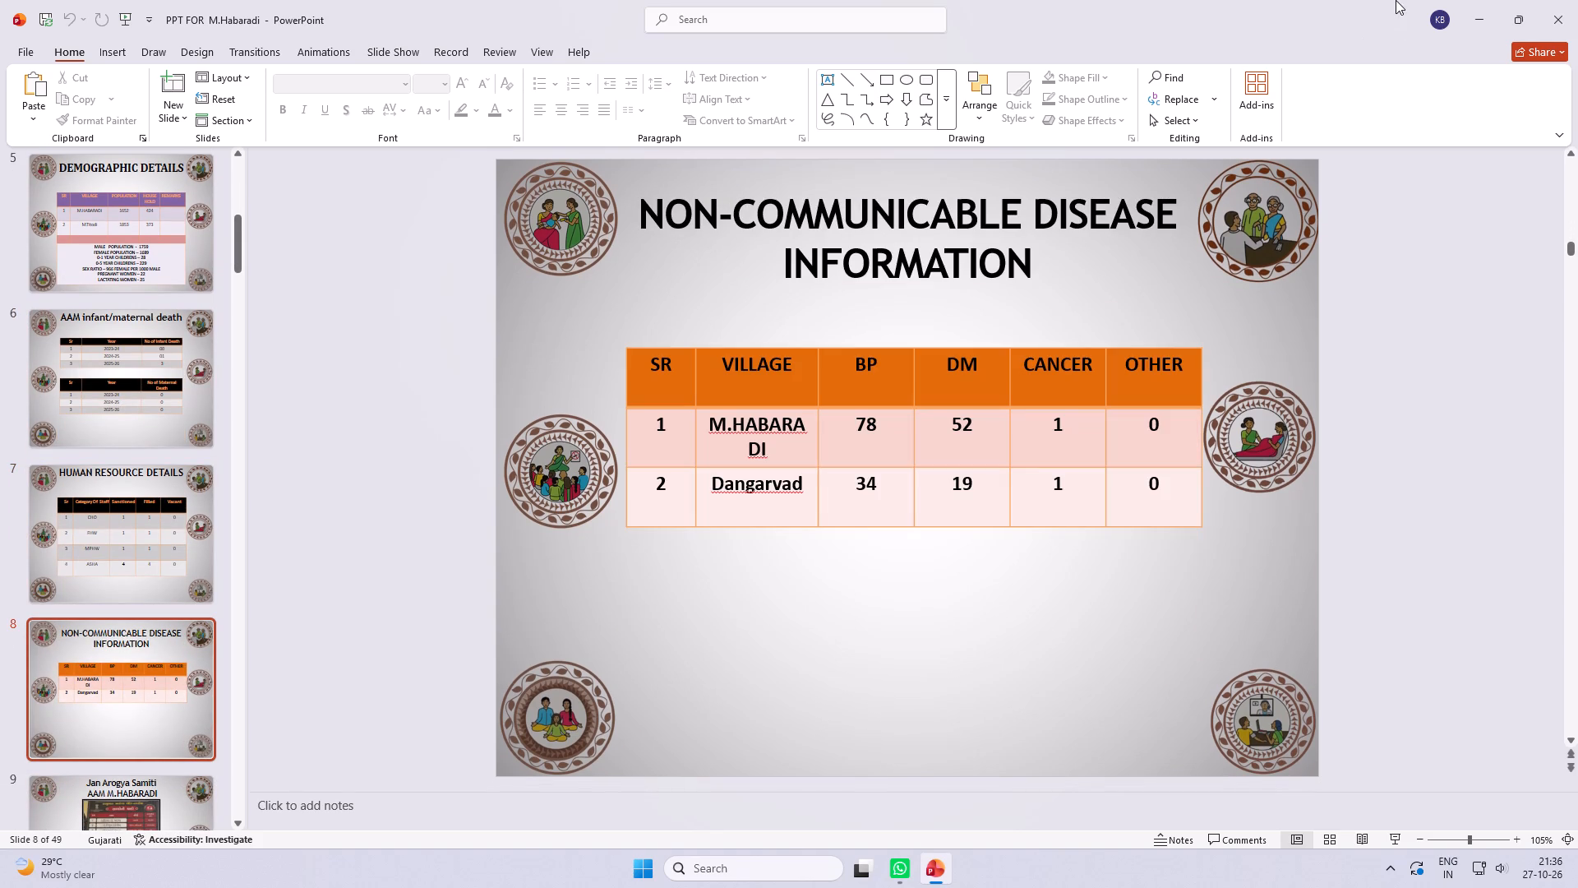
pyautogui.click(1577, 0)
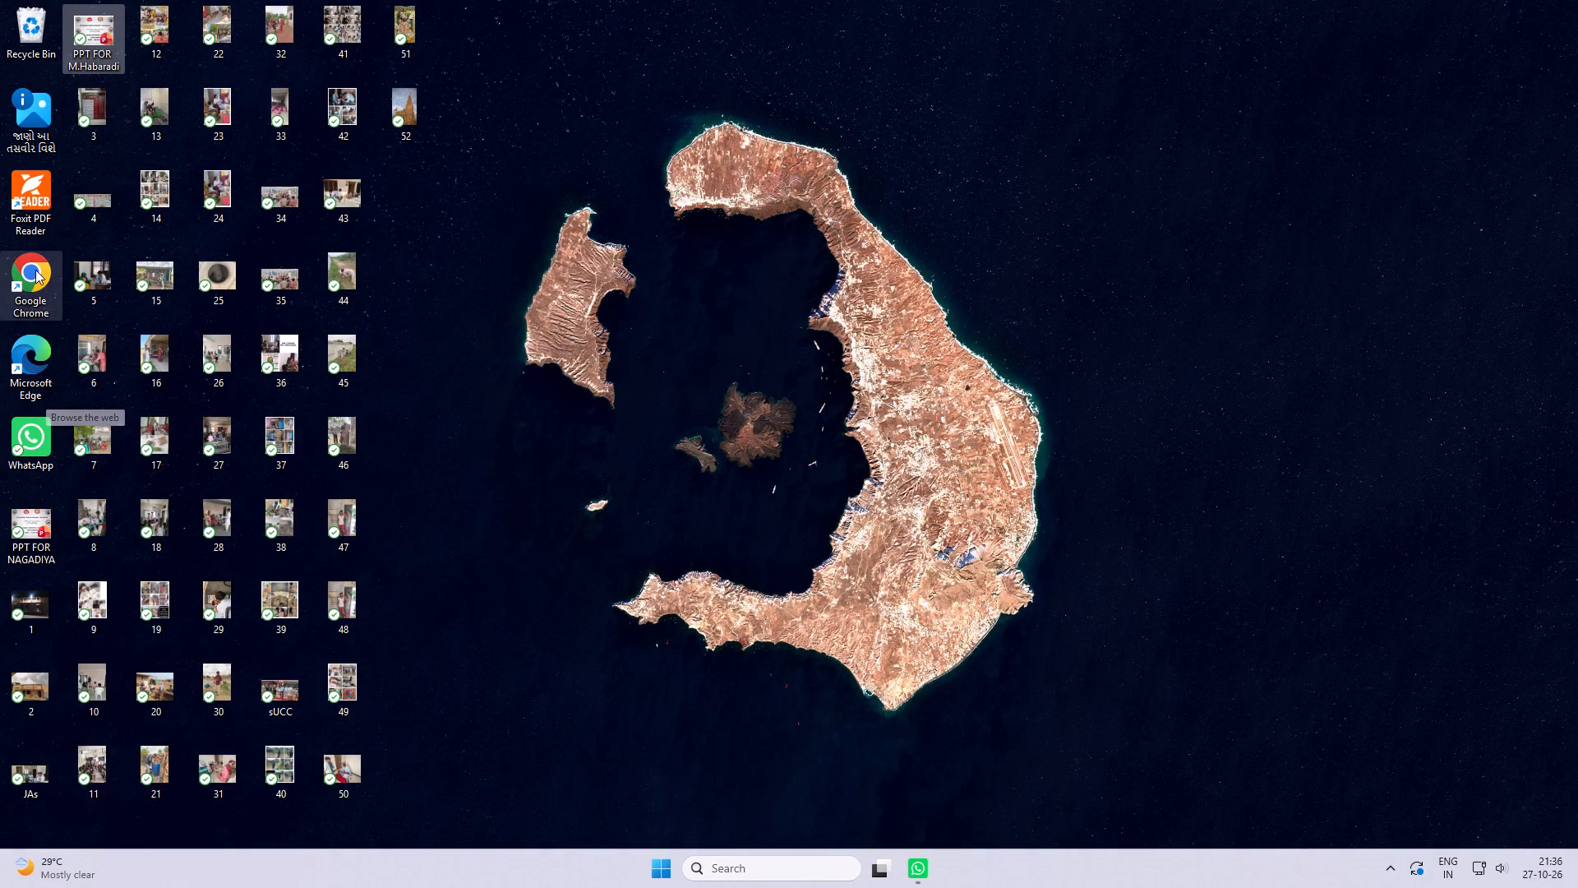
pyautogui.click(886, 870)
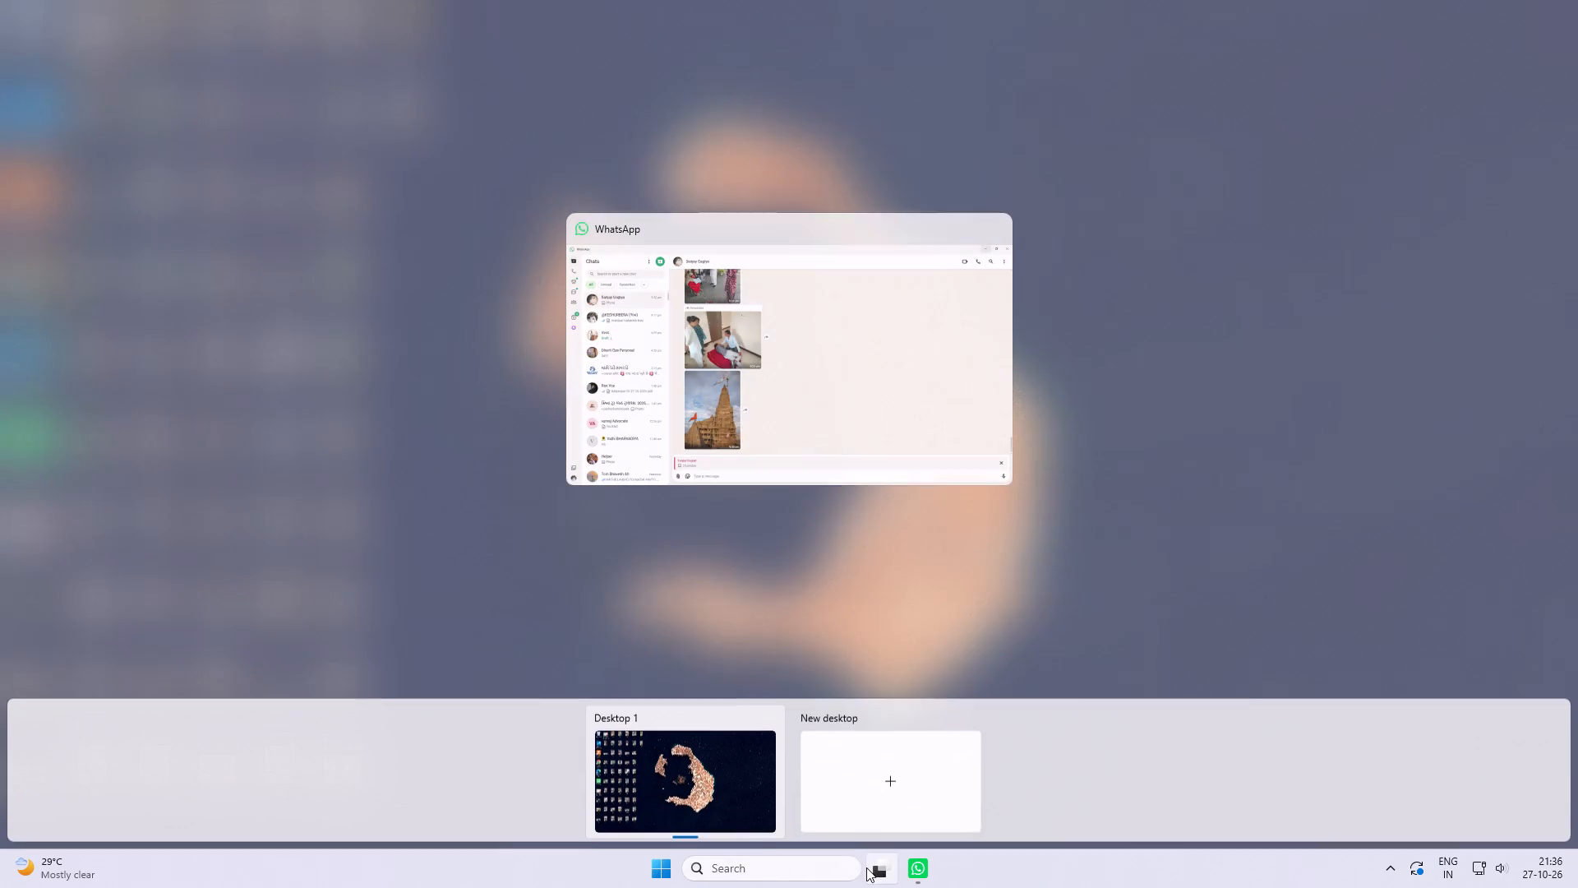
pyautogui.click(692, 805)
pyautogui.click(769, 869)
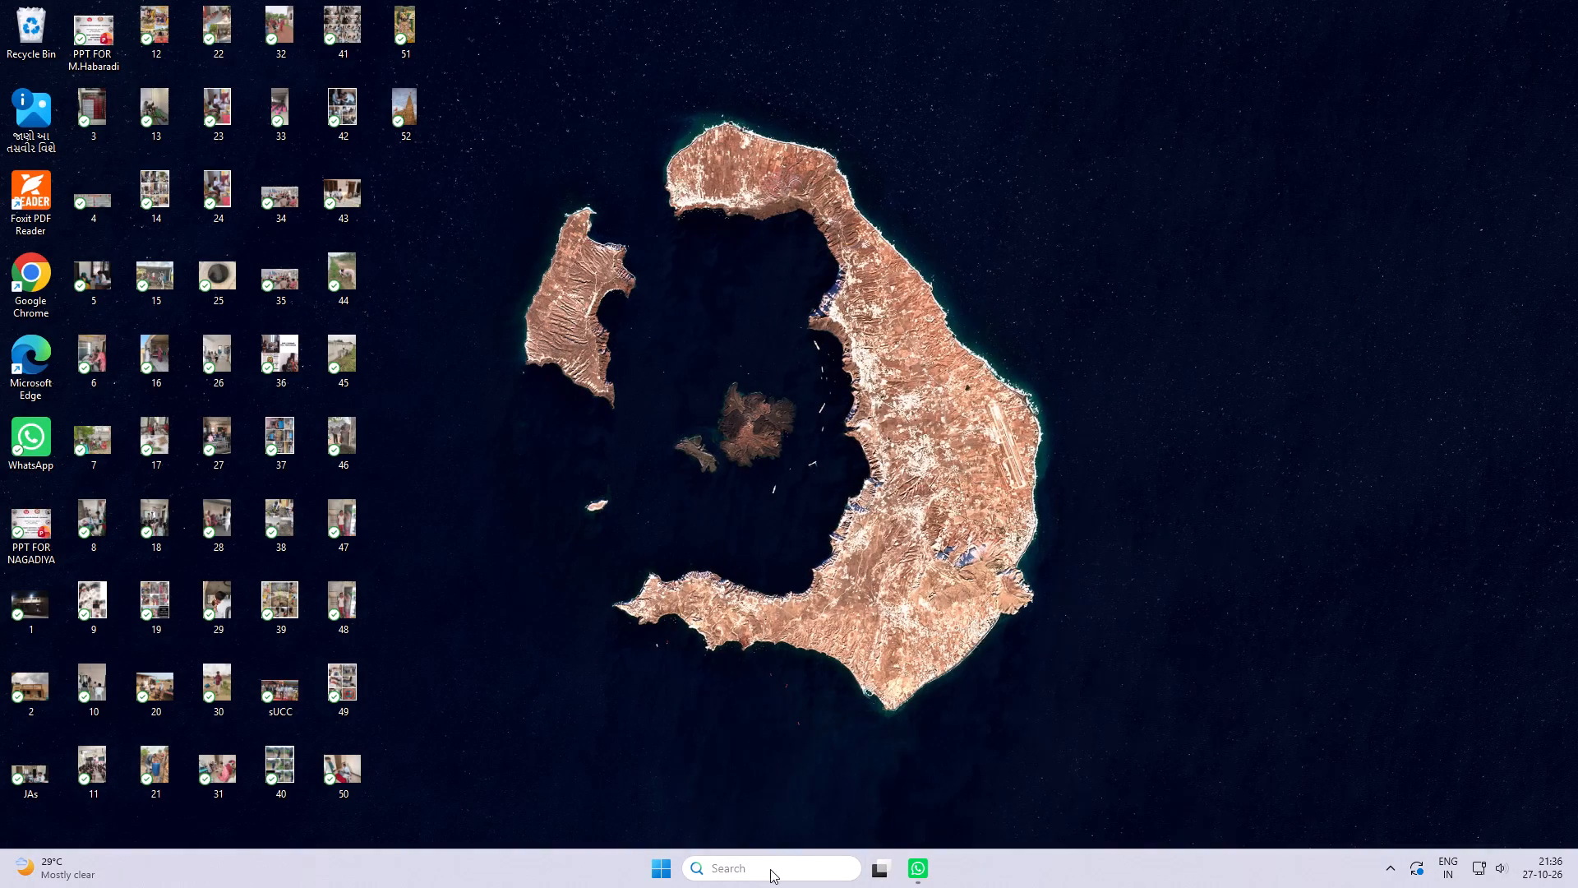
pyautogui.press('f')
pyautogui.click(741, 230)
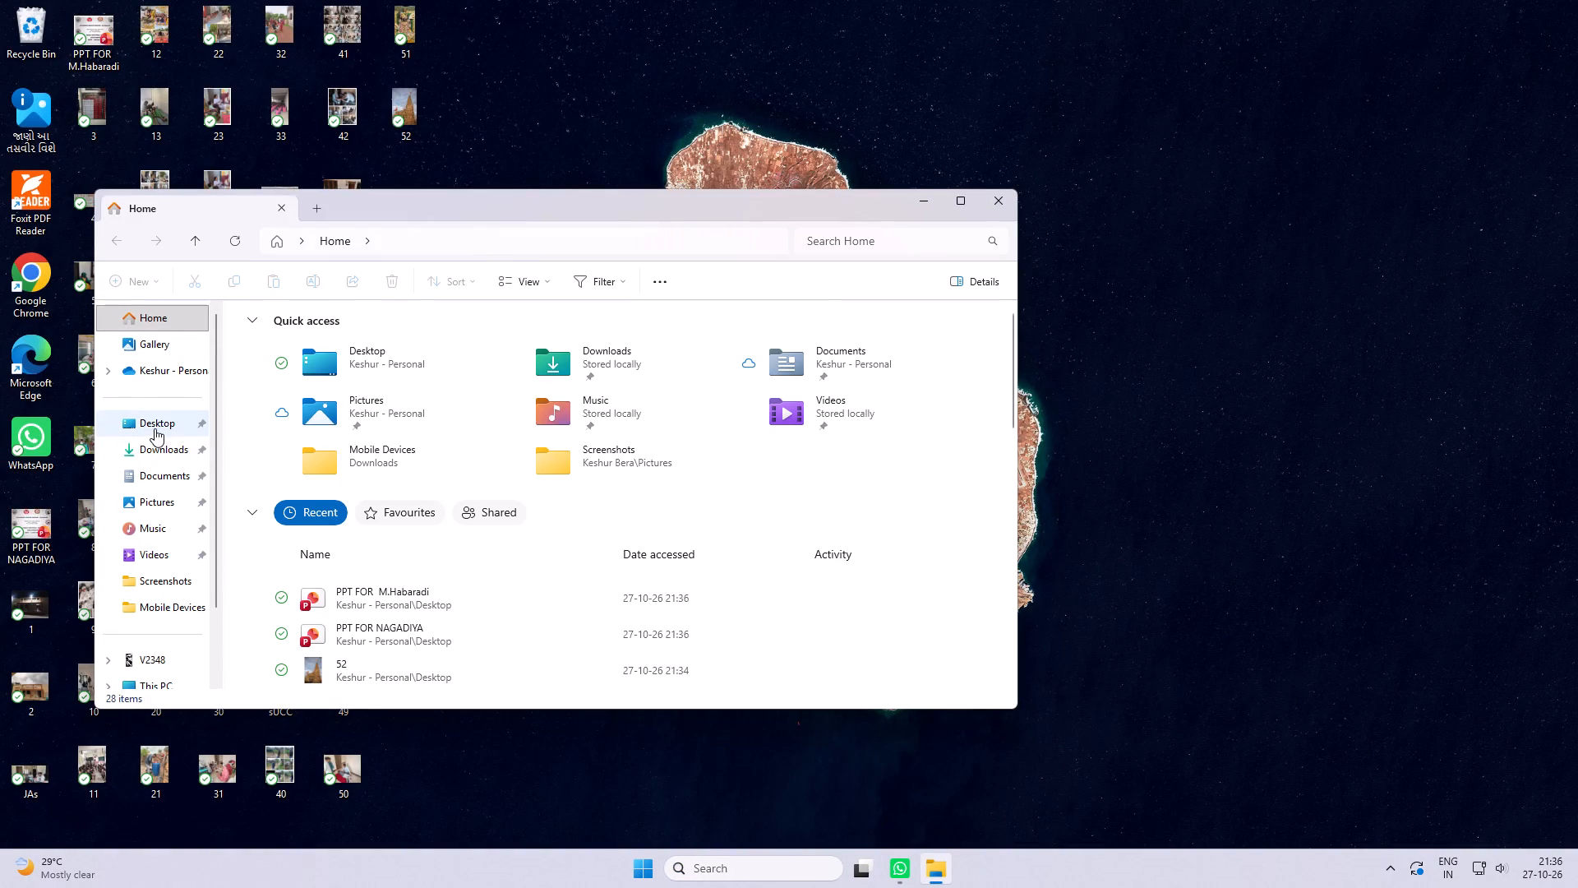
pyautogui.click(155, 428)
pyautogui.click(161, 445)
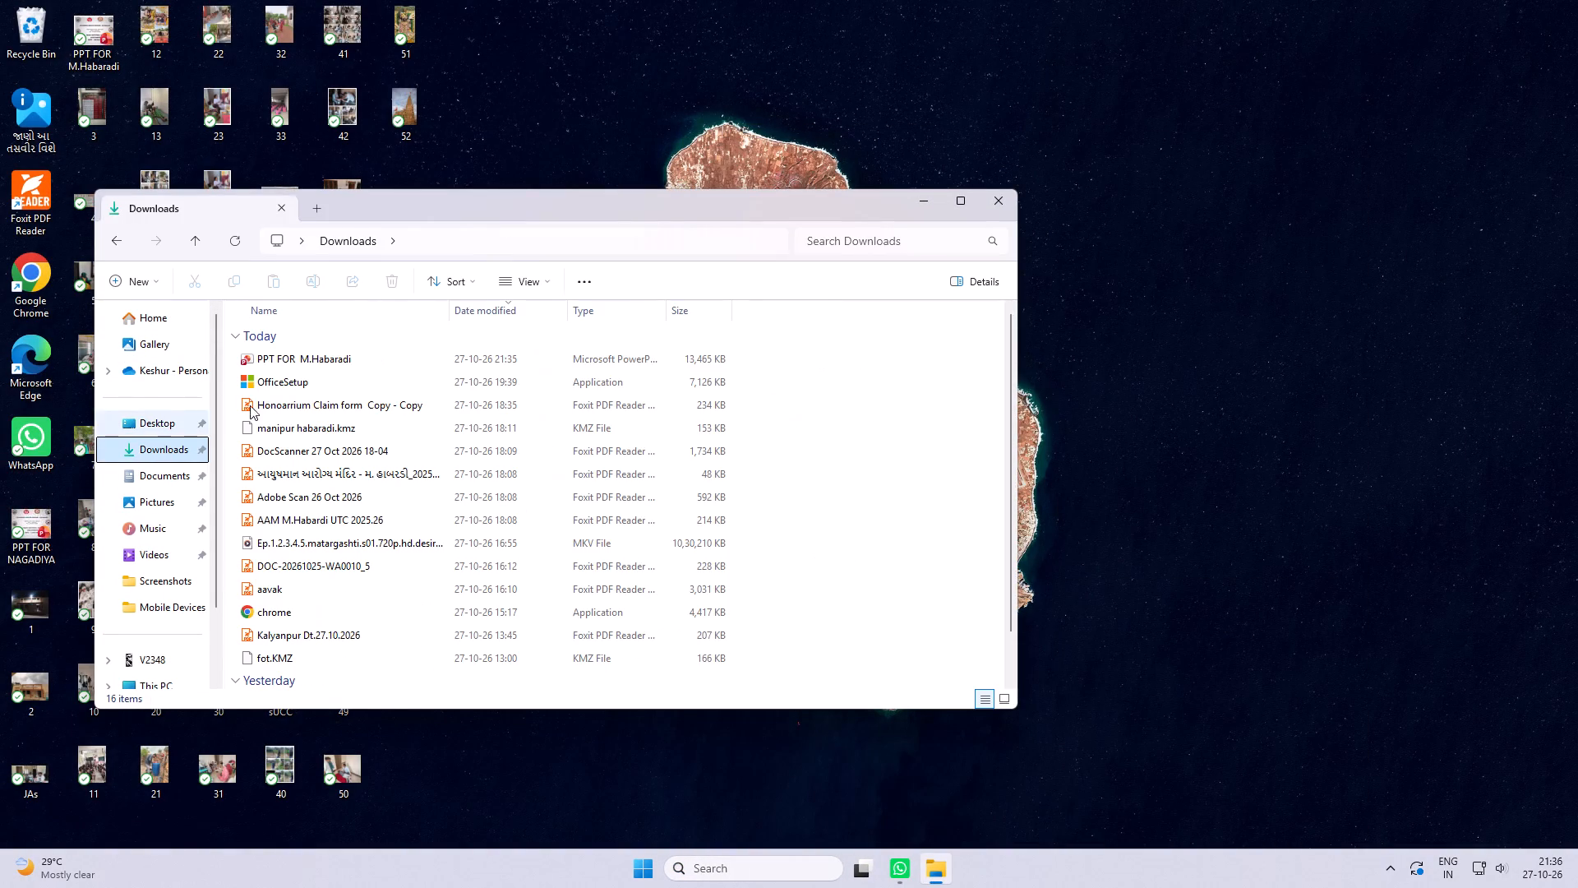
pyautogui.doubleClick(311, 362)
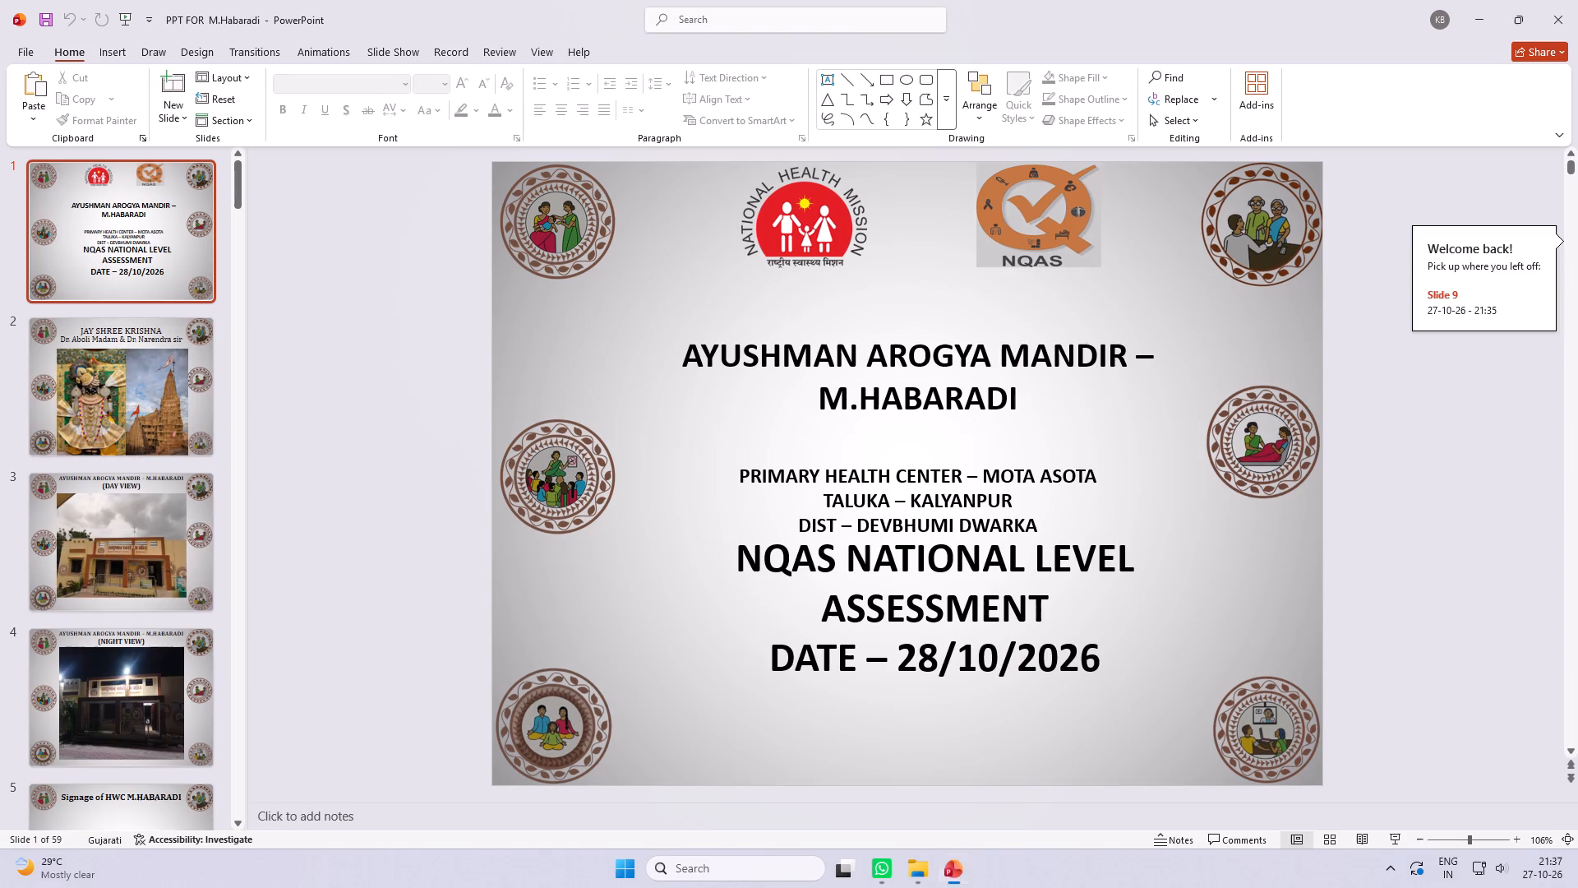
# Check the JAY SHREE KRISHNA, day view, night view and signage slides in the M.Habaradi presentation from Downloads.
pyautogui.click(102, 442)
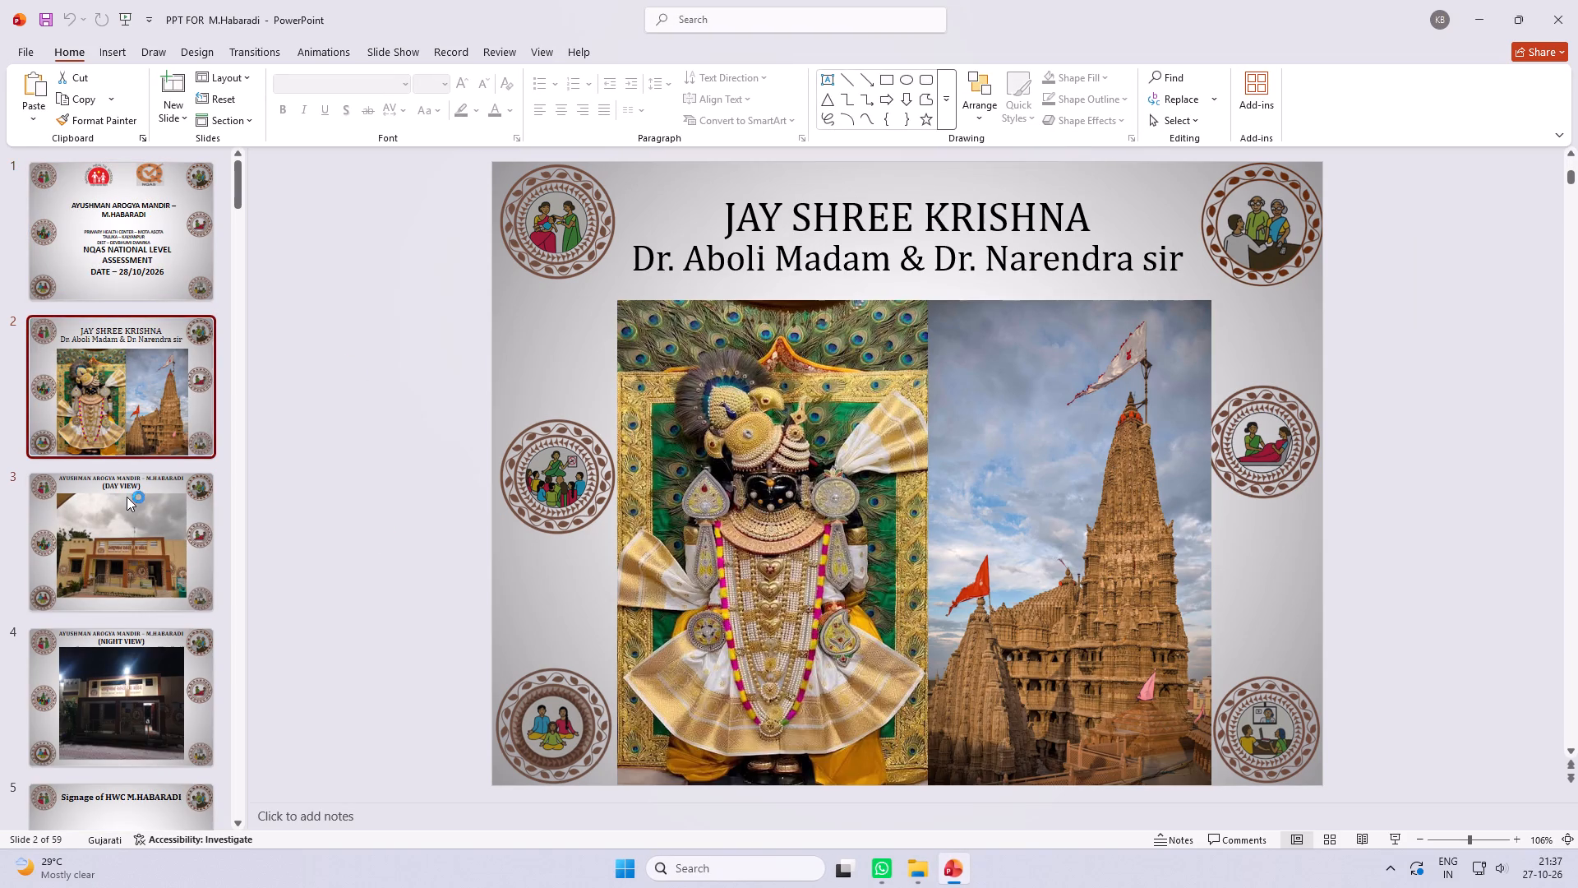
pyautogui.click(127, 497)
pyautogui.click(136, 641)
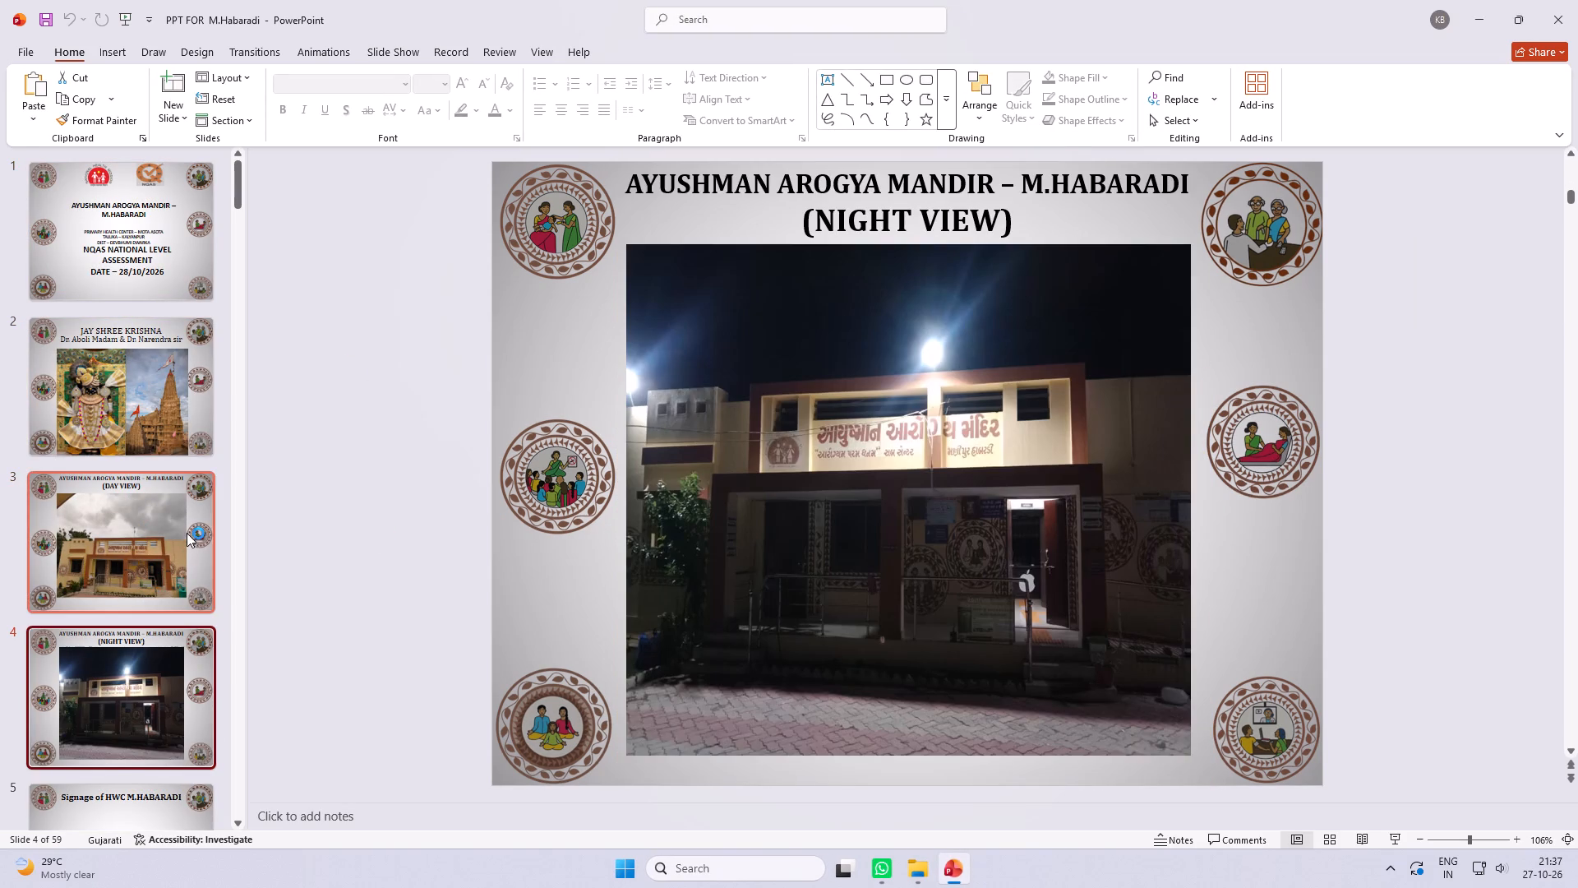
pyautogui.scroll(-3, 187, 533)
pyautogui.click(150, 600)
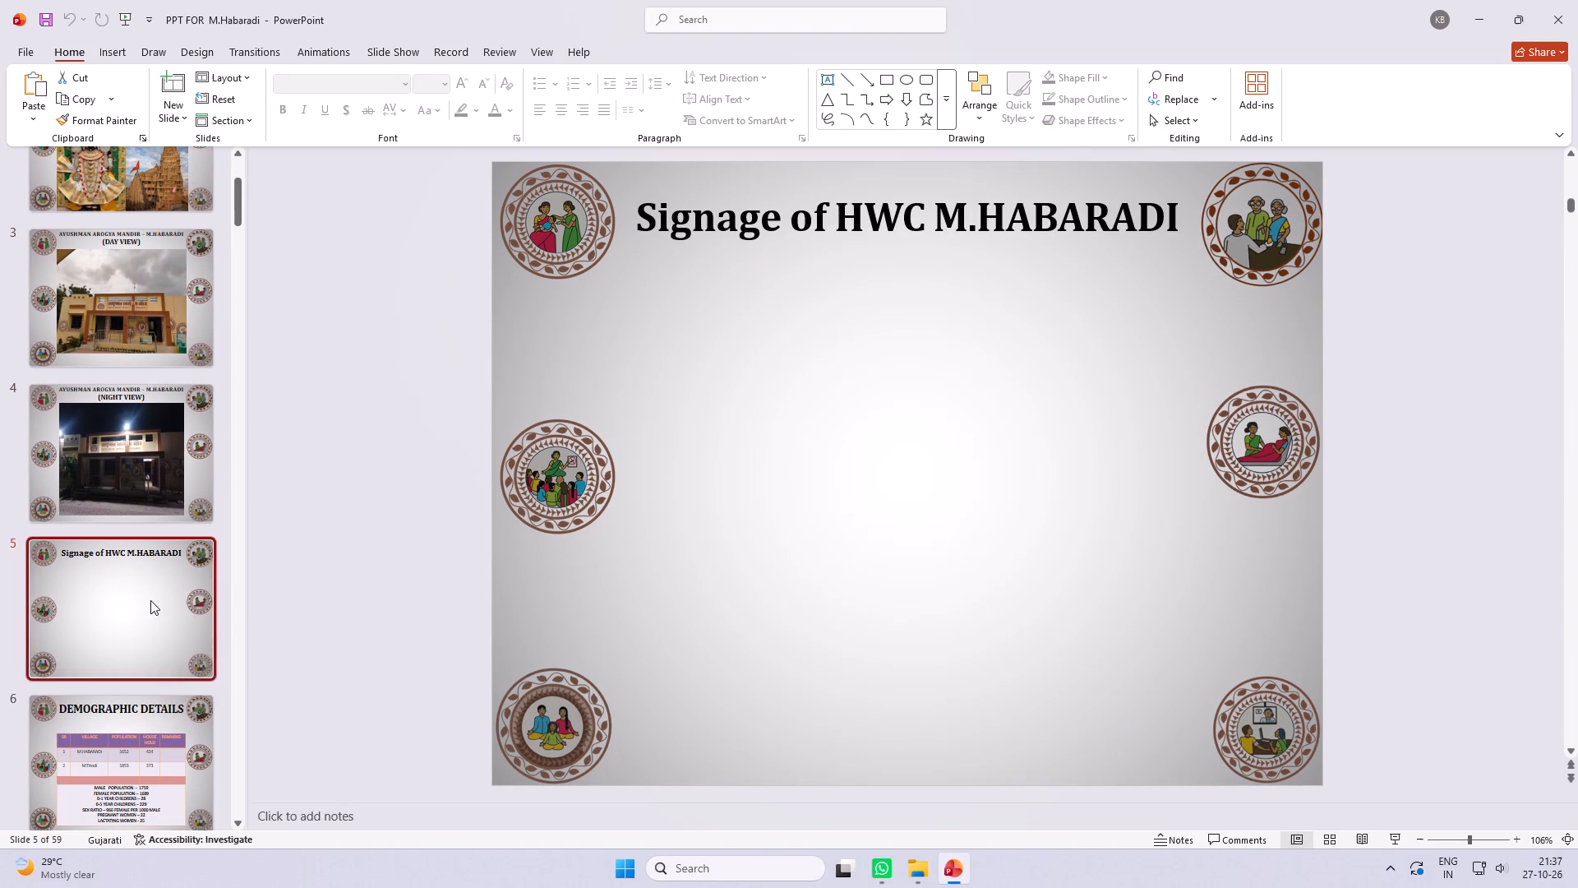
pyautogui.click(30, 51)
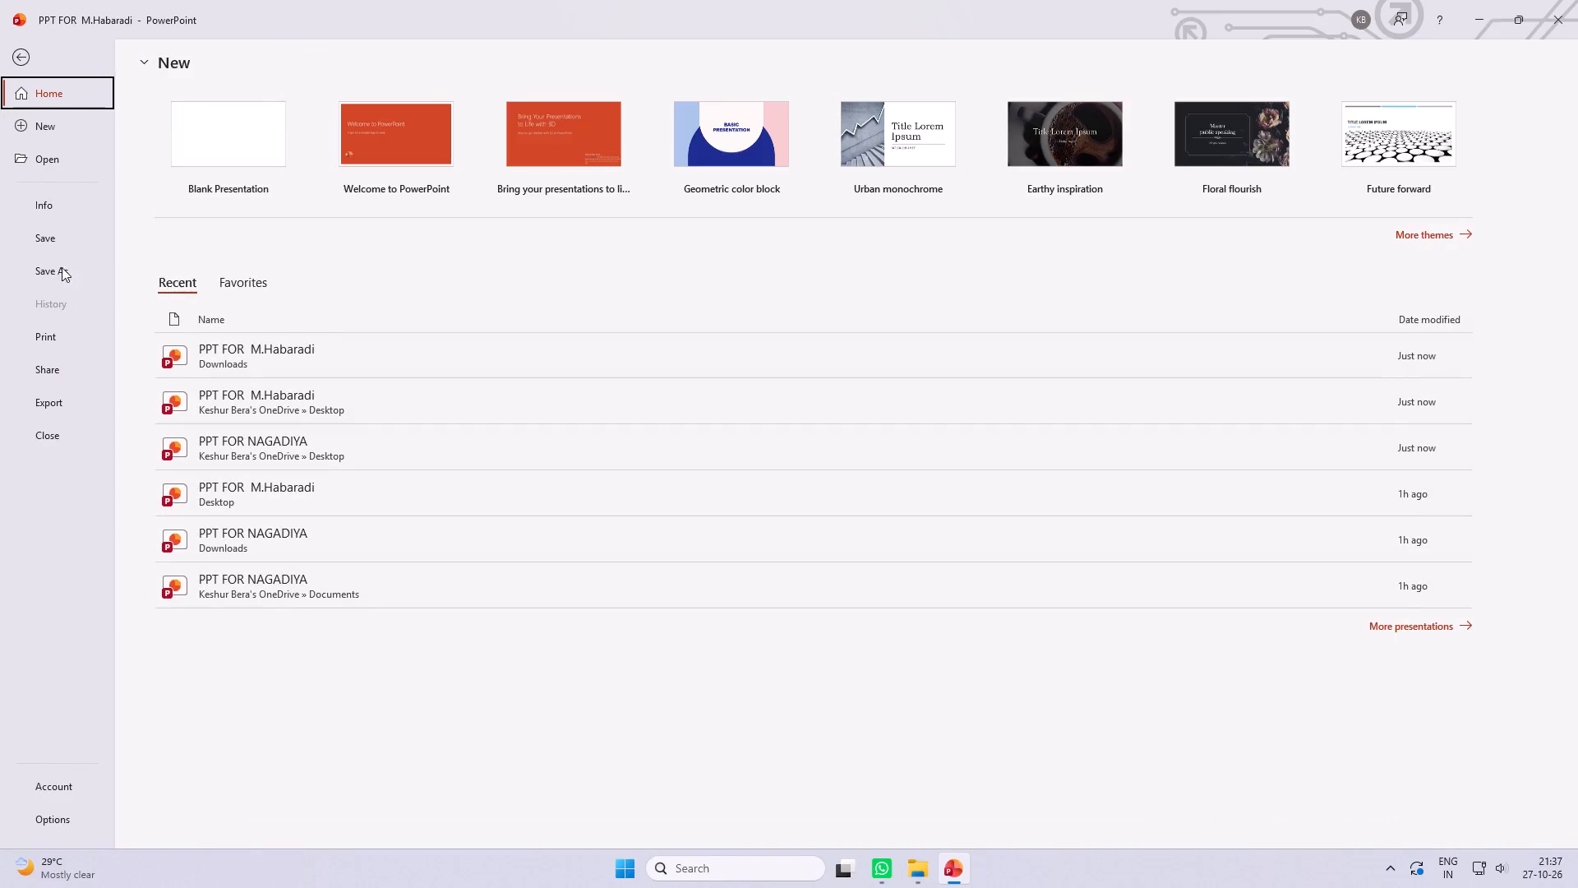
pyautogui.click(60, 270)
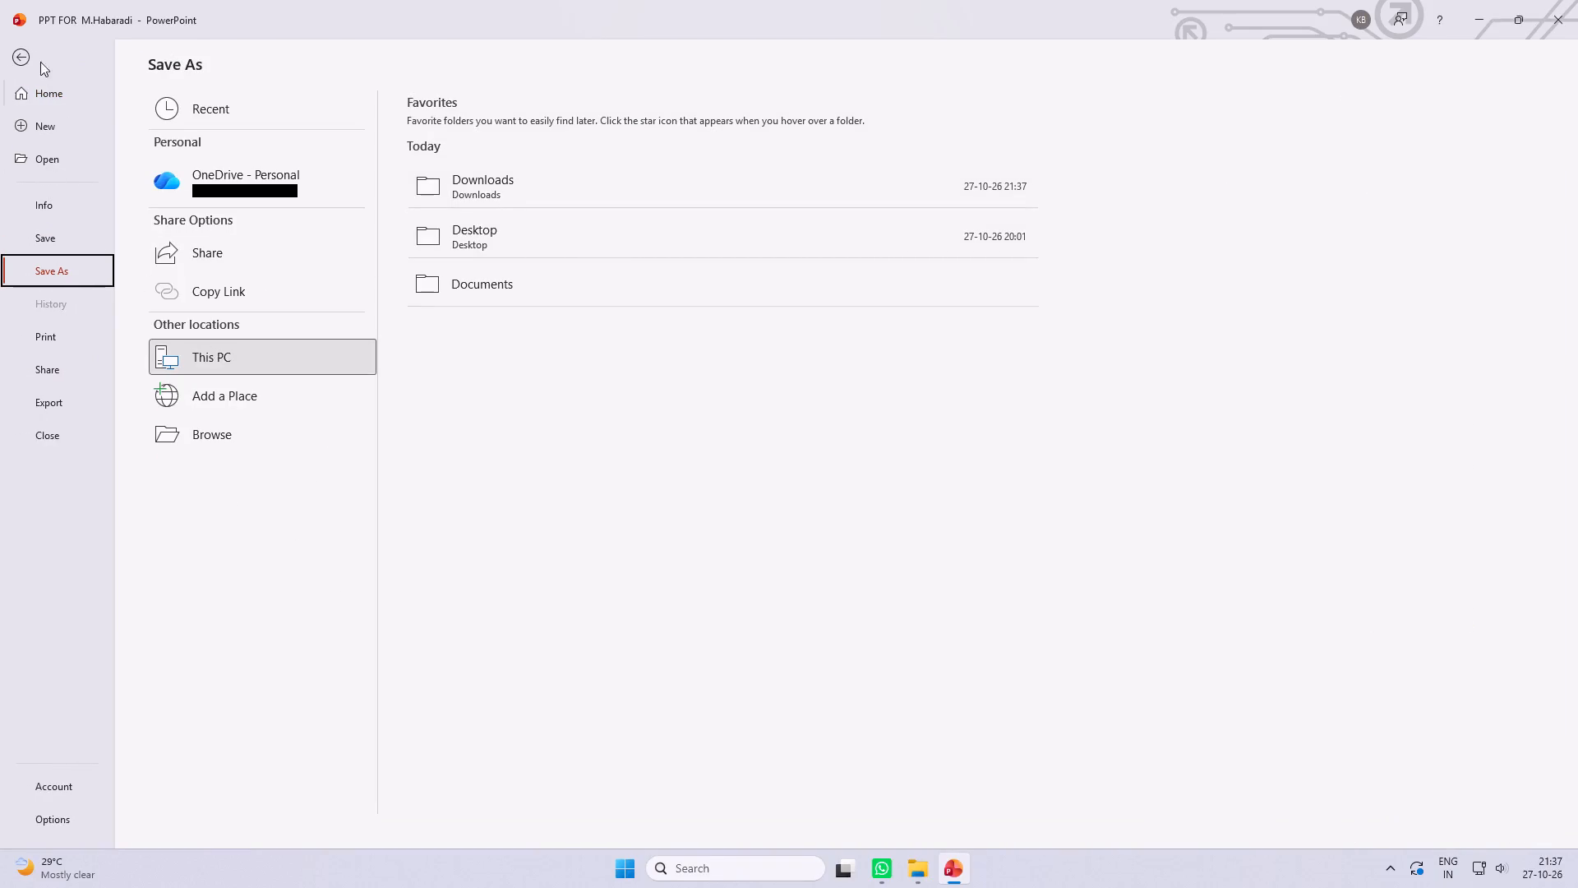
pyautogui.click(51, 238)
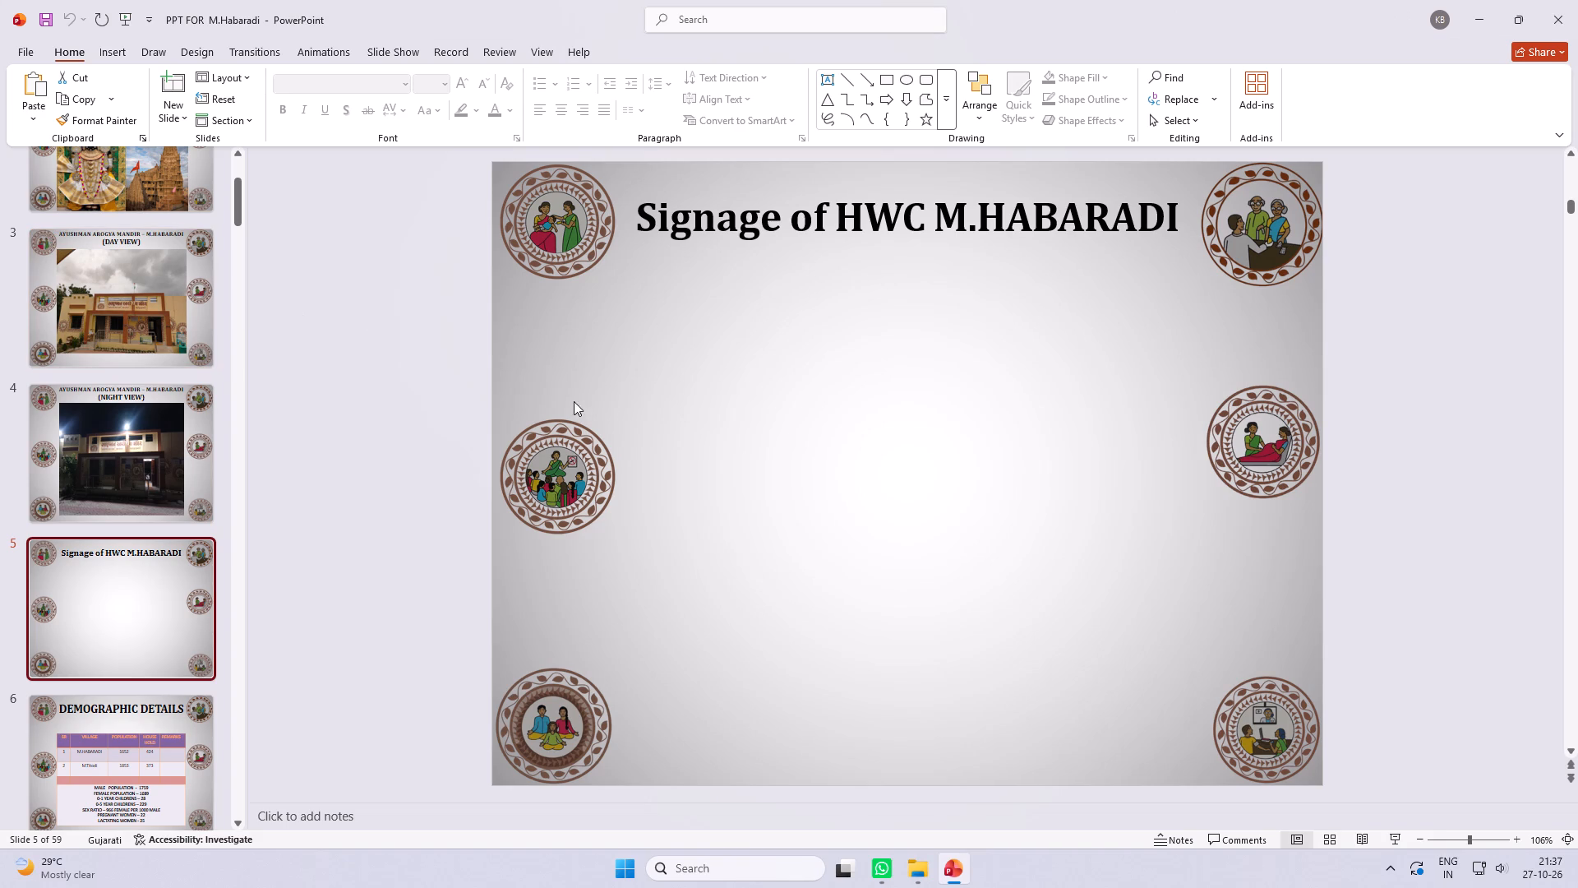
pyautogui.hotkey('ctrl', 's')
pyautogui.click(1577, 0)
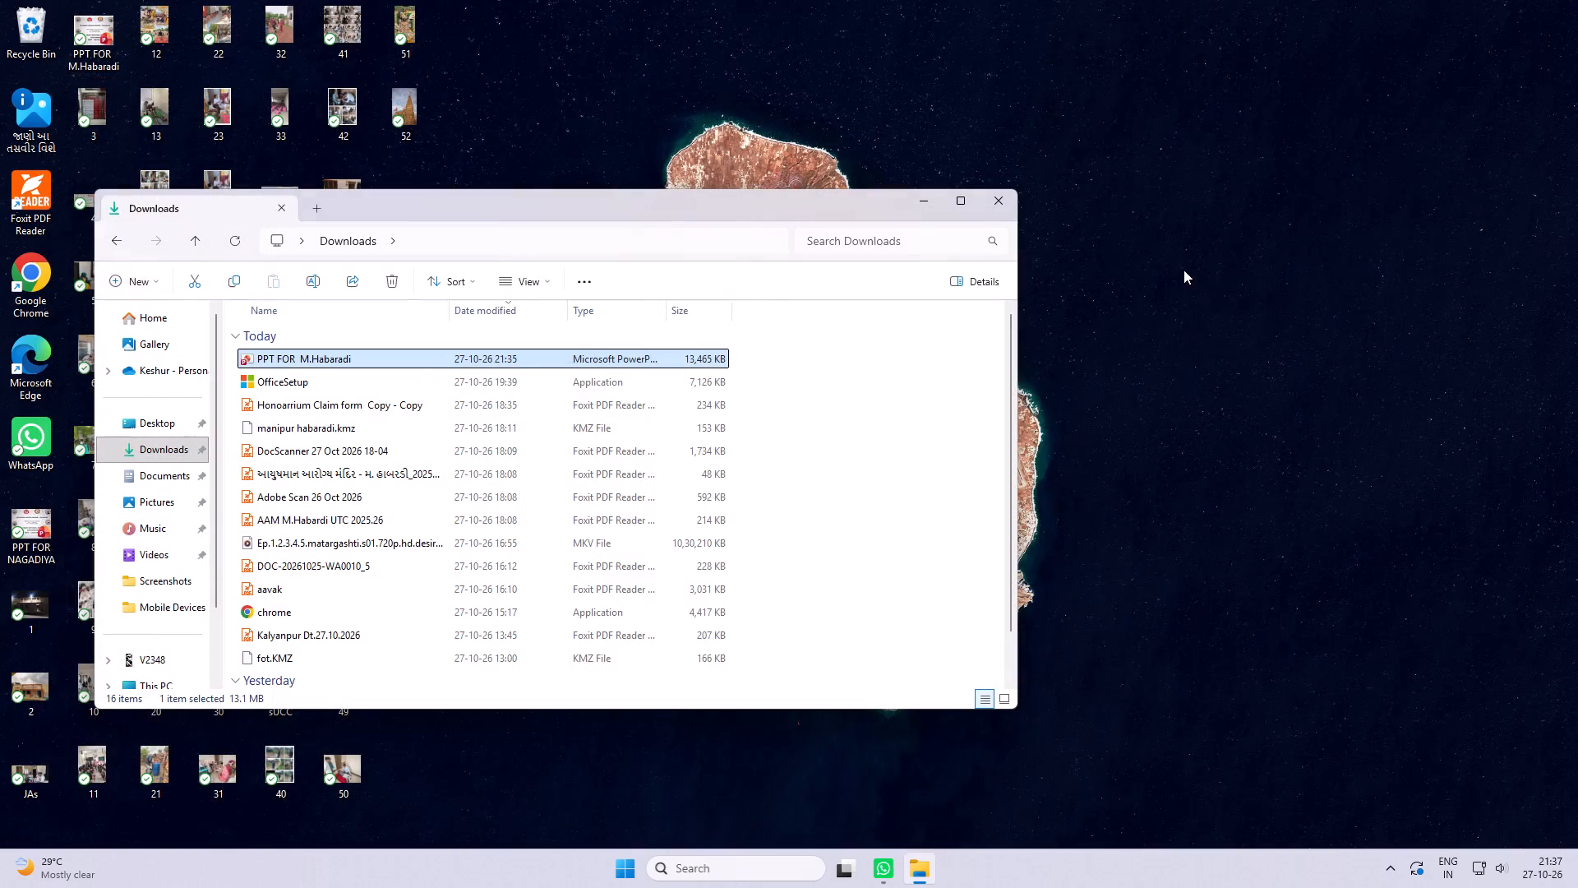
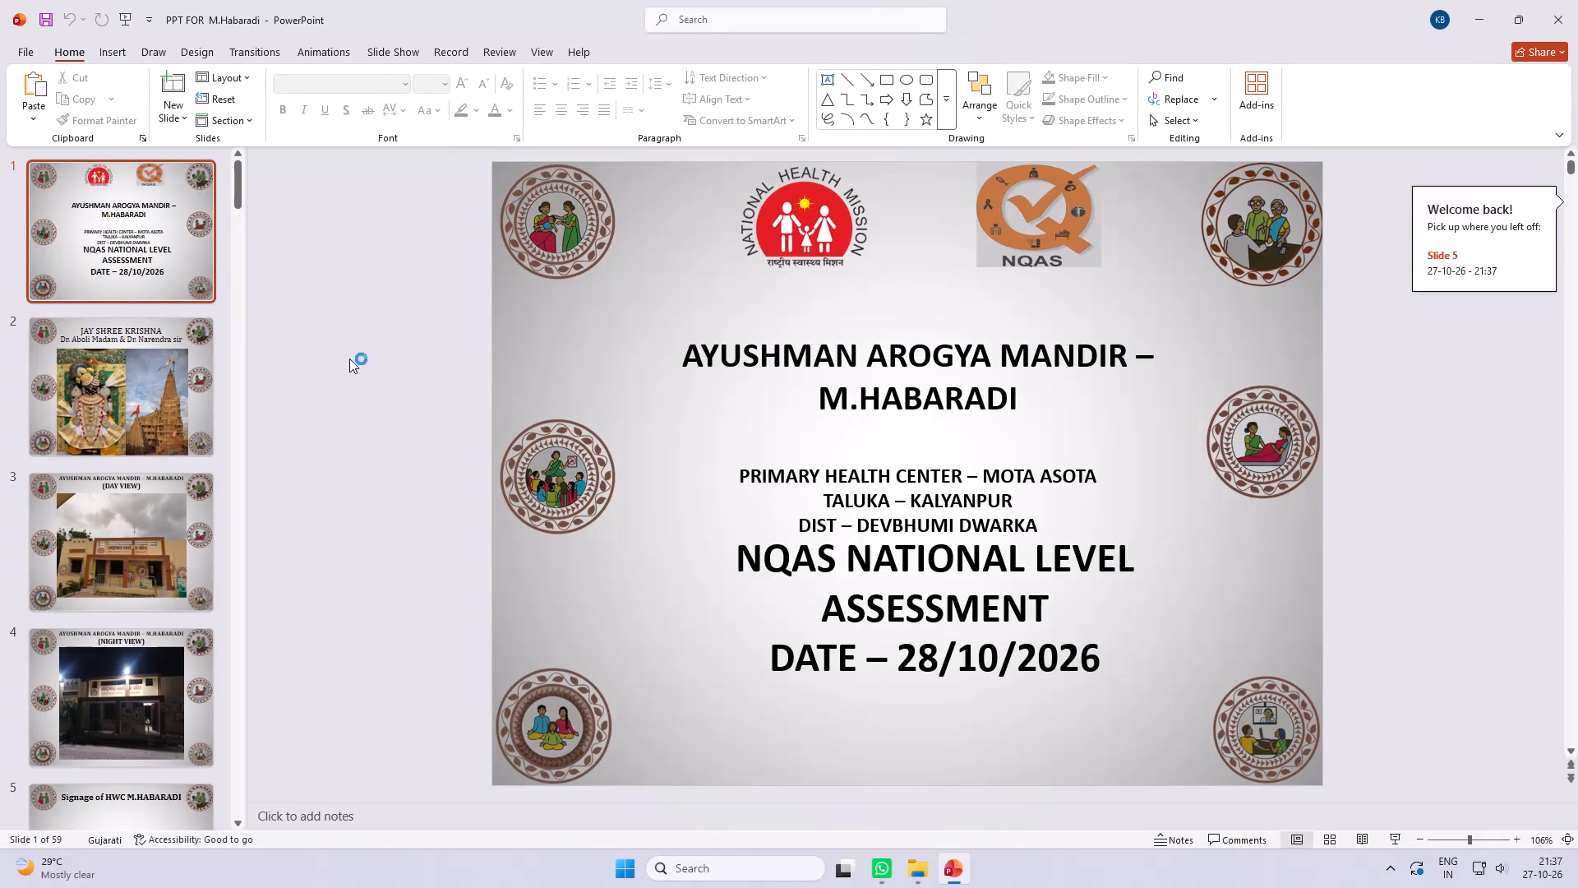
# Look through the health center presentation from the title slide to the closing slide and open the Important Statistics slide.
pyautogui.scroll(-3, 1087, 372)
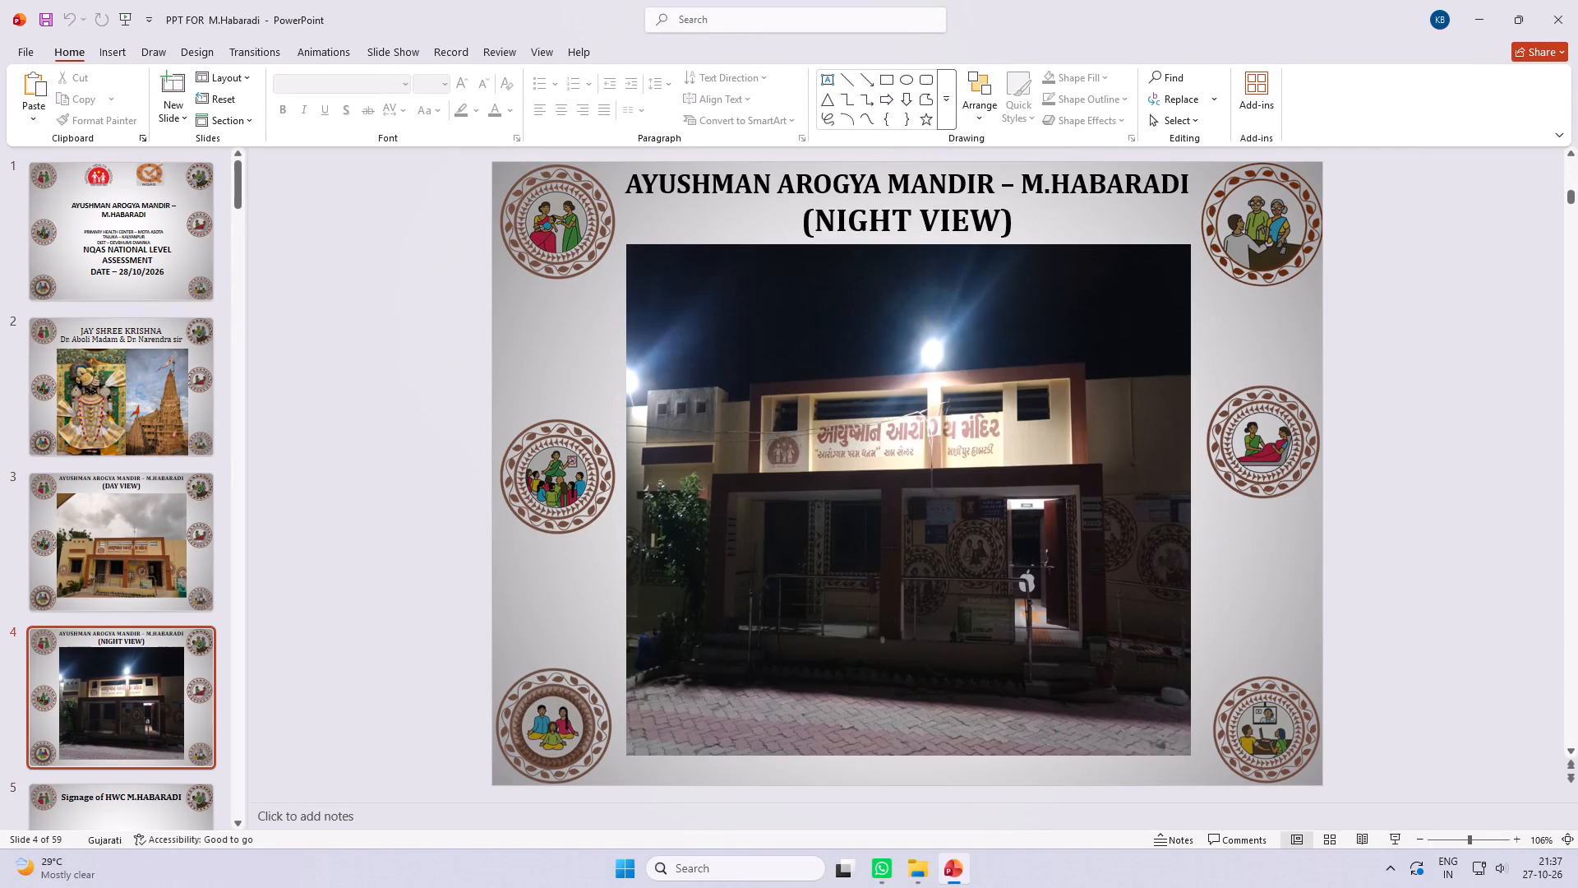
pyautogui.scroll(-1, 1088, 385)
pyautogui.scroll(-7, 1465, 318)
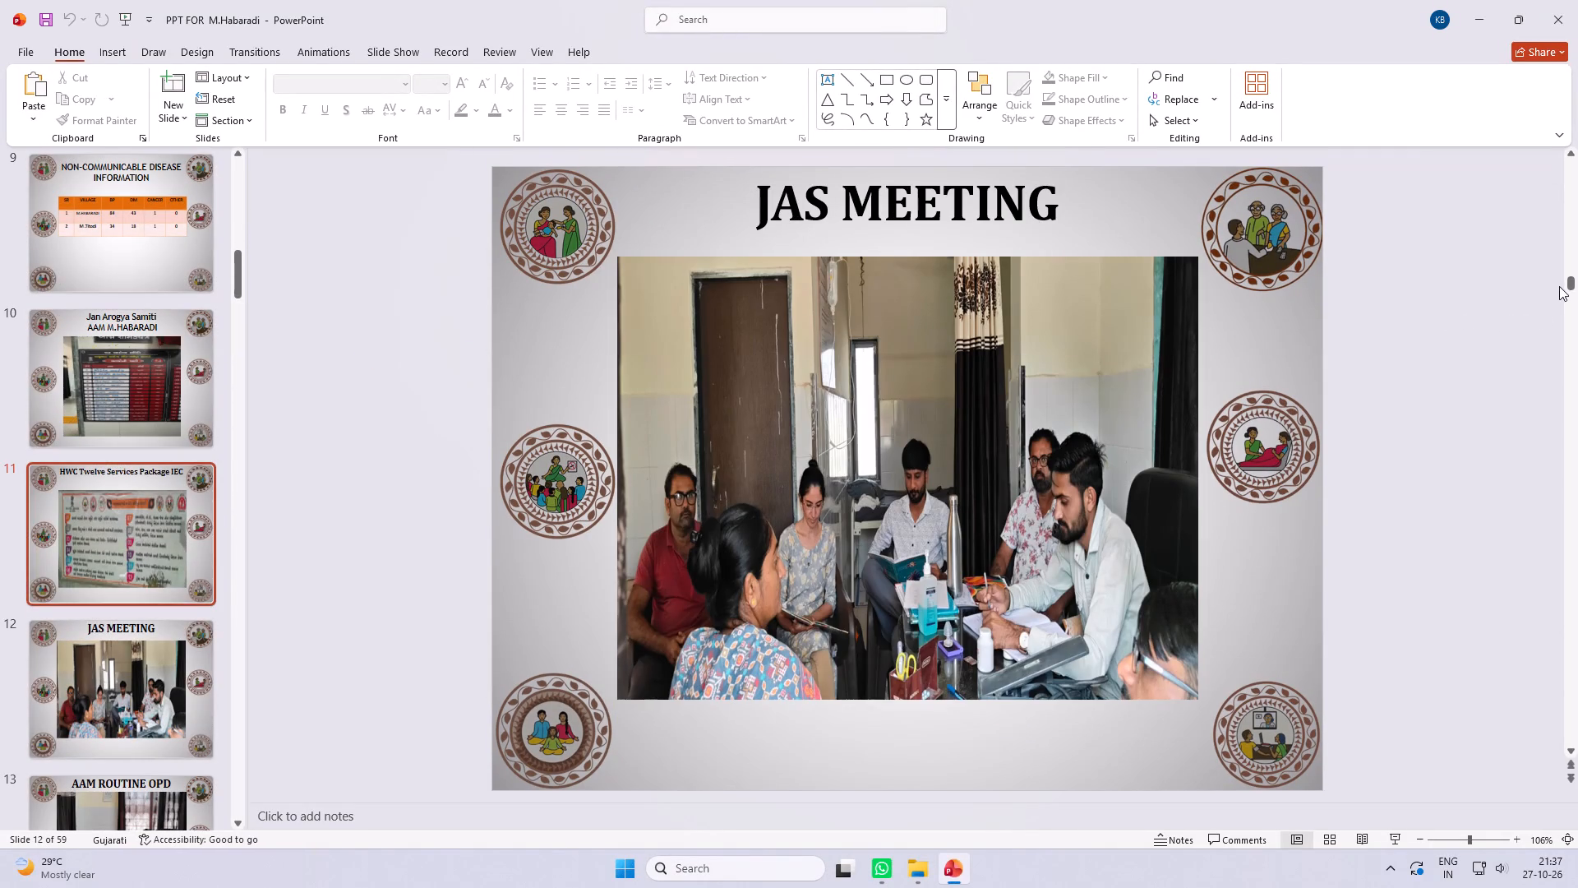
pyautogui.moveTo(1575, 278); pyautogui.dragTo(1577, 488)
pyautogui.scroll(-3, 1557, 385)
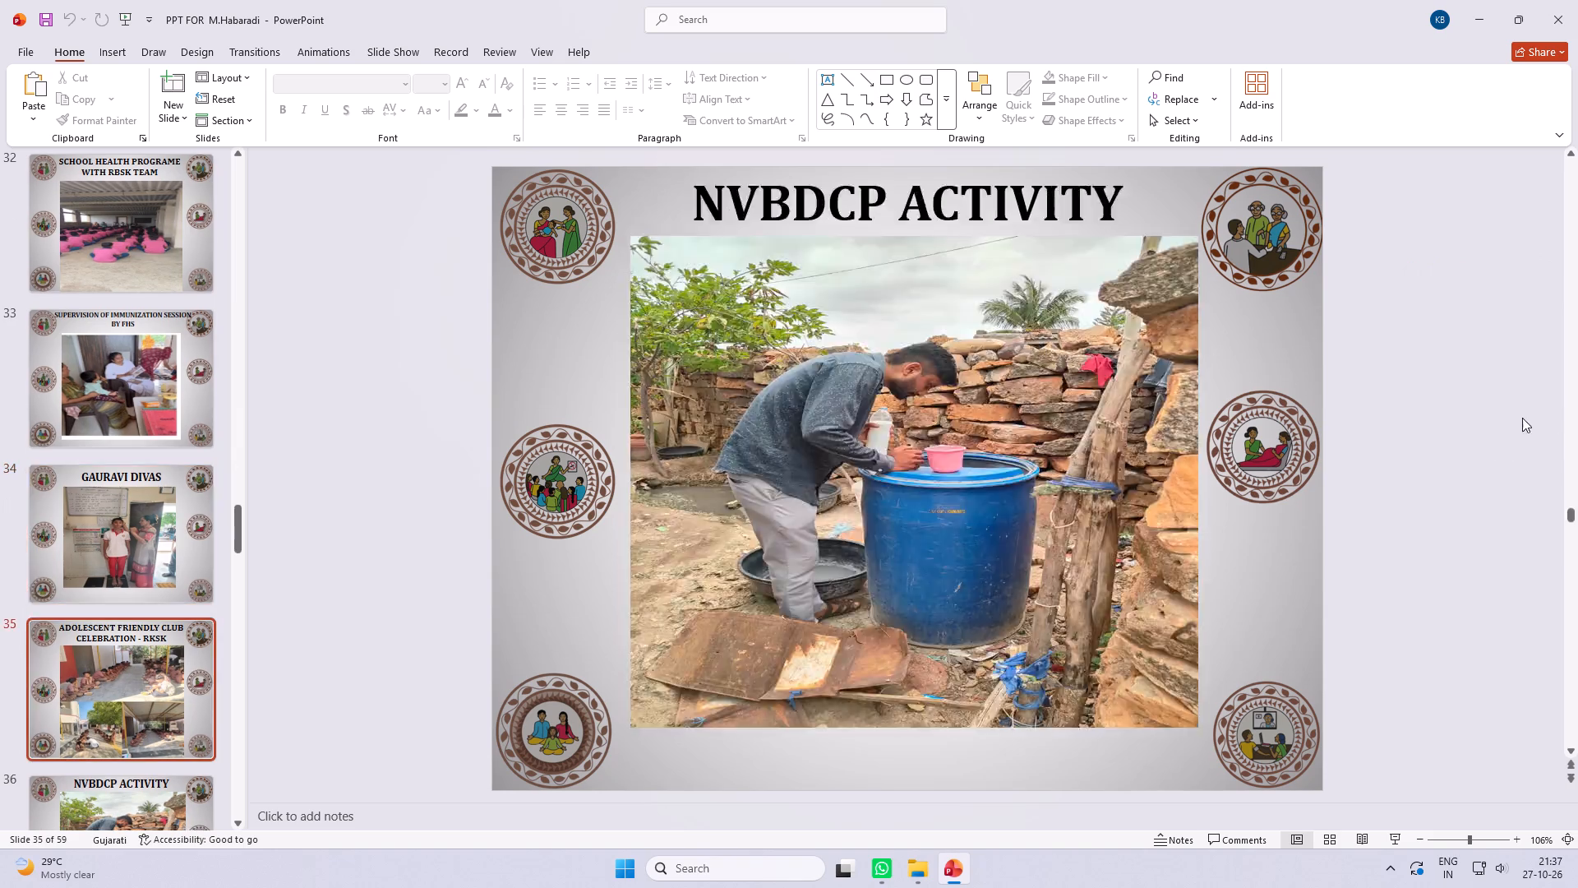
pyautogui.scroll(-3, 1522, 418)
pyautogui.scroll(-18, 265, 589)
pyautogui.scroll(-10, 250, 594)
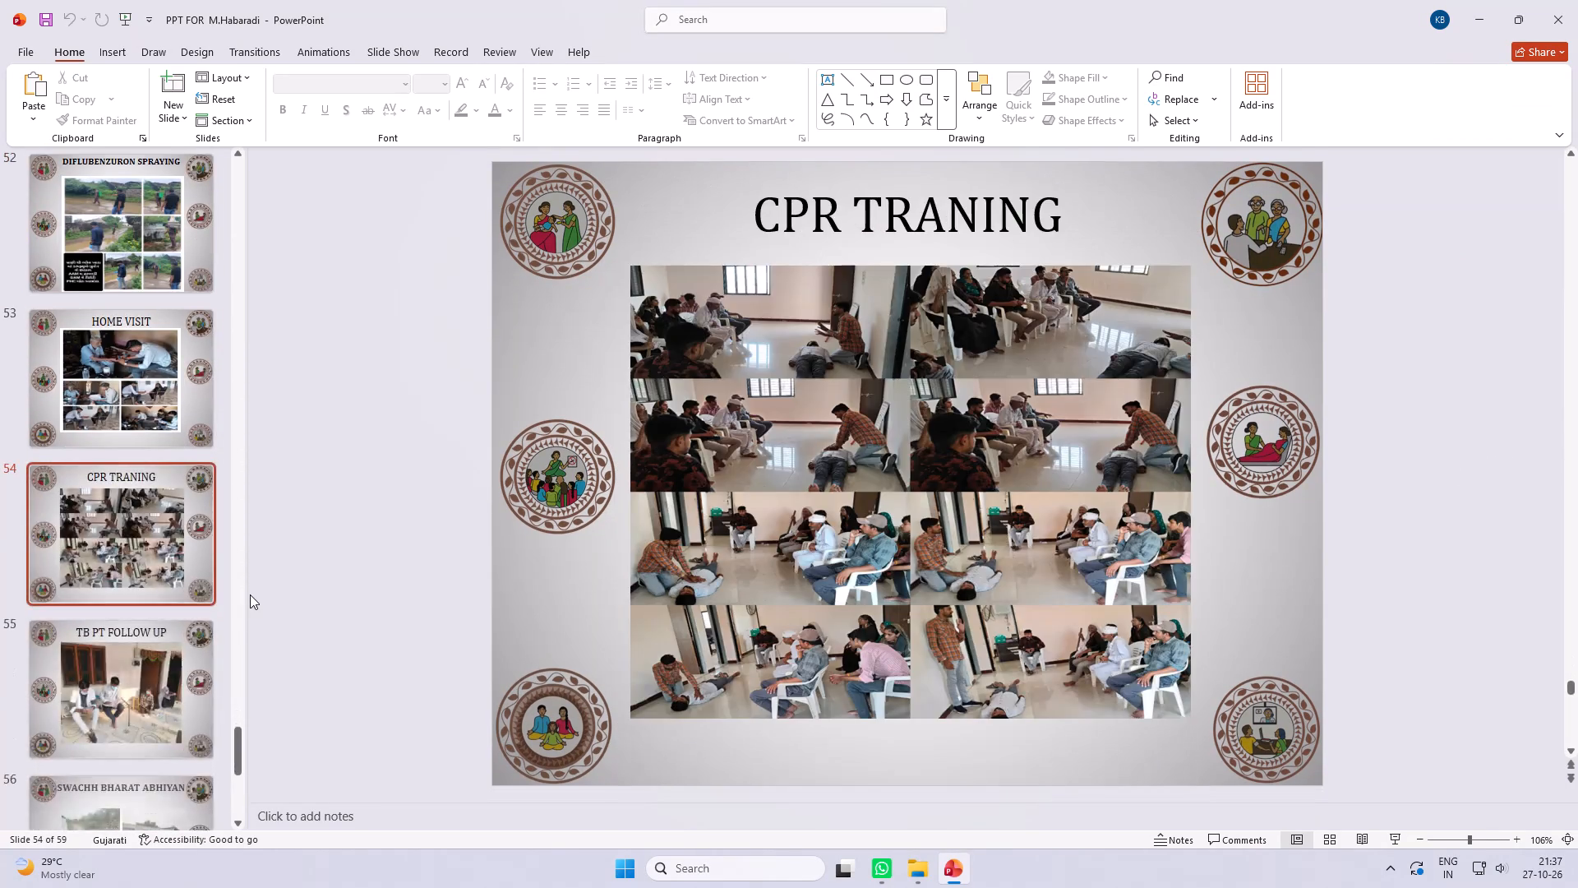
pyautogui.scroll(-18, 250, 594)
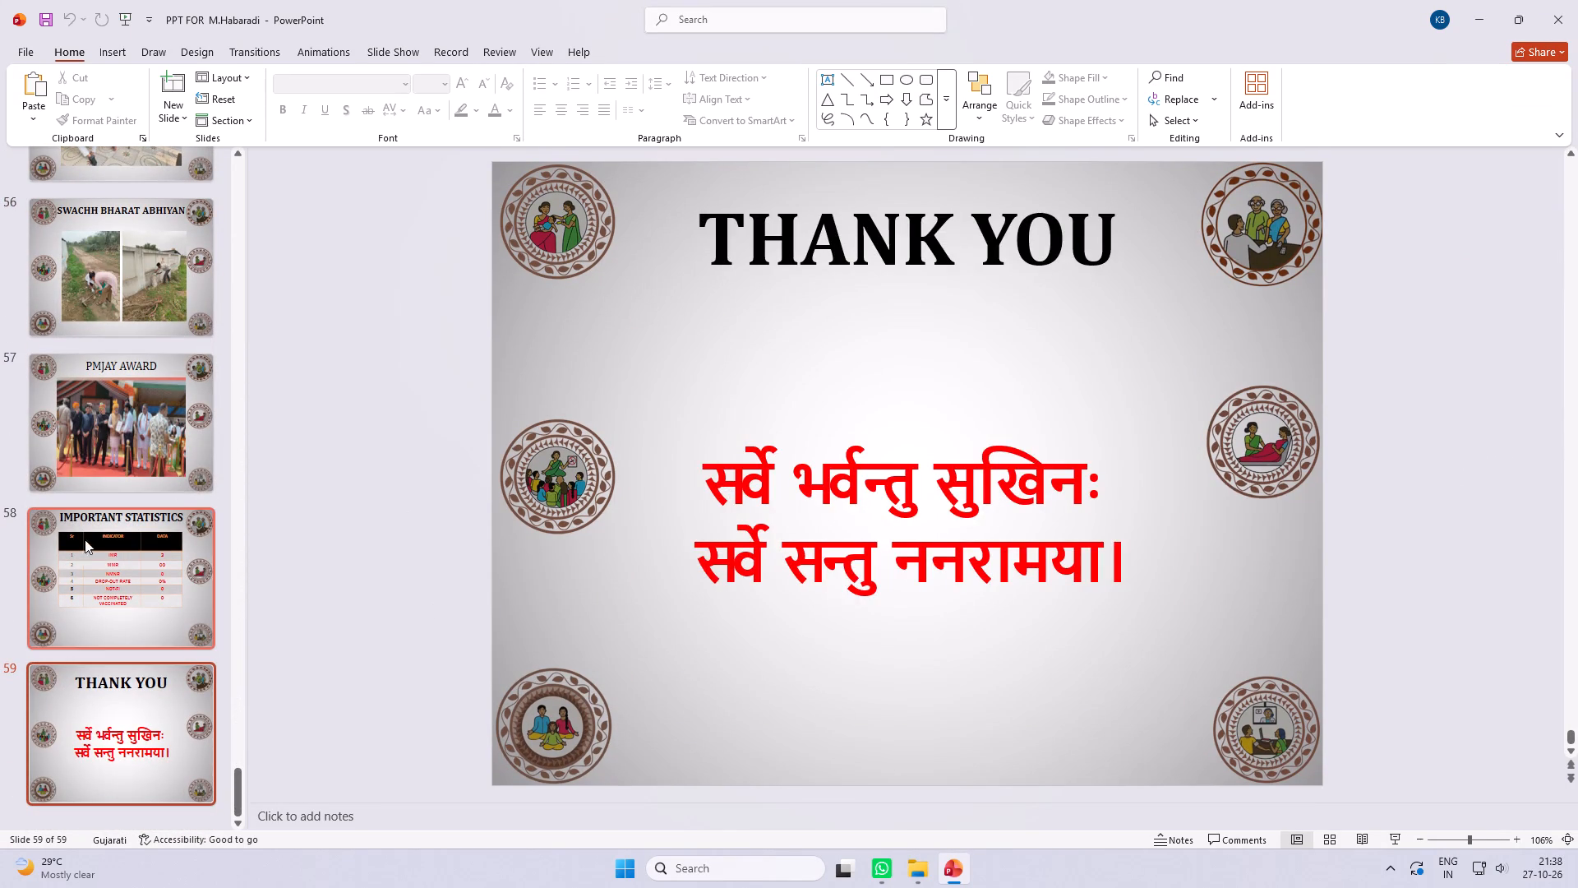
pyautogui.click(65, 580)
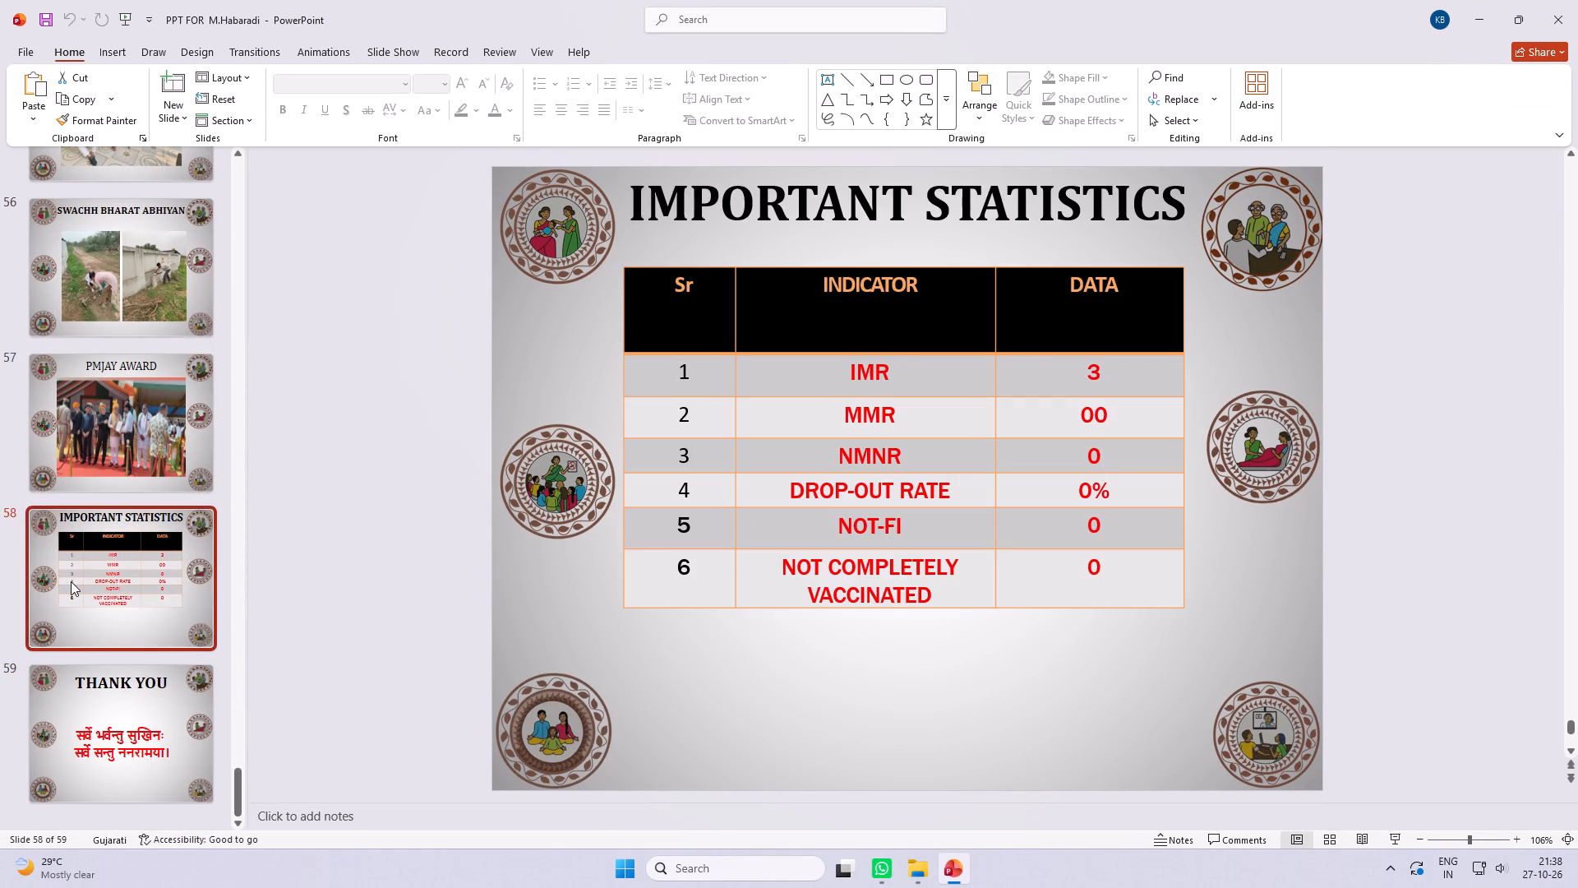
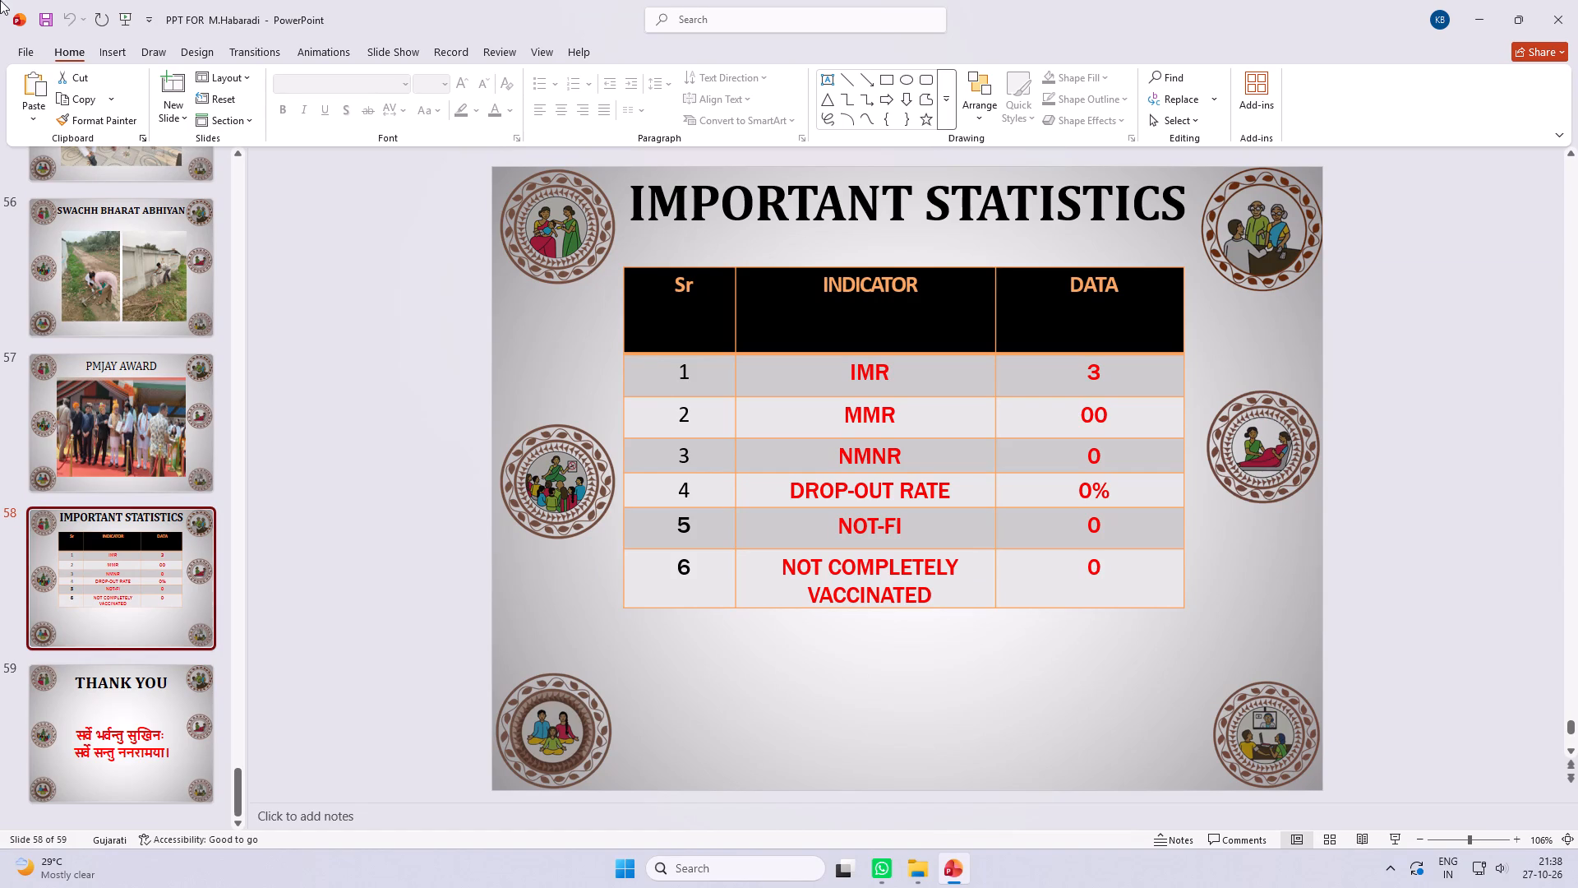
pyautogui.click(42, 22)
pyautogui.click(1577, 0)
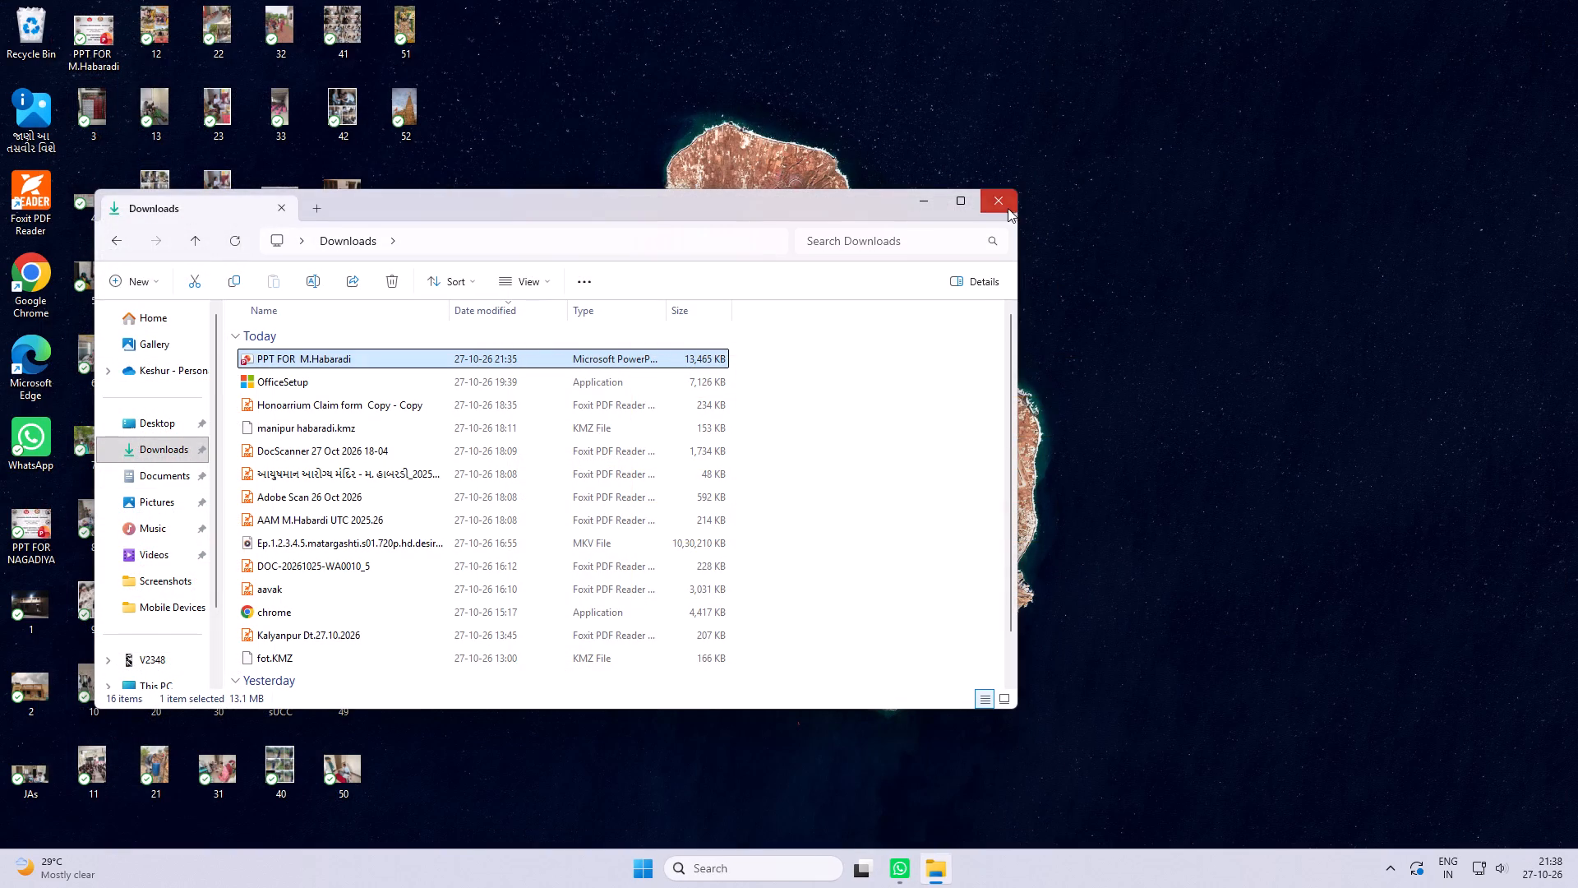
# Close the Downloads folder window to leave the desktop clear.
pyautogui.click(1007, 208)
pyautogui.click(1042, 204)
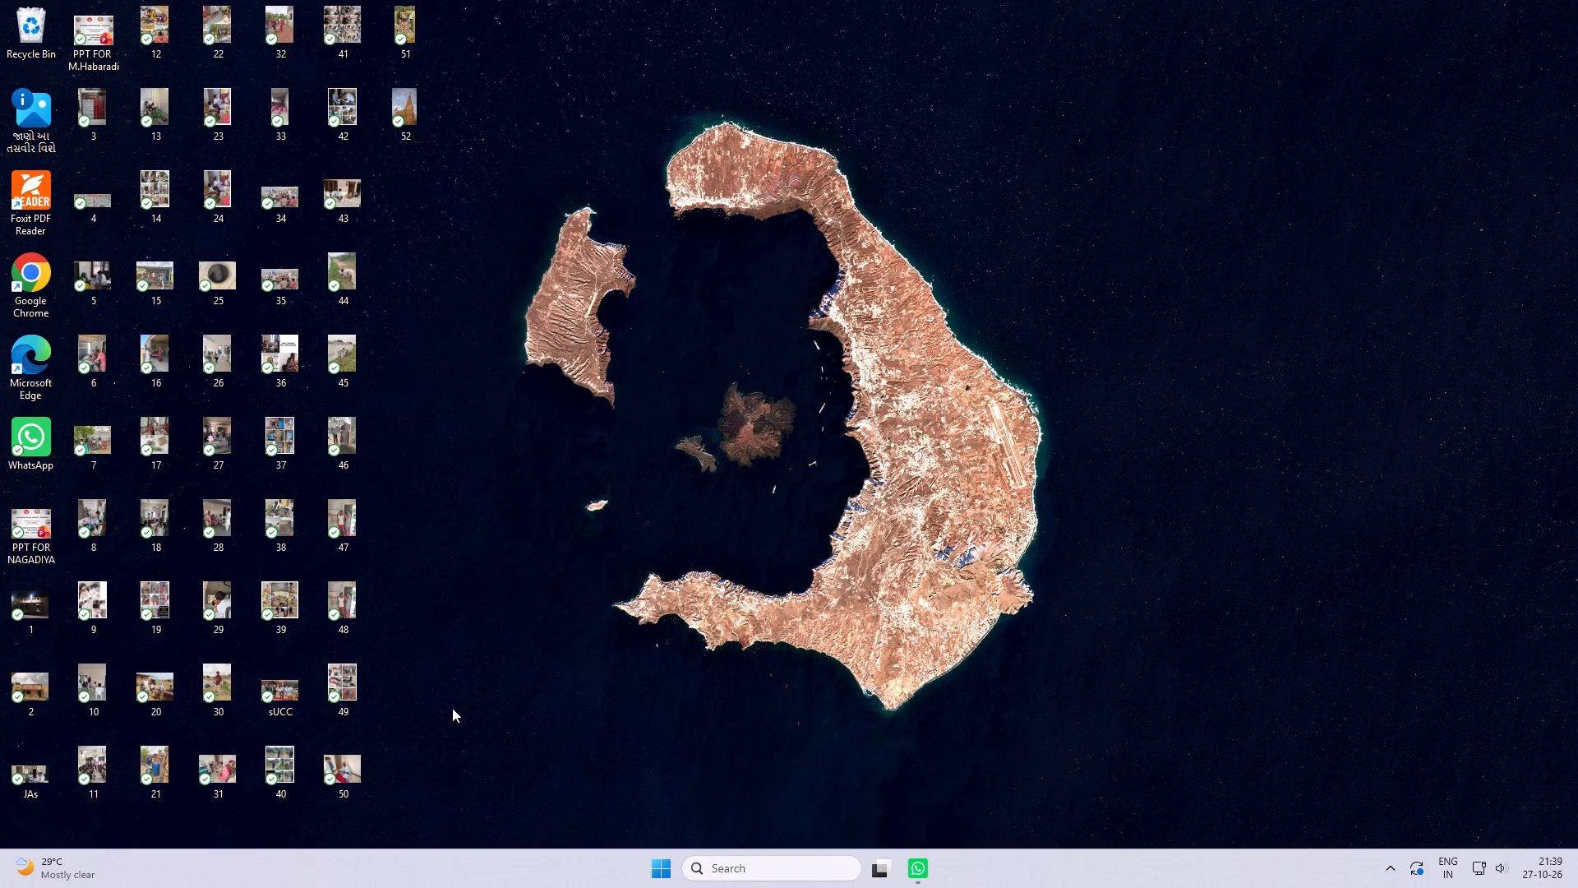
pyautogui.click(594, 660)
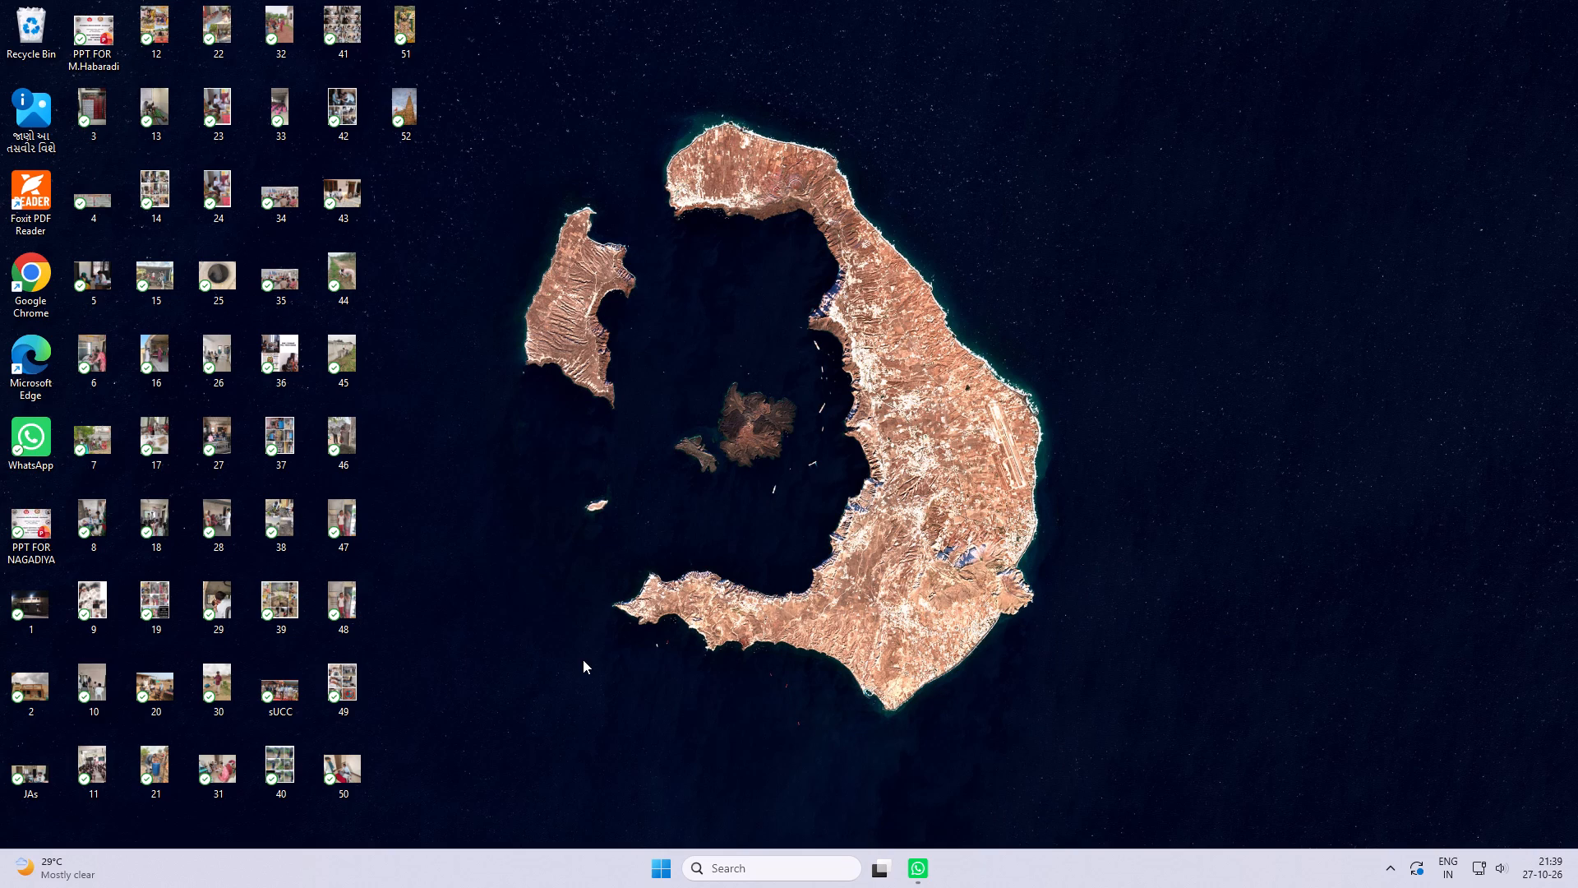